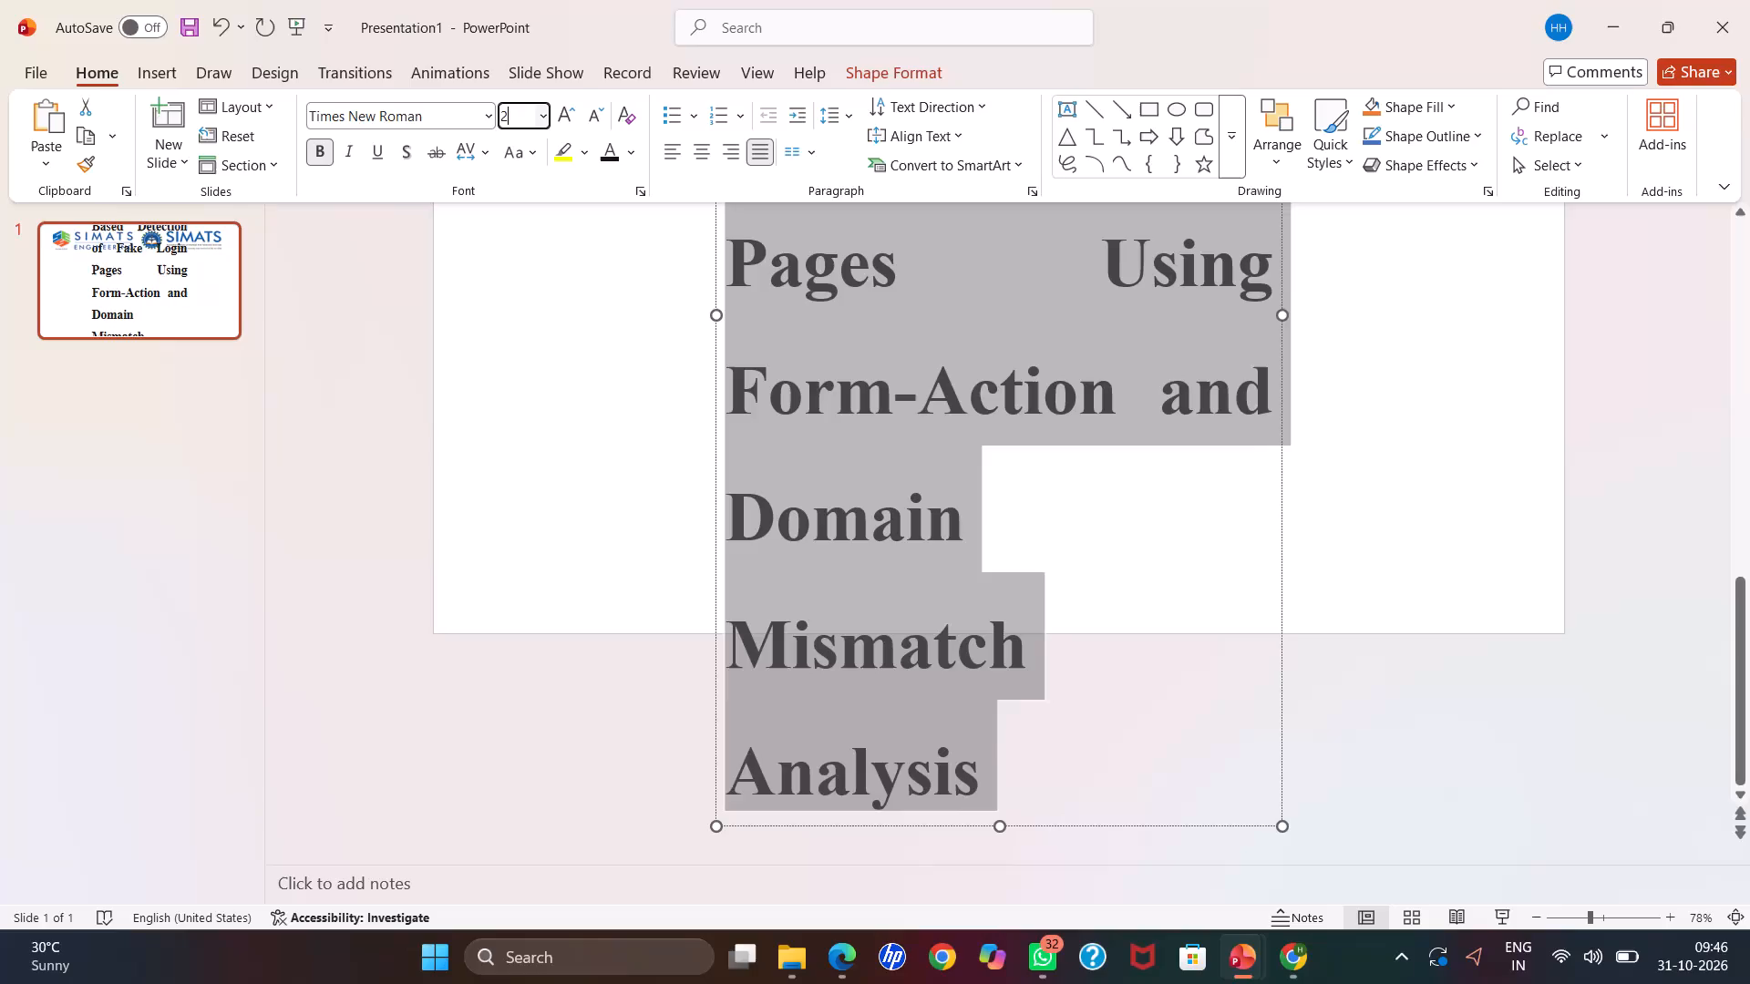
Set the selected project title text to font size 28.
{"action": "key", "text": "8"}
{"action": "key", "text": "Return"}
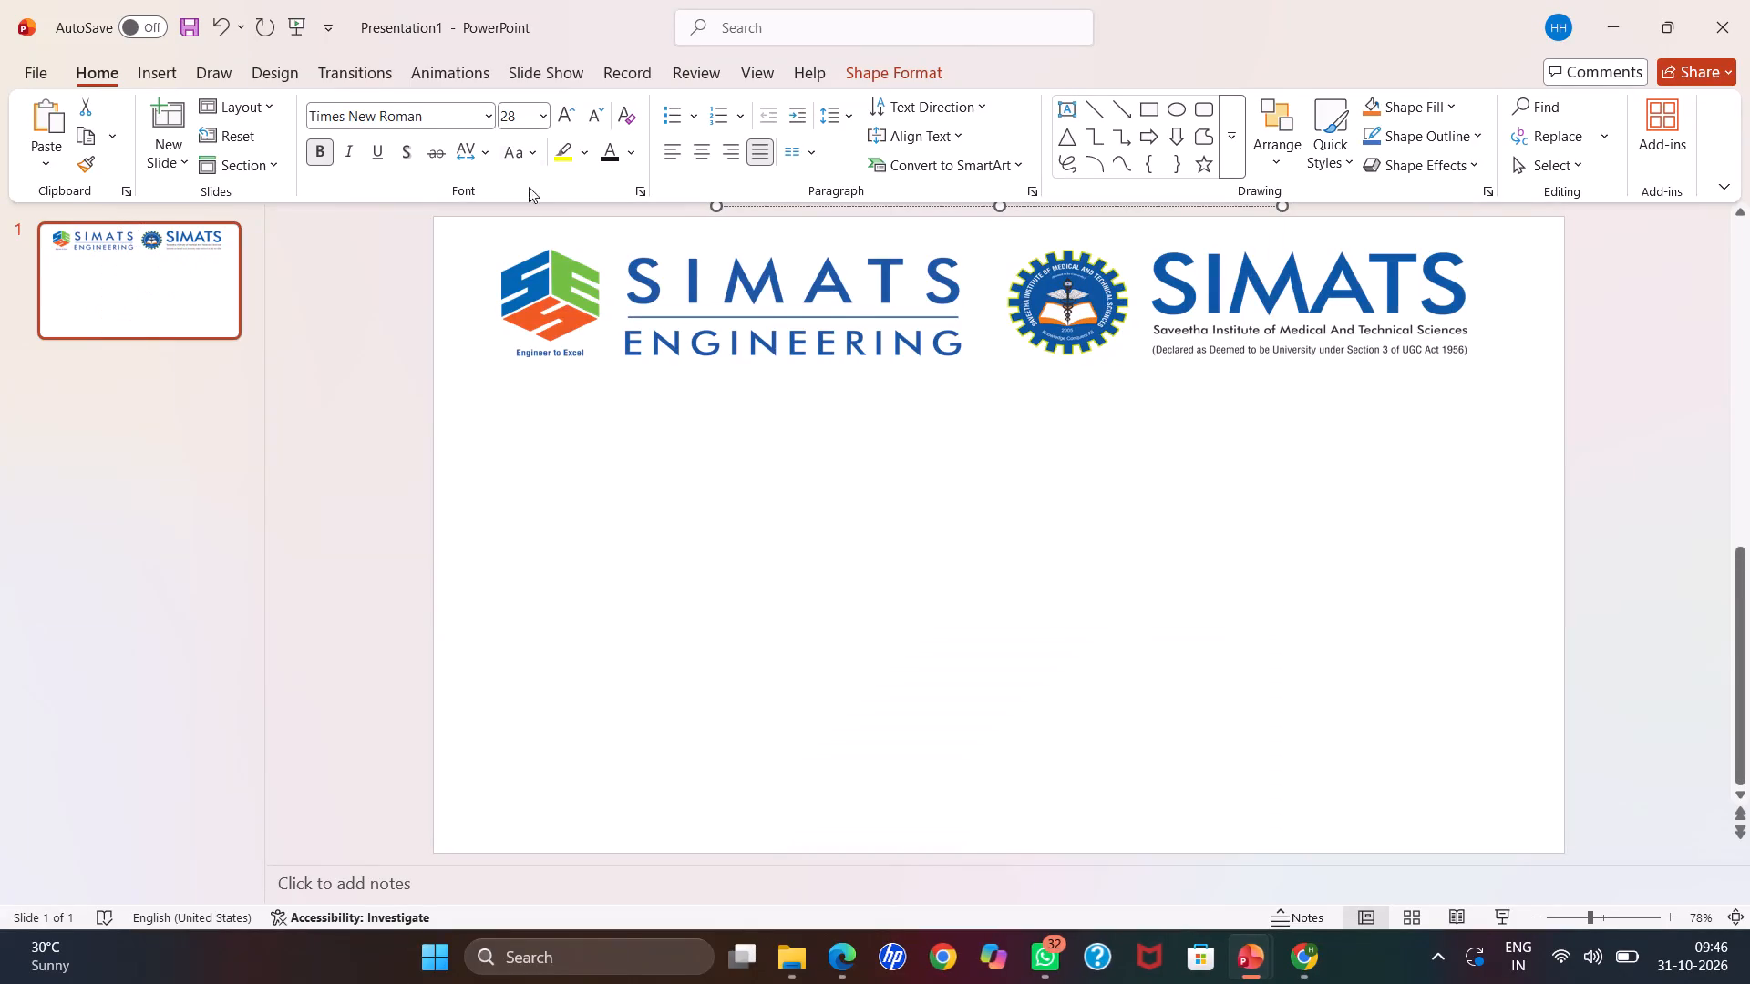
Move the project title text box onto the slide below the logos and widen it so the title fits on two lines.
{"action": "scroll", "coordinate": [652, 434], "scroll_direction": "up", "scroll_amount": 1}
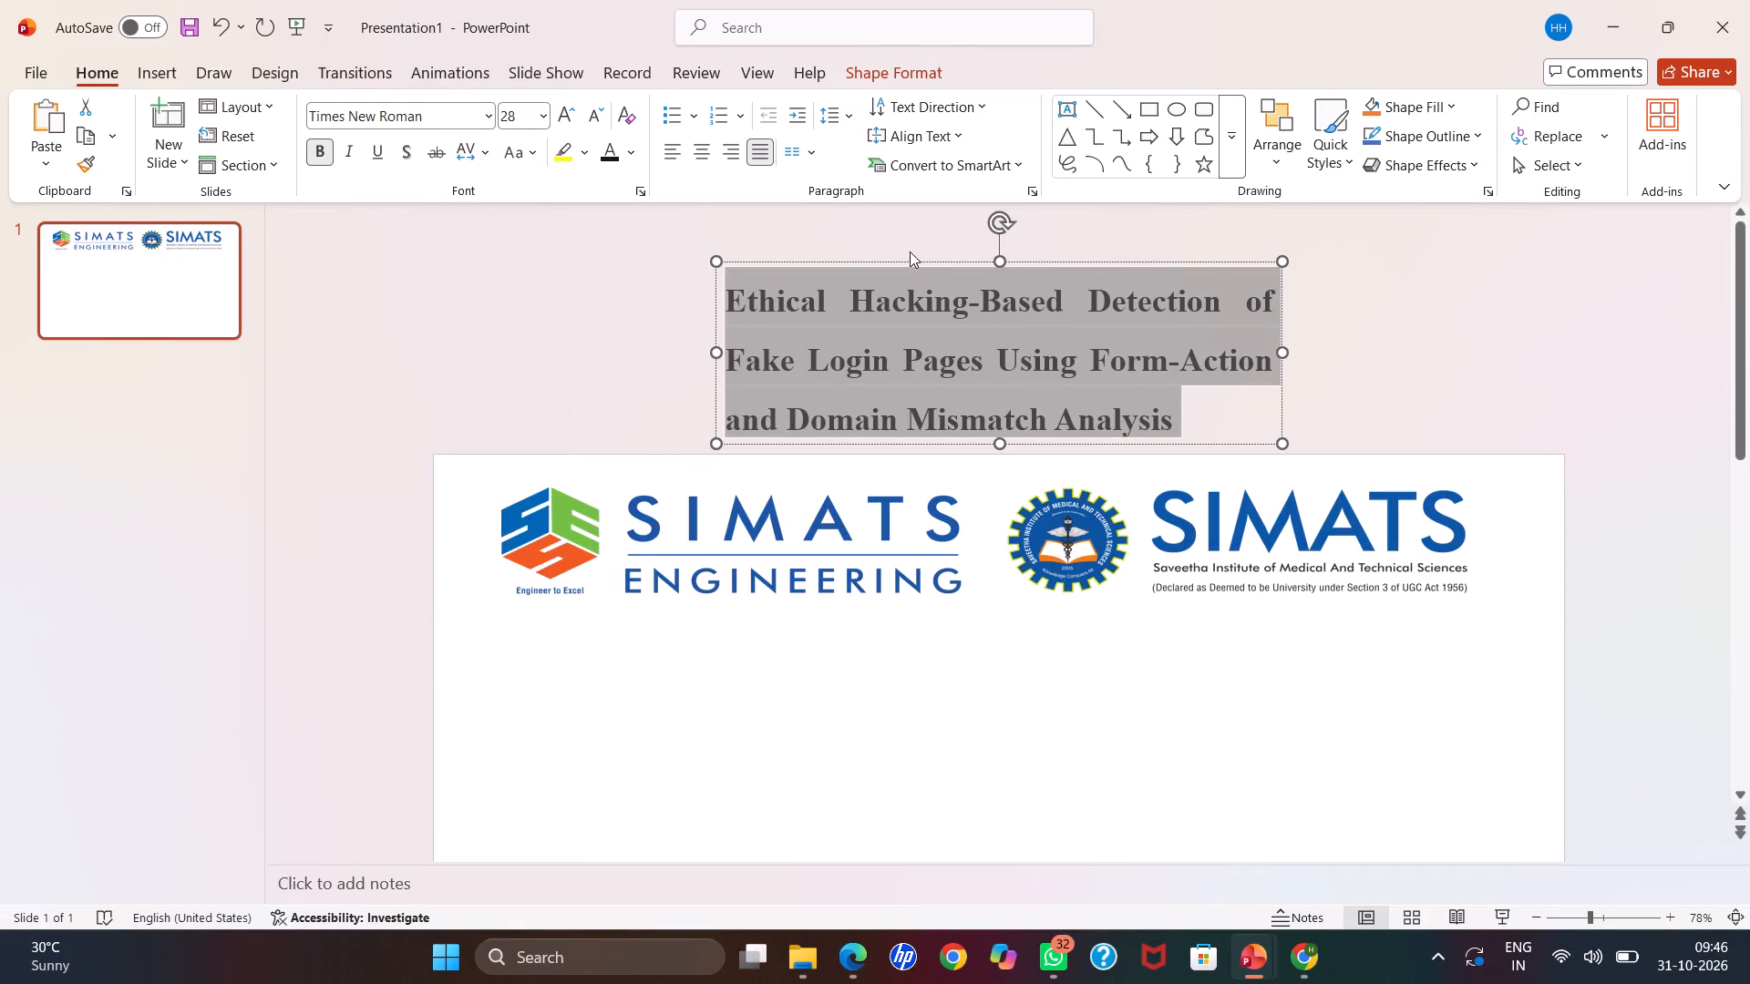
{"action": "left_click_drag", "start_coordinate": [910, 260], "coordinate": [853, 663]}
{"action": "scroll", "coordinate": [853, 663], "scroll_direction": "down", "scroll_amount": 1}
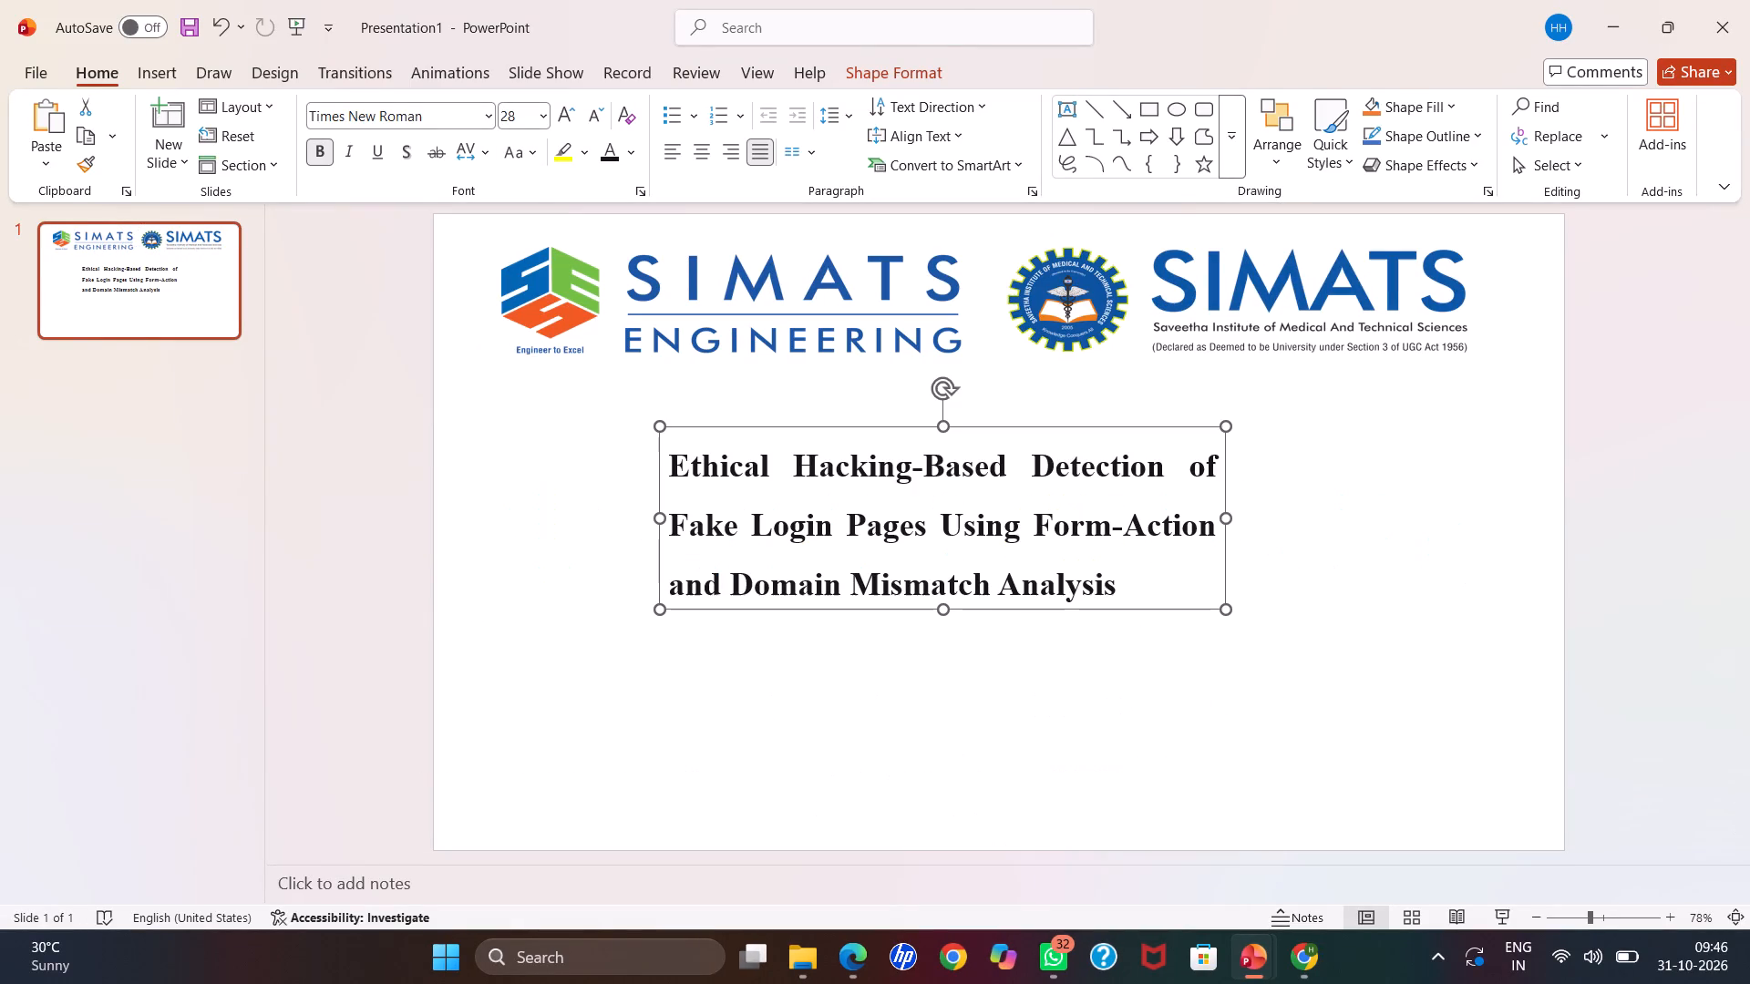
{"action": "left_click_drag", "start_coordinate": [895, 425], "coordinate": [891, 456]}
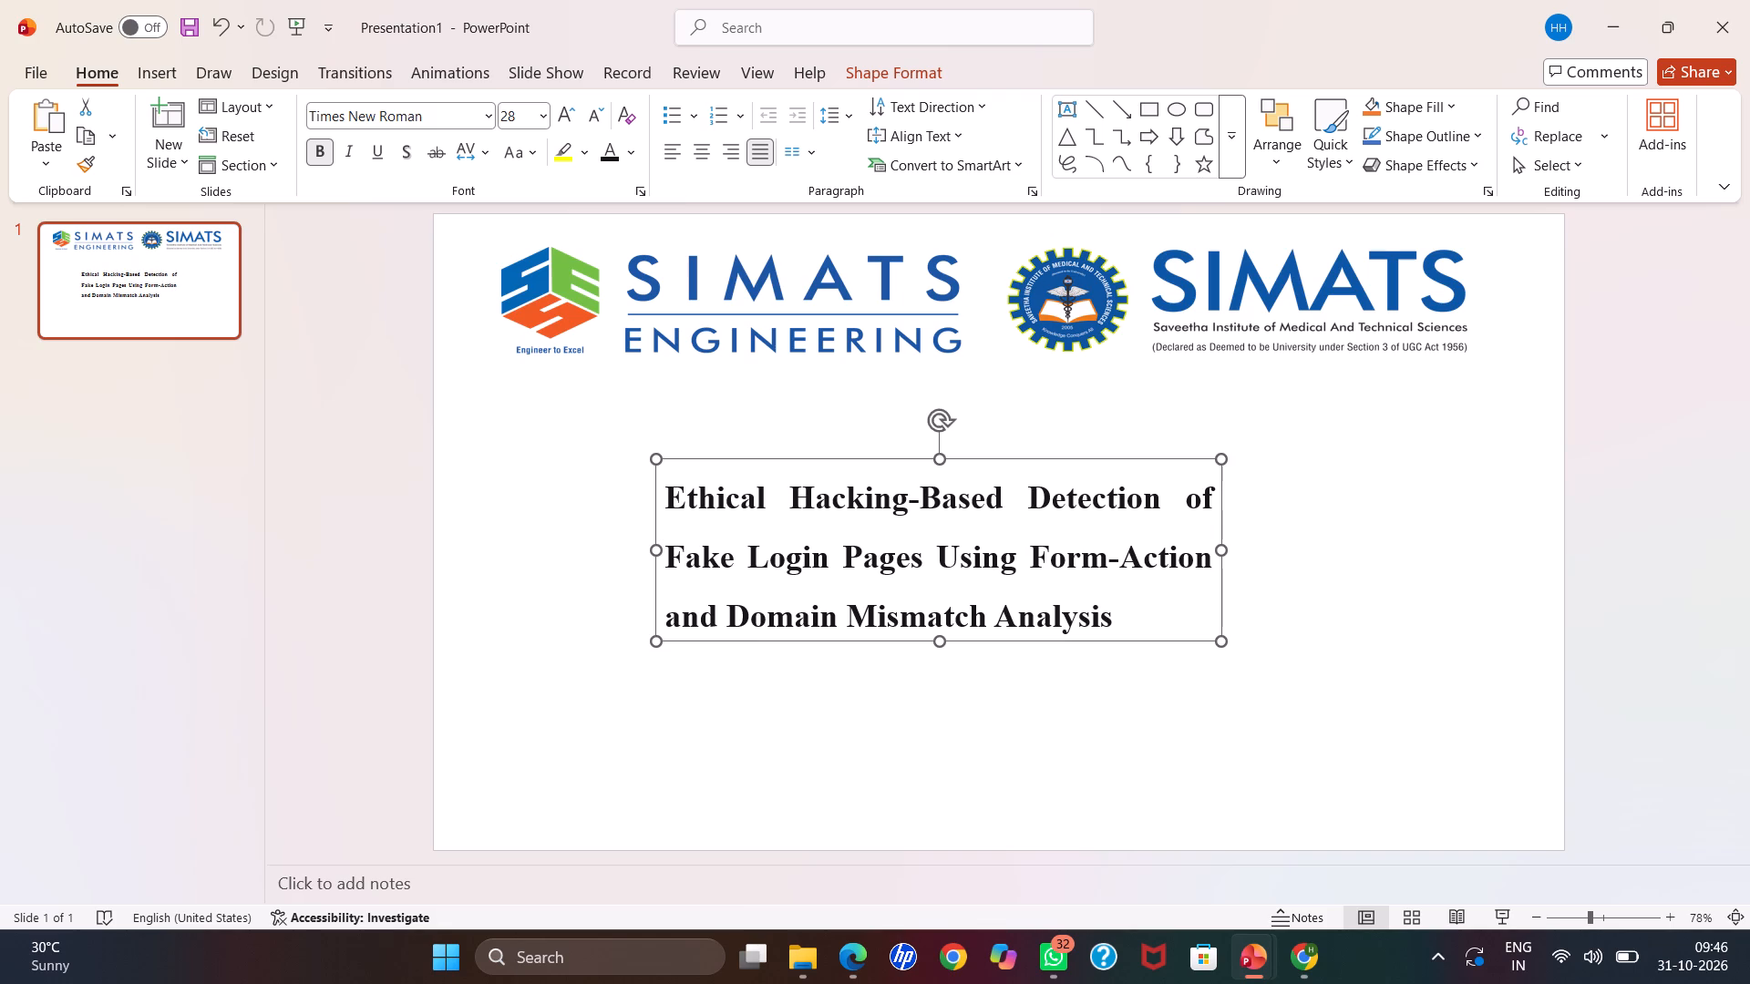
{"action": "left_click", "coordinate": [1212, 554]}
{"action": "left_click_drag", "start_coordinate": [1223, 550], "coordinate": [1432, 553]}
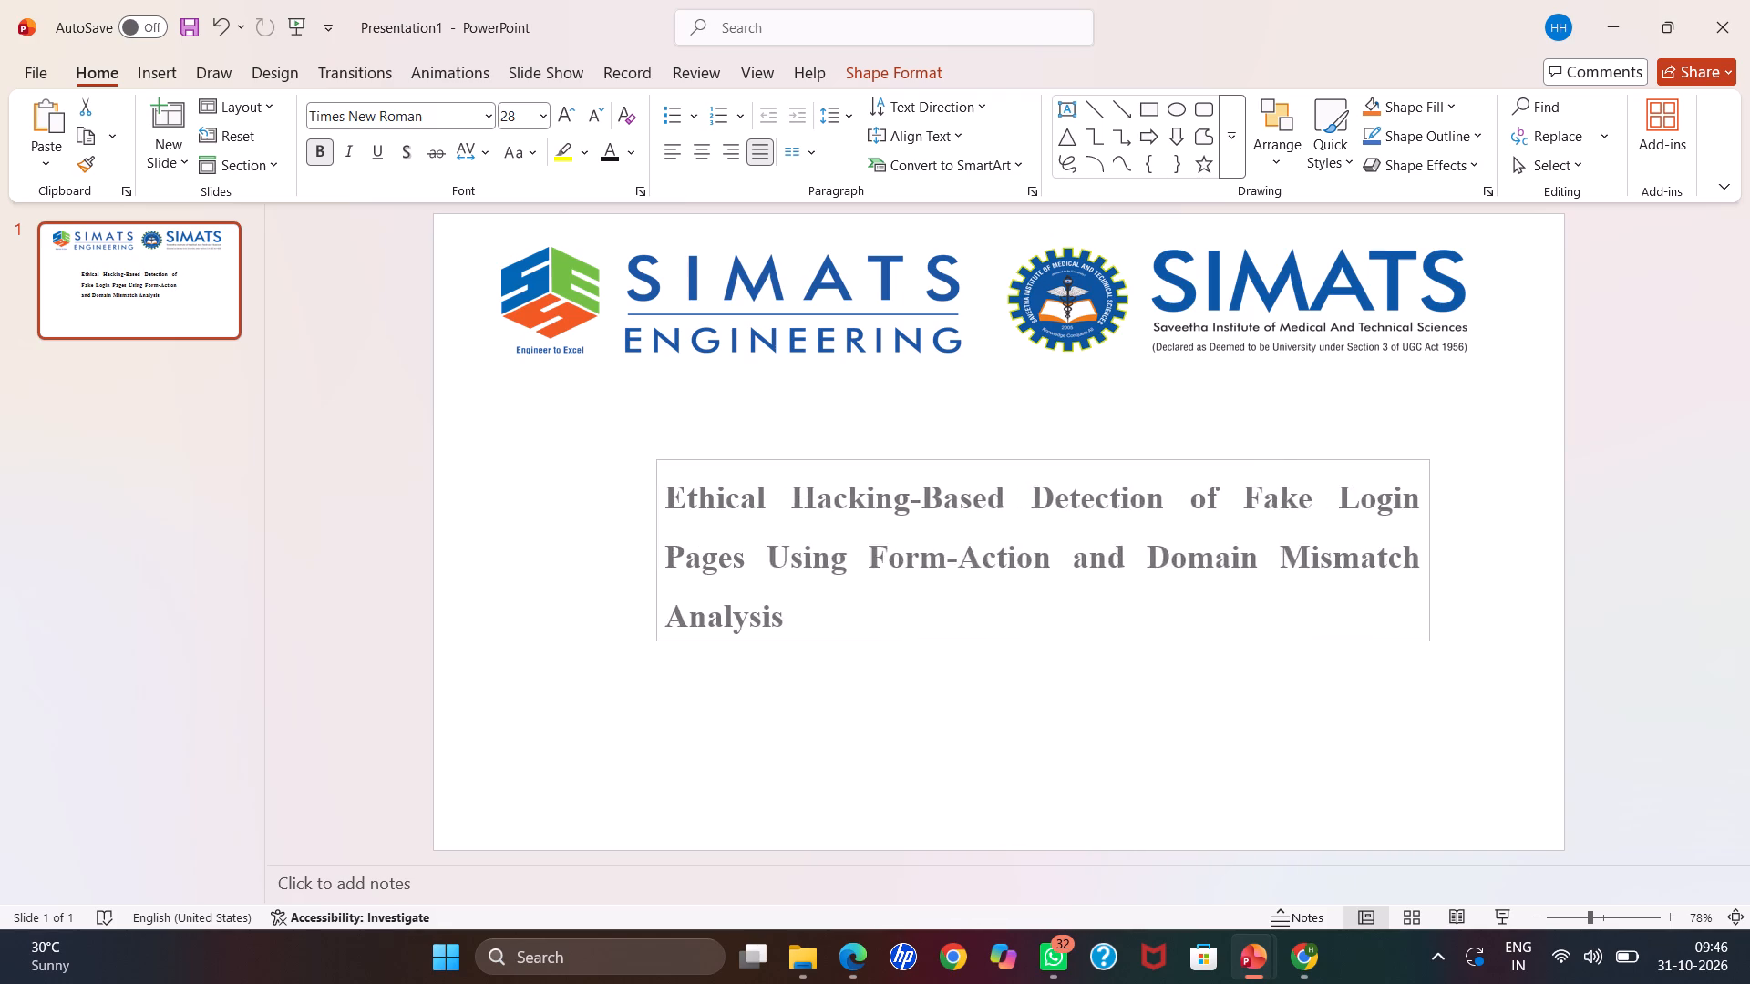
{"action": "left_click_drag", "start_coordinate": [1432, 553], "coordinate": [1449, 558]}
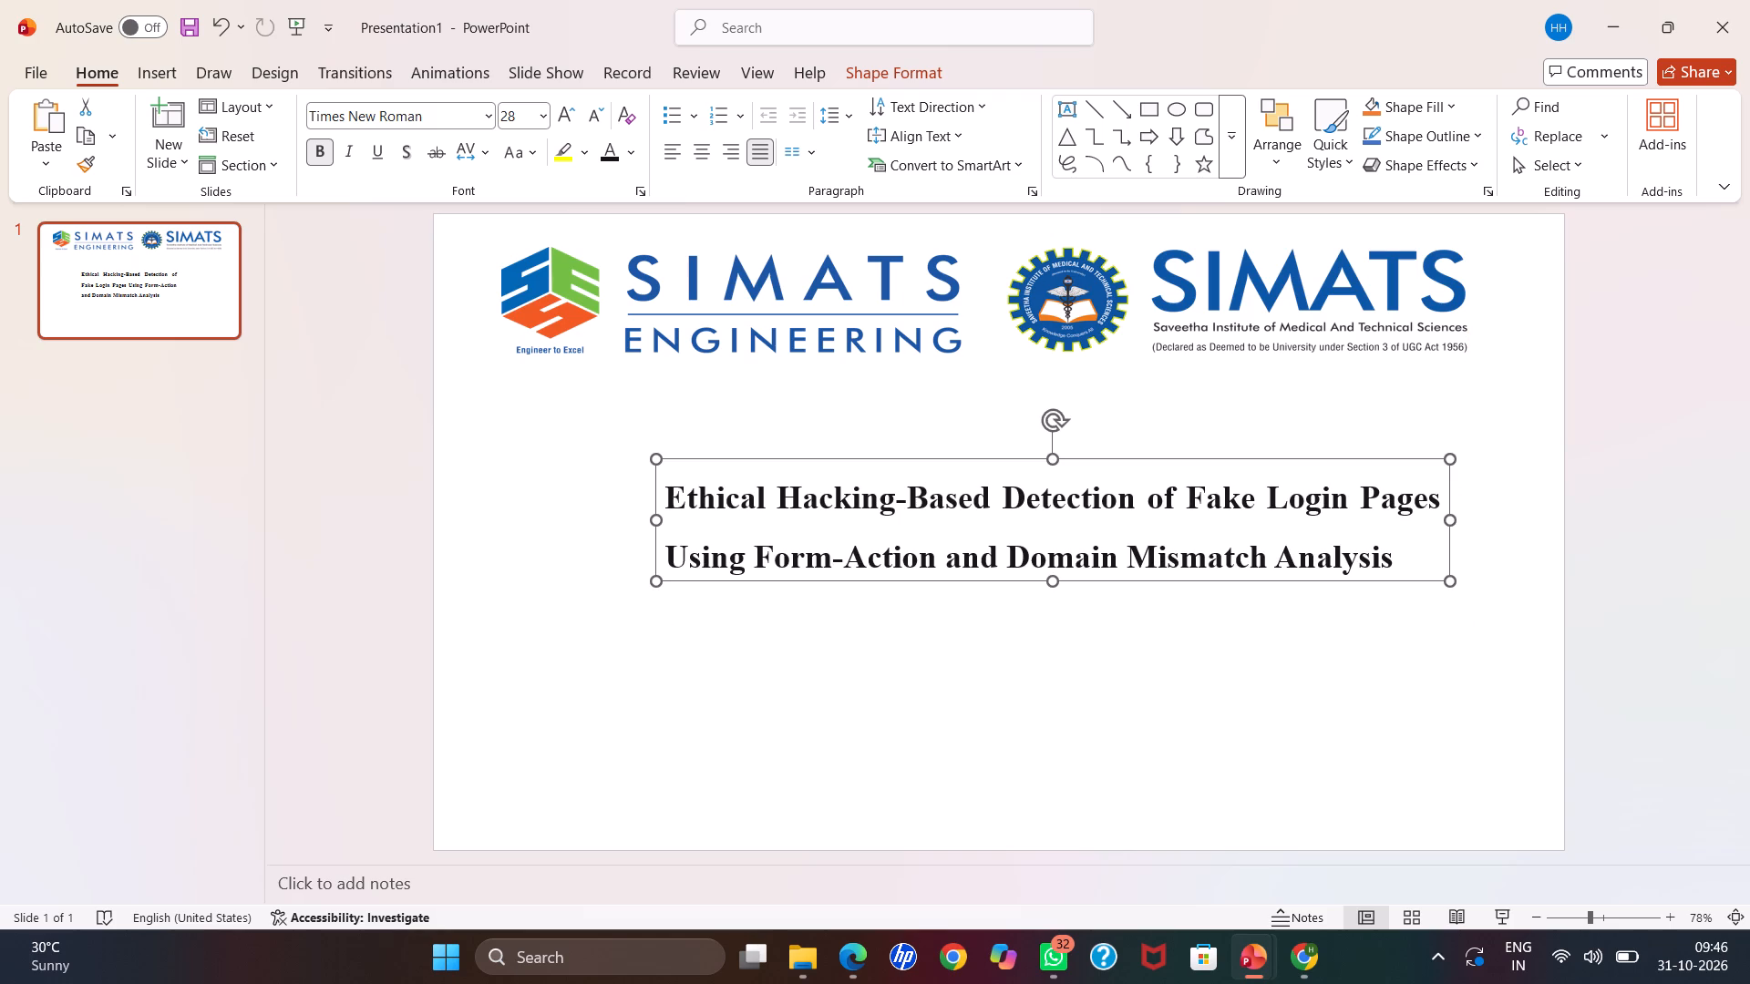
{"action": "left_click_drag", "start_coordinate": [1082, 456], "coordinate": [1038, 468]}
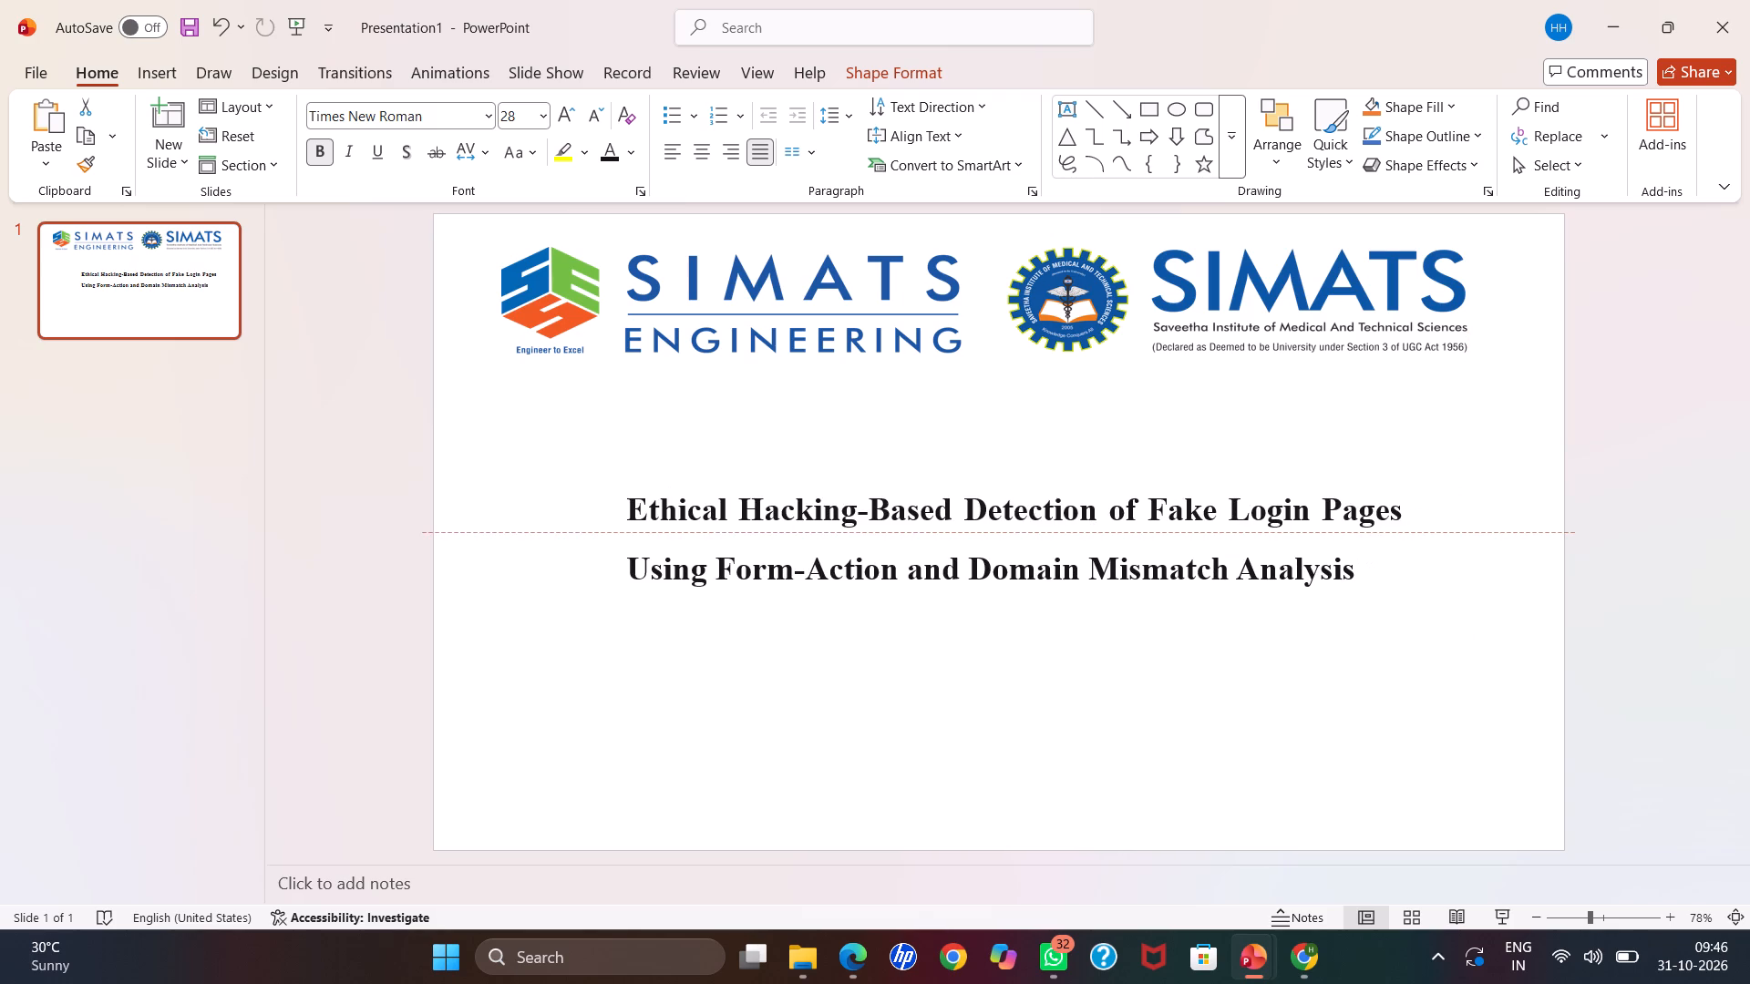
{"action": "left_click_drag", "start_coordinate": [1038, 468], "coordinate": [1037, 473]}
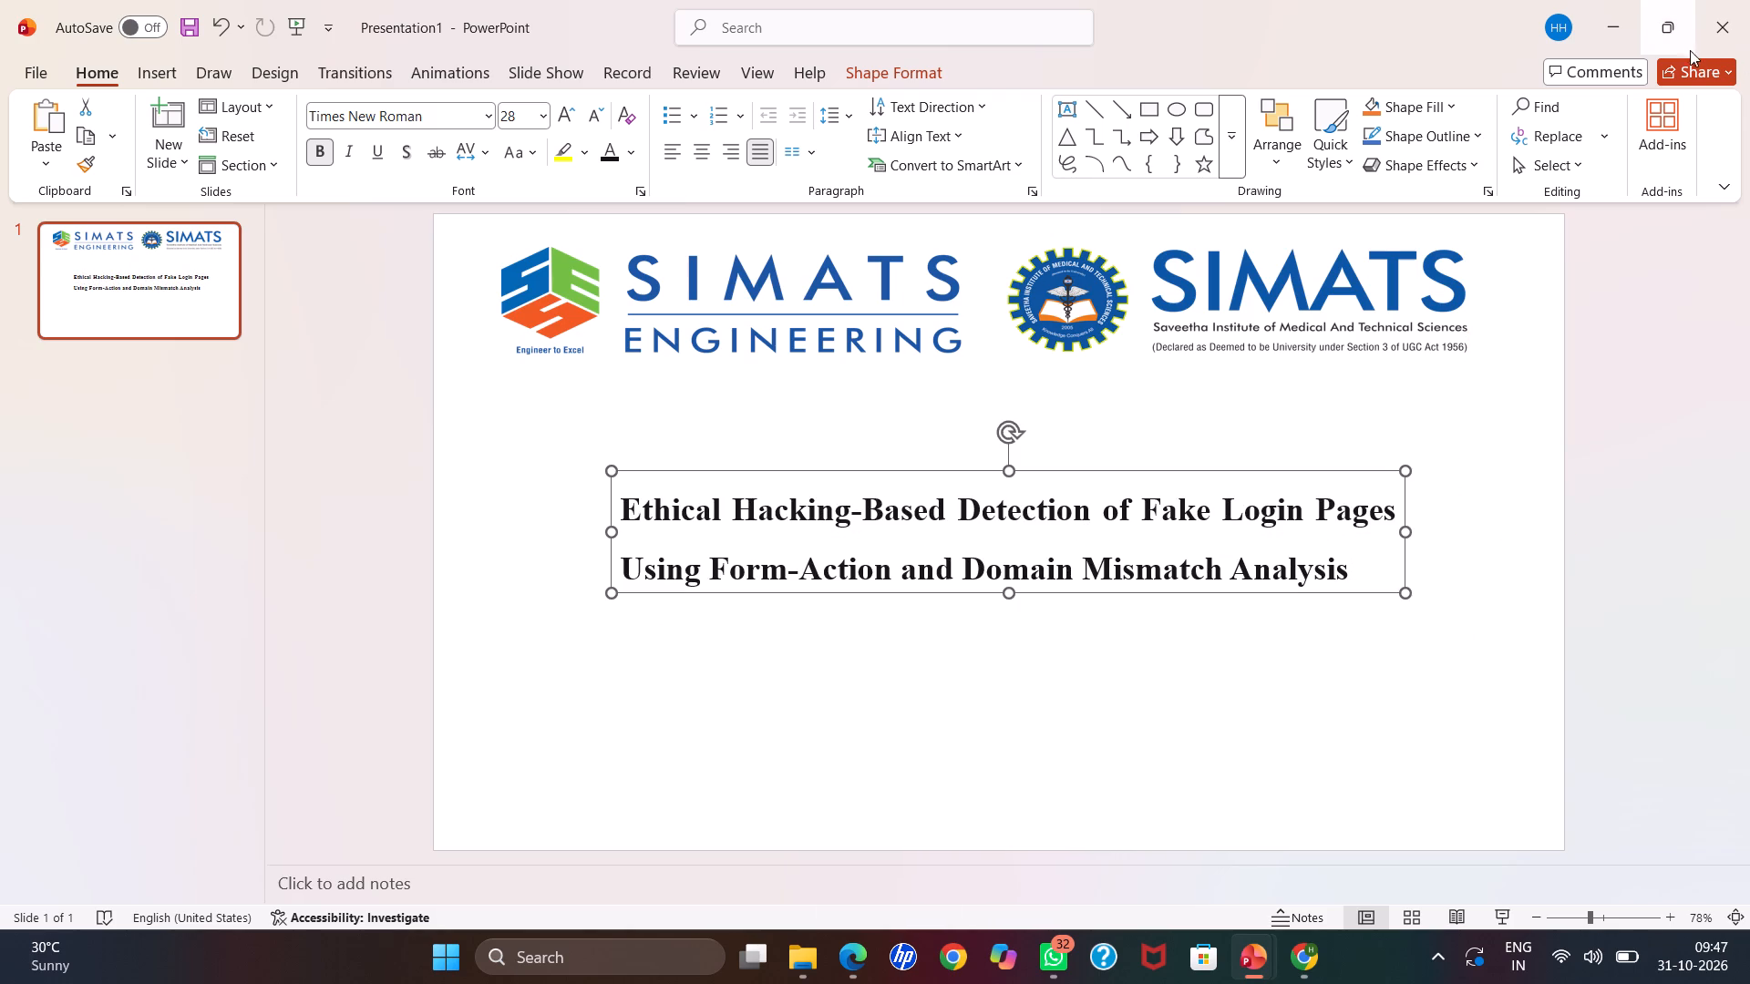
In the ethical hacking review presentation, set the CAPSTONE PROJECT heading on slide 1 to Times New Roman, size 28.
{"action": "left_click", "coordinate": [1564, 71]}
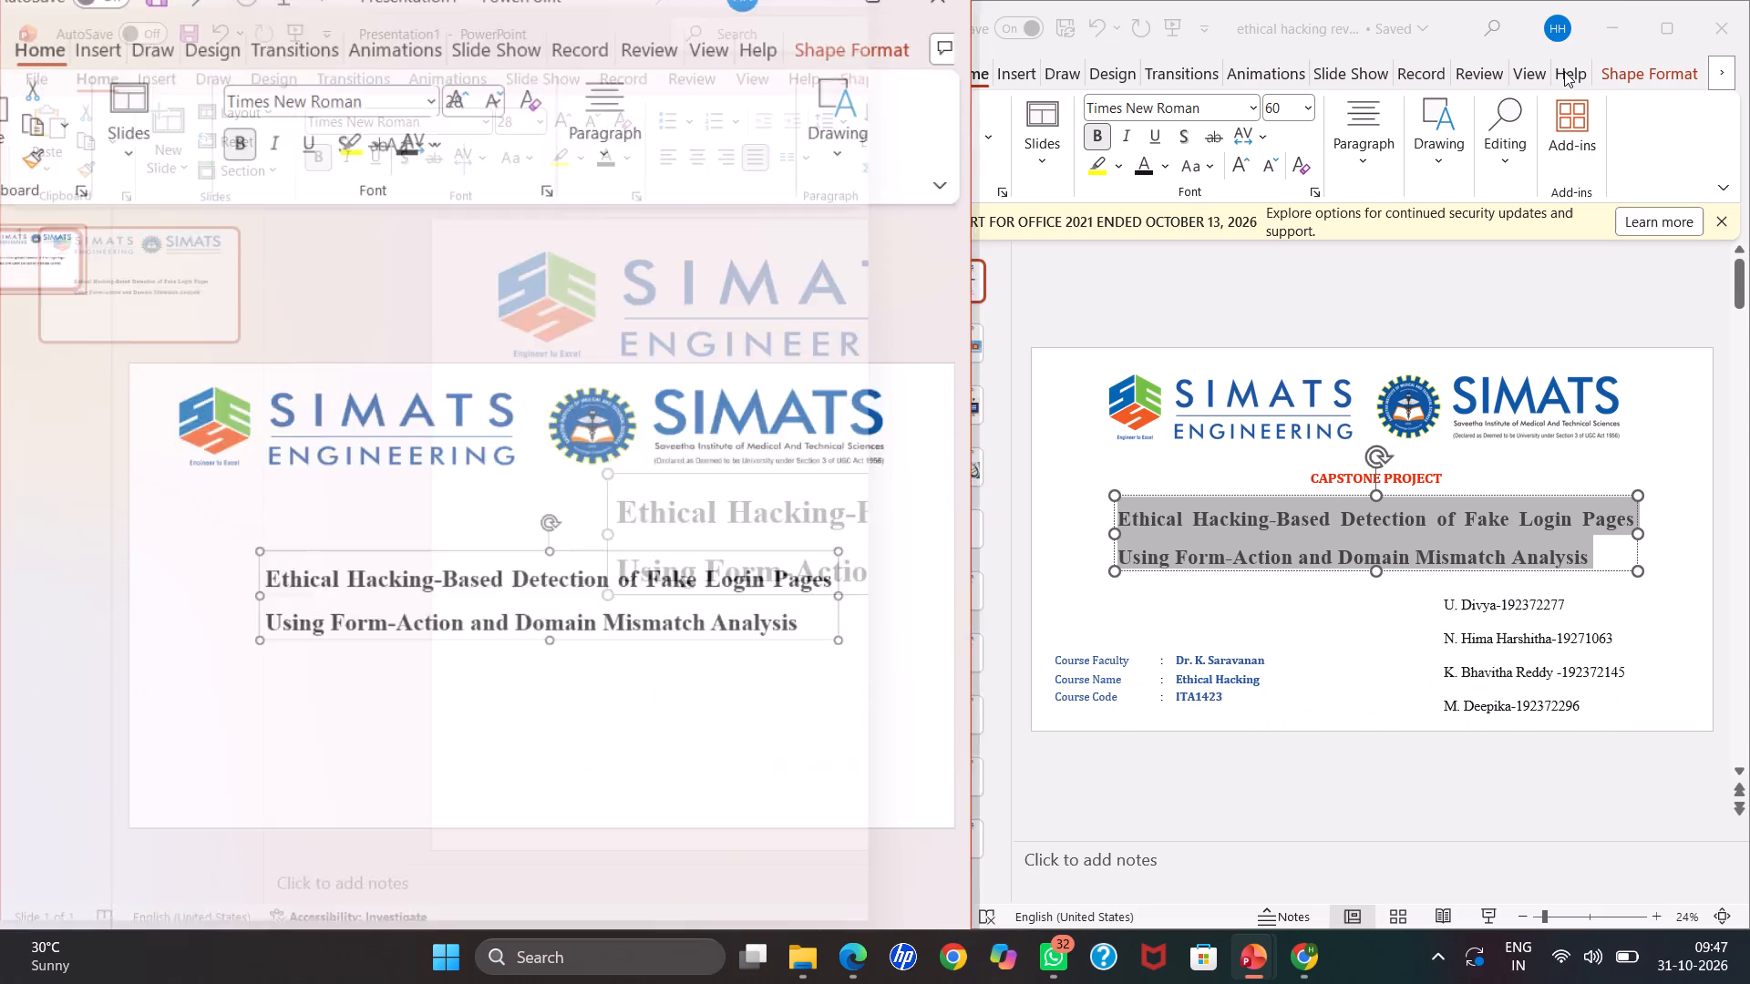
{"action": "left_click", "coordinate": [1322, 468]}
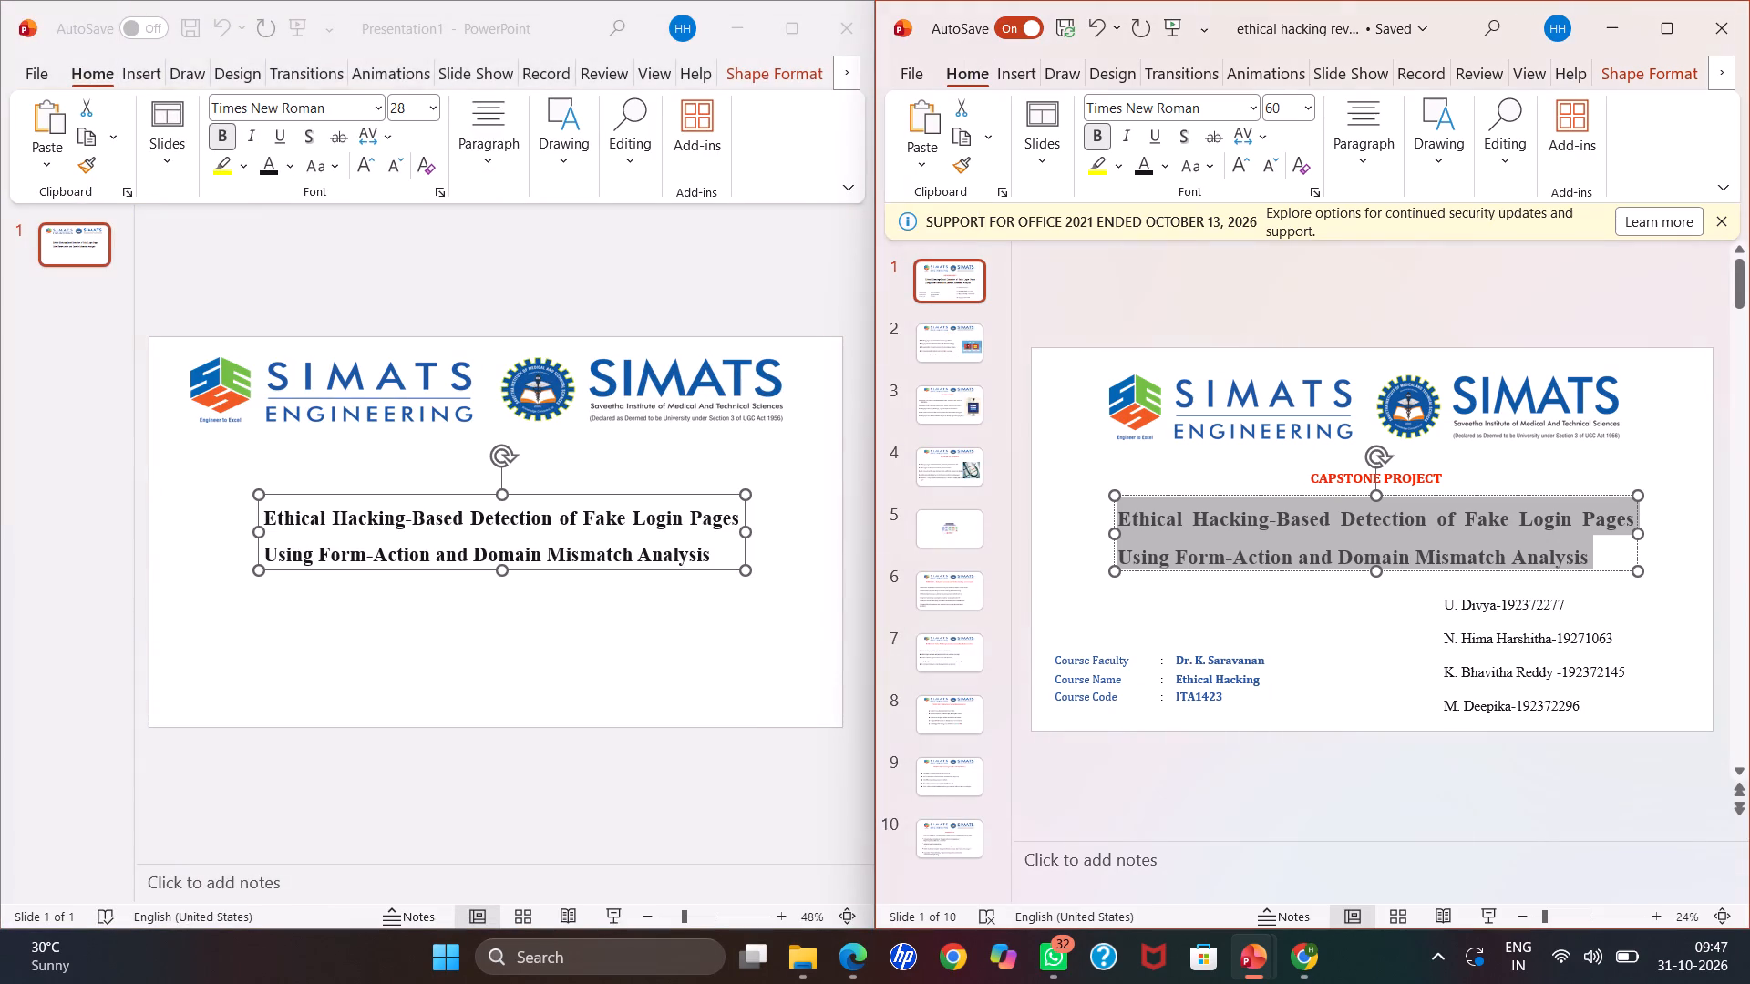
{"action": "left_click", "coordinate": [1333, 485]}
{"action": "double_click", "coordinate": [1333, 485]}
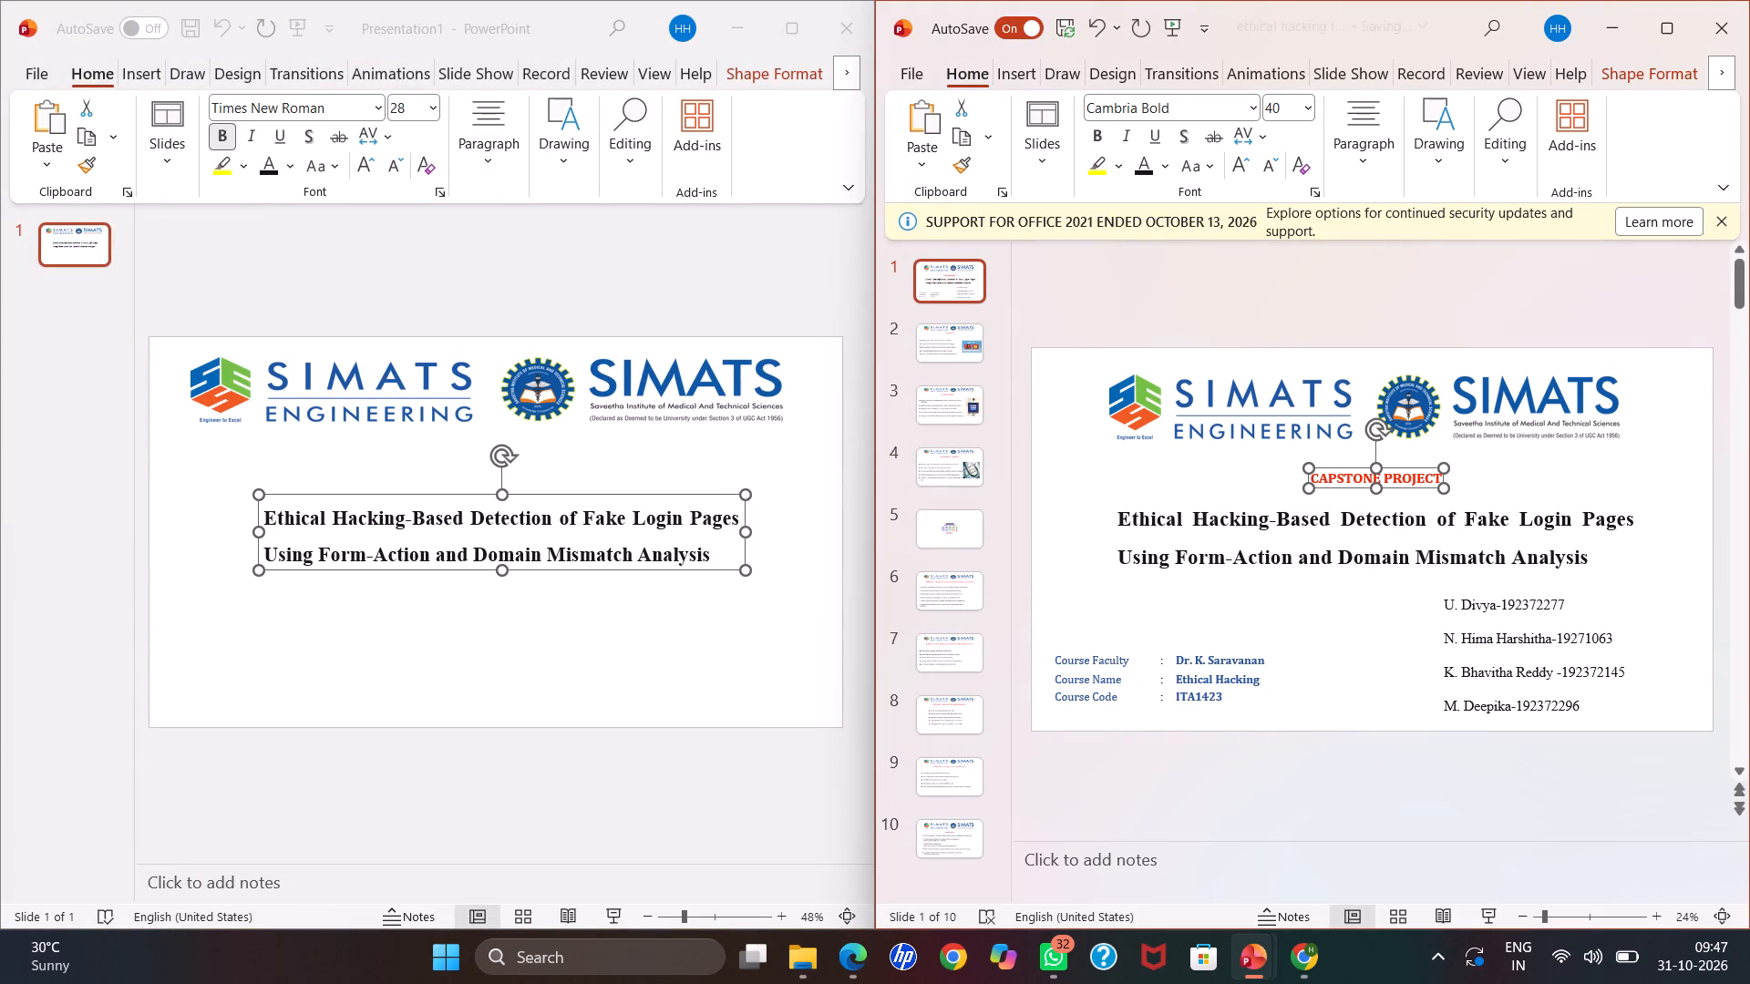
{"action": "triple_click", "coordinate": [1339, 480]}
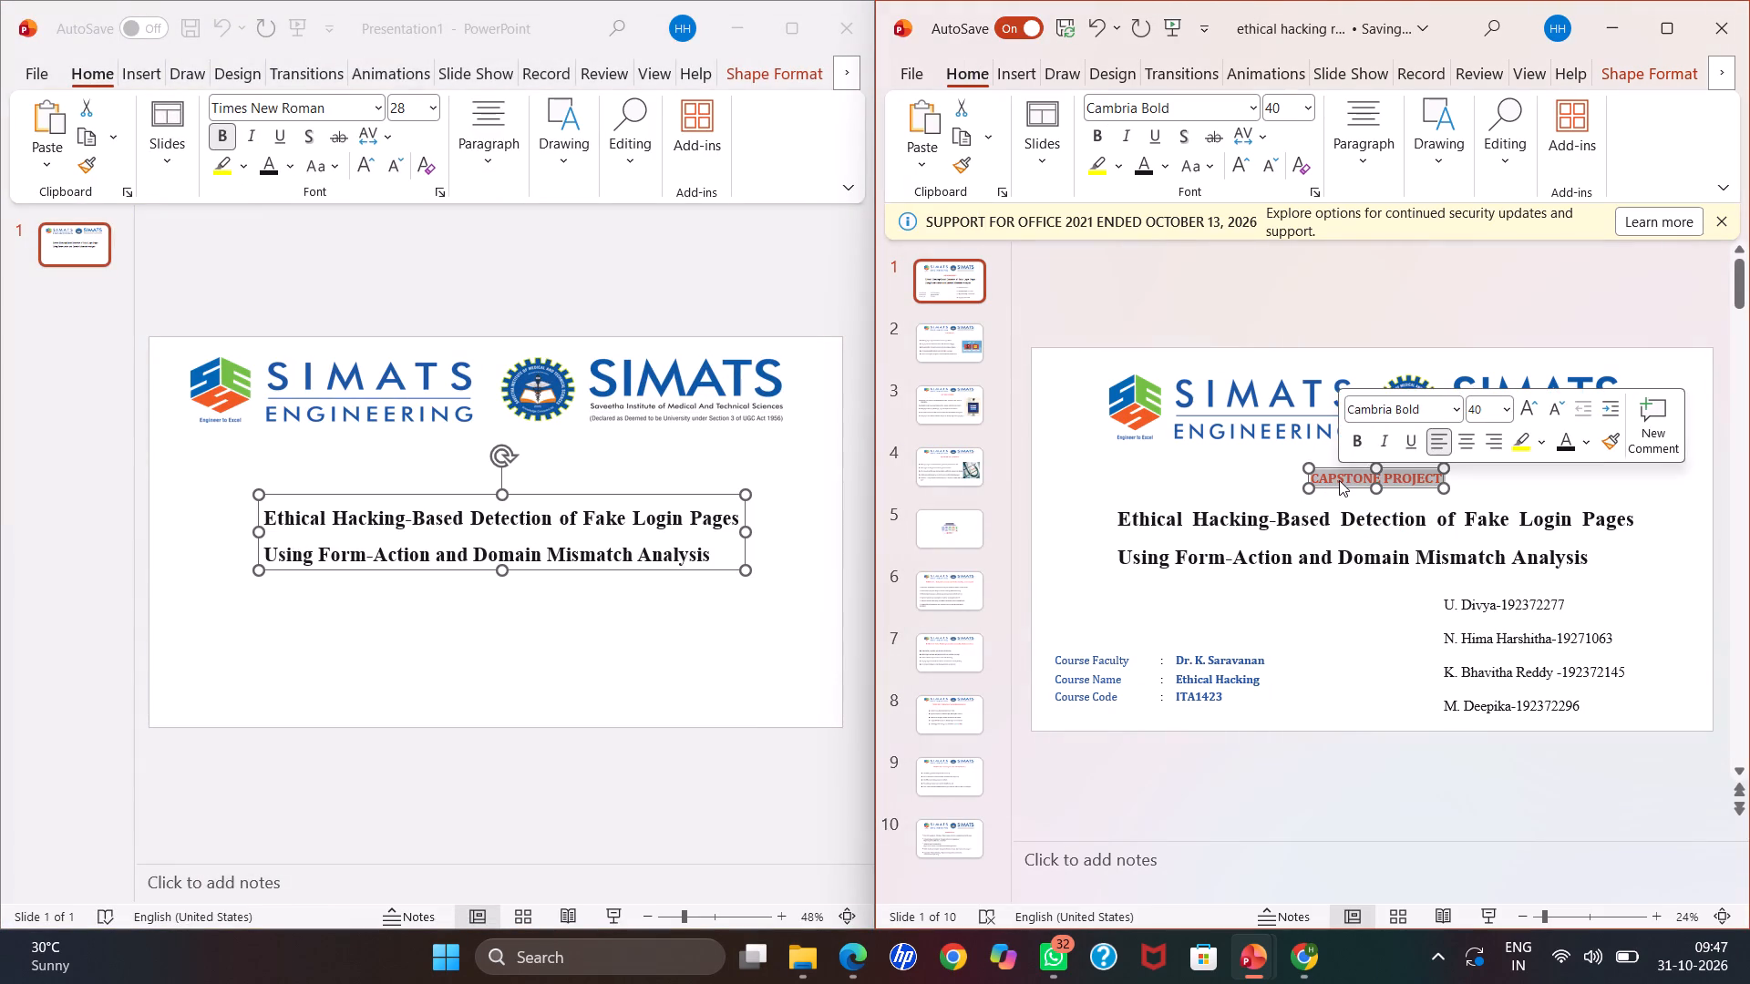
{"action": "left_click", "coordinate": [1487, 407]}
{"action": "key", "text": "2"}
{"action": "key", "text": "8"}
{"action": "key", "text": "Return"}
{"action": "left_click", "coordinate": [1434, 412]}
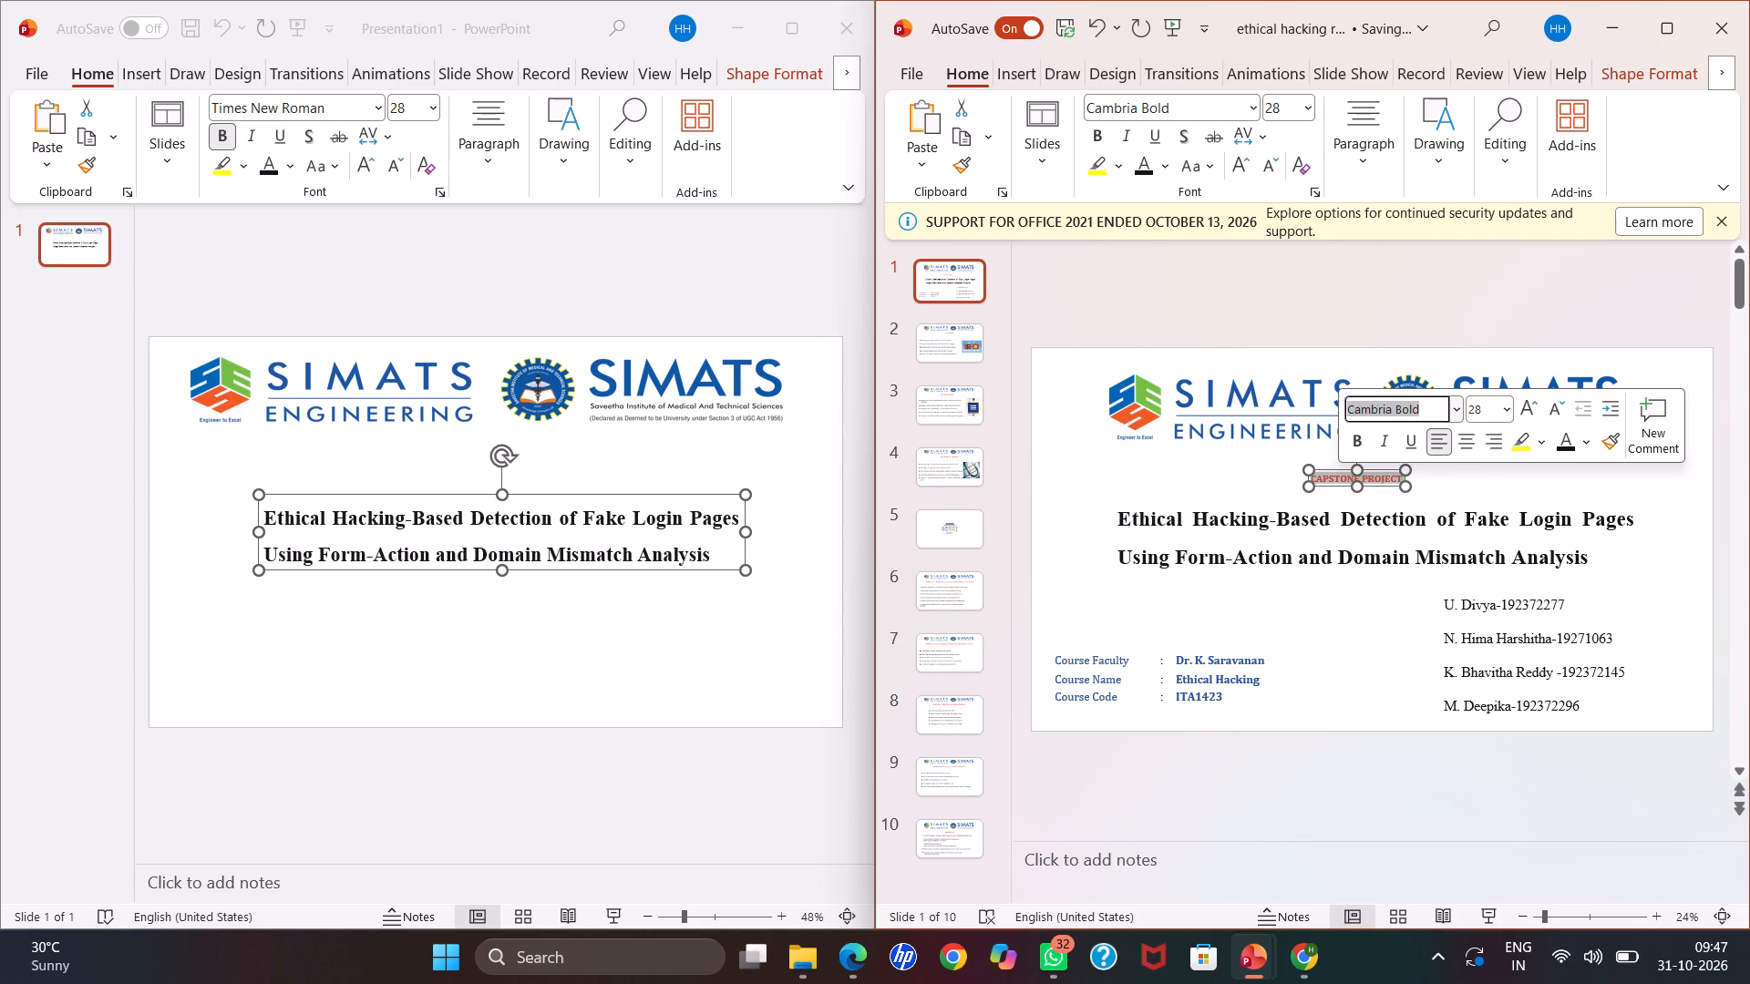
{"action": "type", "text": "tim"}
{"action": "key", "text": "Return"}
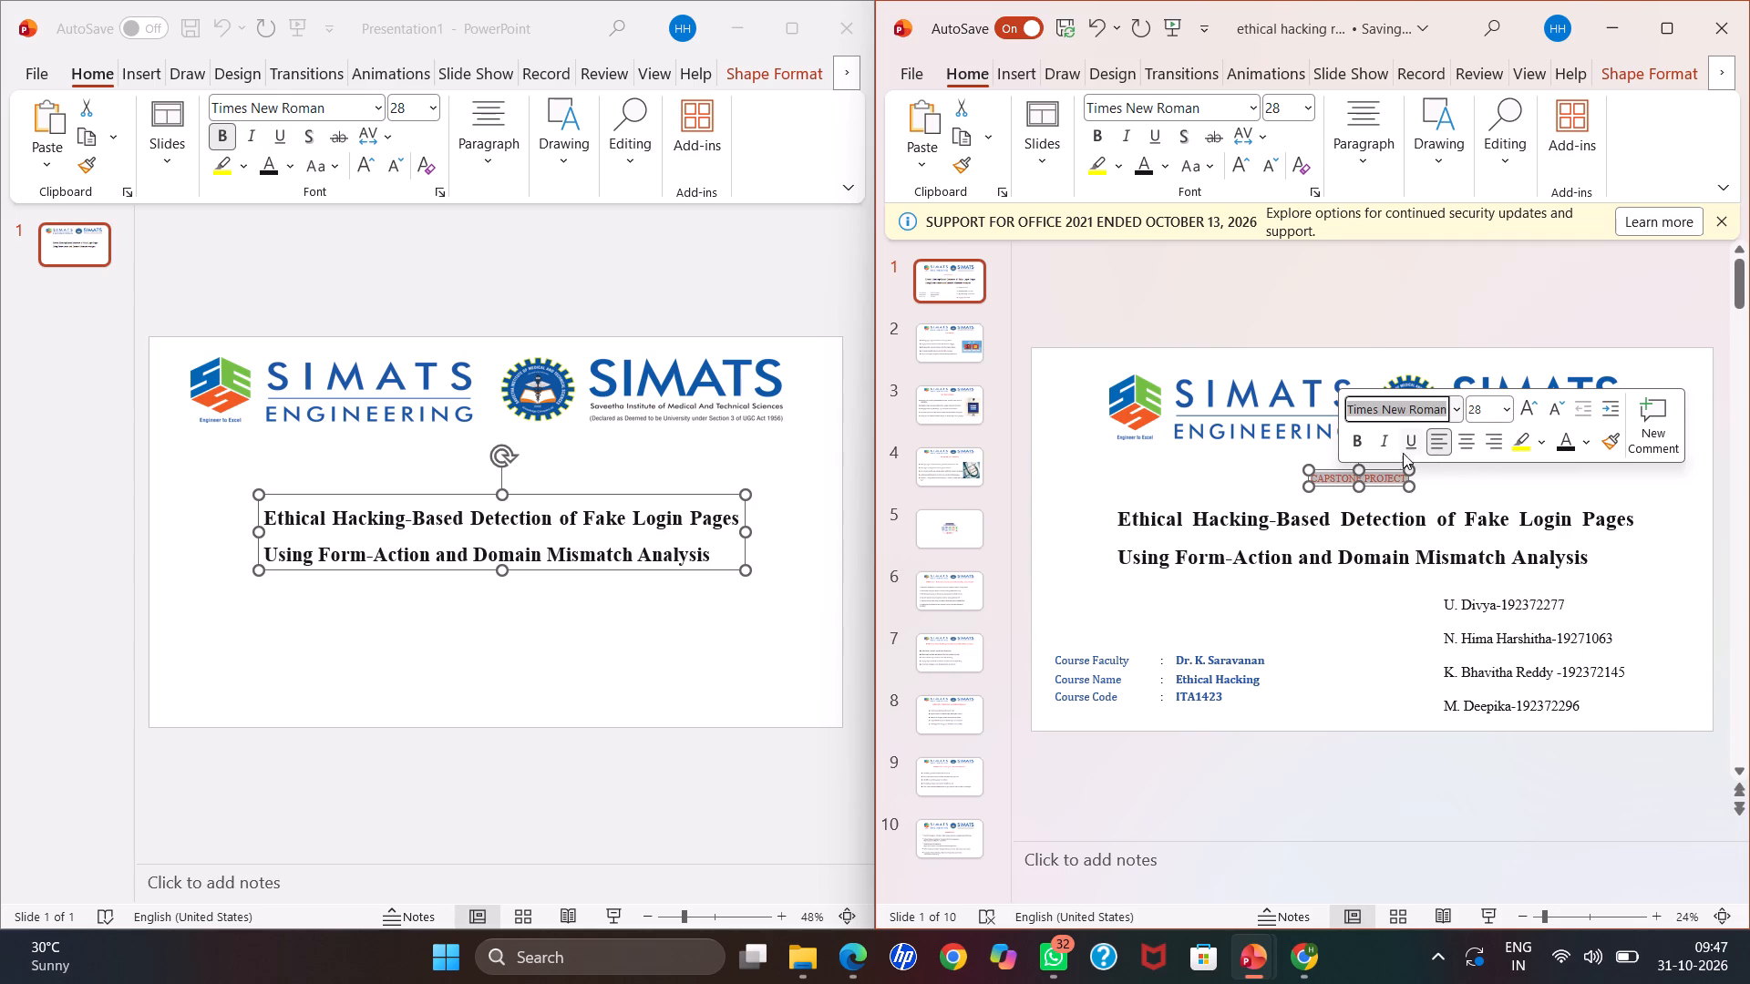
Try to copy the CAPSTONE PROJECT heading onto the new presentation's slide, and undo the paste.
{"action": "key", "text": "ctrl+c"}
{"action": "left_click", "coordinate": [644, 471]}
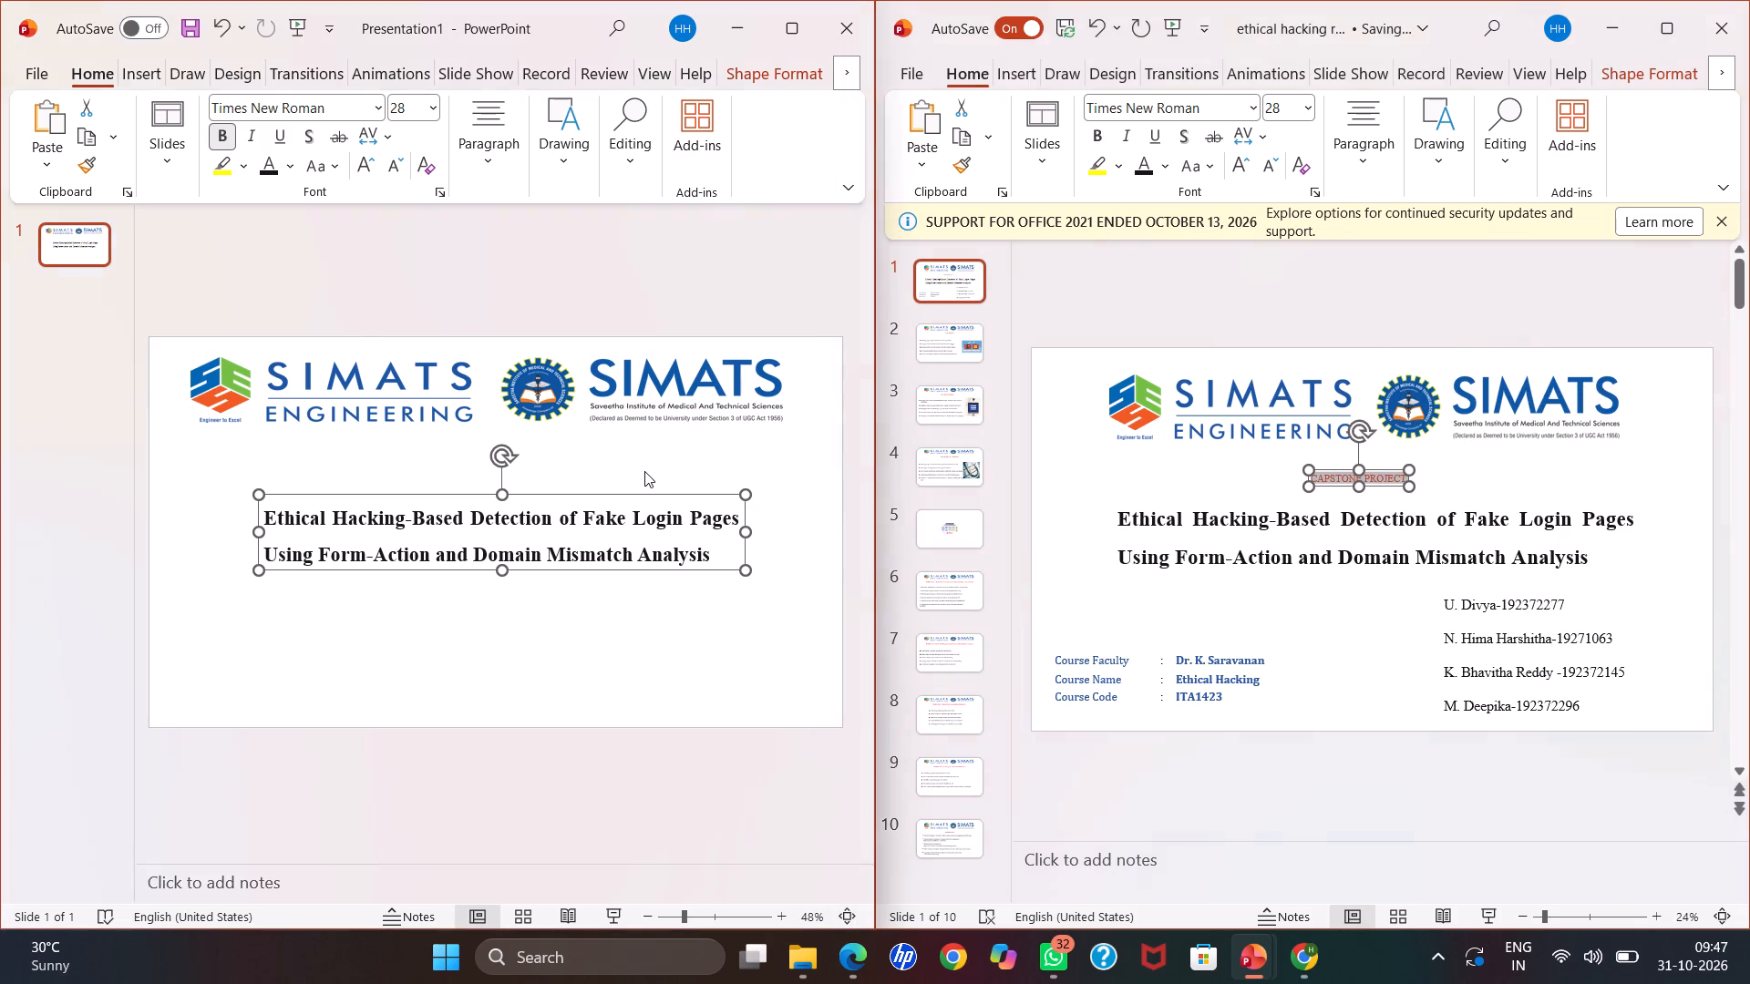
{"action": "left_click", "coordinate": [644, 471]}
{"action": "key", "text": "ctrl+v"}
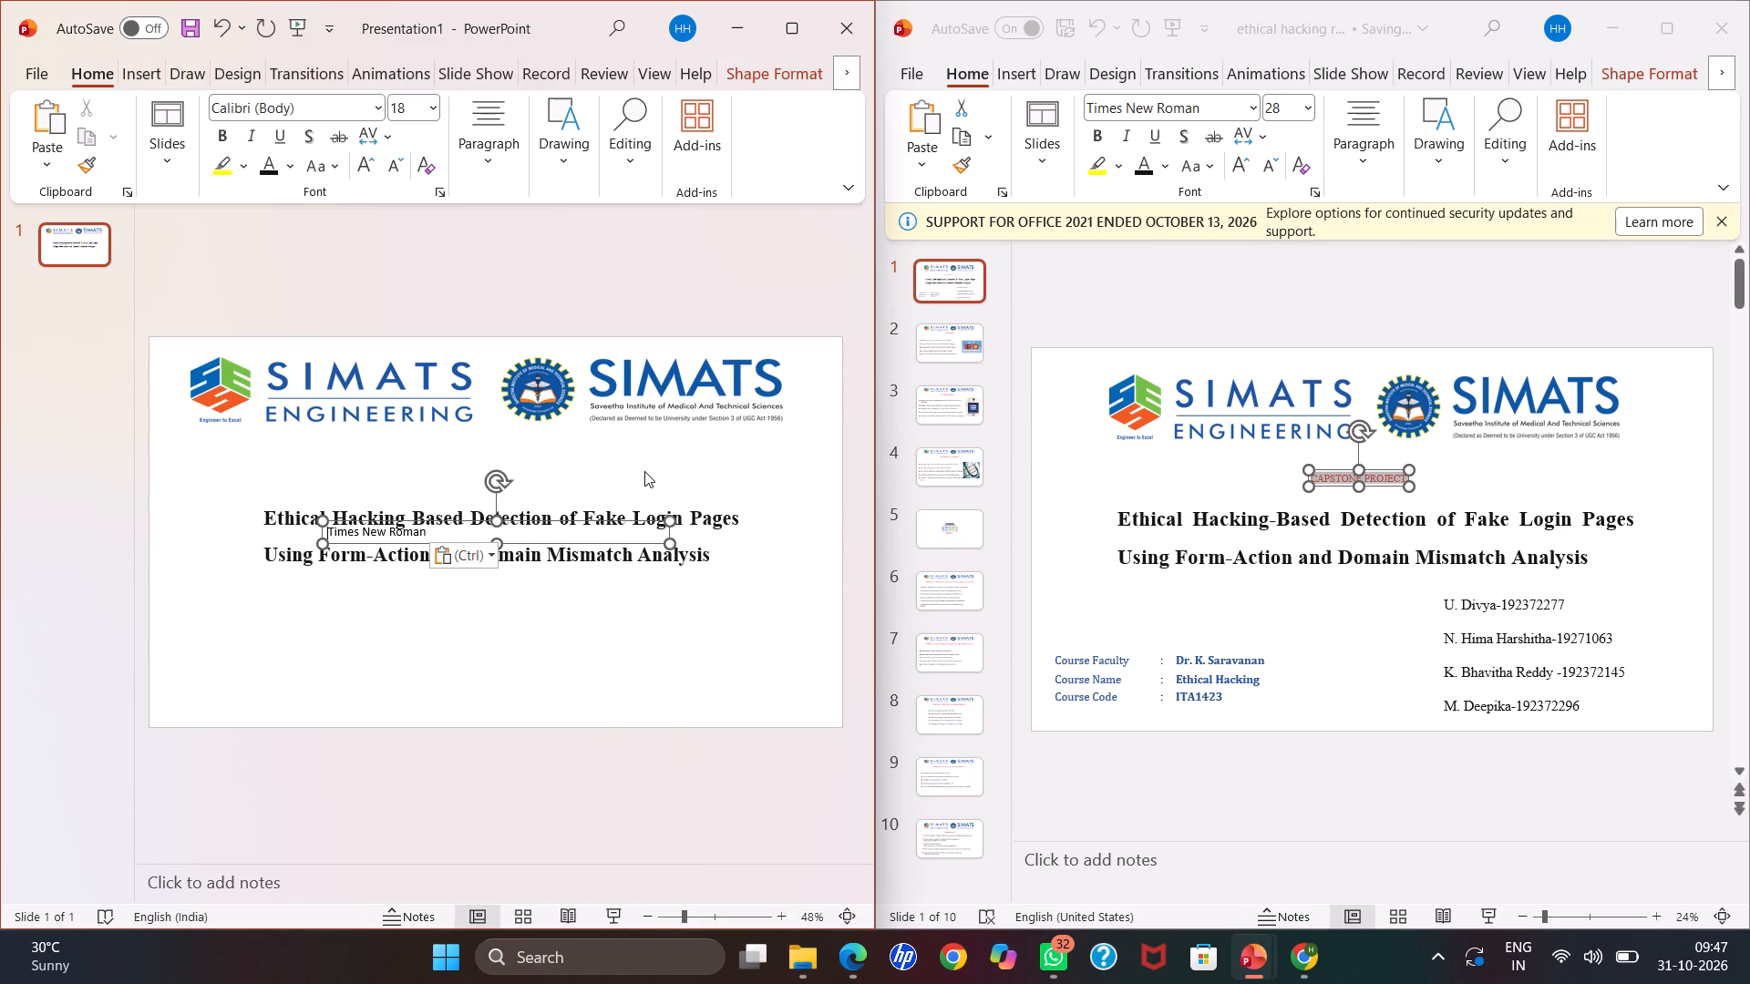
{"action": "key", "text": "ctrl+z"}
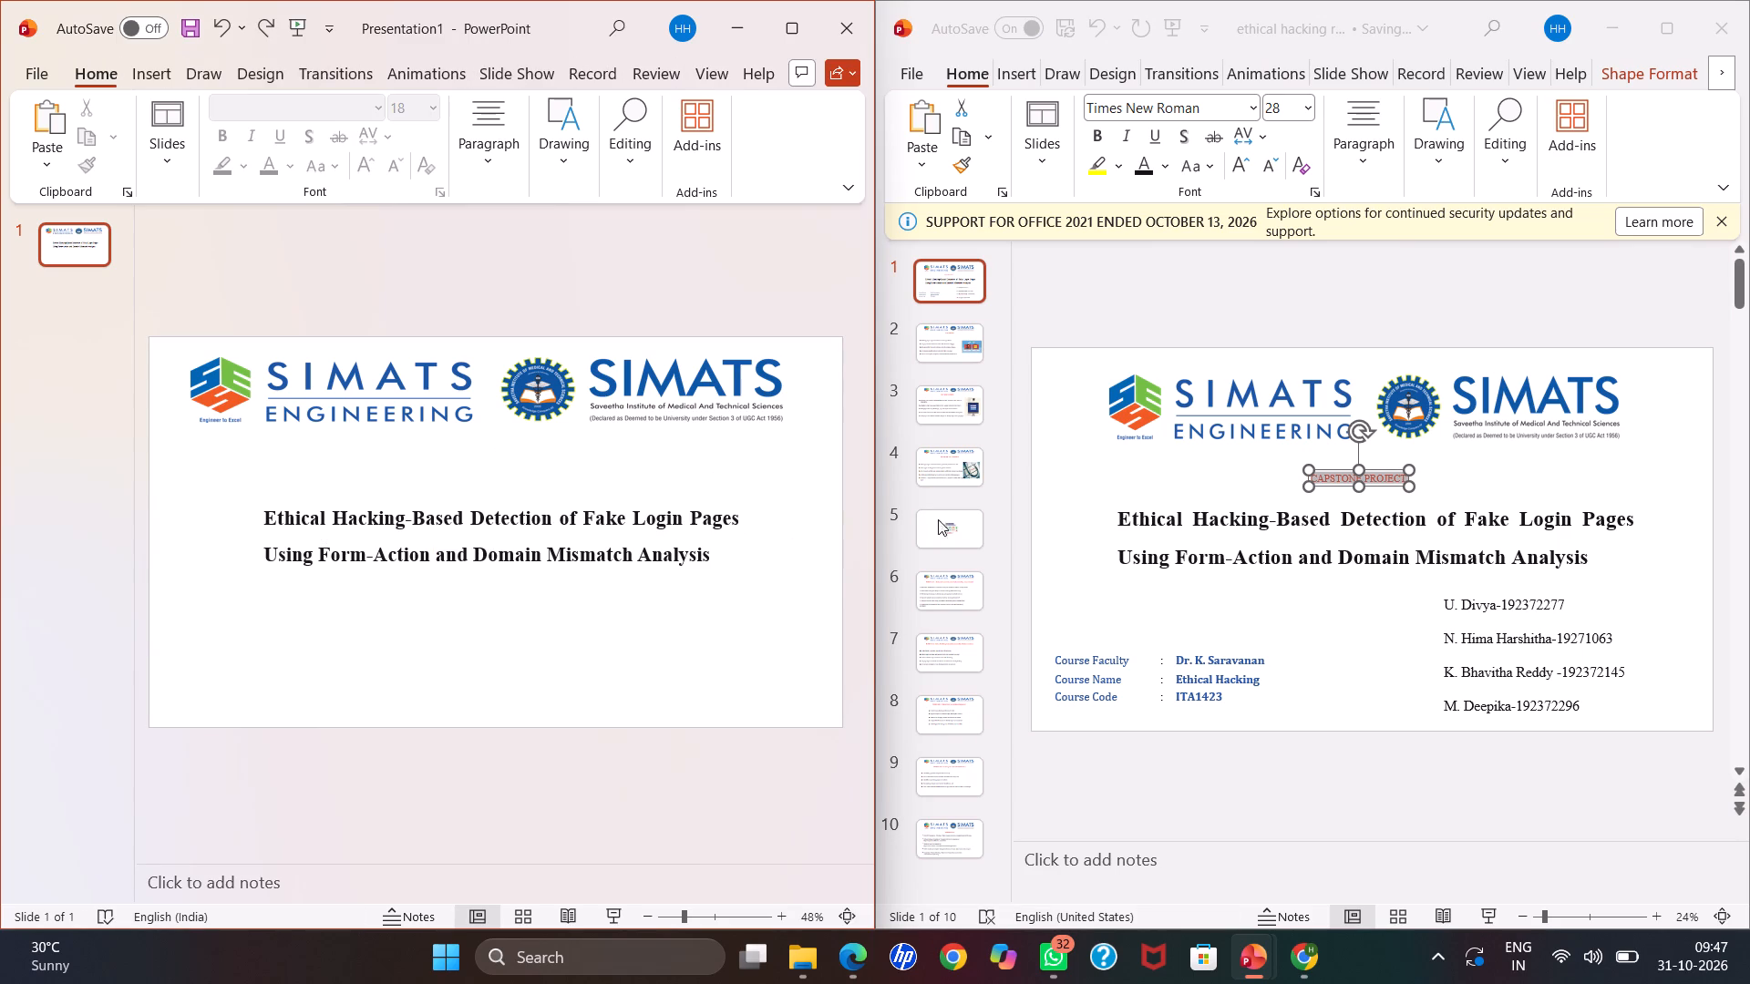
Copy the CAPSTONE PROJECT heading text into the new presentation's slide and place it between the logos and the title.
{"action": "left_click", "coordinate": [1326, 477]}
{"action": "left_click", "coordinate": [1326, 477]}
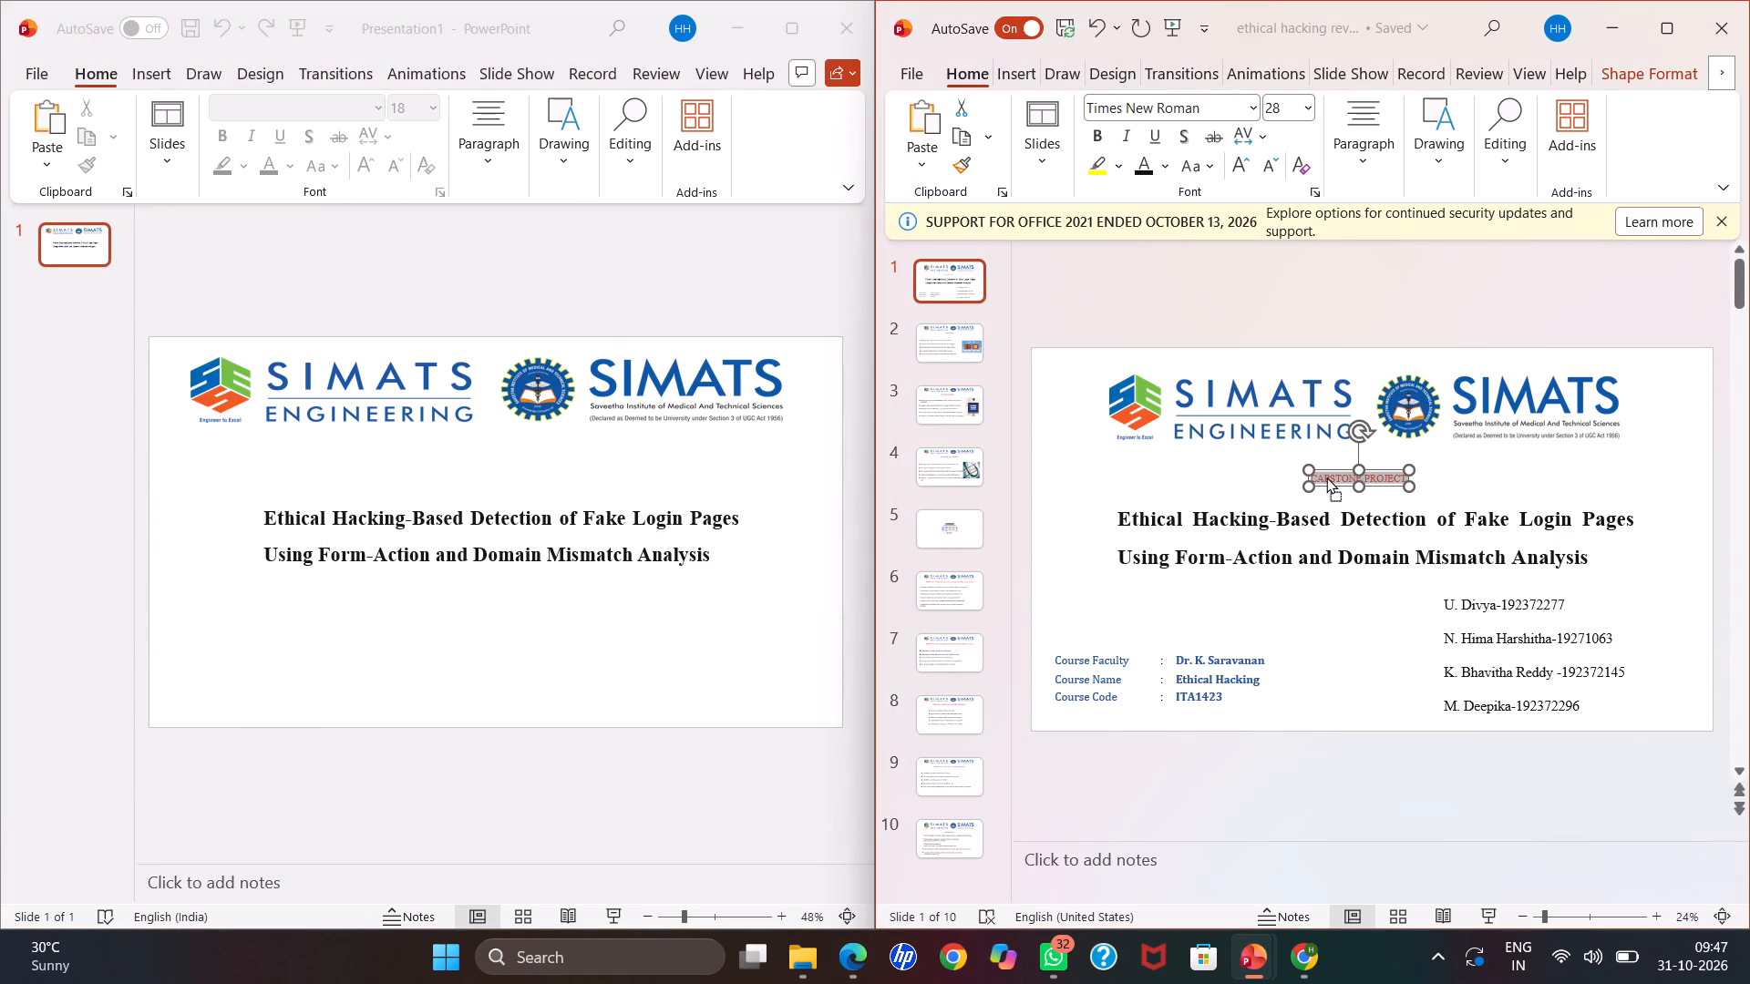
{"action": "double_click", "coordinate": [1326, 477]}
{"action": "key", "text": "ctrl+a"}
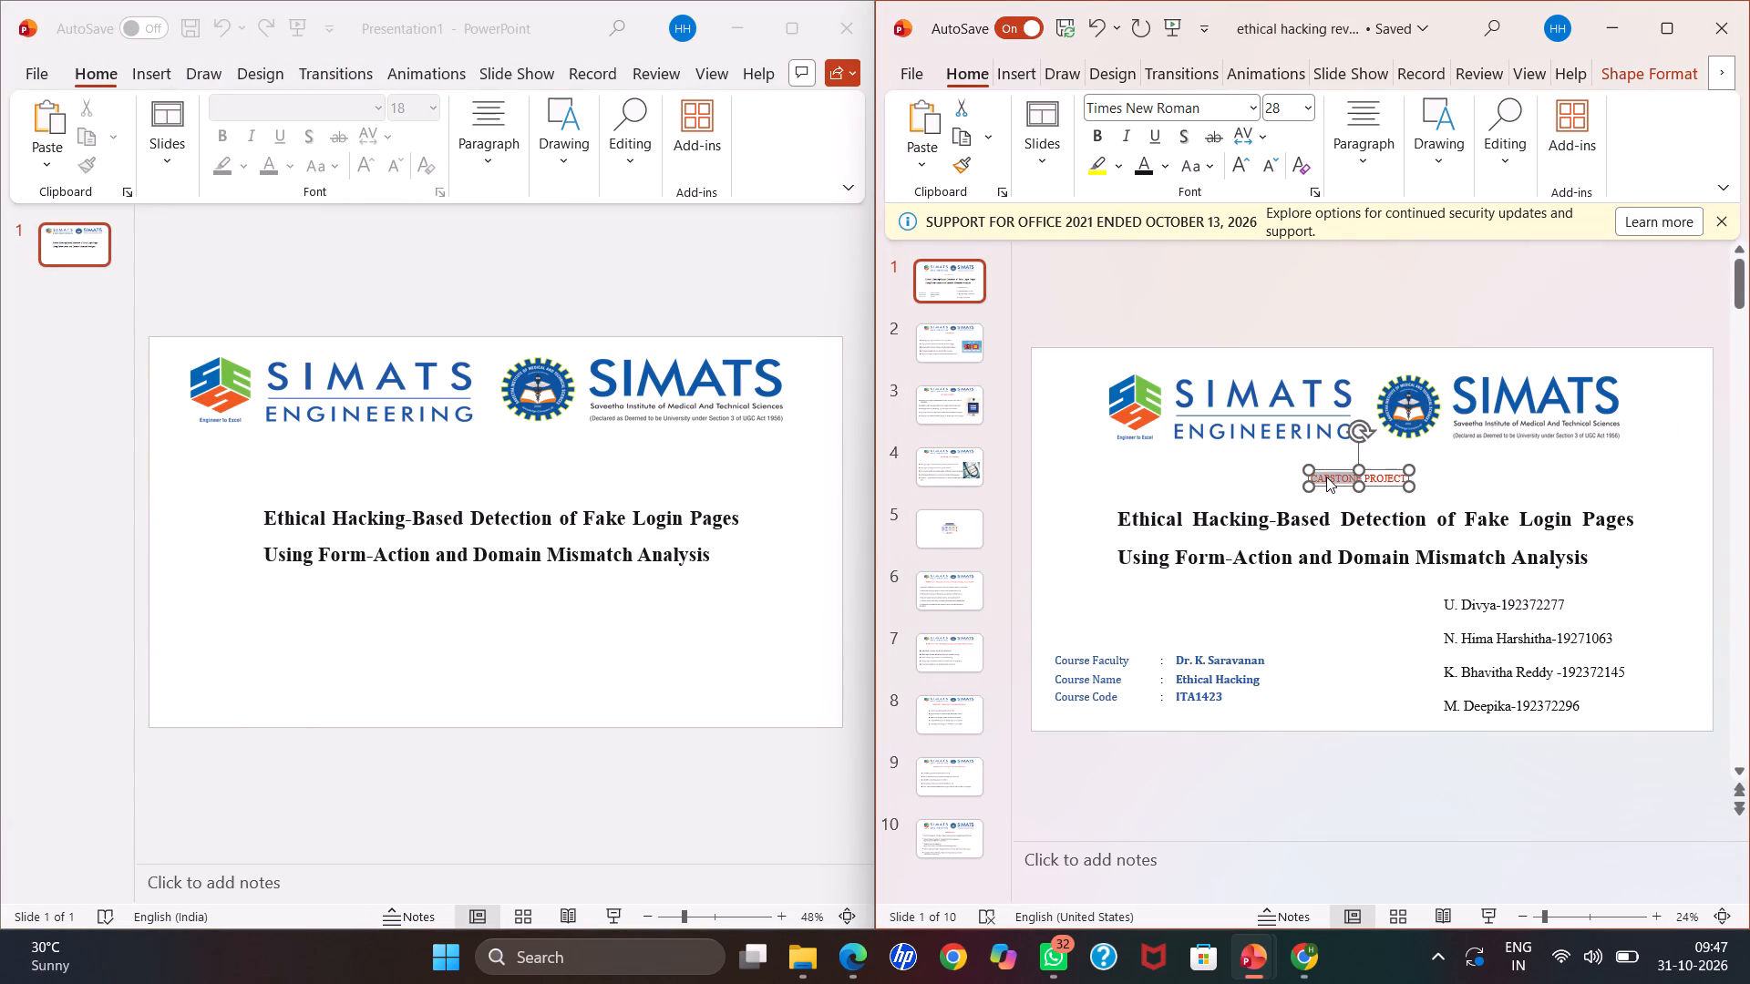
{"action": "key", "text": "ctrl+c"}
{"action": "left_click", "coordinate": [616, 461]}
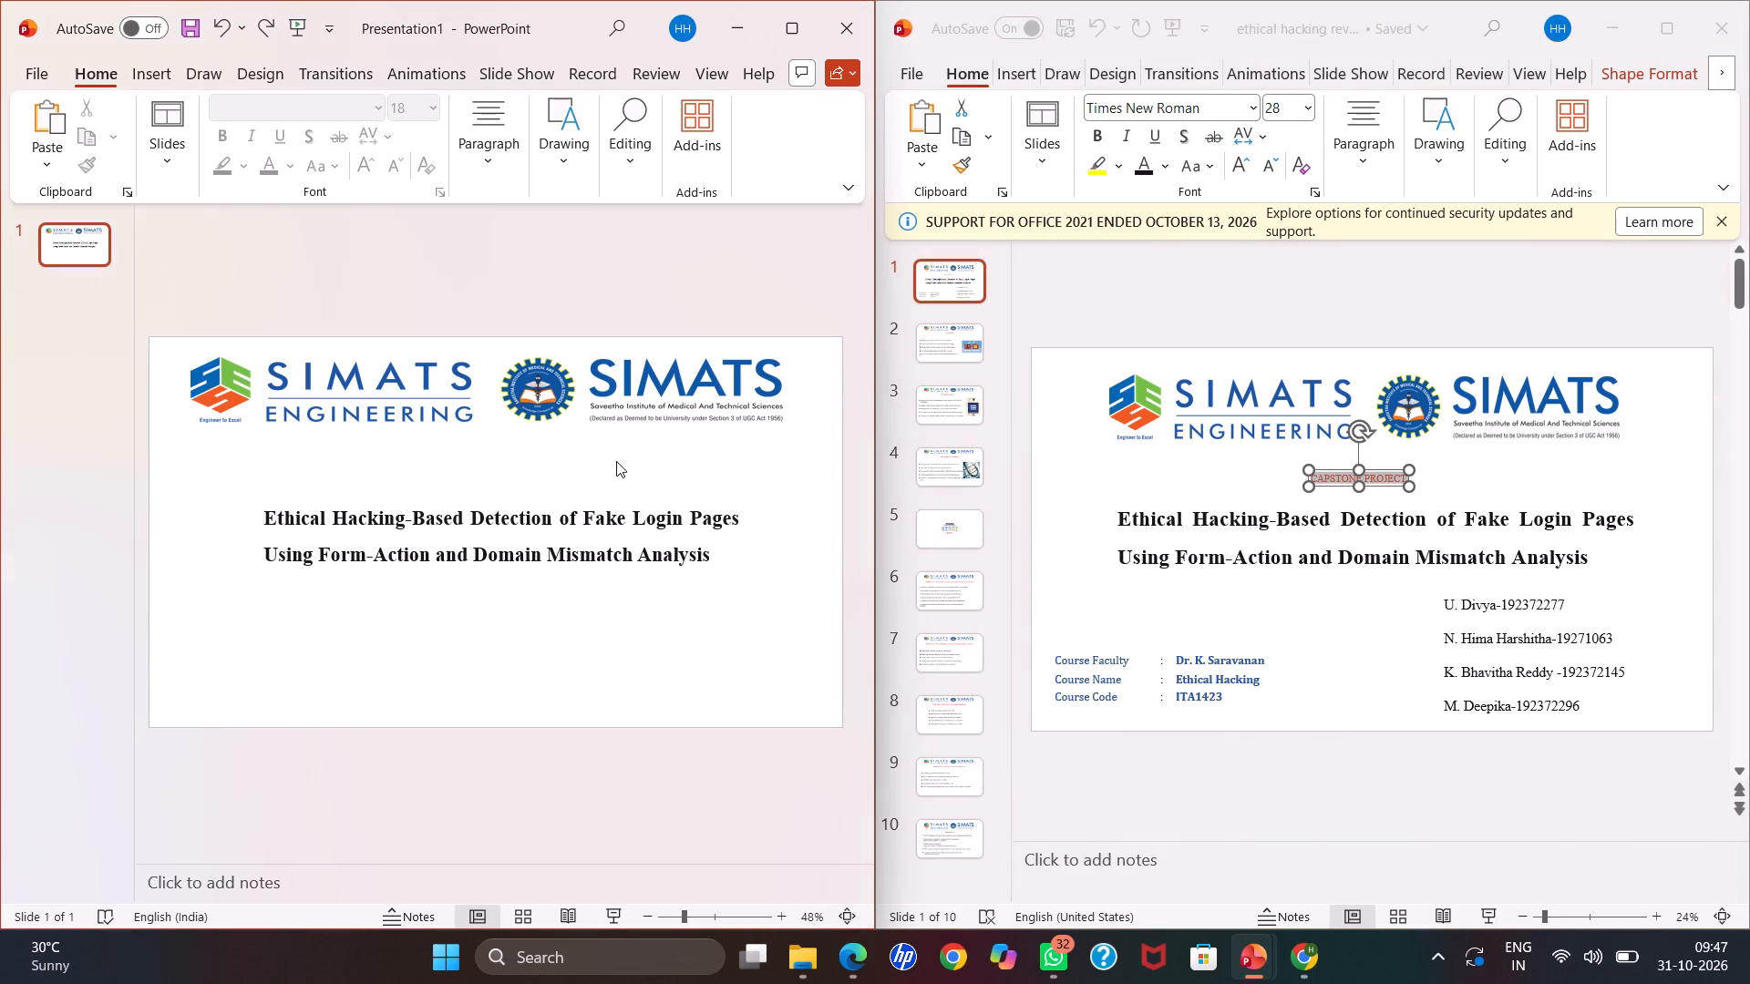
{"action": "key", "text": "ctrl+v"}
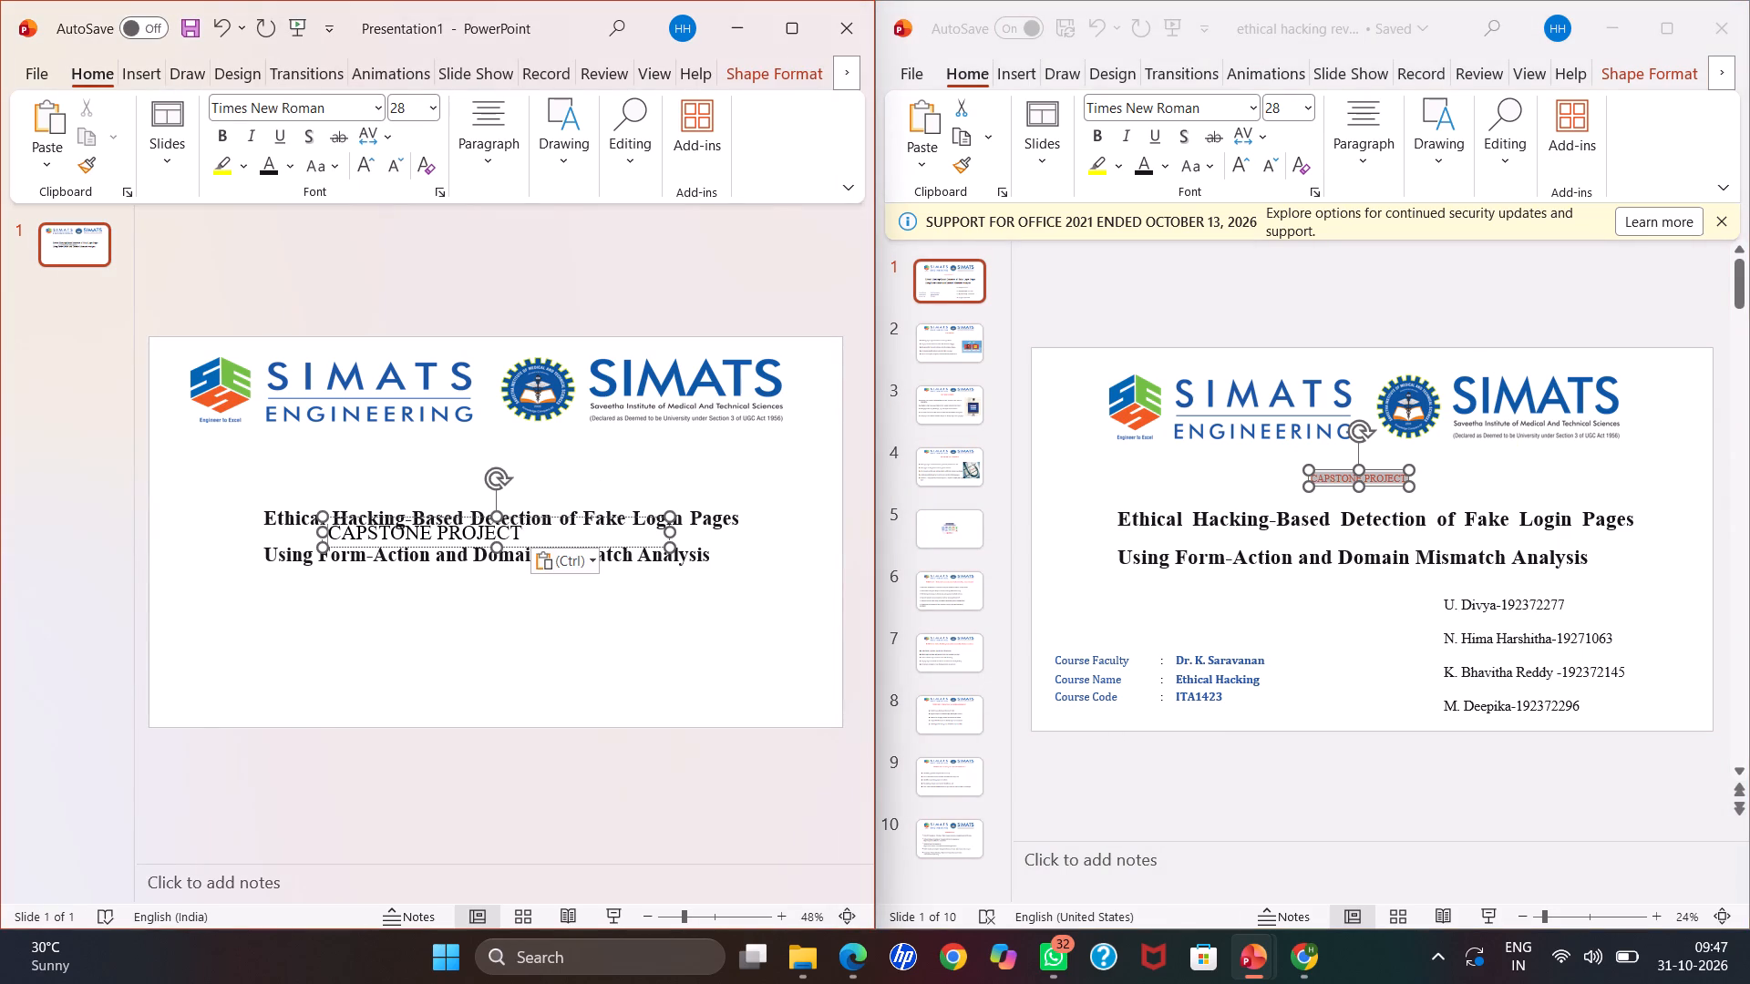
{"action": "left_click_drag", "start_coordinate": [508, 546], "coordinate": [559, 488]}
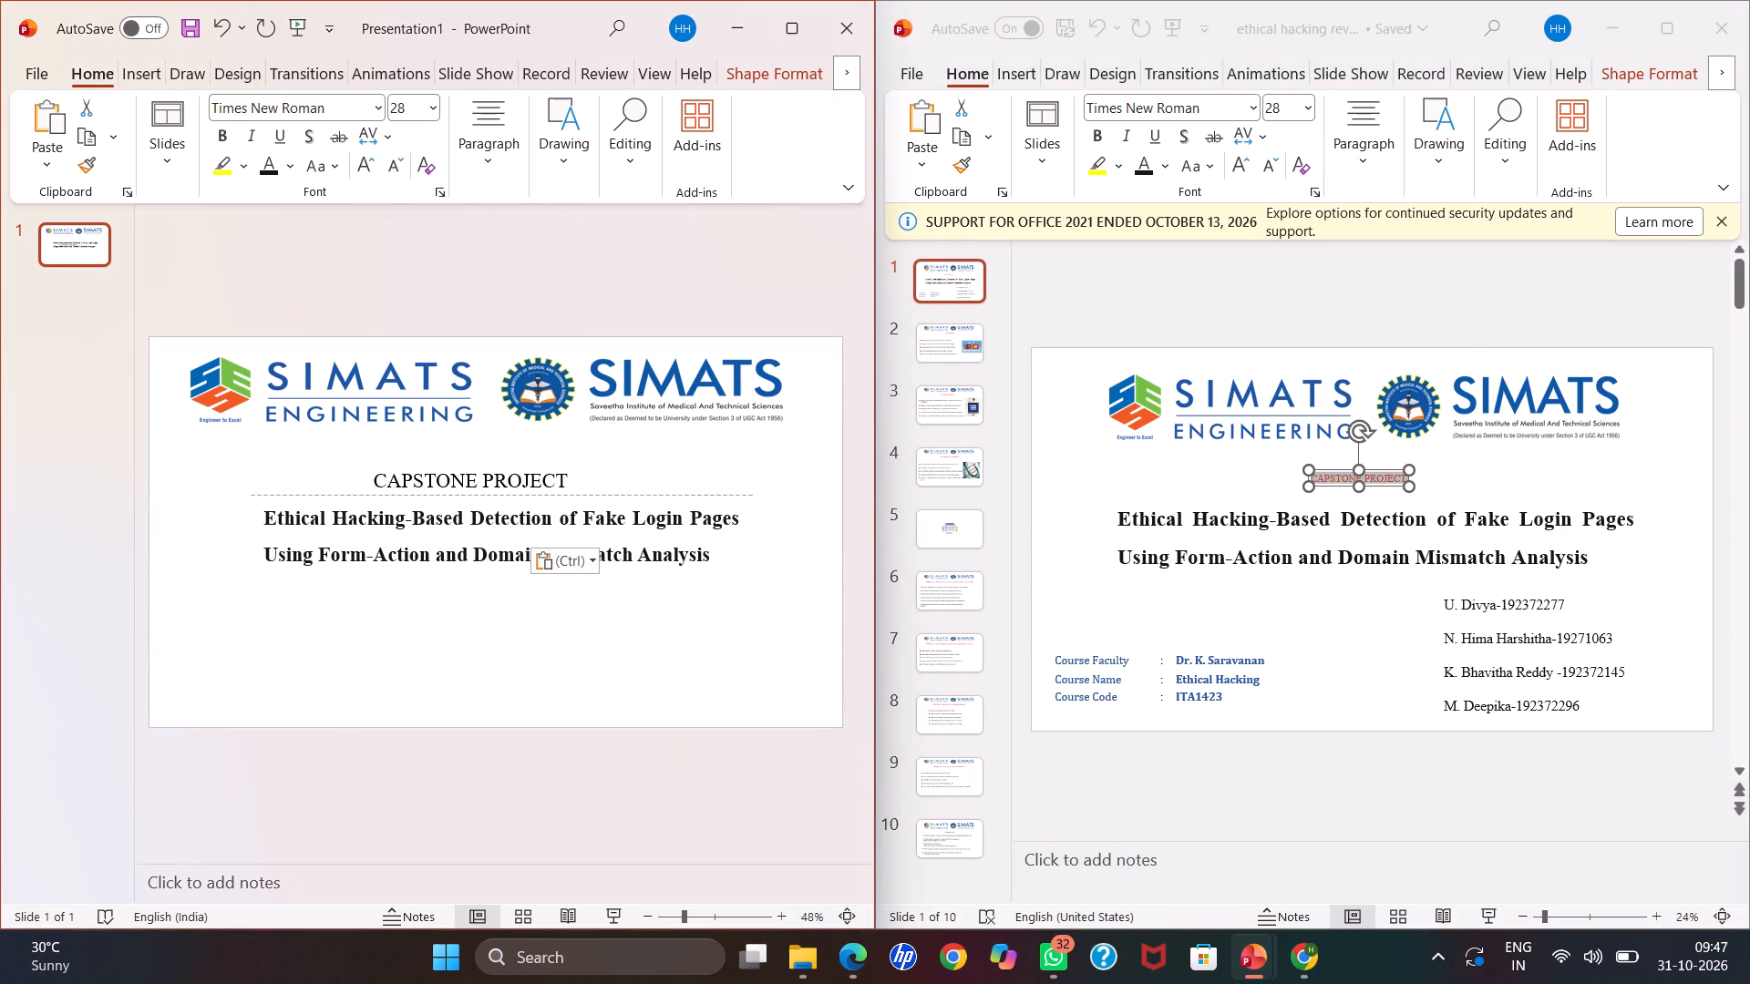
{"action": "left_click_drag", "start_coordinate": [559, 488], "coordinate": [570, 485]}
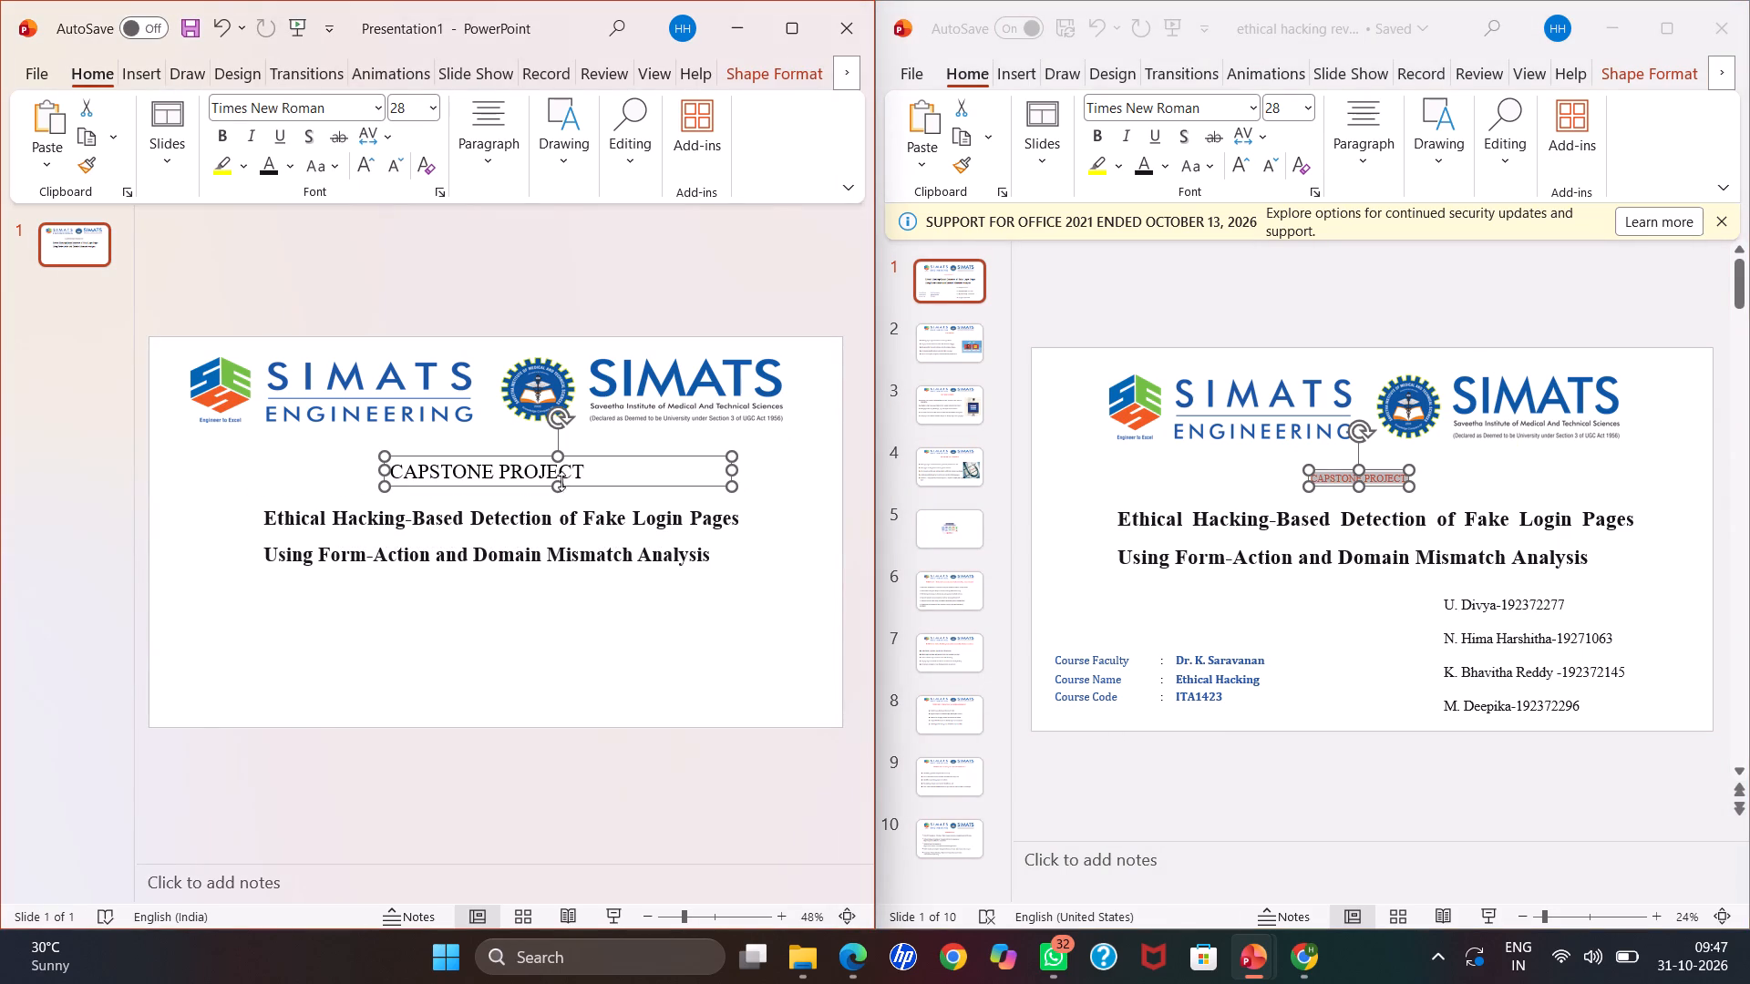
Color the CAPSTONE PROJECT heading text red on the new slide.
{"action": "double_click", "coordinate": [556, 476]}
{"action": "key", "text": "ctrl+a"}
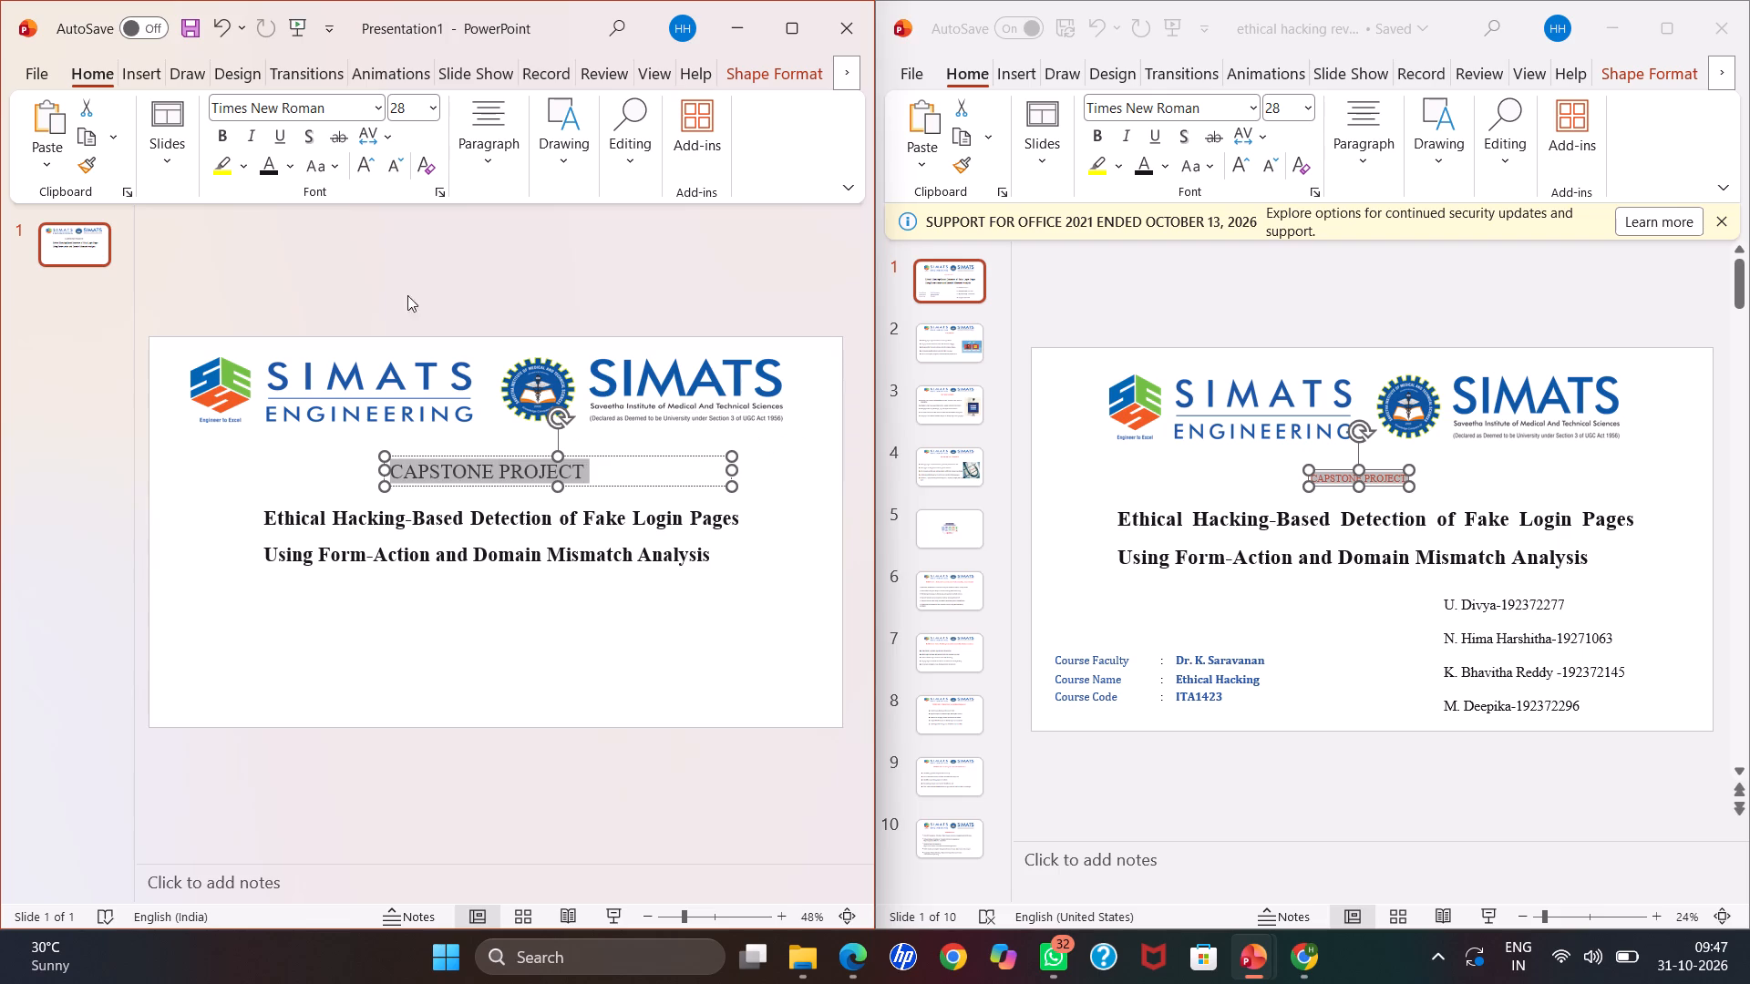
{"action": "left_click", "coordinate": [286, 162]}
{"action": "left_click", "coordinate": [293, 507]}
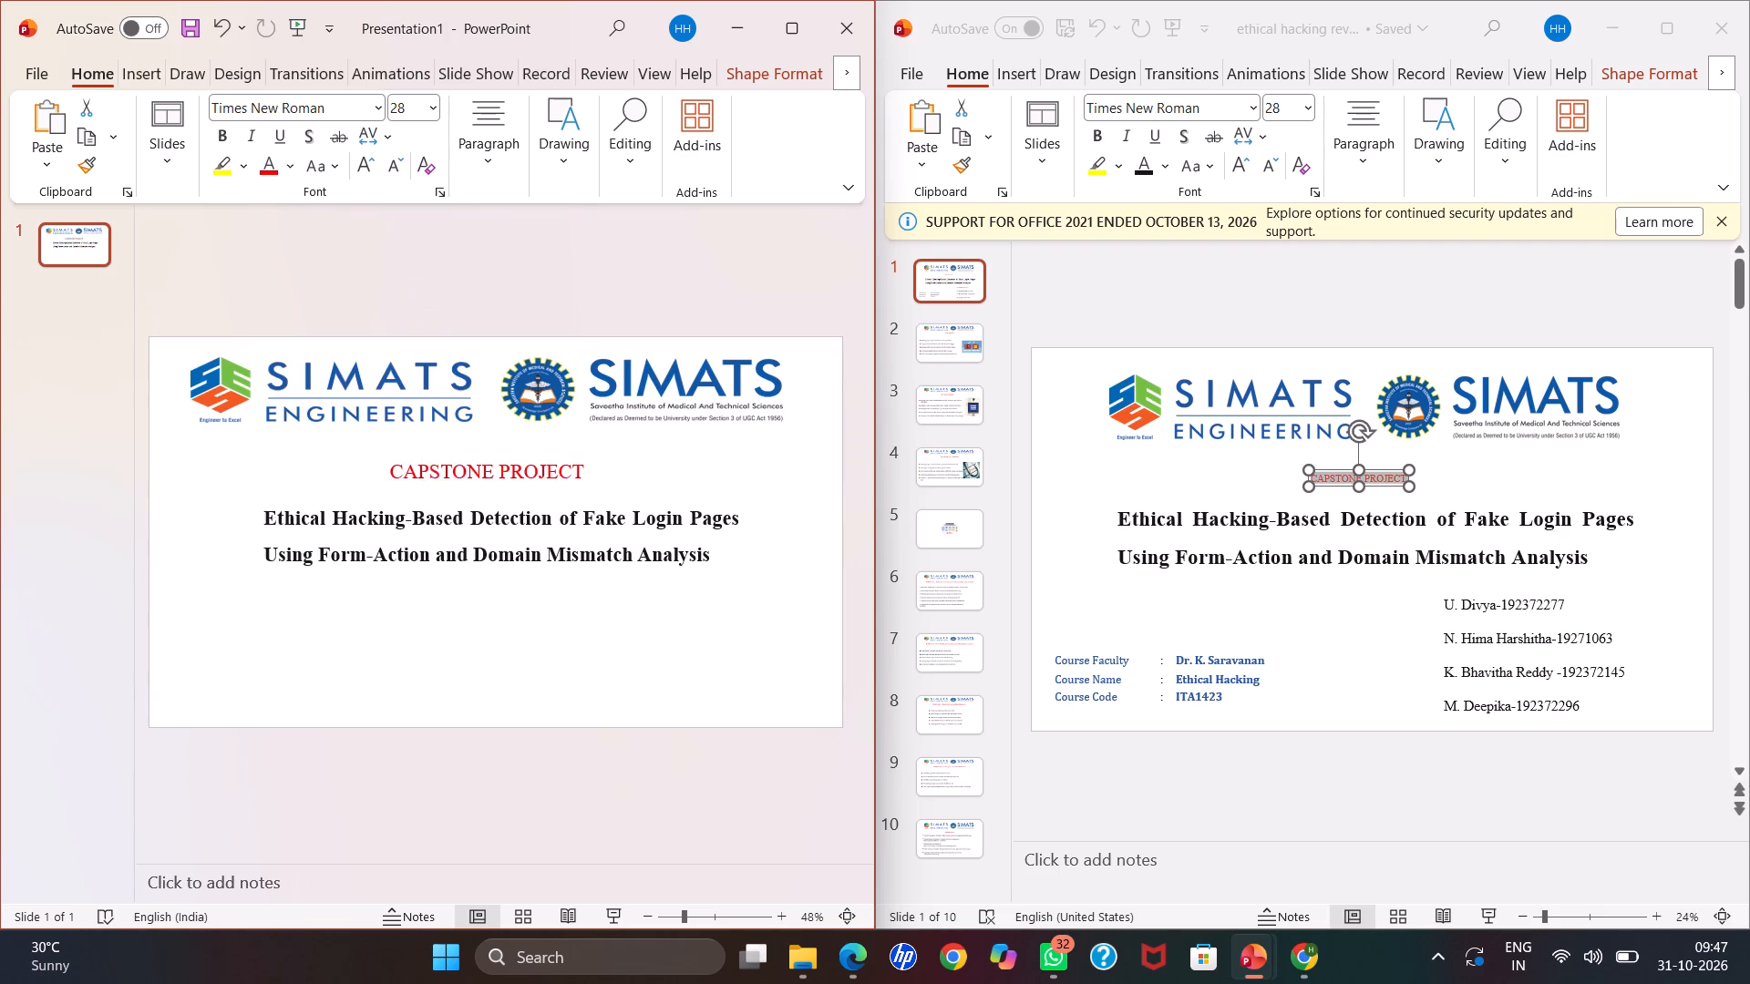
{"action": "left_click", "coordinate": [401, 619]}
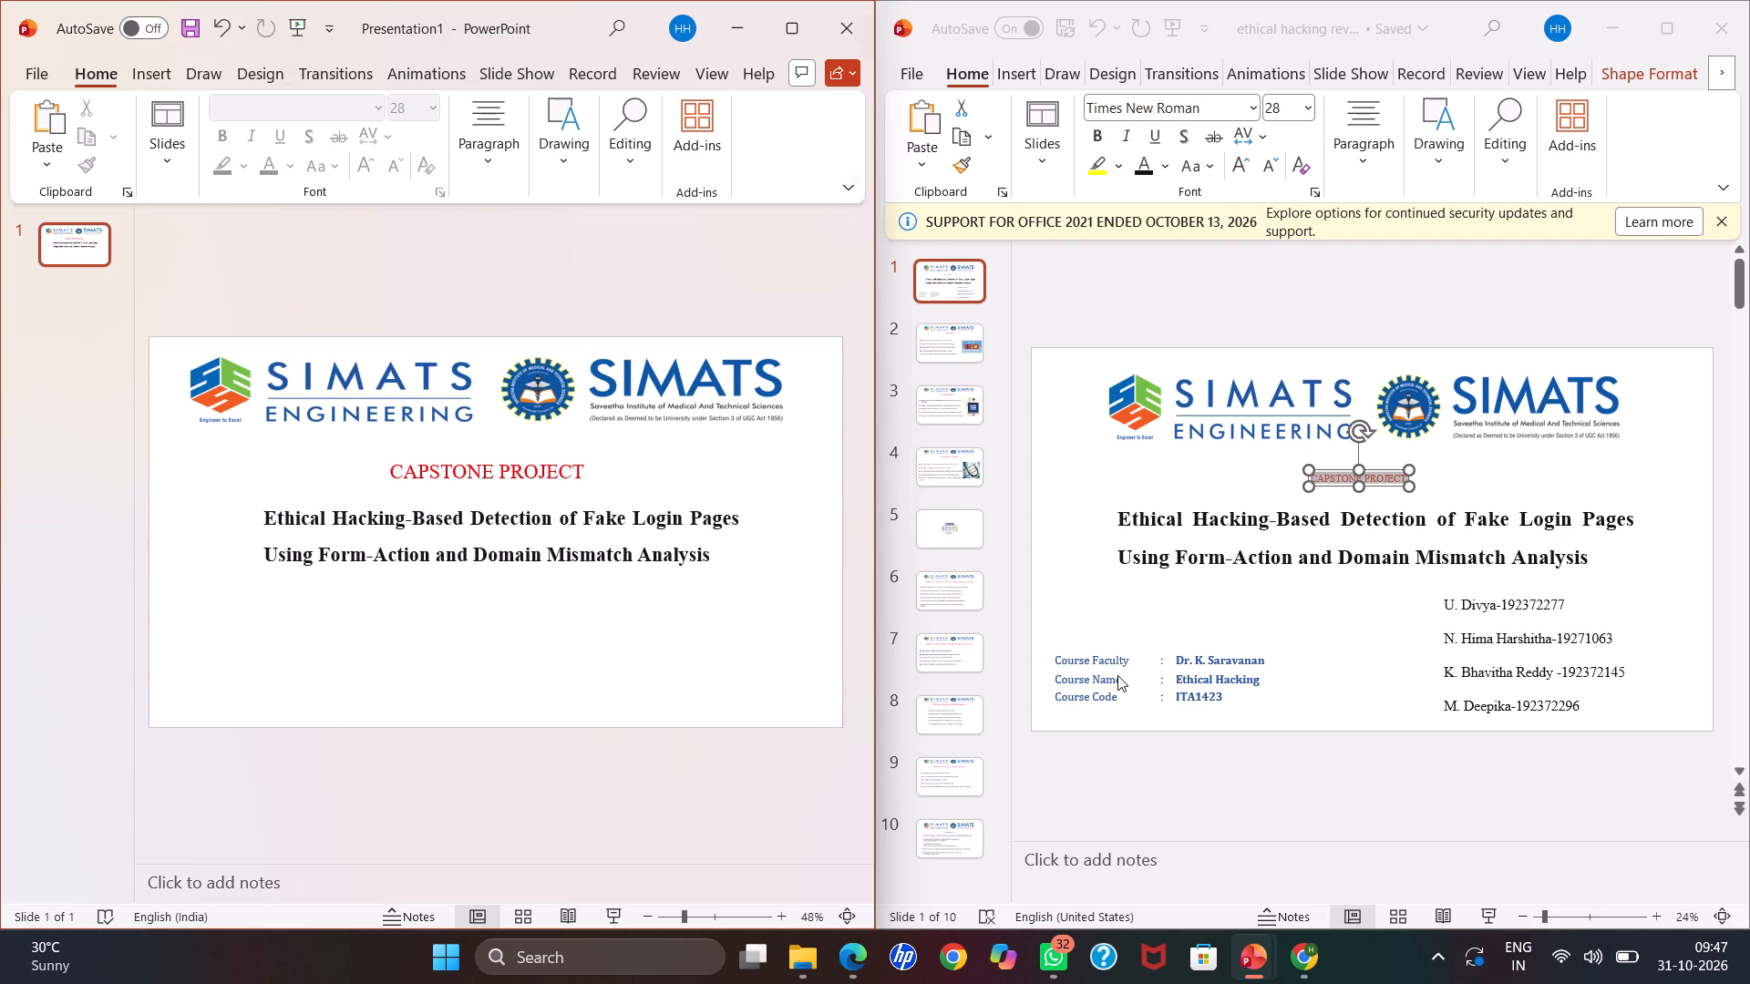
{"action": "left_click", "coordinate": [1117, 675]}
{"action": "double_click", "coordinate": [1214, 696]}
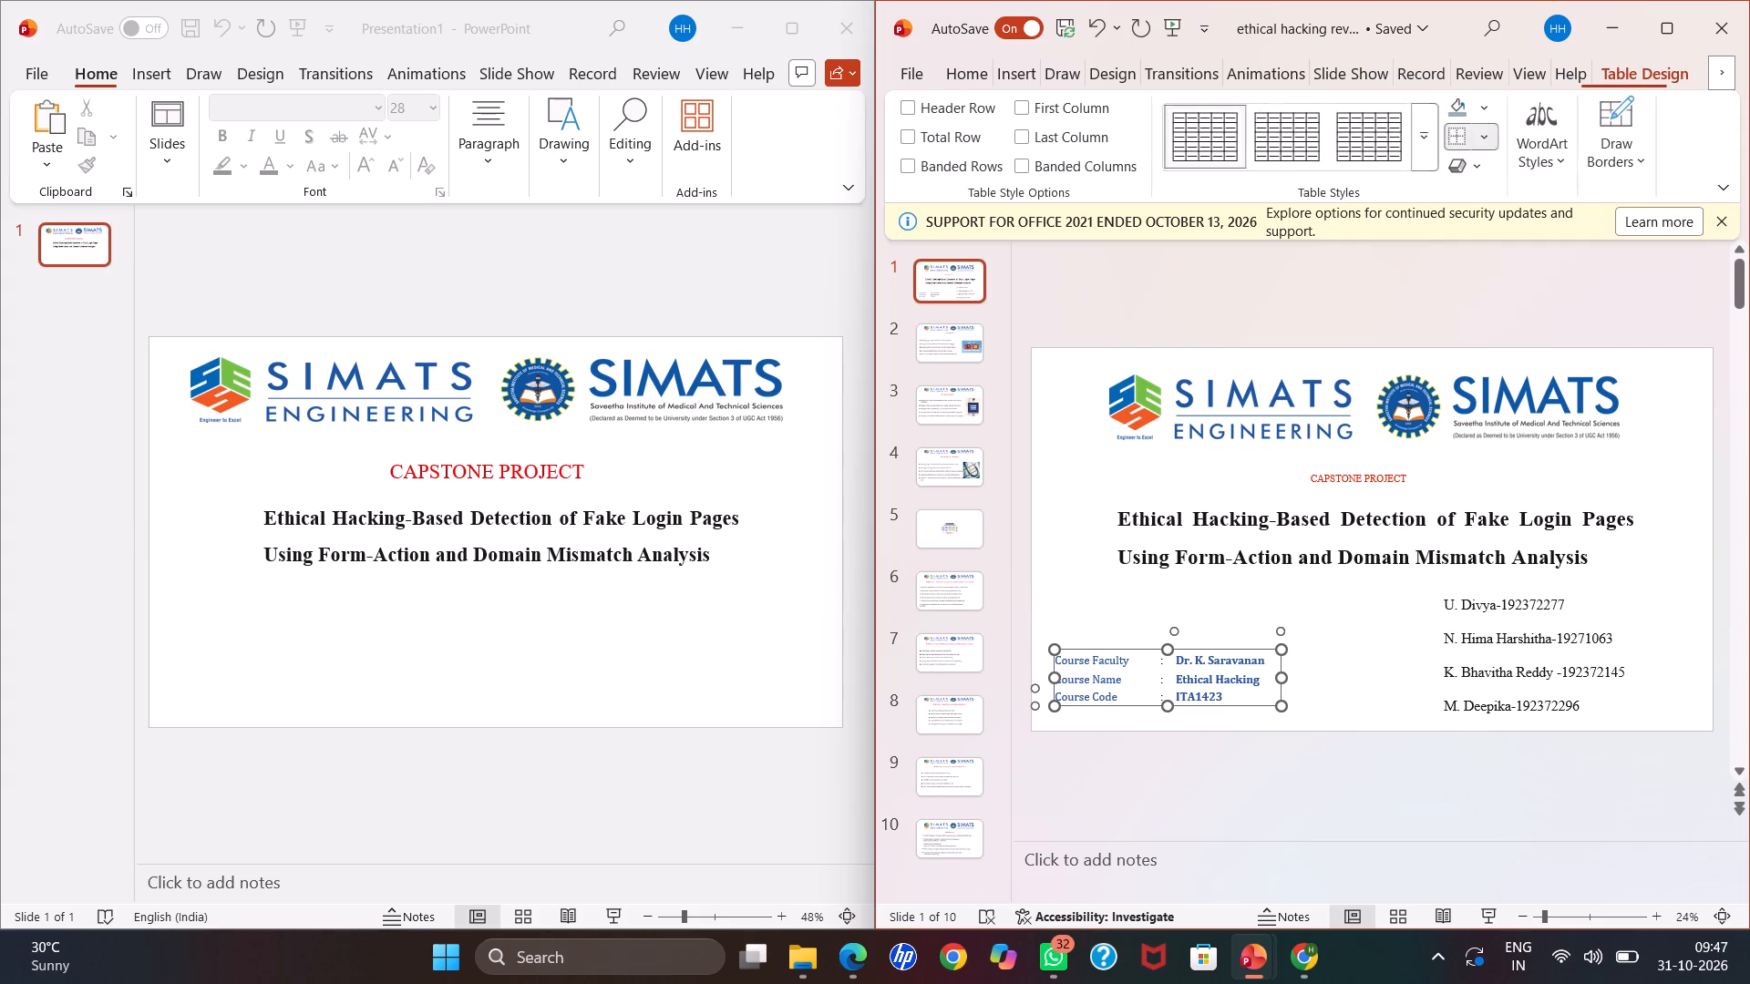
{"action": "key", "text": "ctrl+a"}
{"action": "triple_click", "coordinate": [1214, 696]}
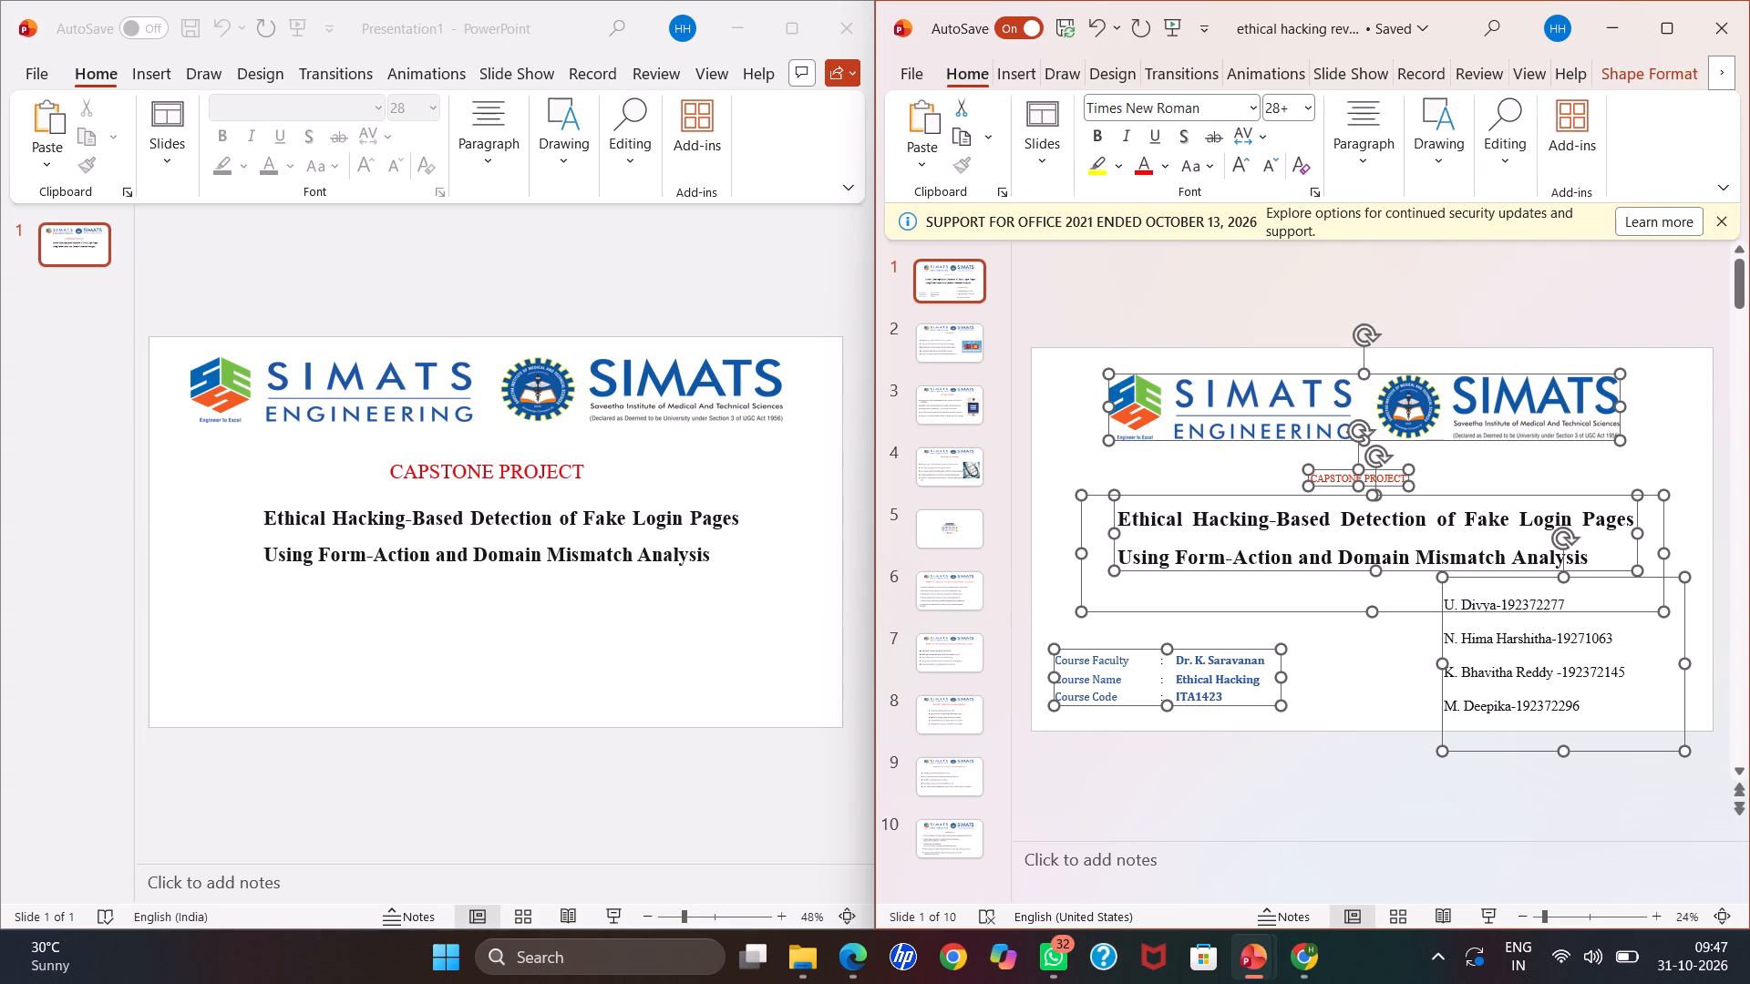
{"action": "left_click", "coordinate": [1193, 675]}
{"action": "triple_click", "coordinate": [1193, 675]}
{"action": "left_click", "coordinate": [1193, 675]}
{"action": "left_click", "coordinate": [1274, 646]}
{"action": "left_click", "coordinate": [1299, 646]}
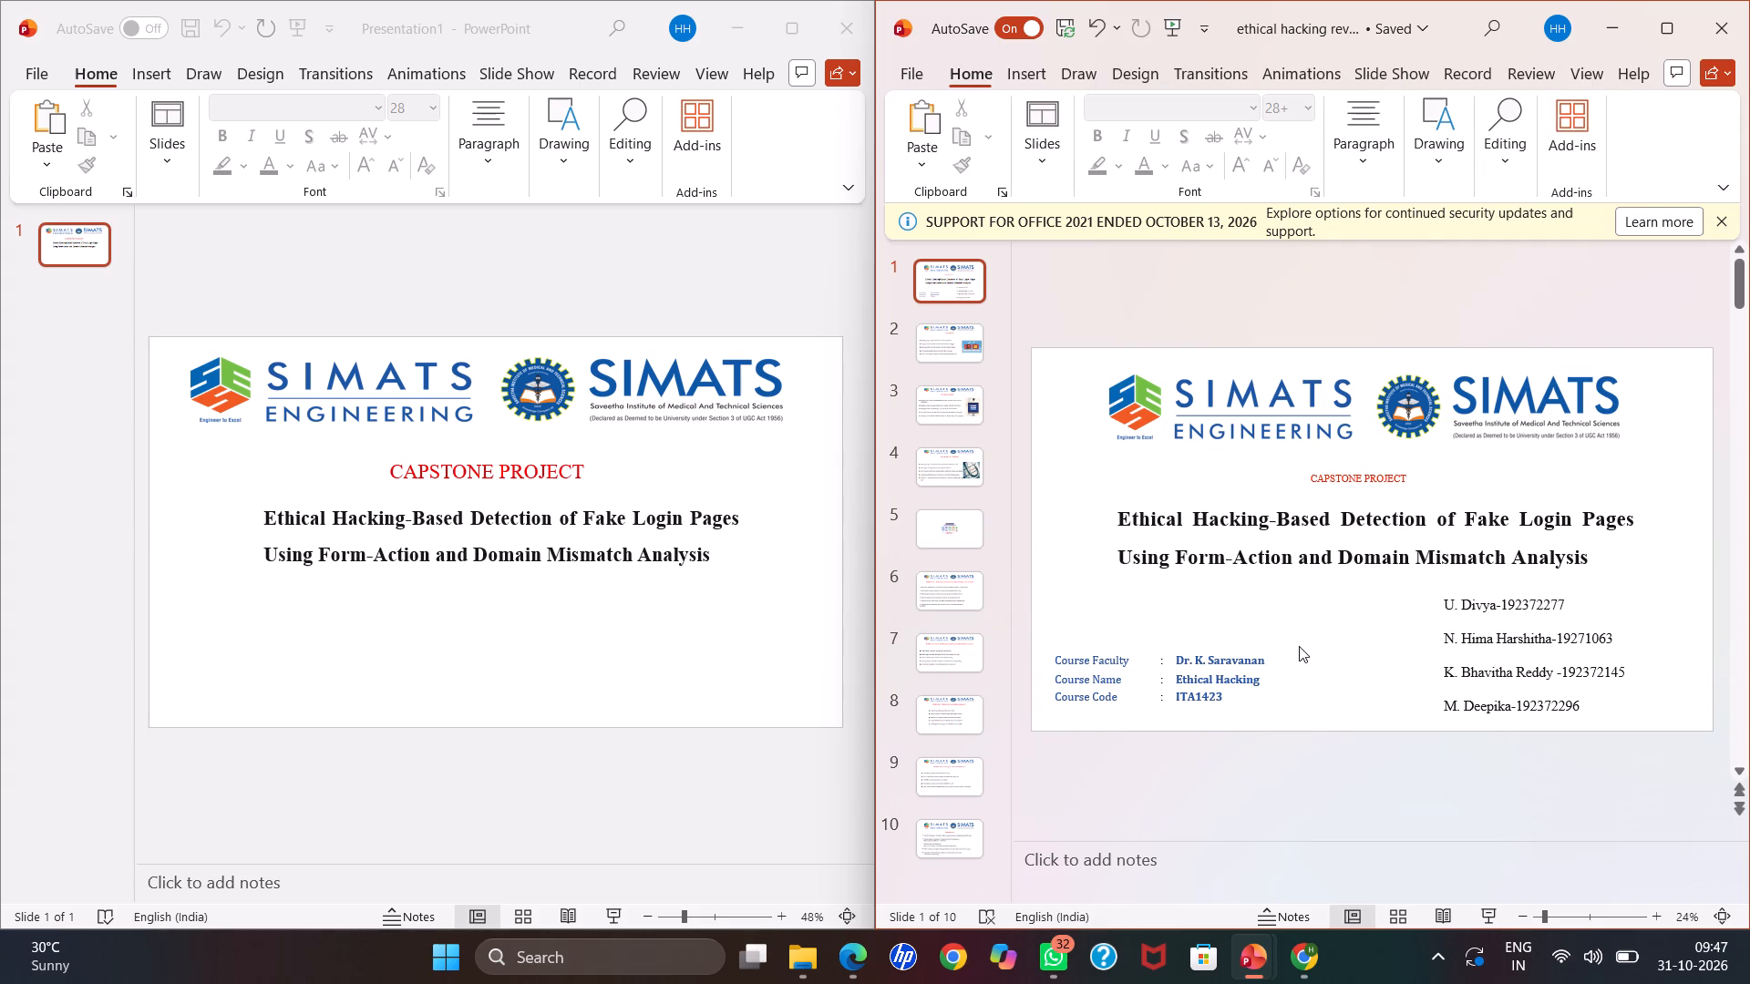
Copy the course details table from slide 1 of the ethical hacking review into the new slide, placing it below the title.
{"action": "left_click", "coordinate": [1225, 664]}
{"action": "key", "text": "ctrl+a"}
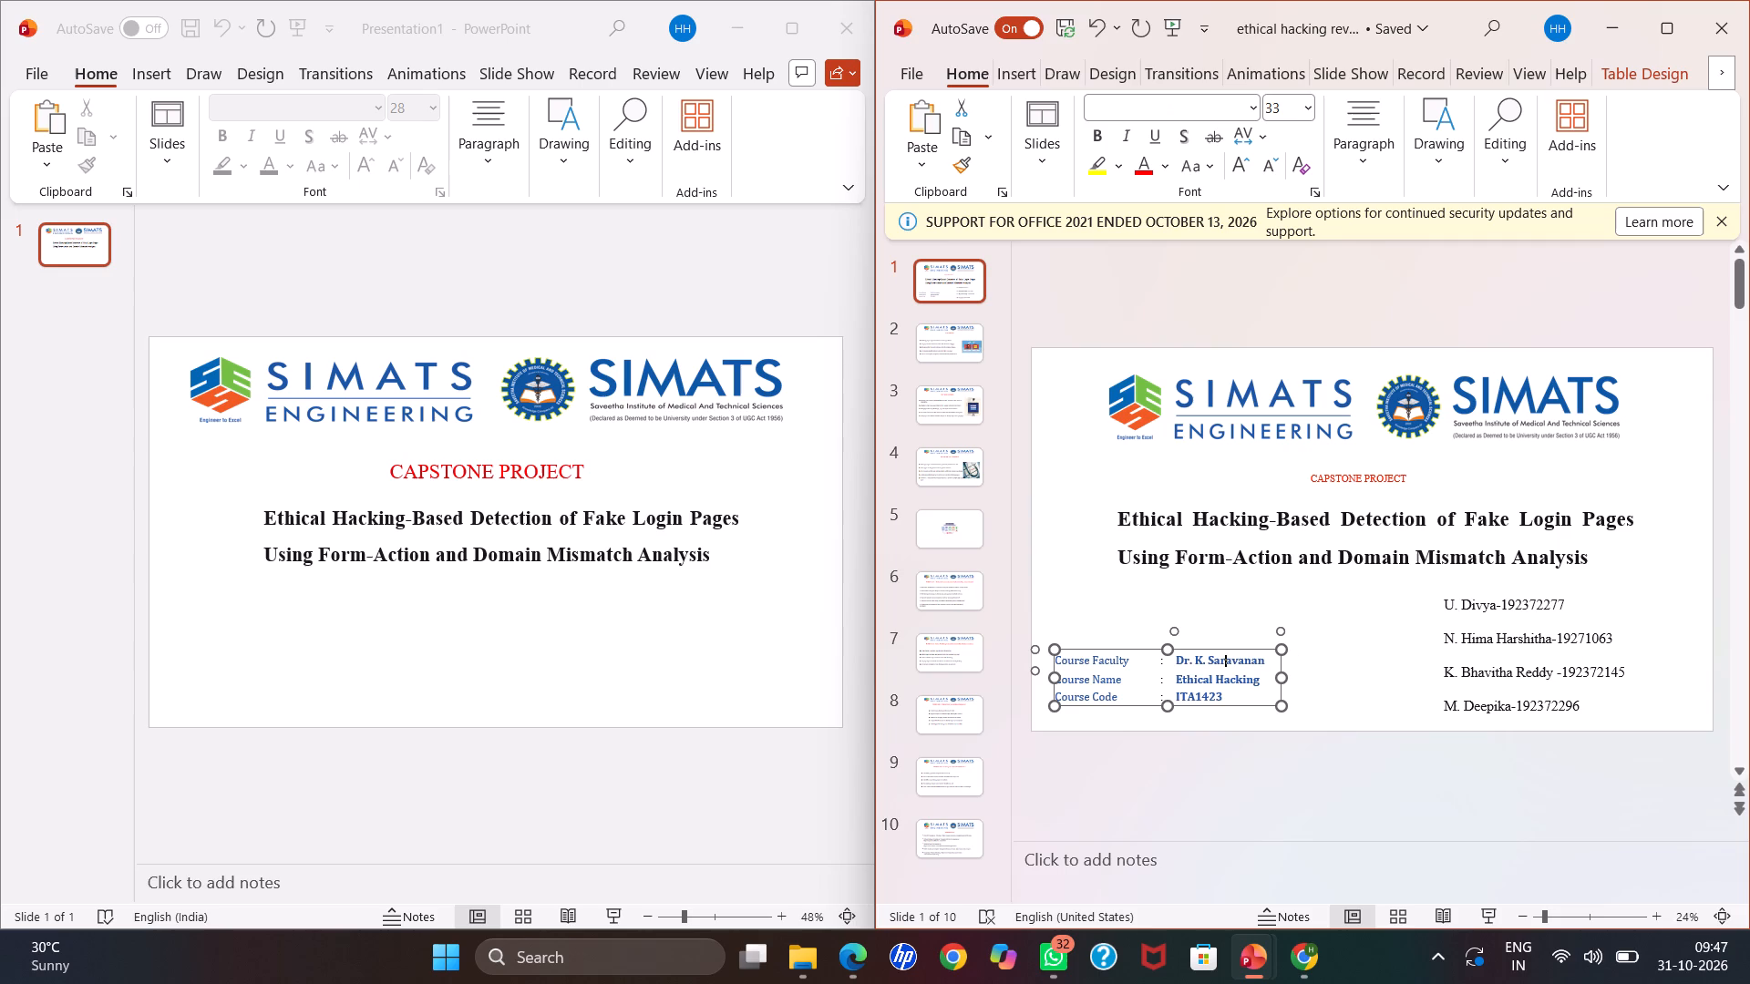
{"action": "key", "text": "ctrl+c"}
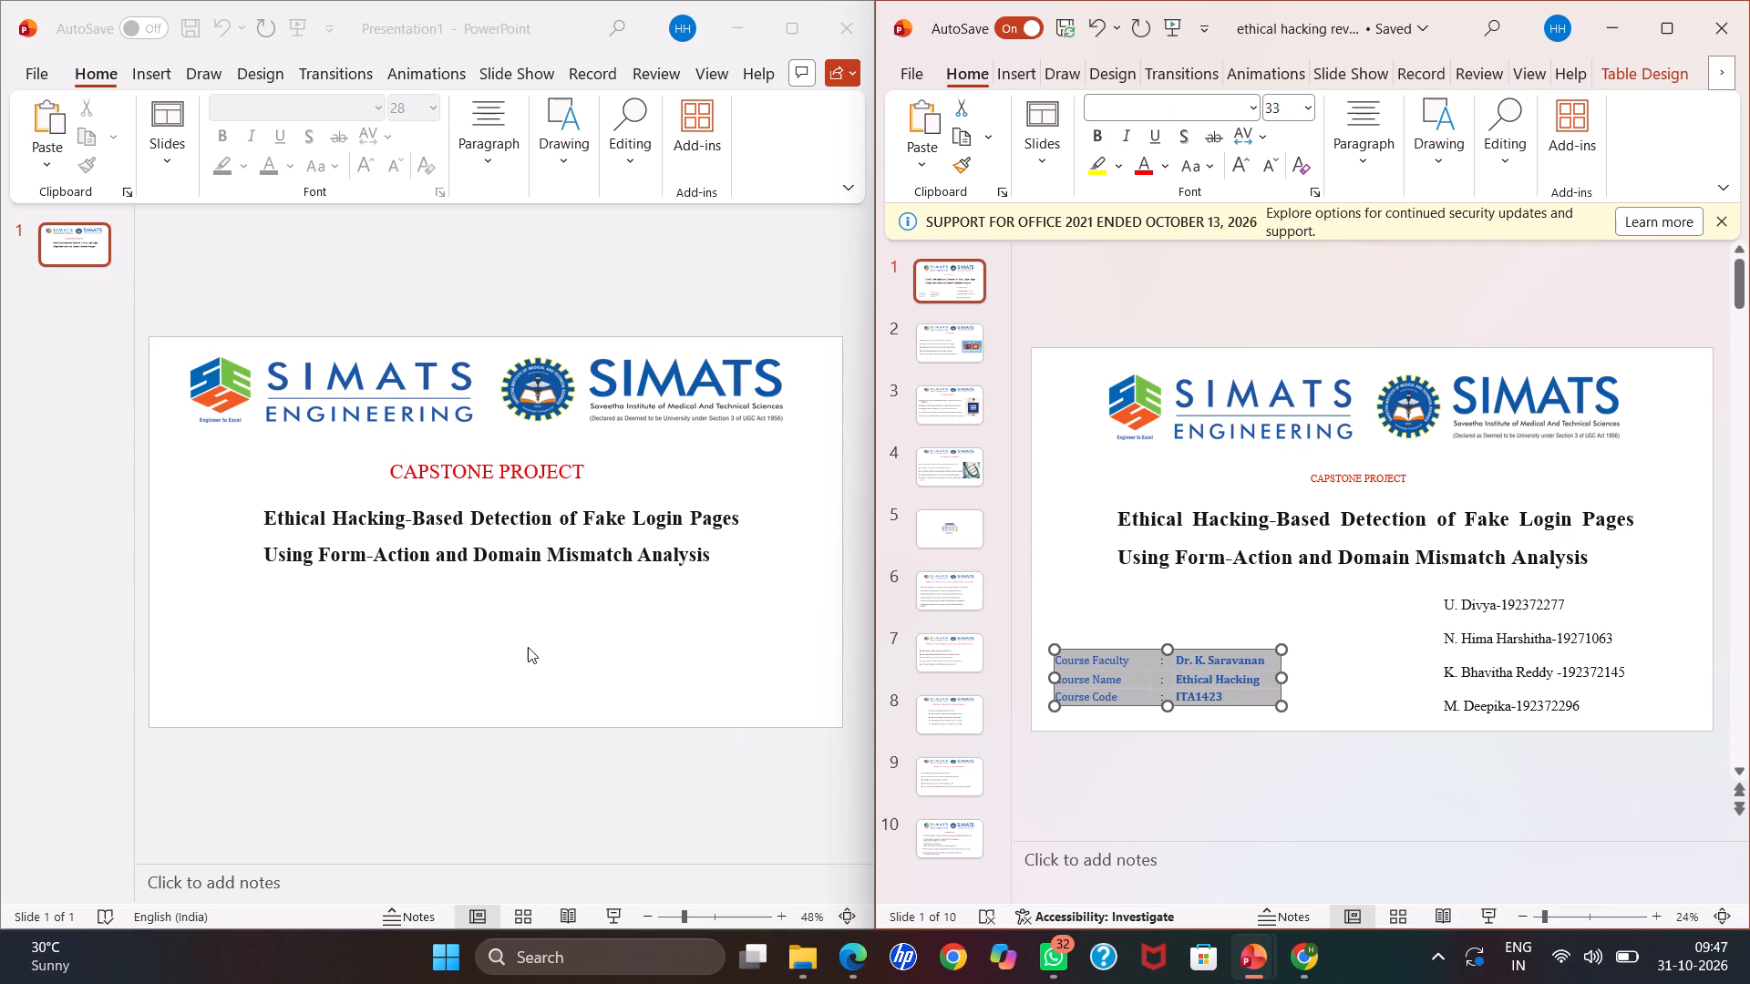
{"action": "left_click", "coordinate": [528, 647]}
{"action": "key", "text": "ctrl+v"}
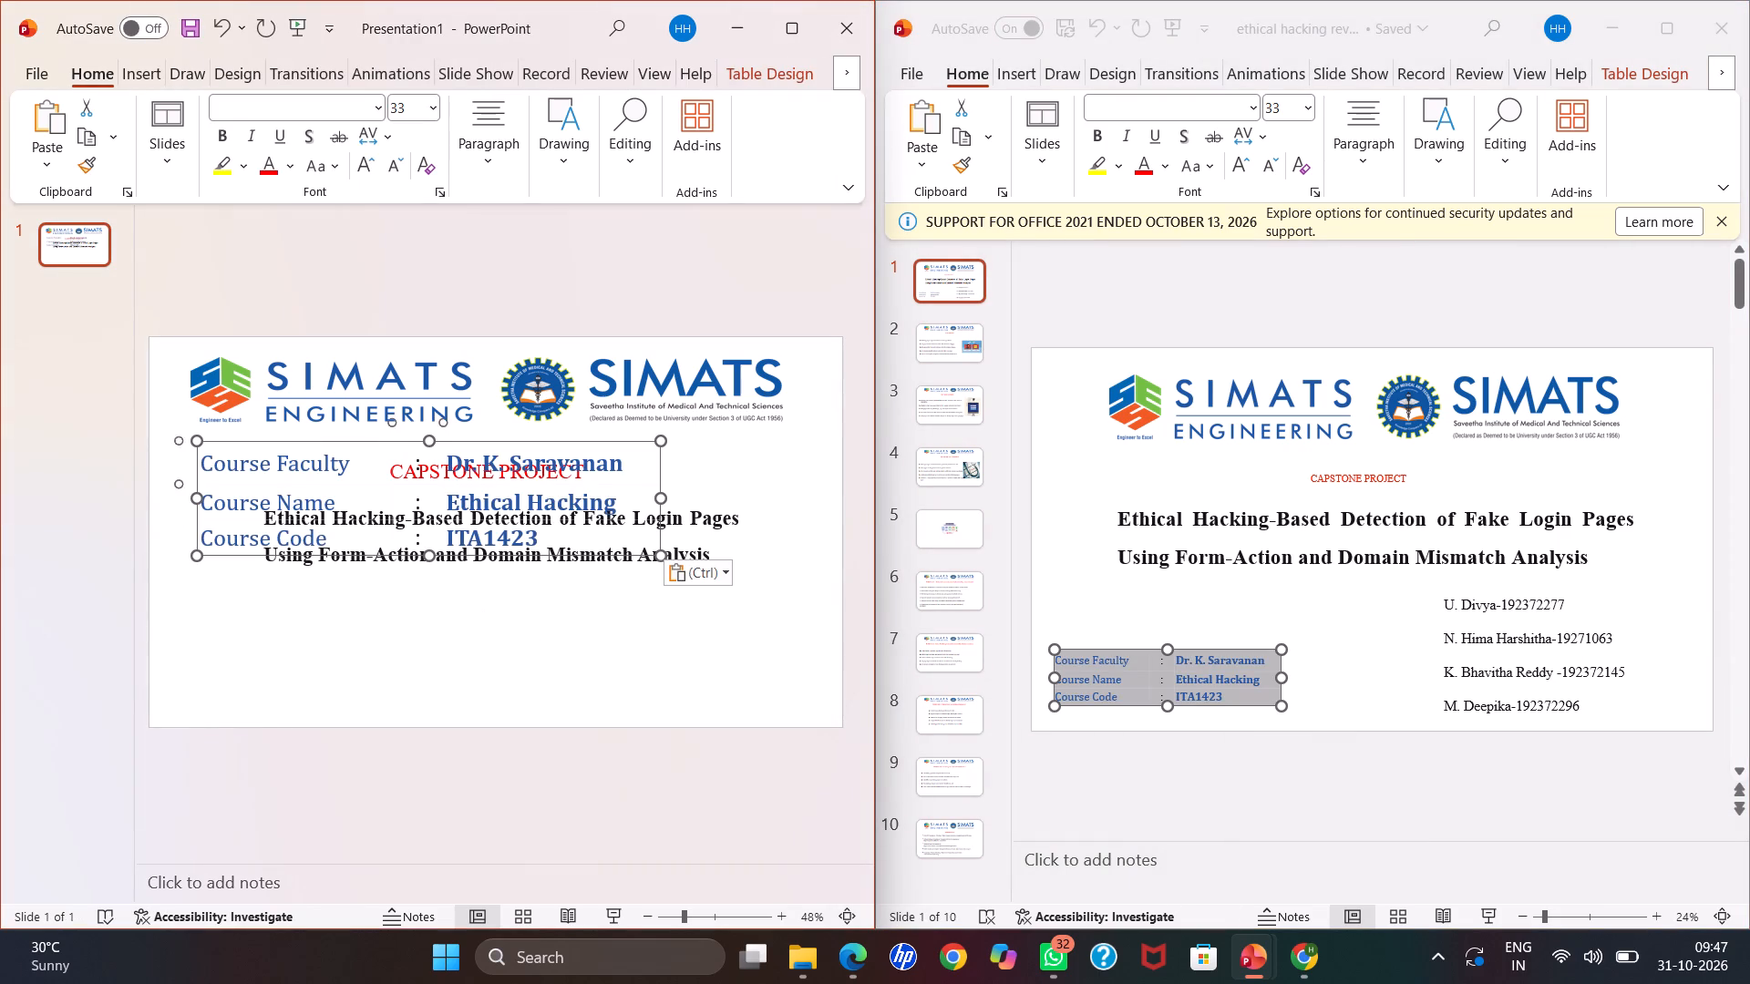
{"action": "left_click_drag", "start_coordinate": [387, 441], "coordinate": [364, 587]}
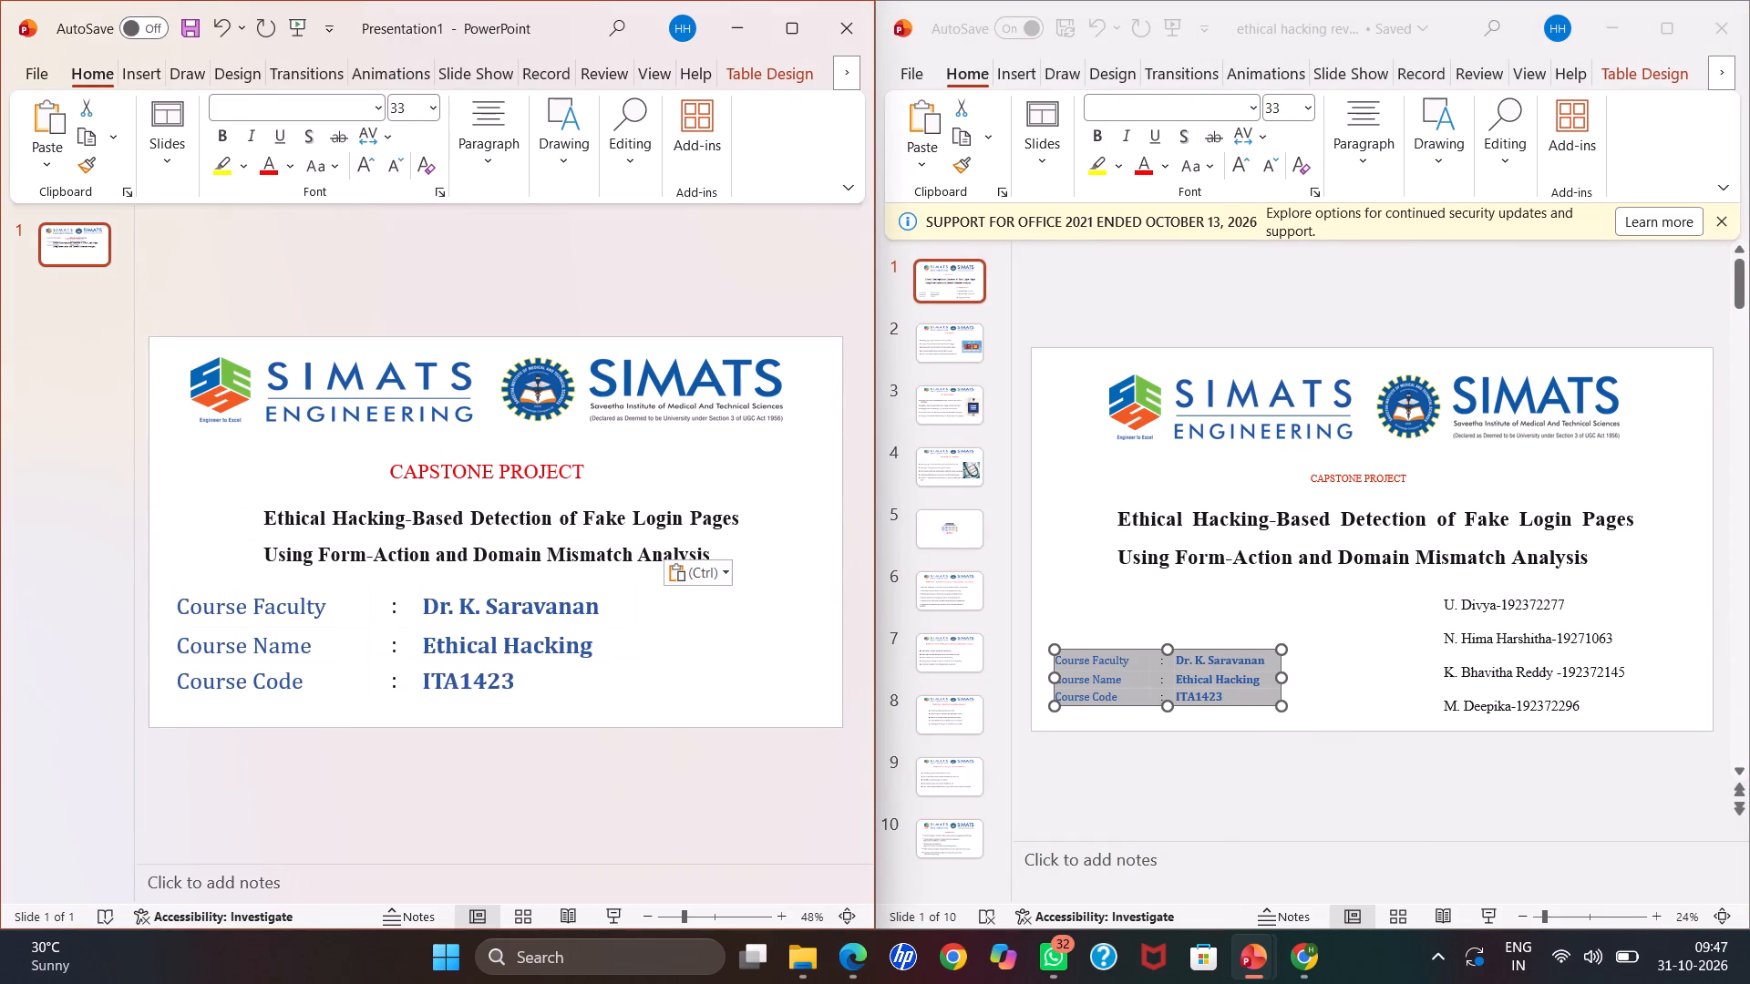
{"action": "left_click_drag", "start_coordinate": [364, 587], "coordinate": [360, 597]}
Set all text in the new slide's course details table to size 24.
{"action": "left_click", "coordinate": [386, 651]}
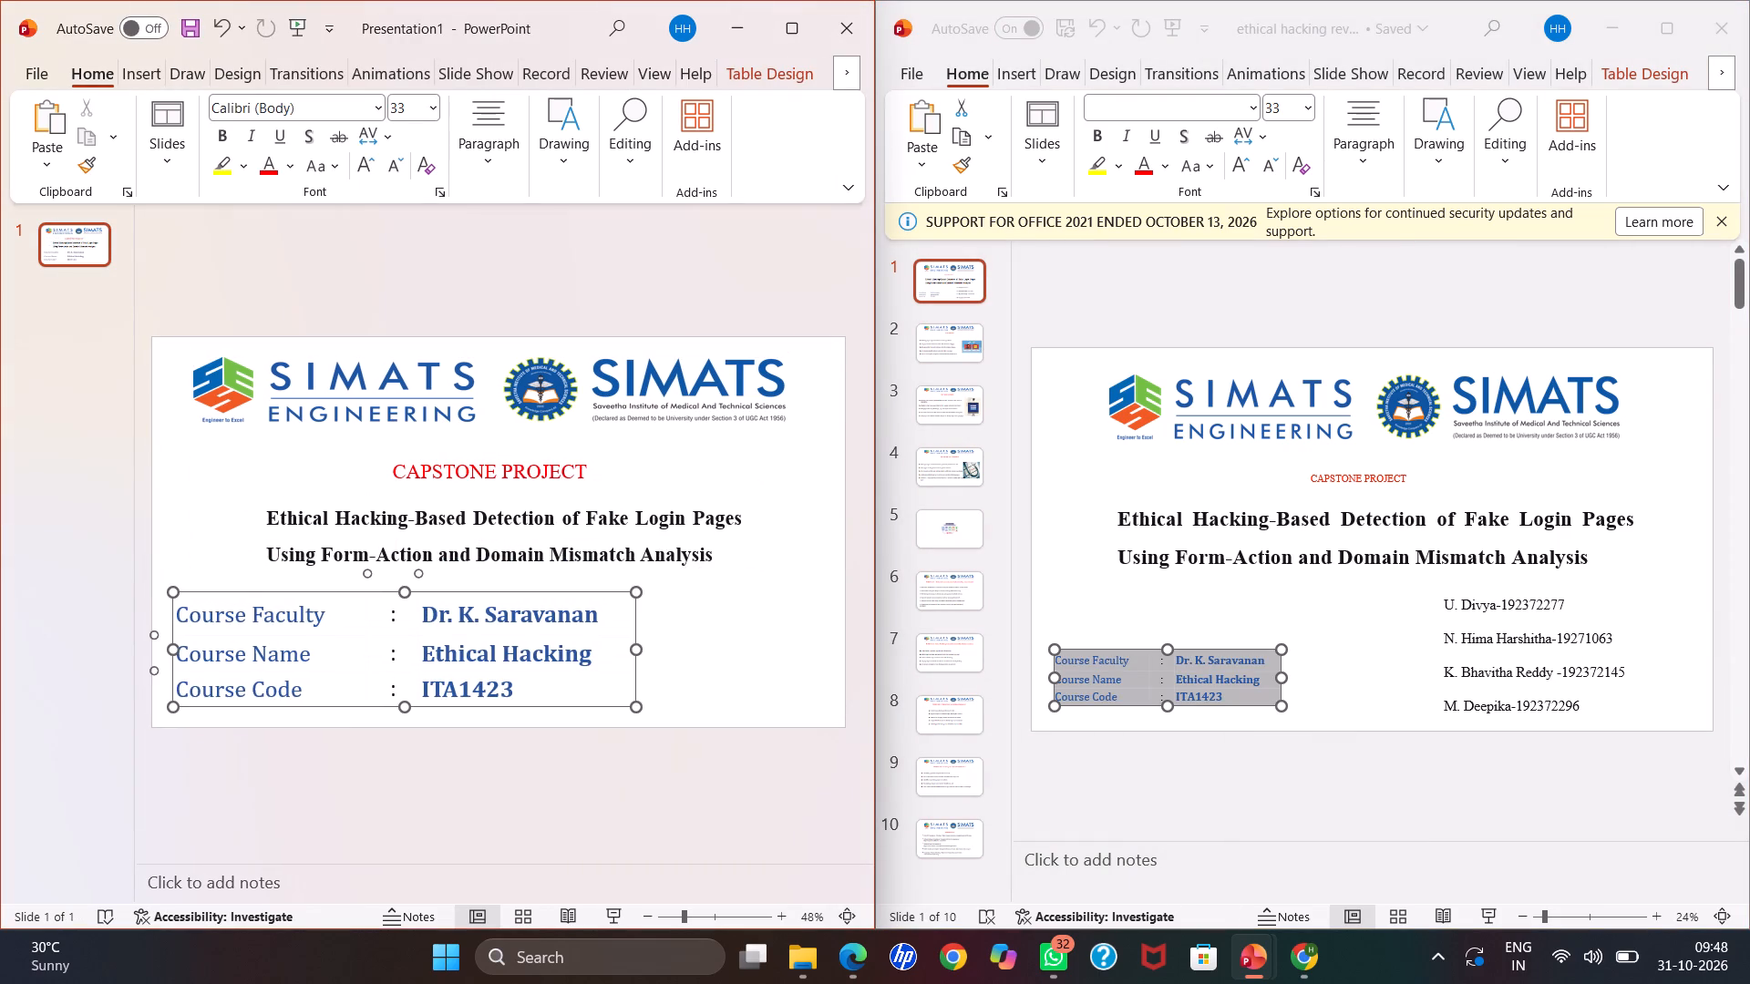
{"action": "key", "text": "ctrl+a"}
{"action": "left_click", "coordinate": [404, 102]}
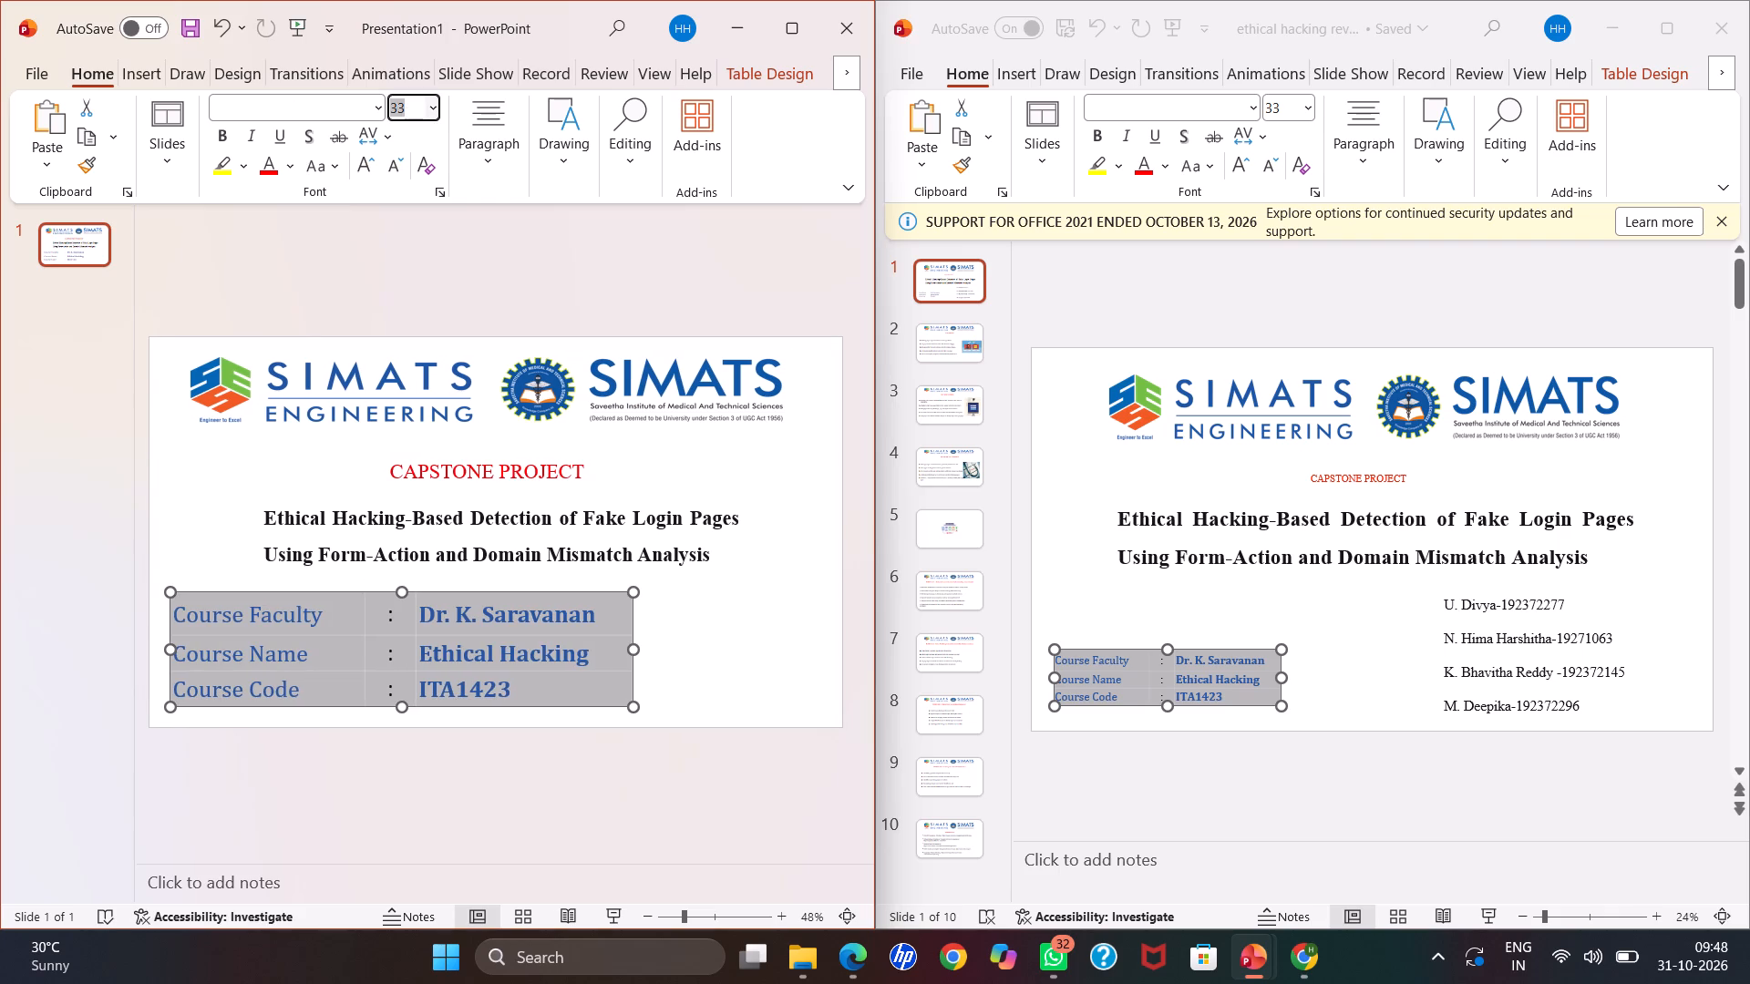
{"action": "type", "text": "24"}
{"action": "key", "text": "Return"}
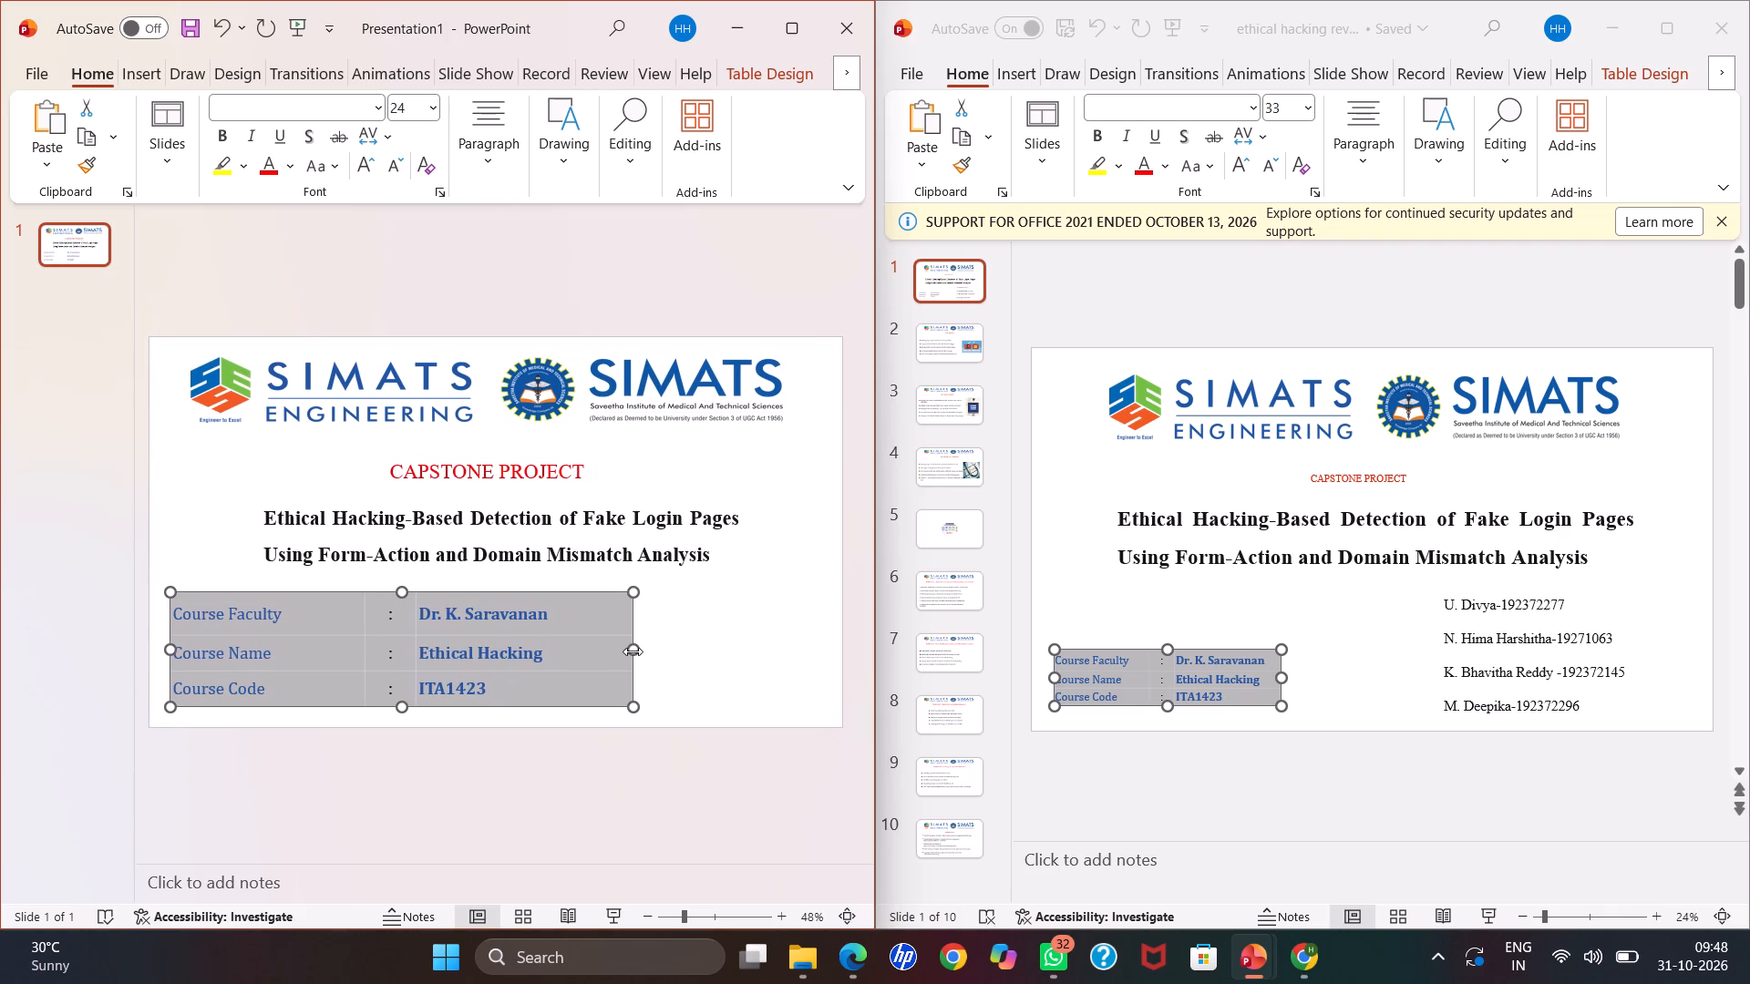
Narrow the course details table so each entry fits on one line, and reduce its height from the top edge.
{"action": "left_click_drag", "start_coordinate": [631, 652], "coordinate": [477, 681]}
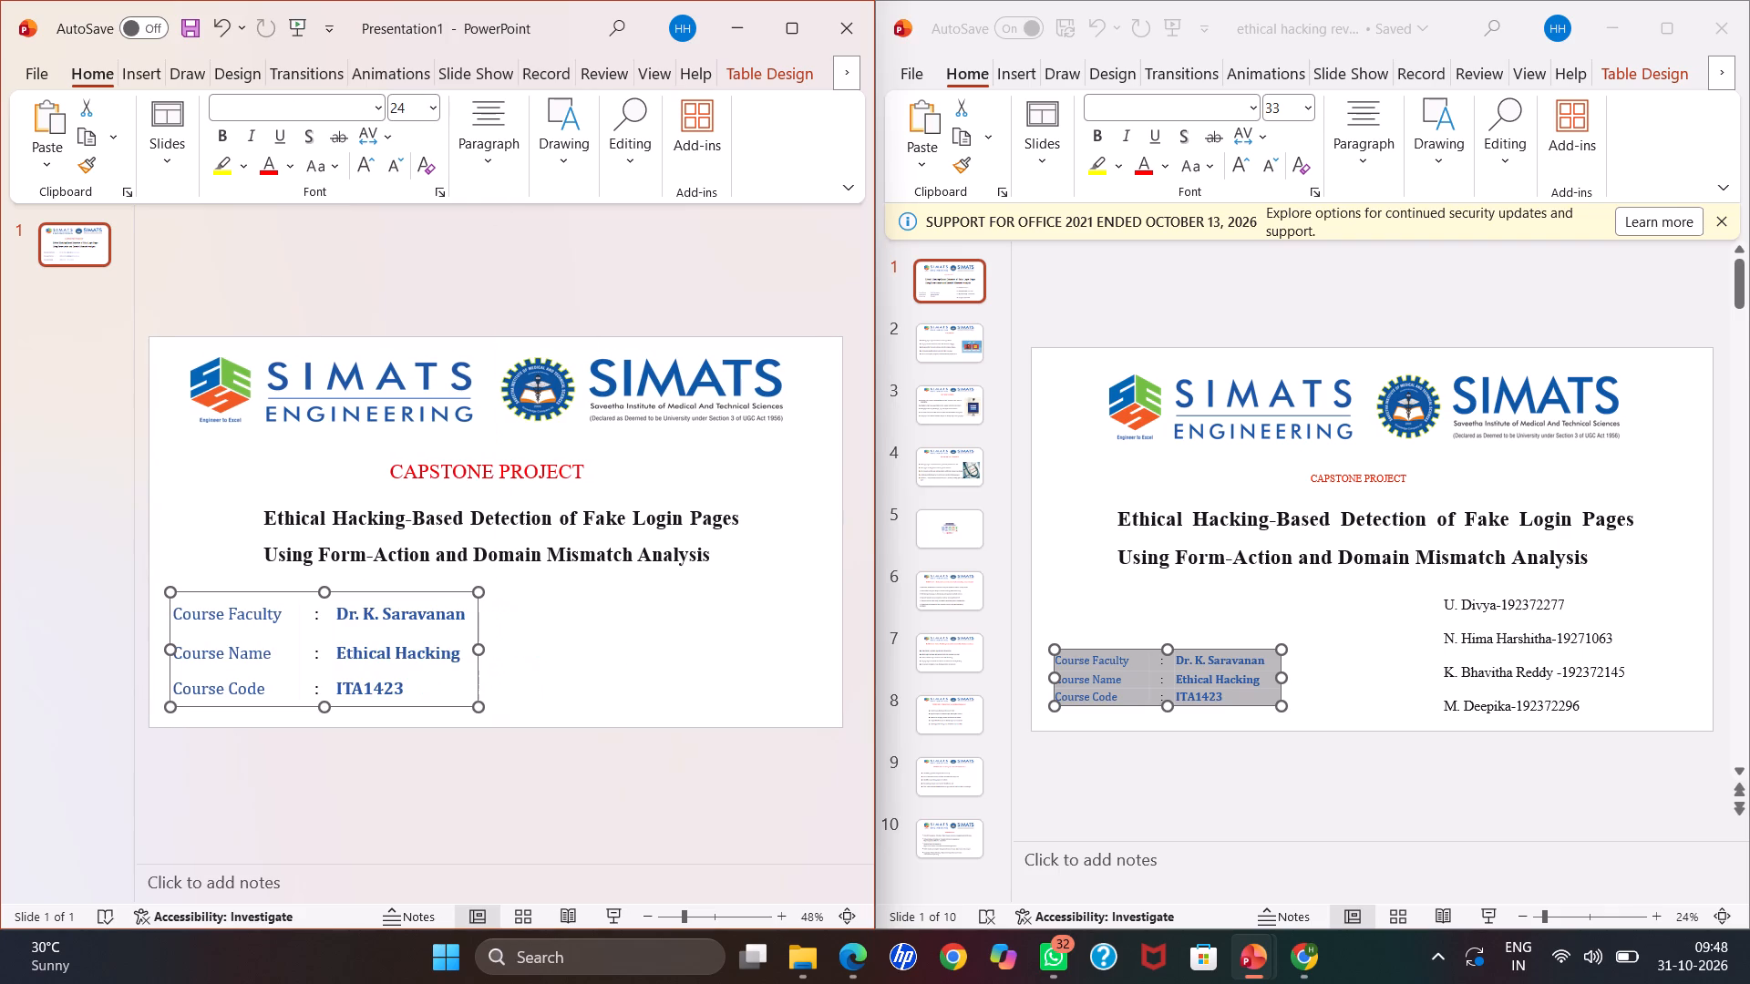
{"action": "left_click_drag", "start_coordinate": [477, 651], "coordinate": [443, 651]}
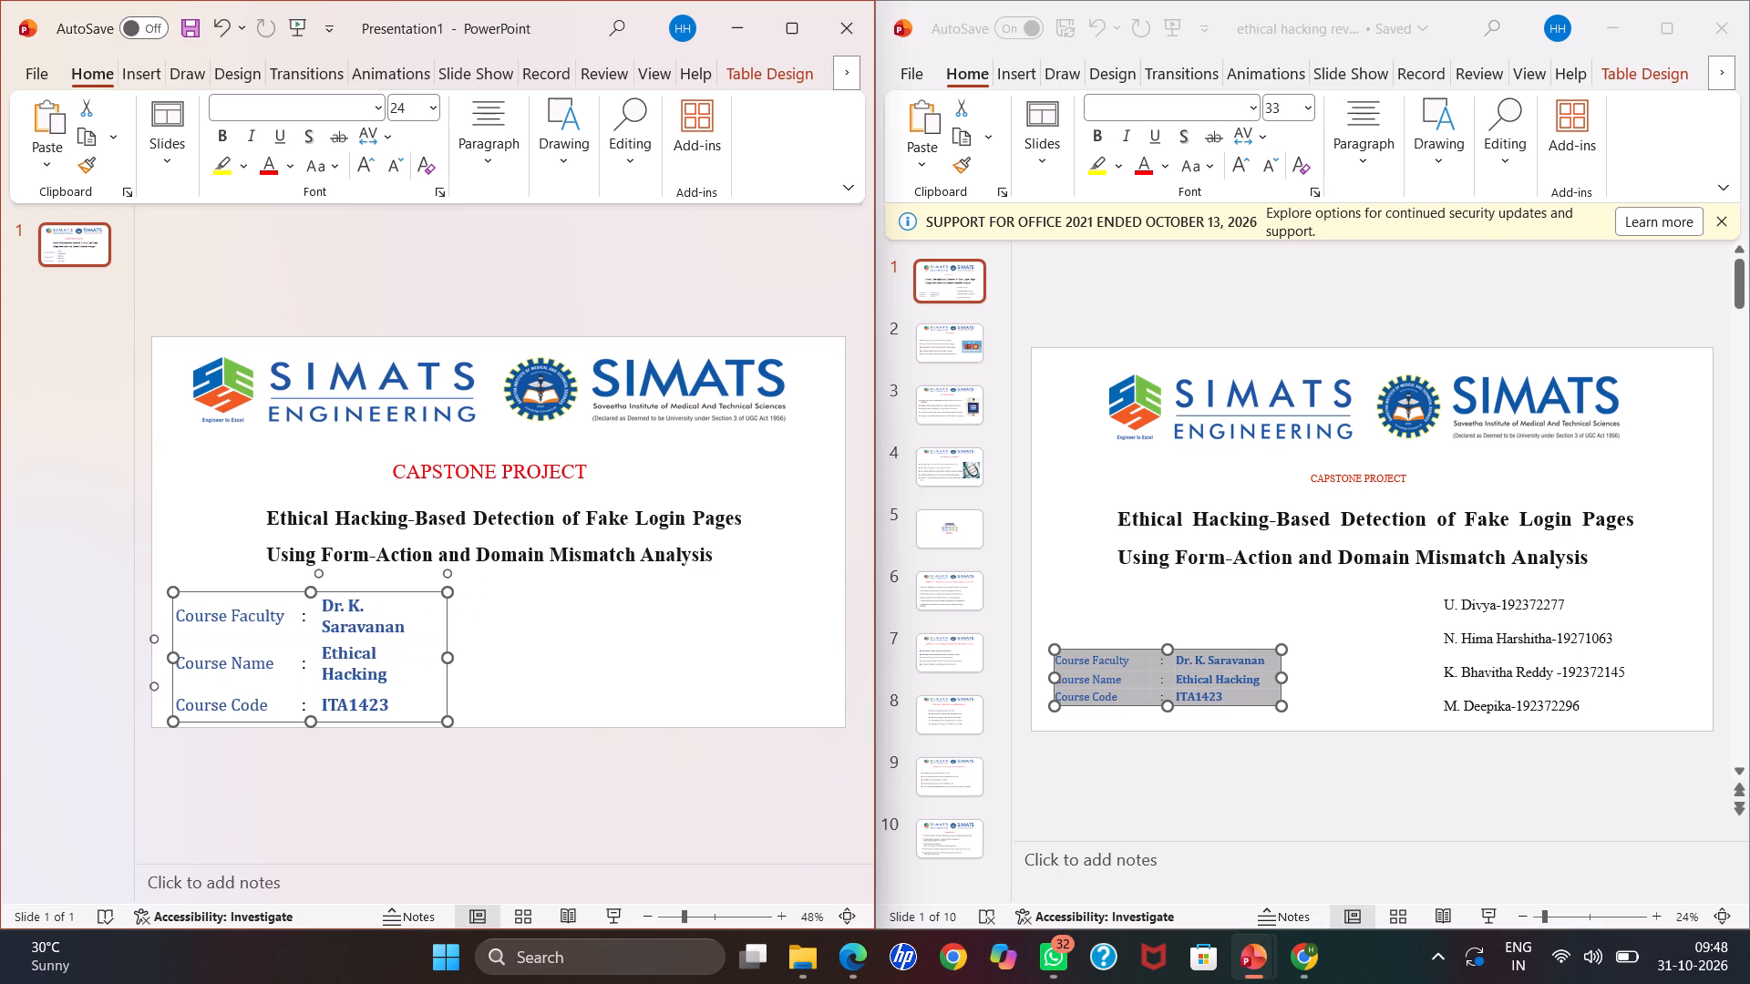
{"action": "left_click_drag", "start_coordinate": [448, 659], "coordinate": [486, 662]}
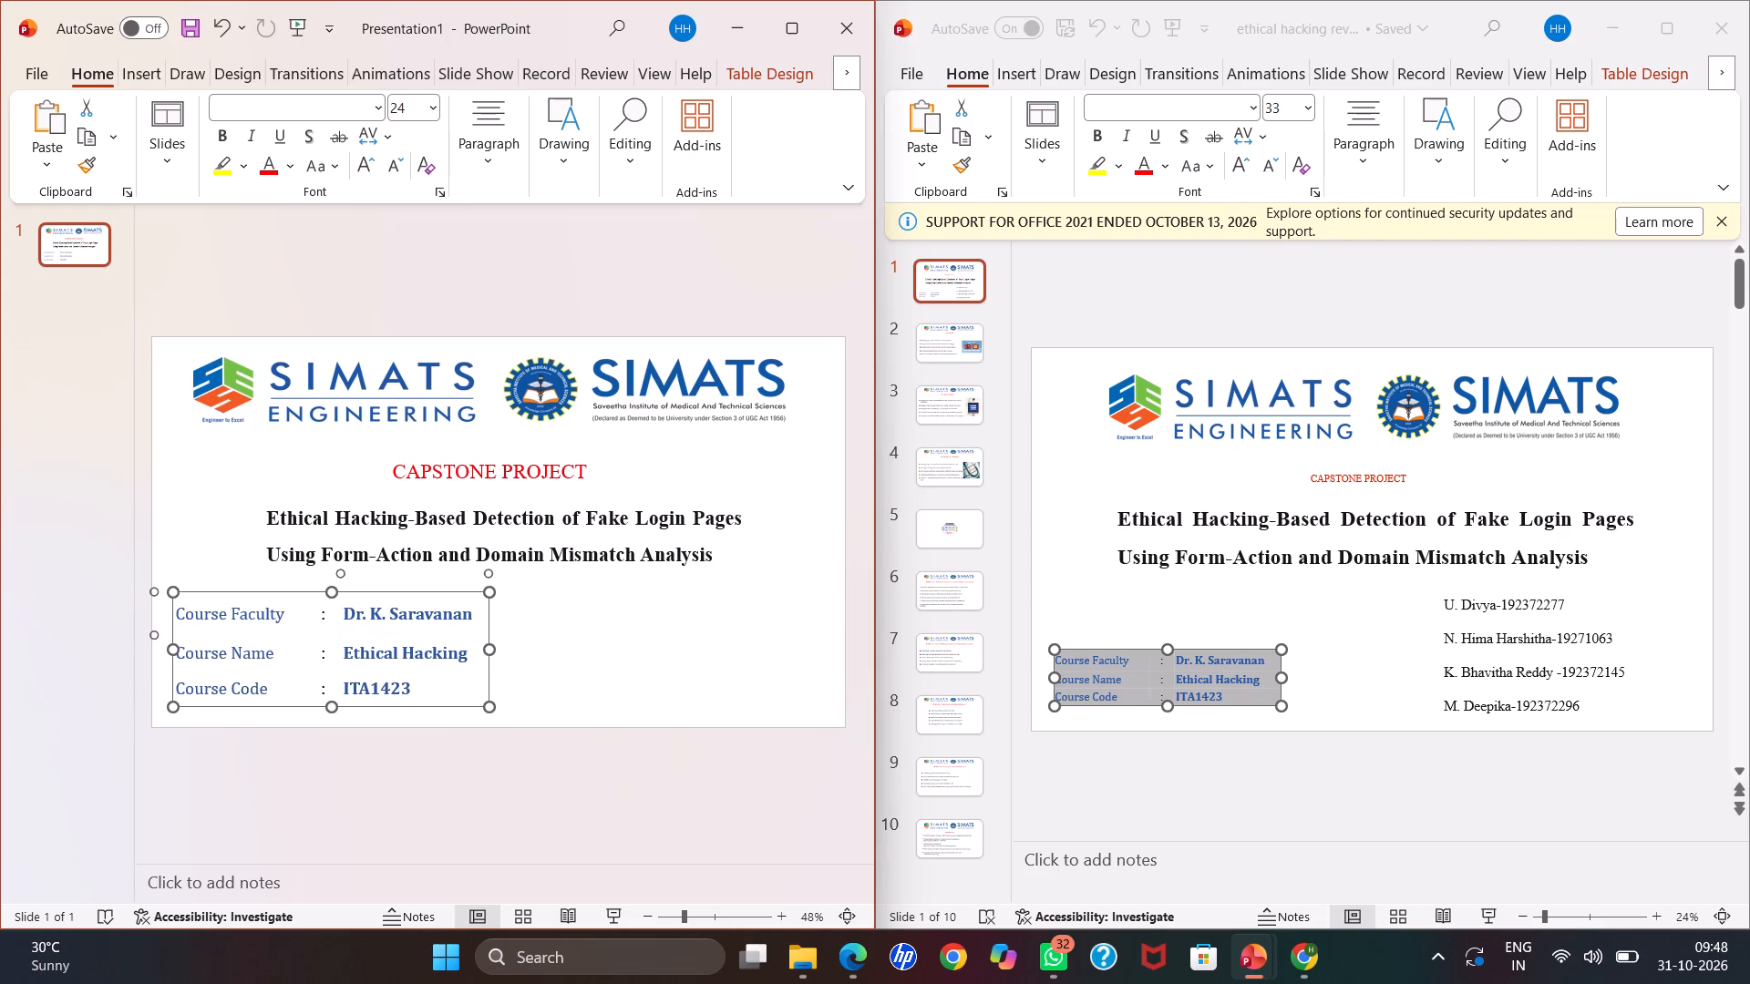
{"action": "left_click_drag", "start_coordinate": [327, 594], "coordinate": [322, 616]}
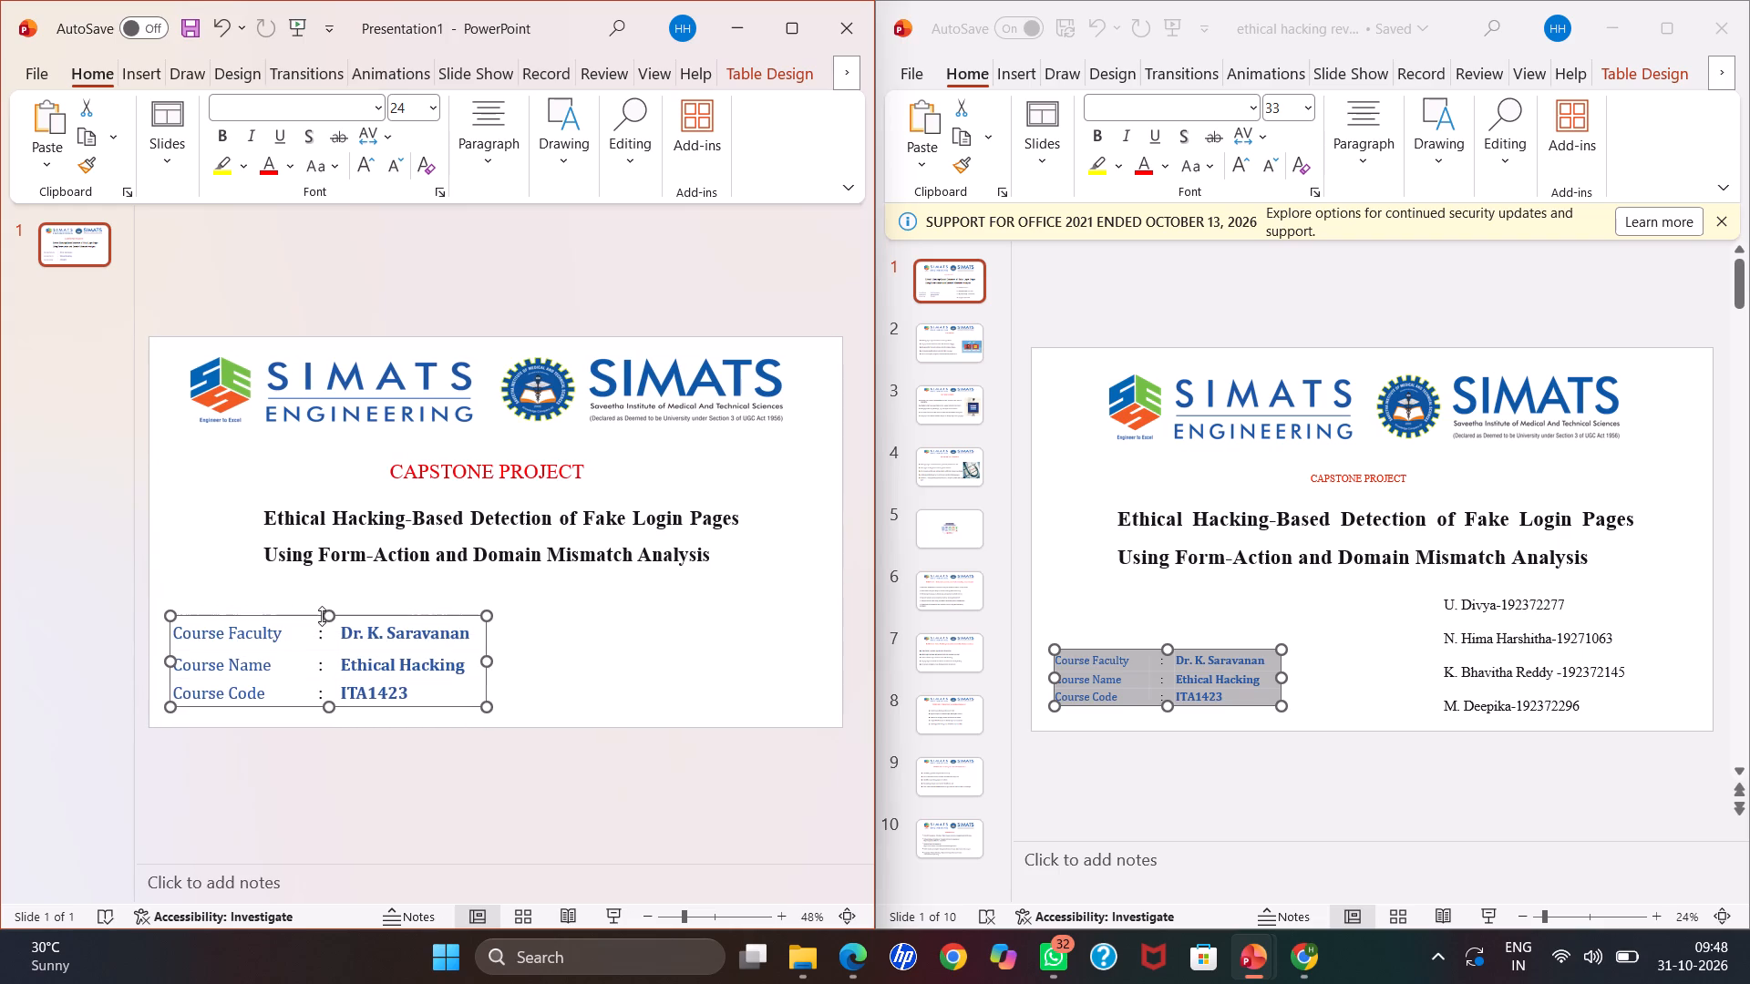
{"action": "left_click", "coordinate": [556, 666]}
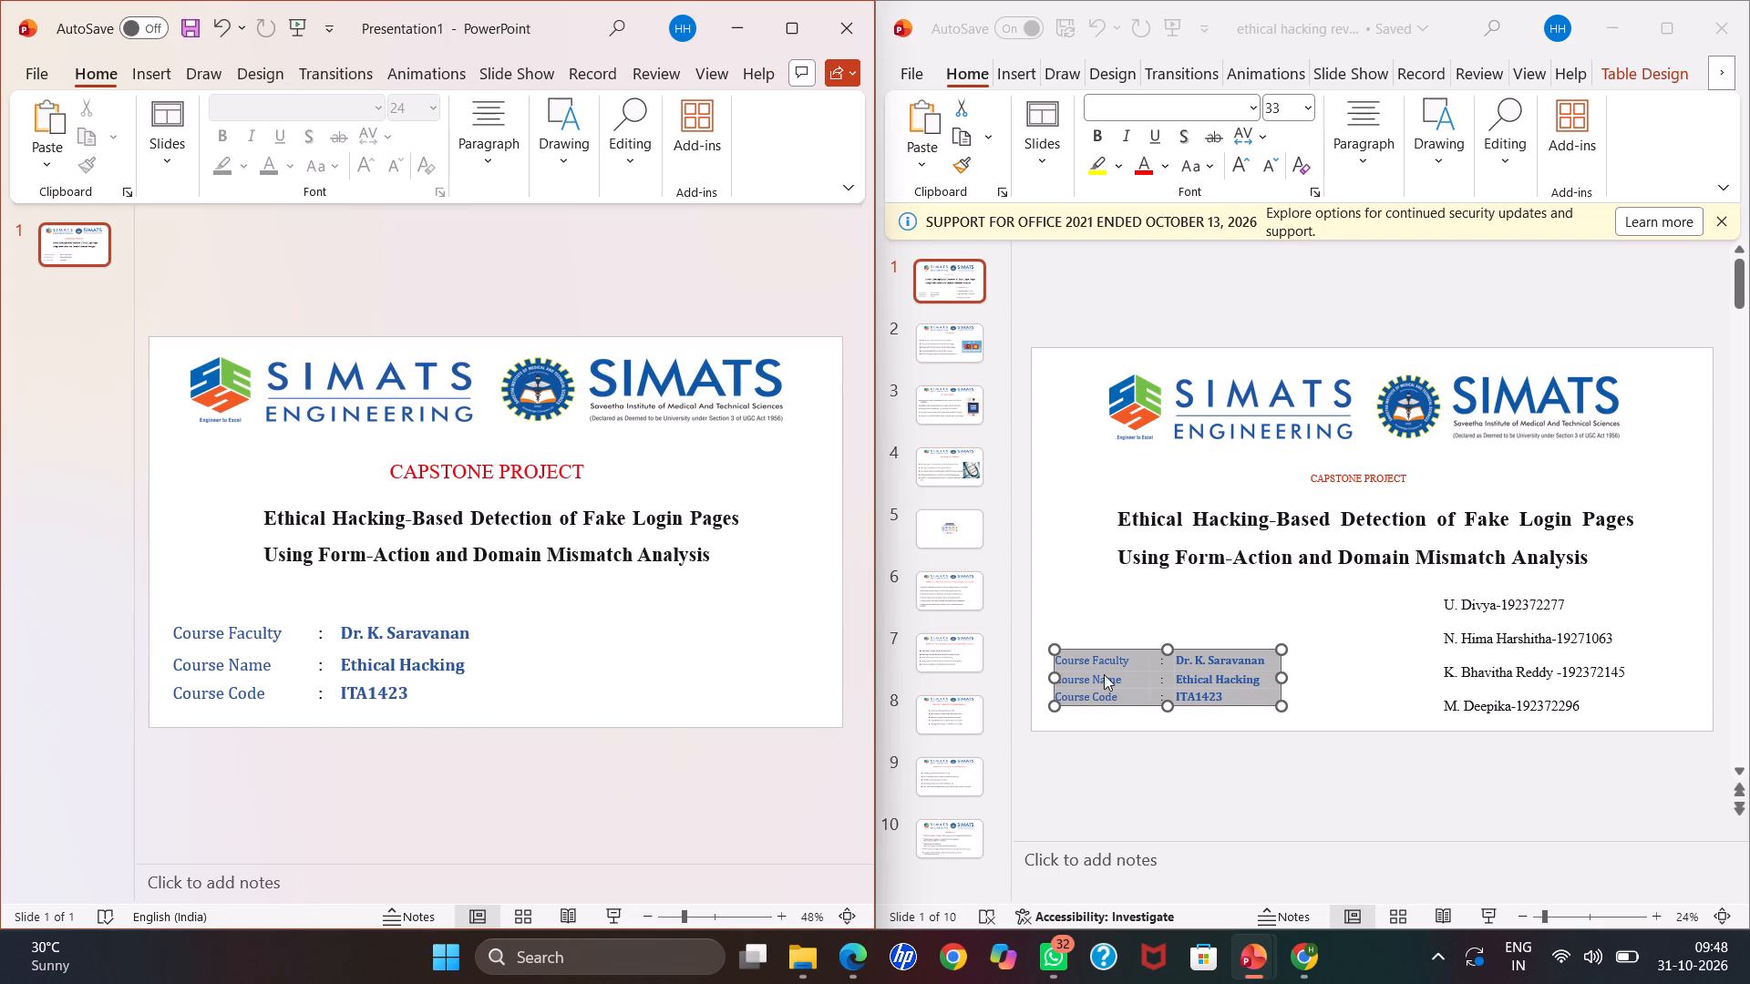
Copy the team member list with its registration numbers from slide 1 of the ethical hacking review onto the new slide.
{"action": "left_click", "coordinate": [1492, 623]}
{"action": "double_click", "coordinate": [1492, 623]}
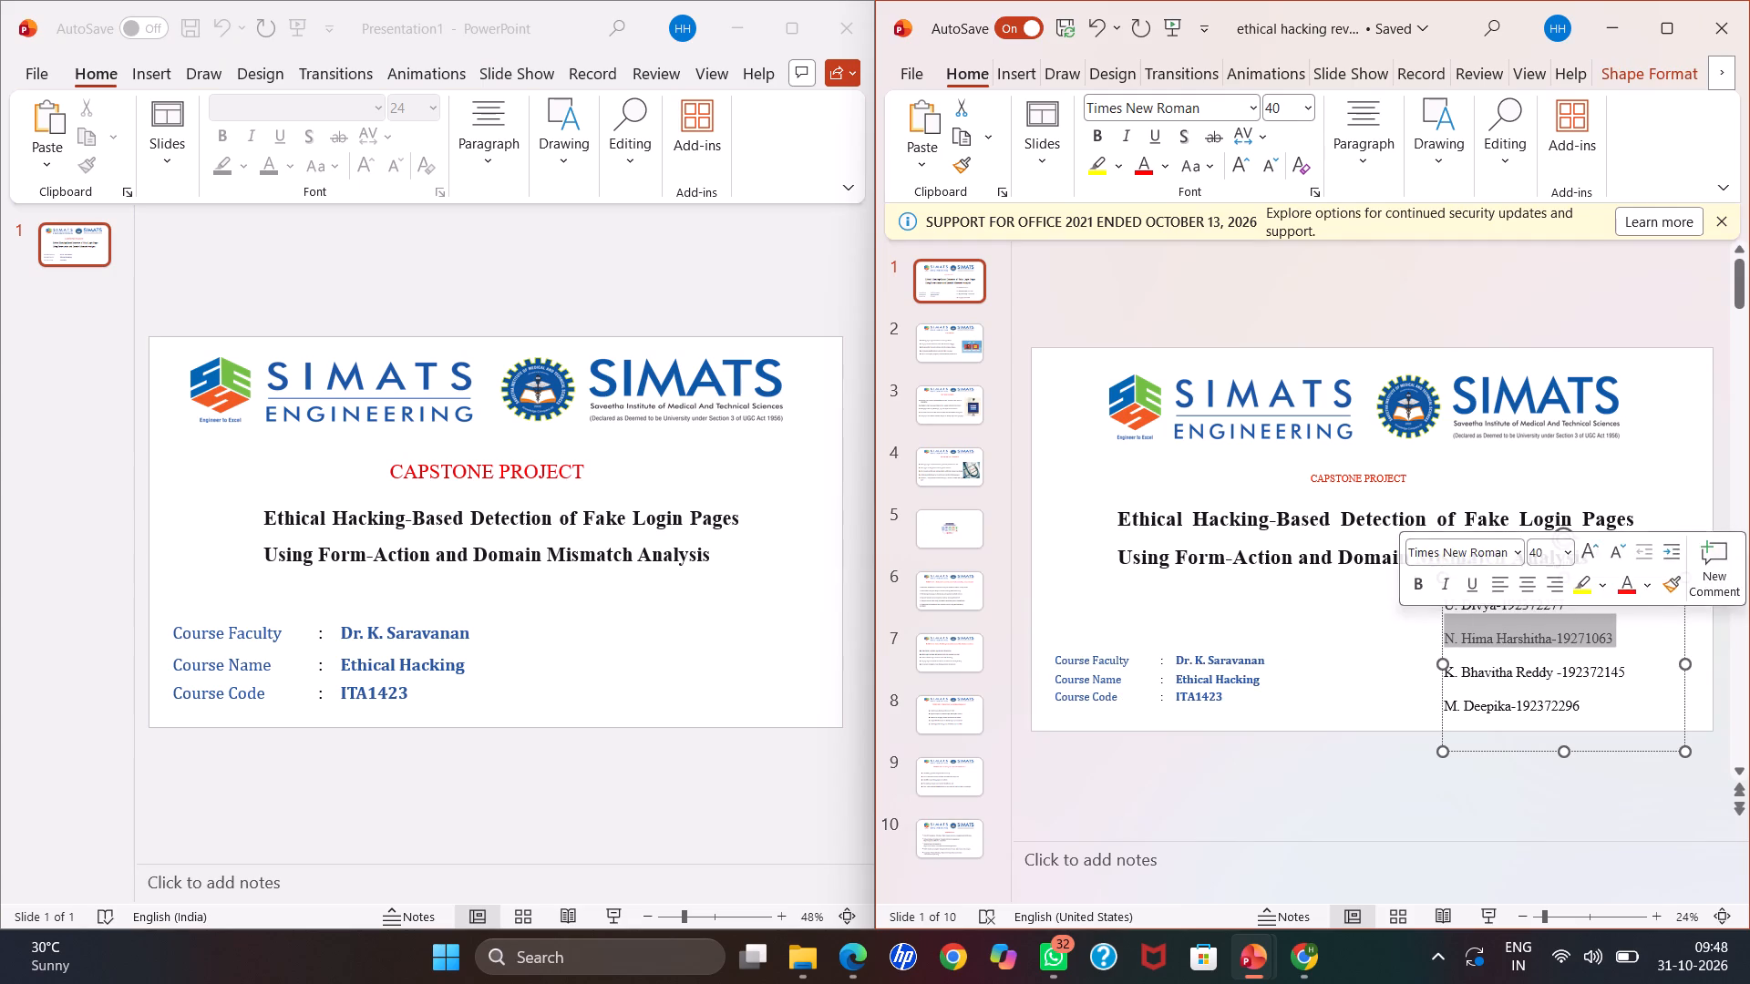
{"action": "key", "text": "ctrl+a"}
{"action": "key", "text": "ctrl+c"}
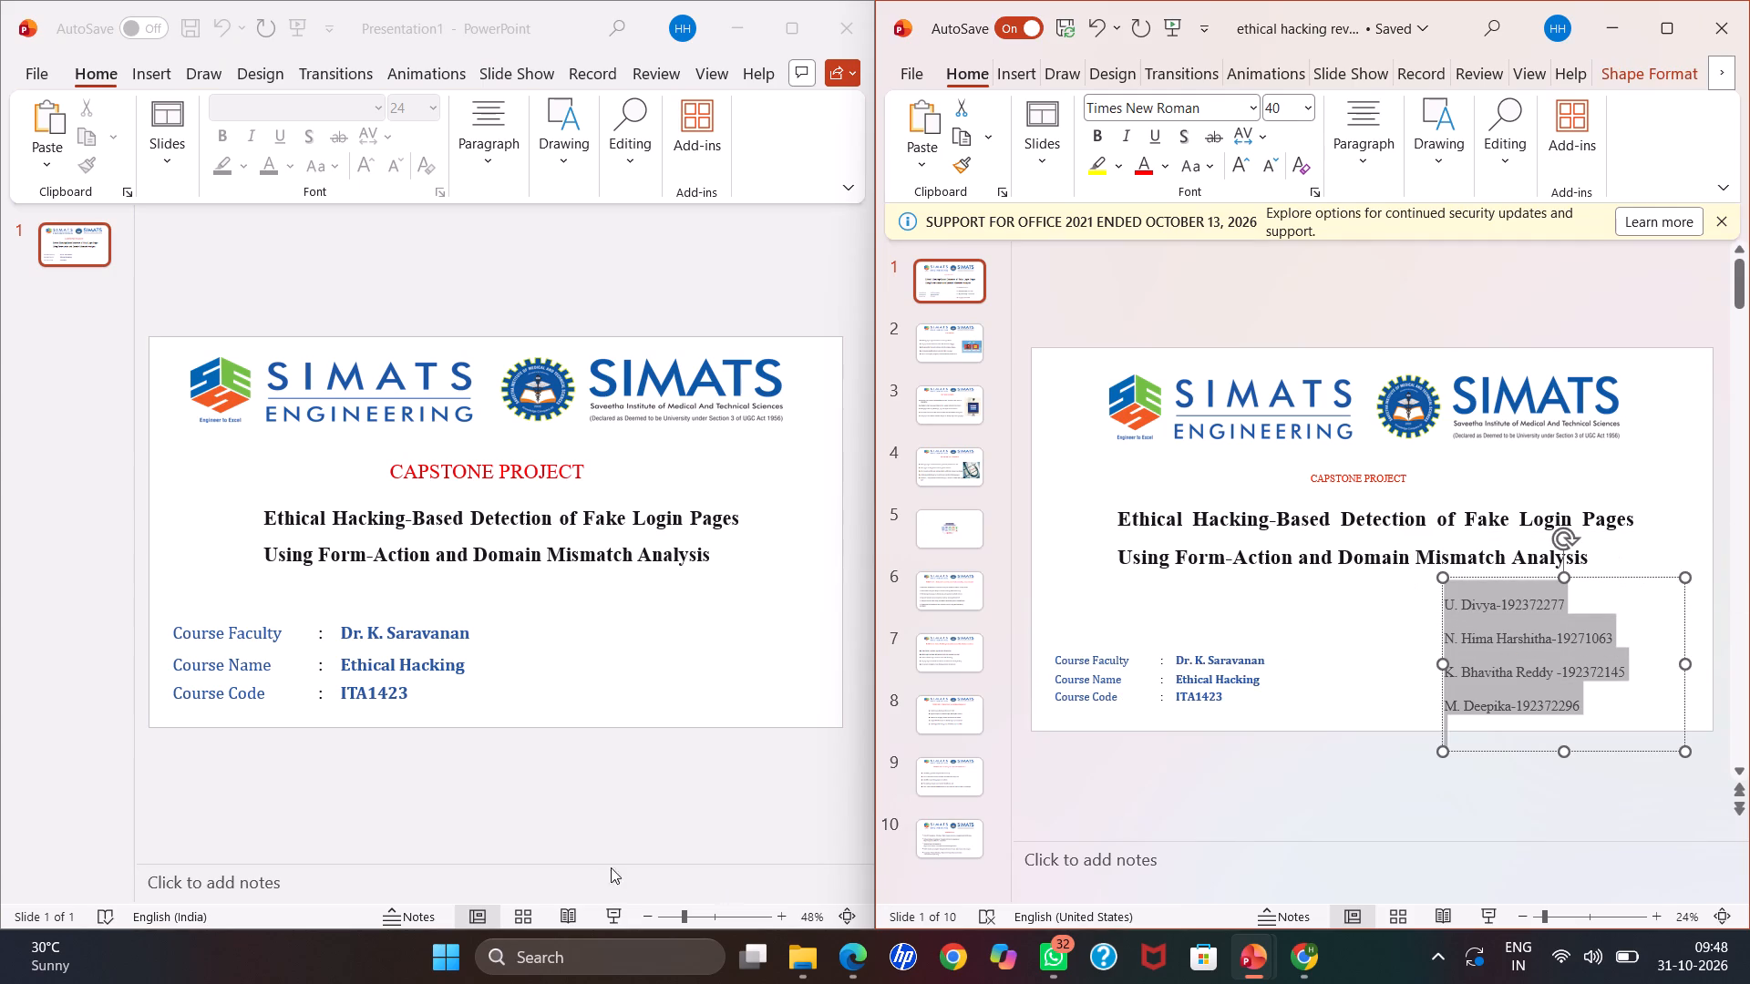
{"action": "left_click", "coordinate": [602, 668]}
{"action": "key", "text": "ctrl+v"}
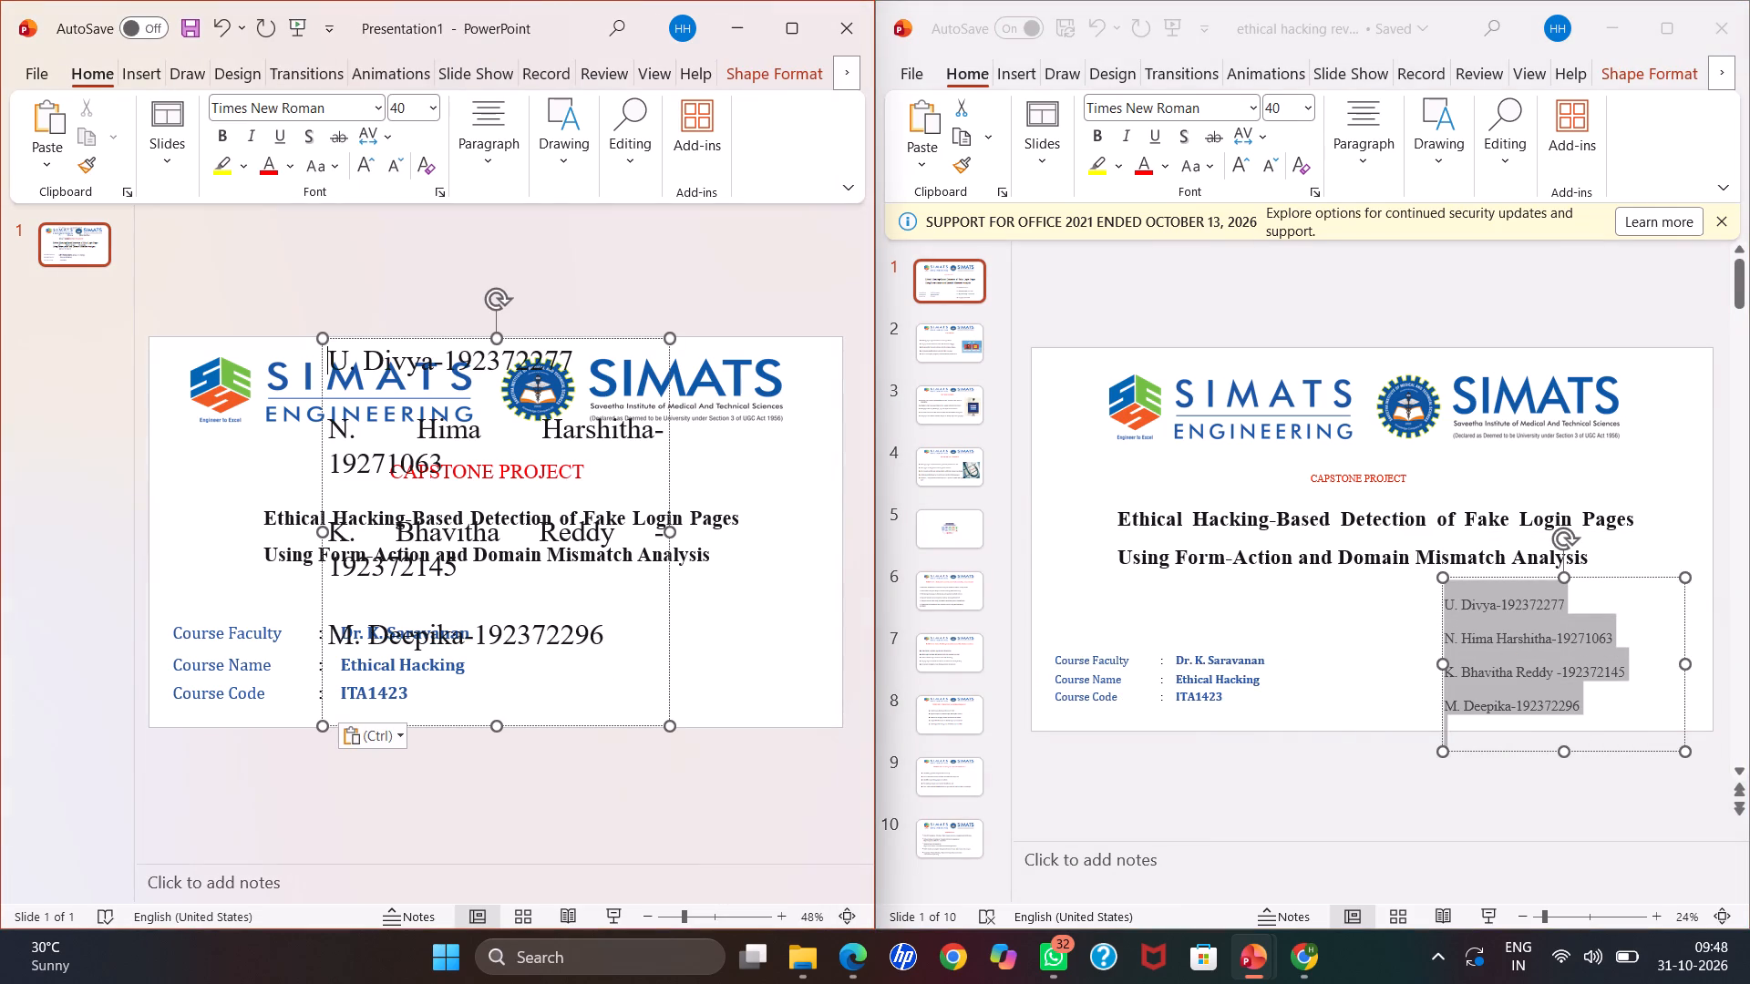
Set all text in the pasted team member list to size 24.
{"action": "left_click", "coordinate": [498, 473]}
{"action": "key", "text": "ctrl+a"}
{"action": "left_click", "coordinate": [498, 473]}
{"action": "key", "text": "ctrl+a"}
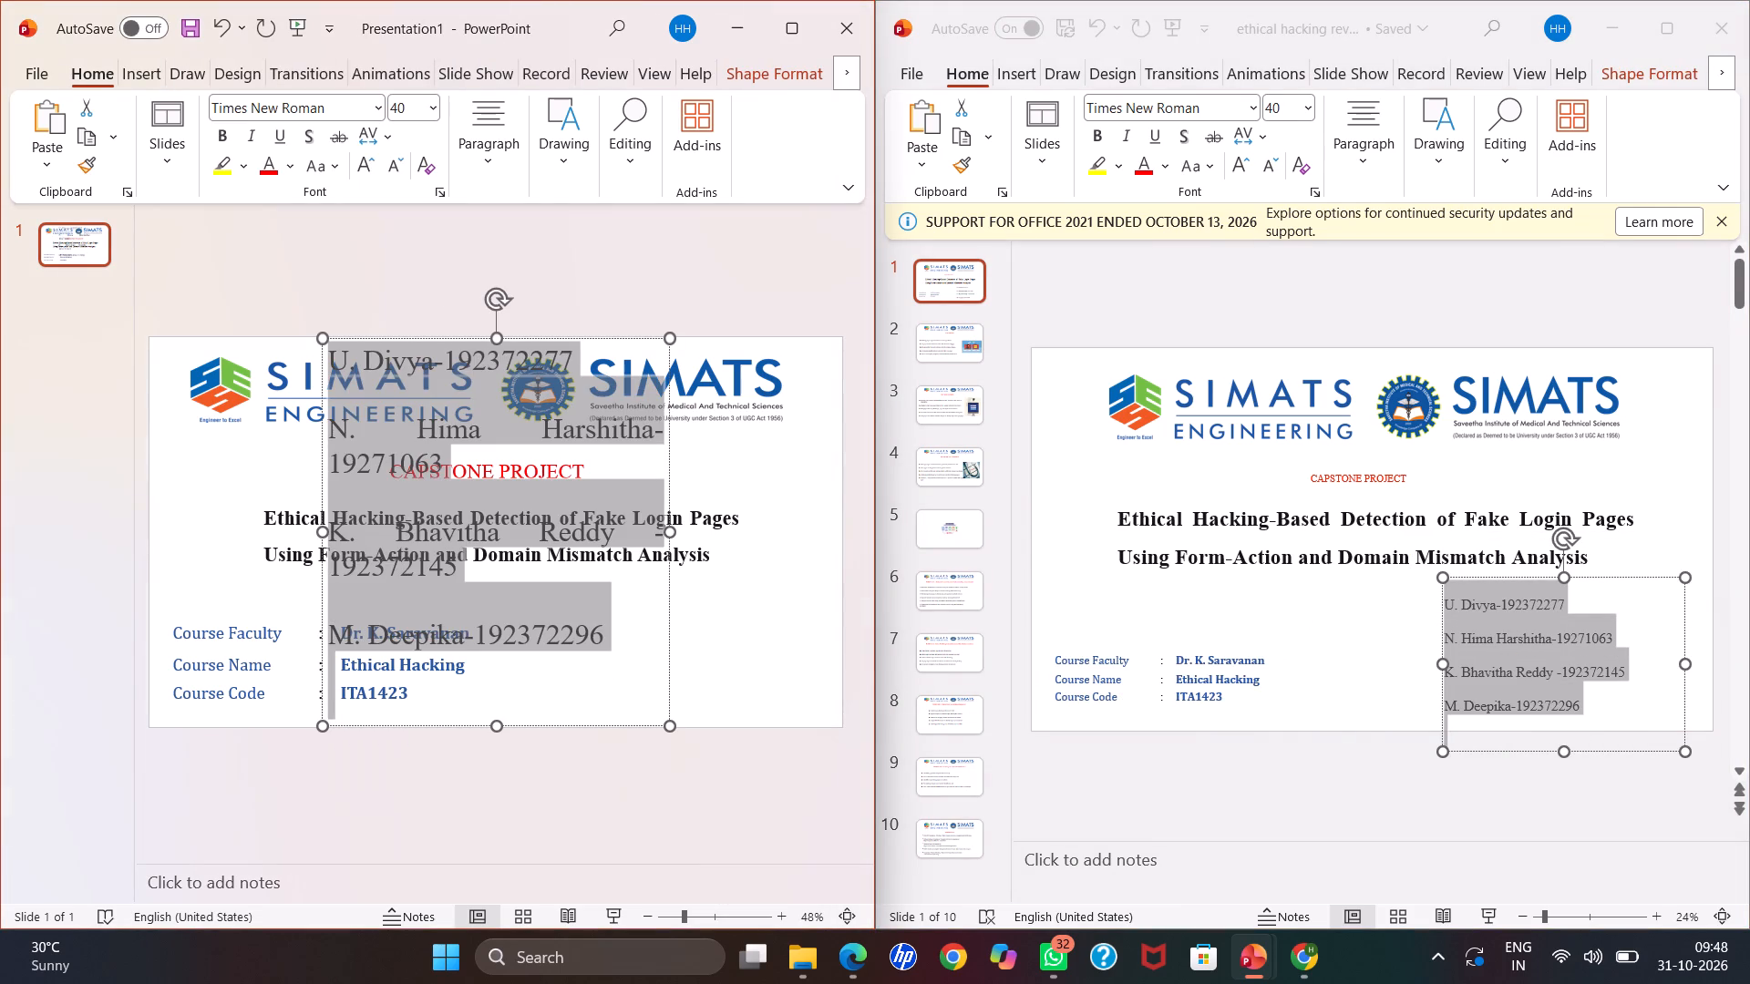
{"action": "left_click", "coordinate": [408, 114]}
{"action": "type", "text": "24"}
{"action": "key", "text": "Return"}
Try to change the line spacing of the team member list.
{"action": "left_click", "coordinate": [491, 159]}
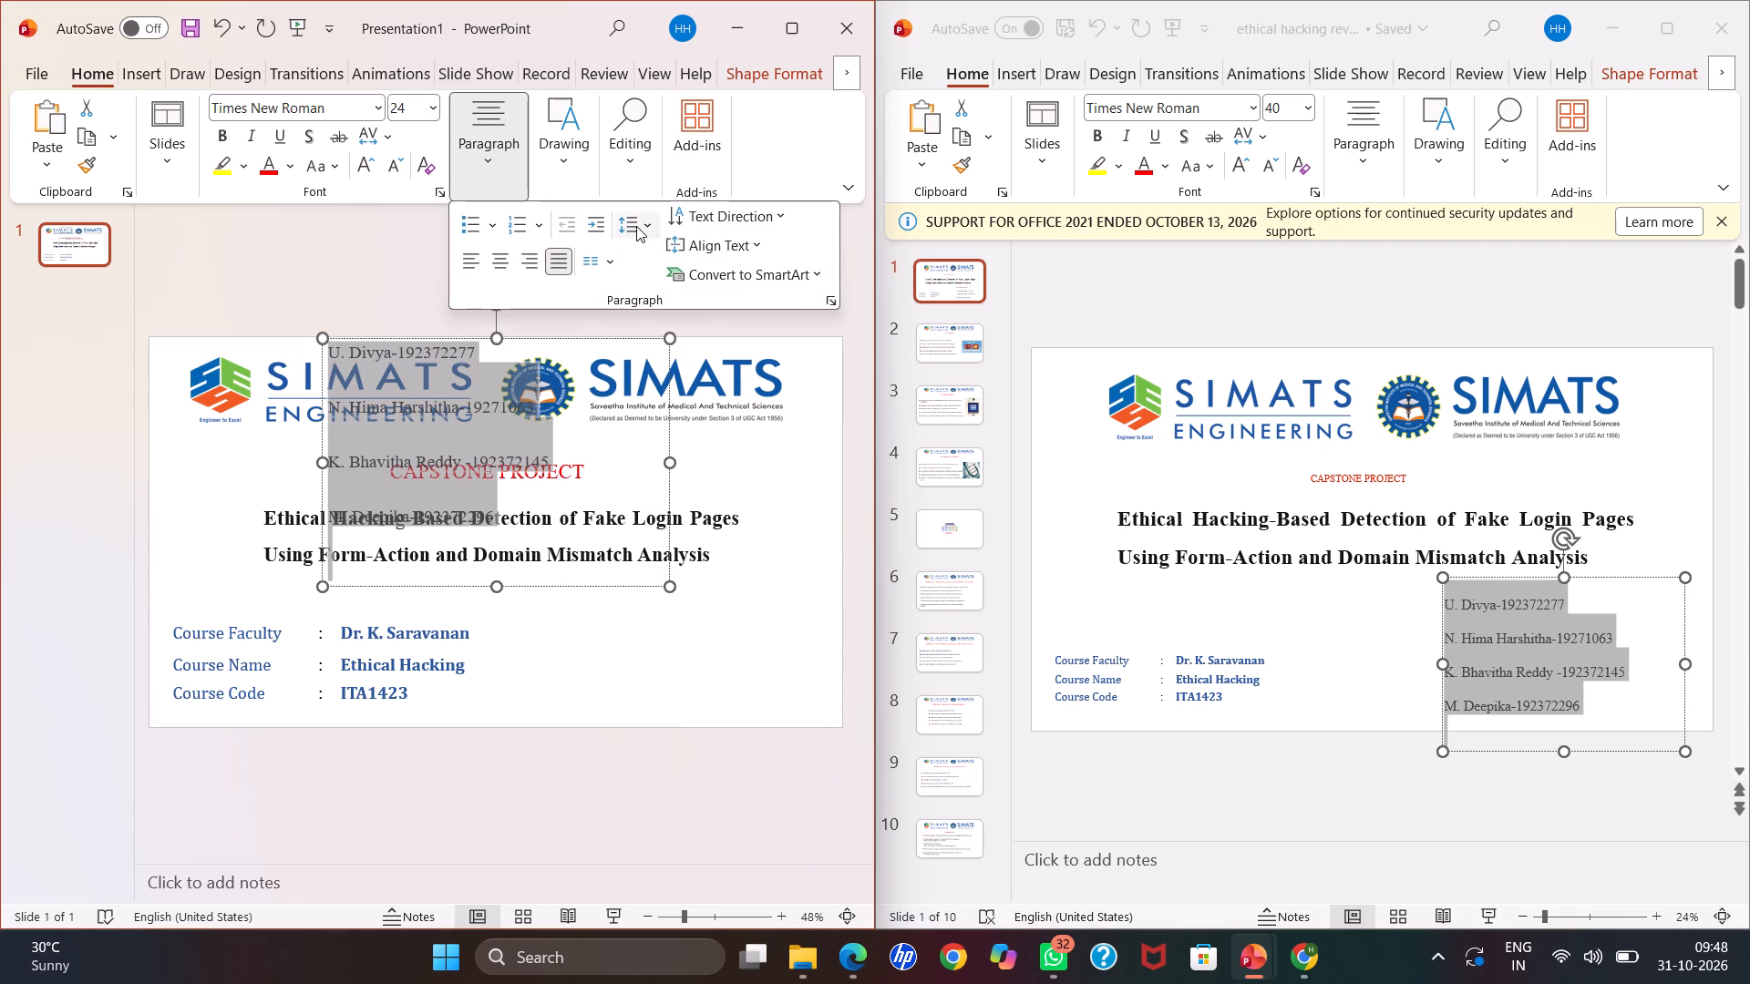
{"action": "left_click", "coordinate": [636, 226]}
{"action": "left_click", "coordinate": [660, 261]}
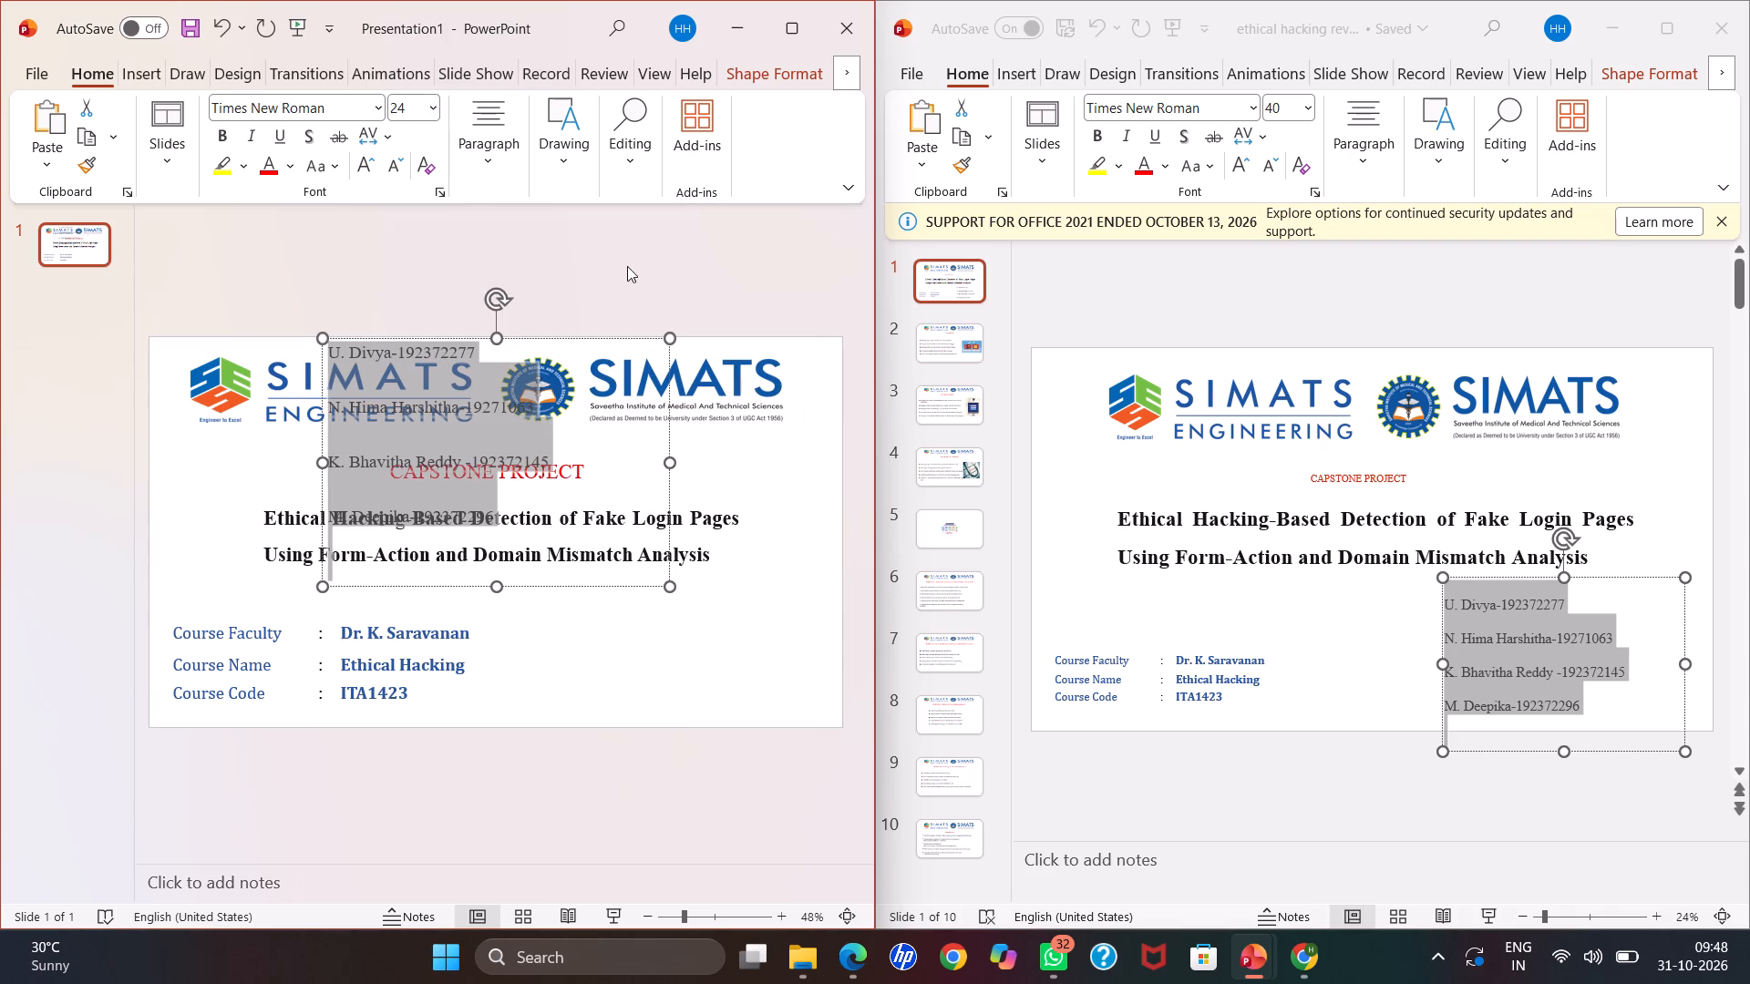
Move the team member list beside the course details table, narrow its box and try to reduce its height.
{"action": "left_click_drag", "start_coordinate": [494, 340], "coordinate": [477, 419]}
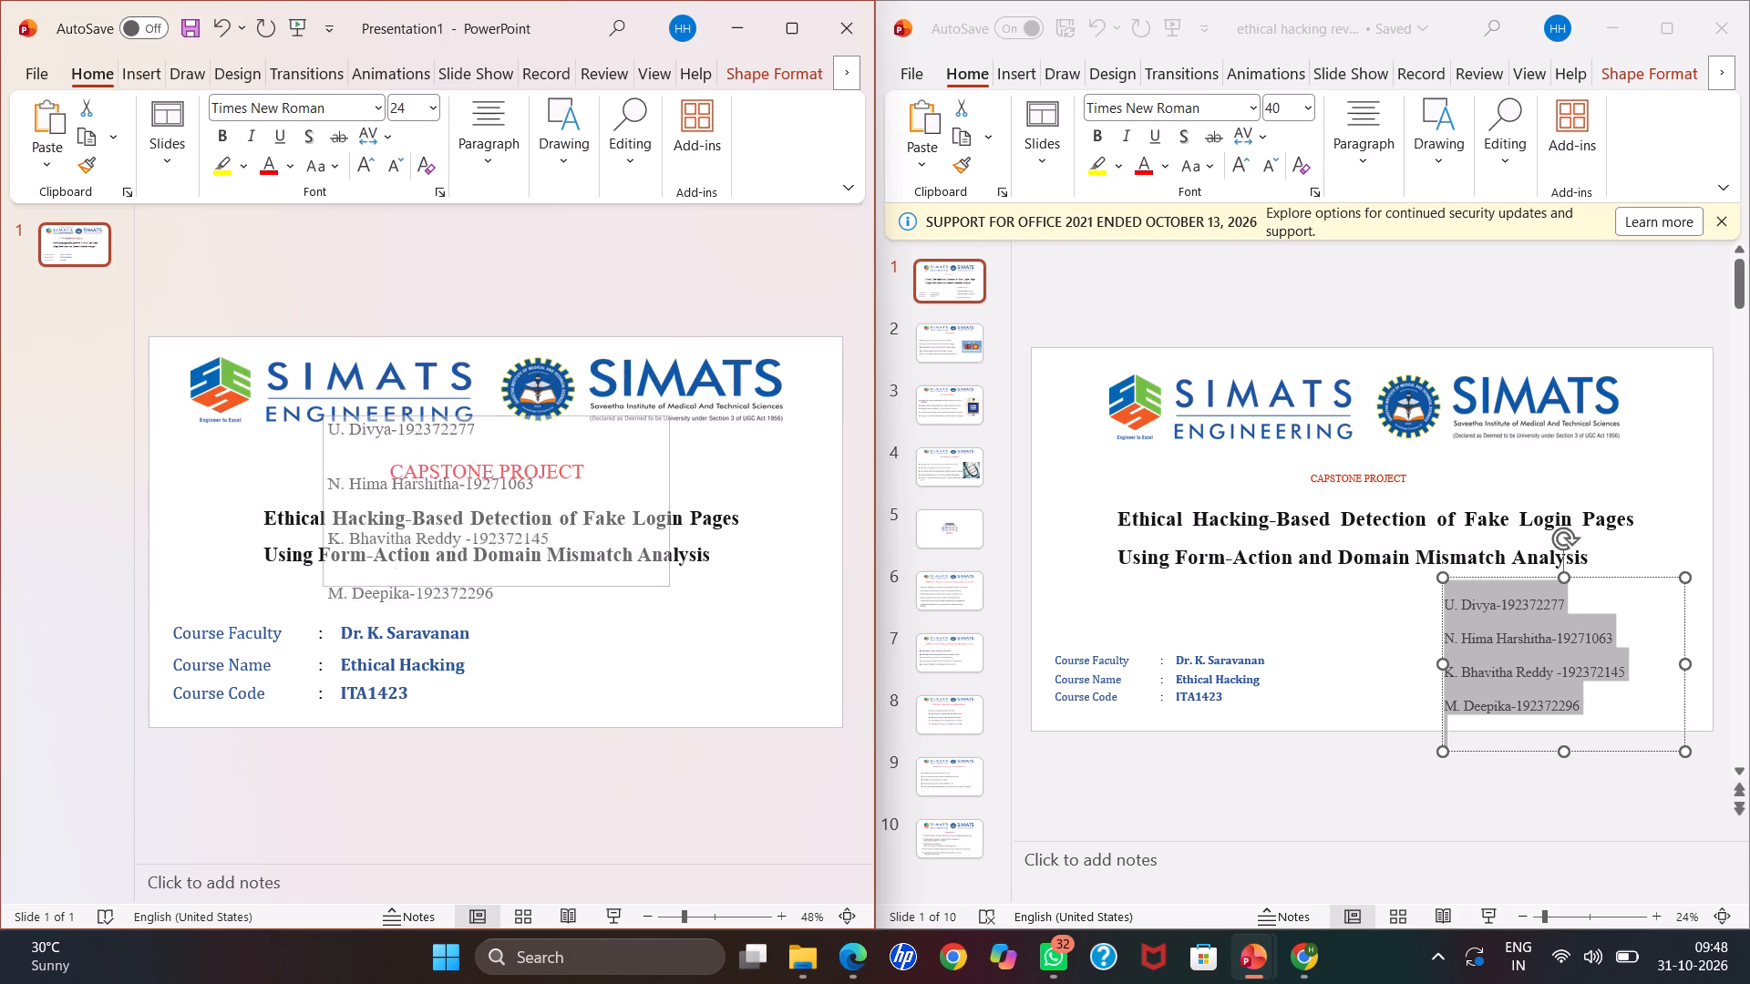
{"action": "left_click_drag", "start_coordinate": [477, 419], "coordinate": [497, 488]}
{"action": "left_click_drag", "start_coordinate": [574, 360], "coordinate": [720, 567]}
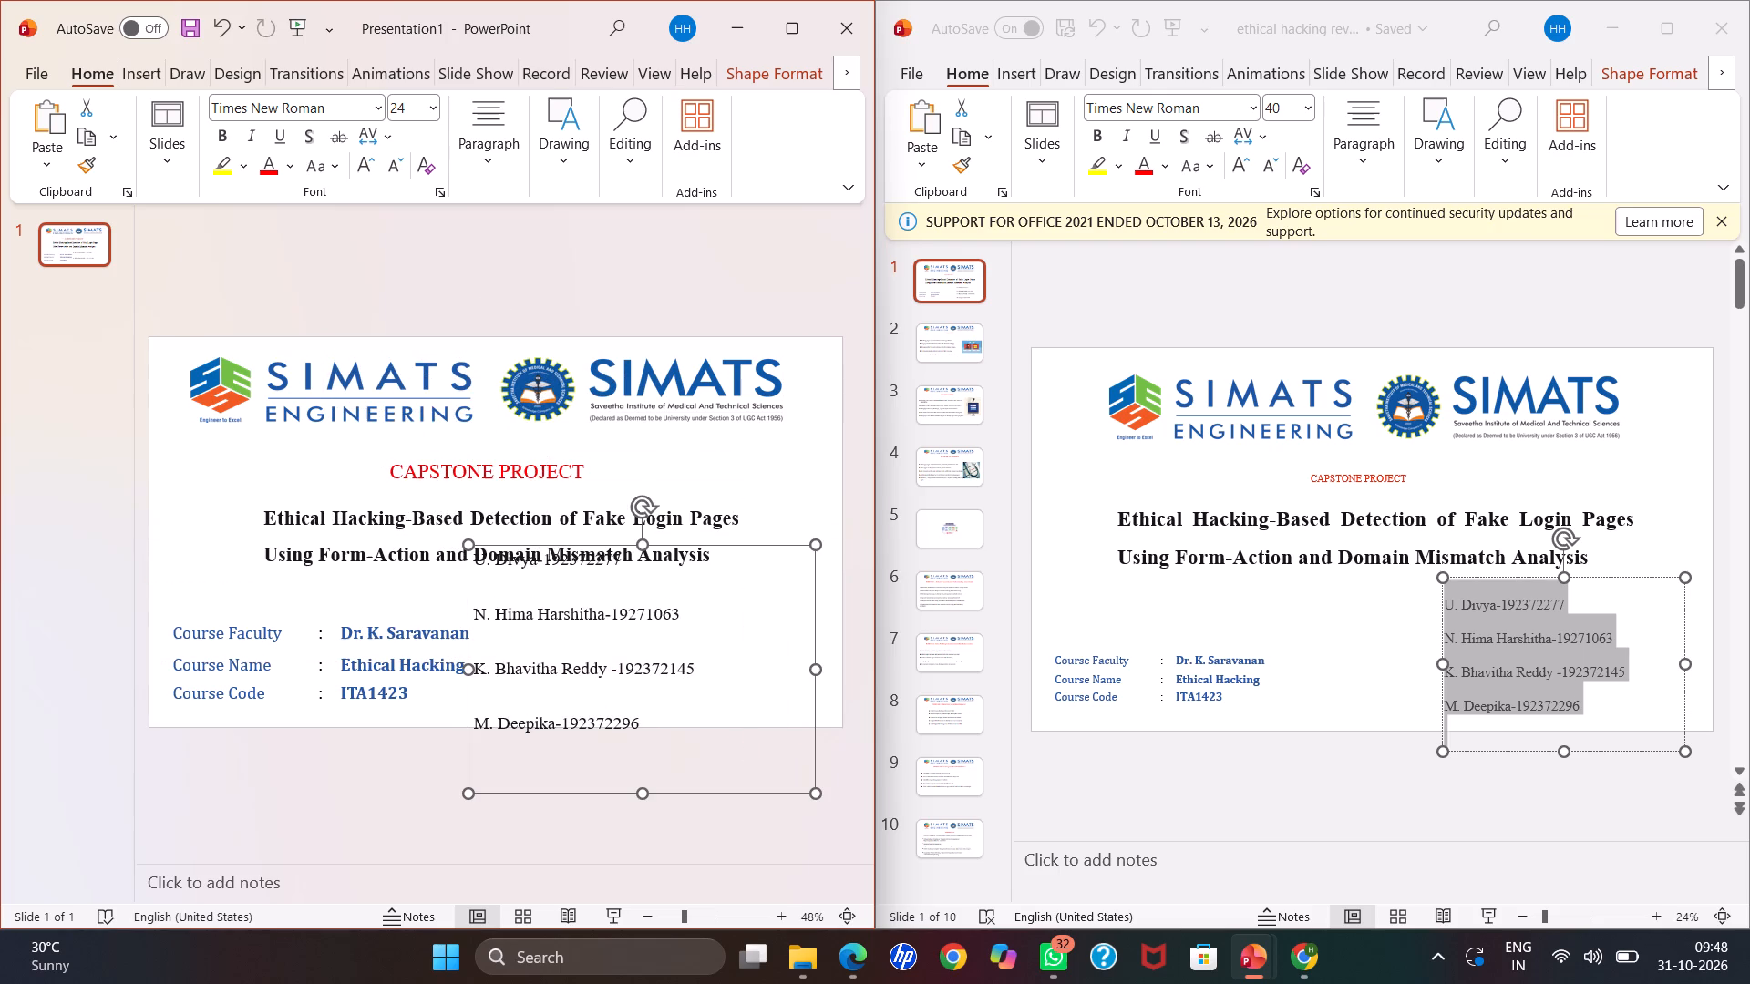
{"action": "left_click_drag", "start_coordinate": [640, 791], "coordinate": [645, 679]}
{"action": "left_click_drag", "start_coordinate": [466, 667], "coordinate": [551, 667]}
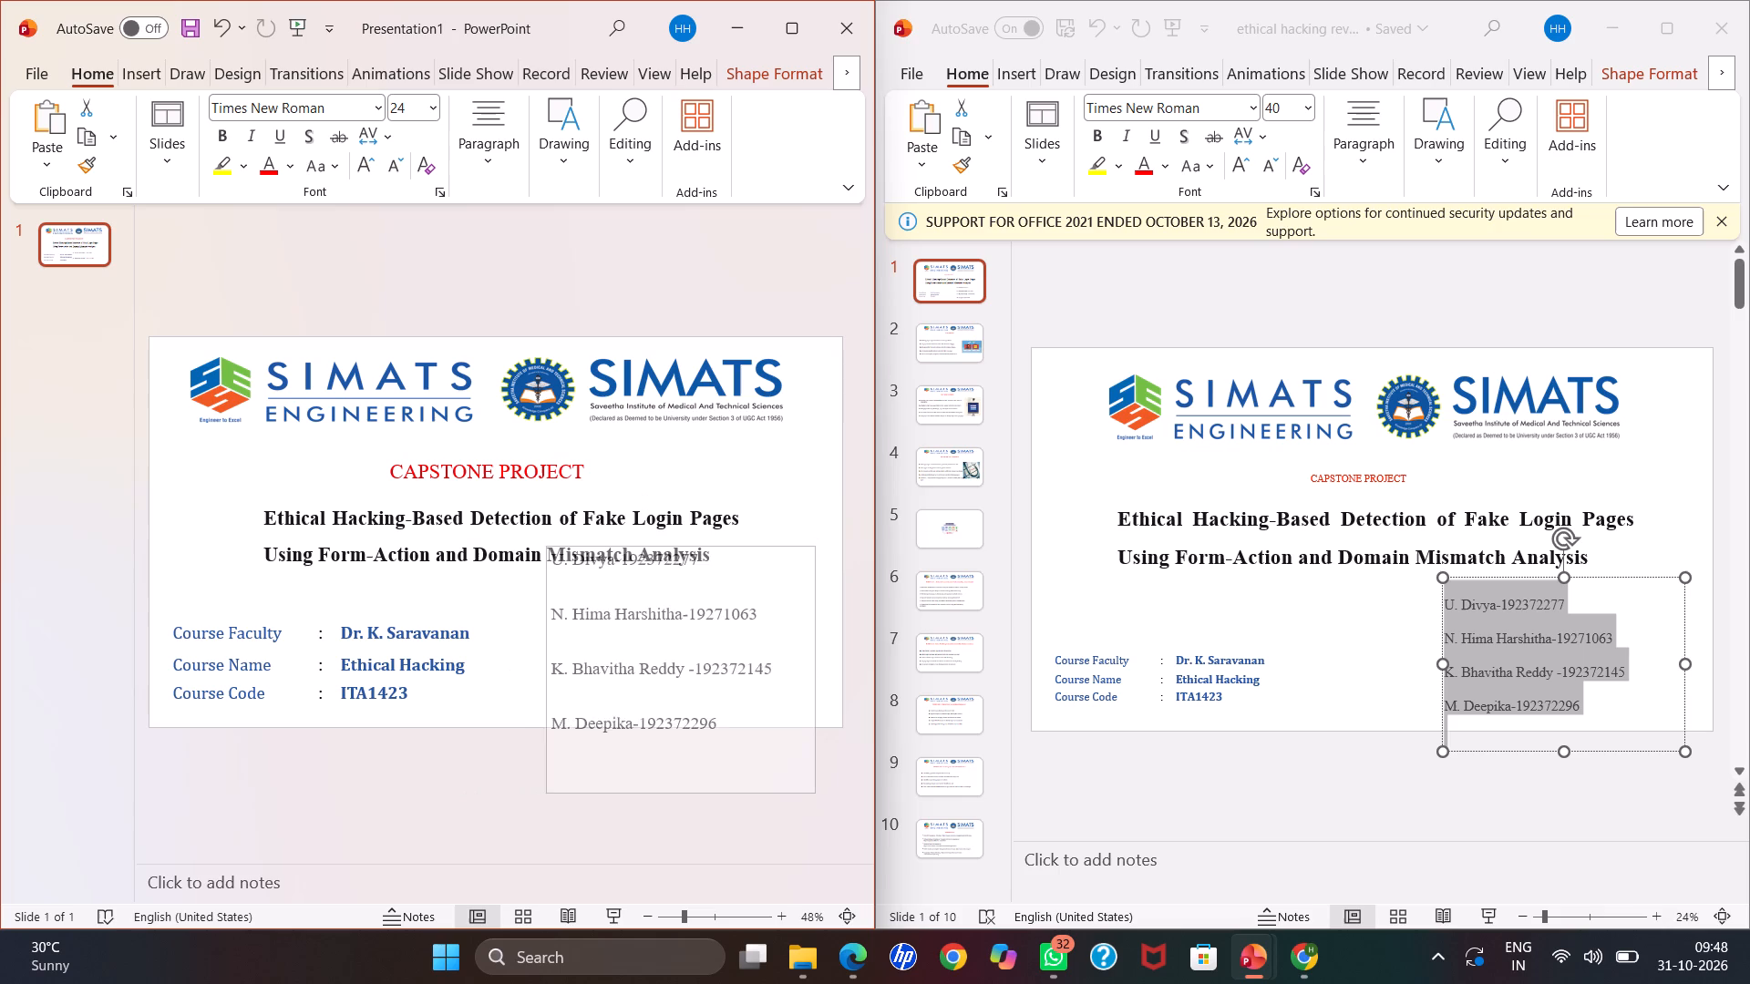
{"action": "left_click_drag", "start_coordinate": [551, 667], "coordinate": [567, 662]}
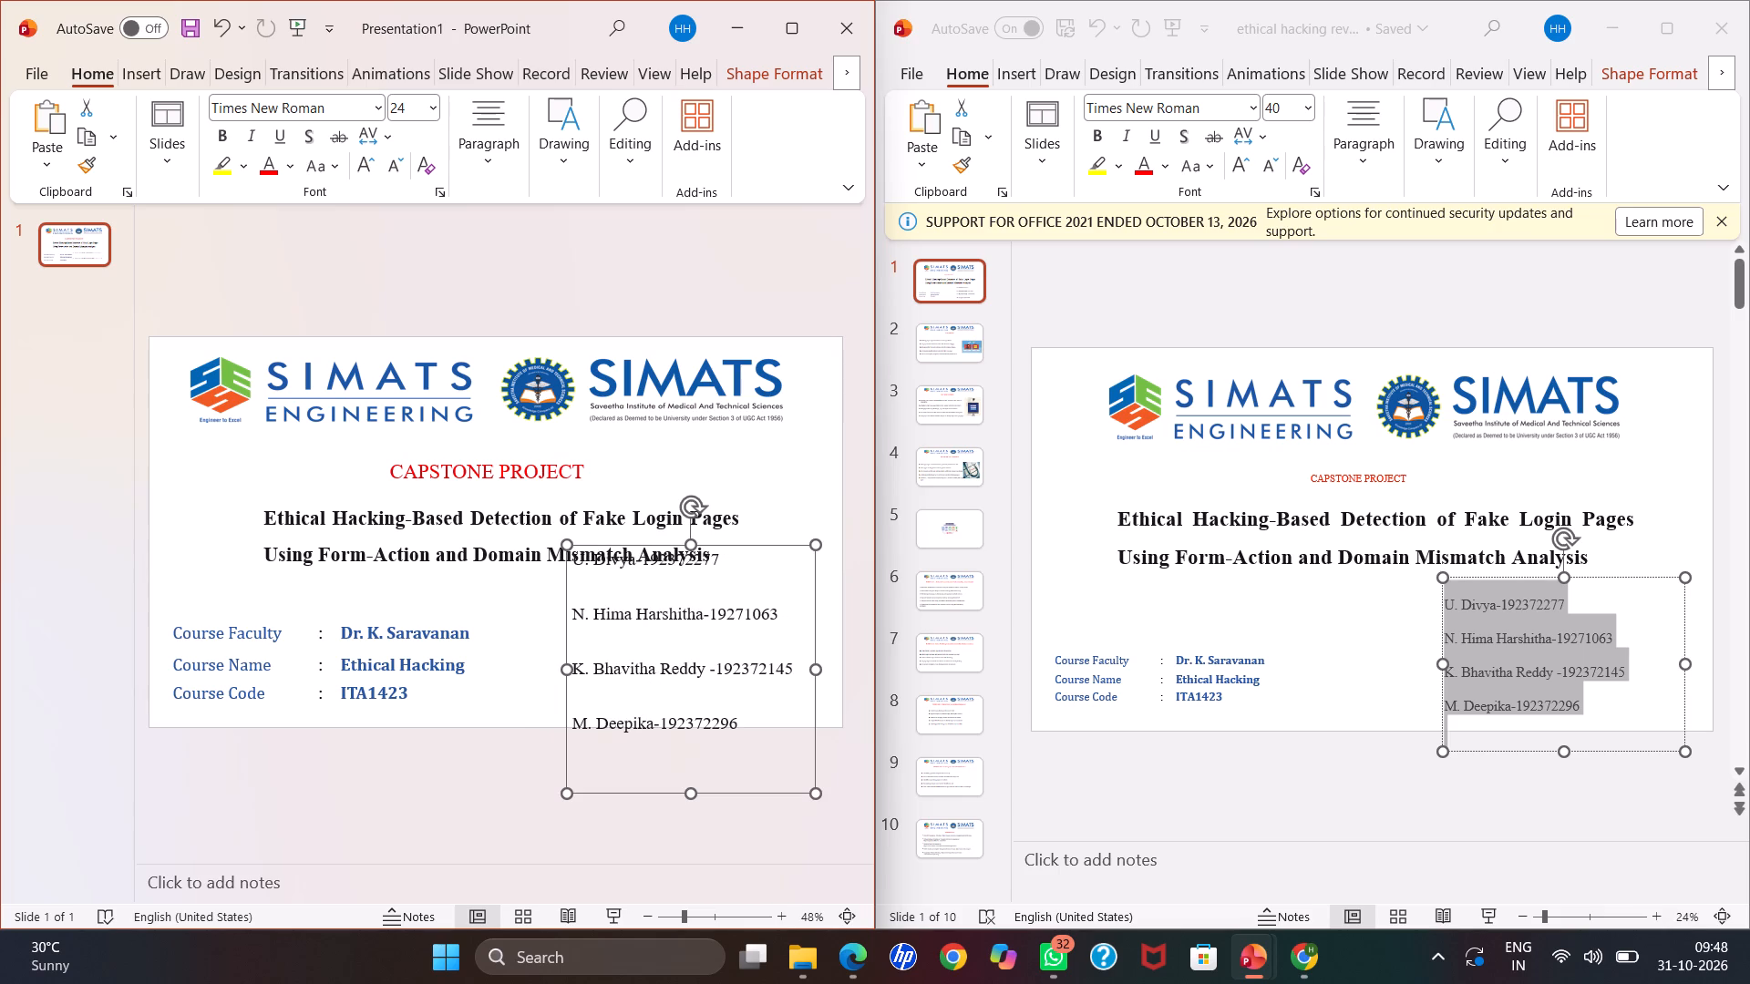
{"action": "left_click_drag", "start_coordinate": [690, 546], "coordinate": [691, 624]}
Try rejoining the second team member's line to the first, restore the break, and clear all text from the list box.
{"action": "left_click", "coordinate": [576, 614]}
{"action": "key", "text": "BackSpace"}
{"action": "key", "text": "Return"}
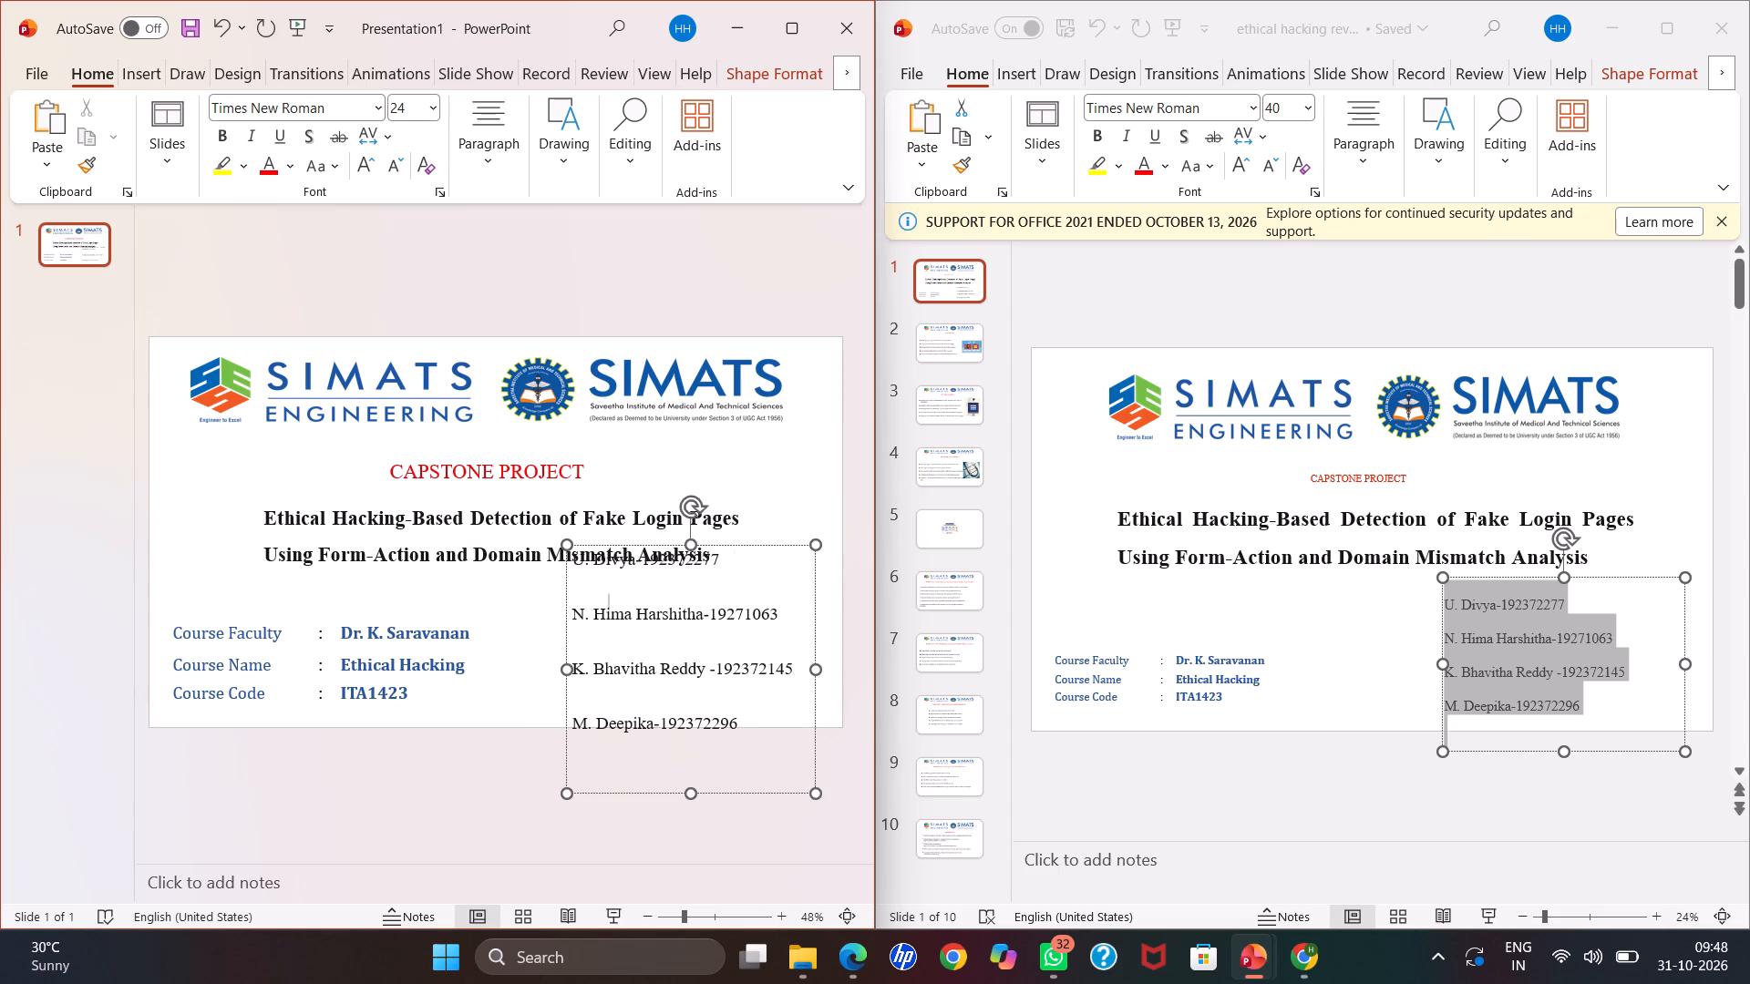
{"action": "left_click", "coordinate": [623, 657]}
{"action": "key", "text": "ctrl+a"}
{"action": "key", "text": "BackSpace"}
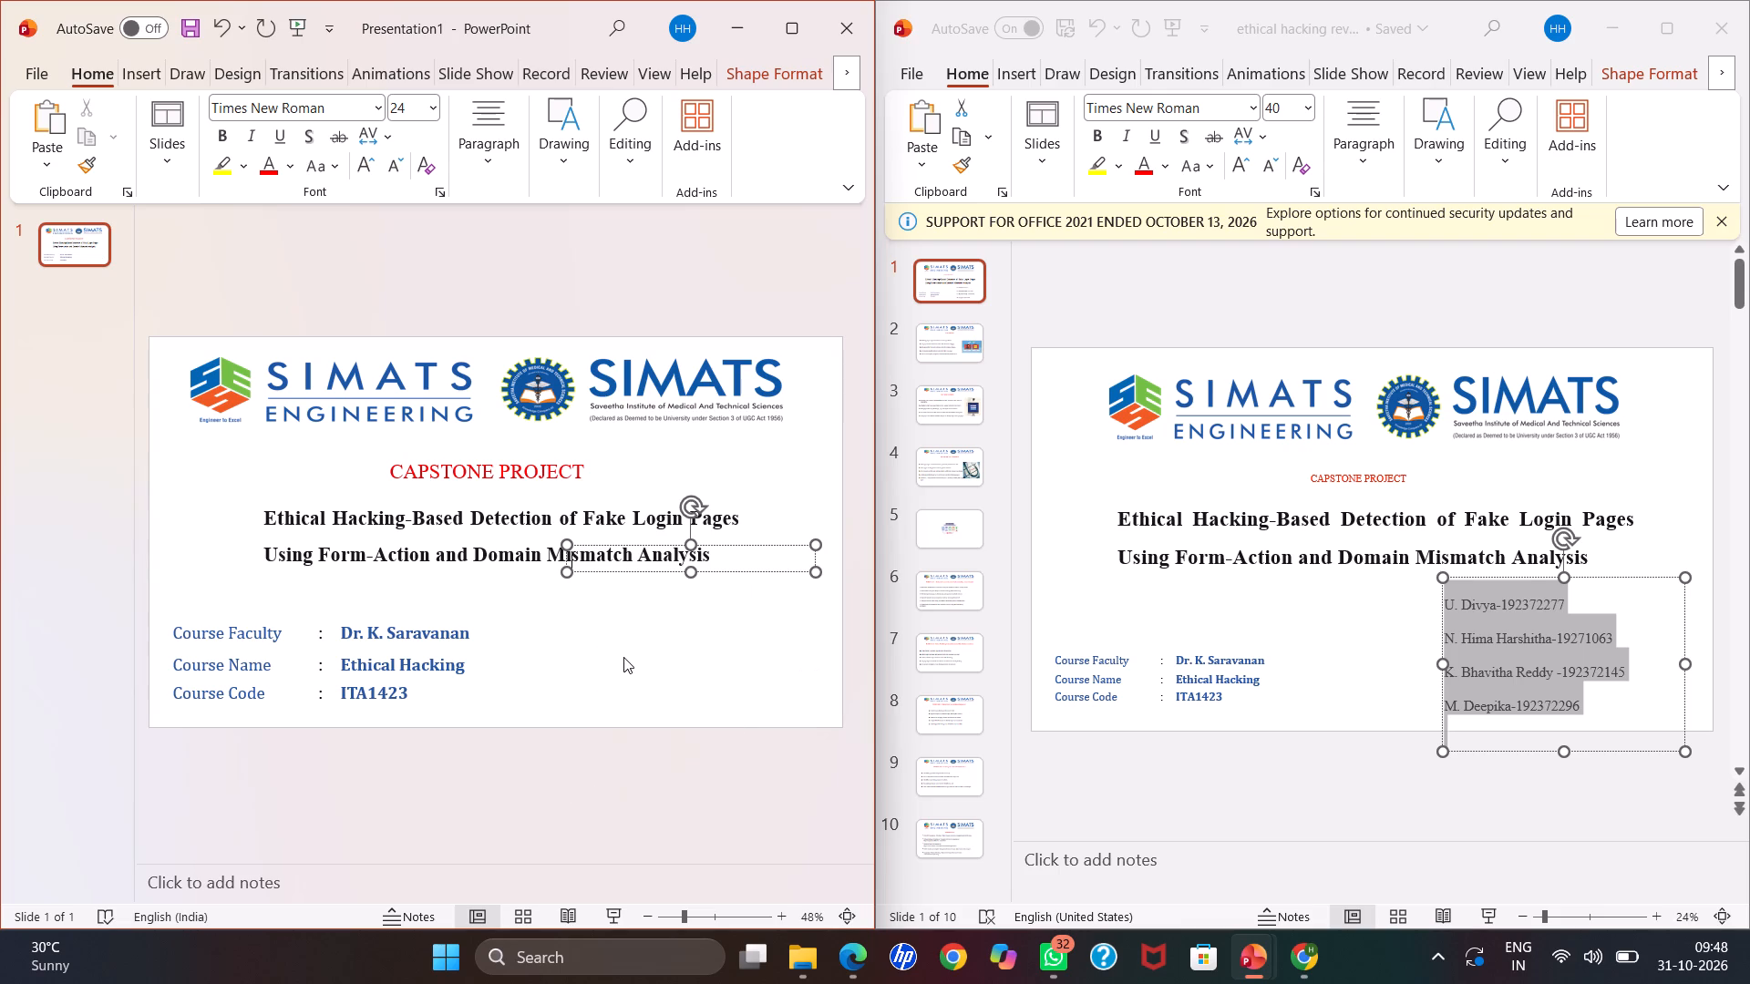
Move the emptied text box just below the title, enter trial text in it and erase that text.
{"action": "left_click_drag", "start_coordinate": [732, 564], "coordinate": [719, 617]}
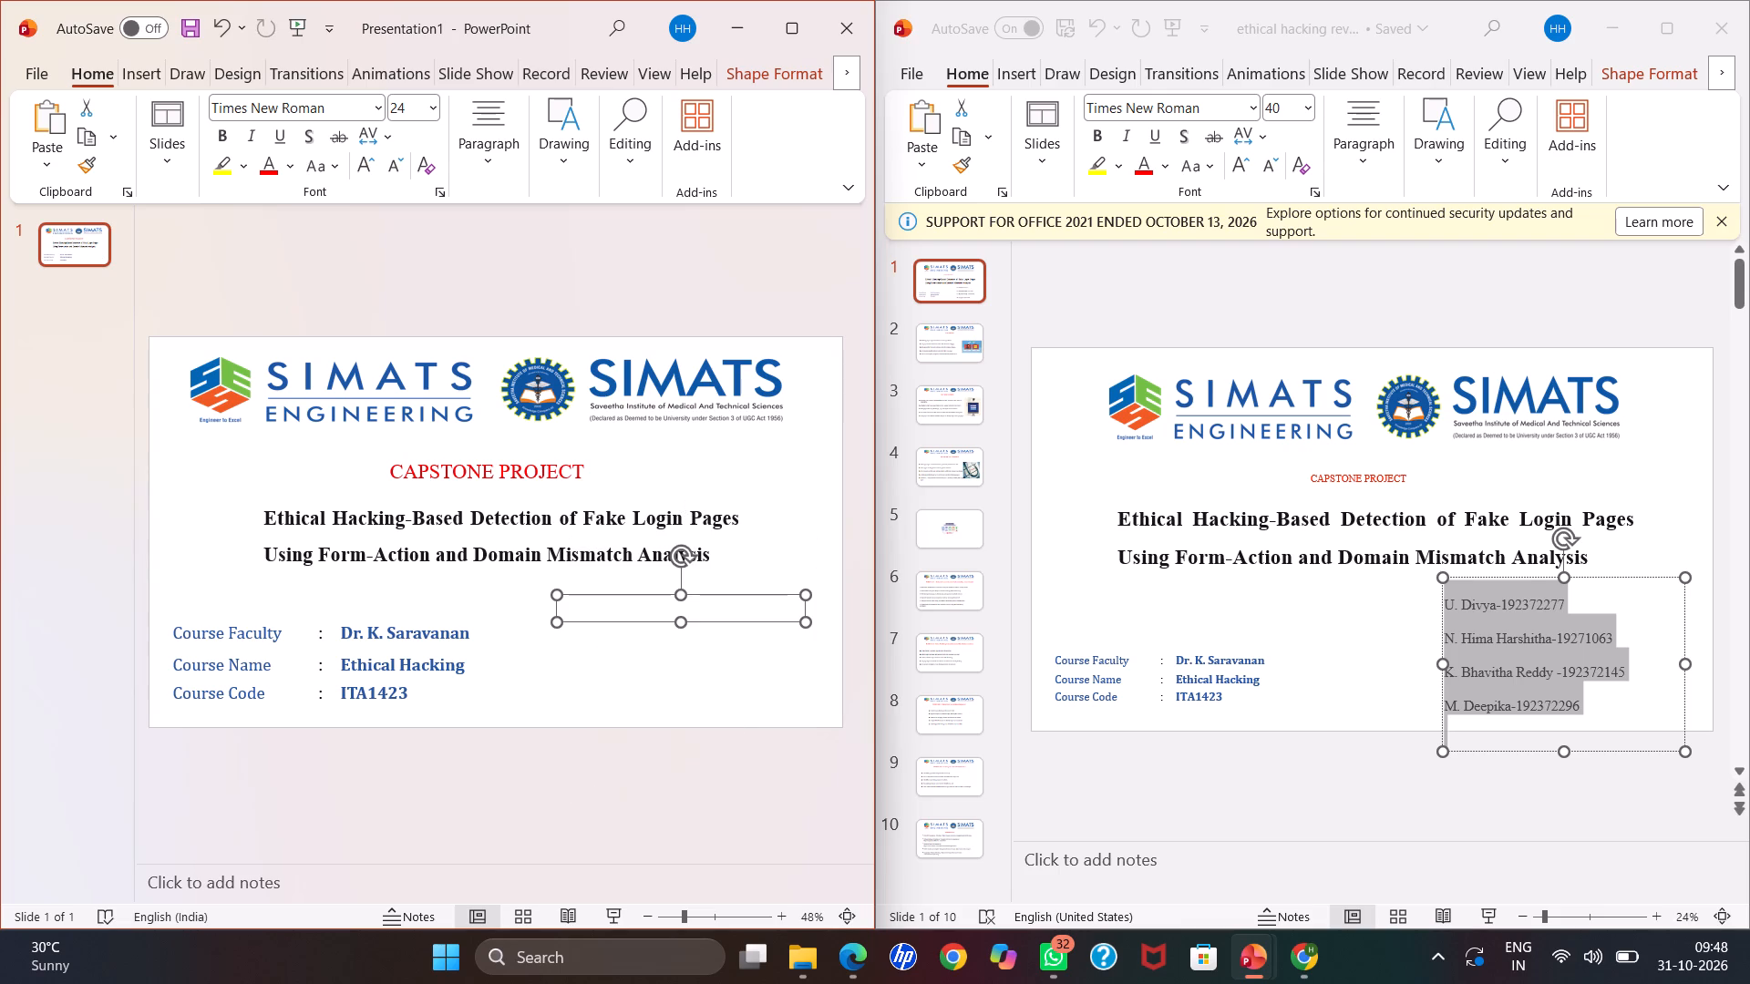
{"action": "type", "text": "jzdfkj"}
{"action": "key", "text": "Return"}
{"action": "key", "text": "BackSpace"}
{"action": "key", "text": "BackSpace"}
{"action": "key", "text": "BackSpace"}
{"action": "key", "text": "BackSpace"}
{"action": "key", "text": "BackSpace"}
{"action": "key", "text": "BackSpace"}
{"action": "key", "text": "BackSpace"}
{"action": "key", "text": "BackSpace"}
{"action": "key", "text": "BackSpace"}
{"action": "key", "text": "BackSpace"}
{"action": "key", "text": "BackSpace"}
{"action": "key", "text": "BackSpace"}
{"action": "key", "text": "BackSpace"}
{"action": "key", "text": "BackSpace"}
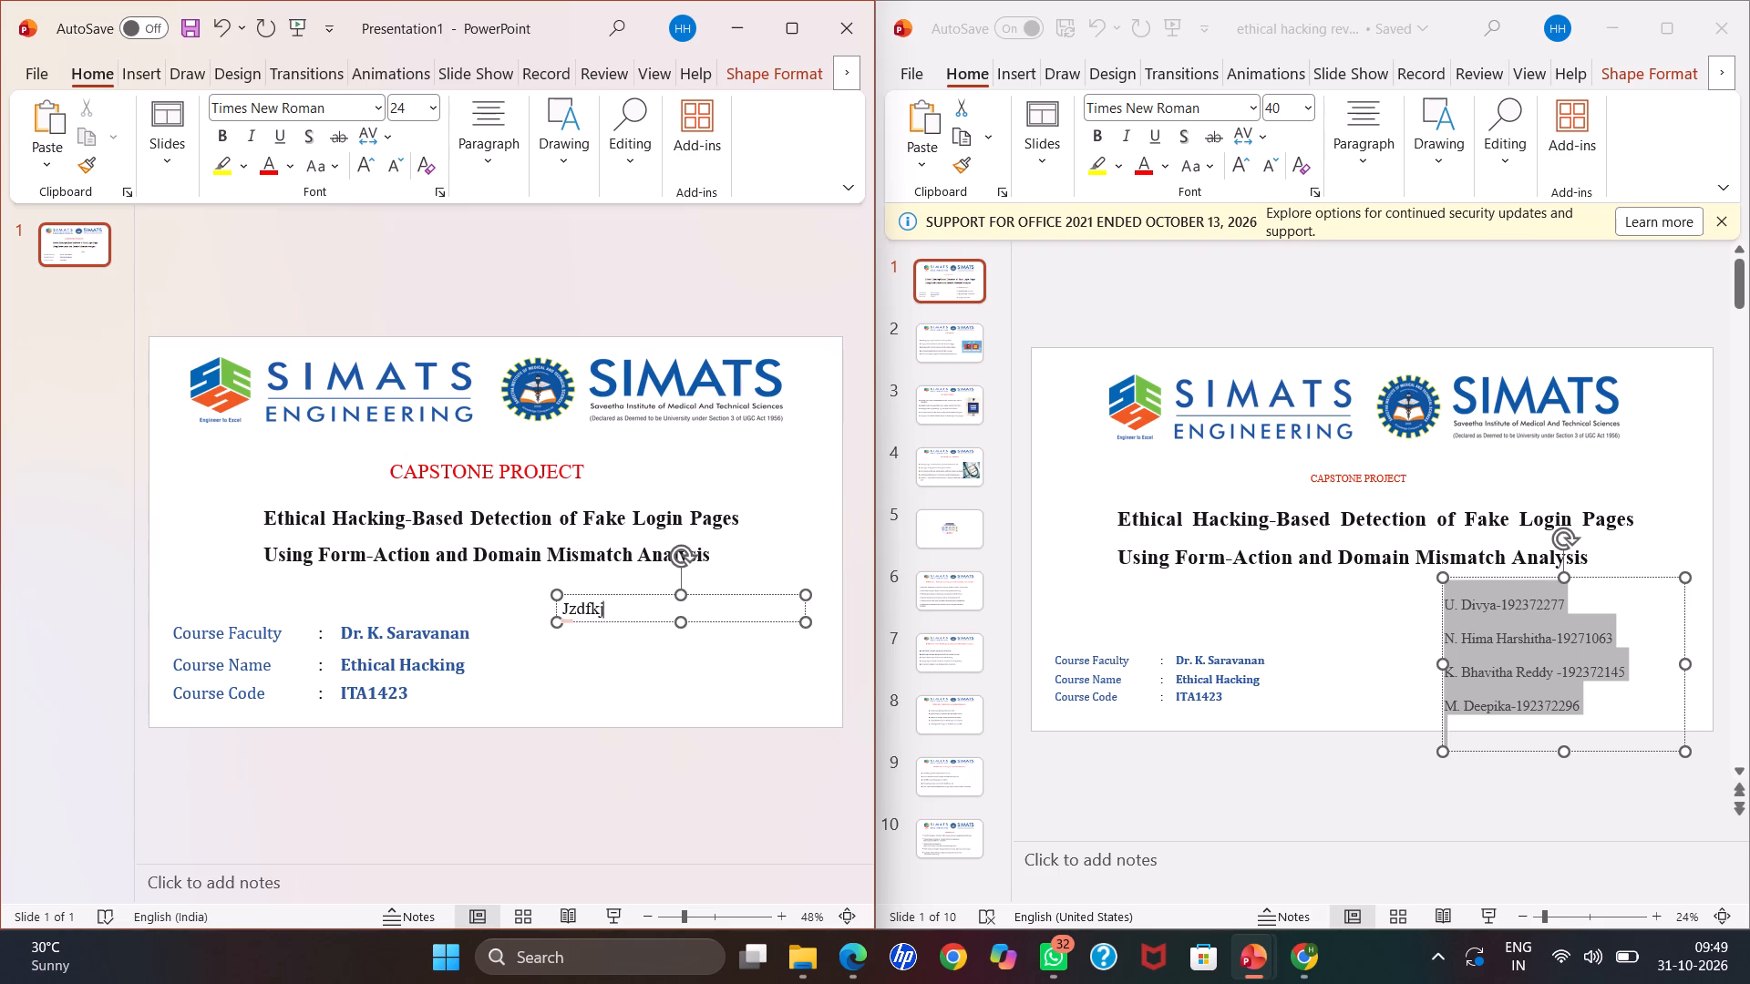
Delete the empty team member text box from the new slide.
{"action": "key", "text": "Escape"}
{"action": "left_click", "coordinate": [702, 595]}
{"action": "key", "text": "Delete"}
Set the Abstract slide's bullet text in the ethical hacking review deck to 24 pt and copy all of it.
{"action": "scroll", "coordinate": [1225, 651], "scroll_direction": "down", "scroll_amount": 1}
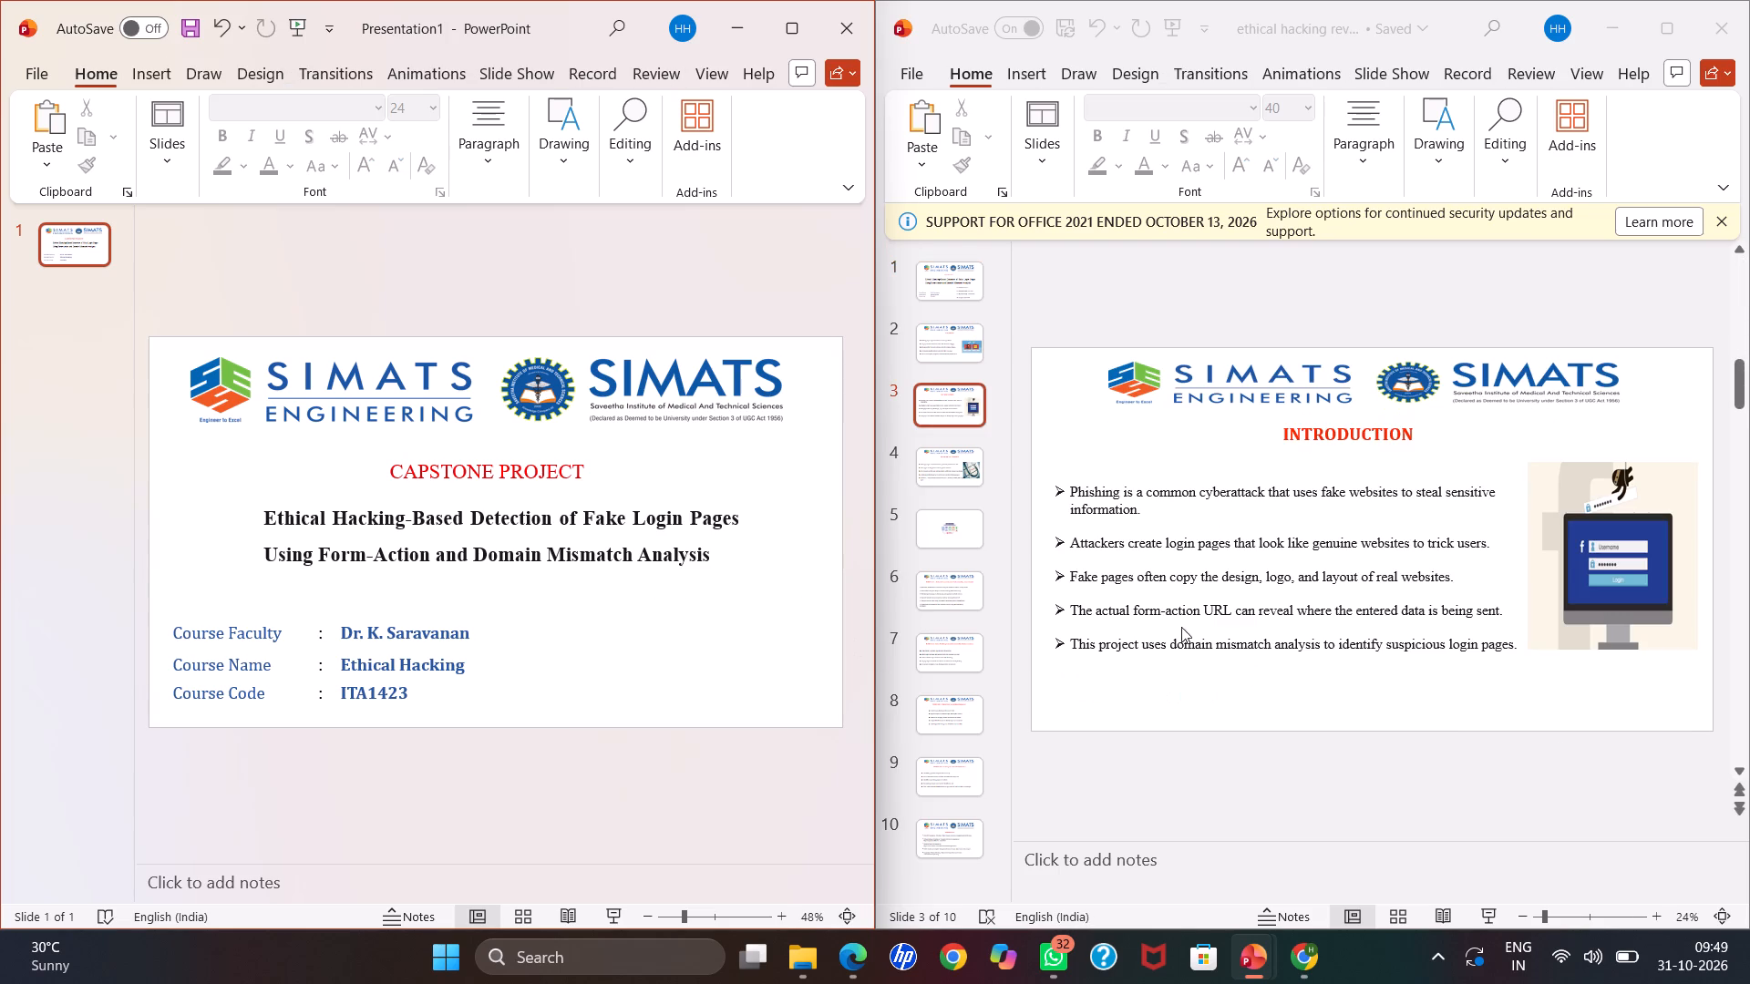
{"action": "left_click", "coordinate": [971, 342]}
{"action": "left_click", "coordinate": [971, 342]}
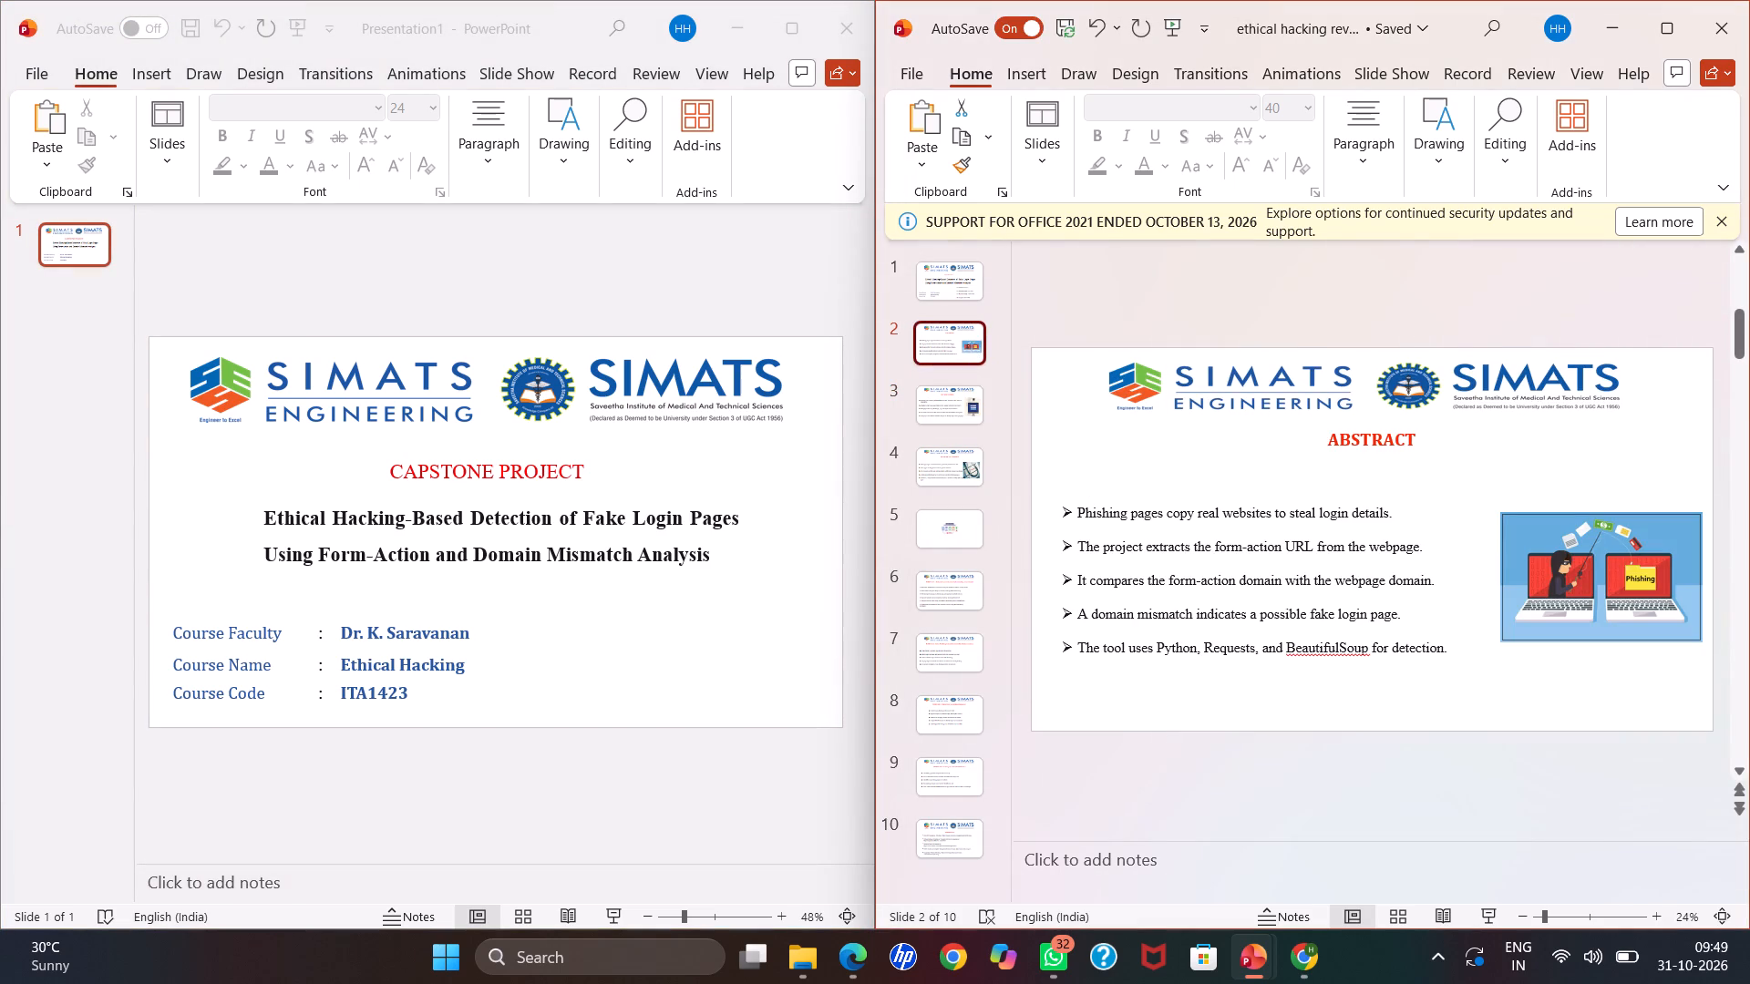
{"action": "left_click", "coordinate": [1261, 554]}
{"action": "key", "text": "ctrl+a"}
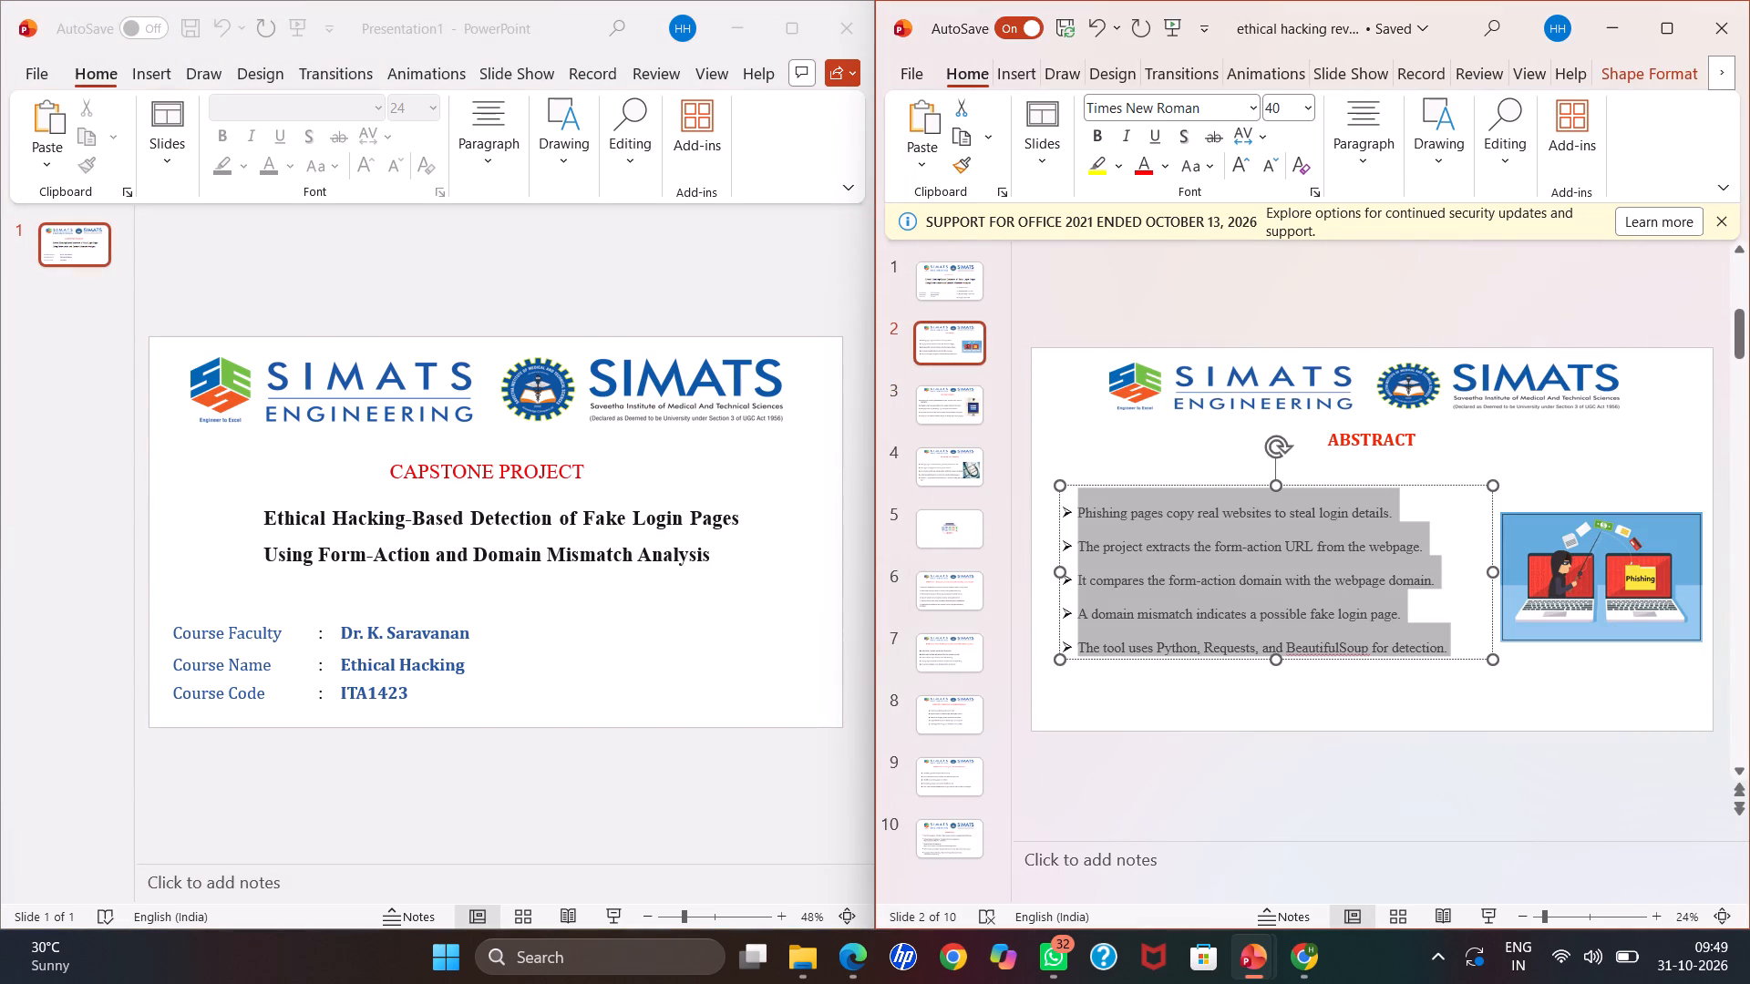
{"action": "key", "text": "ctrl+c"}
{"action": "left_click", "coordinate": [1303, 102]}
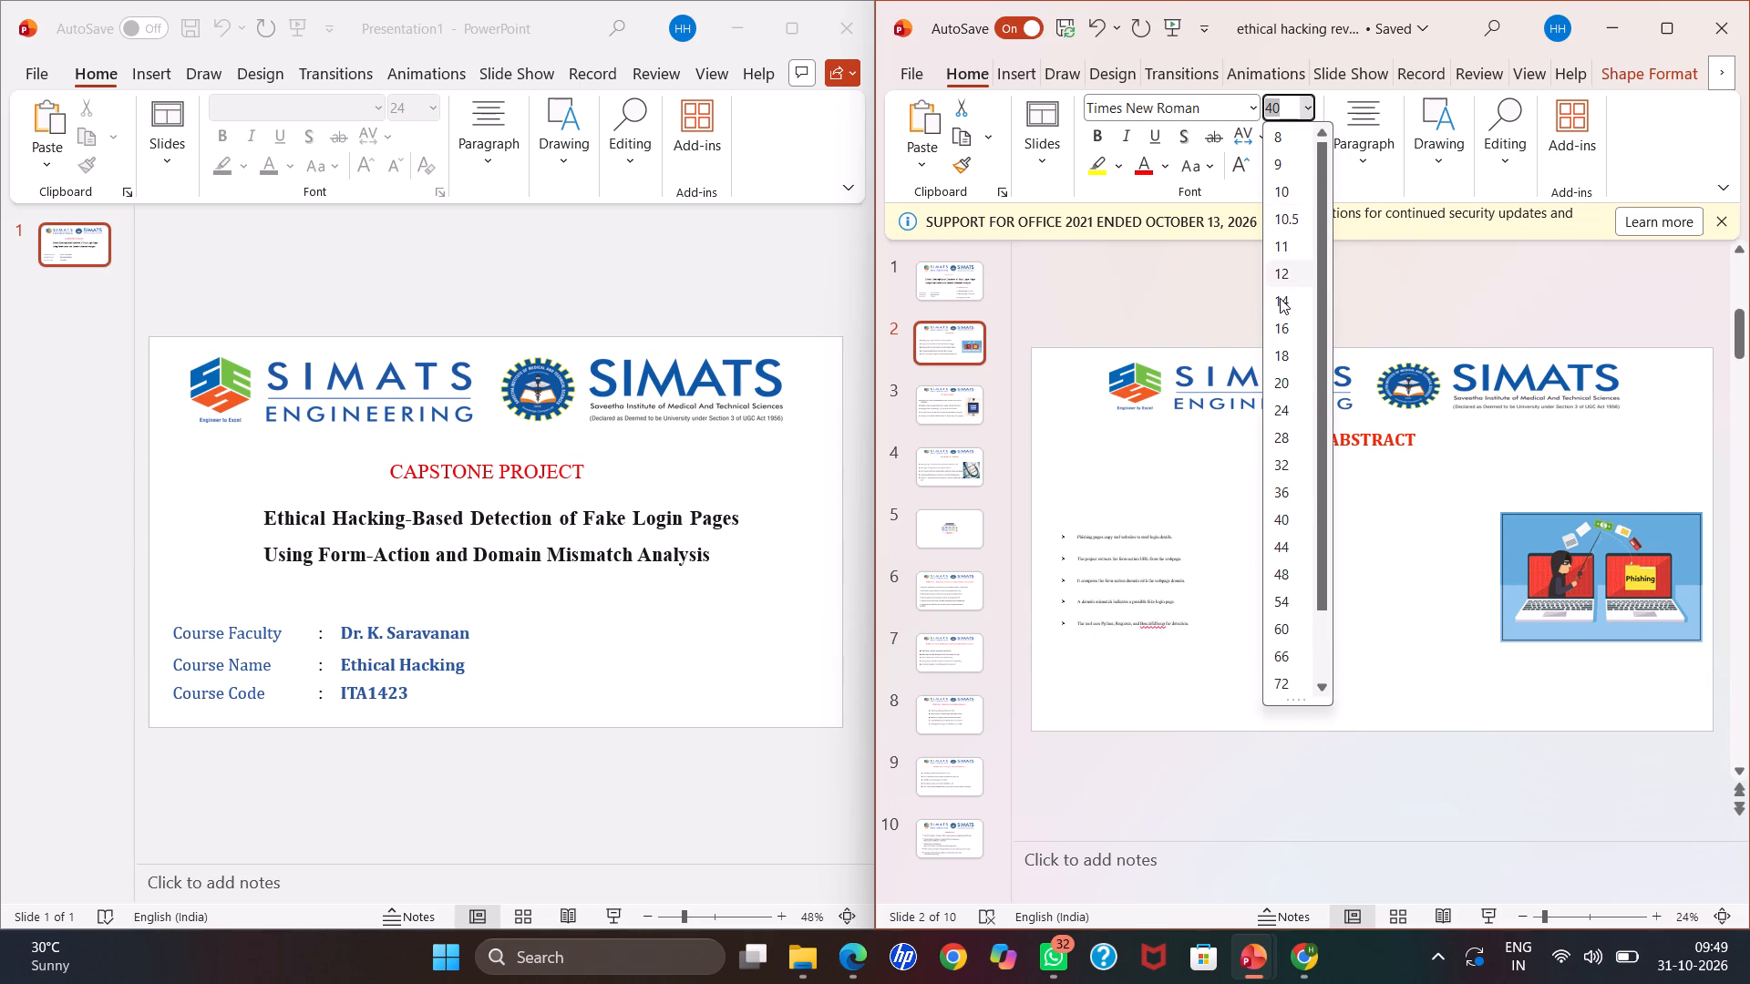
{"action": "left_click", "coordinate": [1279, 411]}
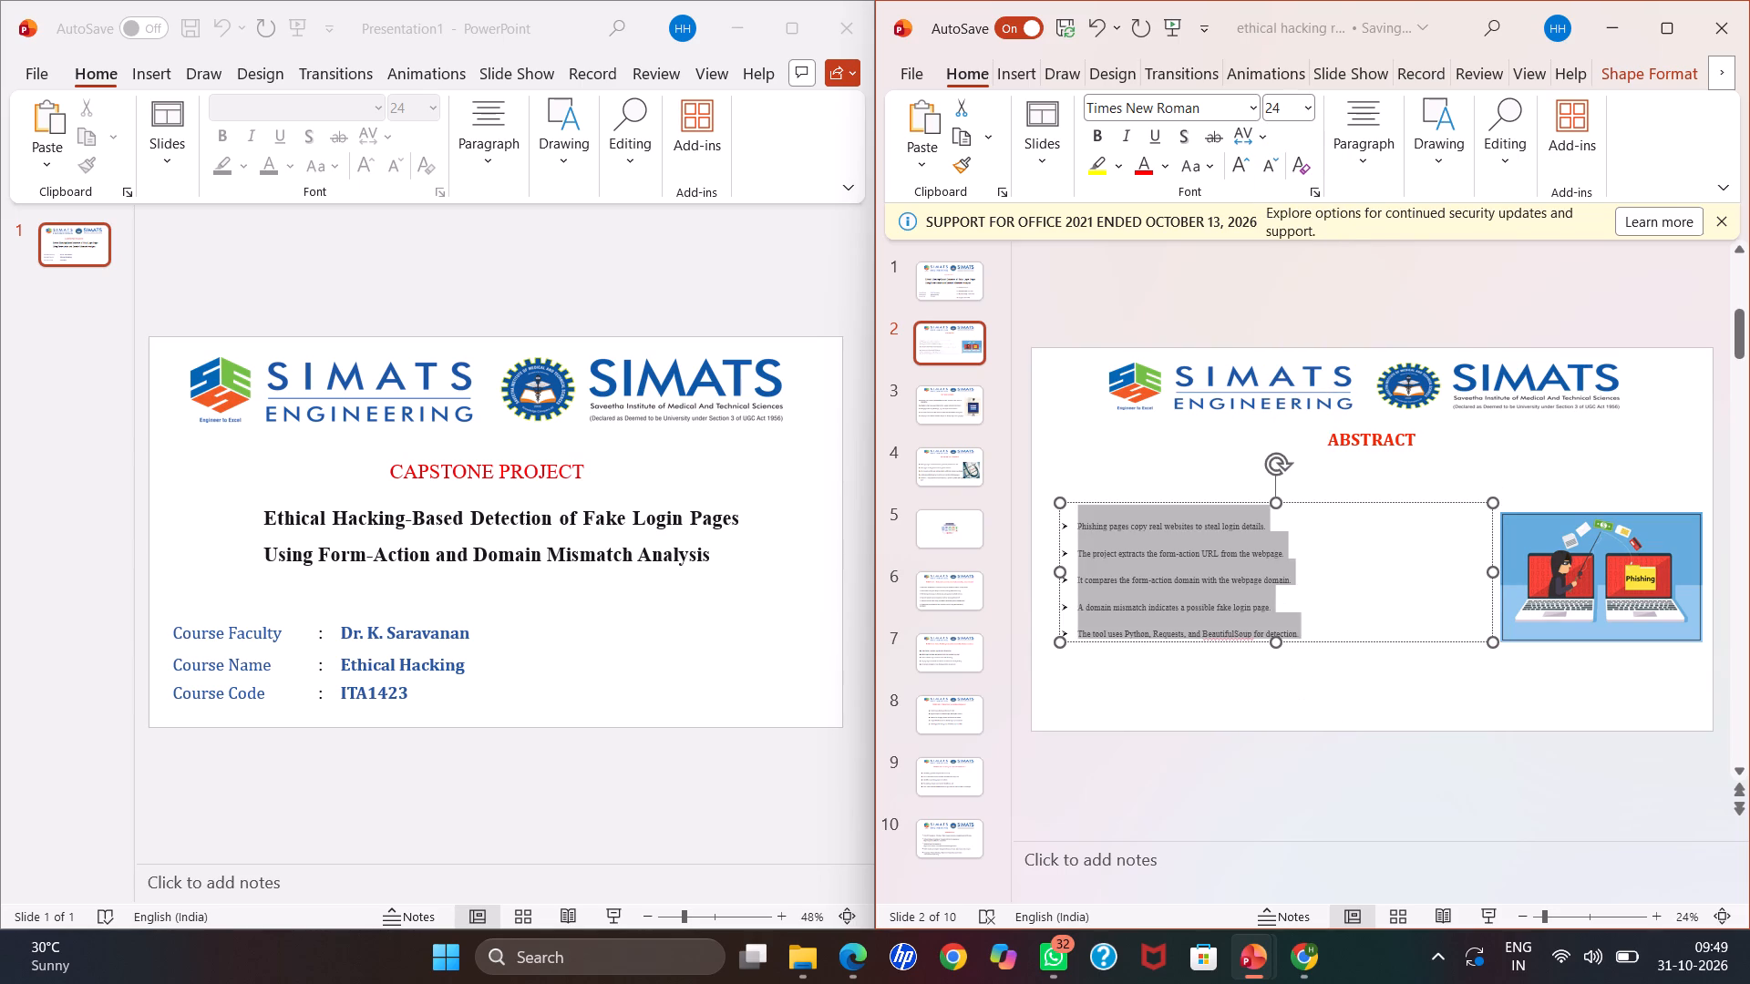
{"action": "left_click", "coordinate": [1189, 528]}
{"action": "left_click", "coordinate": [1189, 528]}
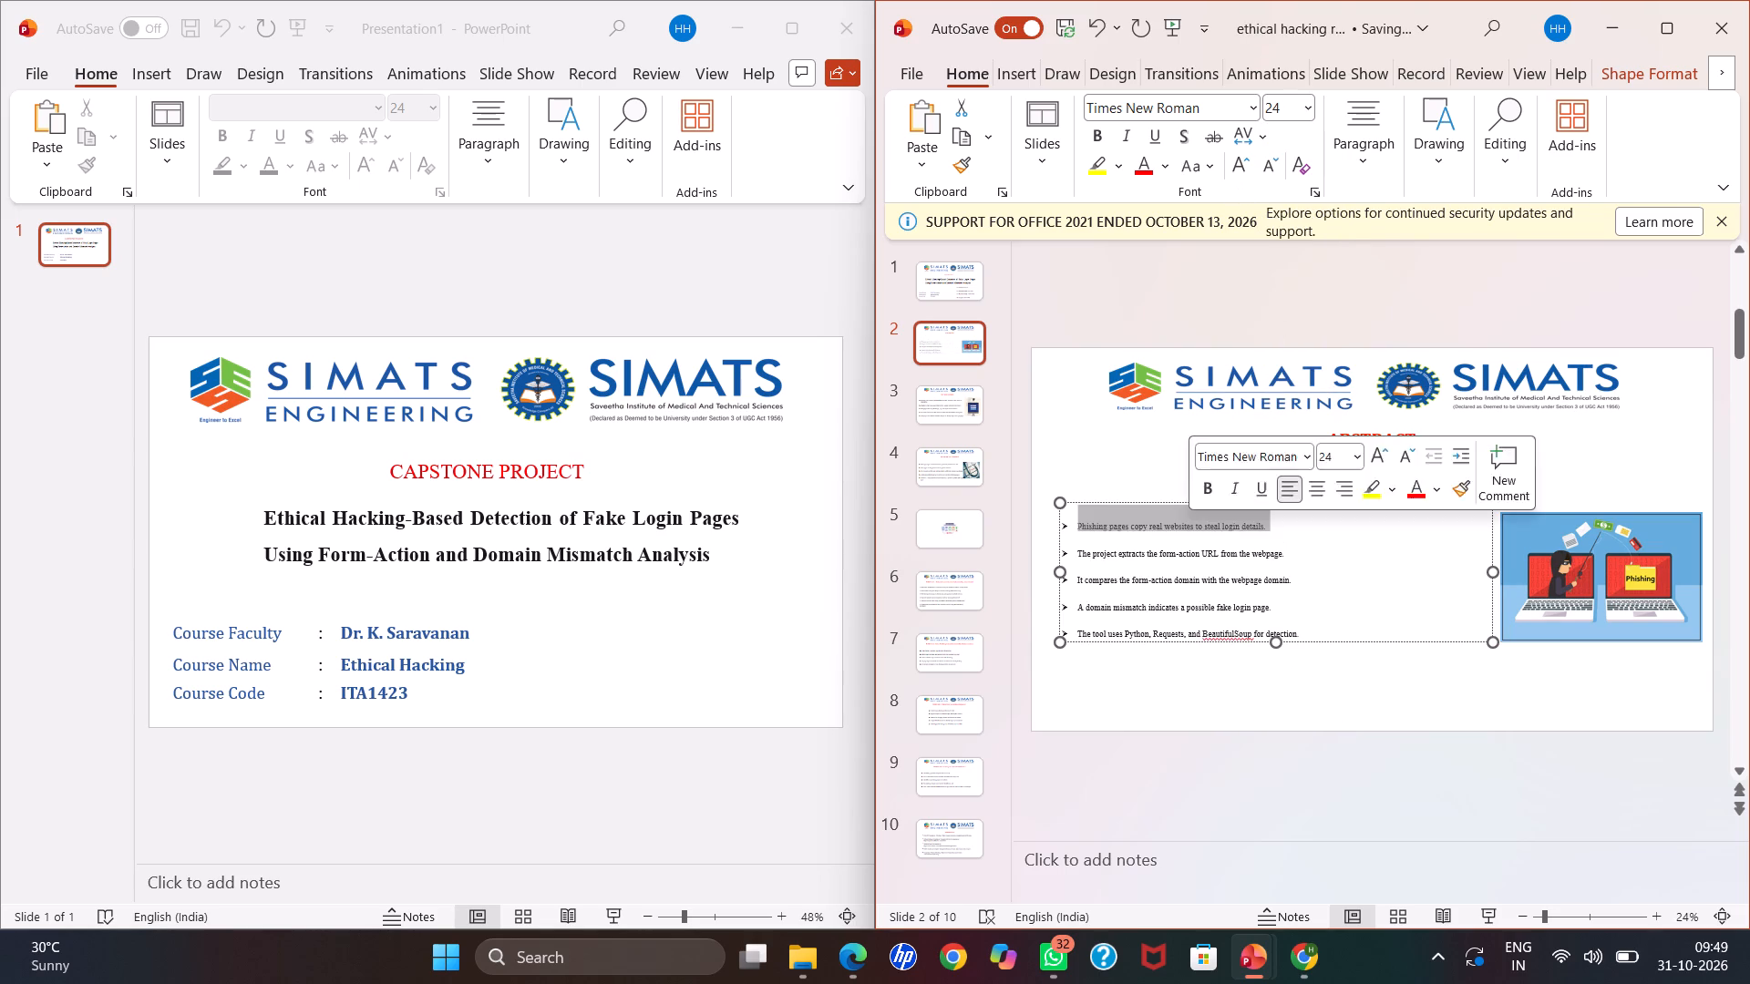
{"action": "key", "text": "ctrl+a"}
{"action": "key", "text": "ctrl+c"}
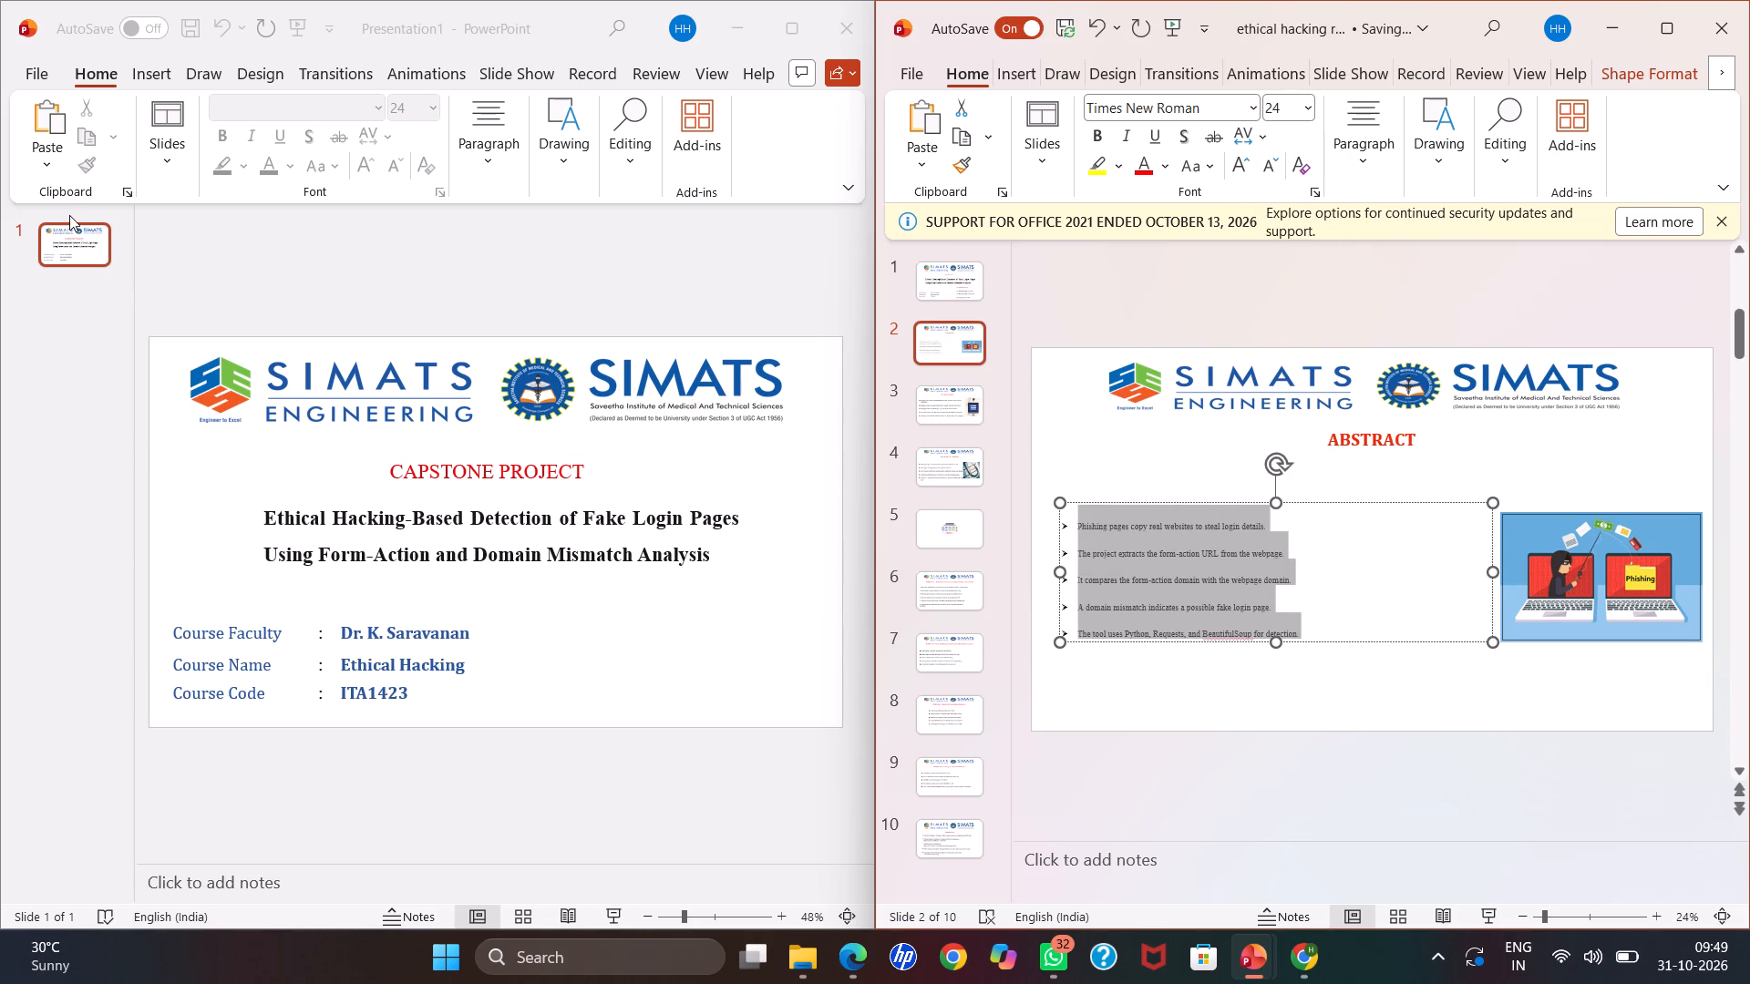
Add four blank slides after the title slide in the new presentation.
{"action": "left_click", "coordinate": [79, 248]}
{"action": "key", "text": "Return"}
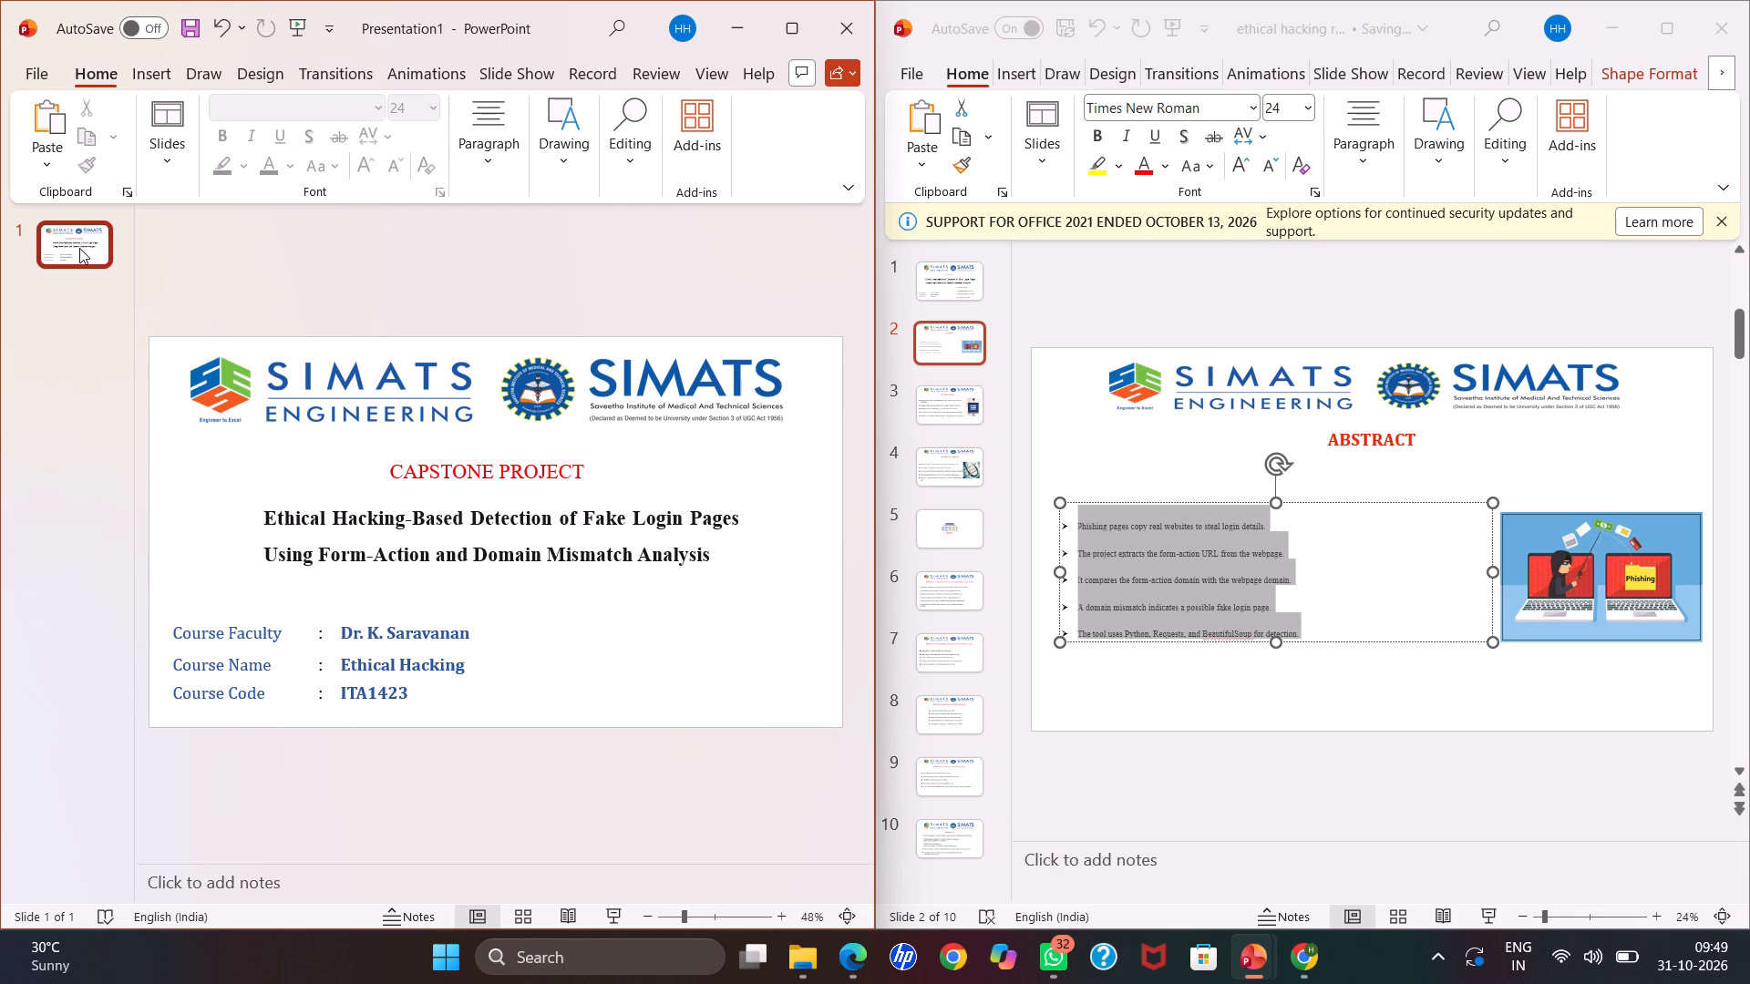
{"action": "left_click", "coordinate": [79, 251]}
{"action": "key", "text": "Return"}
{"action": "key", "text": "Return"}
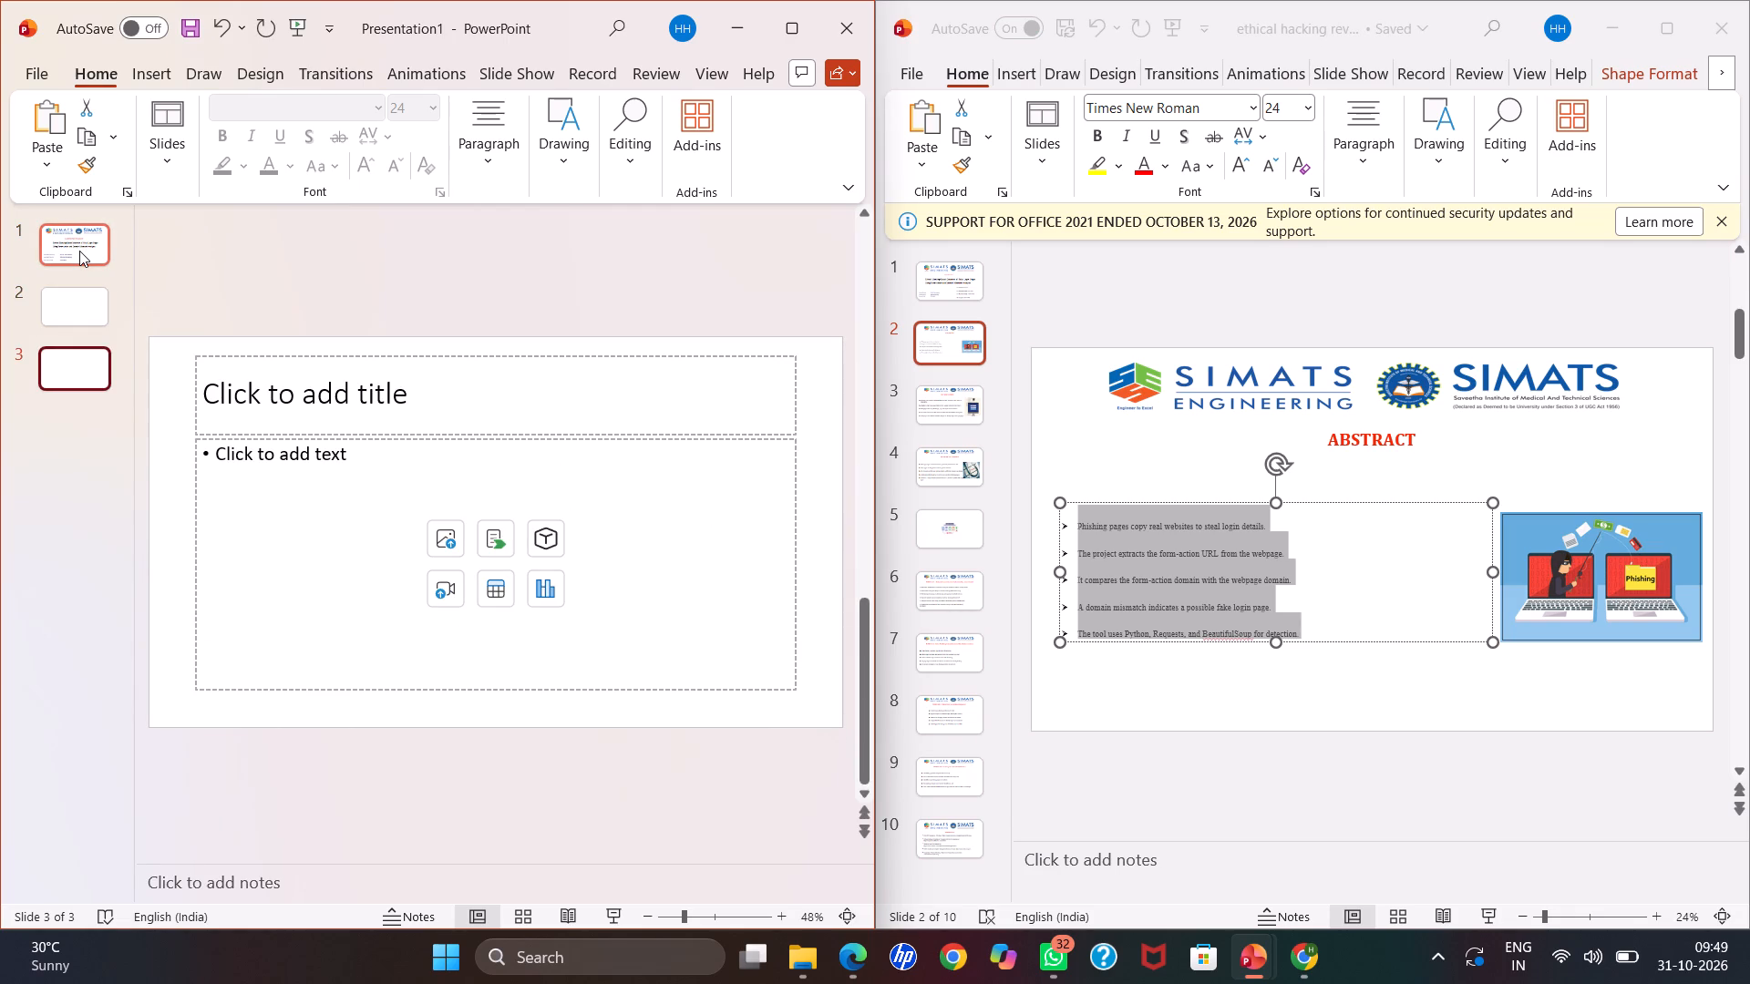
{"action": "key", "text": "Return"}
{"action": "key", "text": "Return"}
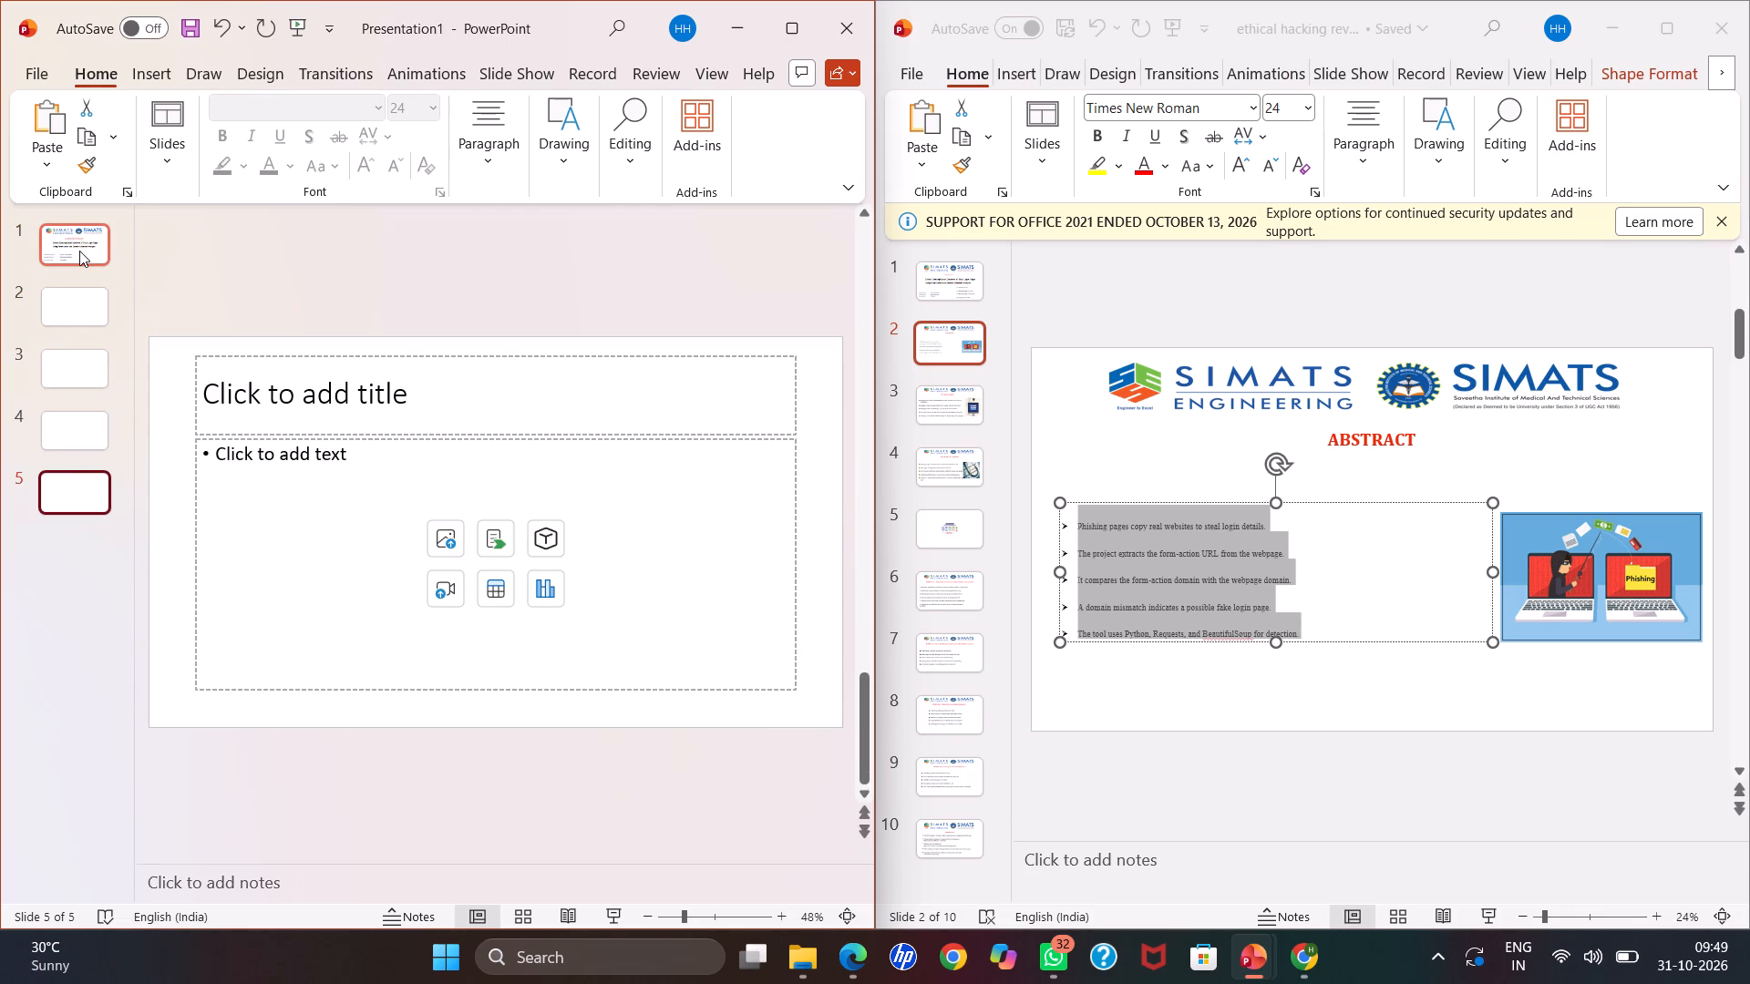
Paste the abstract bullets into slide 2's content box and narrow the box to leave space beside the text.
{"action": "key", "text": "Up"}
{"action": "key", "text": "Up"}
{"action": "key", "text": "Up"}
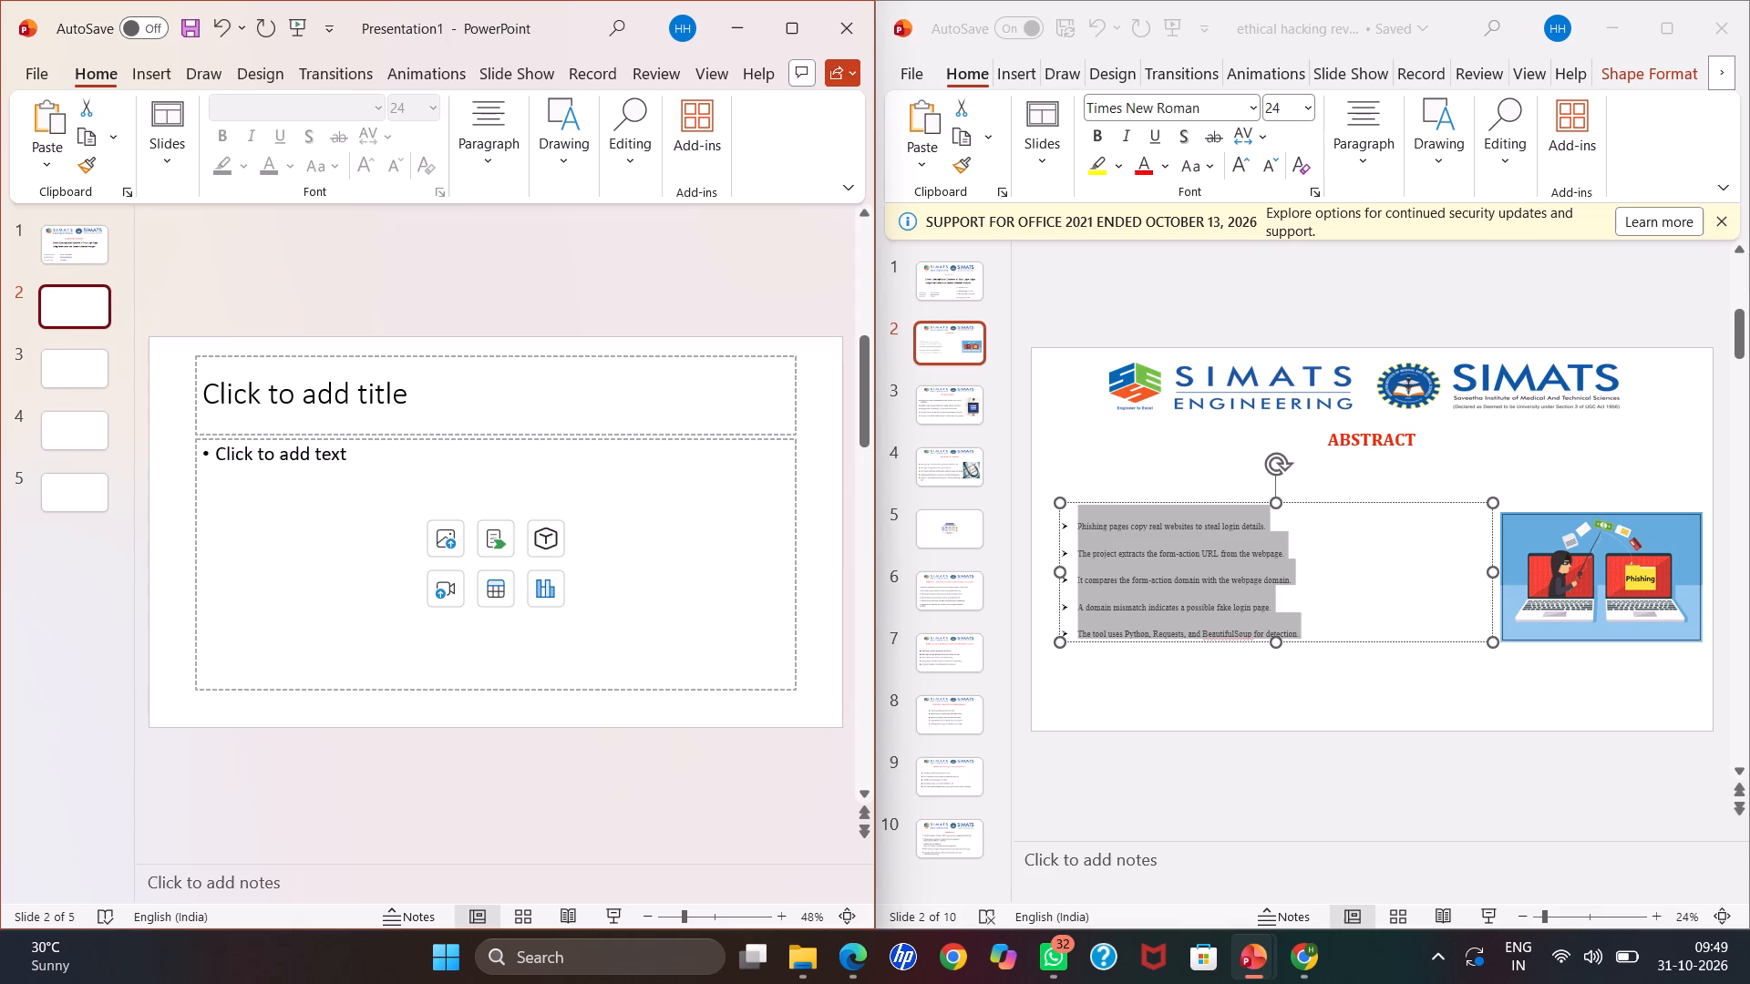
{"action": "left_click", "coordinate": [292, 517]}
{"action": "key", "text": "ctrl+v"}
{"action": "left_click", "coordinate": [292, 517]}
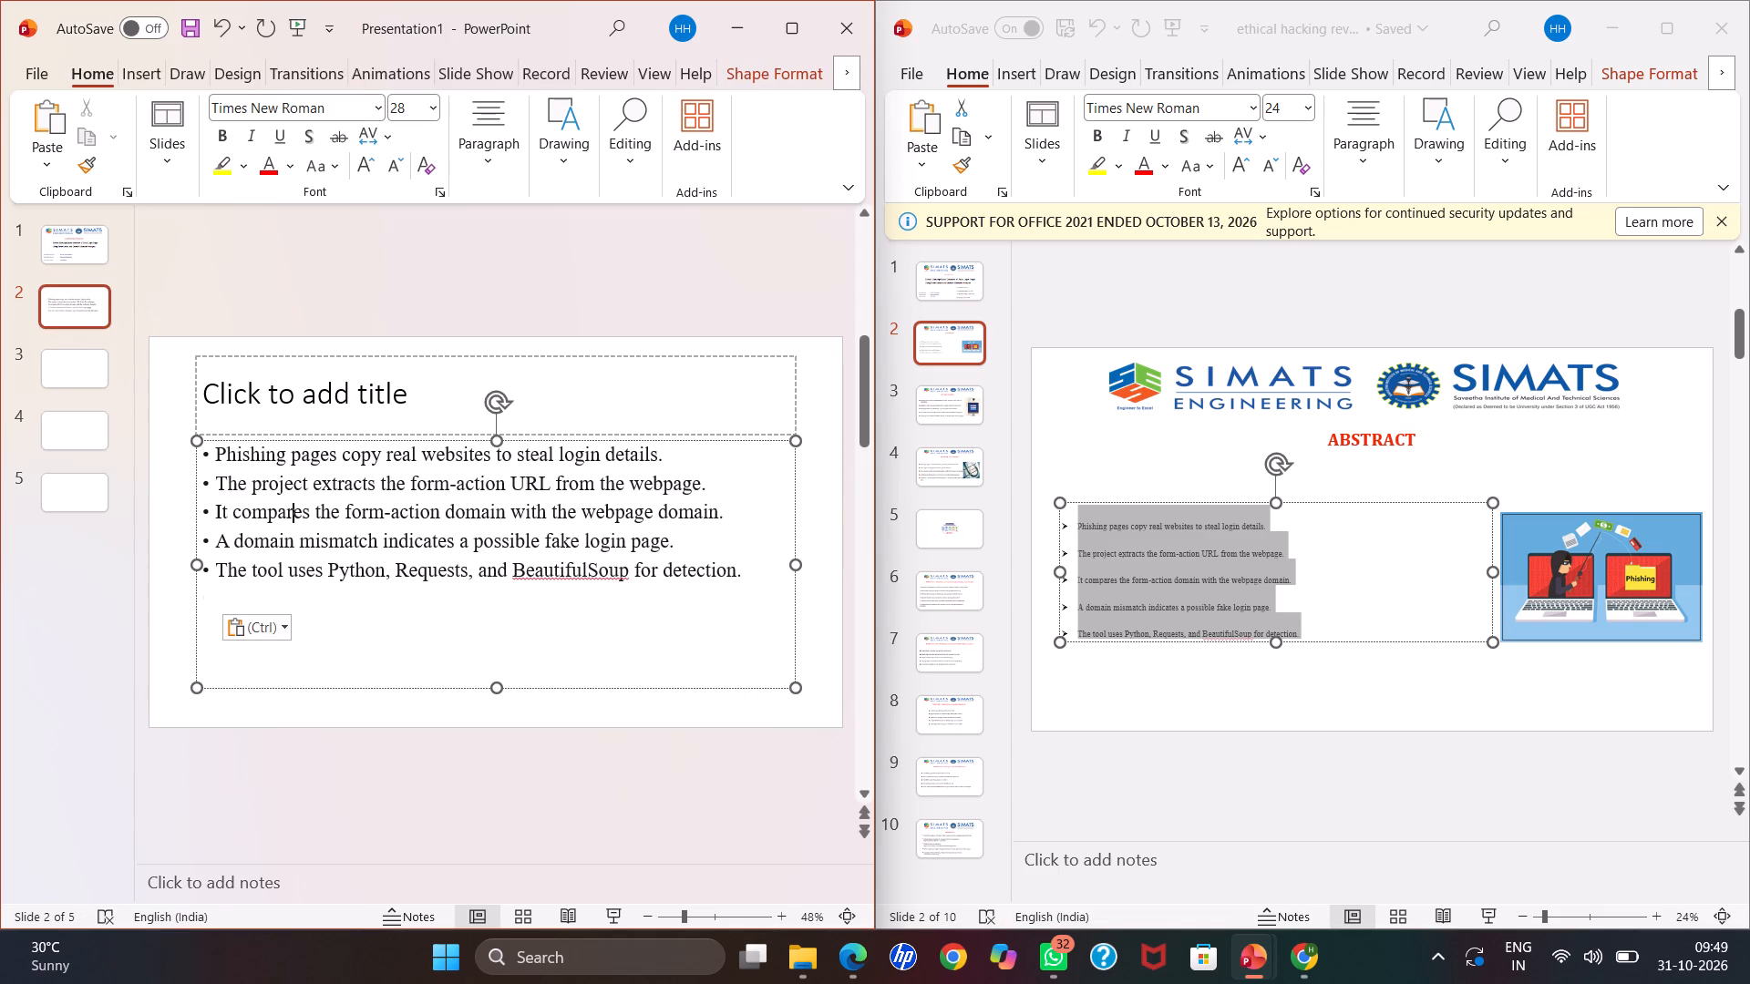
{"action": "left_click_drag", "start_coordinate": [794, 563], "coordinate": [653, 569]}
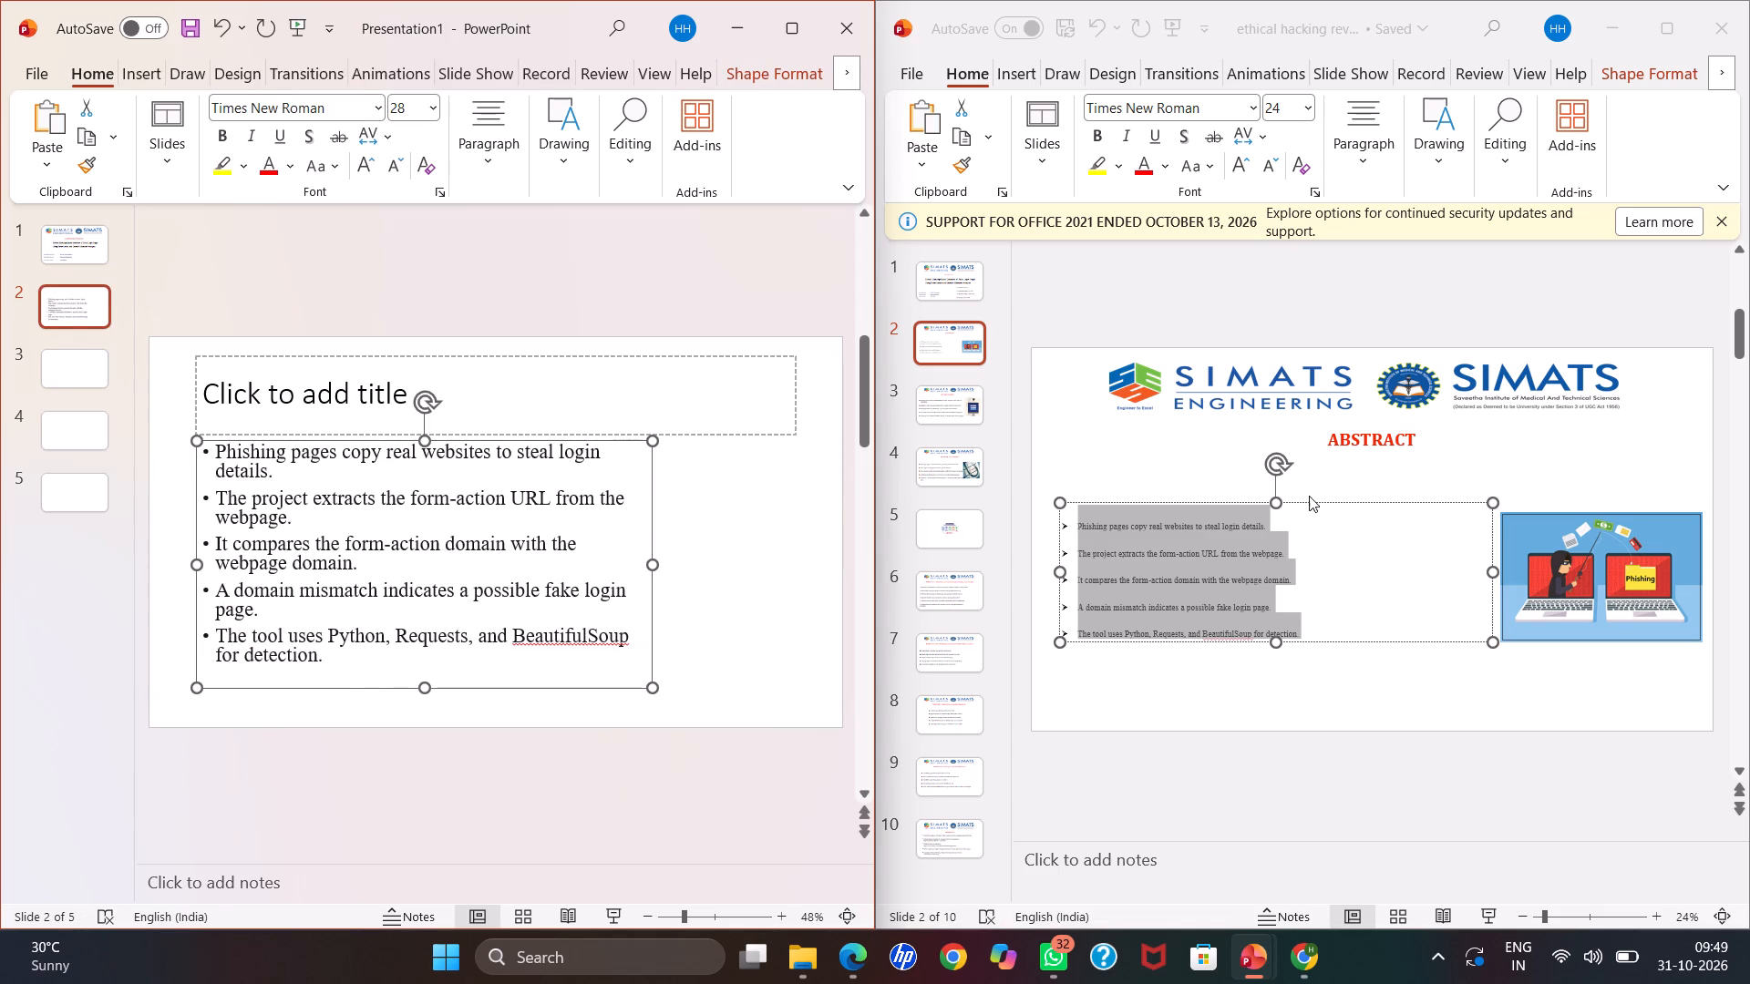
Copy the phishing laptops picture from the review deck's Abstract slide and try pasting it beside the bullets on slide 2.
{"action": "left_click", "coordinate": [1539, 528]}
{"action": "left_click", "coordinate": [1548, 548]}
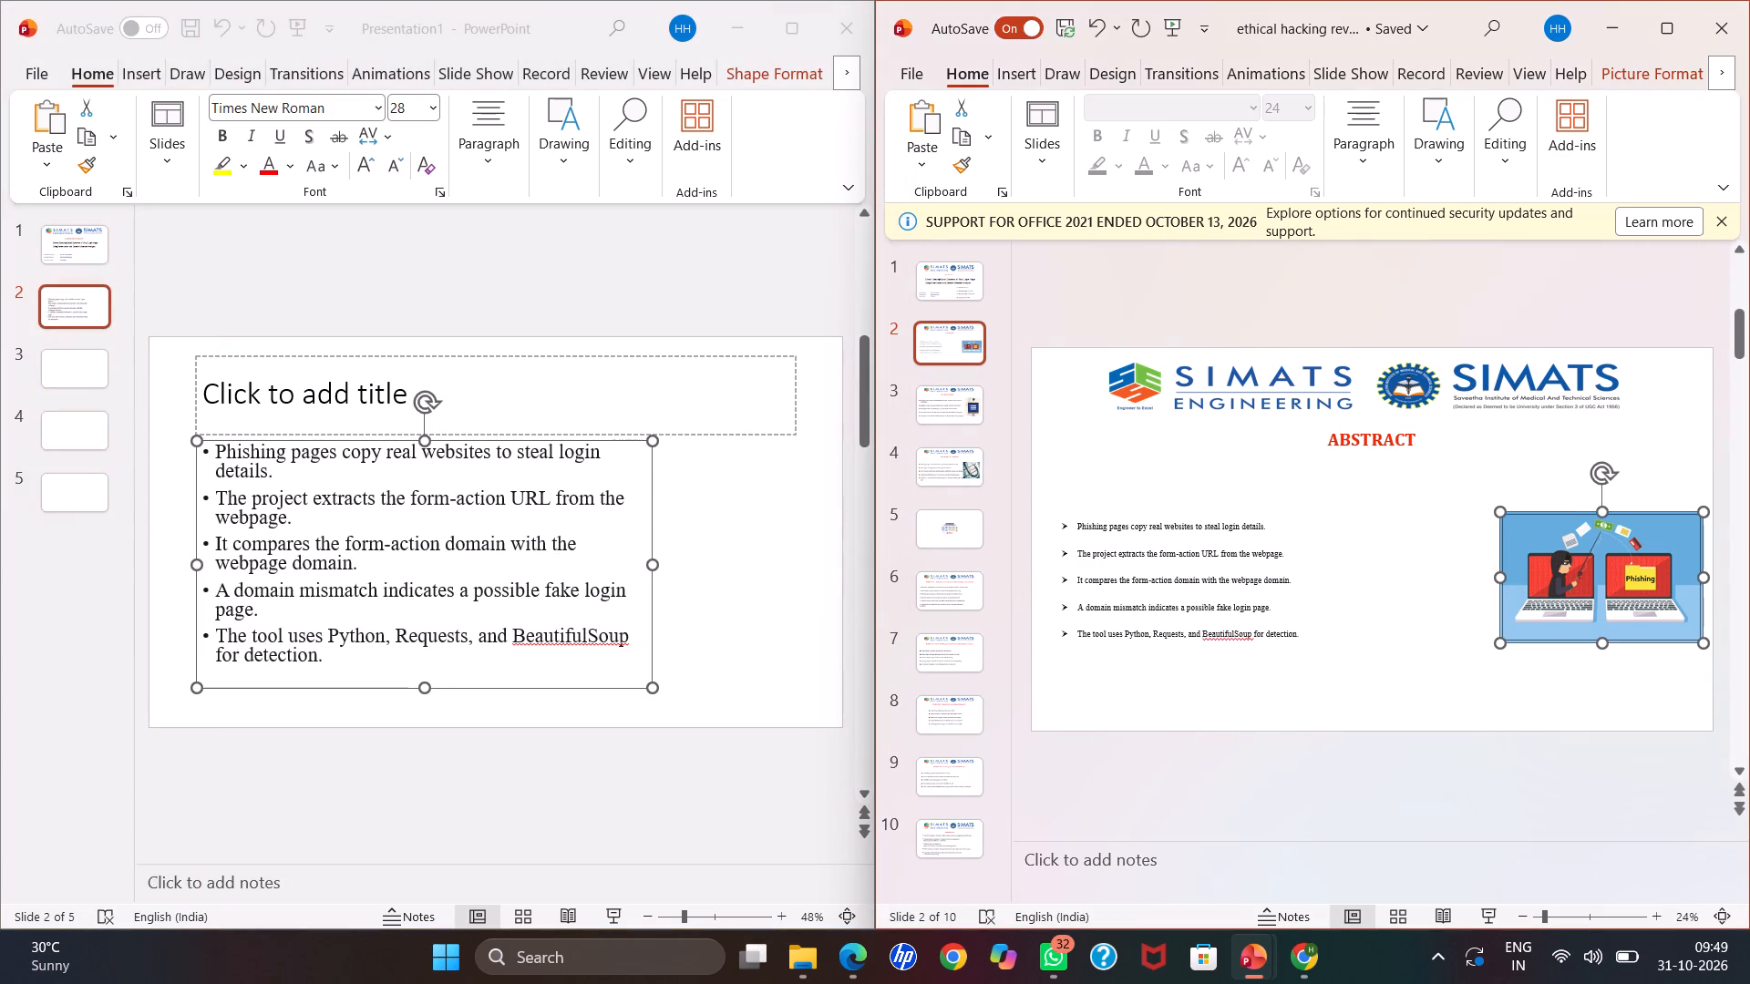
{"action": "key", "text": "ctrl+c"}
{"action": "left_click", "coordinate": [784, 550]}
{"action": "key", "text": "ctrl+v"}
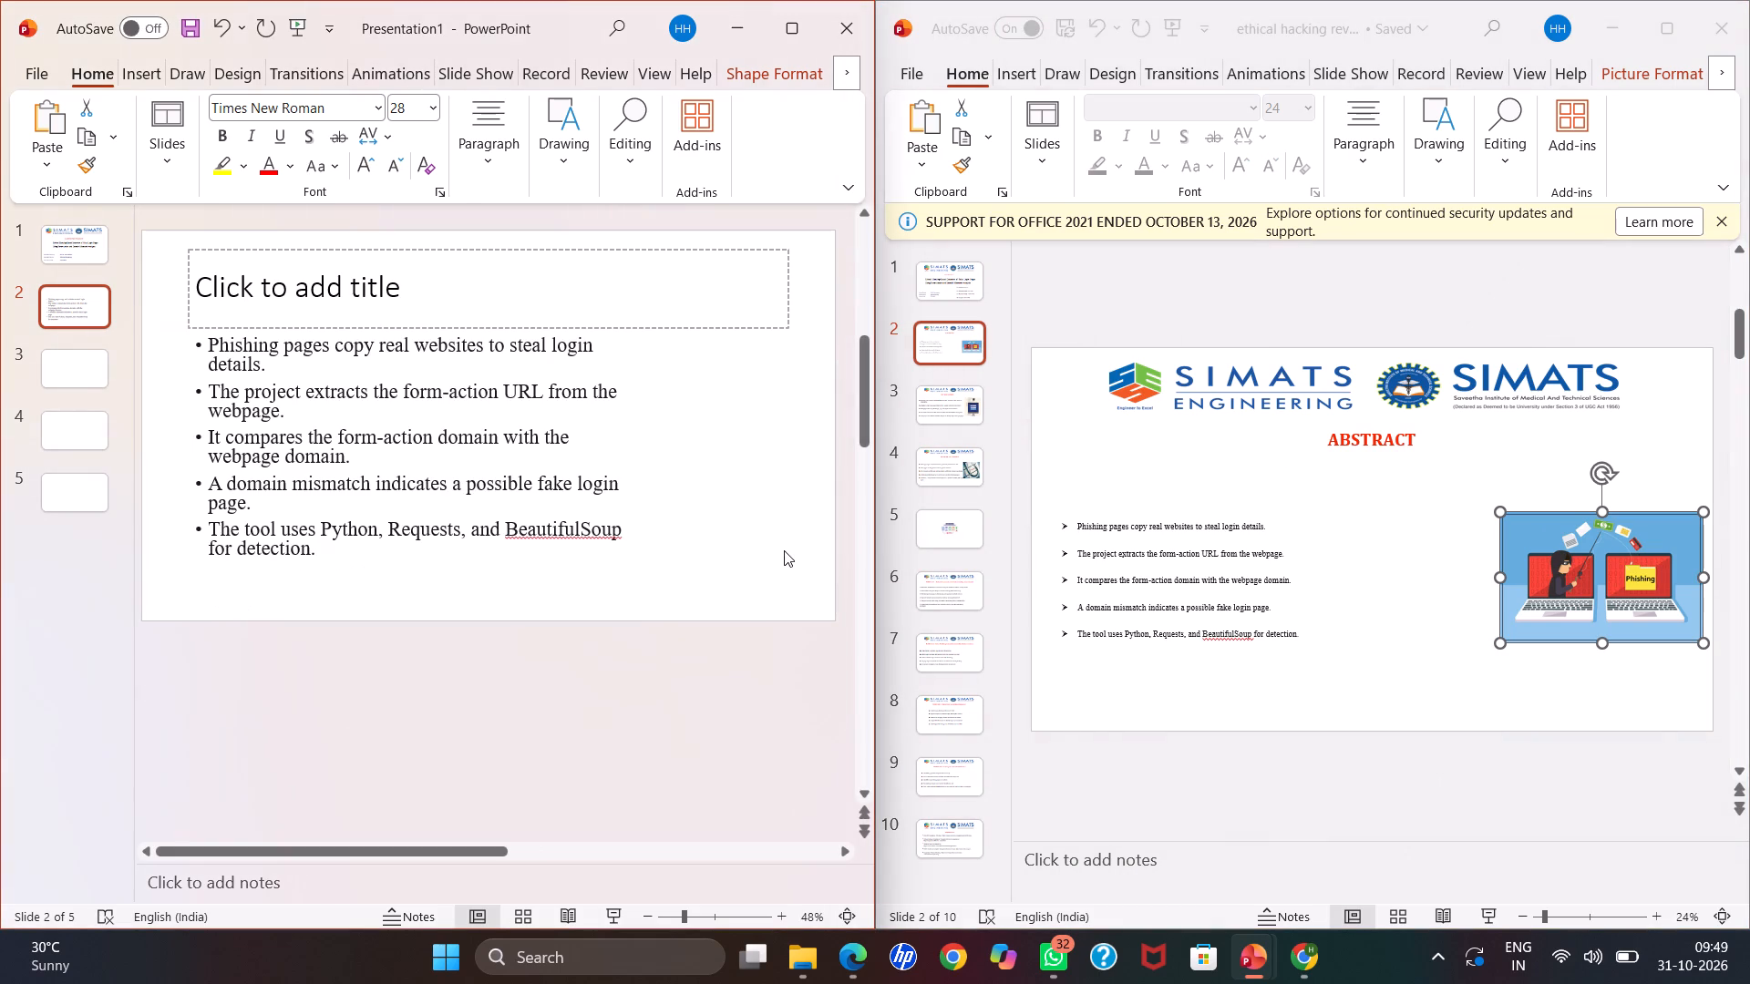
{"action": "scroll", "coordinate": [618, 530], "scroll_direction": "up", "scroll_amount": 2}
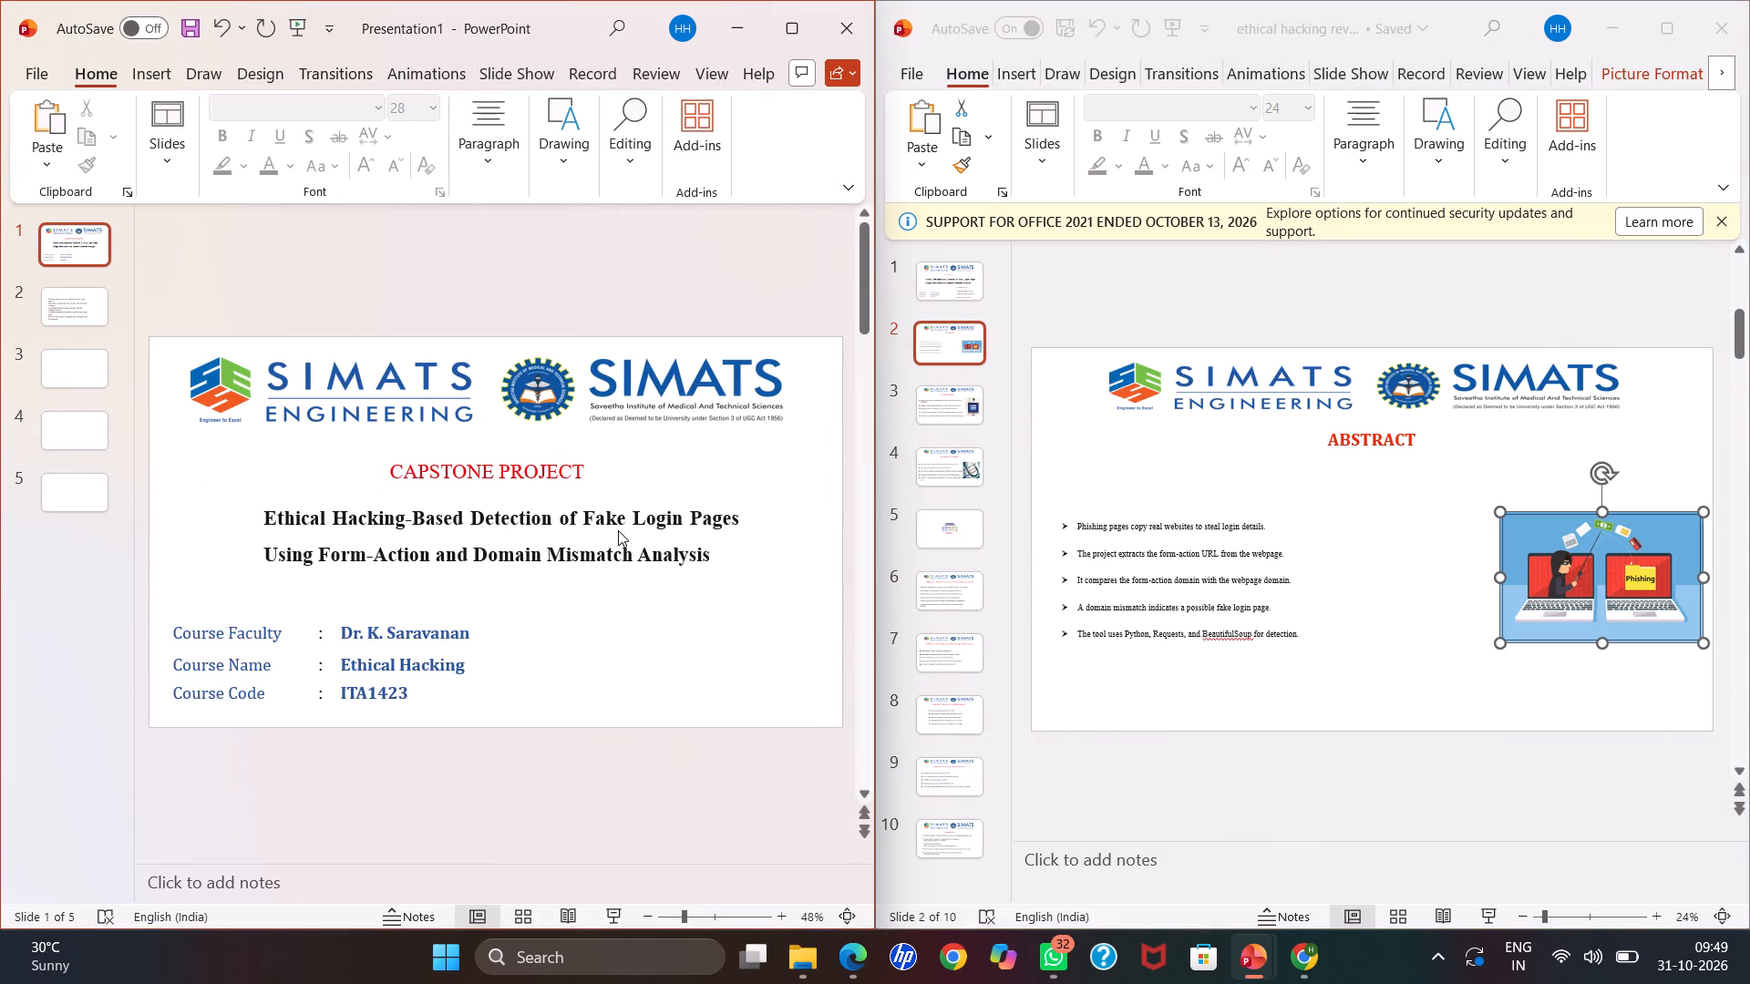
Copy the phishing laptops picture again and try pasting it repeatedly onto slide 2 of the new presentation.
{"action": "left_click", "coordinate": [72, 306]}
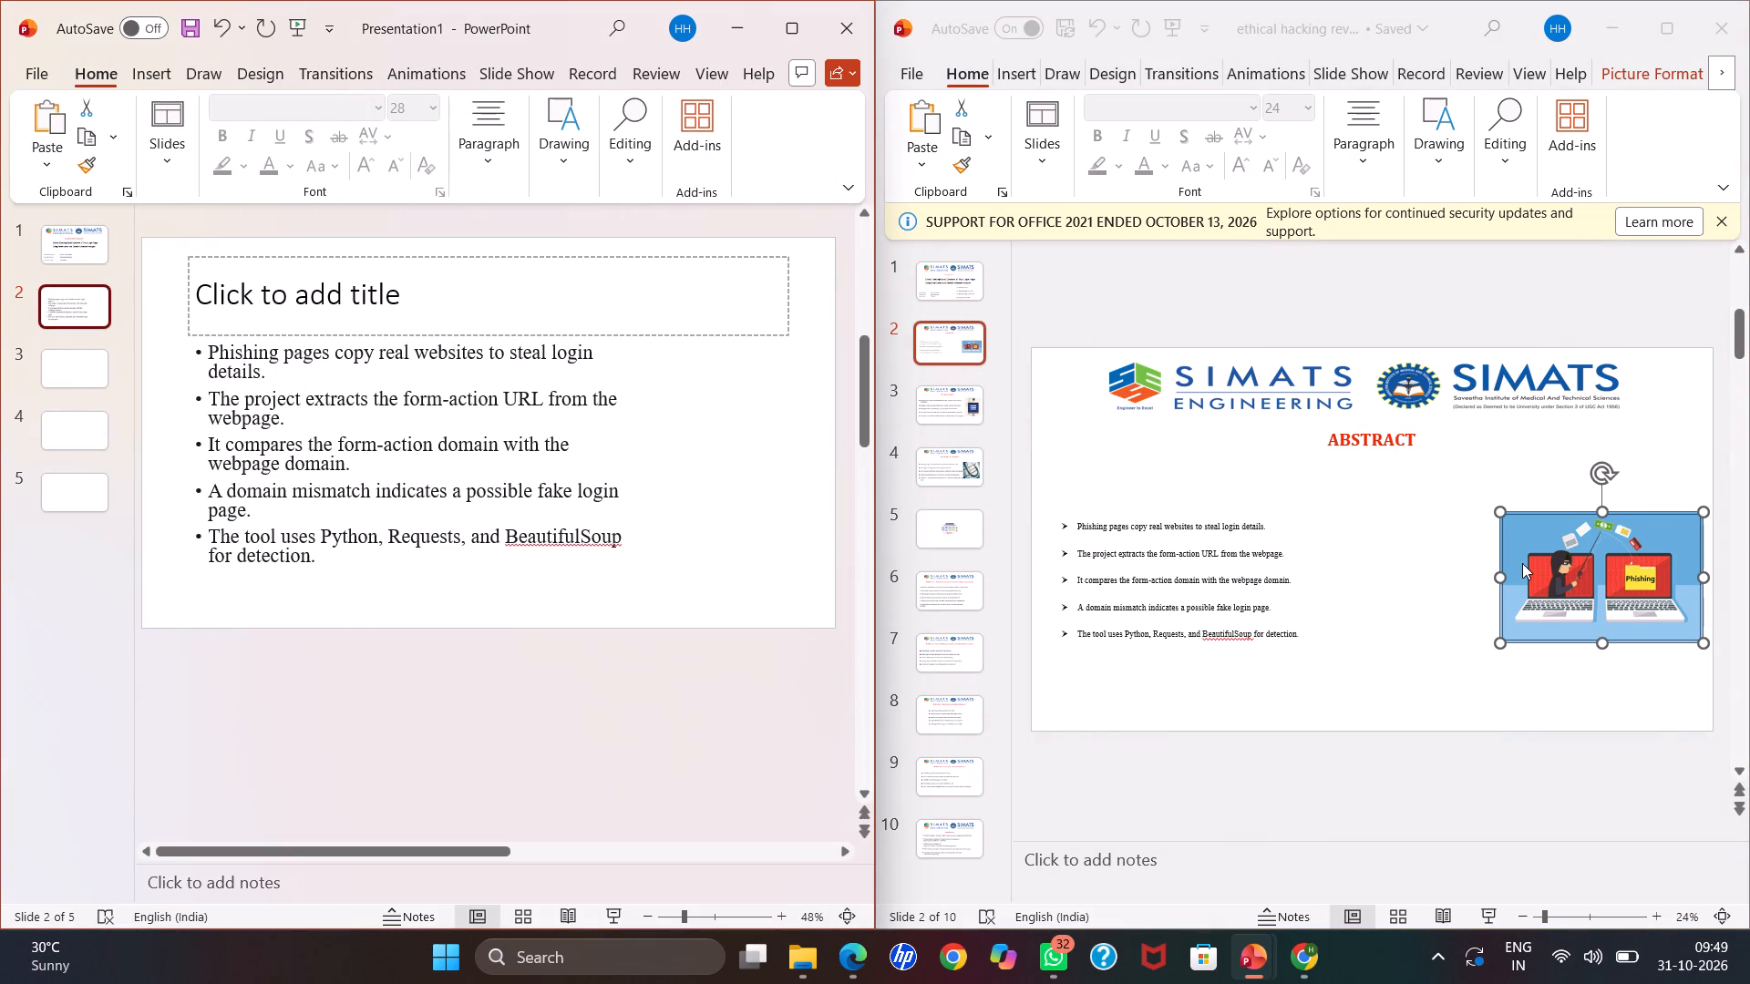
{"action": "left_click", "coordinate": [1577, 564]}
{"action": "key", "text": "ctrl+c"}
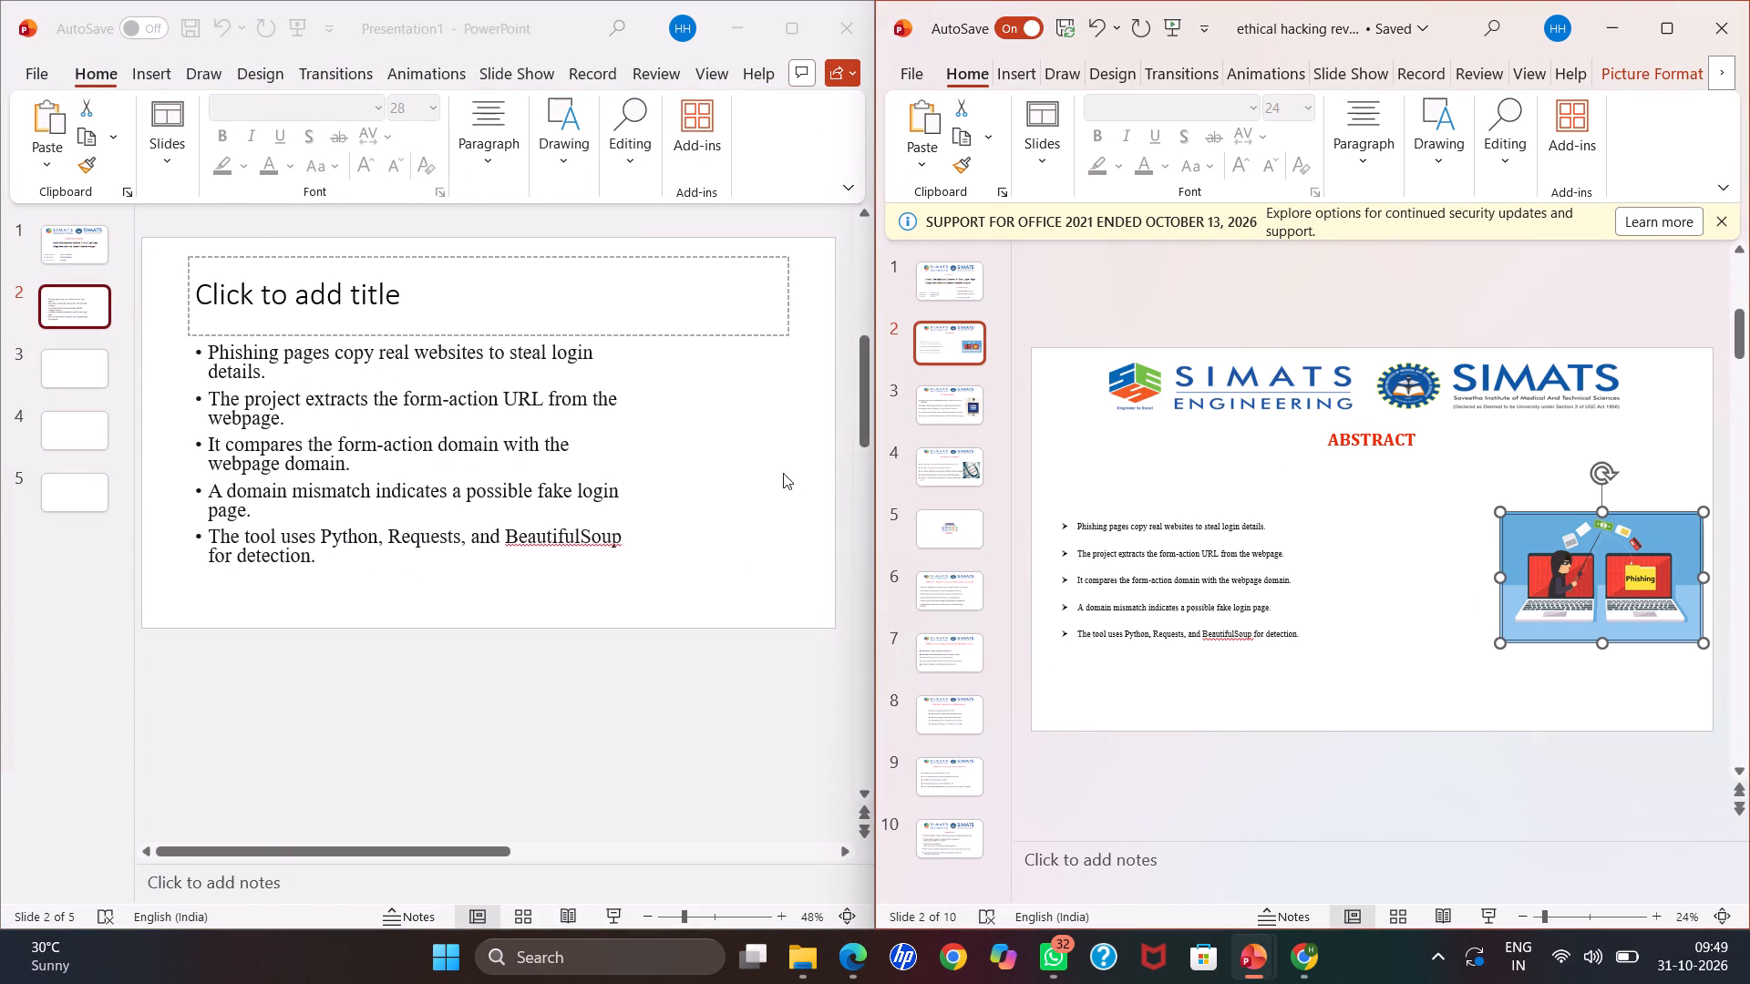
{"action": "left_click", "coordinate": [678, 460]}
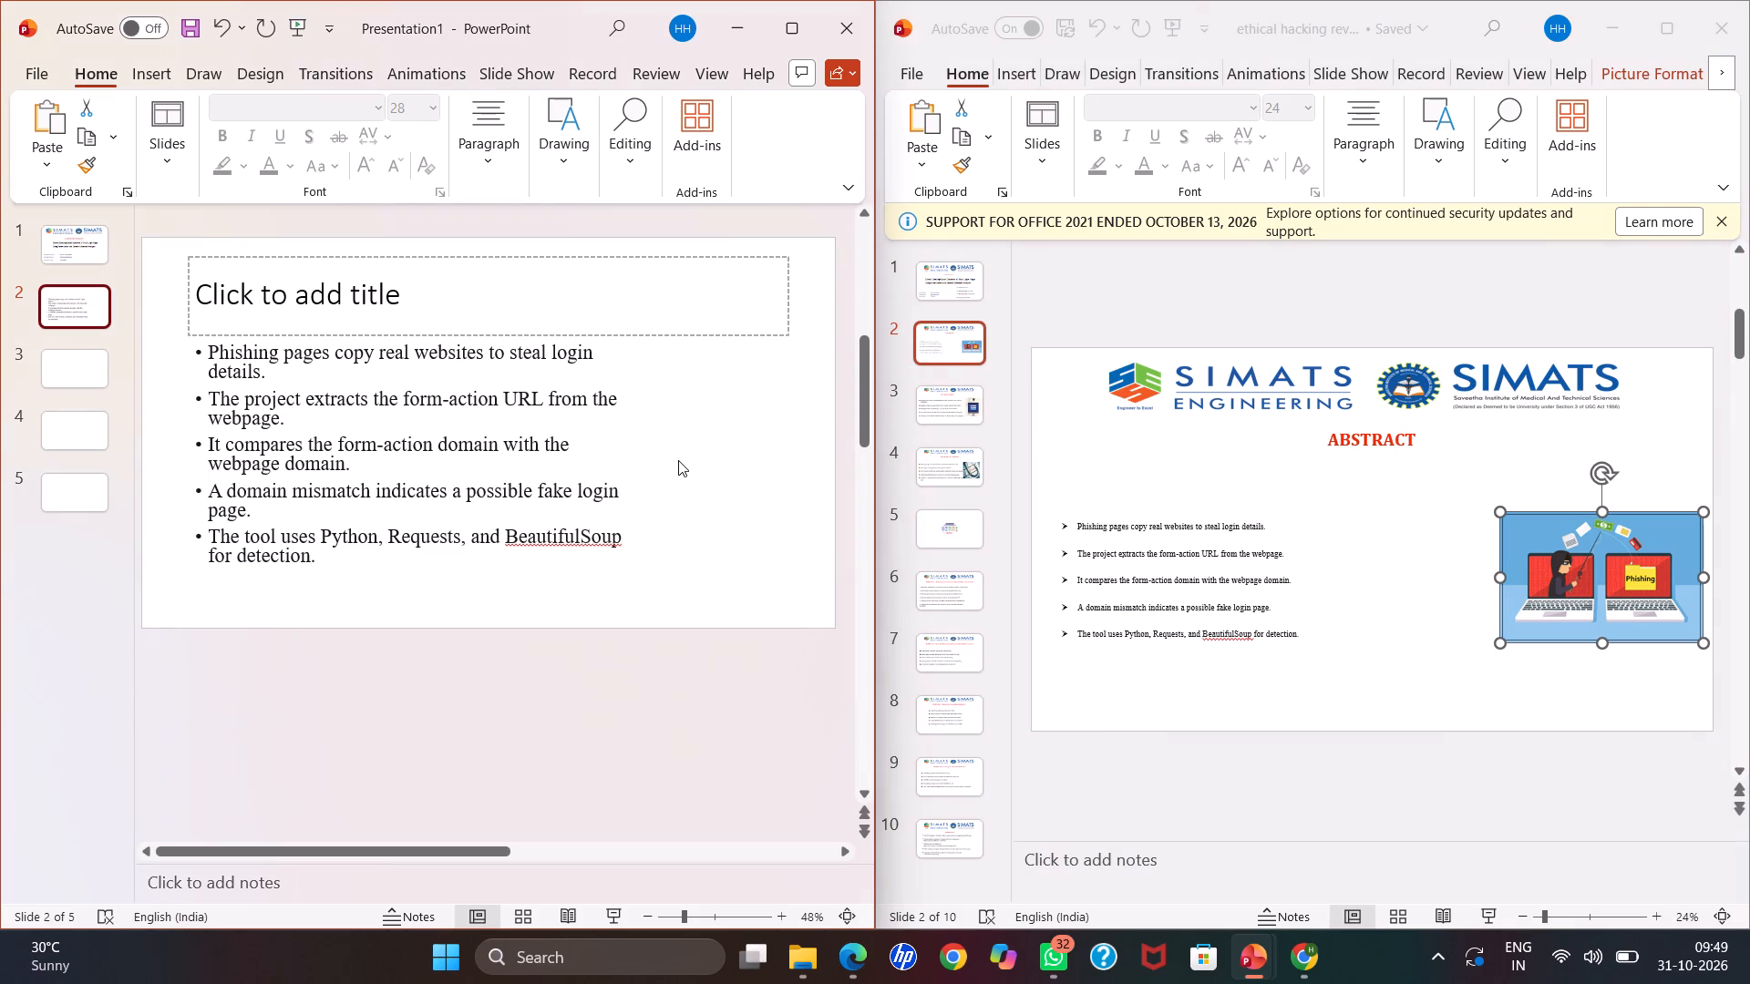
{"action": "key", "text": "ctrl+v"}
{"action": "key", "text": "ctrl+c"}
{"action": "key", "text": "ctrl+c"}
{"action": "key", "text": "ctrl+c"}
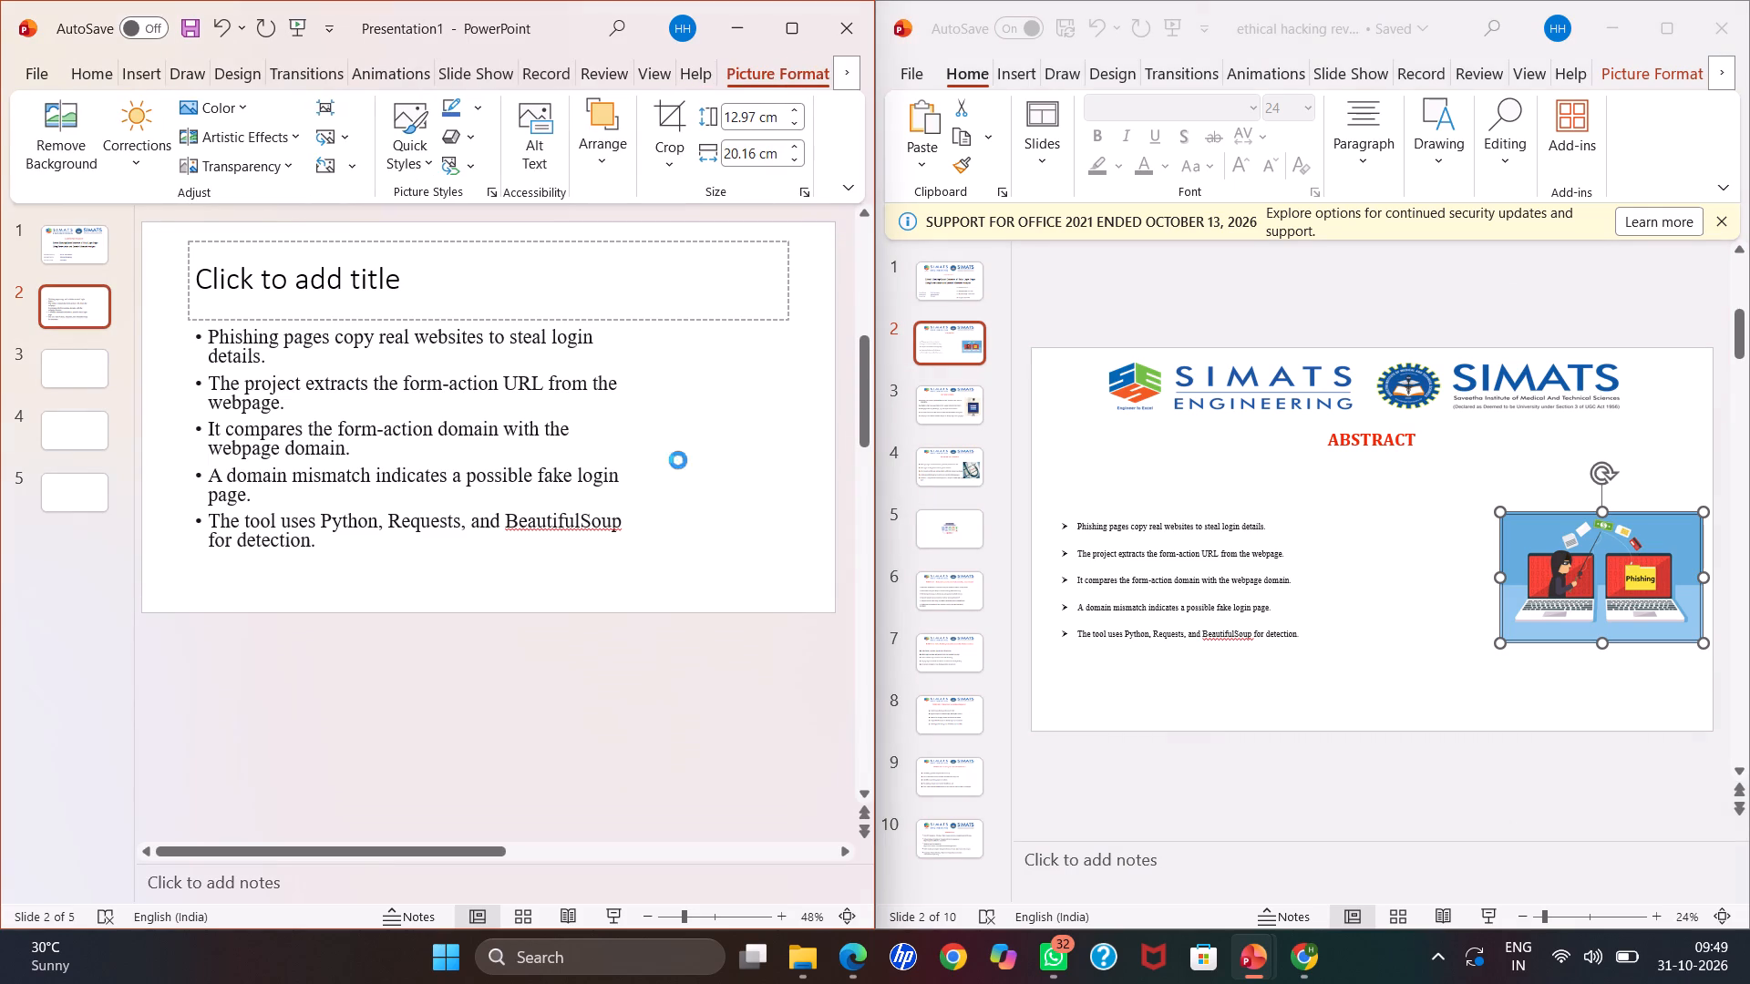
{"action": "key", "text": "ctrl+v"}
{"action": "key", "text": "ctrl+v"}
{"action": "key", "text": "ctrl+v"}
{"action": "key", "text": "ctrl+v"}
{"action": "key", "text": "ctrl+v"}
{"action": "key", "text": "ctrl+v"}
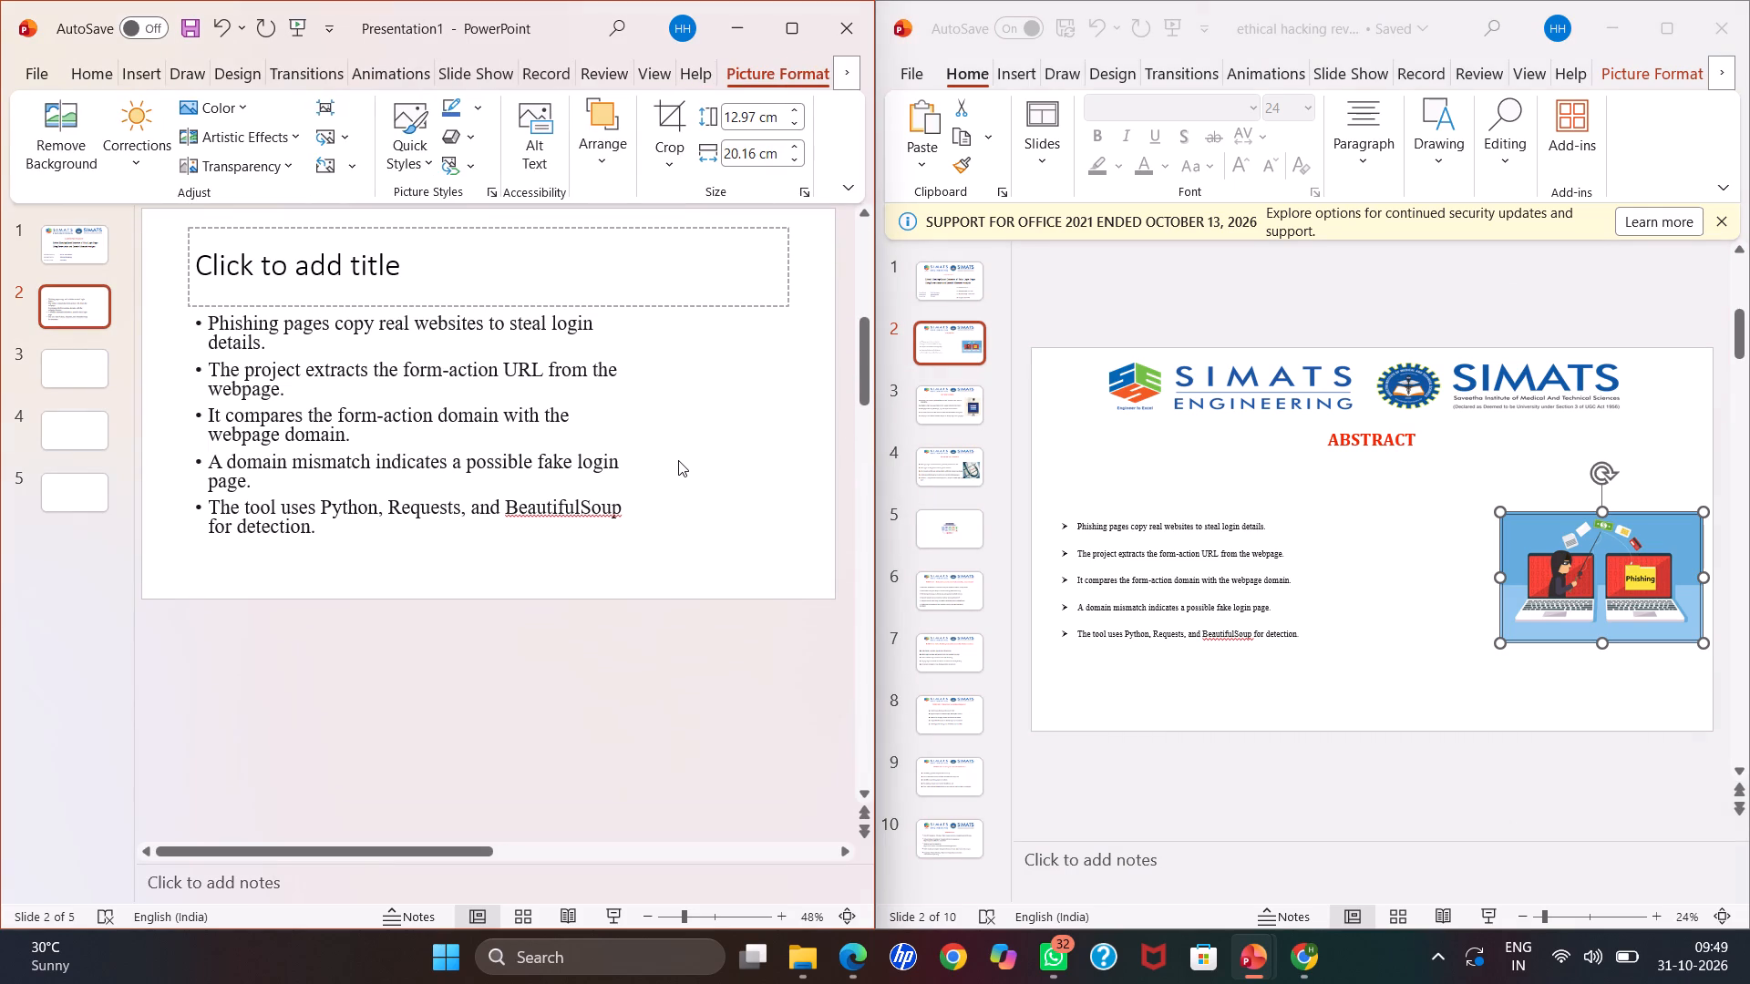
{"action": "scroll", "coordinate": [678, 460], "scroll_direction": "up", "scroll_amount": 4}
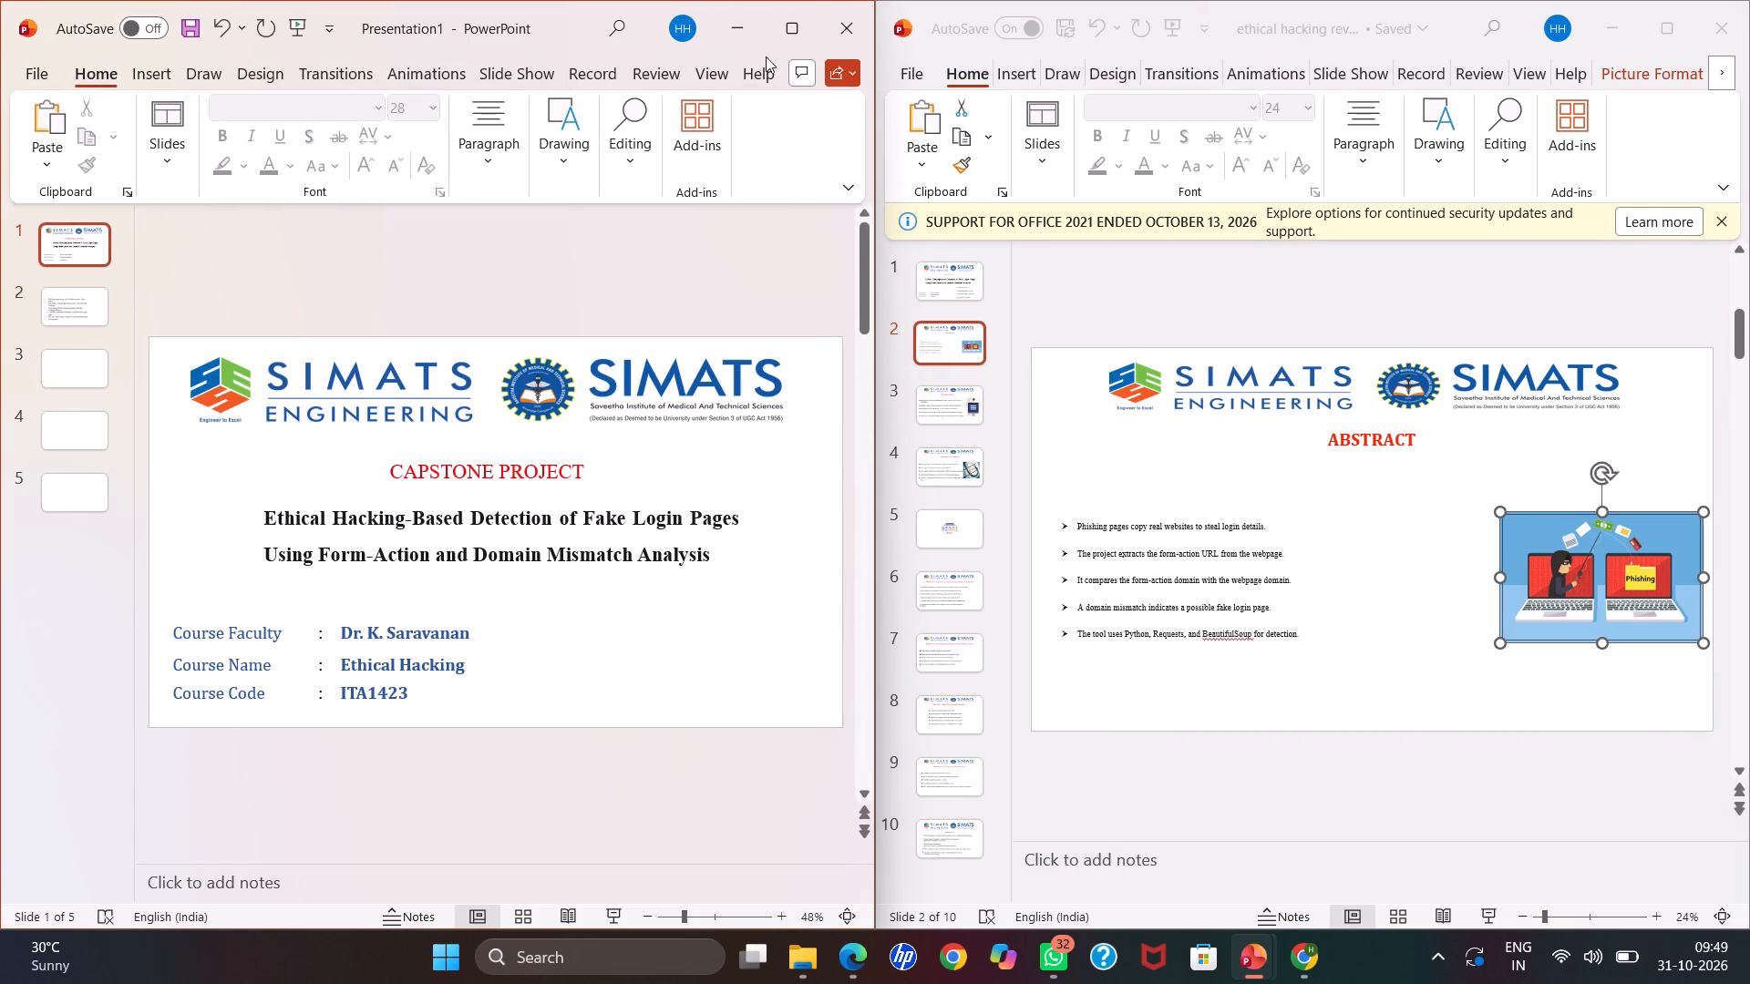
Maximize the new presentation's window and narrow slide 2's bullet box further to about half the slide's width.
{"action": "left_click", "coordinate": [789, 21]}
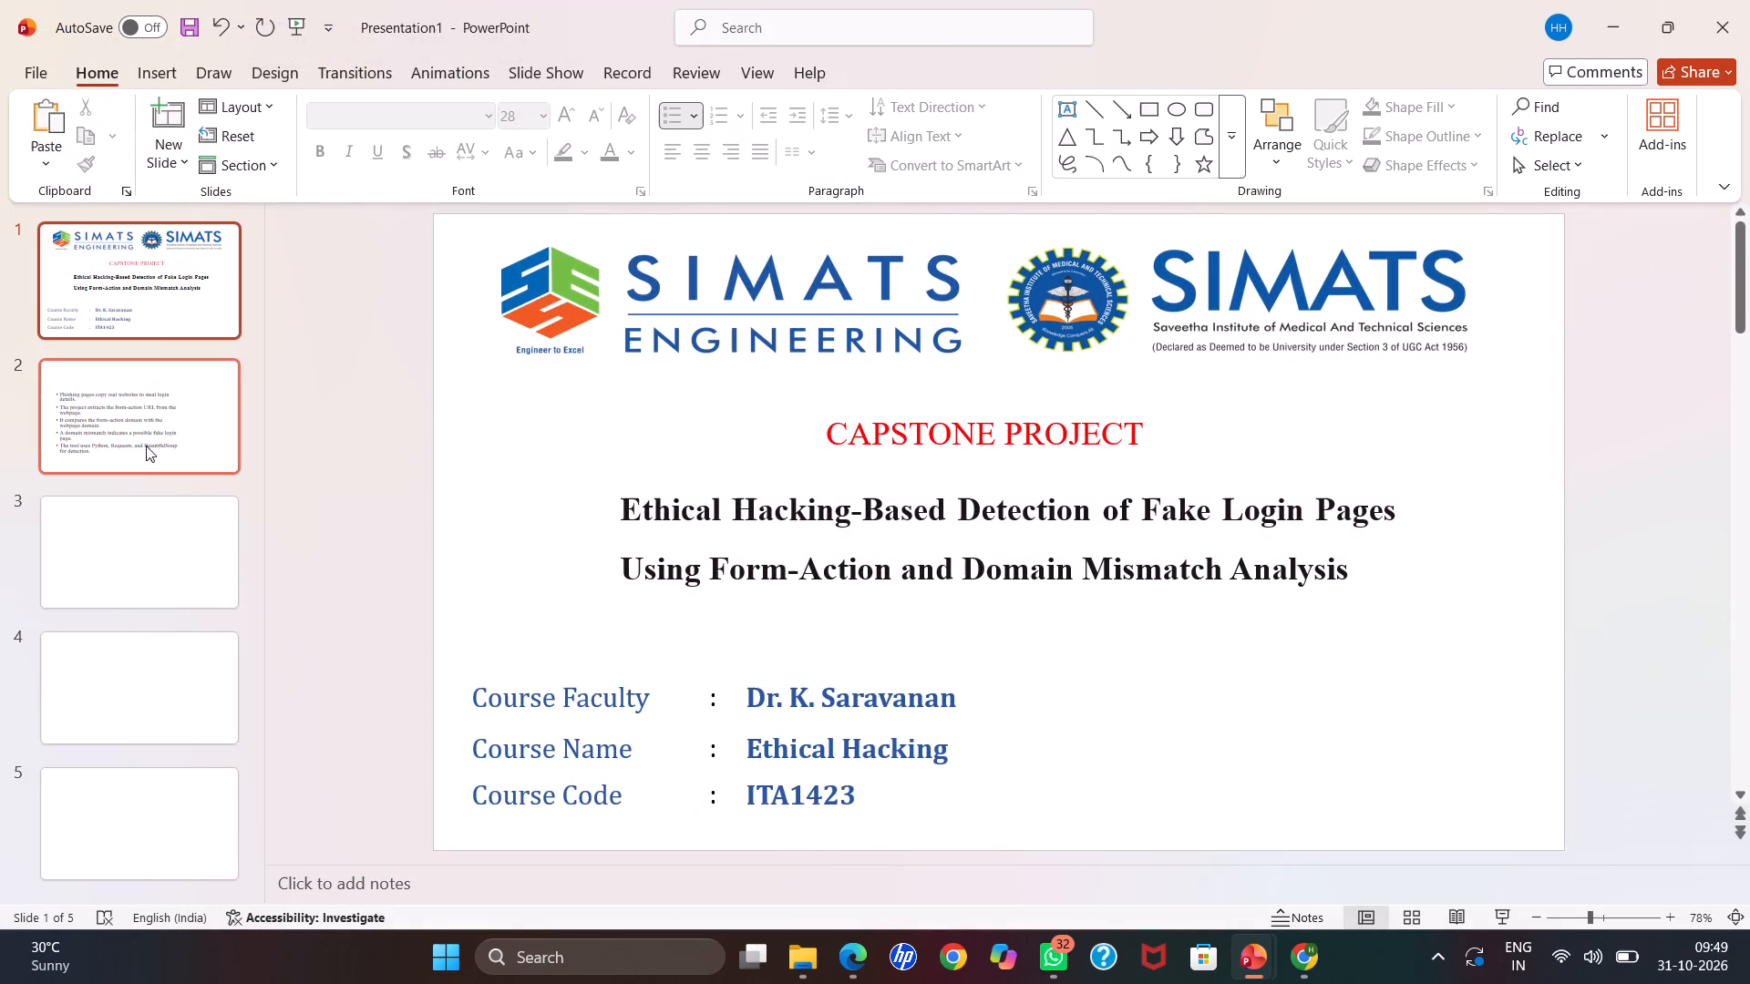
{"action": "left_click", "coordinate": [139, 455]}
{"action": "left_click", "coordinate": [852, 642]}
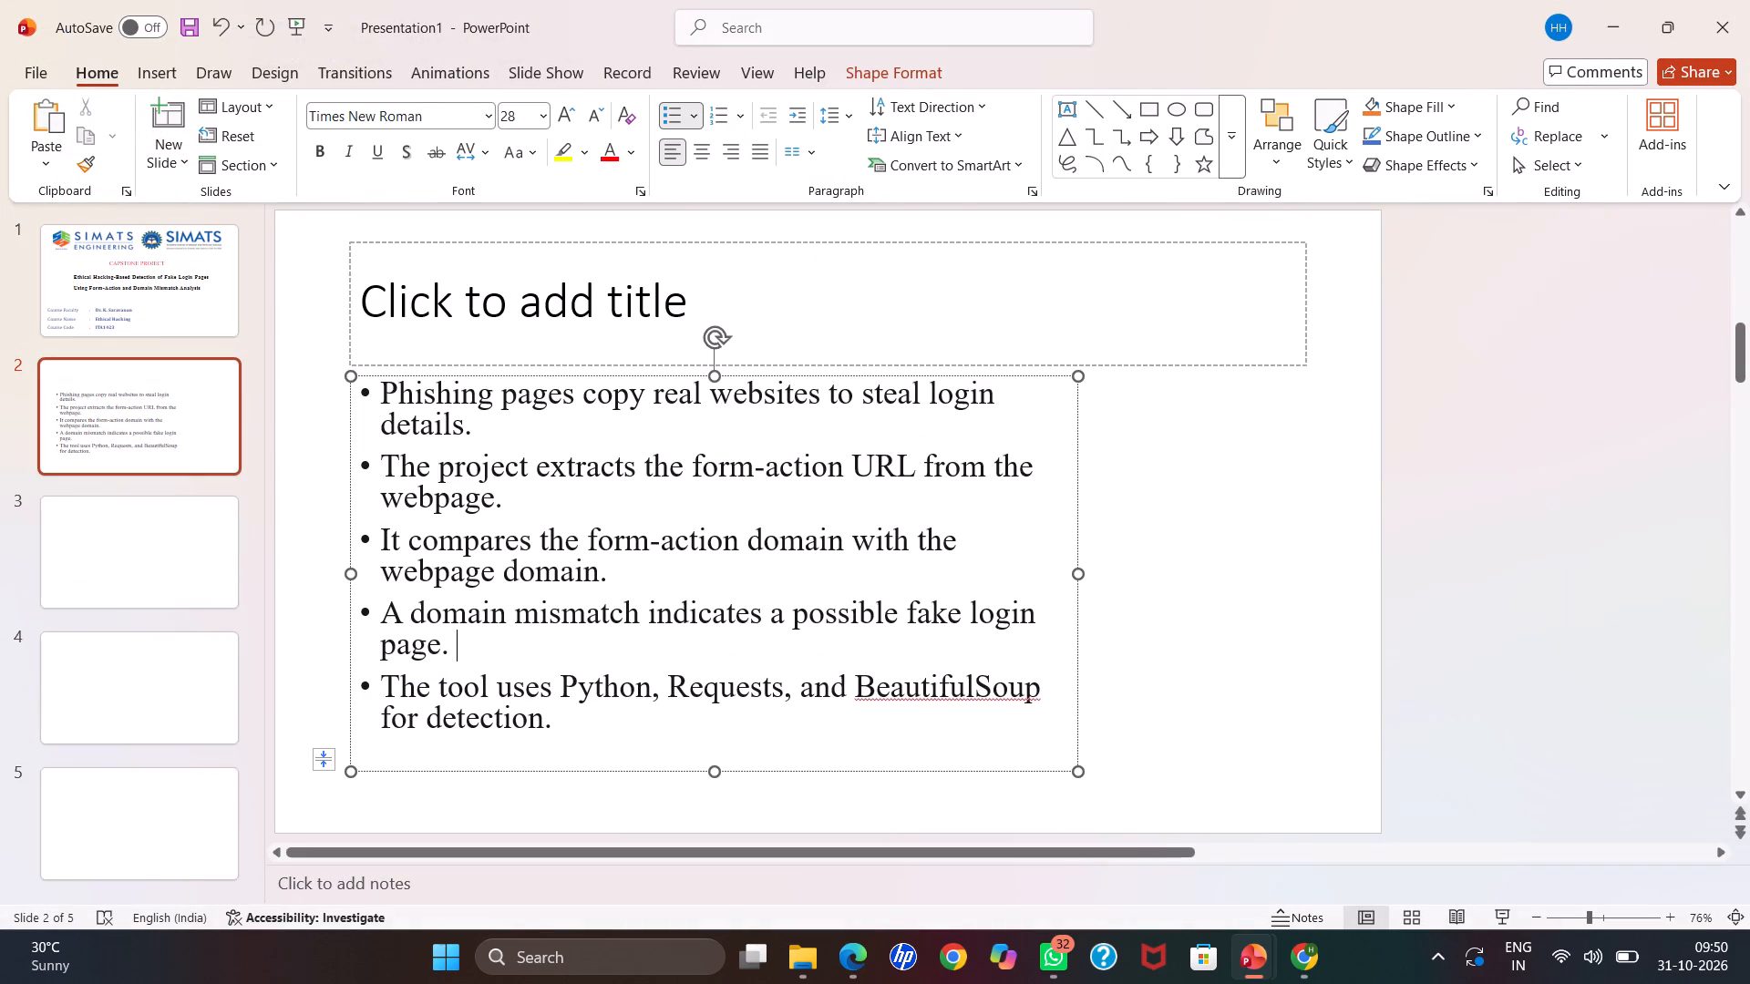
{"action": "left_click", "coordinate": [1076, 580]}
{"action": "left_click_drag", "start_coordinate": [1079, 574], "coordinate": [914, 584]}
Paste the most recent phishing laptops picture from the clipboard history onto slide 2.
{"action": "key", "text": "super+v"}
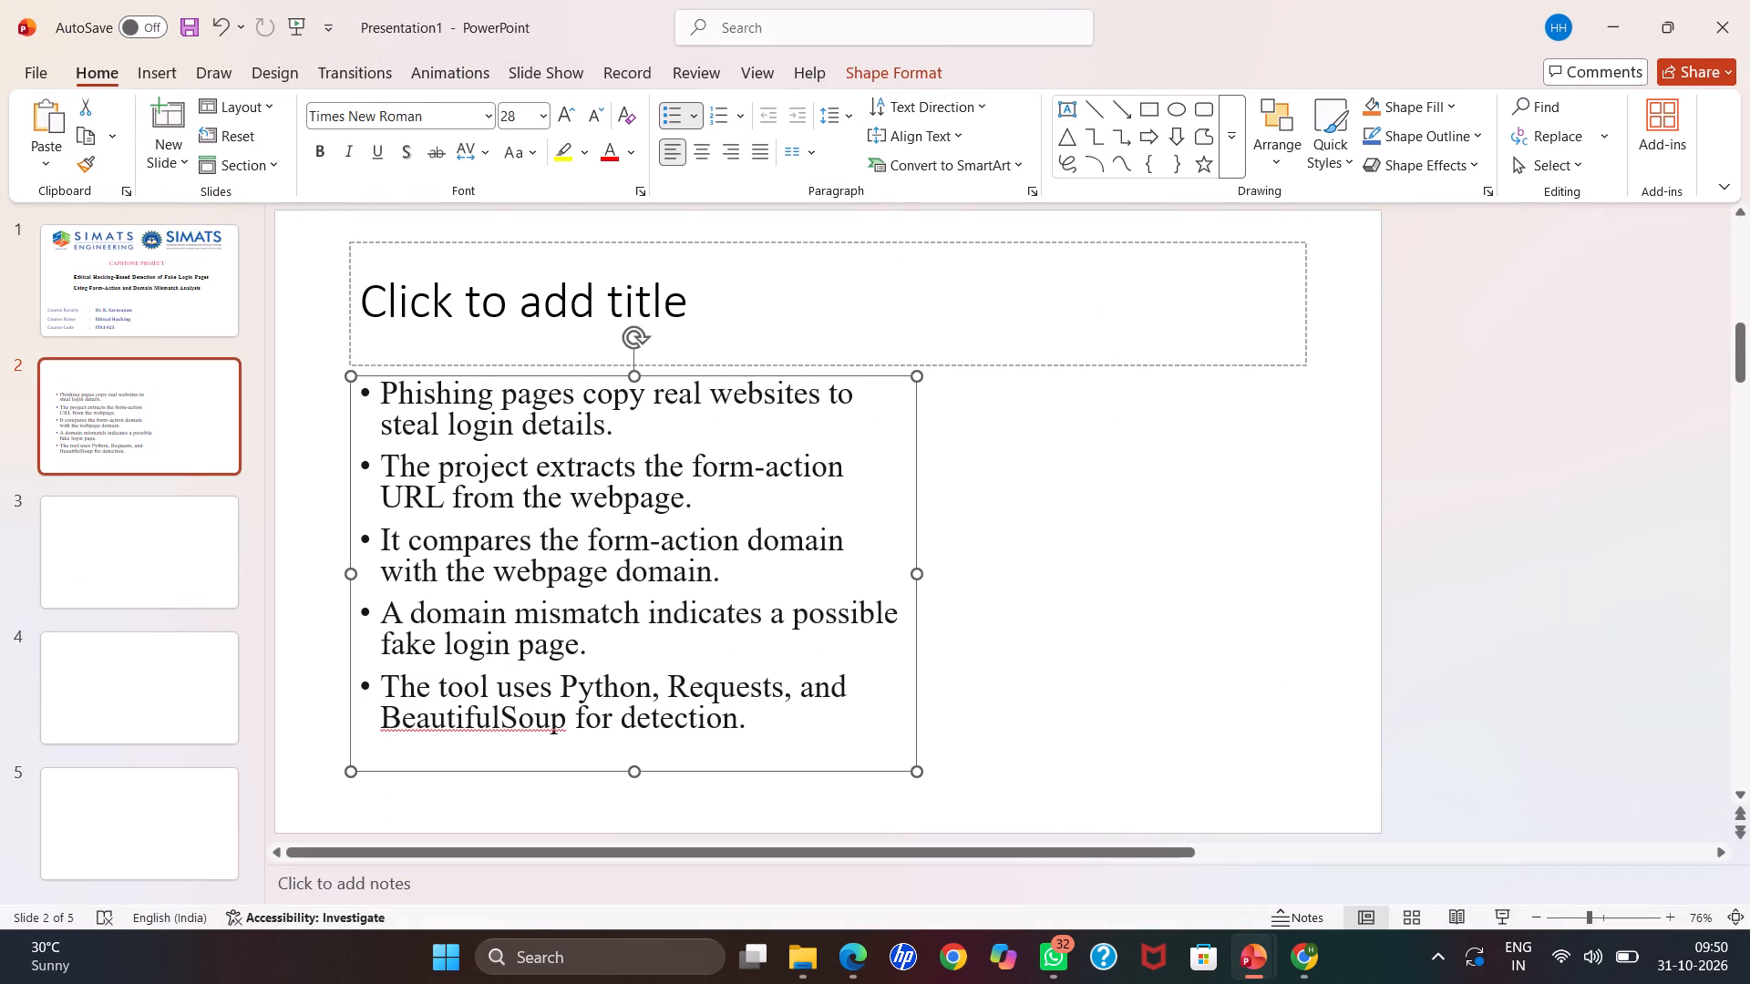
{"action": "left_click", "coordinate": [540, 354]}
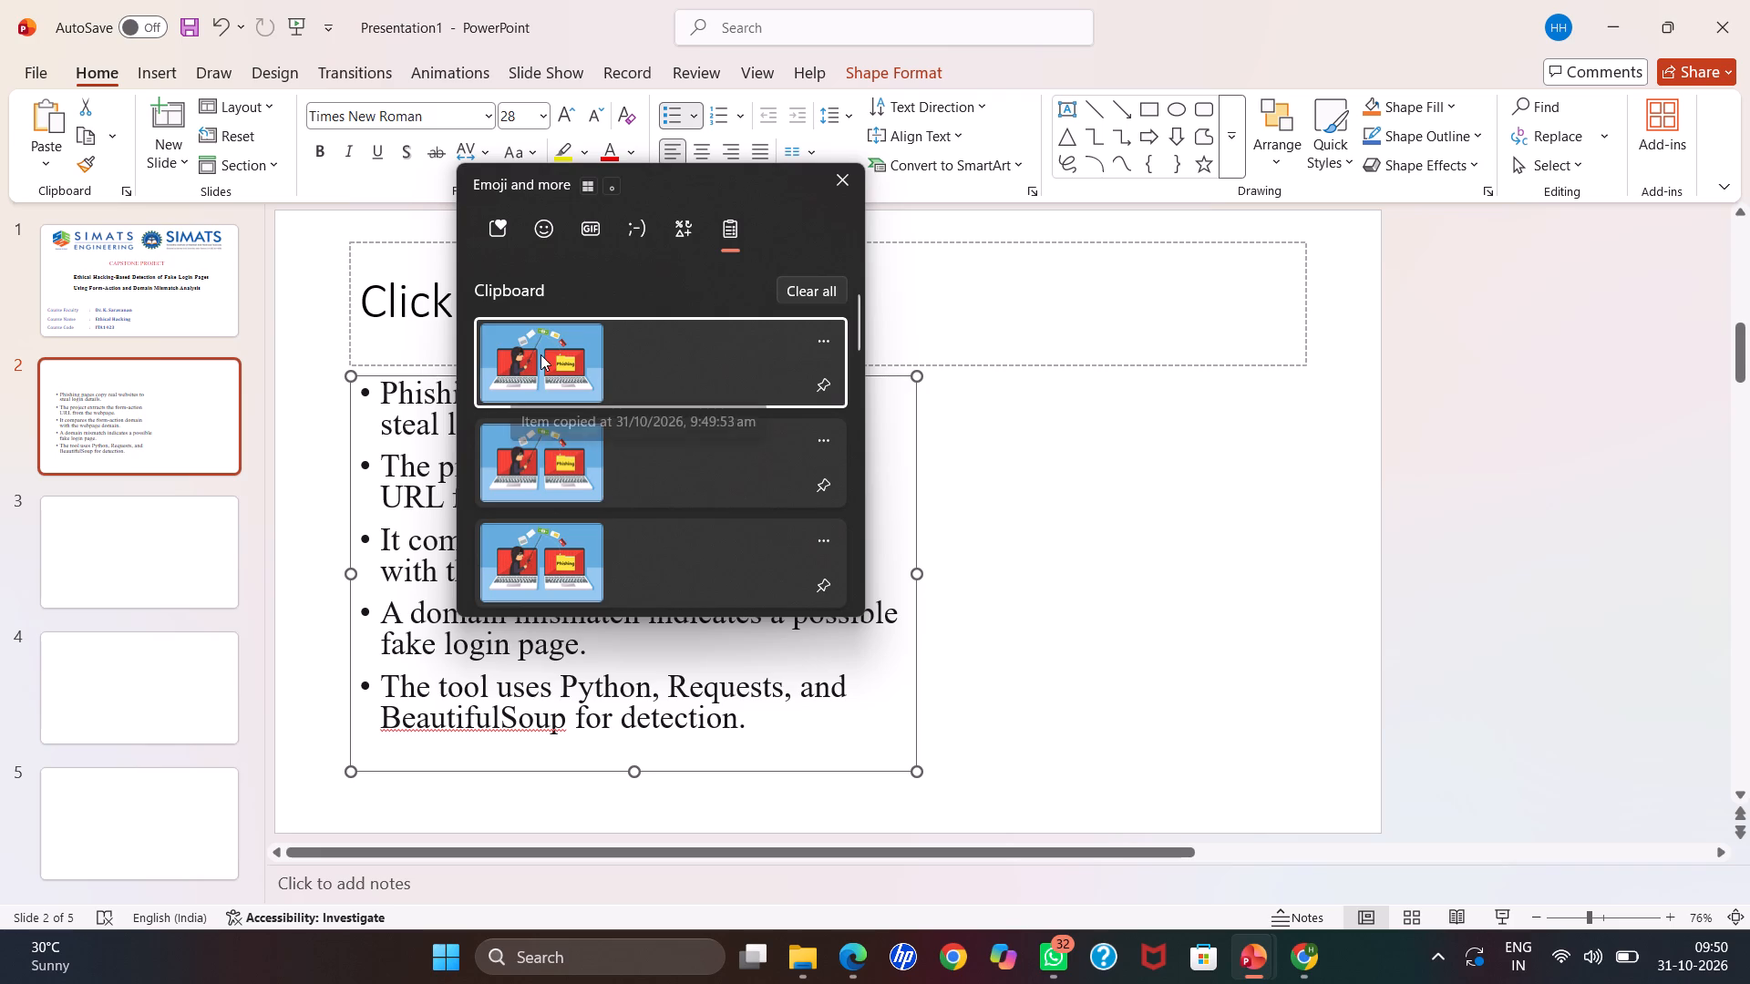
{"action": "key", "text": "ctrl+v"}
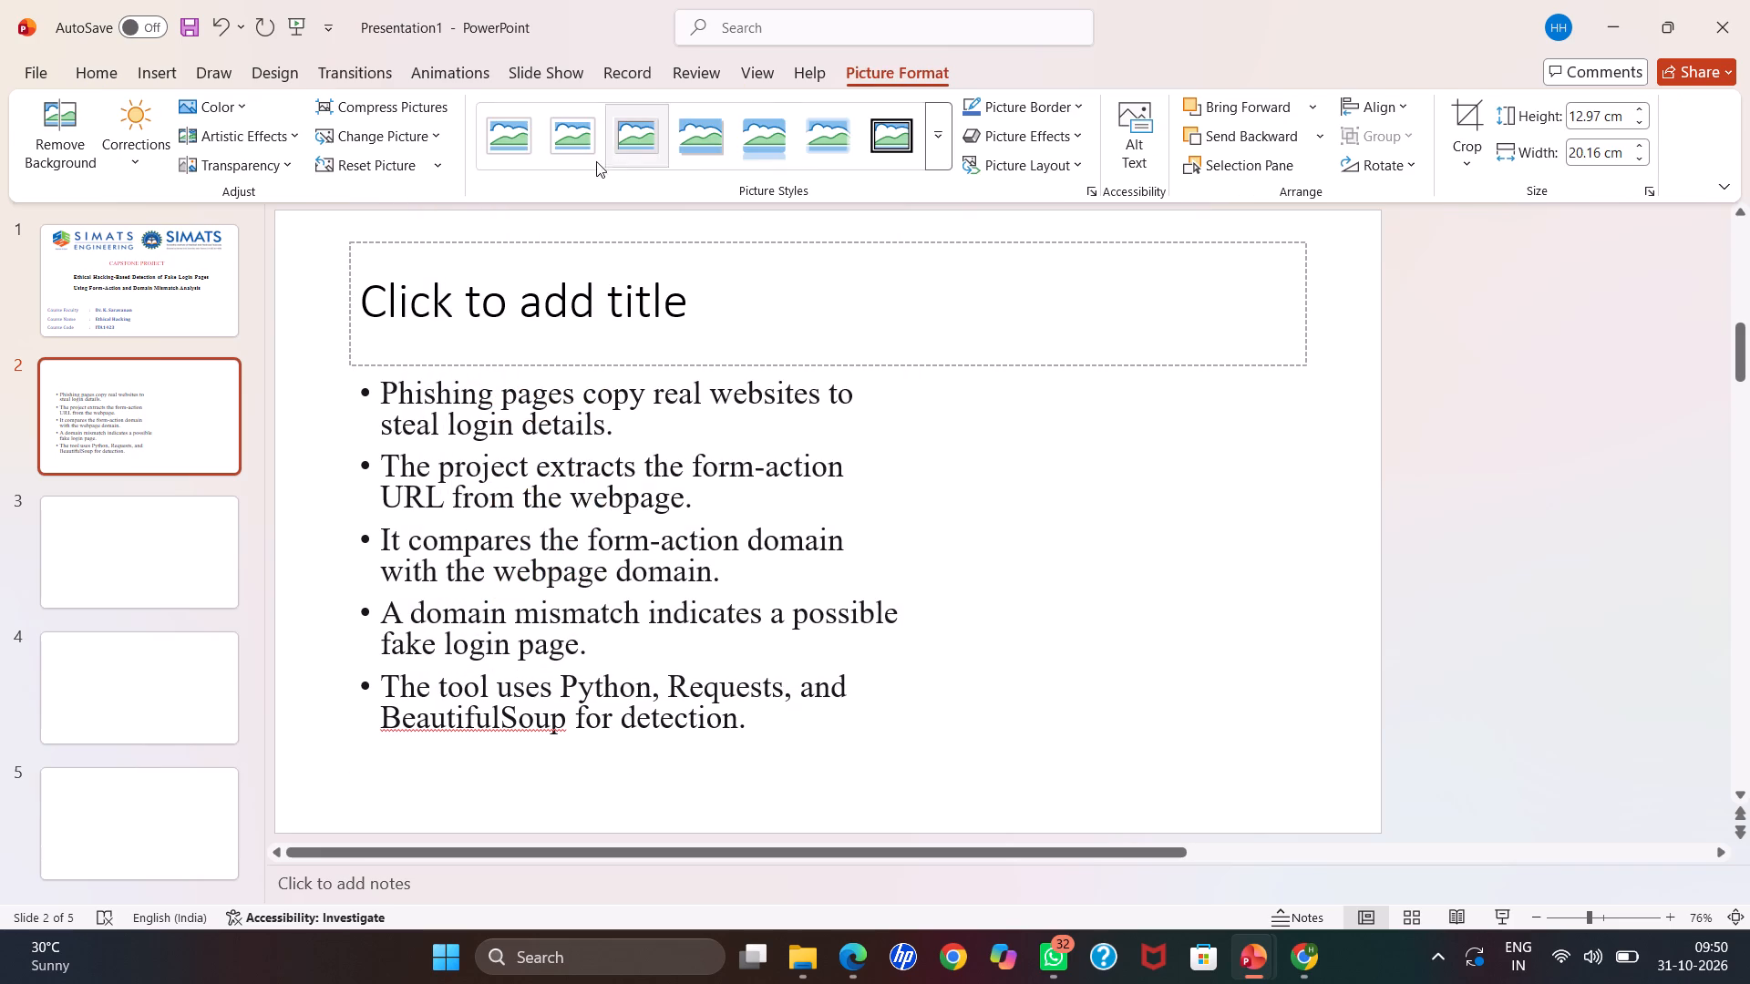
Try the first two preset picture styles and another from the full style gallery on the pasted picture.
{"action": "left_click", "coordinate": [513, 136]}
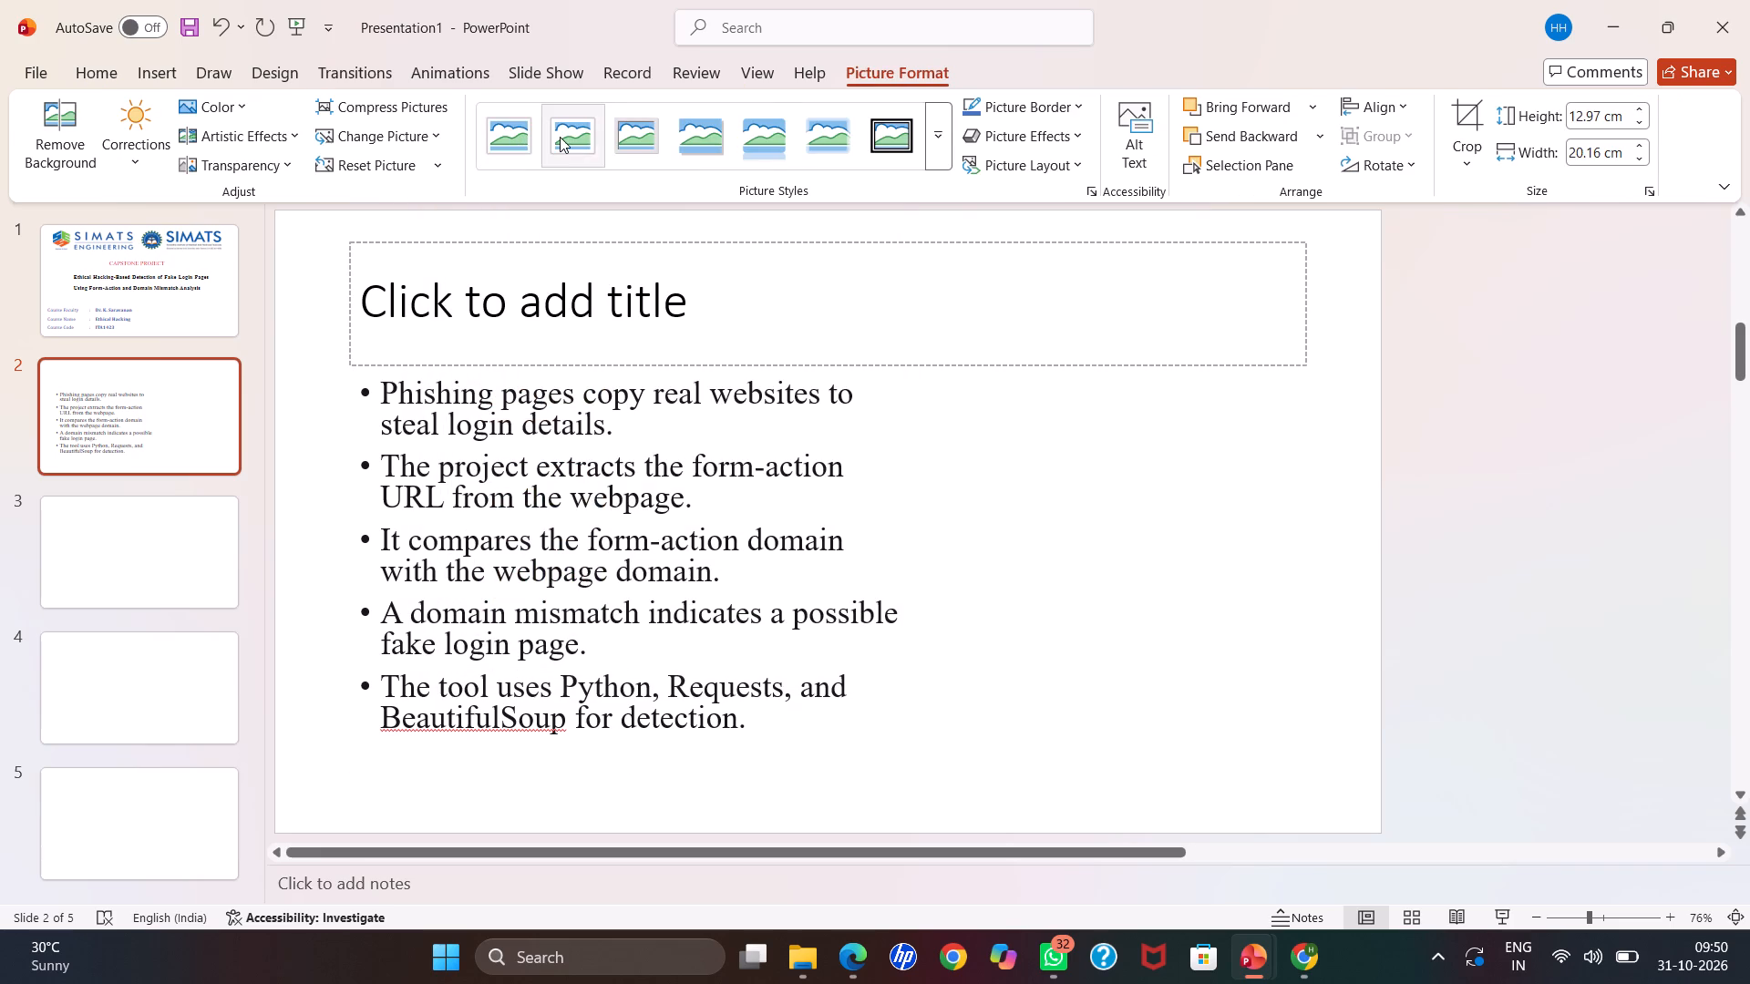
{"action": "left_click", "coordinate": [560, 137]}
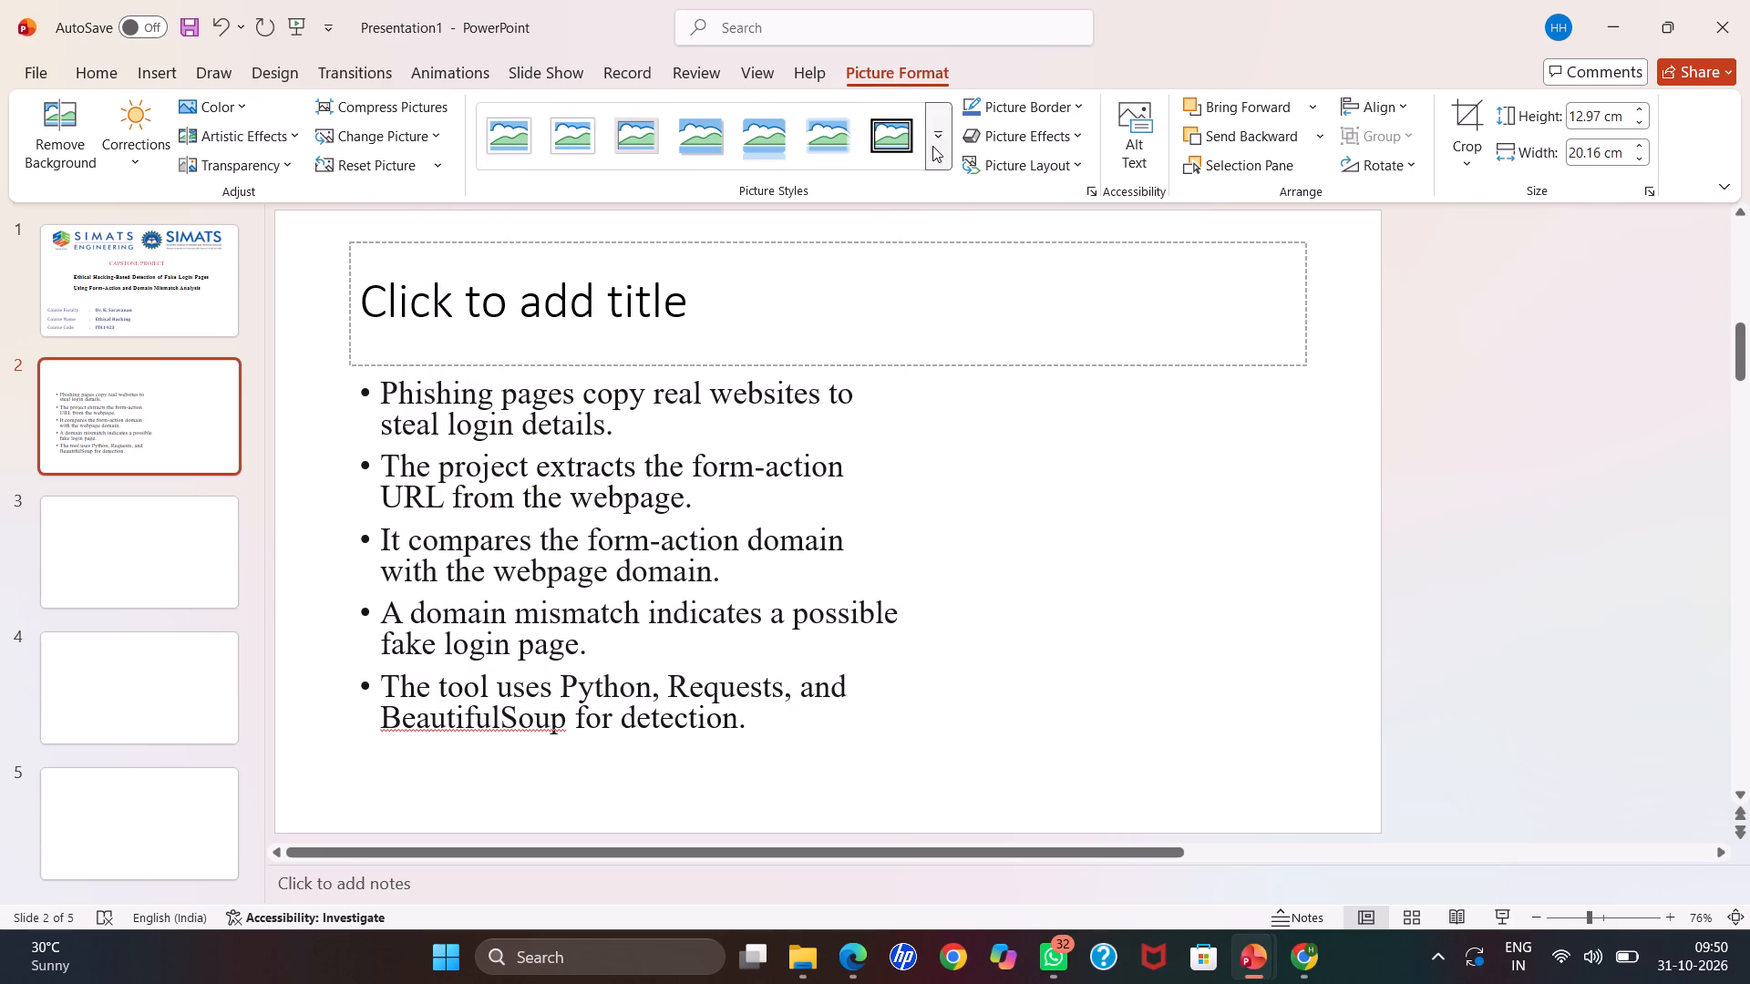
{"action": "left_click", "coordinate": [932, 146]}
{"action": "left_click", "coordinate": [772, 209]}
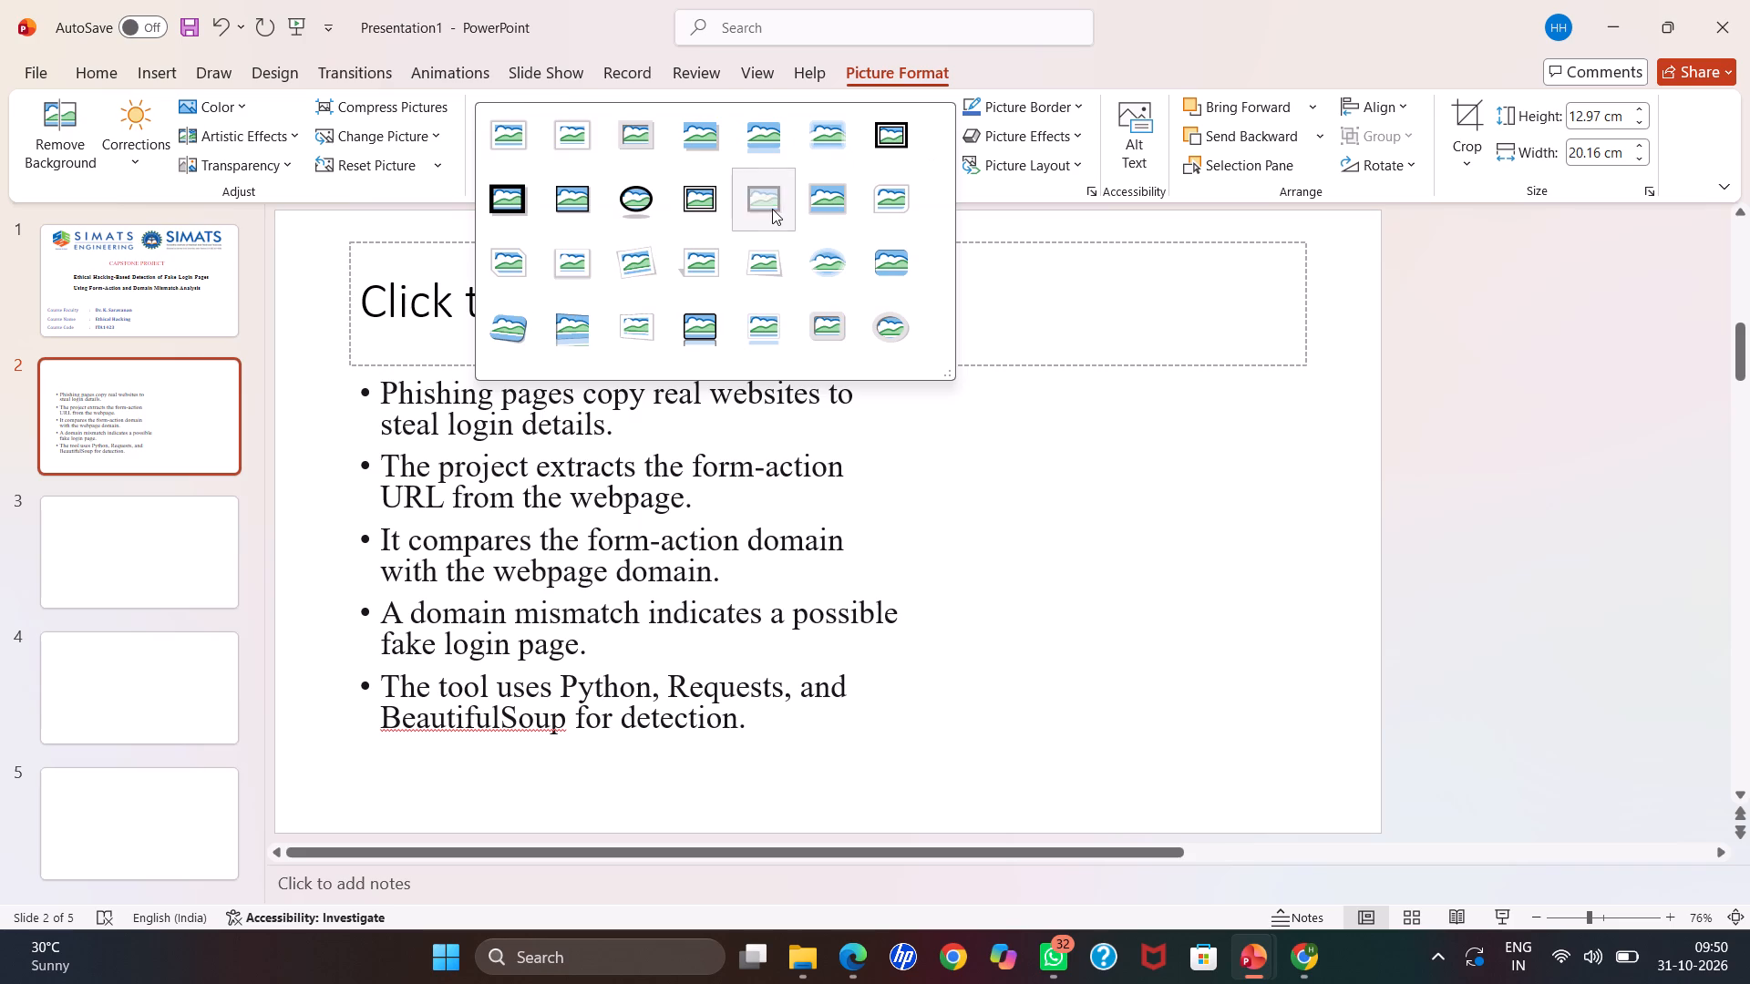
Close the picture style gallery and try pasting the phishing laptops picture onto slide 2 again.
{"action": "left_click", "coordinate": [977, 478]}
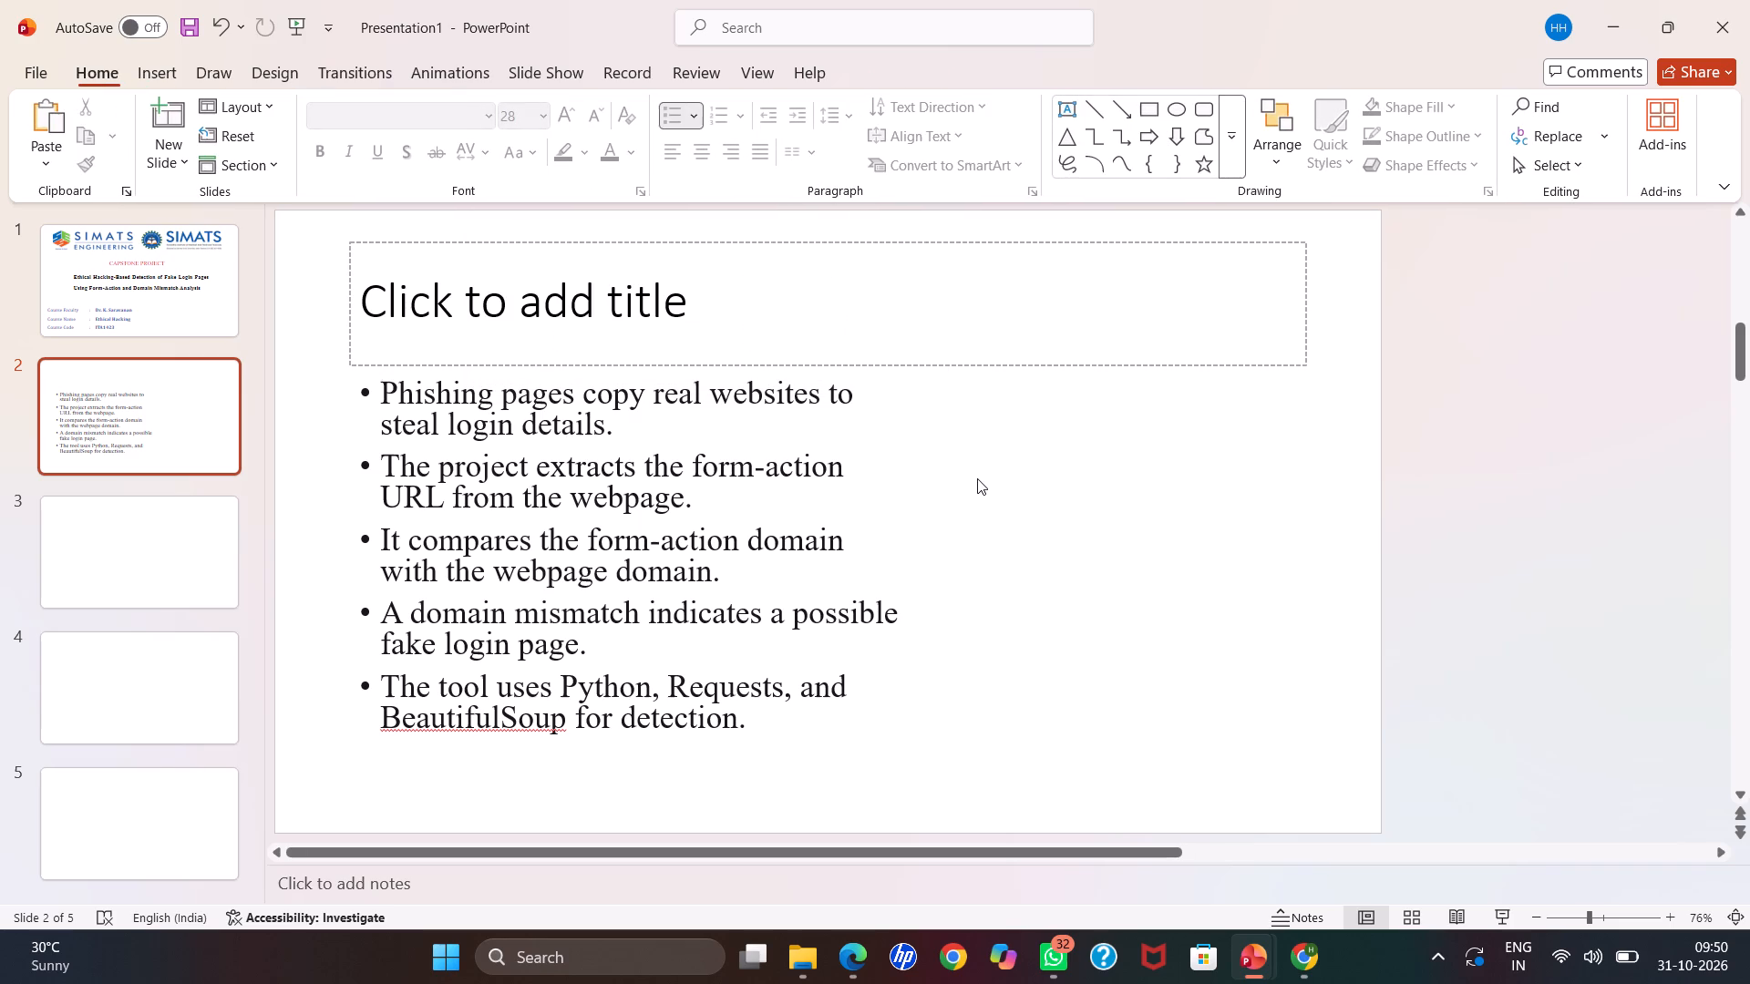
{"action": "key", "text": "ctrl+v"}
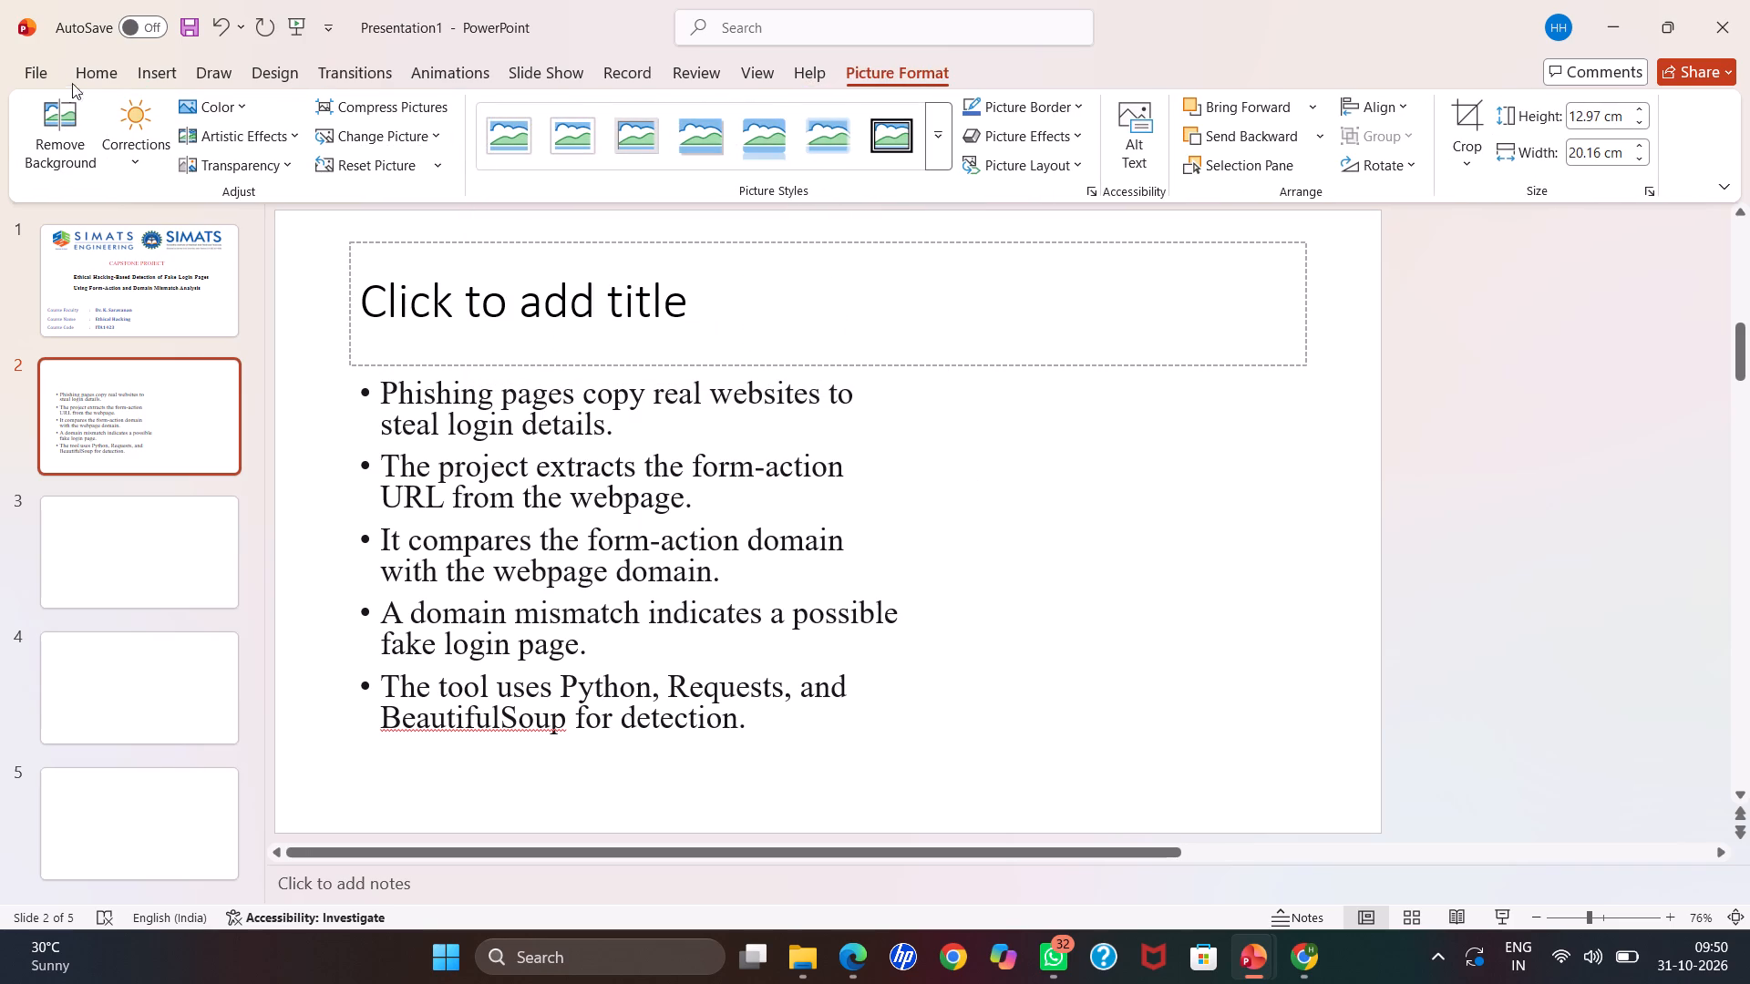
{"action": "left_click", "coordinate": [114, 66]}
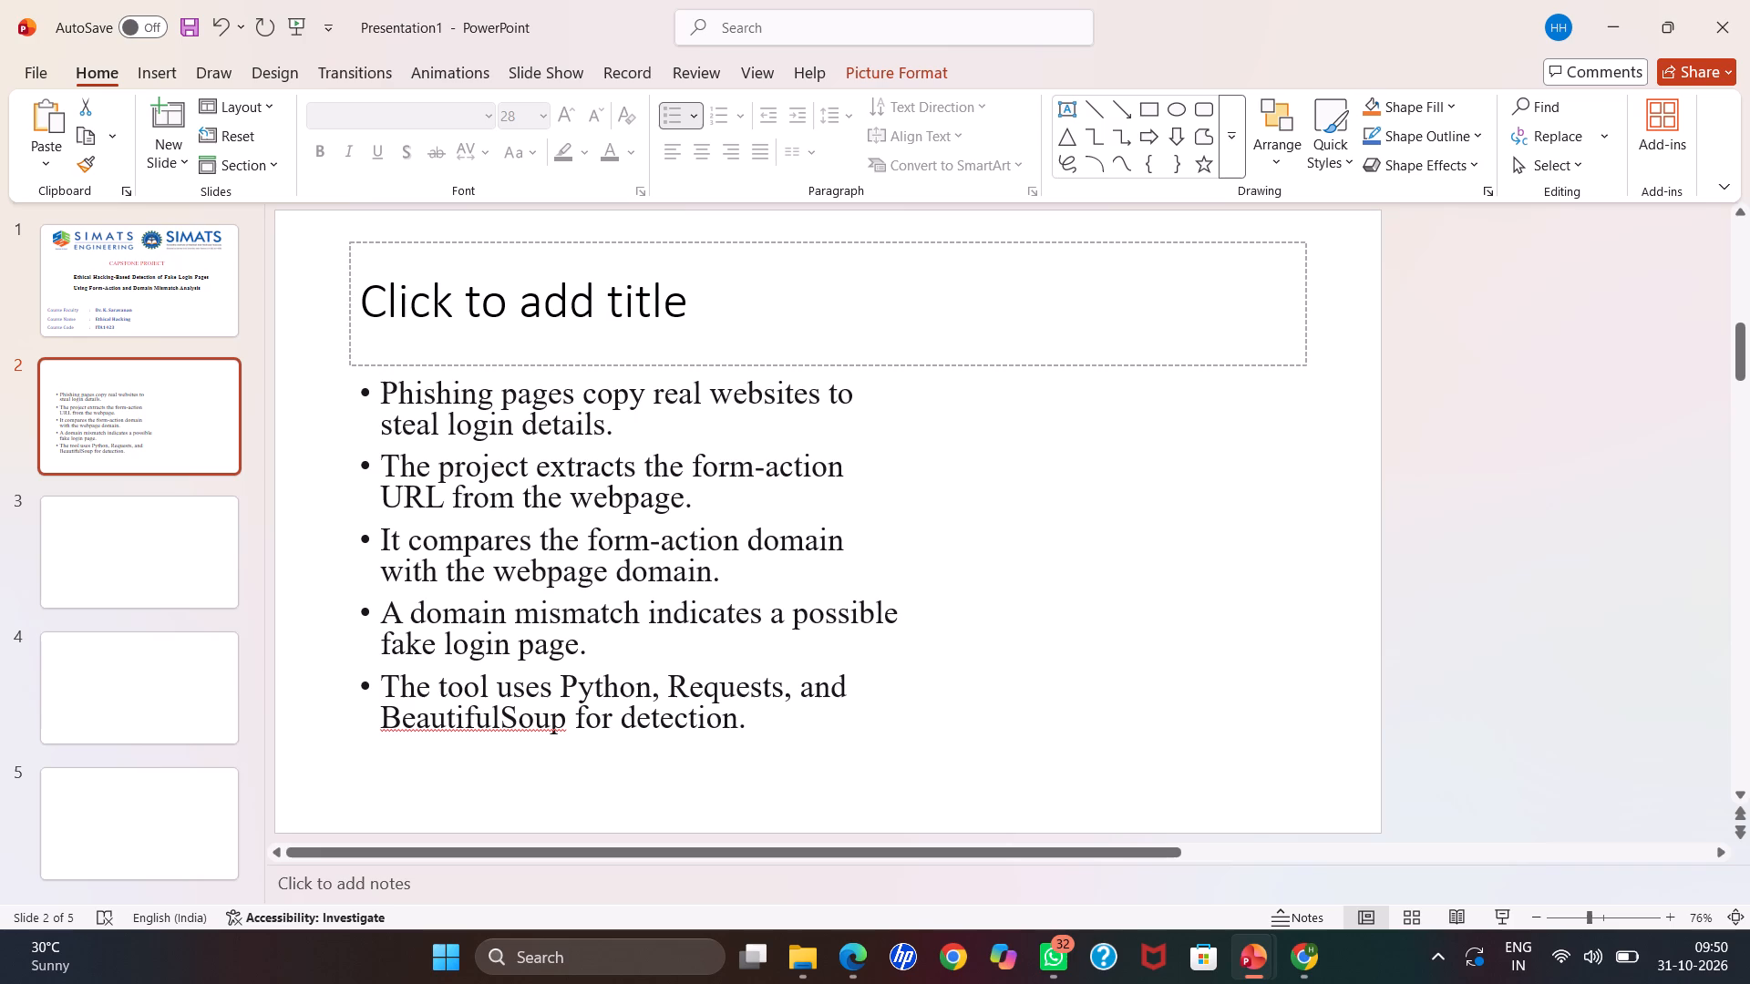
Widen slide 2's bullet text box to about two-thirds of the slide's width.
{"action": "left_click", "coordinate": [753, 523]}
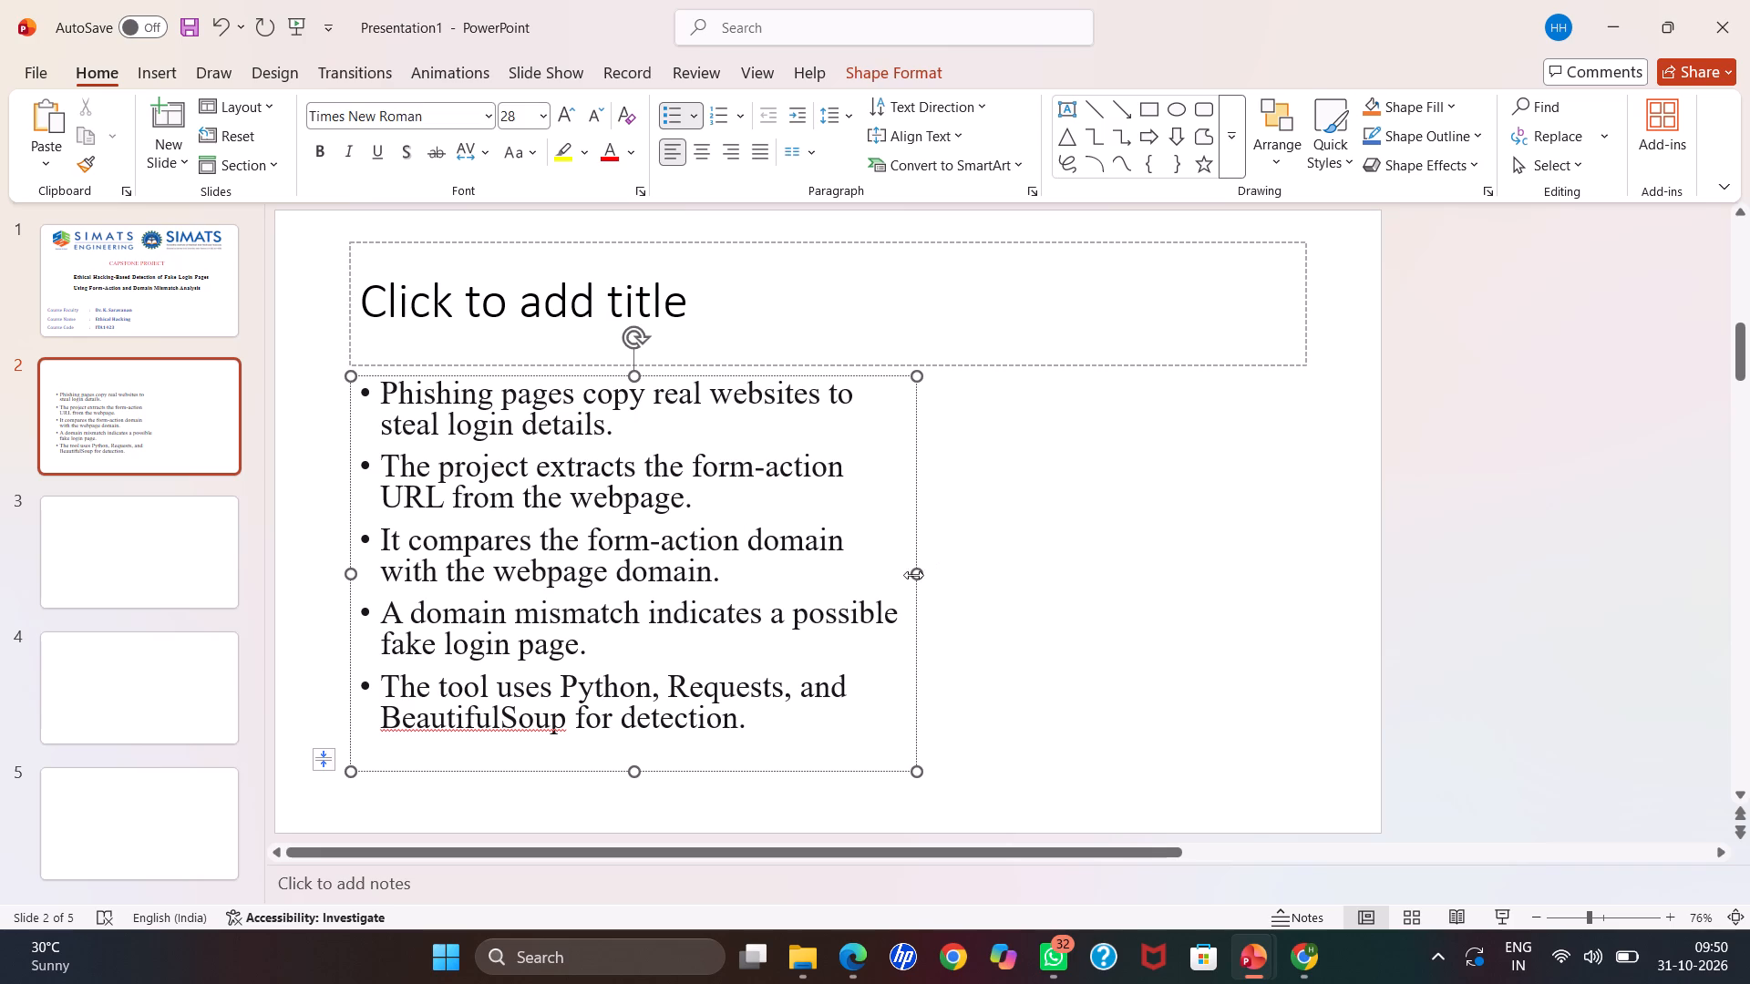
{"action": "left_click_drag", "start_coordinate": [913, 575], "coordinate": [1066, 608]}
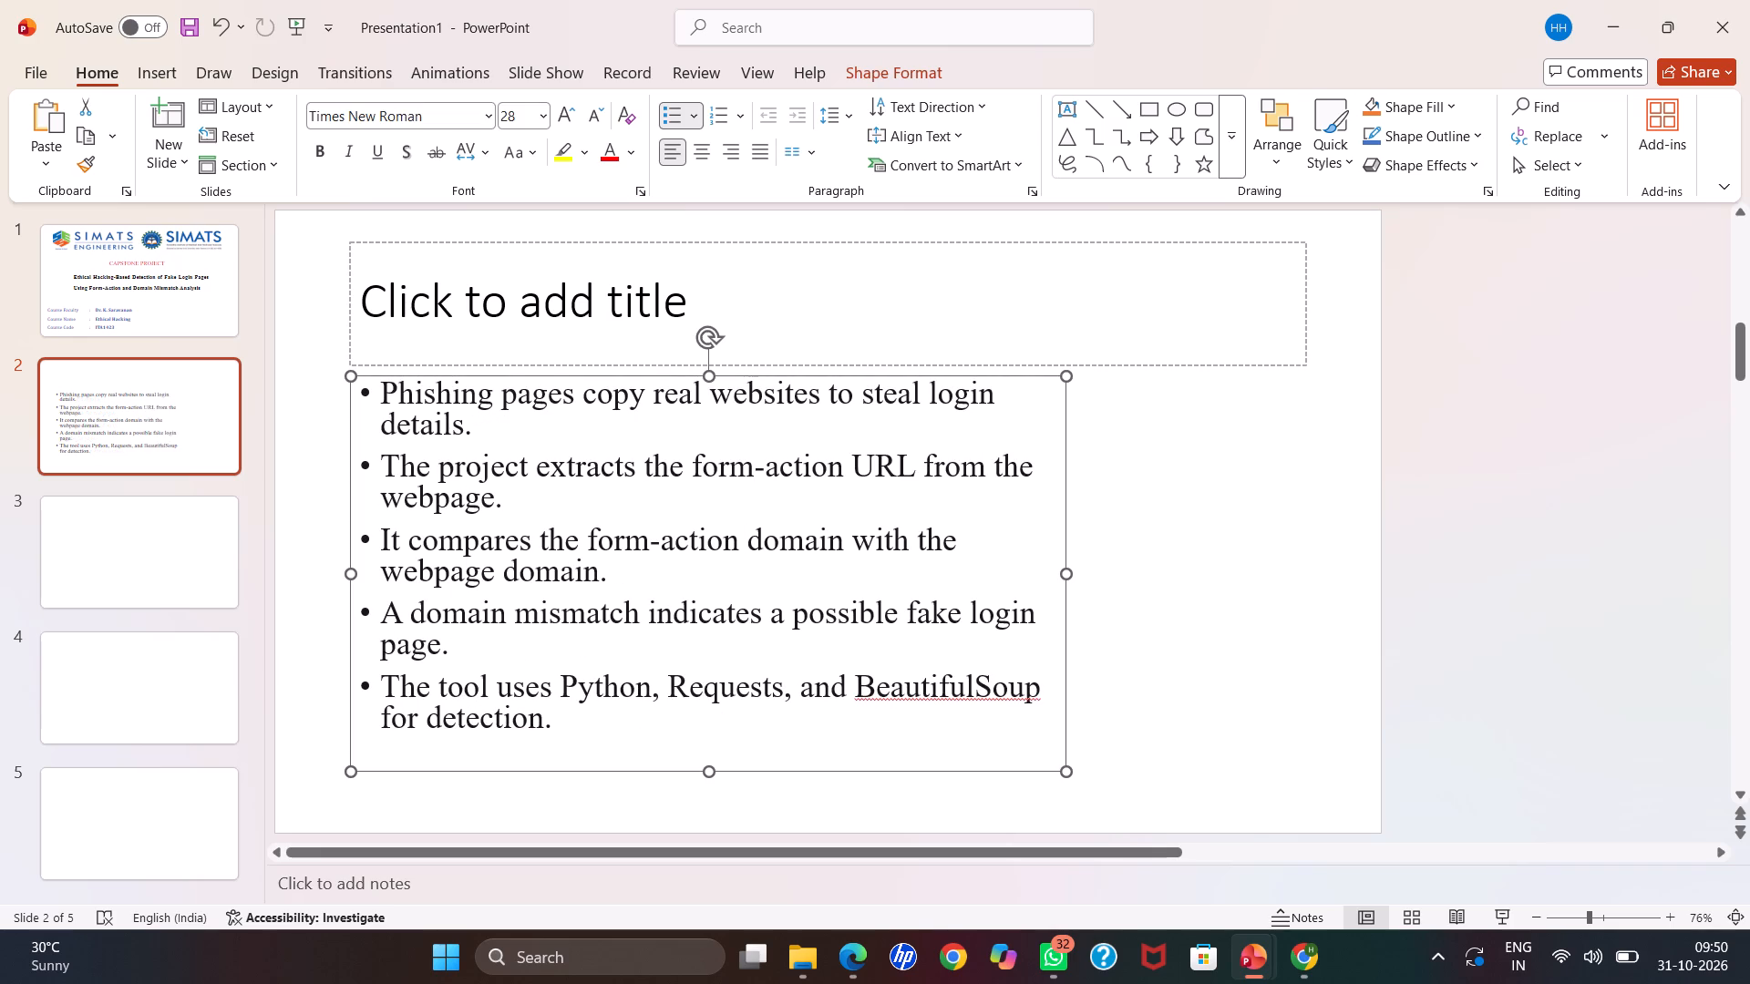
Set the font size of all bullet text on slide 2 to 20.
{"action": "left_click", "coordinate": [716, 438], "text": "ctrl"}
{"action": "key", "text": "ctrl+a"}
{"action": "double_click", "coordinate": [716, 438]}
{"action": "key", "text": "ctrl+a"}
{"action": "key", "text": "ctrl+s"}
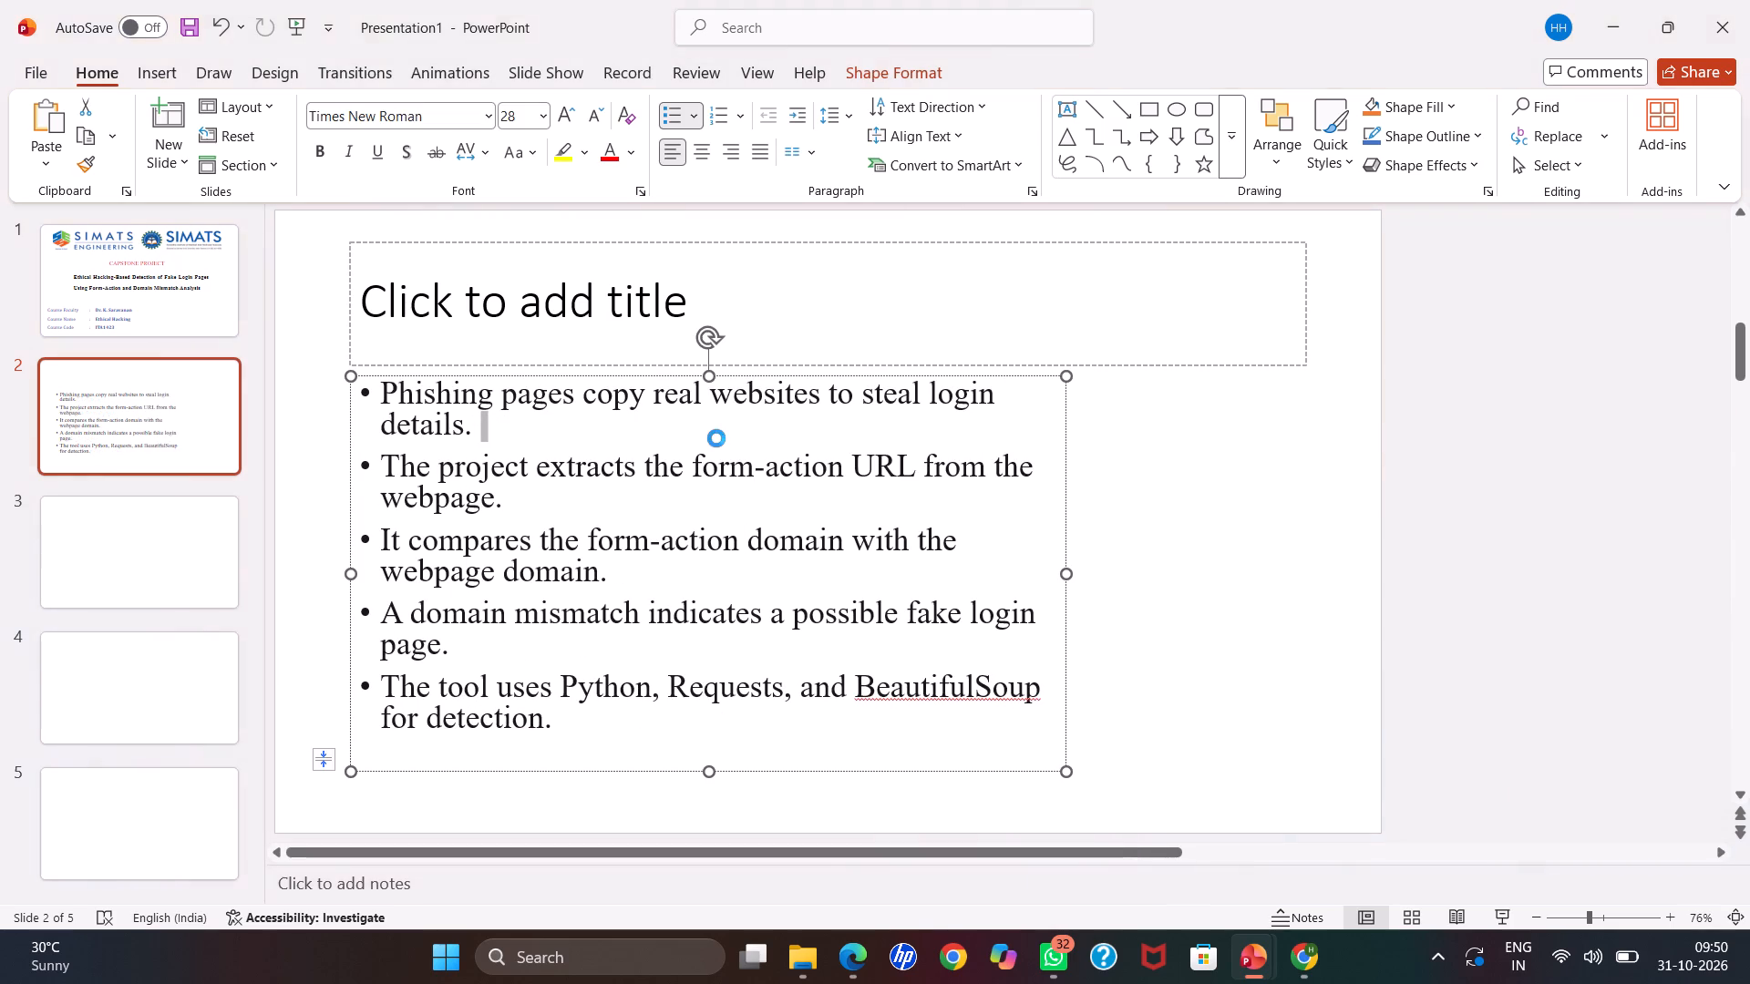
{"action": "left_click", "coordinate": [1117, 290]}
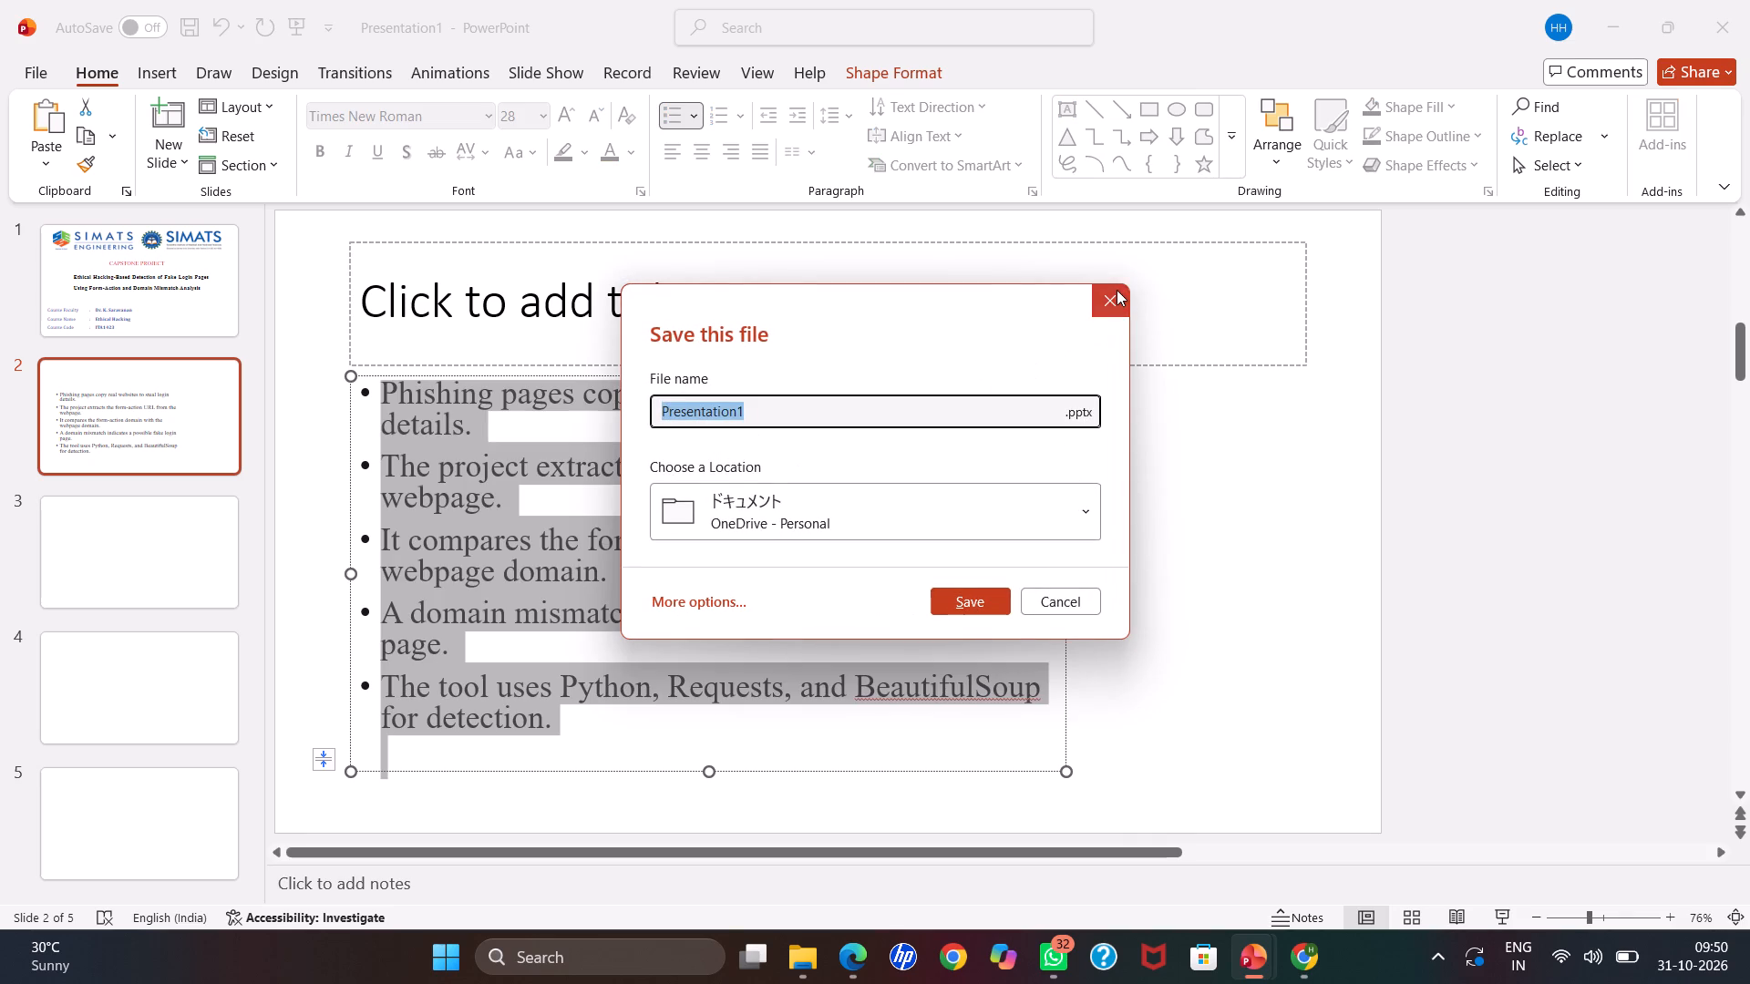
{"action": "left_click", "coordinate": [519, 113]}
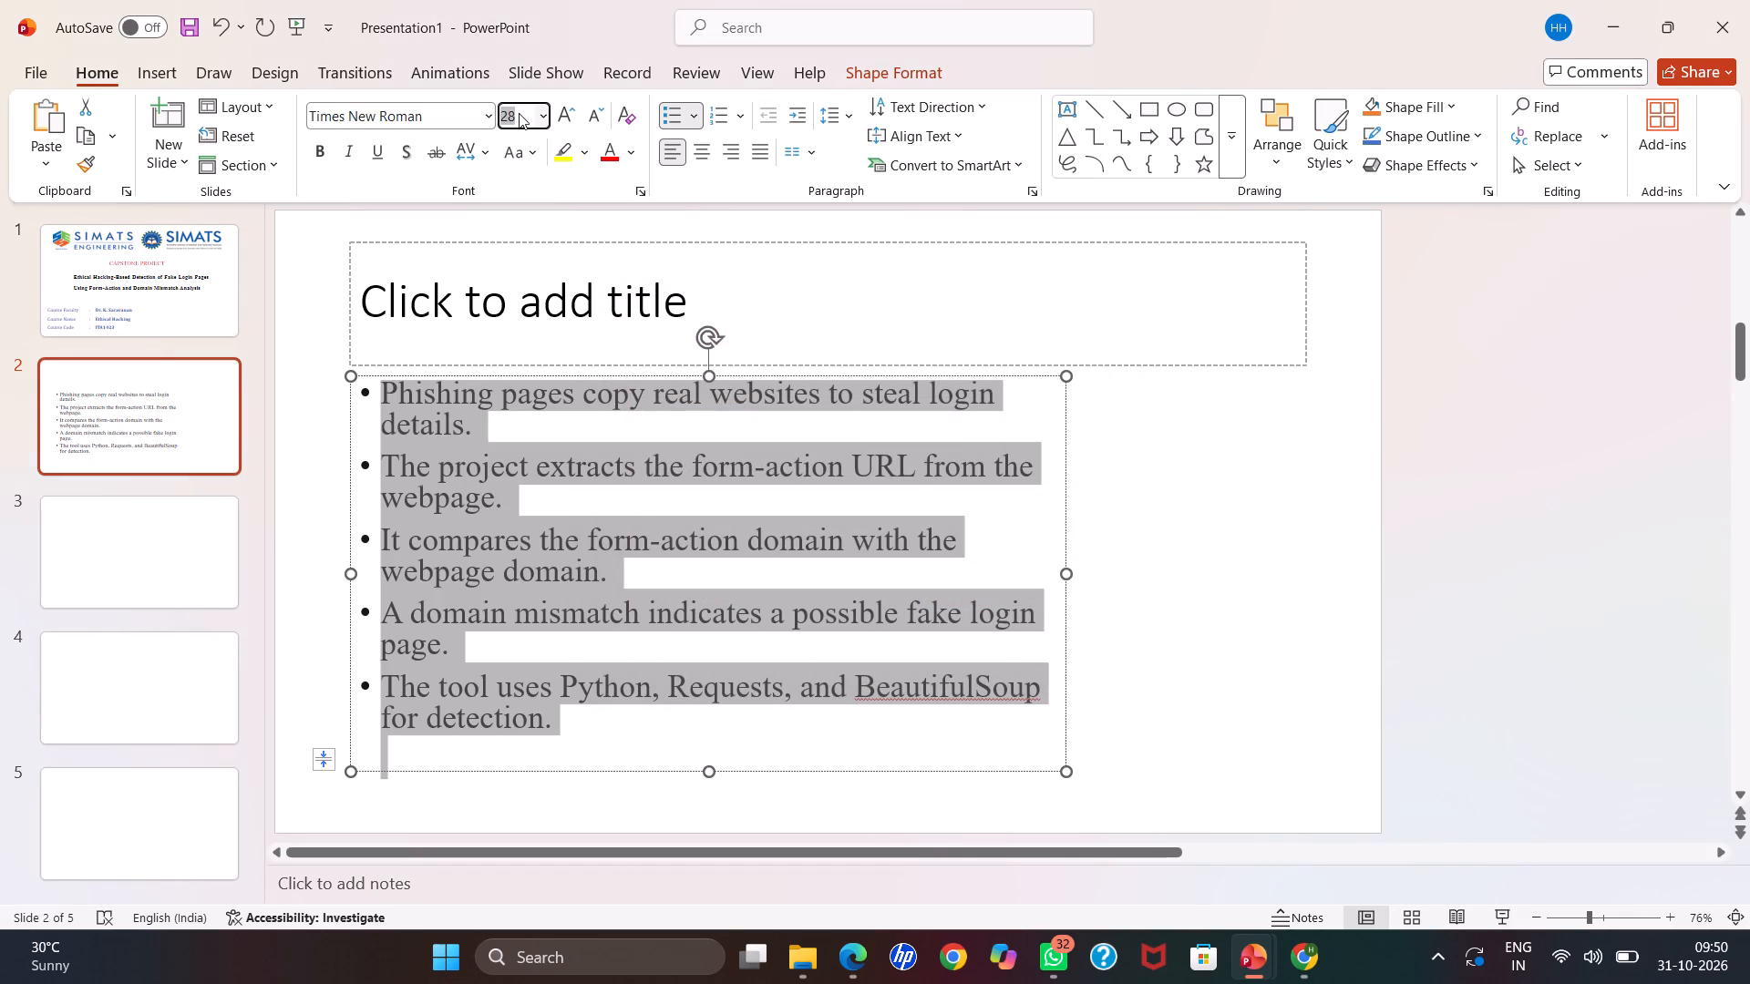
{"action": "key", "text": "2"}
{"action": "key", "text": "0"}
{"action": "key", "text": "Return"}
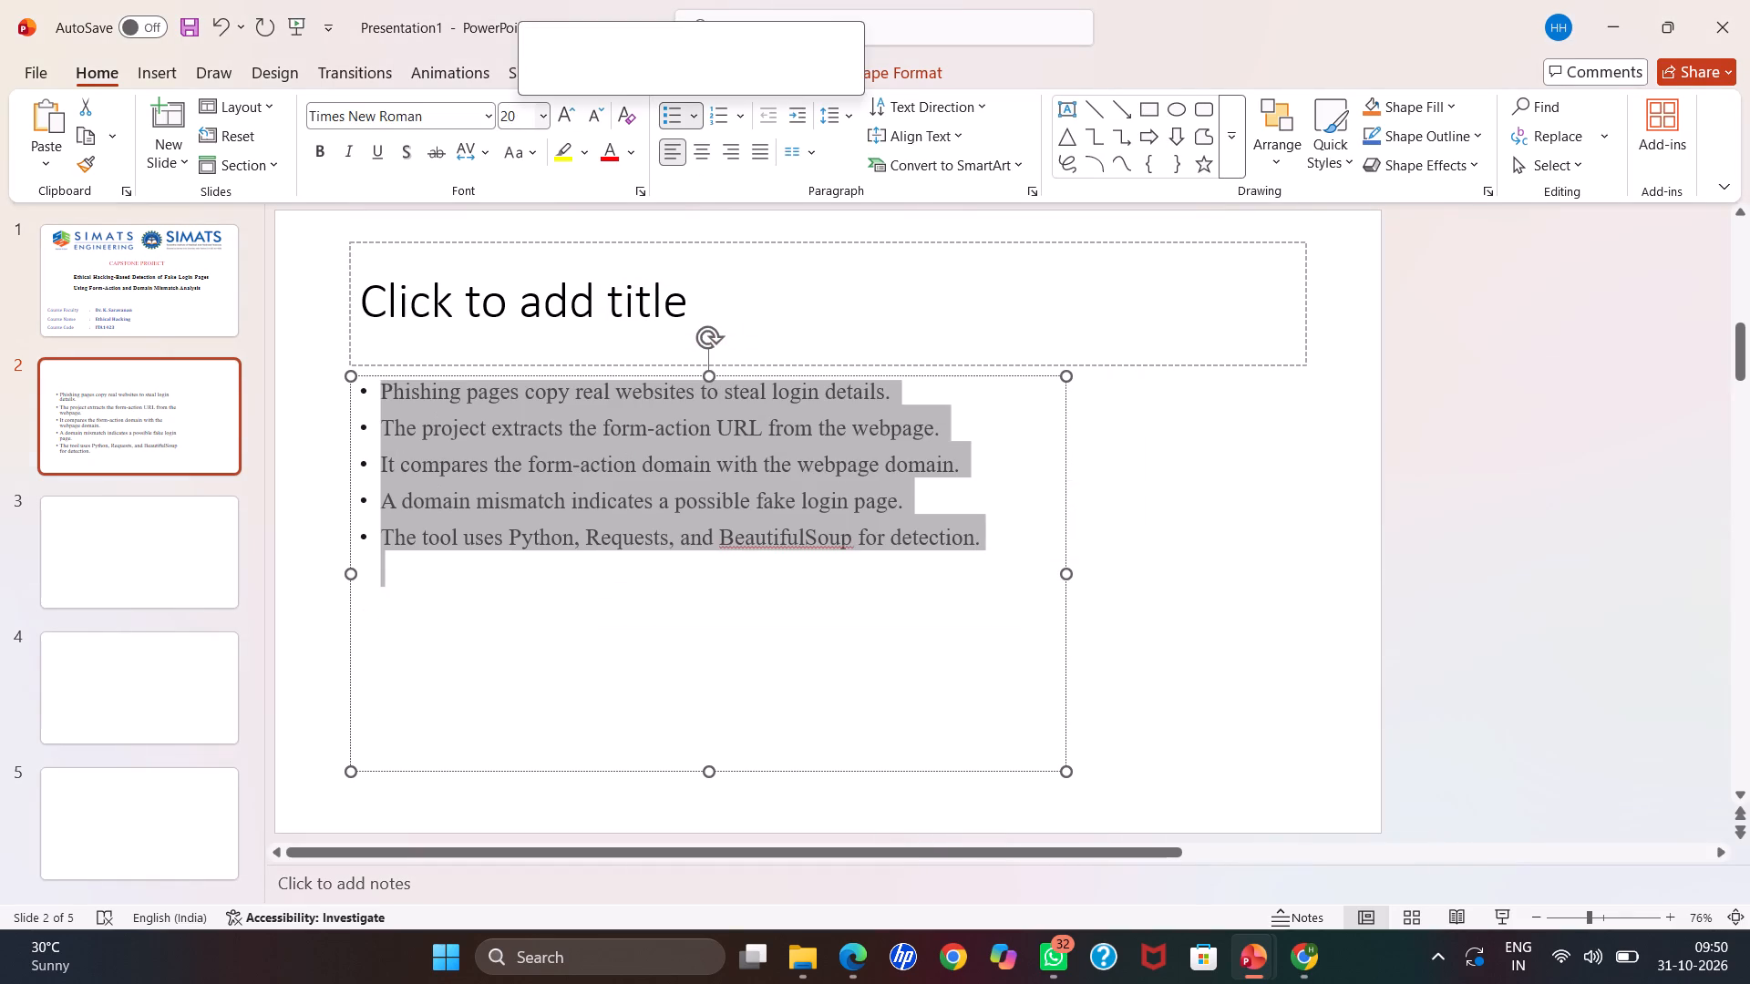
Justify all the bullet text on slide 2 and set its line spacing to 2.0.
{"action": "left_click", "coordinate": [523, 513]}
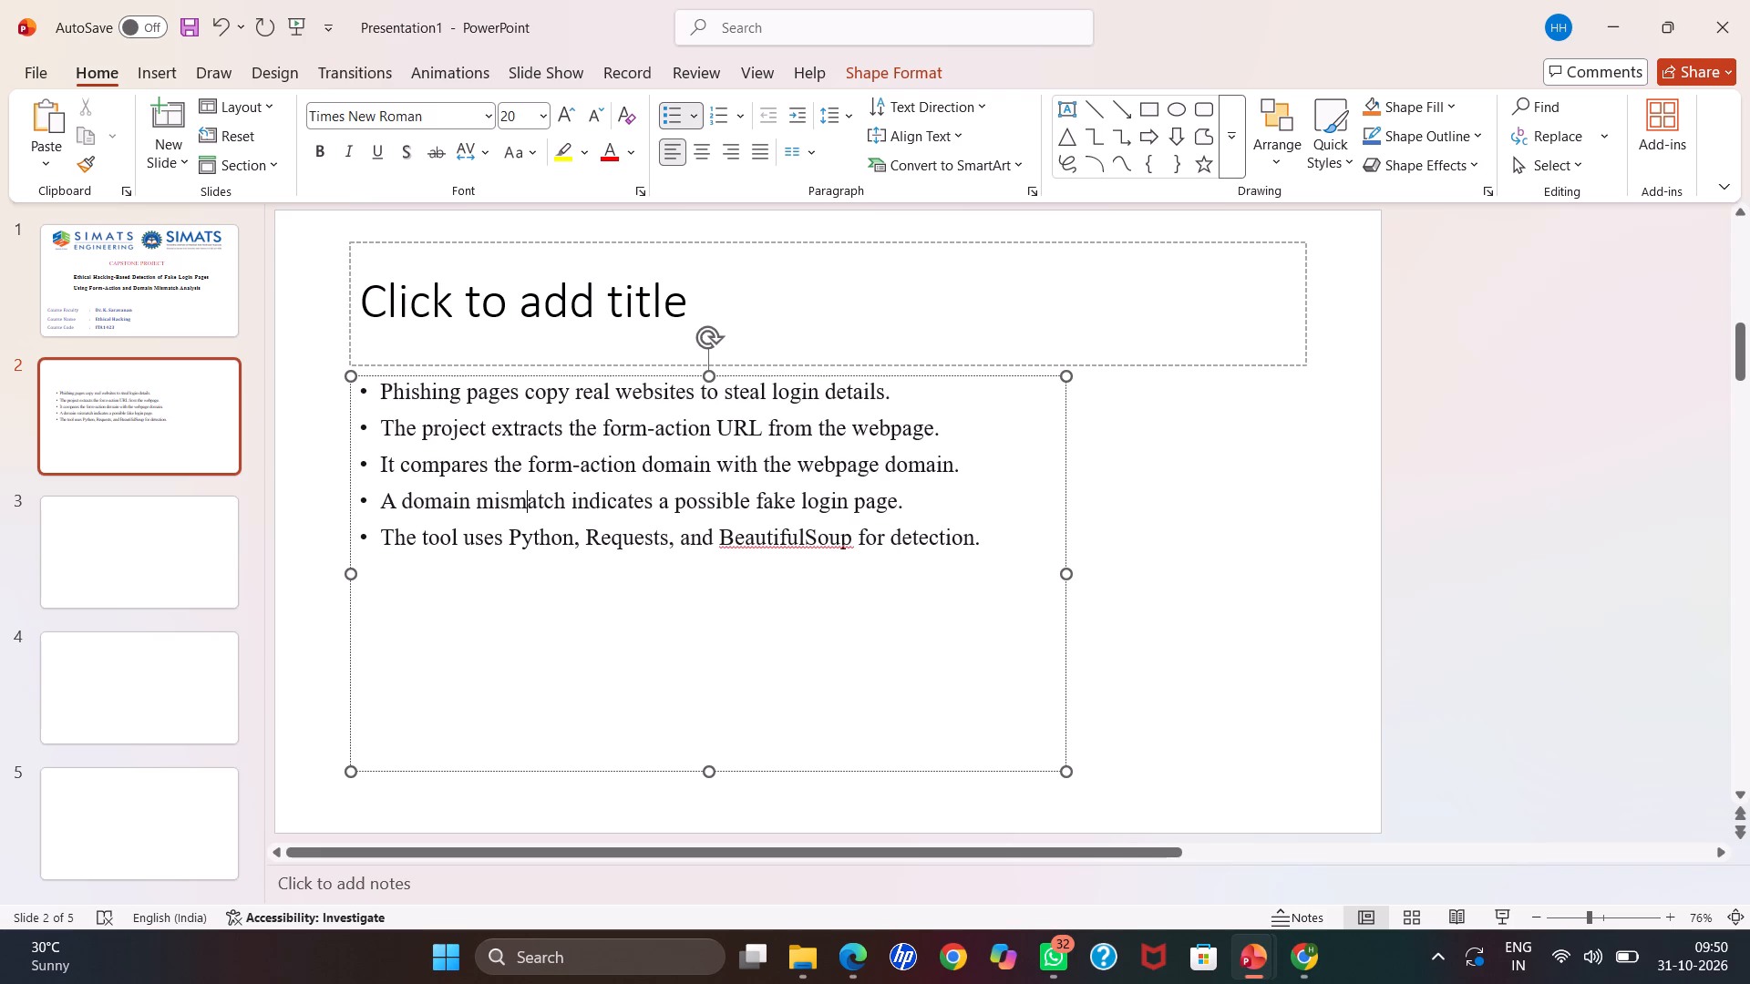
{"action": "left_click", "coordinate": [523, 513]}
{"action": "key", "text": "ctrl+a"}
{"action": "left_click", "coordinate": [768, 156]}
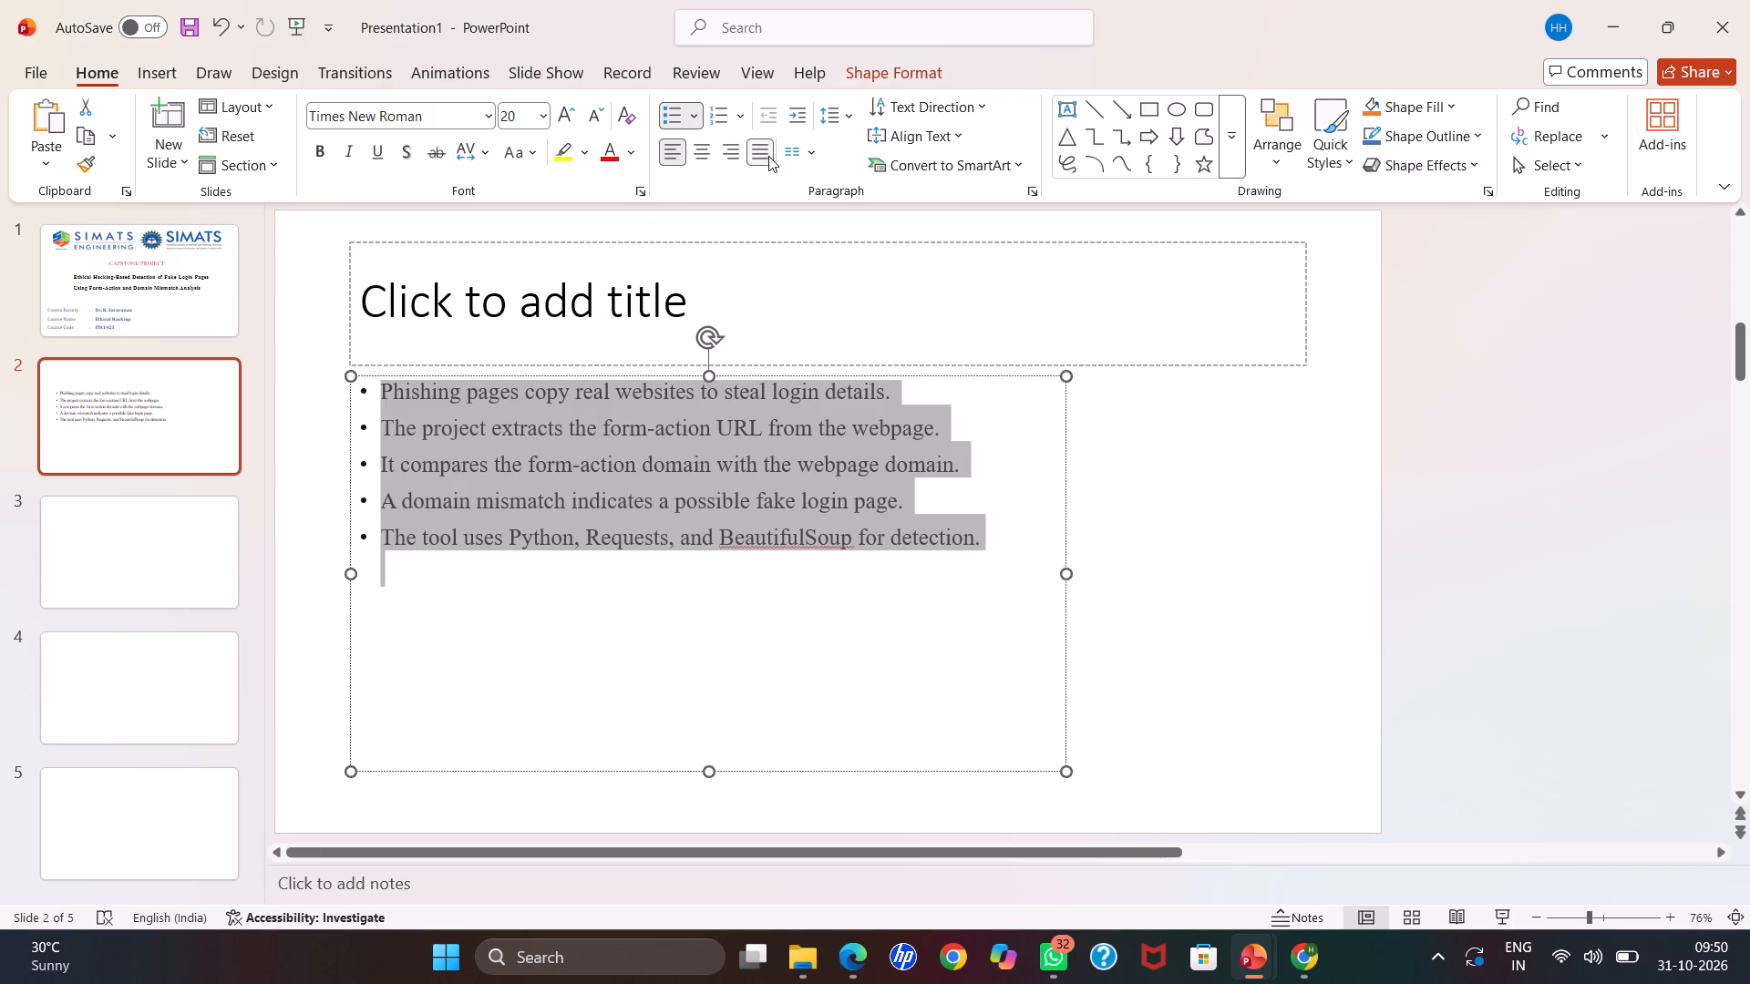
{"action": "left_click", "coordinate": [848, 115]}
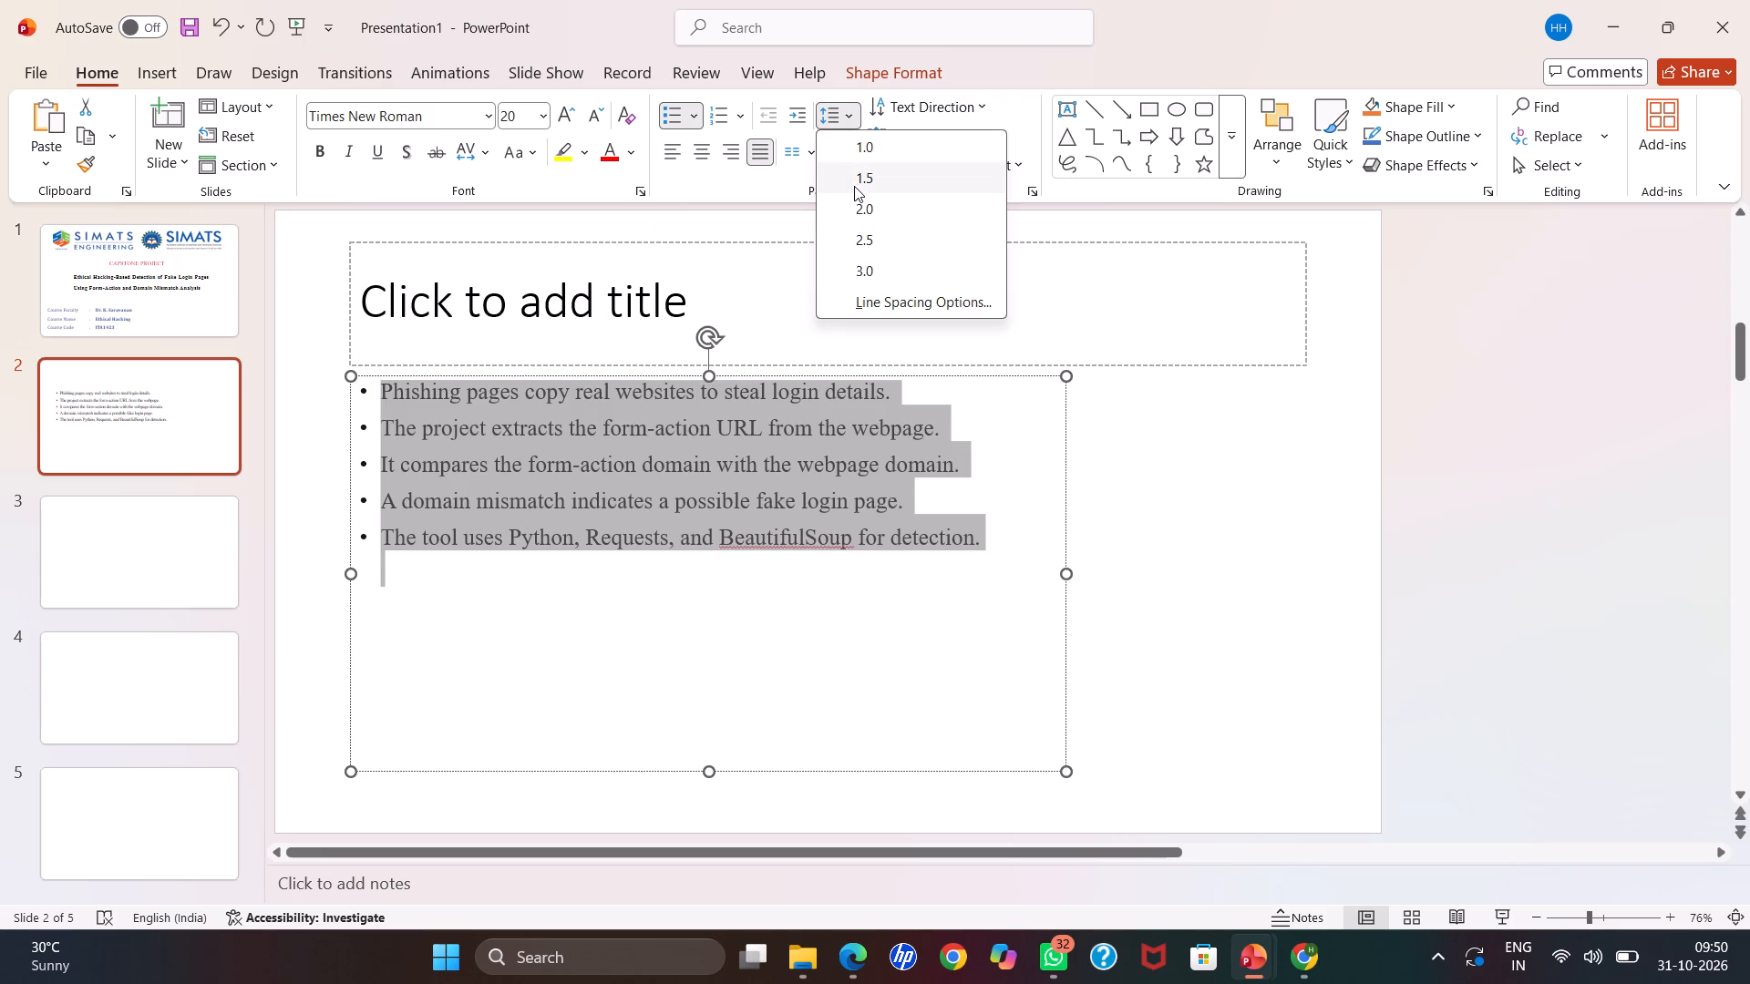
{"action": "left_click", "coordinate": [860, 207]}
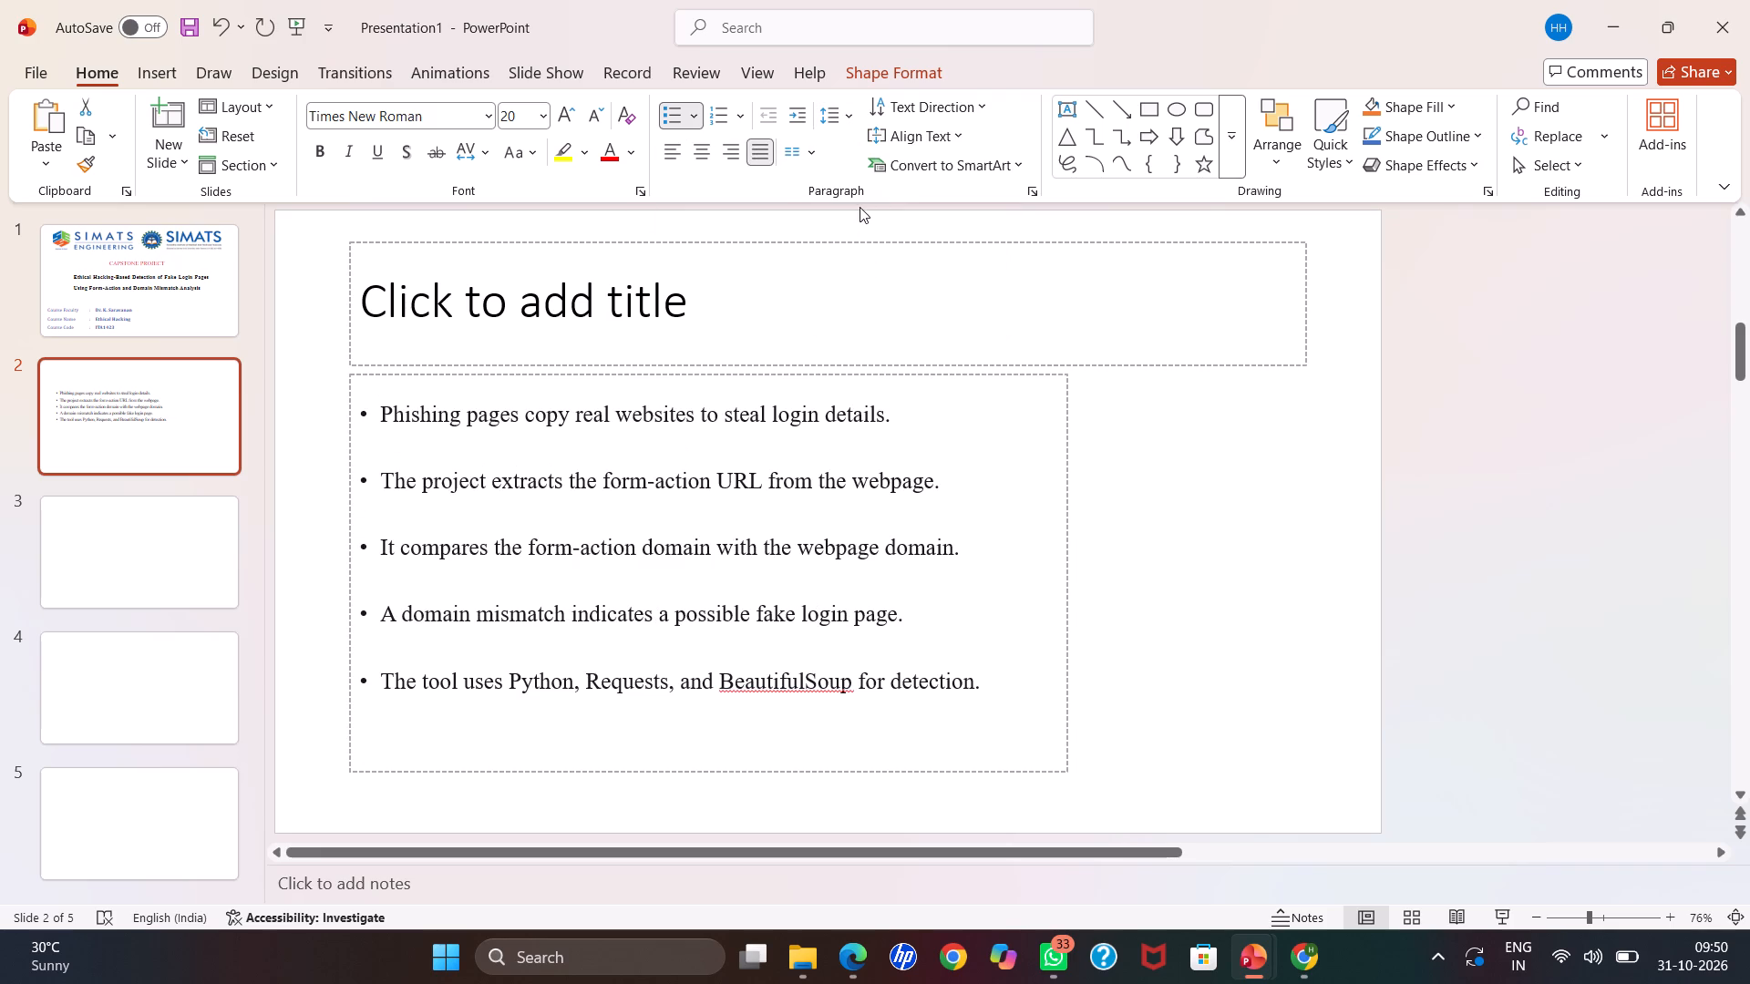
{"action": "left_click", "coordinate": [1423, 480]}
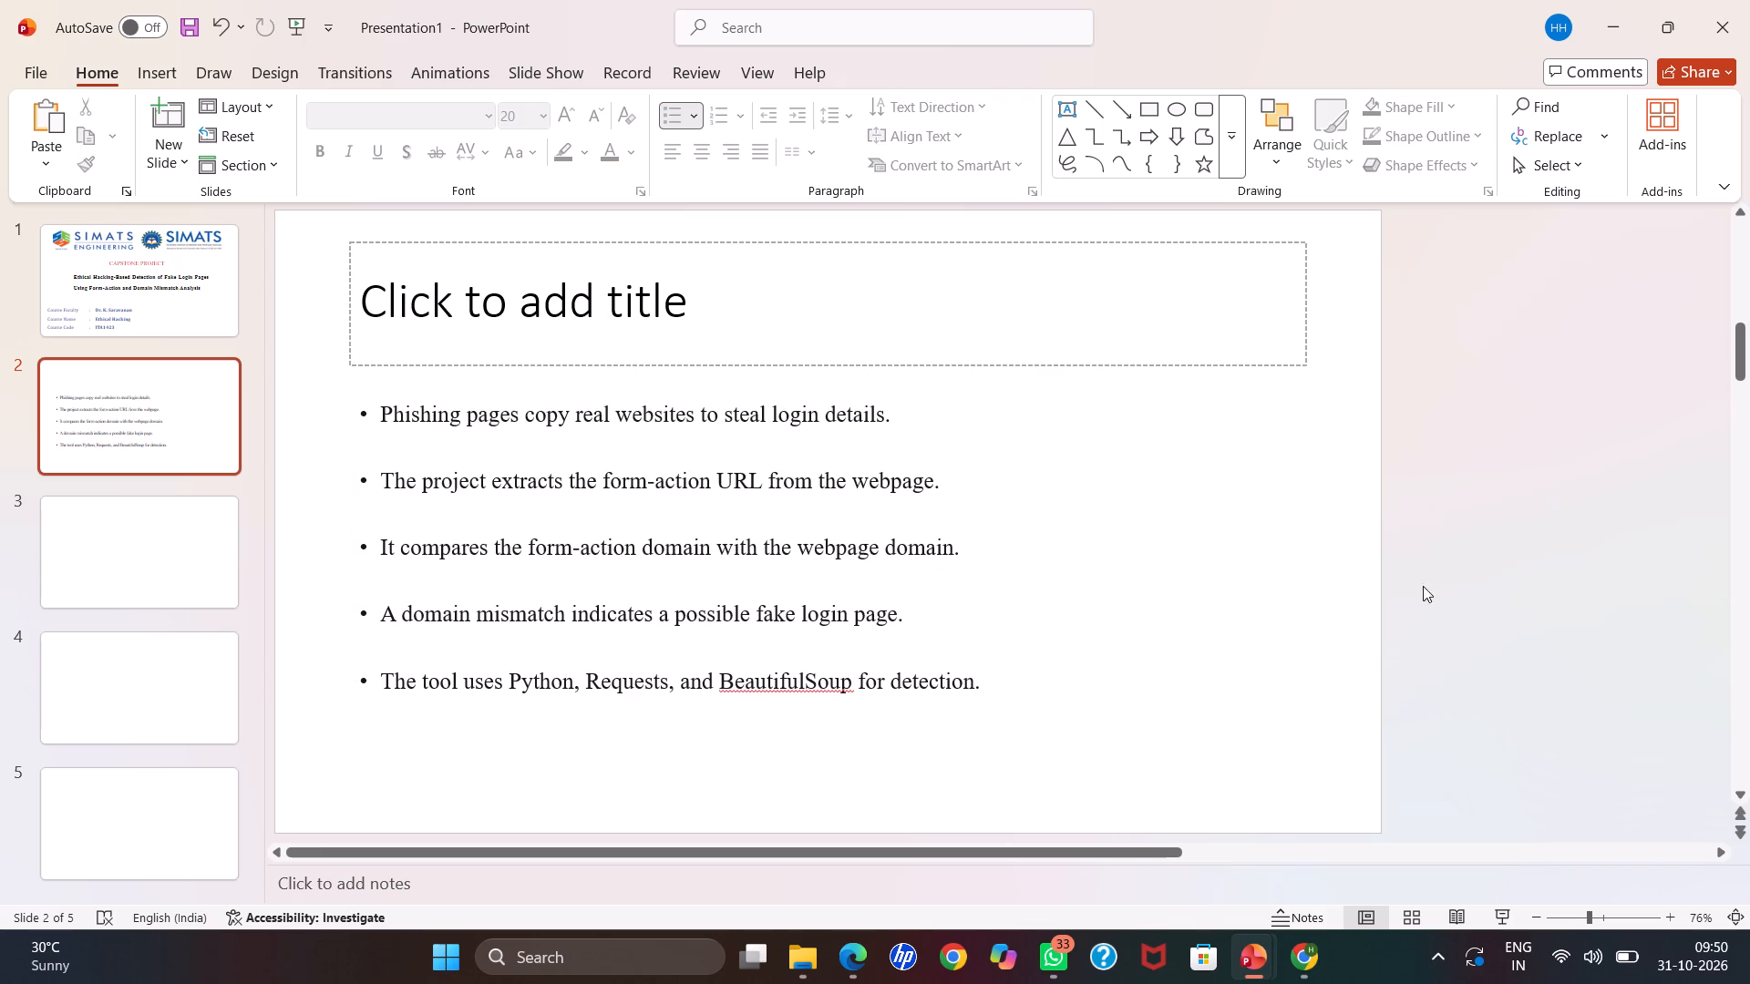
Switch to the ethical hacking review deck and take a screen snip of the Abstract slide's phishing laptops picture.
{"action": "left_click", "coordinate": [1304, 941]}
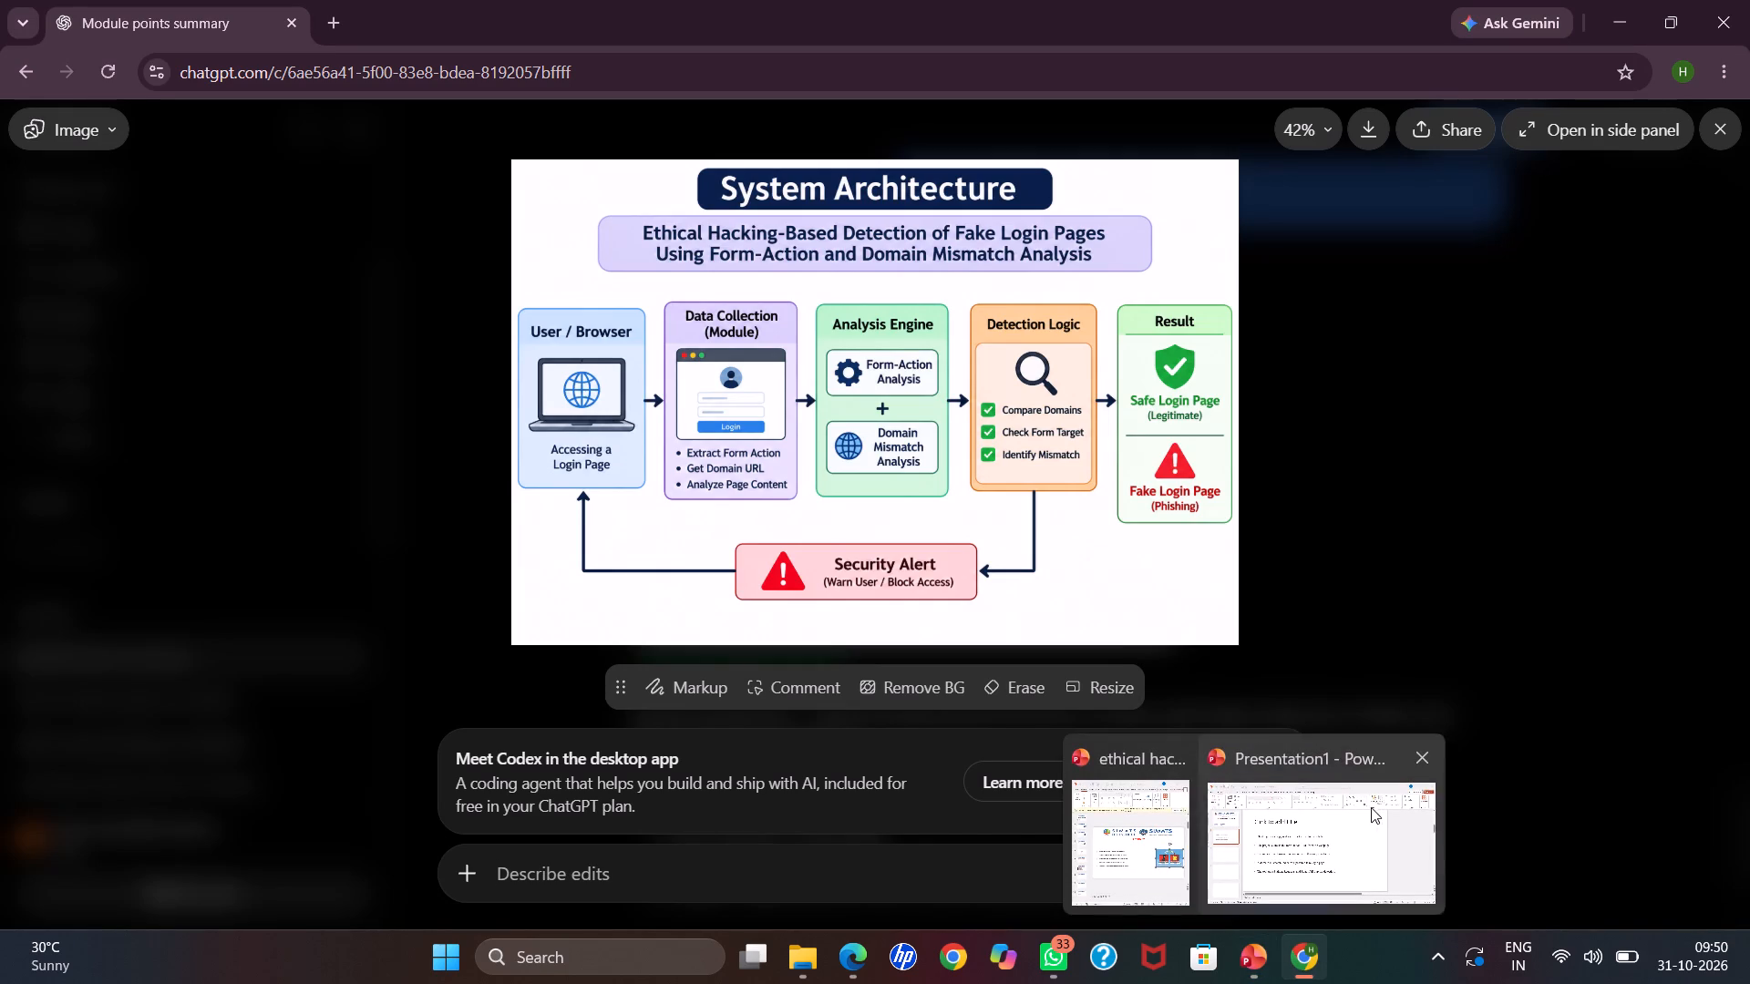
{"action": "left_click", "coordinate": [1138, 825]}
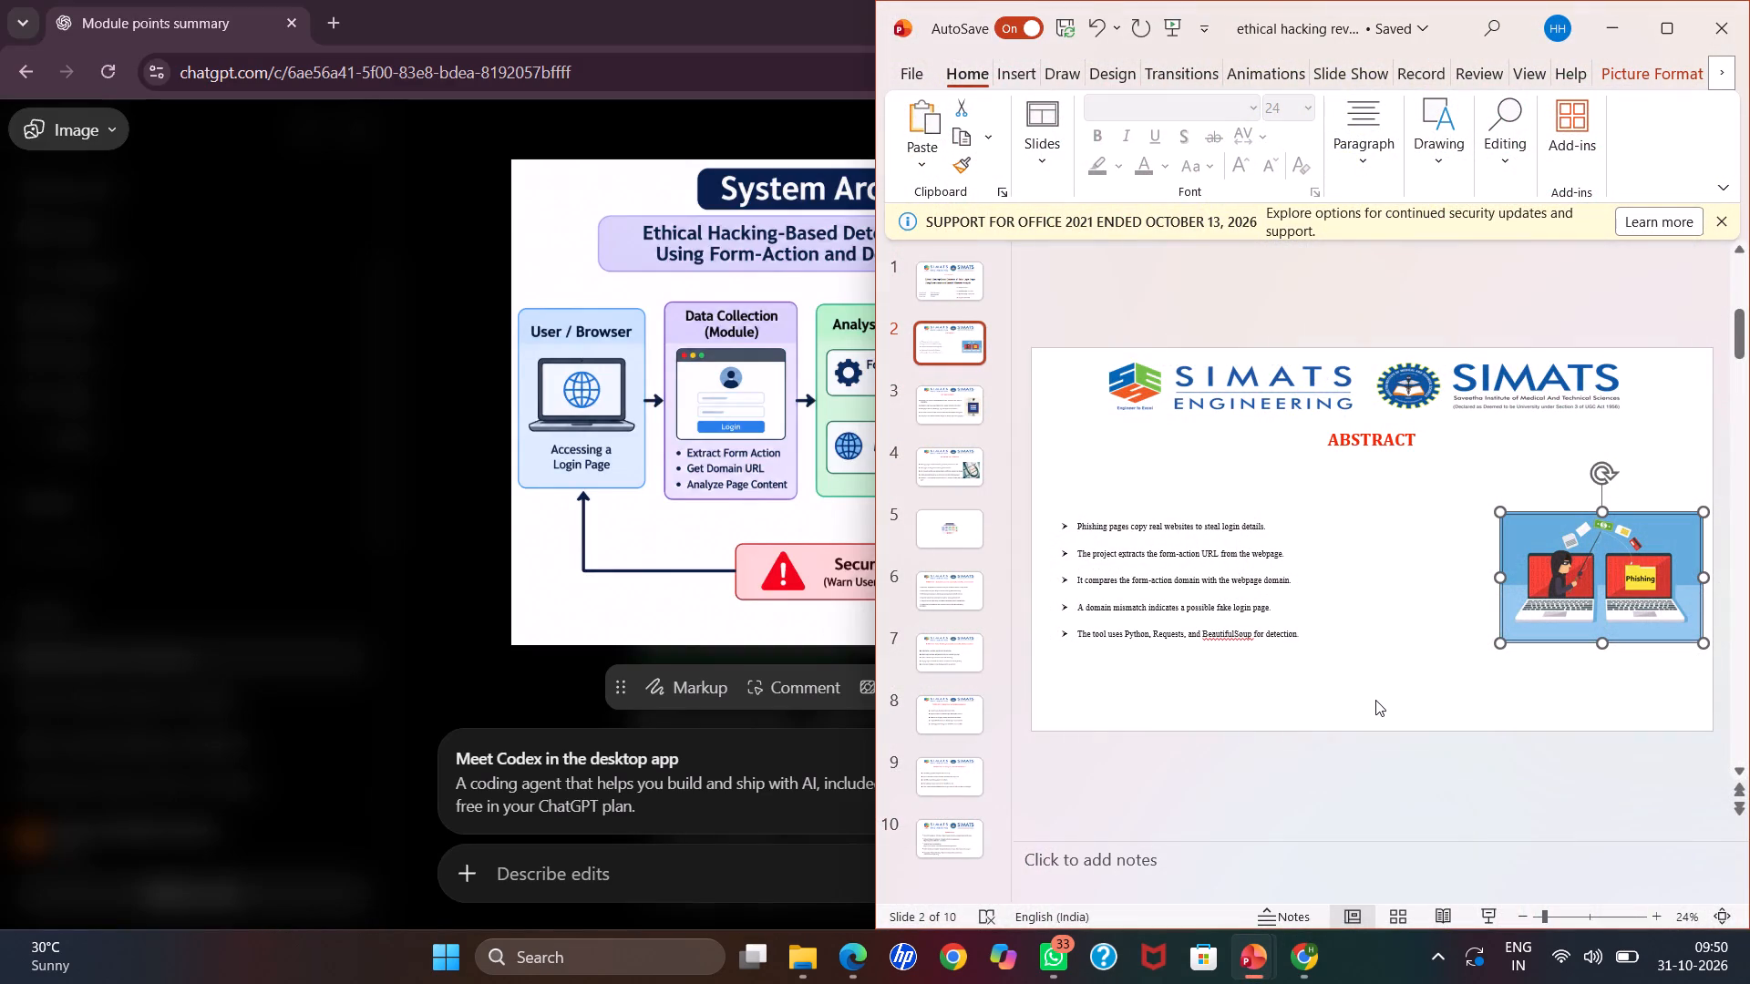
{"action": "scroll", "coordinate": [1375, 700], "scroll_direction": "left", "scroll_amount": 3}
{"action": "scroll", "coordinate": [1375, 700], "scroll_direction": "up", "scroll_amount": 5}
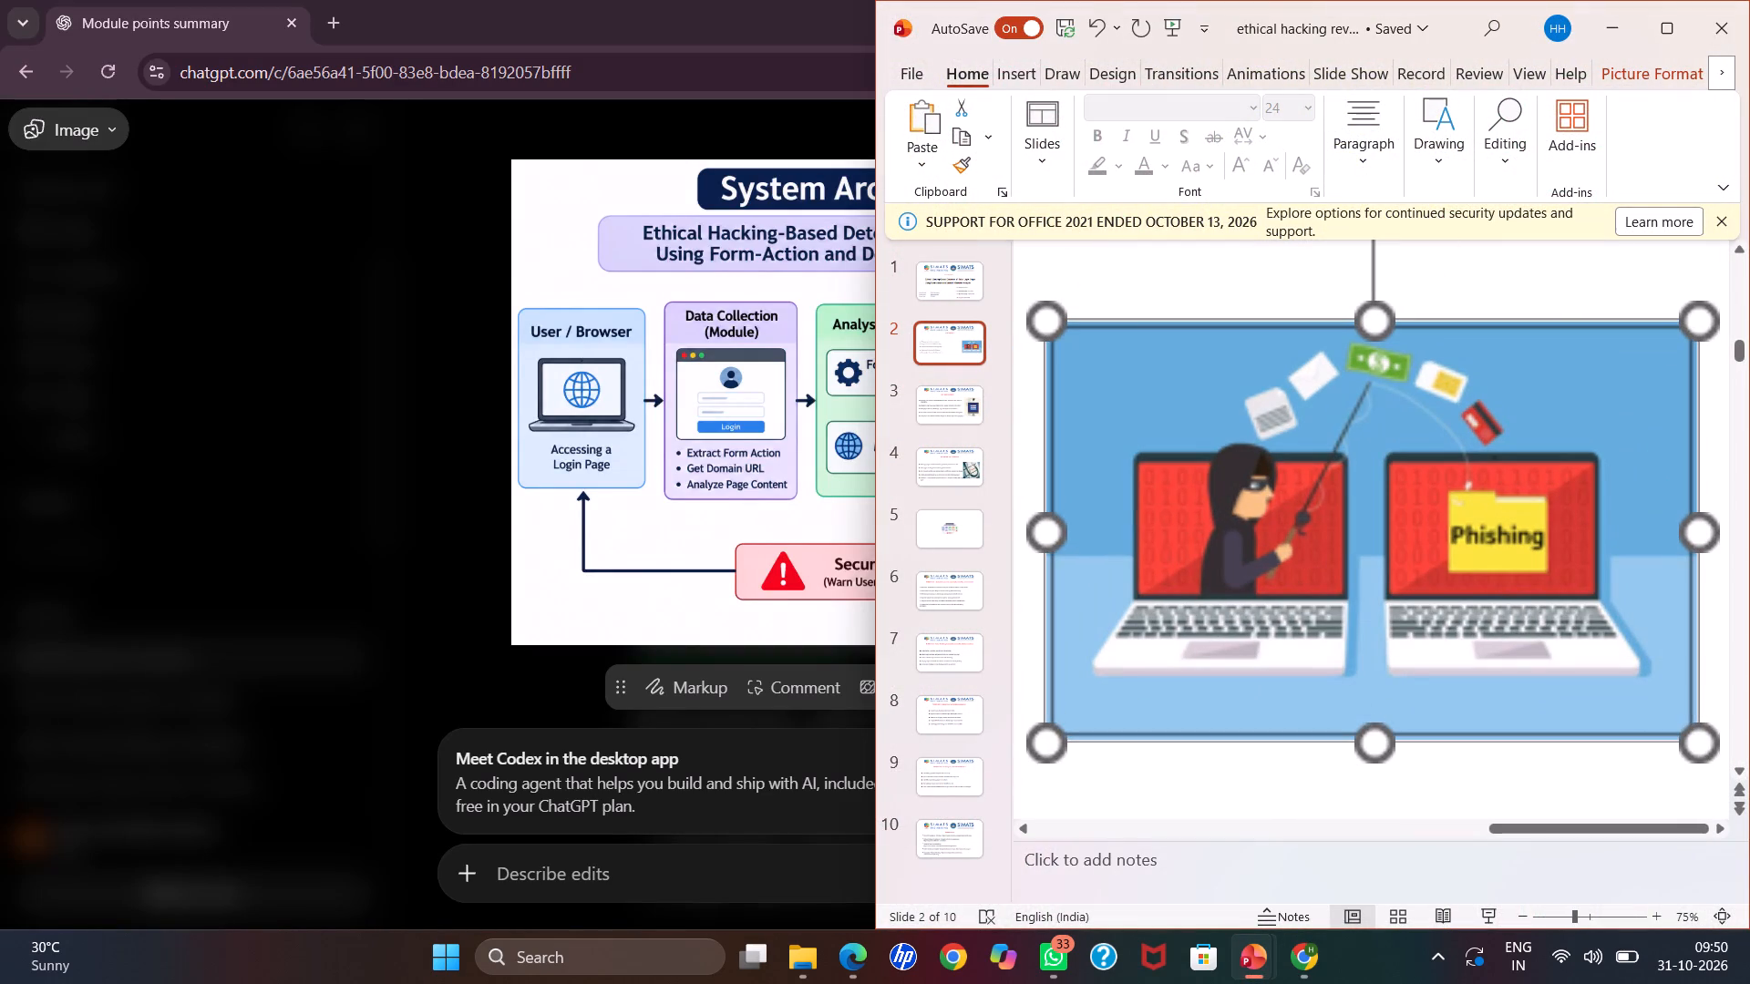
{"action": "key", "text": "shift+super+s"}
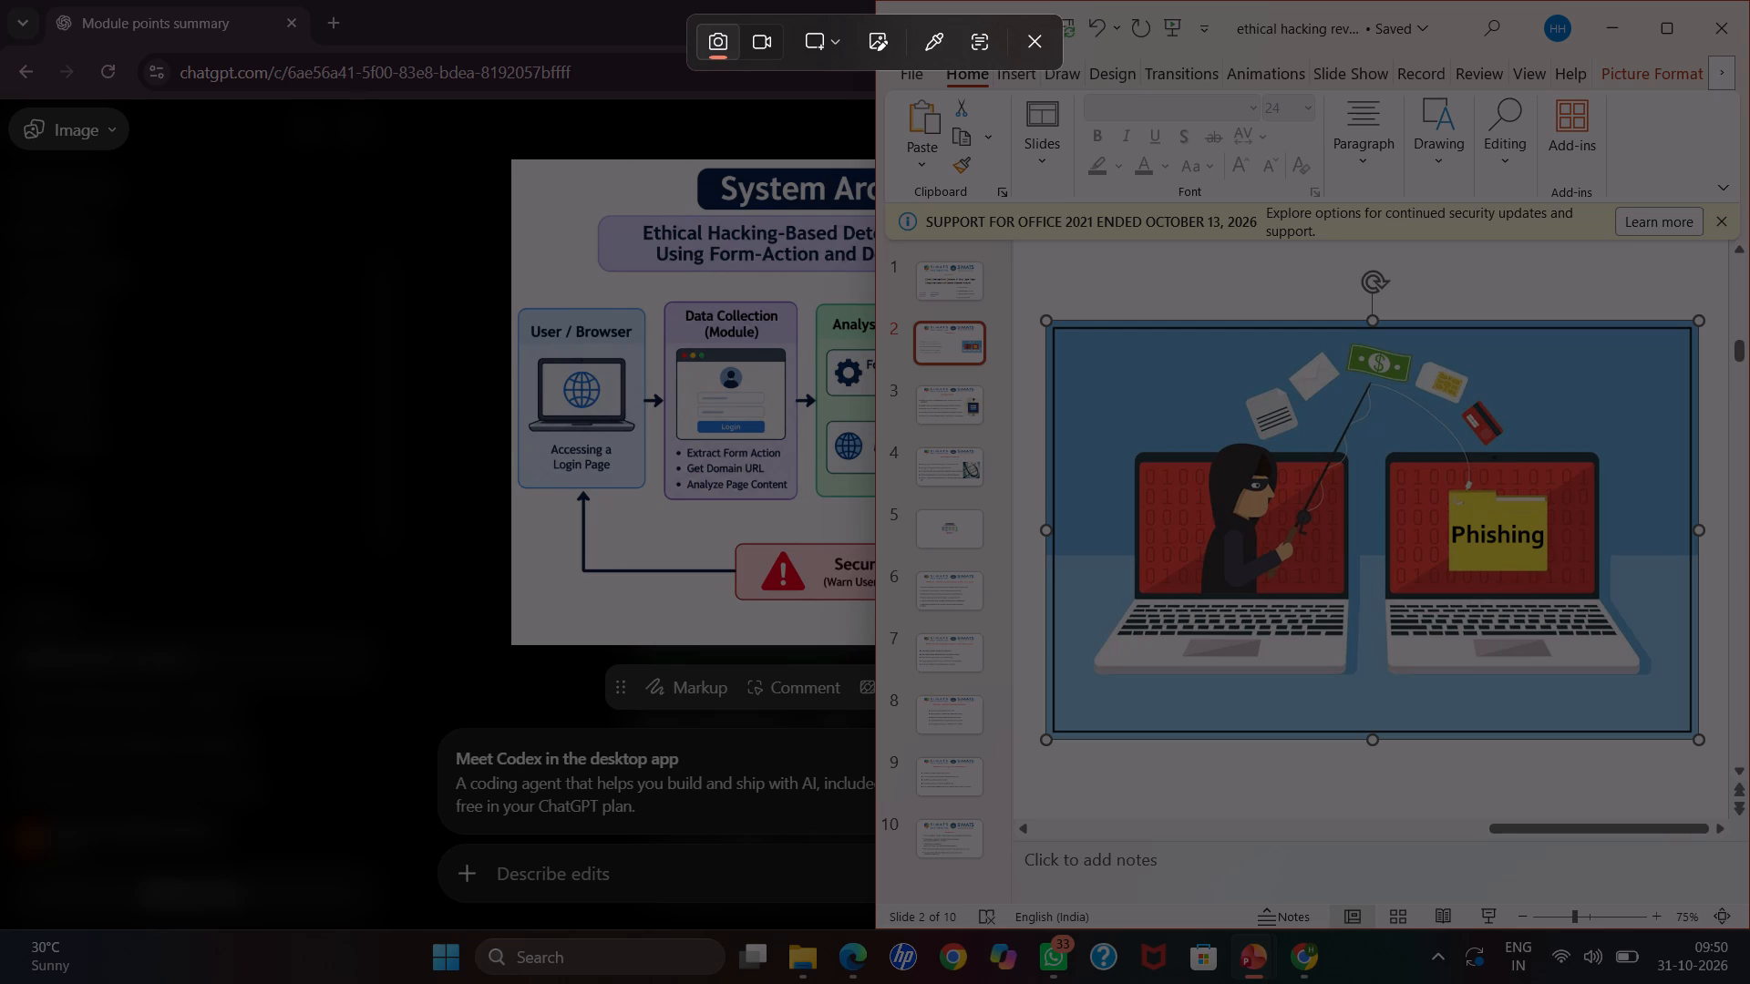
{"action": "left_click_drag", "start_coordinate": [1054, 326], "coordinate": [1676, 714]}
{"action": "scroll", "coordinate": [1391, 737], "scroll_direction": "right", "scroll_amount": 1}
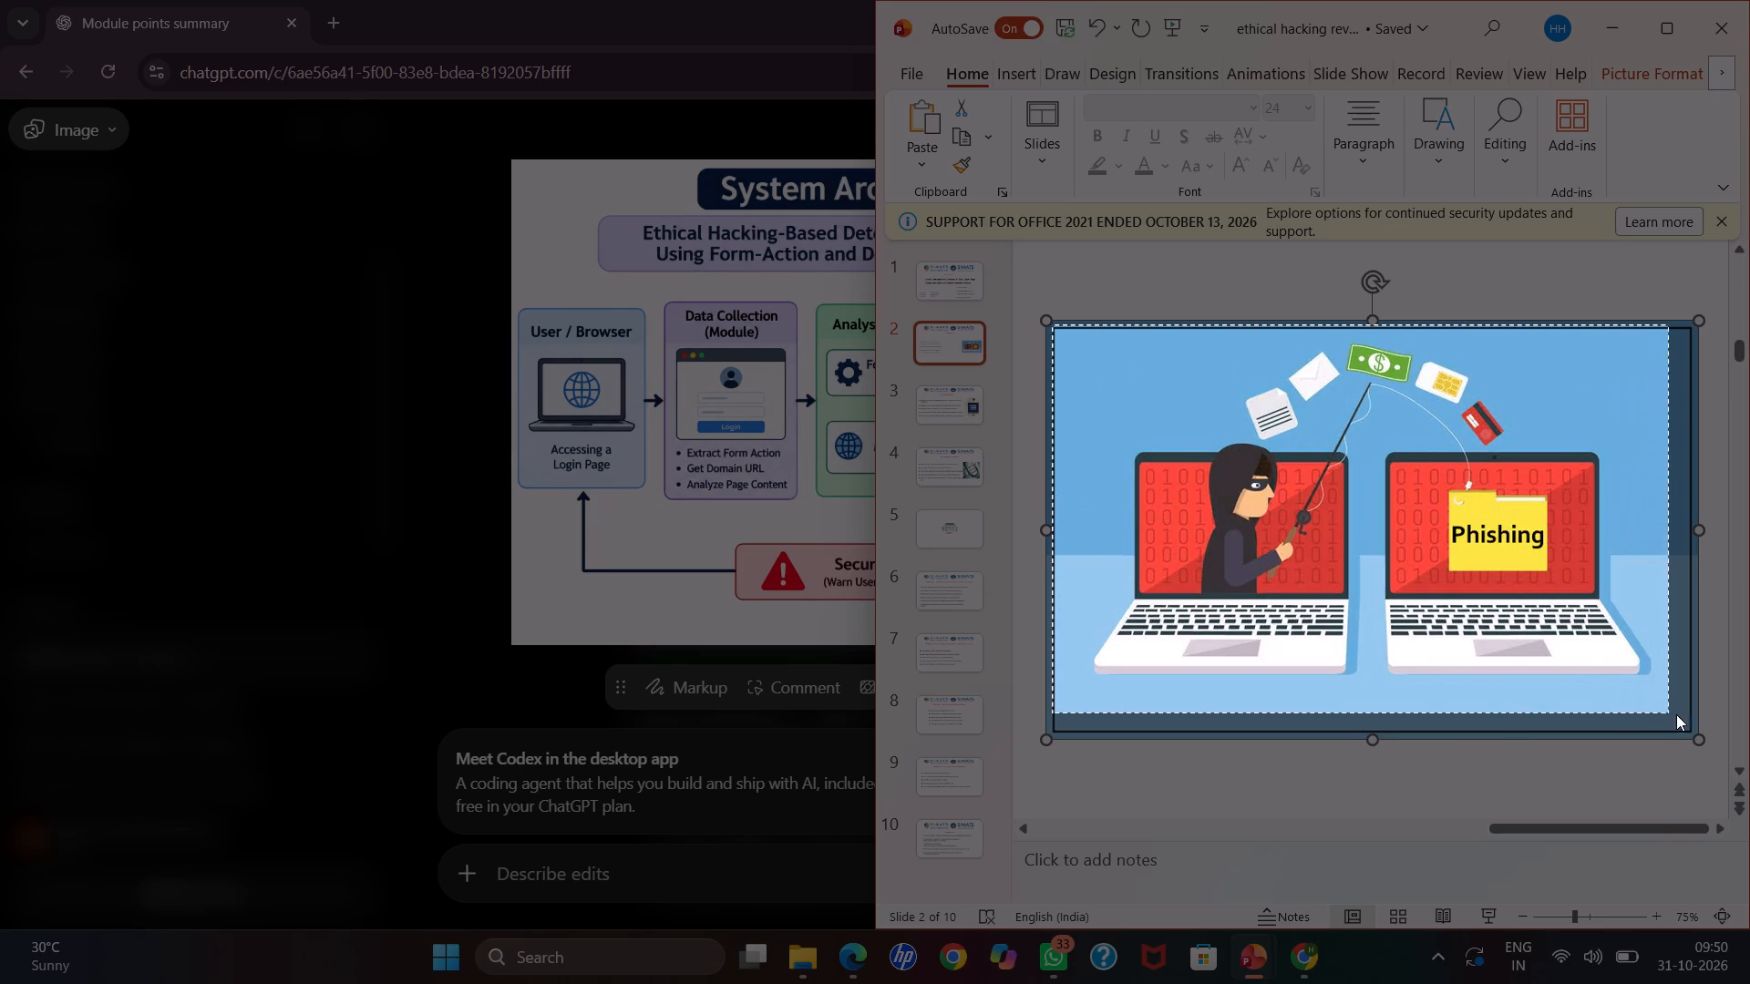
{"action": "left_click_drag", "start_coordinate": [1676, 714], "coordinate": [1688, 738]}
{"action": "scroll", "coordinate": [1676, 714], "scroll_direction": "right", "scroll_amount": 1}
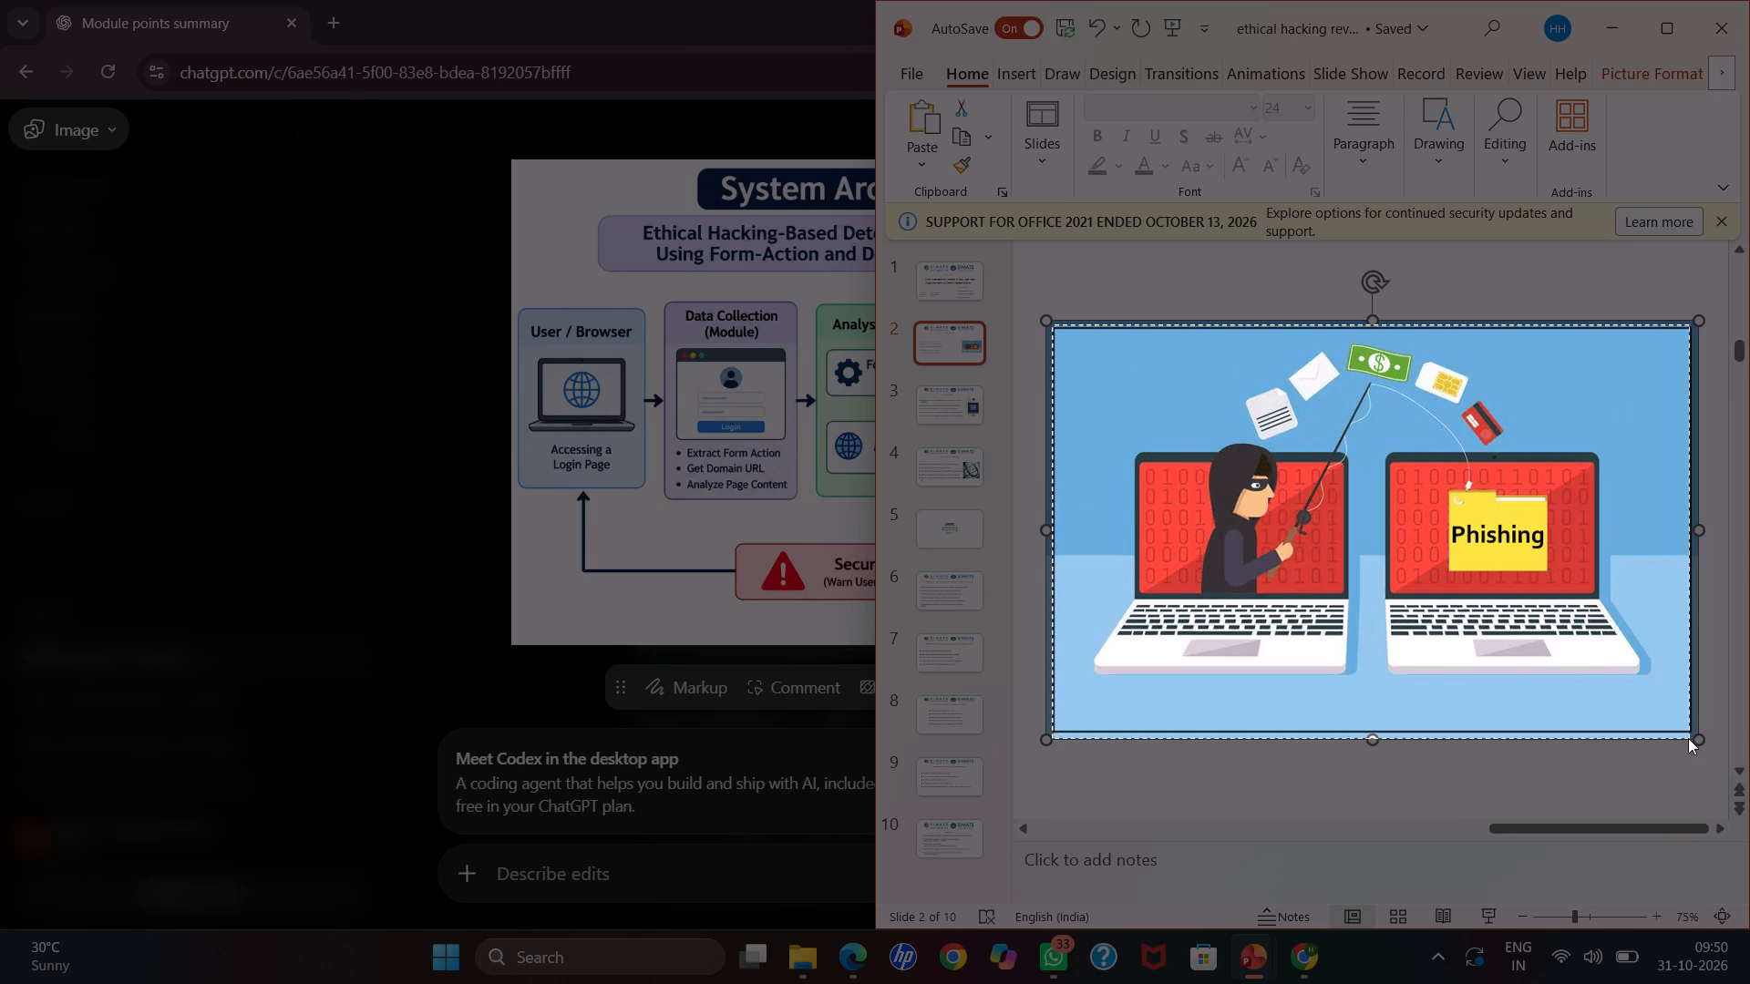
{"action": "scroll", "coordinate": [1688, 738], "scroll_direction": "right", "scroll_amount": 1}
{"action": "left_click_drag", "start_coordinate": [1688, 738], "coordinate": [1693, 733]}
{"action": "scroll", "coordinate": [1688, 733], "scroll_direction": "right", "scroll_amount": 1}
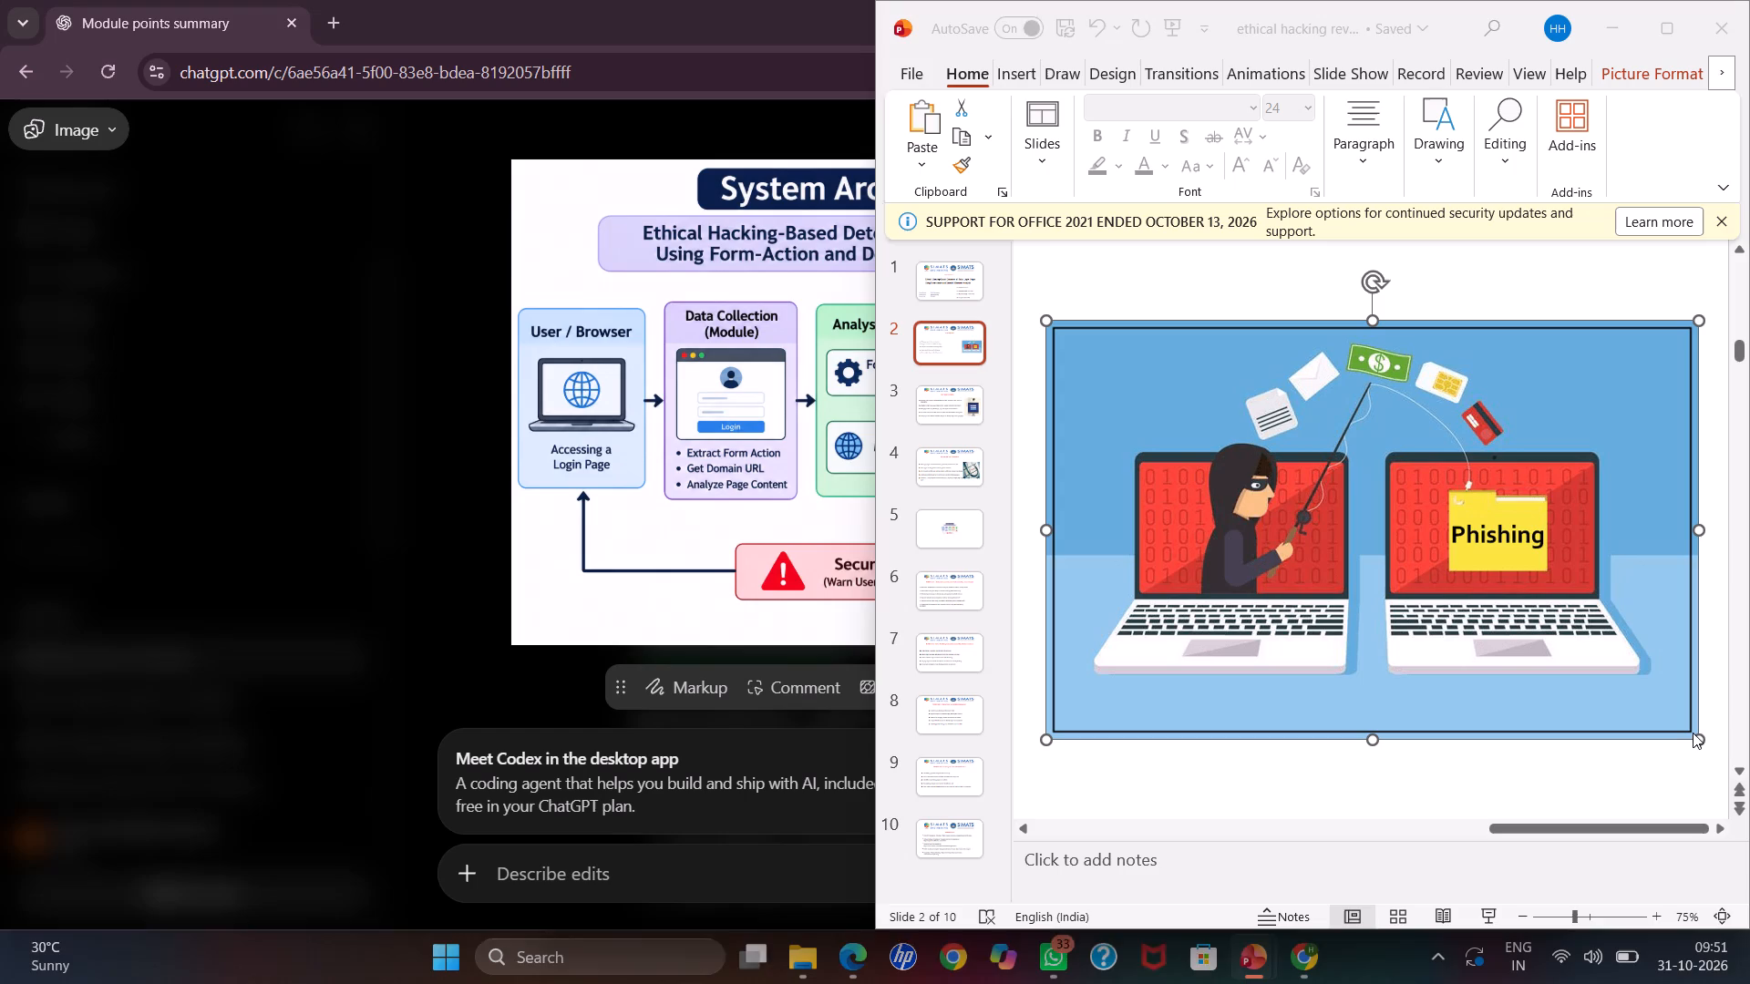
Return to the new presentation and paste the snipped phishing picture onto slide 2.
{"action": "left_click", "coordinate": [768, 620]}
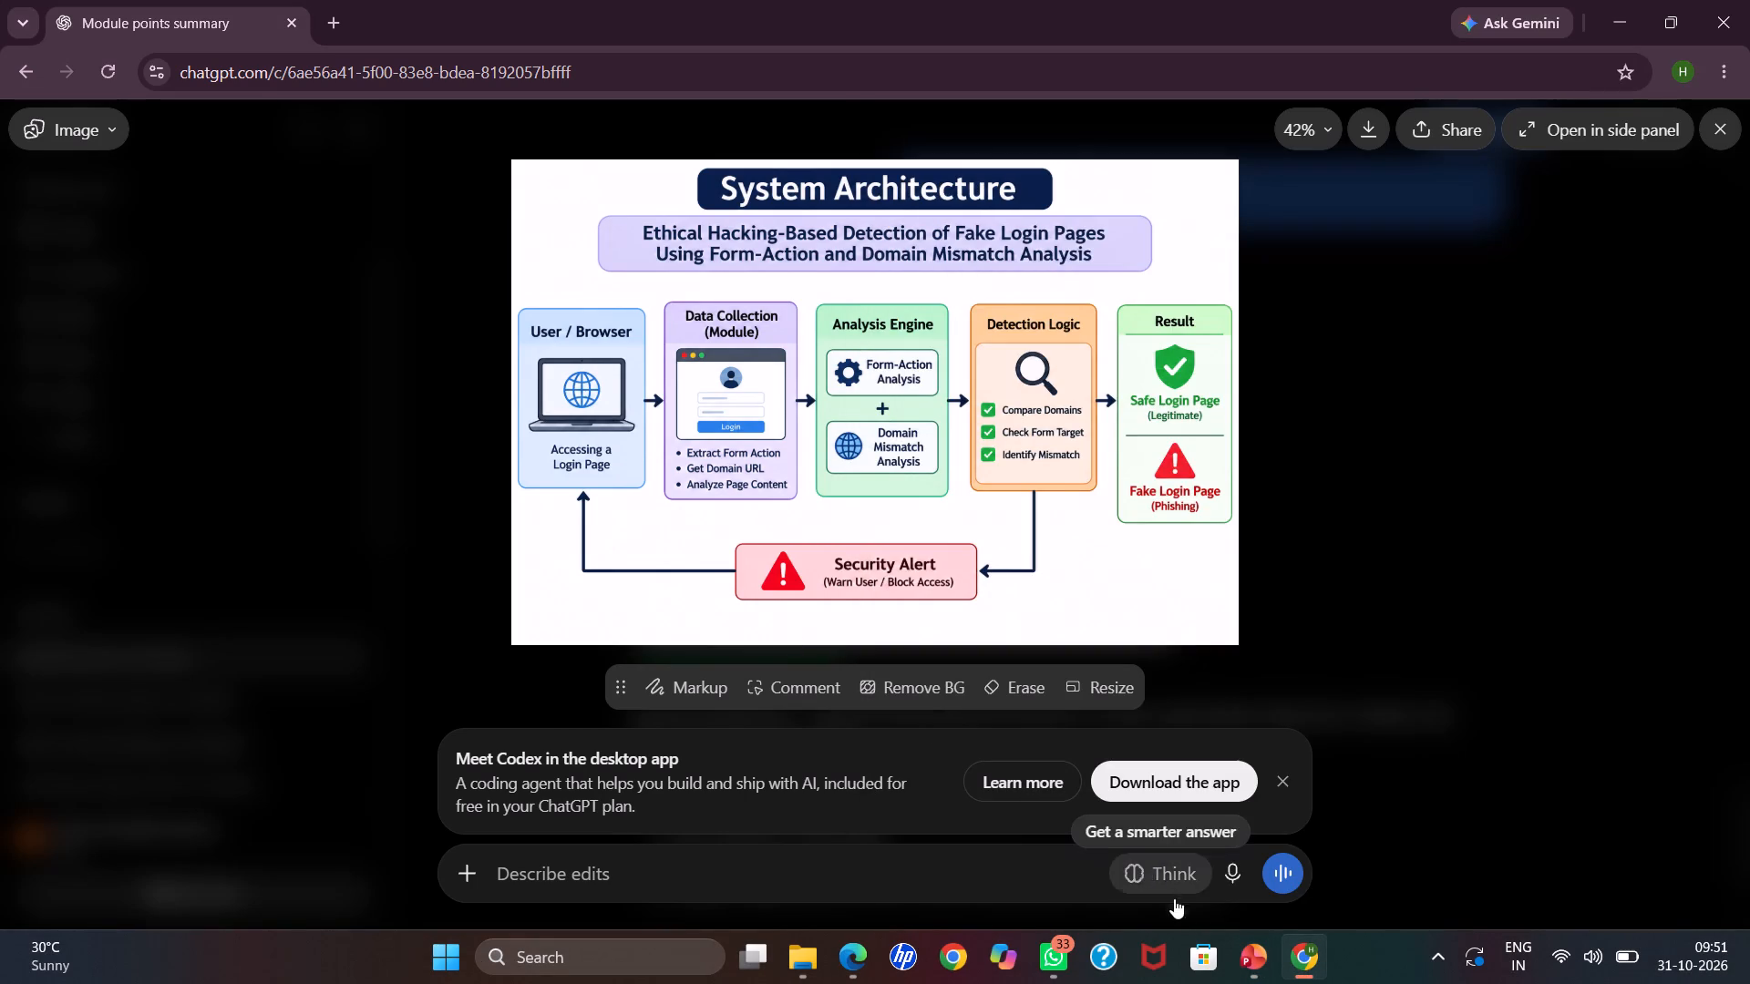
{"action": "left_click", "coordinate": [1246, 859]}
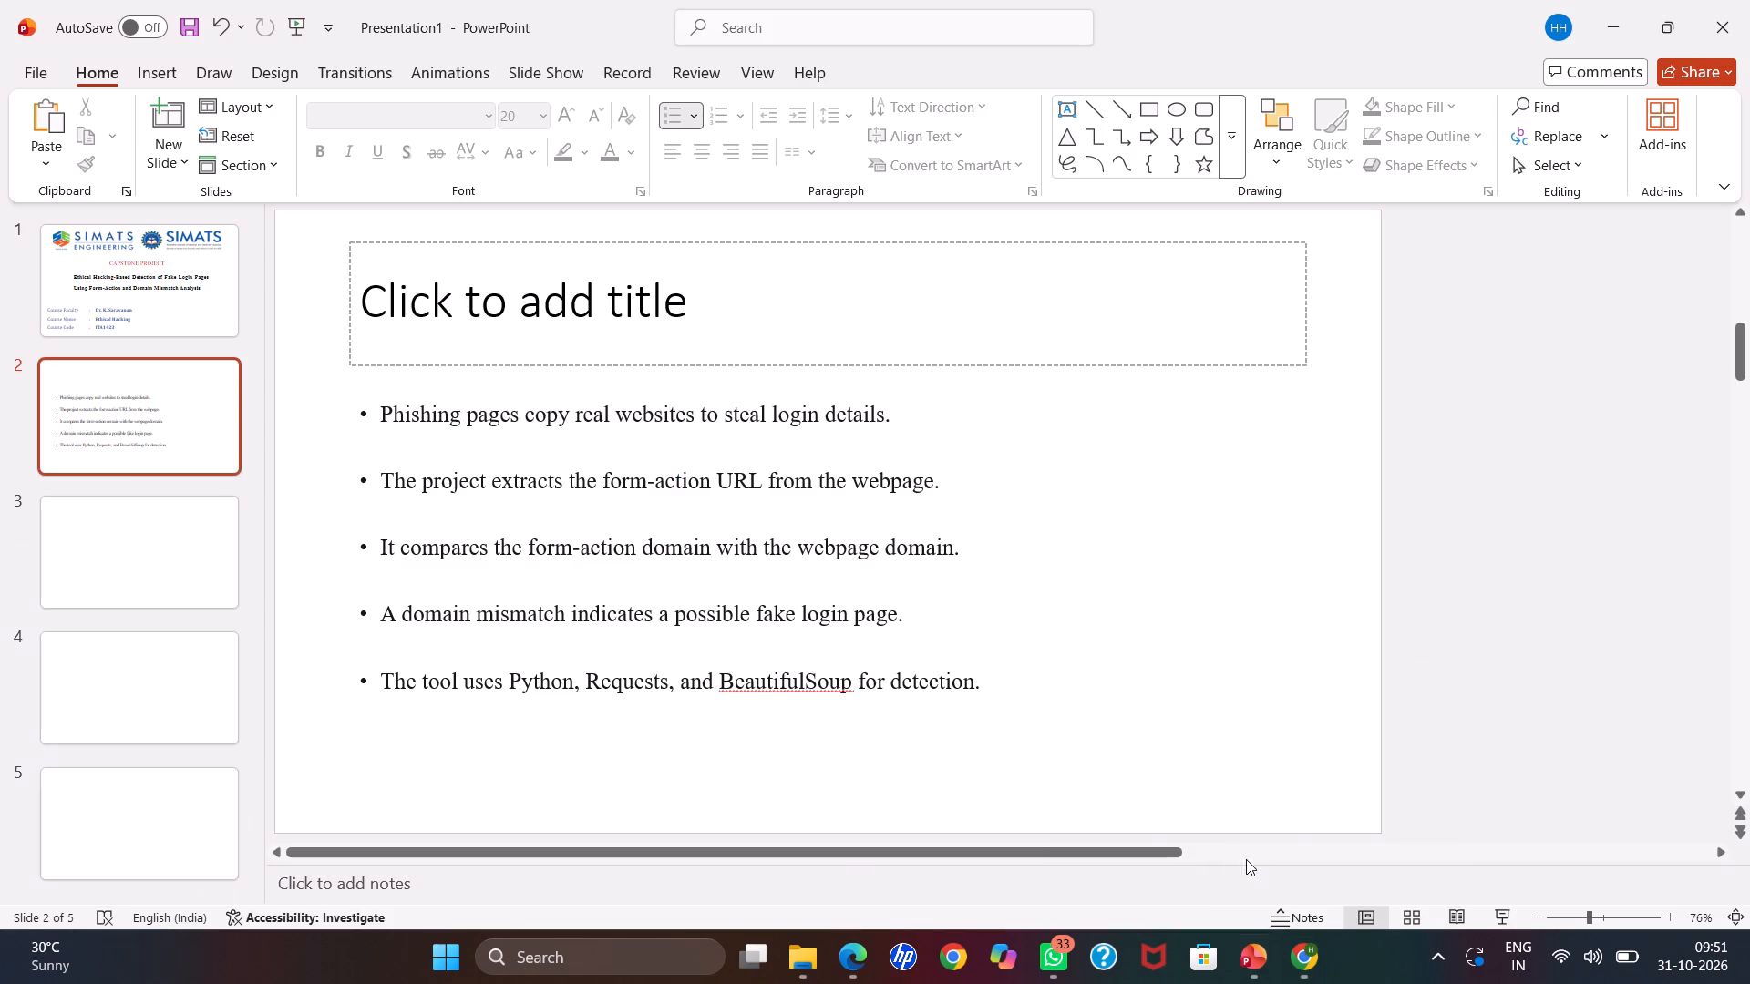
{"action": "left_click", "coordinate": [1171, 692]}
{"action": "key", "text": "ctrl+v"}
Place the phishing picture beside the bullets and resize it to about 10.2 cm high and 11.2 cm wide.
{"action": "left_click_drag", "start_coordinate": [735, 501], "coordinate": [952, 578]}
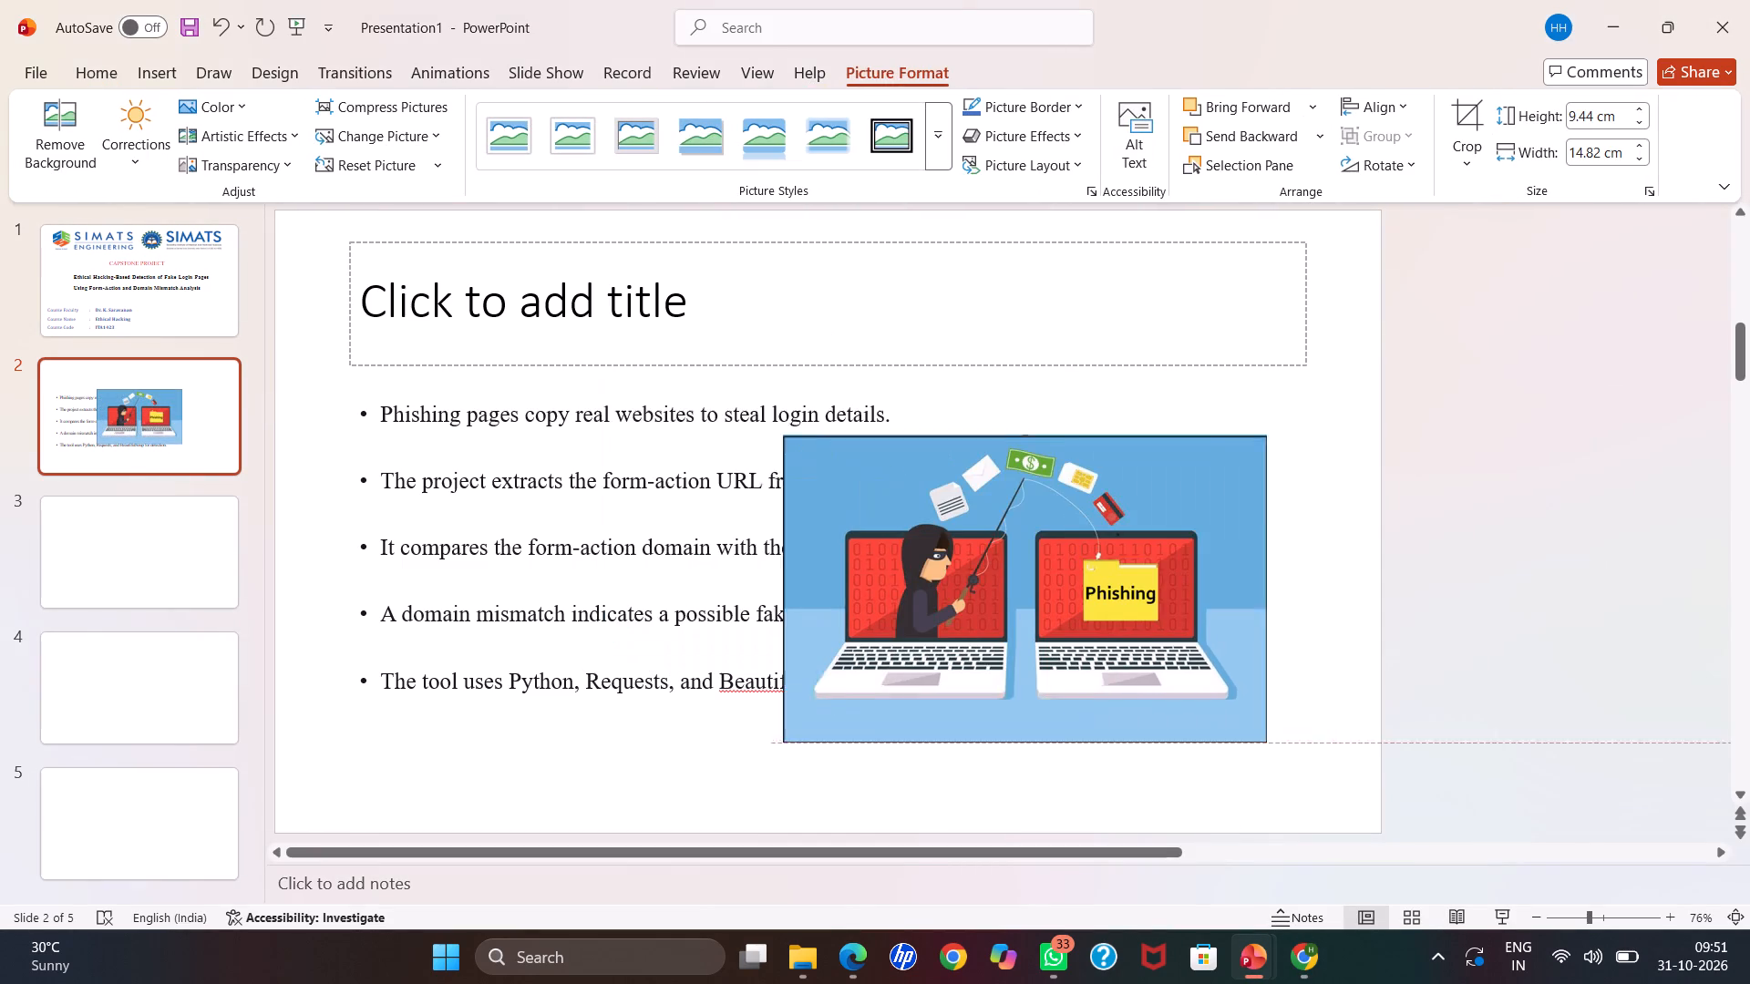
{"action": "left_click_drag", "start_coordinate": [952, 578], "coordinate": [1011, 559]}
{"action": "left_click_drag", "start_coordinate": [860, 585], "coordinate": [965, 571]}
{"action": "left_click_drag", "start_coordinate": [1031, 577], "coordinate": [1091, 578]}
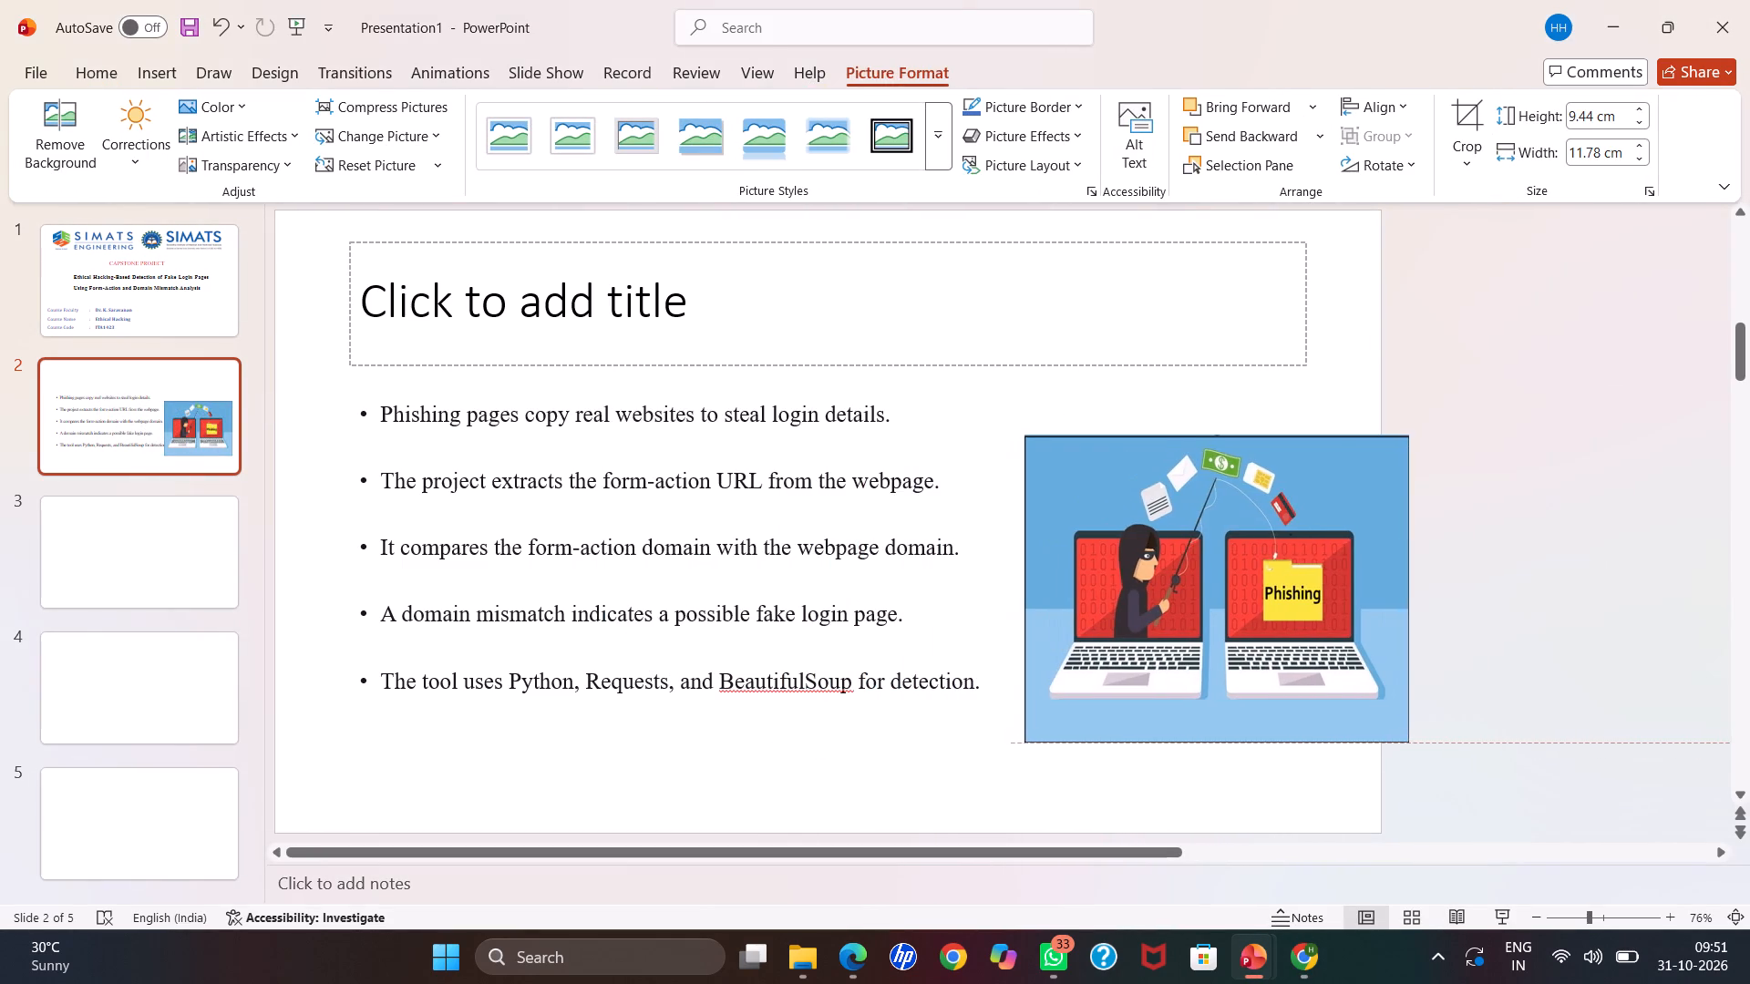
{"action": "left_click_drag", "start_coordinate": [1091, 578], "coordinate": [1056, 569]}
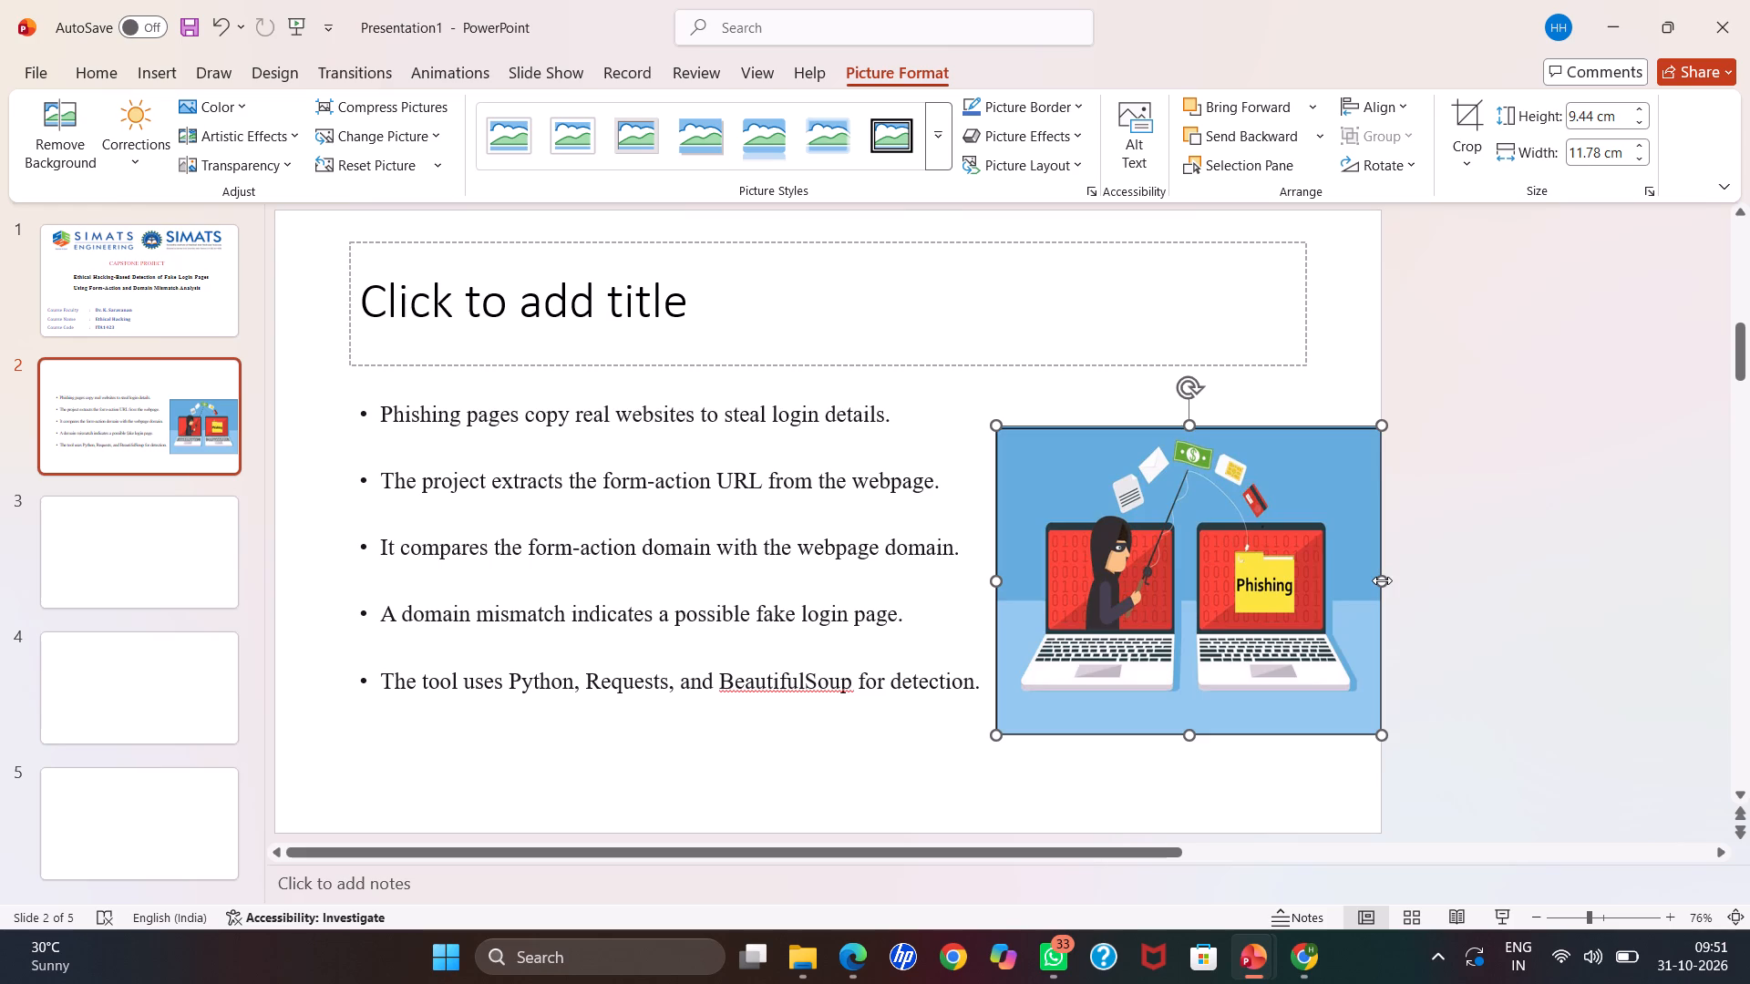
{"action": "left_click_drag", "start_coordinate": [1382, 580], "coordinate": [1342, 580]}
{"action": "left_click_drag", "start_coordinate": [1342, 580], "coordinate": [1362, 580]}
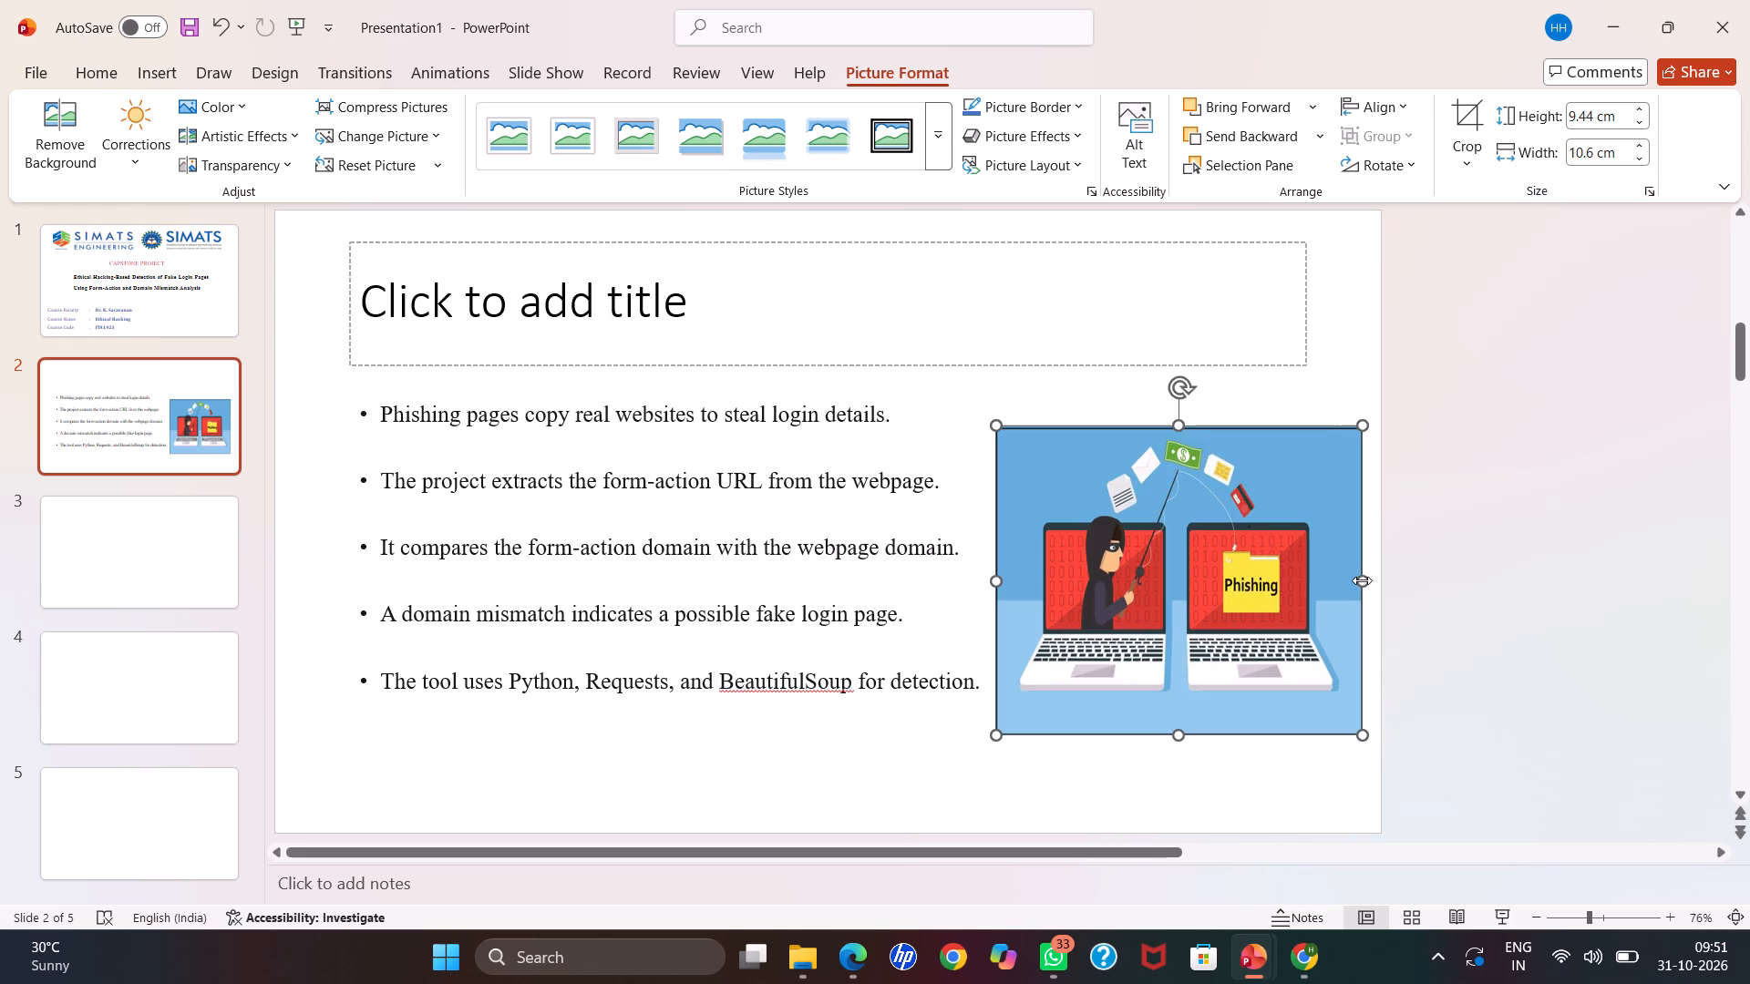
{"action": "left_click_drag", "start_coordinate": [1176, 424], "coordinate": [1179, 406]}
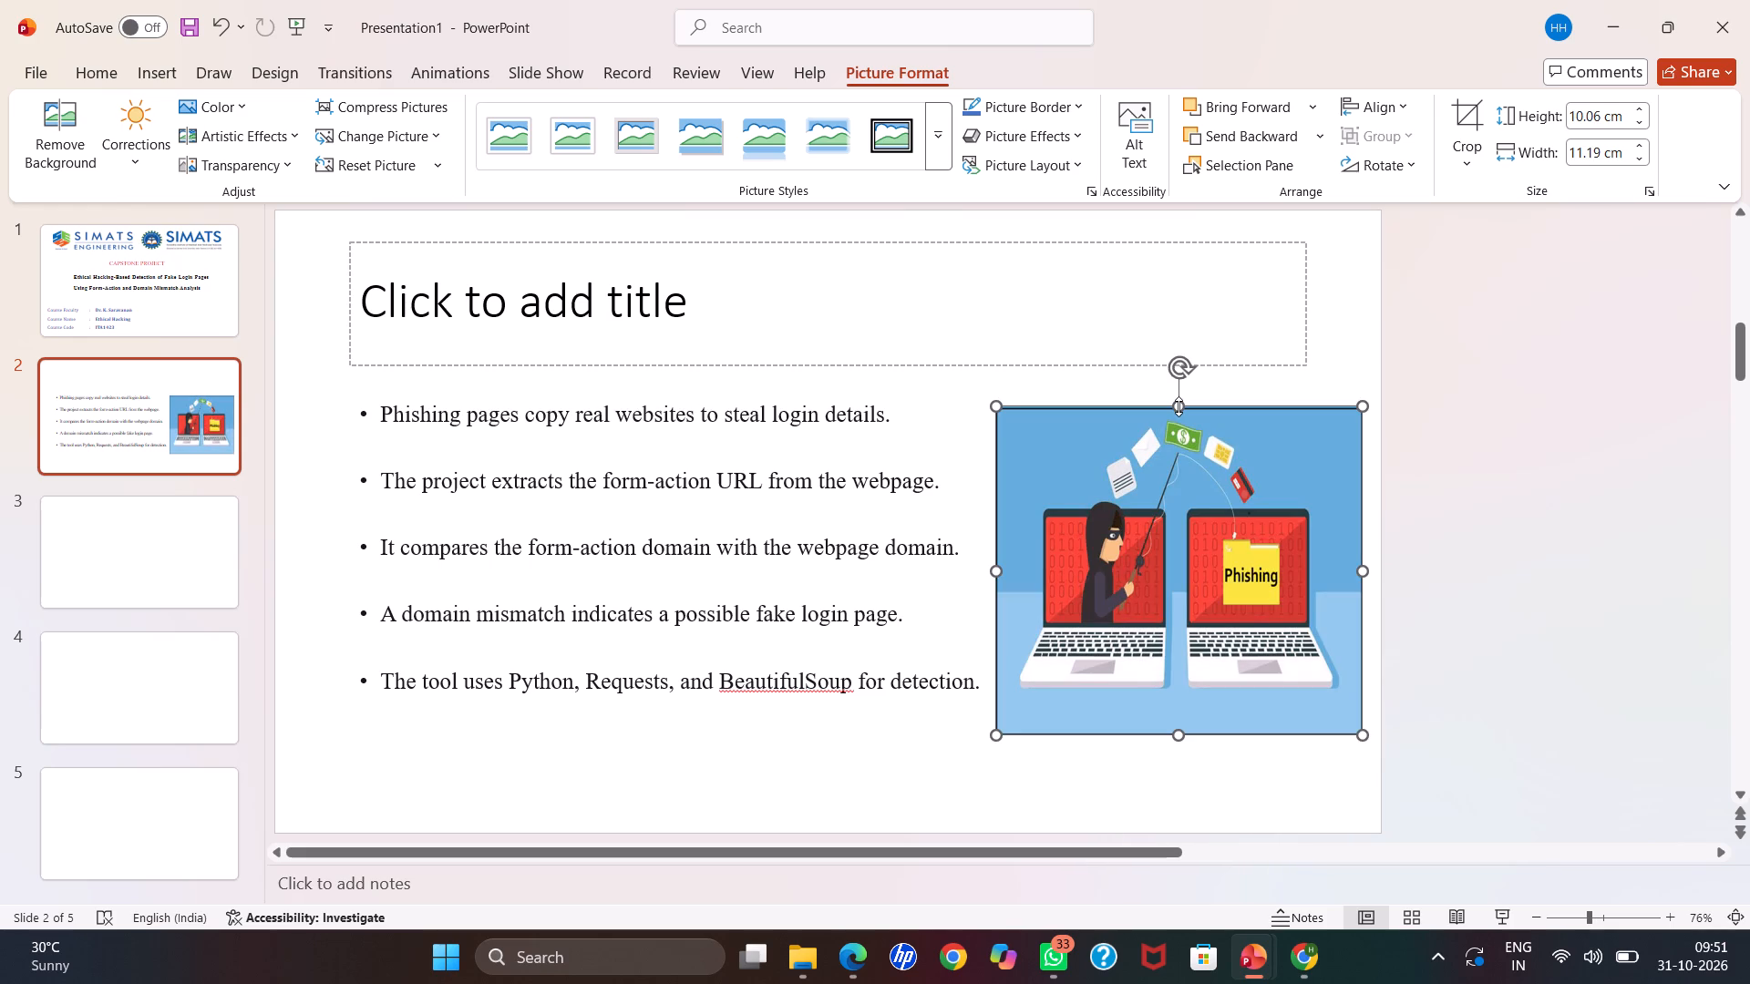
{"action": "left_click_drag", "start_coordinate": [1179, 406], "coordinate": [1186, 442]}
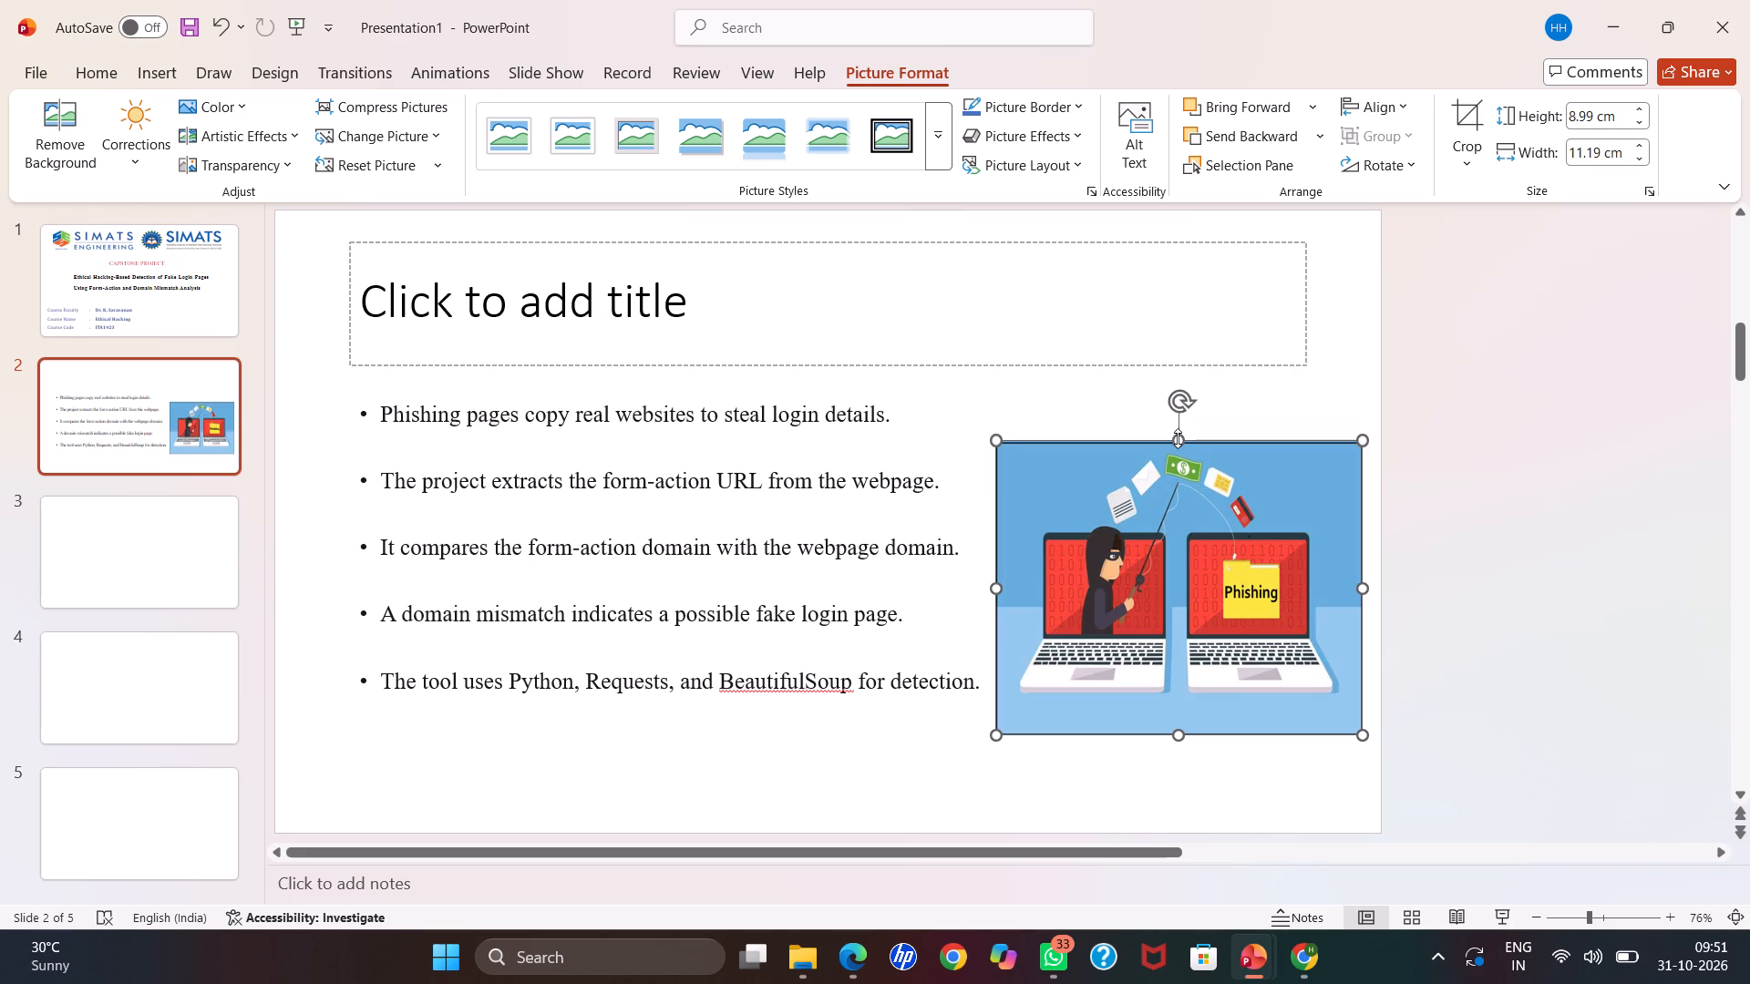
{"action": "left_click_drag", "start_coordinate": [1178, 438], "coordinate": [1181, 402]}
{"action": "left_click", "coordinate": [1158, 465]}
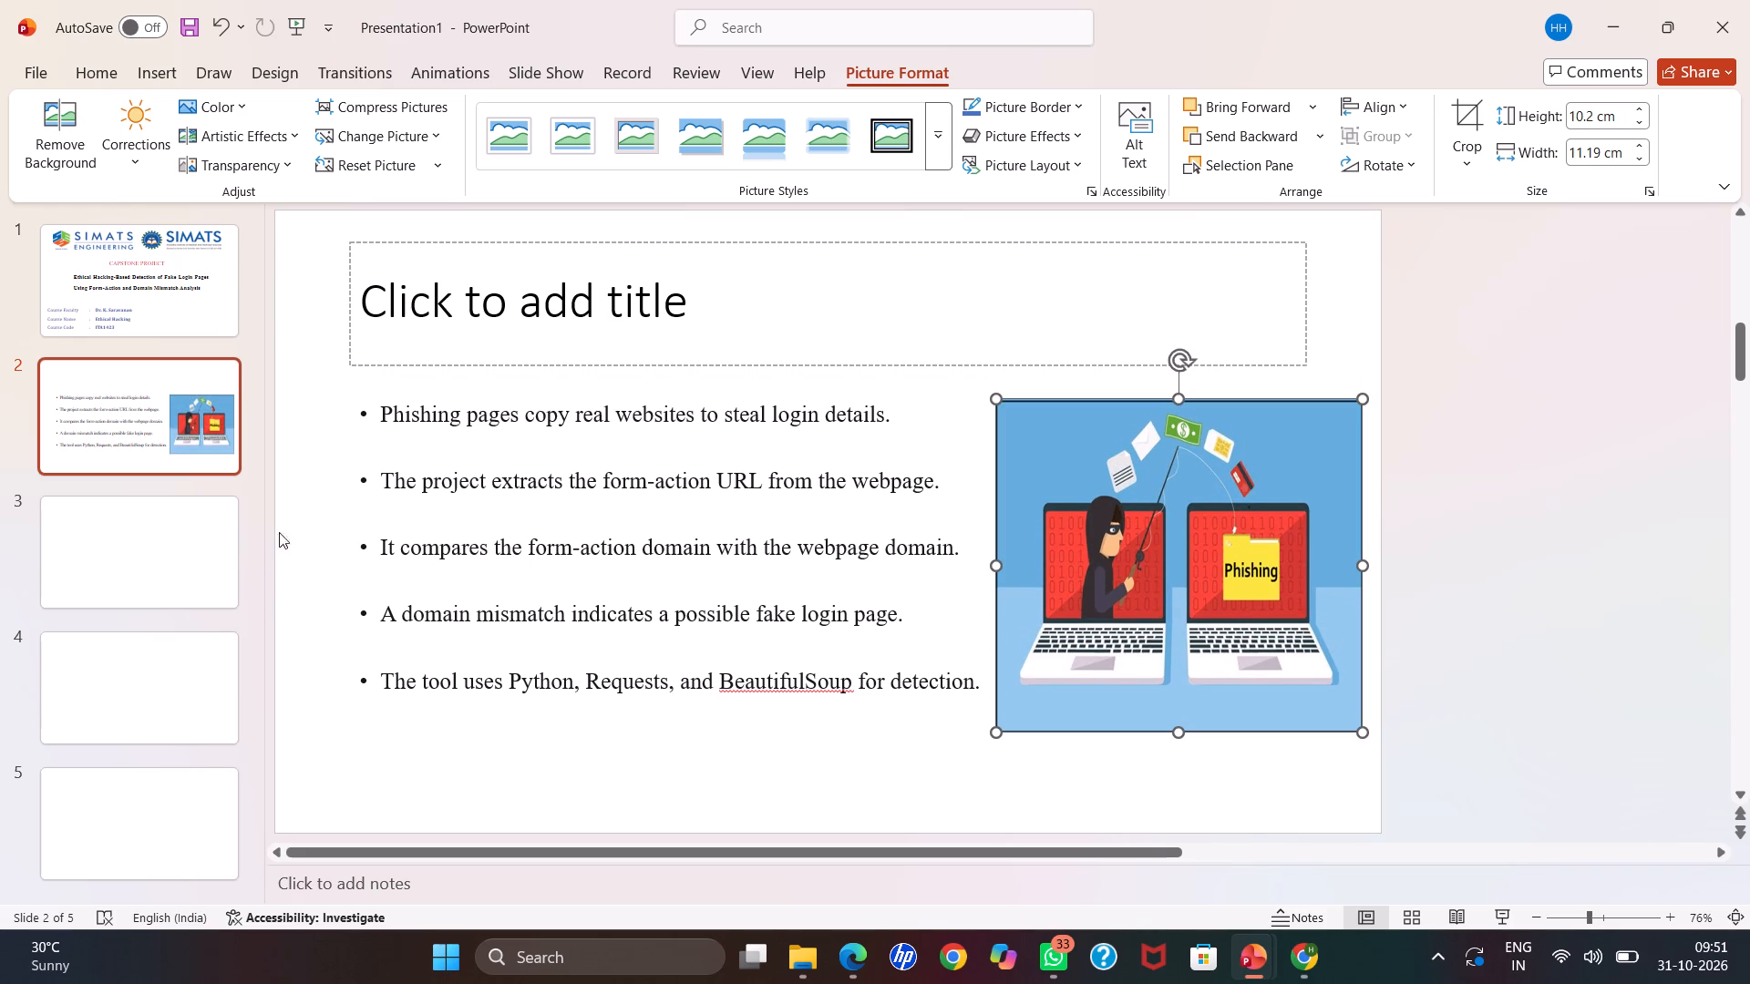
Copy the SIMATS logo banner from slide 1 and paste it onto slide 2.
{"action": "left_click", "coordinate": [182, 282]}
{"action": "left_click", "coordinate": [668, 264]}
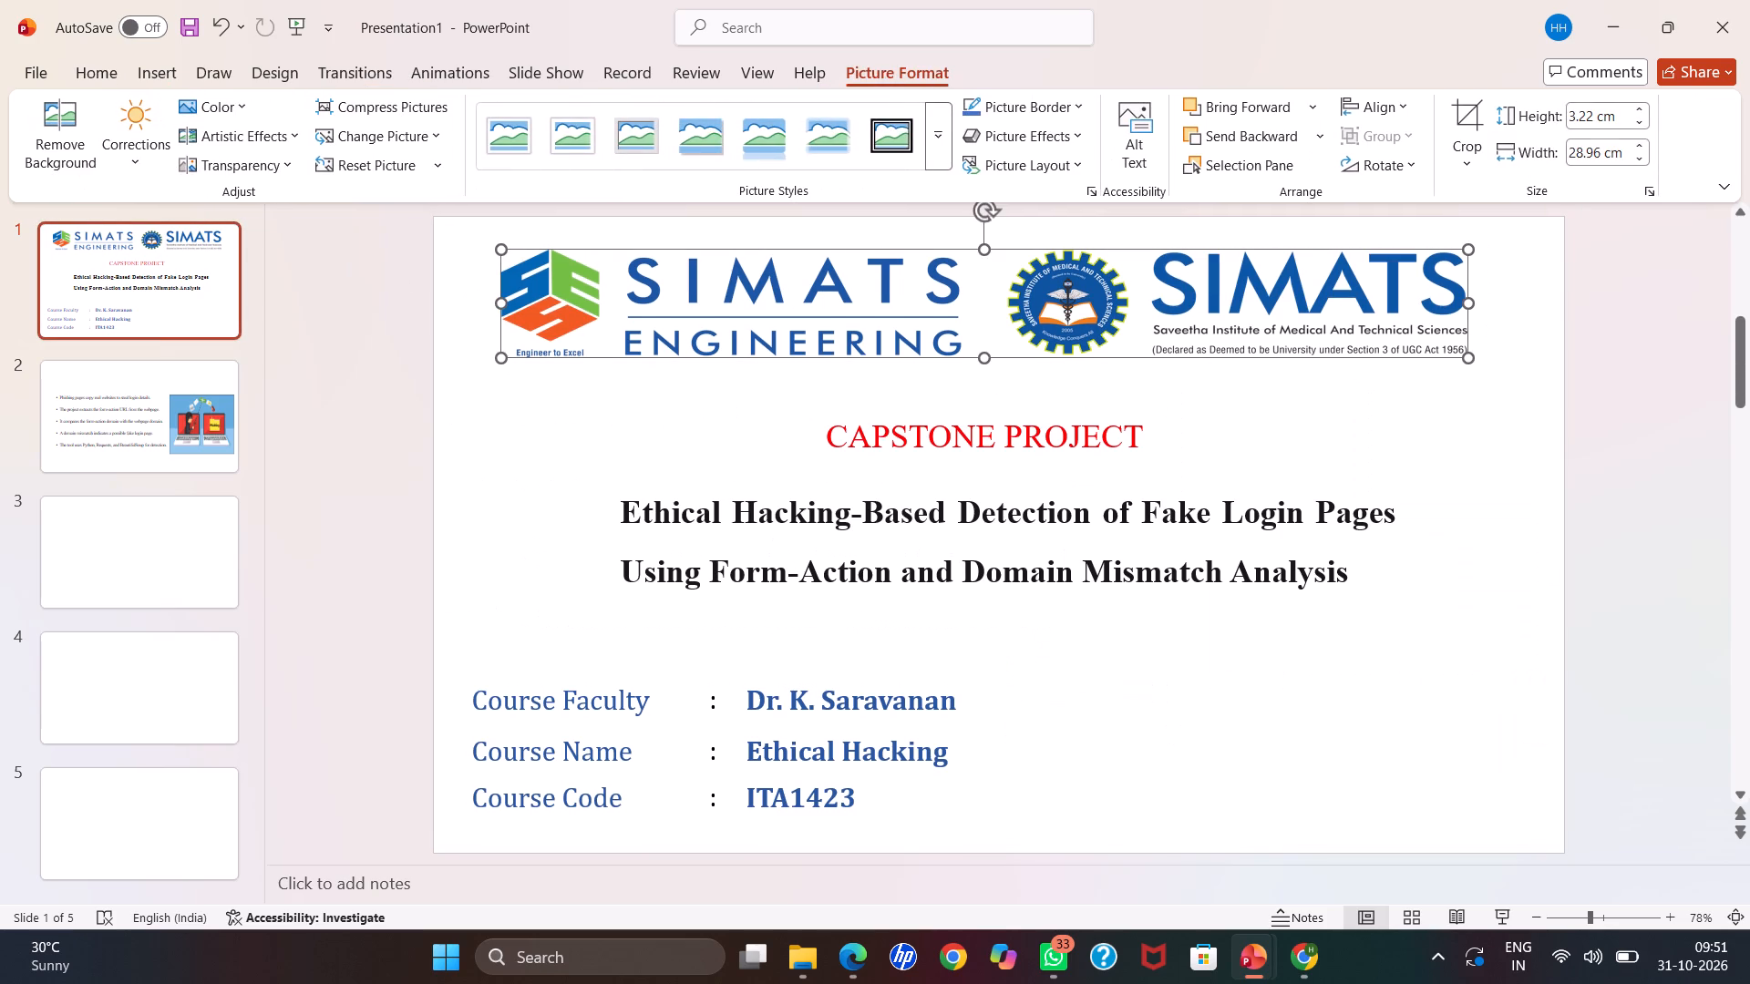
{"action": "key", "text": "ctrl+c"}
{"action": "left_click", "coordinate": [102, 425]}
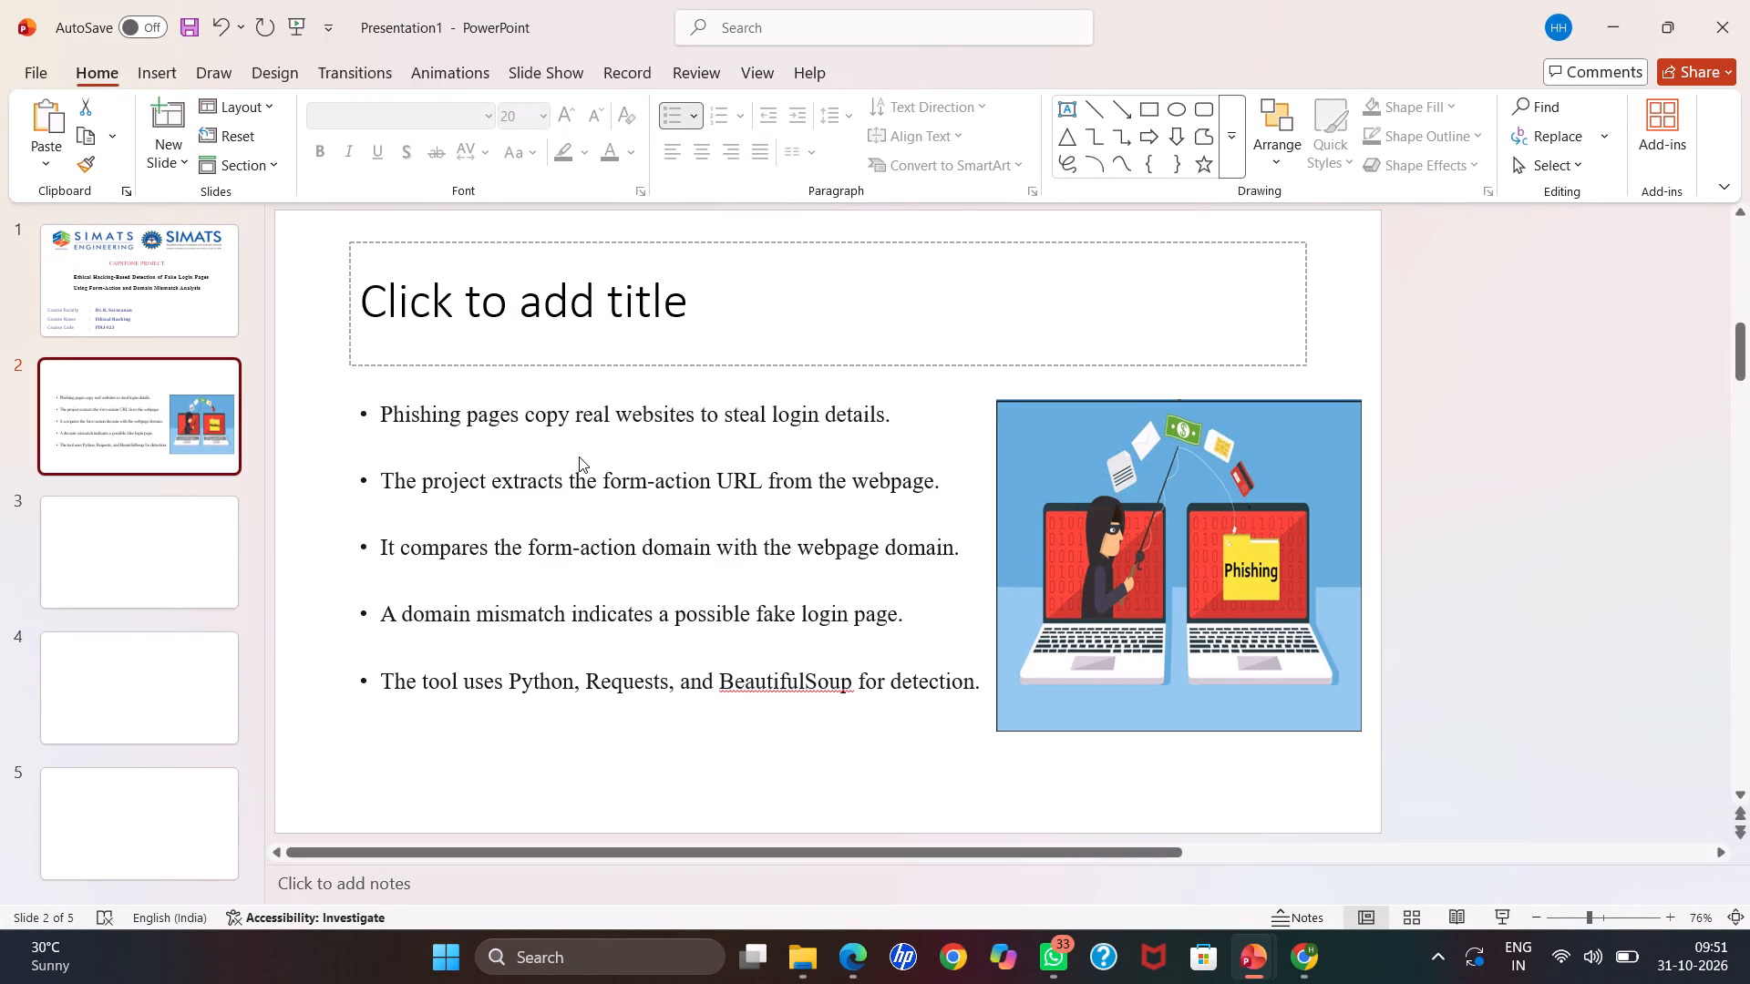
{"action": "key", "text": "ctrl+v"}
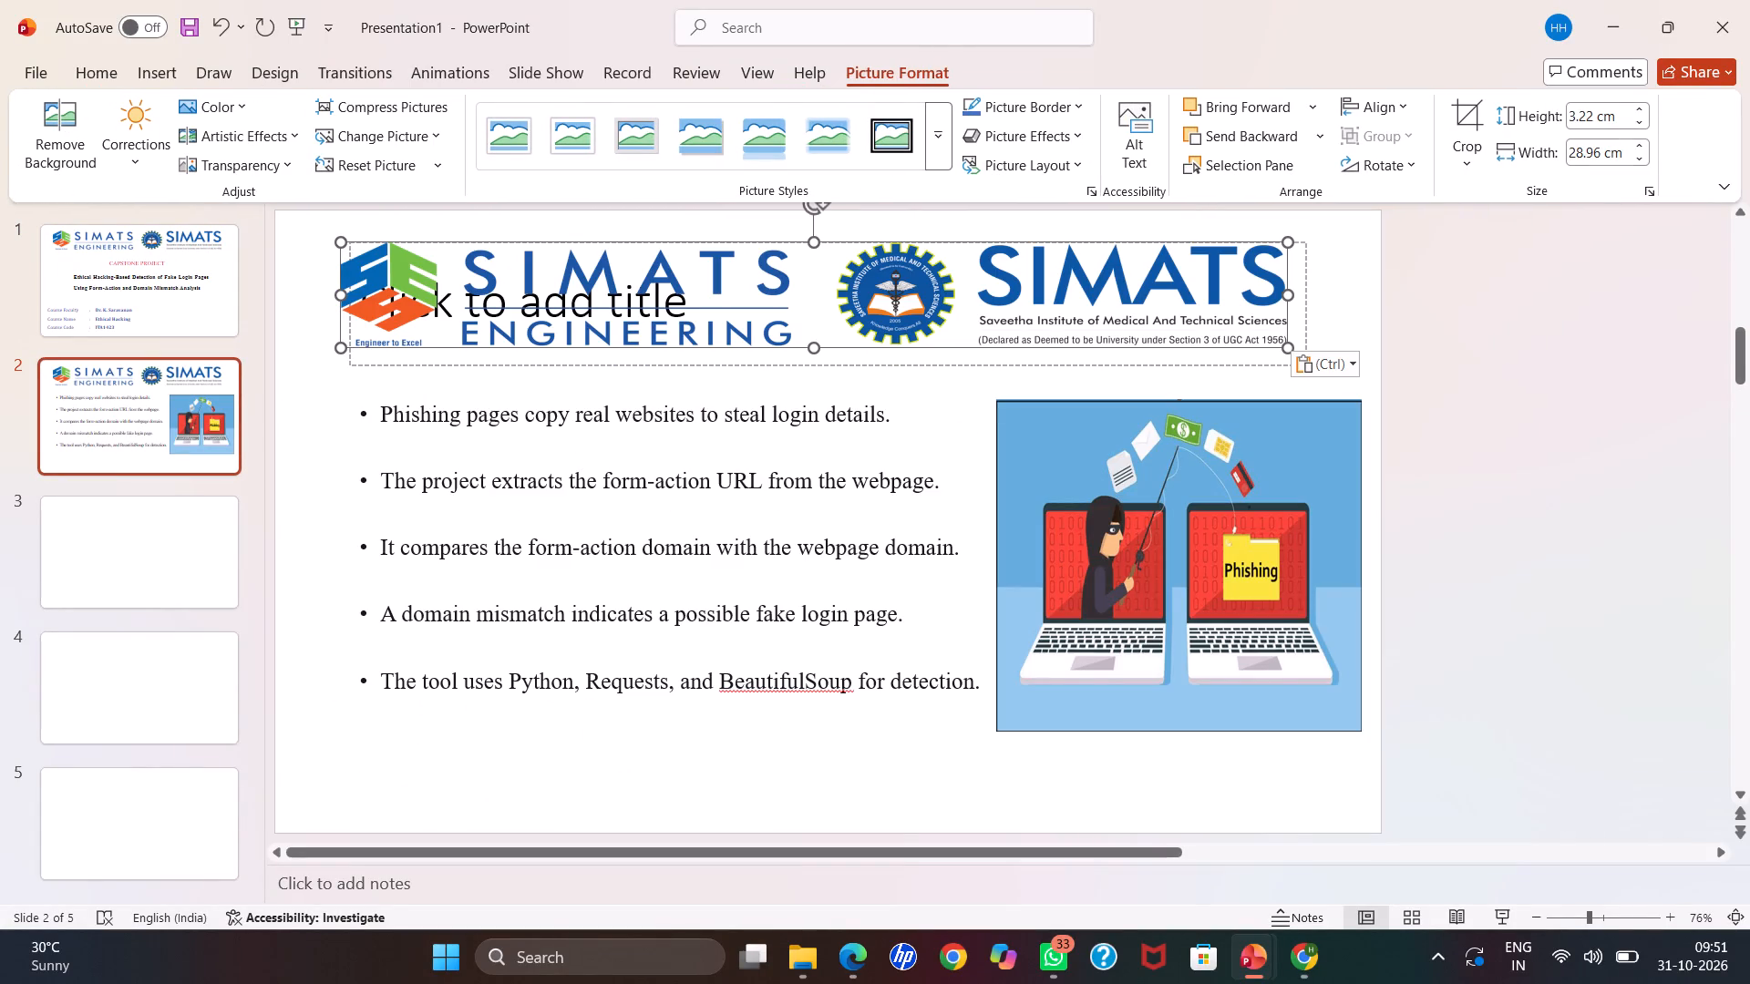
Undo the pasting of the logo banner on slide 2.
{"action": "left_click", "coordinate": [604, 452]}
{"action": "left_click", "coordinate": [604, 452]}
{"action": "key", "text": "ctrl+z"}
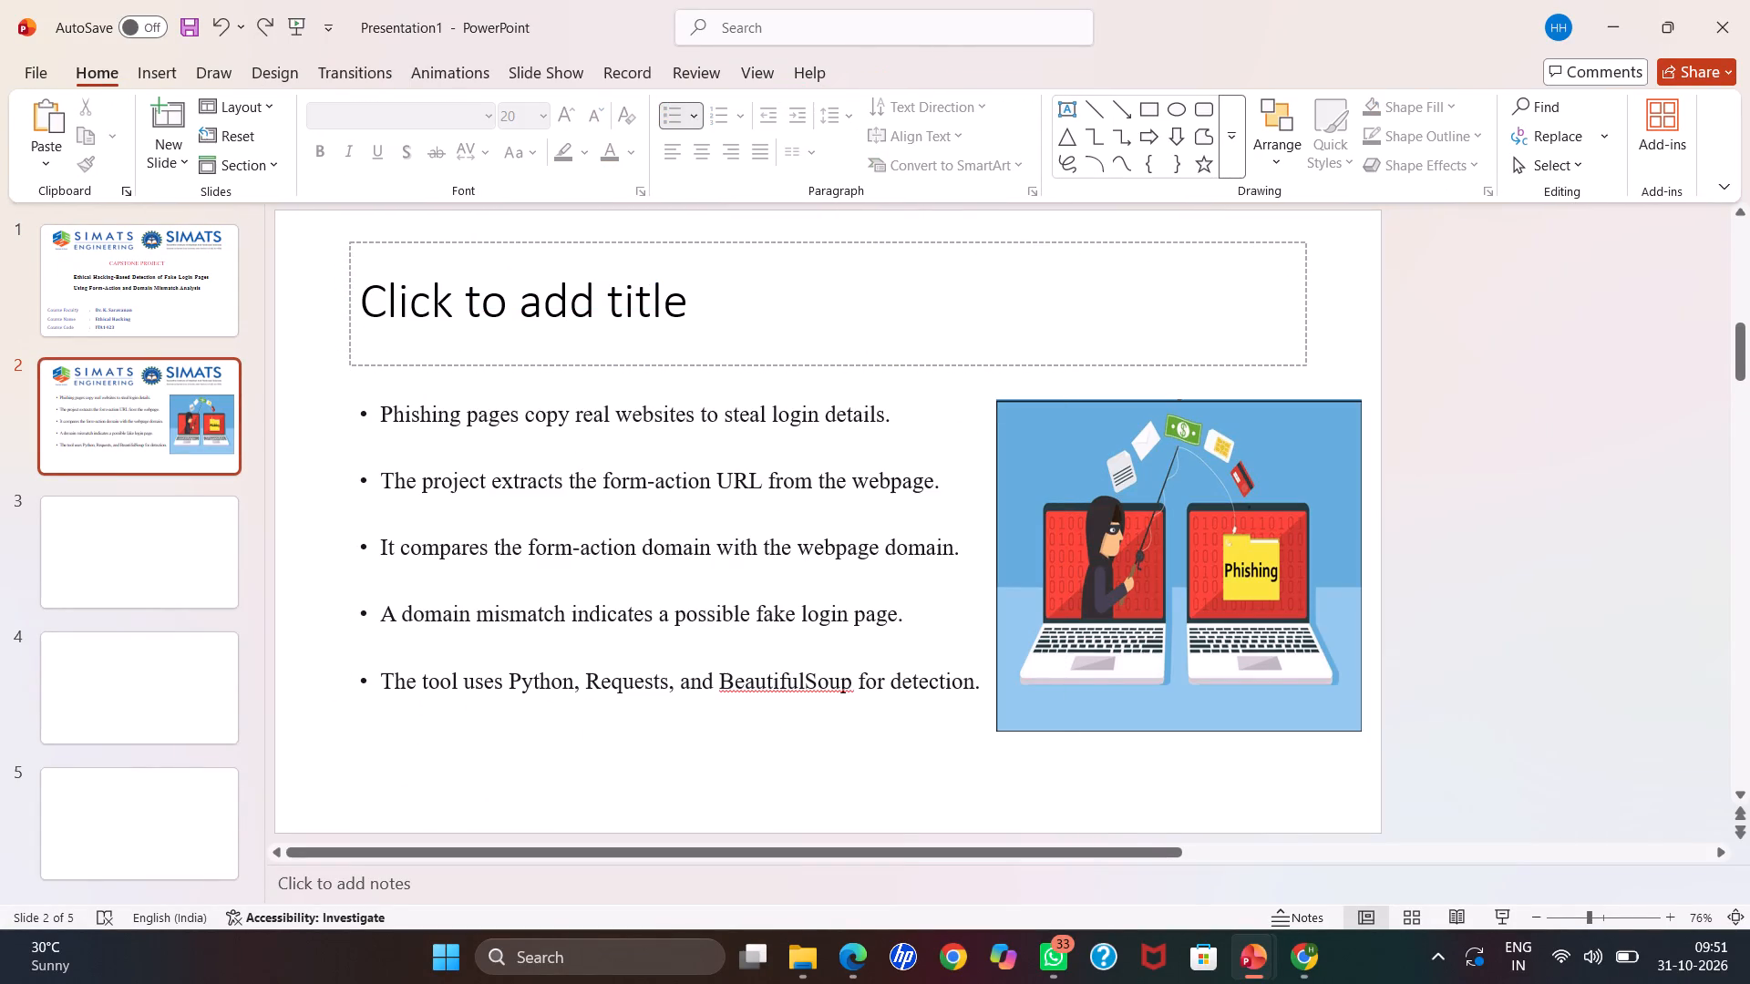
Delete the empty title placeholder on slide 2 and paste the SIMATS logo banner in its place.
{"action": "left_click", "coordinate": [603, 362]}
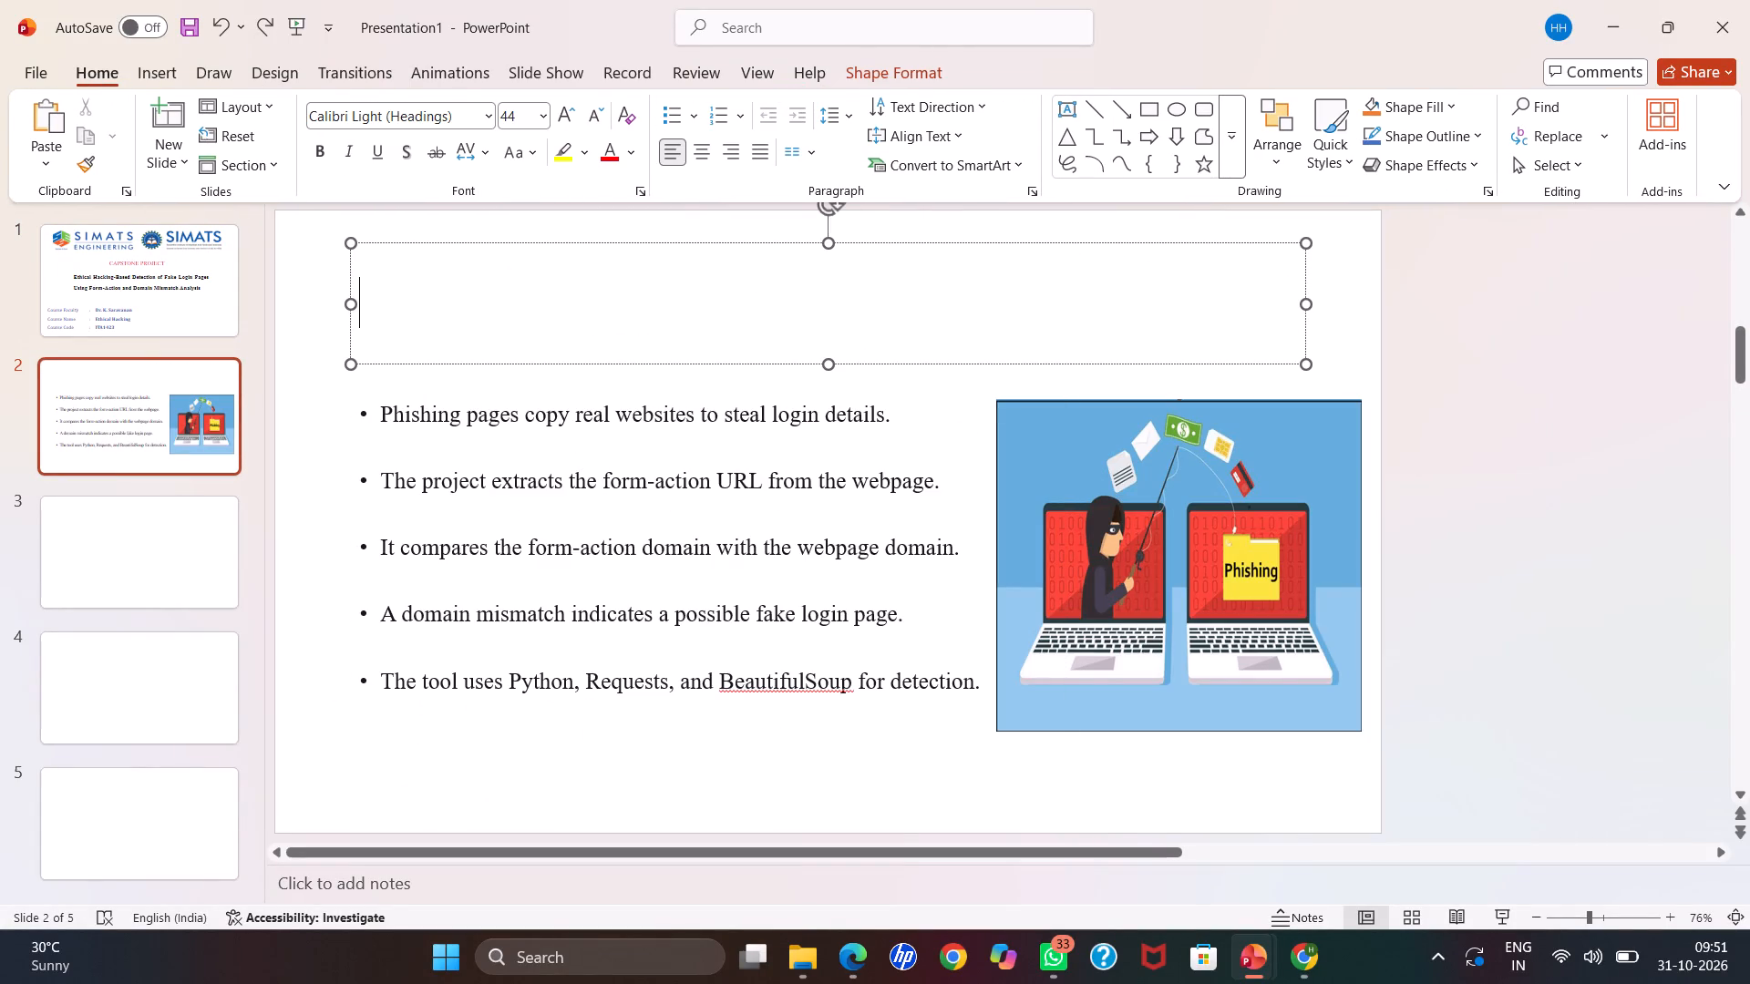
{"action": "left_click", "coordinate": [603, 362]}
{"action": "key", "text": "Delete"}
{"action": "key", "text": "ctrl+v"}
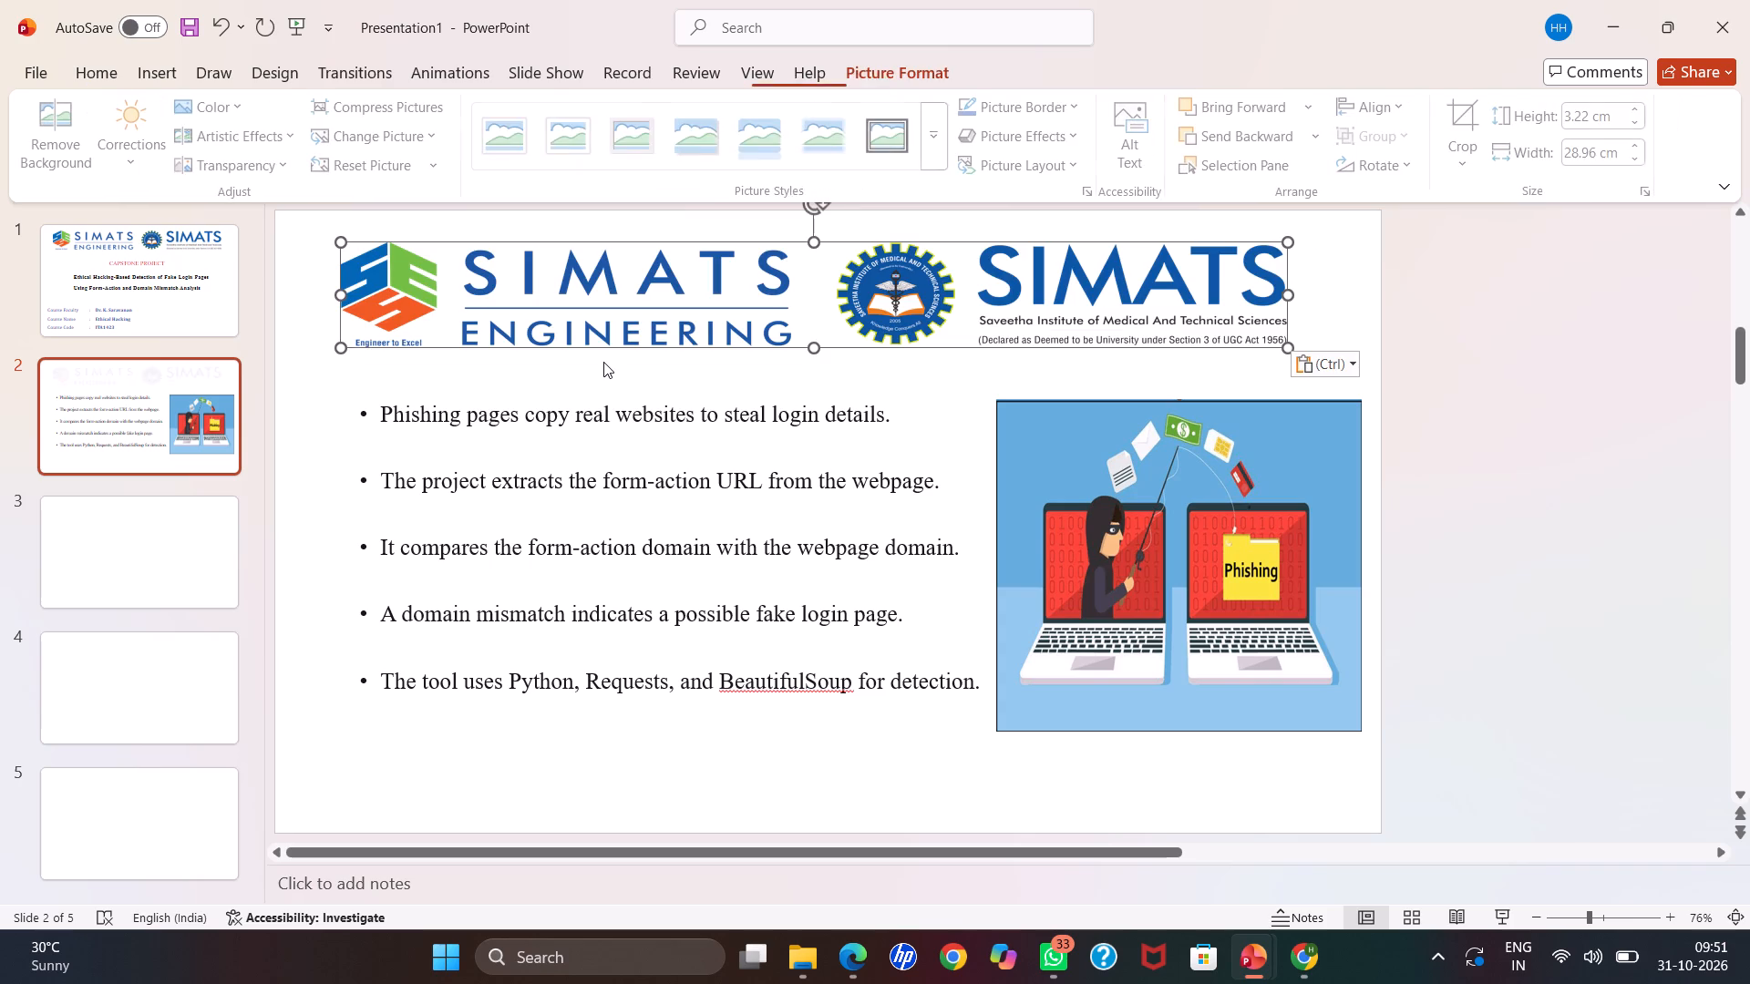
{"action": "left_click", "coordinate": [1591, 474]}
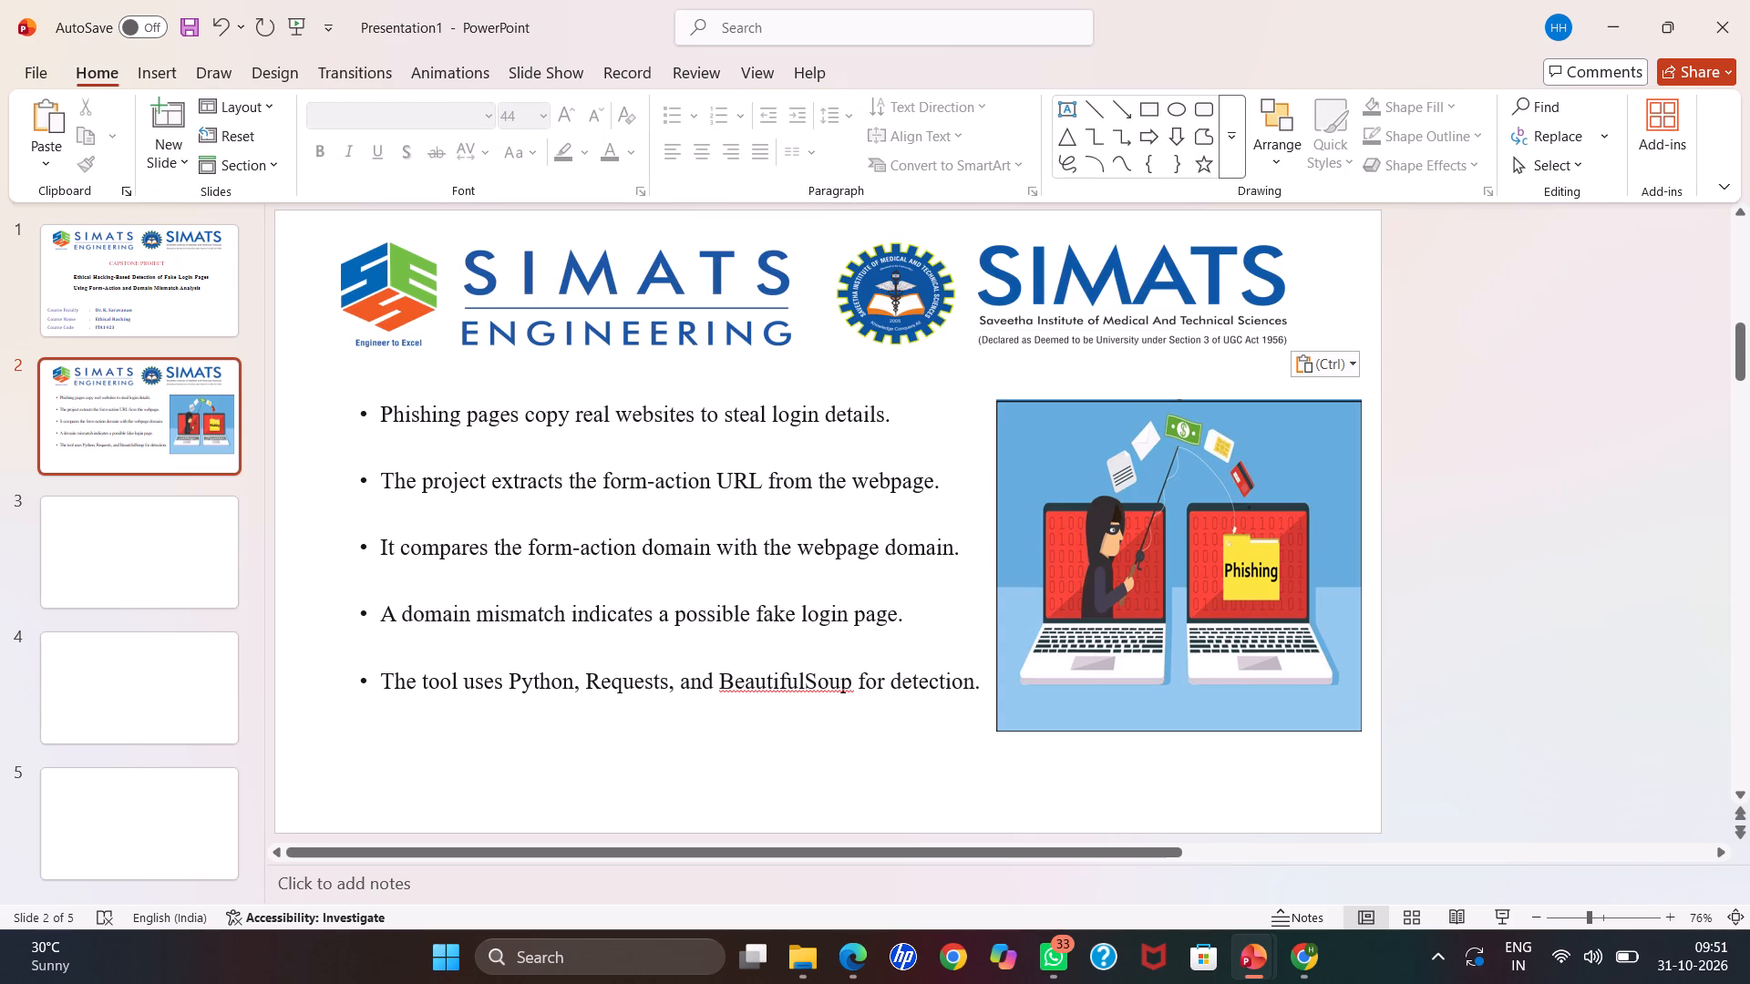
Move the bullet text box and the phishing picture down on slide 2 to leave heading space beneath the banner.
{"action": "left_click", "coordinate": [756, 593]}
{"action": "left_click_drag", "start_coordinate": [767, 375], "coordinate": [751, 444]}
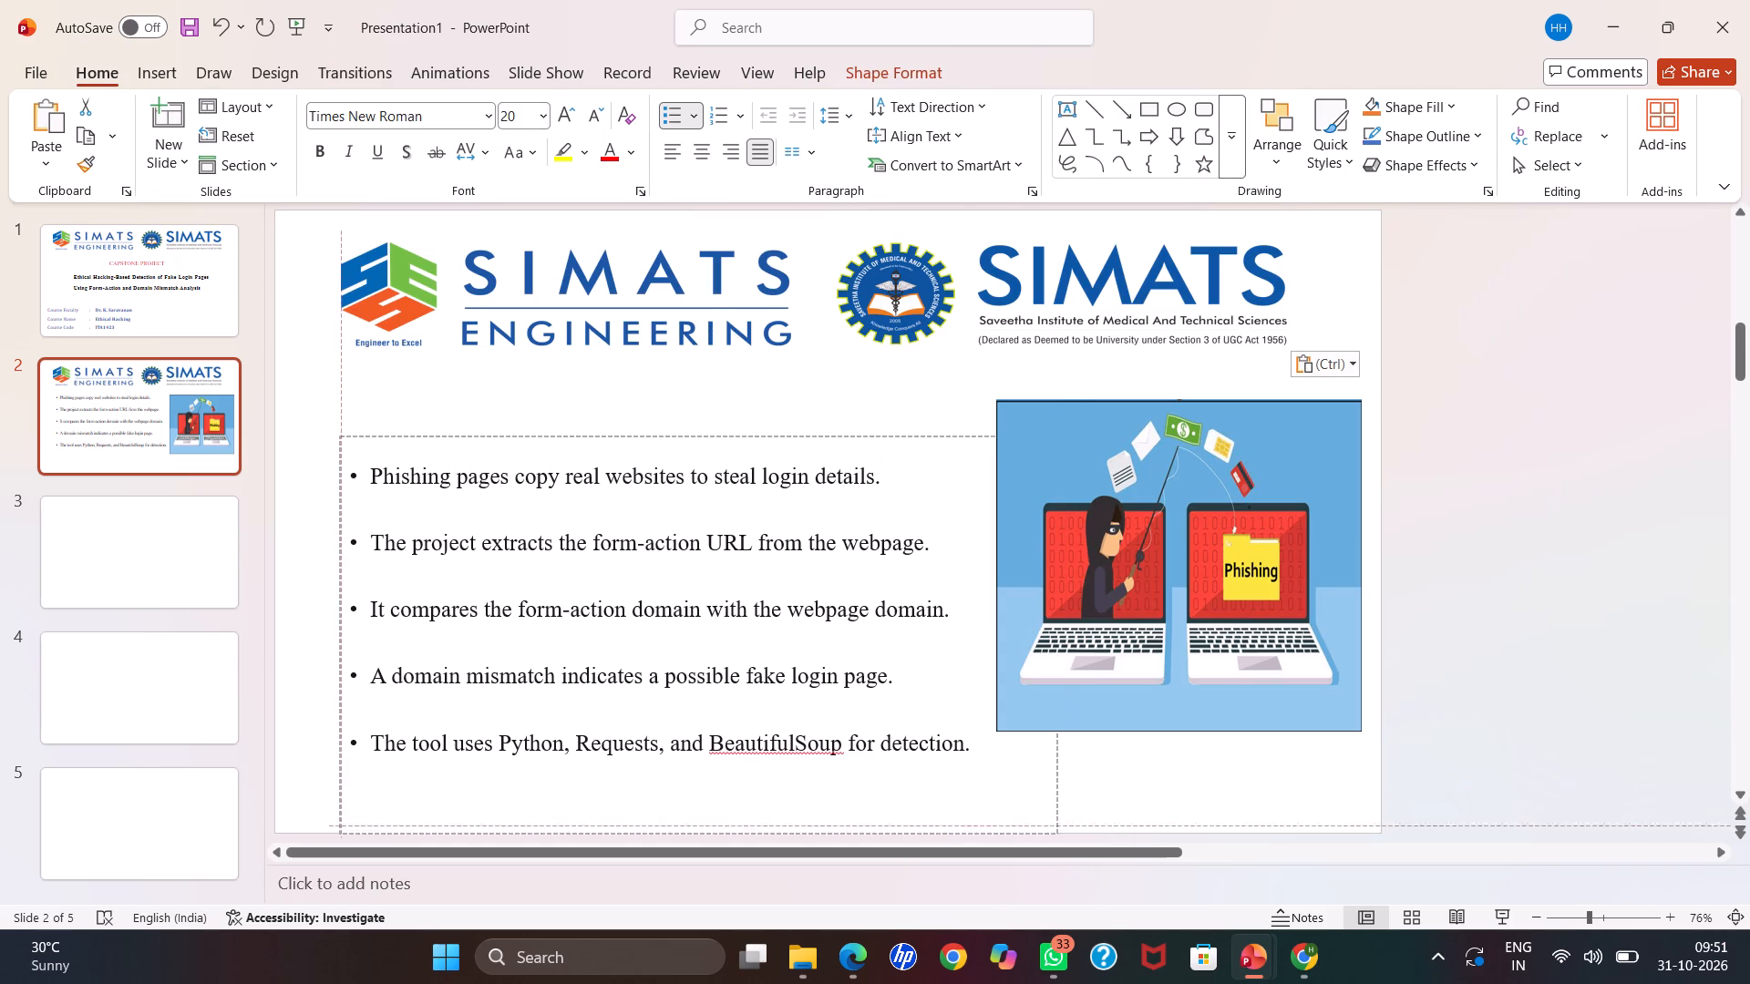
{"action": "left_click_drag", "start_coordinate": [751, 444], "coordinate": [726, 480]}
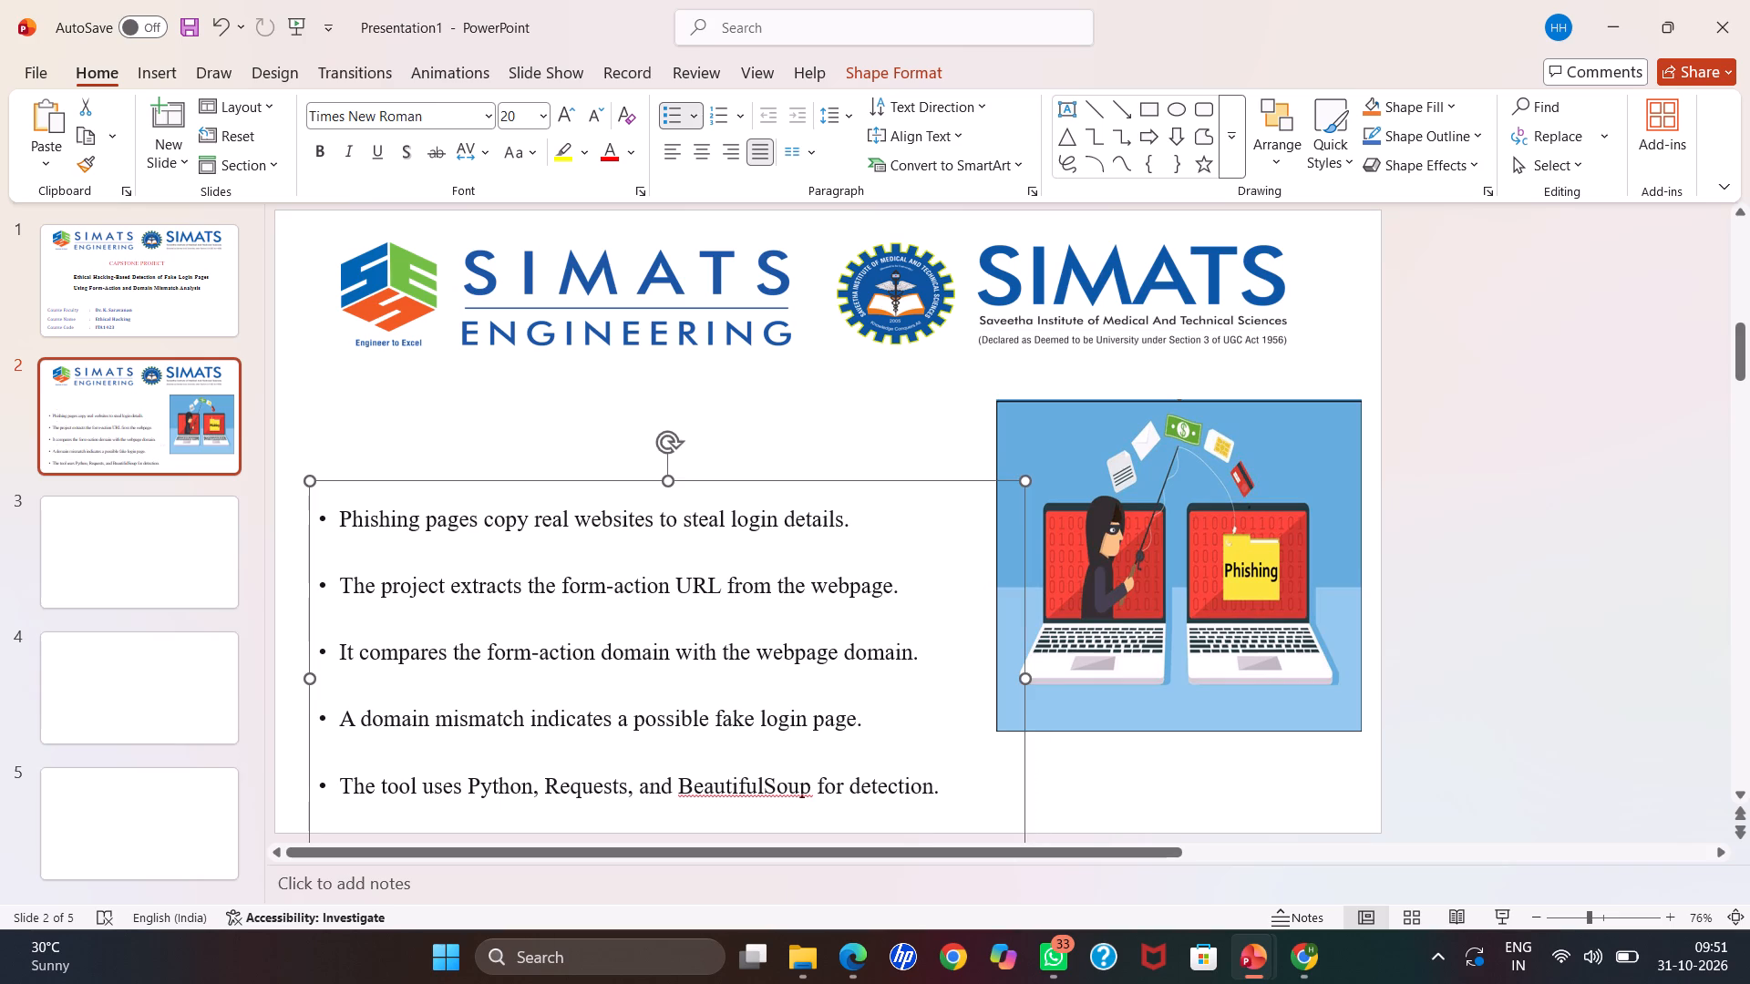
{"action": "left_click_drag", "start_coordinate": [1131, 496], "coordinate": [1127, 569]}
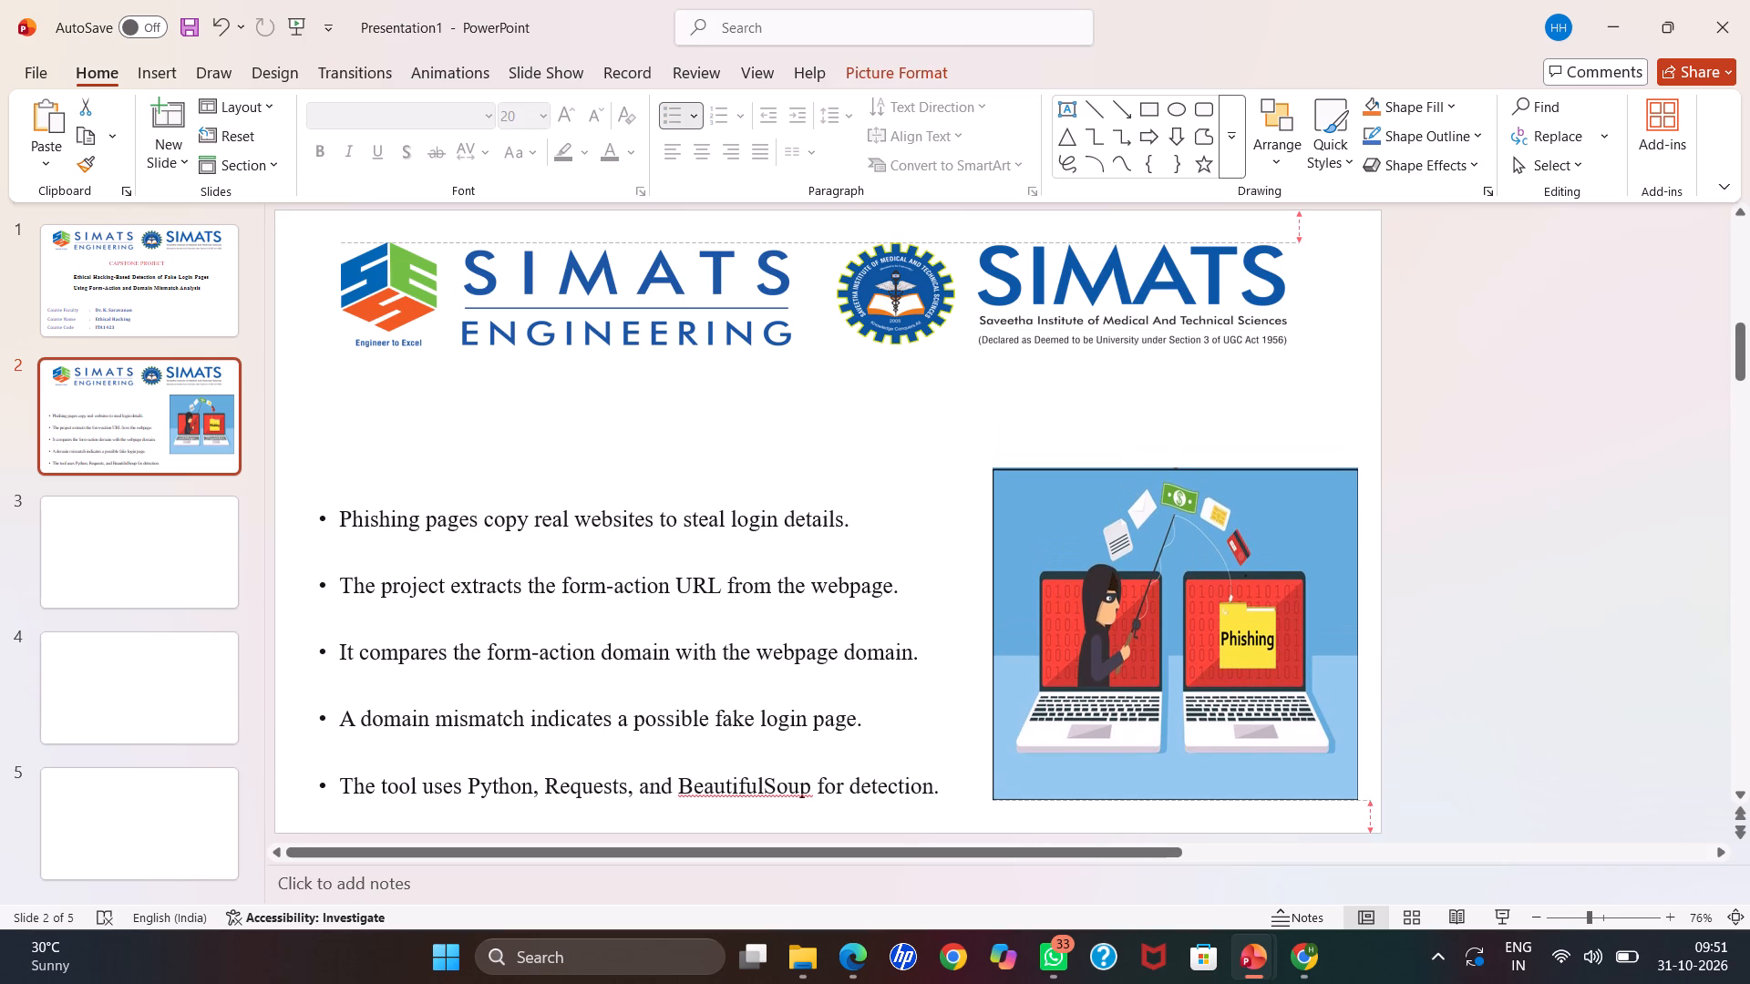
{"action": "left_click_drag", "start_coordinate": [1127, 569], "coordinate": [1130, 573]}
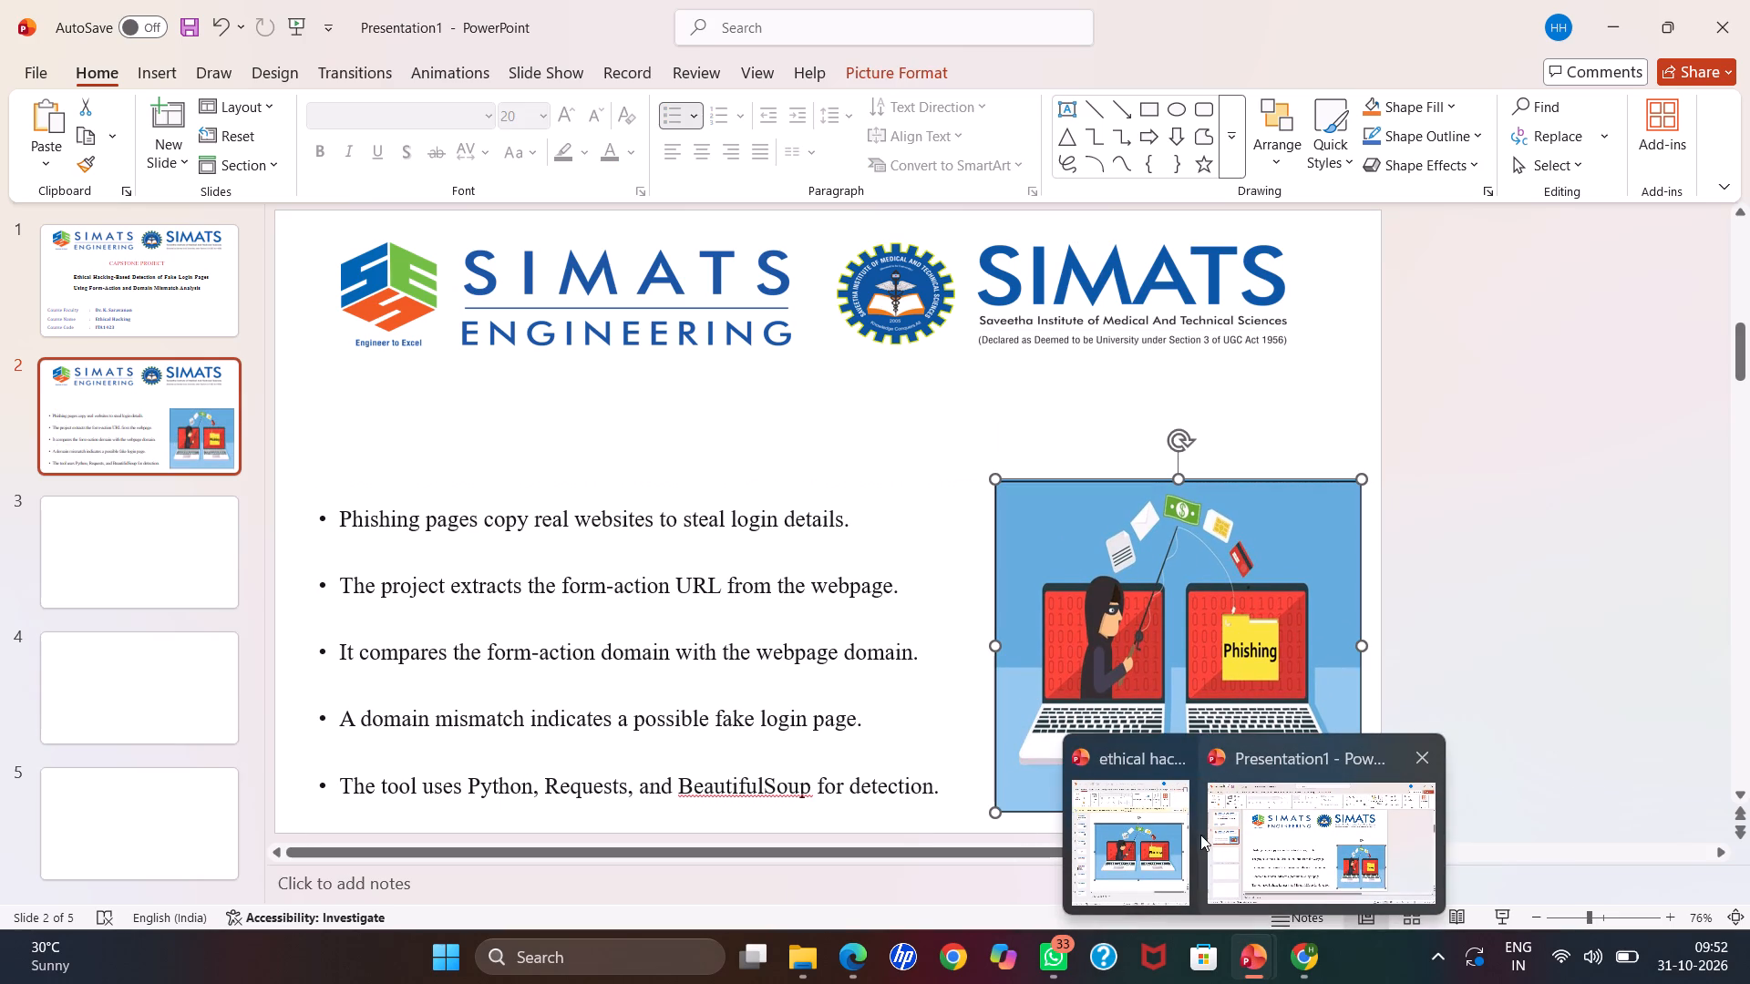
Copy the ABSTRACT heading text from slide 2 of the ethical hacking review deck and return to the new presentation.
{"action": "left_click", "coordinate": [1145, 838]}
{"action": "scroll", "coordinate": [1154, 427], "scroll_direction": "up", "scroll_amount": 1}
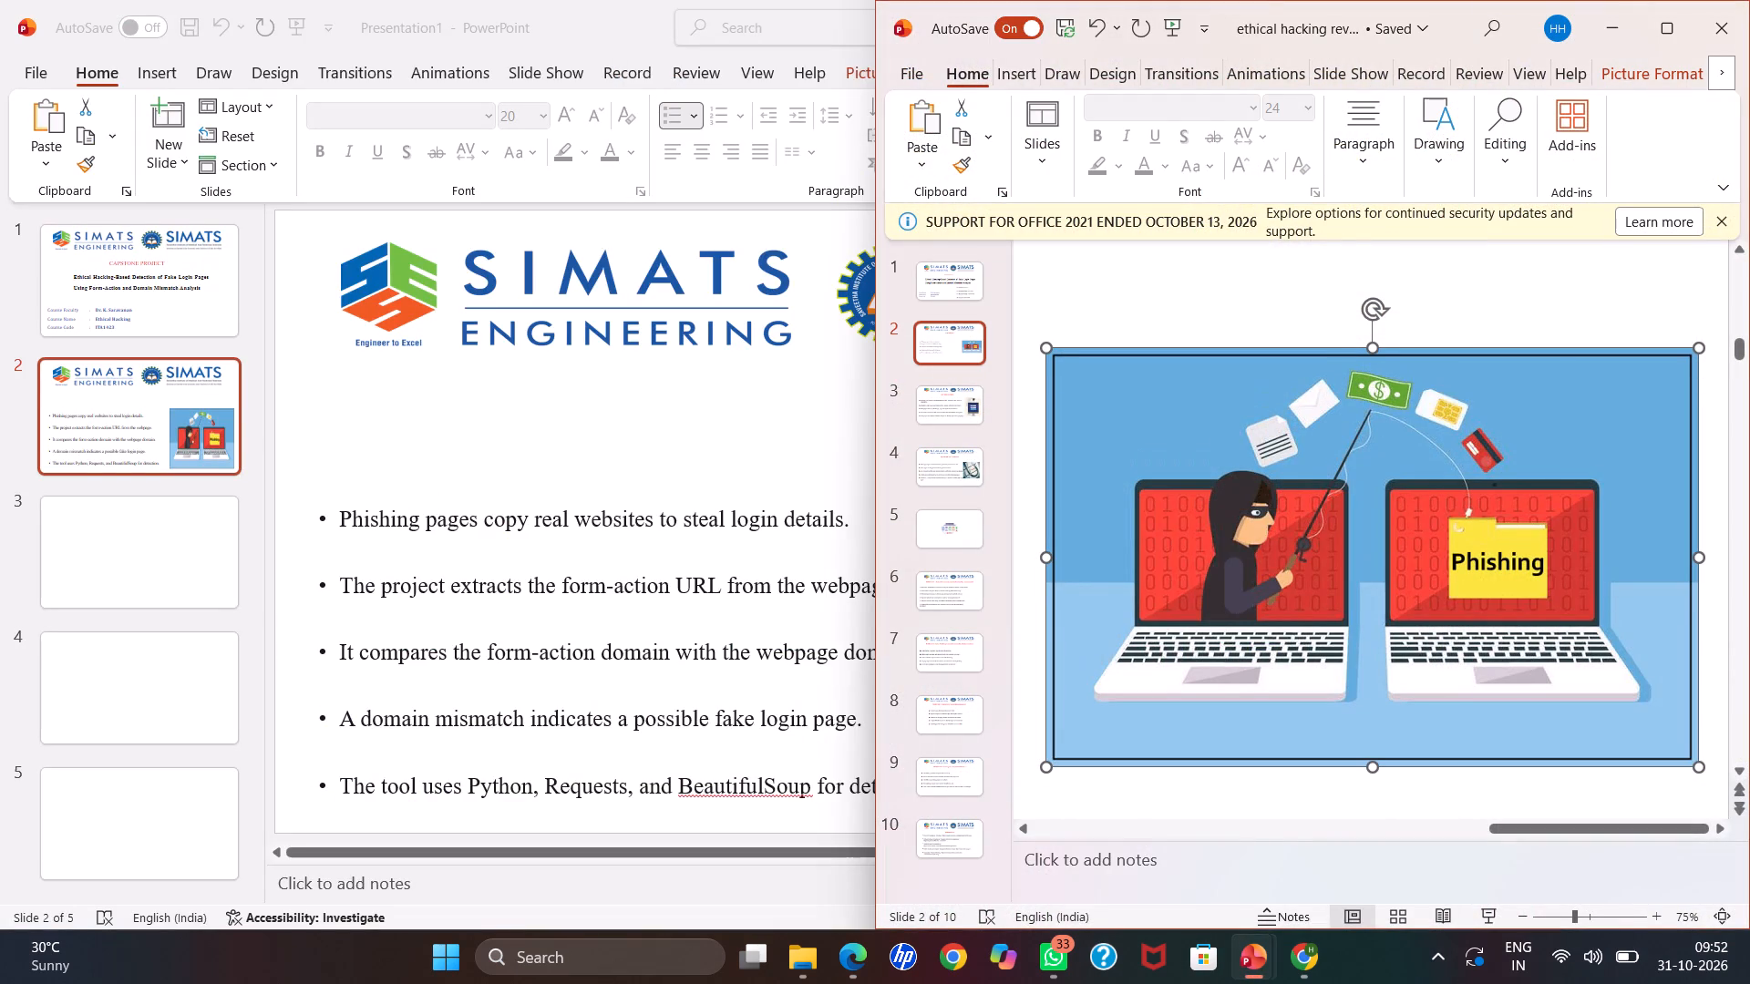
{"action": "scroll", "coordinate": [1154, 427], "scroll_direction": "up", "scroll_amount": 4}
{"action": "scroll", "coordinate": [1154, 427], "scroll_direction": "right", "scroll_amount": 1}
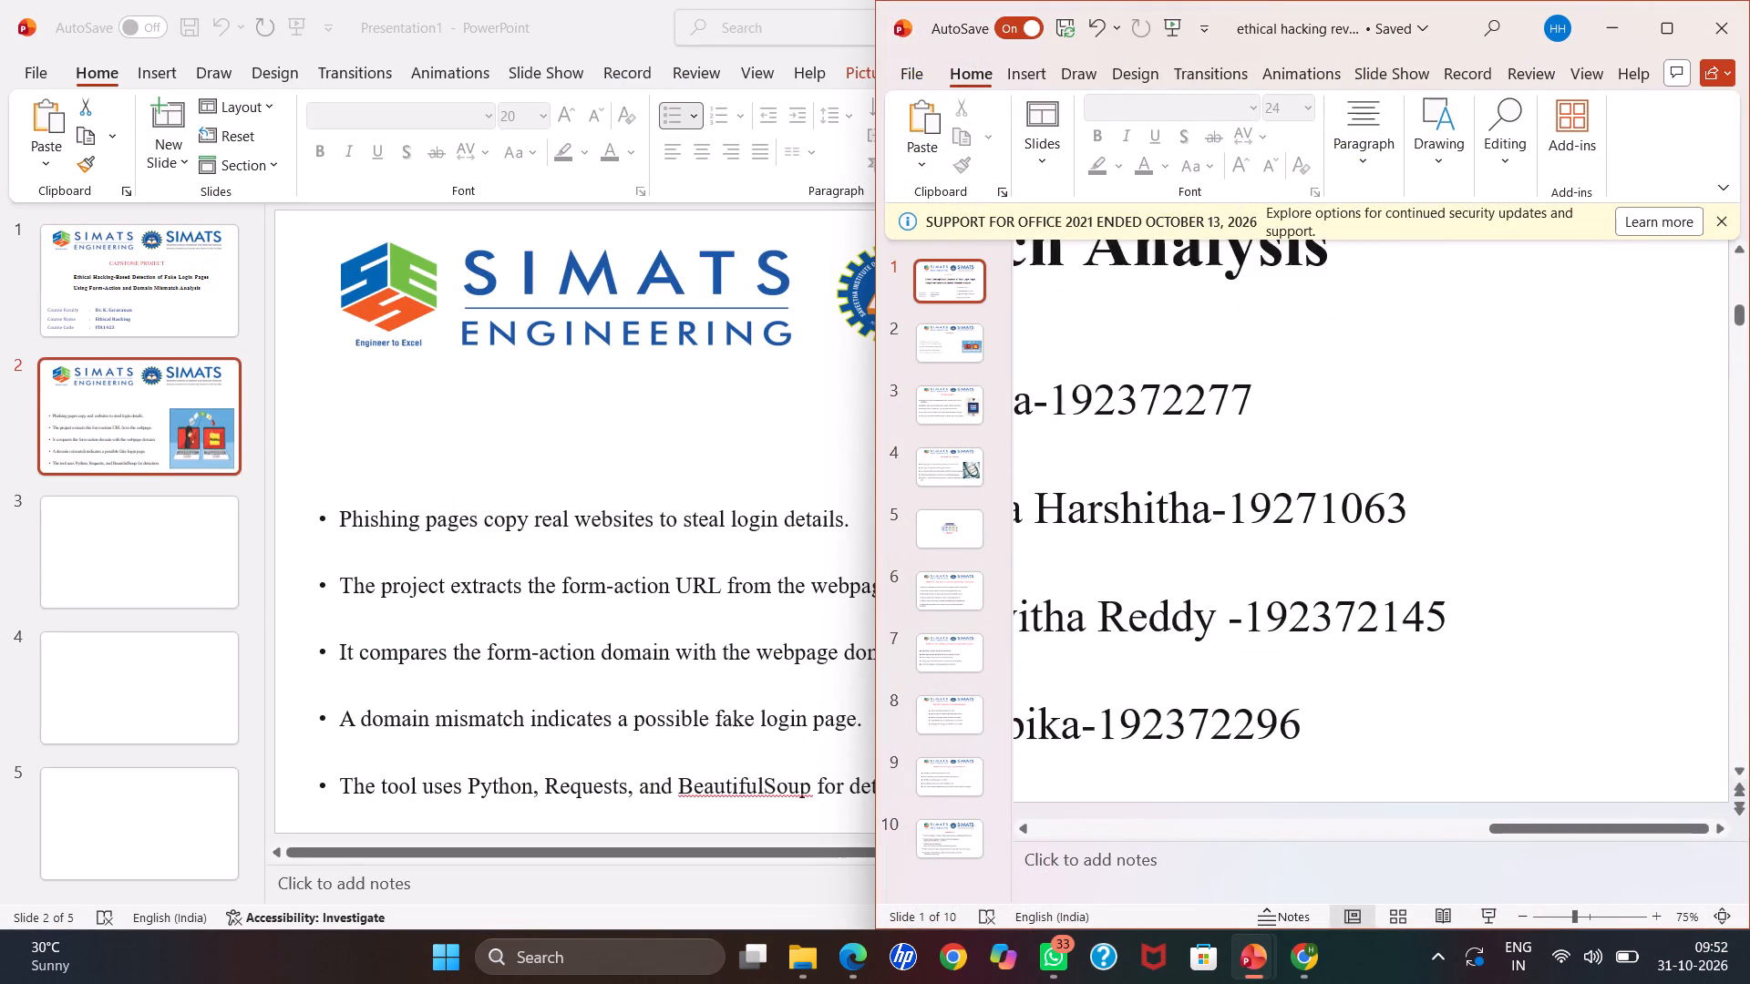
{"action": "scroll", "coordinate": [1154, 427], "scroll_direction": "right", "scroll_amount": 1}
{"action": "scroll", "coordinate": [1154, 427], "scroll_direction": "down", "scroll_amount": 6, "text": "ctrl"}
{"action": "scroll", "coordinate": [1154, 427], "scroll_direction": "down", "scroll_amount": 1}
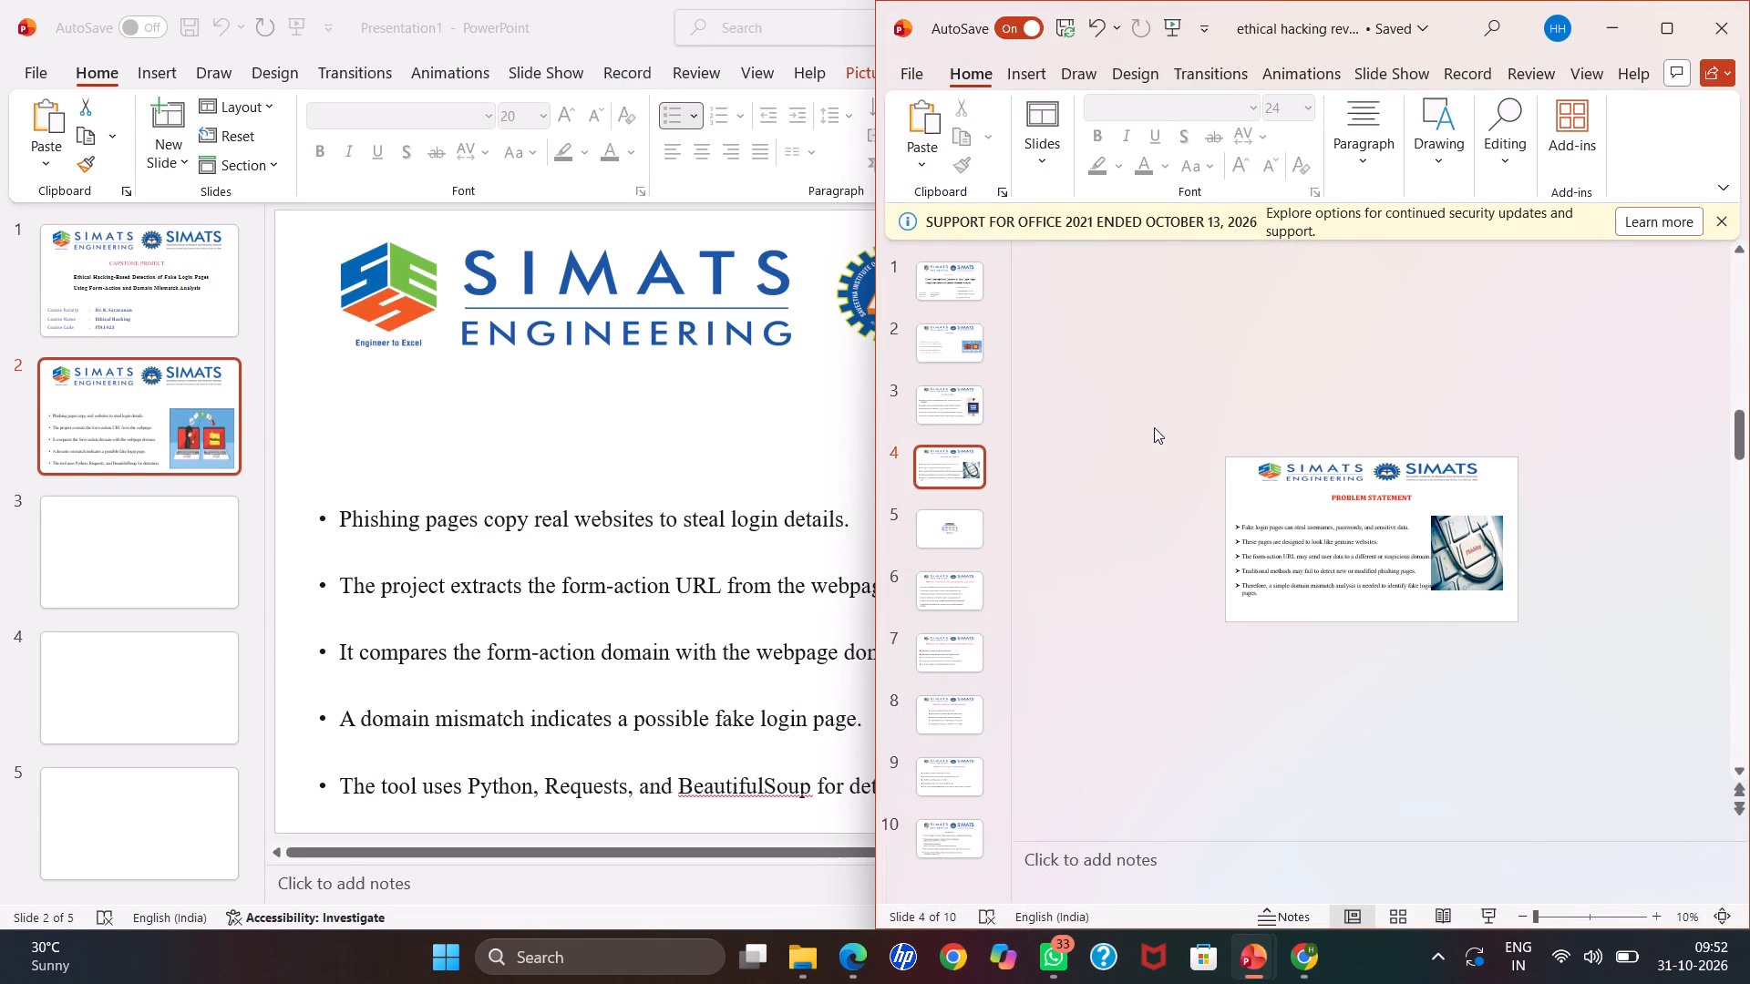
{"action": "scroll", "coordinate": [1154, 427], "scroll_direction": "up", "scroll_amount": 1}
{"action": "left_click", "coordinate": [922, 341]}
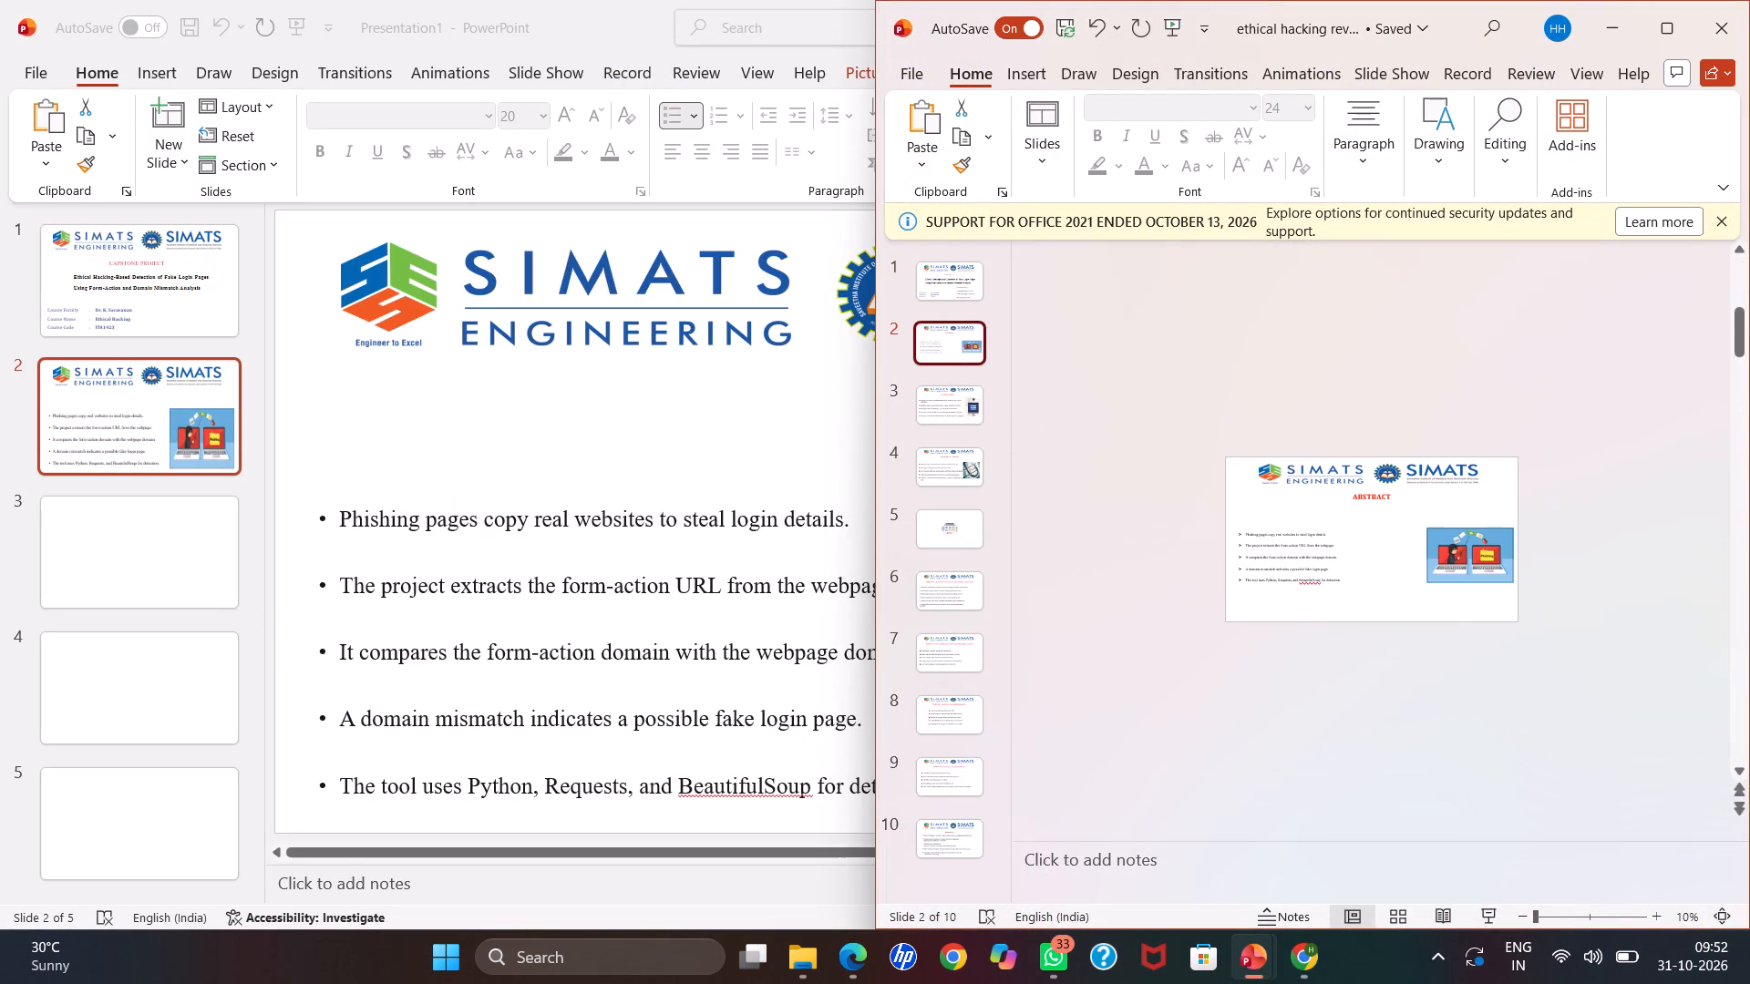
{"action": "scroll", "coordinate": [1331, 528], "scroll_direction": "up", "scroll_amount": 1}
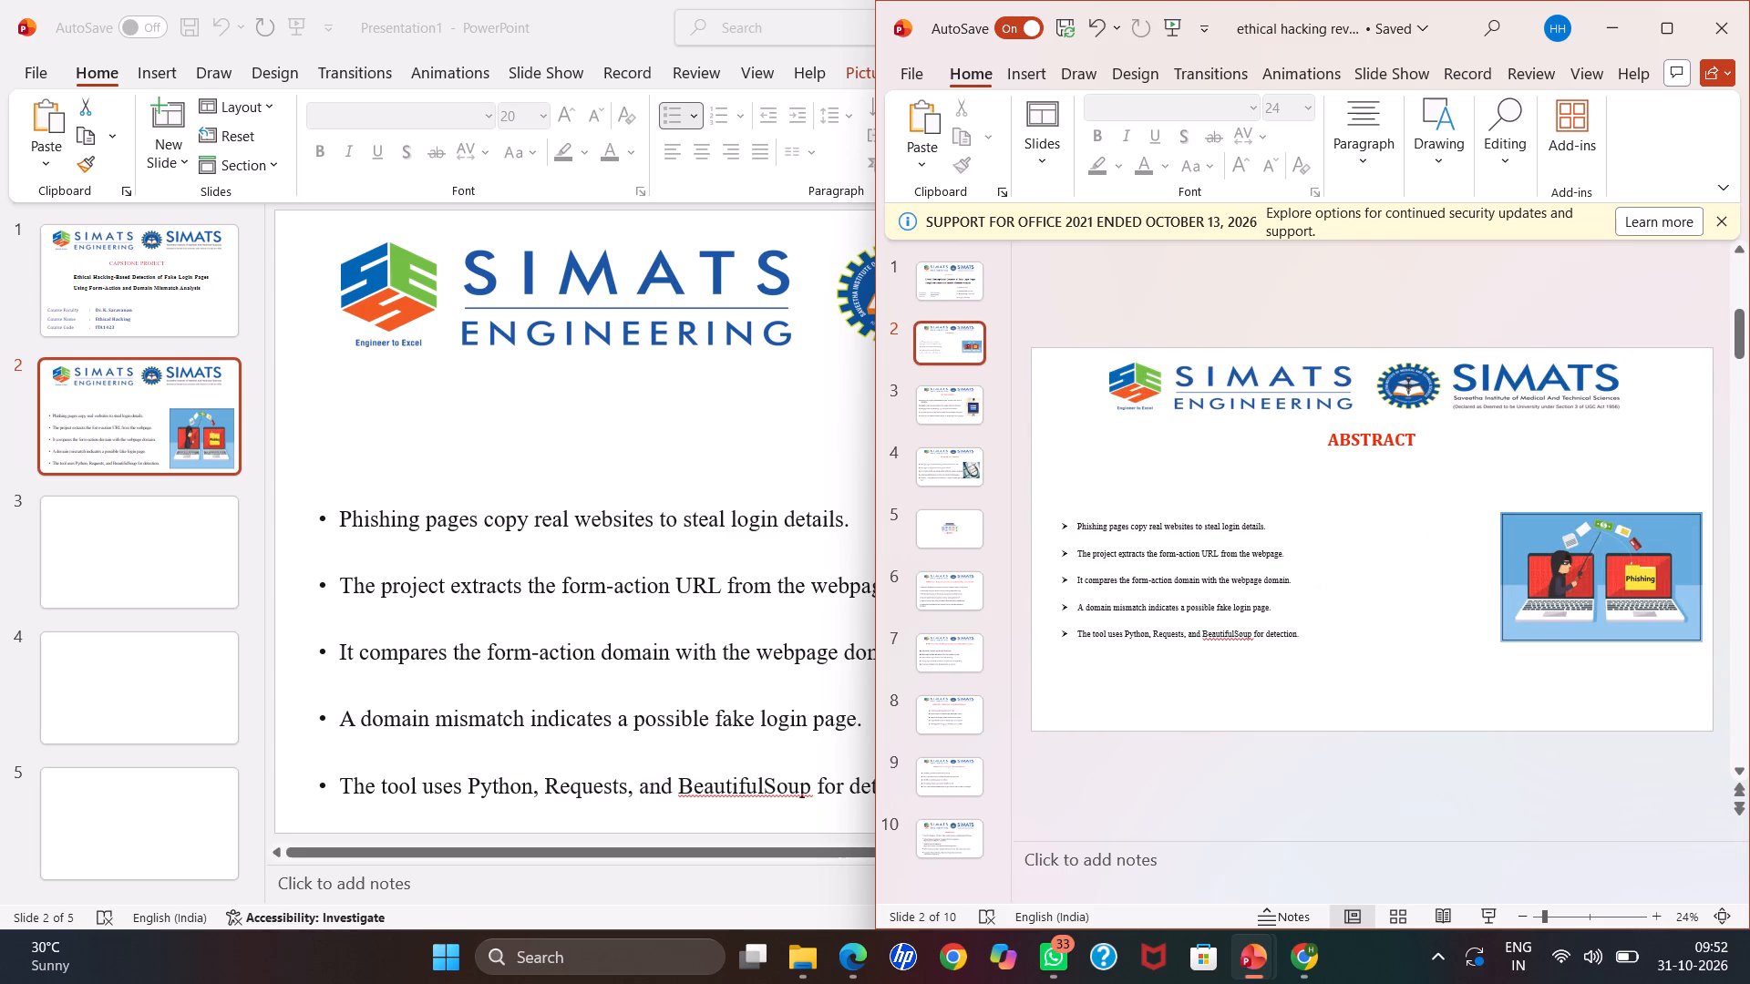
{"action": "triple_click", "coordinate": [1363, 444]}
{"action": "key", "text": "ctrl+c"}
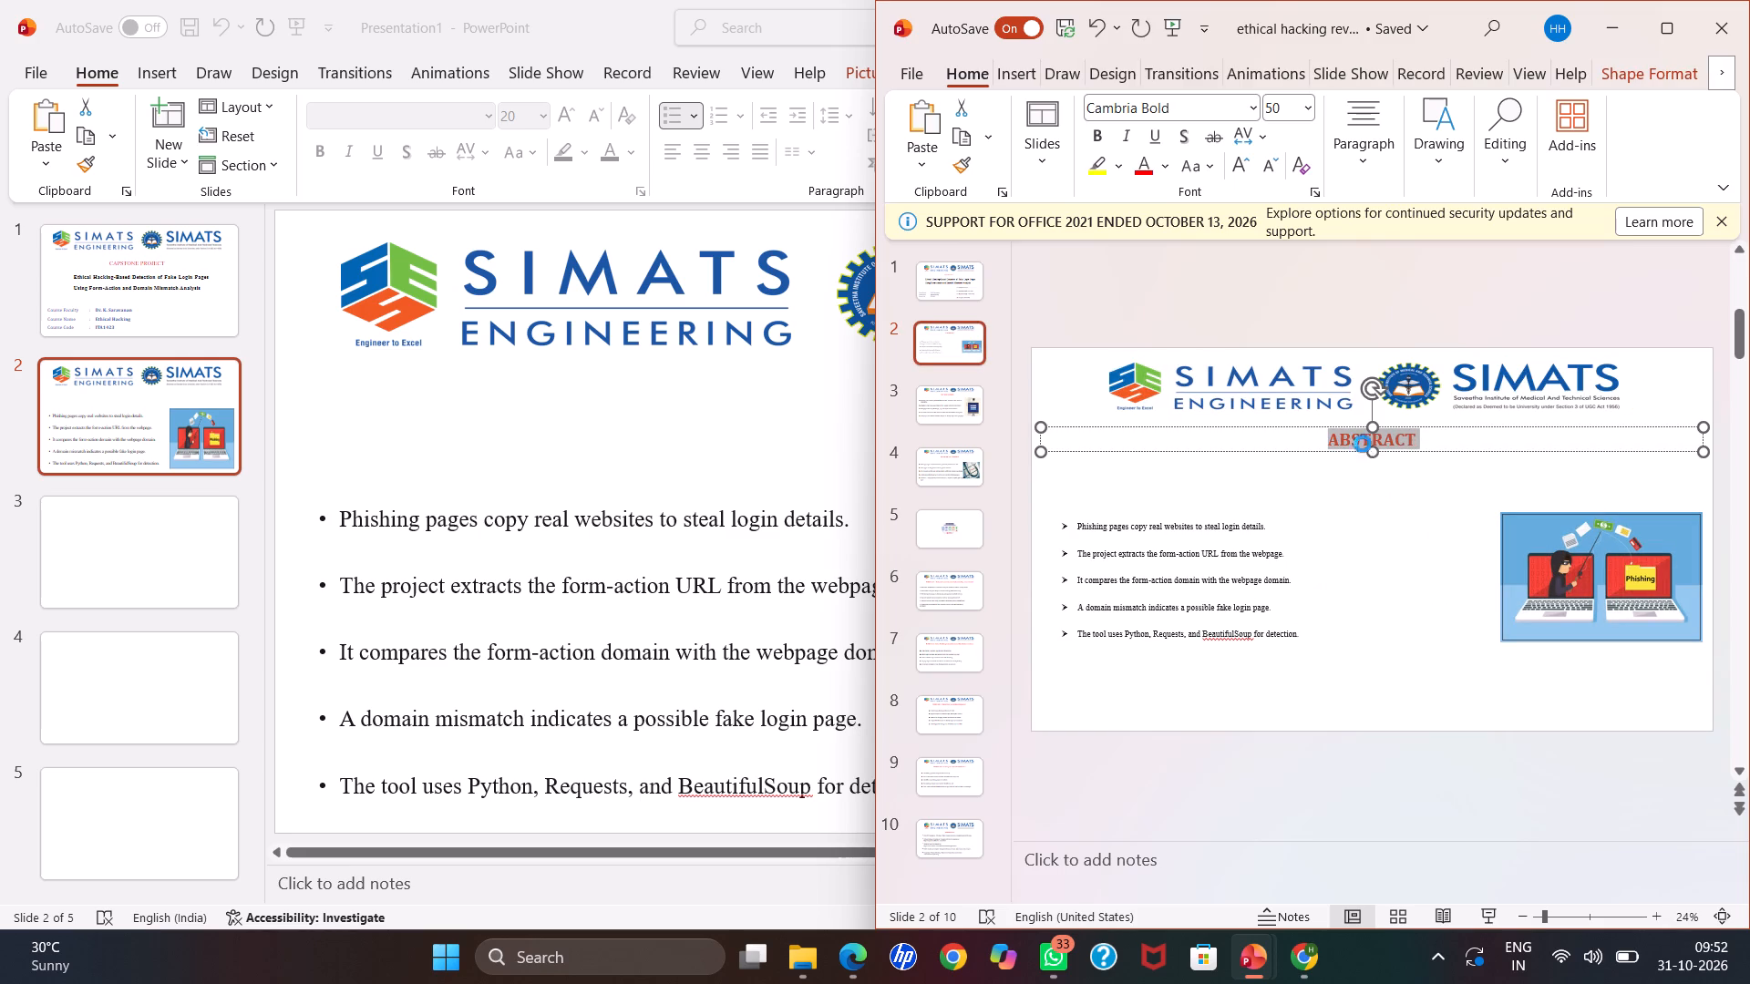
{"action": "left_click", "coordinate": [652, 438]}
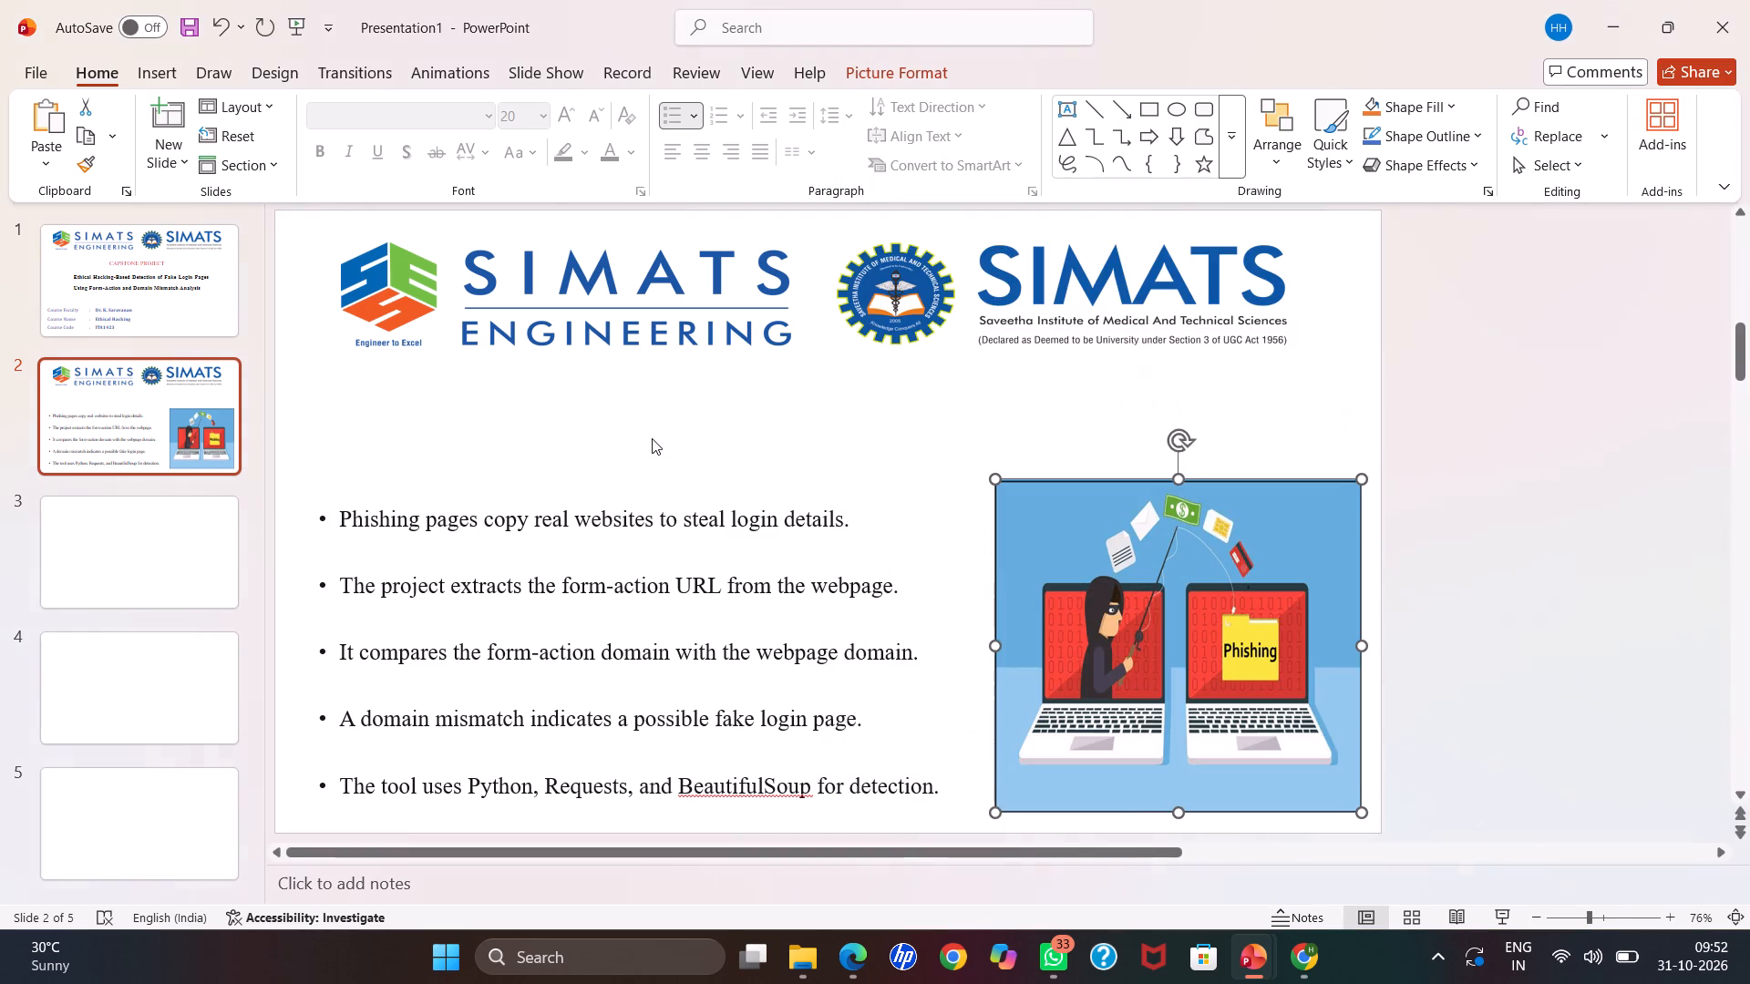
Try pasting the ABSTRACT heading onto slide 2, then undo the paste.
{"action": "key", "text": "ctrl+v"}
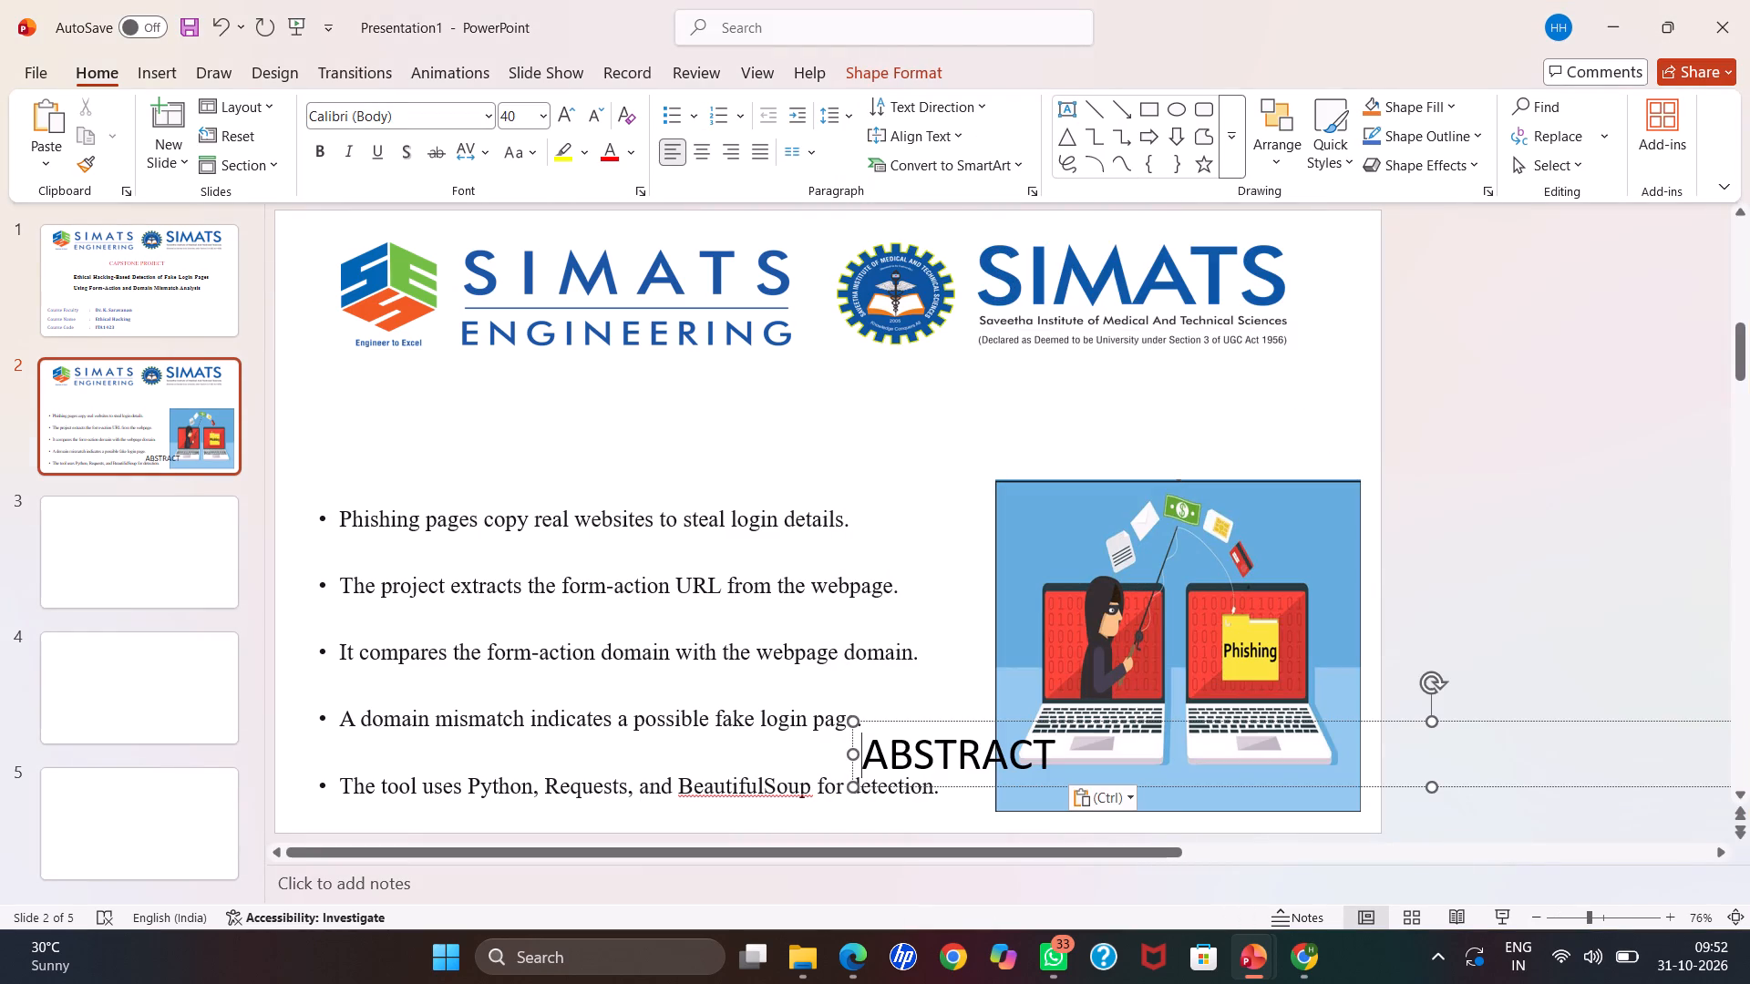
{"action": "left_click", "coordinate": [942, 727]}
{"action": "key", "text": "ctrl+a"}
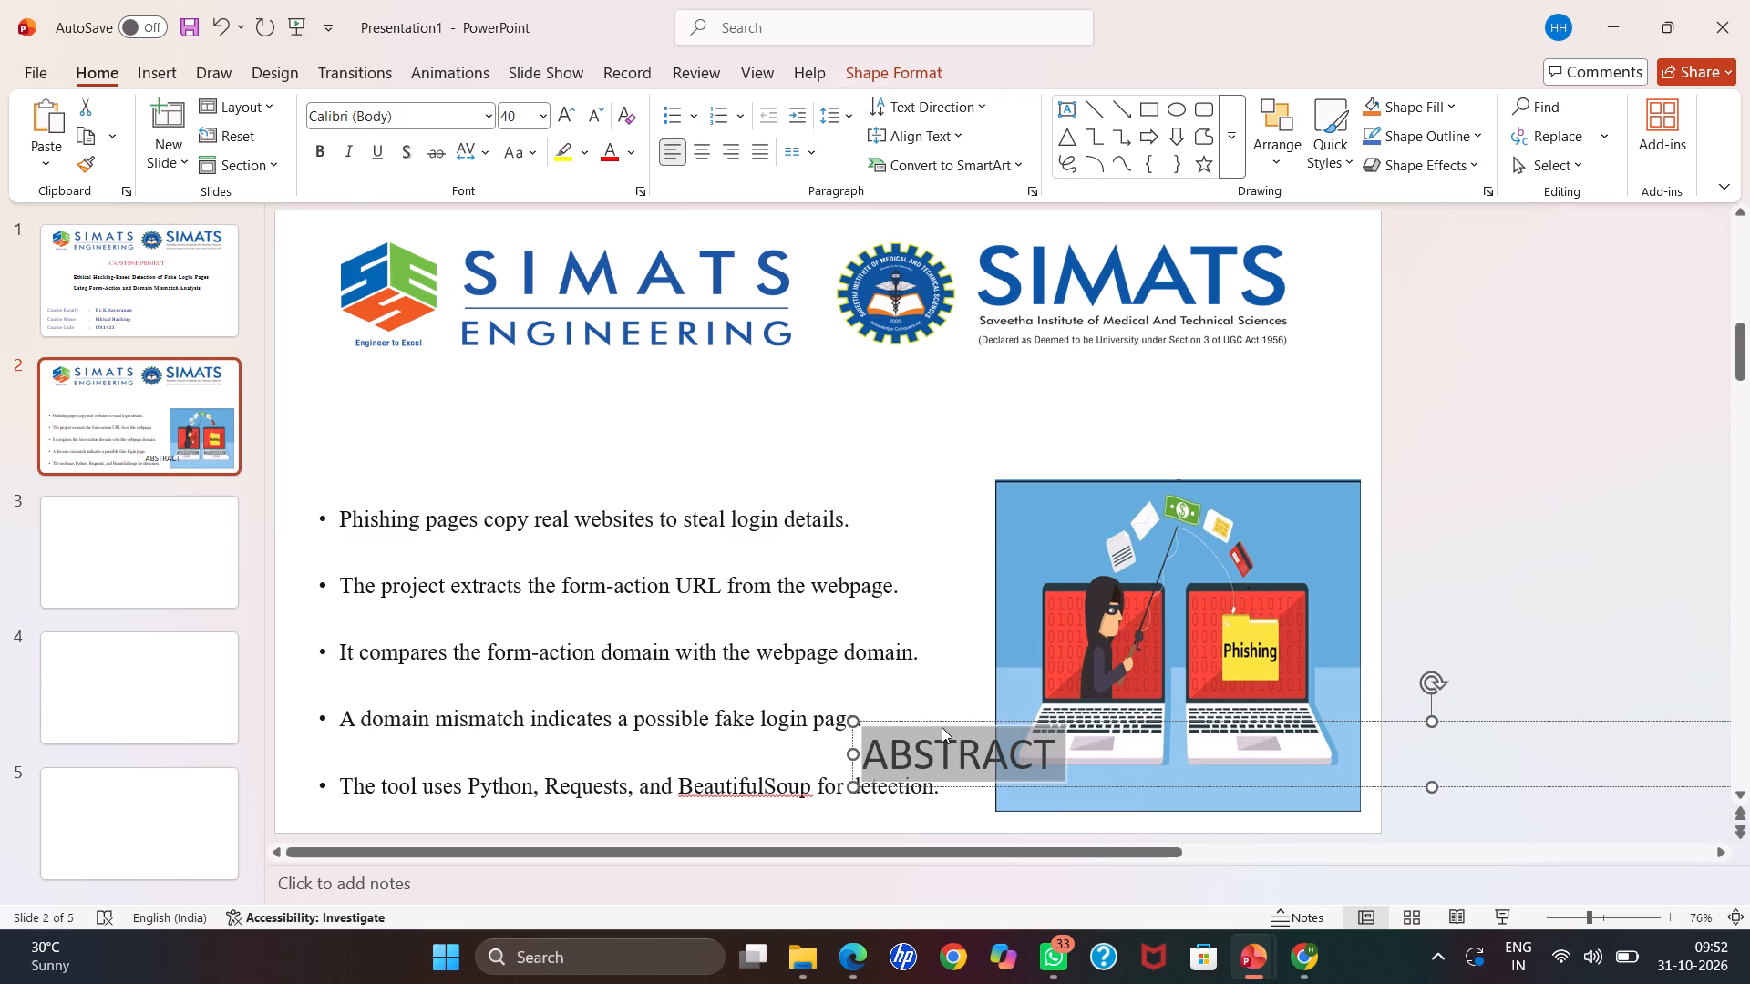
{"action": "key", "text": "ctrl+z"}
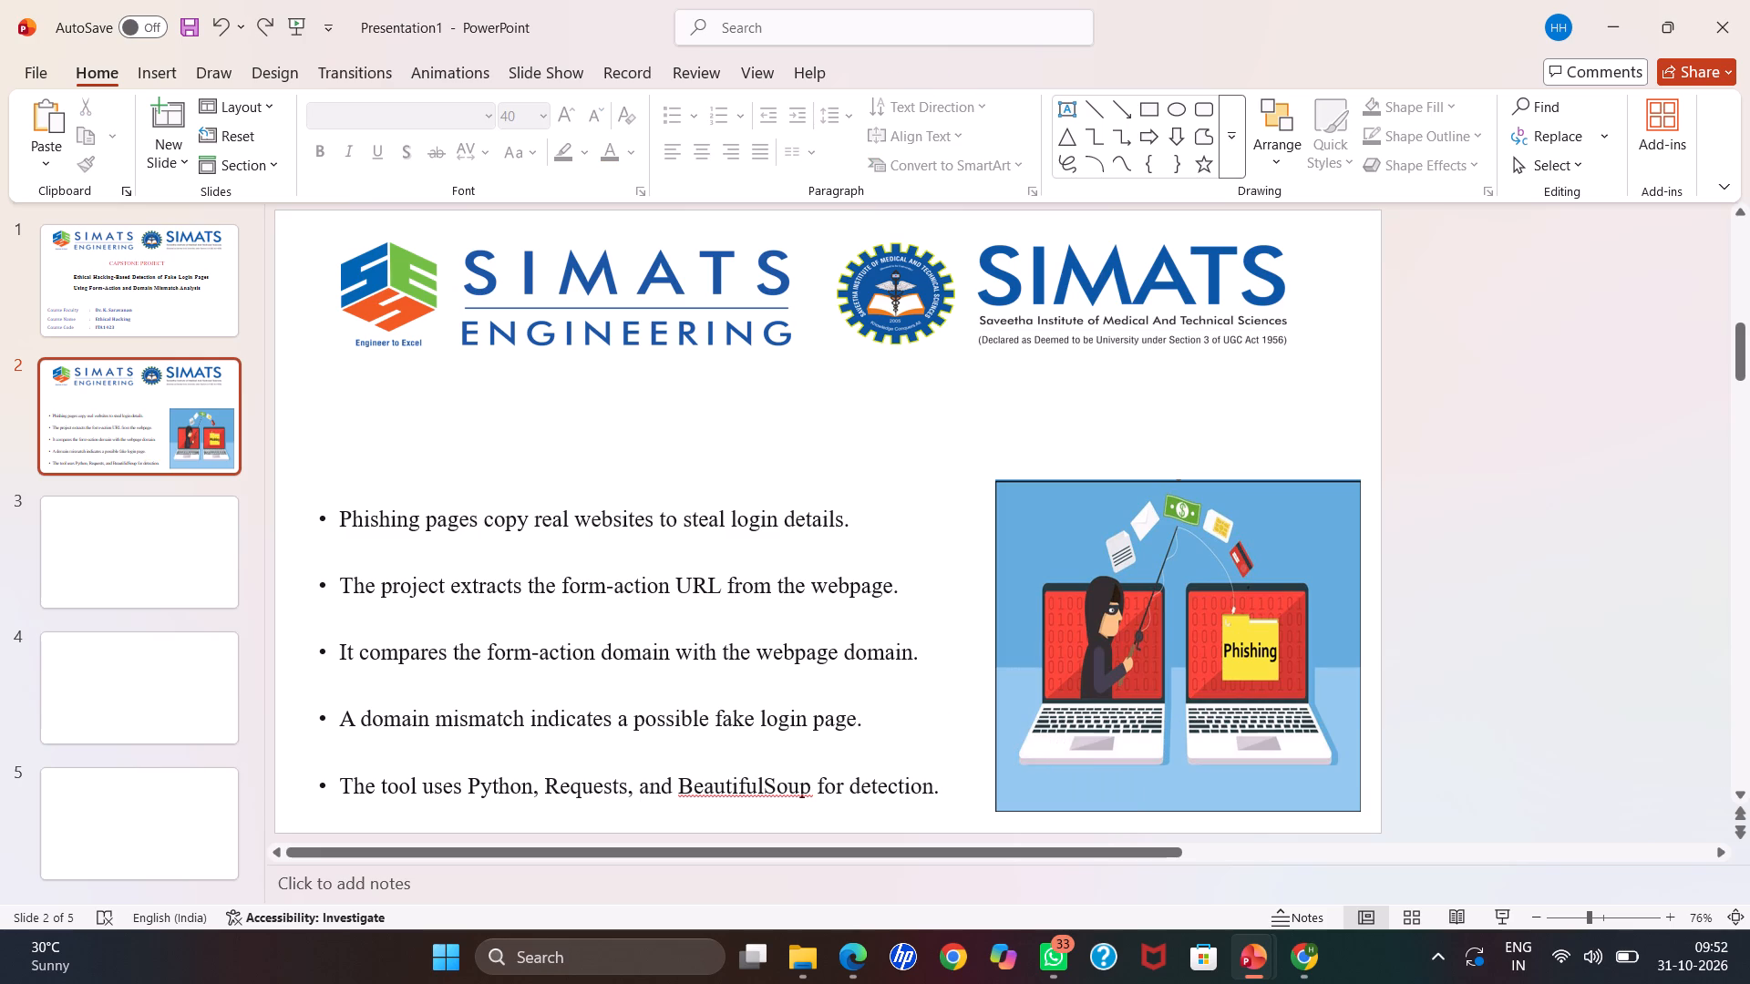
Paste the ABSTRACT heading onto slide 2 and move it between the logo banner and the bullets.
{"action": "left_click", "coordinate": [724, 387], "text": "ctrl"}
{"action": "key", "text": "ctrl+v"}
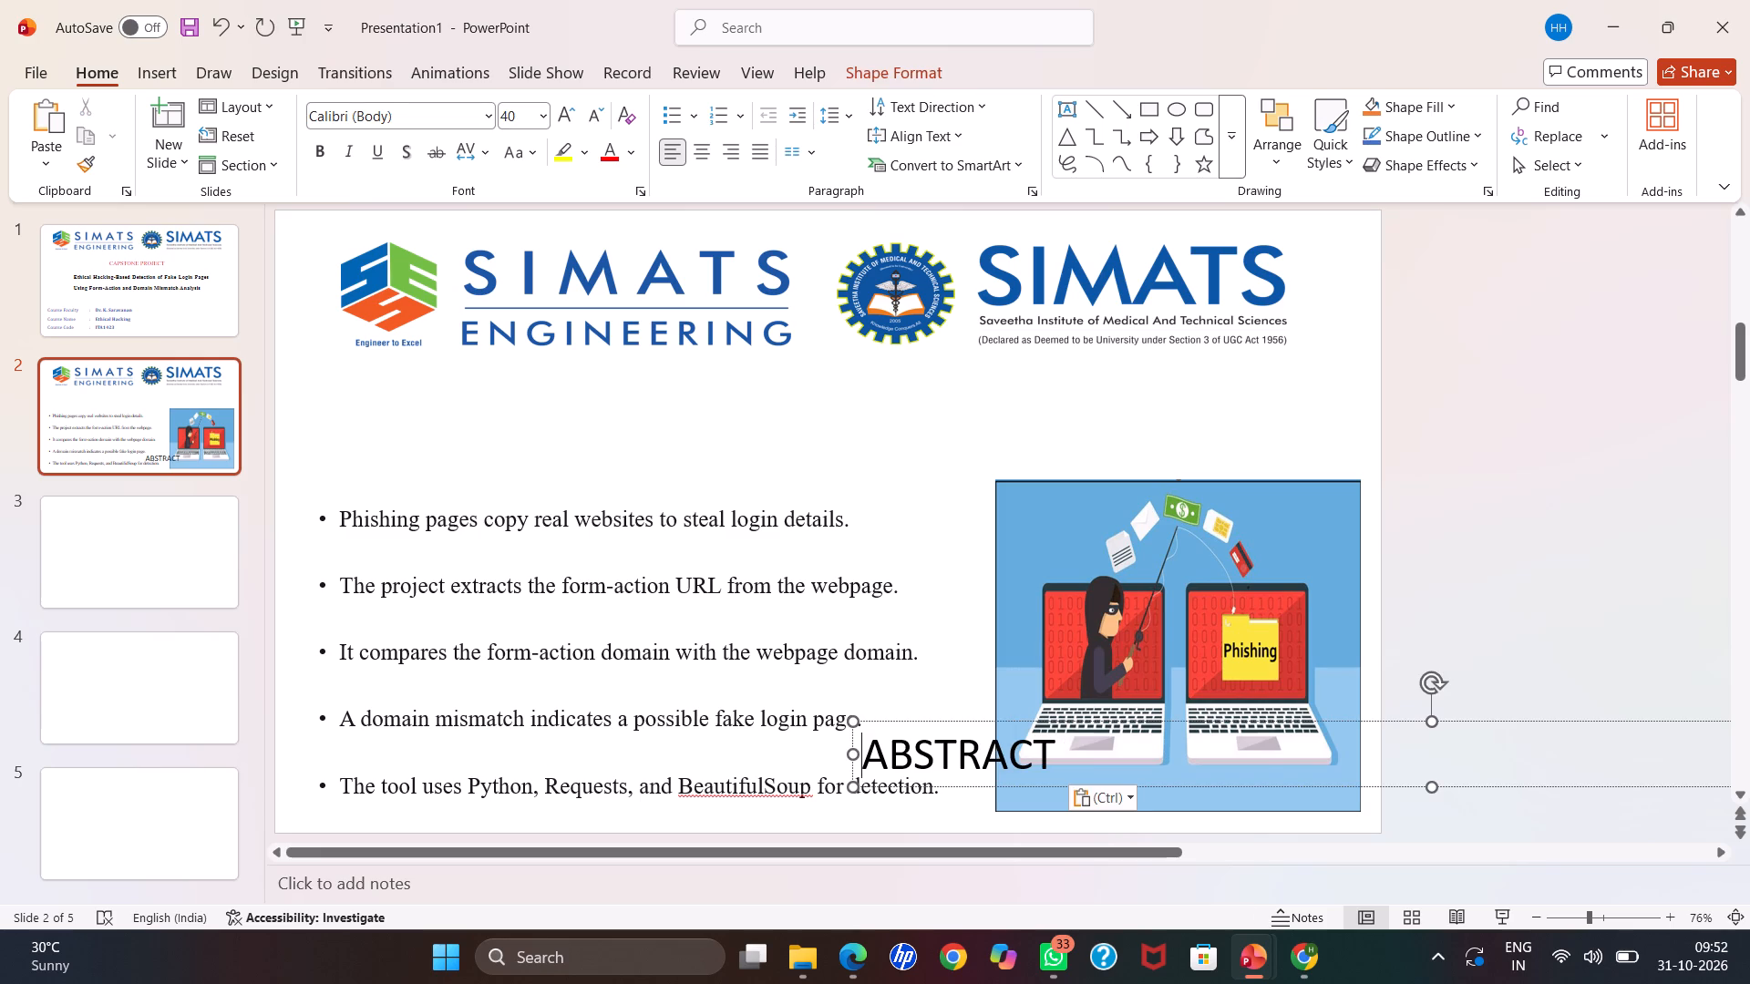
{"action": "left_click", "coordinate": [1014, 728]}
{"action": "left_click_drag", "start_coordinate": [984, 721], "coordinate": [809, 431]}
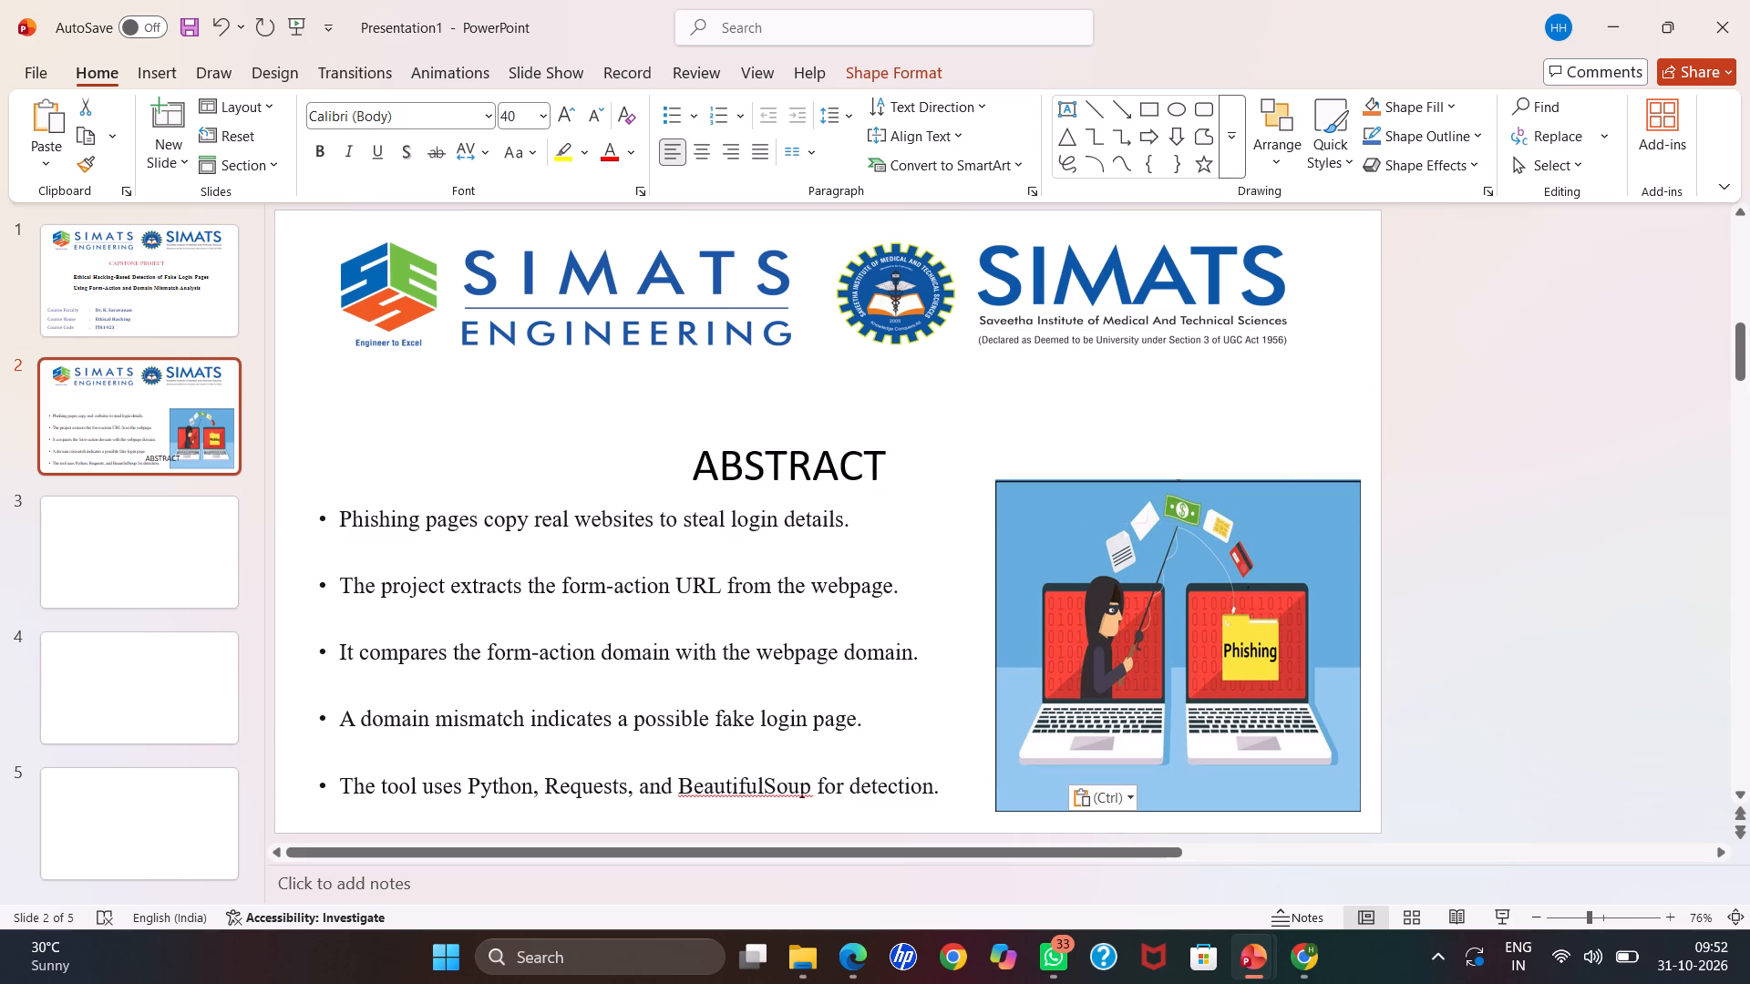
{"action": "left_click_drag", "start_coordinate": [809, 431], "coordinate": [795, 386]}
Format the ABSTRACT heading in red Times New Roman at size 28.
{"action": "double_click", "coordinate": [795, 421]}
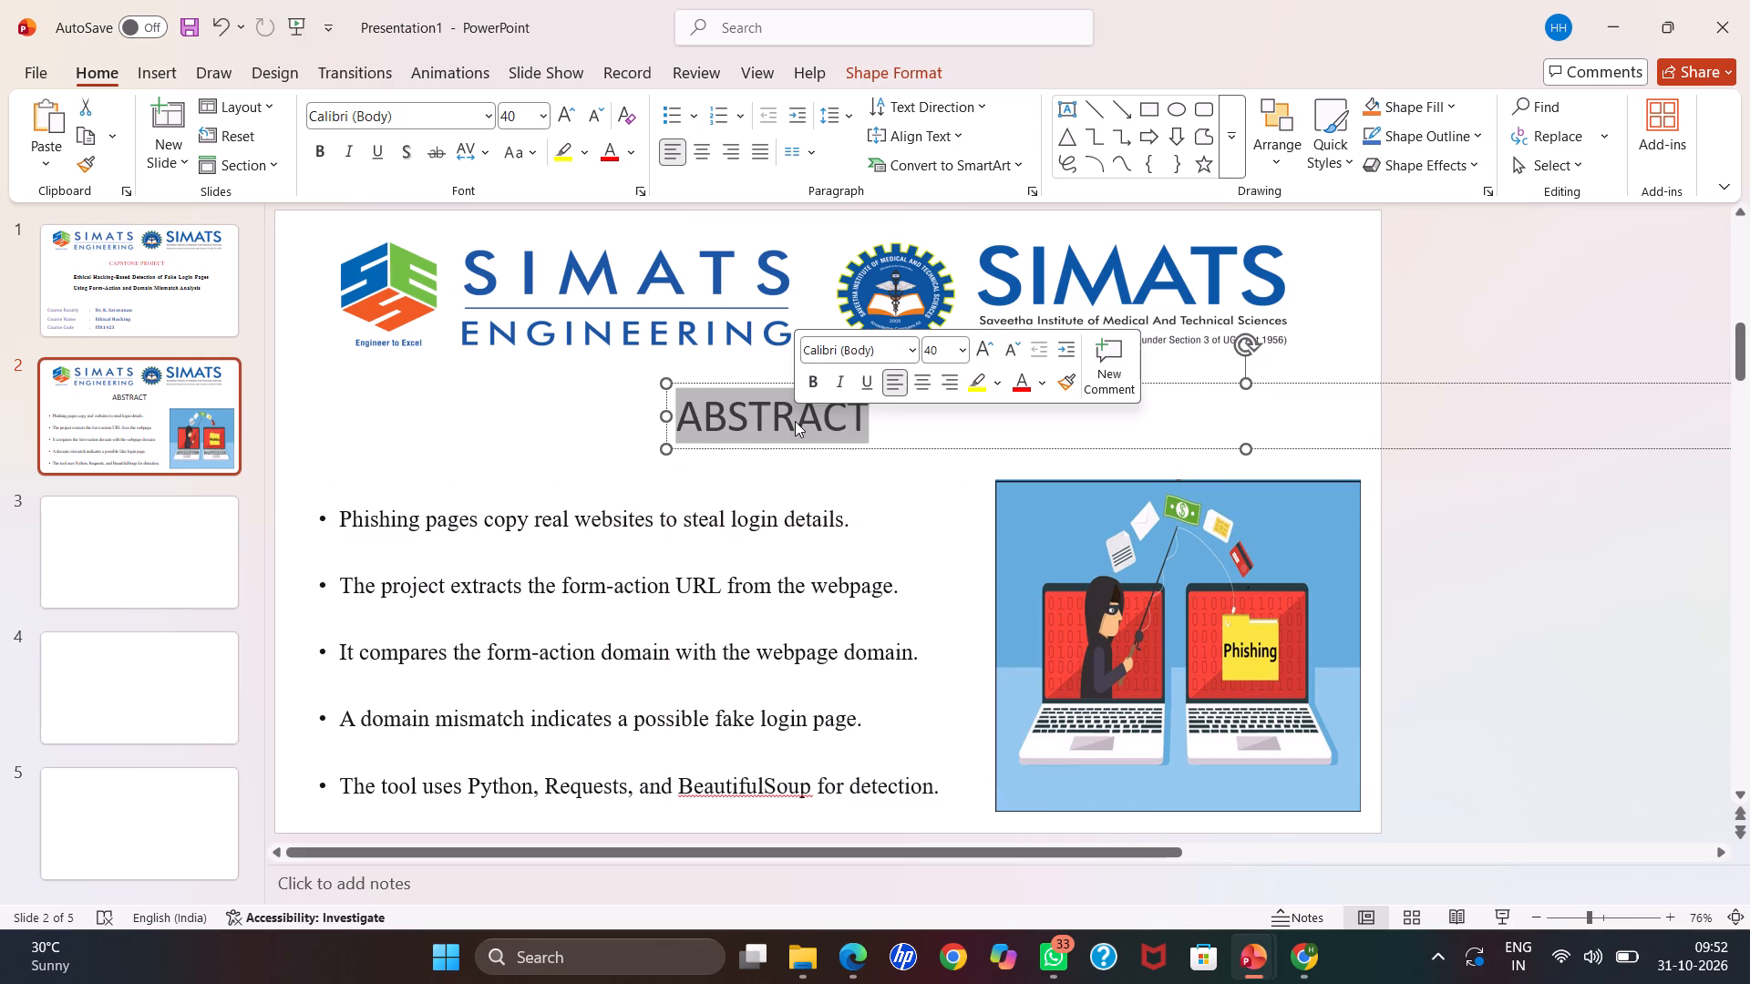
{"action": "left_click", "coordinate": [1018, 389]}
{"action": "left_click", "coordinate": [884, 345]}
{"action": "type", "text": "tim"}
{"action": "key", "text": "Return"}
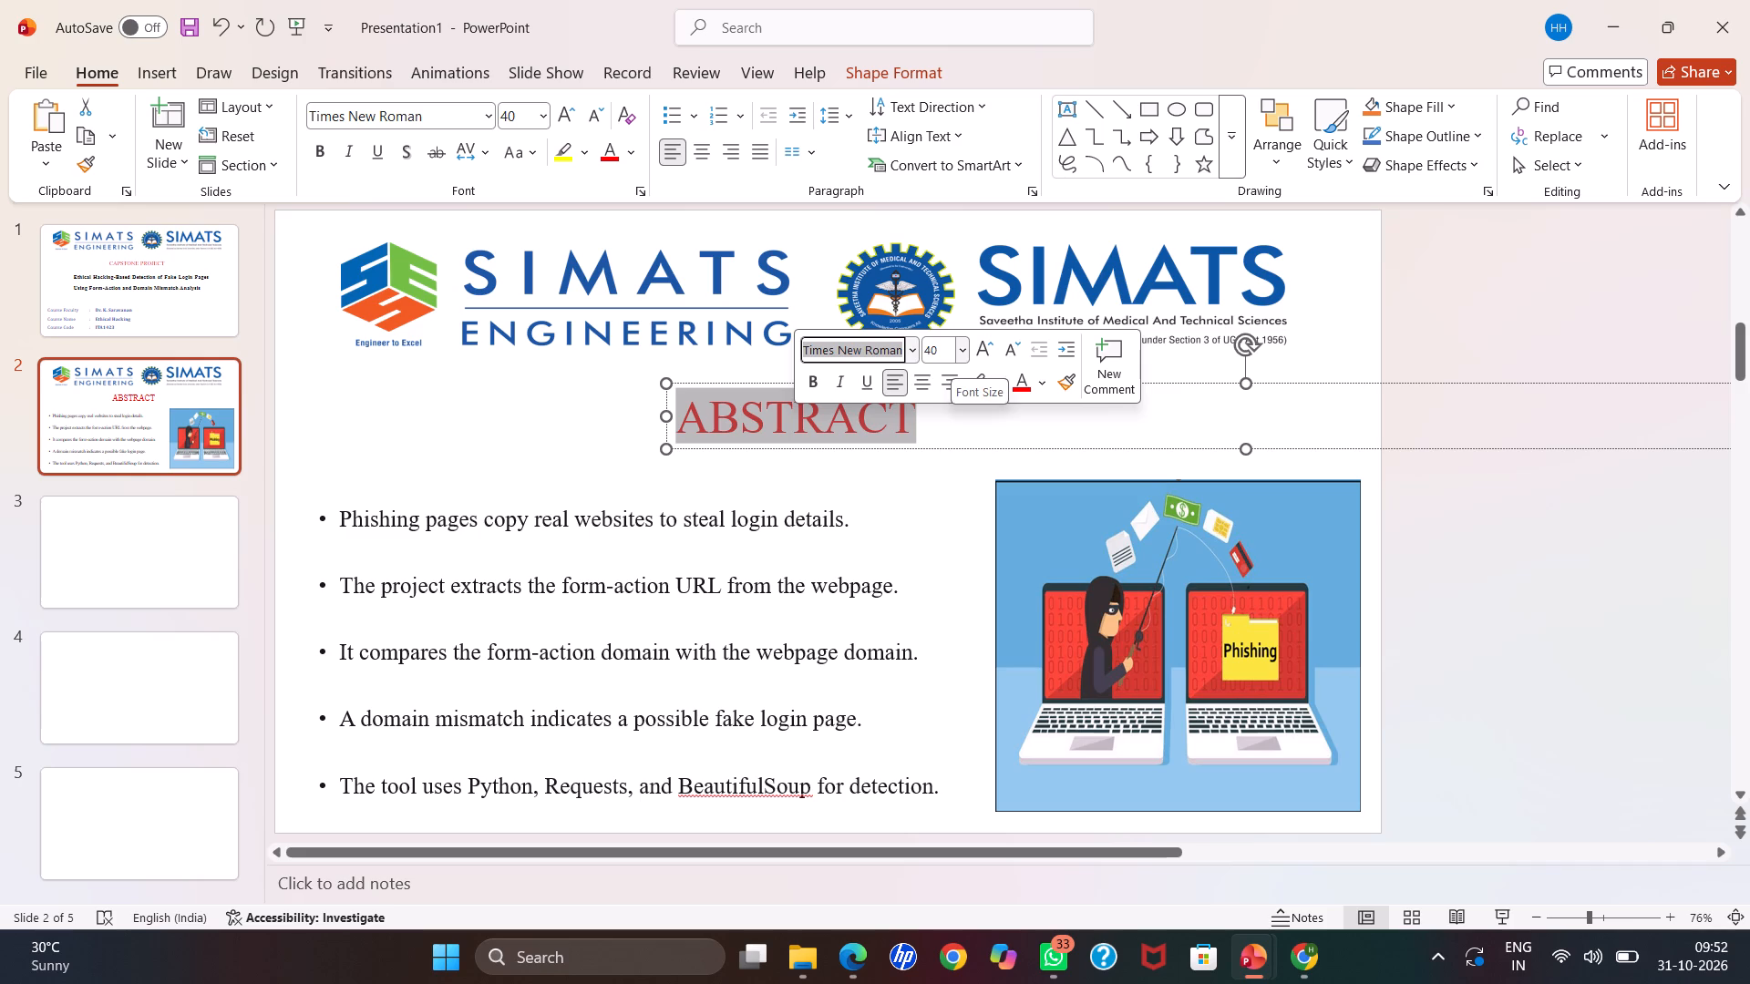
{"action": "left_click", "coordinate": [961, 355]}
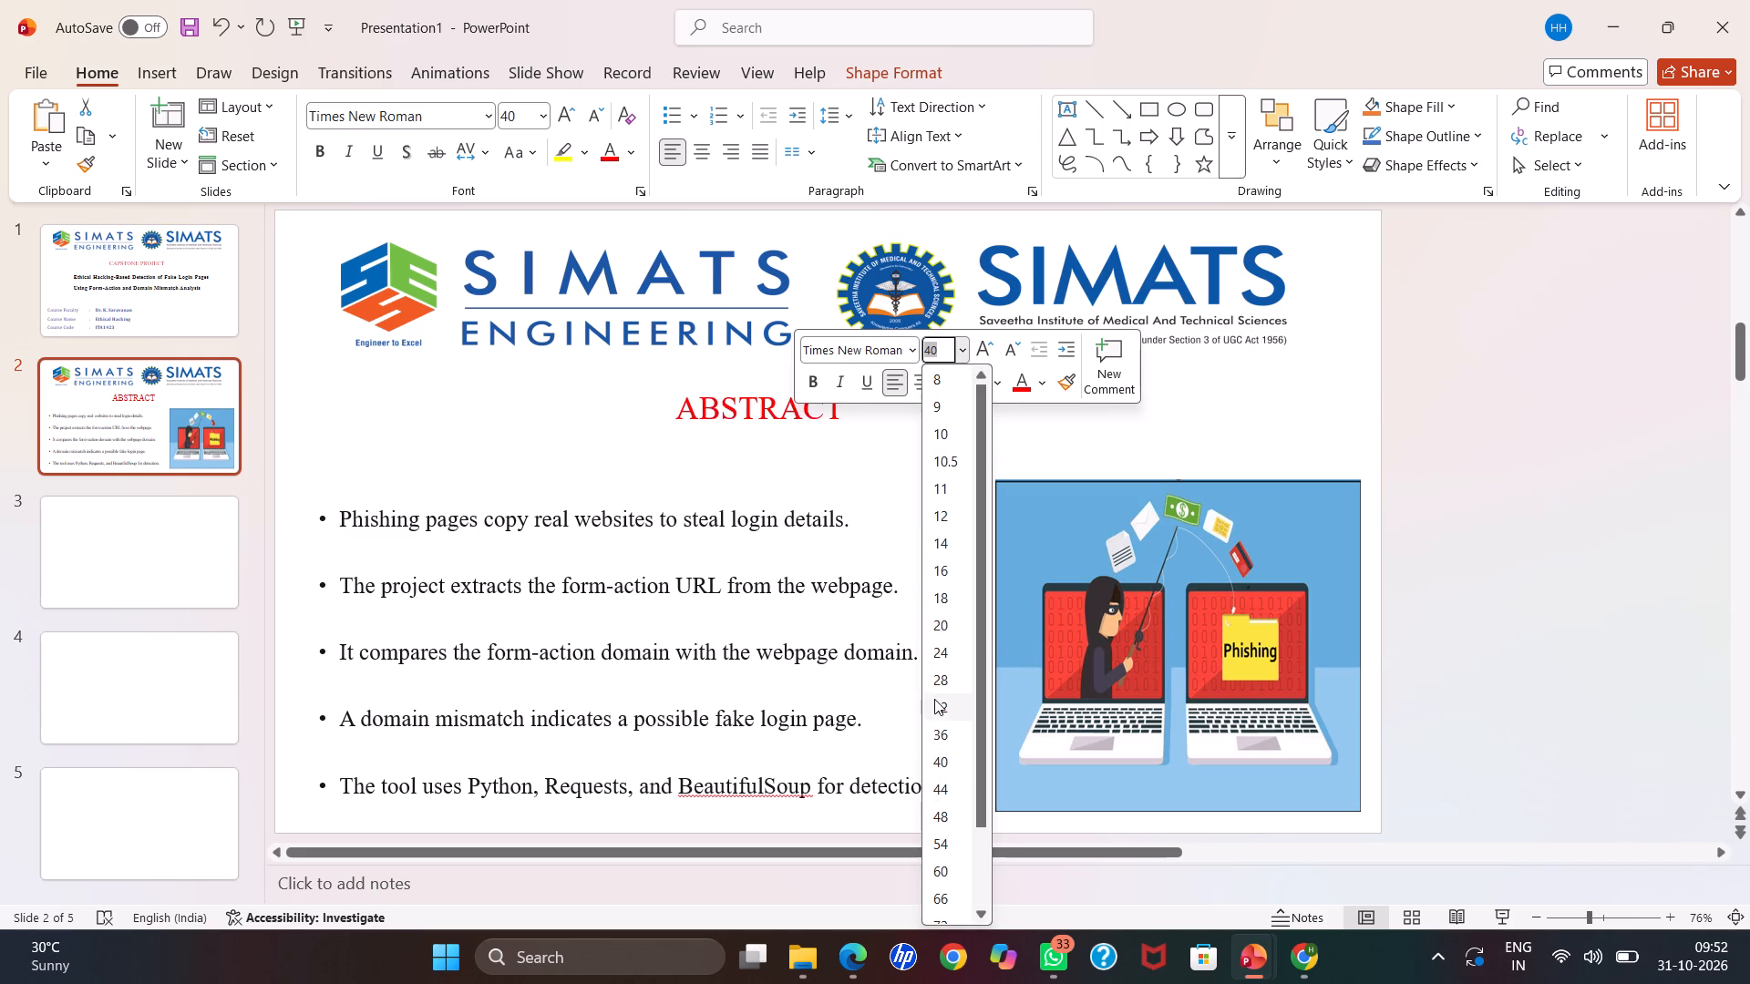
{"action": "left_click", "coordinate": [938, 684]}
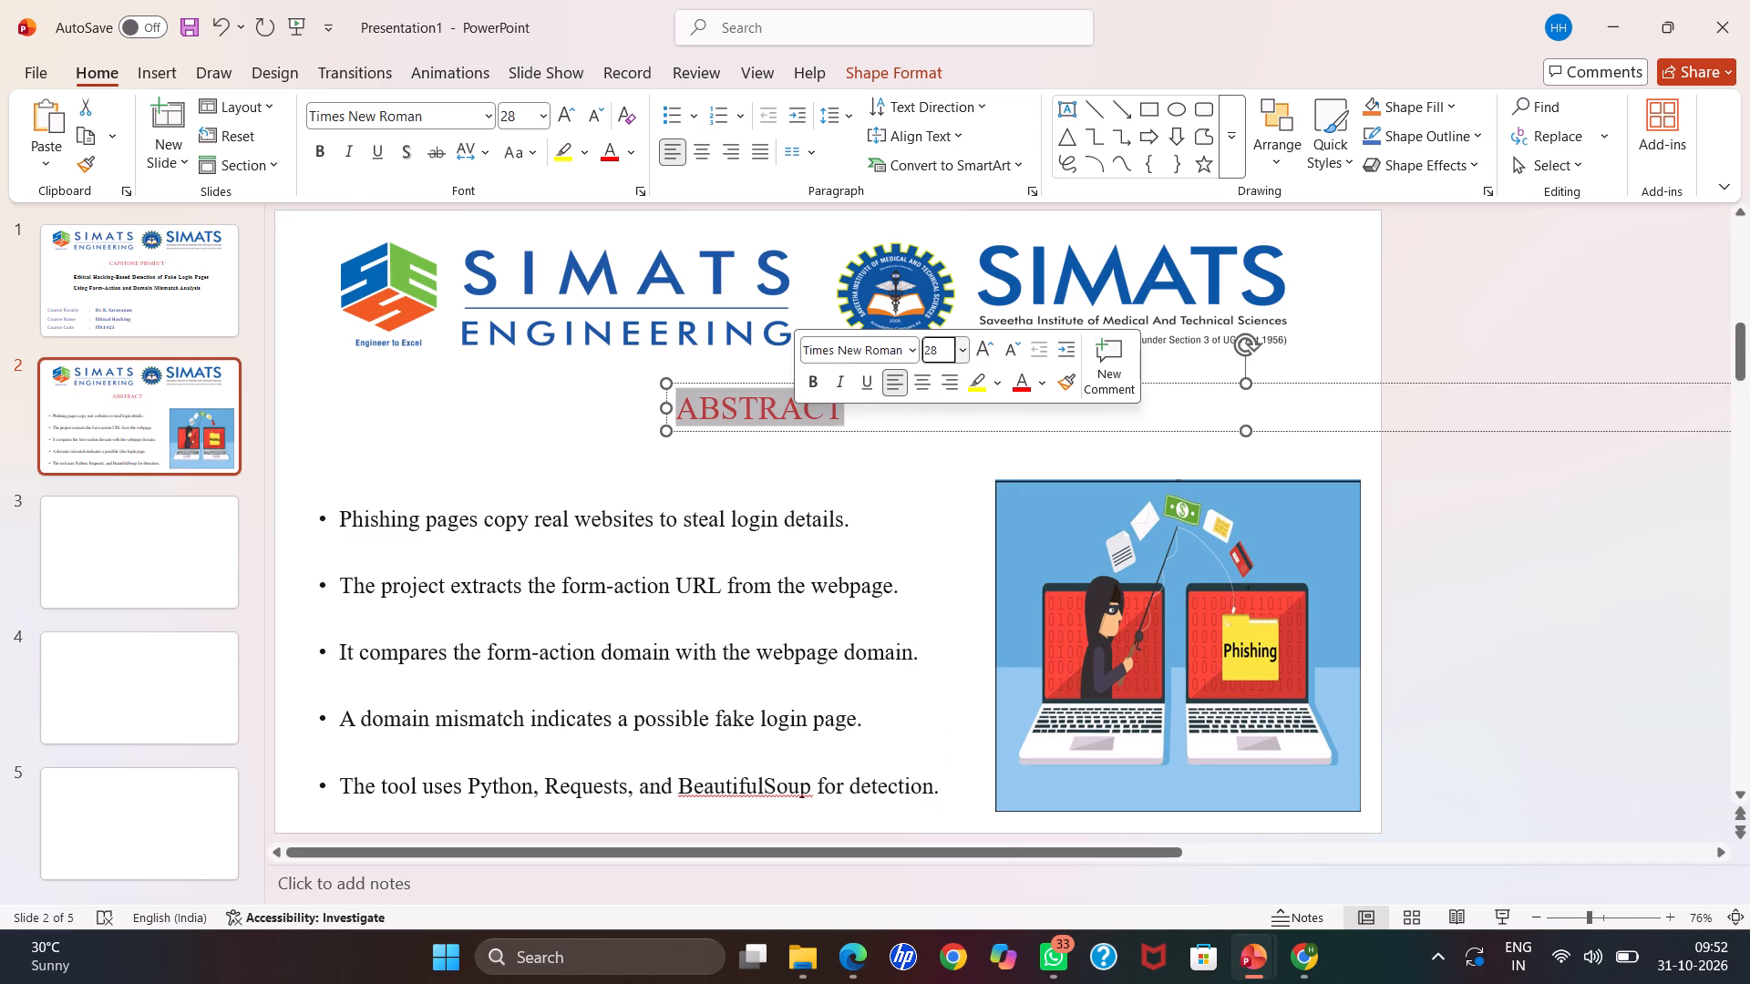
{"action": "left_click", "coordinate": [738, 466]}
Narrow the ABSTRACT text box to lie within the slide and place it near the middle, between the banner and bullets.
{"action": "left_click", "coordinate": [790, 399]}
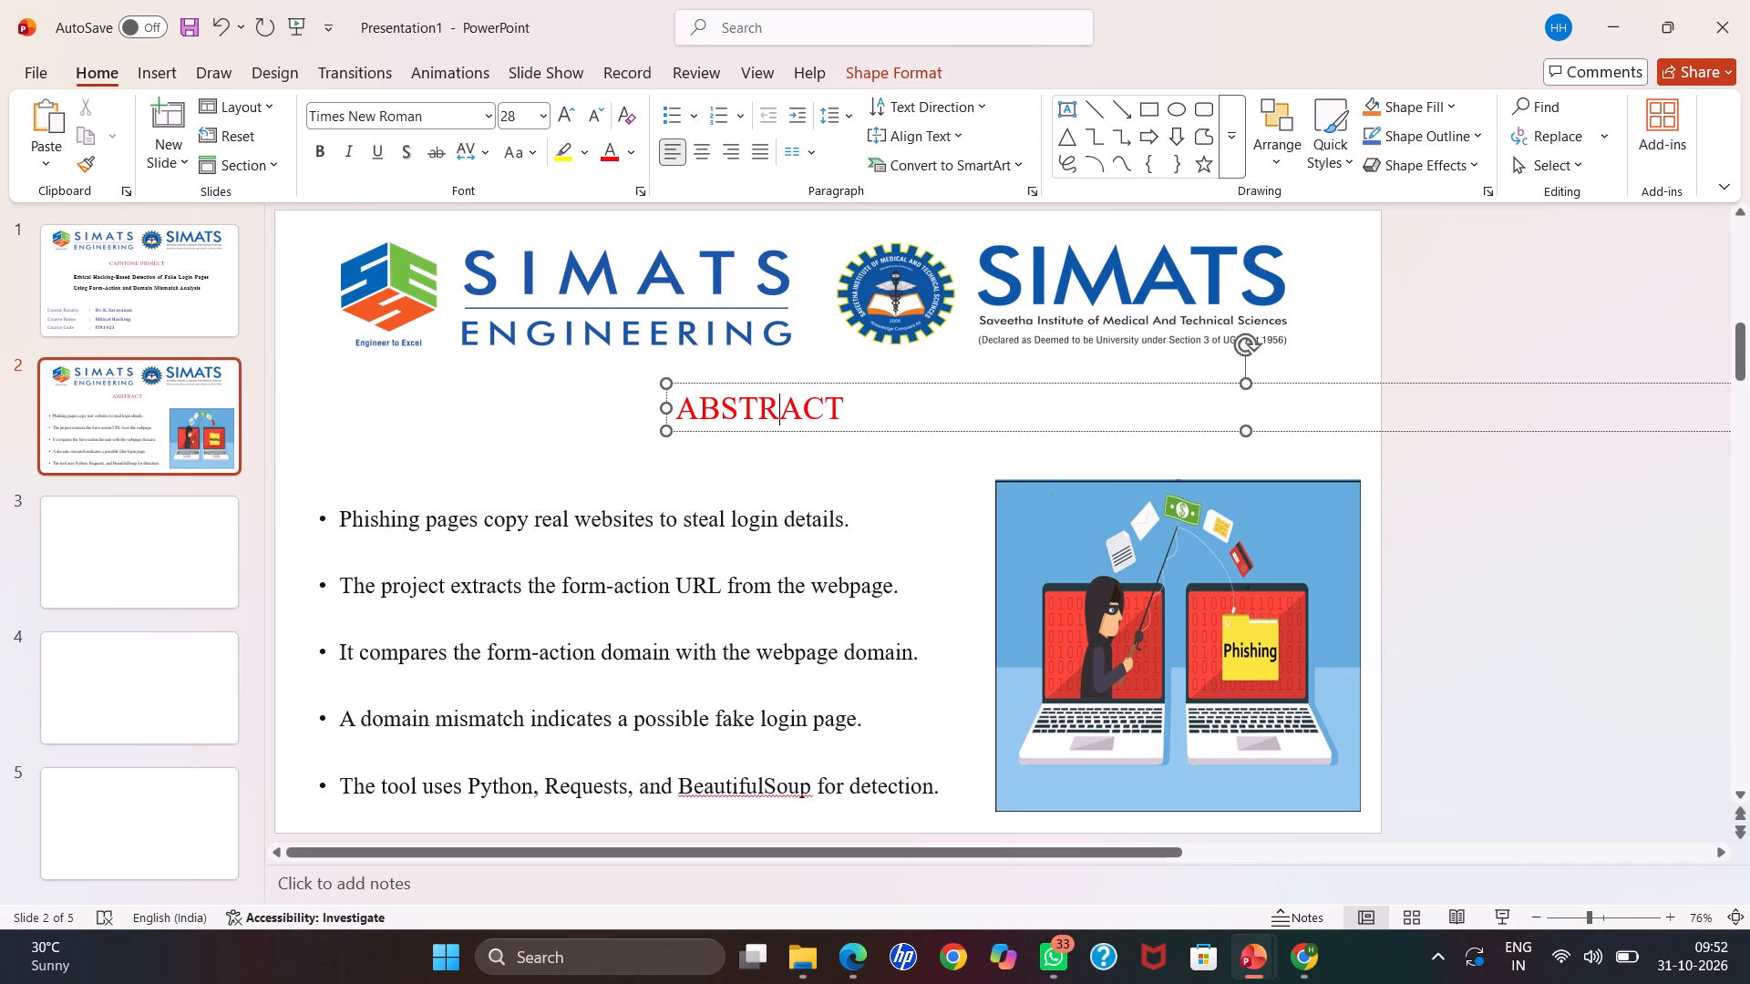
{"action": "scroll", "coordinate": [1297, 423], "scroll_direction": "left", "scroll_amount": 1}
{"action": "left_click_drag", "start_coordinate": [1297, 423], "coordinate": [1070, 415]}
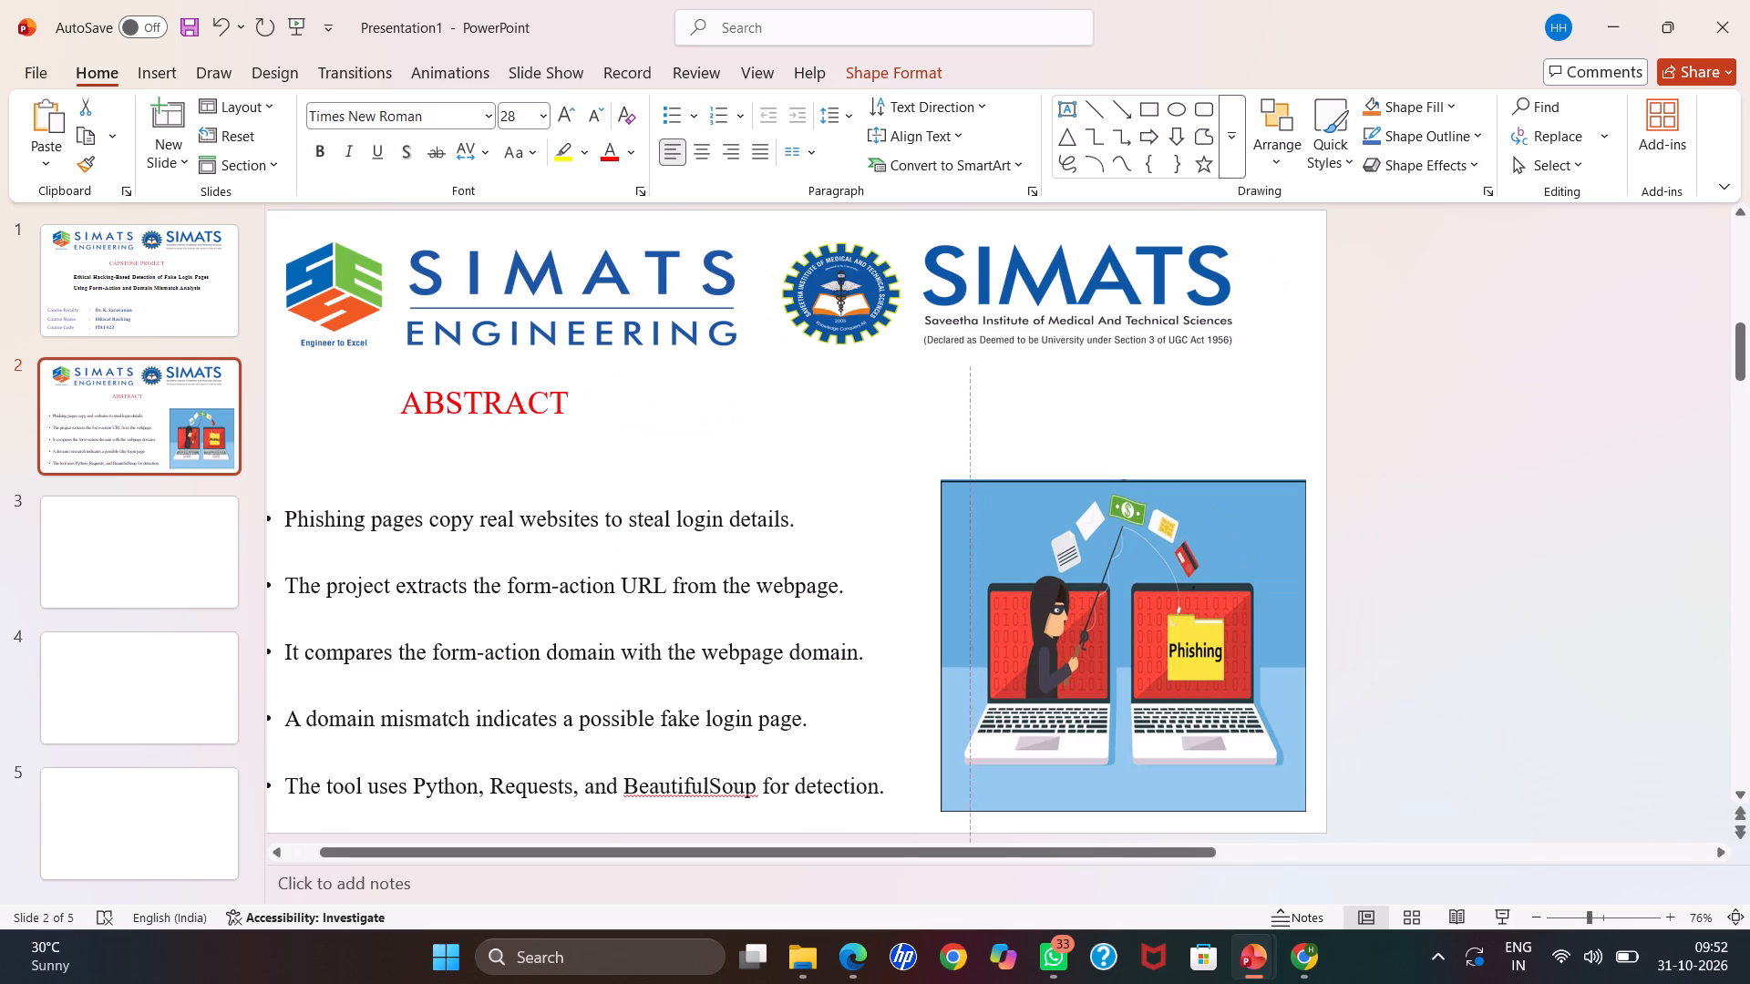
{"action": "left_click_drag", "start_coordinate": [1070, 415], "coordinate": [1060, 414]}
{"action": "left_click_drag", "start_coordinate": [1534, 392], "coordinate": [1243, 395]}
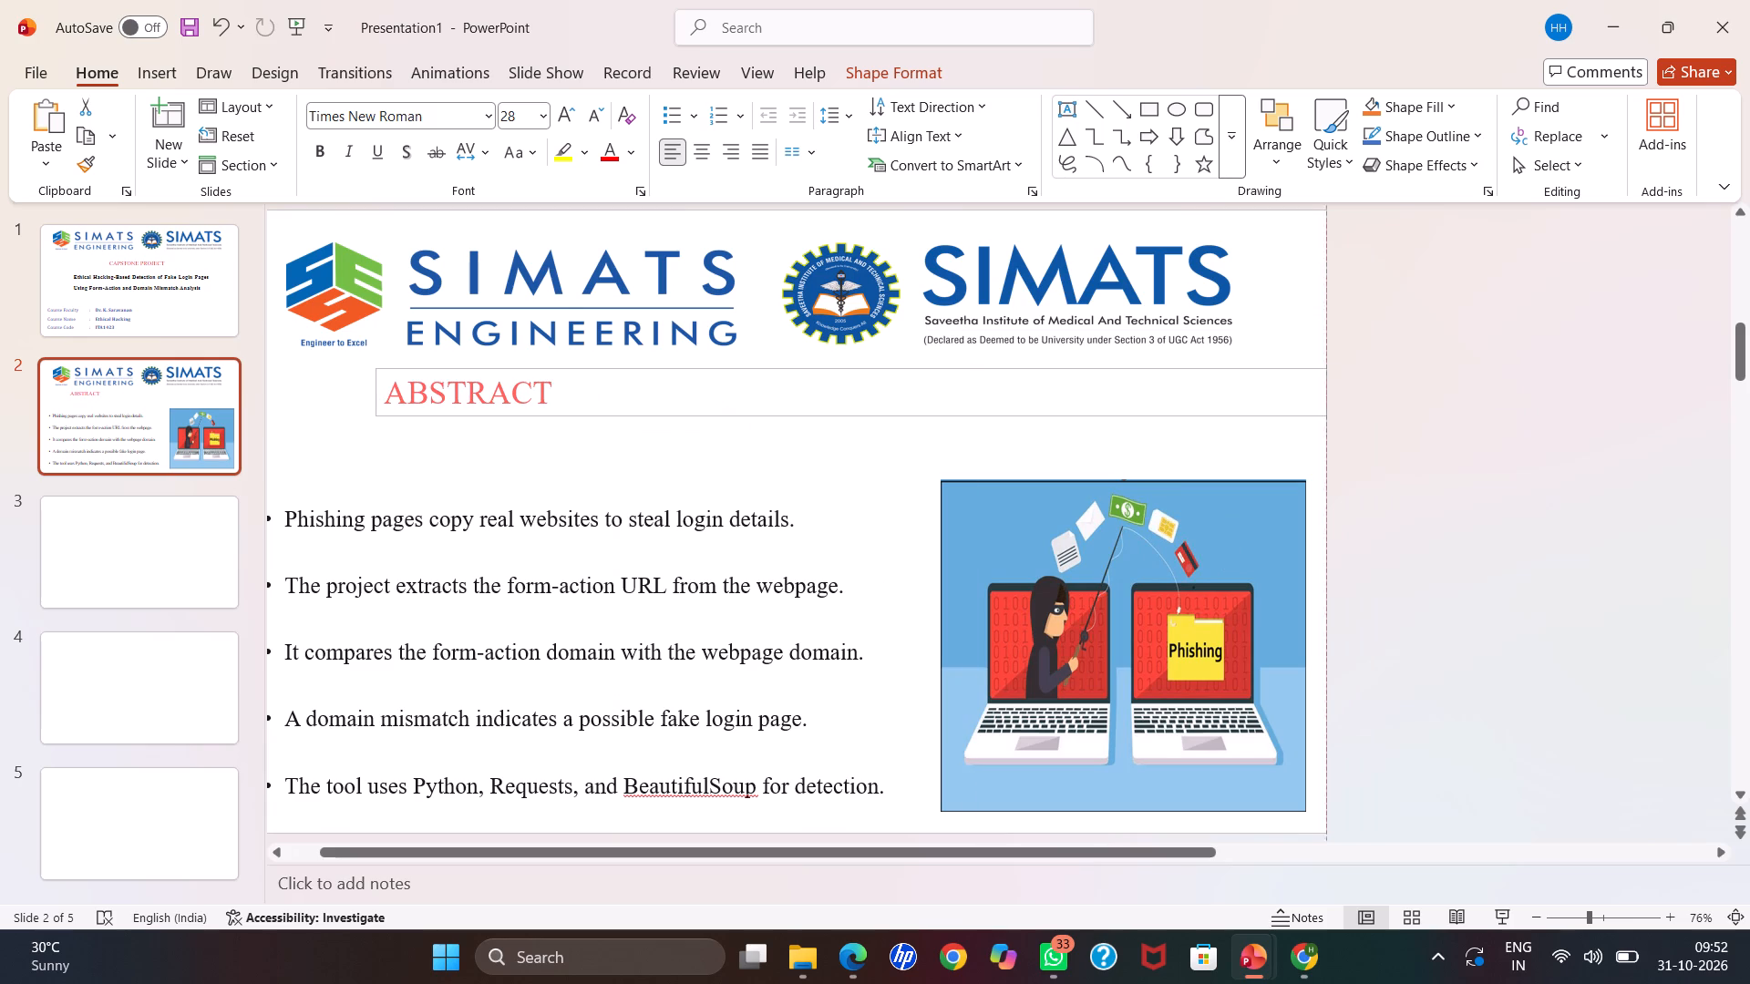
{"action": "left_click_drag", "start_coordinate": [1243, 395], "coordinate": [752, 395]}
{"action": "left_click_drag", "start_coordinate": [664, 379], "coordinate": [832, 382]}
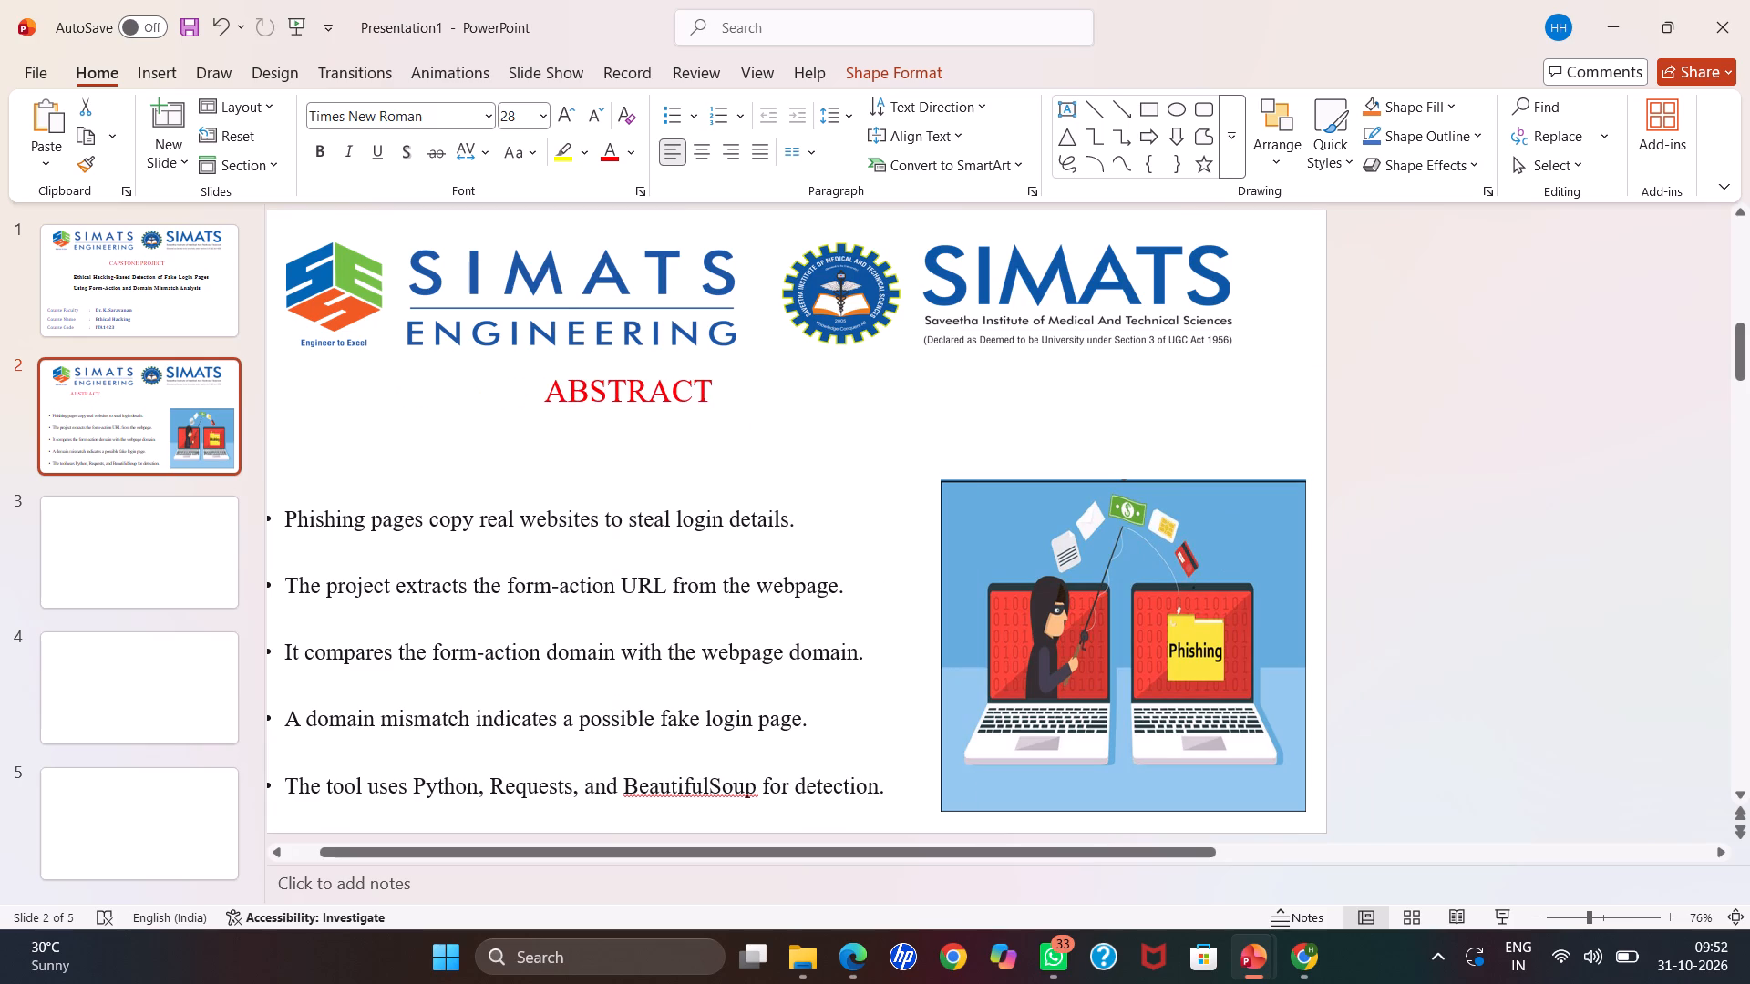
{"action": "left_click_drag", "start_coordinate": [832, 382], "coordinate": [845, 384]}
{"action": "scroll", "coordinate": [845, 384], "scroll_direction": "right", "scroll_amount": 1}
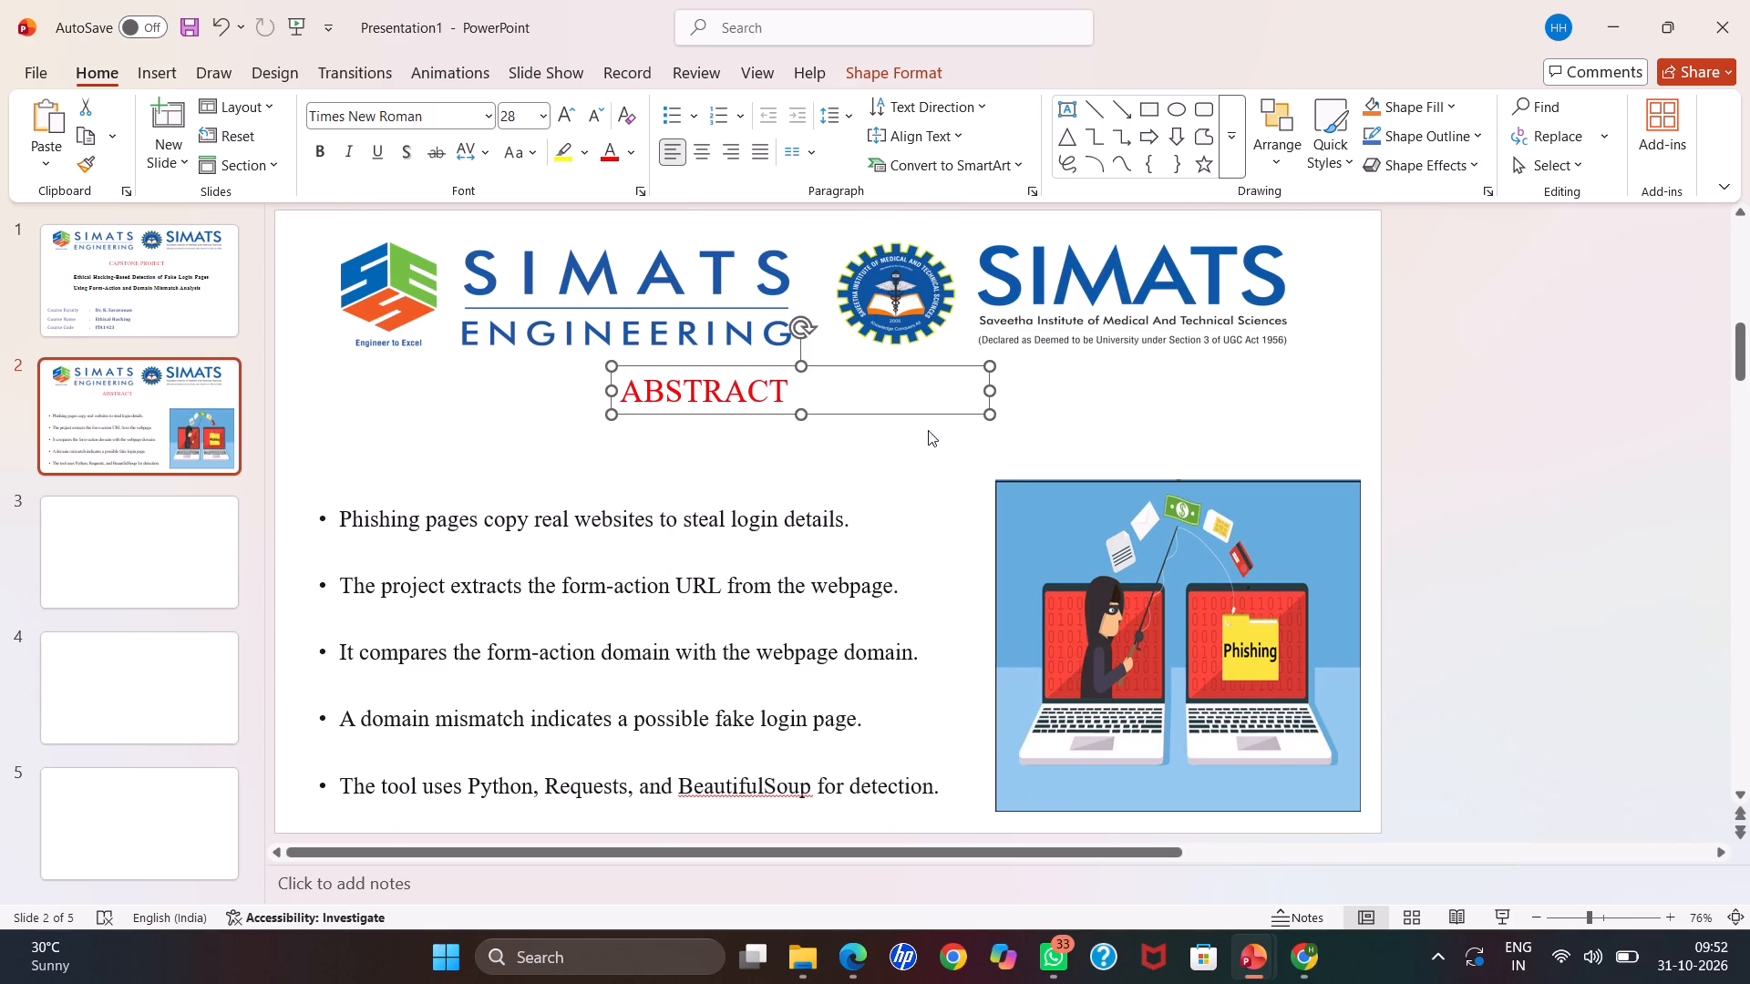
{"action": "left_click_drag", "start_coordinate": [868, 377], "coordinate": [872, 397]}
{"action": "left_click", "coordinate": [1561, 445]}
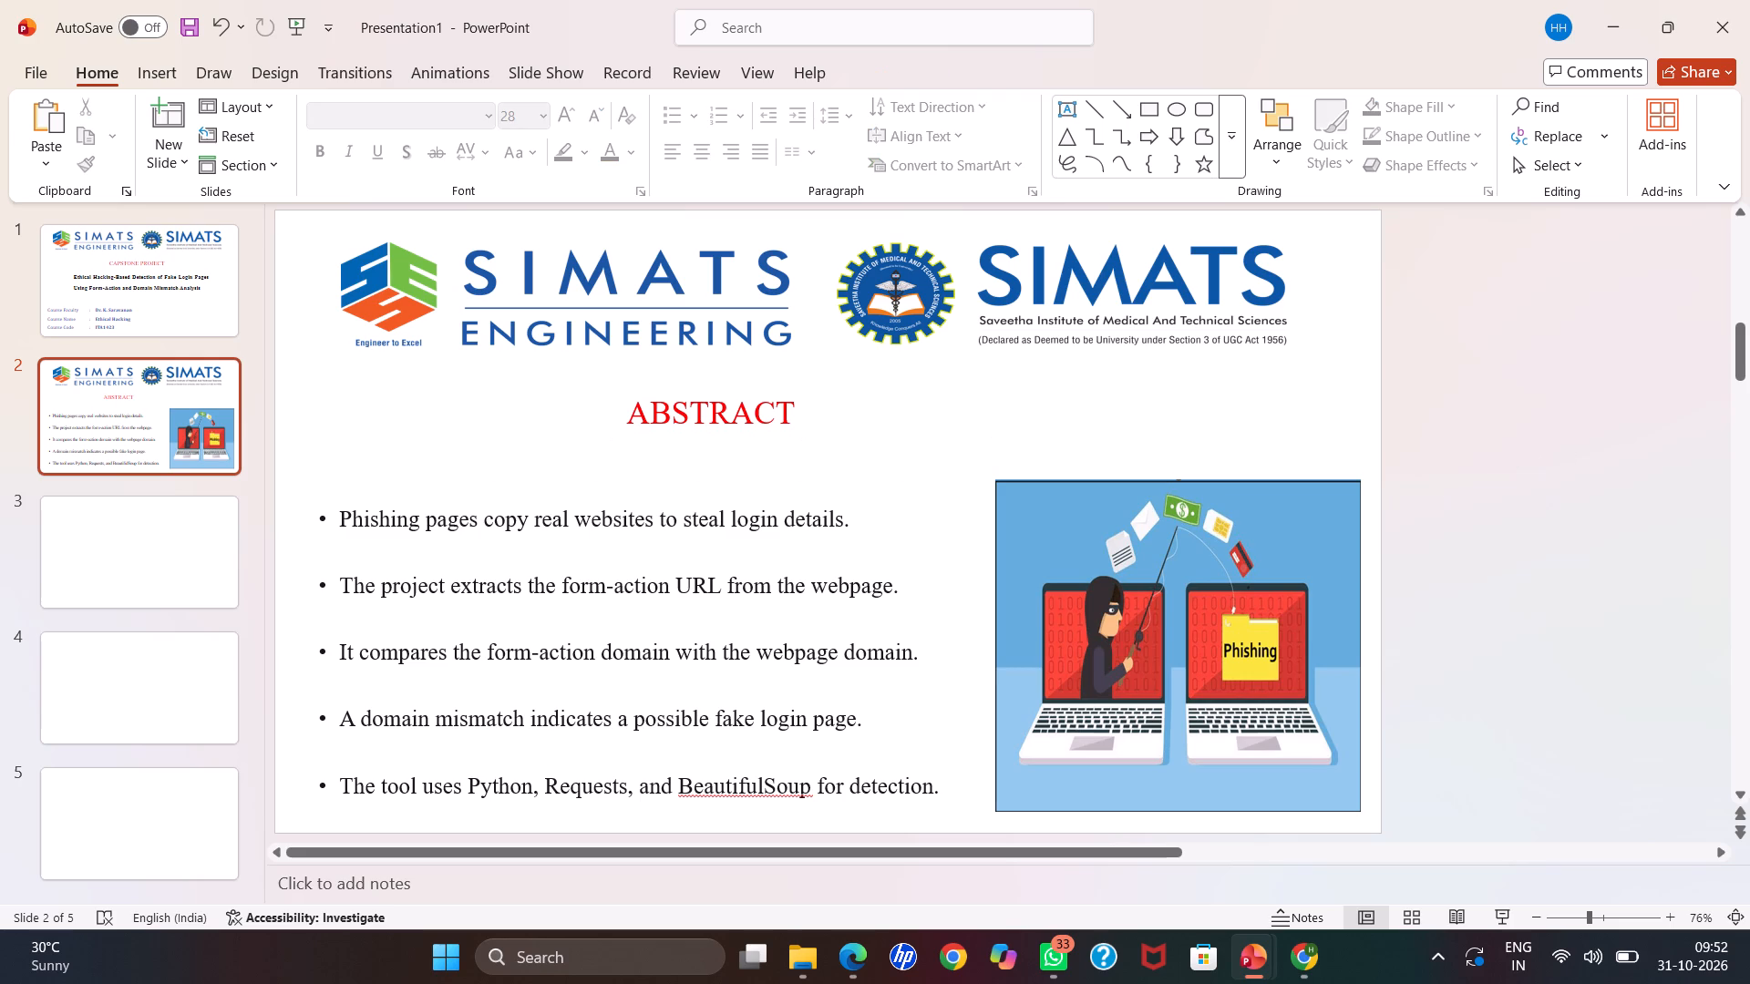
Shrink the ABSTRACT text box's width to fit closely around the heading word.
{"action": "left_click", "coordinate": [735, 396]}
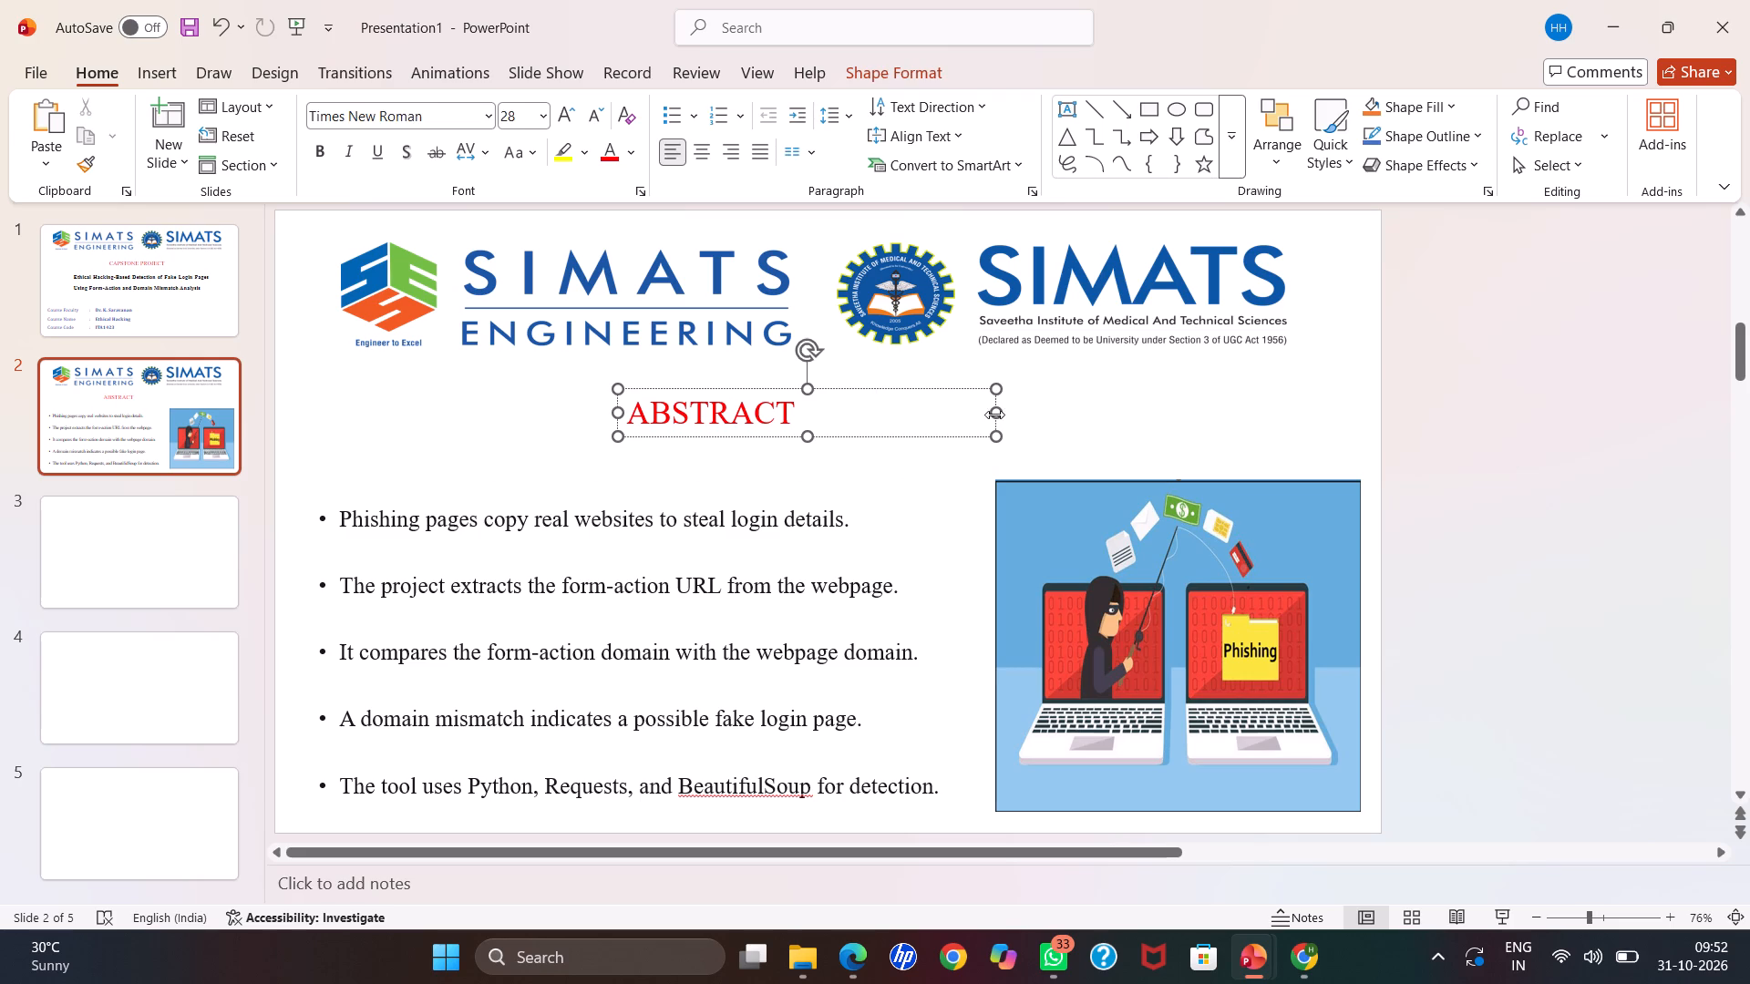
{"action": "left_click_drag", "start_coordinate": [994, 415], "coordinate": [821, 418]}
{"action": "left_click_drag", "start_coordinate": [770, 418], "coordinate": [780, 417]}
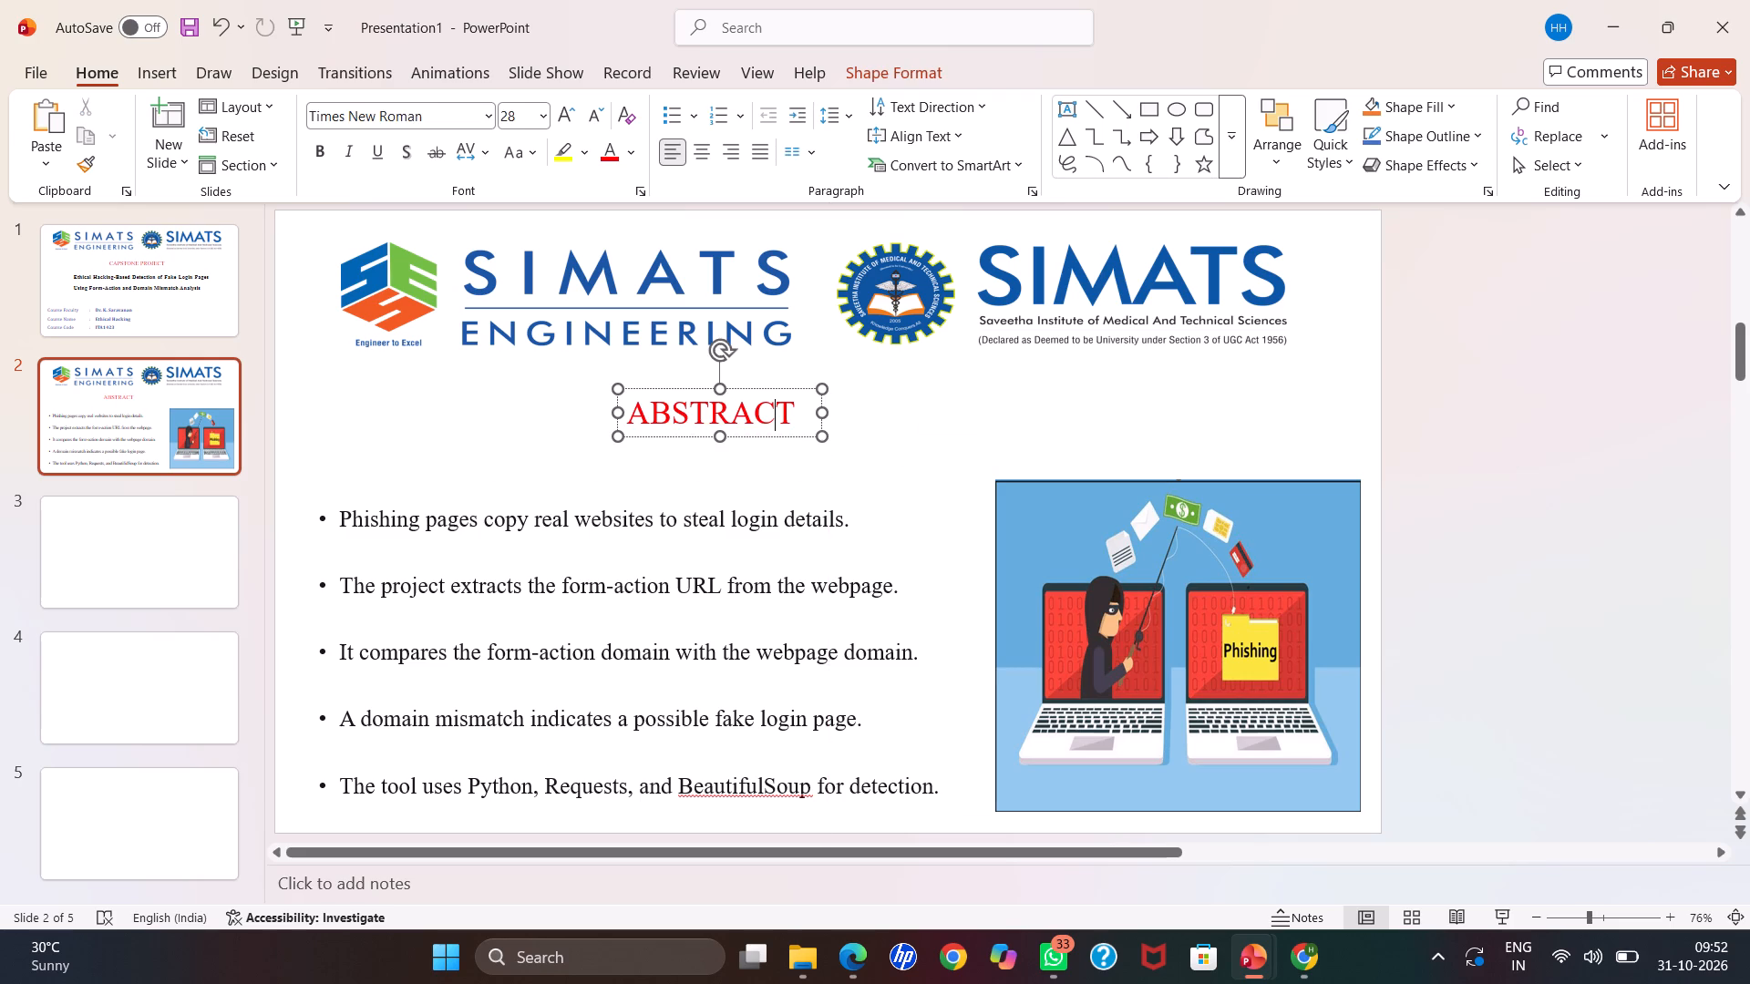
{"action": "left_click_drag", "start_coordinate": [780, 417], "coordinate": [806, 418]}
{"action": "left_click", "coordinate": [932, 417]}
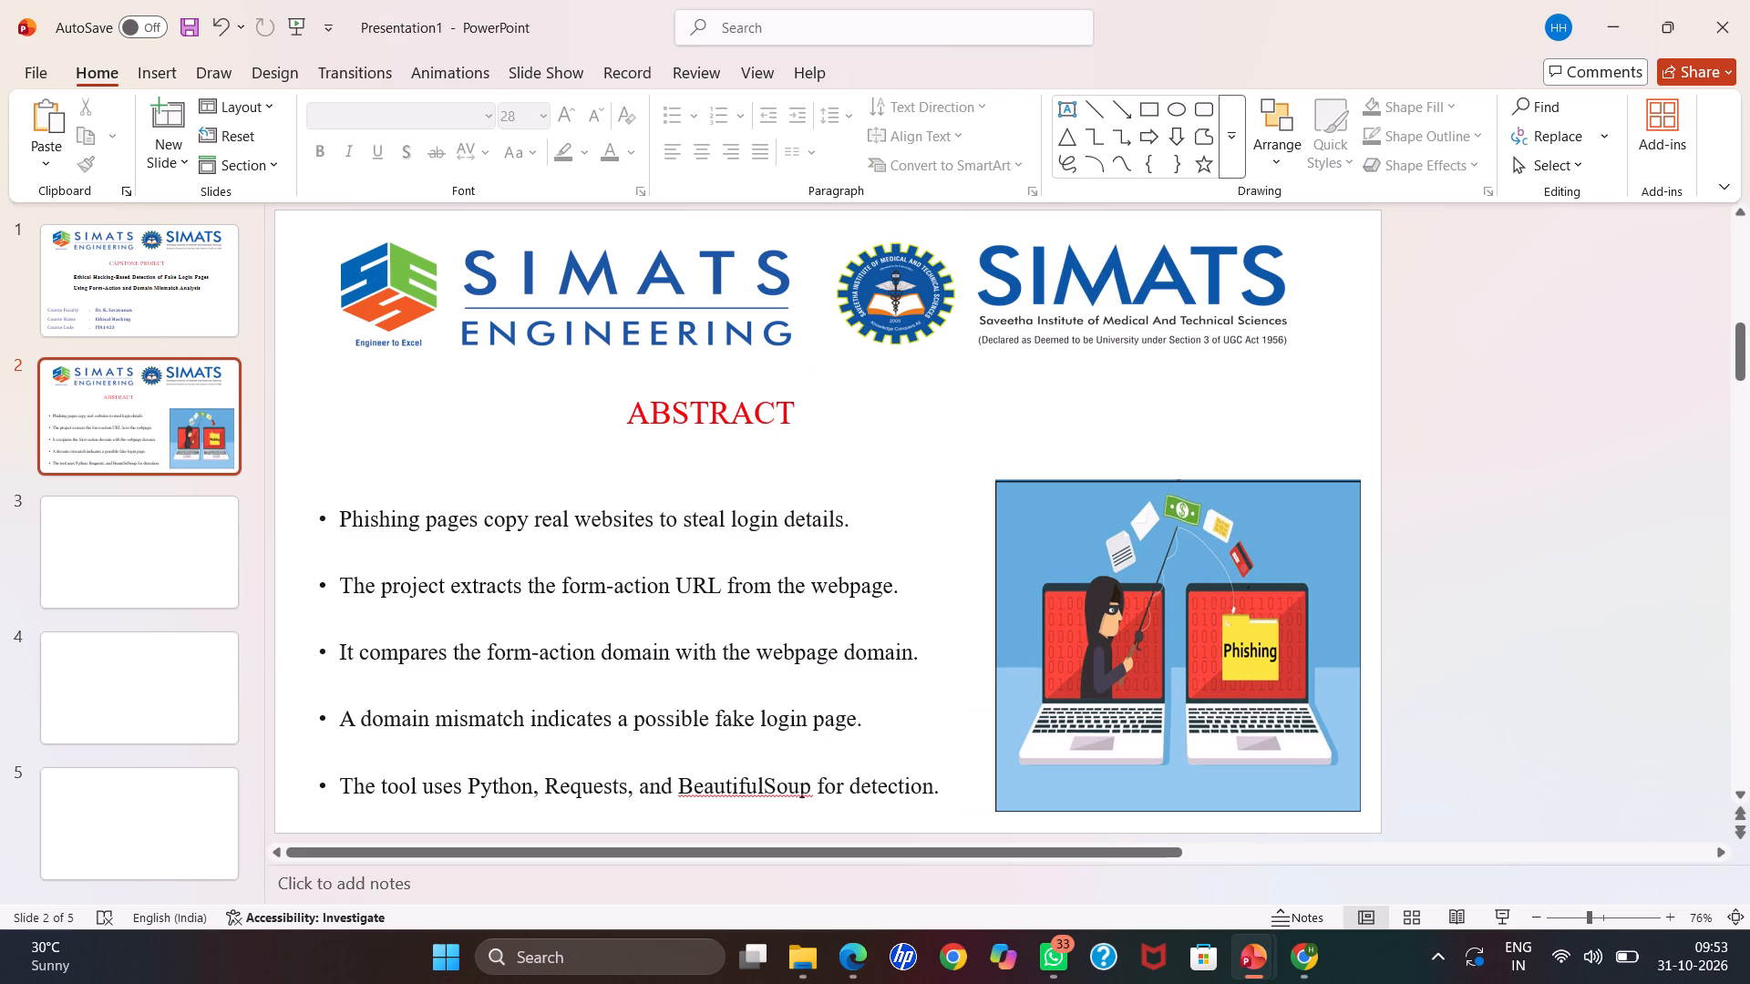
Move the ABSTRACT heading on slide 2 to sit centred beneath the logo banner.
{"action": "left_click", "coordinate": [756, 411]}
{"action": "left_click_drag", "start_coordinate": [761, 440], "coordinate": [782, 437]}
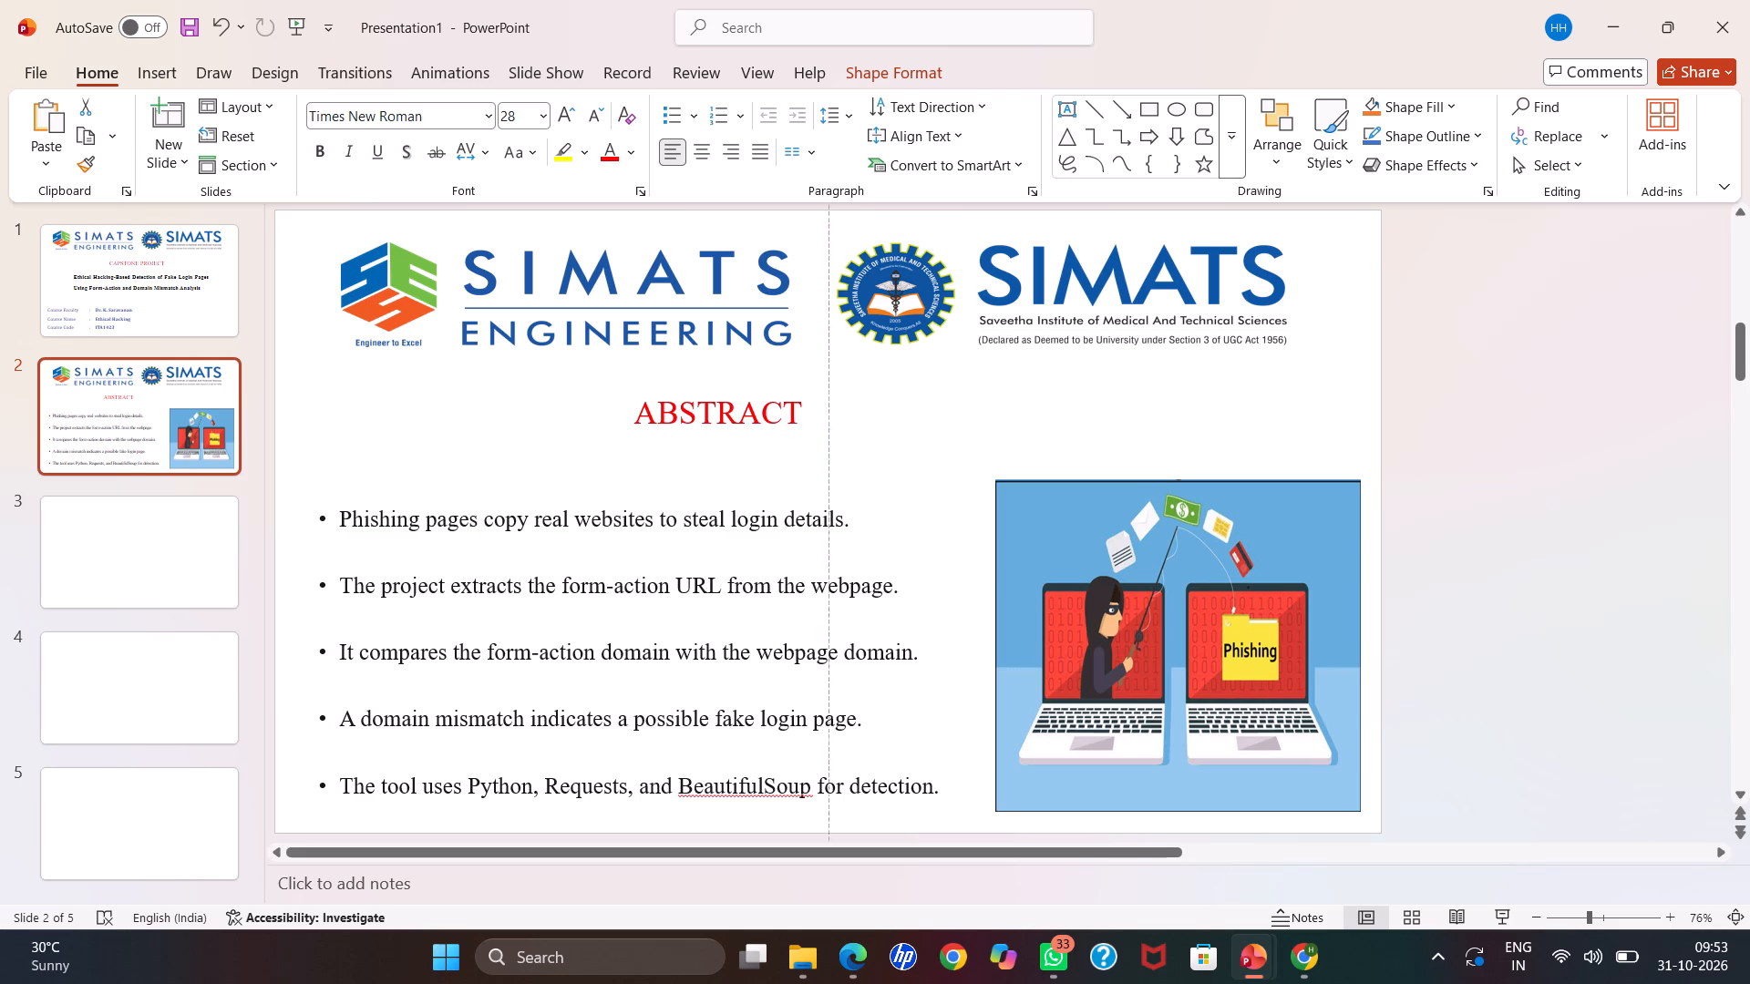
{"action": "left_click_drag", "start_coordinate": [782, 437], "coordinate": [810, 434]}
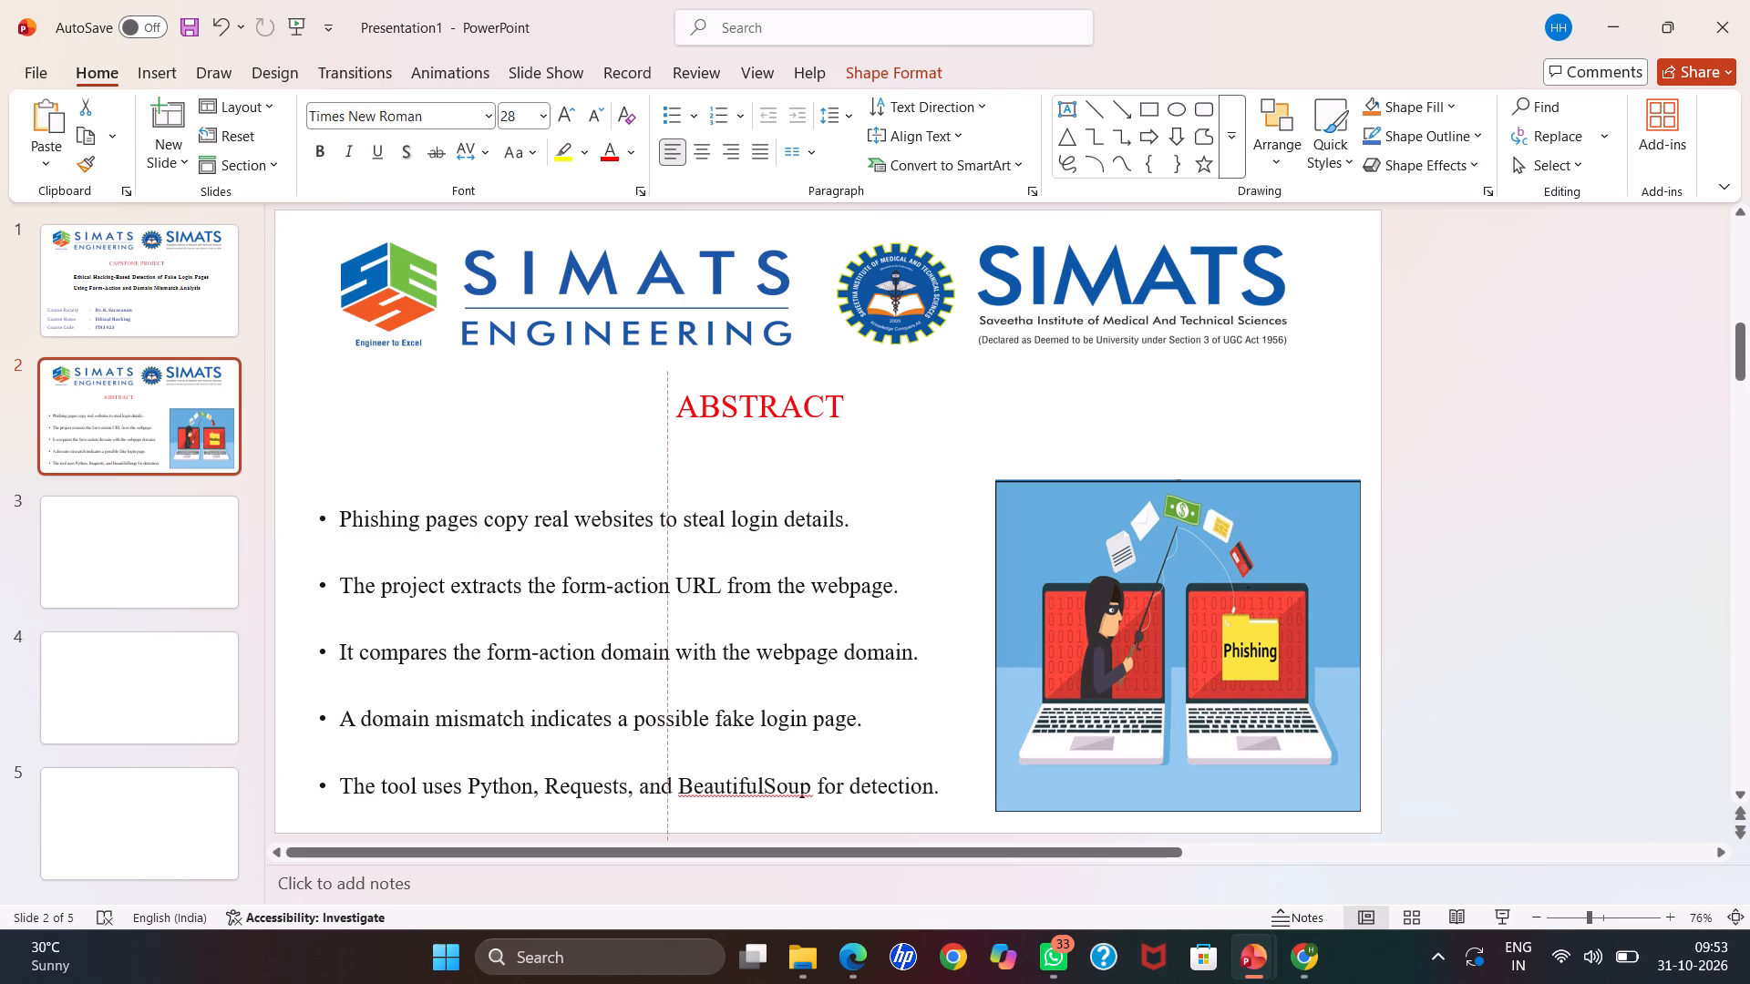
{"action": "left_click_drag", "start_coordinate": [810, 434], "coordinate": [850, 432]}
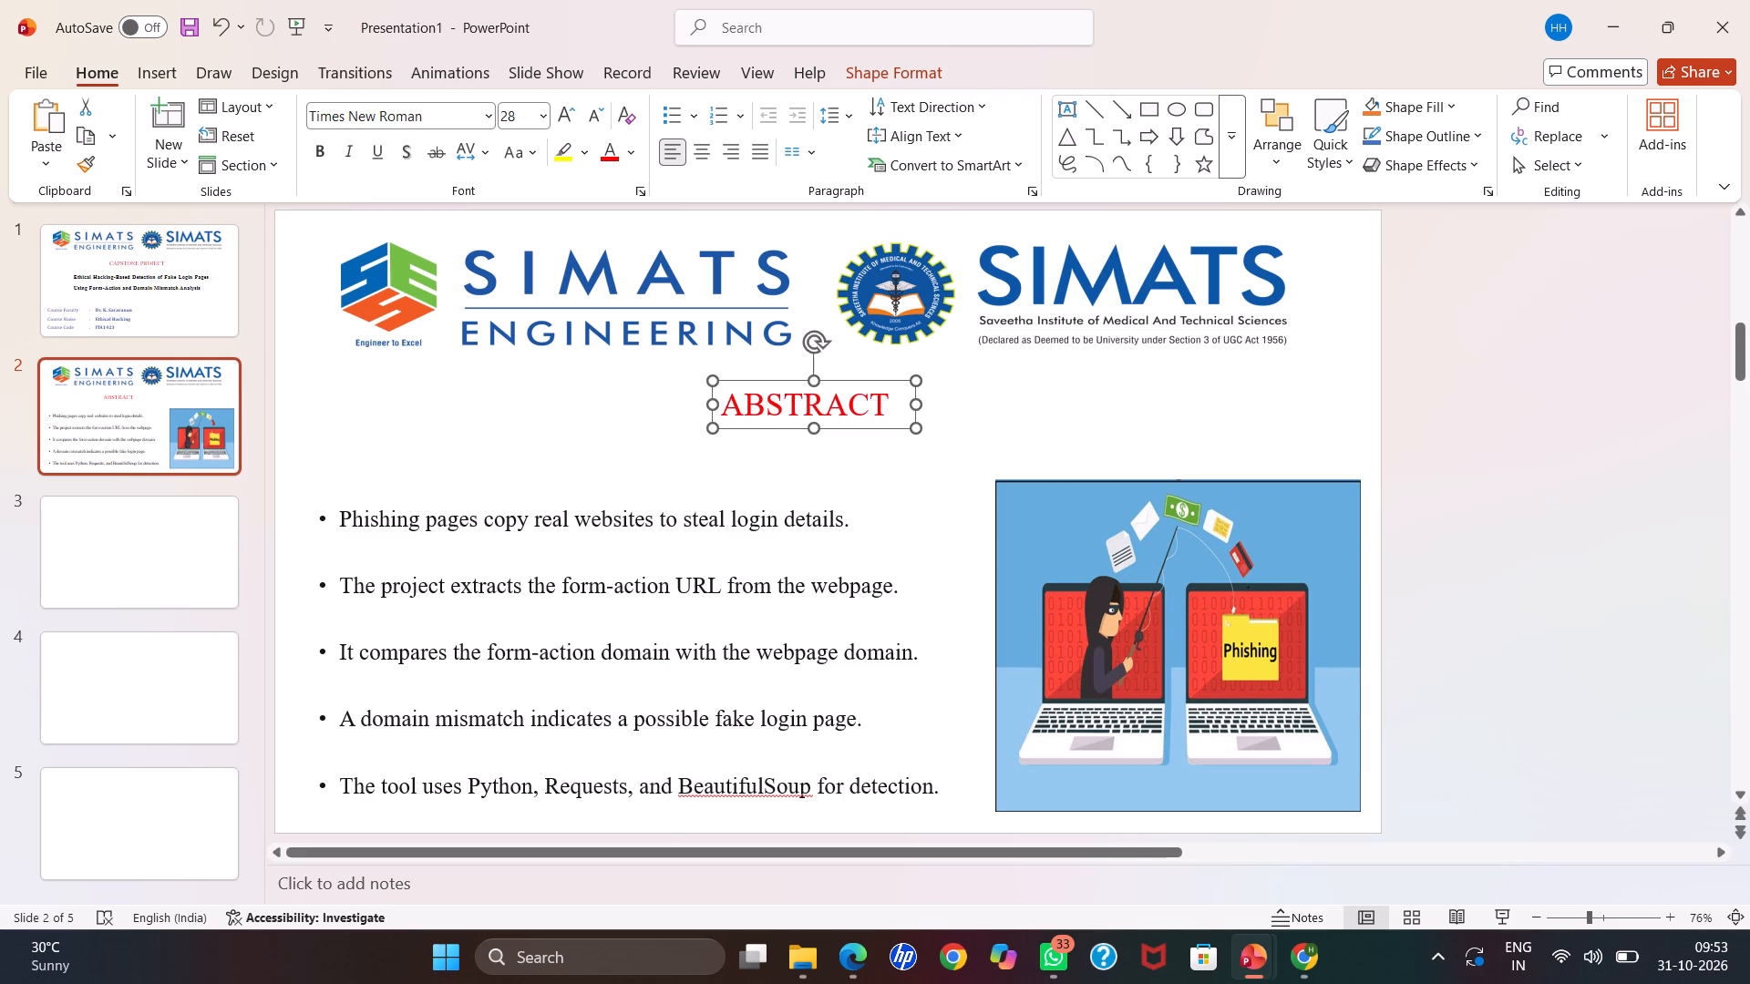
{"action": "left_click", "coordinate": [879, 522]}
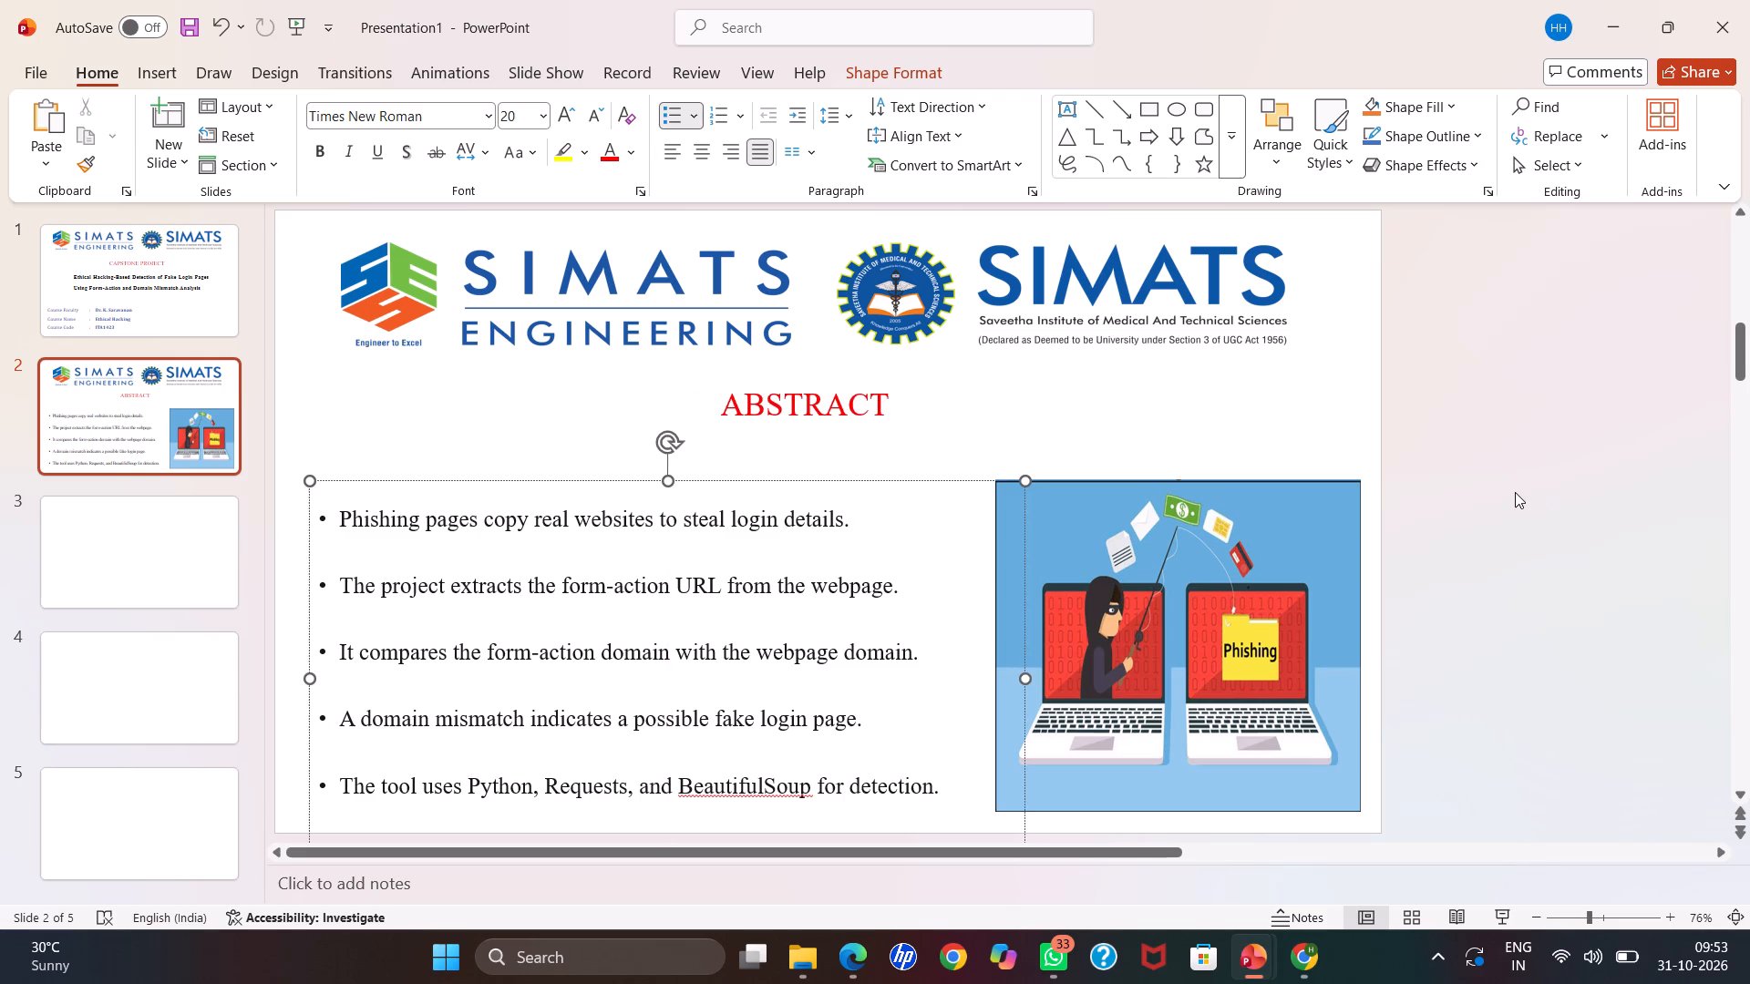
{"action": "left_click", "coordinate": [1515, 492]}
Copy the SIMATS logo banner from slide 2 onto slide 3, deleting slide 3's empty title placeholder.
{"action": "left_click", "coordinate": [189, 562]}
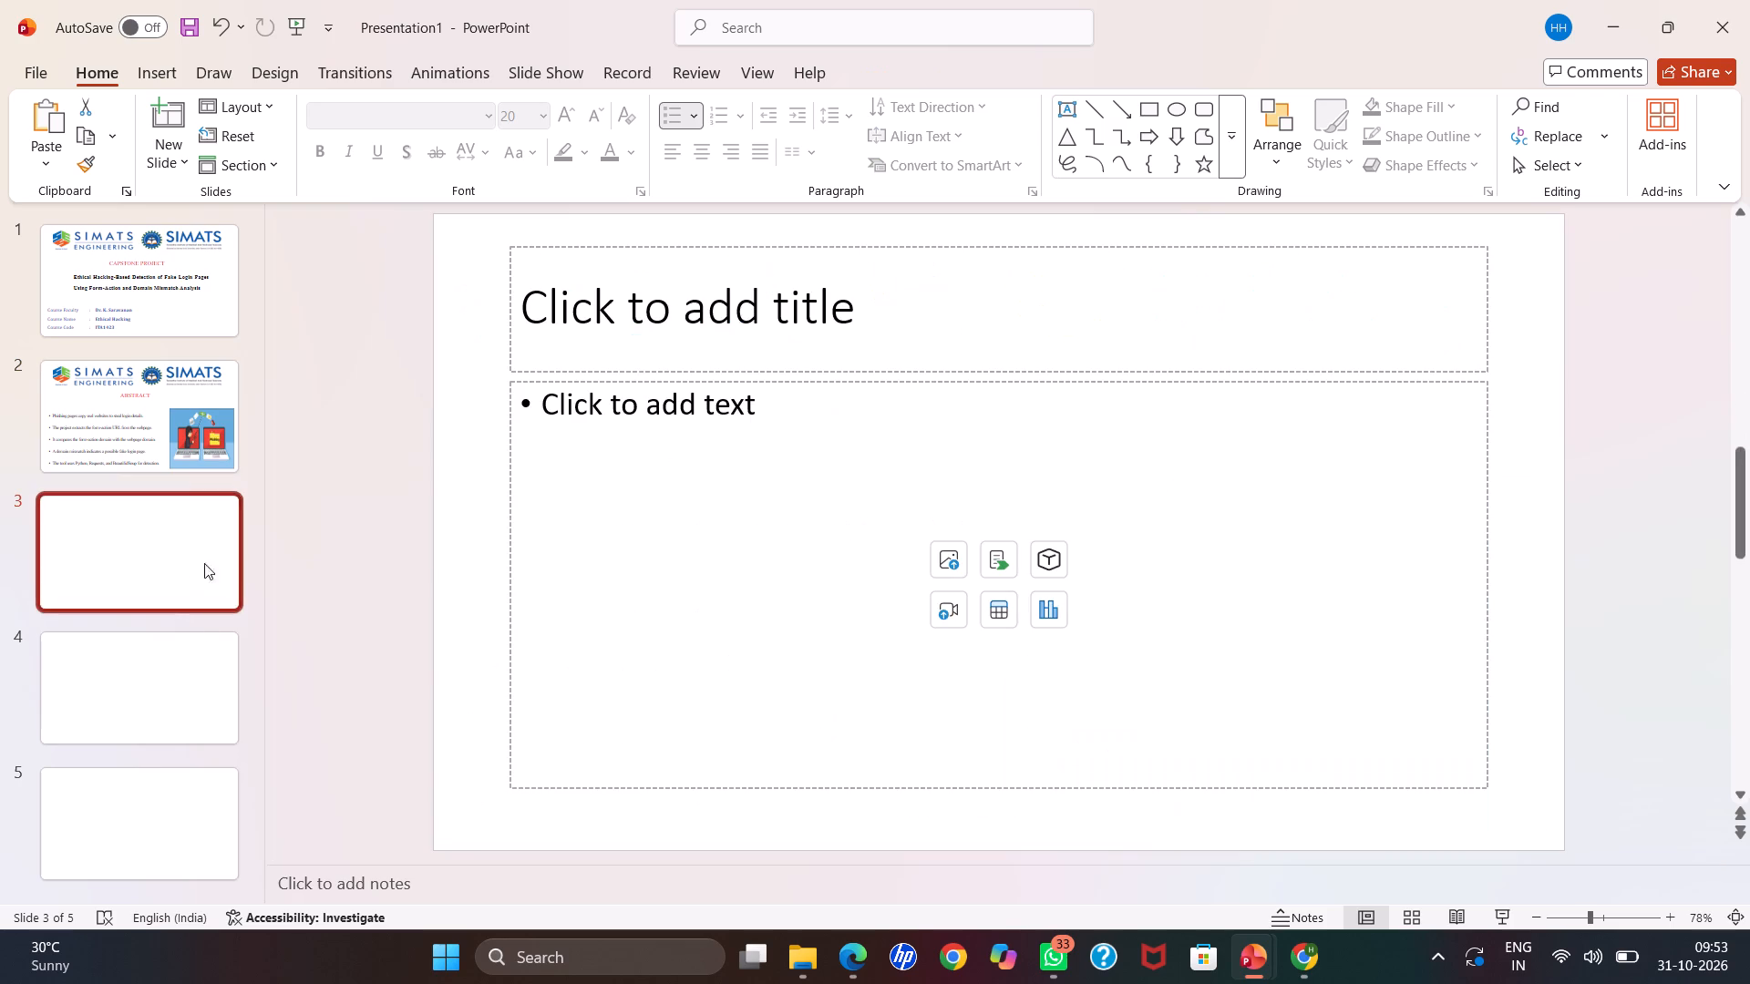
{"action": "left_click", "coordinate": [170, 405]}
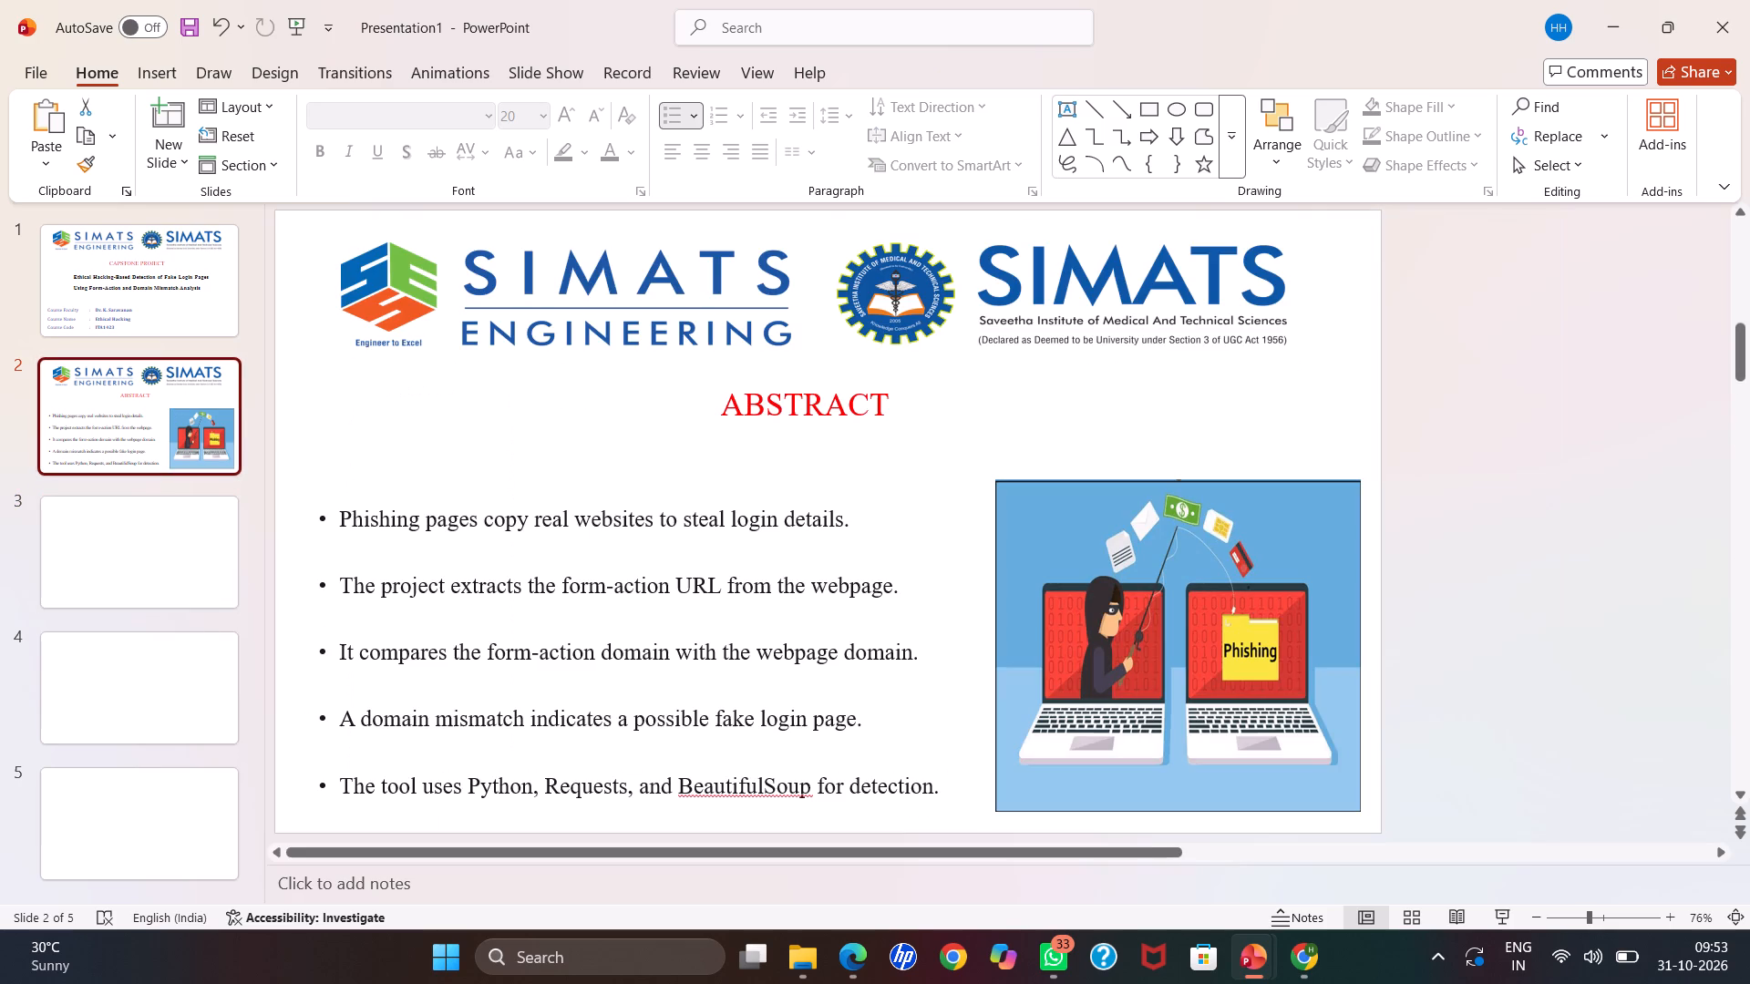
{"action": "left_click", "coordinate": [608, 339]}
{"action": "key", "text": "ctrl+c"}
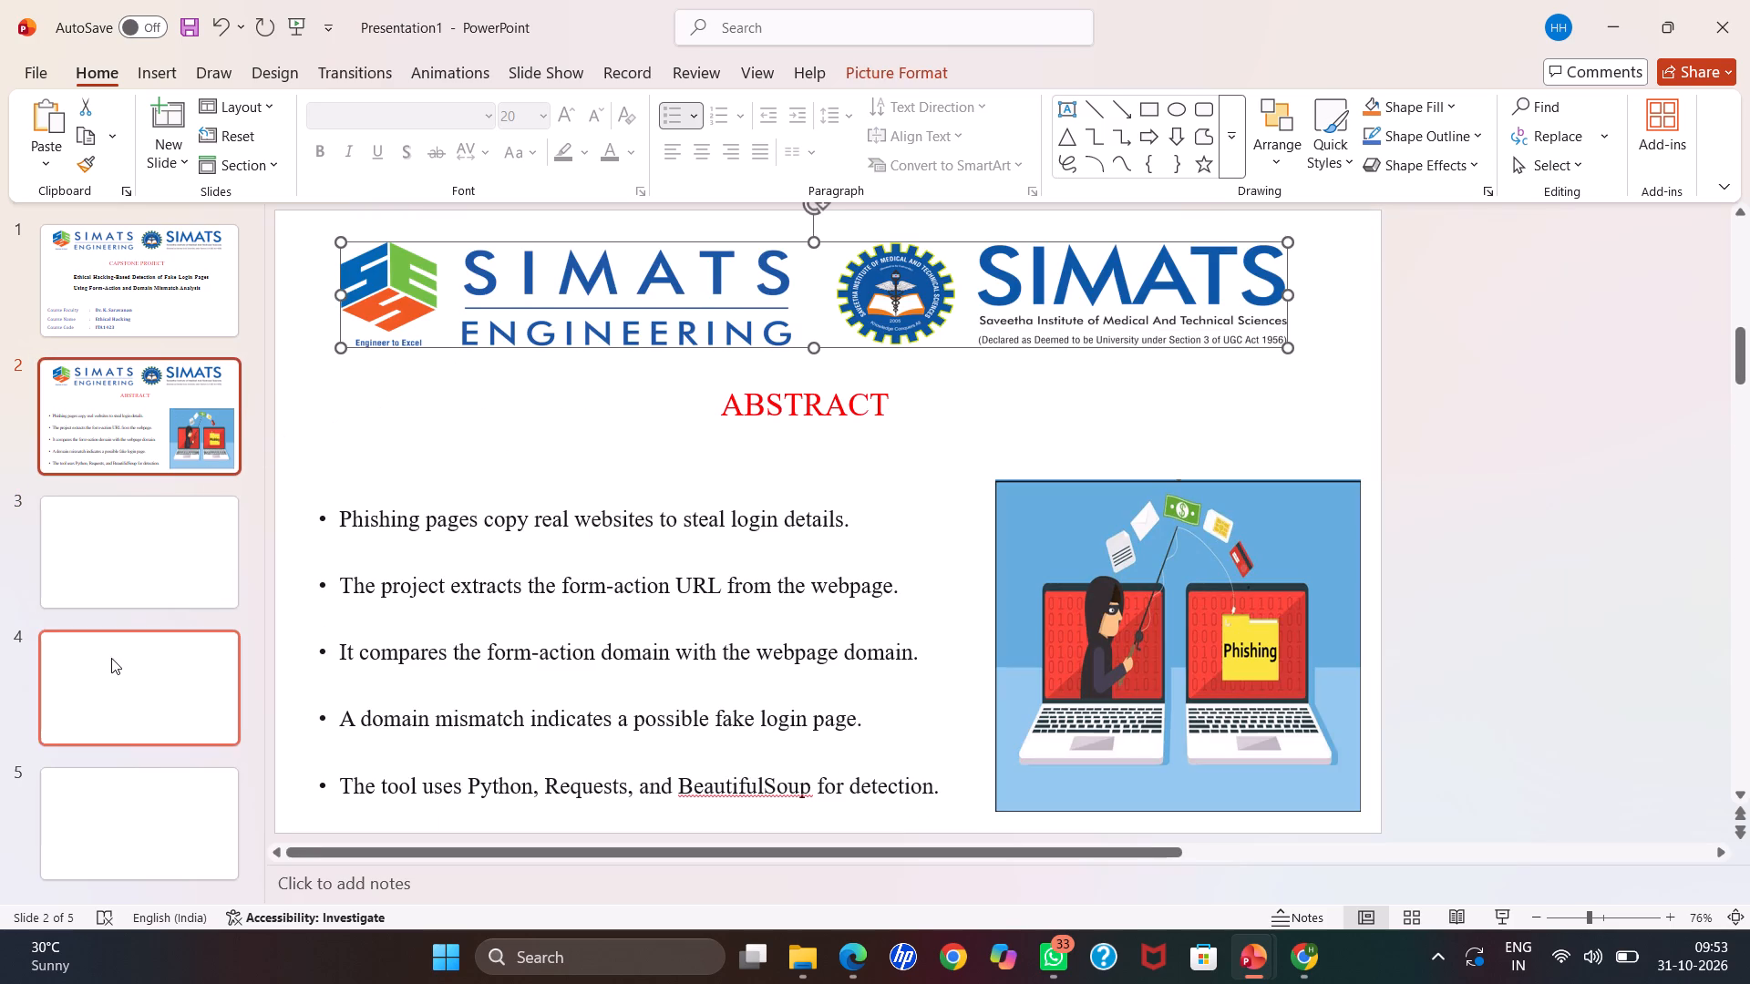
{"action": "left_click", "coordinate": [129, 520]}
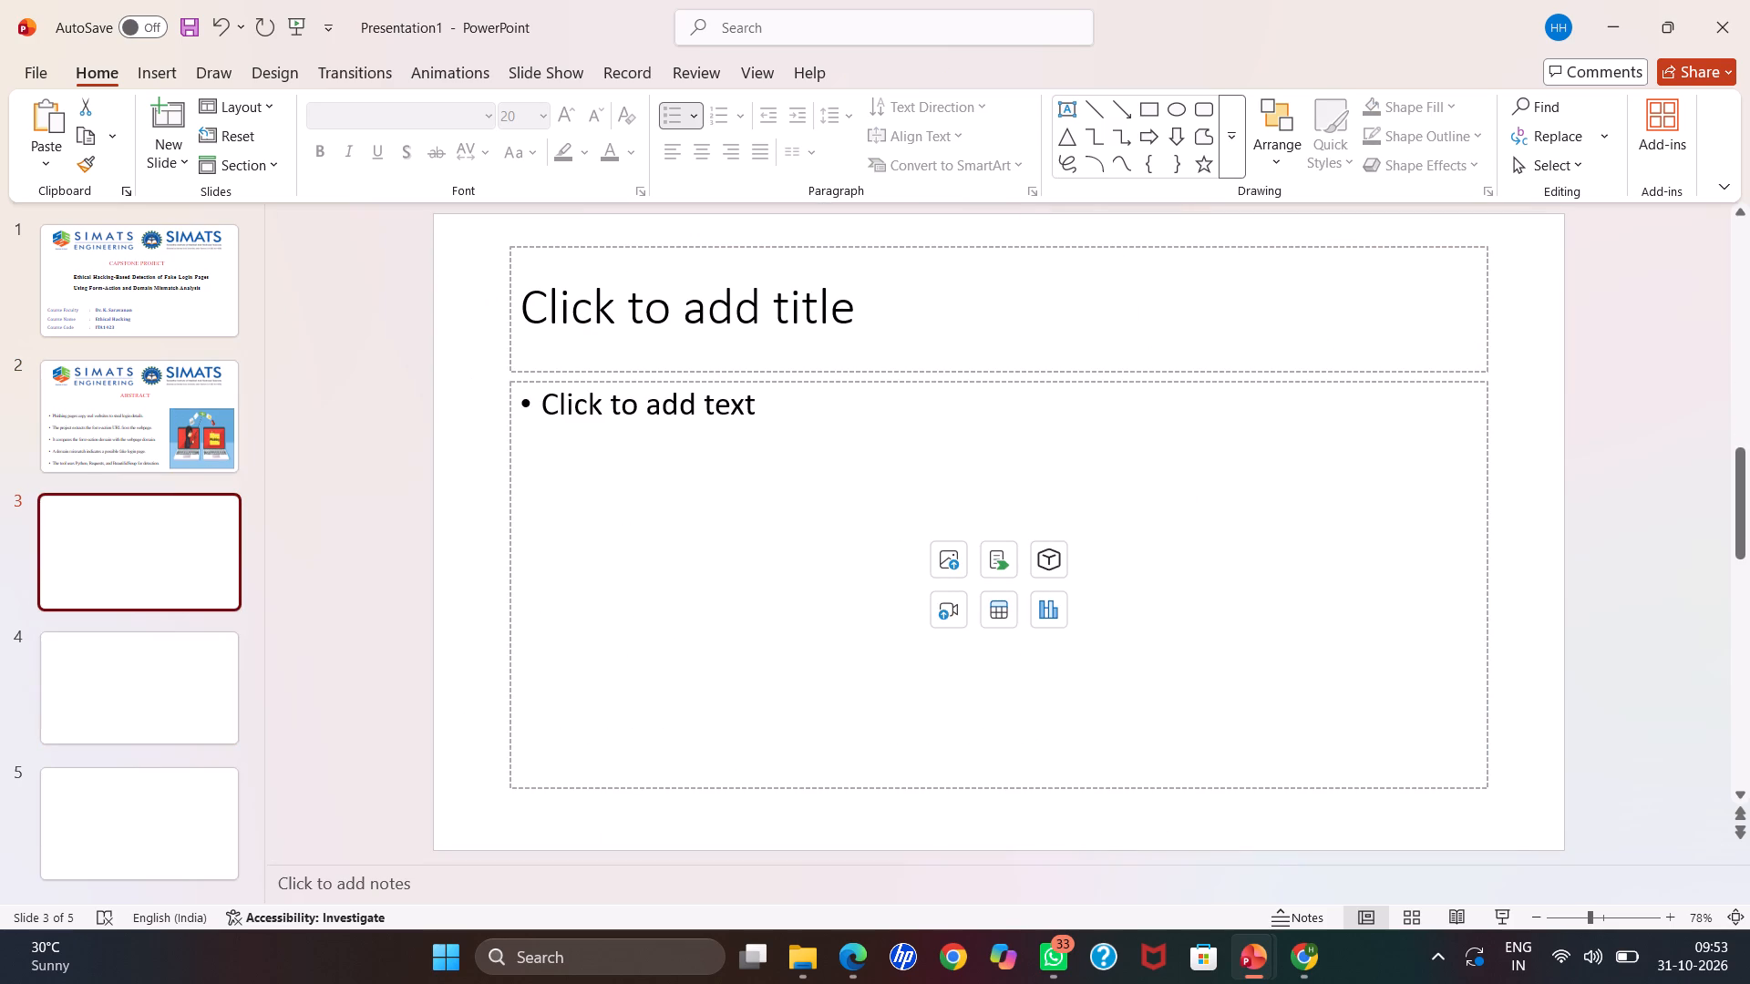
{"action": "left_click", "coordinate": [633, 364]}
{"action": "left_click", "coordinate": [637, 374]}
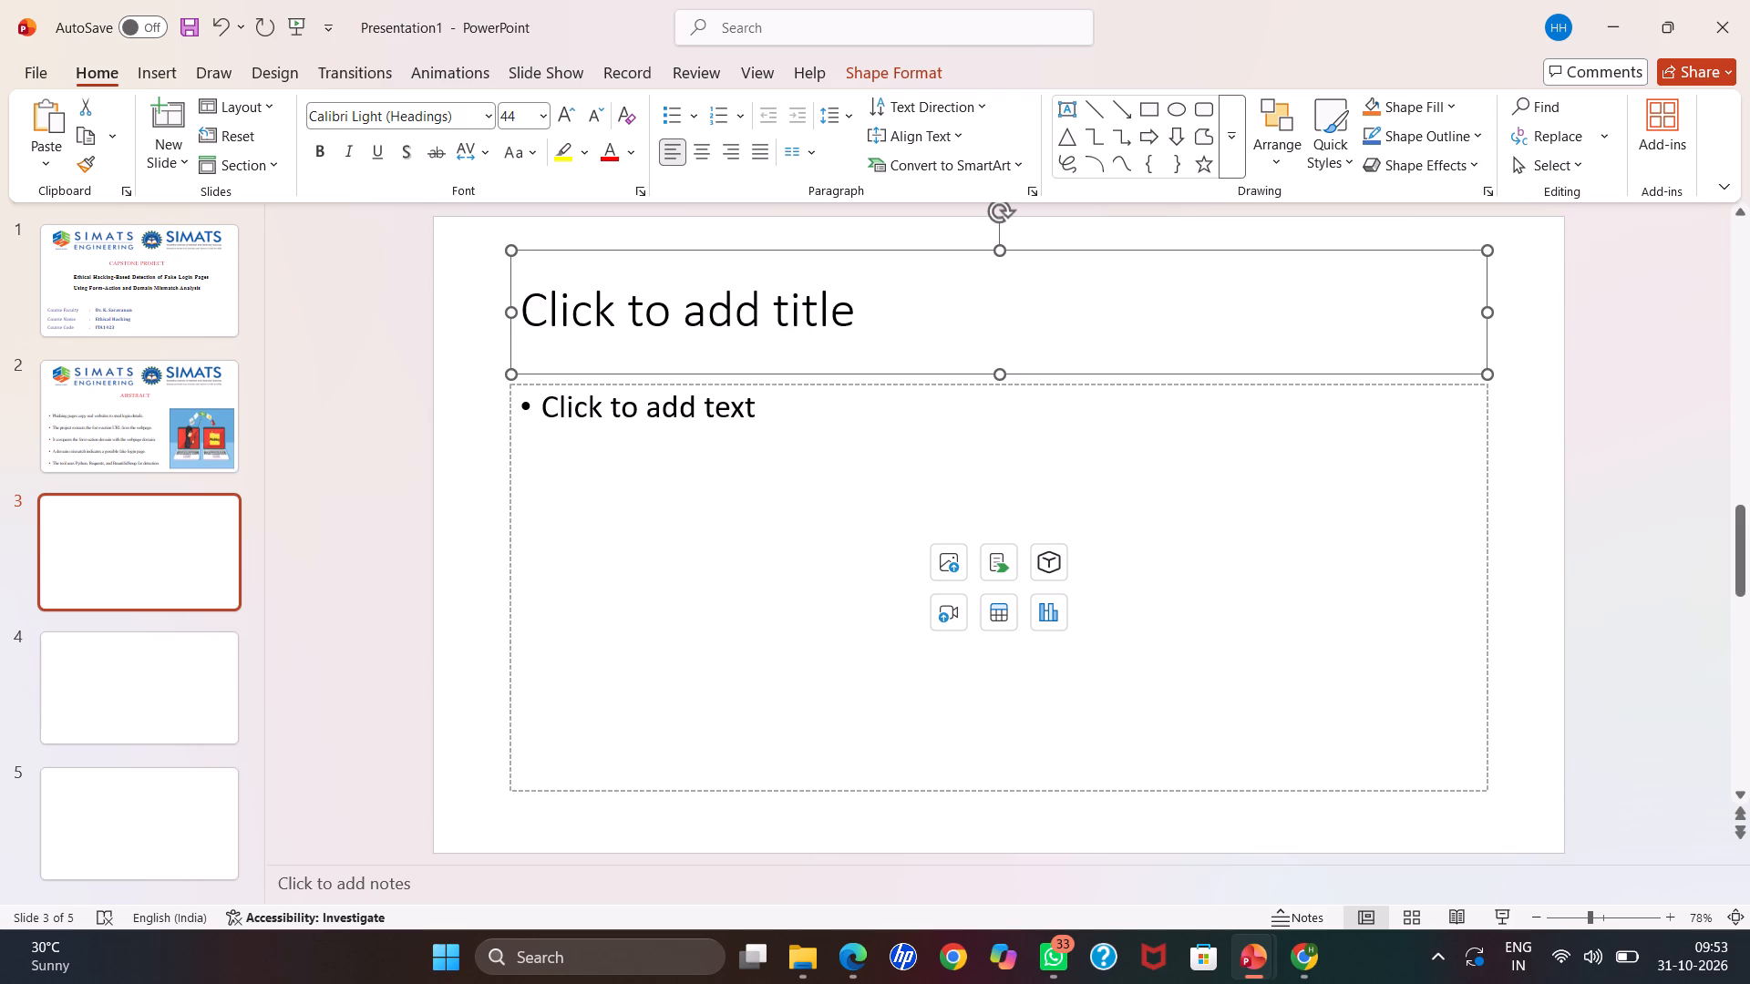
{"action": "key", "text": "Delete"}
{"action": "key", "text": "ctrl+v"}
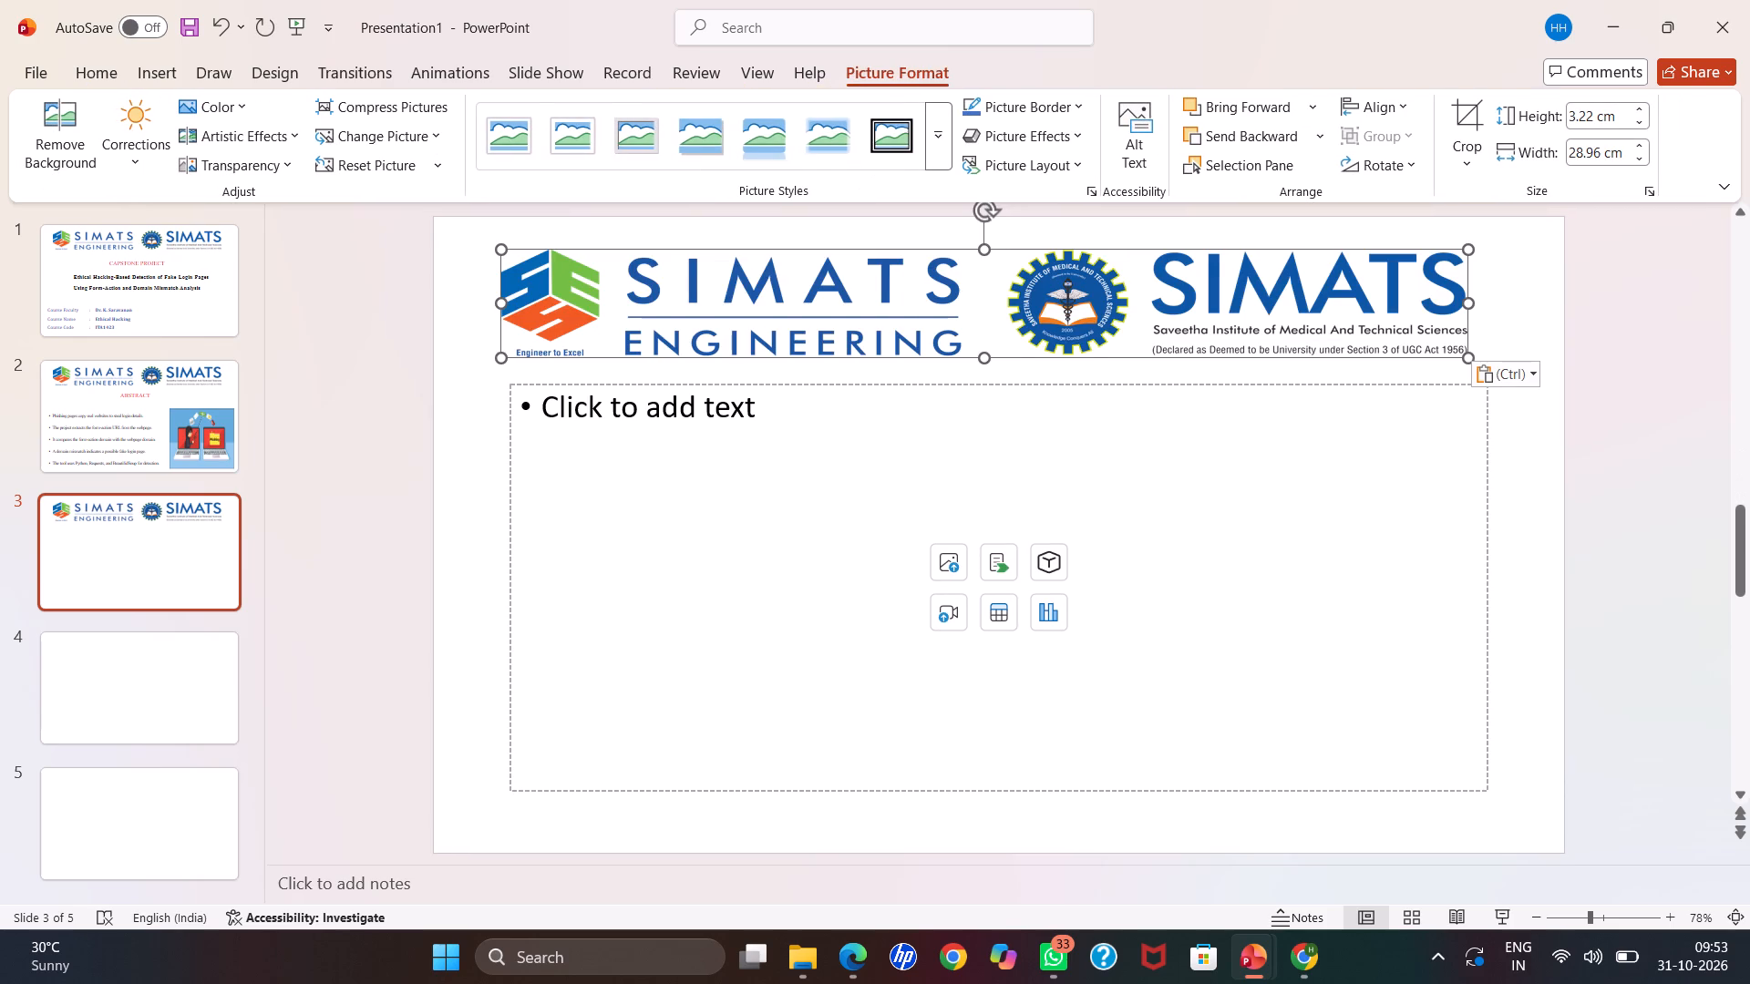
Copy all the Introduction bullets from slide 3 of the ethical hacking review deck into the new presentation's slide 3 body placeholder.
{"action": "left_click", "coordinate": [660, 455]}
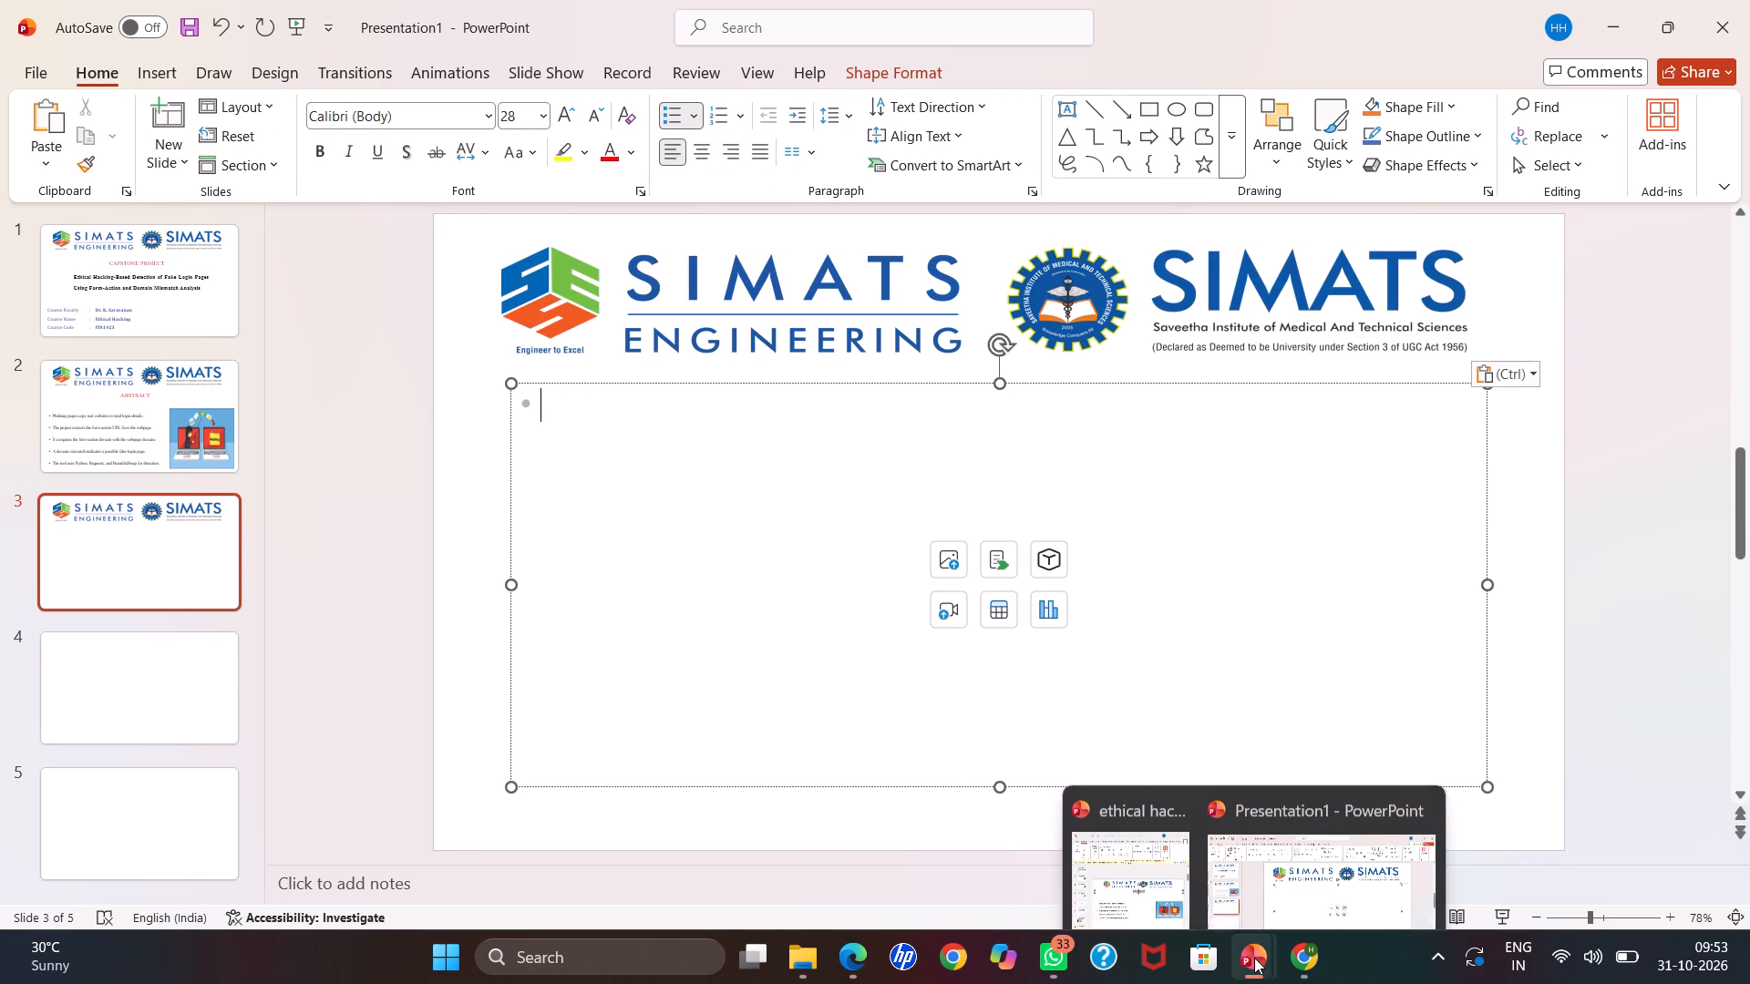
{"action": "left_click", "coordinate": [1148, 838]}
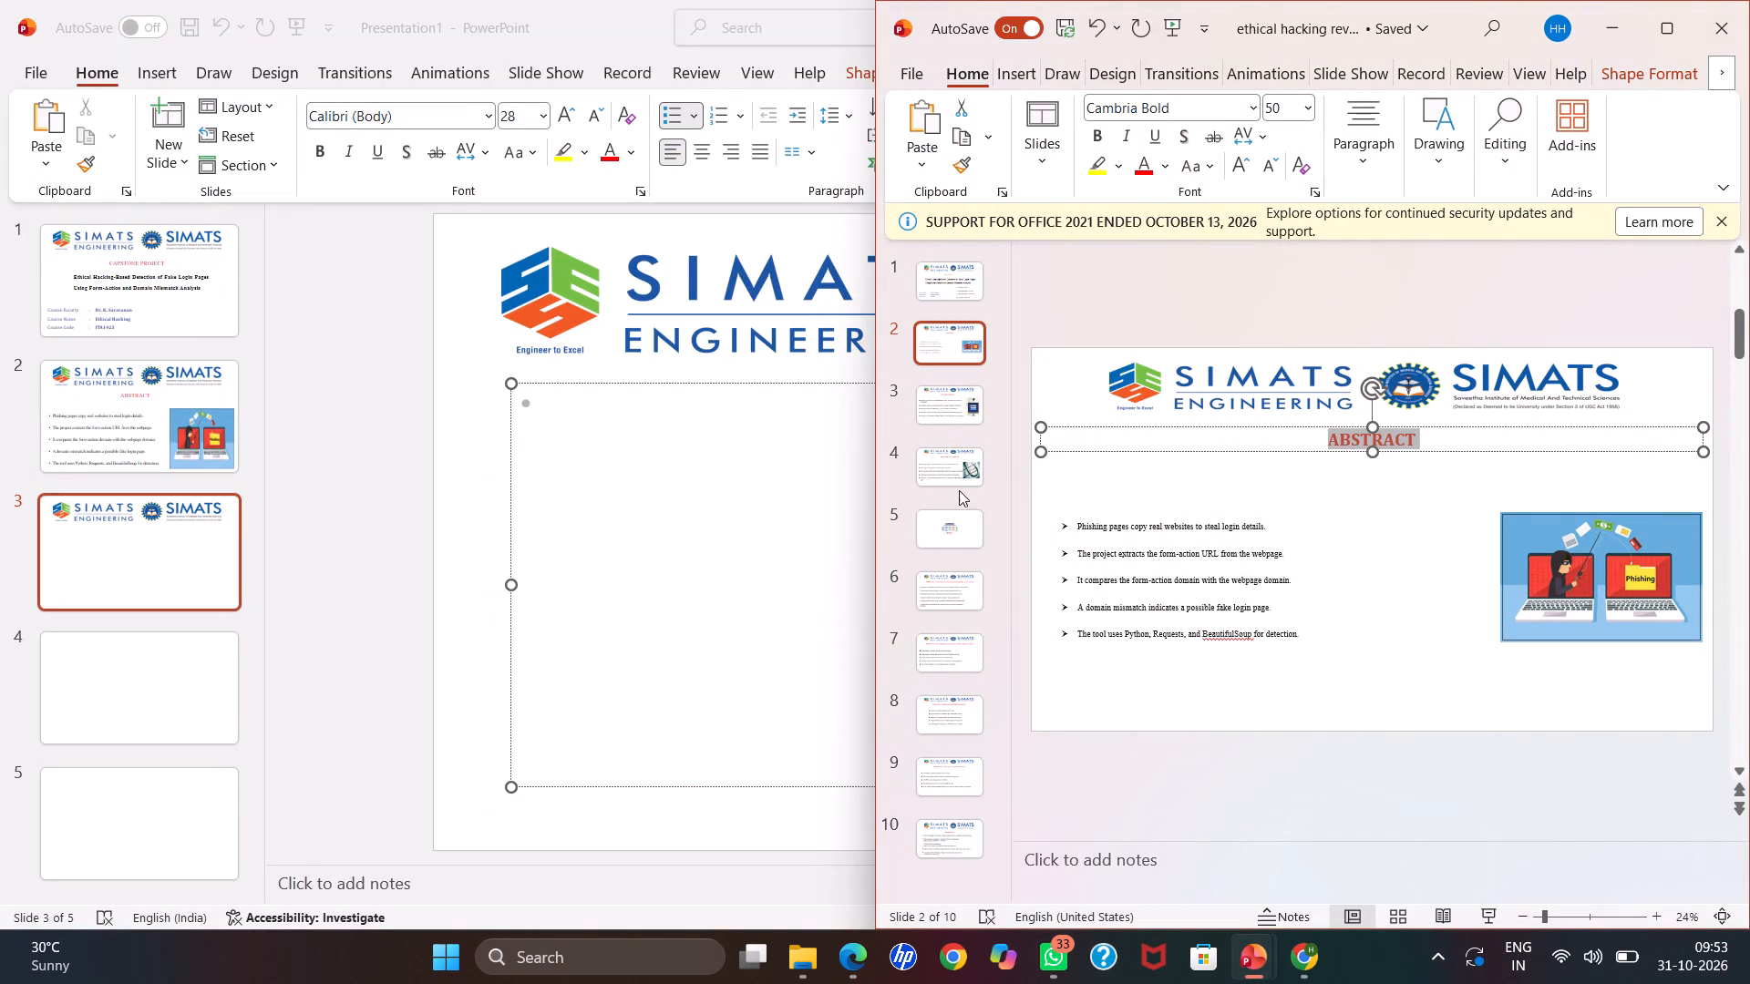
{"action": "left_click", "coordinate": [948, 390]}
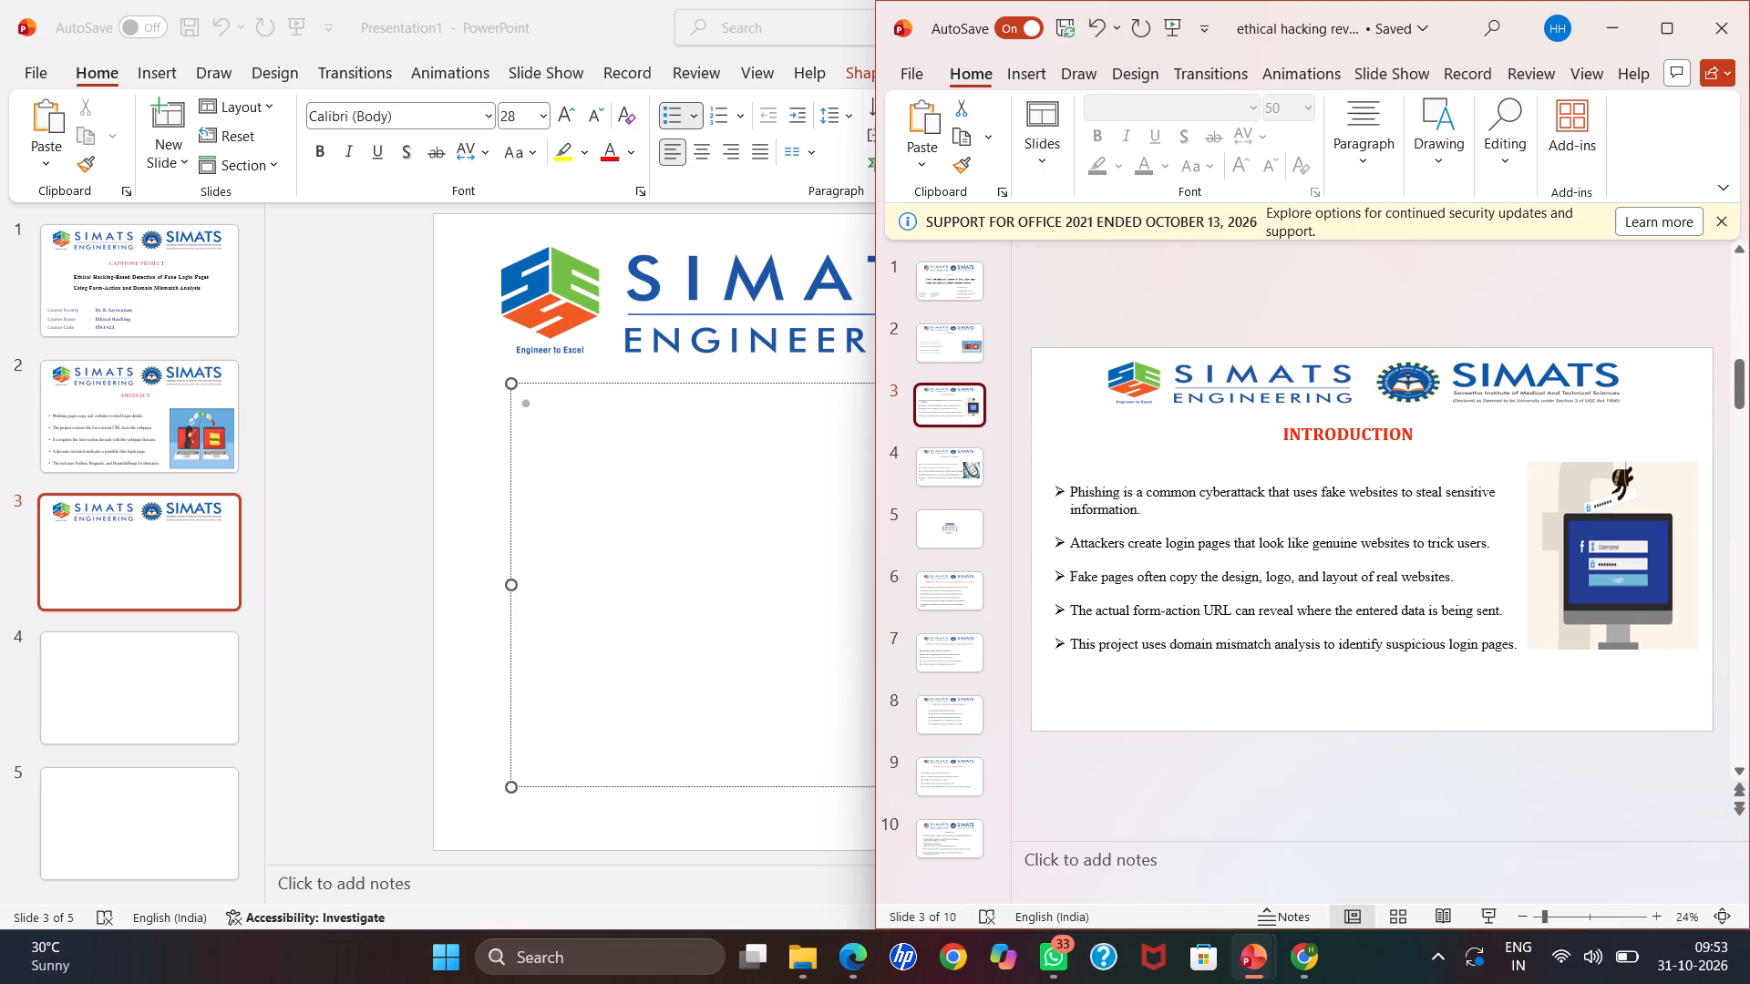
{"action": "left_click", "coordinate": [1217, 549]}
{"action": "key", "text": "ctrl+a"}
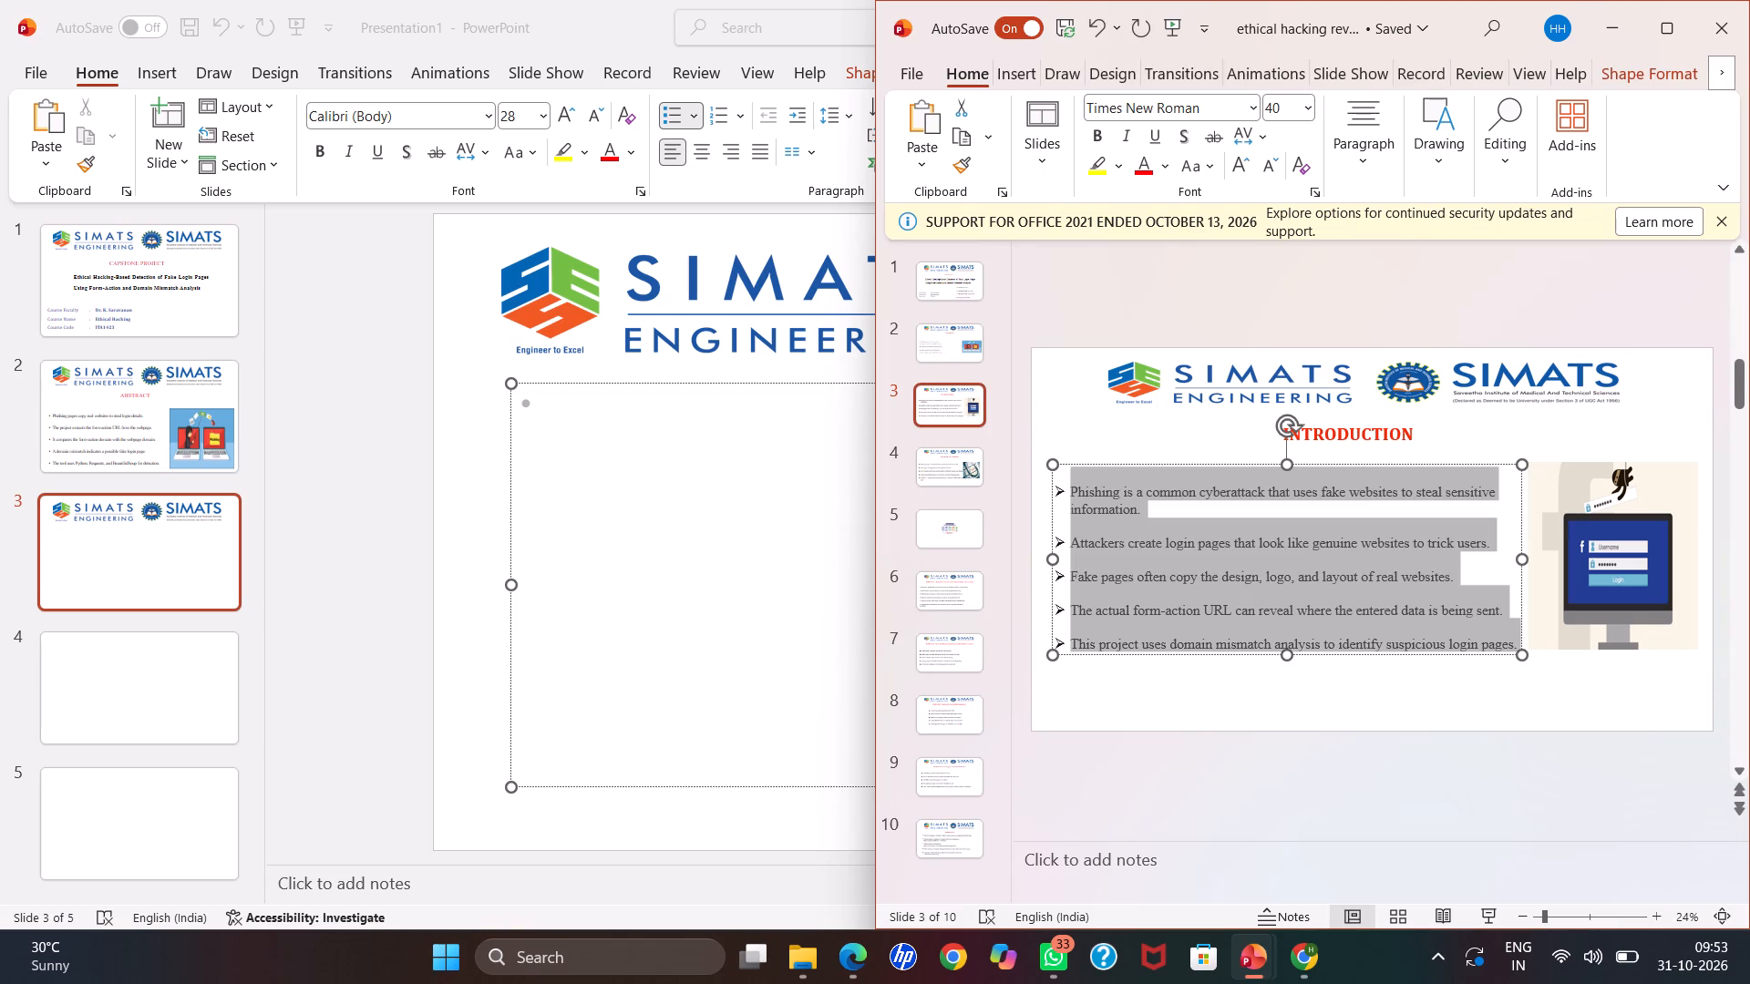
{"action": "key", "text": "ctrl+c"}
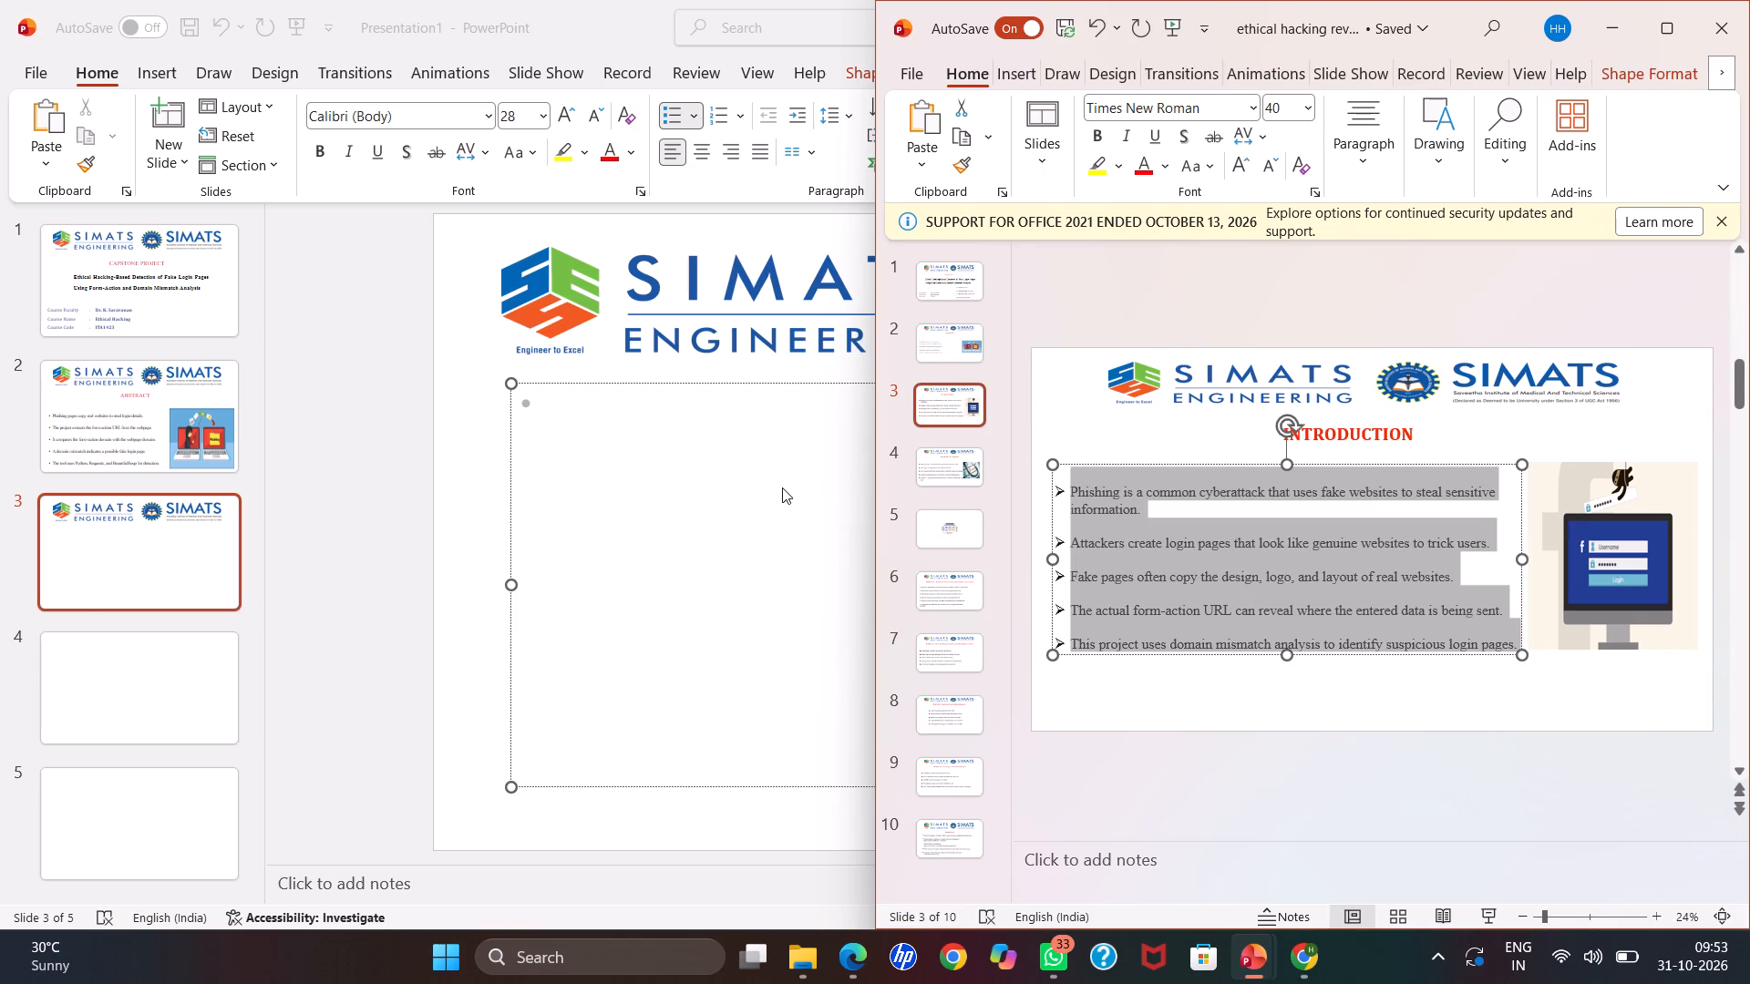
{"action": "left_click", "coordinate": [782, 487]}
{"action": "key", "text": "ctrl+v"}
Format all slide 3 bullets at font size 20 with wider line spacing and justified alignment.
{"action": "left_click", "coordinate": [762, 492], "text": "ctrl"}
{"action": "key", "text": "ctrl+a"}
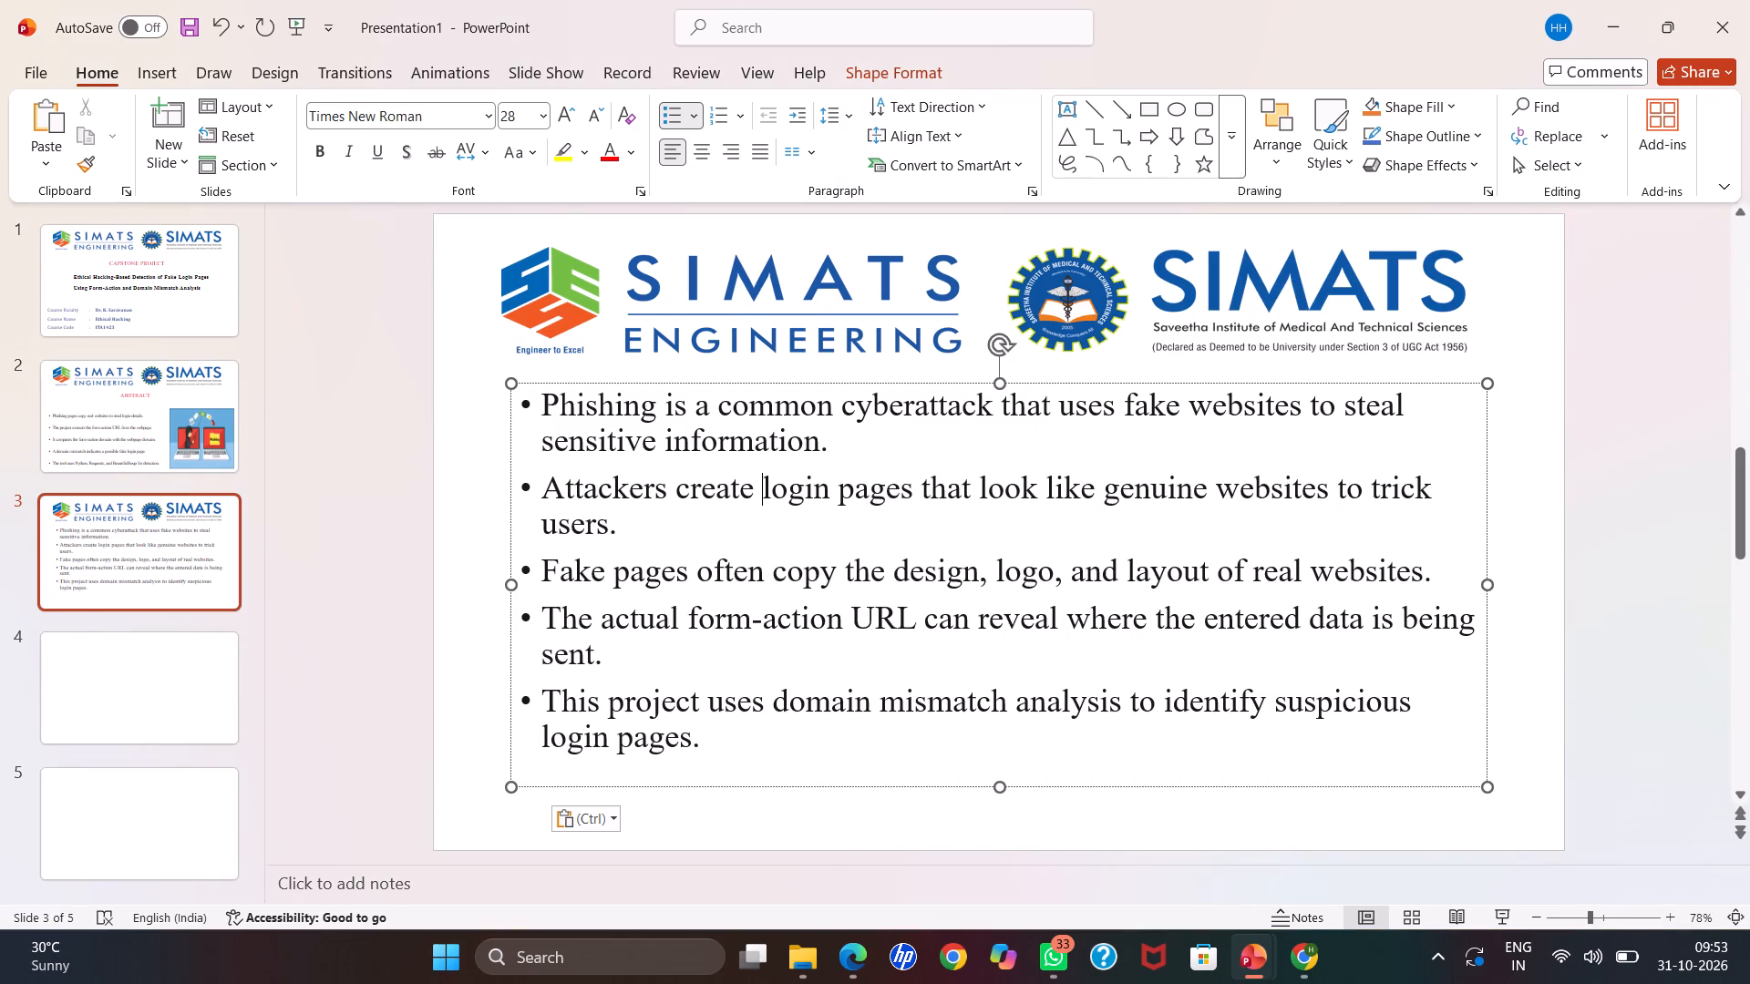
{"action": "left_click", "coordinate": [762, 492]}
{"action": "key", "text": "ctrl+a"}
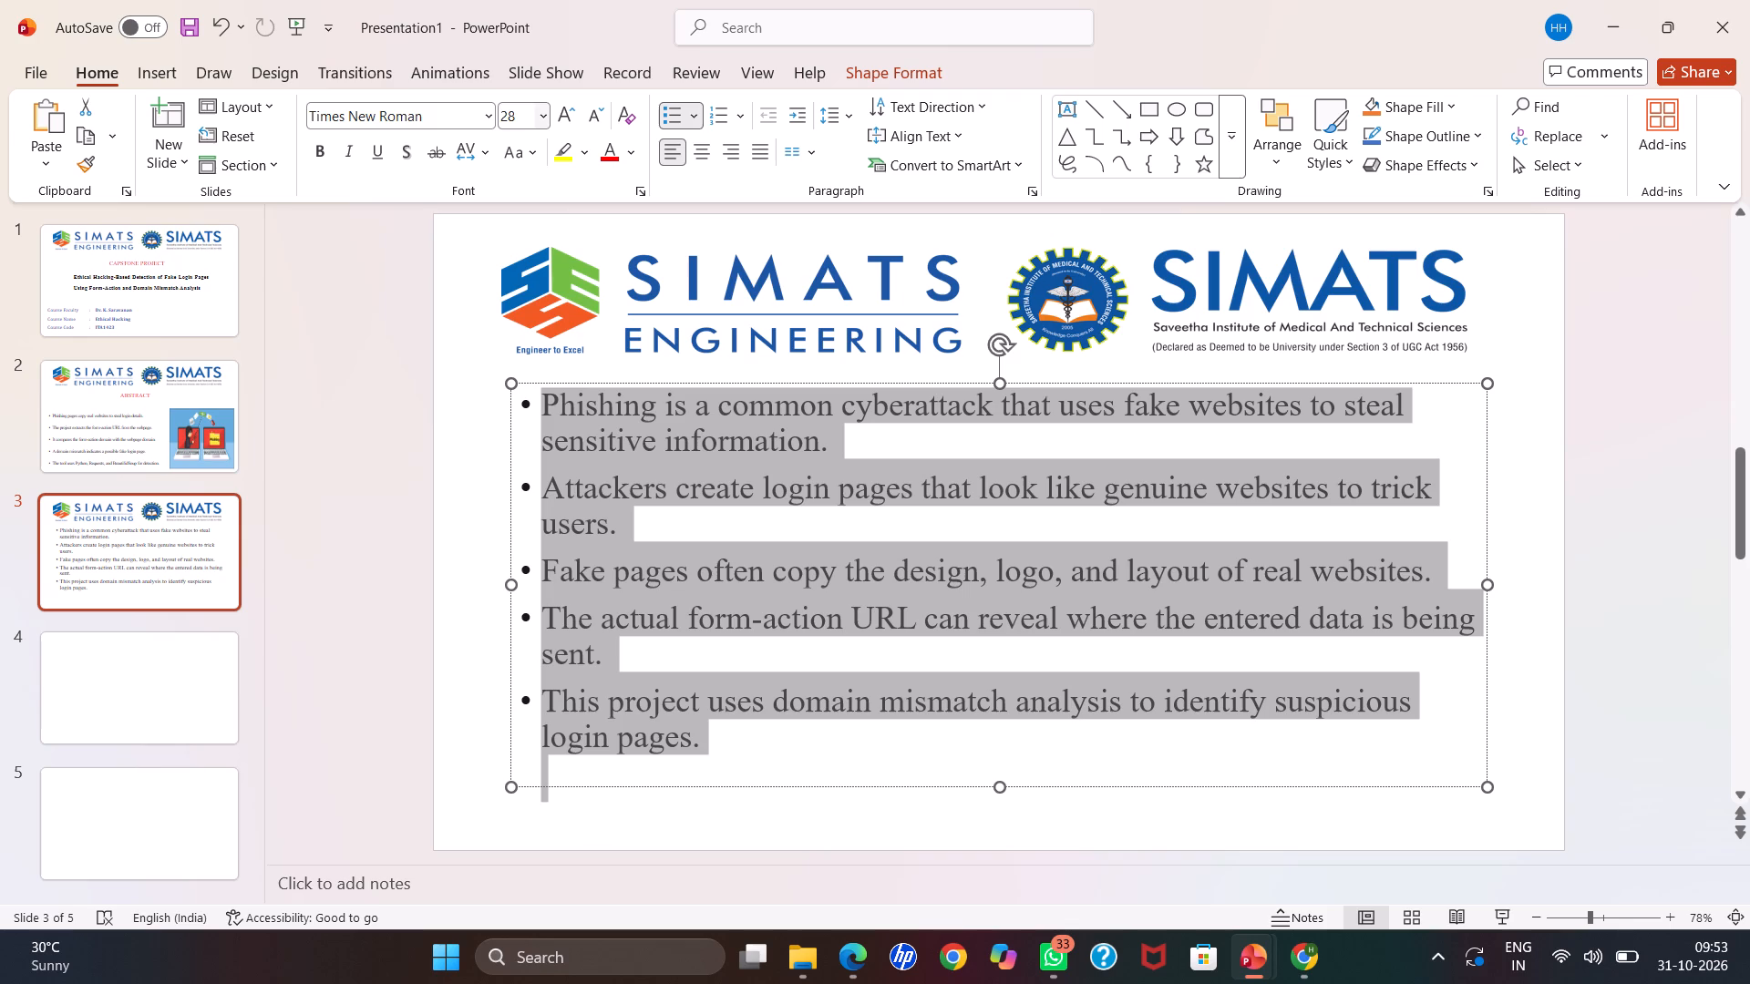
{"action": "left_click", "coordinate": [518, 119]}
{"action": "type", "text": "20"}
{"action": "key", "text": "Return"}
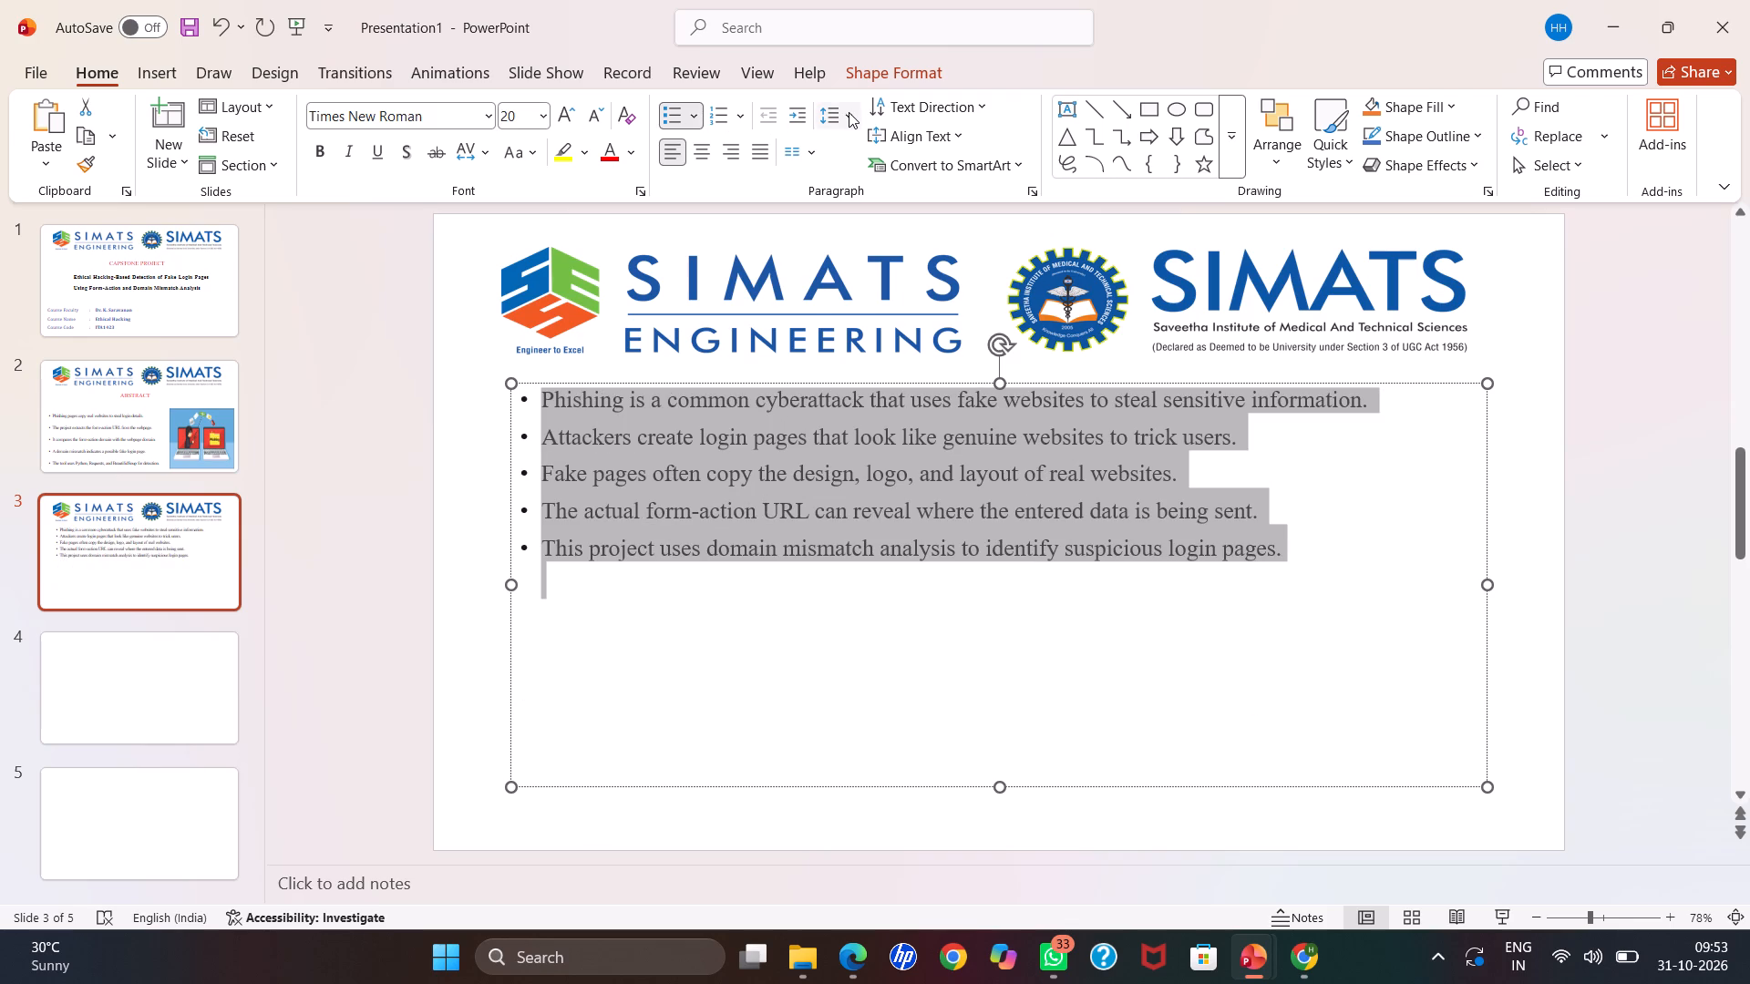
{"action": "left_click", "coordinate": [849, 112]}
{"action": "left_click", "coordinate": [874, 211]}
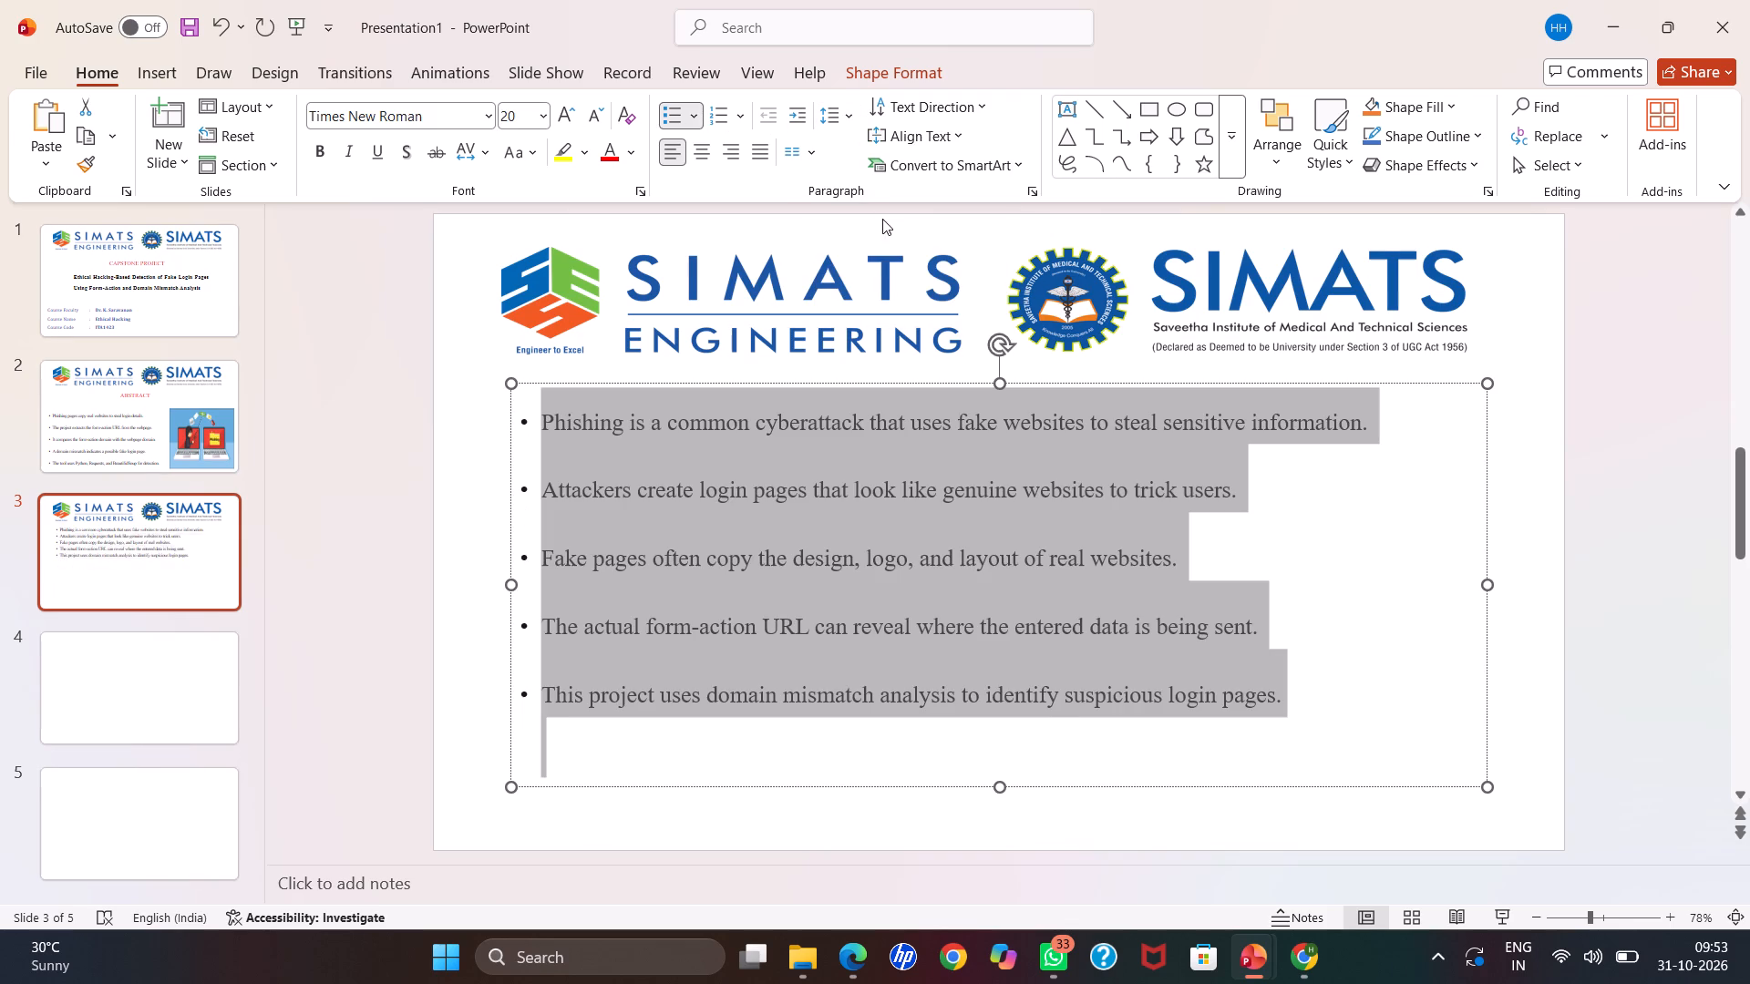
{"action": "left_click", "coordinate": [749, 159]}
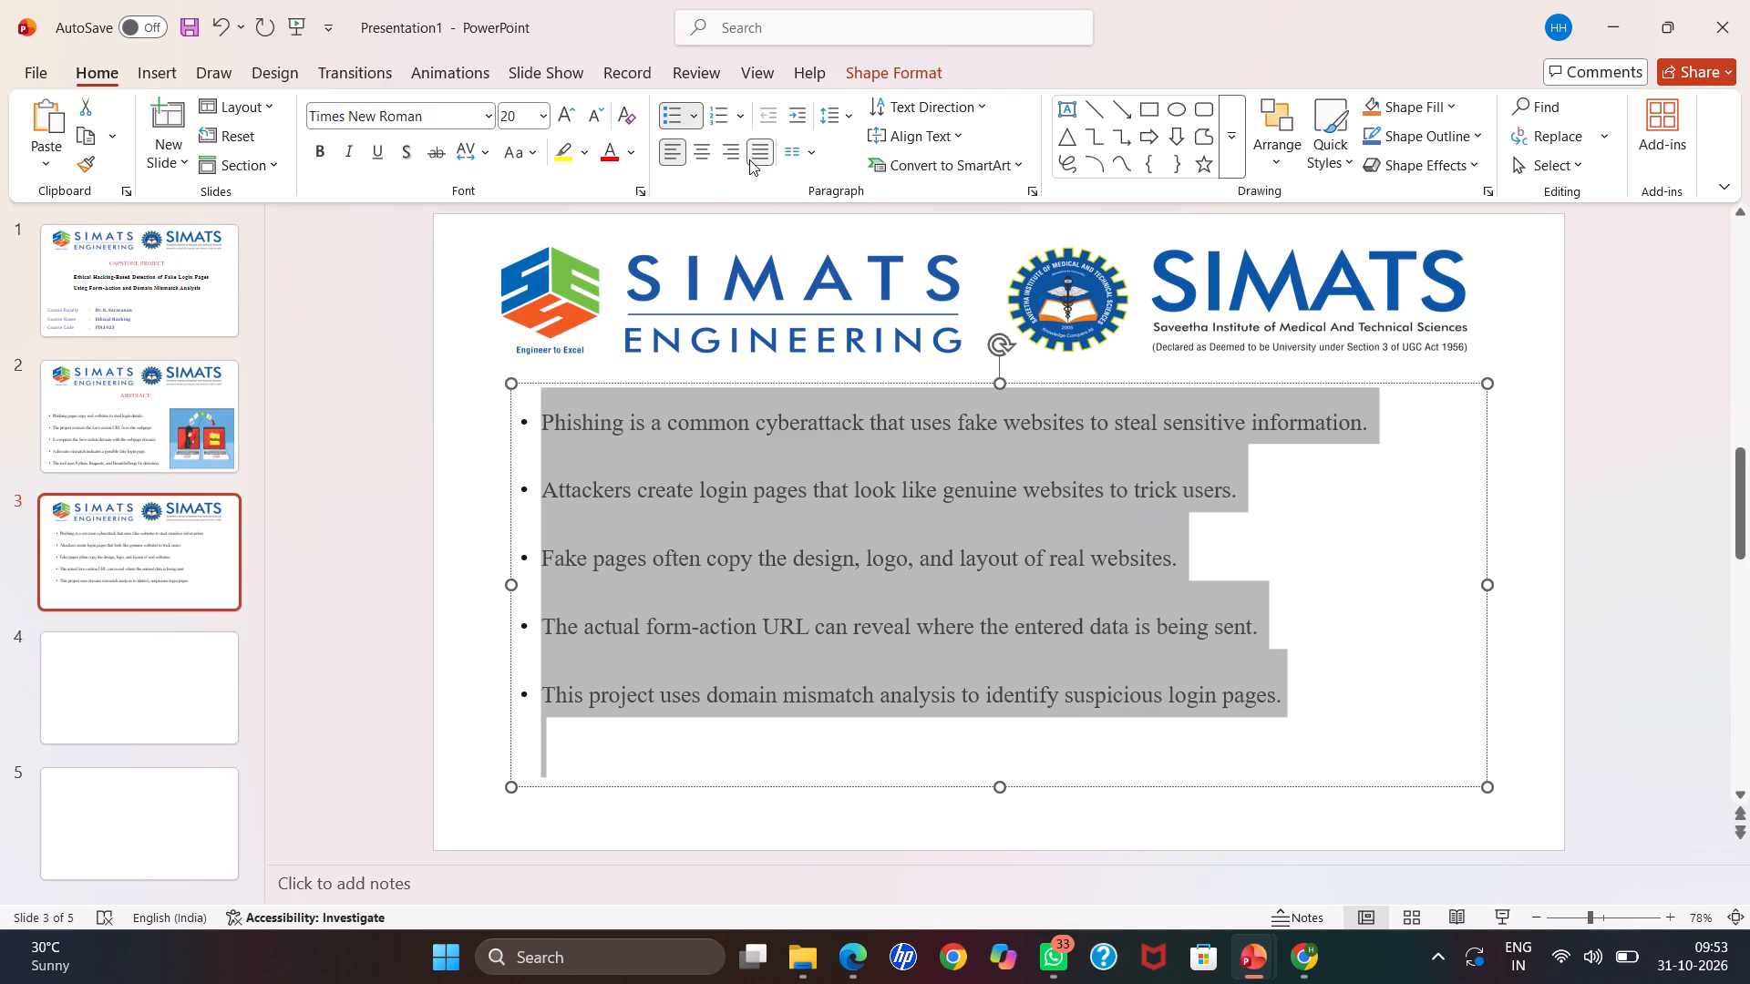
Shrink slide 3's bullet text box and shift it down toward the slide's left edge, leaving room for a heading and a picture.
{"action": "left_click_drag", "start_coordinate": [1490, 587], "coordinate": [1475, 589]}
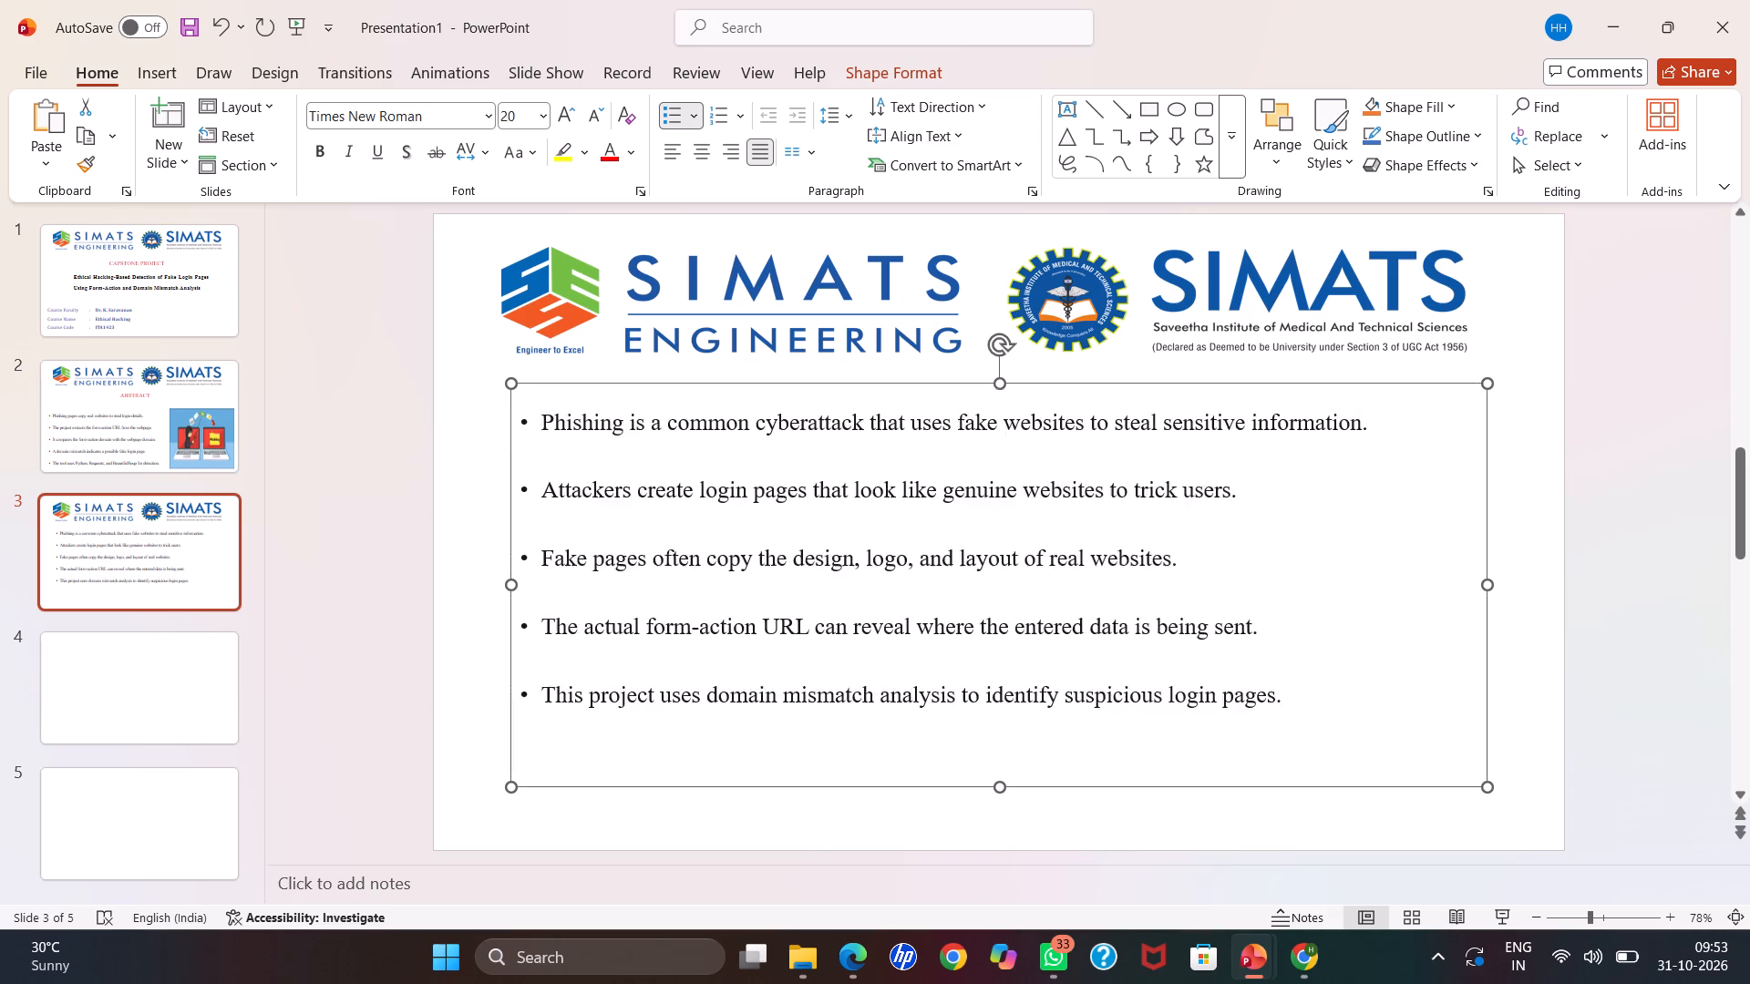
{"action": "left_click_drag", "start_coordinate": [1475, 589], "coordinate": [1267, 587]}
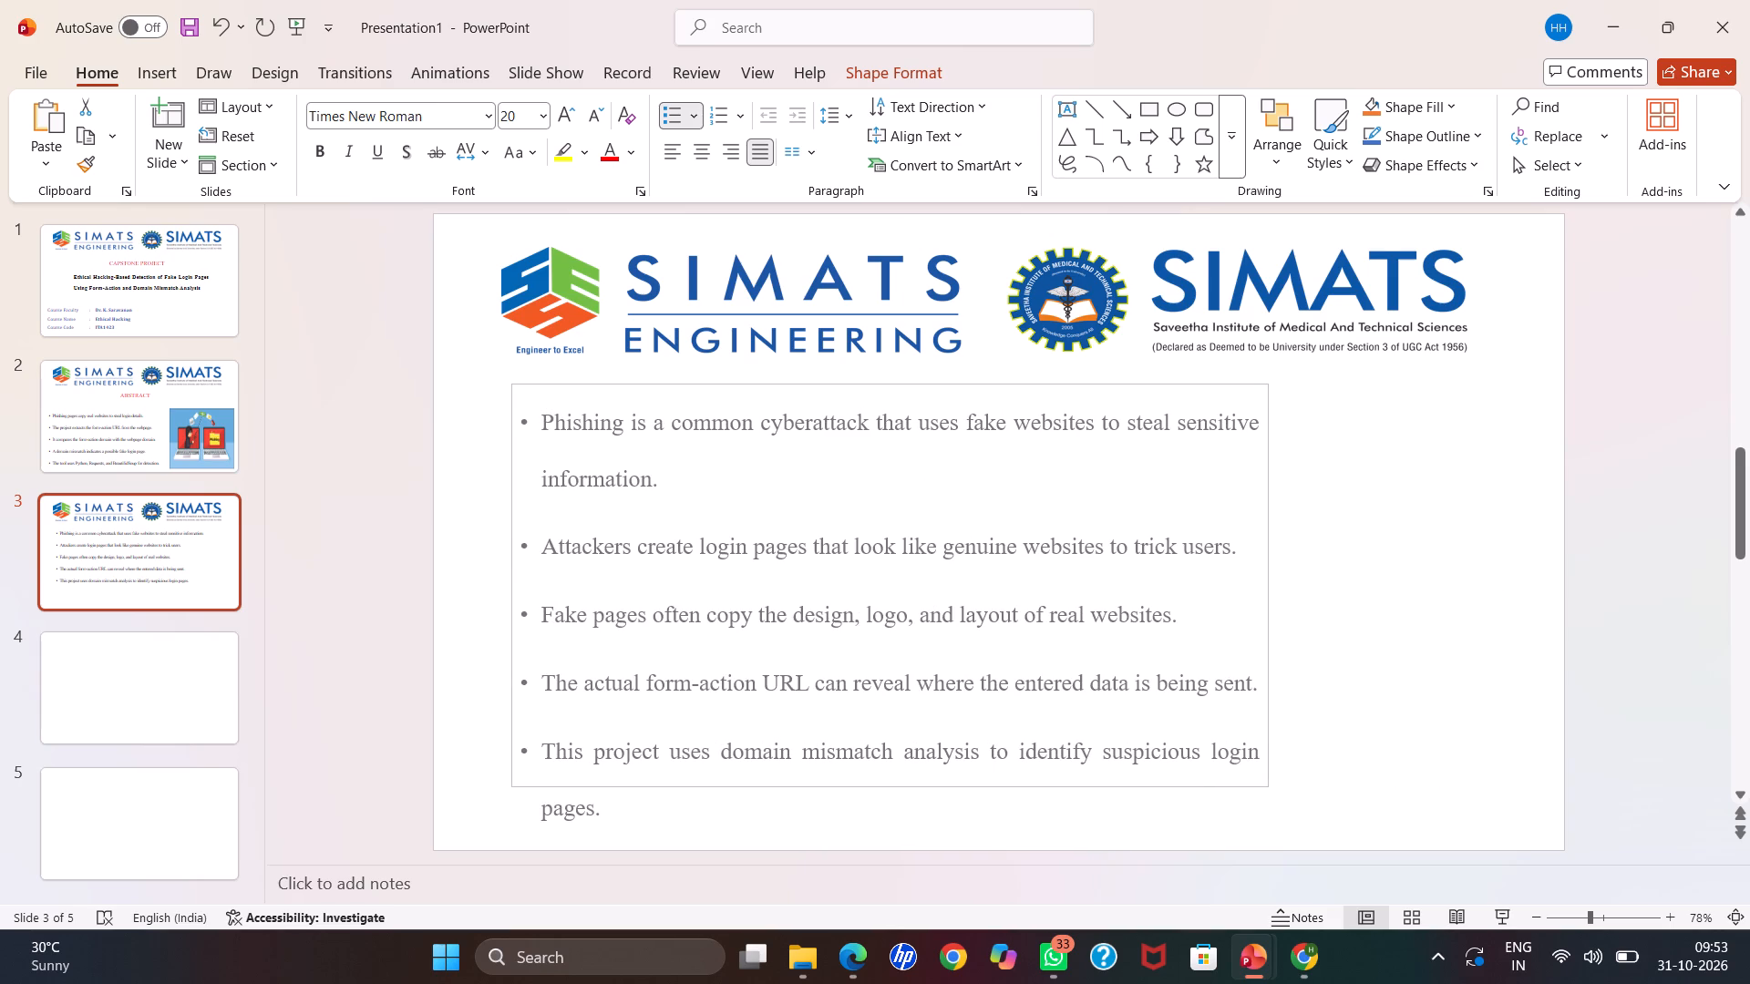
{"action": "left_click_drag", "start_coordinate": [1267, 587], "coordinate": [1312, 588]}
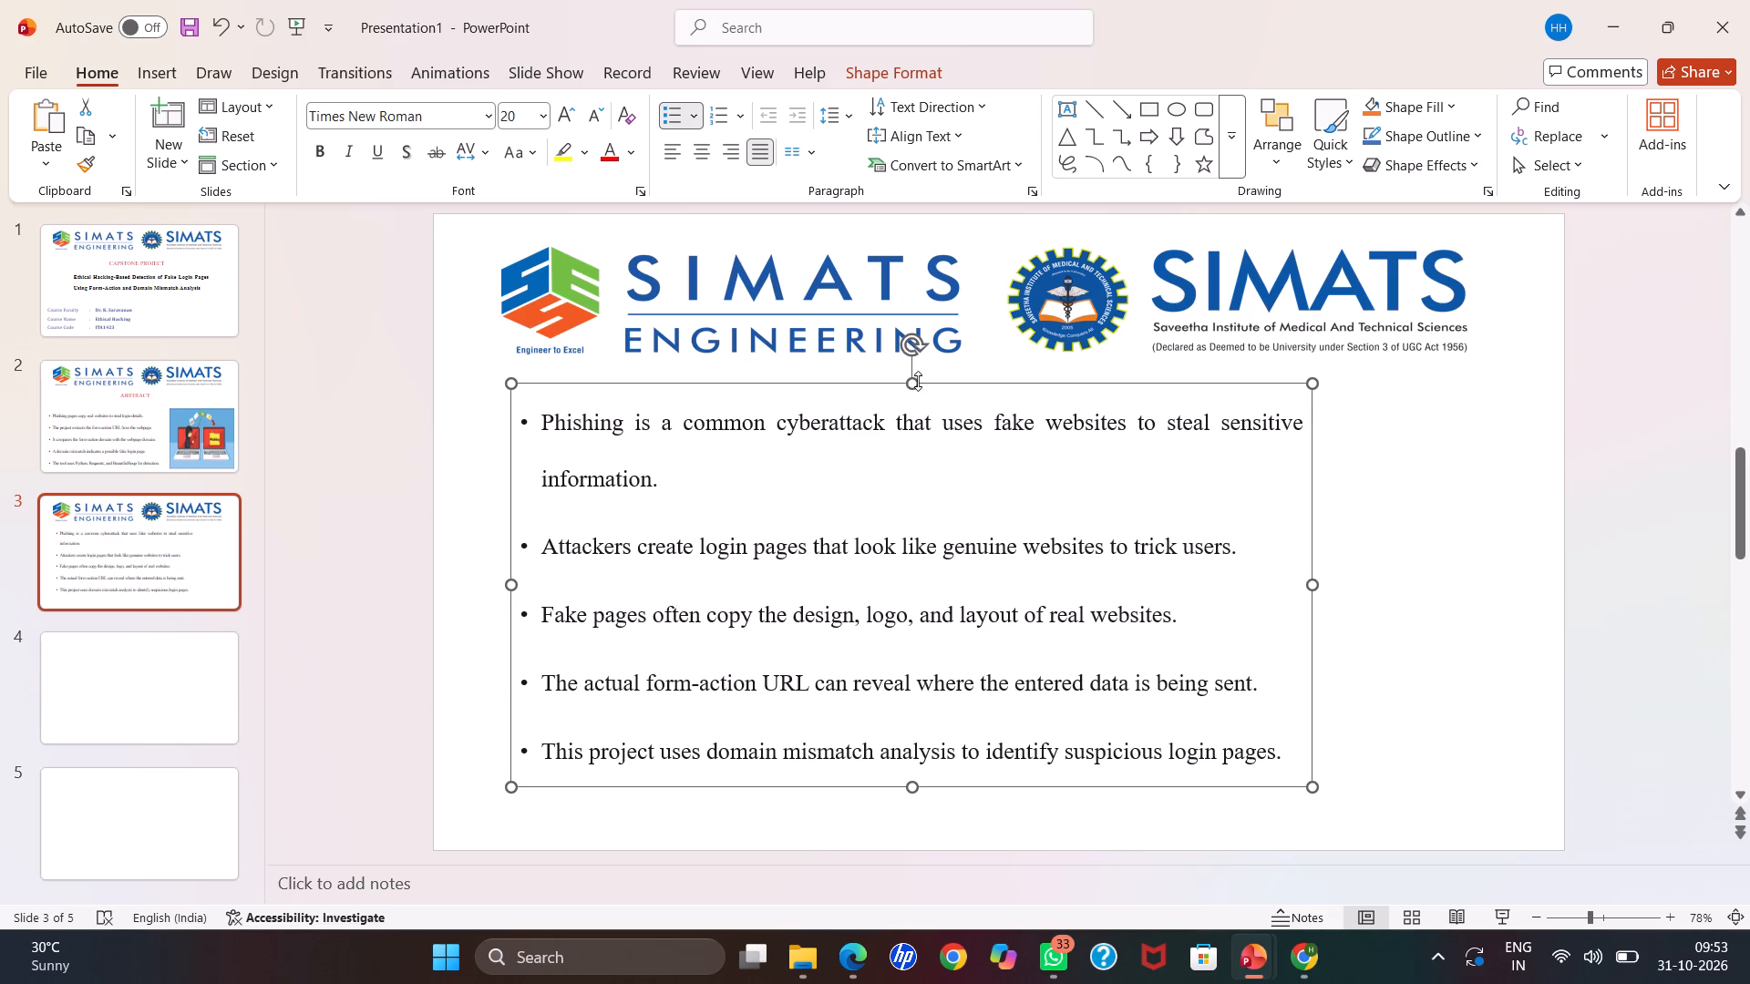
{"action": "left_click_drag", "start_coordinate": [918, 381], "coordinate": [865, 440]}
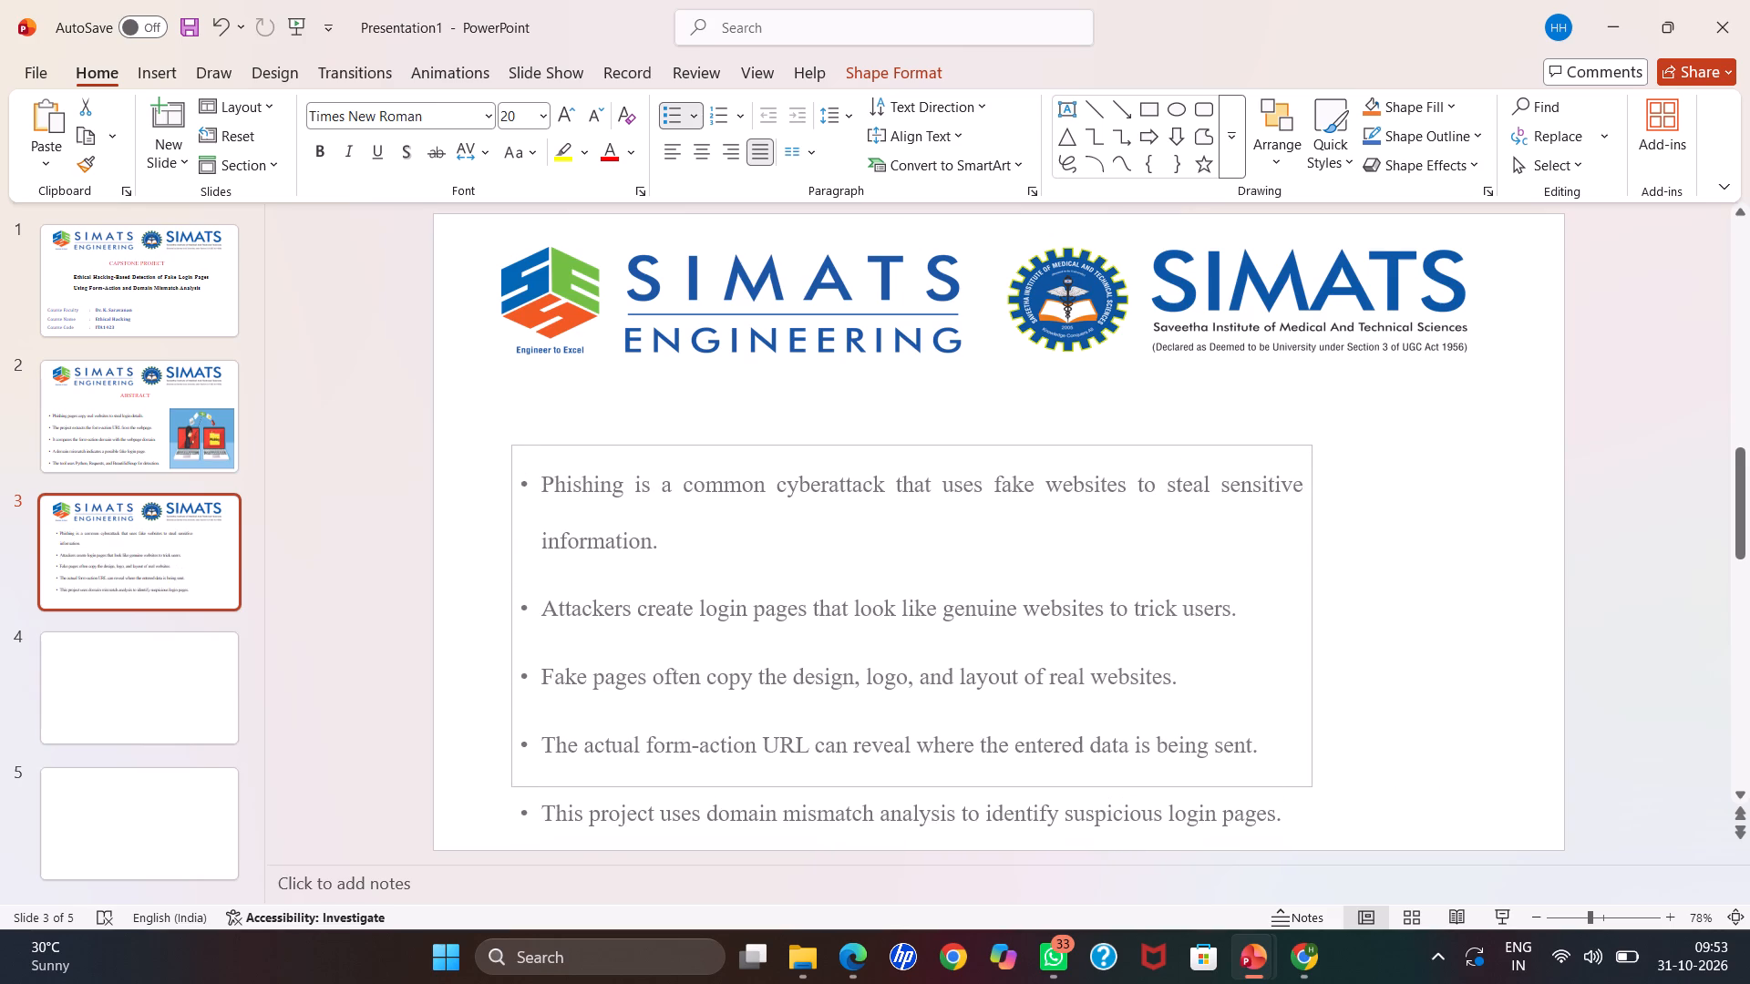
{"action": "left_click_drag", "start_coordinate": [865, 440], "coordinate": [815, 451]}
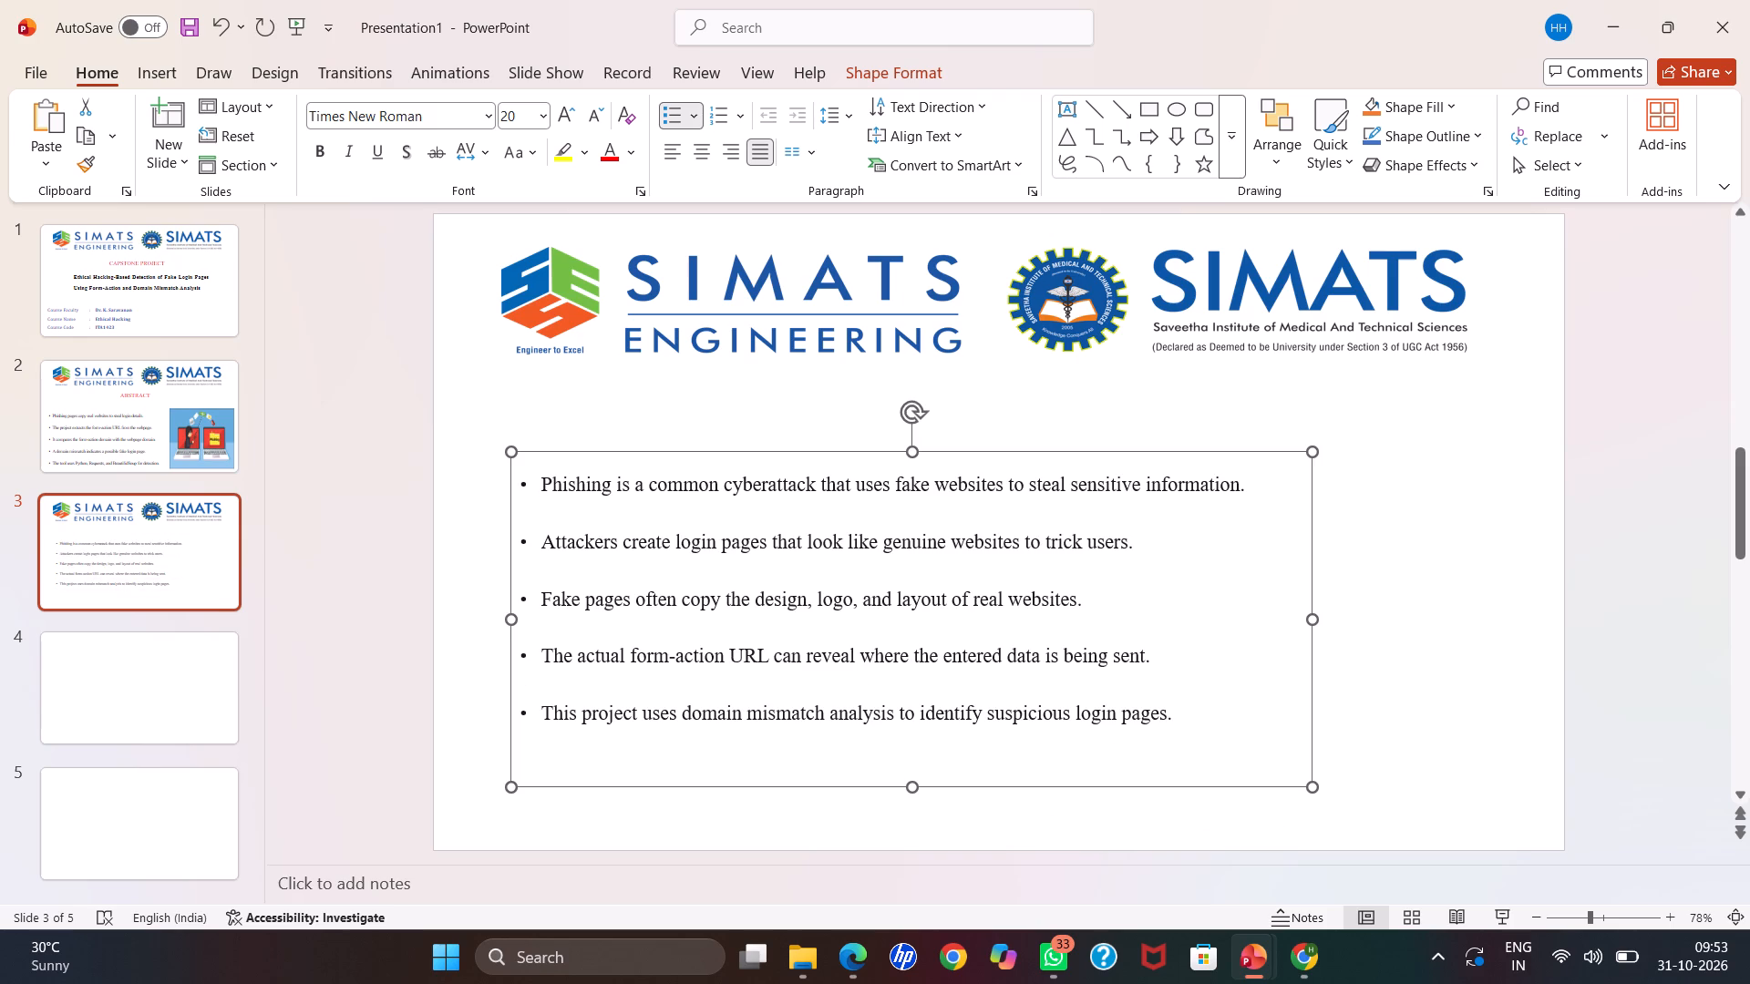
{"action": "left_click_drag", "start_coordinate": [793, 453], "coordinate": [713, 454]}
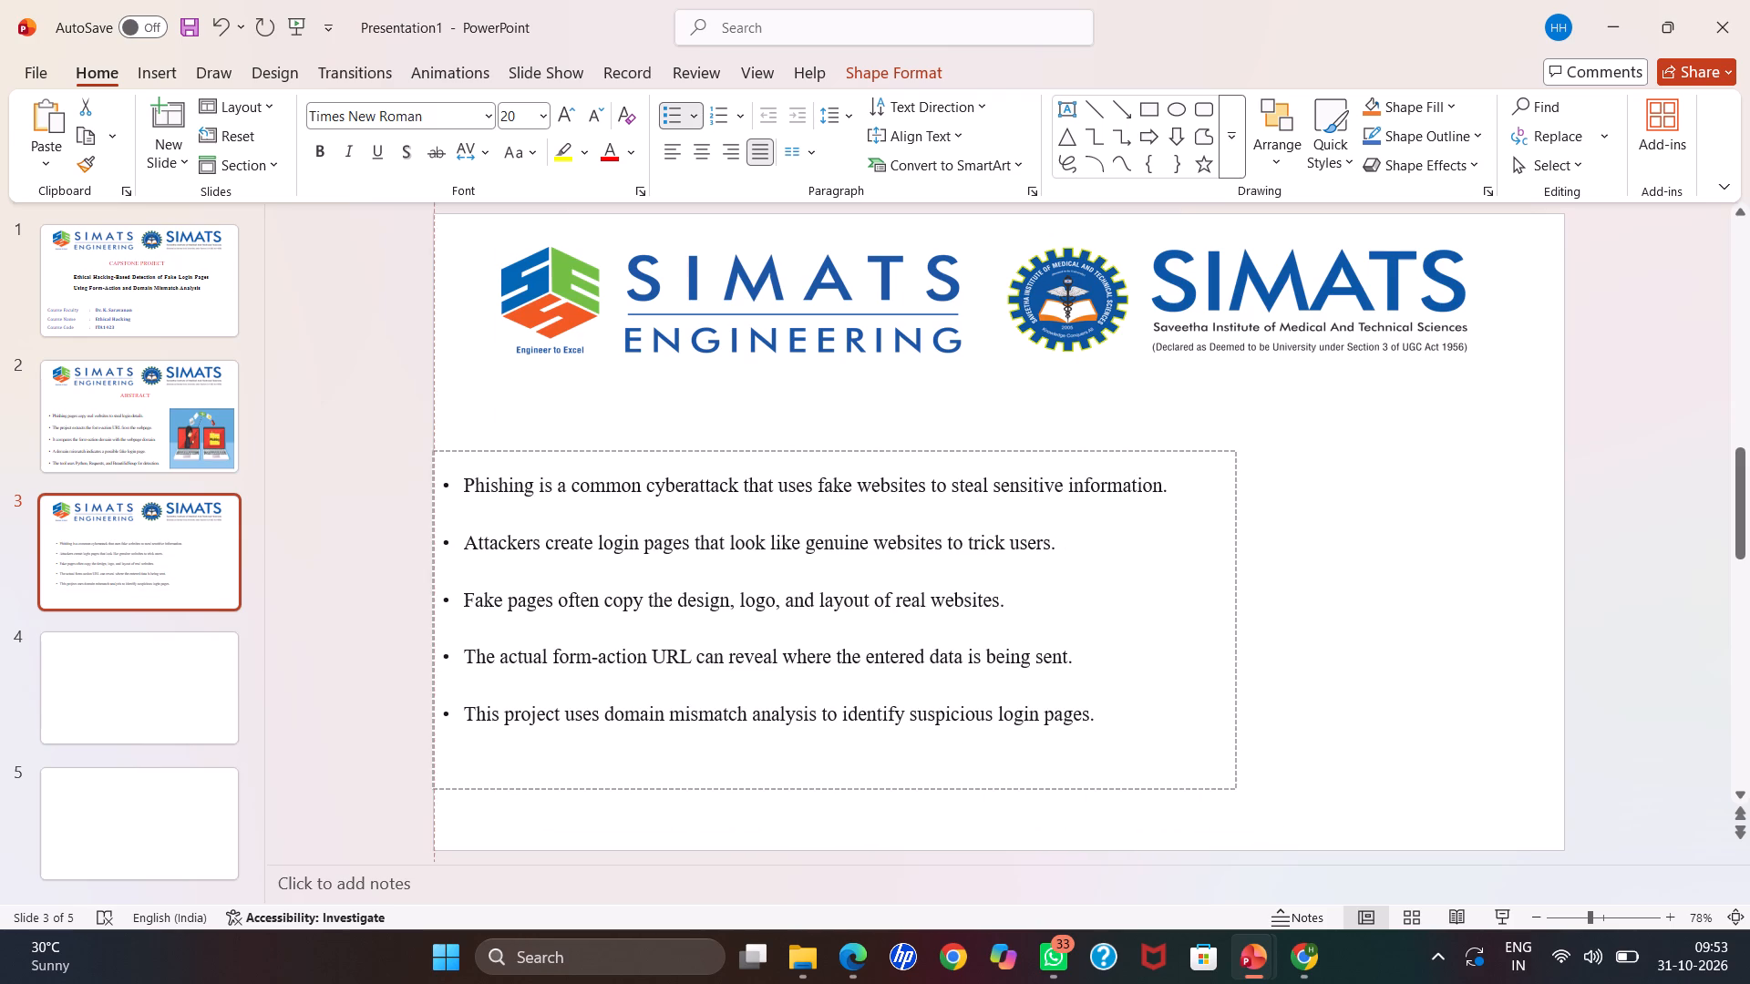
{"action": "left_click_drag", "start_coordinate": [713, 454], "coordinate": [740, 491]}
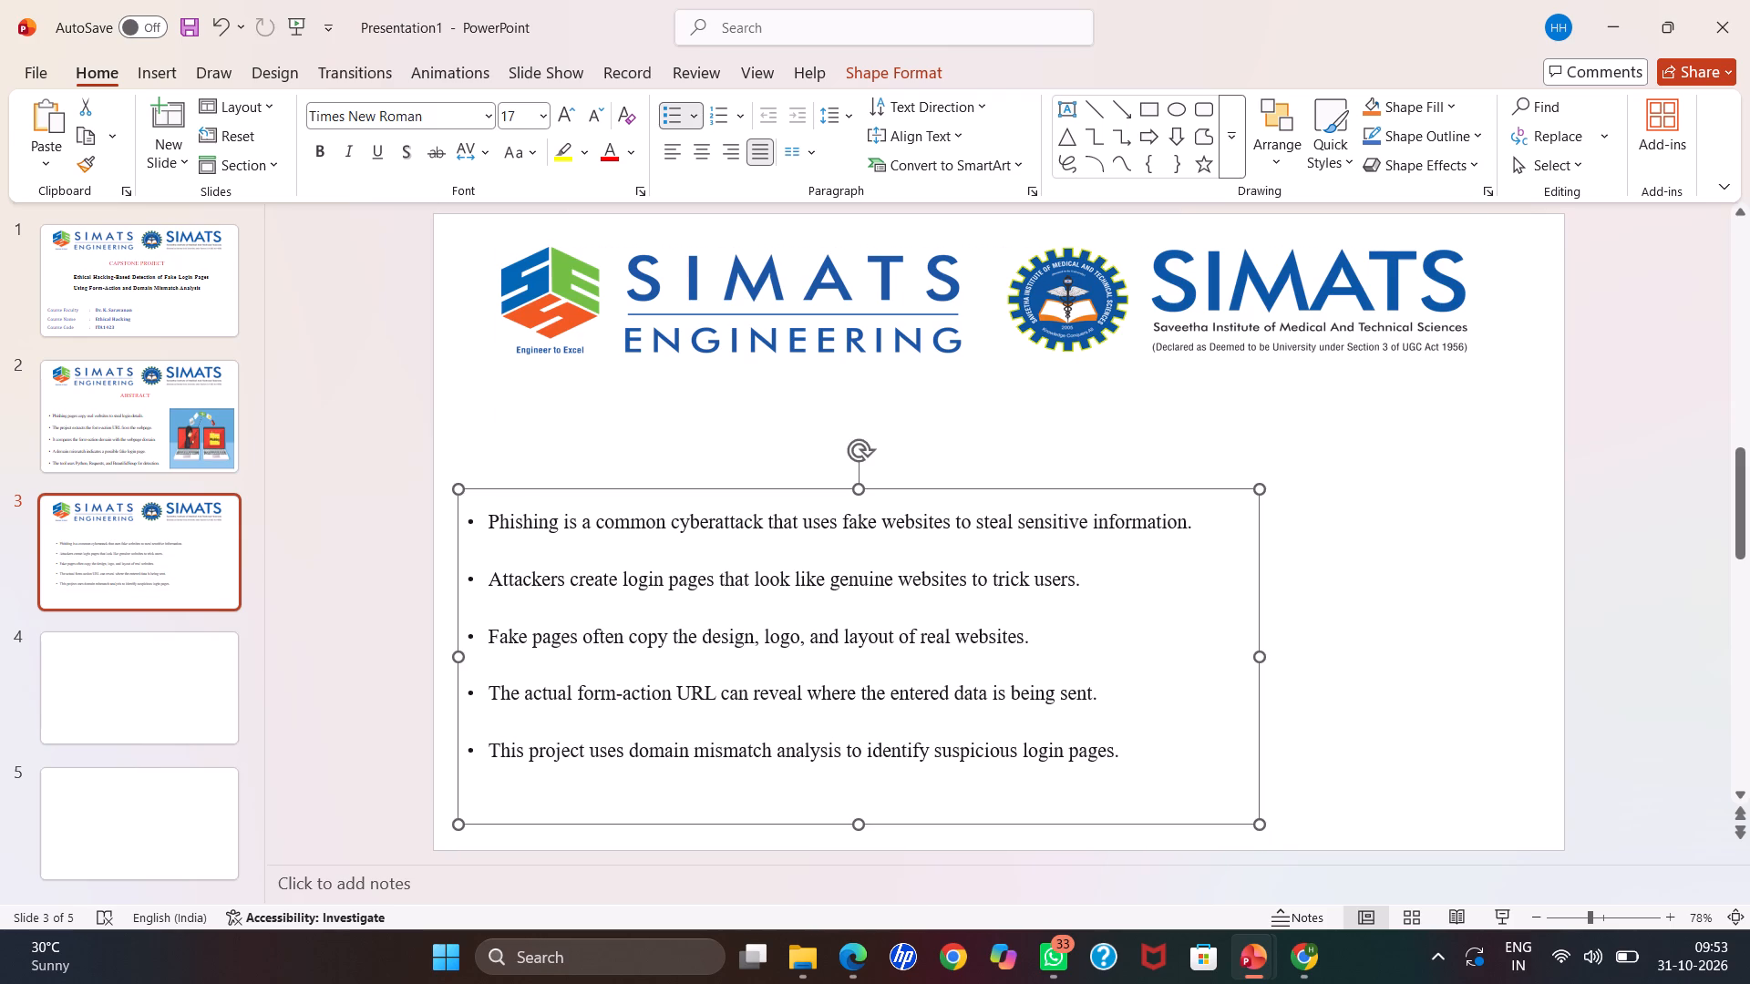
{"action": "left_click_drag", "start_coordinate": [1261, 662], "coordinate": [1196, 667]}
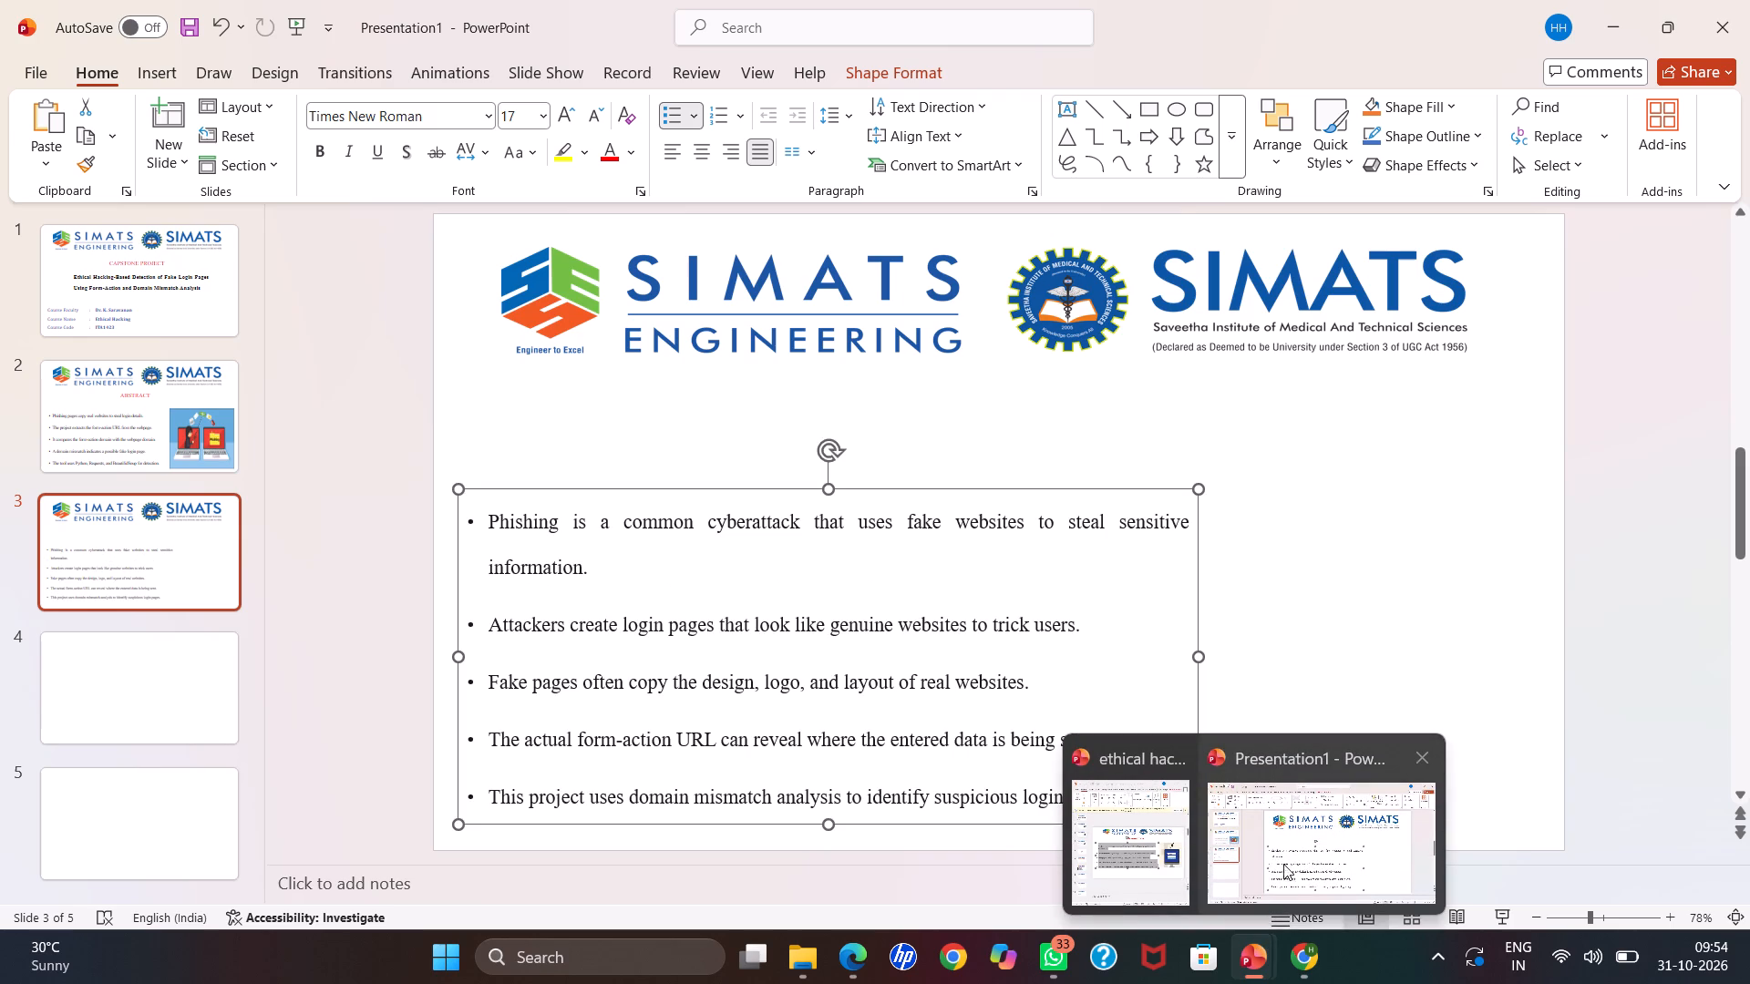
Capture a screen snip of the login-theft illustration on slide 3 of the ethical hacking review deck.
{"action": "left_click", "coordinate": [1179, 840]}
{"action": "scroll", "coordinate": [1279, 772], "scroll_direction": "left", "scroll_amount": 1}
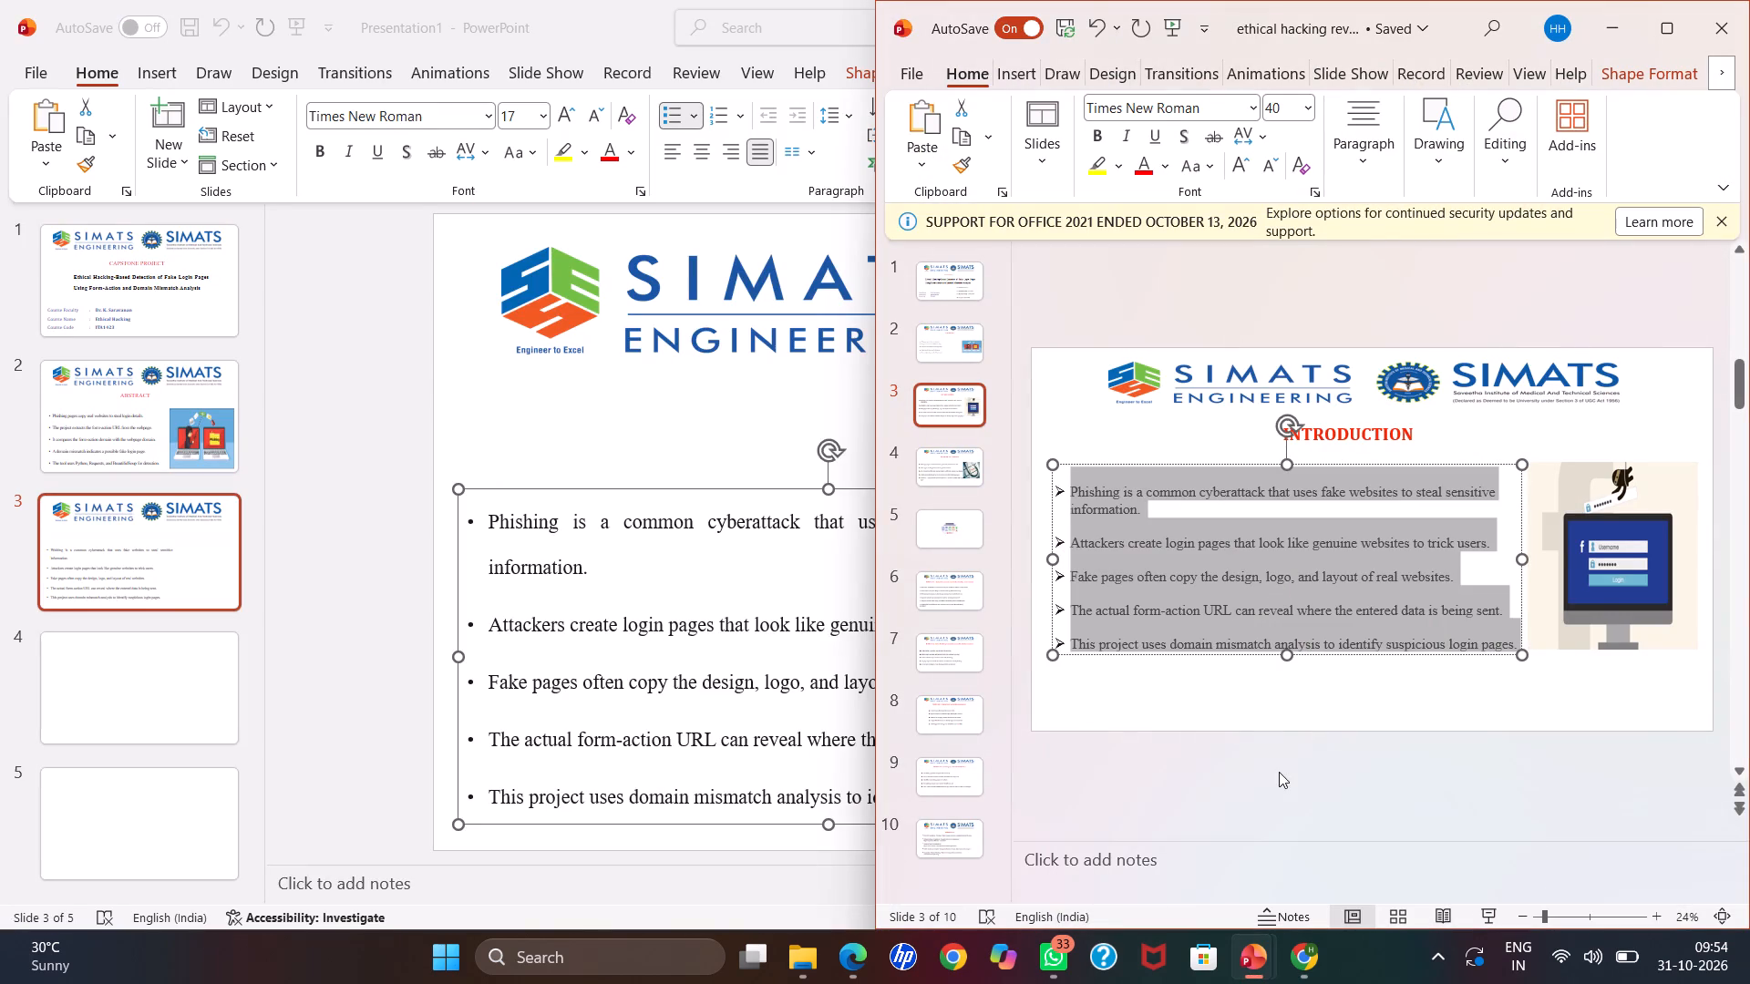
{"action": "scroll", "coordinate": [1279, 772], "scroll_direction": "left", "scroll_amount": 1}
{"action": "scroll", "coordinate": [1130, 796], "scroll_direction": "down", "scroll_amount": 1}
{"action": "scroll", "coordinate": [1125, 645], "scroll_direction": "up", "scroll_amount": 6}
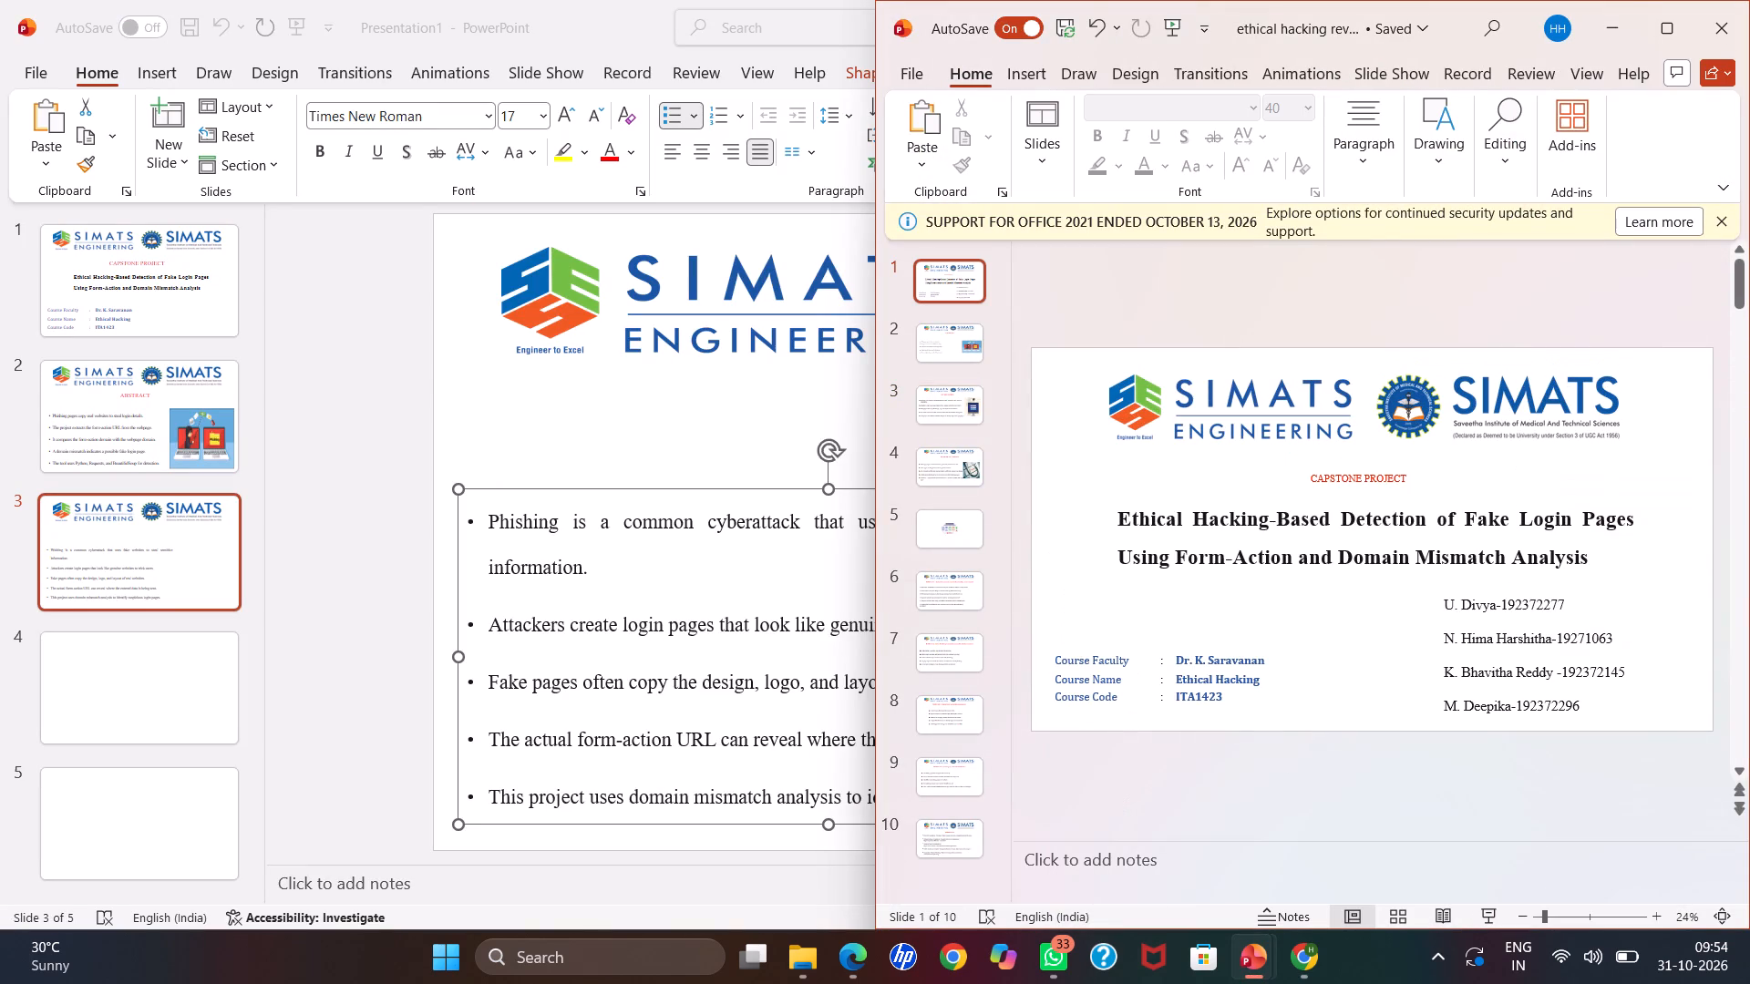
{"action": "scroll", "coordinate": [1125, 645], "scroll_direction": "down", "scroll_amount": 1}
{"action": "scroll", "coordinate": [1125, 645], "scroll_direction": "left", "scroll_amount": 1}
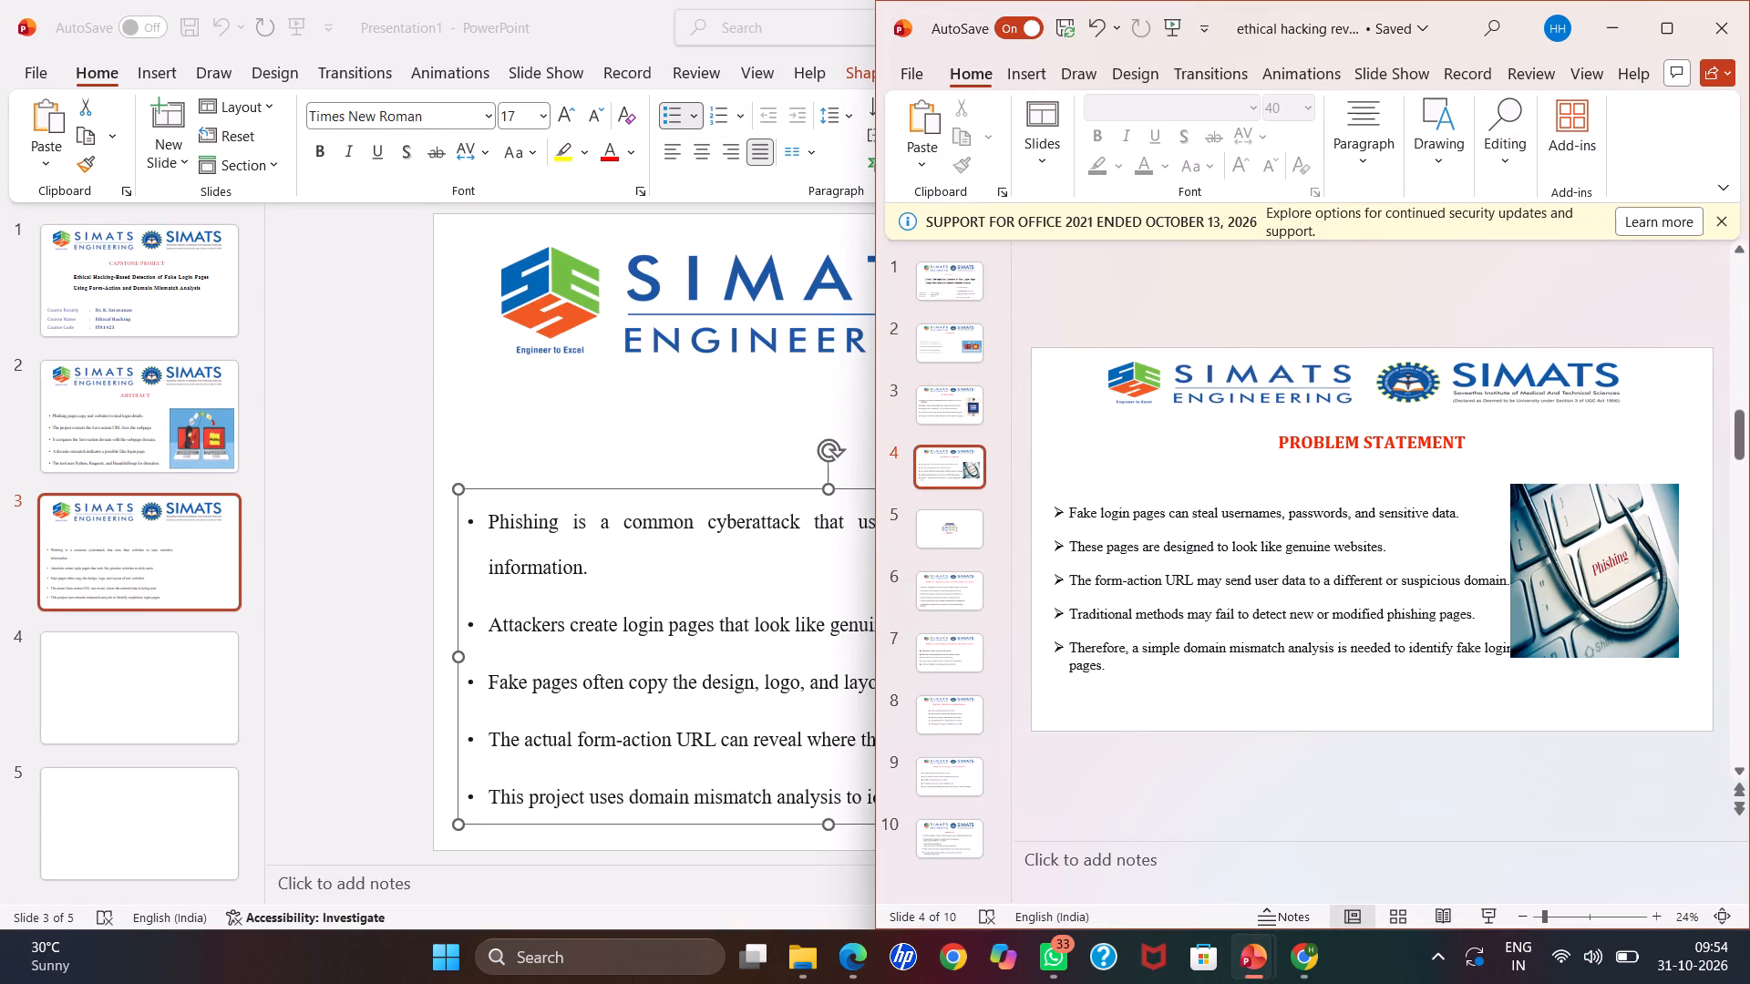
{"action": "scroll", "coordinate": [1167, 536], "scroll_direction": "up", "scroll_amount": 4, "text": "ctrl"}
{"action": "left_click", "coordinate": [966, 409]}
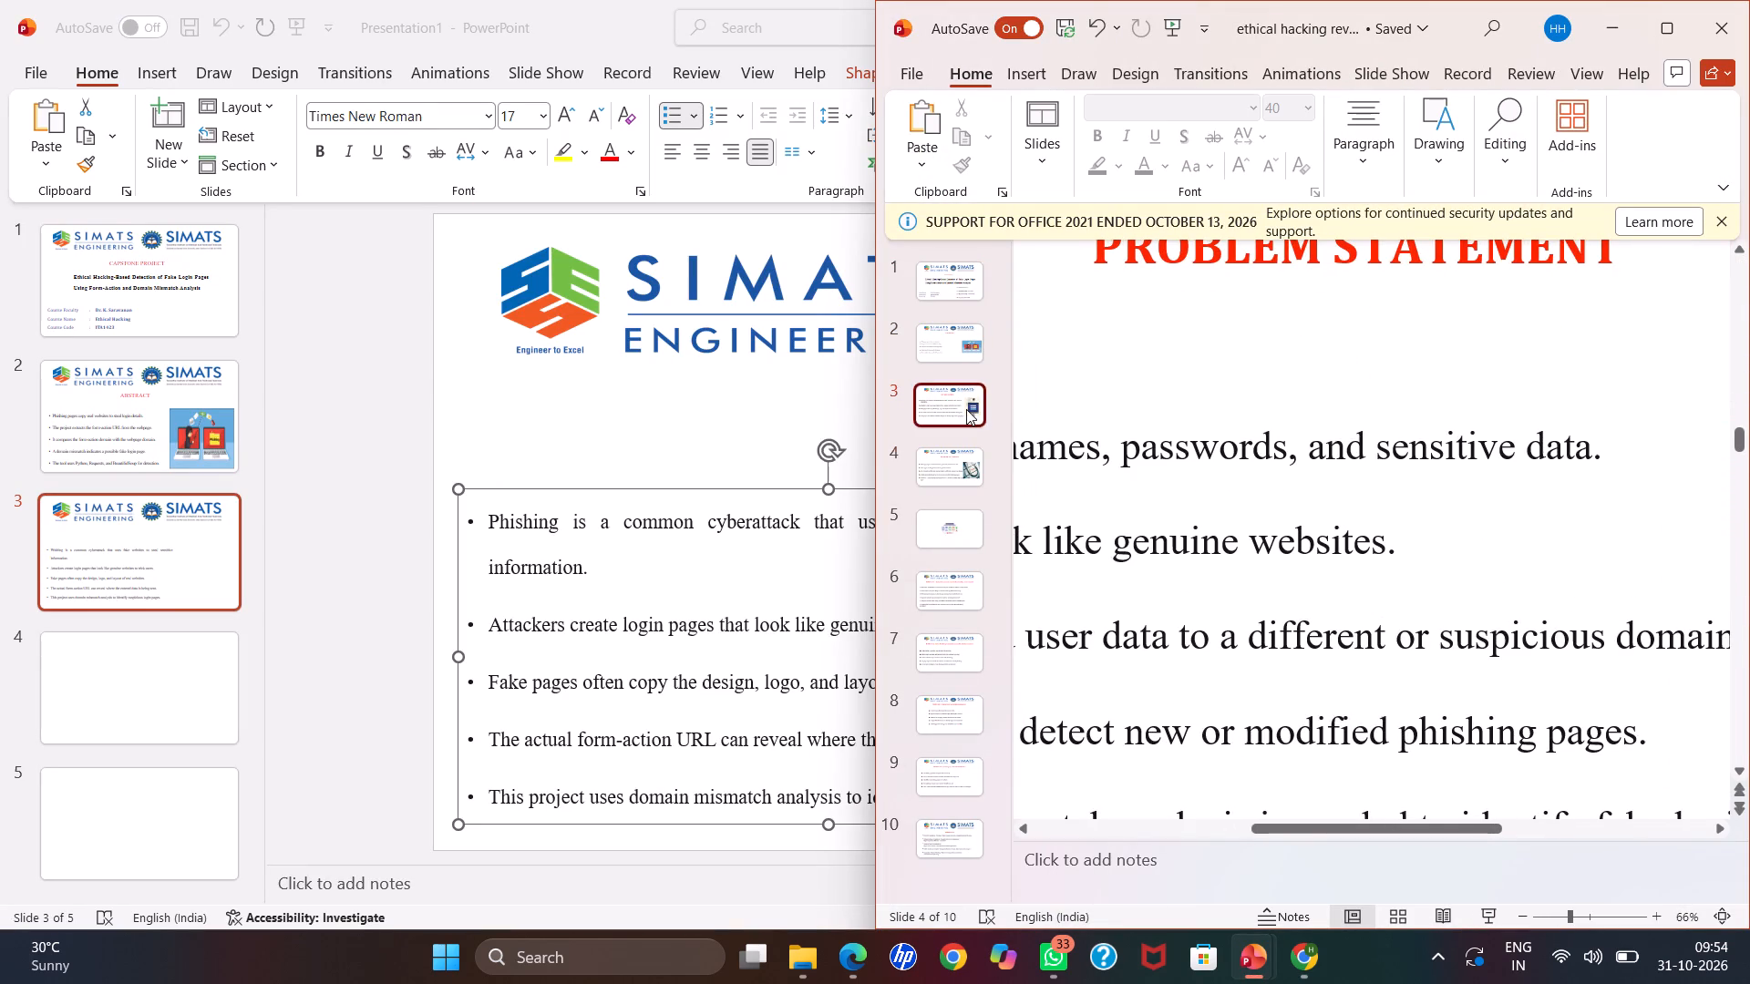
{"action": "scroll", "coordinate": [1269, 538], "scroll_direction": "left", "scroll_amount": 8}
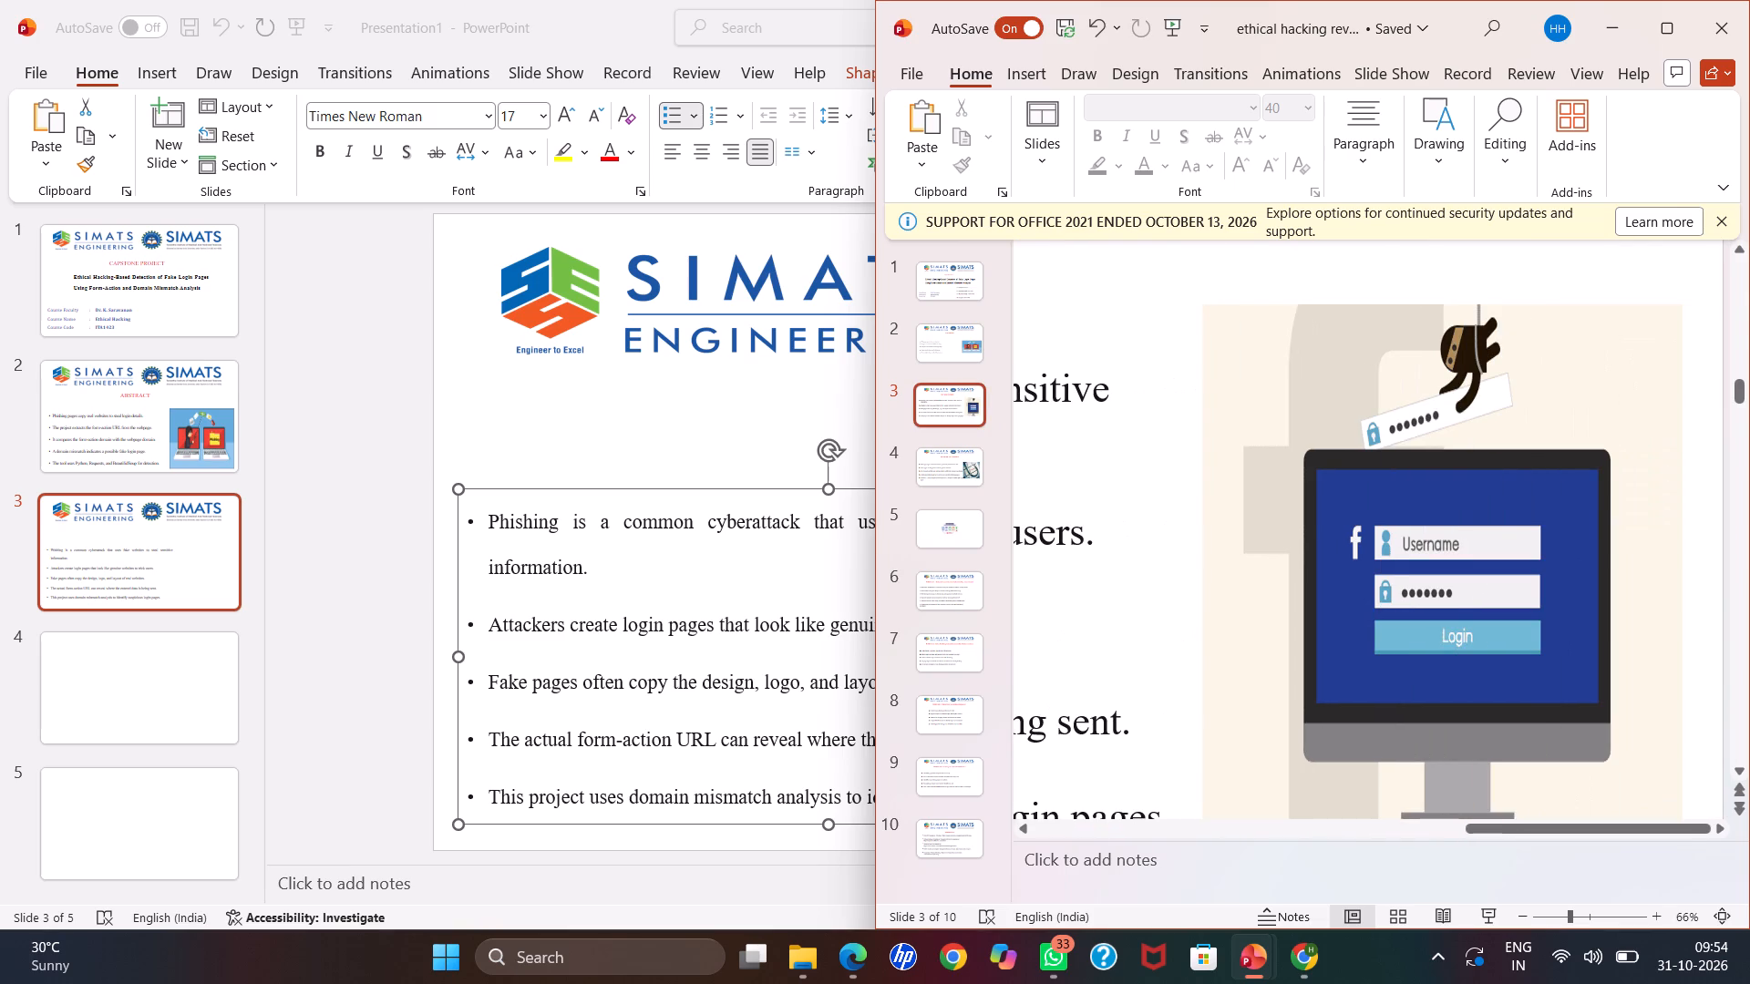
{"action": "scroll", "coordinate": [1269, 538], "scroll_direction": "down", "scroll_amount": 1, "text": "ctrl"}
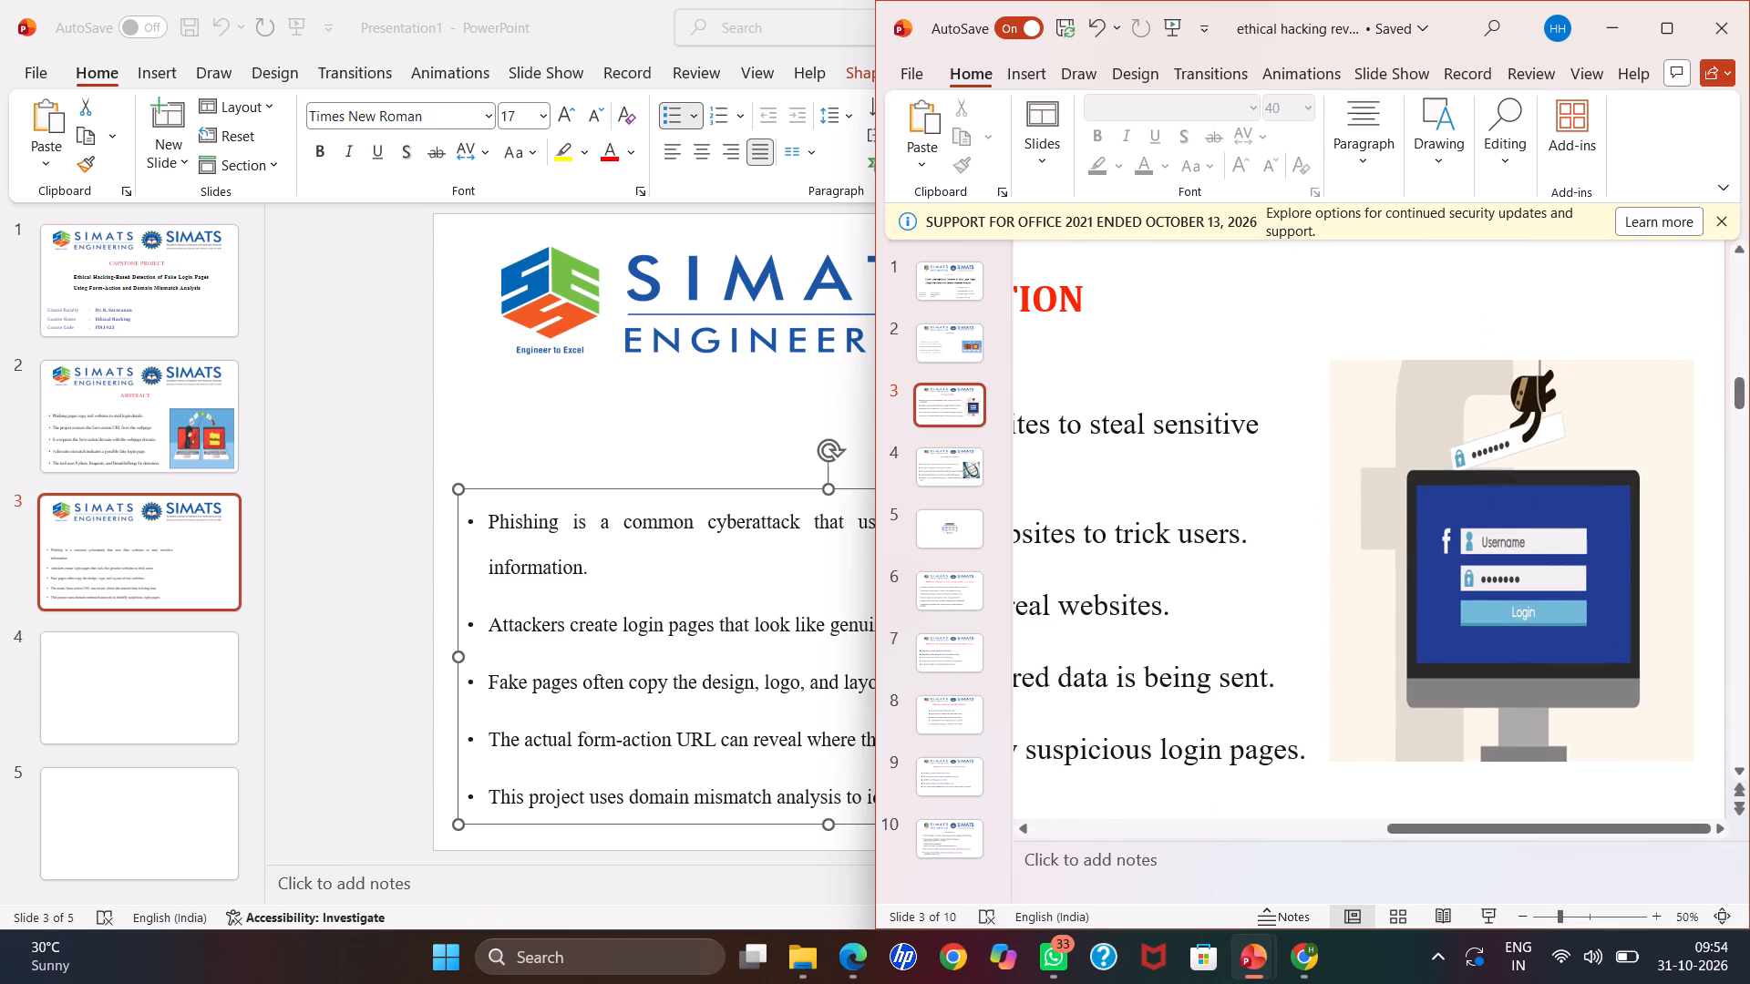
{"action": "key", "text": "shift+super+s"}
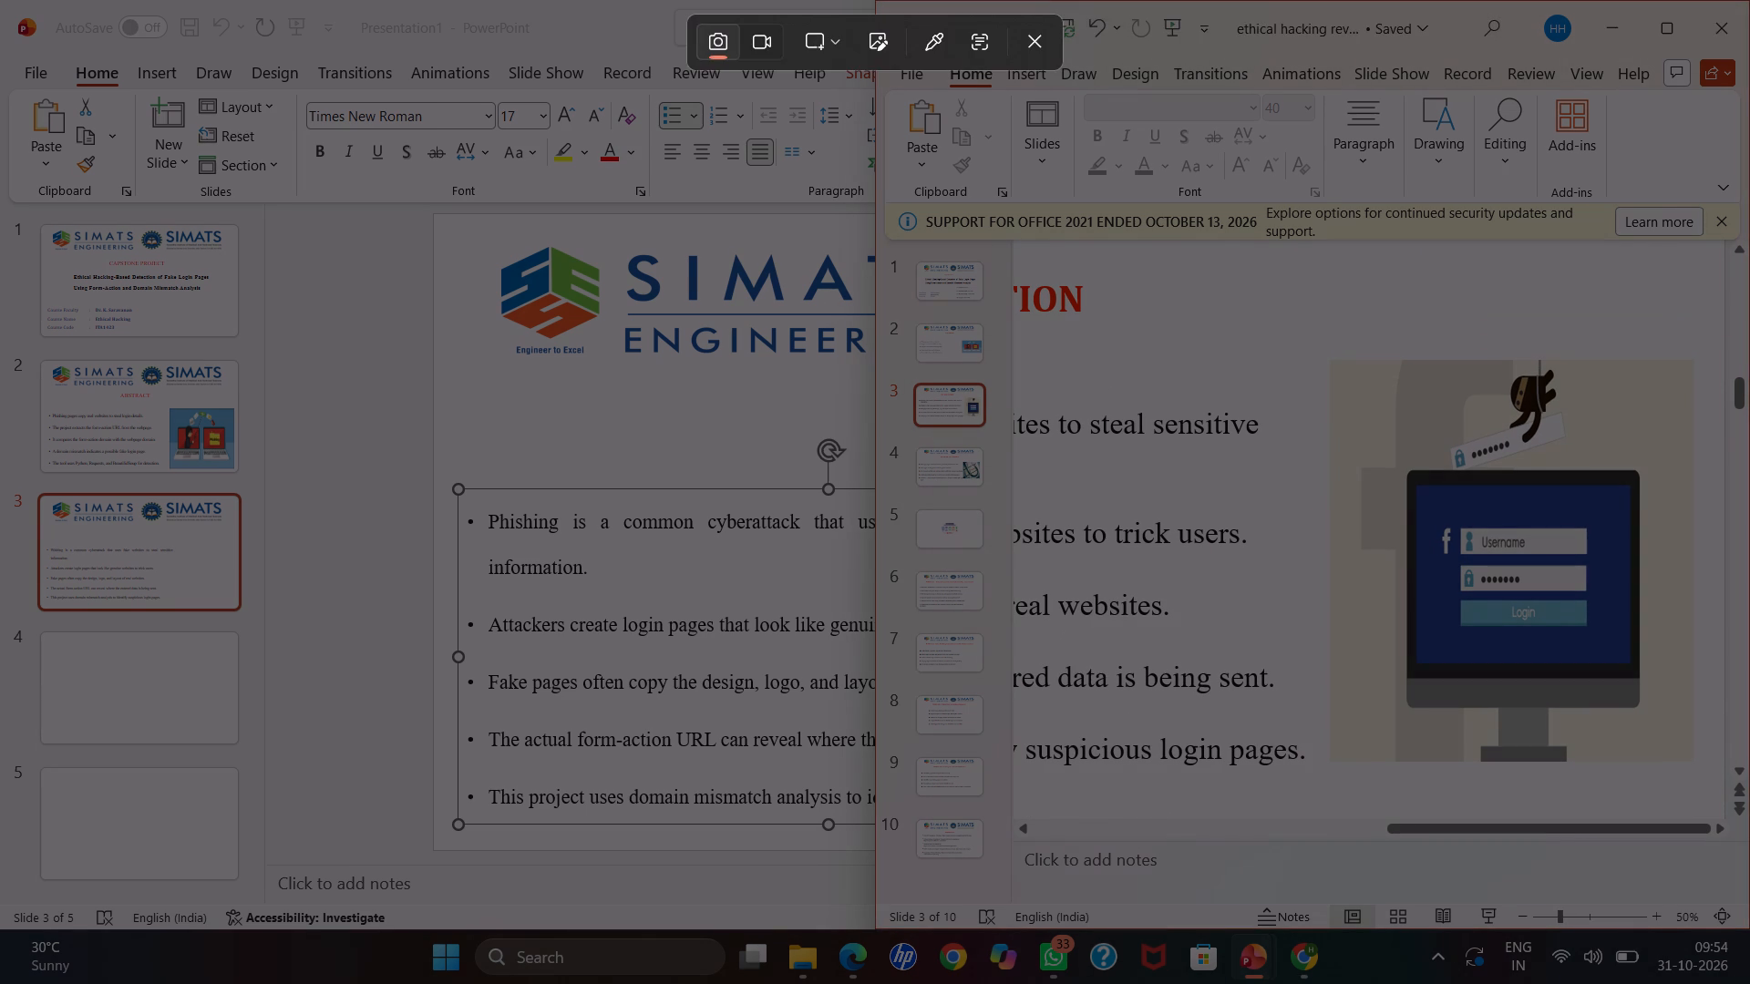
{"action": "left_click_drag", "start_coordinate": [1333, 363], "coordinate": [1339, 389]}
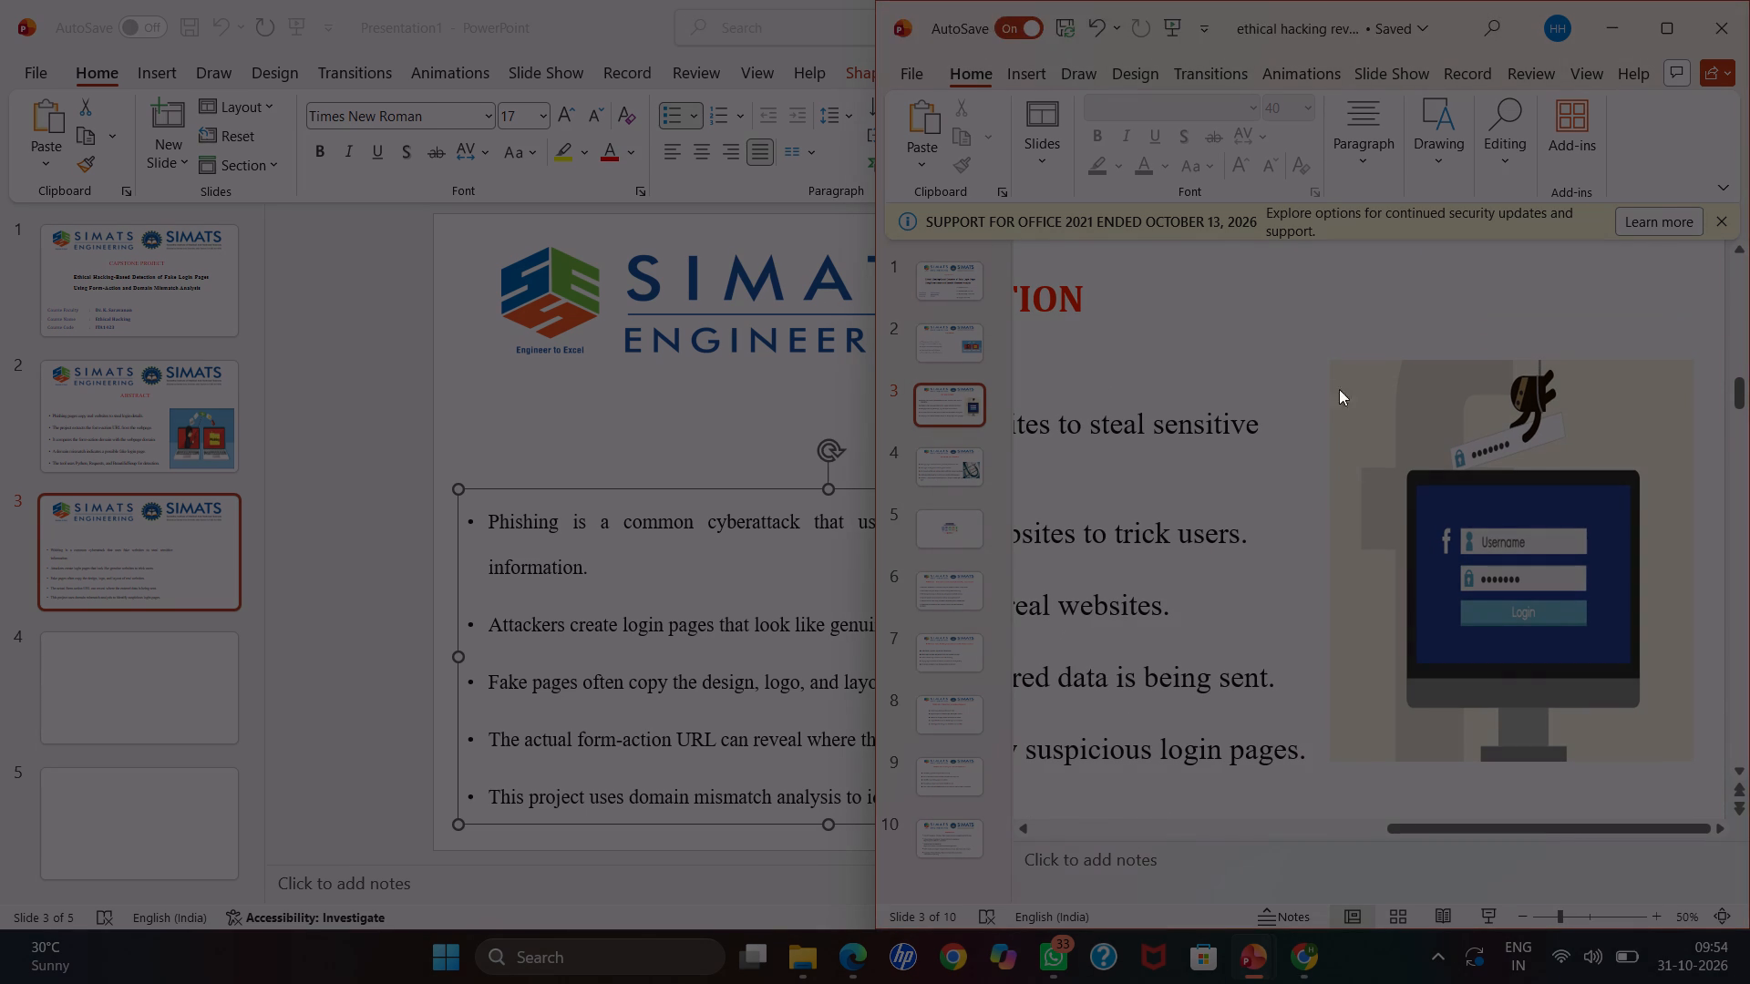
{"action": "left_click_drag", "start_coordinate": [1339, 389], "coordinate": [1680, 740]}
{"action": "scroll", "coordinate": [1671, 704], "scroll_direction": "right", "scroll_amount": 1}
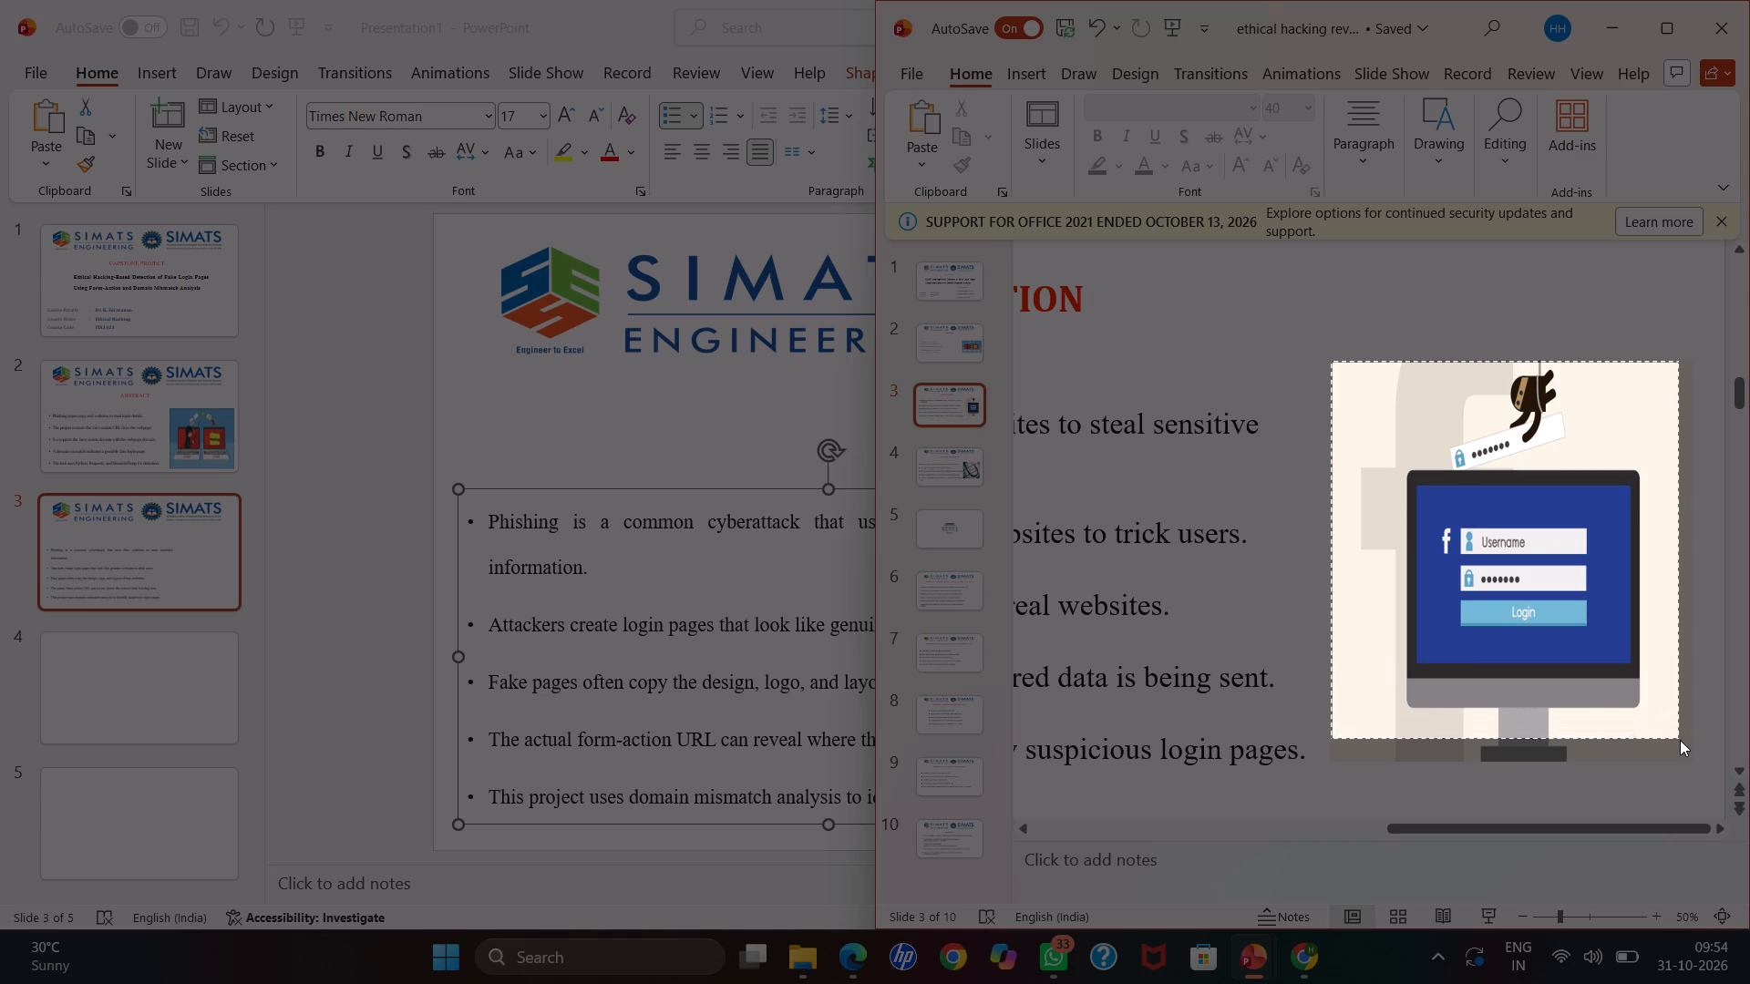
{"action": "left_click_drag", "start_coordinate": [1680, 740], "coordinate": [1689, 753]}
{"action": "scroll", "coordinate": [1680, 740], "scroll_direction": "right", "scroll_amount": 1}
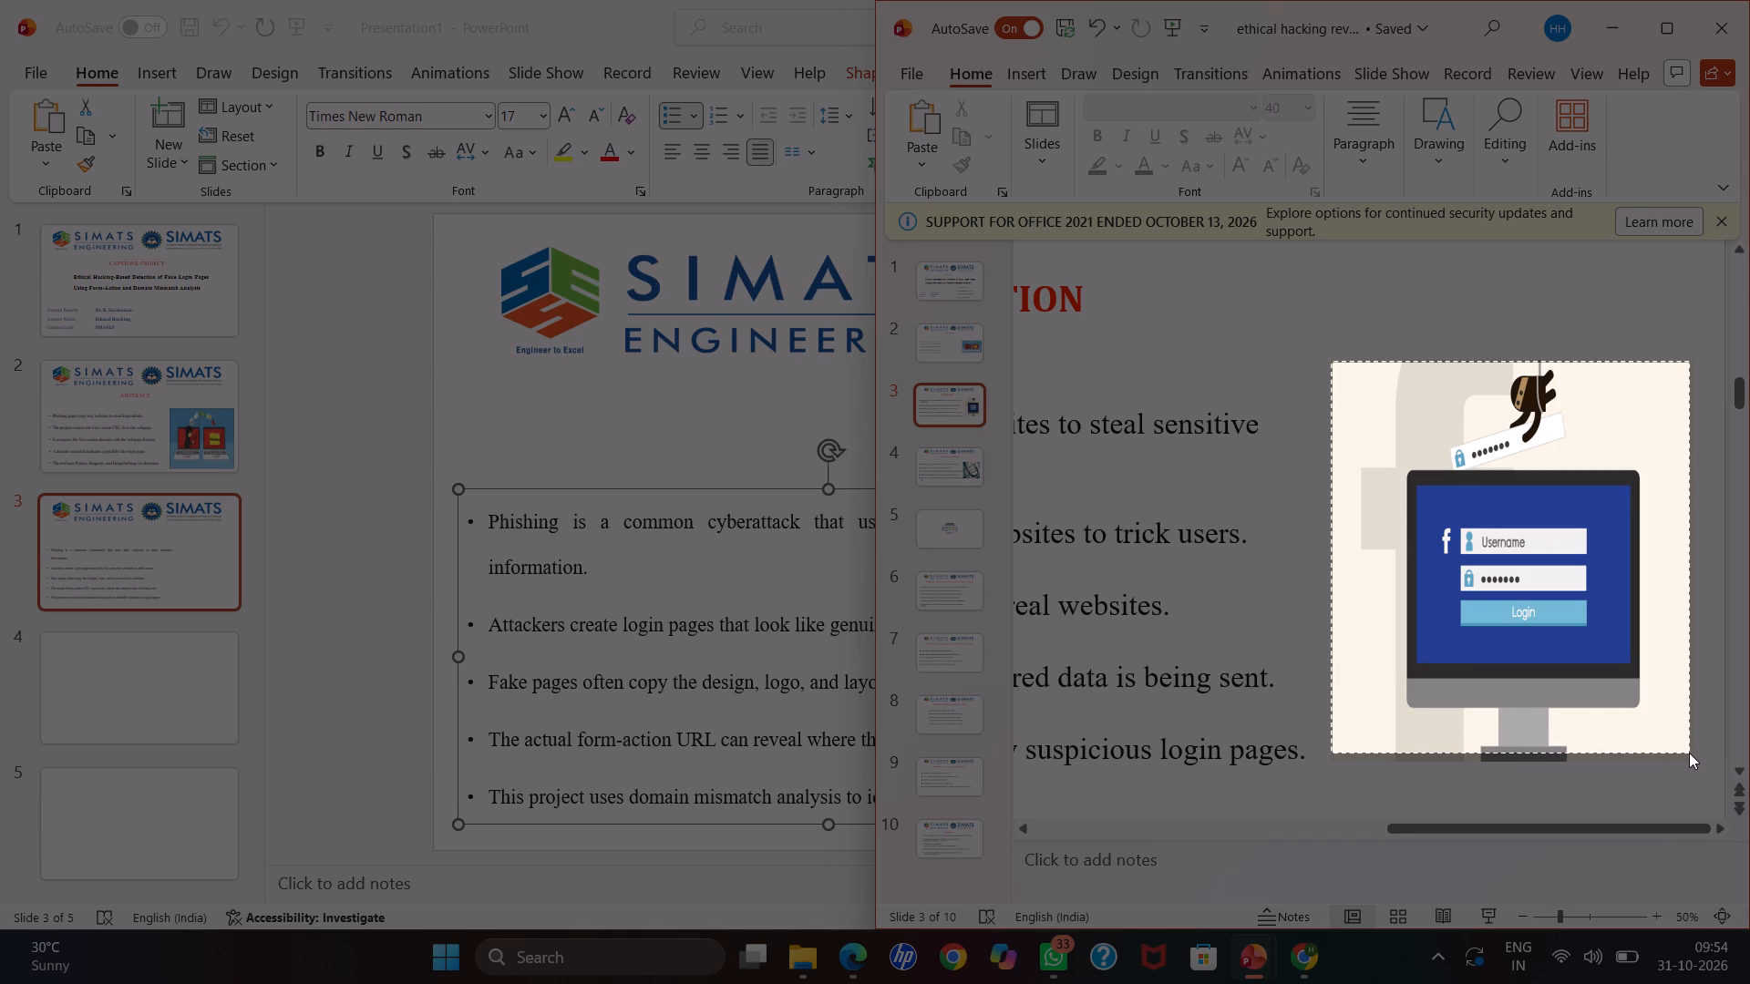
{"action": "scroll", "coordinate": [1689, 753], "scroll_direction": "right", "scroll_amount": 1}
{"action": "left_click_drag", "start_coordinate": [1689, 753], "coordinate": [1692, 764]}
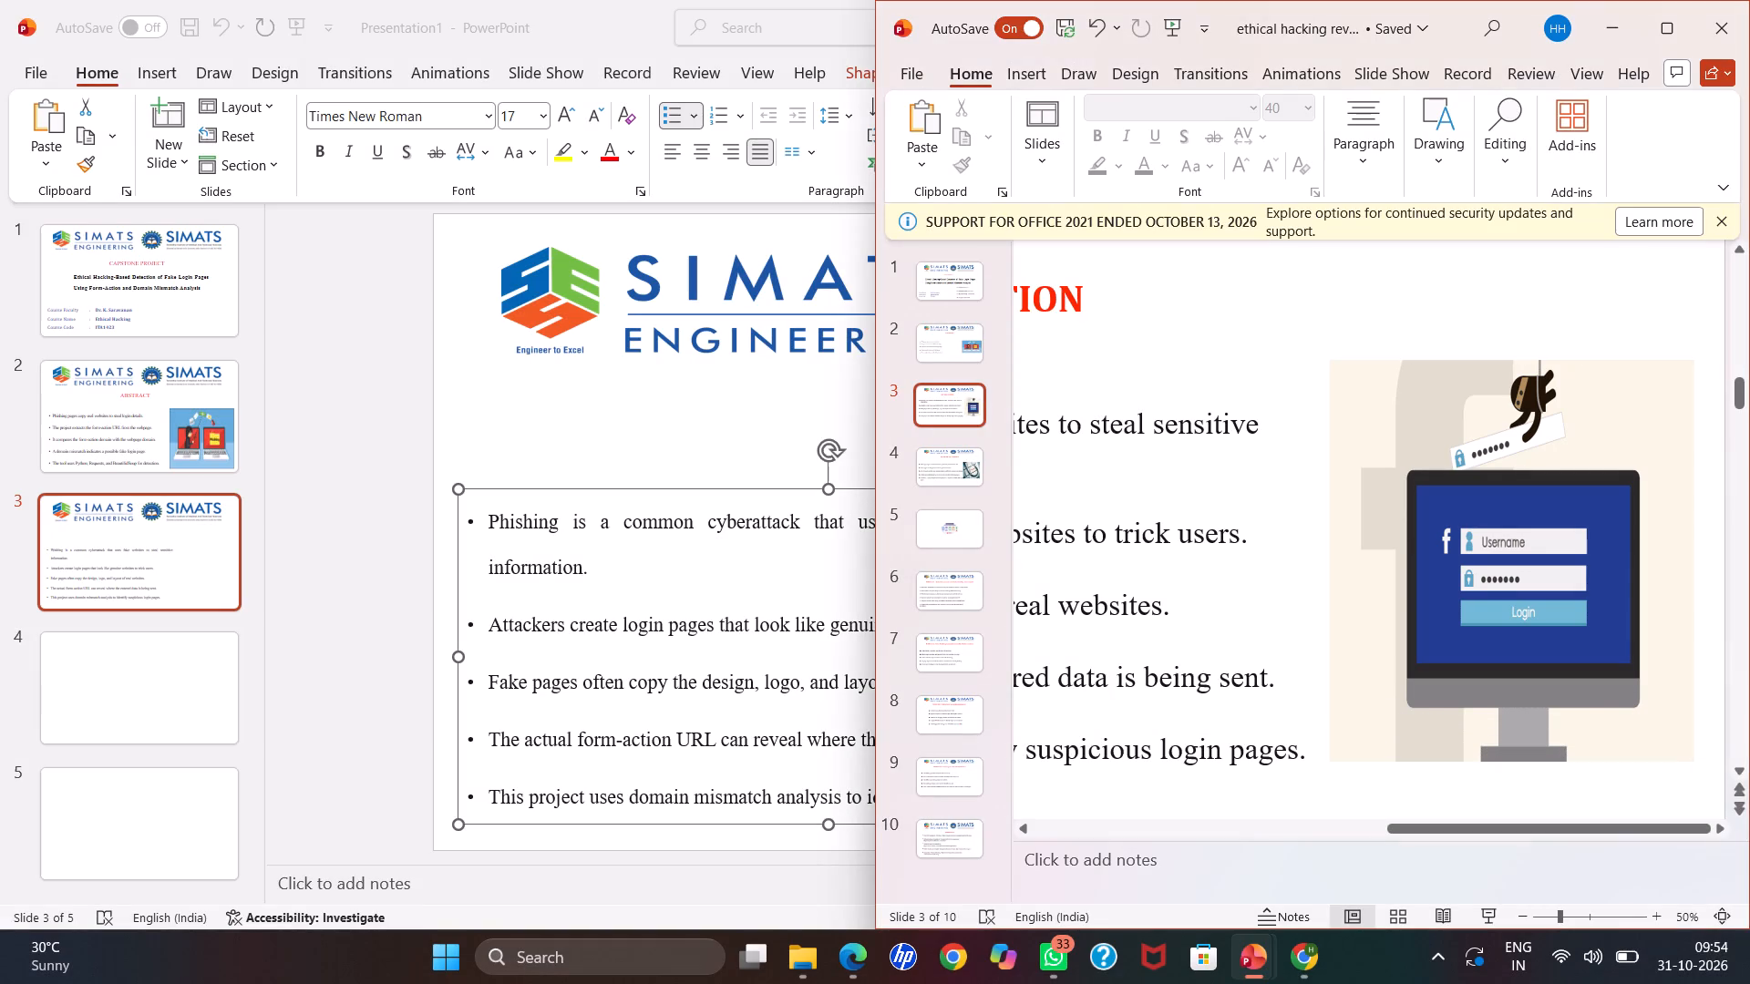
Paste the captured illustration onto the new presentation's slide 3, place it beside the bullets and widen it to fill the free space.
{"action": "left_click", "coordinate": [611, 580]}
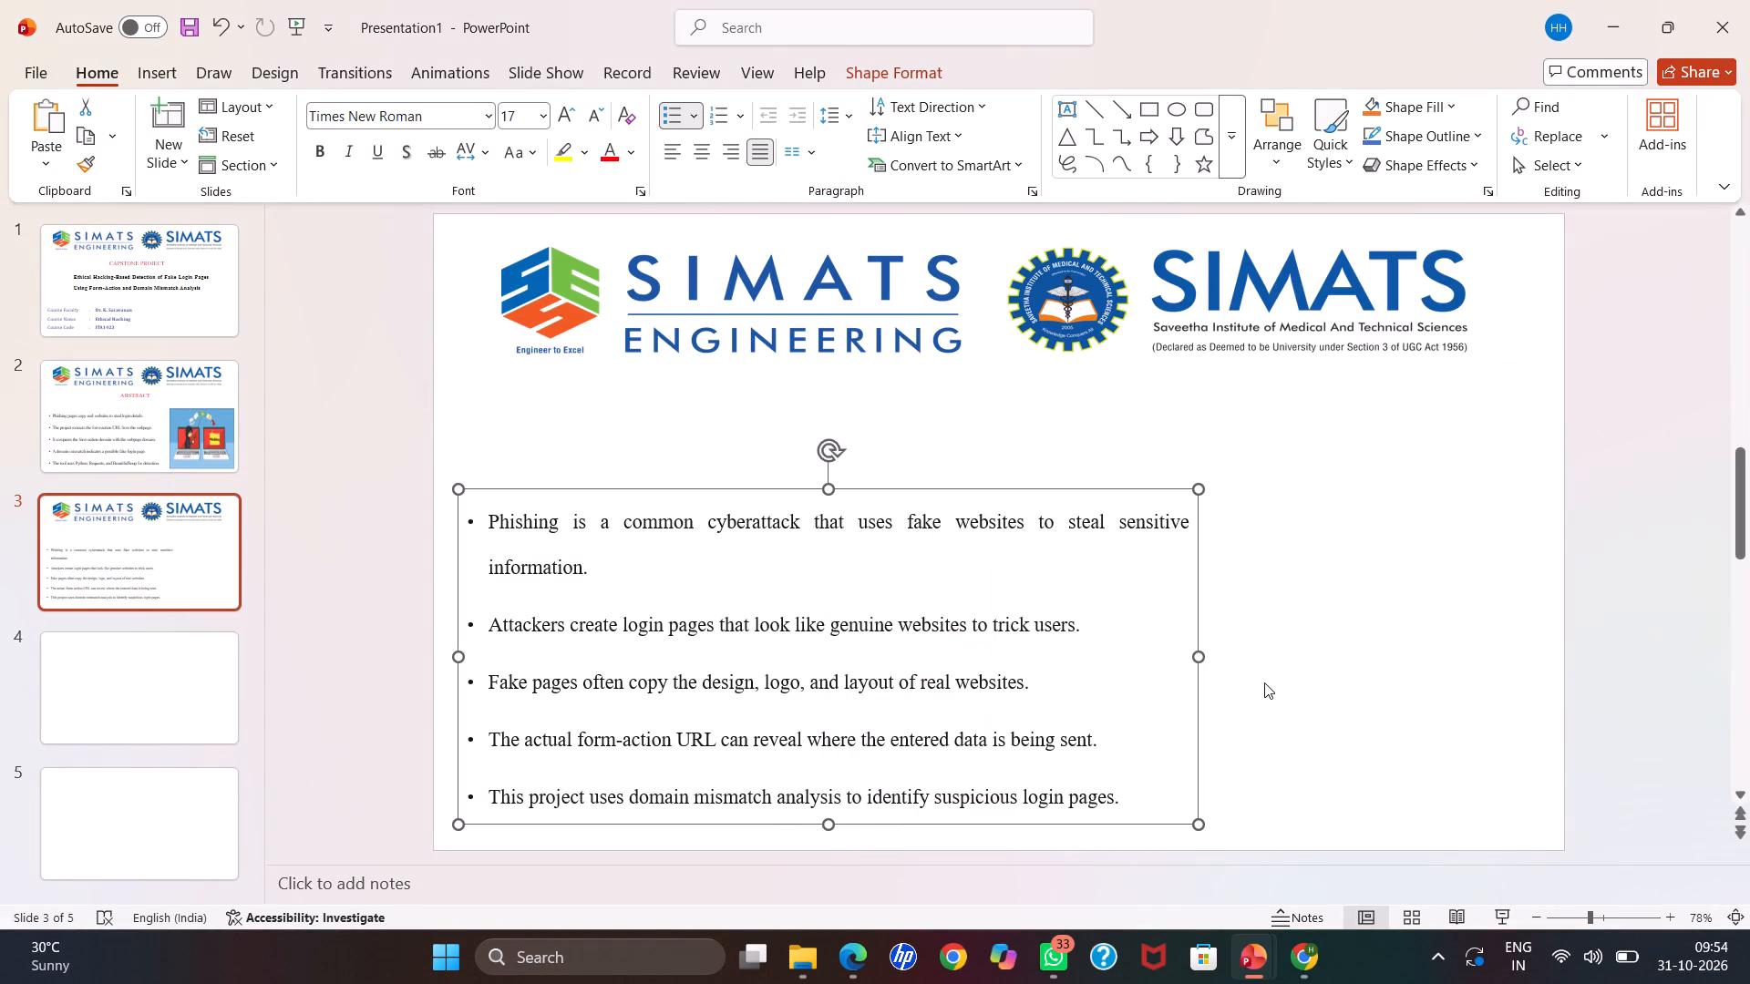
{"action": "key", "text": "ctrl+v"}
{"action": "left_click_drag", "start_coordinate": [1095, 579], "coordinate": [1460, 717]}
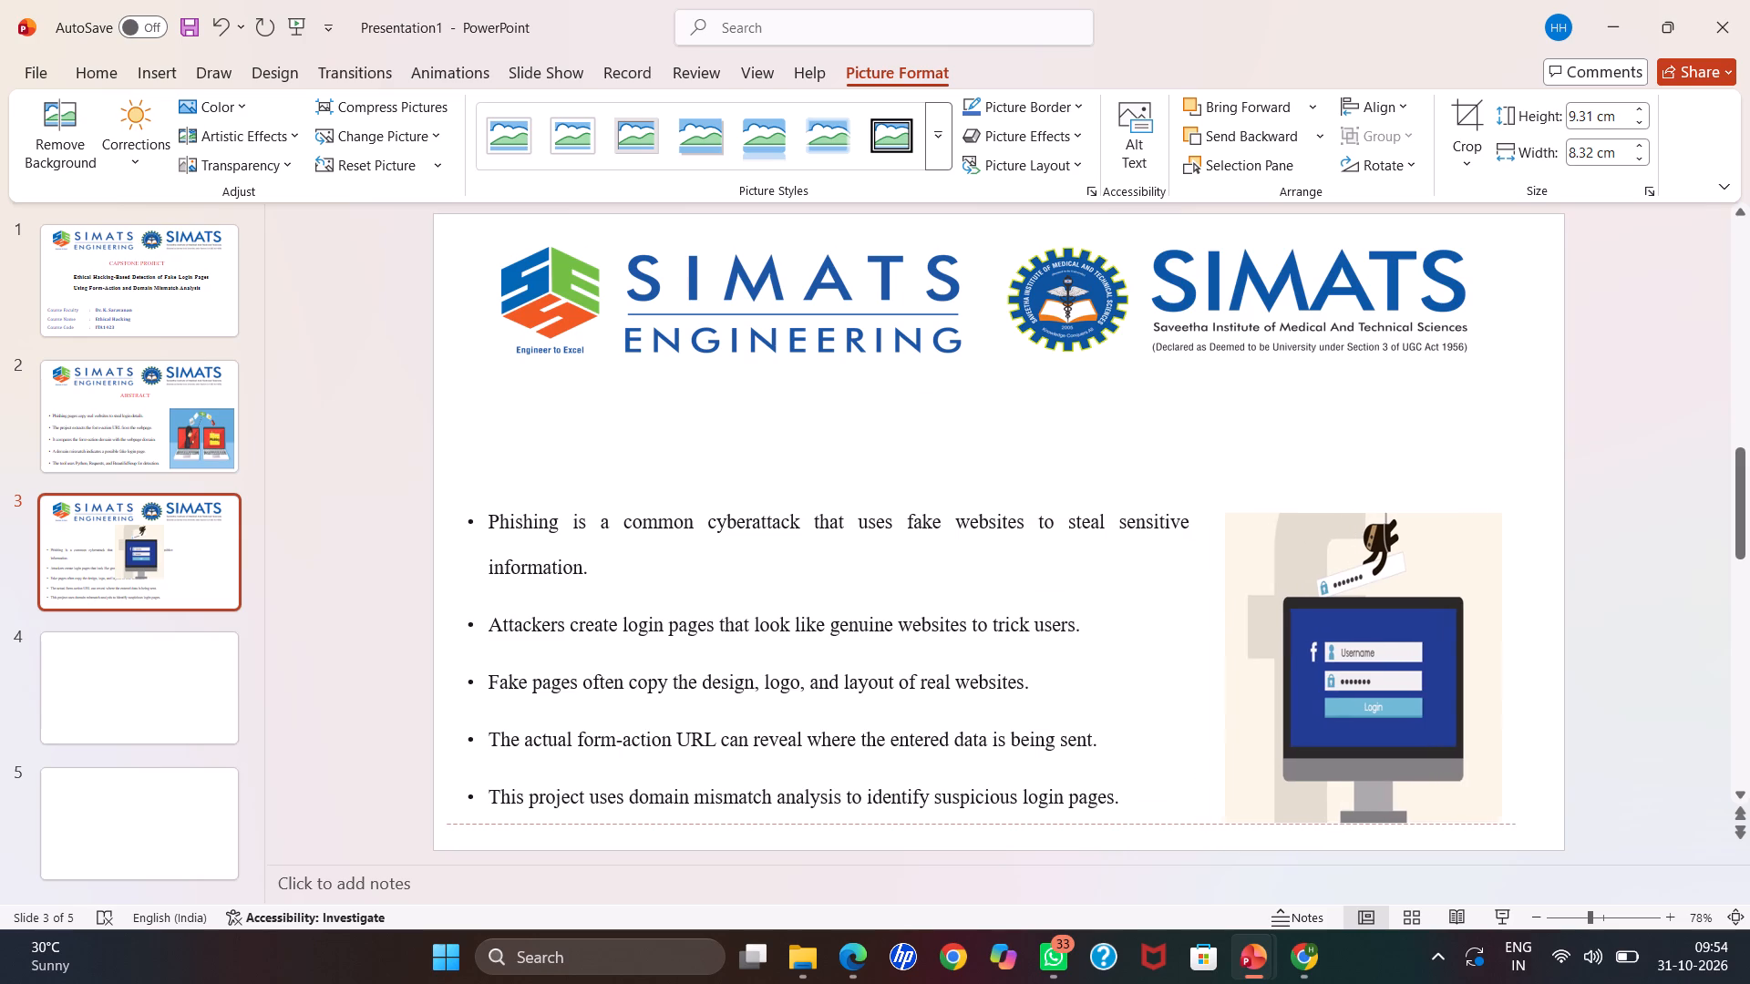
{"action": "left_click_drag", "start_coordinate": [1460, 717], "coordinate": [1513, 707]}
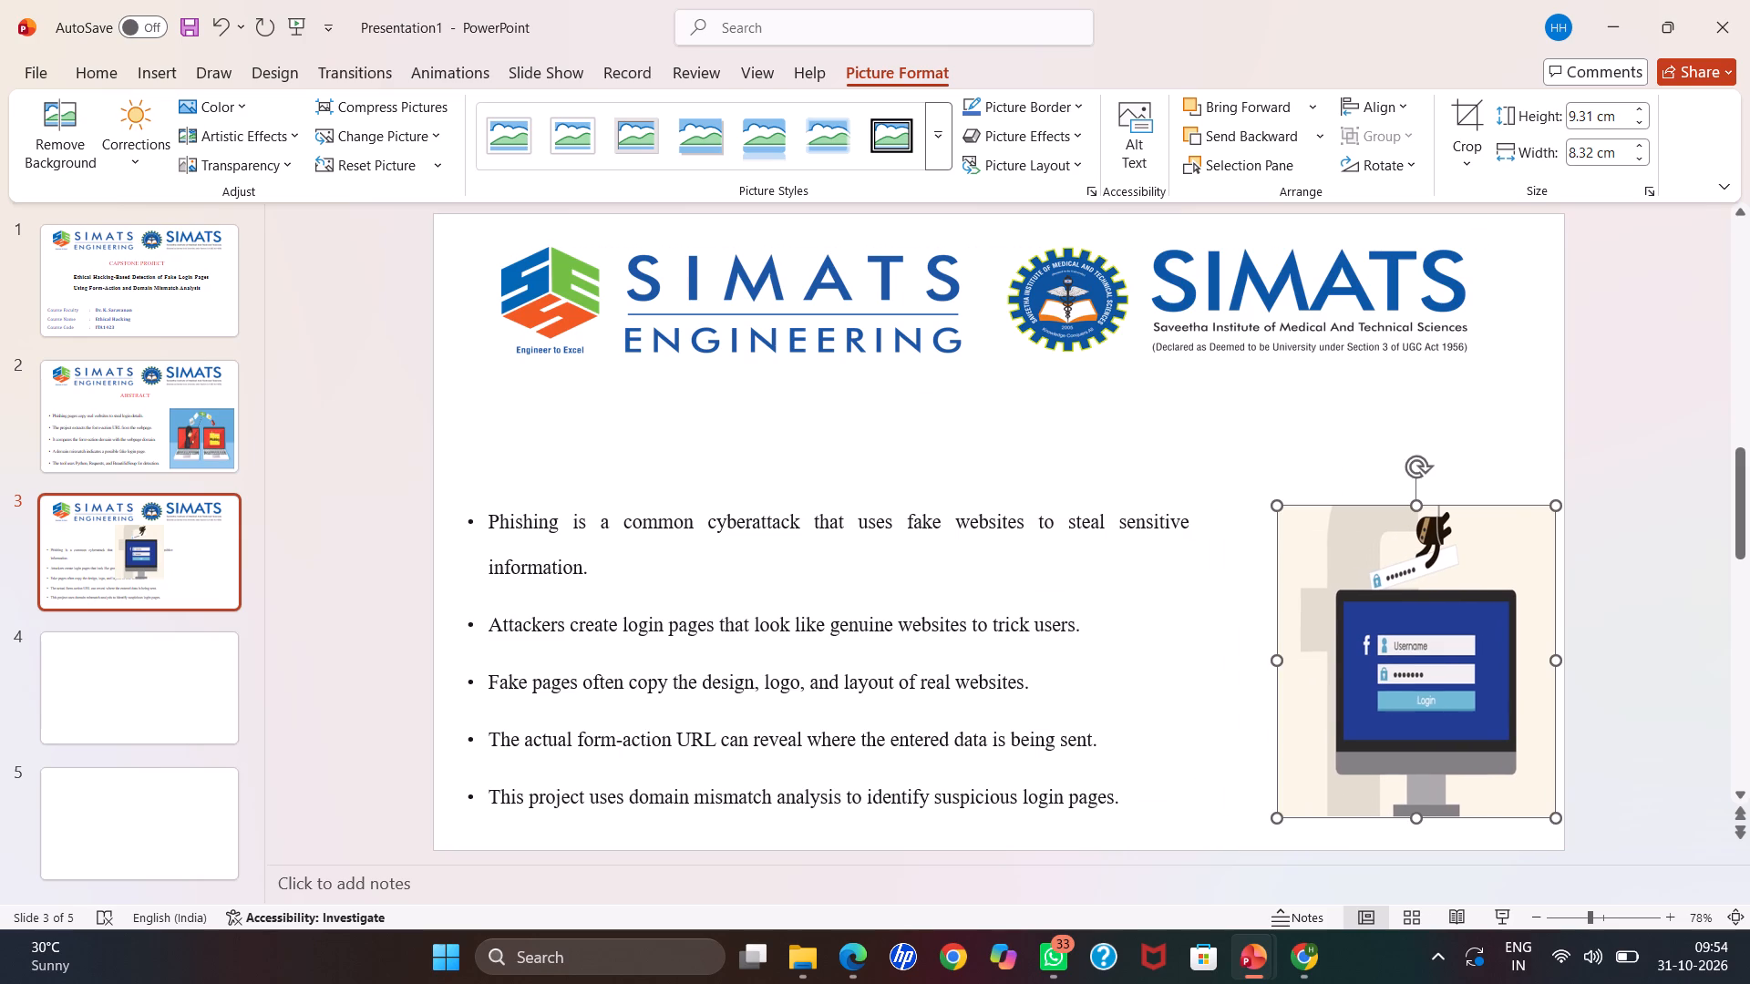
{"action": "left_click_drag", "start_coordinate": [1270, 658], "coordinate": [1187, 658]}
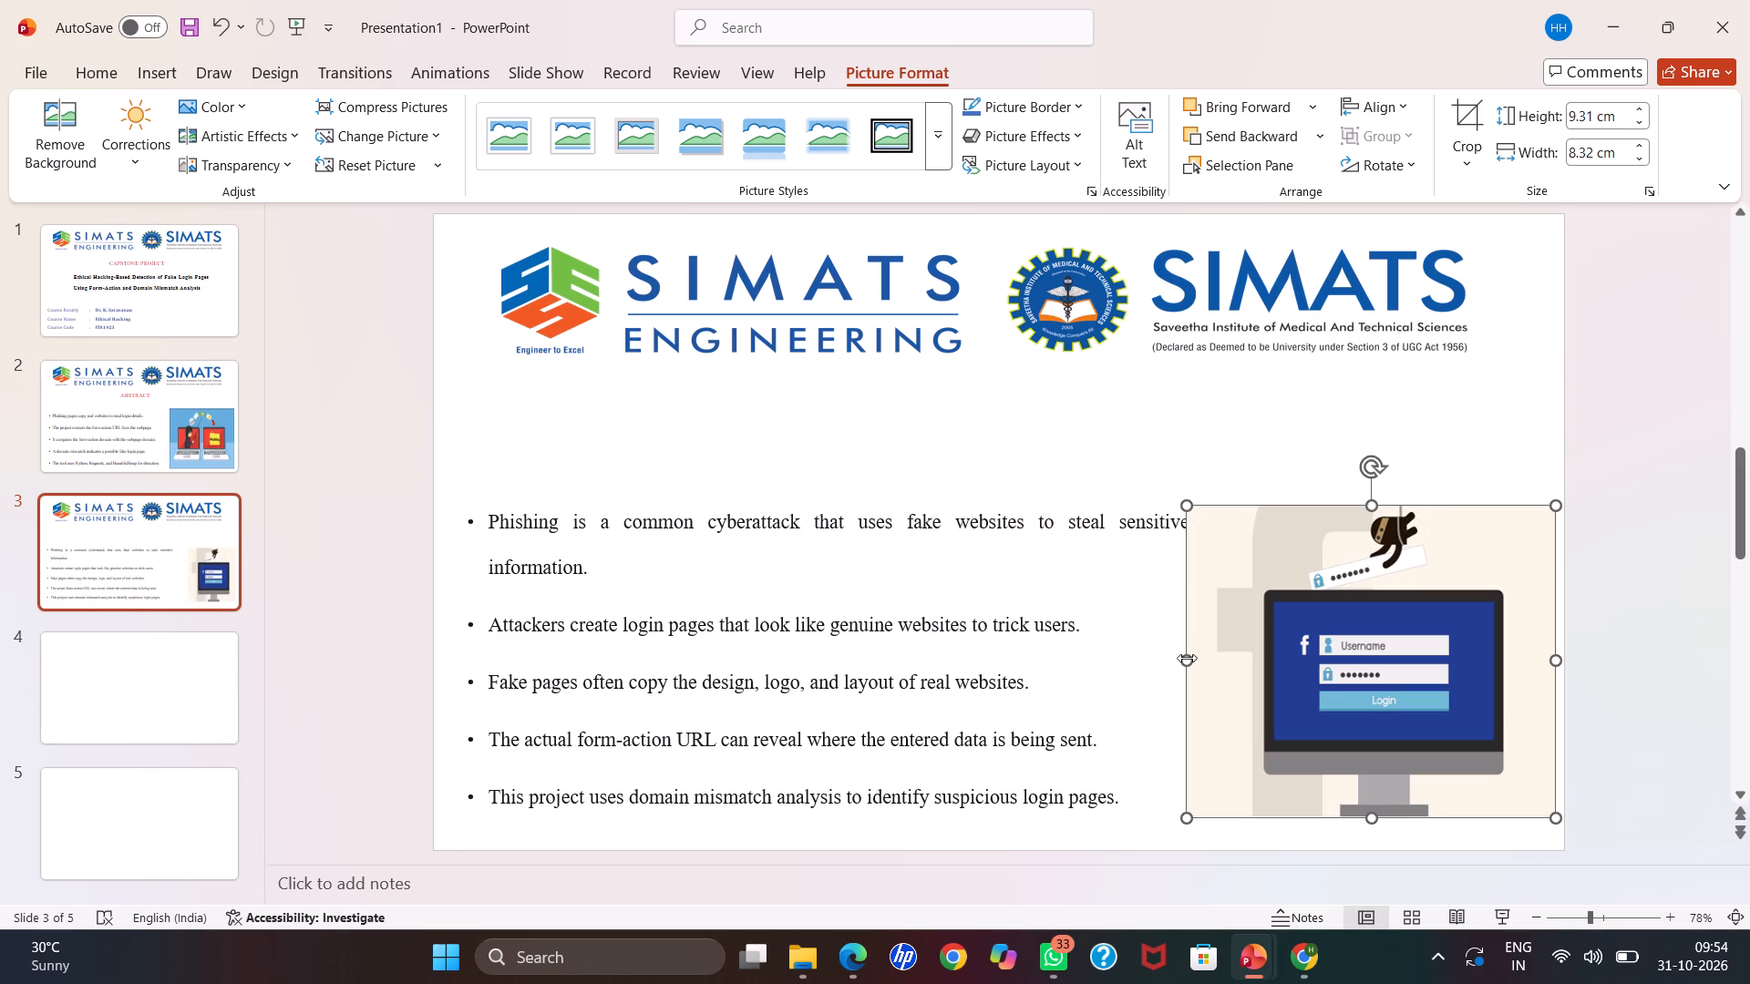
{"action": "left_click_drag", "start_coordinate": [1188, 659], "coordinate": [1208, 660]}
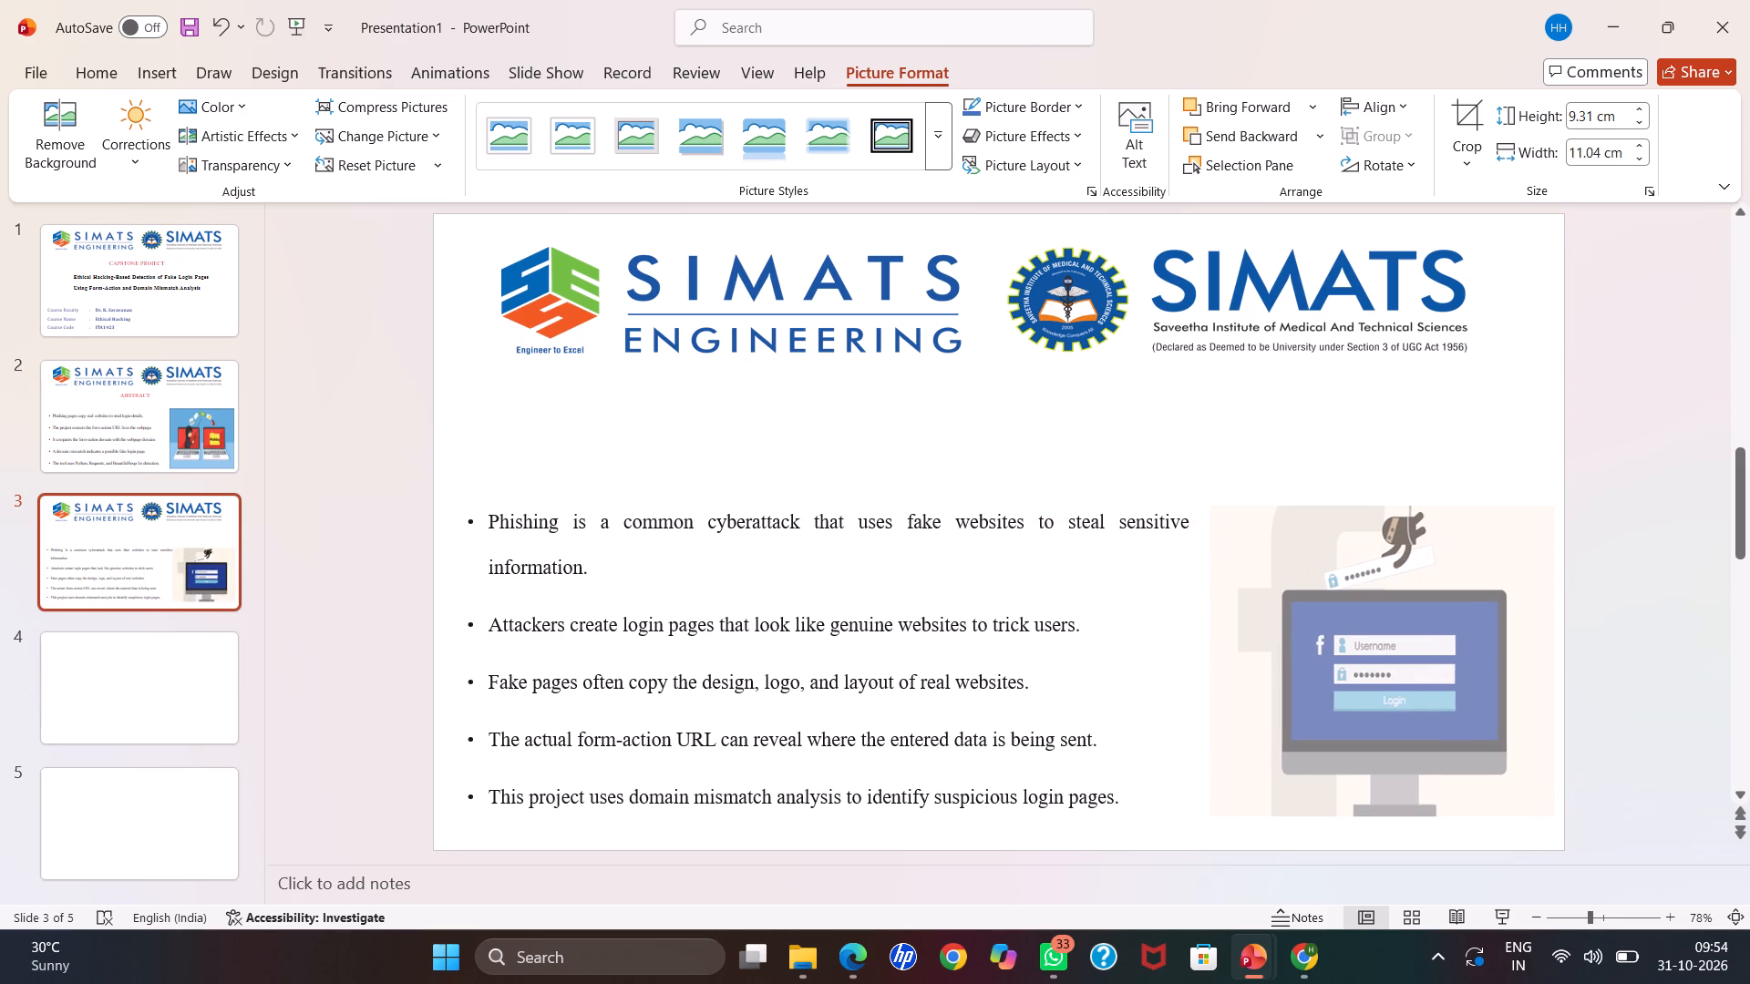
{"action": "left_click_drag", "start_coordinate": [1208, 660], "coordinate": [1209, 661]}
{"action": "left_click", "coordinate": [1637, 682]}
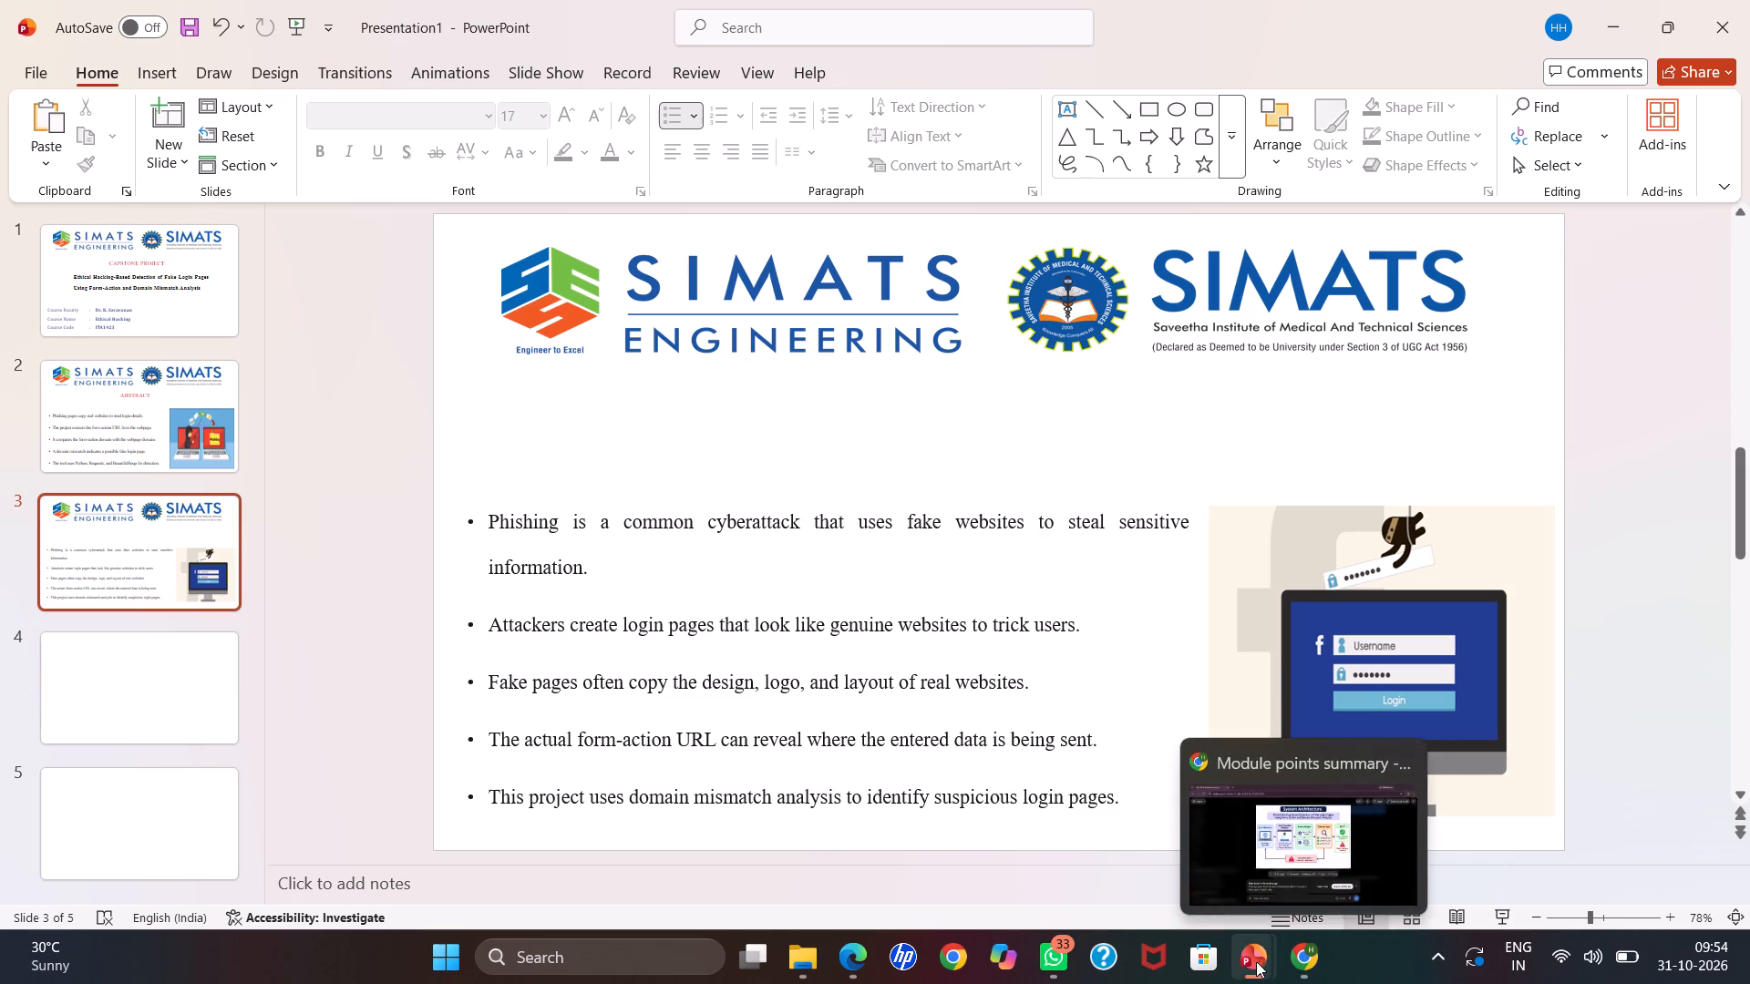
Copy the INTRODUCTION heading from the review deck's slide 3 and place it between the banner and bullets on the new slide 3.
{"action": "left_click", "coordinate": [1232, 847]}
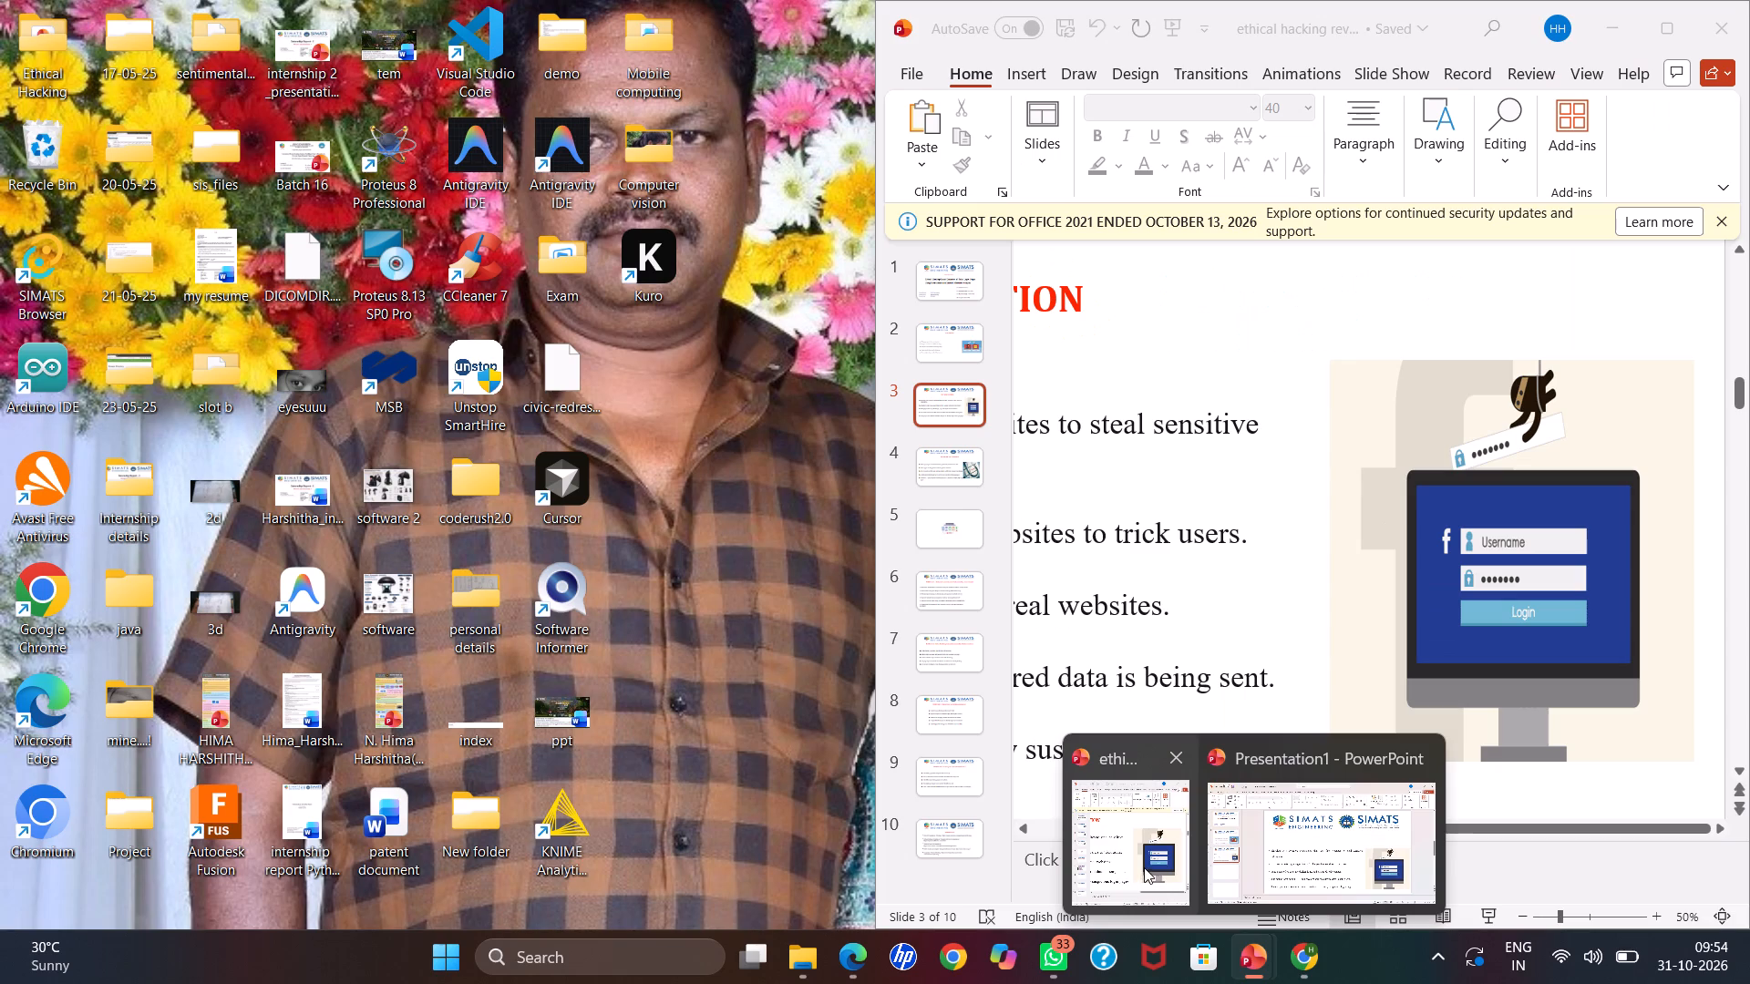
{"action": "left_click", "coordinate": [1144, 867]}
{"action": "scroll", "coordinate": [1055, 553], "scroll_direction": "right", "scroll_amount": 3}
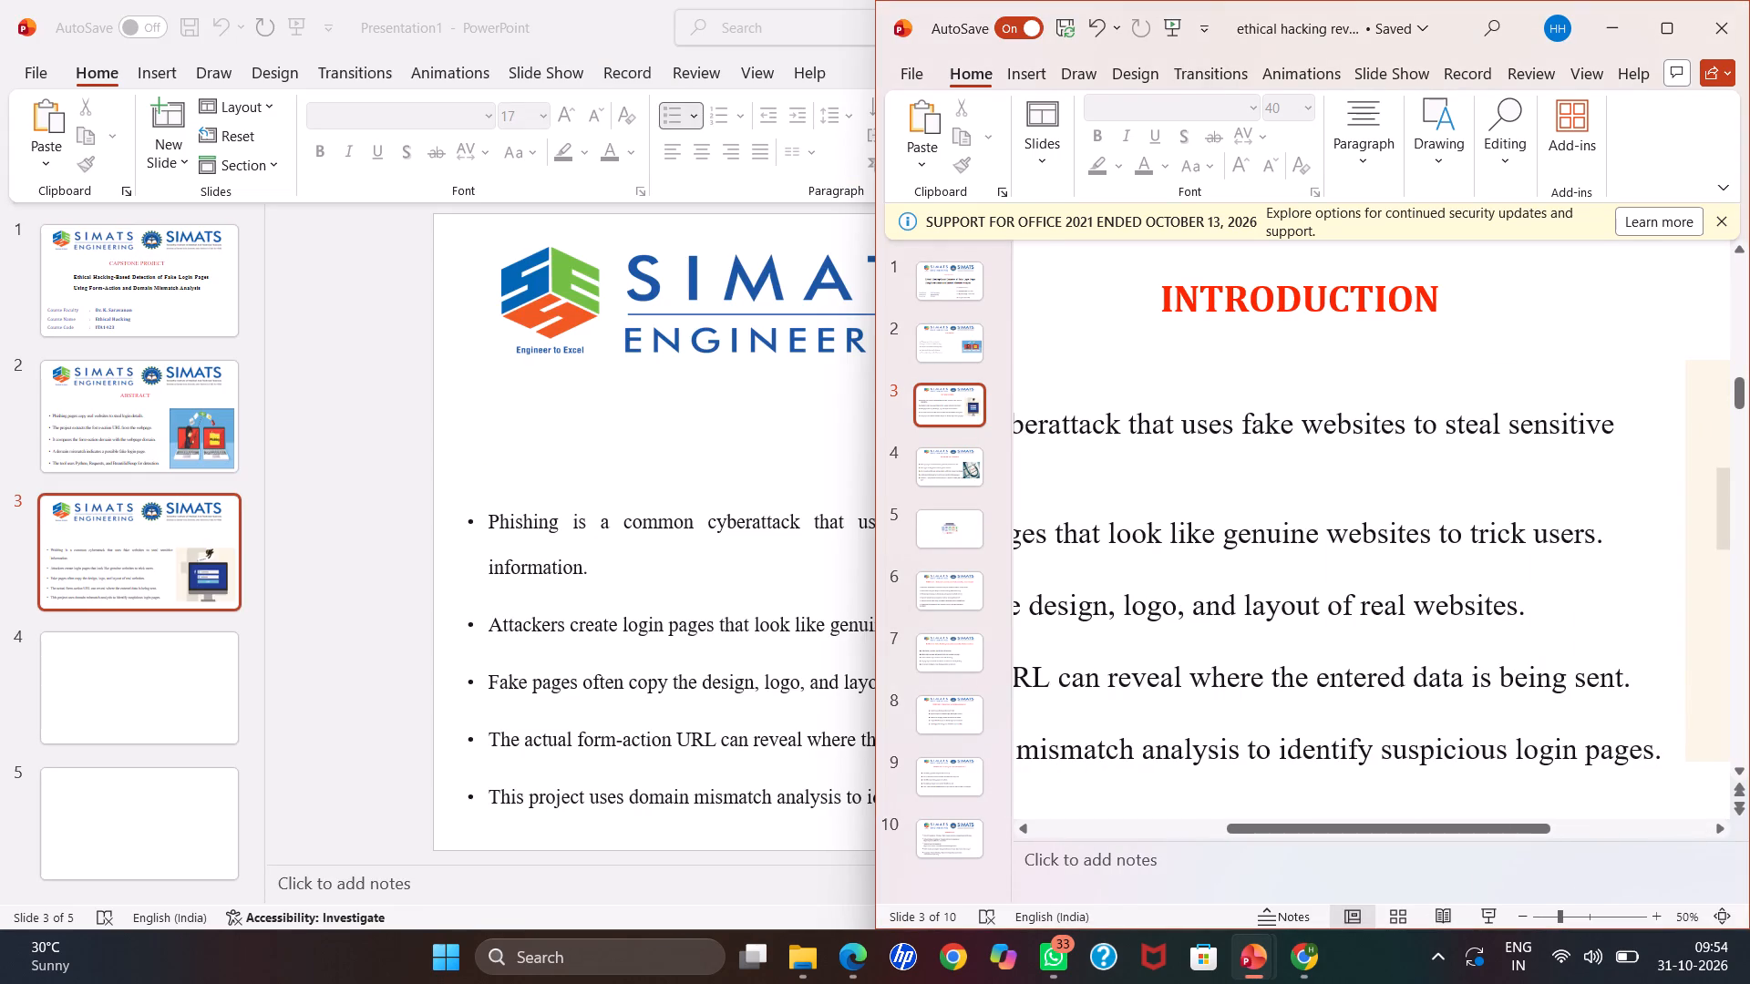
{"action": "left_click", "coordinate": [1203, 316]}
{"action": "key", "text": "ctrl+a"}
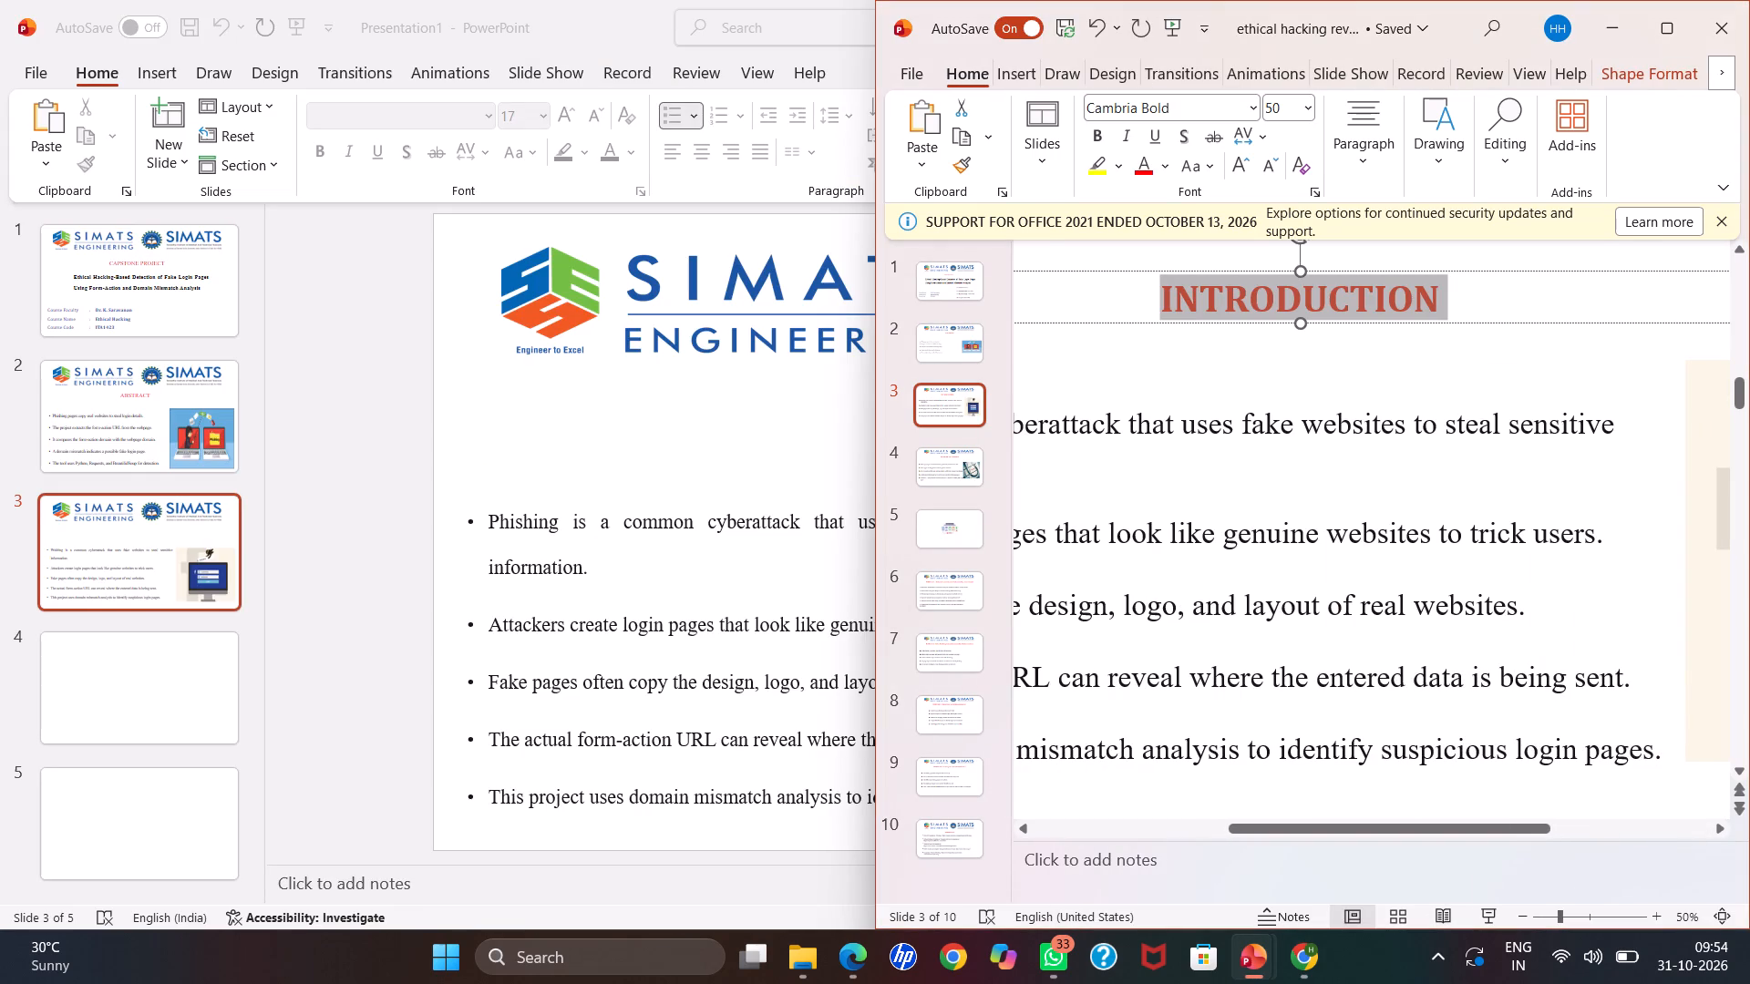
{"action": "key", "text": "ctrl+c"}
{"action": "left_click", "coordinate": [721, 476]}
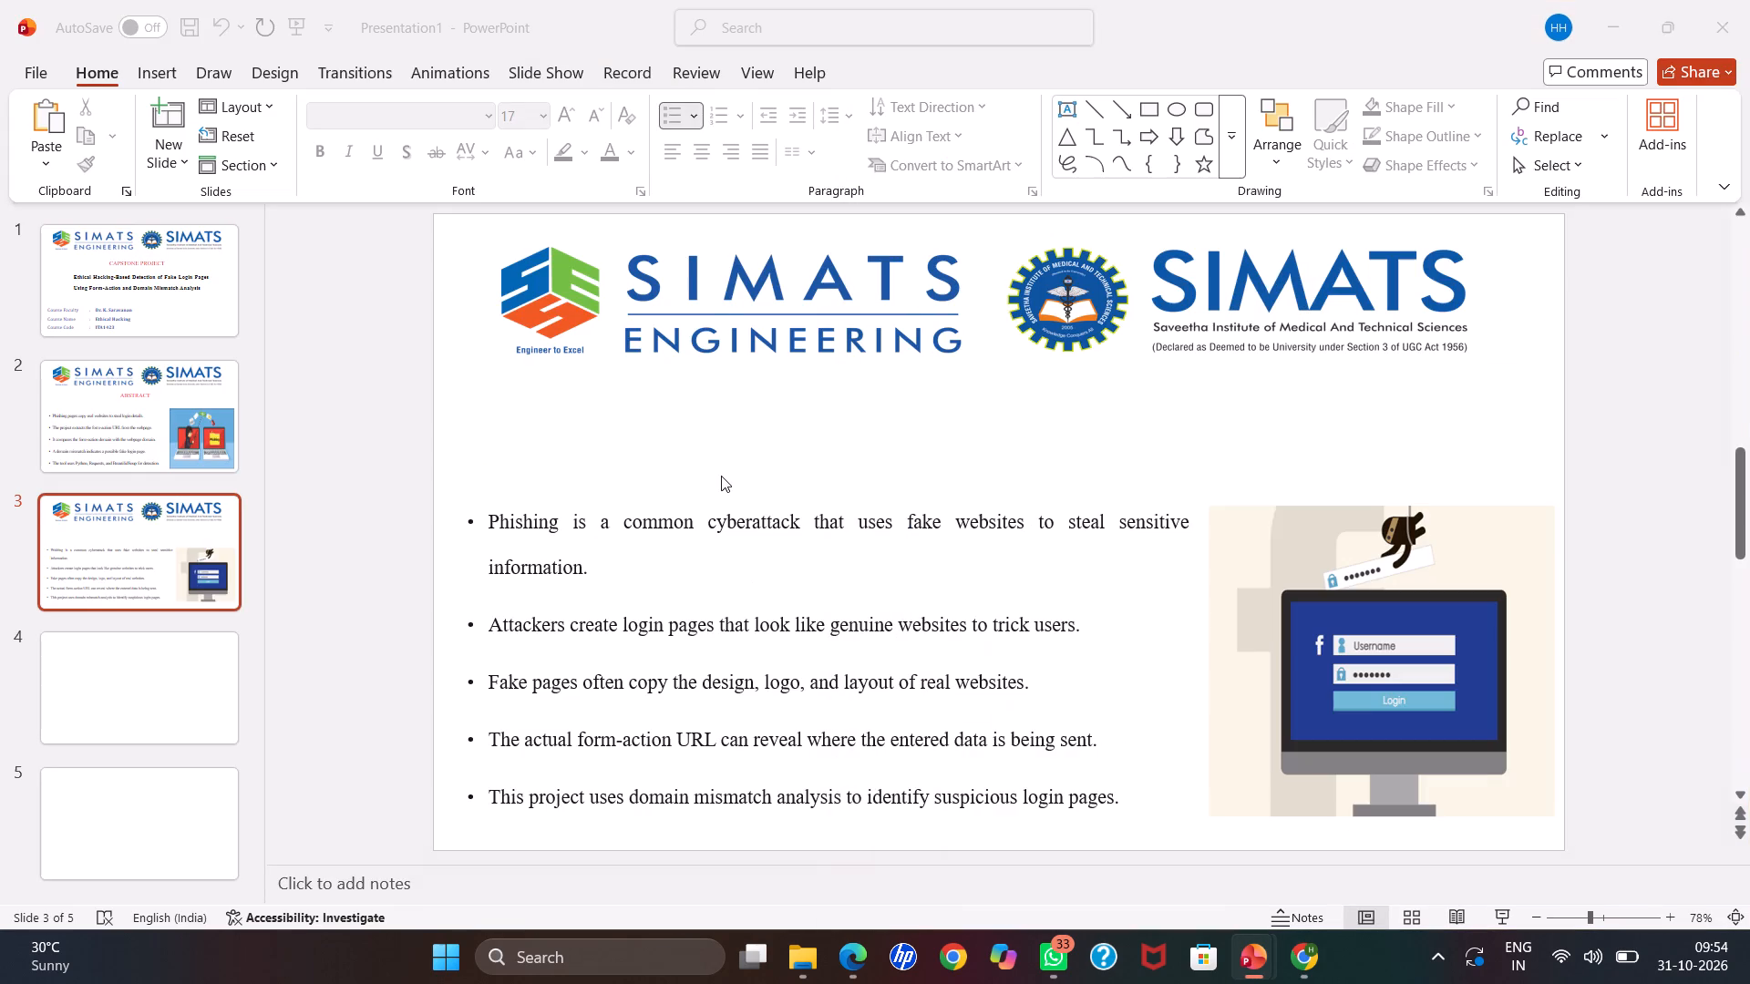
{"action": "key", "text": "ctrl+v"}
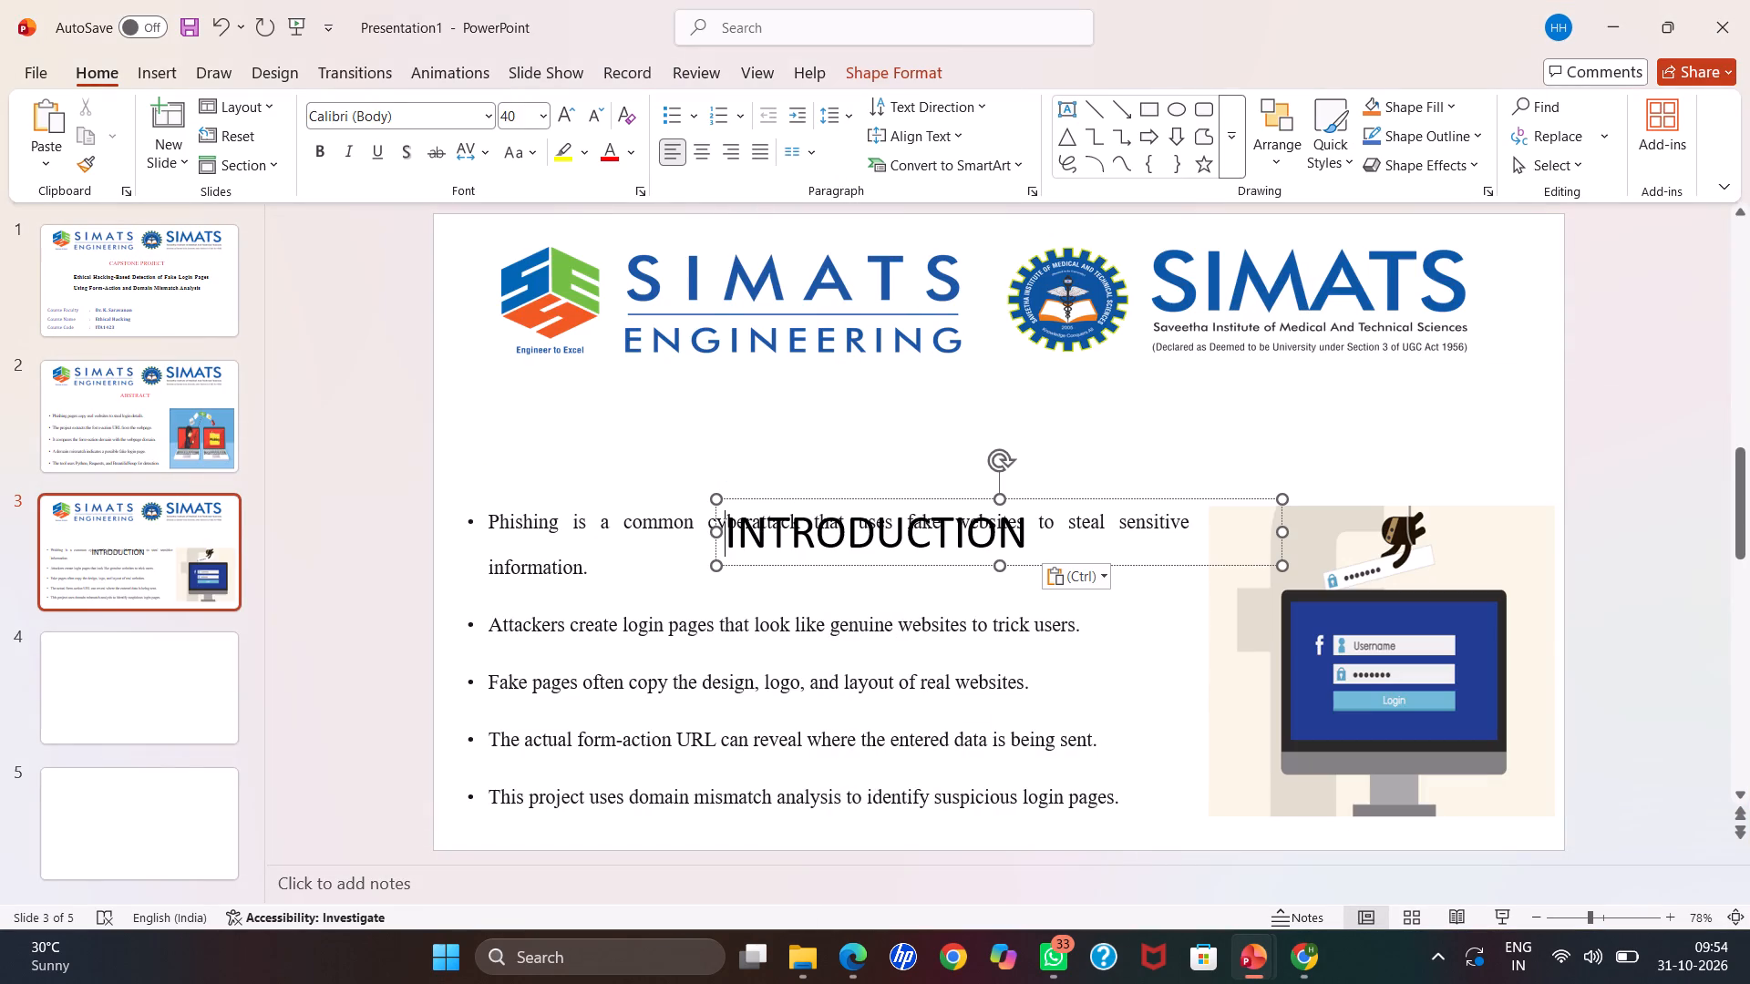
{"action": "left_click_drag", "start_coordinate": [816, 497], "coordinate": [823, 380]}
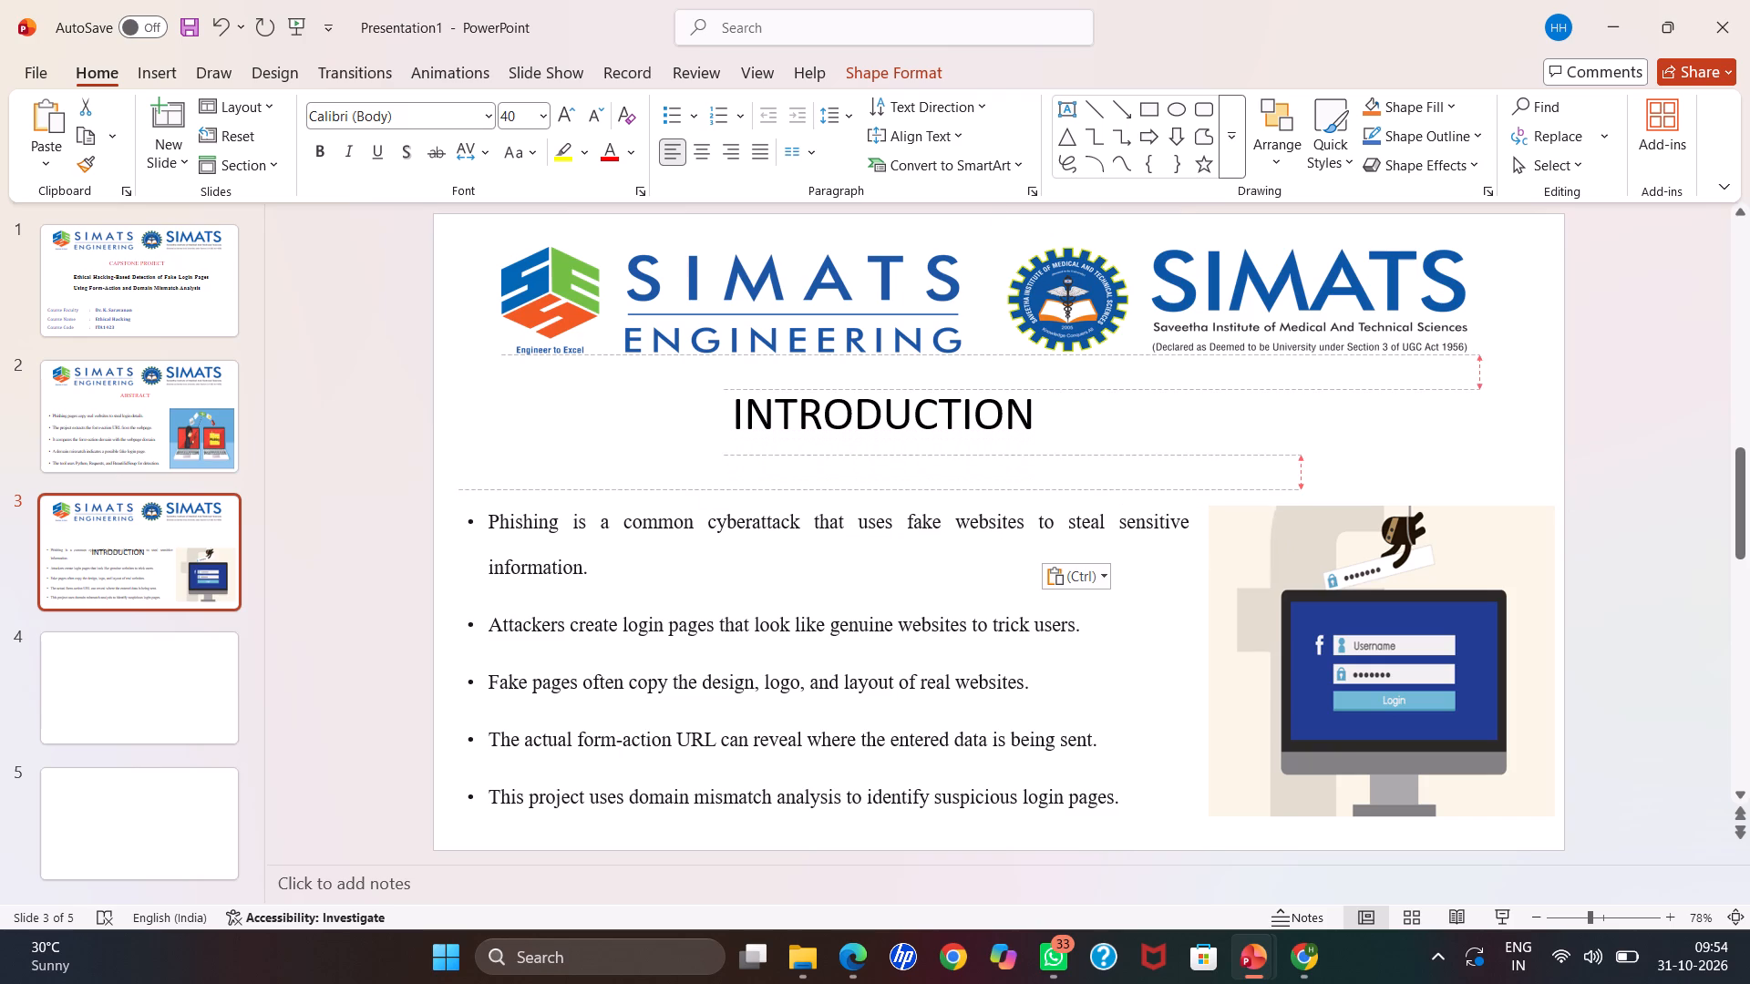
{"action": "left_click_drag", "start_coordinate": [823, 380], "coordinate": [850, 386]}
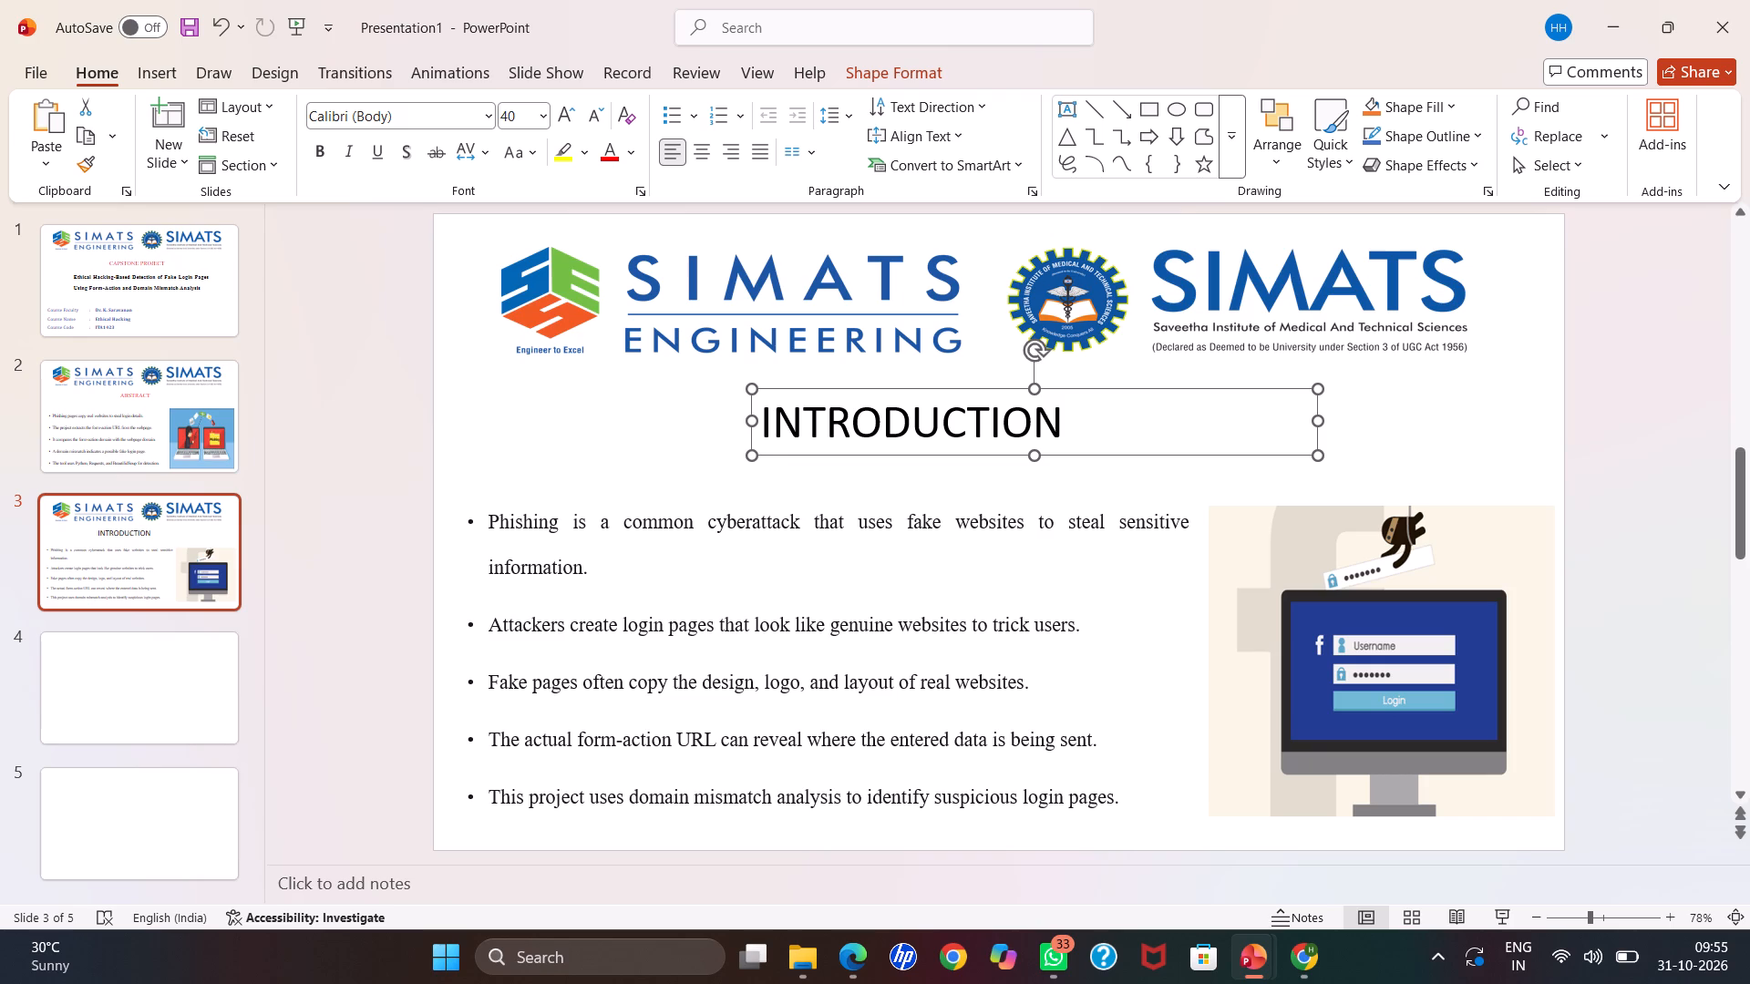
Format the INTRODUCTION heading at font size 28 in red.
{"action": "left_click", "coordinate": [982, 436]}
{"action": "key", "text": "ctrl+a"}
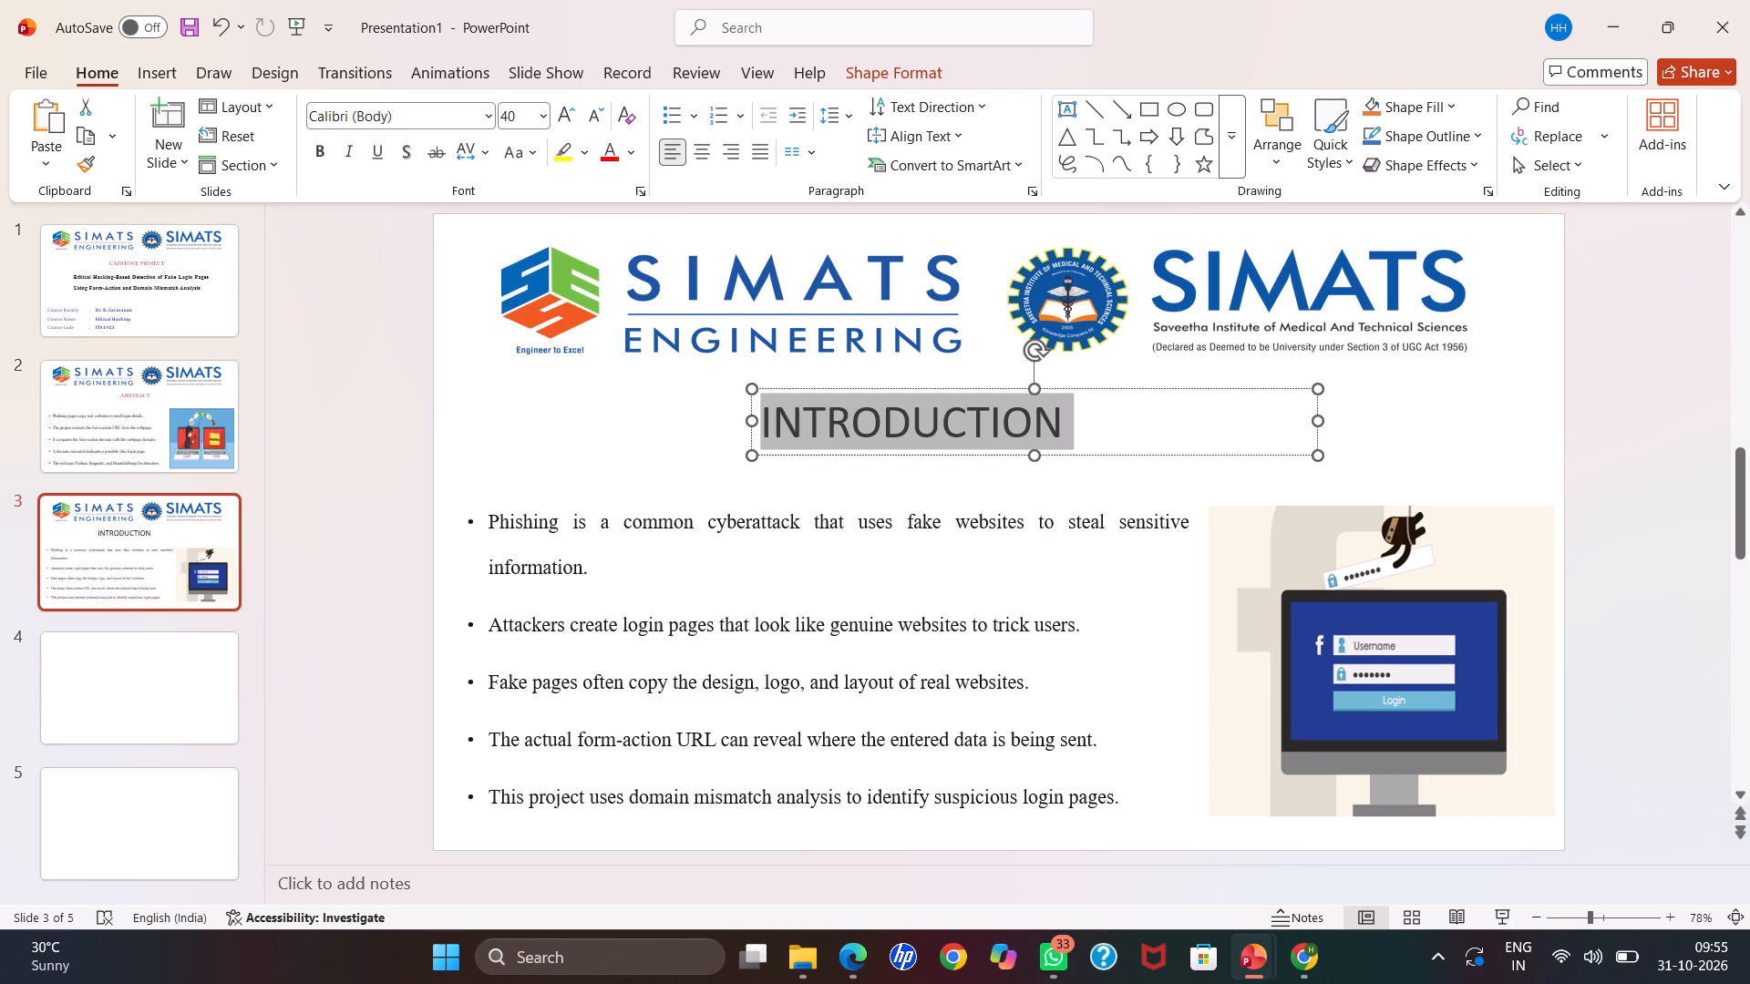
{"action": "left_click", "coordinate": [549, 118]}
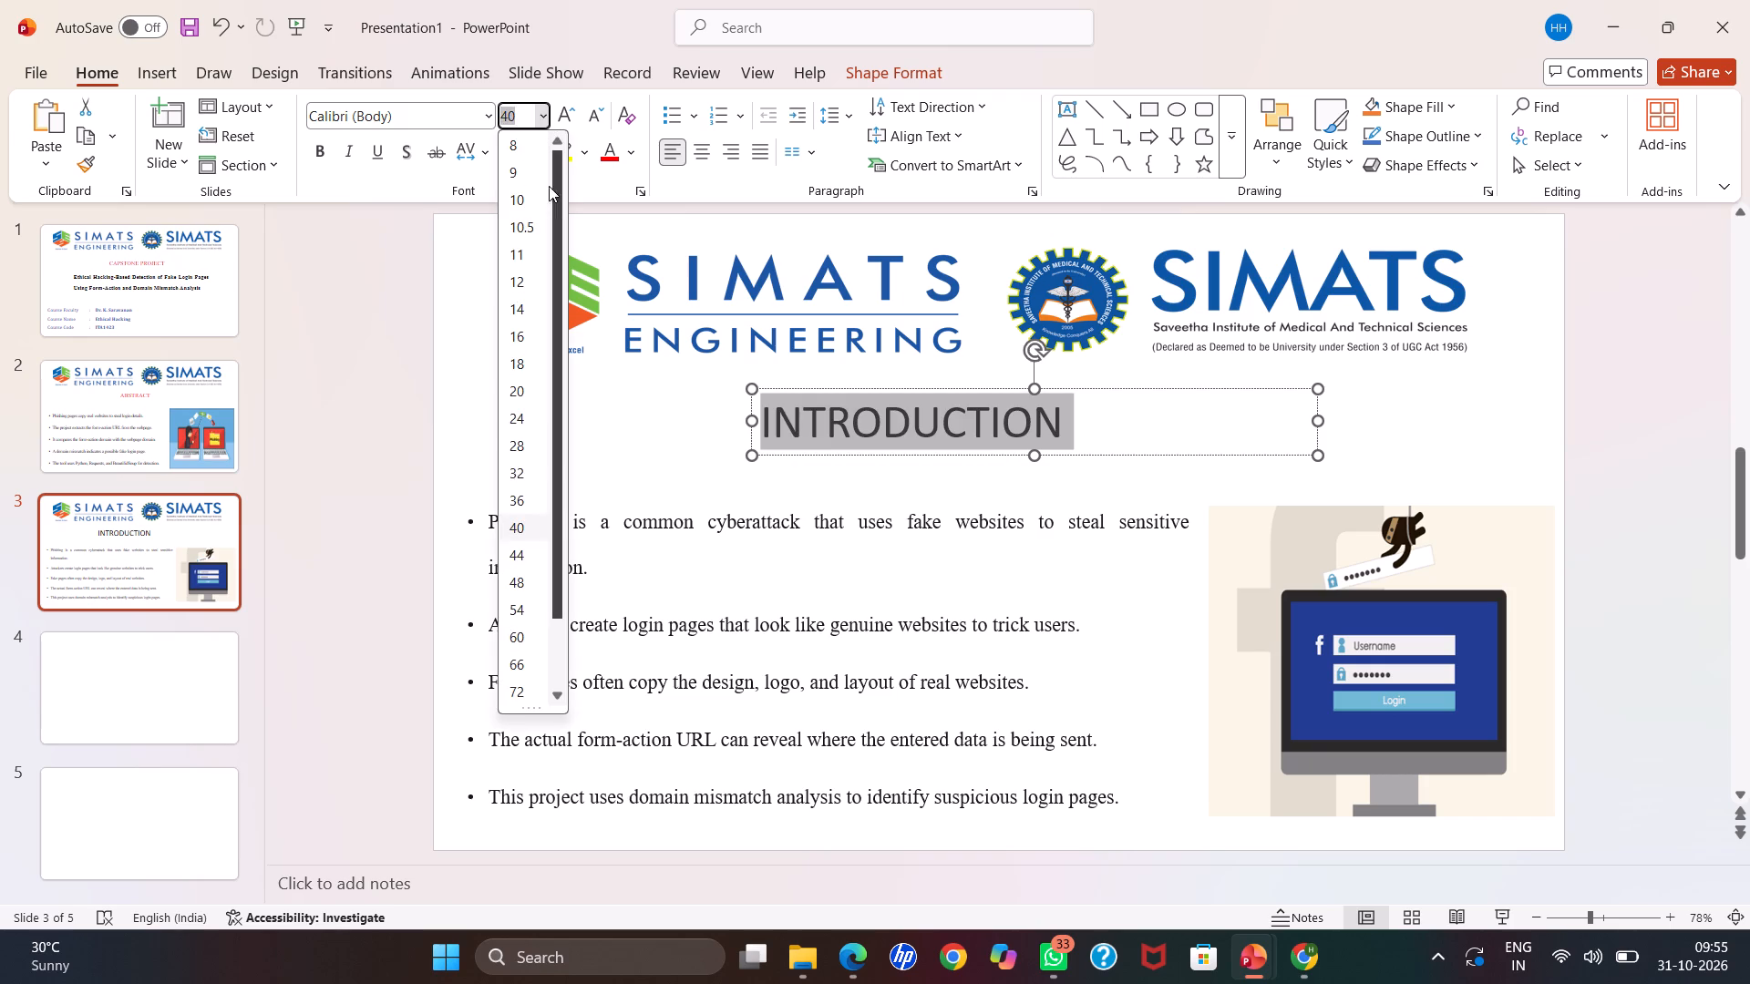
{"action": "left_click", "coordinate": [520, 453]}
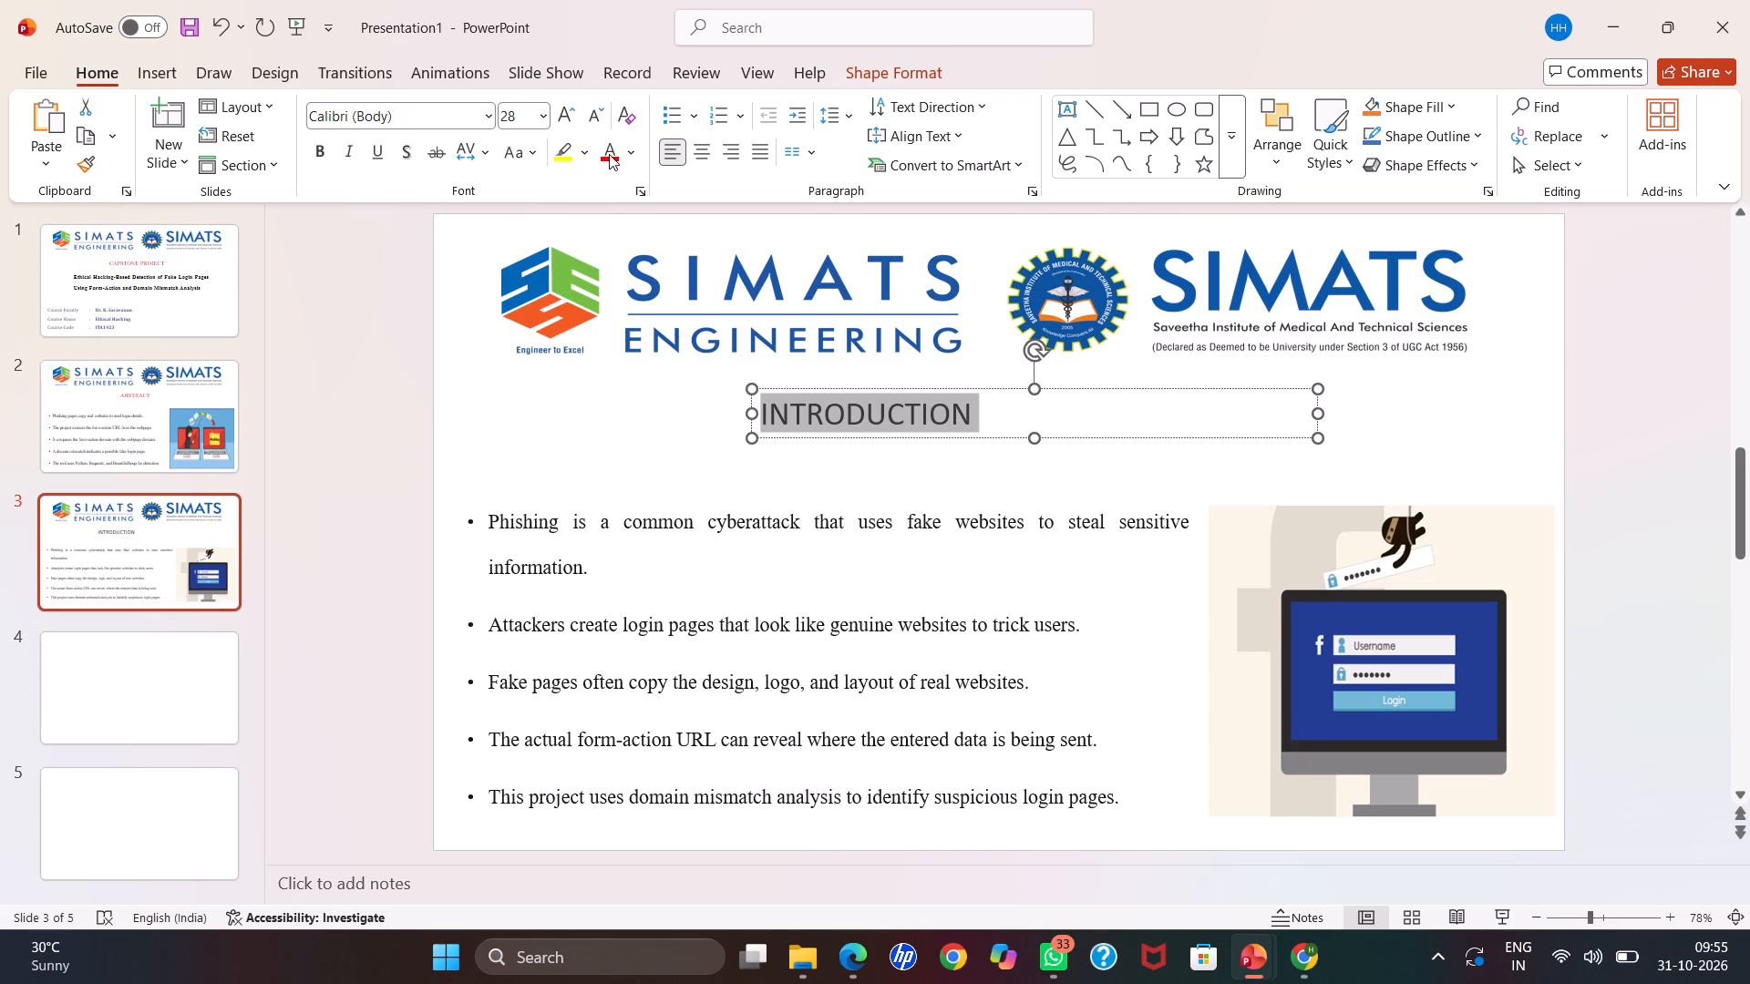
{"action": "left_click", "coordinate": [609, 154]}
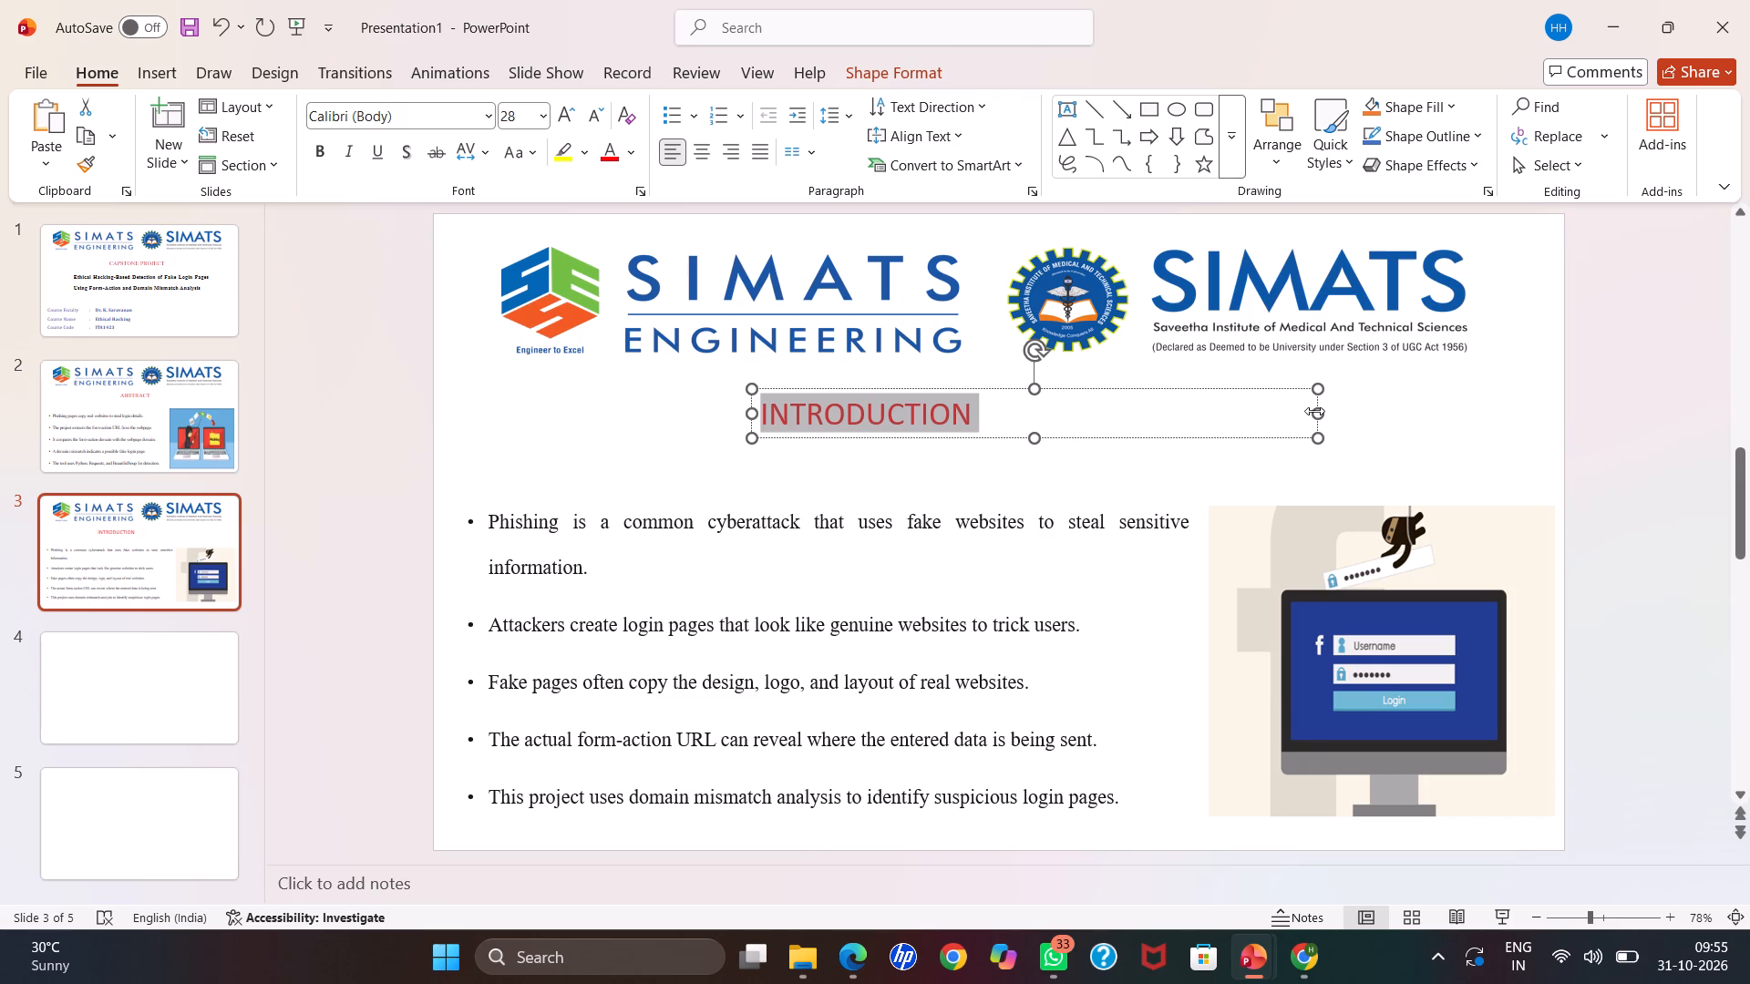
Narrow the INTRODUCTION text box to fit its text and move it toward the slide's horizontal centre.
{"action": "left_click_drag", "start_coordinate": [1314, 411], "coordinate": [981, 421]}
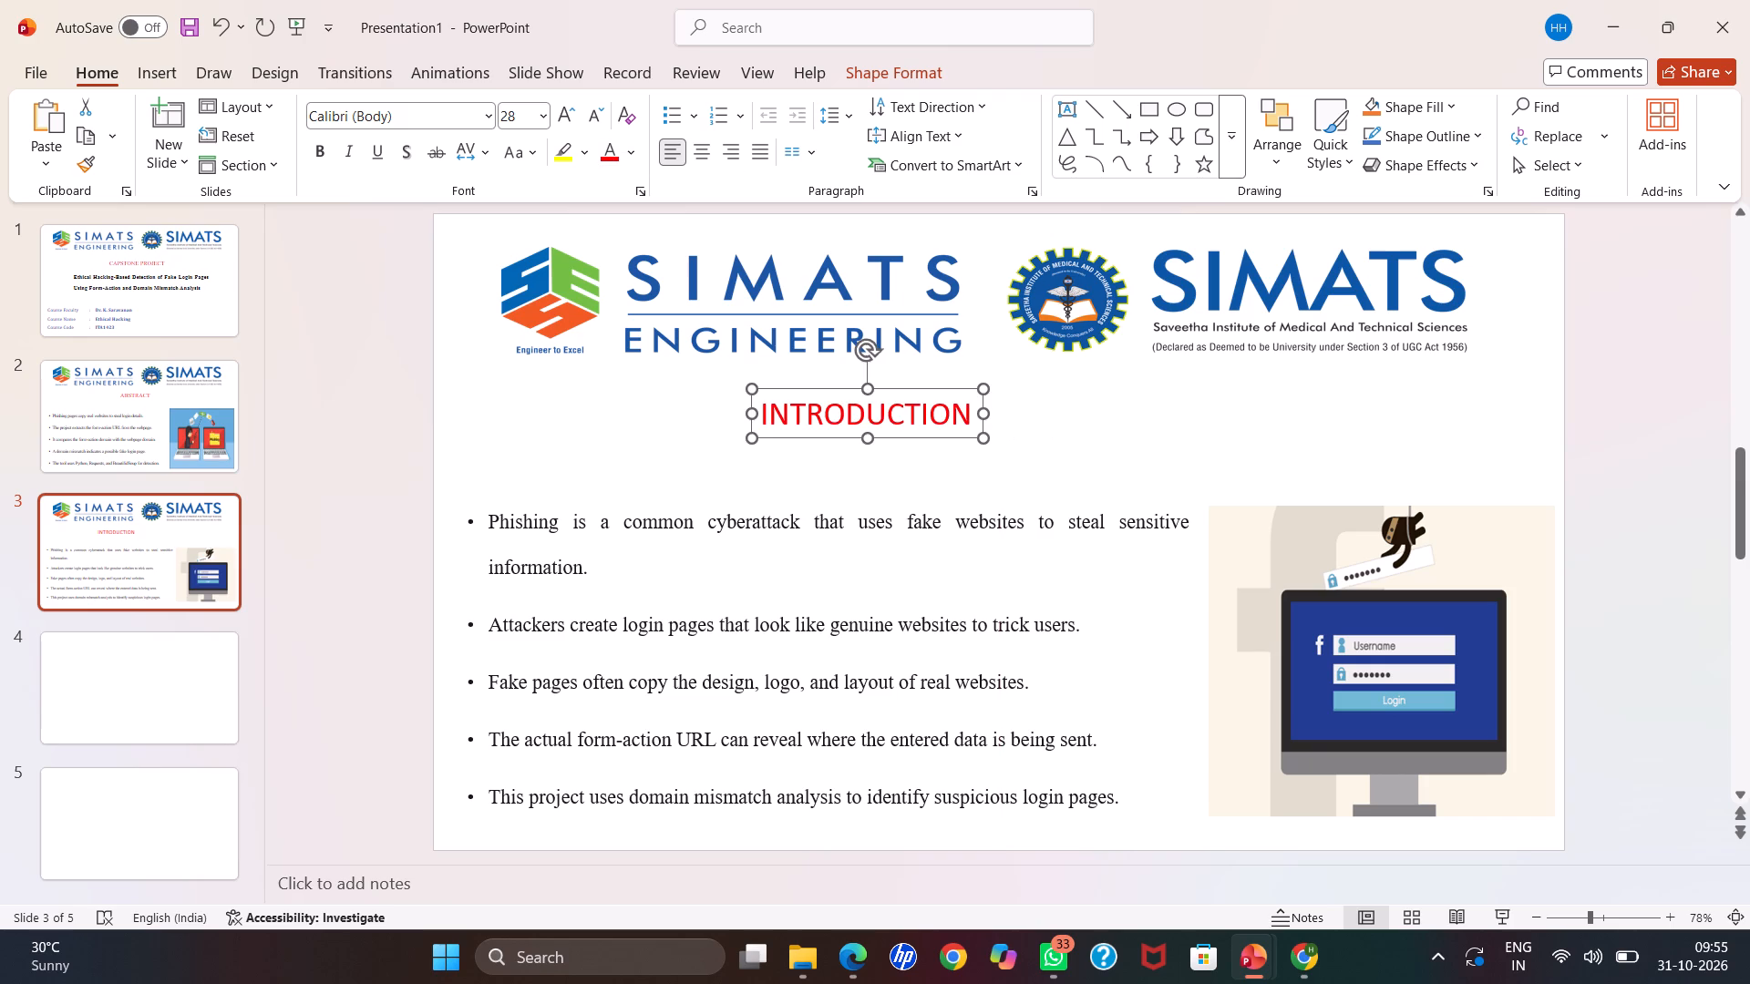
{"action": "left_click_drag", "start_coordinate": [911, 421], "coordinate": [927, 421]}
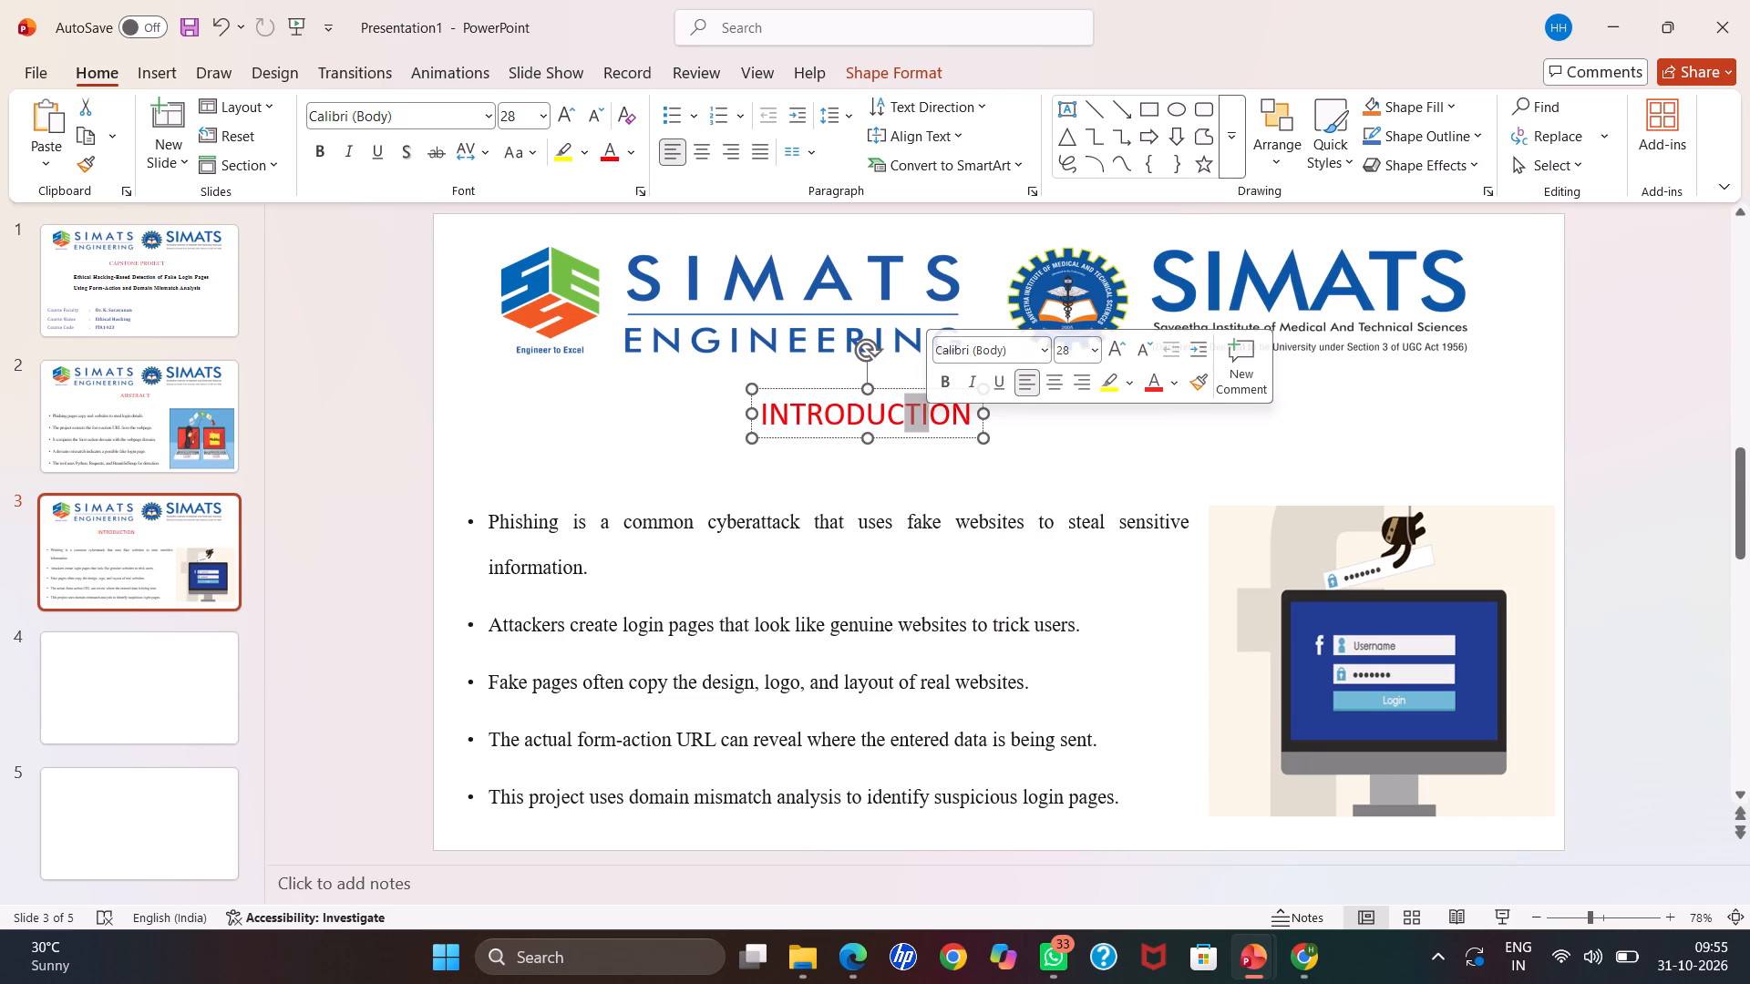
{"action": "left_click_drag", "start_coordinate": [933, 440], "coordinate": [997, 440]}
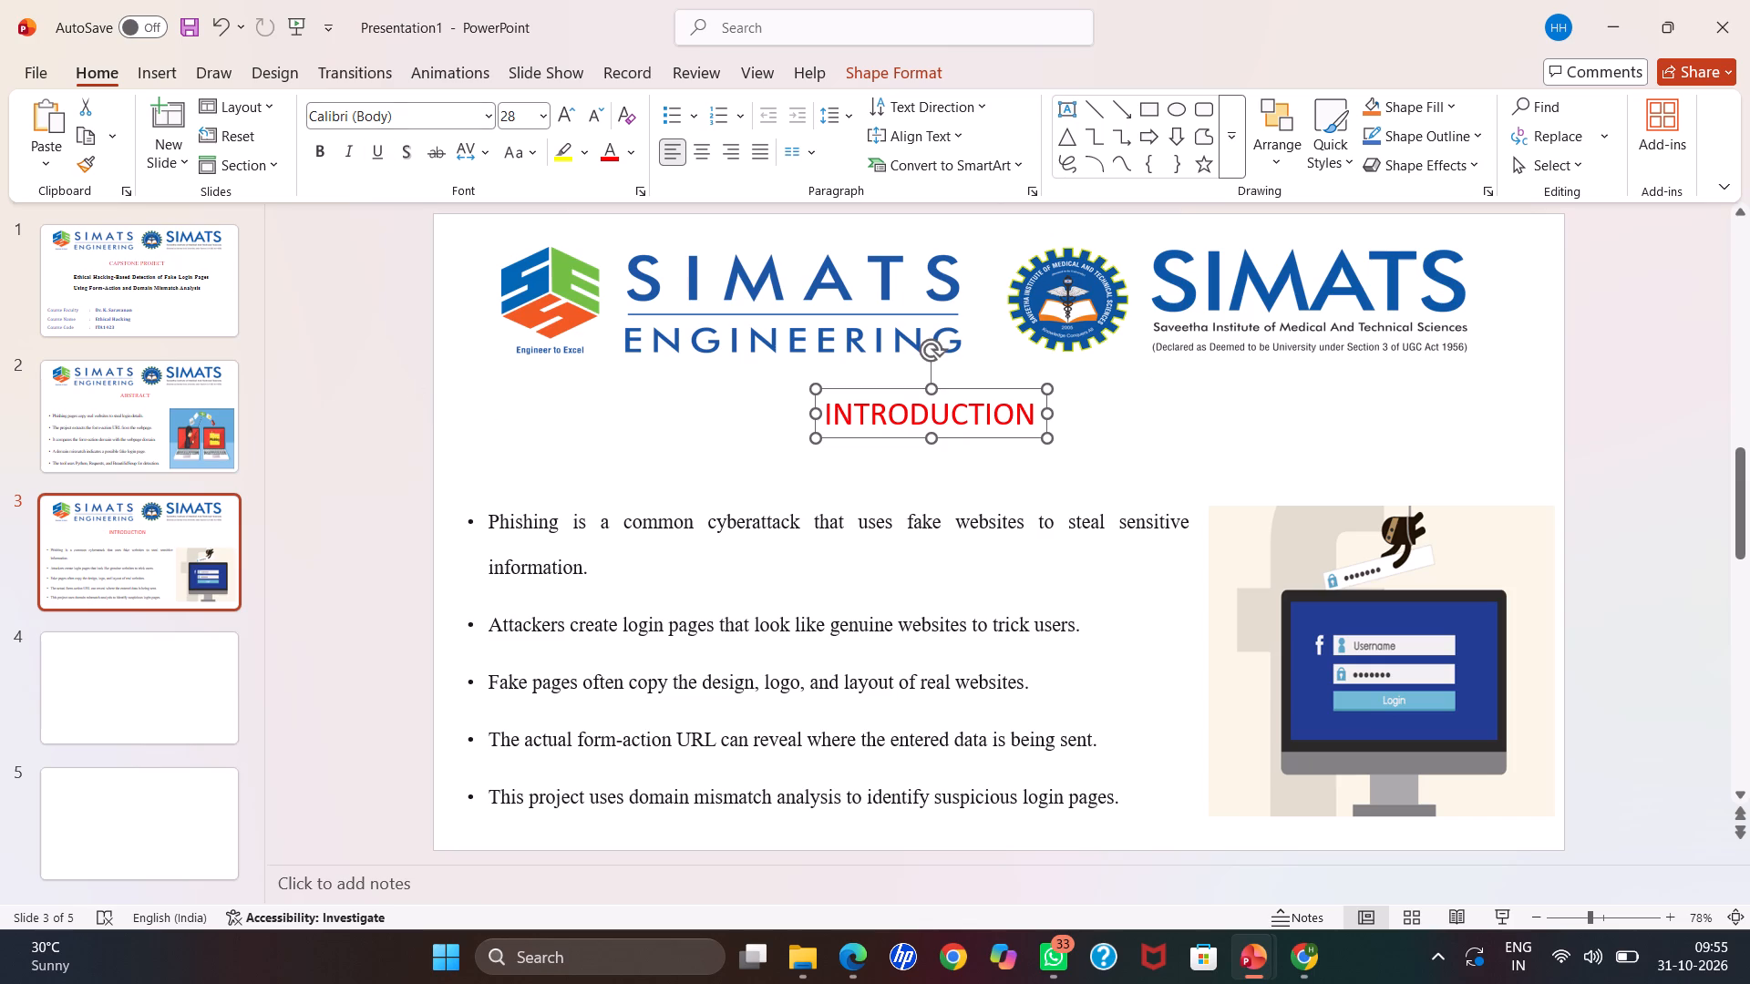
Set the INTRODUCTION heading's font to Times New Roman and widen its box so the word fits on one line.
{"action": "left_click", "coordinate": [384, 114]}
{"action": "double_click", "coordinate": [869, 422]}
{"action": "left_click", "coordinate": [427, 106]}
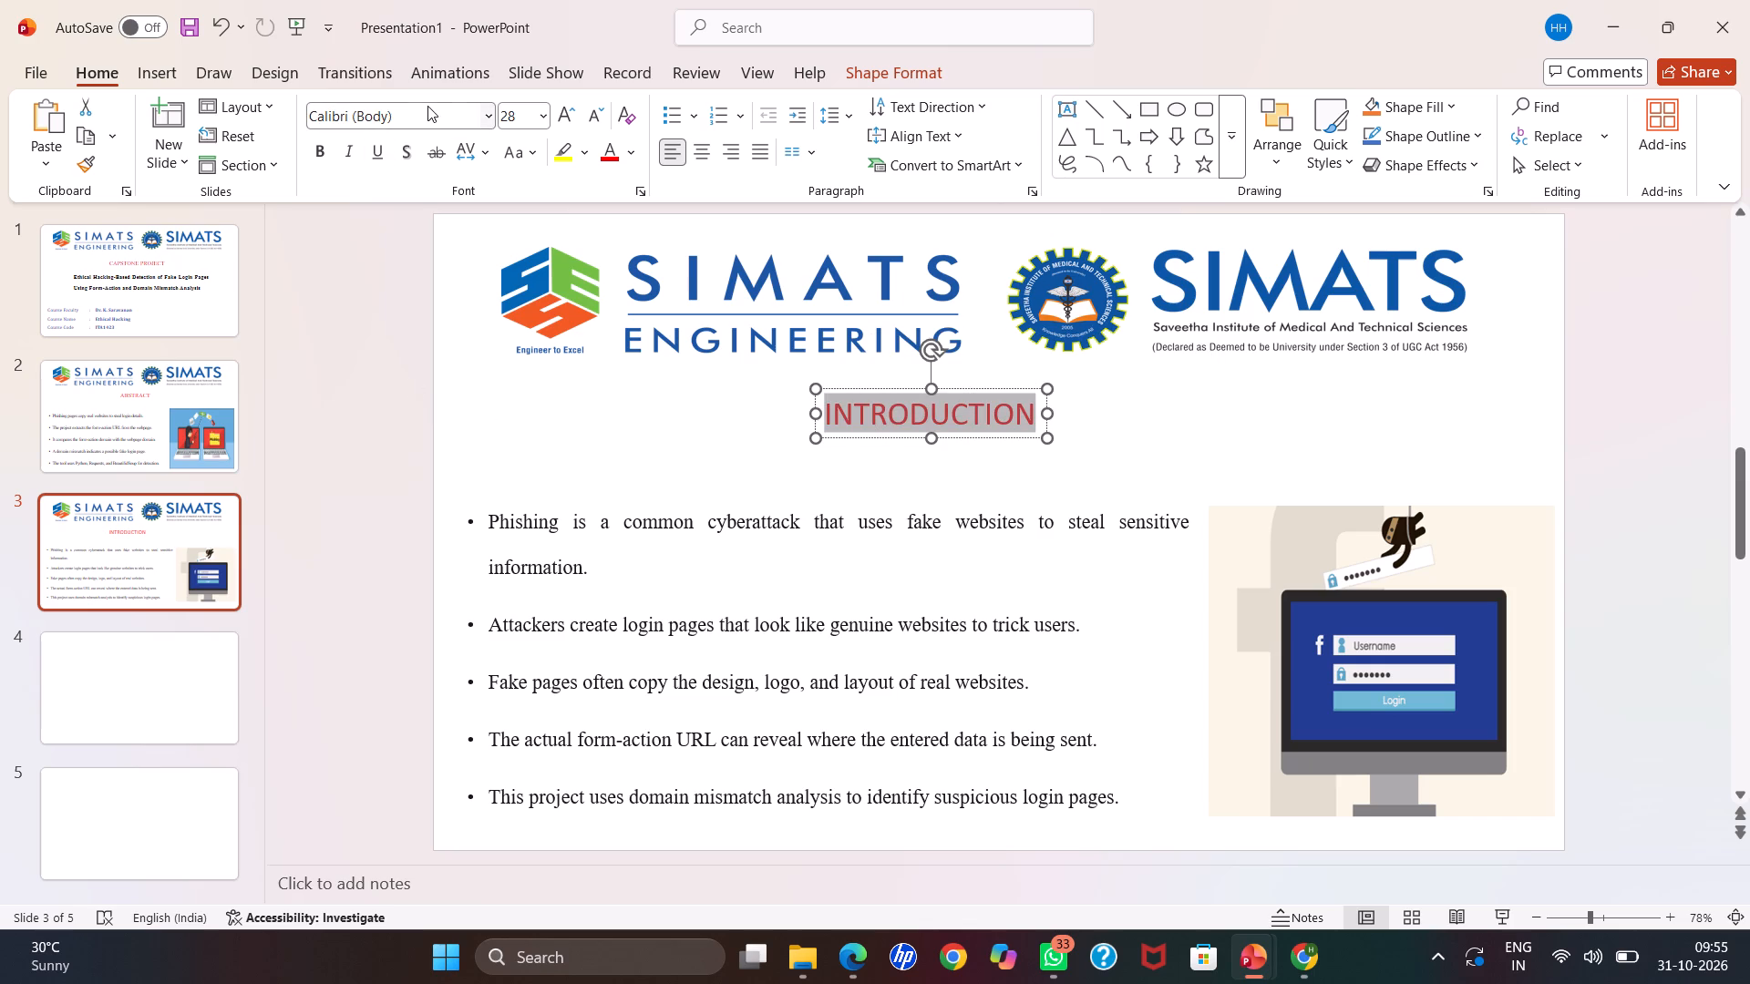
{"action": "left_click", "coordinate": [427, 114]}
{"action": "type", "text": "tim"}
{"action": "key", "text": "Return"}
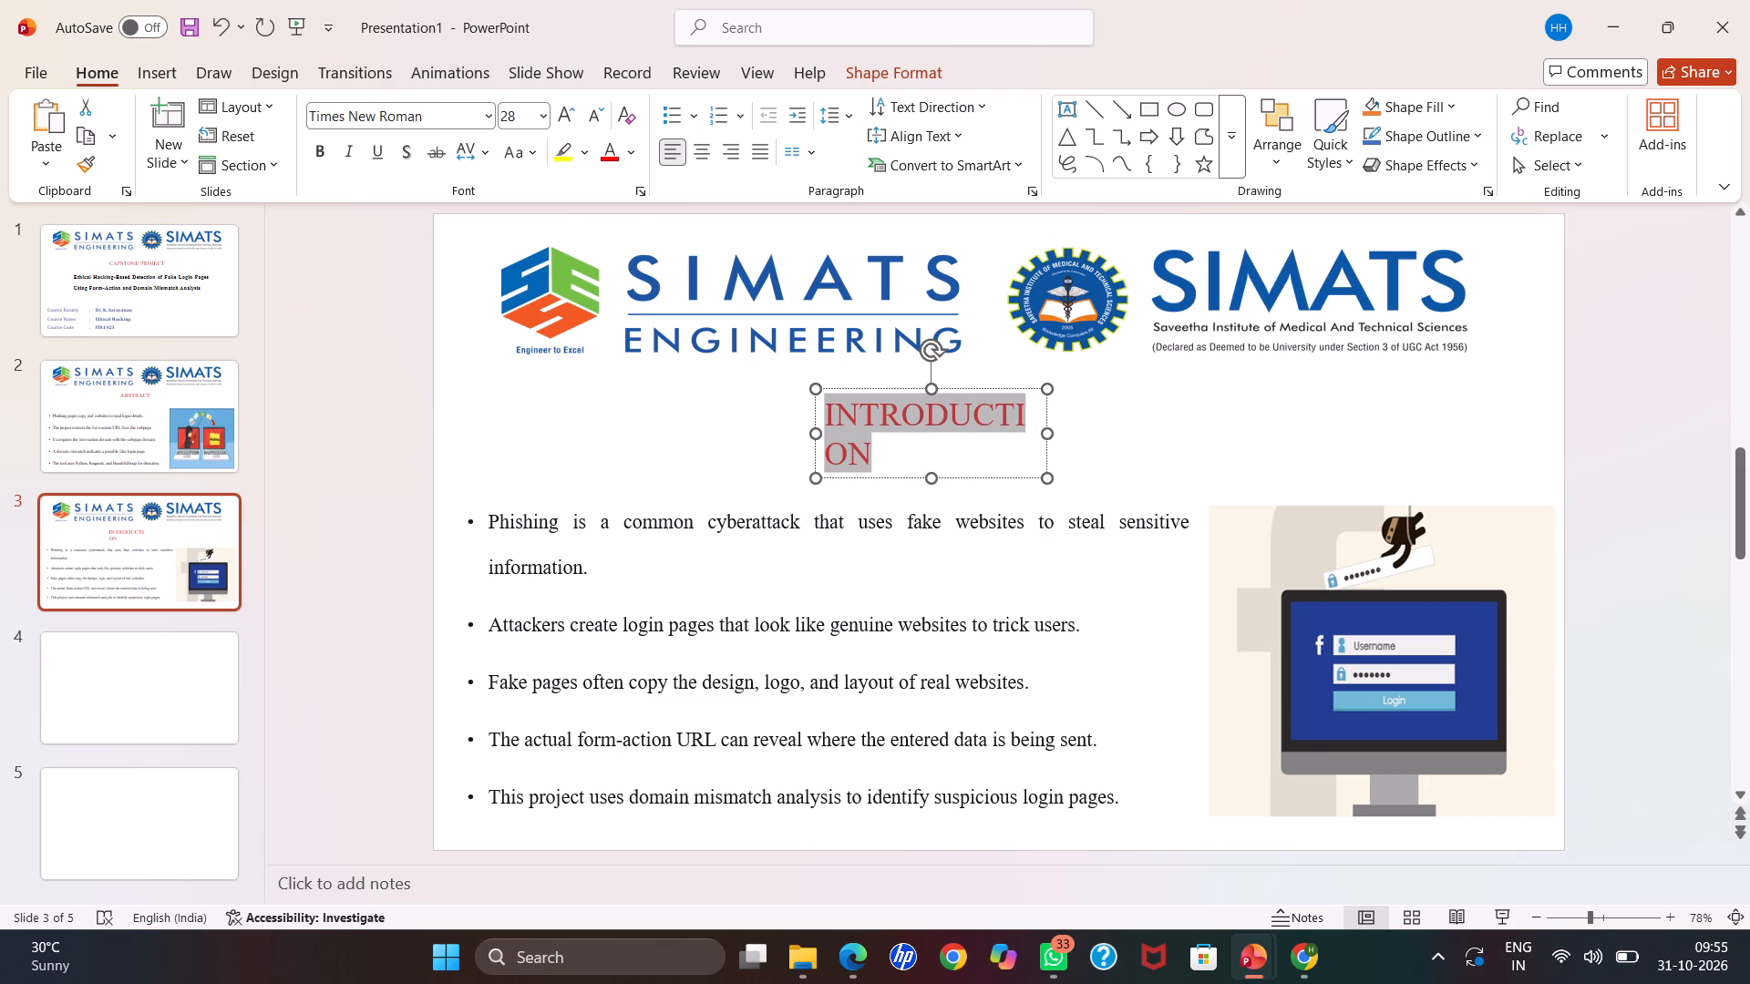
{"action": "left_click_drag", "start_coordinate": [1045, 437], "coordinate": [1090, 445]}
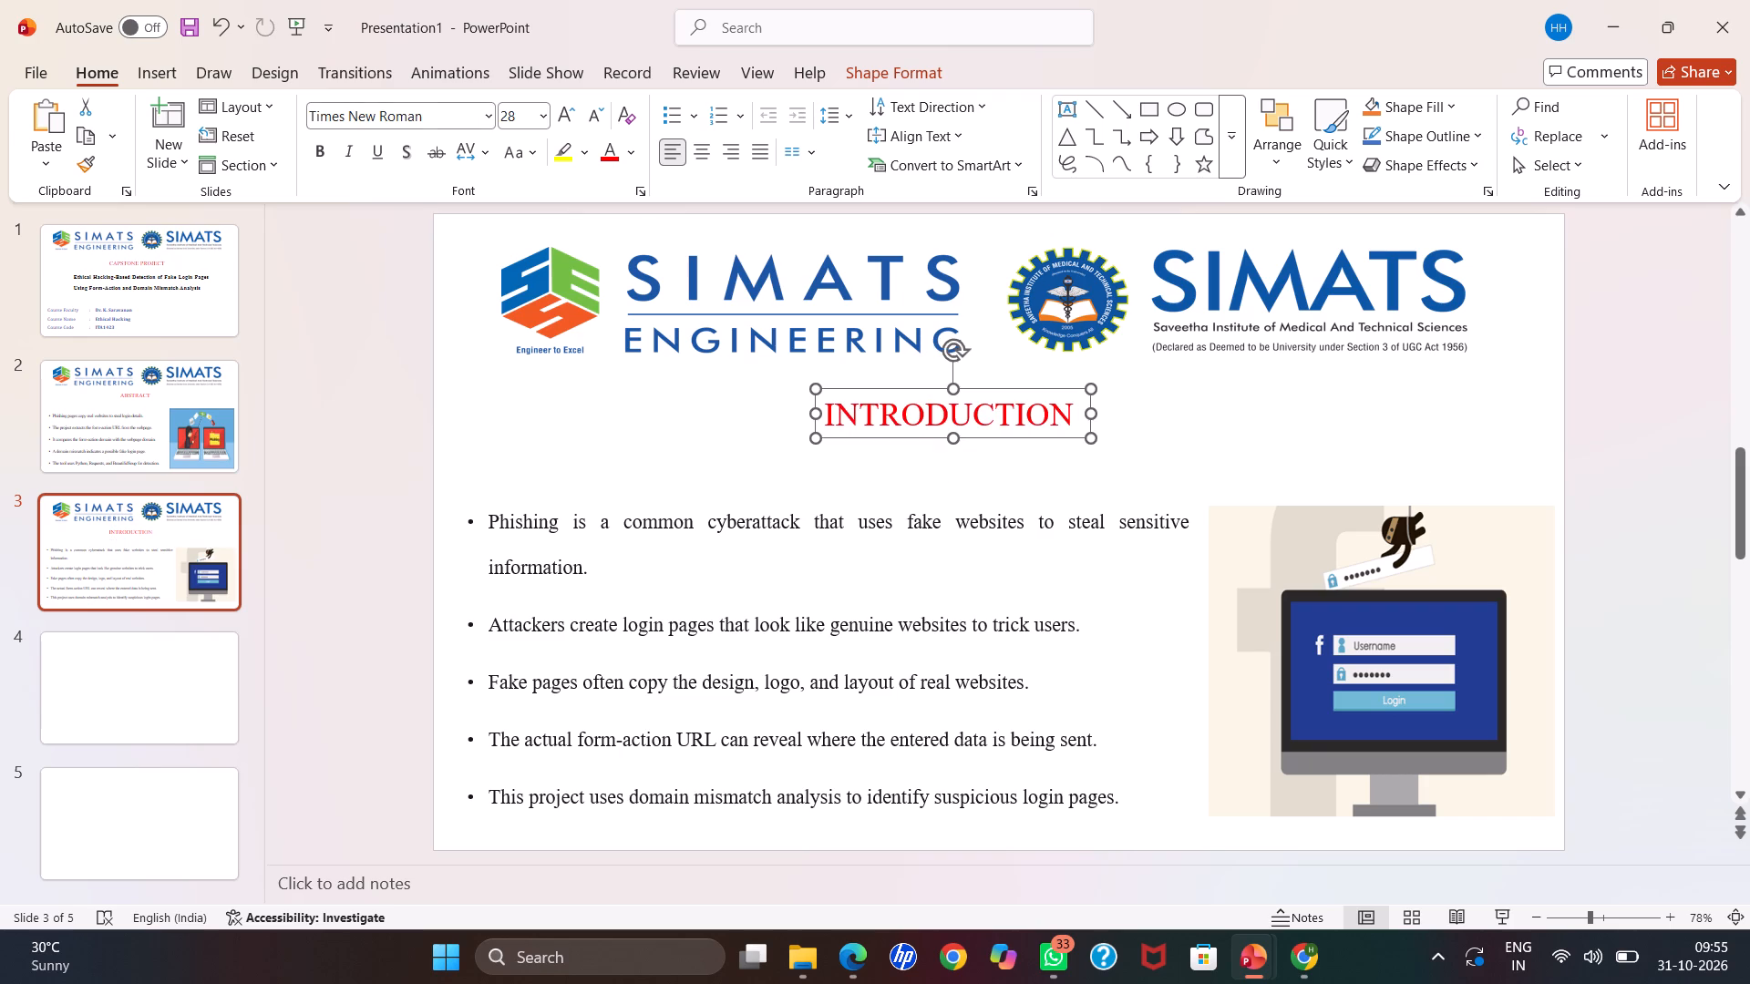
Copy the SIMATS banner from slide 3 to slide 4, replacing slide 4's empty title placeholder.
{"action": "left_click", "coordinate": [231, 649]}
{"action": "left_click", "coordinate": [178, 520]}
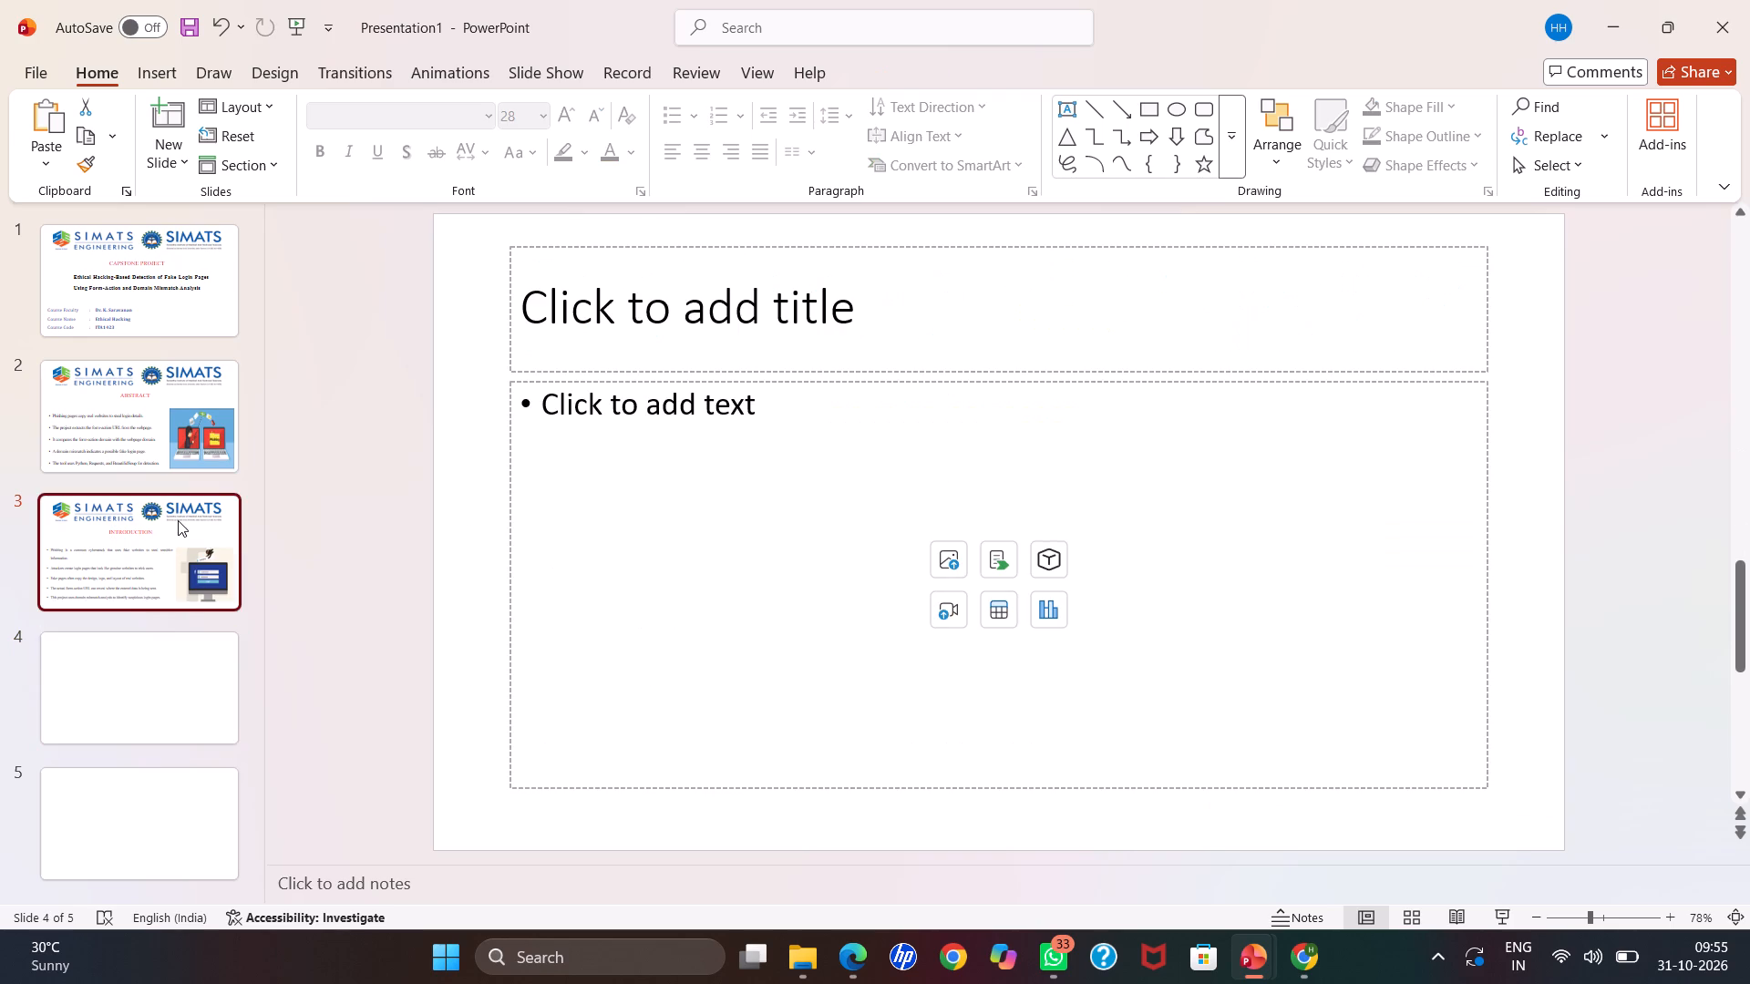
{"action": "left_click", "coordinate": [601, 361]}
{"action": "key", "text": "ctrl+c"}
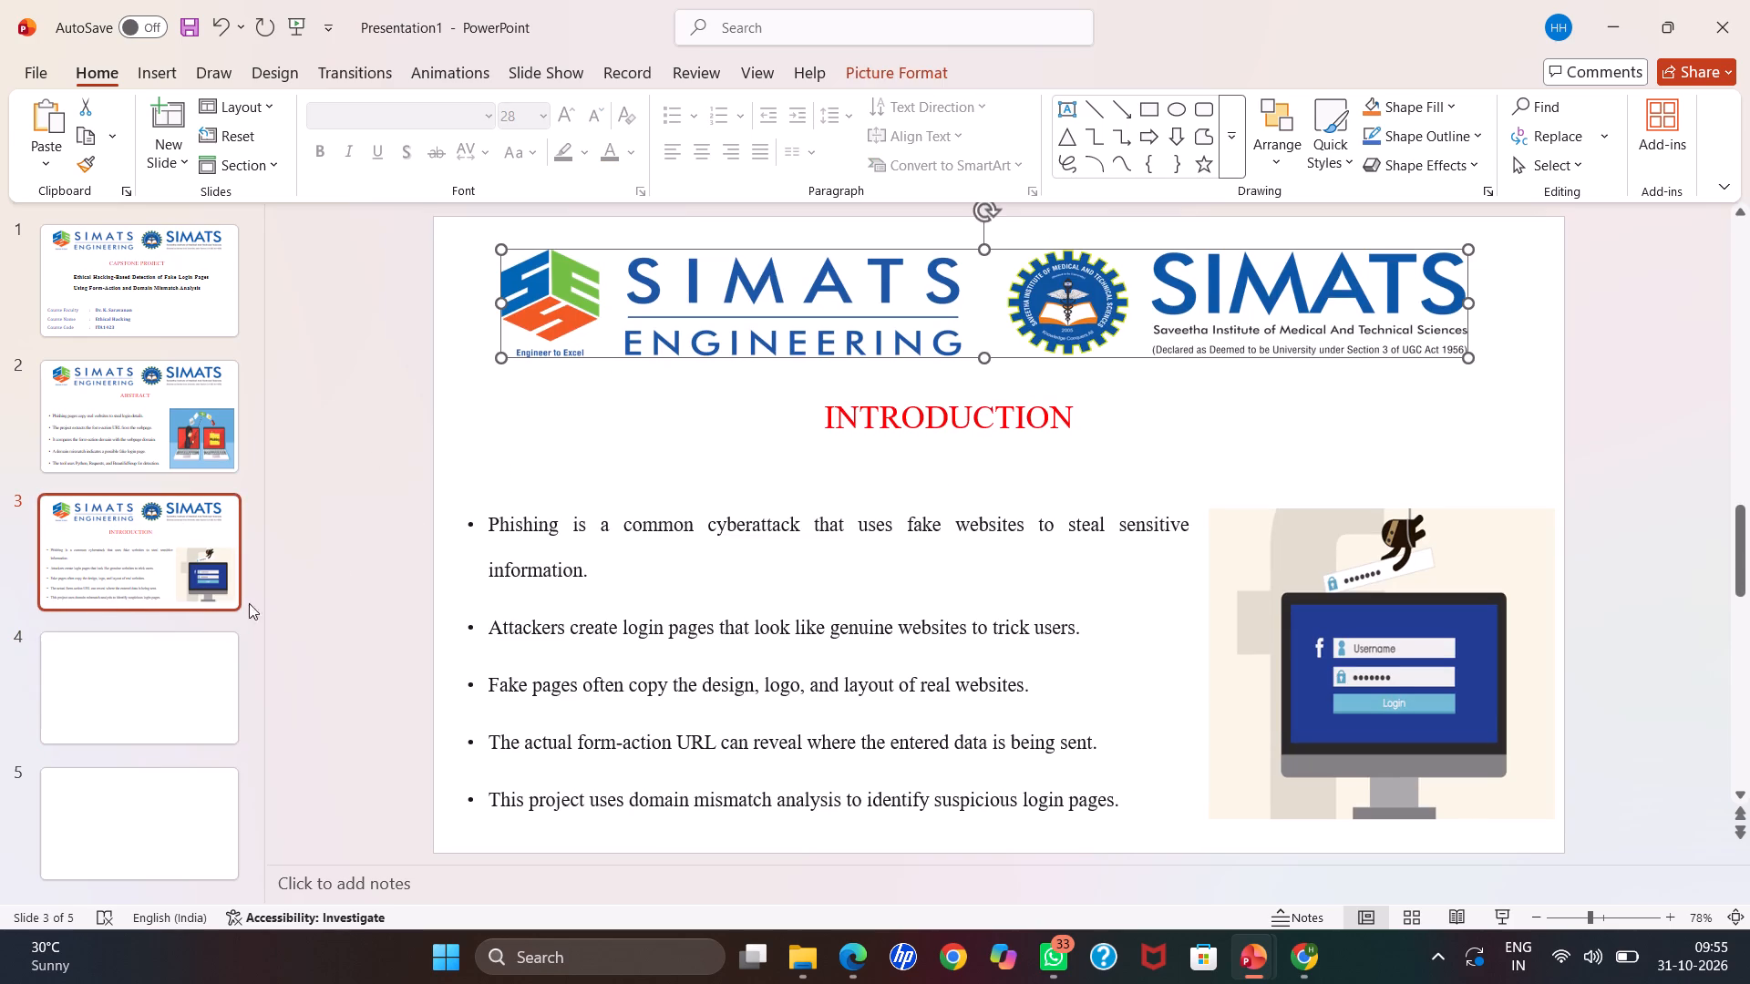
{"action": "left_click", "coordinate": [171, 659]}
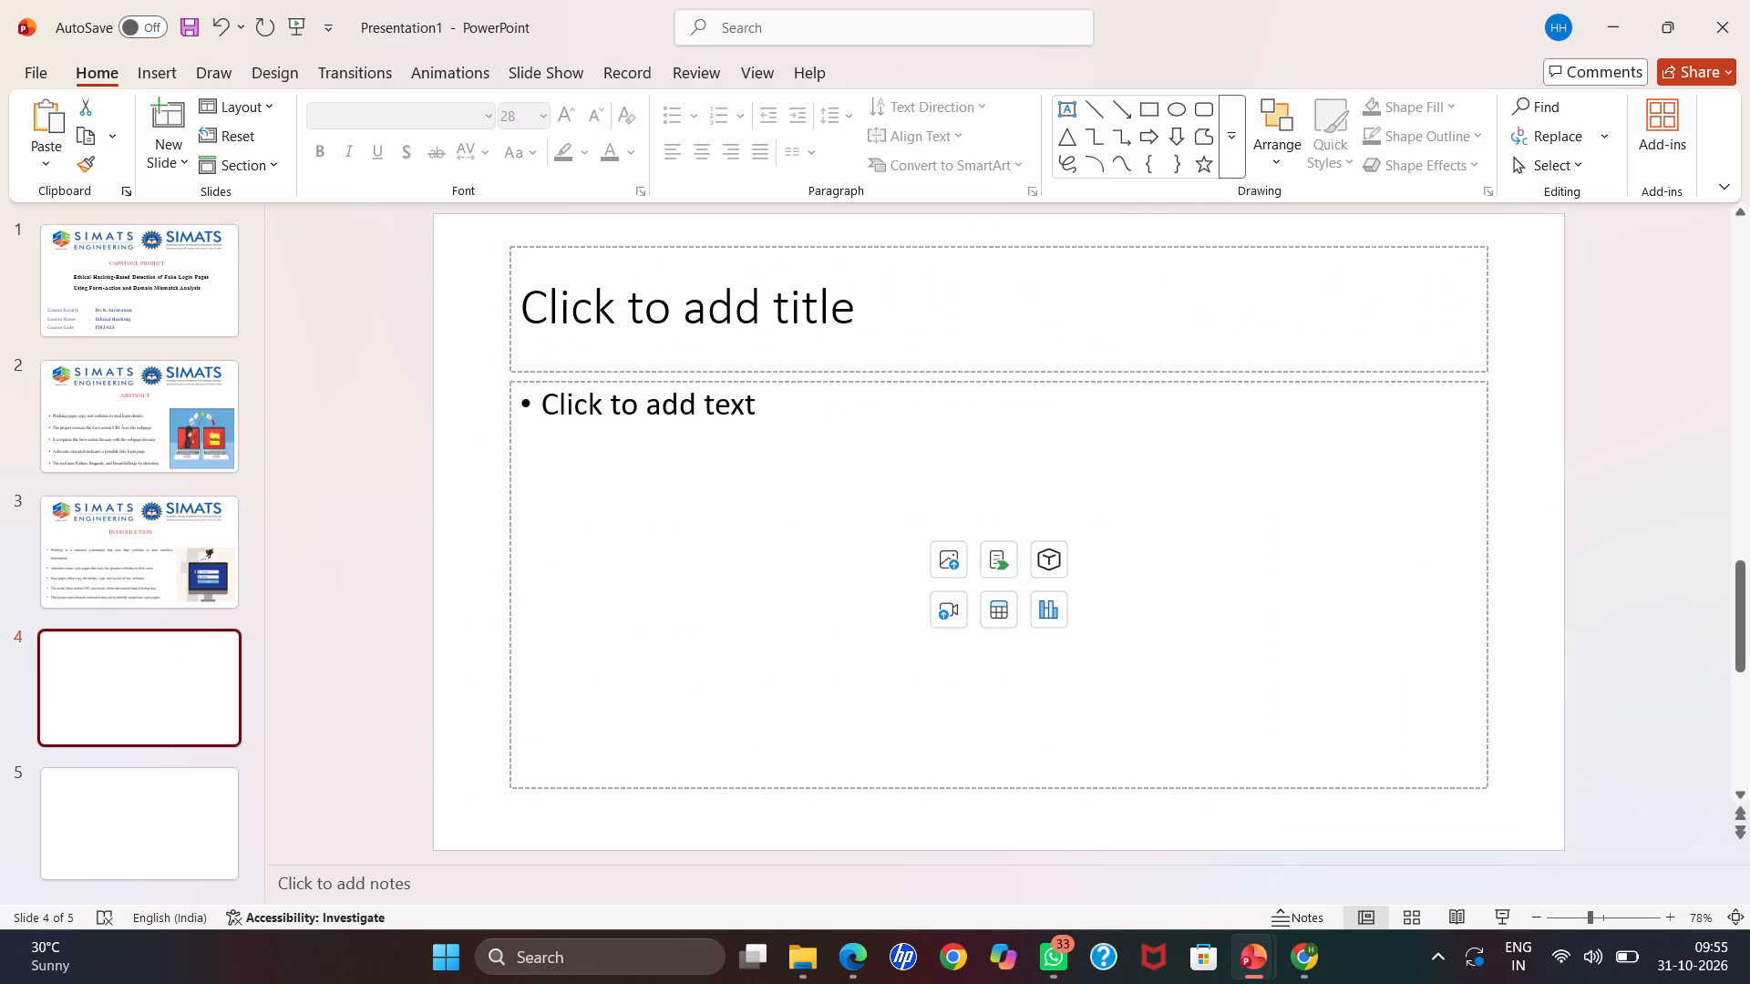
{"action": "left_click", "coordinate": [614, 371]}
{"action": "key", "text": "Delete"}
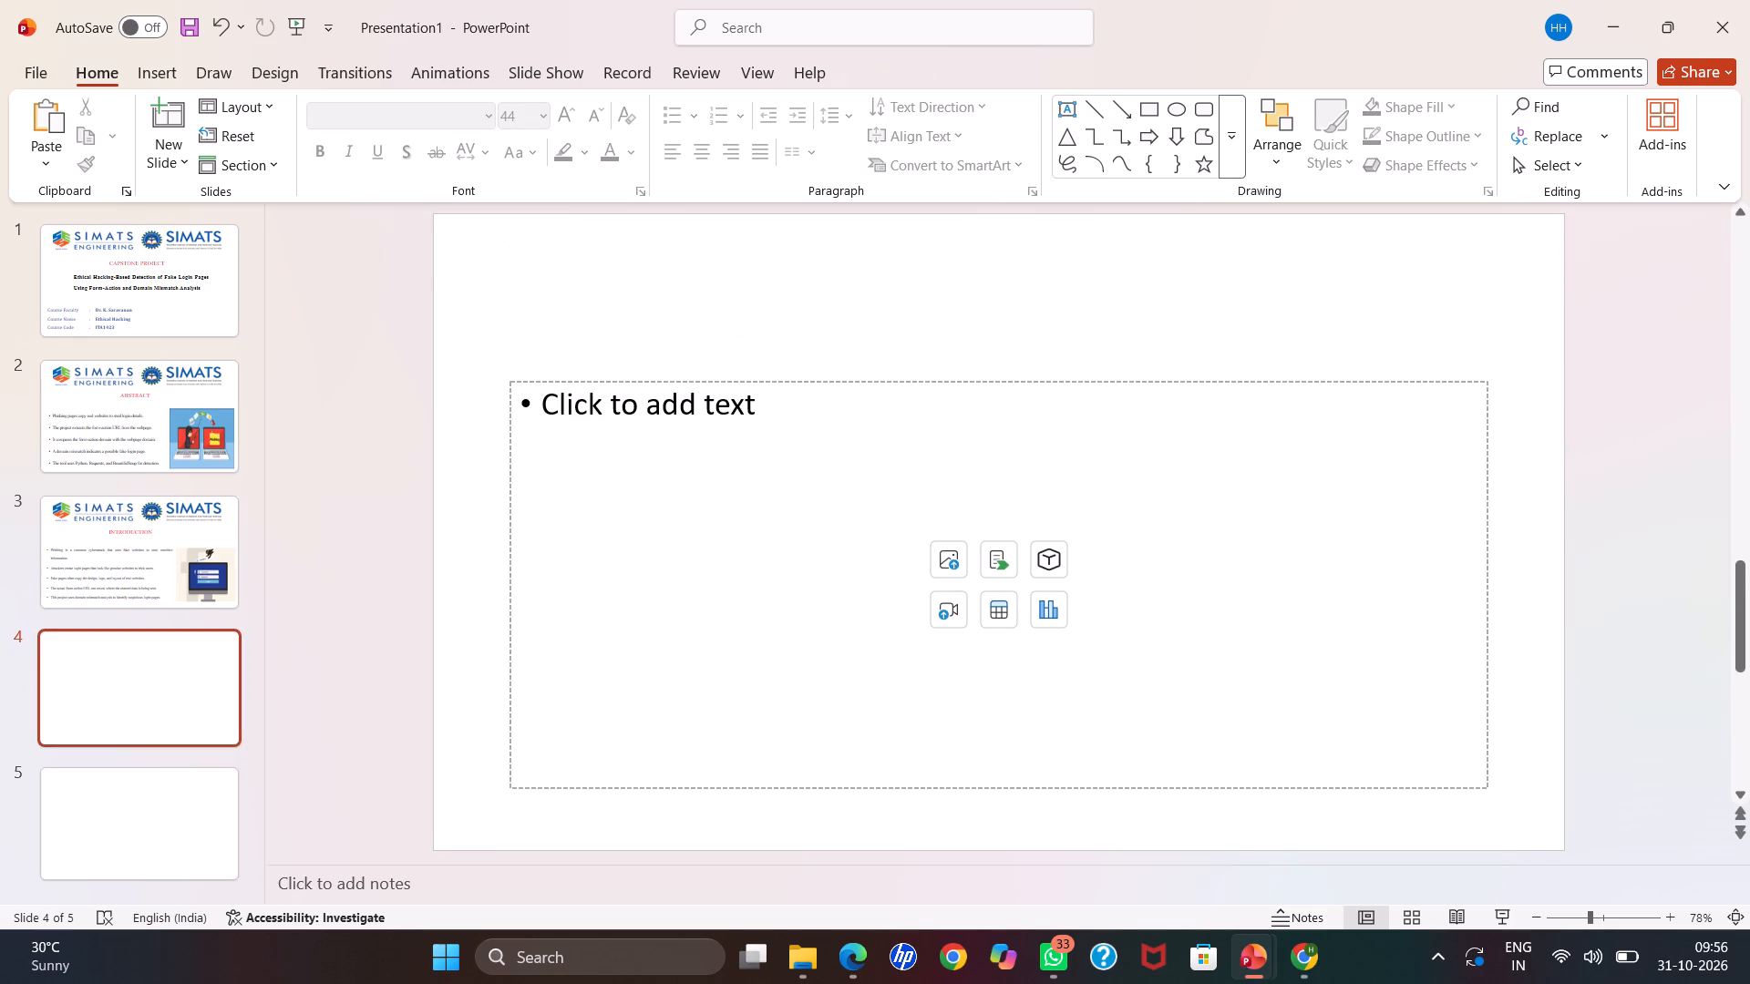
{"action": "key", "text": "ctrl+v"}
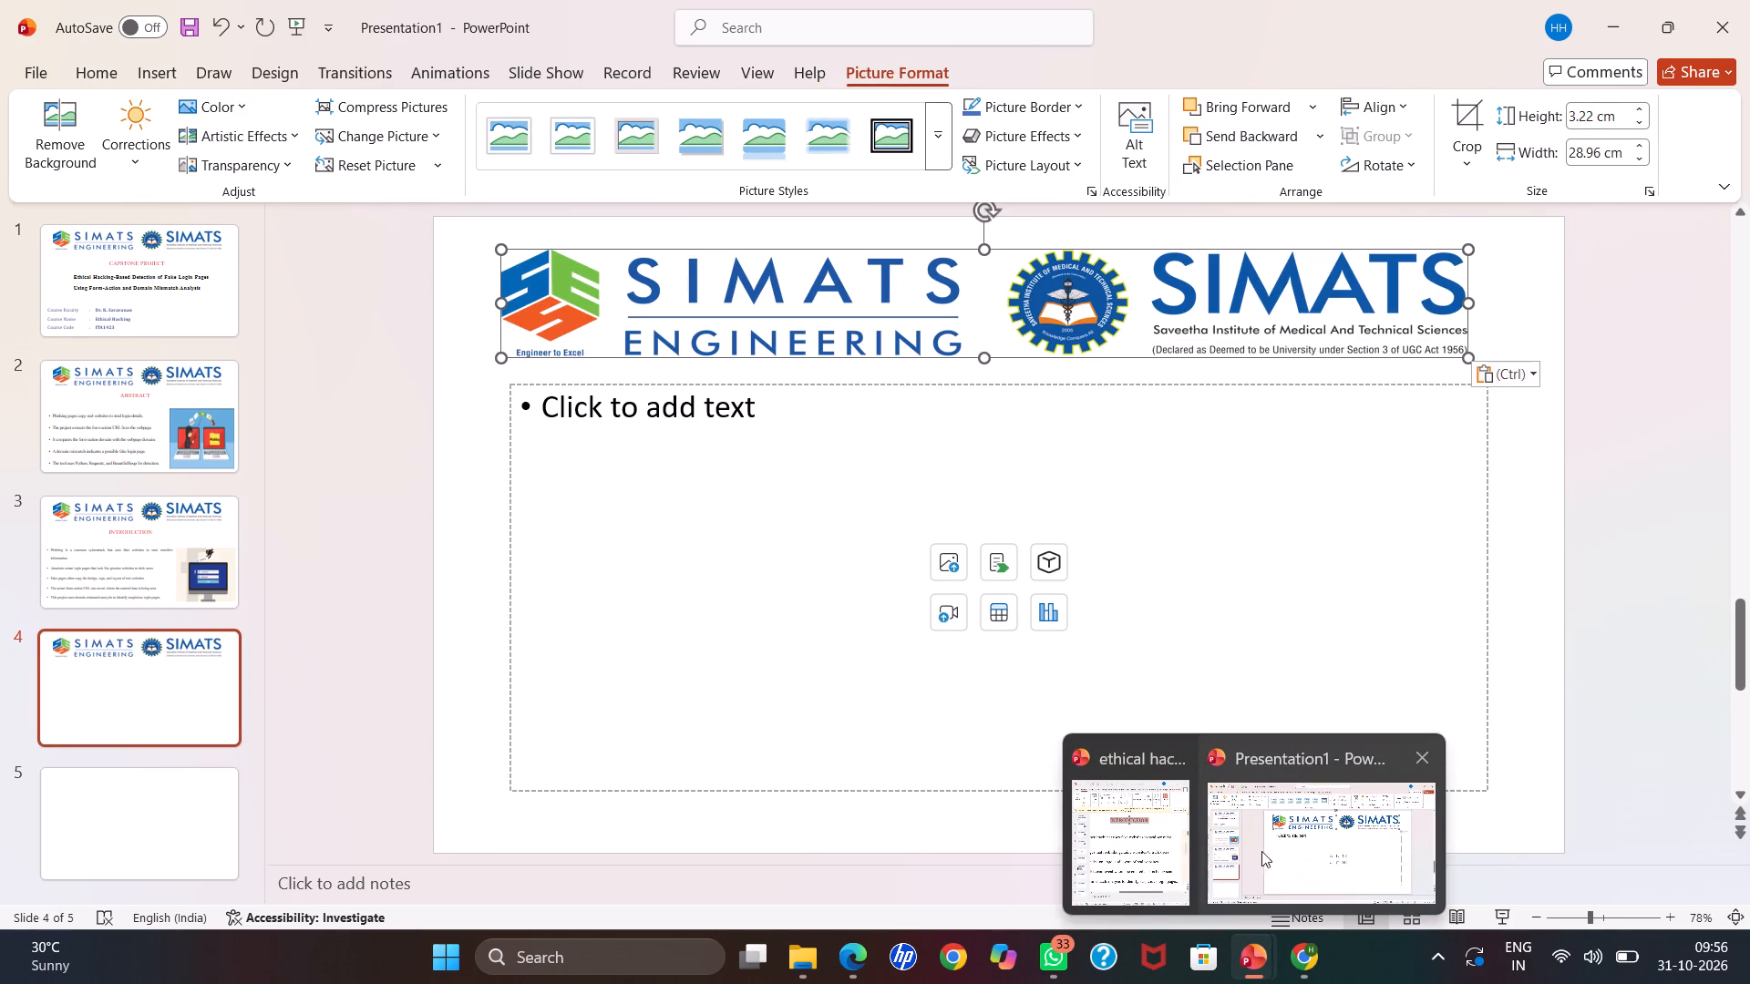
Copy the phishing keyboard picture from the review deck's slide 4 into the content placeholder of the new presentation's slide 4.
{"action": "left_click", "coordinate": [1135, 867]}
{"action": "scroll", "coordinate": [1220, 507], "scroll_direction": "down", "scroll_amount": 1}
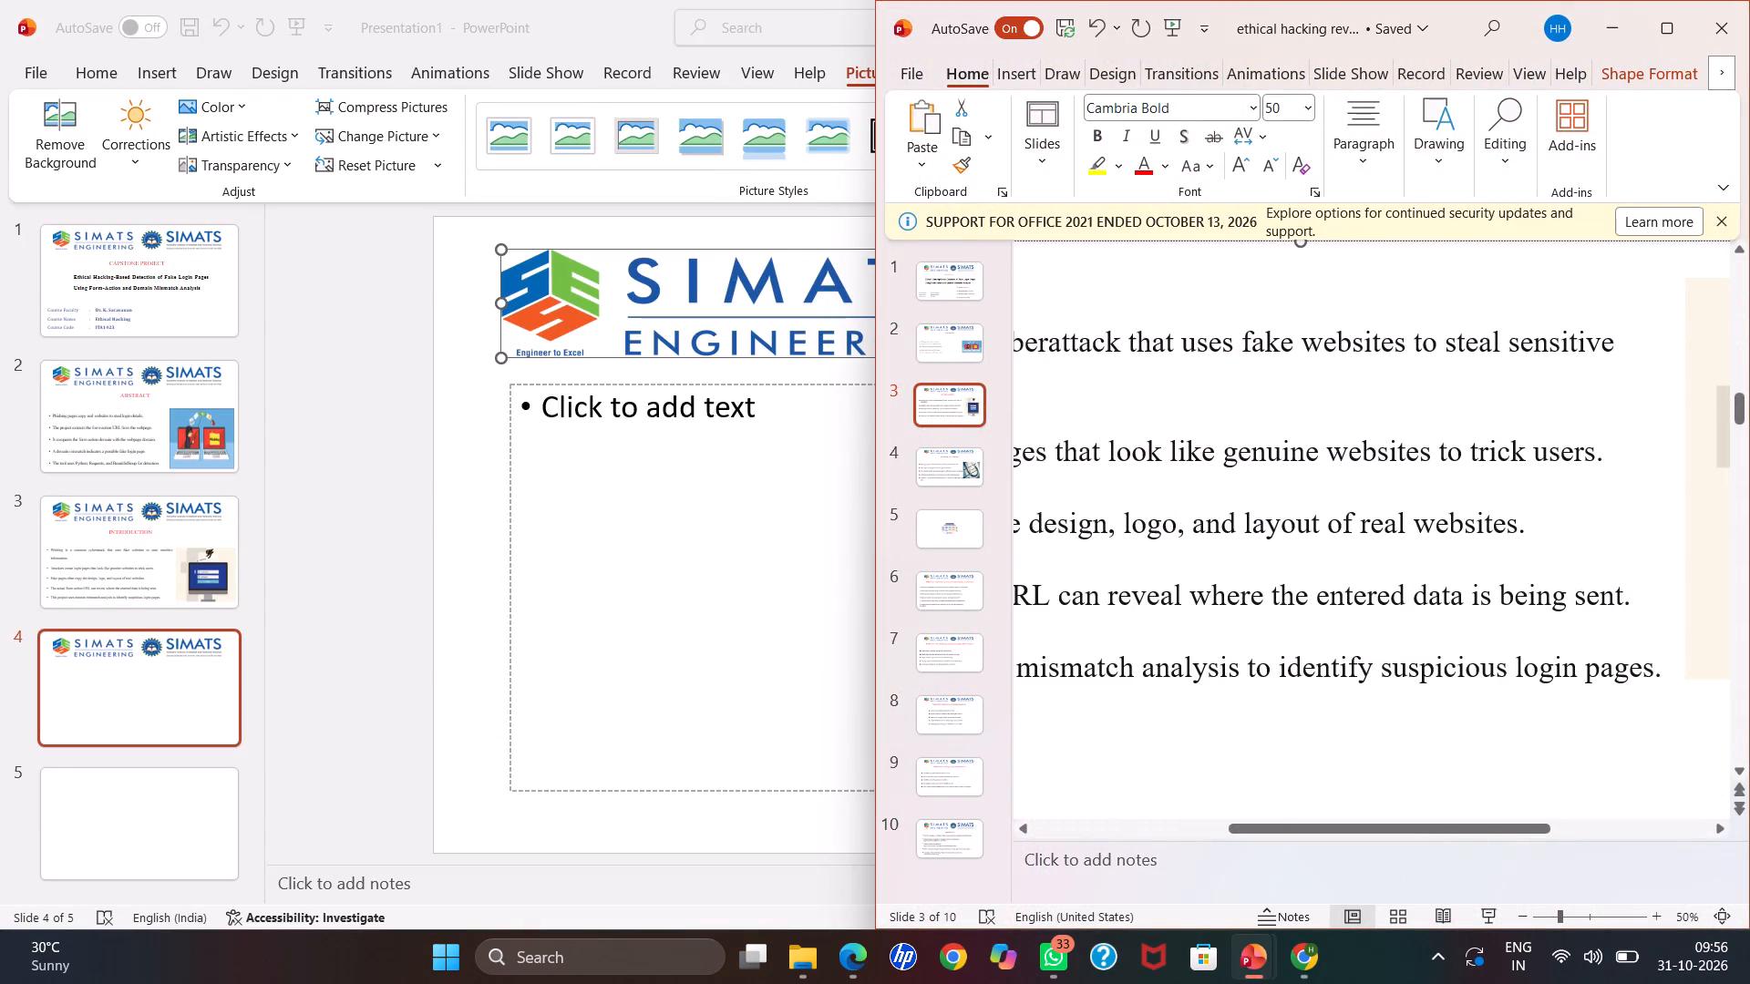
{"action": "scroll", "coordinate": [1220, 507], "scroll_direction": "down", "scroll_amount": 2, "text": "ctrl"}
{"action": "left_click", "coordinate": [976, 468]}
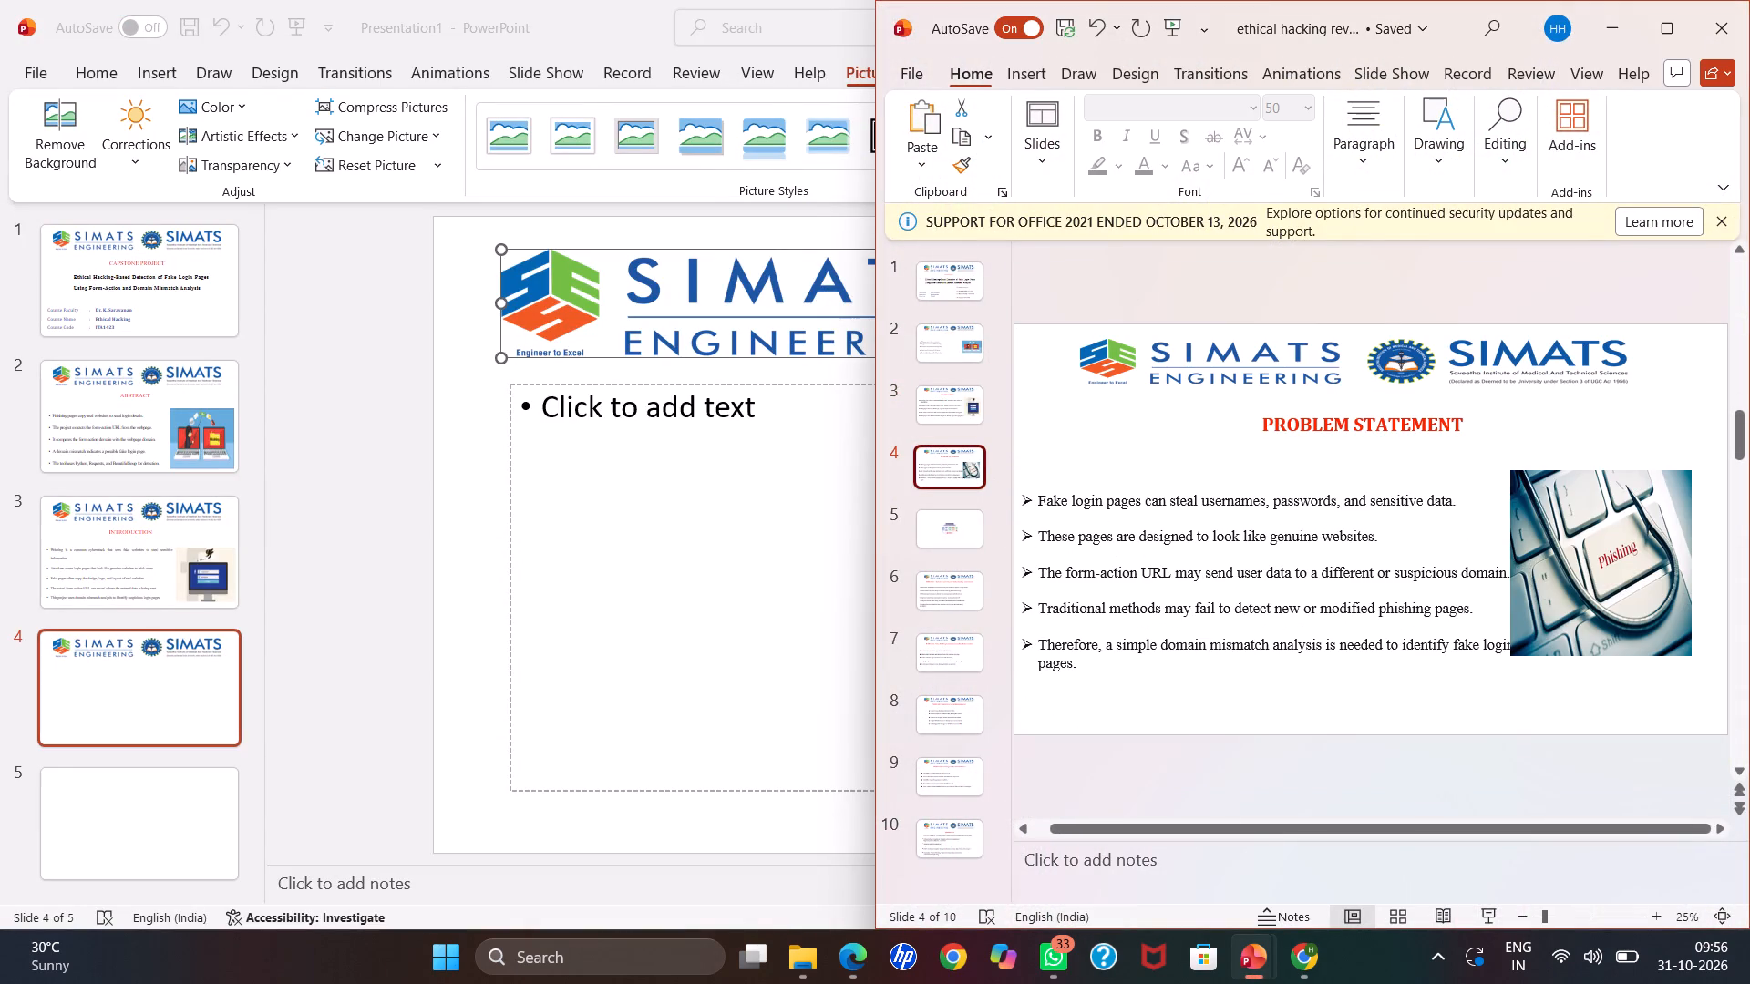
{"action": "left_click", "coordinate": [1577, 536]}
{"action": "key", "text": "ctrl+c"}
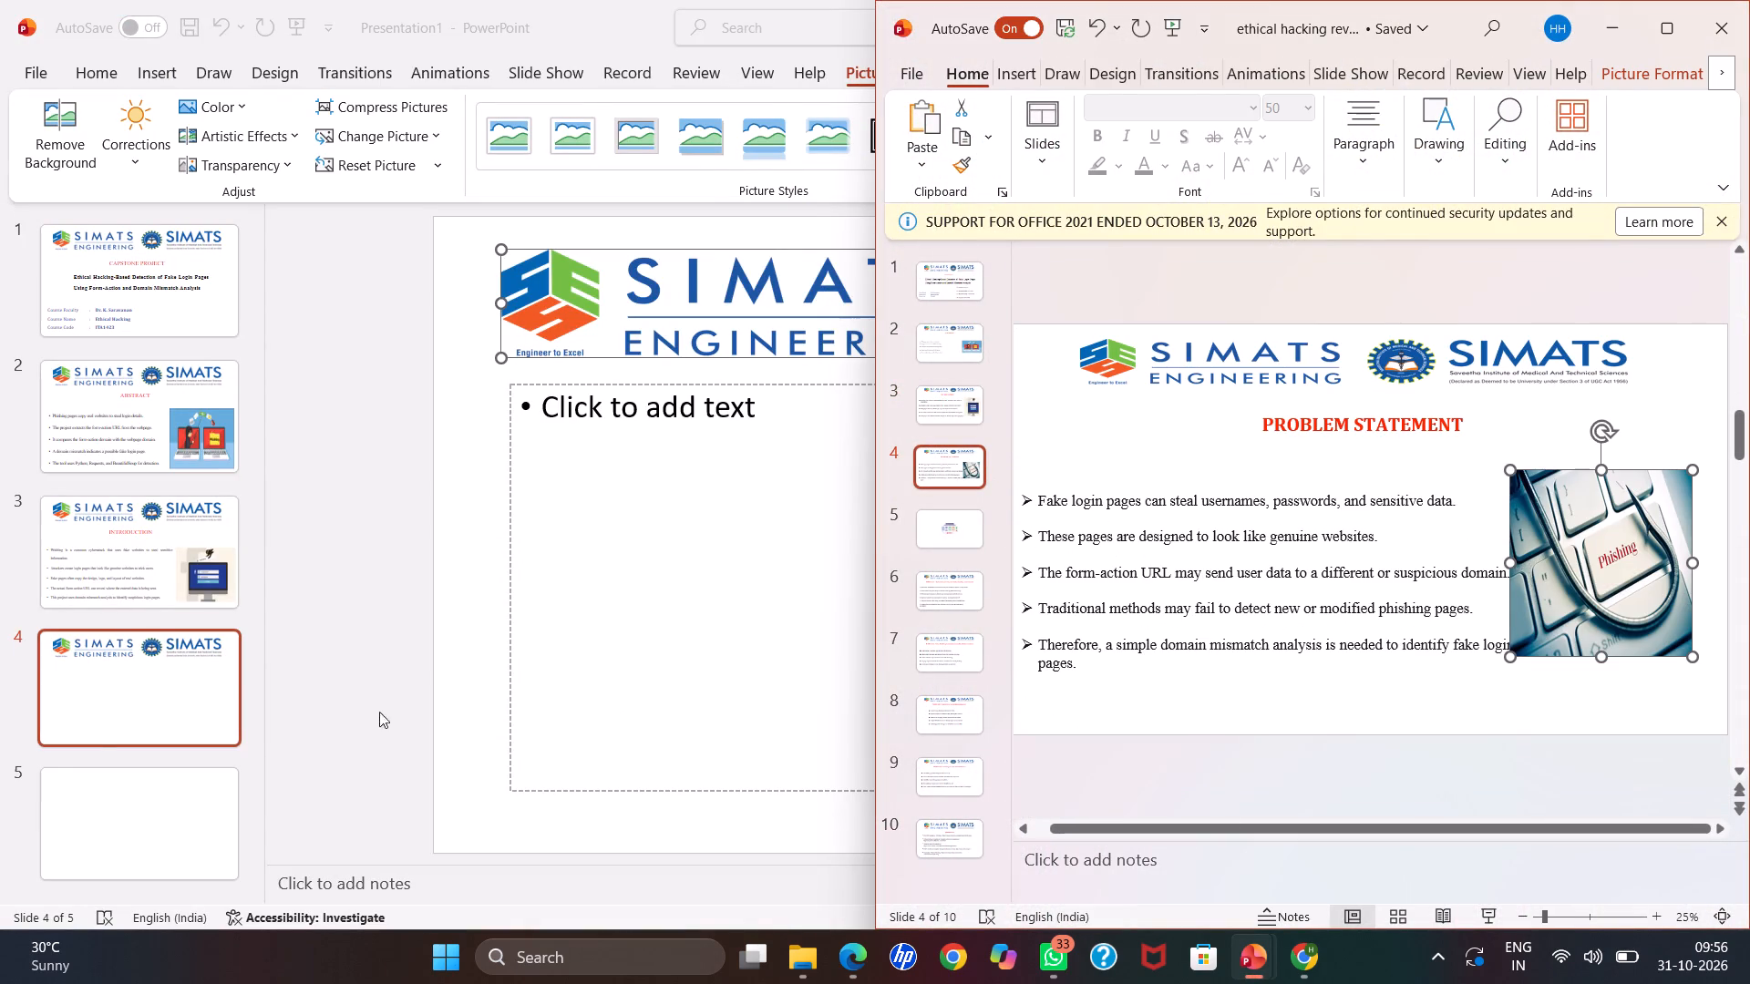
{"action": "left_click", "coordinate": [132, 679]}
{"action": "left_click", "coordinate": [1076, 679]}
{"action": "key", "text": "ctrl+v"}
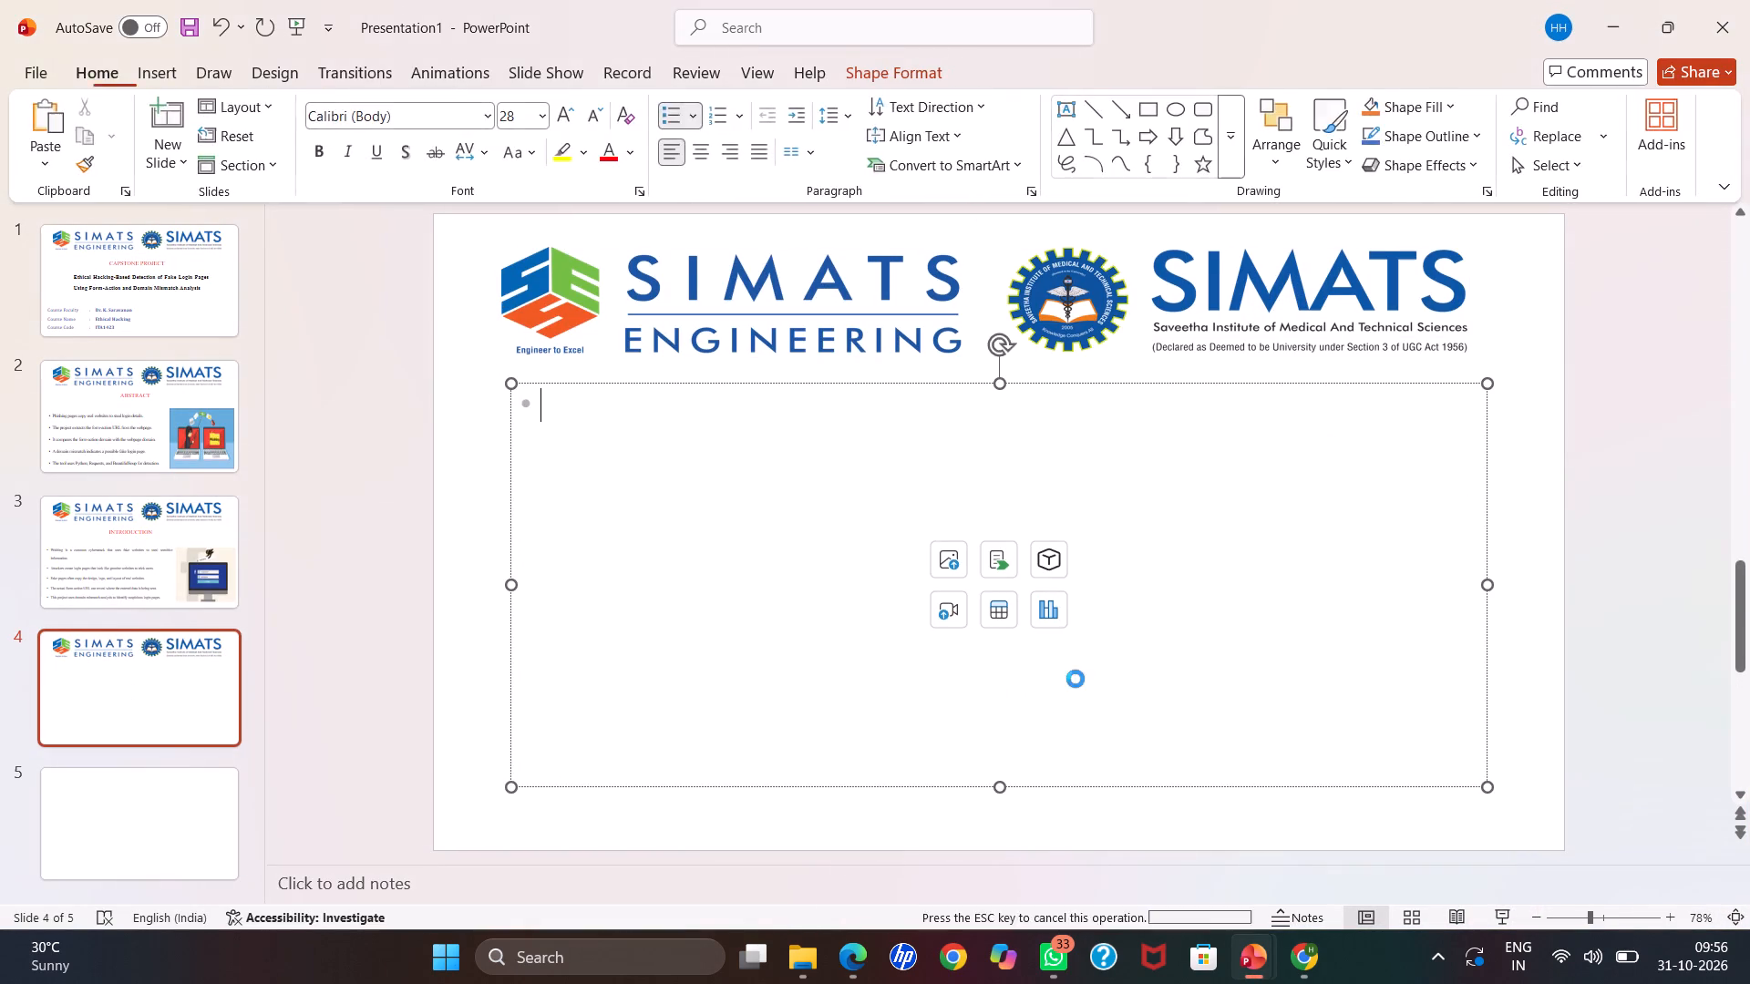
Move the phishing picture to the right side of slide 4 and enlarge it to about 8 cm high by 10.4 cm wide.
{"action": "left_click_drag", "start_coordinate": [1020, 592], "coordinate": [1407, 506]}
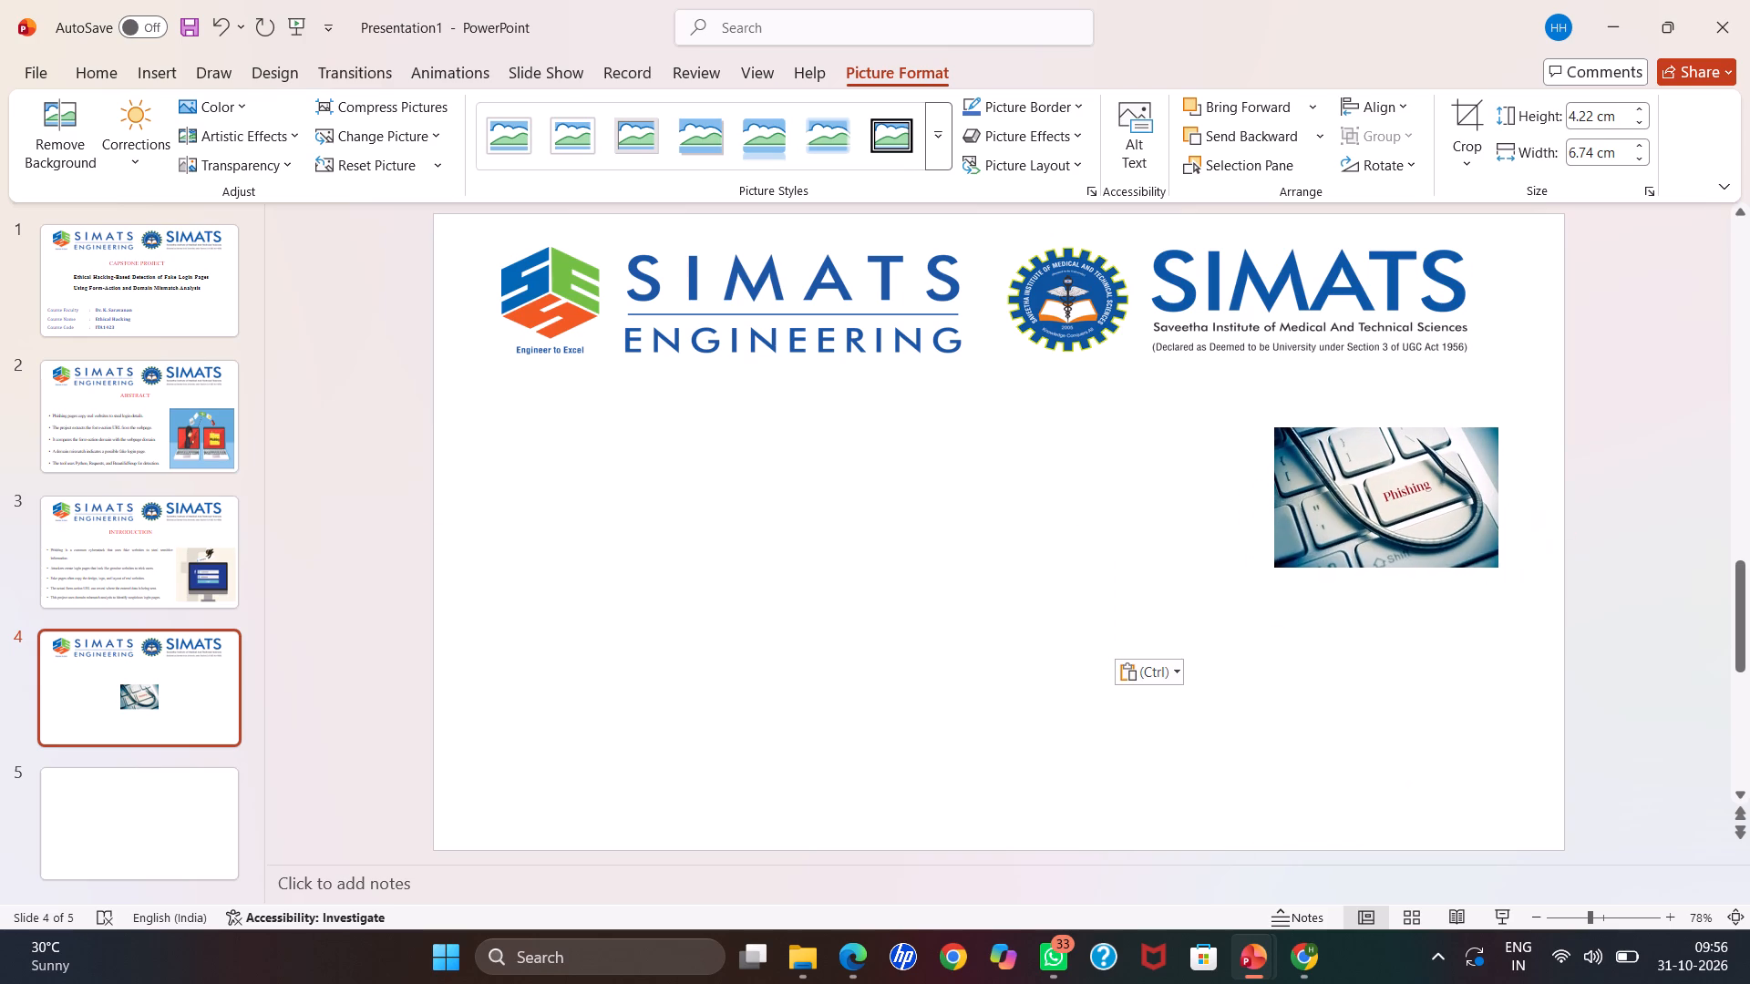
{"action": "left_click_drag", "start_coordinate": [1407, 506], "coordinate": [1430, 598]}
{"action": "left_click_drag", "start_coordinate": [1408, 661], "coordinate": [1417, 752]}
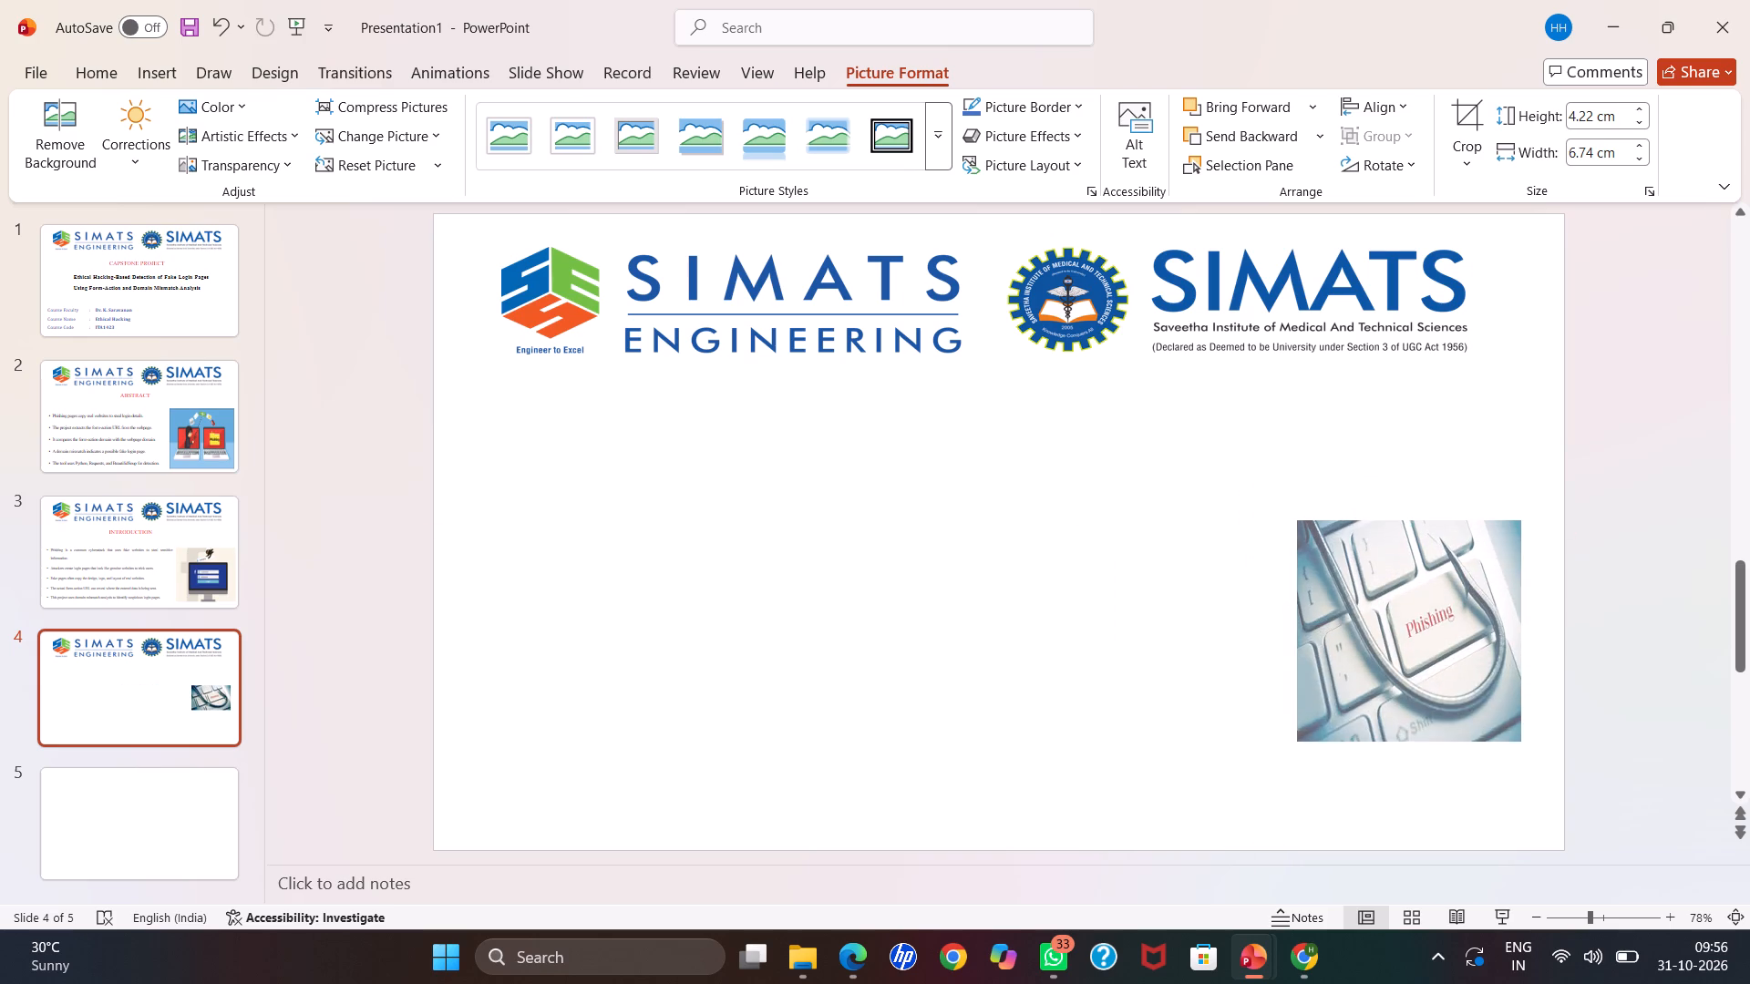
{"action": "left_click_drag", "start_coordinate": [1417, 752], "coordinate": [1422, 787]}
{"action": "left_click_drag", "start_coordinate": [1291, 655], "coordinate": [1185, 649]}
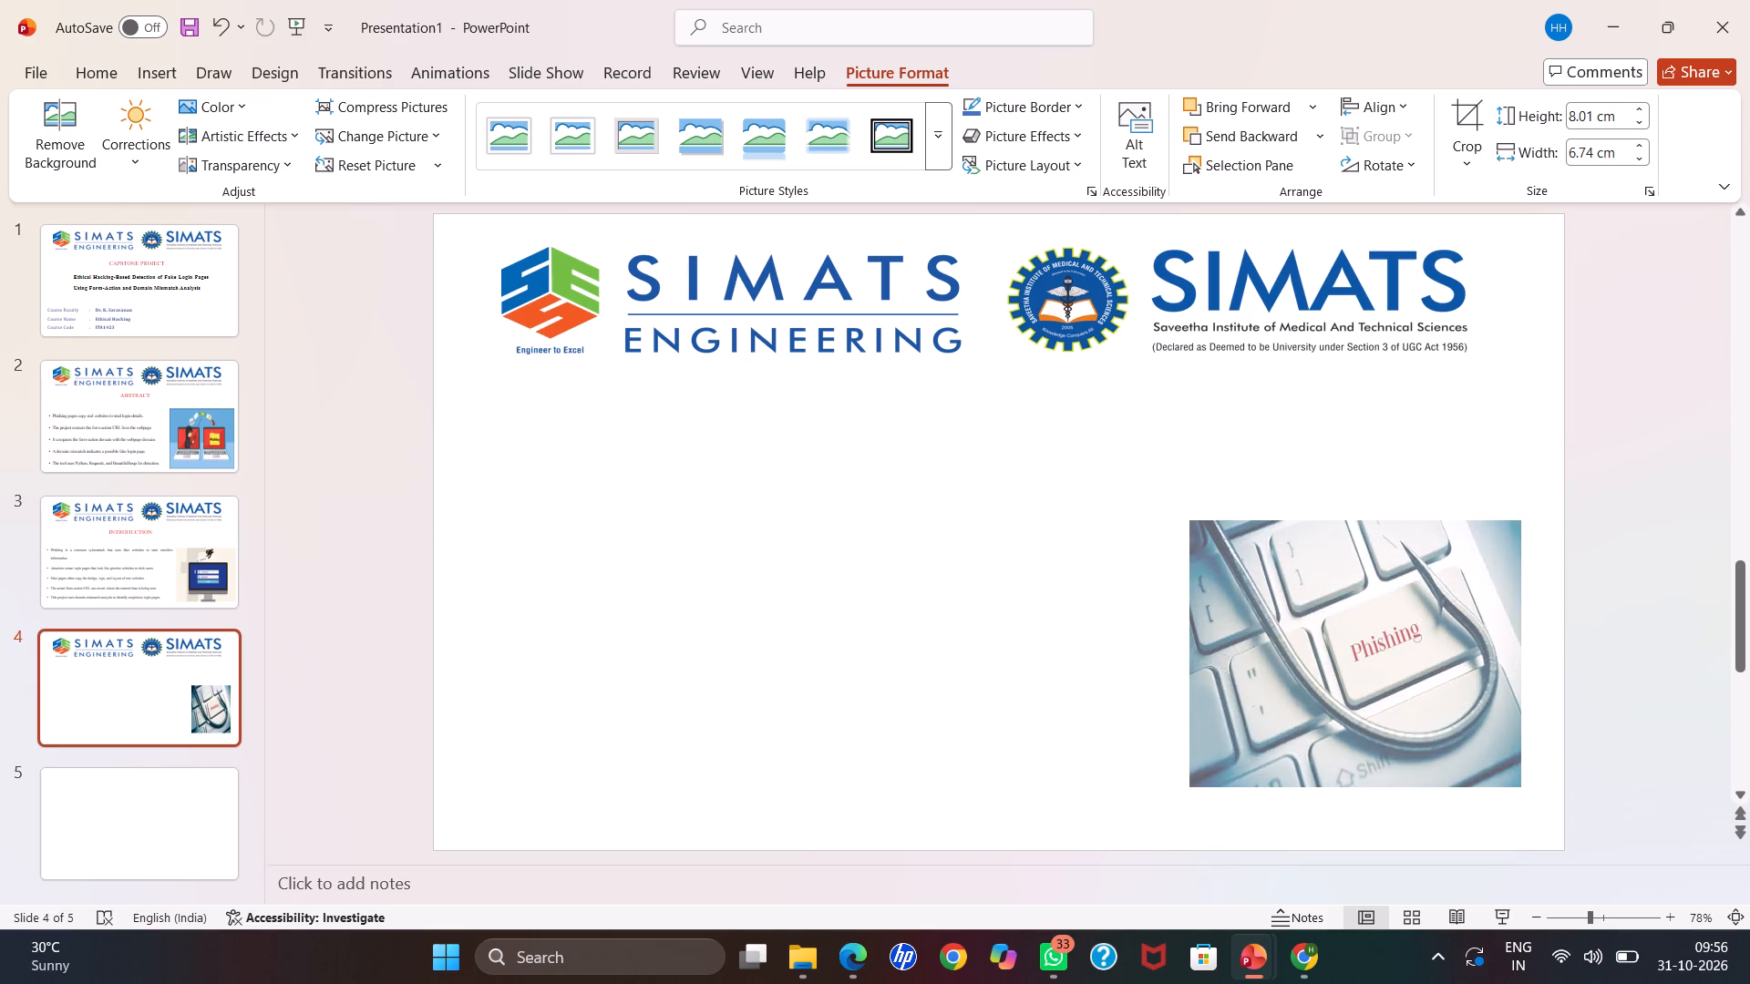
{"action": "left_click_drag", "start_coordinate": [1185, 649], "coordinate": [1177, 650]}
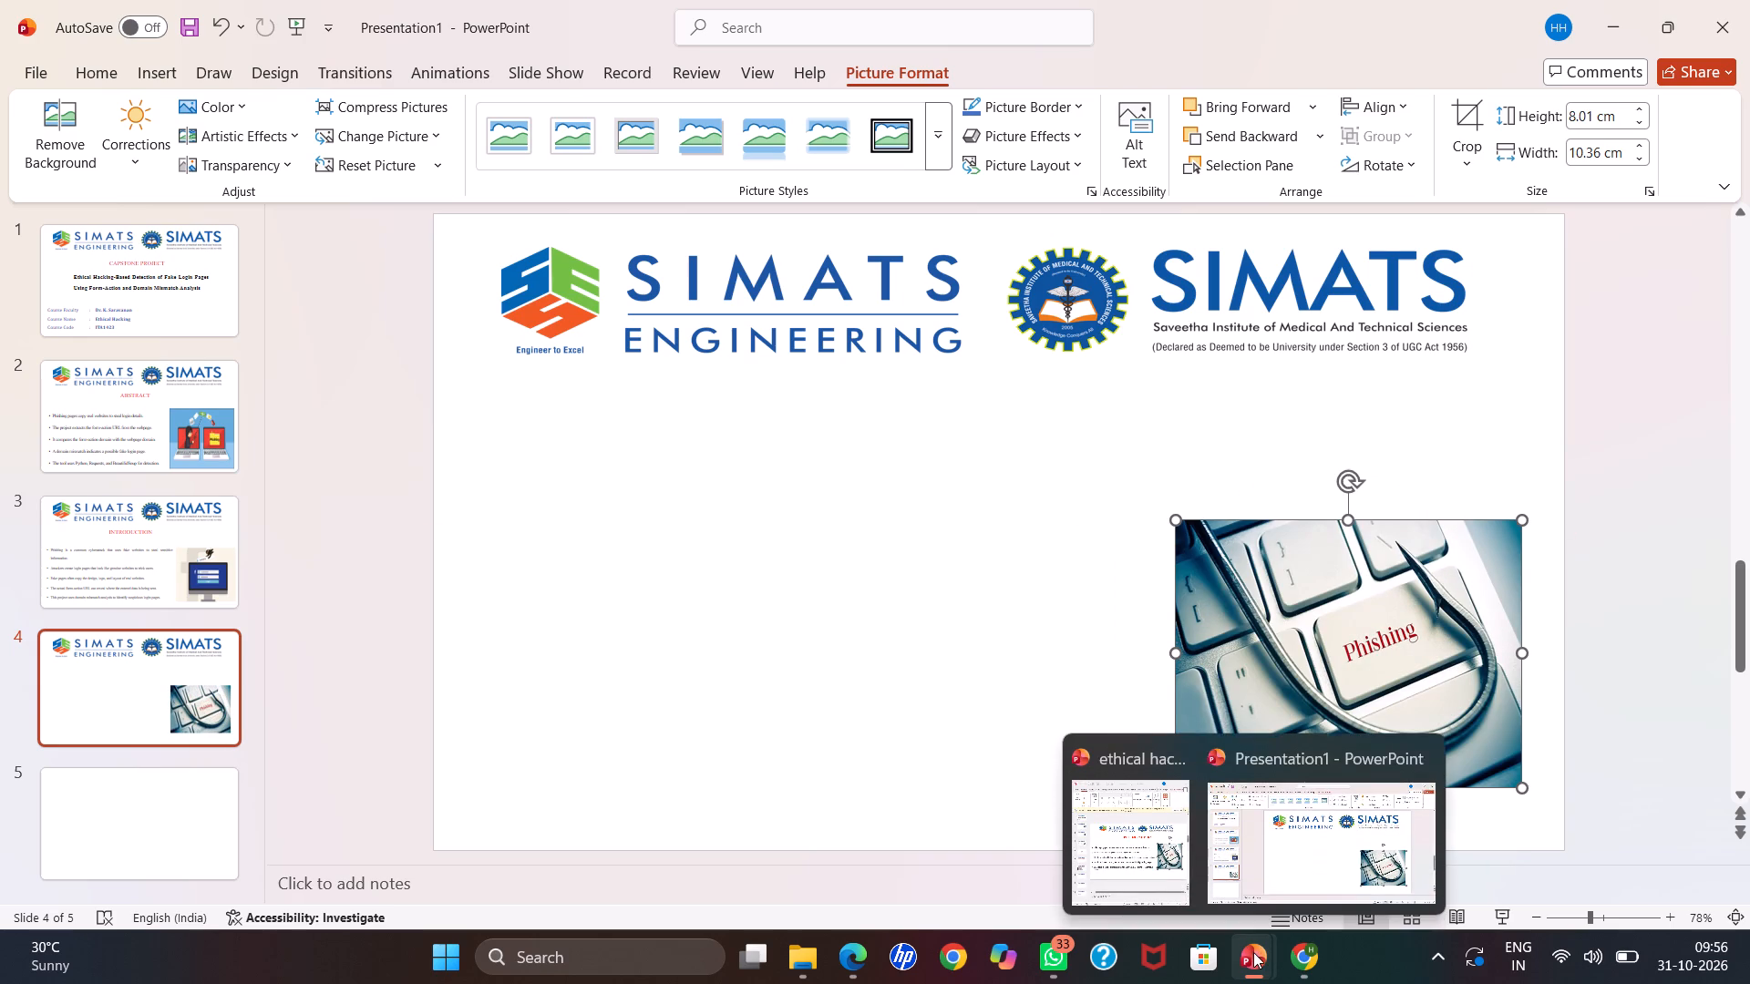
Copy all the Problem Statement bullets from the review deck's slide 4 onto the new presentation's slide 4.
{"action": "left_click", "coordinate": [1171, 833]}
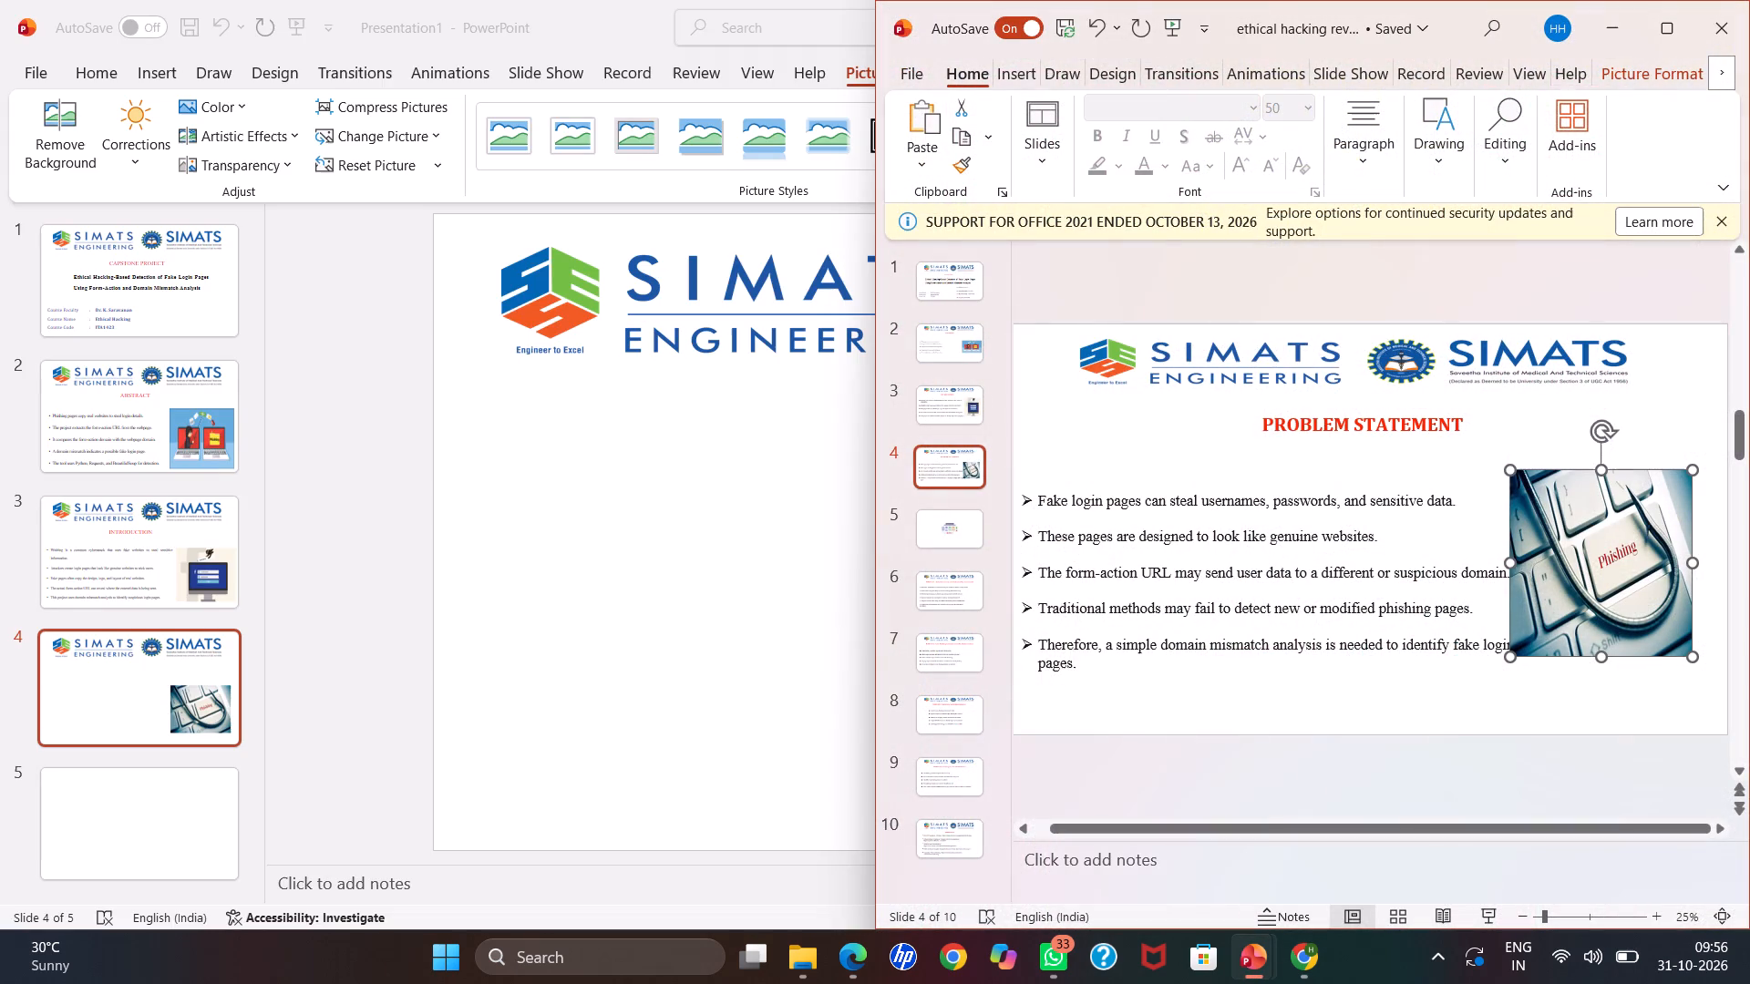
{"action": "left_click_drag", "start_coordinate": [1101, 609], "coordinate": [1091, 679]}
{"action": "left_click", "coordinate": [1091, 679]}
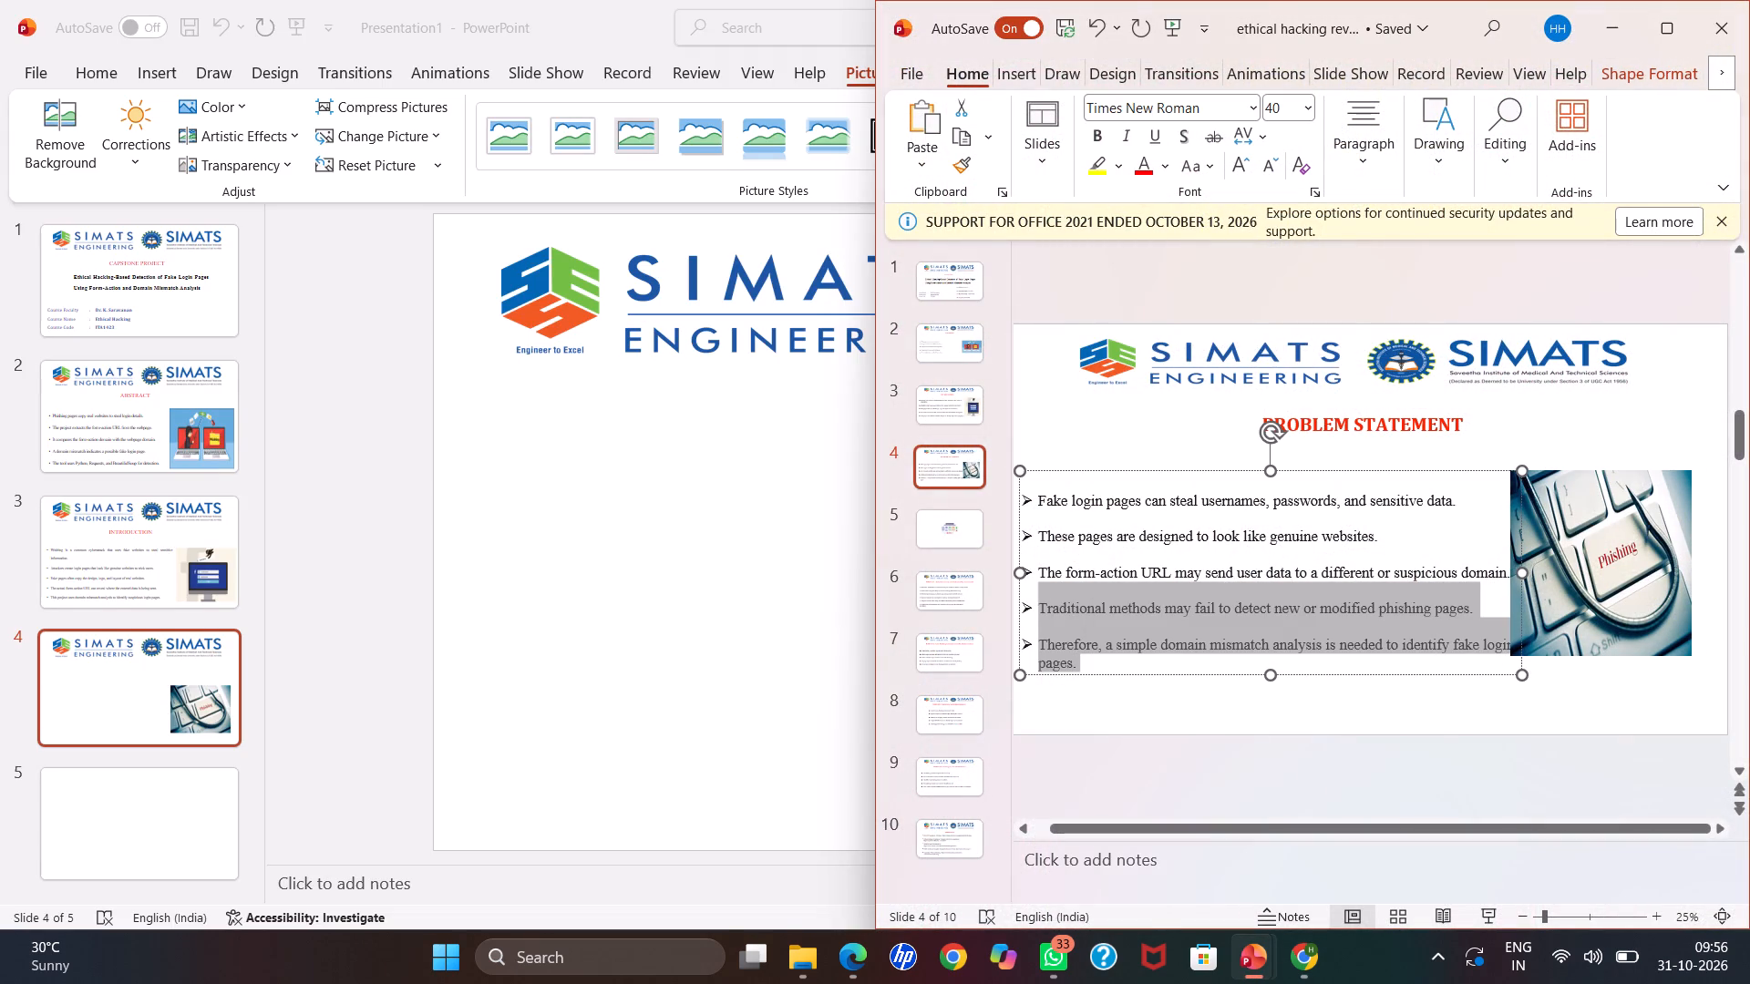
{"action": "key", "text": "ctrl+a"}
{"action": "left_click", "coordinate": [1103, 624], "text": "ctrl"}
{"action": "key", "text": "ctrl+a"}
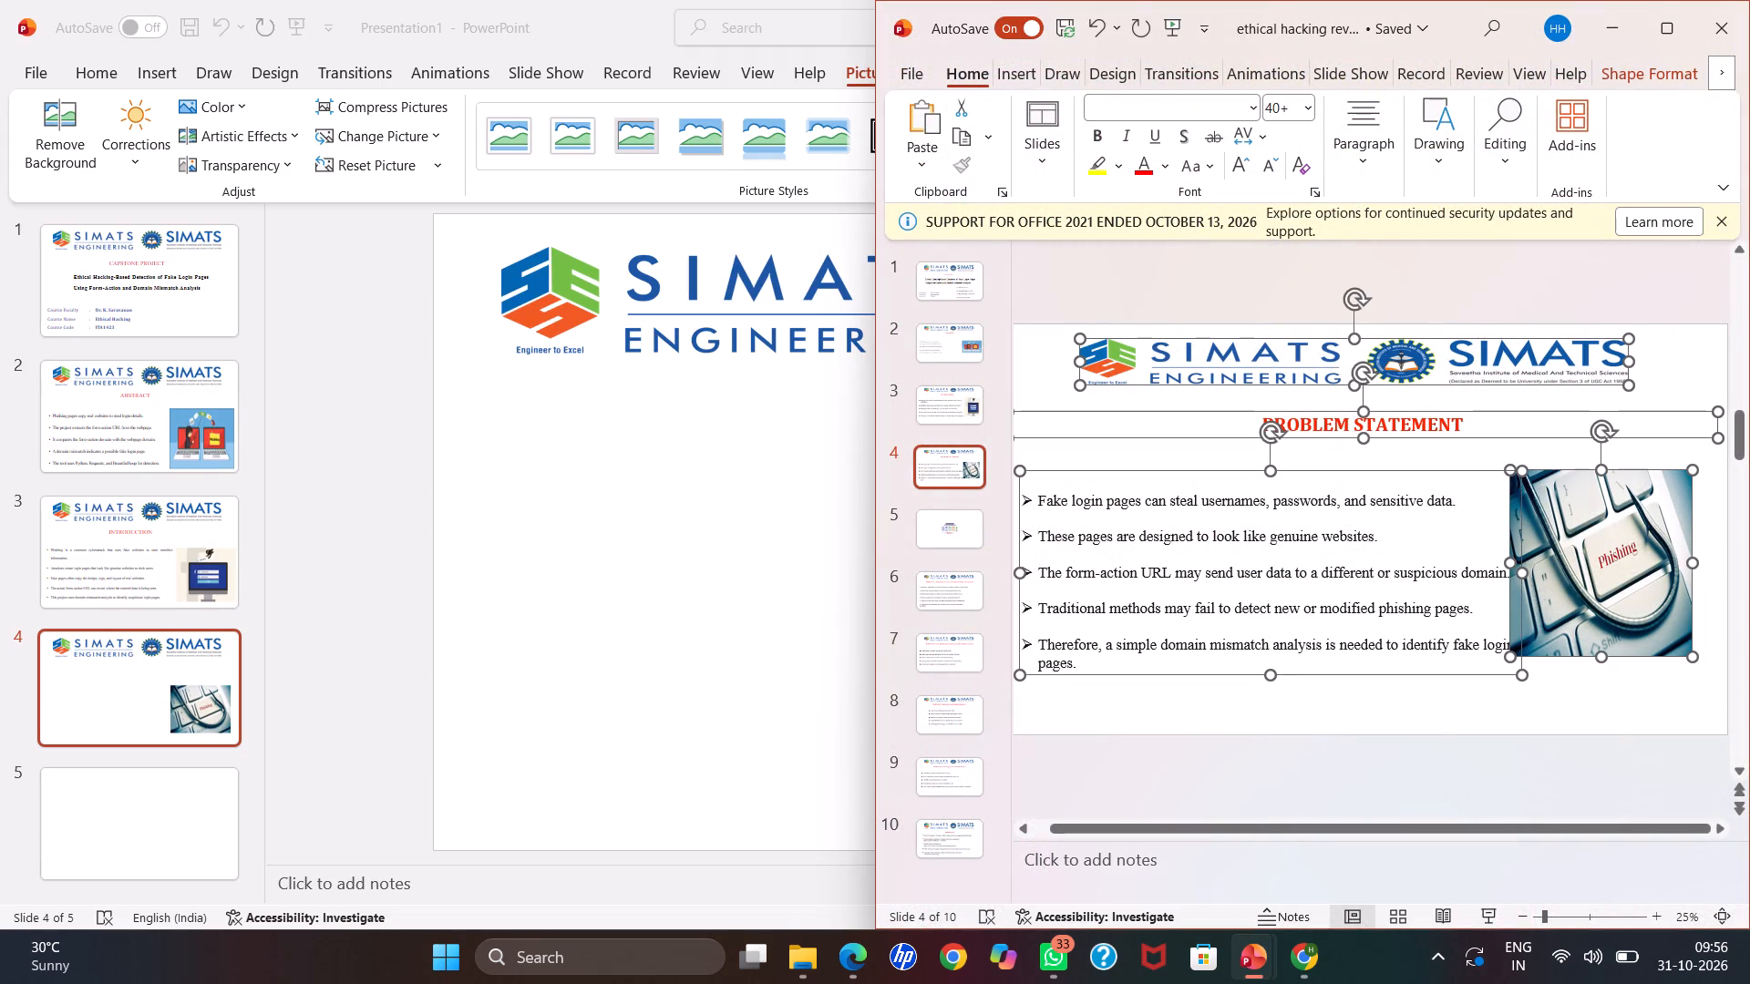
{"action": "left_click", "coordinate": [1103, 624]}
{"action": "key", "text": "ctrl+a"}
{"action": "key", "text": "ctrl+c"}
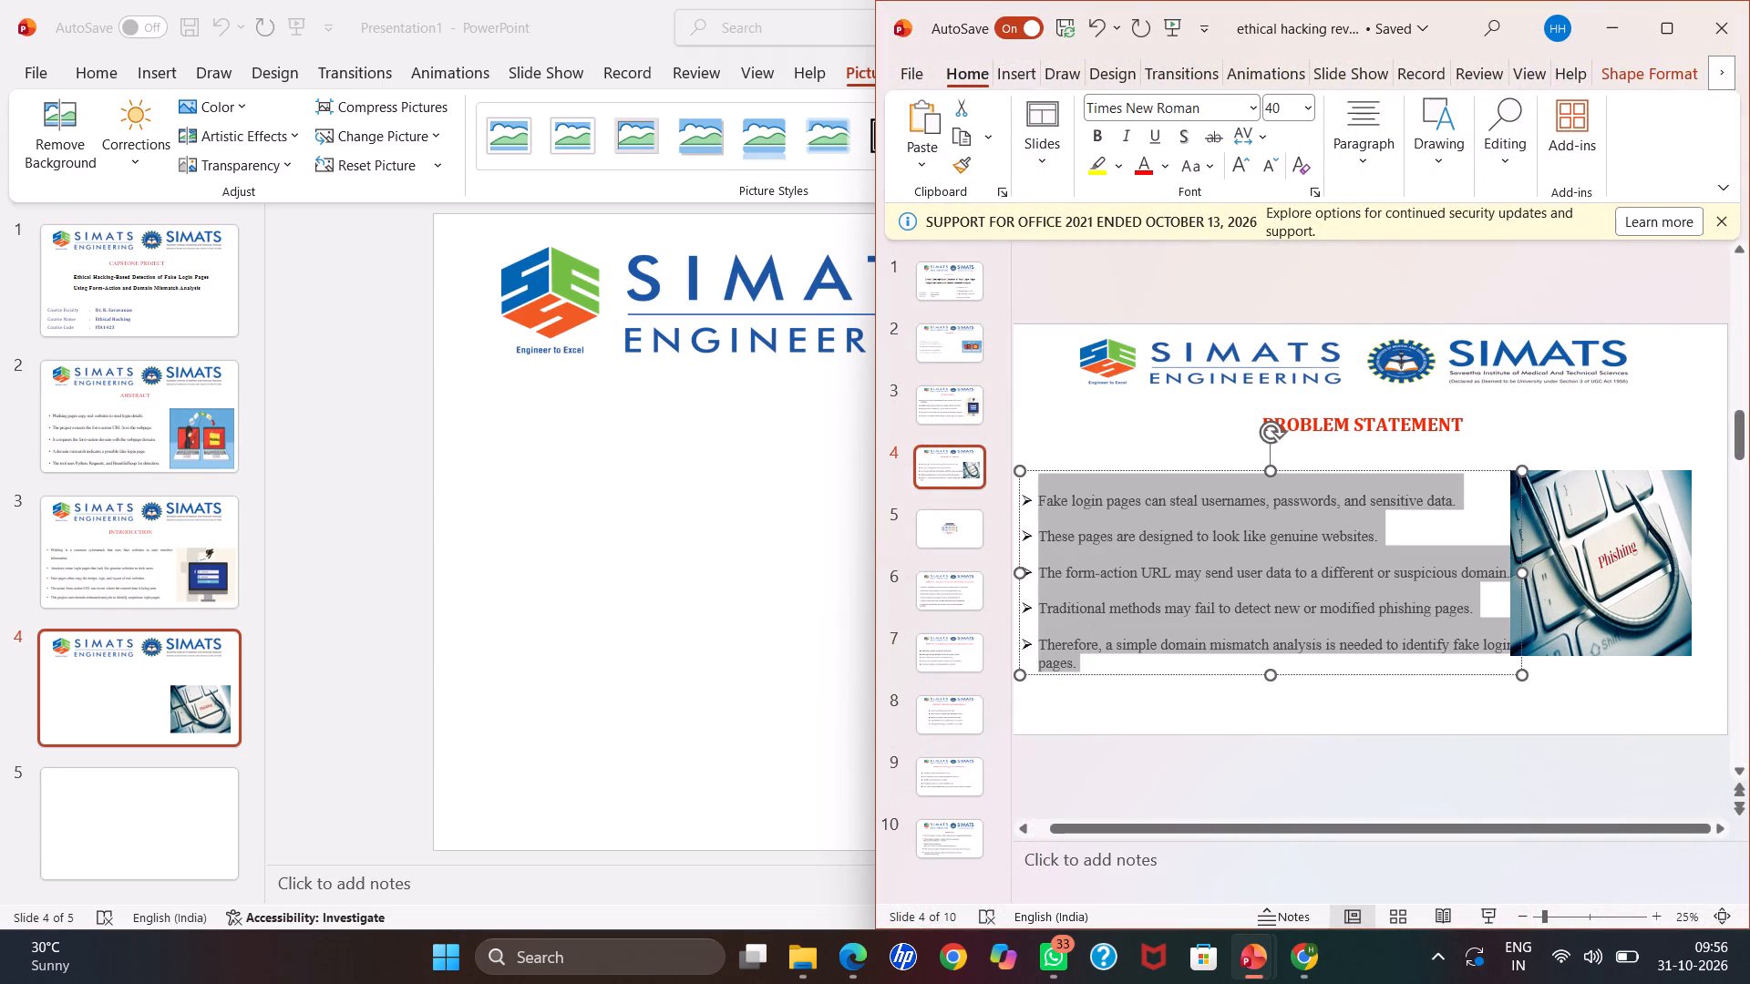
{"action": "left_click", "coordinate": [128, 692]}
{"action": "key", "text": "ctrl+v"}
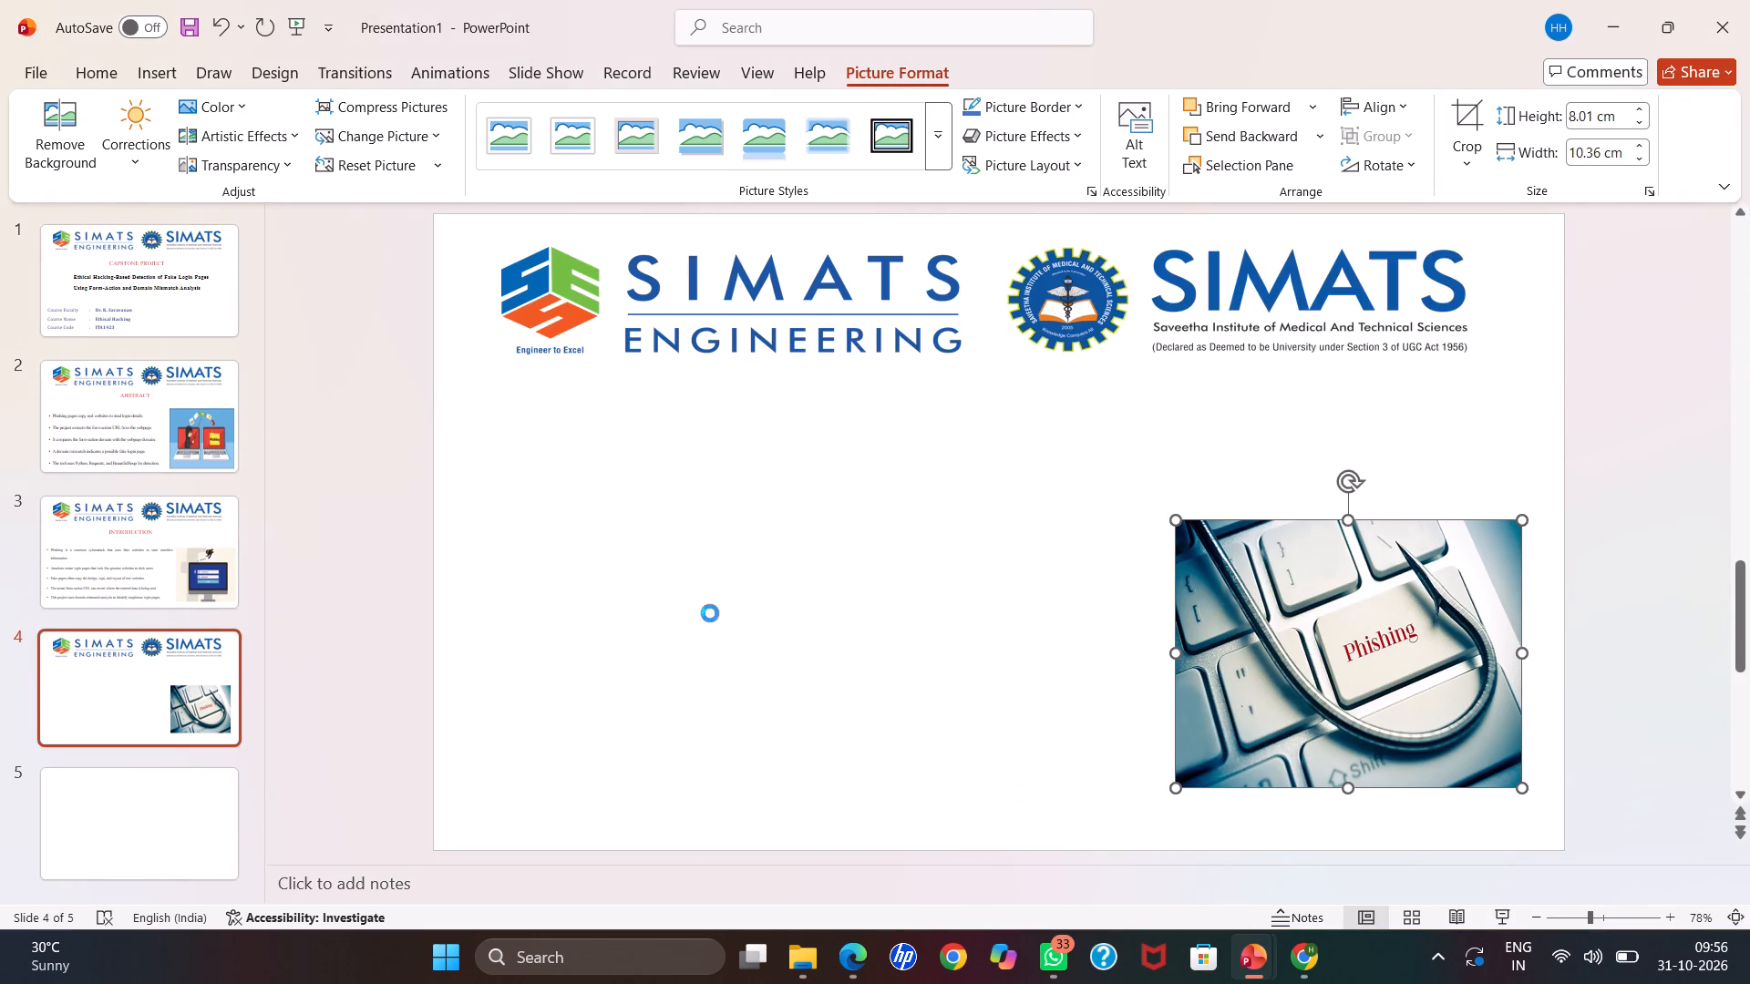
Format all the pasted Problem Statement bullets at font size 20 with justified alignment.
{"action": "left_click", "coordinate": [852, 607]}
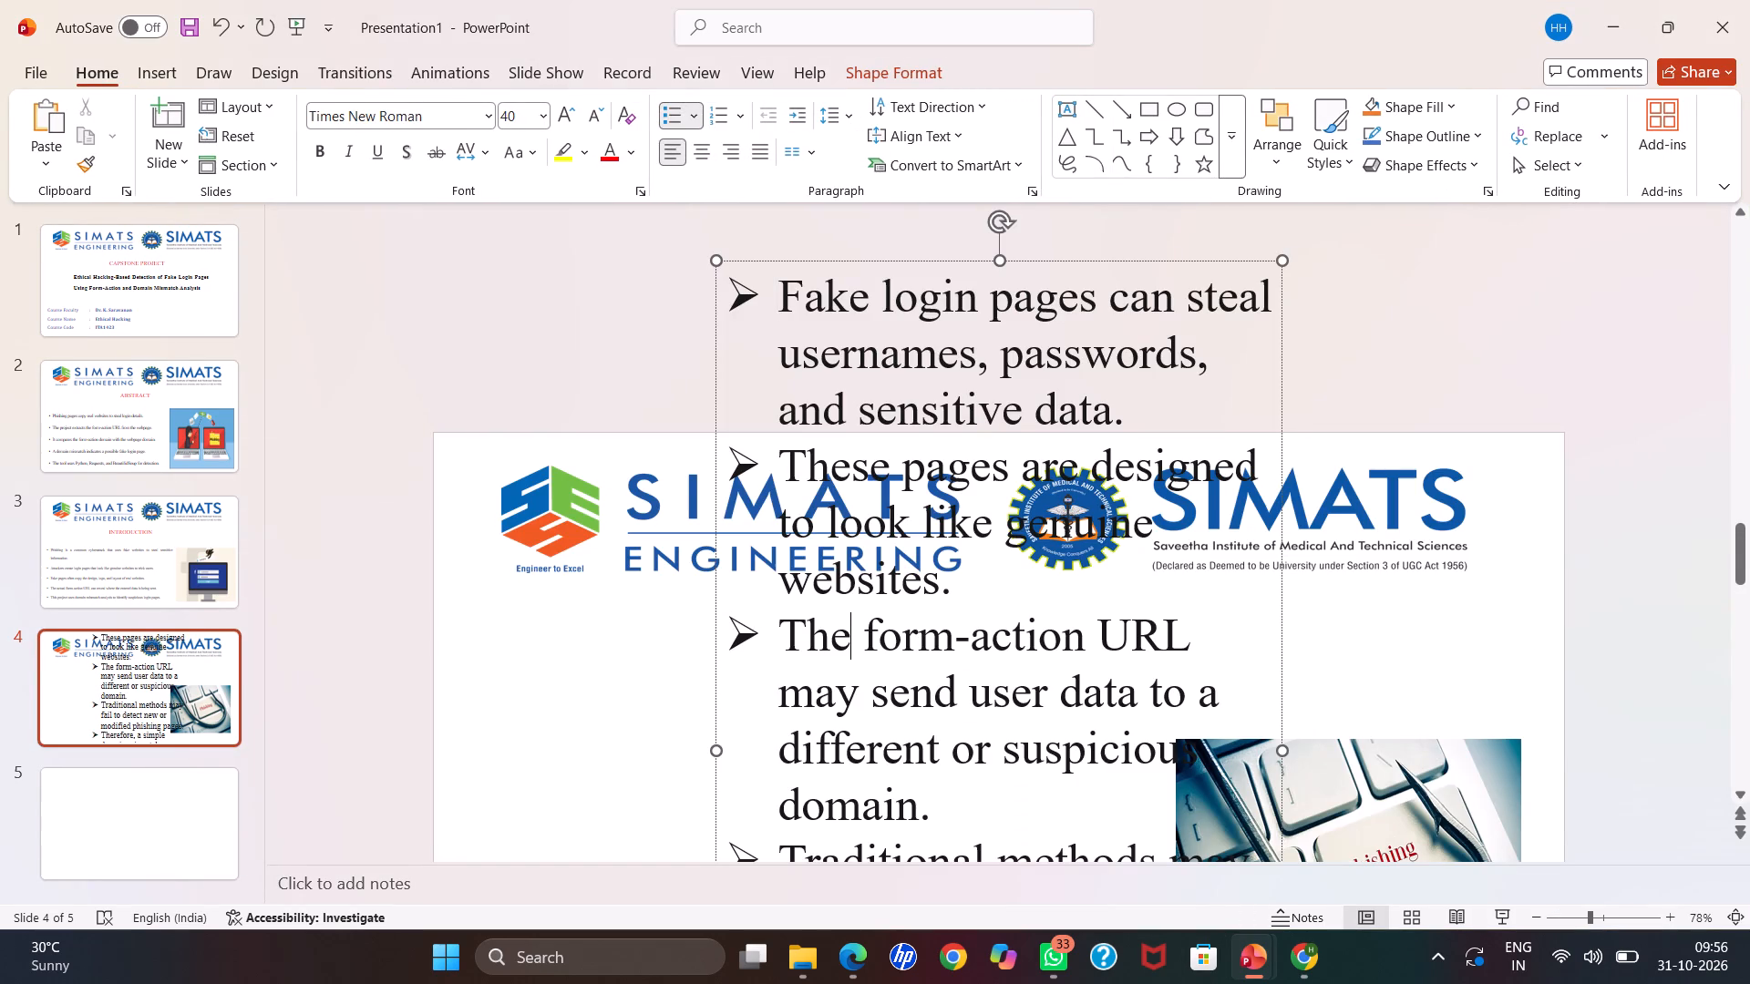
{"action": "key", "text": "ctrl+a"}
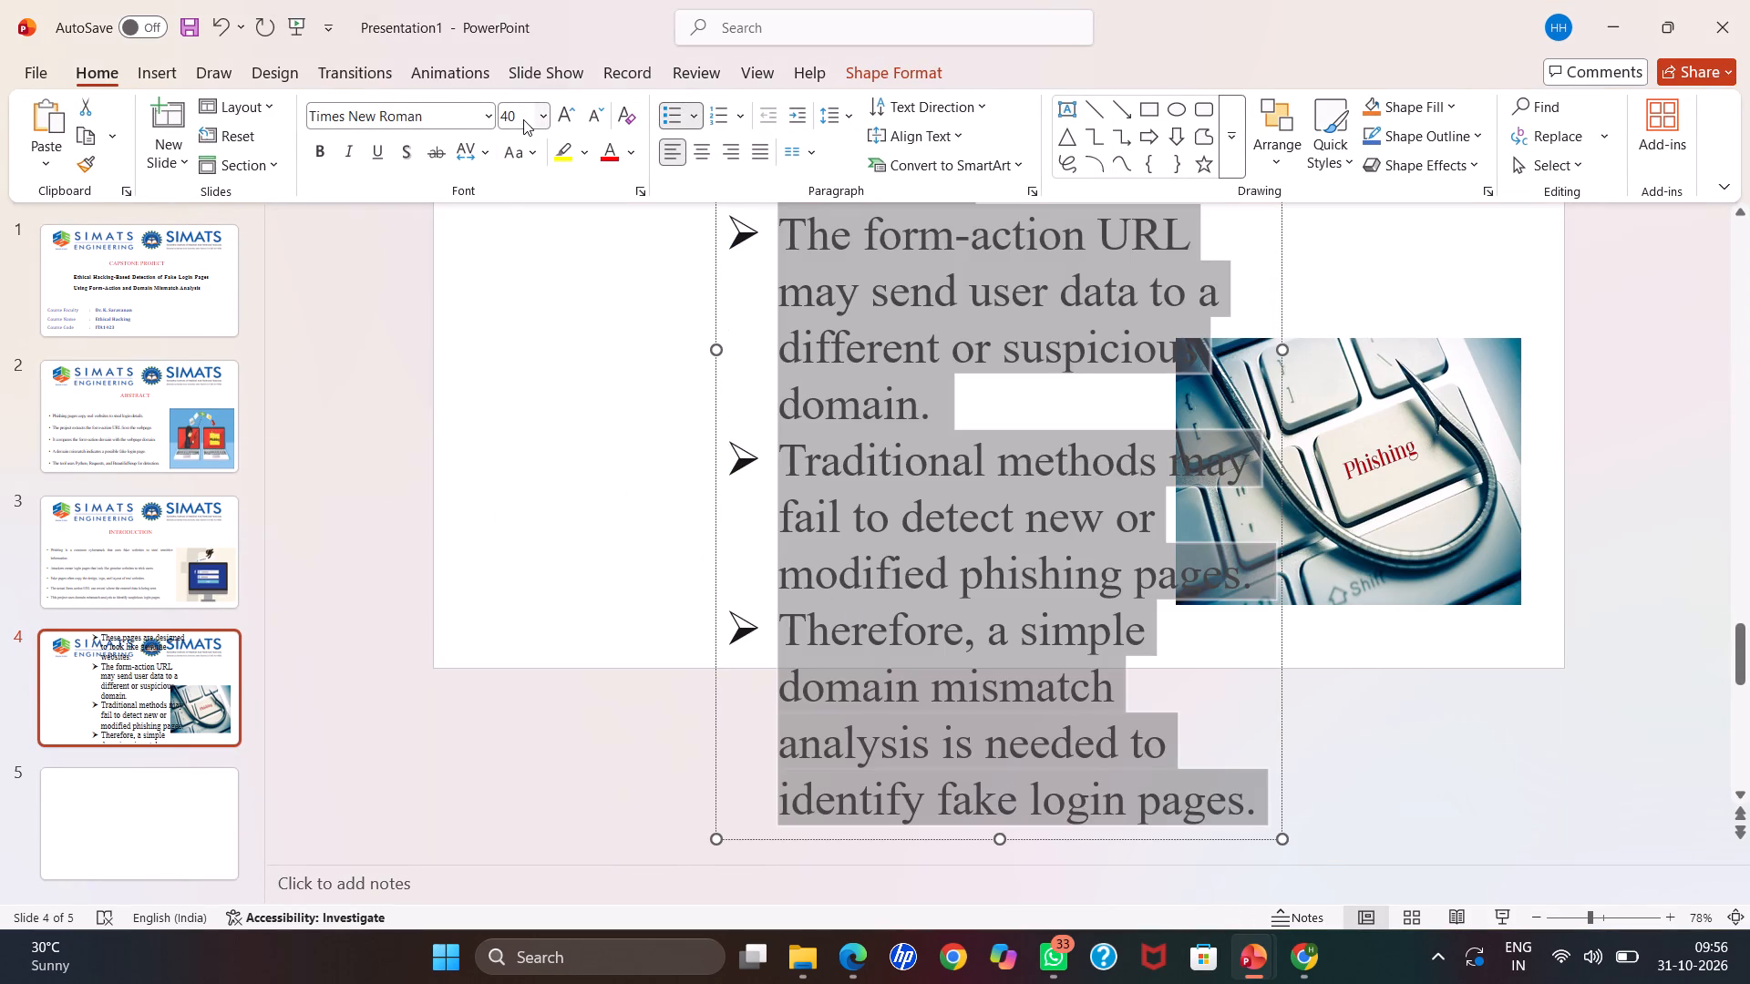
{"action": "left_click", "coordinate": [523, 119]}
{"action": "type", "text": "20"}
{"action": "key", "text": "Return"}
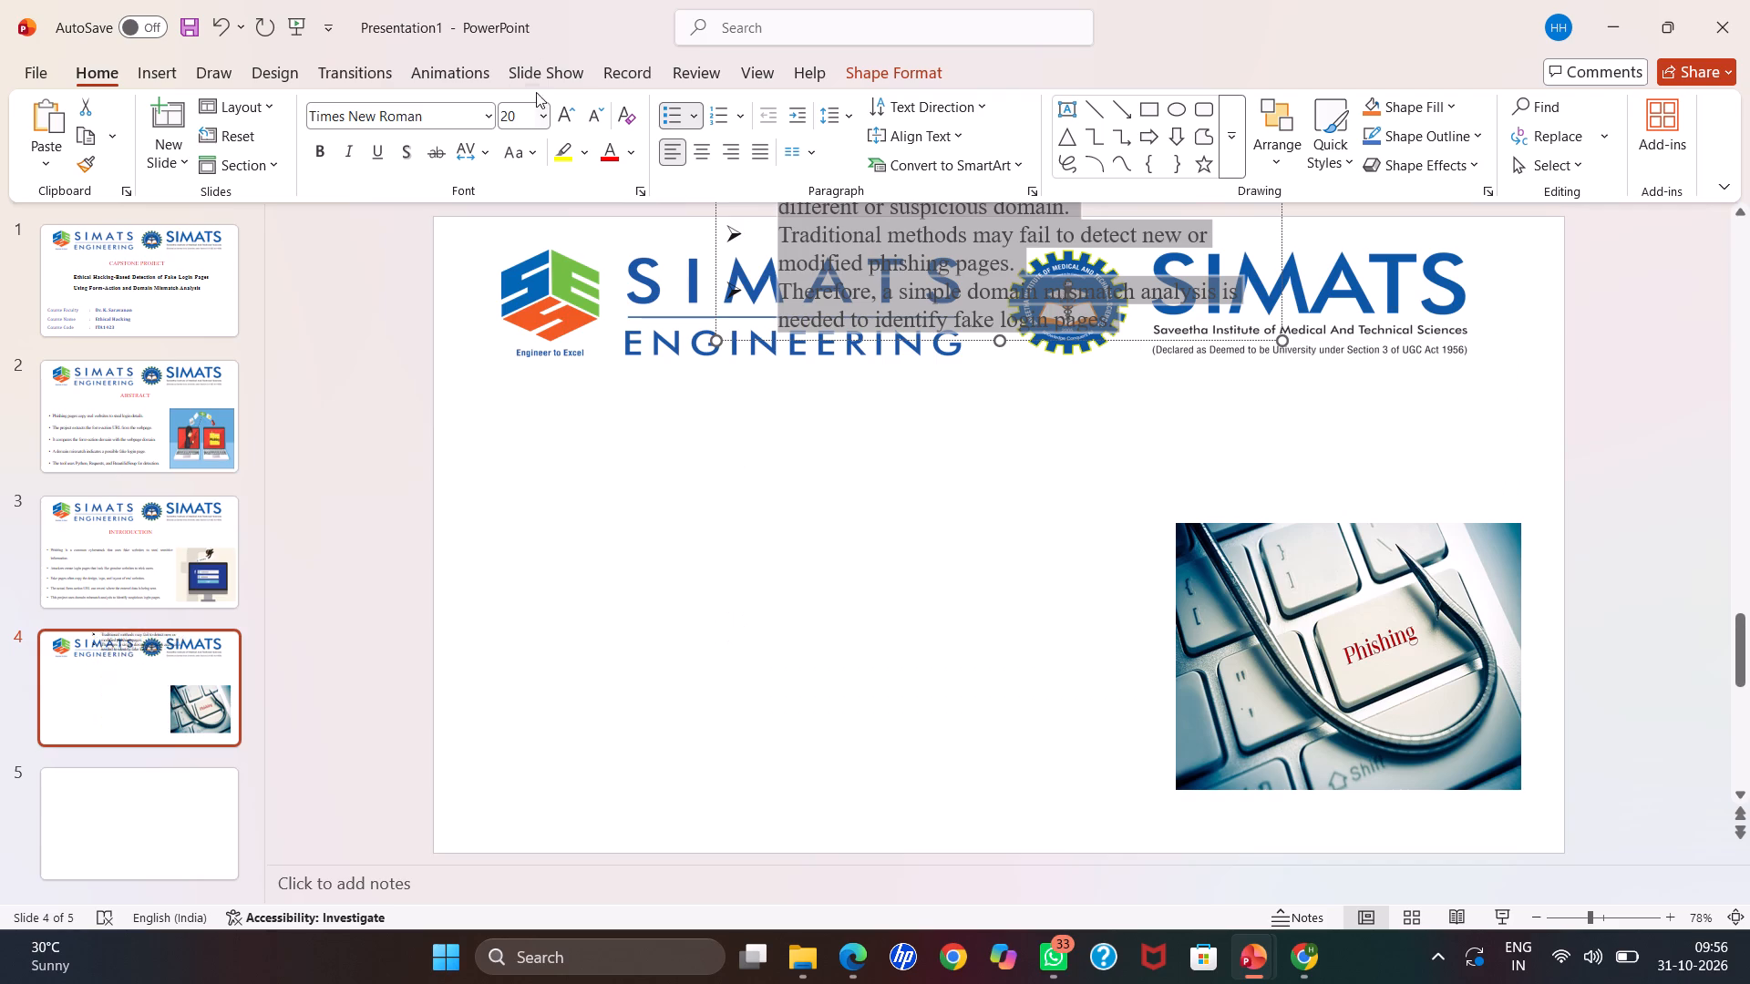
{"action": "left_click", "coordinate": [788, 143]}
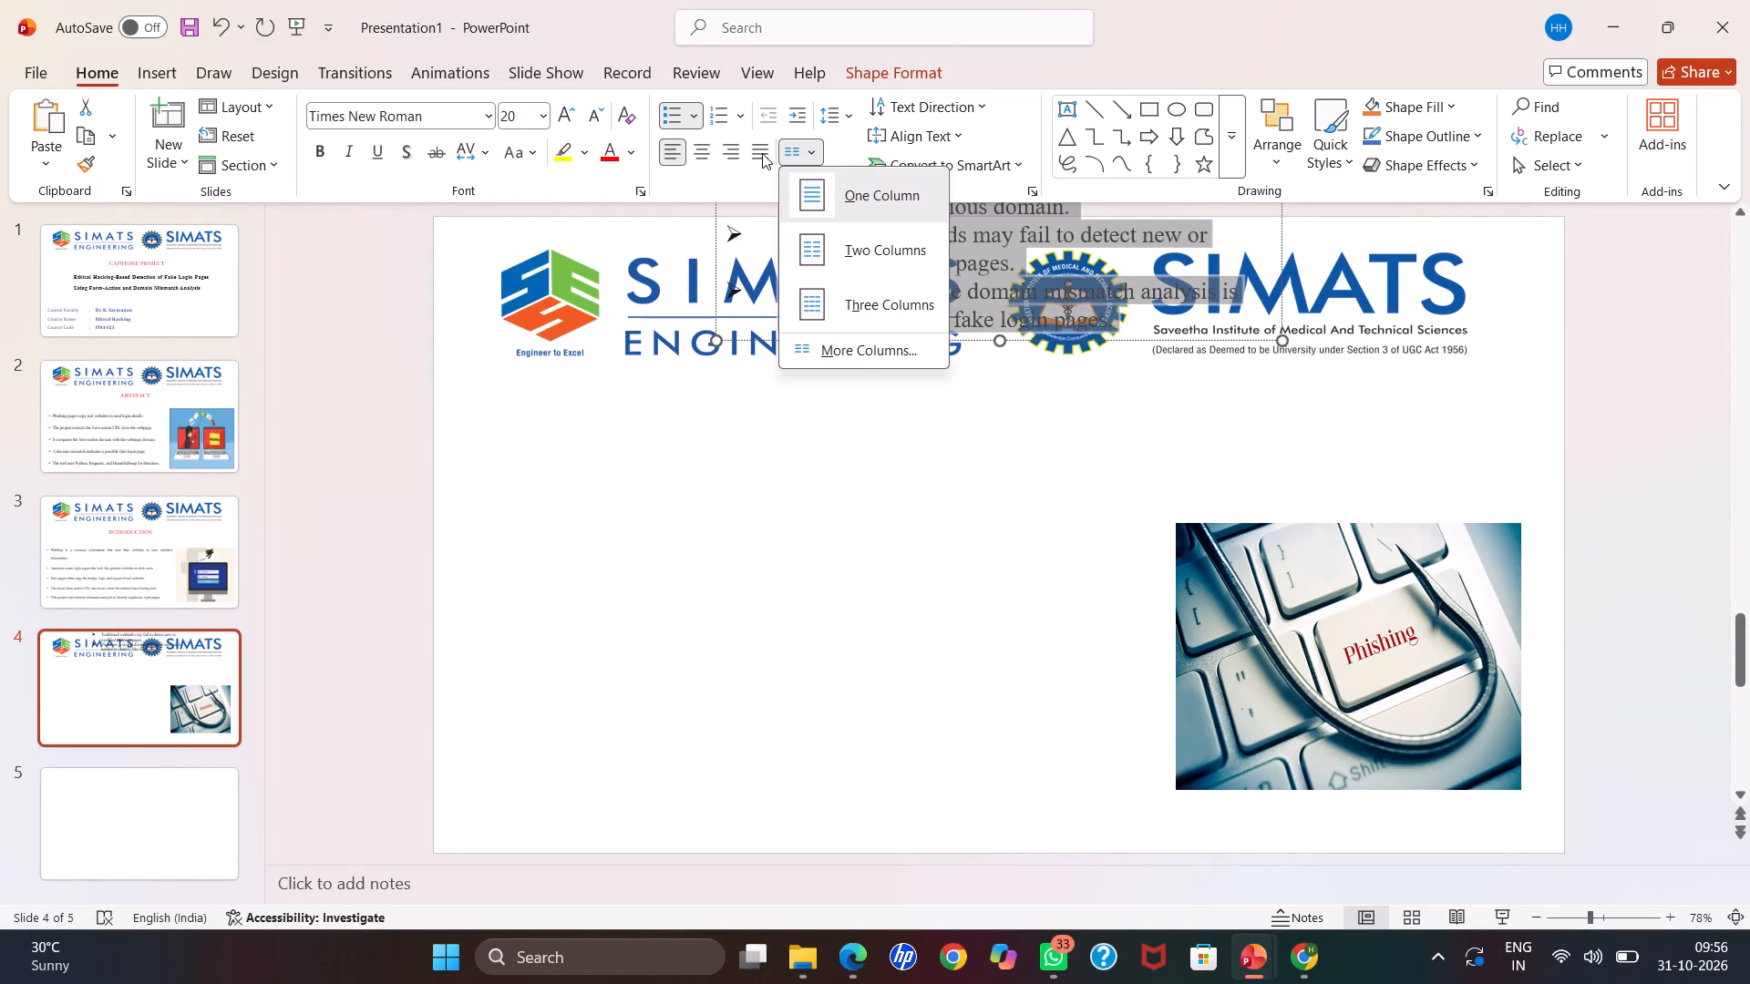
{"action": "left_click", "coordinate": [759, 154]}
{"action": "left_click", "coordinate": [885, 270]}
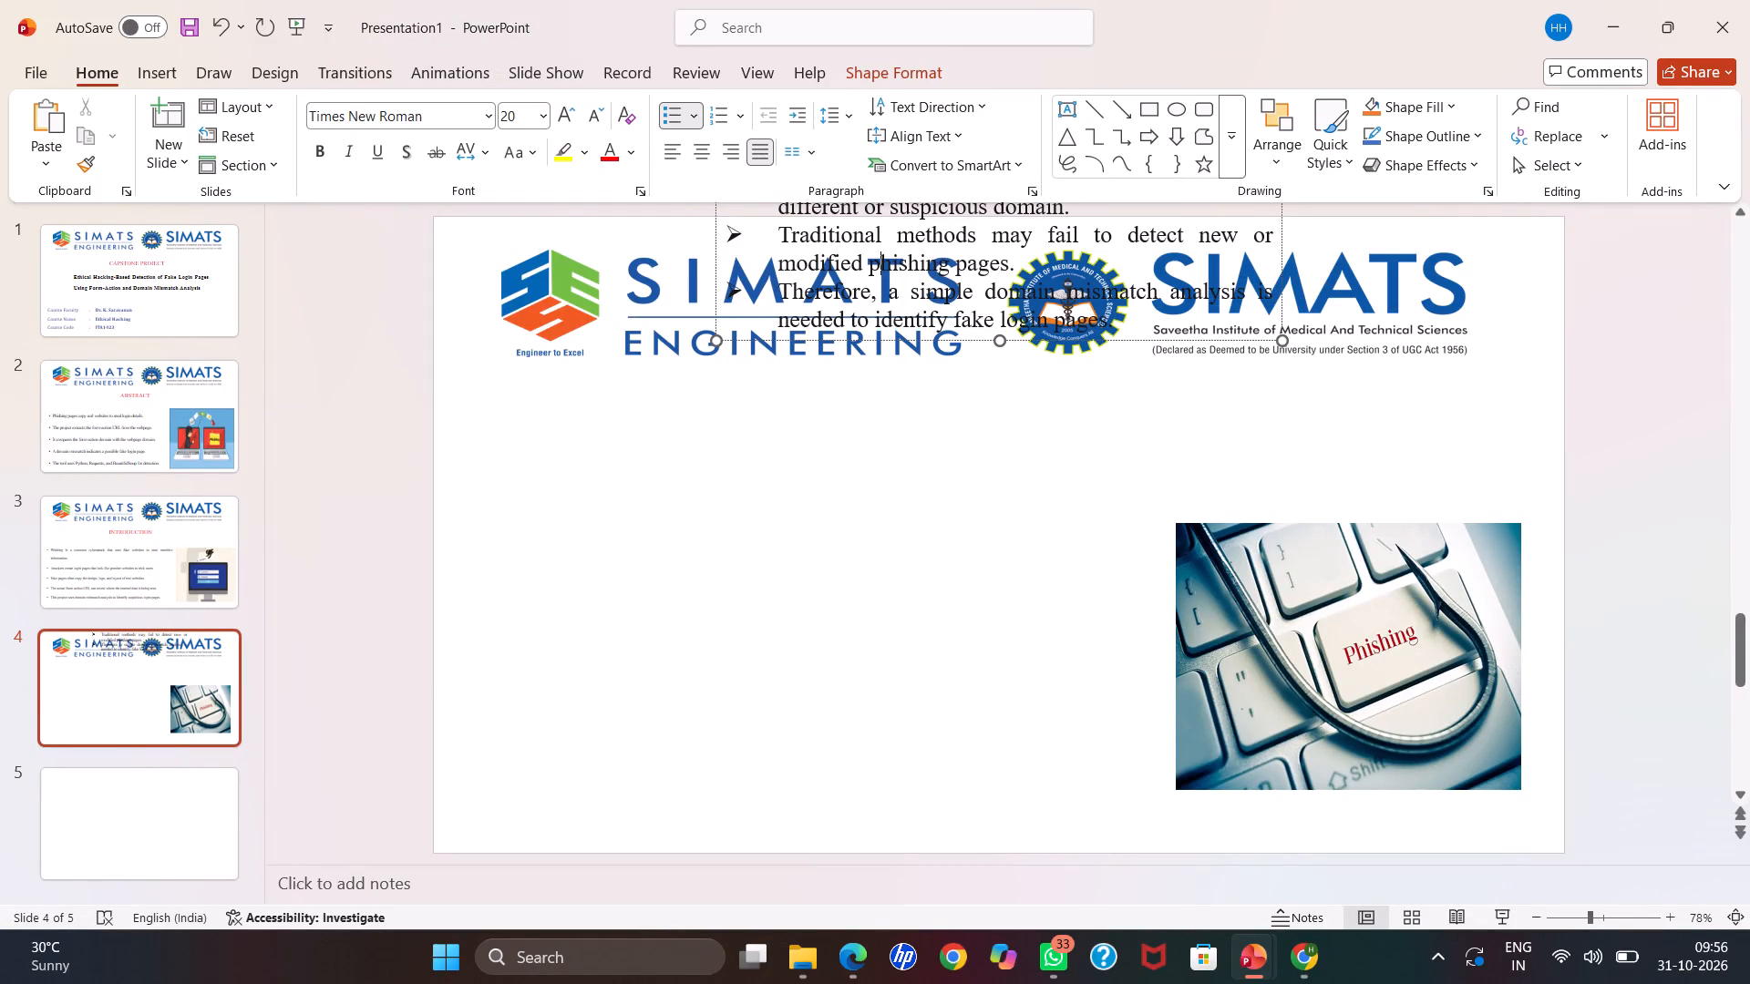
Move the bullet text box below the banner and widen it to nearly reach the phishing picture.
{"action": "left_click_drag", "start_coordinate": [756, 336], "coordinate": [606, 665]}
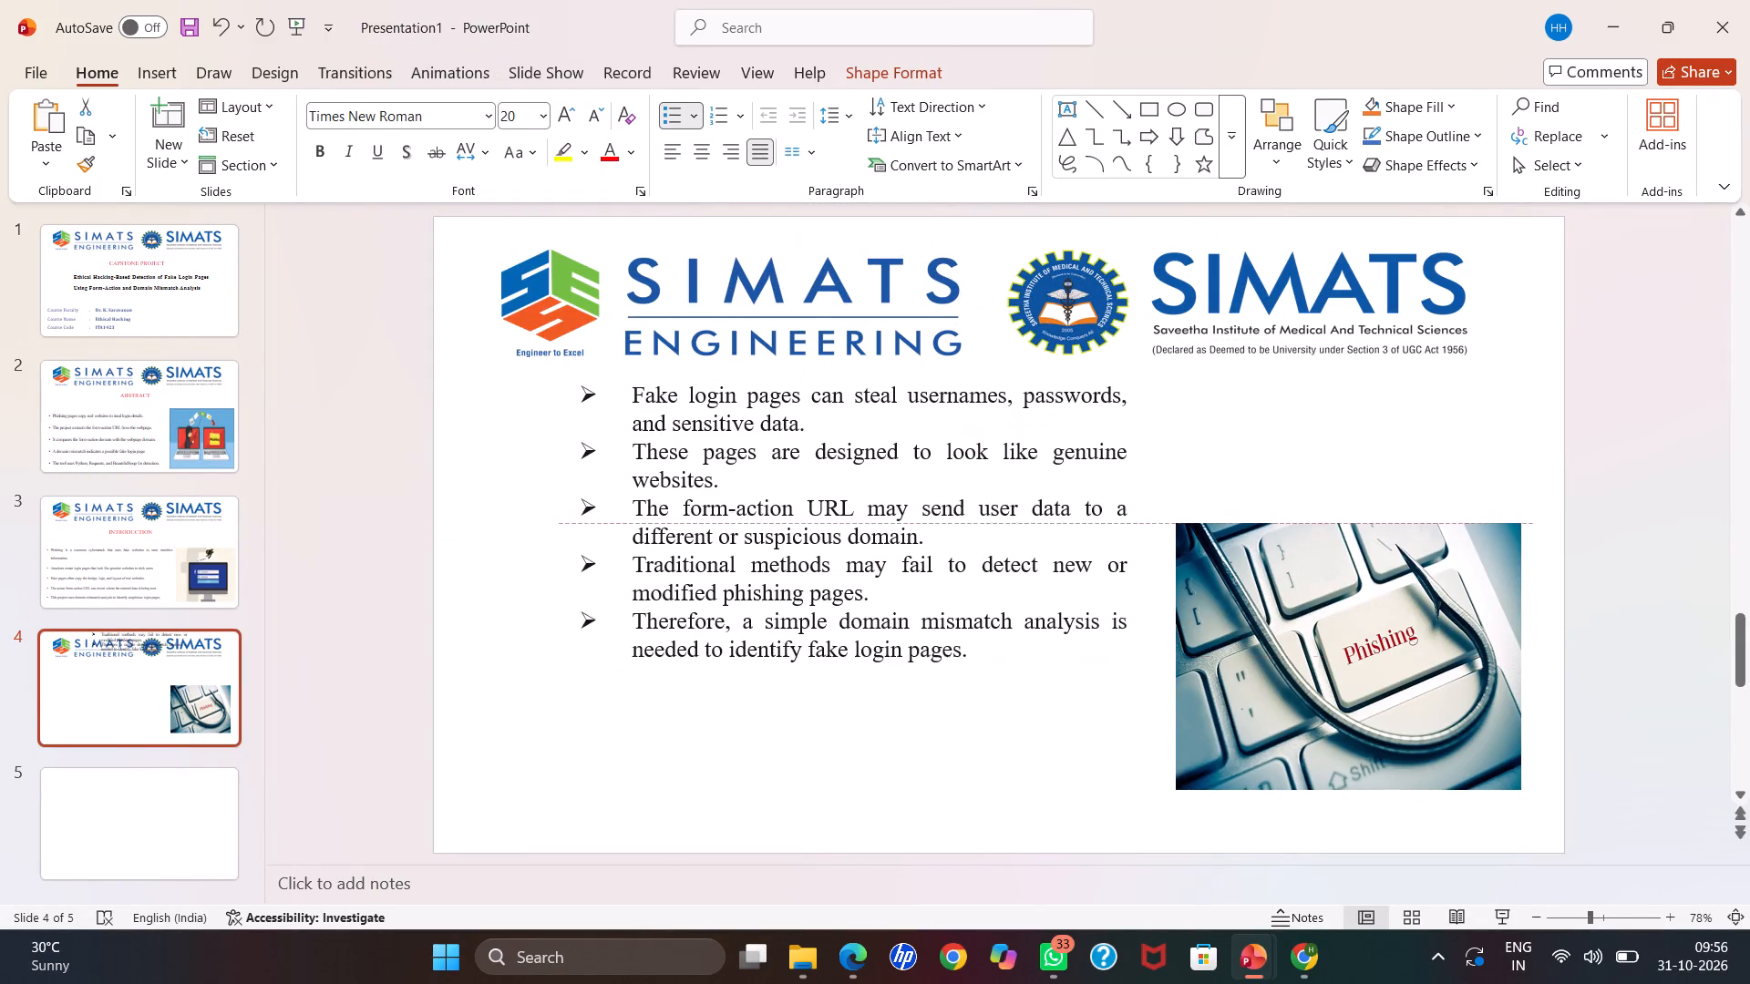
{"action": "left_click_drag", "start_coordinate": [606, 665], "coordinate": [549, 833]}
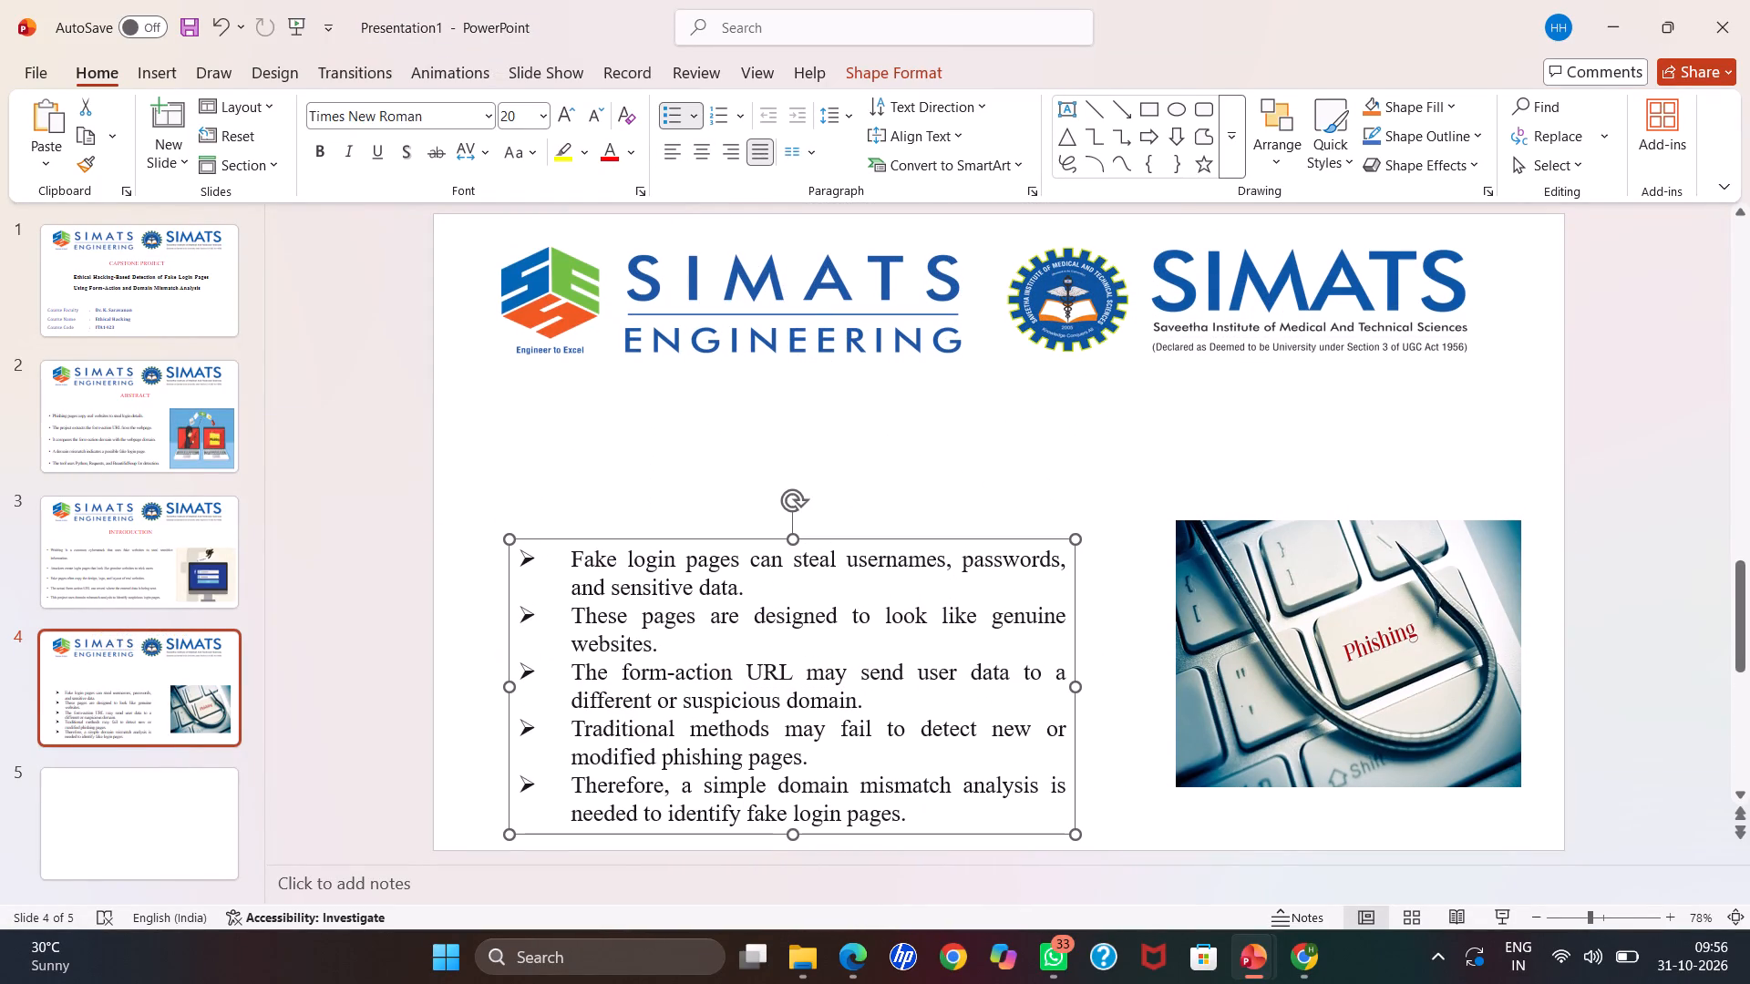
{"action": "left_click_drag", "start_coordinate": [657, 543], "coordinate": [643, 487]}
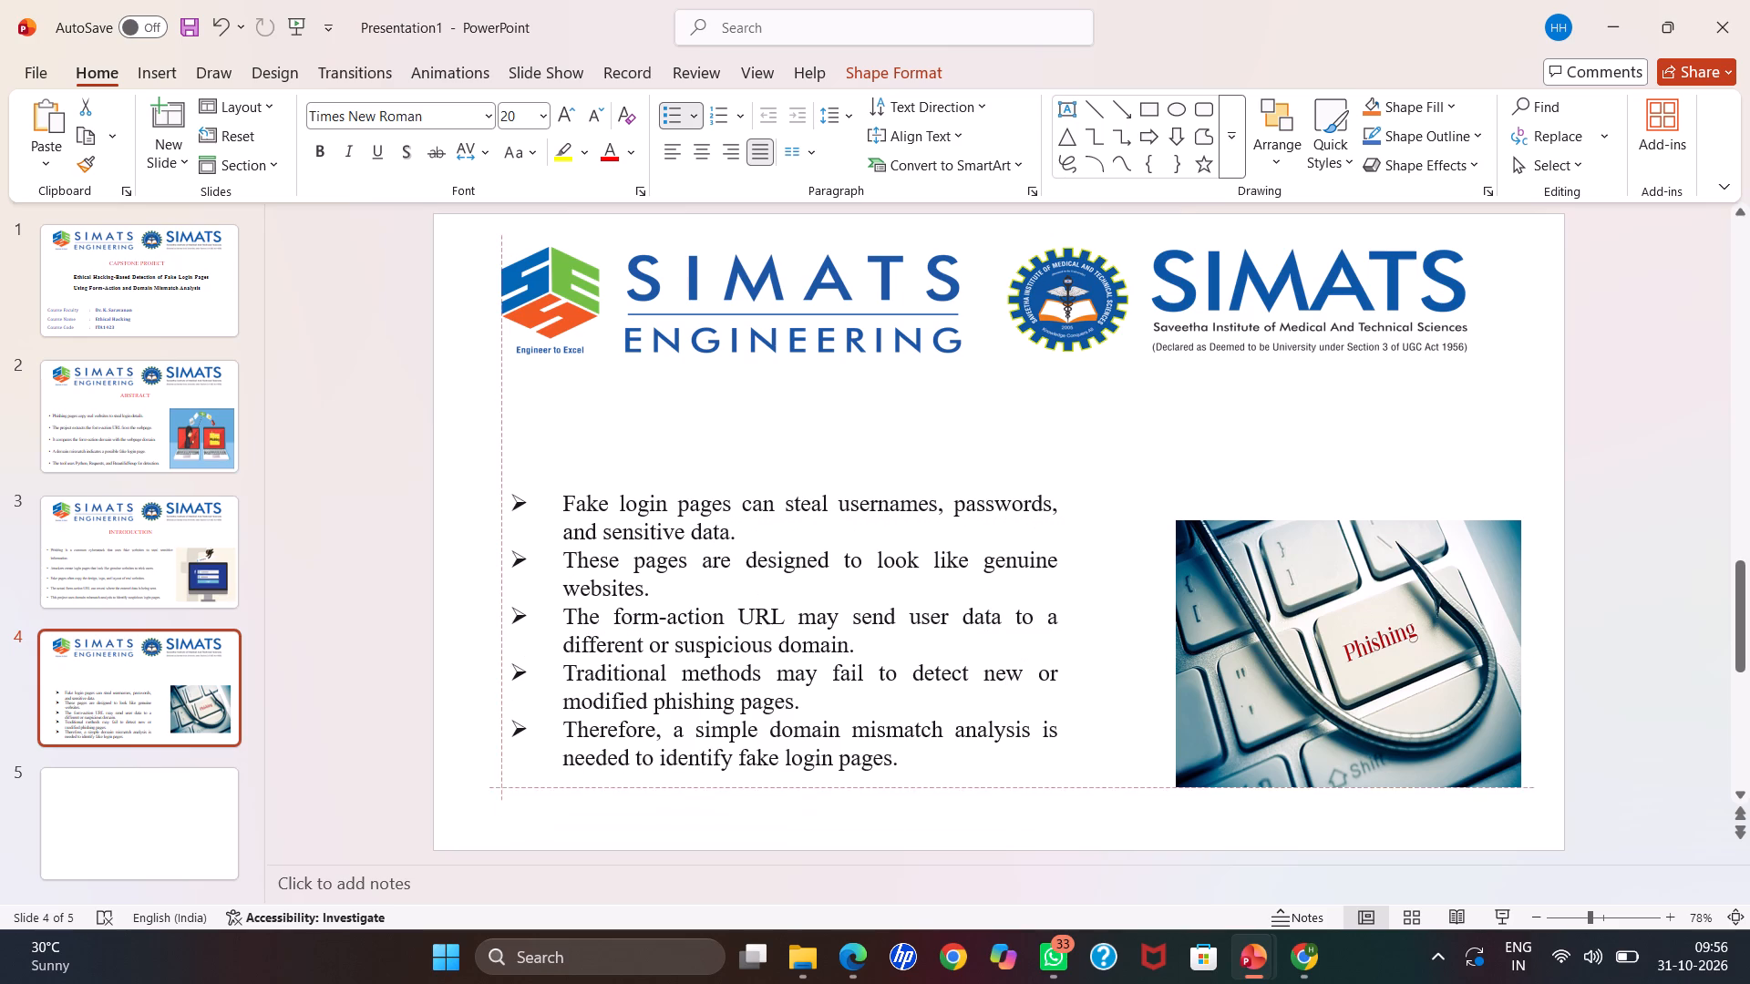
{"action": "left_click_drag", "start_coordinate": [643, 487], "coordinate": [626, 536]}
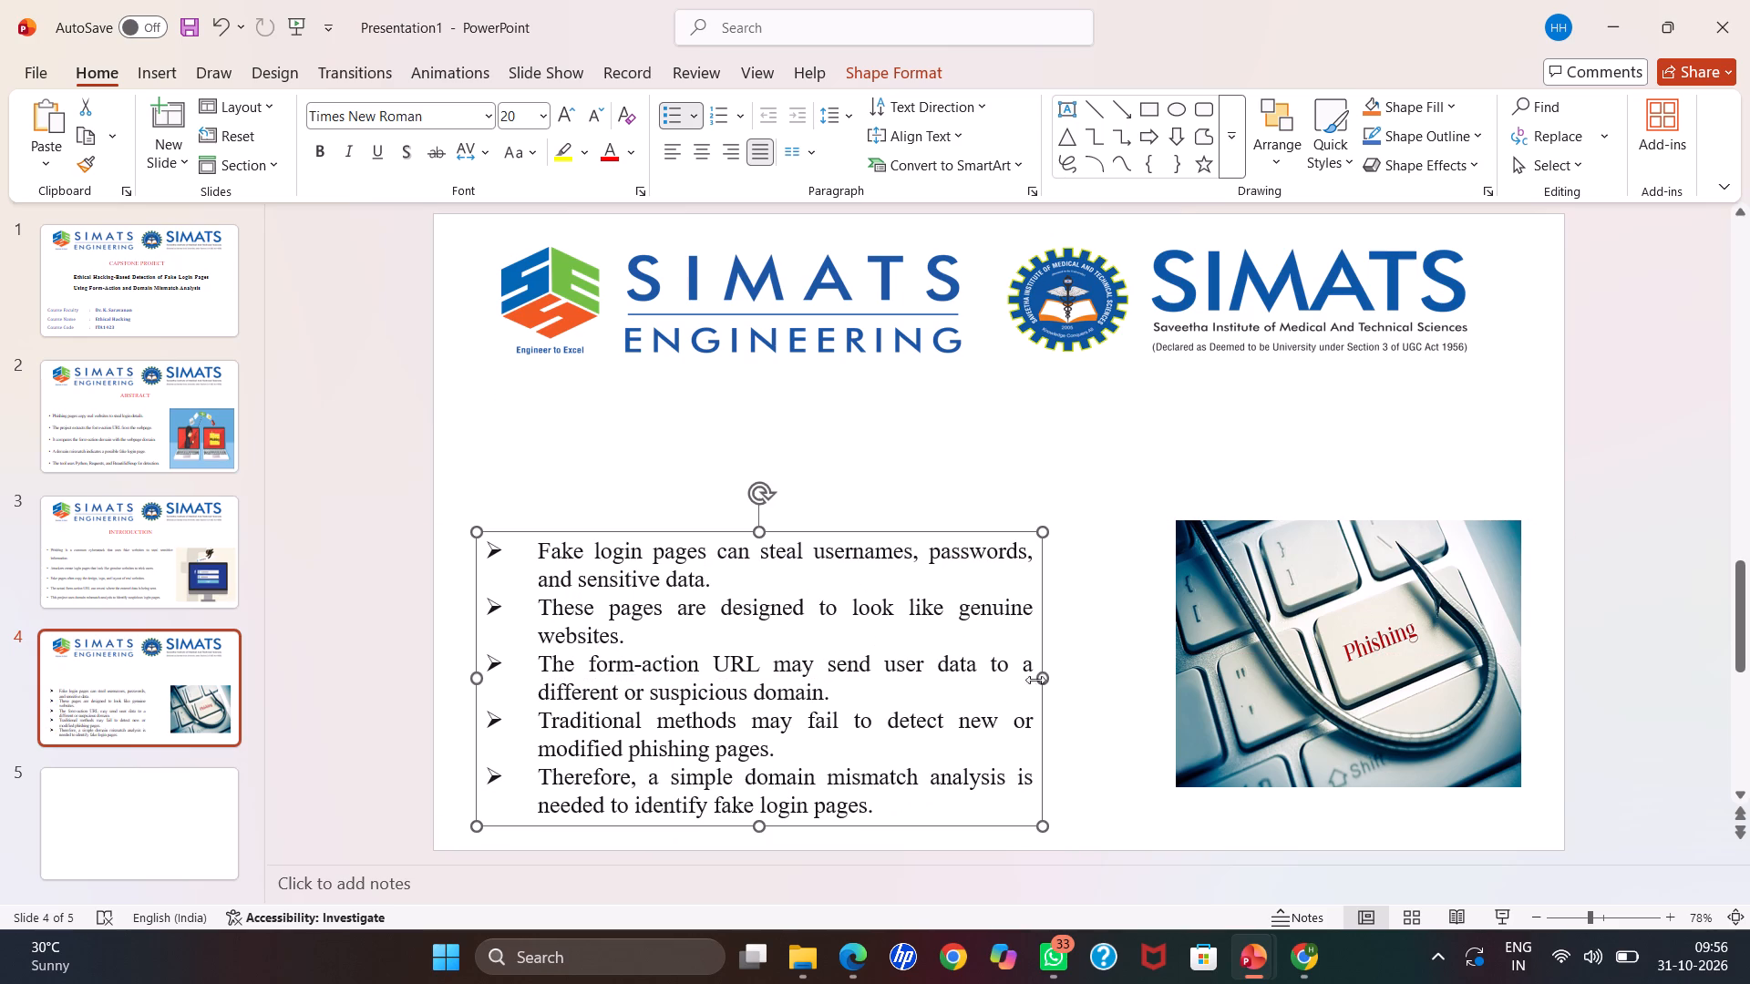
{"action": "left_click_drag", "start_coordinate": [1048, 680], "coordinate": [1153, 680]}
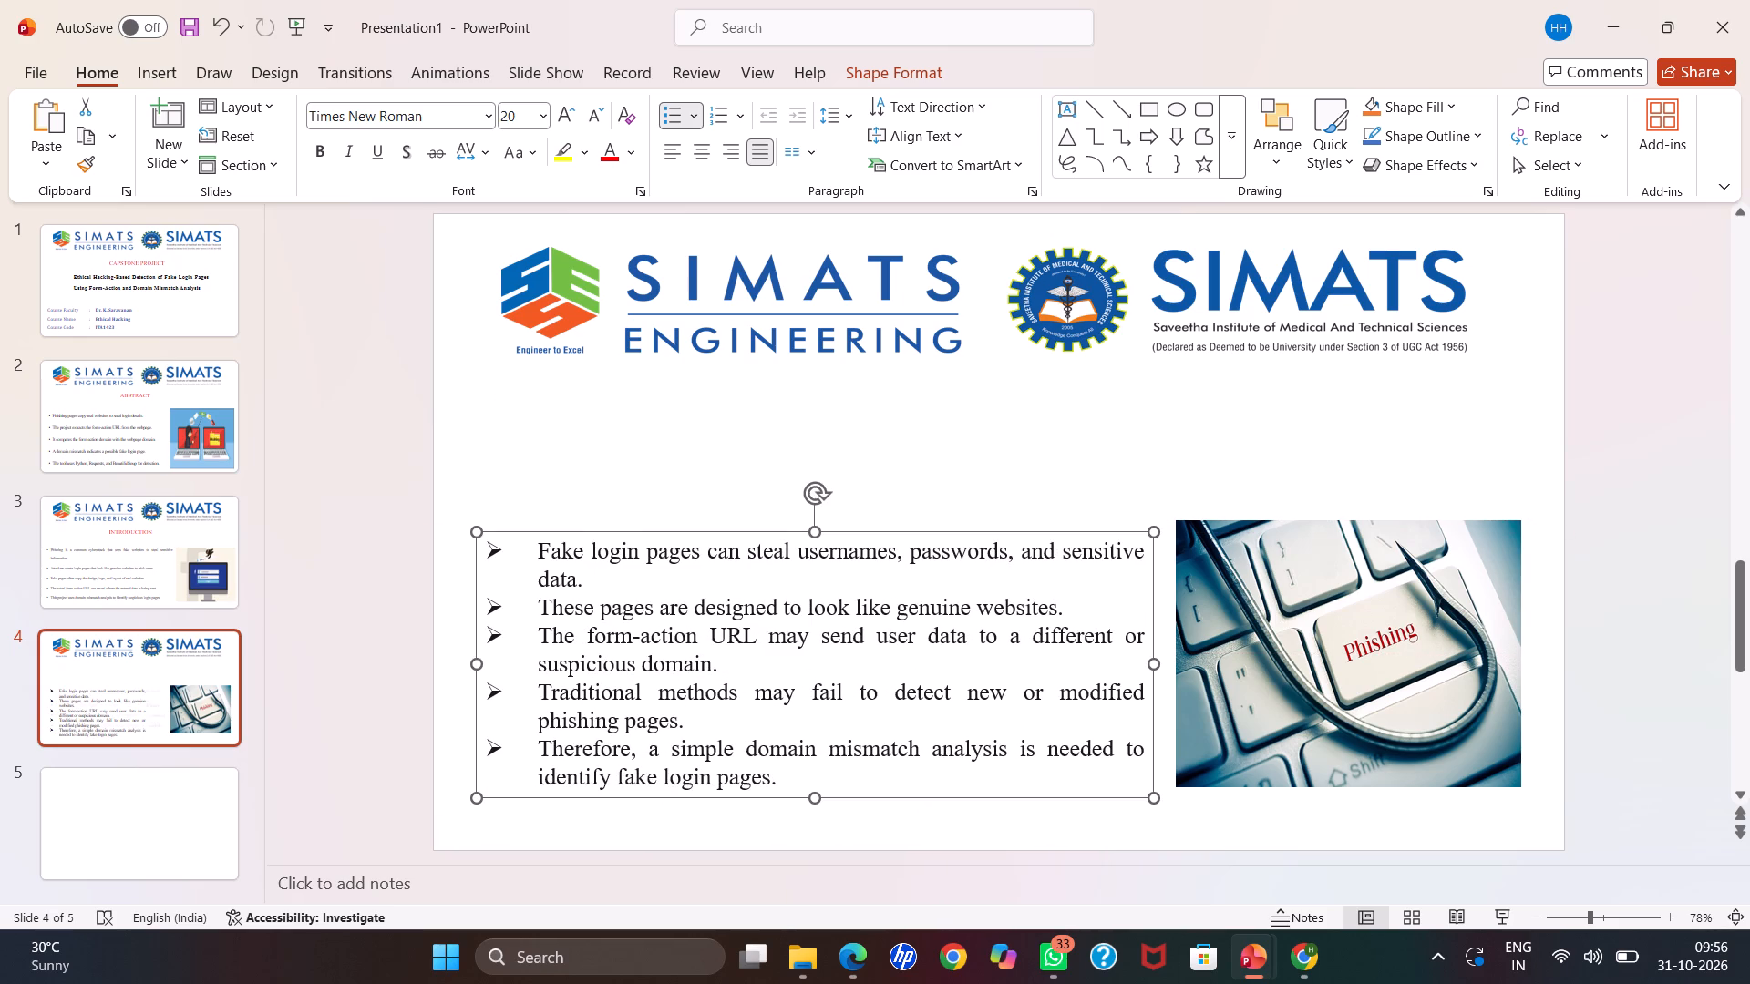
{"action": "left_click_drag", "start_coordinate": [812, 529], "coordinate": [811, 492]}
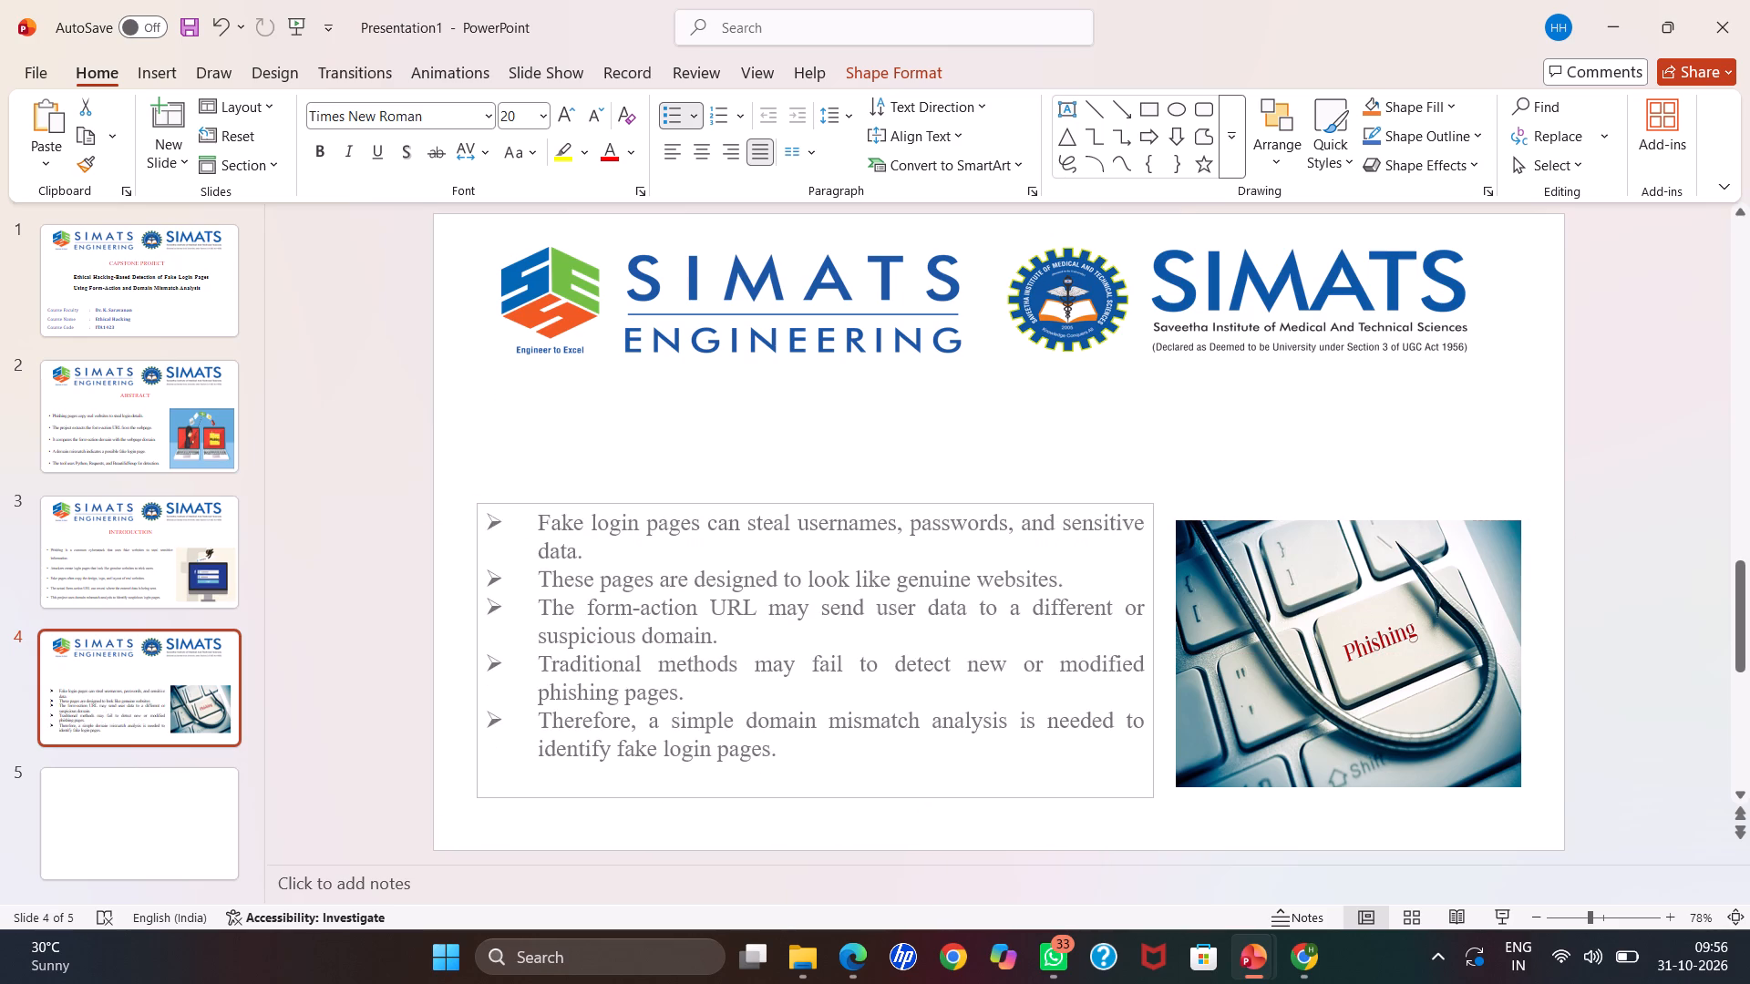
{"action": "left_click_drag", "start_coordinate": [811, 492], "coordinate": [807, 476]}
Increase the line spacing of all the Problem Statement bullets on slide 4.
{"action": "left_click", "coordinate": [729, 644], "text": "ctrl"}
{"action": "key", "text": "ctrl+a"}
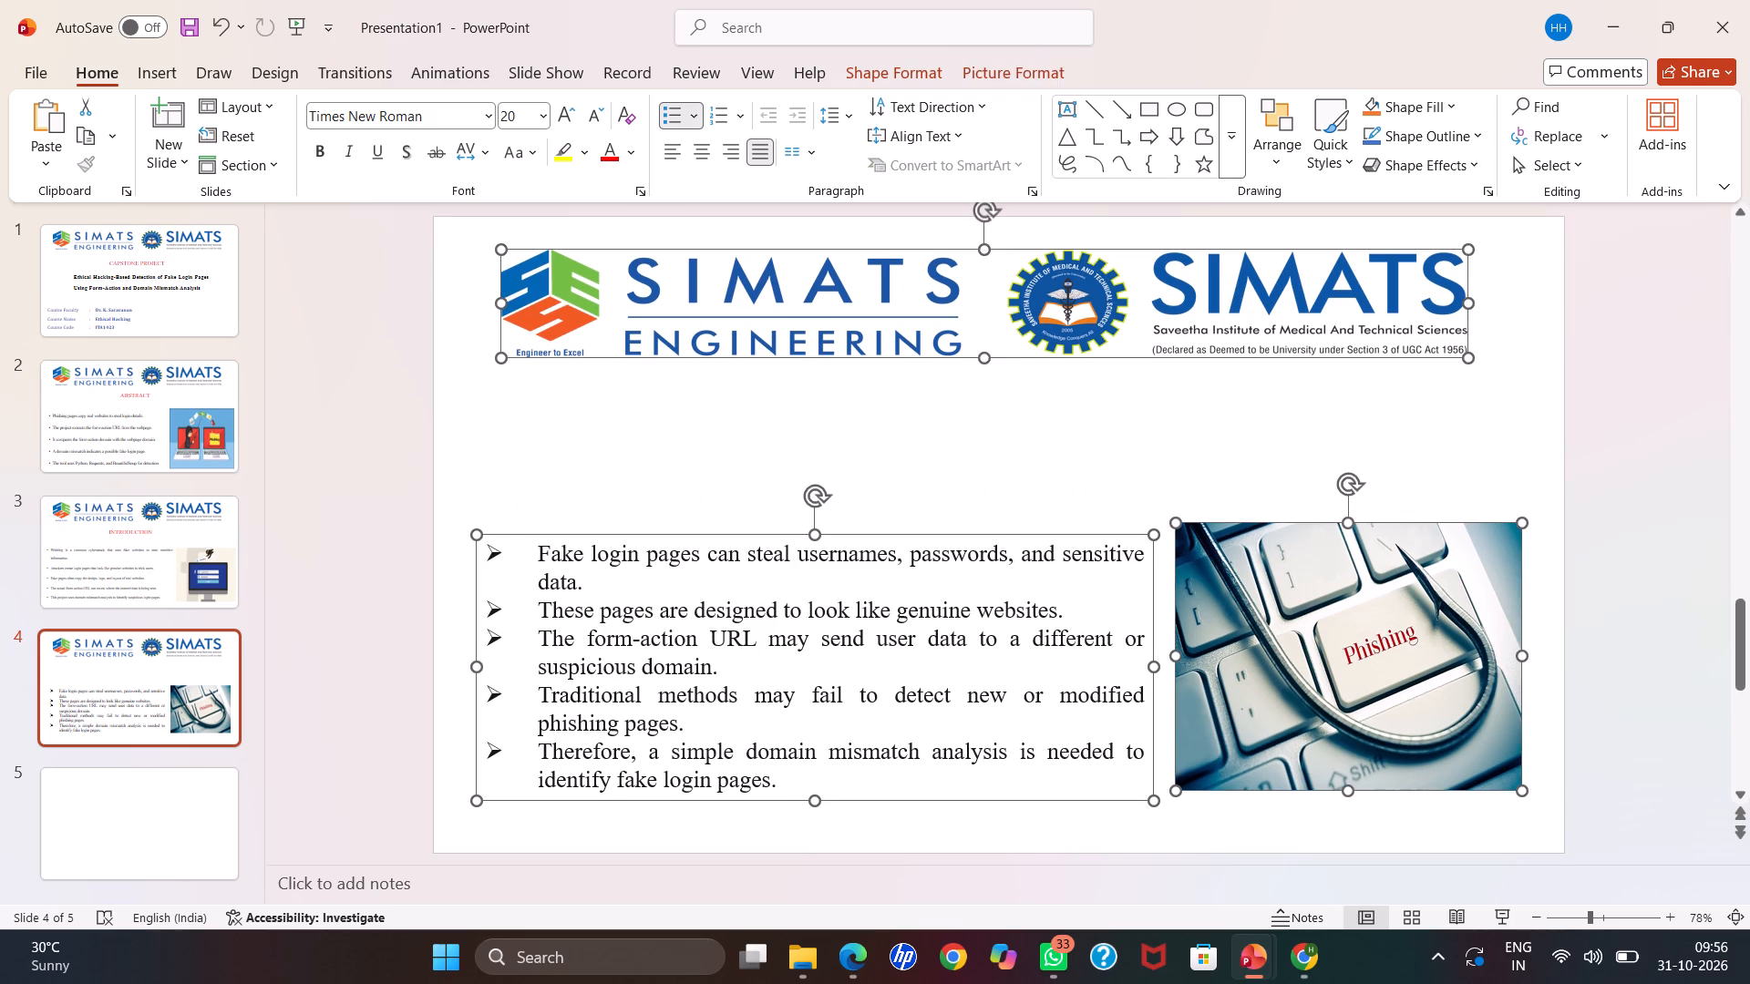
{"action": "double_click", "coordinate": [729, 644]}
{"action": "key", "text": "ctrl+a"}
{"action": "key", "text": "ctrl+a"}
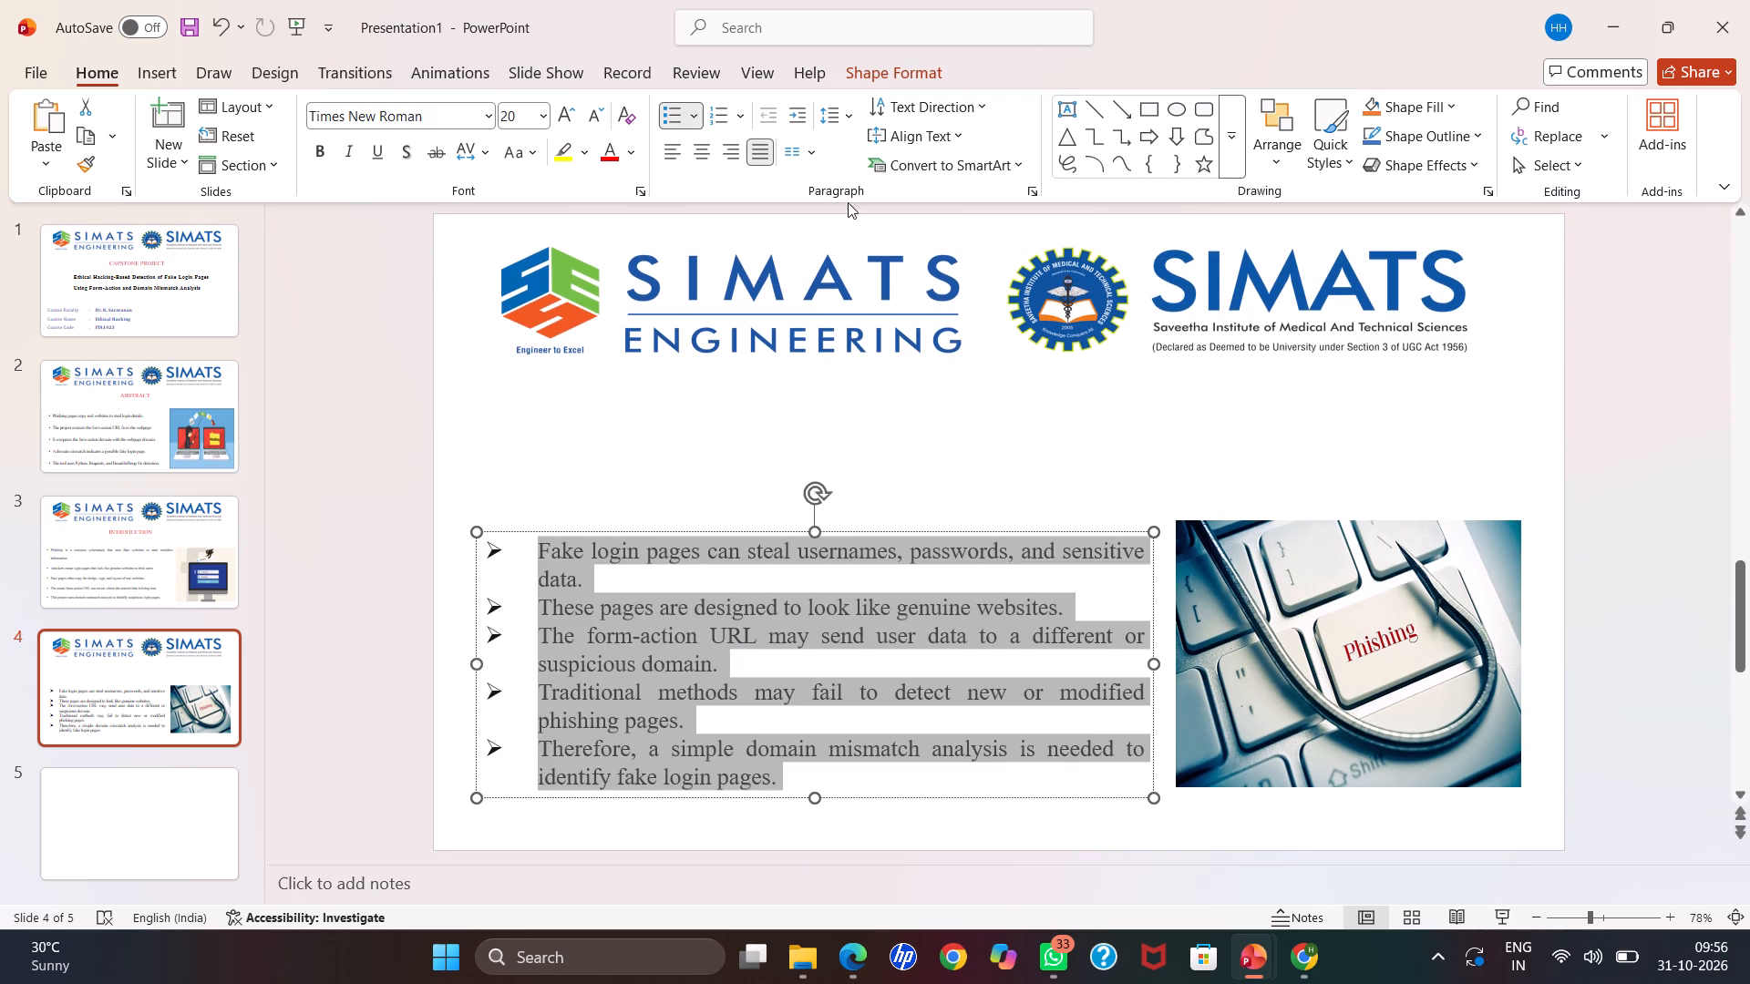
{"action": "left_click", "coordinate": [839, 112]}
{"action": "left_click", "coordinate": [849, 178]}
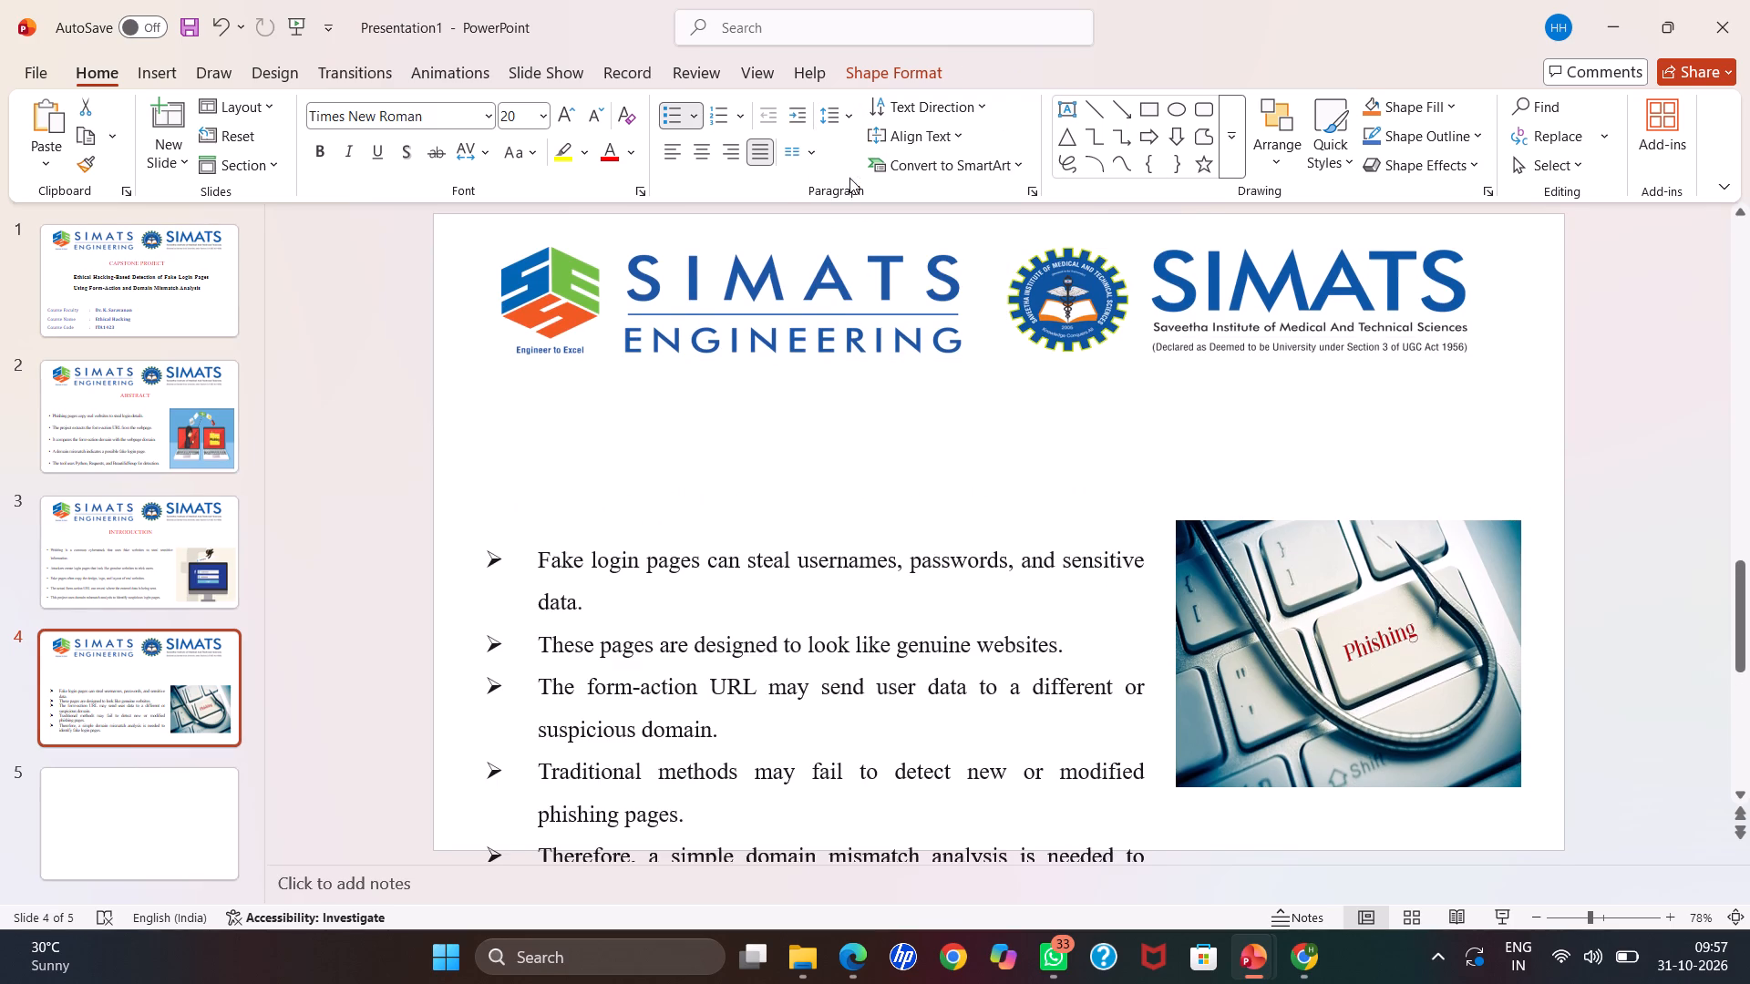
Move the bullet text box up and slightly left so all its lines fit on slide 4.
{"action": "left_click_drag", "start_coordinate": [799, 525], "coordinate": [803, 443]}
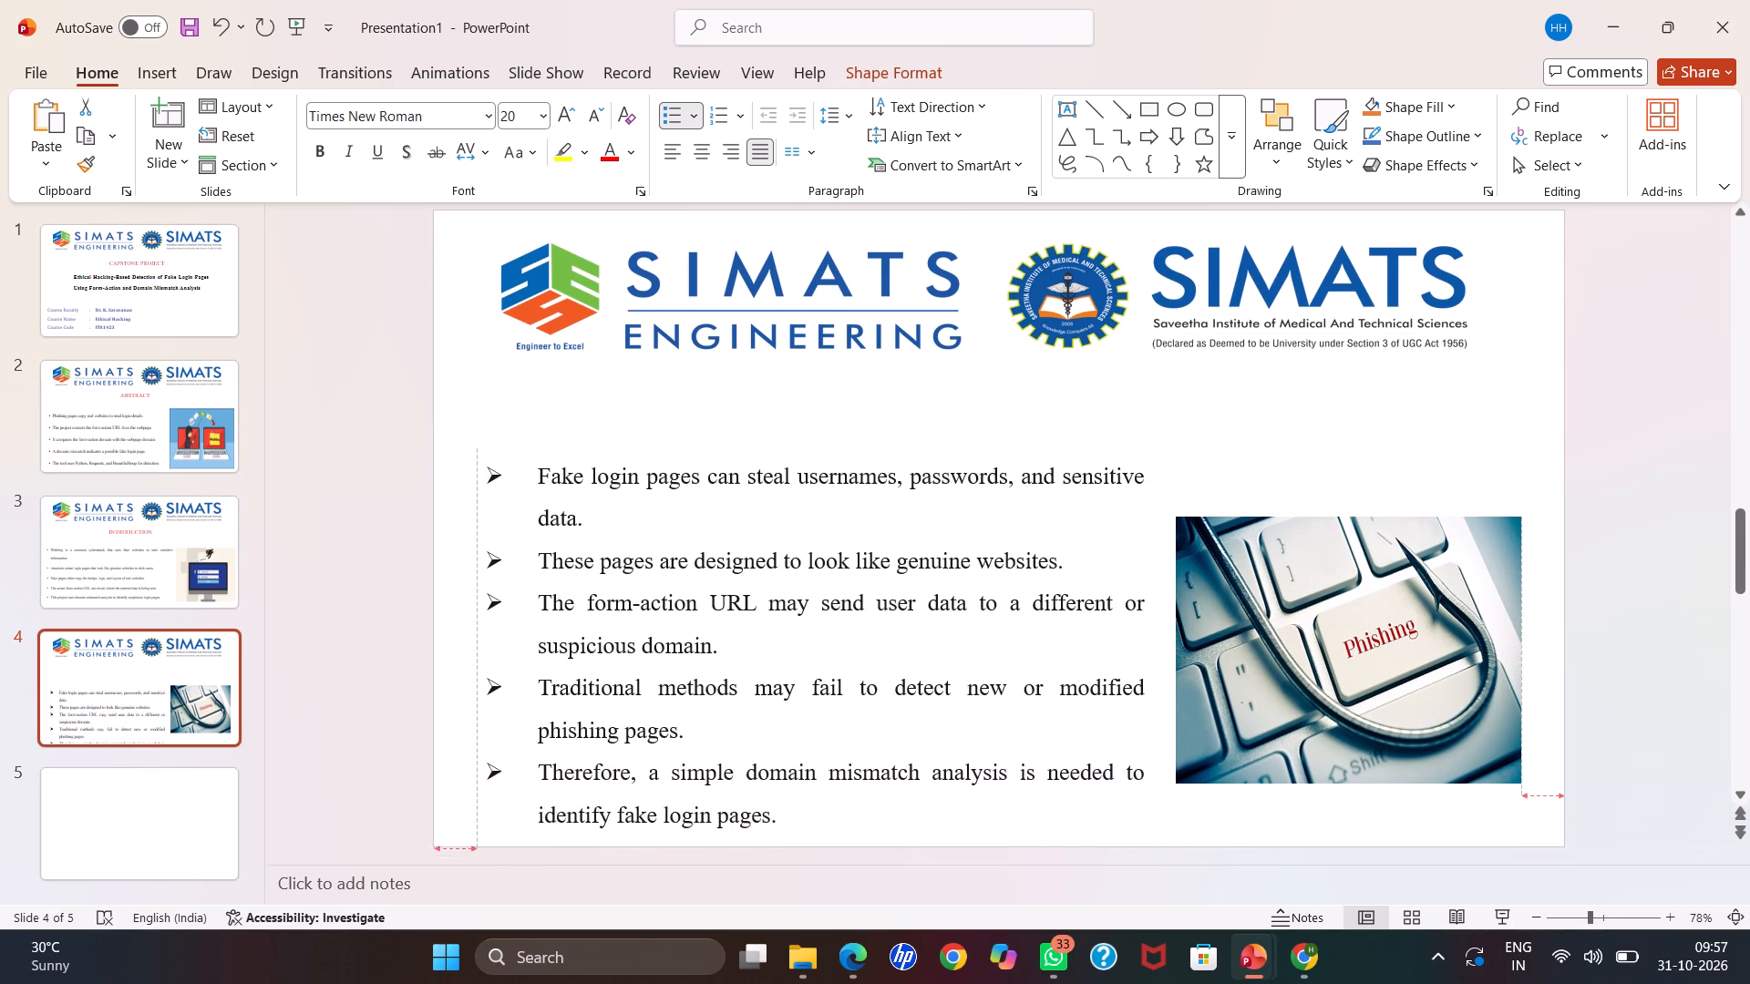
{"action": "left_click_drag", "start_coordinate": [803, 443], "coordinate": [785, 449]}
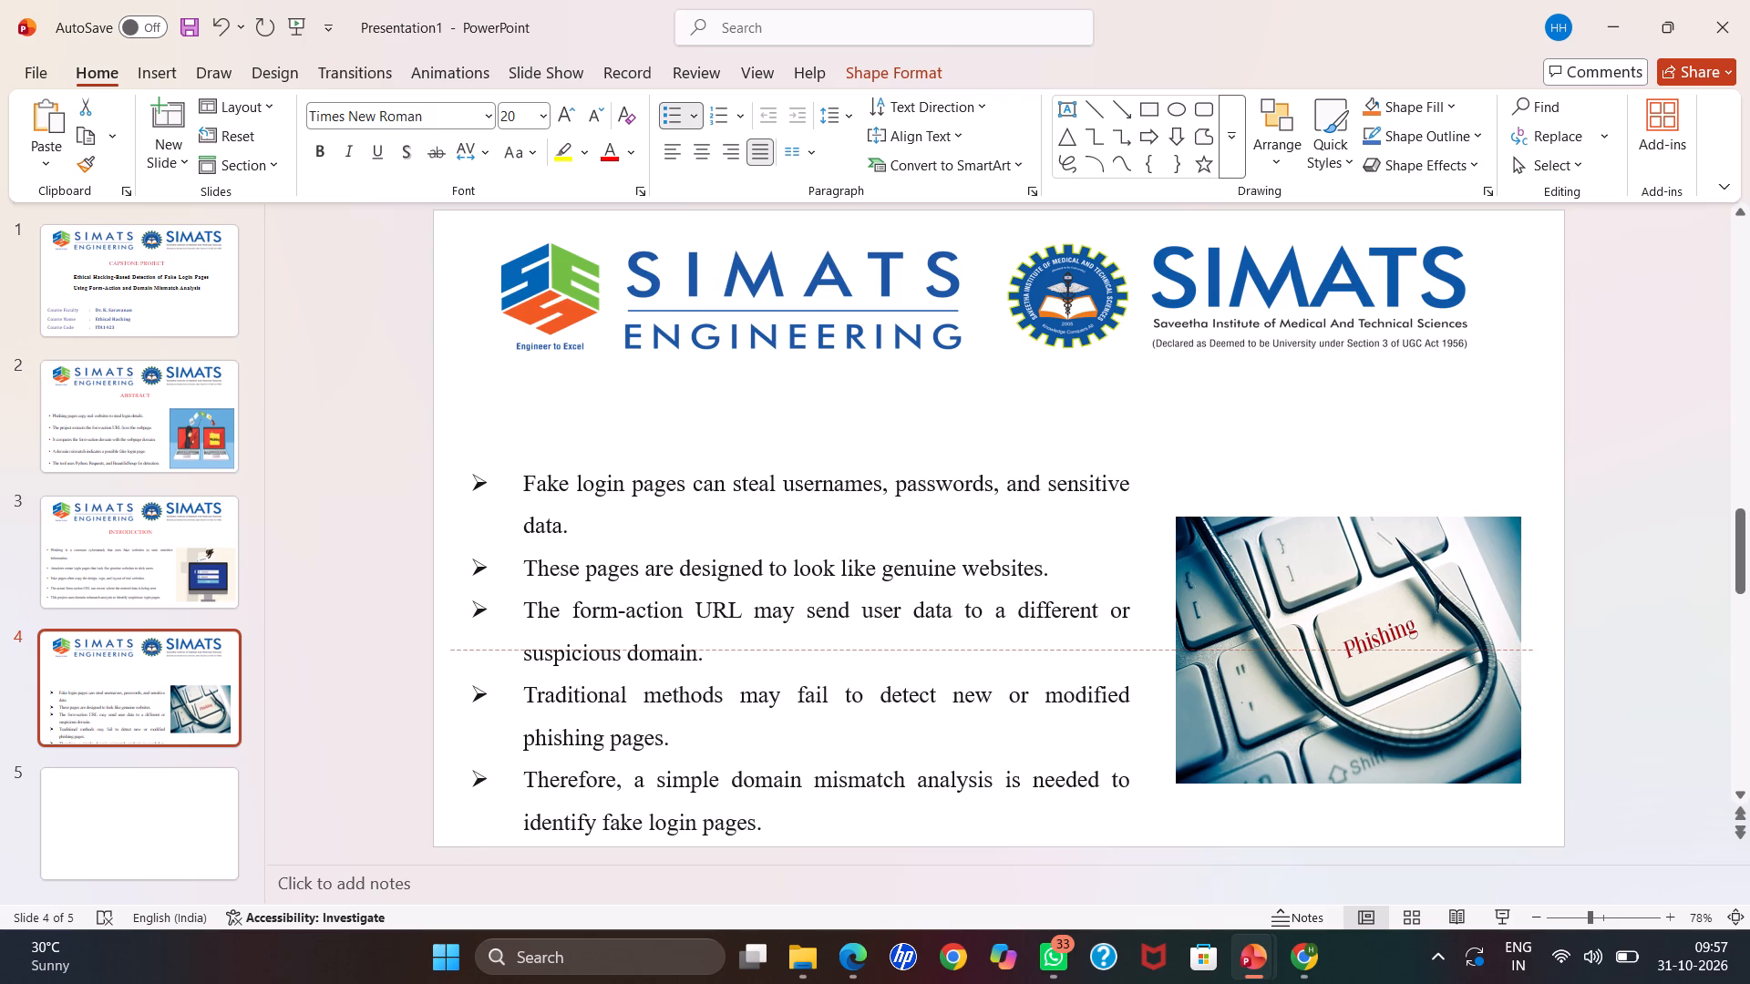
{"action": "left_click_drag", "start_coordinate": [785, 449], "coordinate": [787, 449]}
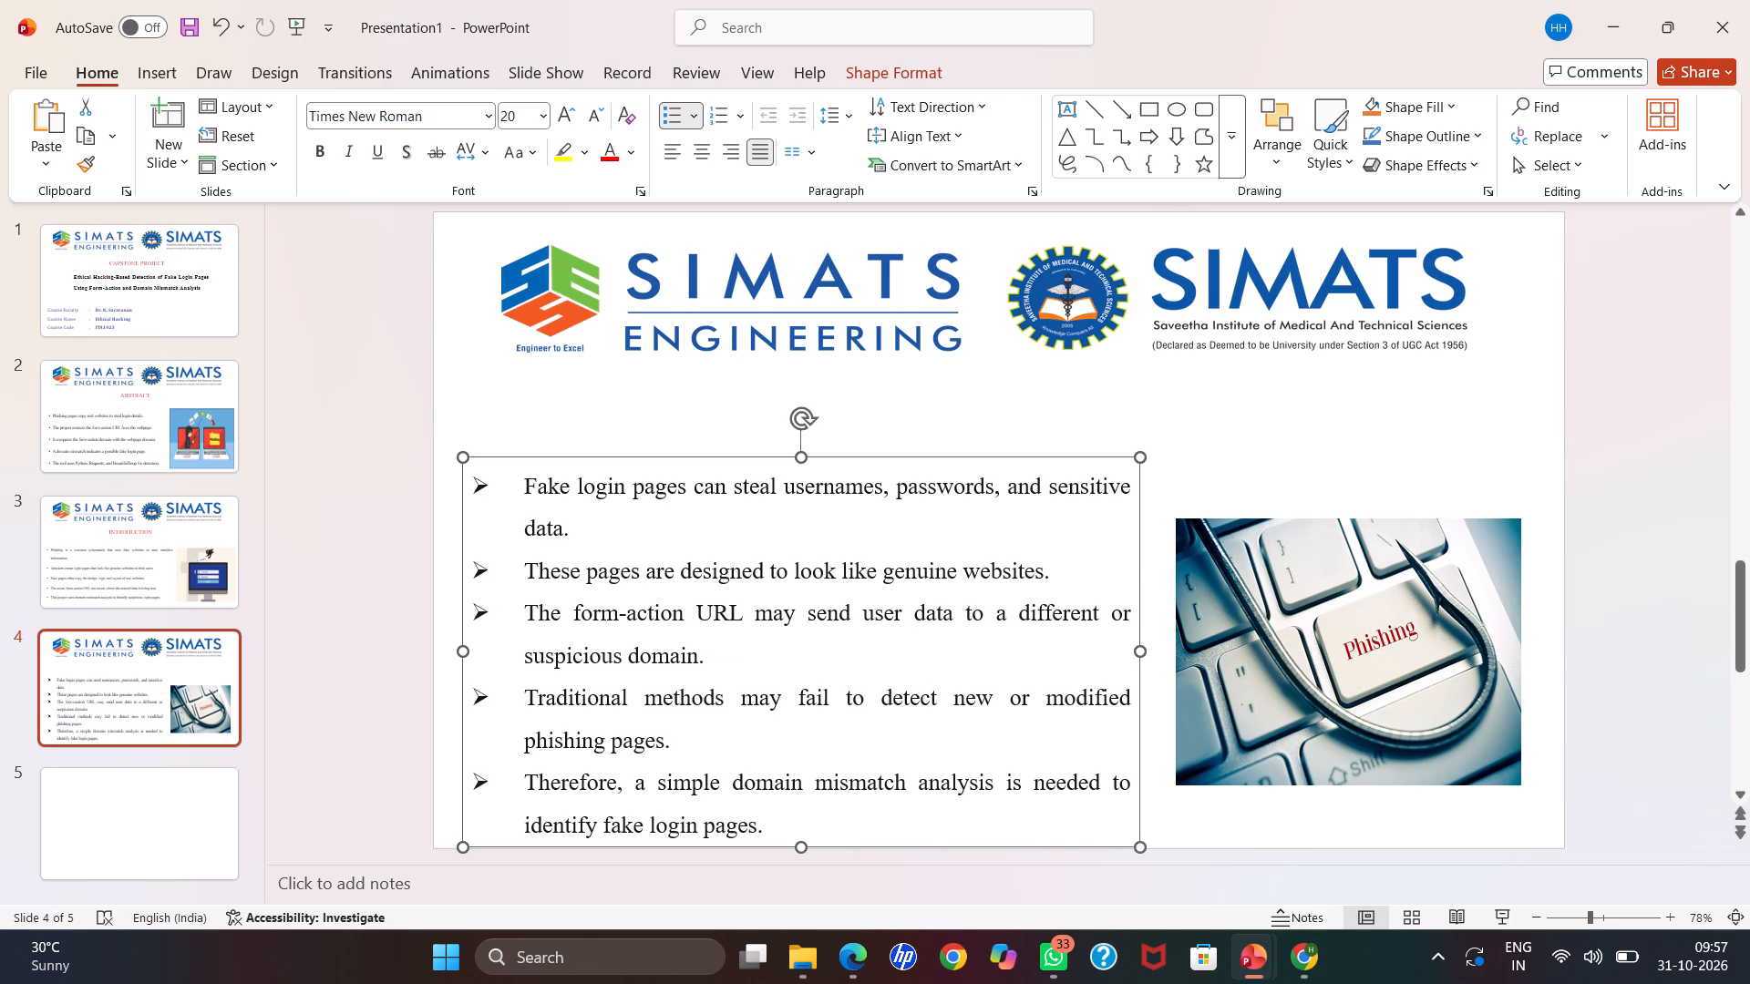
Widen the Problem Statement bullet text box slightly toward the phishing picture on slide 4.
{"action": "left_click_drag", "start_coordinate": [1137, 649], "coordinate": [1161, 648]}
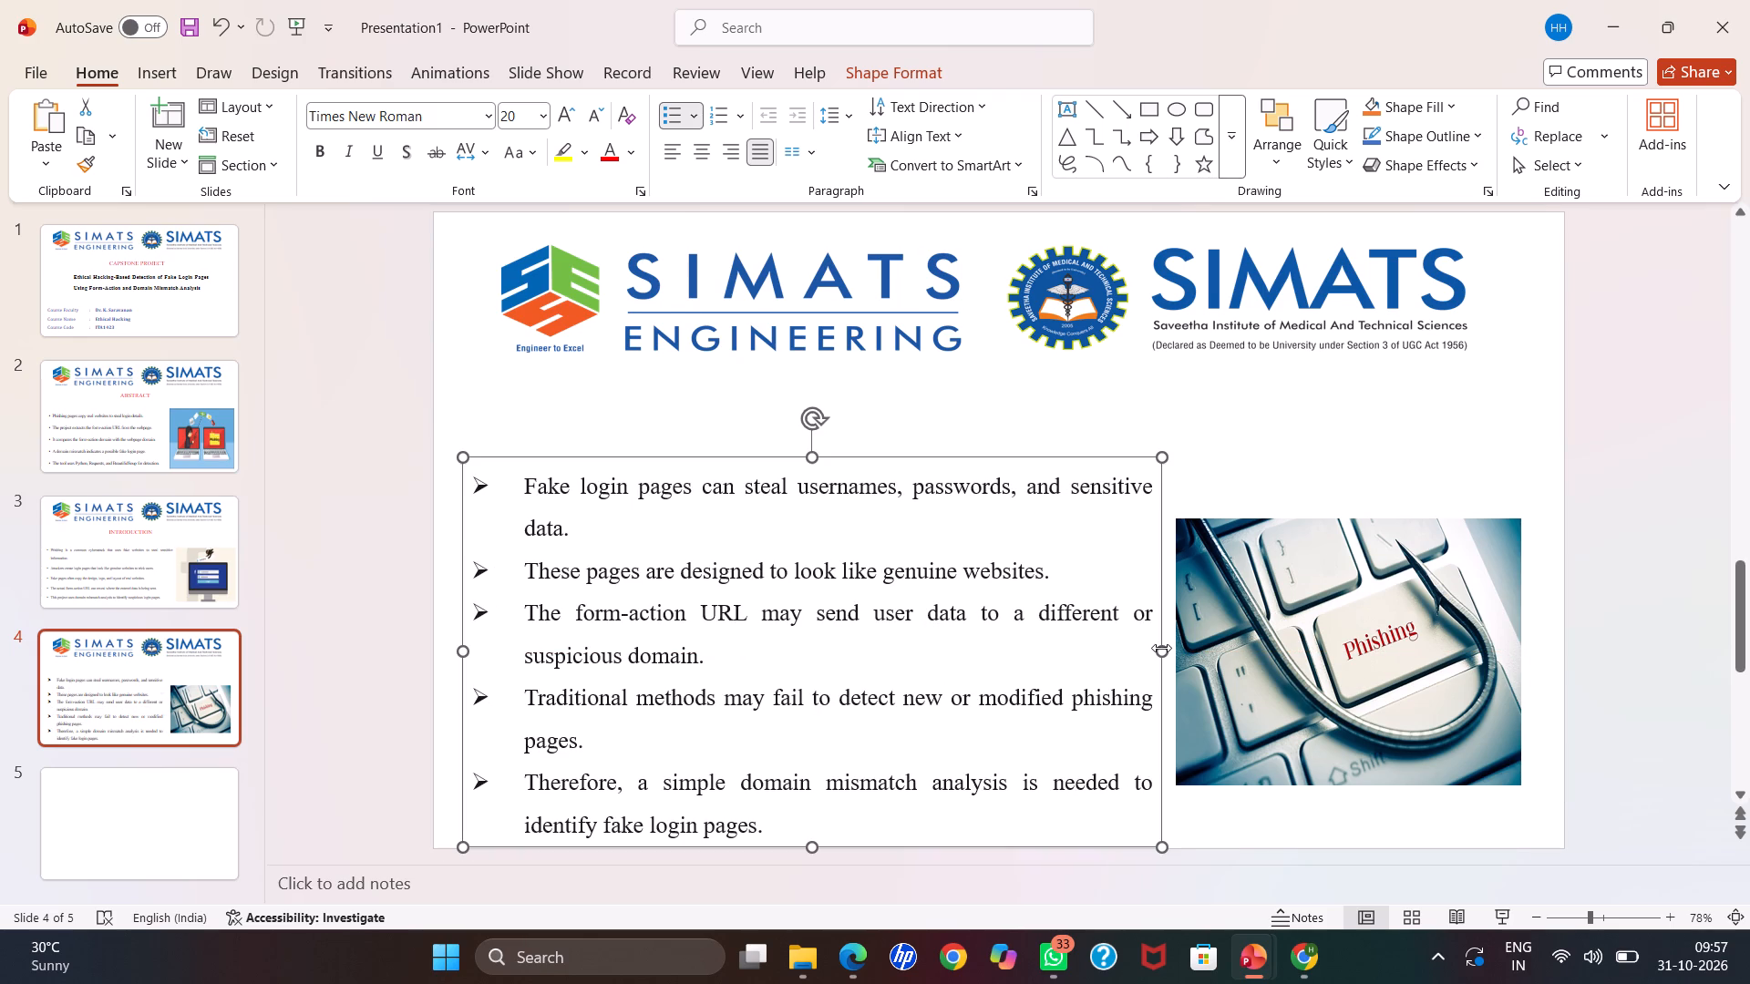
Move the phishing picture up and enlarge it downward and outward to fill the space beside the bullets.
{"action": "left_click_drag", "start_coordinate": [1274, 634], "coordinate": [1273, 603]}
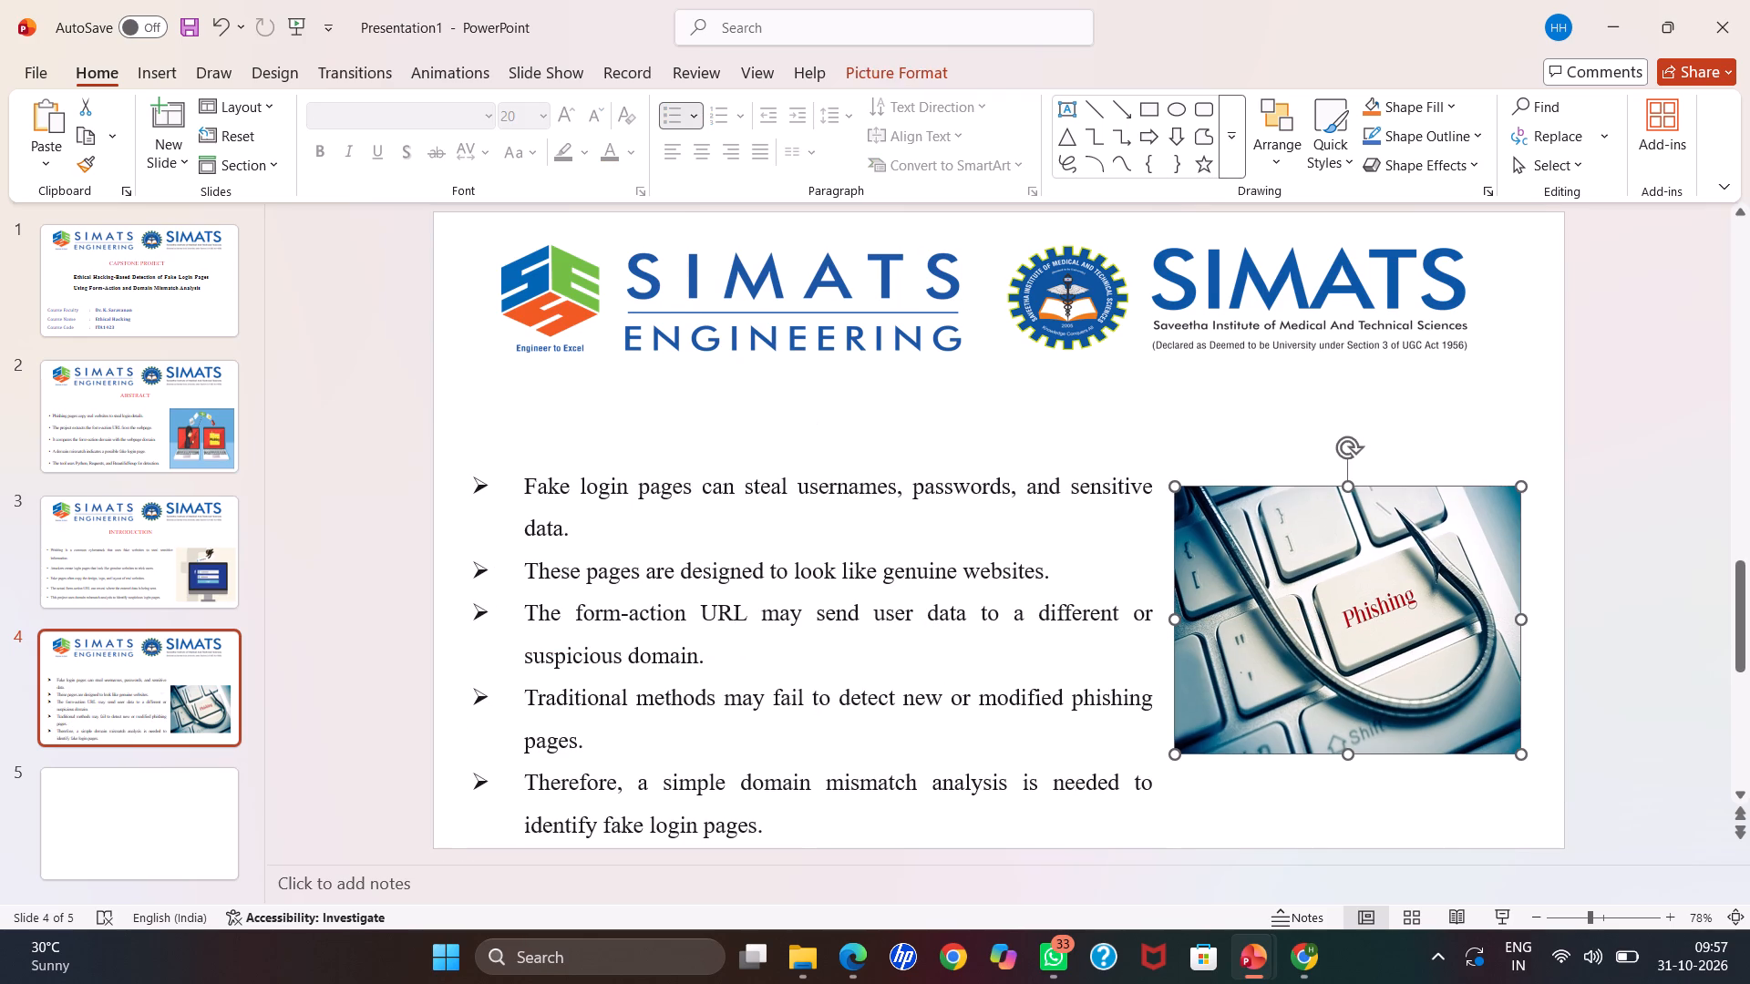
{"action": "left_click_drag", "start_coordinate": [1347, 758], "coordinate": [1349, 807]}
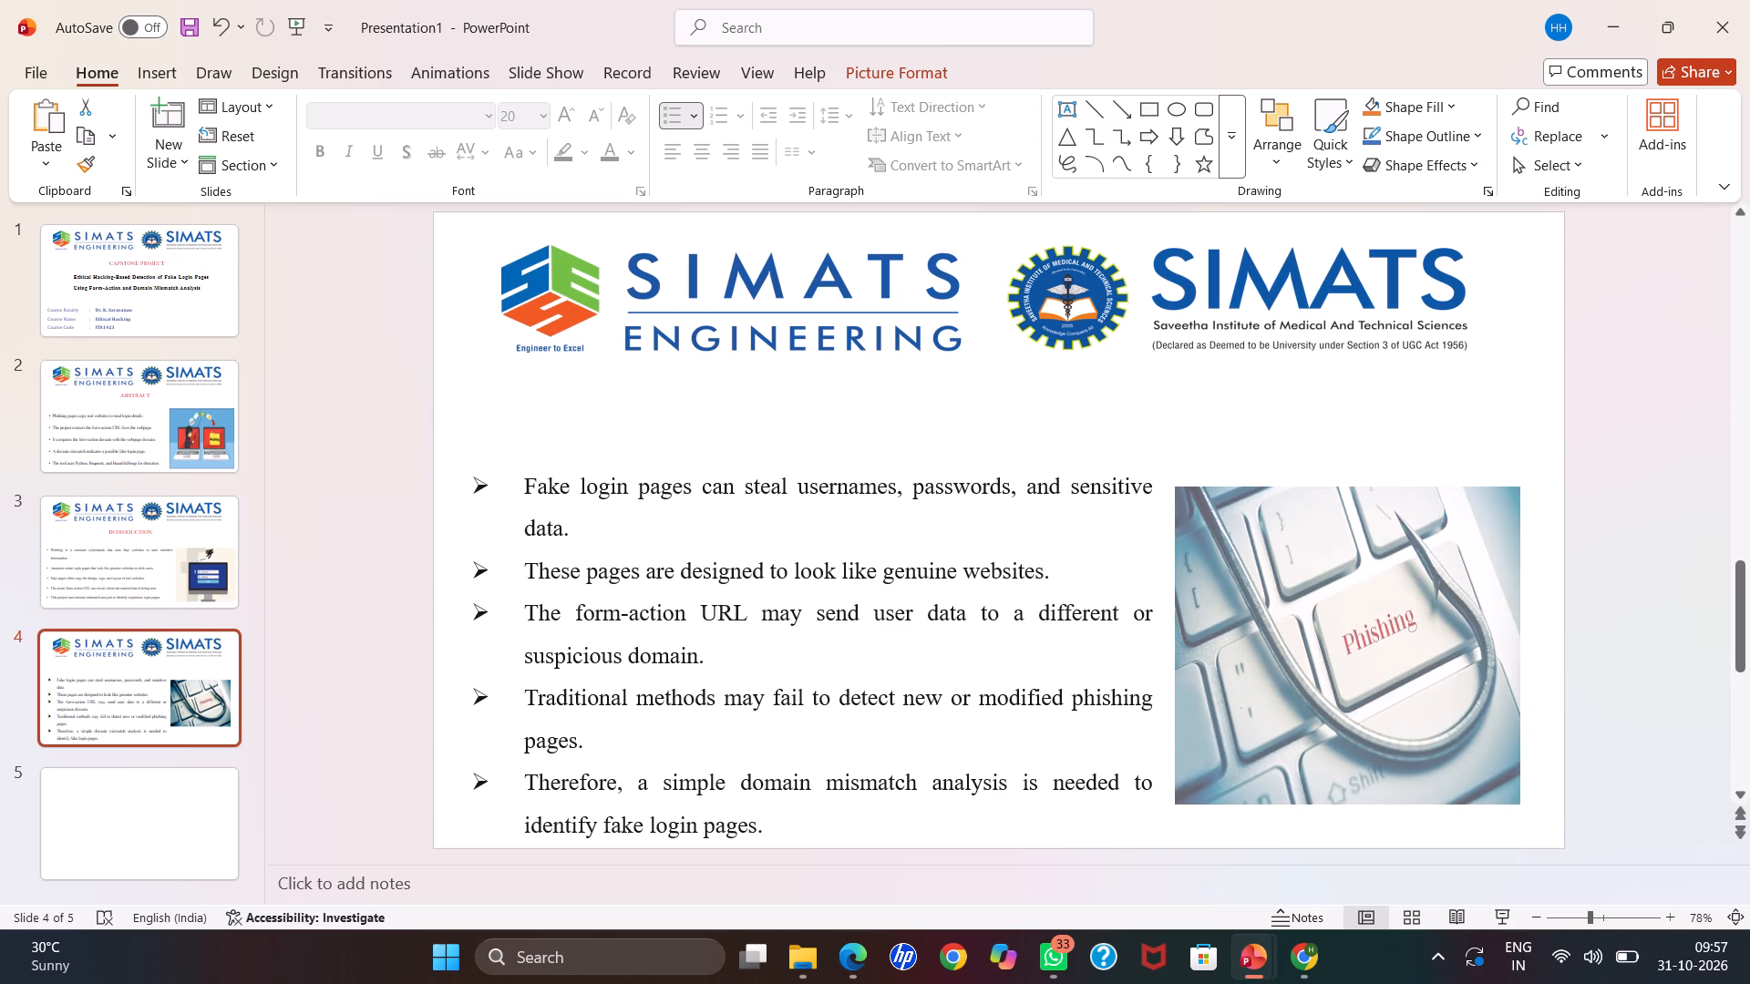
{"action": "left_click_drag", "start_coordinate": [1349, 807], "coordinate": [1352, 817]}
{"action": "left_click_drag", "start_coordinate": [1515, 648], "coordinate": [1549, 656]}
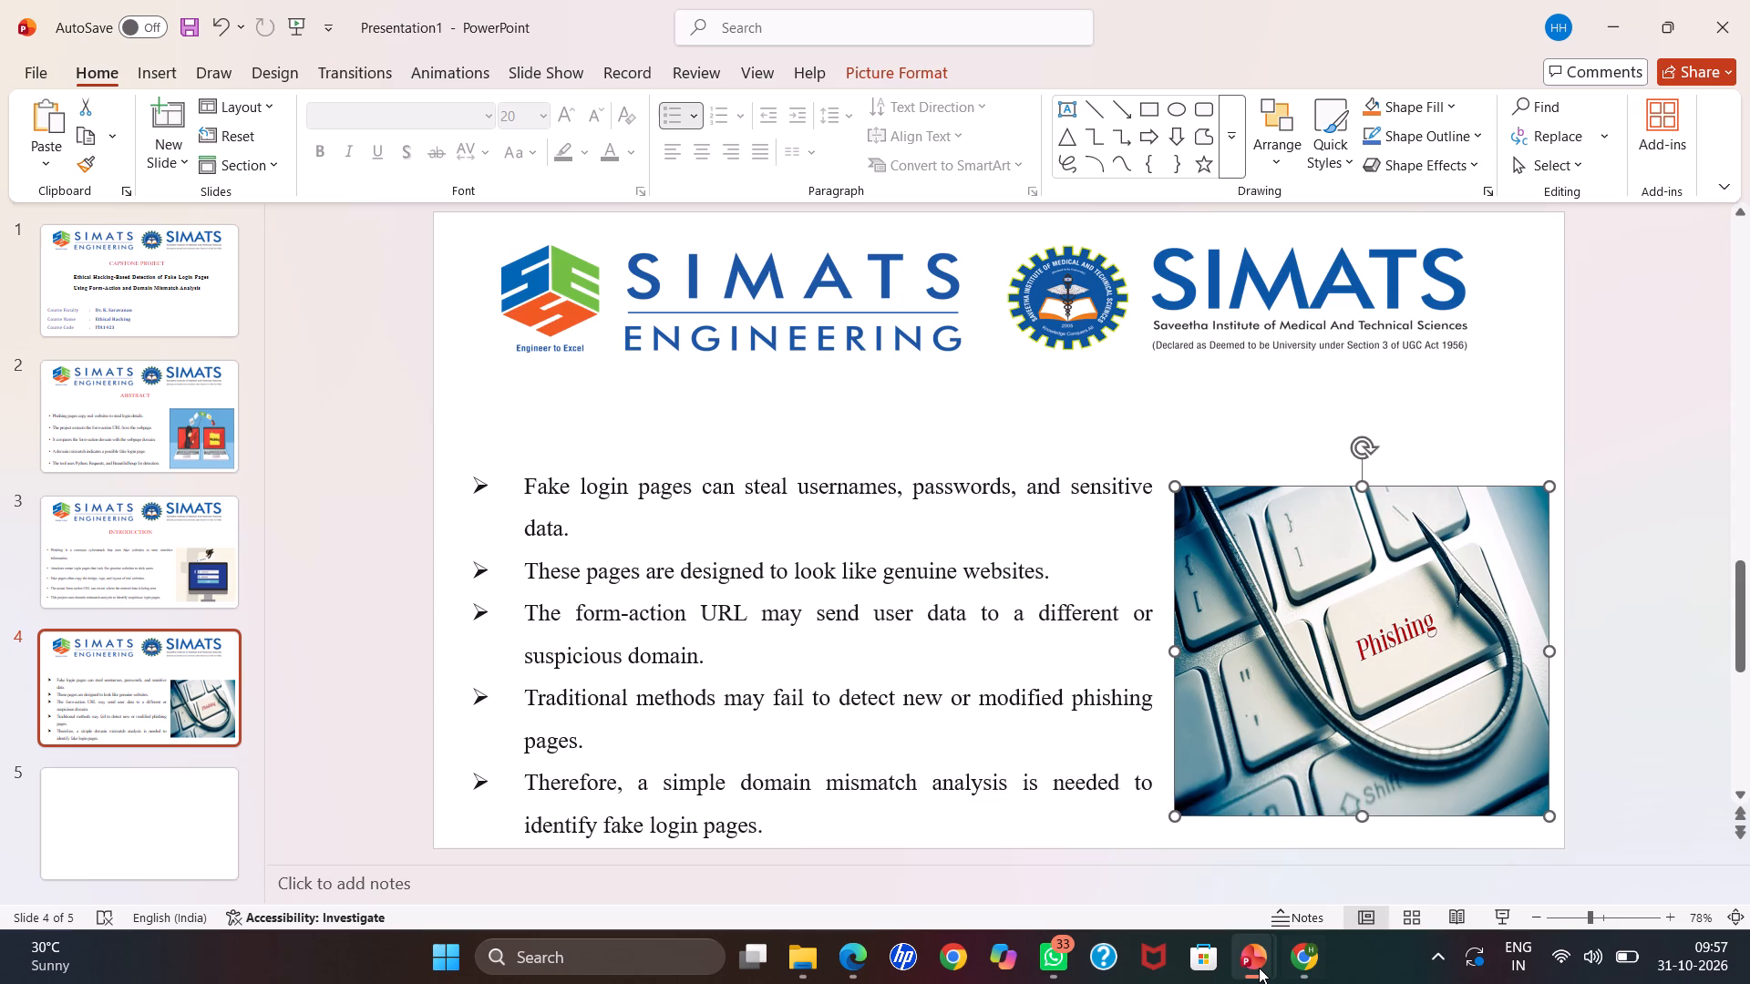
Copy the PROBLEM STATEMENT heading from slide 4 of the ethical hacking review deck and place it below the banner on Presentation1's slide 4.
{"action": "left_click", "coordinate": [1230, 834]}
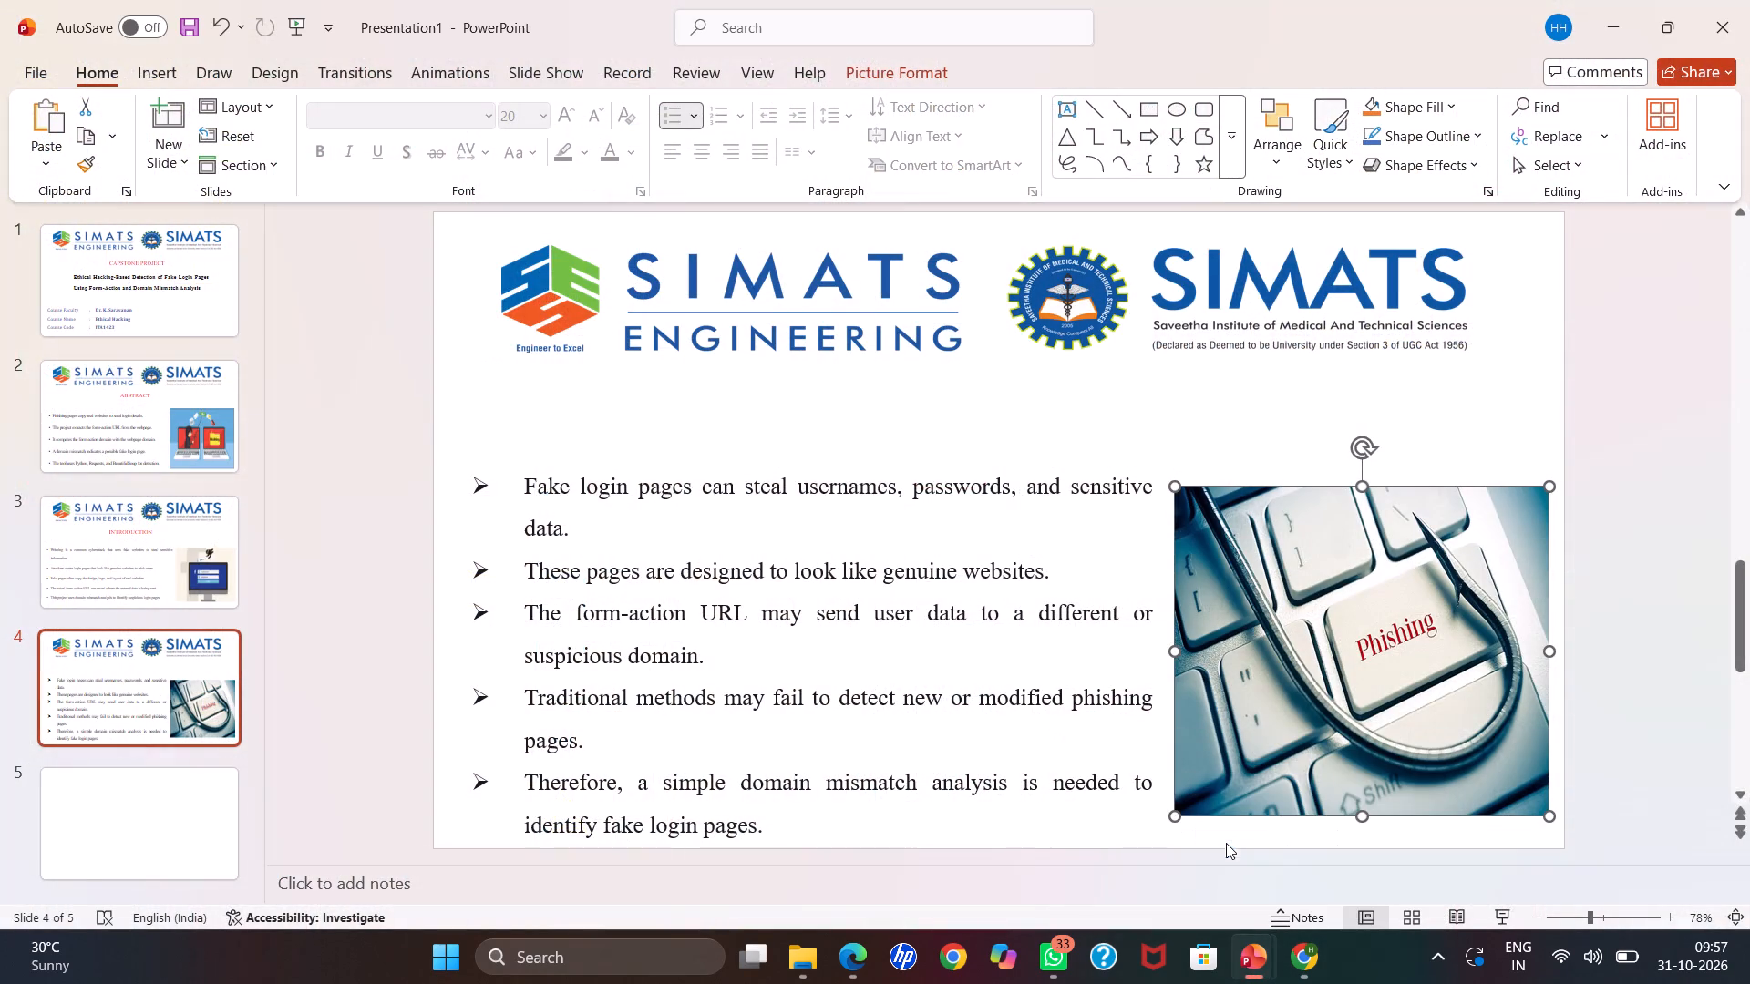
{"action": "left_click", "coordinate": [1164, 861]}
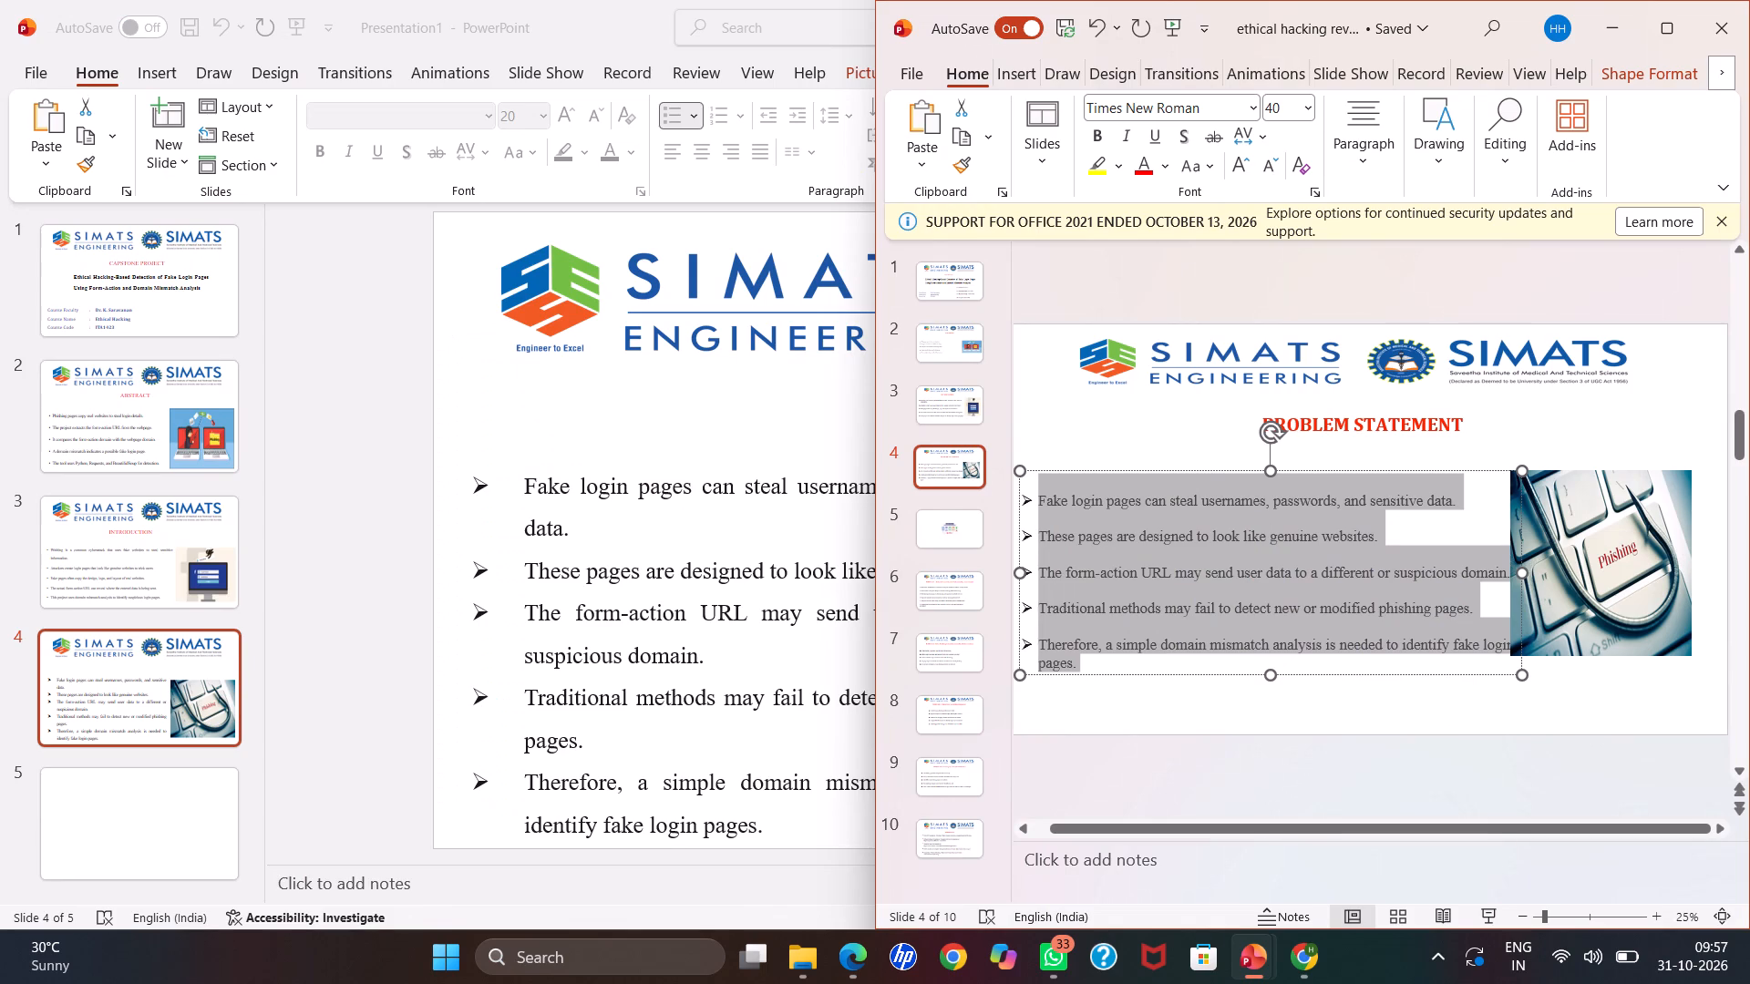
{"action": "left_click", "coordinate": [1332, 424]}
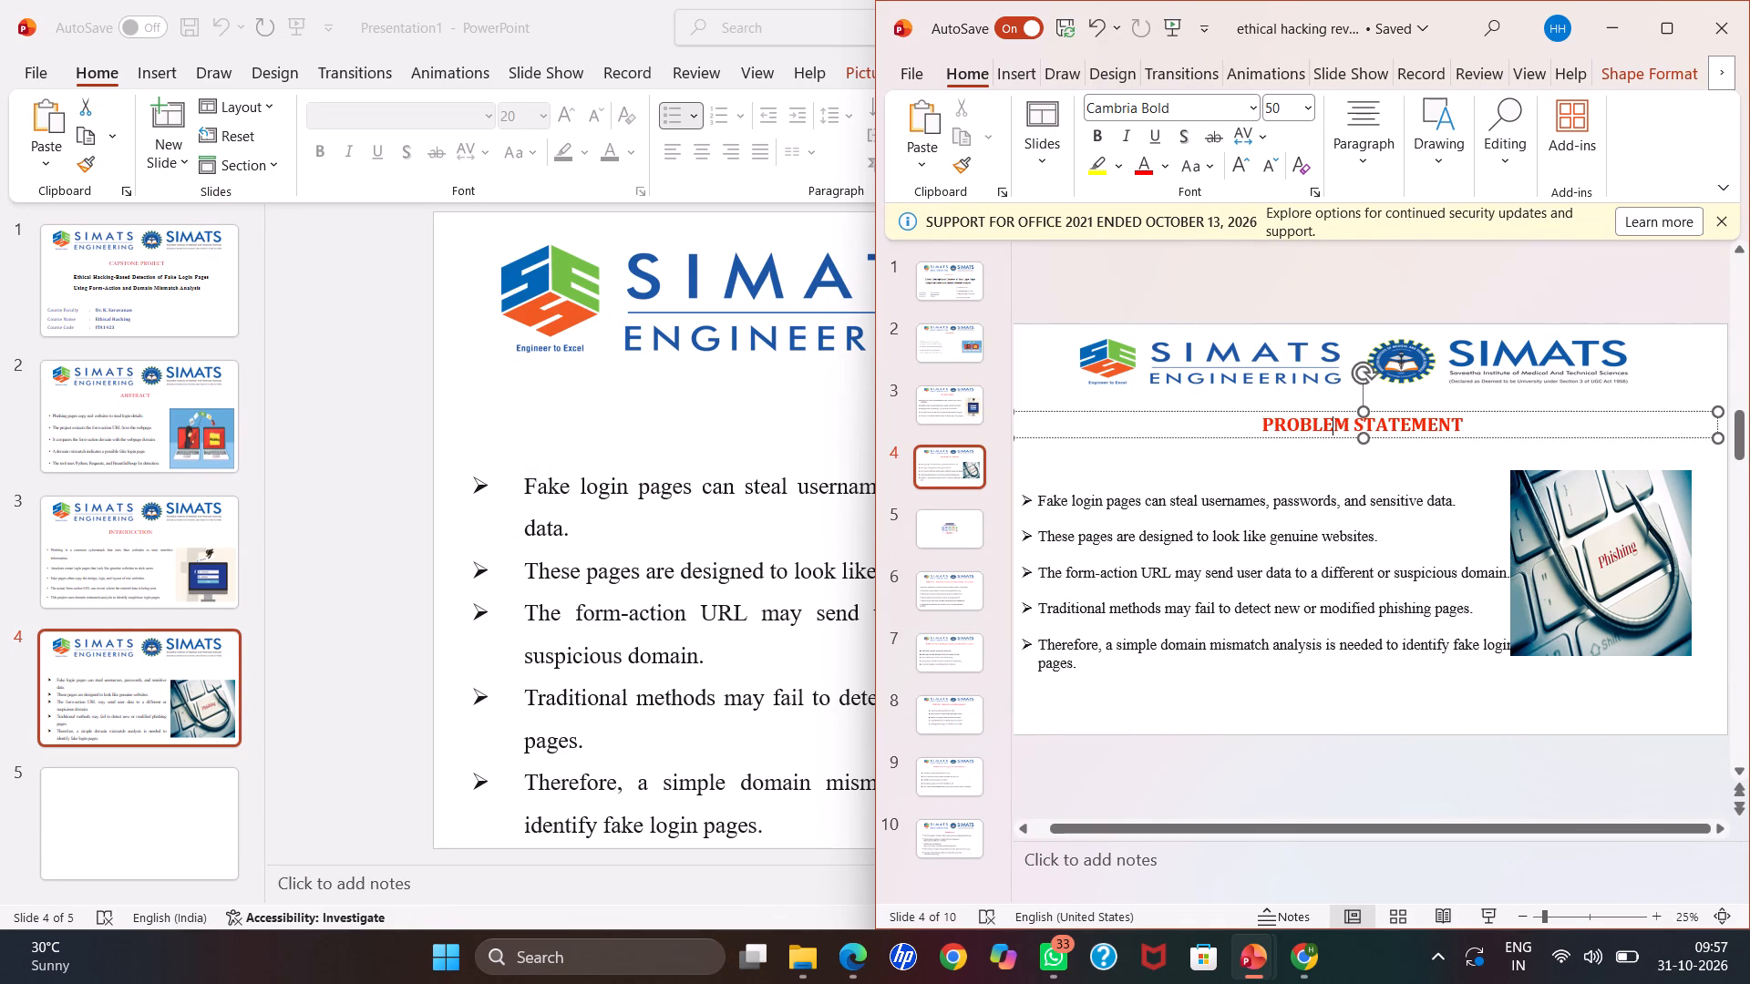
{"action": "left_click", "coordinate": [1332, 424]}
{"action": "key", "text": "ctrl+a"}
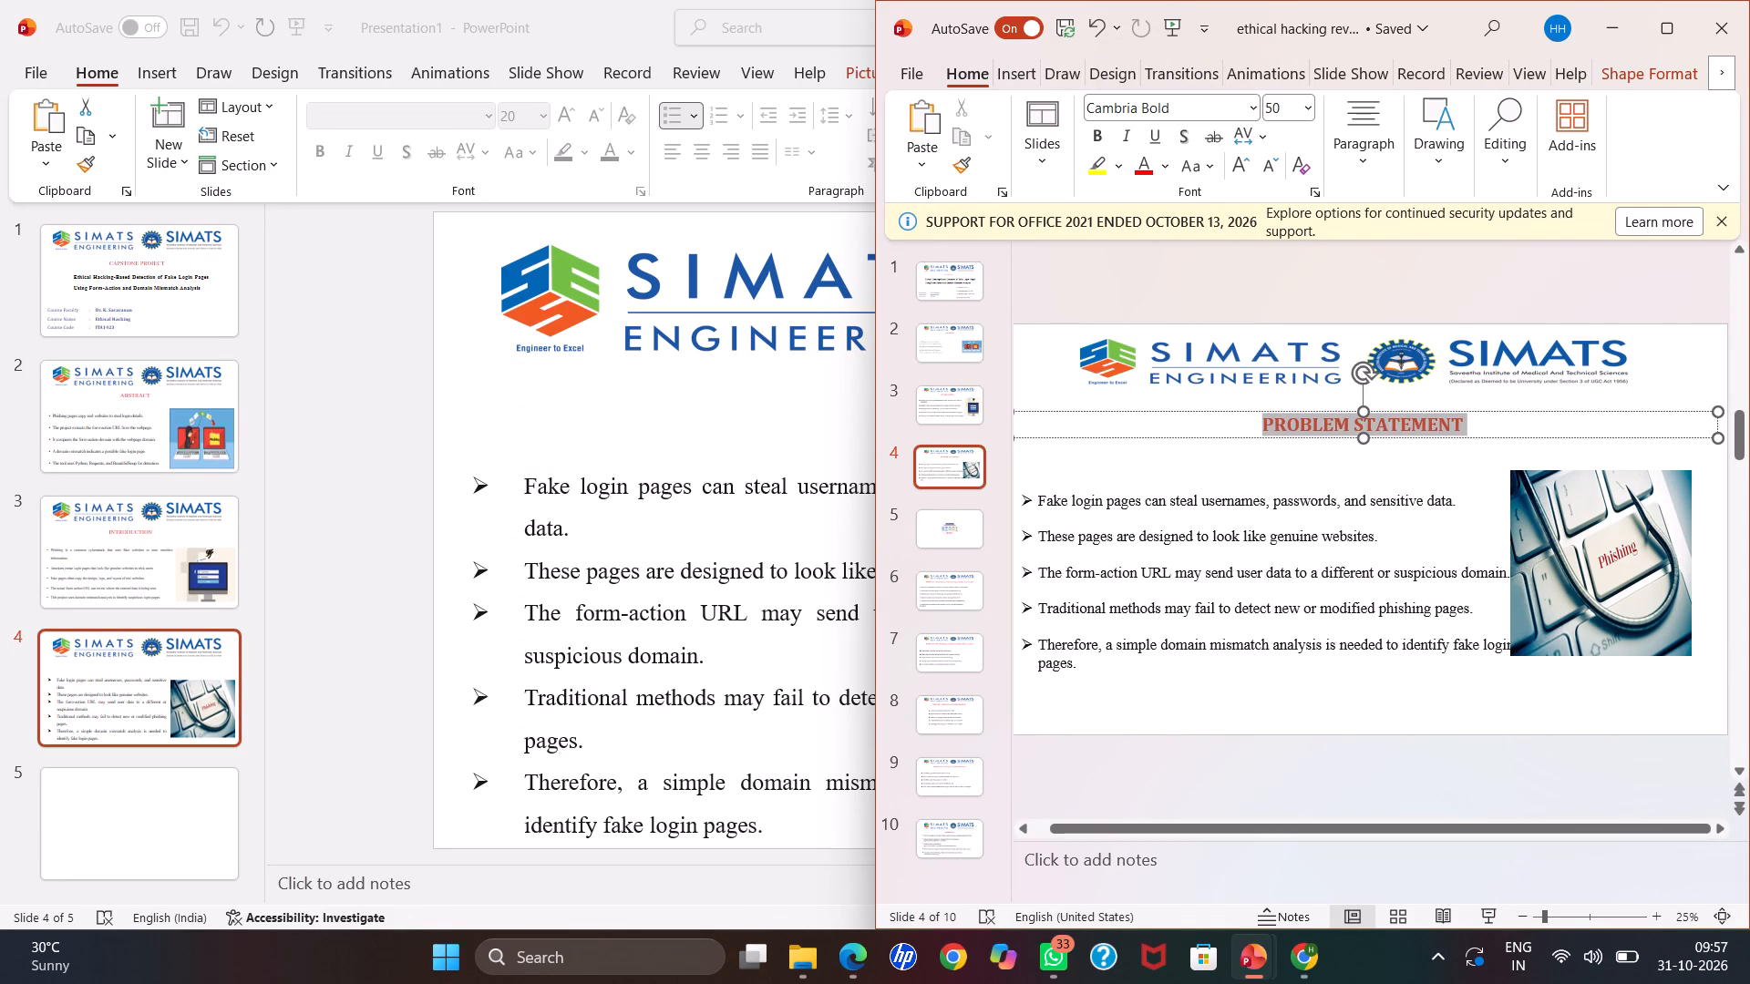
{"action": "key", "text": "ctrl+c"}
{"action": "left_click", "coordinate": [706, 467]}
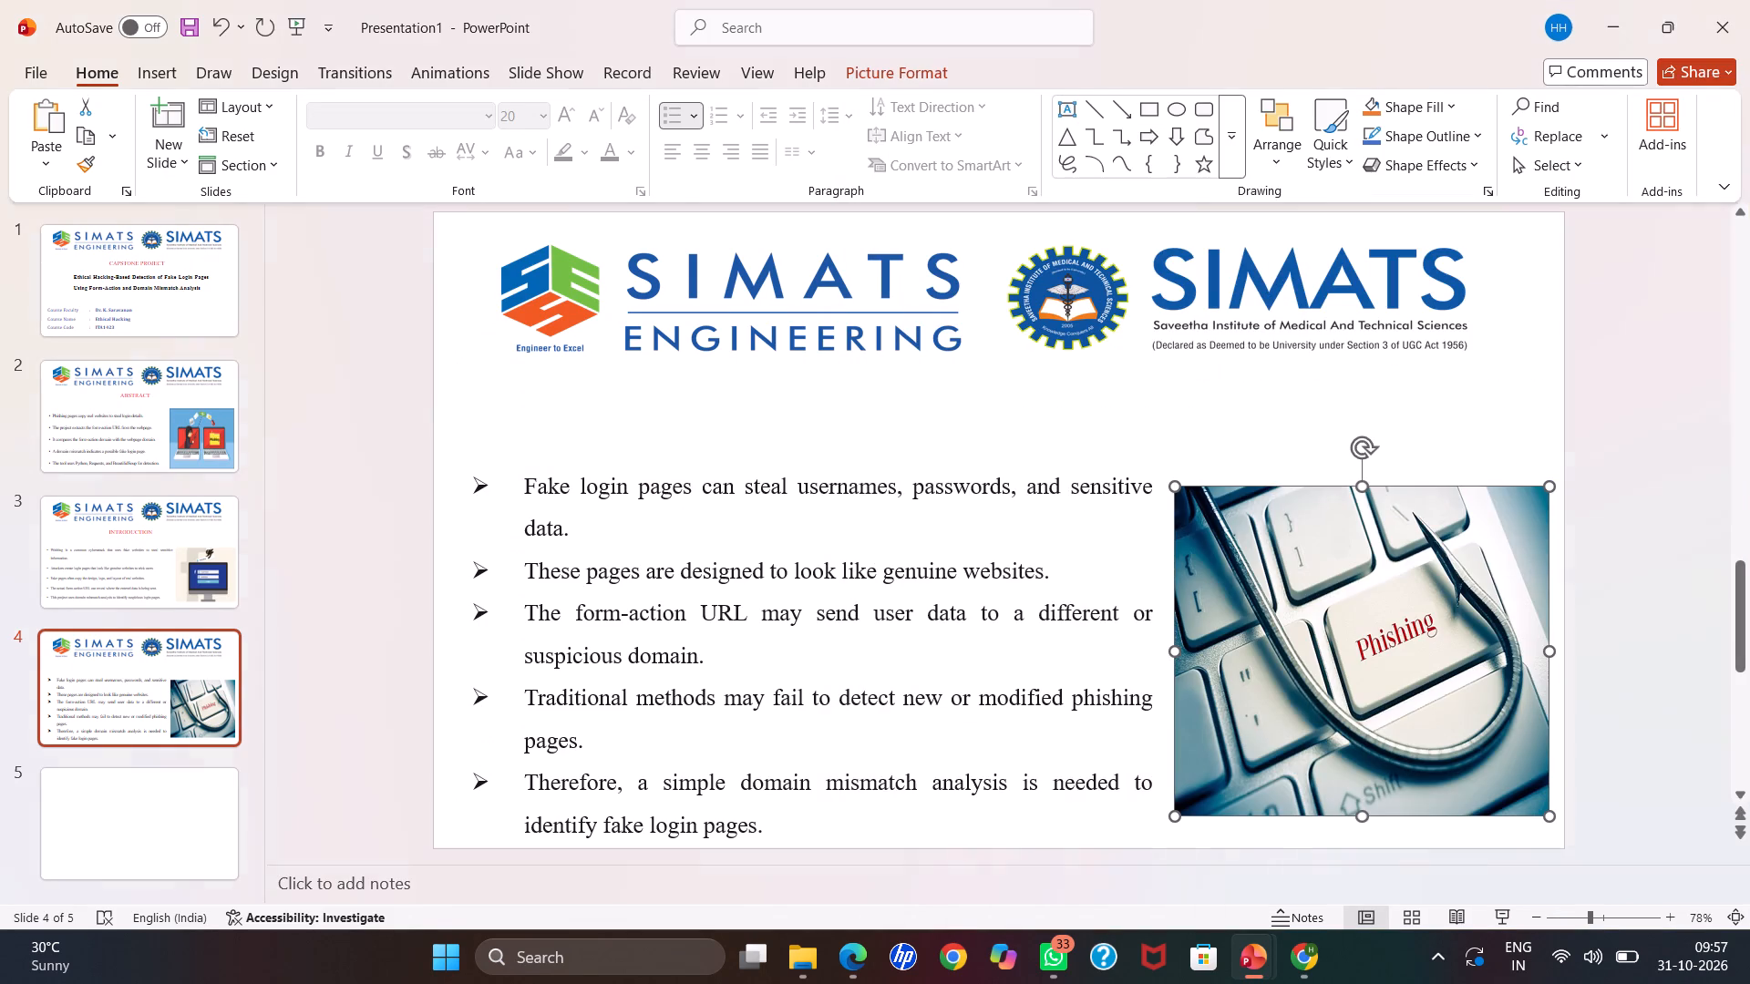
{"action": "key", "text": "ctrl+v"}
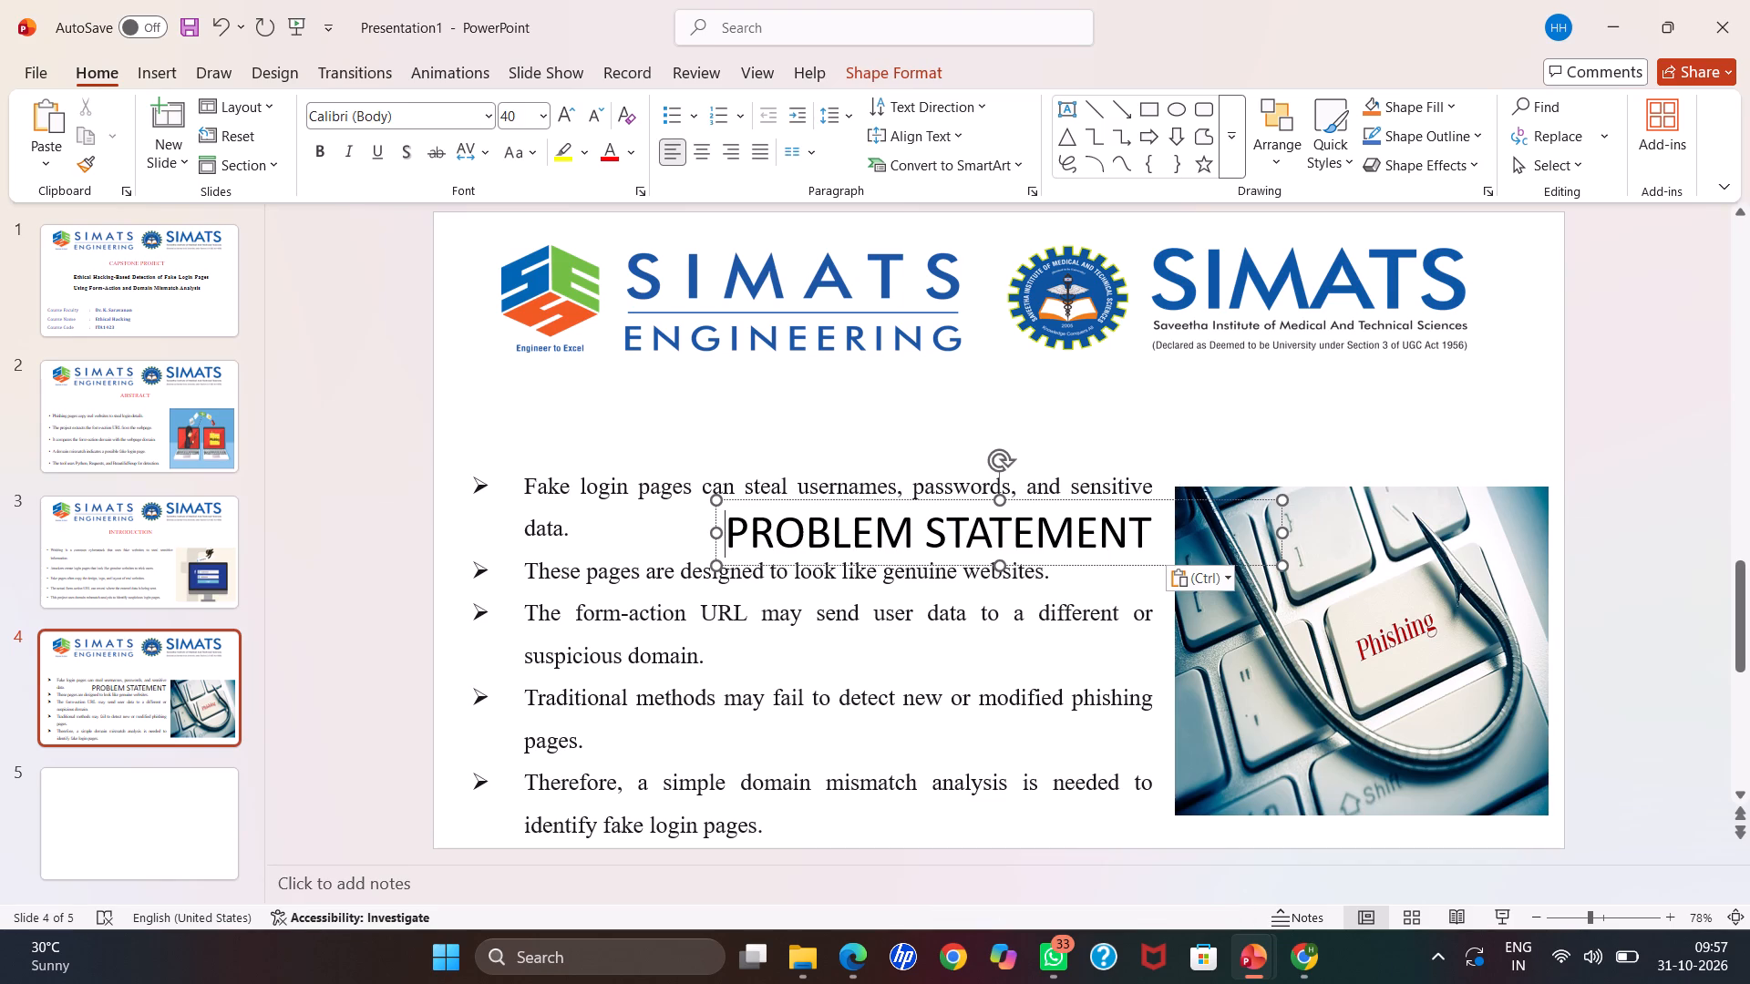
{"action": "left_click_drag", "start_coordinate": [850, 498], "coordinate": [847, 458]}
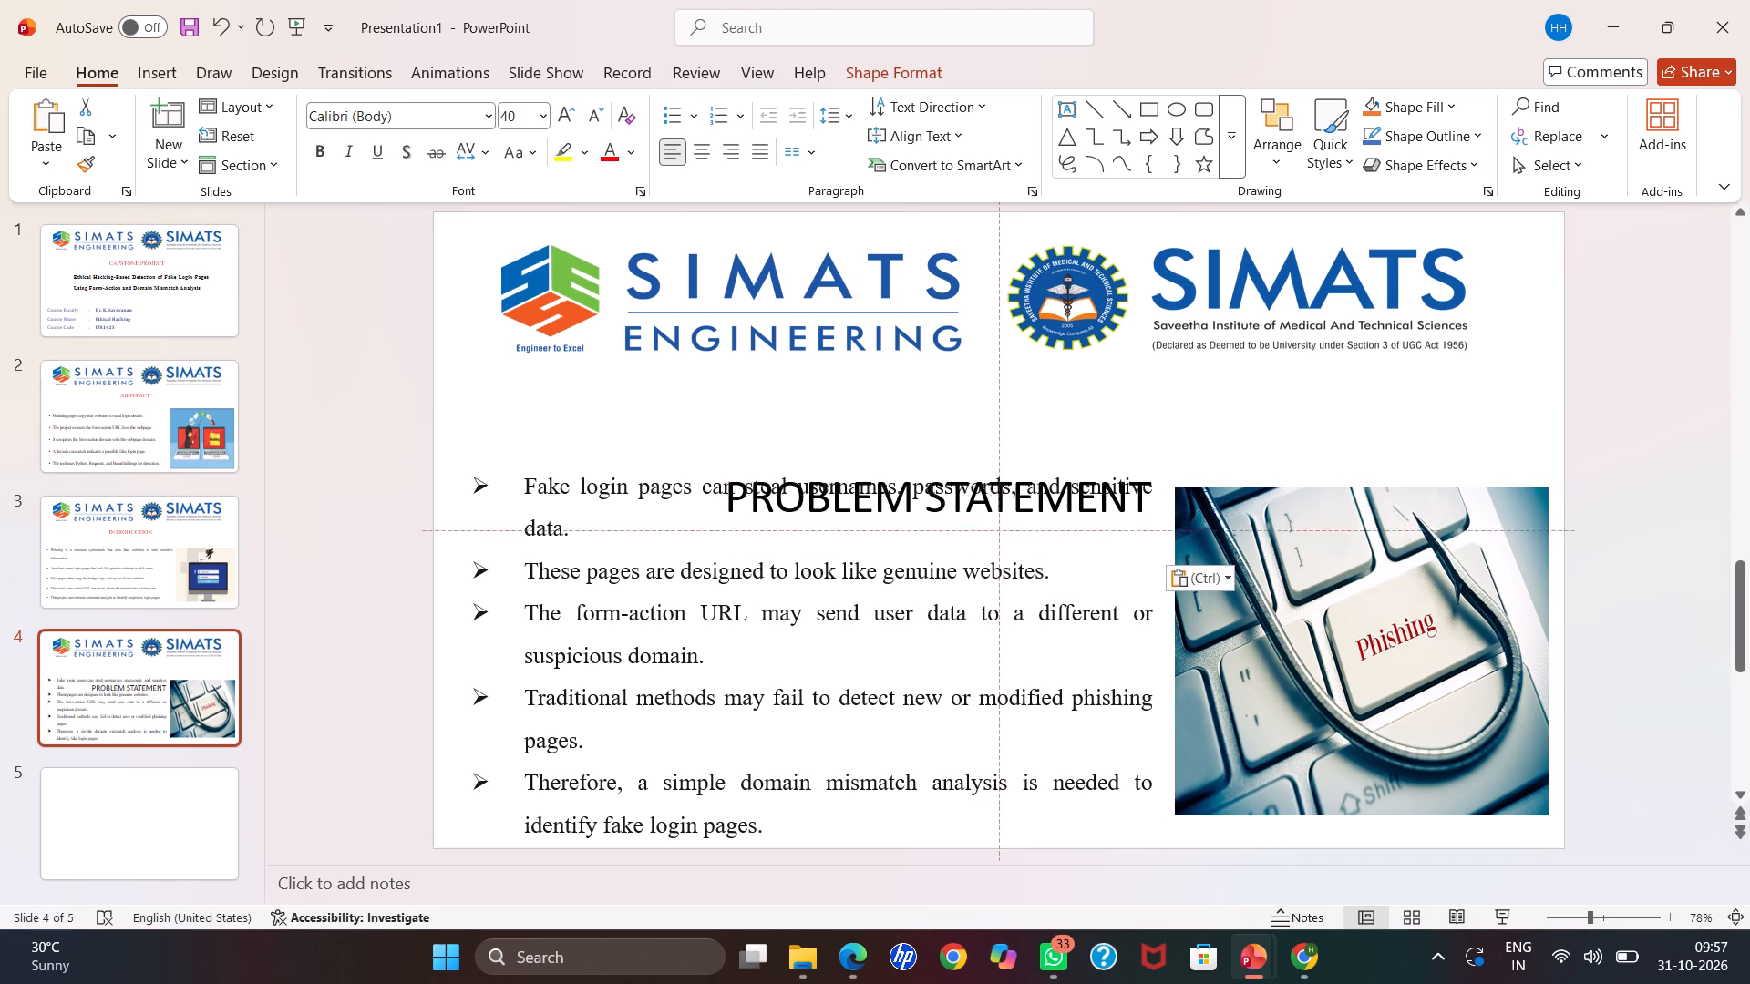
{"action": "left_click_drag", "start_coordinate": [847, 458], "coordinate": [843, 375]}
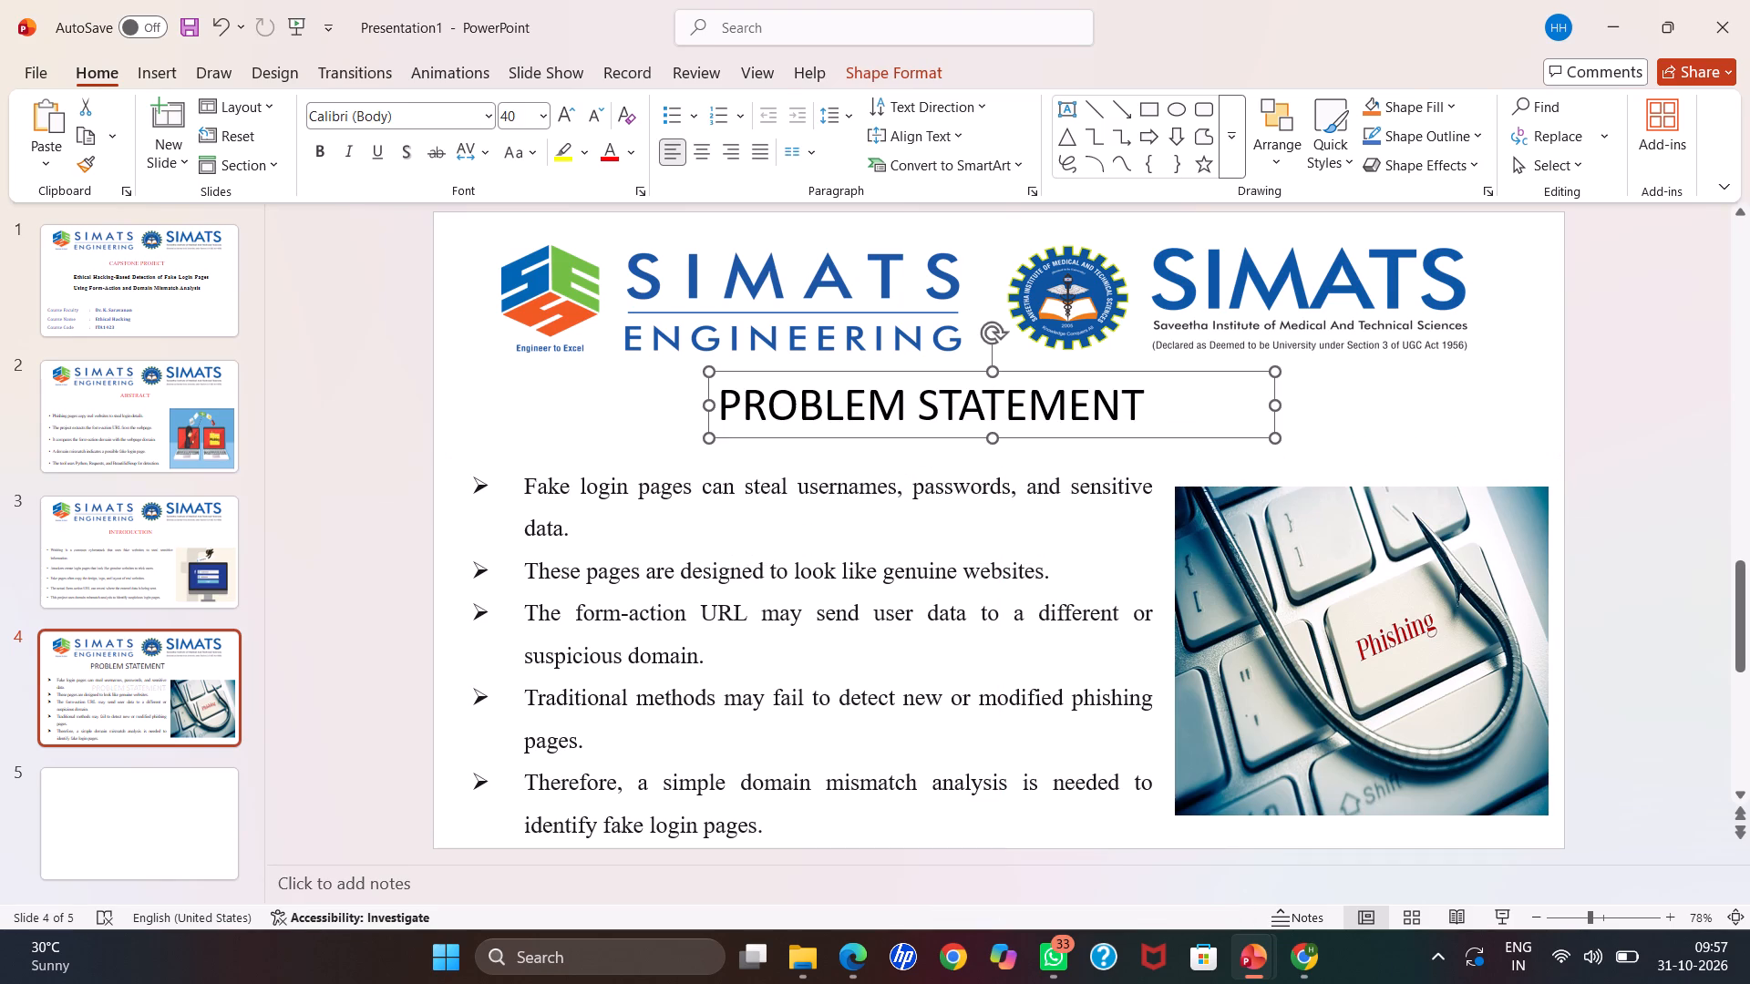
Format the PROBLEM STATEMENT heading in Times New Roman, size 28, with red text.
{"action": "left_click", "coordinate": [871, 410]}
{"action": "key", "text": "ctrl+a"}
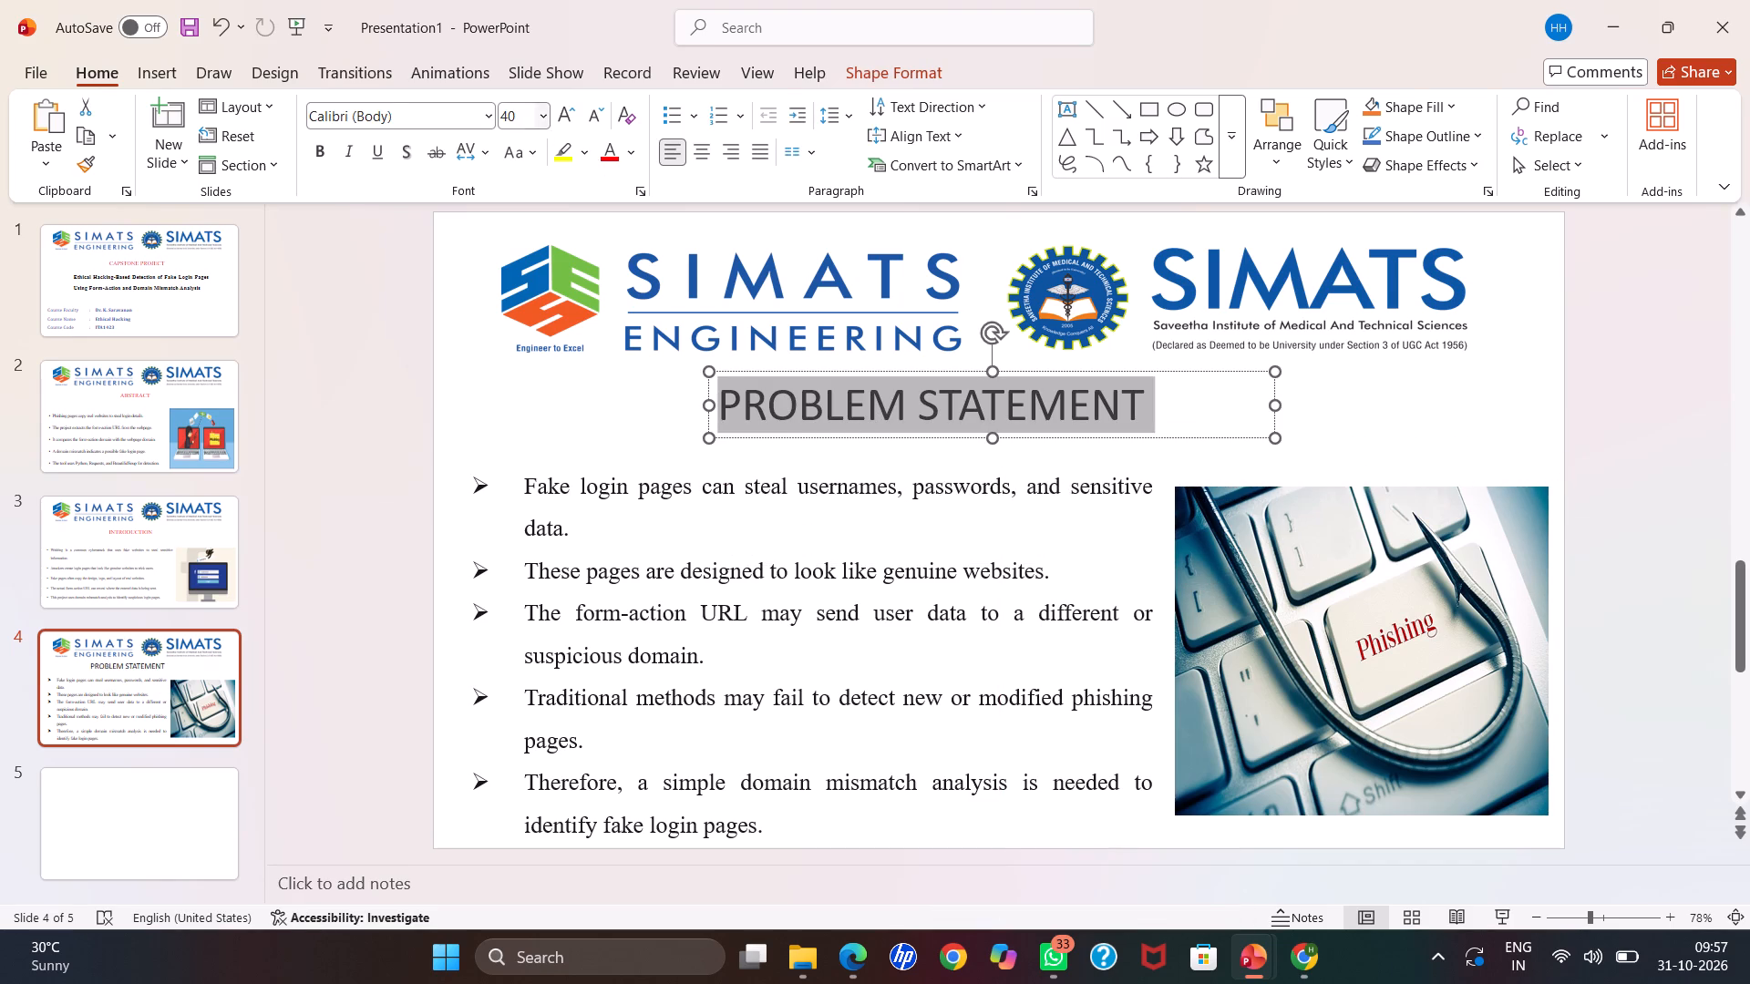
{"action": "left_click", "coordinate": [526, 110]}
{"action": "type", "text": "28"}
{"action": "key", "text": "Return"}
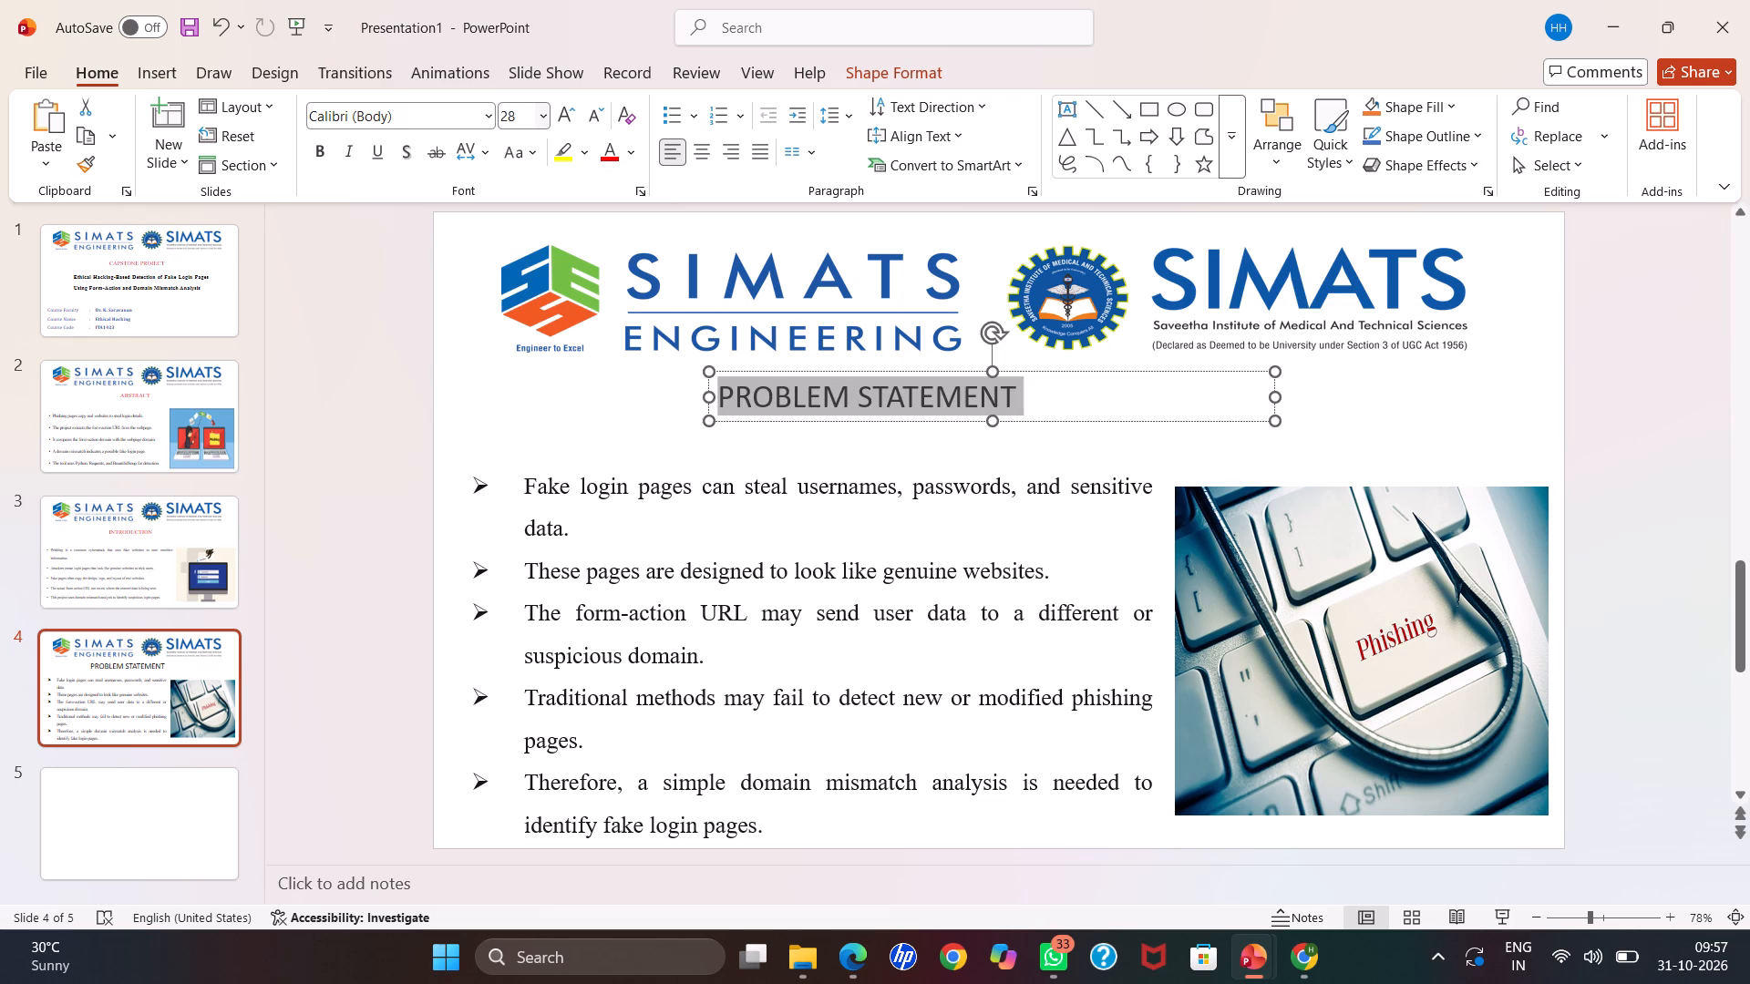
{"action": "left_click", "coordinate": [456, 114]}
{"action": "type", "text": "tim"}
{"action": "key", "text": "Return"}
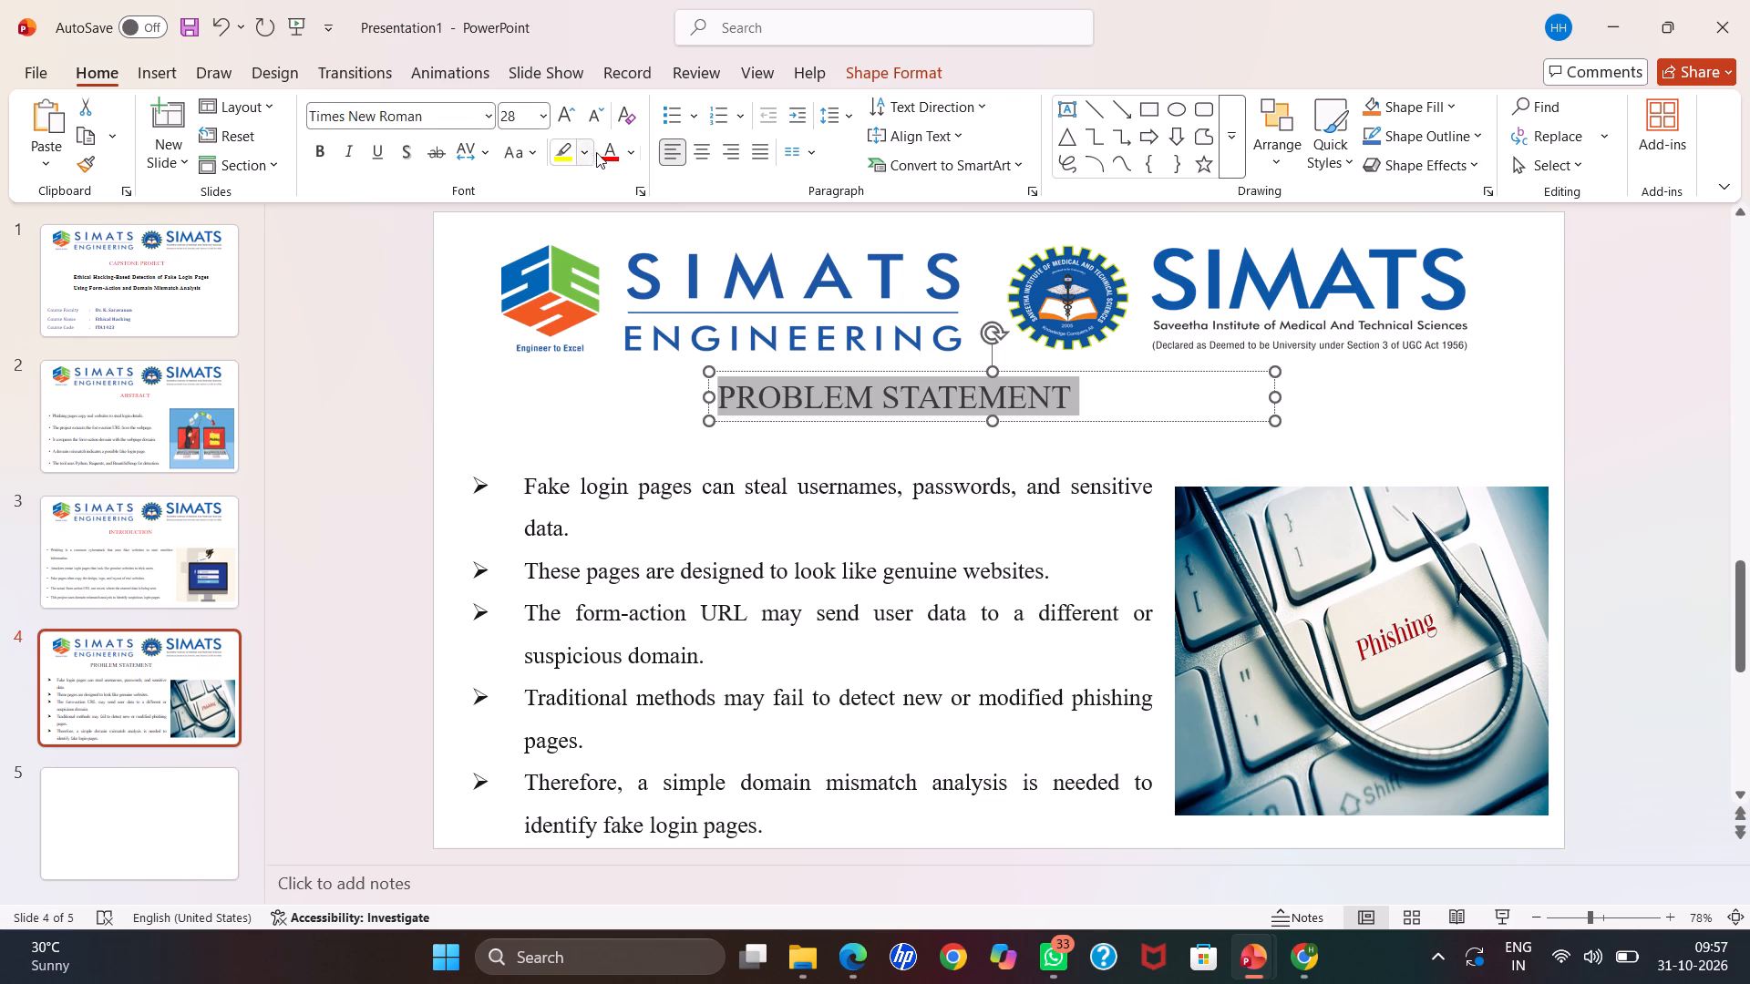
{"action": "left_click", "coordinate": [610, 158]}
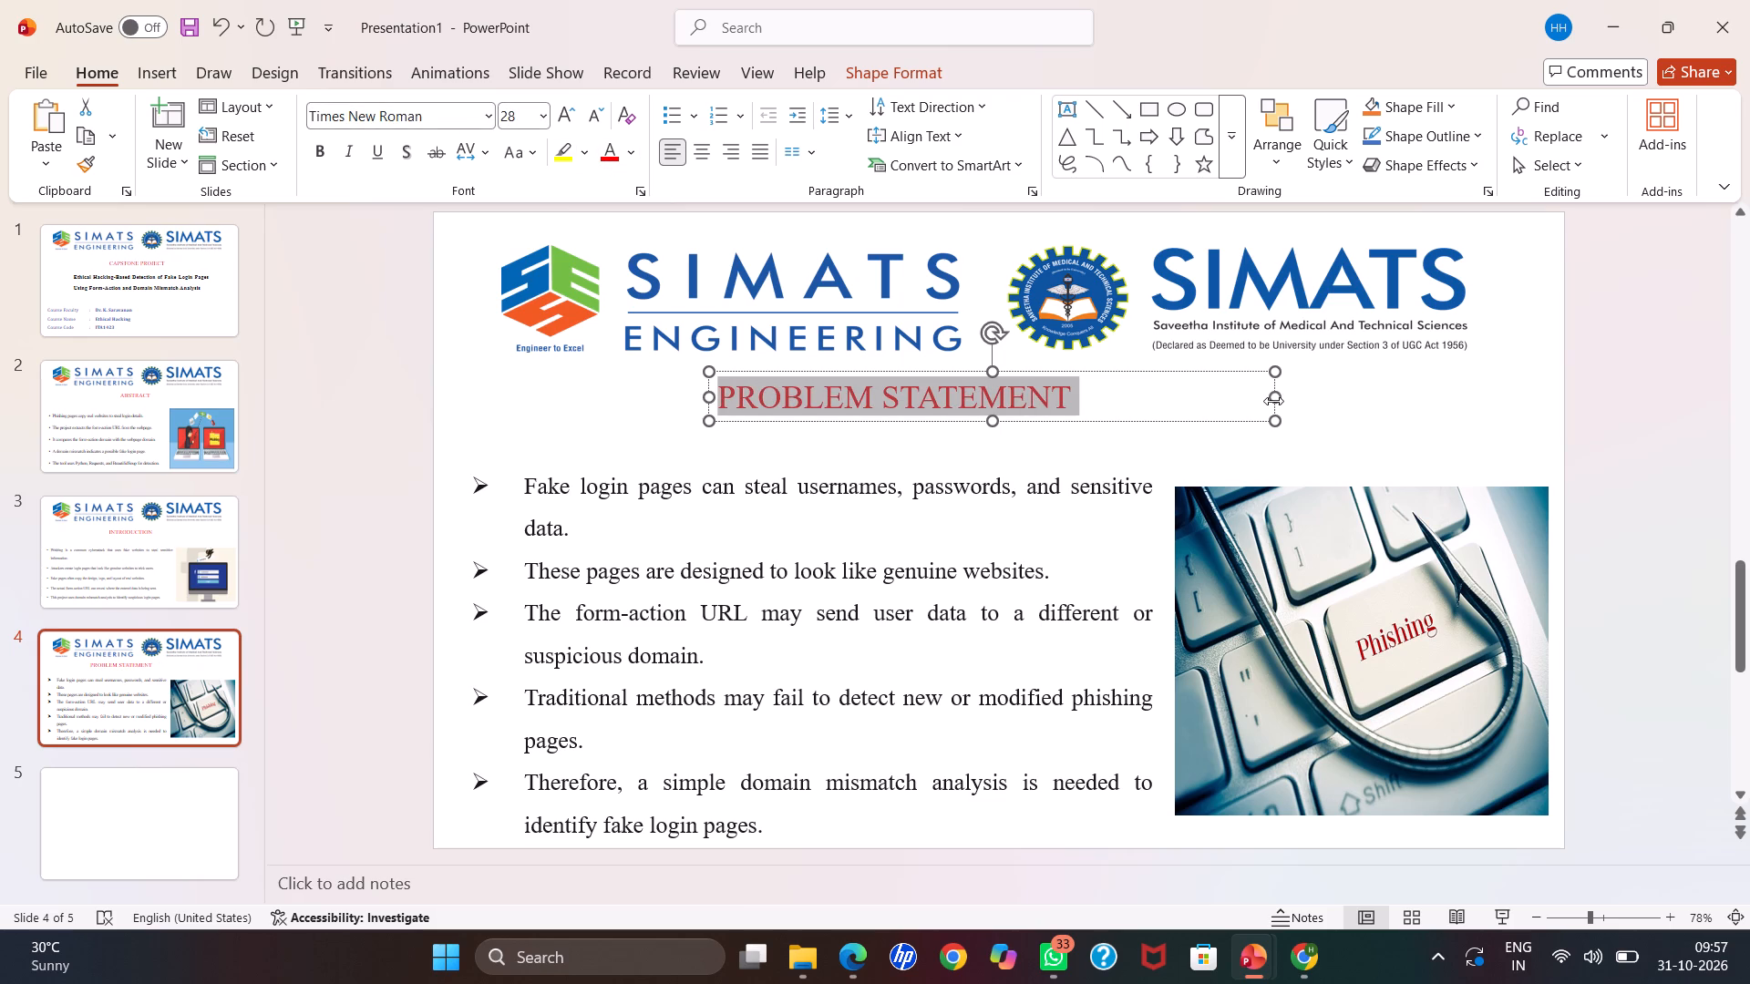
Narrow the PROBLEM STATEMENT text box to fit its text and centre it between the banner and the bullets.
{"action": "left_click_drag", "start_coordinate": [1274, 400], "coordinate": [1100, 415]}
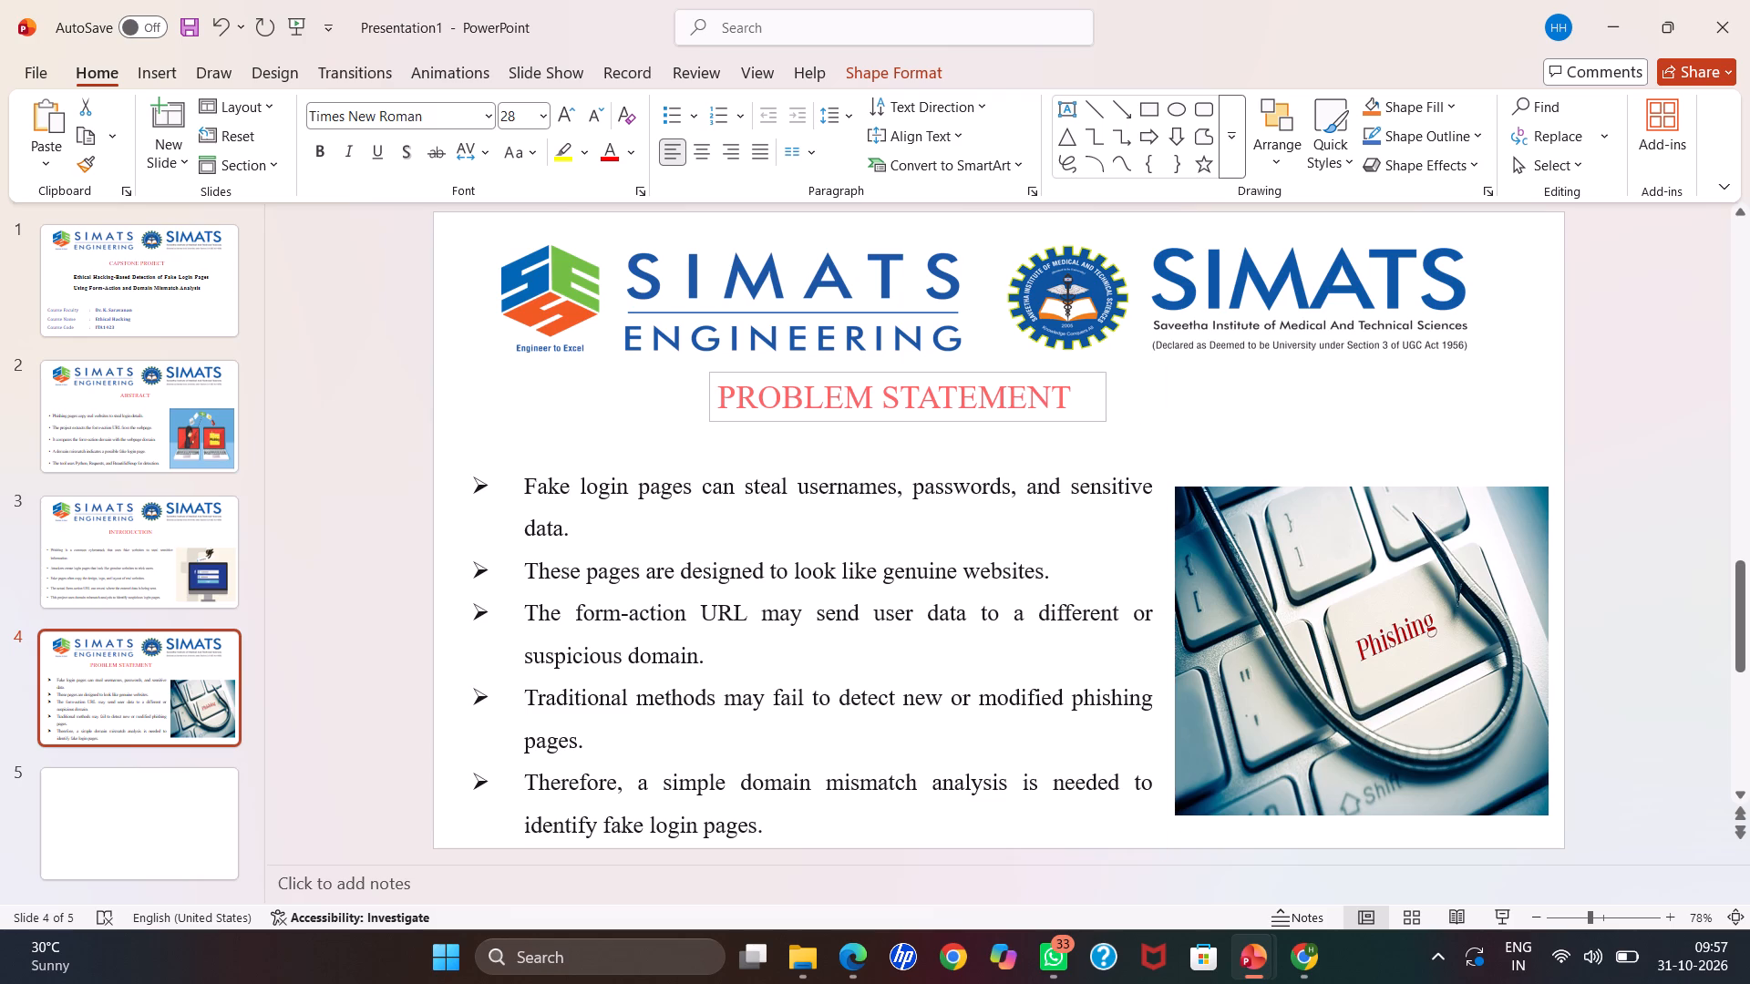
{"action": "left_click_drag", "start_coordinate": [1100, 415], "coordinate": [1092, 415]}
{"action": "left_click_drag", "start_coordinate": [984, 373], "coordinate": [1087, 392]}
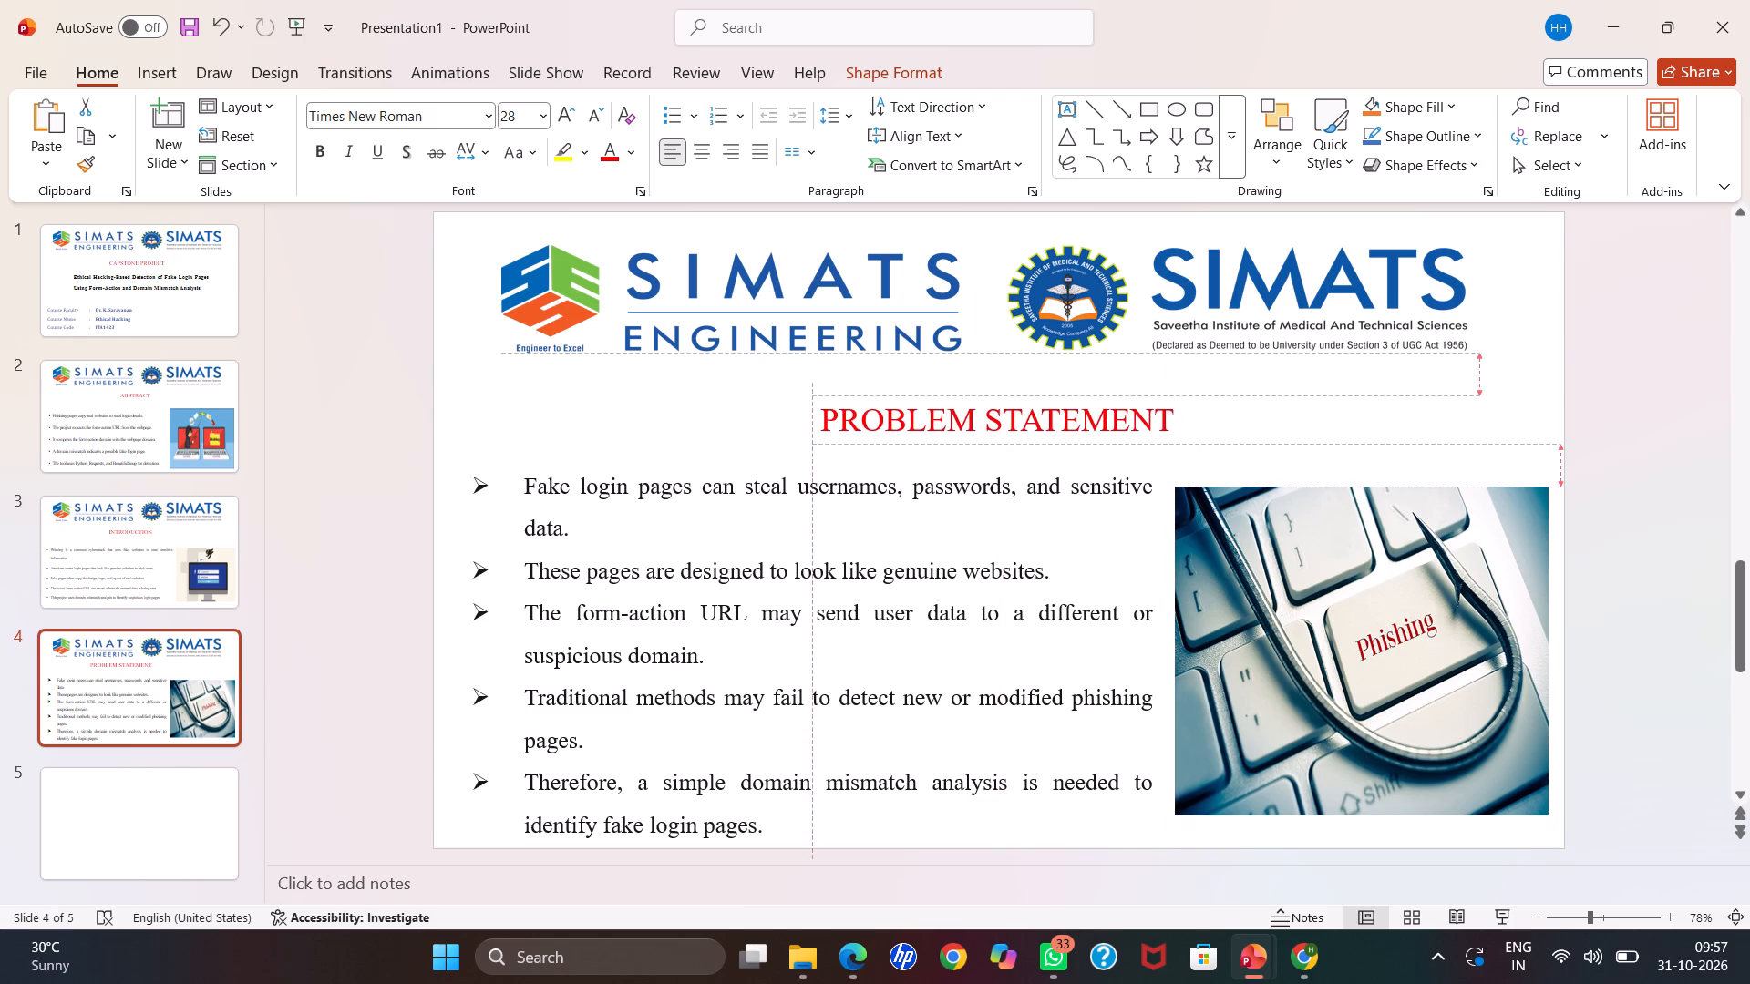
{"action": "left_click_drag", "start_coordinate": [1087, 392], "coordinate": [1076, 392]}
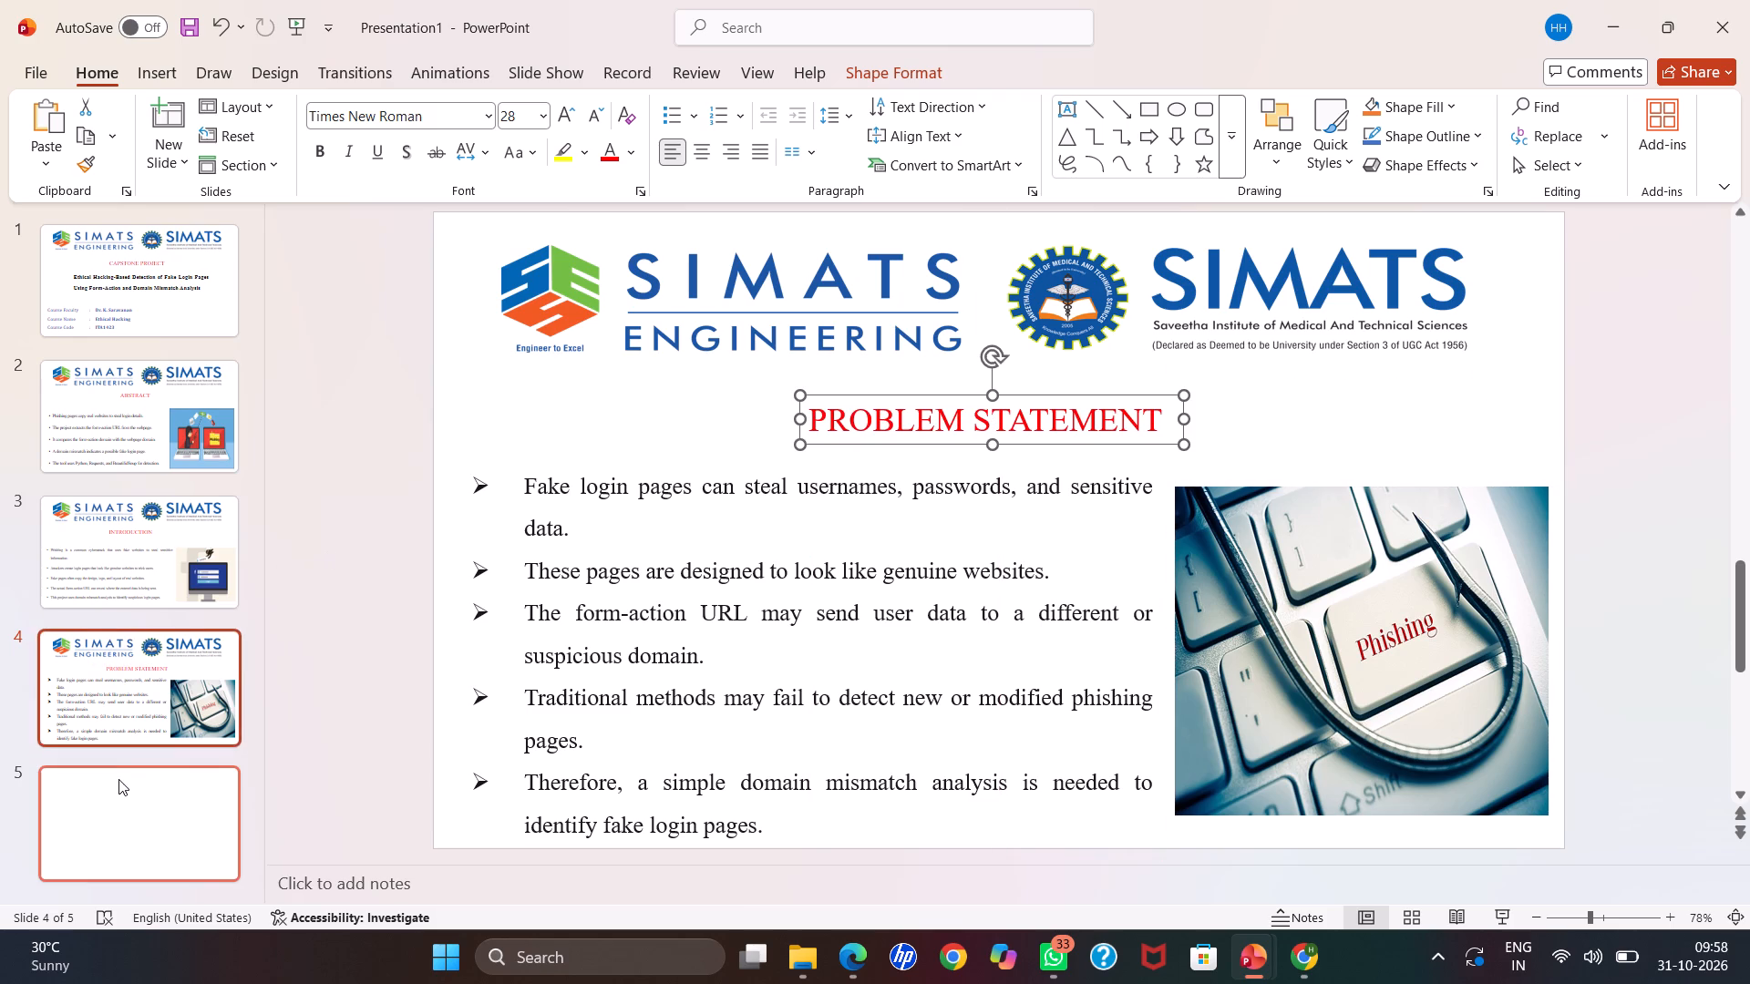
Copy the SIMATS banner from slide 4 to the top of slide 5, replacing the deleted empty title placeholder.
{"action": "left_click", "coordinate": [117, 786]}
{"action": "left_click", "coordinate": [117, 727]}
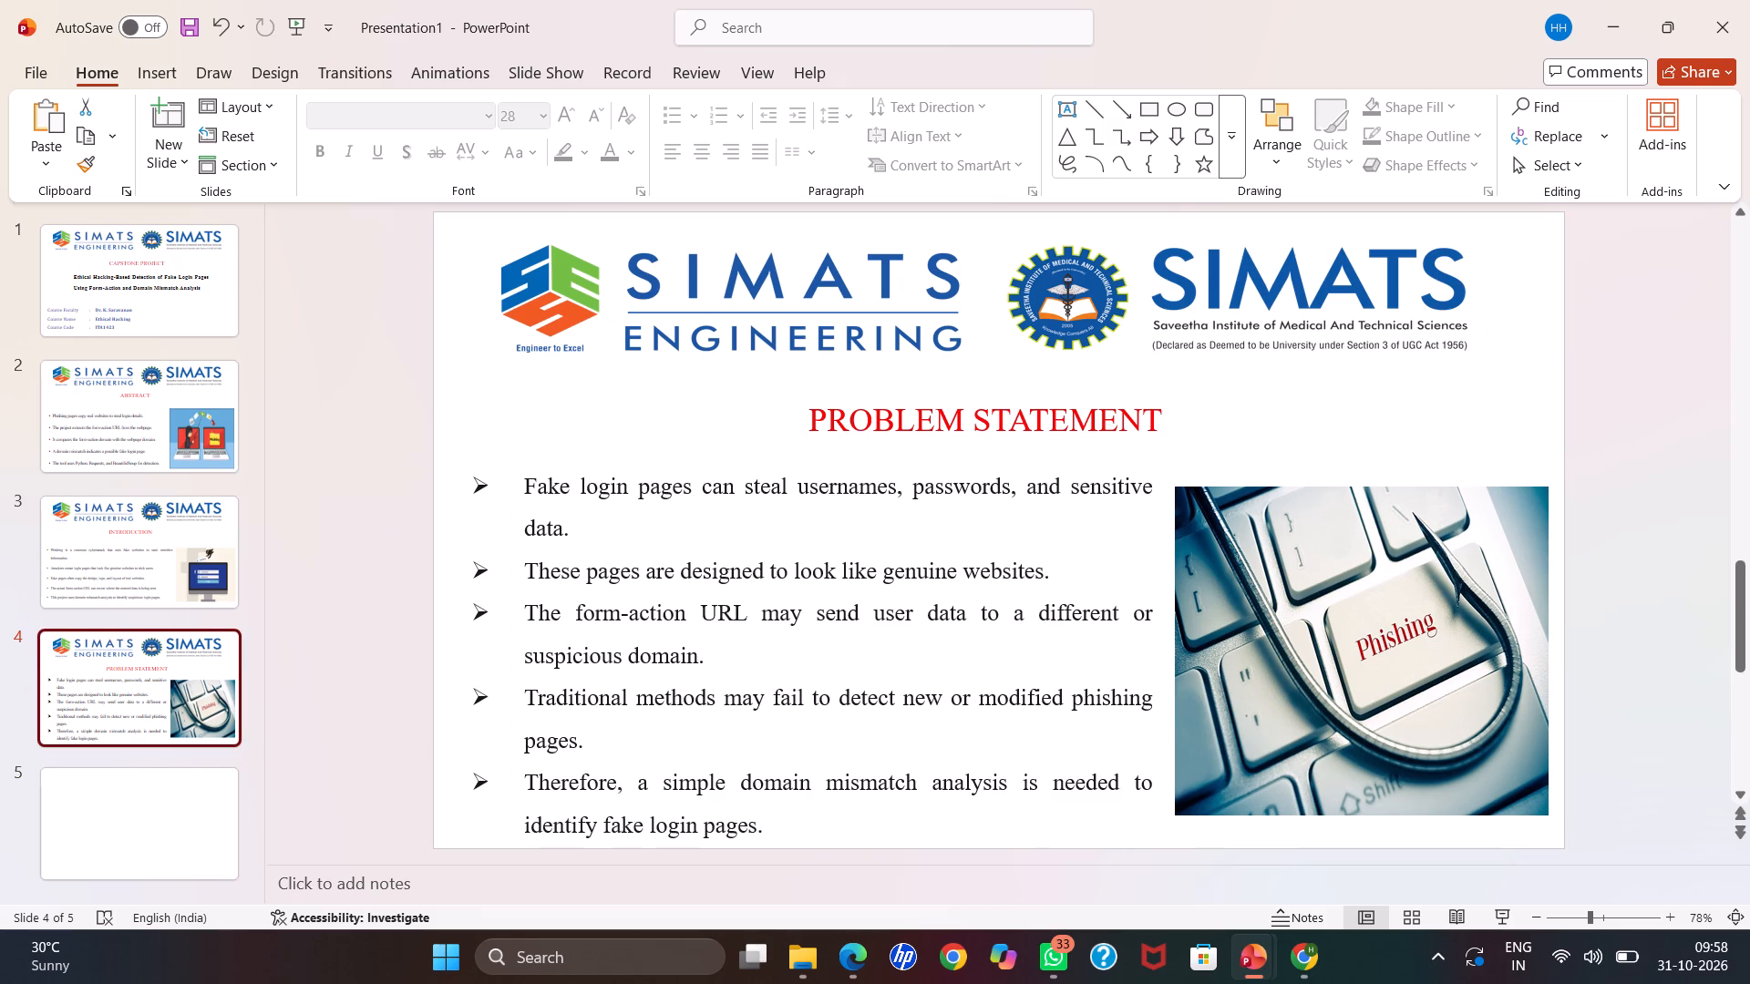
{"action": "left_click", "coordinate": [693, 298]}
{"action": "key", "text": "ctrl+c"}
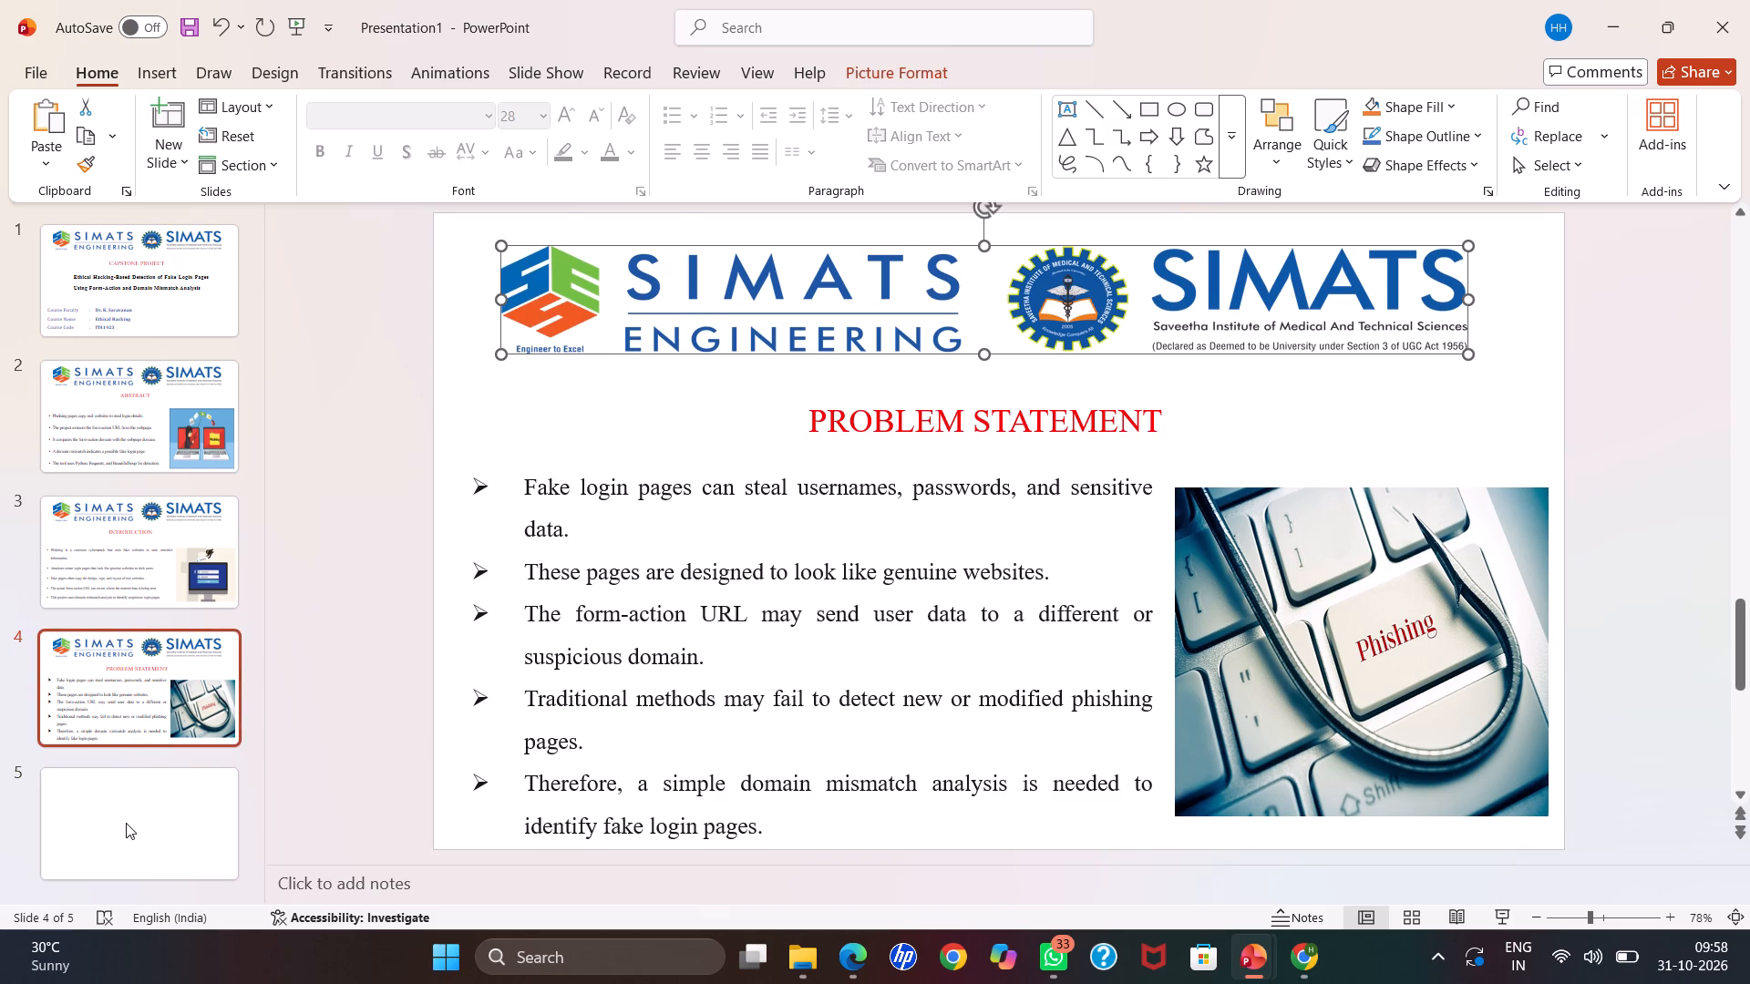
{"action": "left_click", "coordinate": [125, 826]}
{"action": "key", "text": "ctrl+v"}
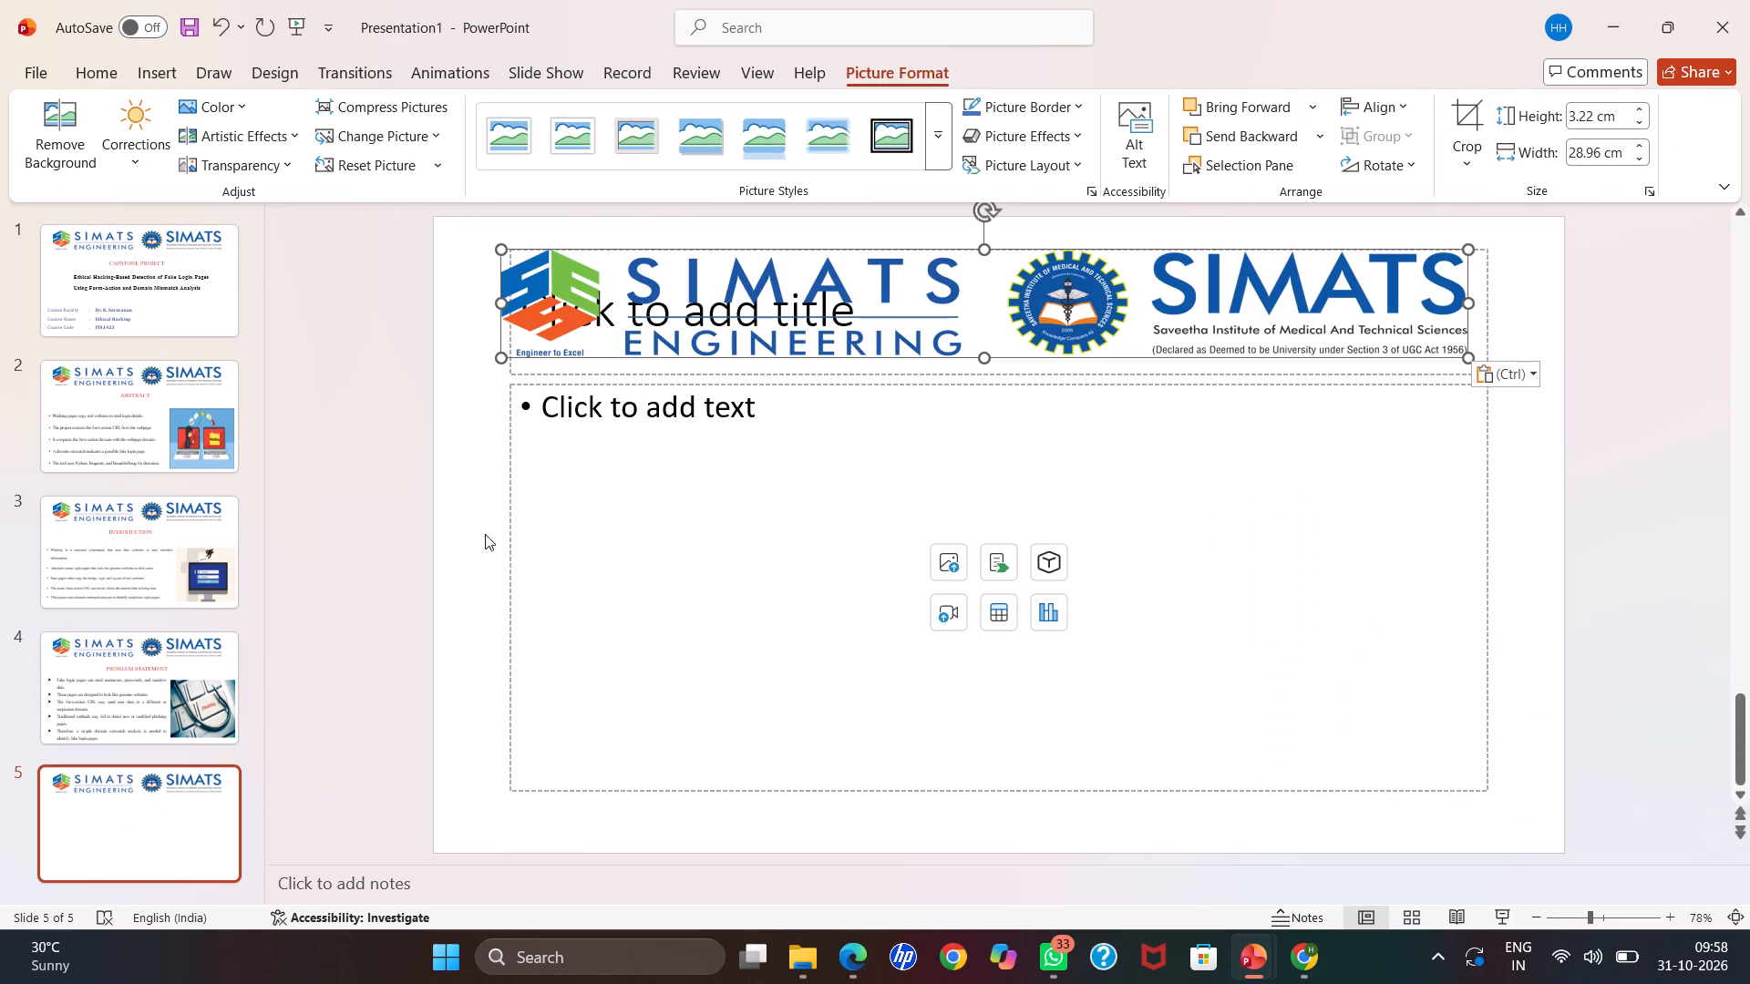
{"action": "key", "text": "ctrl+z"}
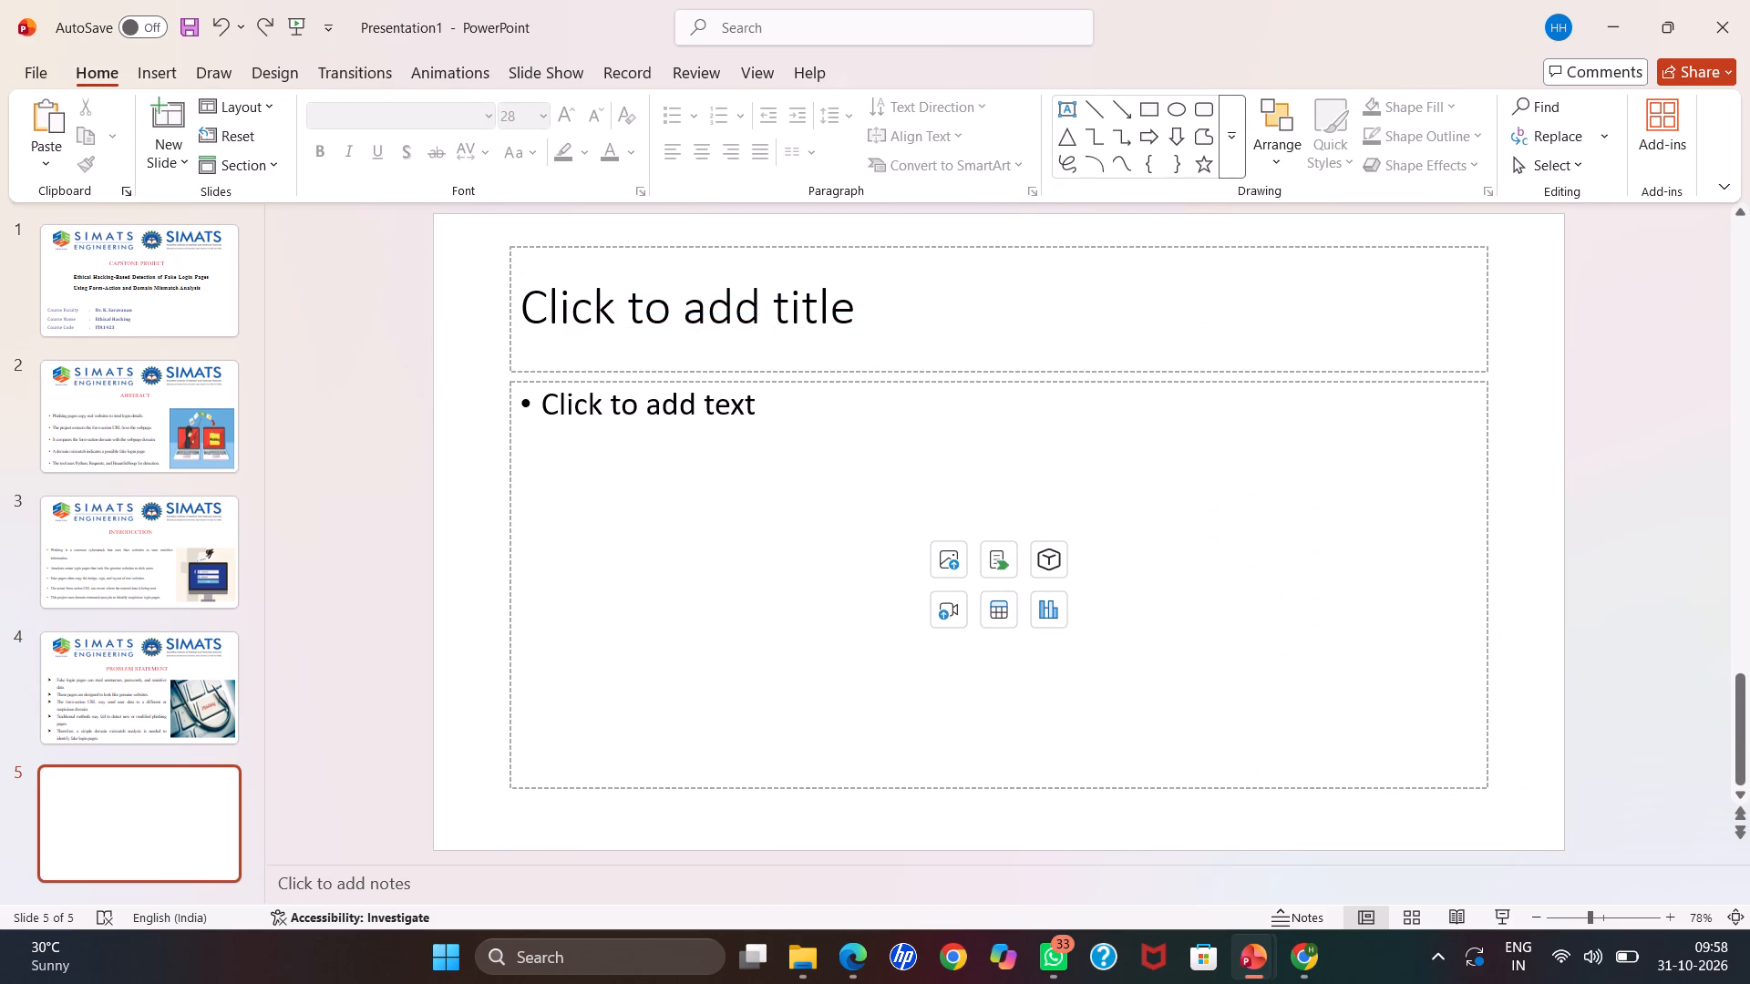
{"action": "left_click", "coordinate": [589, 364]}
{"action": "left_click", "coordinate": [591, 373]}
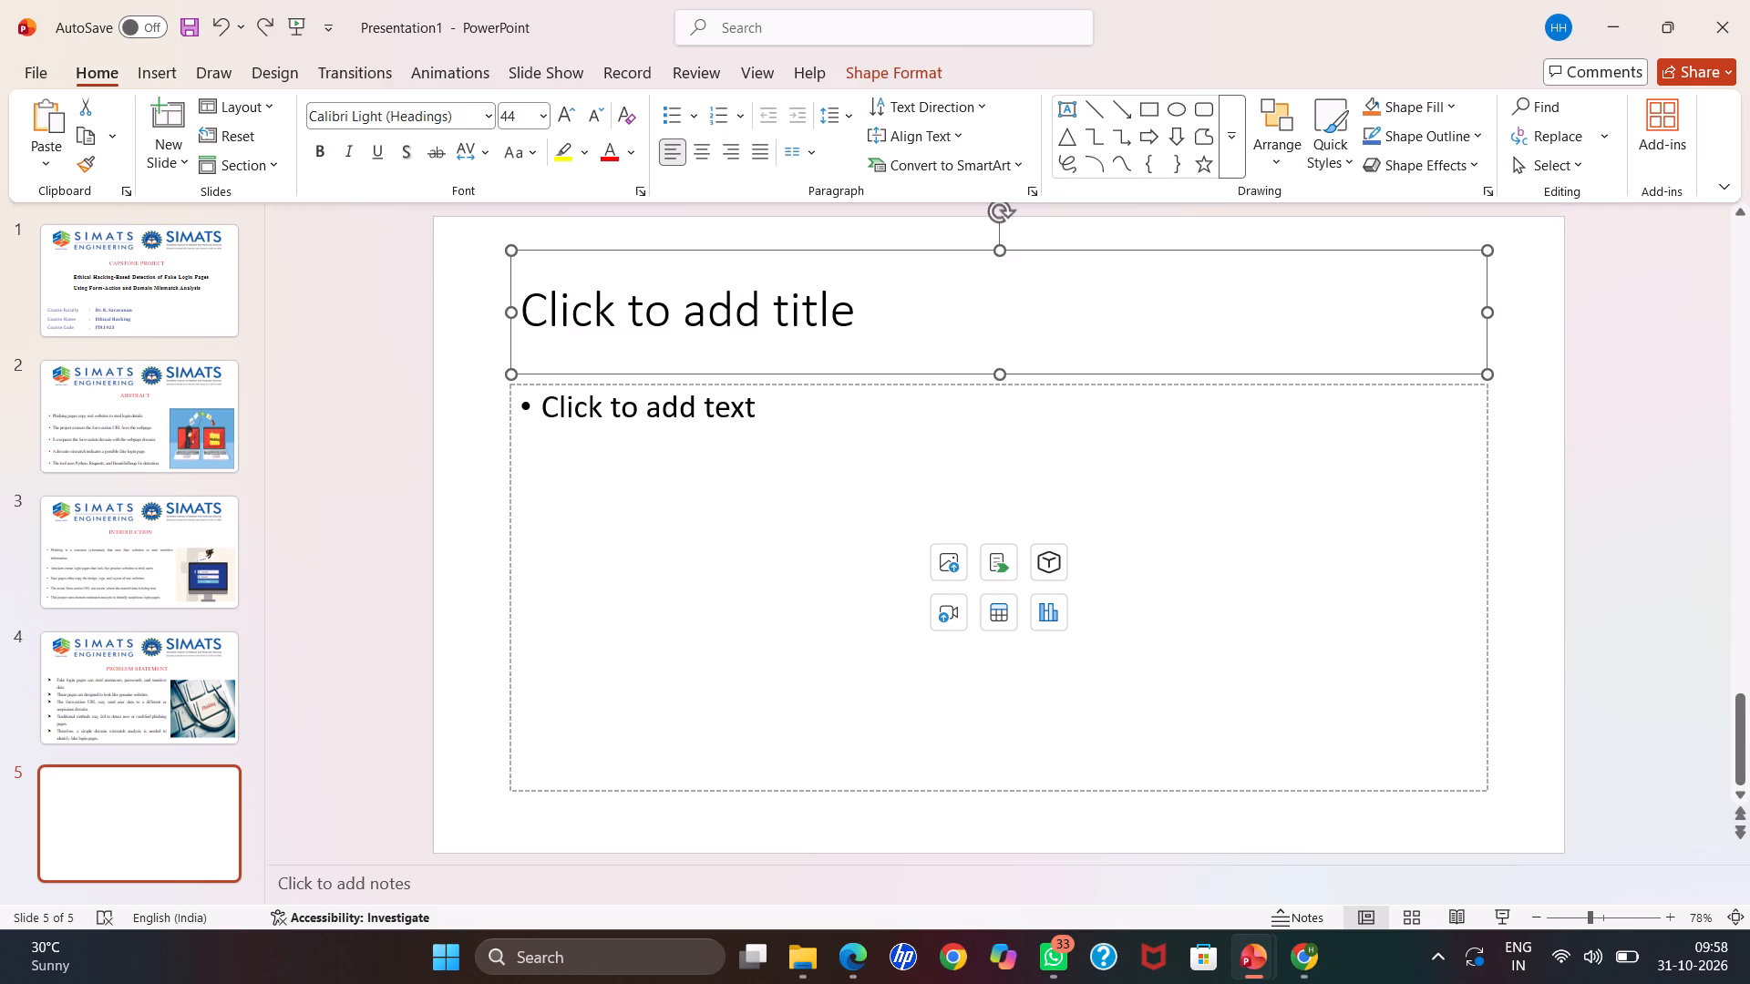
{"action": "key", "text": "Delete"}
{"action": "key", "text": "ctrl+v"}
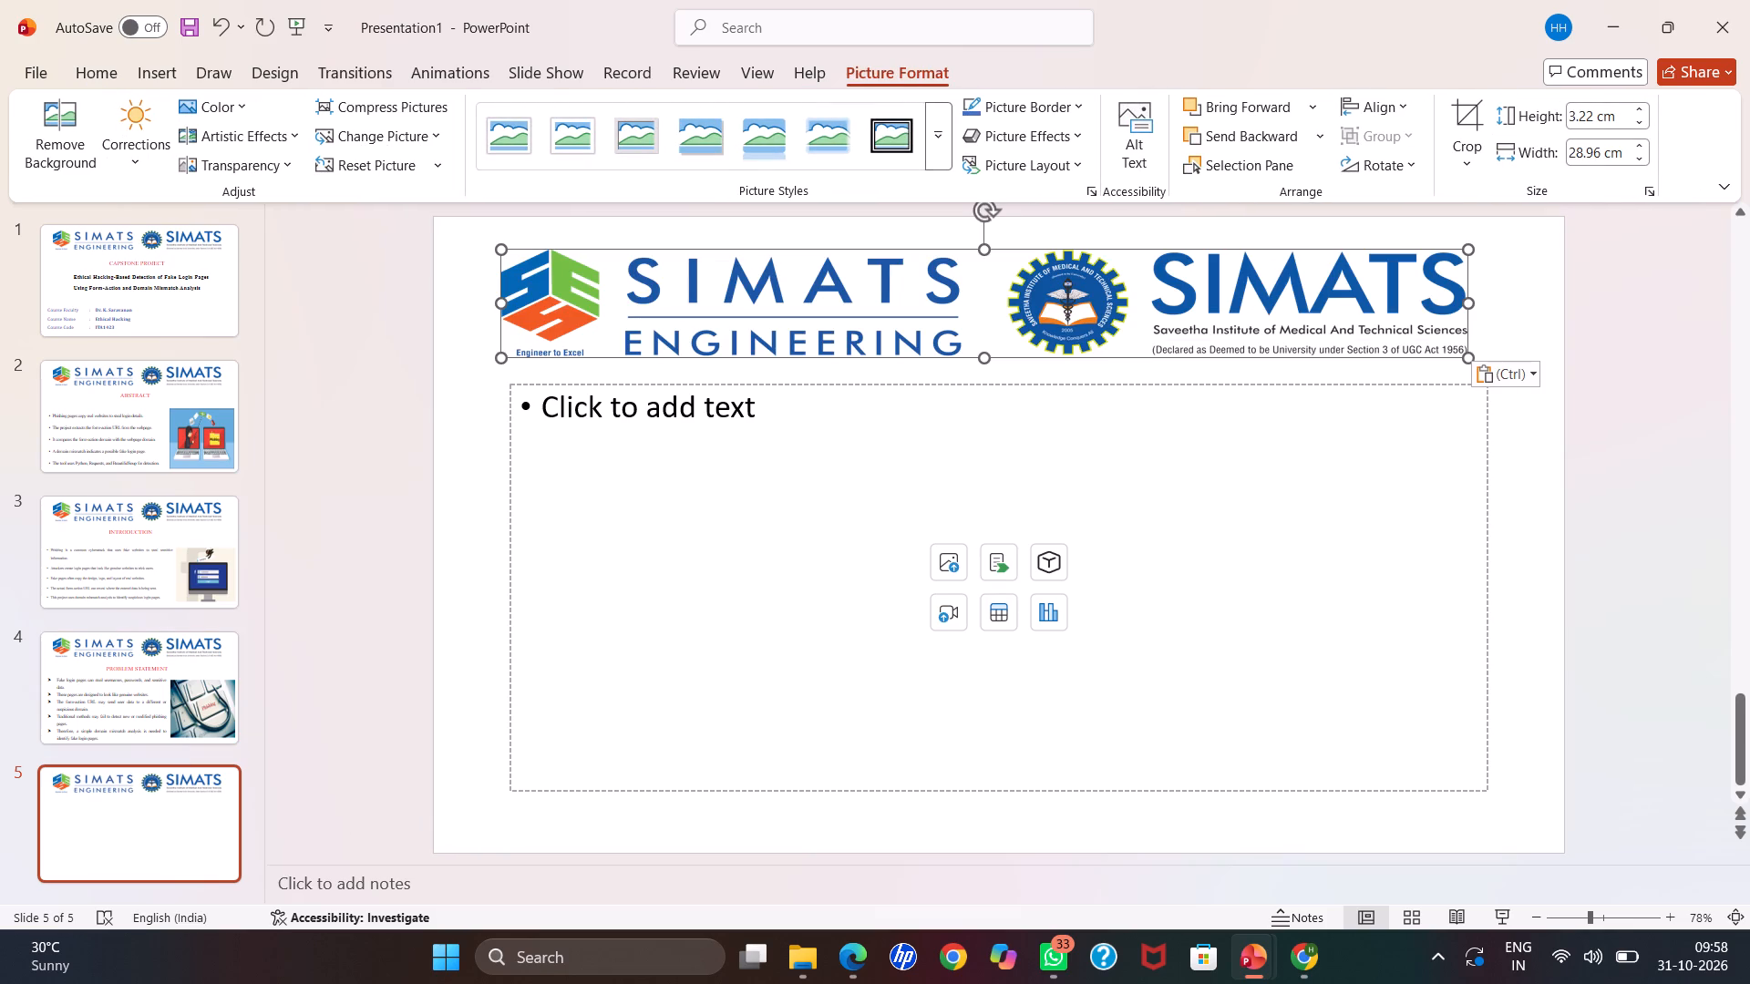
Switch to Chrome and take a screen snip of the whole System Architecture diagram.
{"action": "left_click", "coordinate": [1293, 883]}
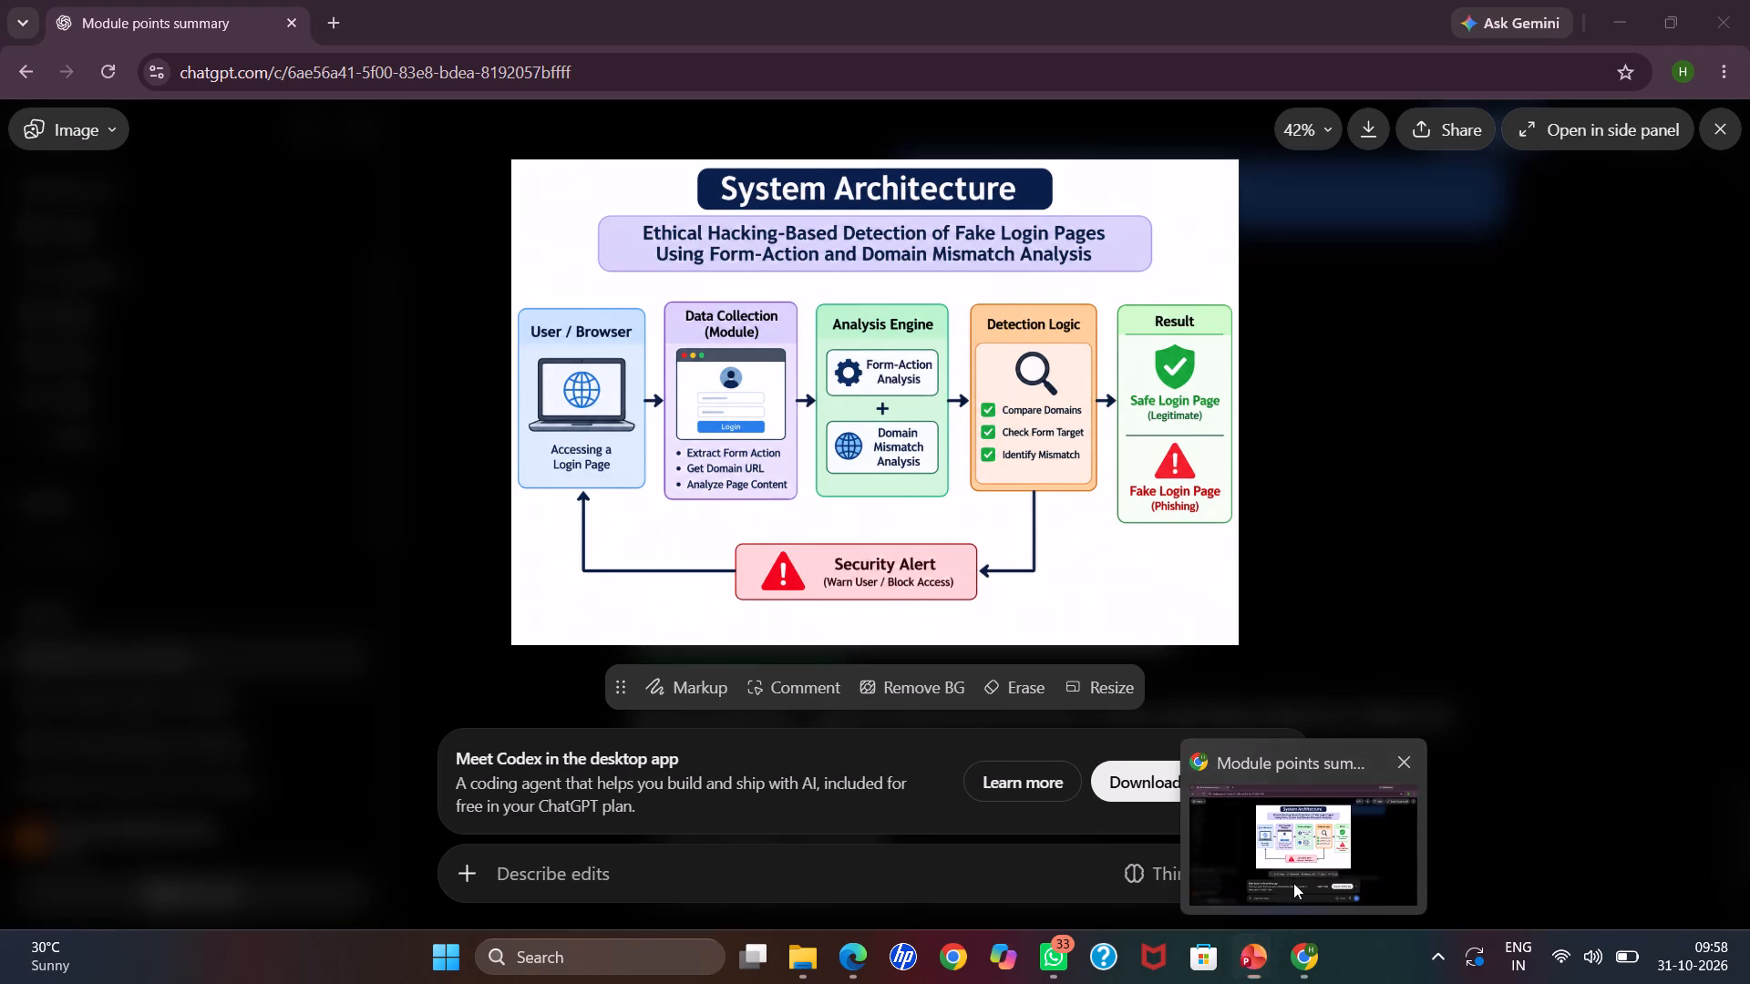
{"action": "left_click", "coordinate": [927, 448]}
{"action": "key", "text": "shift+super+s"}
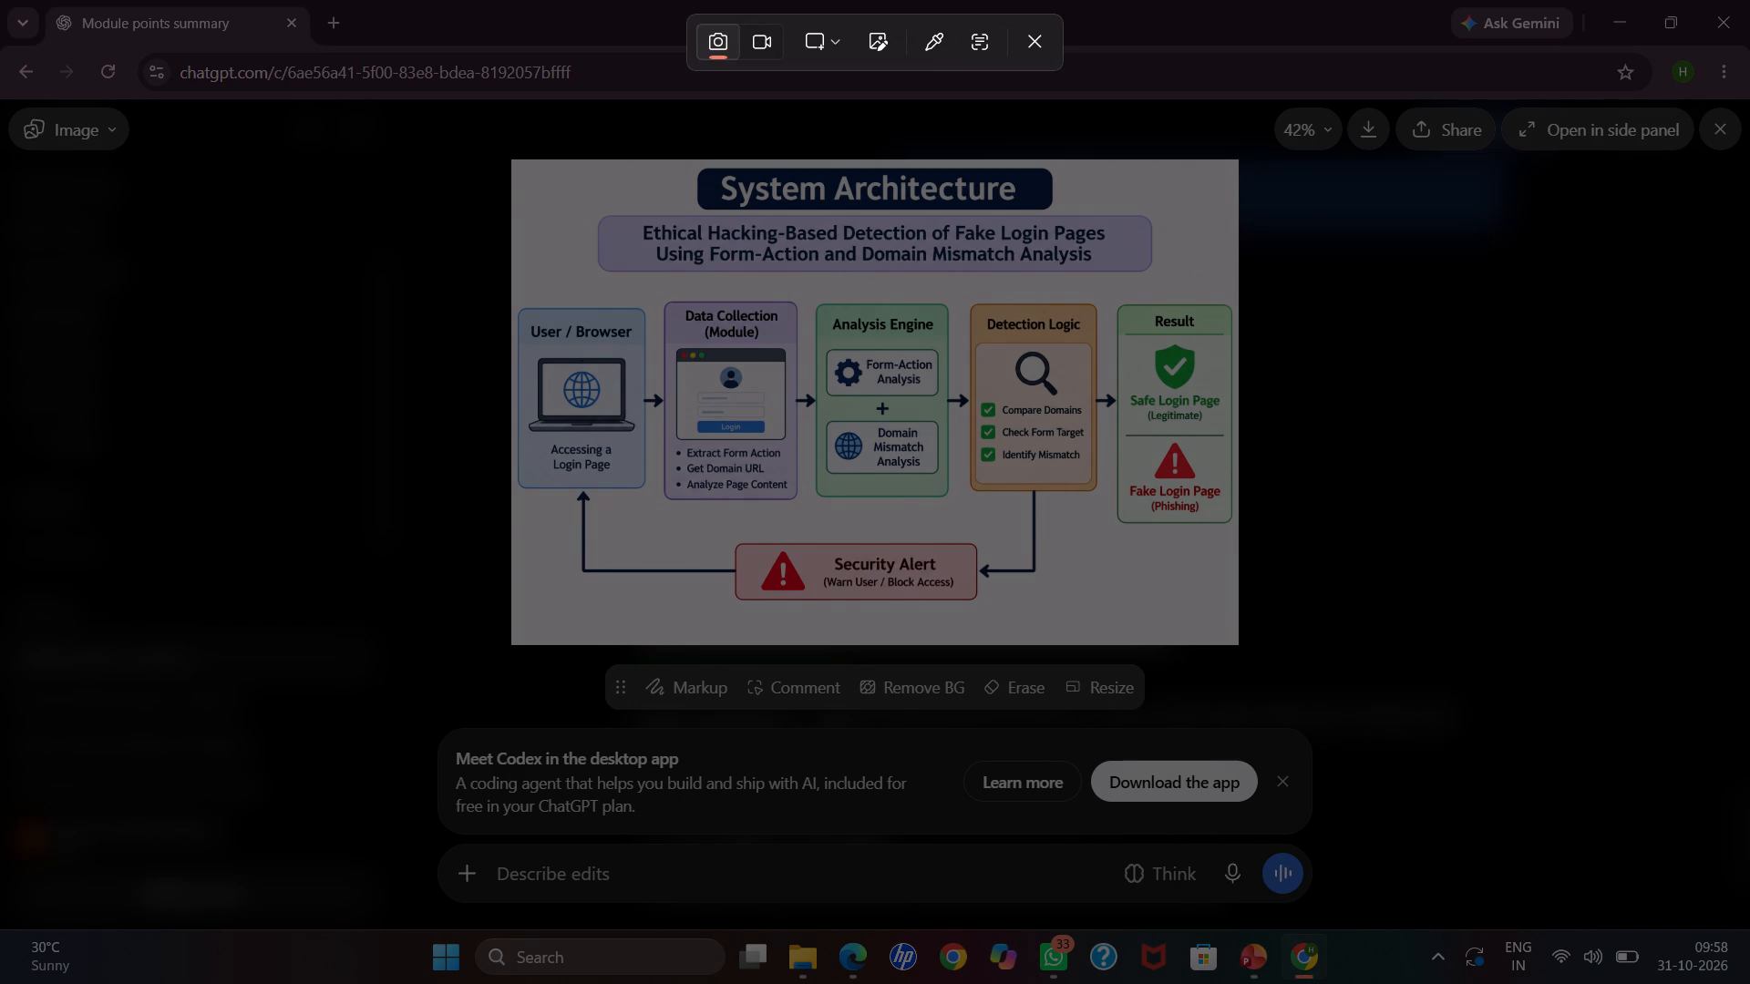
{"action": "left_click_drag", "start_coordinate": [515, 161], "coordinate": [736, 529]}
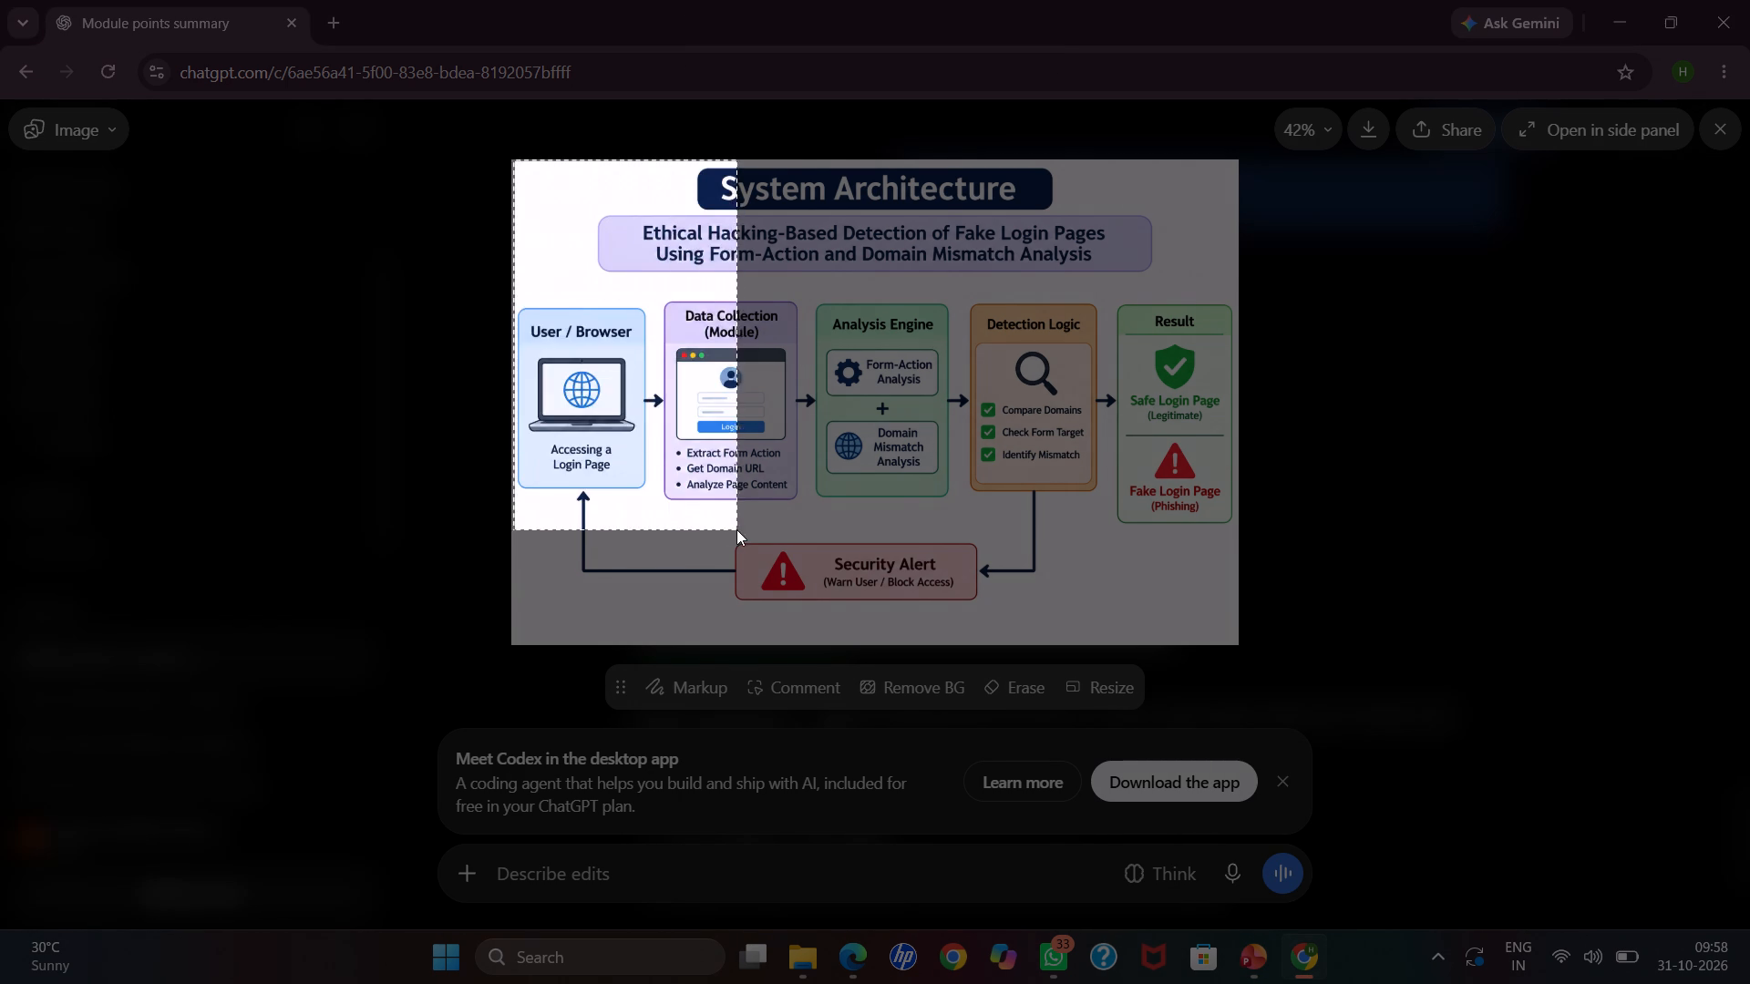
{"action": "left_click_drag", "start_coordinate": [736, 529], "coordinate": [1242, 641]}
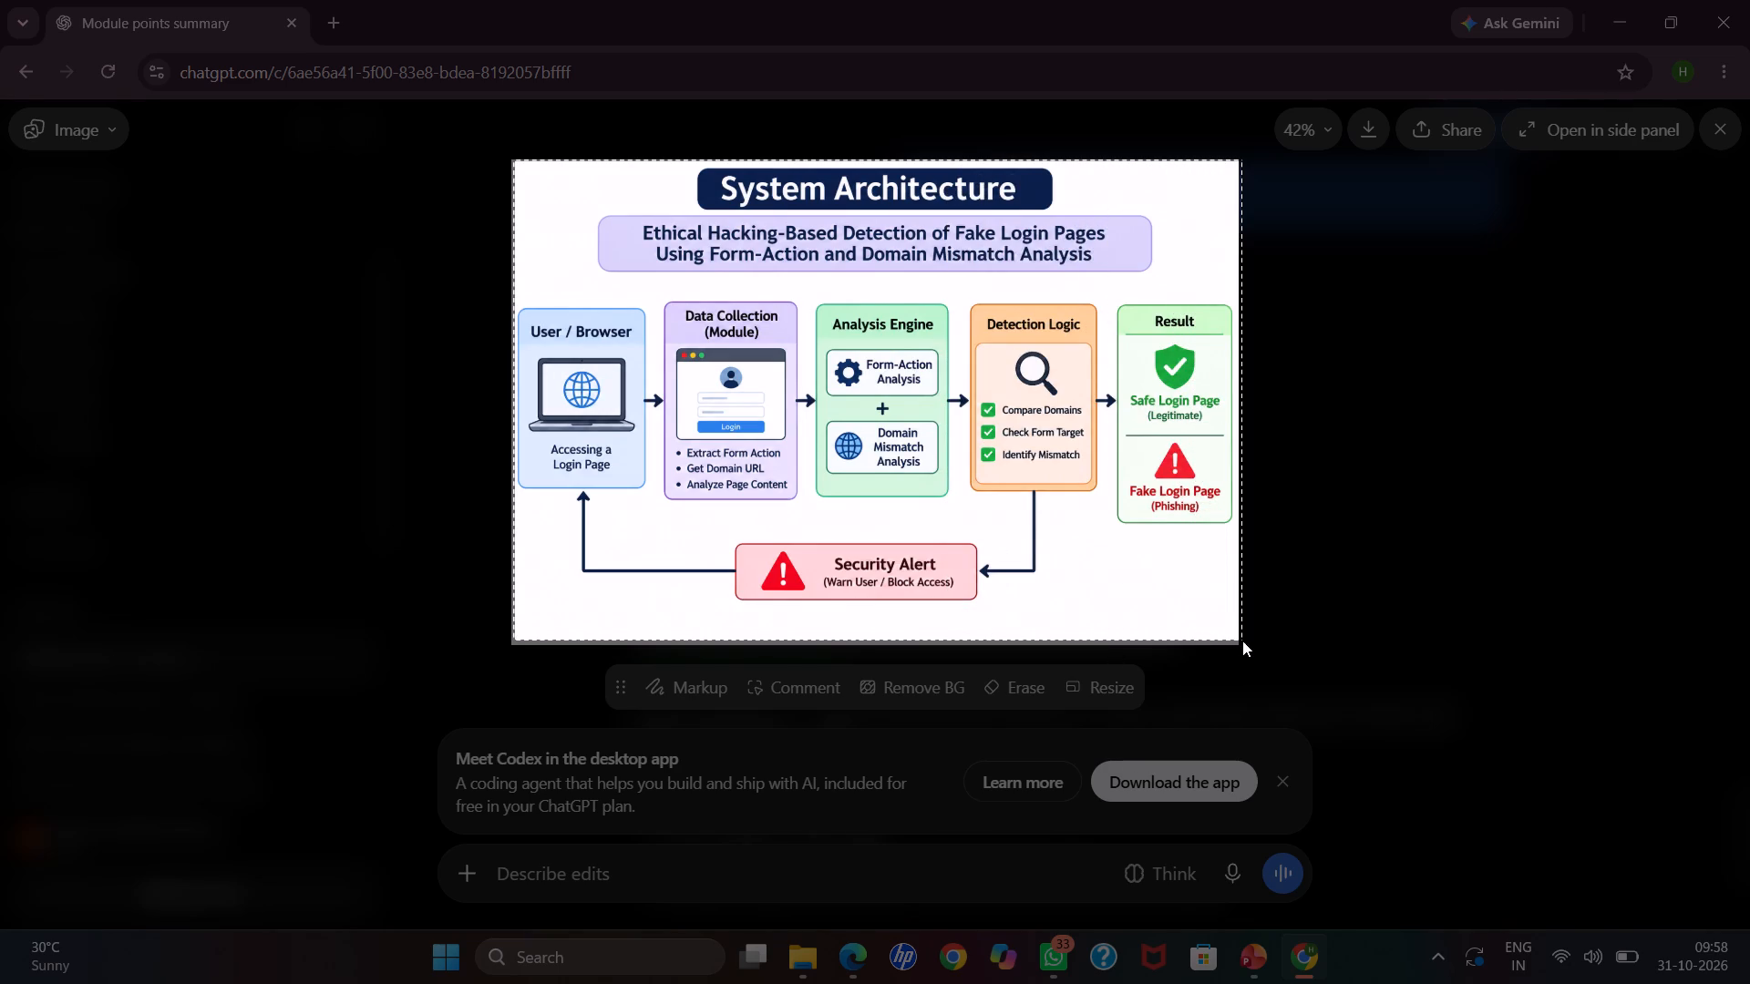
{"action": "left_click_drag", "start_coordinate": [1242, 641], "coordinate": [1237, 641]}
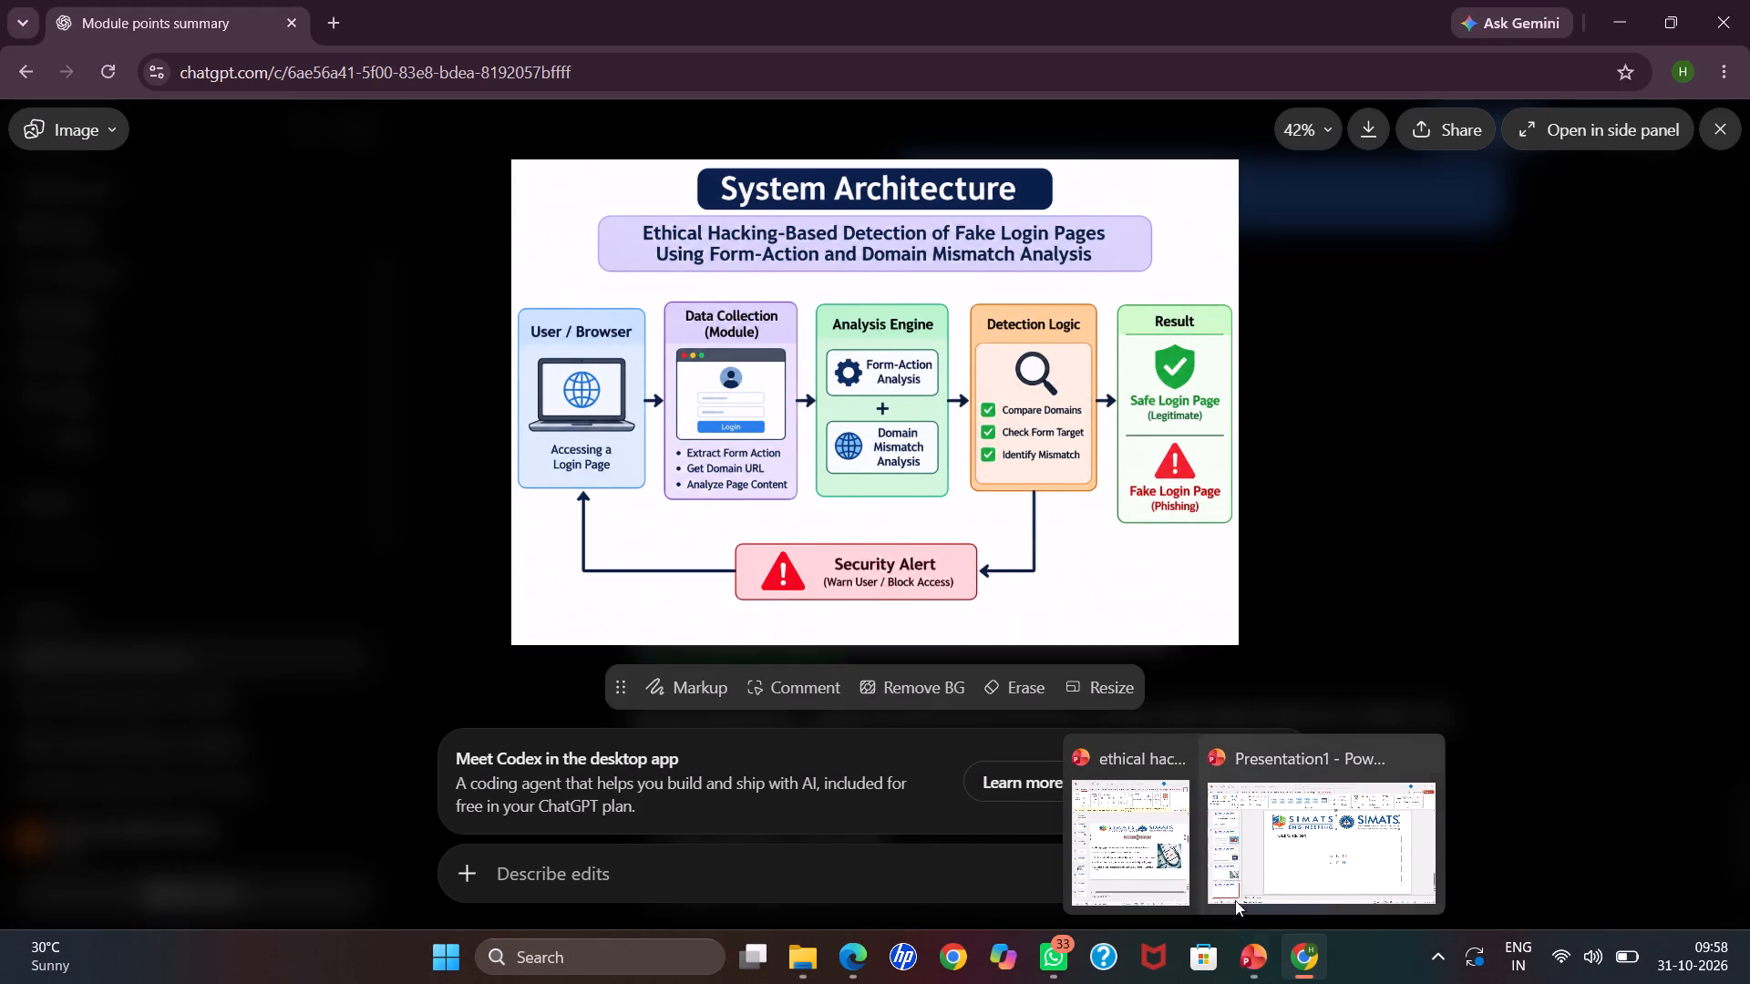
Paste the captured System Architecture diagram onto slide 5 of Presentation1 and move it below the banner.
{"action": "left_click", "coordinate": [1274, 866]}
{"action": "left_click", "coordinate": [1109, 714], "text": "ctrl"}
{"action": "key", "text": "ctrl+v"}
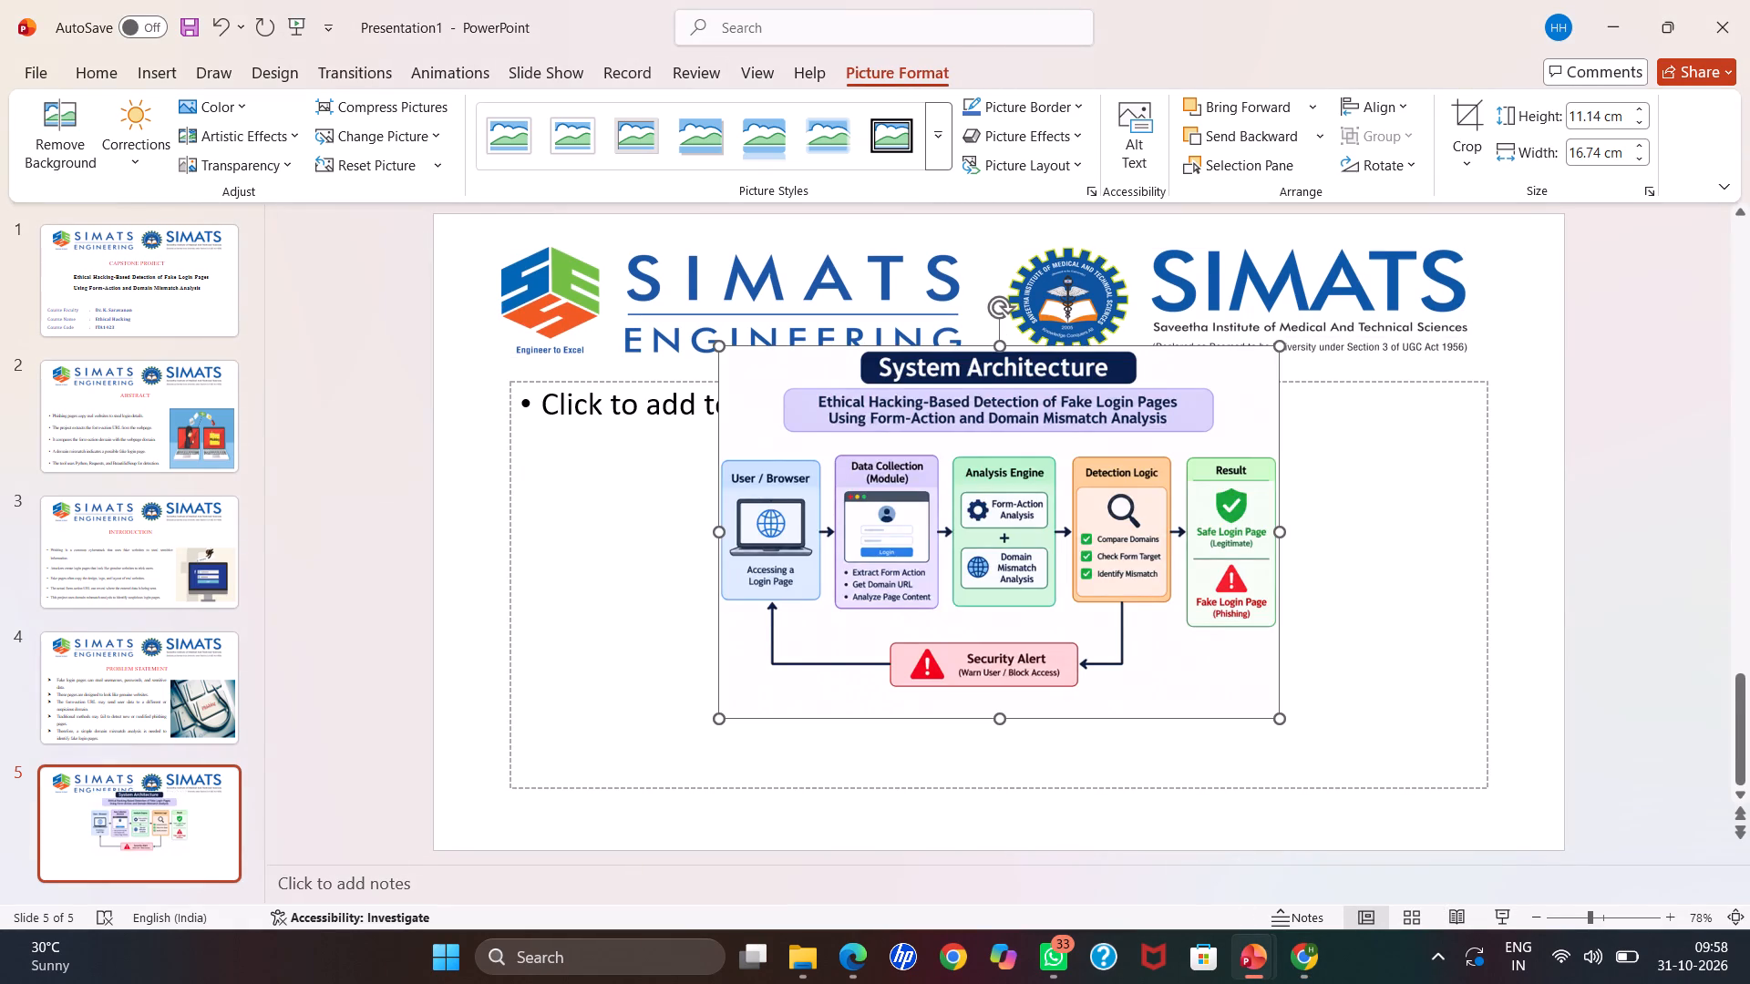
{"action": "left_click_drag", "start_coordinate": [945, 552], "coordinate": [743, 587]}
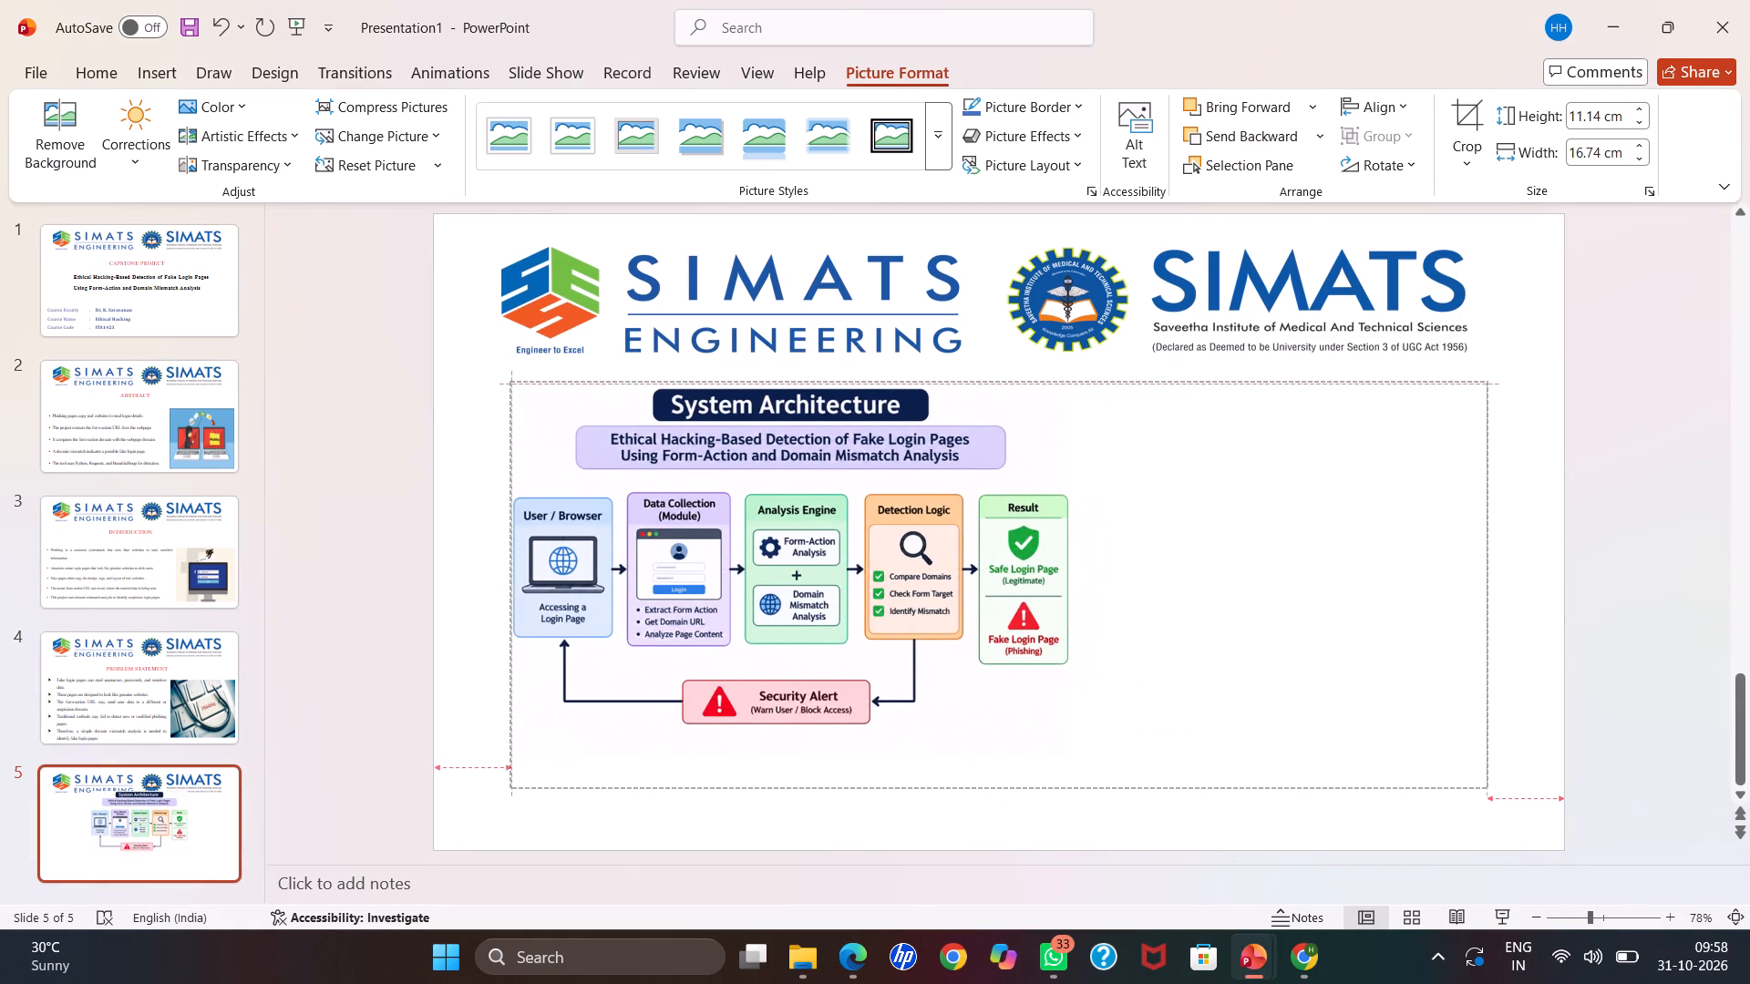
{"action": "left_click_drag", "start_coordinate": [743, 587], "coordinate": [743, 586]}
Delete the empty content placeholder behind the diagram on slide 5.
{"action": "left_click", "coordinate": [1254, 610]}
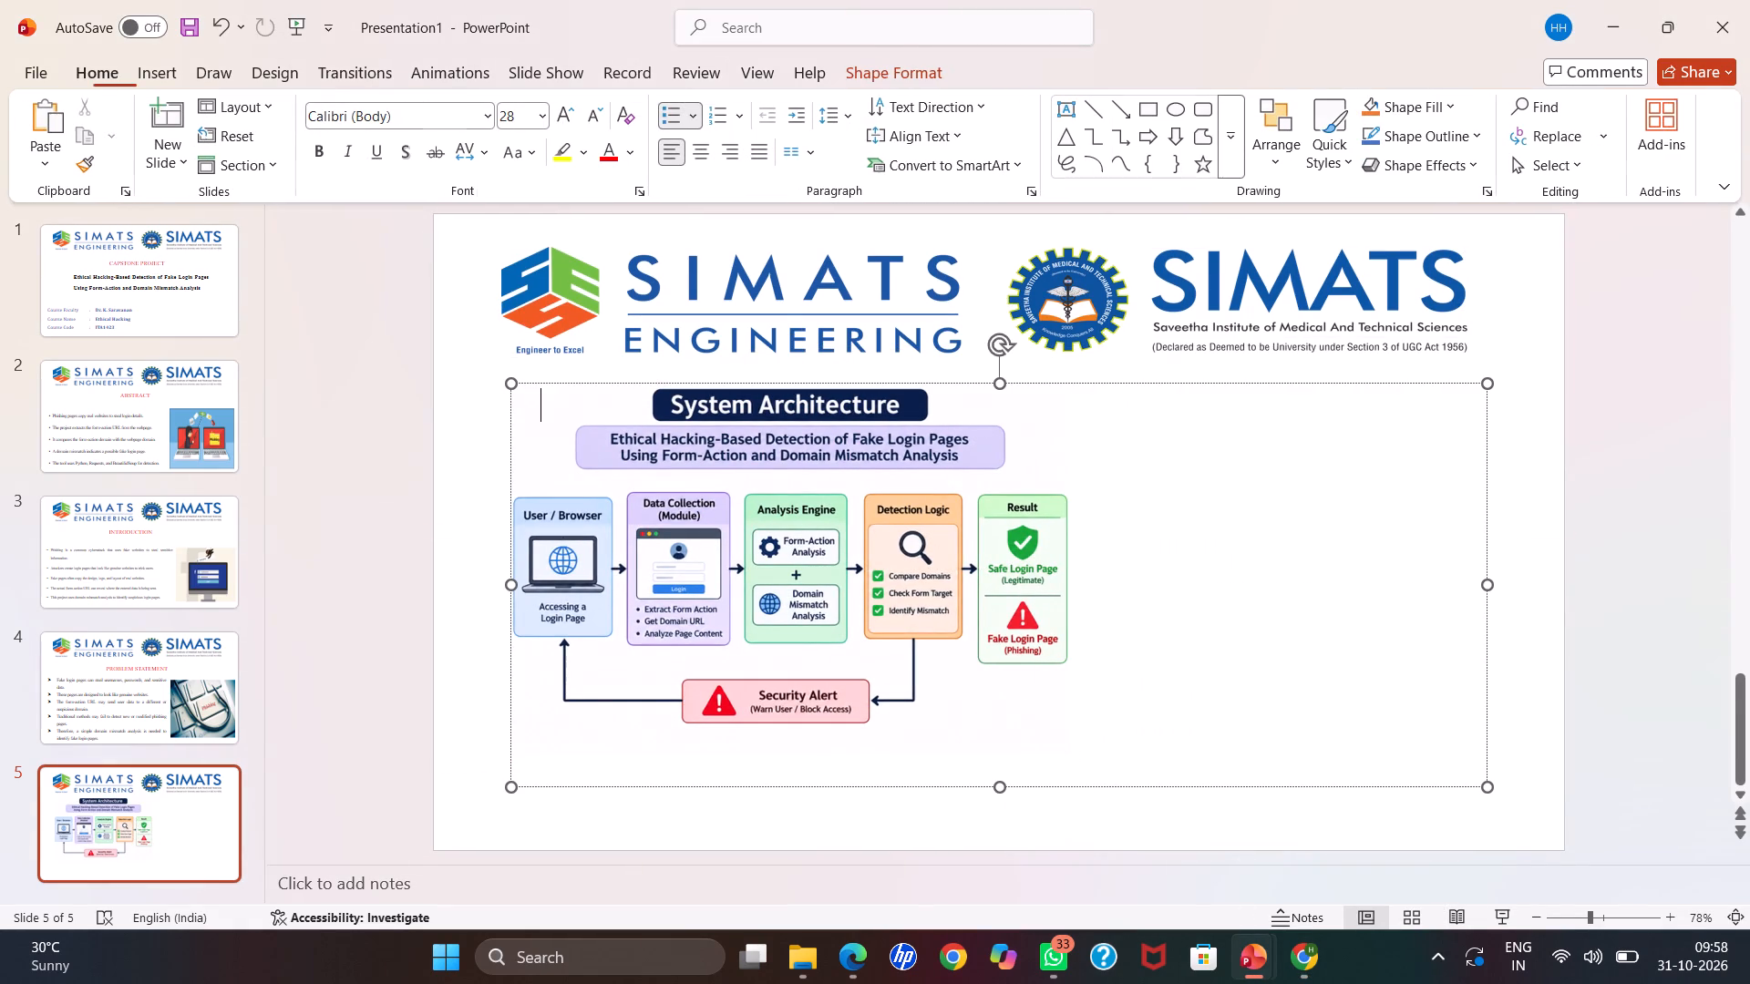
{"action": "left_click", "coordinate": [1246, 789]}
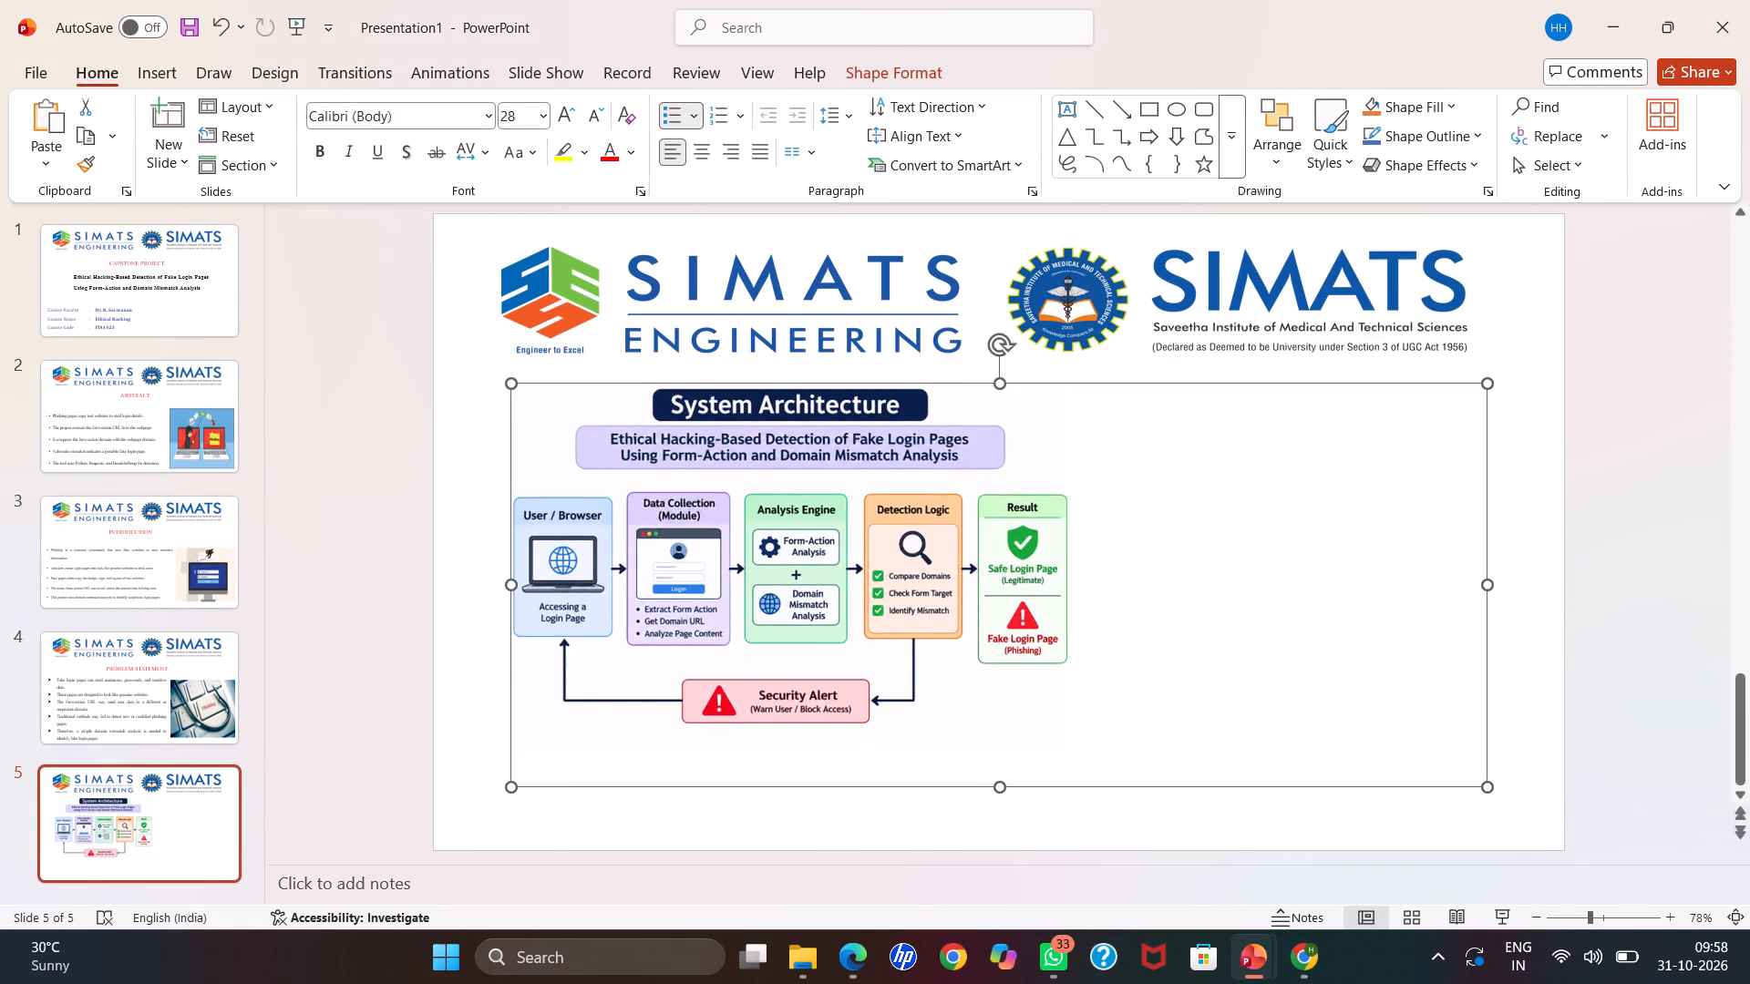
{"action": "key", "text": "Delete"}
Move the System Architecture diagram toward the slide's centre and stretch it to fill nearly the whole area below the banner.
{"action": "left_click_drag", "start_coordinate": [877, 644], "coordinate": [1031, 683]}
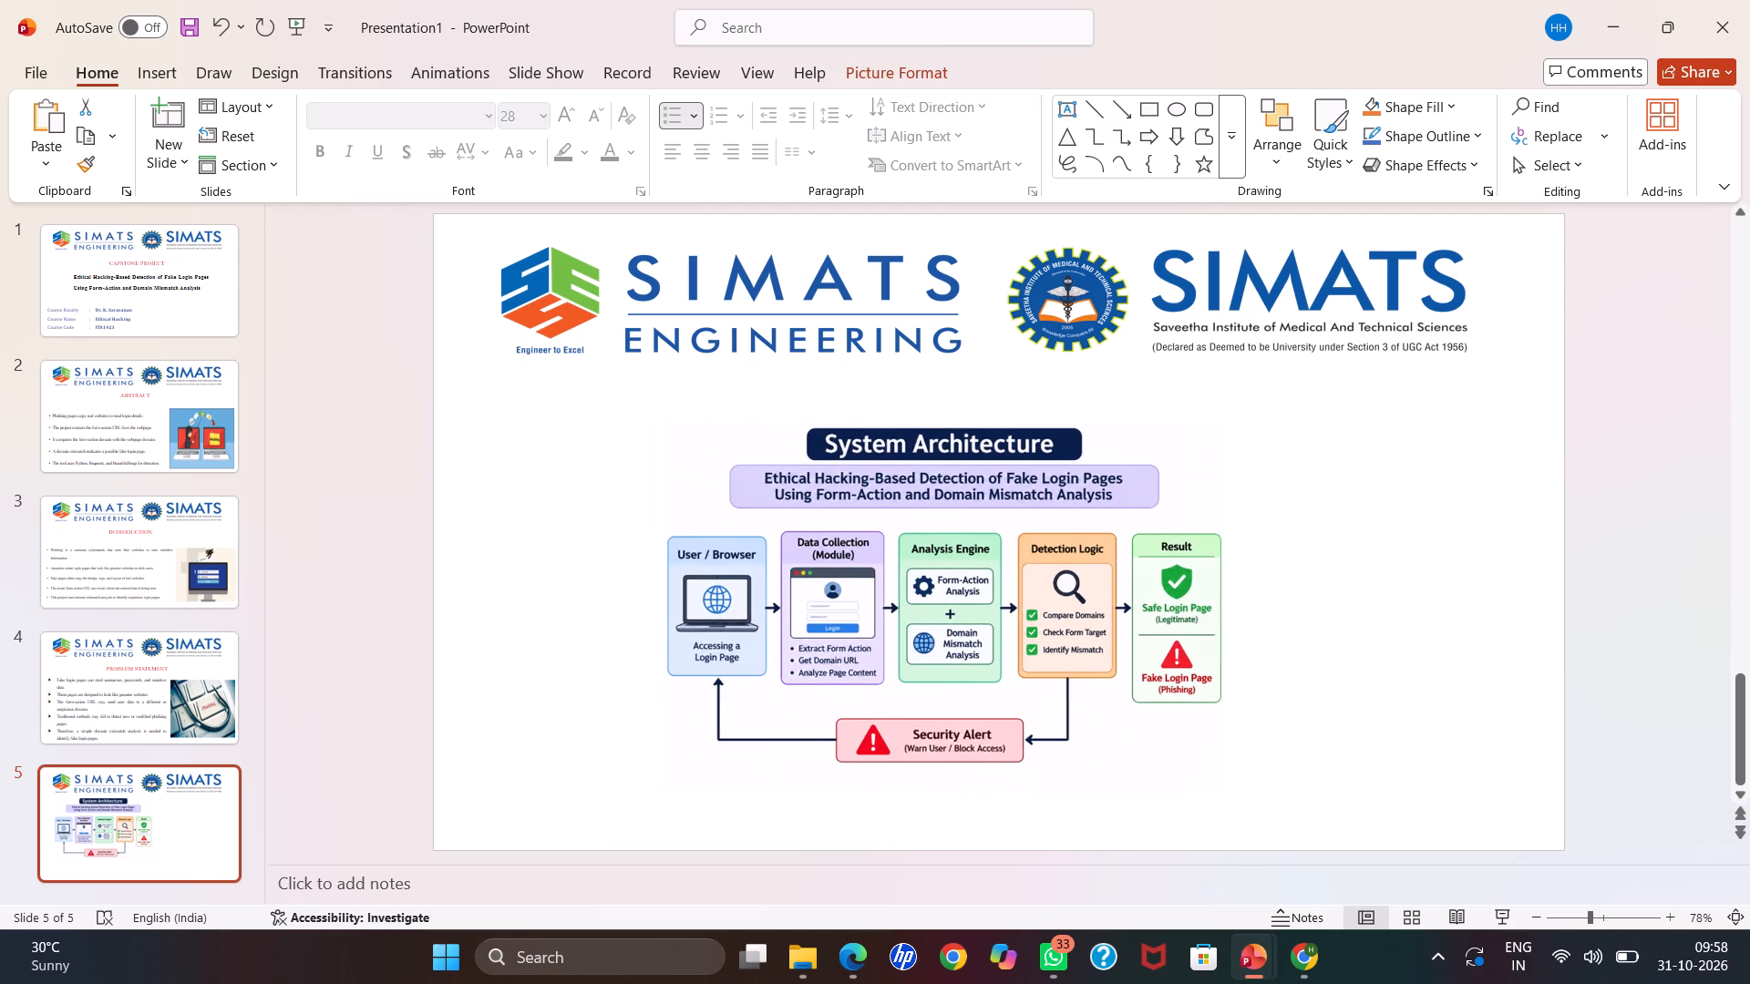
{"action": "left_click_drag", "start_coordinate": [1031, 683], "coordinate": [1033, 685]}
{"action": "left_click_drag", "start_coordinate": [1227, 609], "coordinate": [1398, 598]}
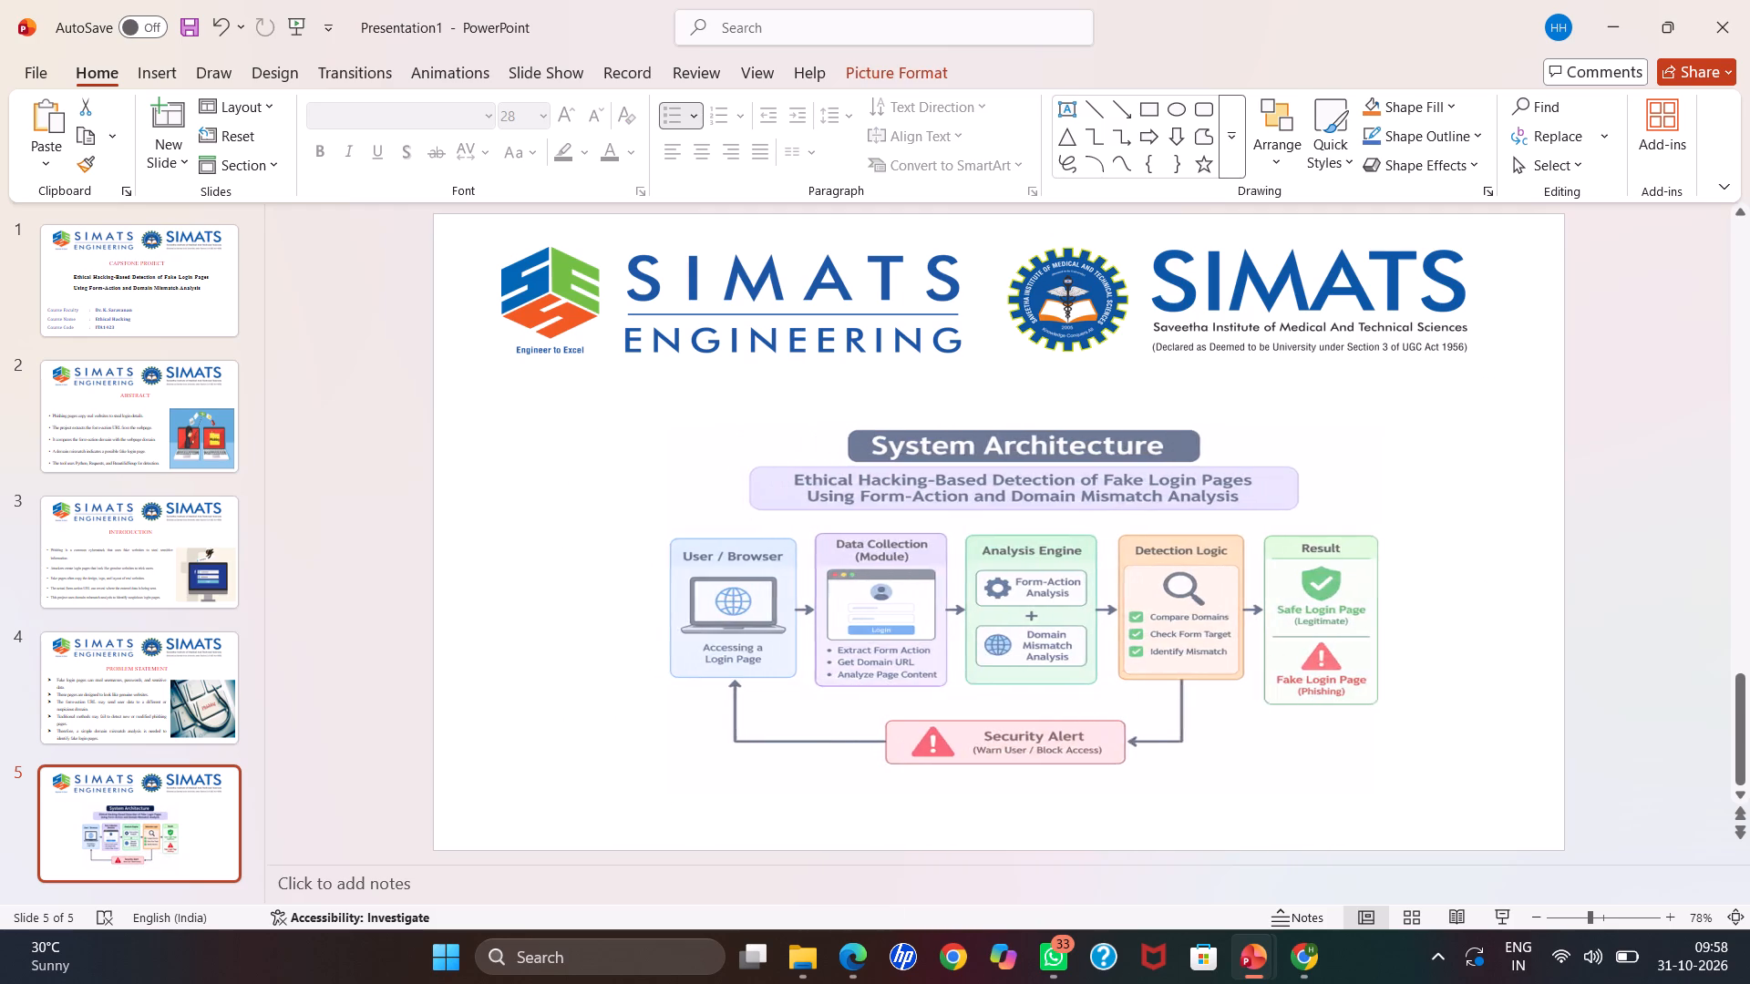
{"action": "left_click_drag", "start_coordinate": [1398, 598], "coordinate": [1433, 594]}
{"action": "left_click_drag", "start_coordinate": [664, 615], "coordinate": [563, 617]}
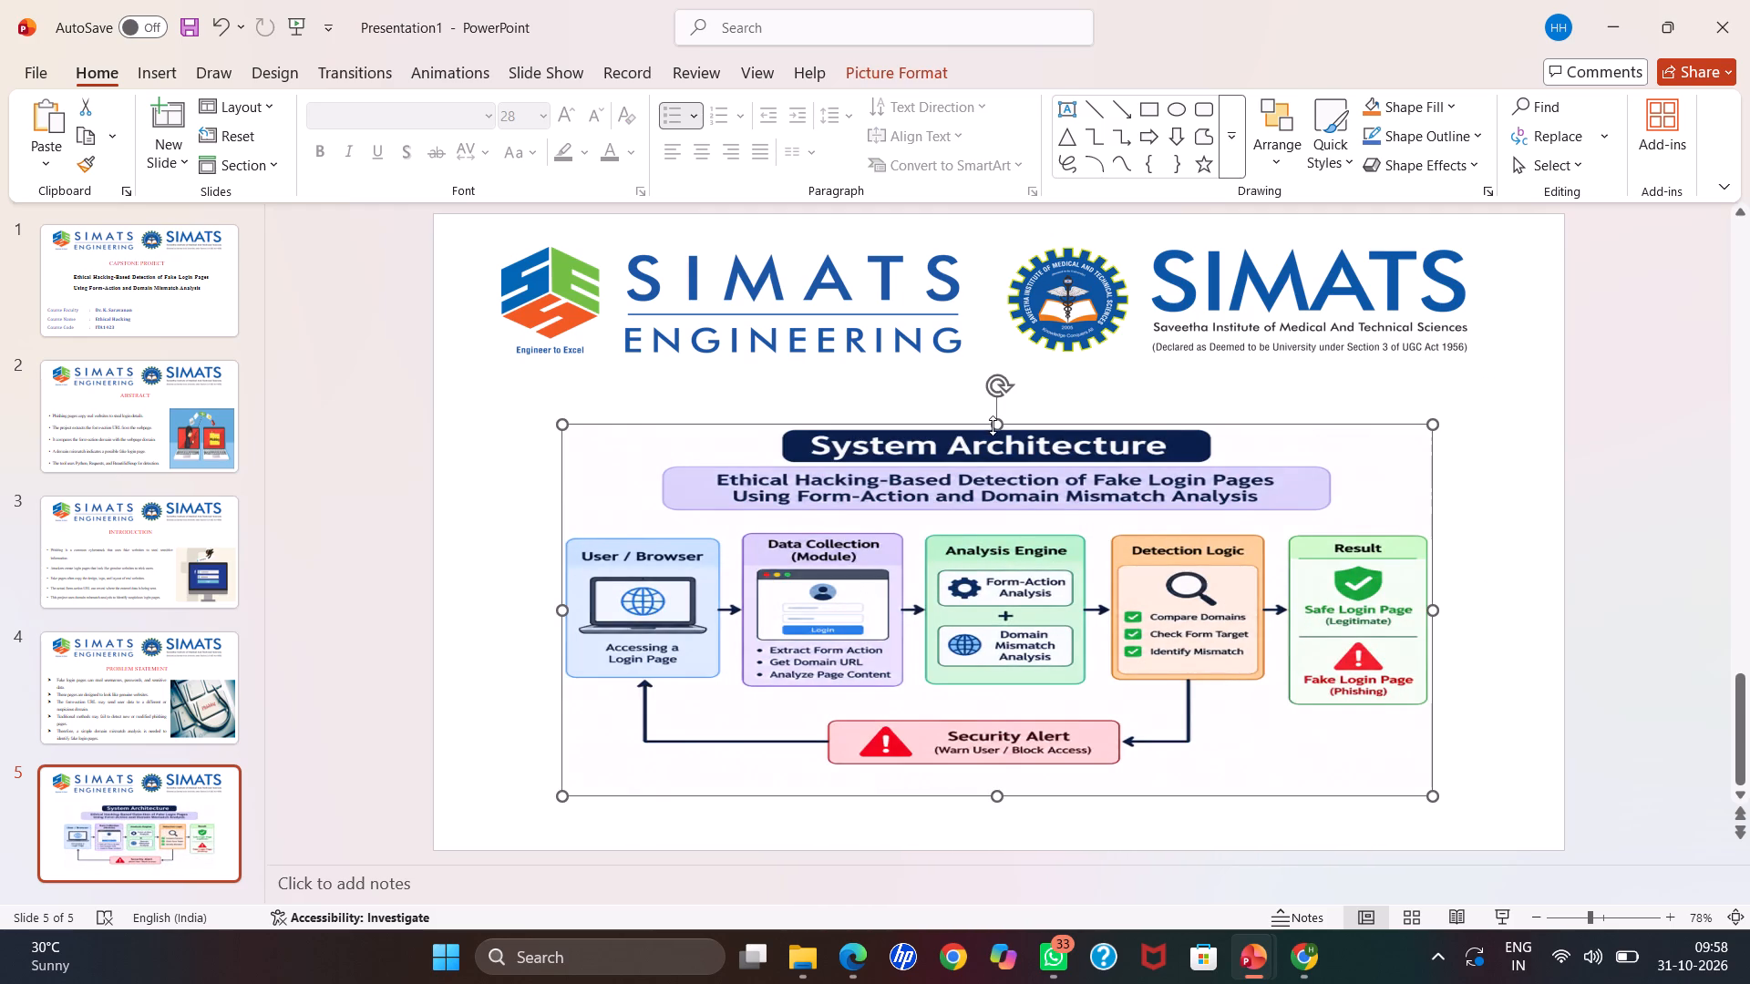
{"action": "left_click_drag", "start_coordinate": [993, 425], "coordinate": [989, 378]}
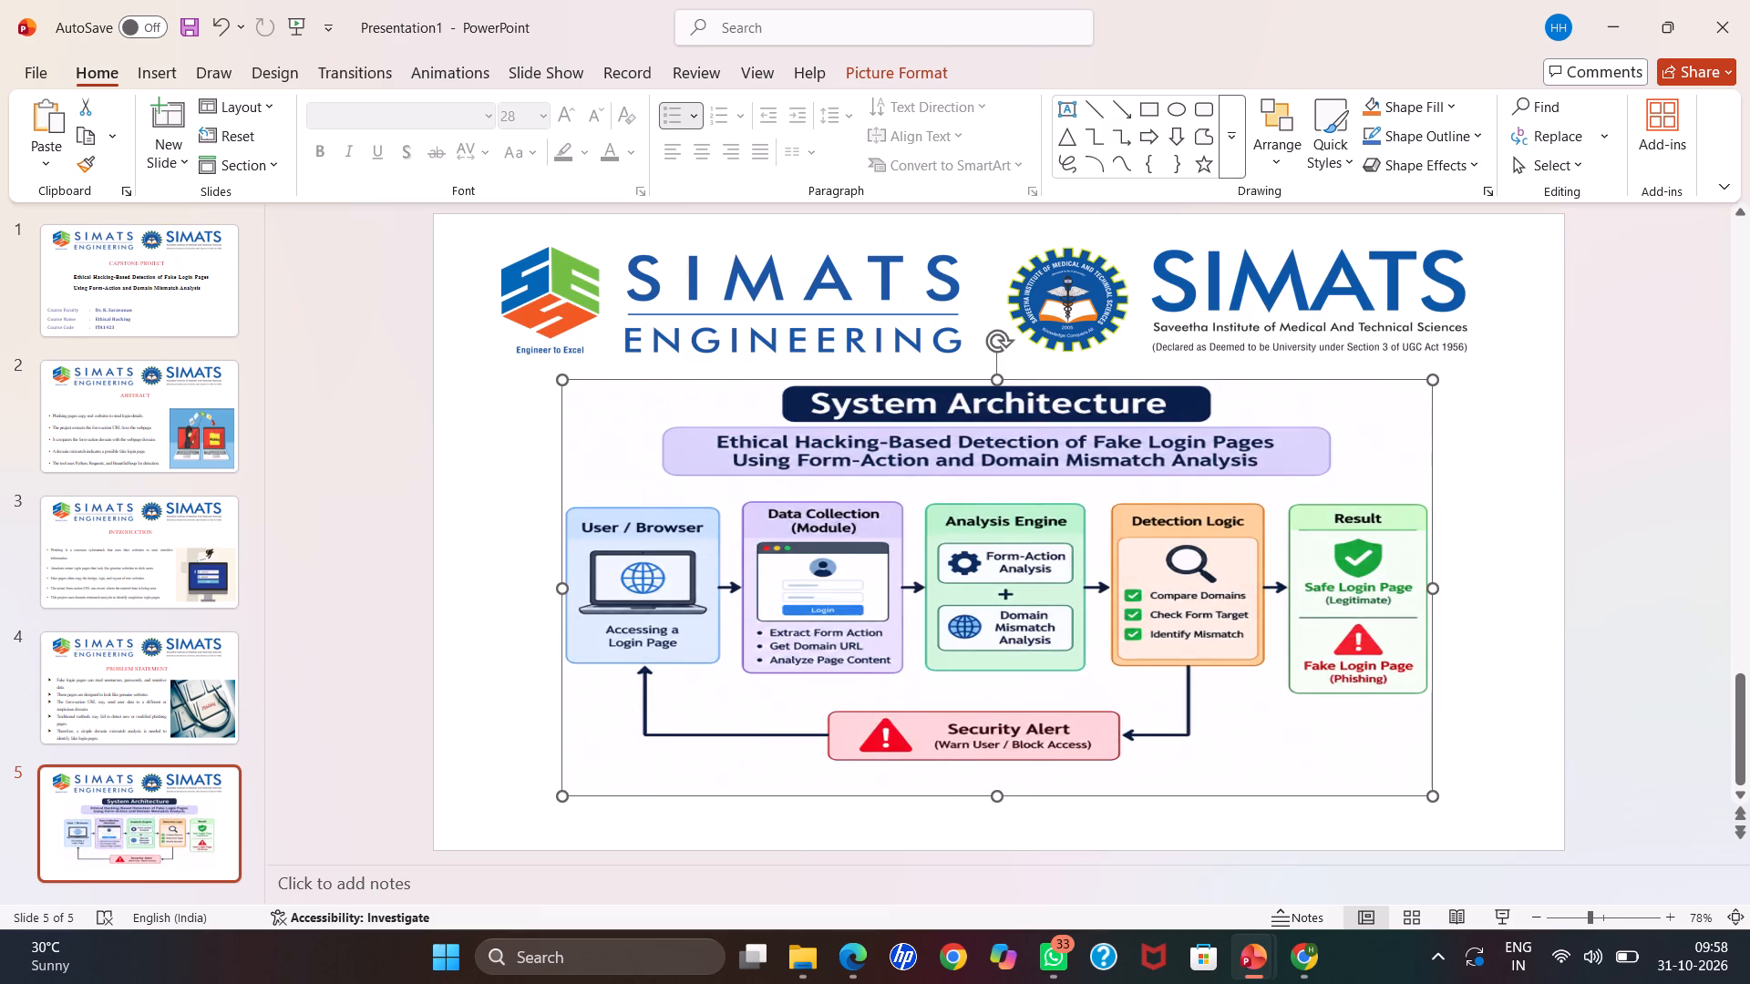
{"action": "left_click_drag", "start_coordinate": [994, 791], "coordinate": [994, 826]}
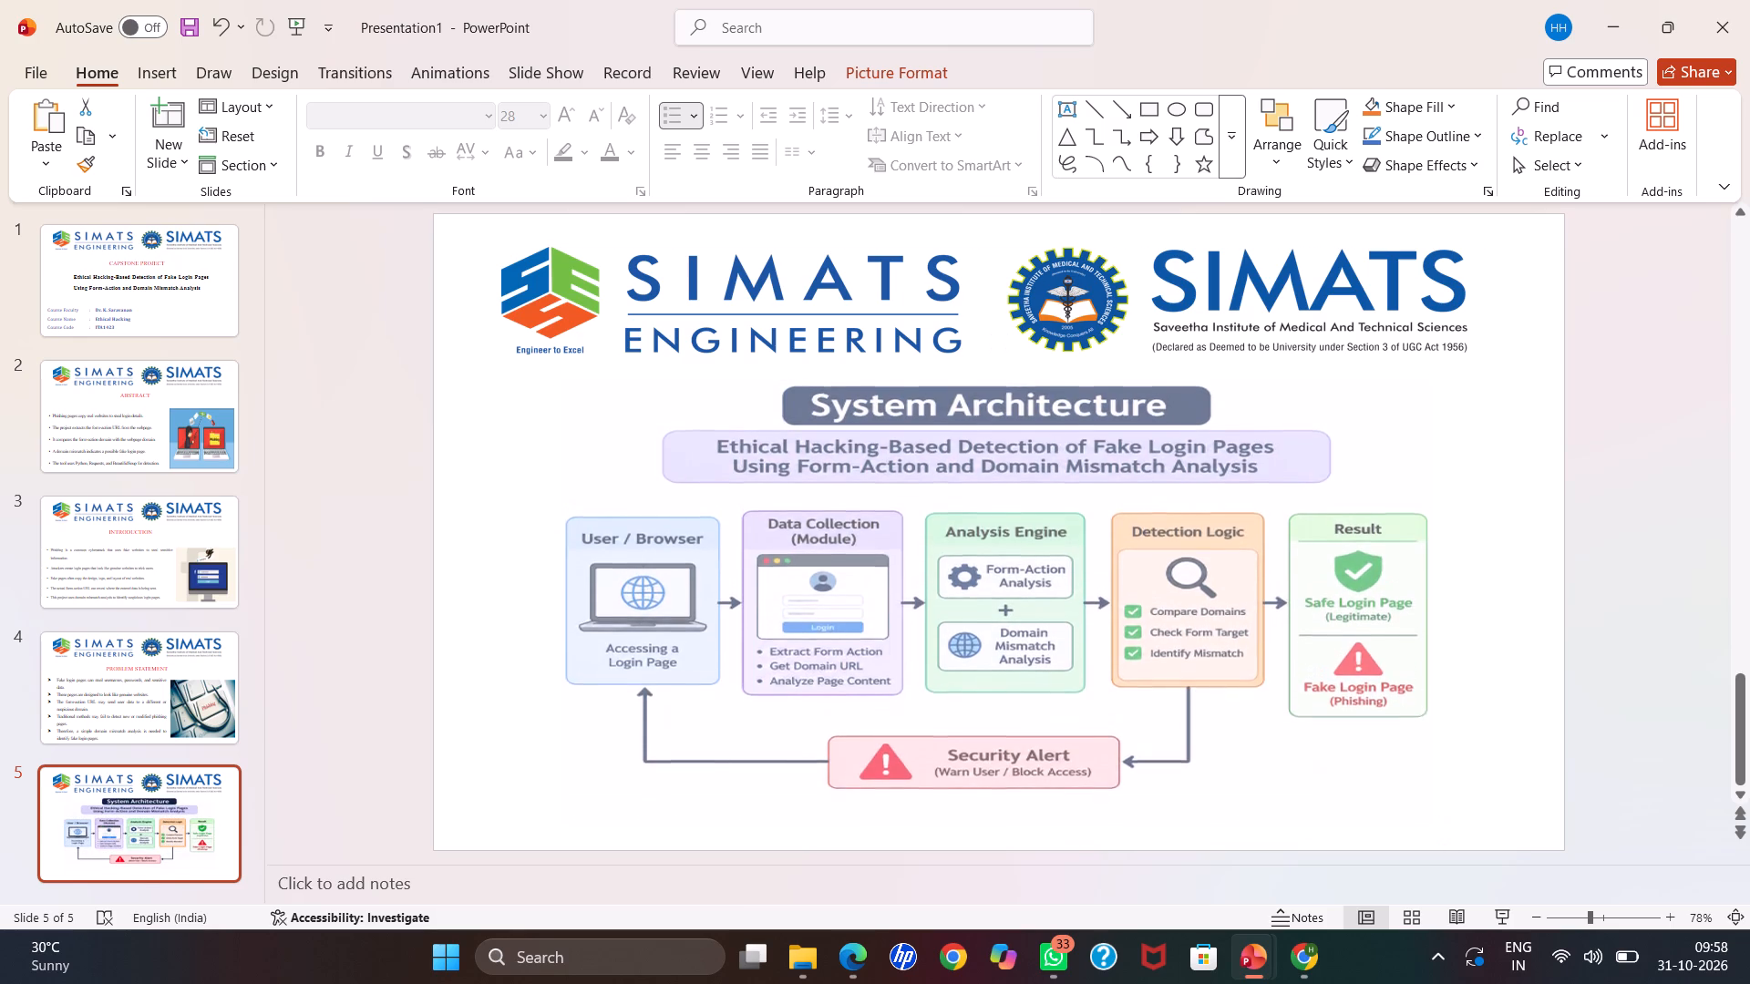
{"action": "left_click_drag", "start_coordinate": [994, 826], "coordinate": [994, 854]}
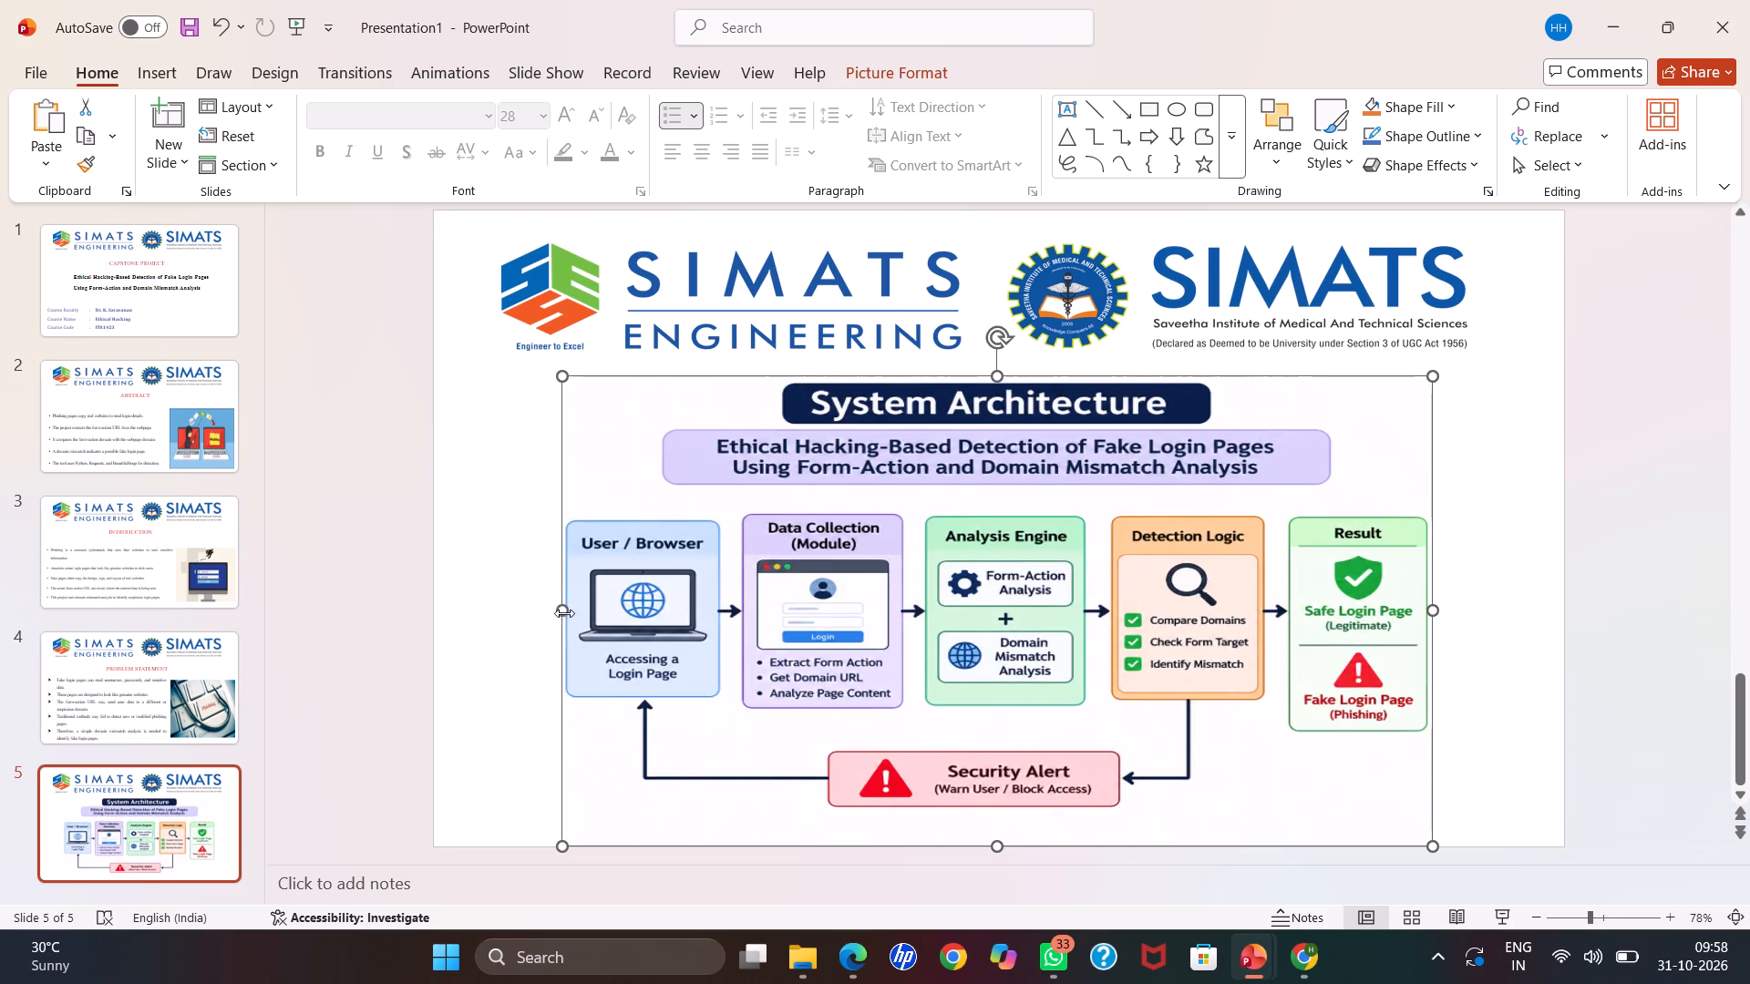
{"action": "left_click_drag", "start_coordinate": [564, 611], "coordinate": [460, 618]}
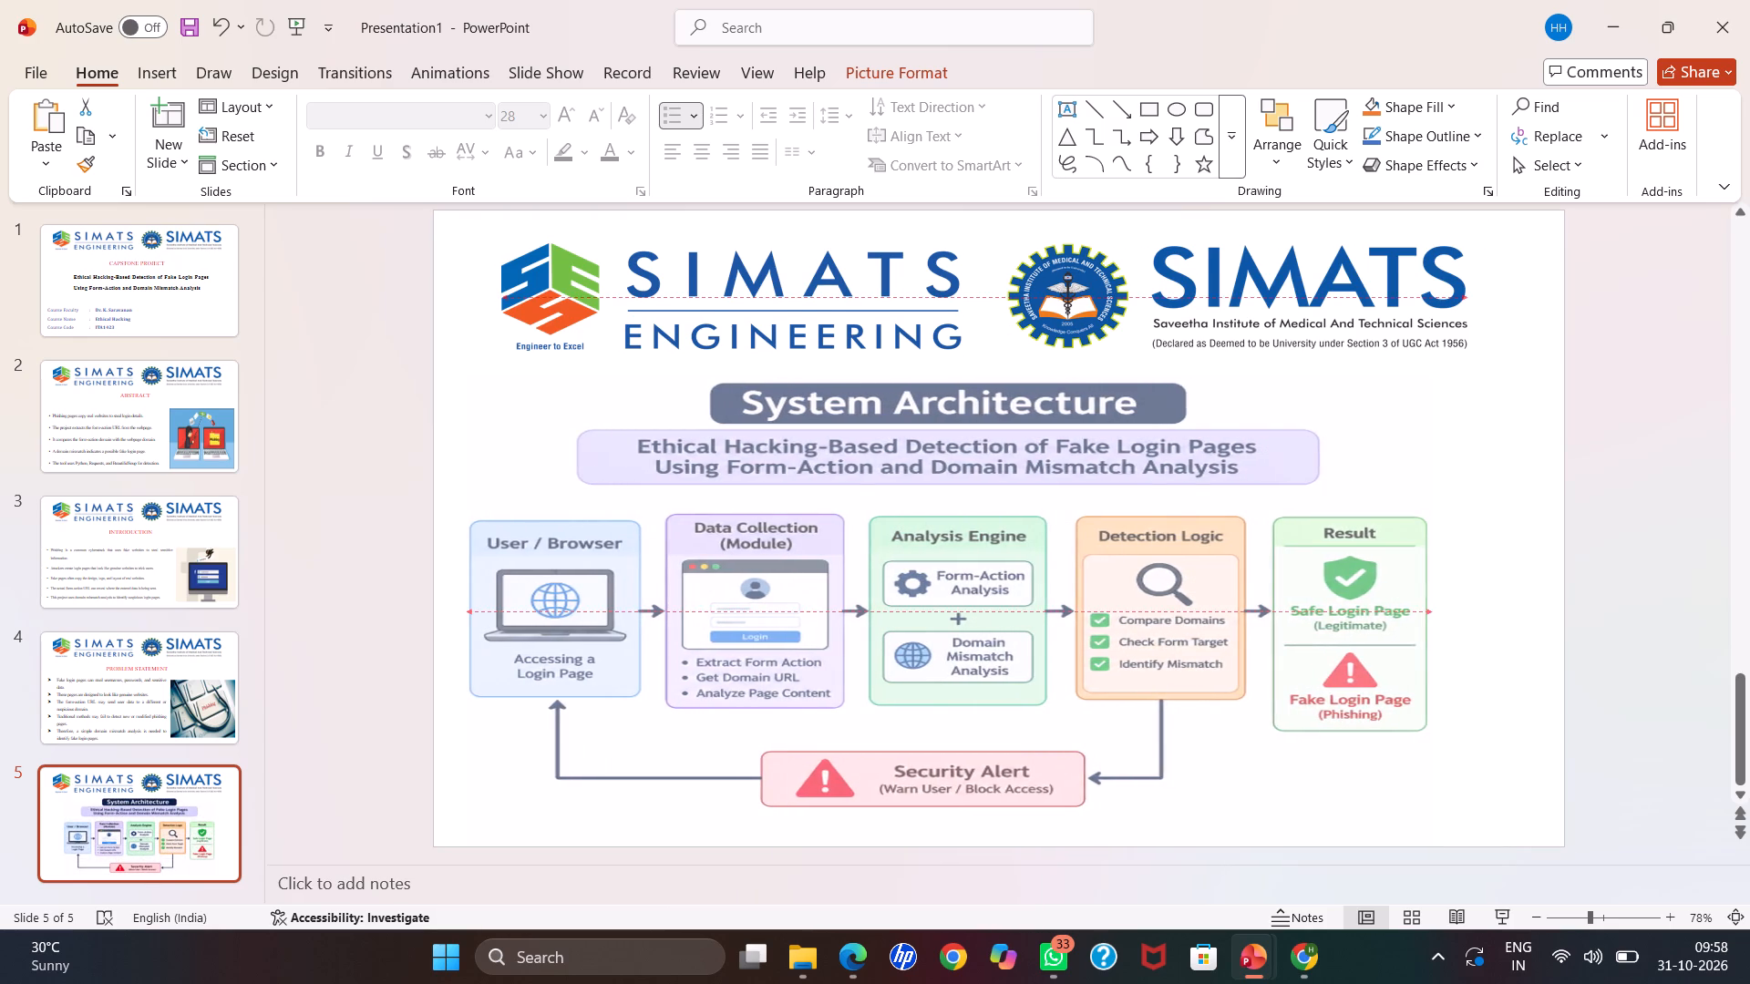
{"action": "left_click_drag", "start_coordinate": [460, 618], "coordinate": [459, 618]}
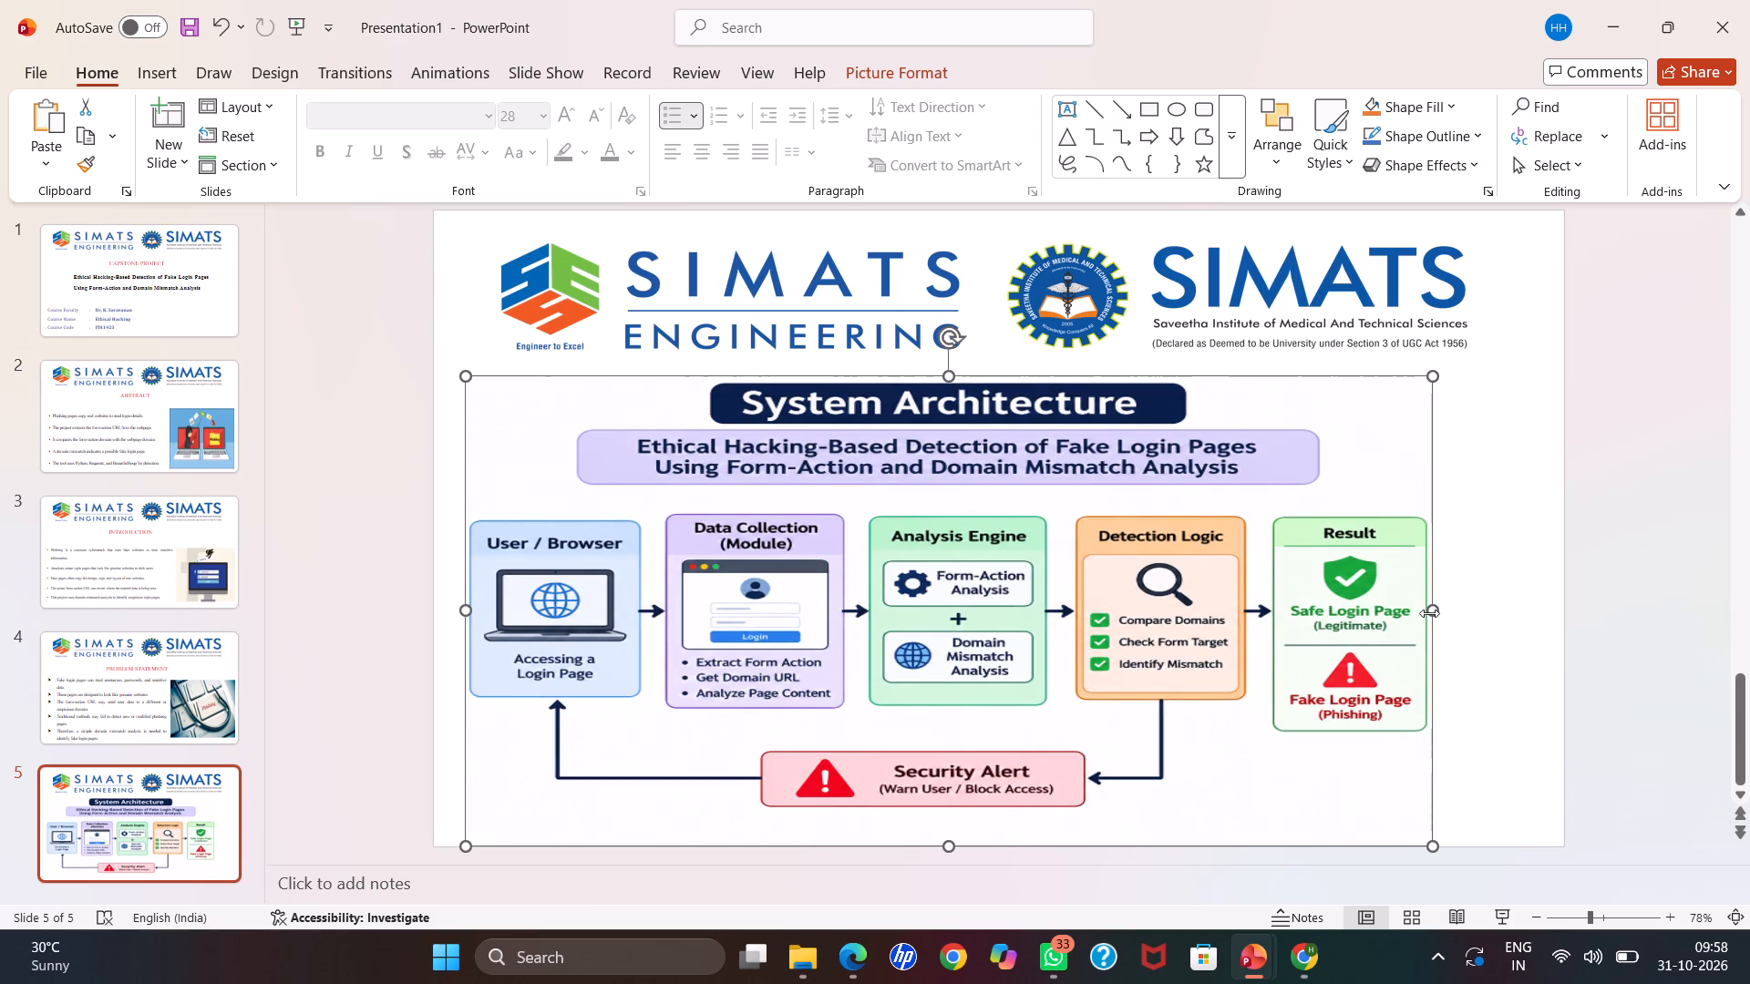
{"action": "left_click_drag", "start_coordinate": [1429, 613], "coordinate": [1533, 596]}
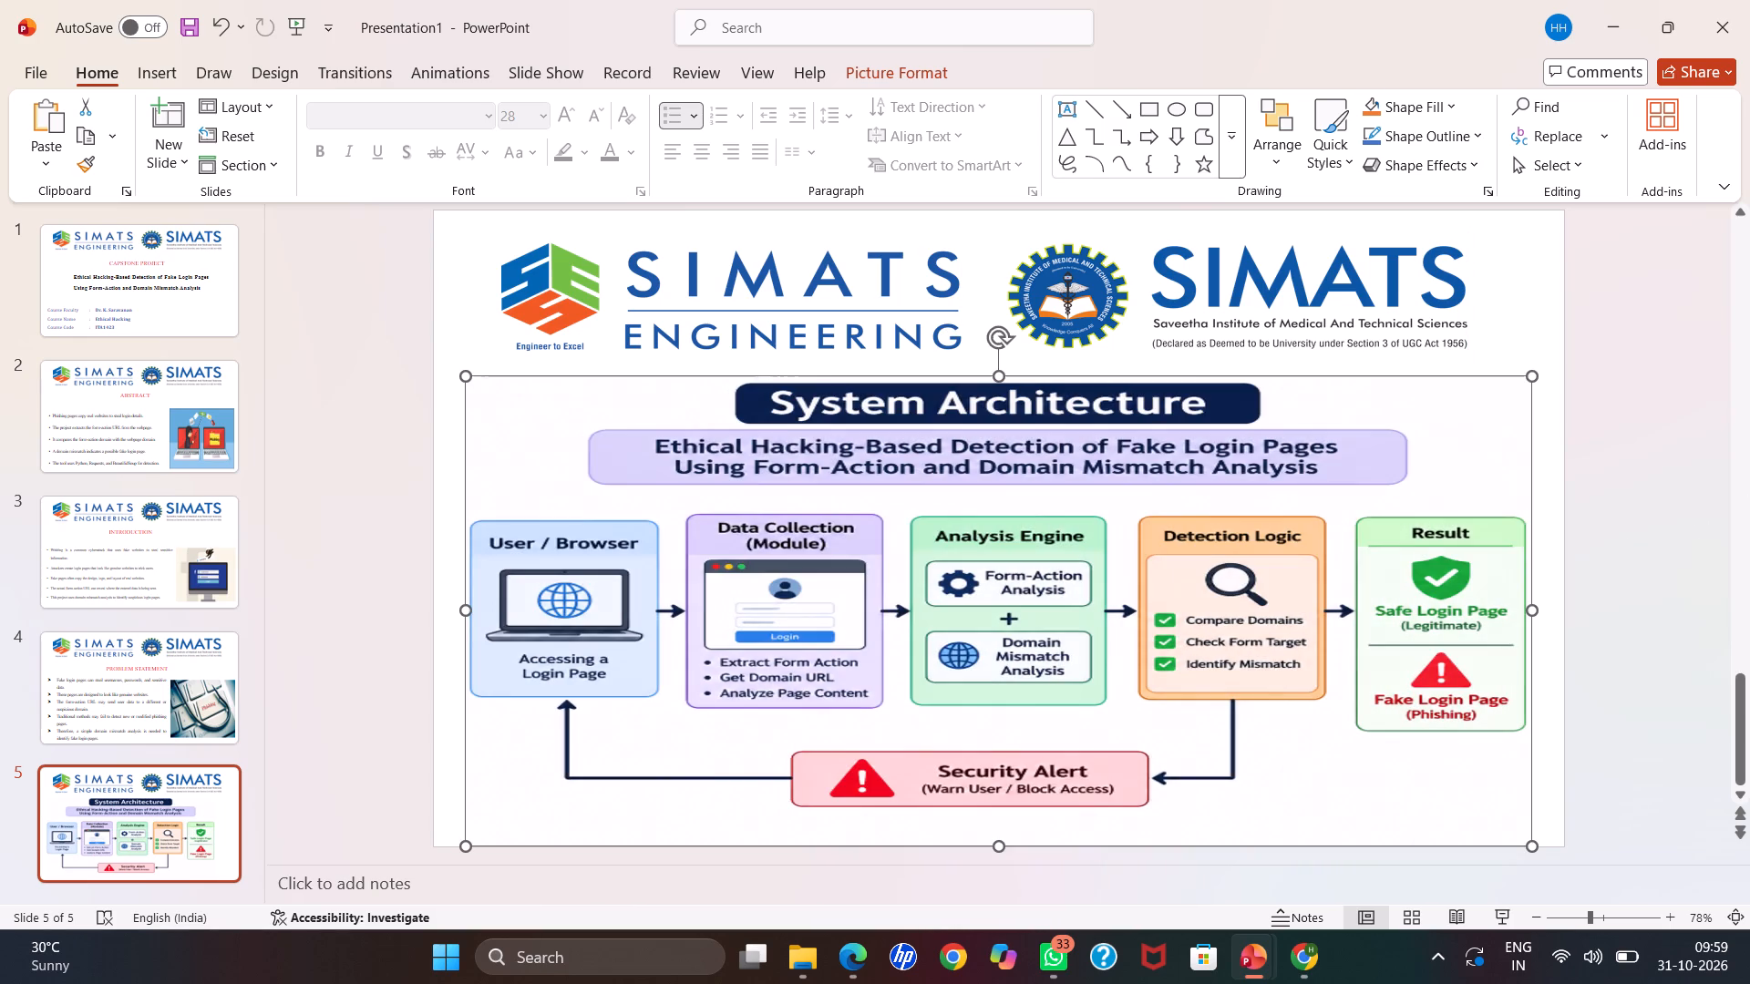
{"action": "left_click", "coordinate": [1639, 459]}
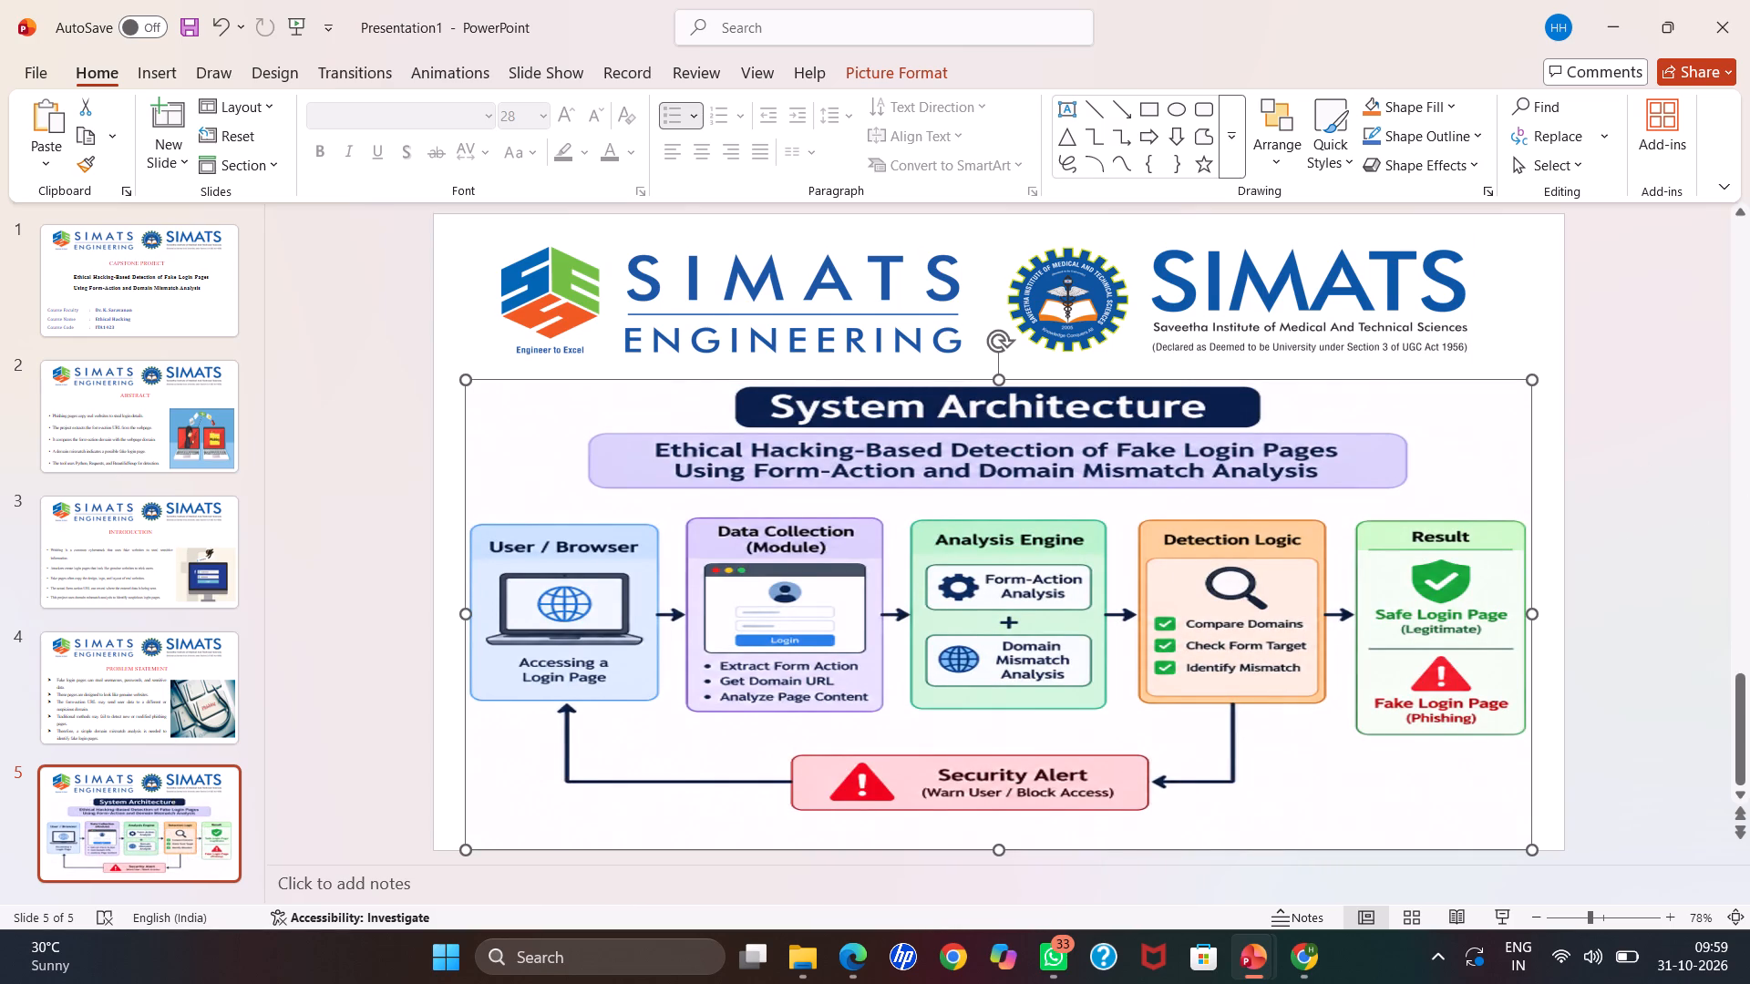
Add a new blank slide 6 after the System Architecture slide.
{"action": "scroll", "coordinate": [221, 794], "scroll_direction": "down", "scroll_amount": 1}
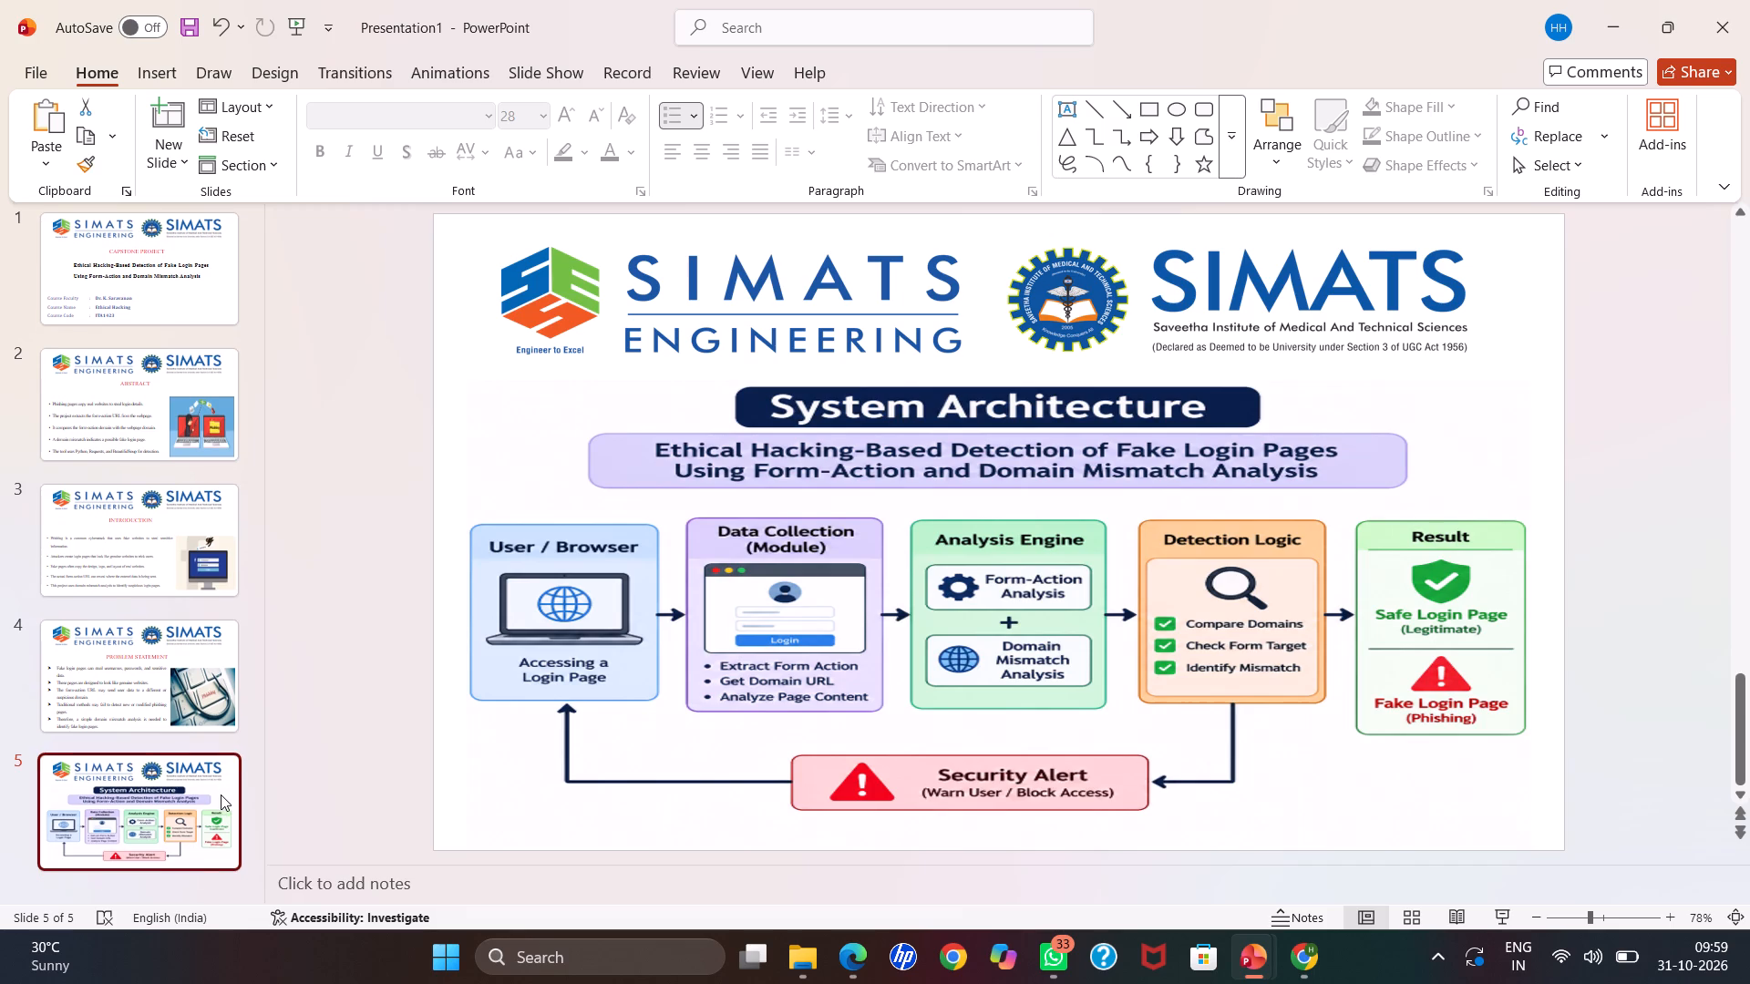
{"action": "left_click", "coordinate": [213, 794]}
{"action": "key", "text": "Return"}
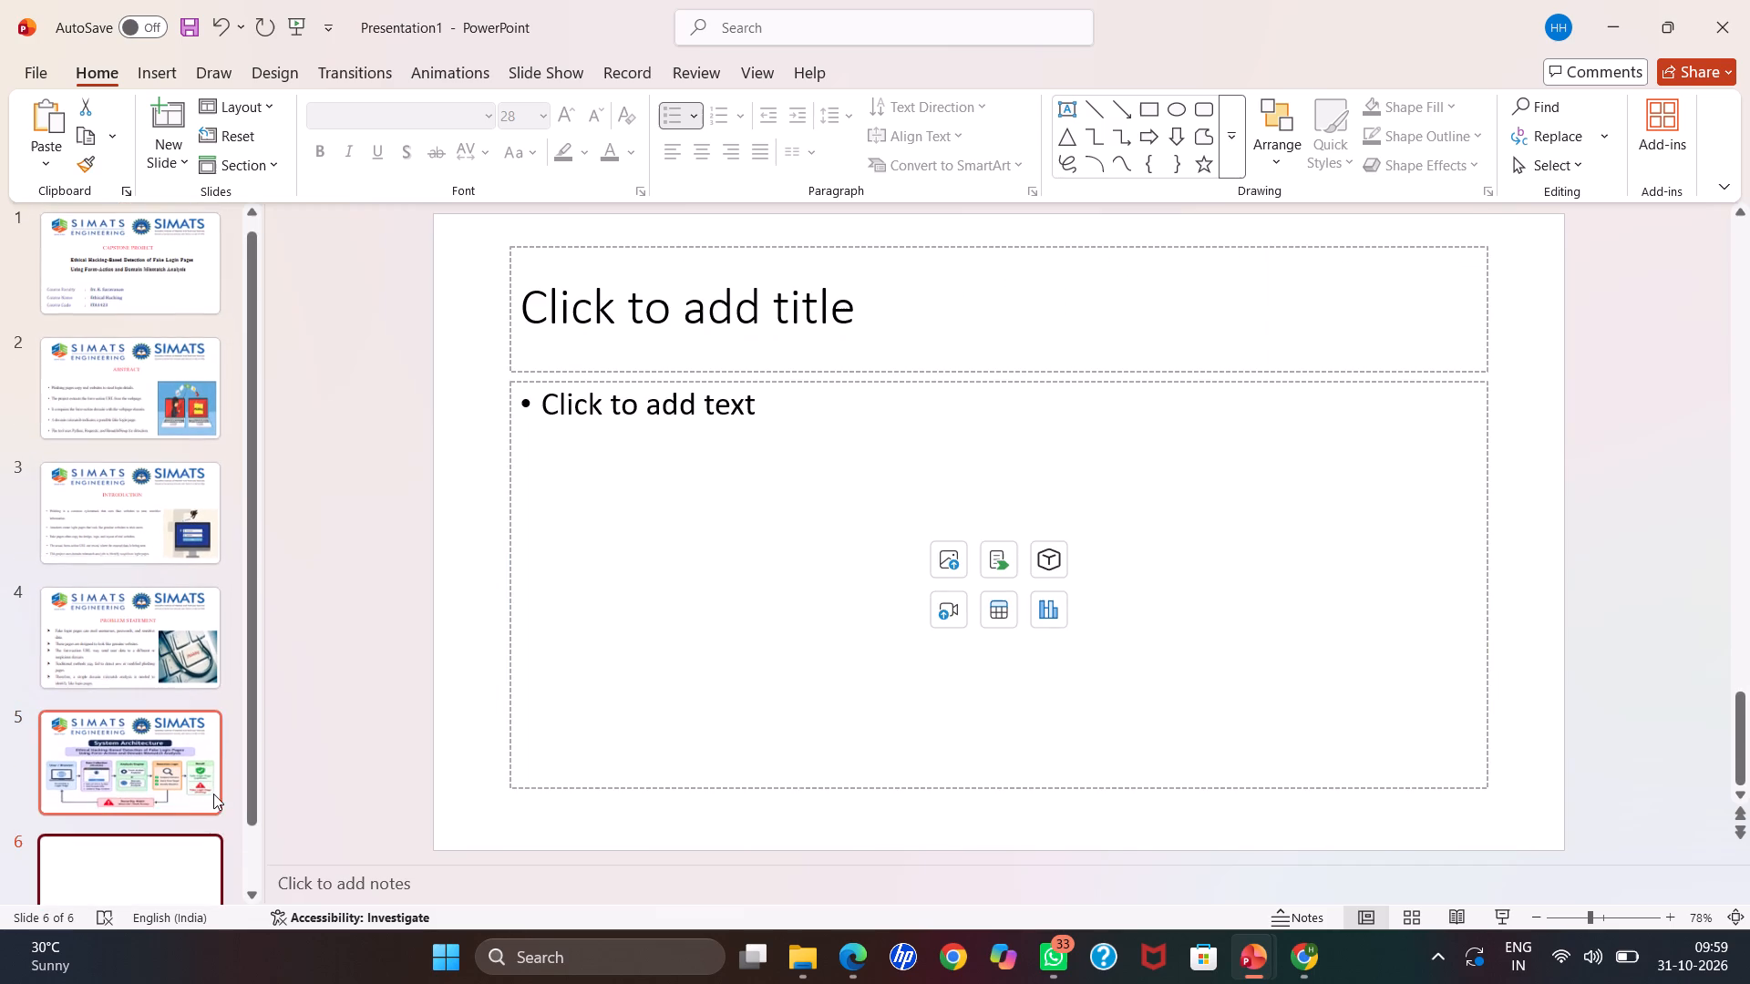
Copy the SIMATS banner from slide 5 to the top of slide 6, replacing the deleted empty title placeholder.
{"action": "left_click", "coordinate": [117, 732]}
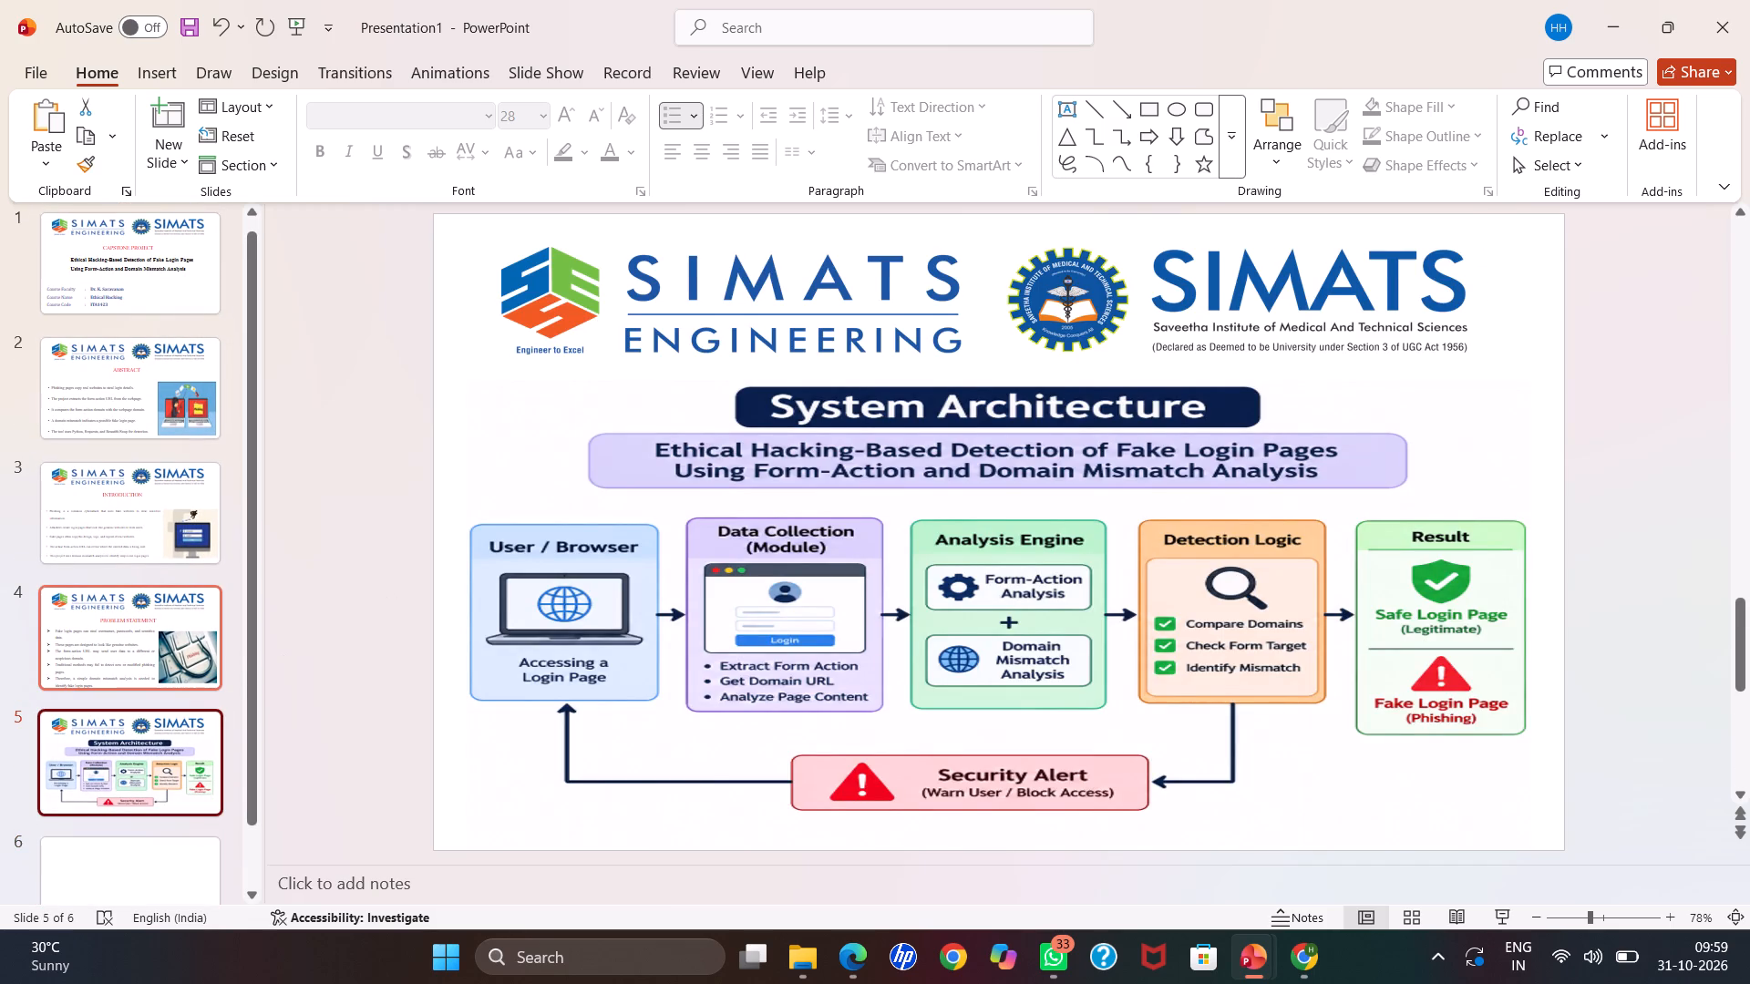
{"action": "left_click", "coordinate": [715, 315]}
{"action": "key", "text": "ctrl+c"}
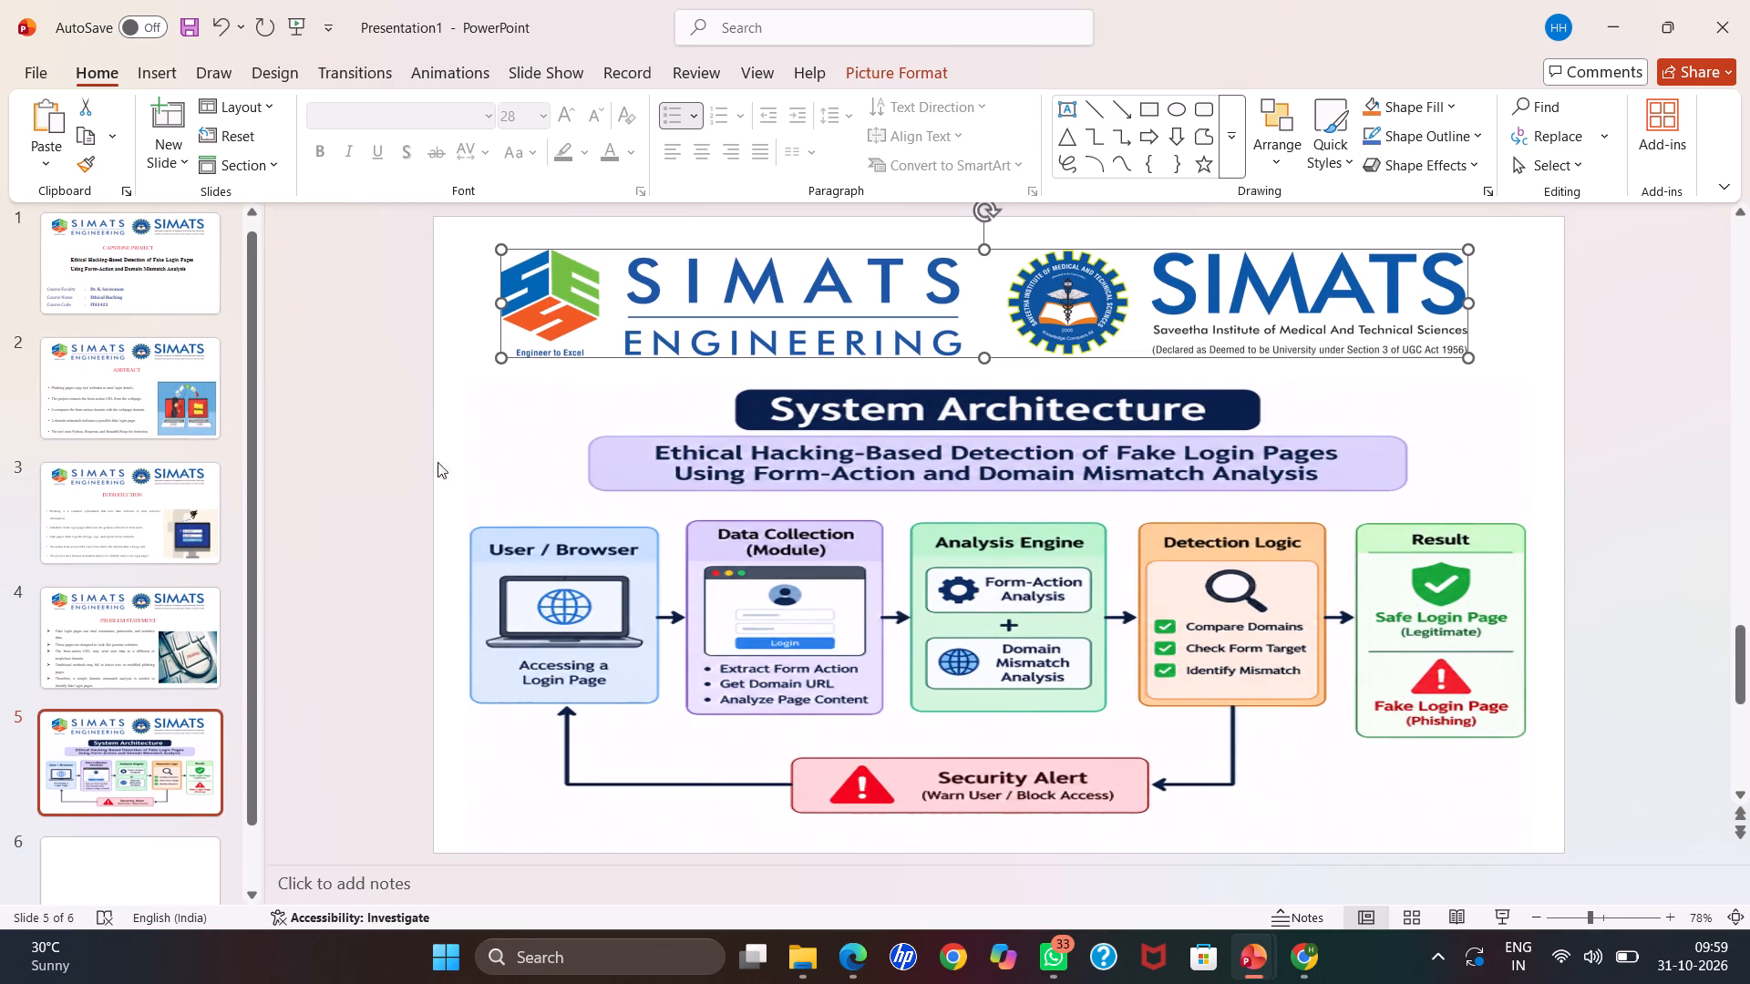
{"action": "left_click", "coordinate": [178, 880]}
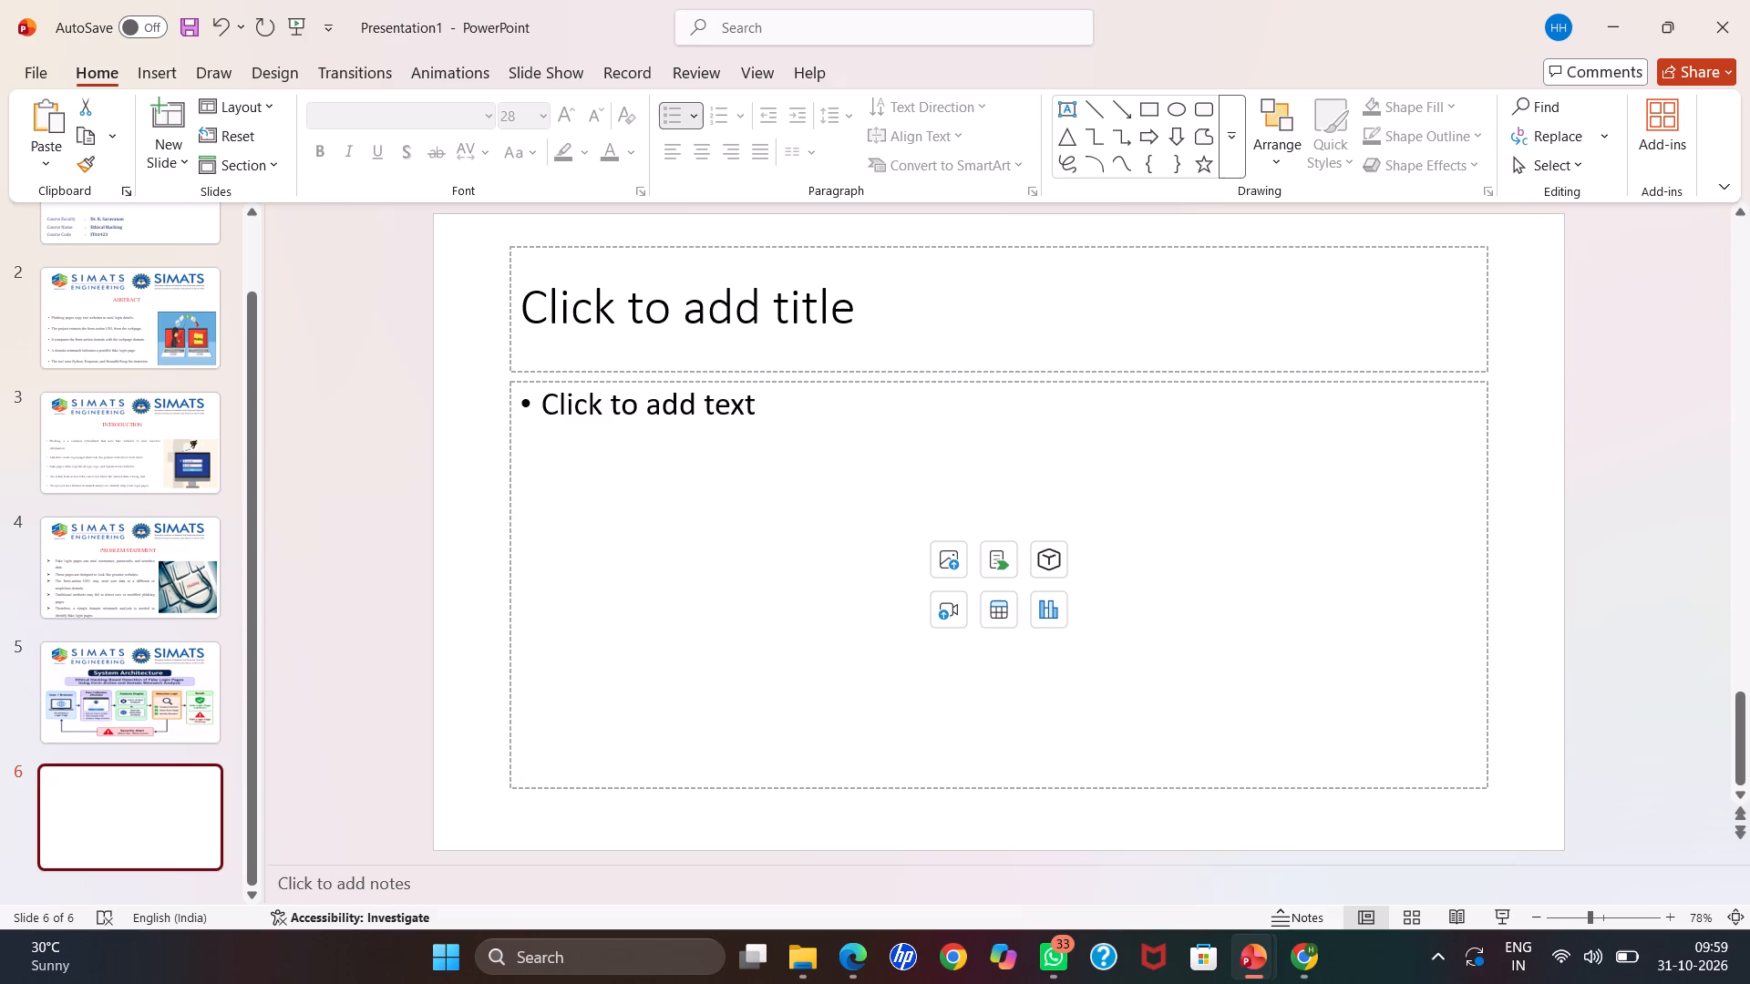
{"action": "left_click", "coordinate": [599, 372]}
{"action": "key", "text": "Delete"}
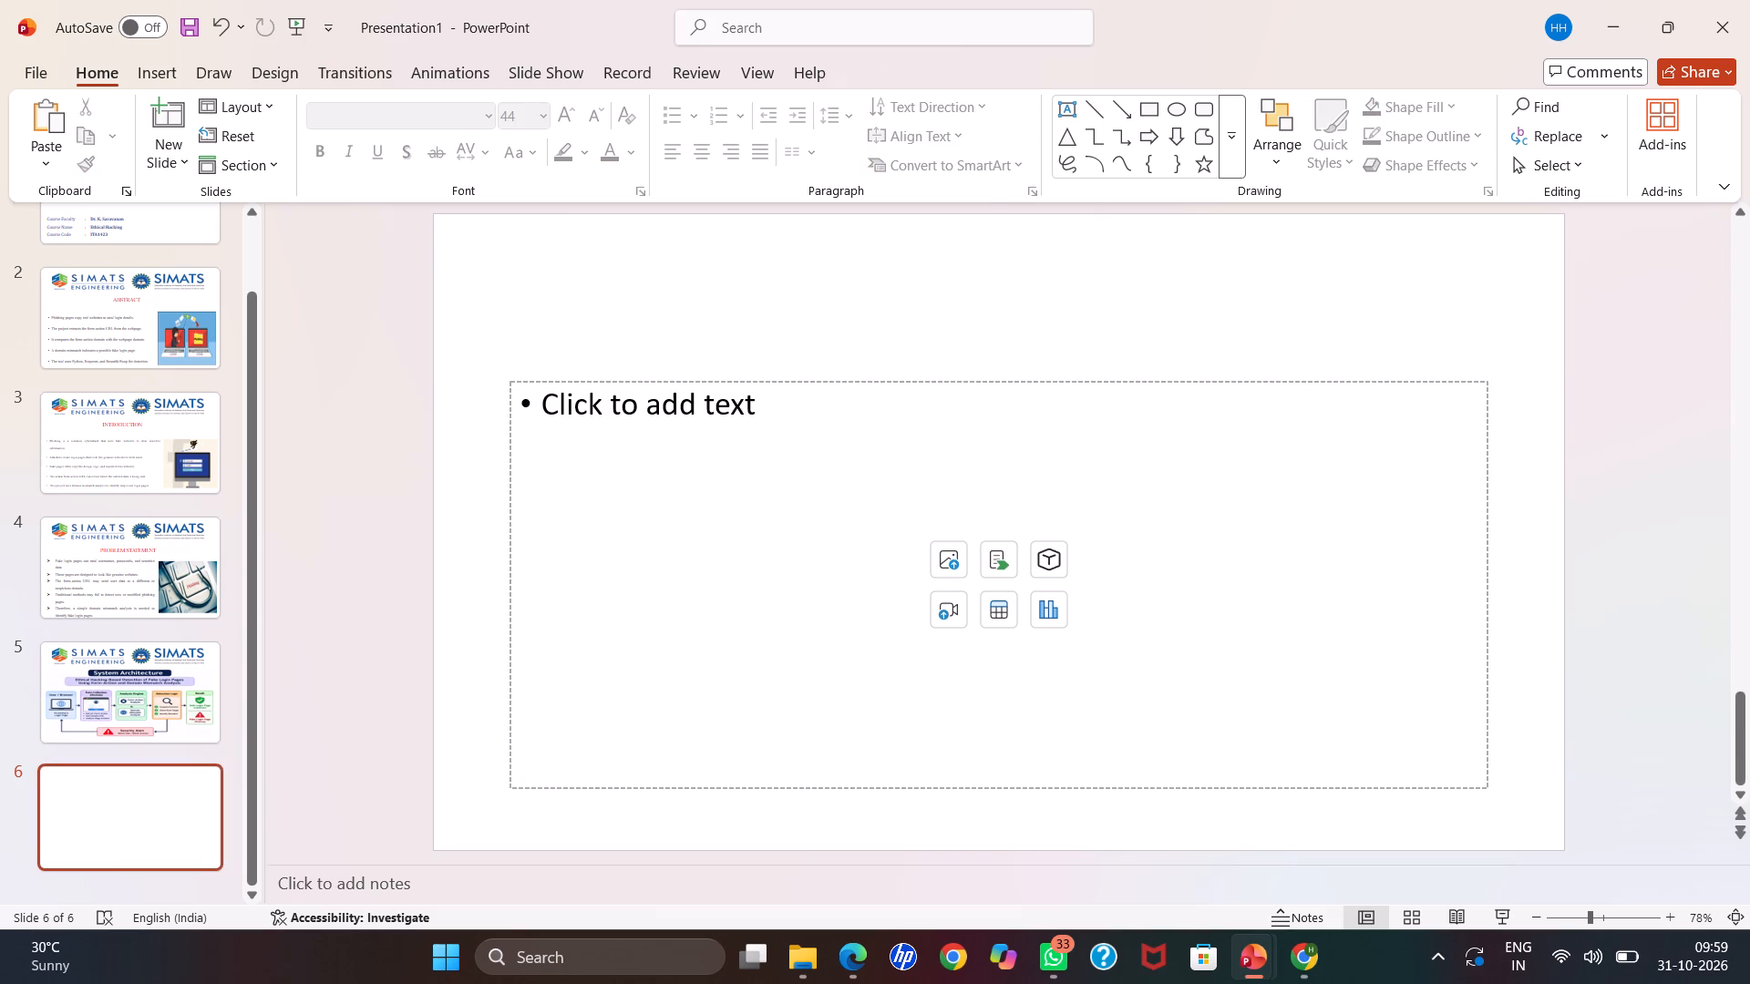
{"action": "key", "text": "ctrl+v"}
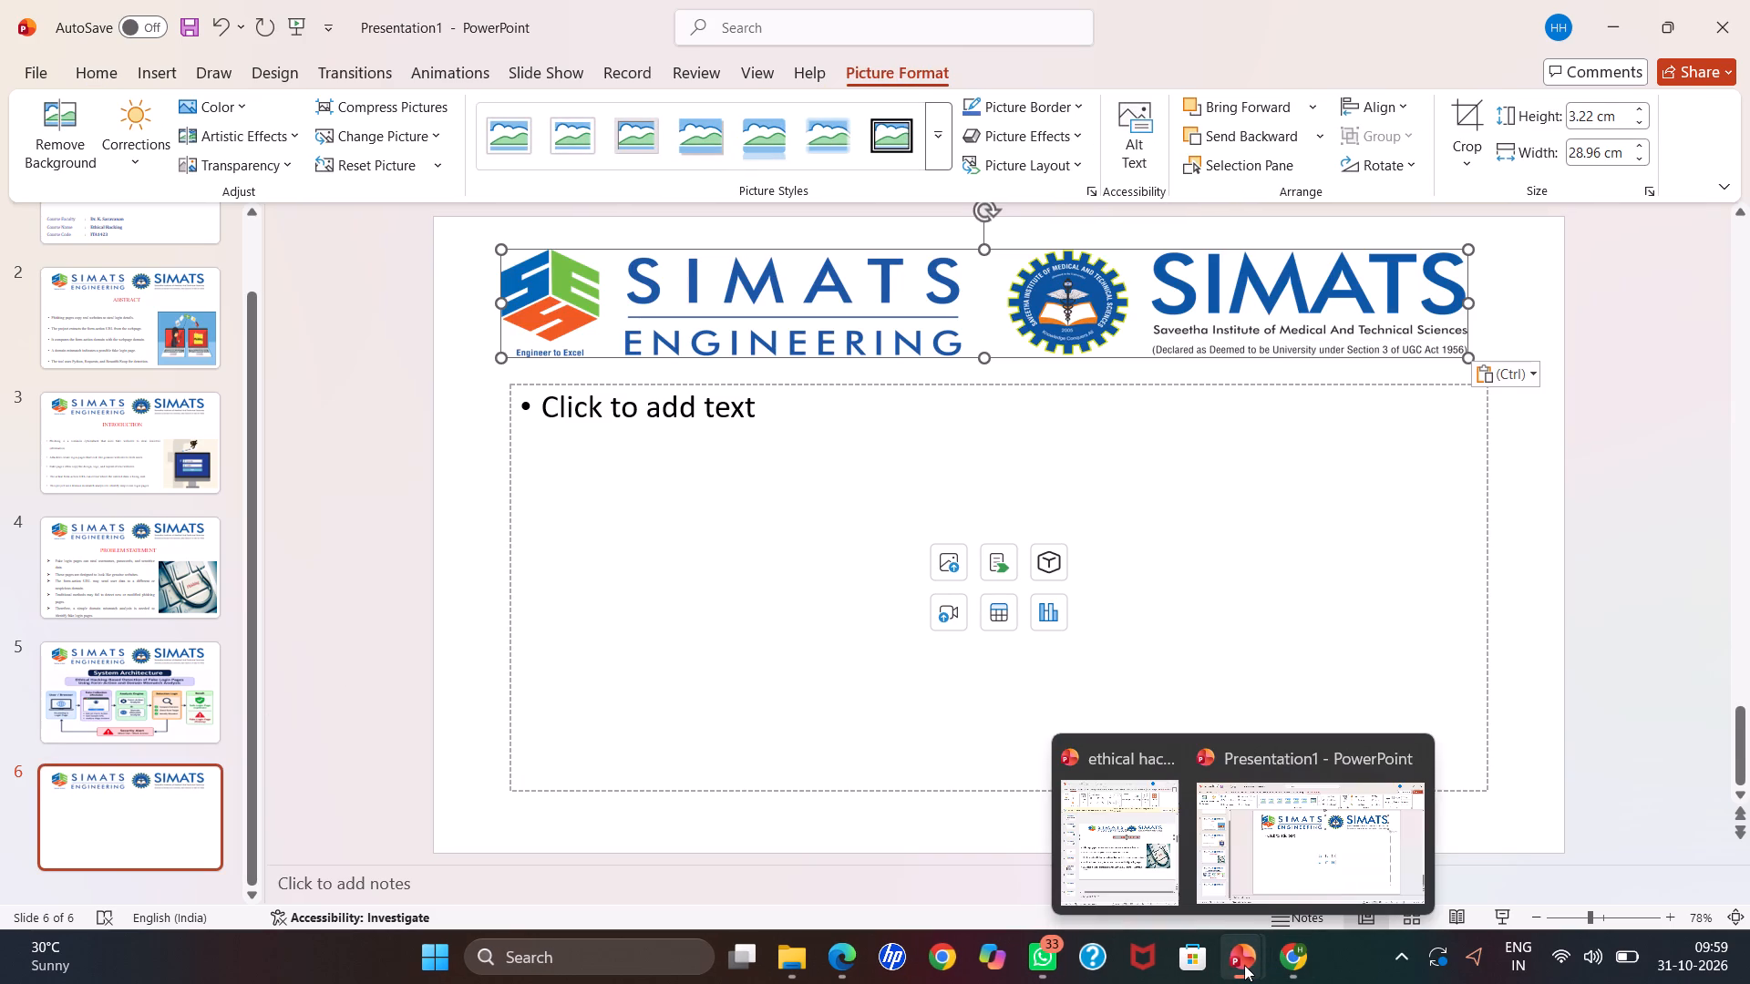
Switch to the ethical hacking review deck and stretch slide 5's small System Architecture diagram to nearly full slide width, leaving banner space above.
{"action": "left_click", "coordinate": [1279, 858]}
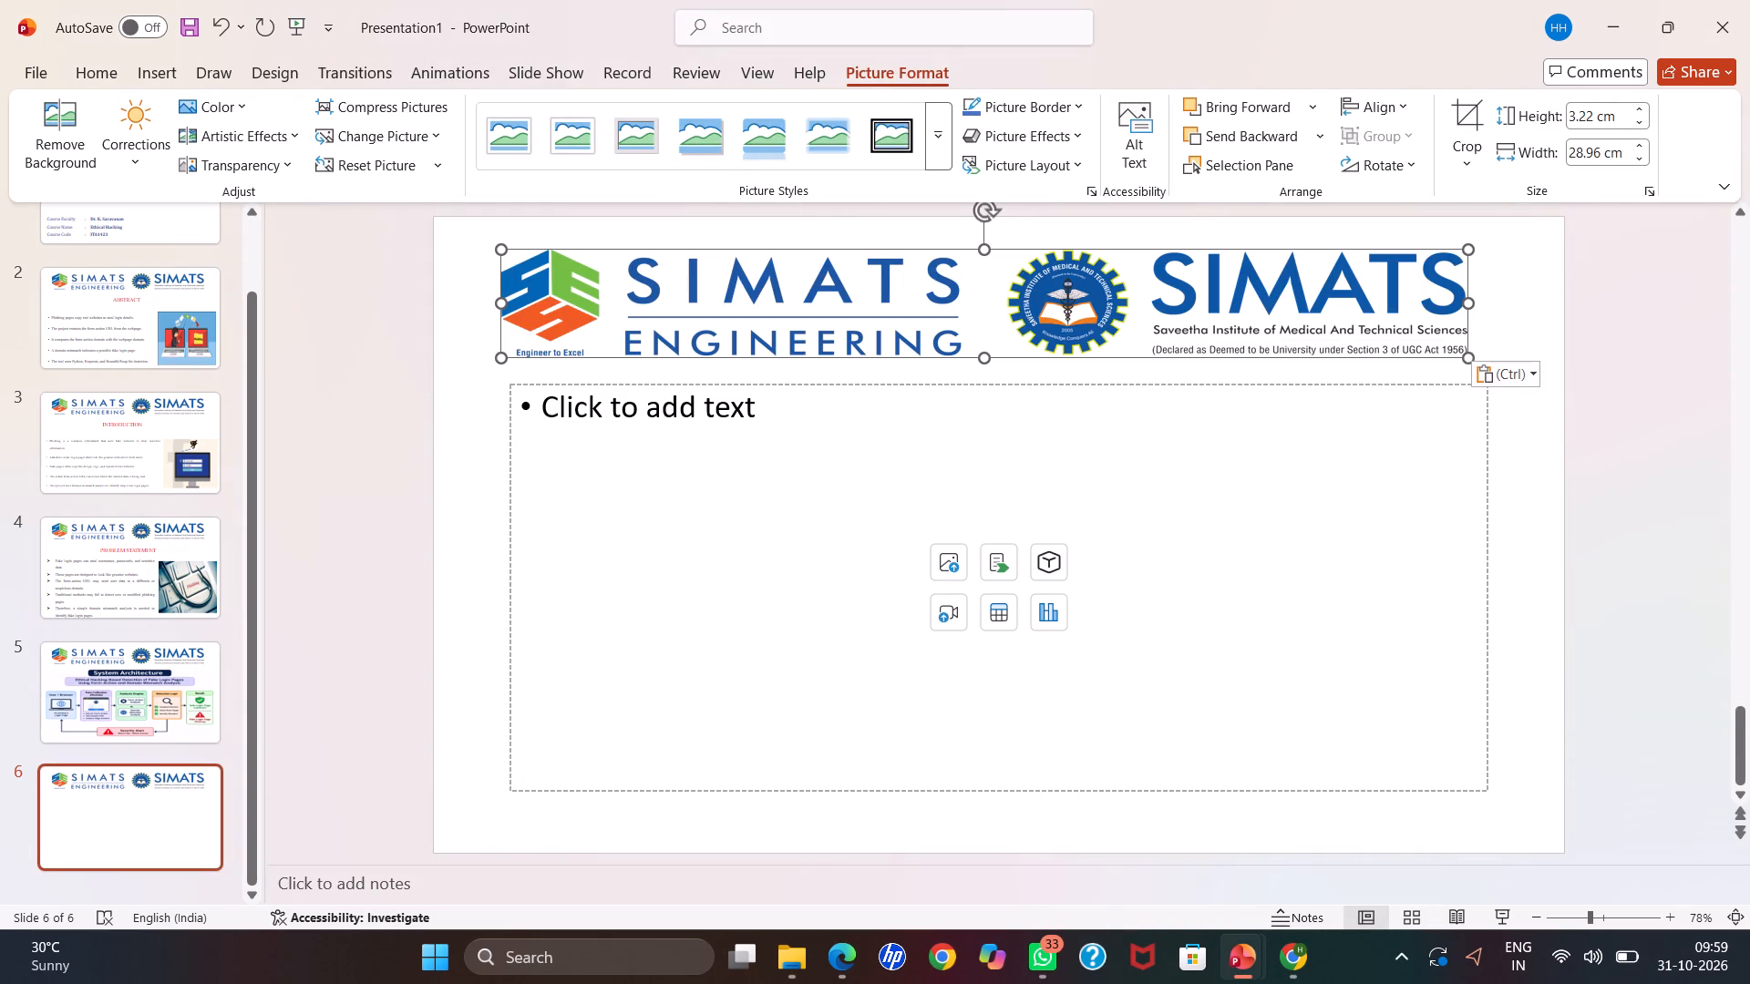
{"action": "left_click", "coordinate": [1135, 863]}
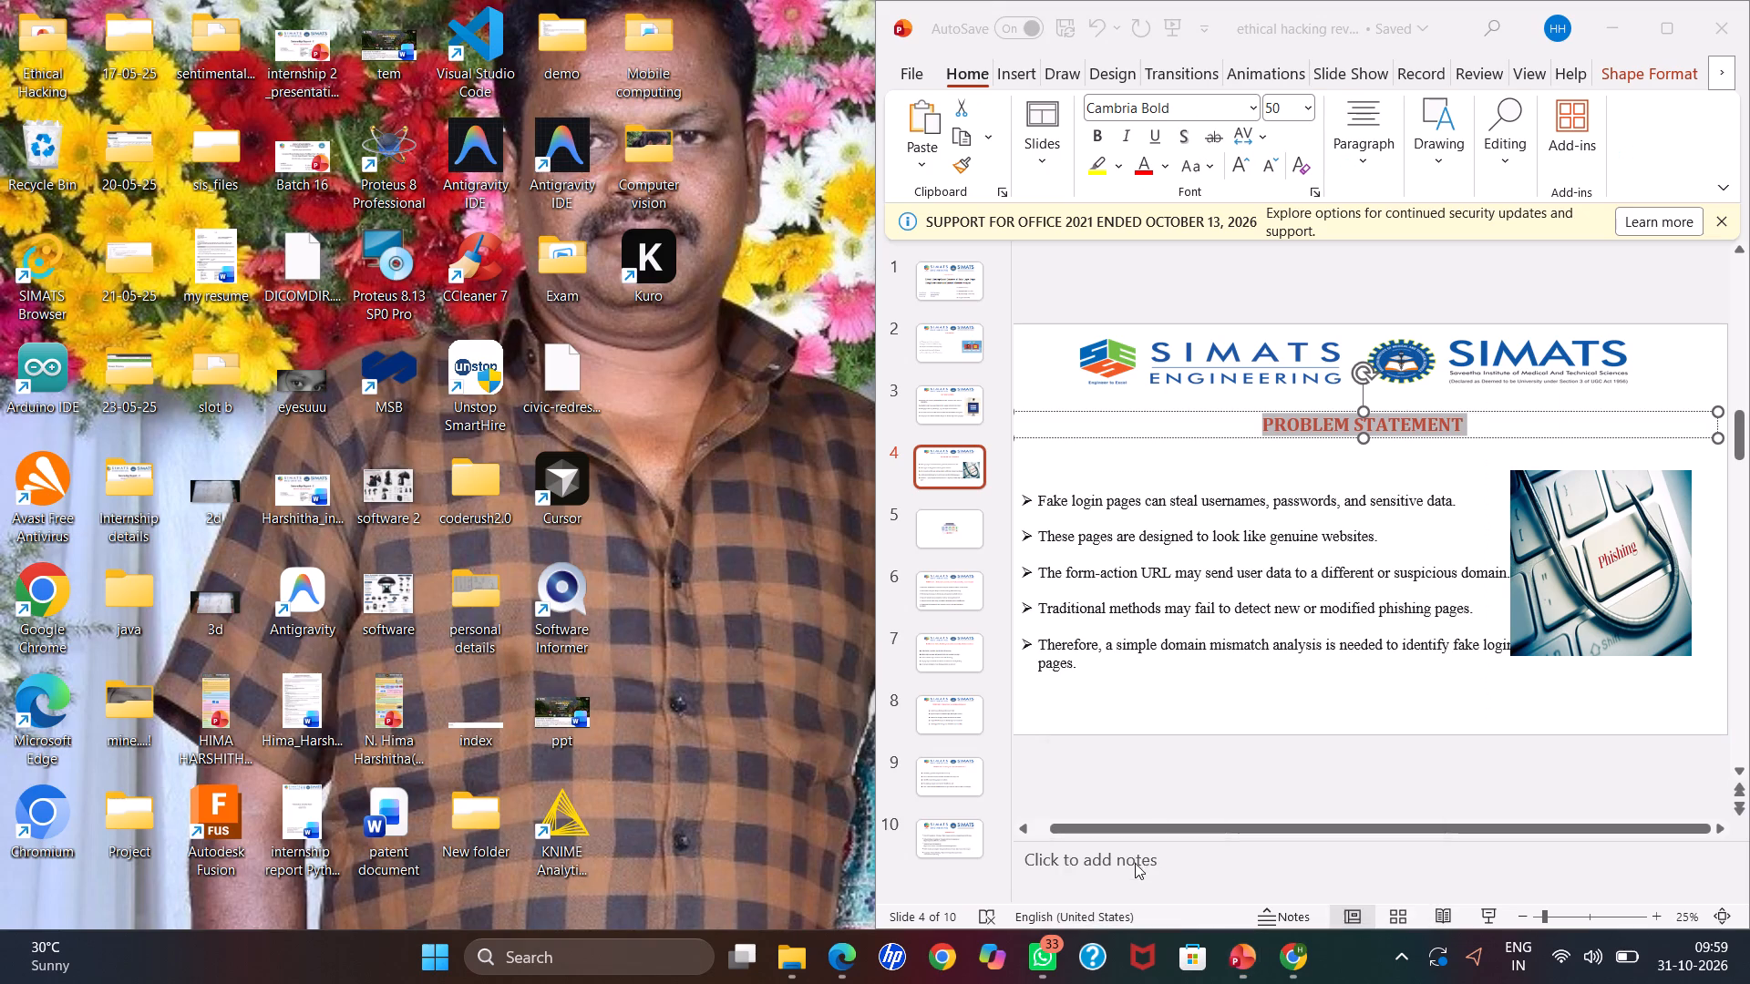
{"action": "left_click", "coordinate": [952, 547]}
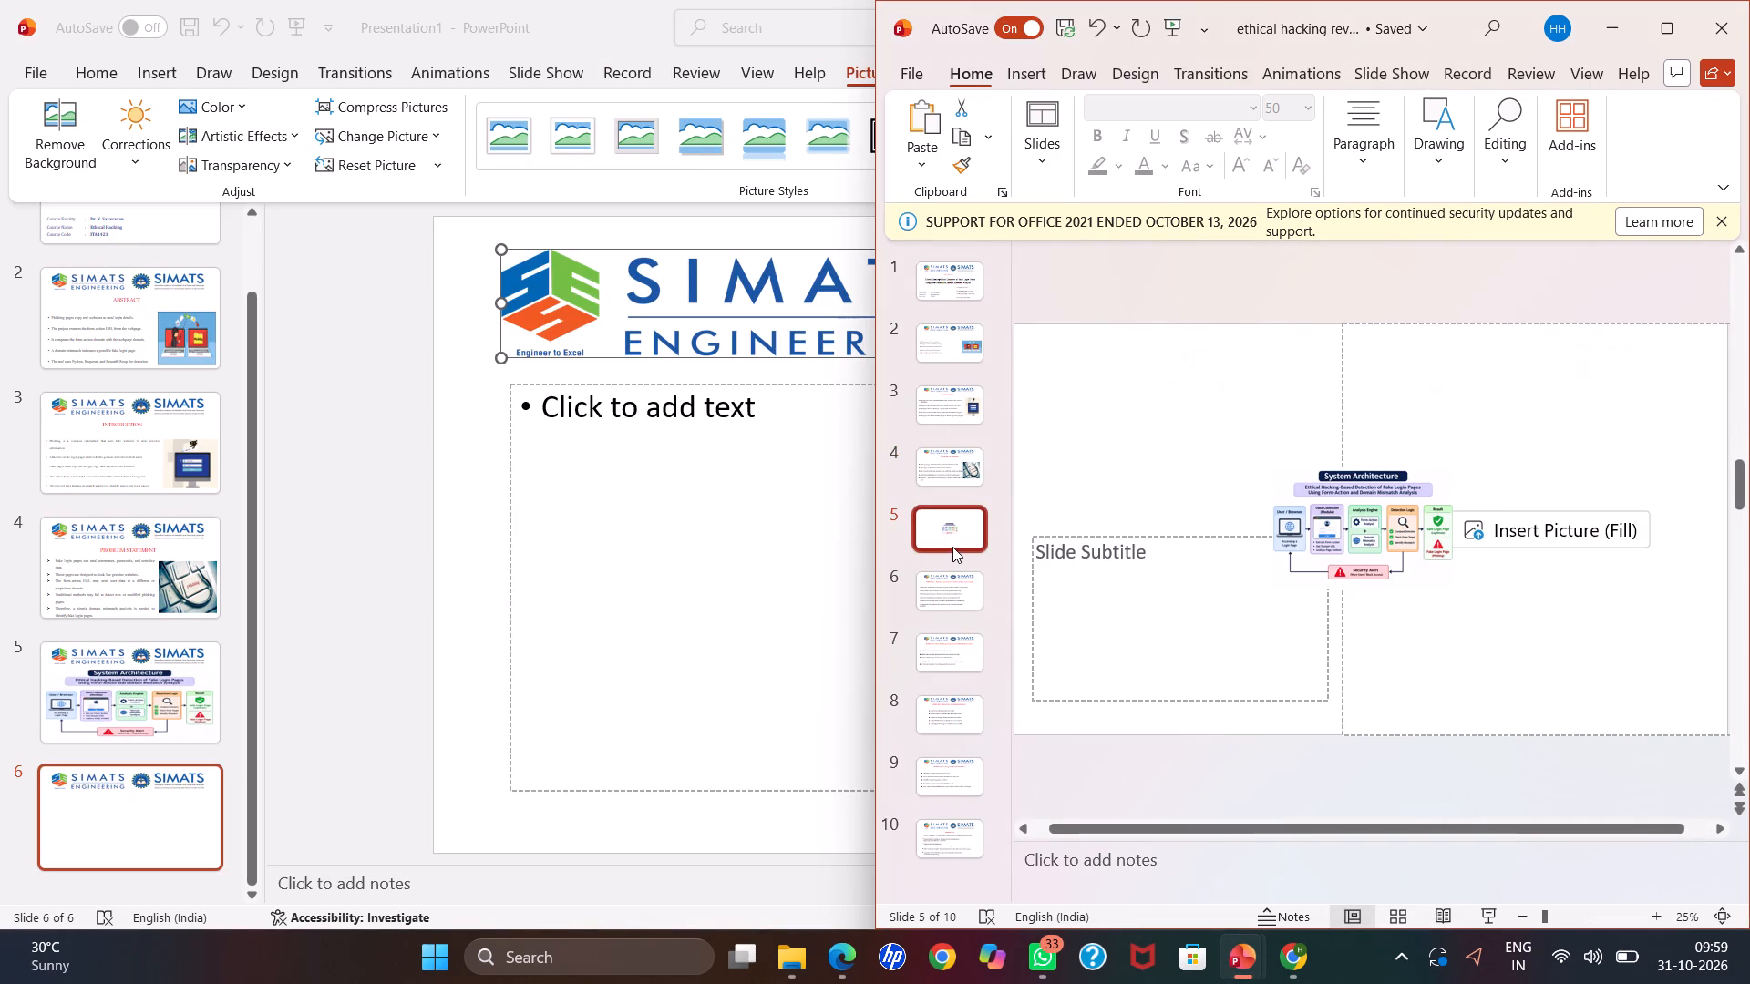
{"action": "left_click", "coordinate": [1330, 525]}
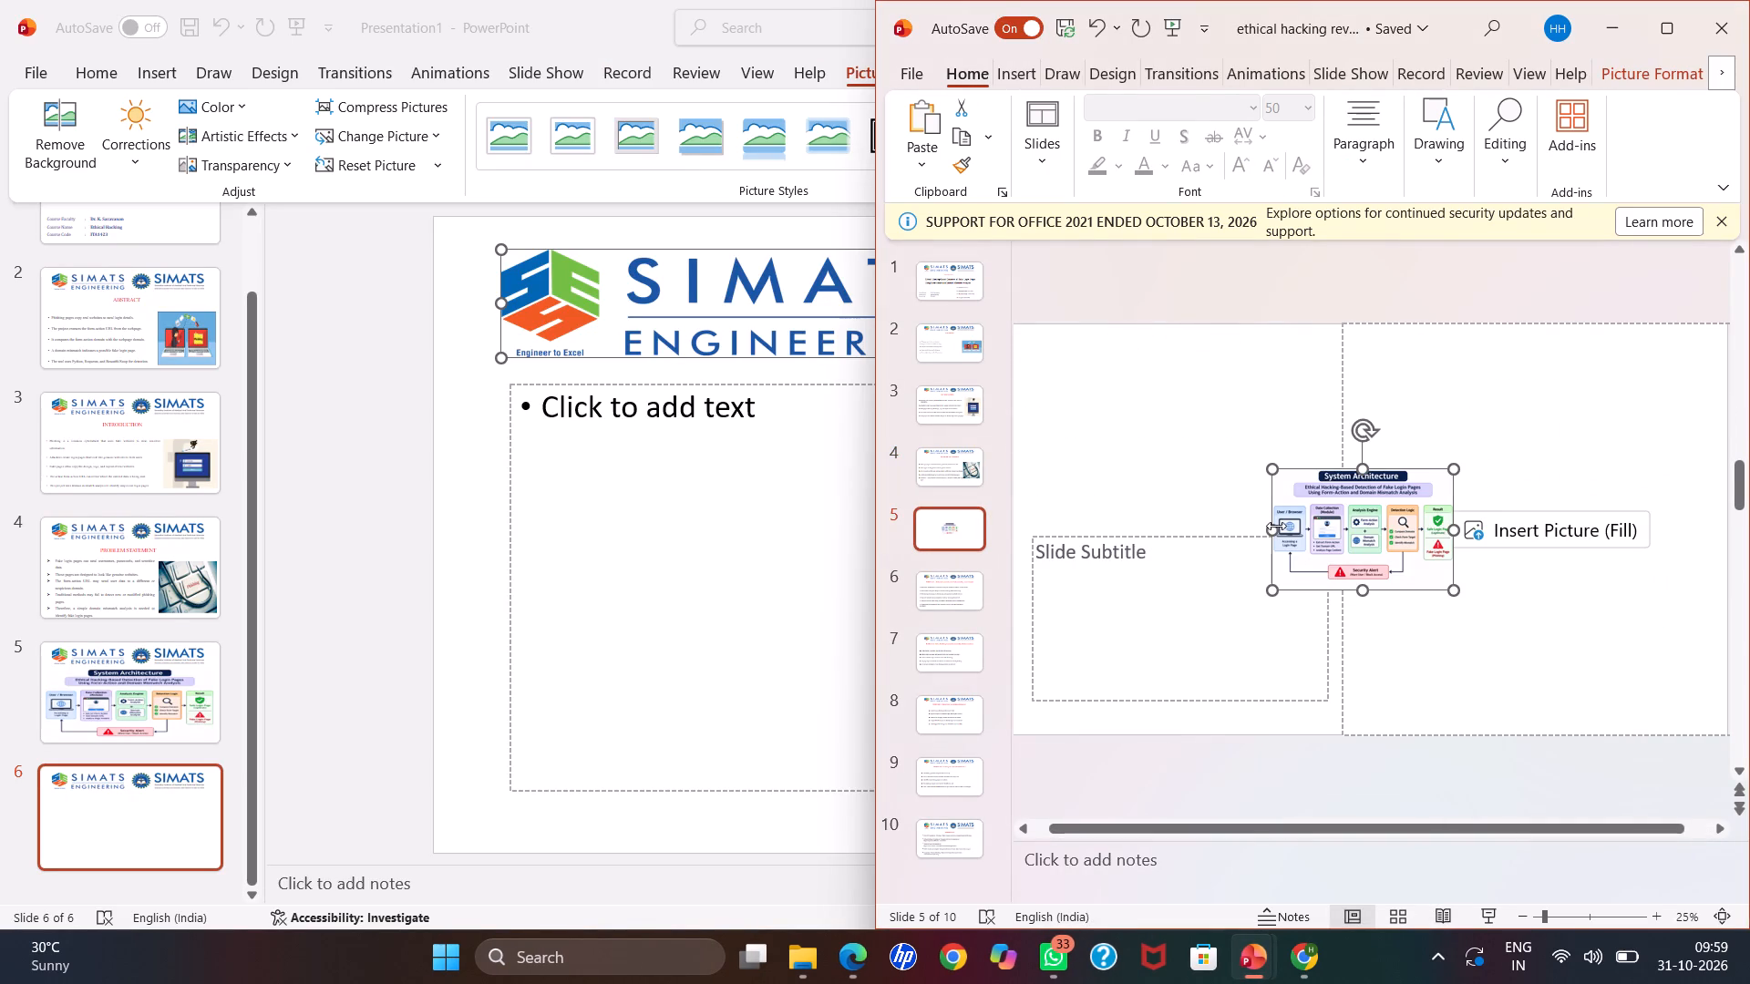
{"action": "left_click_drag", "start_coordinate": [1271, 534], "coordinate": [1019, 538]}
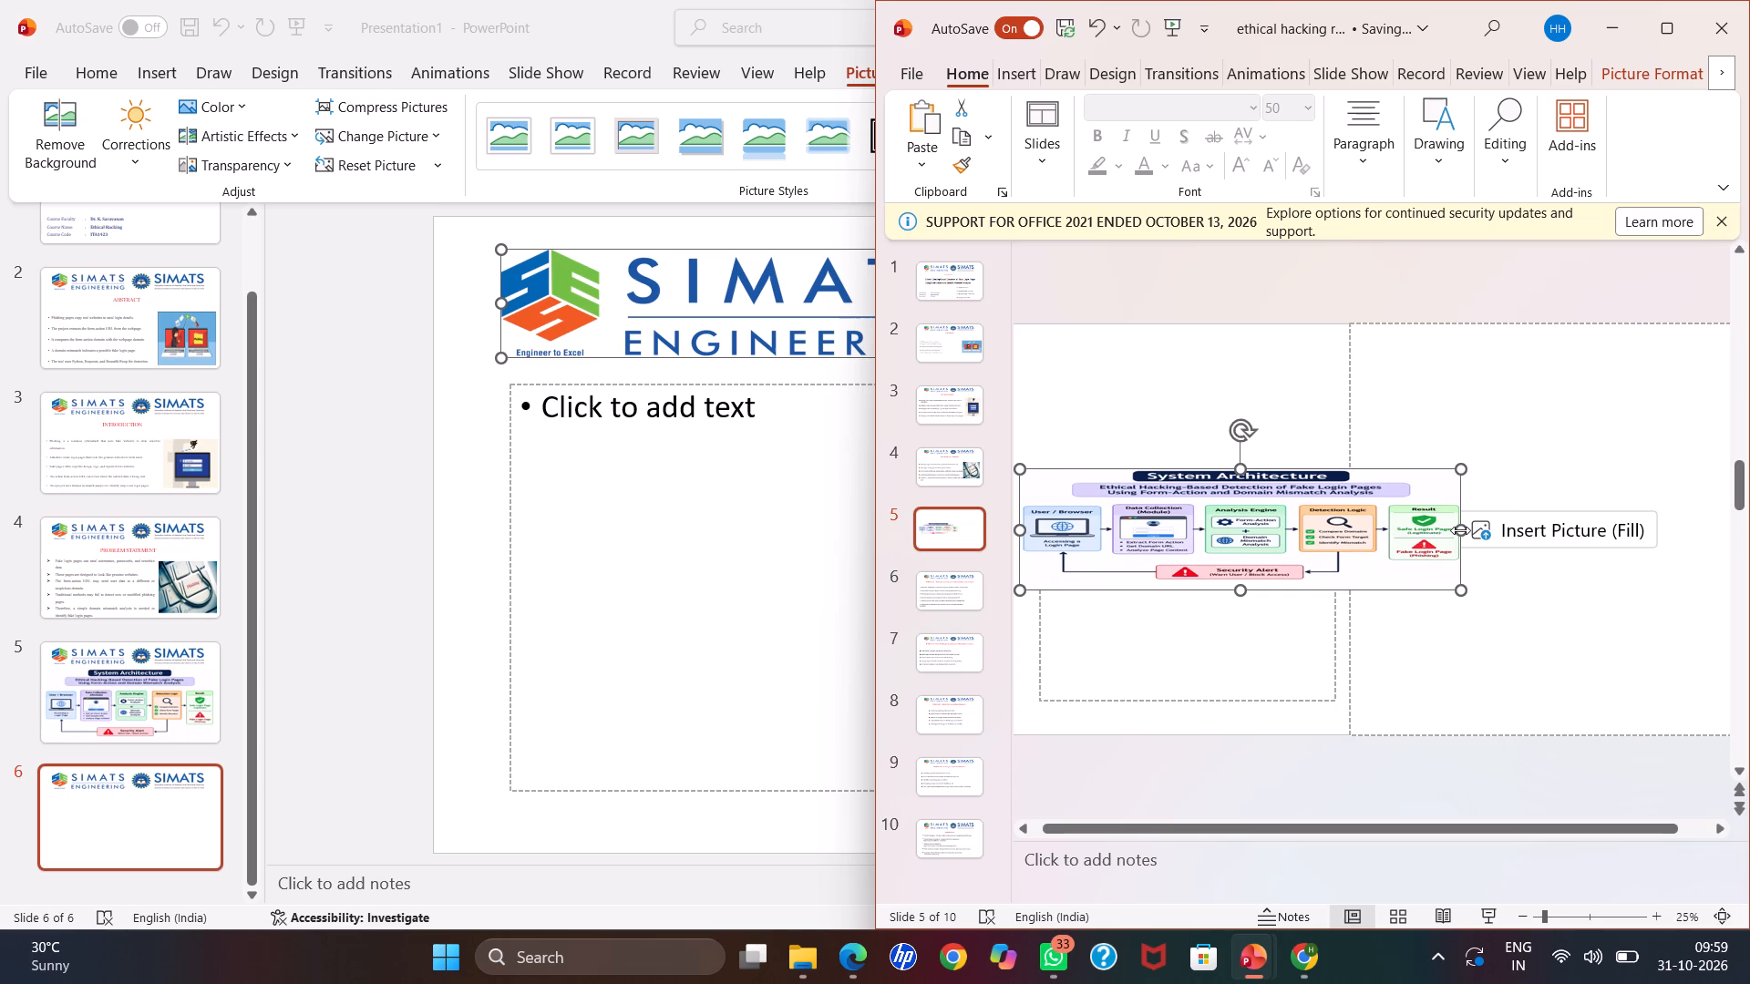
{"action": "left_click_drag", "start_coordinate": [1460, 530], "coordinate": [1727, 510]}
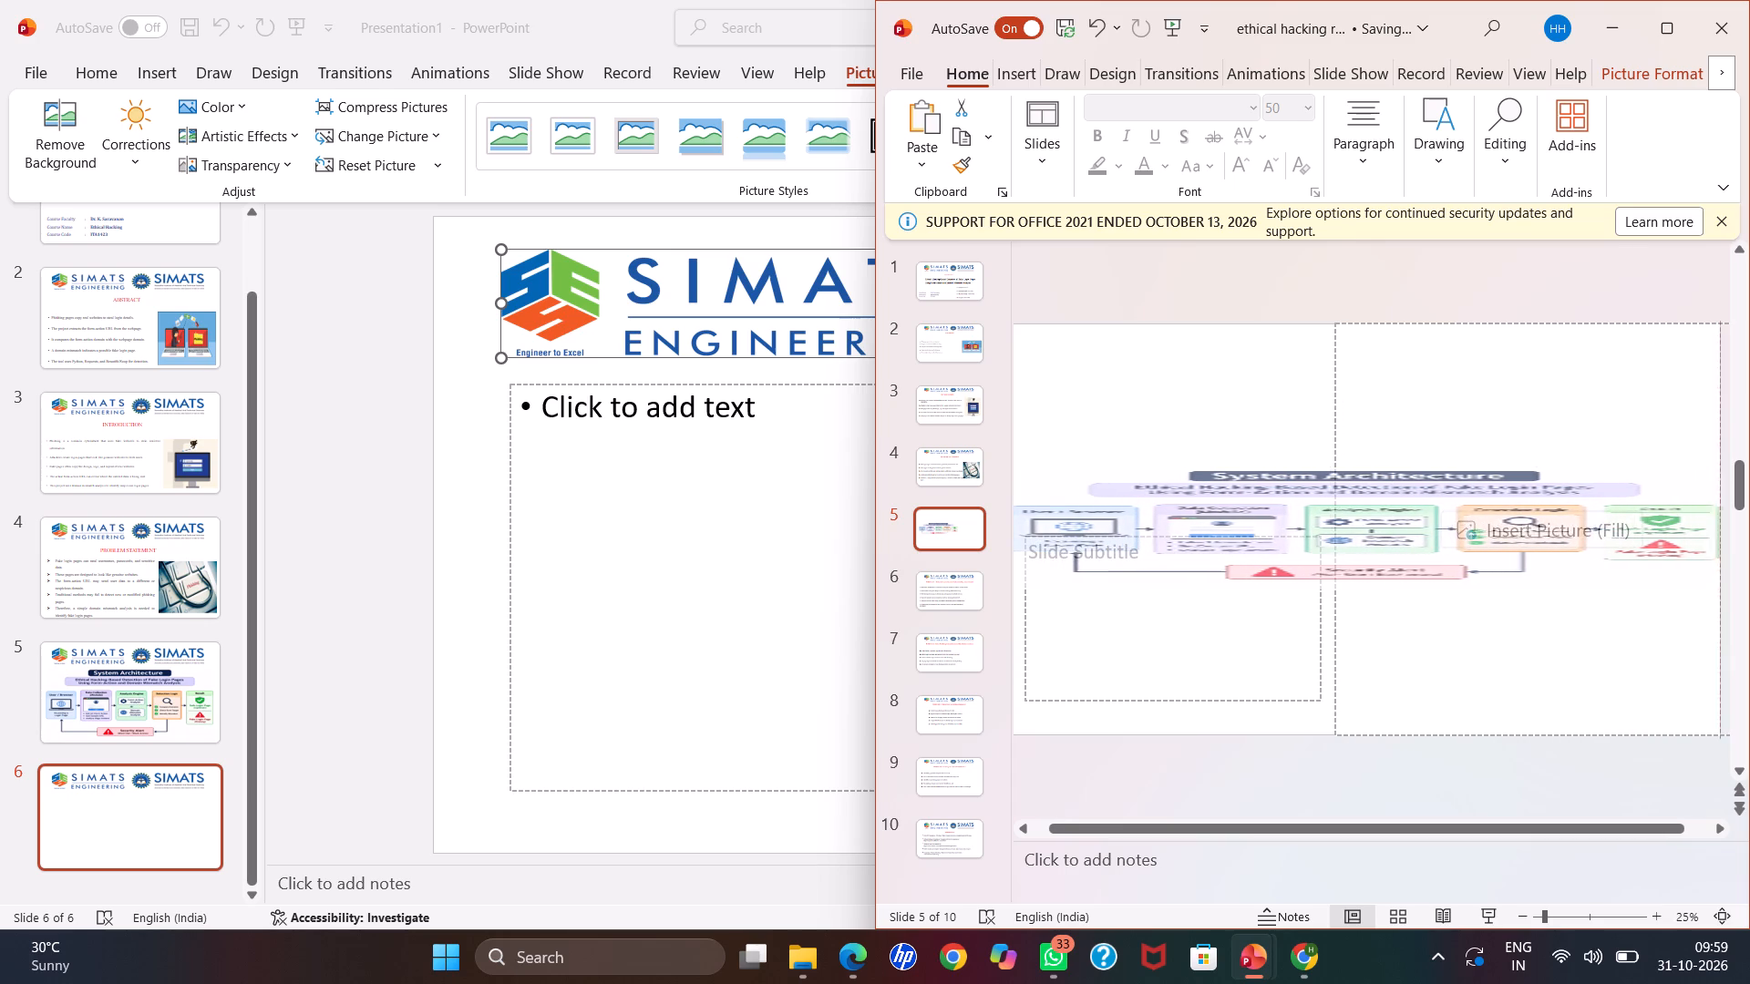
{"action": "left_click_drag", "start_coordinate": [1727, 510], "coordinate": [1692, 518]}
{"action": "left_click_drag", "start_coordinate": [1692, 528], "coordinate": [1702, 528]}
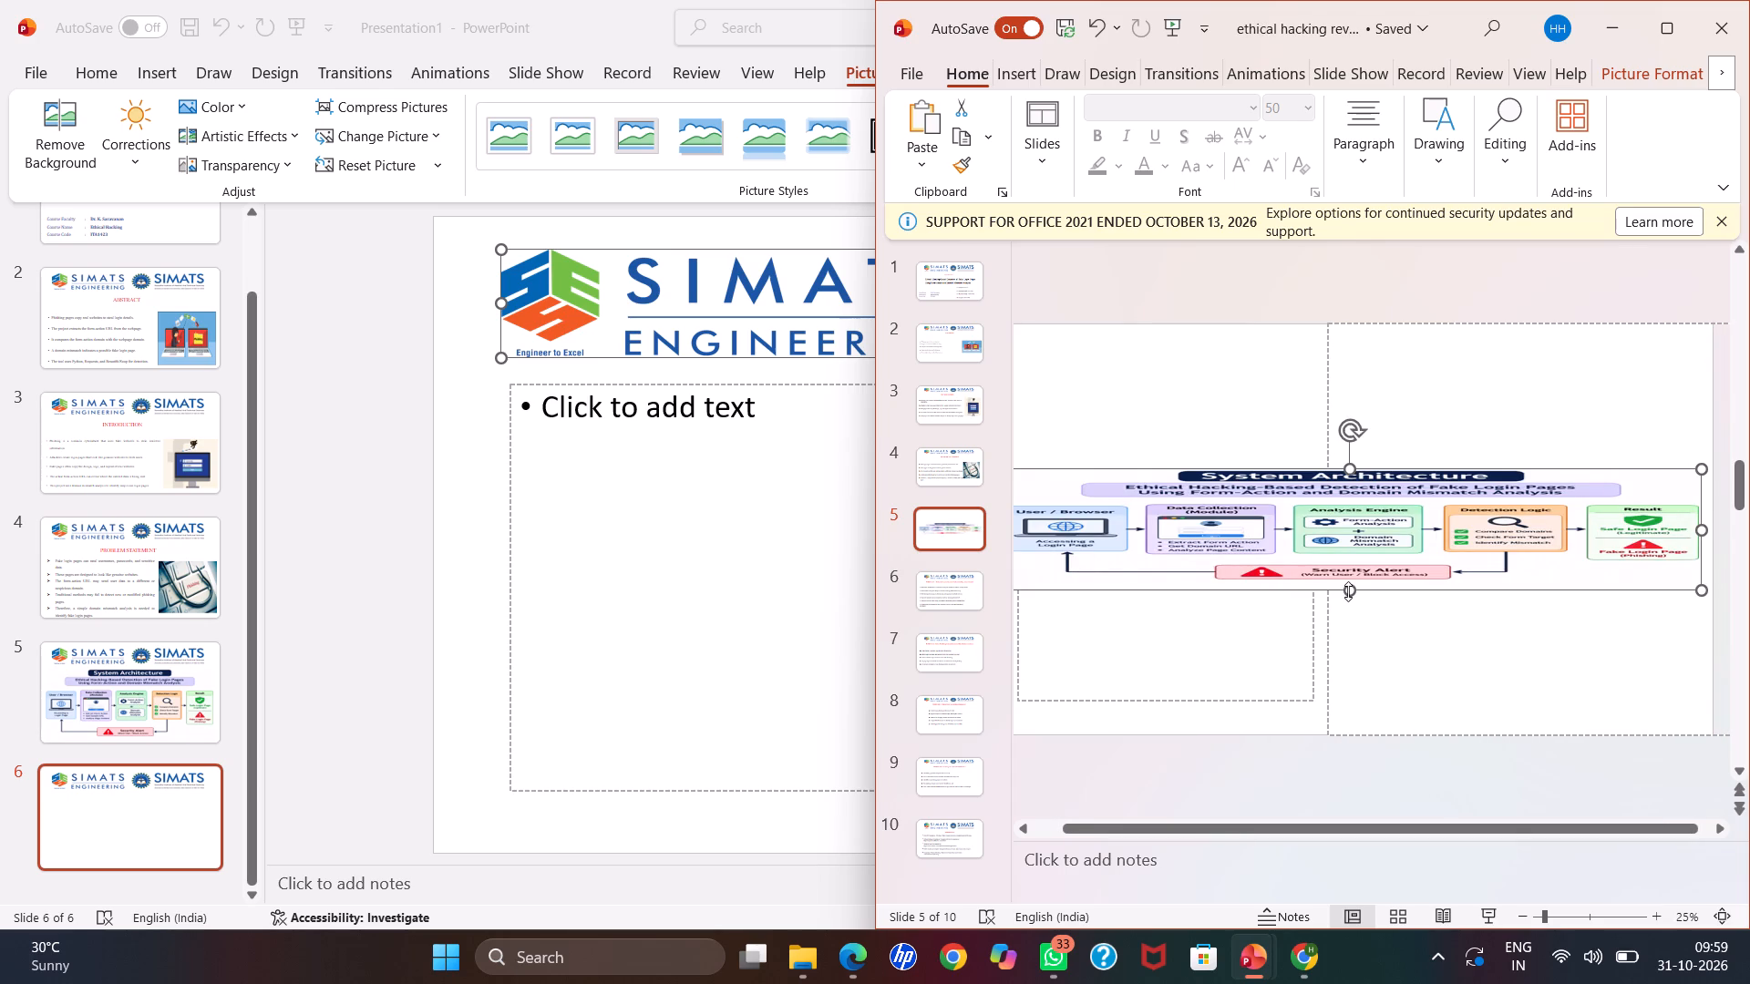
{"action": "left_click_drag", "start_coordinate": [1348, 591], "coordinate": [1383, 750]}
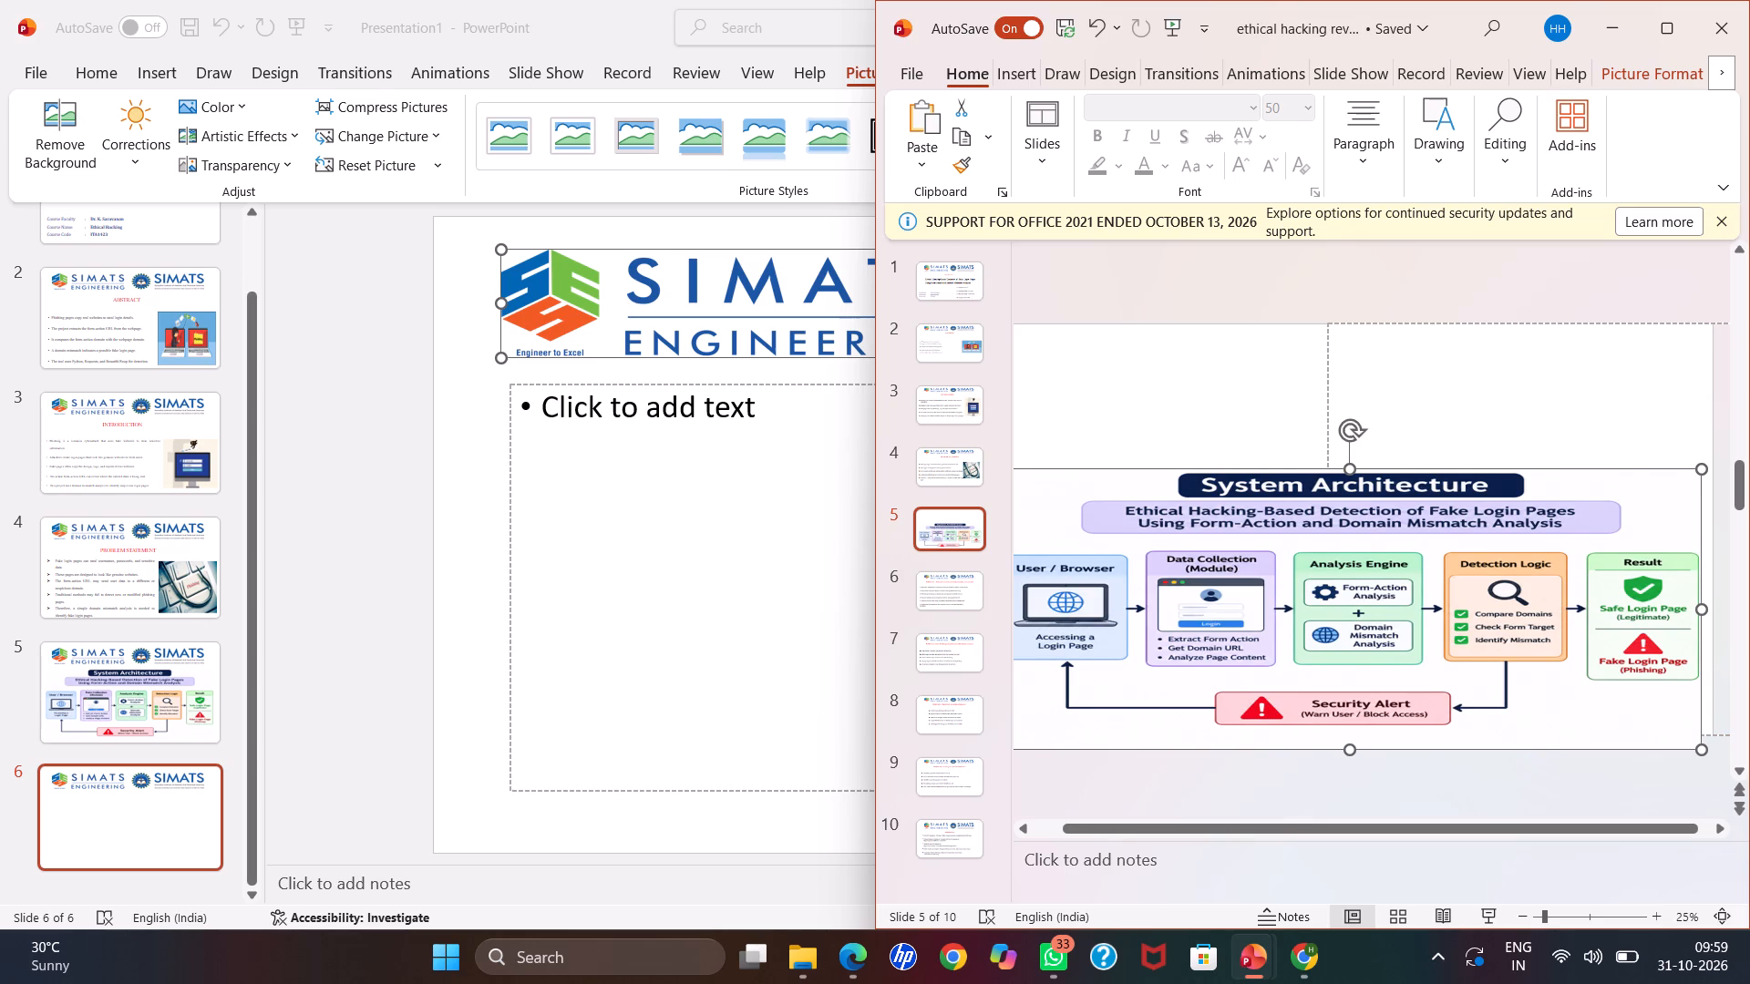
{"action": "left_click_drag", "start_coordinate": [1349, 473], "coordinate": [1345, 405]}
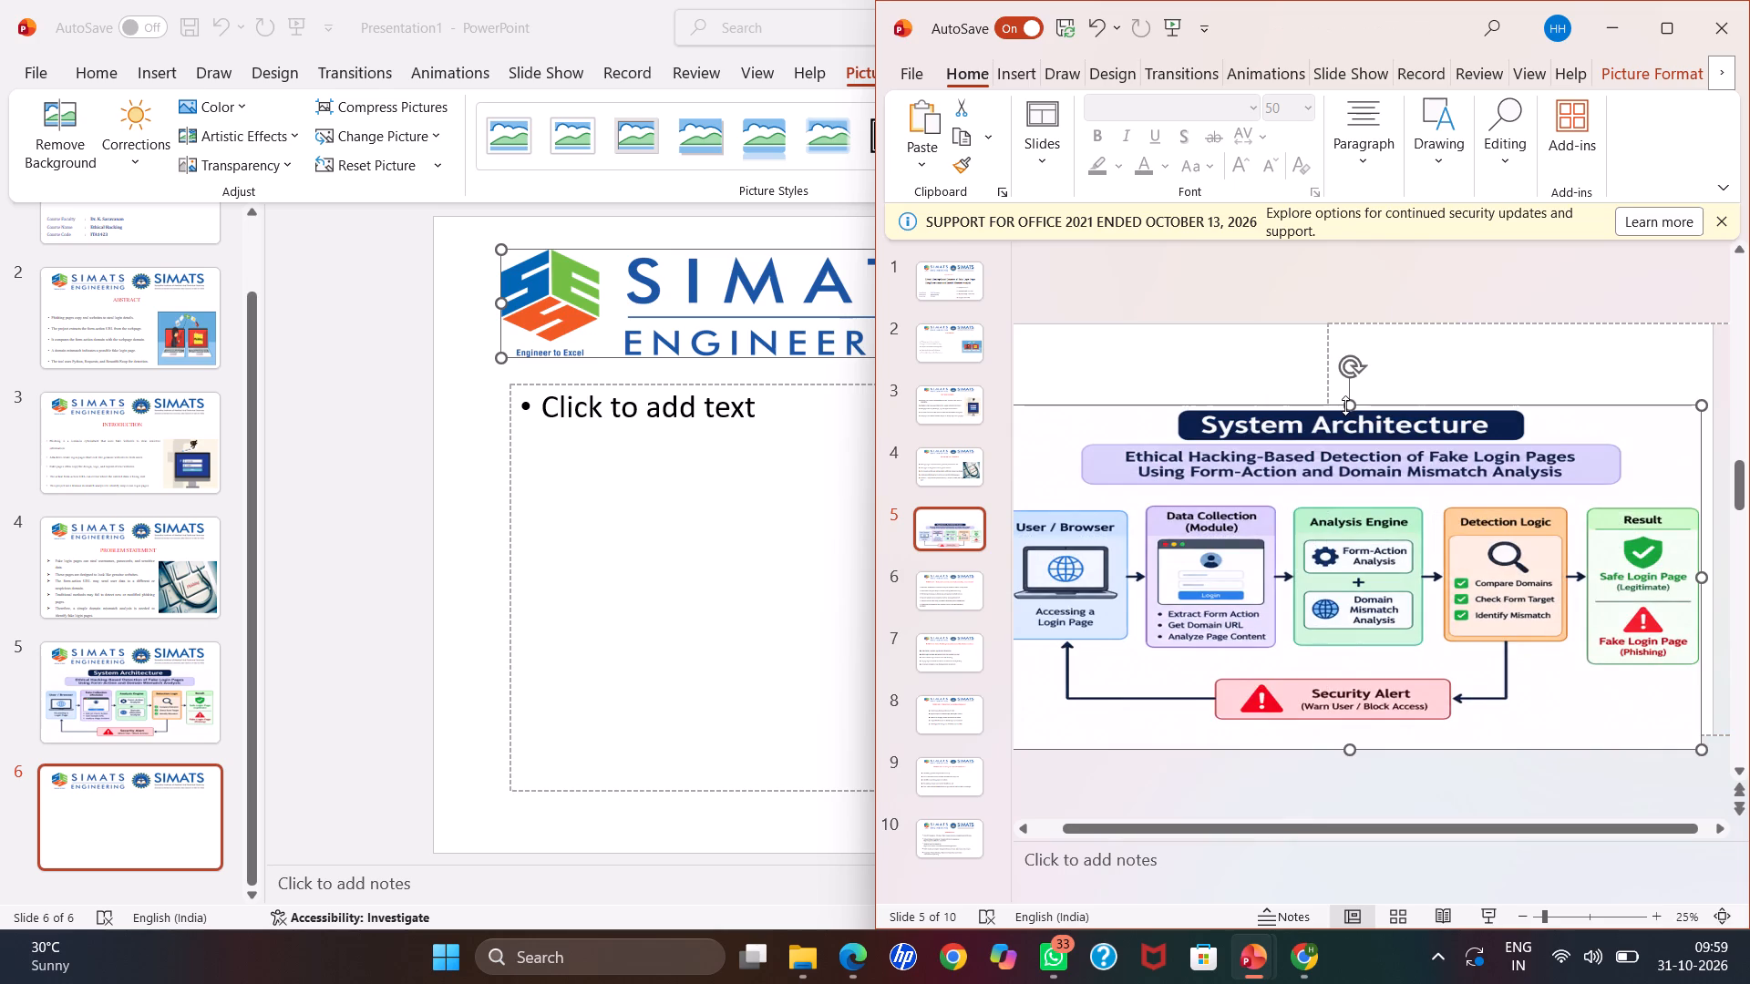
Delete the empty picture placeholder behind the diagram on slide 5 of the review deck.
{"action": "left_click", "coordinate": [1378, 333]}
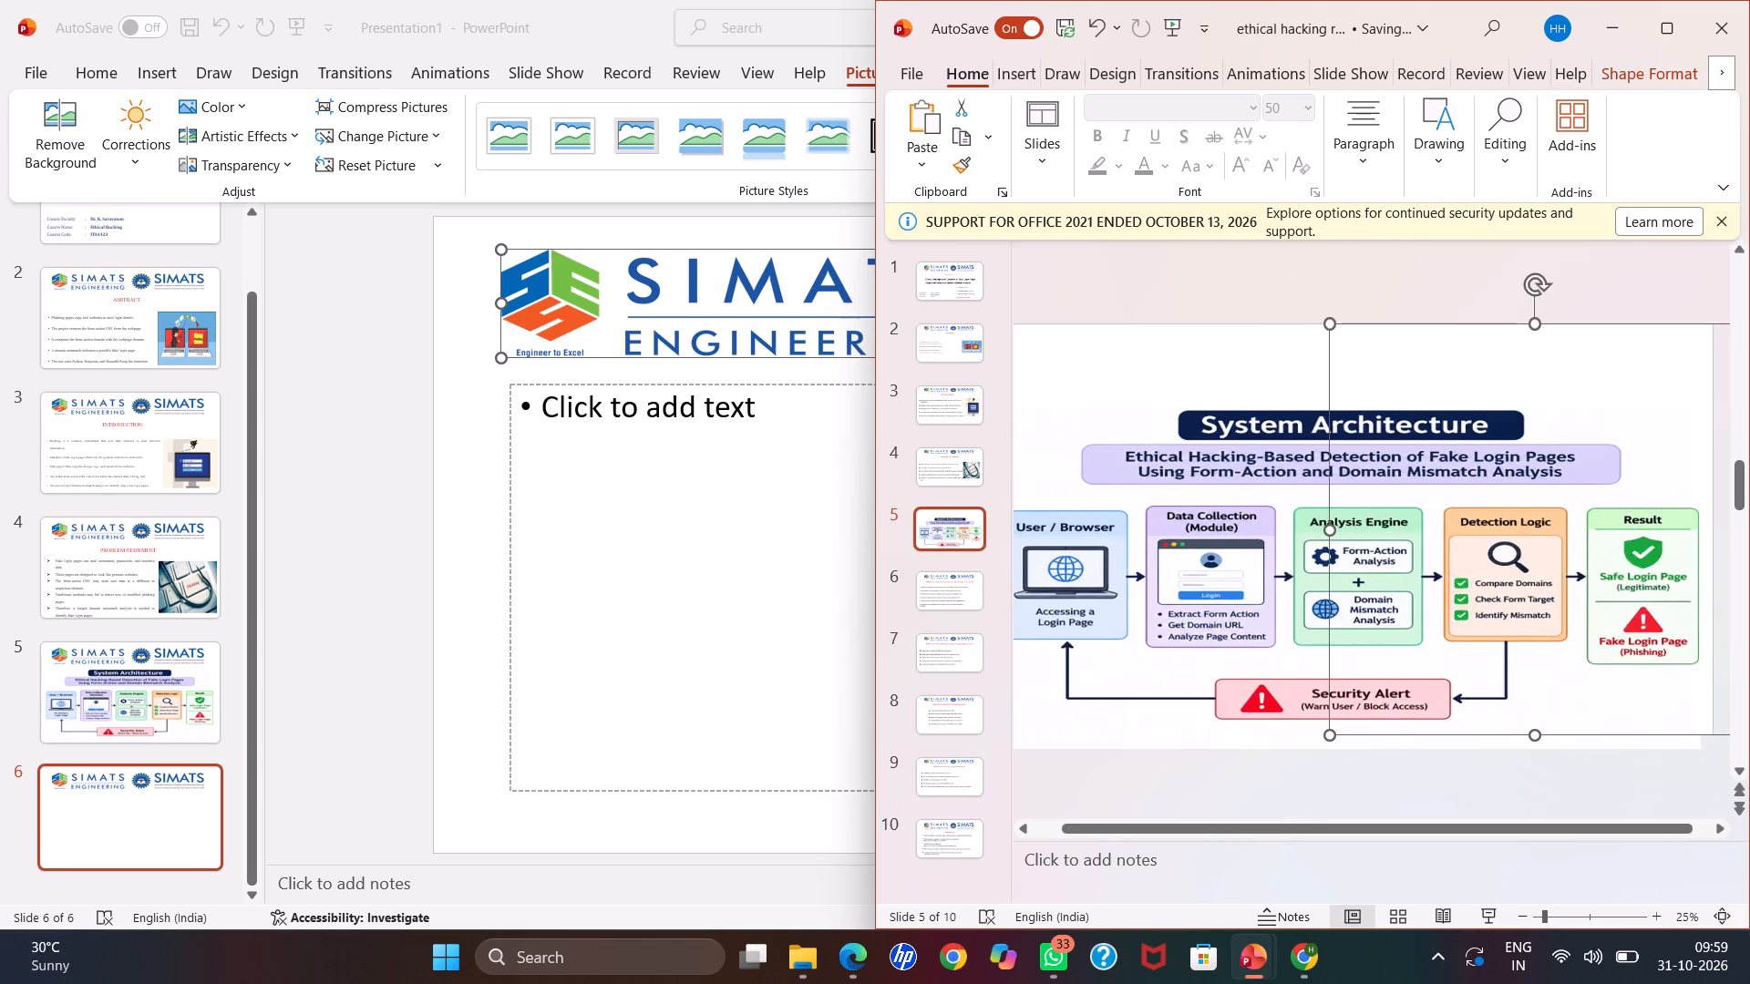
{"action": "key", "text": "Delete"}
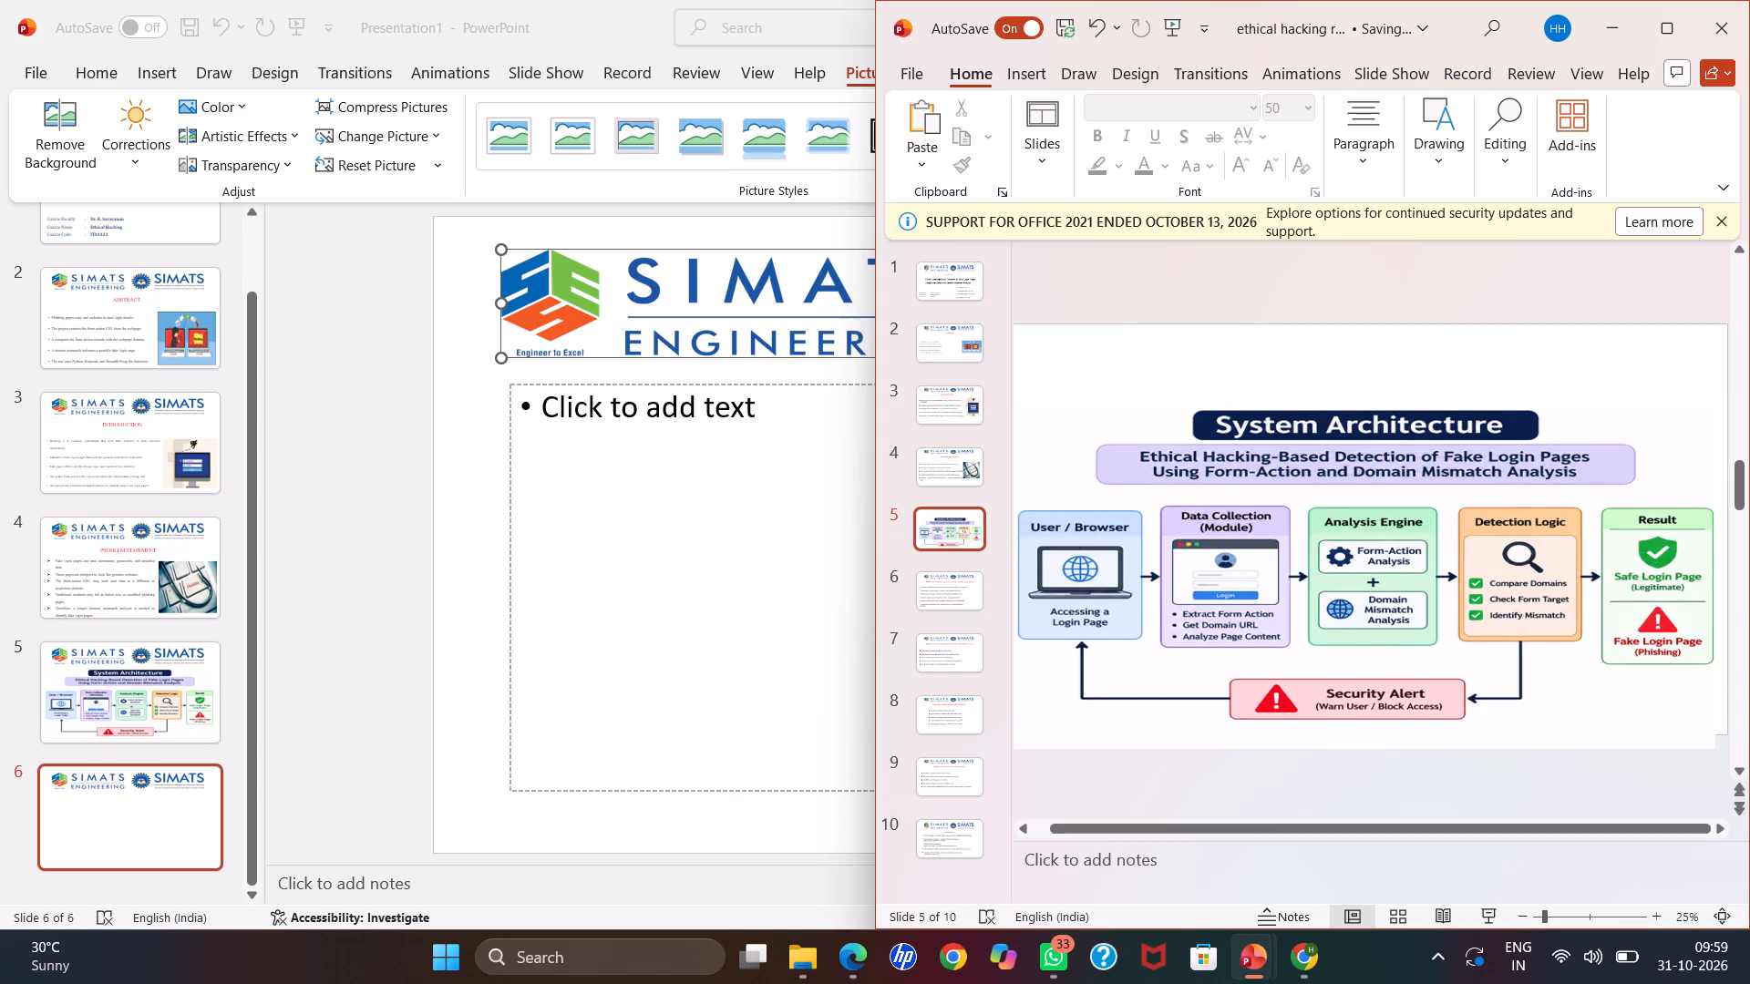
Copy the SIMATS banner from the Problem Statement slide to the top of the review deck's System Architecture slide.
{"action": "left_click", "coordinate": [966, 468]}
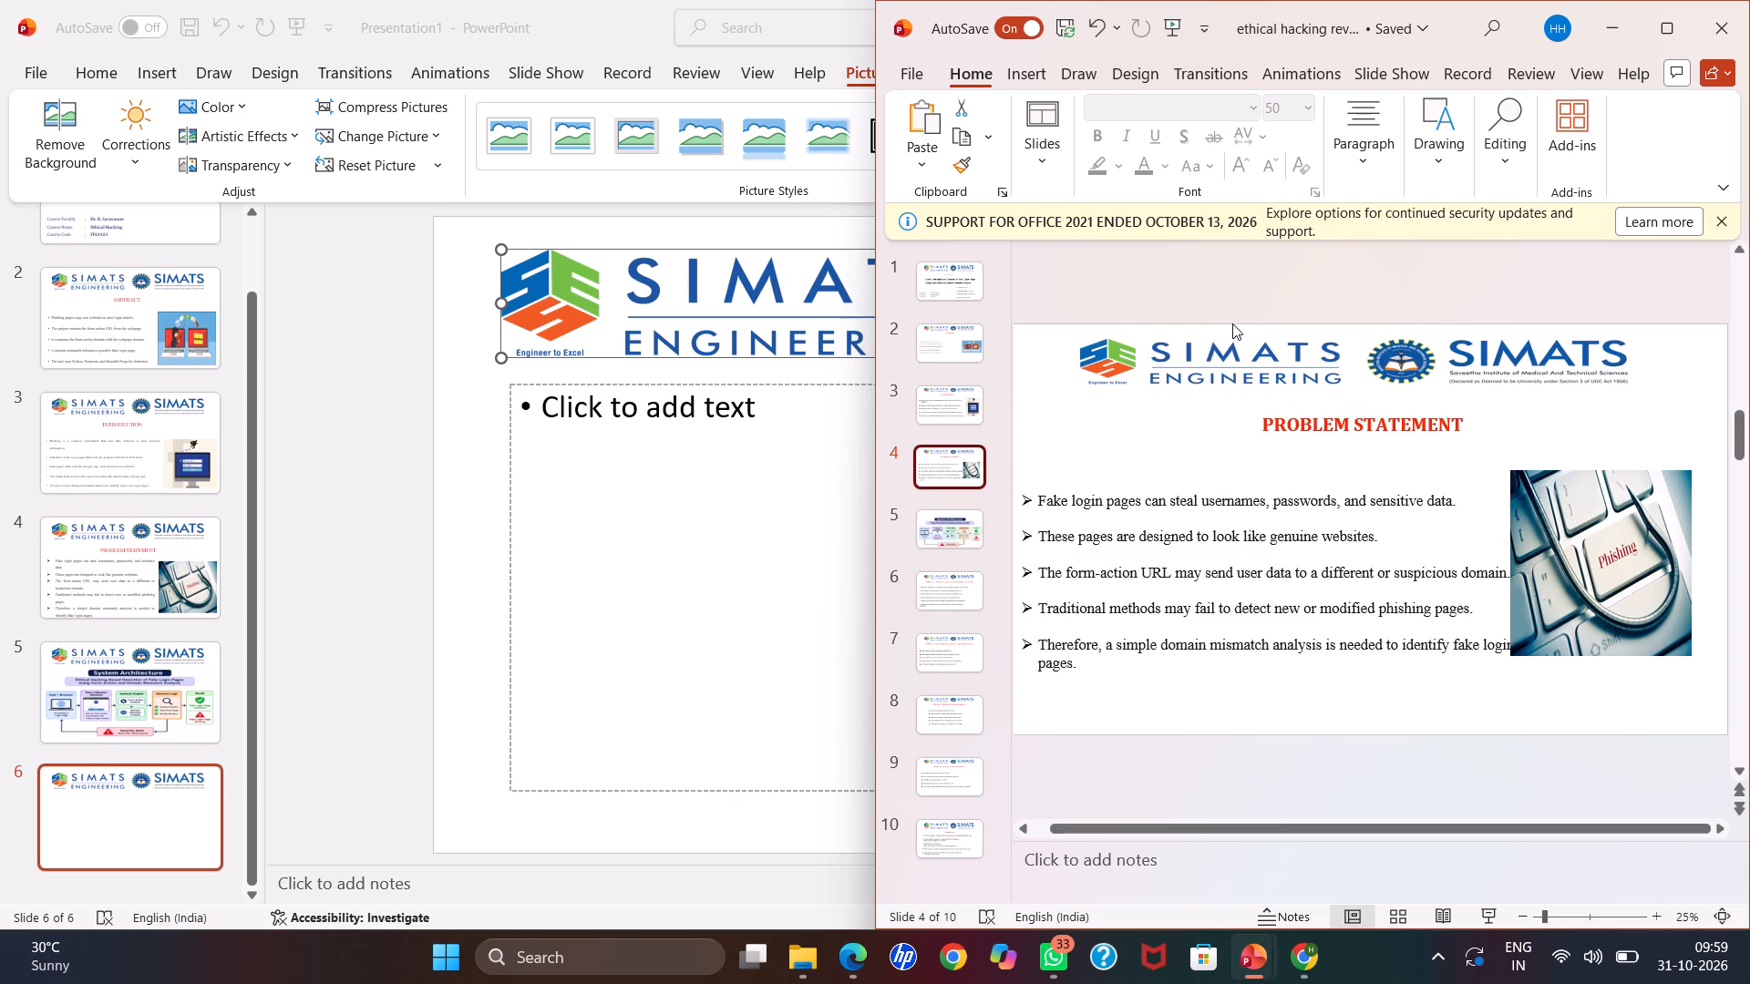
{"action": "left_click", "coordinate": [1227, 364]}
{"action": "key", "text": "ctrl+c"}
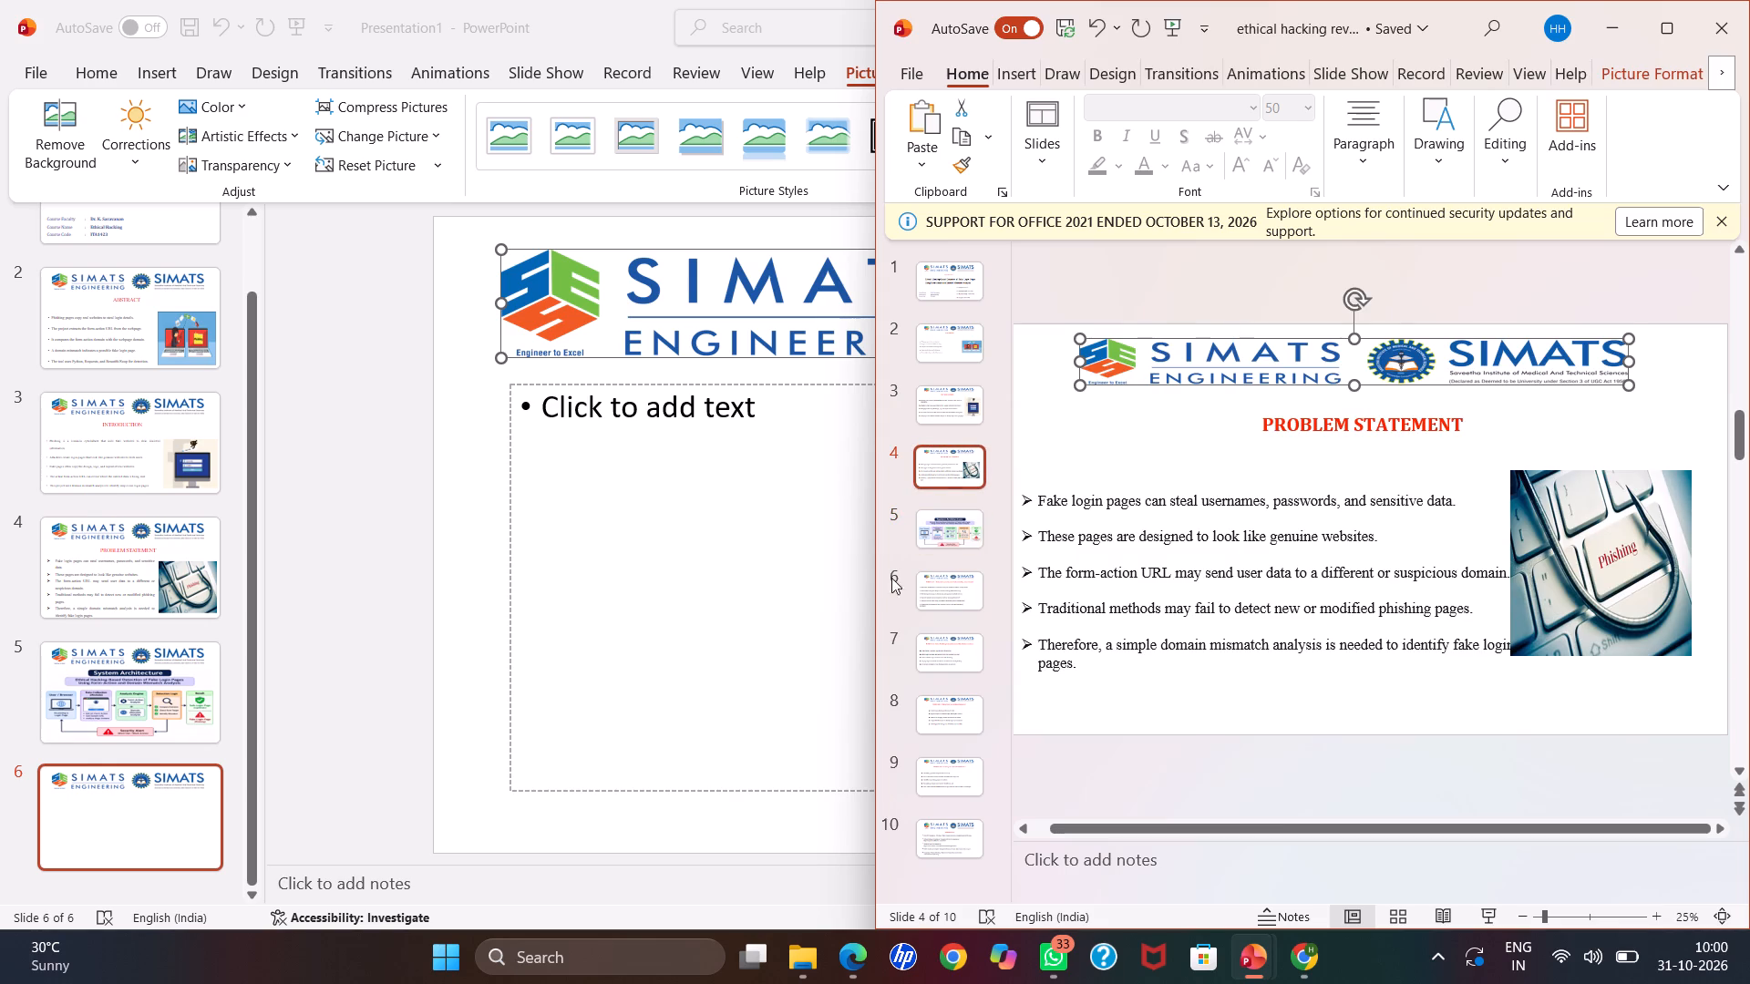
{"action": "left_click", "coordinate": [972, 534]}
{"action": "left_click", "coordinate": [1240, 355]}
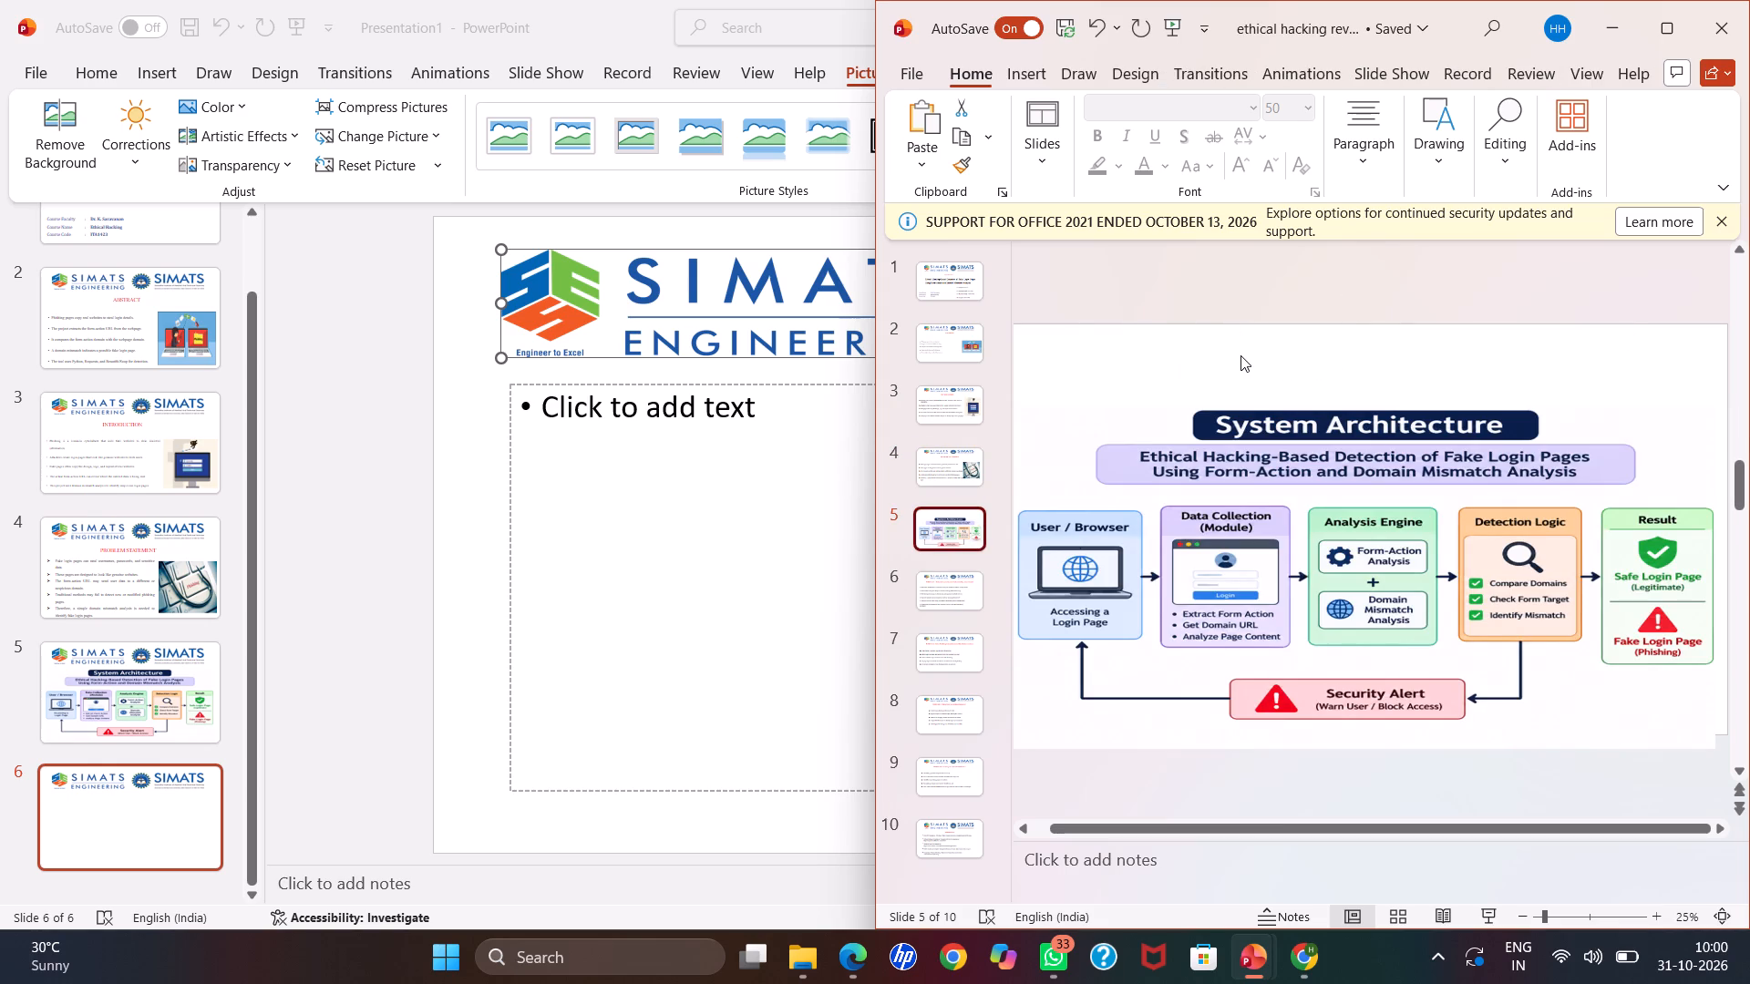
{"action": "key", "text": "ctrl+c"}
{"action": "key", "text": "ctrl+v"}
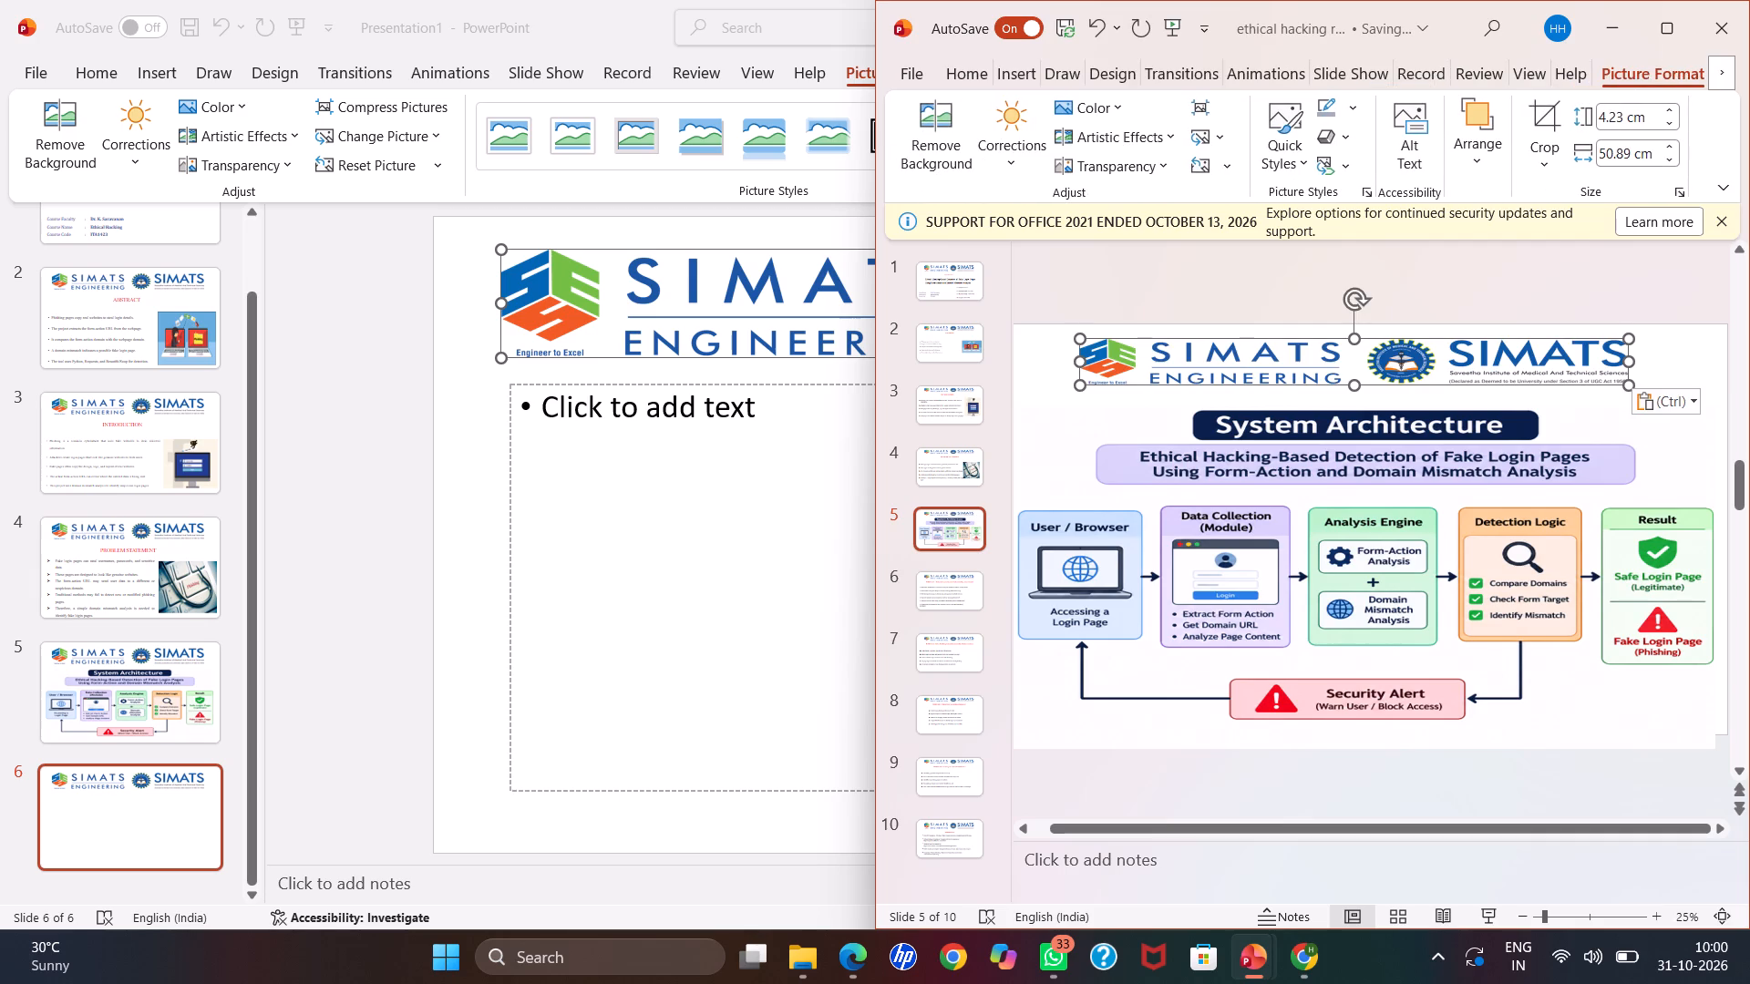
{"action": "left_click", "coordinate": [1194, 304]}
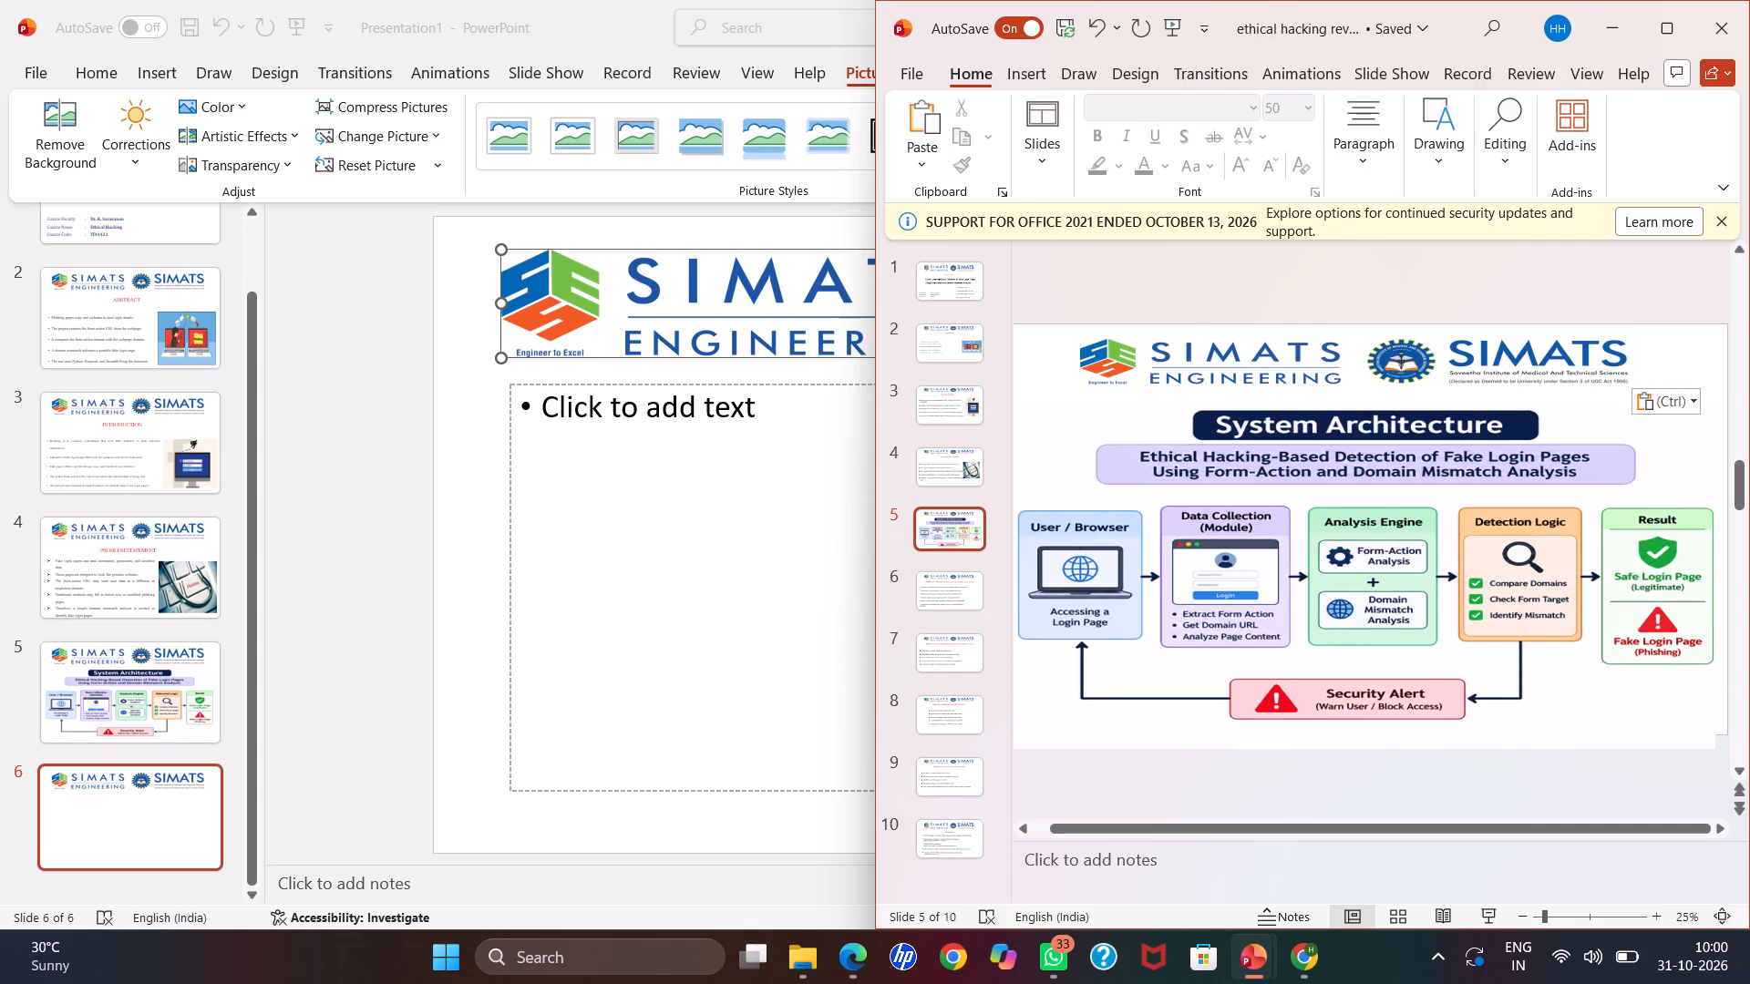
Copy all the Module 1 bullet text from slide 6 of the review deck onto slide 6 of the new presentation.
{"action": "left_click", "coordinate": [935, 585]}
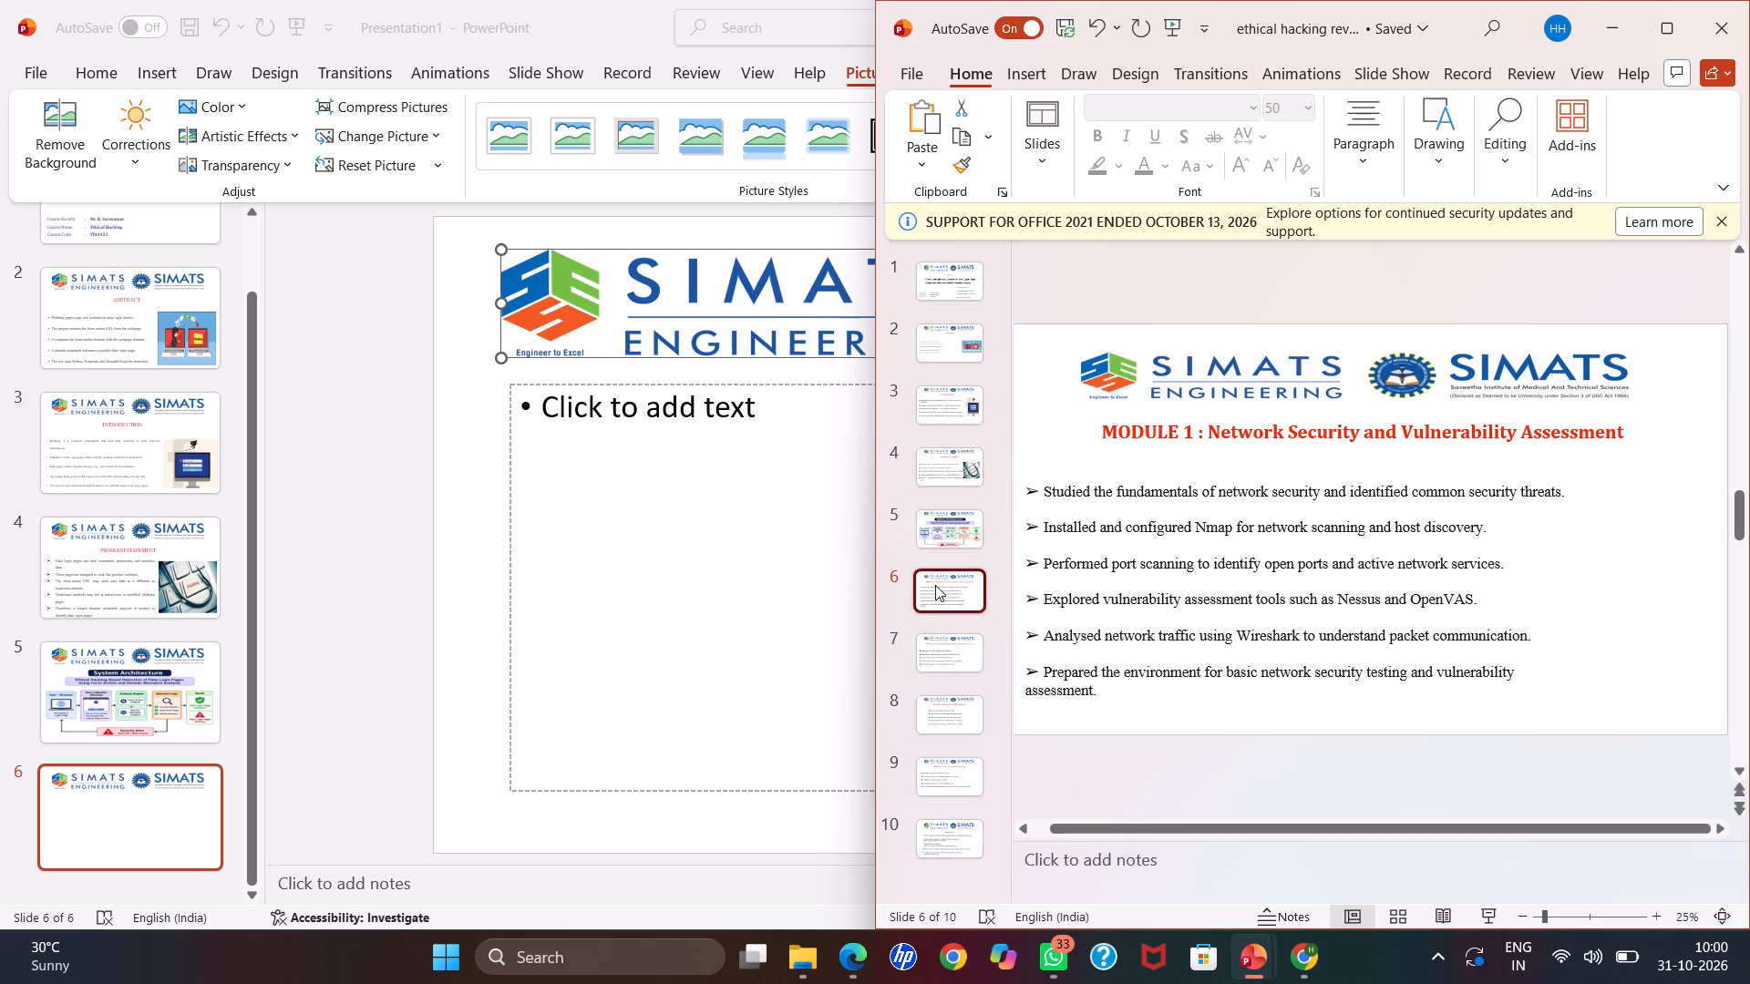
{"action": "left_click", "coordinate": [1145, 541]}
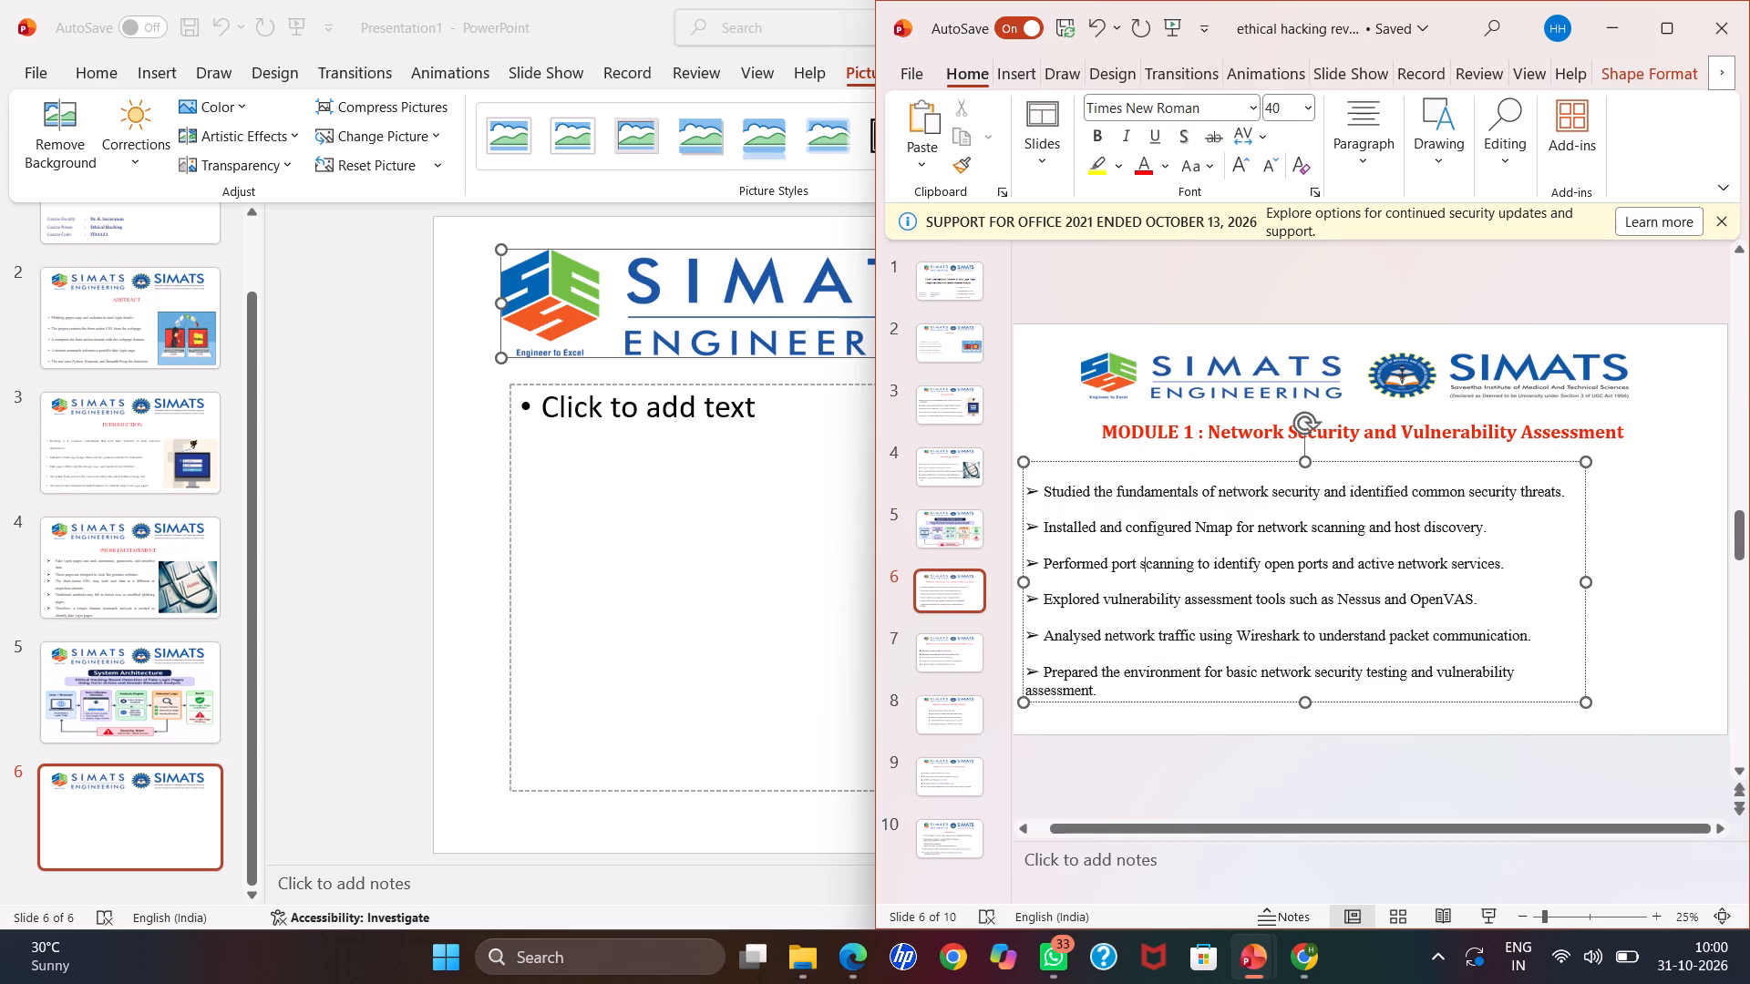
{"action": "key", "text": "ctrl+a"}
{"action": "key", "text": "ctrl+c"}
{"action": "left_click", "coordinate": [605, 497]}
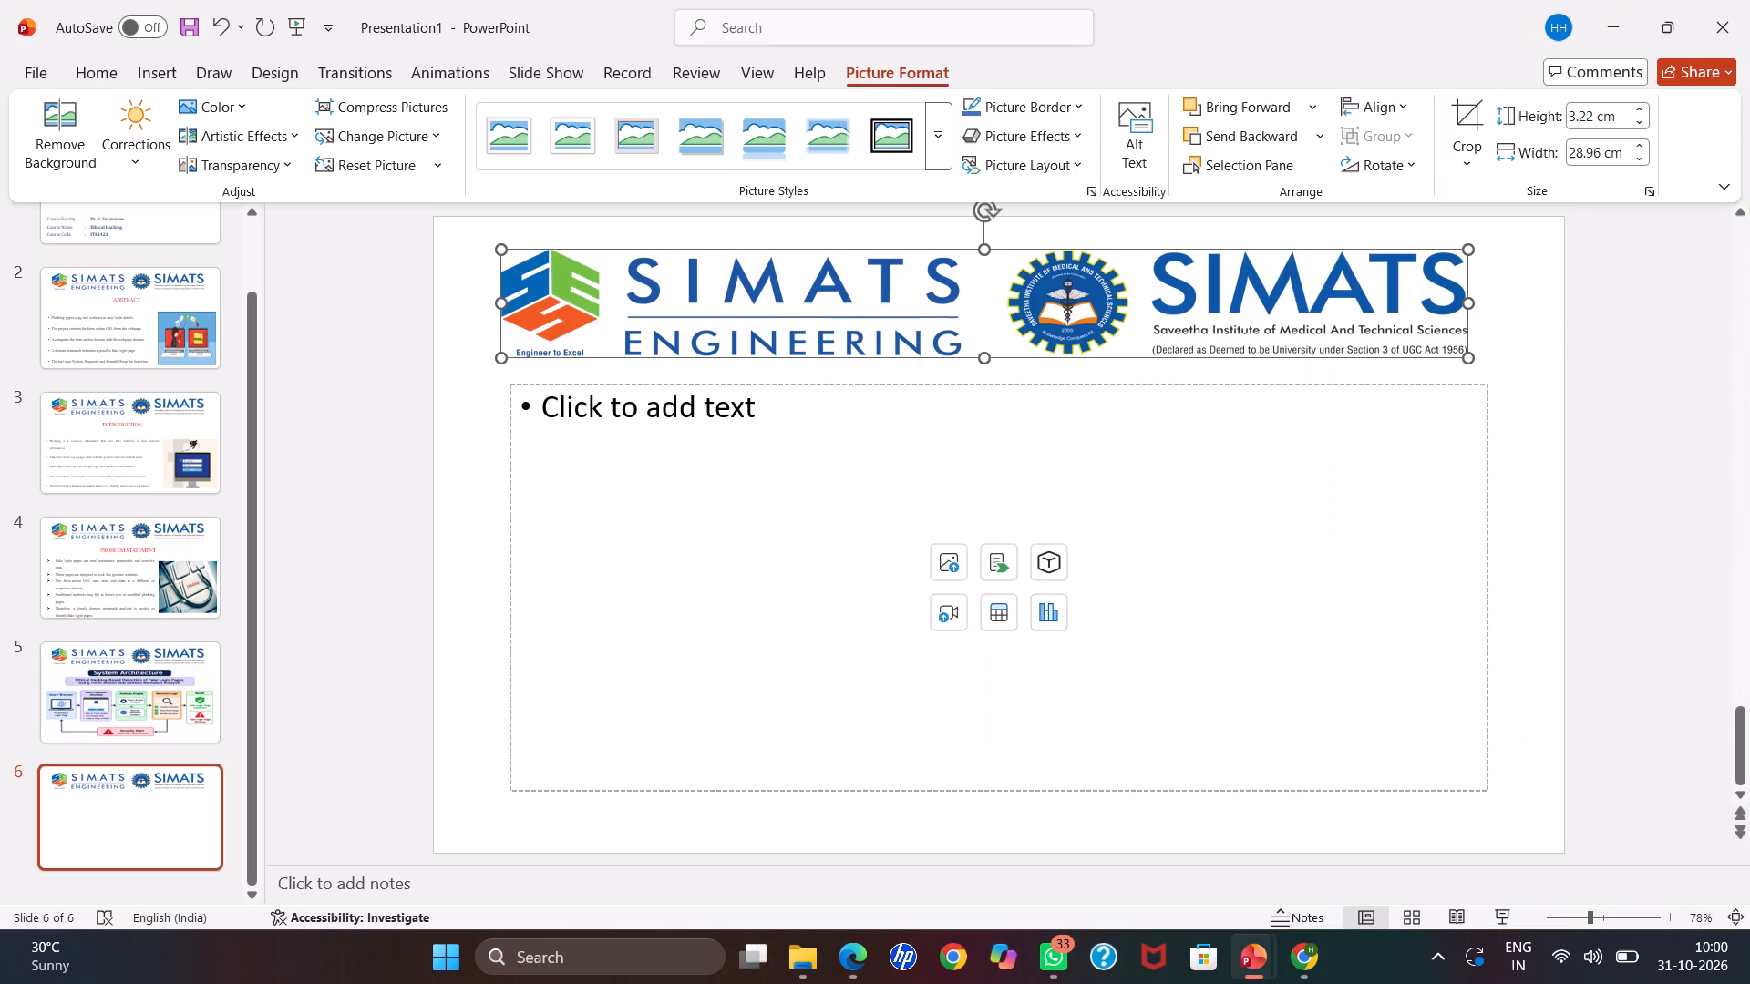
{"action": "key", "text": "ctrl+v"}
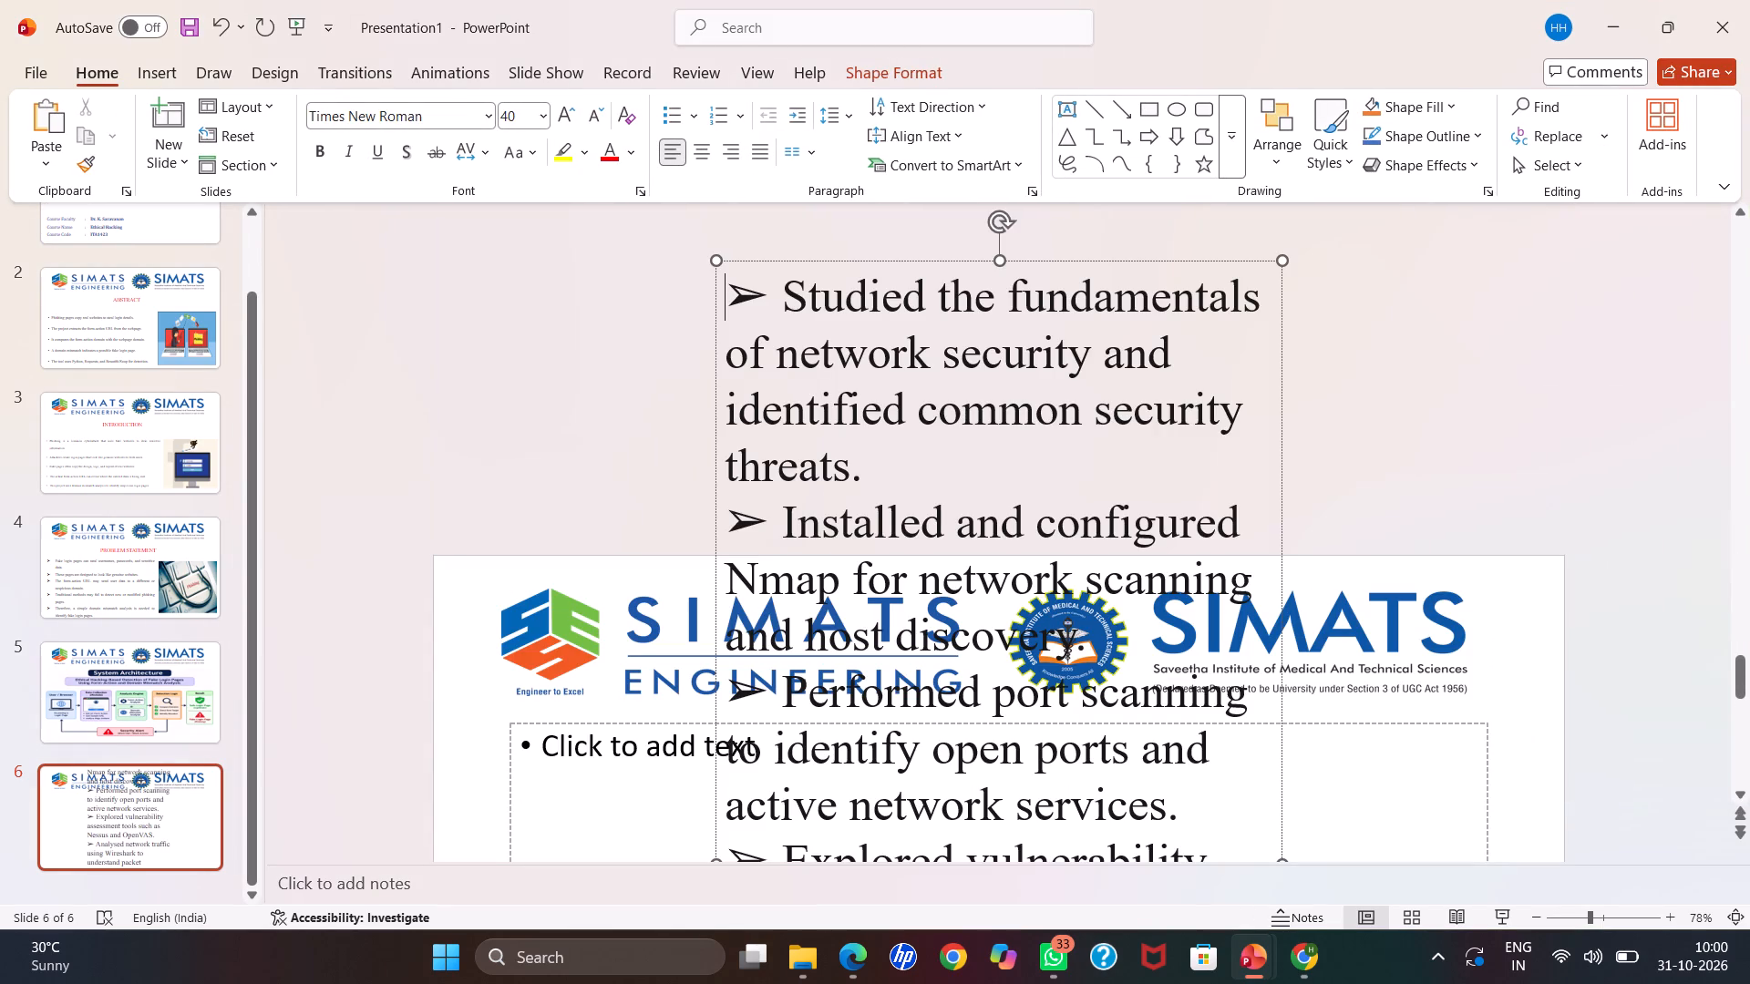
Set all the pasted Module 1 bullet text to 20 pt and justify it.
{"action": "left_click", "coordinate": [924, 489]}
{"action": "key", "text": "ctrl+a"}
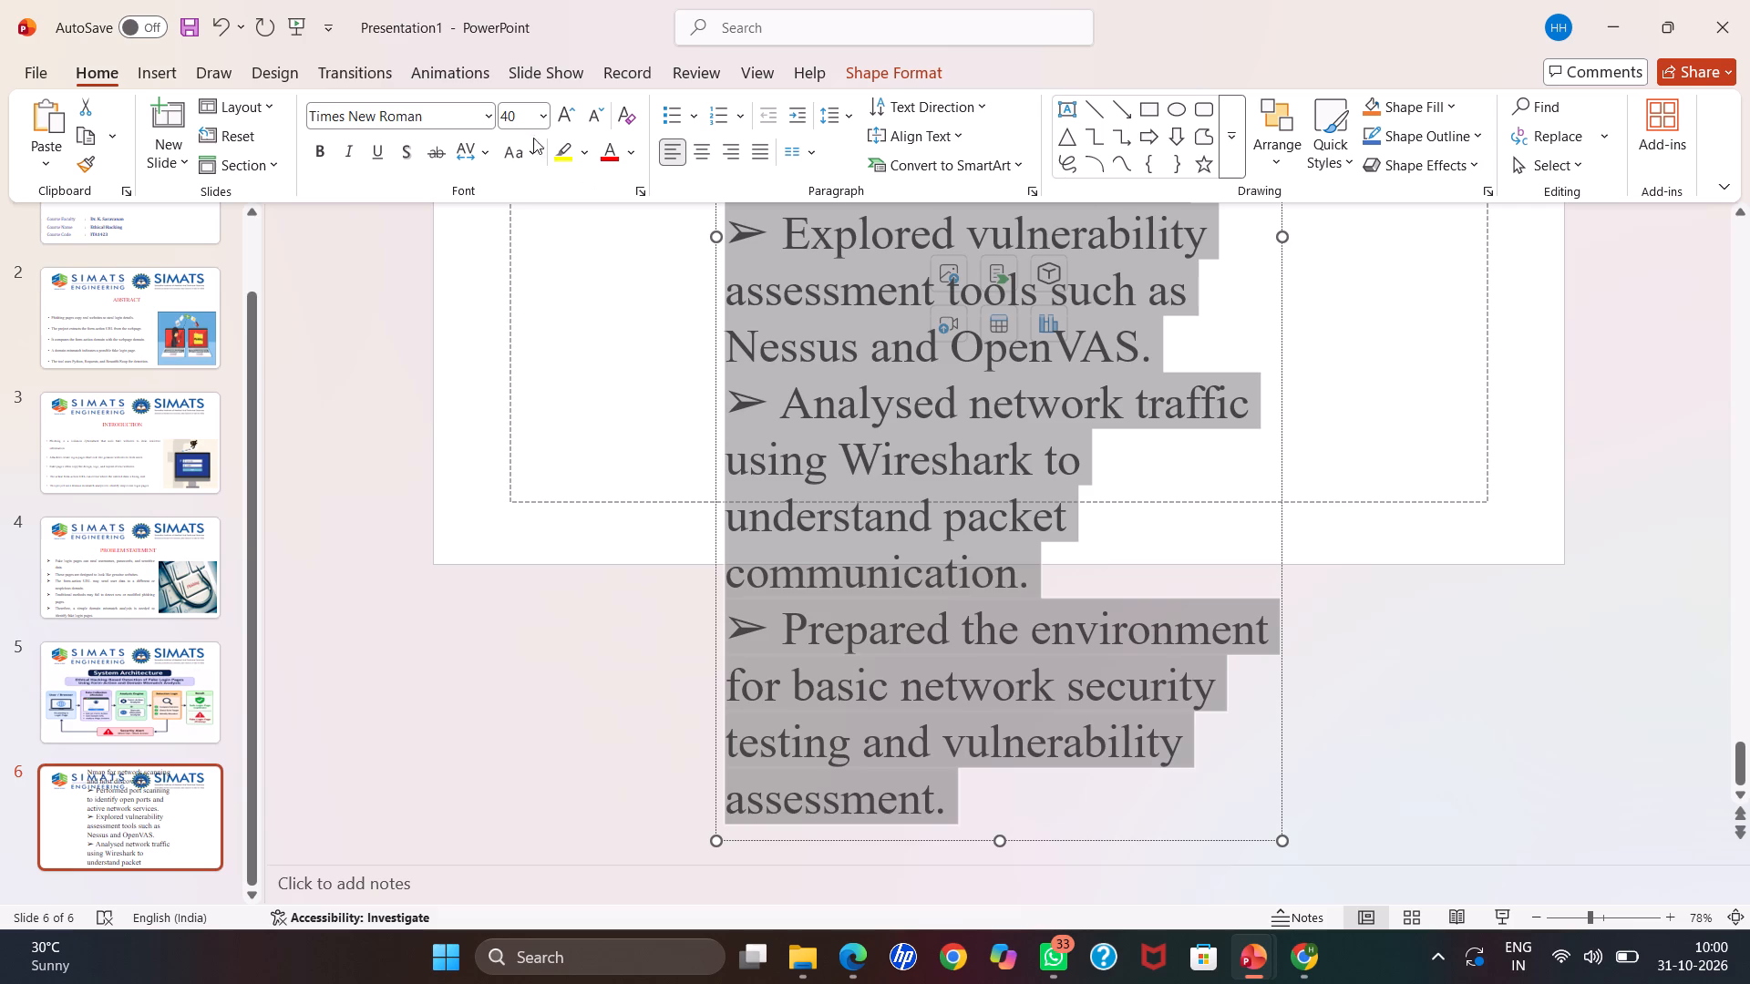
{"action": "left_click", "coordinate": [516, 113]}
{"action": "type", "text": "20"}
{"action": "key", "text": "Return"}
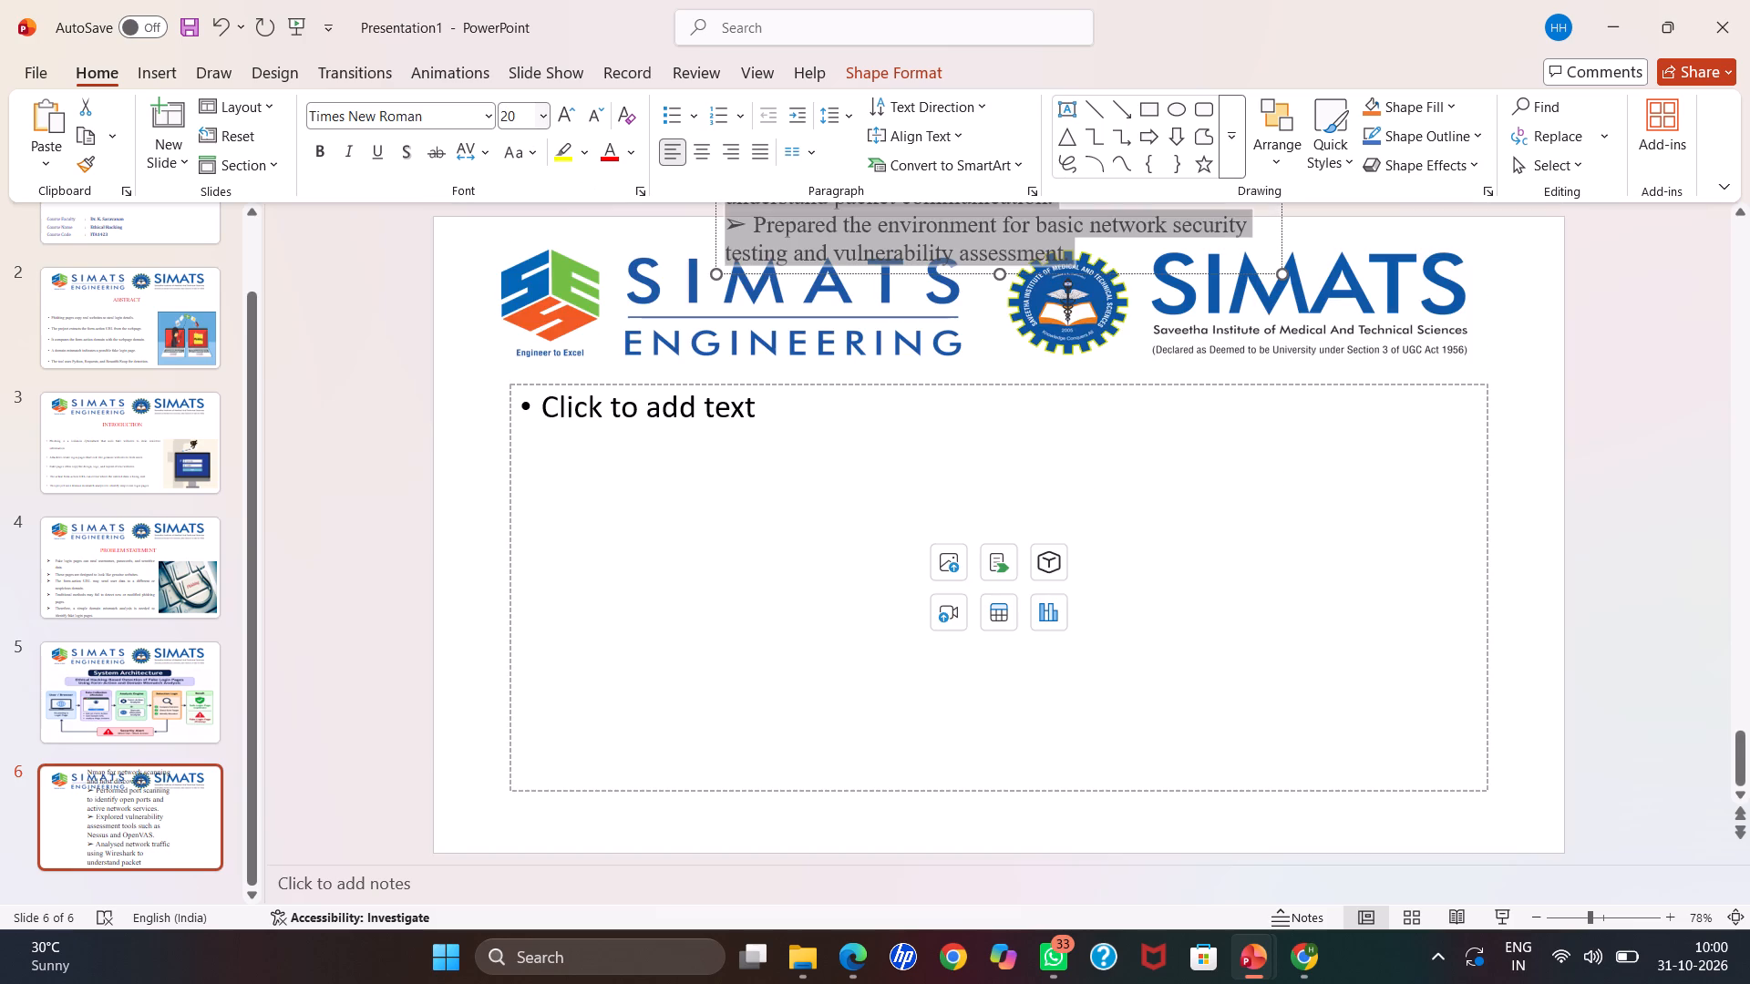
{"action": "left_click", "coordinate": [766, 142]}
Move the Module 1 text box down onto slide 6, just below the SIMATS banner.
{"action": "left_click", "coordinate": [873, 541]}
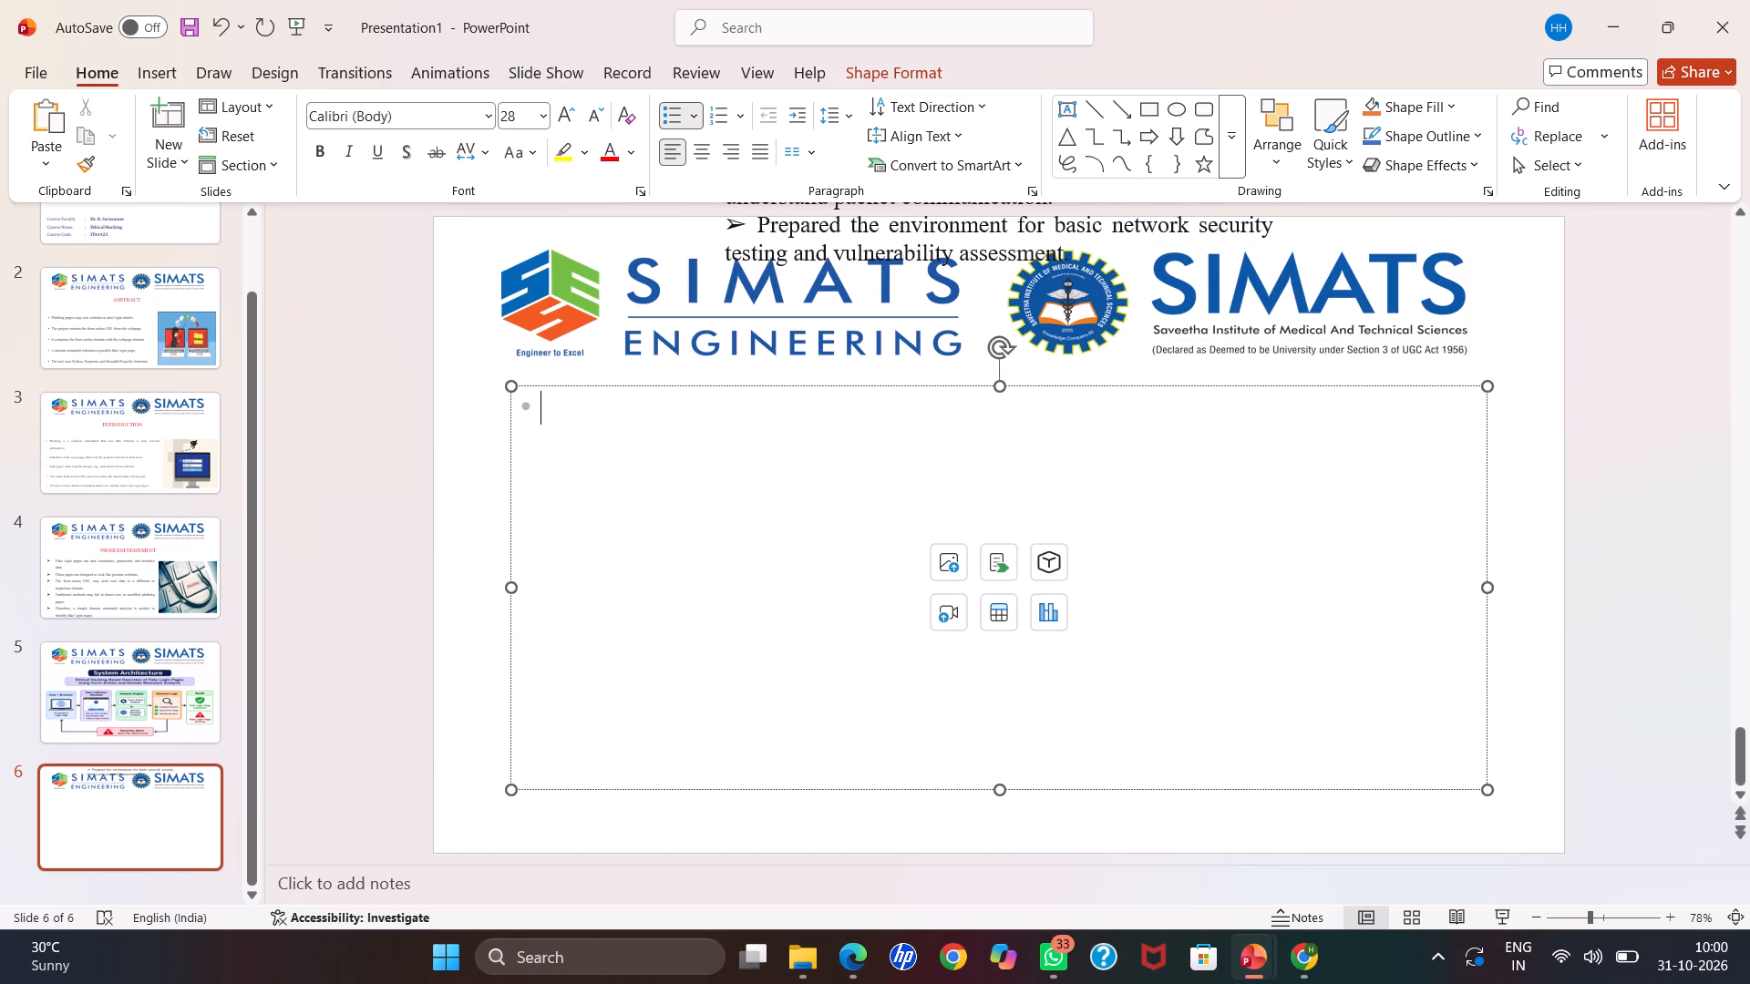
{"action": "left_click", "coordinate": [1002, 247]}
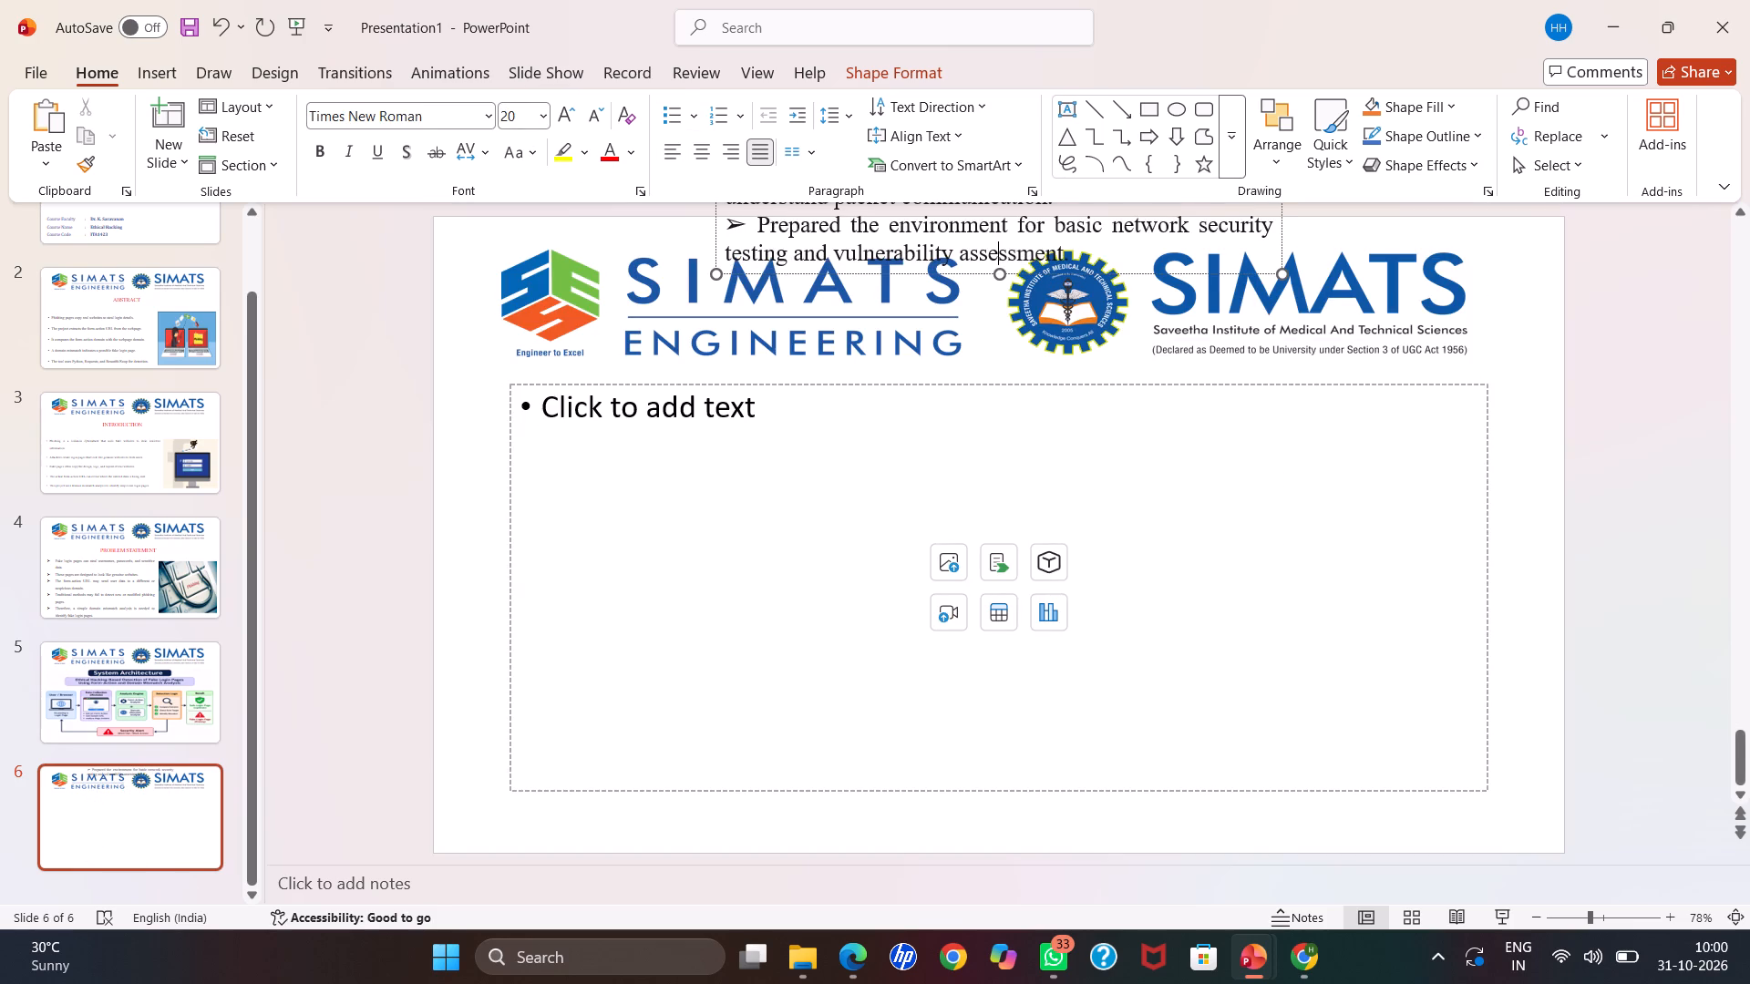
{"action": "left_click_drag", "start_coordinate": [970, 270], "coordinate": [795, 733]}
Delete the empty content placeholder behind the bullet text on slide 6.
{"action": "left_click", "coordinate": [1134, 790]}
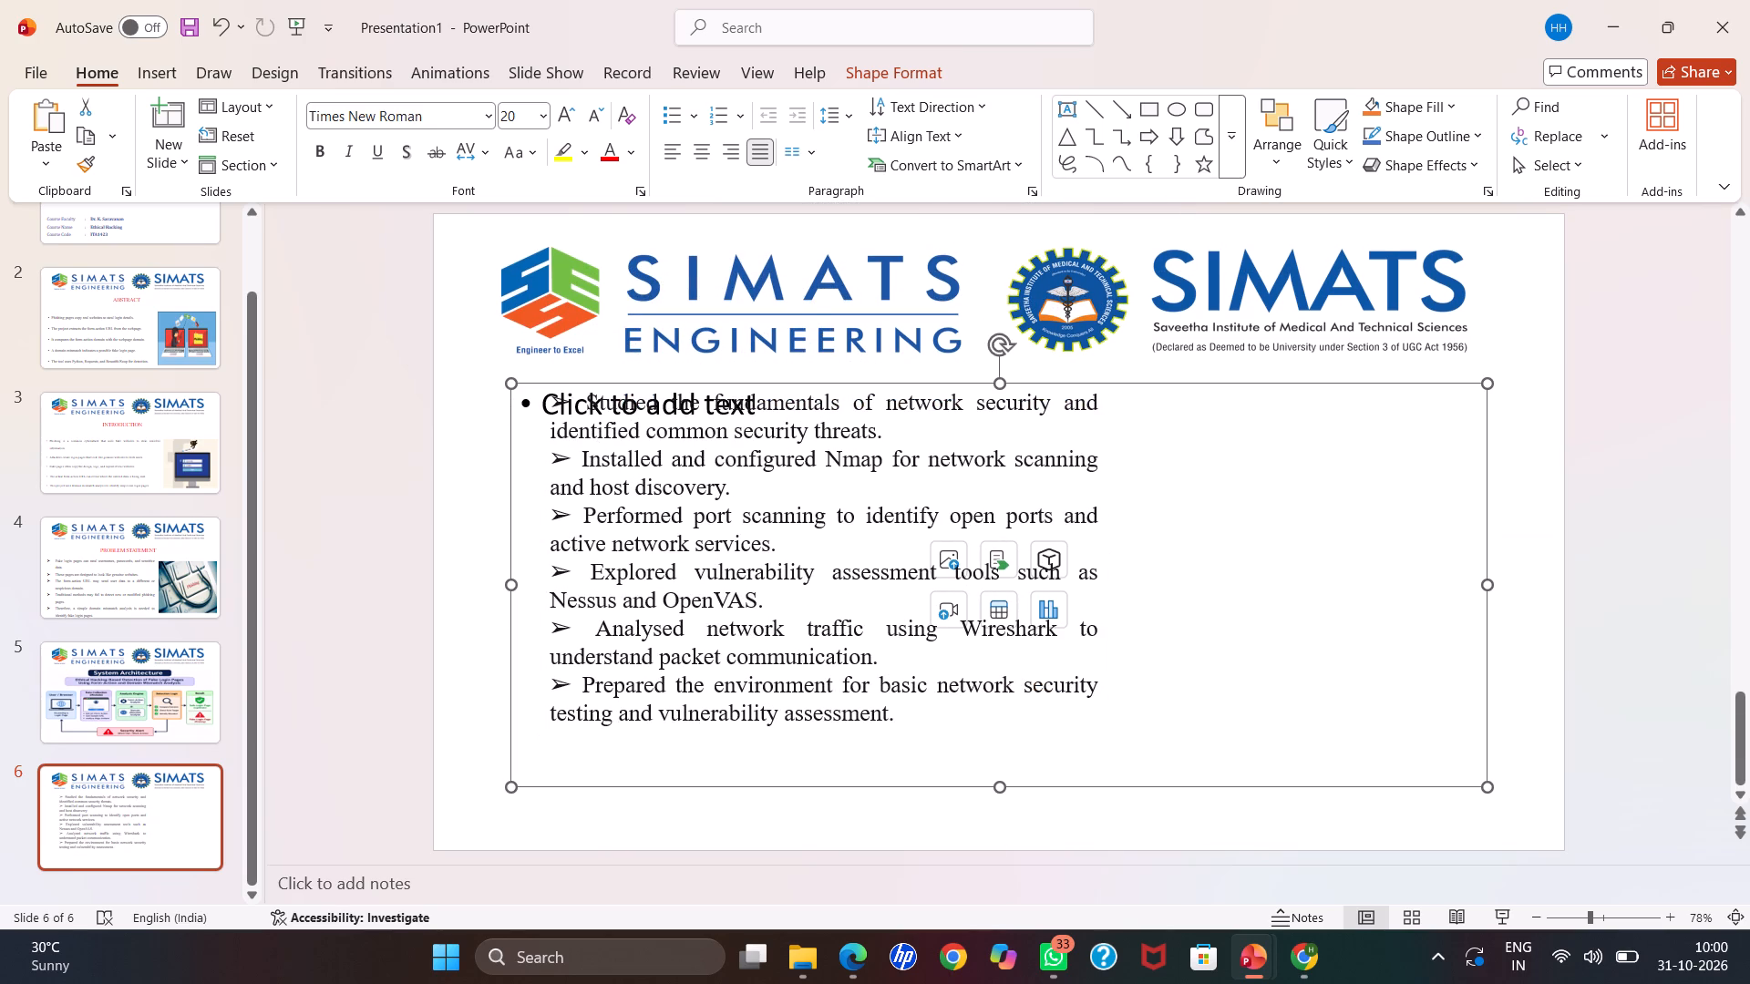
{"action": "key", "text": "Delete"}
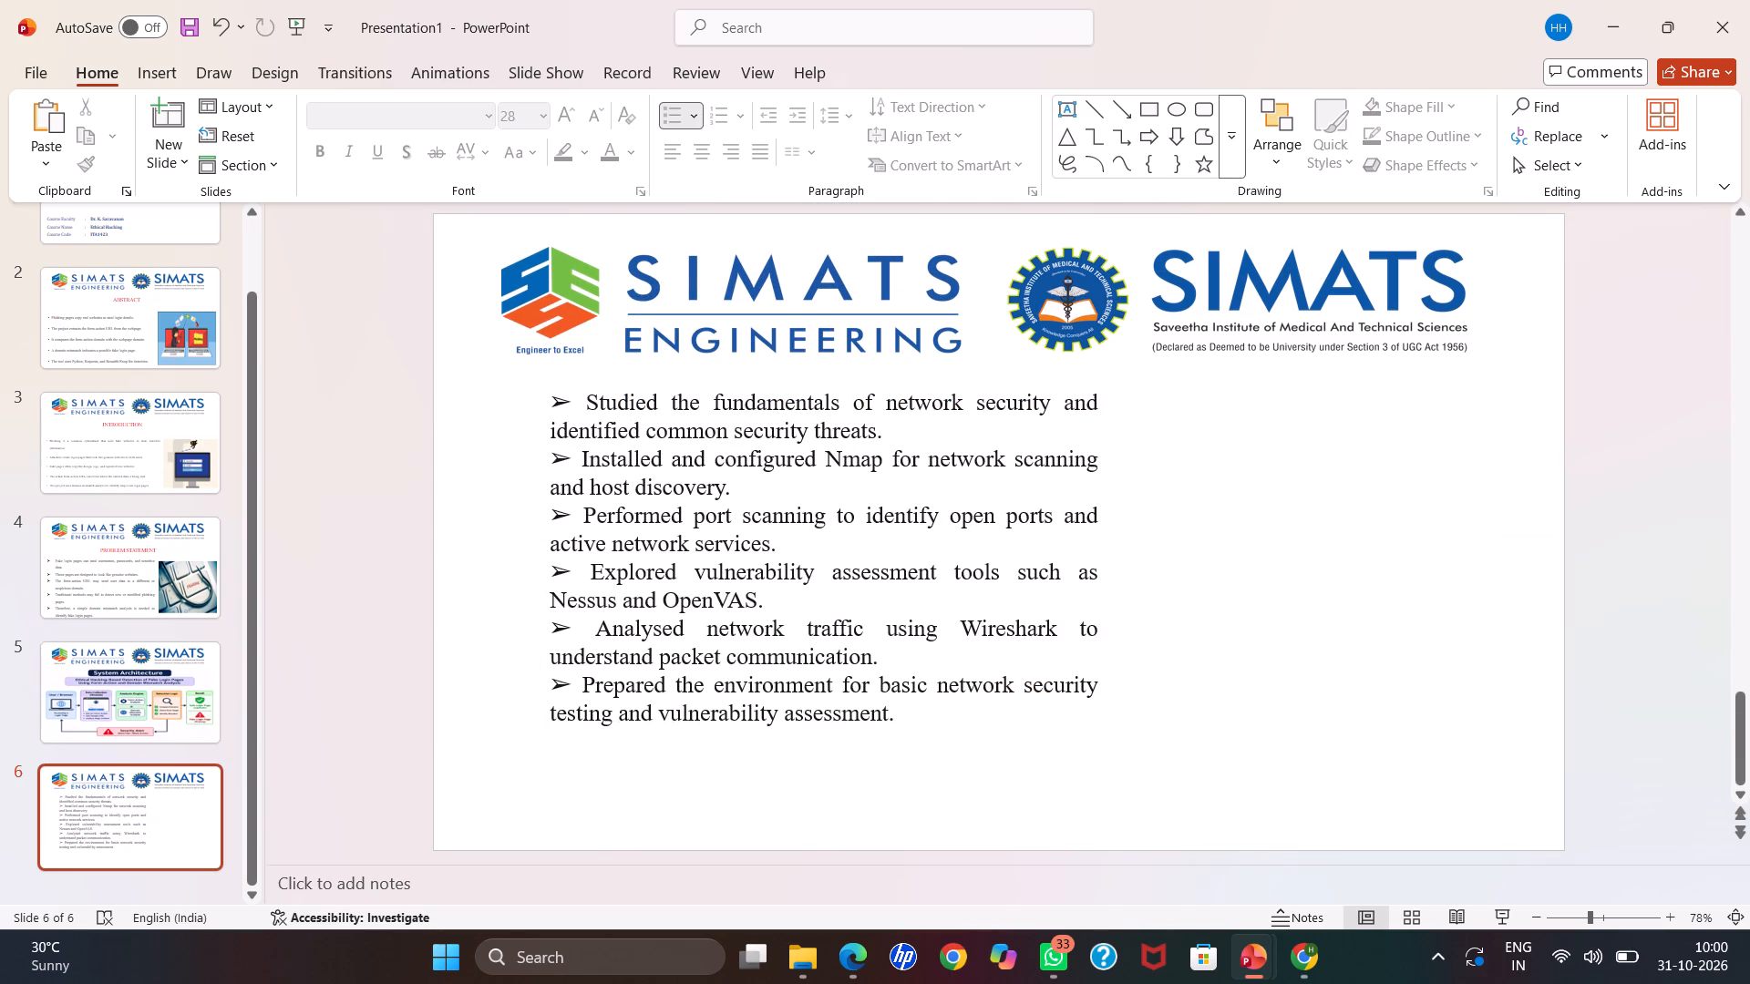
Shift the Module 1 text box lower and closer to the slide's left edge, leaving title space under the banner.
{"action": "left_click", "coordinate": [961, 645]}
{"action": "left_click_drag", "start_coordinate": [901, 735], "coordinate": [877, 764]}
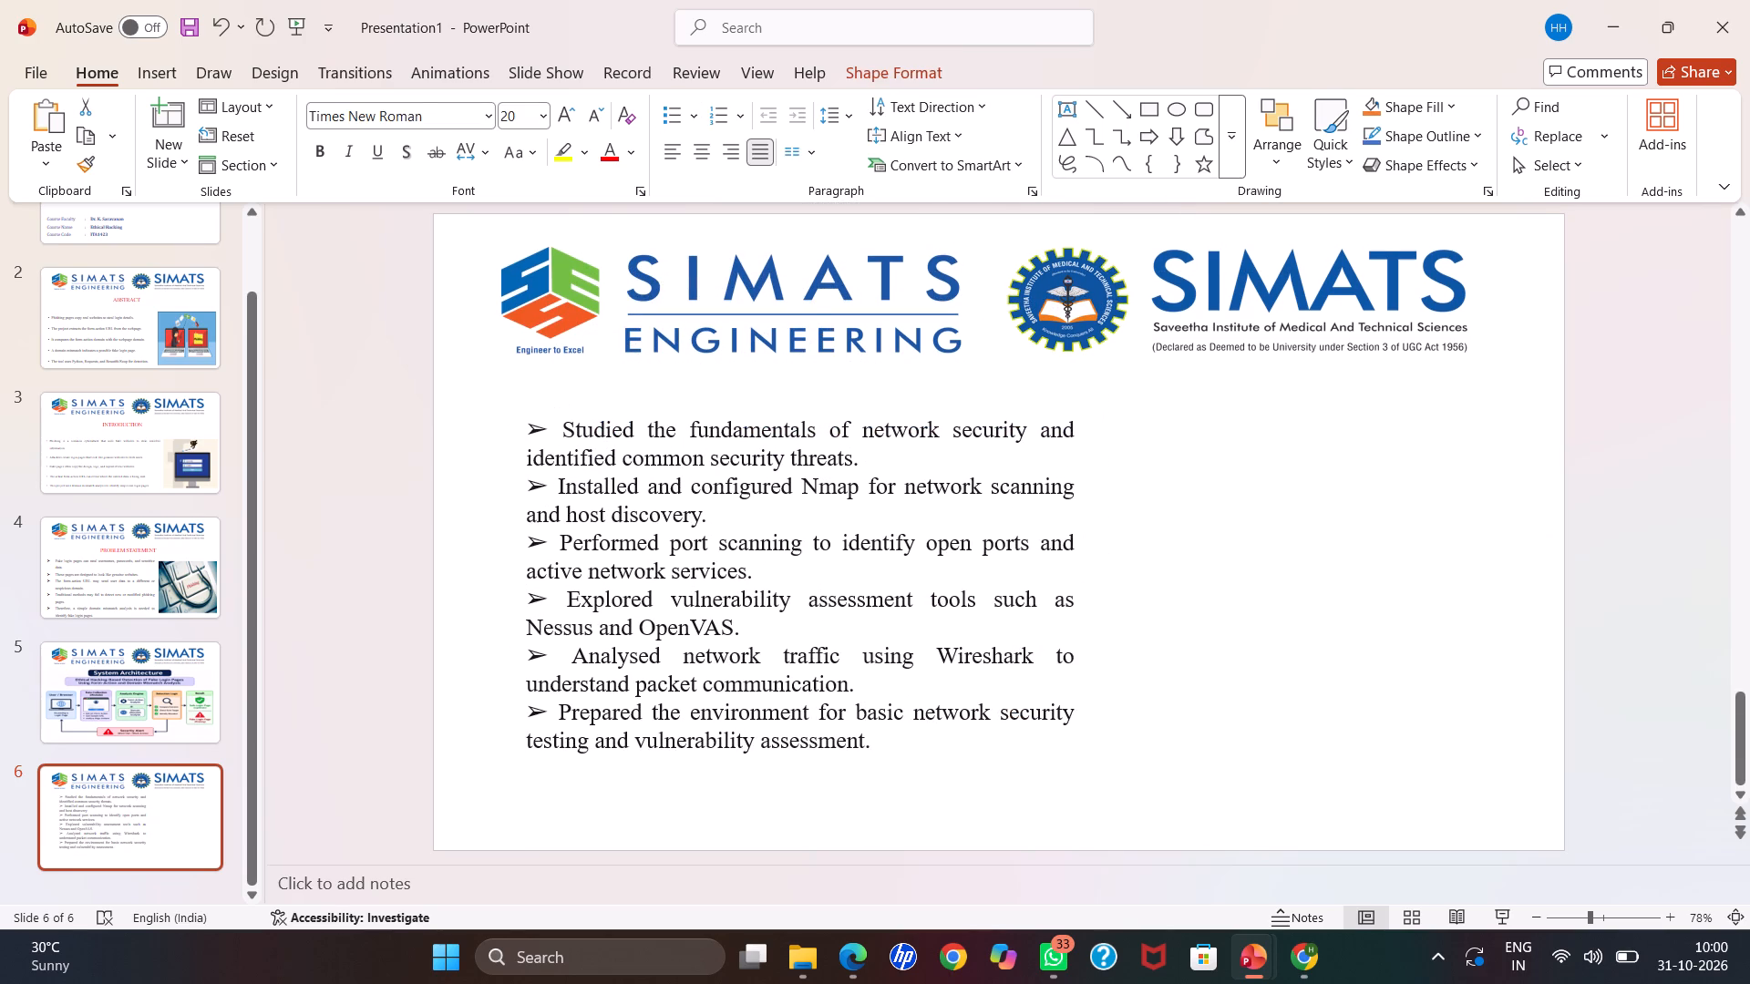
{"action": "left_click_drag", "start_coordinate": [877, 764], "coordinate": [829, 802]}
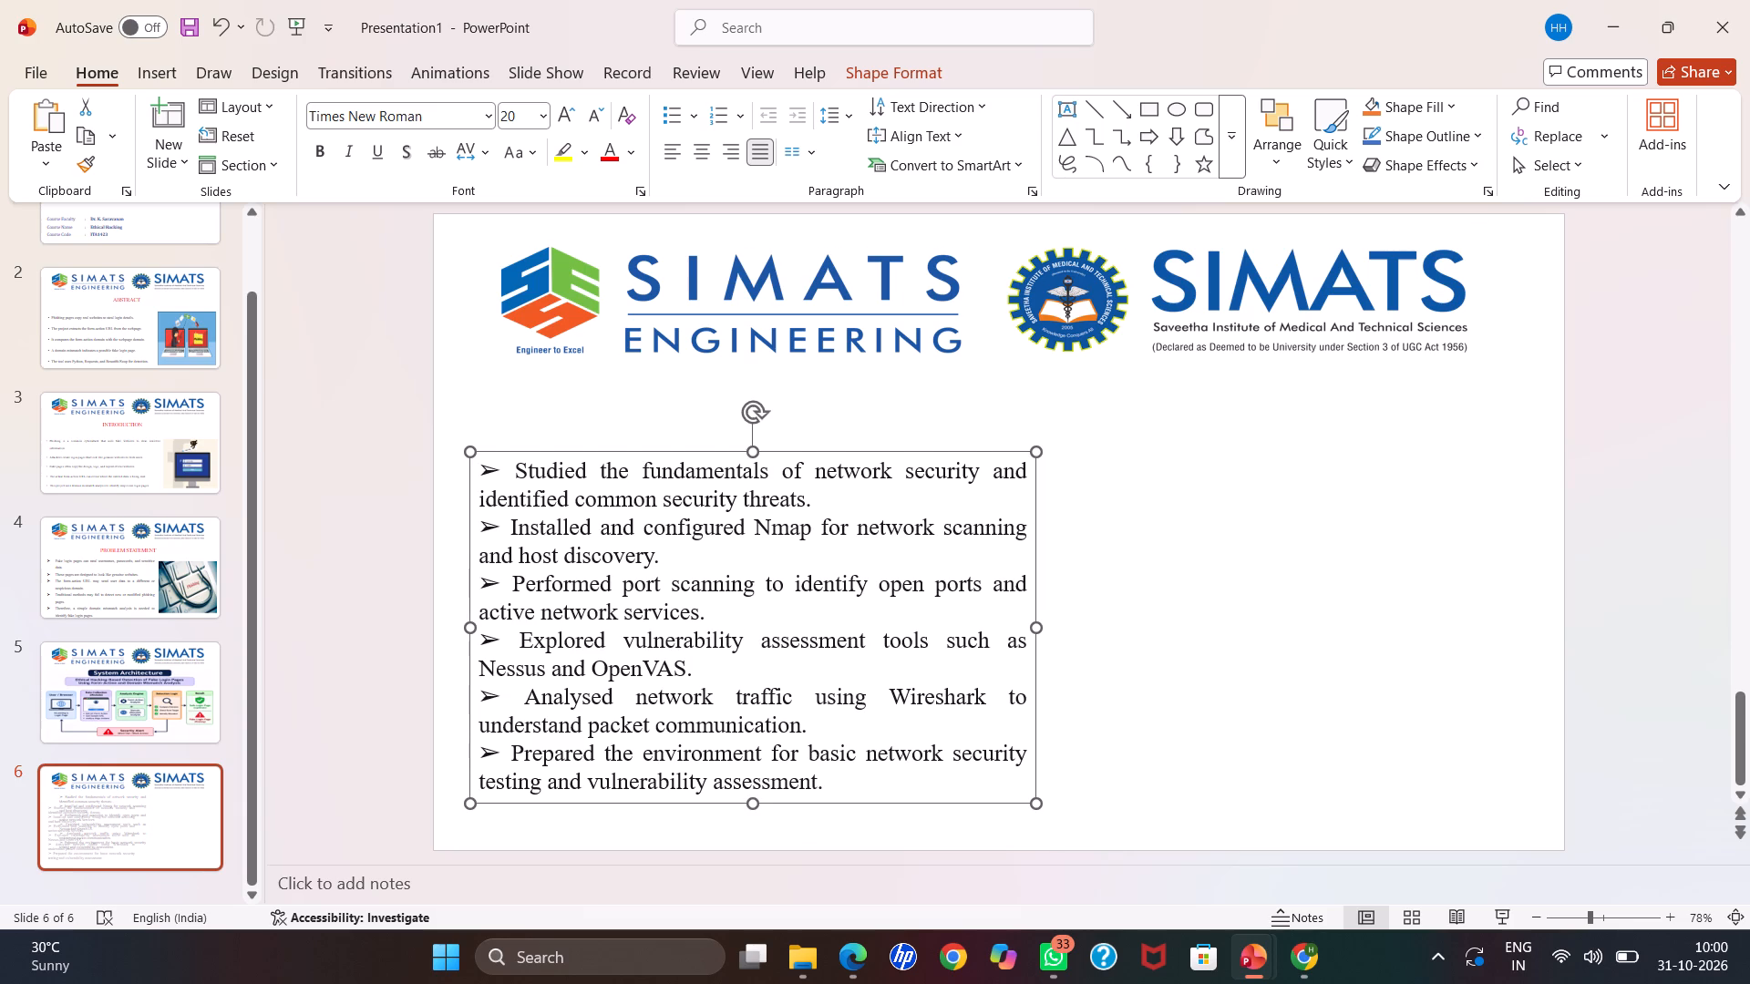
Increase the line spacing of all the Module 1 bullet text.
{"action": "left_click", "coordinate": [808, 711]}
{"action": "key", "text": "ctrl+a"}
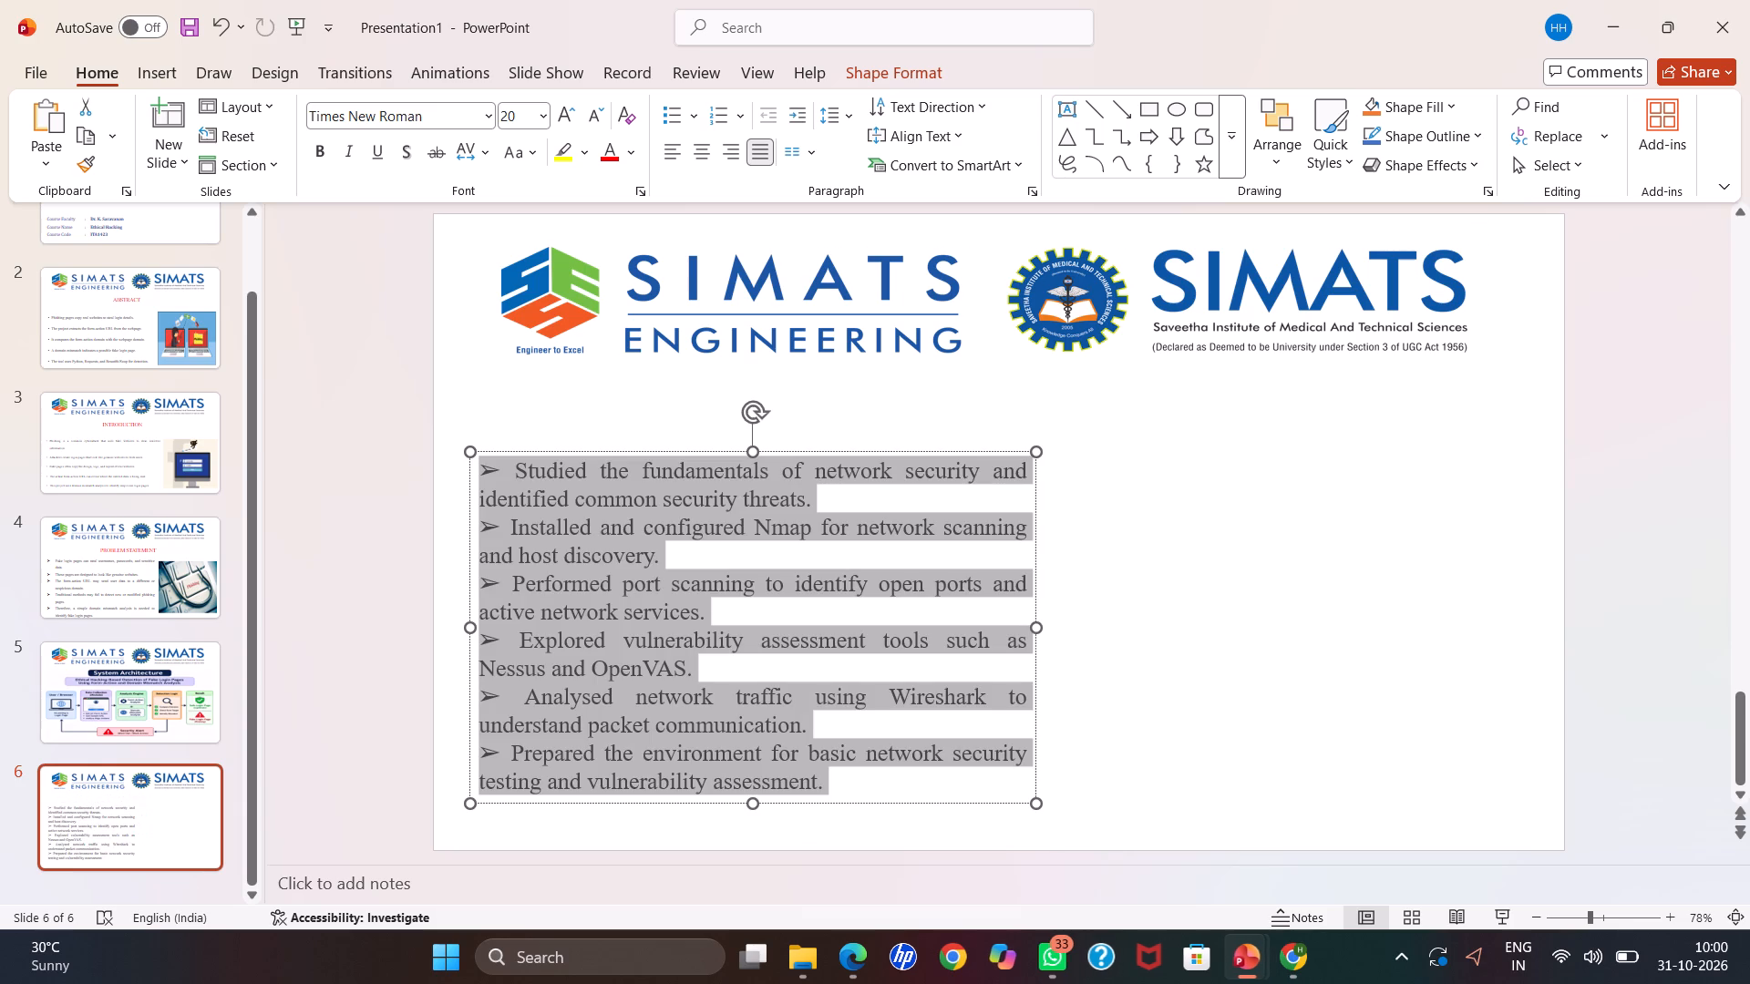
{"action": "left_click_drag", "start_coordinate": [842, 116], "coordinate": [851, 174]}
{"action": "left_click", "coordinate": [851, 174]}
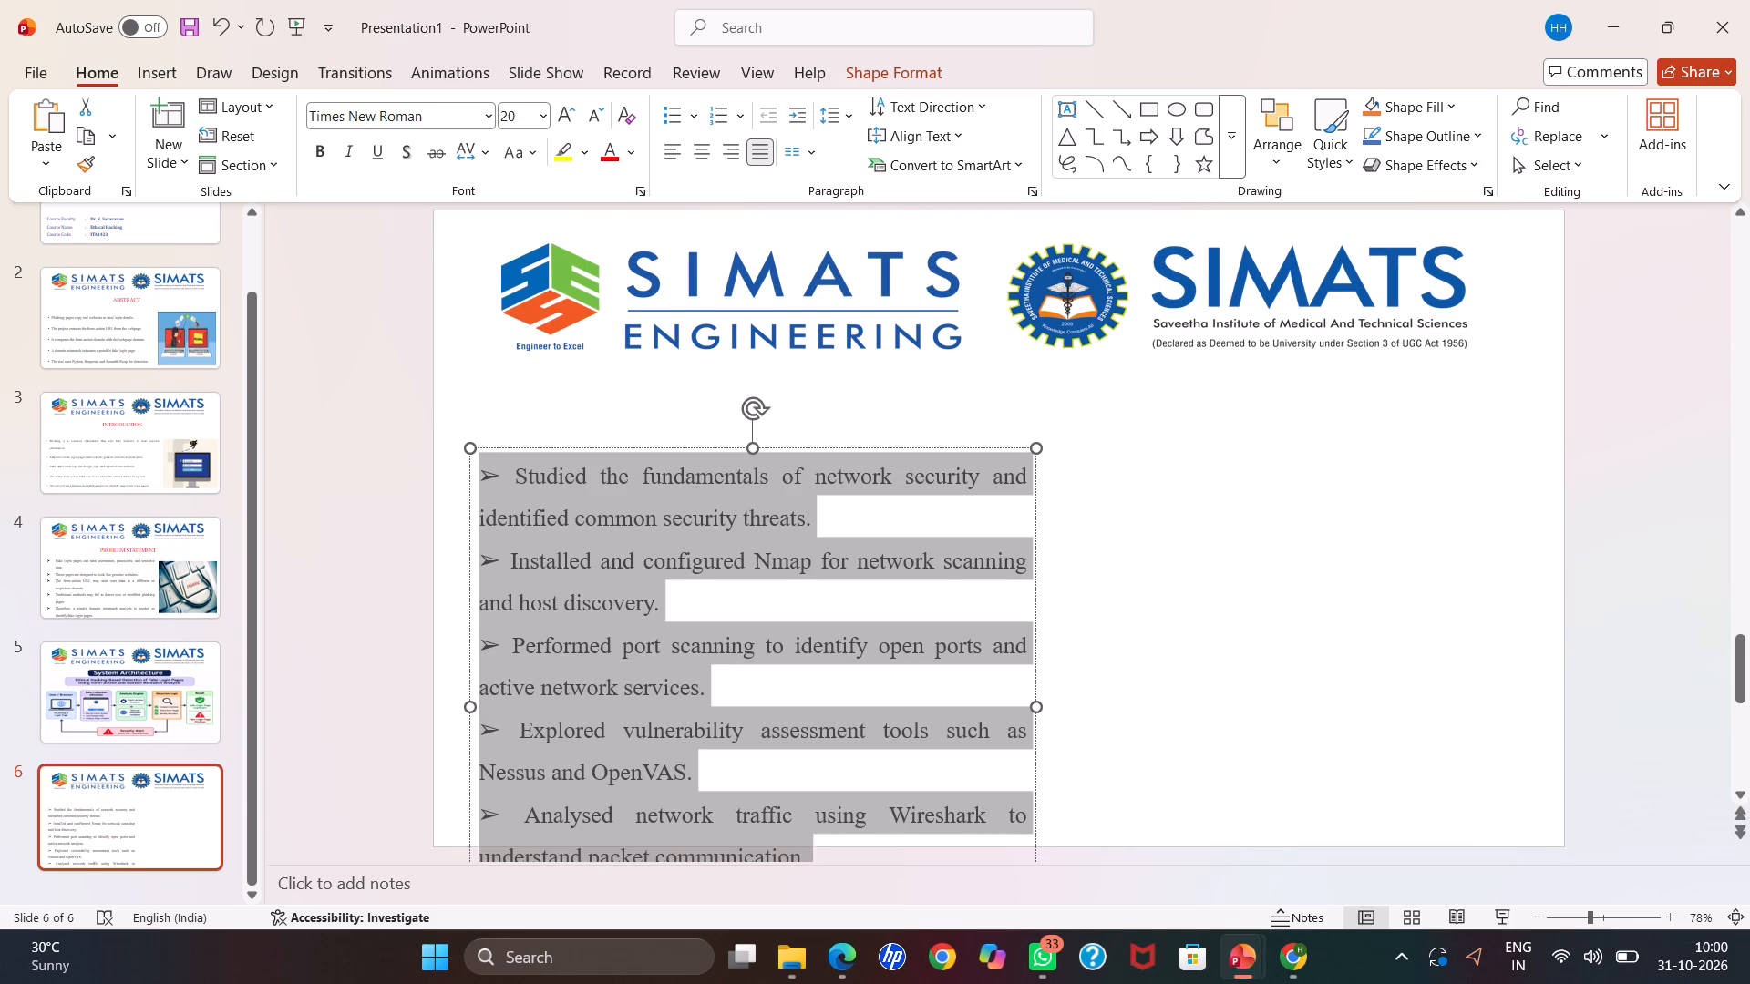
Widen the Module 1 text box to about three quarters of the slide width and shift it near the banner's left edge.
{"action": "left_click_drag", "start_coordinate": [1039, 704], "coordinate": [1292, 635]}
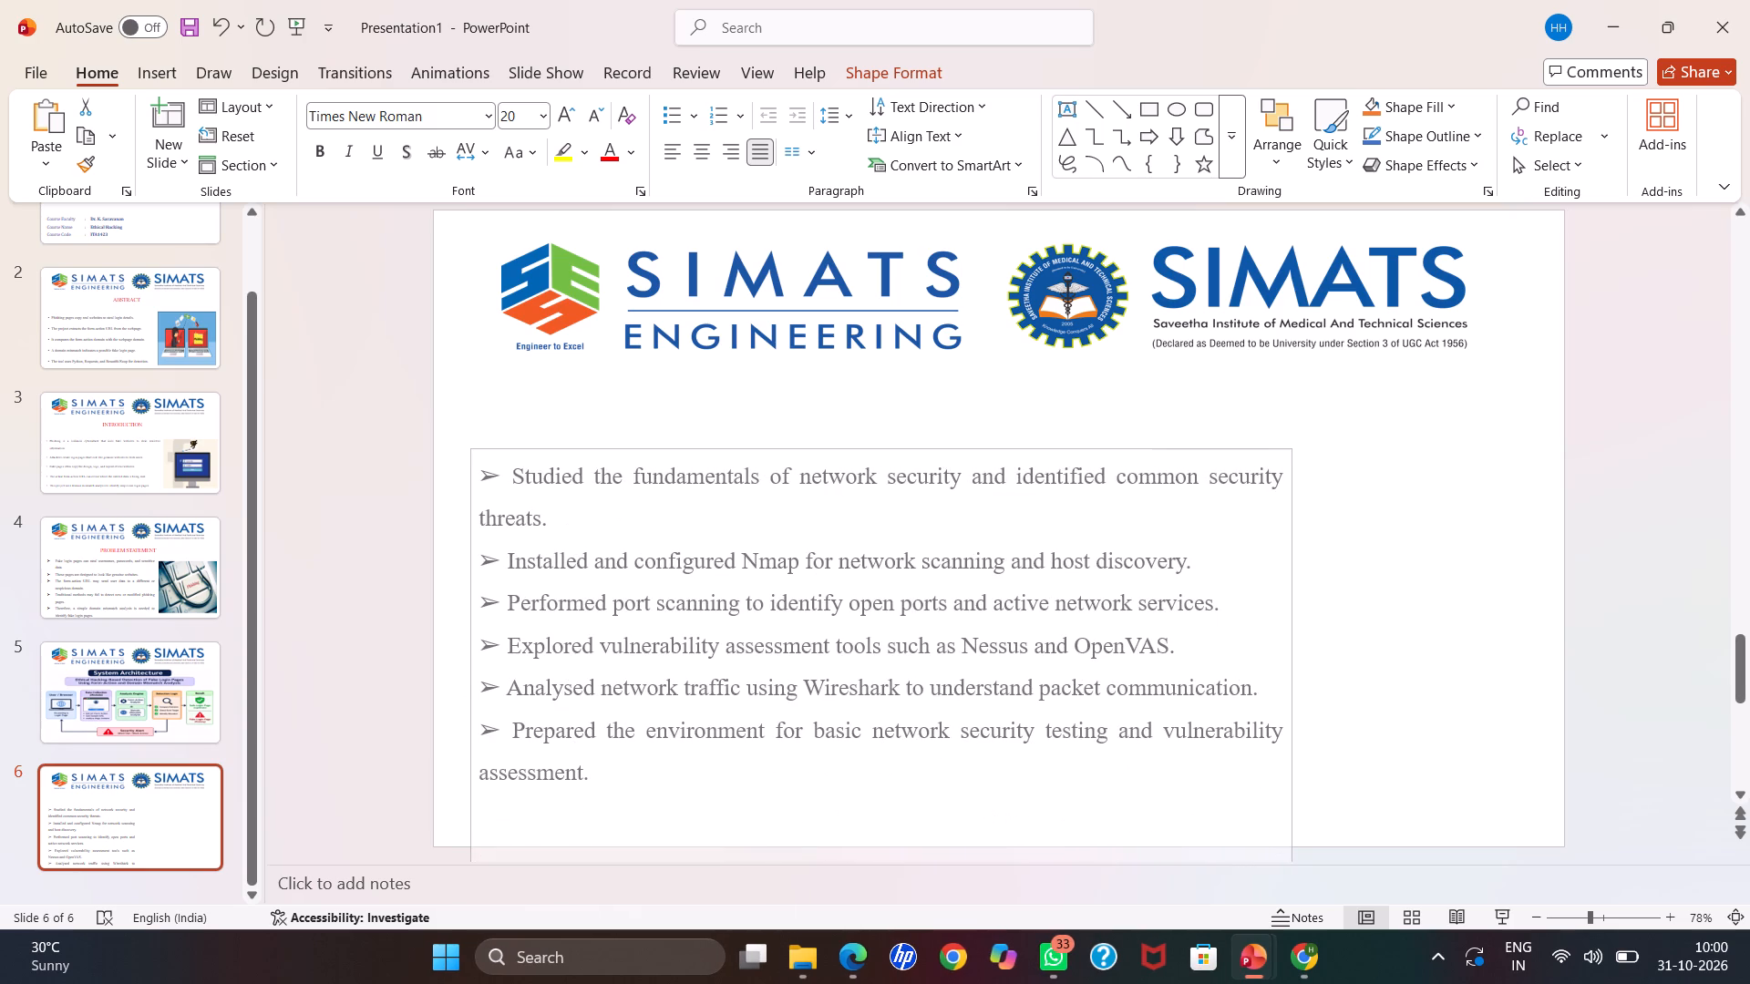
{"action": "left_click_drag", "start_coordinate": [1292, 635], "coordinate": [1254, 650]}
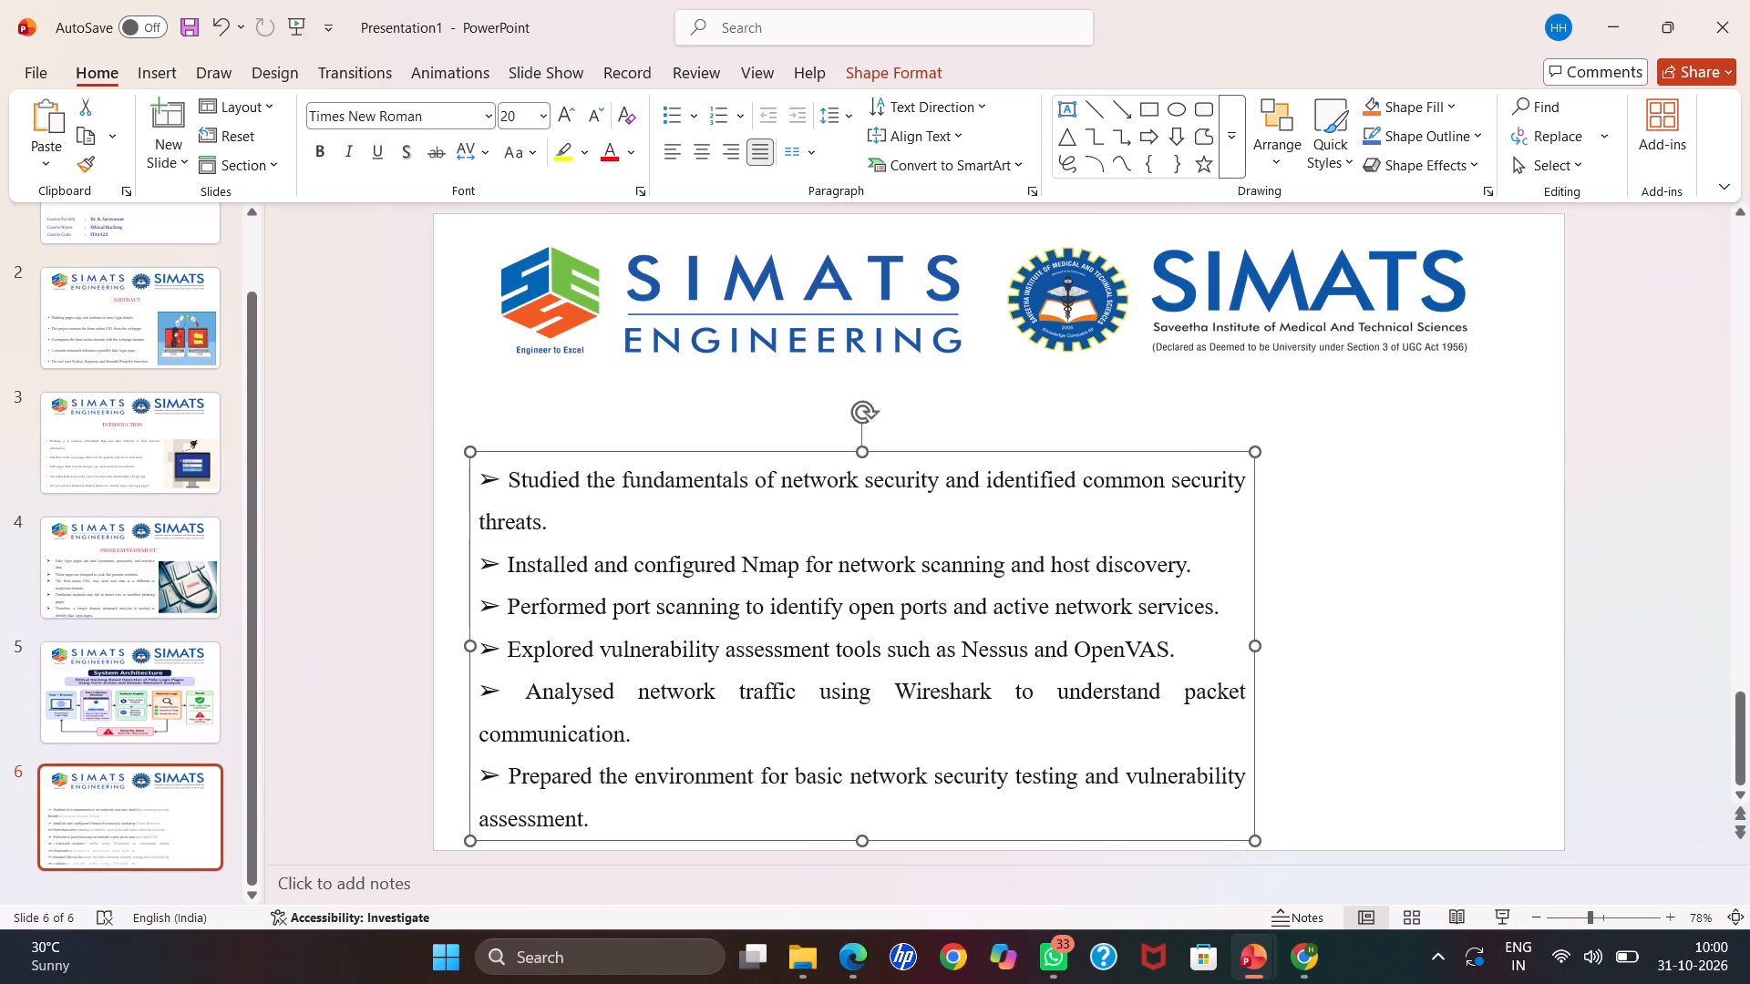
{"action": "left_click_drag", "start_coordinate": [1254, 650], "coordinate": [1296, 647]}
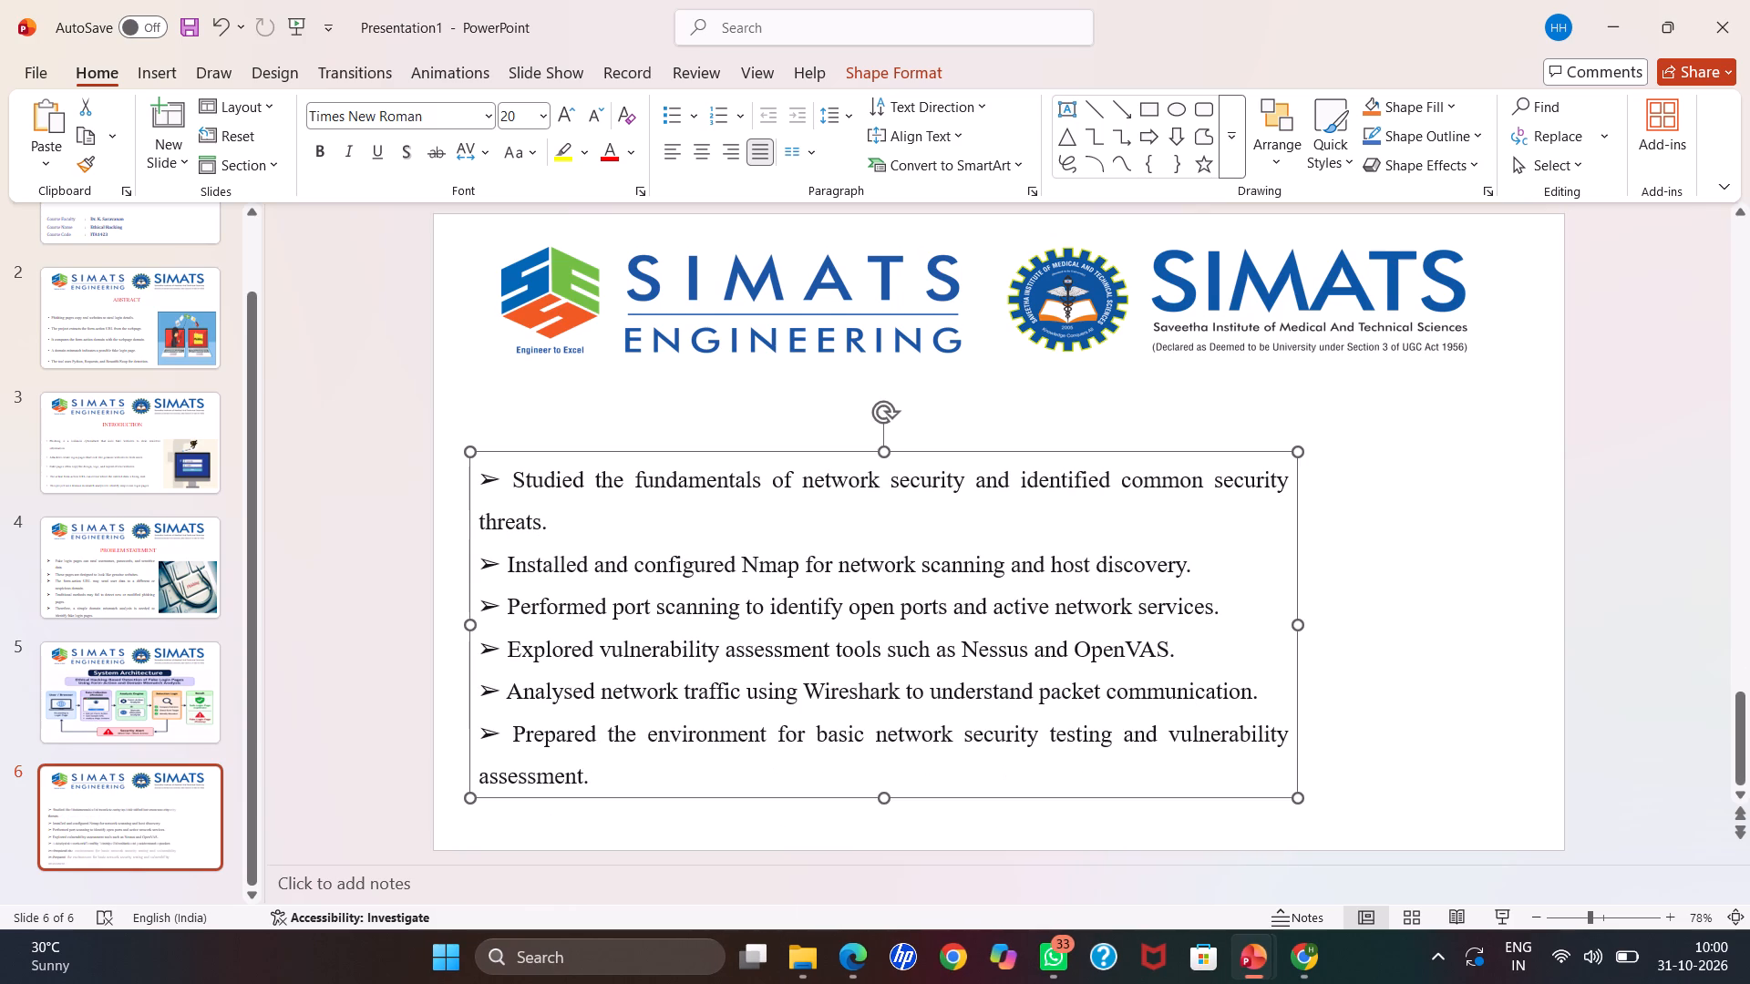
{"action": "left_click_drag", "start_coordinate": [963, 452], "coordinate": [992, 475]}
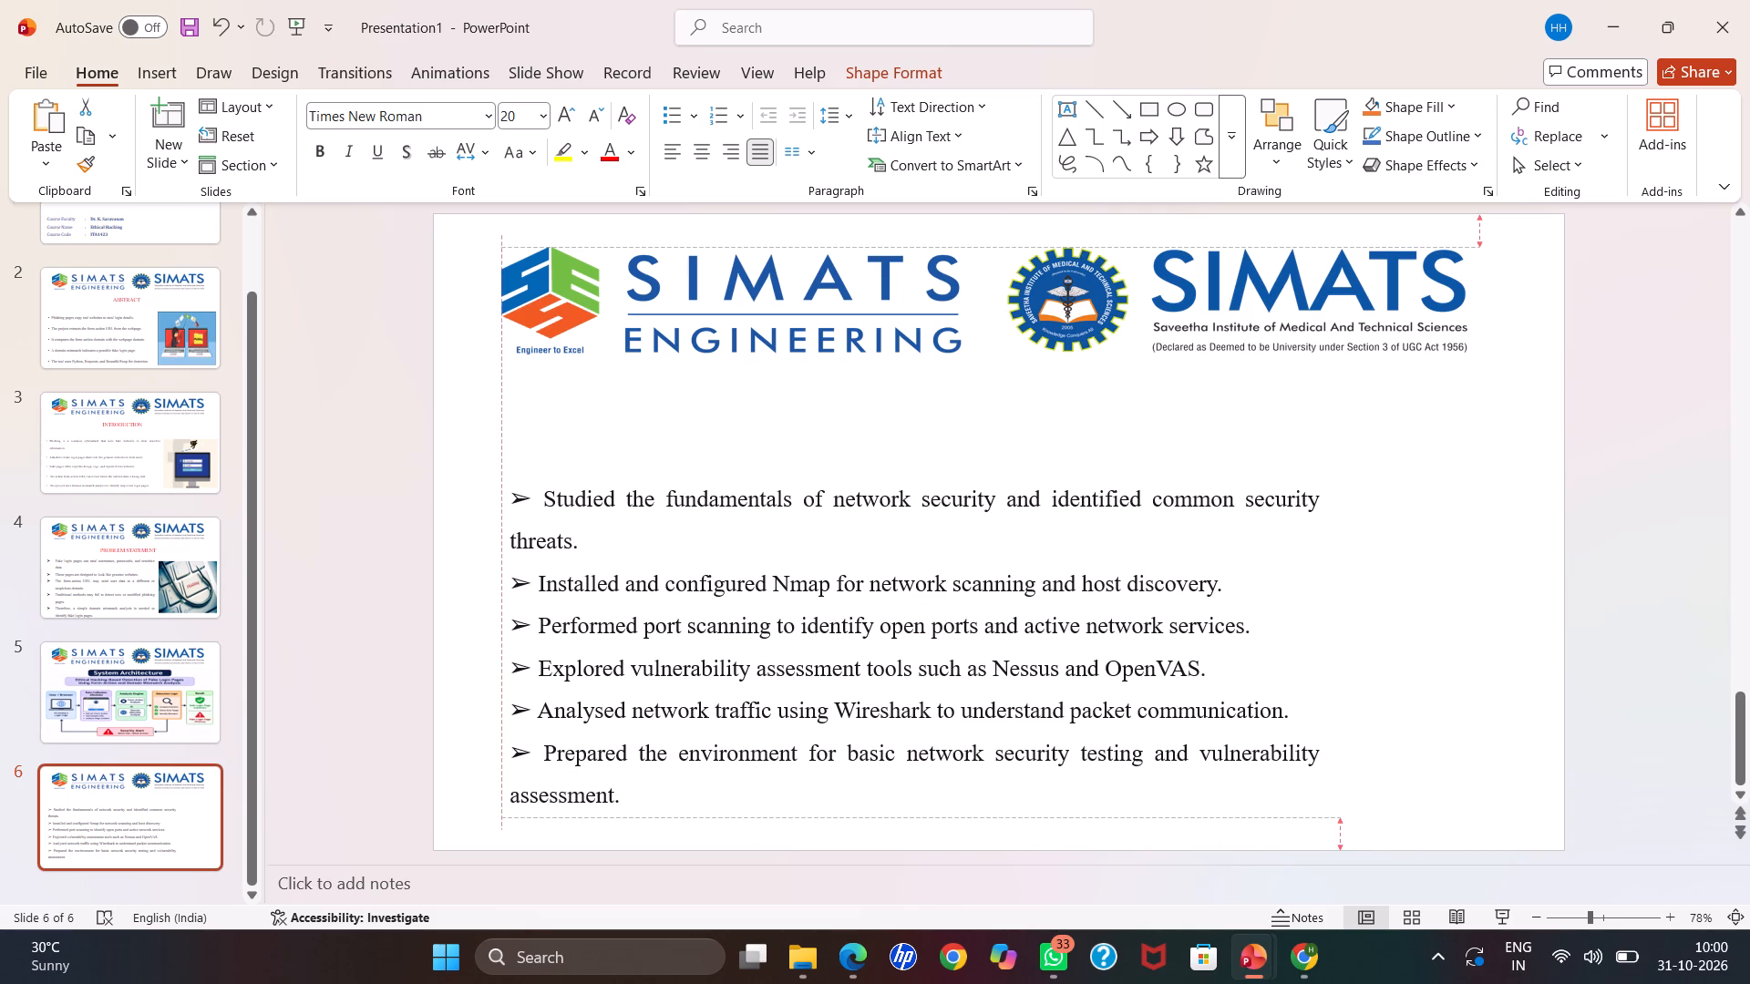
{"action": "left_click_drag", "start_coordinate": [992, 475], "coordinate": [1004, 469]}
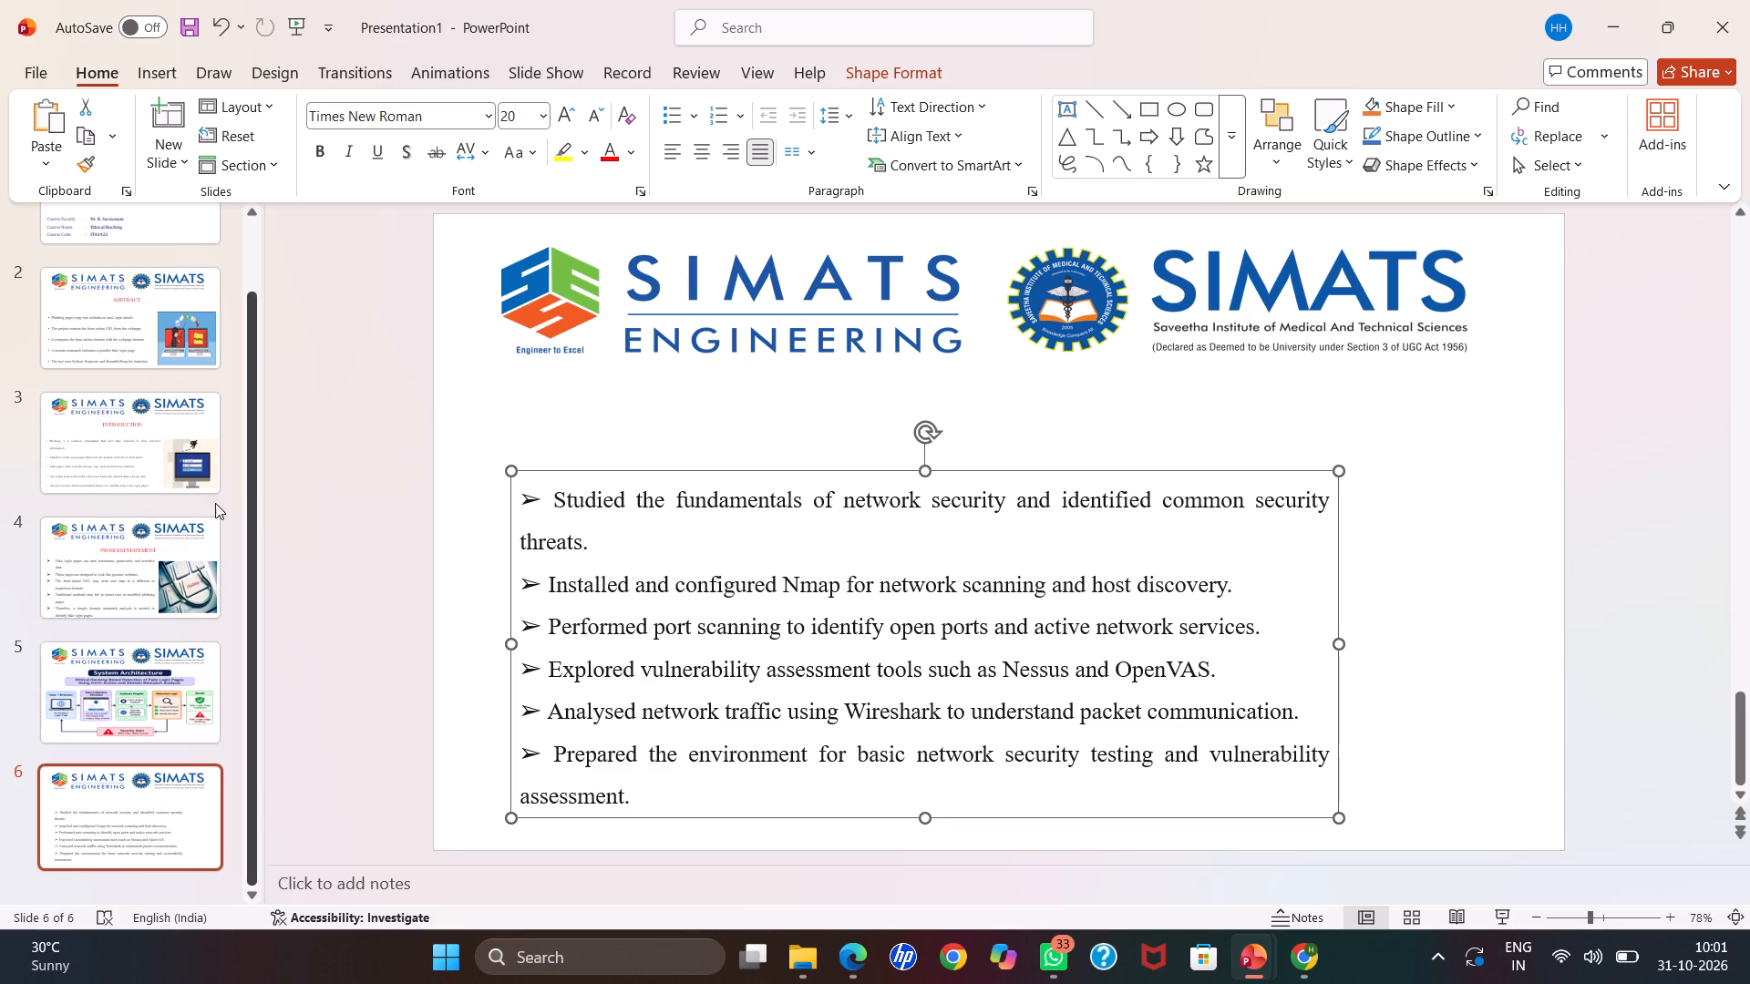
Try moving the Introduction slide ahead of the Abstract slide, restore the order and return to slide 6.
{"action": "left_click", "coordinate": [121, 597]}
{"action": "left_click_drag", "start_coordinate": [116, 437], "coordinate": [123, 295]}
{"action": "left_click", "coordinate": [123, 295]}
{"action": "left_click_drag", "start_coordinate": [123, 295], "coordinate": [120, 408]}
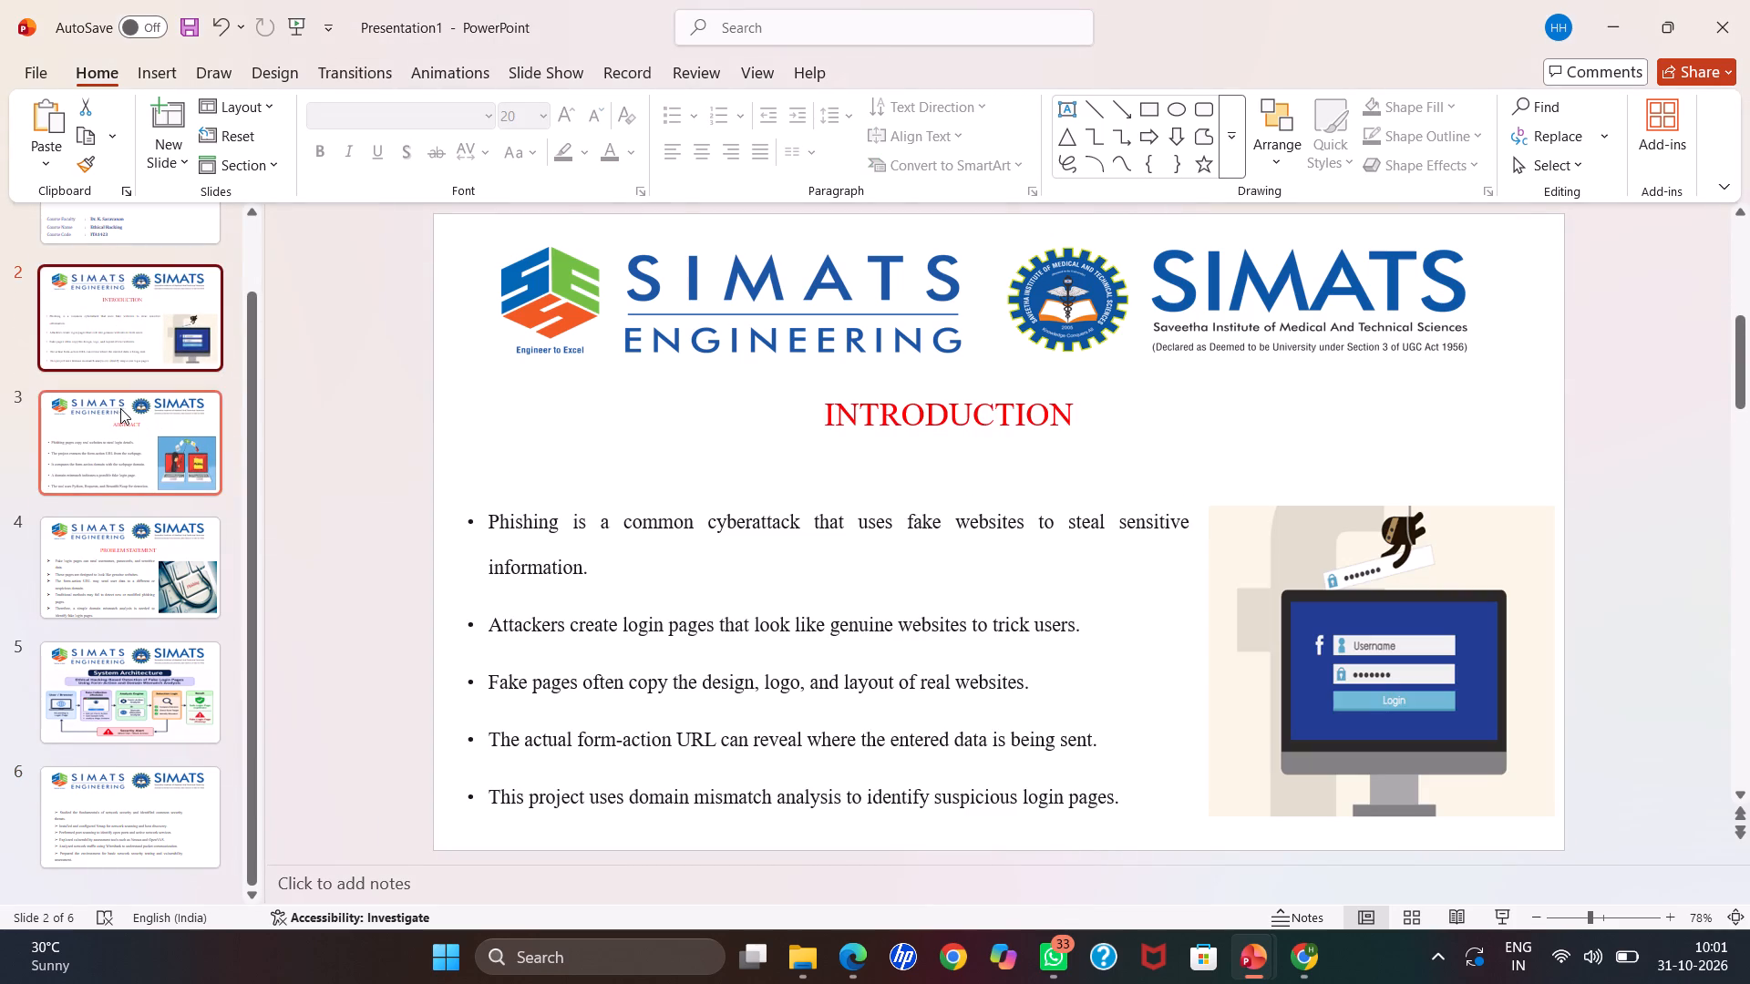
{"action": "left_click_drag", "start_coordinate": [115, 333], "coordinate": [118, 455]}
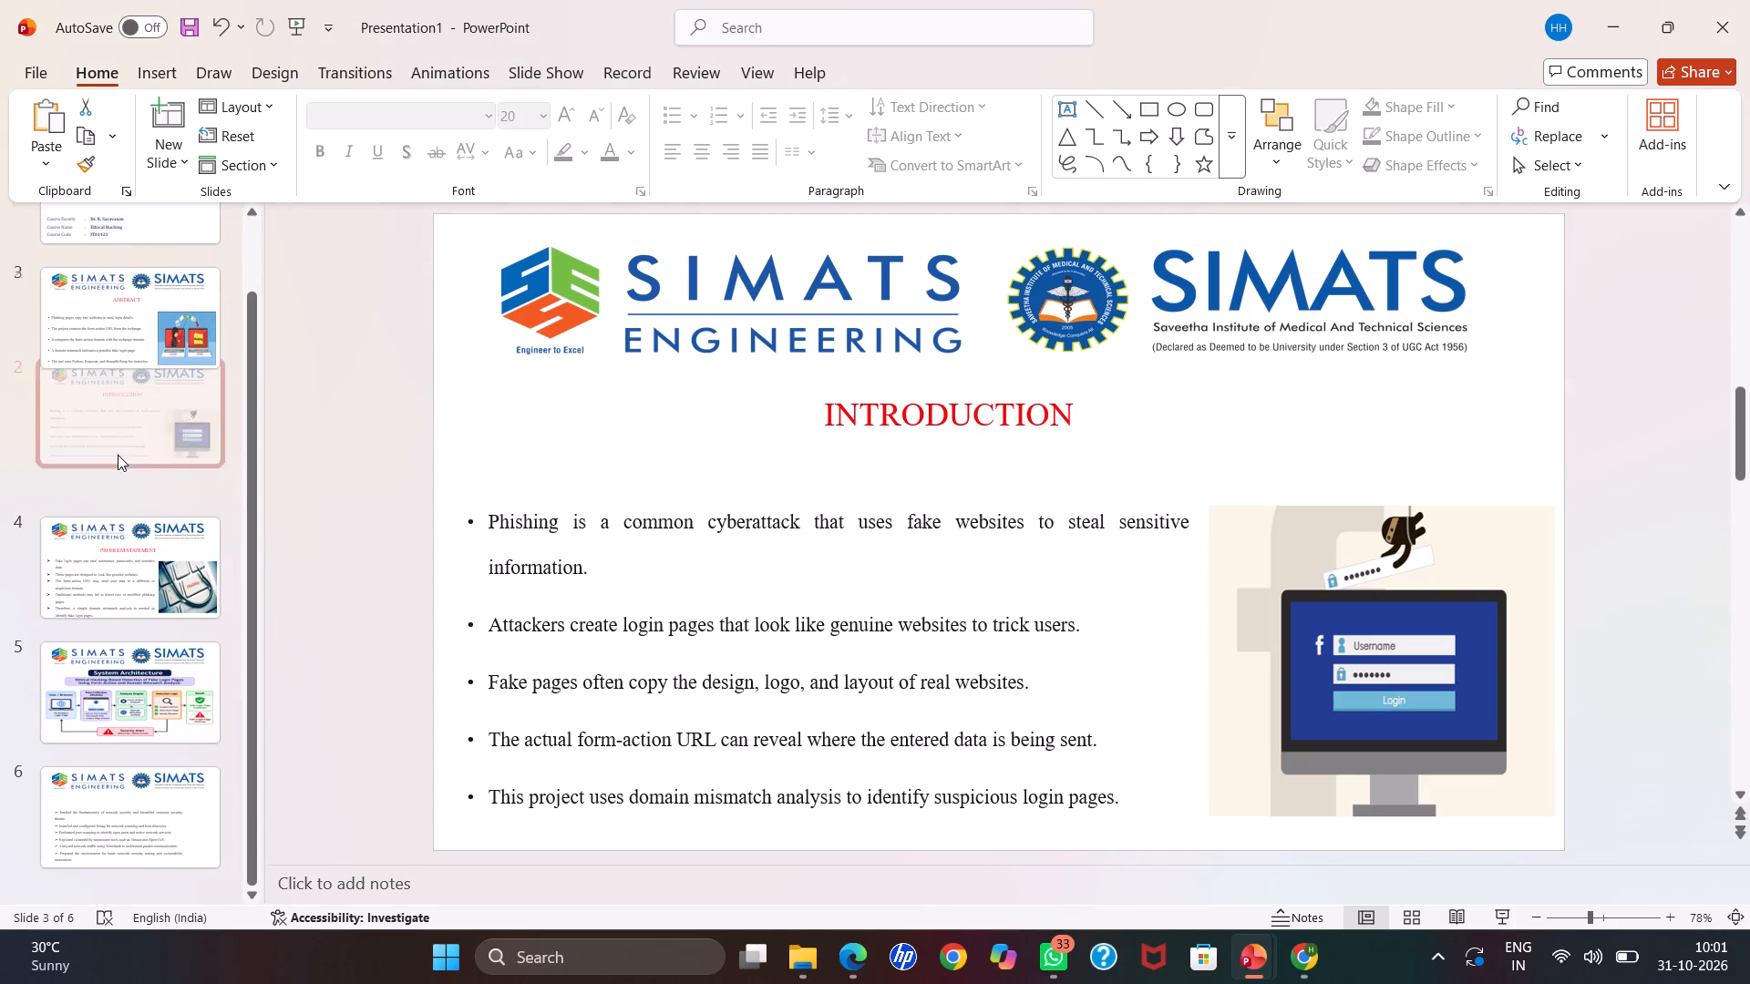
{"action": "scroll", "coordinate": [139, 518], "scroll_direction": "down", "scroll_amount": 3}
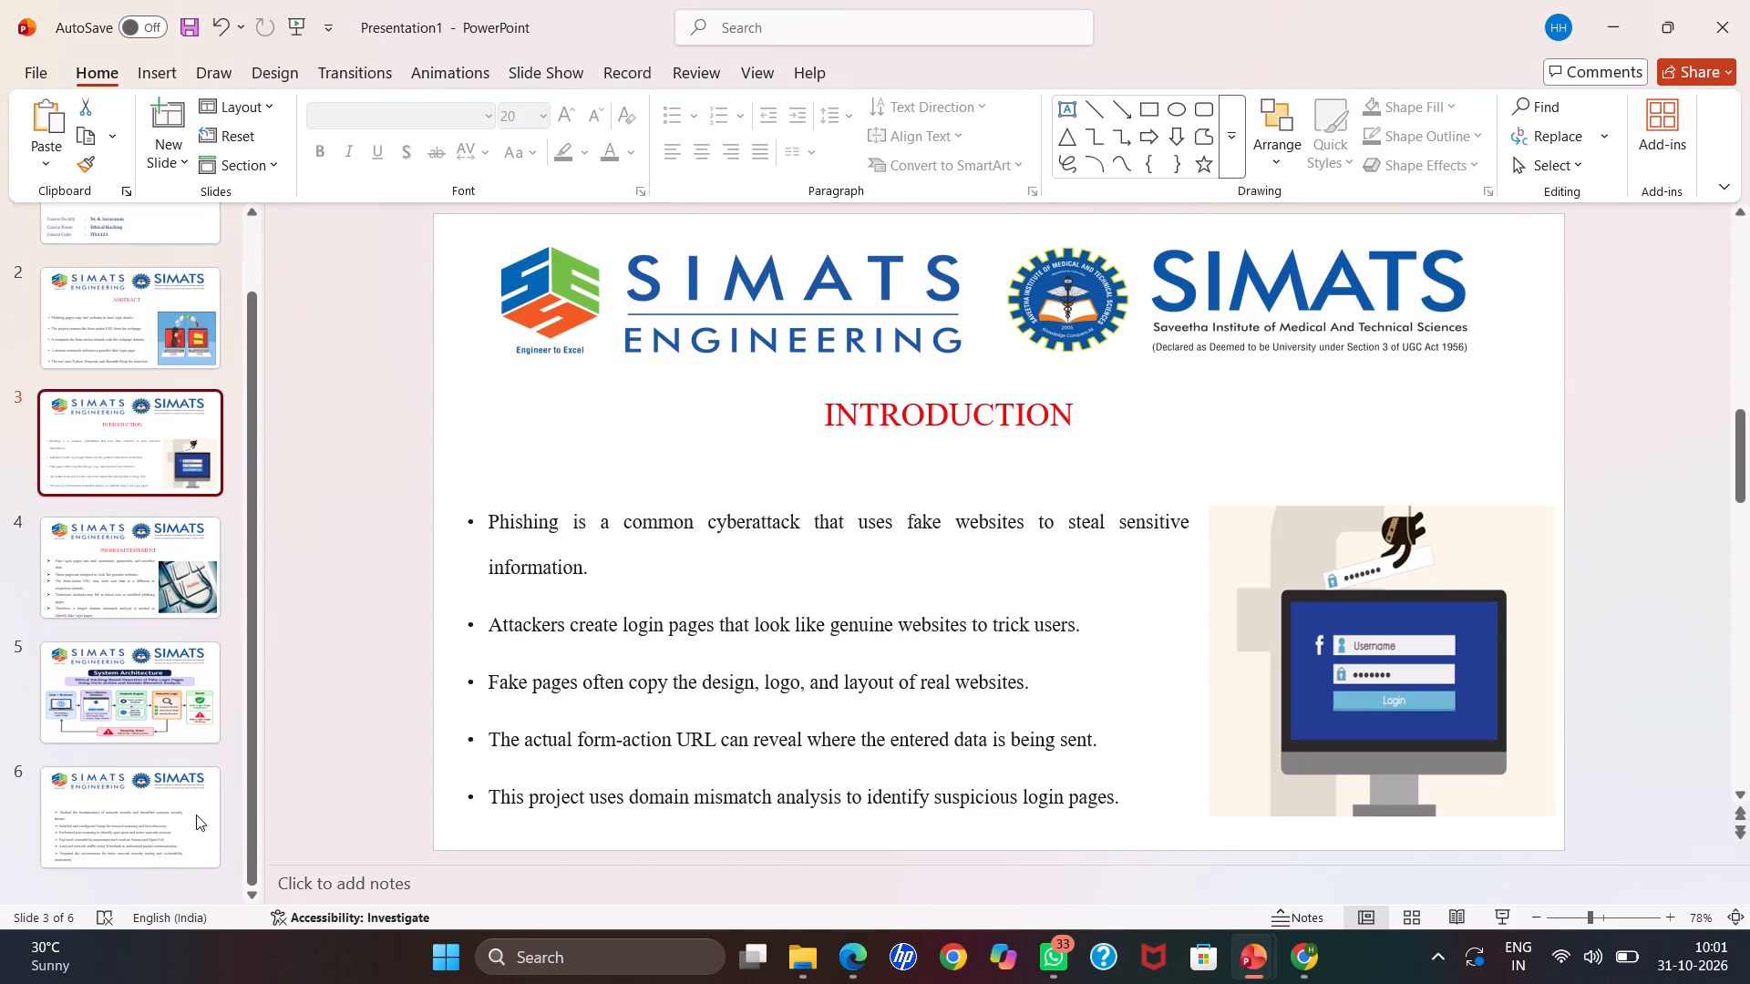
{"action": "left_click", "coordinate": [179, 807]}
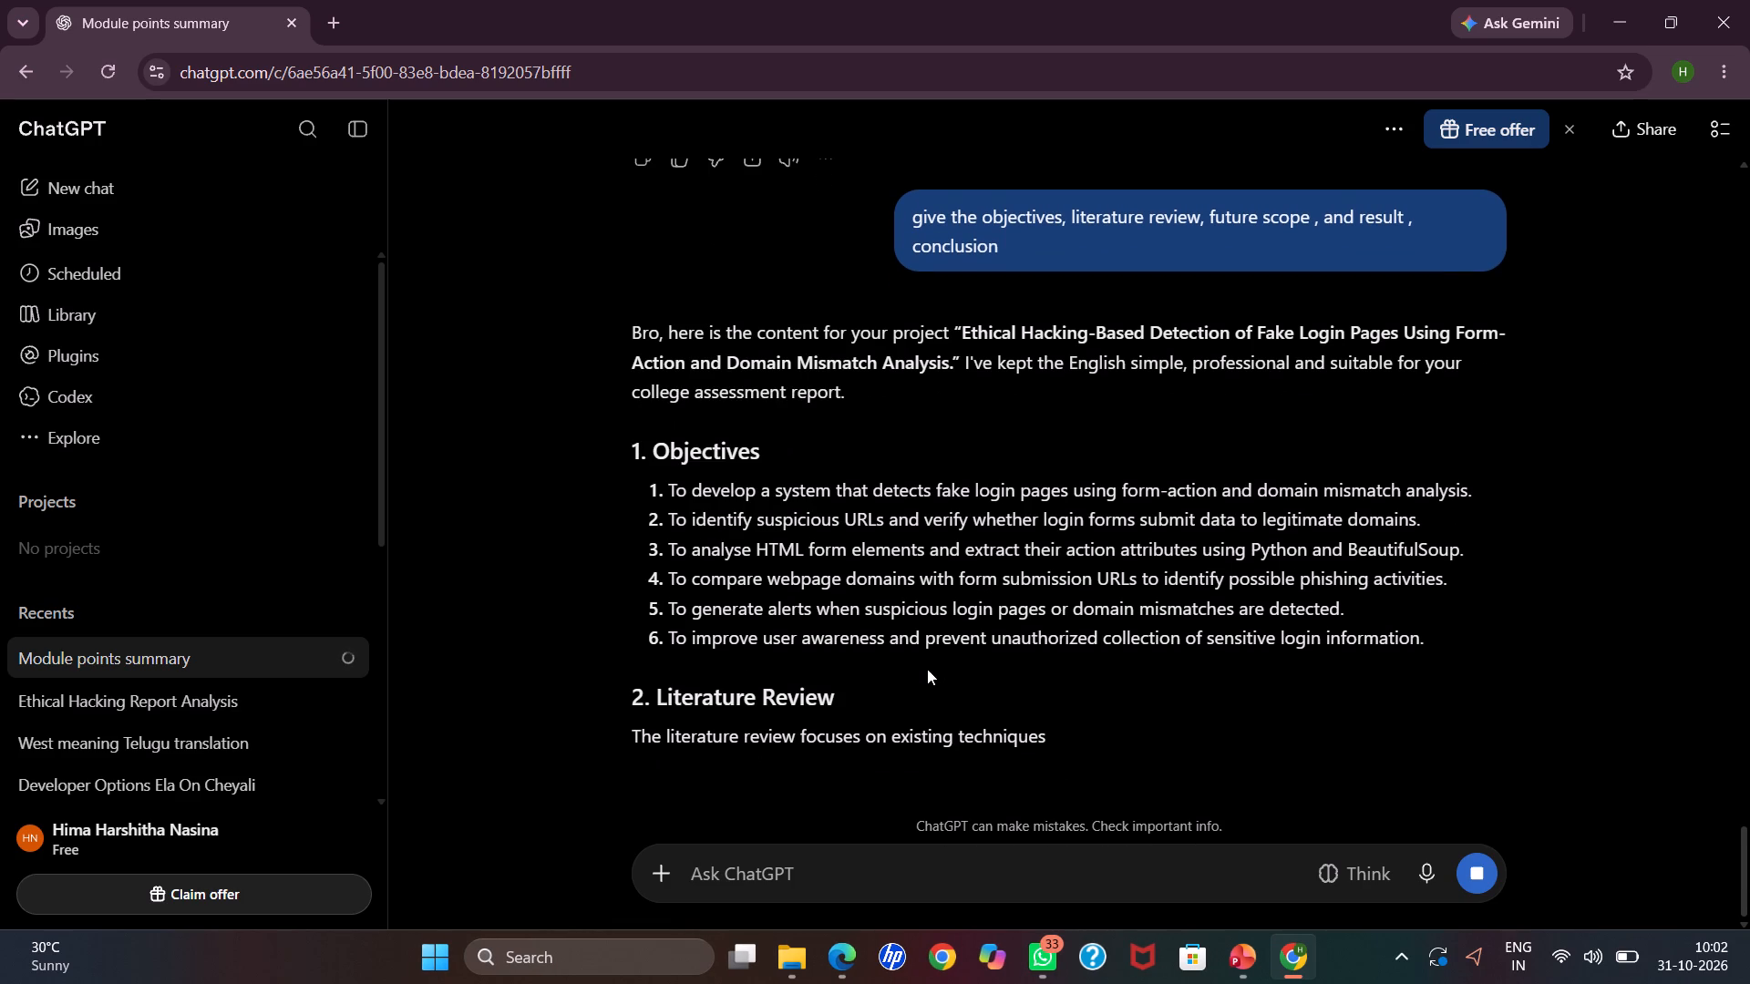
Copy the six objectives from the ChatGPT reply into the body of a new slide after the Introduction slide in the Presentation1 PowerPoint file.
{"action": "left_click_drag", "start_coordinate": [666, 484], "coordinate": [1473, 634]}
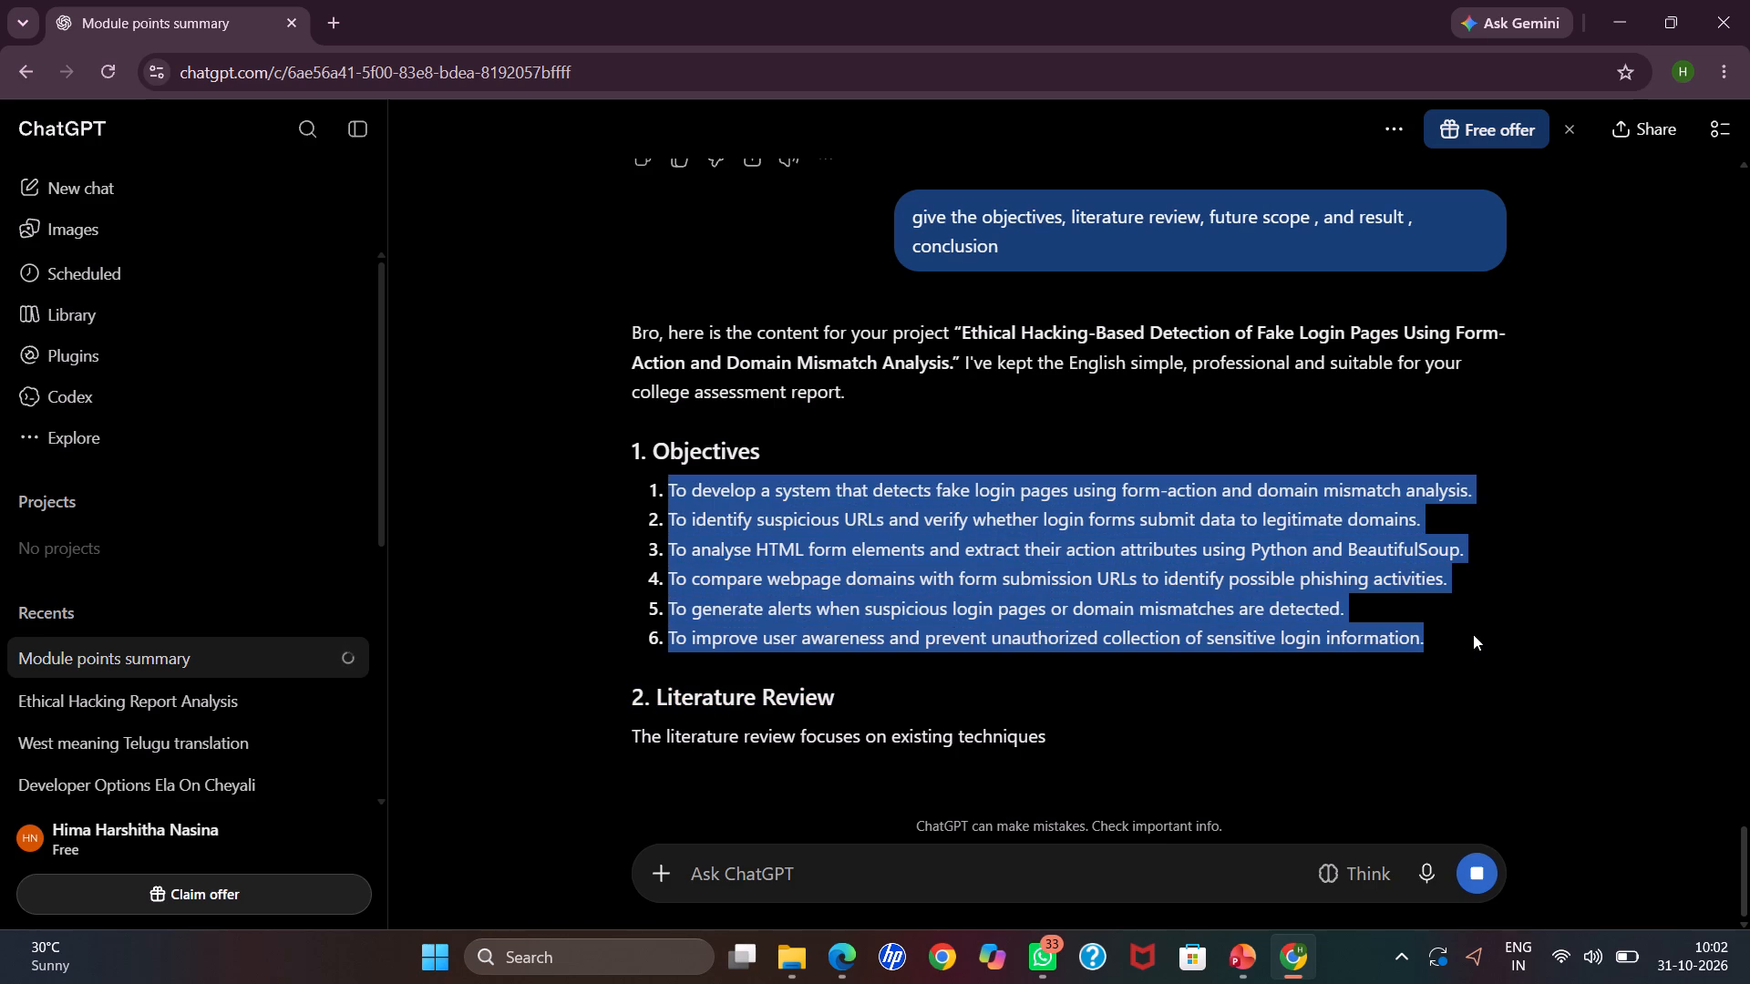
{"action": "left_click_drag", "start_coordinate": [1473, 634], "coordinate": [1474, 638]}
{"action": "key", "text": "ctrl+c"}
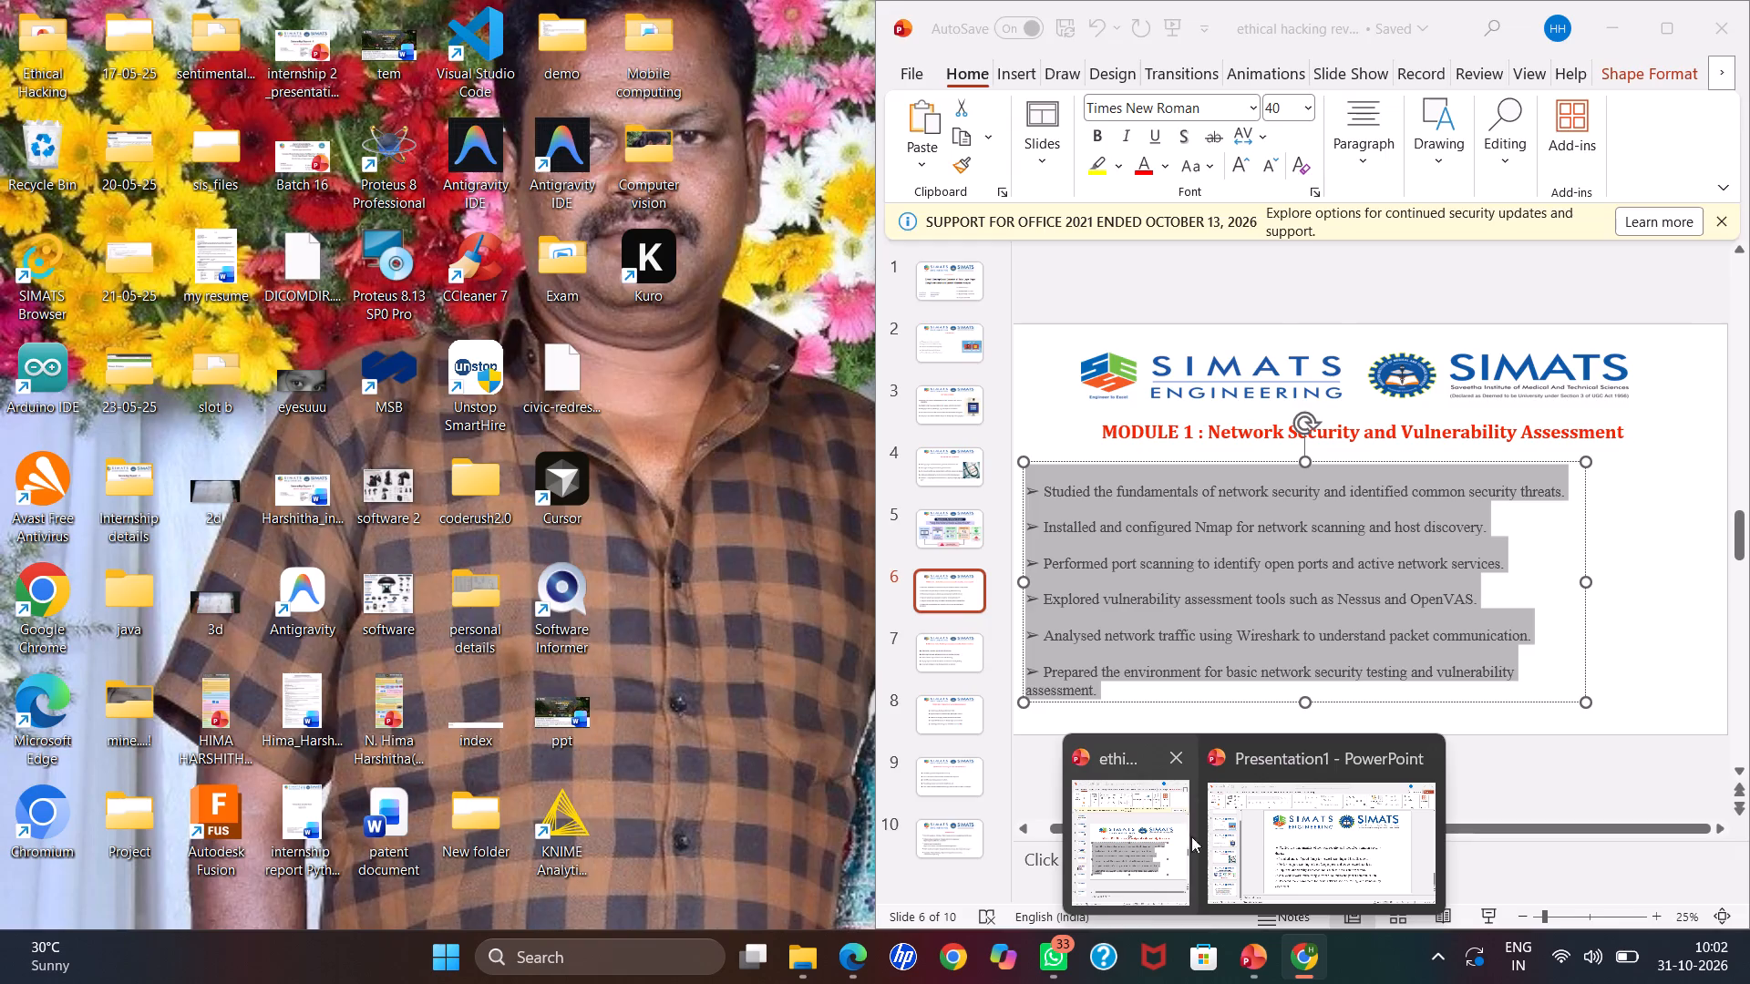
{"action": "left_click", "coordinate": [1245, 846]}
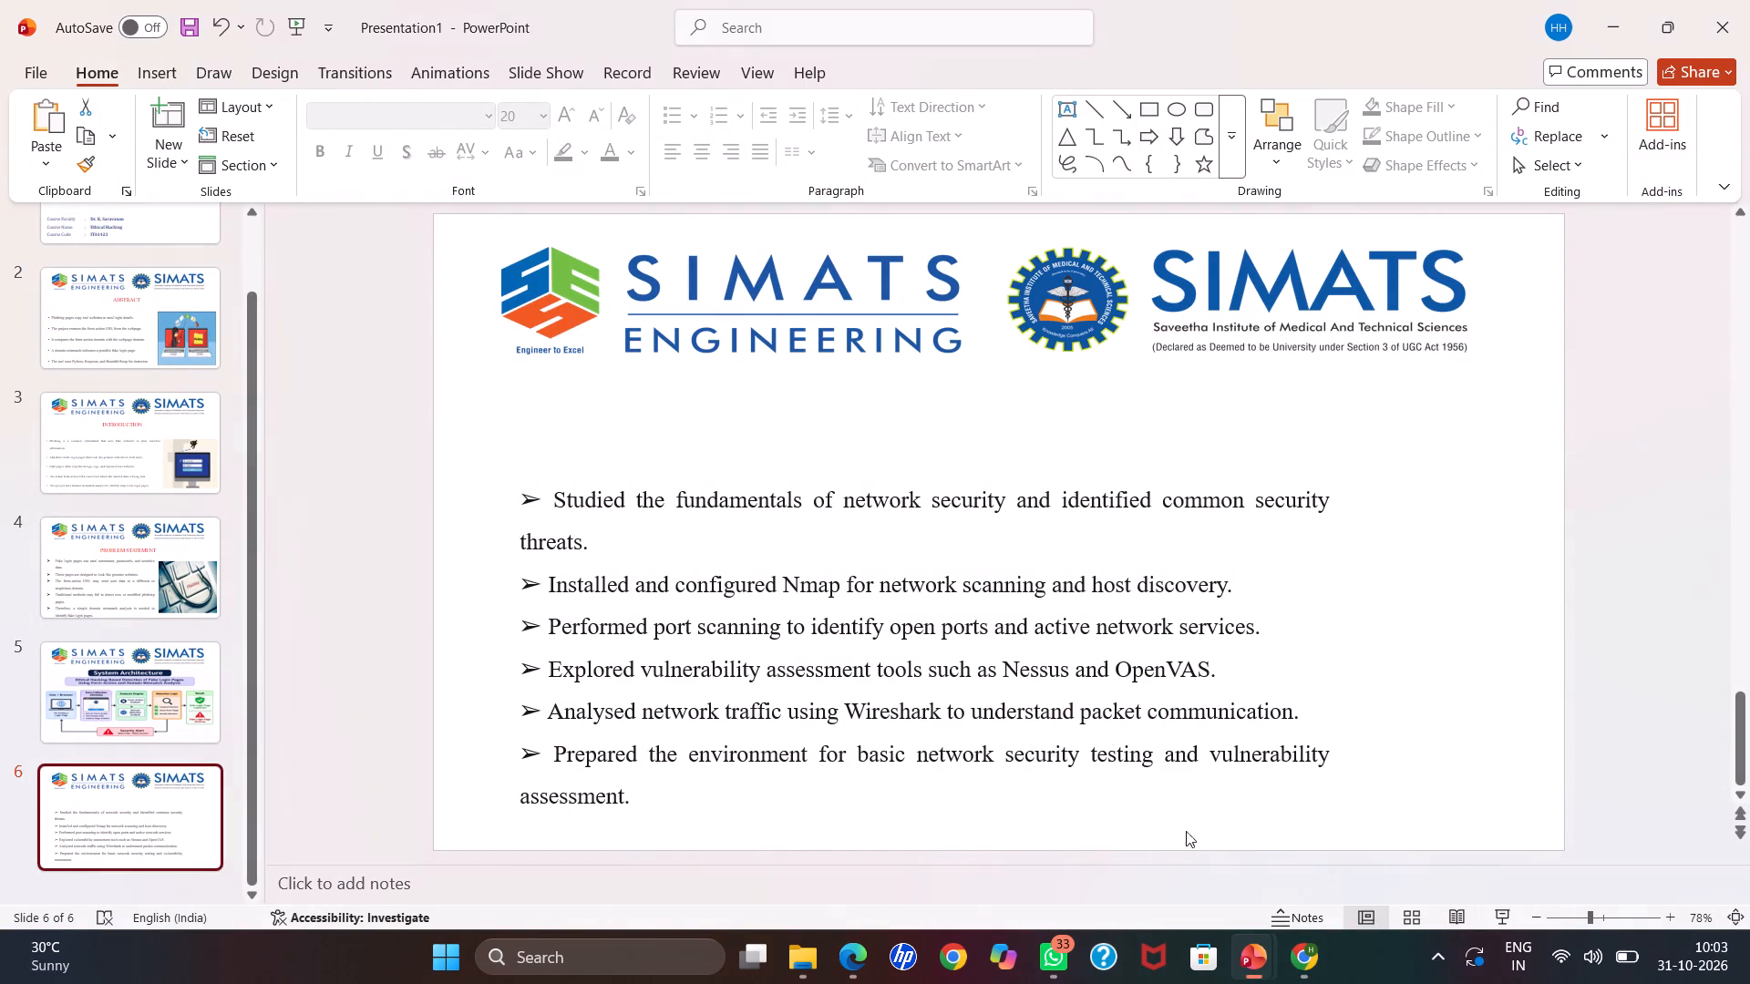
{"action": "left_click", "coordinate": [119, 543]}
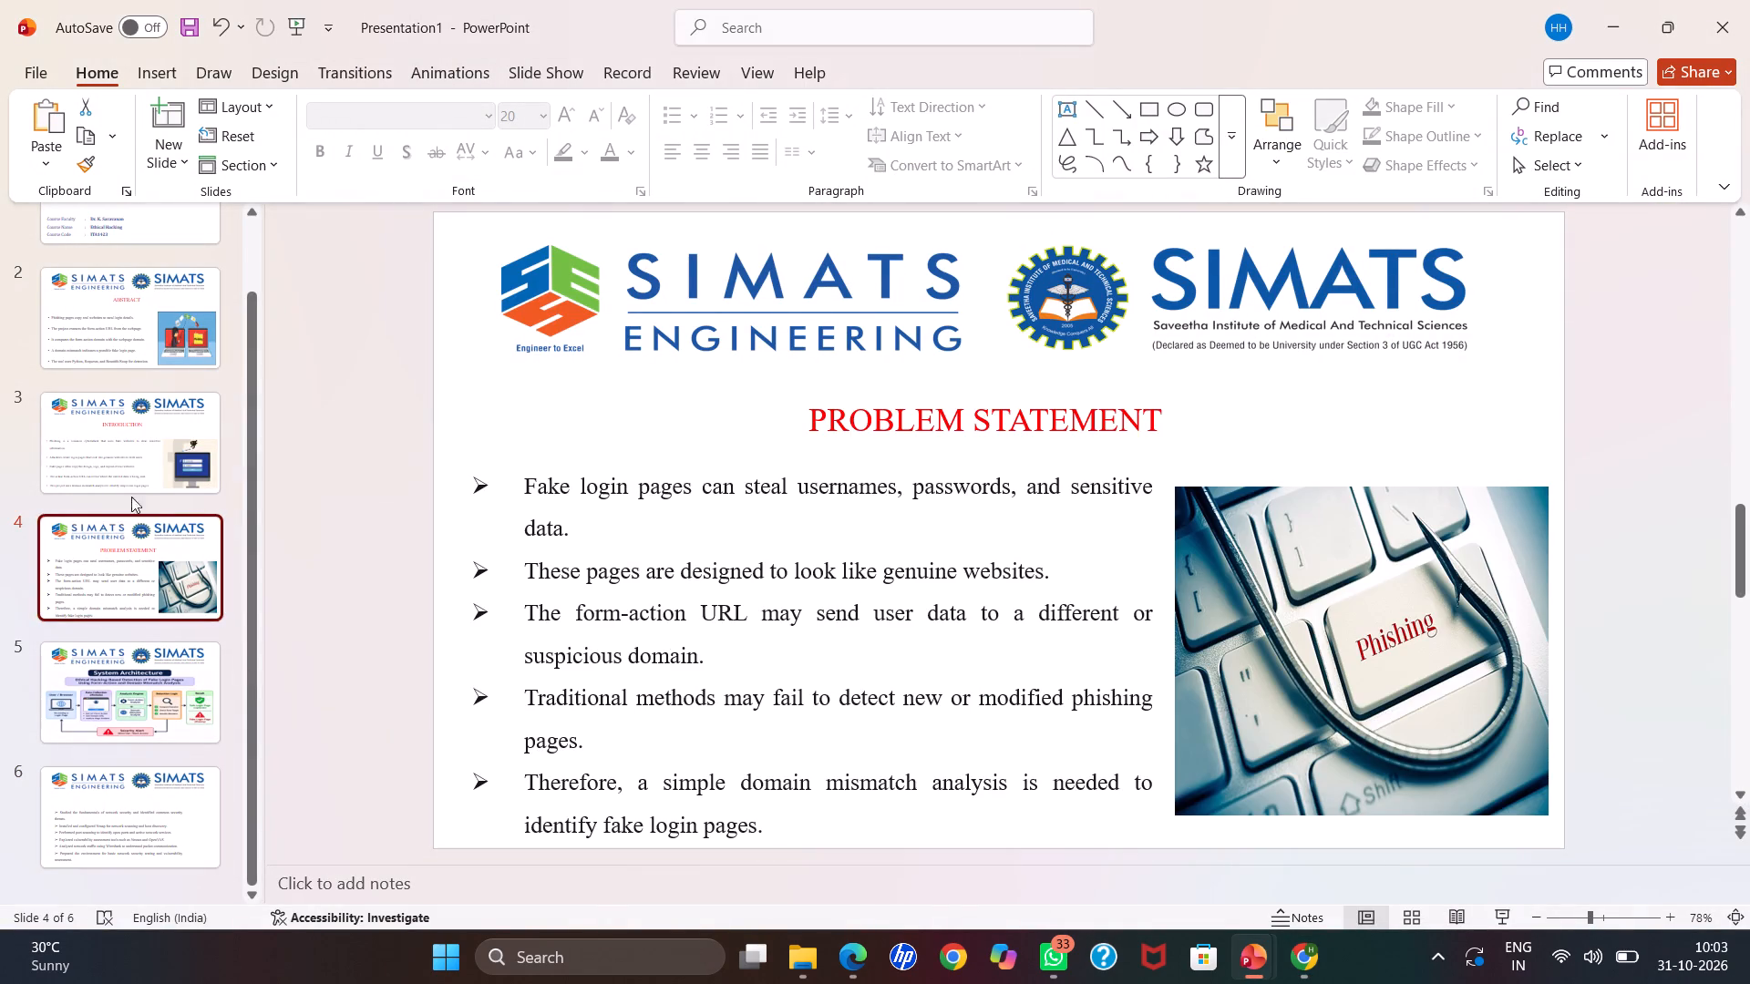
{"action": "left_click", "coordinate": [139, 475]}
{"action": "key", "text": "Return"}
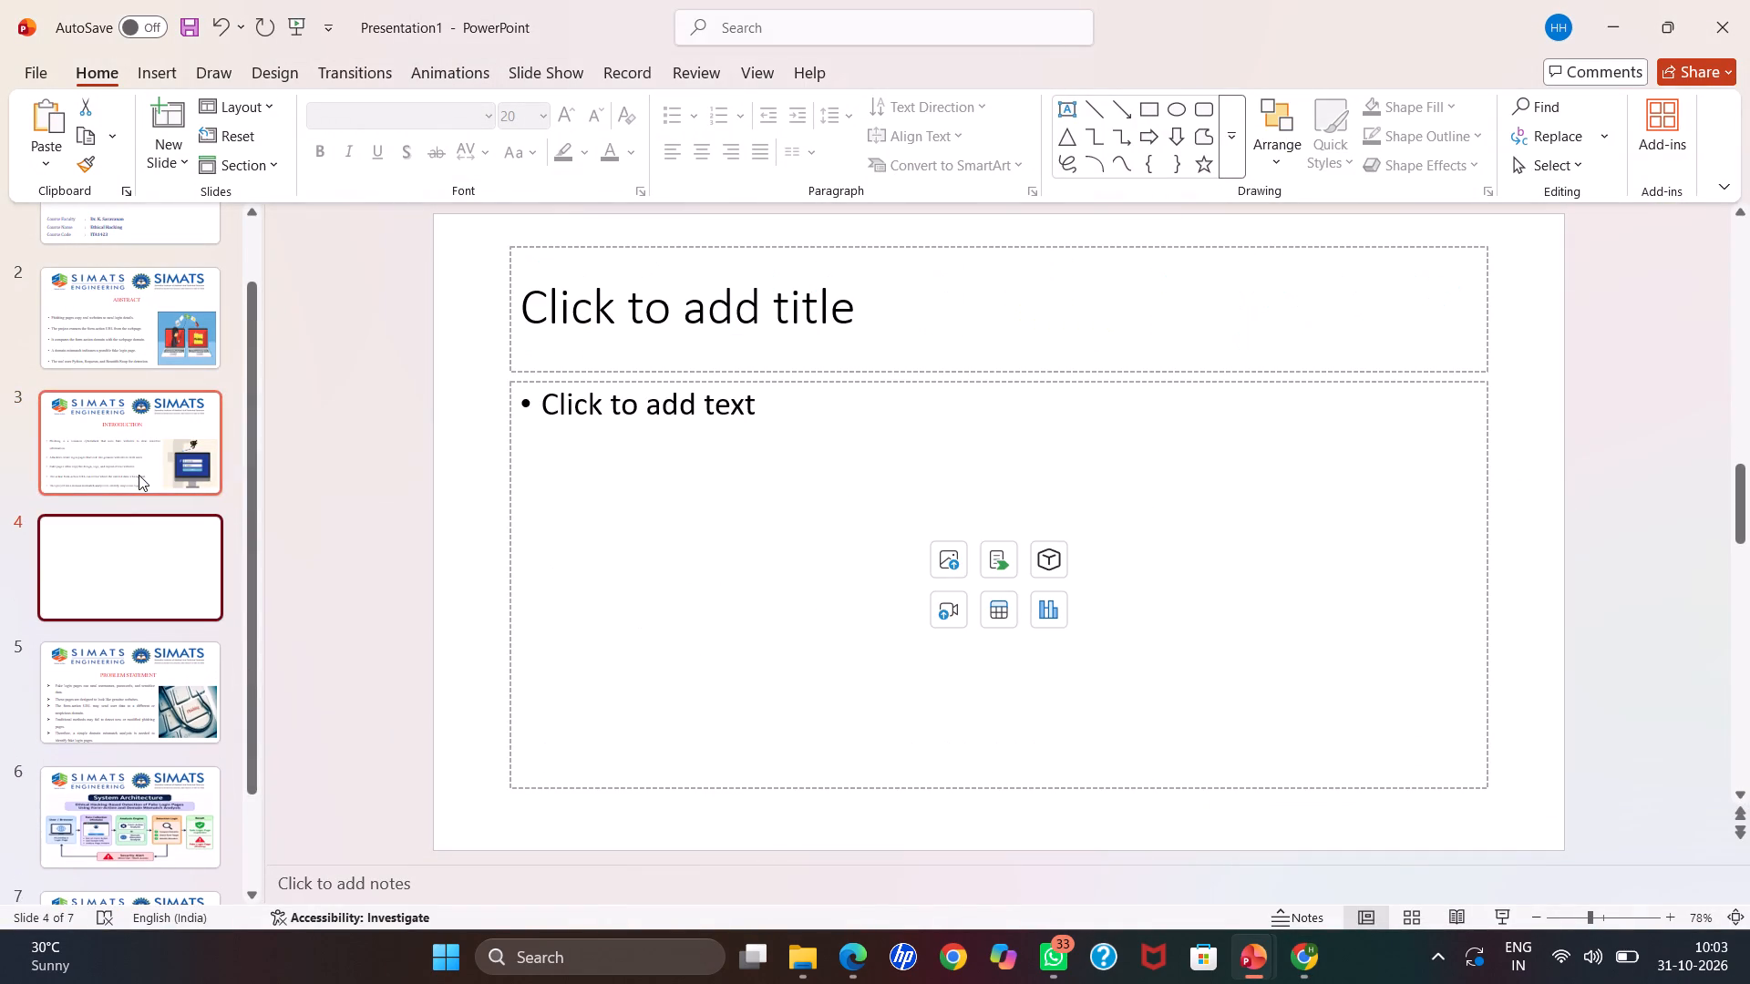
{"action": "left_click", "coordinate": [608, 470]}
{"action": "key", "text": "ctrl+v"}
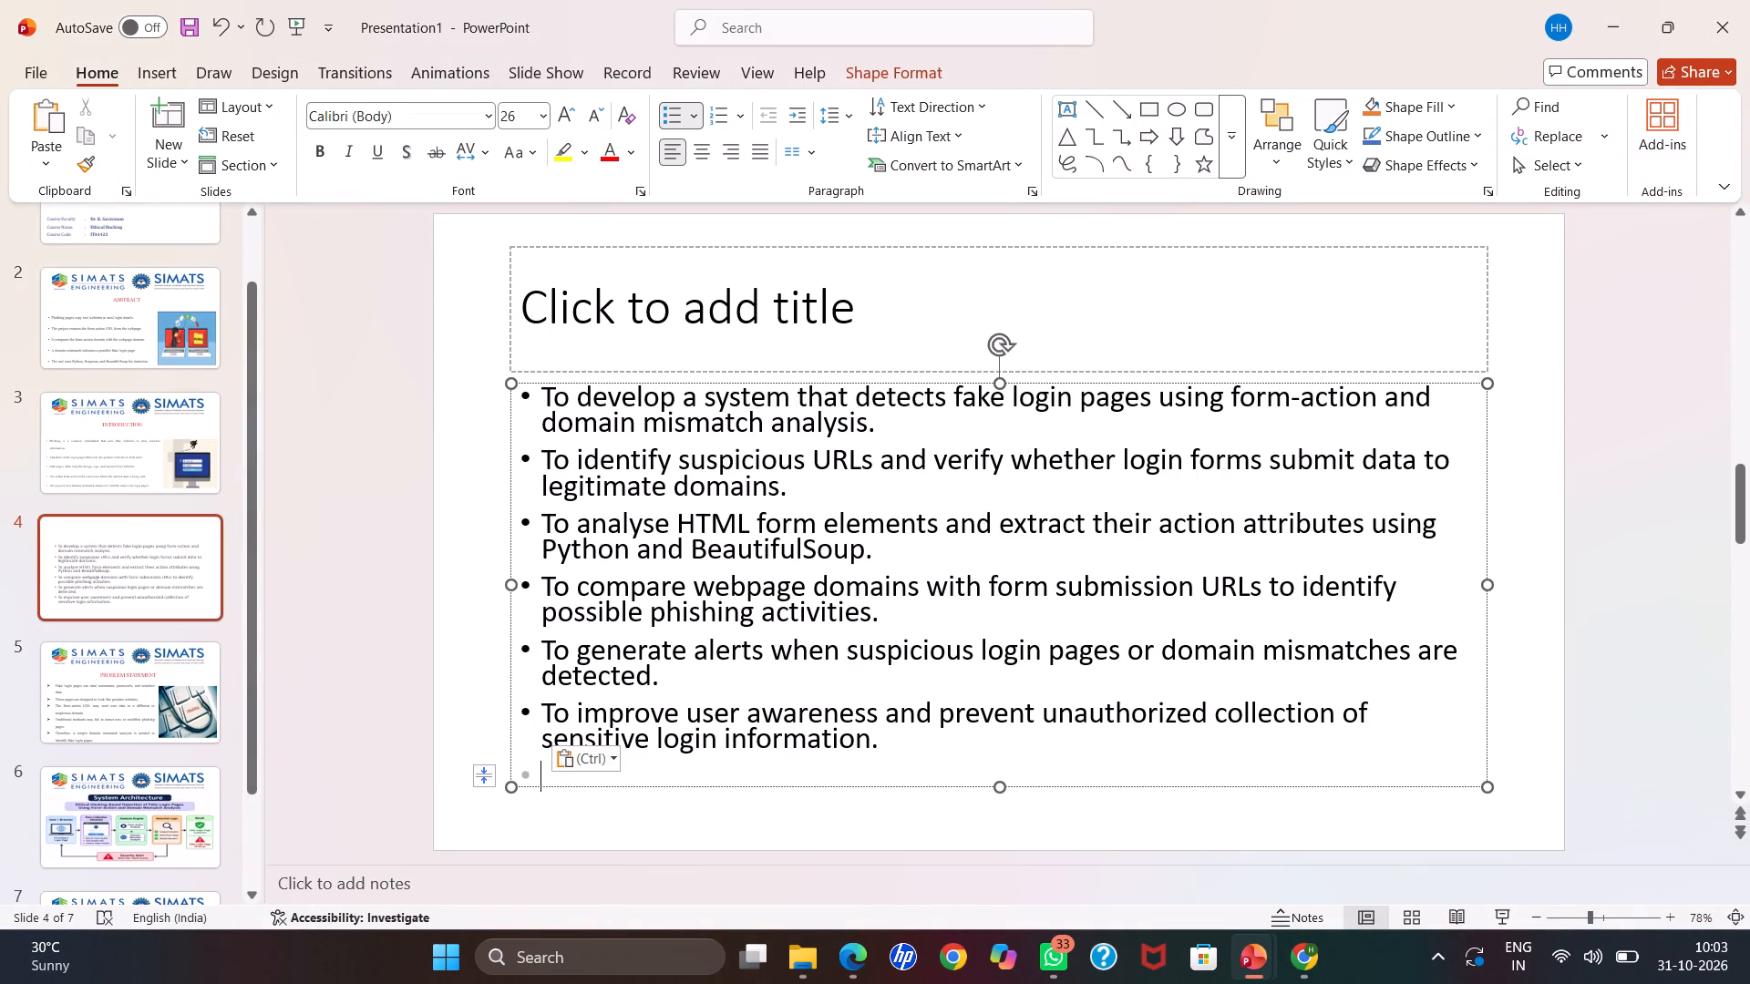
Set all the objectives text to Times New Roman, size 20.
{"action": "left_click", "coordinate": [660, 523]}
{"action": "key", "text": "ctrl+a"}
{"action": "key", "text": "ctrl+a"}
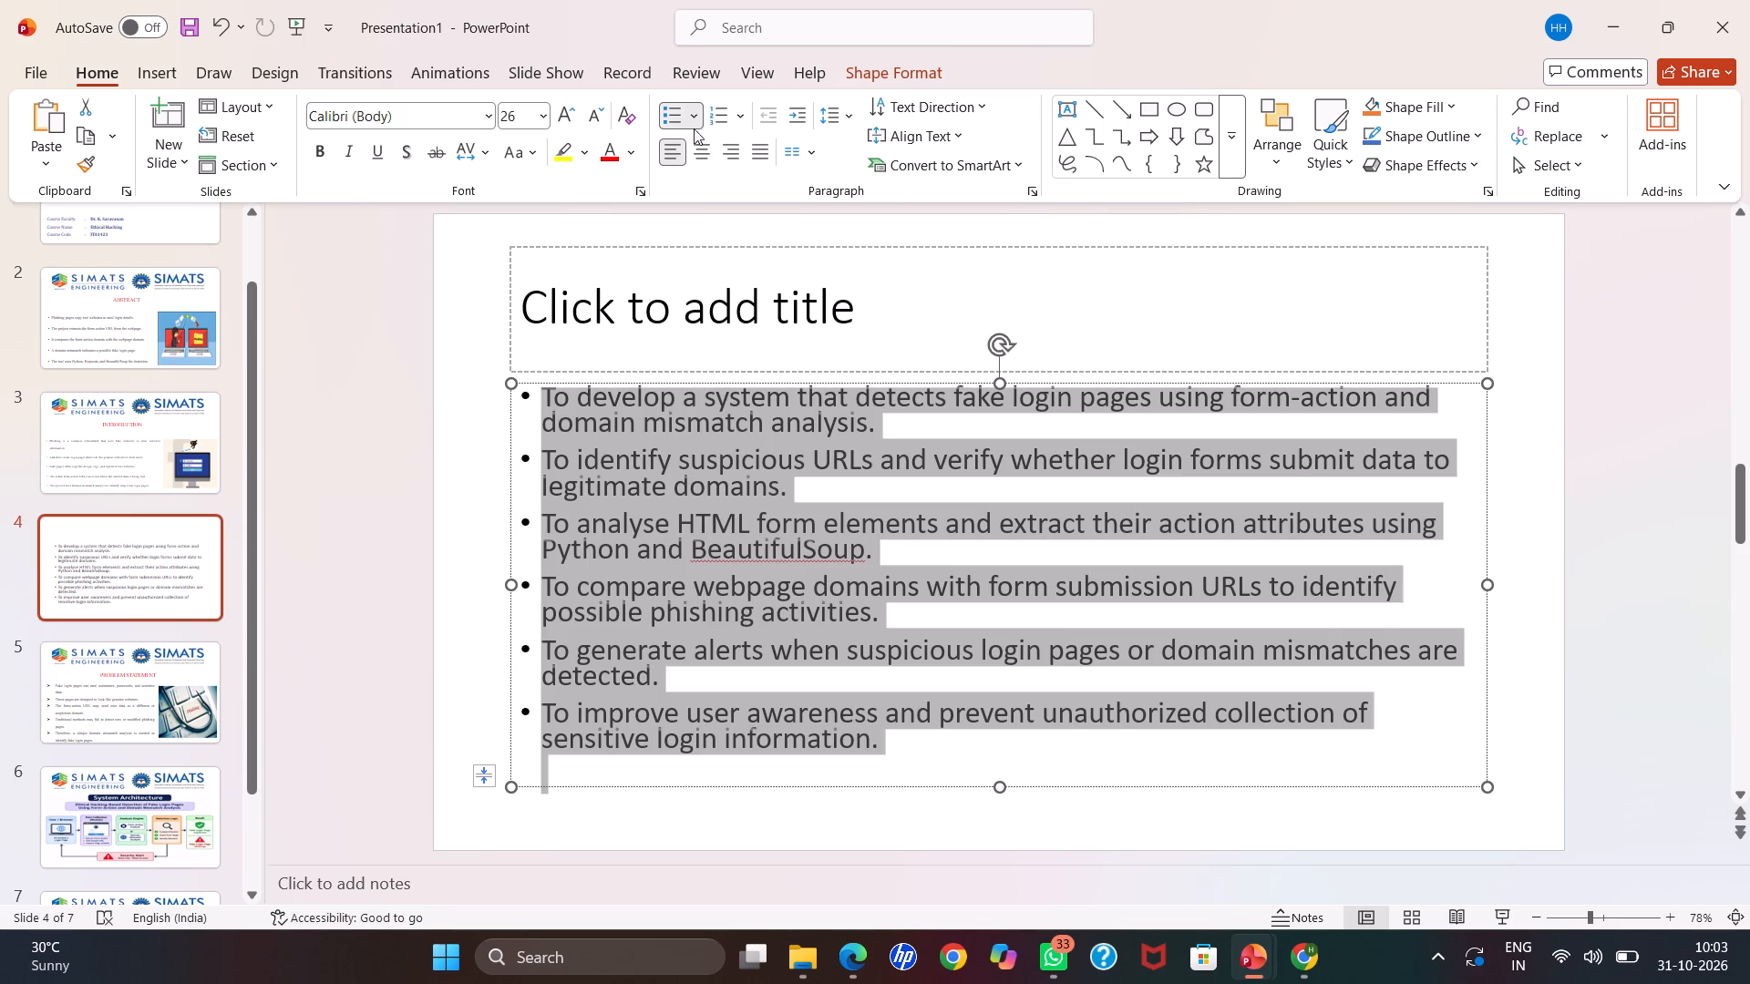
{"action": "left_click", "coordinate": [441, 114]}
{"action": "type", "text": "tim"}
{"action": "key", "text": "Return"}
{"action": "left_click", "coordinate": [510, 108]}
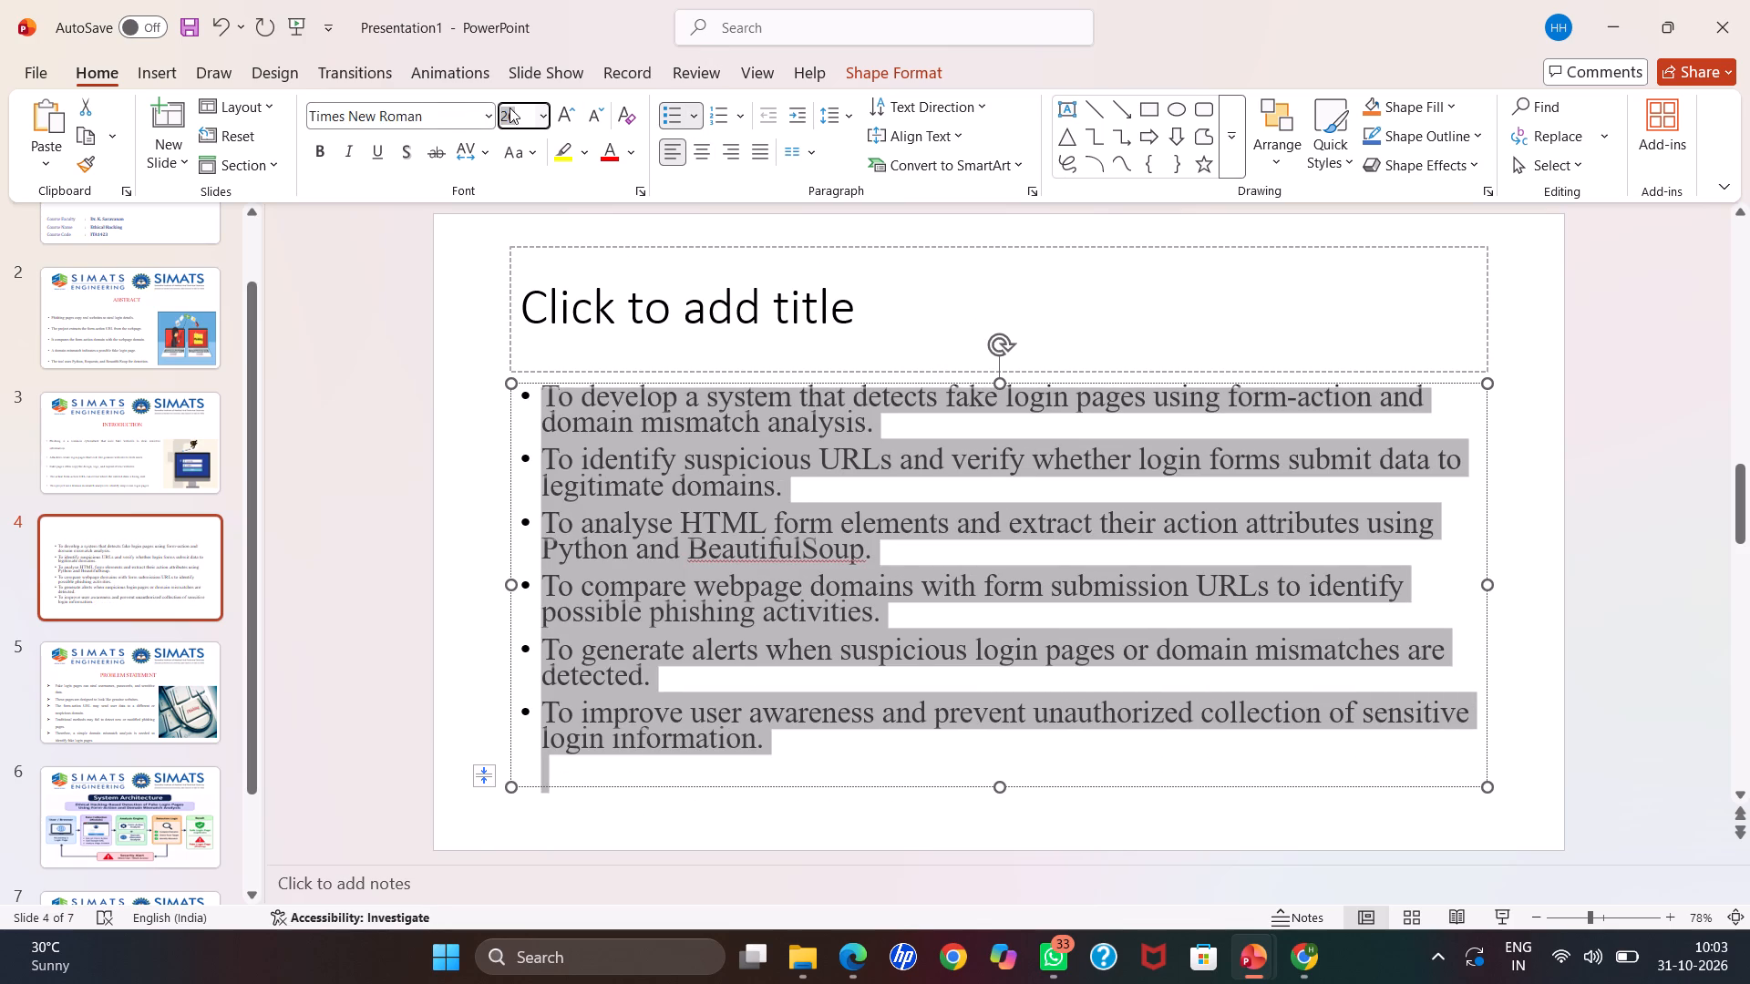
{"action": "type", "text": "20"}
{"action": "key", "text": "Return"}
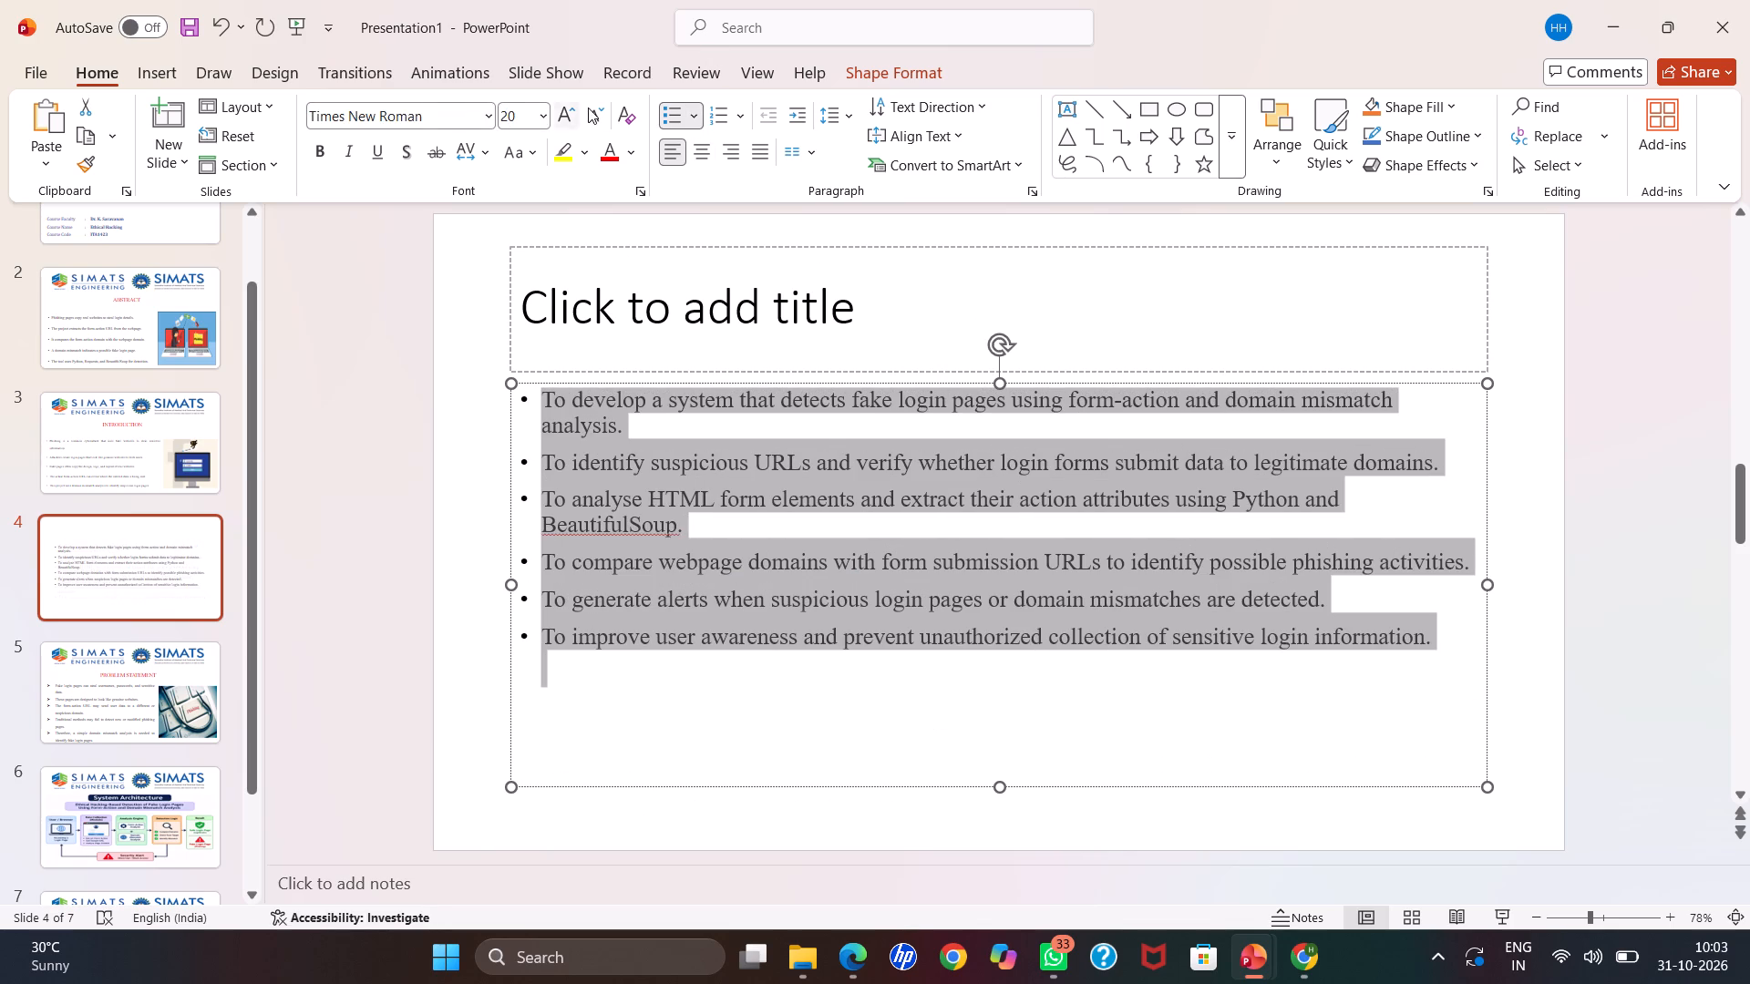
Justify all the objectives text and increase its line spacing.
{"action": "left_click", "coordinate": [755, 151]}
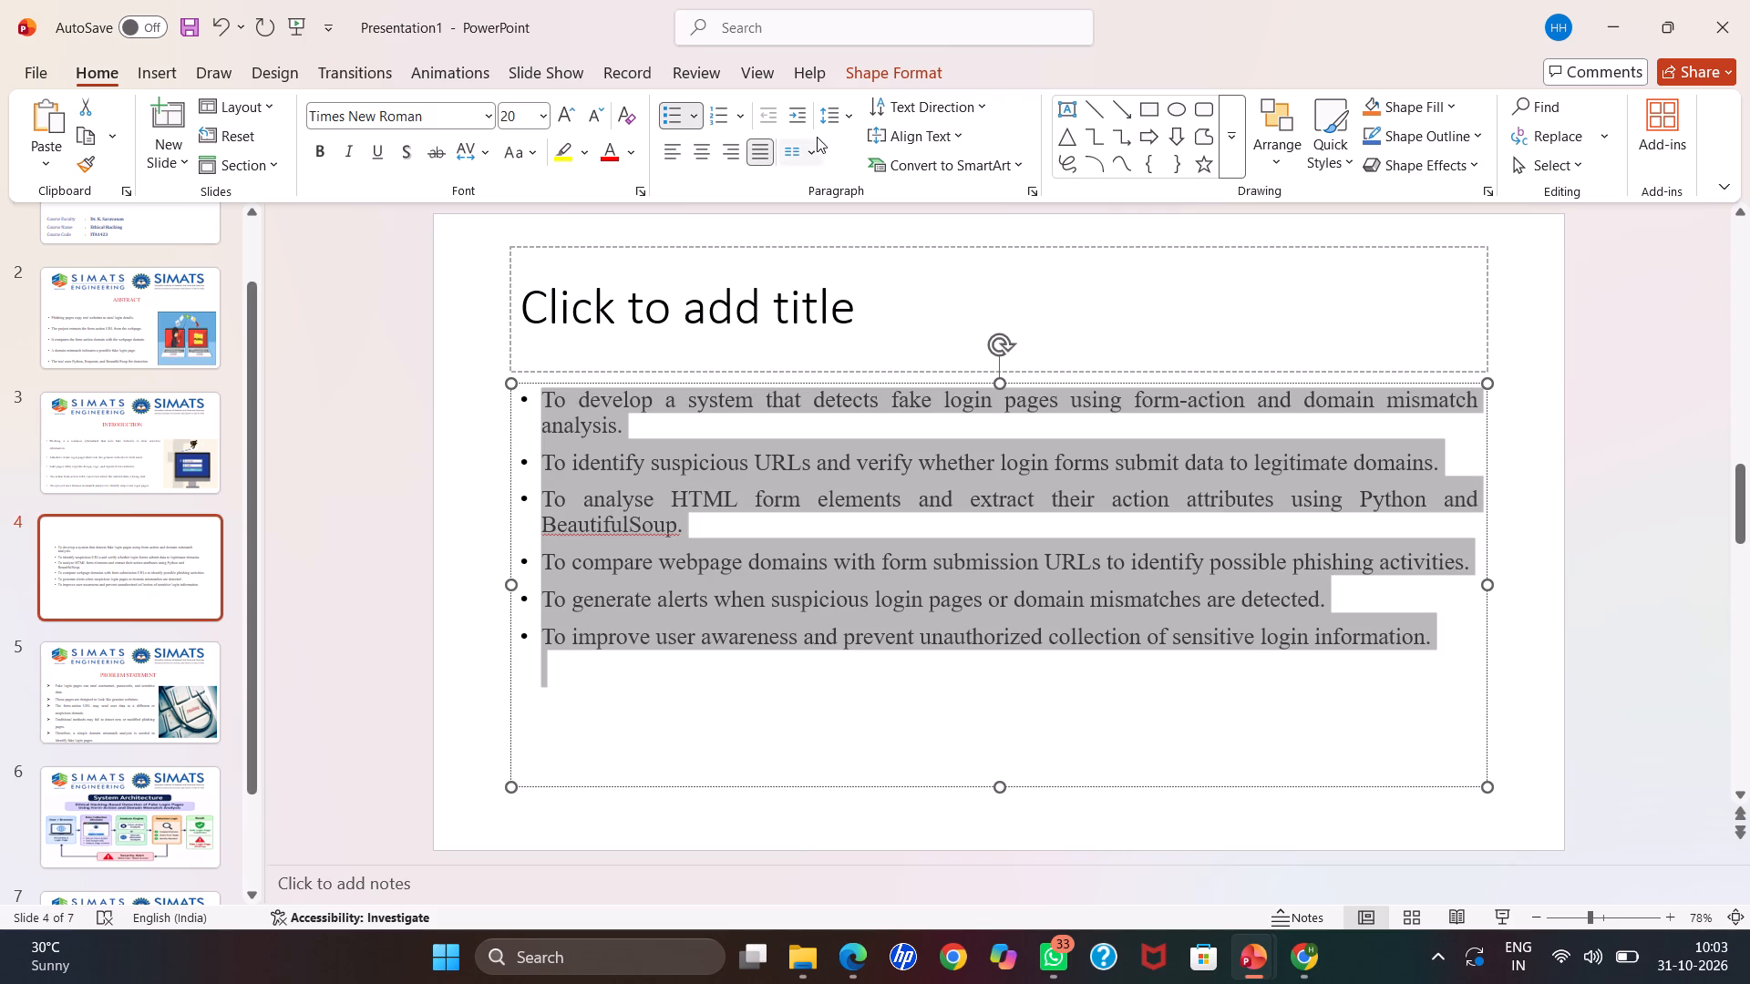
{"action": "left_click", "coordinate": [849, 118]}
{"action": "left_click", "coordinate": [863, 177]}
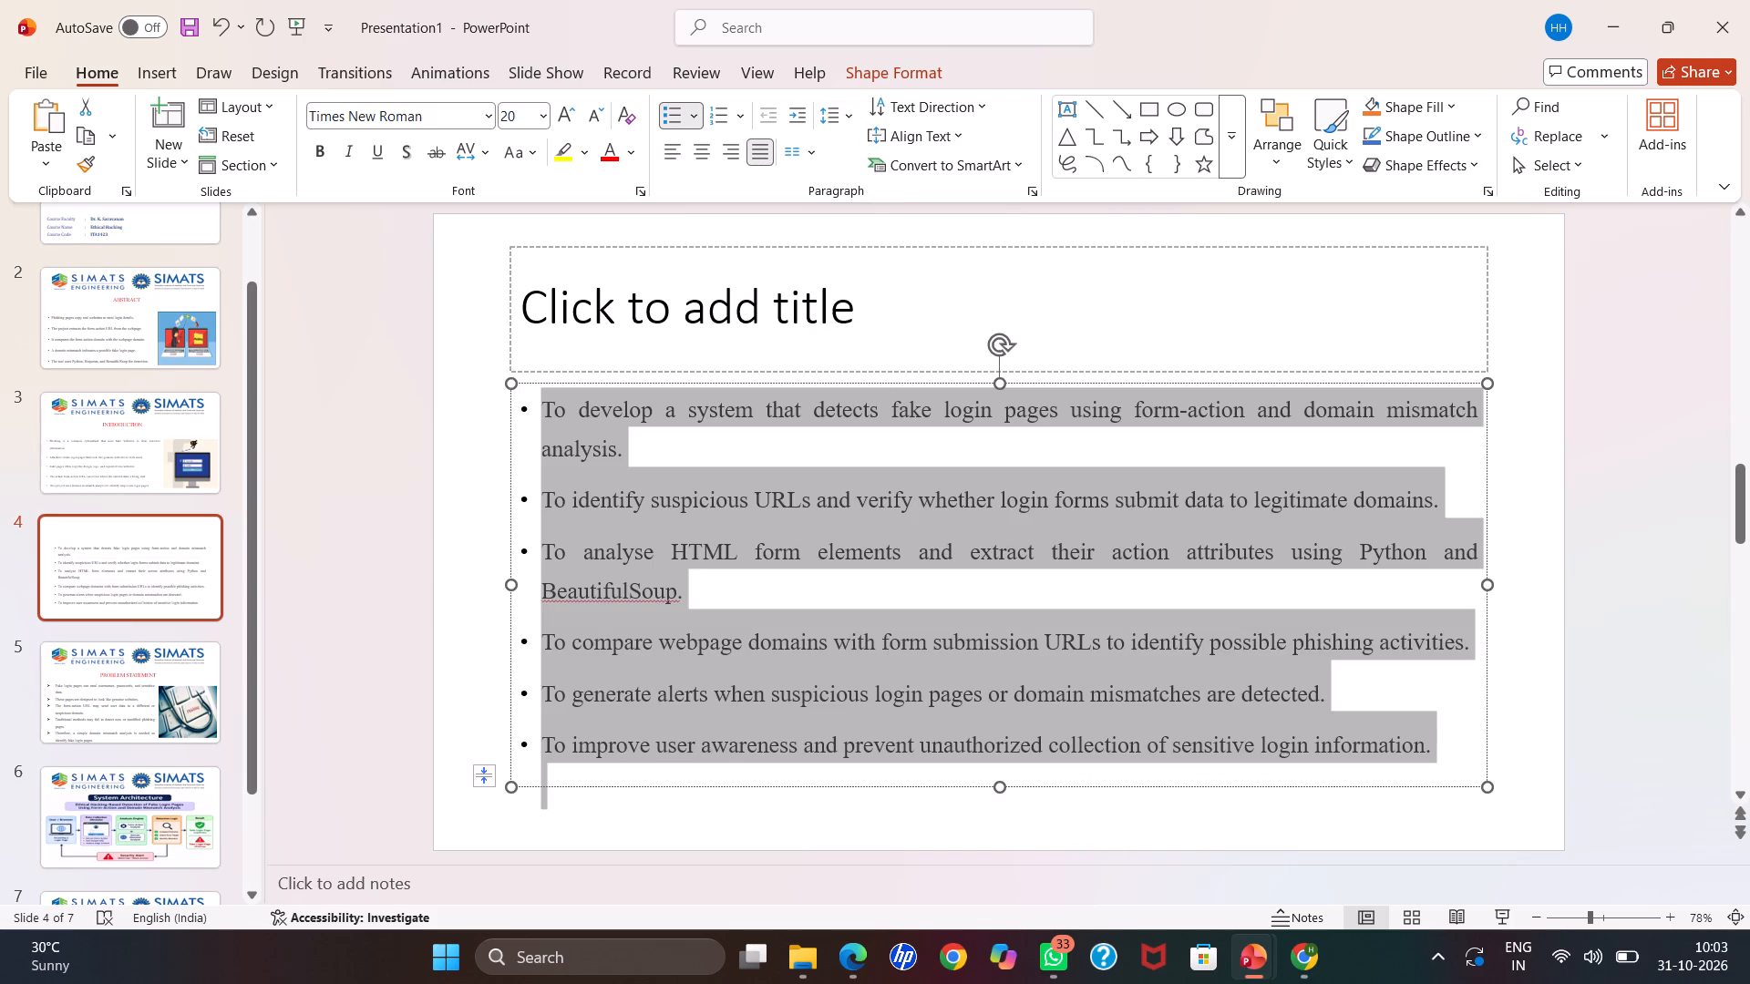
Move the objectives text box slightly down and left, leaving more space above it on the slide.
{"action": "left_click_drag", "start_coordinate": [894, 381], "coordinate": [879, 407]}
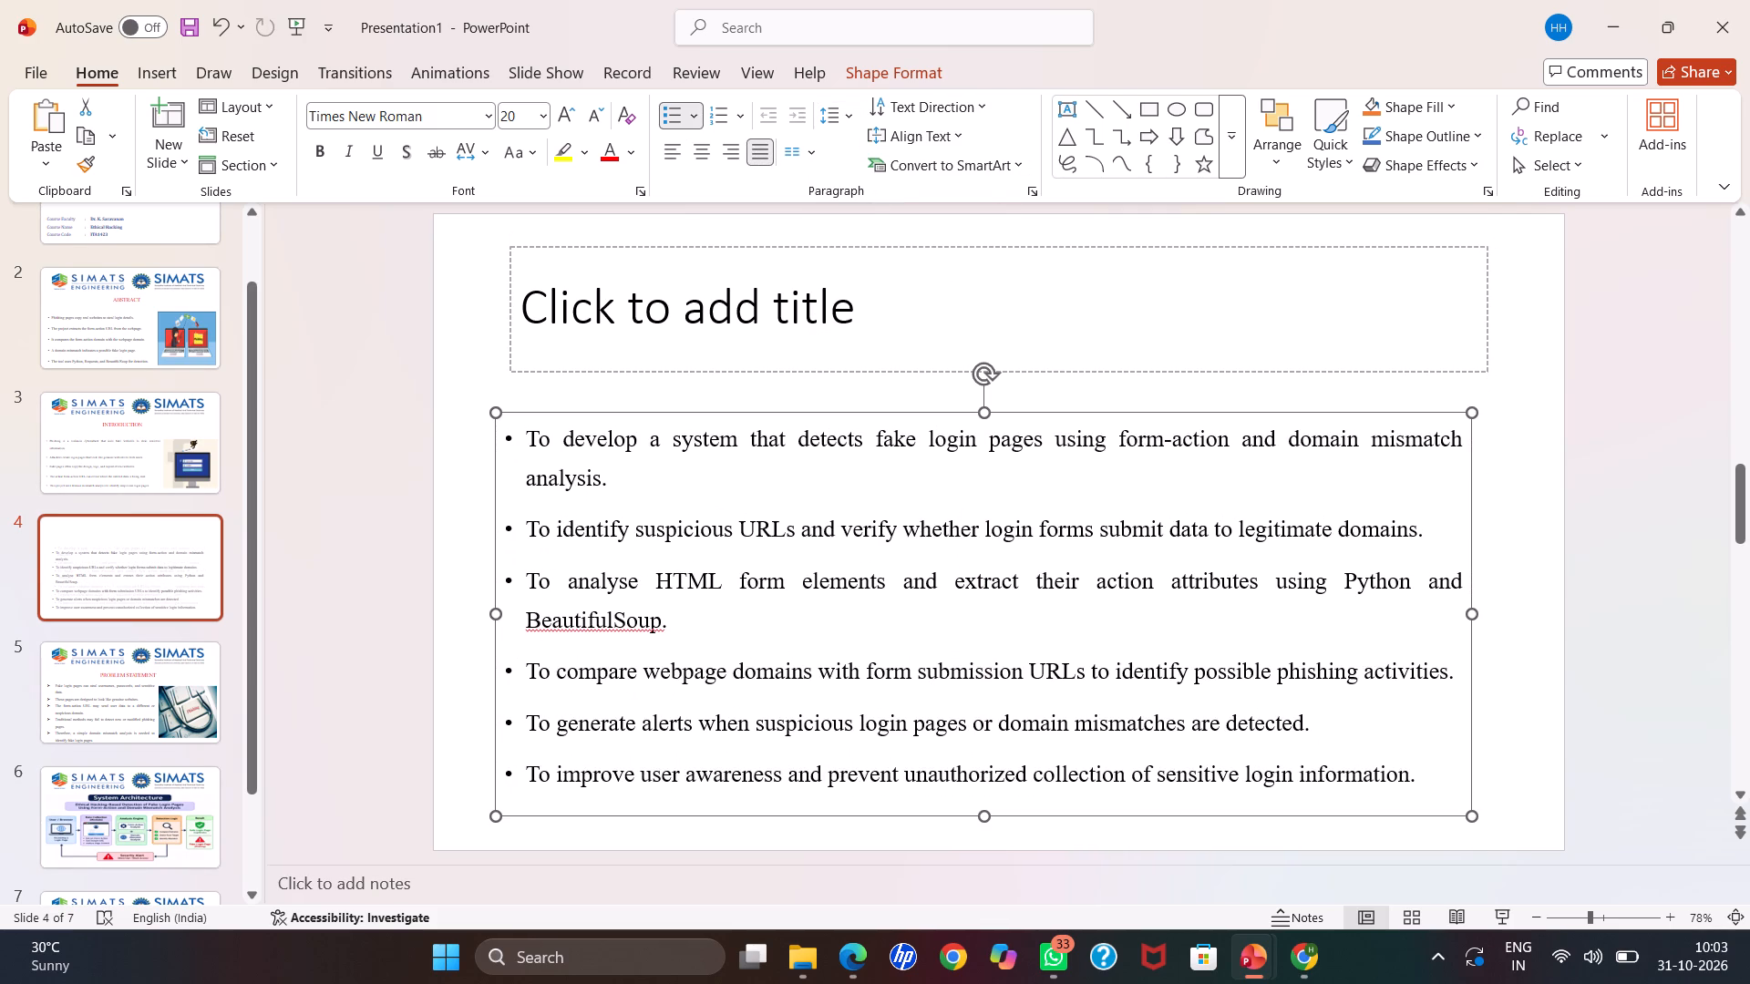
Copy the SIMATS logo banner from the Introduction slide.
{"action": "left_click", "coordinate": [870, 346]}
{"action": "left_click", "coordinate": [127, 439]}
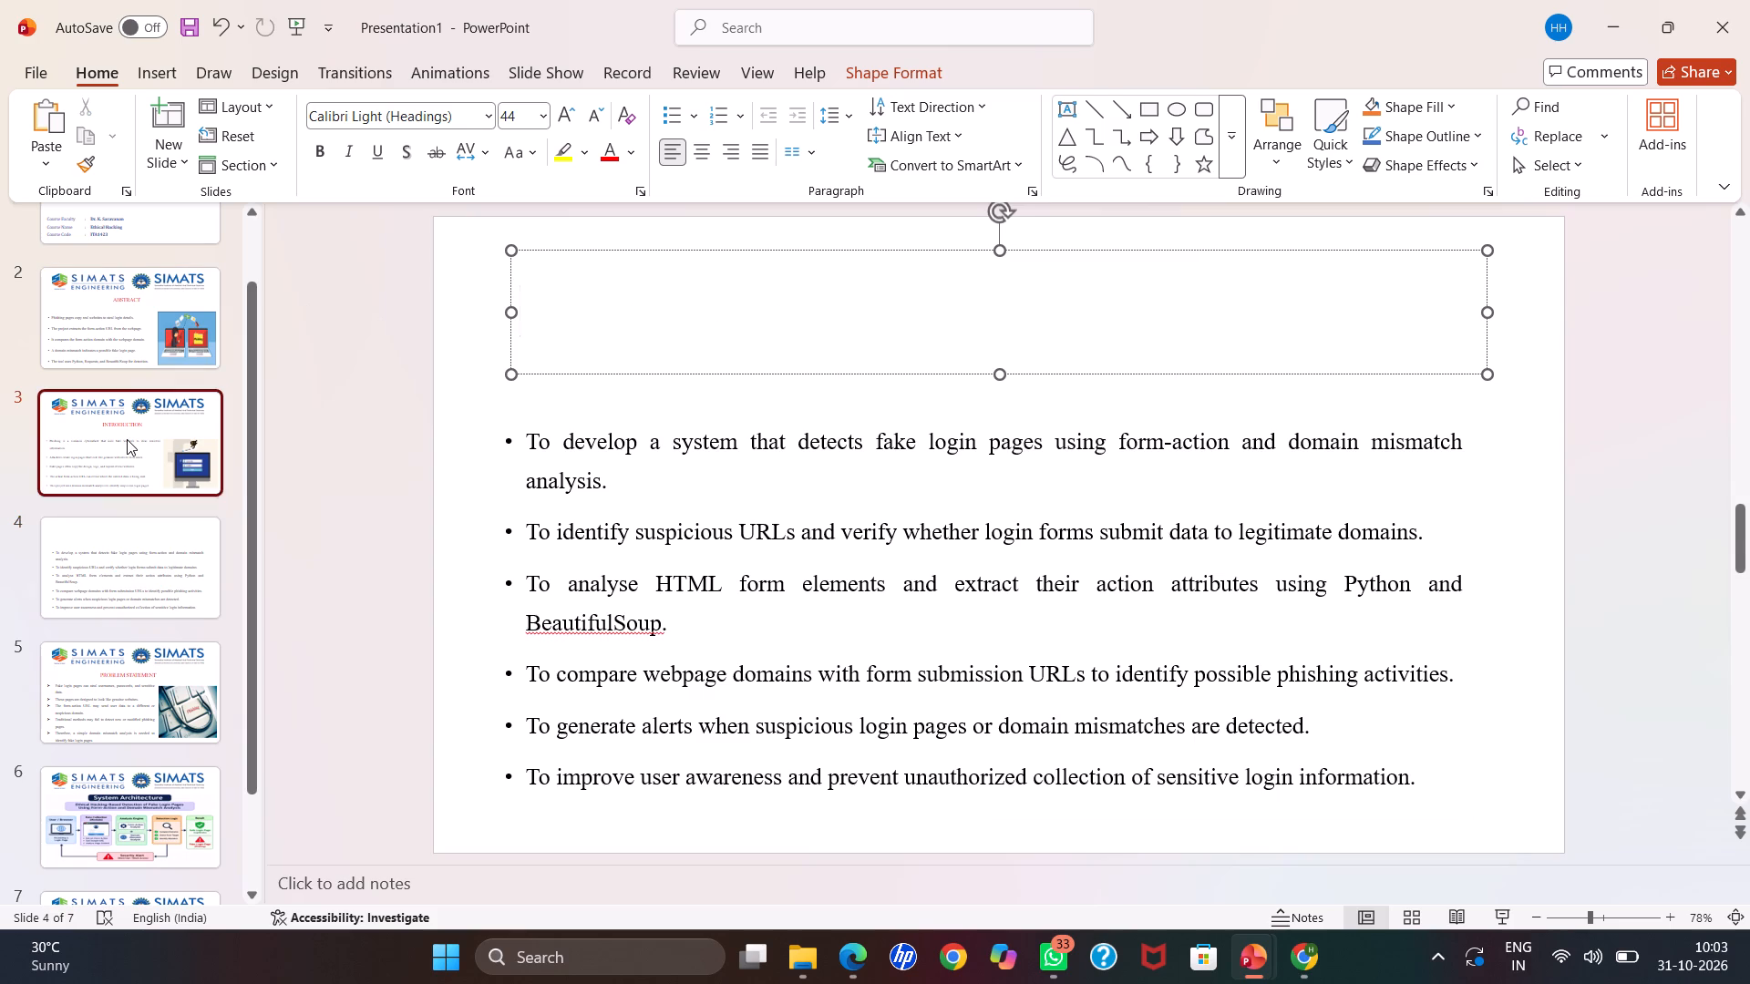
{"action": "left_click", "coordinate": [657, 316]}
{"action": "key", "text": "ctrl+c"}
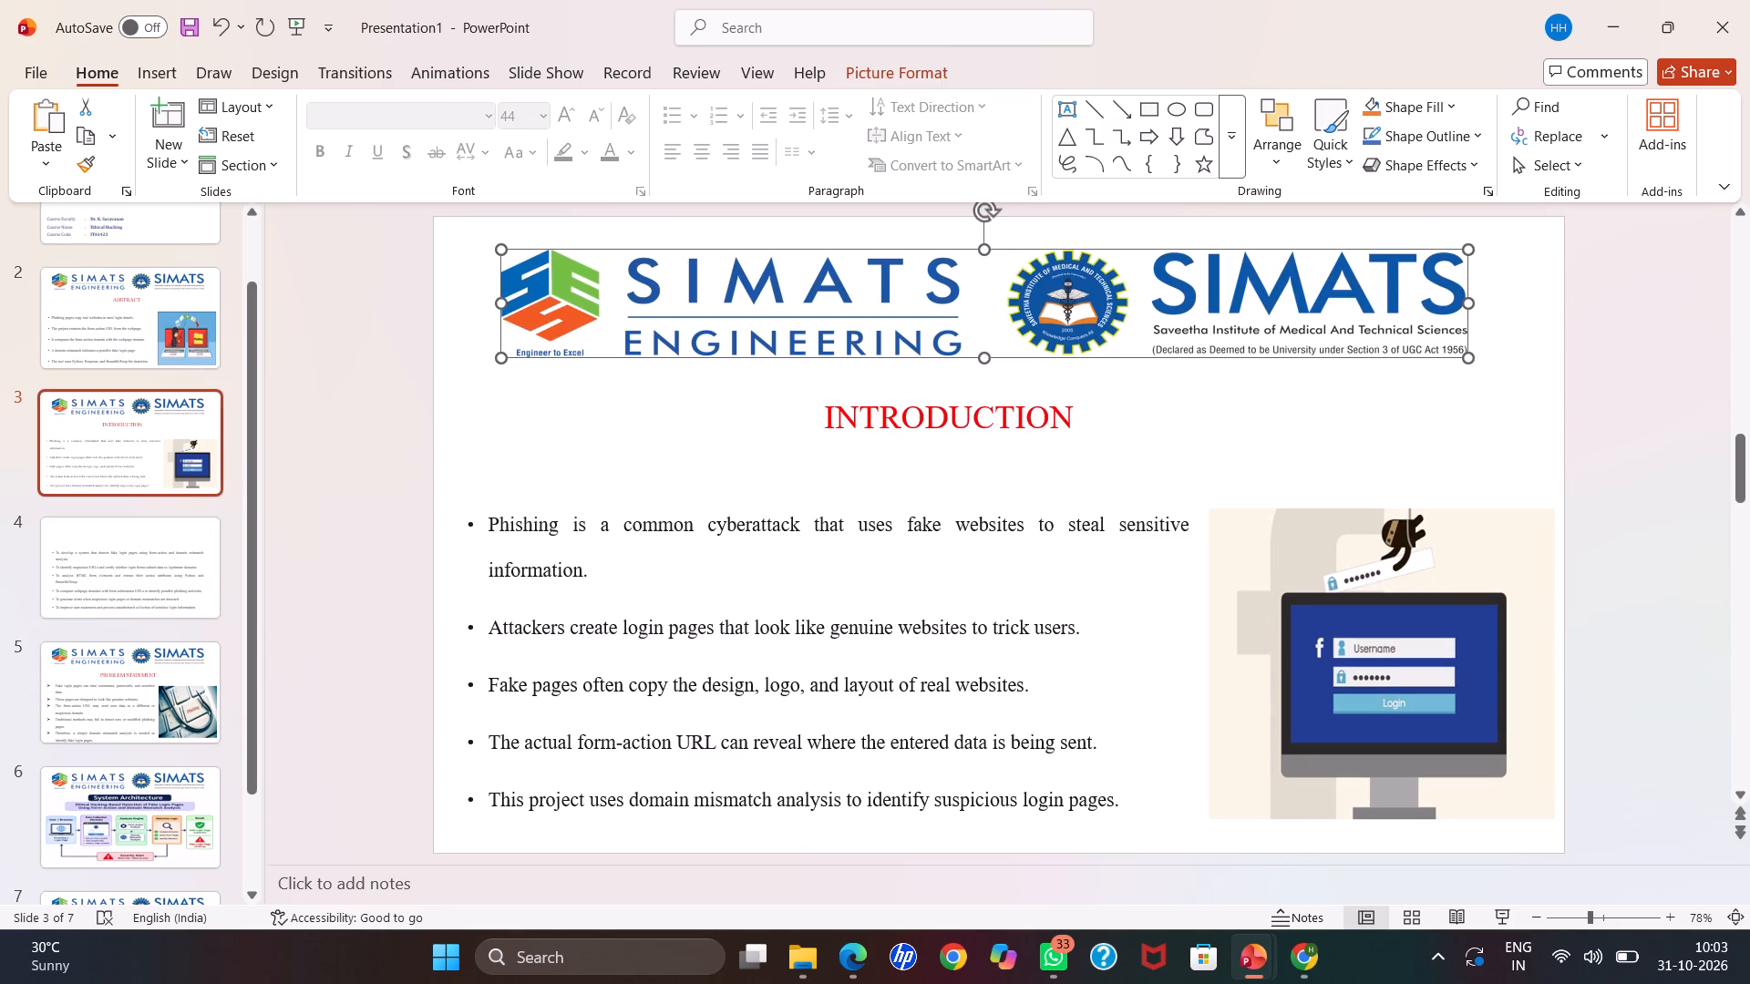
Delete the empty title placeholder from the objectives slide.
{"action": "left_click", "coordinate": [133, 560]}
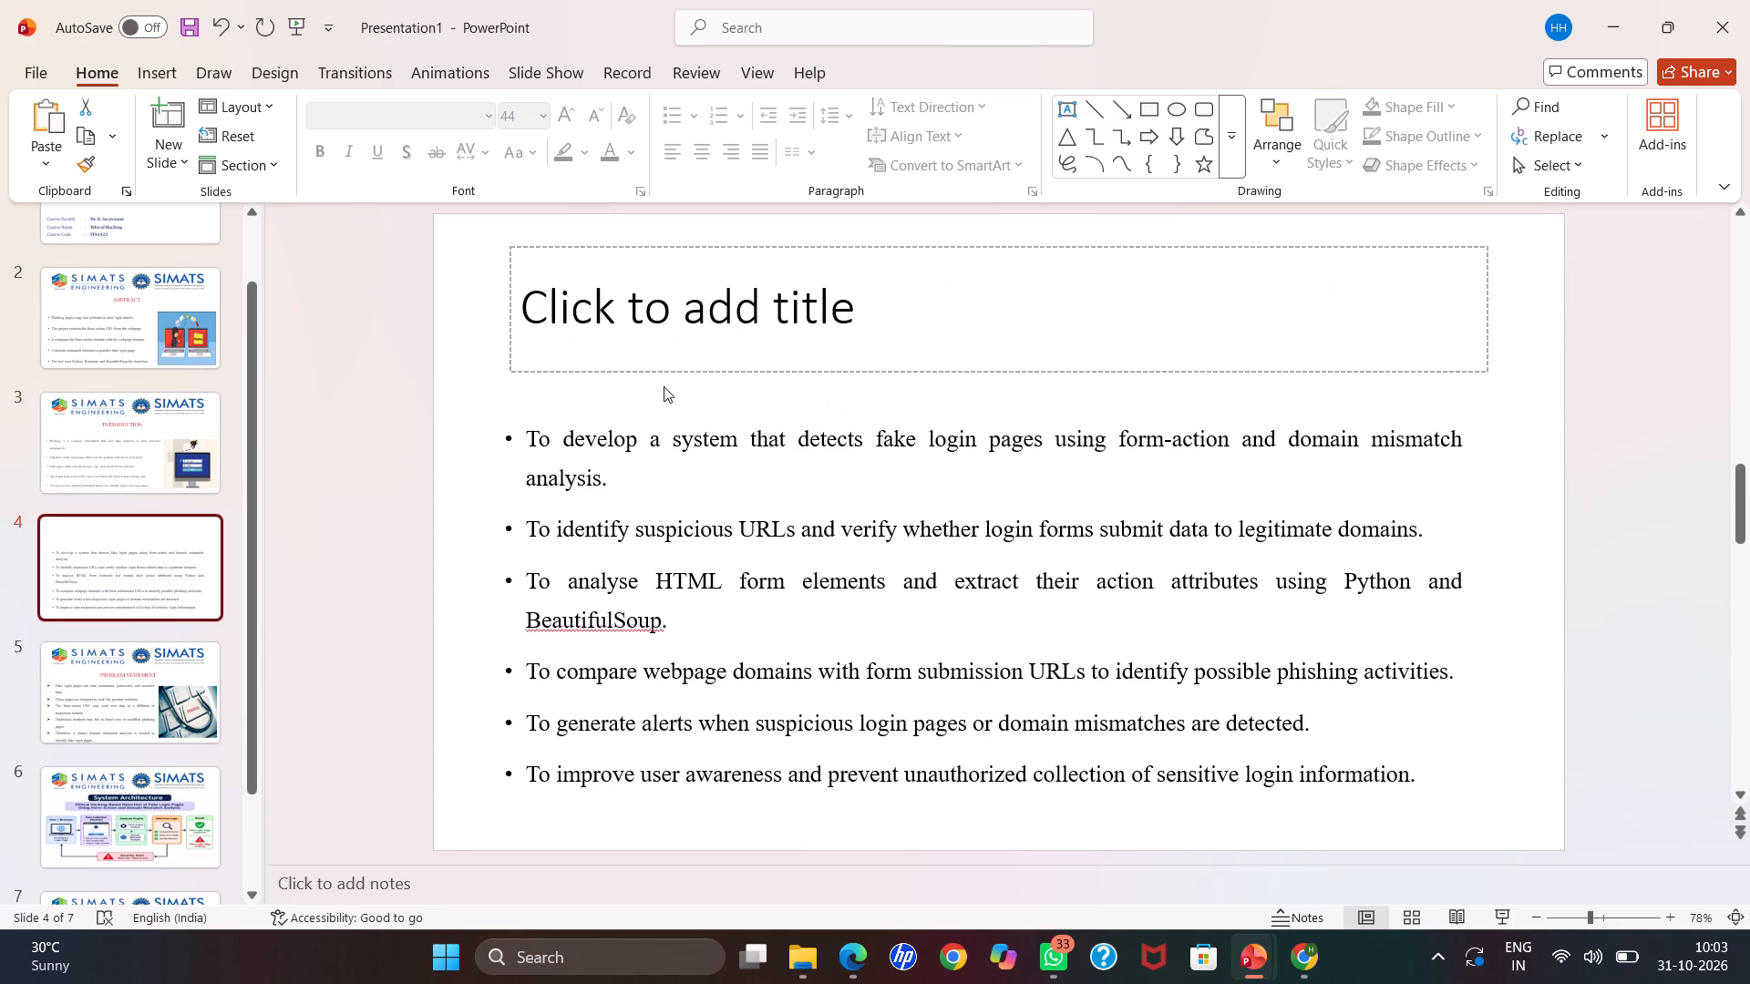
{"action": "left_click", "coordinate": [673, 373]}
{"action": "key", "text": "Delete"}
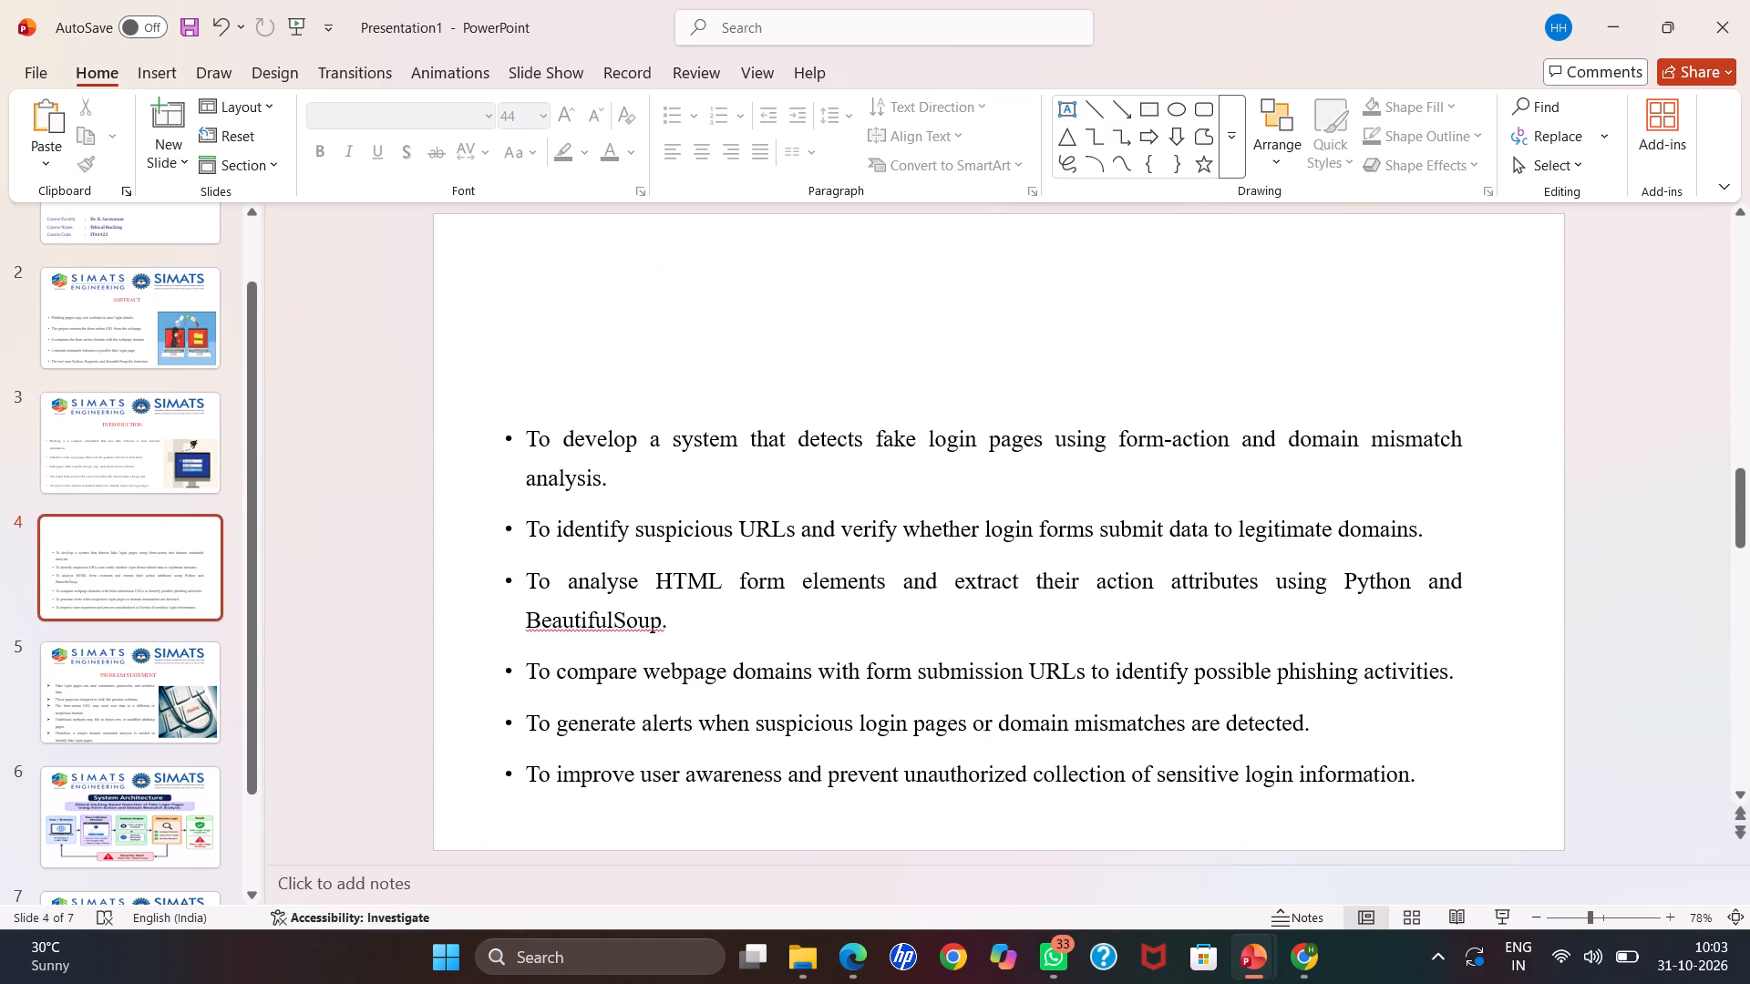
Paste the SIMATS logo banner across the top of the objectives slide.
{"action": "key", "text": "ctrl+v"}
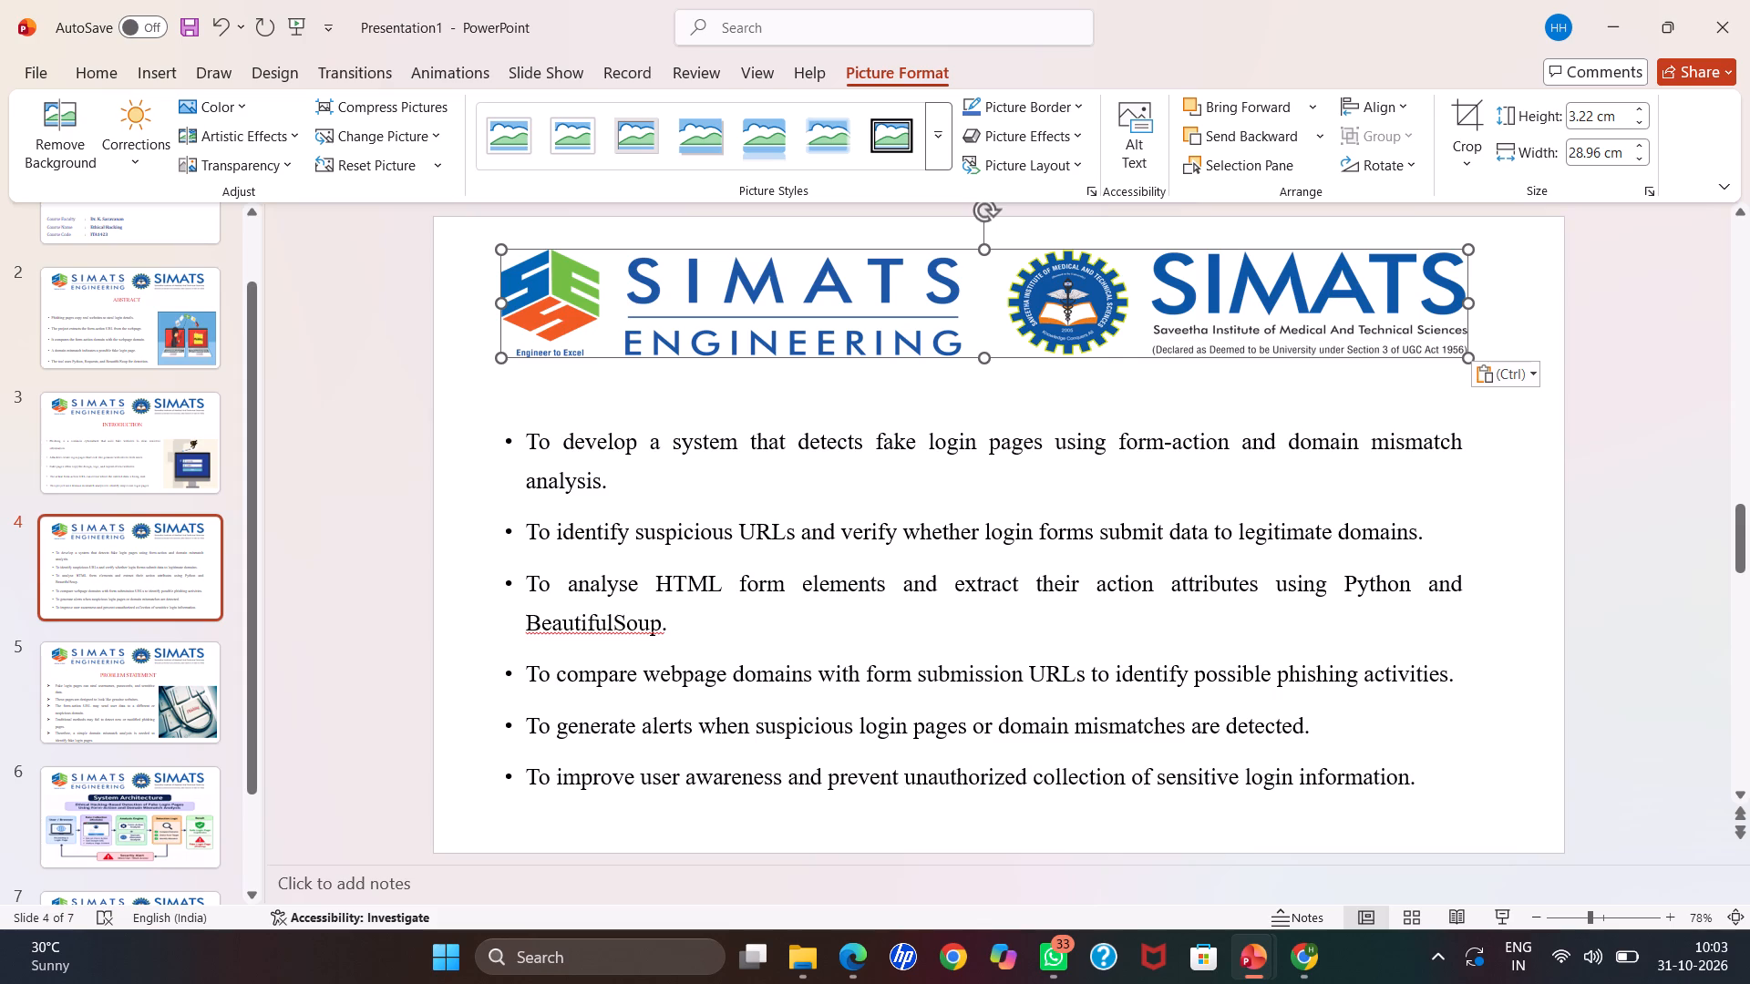
Reduce the height of the objectives text box from its upper edge and move it down to make room for a heading.
{"action": "left_click", "coordinate": [586, 493]}
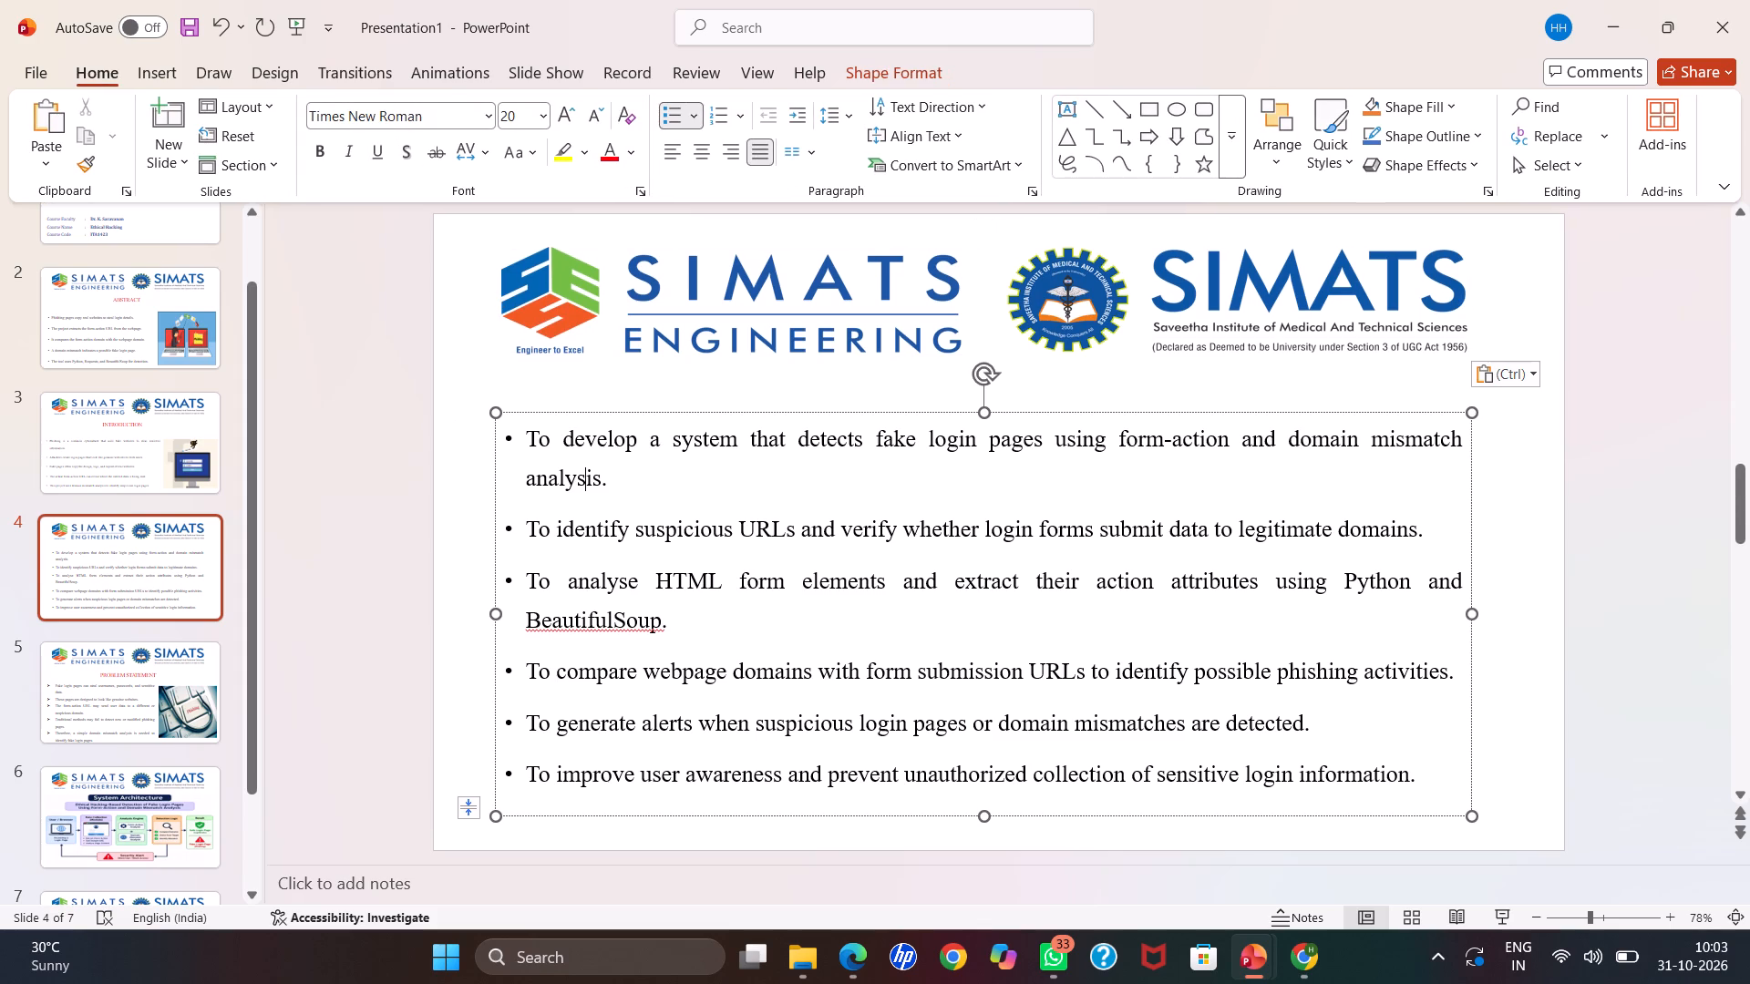
{"action": "left_click_drag", "start_coordinate": [983, 411], "coordinate": [986, 464]}
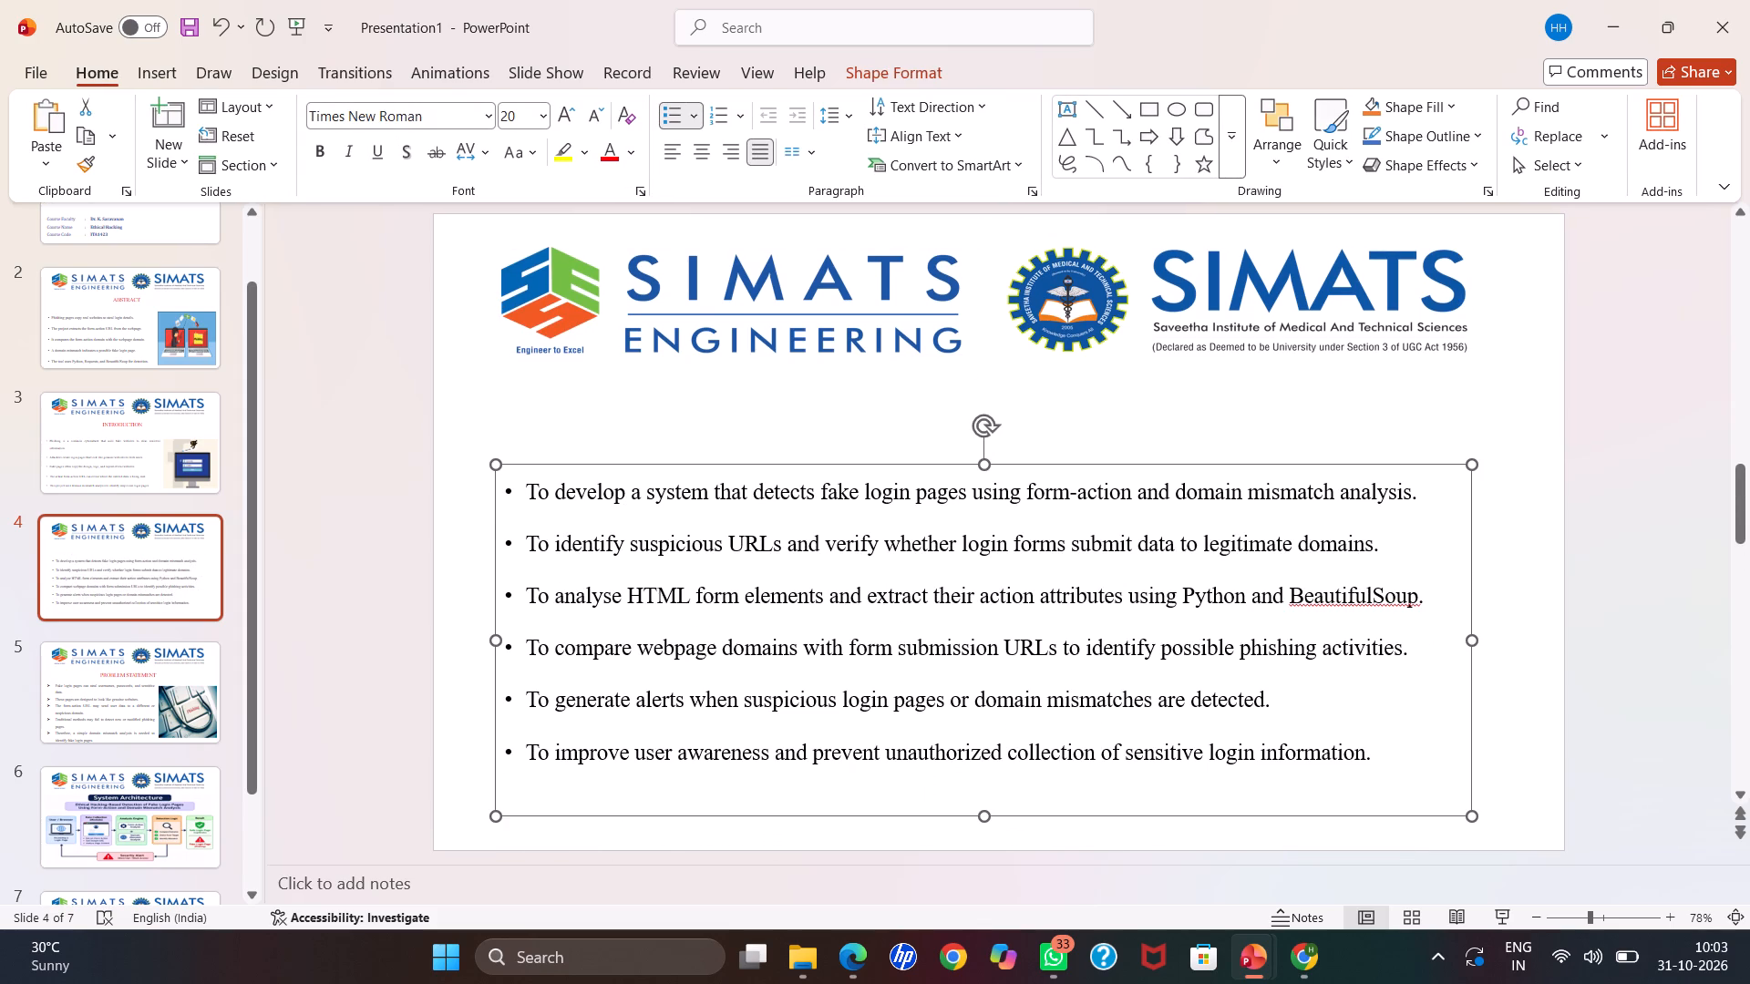
{"action": "left_click_drag", "start_coordinate": [1063, 461], "coordinate": [1060, 504]}
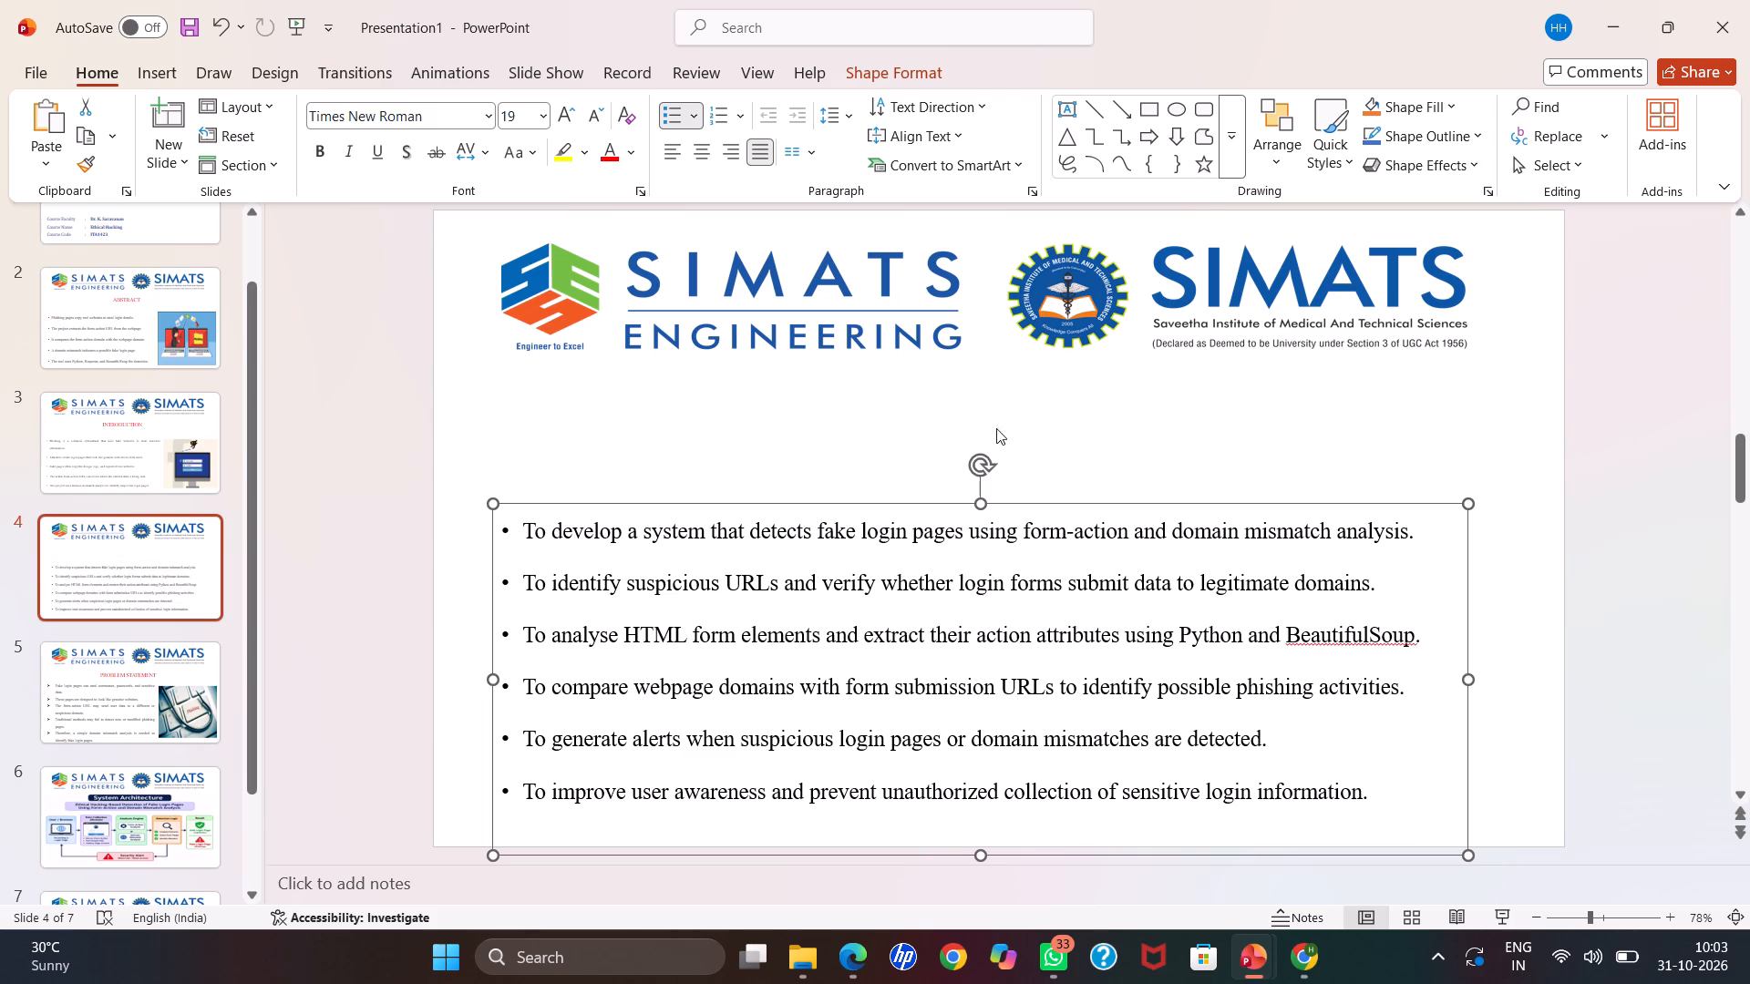
Add a text box between the logo banner and the objectives list with the heading OBJECTIVES.
{"action": "left_click", "coordinate": [1072, 105]}
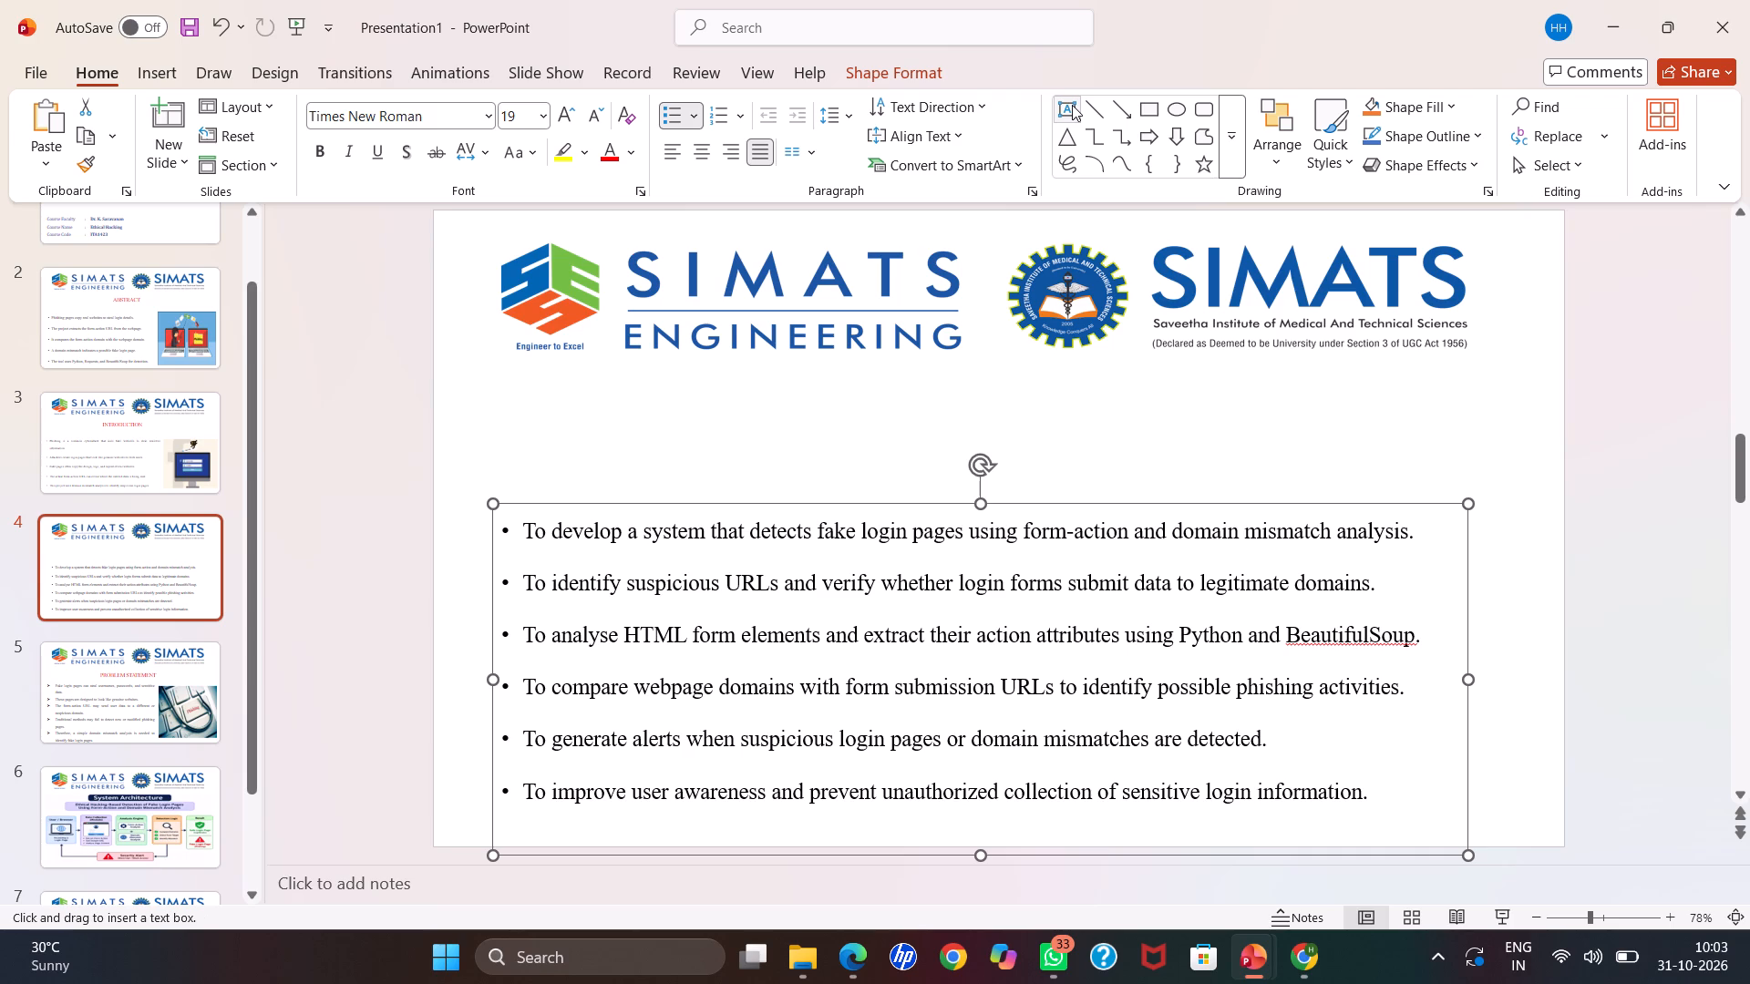
{"action": "left_click_drag", "start_coordinate": [677, 383], "coordinate": [891, 433]}
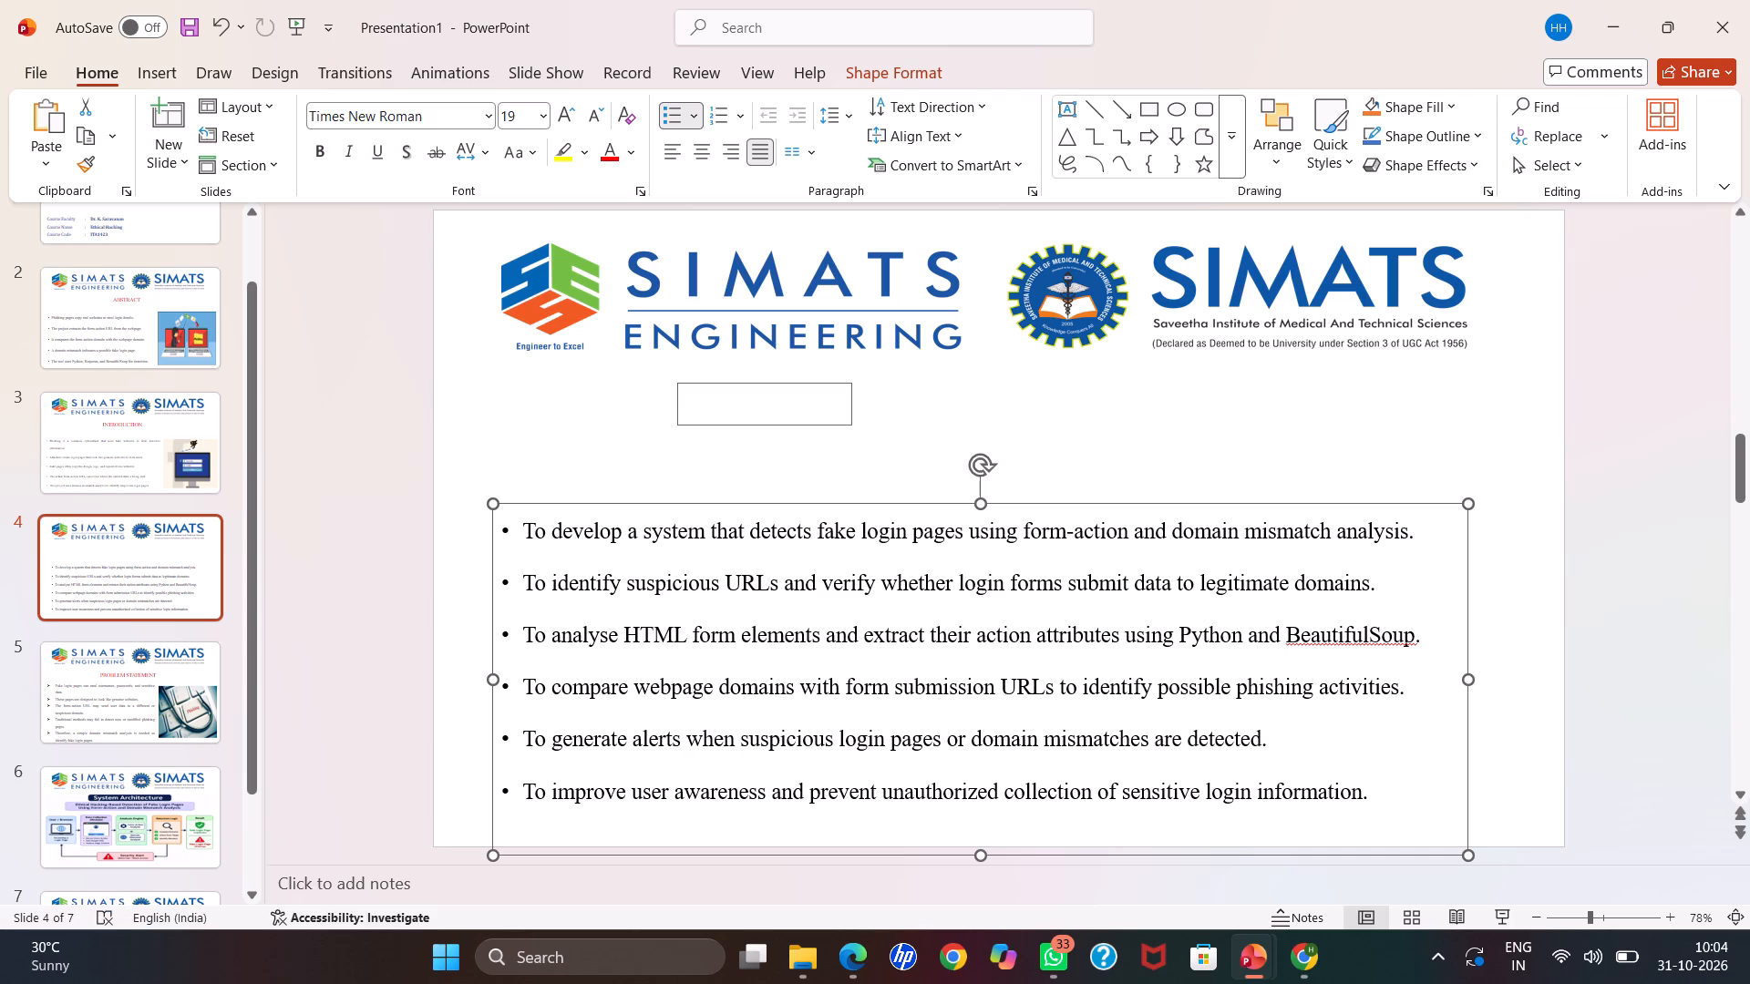
{"action": "left_click_drag", "start_coordinate": [891, 433], "coordinate": [1220, 454]}
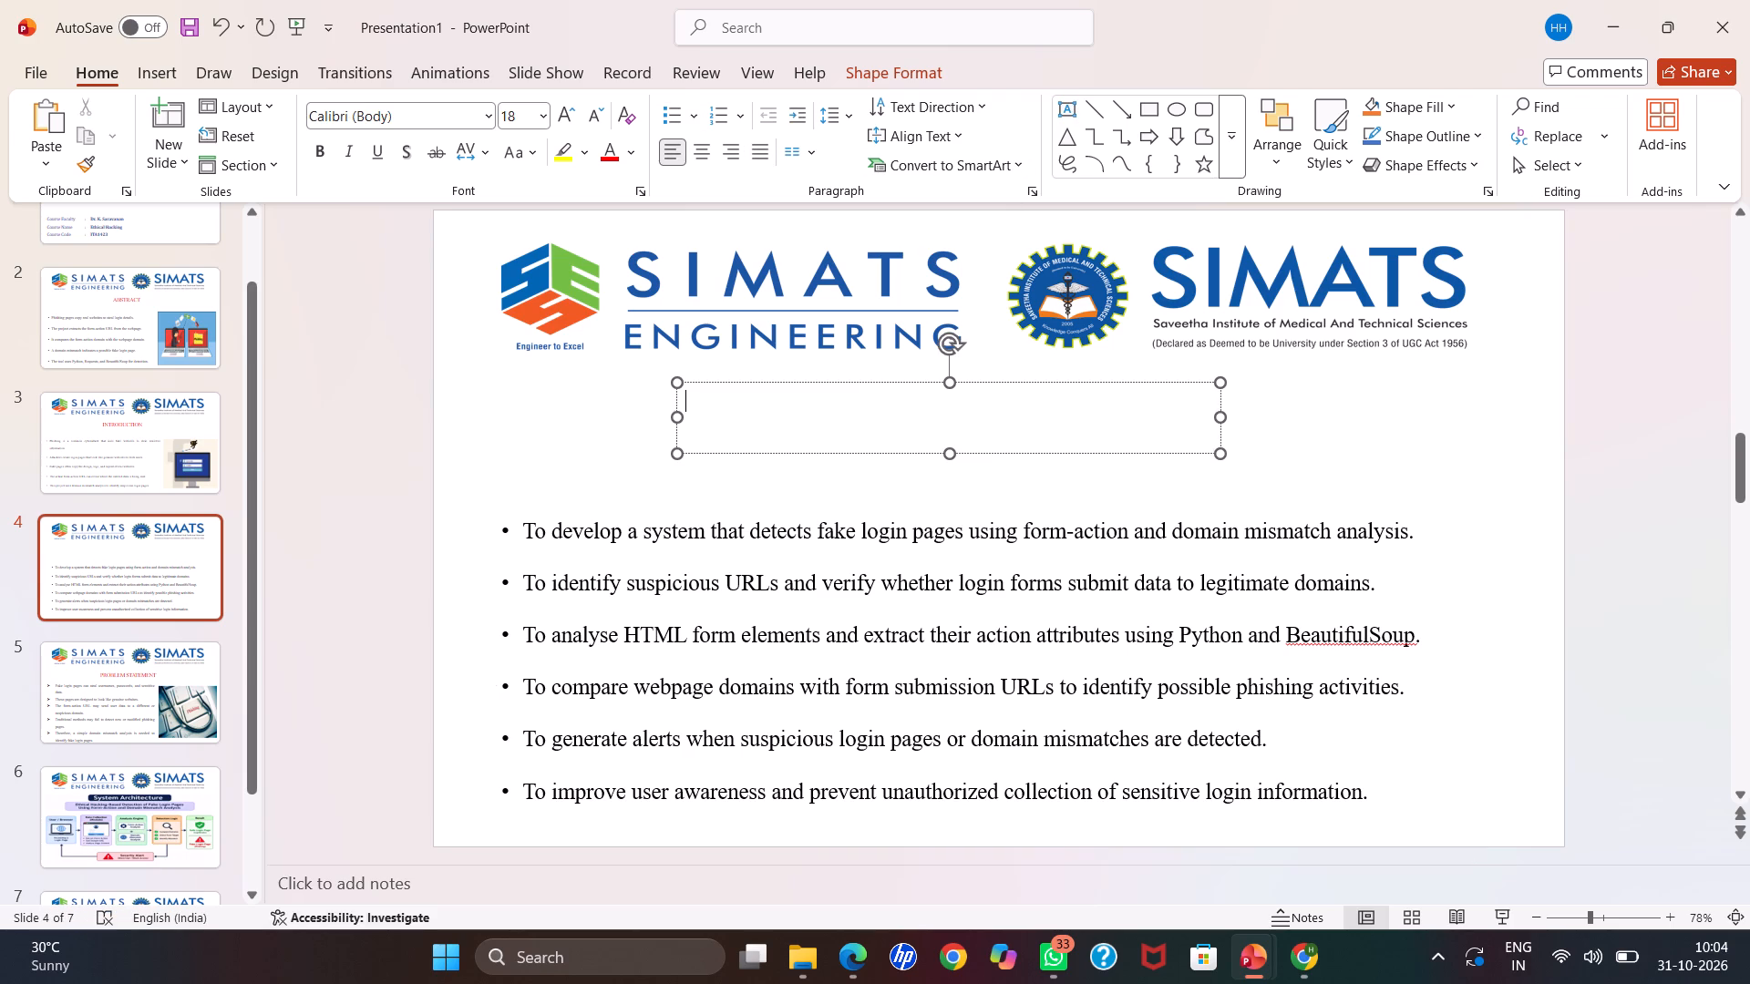
{"action": "type", "text": "OBJECTIVES"}
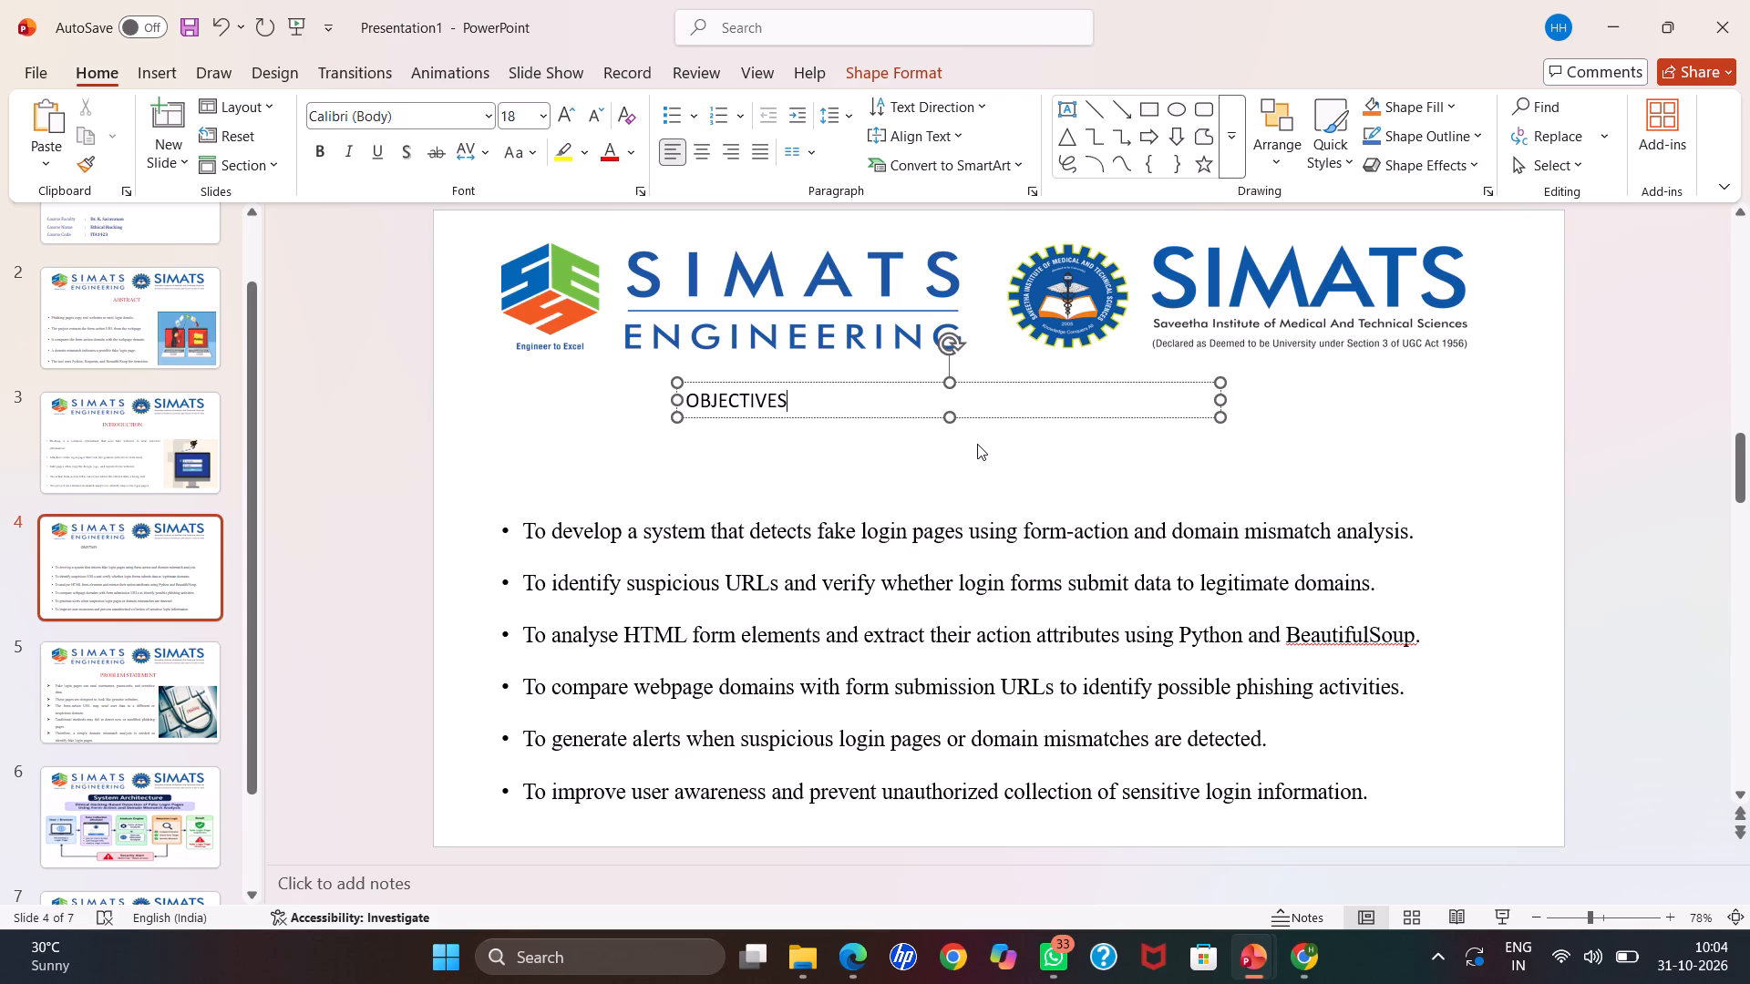
Format the OBJECTIVES heading as 28 pt Times New Roman in red.
{"action": "key", "text": "ctrl+a"}
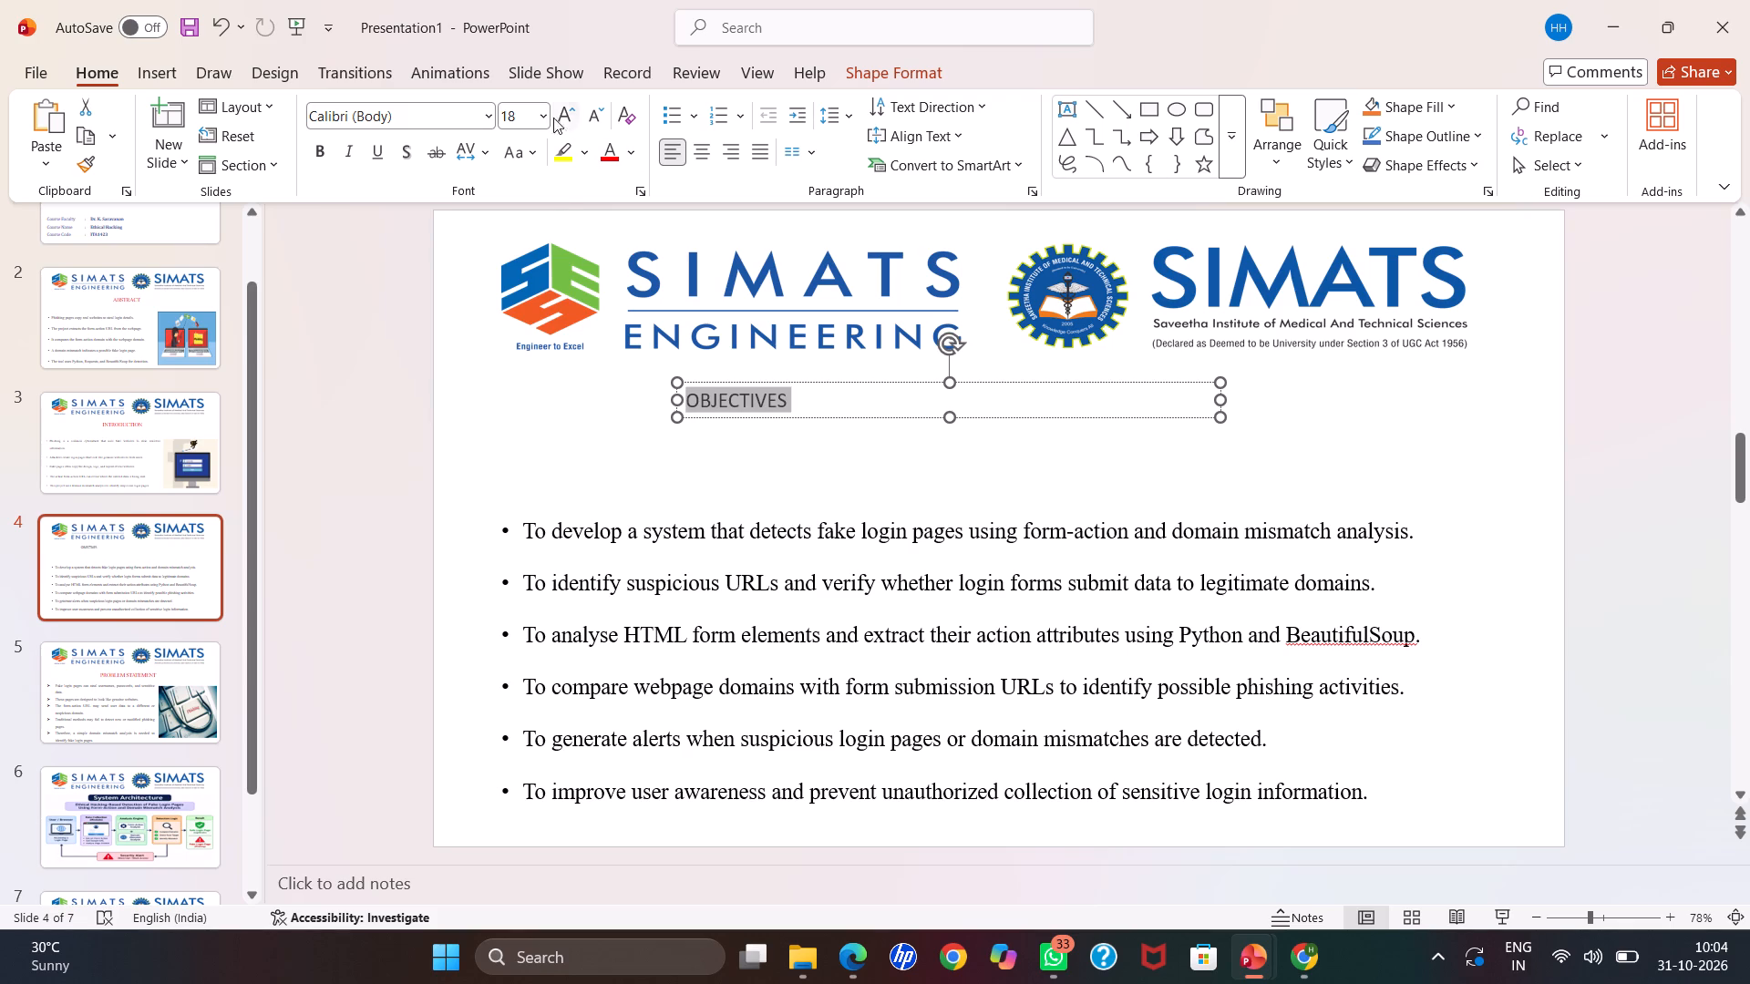
{"action": "left_click", "coordinate": [546, 113]}
{"action": "left_click", "coordinate": [518, 441]}
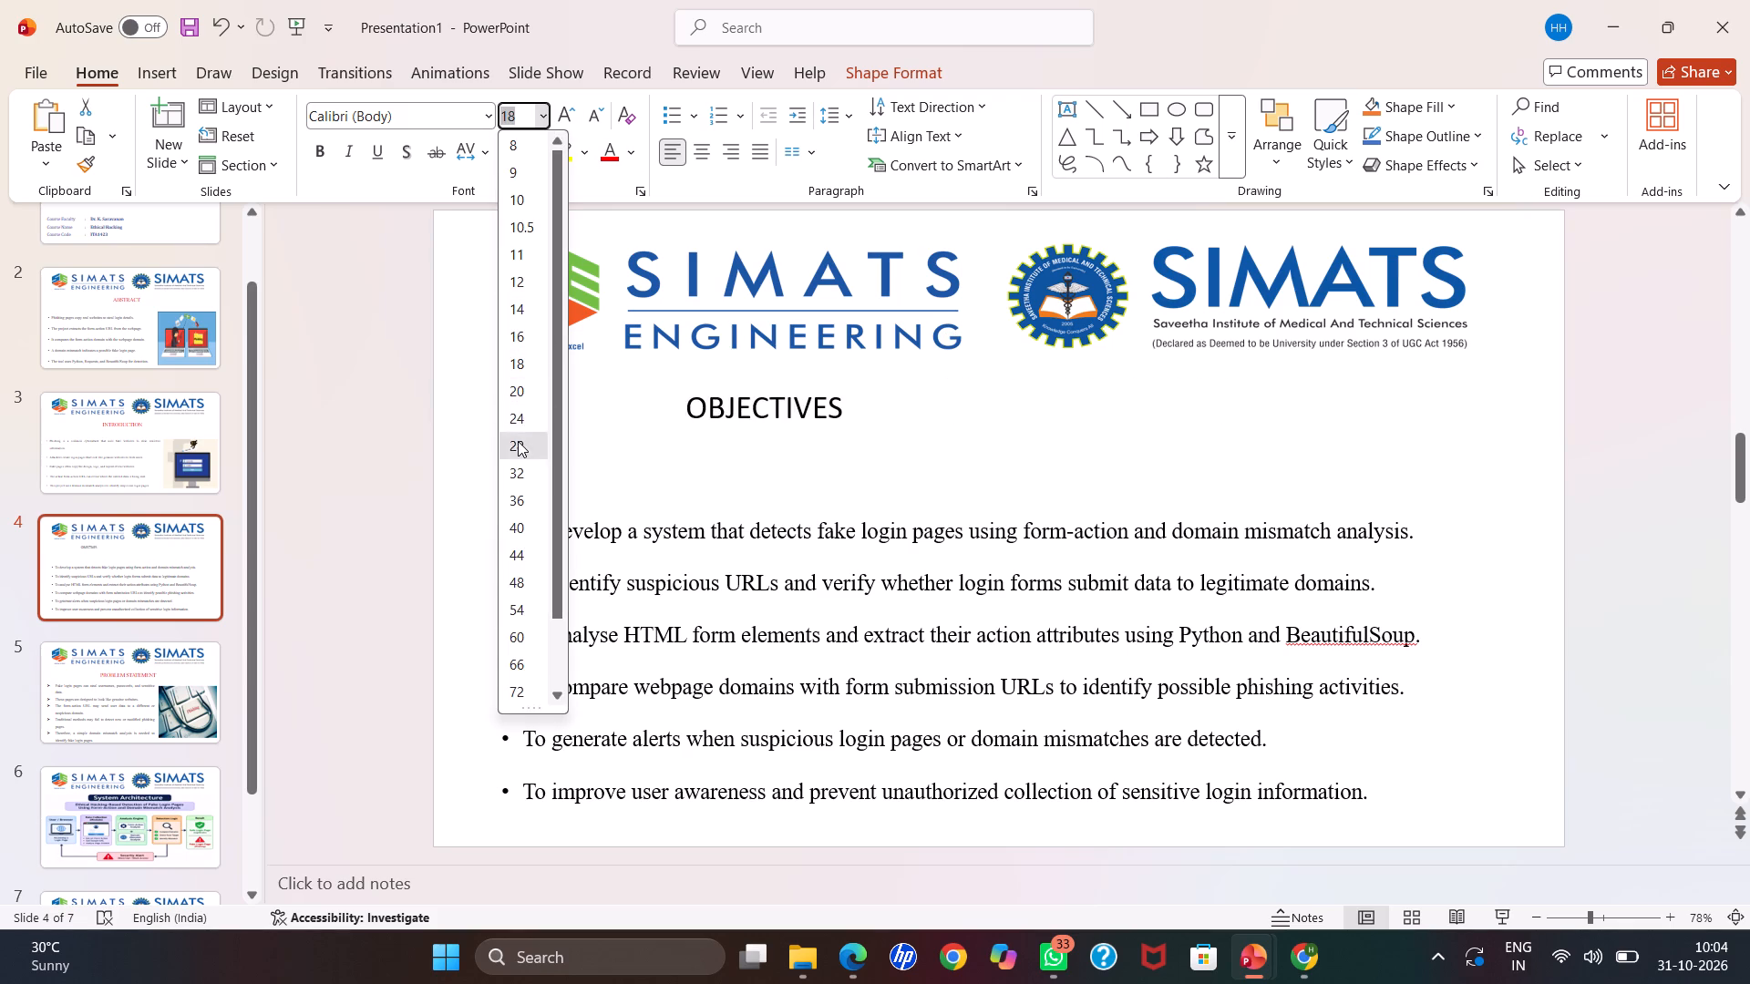
{"action": "left_click_drag", "start_coordinate": [420, 100], "coordinate": [420, 128]}
{"action": "left_click", "coordinate": [420, 128]}
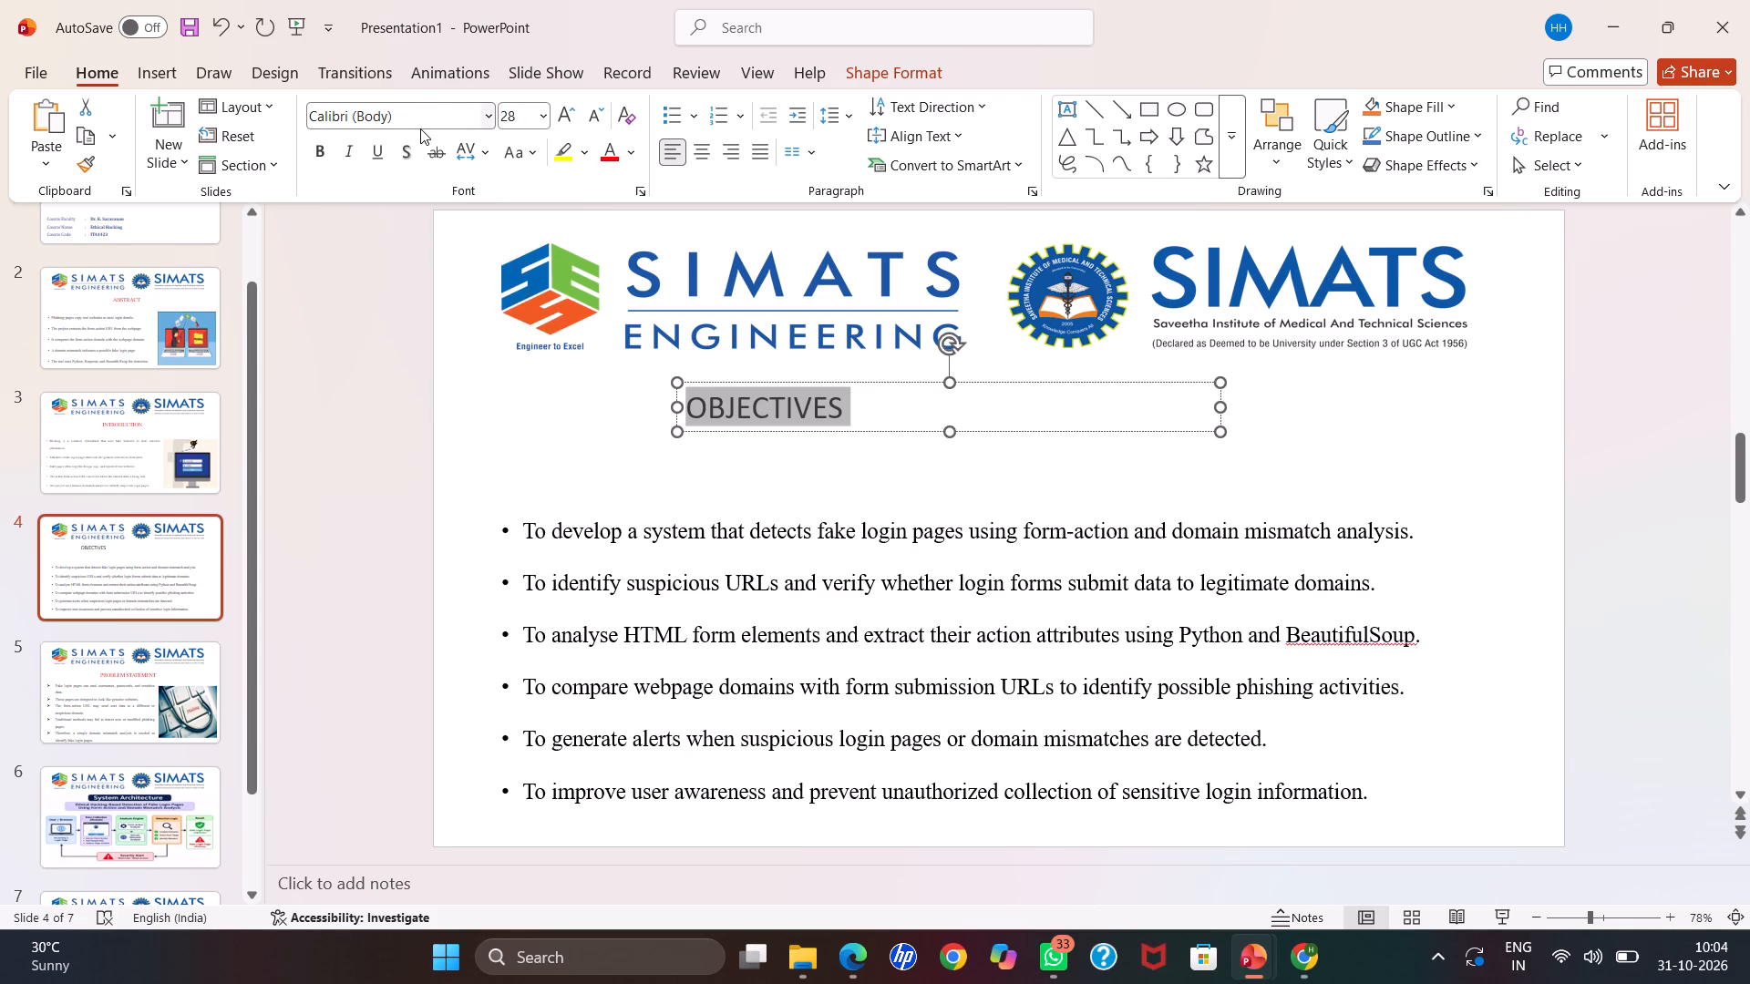
{"action": "left_click", "coordinate": [418, 121]}
{"action": "type", "text": "TIM"}
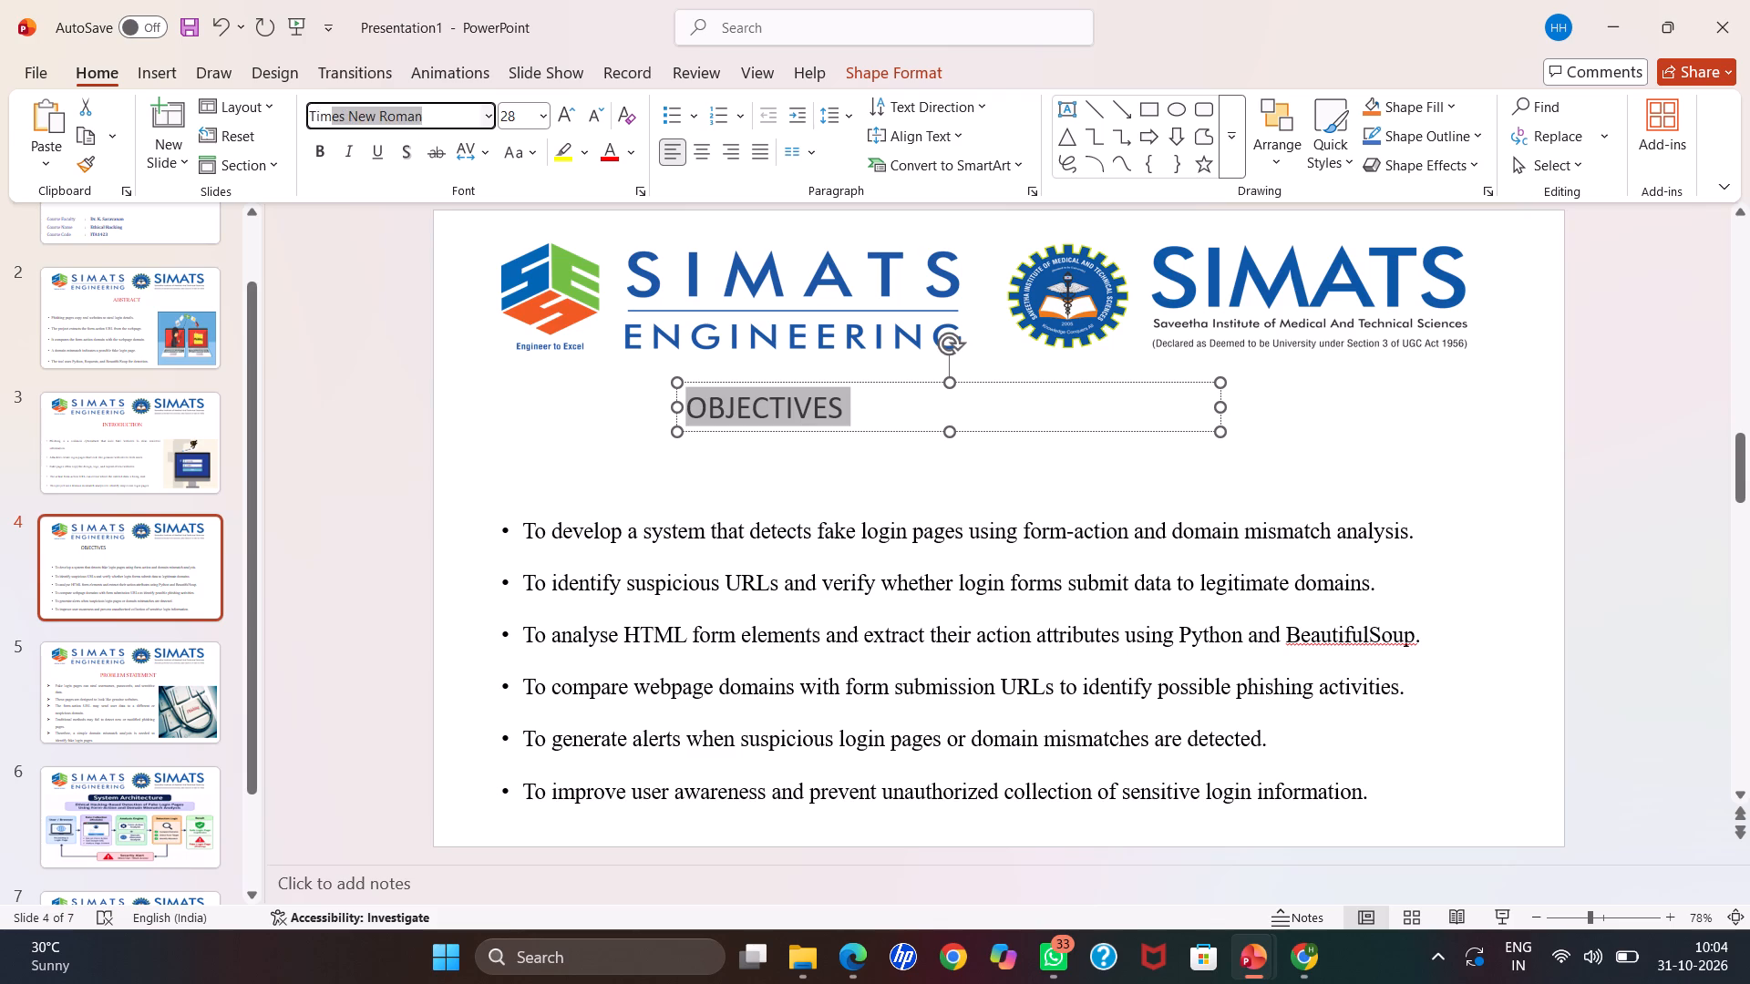
{"action": "key", "text": "Return"}
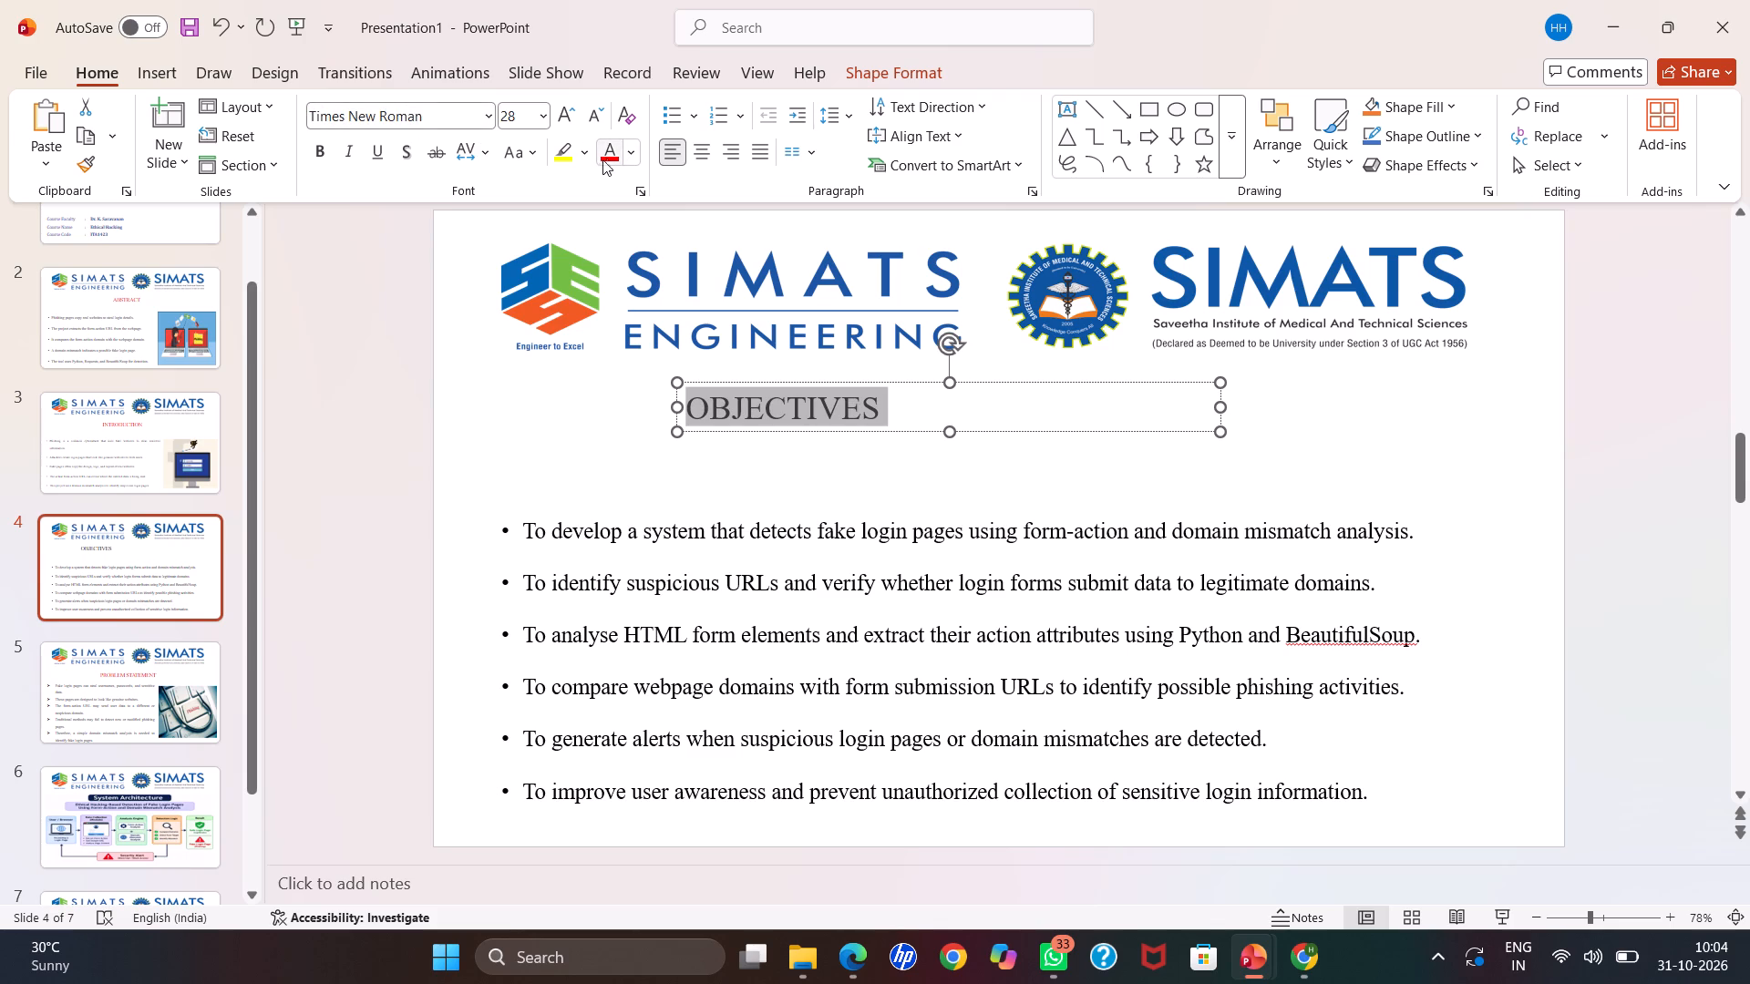
{"action": "left_click", "coordinate": [600, 161]}
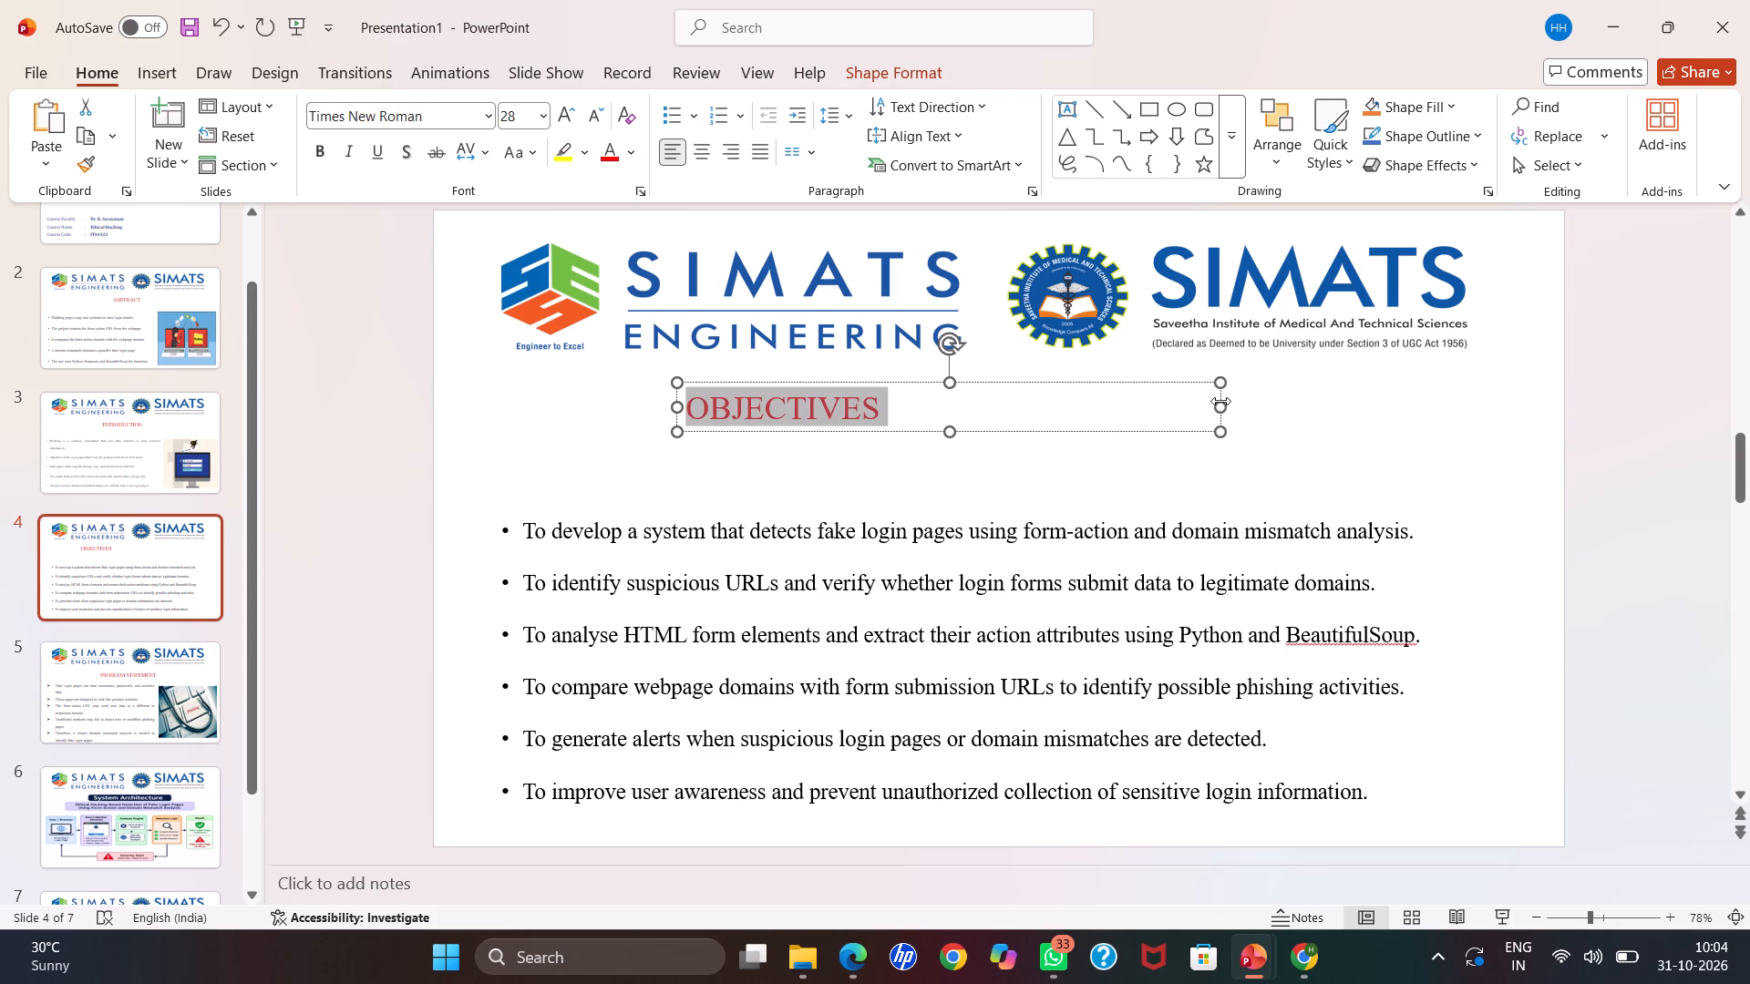
Narrow the OBJECTIVES heading box to fit its text and place it near the slide's centre, just below the banner.
{"action": "left_click_drag", "start_coordinate": [1220, 406], "coordinate": [899, 421]}
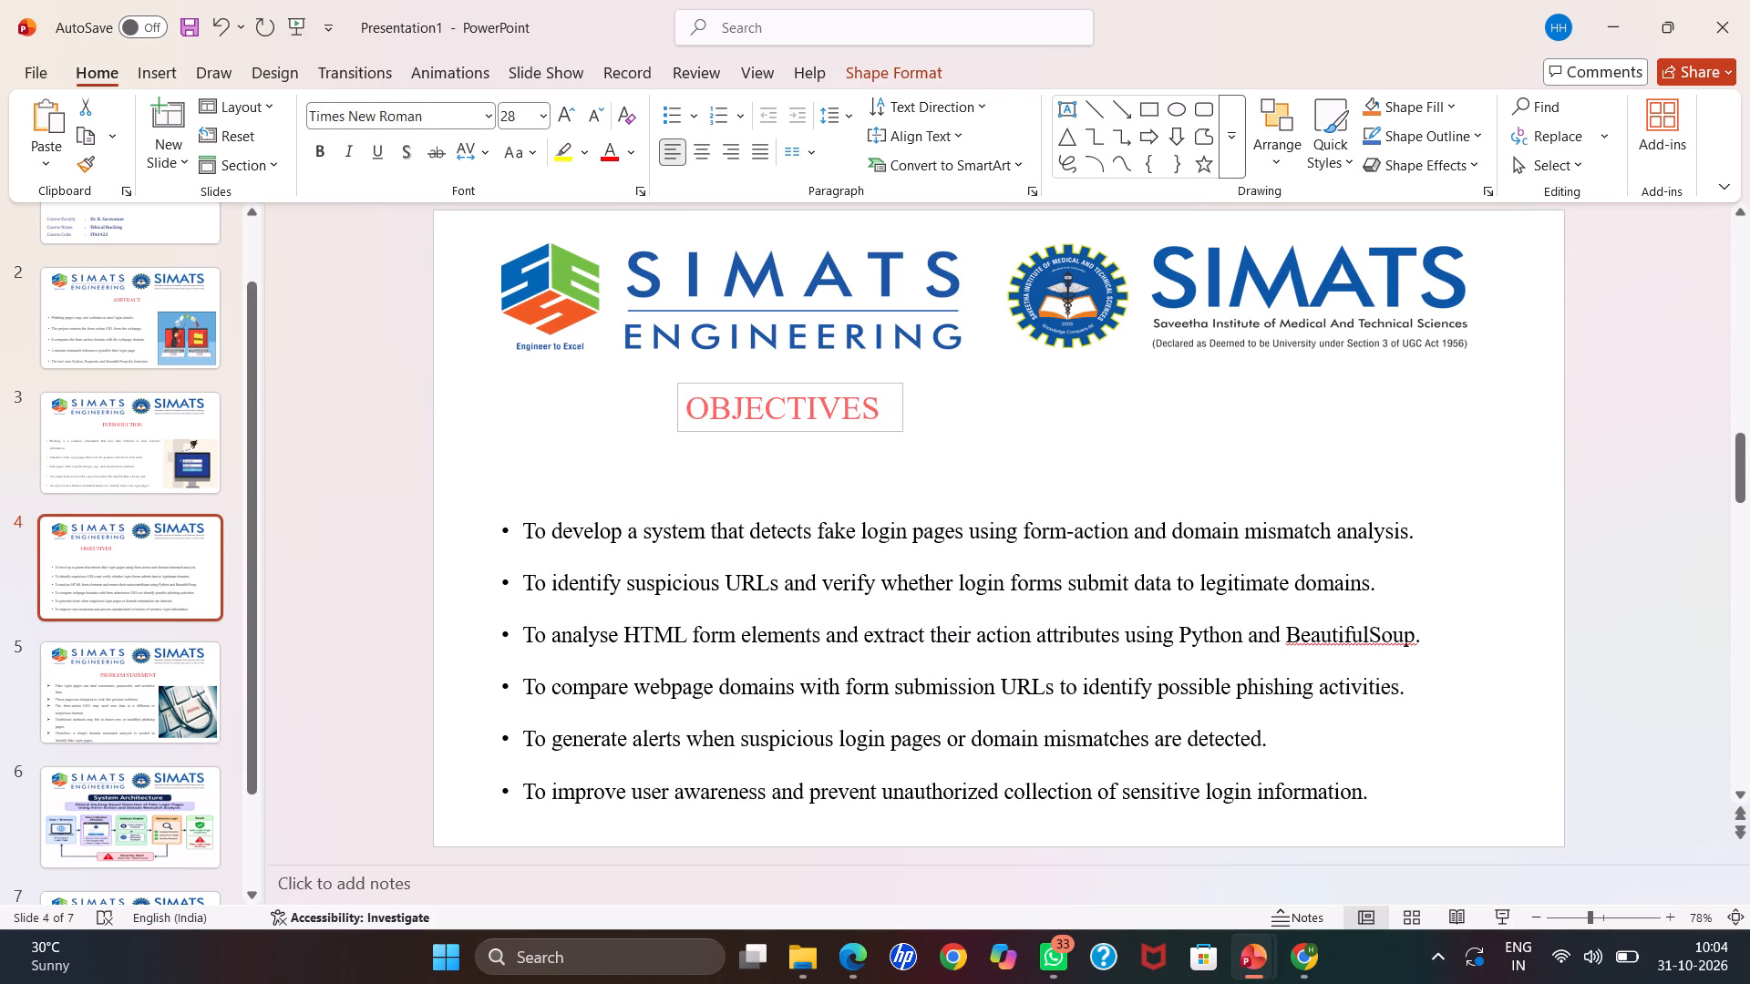
{"action": "left_click_drag", "start_coordinate": [899, 421], "coordinate": [895, 423]}
{"action": "left_click_drag", "start_coordinate": [845, 433], "coordinate": [996, 466]}
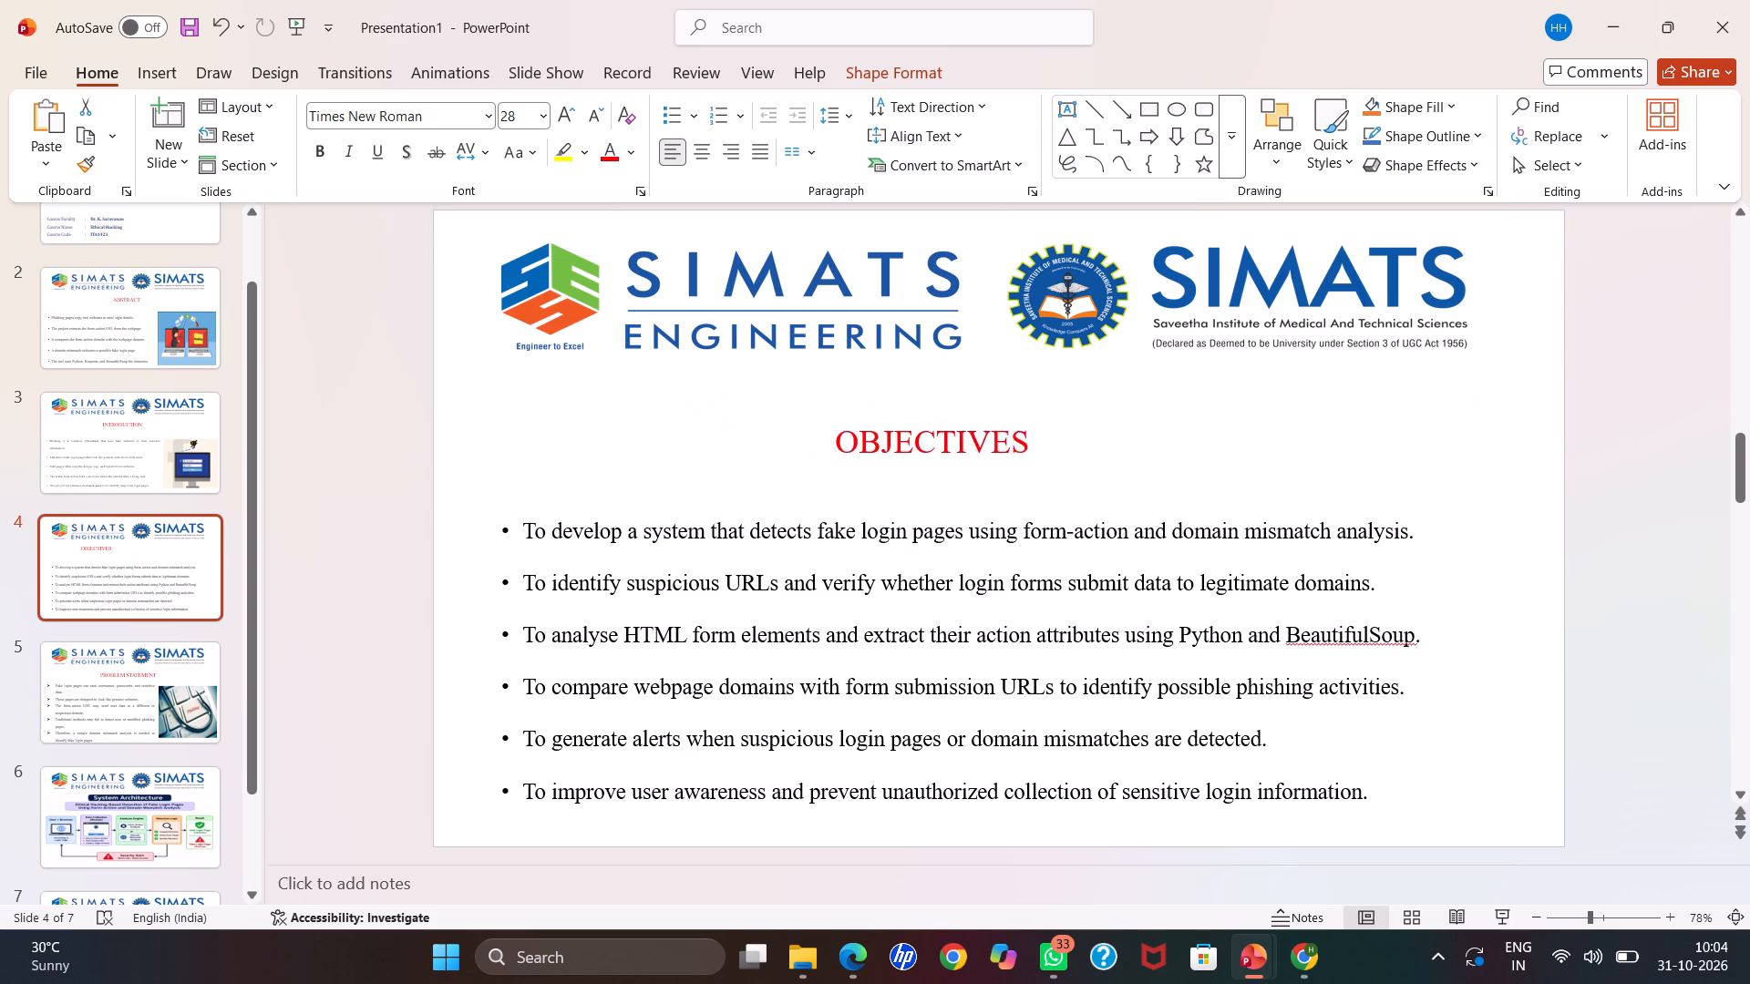
{"action": "left_click_drag", "start_coordinate": [996, 466], "coordinate": [993, 435]}
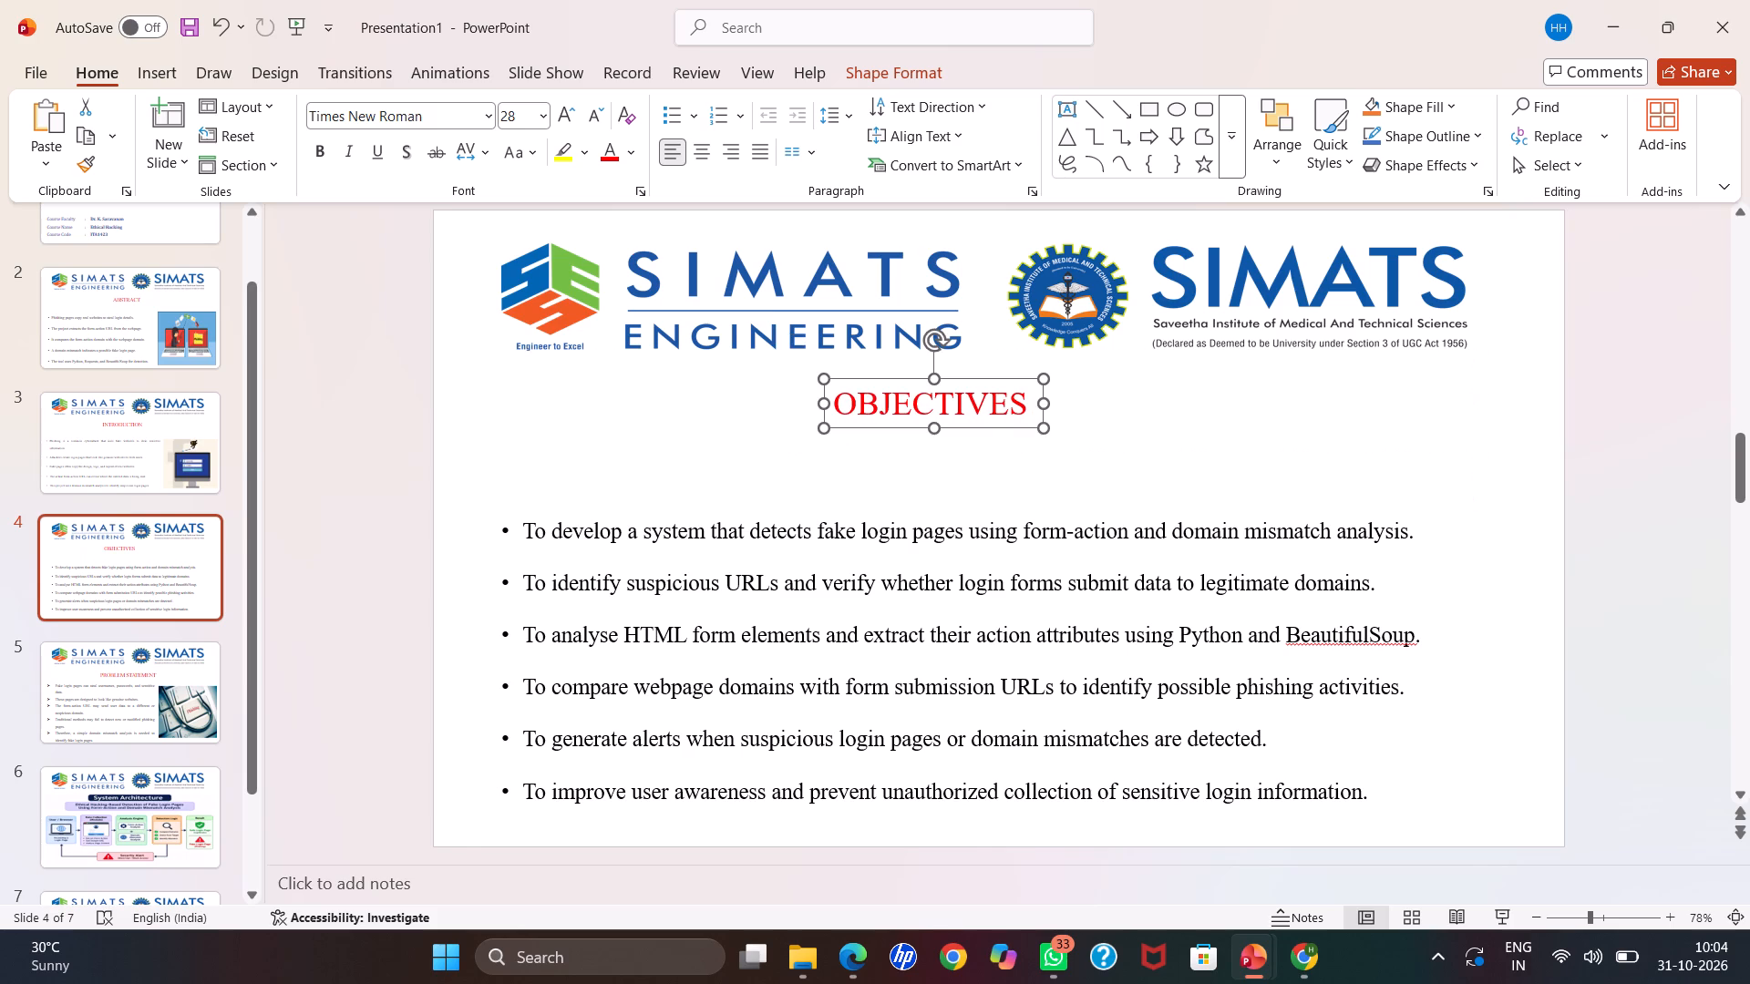
Move the objectives list text box up so it sits just below the OBJECTIVES heading.
{"action": "left_click", "coordinate": [934, 607]}
{"action": "left_click_drag", "start_coordinate": [920, 504], "coordinate": [916, 467]}
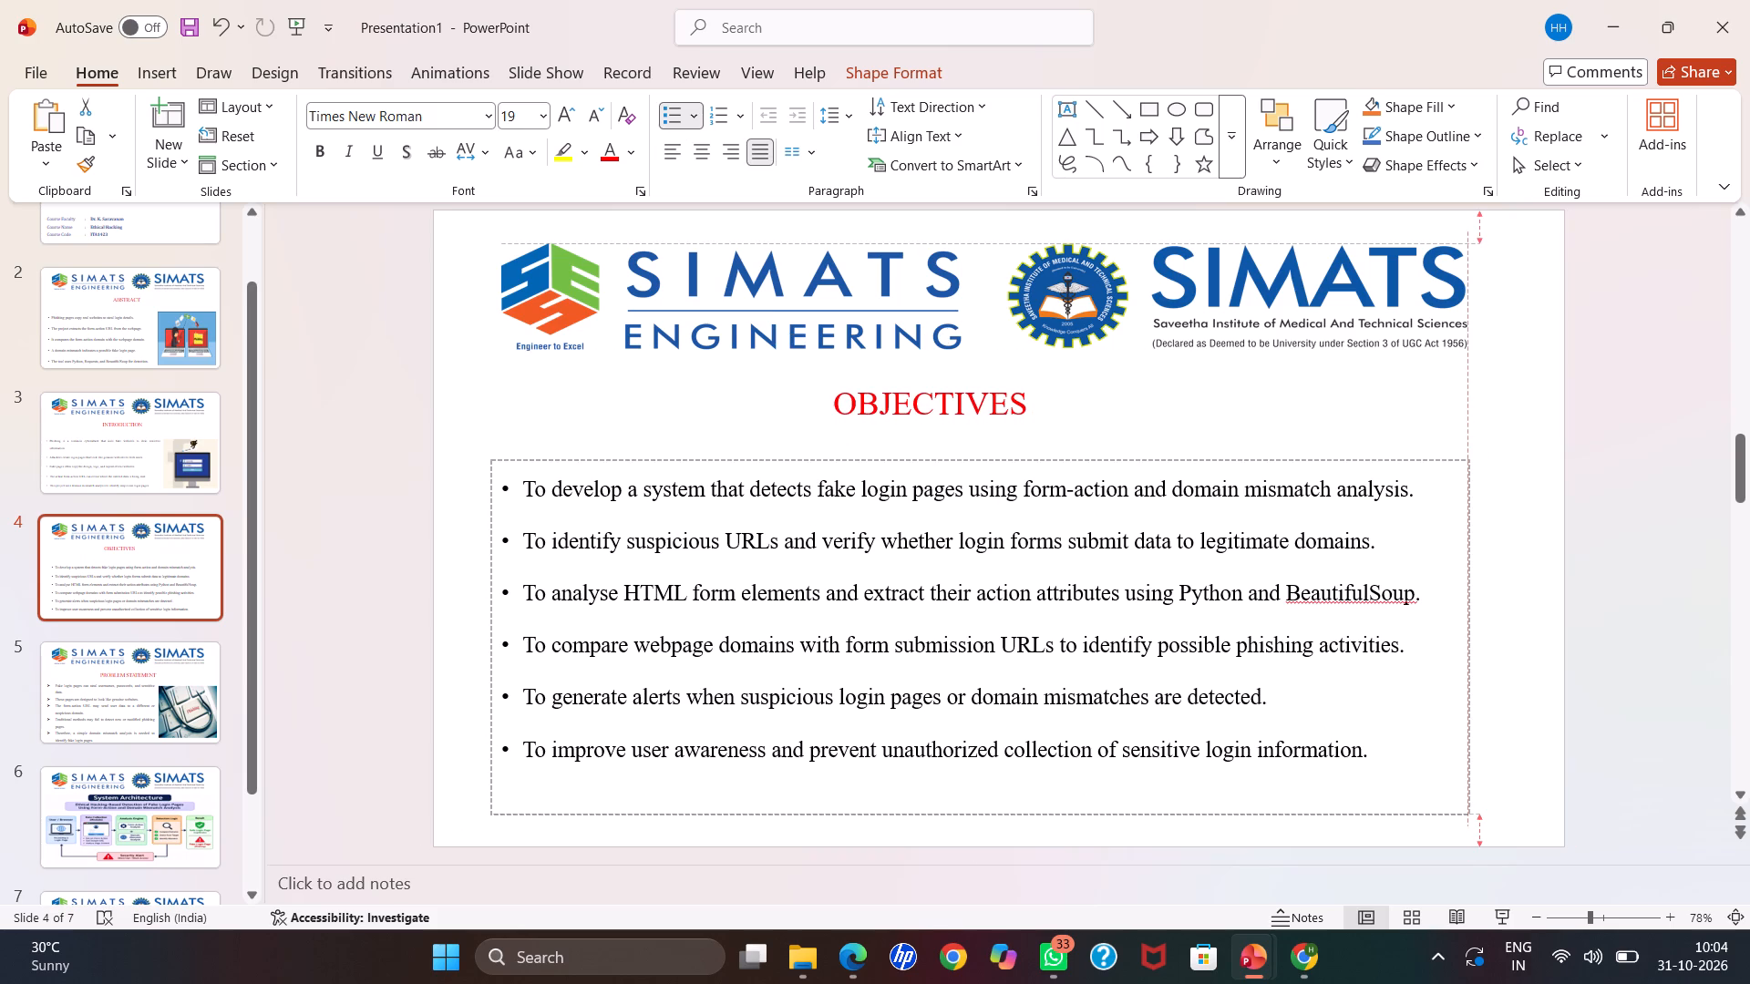
{"action": "left_click_drag", "start_coordinate": [916, 467], "coordinate": [913, 454]}
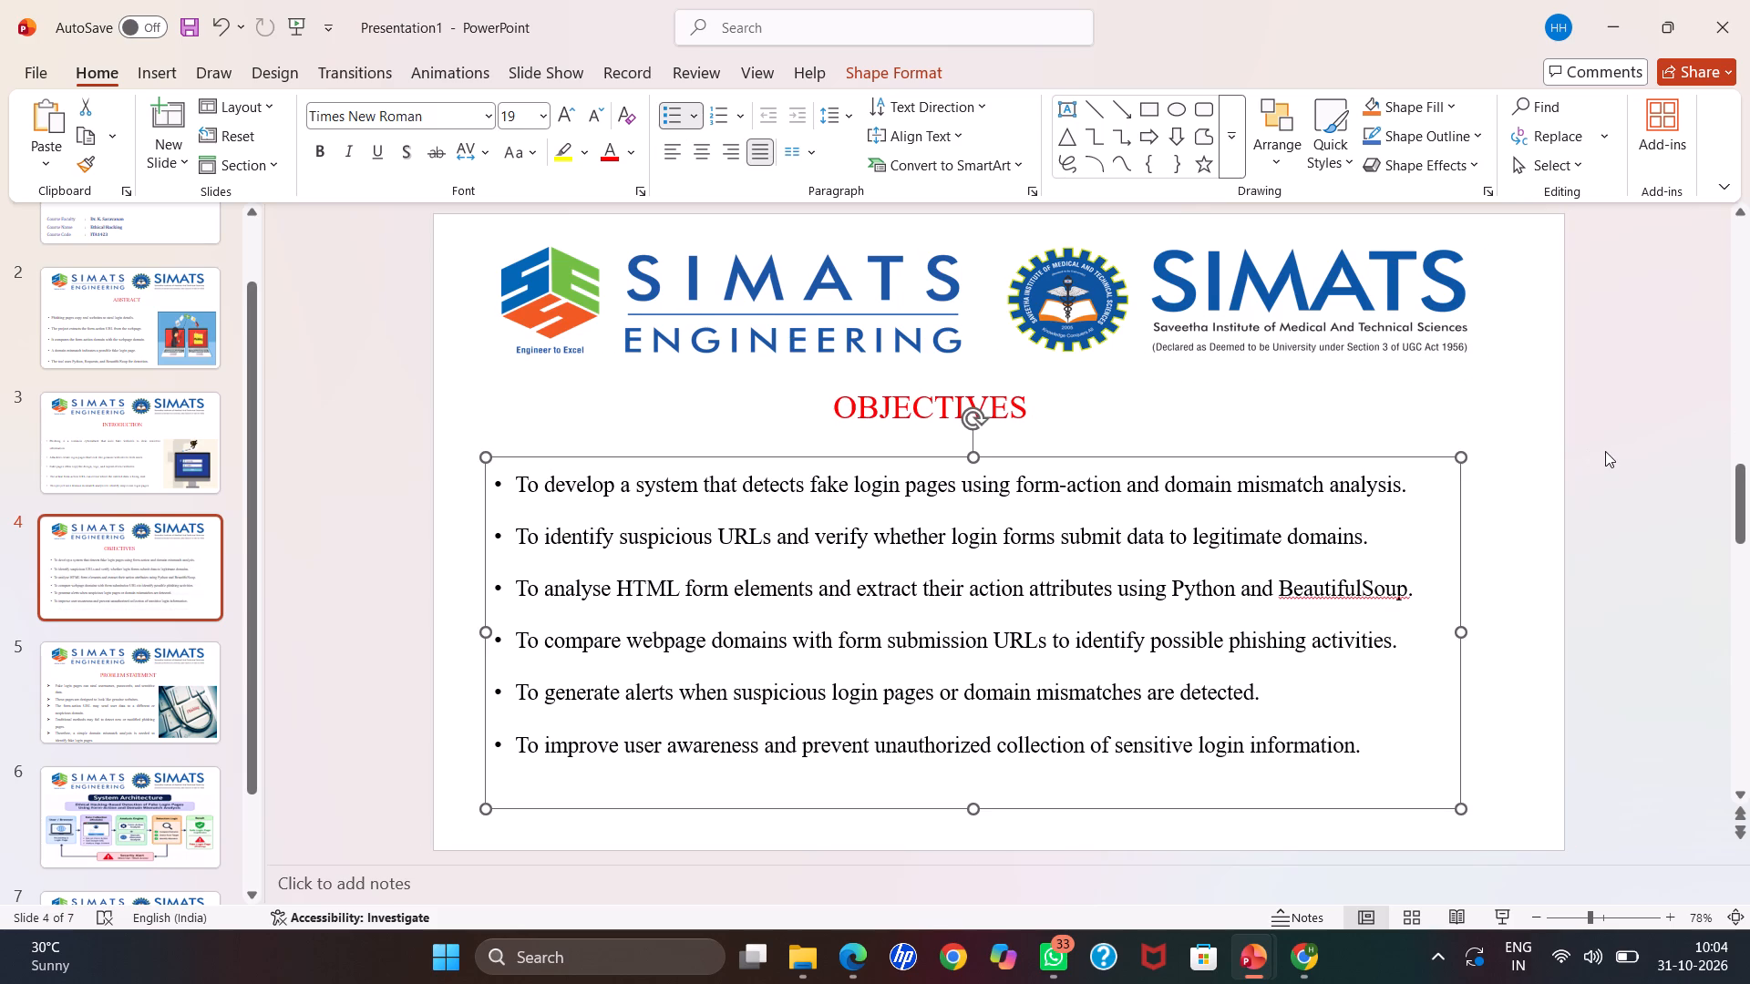
{"action": "left_click", "coordinate": [1605, 451]}
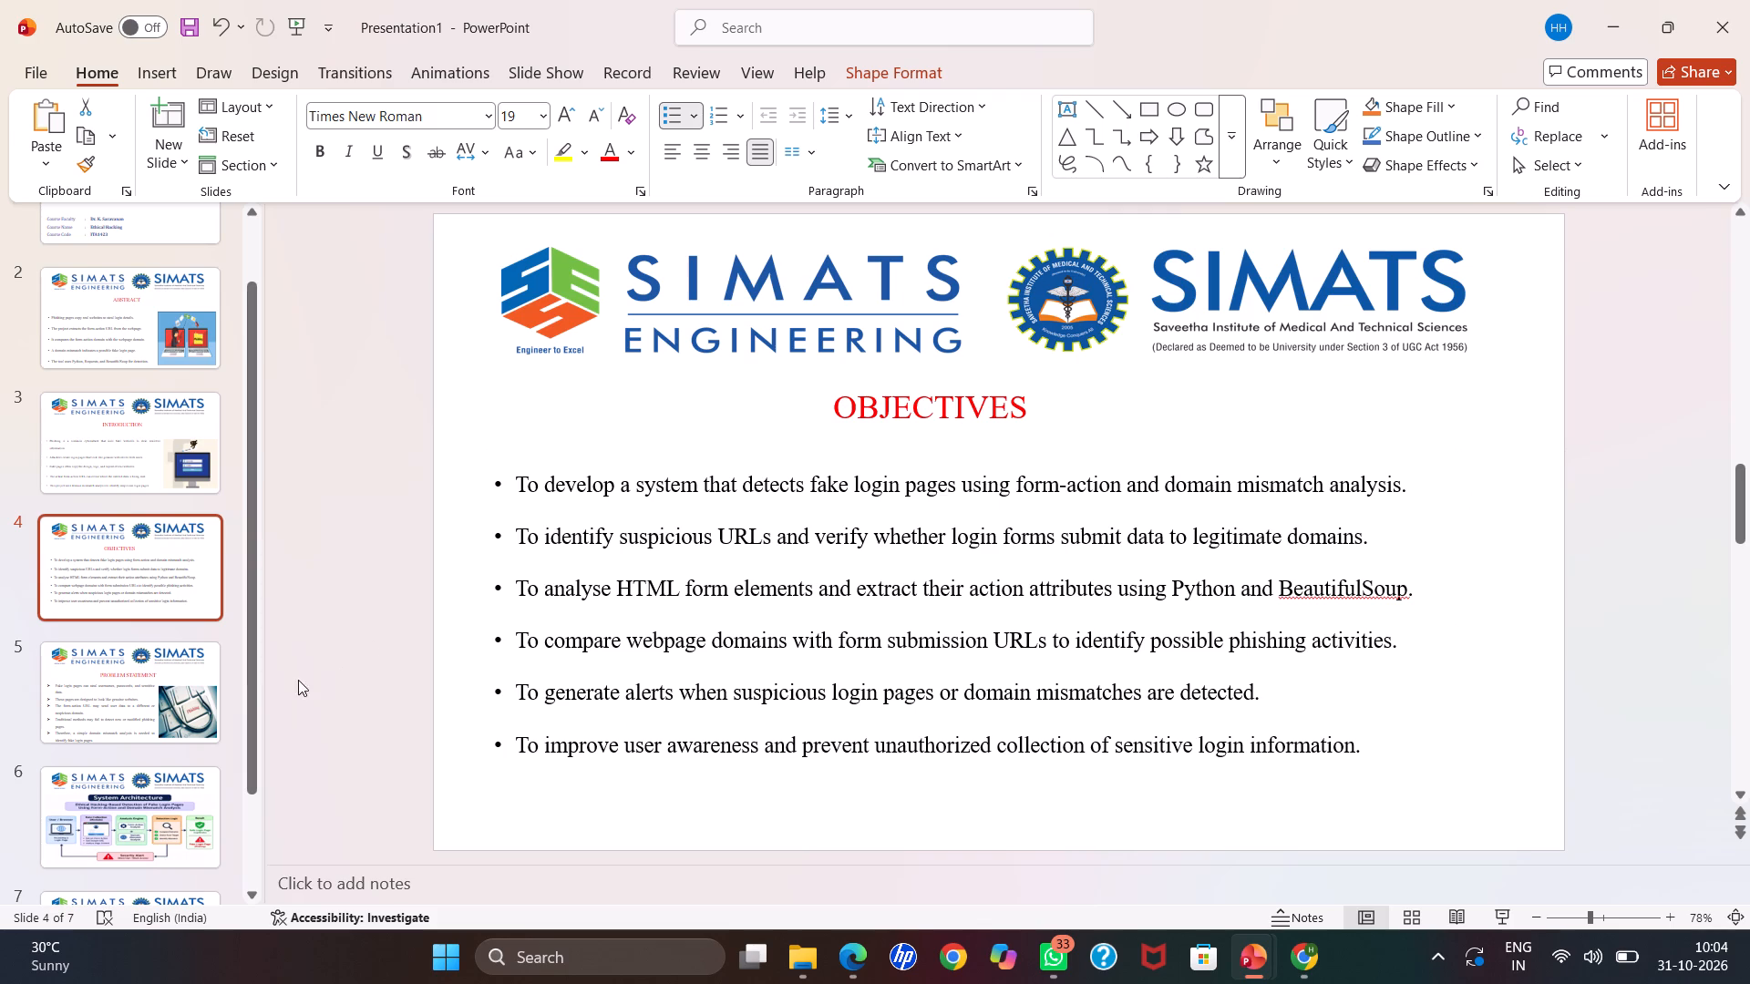
Review the Introduction, Problem Statement and System Architecture slides around the objectives slide.
{"action": "left_click", "coordinate": [172, 708]}
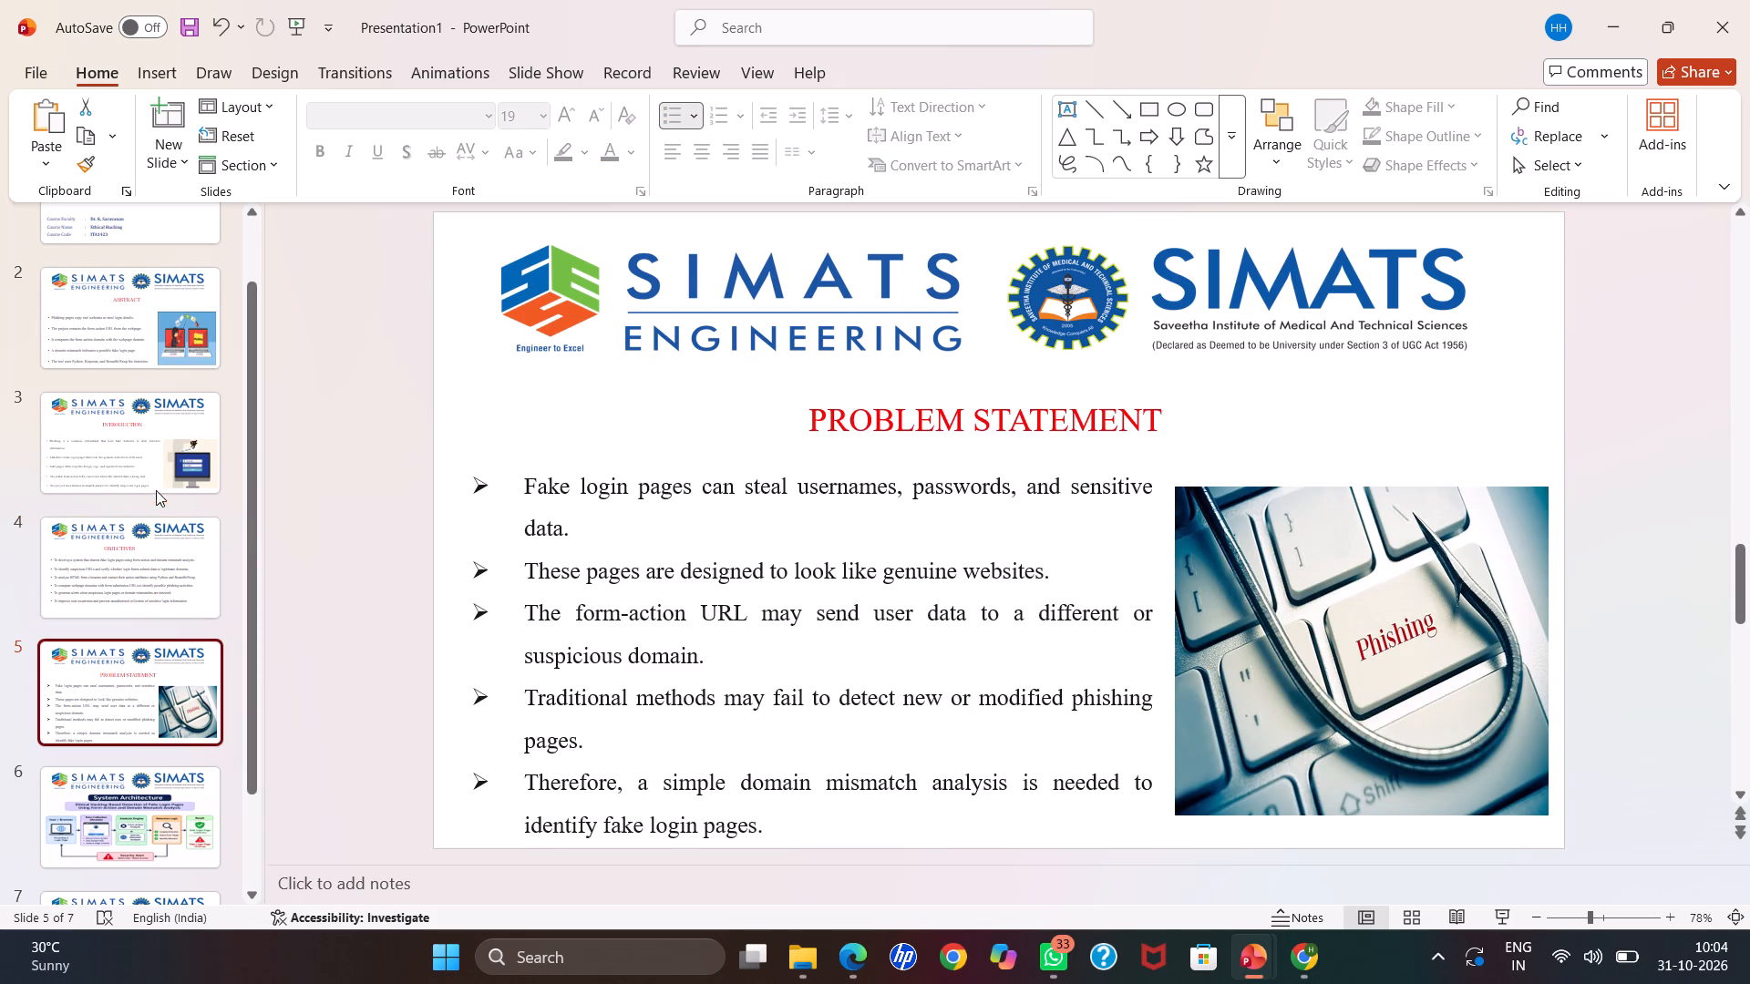
{"action": "left_click", "coordinate": [150, 477]}
{"action": "left_click", "coordinate": [153, 362]}
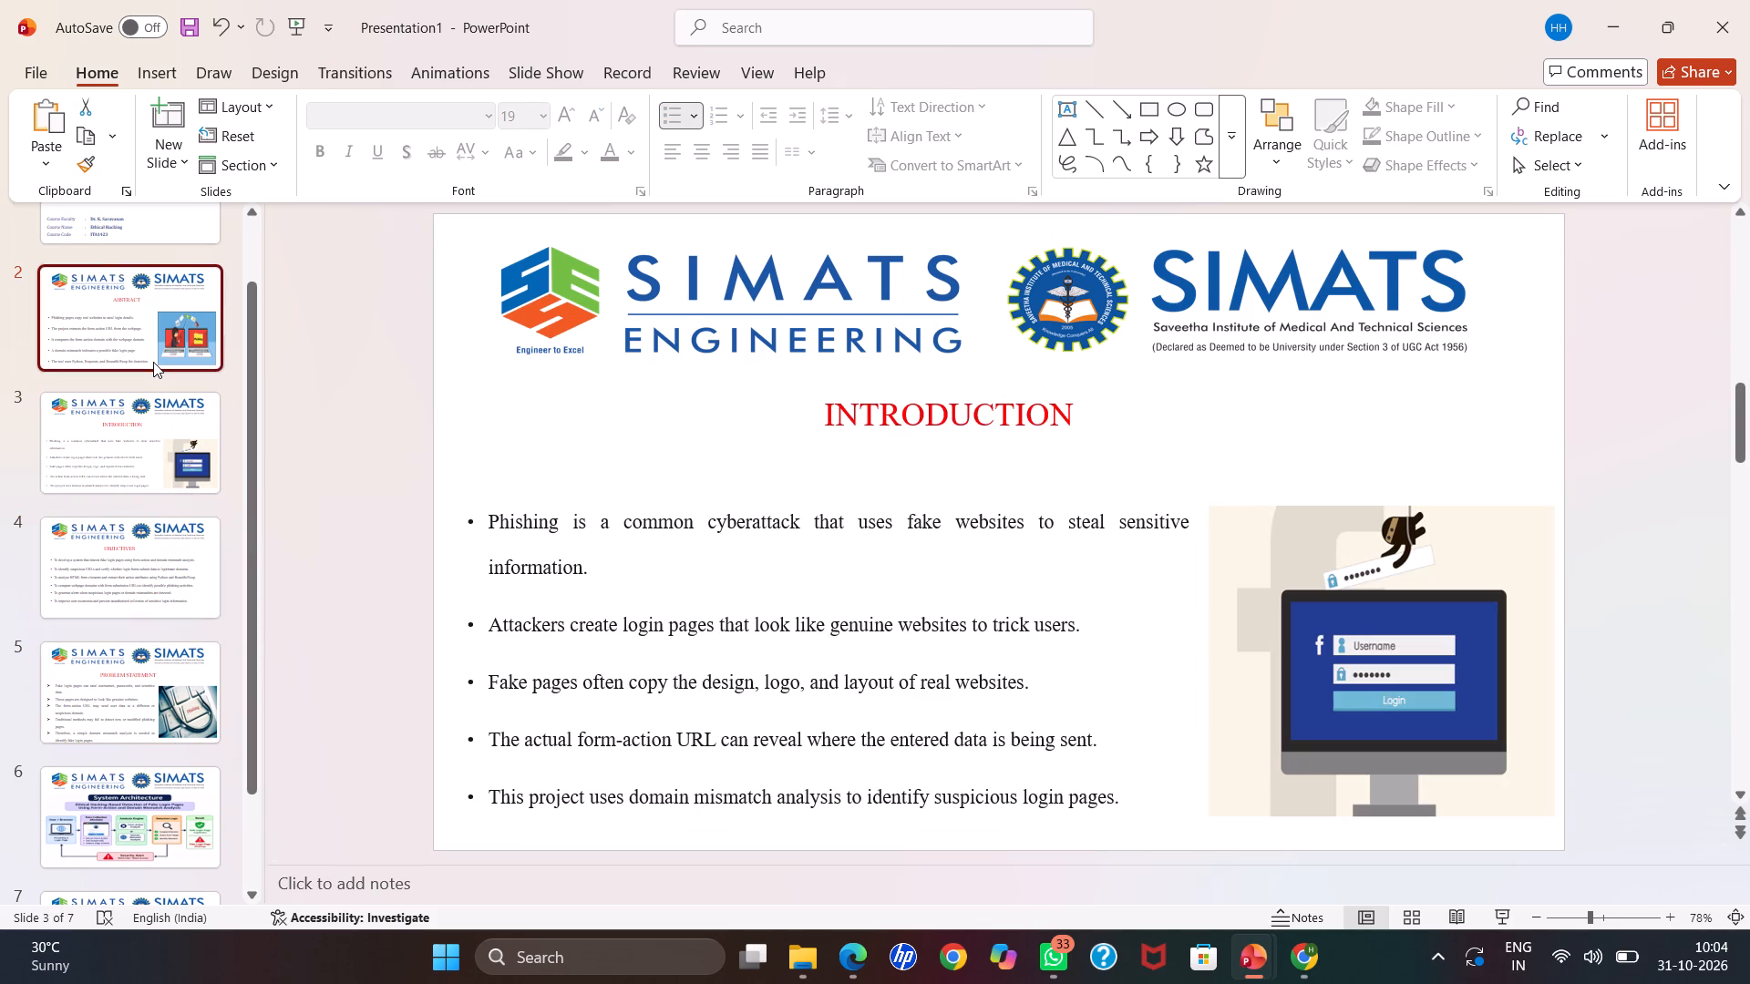
{"action": "left_click", "coordinate": [150, 413]}
{"action": "left_click", "coordinate": [161, 528]}
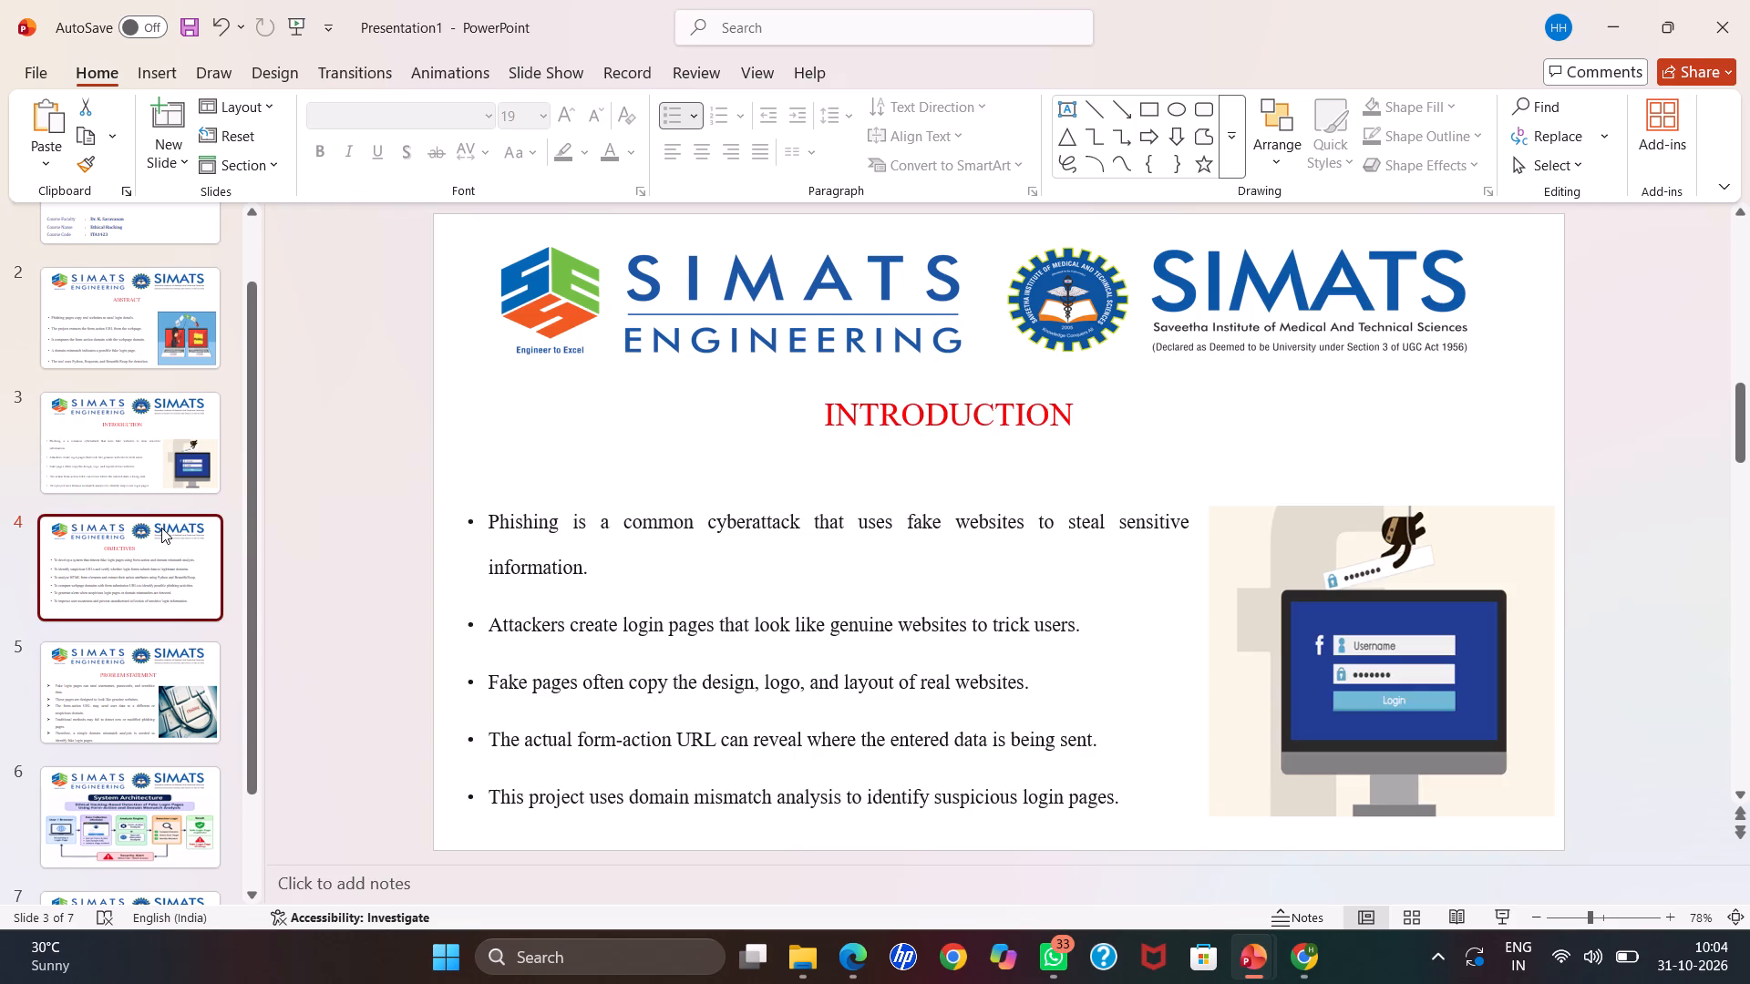
{"action": "left_click", "coordinate": [170, 657]}
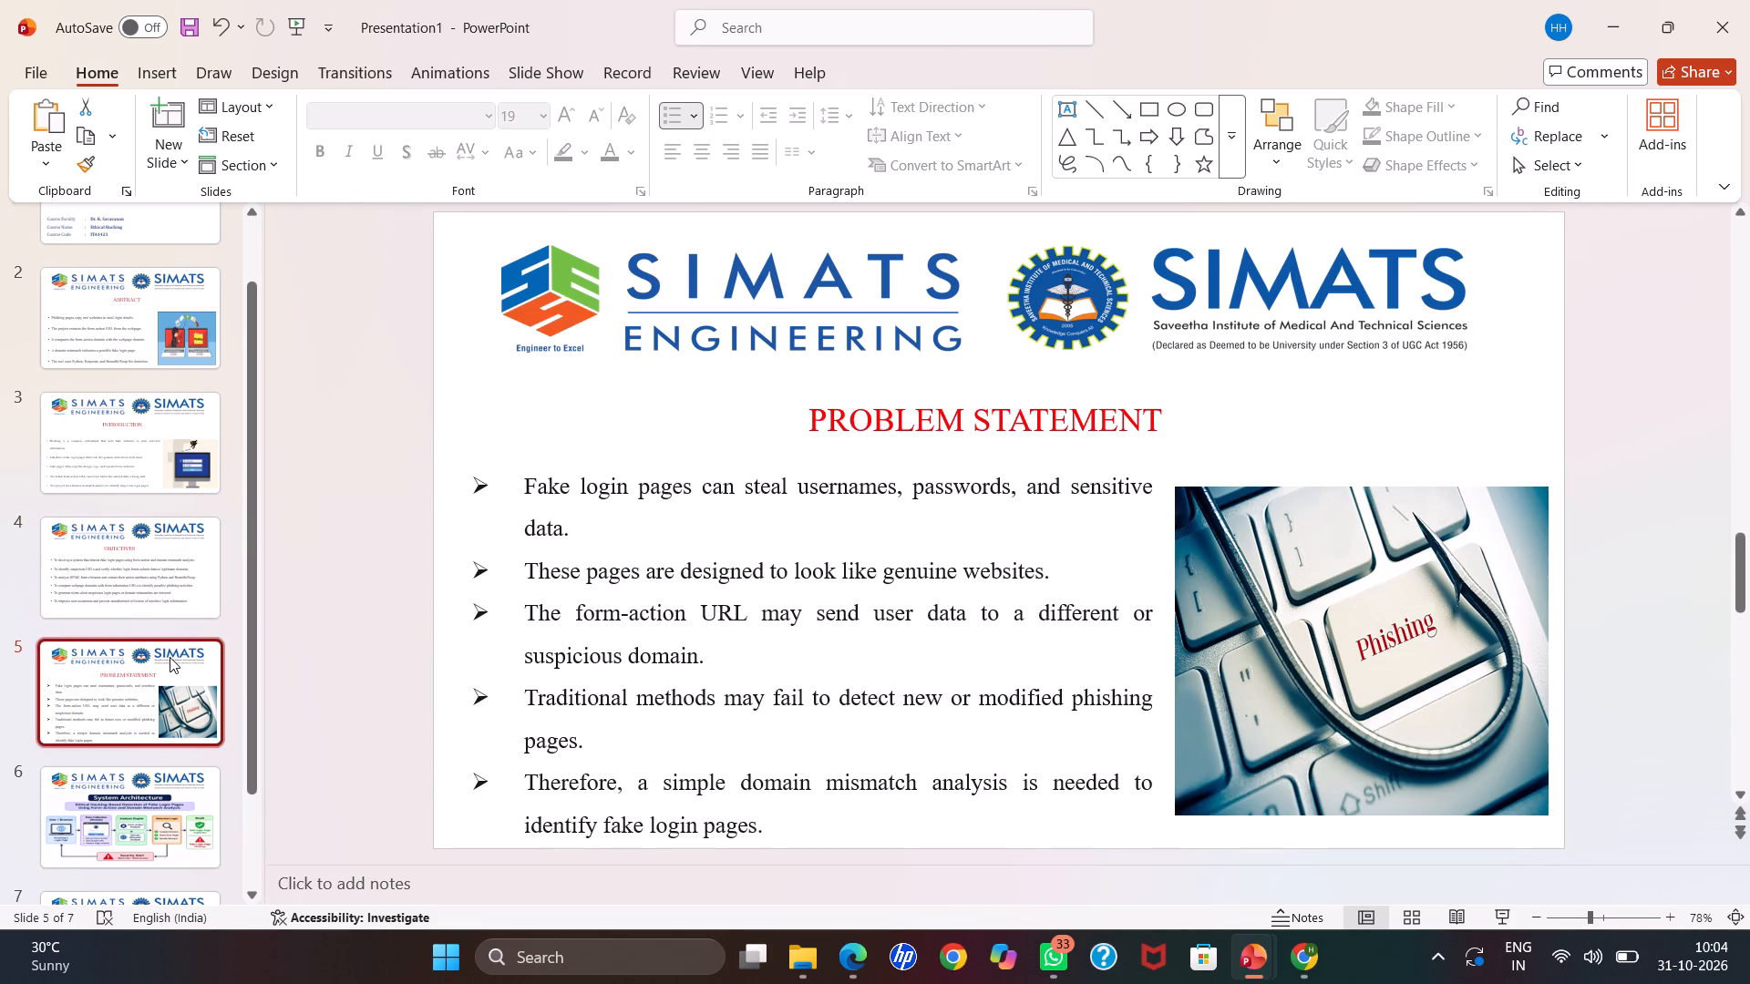
{"action": "left_click", "coordinate": [155, 771]}
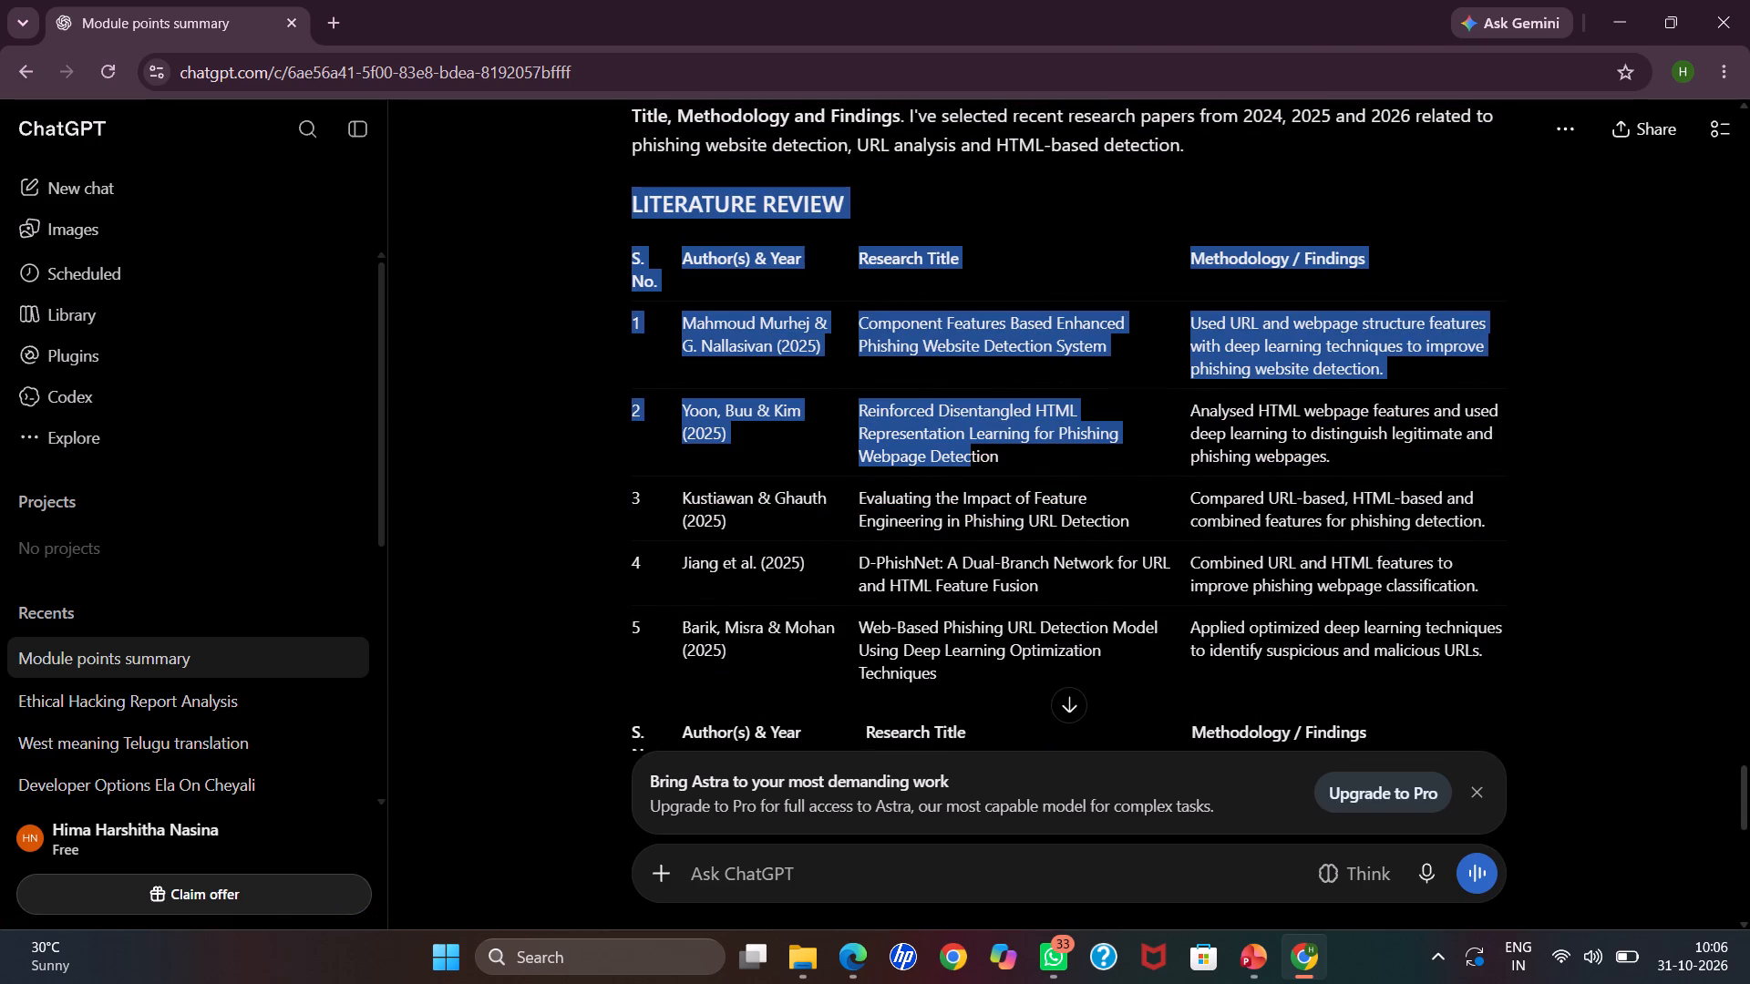
{"action": "left_click_drag", "start_coordinate": [954, 447], "coordinate": [654, 282]}
{"action": "left_click", "coordinate": [654, 282]}
{"action": "left_click_drag", "start_coordinate": [629, 262], "coordinate": [663, 295]}
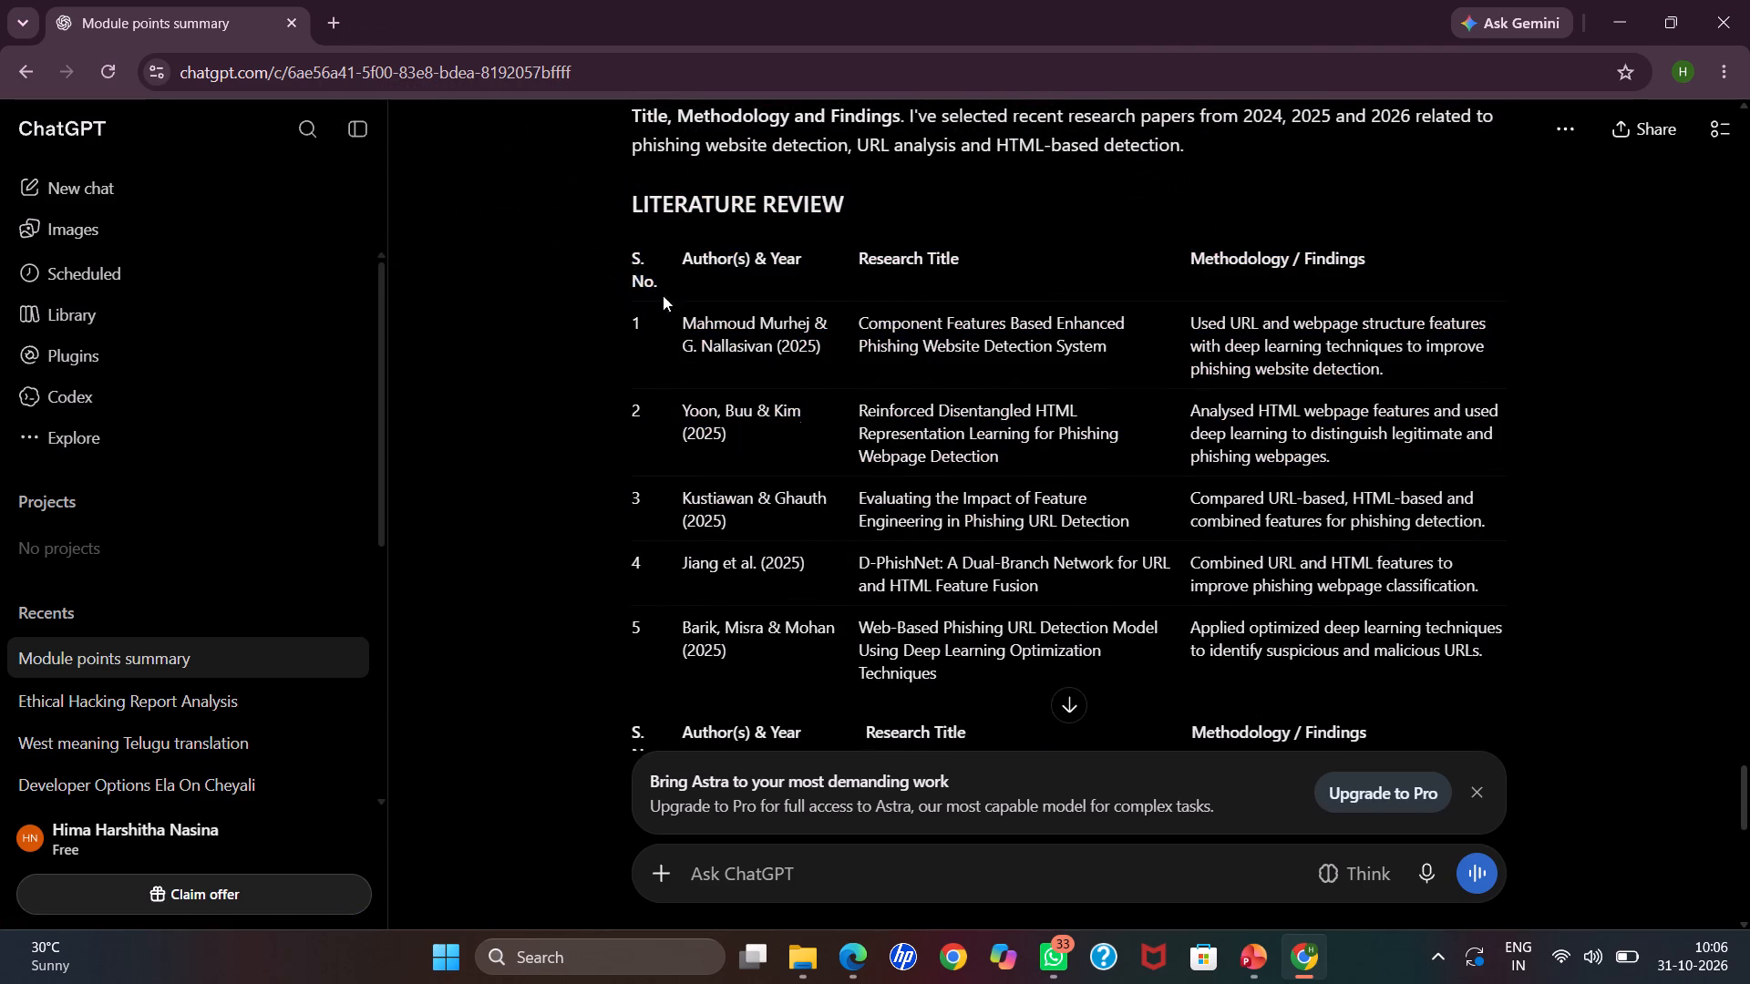
{"action": "left_click_drag", "start_coordinate": [663, 295], "coordinate": [1545, 647]}
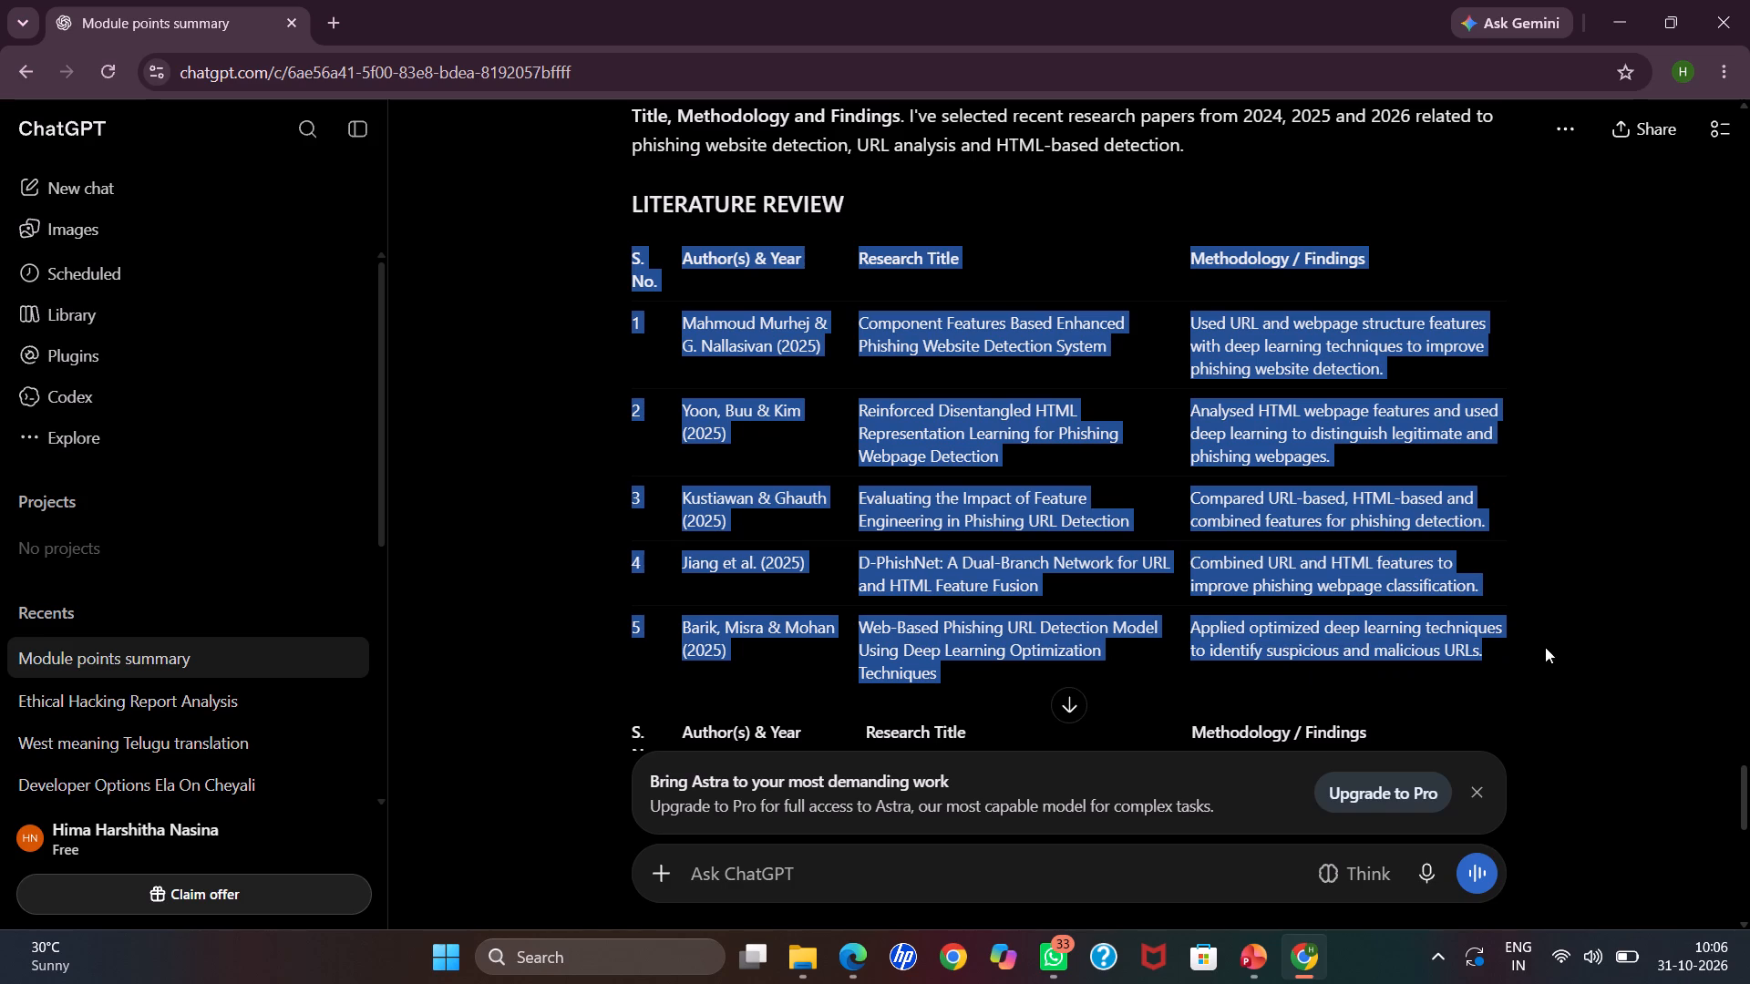
{"action": "left_click_drag", "start_coordinate": [1545, 647], "coordinate": [1659, 648]}
{"action": "key", "text": "ctrl+c"}
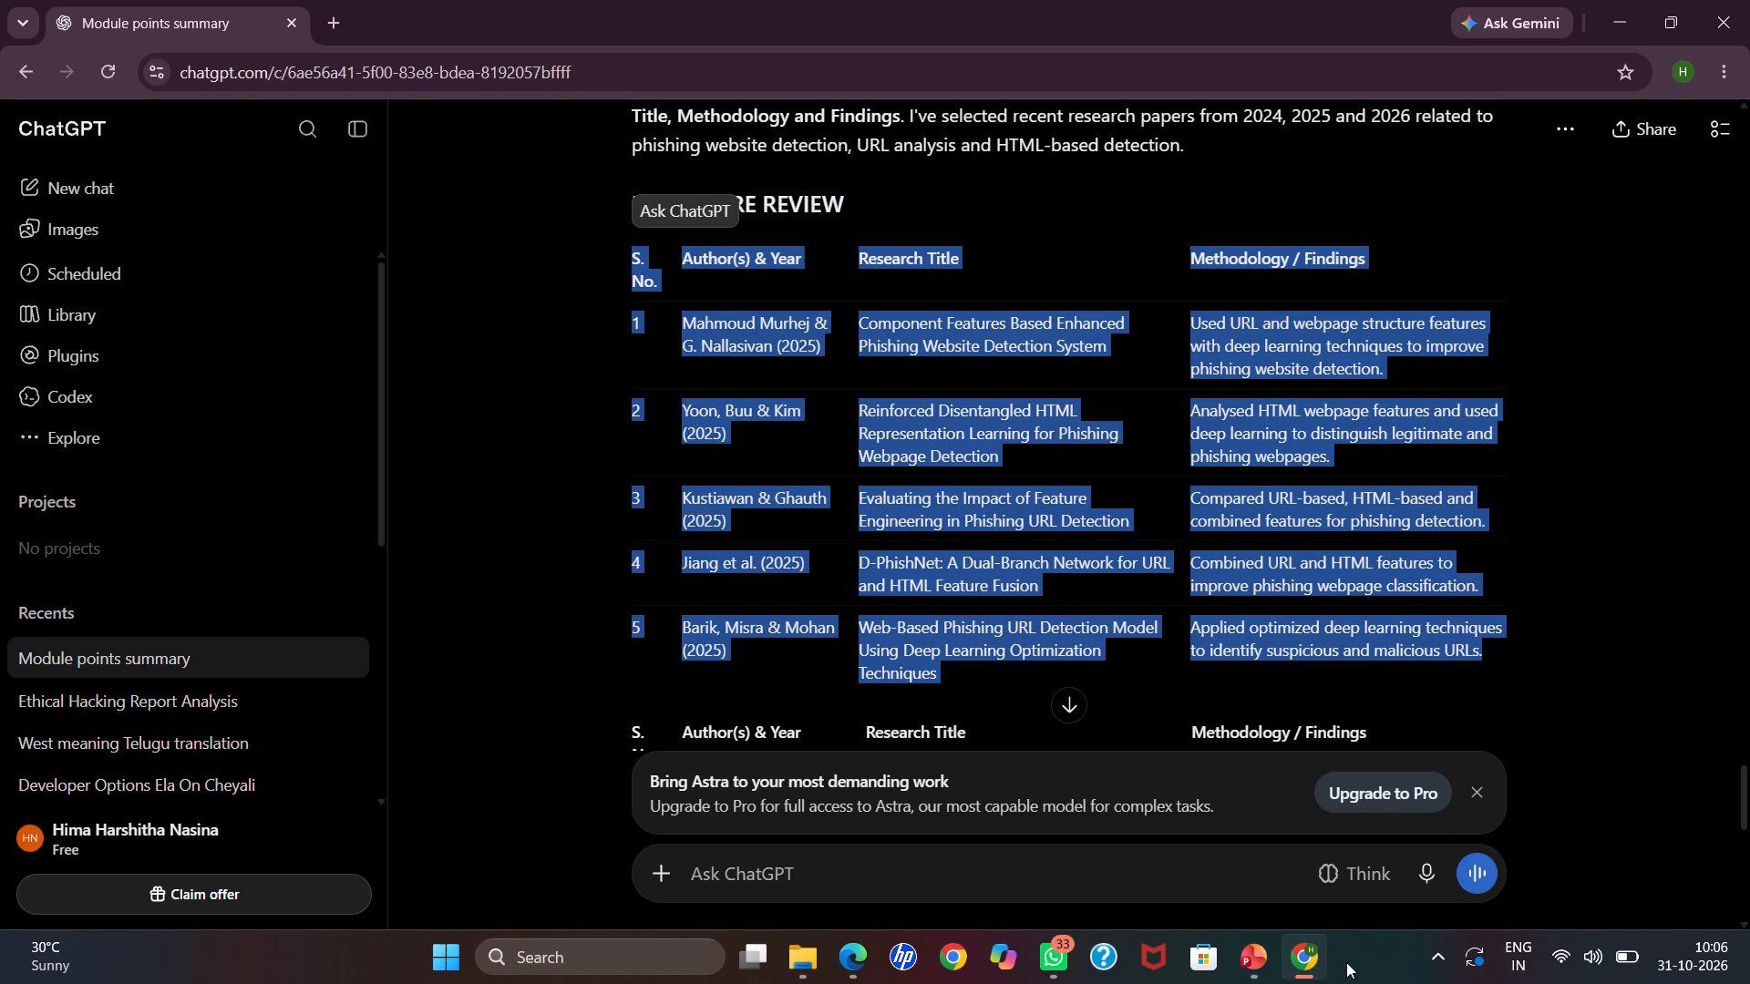
Switch to Presentation1 in PowerPoint, narrow the System Architecture diagram and position it roughly centred beneath the SIMATS banner.
{"action": "left_click", "coordinate": [1331, 876]}
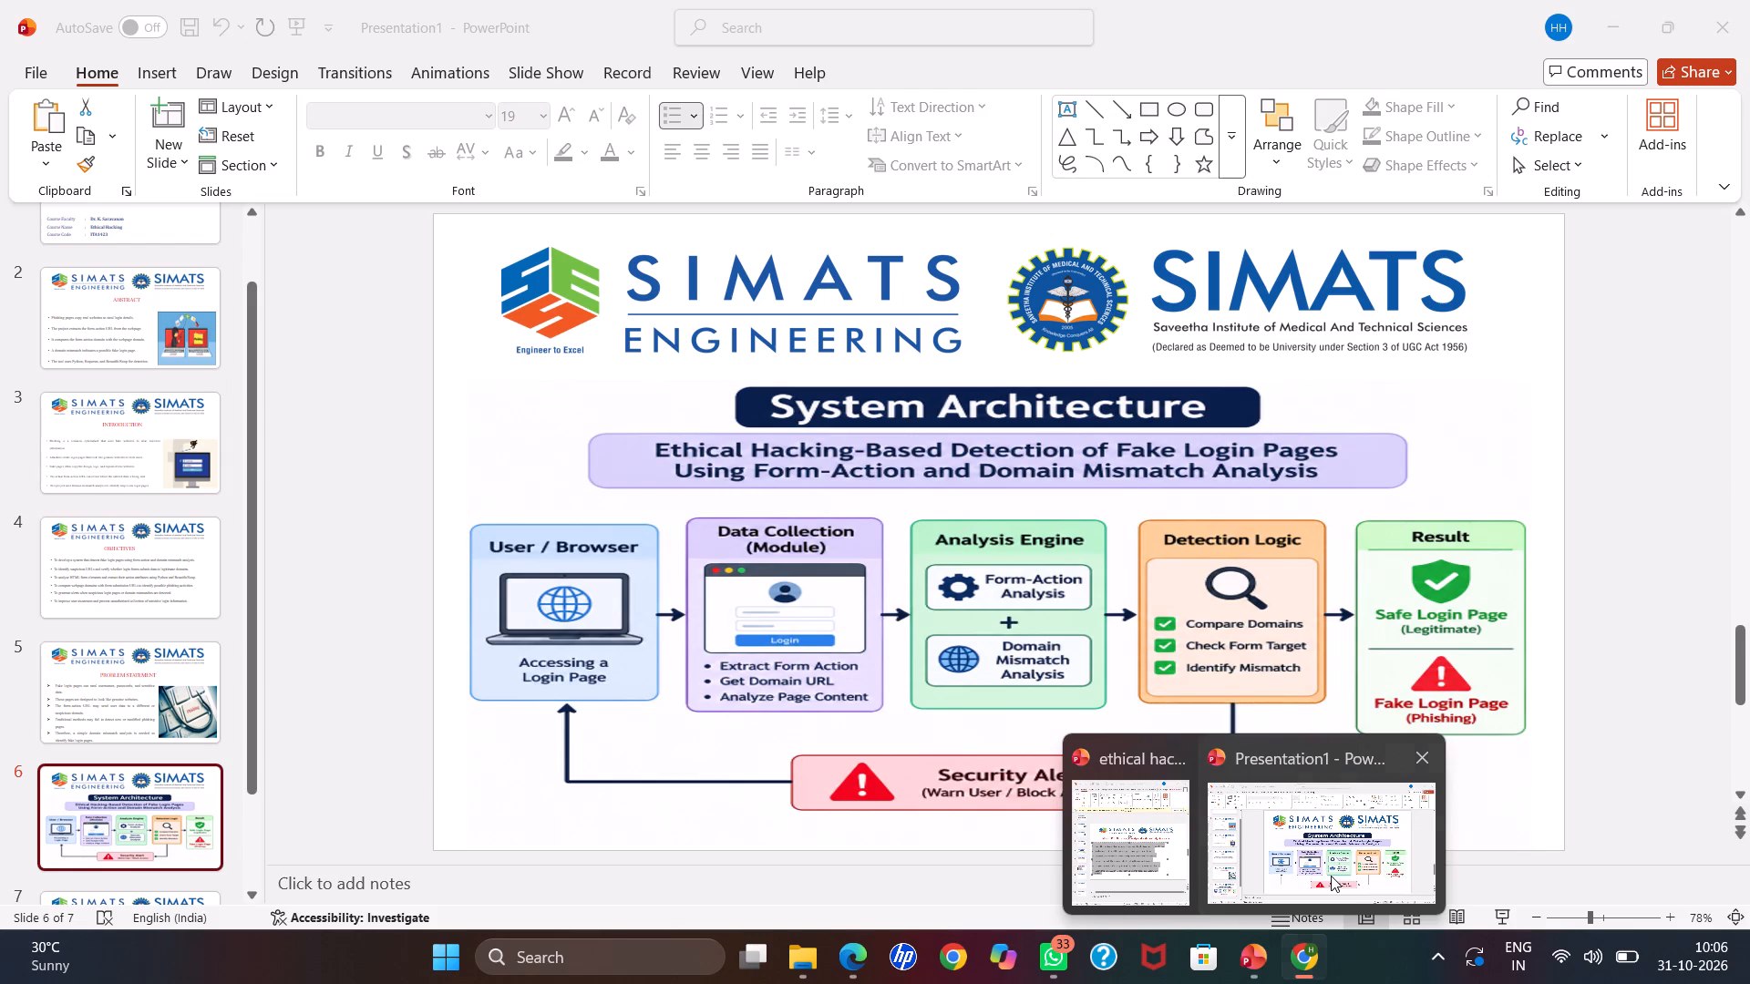
{"action": "left_click", "coordinate": [1161, 880]}
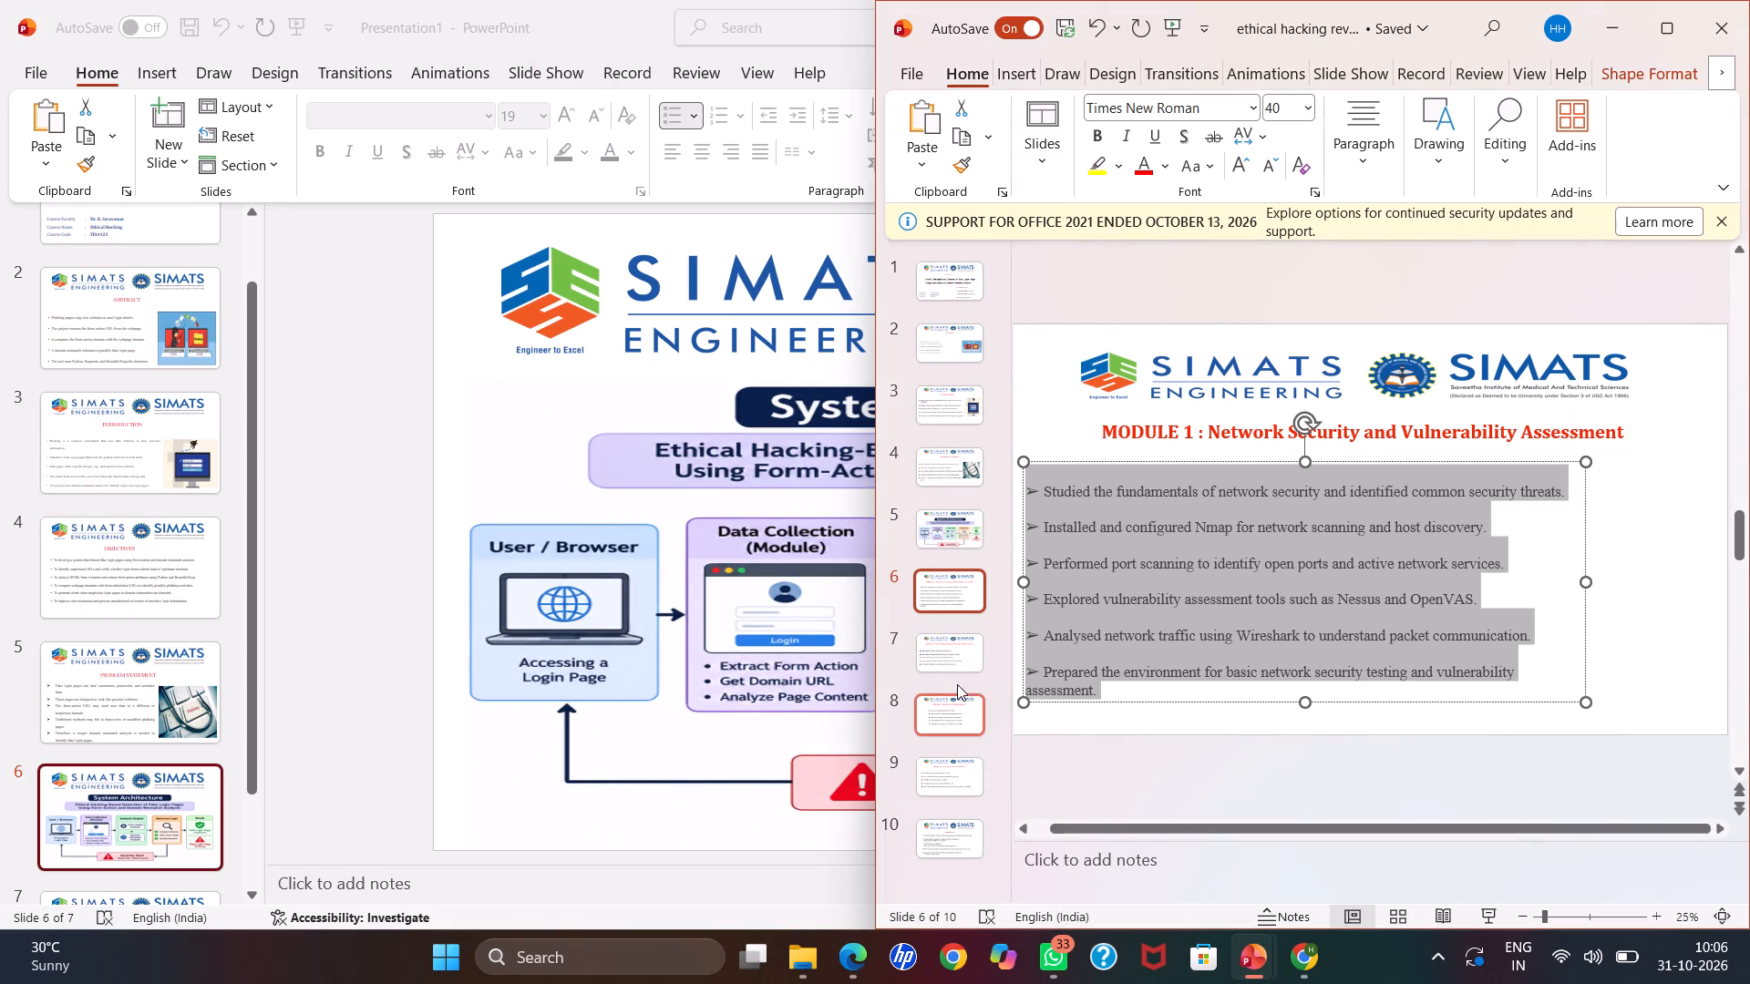
{"action": "left_click", "coordinate": [1318, 843]}
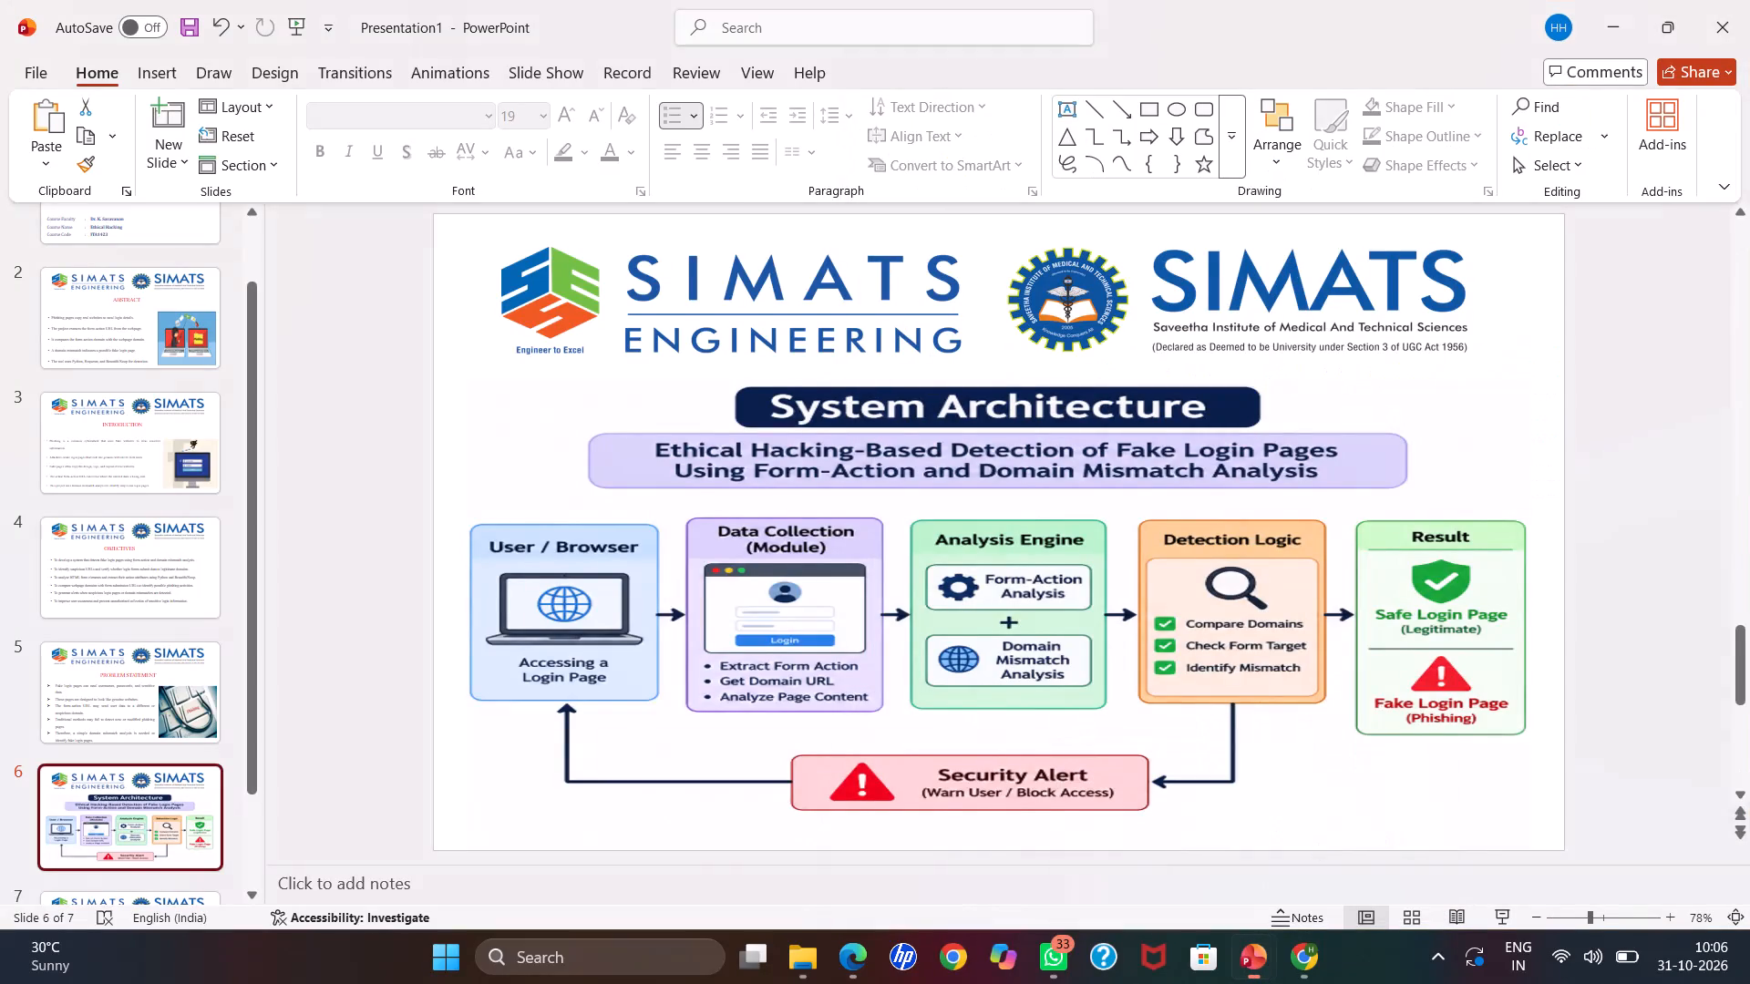
{"action": "left_click", "coordinate": [1046, 598]}
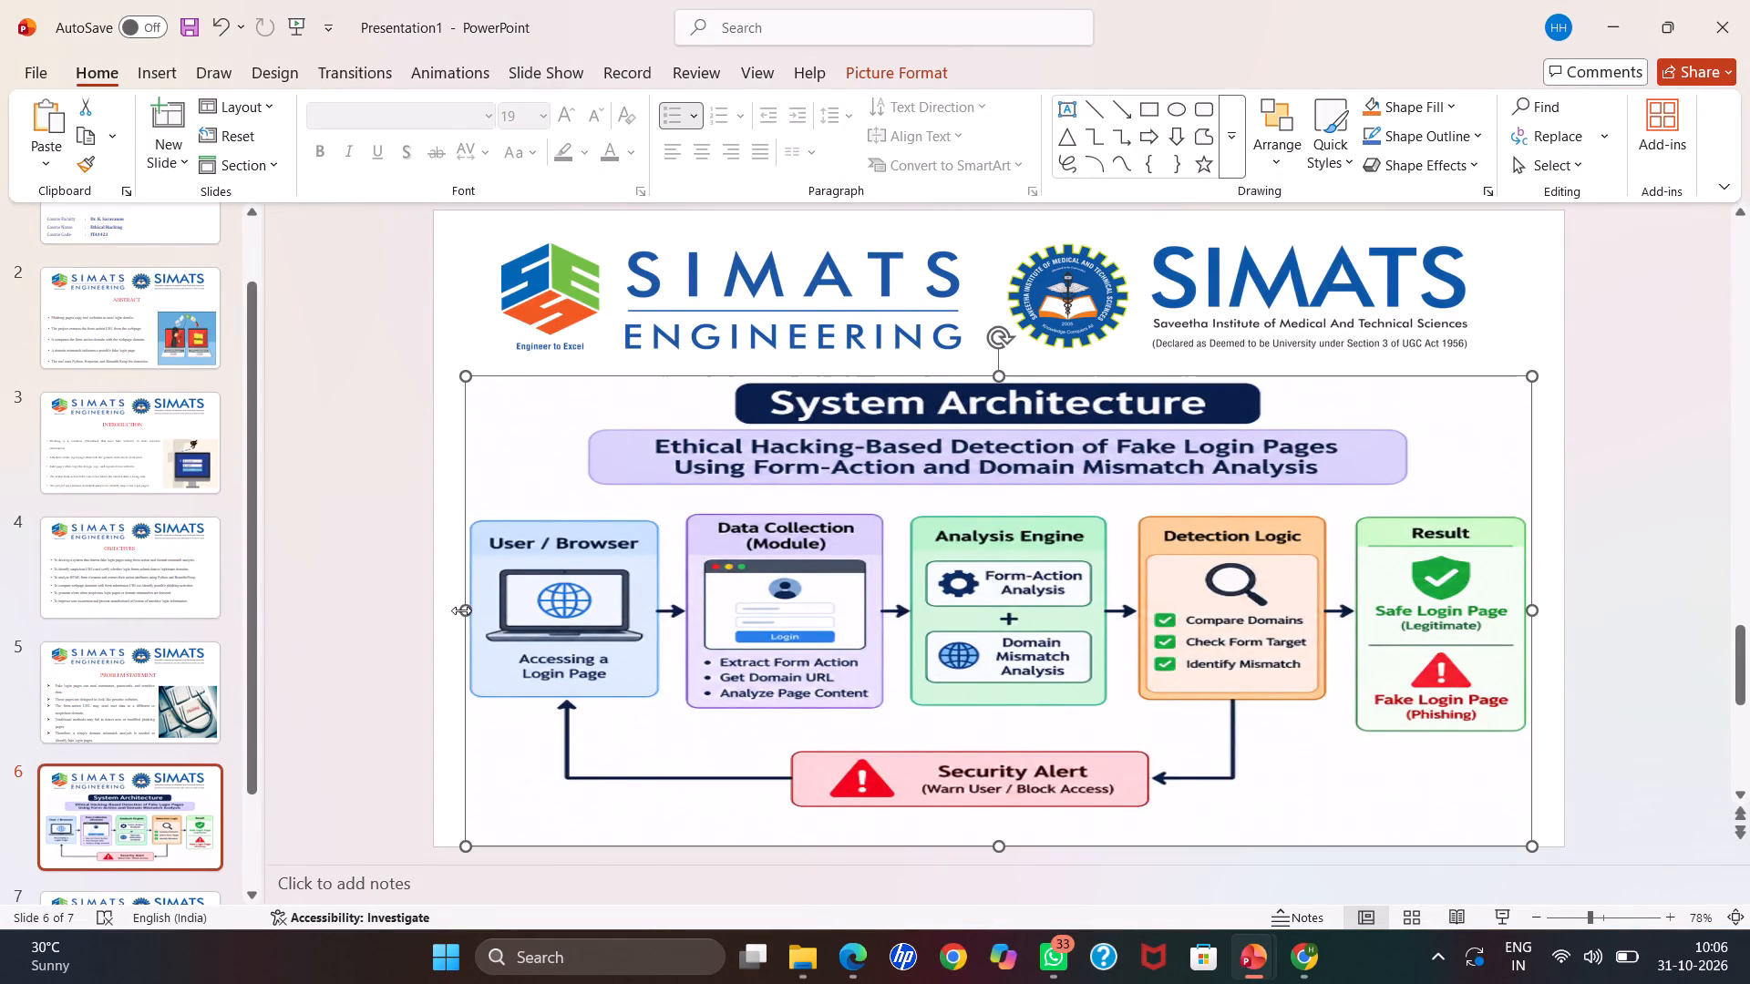
{"action": "left_click_drag", "start_coordinate": [461, 610], "coordinate": [555, 615]}
{"action": "left_click_drag", "start_coordinate": [771, 569], "coordinate": [725, 565]}
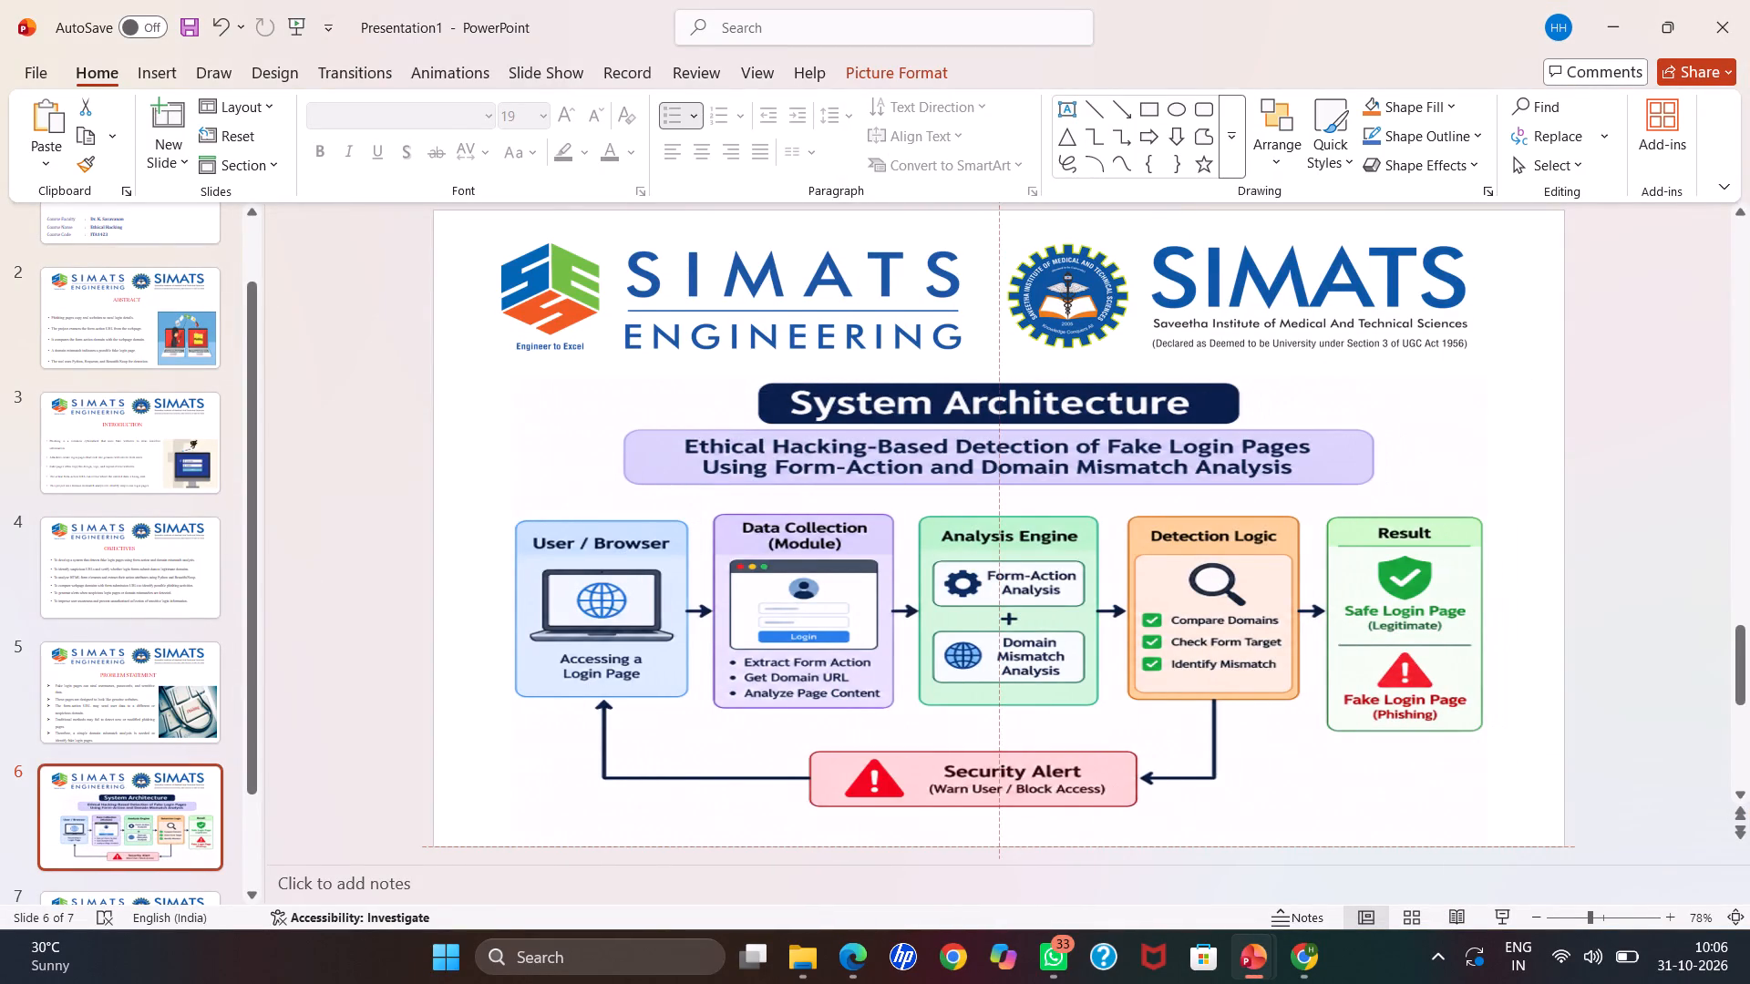
{"action": "left_click_drag", "start_coordinate": [725, 565], "coordinate": [740, 565]}
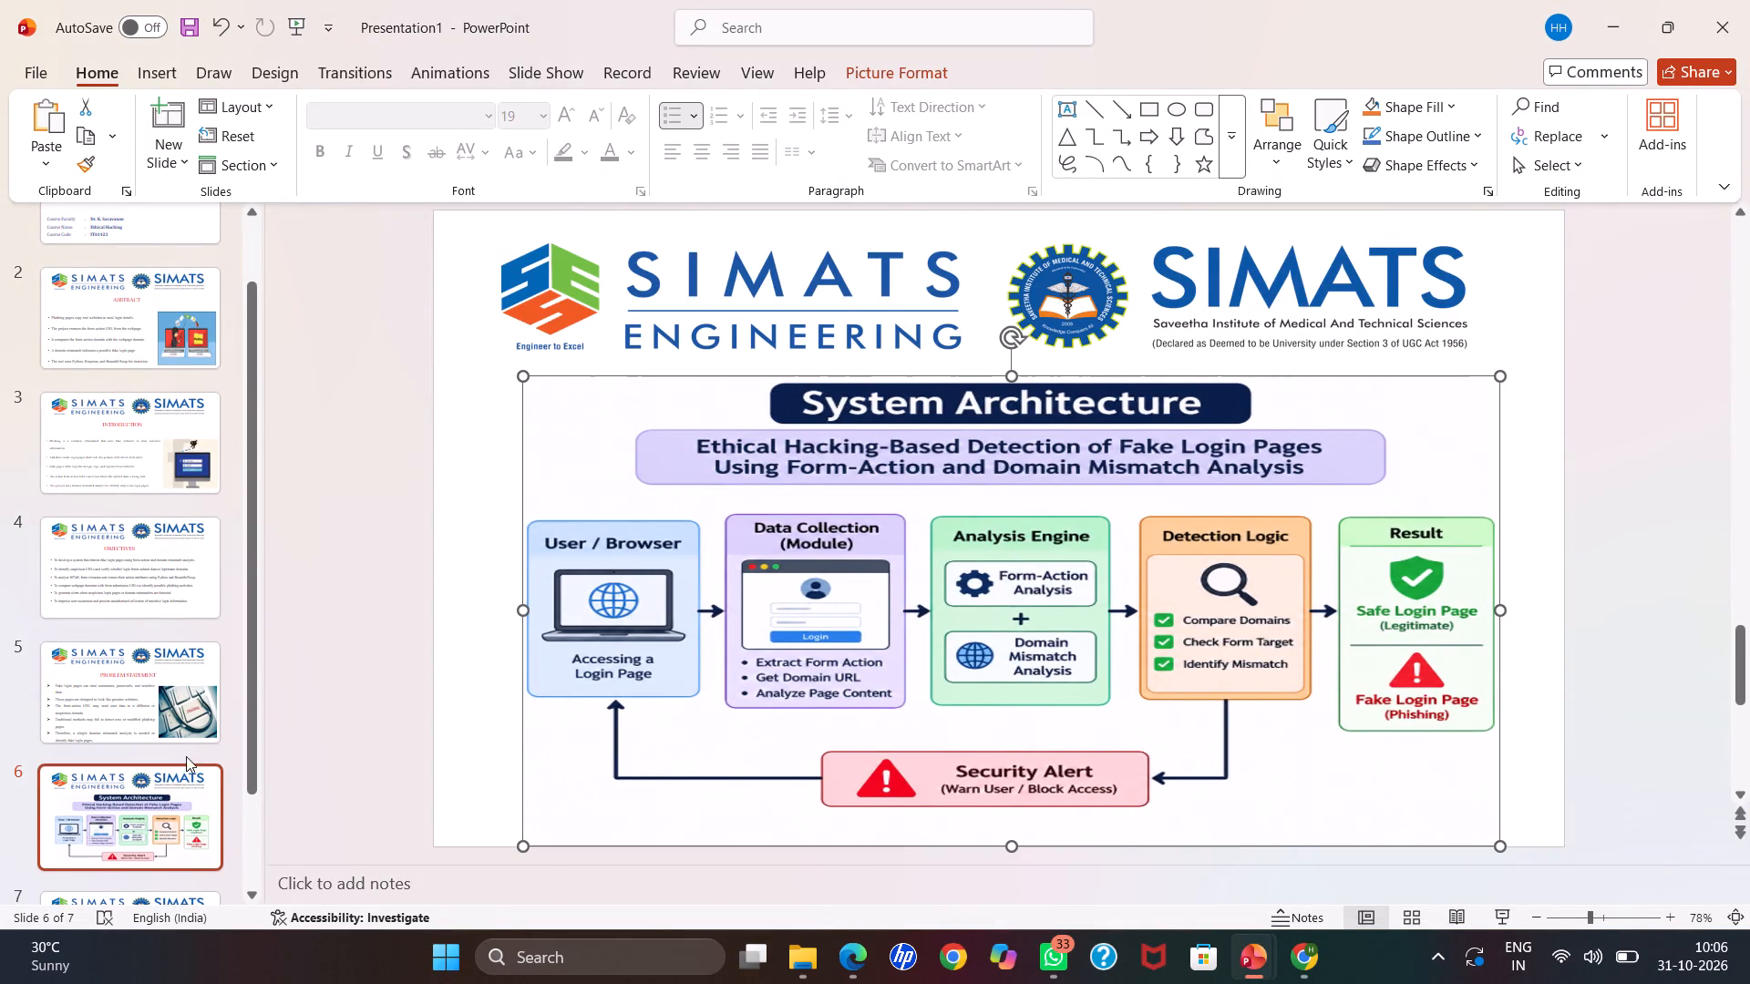
Add a new slide after System Architecture and paste the copied literature review table into its content area, widening it to the right.
{"action": "left_click", "coordinate": [176, 785]}
{"action": "key", "text": "Return"}
{"action": "left_click", "coordinate": [499, 724]}
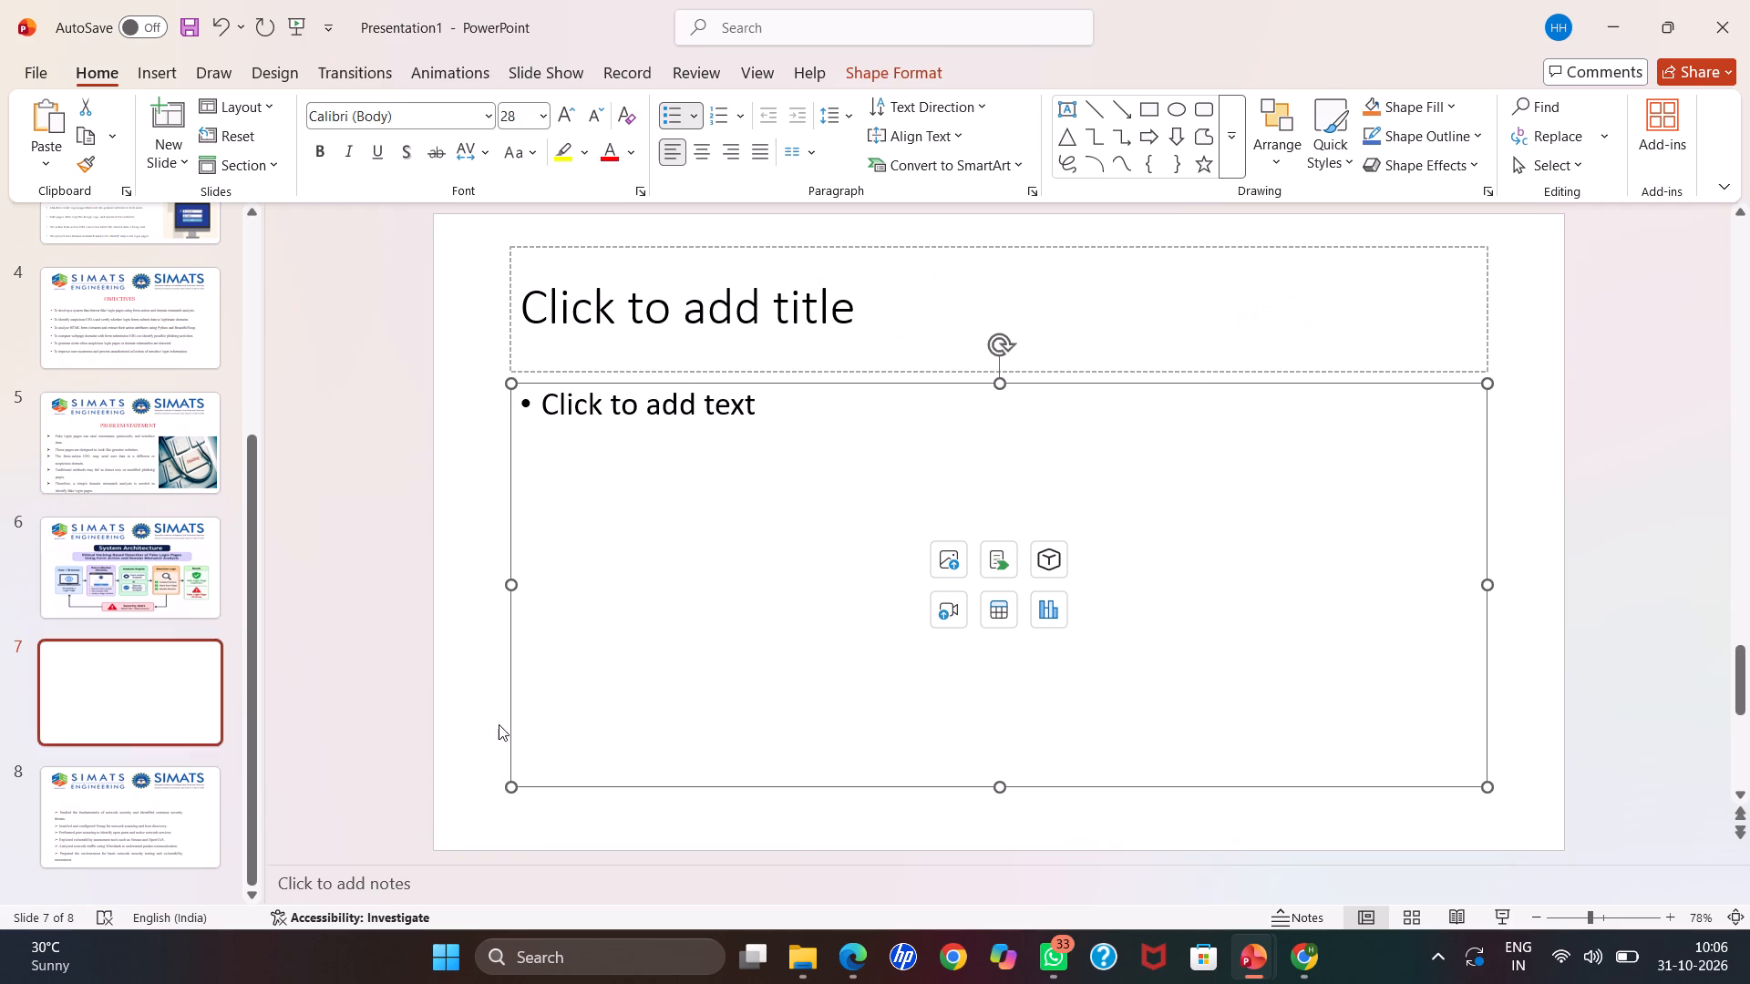
{"action": "key", "text": "ctrl+v"}
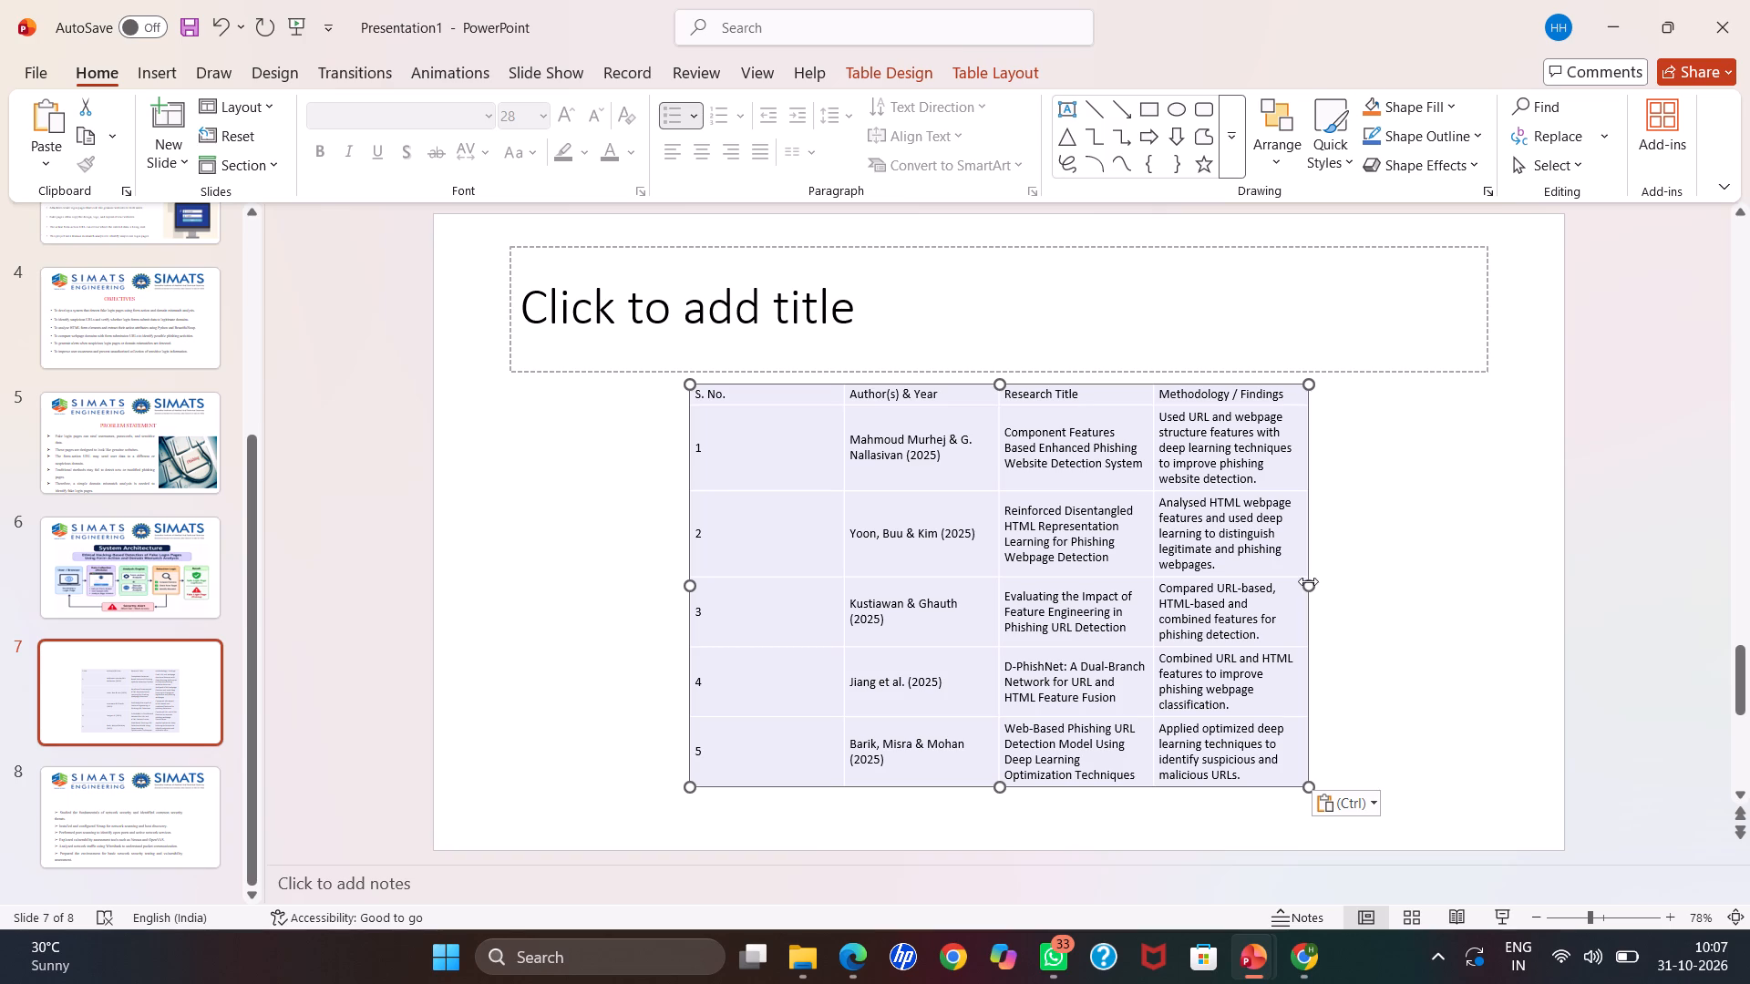
{"action": "left_click_drag", "start_coordinate": [1308, 581], "coordinate": [1425, 617]}
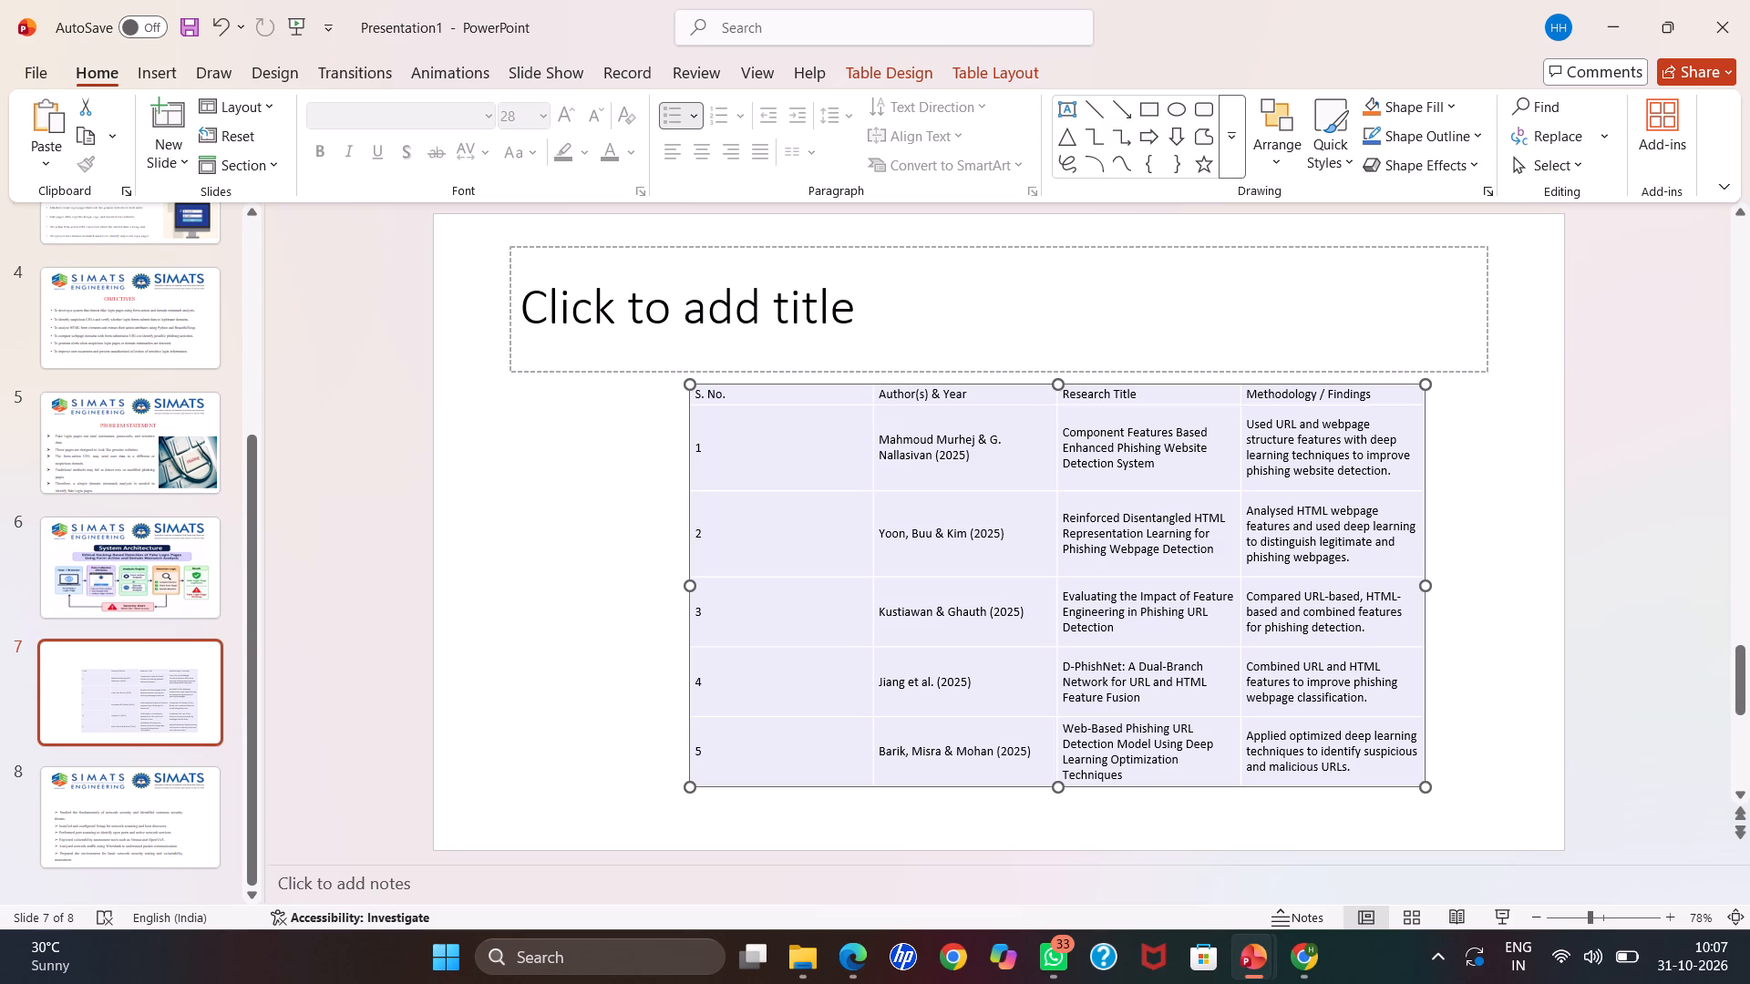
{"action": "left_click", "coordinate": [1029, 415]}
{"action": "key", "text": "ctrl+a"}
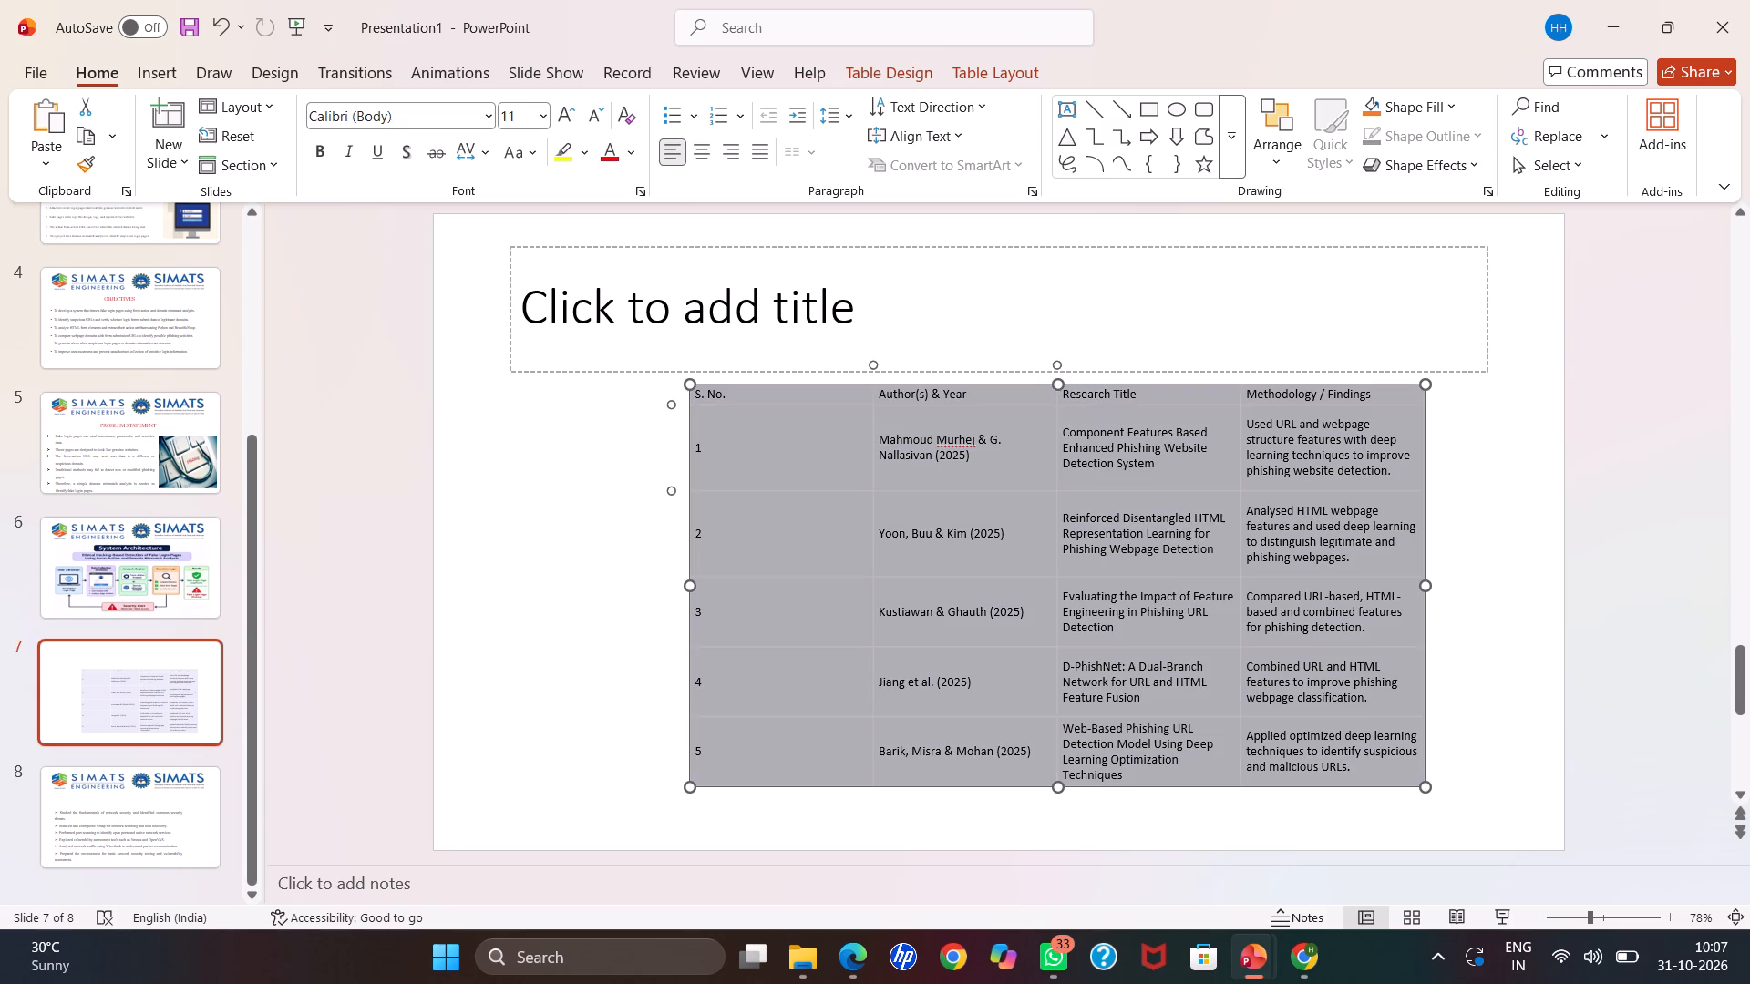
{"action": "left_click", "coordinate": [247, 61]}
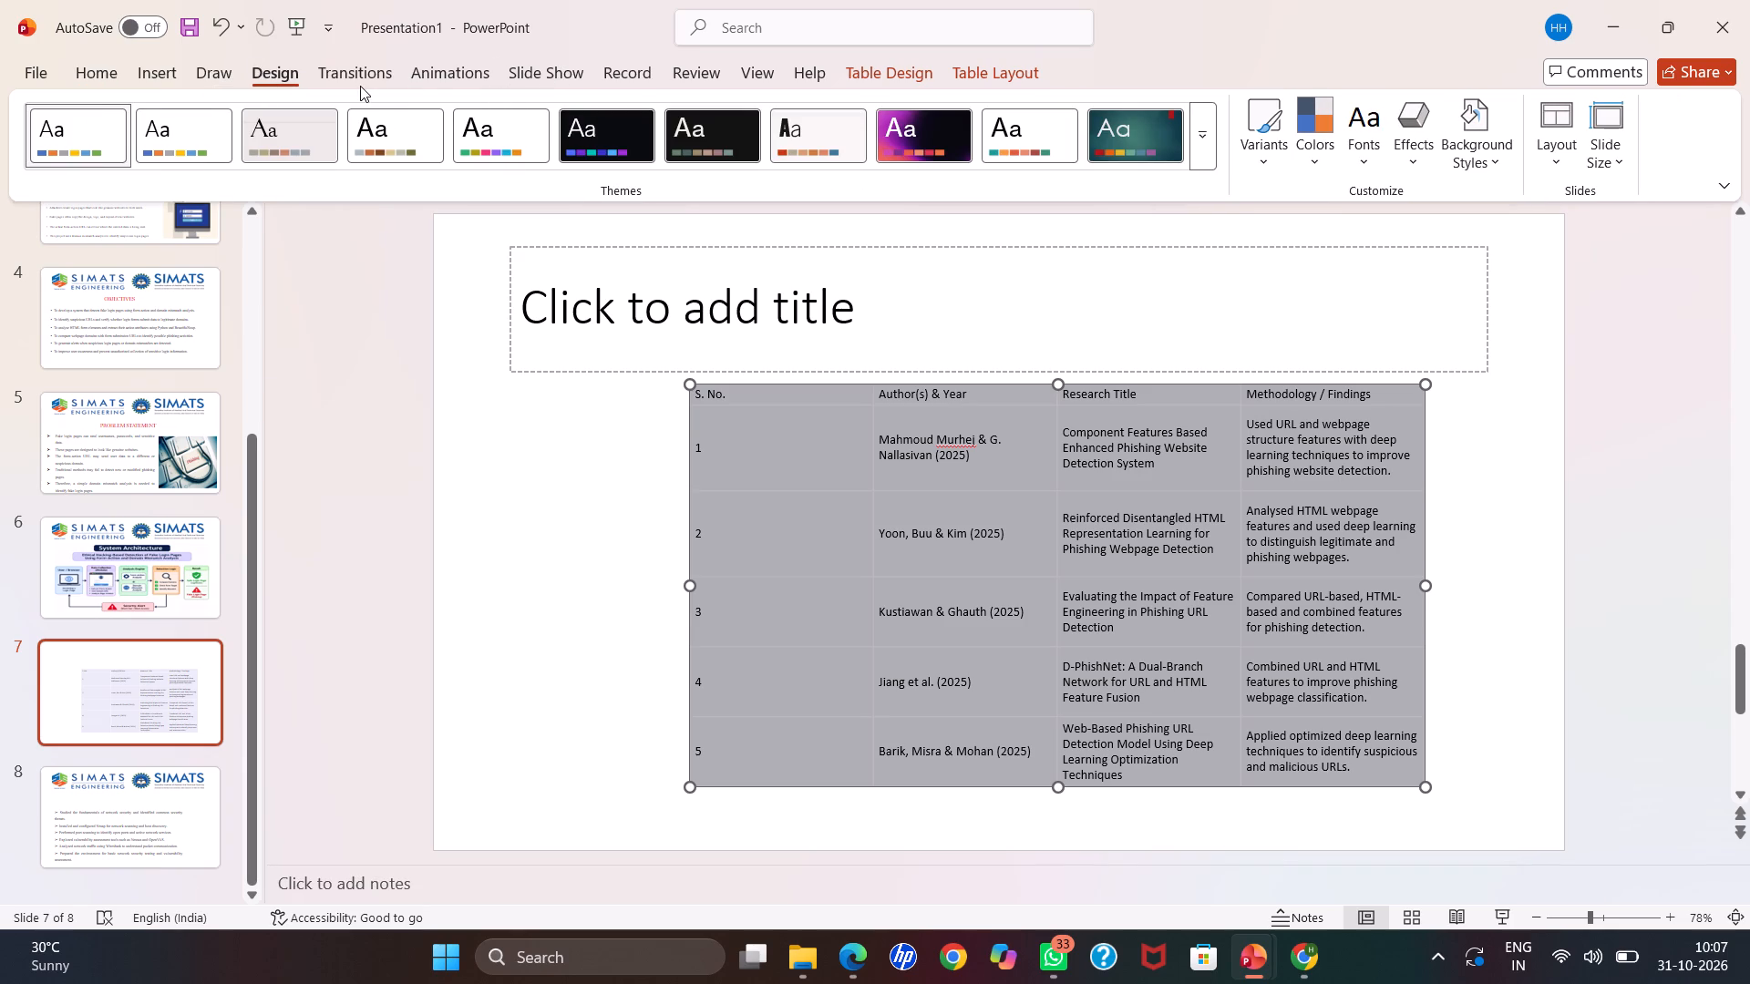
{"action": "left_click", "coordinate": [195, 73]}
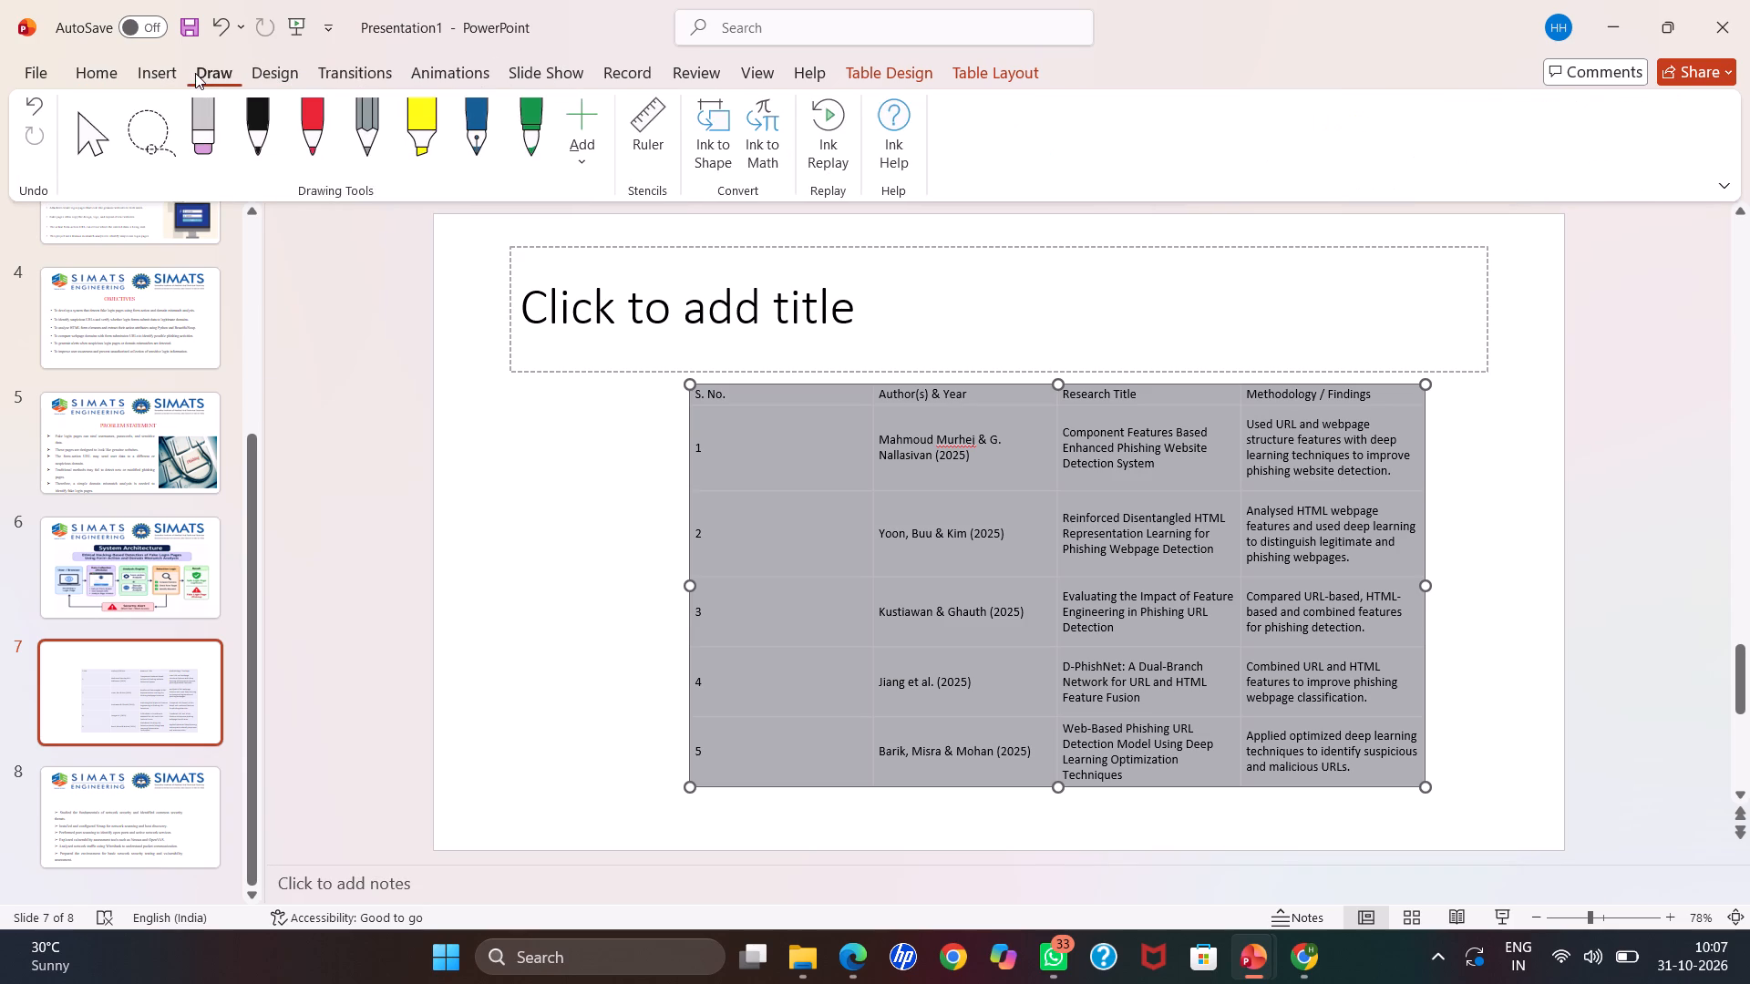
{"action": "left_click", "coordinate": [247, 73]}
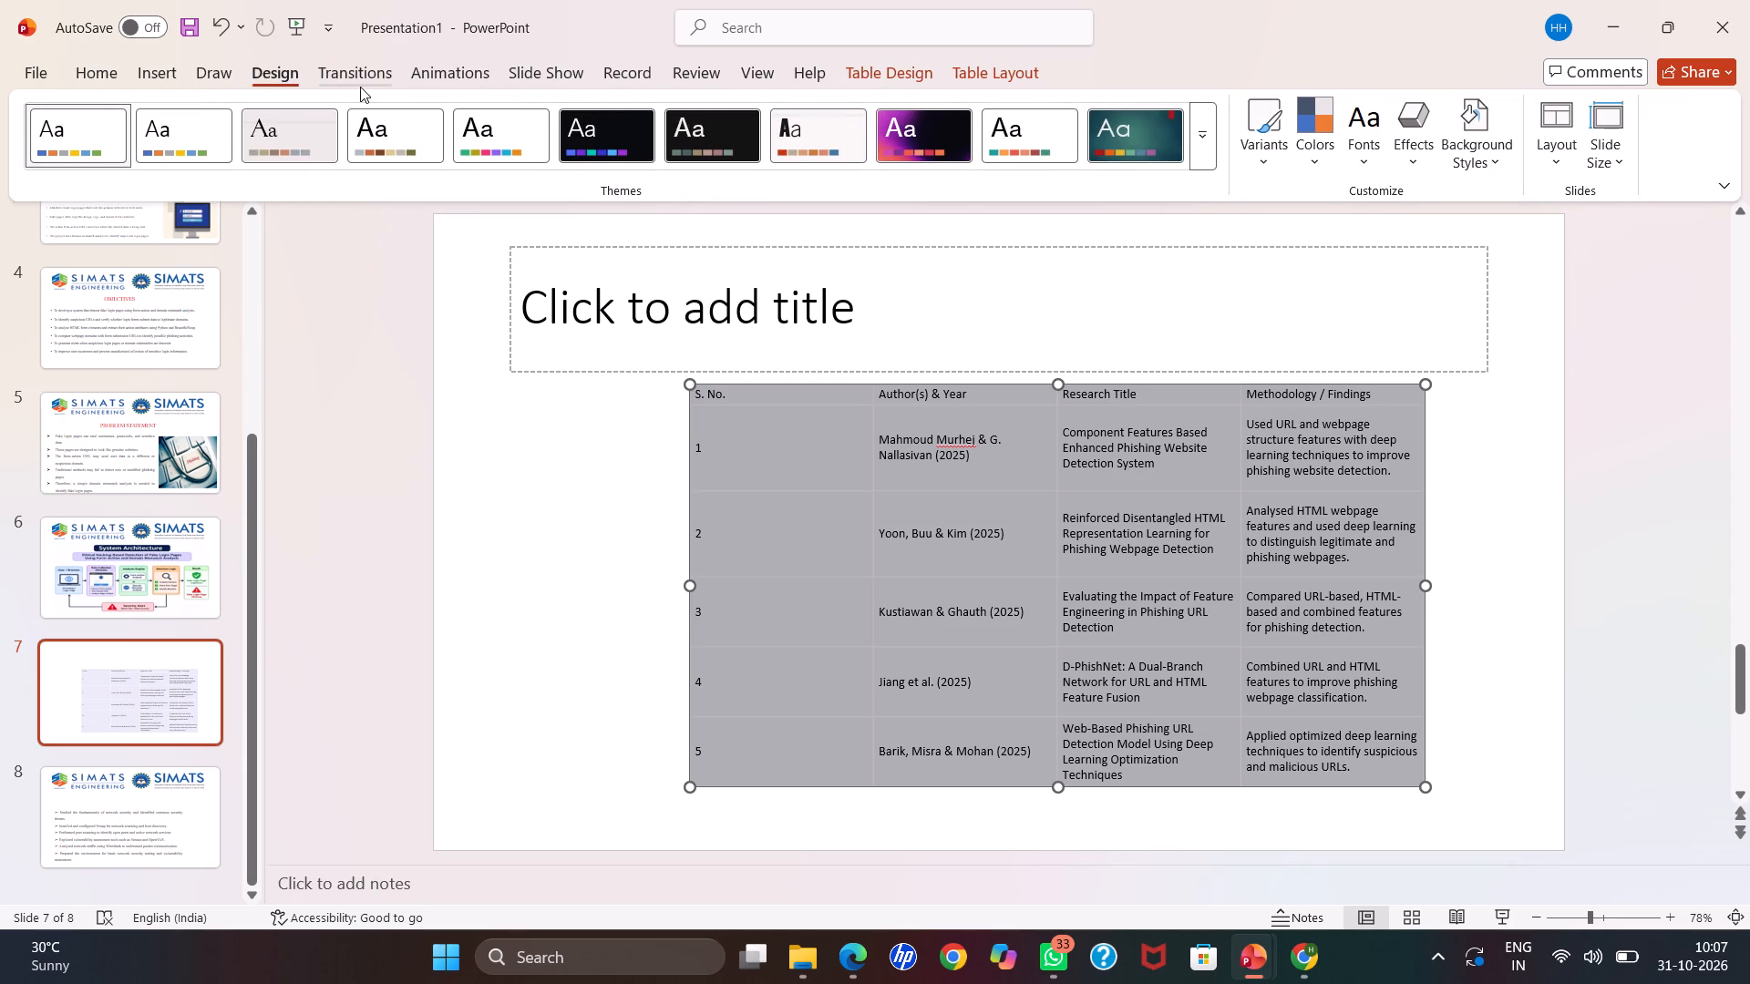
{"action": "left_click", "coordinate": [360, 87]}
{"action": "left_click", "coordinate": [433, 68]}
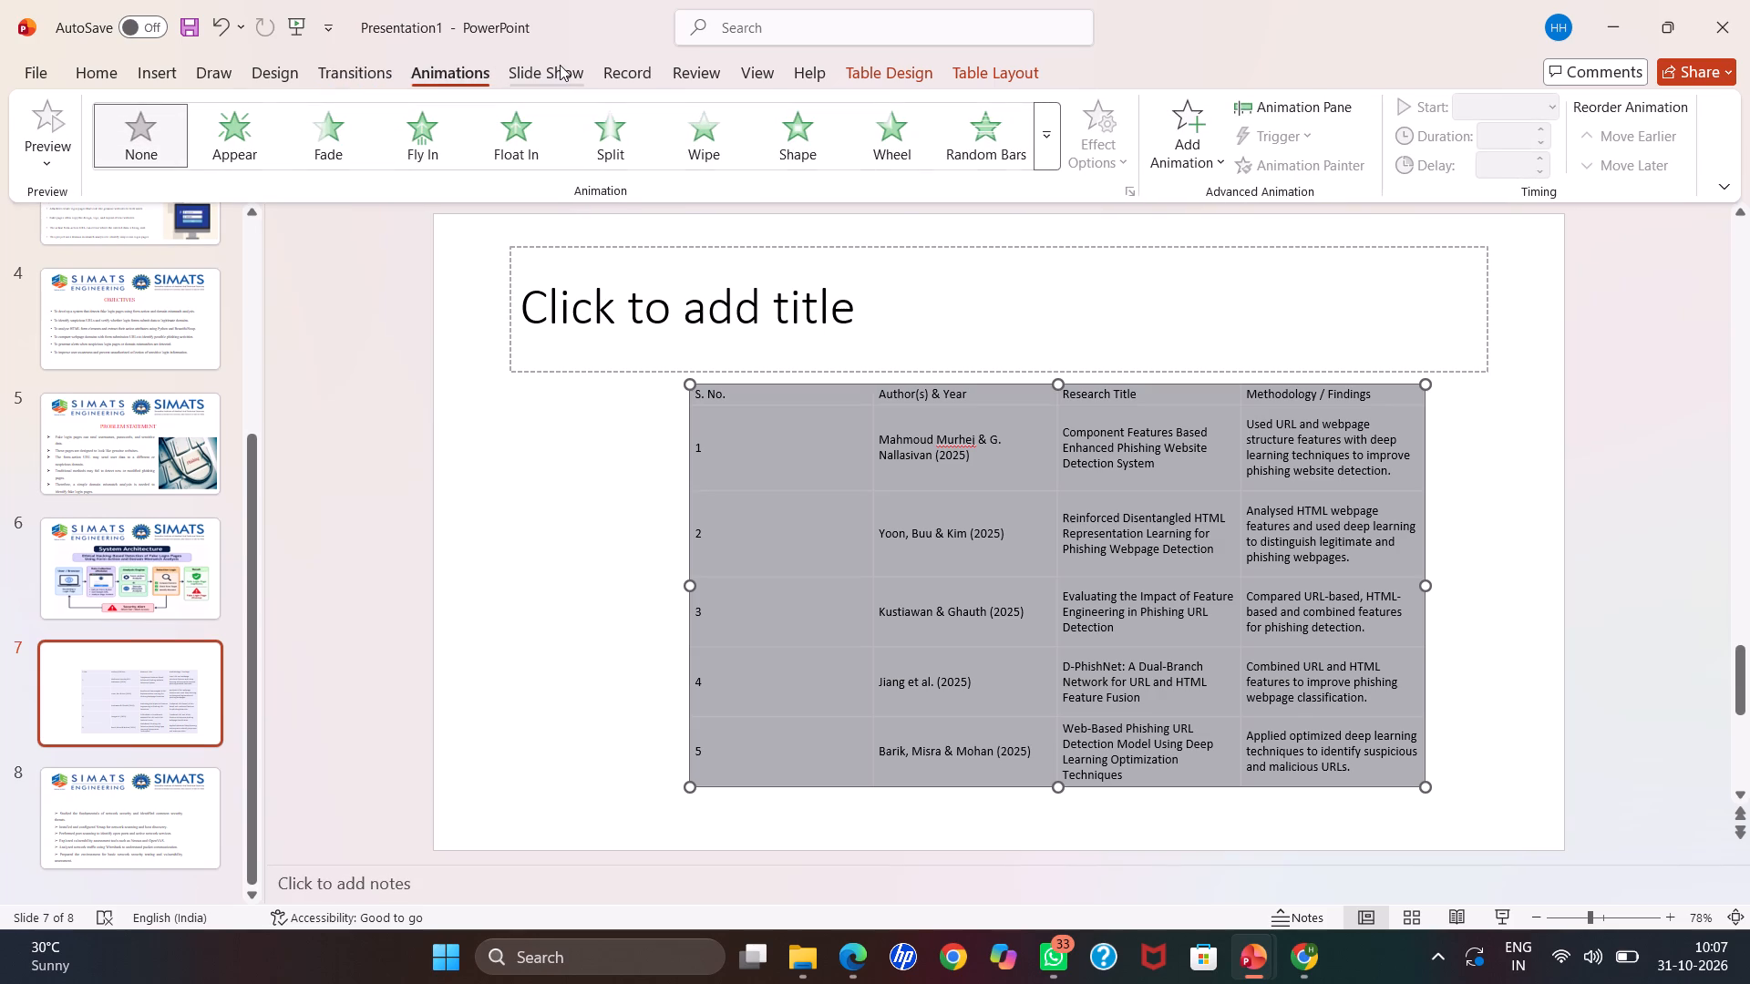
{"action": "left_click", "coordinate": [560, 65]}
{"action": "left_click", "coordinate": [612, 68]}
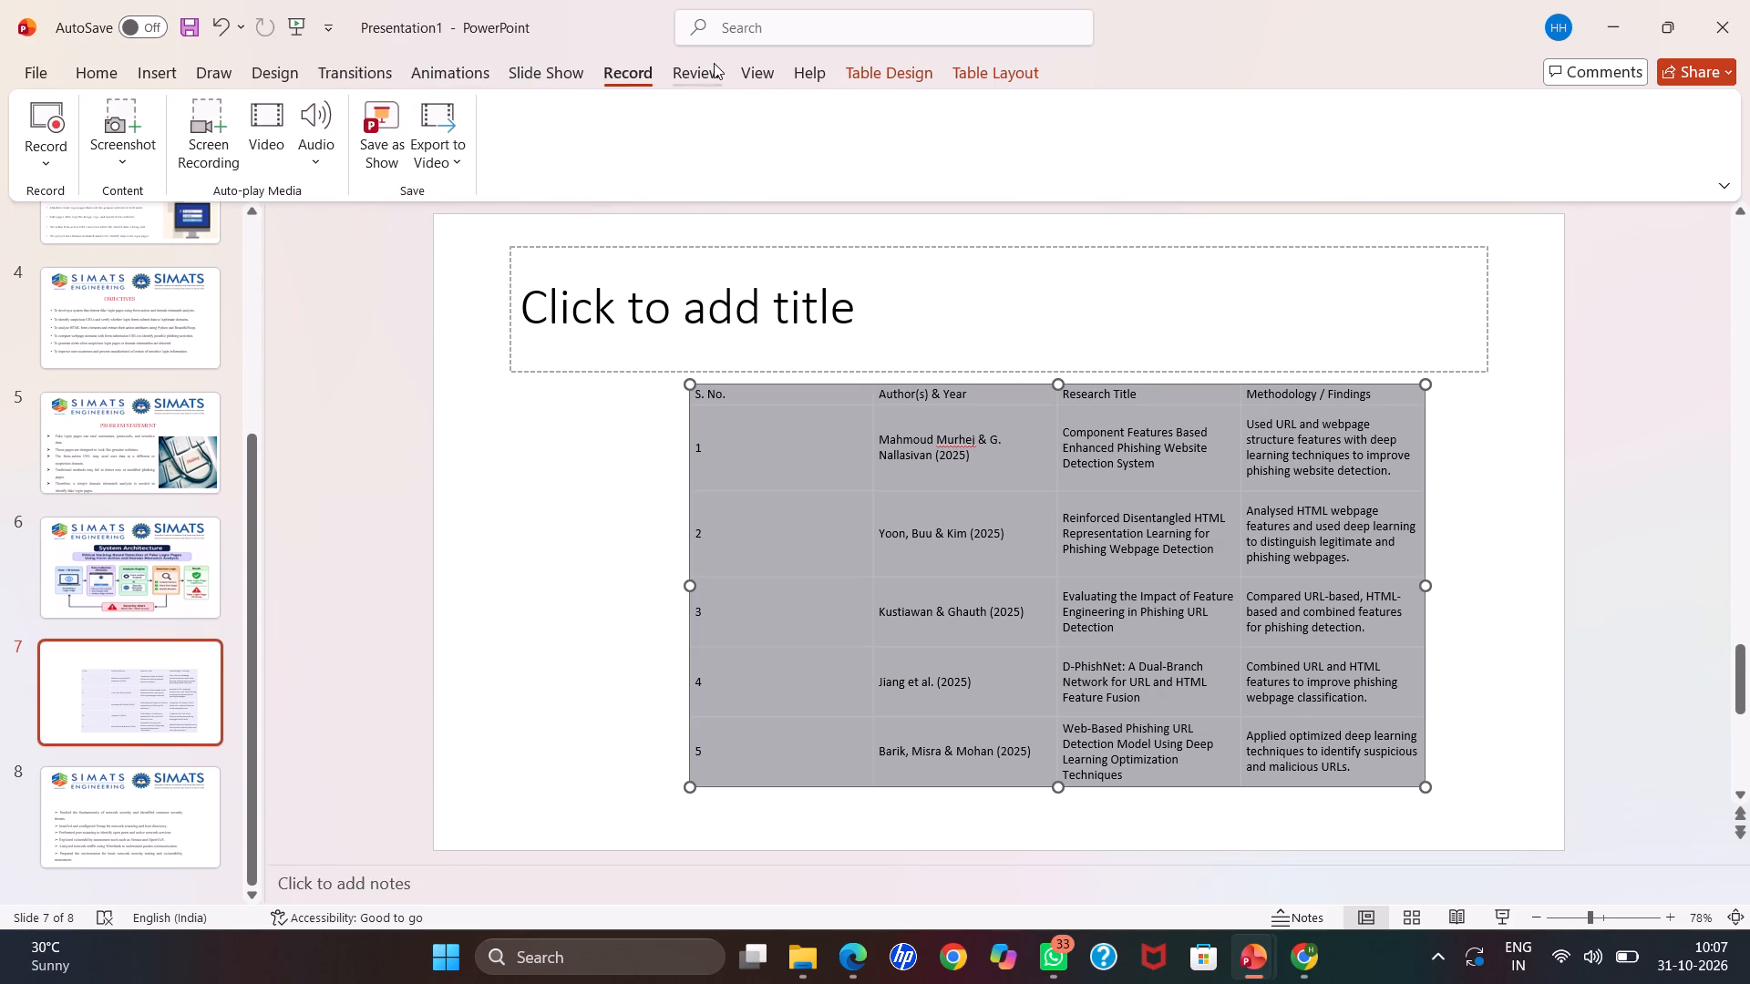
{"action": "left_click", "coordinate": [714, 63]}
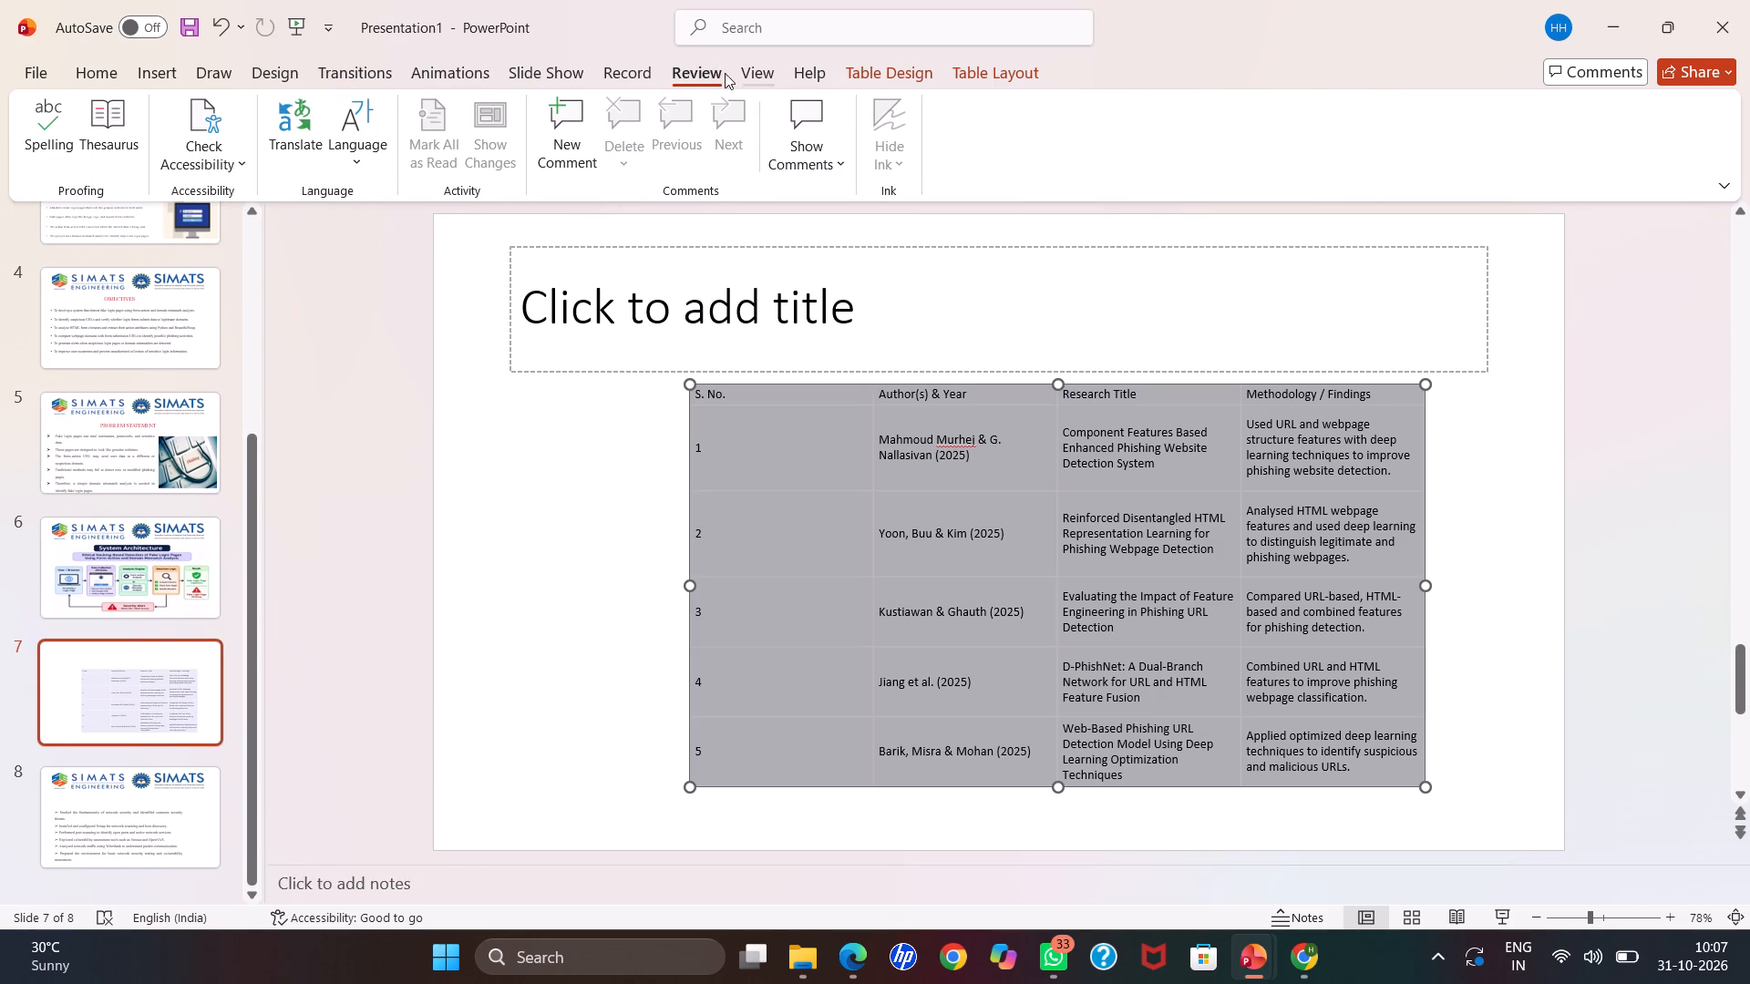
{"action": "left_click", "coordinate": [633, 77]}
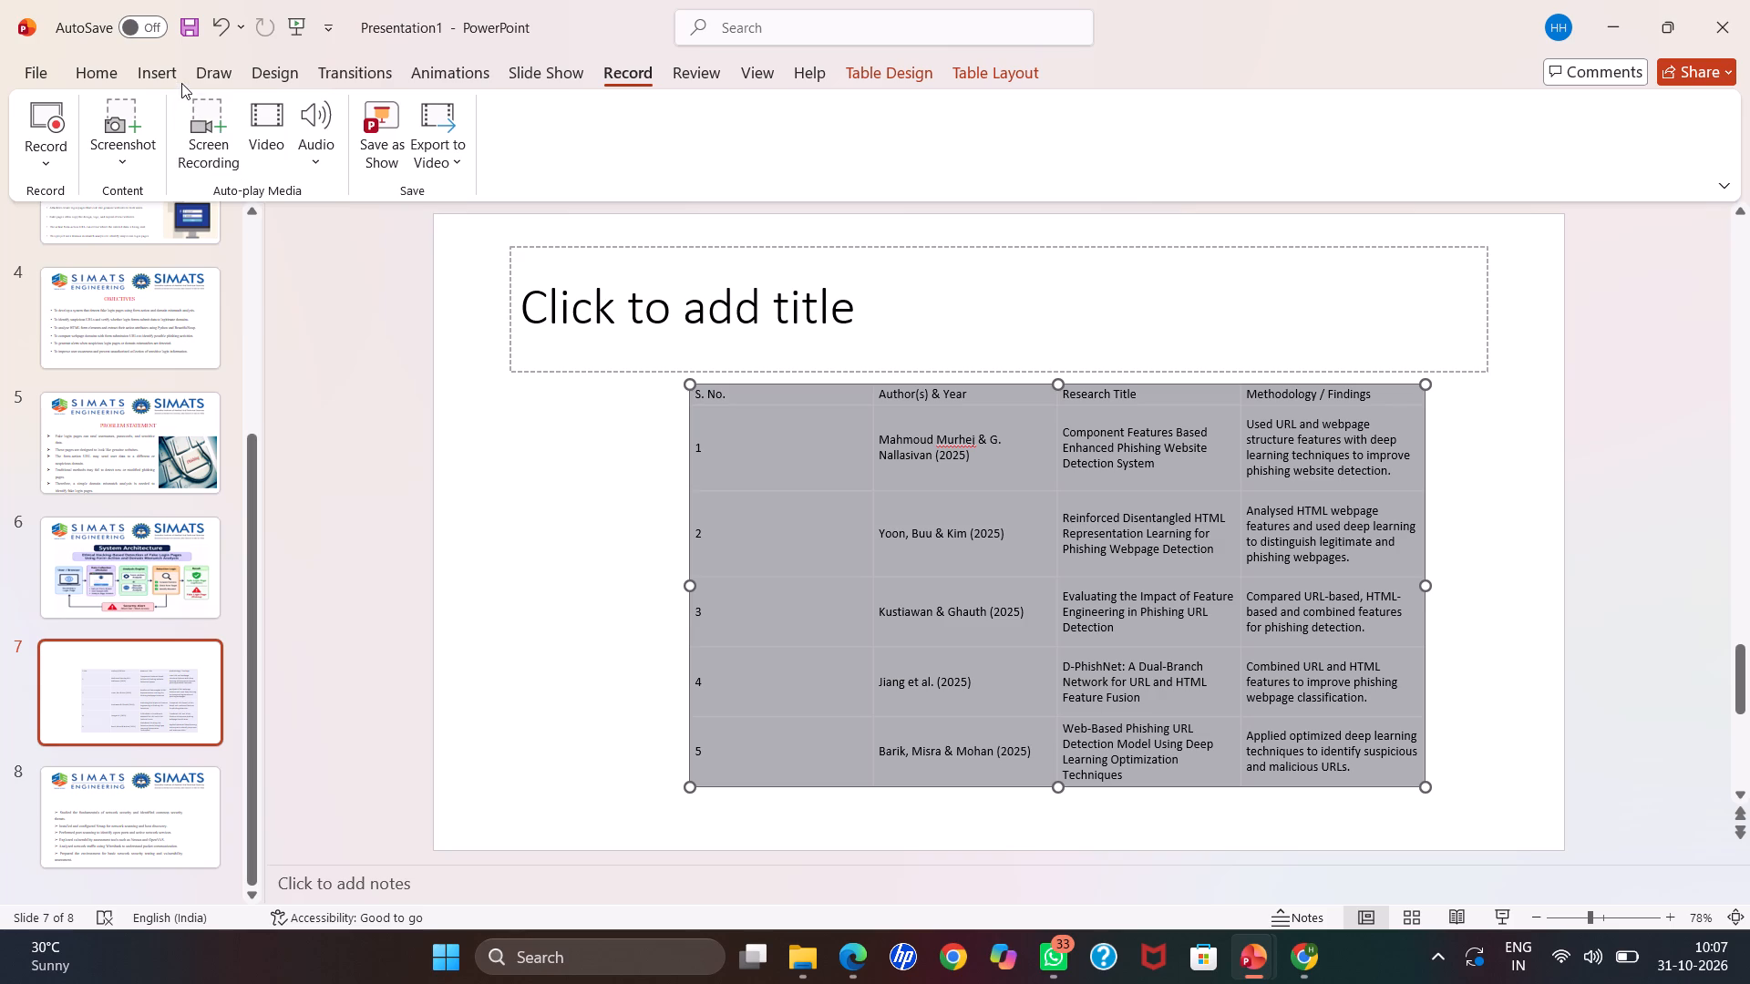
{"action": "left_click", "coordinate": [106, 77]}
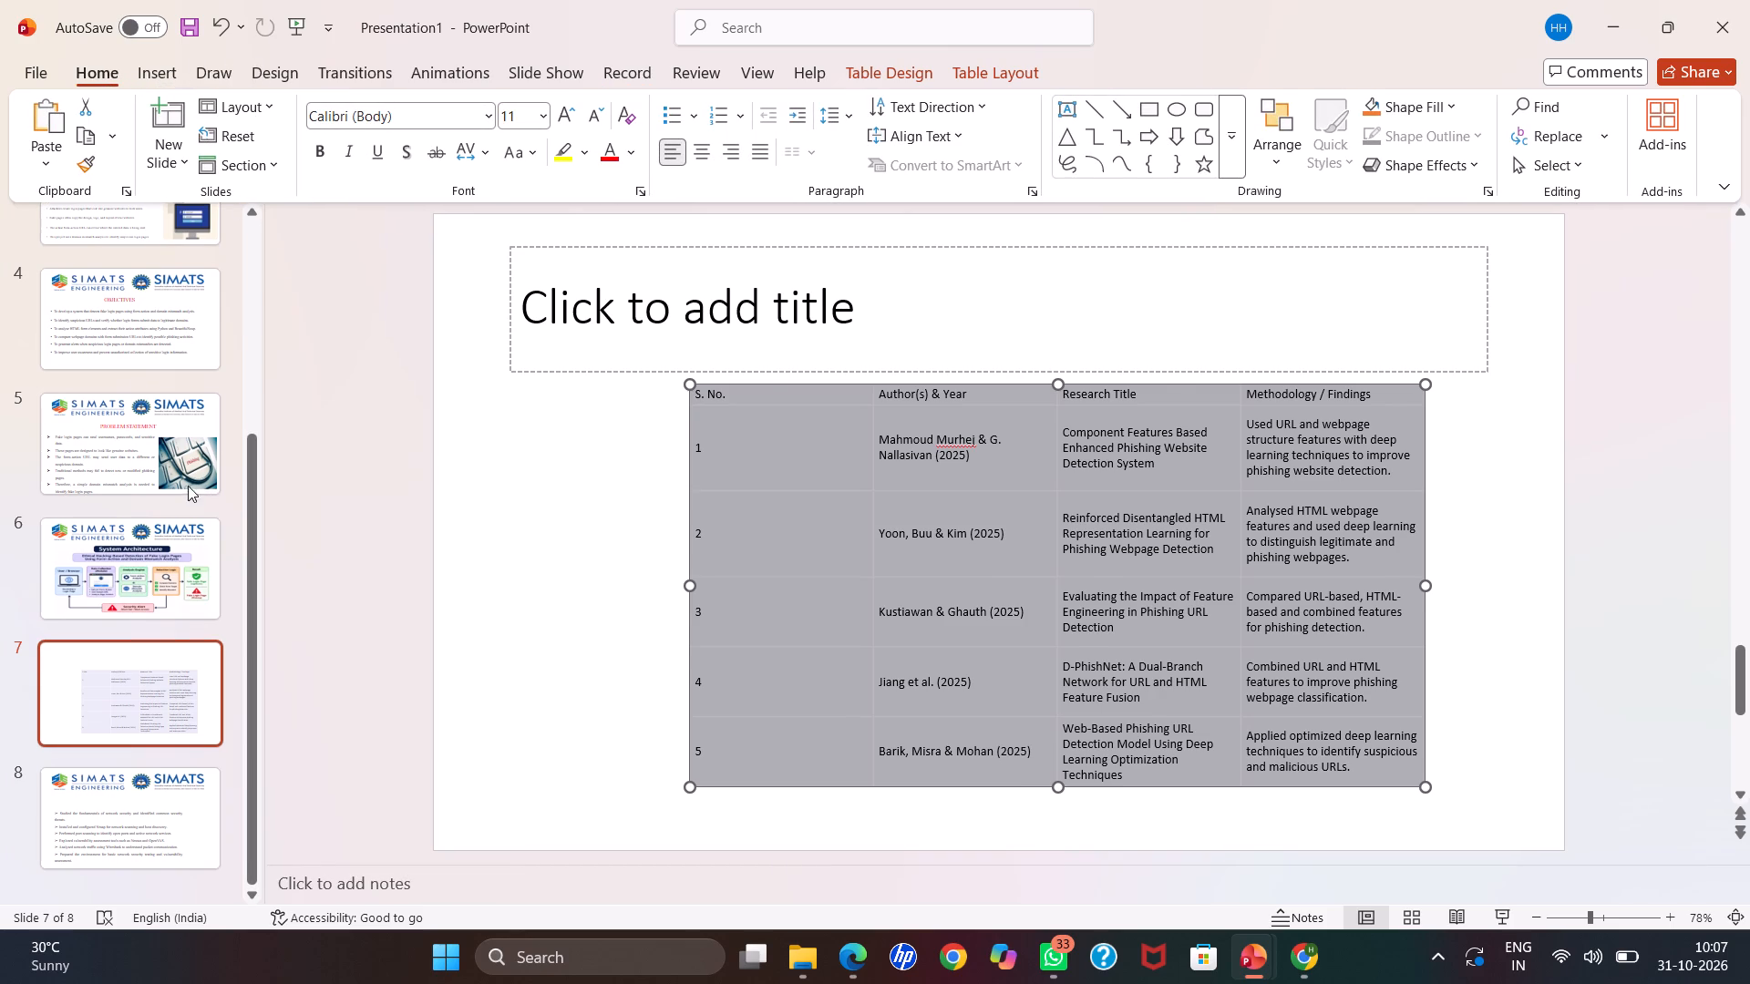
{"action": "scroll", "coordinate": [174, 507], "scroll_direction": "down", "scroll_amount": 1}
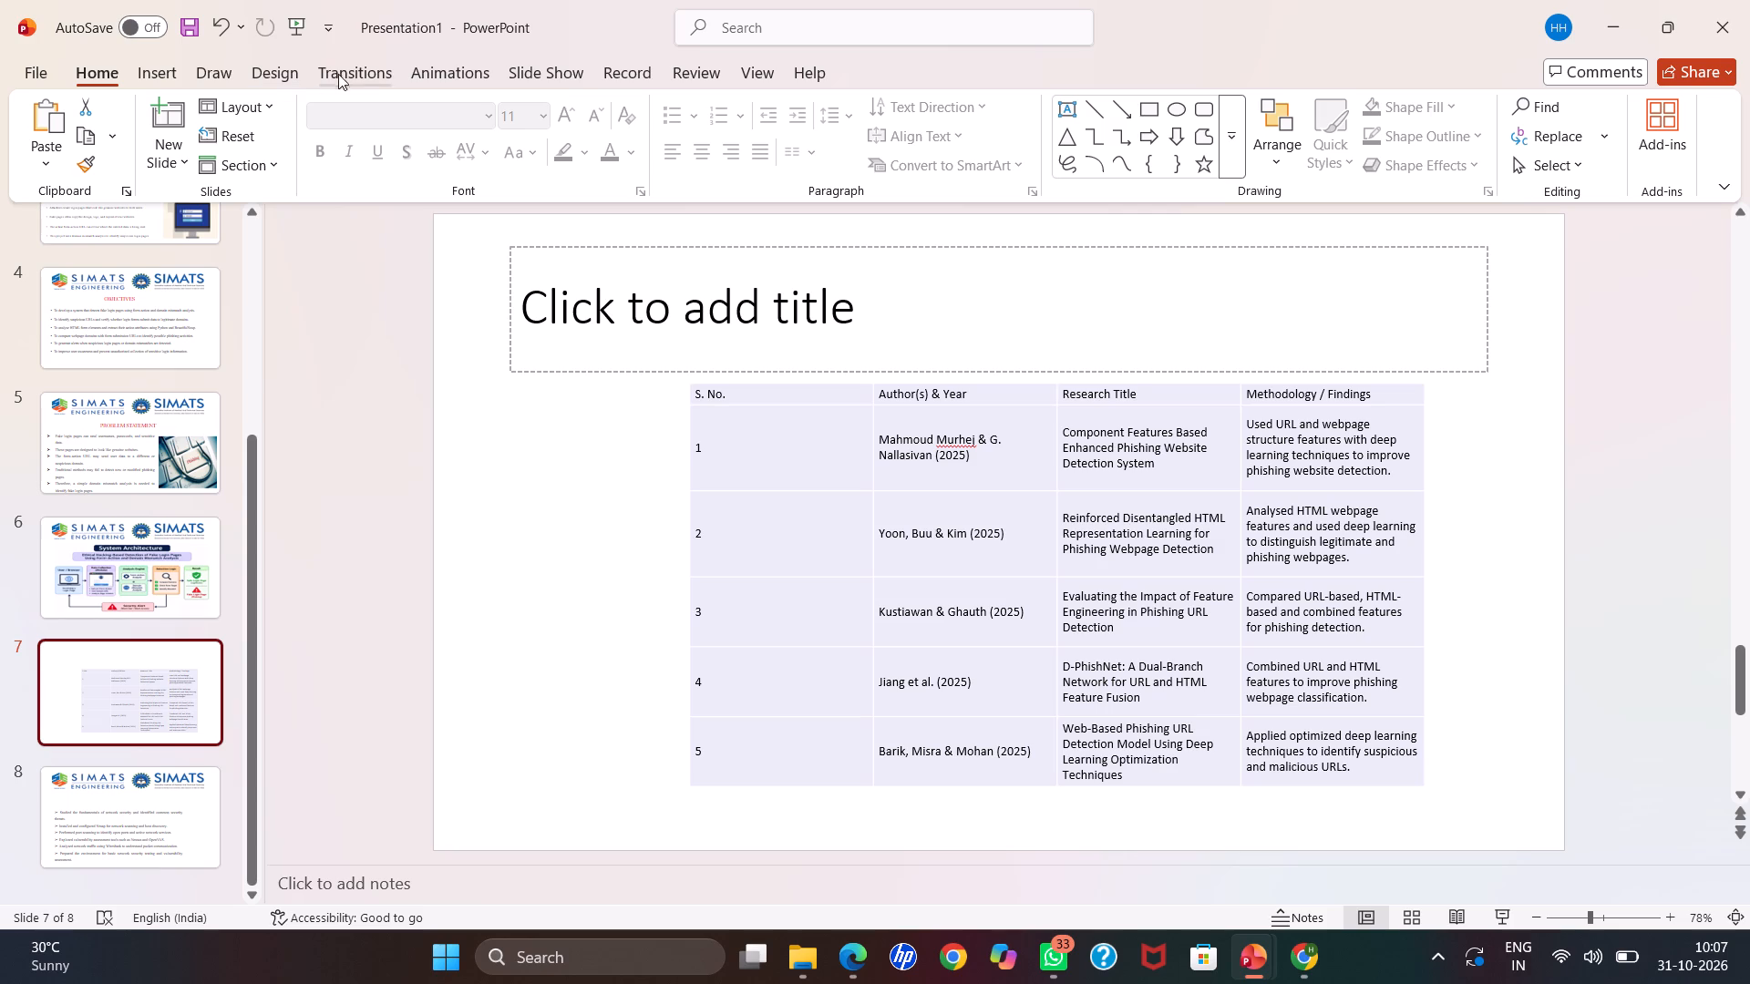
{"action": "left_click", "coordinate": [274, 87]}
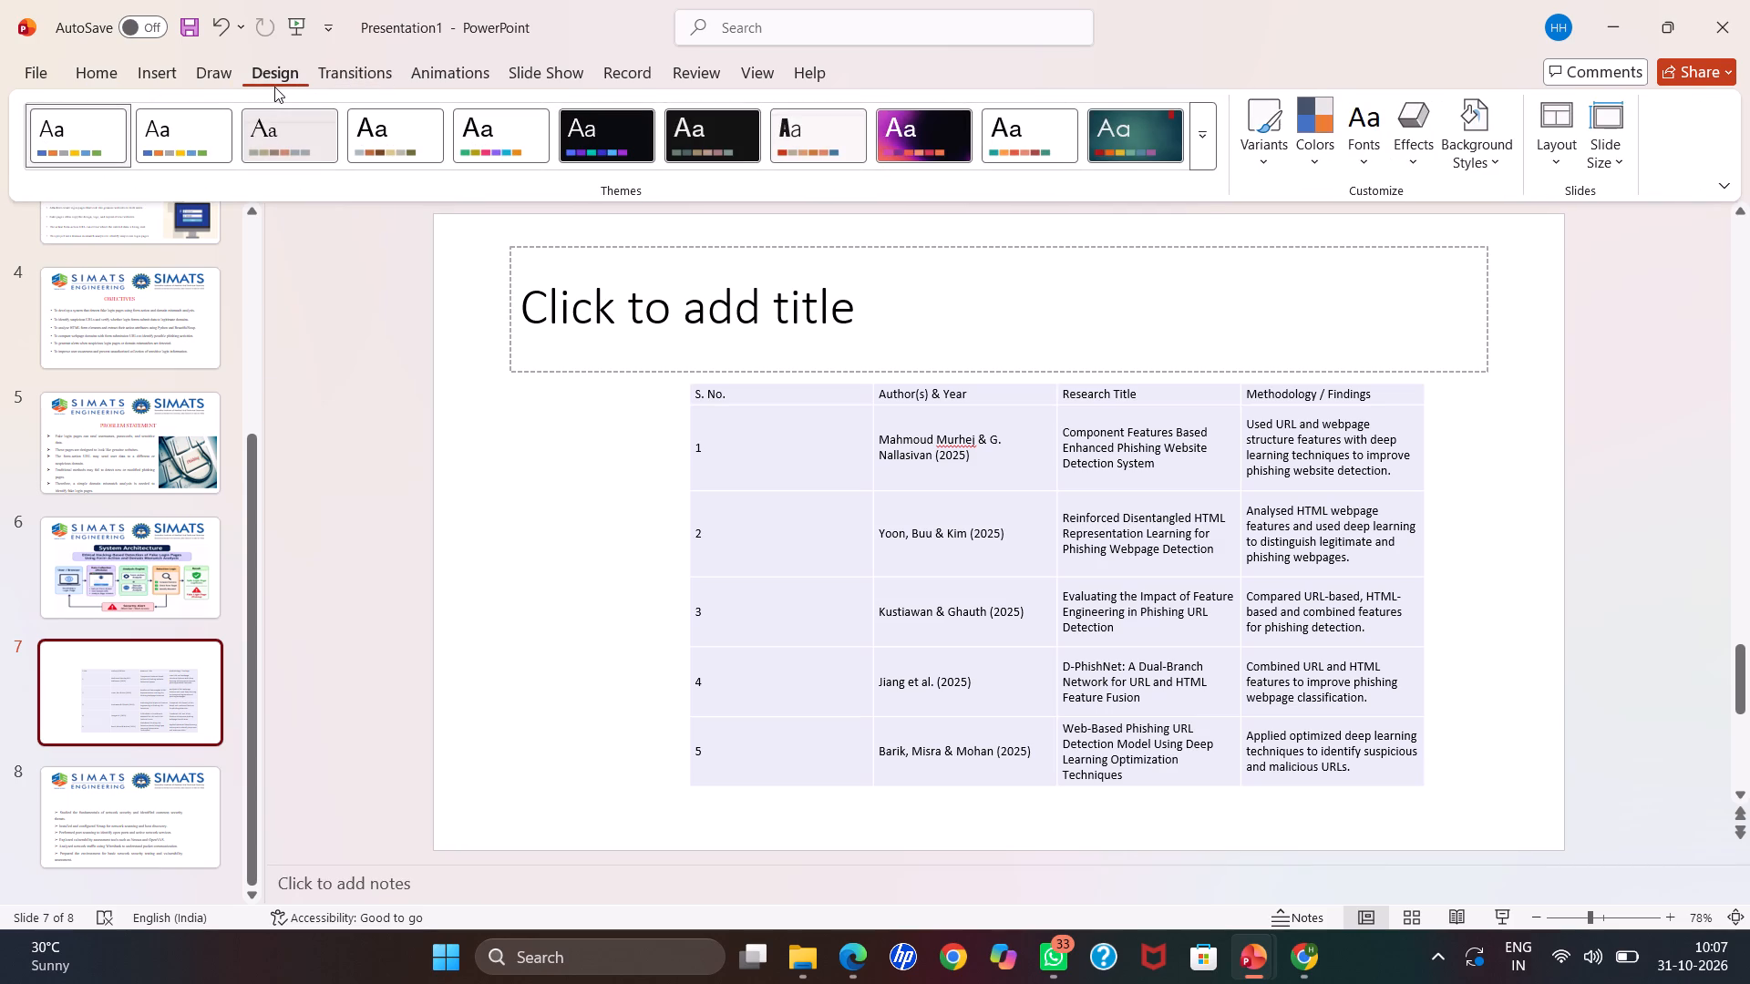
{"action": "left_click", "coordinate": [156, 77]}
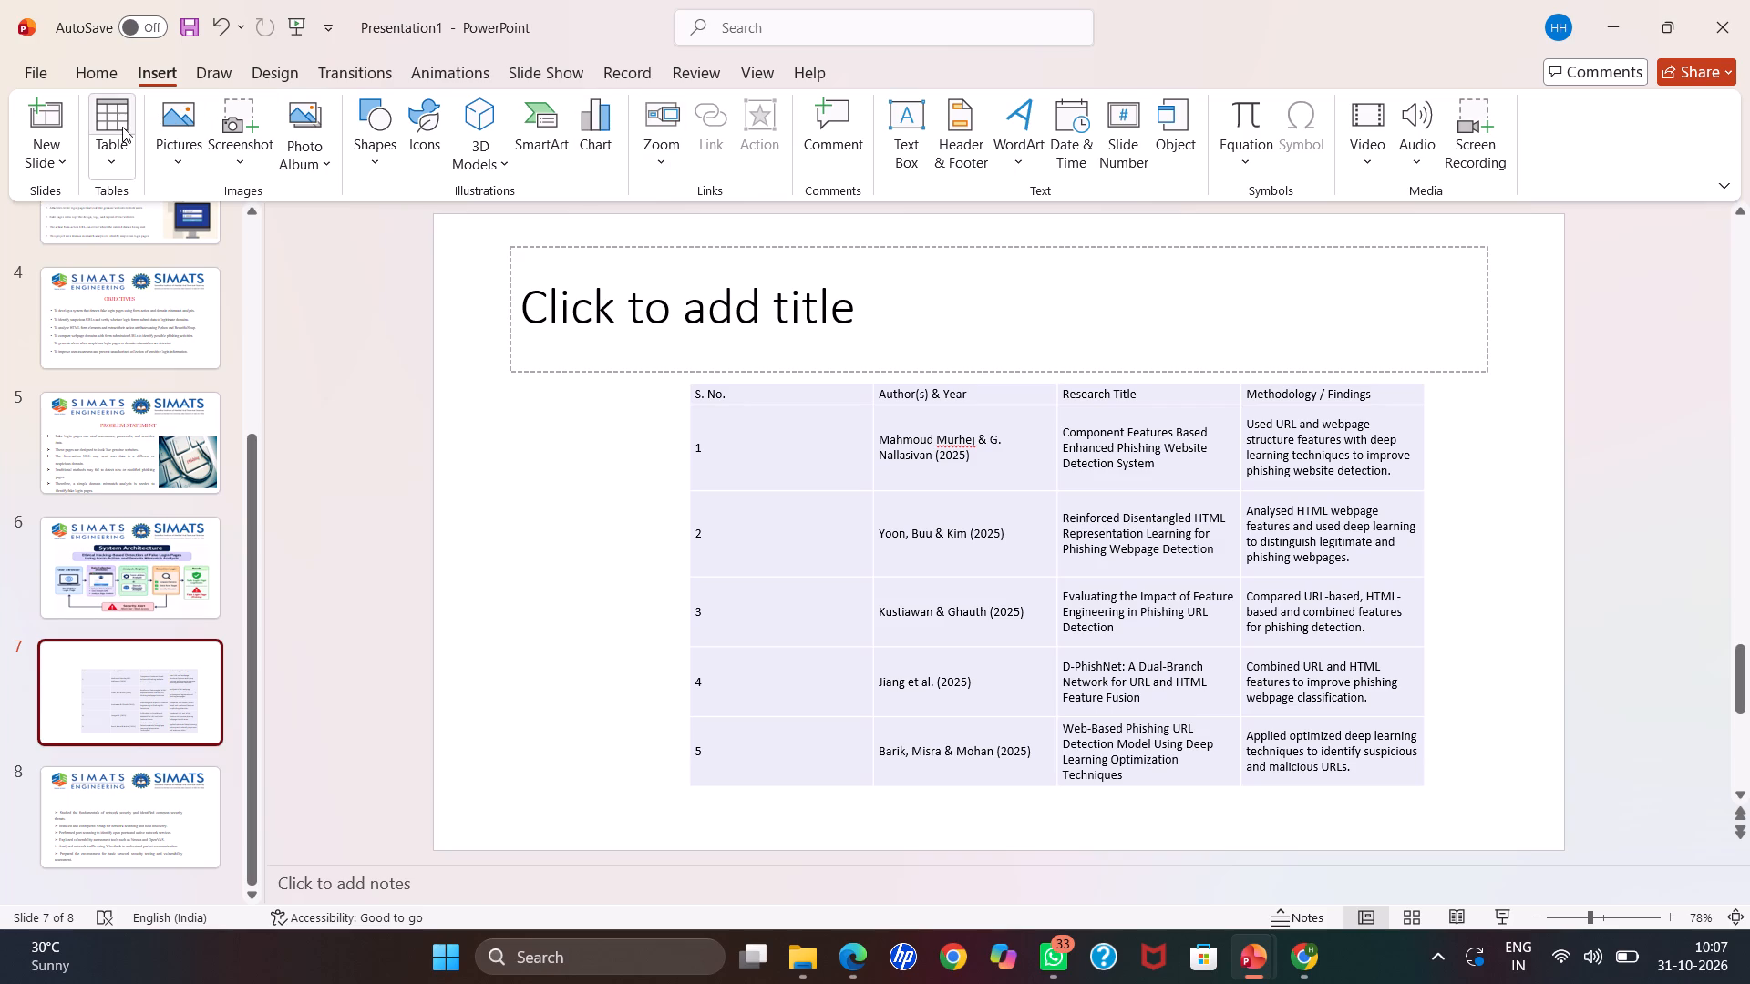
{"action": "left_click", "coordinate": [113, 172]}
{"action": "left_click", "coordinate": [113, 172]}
Enlarge the literature review table by extending it toward the slide's left side and bottom edge.
{"action": "left_click", "coordinate": [911, 580]}
{"action": "key", "text": "ctrl+a"}
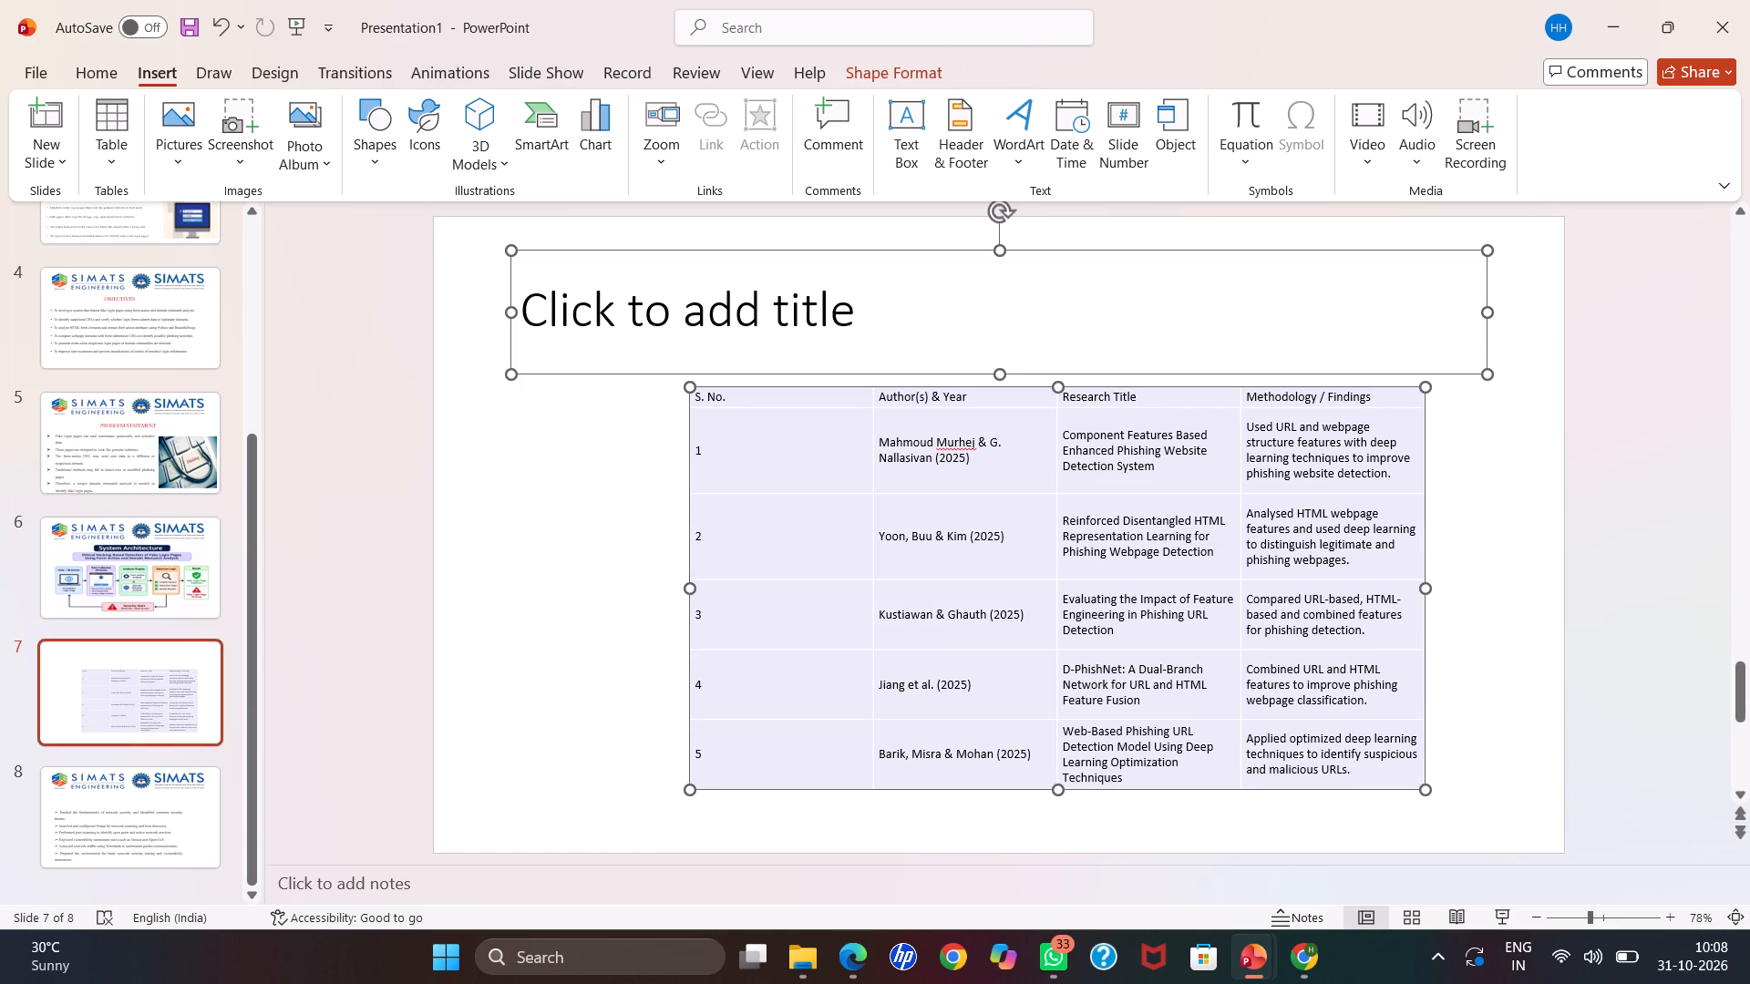
{"action": "left_click", "coordinate": [911, 580]}
{"action": "key", "text": "ctrl+a"}
{"action": "key", "text": "ctrl+c"}
{"action": "left_click_drag", "start_coordinate": [692, 384], "coordinate": [535, 394]}
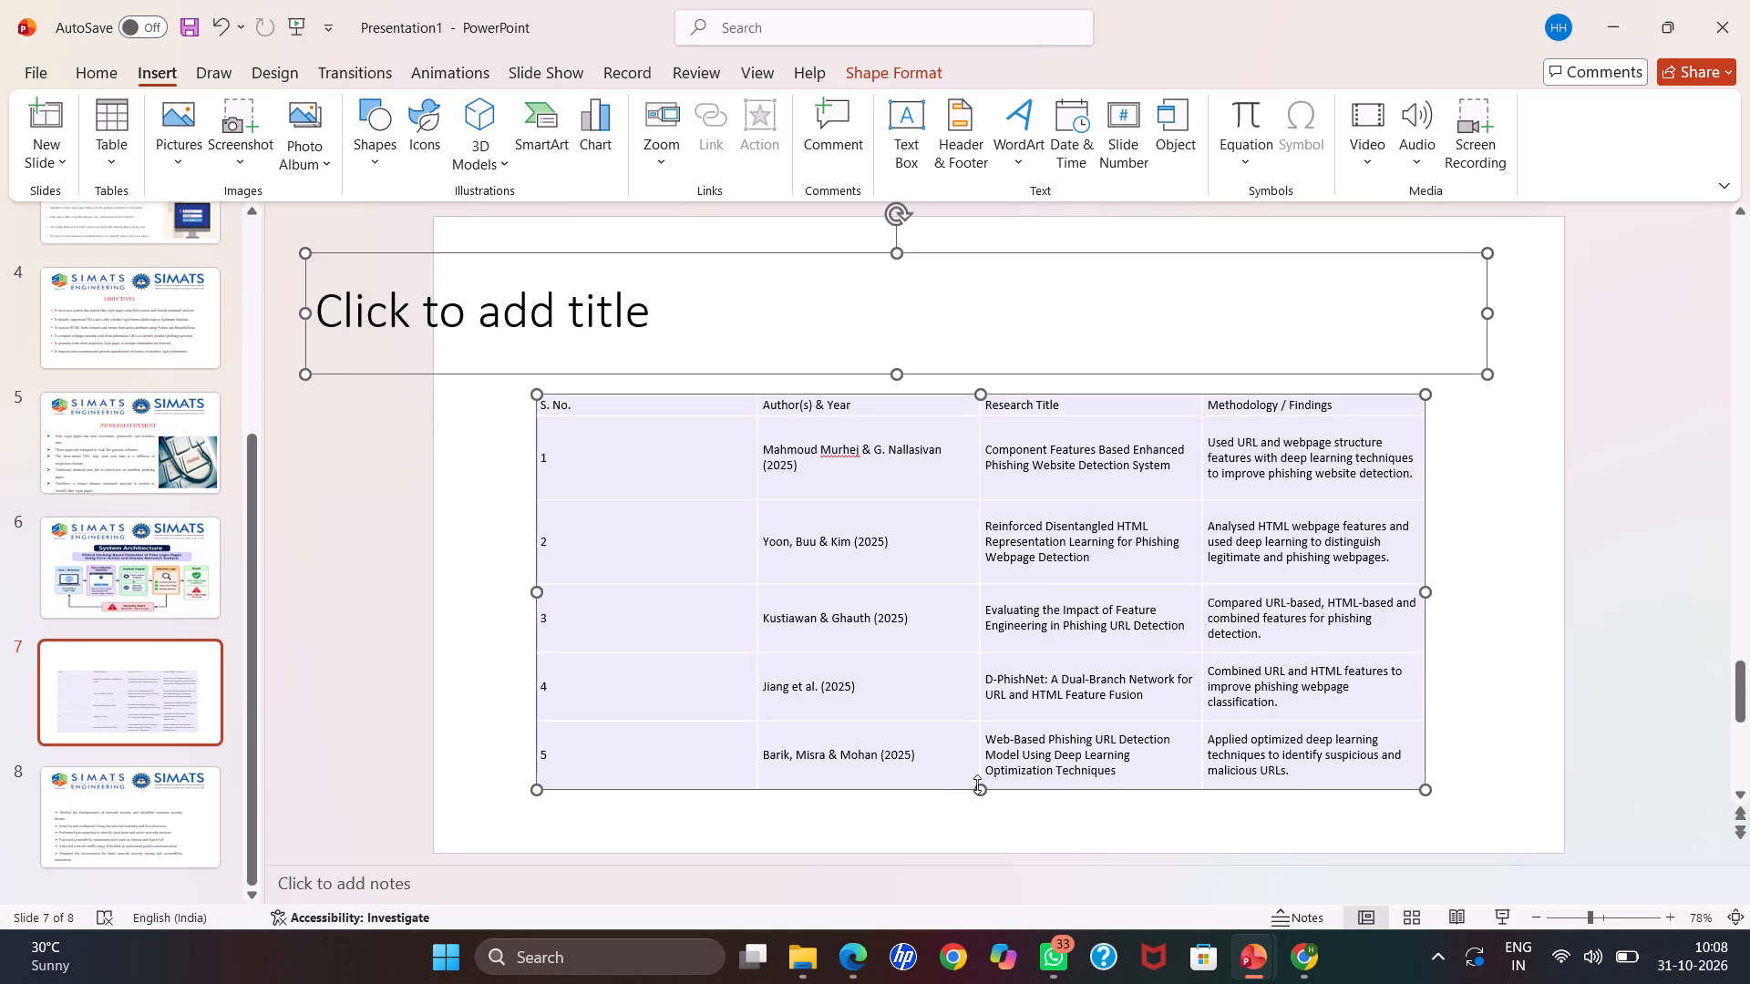
{"action": "left_click_drag", "start_coordinate": [977, 787], "coordinate": [983, 833]}
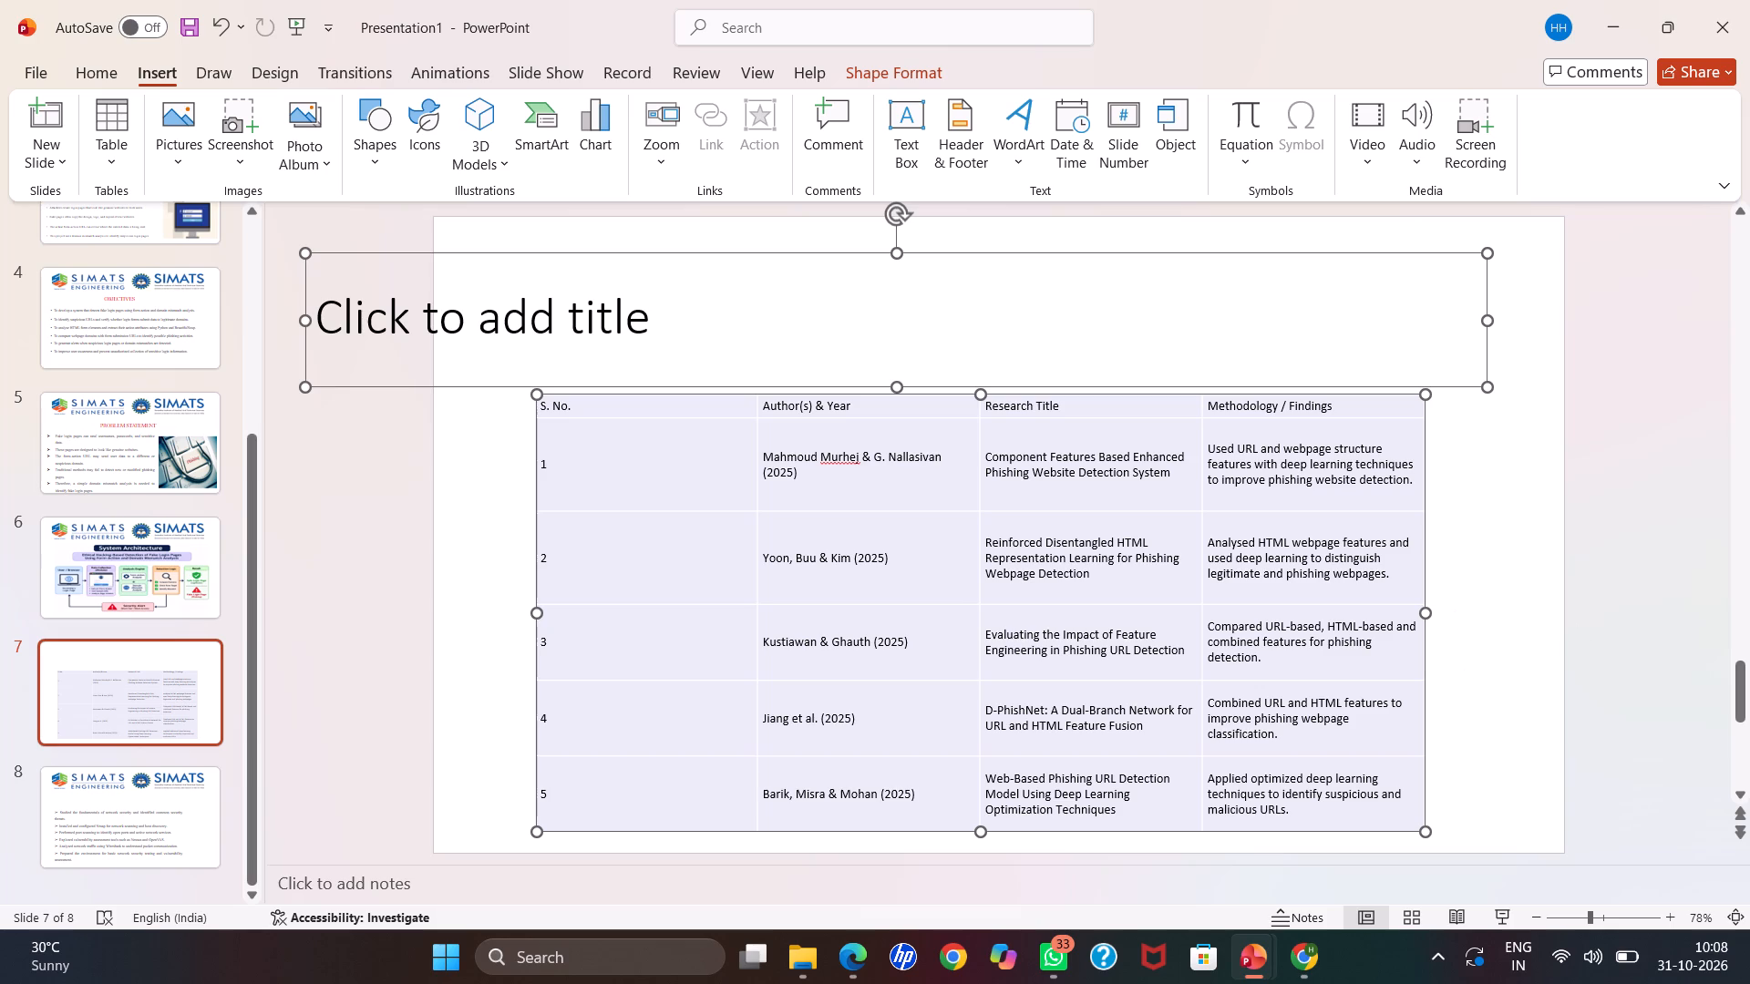
Delete the empty title placeholder above the literature review table.
{"action": "left_click", "coordinate": [1030, 282]}
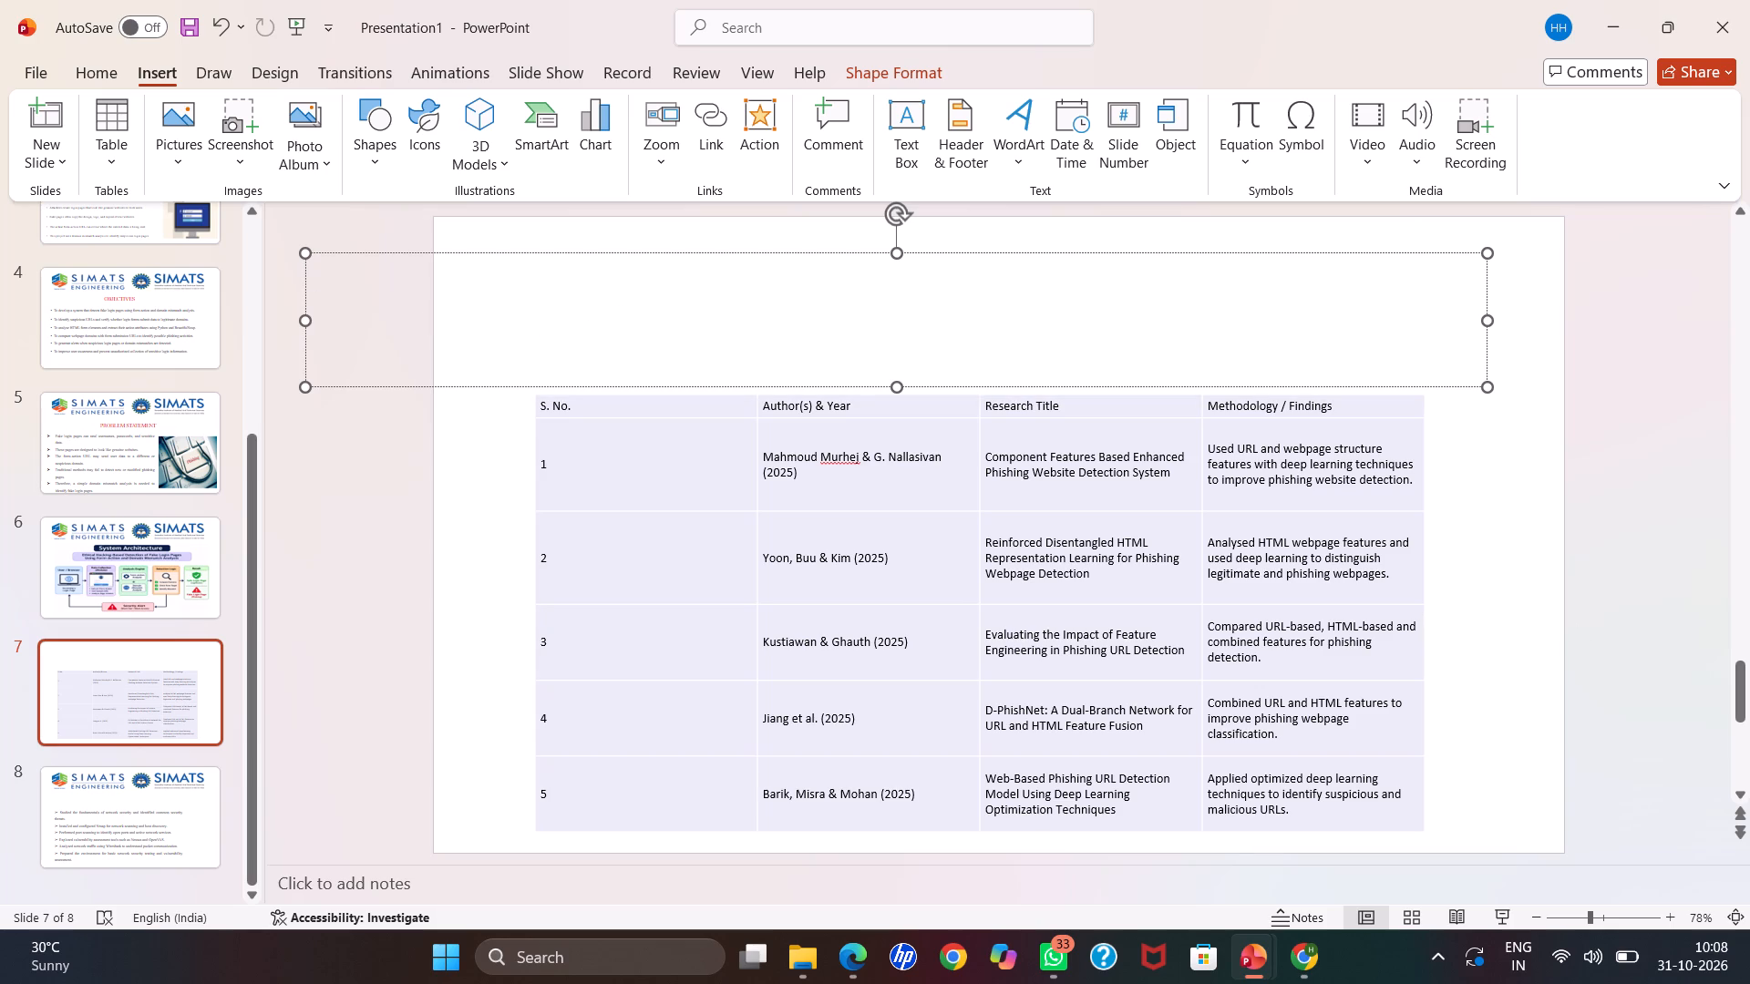
{"action": "left_click", "coordinate": [751, 310]}
{"action": "left_click", "coordinate": [792, 253]}
{"action": "key", "text": "Delete"}
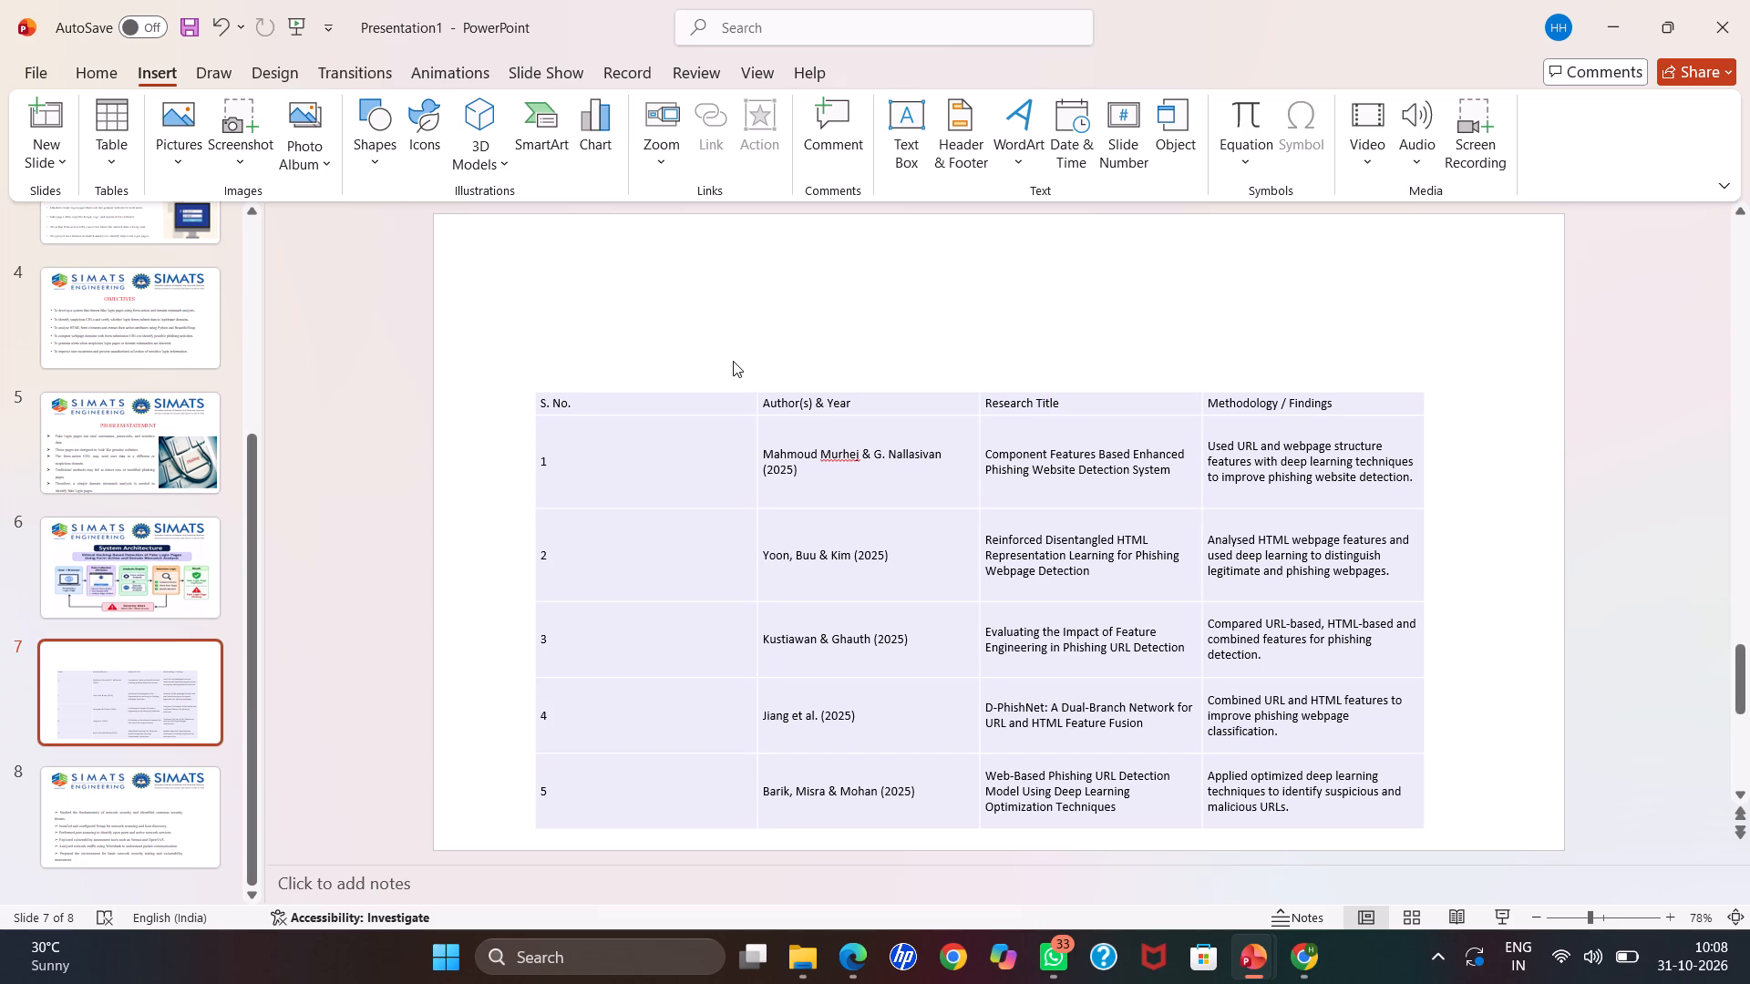
Paste the SIMATS banner from the clipboard history and place it across the top of the literature review slide.
{"action": "key", "text": "super+v"}
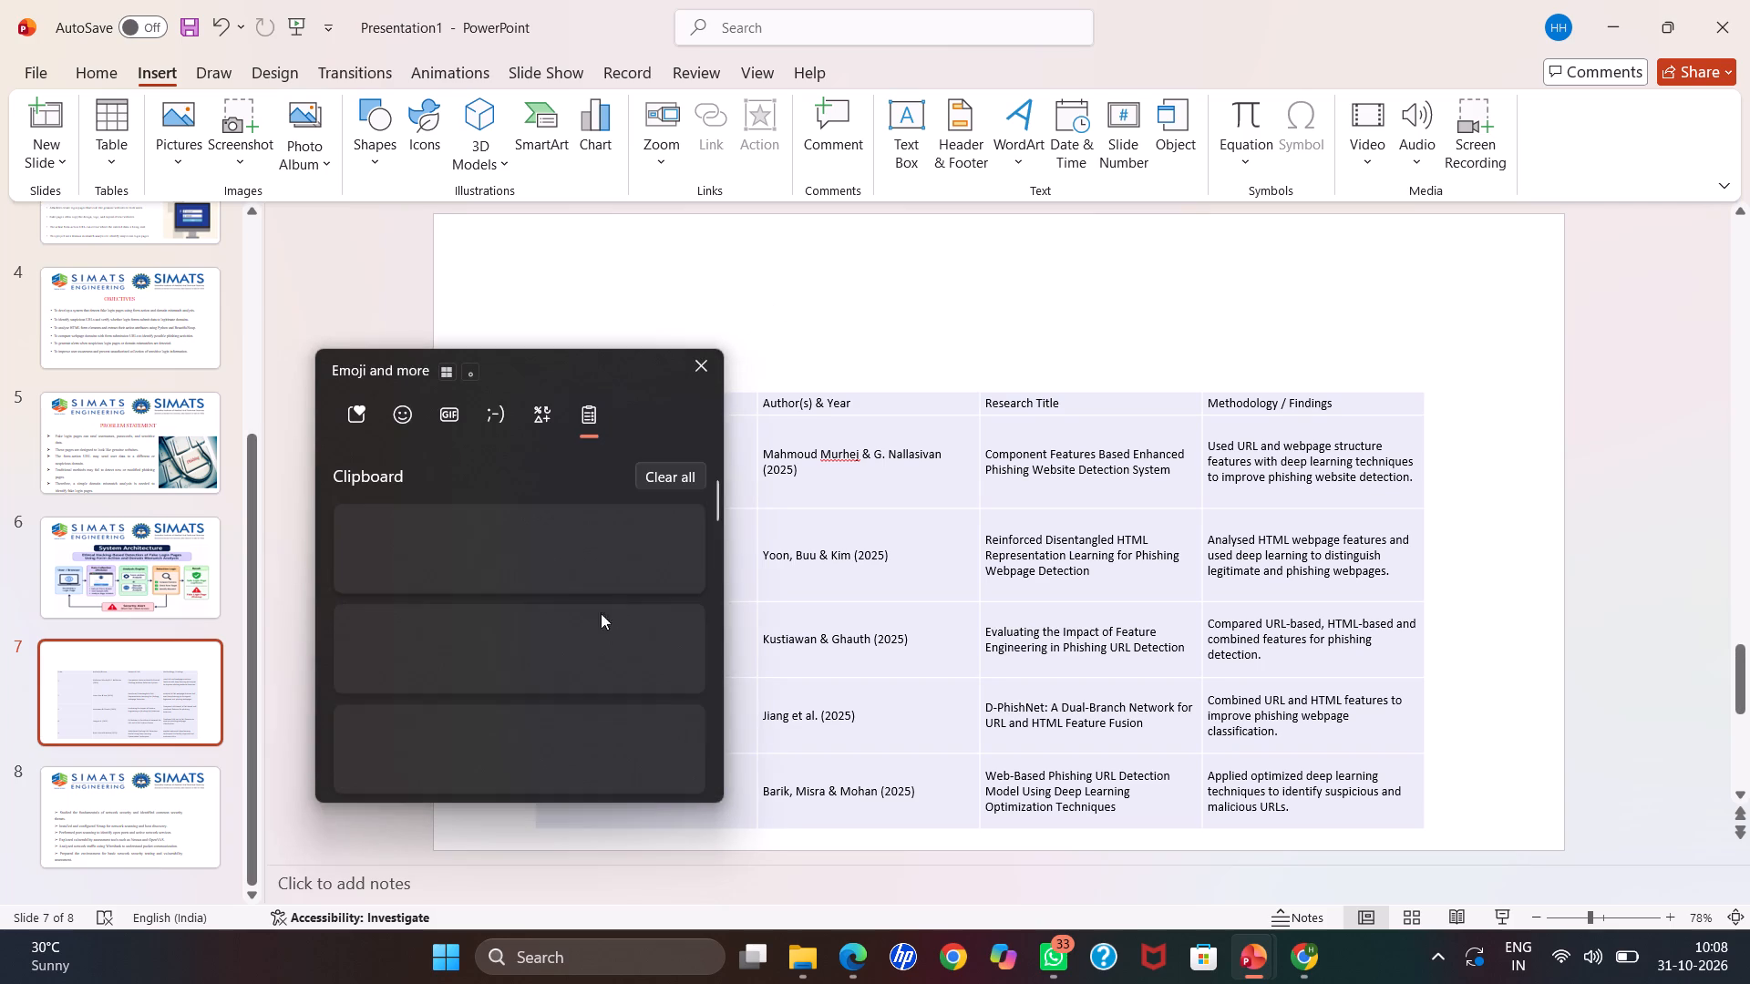
{"action": "left_click", "coordinate": [519, 714]}
{"action": "key", "text": "ctrl+v"}
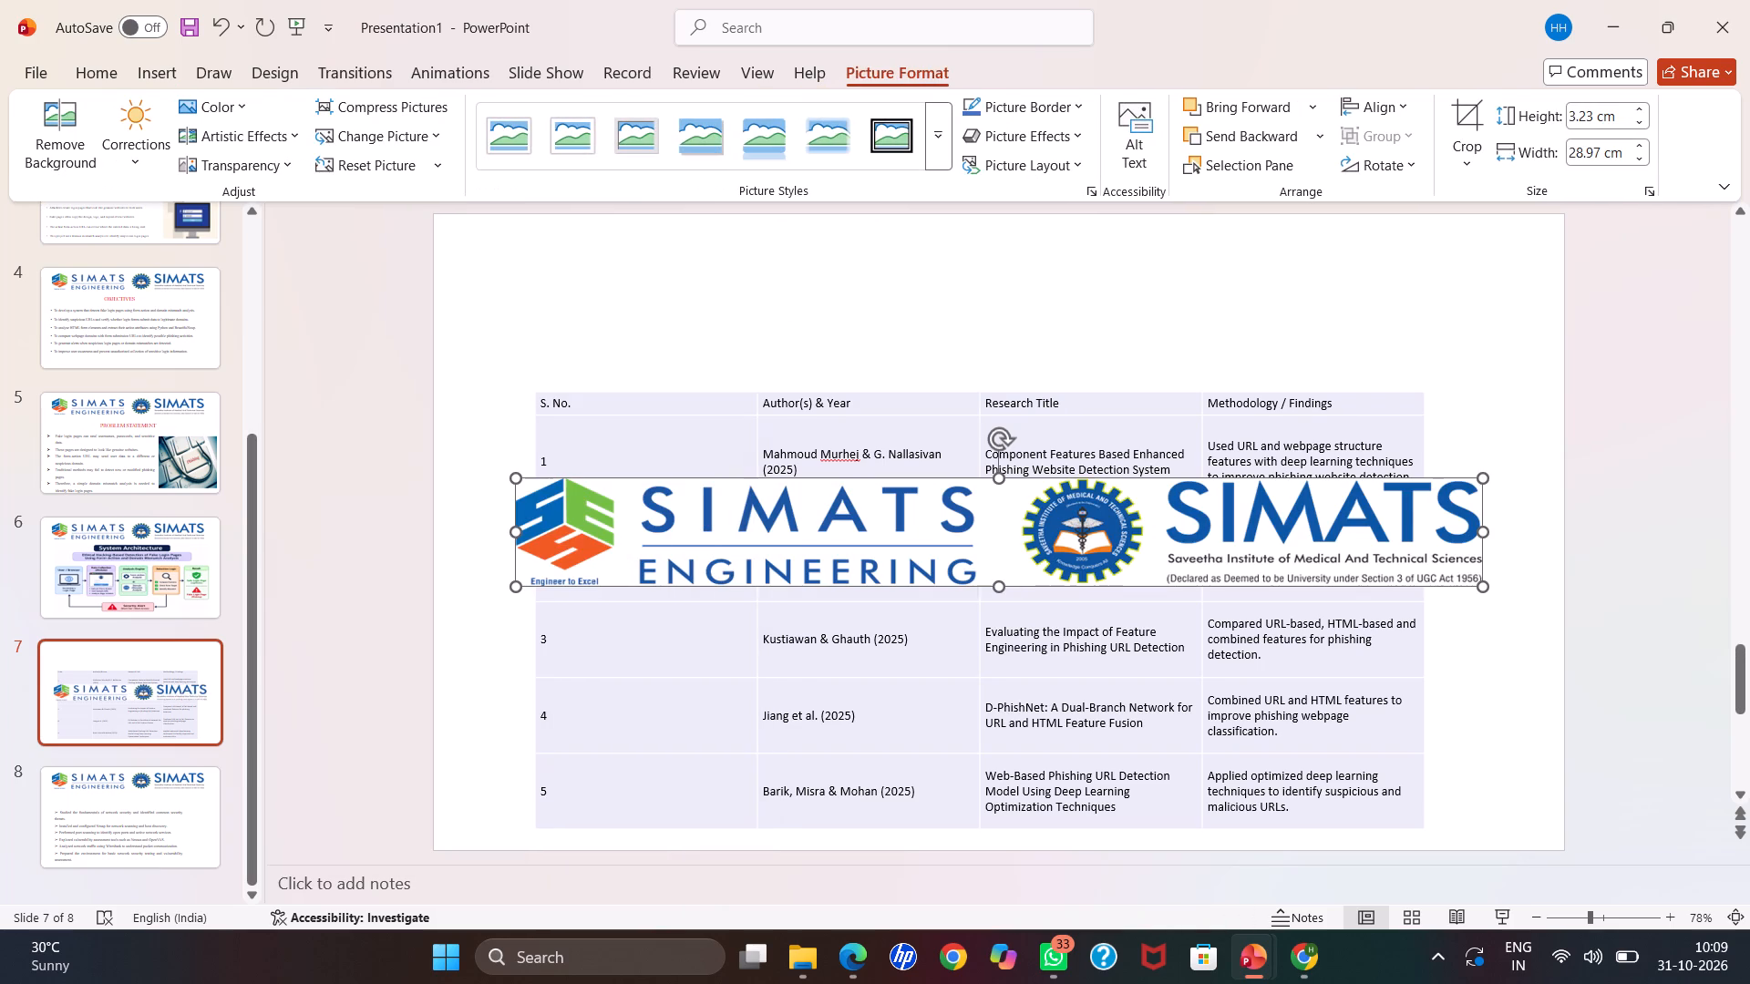
{"action": "left_click_drag", "start_coordinate": [745, 538], "coordinate": [732, 296]}
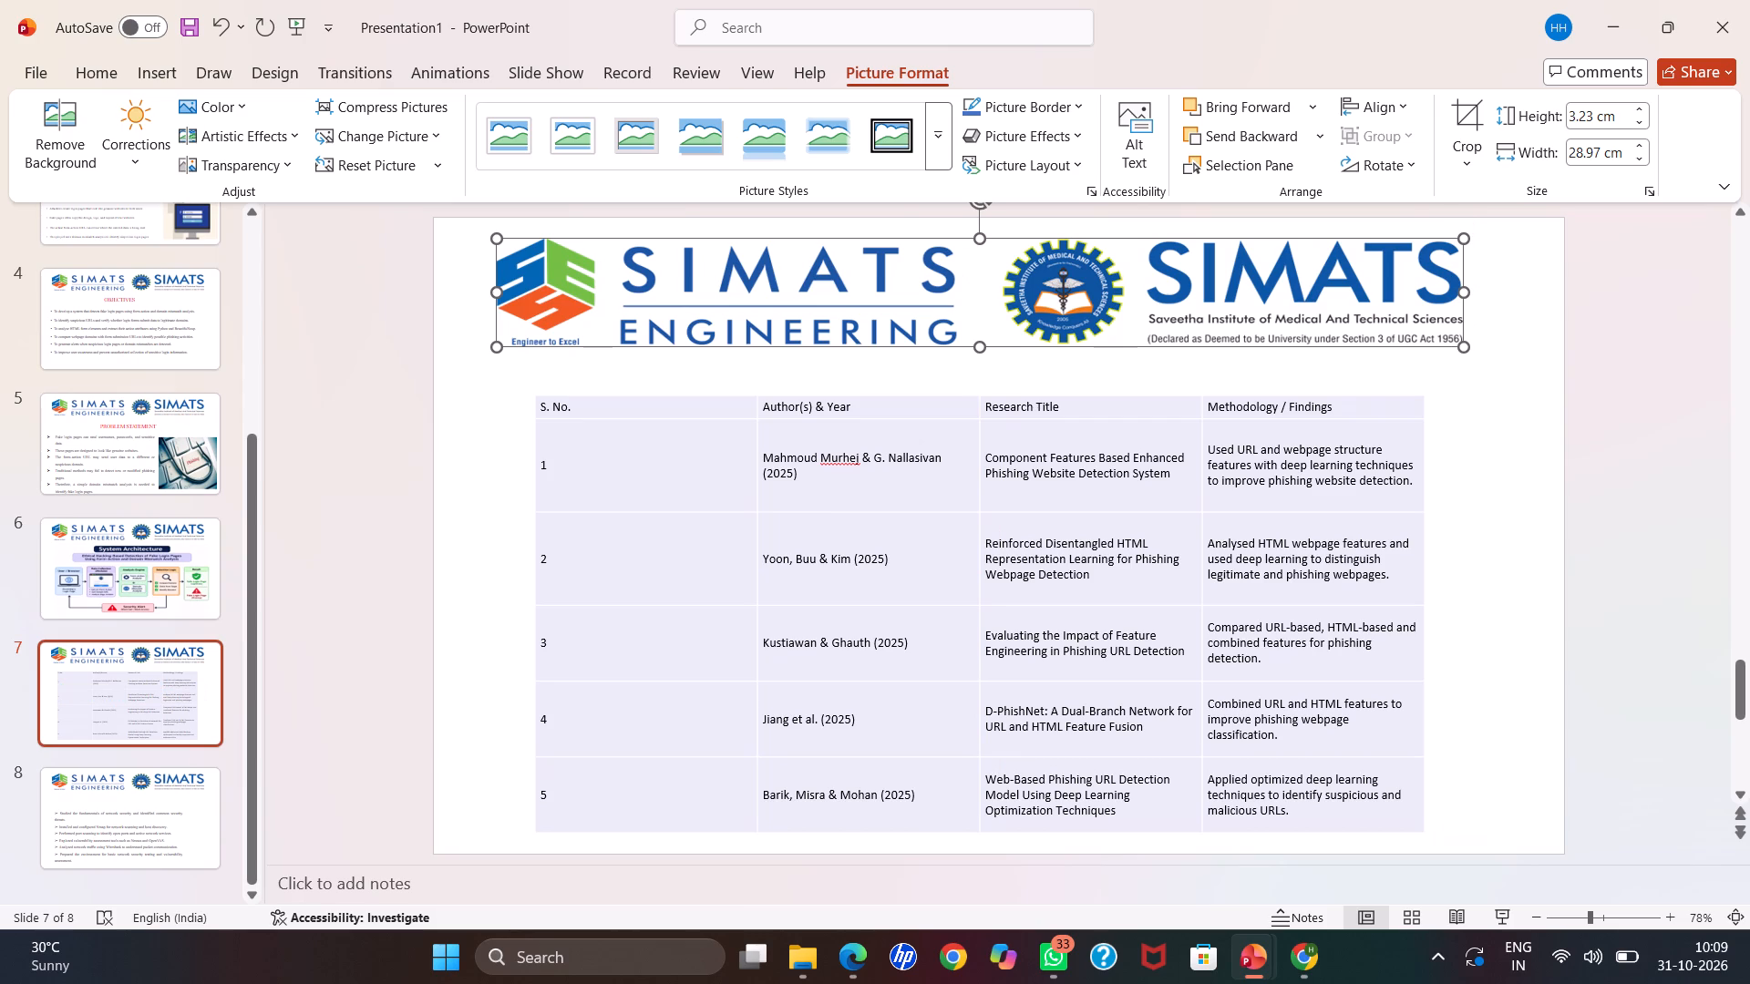
Lower the literature review table's top edge to leave heading space below the banner, and widen the table to near the slide's right edge.
{"action": "left_click", "coordinate": [815, 507]}
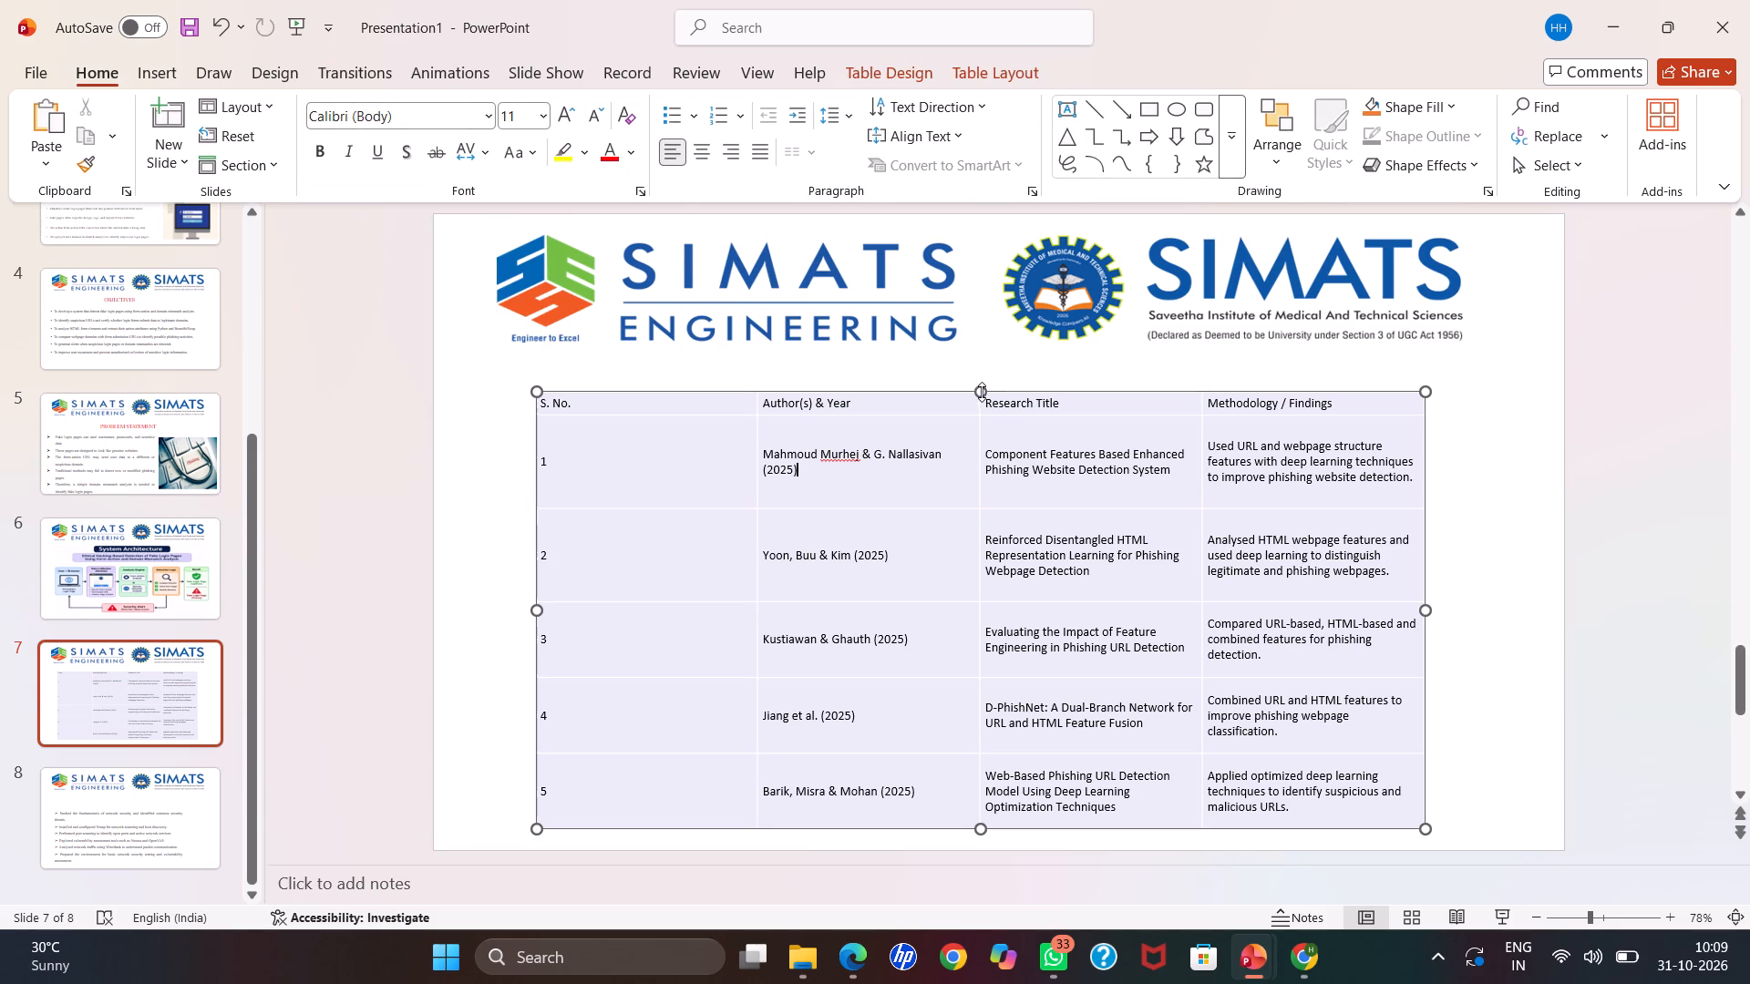
{"action": "left_click_drag", "start_coordinate": [982, 392], "coordinate": [979, 460]}
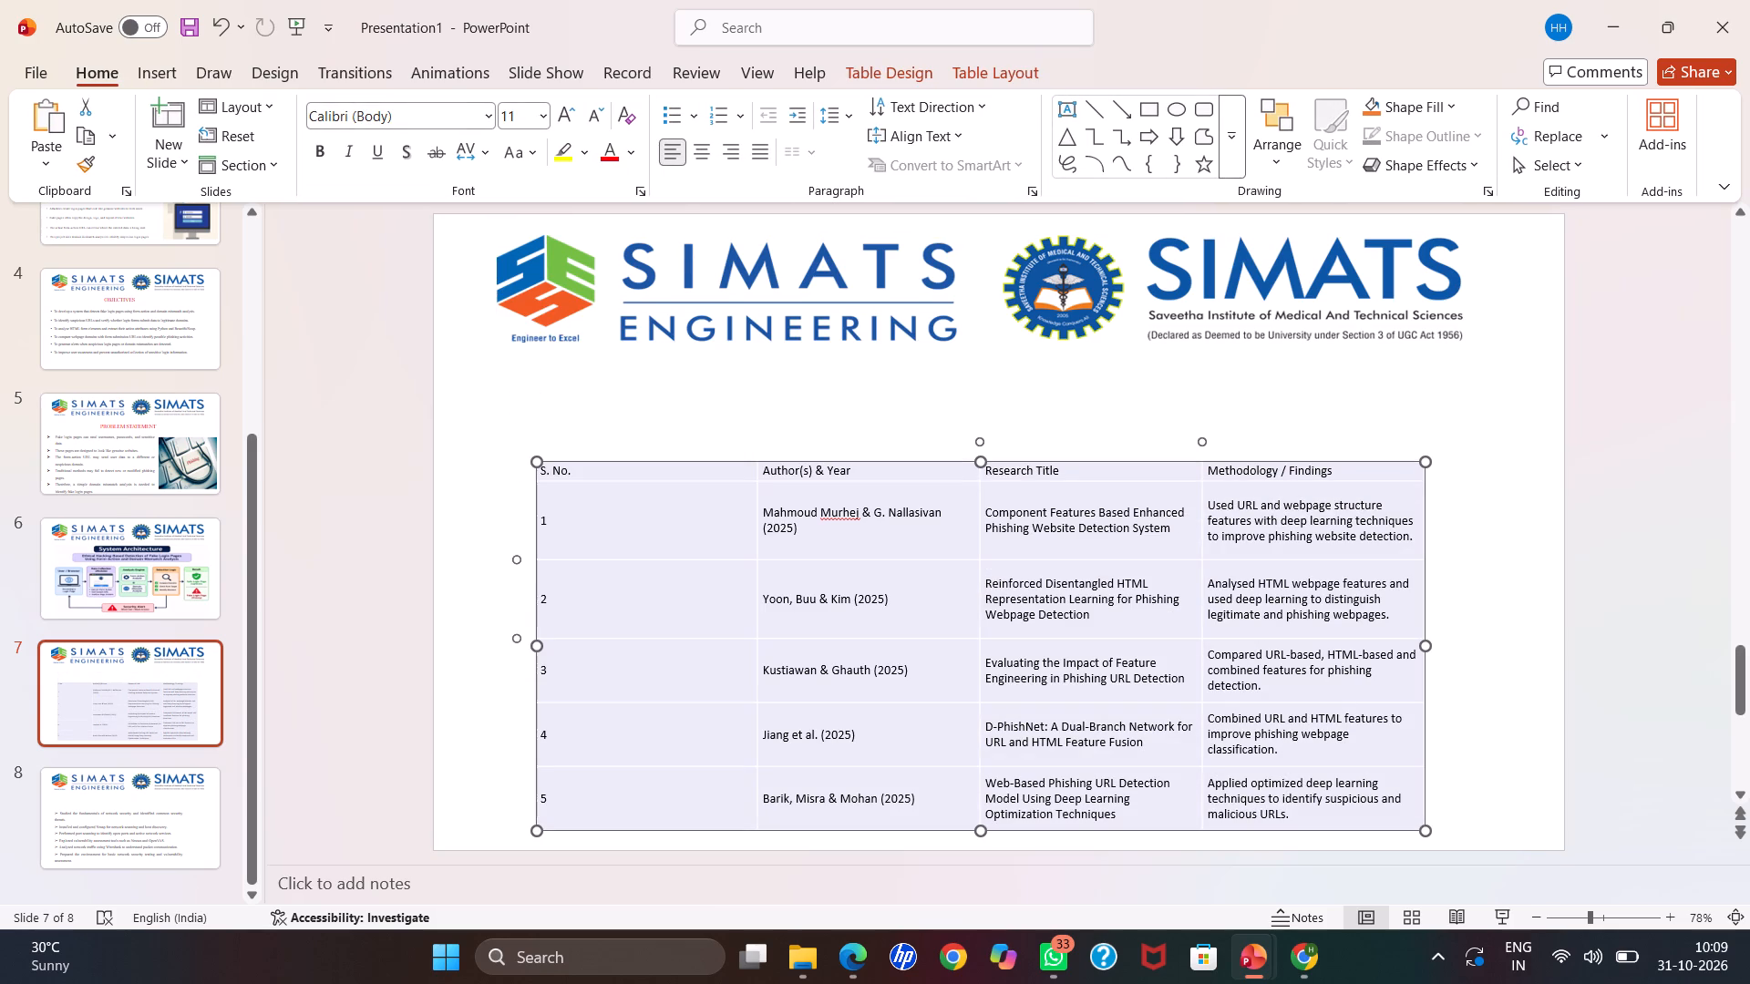
{"action": "left_click_drag", "start_coordinate": [1424, 642], "coordinate": [1533, 635]}
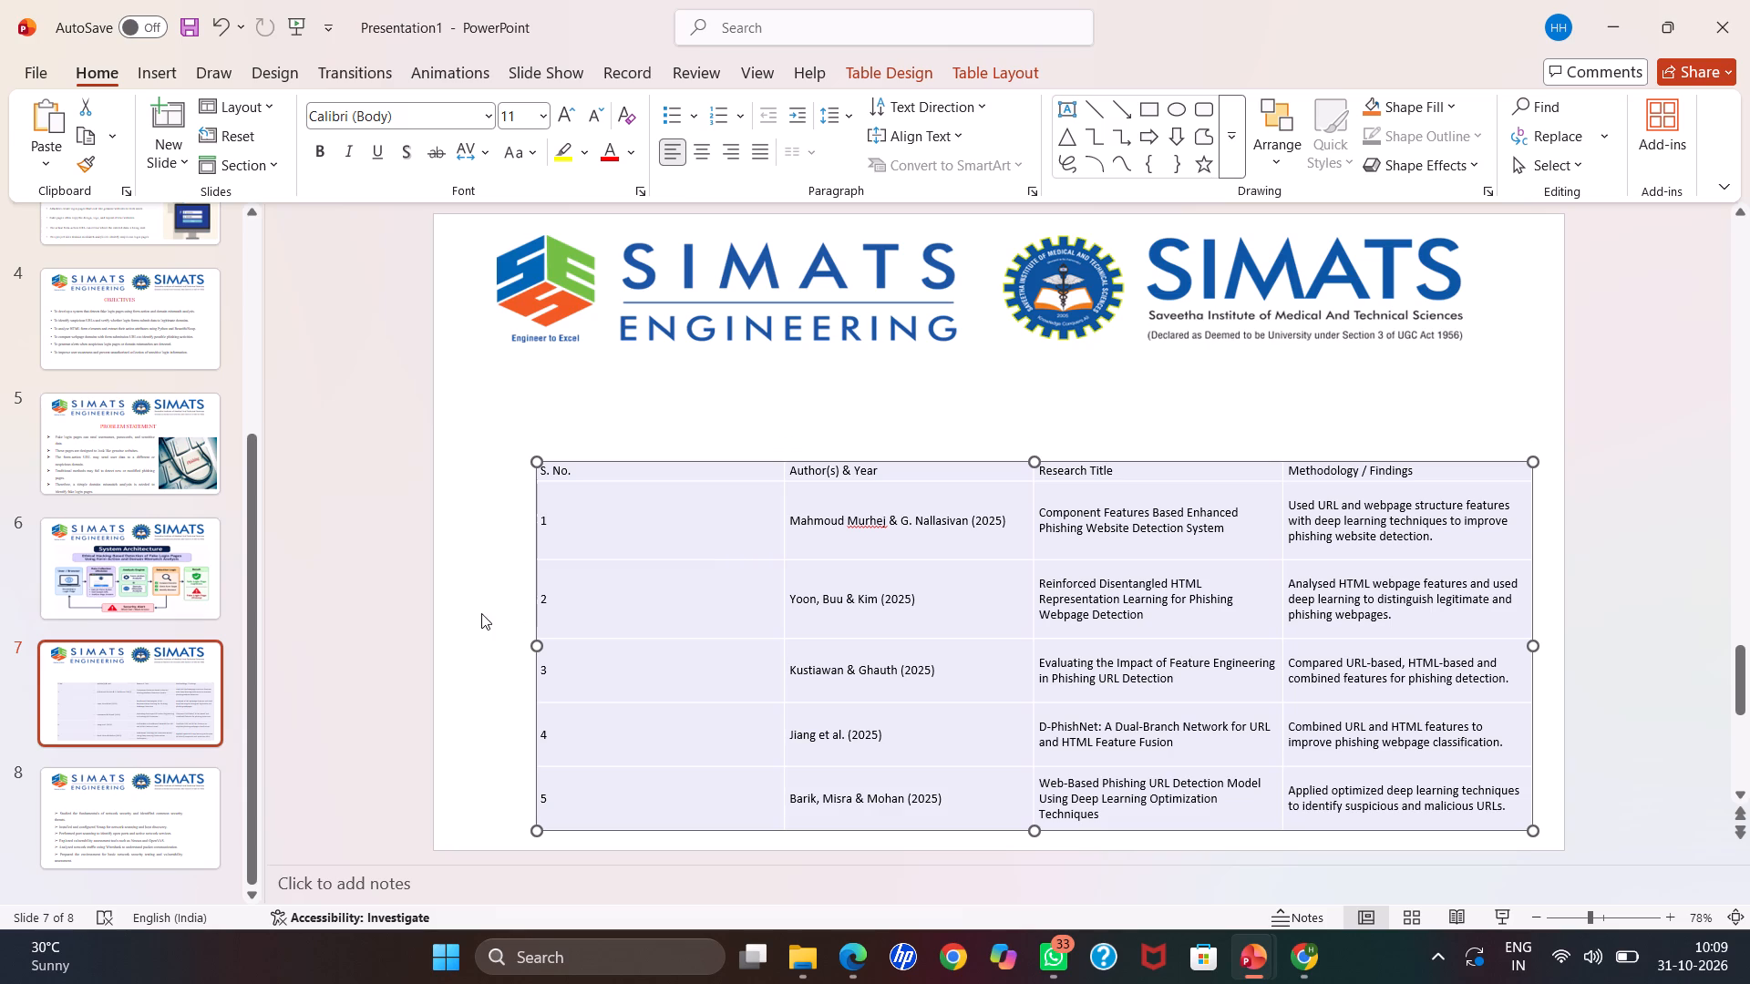
Widen the literature review table to near the slide's left edge and raise its top edge slightly, keeping heading space below the banner.
{"action": "left_click_drag", "start_coordinate": [537, 645], "coordinate": [443, 645]}
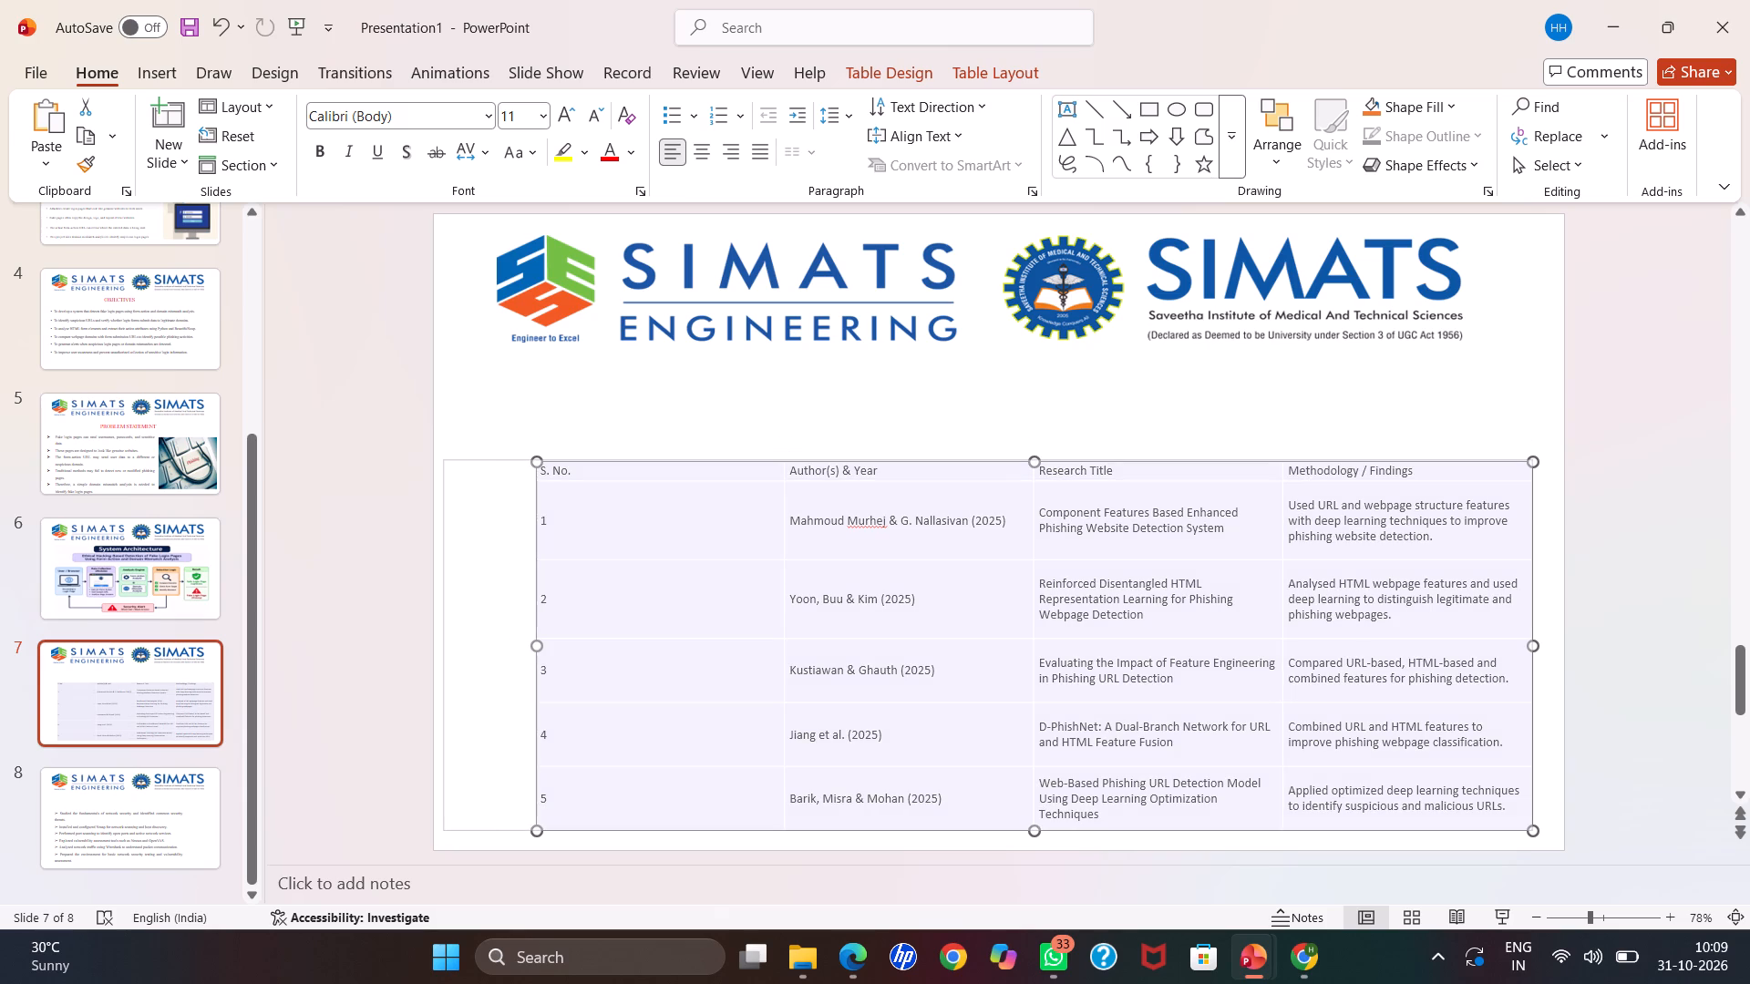
{"action": "left_click_drag", "start_coordinate": [443, 645], "coordinate": [458, 647]}
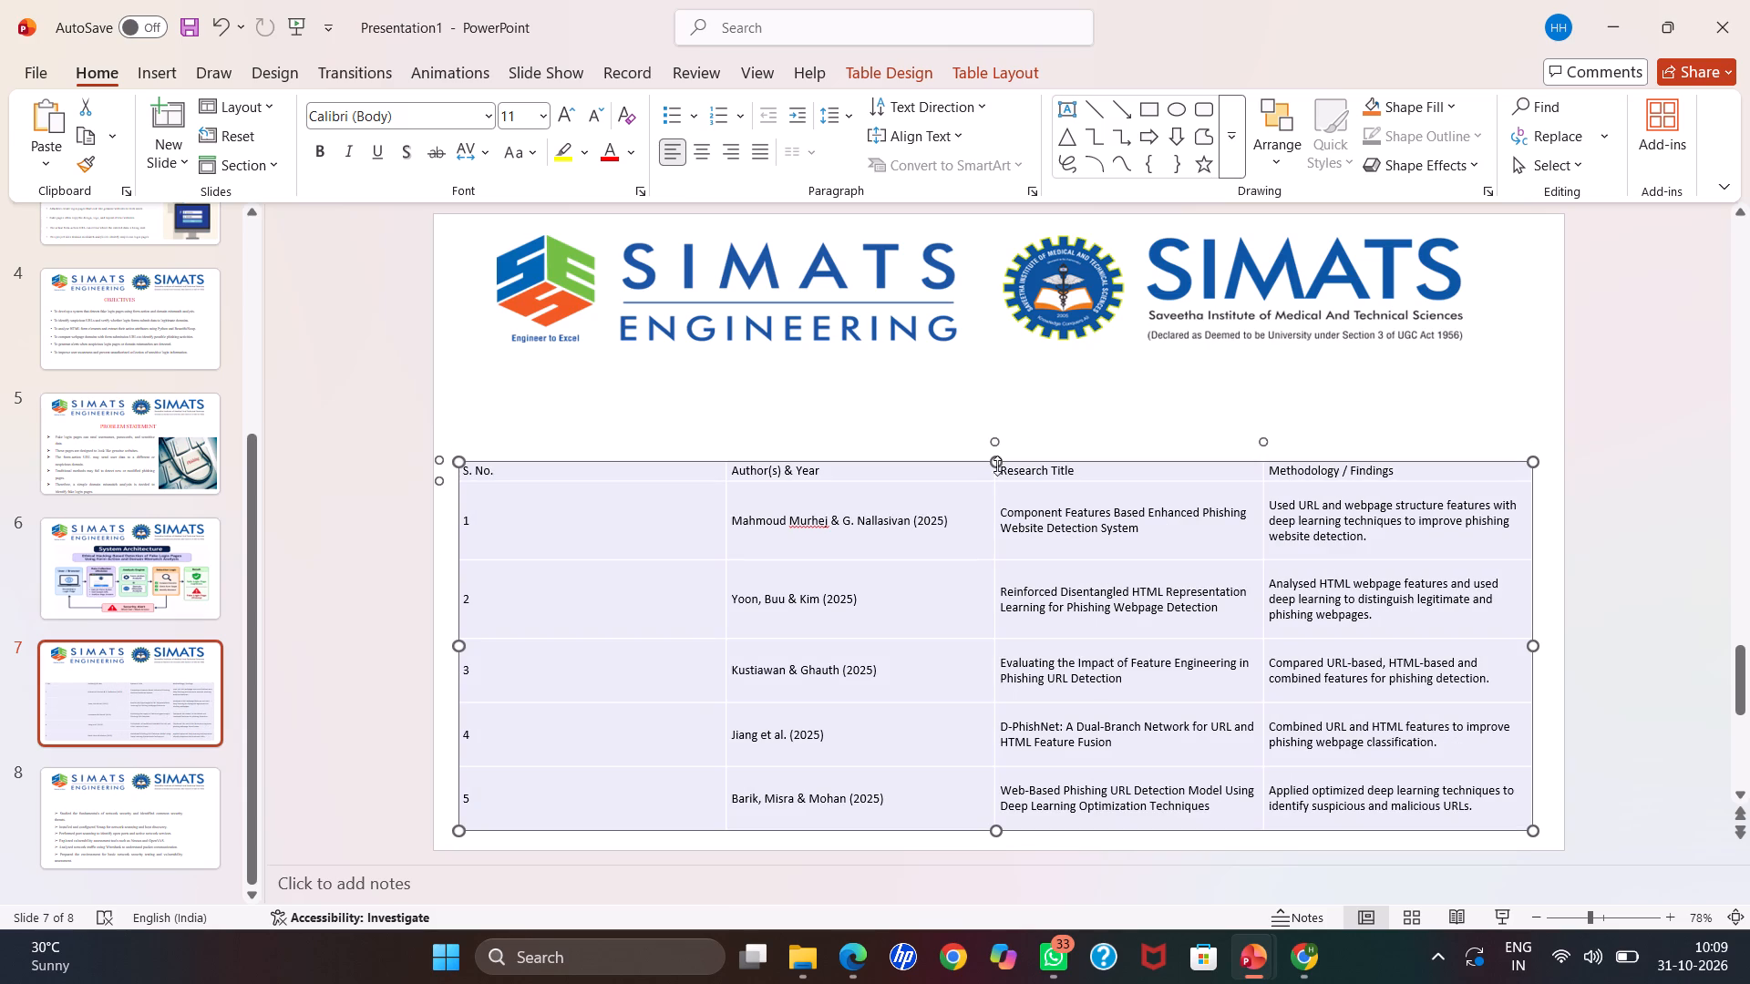
{"action": "left_click_drag", "start_coordinate": [994, 460], "coordinate": [988, 422]}
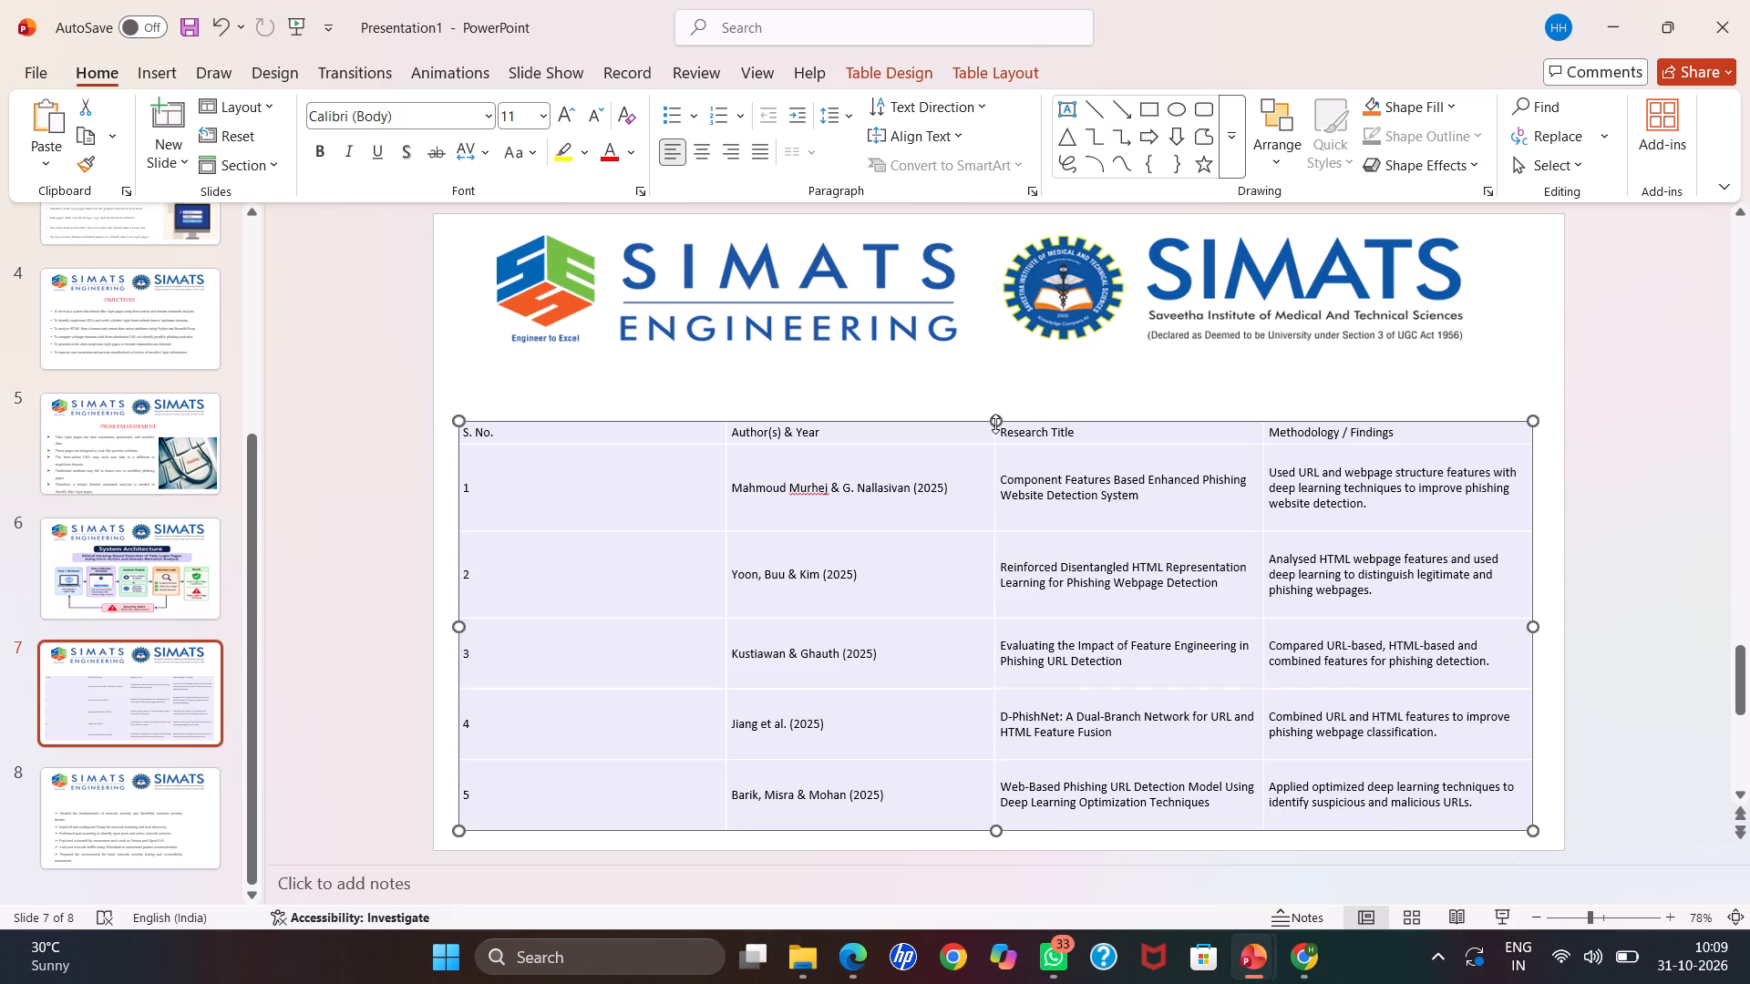
{"action": "left_click_drag", "start_coordinate": [995, 424], "coordinate": [999, 444]}
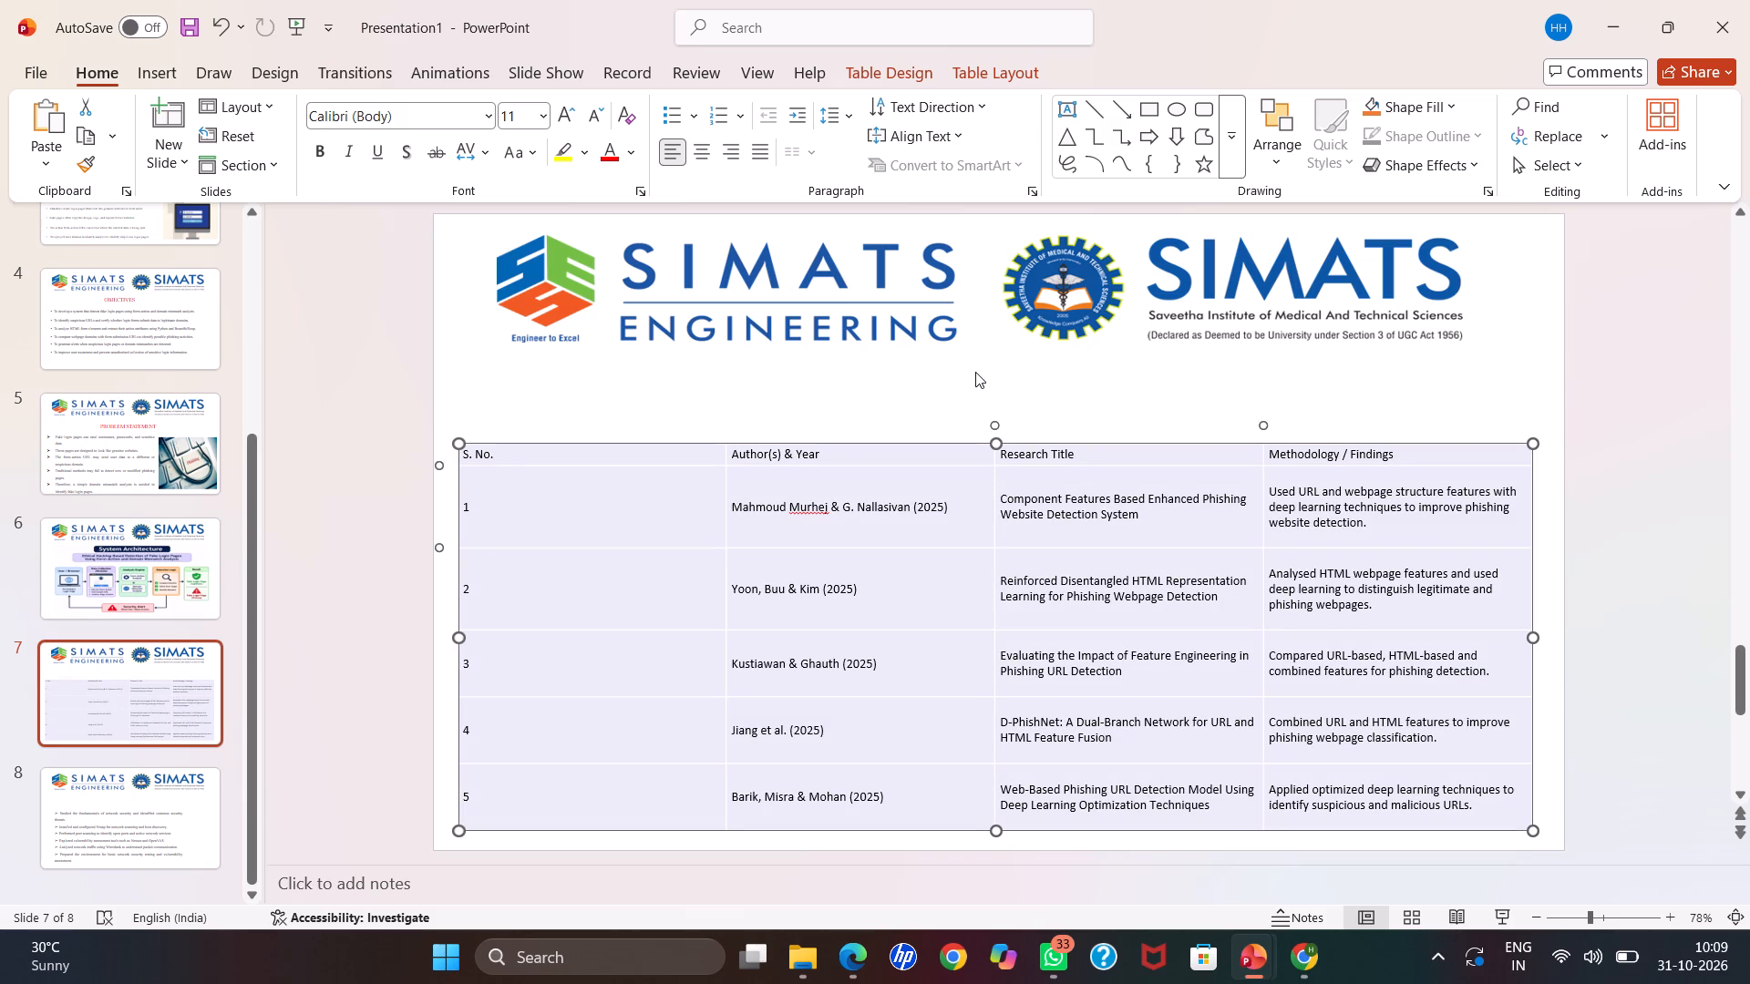
{"action": "left_click", "coordinate": [975, 372]}
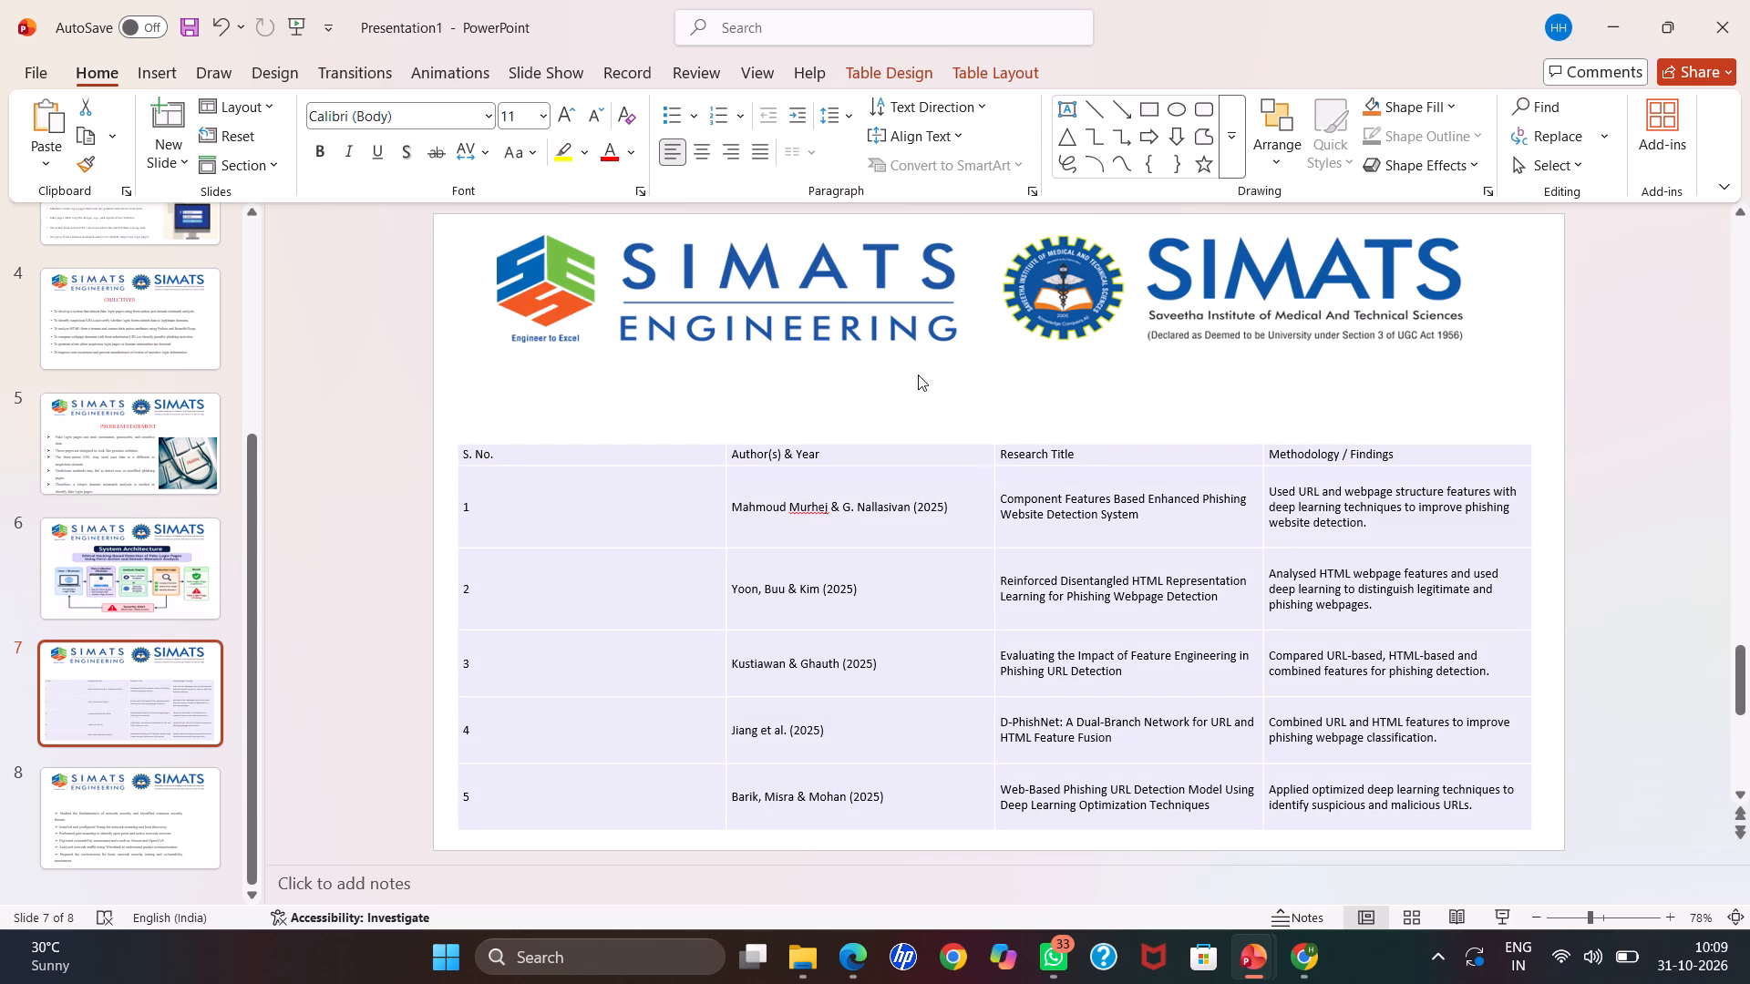
Add a text box between the banner and the table containing the heading "LITERATURE REVIEW".
{"action": "left_click", "coordinate": [1069, 105]}
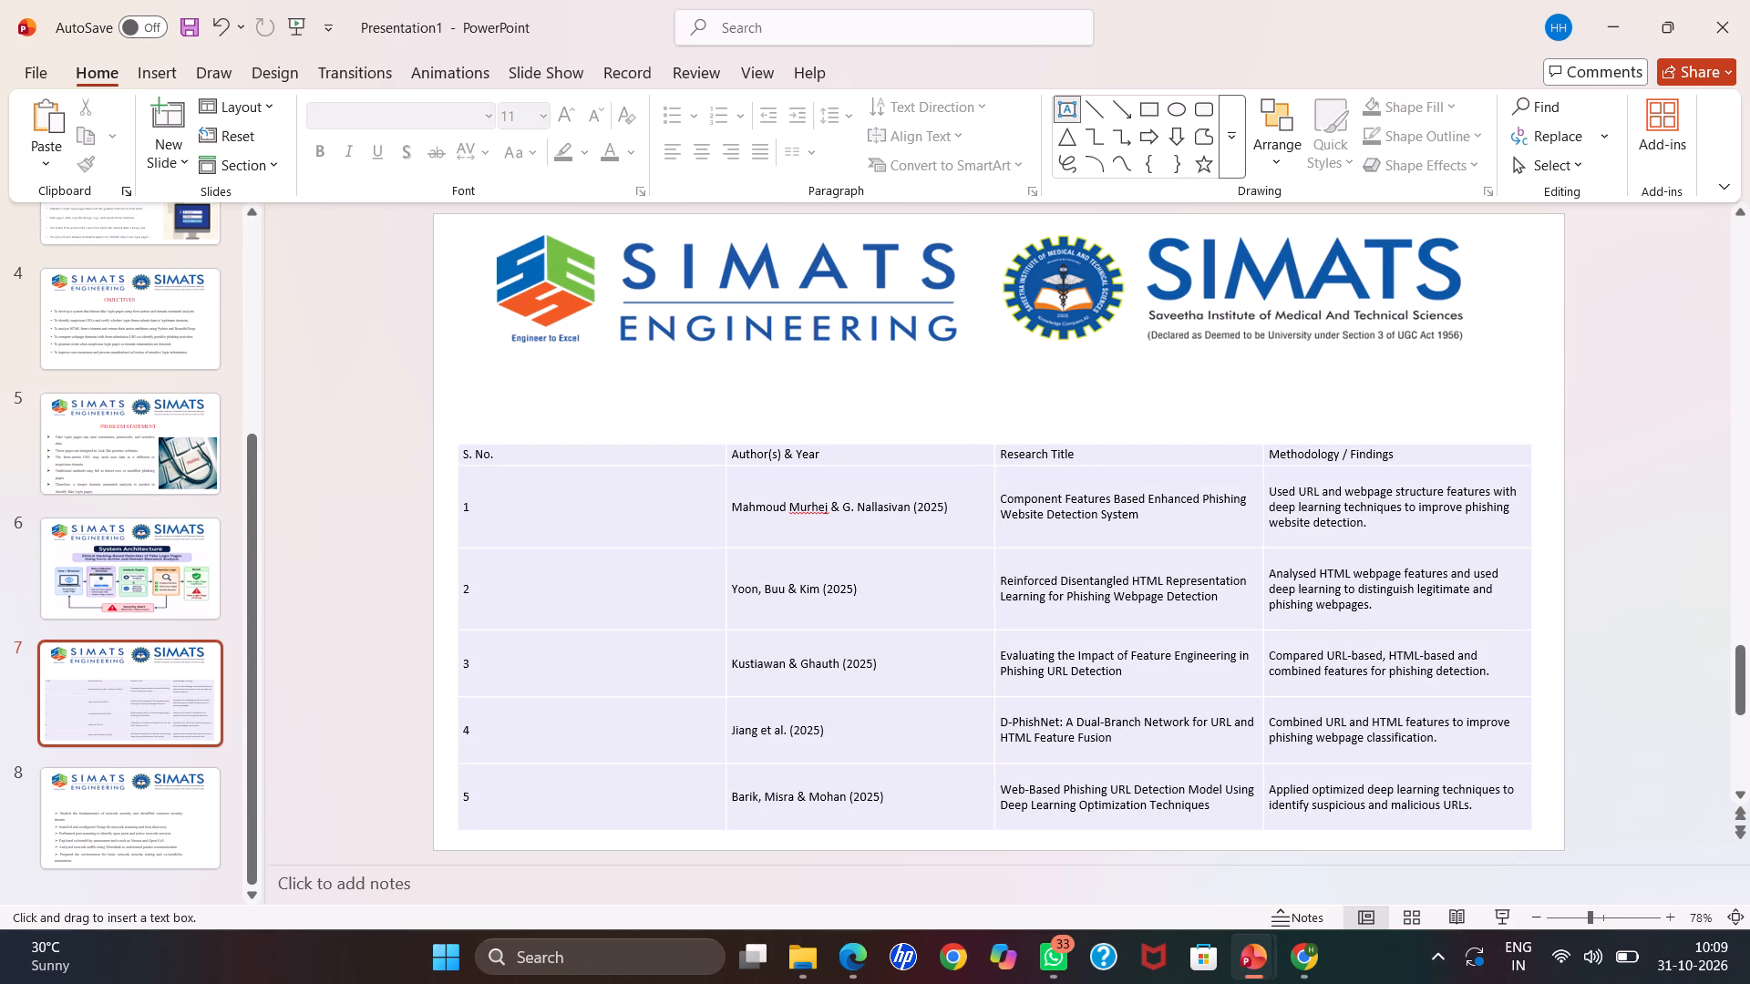
{"action": "left_click_drag", "start_coordinate": [777, 367], "coordinate": [1248, 423]}
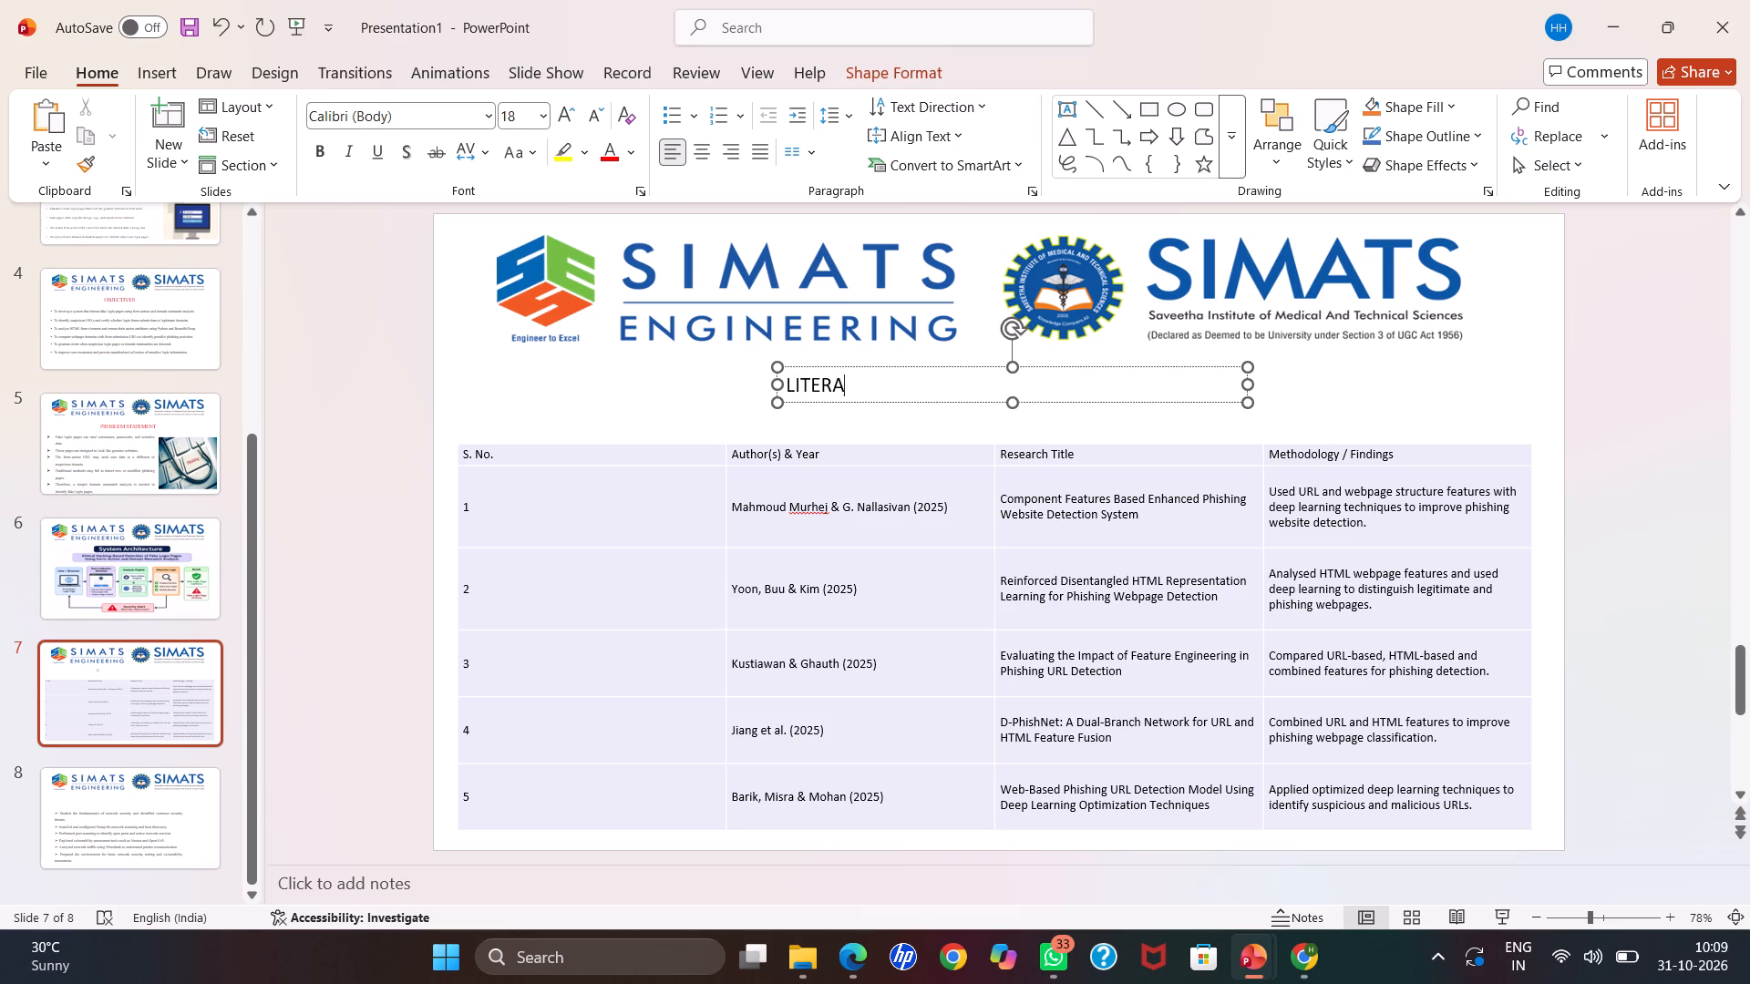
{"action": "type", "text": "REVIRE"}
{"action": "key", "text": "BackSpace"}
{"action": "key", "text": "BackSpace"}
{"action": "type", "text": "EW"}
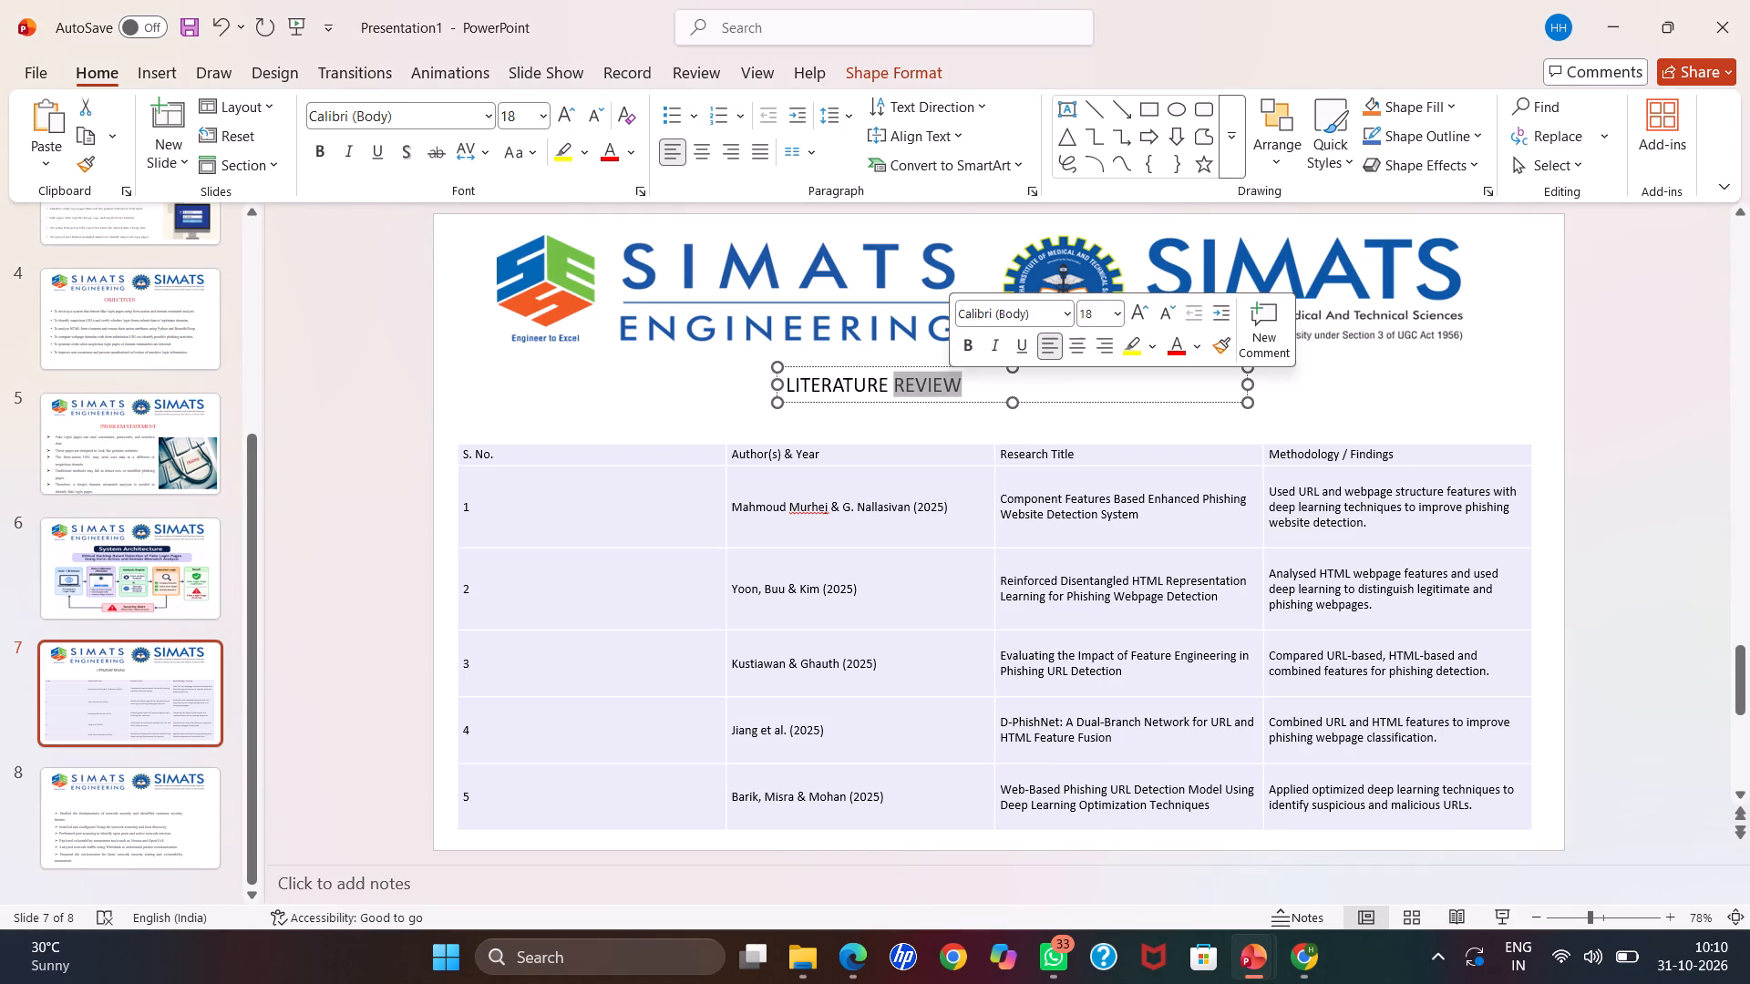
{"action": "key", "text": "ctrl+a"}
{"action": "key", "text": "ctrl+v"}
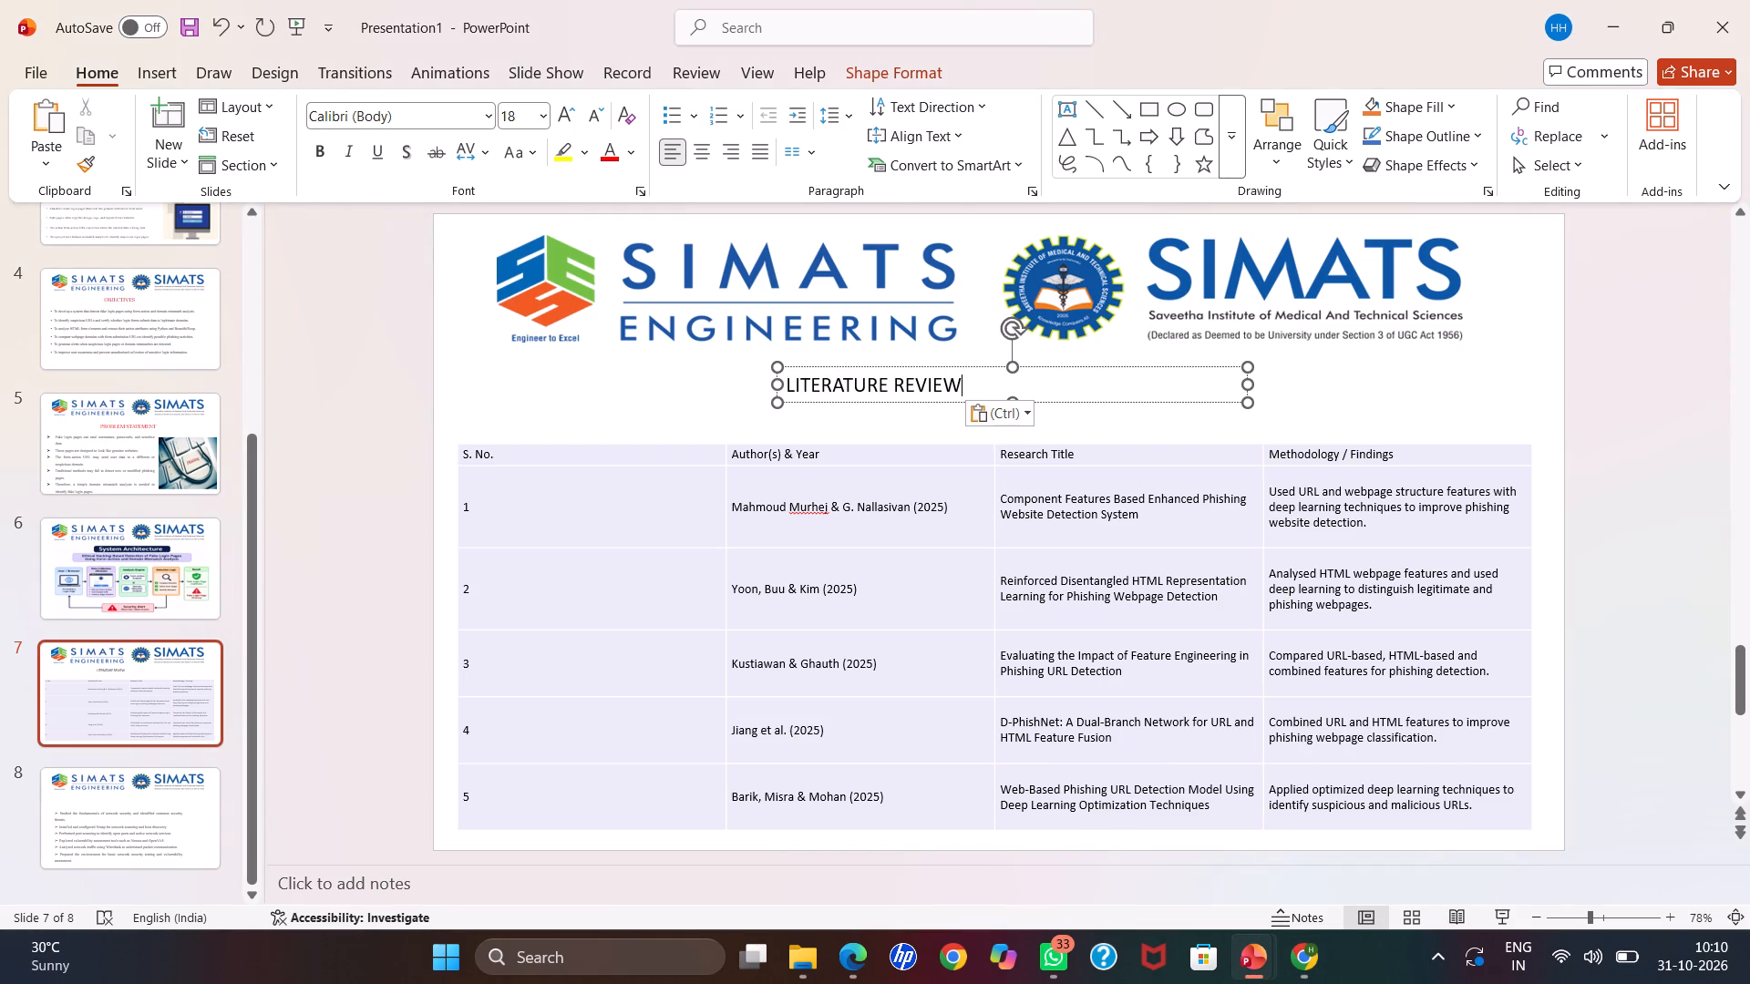
Format the "LITERATURE REVIEW" heading as 28 pt Times New Roman in red.
{"action": "left_click", "coordinate": [894, 388]}
{"action": "key", "text": "ctrl+a"}
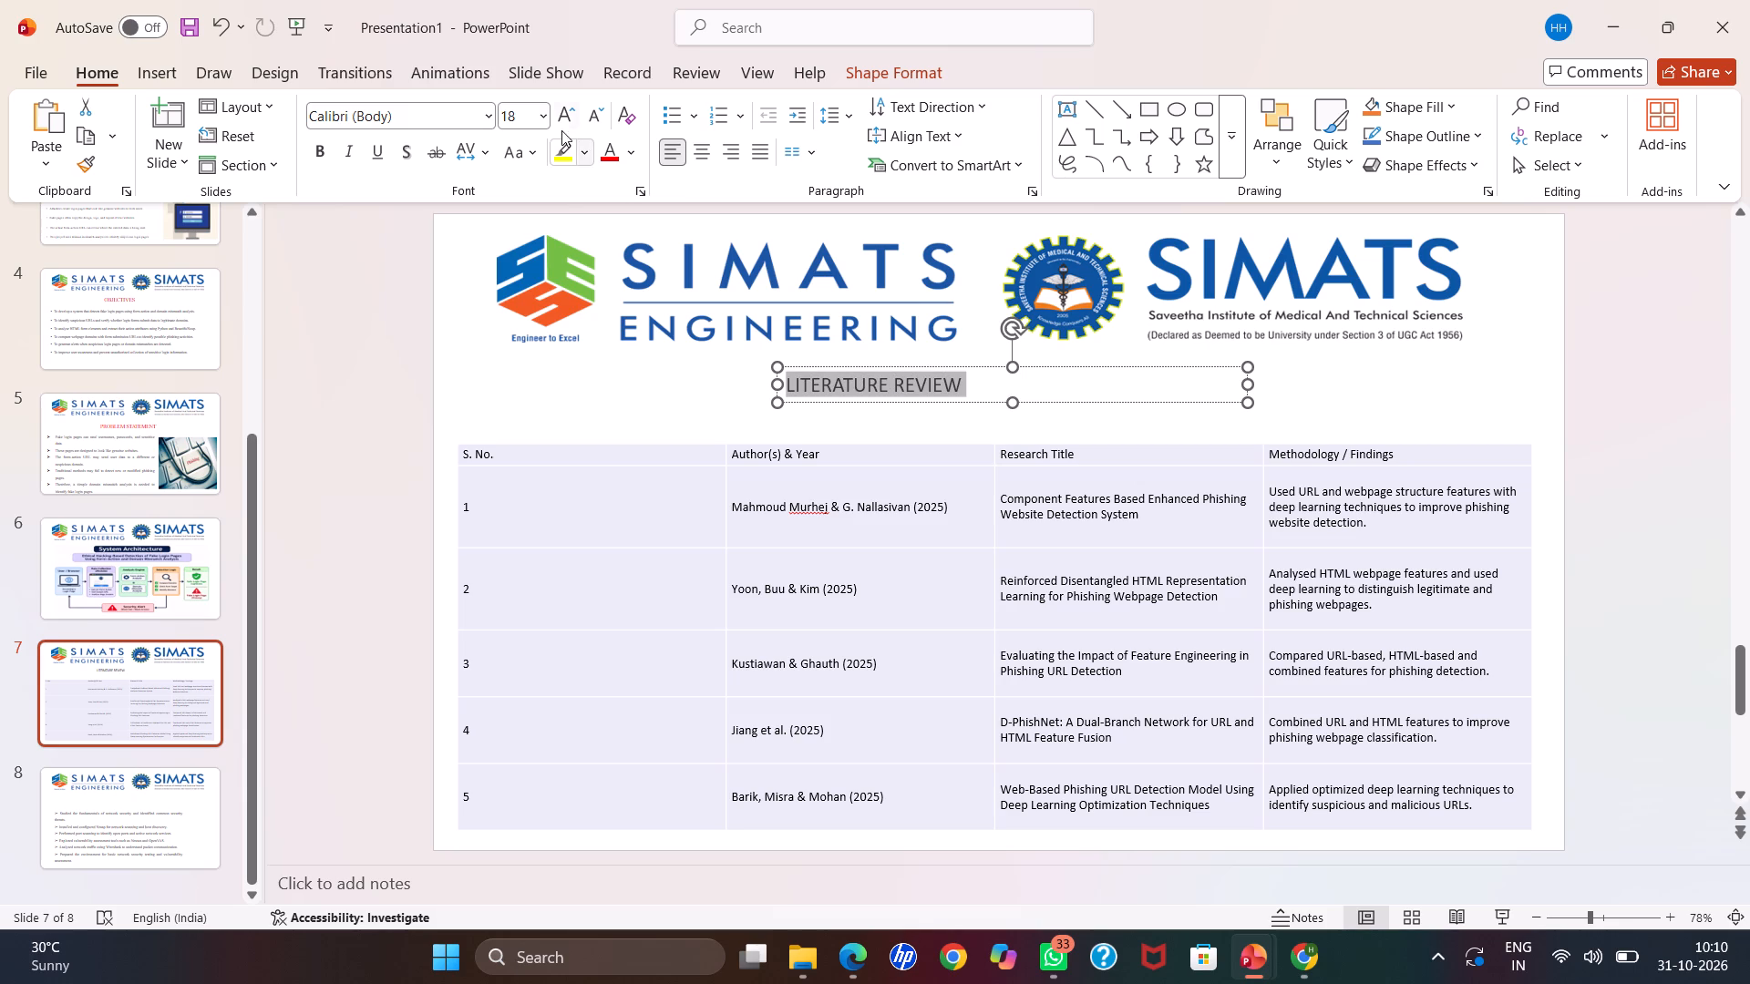
{"action": "left_click", "coordinate": [537, 119]}
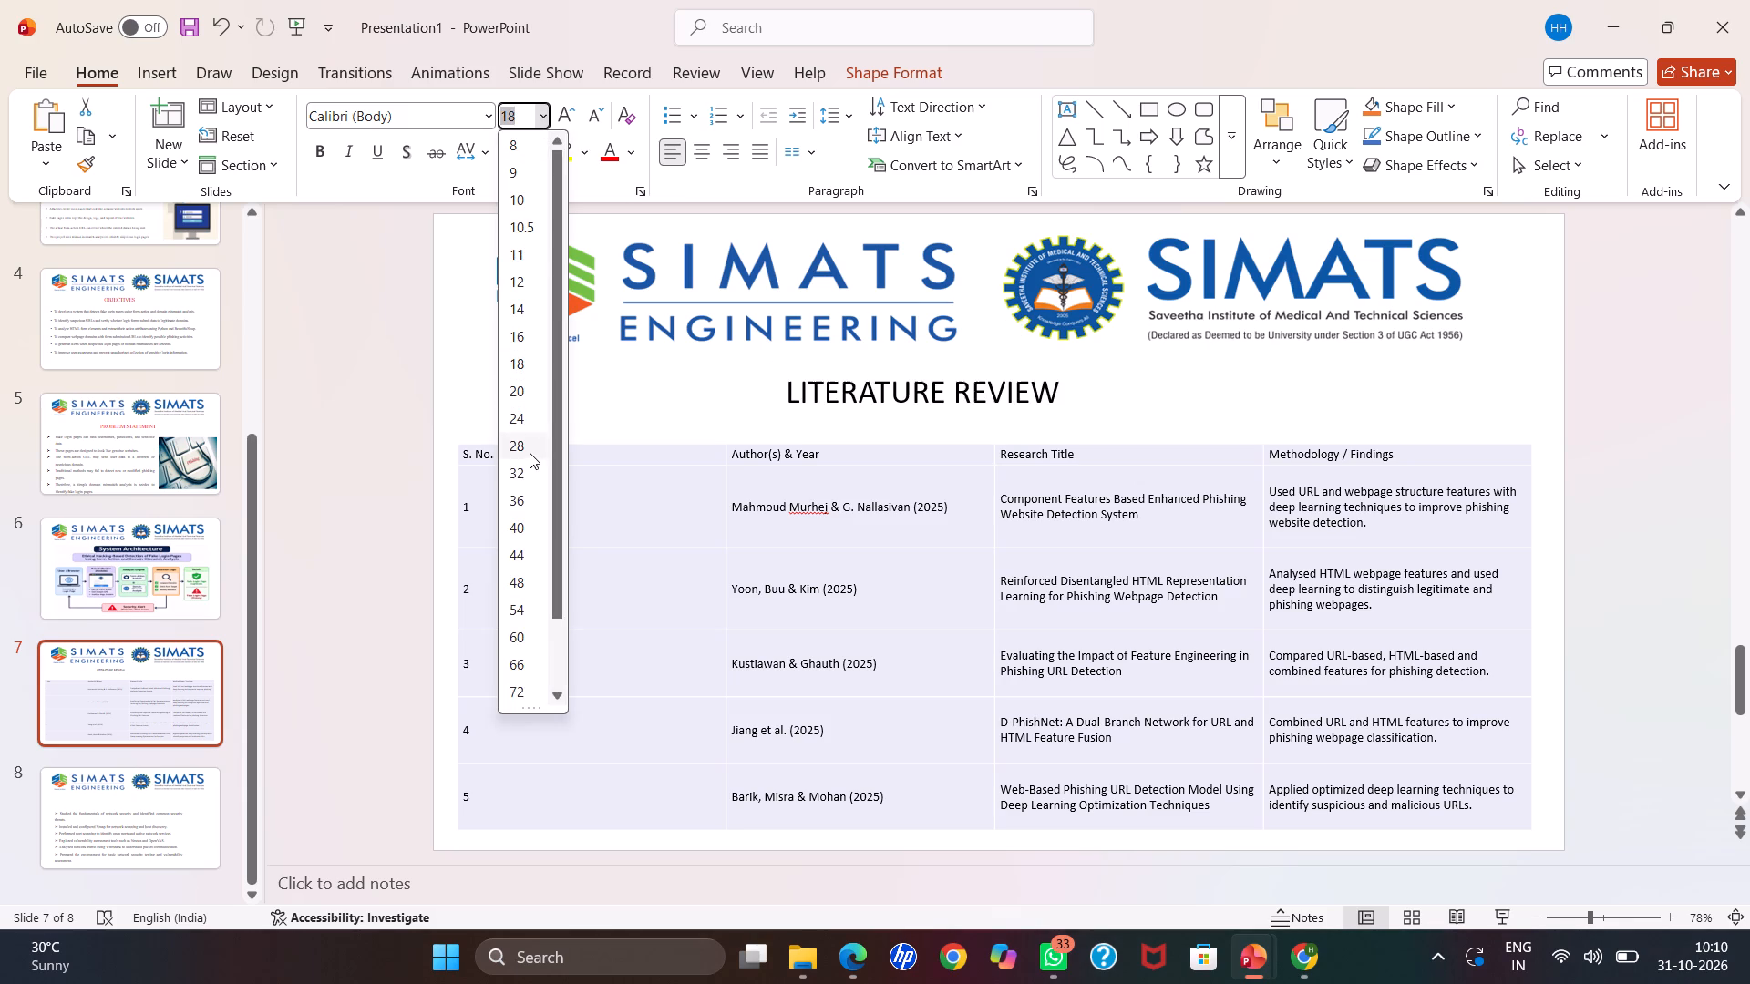
{"action": "left_click", "coordinate": [530, 453]}
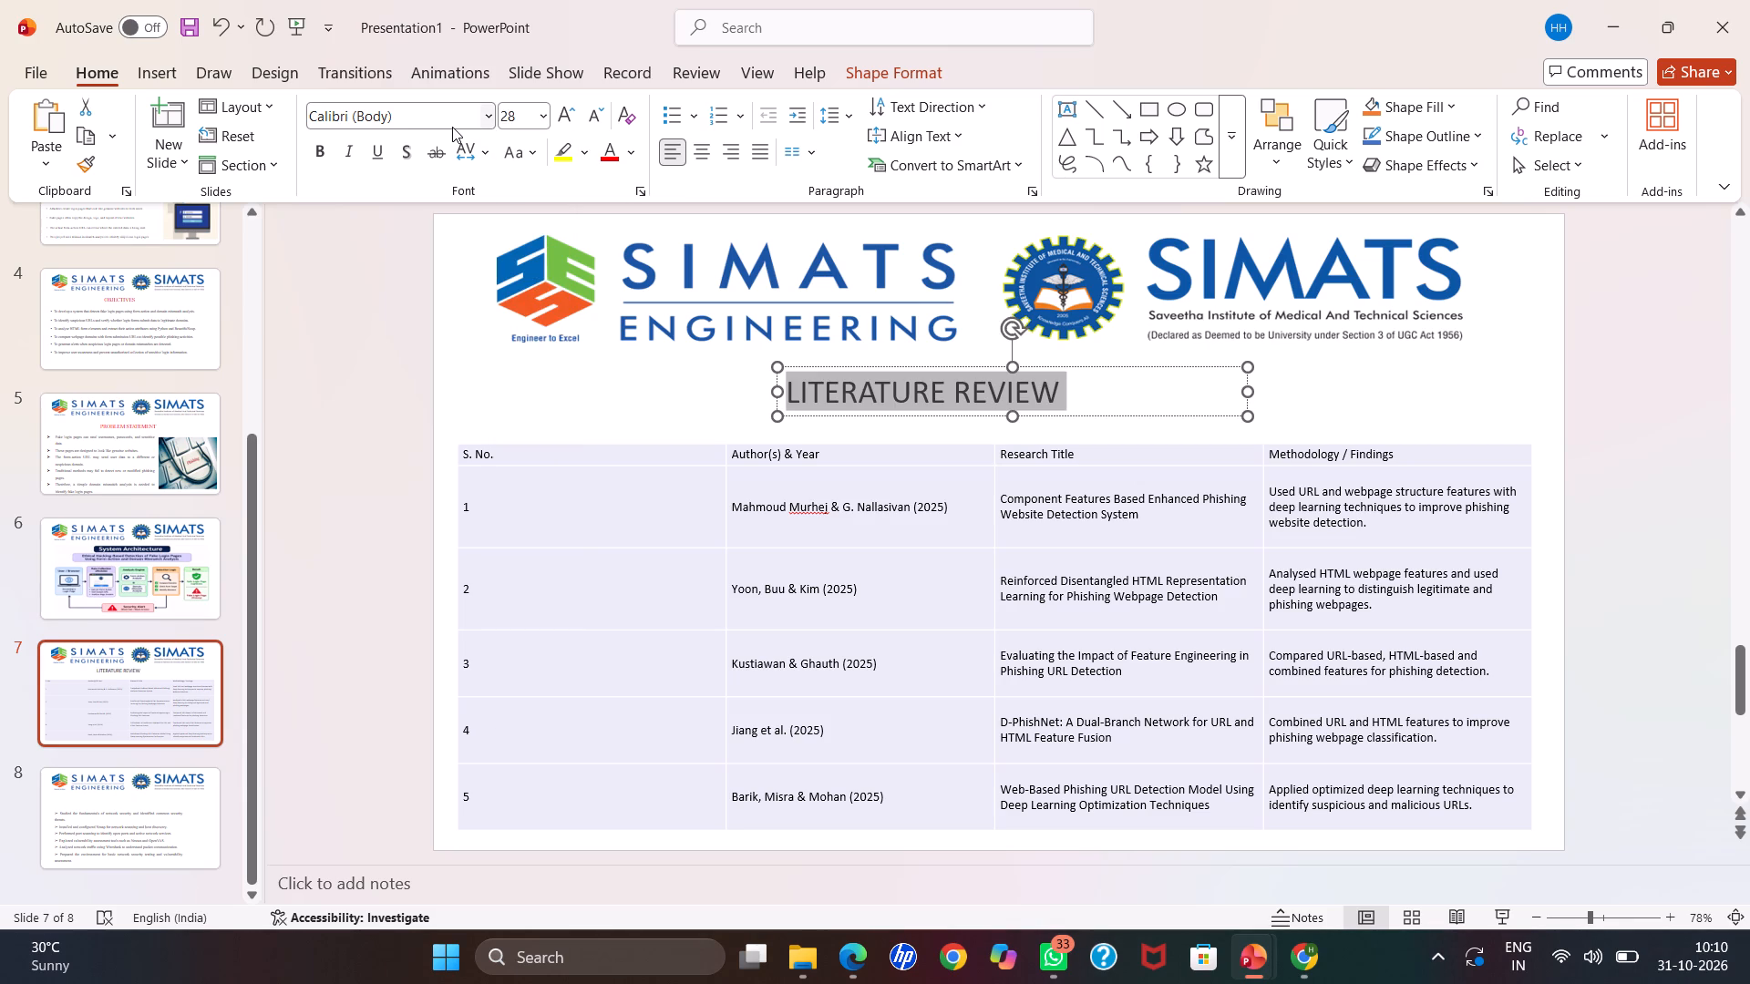
{"action": "left_click", "coordinate": [452, 127]}
{"action": "left_click", "coordinate": [448, 124]}
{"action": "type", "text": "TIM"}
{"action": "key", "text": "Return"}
{"action": "left_click", "coordinate": [615, 170]}
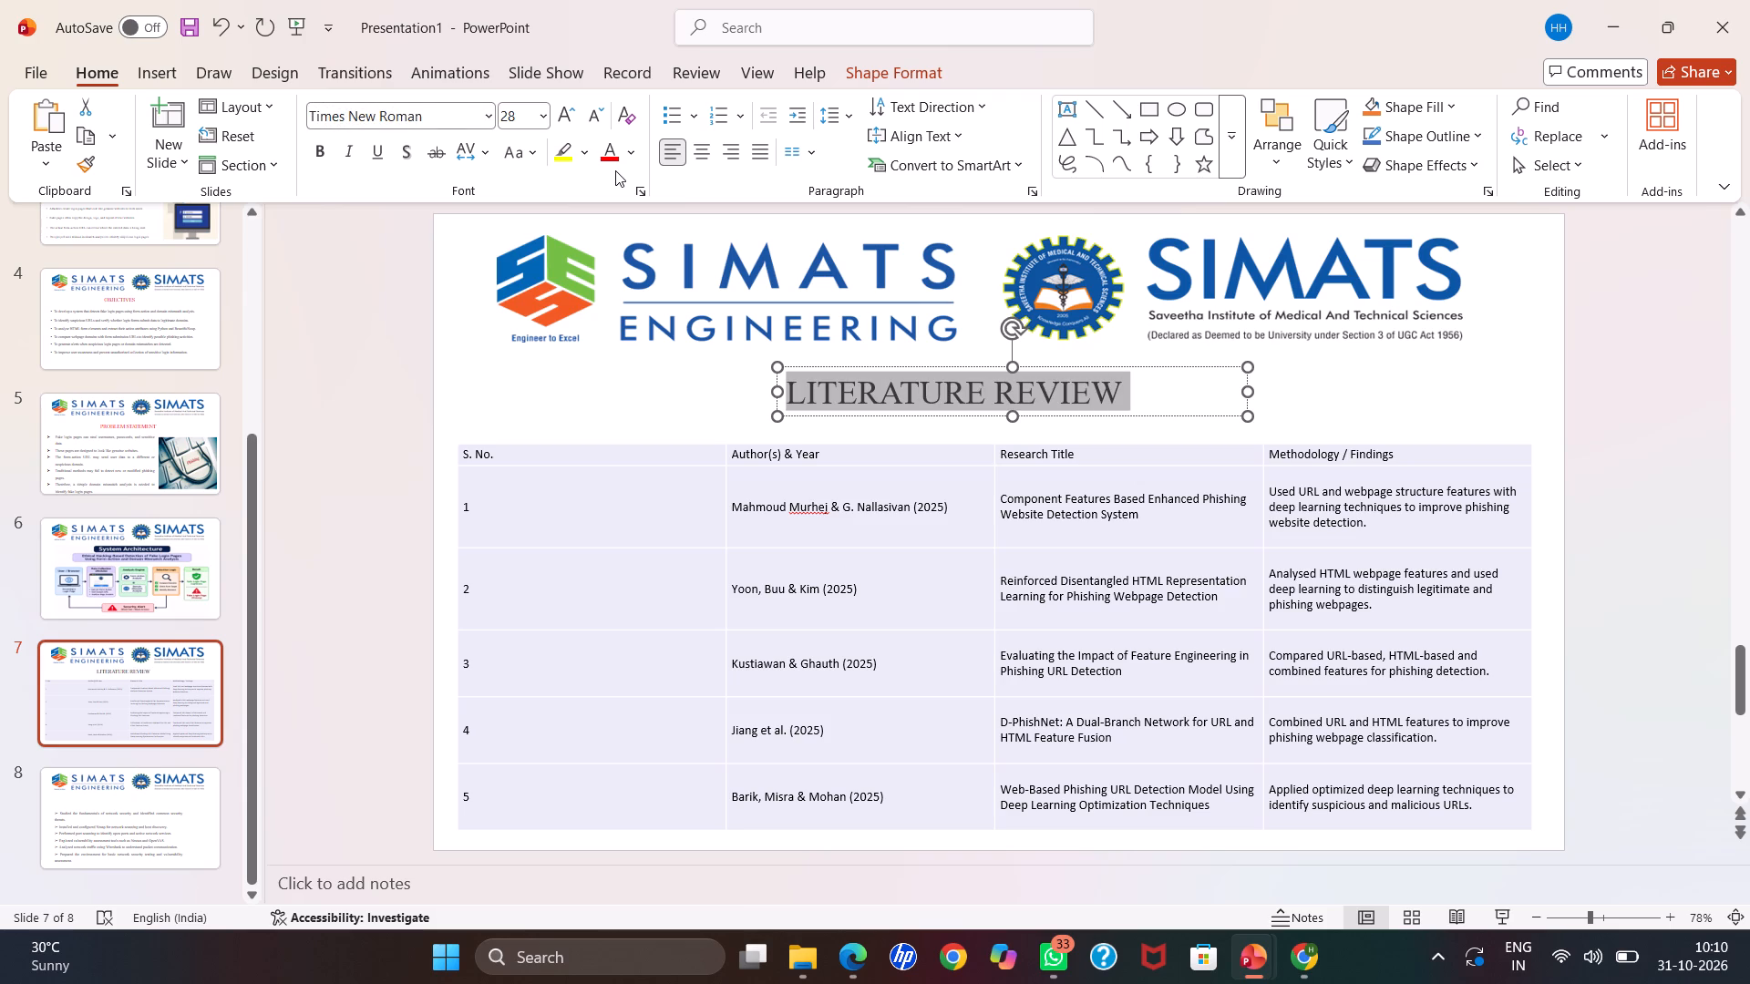
{"action": "left_click", "coordinate": [614, 165]}
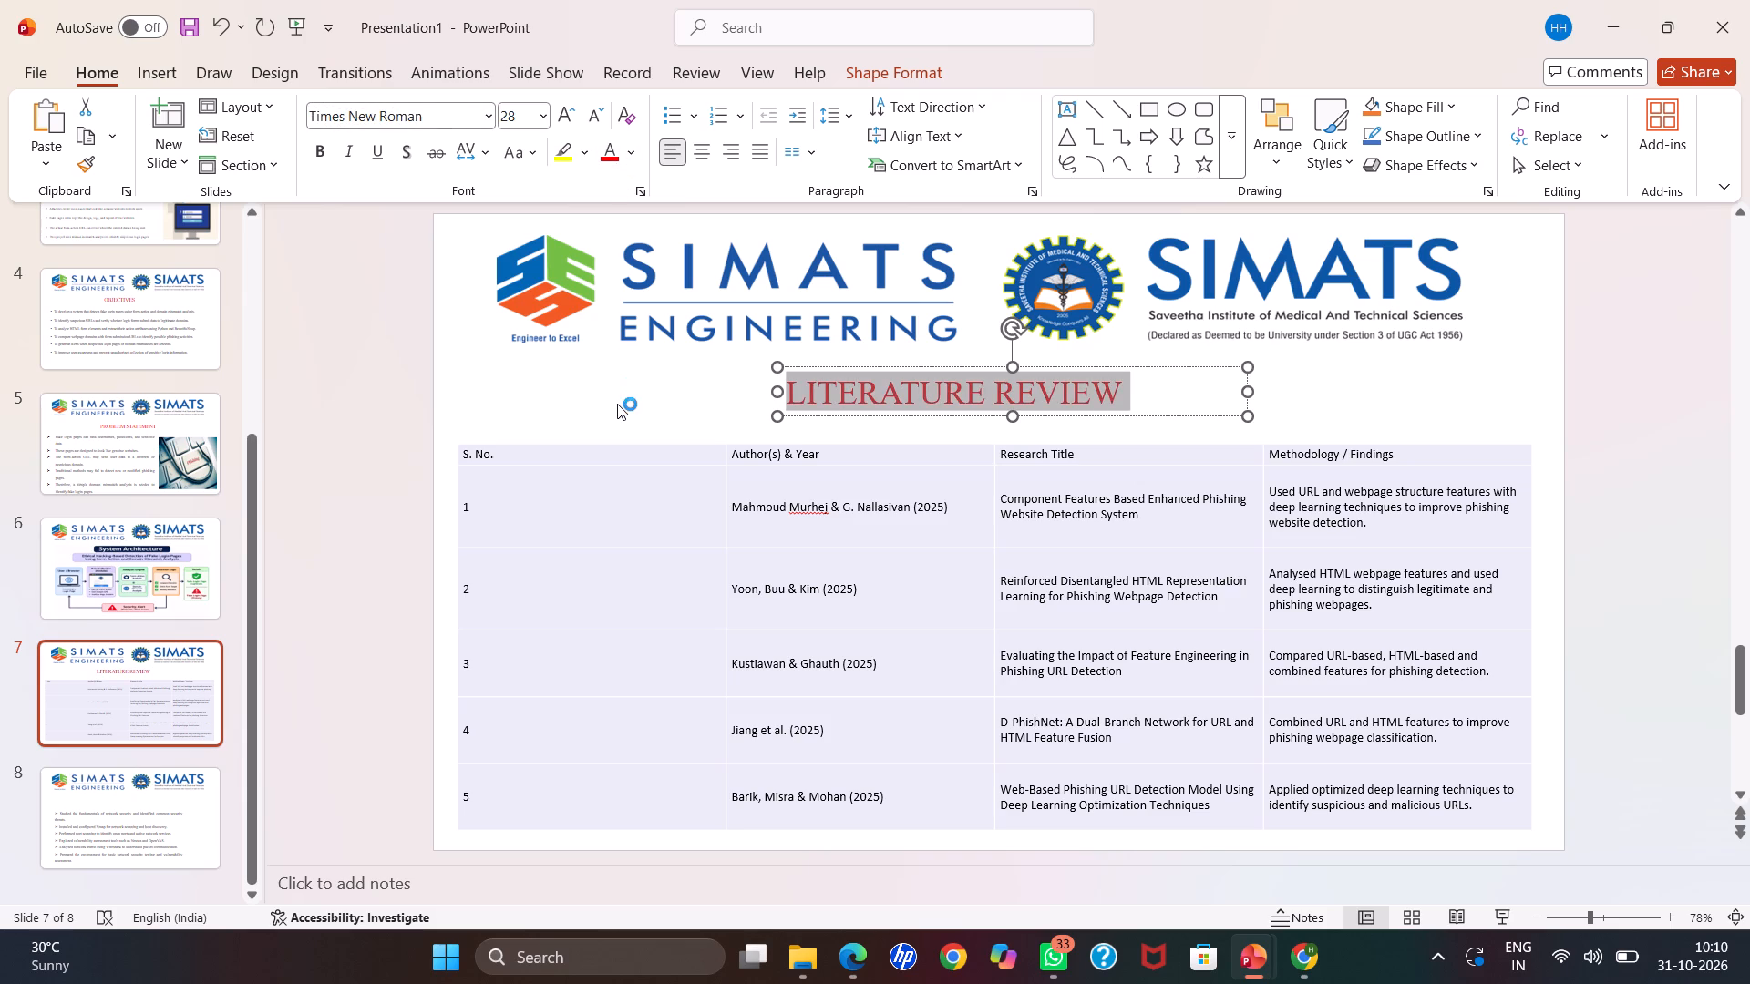
{"action": "left_click", "coordinate": [617, 404]}
Raise the literature review table's top edge to just below the heading.
{"action": "left_click", "coordinate": [550, 522]}
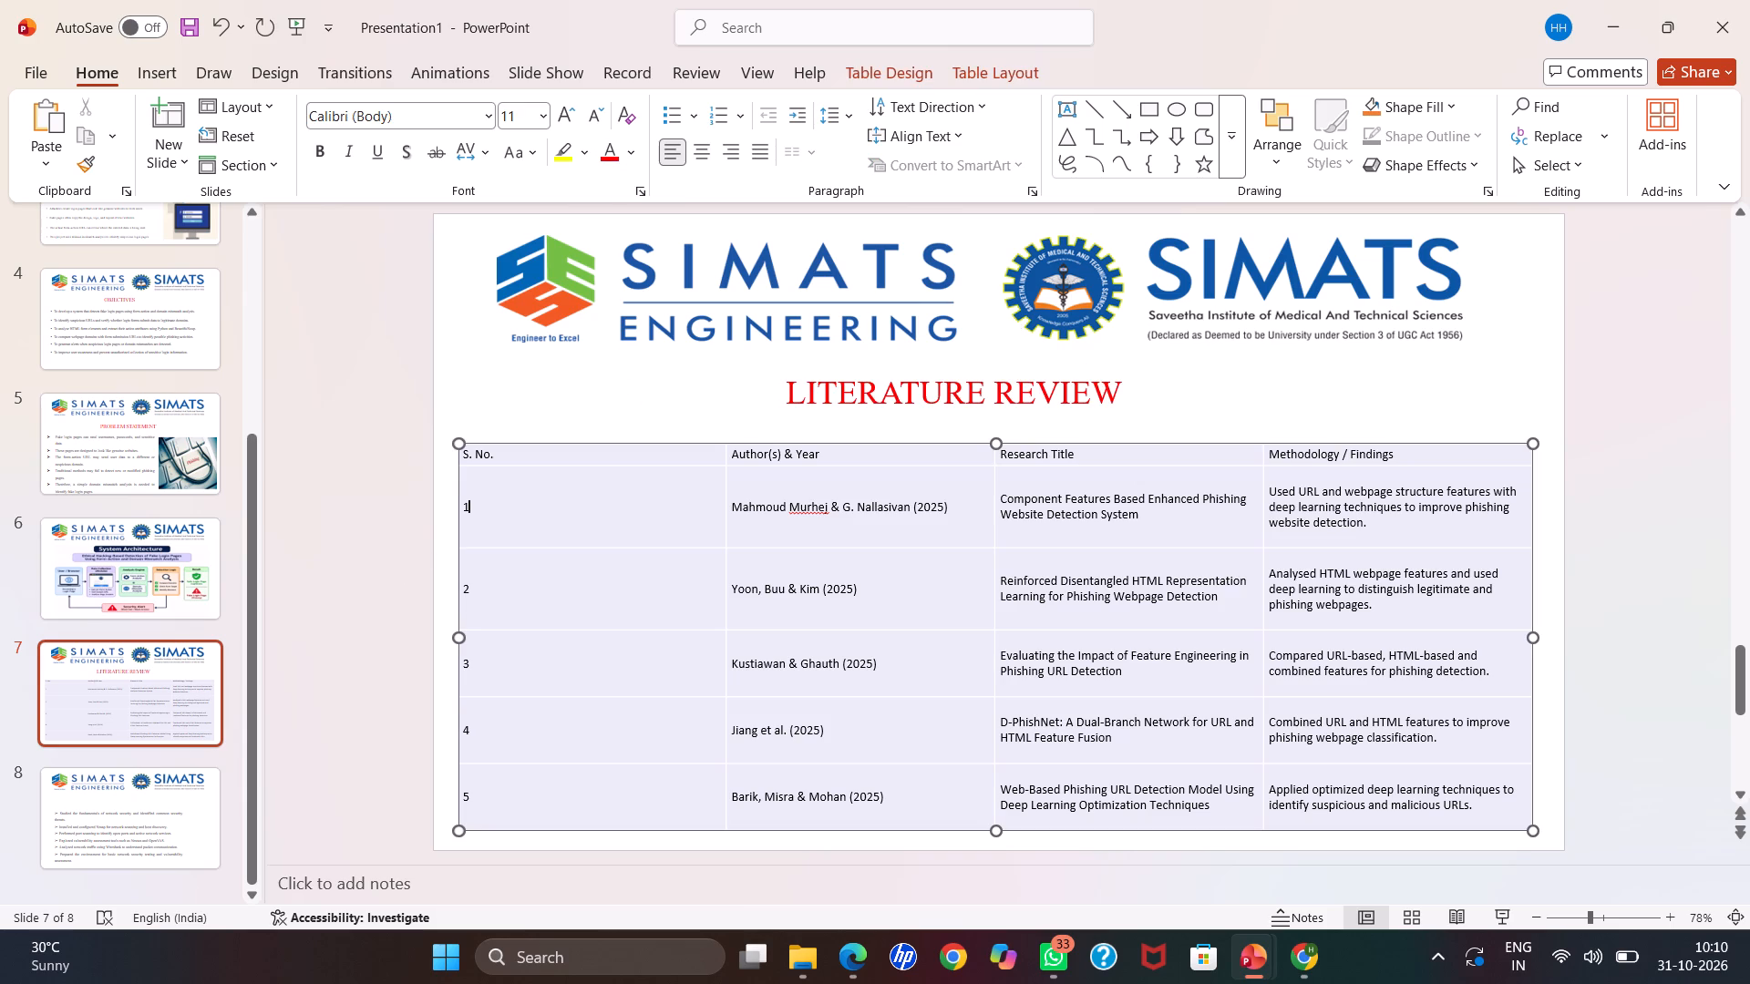
{"action": "left_click_drag", "start_coordinate": [995, 443], "coordinate": [995, 409]}
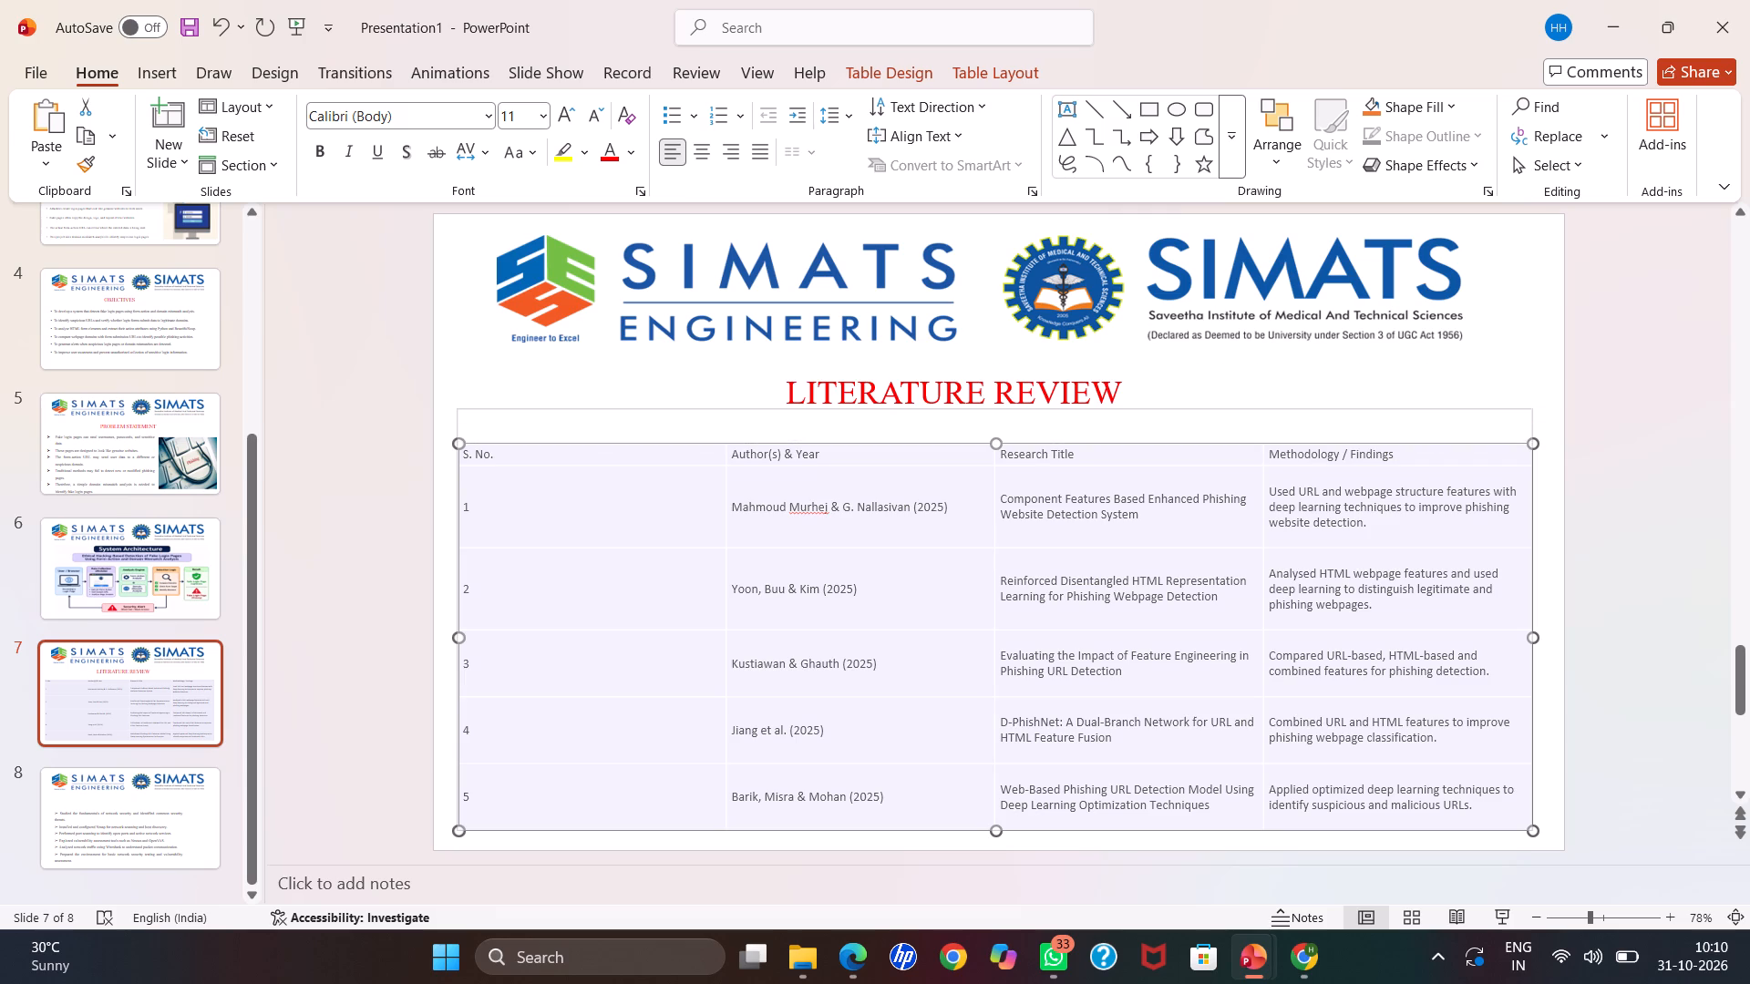
{"action": "left_click_drag", "start_coordinate": [995, 409], "coordinate": [995, 414]}
{"action": "left_click_drag", "start_coordinate": [995, 414], "coordinate": [995, 425]}
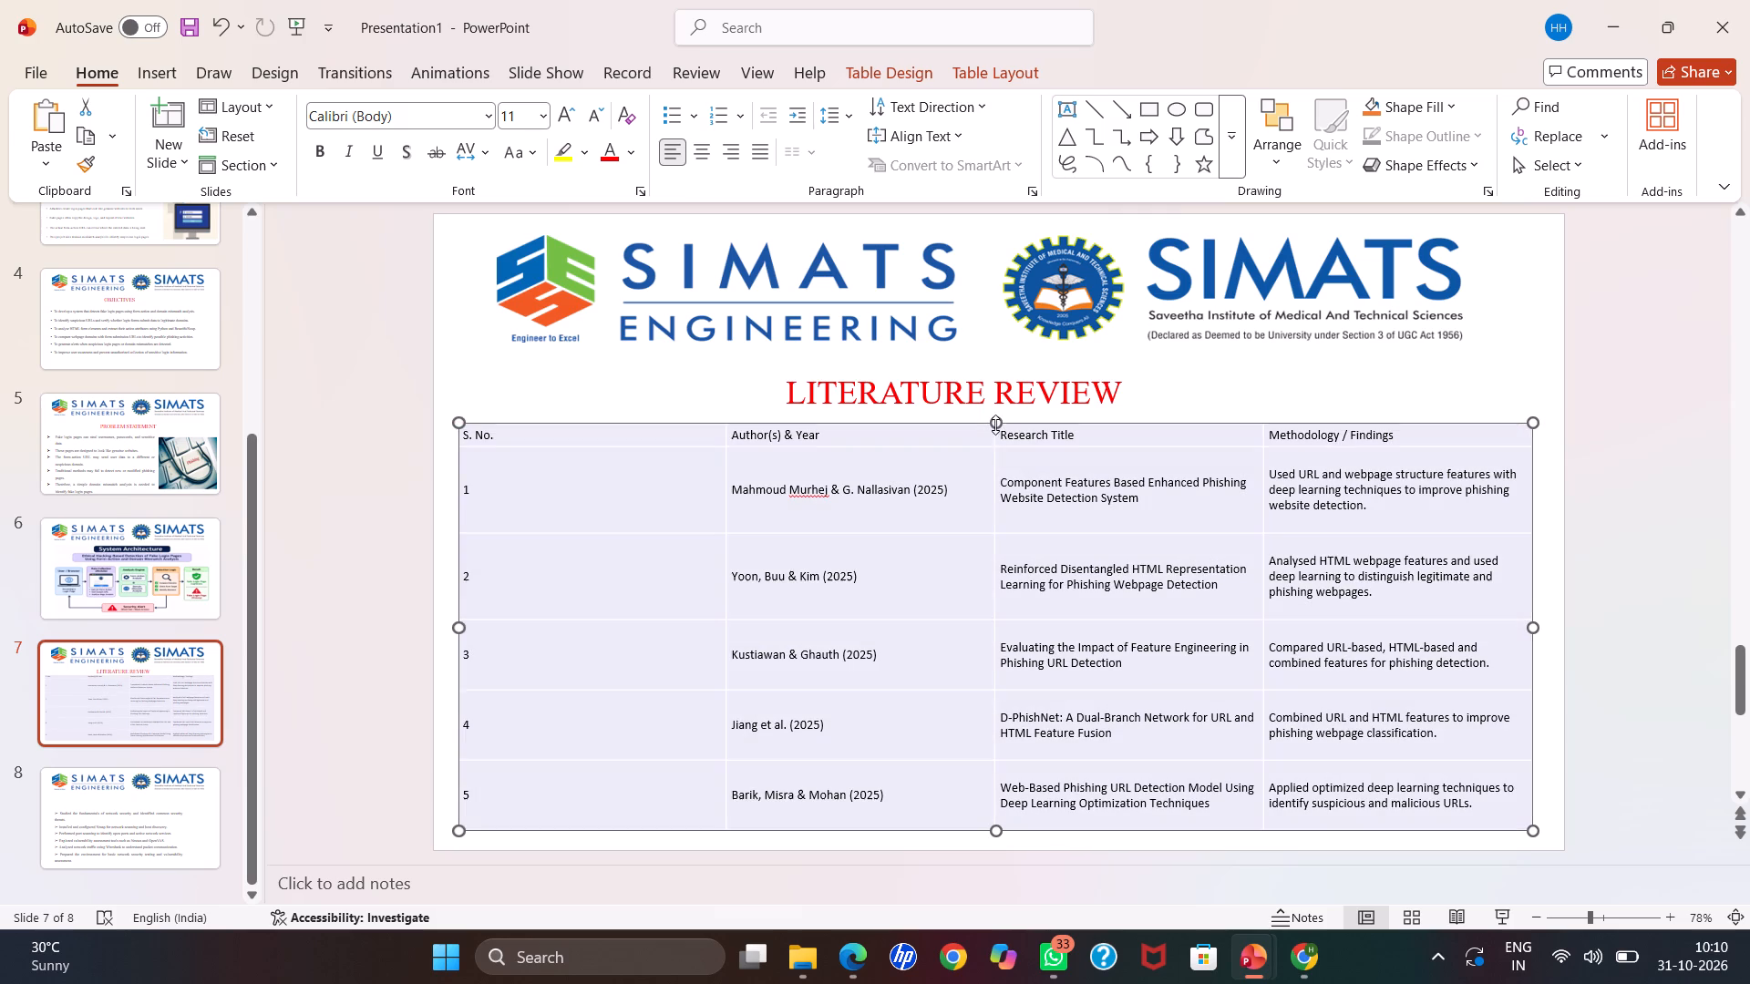
Move the "LITERATURE REVIEW" heading up slightly, closer to the SIMATS banner.
{"action": "left_click", "coordinate": [988, 401]}
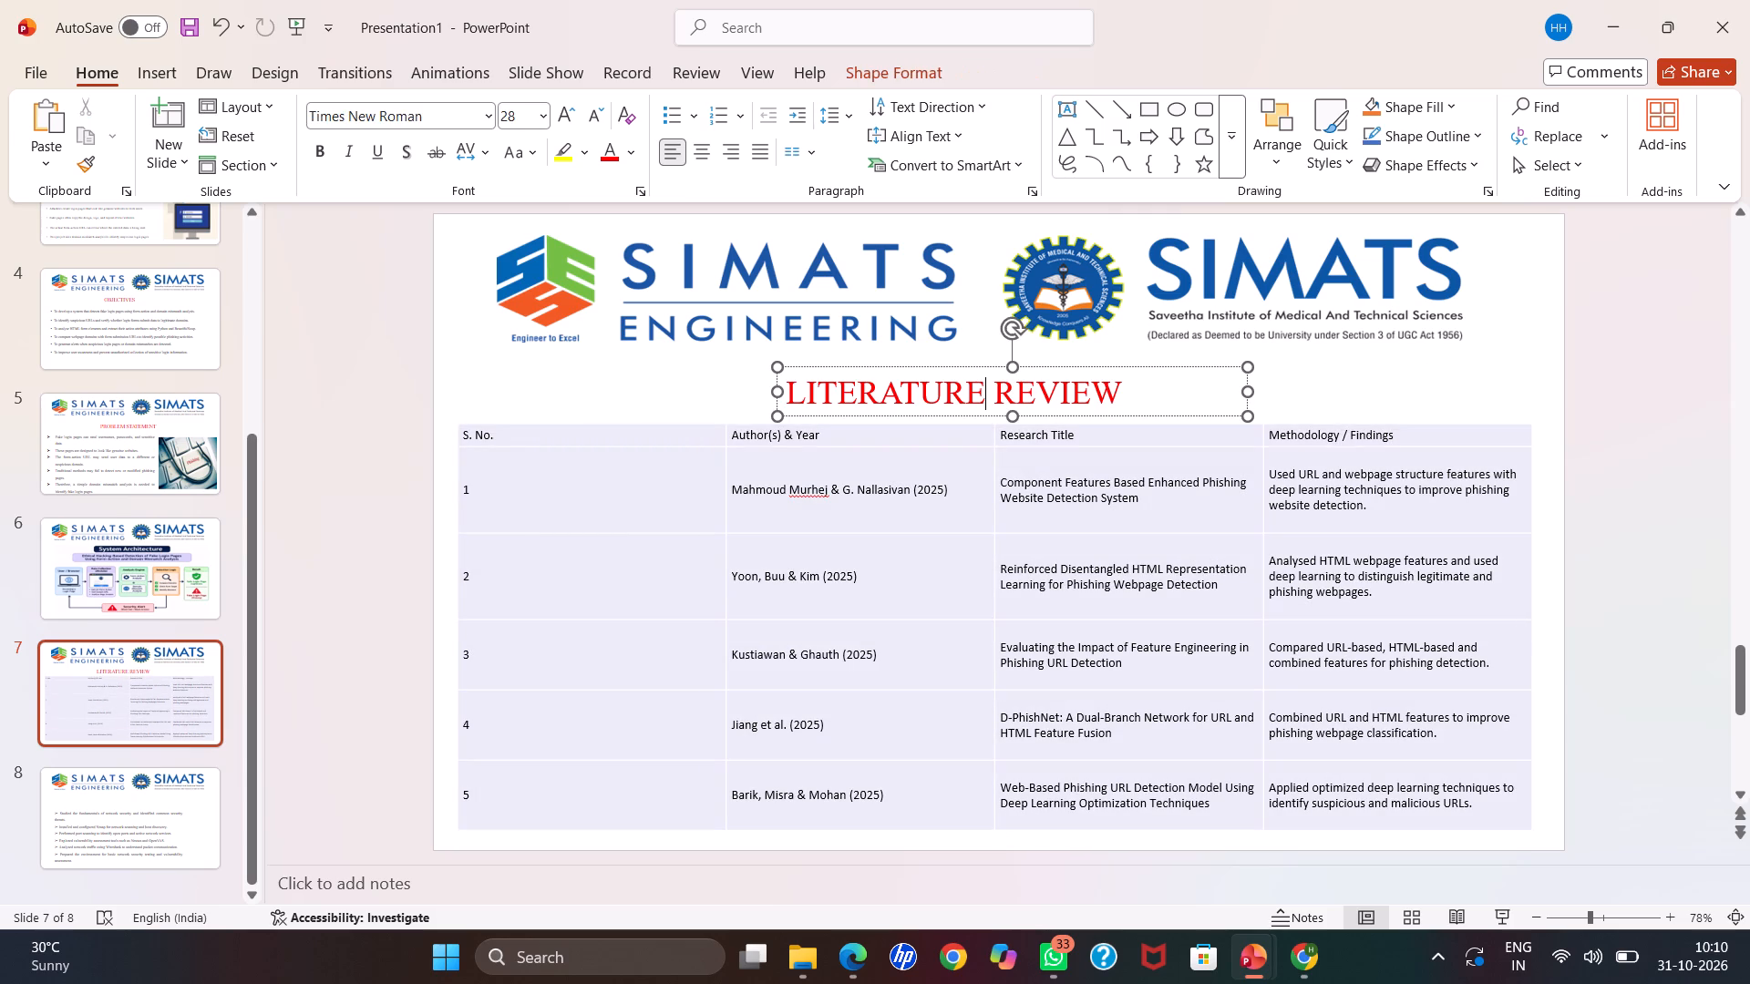
{"action": "left_click_drag", "start_coordinate": [990, 367], "coordinate": [992, 353]}
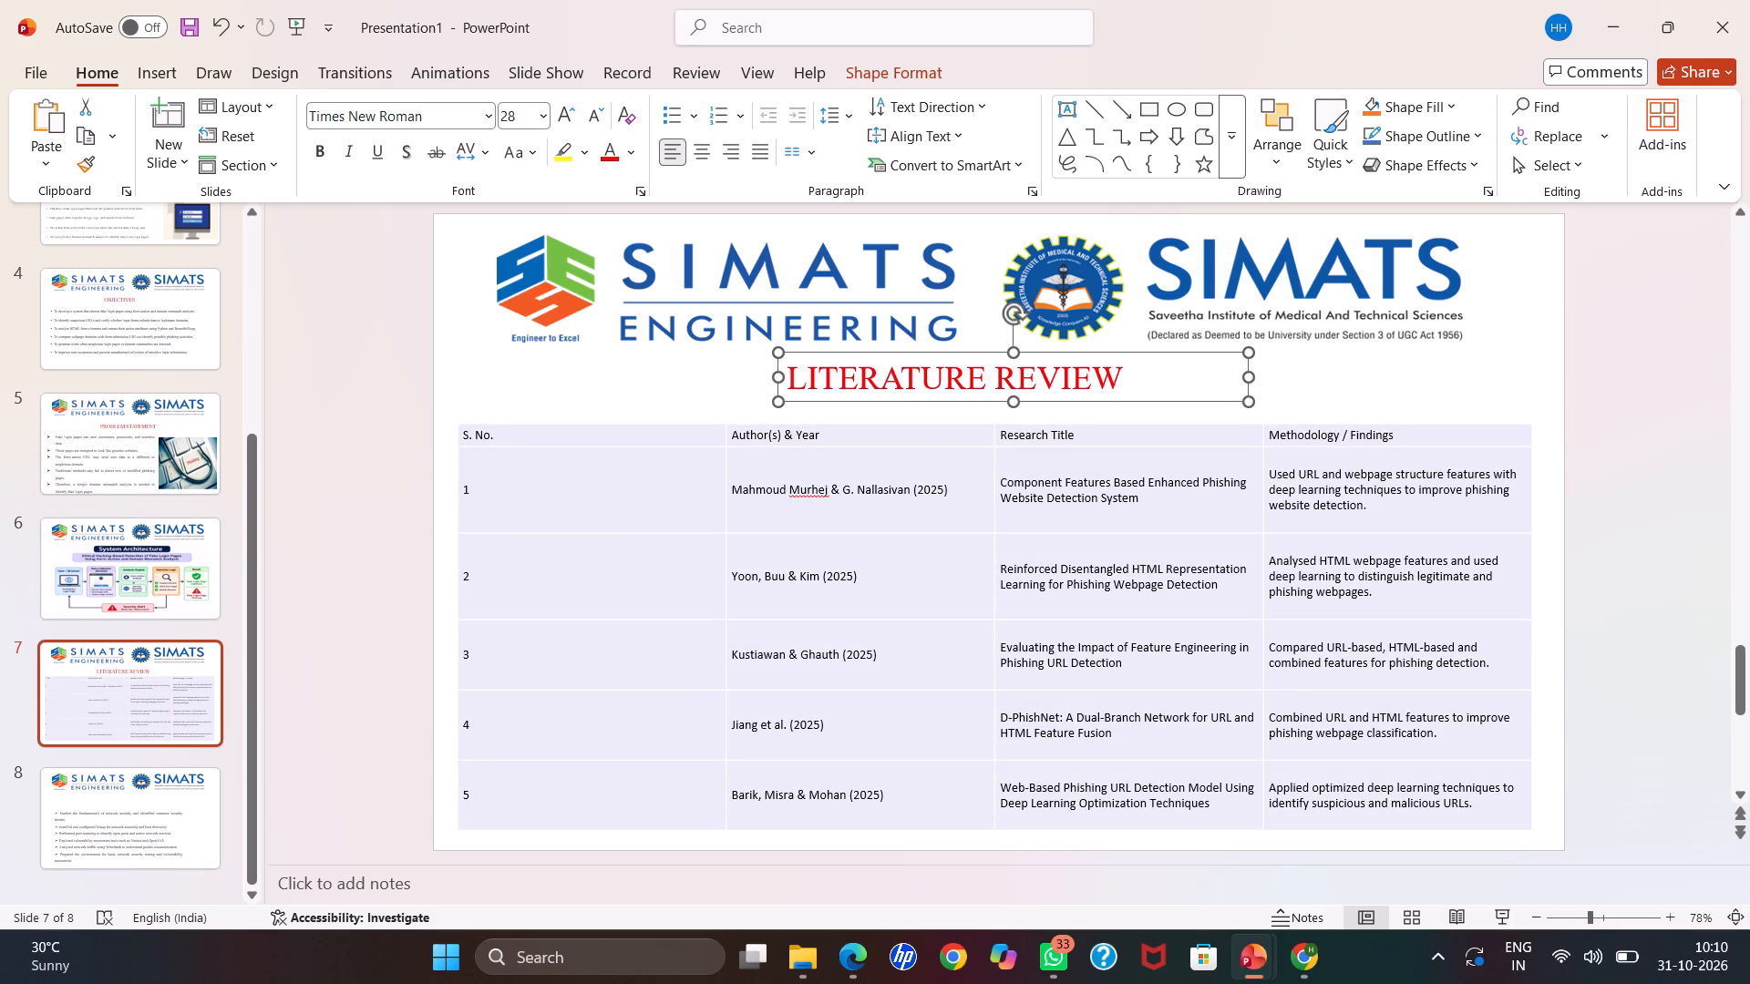
Stretch the literature review table down to the slide's bottom edge and up to the heading, and shift it slightly right.
{"action": "left_click", "coordinate": [947, 808]}
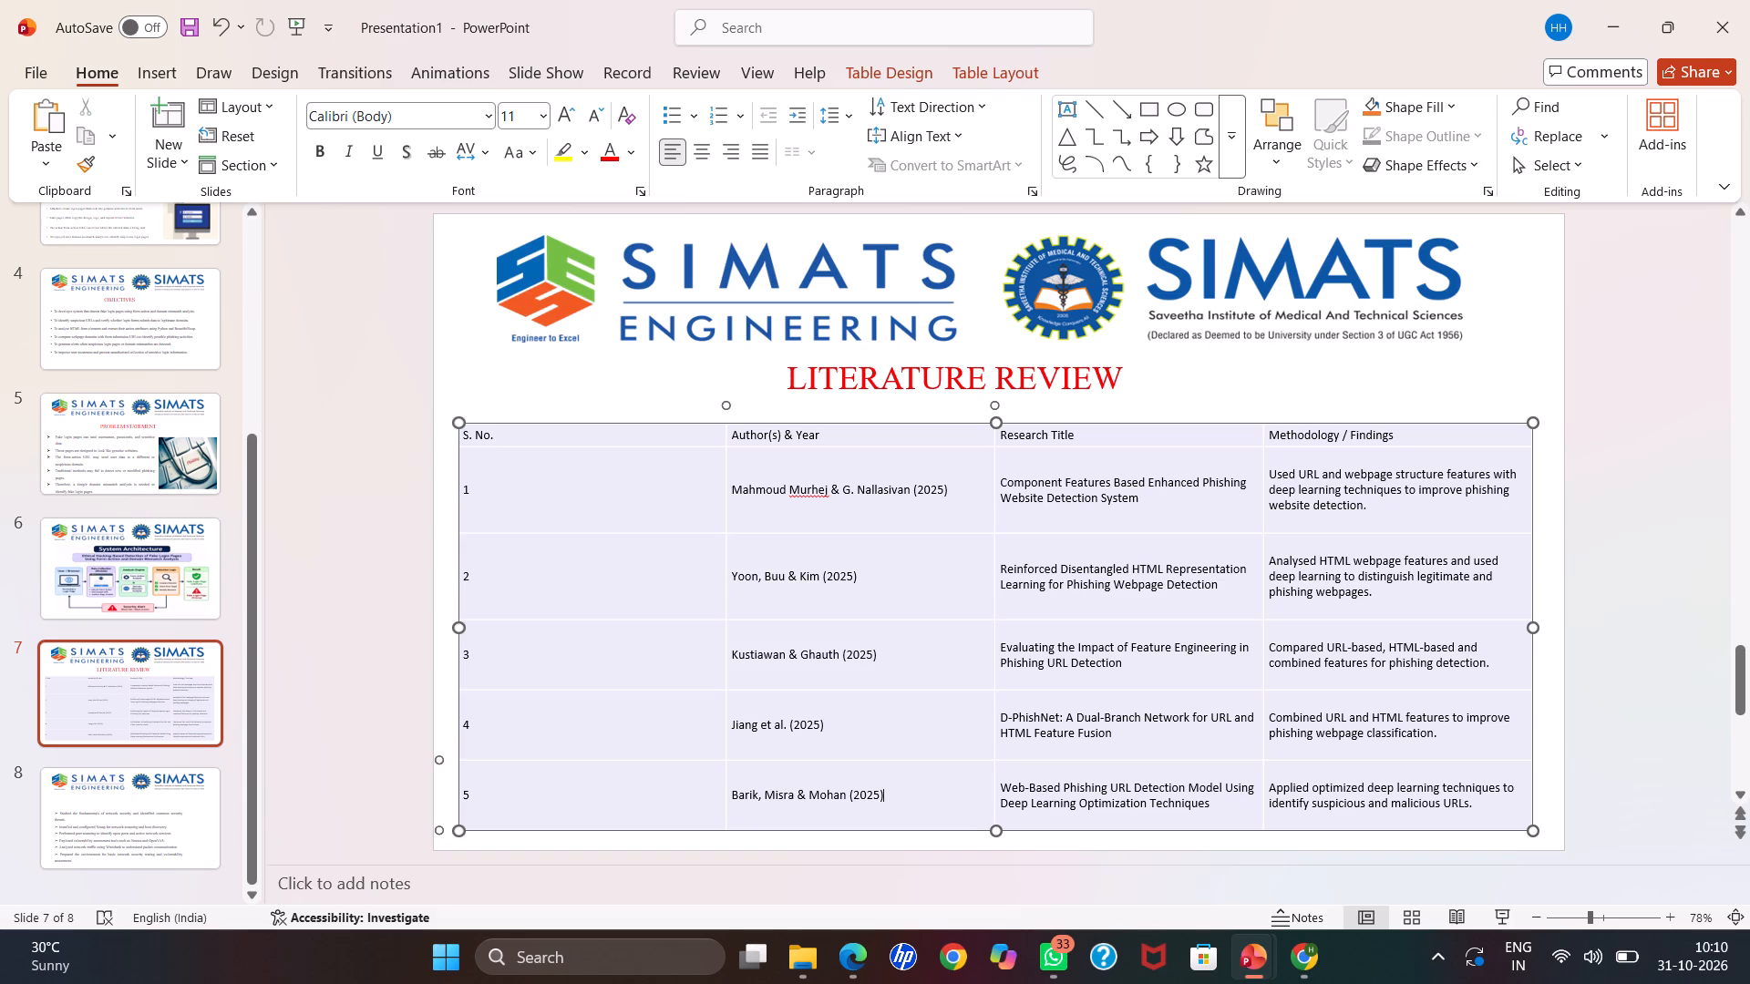
{"action": "left_click_drag", "start_coordinate": [996, 832], "coordinate": [996, 848]}
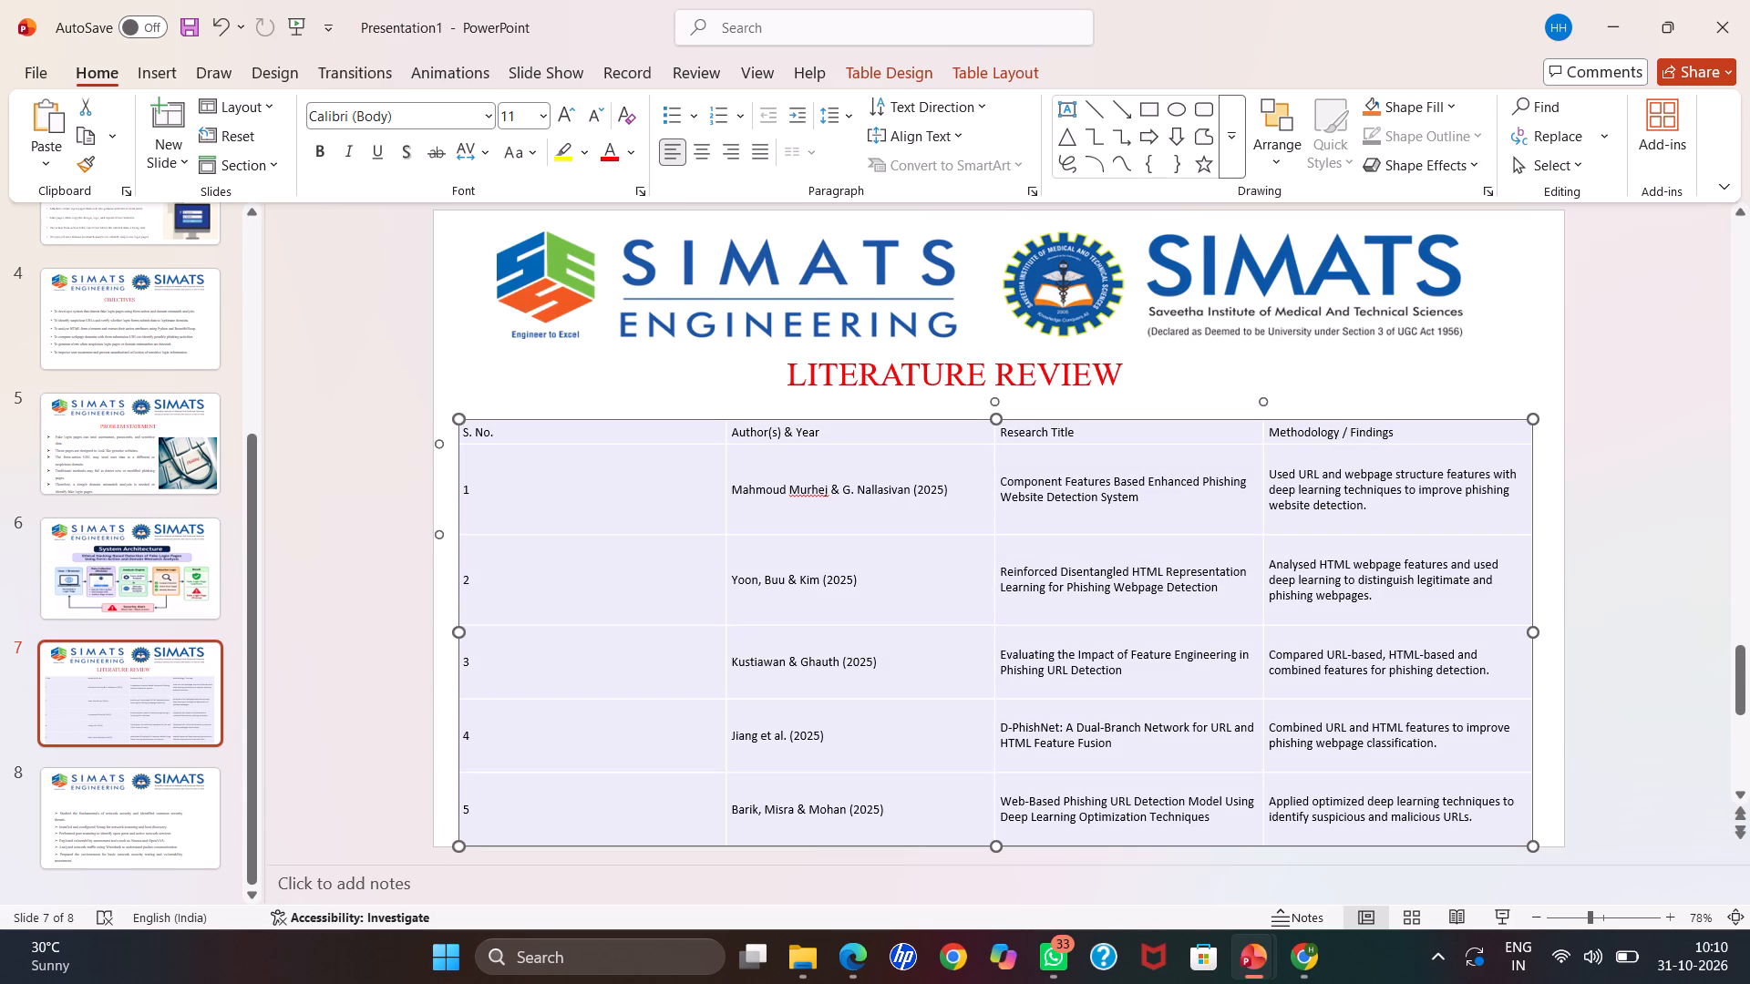
{"action": "left_click_drag", "start_coordinate": [997, 423], "coordinate": [992, 399]}
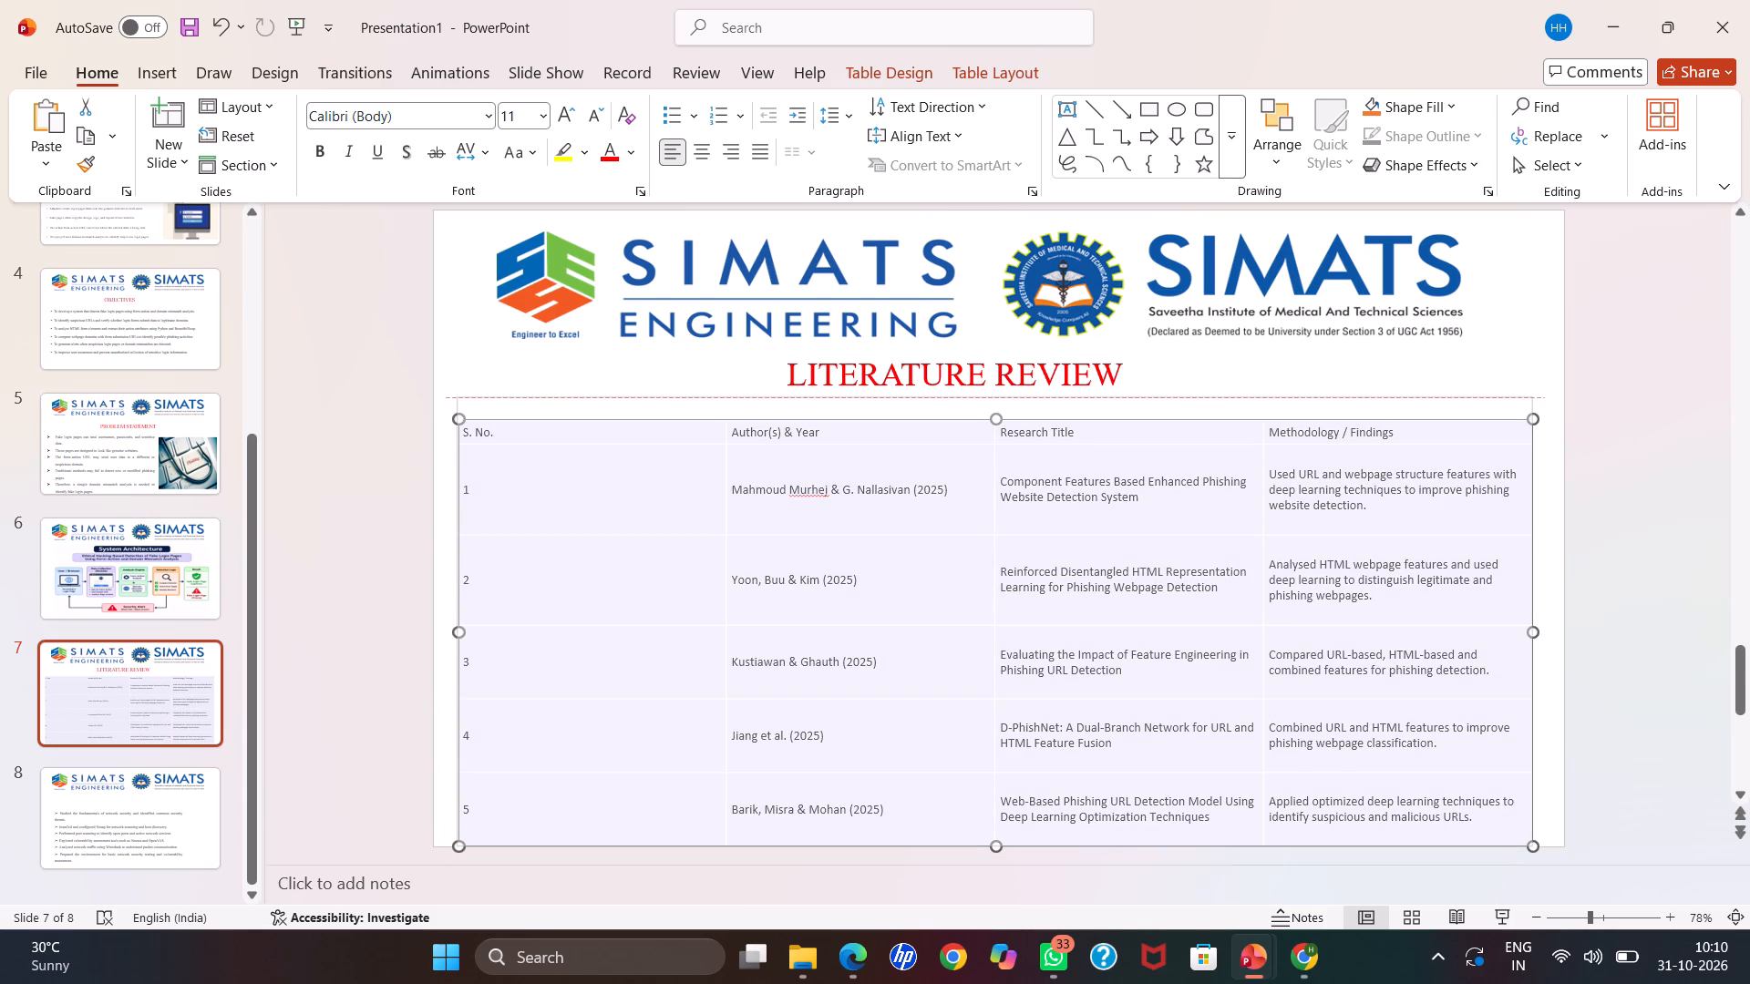
{"action": "left_click_drag", "start_coordinate": [992, 399], "coordinate": [992, 400]}
{"action": "left_click", "coordinate": [1603, 702]}
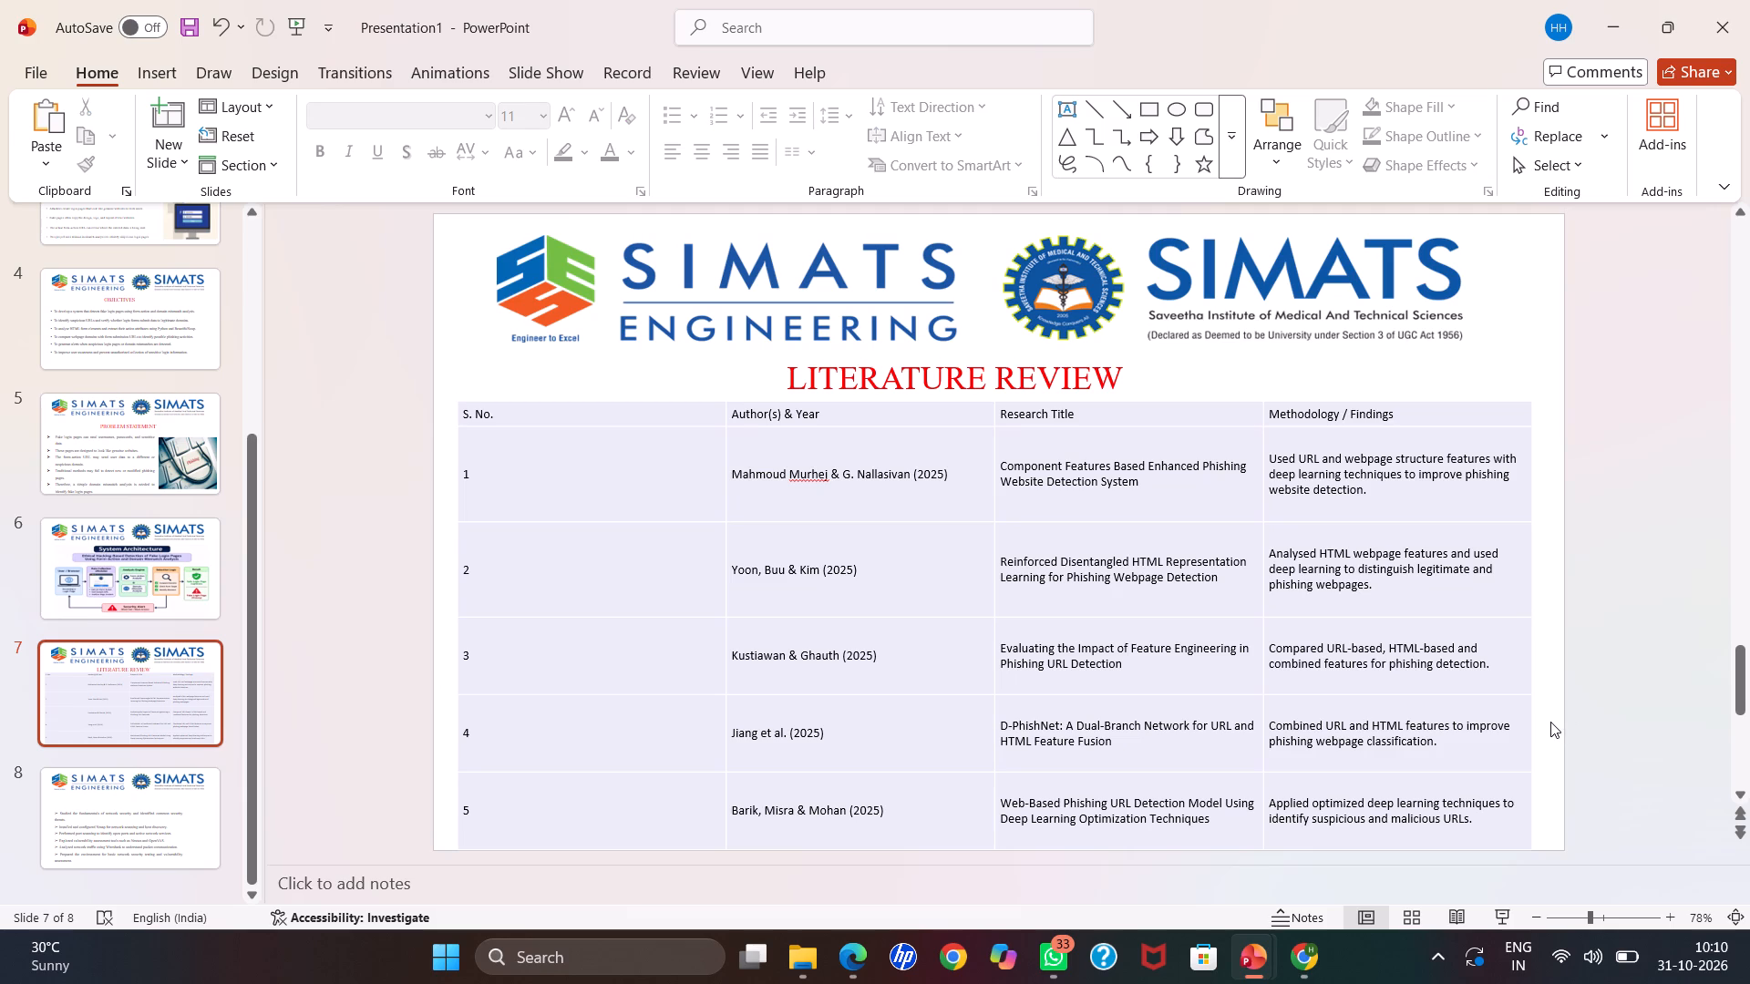
{"action": "left_click", "coordinate": [1482, 584]}
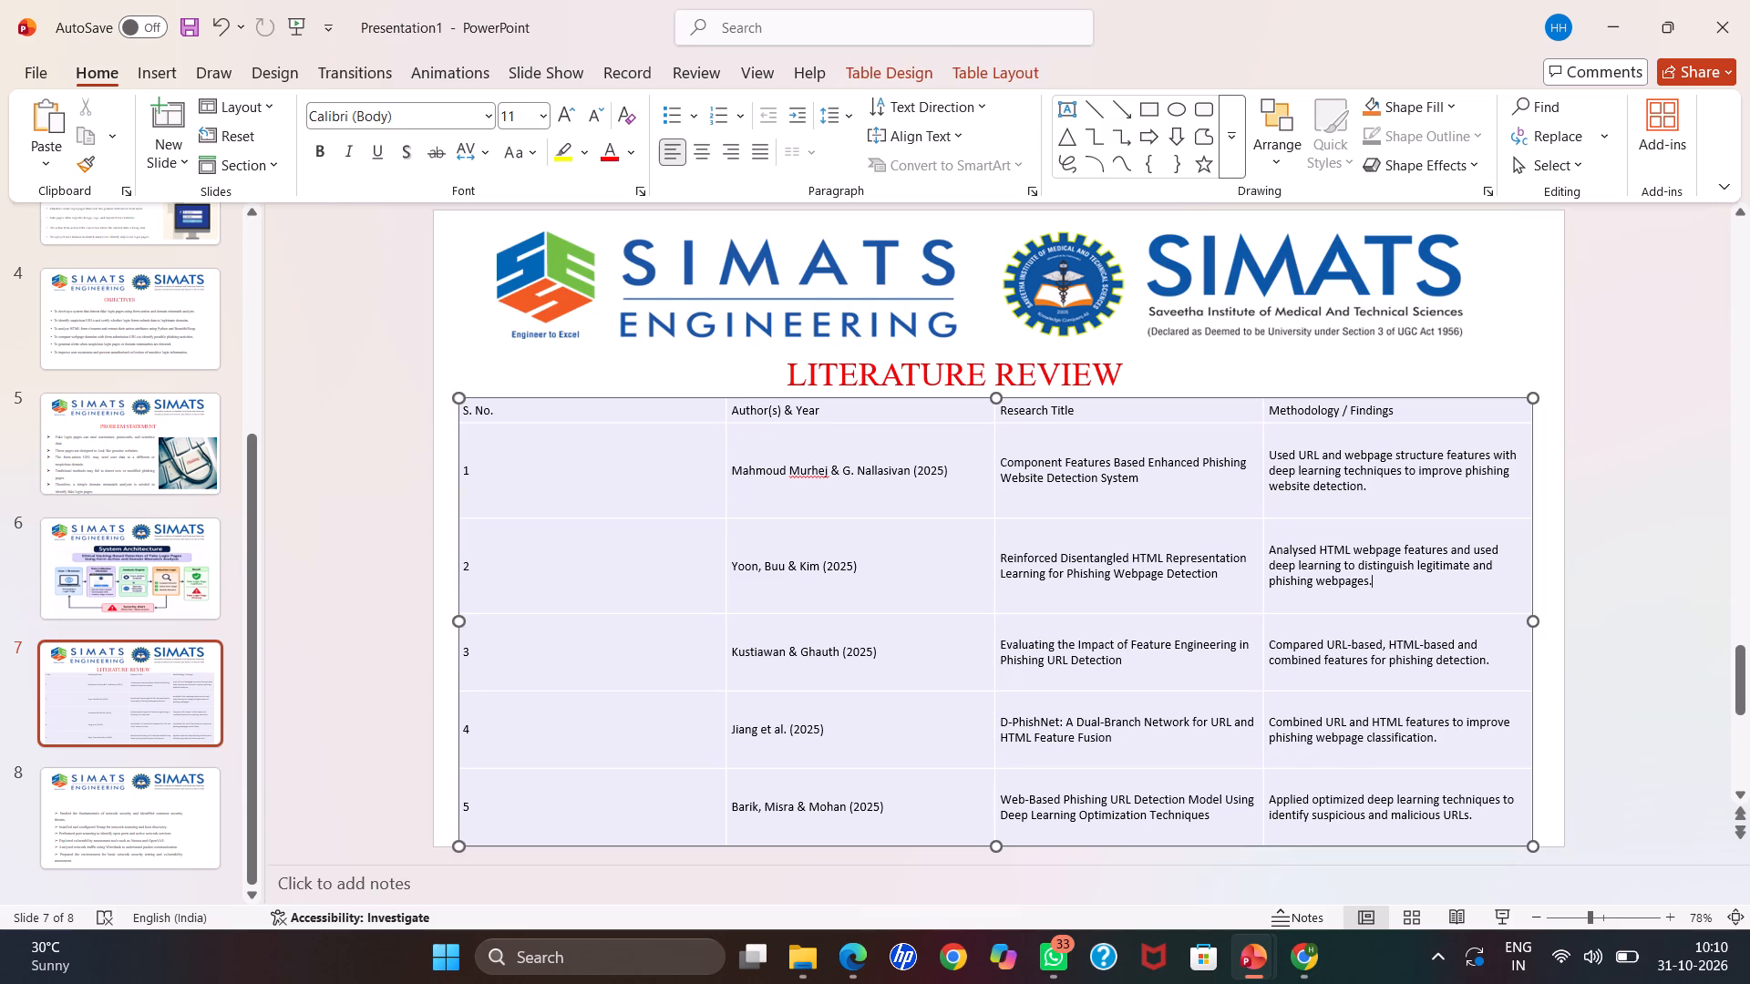
{"action": "left_click", "coordinate": [1498, 398]}
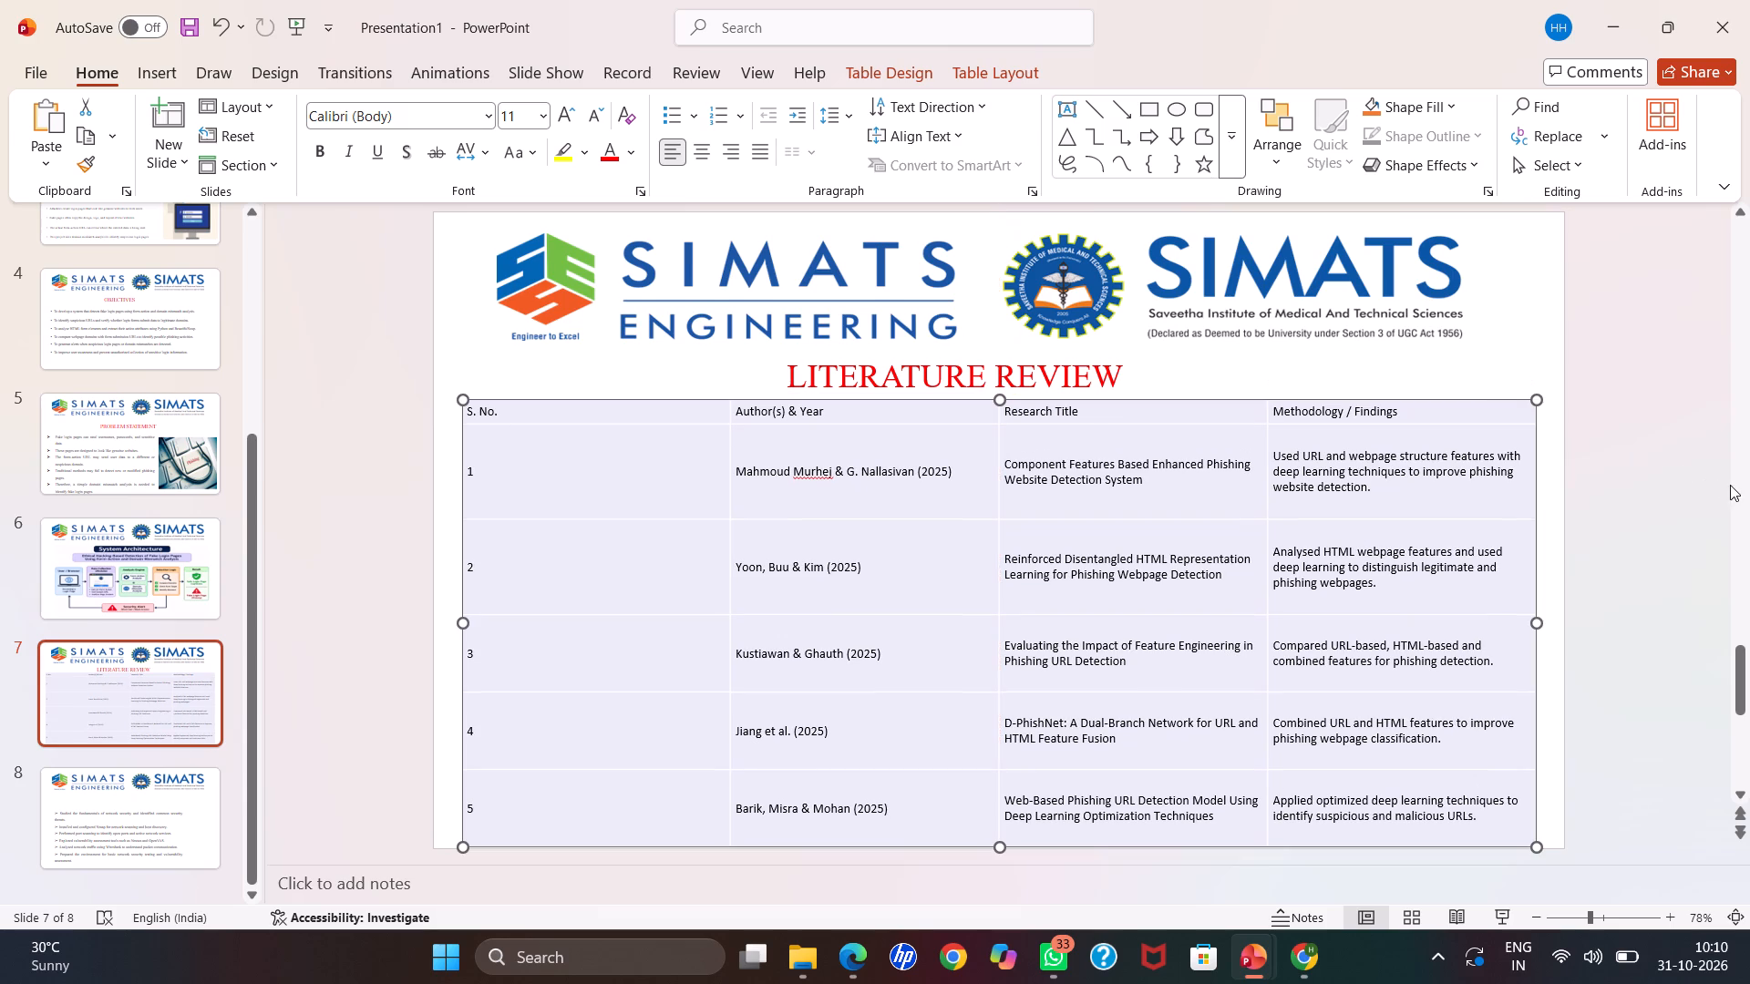
{"action": "left_click", "coordinate": [1691, 492]}
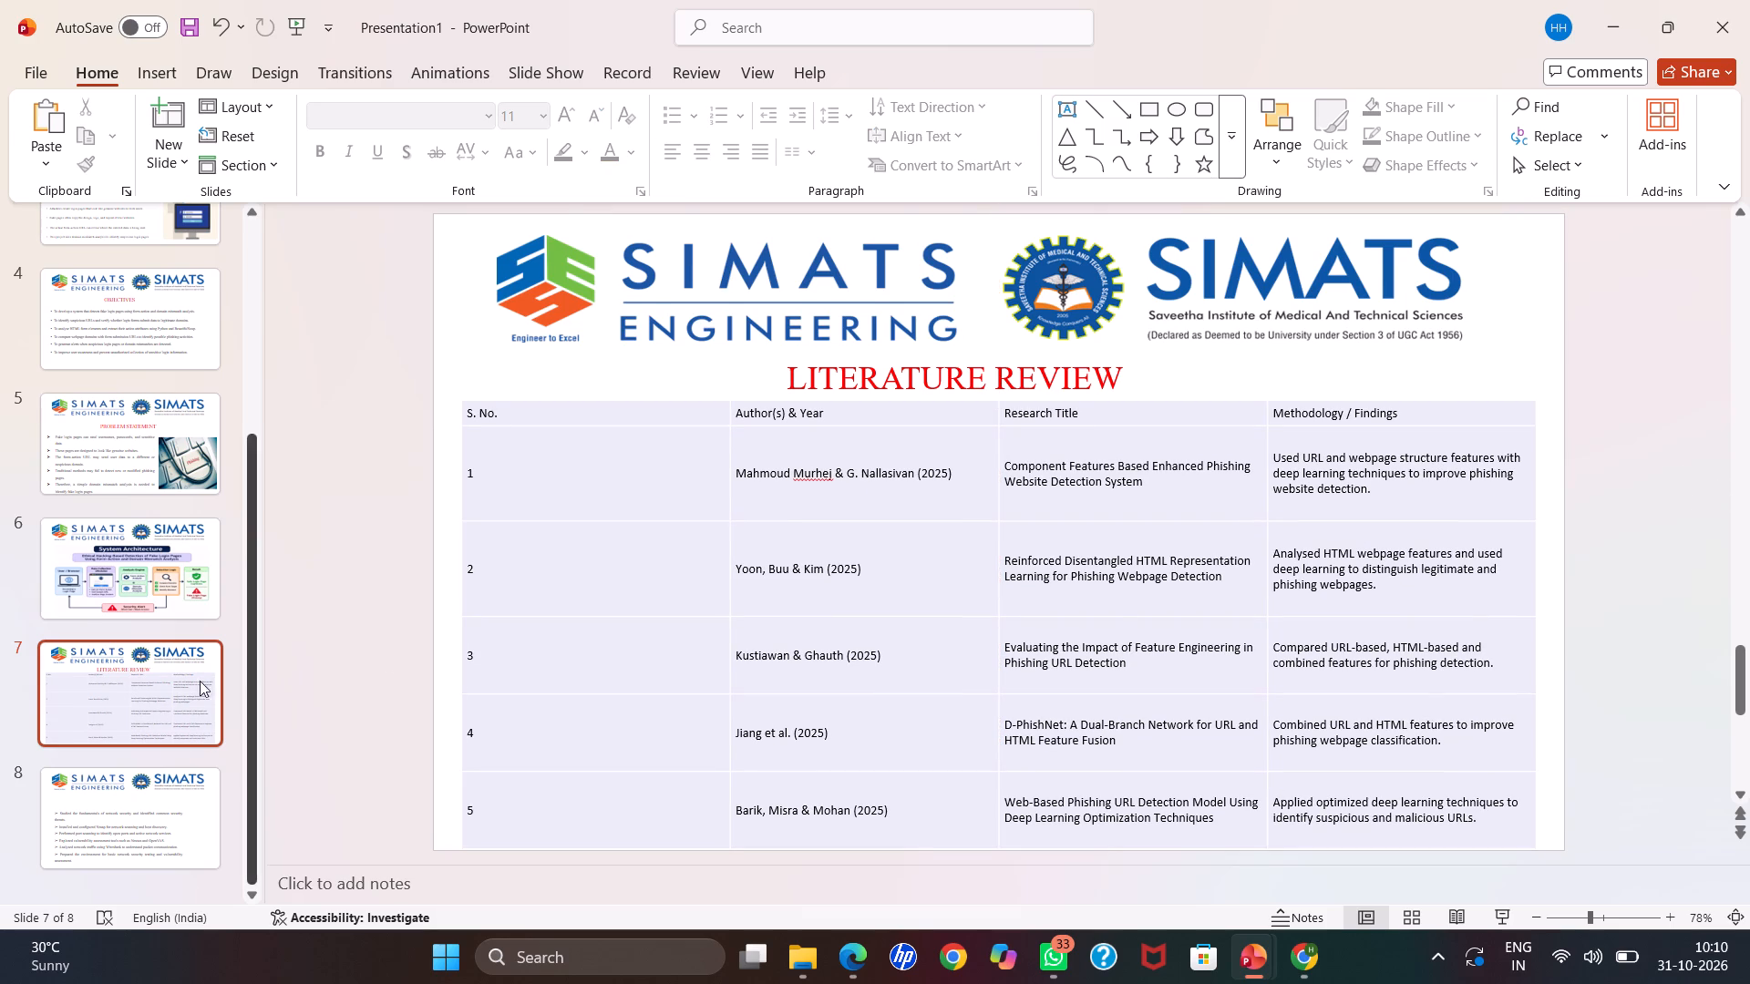
Move the literature review slide up to position 6, ahead of the System Architecture slide.
{"action": "left_click_drag", "start_coordinate": [178, 677], "coordinate": [164, 498]}
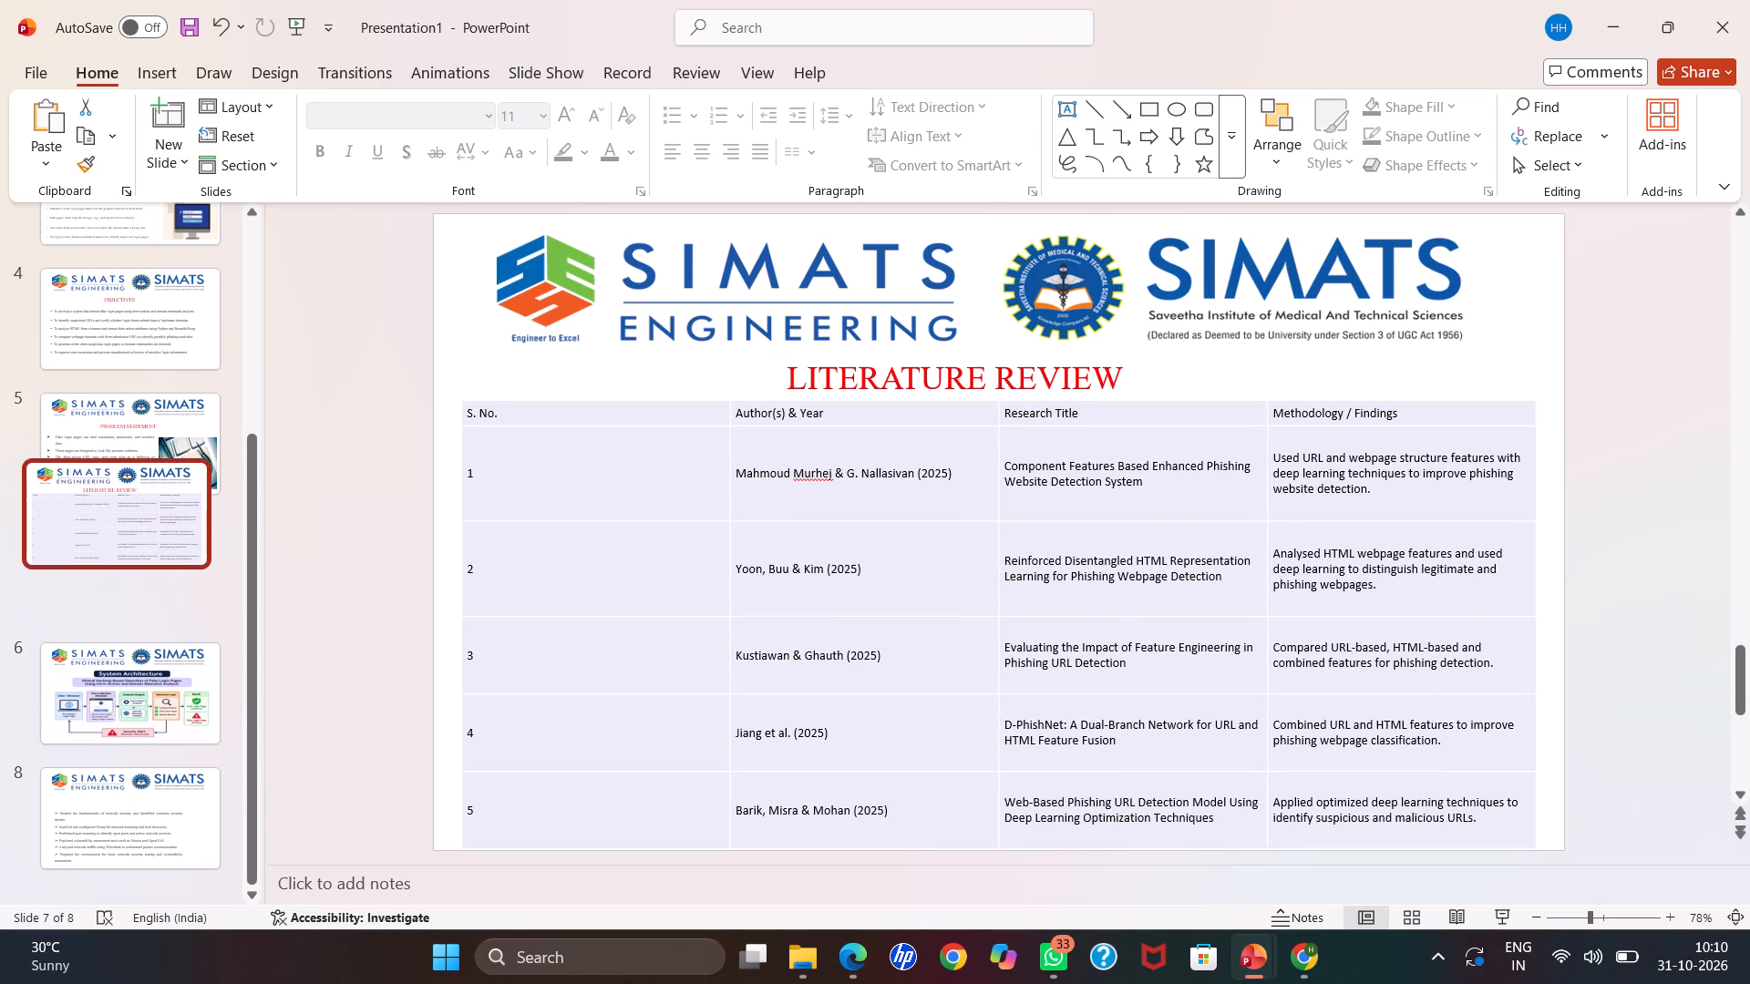
{"action": "left_click_drag", "start_coordinate": [164, 498], "coordinate": [166, 513]}
{"action": "left_click", "coordinate": [168, 543]}
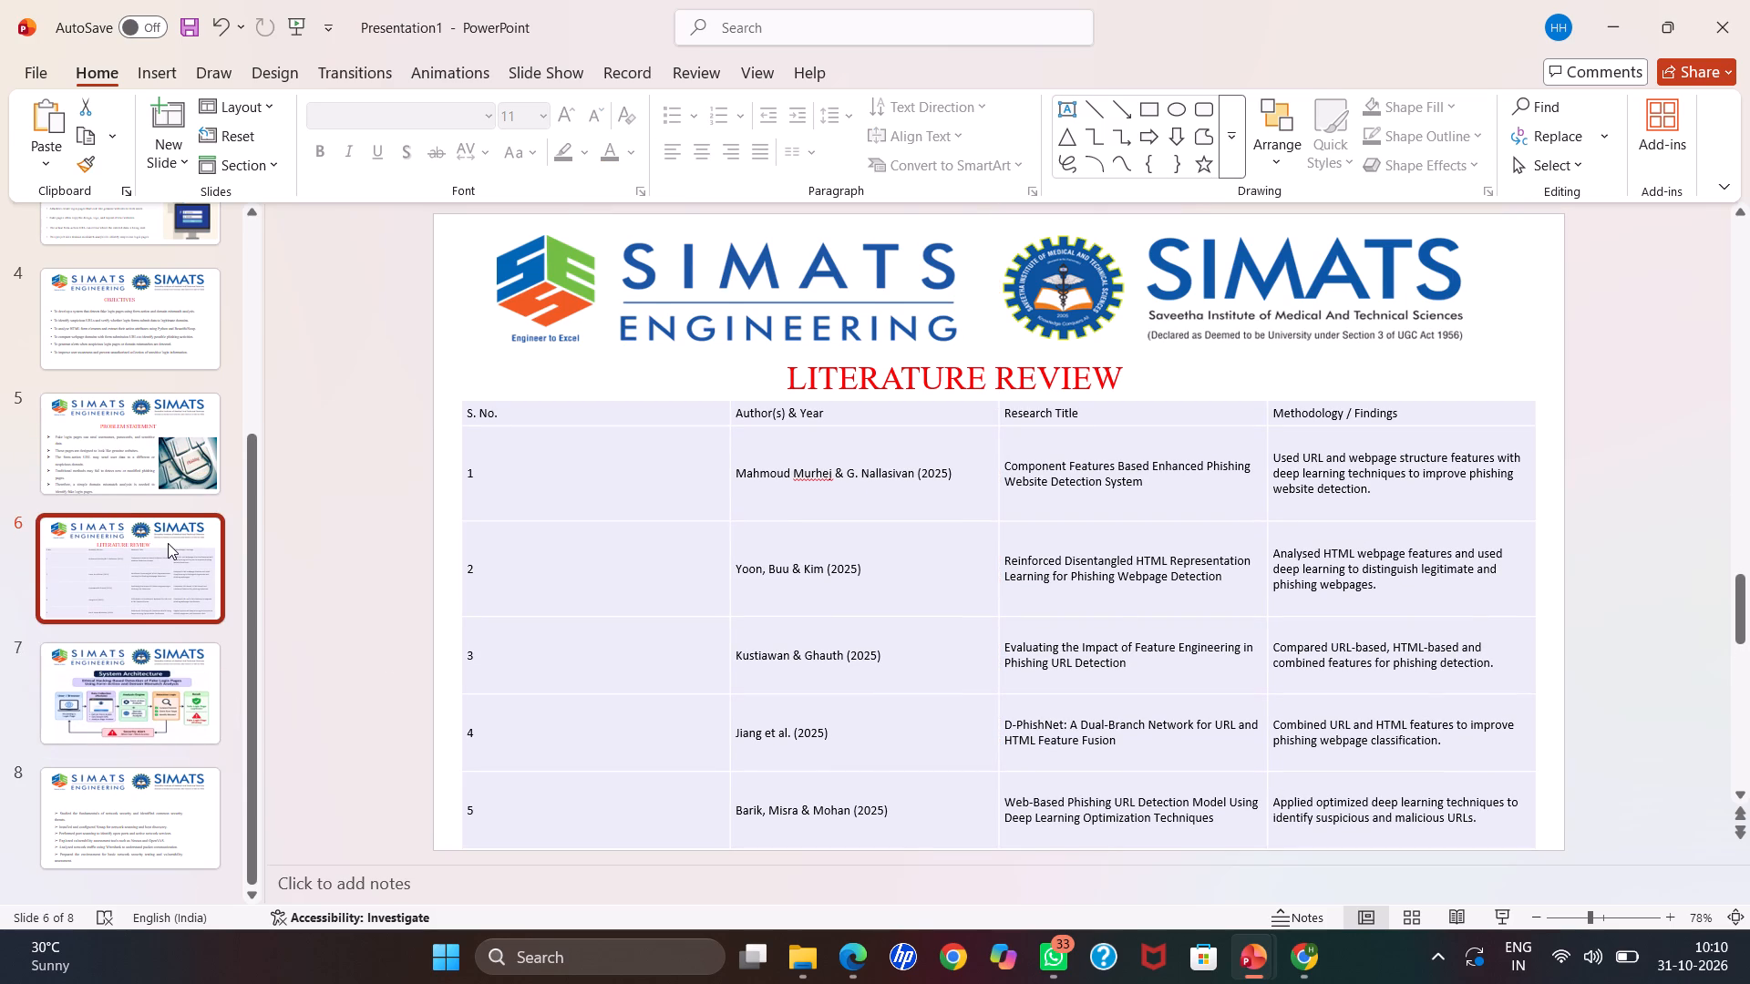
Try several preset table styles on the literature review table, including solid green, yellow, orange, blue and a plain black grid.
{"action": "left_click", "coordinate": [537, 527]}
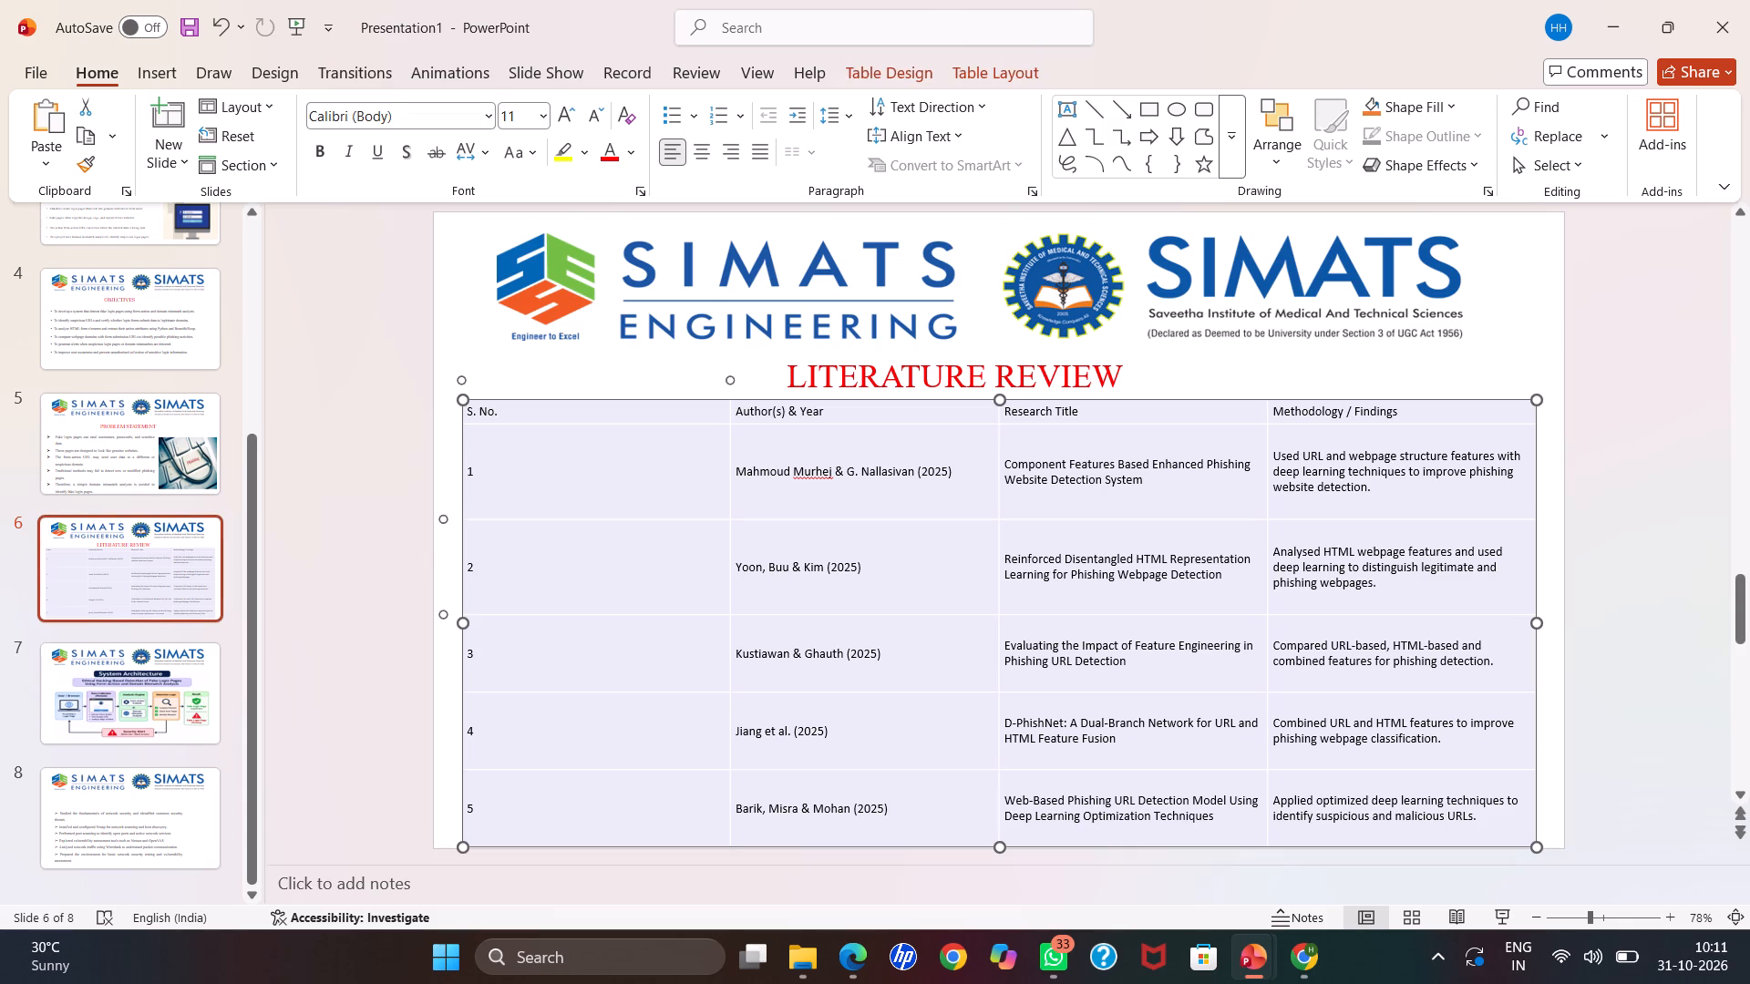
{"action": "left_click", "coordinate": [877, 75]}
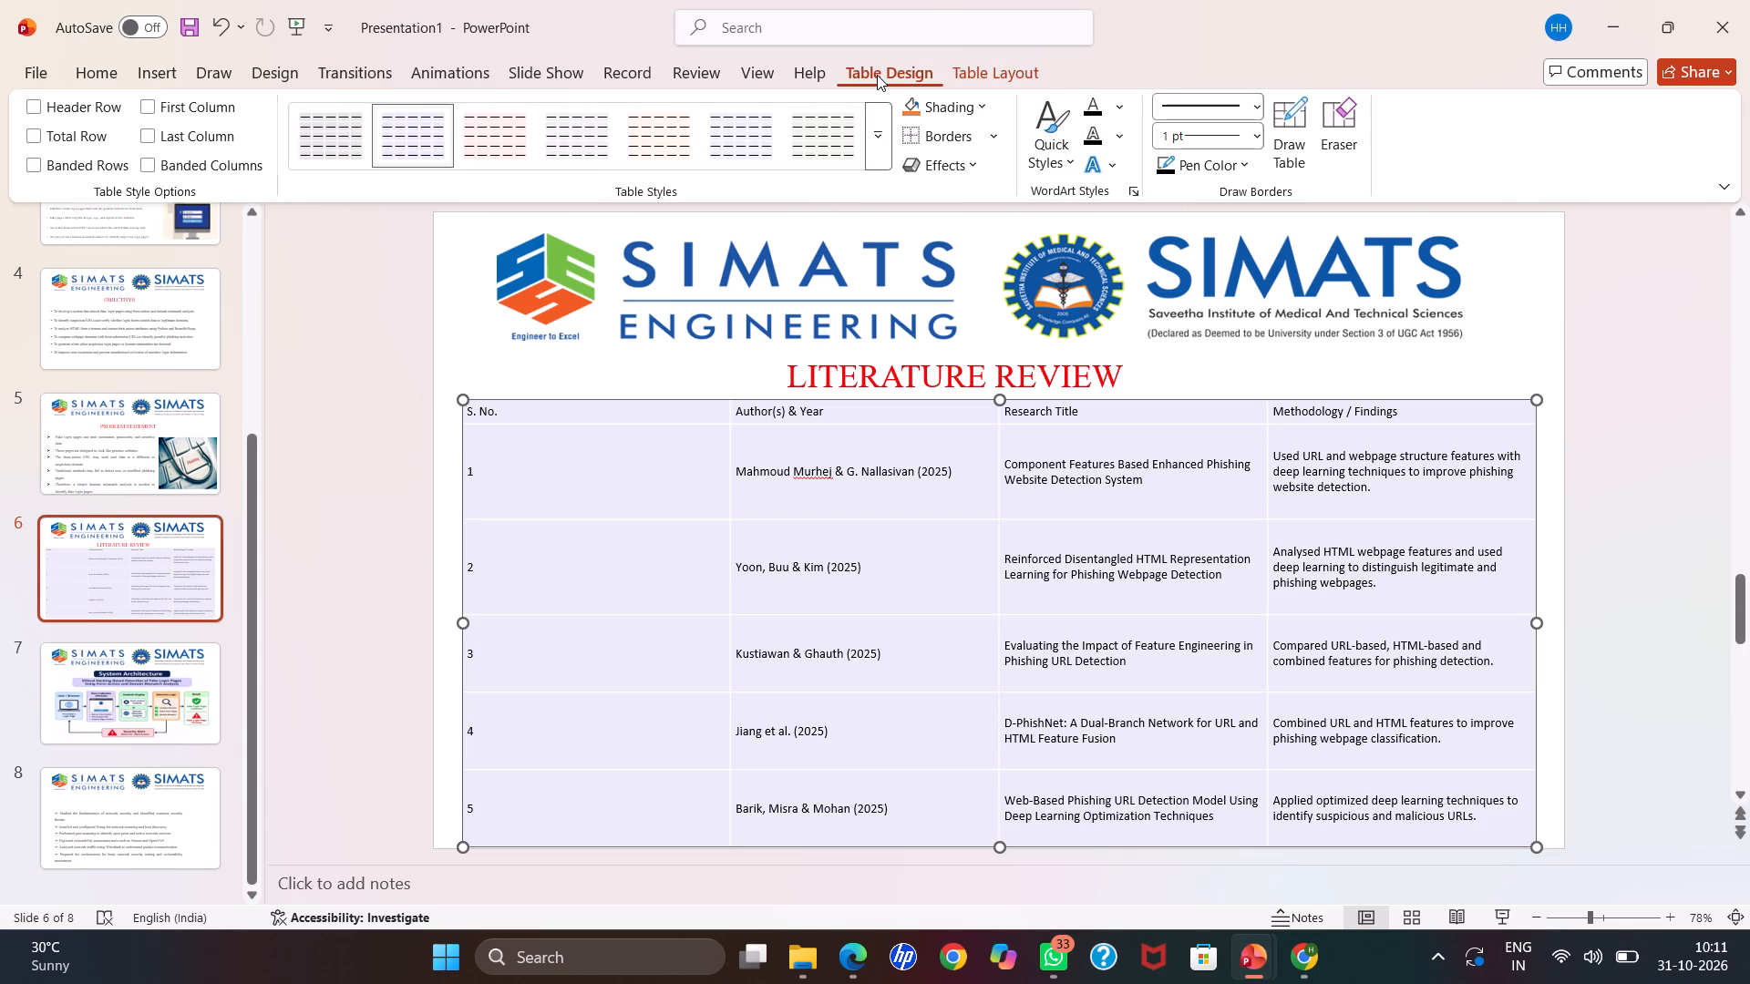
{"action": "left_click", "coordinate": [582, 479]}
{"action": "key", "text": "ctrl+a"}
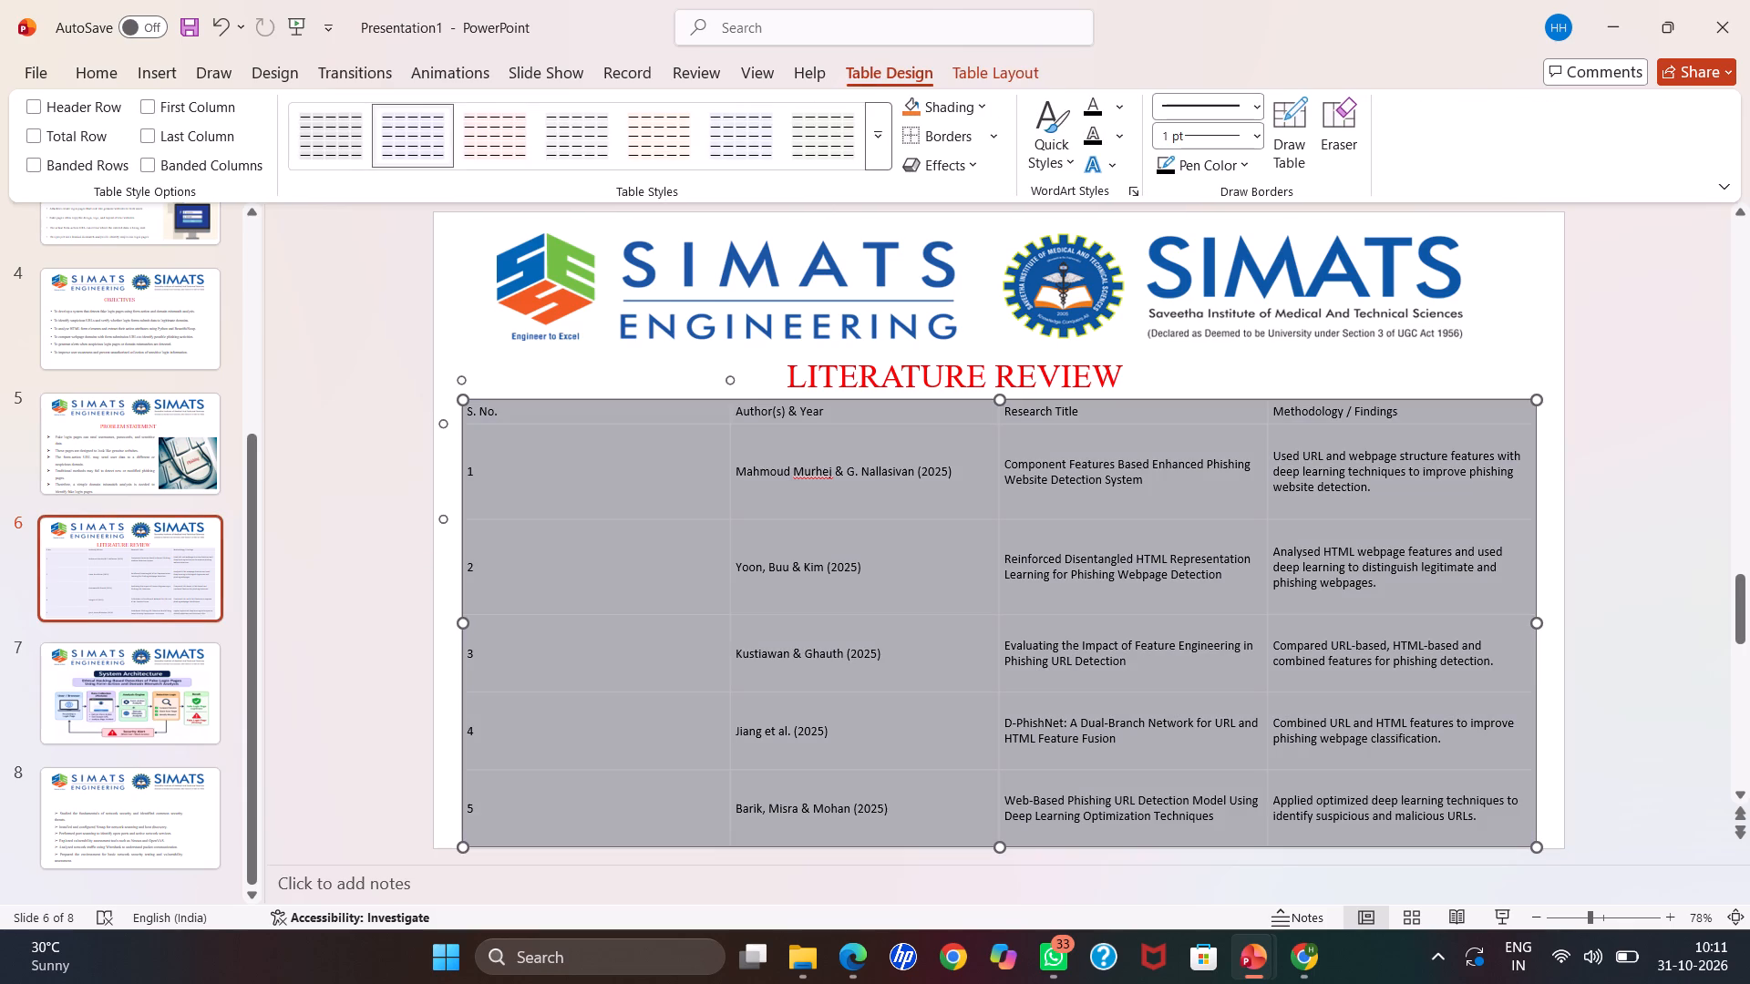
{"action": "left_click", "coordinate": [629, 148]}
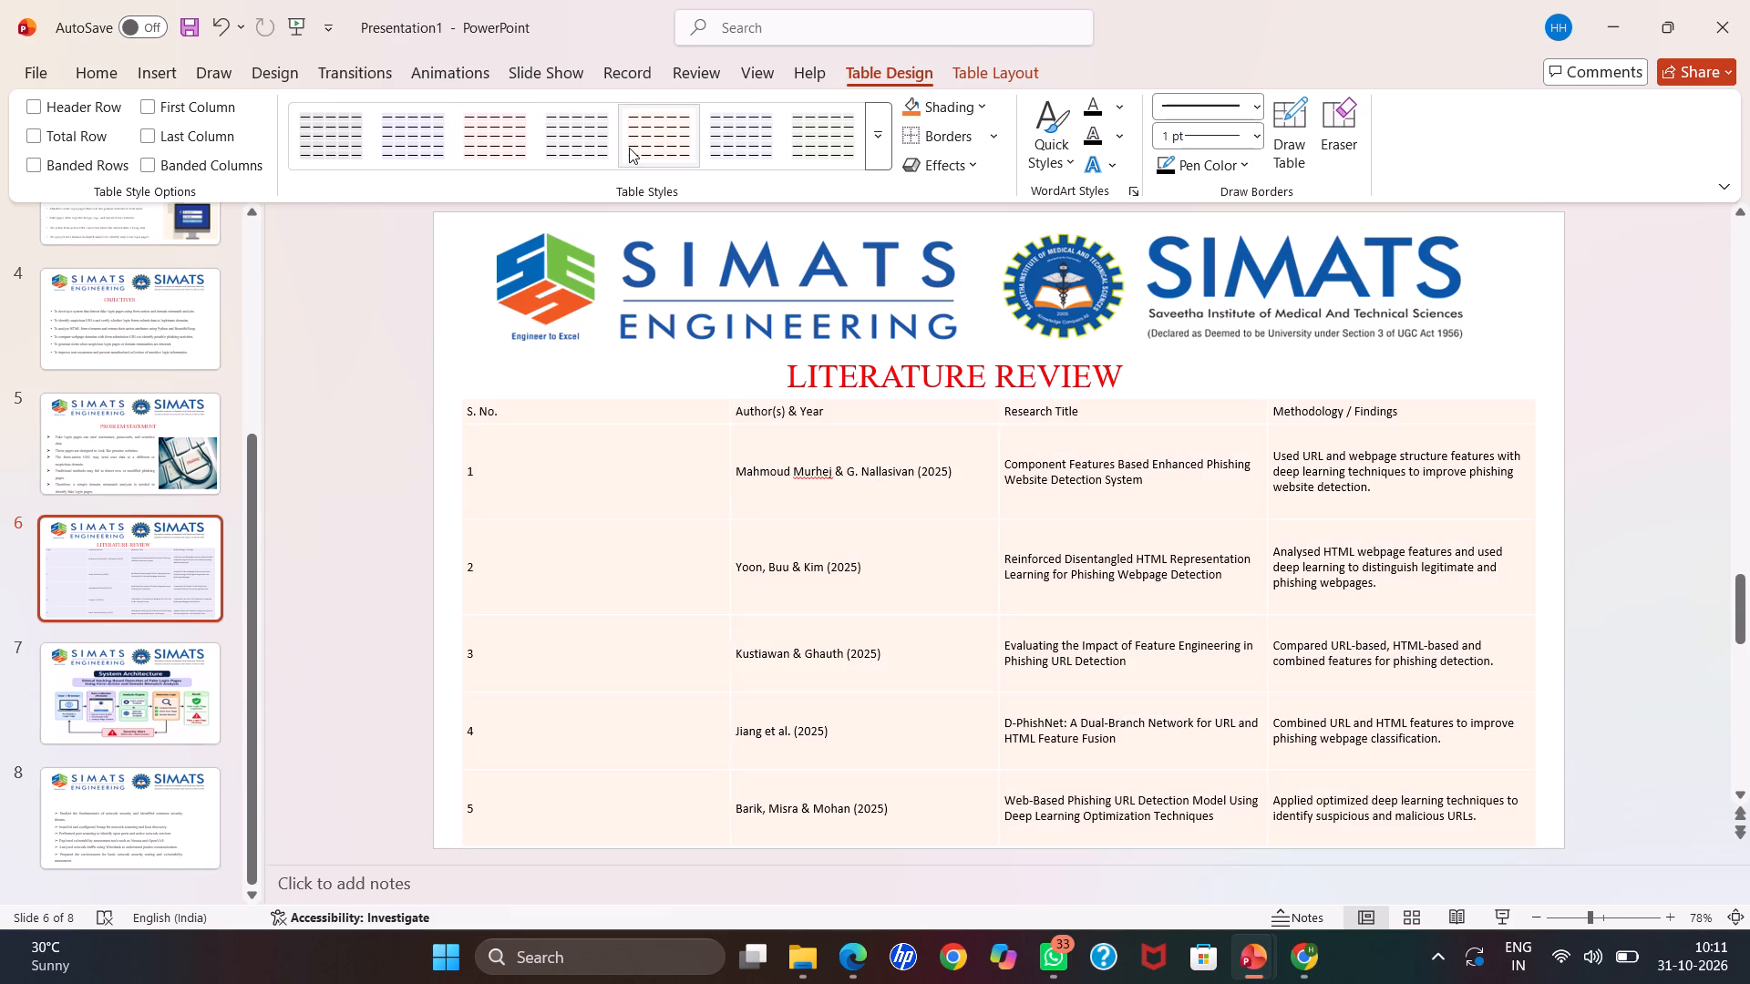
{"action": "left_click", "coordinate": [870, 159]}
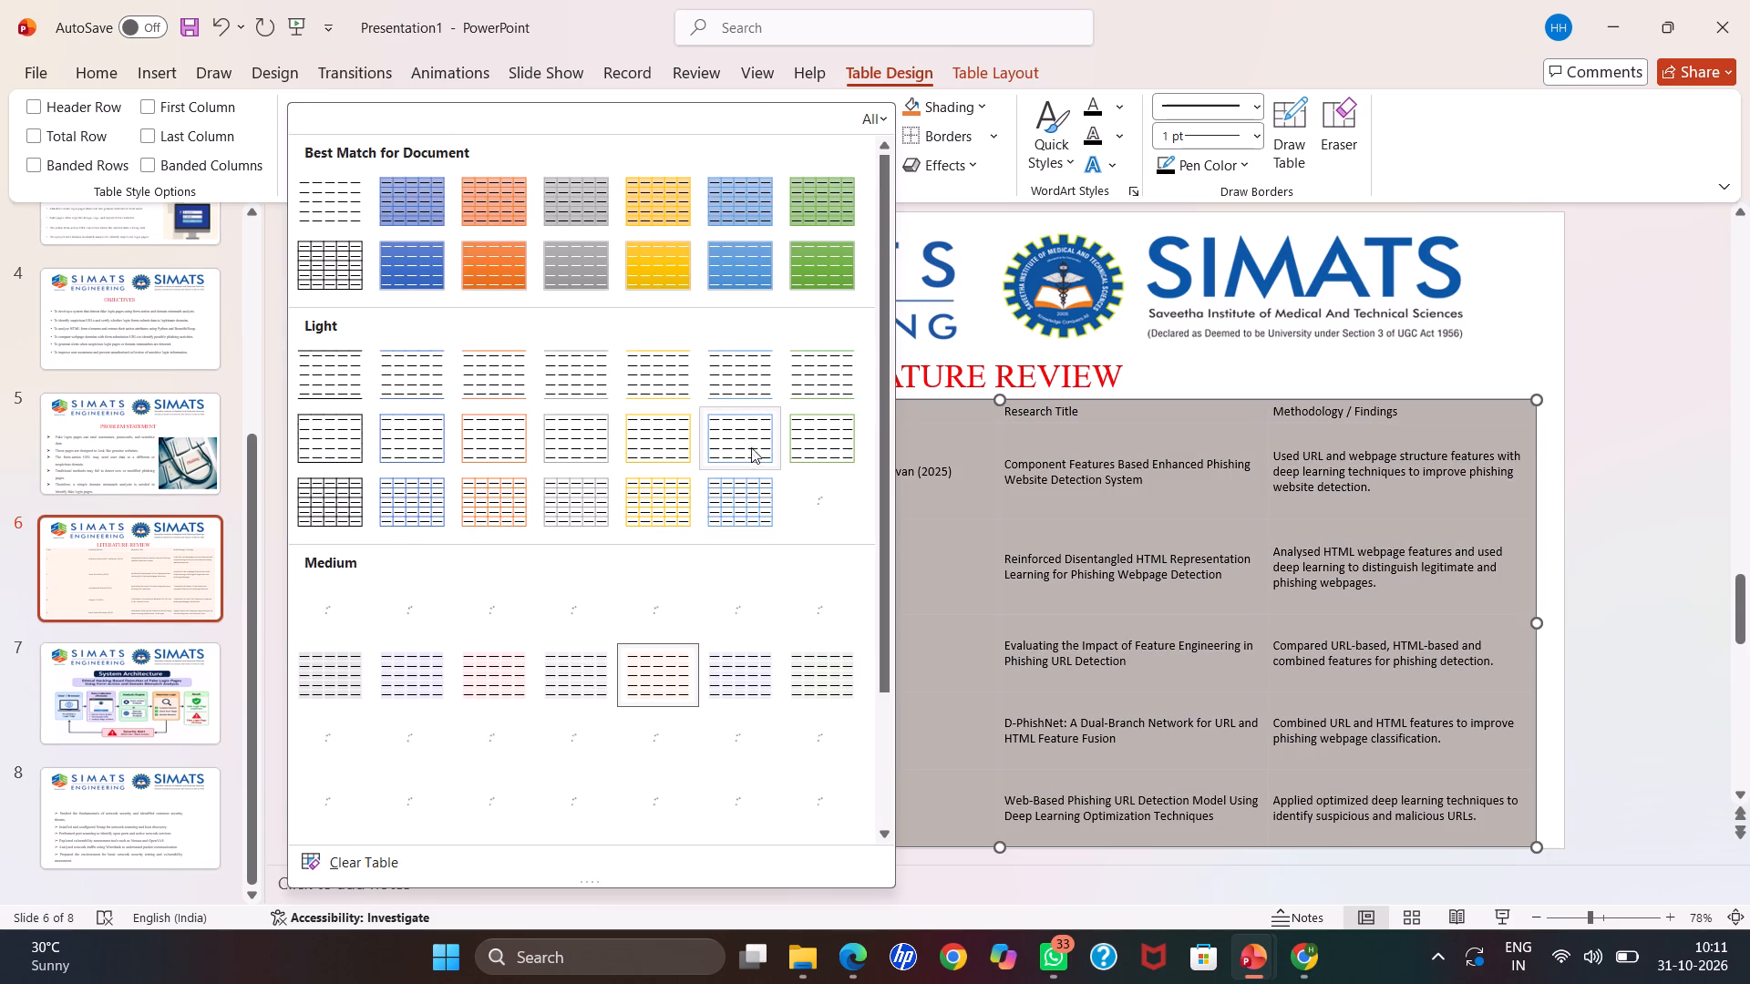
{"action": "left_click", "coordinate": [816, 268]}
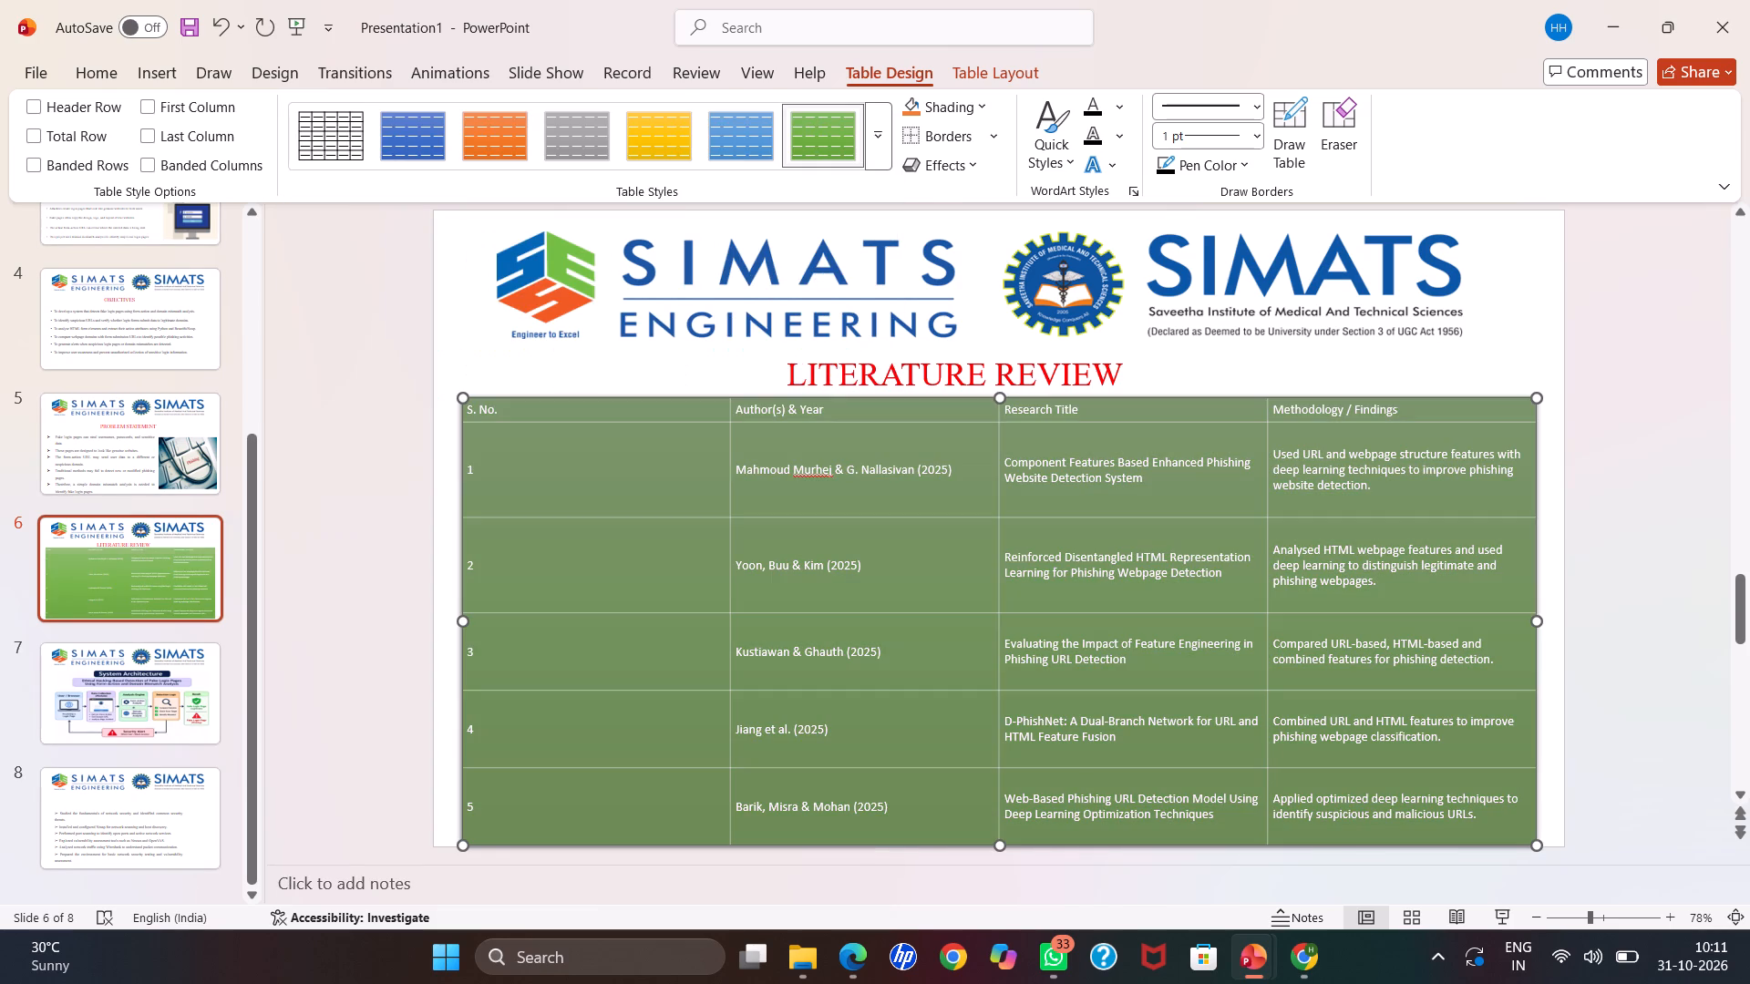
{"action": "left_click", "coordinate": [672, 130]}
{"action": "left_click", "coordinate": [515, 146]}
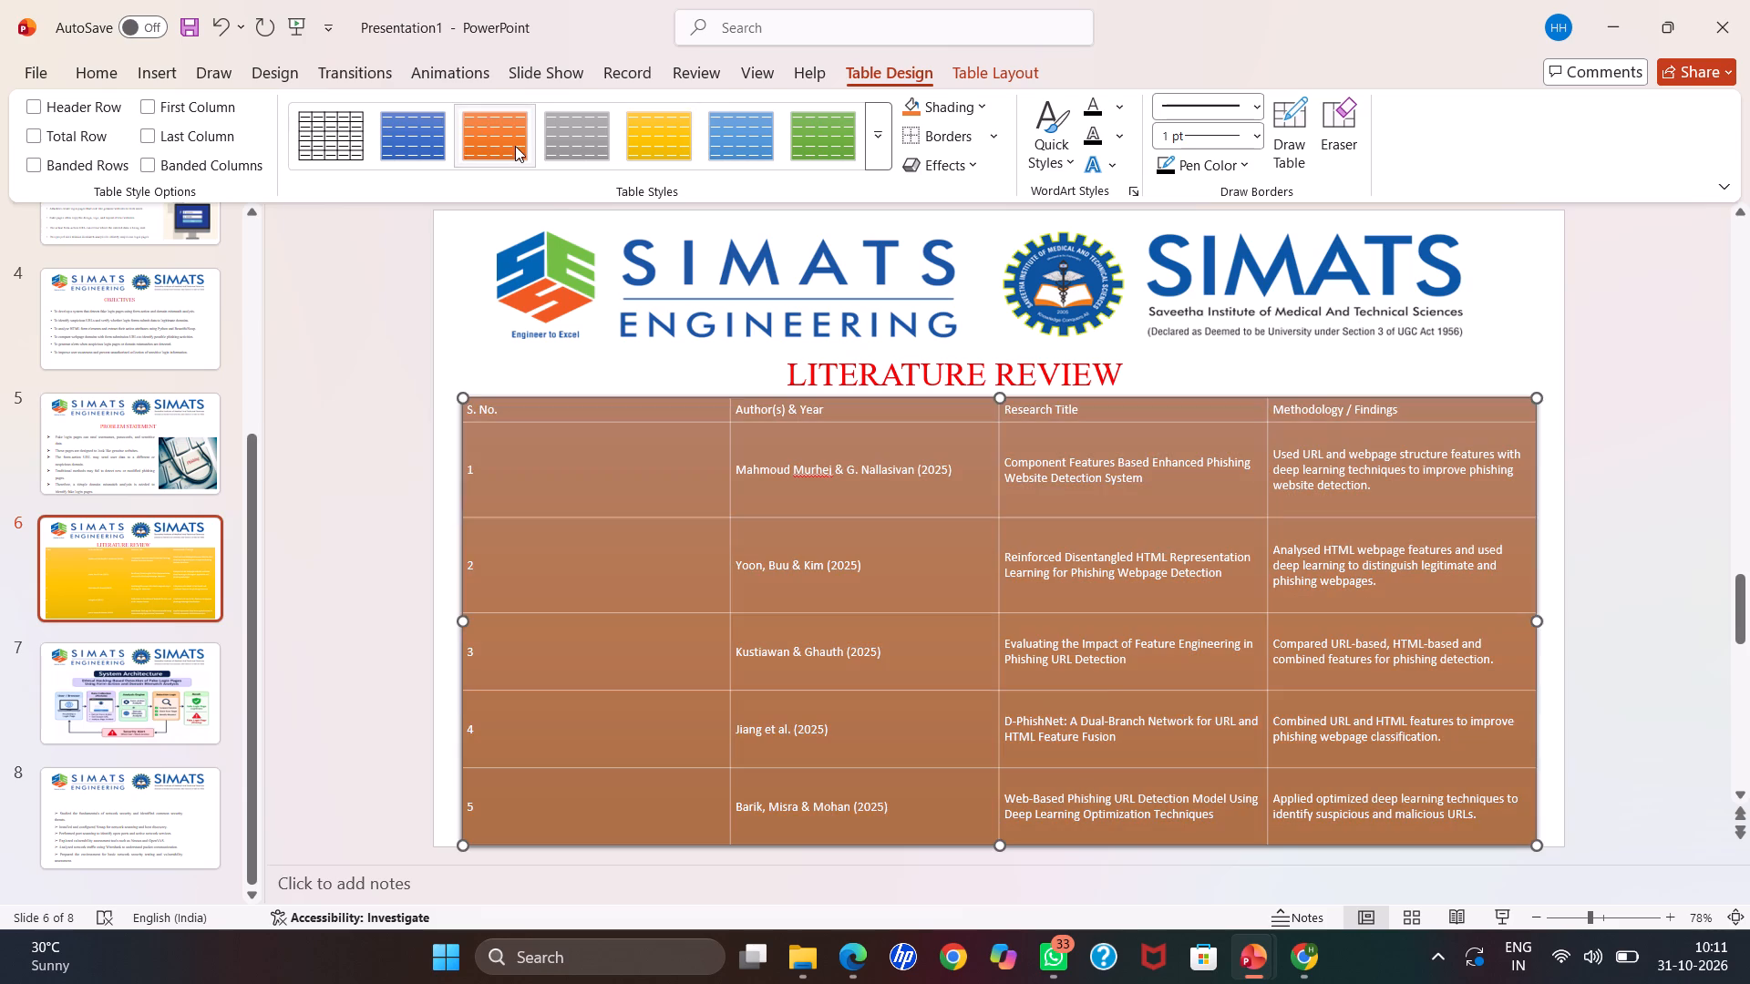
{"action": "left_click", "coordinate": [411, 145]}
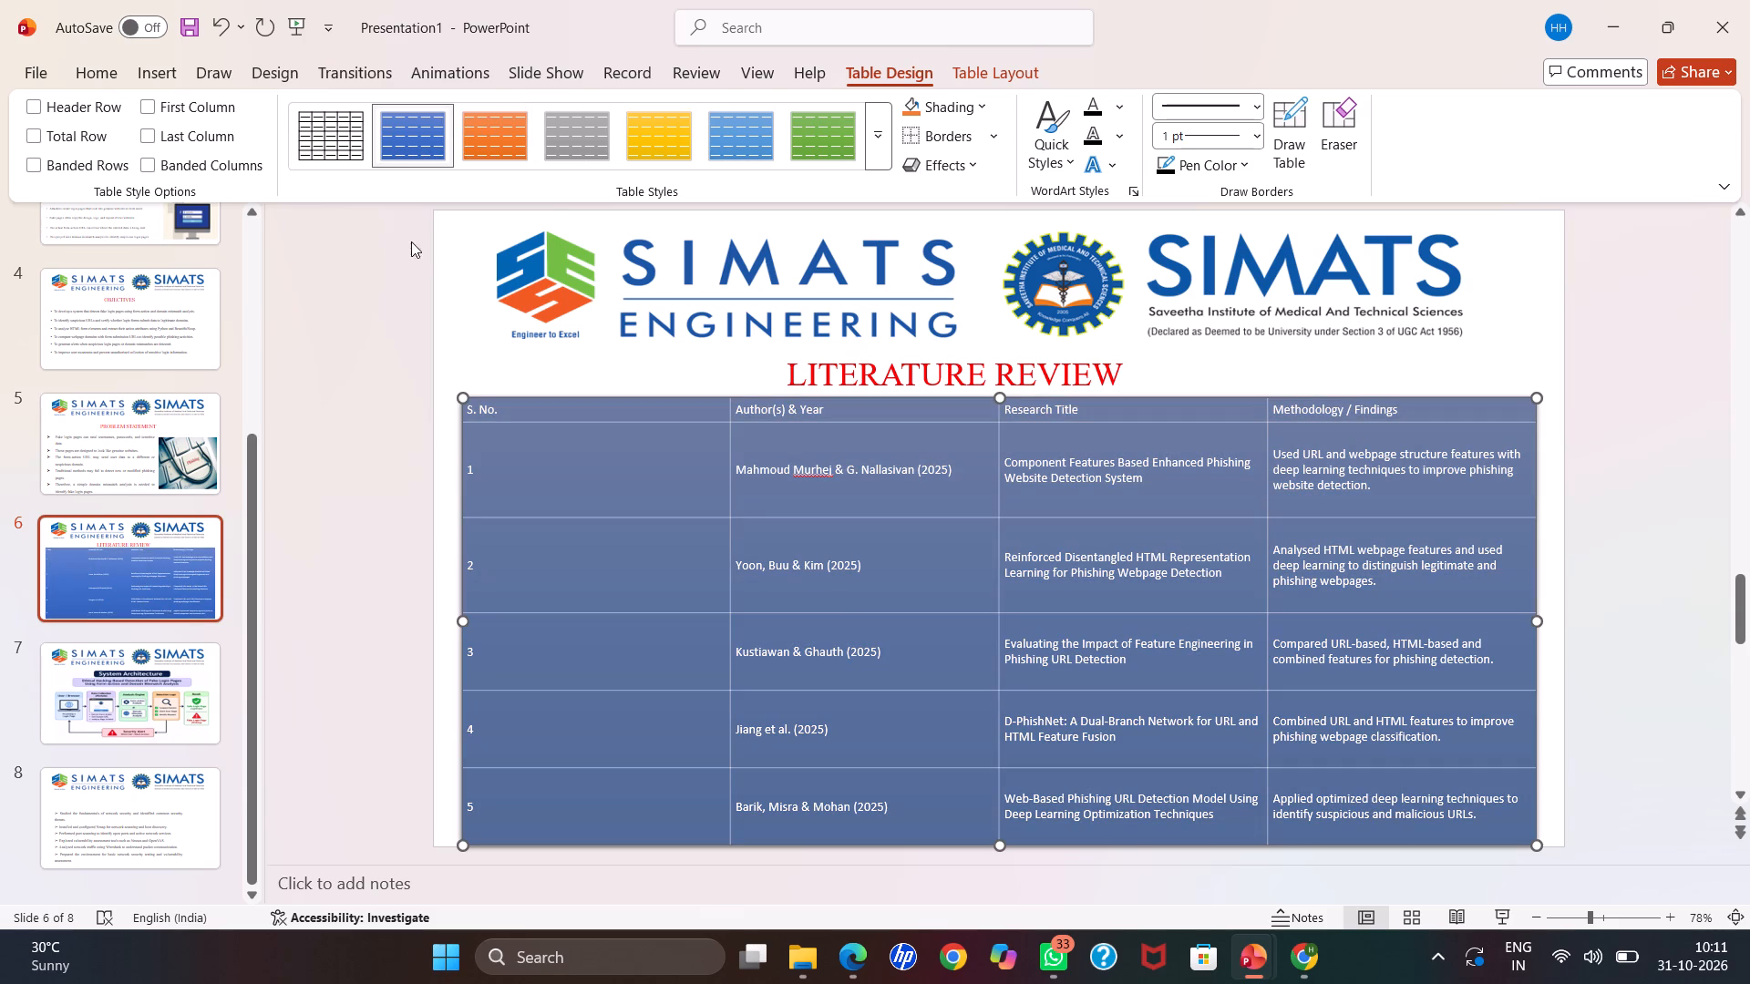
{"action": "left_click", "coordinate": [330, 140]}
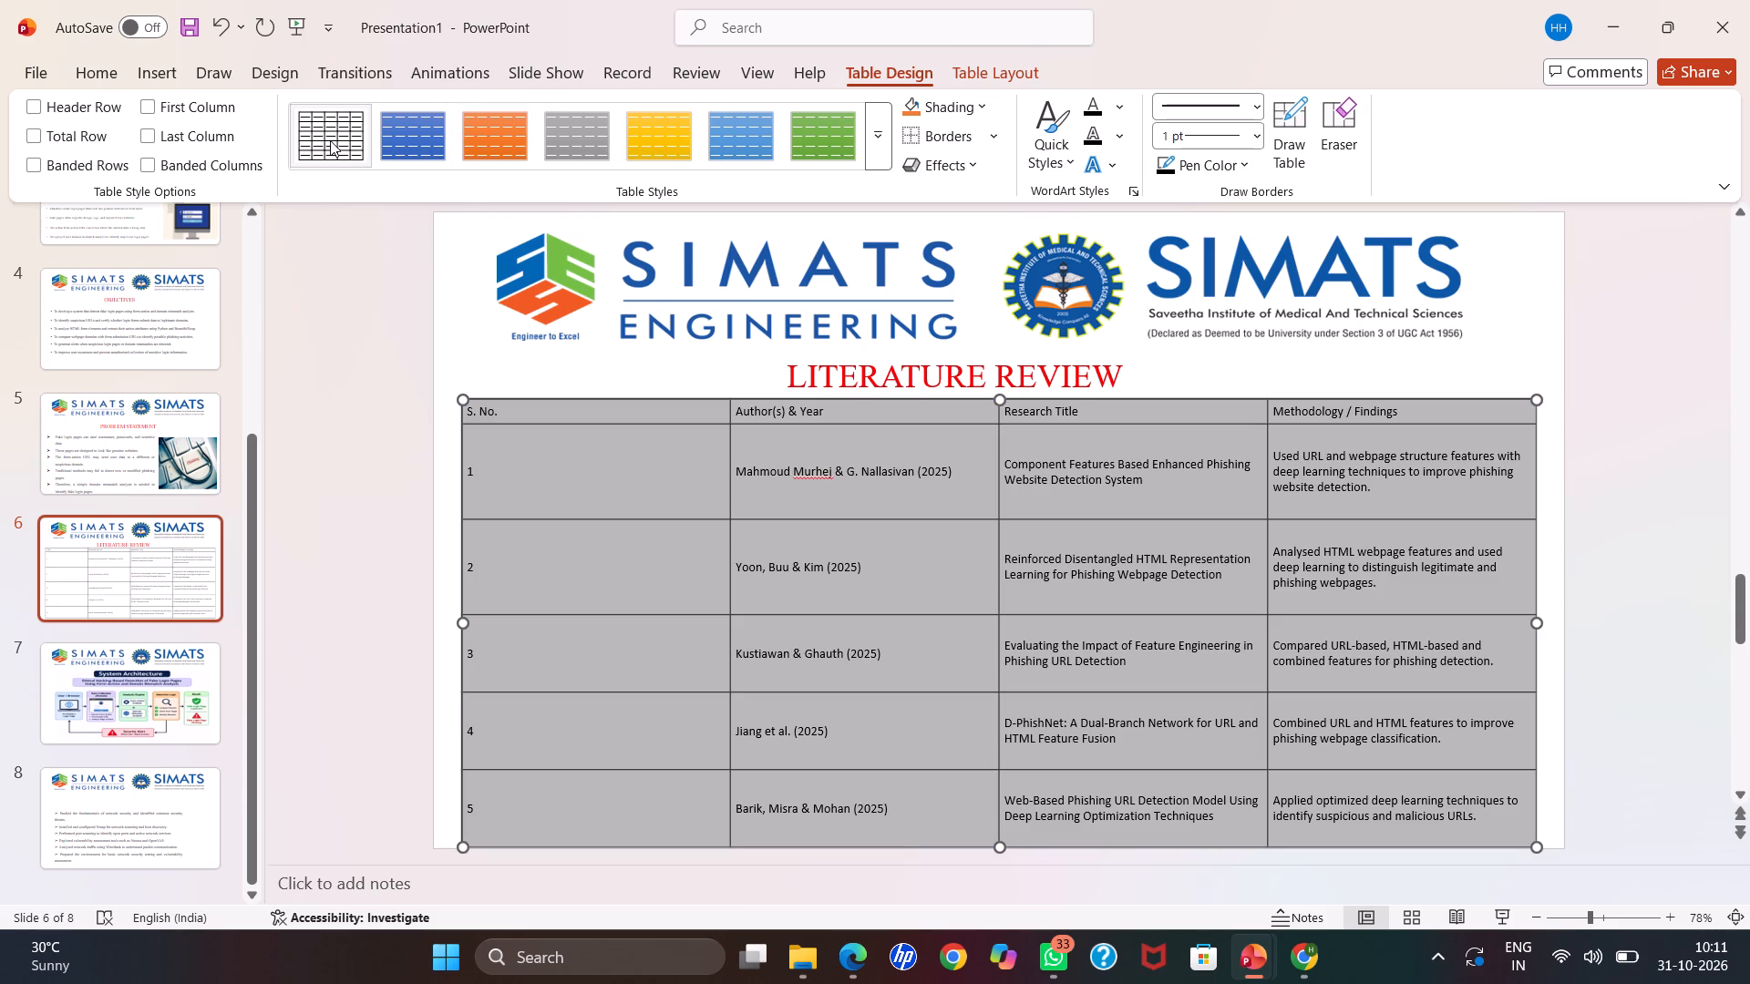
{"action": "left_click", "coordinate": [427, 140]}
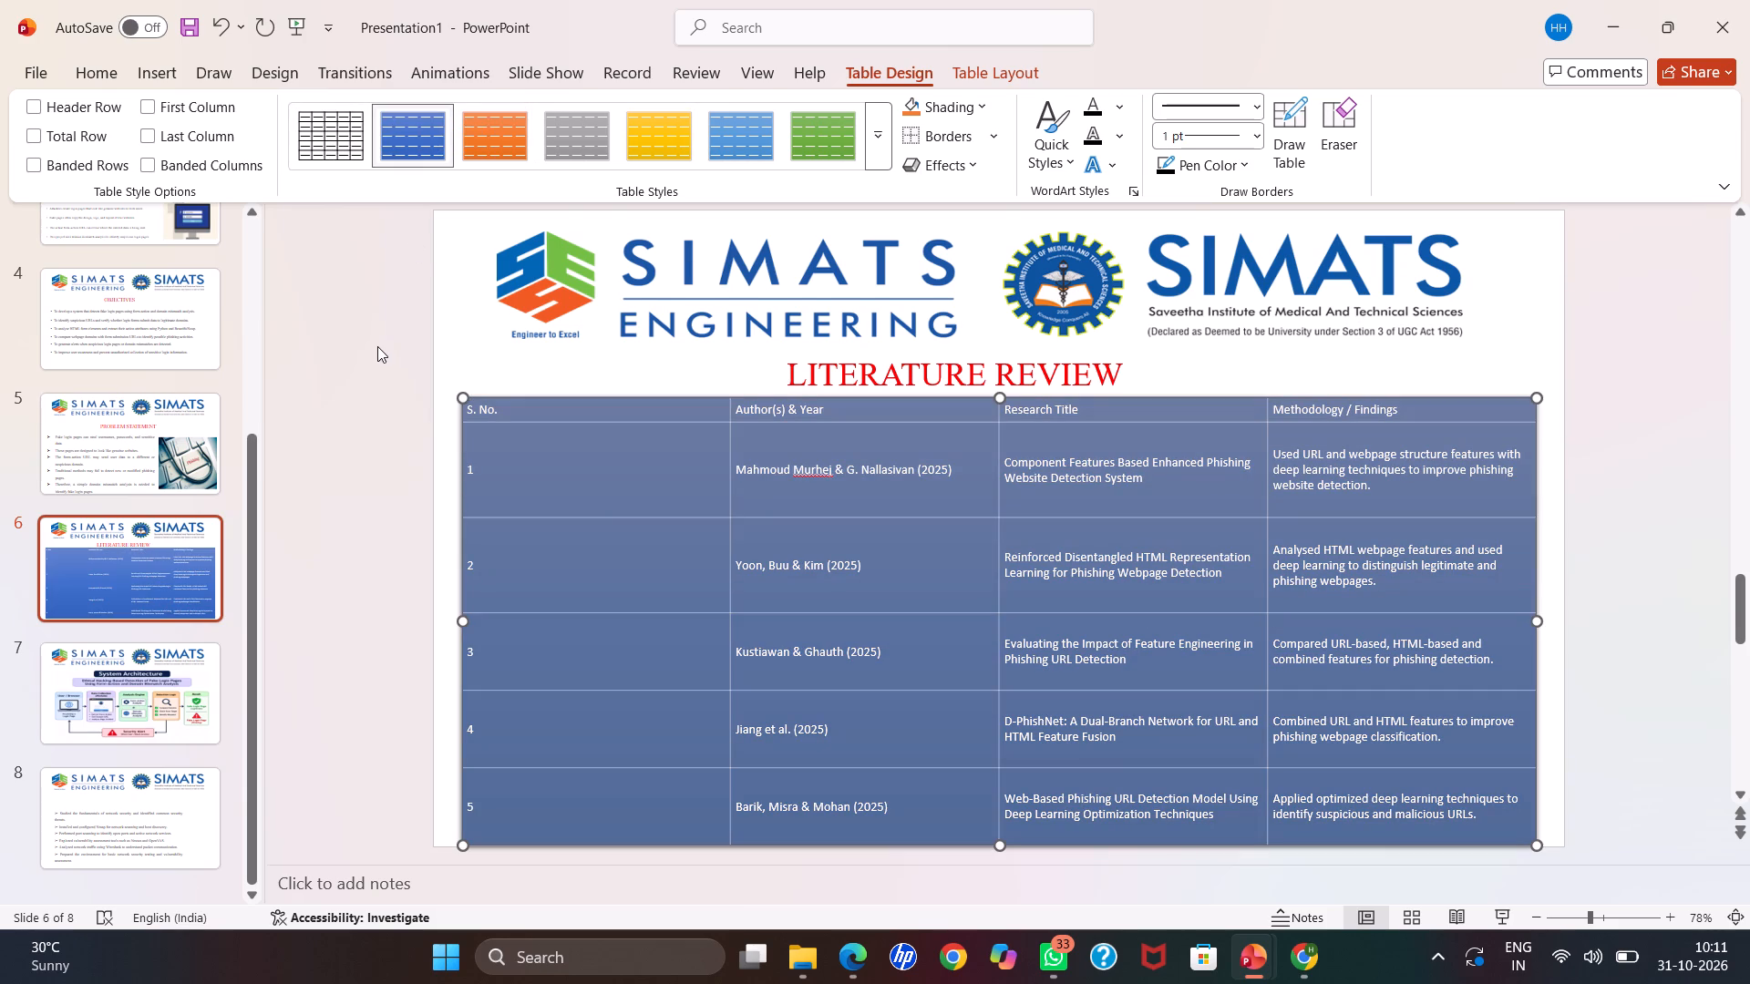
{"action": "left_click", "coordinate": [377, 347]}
Apply the light-blue bordered Medium Style 4 table style to the whole literature review table.
{"action": "left_click", "coordinate": [626, 453]}
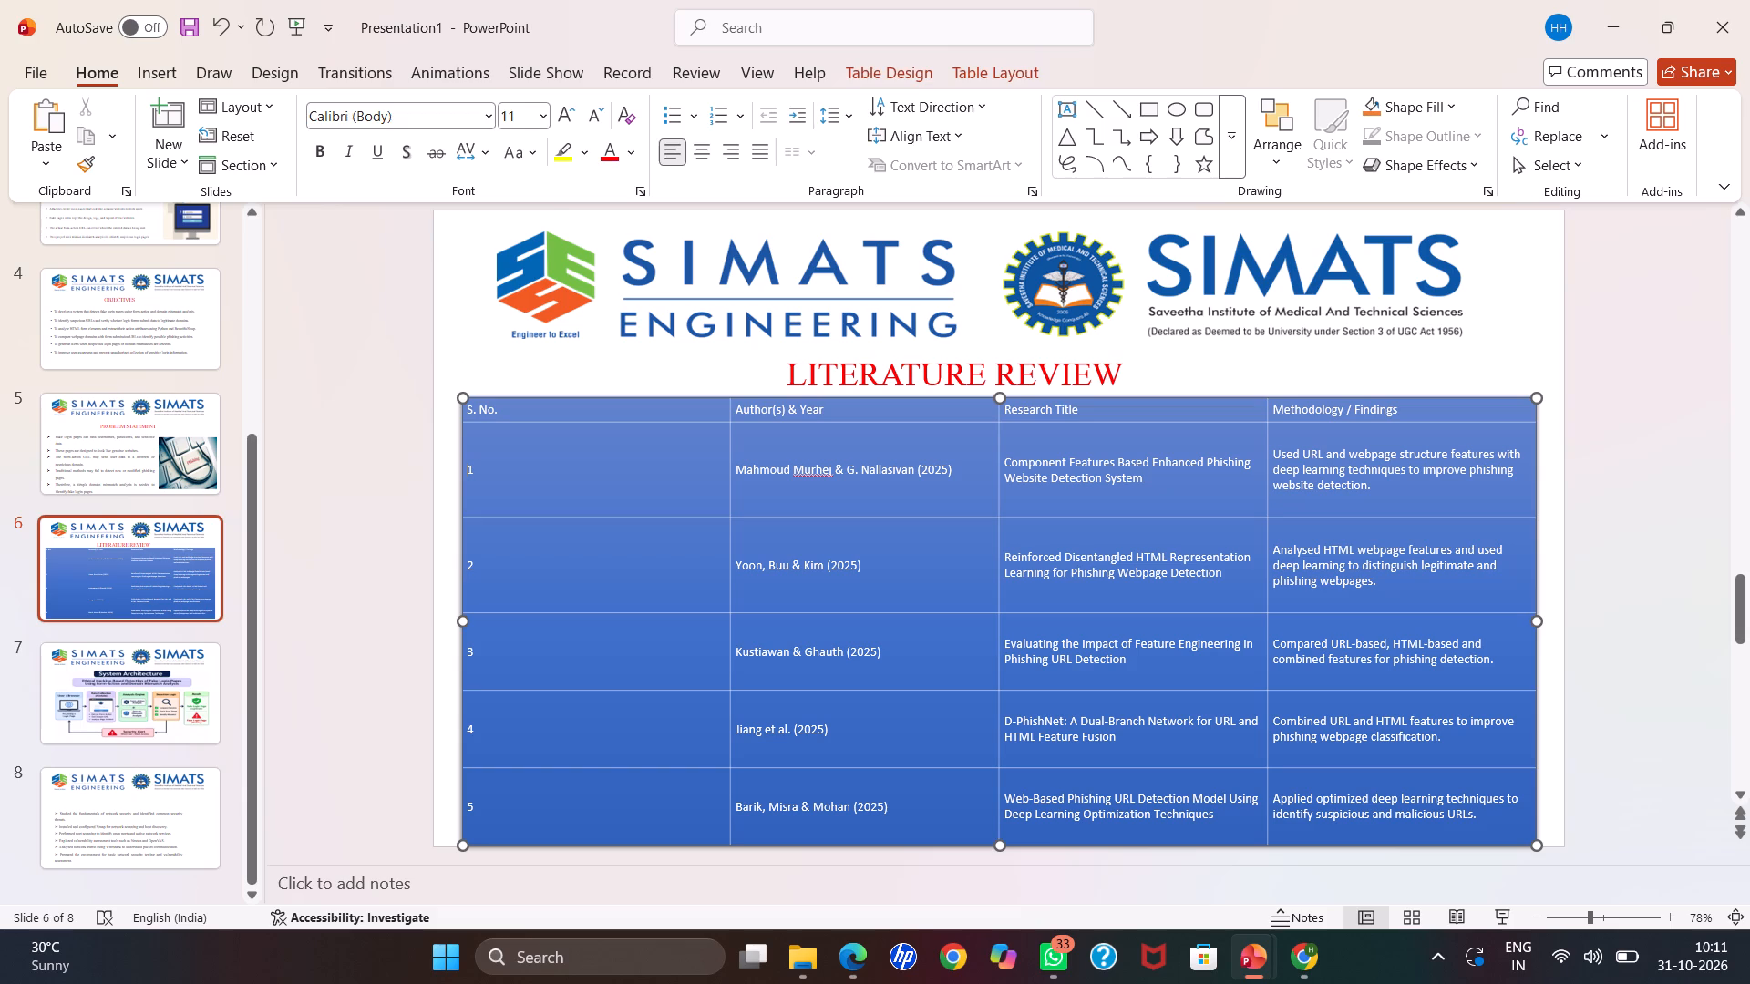
{"action": "key", "text": "ctrl+a"}
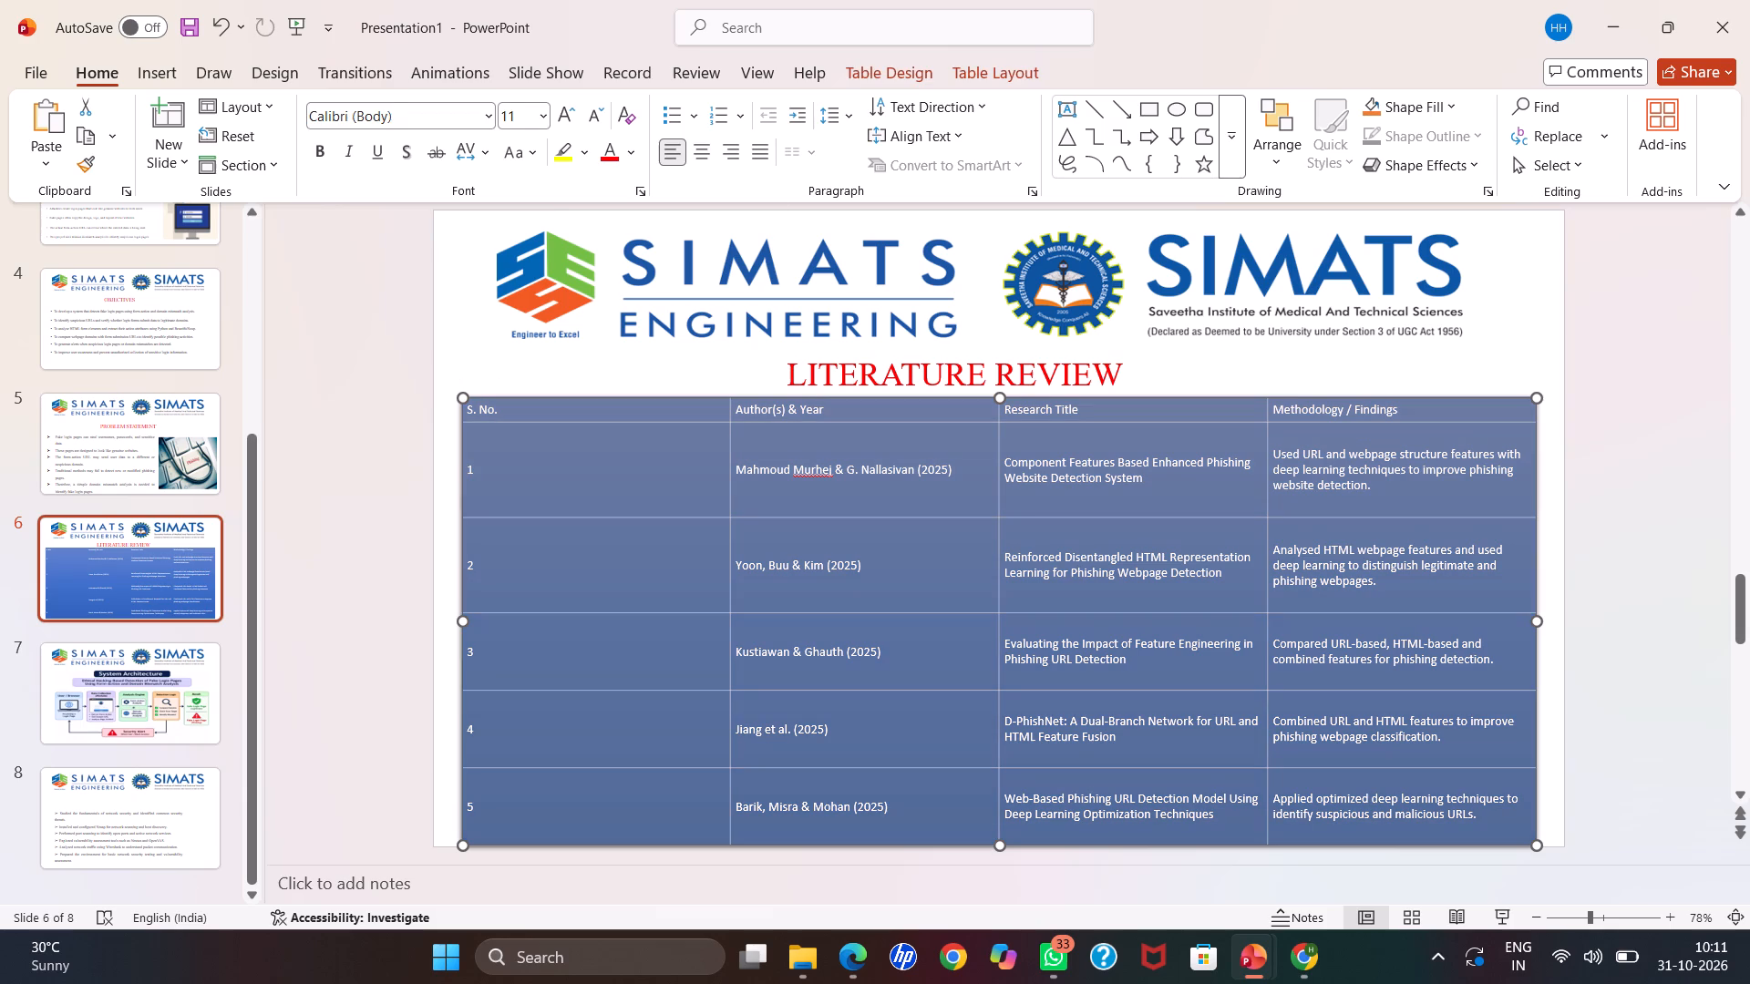
{"action": "left_click", "coordinate": [894, 73]}
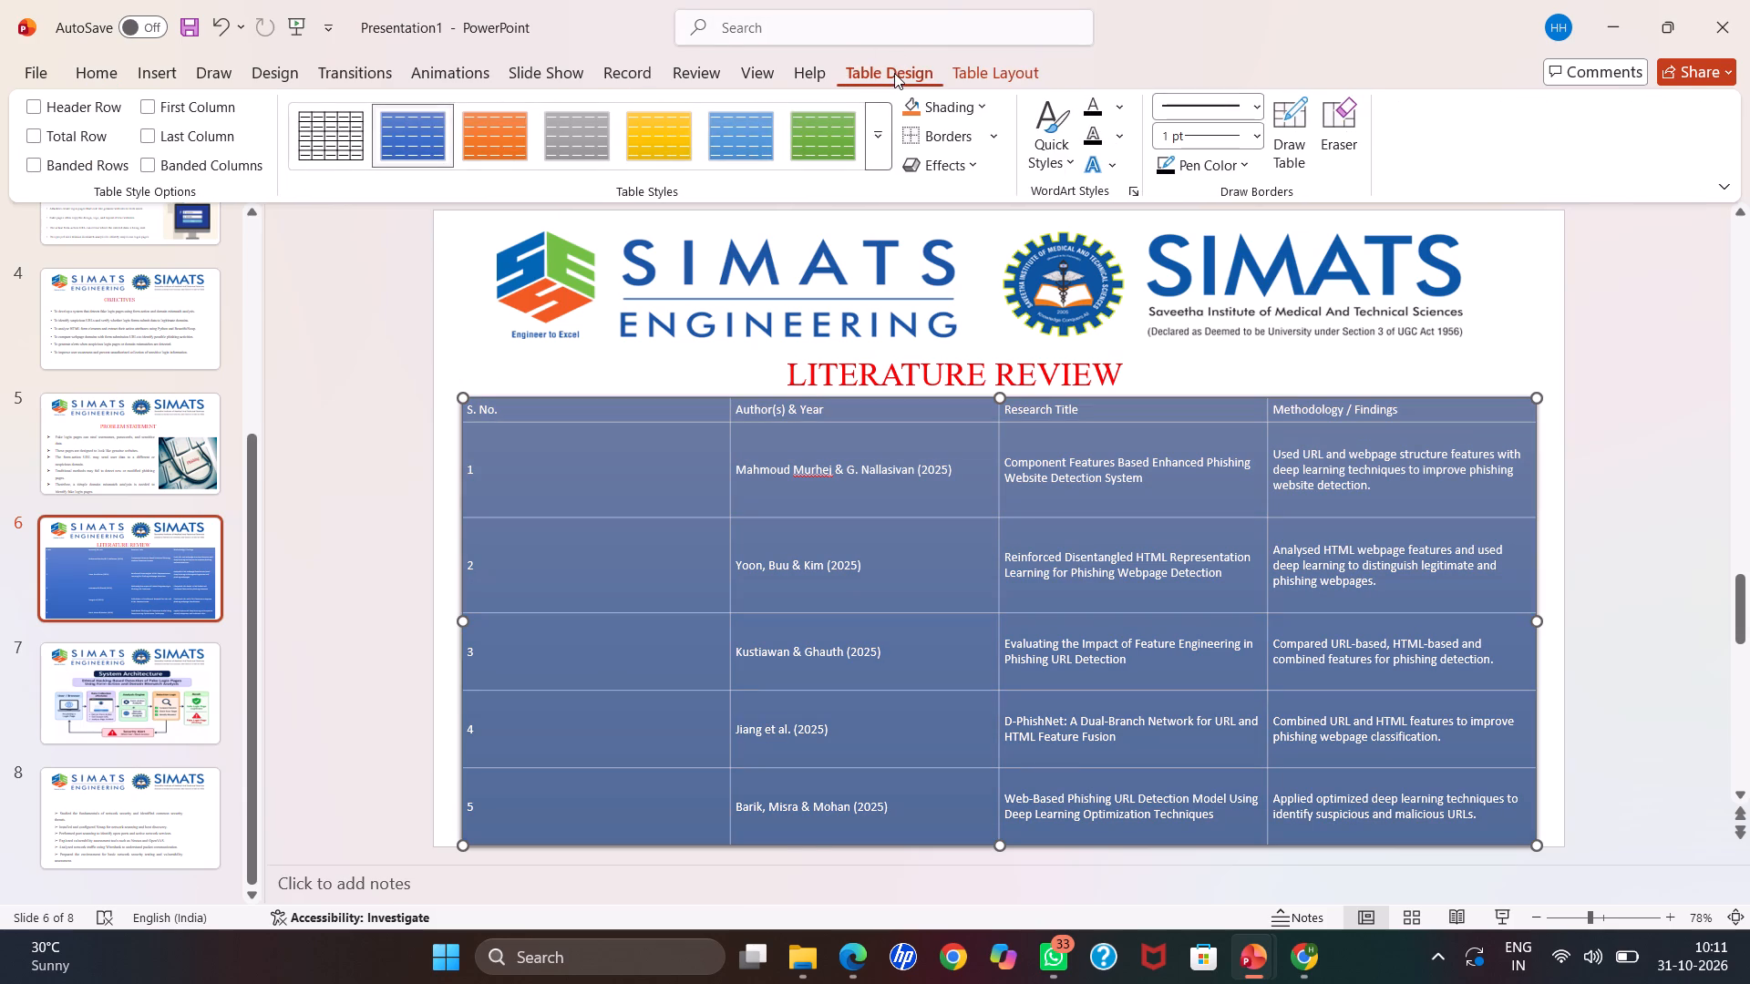
{"action": "left_click", "coordinate": [877, 133]}
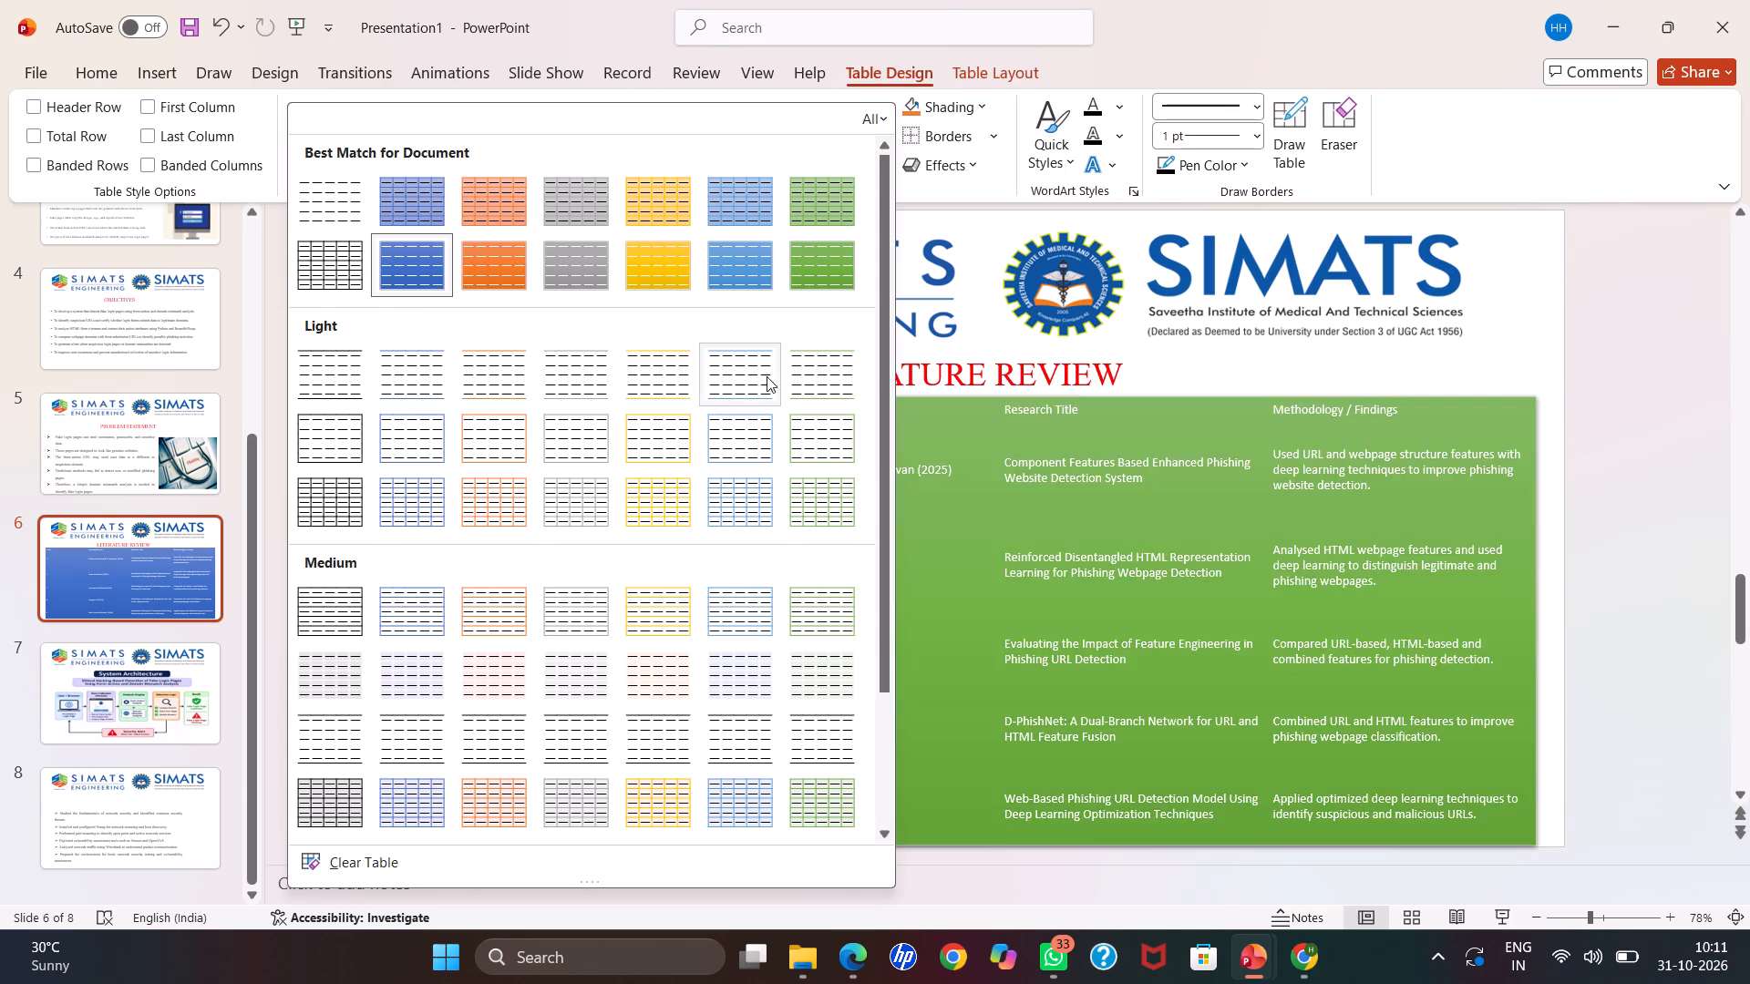
{"action": "scroll", "coordinate": [740, 440], "scroll_direction": "down", "scroll_amount": 2}
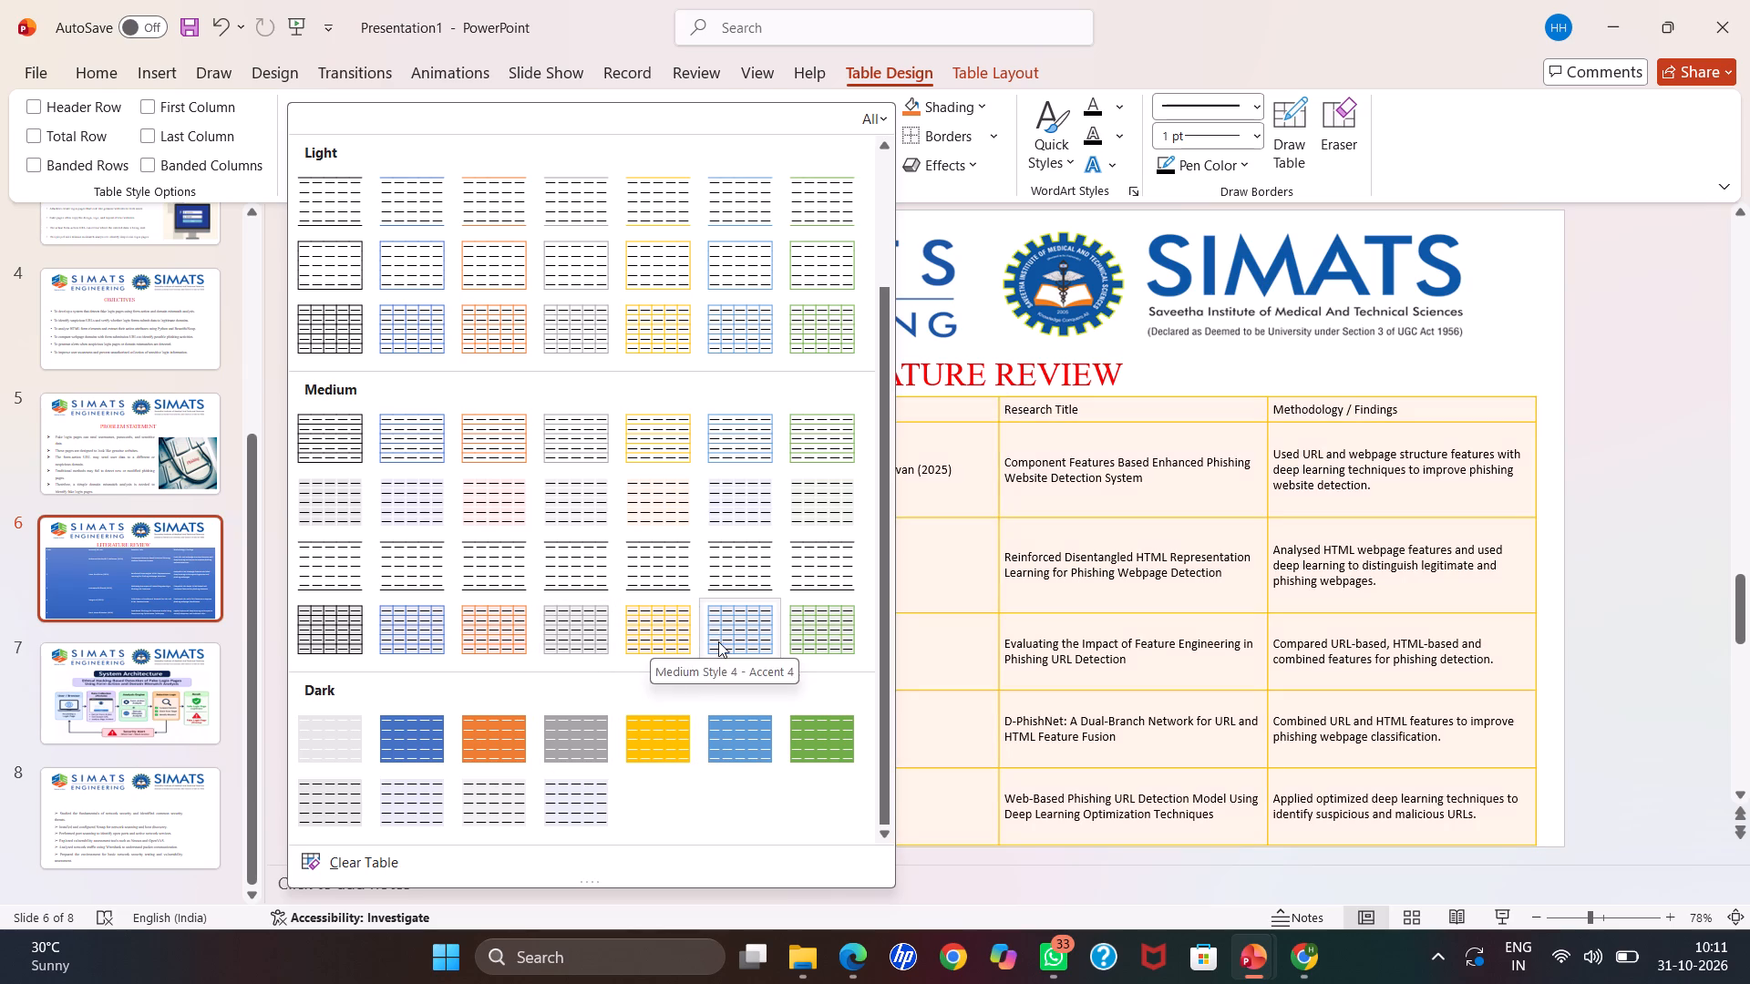
{"action": "left_click", "coordinate": [726, 641]}
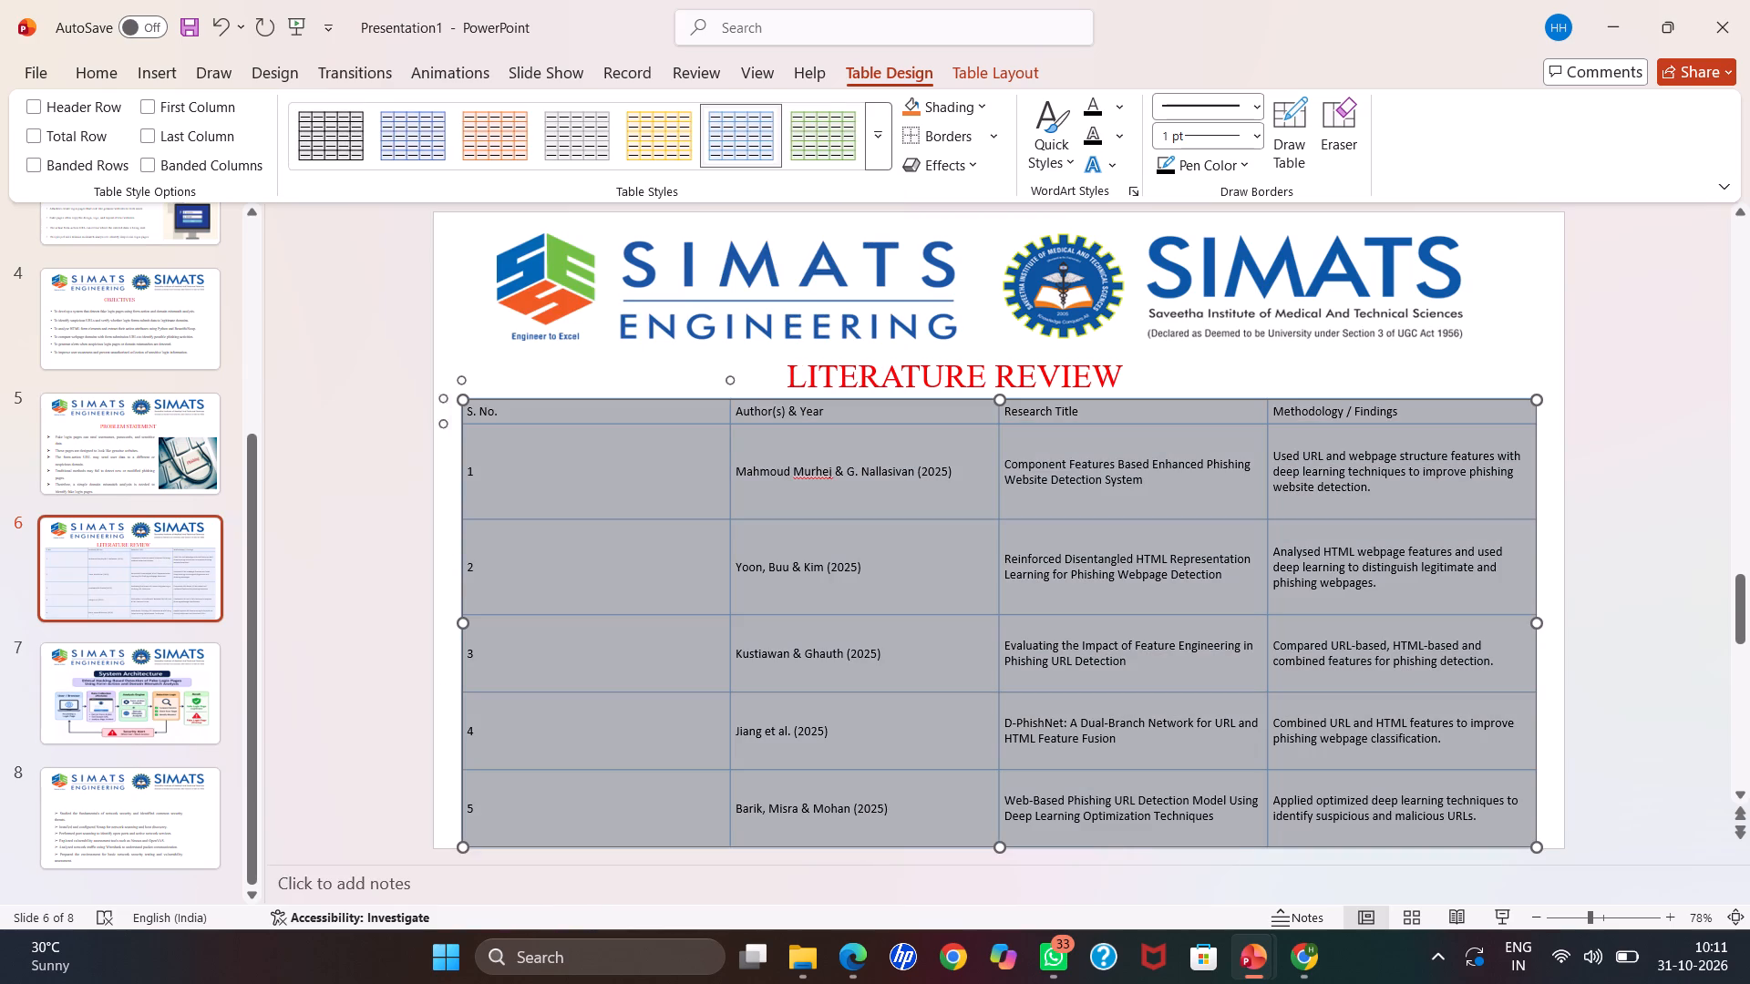
{"action": "left_click", "coordinate": [608, 380]}
{"action": "left_click", "coordinate": [357, 547]}
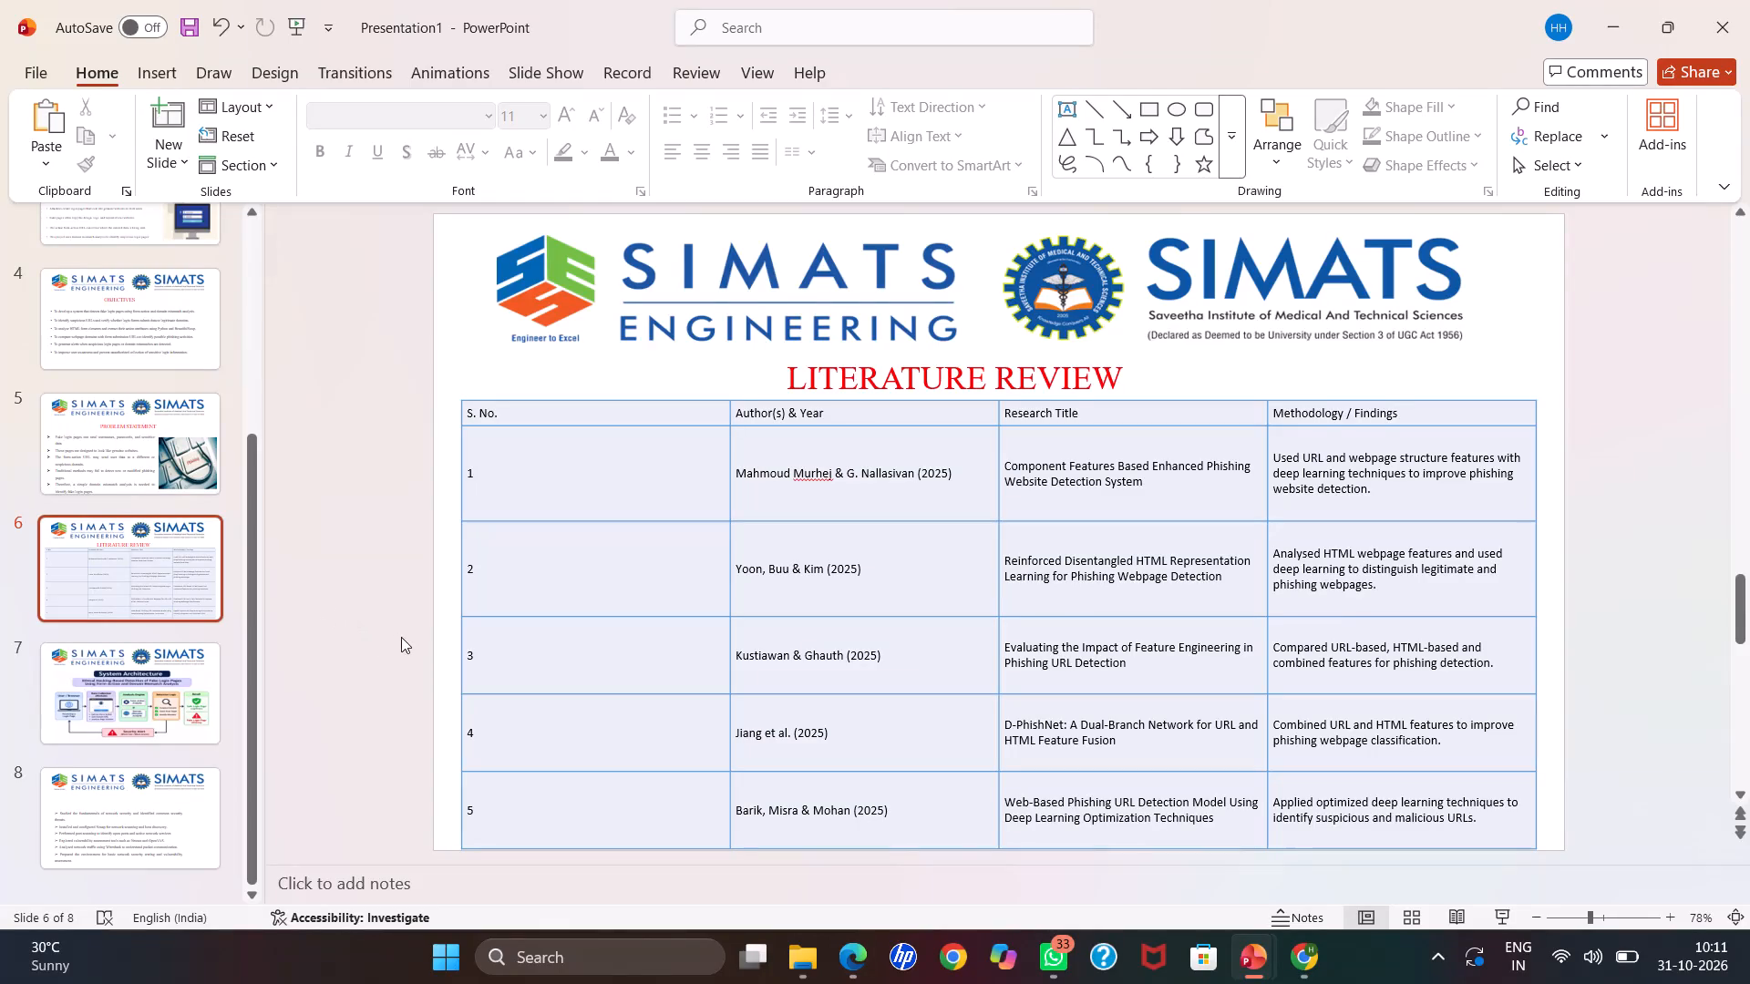
Add a text box reading "MODULE 1" between the SIMATS banner and the bullet points on slide 8.
{"action": "left_click", "coordinate": [185, 652]}
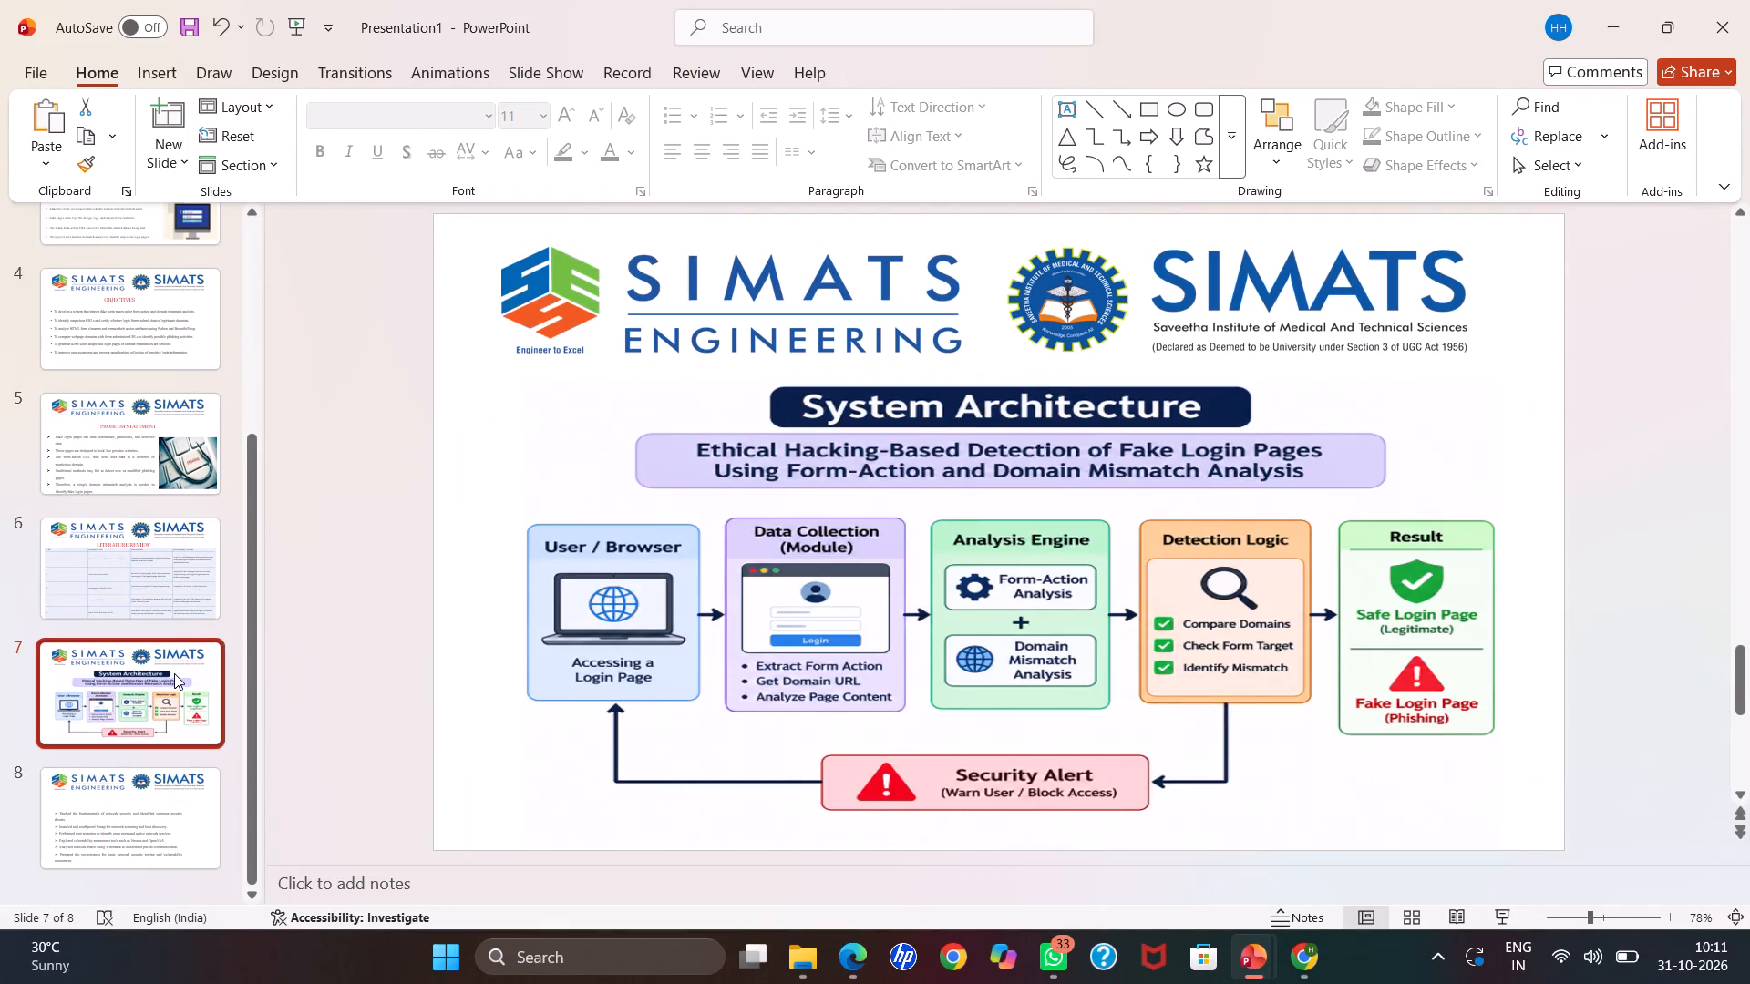
{"action": "left_click", "coordinate": [170, 787]}
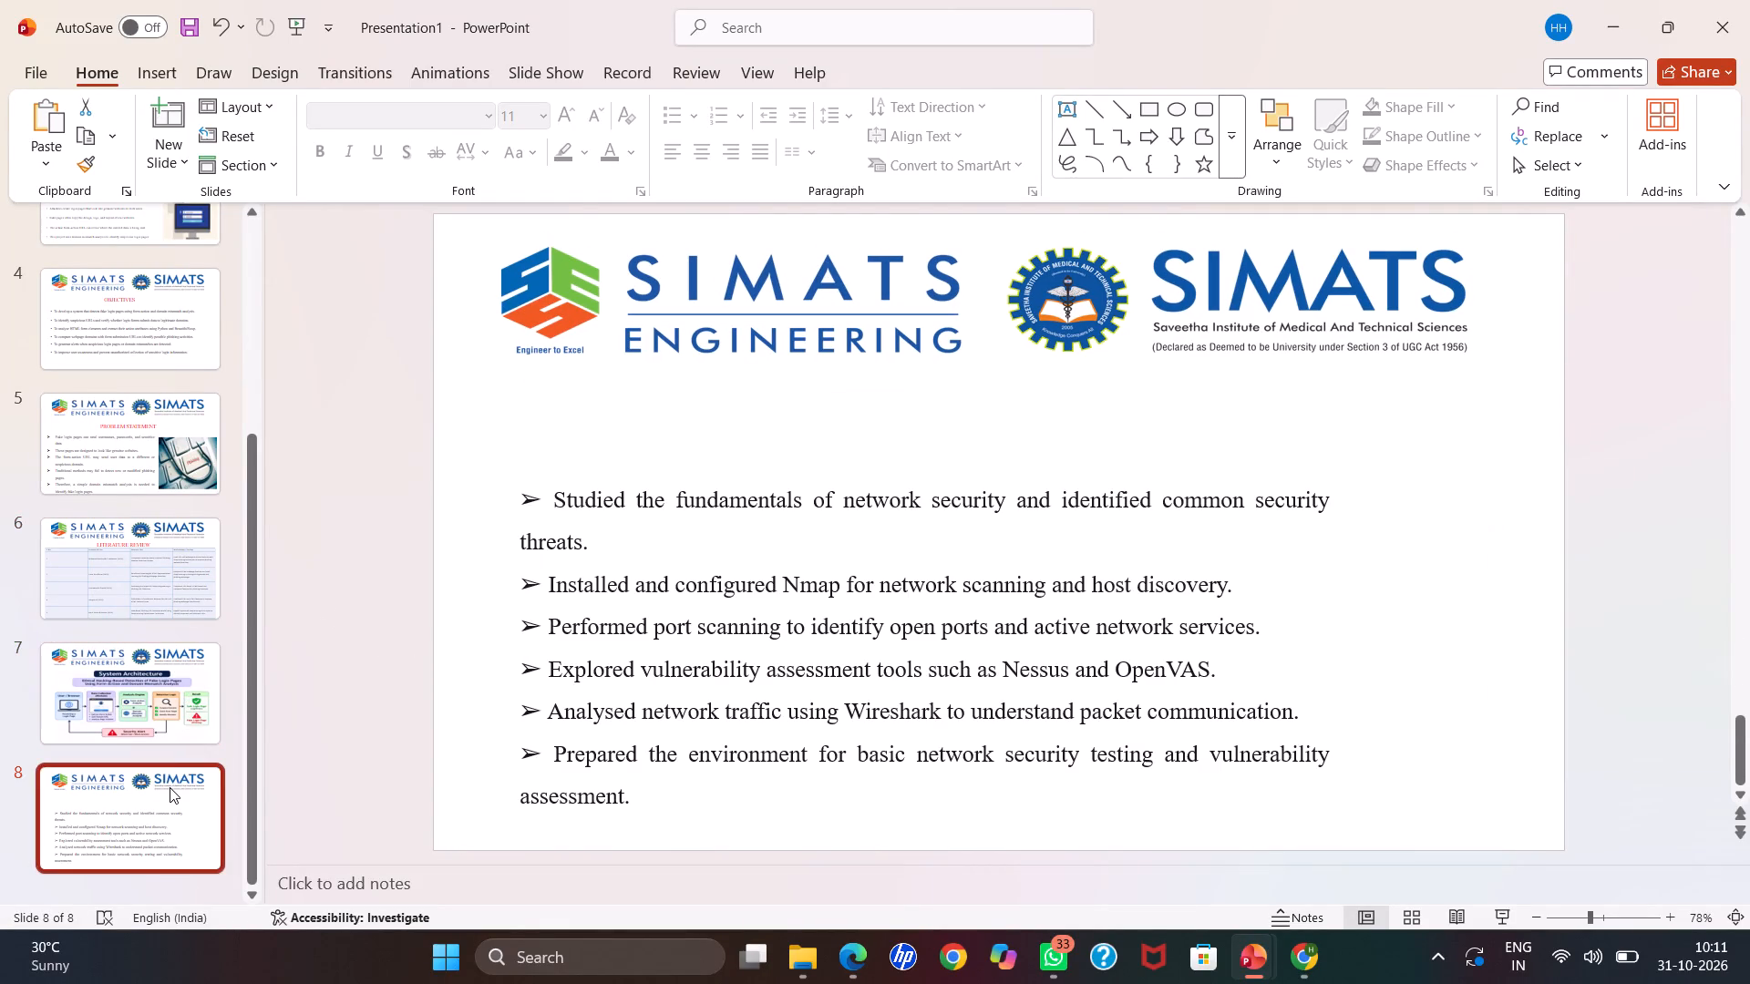
{"action": "left_click", "coordinate": [1081, 108]}
{"action": "left_click", "coordinate": [1071, 108]}
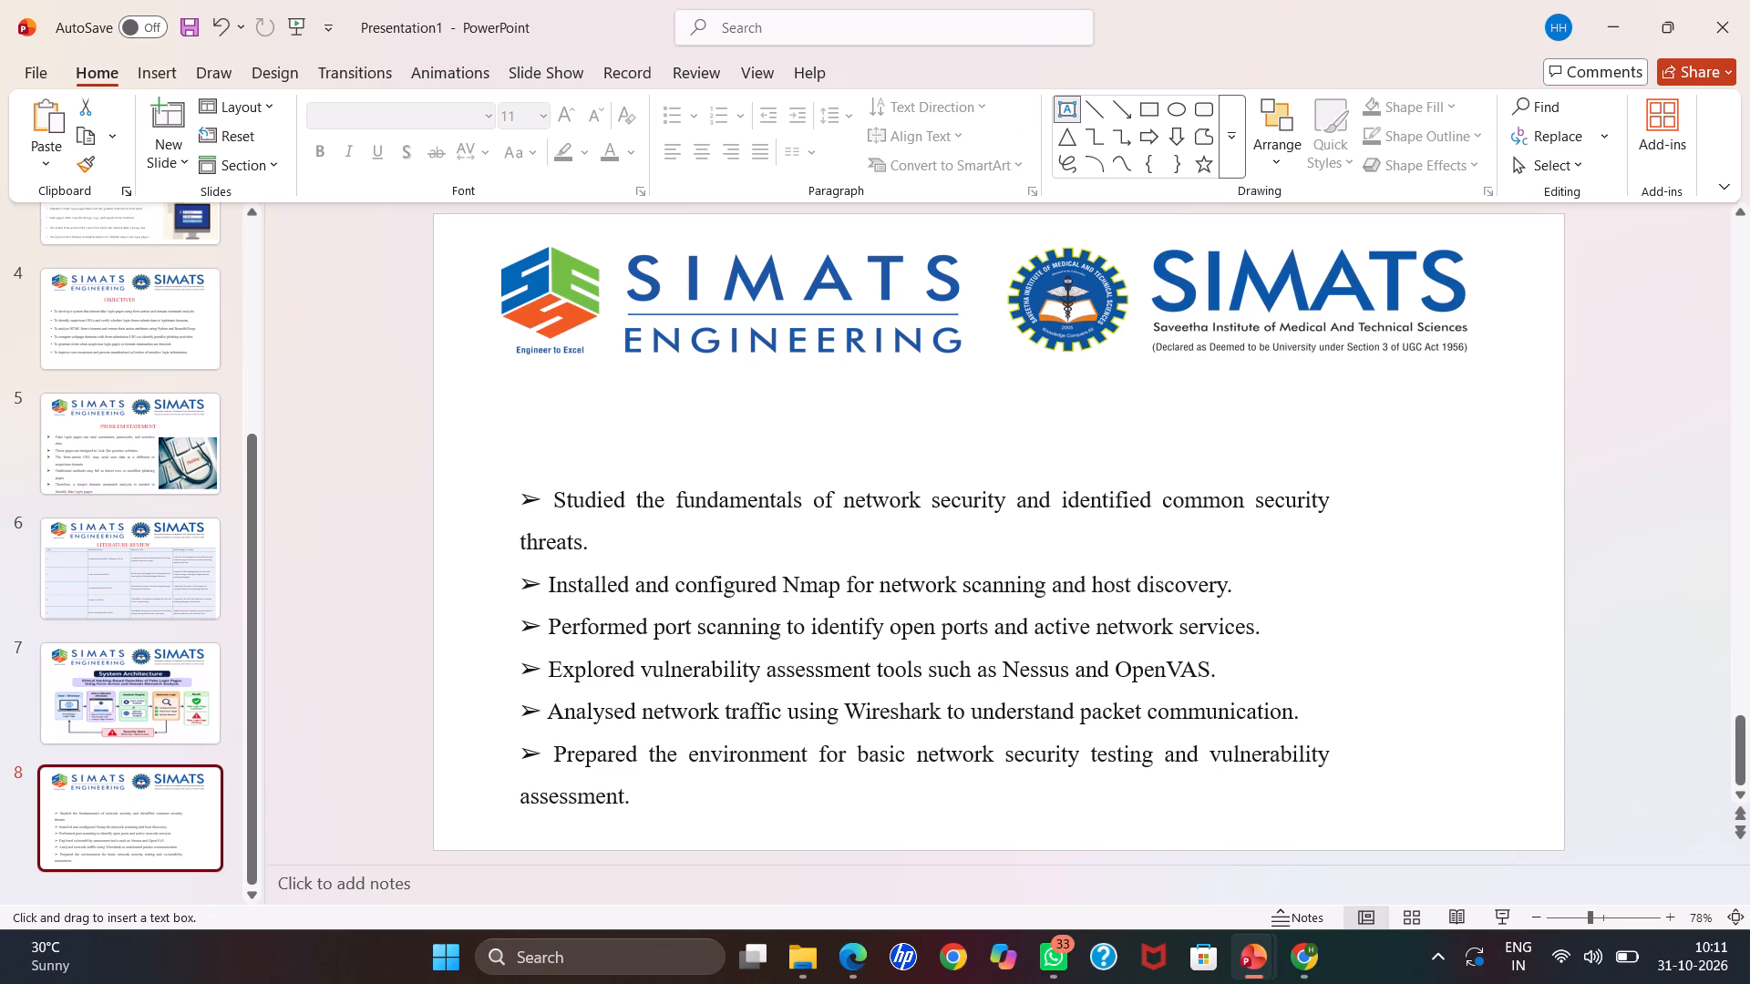
{"action": "left_click_drag", "start_coordinate": [733, 392], "coordinate": [1014, 422]}
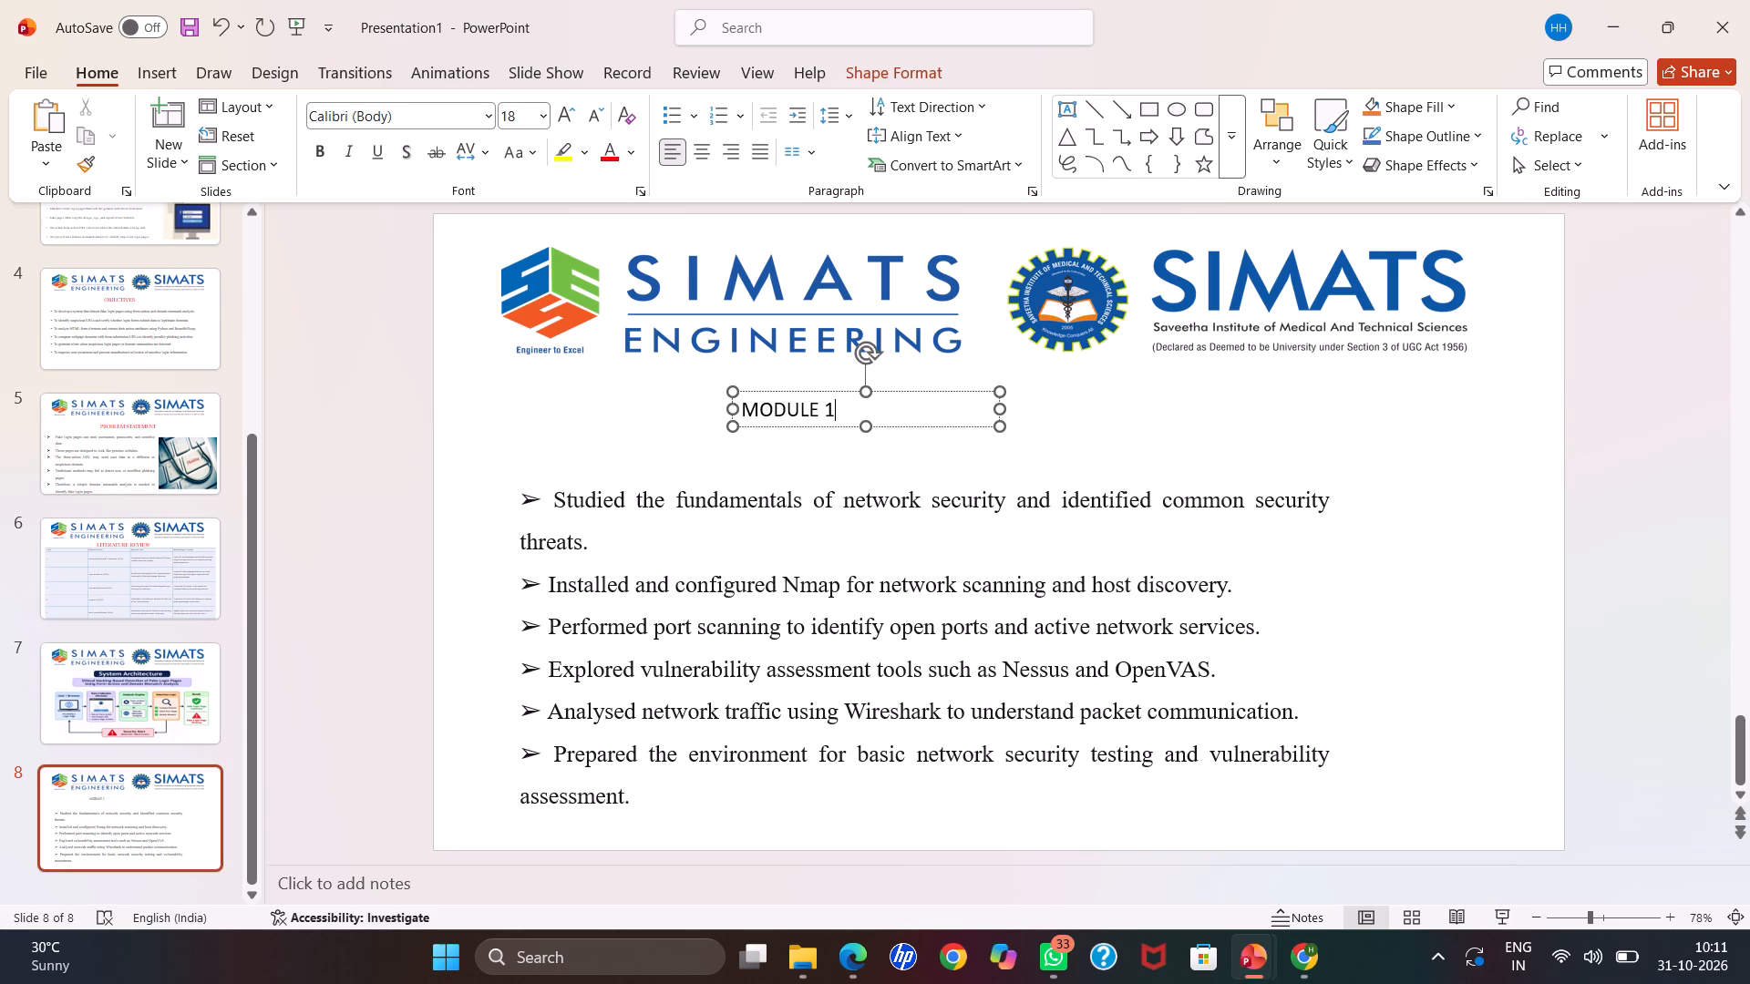
Replace the "MODULE 1" text with the heading "MODULE 1 : Network Security and Vulnerability Assessment" copied from the ethical hacking review presentation.
{"action": "left_click", "coordinate": [905, 405]}
{"action": "key", "text": "ctrl+a"}
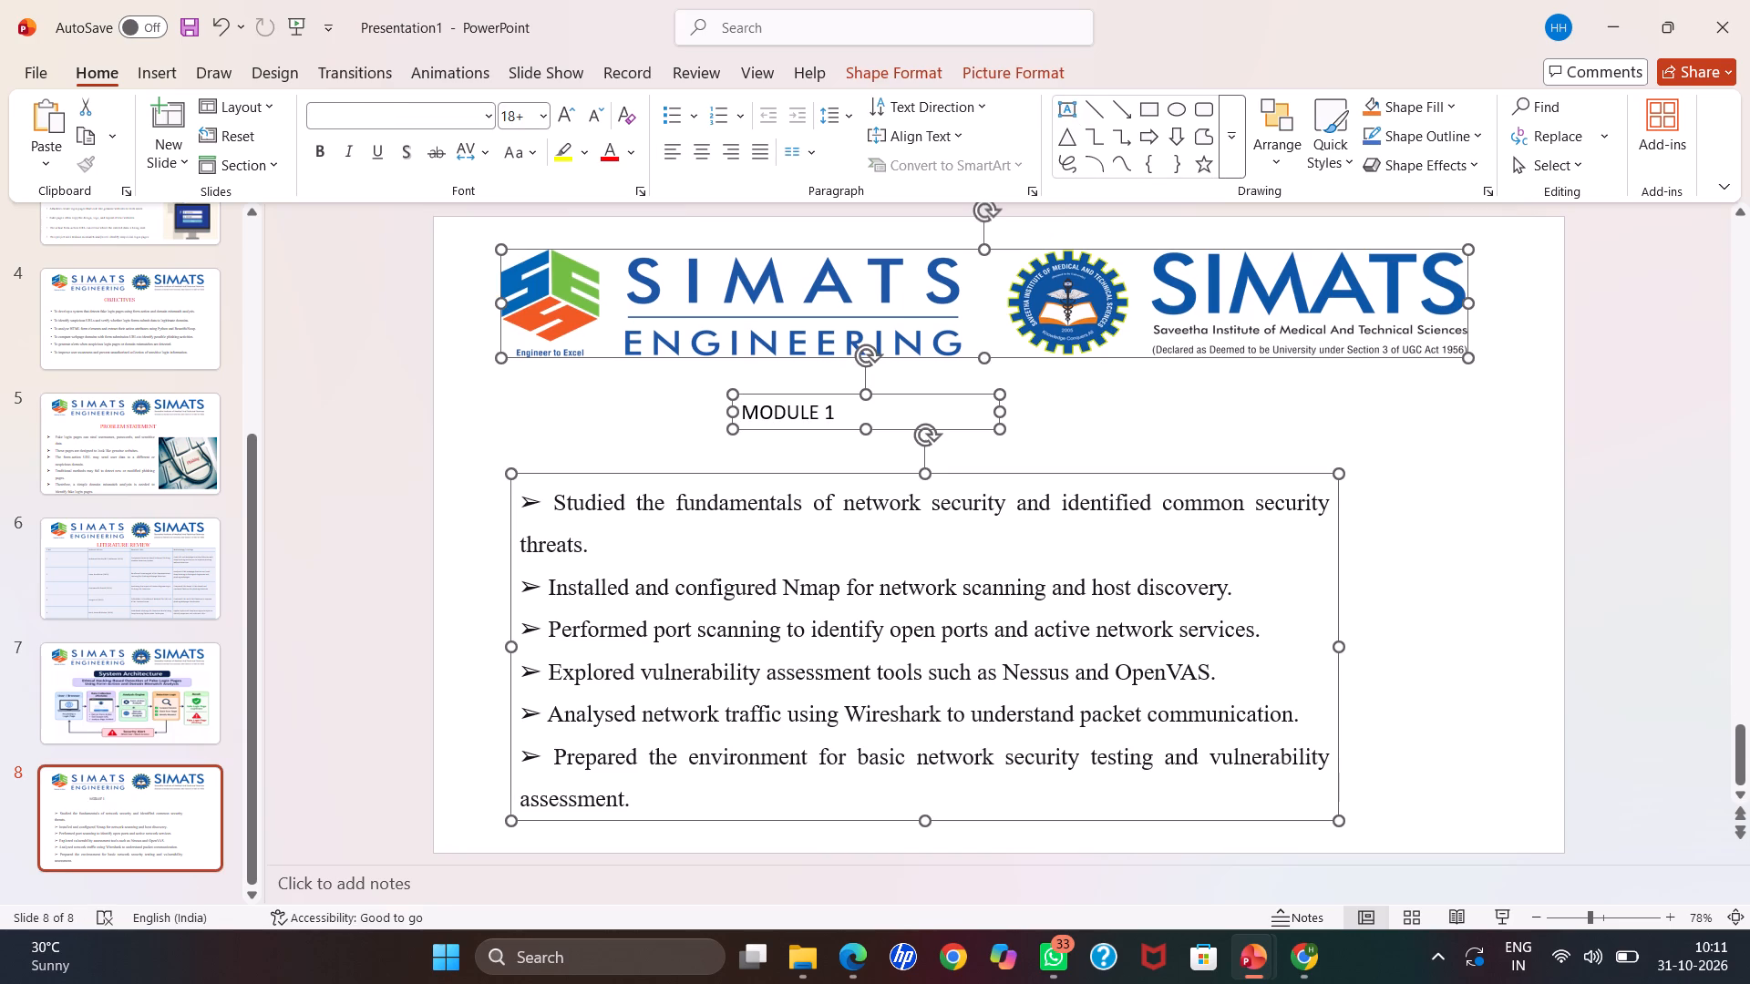
{"action": "left_click", "coordinate": [835, 413]}
{"action": "double_click", "coordinate": [835, 413]}
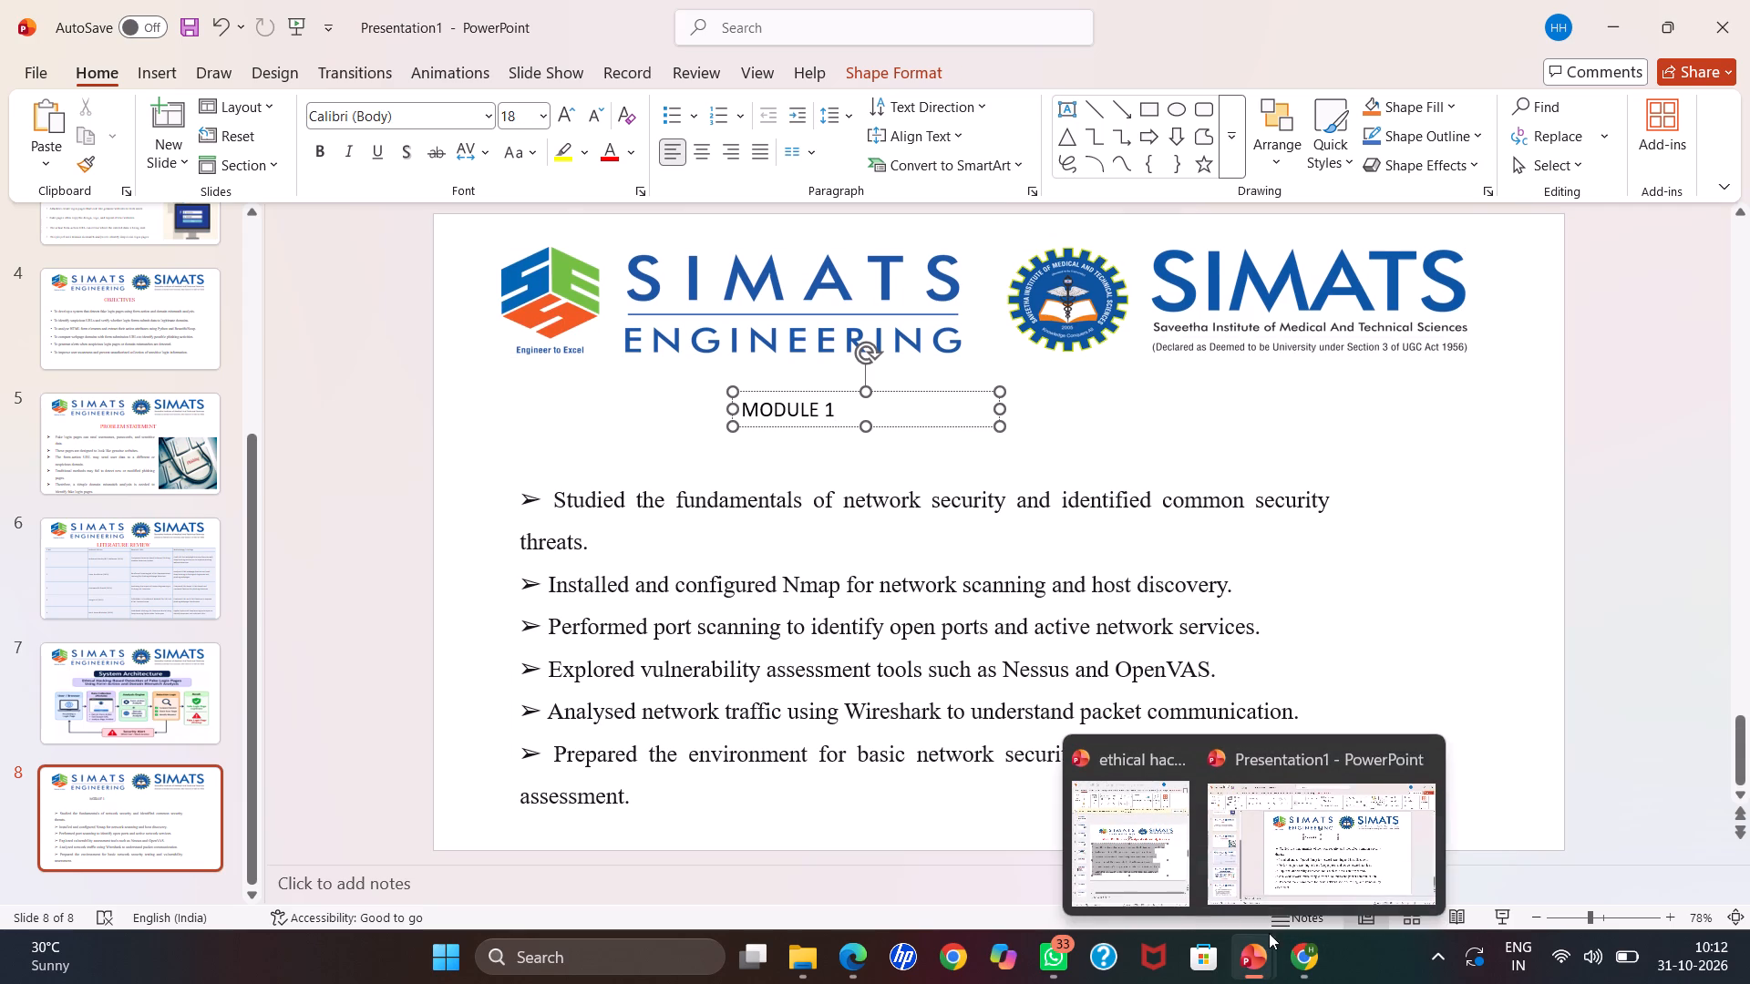
{"action": "left_click", "coordinate": [1142, 835]}
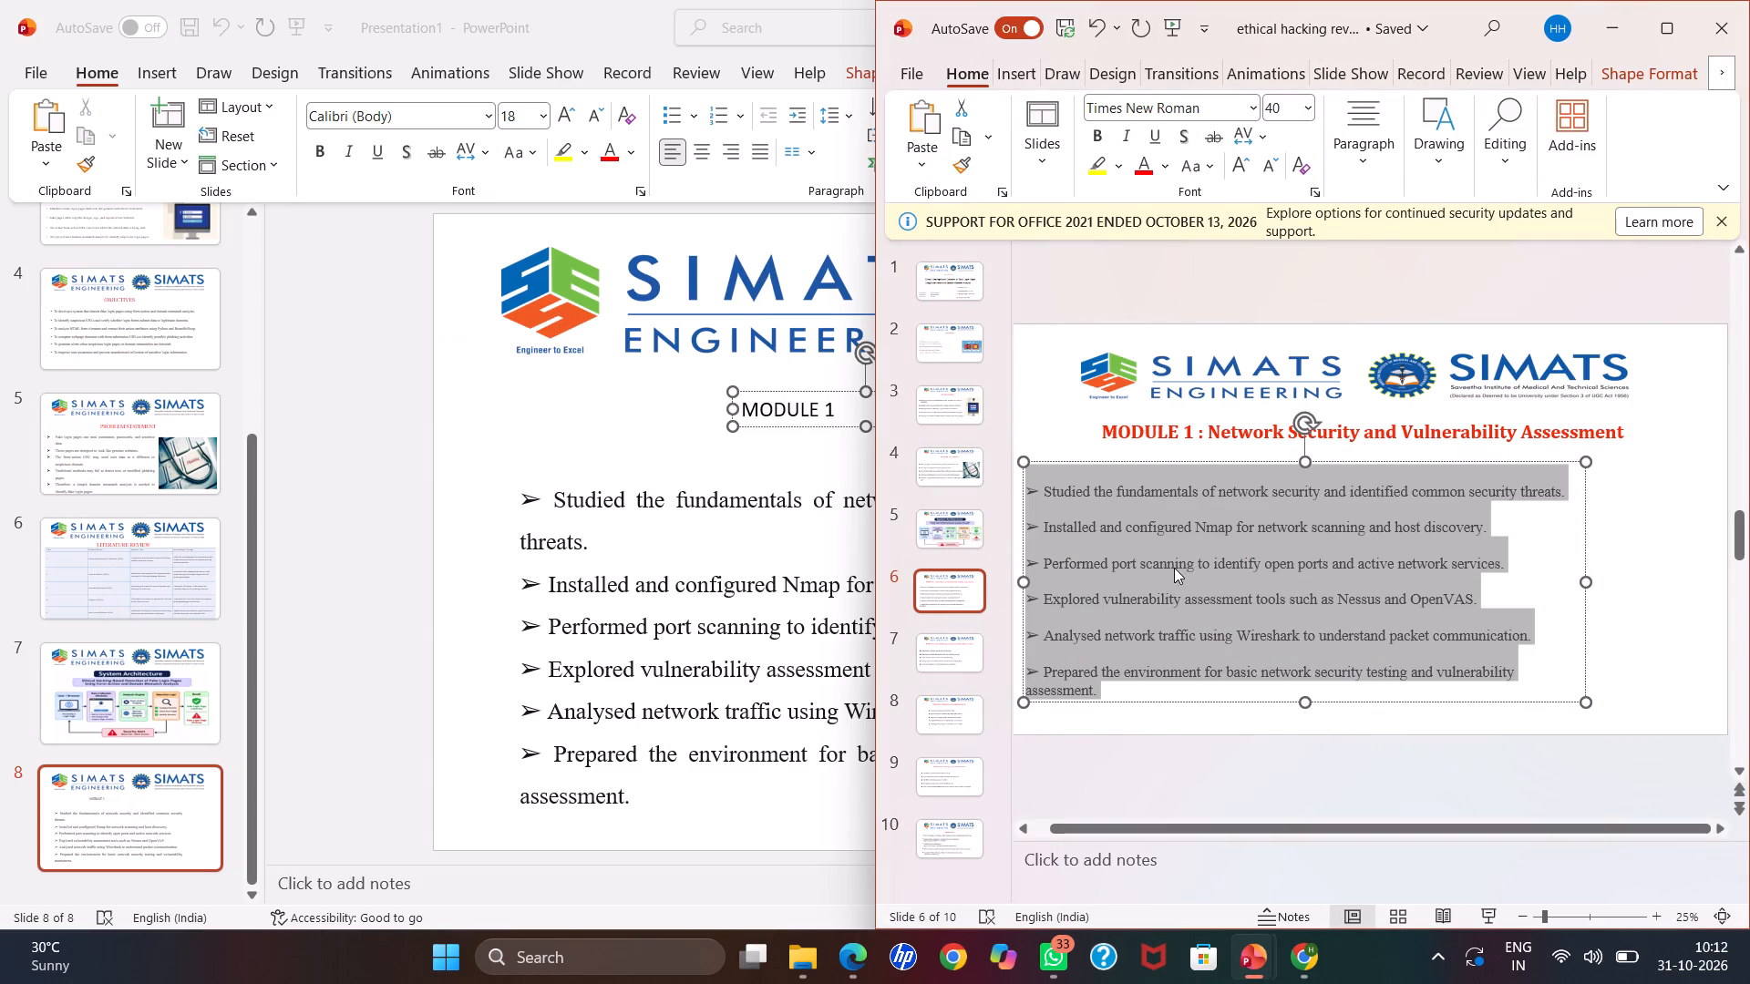
{"action": "left_click", "coordinate": [1197, 432]}
{"action": "key", "text": "ctrl+a"}
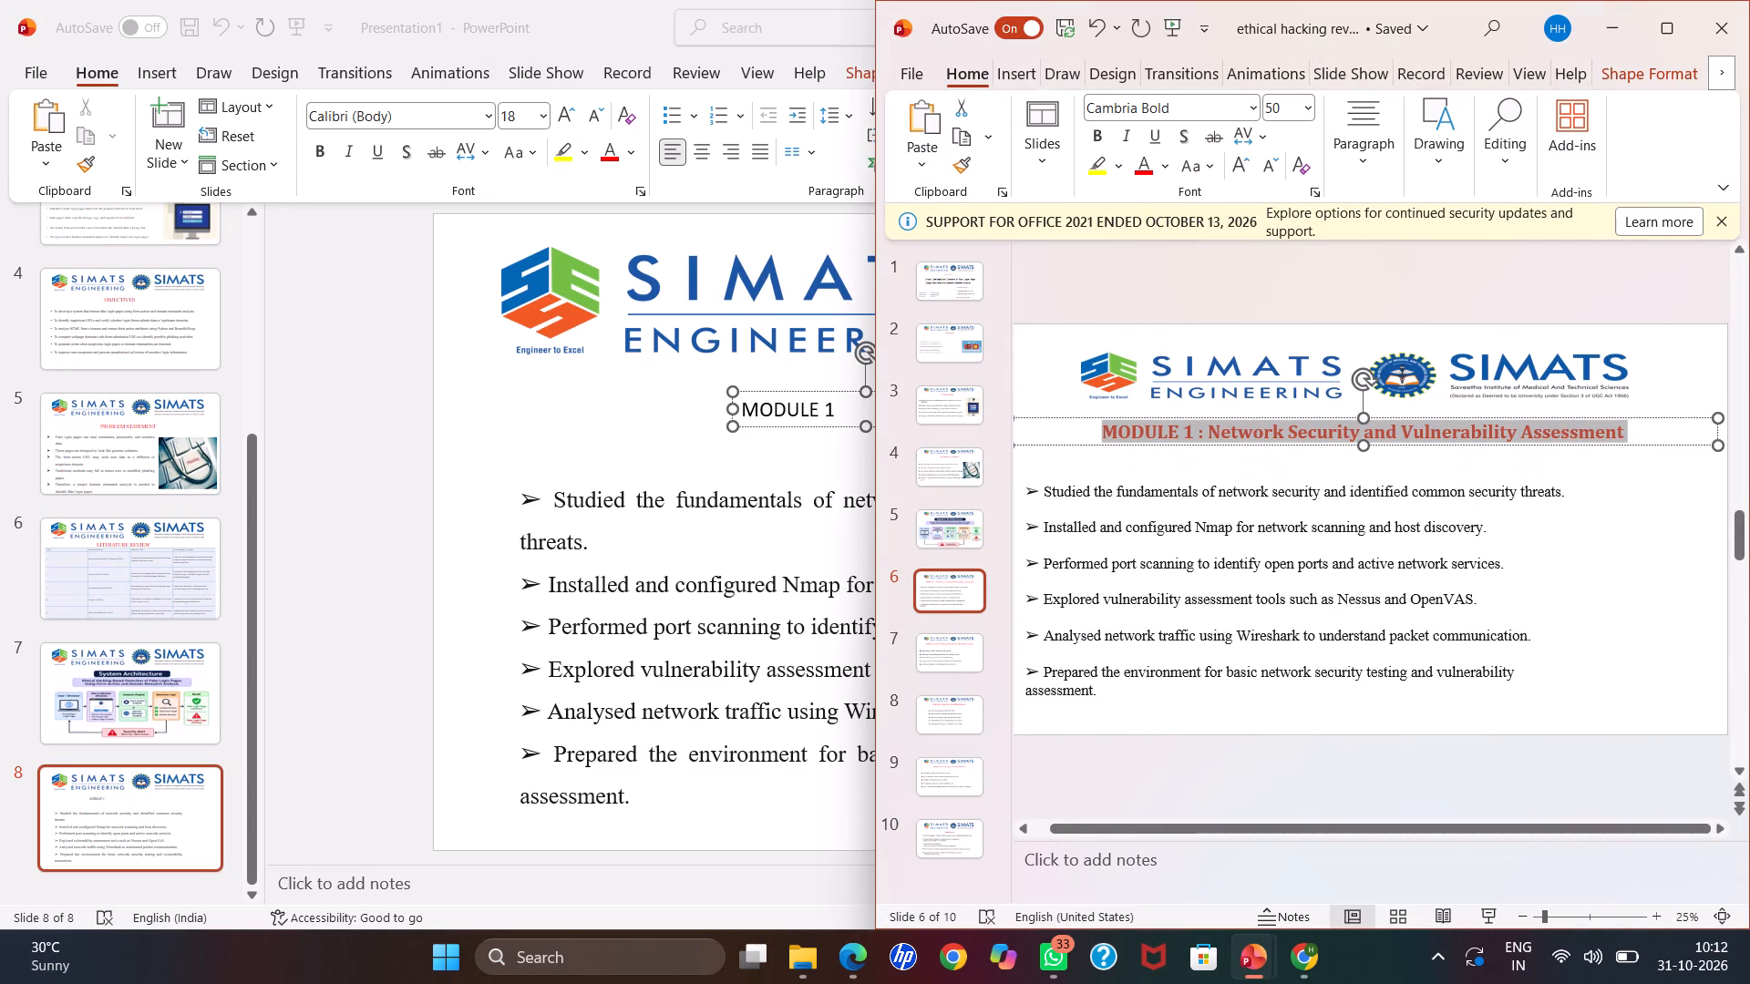
{"action": "key", "text": "ctrl+c"}
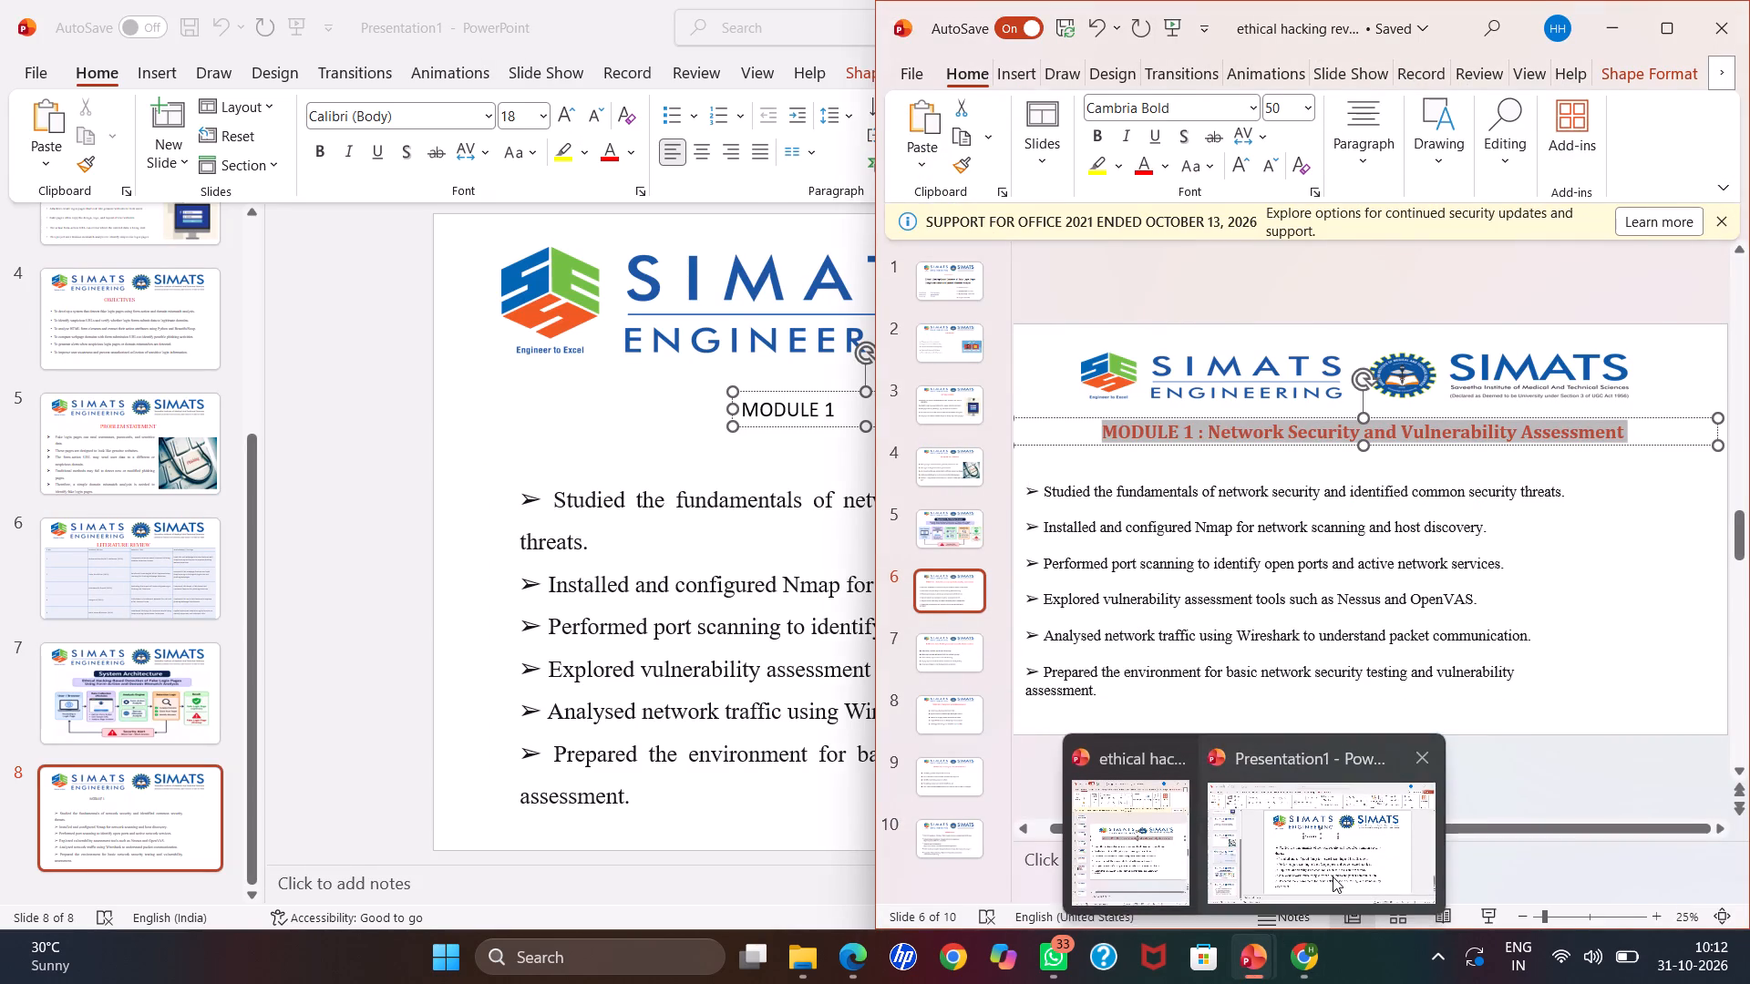
{"action": "left_click", "coordinate": [1333, 876]}
{"action": "key", "text": "ctrl+a"}
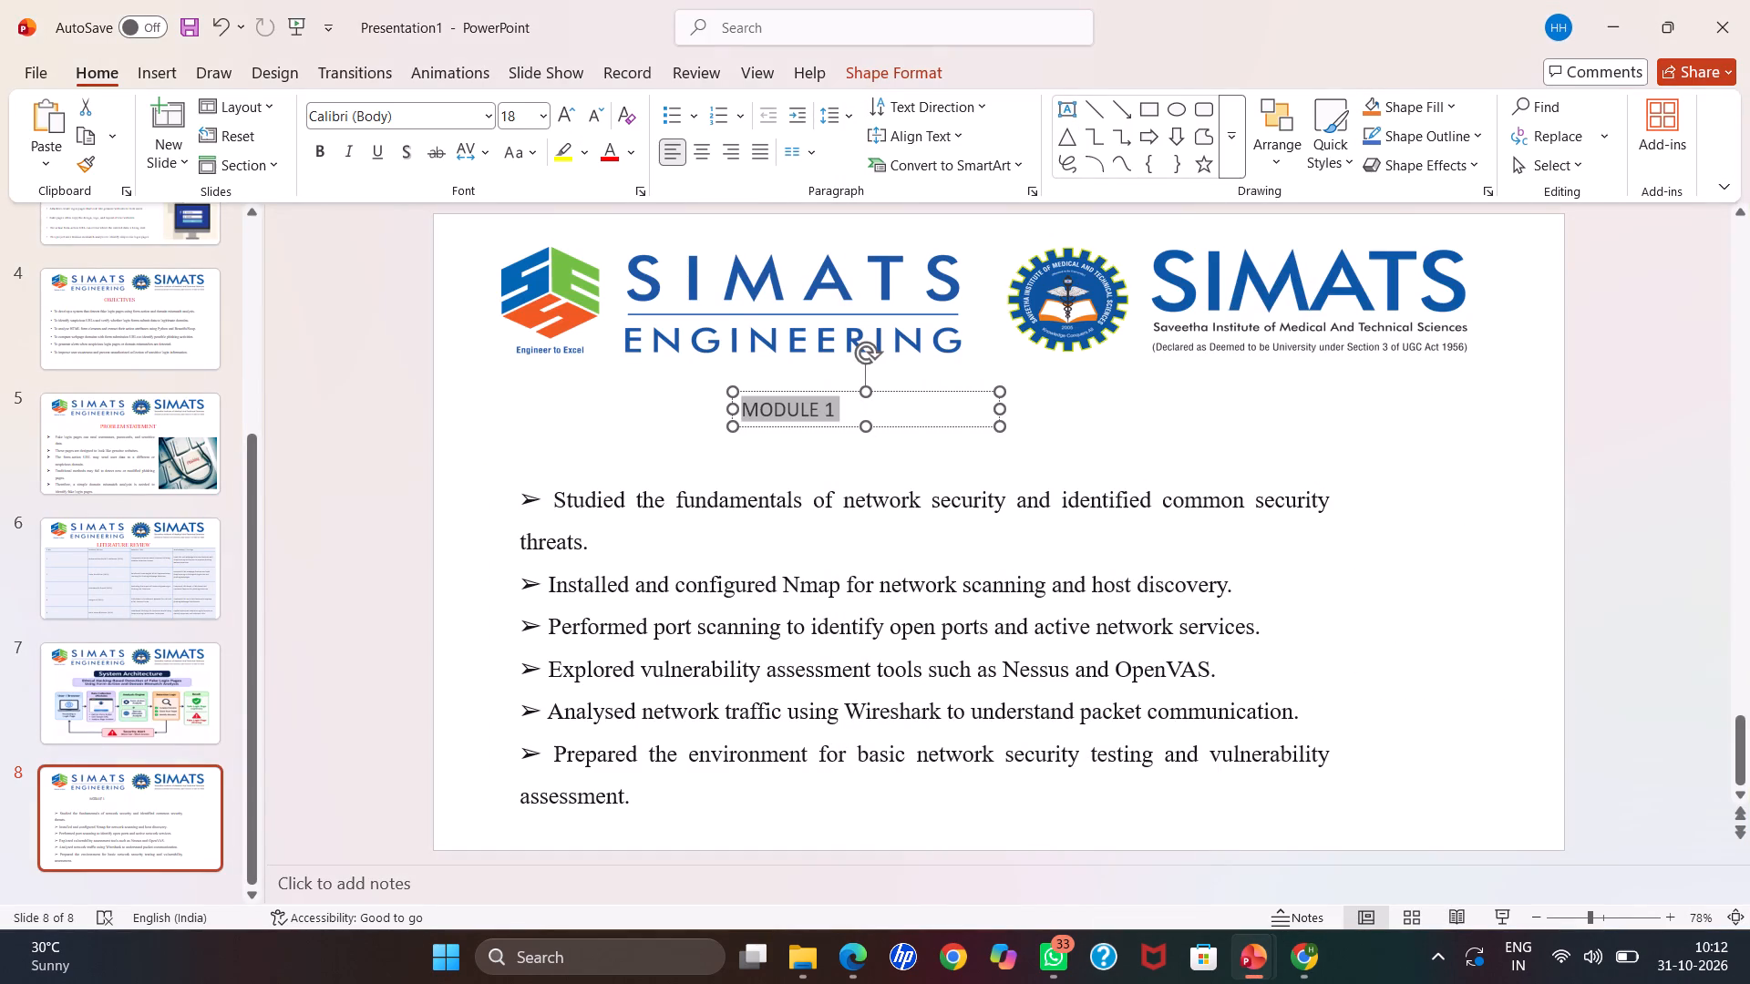
{"action": "key", "text": "ctrl+v"}
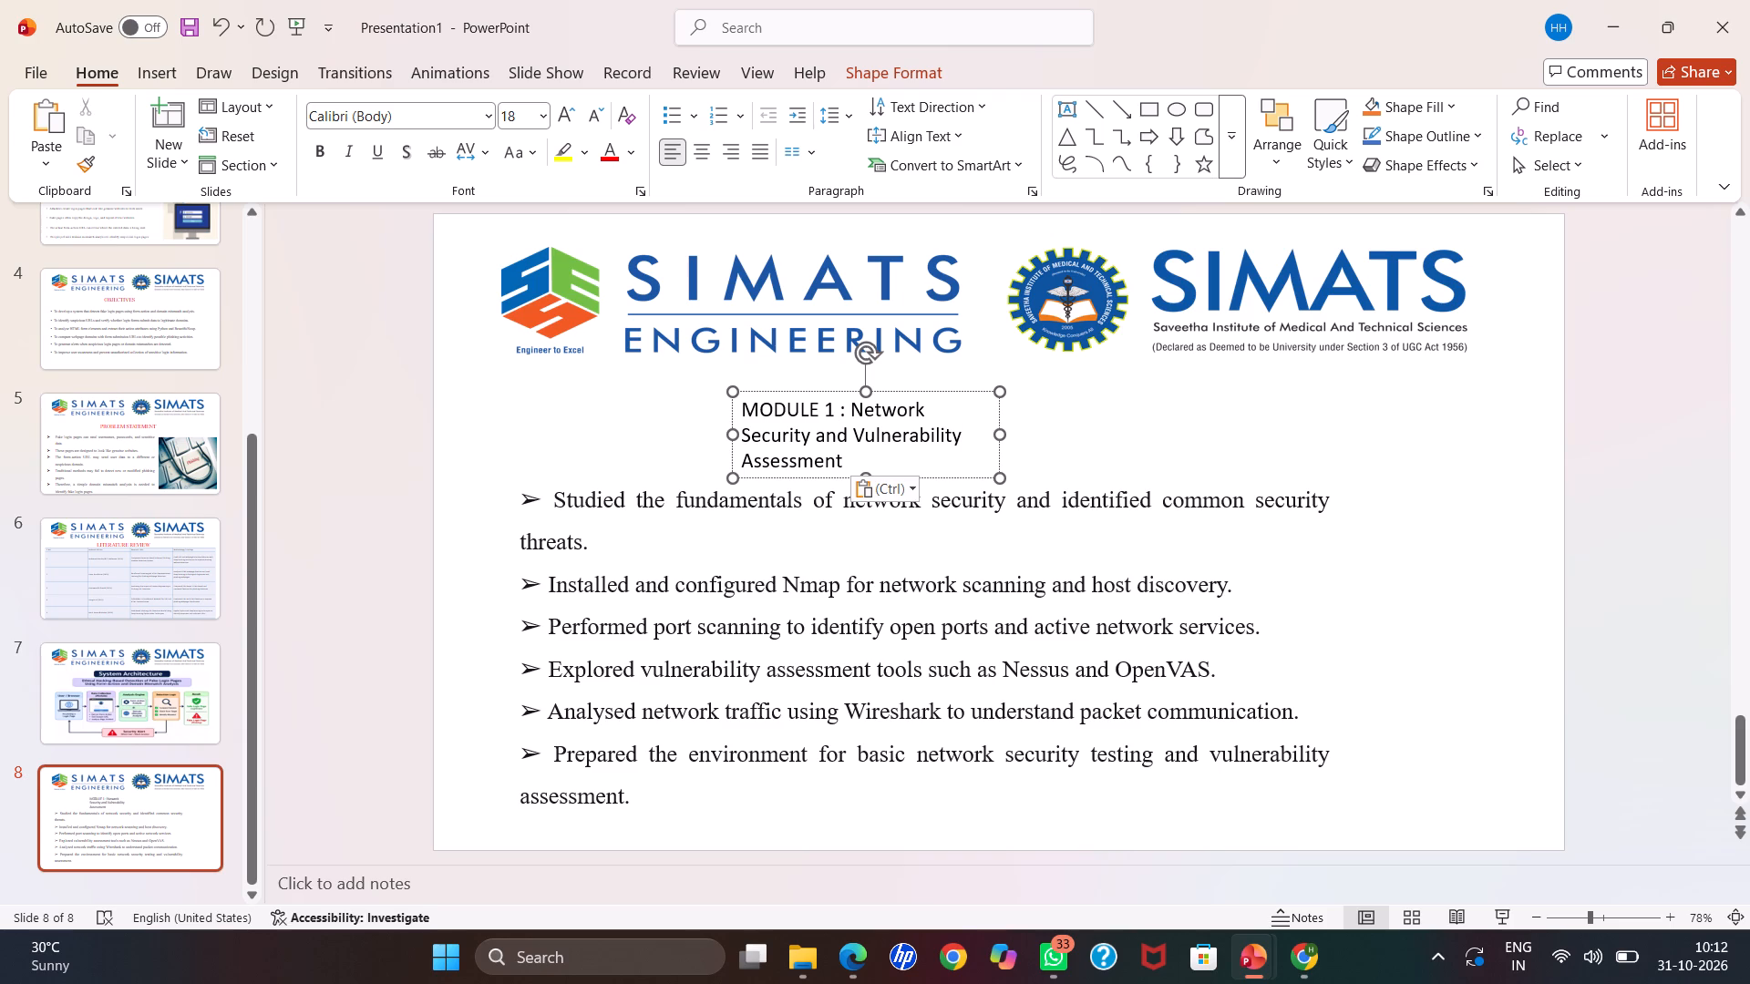
Widen the module heading's text box until the heading fits on a single line.
{"action": "left_click_drag", "start_coordinate": [999, 433], "coordinate": [1187, 426]}
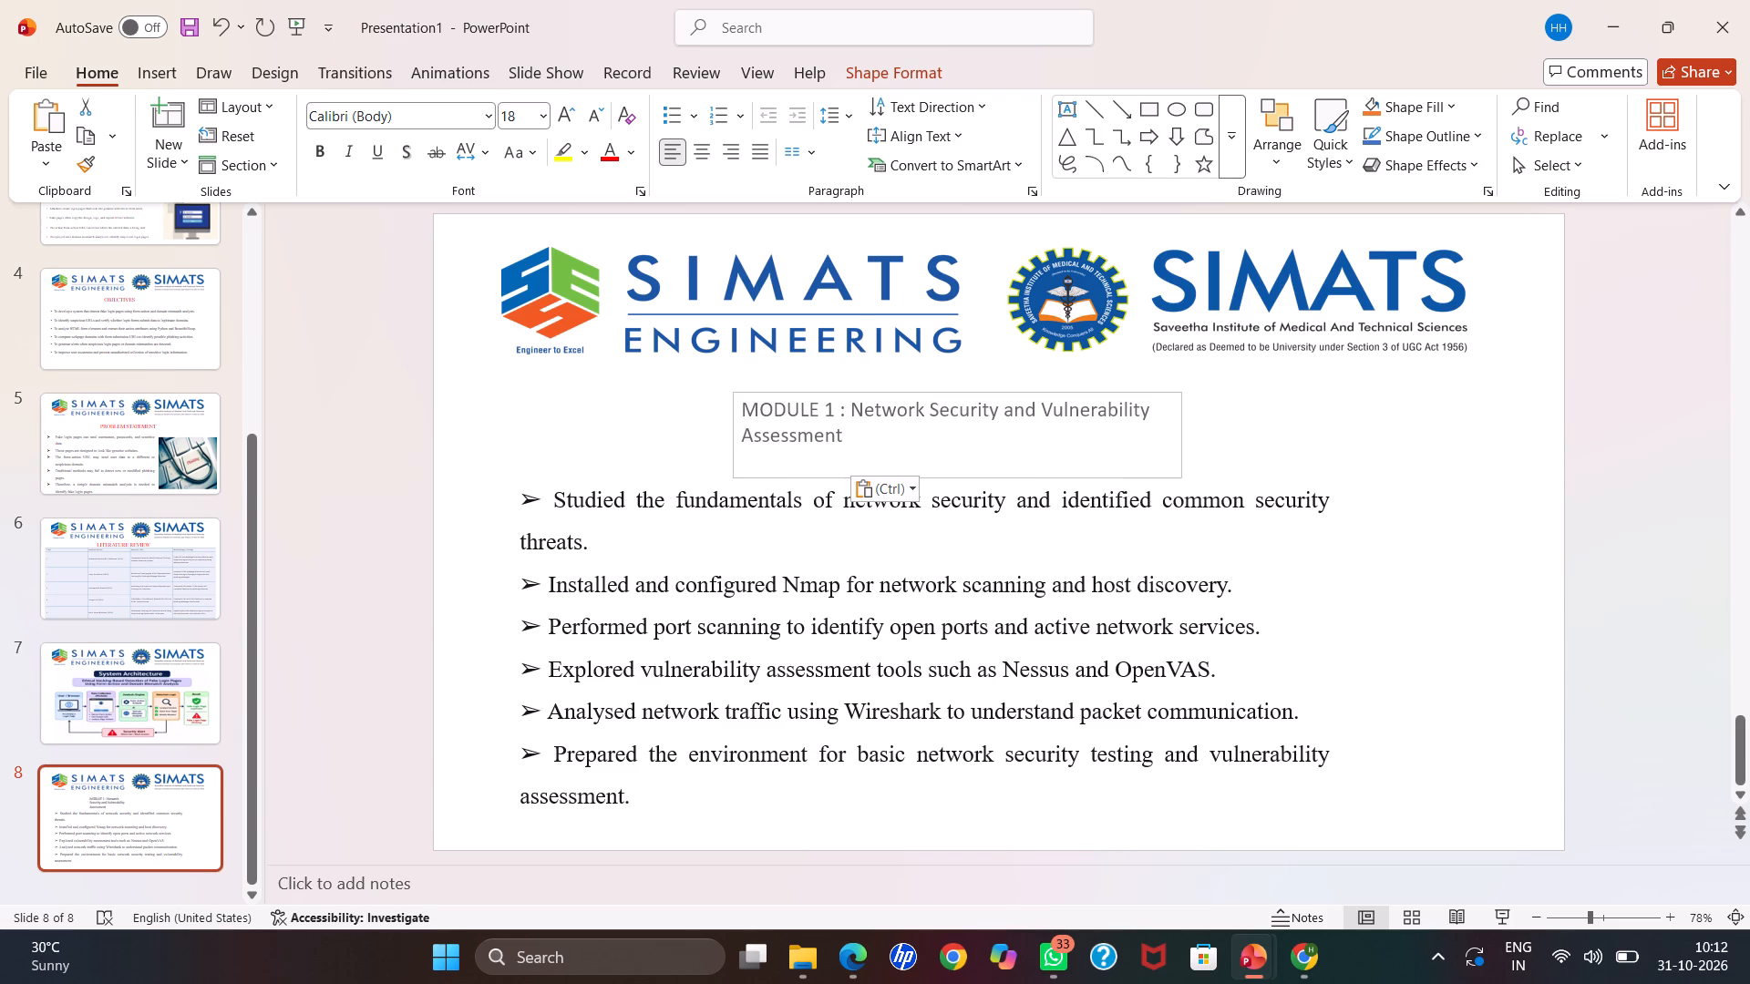
{"action": "left_click_drag", "start_coordinate": [1187, 426], "coordinate": [1316, 410]}
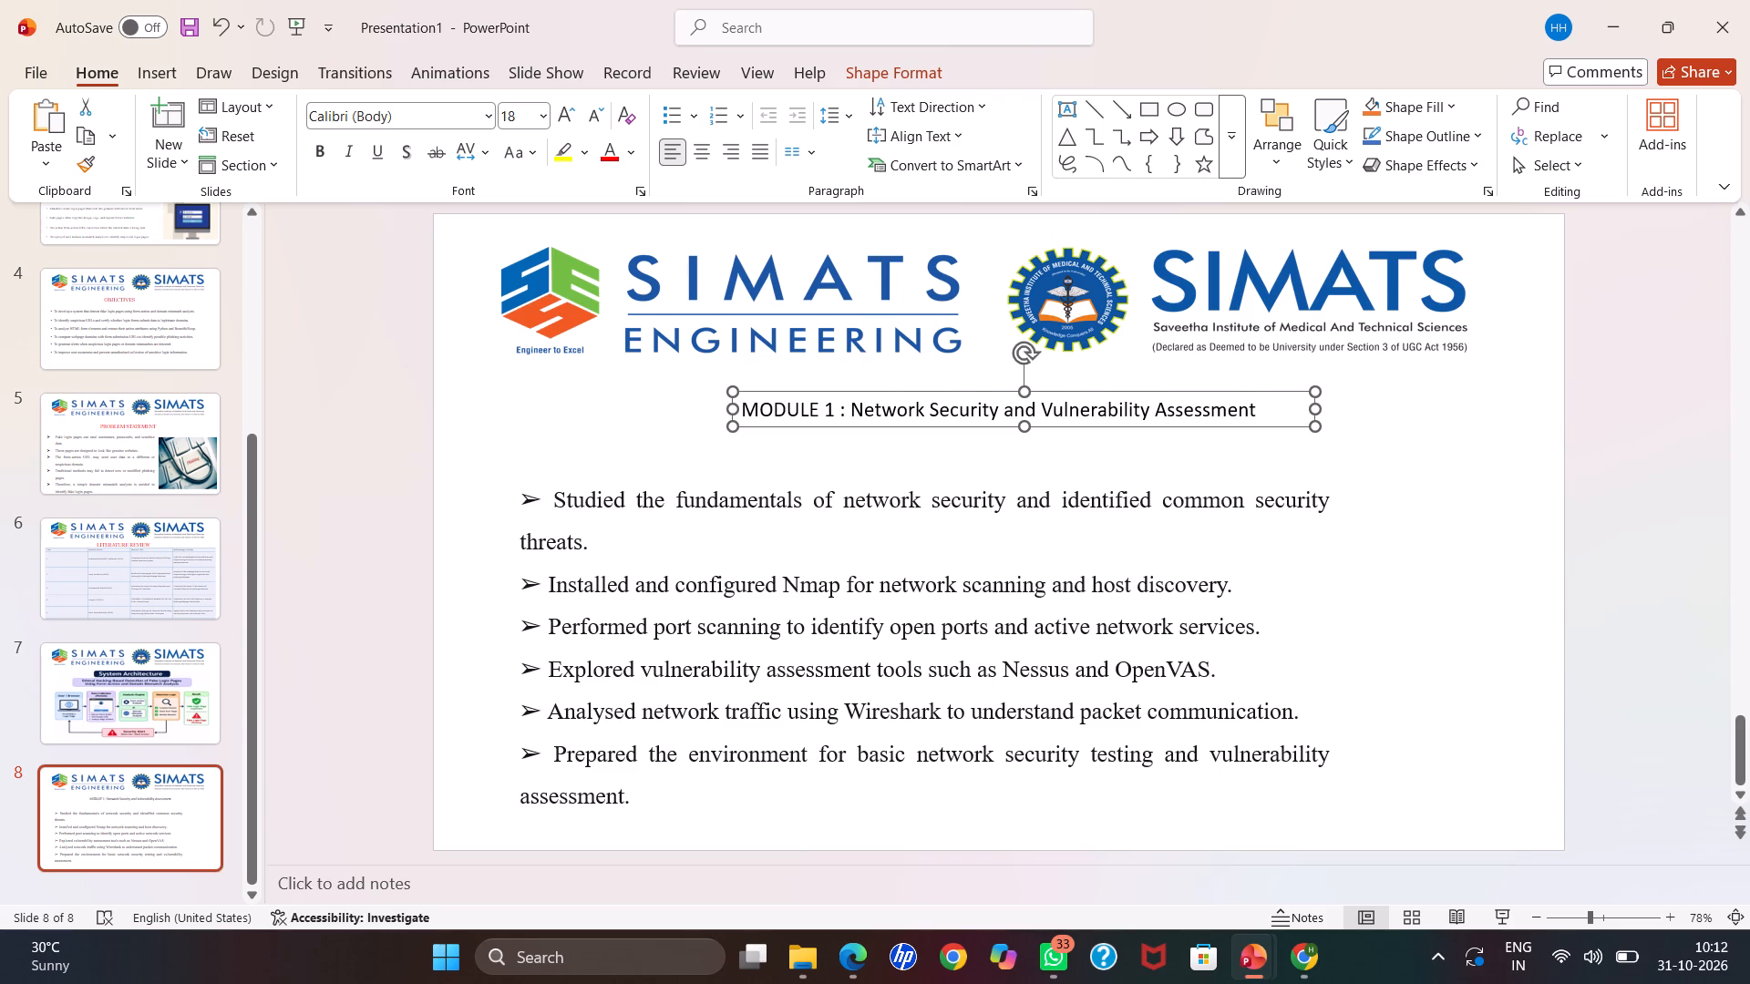
Format the whole module 1 heading on slide 8 as Times New Roman, size 28, in red.
{"action": "left_click", "coordinate": [1228, 406], "text": "ctrl"}
{"action": "key", "text": "ctrl+a"}
{"action": "left_click", "coordinate": [1228, 406]}
{"action": "key", "text": "ctrl+a"}
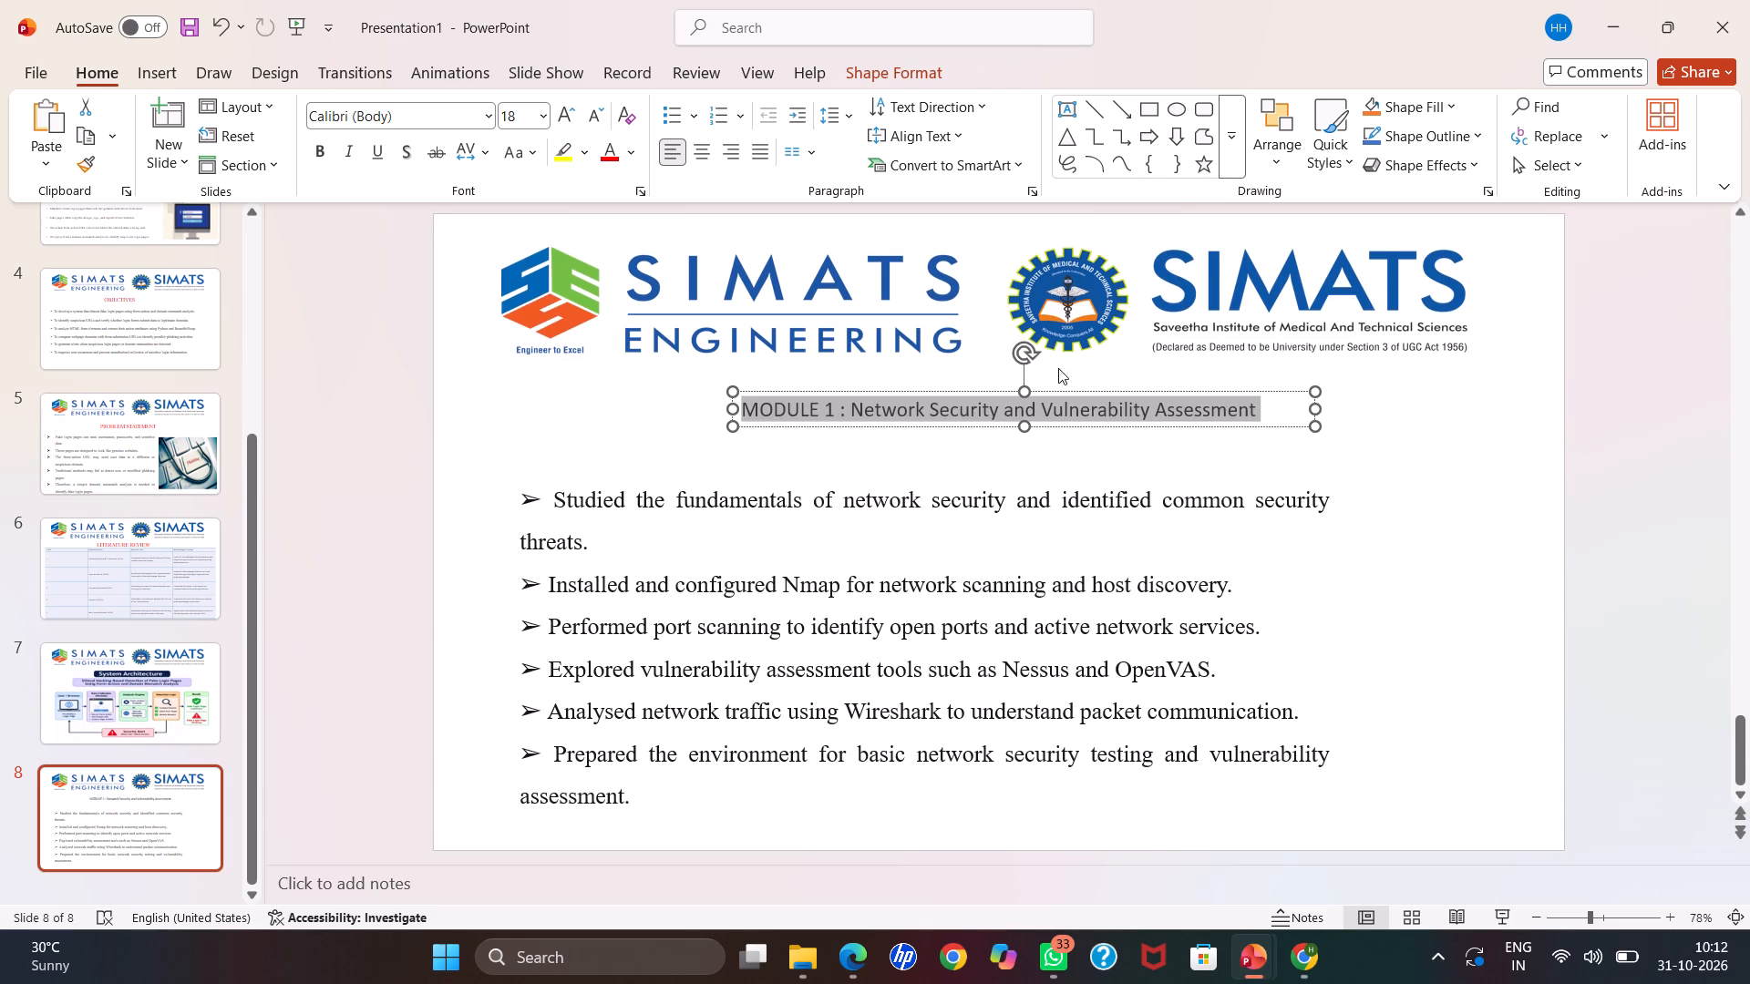
{"action": "left_click", "coordinate": [510, 116]}
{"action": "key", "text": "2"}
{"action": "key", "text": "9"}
{"action": "key", "text": "BackSpace"}
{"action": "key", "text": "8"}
{"action": "key", "text": "Return"}
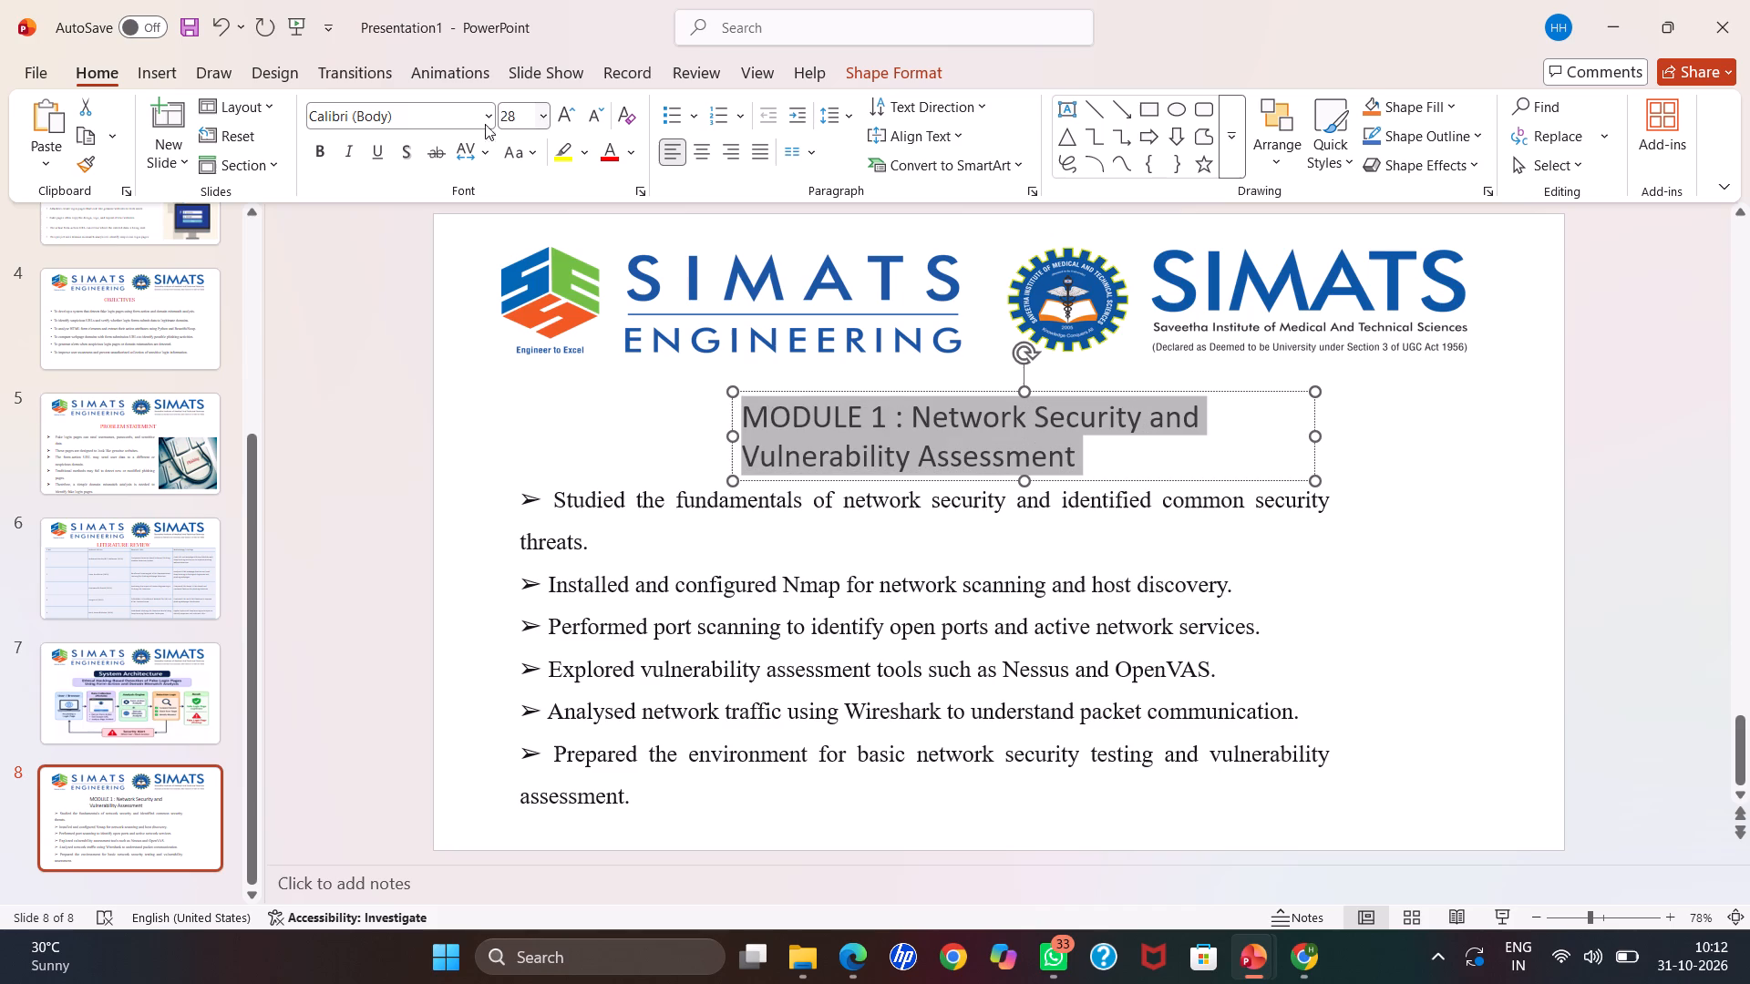
{"action": "left_click", "coordinate": [419, 124]}
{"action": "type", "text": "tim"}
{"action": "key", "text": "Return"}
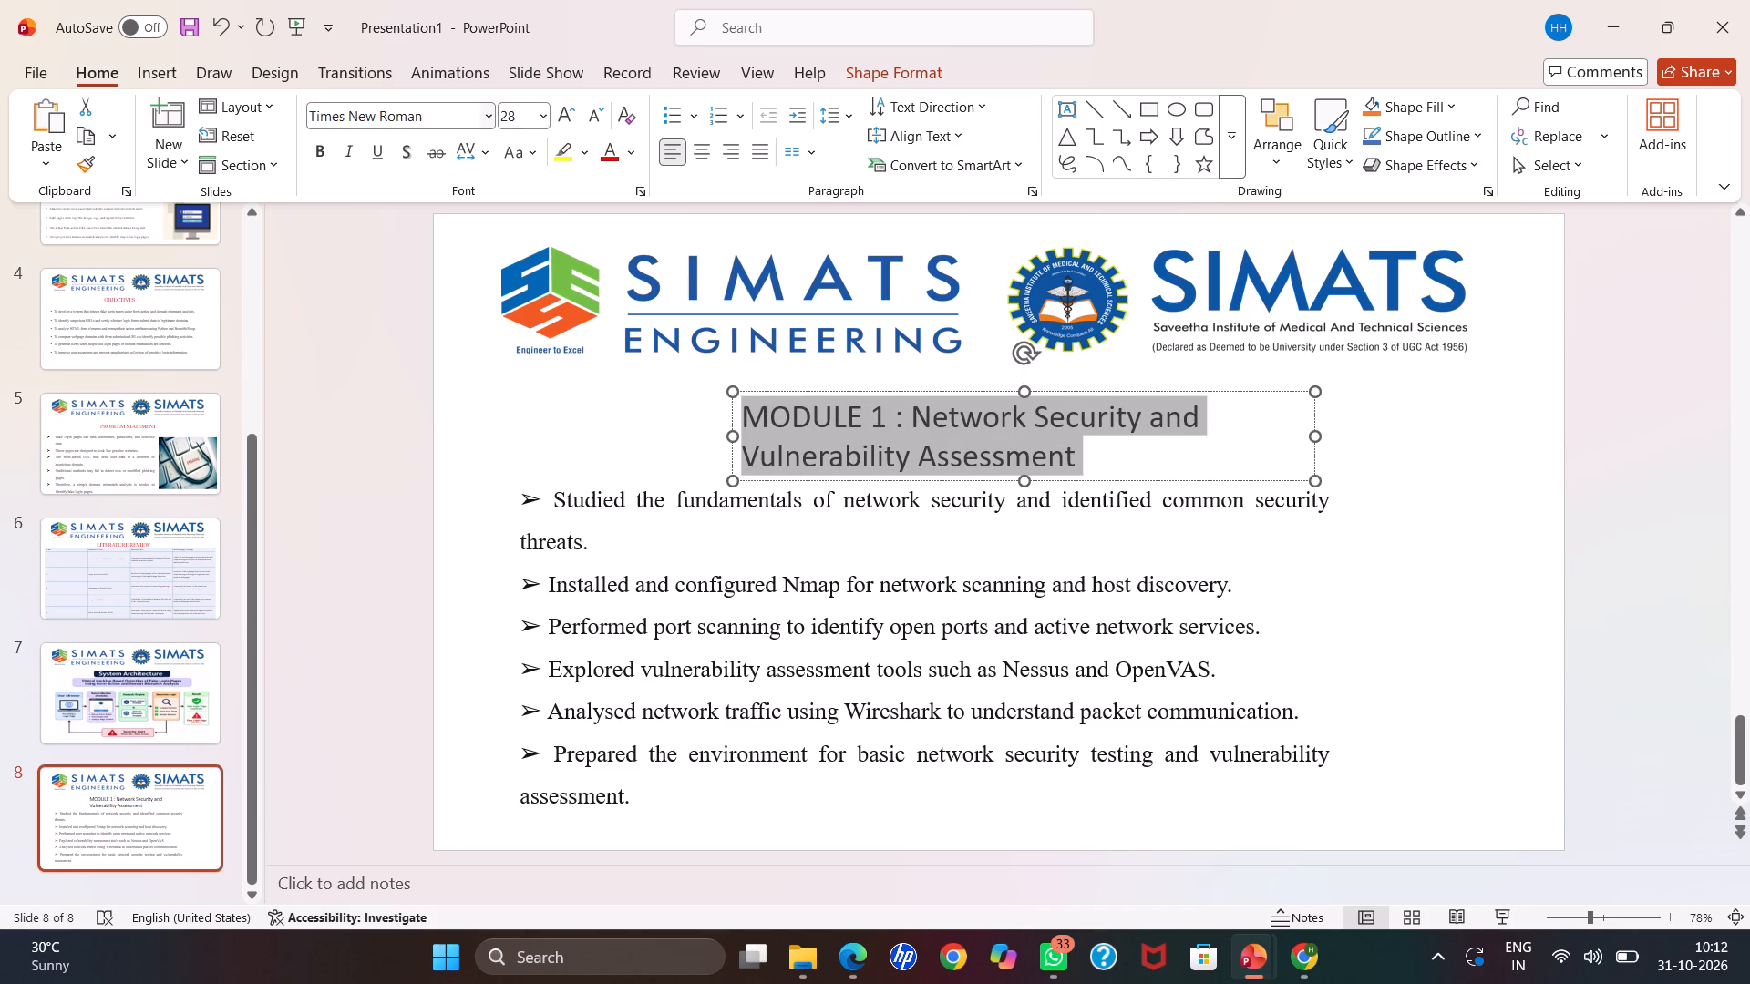
{"action": "left_click", "coordinate": [608, 152]}
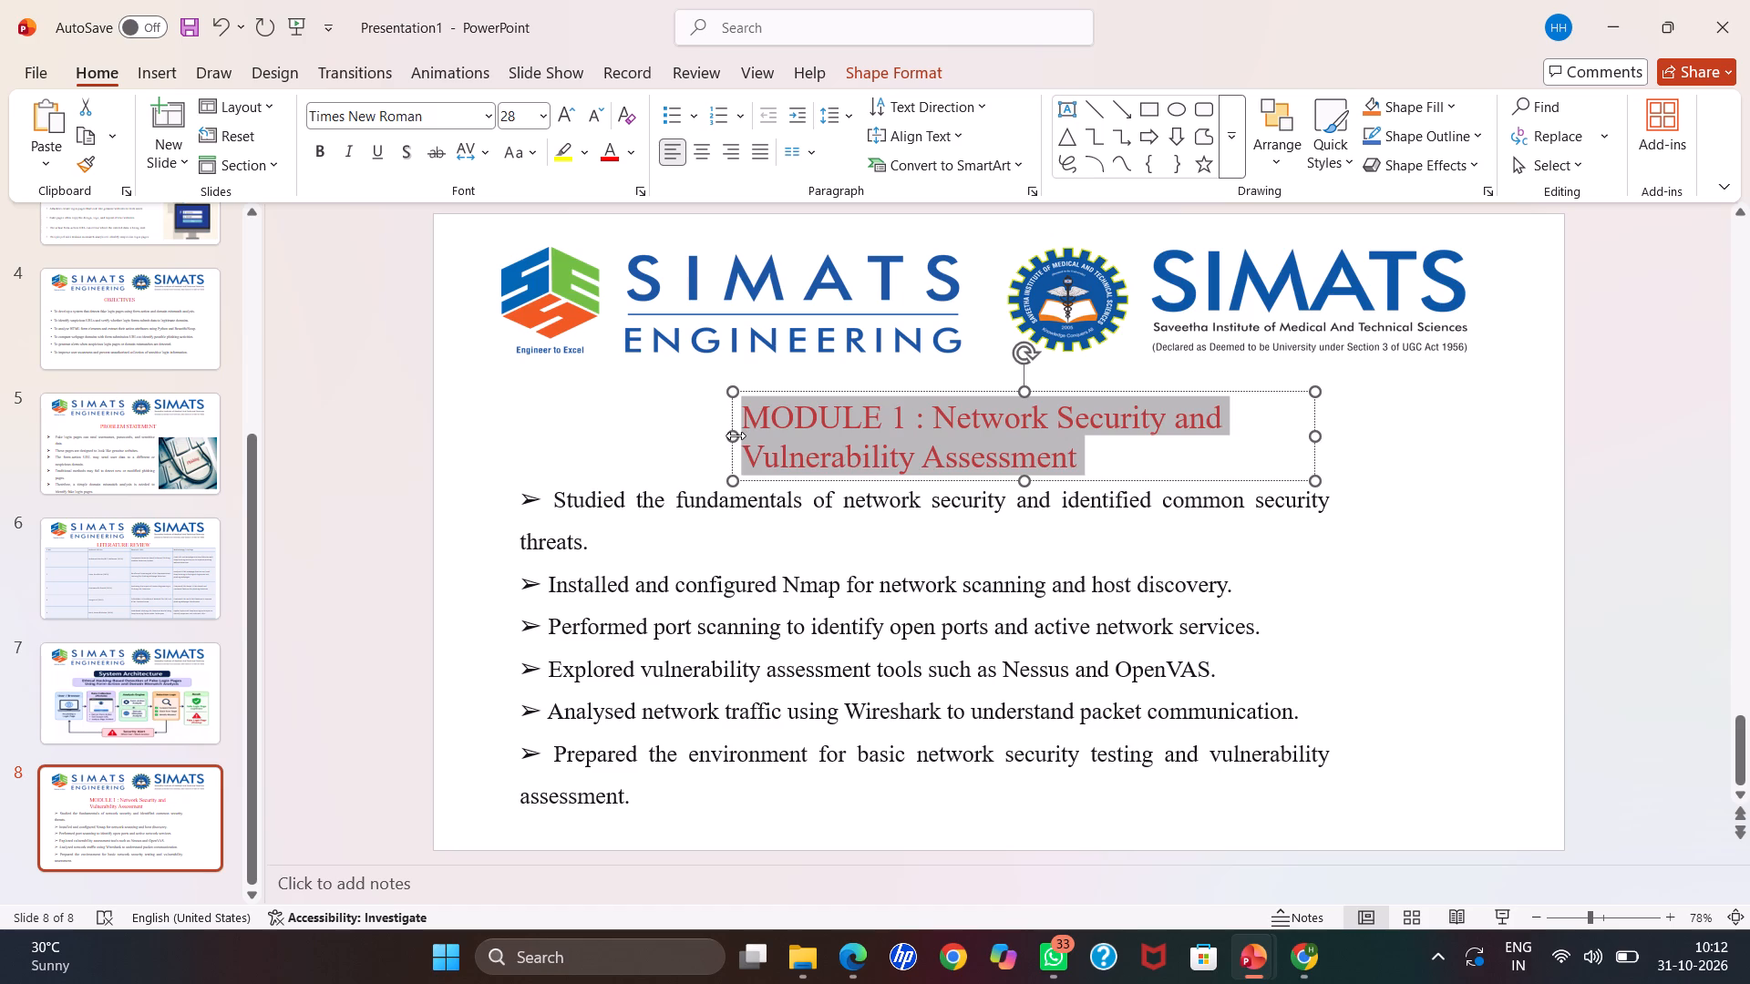
Widen the module 1 heading's text box until the heading fits on one line, and centre it beneath the SIMATS banner.
{"action": "left_click_drag", "start_coordinate": [736, 436], "coordinate": [535, 419]}
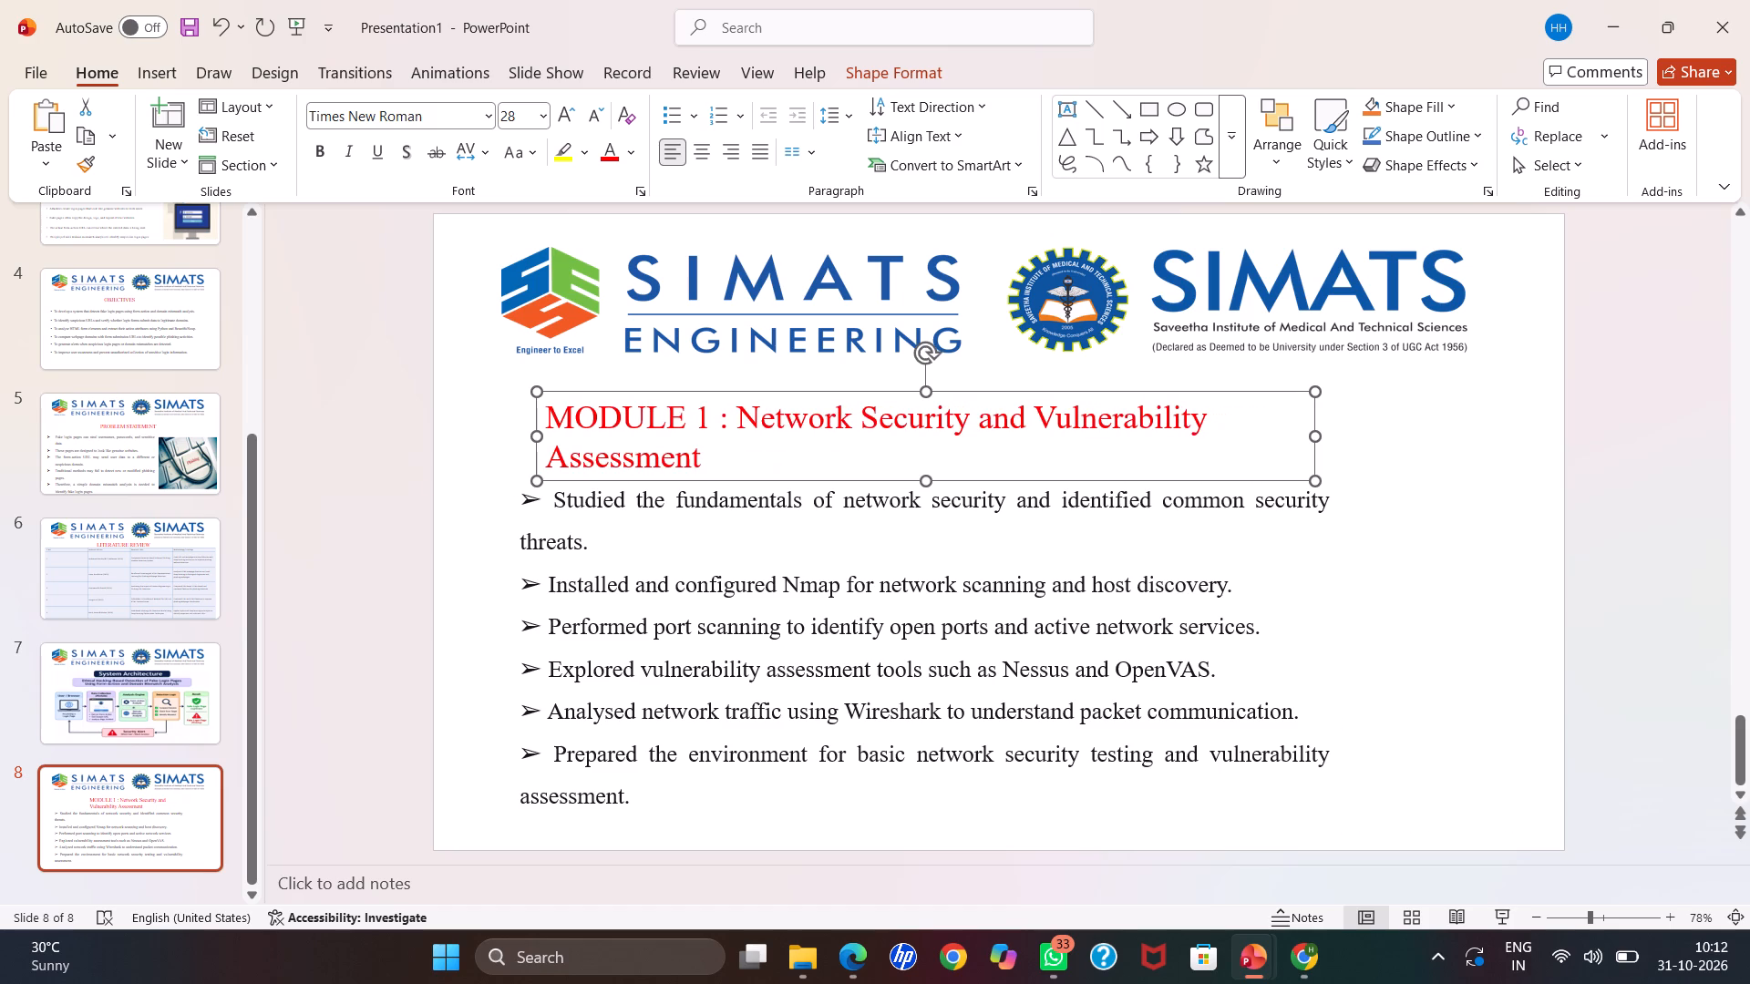
{"action": "left_click_drag", "start_coordinate": [1314, 436], "coordinate": [1425, 436]}
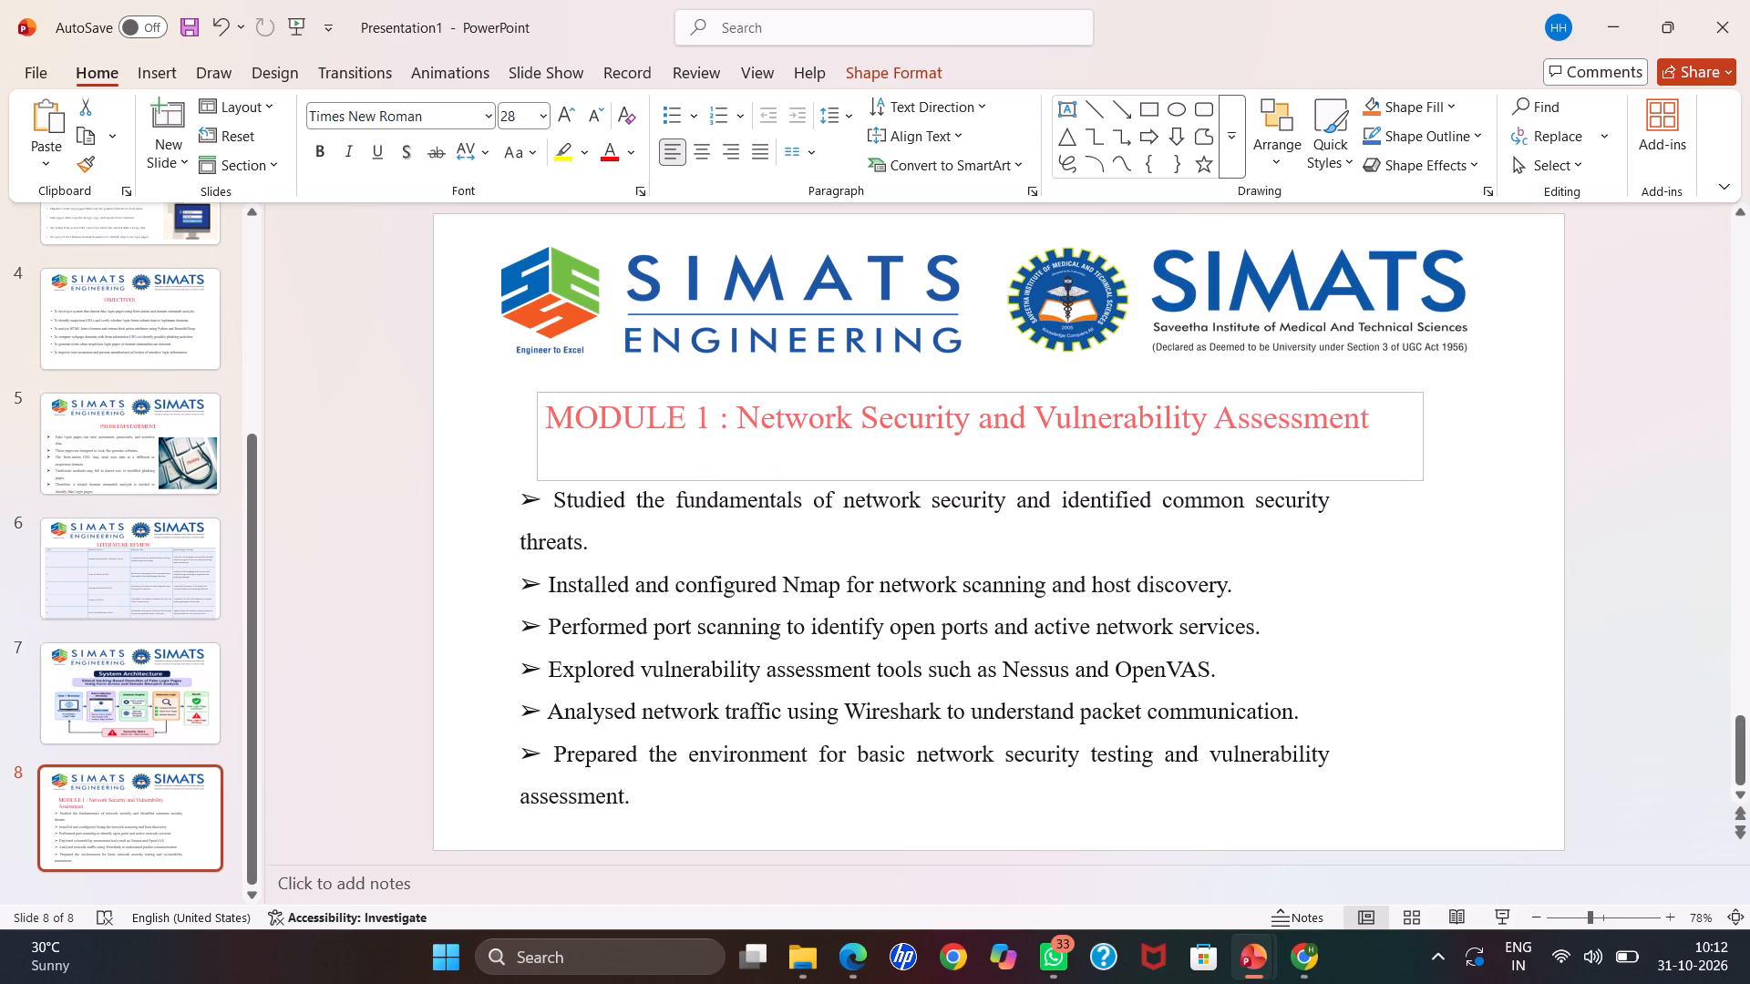
{"action": "left_click_drag", "start_coordinate": [1425, 436], "coordinate": [1394, 435]}
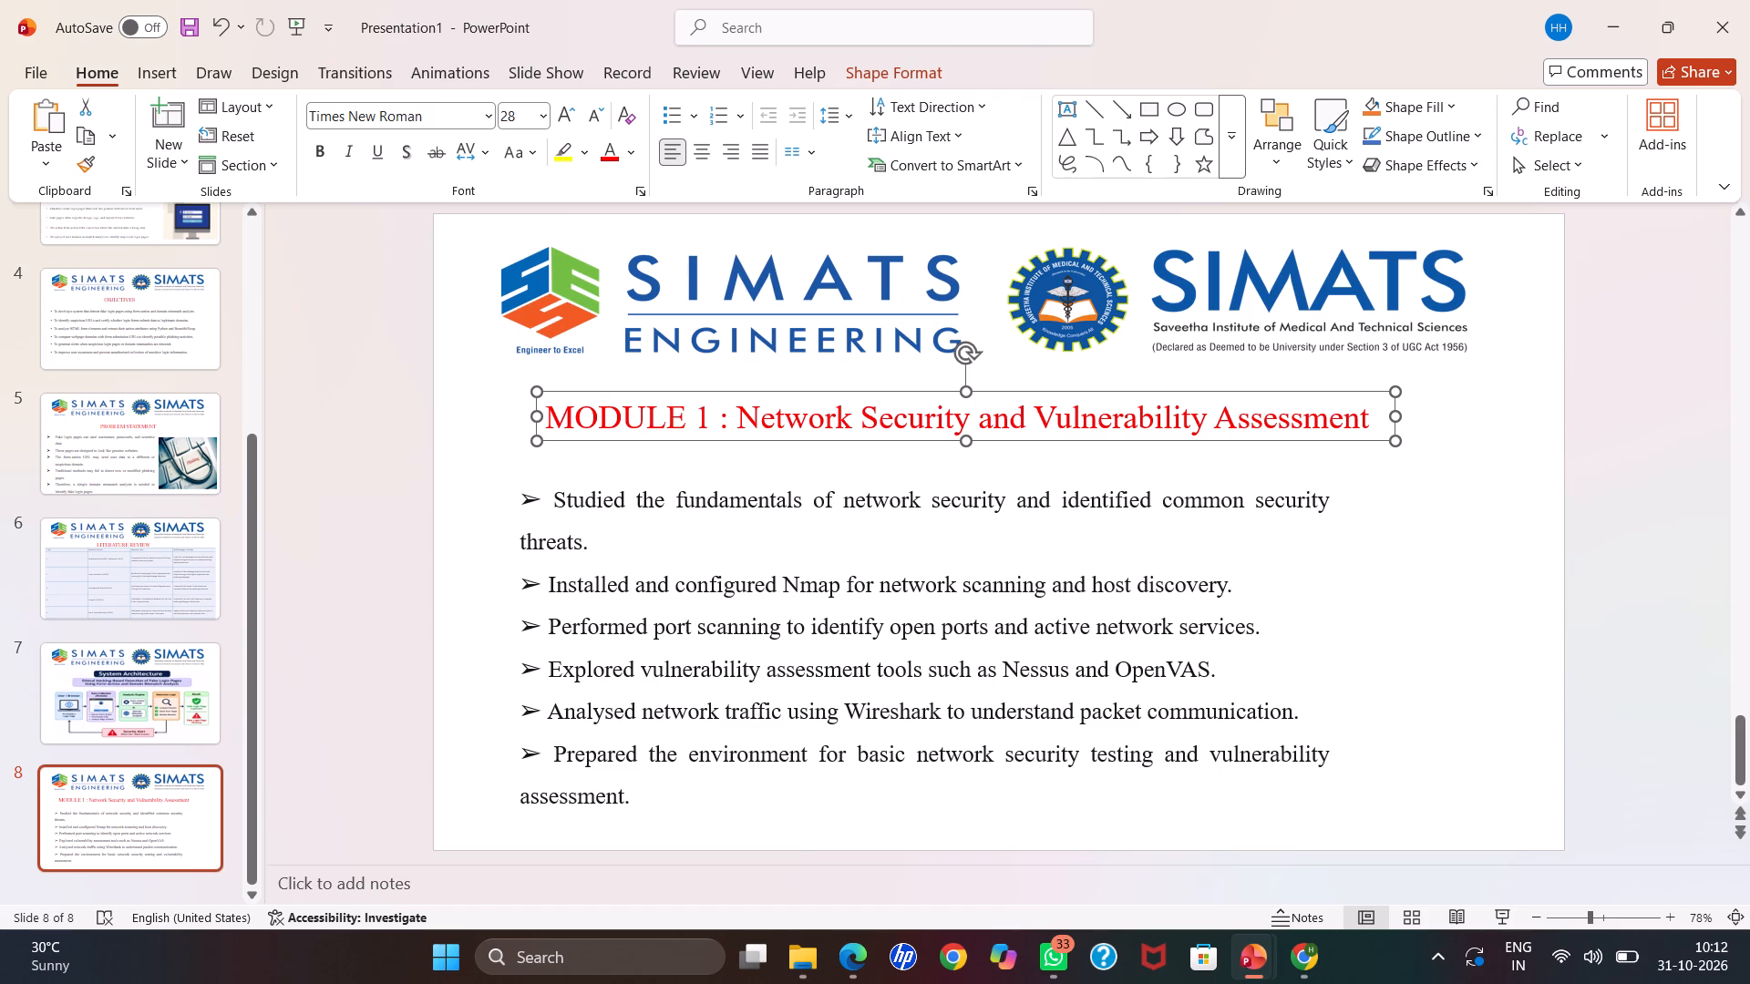
{"action": "left_click_drag", "start_coordinate": [1257, 387], "coordinate": [1290, 389]}
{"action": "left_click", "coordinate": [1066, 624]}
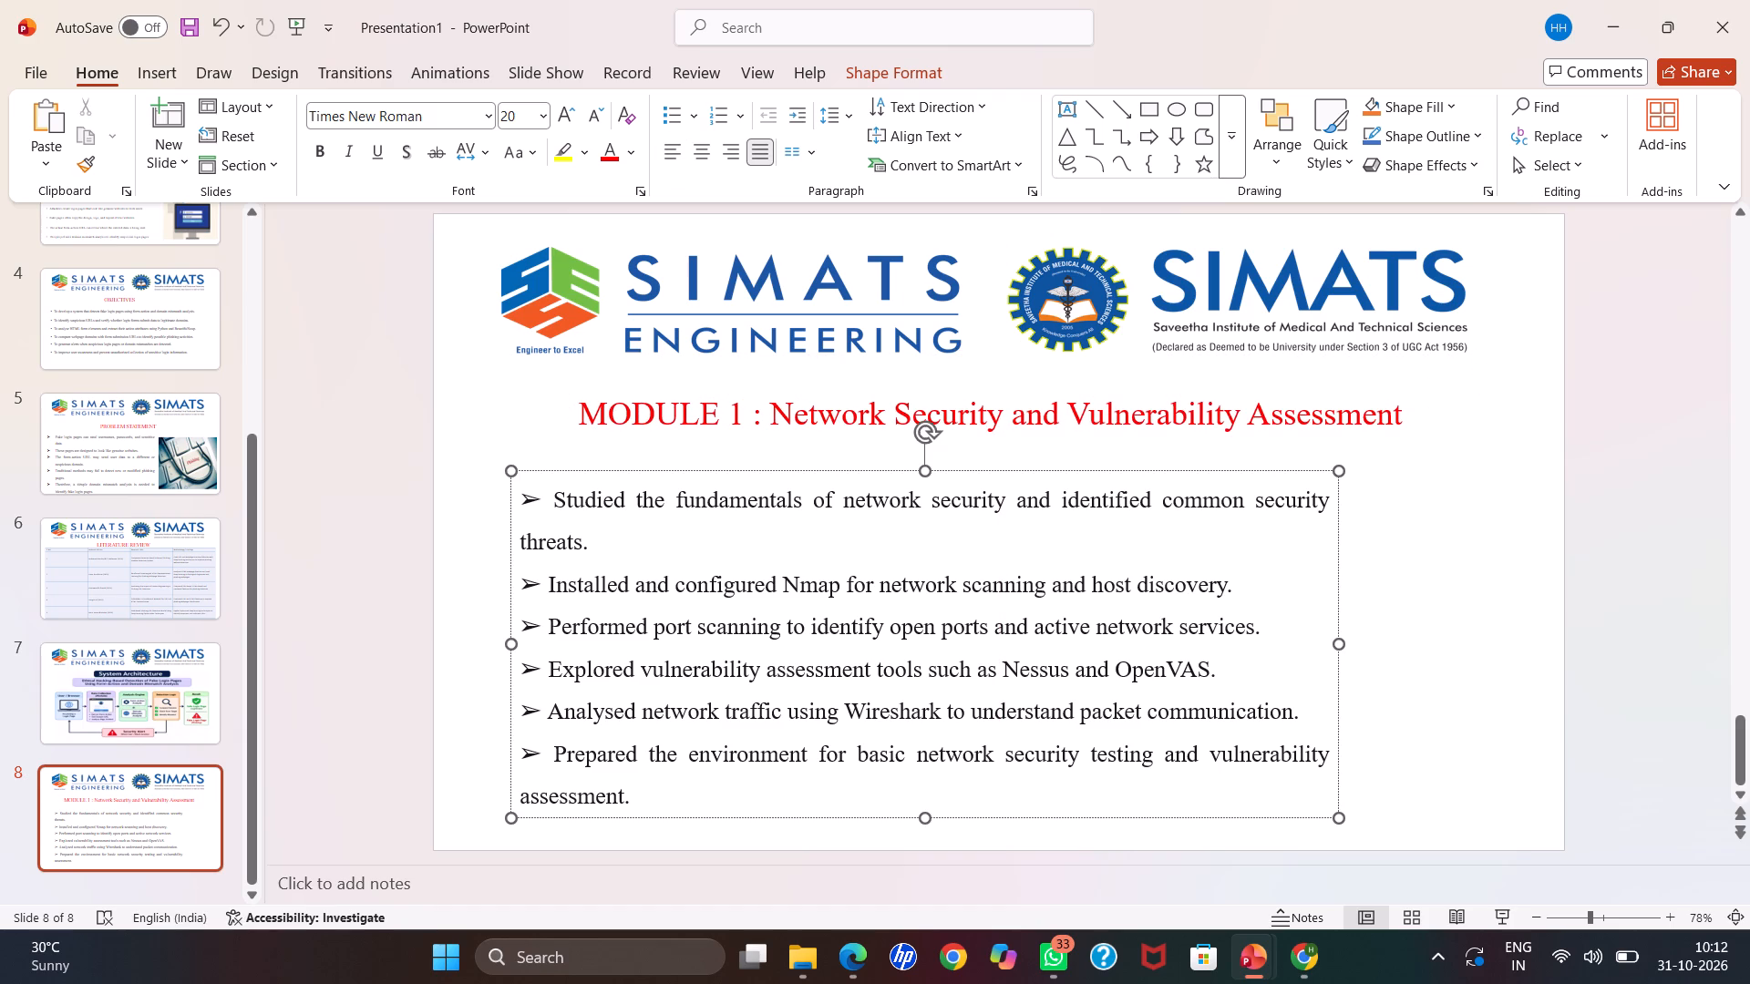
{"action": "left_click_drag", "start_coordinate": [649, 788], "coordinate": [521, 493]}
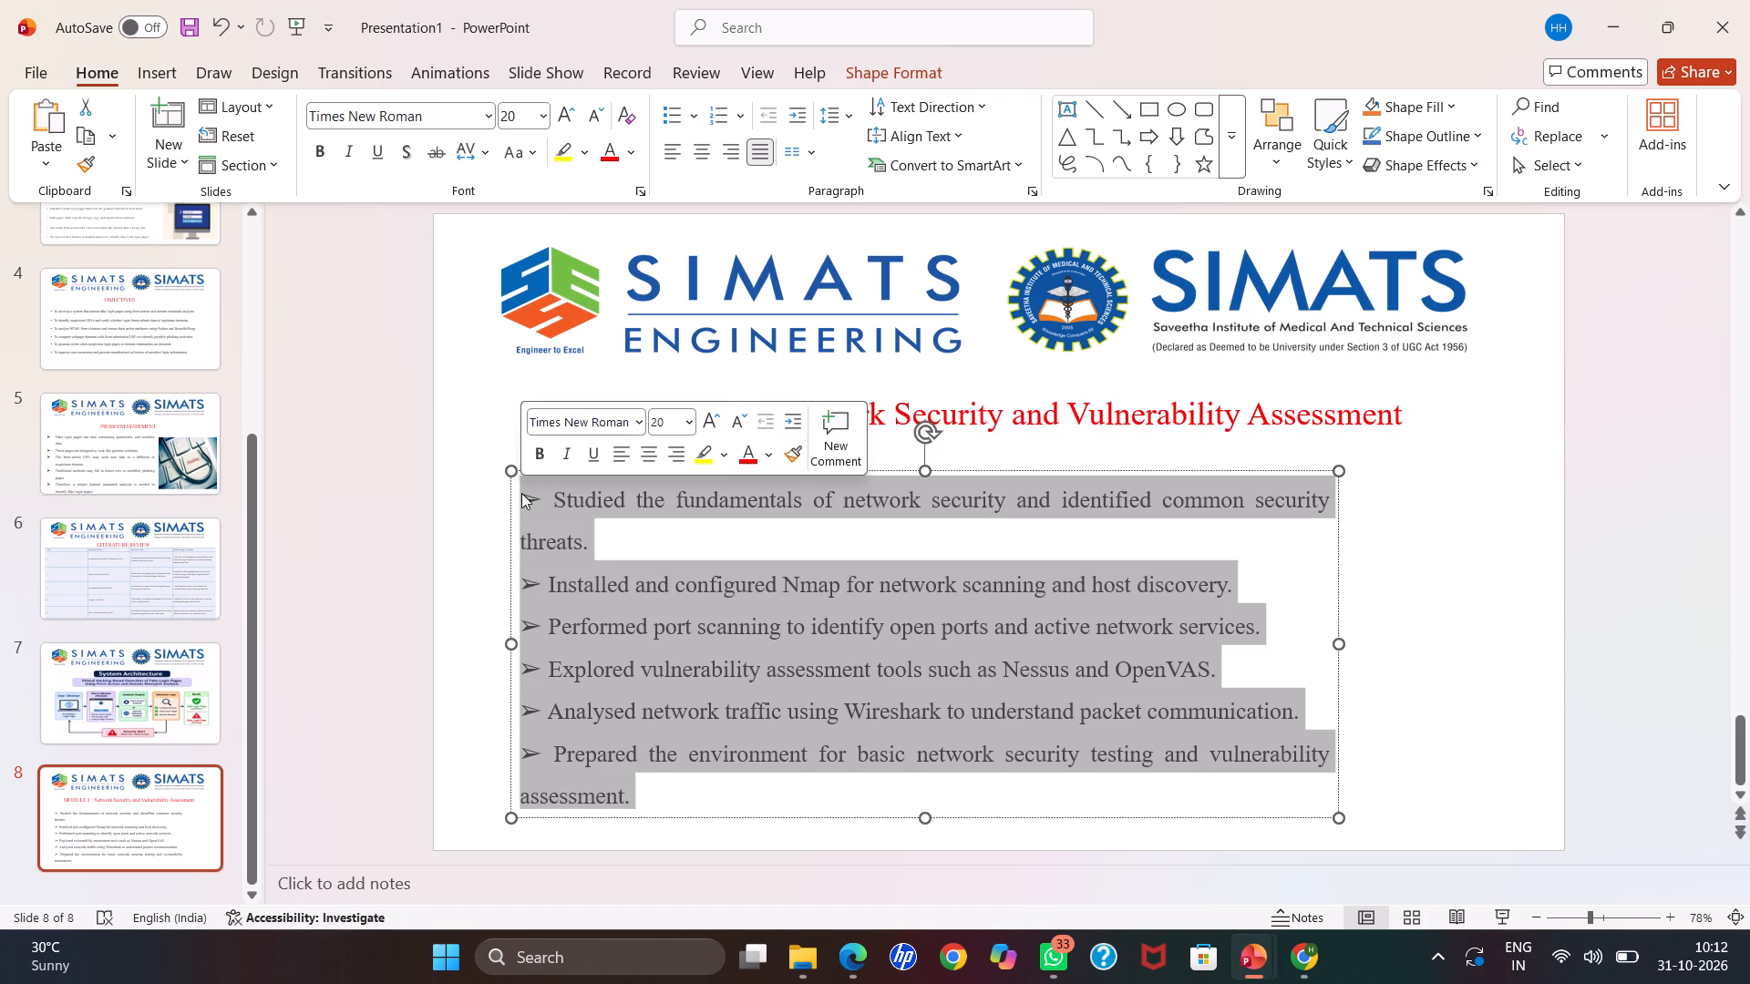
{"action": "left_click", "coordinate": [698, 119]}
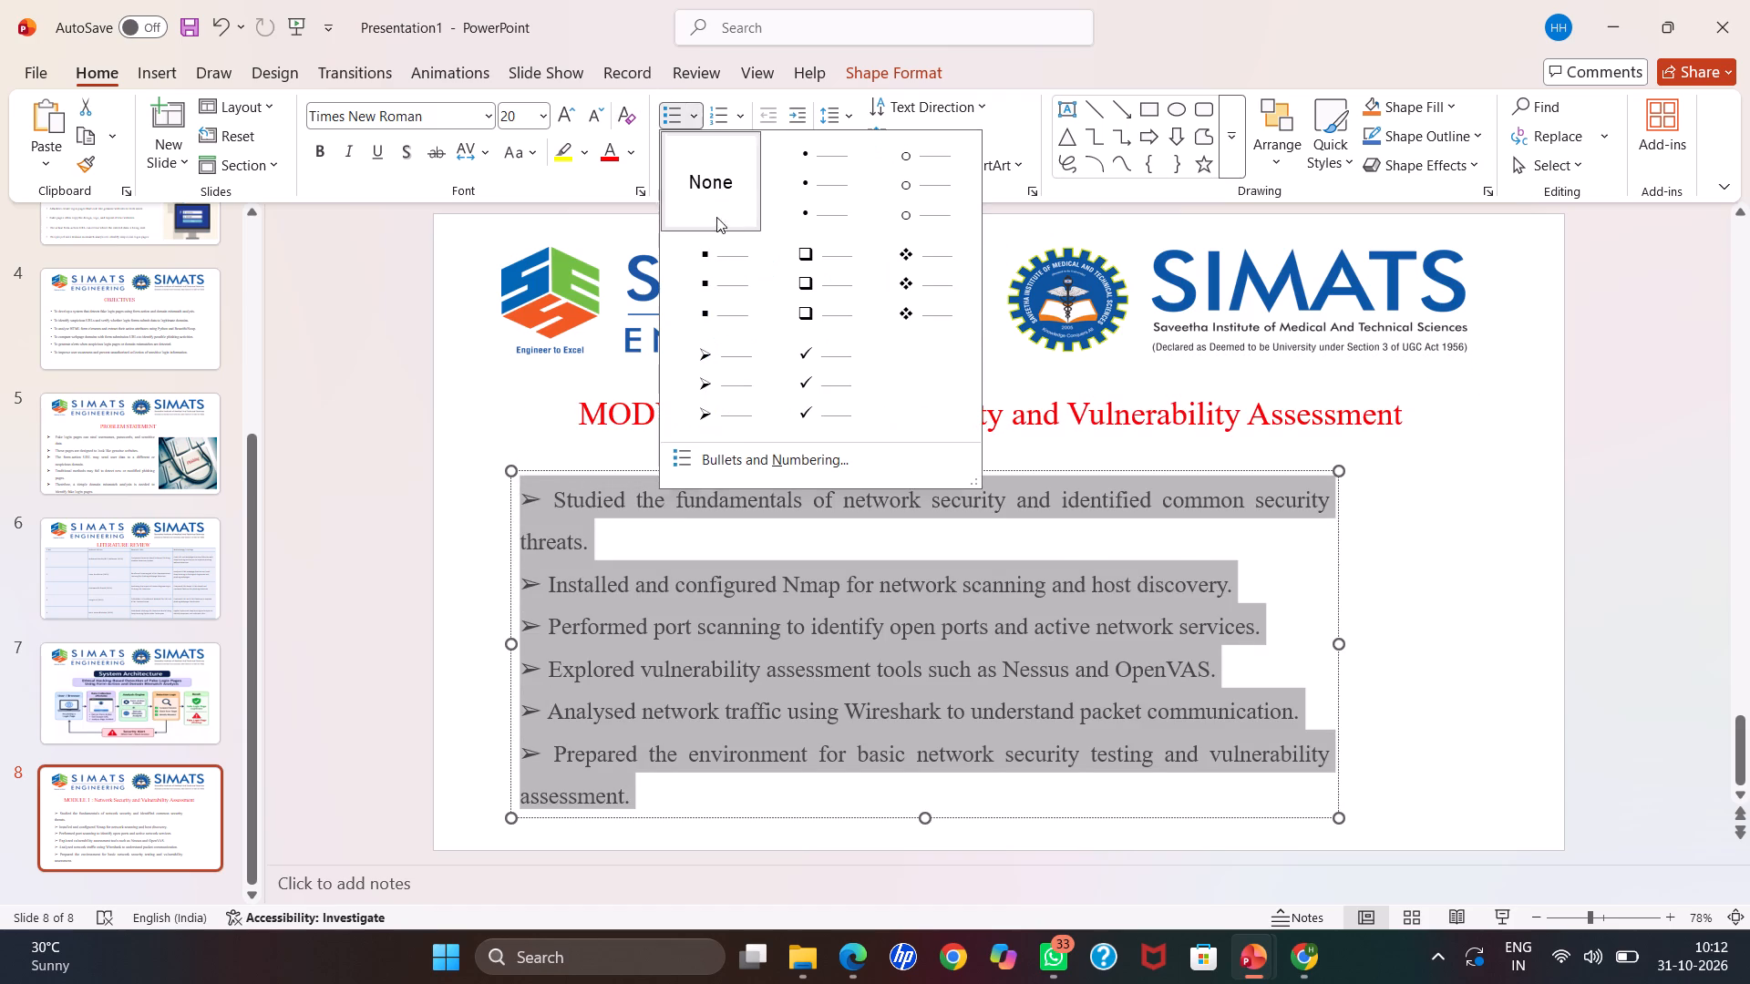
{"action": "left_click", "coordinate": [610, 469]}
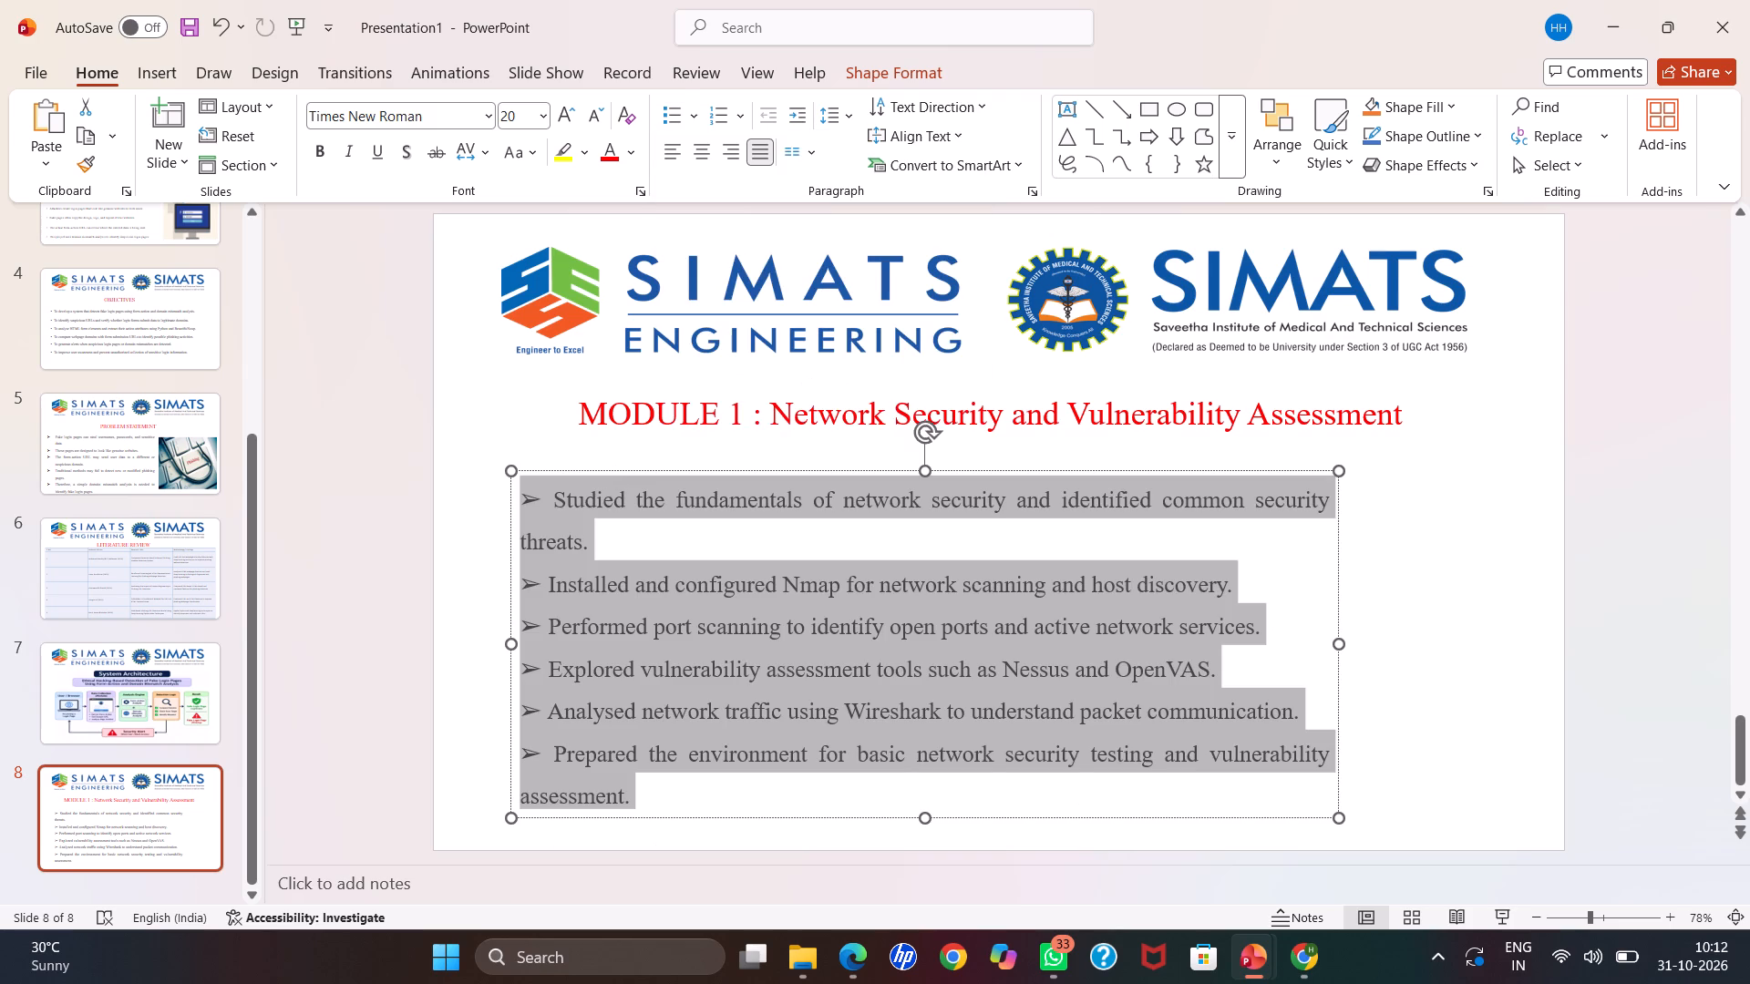
Delete the typed arrow symbols and spaces in front of the first three module 1 points.
{"action": "left_click", "coordinate": [558, 497]}
{"action": "key", "text": "BackSpace"}
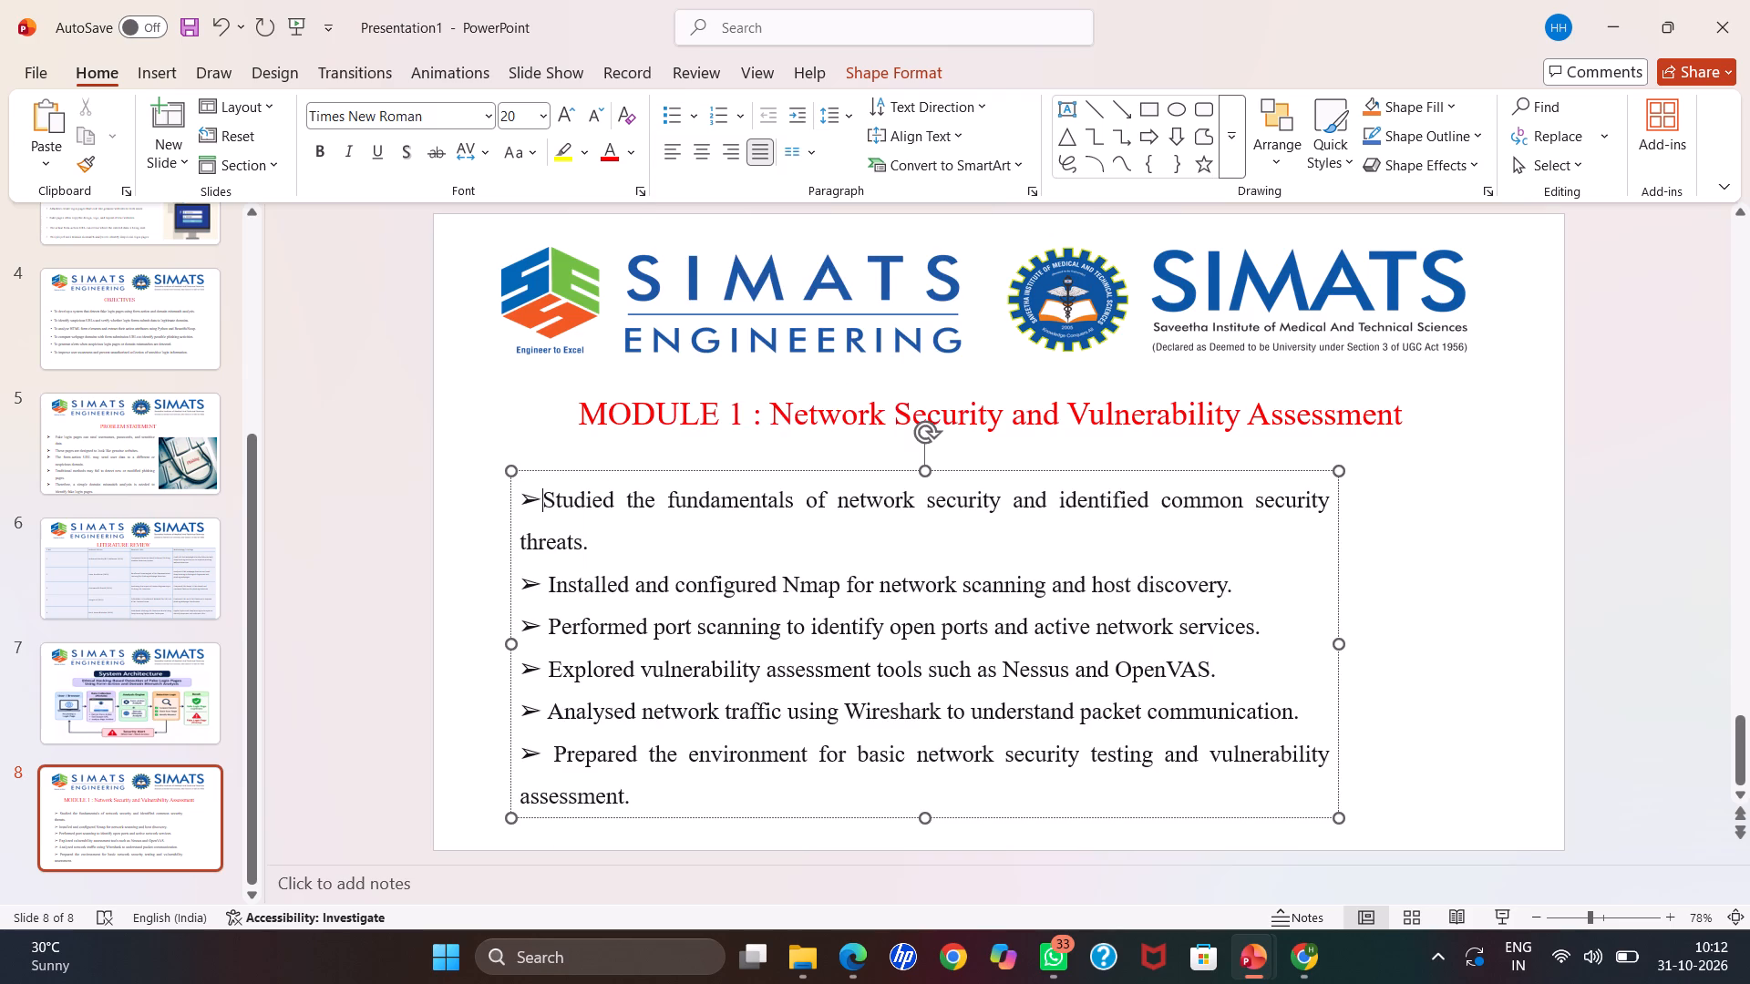
{"action": "key", "text": "BackSpace"}
{"action": "left_click", "coordinate": [546, 539]}
{"action": "key", "text": "BackSpace"}
{"action": "key", "text": "BackSpace"}
{"action": "key", "text": "BackSpace"}
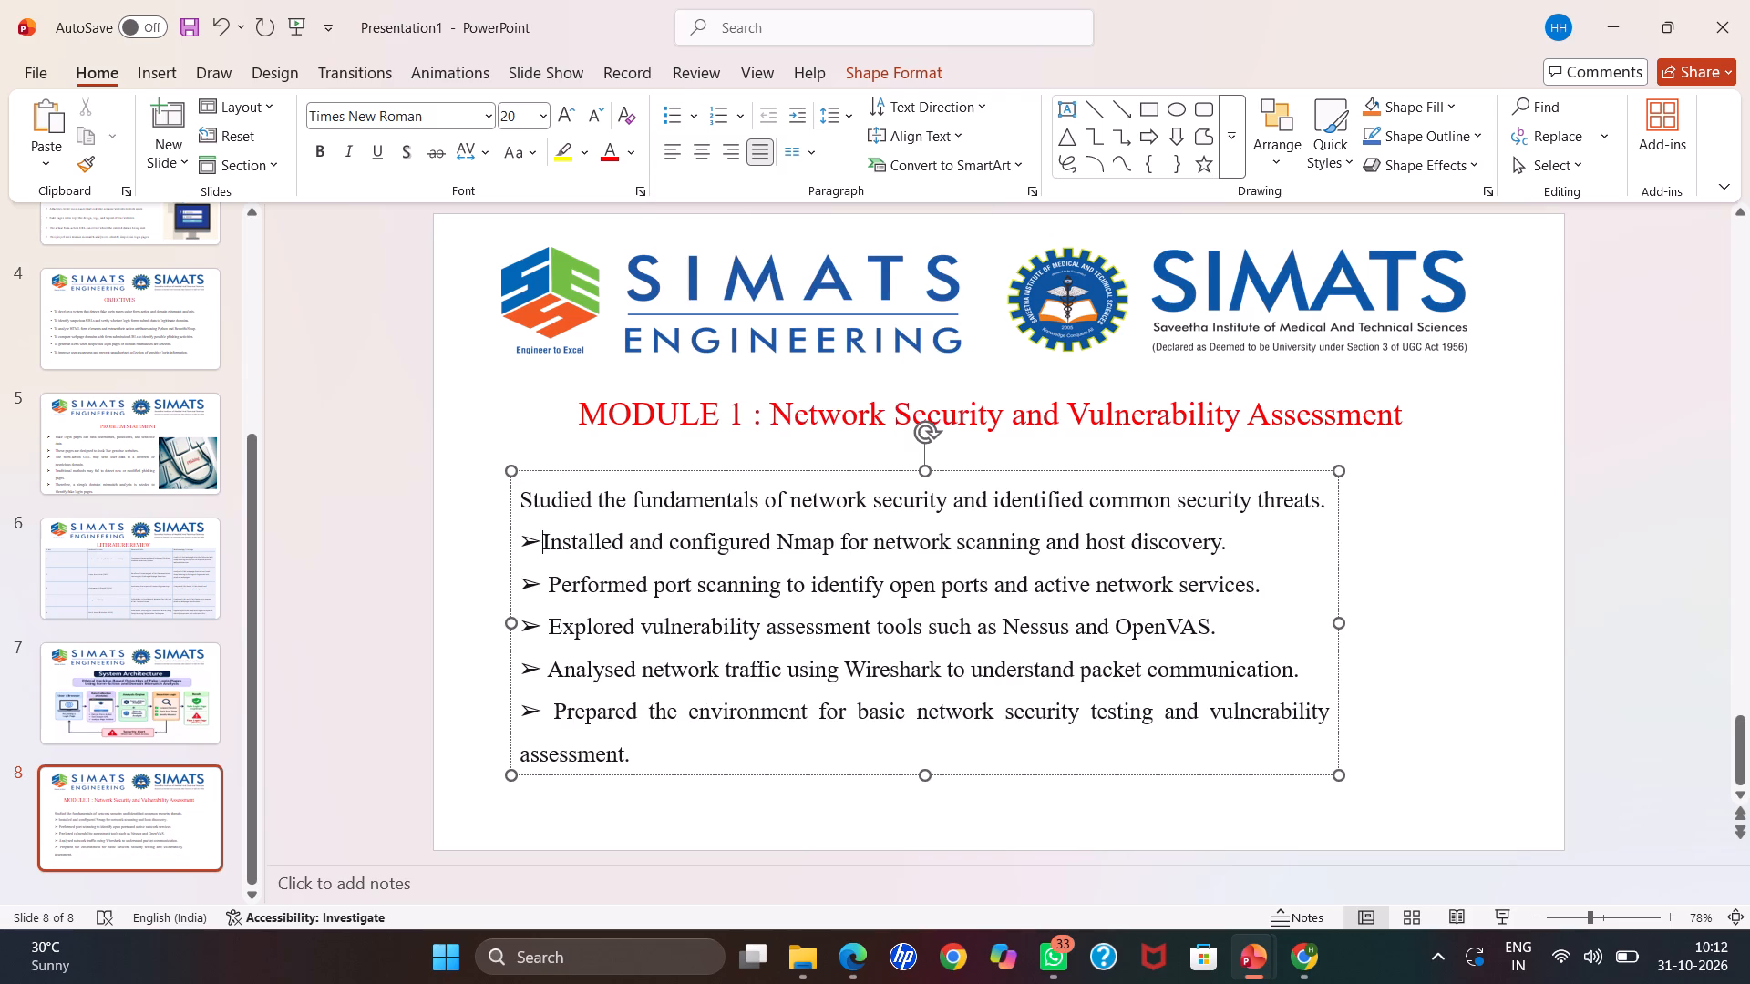
{"action": "left_click", "coordinate": [551, 589]}
{"action": "key", "text": "BackSpace"}
{"action": "key", "text": "BackSpace"}
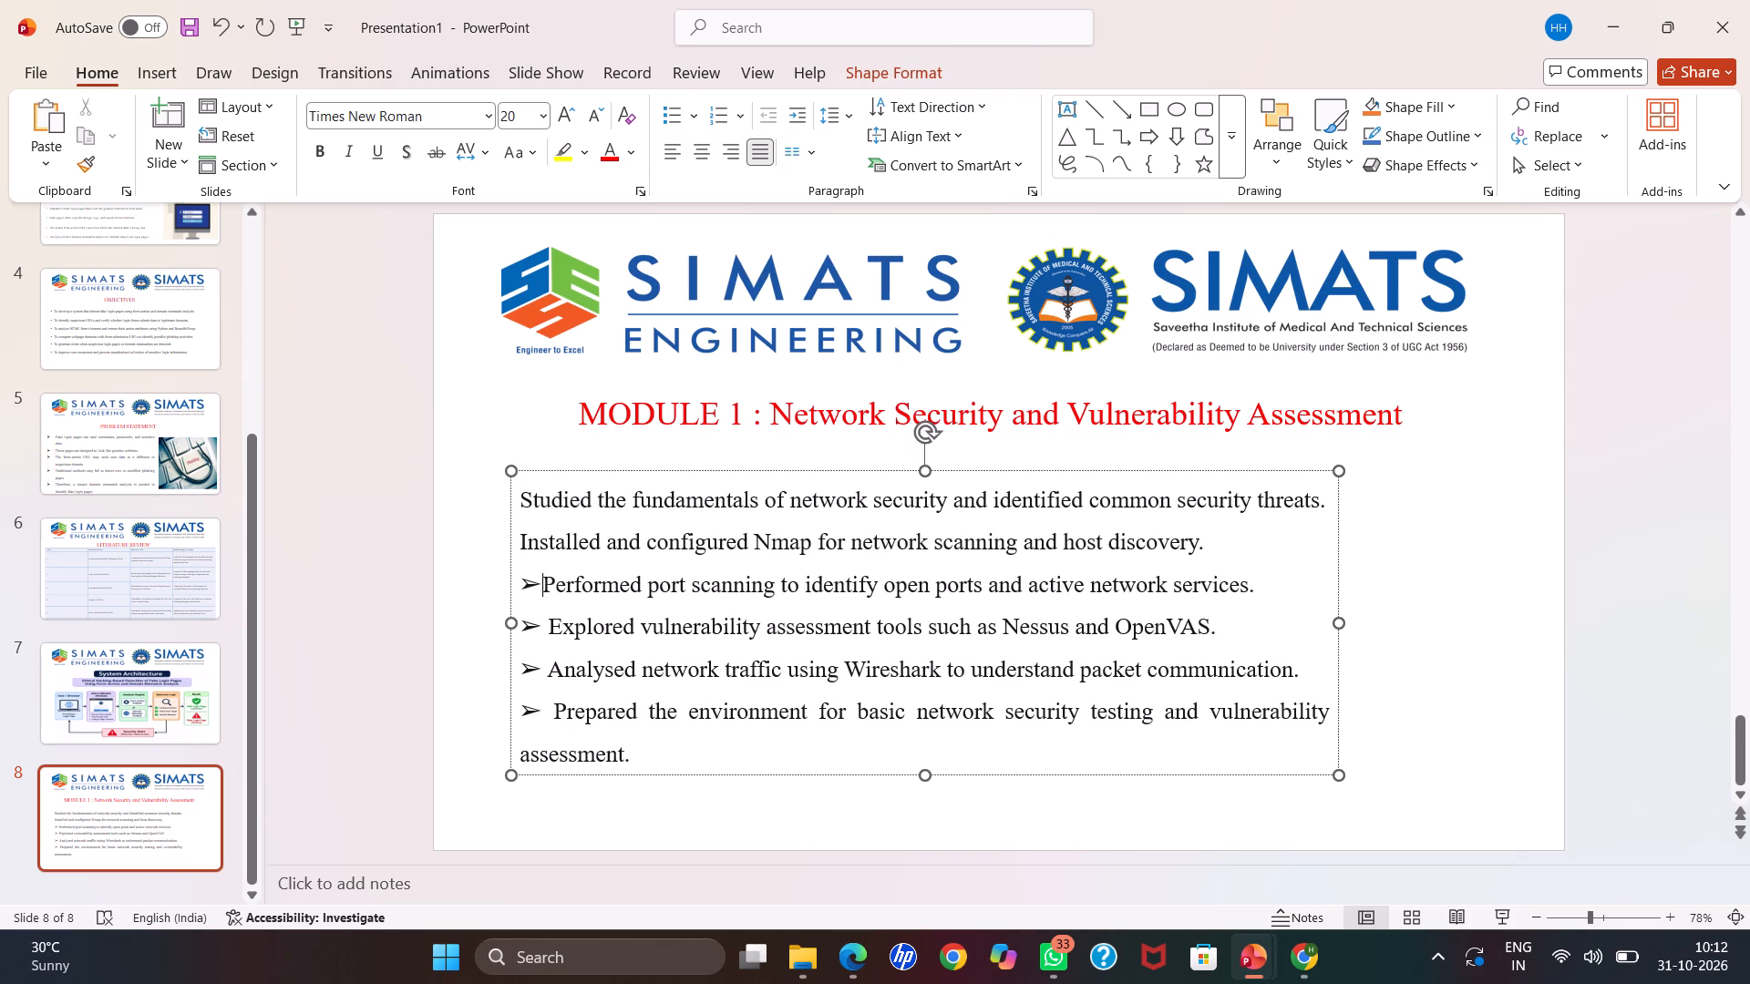
{"action": "key", "text": "BackSpace"}
Delete the typed arrow symbols and spaces before the last three module 1 points, keeping each point on its own line.
{"action": "left_click", "coordinate": [547, 620]}
{"action": "key", "text": "BackSpace"}
{"action": "key", "text": "BackSpace"}
{"action": "key", "text": "BackSpace"}
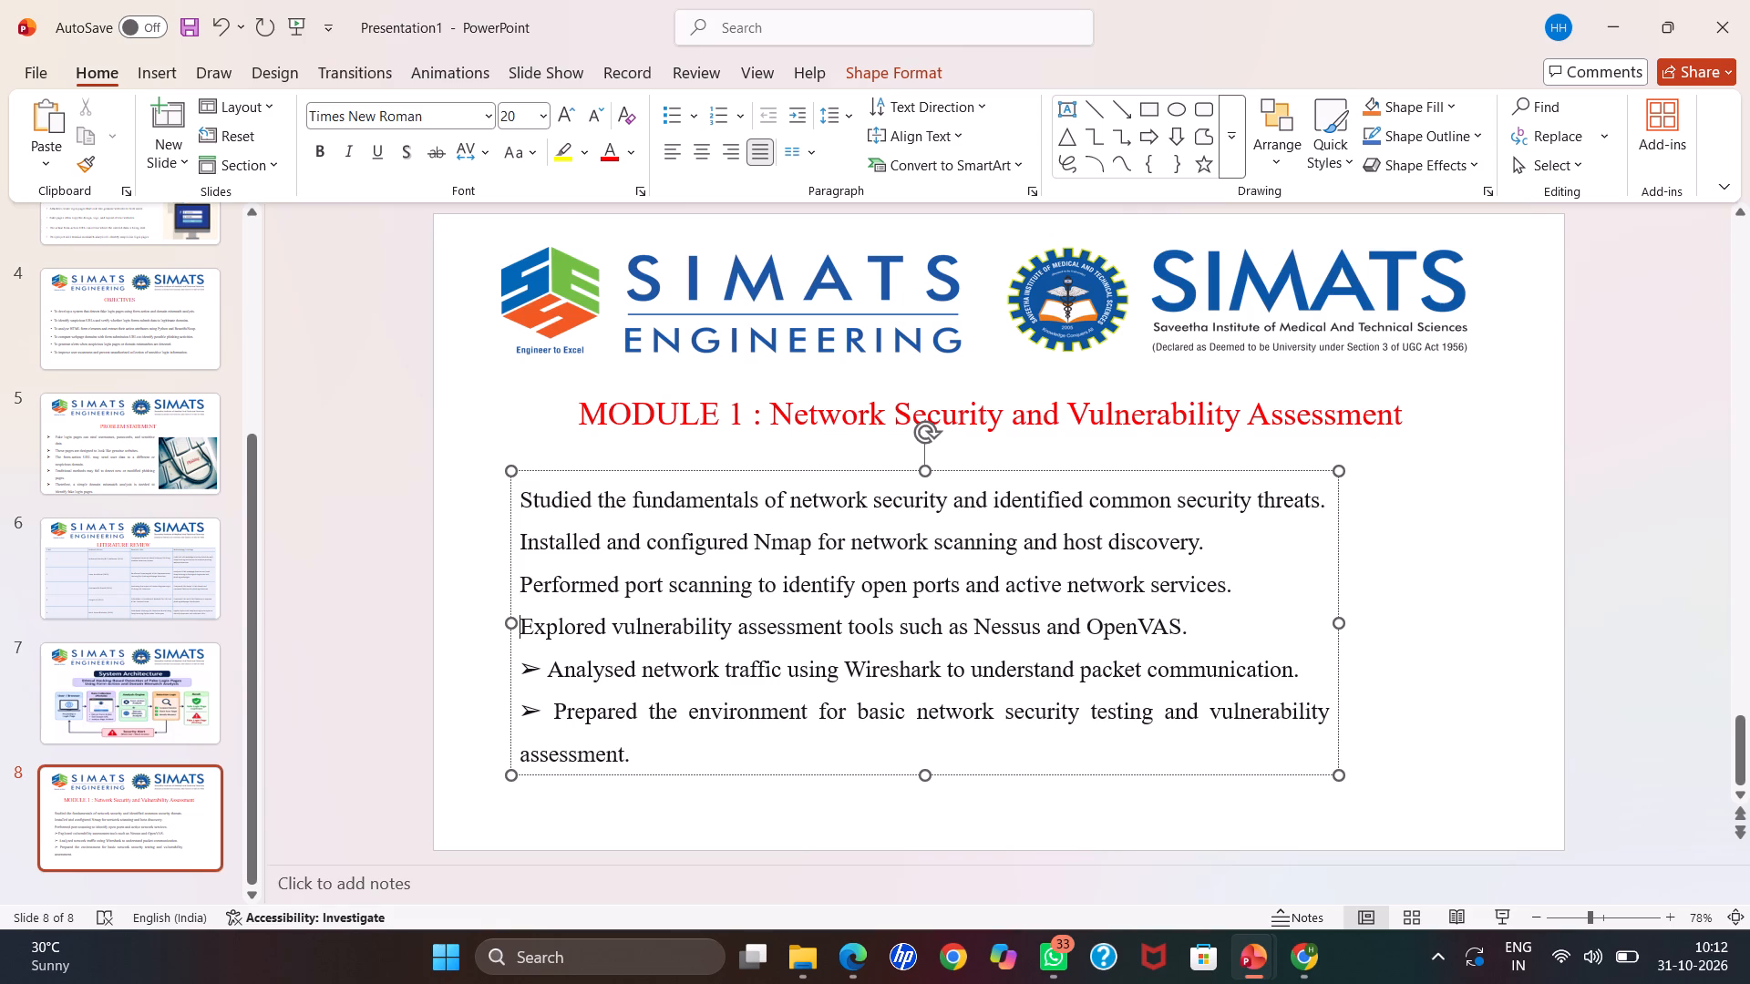
{"action": "left_click", "coordinate": [547, 665]}
{"action": "key", "text": "BackSpace"}
{"action": "key", "text": "BackSpace"}
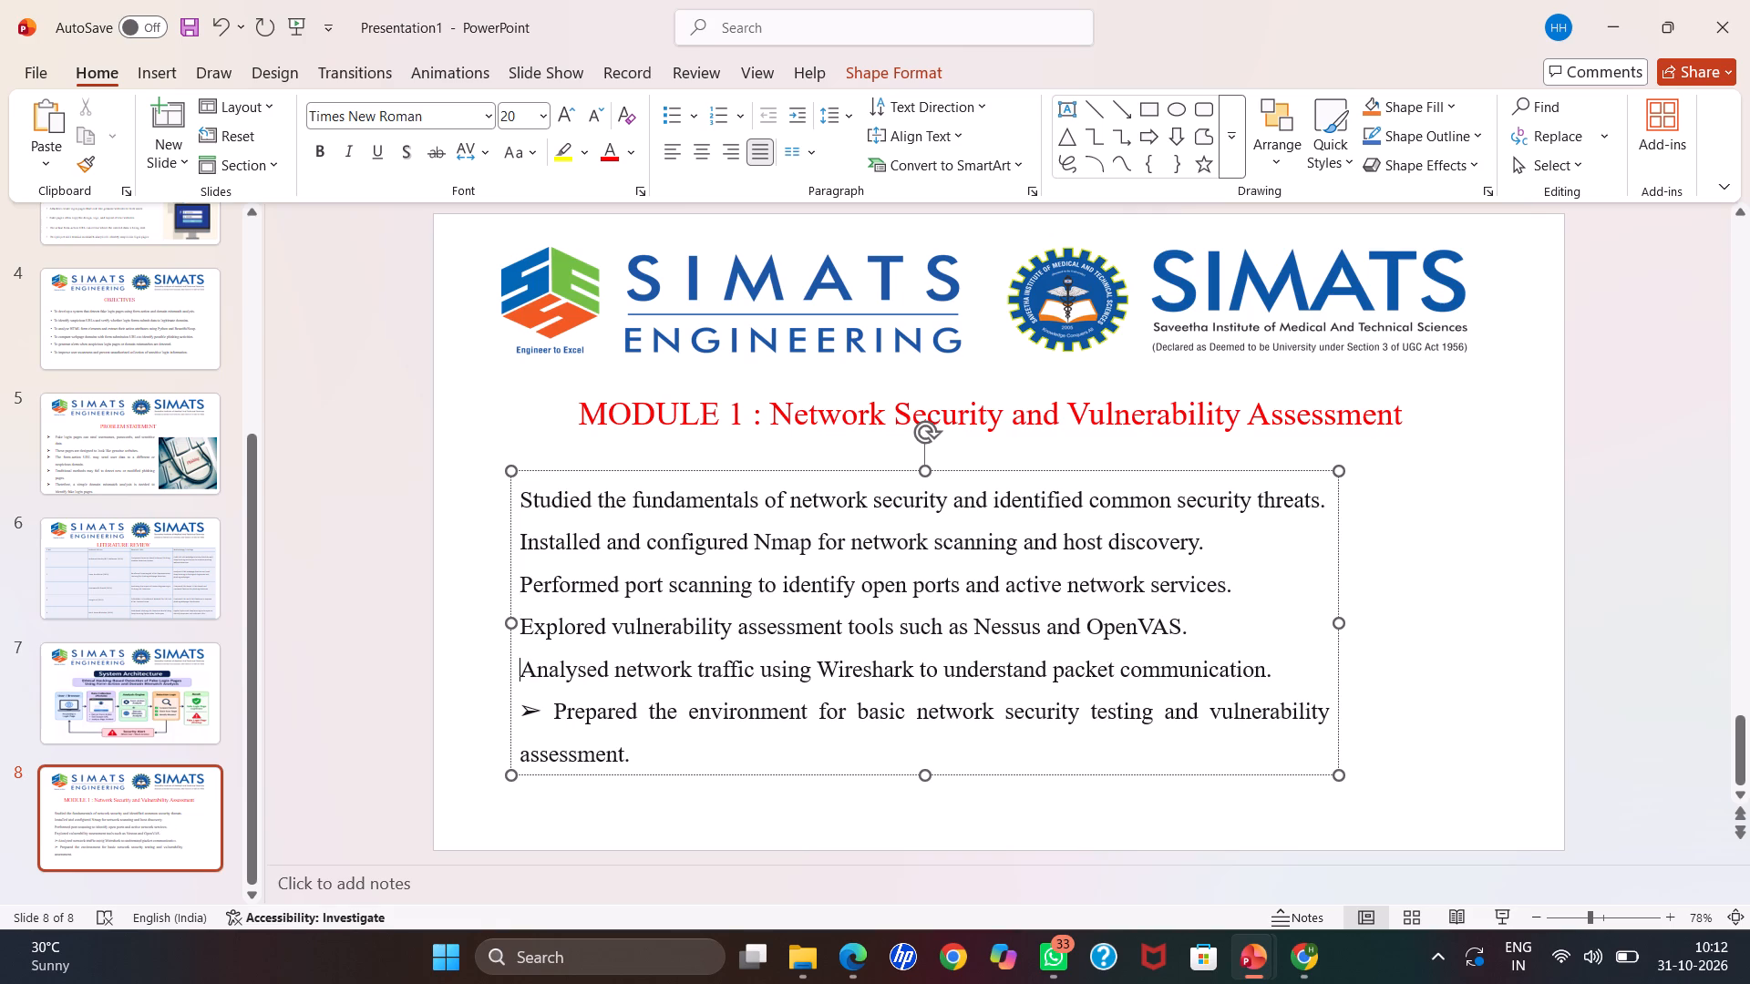
{"action": "key", "text": "BackSpace"}
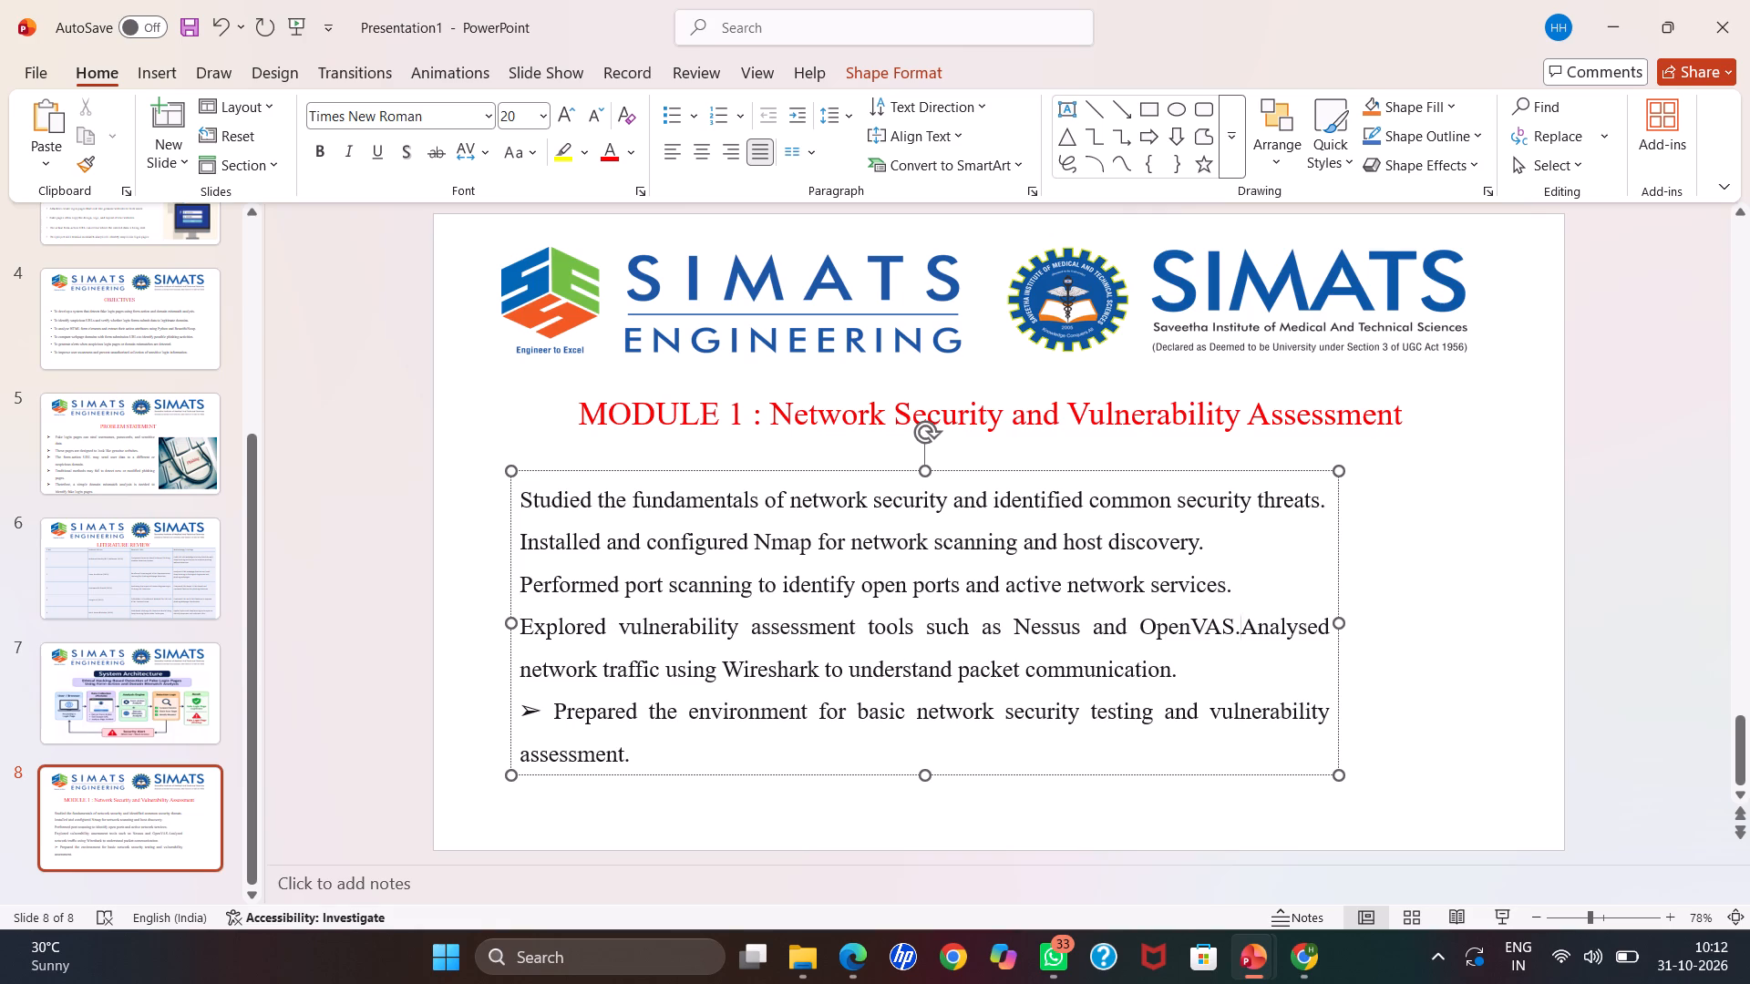
{"action": "key", "text": "Return"}
{"action": "left_click", "coordinate": [555, 694]}
{"action": "key", "text": "BackSpace"}
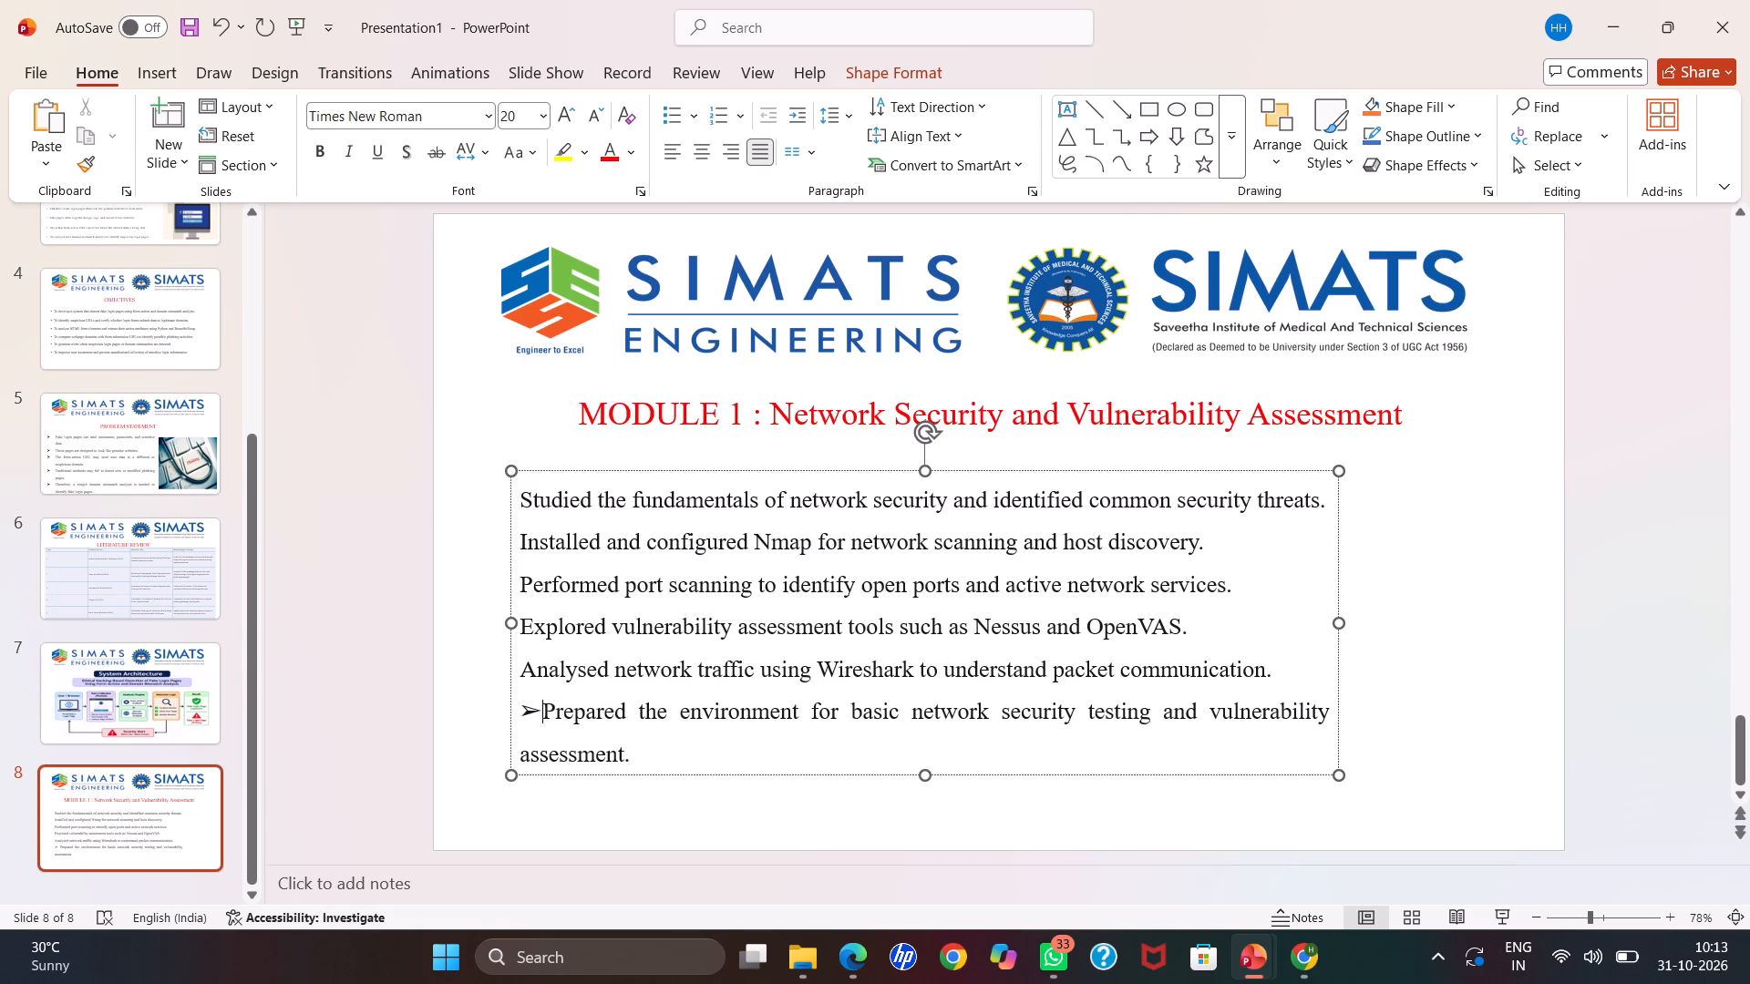
{"action": "key", "text": "BackSpace"}
Apply the arrow bullet style to all six module 1 points on slide 8.
{"action": "left_click", "coordinate": [595, 743]}
{"action": "key", "text": "ctrl+a"}
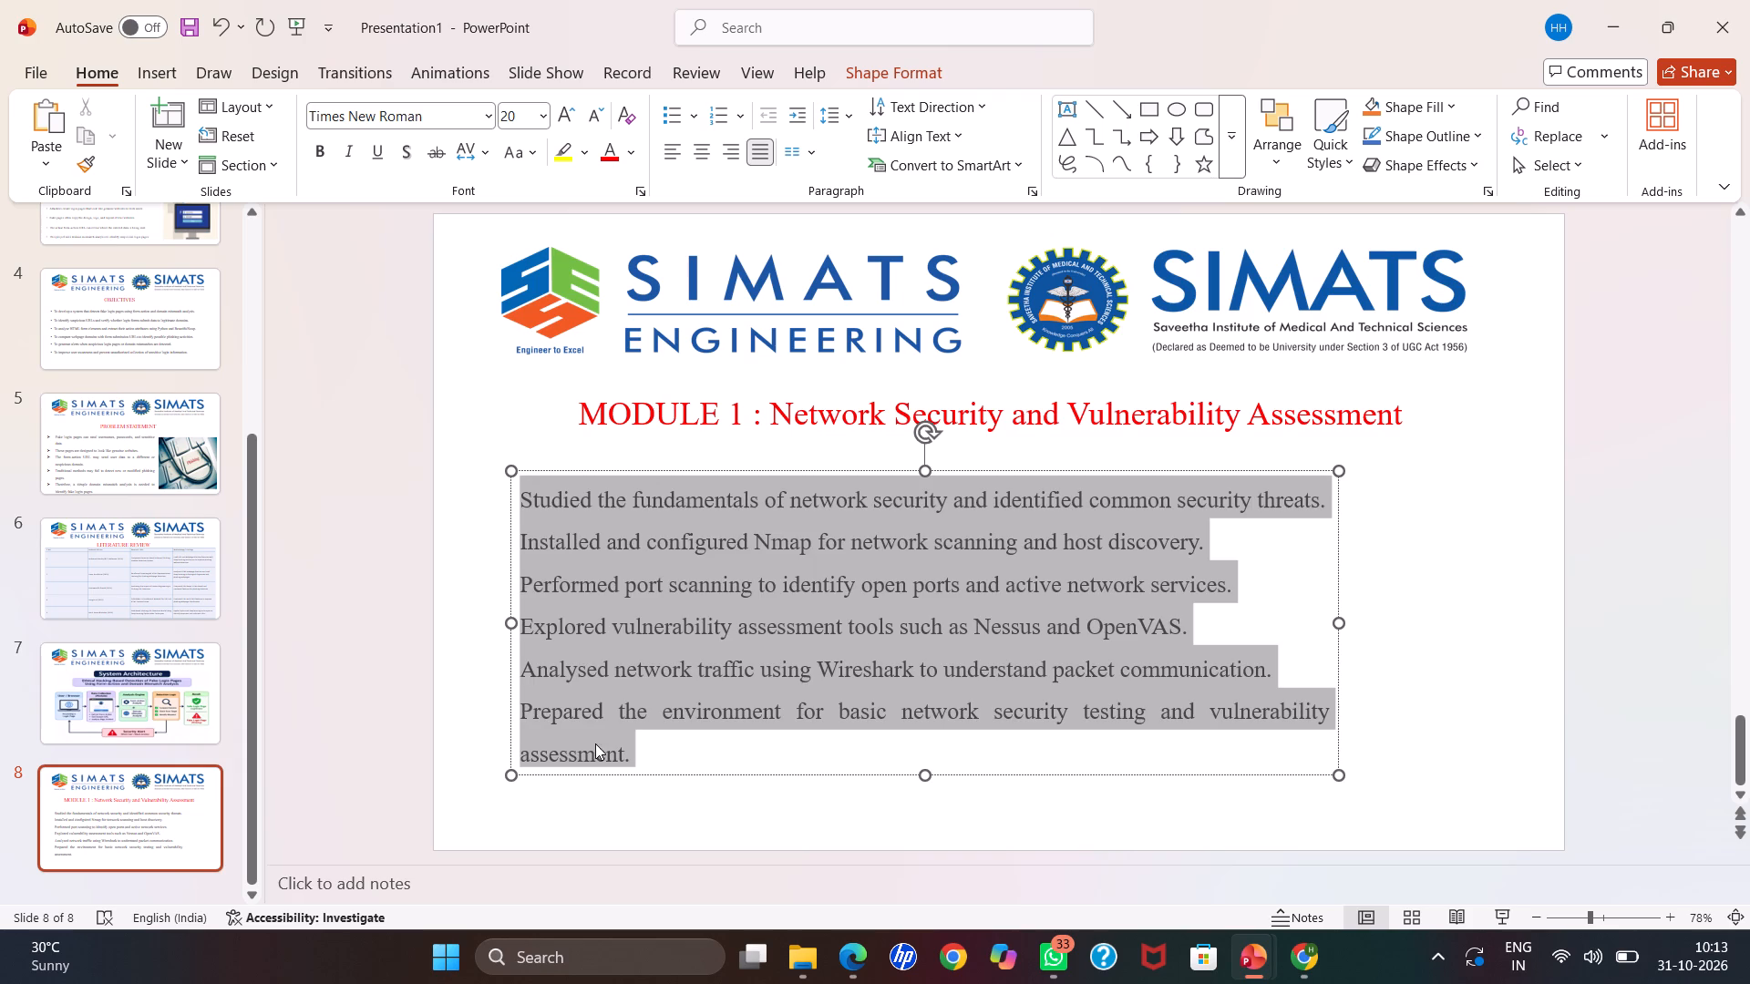
{"action": "left_click", "coordinate": [692, 125]}
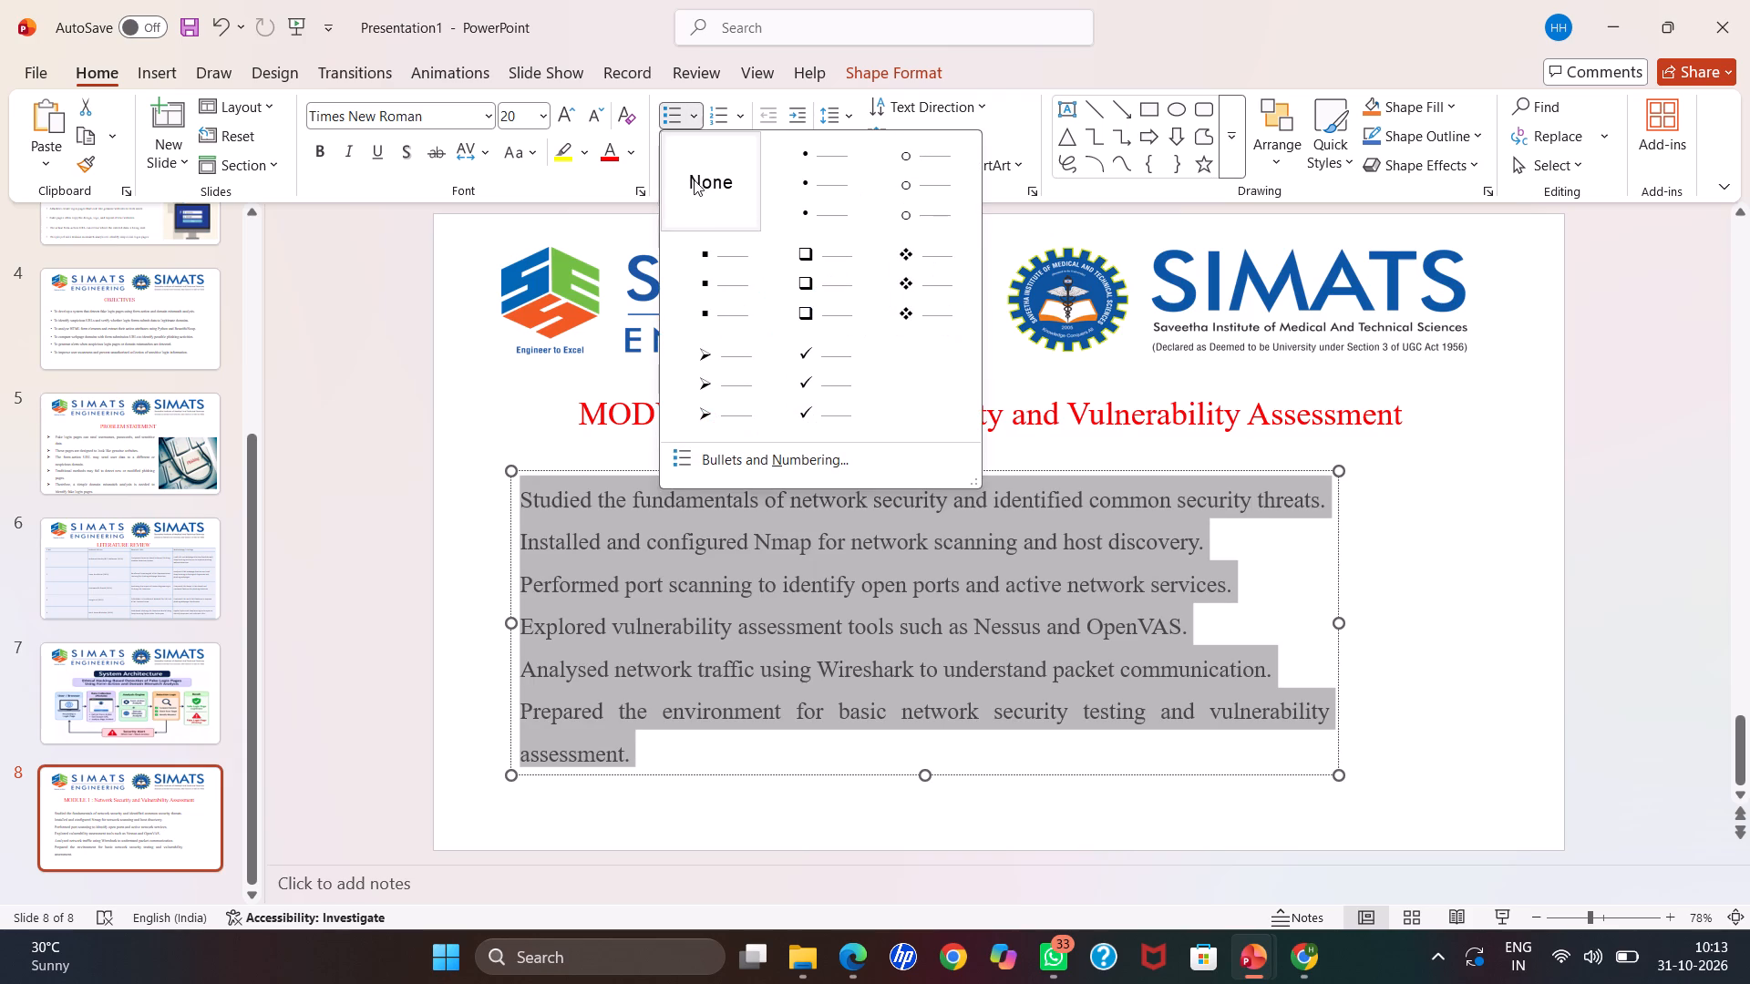
{"action": "left_click", "coordinate": [728, 364]}
{"action": "left_click", "coordinate": [388, 602]}
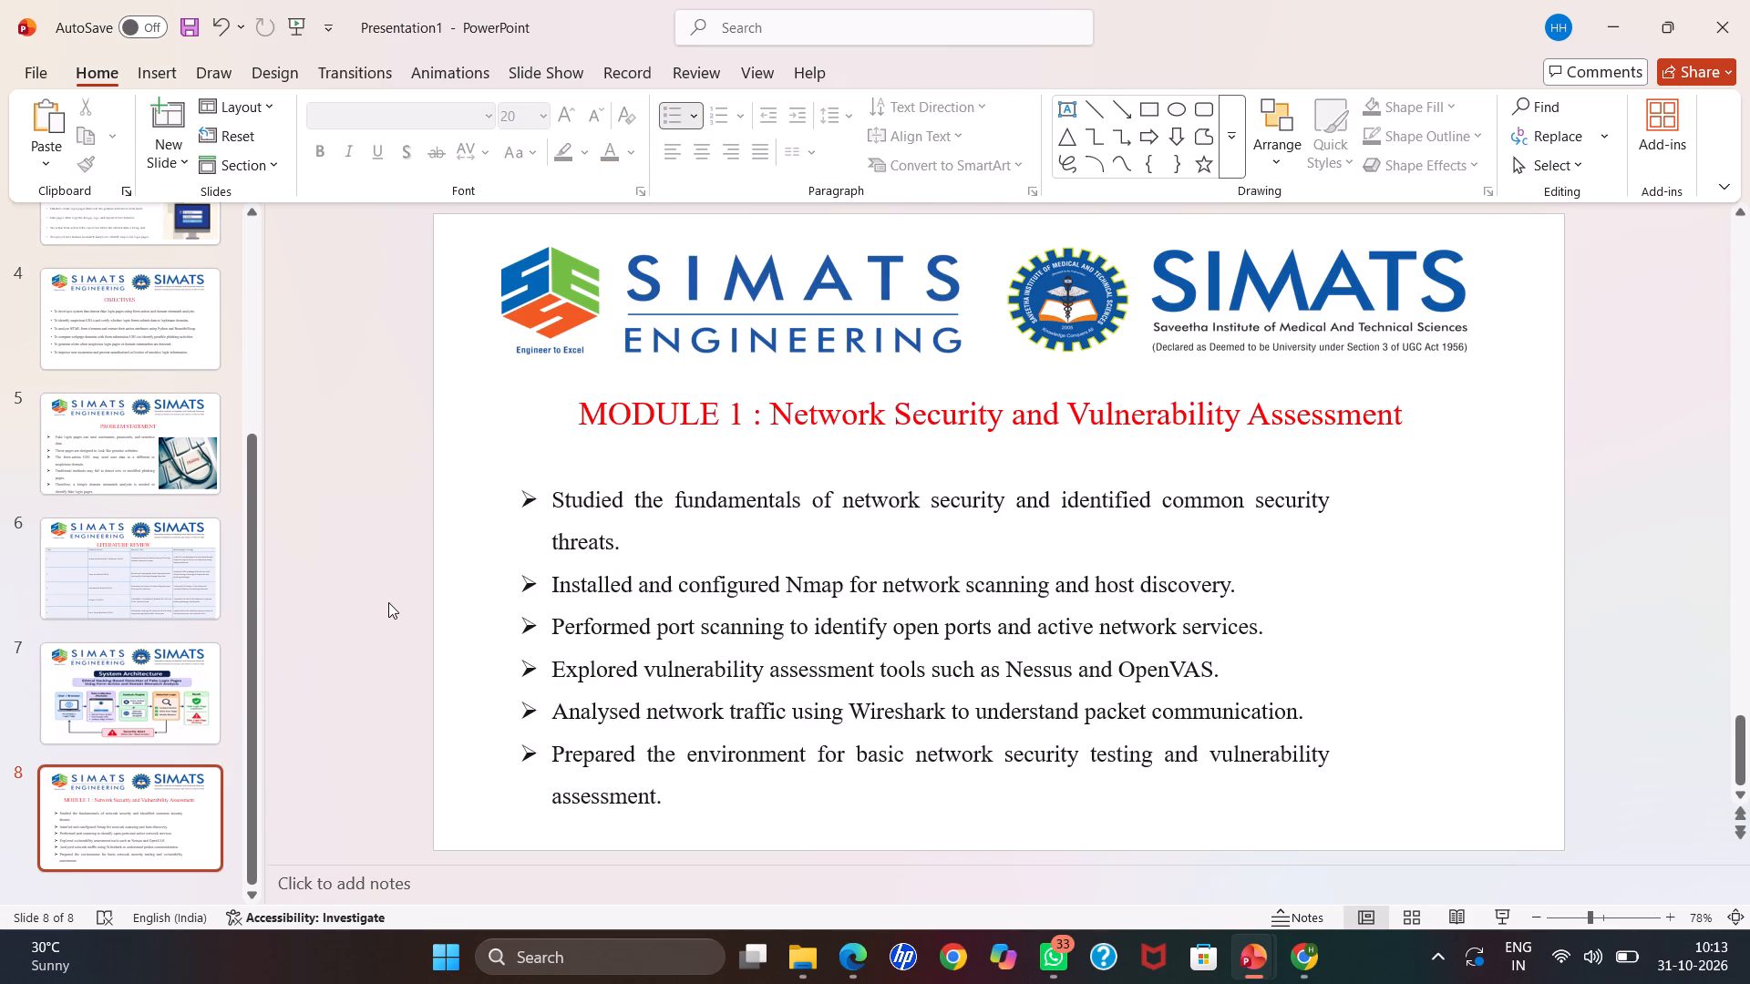
Add a new slide after slide 8.
{"action": "scroll", "coordinate": [162, 823], "scroll_direction": "down", "scroll_amount": 1}
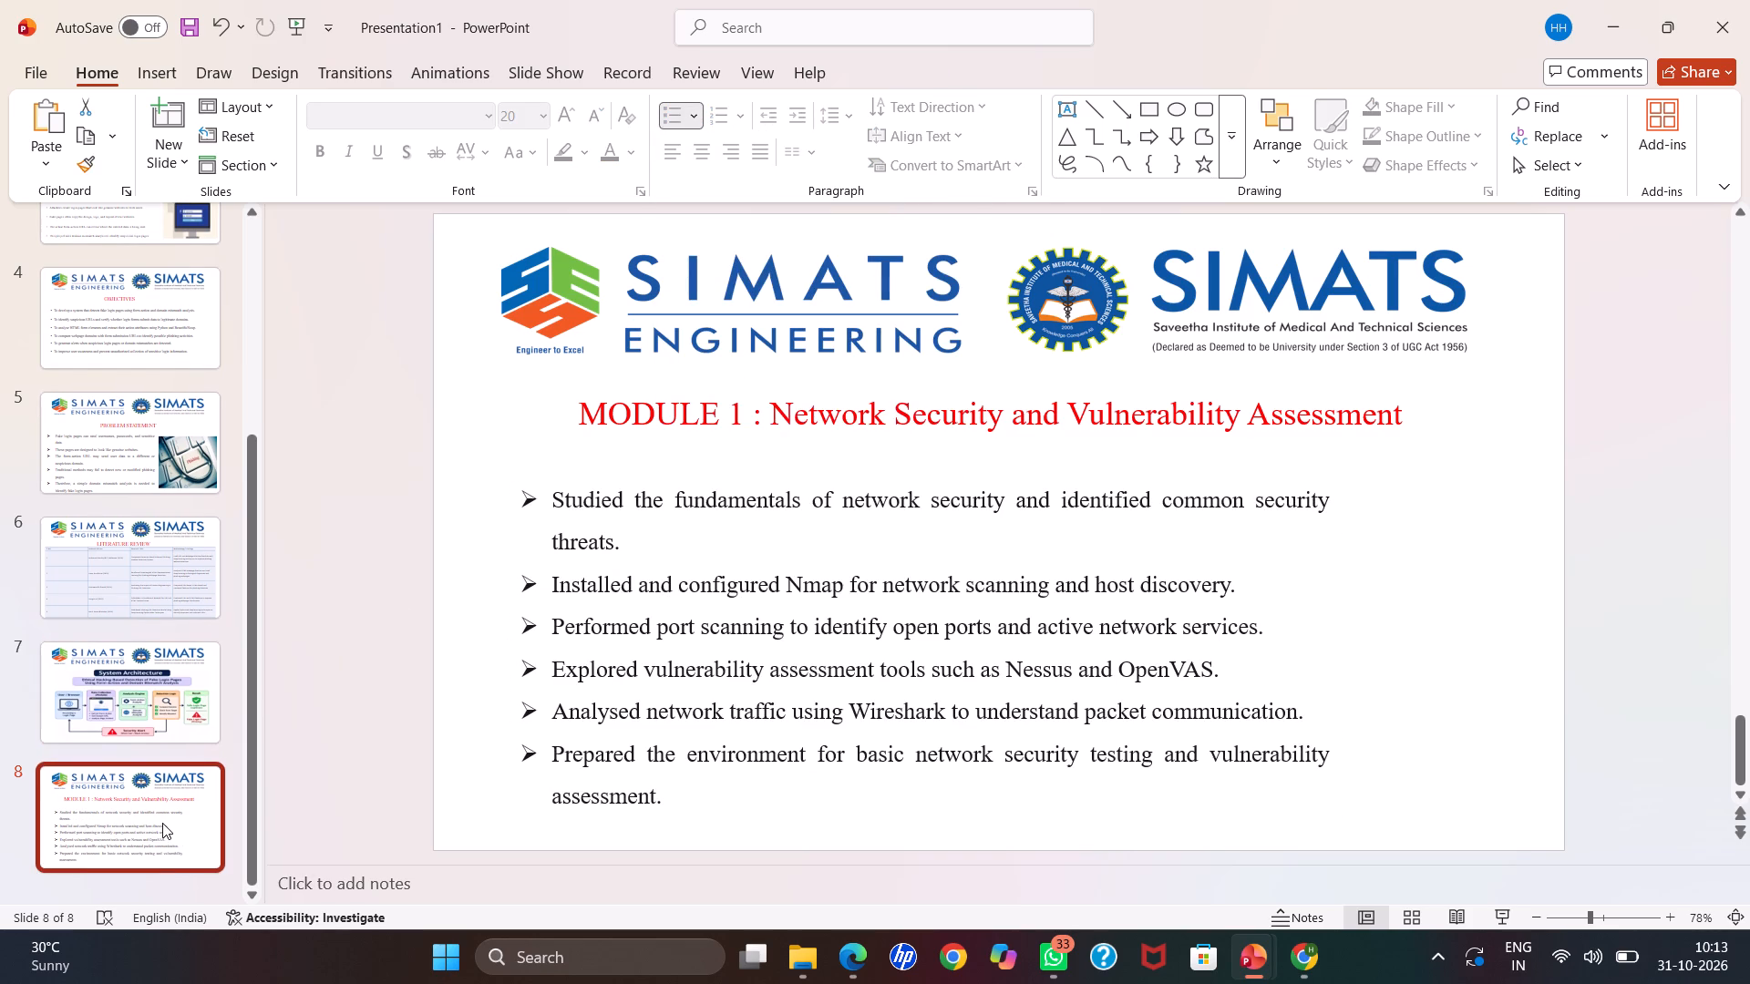
{"action": "left_click", "coordinate": [162, 823]}
{"action": "key", "text": "Return"}
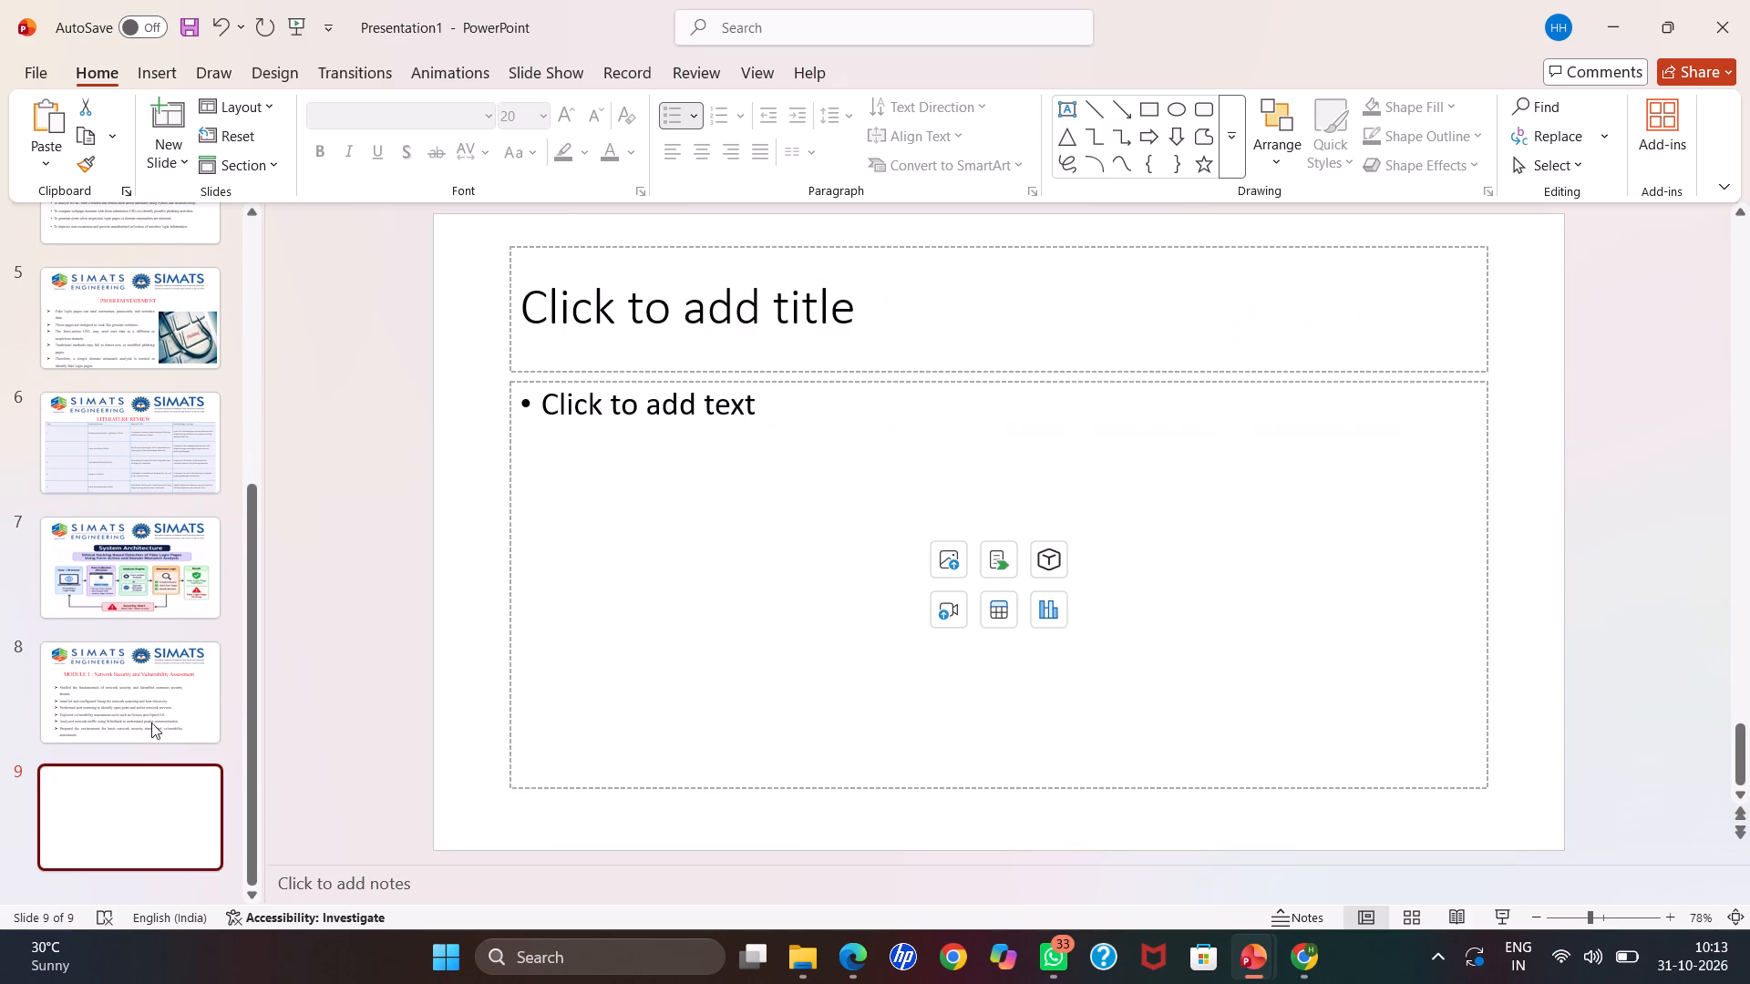
Delete the title placeholder on slide 9 and place the SIMATS banner copied from slide 8 at the slide's top.
{"action": "left_click", "coordinate": [150, 717]}
{"action": "left_click", "coordinate": [634, 276]}
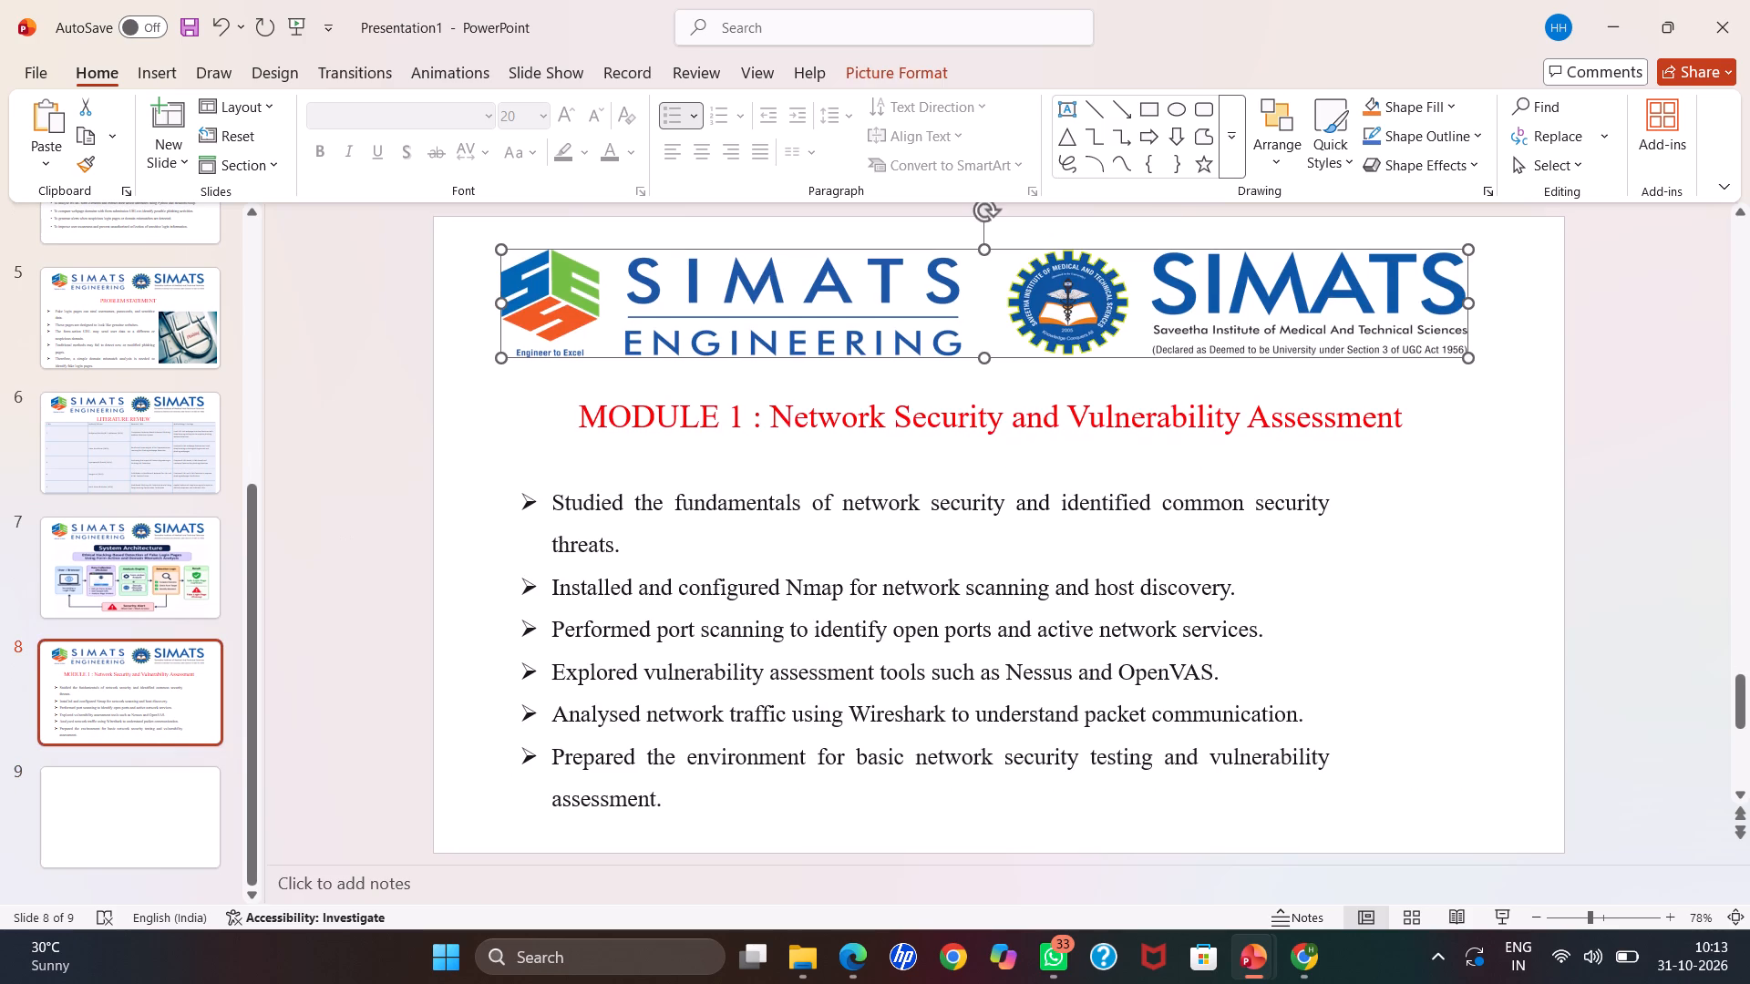
{"action": "key", "text": "ctrl+c"}
{"action": "left_click", "coordinate": [165, 788]}
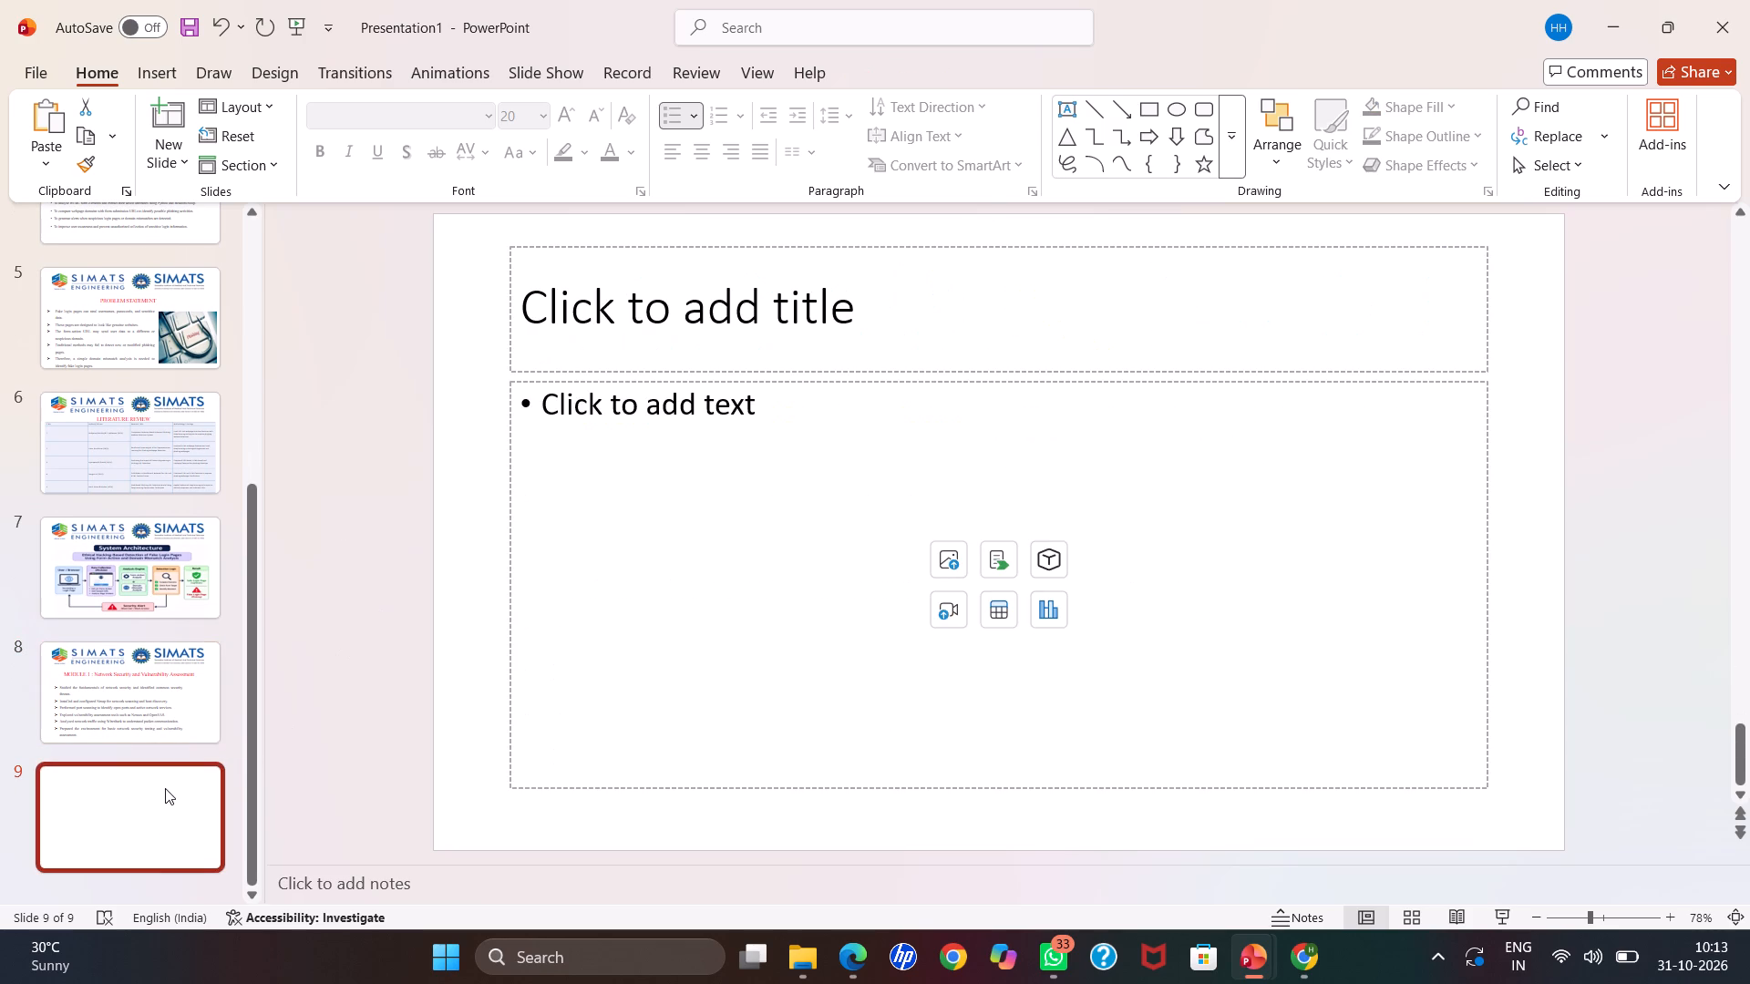
{"action": "key", "text": "ctrl+v"}
{"action": "key", "text": "ctrl+z"}
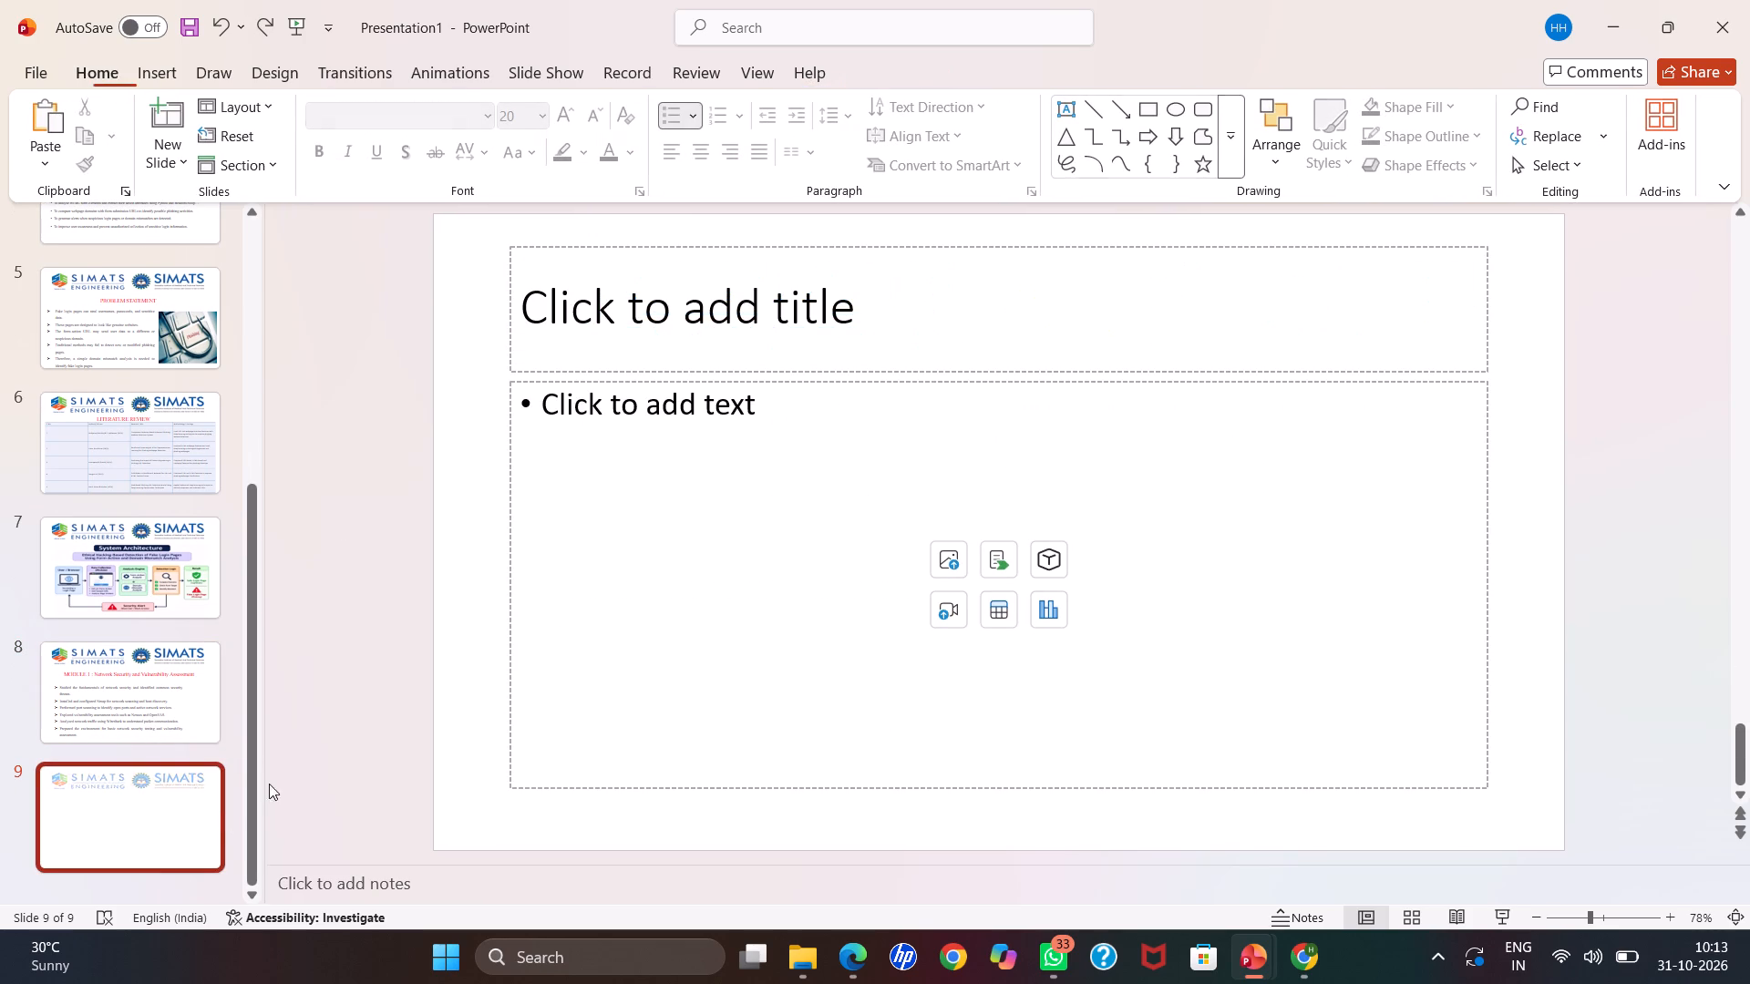
{"action": "left_click", "coordinate": [746, 371]}
{"action": "key", "text": "Delete"}
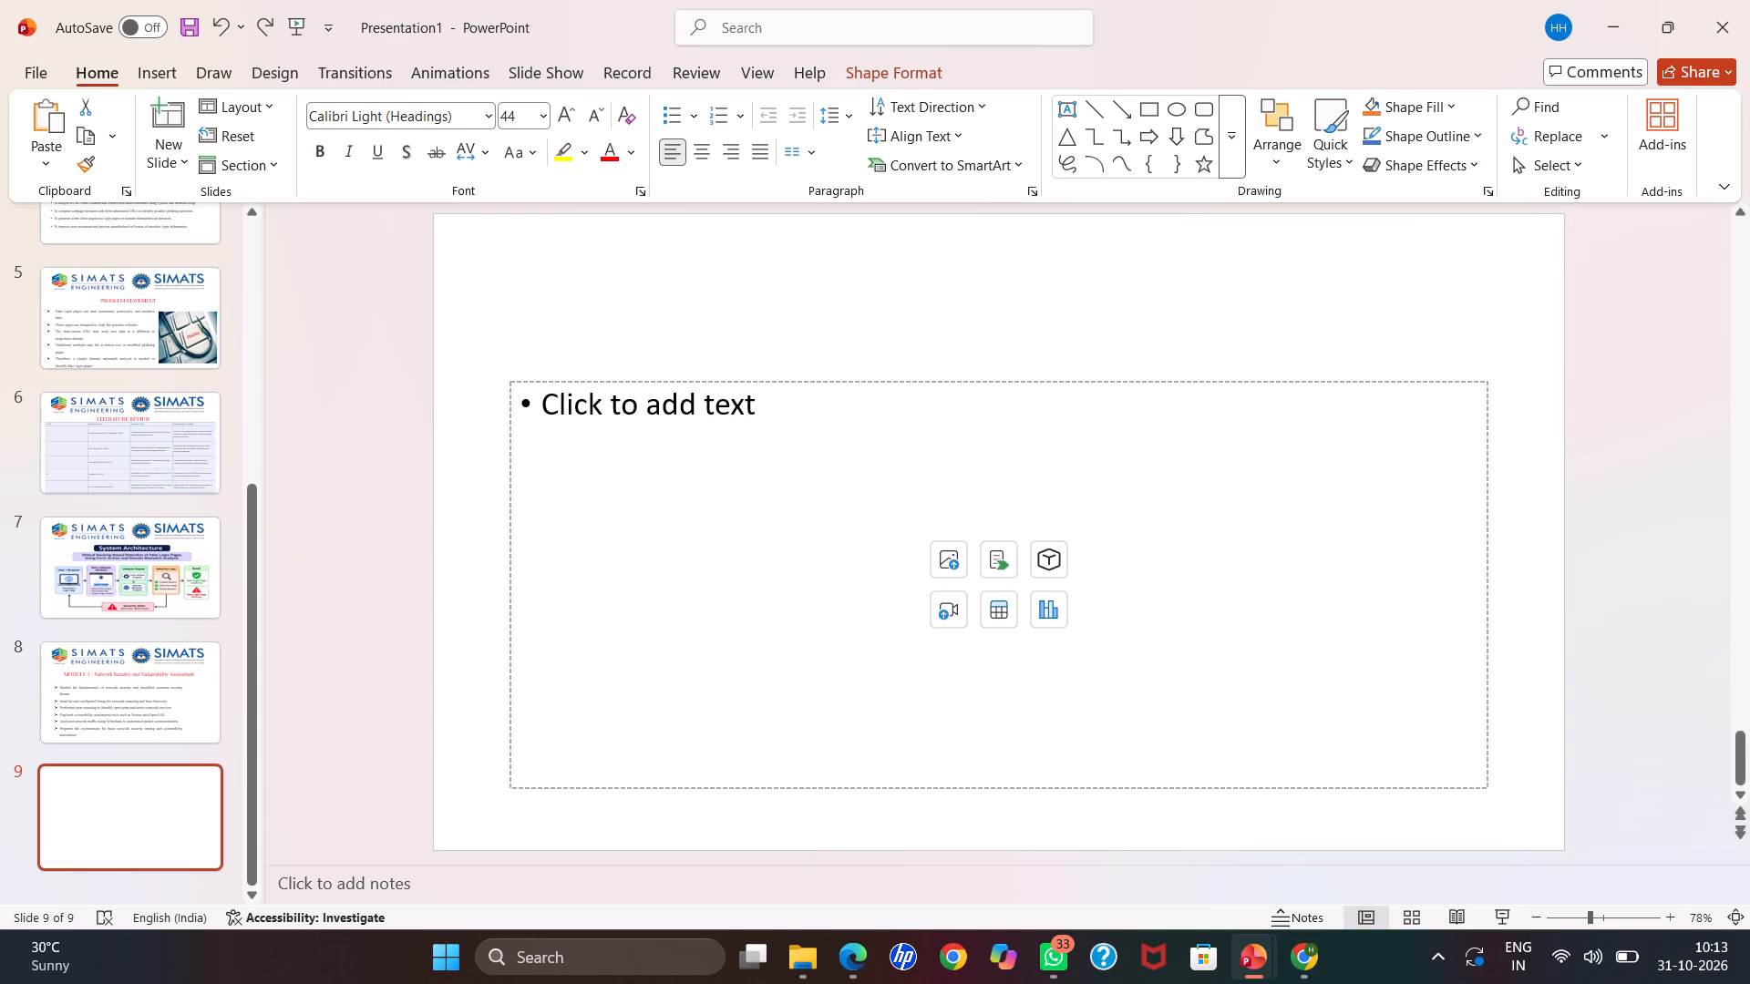
{"action": "key", "text": "ctrl+v"}
Copy the five Module 2 bullet points from slide 7 of the ethical hacking review presentation into slide 9's content placeholder.
{"action": "left_click", "coordinate": [749, 444]}
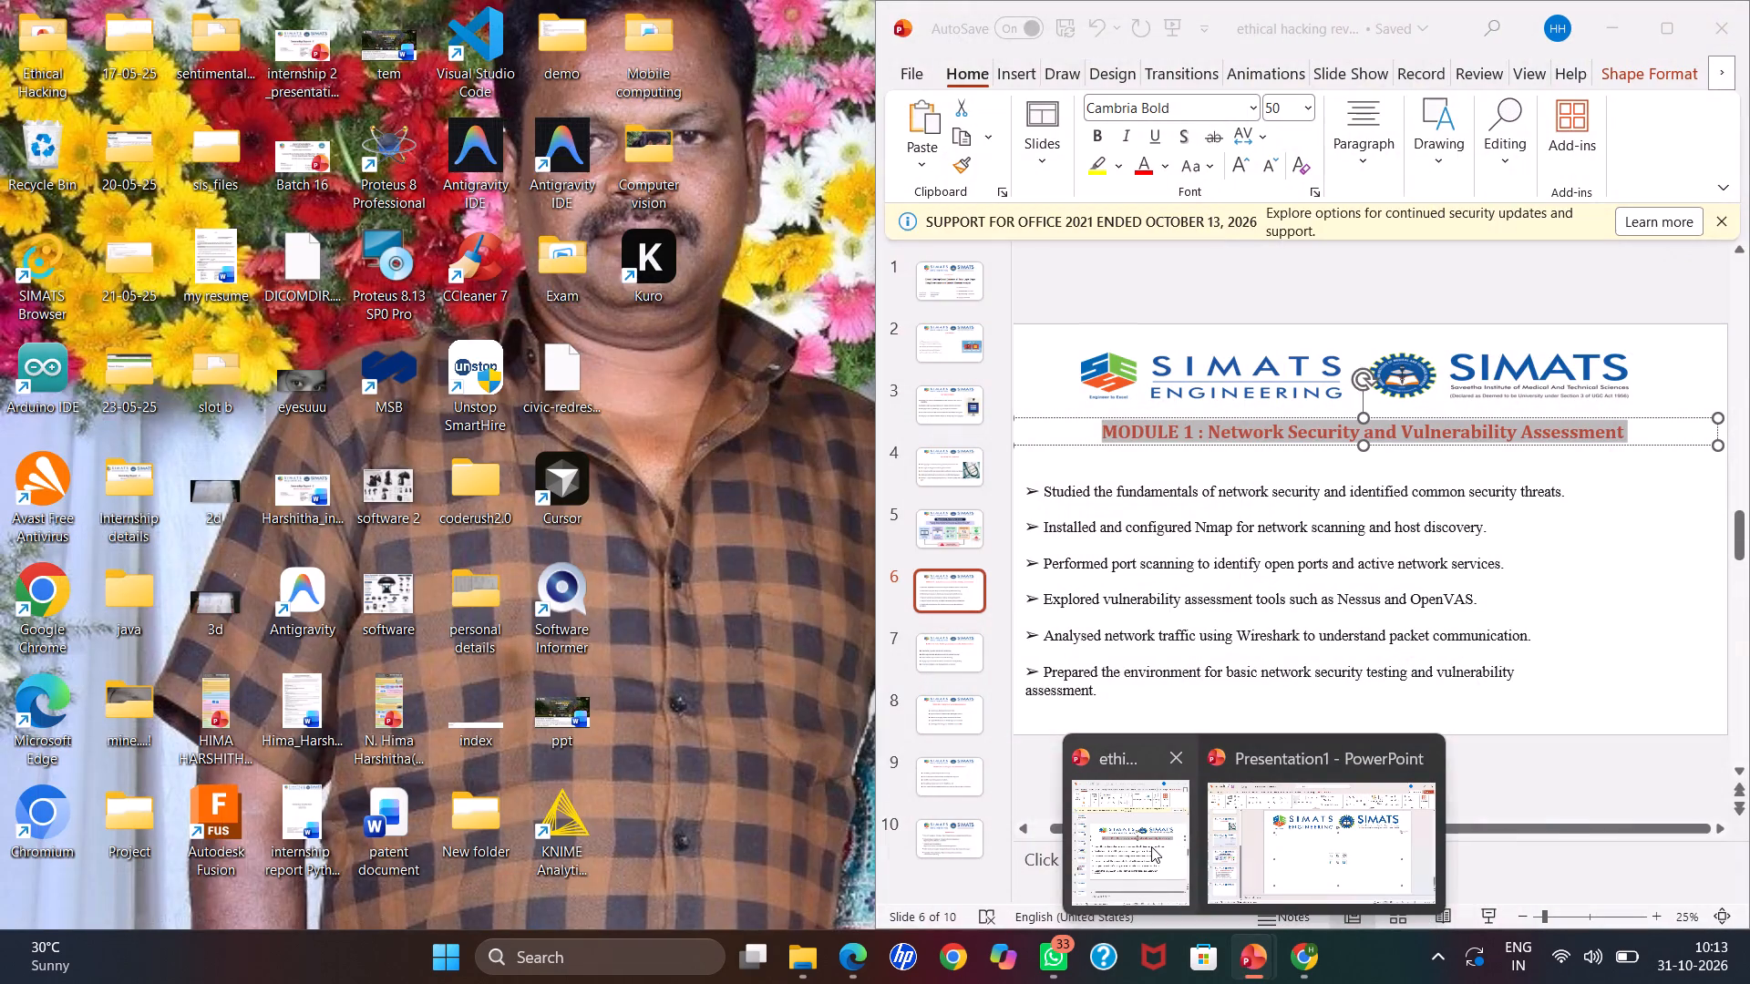
{"action": "left_click", "coordinate": [1151, 846]}
{"action": "scroll", "coordinate": [1163, 743], "scroll_direction": "down", "scroll_amount": 1}
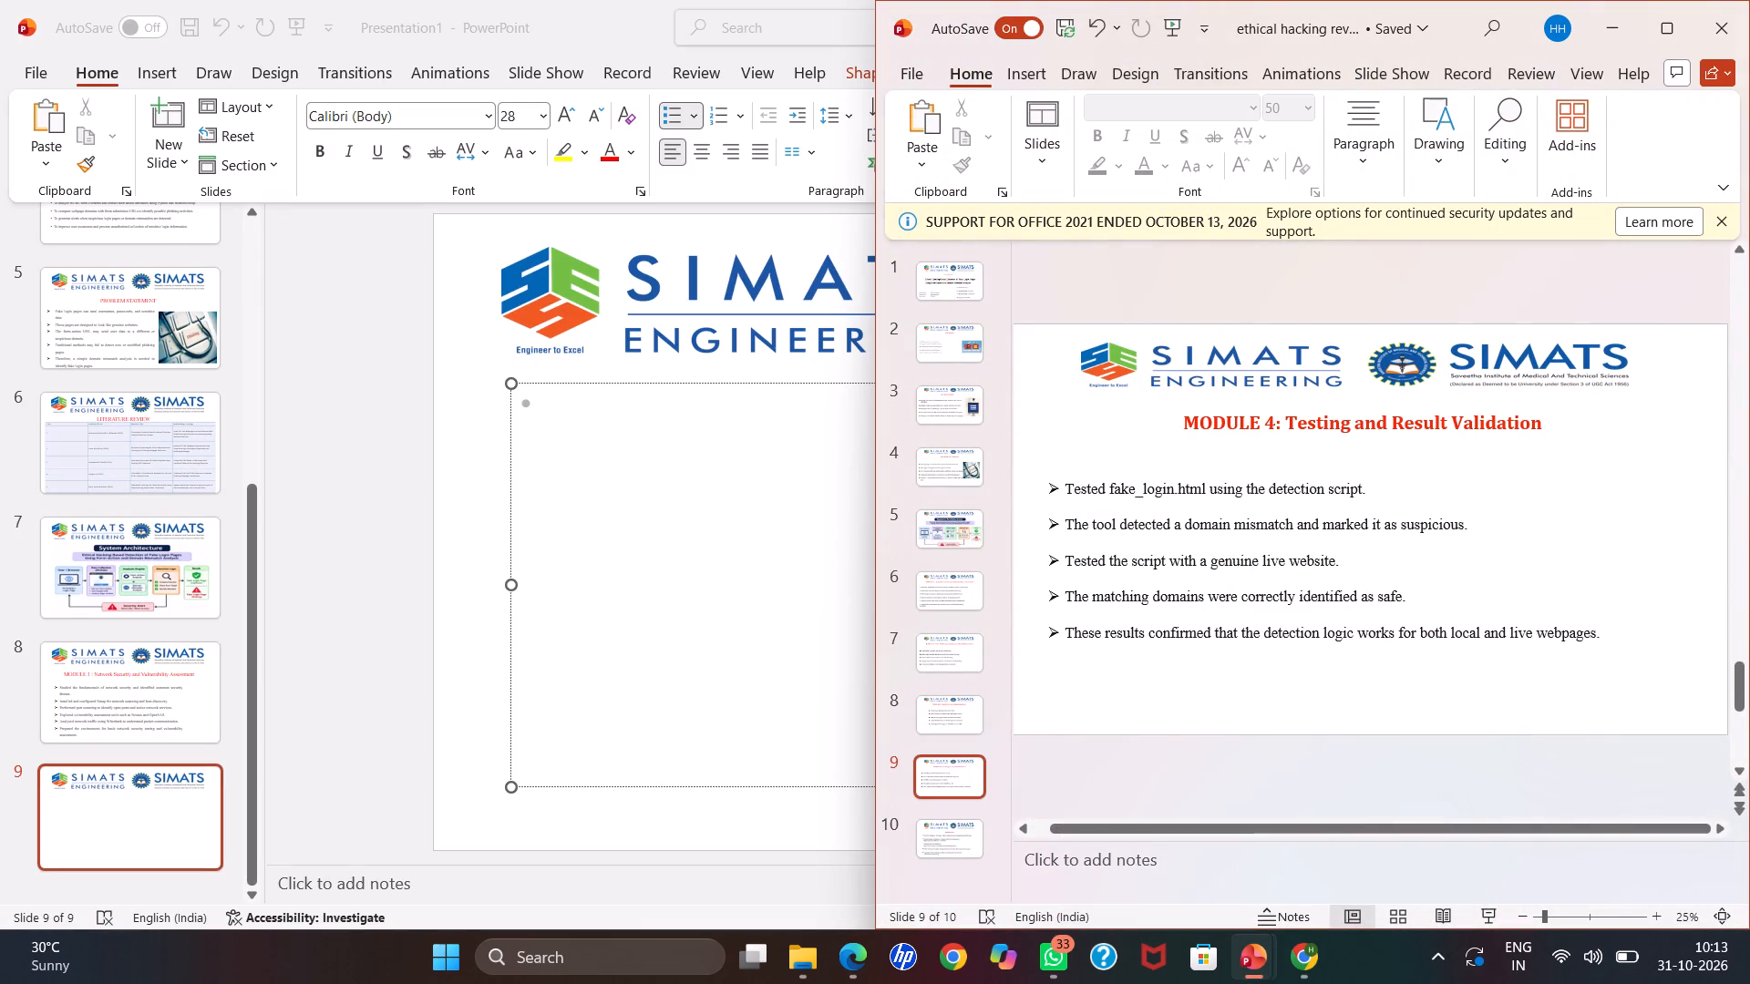
{"action": "left_click", "coordinate": [937, 655]}
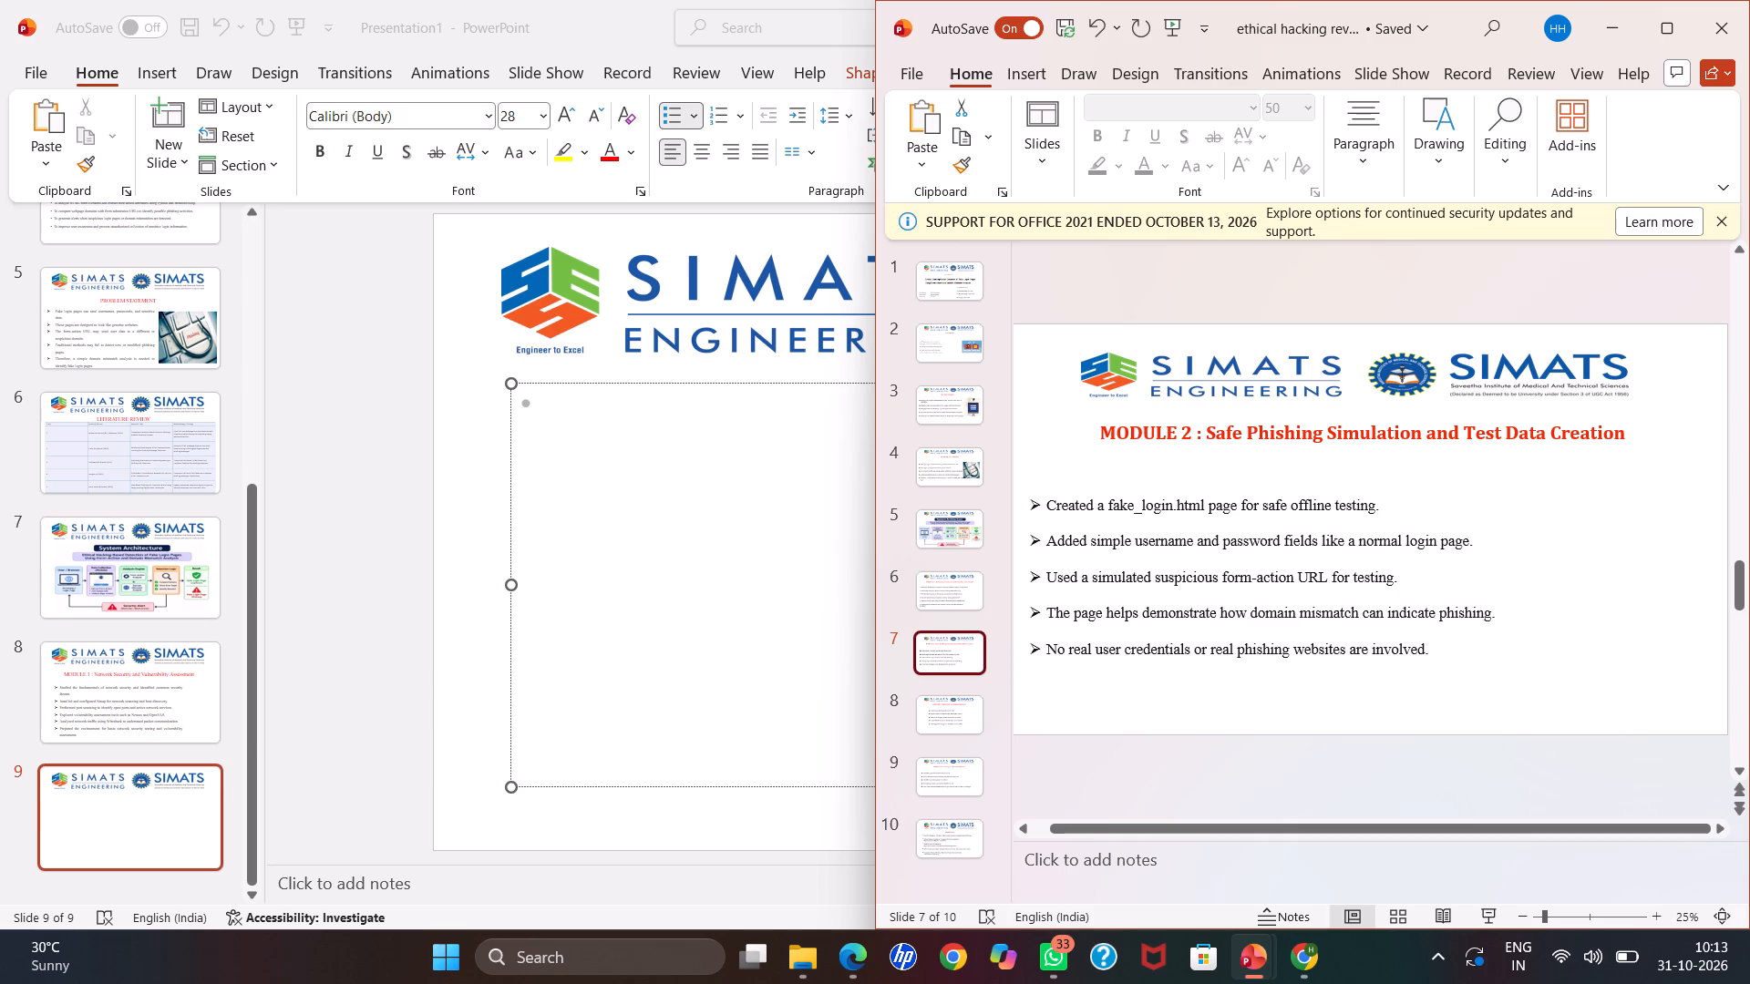
{"action": "left_click", "coordinate": [1151, 596]}
{"action": "key", "text": "ctrl+a"}
{"action": "key", "text": "ctrl+c"}
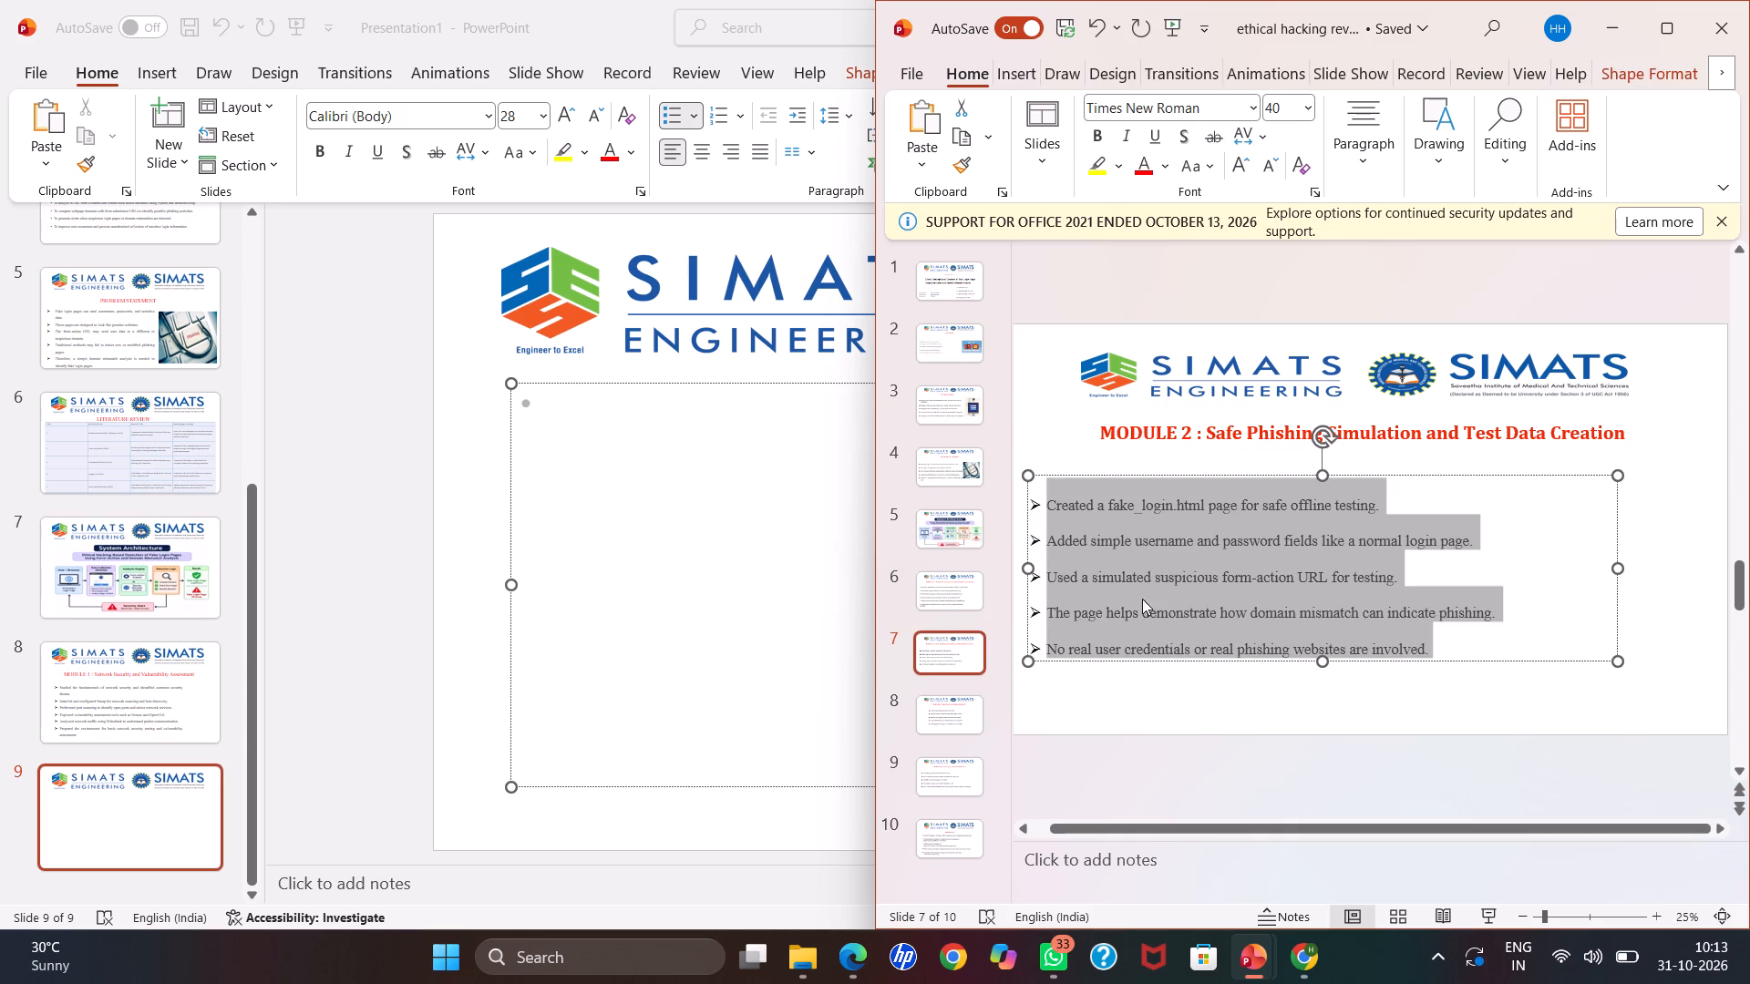
{"action": "left_click_drag", "start_coordinate": [612, 676], "coordinate": [698, 626]}
{"action": "key", "text": "ctrl+v"}
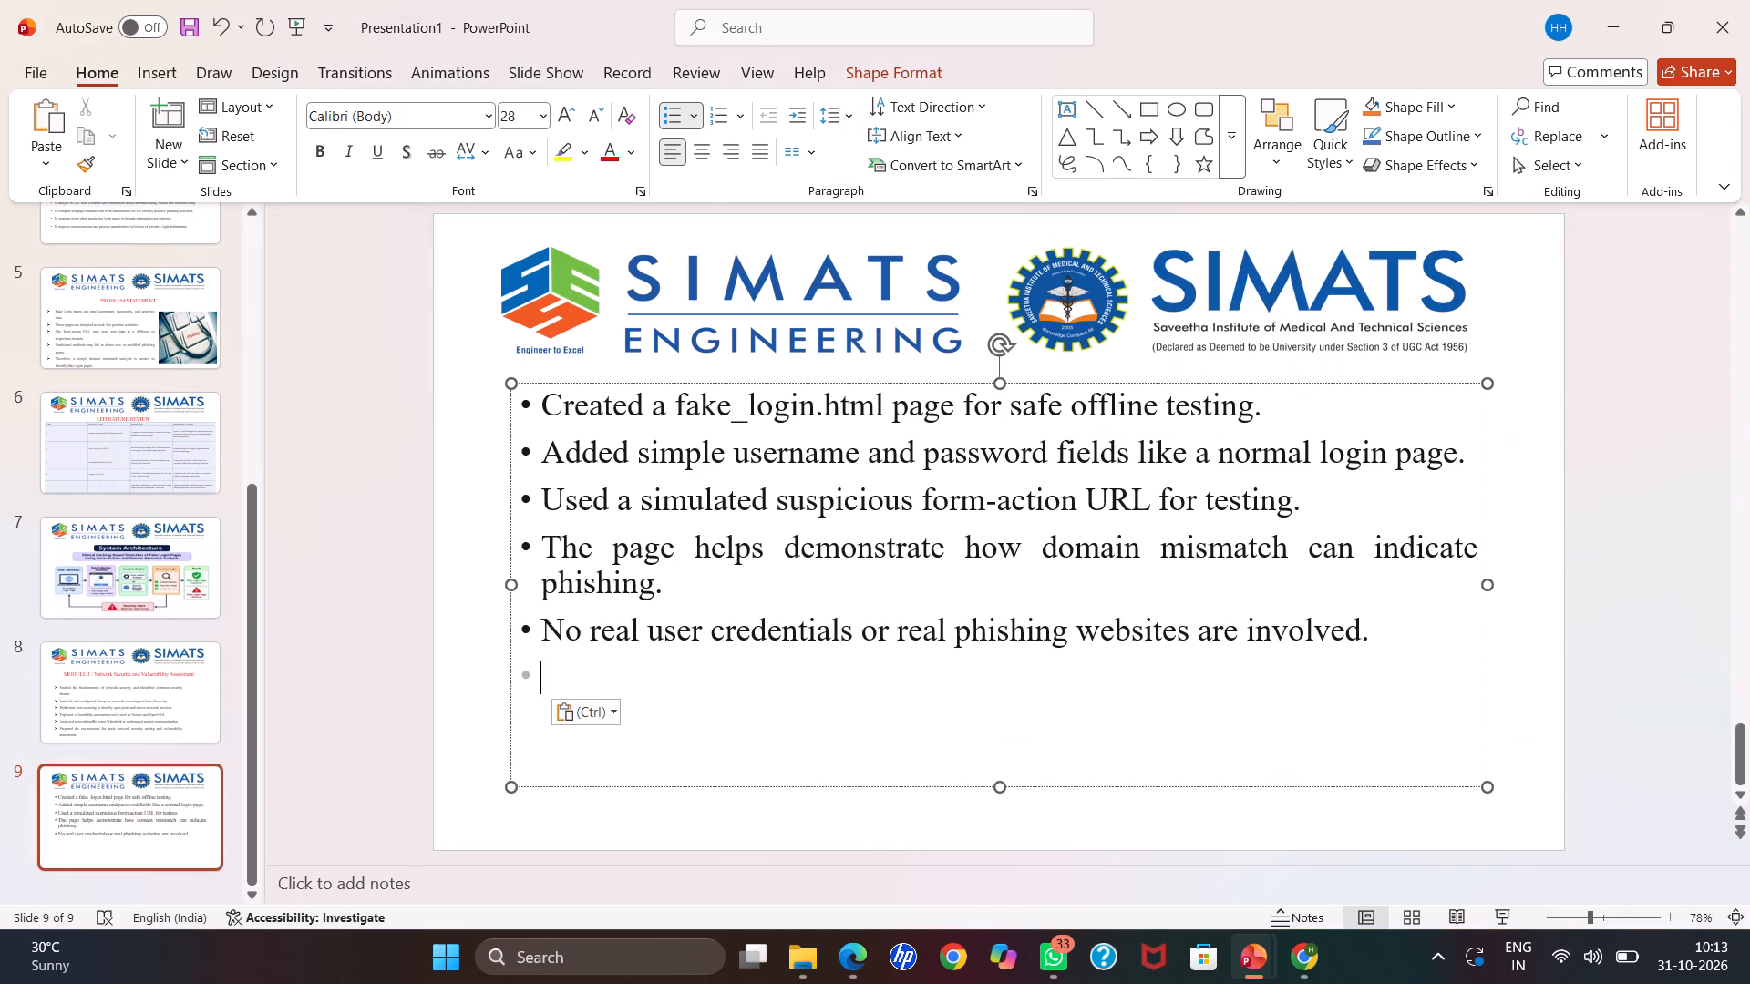
Set all the Module 2 bullet text on slide 9 to size 20 with 1.5 line spacing.
{"action": "left_click", "coordinate": [831, 525], "text": "ctrl"}
{"action": "key", "text": "ctrl+a"}
{"action": "key", "text": "ctrl+a"}
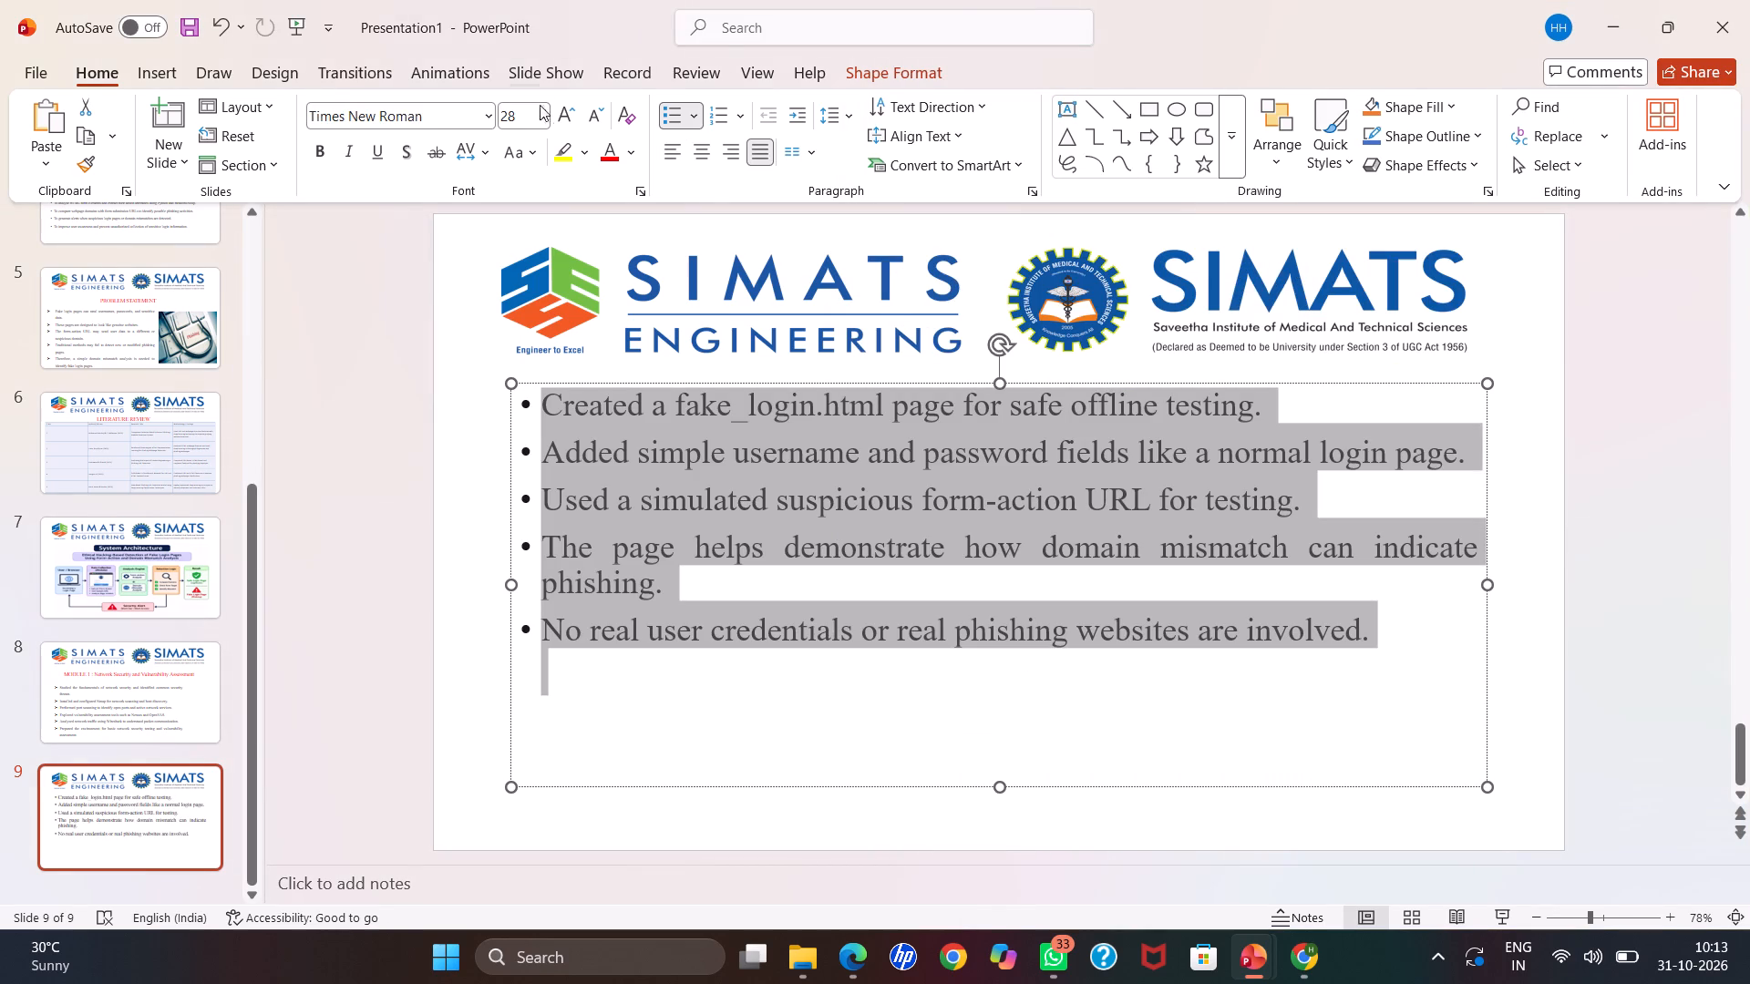
{"action": "left_click", "coordinate": [524, 118]}
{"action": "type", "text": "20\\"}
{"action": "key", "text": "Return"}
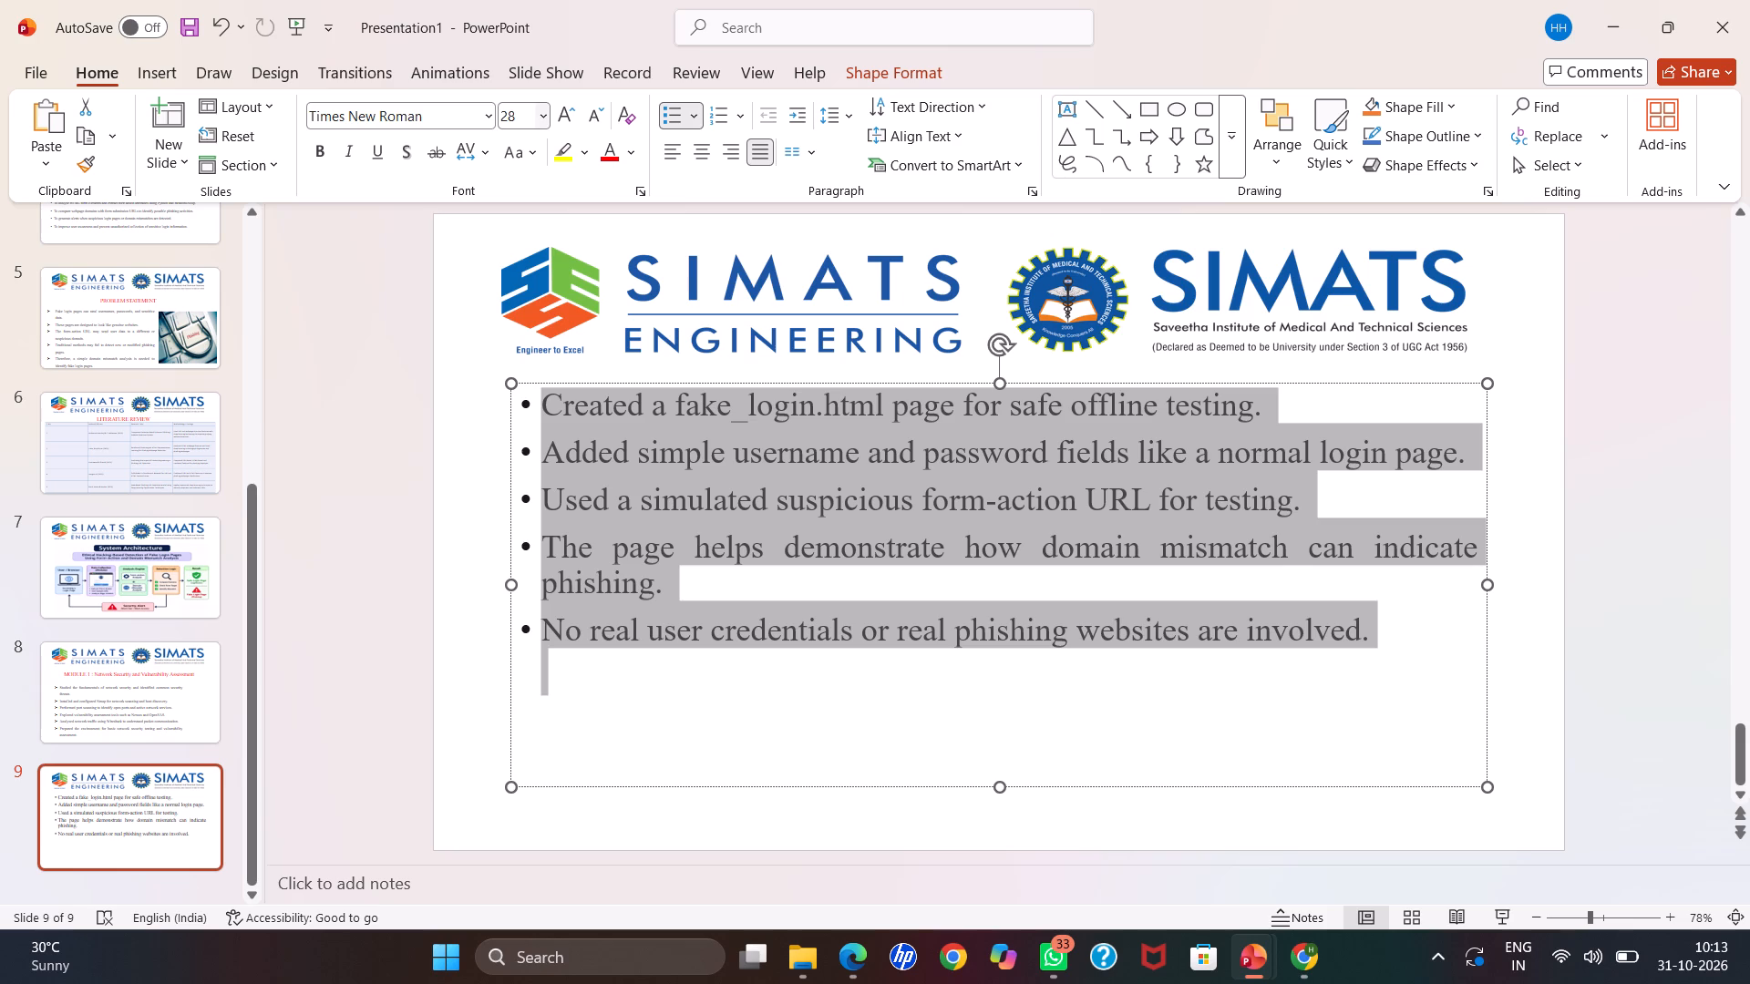
{"action": "left_click", "coordinate": [521, 118]}
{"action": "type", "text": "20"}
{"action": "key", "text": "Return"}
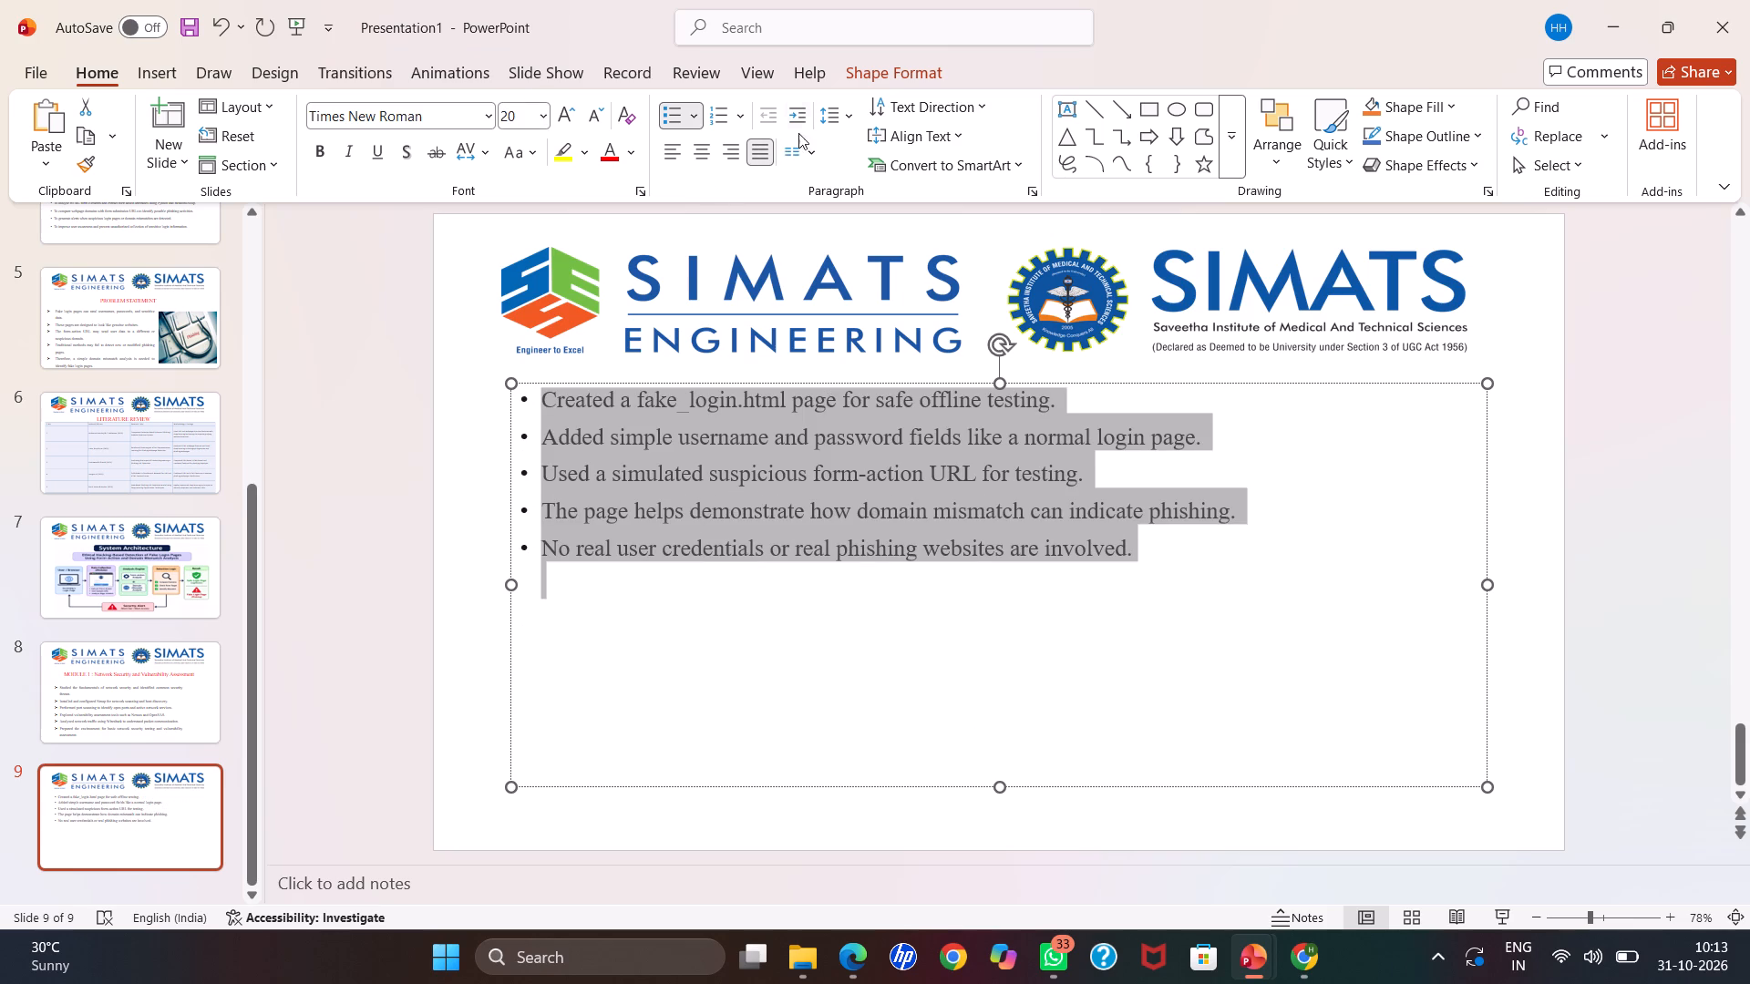
{"action": "left_click", "coordinate": [839, 112]}
{"action": "left_click", "coordinate": [865, 187]}
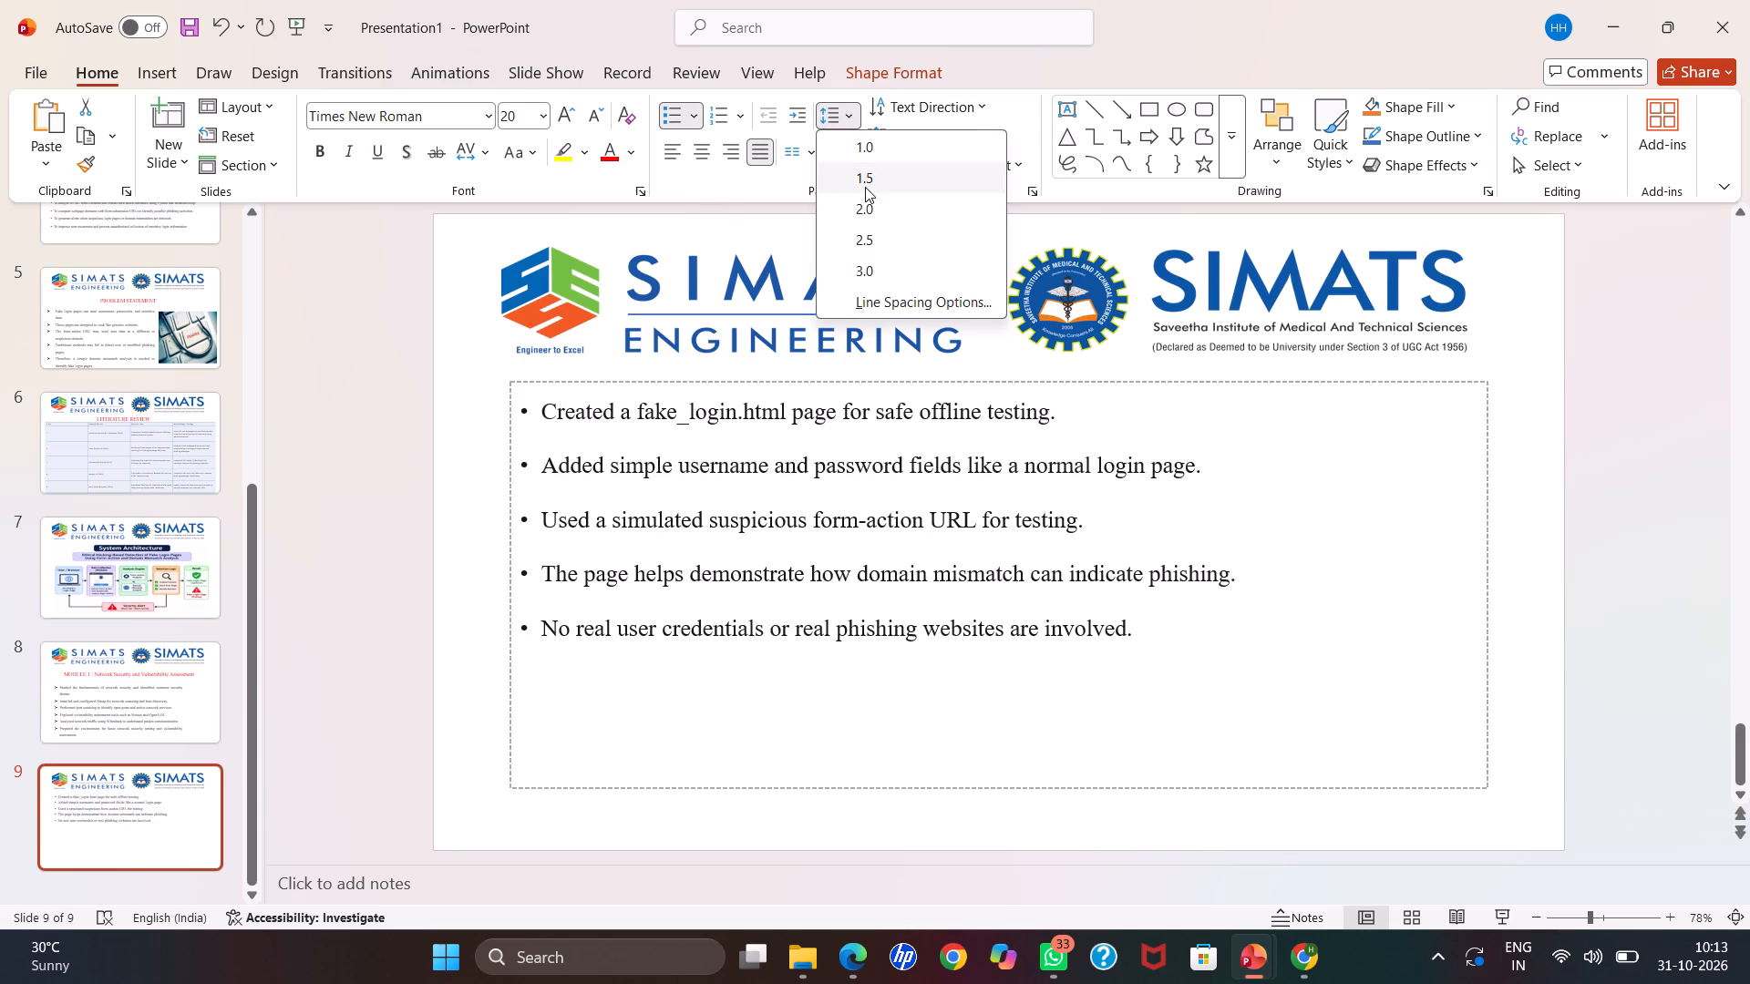
Shrink the bullet text box to fit its five points and place it on slide 9's lower half, leaving heading space beneath the banner.
{"action": "left_click_drag", "start_coordinate": [964, 384], "coordinate": [950, 435]}
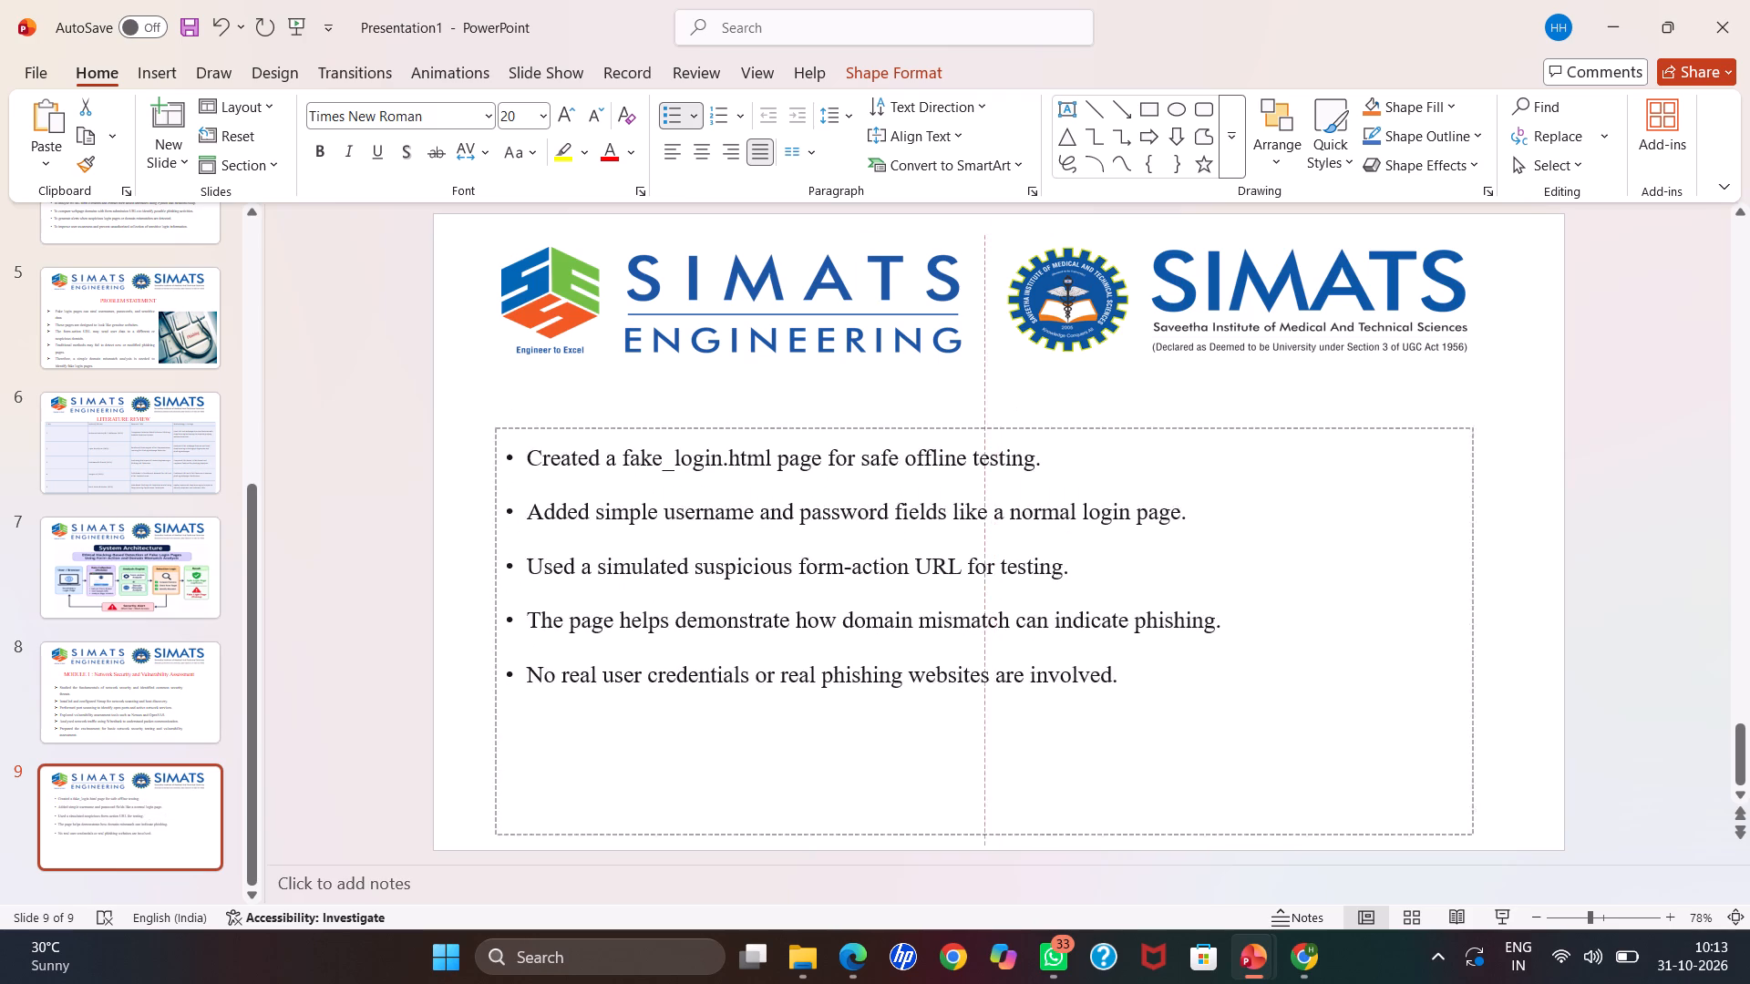
{"action": "left_click_drag", "start_coordinate": [950, 435], "coordinate": [934, 497]}
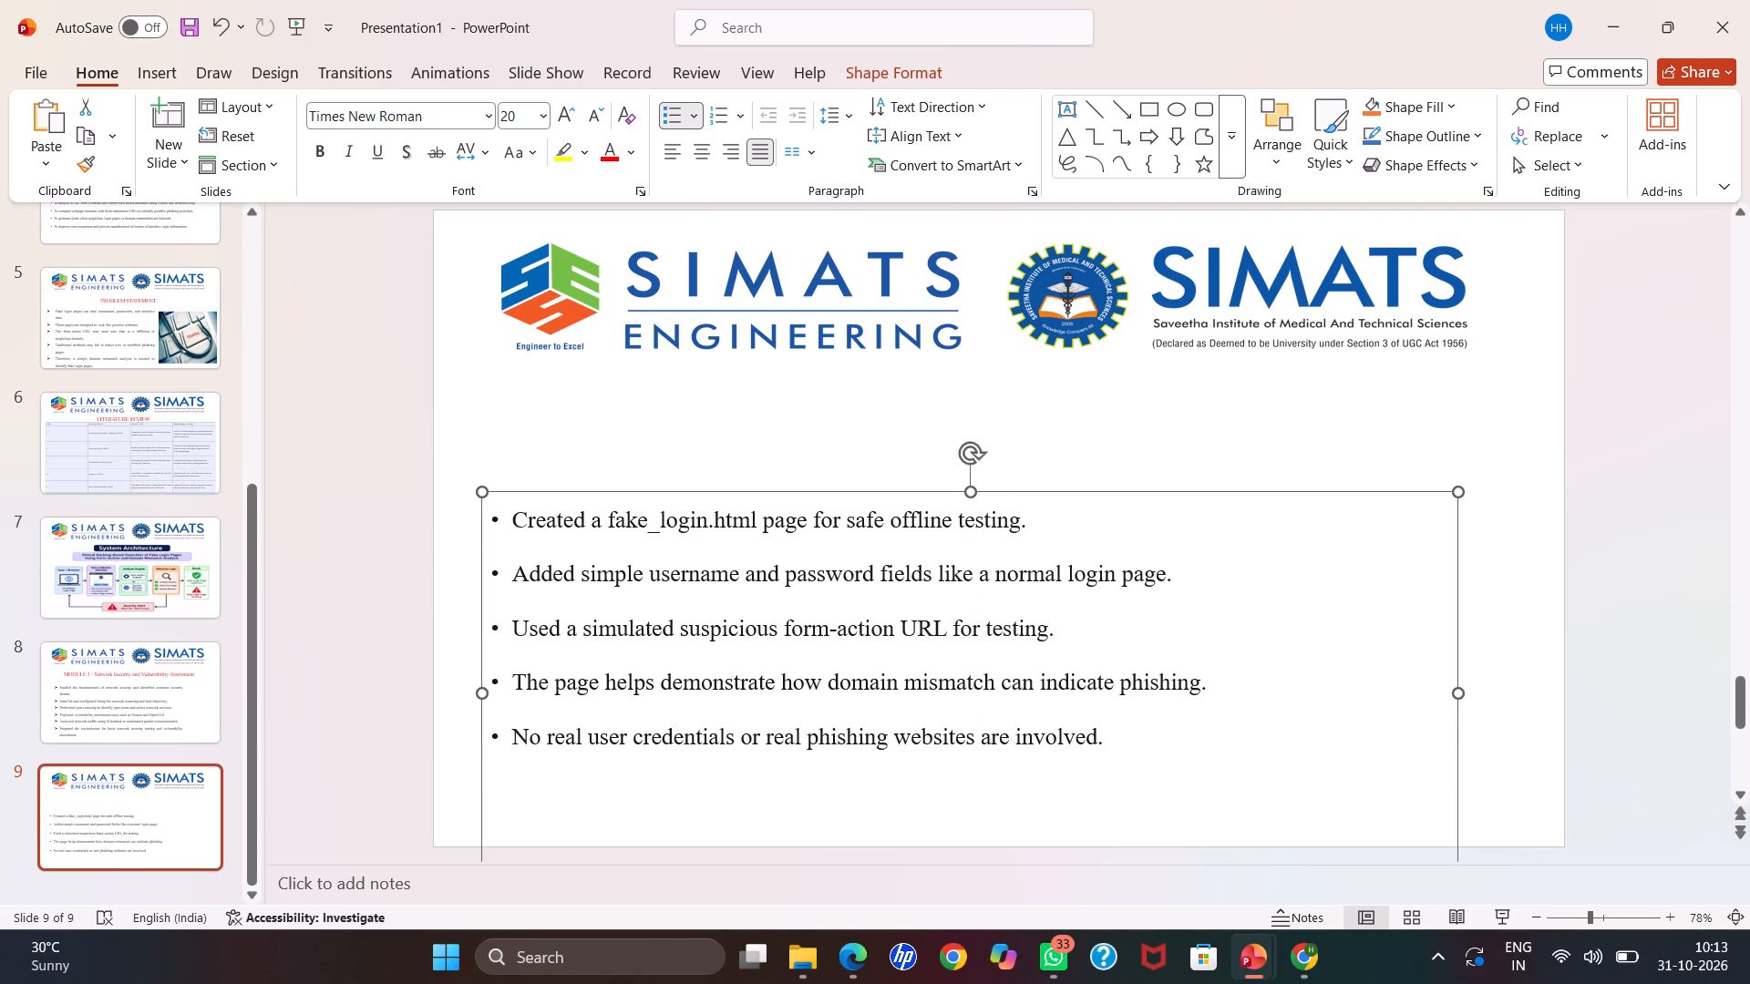
{"action": "left_click_drag", "start_coordinate": [1457, 692], "coordinate": [1399, 705]}
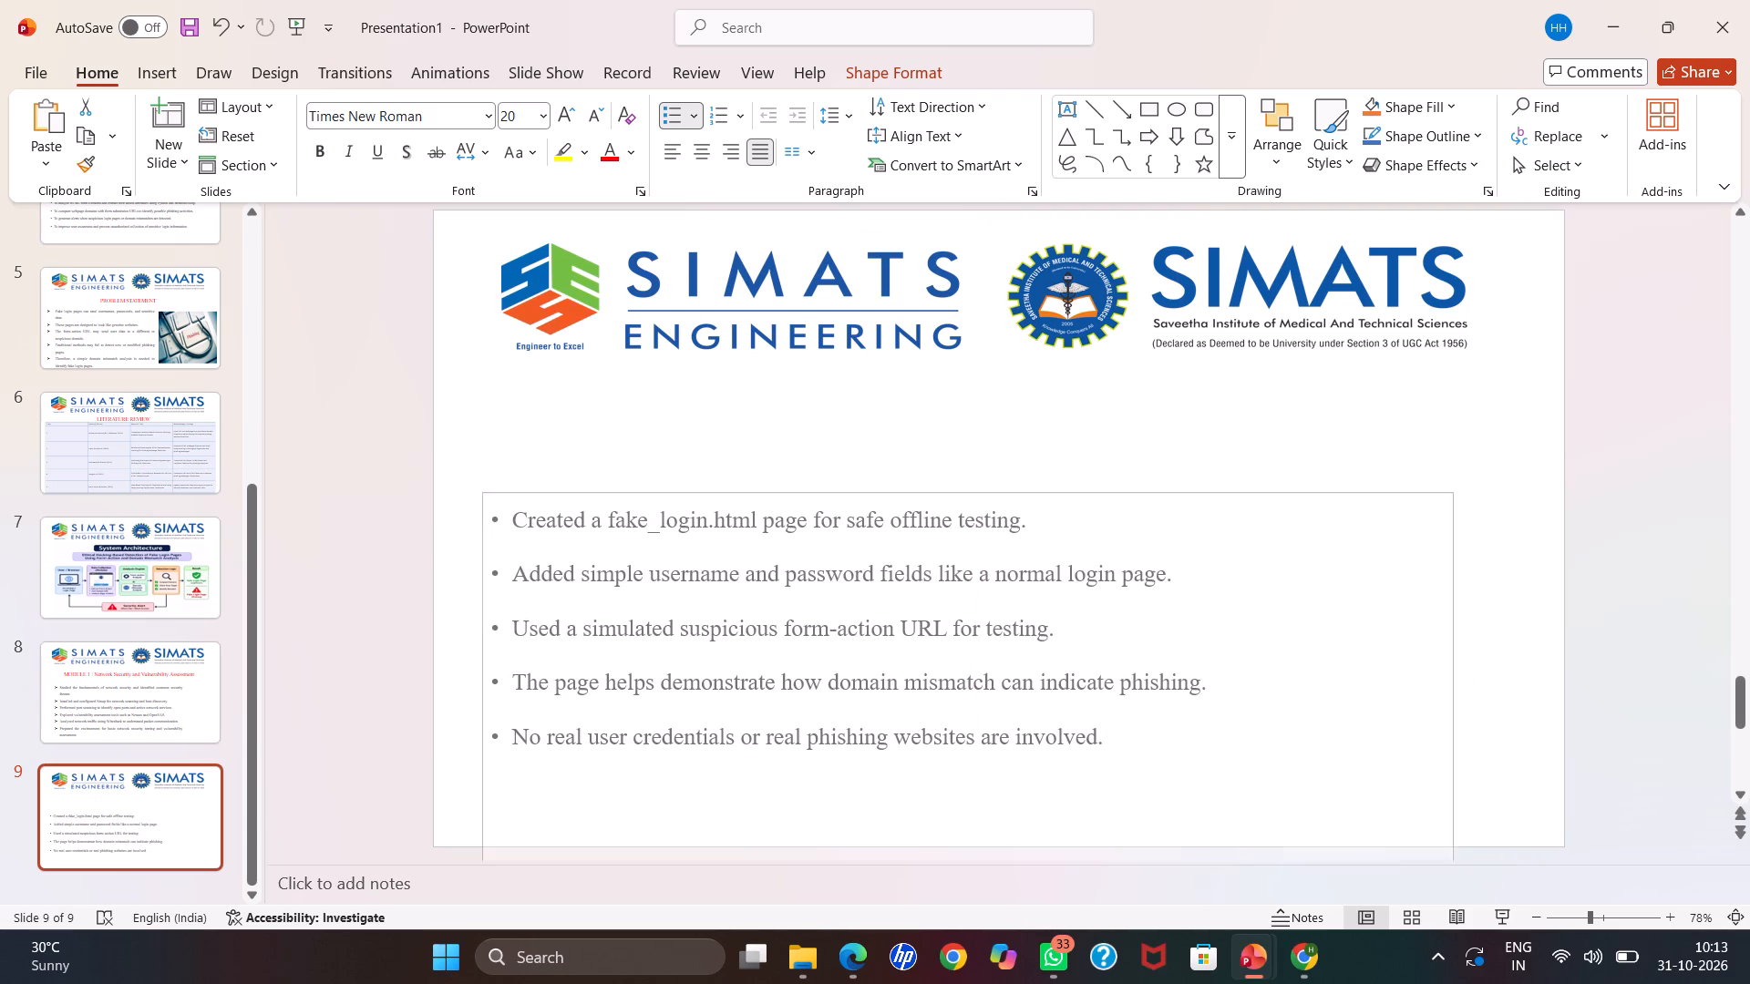
{"action": "left_click_drag", "start_coordinate": [1399, 705], "coordinate": [1262, 712]}
{"action": "left_click_drag", "start_coordinate": [1178, 753], "coordinate": [1180, 700]}
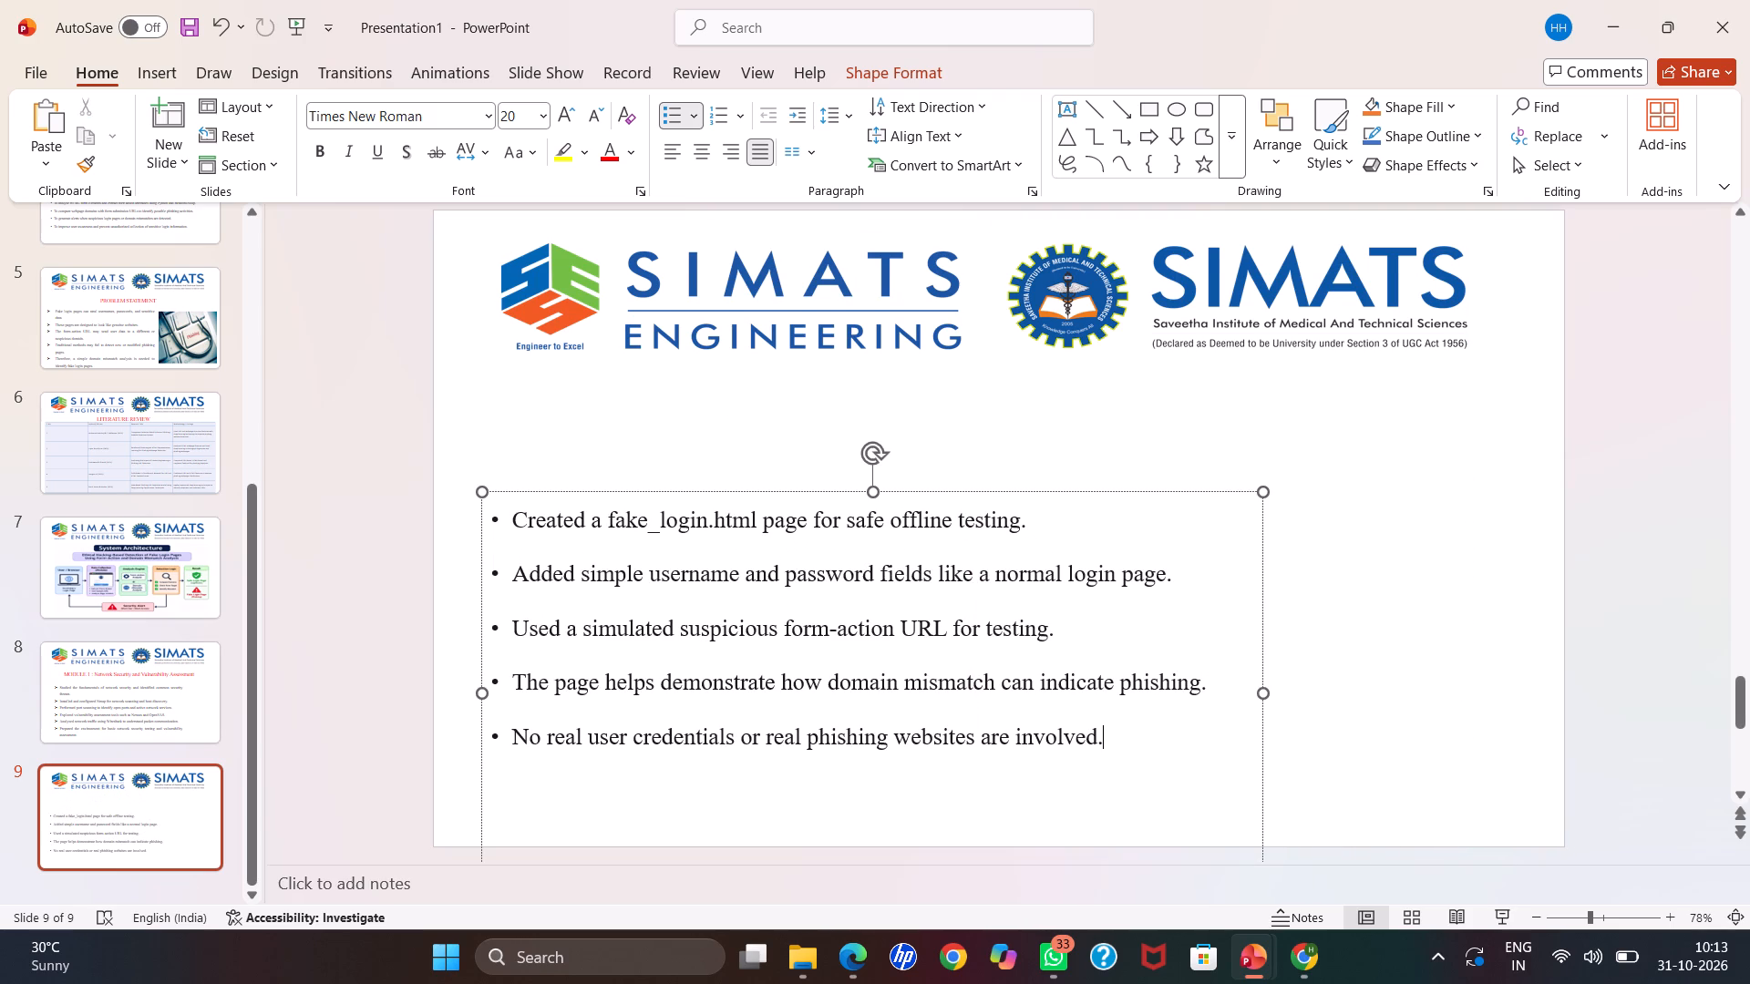
{"action": "left_click_drag", "start_coordinate": [1180, 700], "coordinate": [1180, 687]}
{"action": "left_click_drag", "start_coordinate": [1137, 492], "coordinate": [1128, 390]}
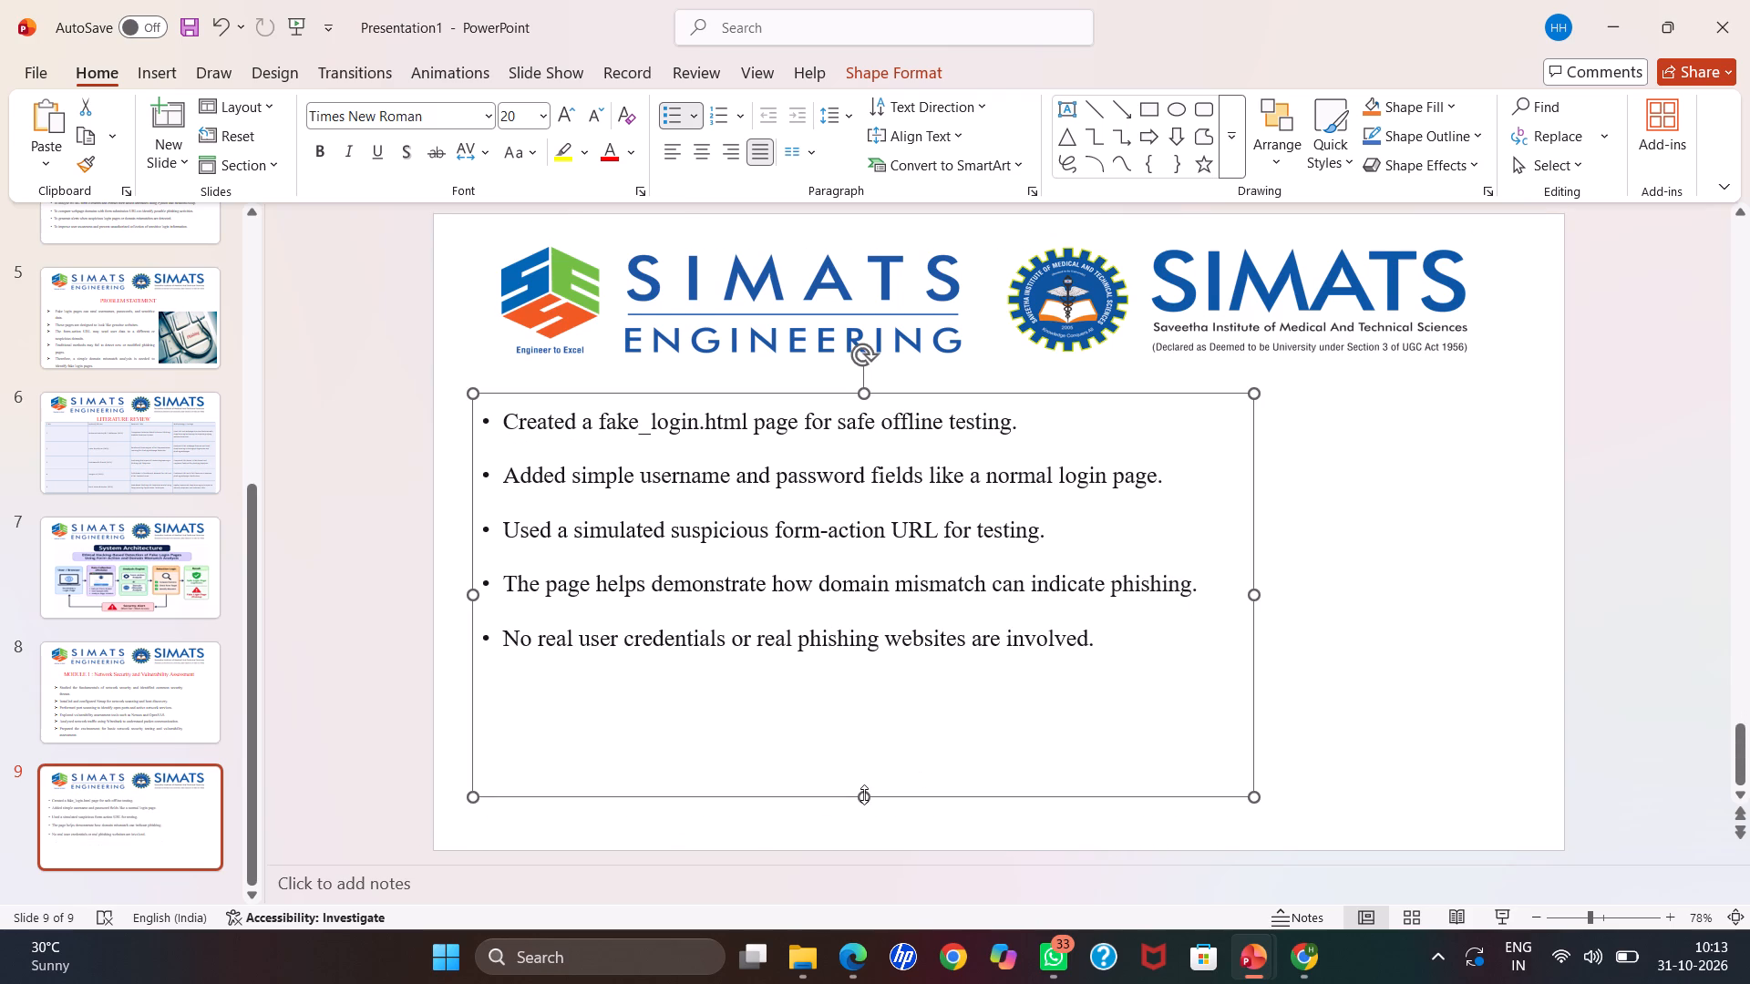
{"action": "left_click_drag", "start_coordinate": [864, 794], "coordinate": [849, 675]}
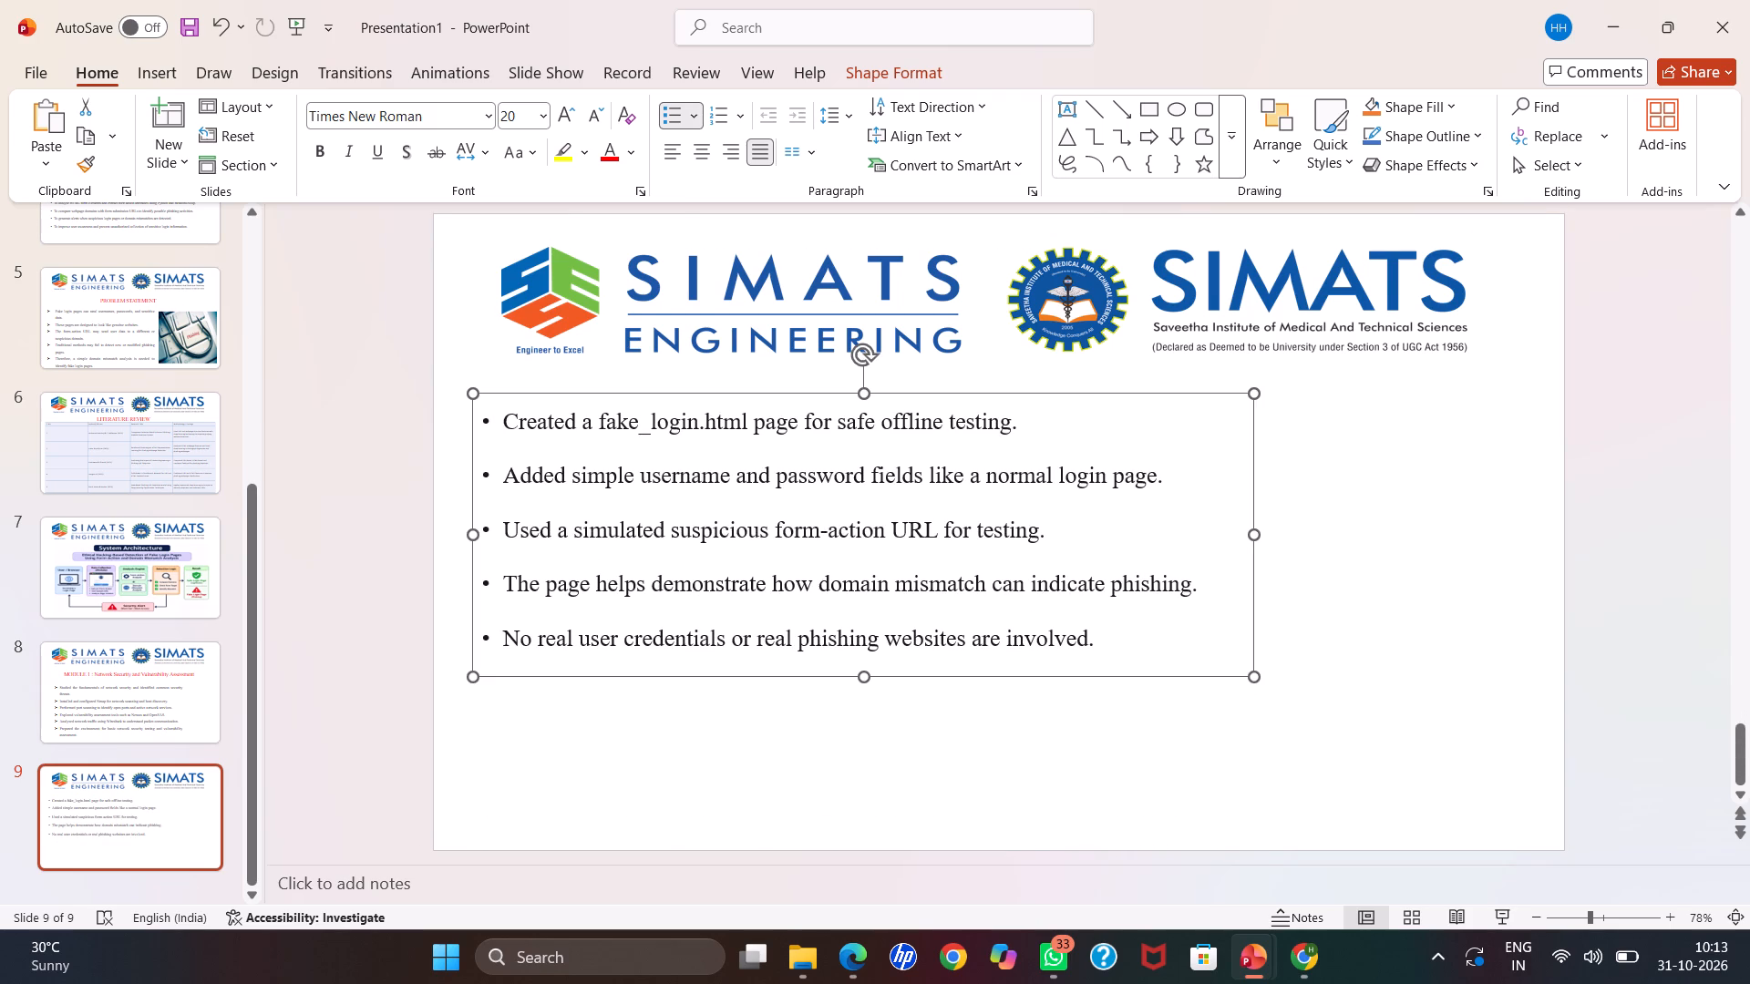
{"action": "left_click_drag", "start_coordinate": [1070, 394], "coordinate": [1030, 573]}
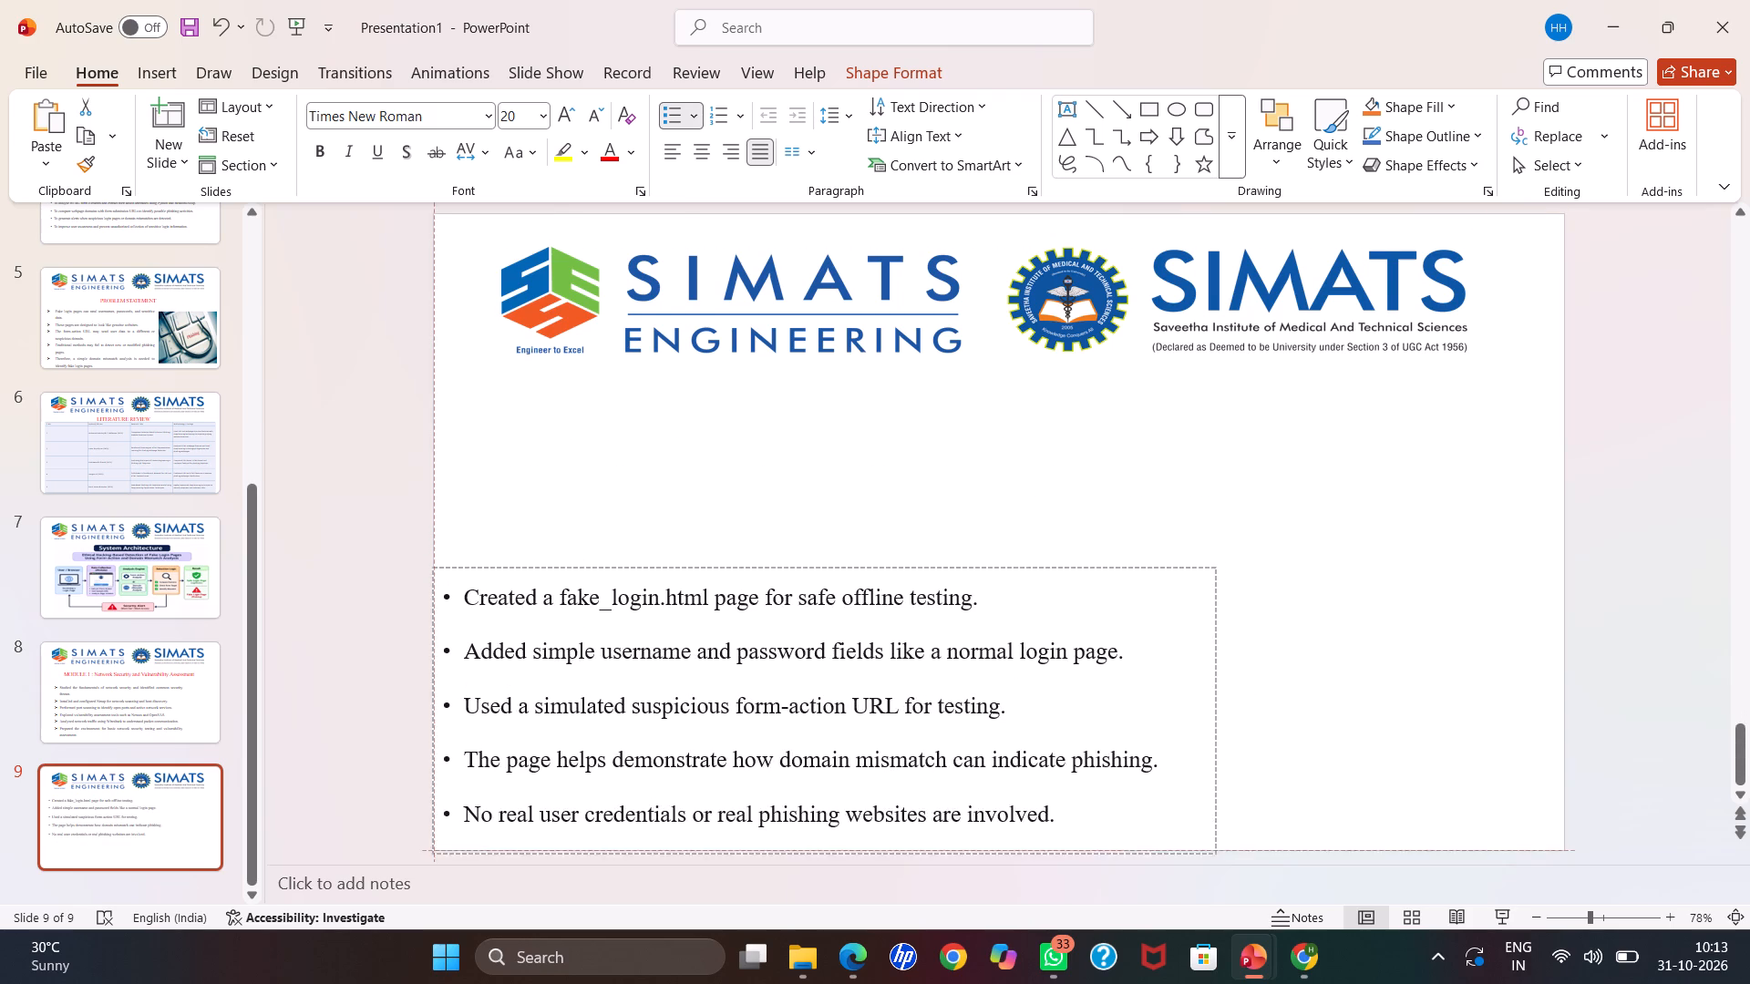
{"action": "left_click_drag", "start_coordinate": [1030, 573], "coordinate": [1049, 538]}
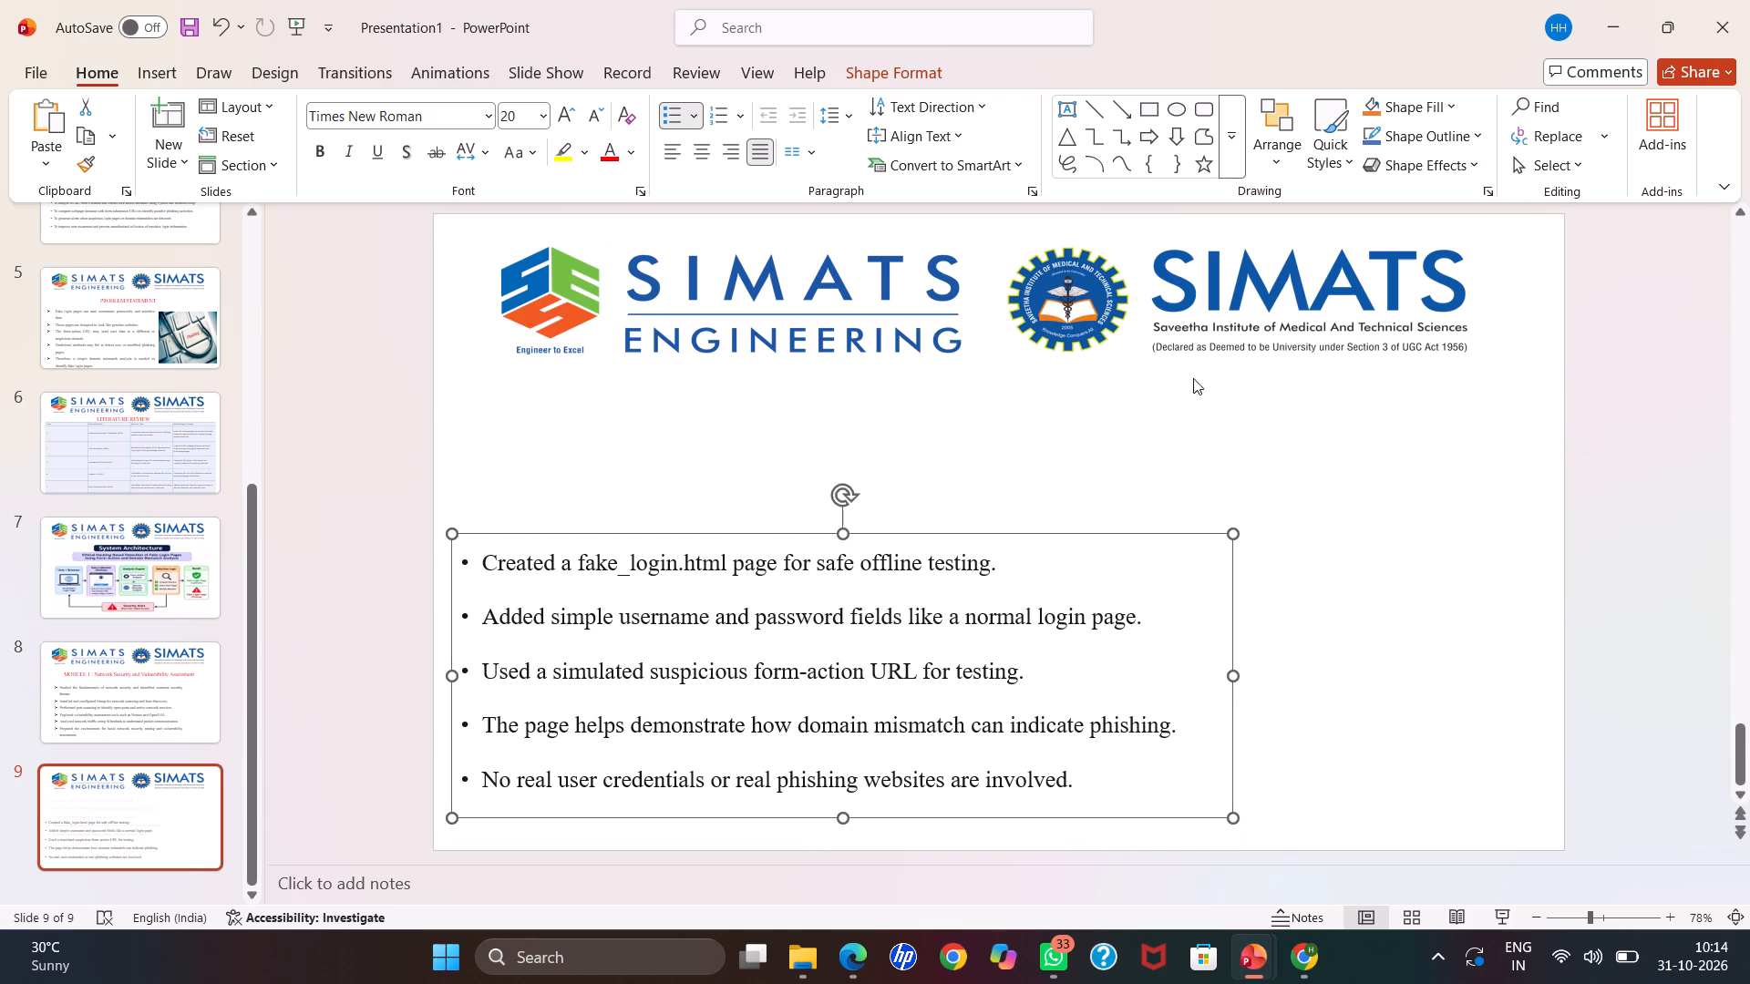
{"action": "left_click", "coordinate": [1135, 519]}
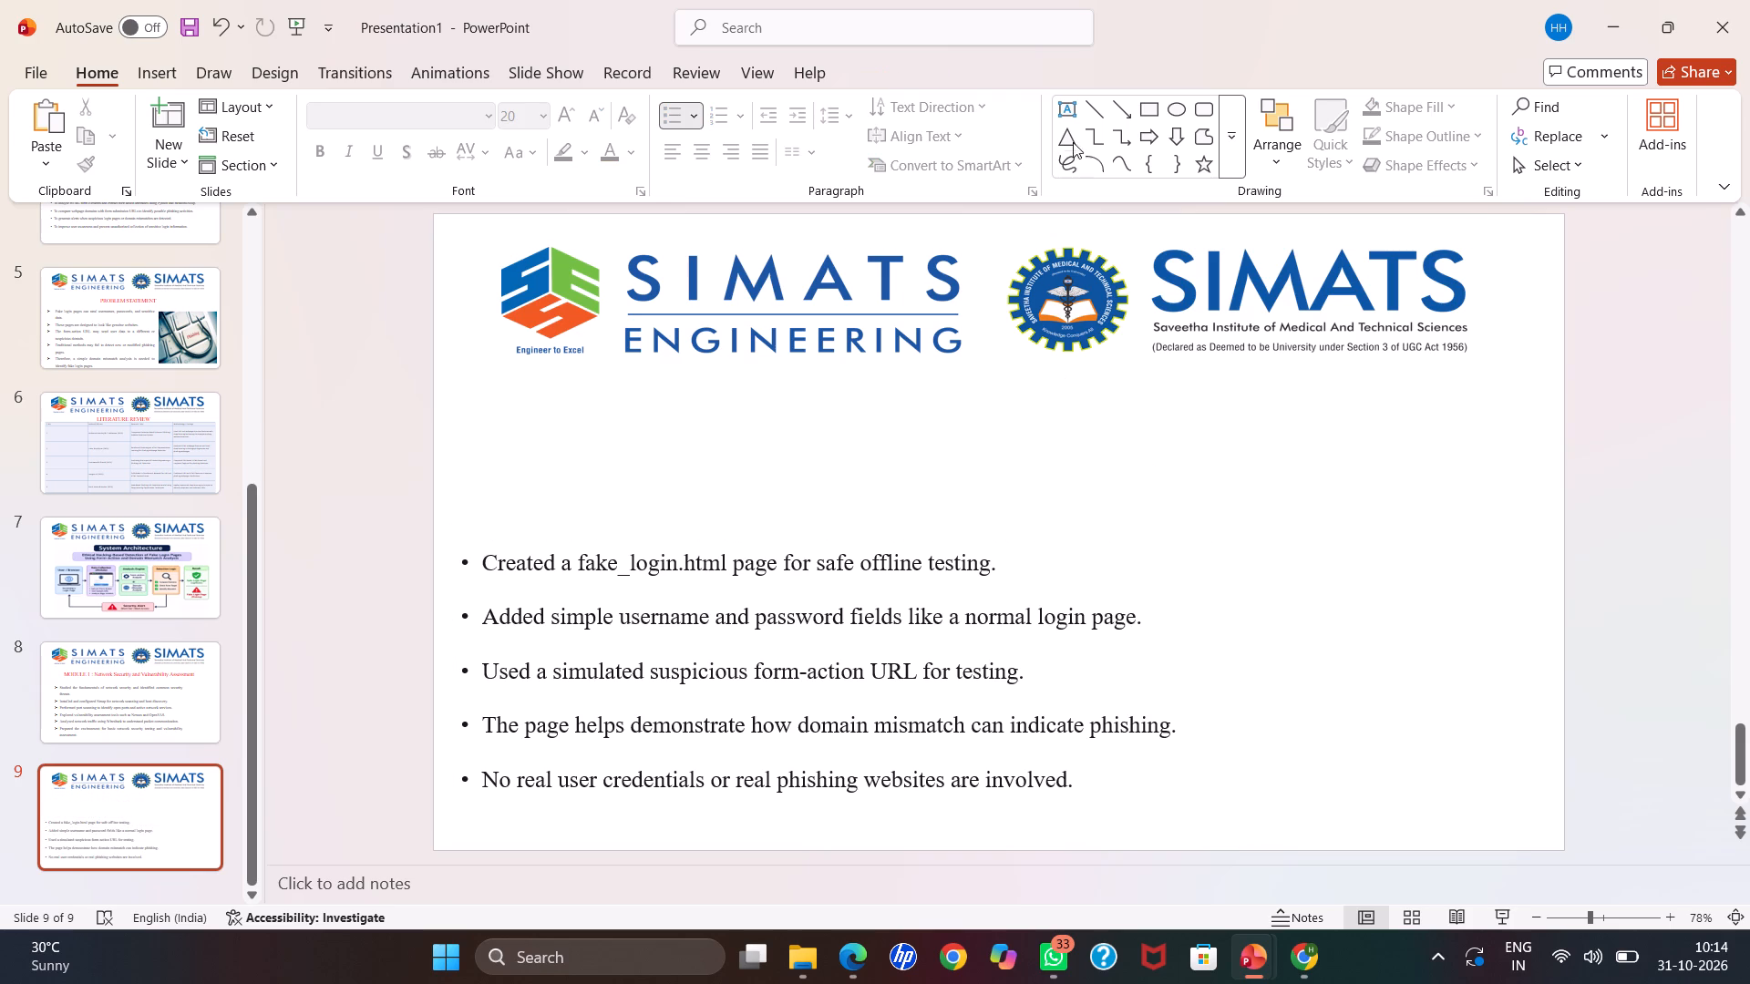
Add a text box below slide 9's banner containing the heading "MODULE 2 : Safe Phishing Simulation and Test Data Creation" copied from the ethical hacking review.
{"action": "left_click", "coordinate": [1068, 118]}
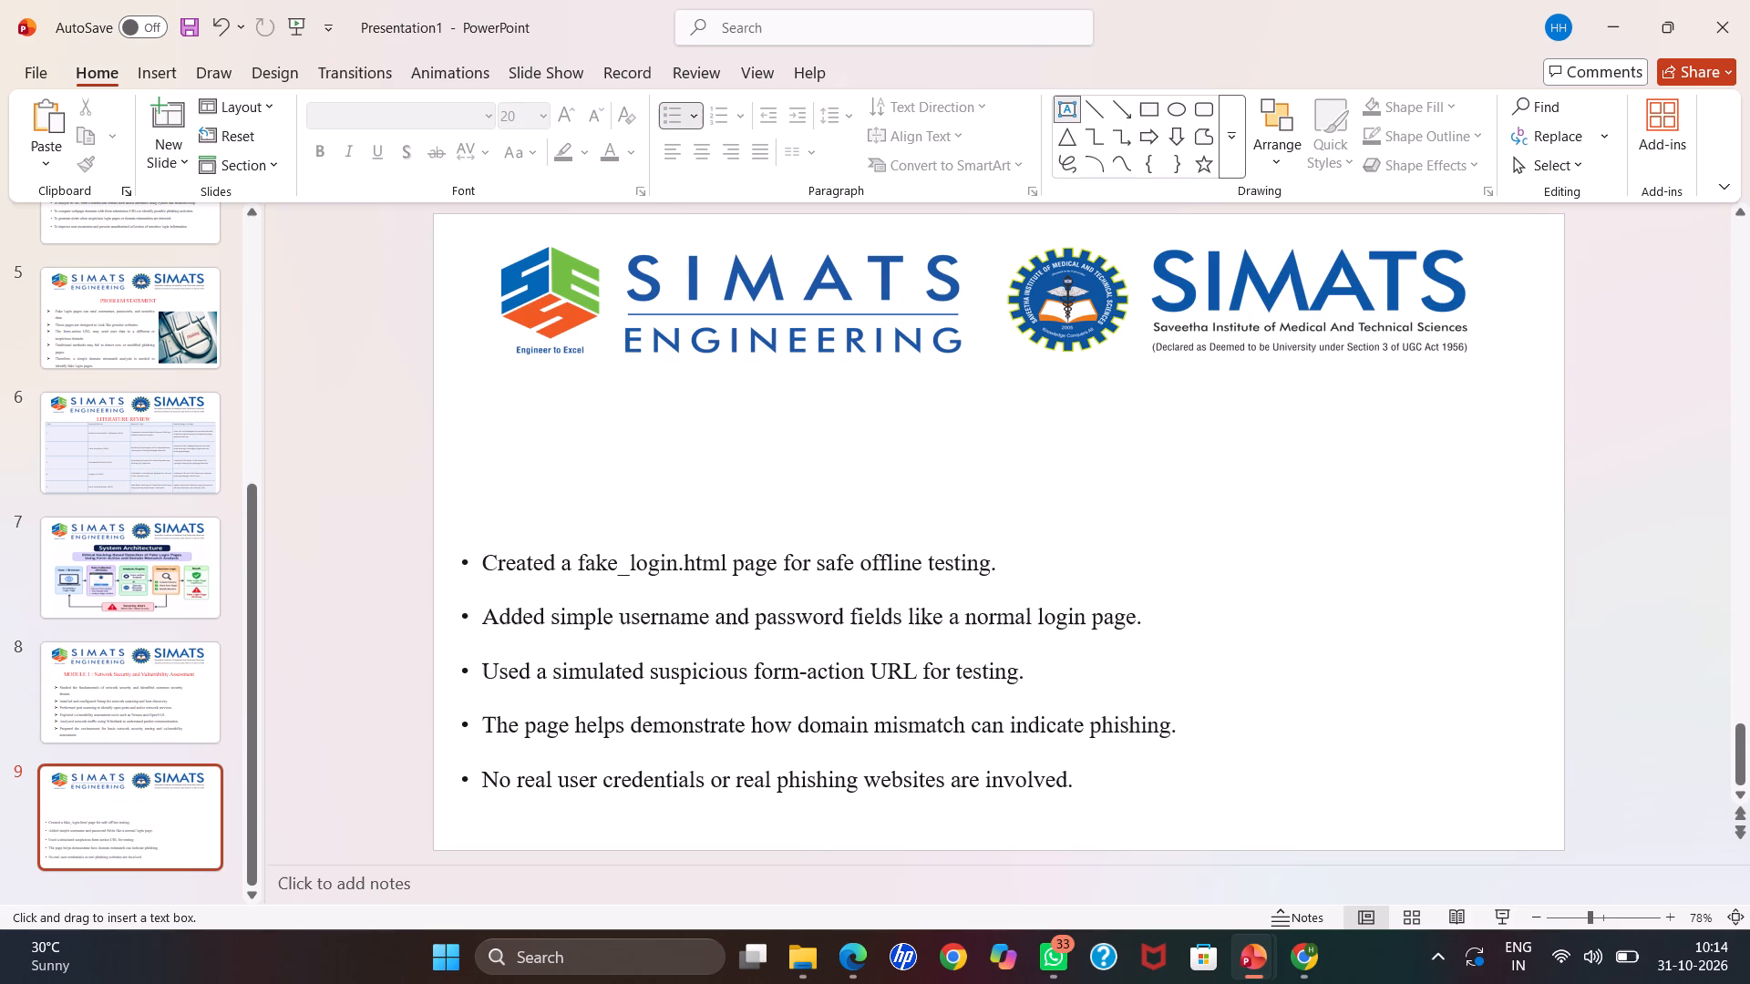
{"action": "left_click_drag", "start_coordinate": [681, 395], "coordinate": [1211, 466]}
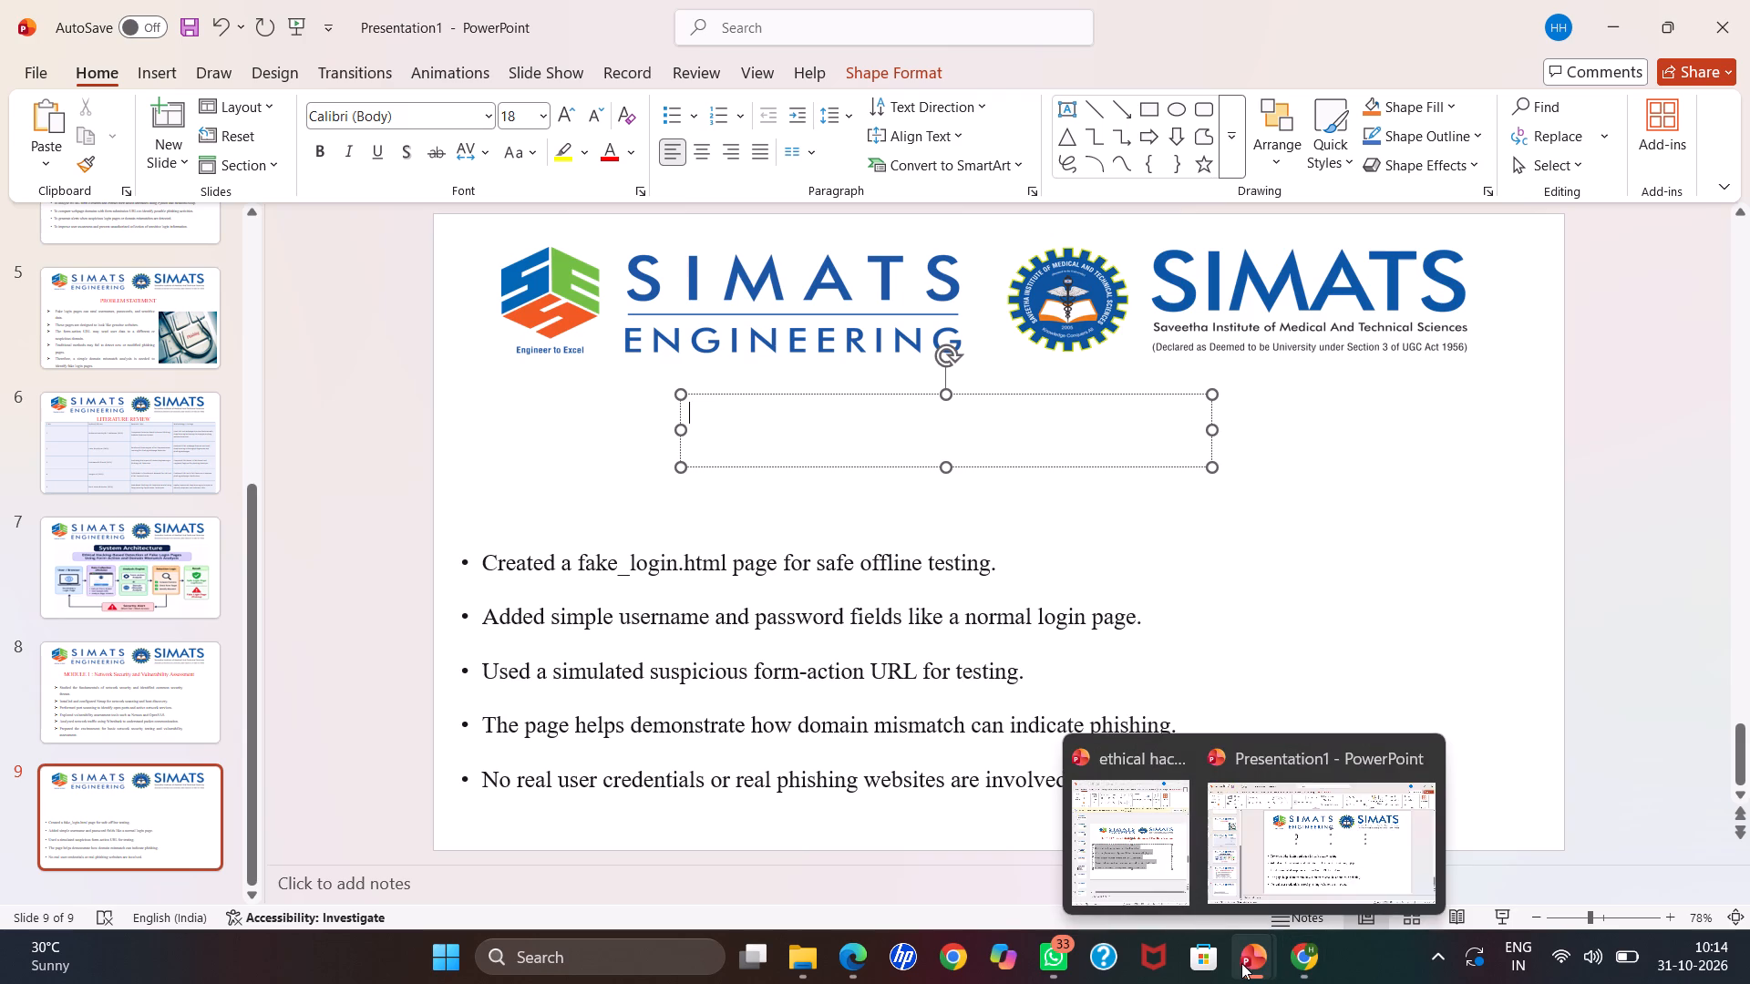
{"action": "left_click", "coordinate": [1154, 842]}
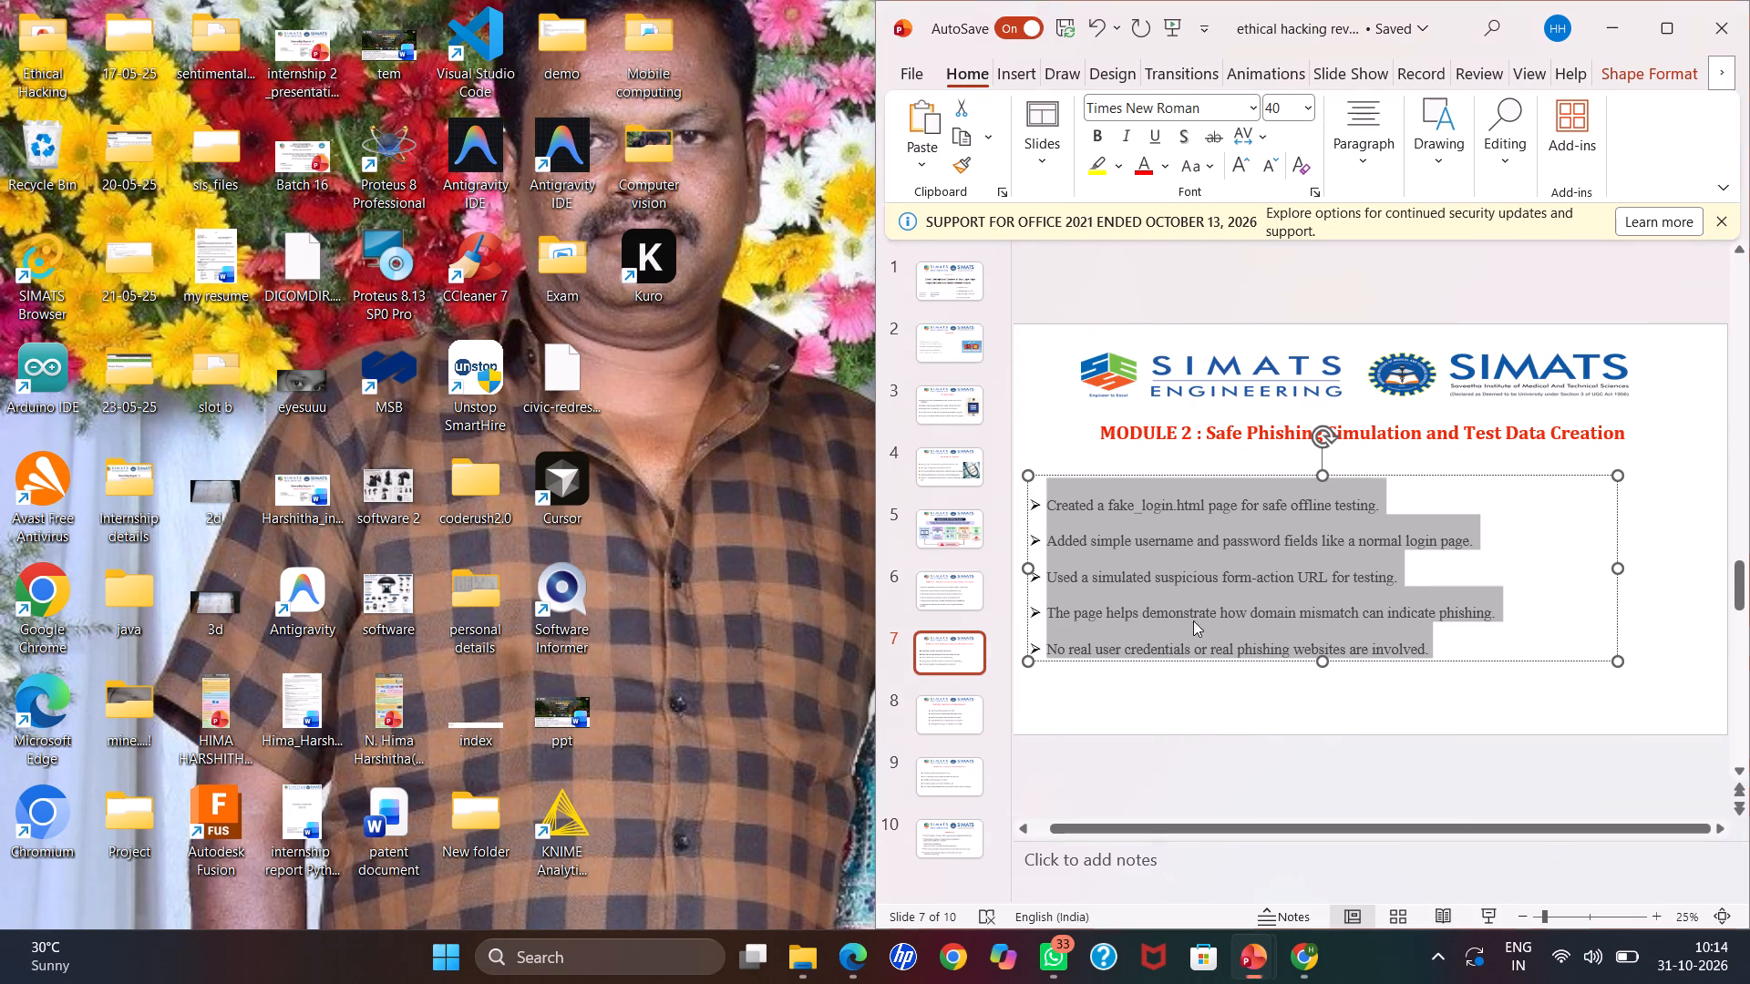
{"action": "left_click", "coordinate": [1206, 430]}
{"action": "key", "text": "ctrl+a"}
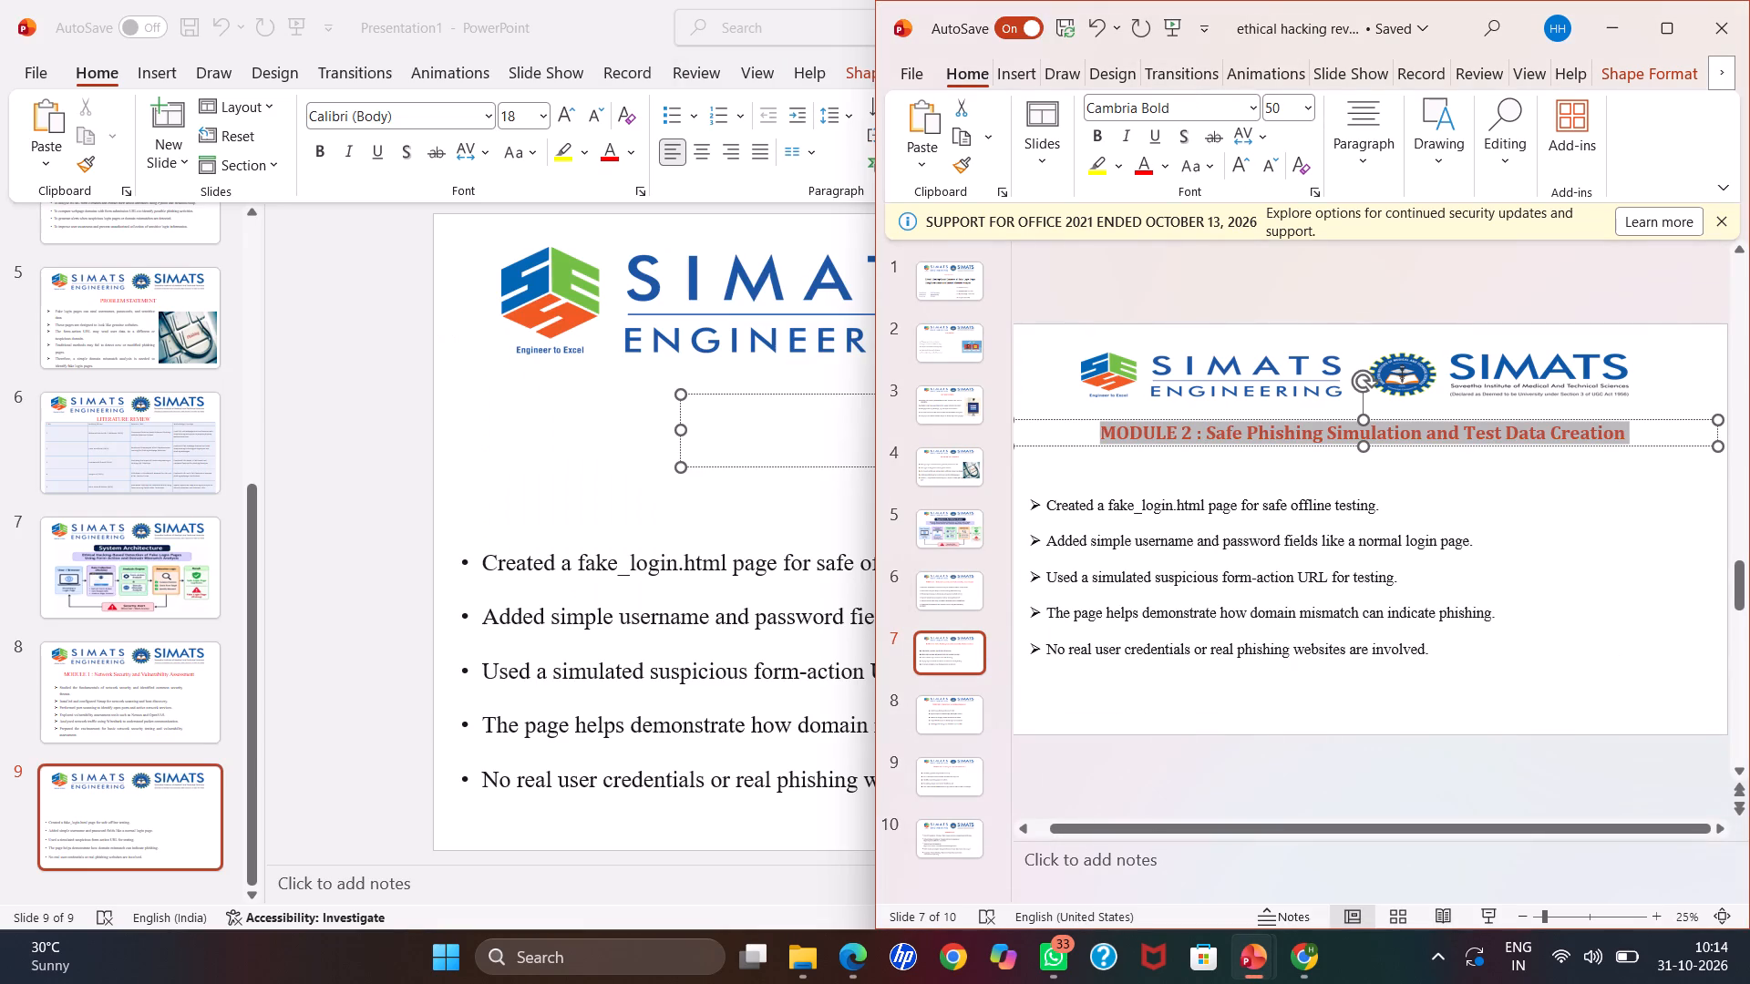
{"action": "key", "text": "ctrl+c"}
{"action": "left_click", "coordinate": [721, 624]}
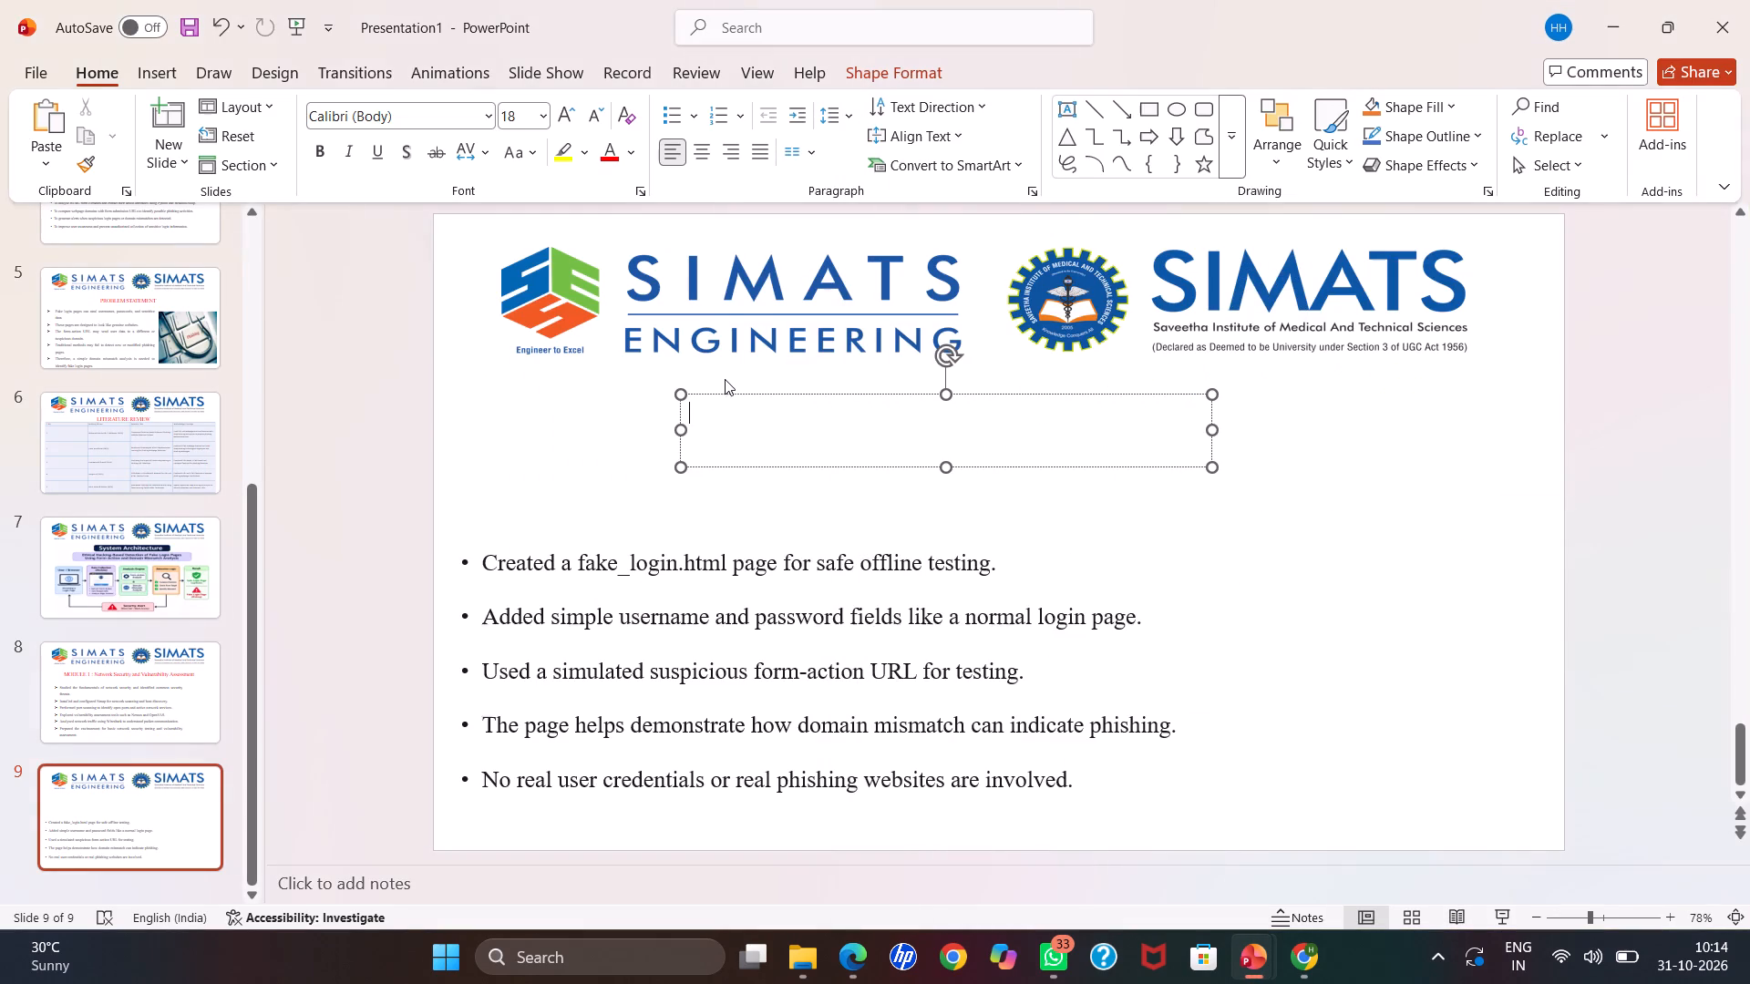
{"action": "key", "text": "ctrl+v"}
Format the Module 2 heading as 28-point Times New Roman in red.
{"action": "key", "text": "ctrl+a"}
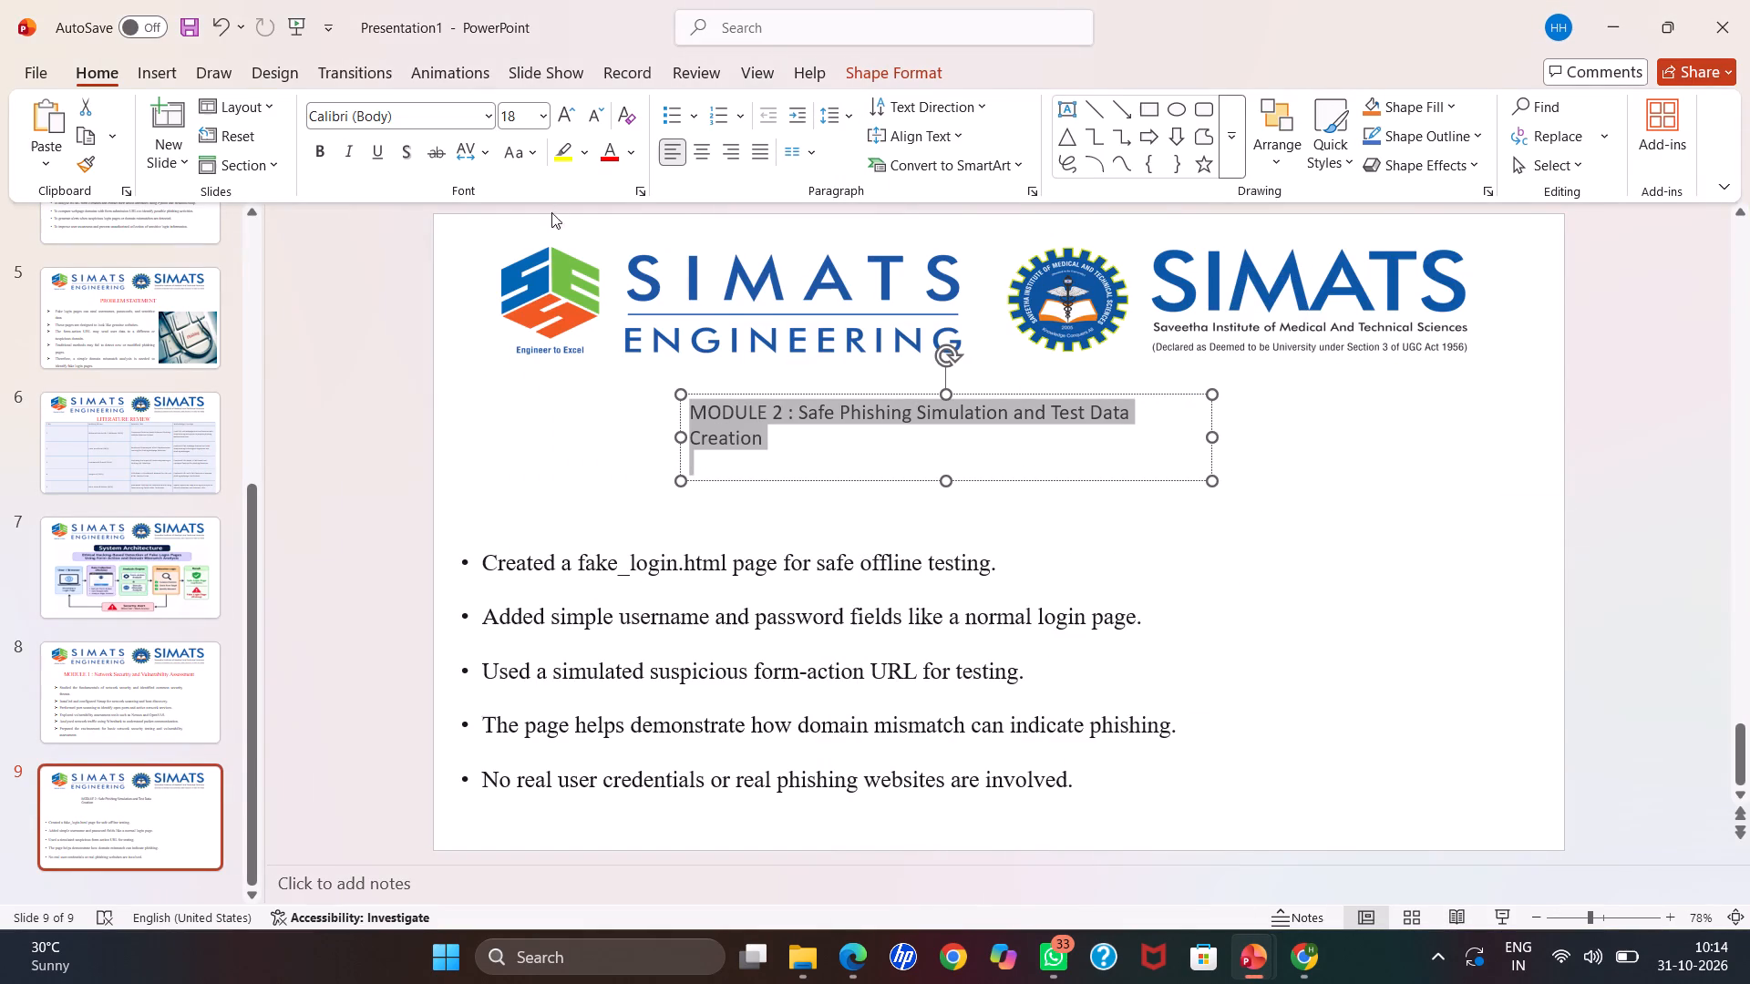
{"action": "left_click", "coordinate": [524, 119]}
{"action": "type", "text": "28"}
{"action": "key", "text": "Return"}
{"action": "left_click", "coordinate": [408, 122]}
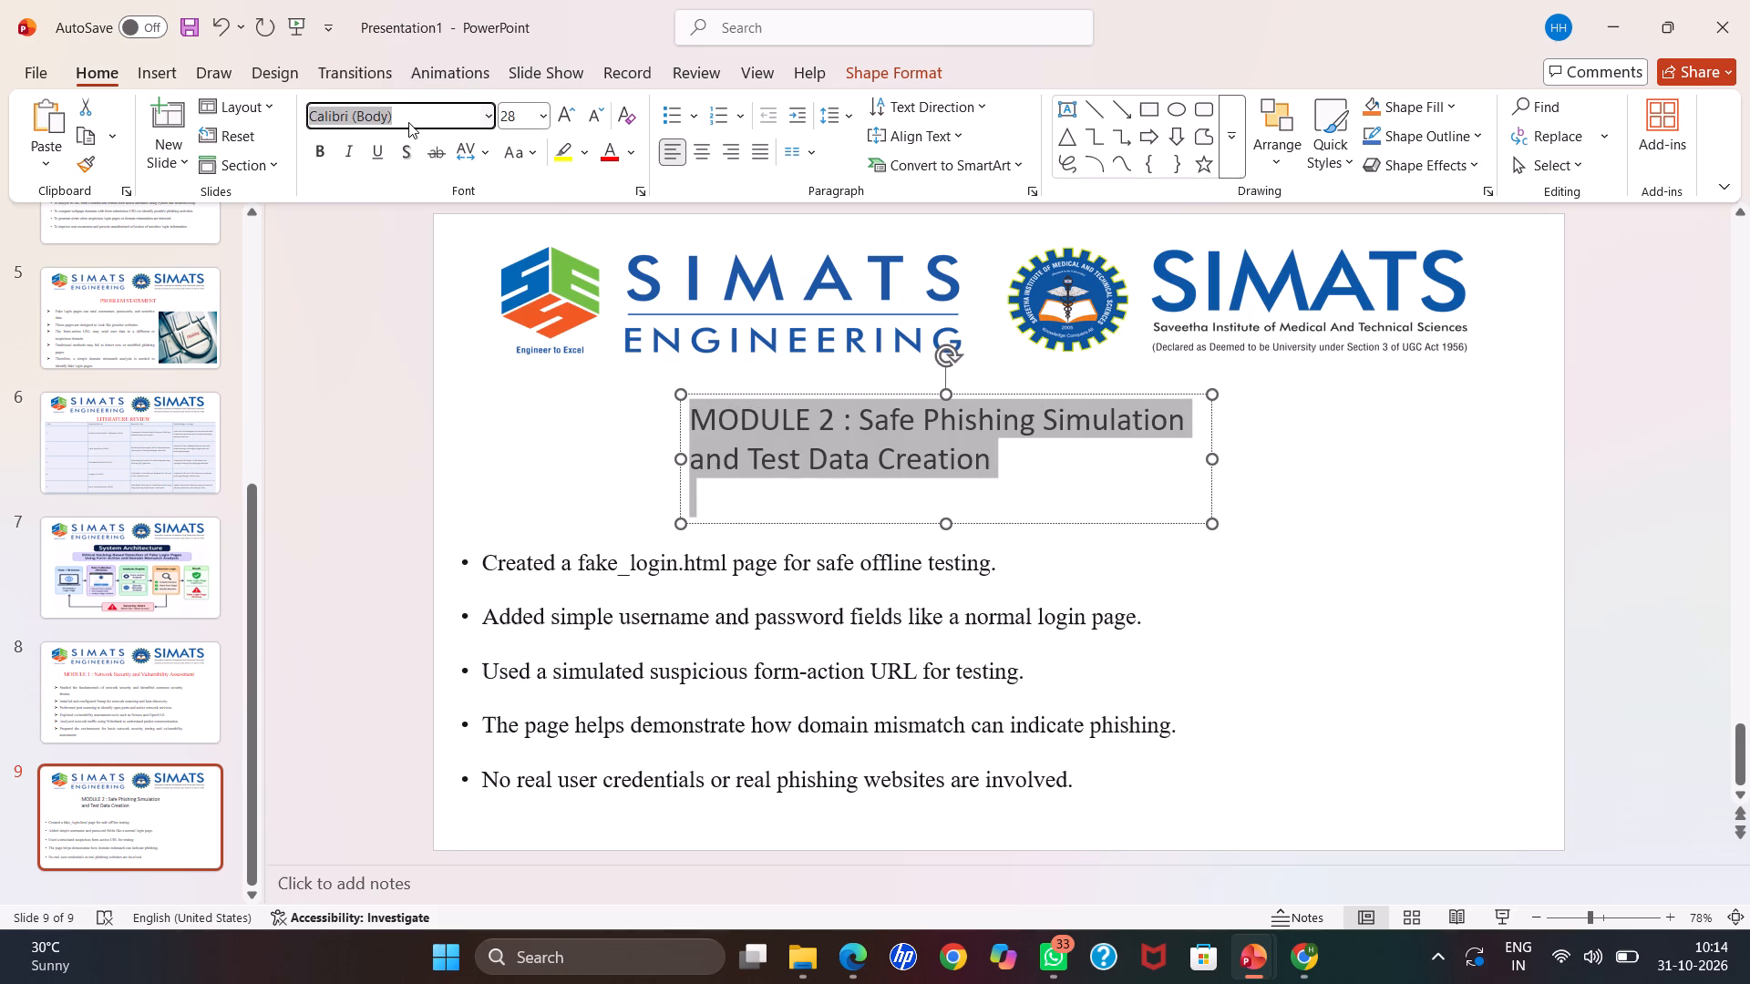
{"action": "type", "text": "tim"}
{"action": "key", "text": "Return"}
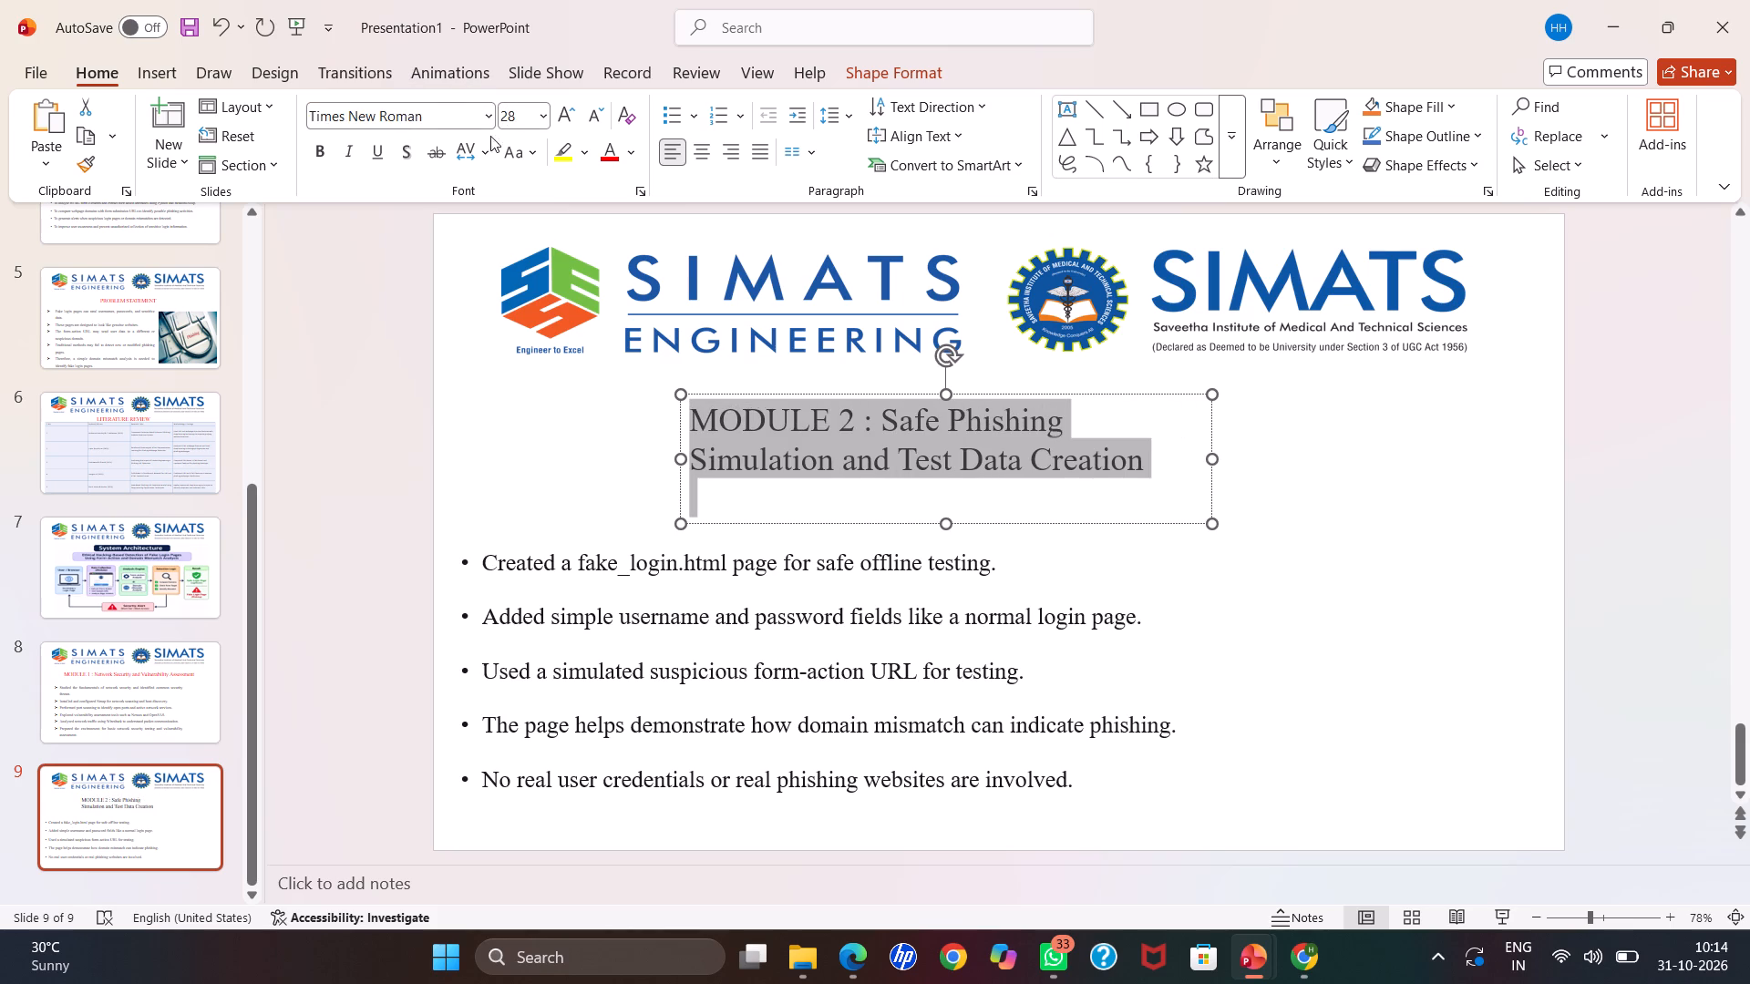
{"action": "left_click", "coordinate": [616, 158]}
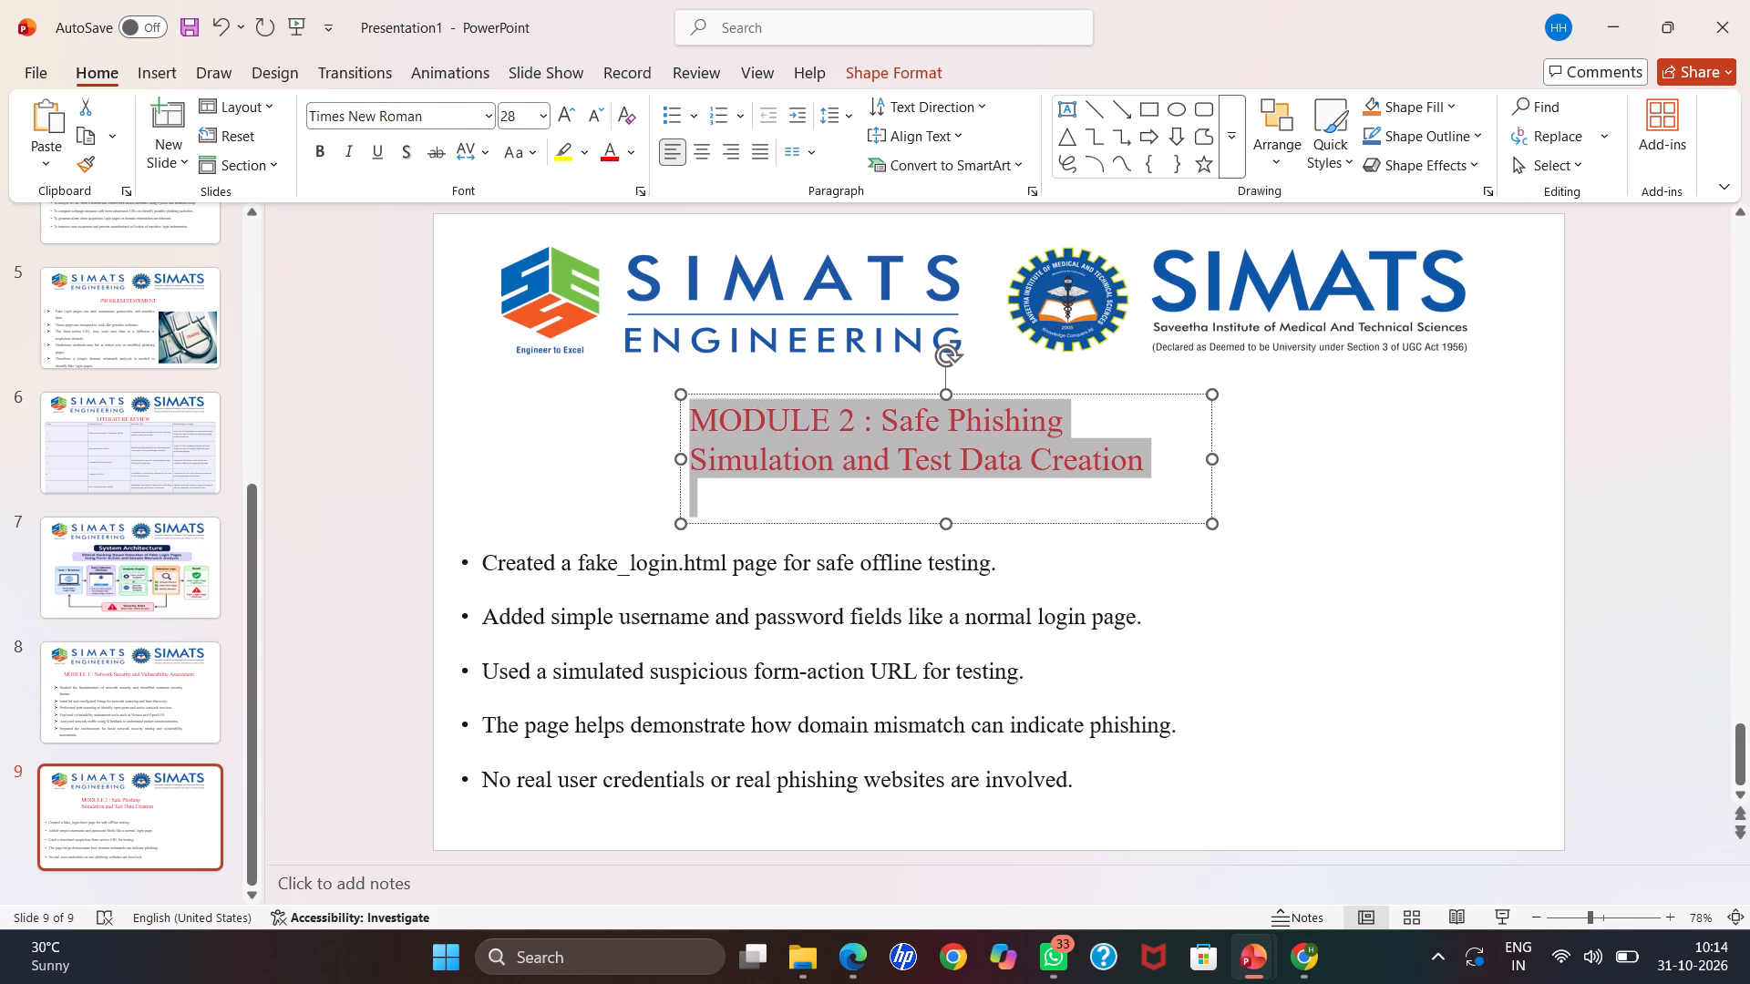
Widen the Module 2 heading's text box on both sides so the heading fits on one line.
{"action": "left_click_drag", "start_coordinate": [1214, 458], "coordinate": [1392, 449]}
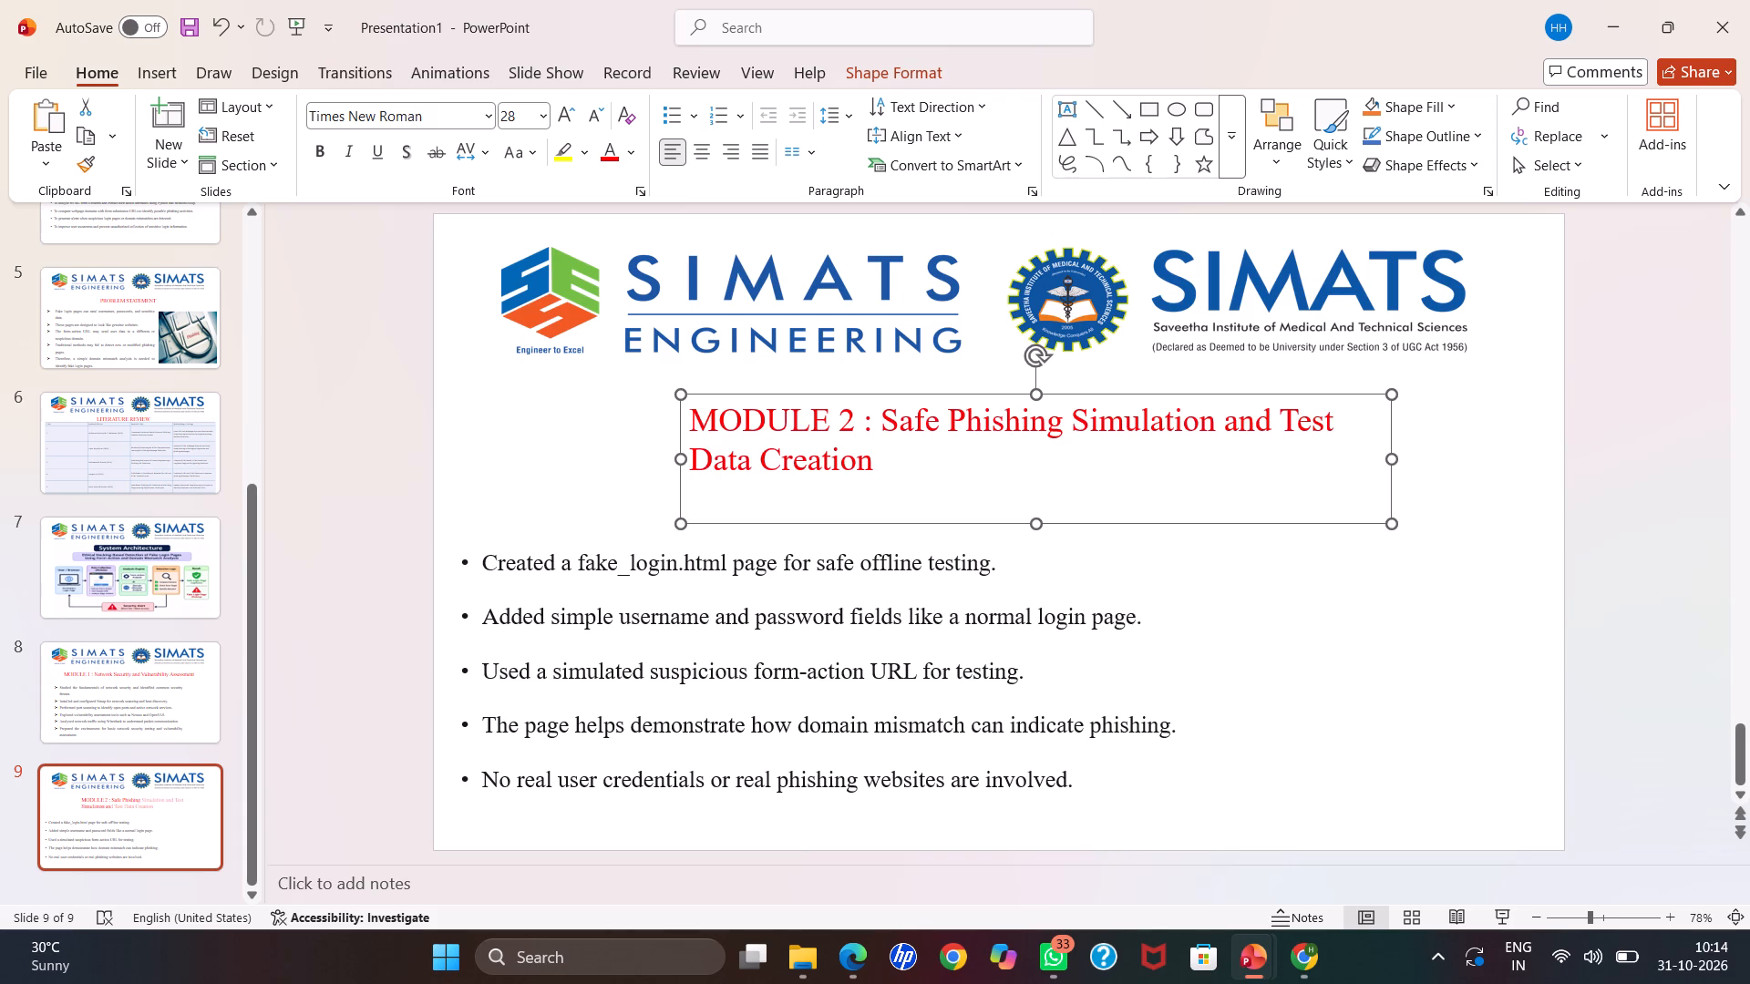
{"action": "left_click_drag", "start_coordinate": [679, 464], "coordinate": [550, 462]}
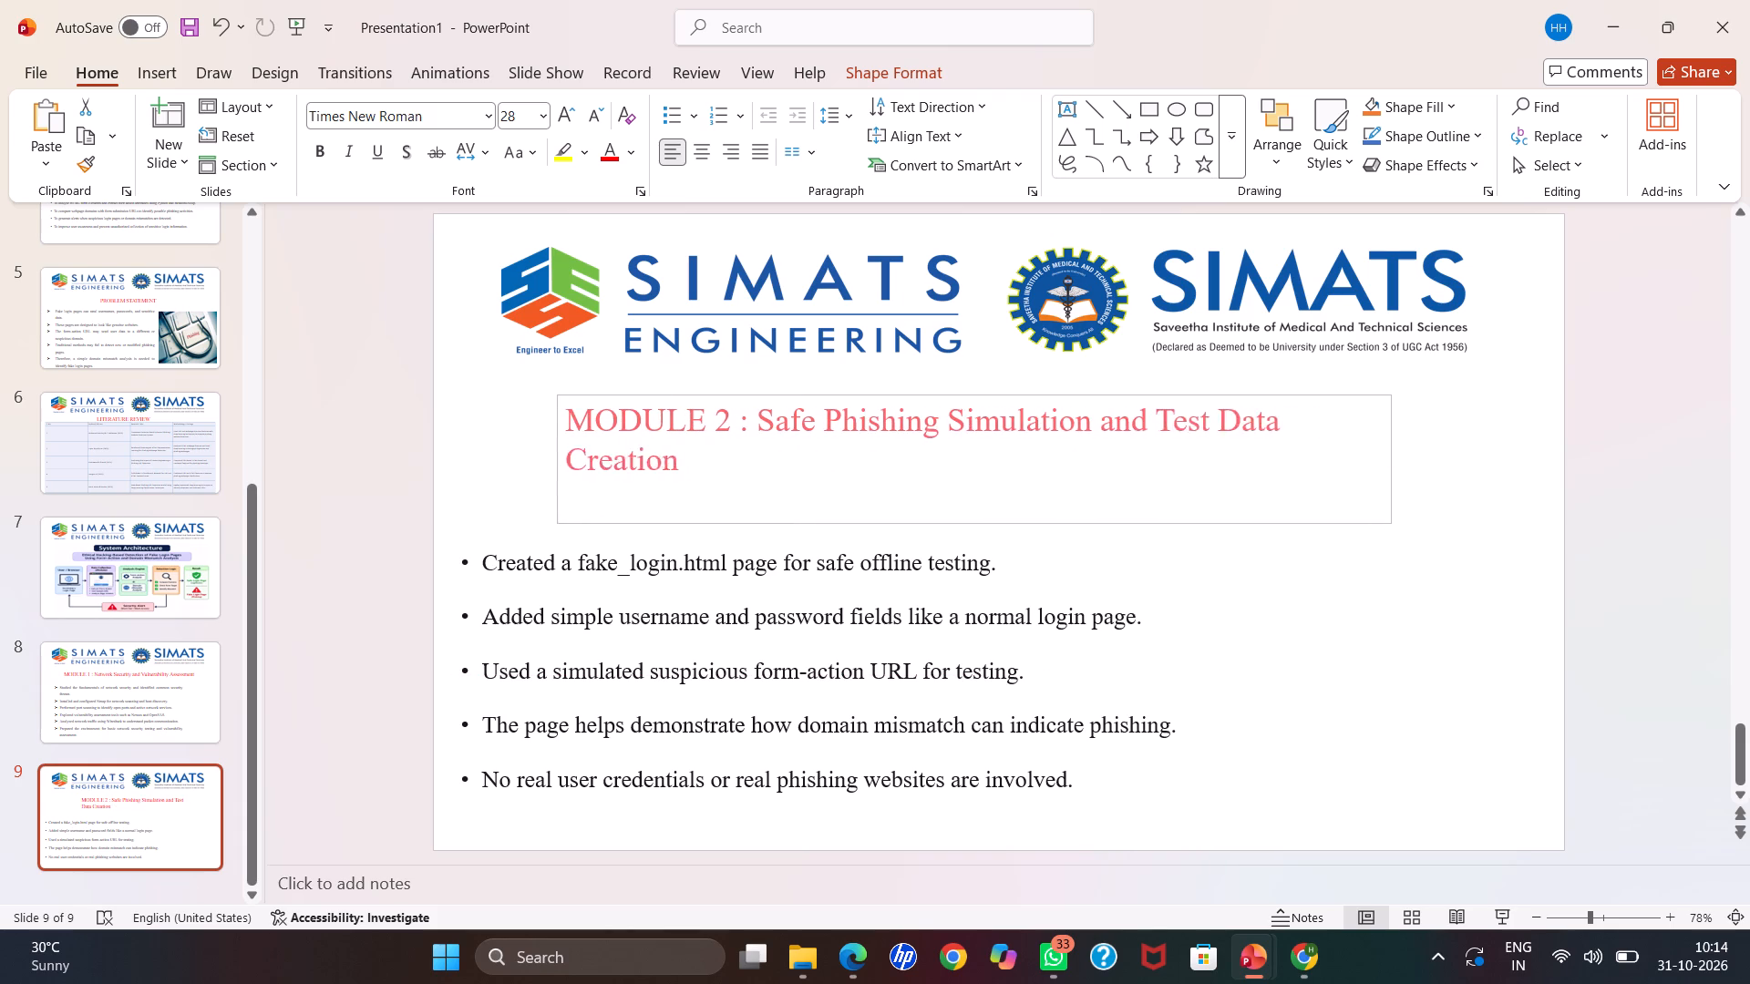
{"action": "left_click_drag", "start_coordinate": [550, 462], "coordinate": [514, 460]}
Move the bullet text box slightly up and to the right, closer beneath the Module 2 heading.
{"action": "left_click", "coordinate": [743, 671]}
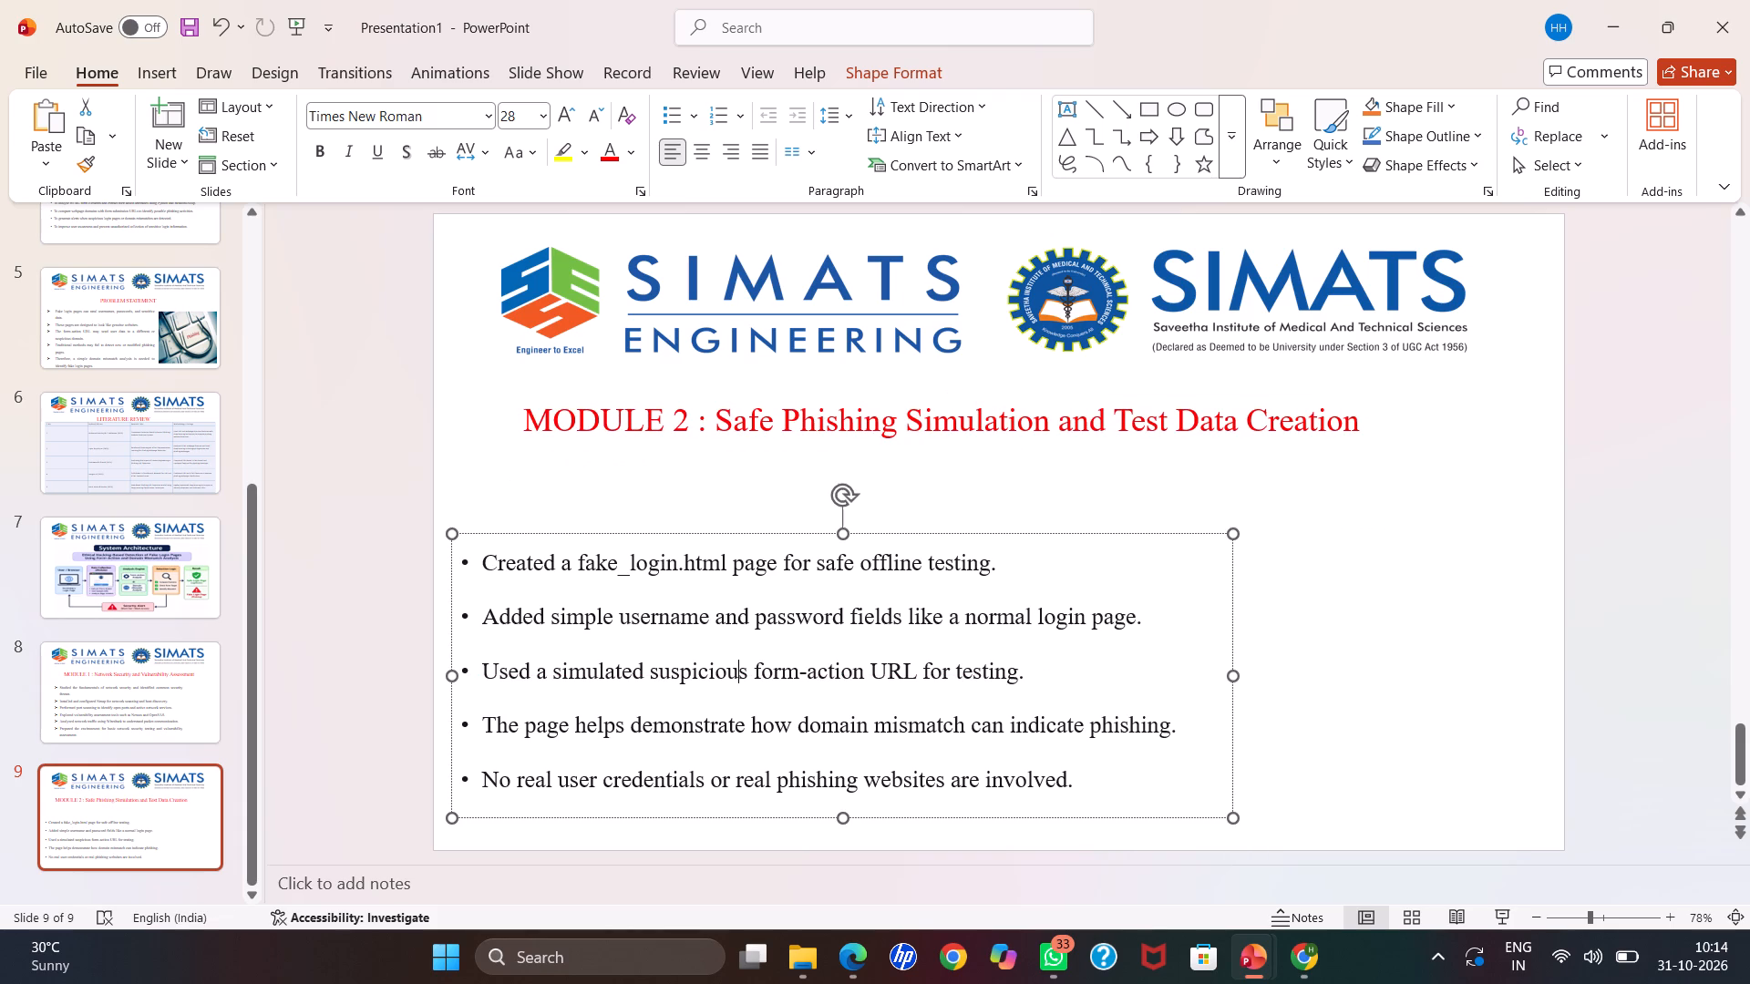
{"action": "left_click_drag", "start_coordinate": [787, 535], "coordinate": [790, 500]}
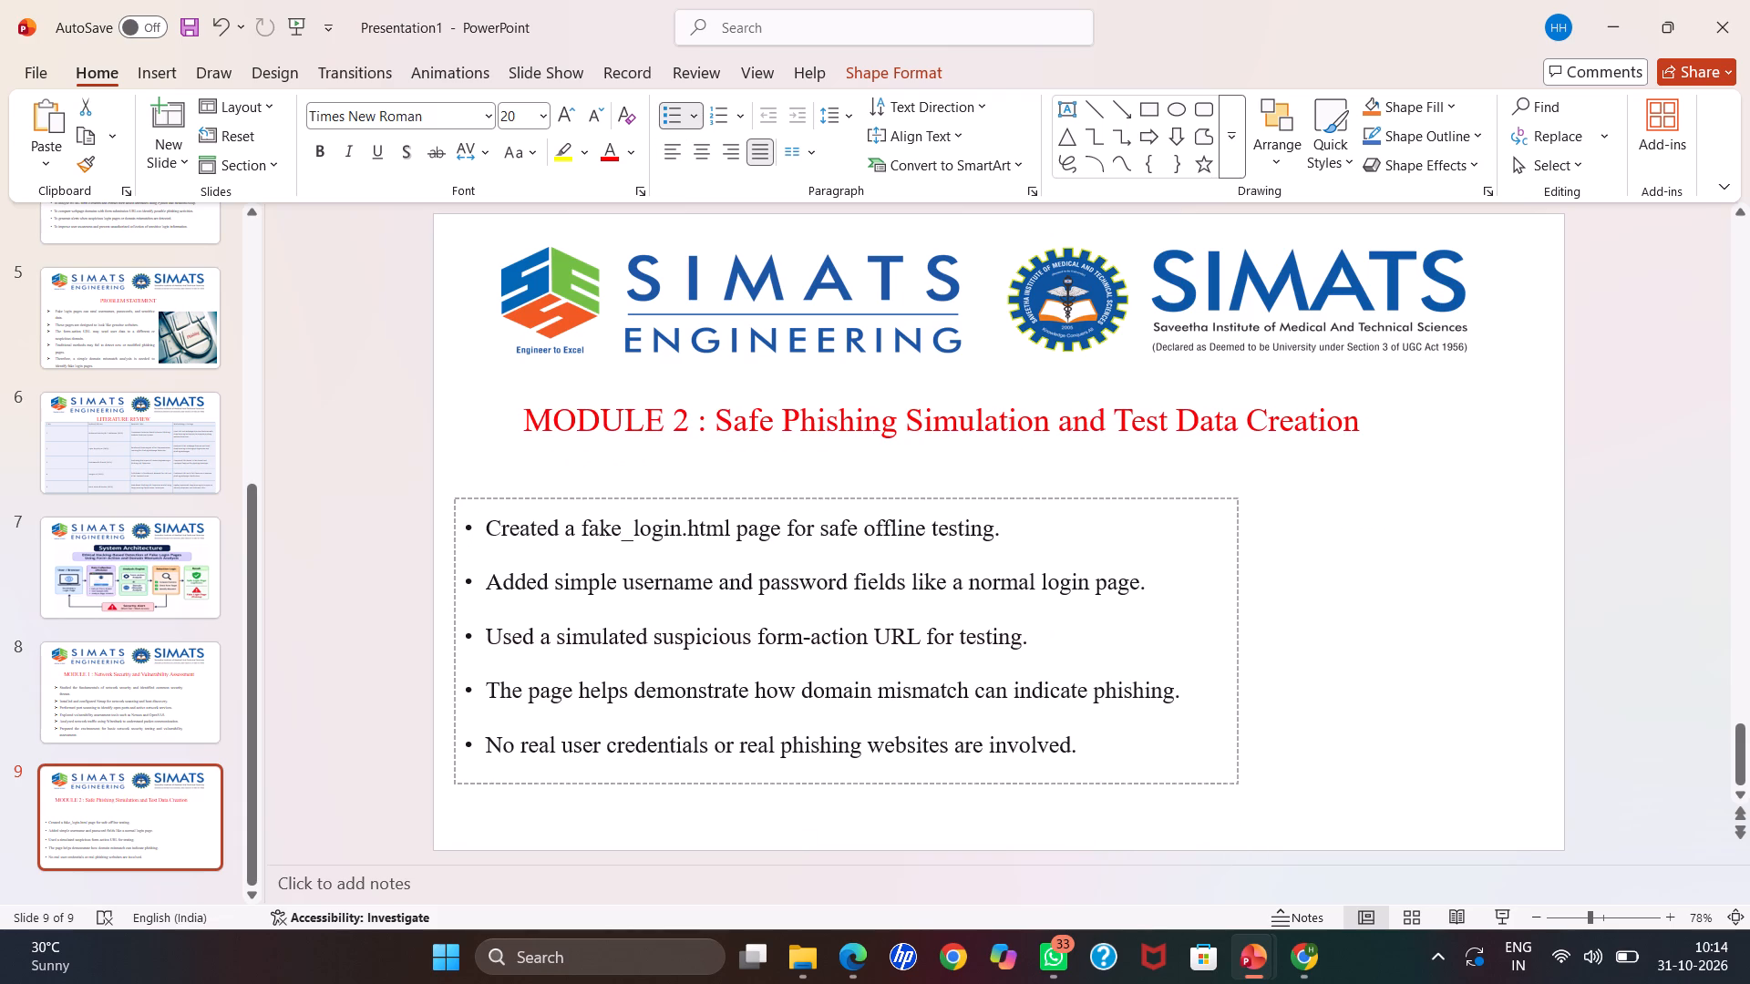
{"action": "left_click_drag", "start_coordinate": [790, 500], "coordinate": [791, 494]}
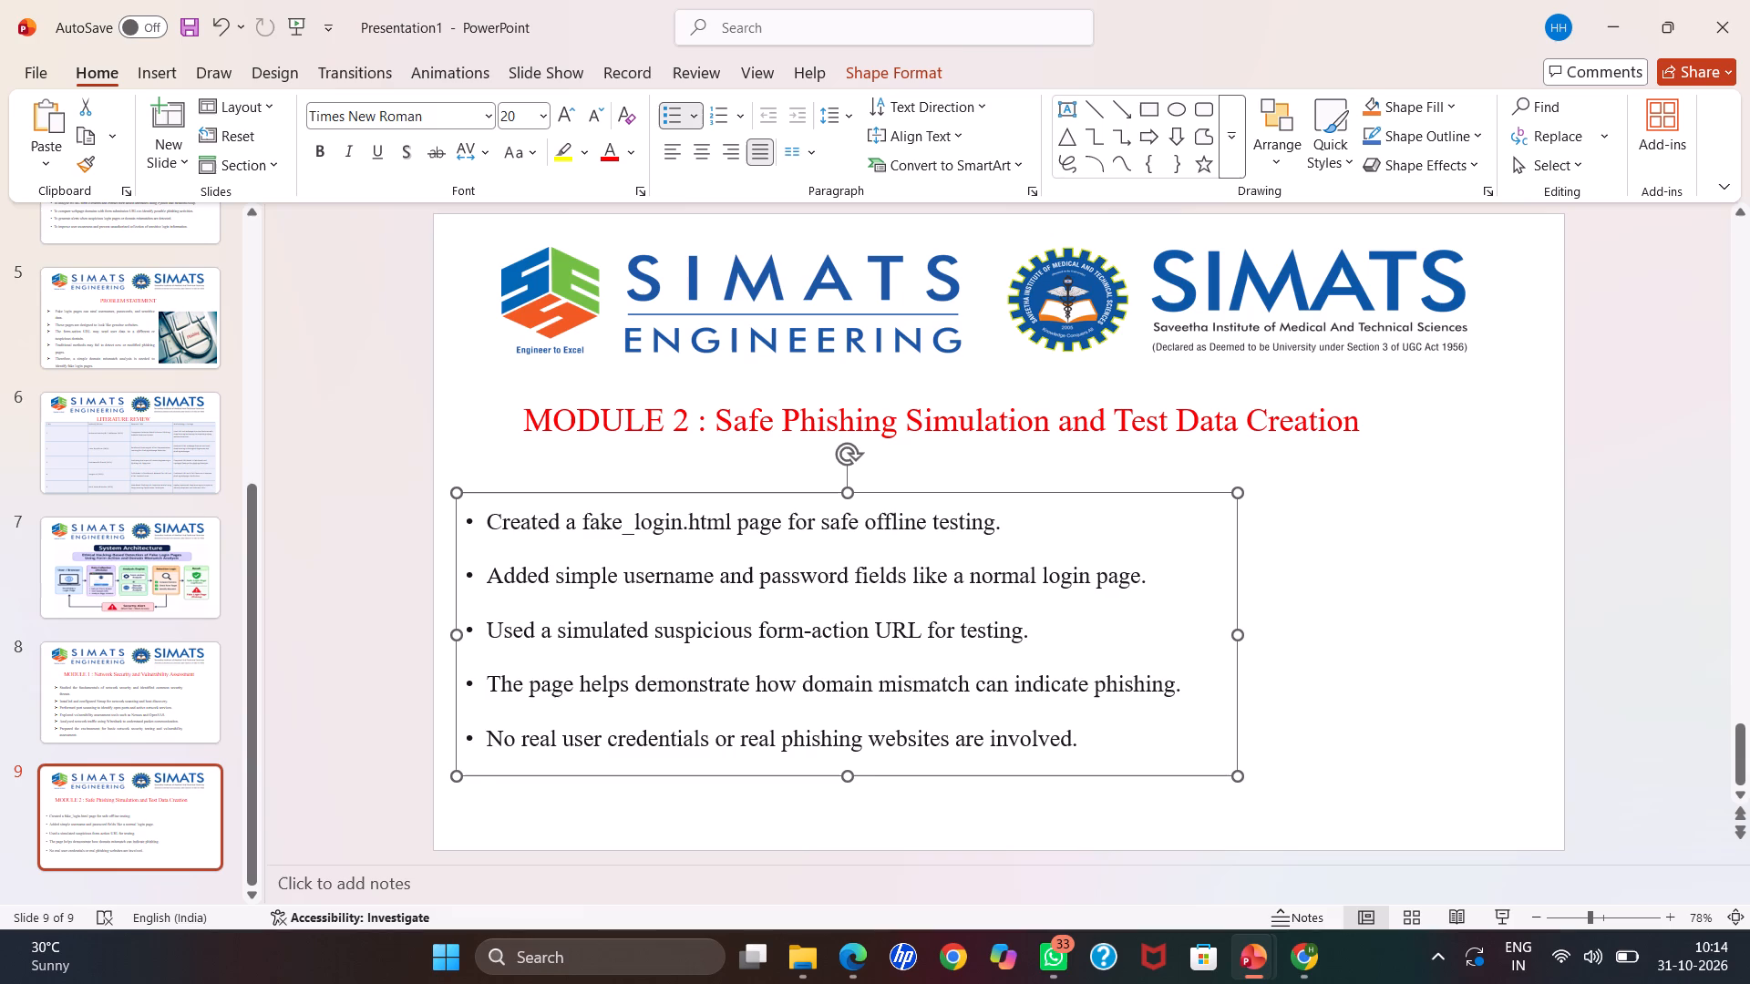
{"action": "left_click_drag", "start_coordinate": [1127, 495], "coordinate": [1158, 494]}
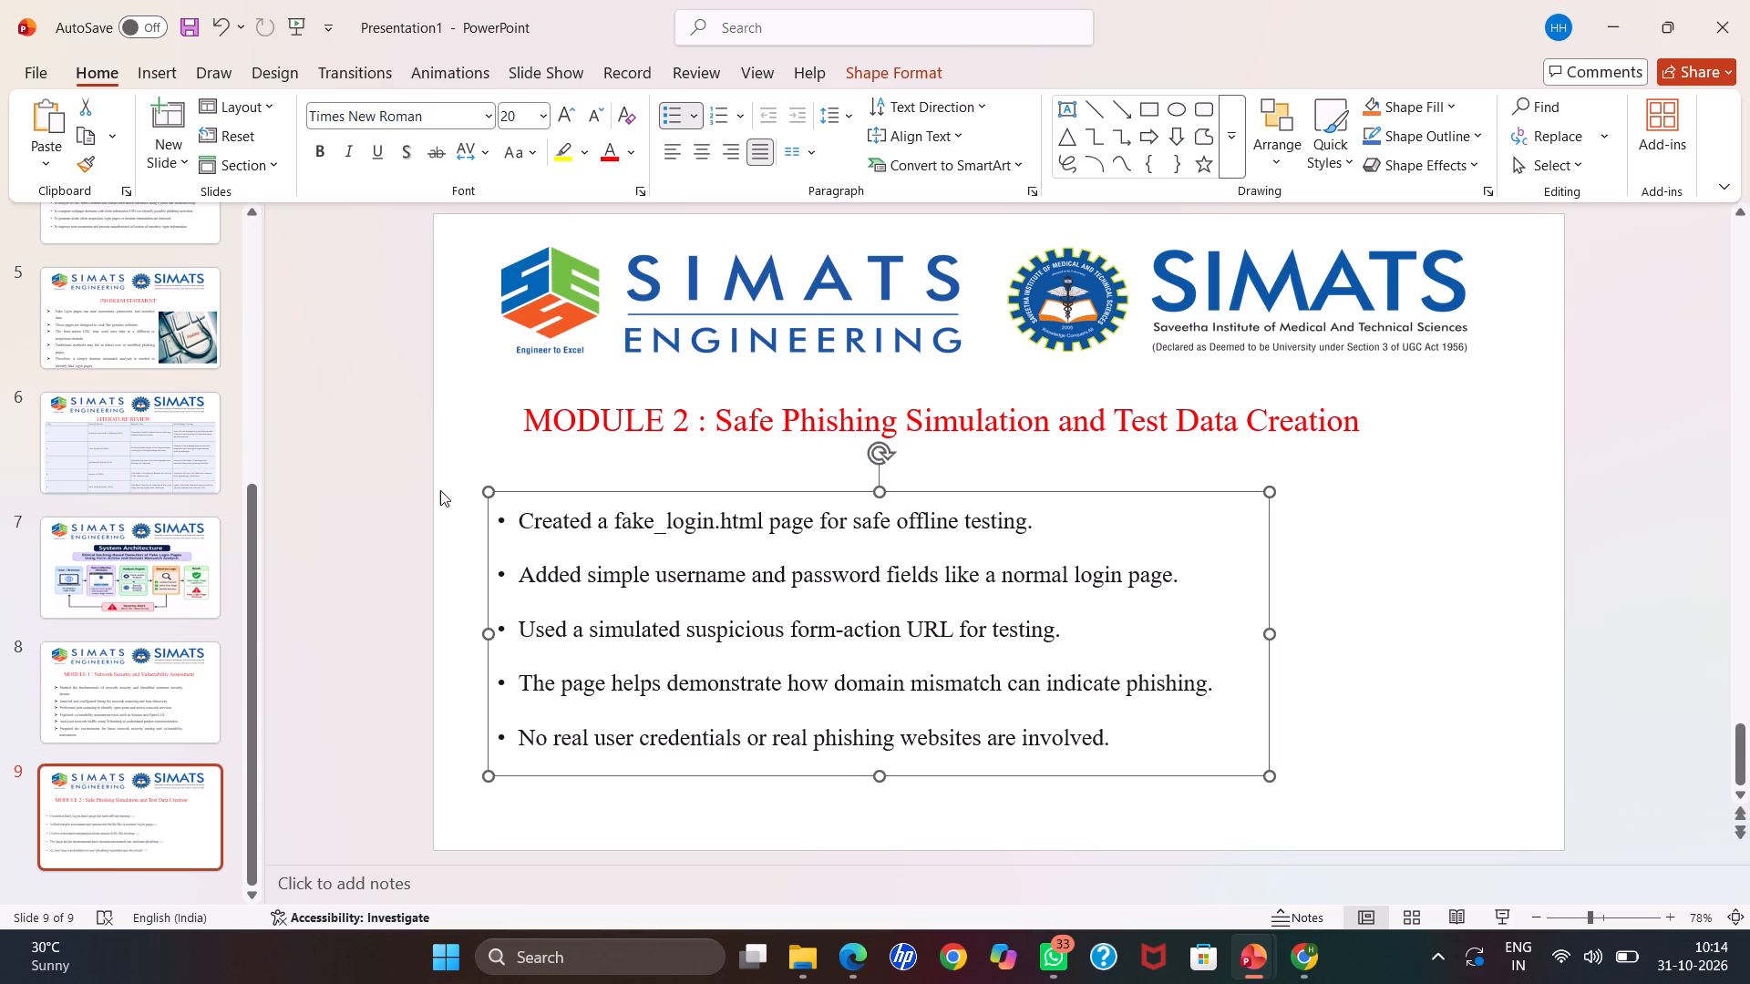
{"action": "left_click", "coordinate": [412, 486]}
Add five new blank content slides after slide 9.
{"action": "left_click", "coordinate": [156, 794]}
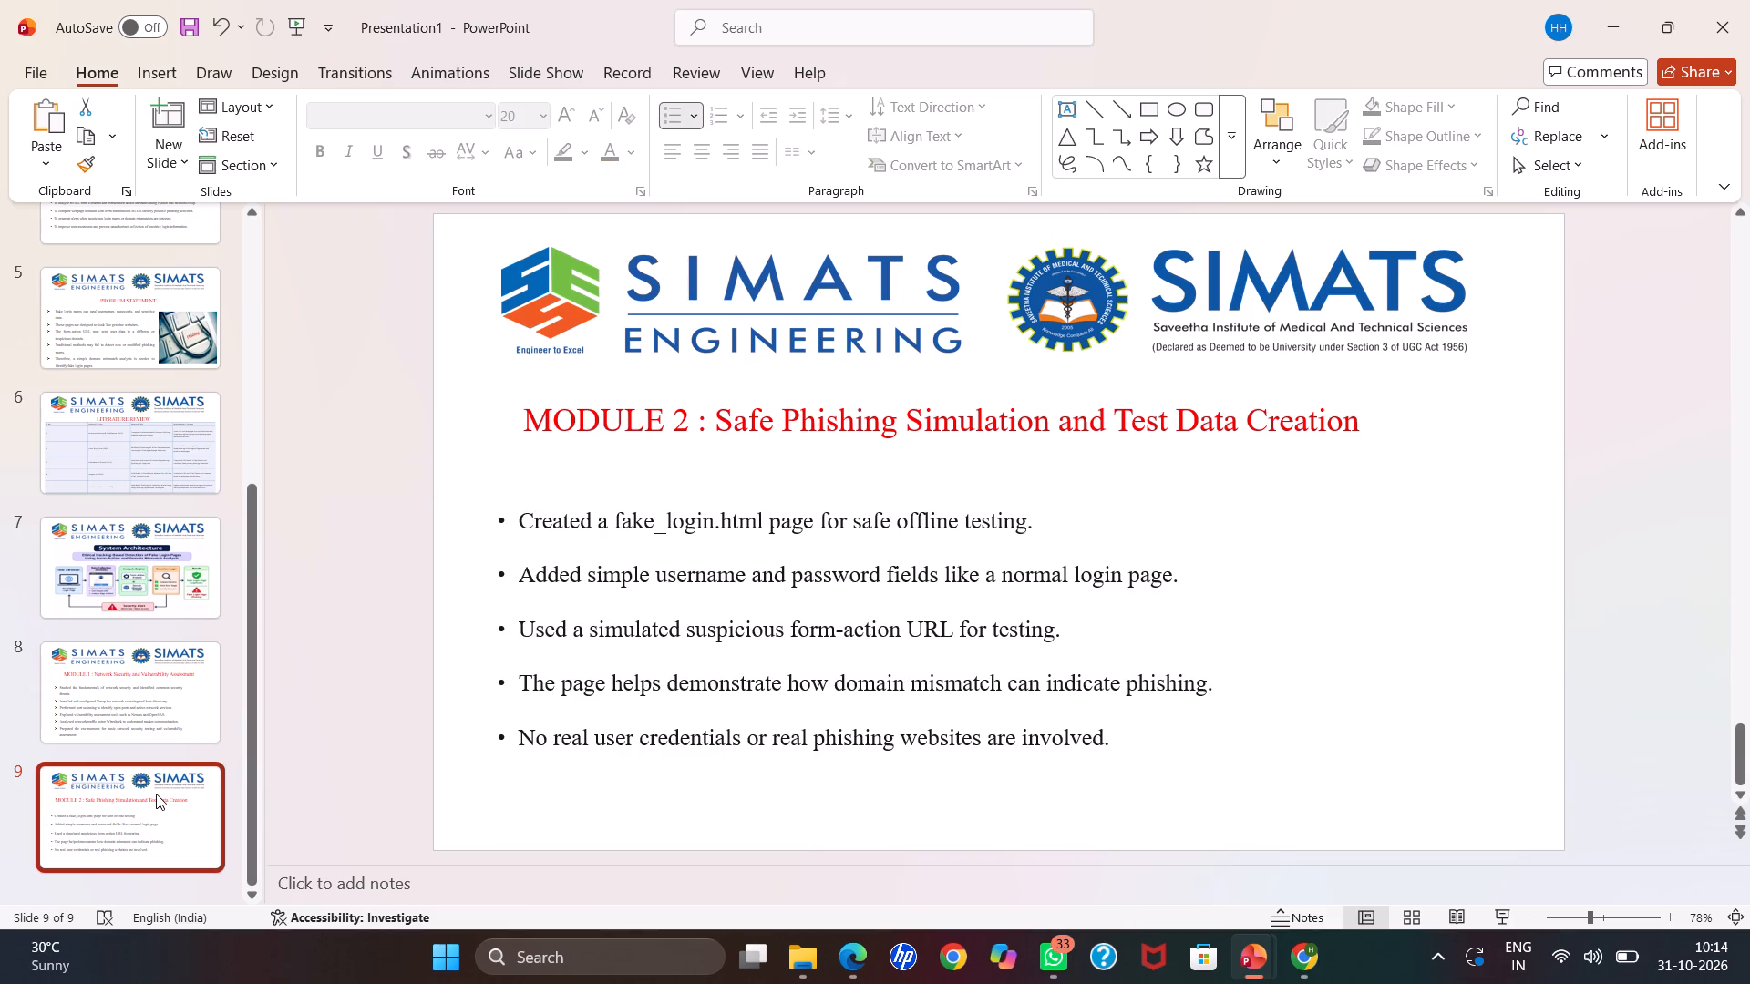
{"action": "key", "text": "Return"}
{"action": "key", "text": "Return"}
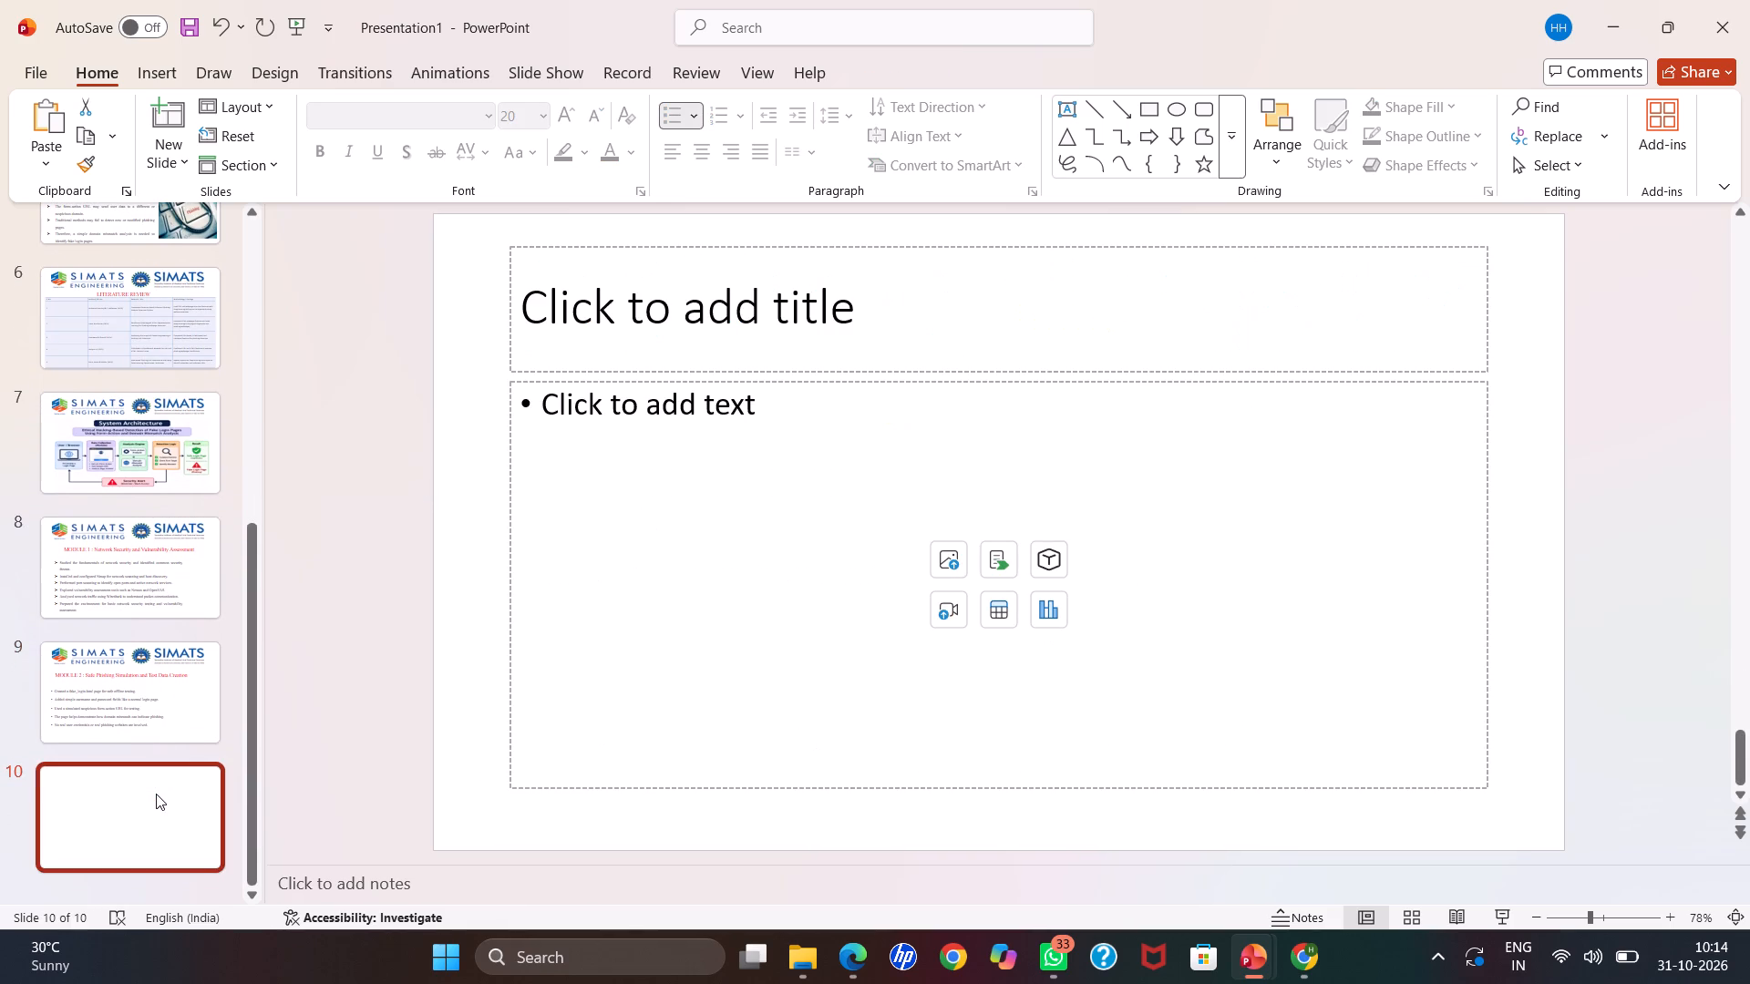
{"action": "key", "text": "Return"}
{"action": "key", "text": "Return"}
{"action": "key", "text": "Return"}
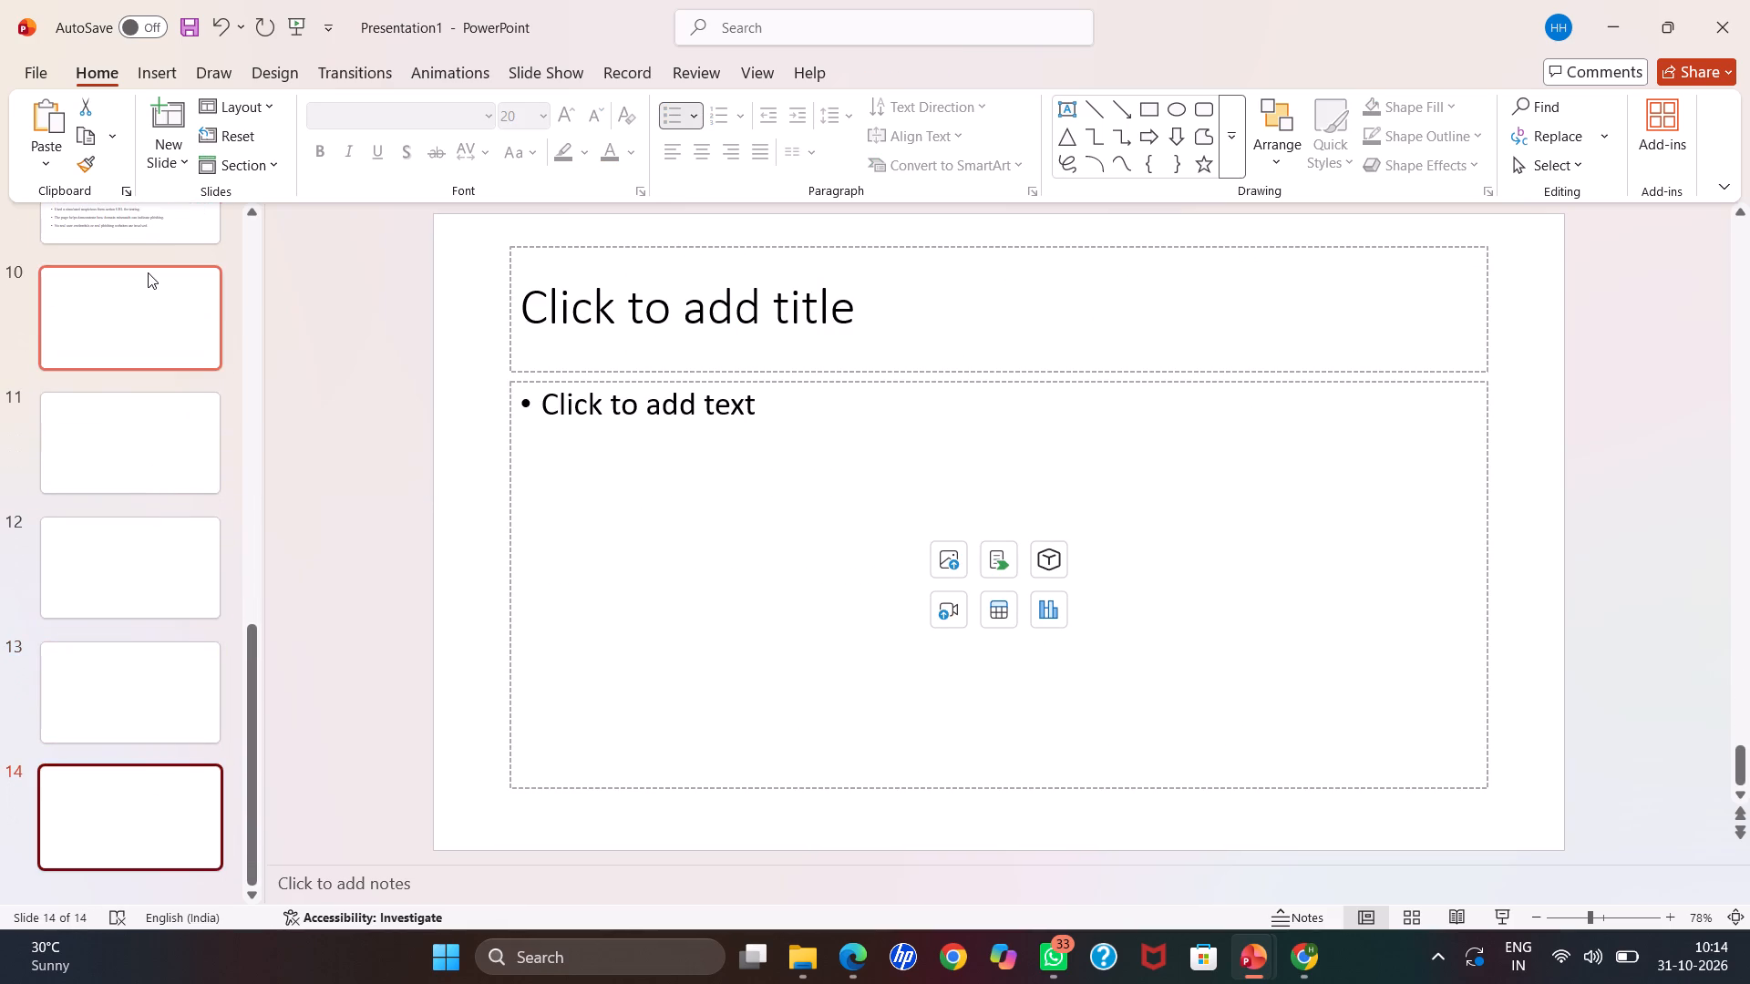
Replace the title placeholder on slide 10 with the SIMATS banner copied from slide 9.
{"action": "scroll", "coordinate": [148, 274], "scroll_direction": "up", "scroll_amount": 1}
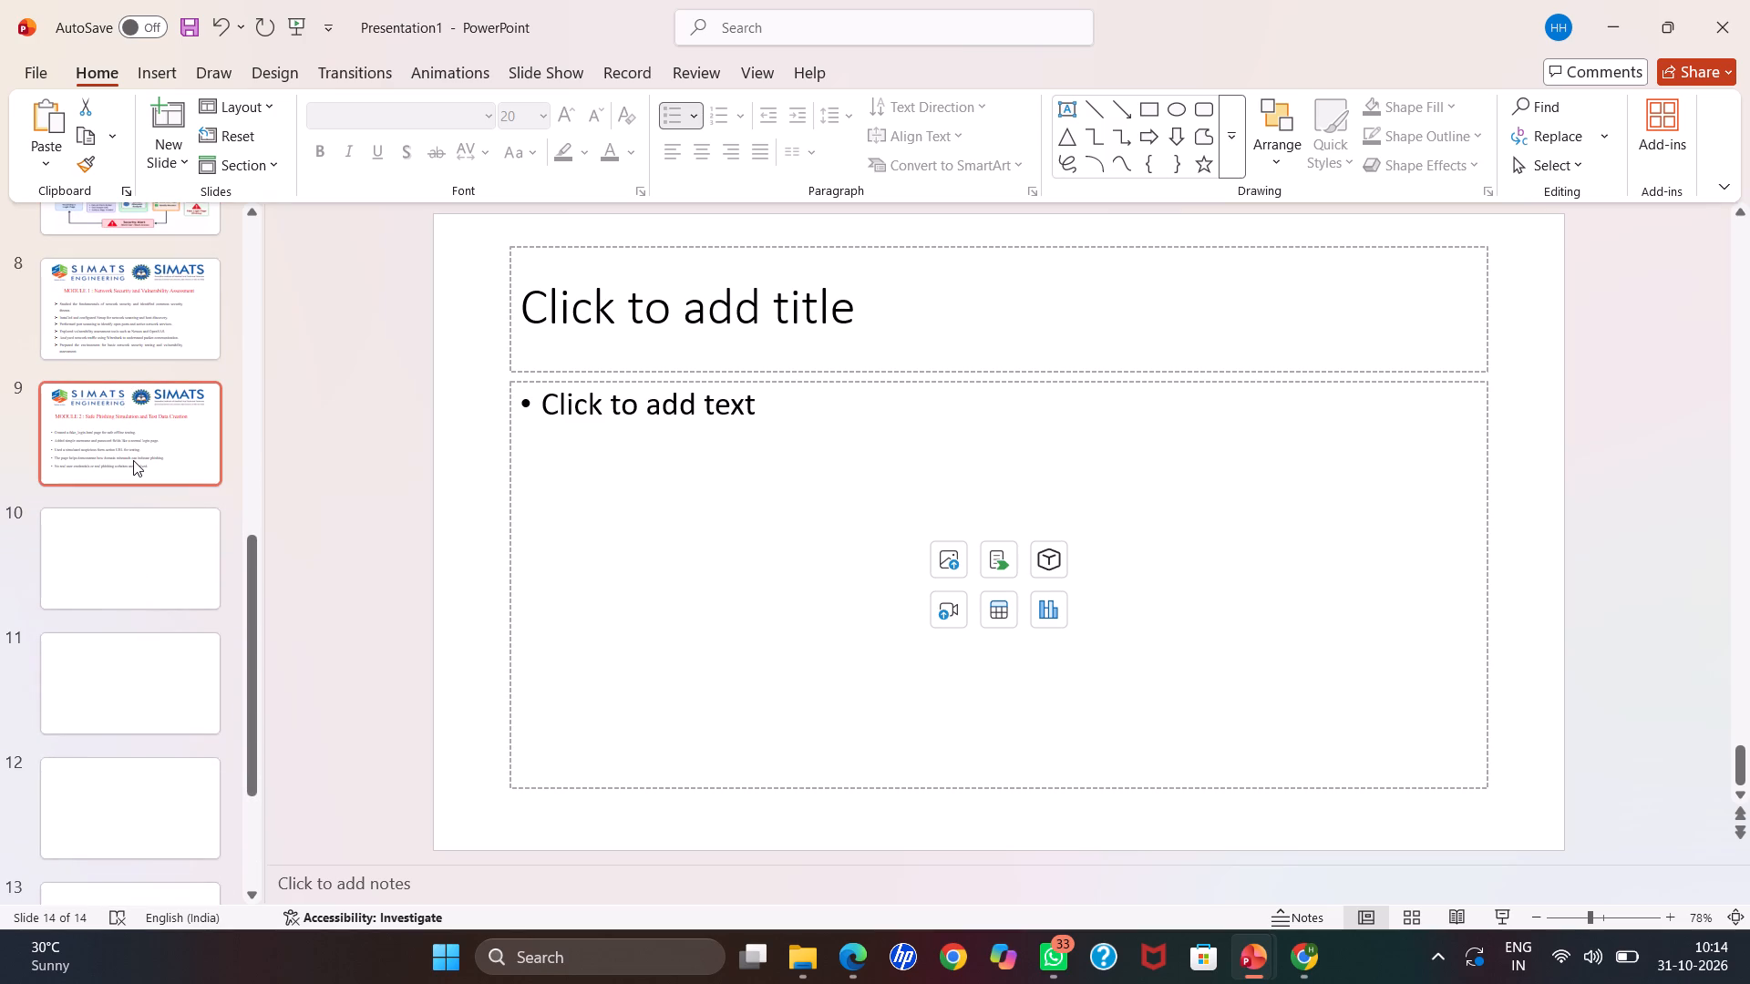
{"action": "left_click", "coordinate": [133, 460]}
{"action": "left_click", "coordinate": [620, 279]}
{"action": "key", "text": "ctrl+c"}
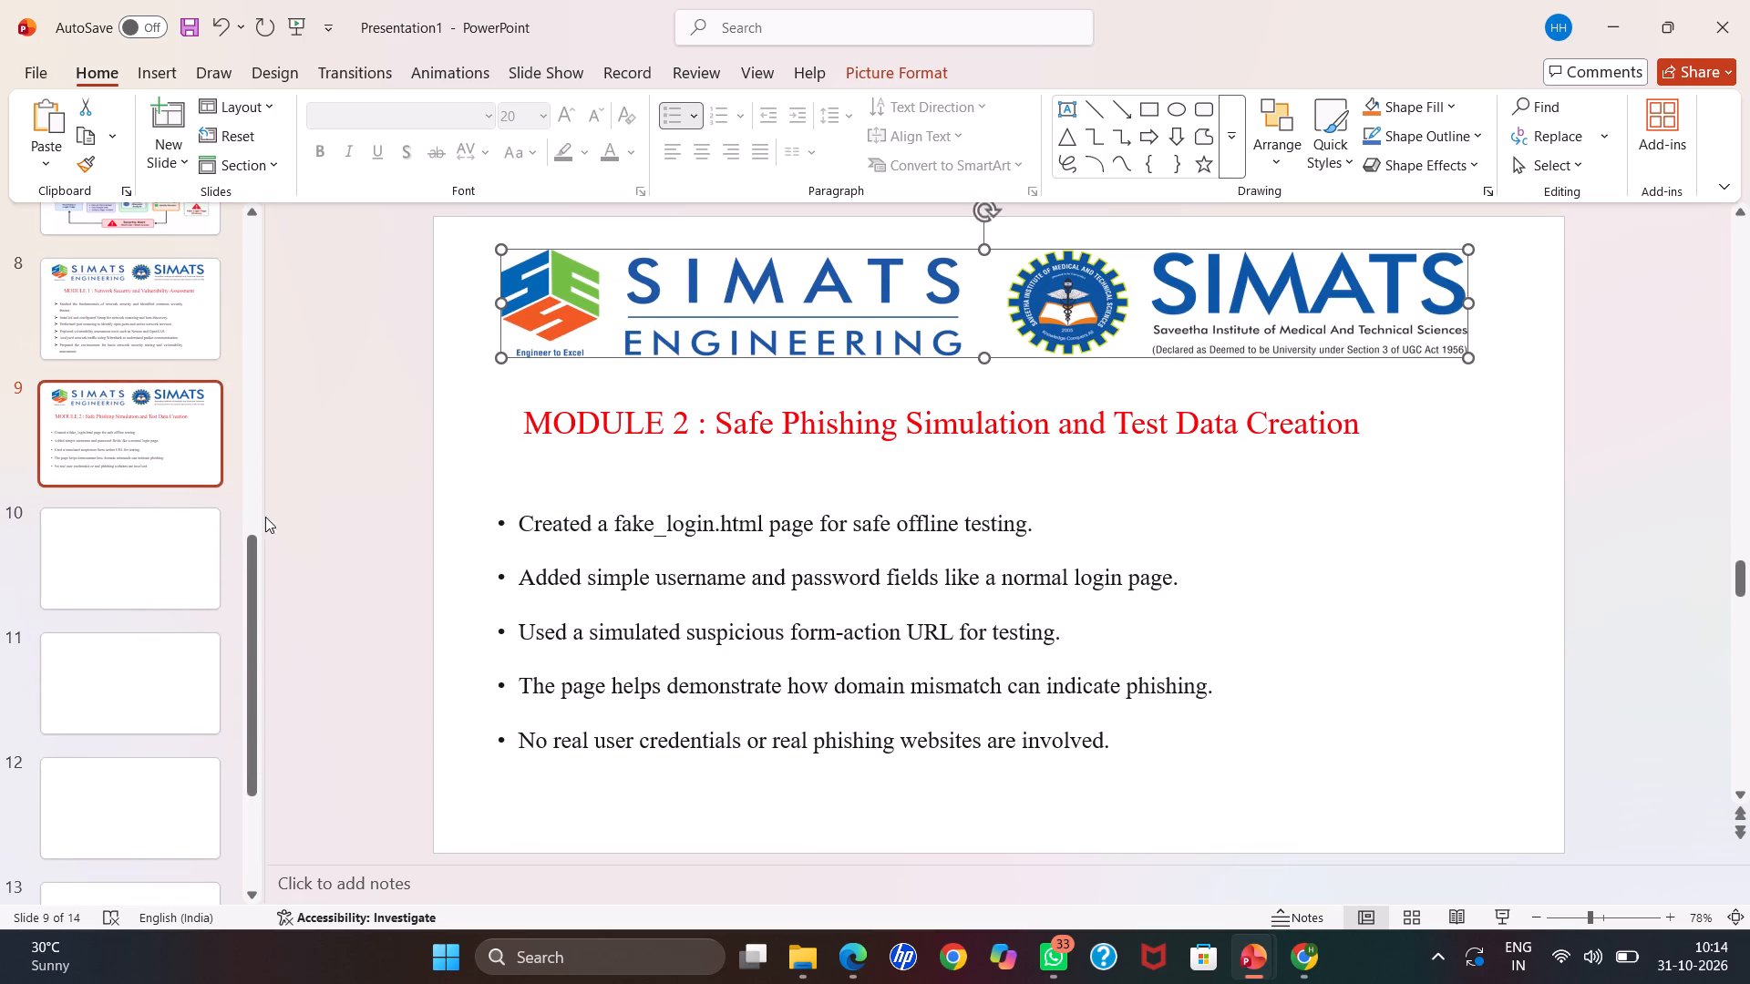
{"action": "left_click", "coordinate": [149, 553]}
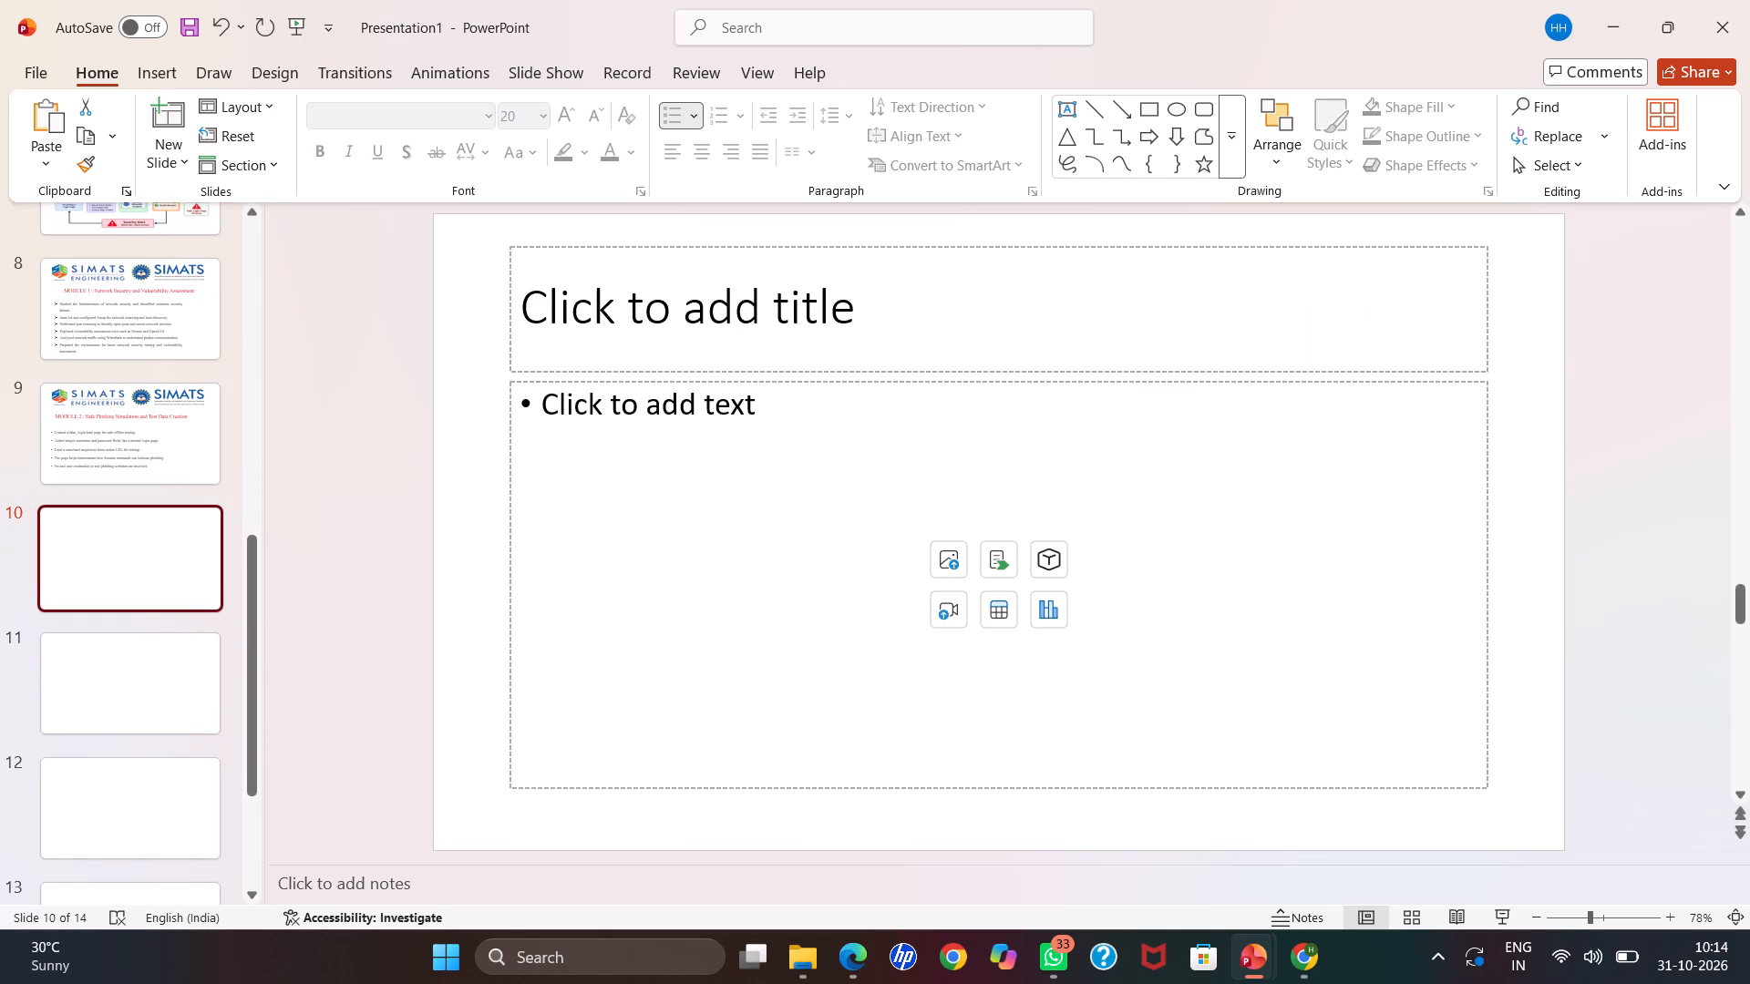
{"action": "left_click", "coordinate": [617, 367]}
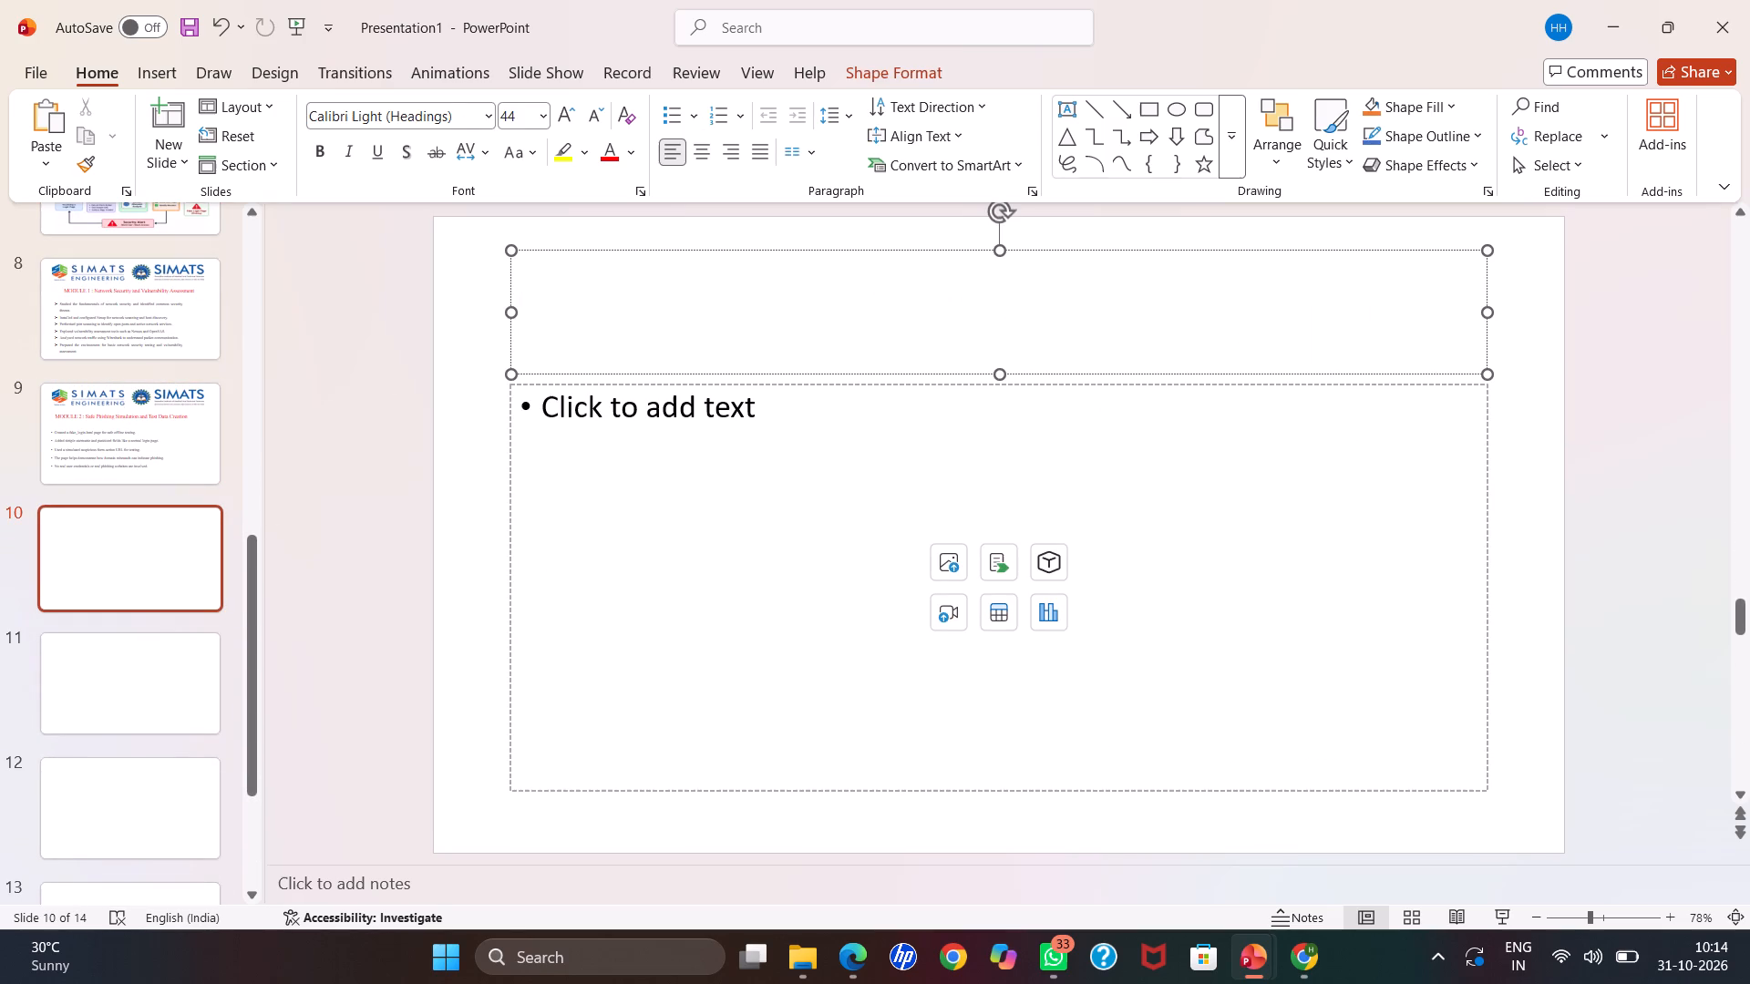
{"action": "left_click", "coordinate": [616, 374]}
{"action": "key", "text": "Delete"}
{"action": "key", "text": "ctrl+v"}
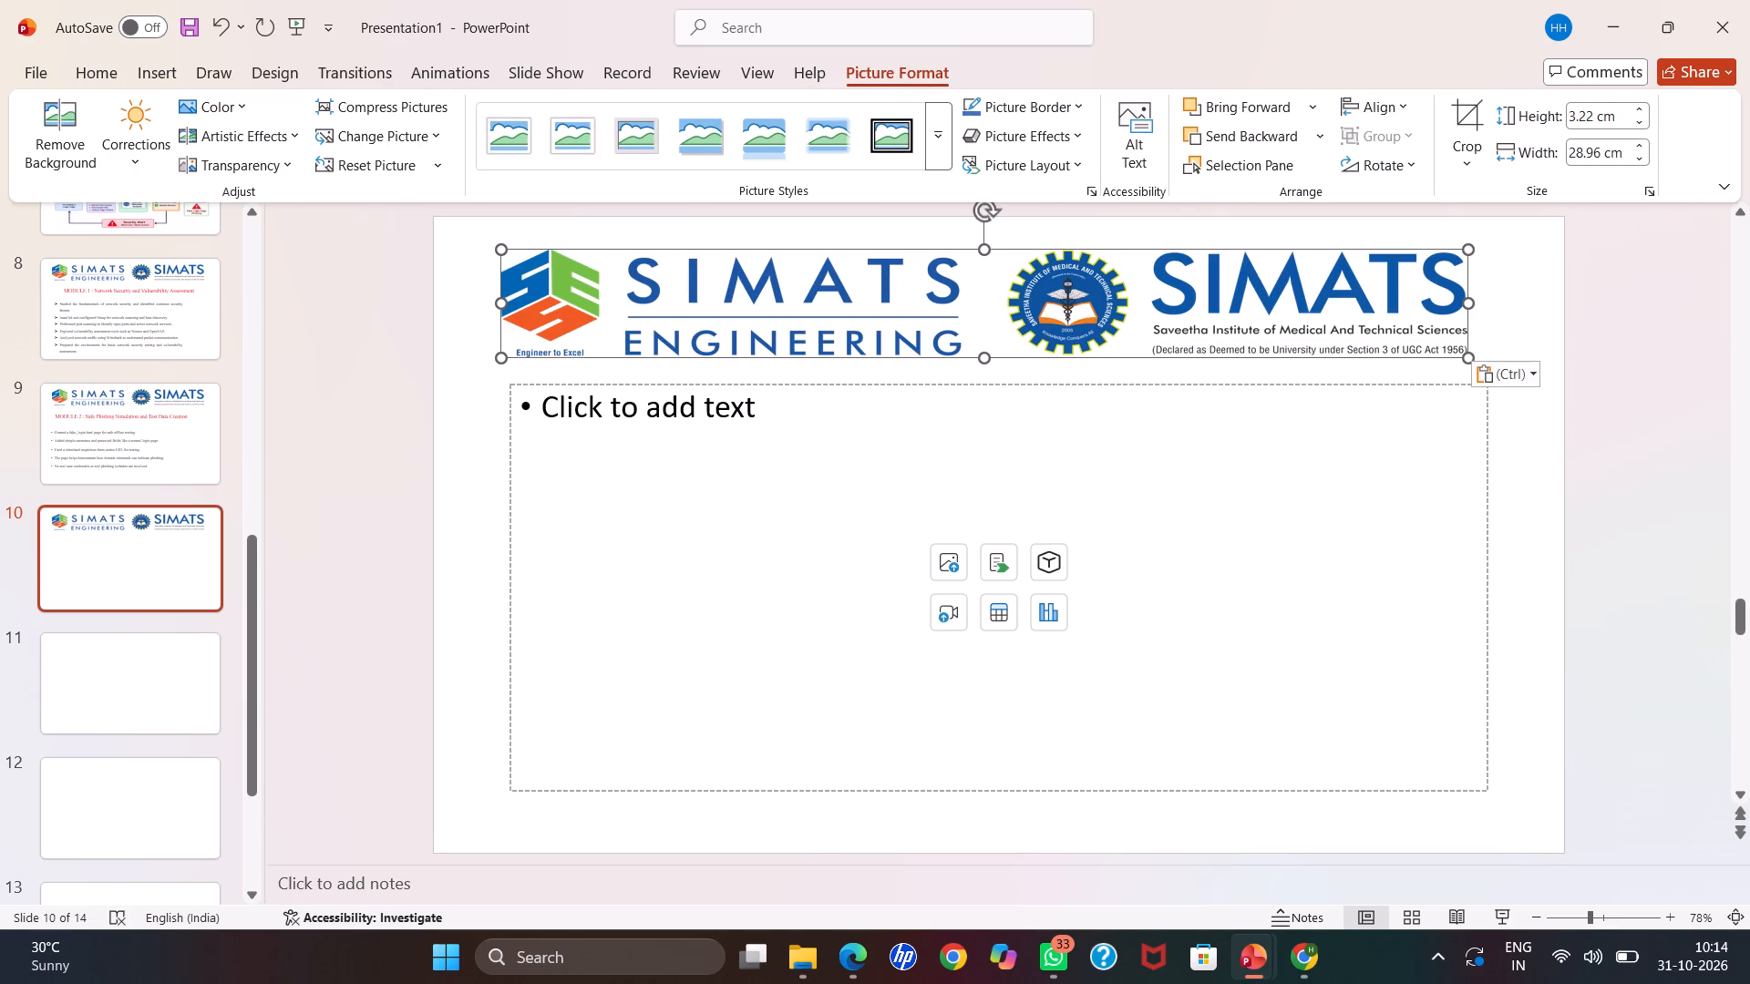
Copy the Module 3 bullet points from slide 8 of the ethical hacking review into slide 10's content placeholder.
{"action": "left_click", "coordinate": [603, 460]}
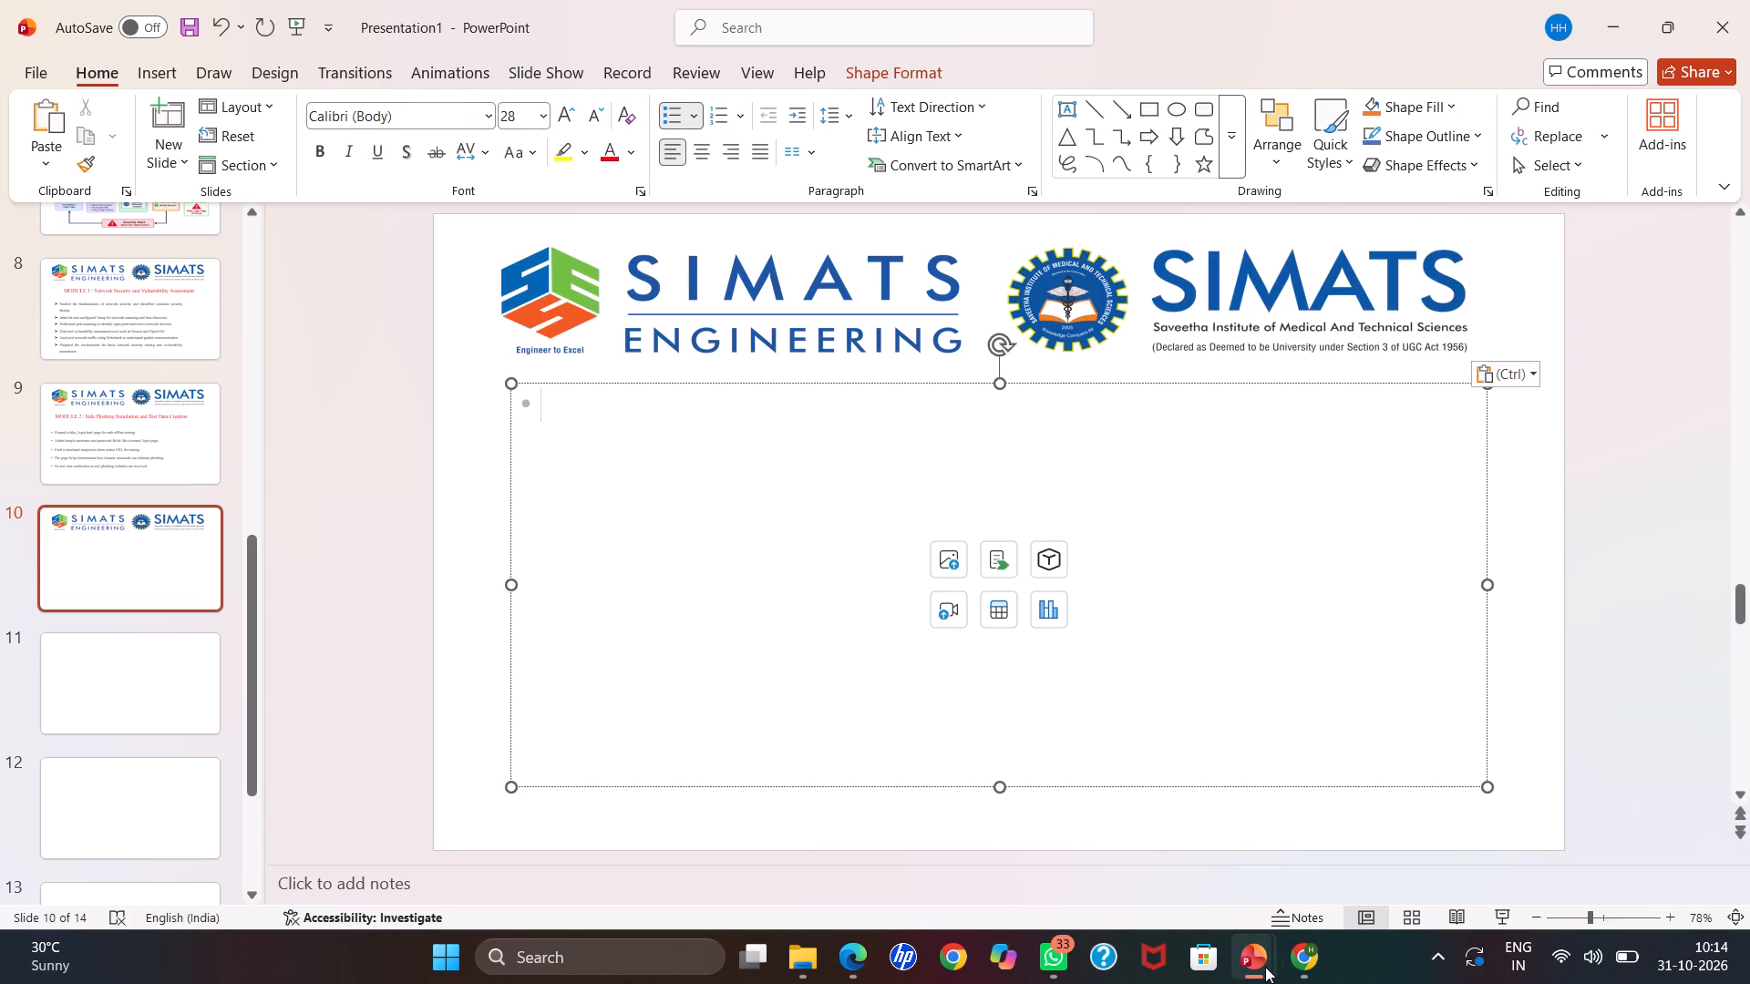
{"action": "left_click", "coordinate": [1141, 845]}
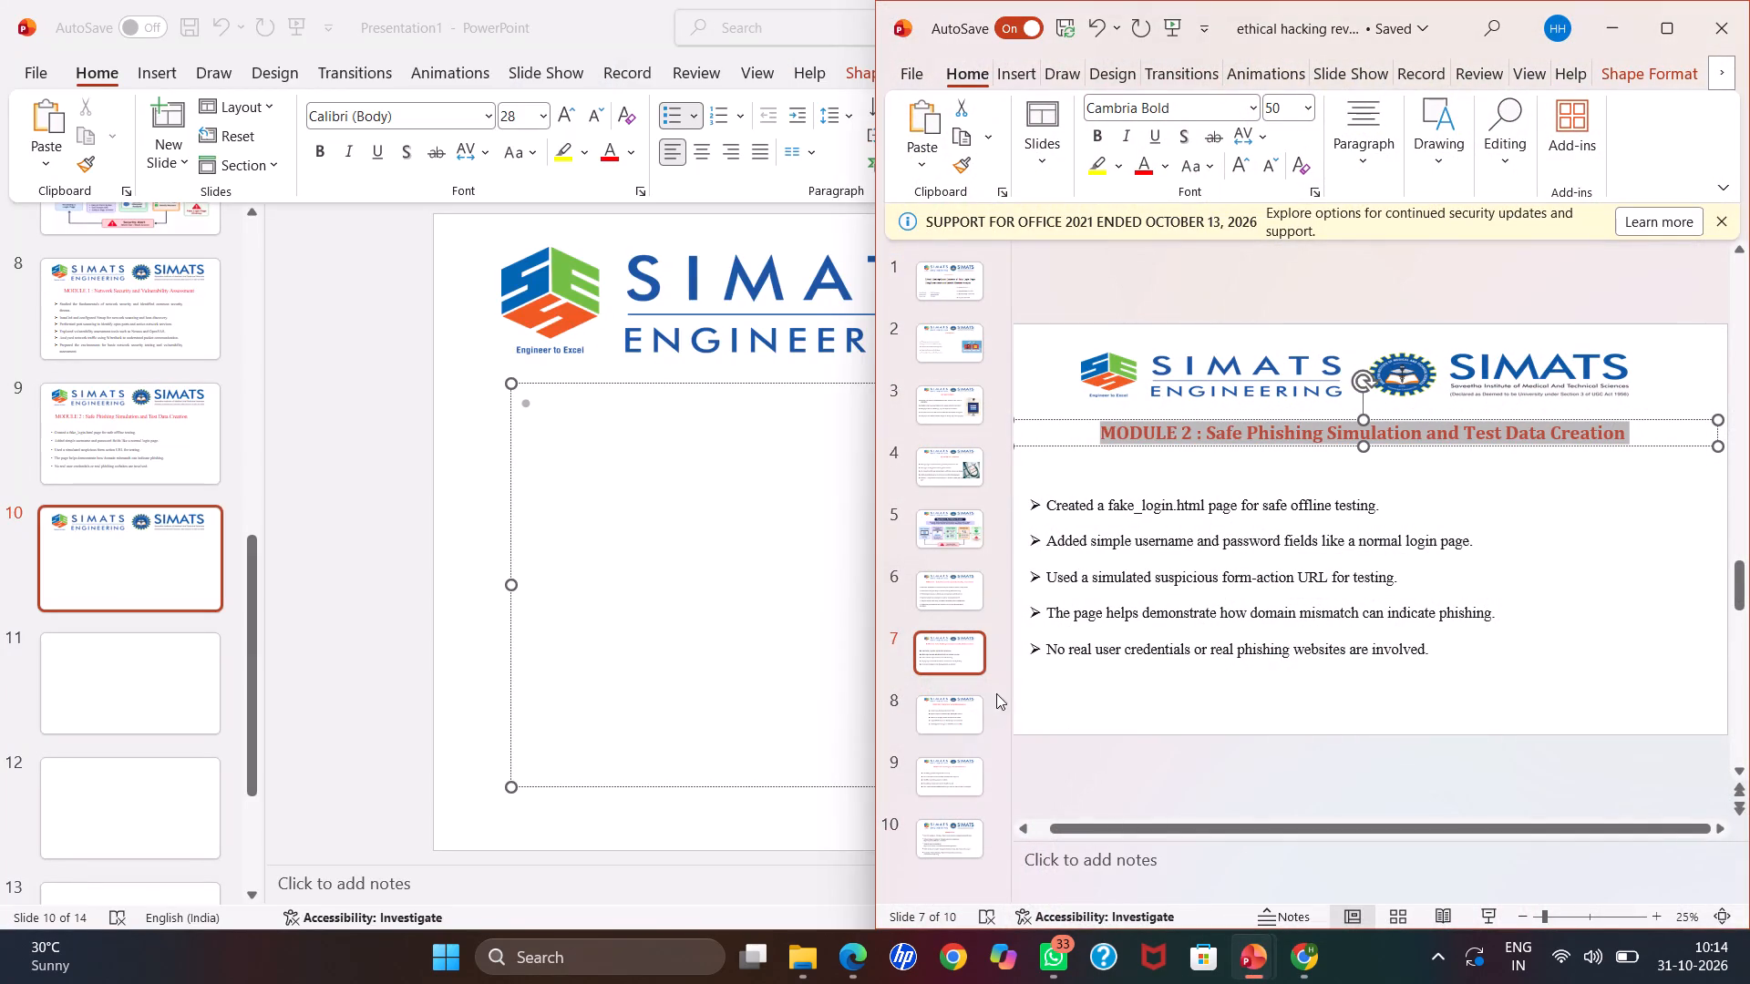
{"action": "left_click", "coordinate": [934, 729]}
{"action": "left_click", "coordinate": [1242, 534]}
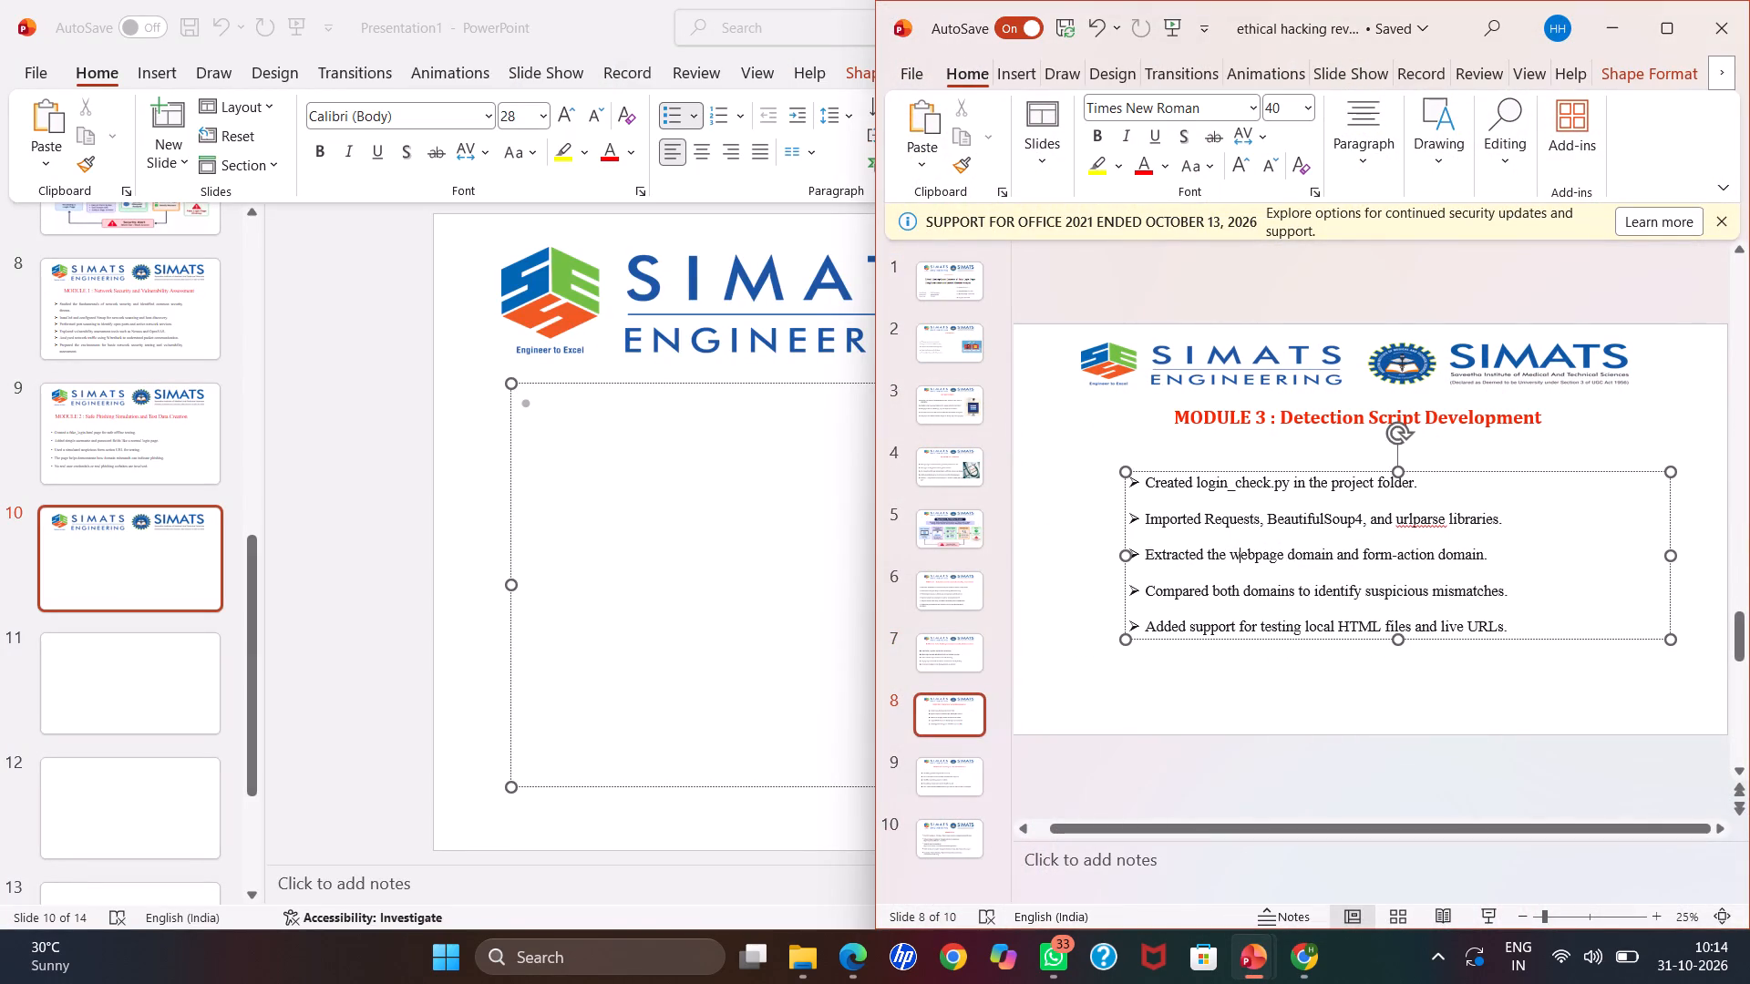
{"action": "key", "text": "ctrl+a"}
{"action": "key", "text": "ctrl+c"}
{"action": "left_click", "coordinate": [791, 604]}
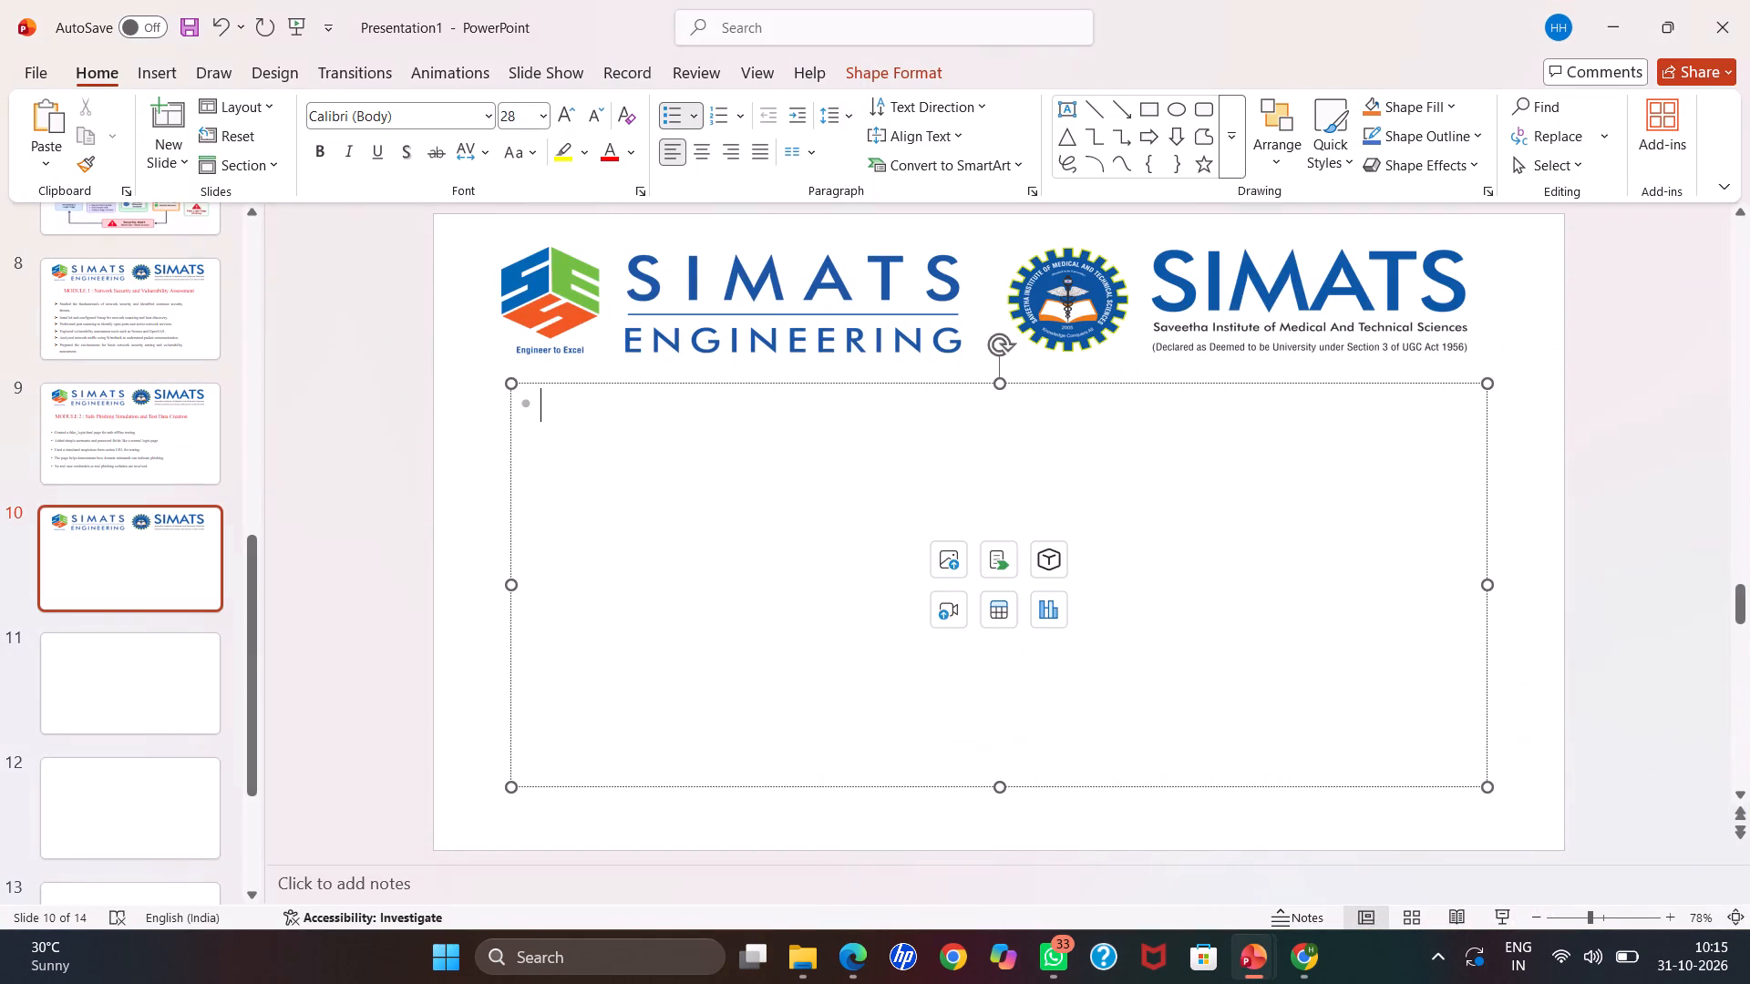
{"action": "key", "text": "ctrl+v"}
Set all the bullet text on slide 10 to 20 points and increase its line spacing.
{"action": "left_click", "coordinate": [834, 497]}
{"action": "key", "text": "ctrl+a"}
{"action": "left_click", "coordinate": [834, 497]}
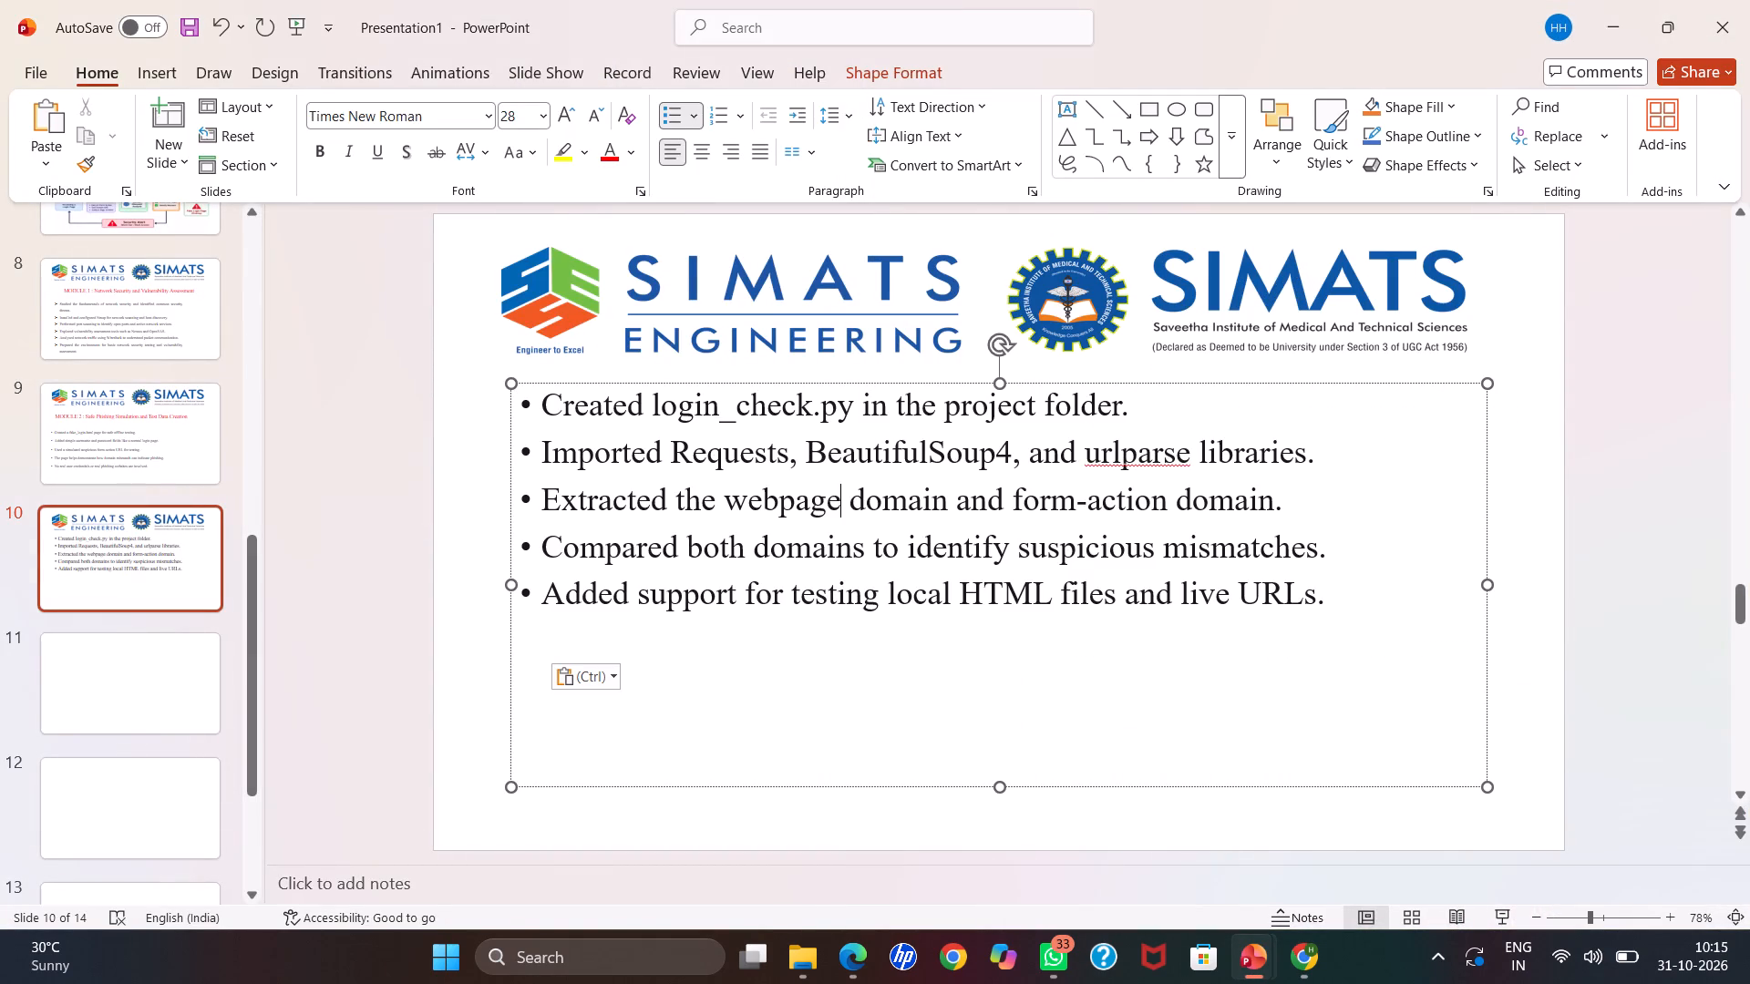
{"action": "key", "text": "ctrl+a"}
{"action": "key", "text": "ctrl+a"}
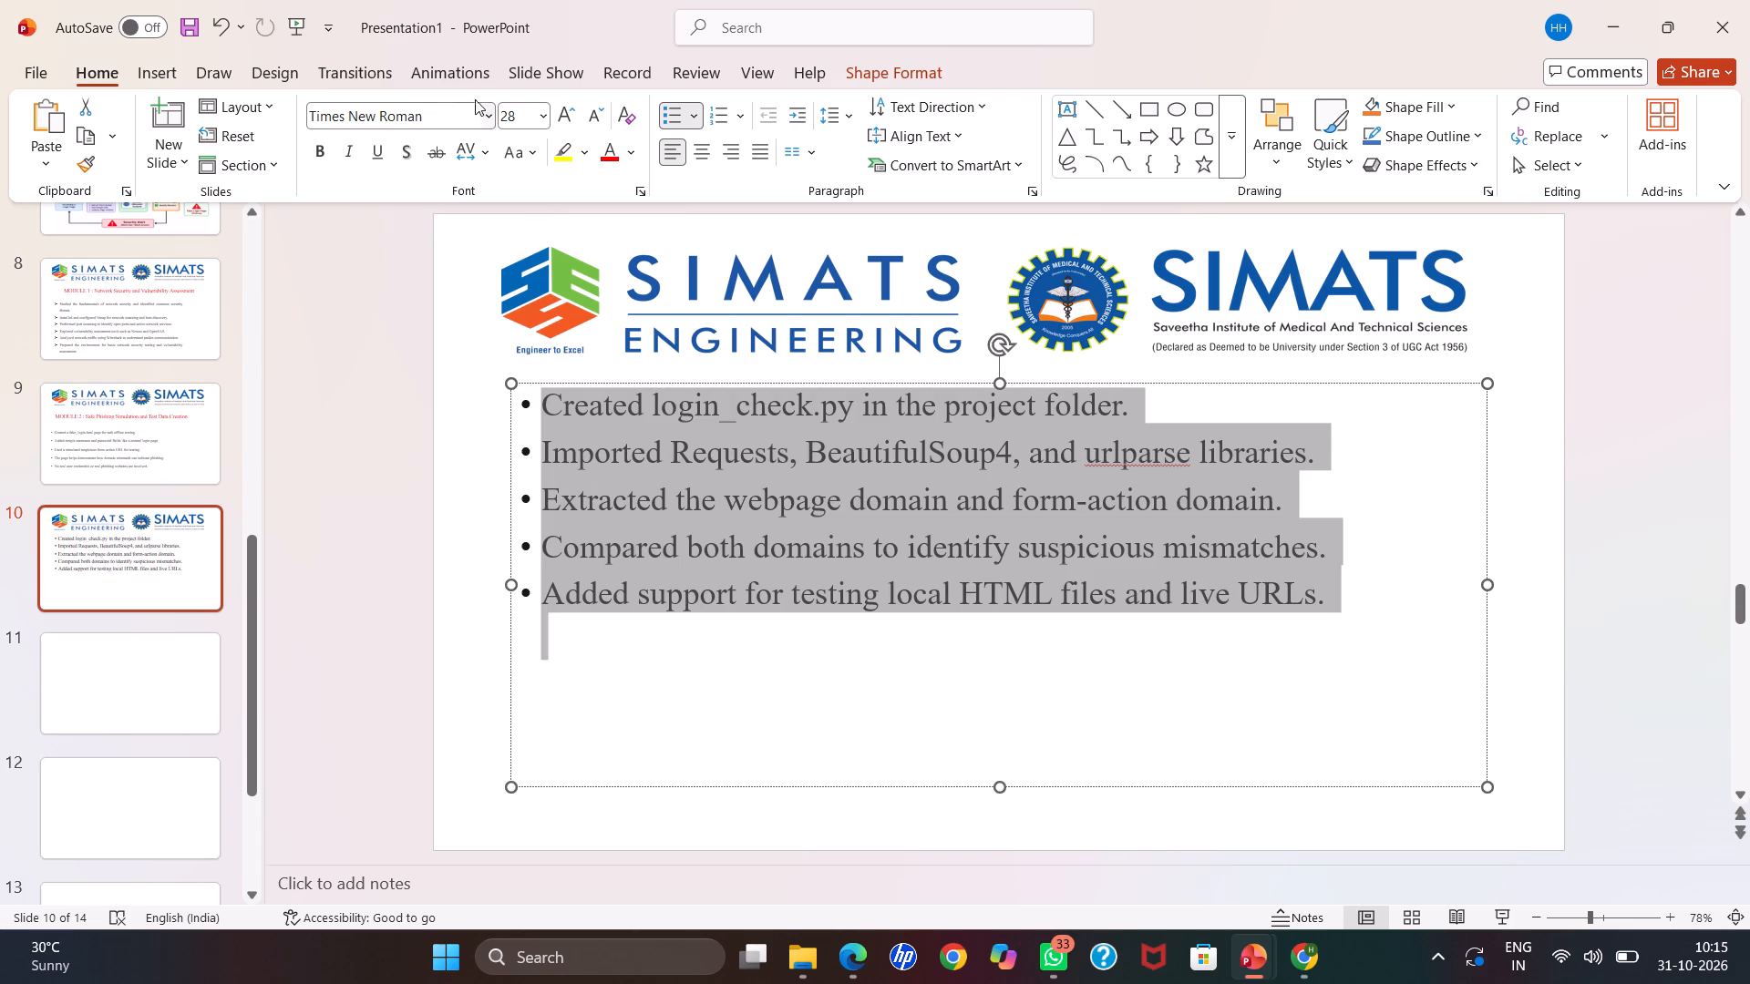
{"action": "left_click", "coordinate": [527, 106]}
{"action": "left_click", "coordinate": [523, 111]}
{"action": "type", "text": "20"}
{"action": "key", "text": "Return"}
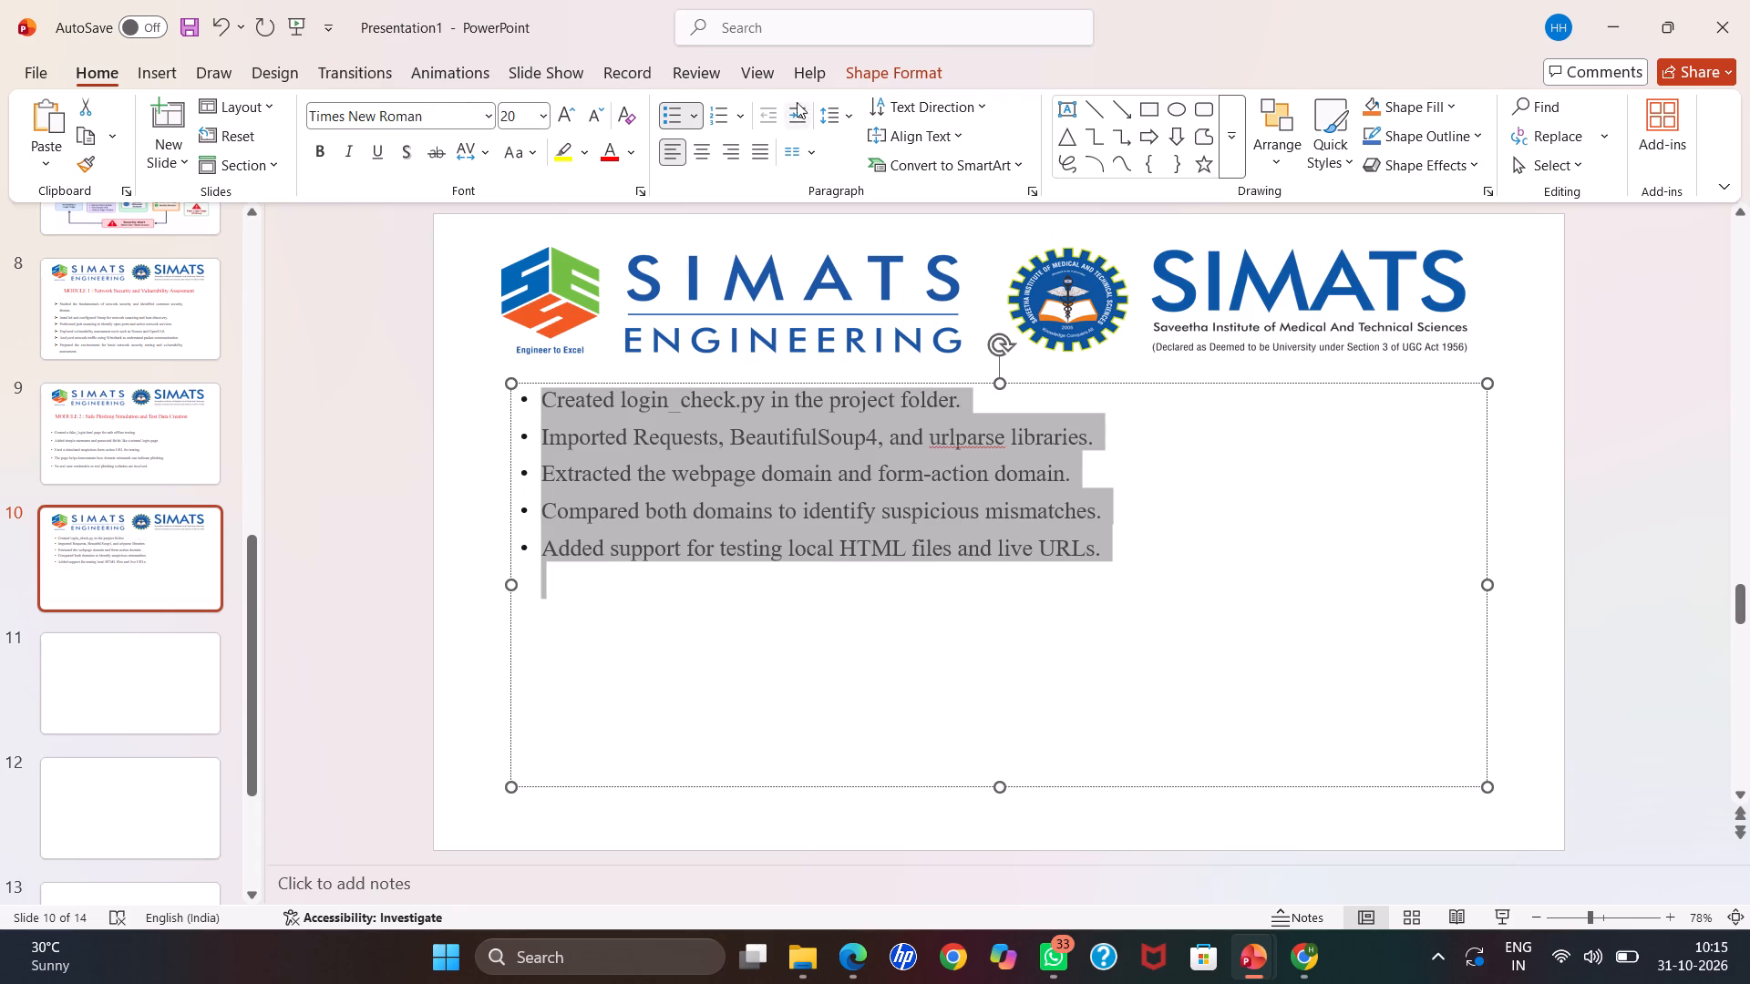
{"action": "left_click", "coordinate": [850, 115]}
{"action": "left_click", "coordinate": [853, 188]}
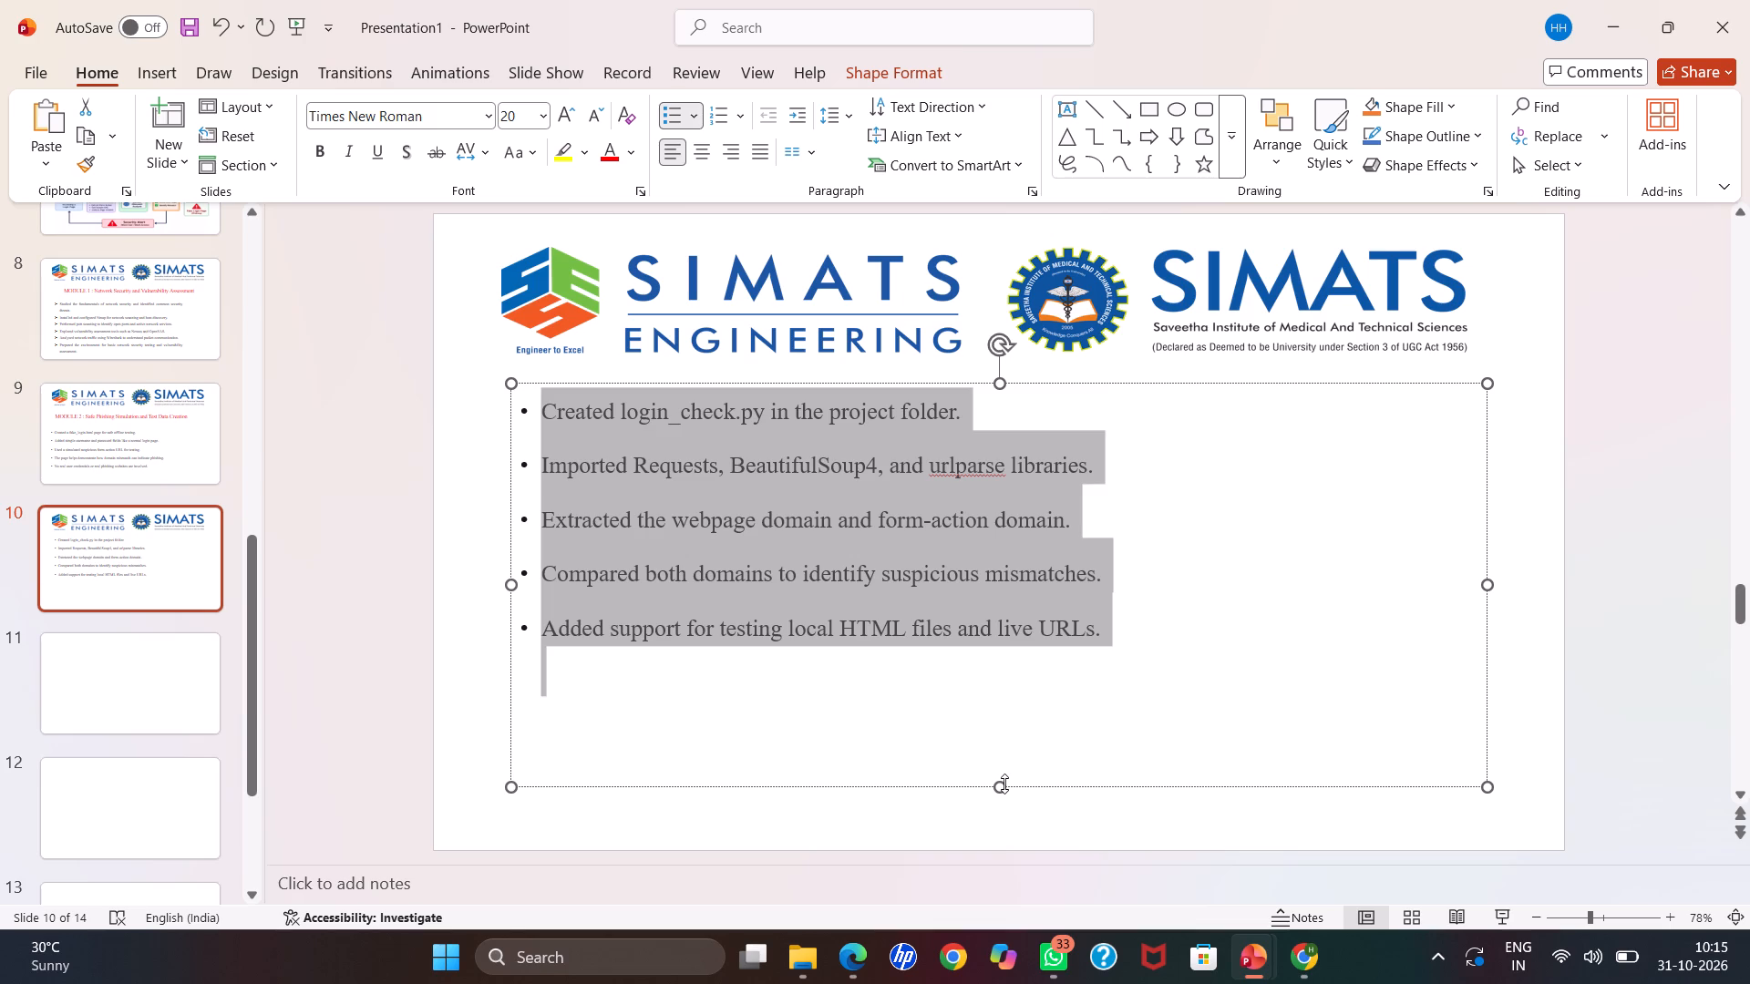
Shrink the bullet text box to fit its text and move it down, leaving room for a heading beneath the banner.
{"action": "left_click_drag", "start_coordinate": [1002, 784], "coordinate": [996, 685]}
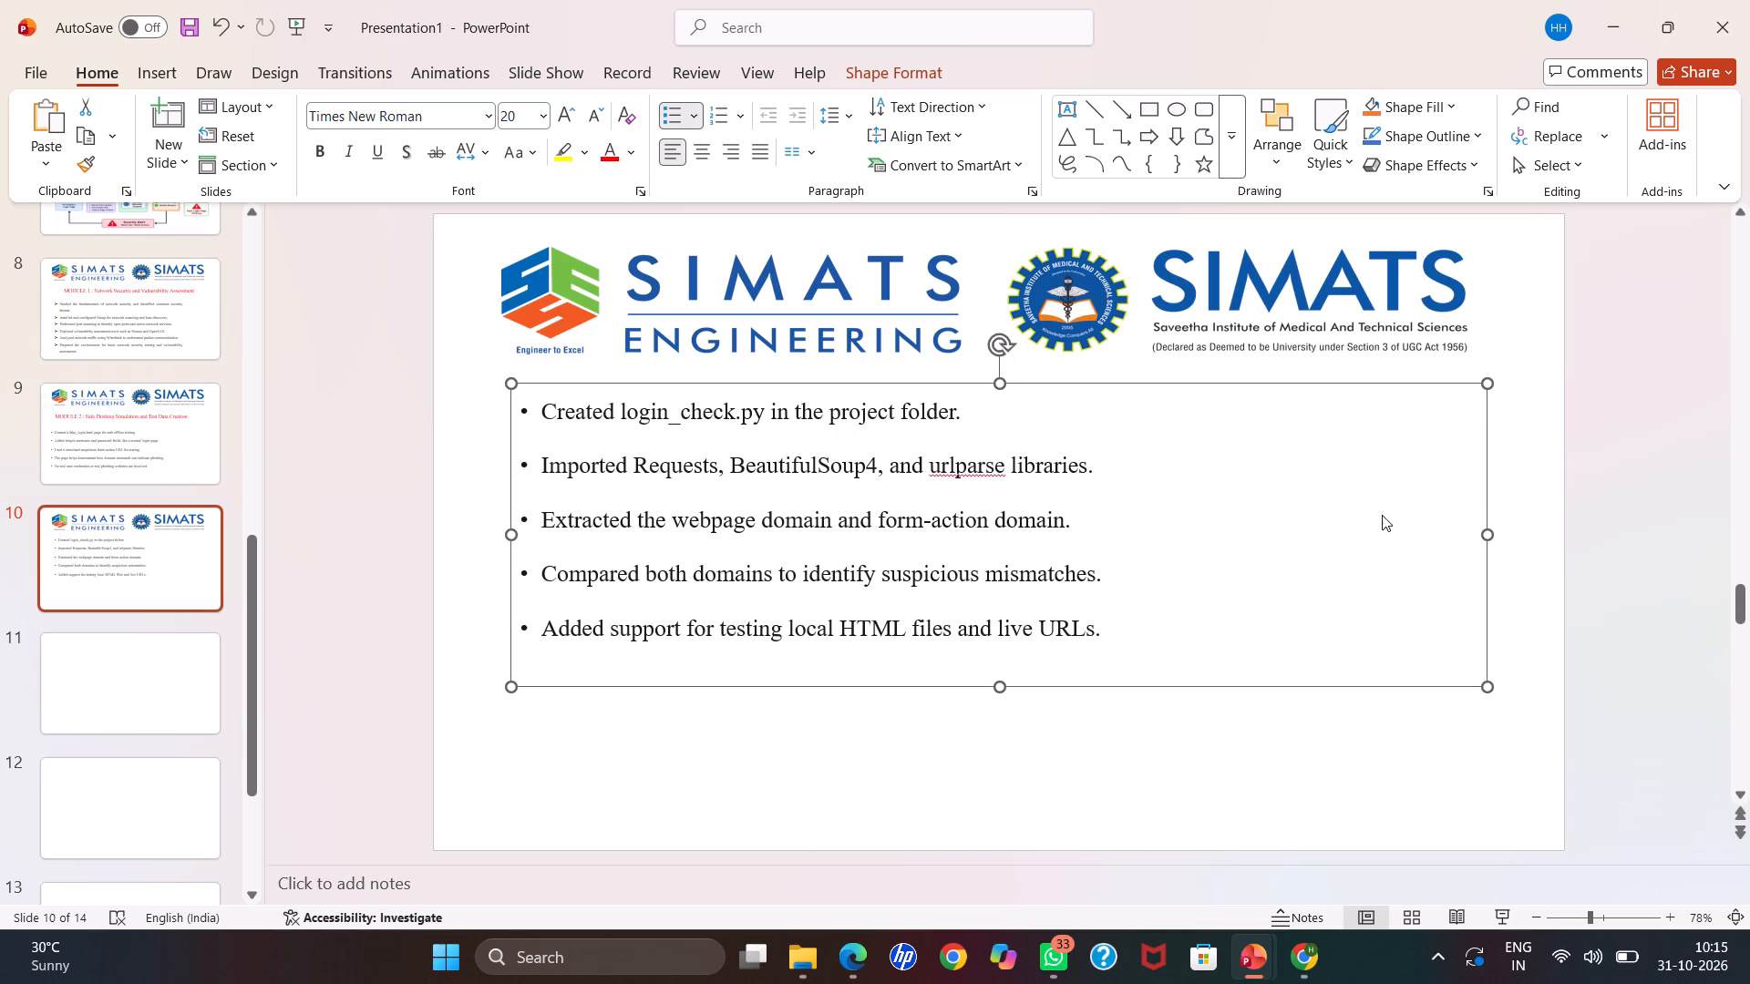
{"action": "left_click_drag", "start_coordinate": [1487, 532], "coordinate": [1208, 577]}
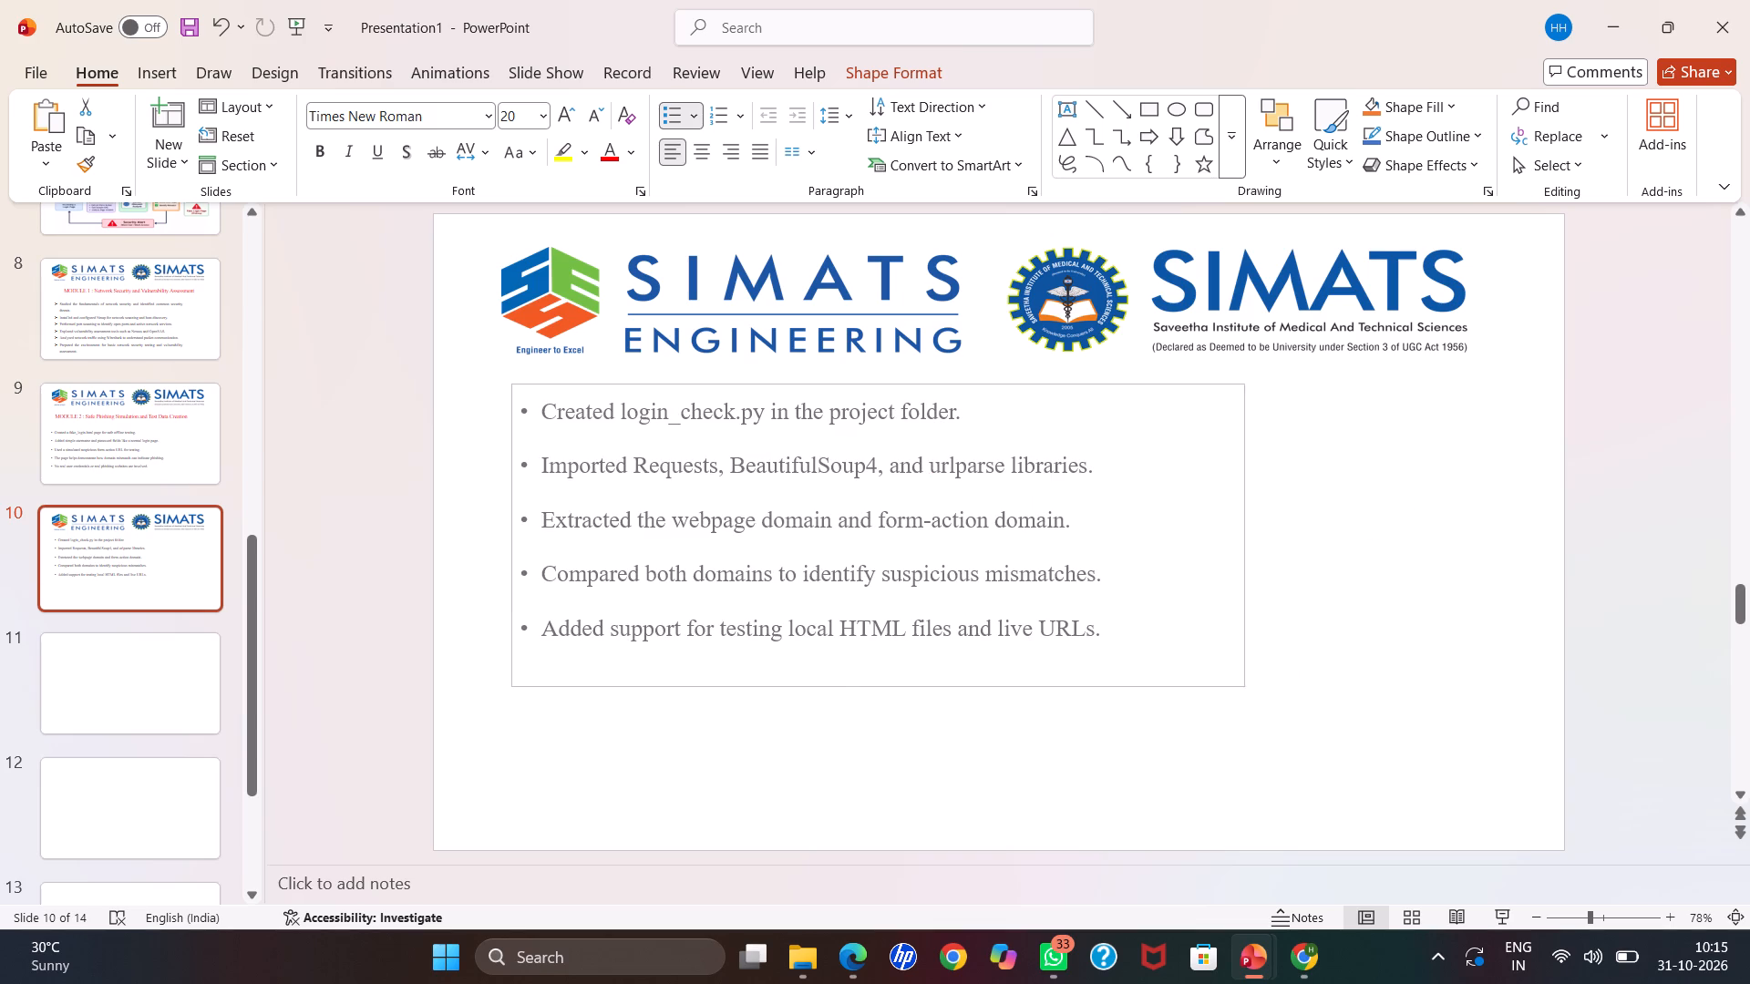
{"action": "left_click_drag", "start_coordinate": [1208, 577], "coordinate": [1167, 577]}
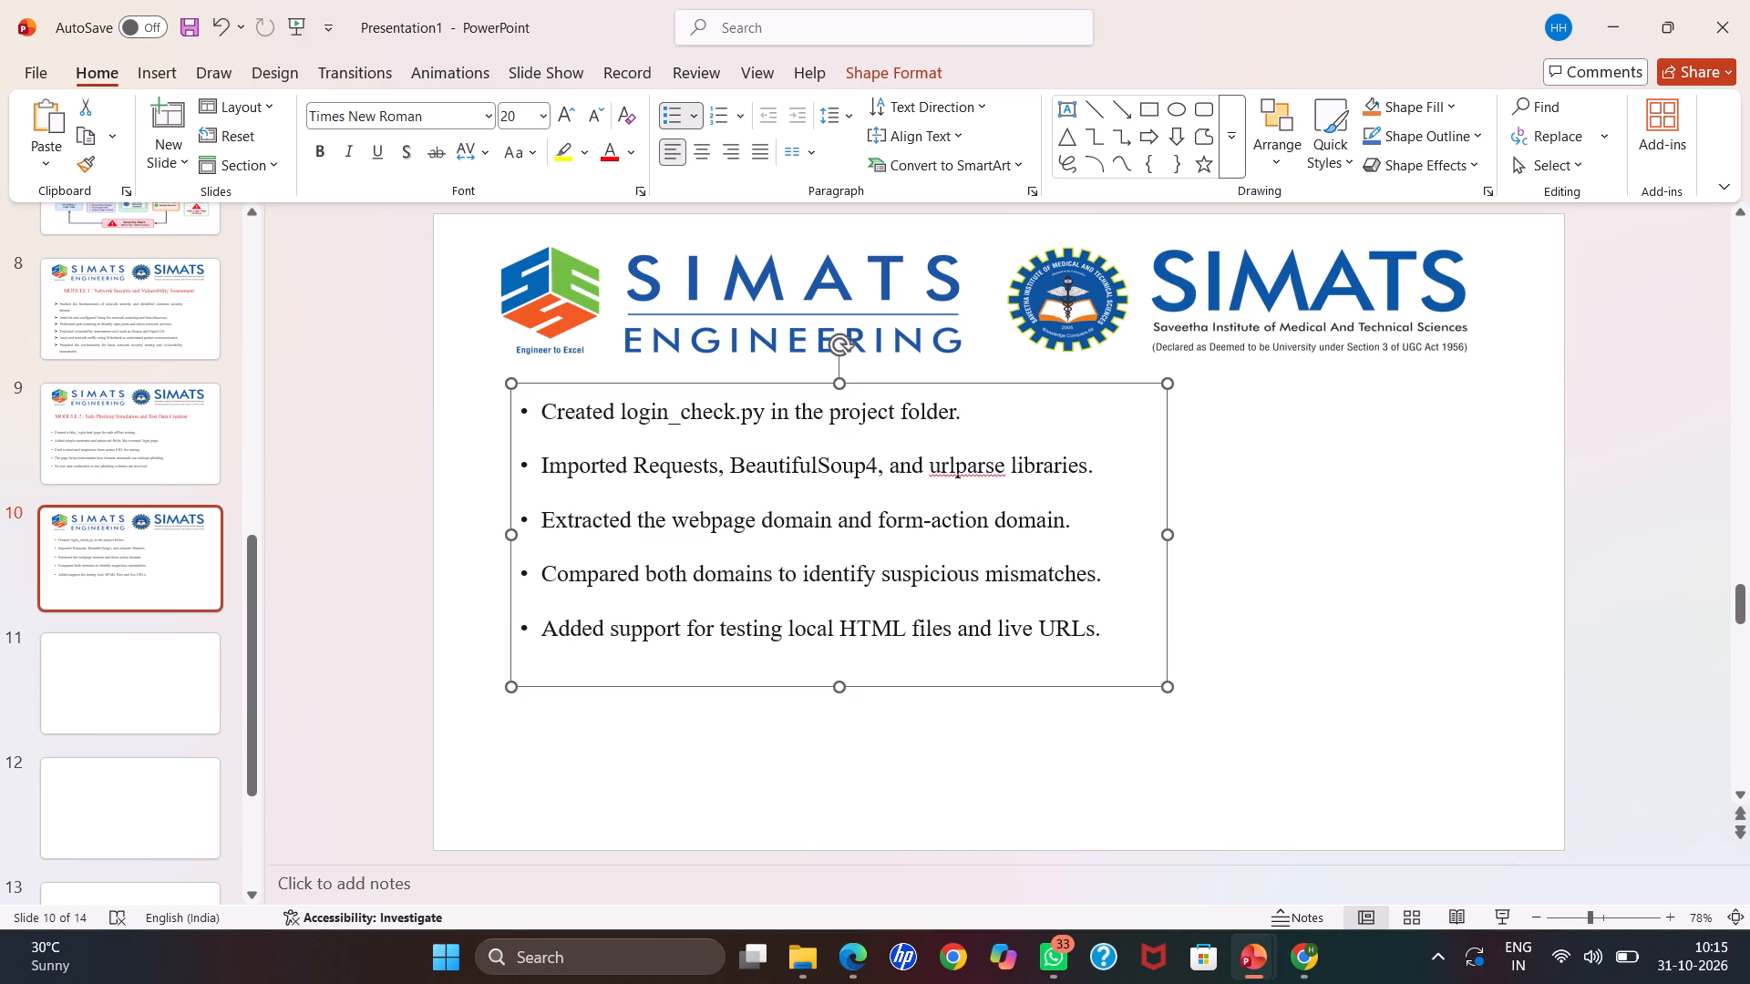
{"action": "left_click_drag", "start_coordinate": [1009, 383], "coordinate": [987, 544]}
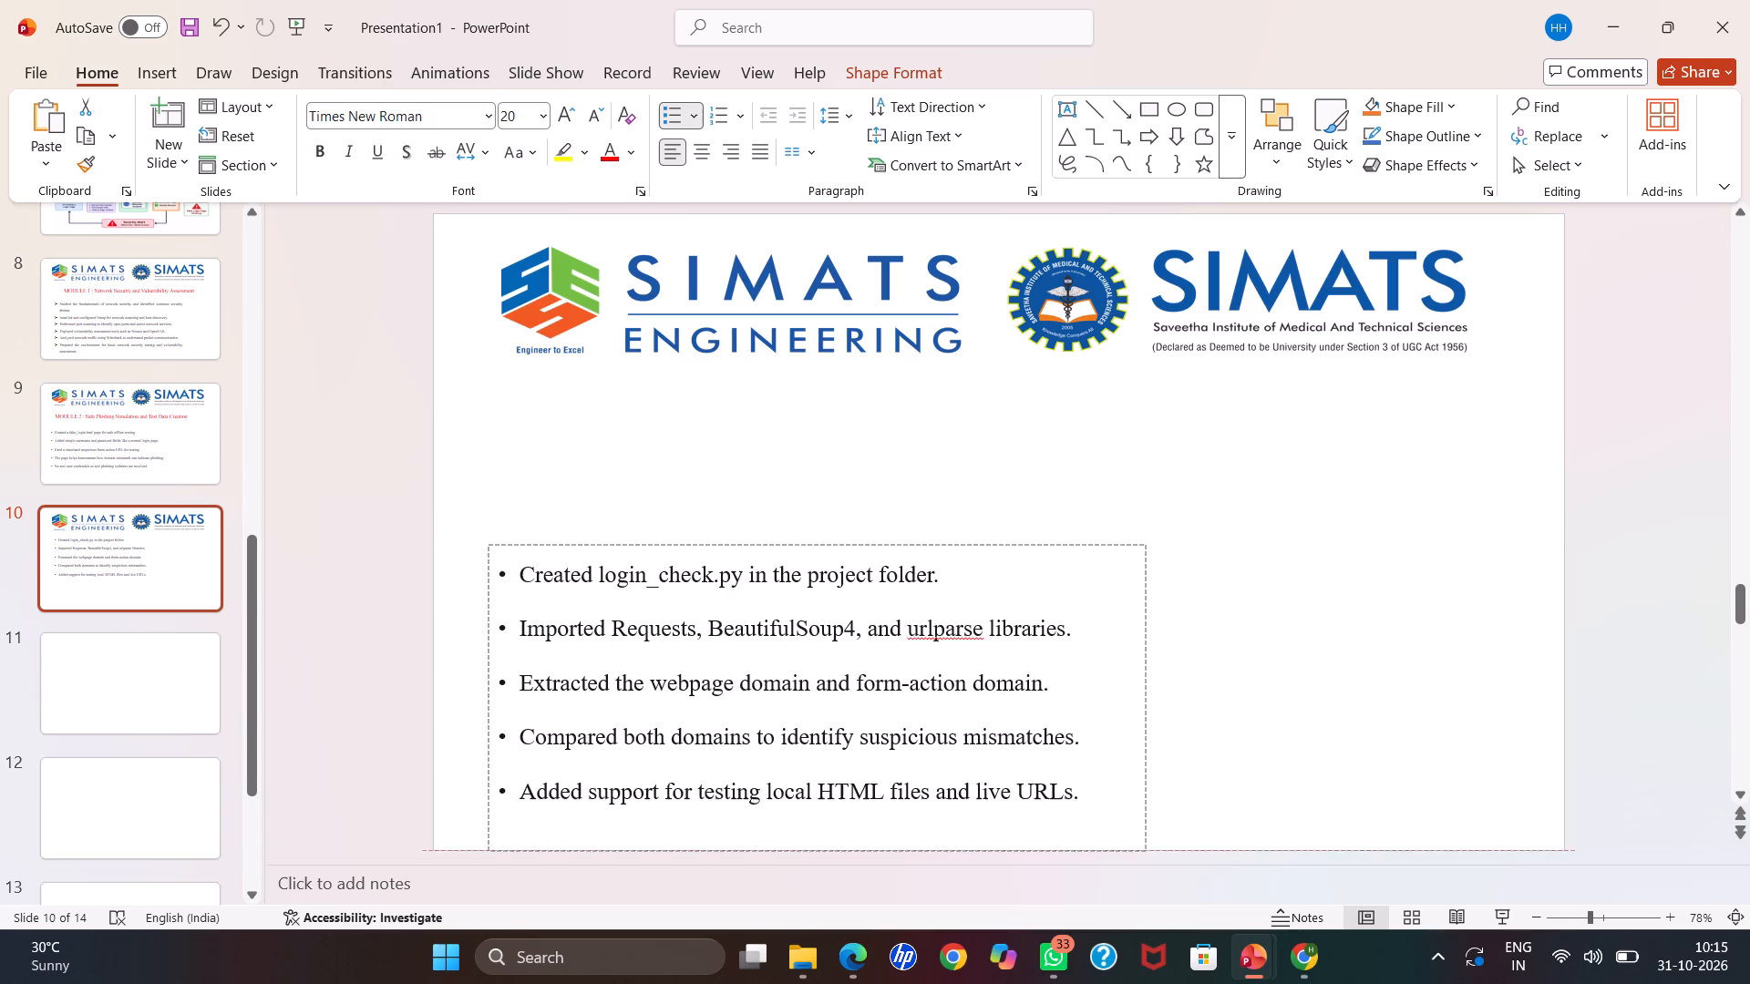
{"action": "left_click_drag", "start_coordinate": [987, 544], "coordinate": [987, 523]}
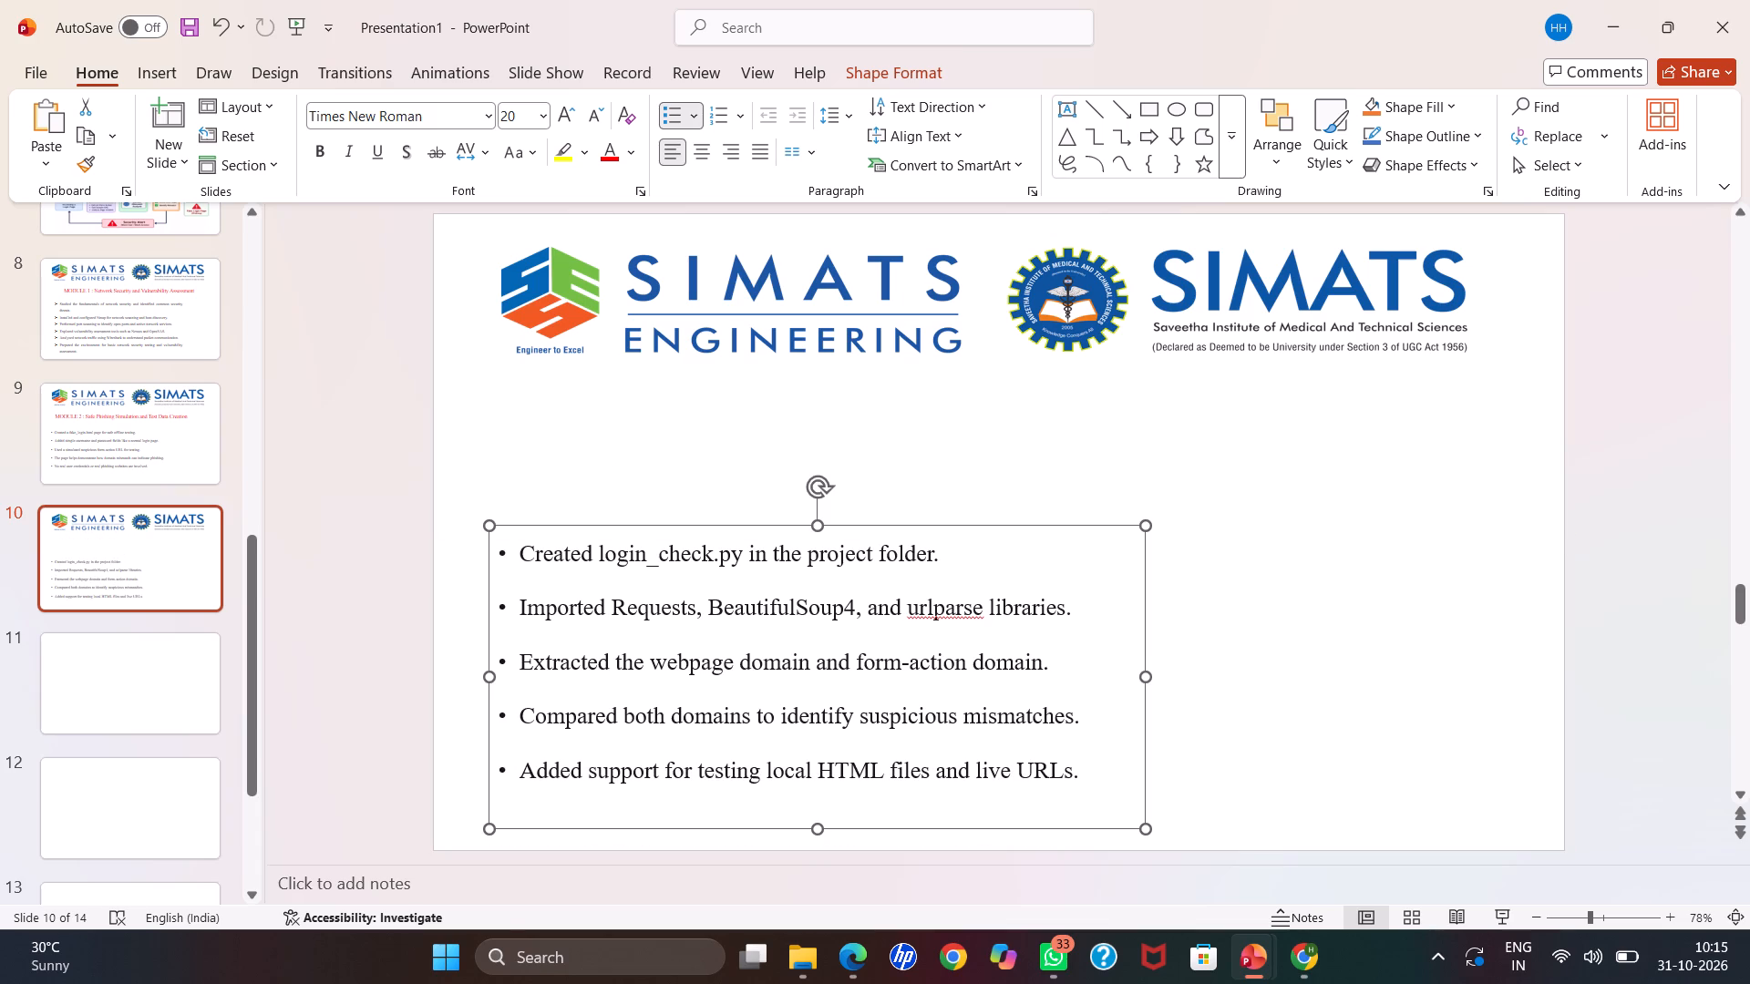
{"action": "left_click_drag", "start_coordinate": [1050, 524], "coordinate": [1098, 493]}
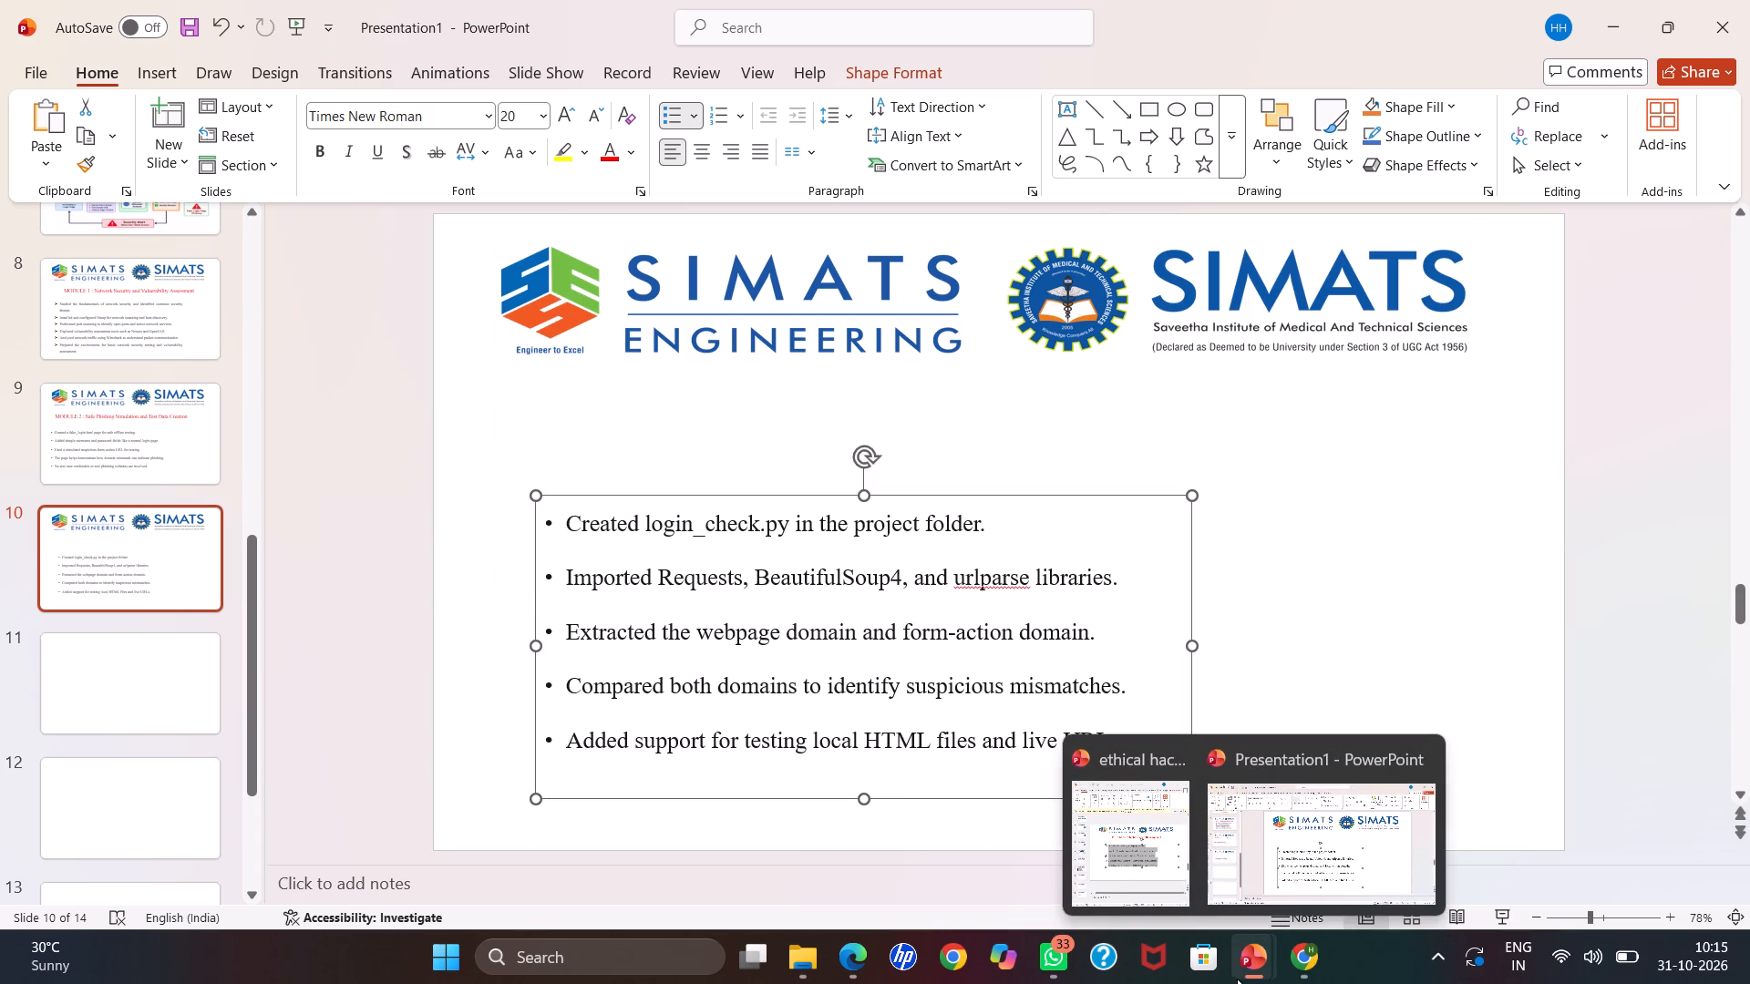
Copy the heading "MODULE 3 : Detection Script Development" from the review into its own text box just beneath slide 10's banner.
{"action": "left_click", "coordinate": [1096, 820]}
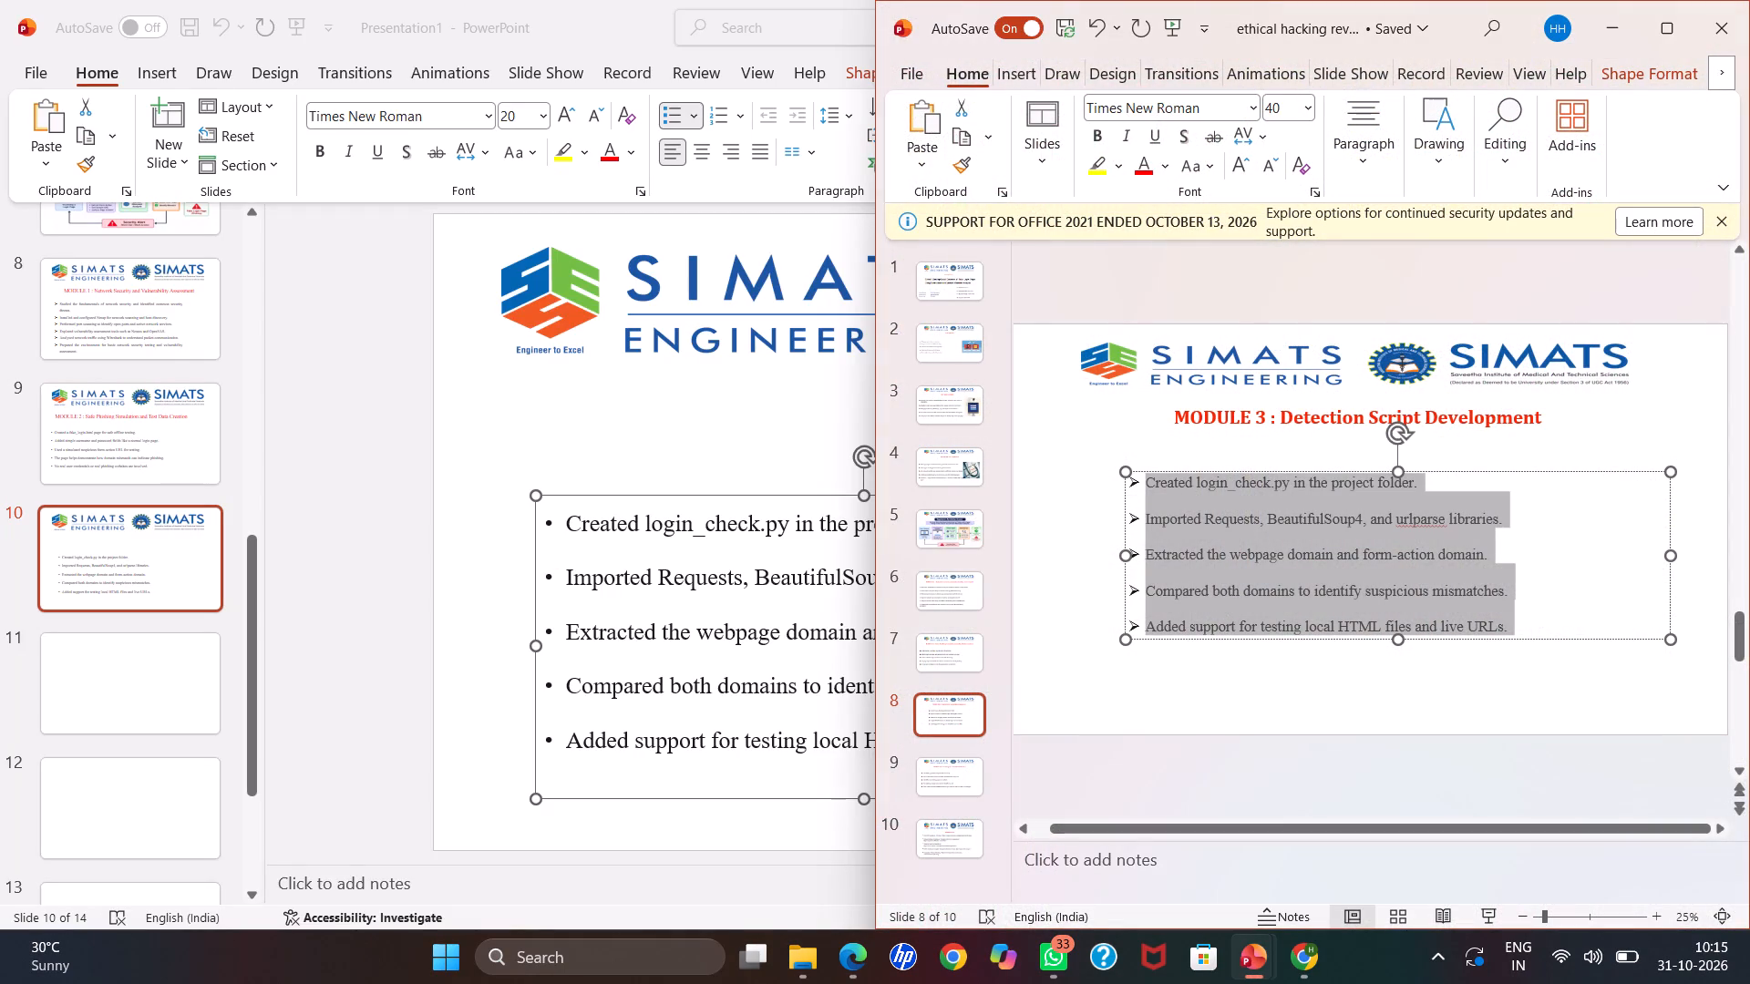
{"action": "left_click", "coordinate": [1206, 414]}
{"action": "double_click", "coordinate": [1206, 414]}
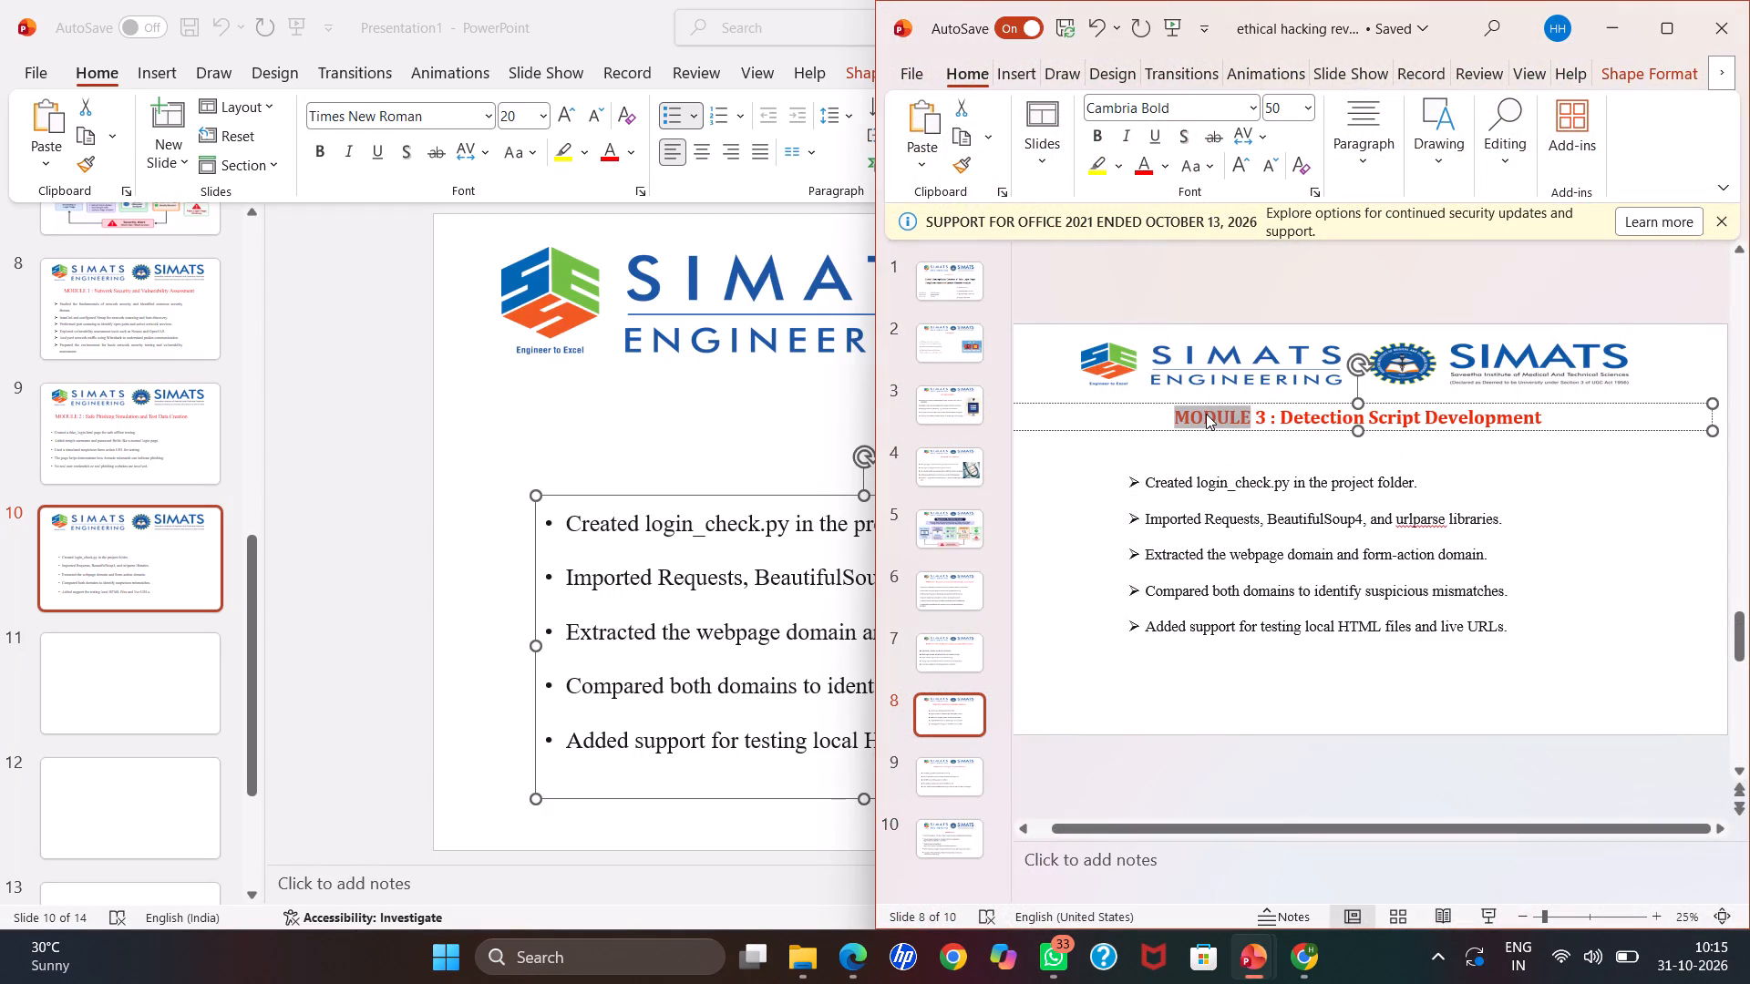
{"action": "key", "text": "ctrl+a"}
{"action": "key", "text": "ctrl+c"}
{"action": "left_click", "coordinate": [744, 569]}
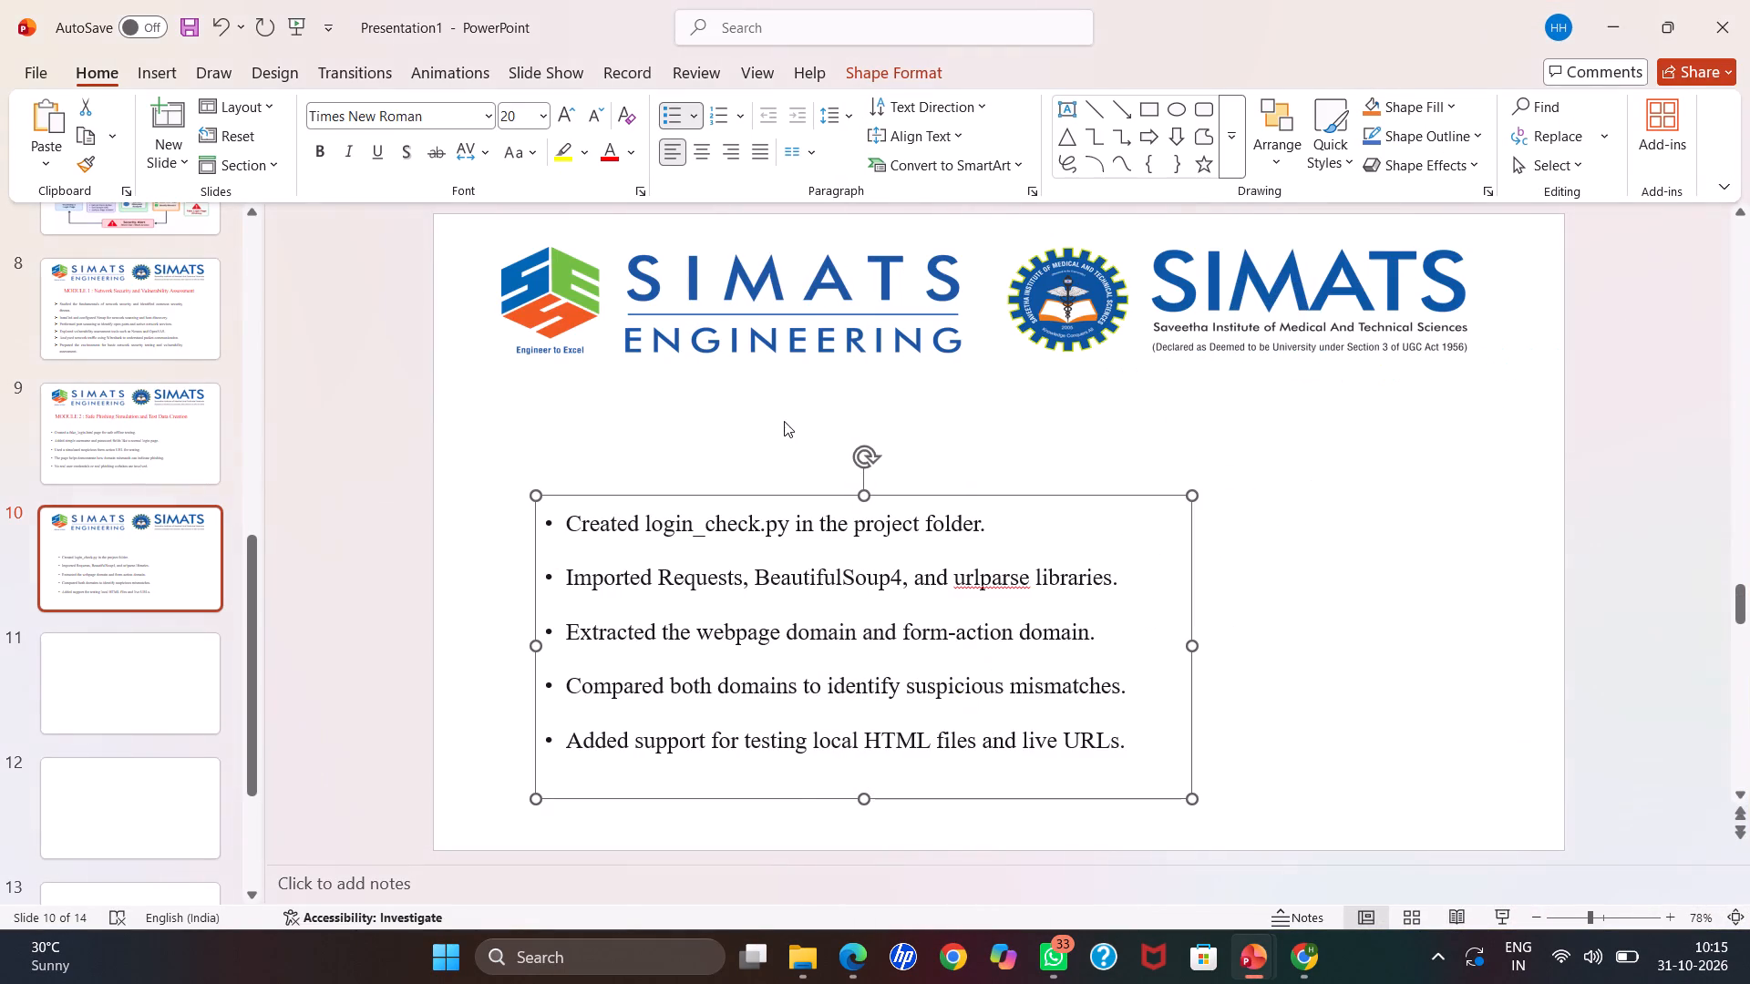
{"action": "key", "text": "ctrl+v"}
{"action": "key", "text": "ctrl+z"}
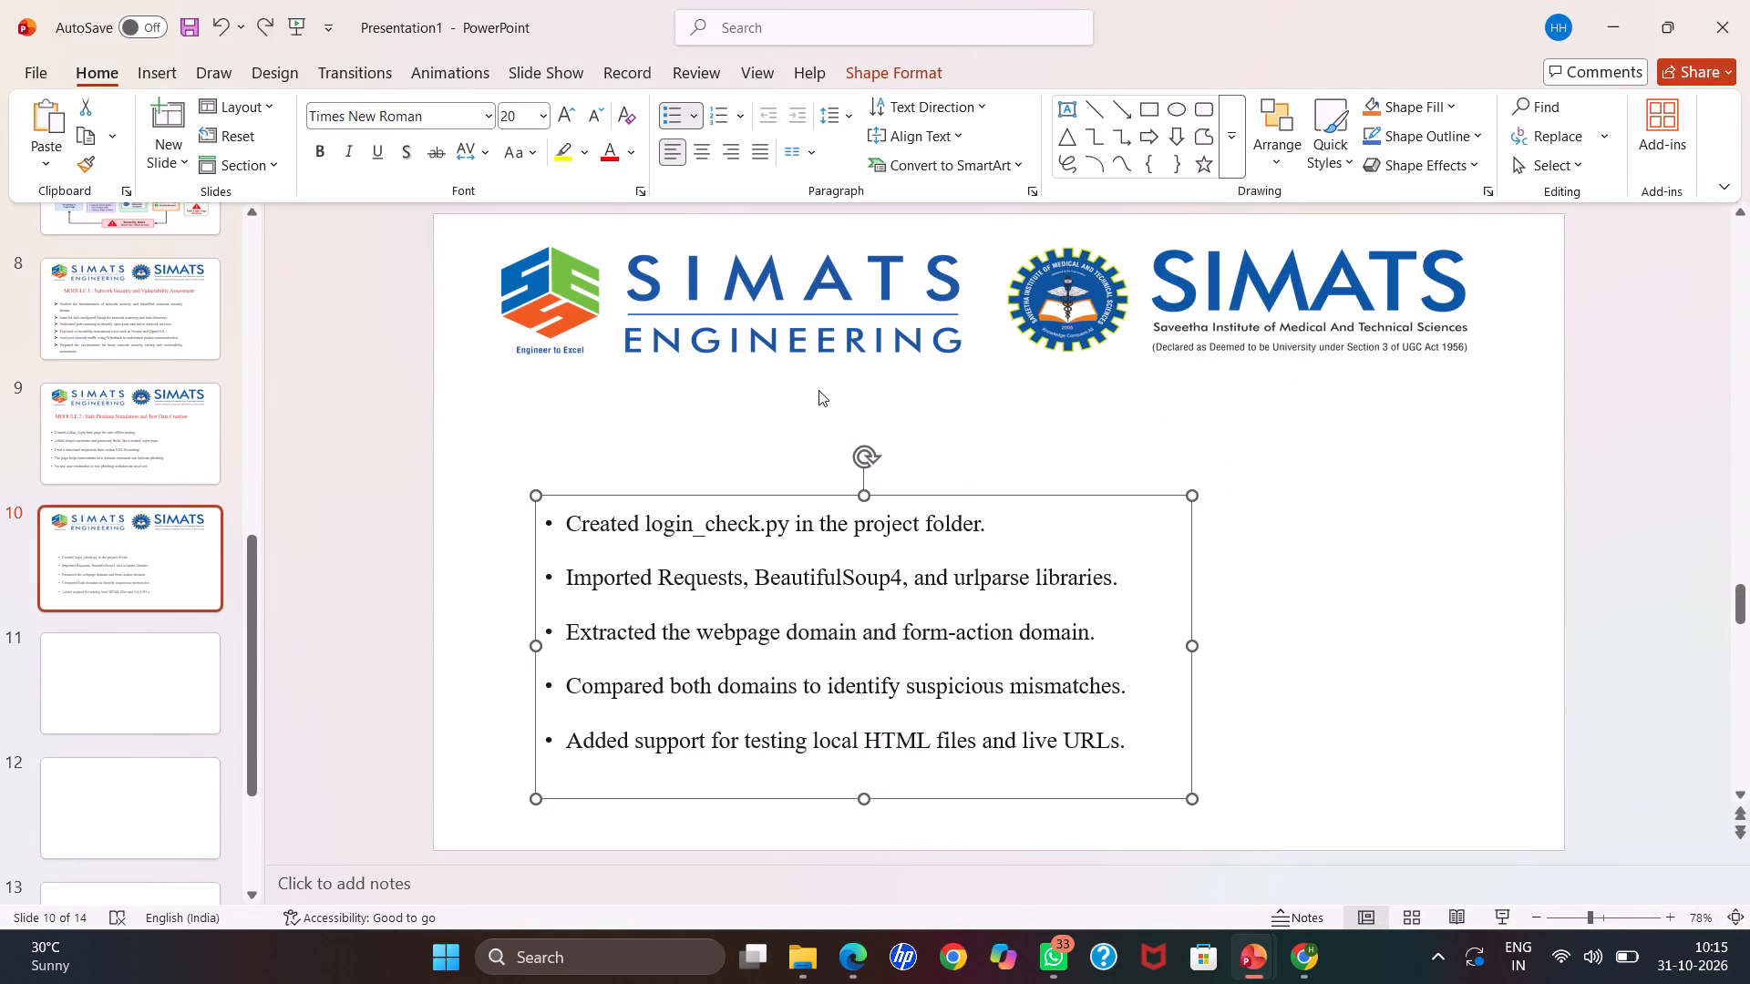
{"action": "left_click", "coordinate": [818, 389]}
{"action": "key", "text": "ctrl+v"}
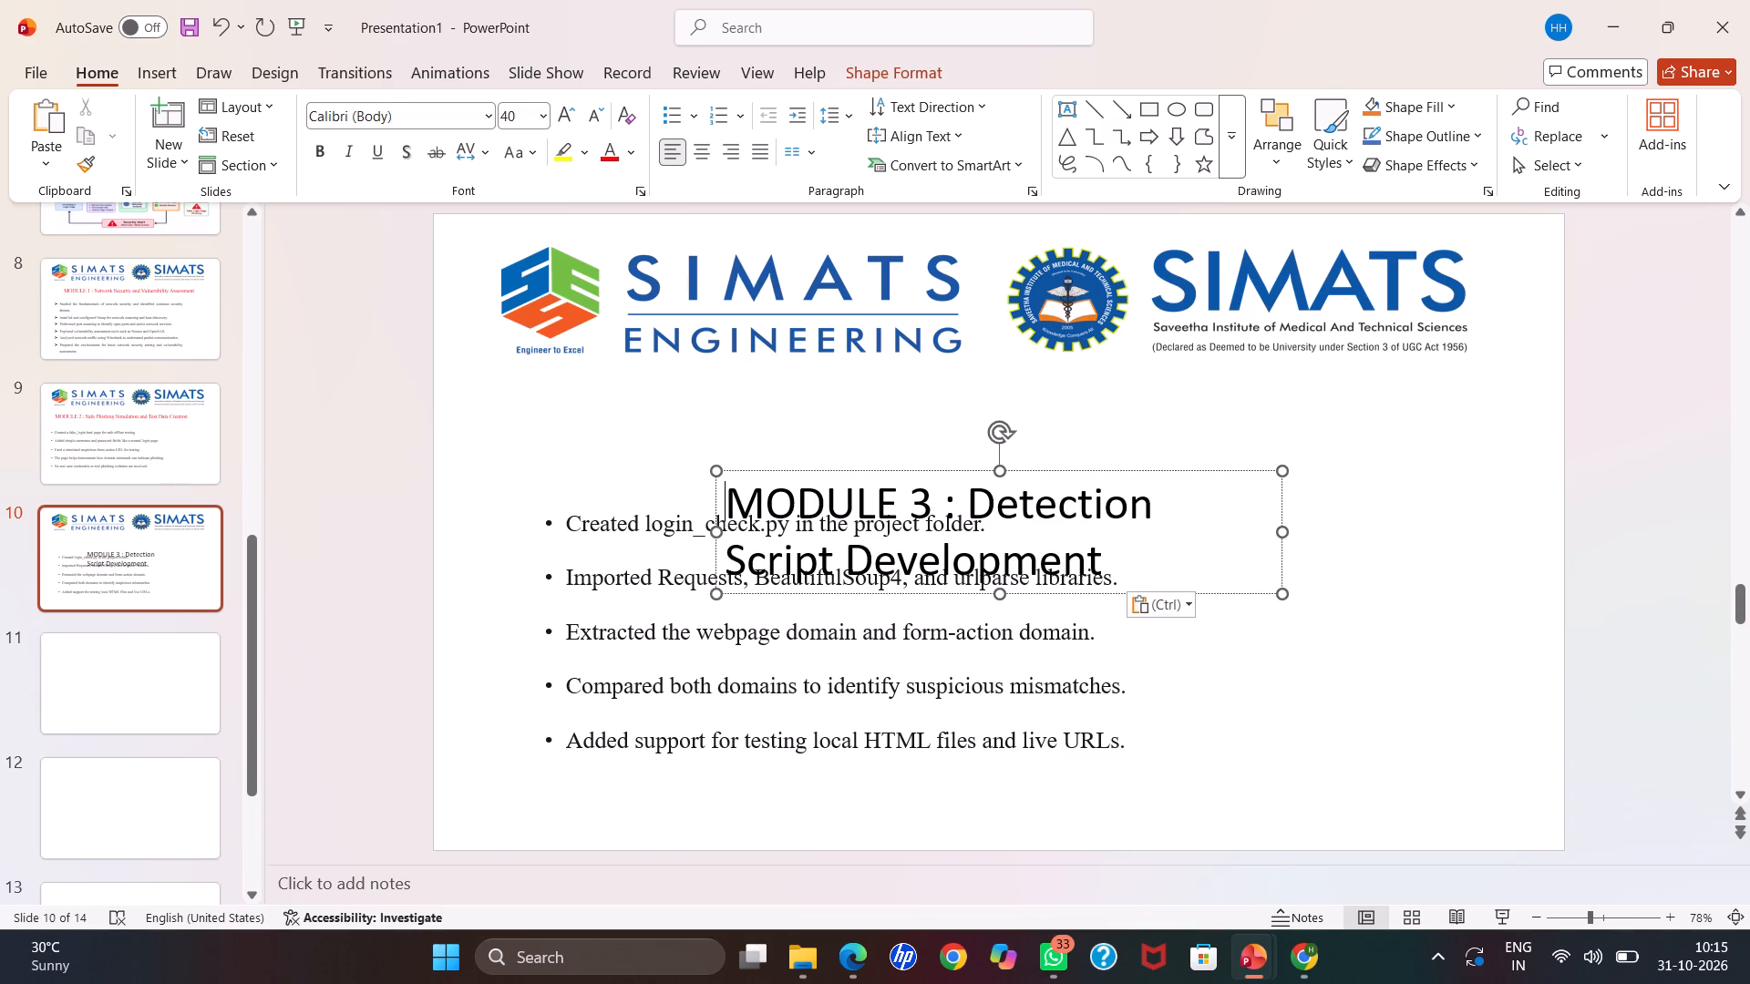
{"action": "left_click_drag", "start_coordinate": [864, 468], "coordinate": [804, 386]}
Format the Module 3 heading as 28-point Times New Roman in red.
{"action": "left_click", "coordinate": [818, 445], "text": "ctrl"}
{"action": "key", "text": "ctrl+a"}
{"action": "key", "text": "ctrl+a"}
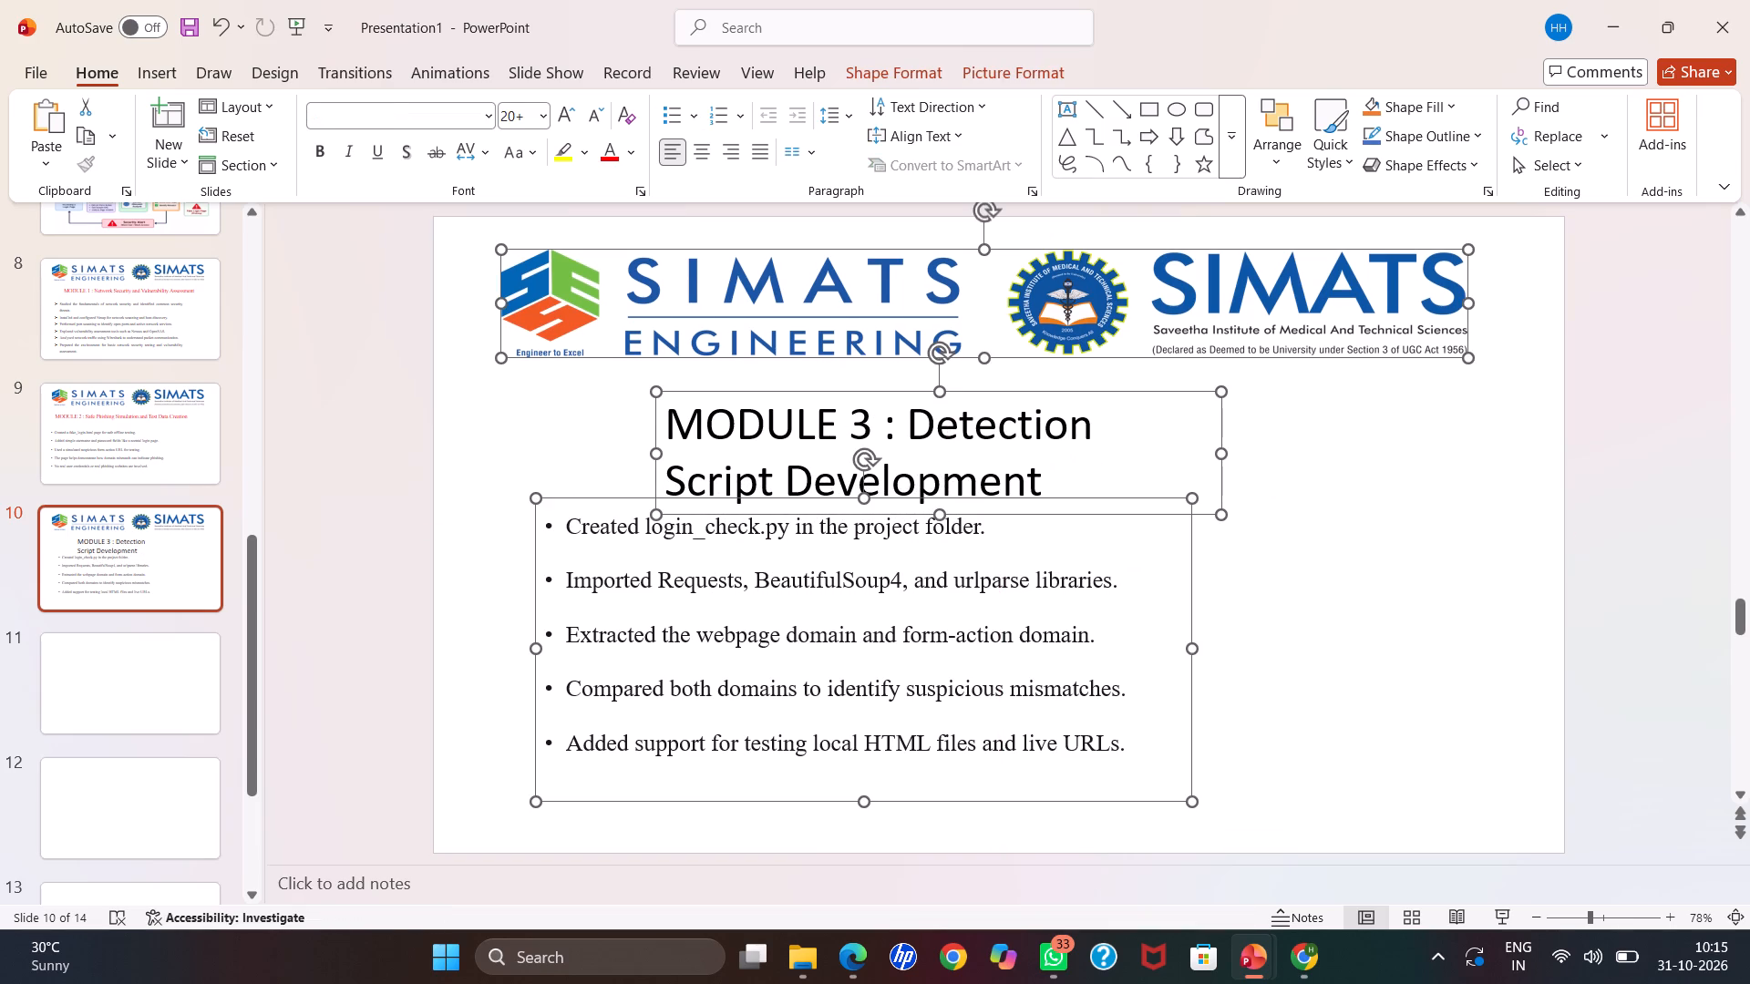
{"action": "left_click", "coordinate": [818, 445], "text": "ctrl"}
{"action": "key", "text": "ctrl+a"}
{"action": "left_click", "coordinate": [818, 445]}
{"action": "key", "text": "ctrl+a"}
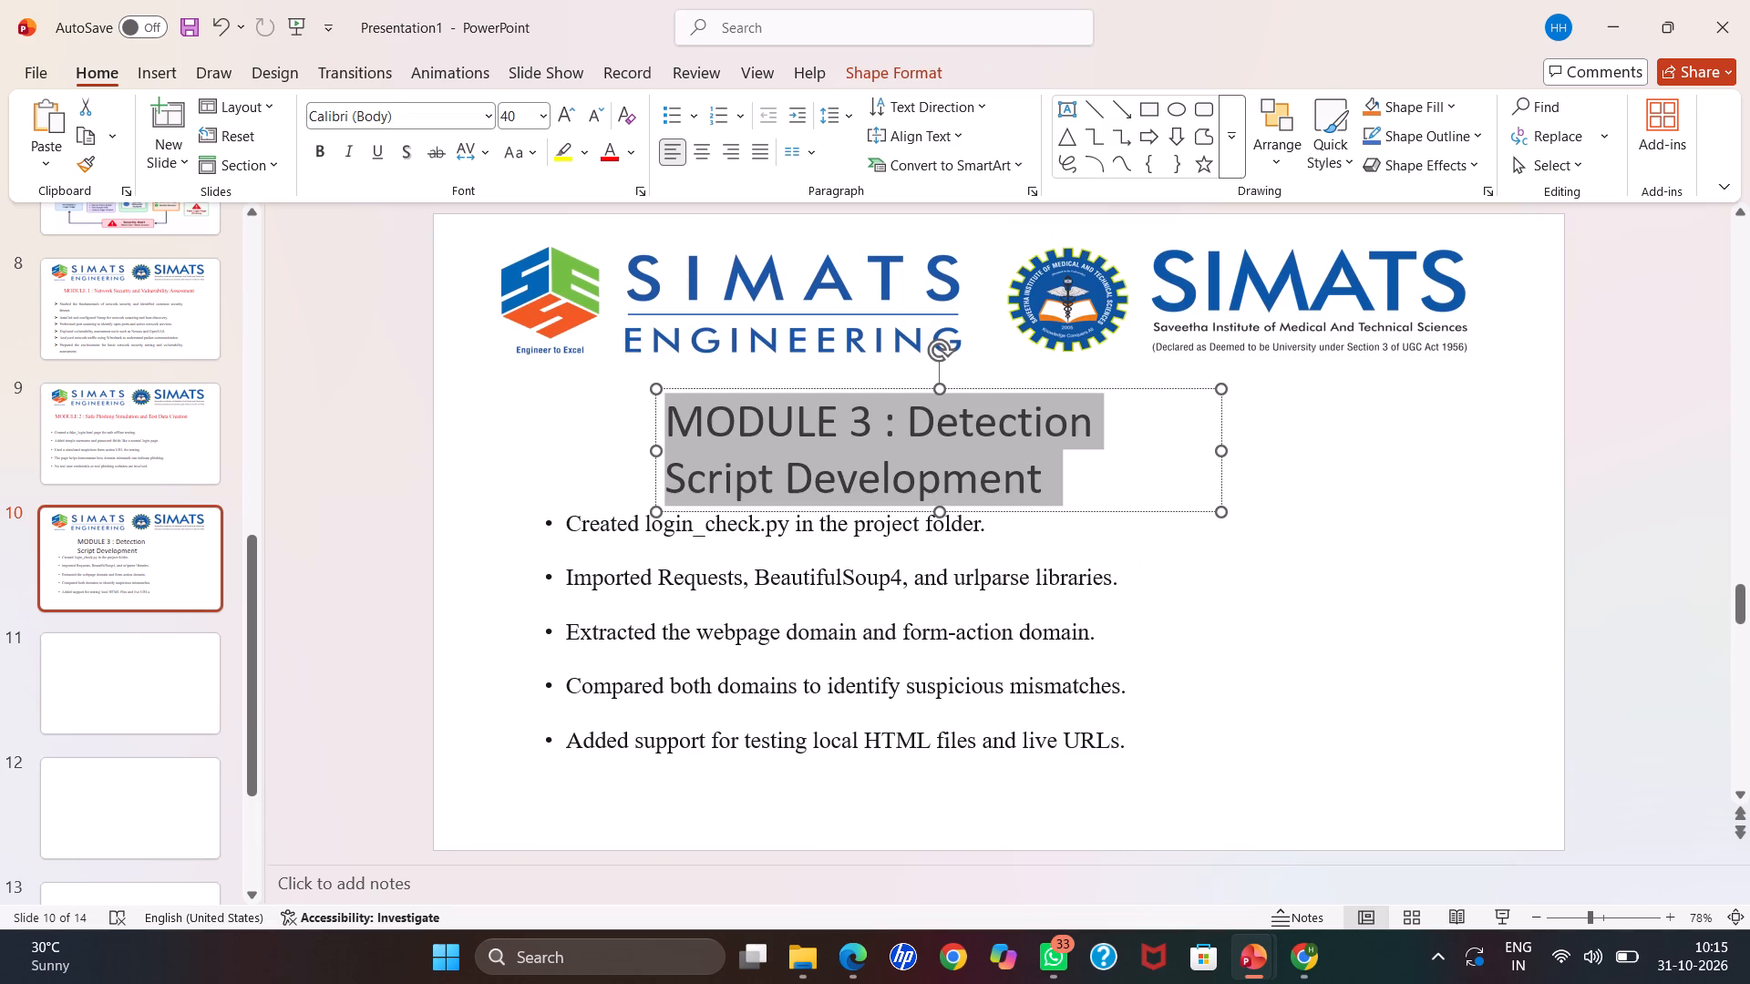
{"action": "left_click", "coordinate": [510, 109]}
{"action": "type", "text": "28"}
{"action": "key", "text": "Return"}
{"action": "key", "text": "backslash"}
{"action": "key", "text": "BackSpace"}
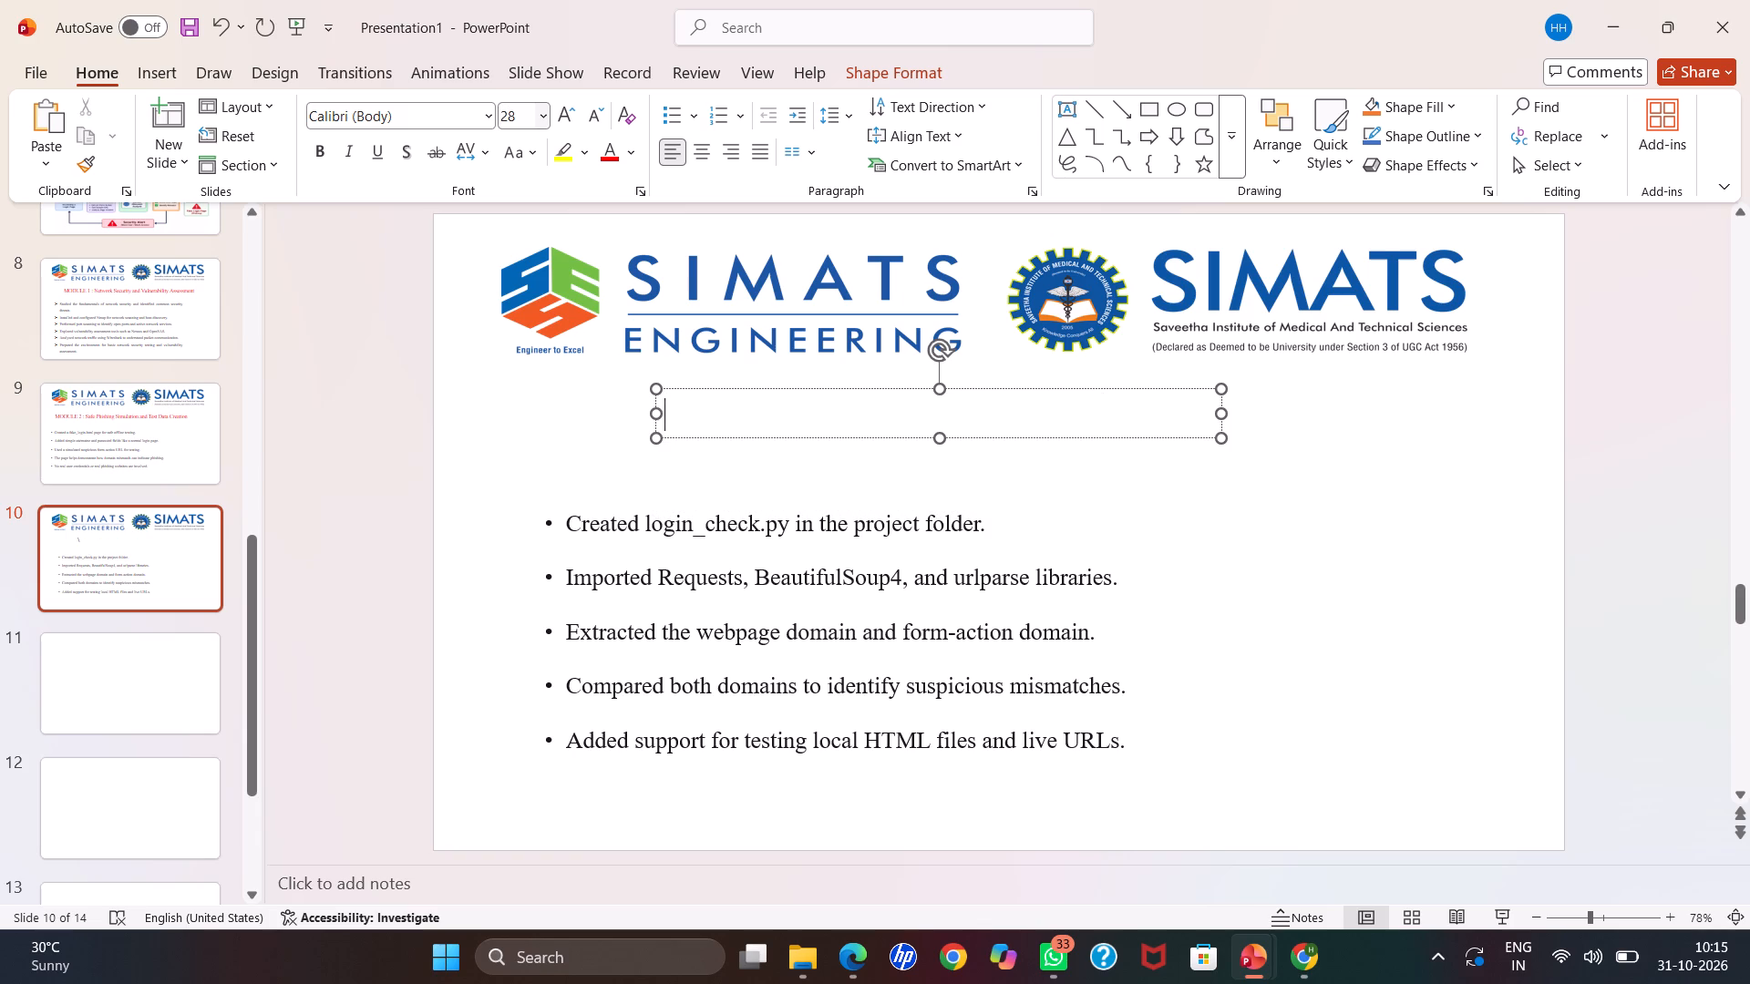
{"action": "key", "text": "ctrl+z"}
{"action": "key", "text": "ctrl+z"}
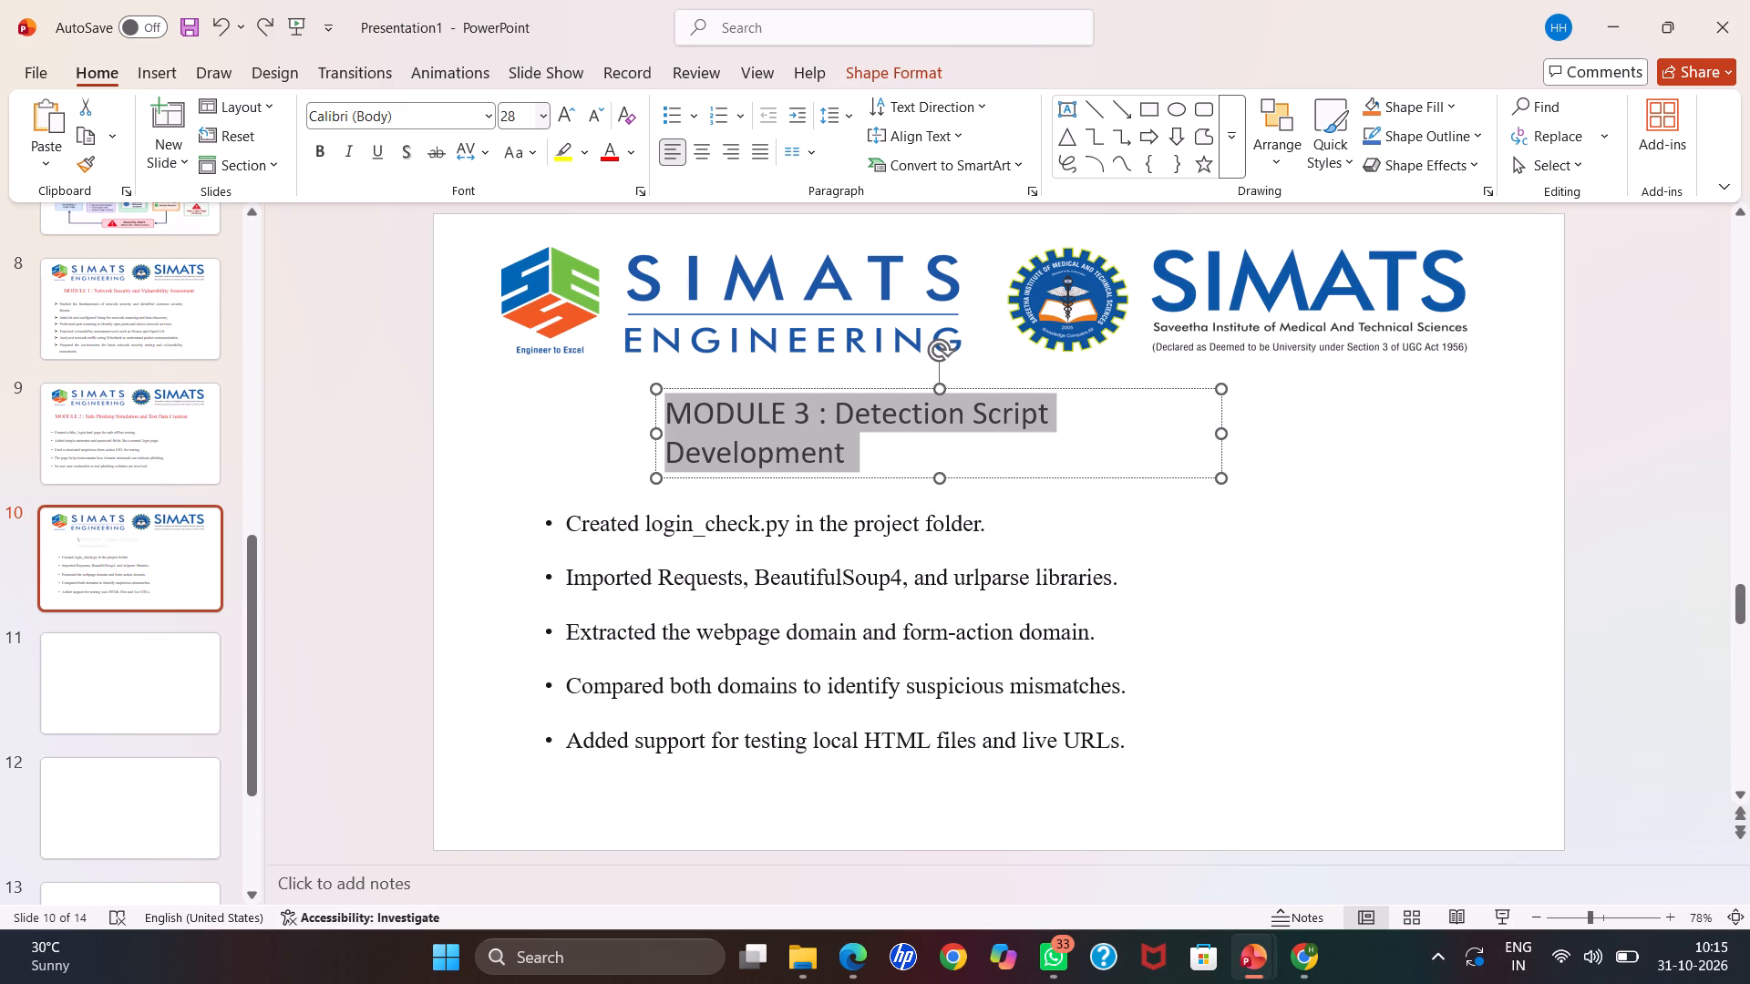
{"action": "left_click", "coordinate": [432, 115]}
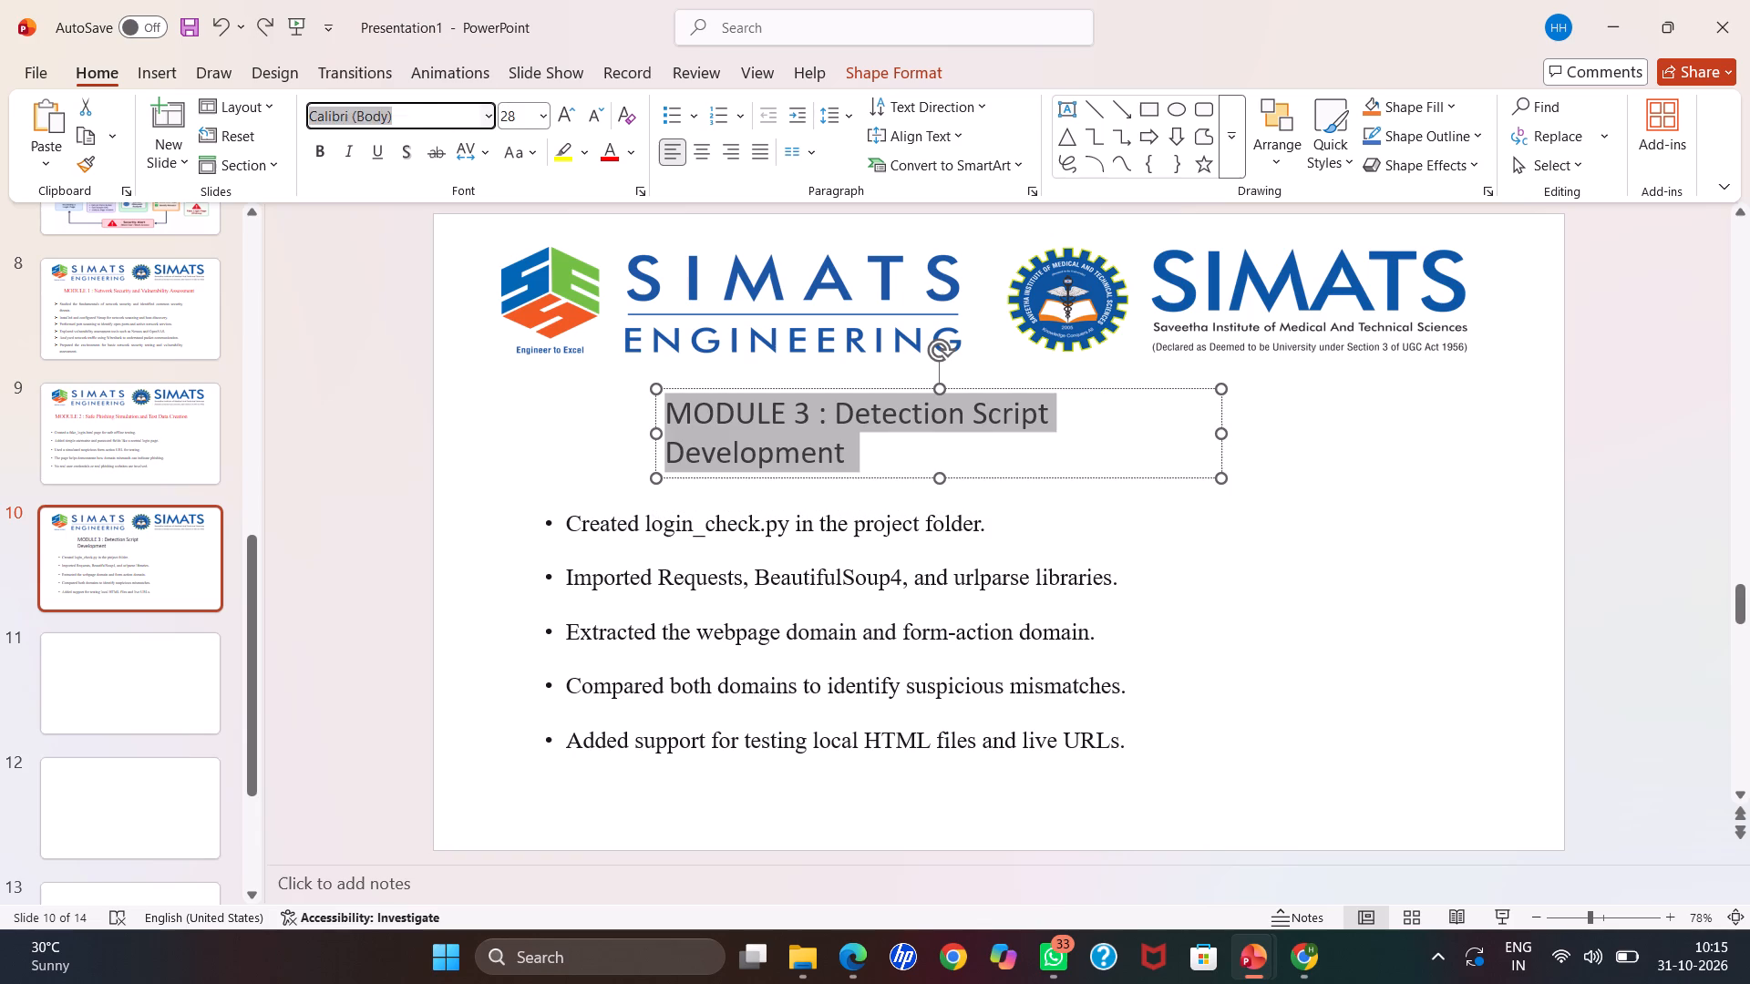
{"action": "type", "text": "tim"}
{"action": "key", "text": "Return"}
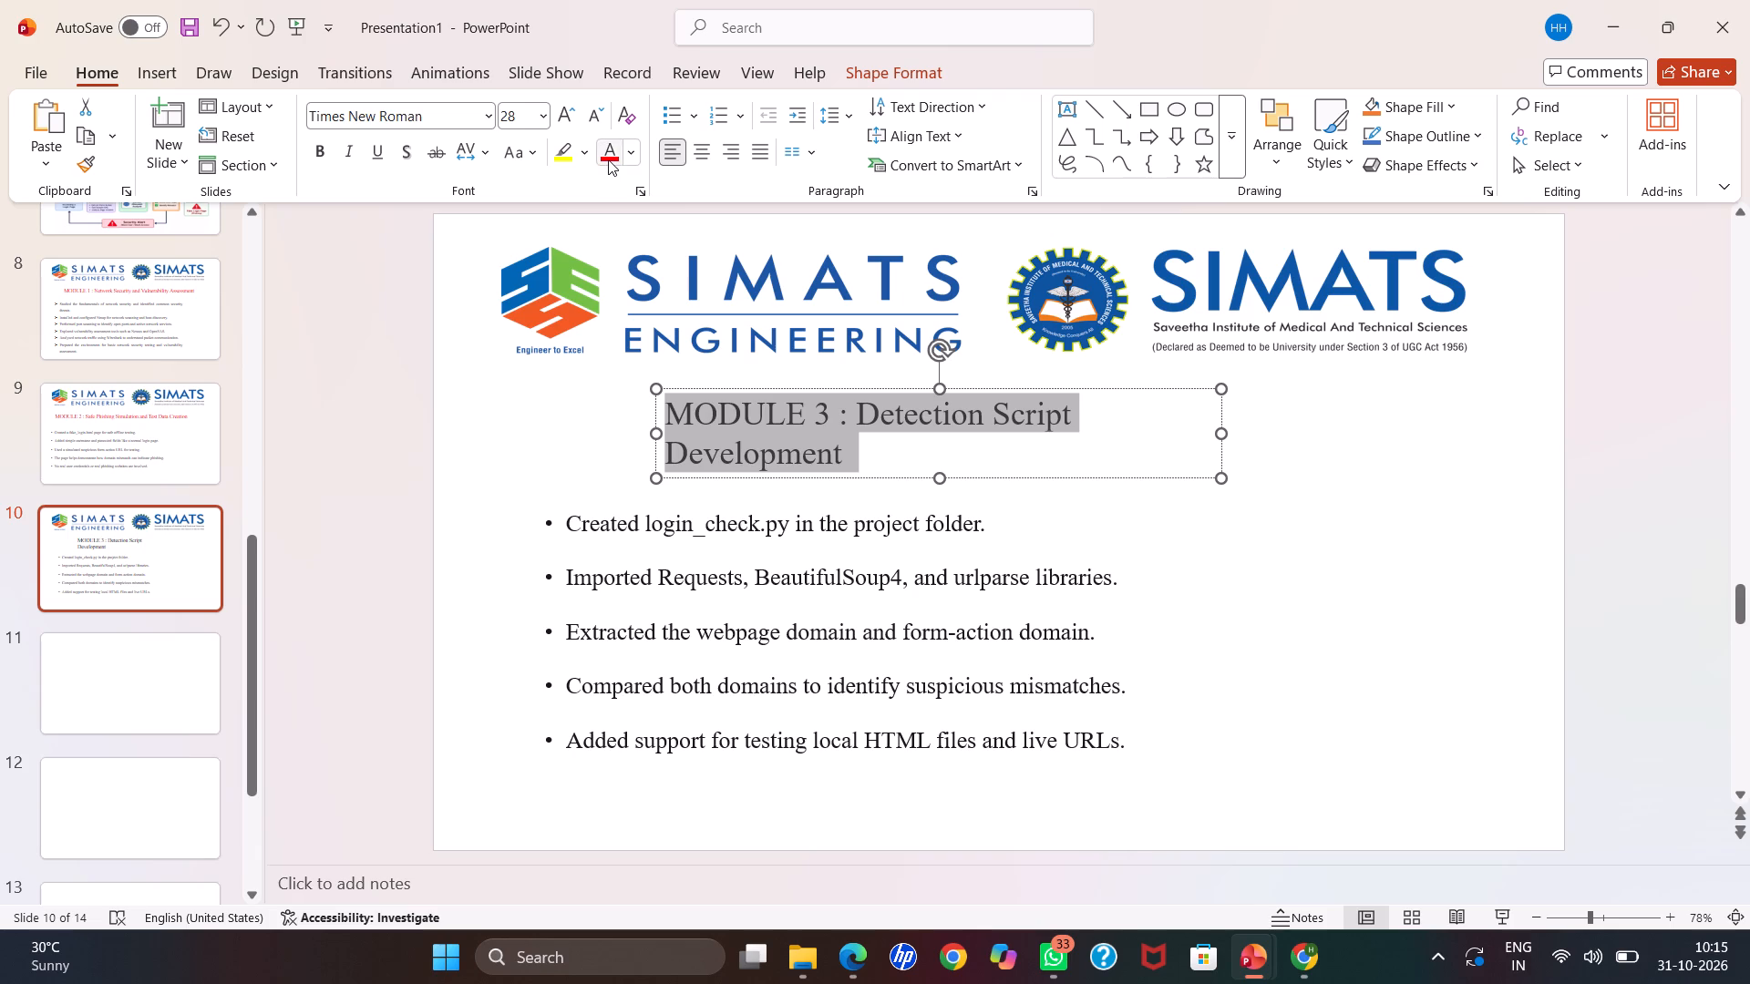
{"action": "left_click", "coordinate": [608, 159]}
Widen the Module 3 heading's text box to fit one line and shift the bullet box slightly right and up beneath it.
{"action": "left_click_drag", "start_coordinate": [1224, 436], "coordinate": [1346, 425]}
{"action": "left_click", "coordinate": [942, 587]}
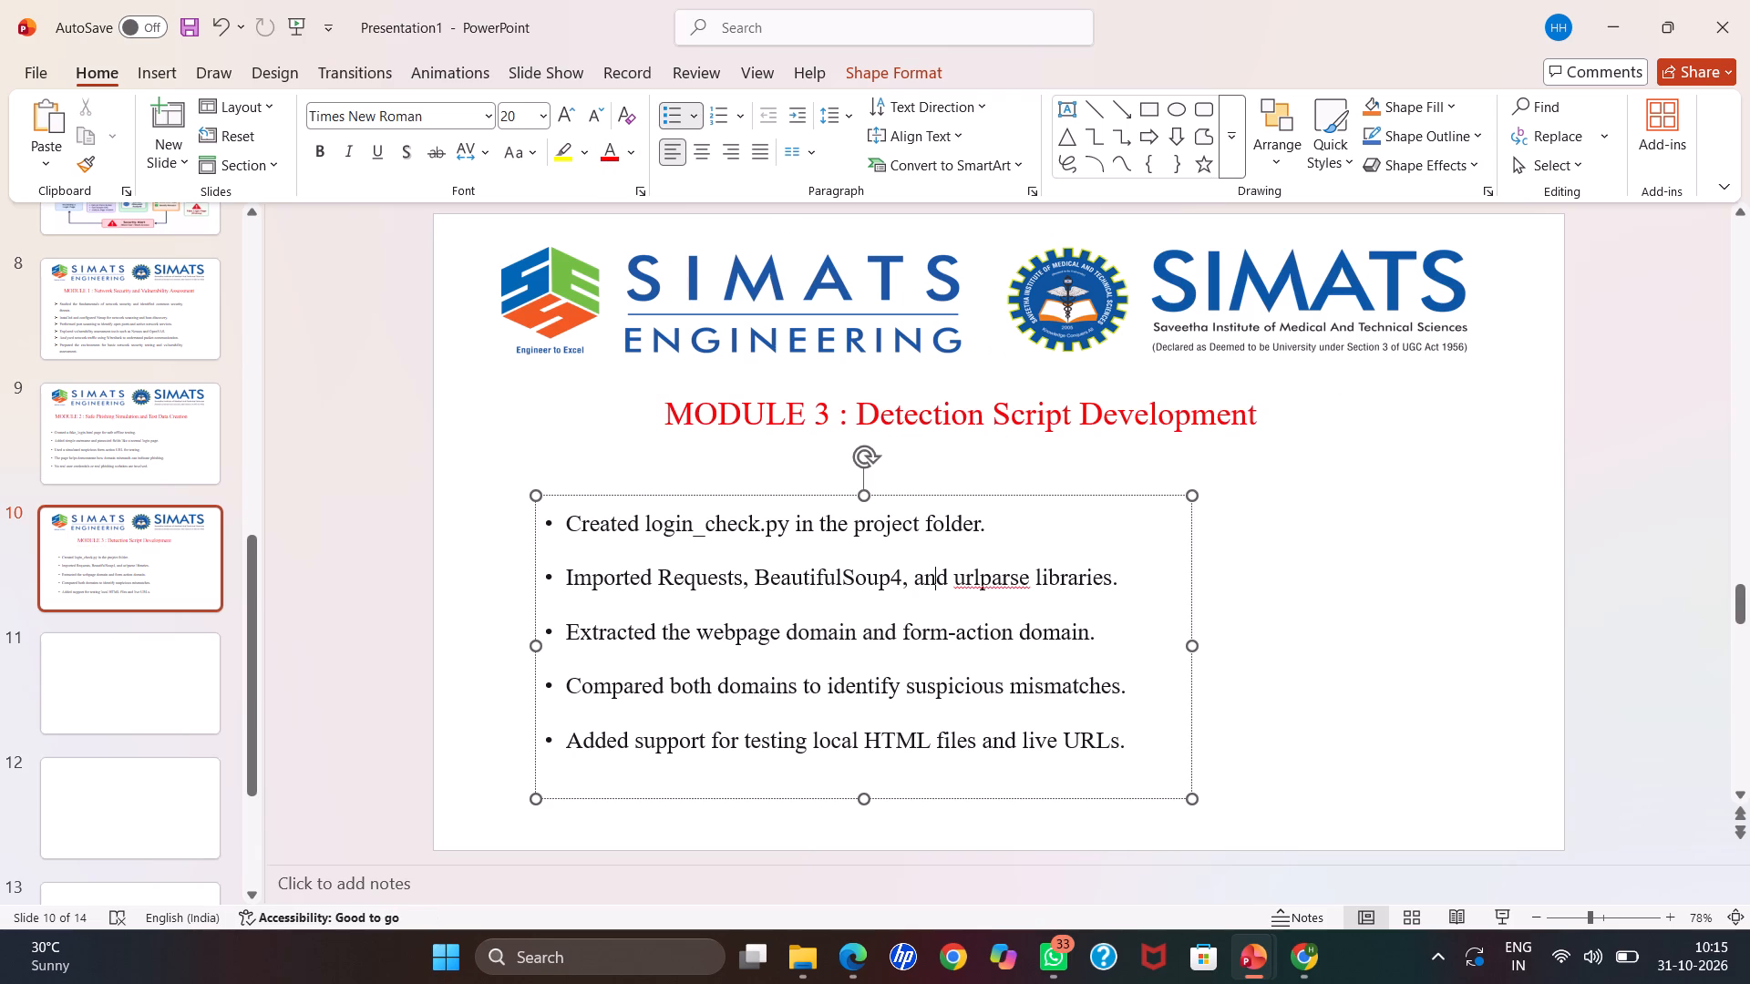
{"action": "left_click_drag", "start_coordinate": [937, 497], "coordinate": [967, 491]}
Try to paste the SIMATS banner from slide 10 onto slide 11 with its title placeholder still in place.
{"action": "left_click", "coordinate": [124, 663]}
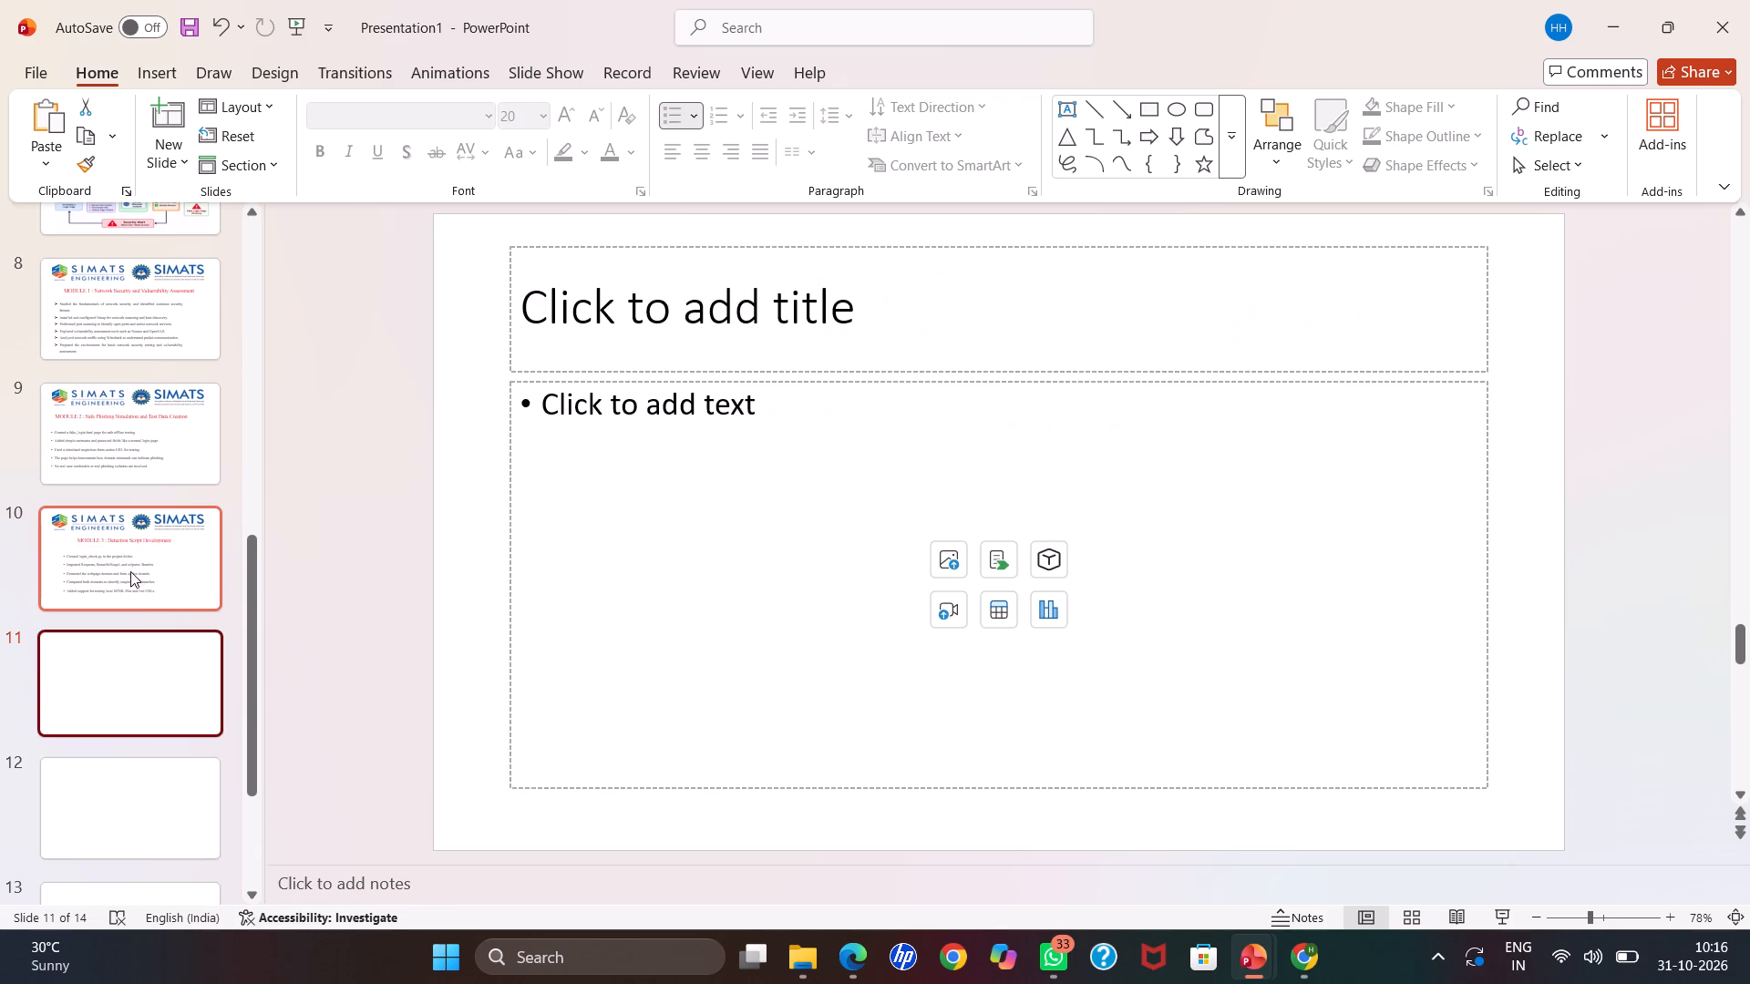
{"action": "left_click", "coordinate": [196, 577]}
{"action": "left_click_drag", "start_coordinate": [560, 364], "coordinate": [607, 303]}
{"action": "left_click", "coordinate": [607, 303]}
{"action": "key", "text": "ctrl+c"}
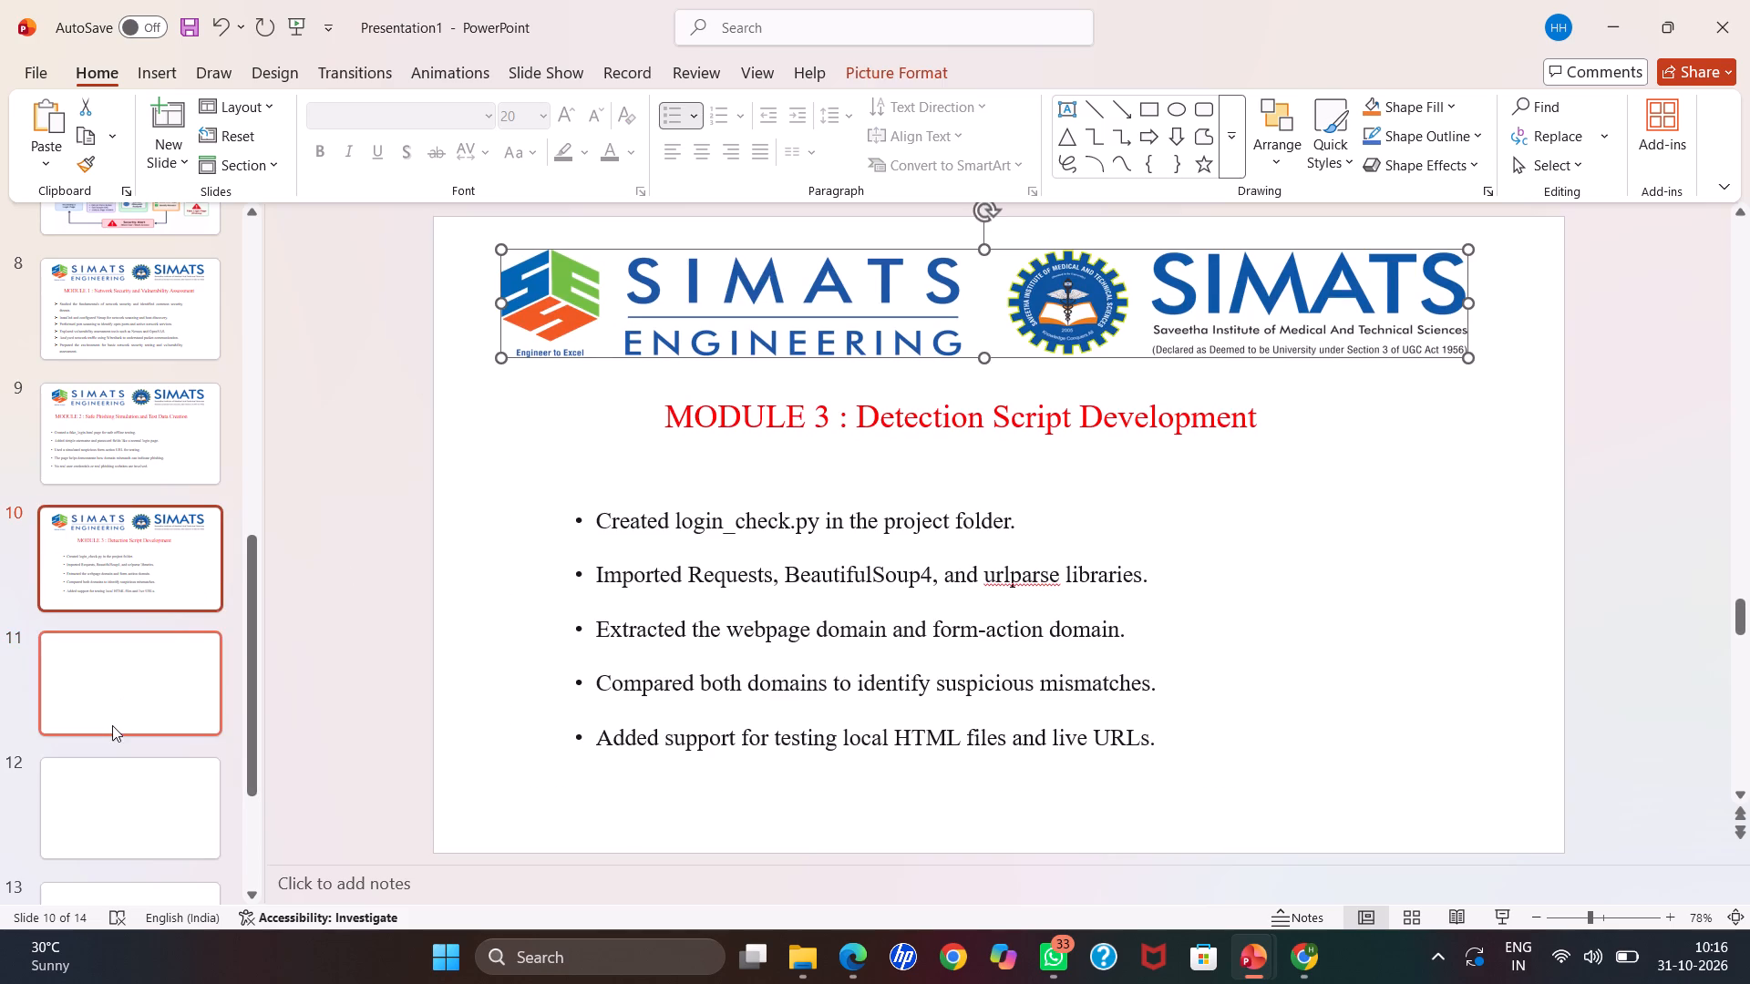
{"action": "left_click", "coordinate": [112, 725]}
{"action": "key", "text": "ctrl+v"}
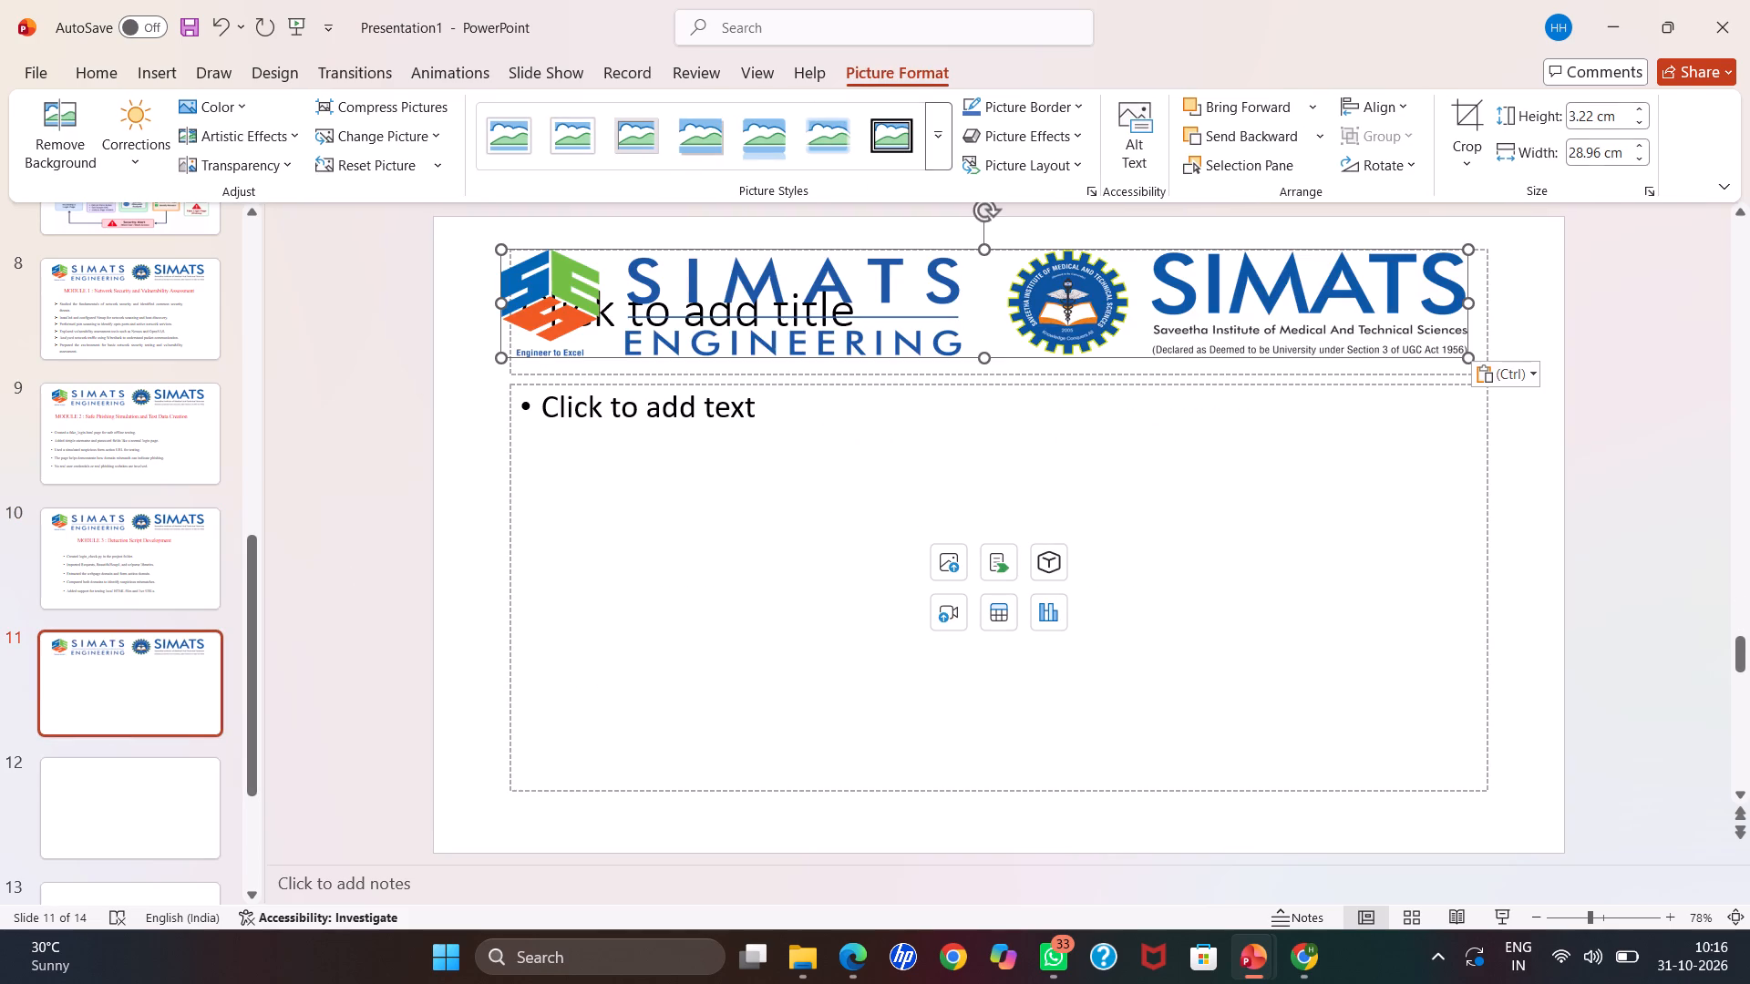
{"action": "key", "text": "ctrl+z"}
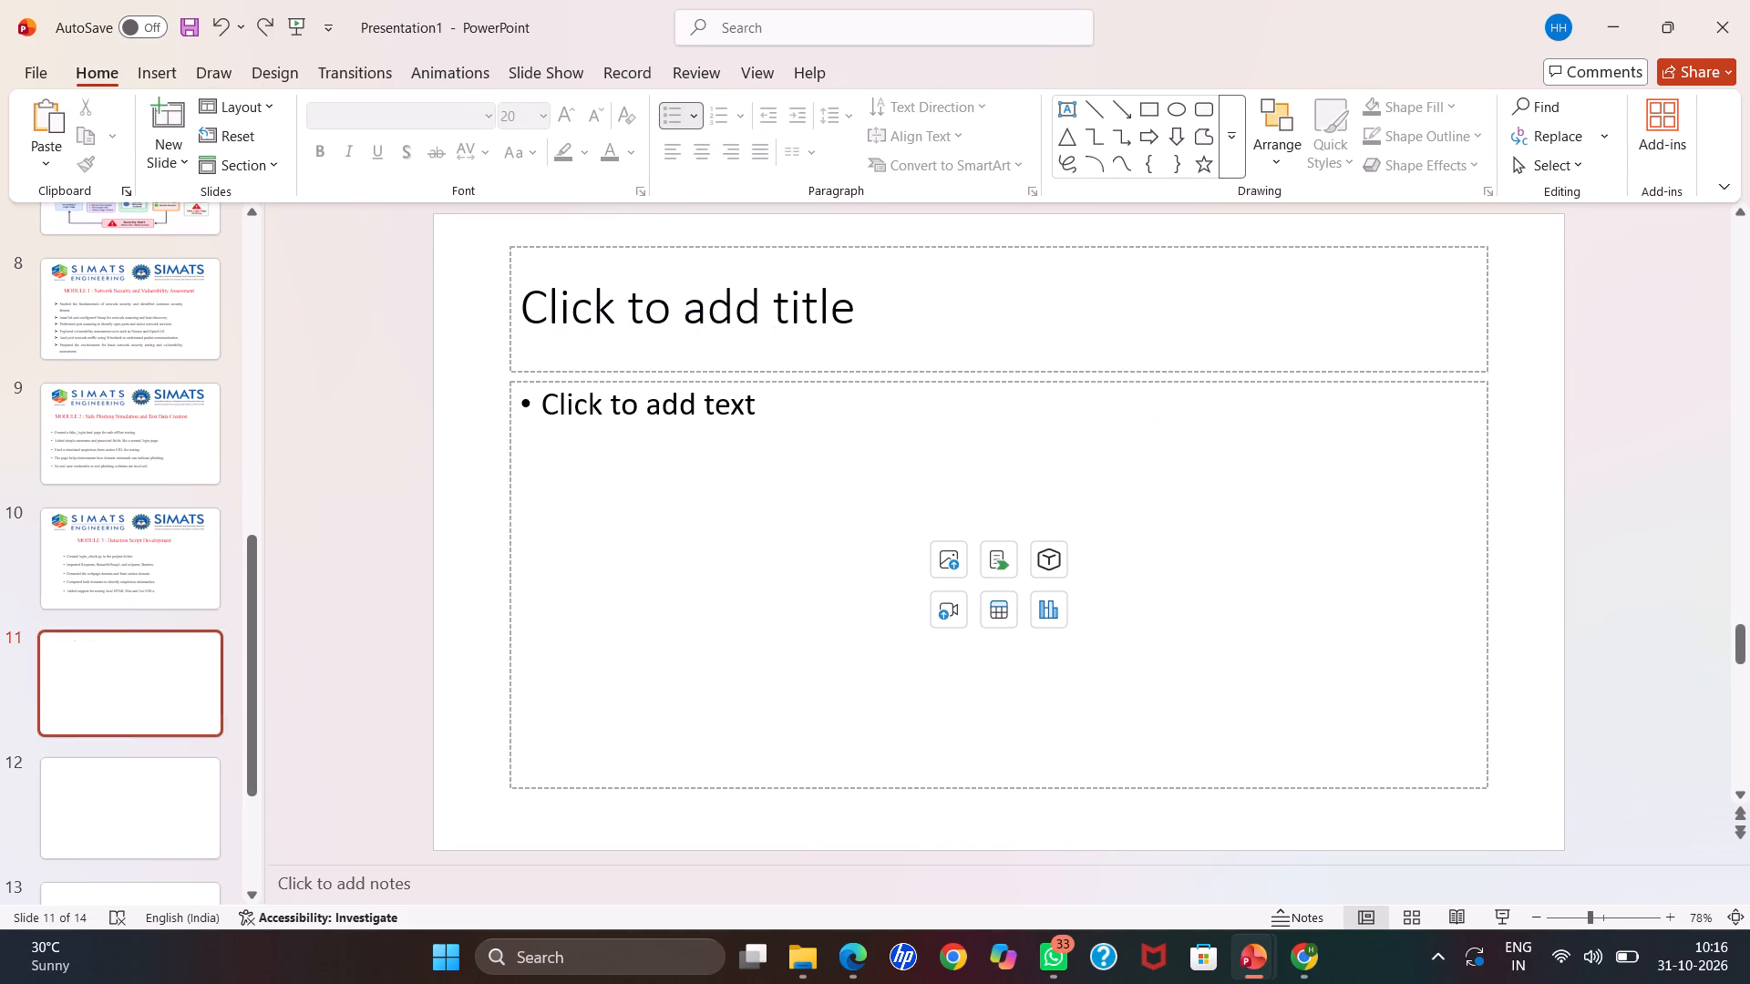
Delete slide 11's title placeholder and paste the SIMATS banner in its place.
{"action": "left_click", "coordinate": [794, 370]}
{"action": "left_click", "coordinate": [794, 374]}
{"action": "key", "text": "Delete"}
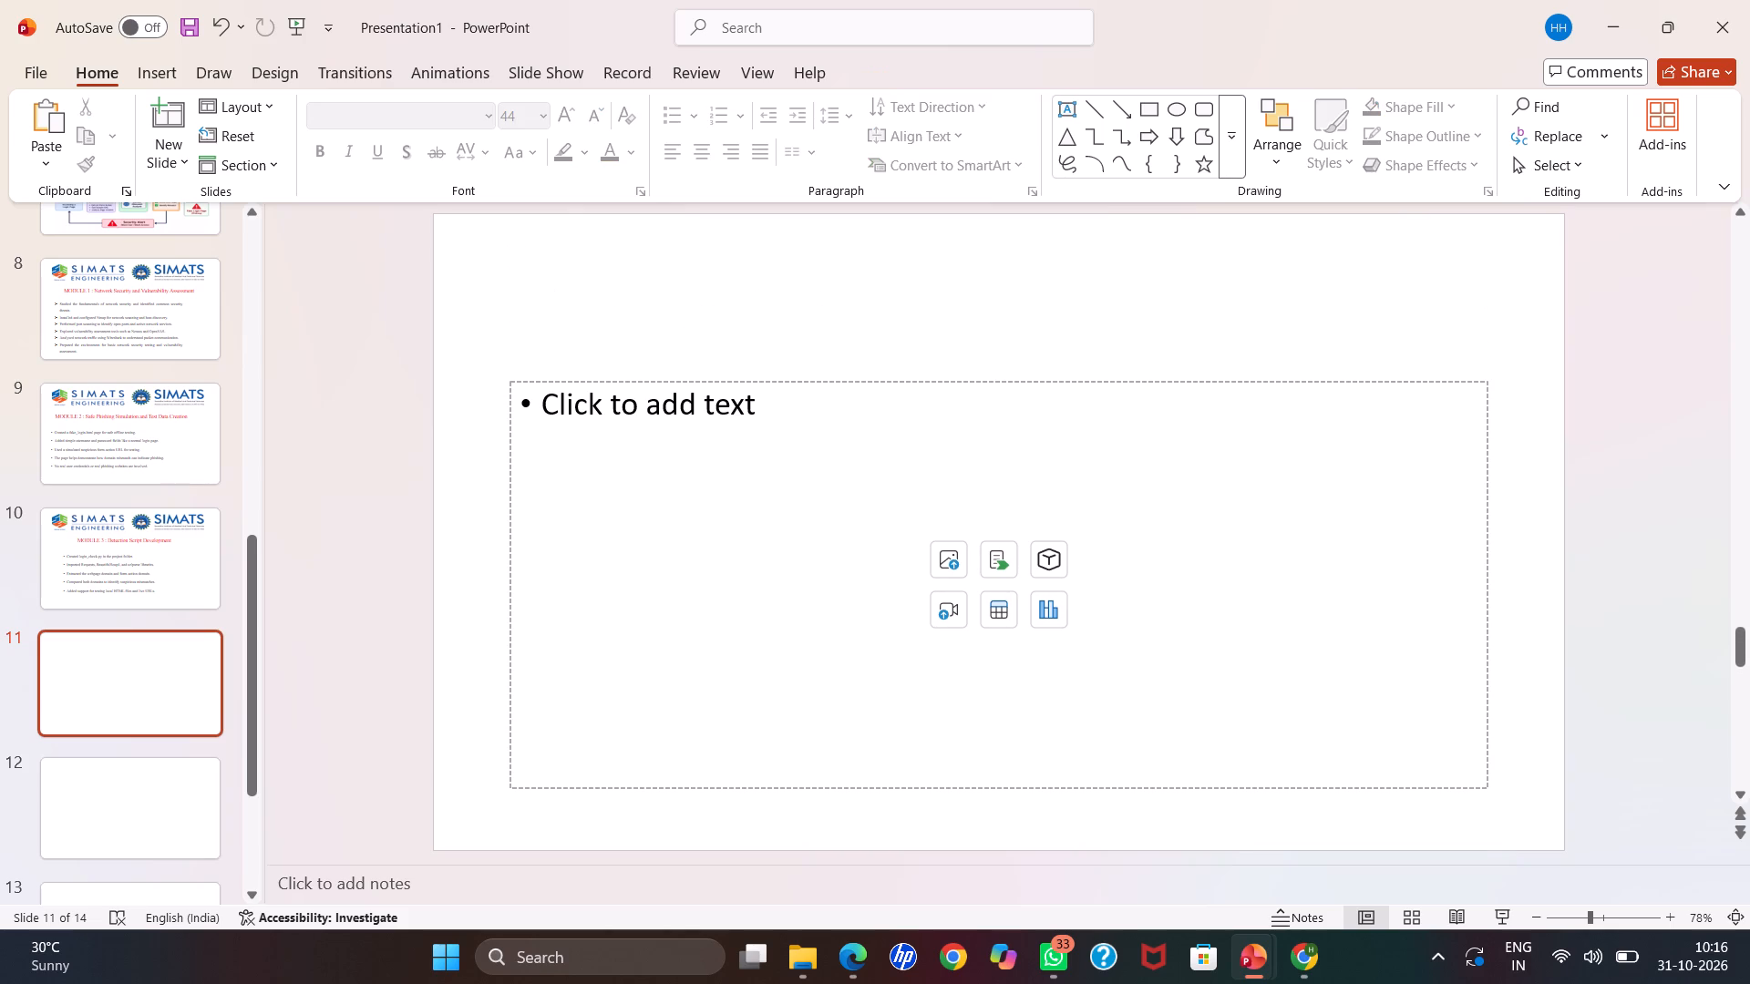
{"action": "key", "text": "ctrl+v"}
Copy the five Module 4 bullet points from slide 9 of the ethical hacking review into slide 11's body placeholder.
{"action": "left_click", "coordinate": [799, 464]}
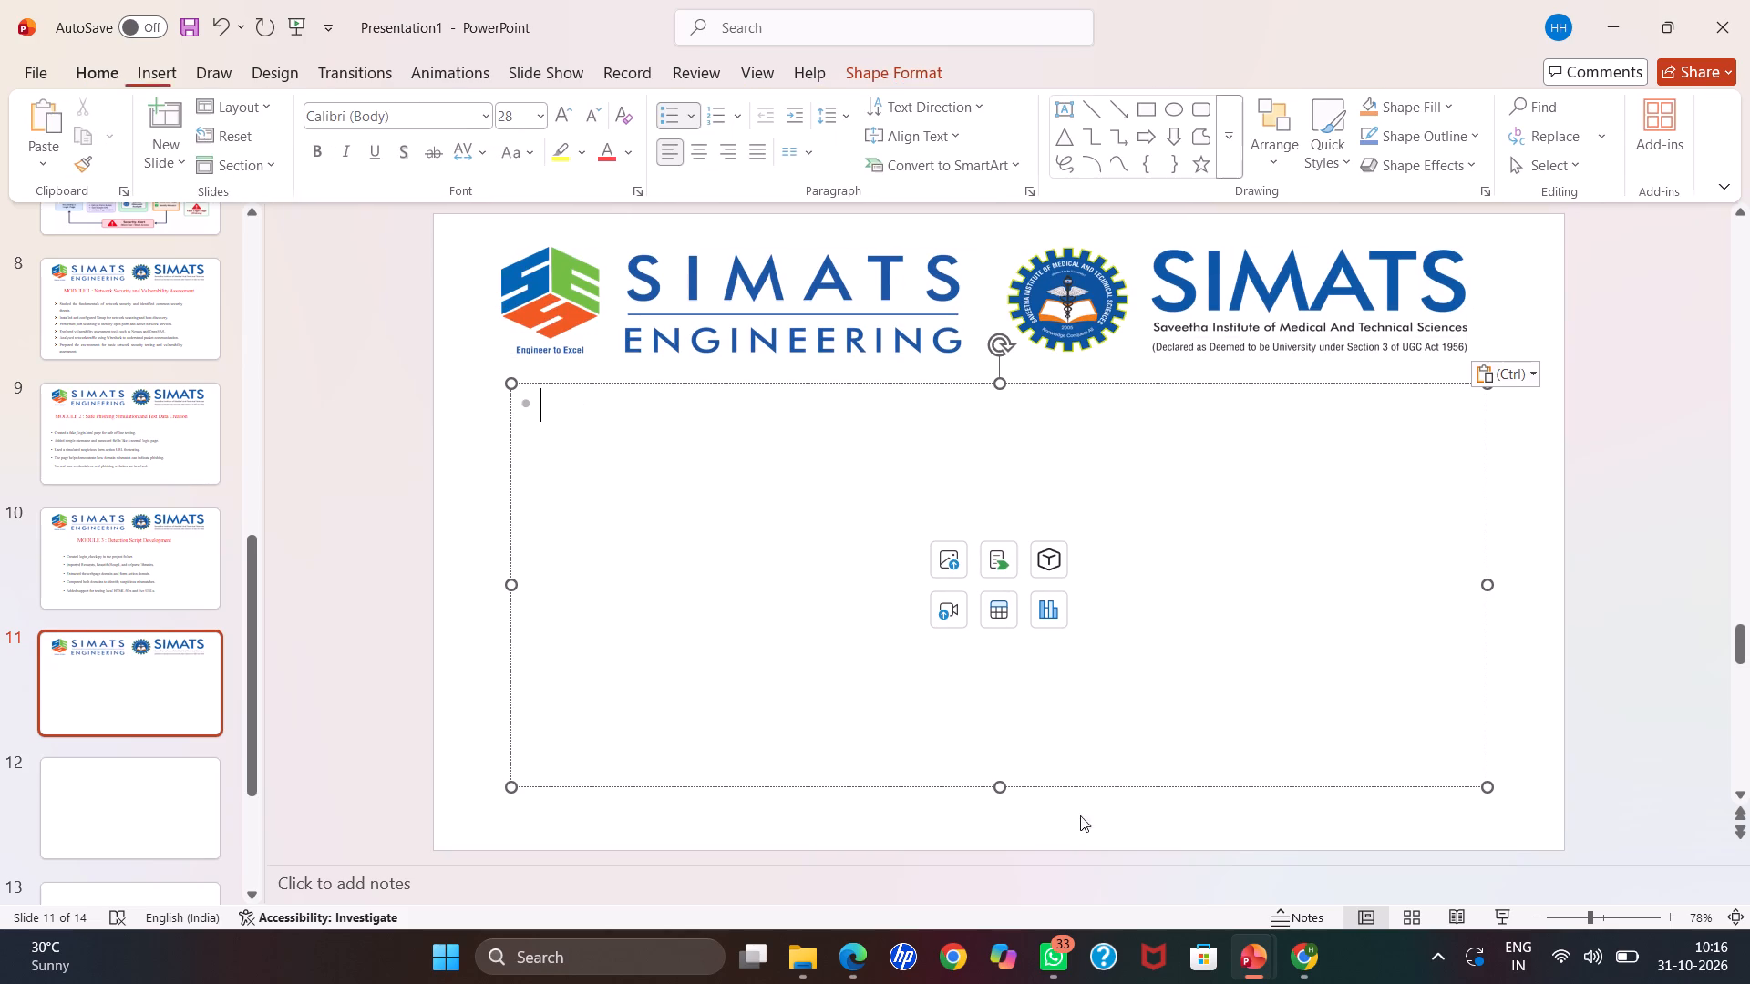
{"action": "left_click", "coordinate": [1161, 852]}
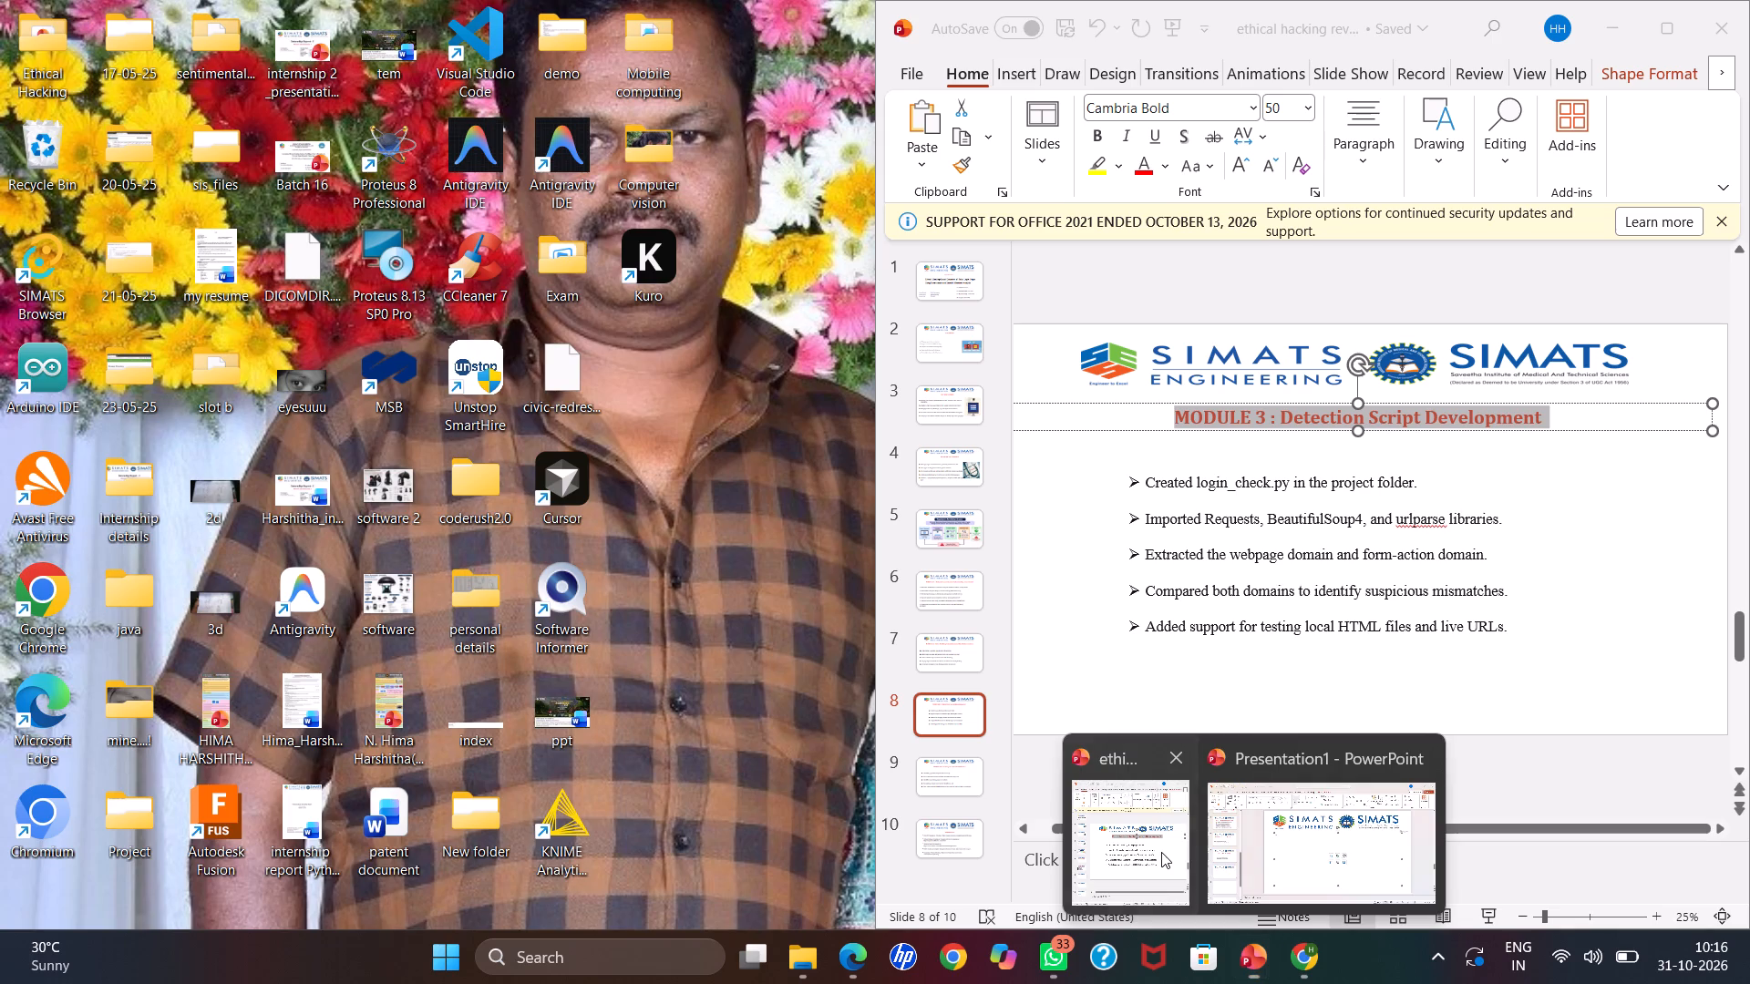
{"action": "left_click", "coordinate": [939, 772]}
{"action": "left_click", "coordinate": [1177, 571]}
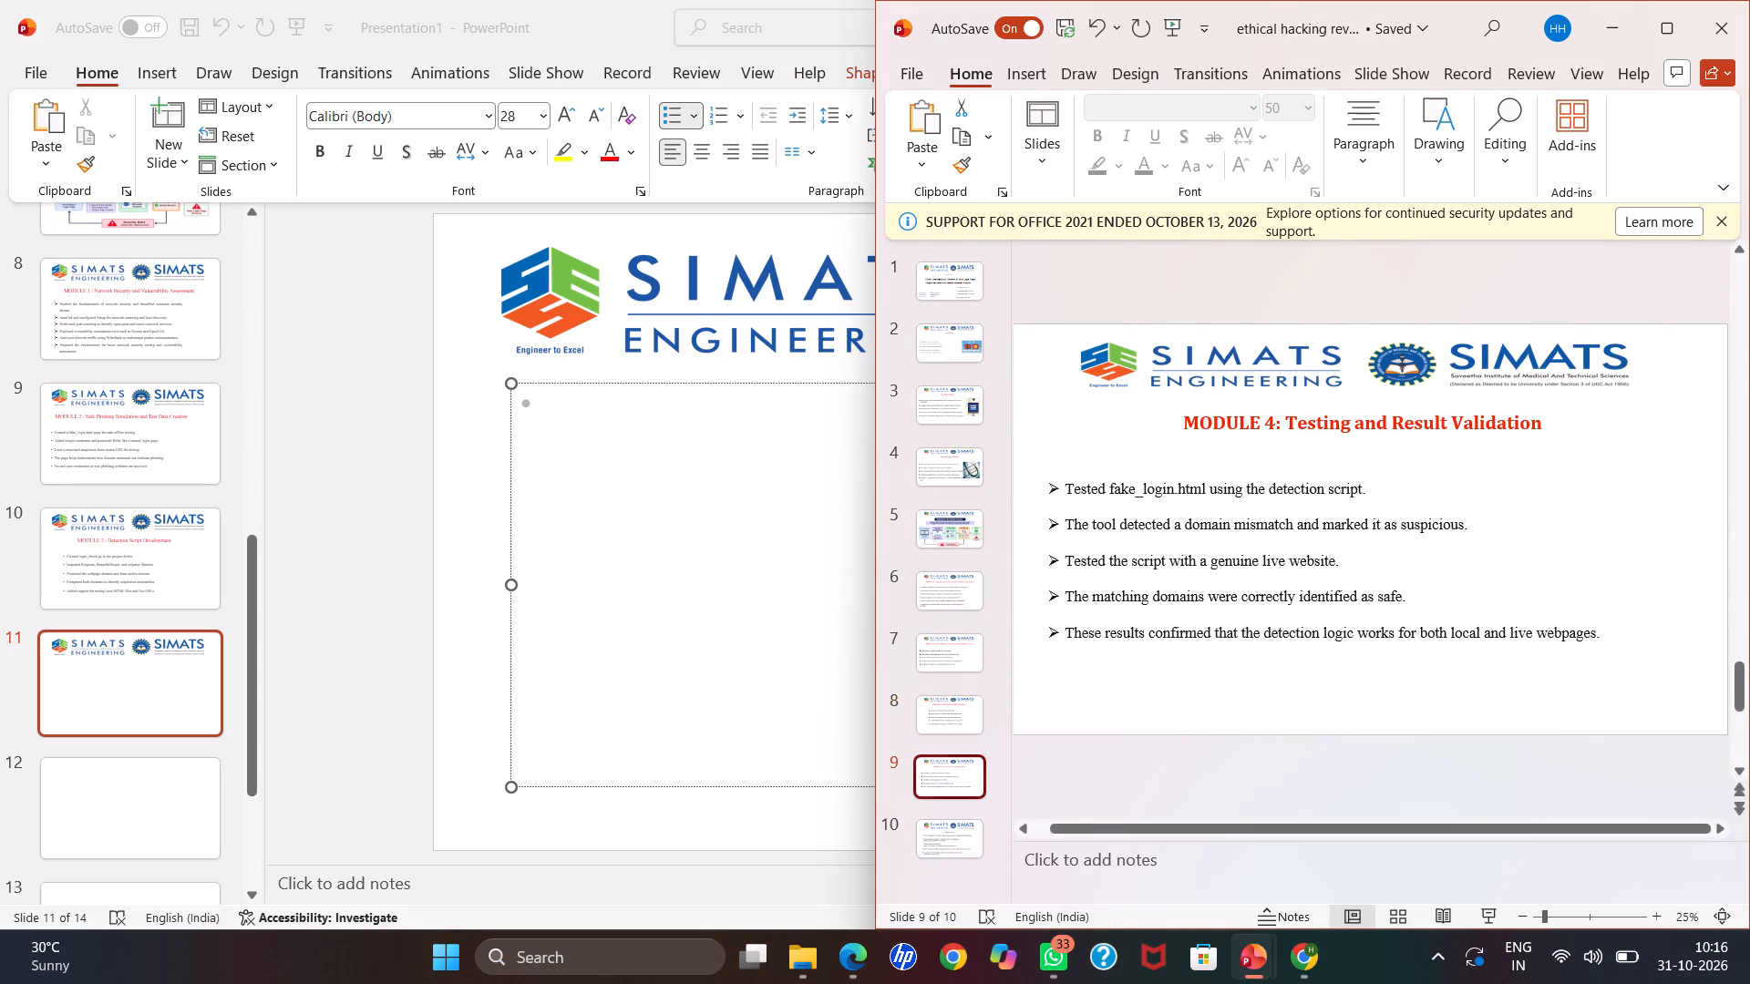
{"action": "key", "text": "ctrl+a"}
{"action": "key", "text": "ctrl+c"}
{"action": "left_click", "coordinate": [686, 671]}
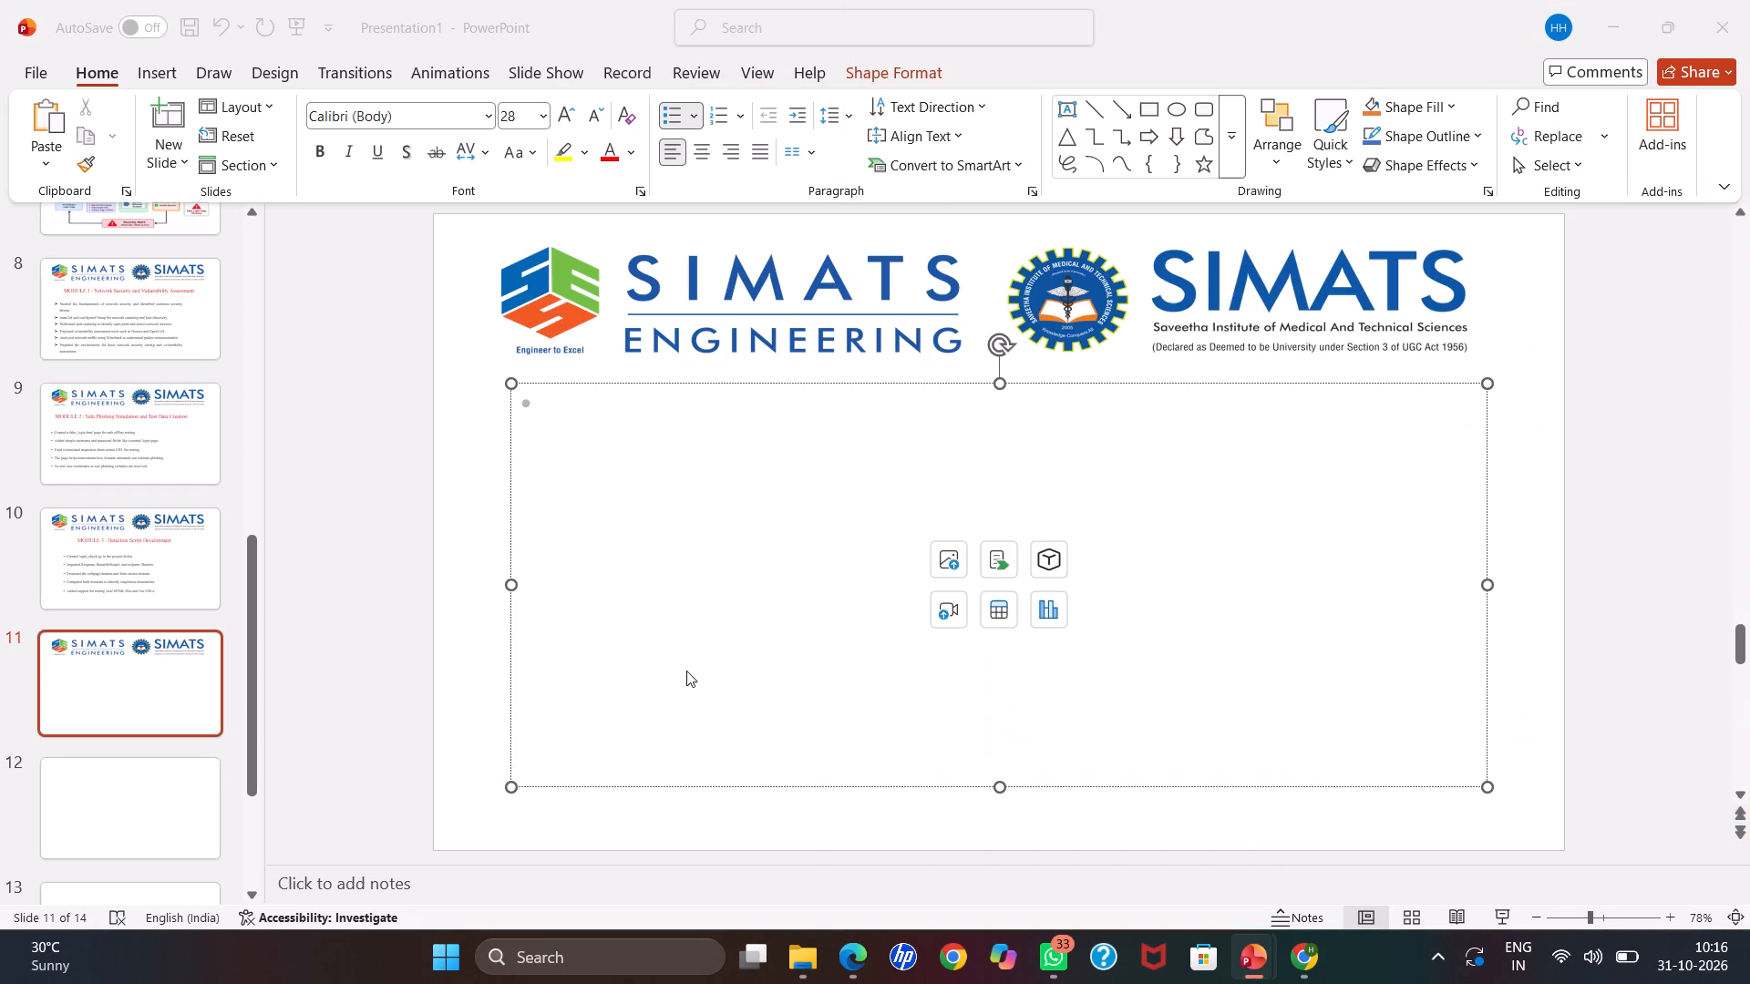
{"action": "key", "text": "ctrl+v"}
Format all of slide 11's bullet points at 20 points with wider line spacing and justified alignment.
{"action": "key", "text": "ctrl+a"}
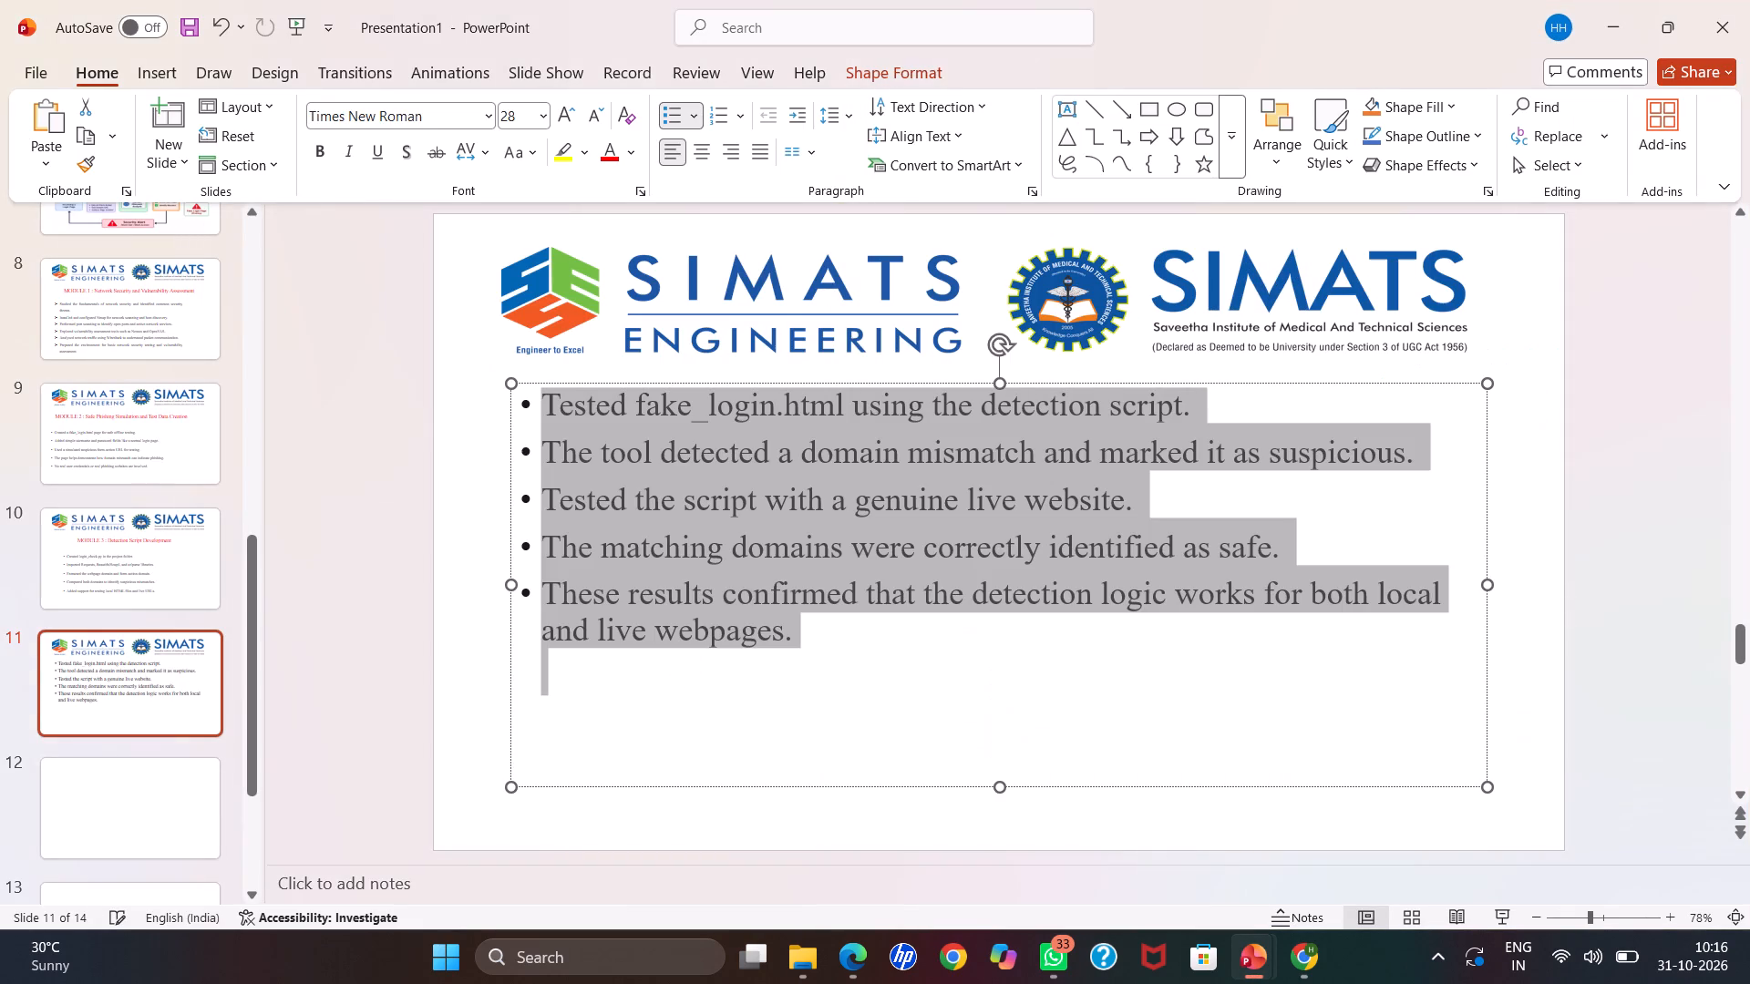
{"action": "left_click", "coordinate": [513, 117]}
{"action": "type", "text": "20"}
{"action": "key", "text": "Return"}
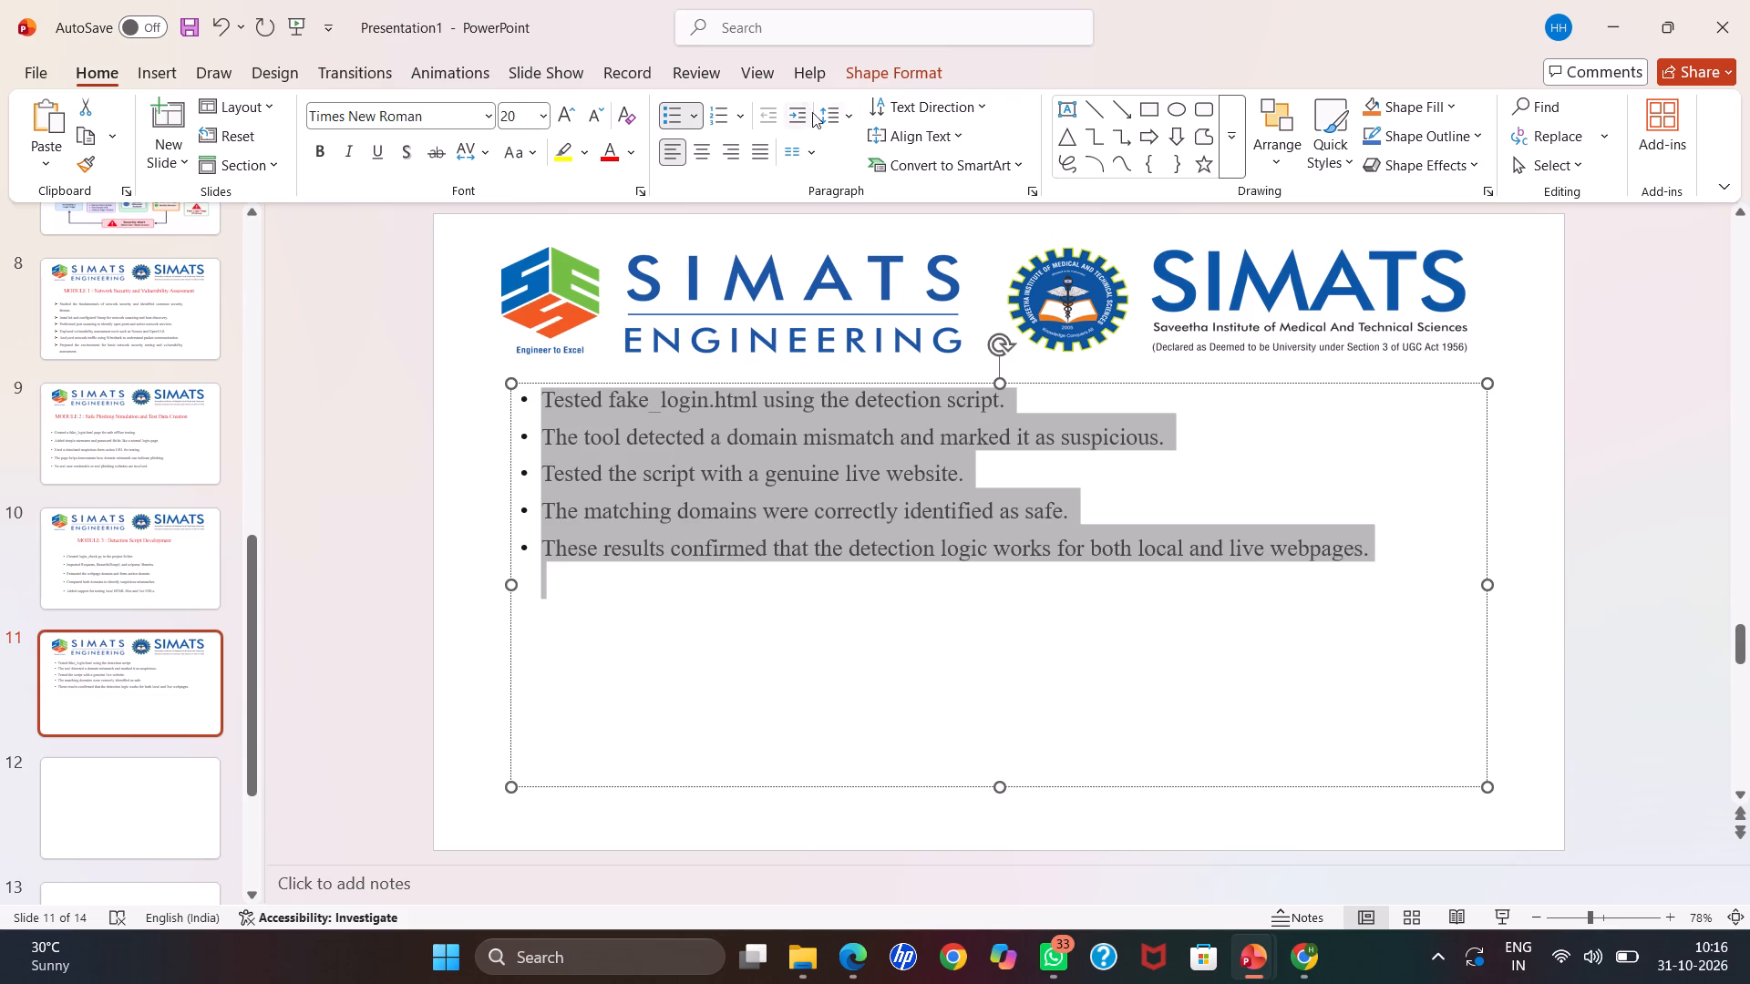
{"action": "left_click", "coordinate": [849, 111]}
{"action": "left_click", "coordinate": [868, 194]}
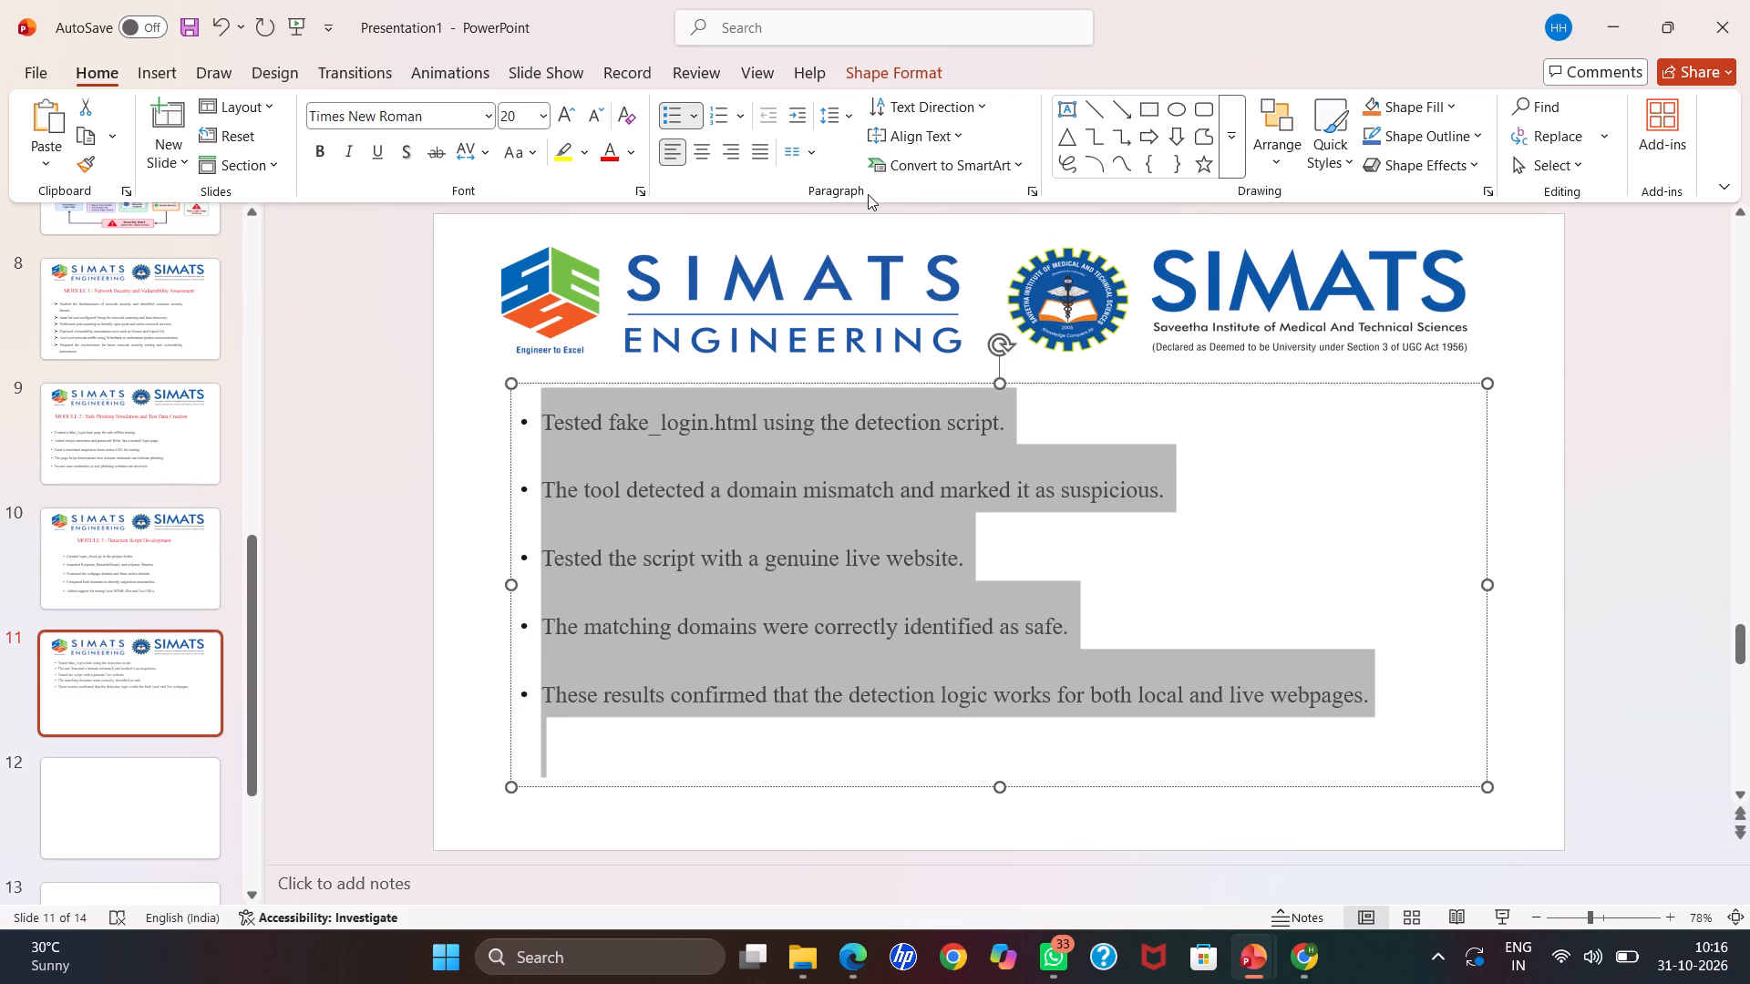
{"action": "left_click", "coordinate": [758, 154]}
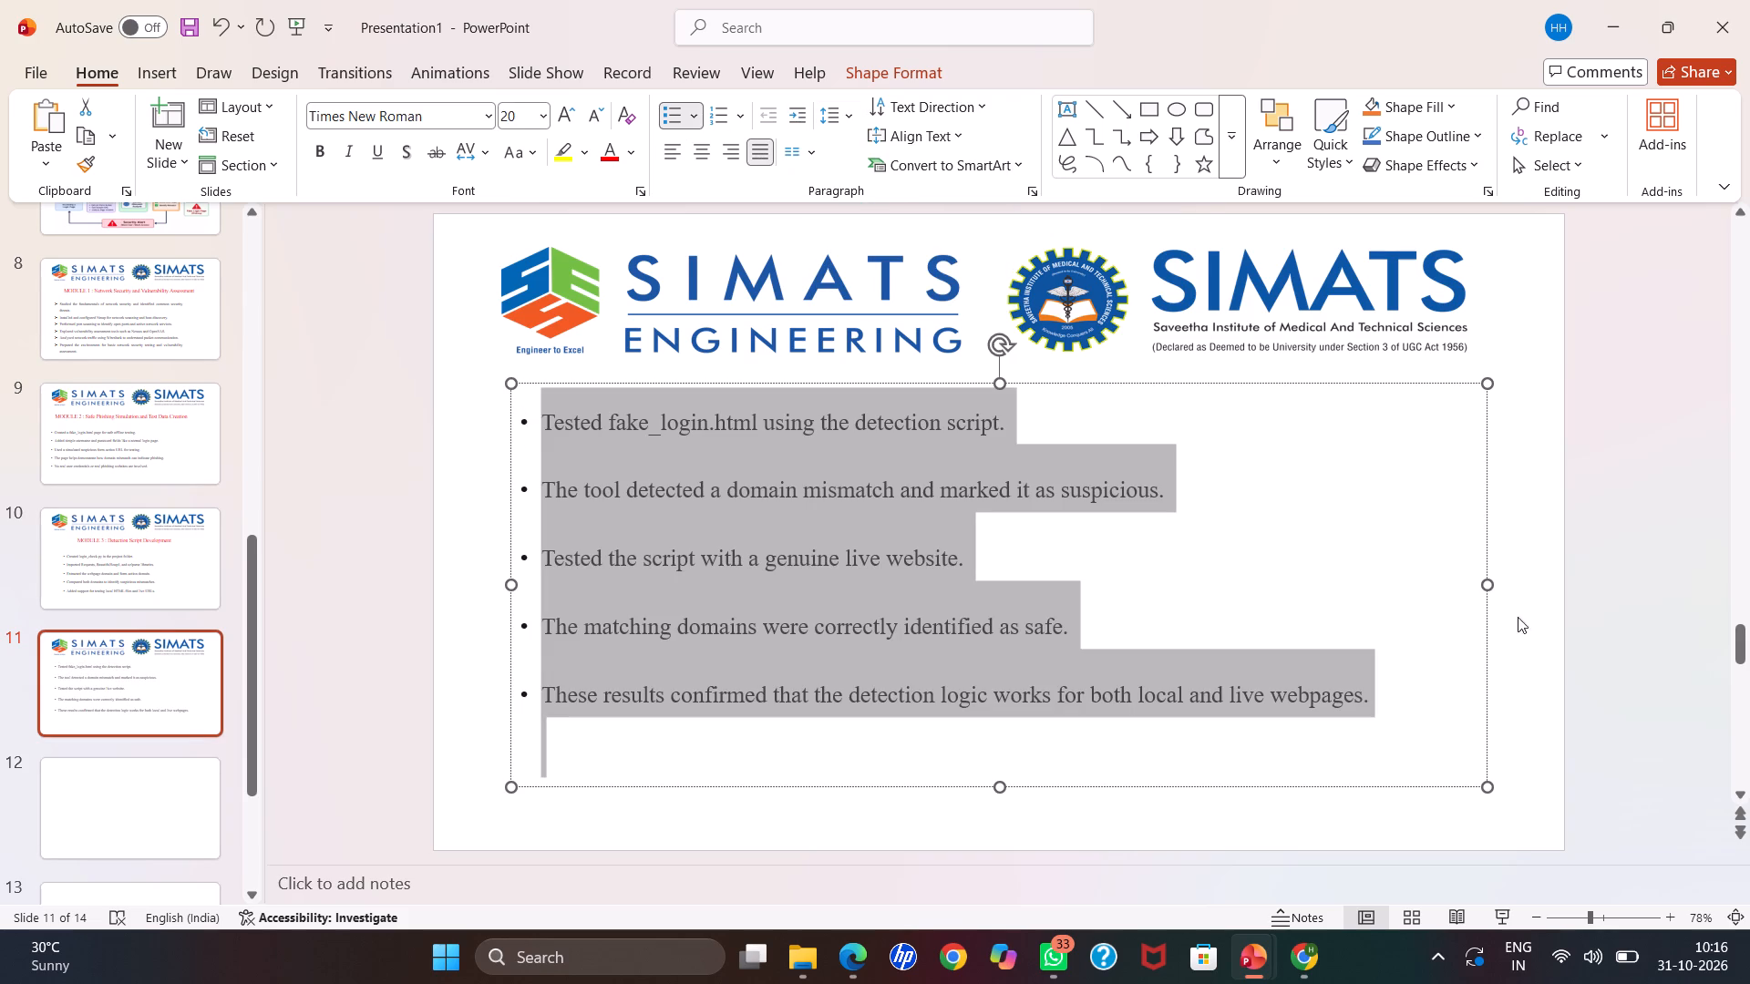
Shrink the bullet box to fit its text and move it down to leave heading space beneath the banner.
{"action": "left_click_drag", "start_coordinate": [1487, 586], "coordinate": [1354, 601]}
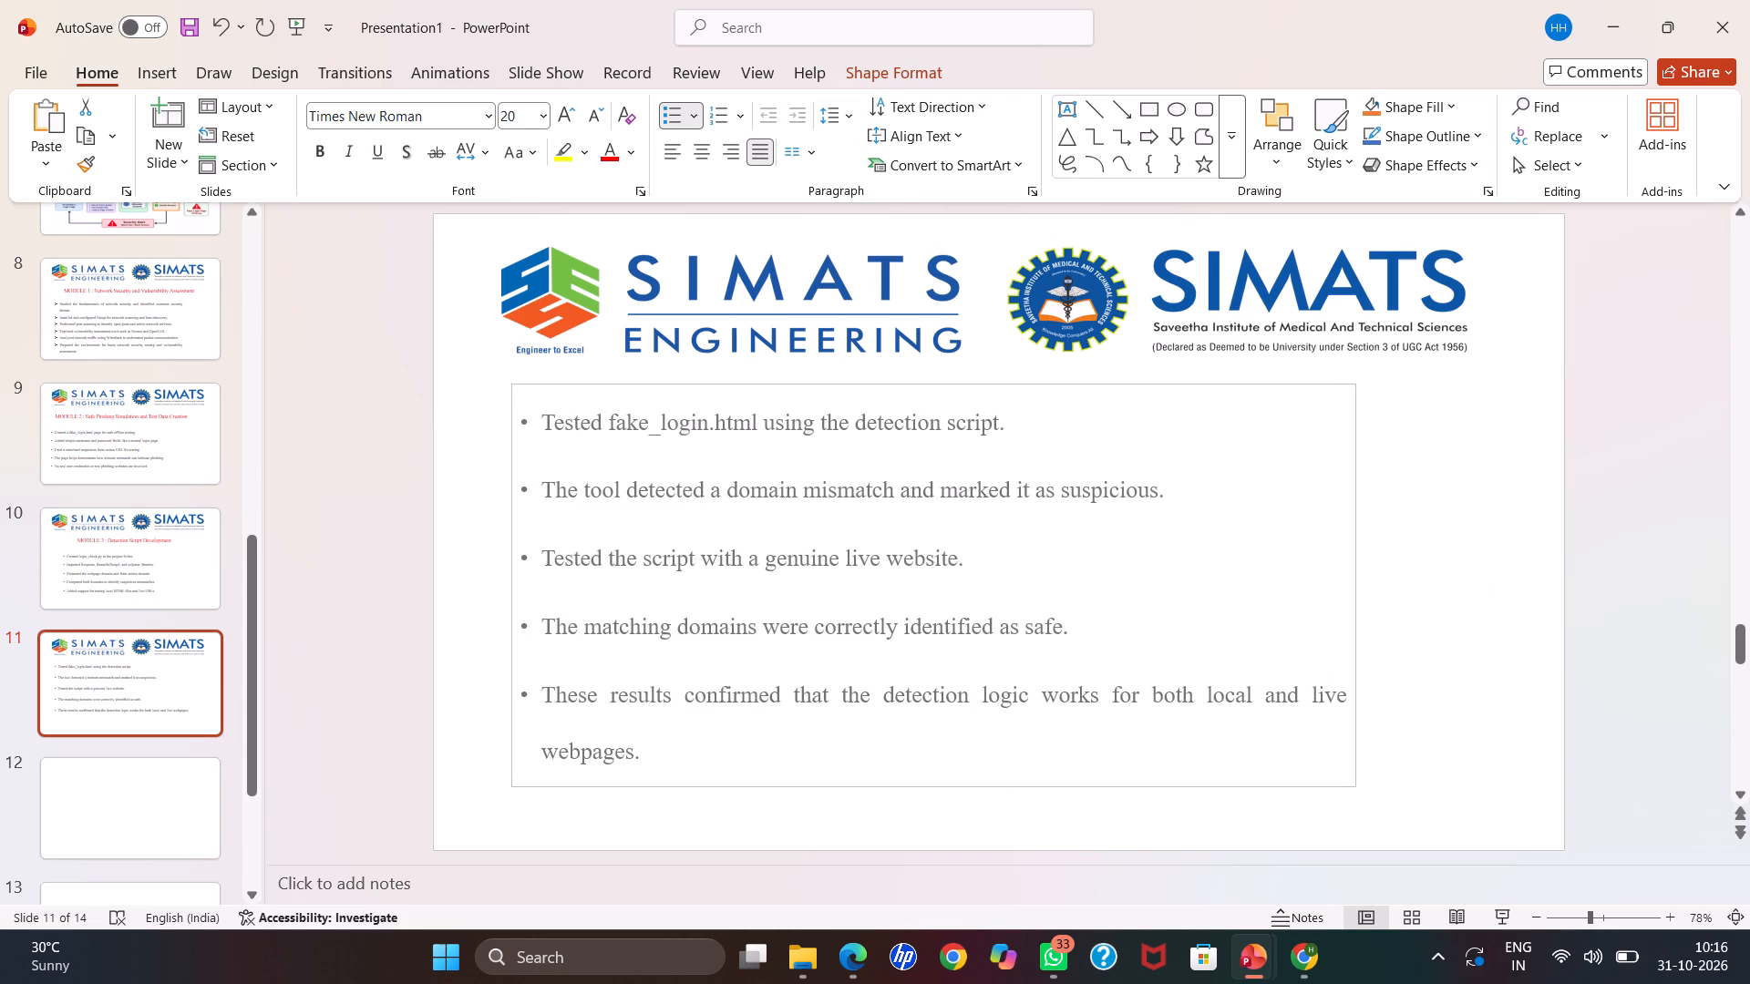
{"action": "left_click_drag", "start_coordinate": [1354, 601], "coordinate": [1383, 604]}
{"action": "left_click_drag", "start_coordinate": [949, 788], "coordinate": [937, 737]}
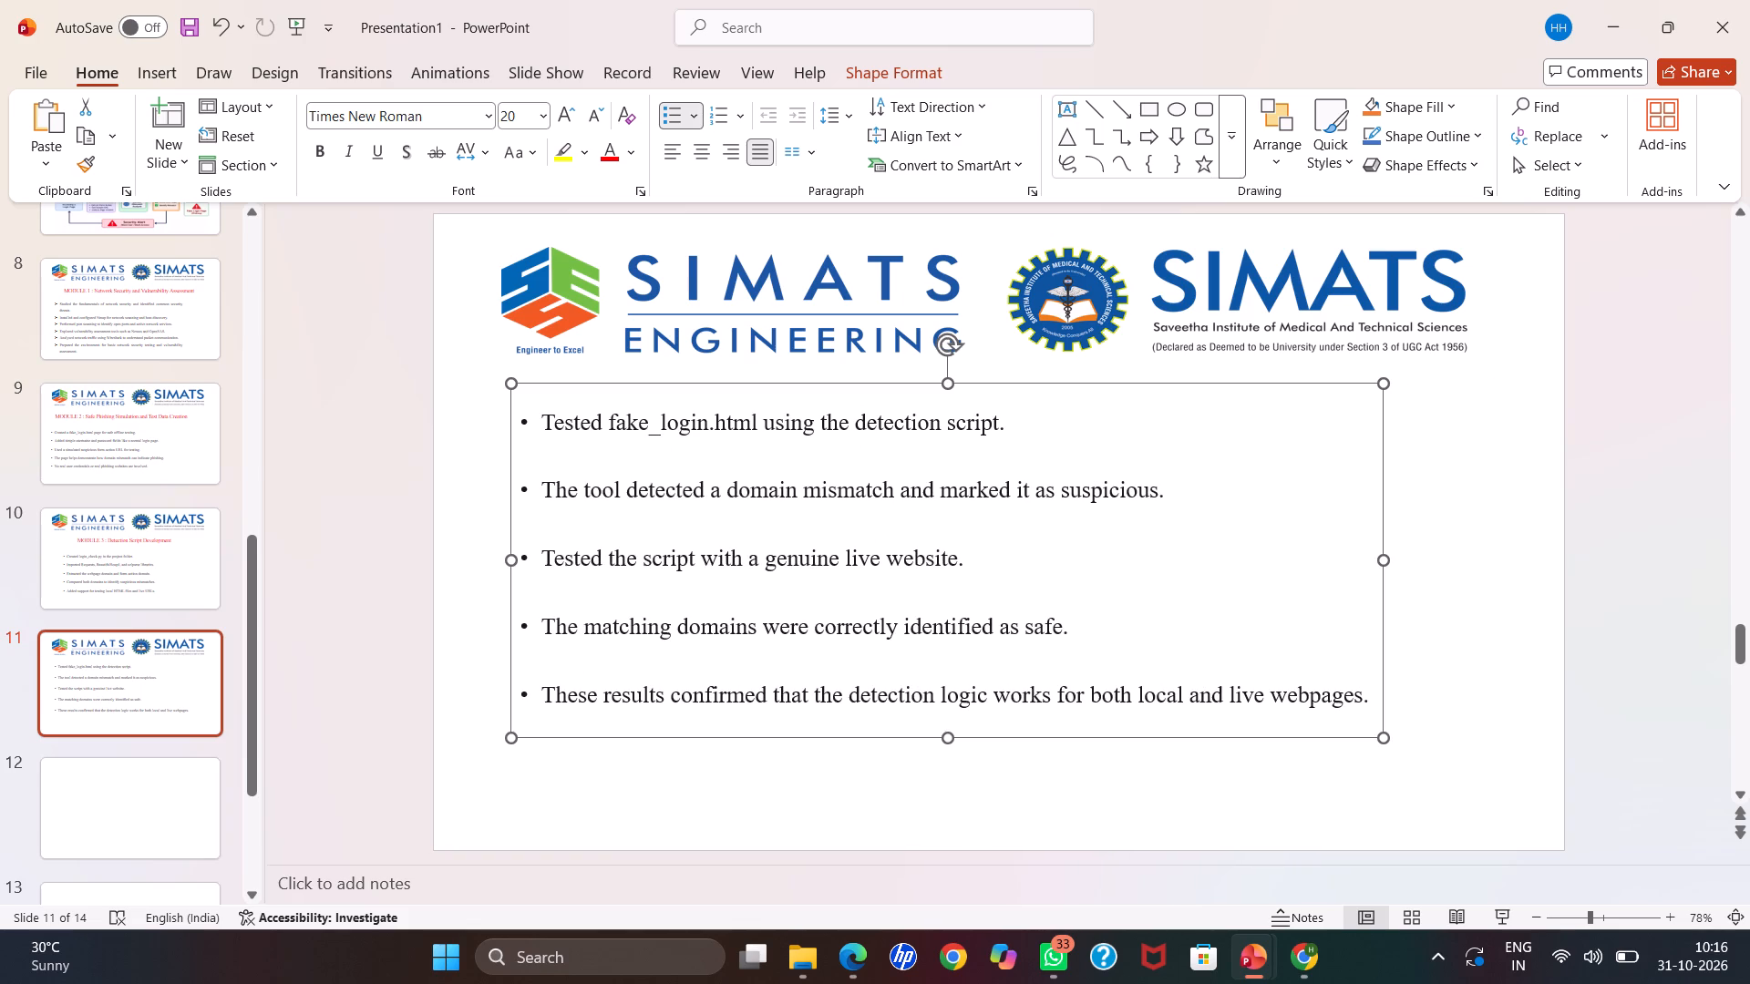
{"action": "left_click_drag", "start_coordinate": [1021, 381], "coordinate": [1013, 487]}
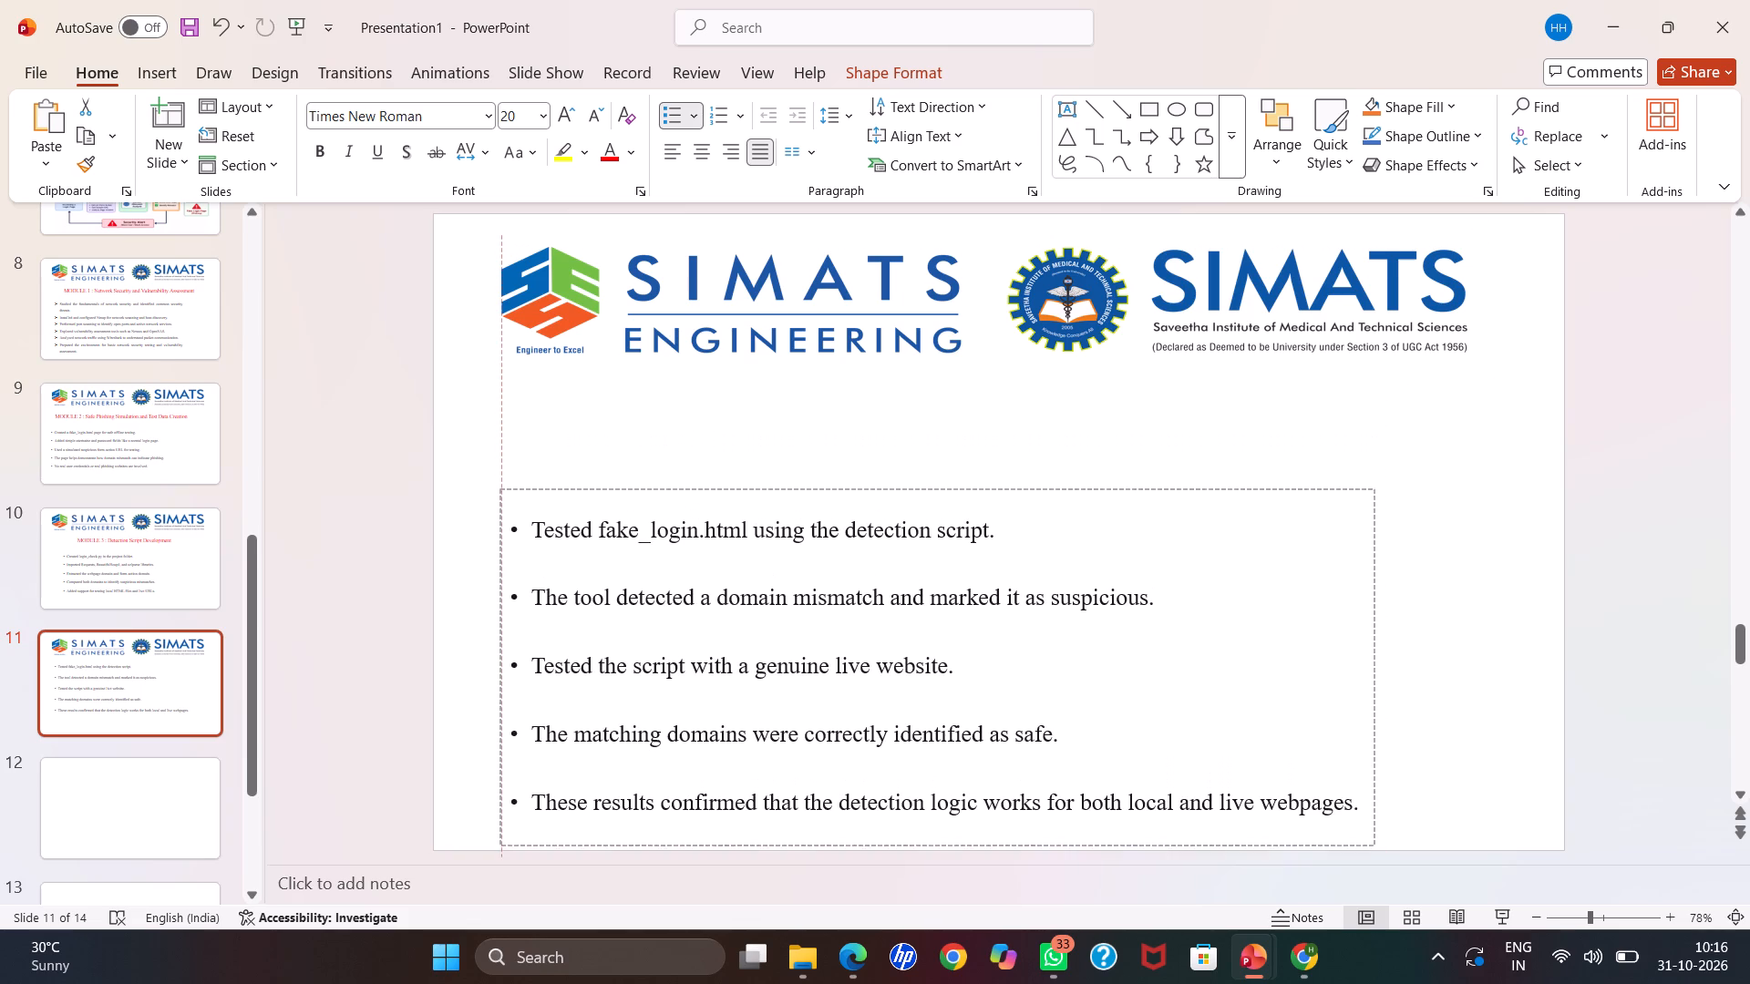
{"action": "left_click_drag", "start_coordinate": [1013, 487], "coordinate": [1014, 495]}
Copy the heading "MODULE 4: Testing and Result Validation" from the review into a new text box beneath slide 11's banner.
{"action": "left_click", "coordinate": [1071, 118]}
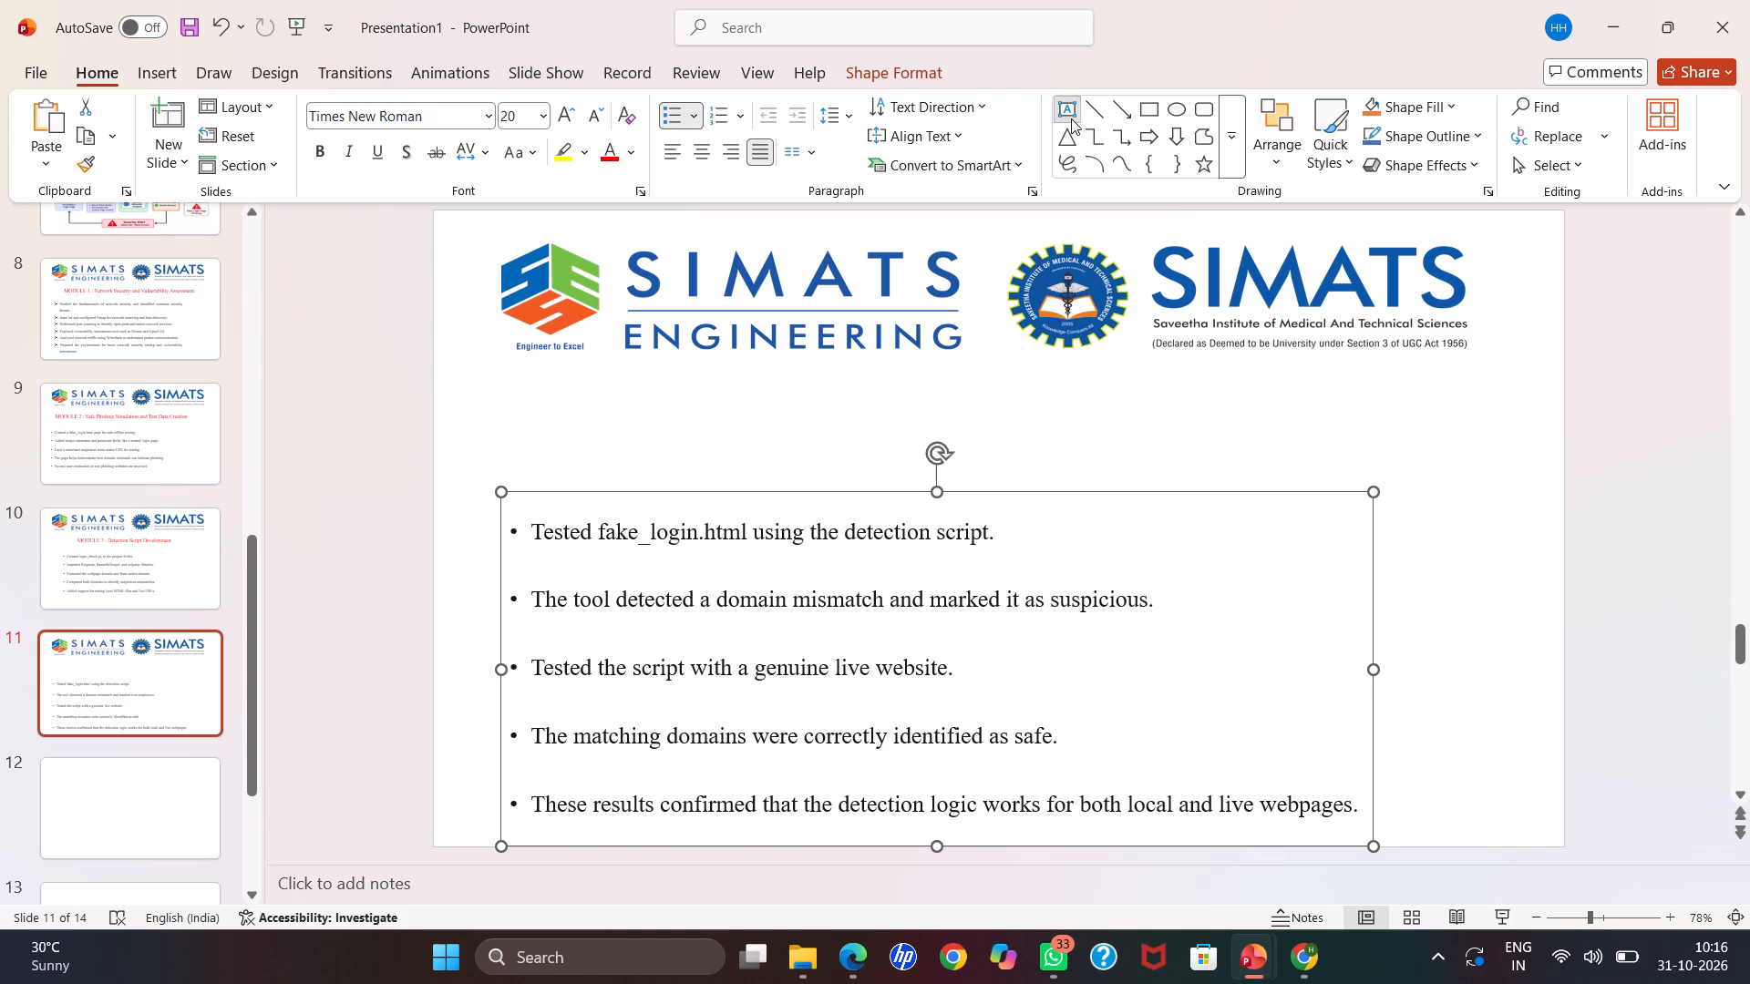
{"action": "left_click_drag", "start_coordinate": [759, 382], "coordinate": [907, 436]}
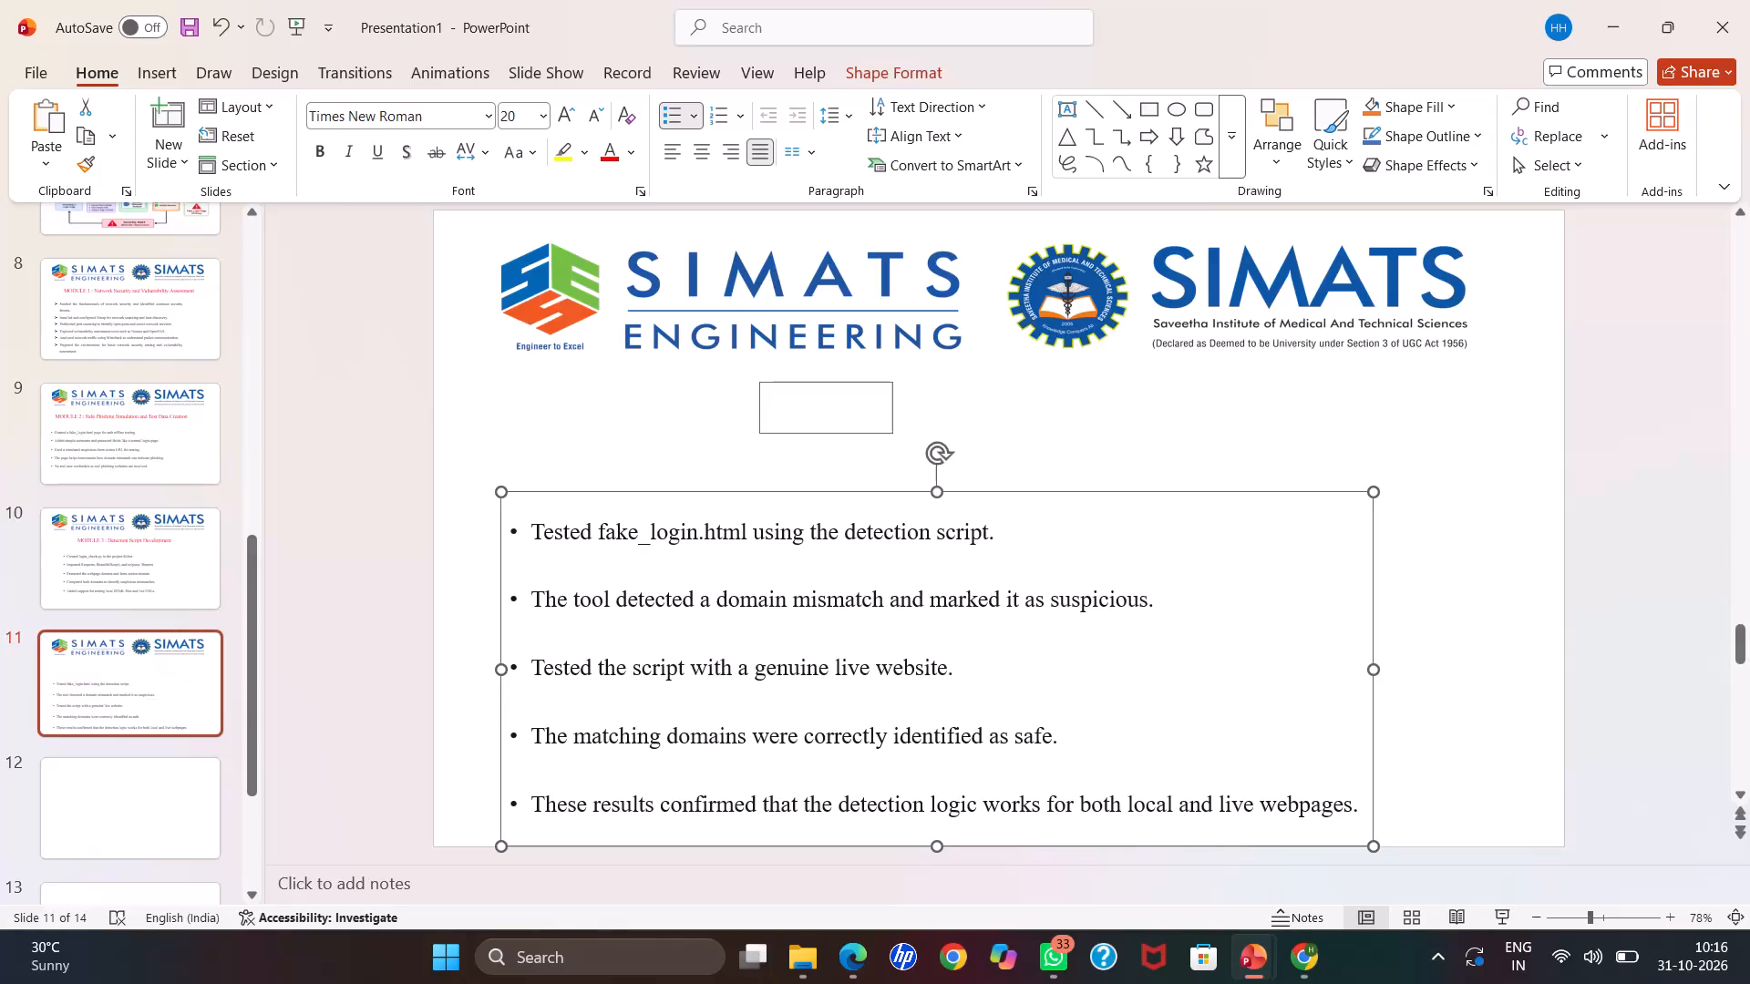
{"action": "left_click_drag", "start_coordinate": [907, 436], "coordinate": [1157, 432]}
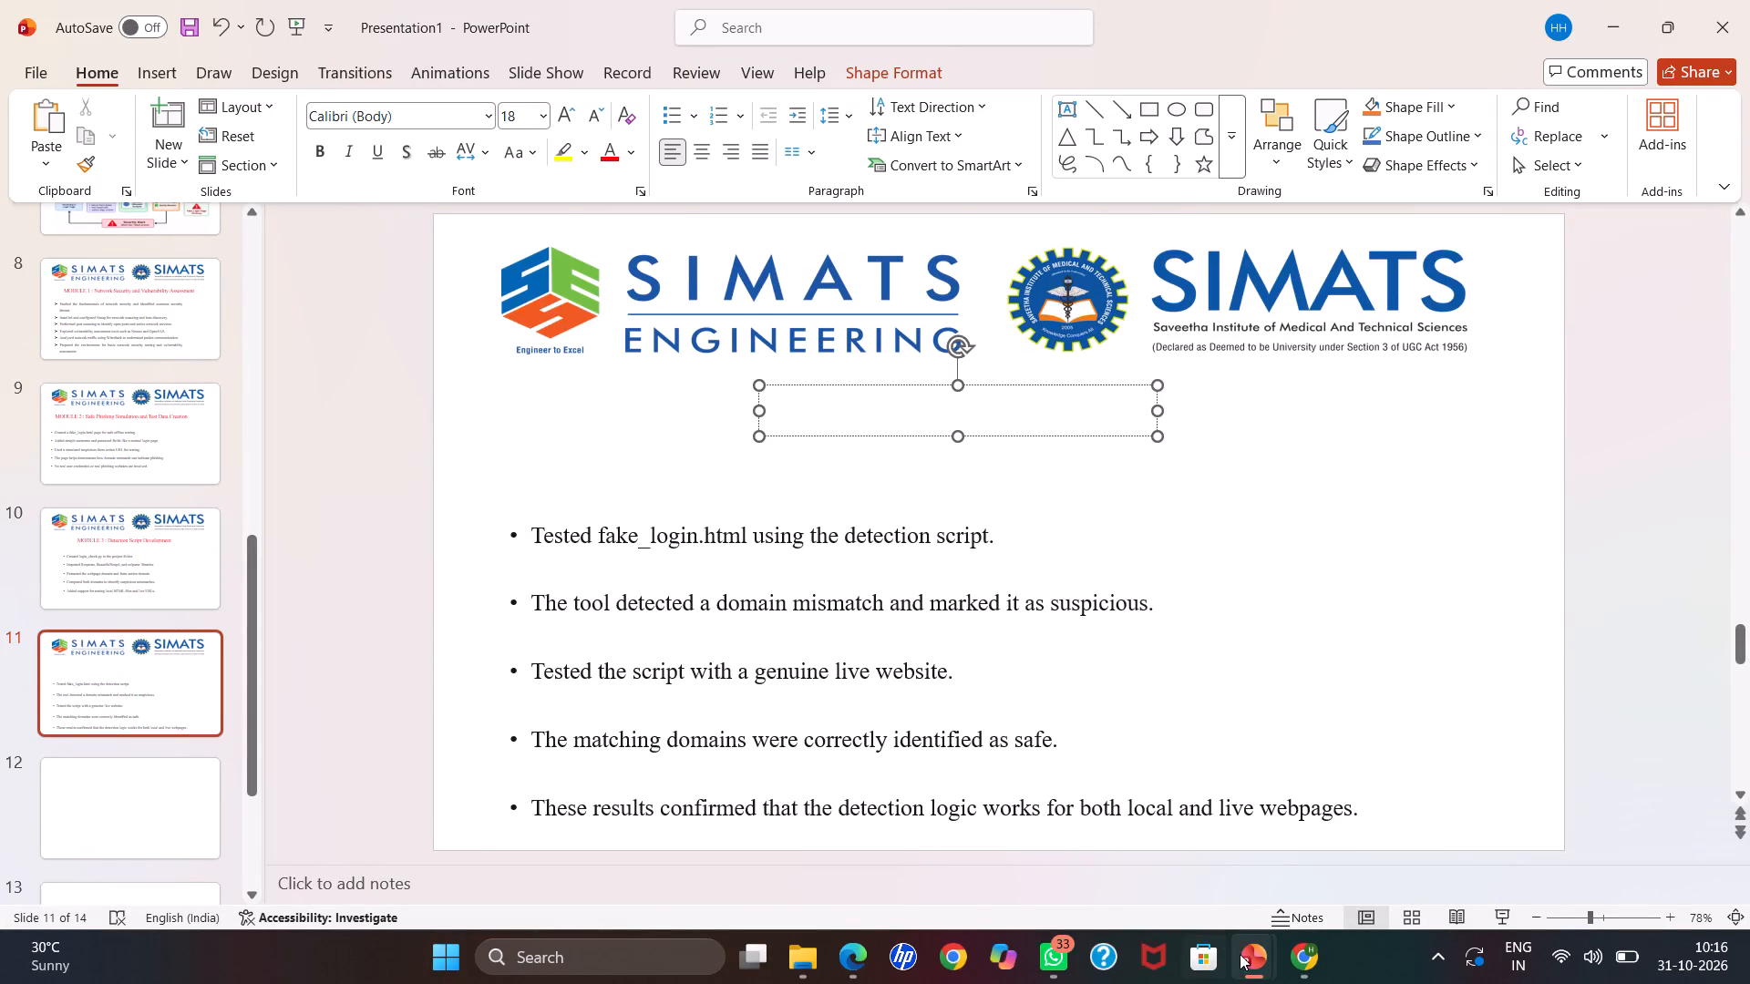
{"action": "left_click", "coordinate": [1162, 850]}
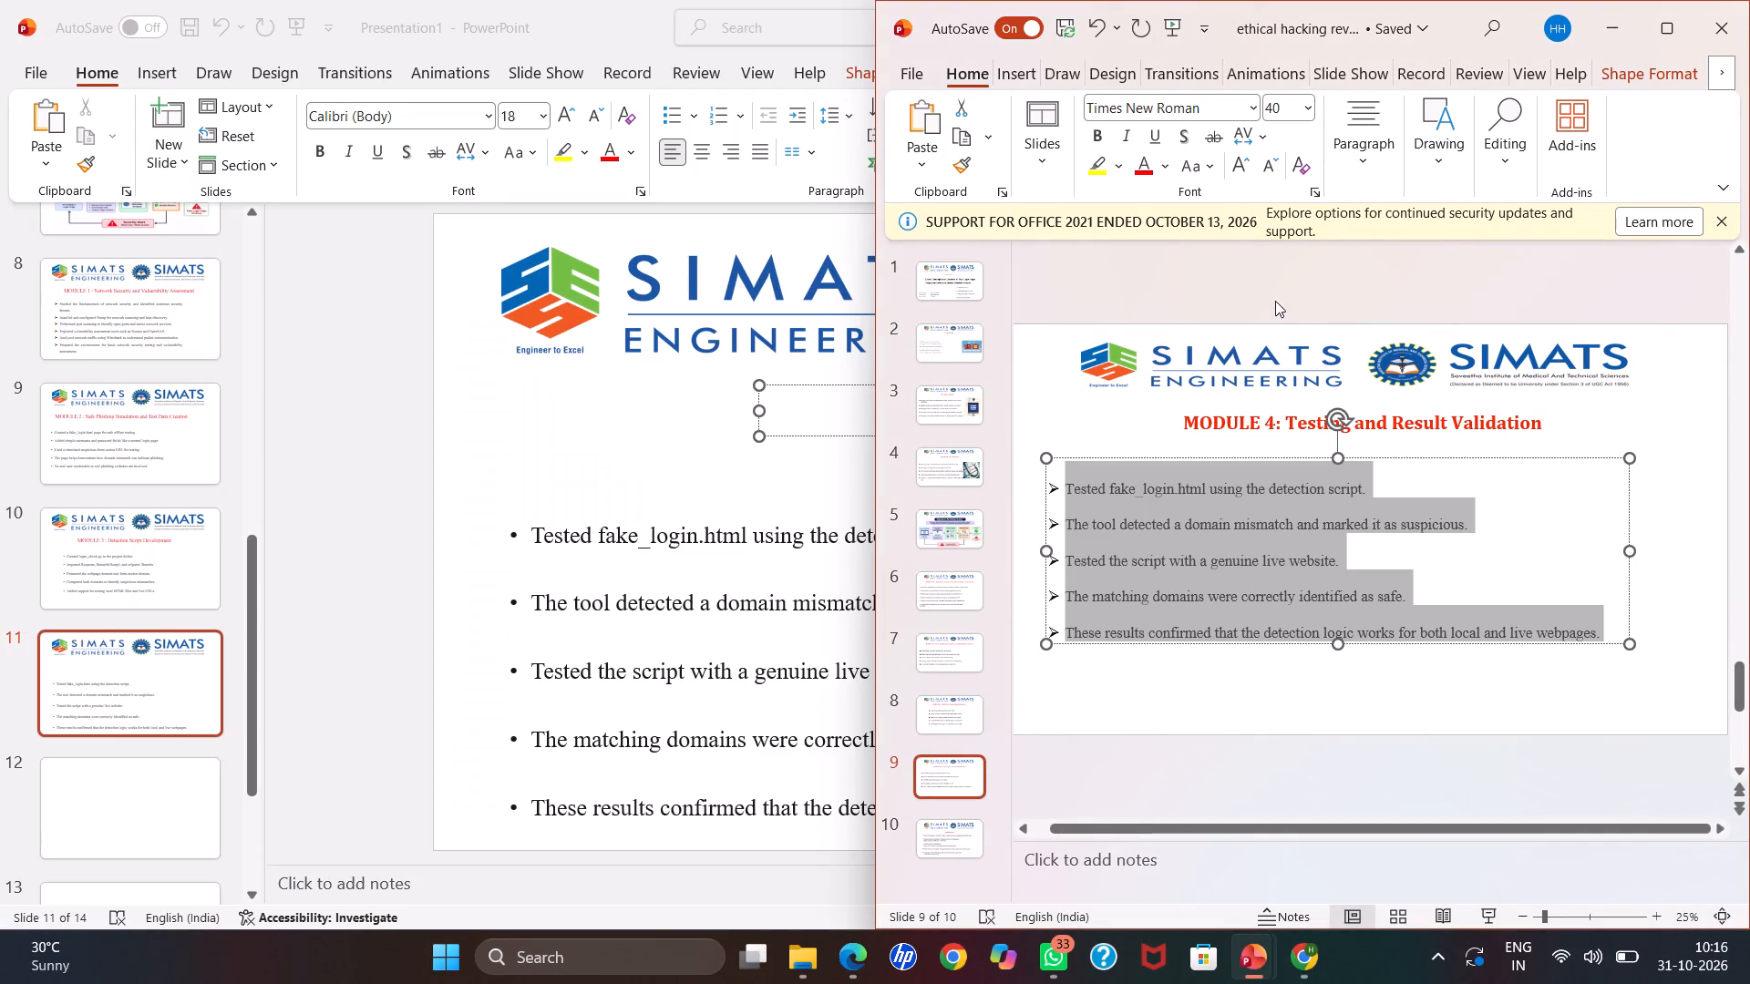
{"action": "left_click", "coordinate": [1257, 427]}
{"action": "left_click", "coordinate": [1257, 427], "text": "ctrl"}
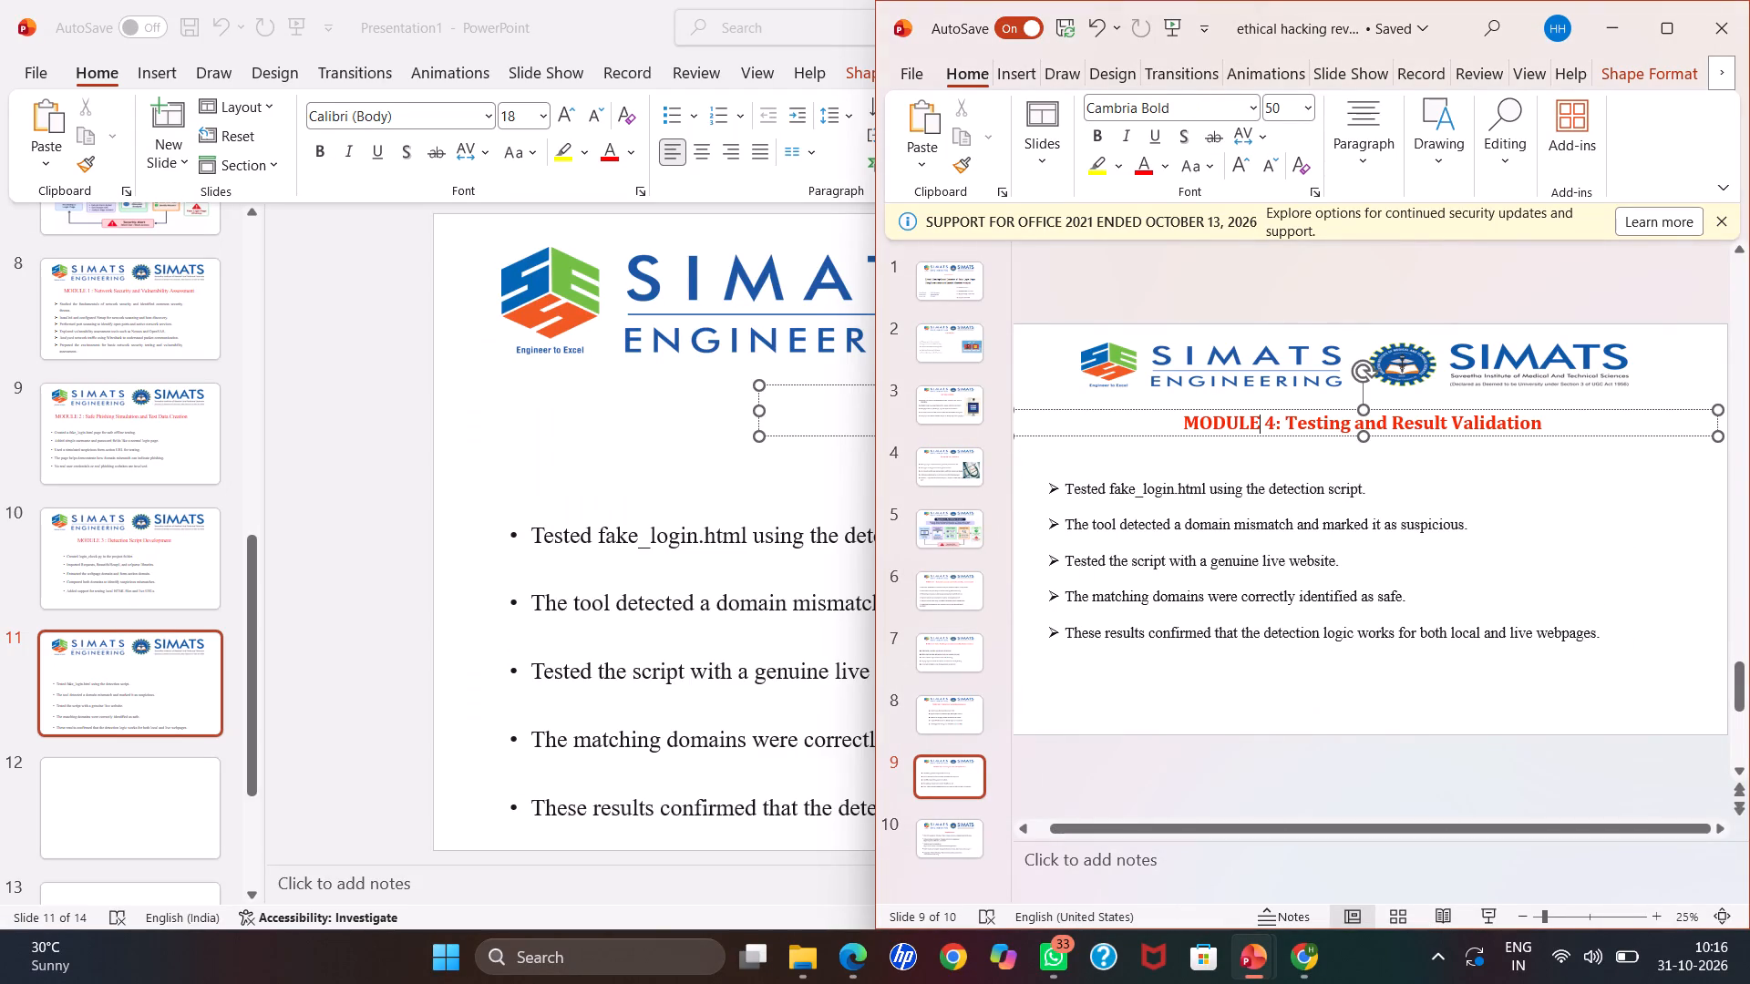
{"action": "key", "text": "ctrl+a"}
{"action": "left_click", "coordinate": [1257, 427], "text": "ctrl"}
{"action": "left_click", "coordinate": [1257, 427]}
{"action": "key", "text": "ctrl+a"}
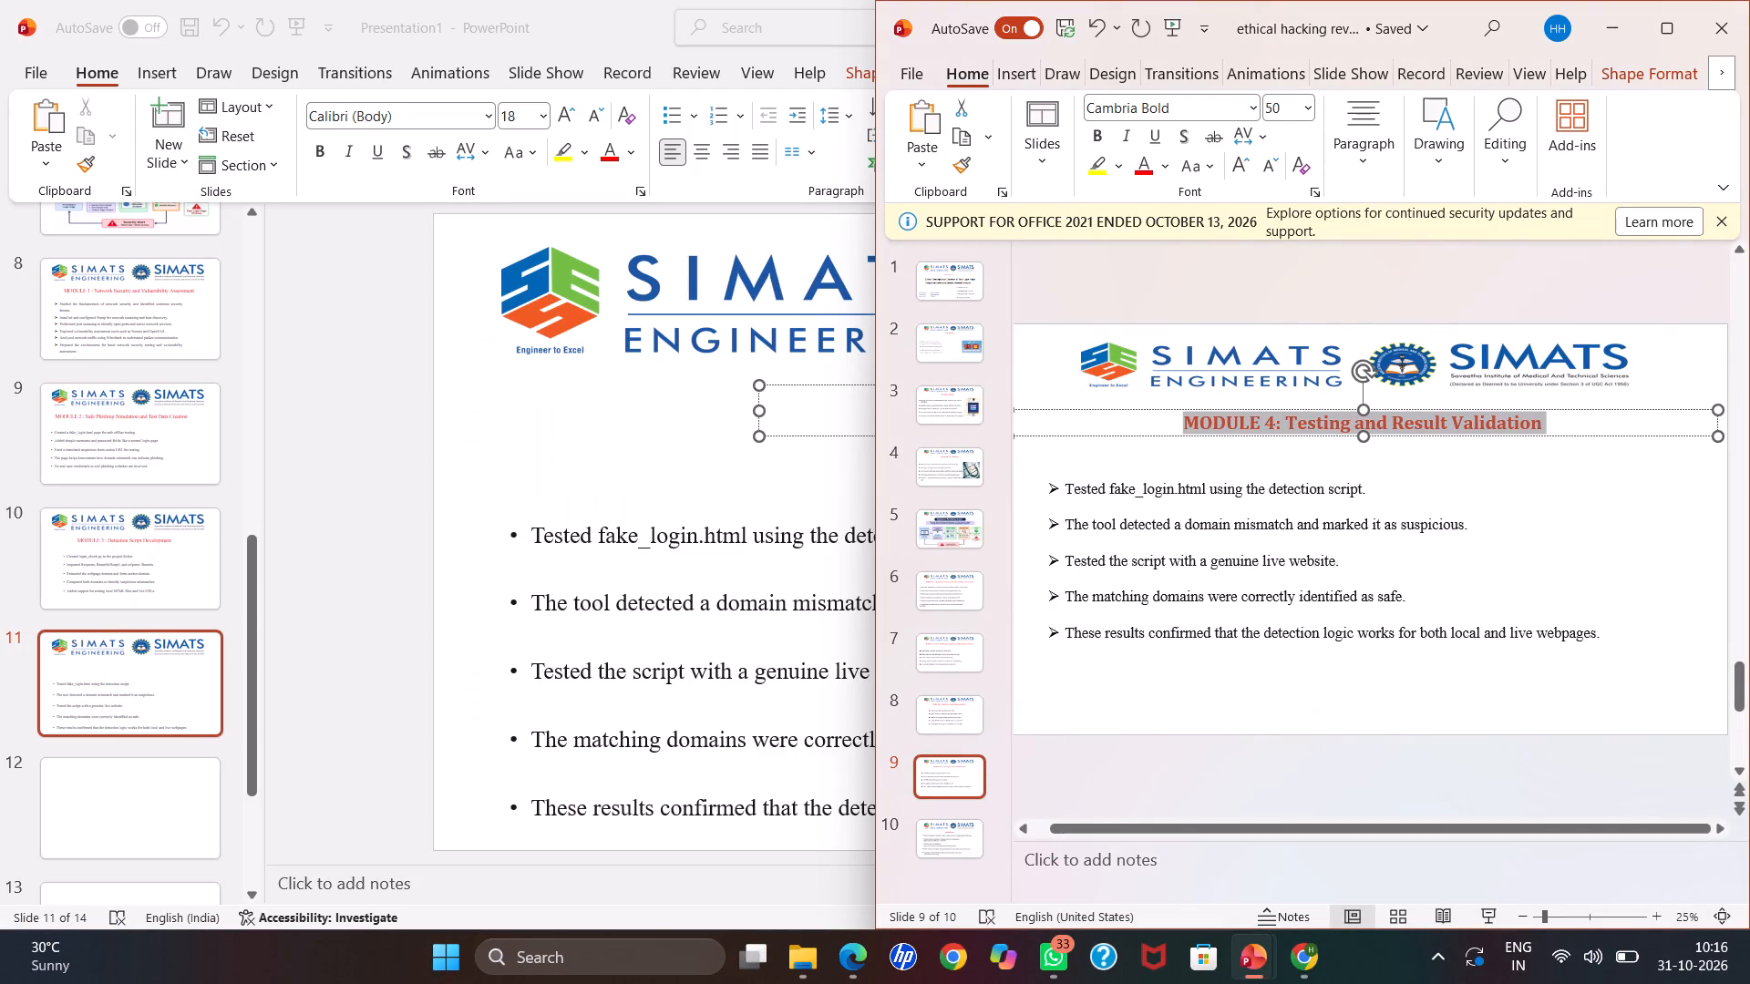
{"action": "key", "text": "ctrl+c"}
{"action": "left_click", "coordinate": [734, 477]}
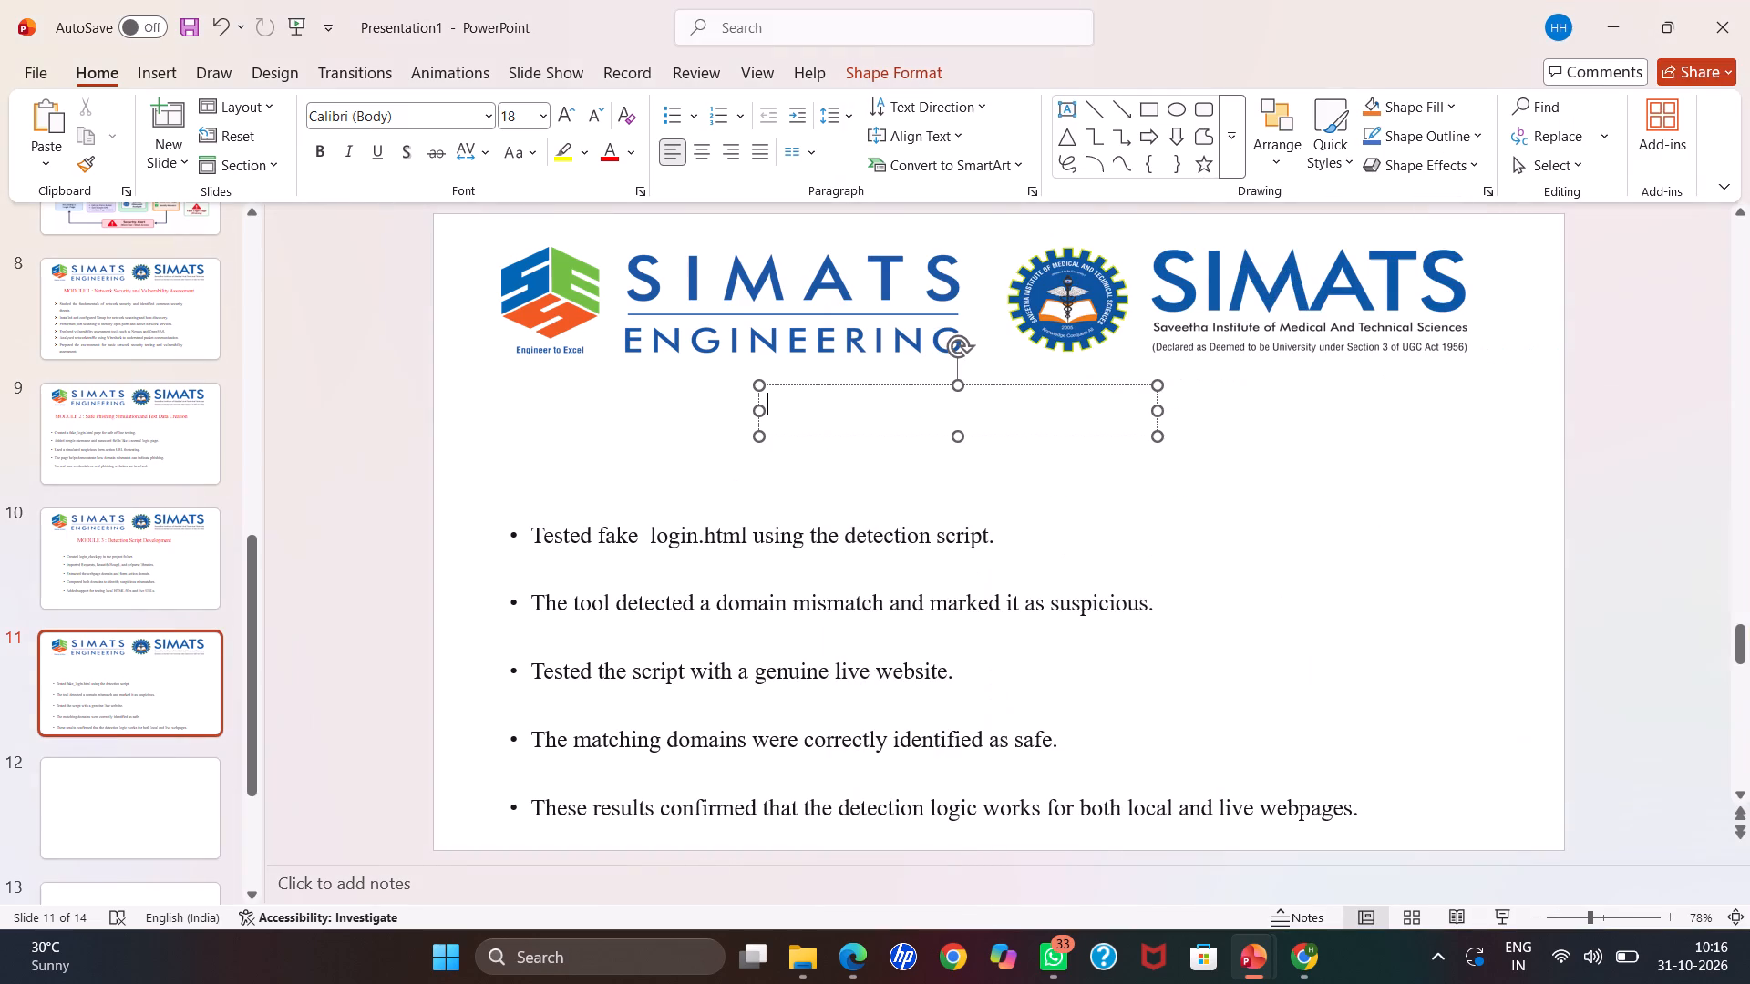
{"action": "key", "text": "ctrl+v"}
Format the Module 4 heading as 28-point Times New Roman in red, widening its text box.
{"action": "left_click", "coordinate": [853, 411], "text": "ctrl"}
{"action": "key", "text": "ctrl+a"}
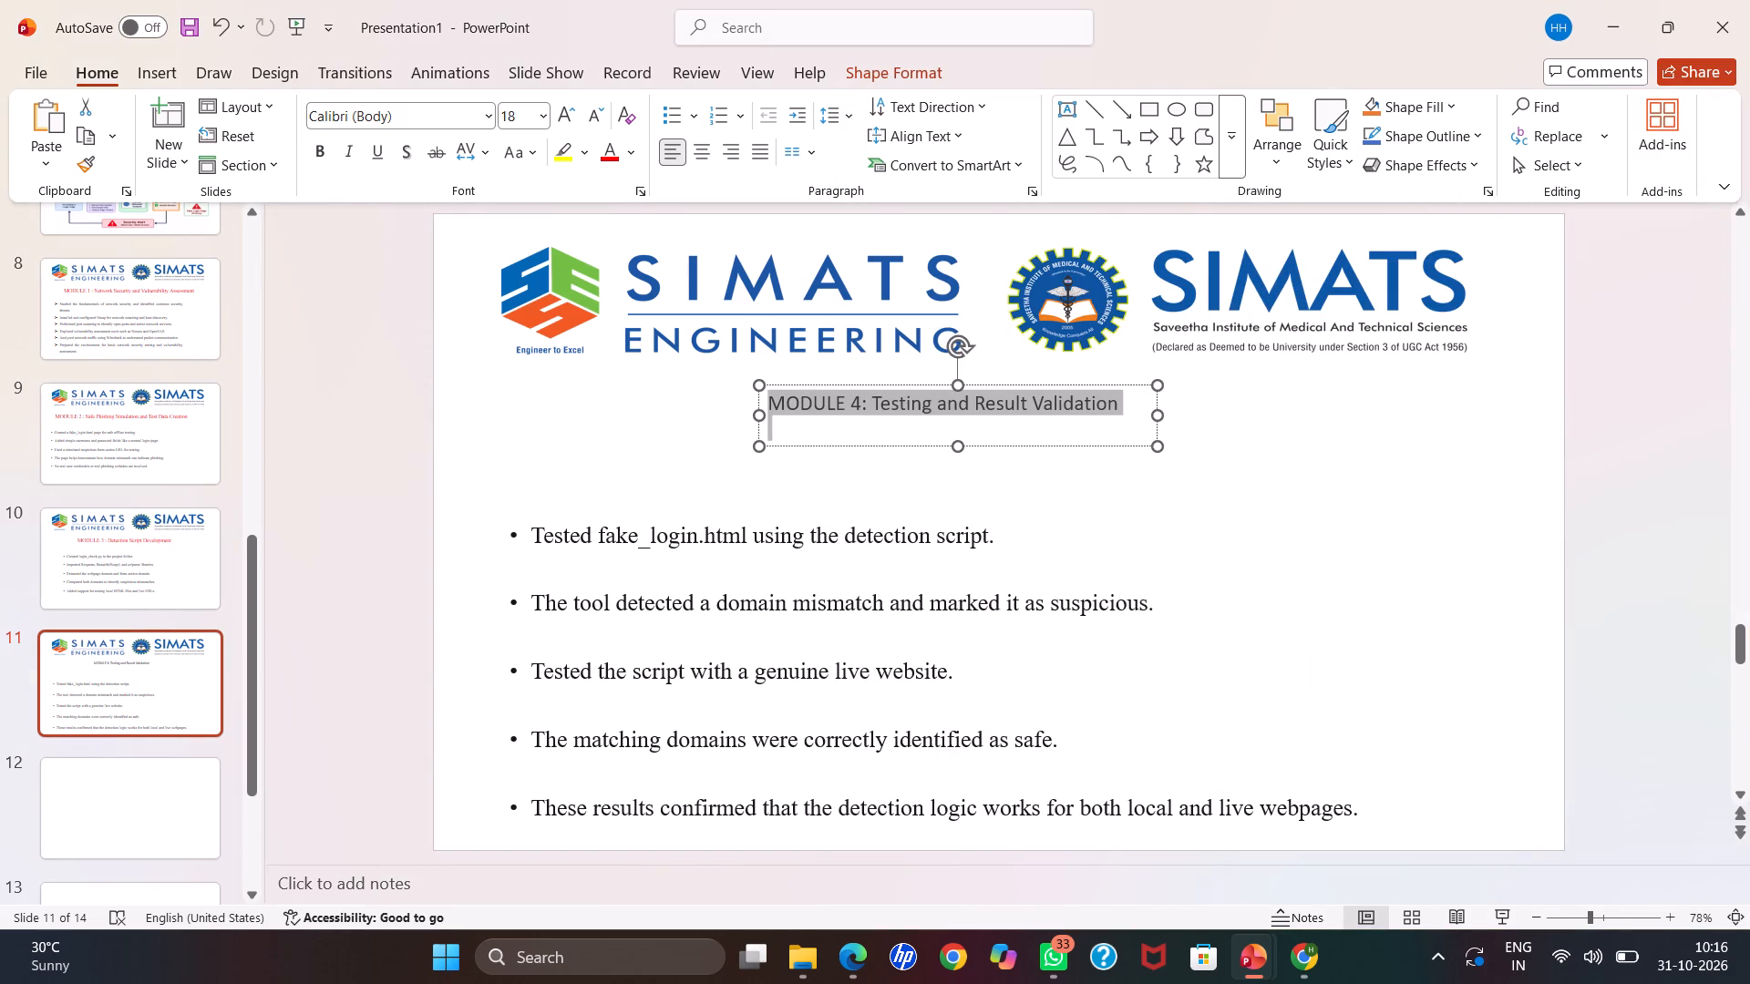
{"action": "left_click", "coordinate": [612, 160]}
{"action": "left_click", "coordinate": [520, 118]}
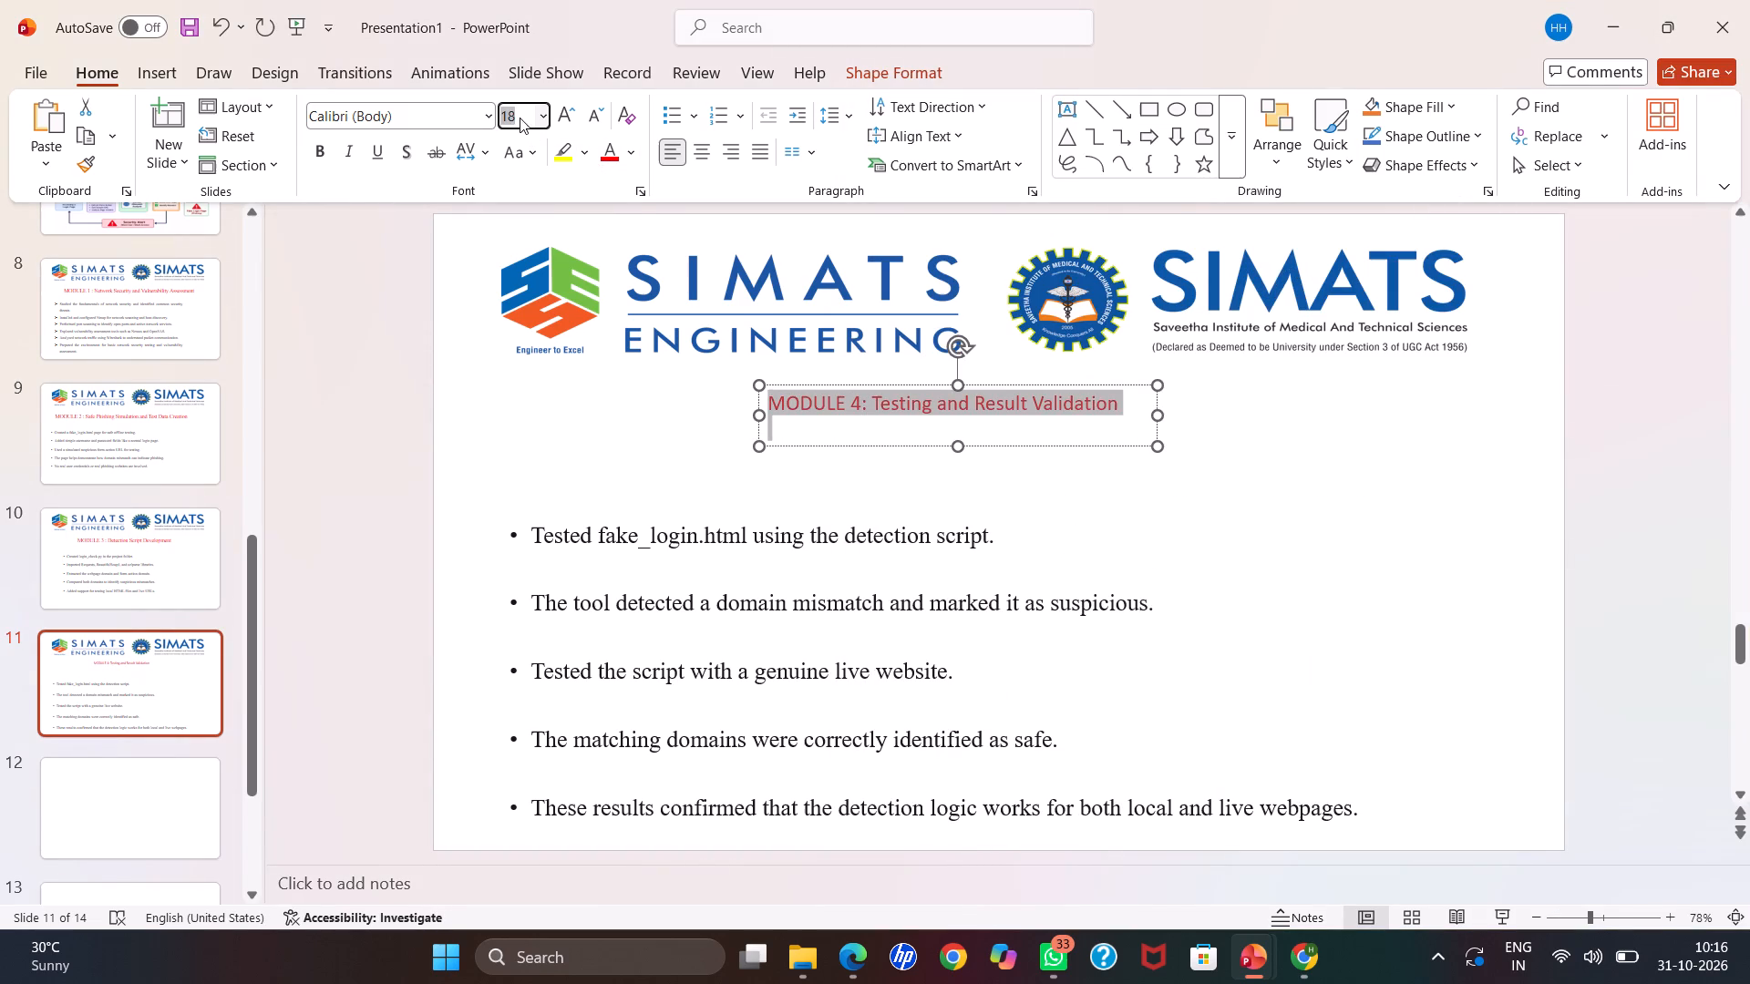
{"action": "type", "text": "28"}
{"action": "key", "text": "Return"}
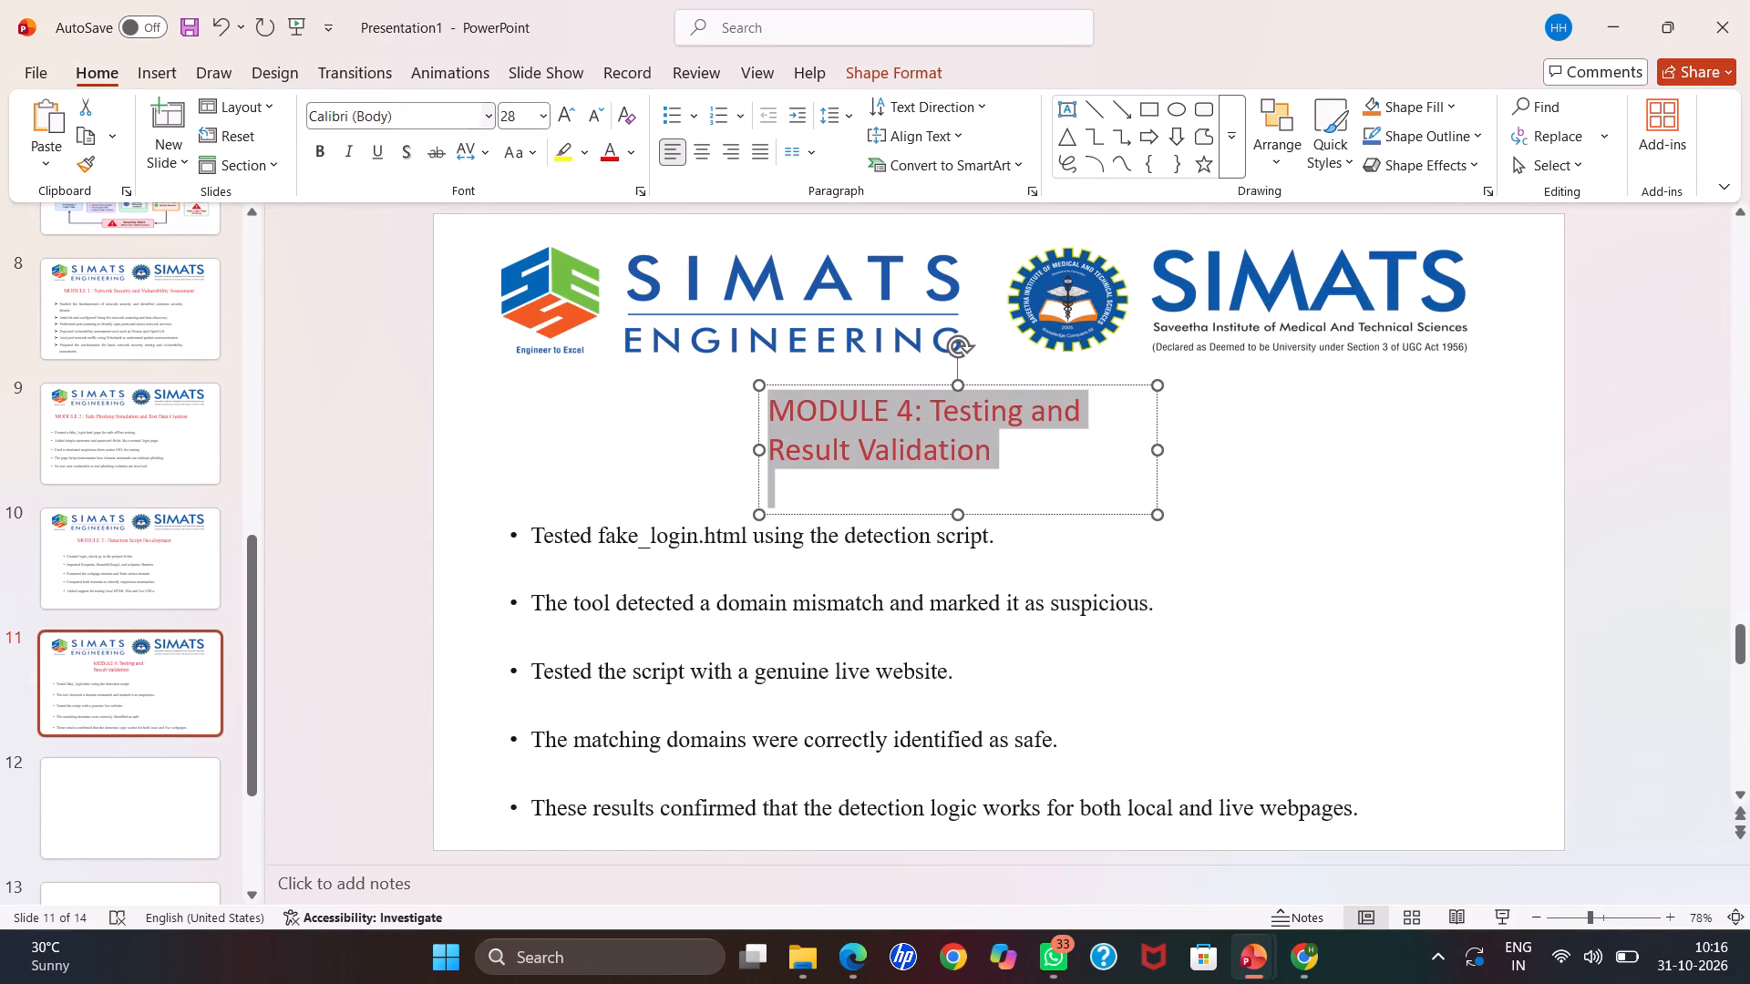
{"action": "left_click_drag", "start_coordinate": [1157, 454], "coordinate": [1336, 456]}
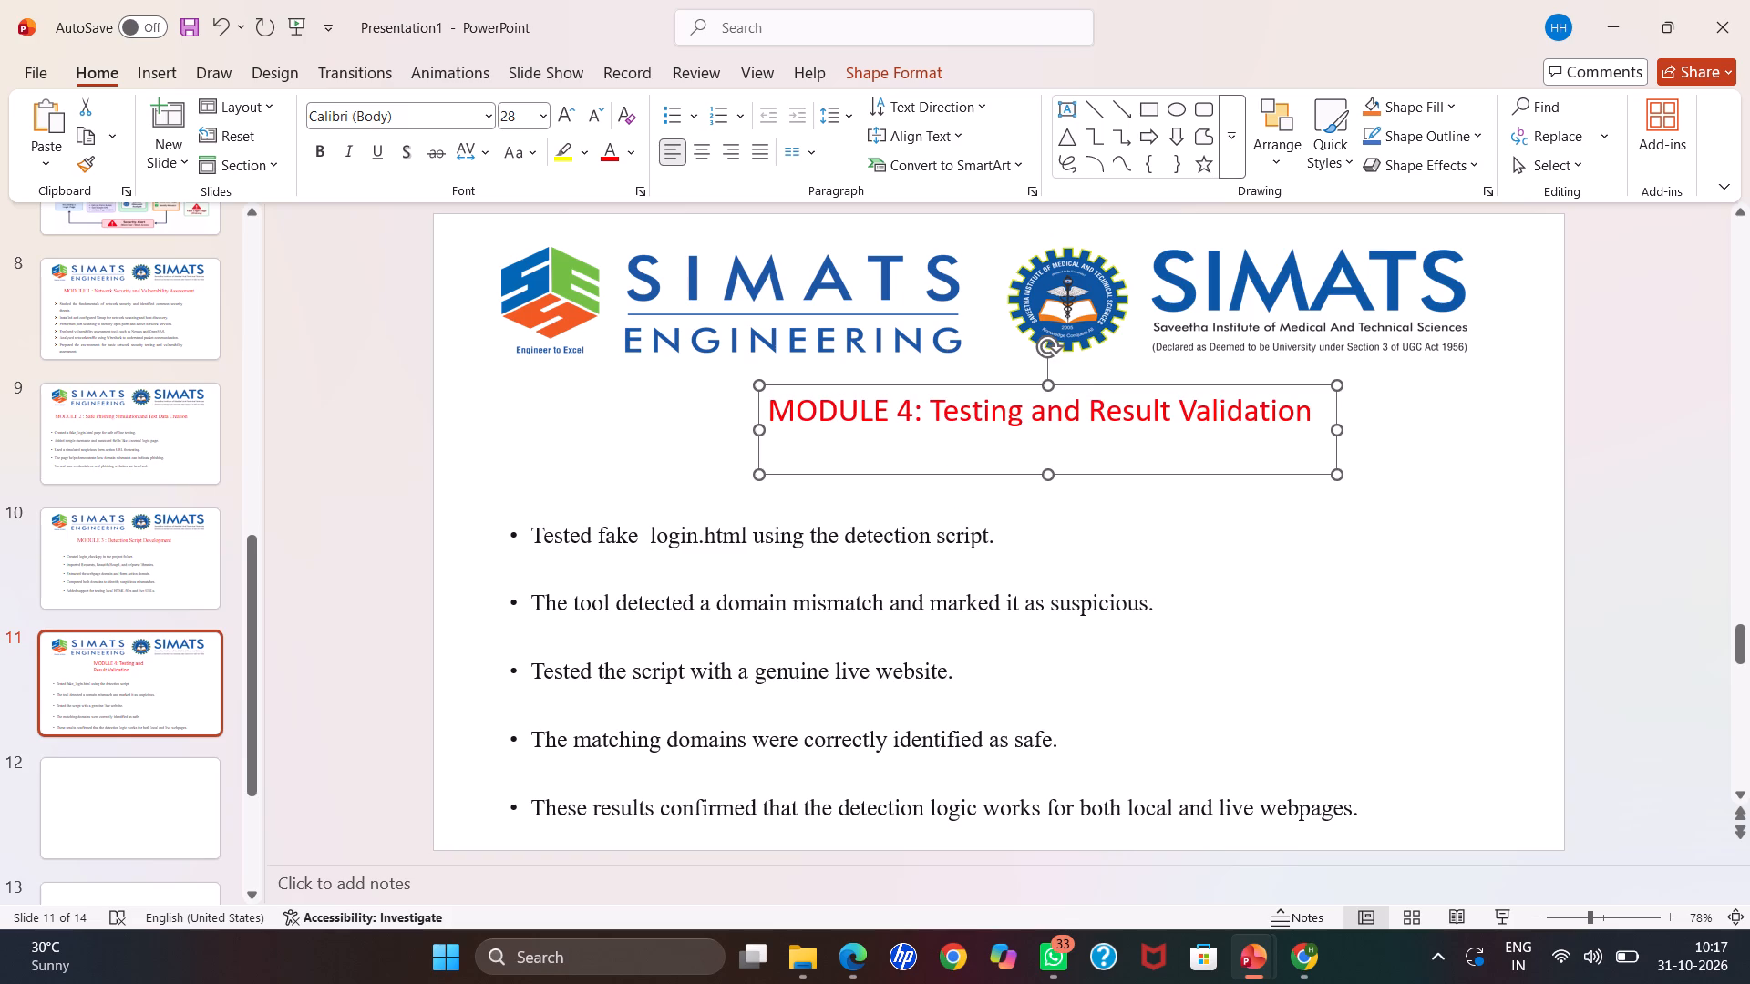
{"action": "left_click", "coordinate": [424, 111]}
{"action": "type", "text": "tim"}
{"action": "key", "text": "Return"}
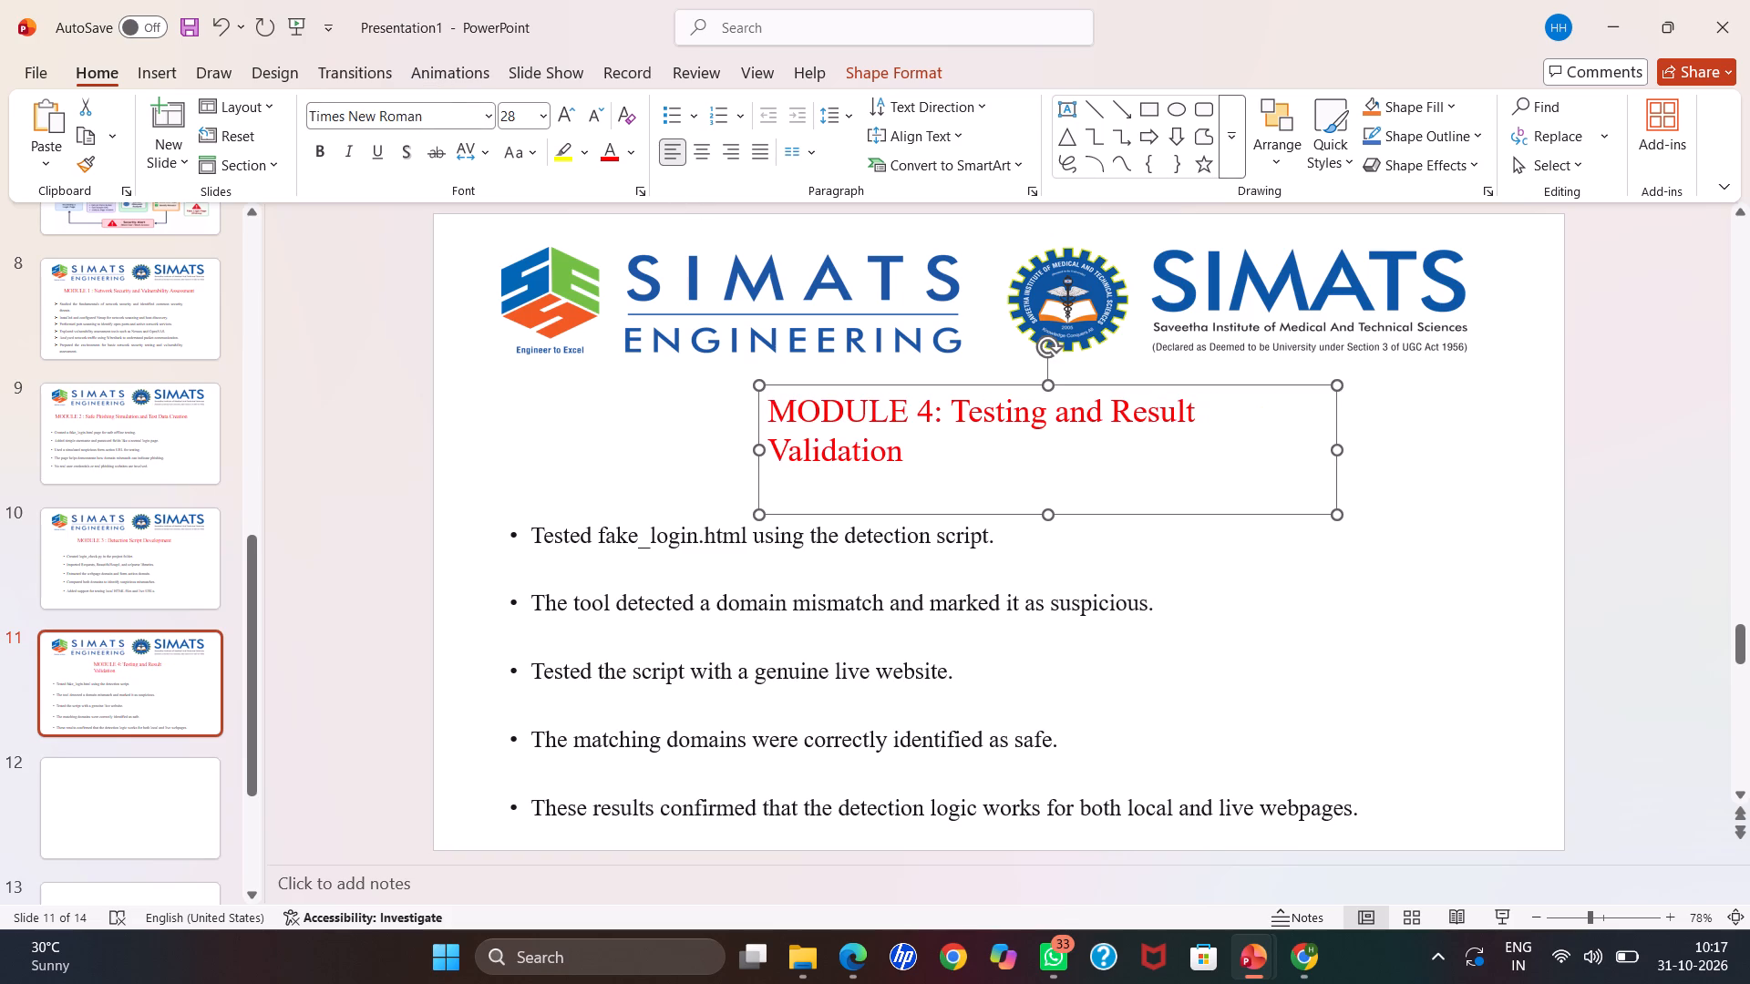
Extend the Module 4 heading's text box leftward to fit one line and move it slightly down, midway above the bullets.
{"action": "left_click_drag", "start_coordinate": [757, 449], "coordinate": [673, 454]}
{"action": "left_click_drag", "start_coordinate": [812, 473], "coordinate": [812, 478]}
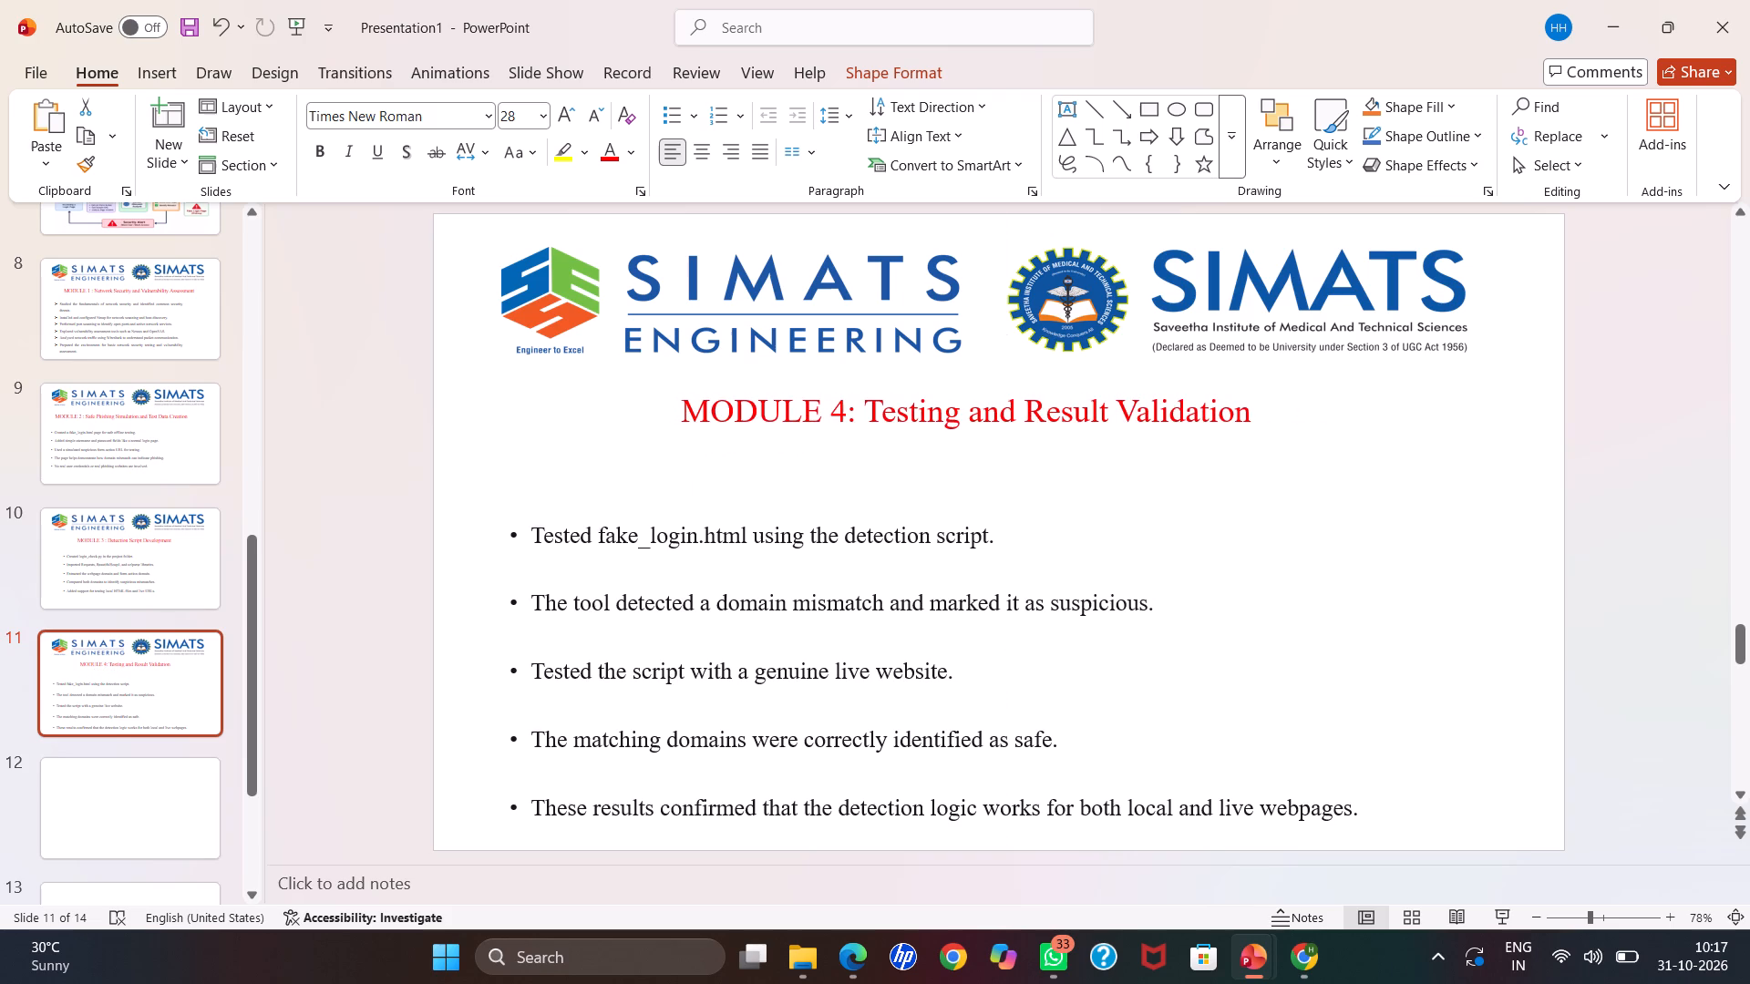
{"action": "left_click_drag", "start_coordinate": [812, 478], "coordinate": [810, 494]}
{"action": "left_click", "coordinate": [414, 522]}
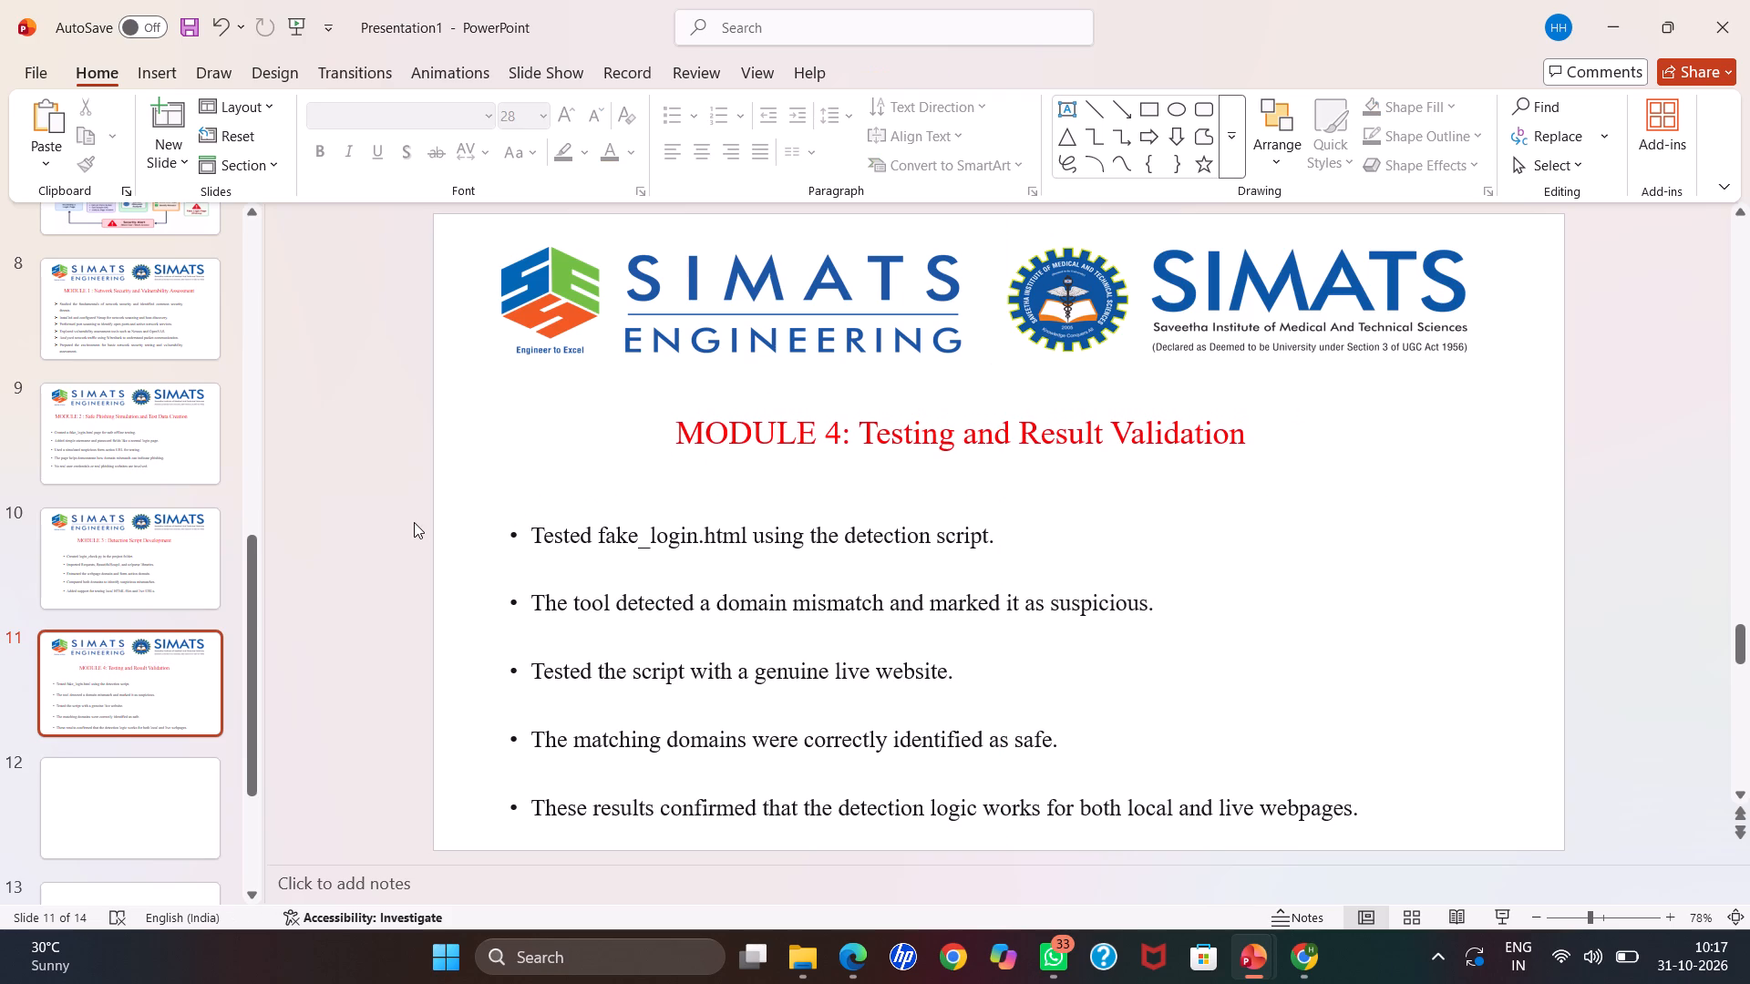
Copy the SIMATS banner from slide 11 and paste it onto slide 12 in place of the deleted title placeholder.
{"action": "left_click", "coordinate": [152, 810]}
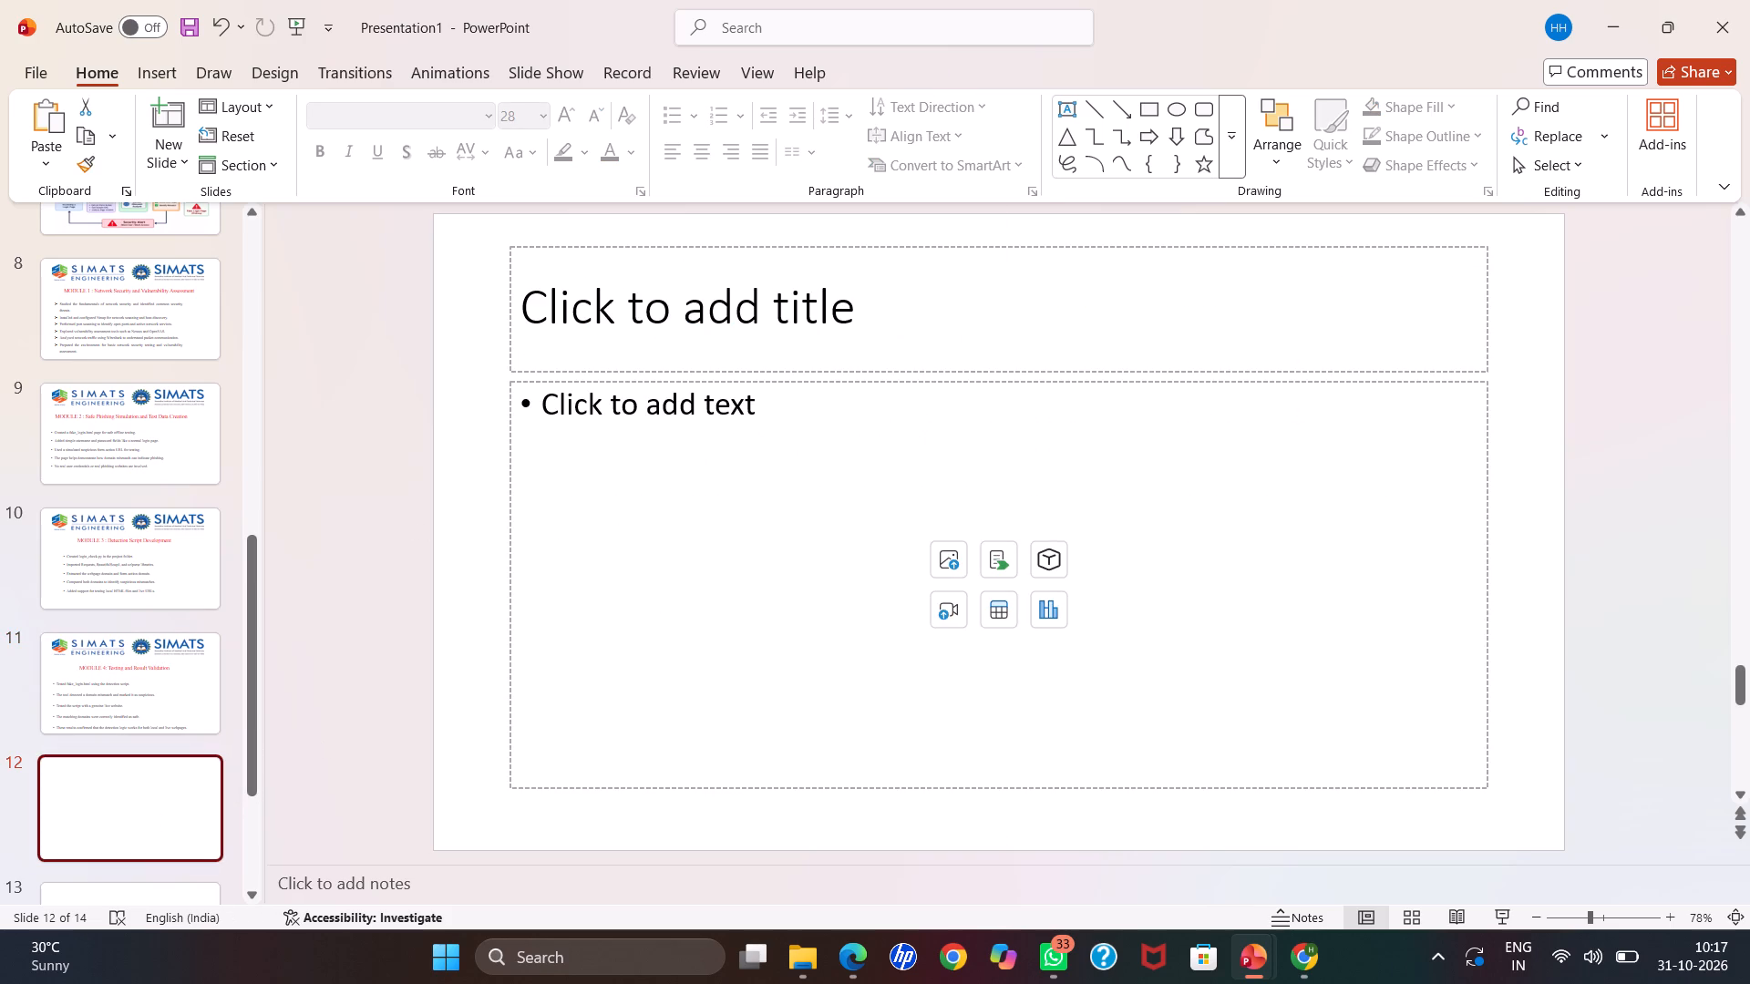
{"action": "left_click", "coordinate": [87, 700]}
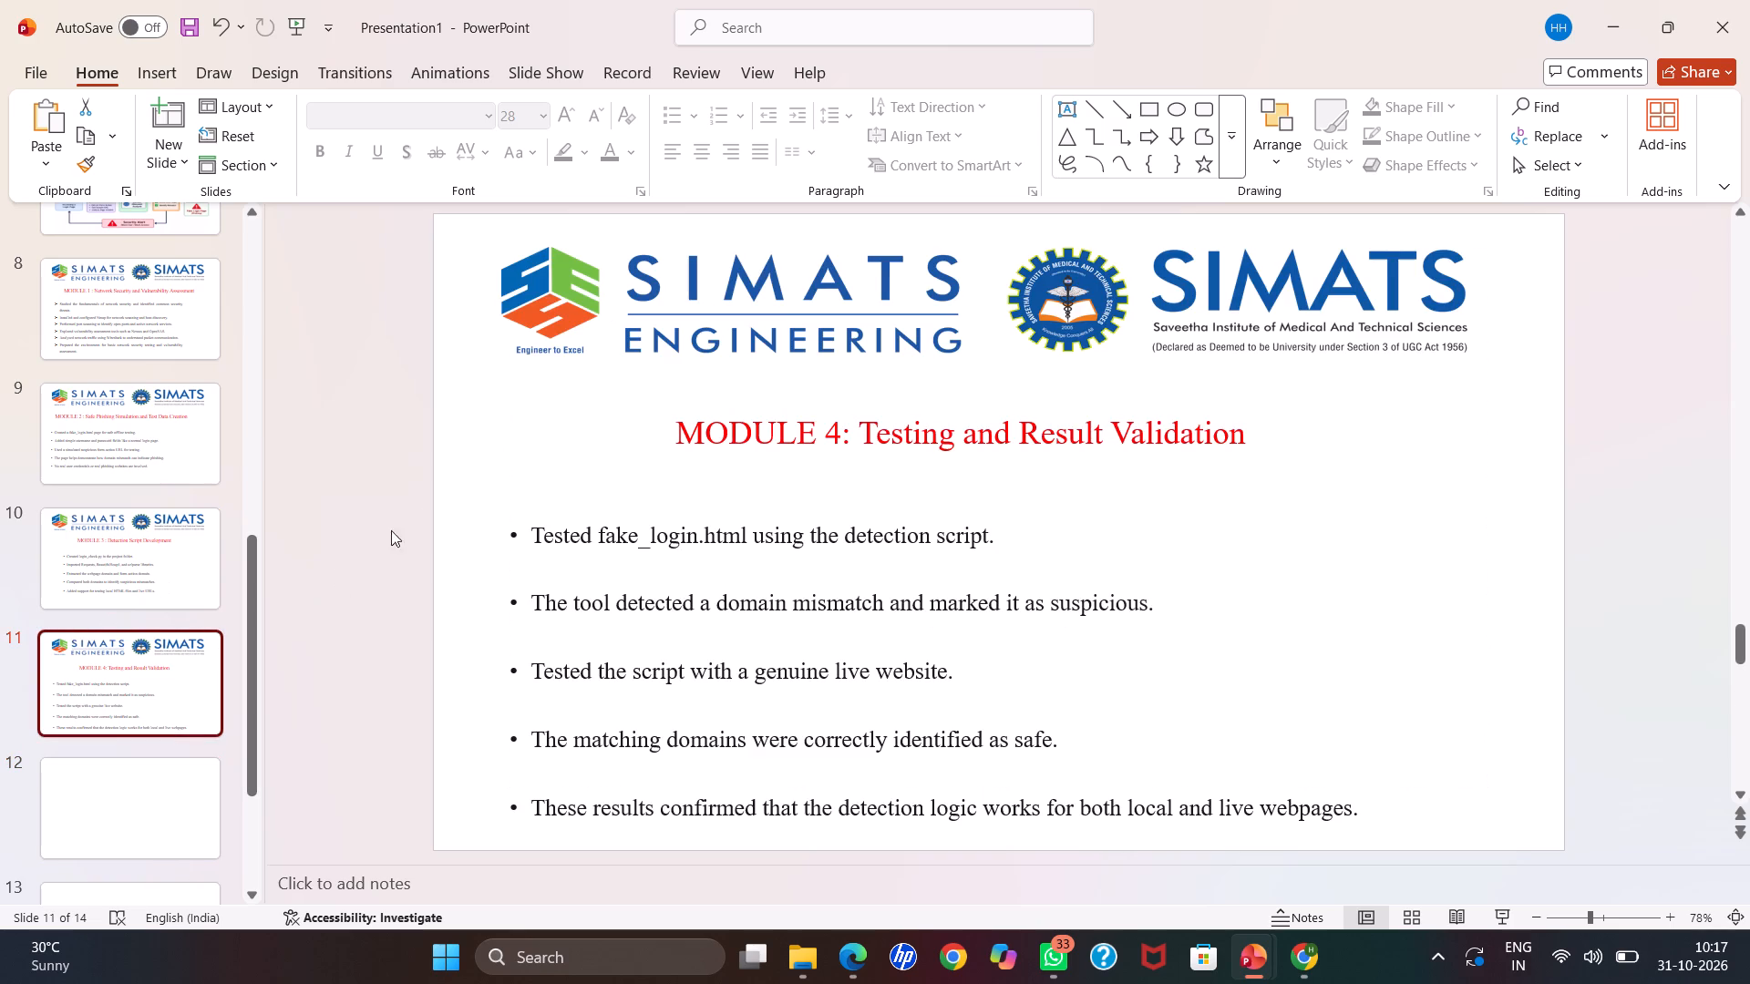
{"action": "left_click", "coordinate": [602, 343]}
{"action": "key", "text": "ctrl+c"}
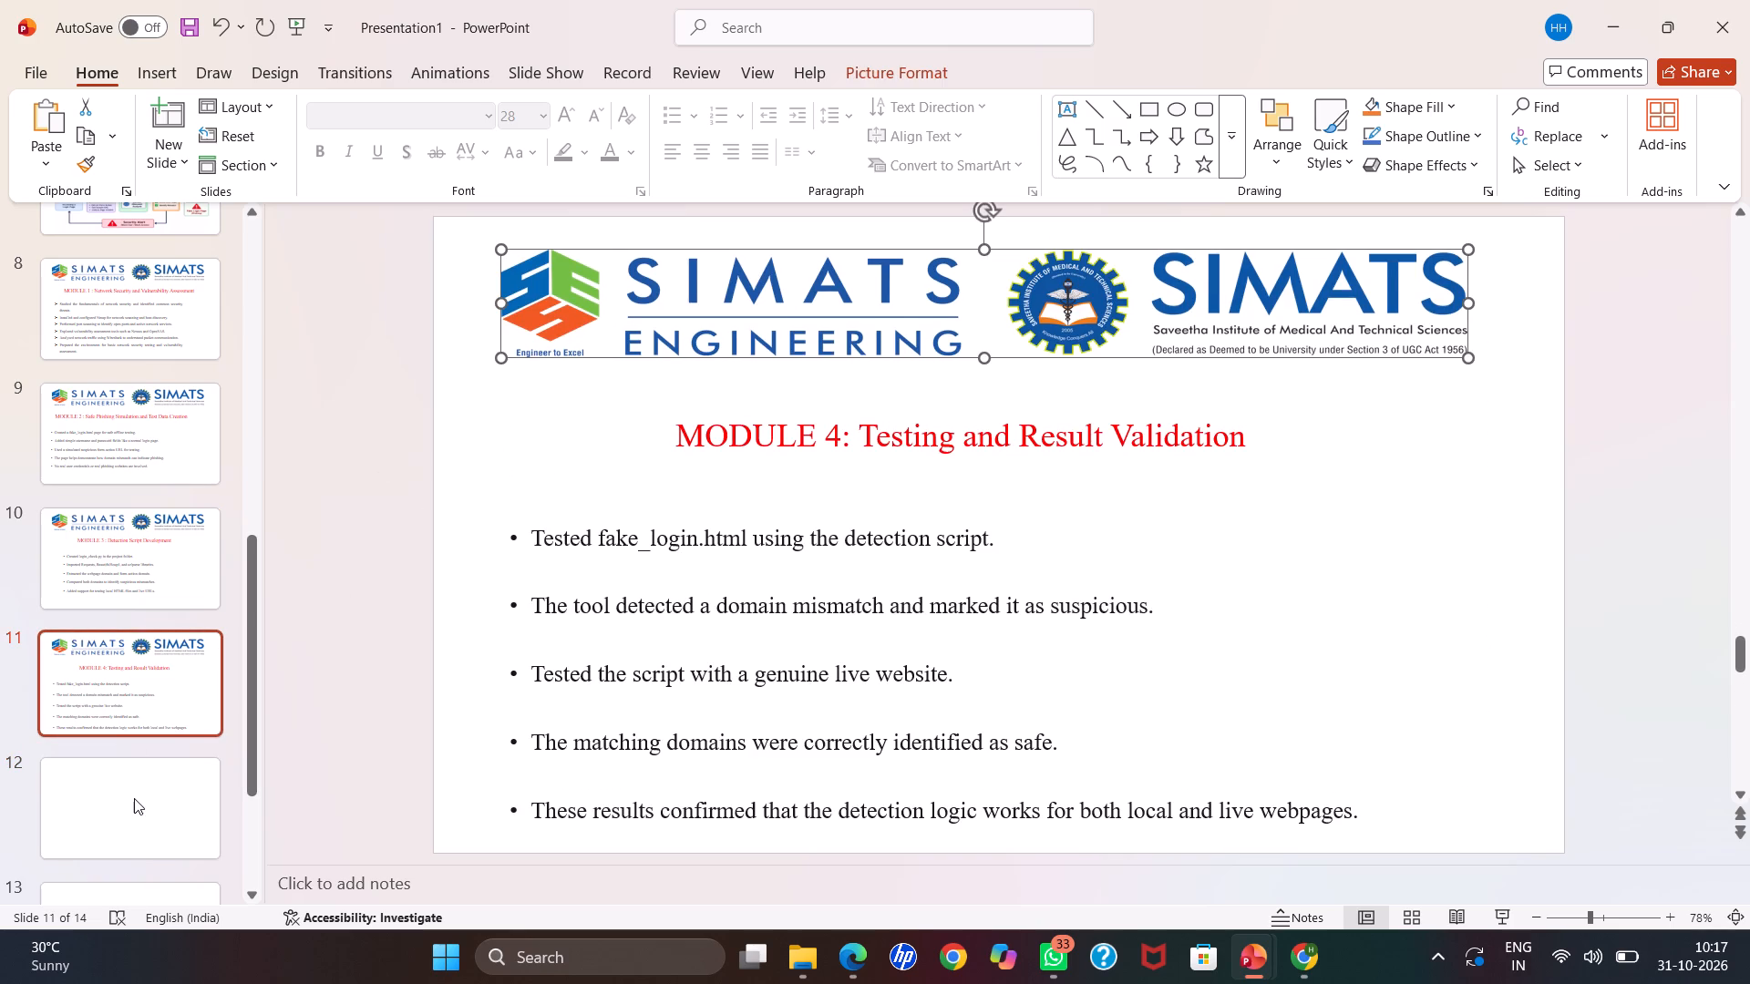
{"action": "left_click", "coordinate": [134, 798]}
{"action": "left_click", "coordinate": [585, 369]}
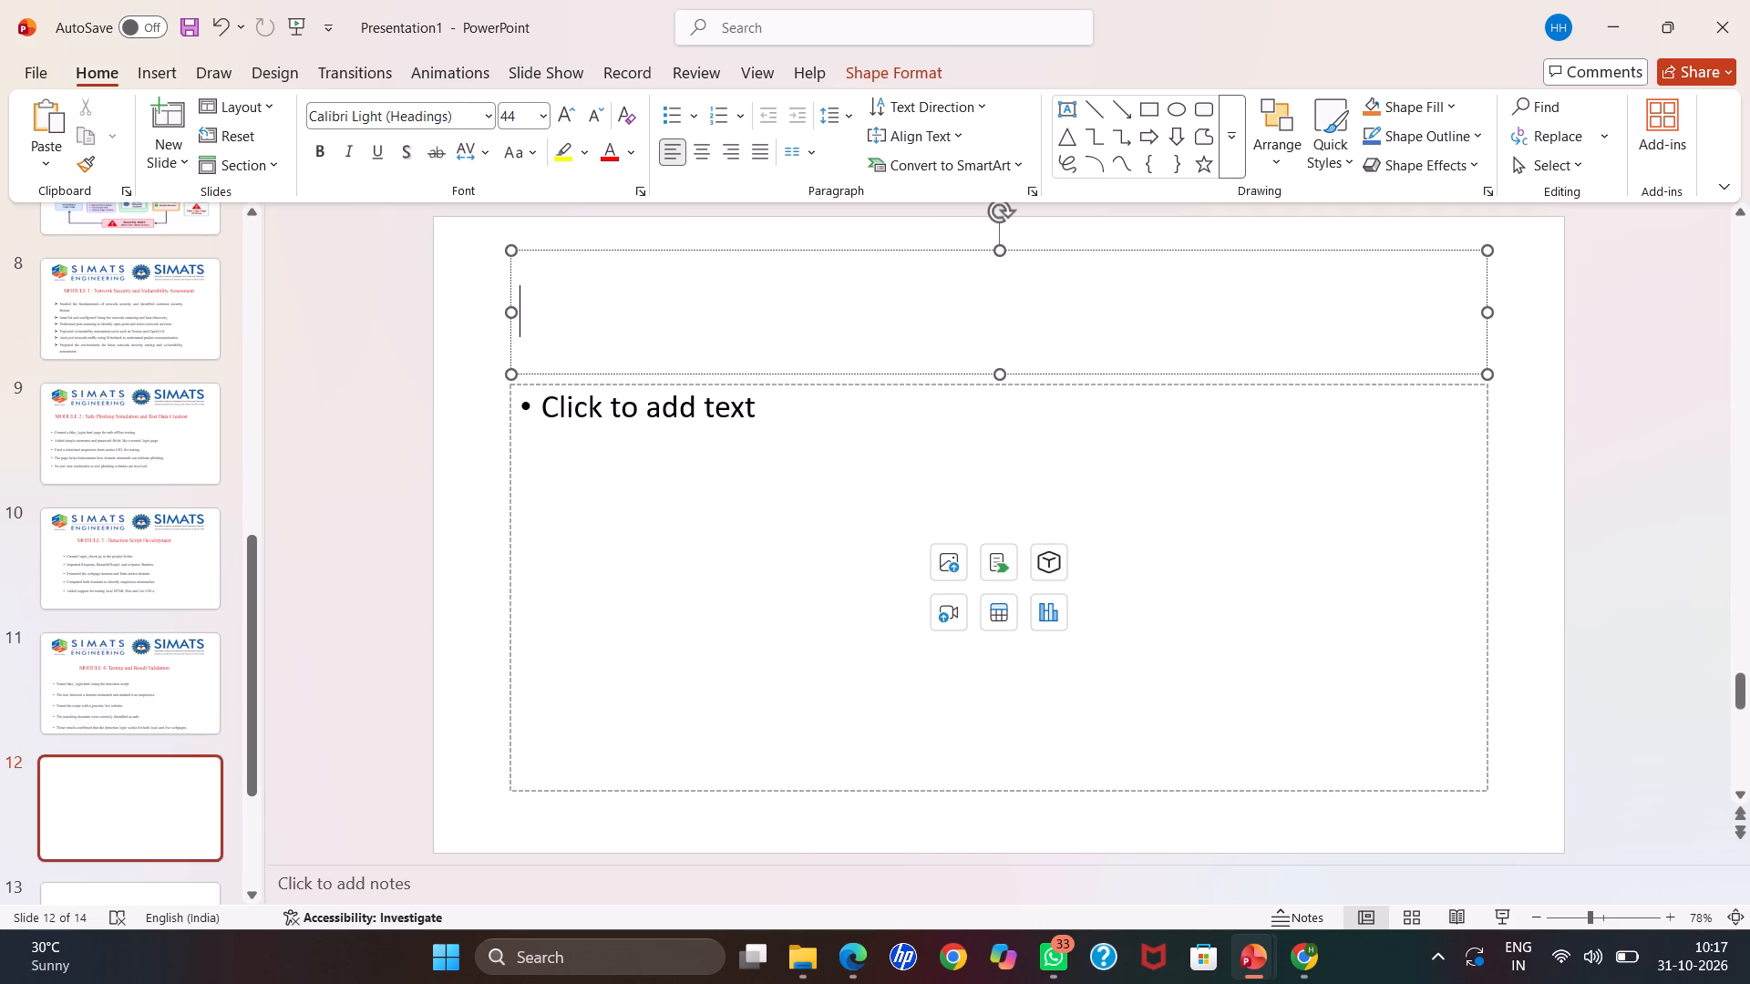
{"action": "left_click", "coordinate": [585, 374]}
{"action": "key", "text": "Delete"}
{"action": "key", "text": "ctrl+v"}
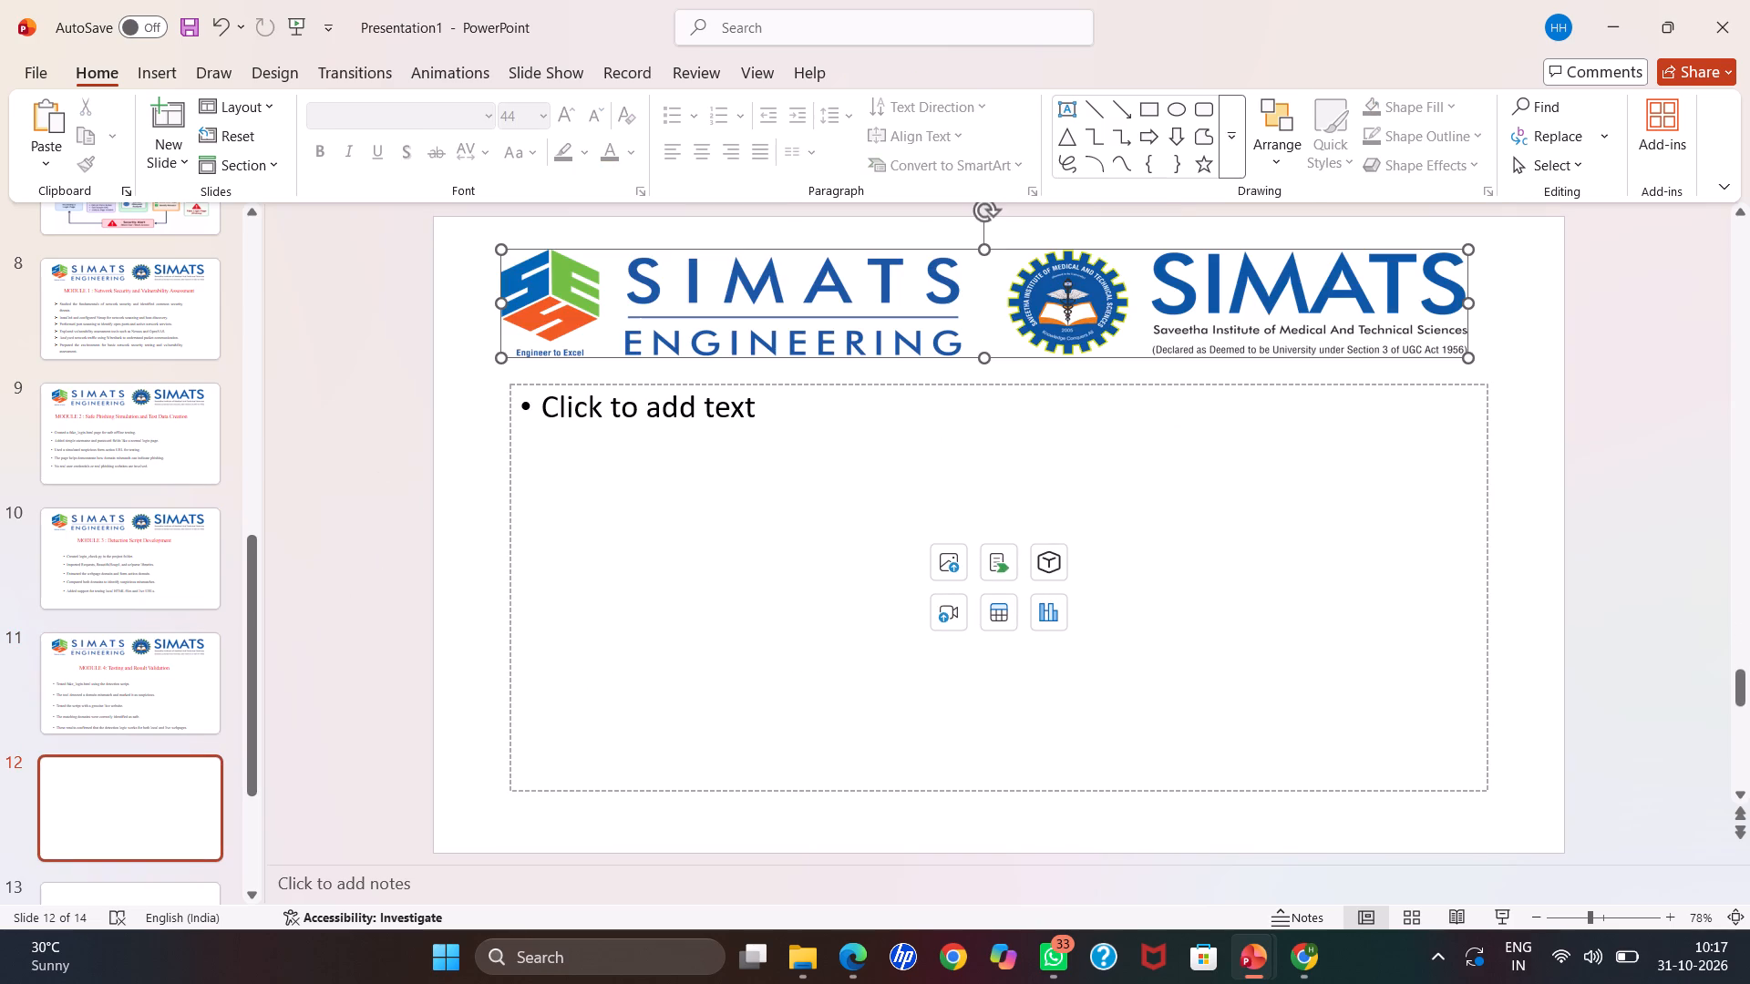
Delete slide 13's title placeholder and paste the SIMATS banner in its place.
{"action": "left_click", "coordinate": [190, 815]}
{"action": "key", "text": "Down"}
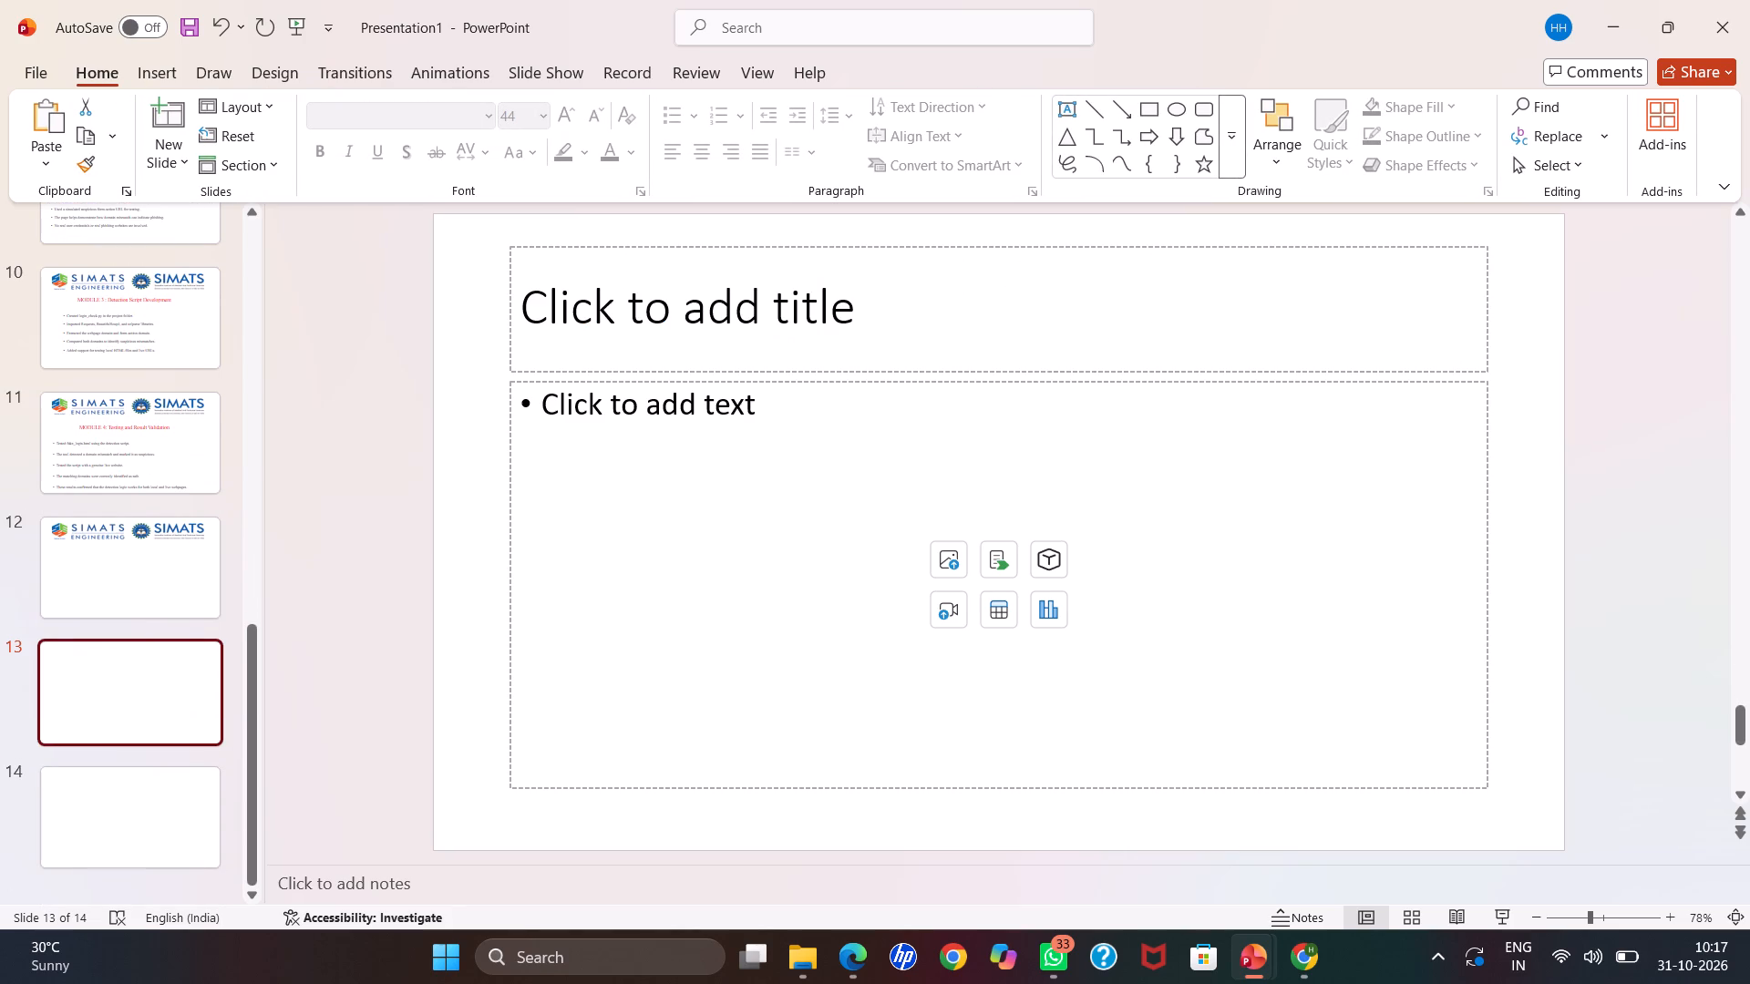
{"action": "left_click", "coordinate": [694, 372]}
{"action": "key", "text": "Delete"}
{"action": "key", "text": "ctrl+v"}
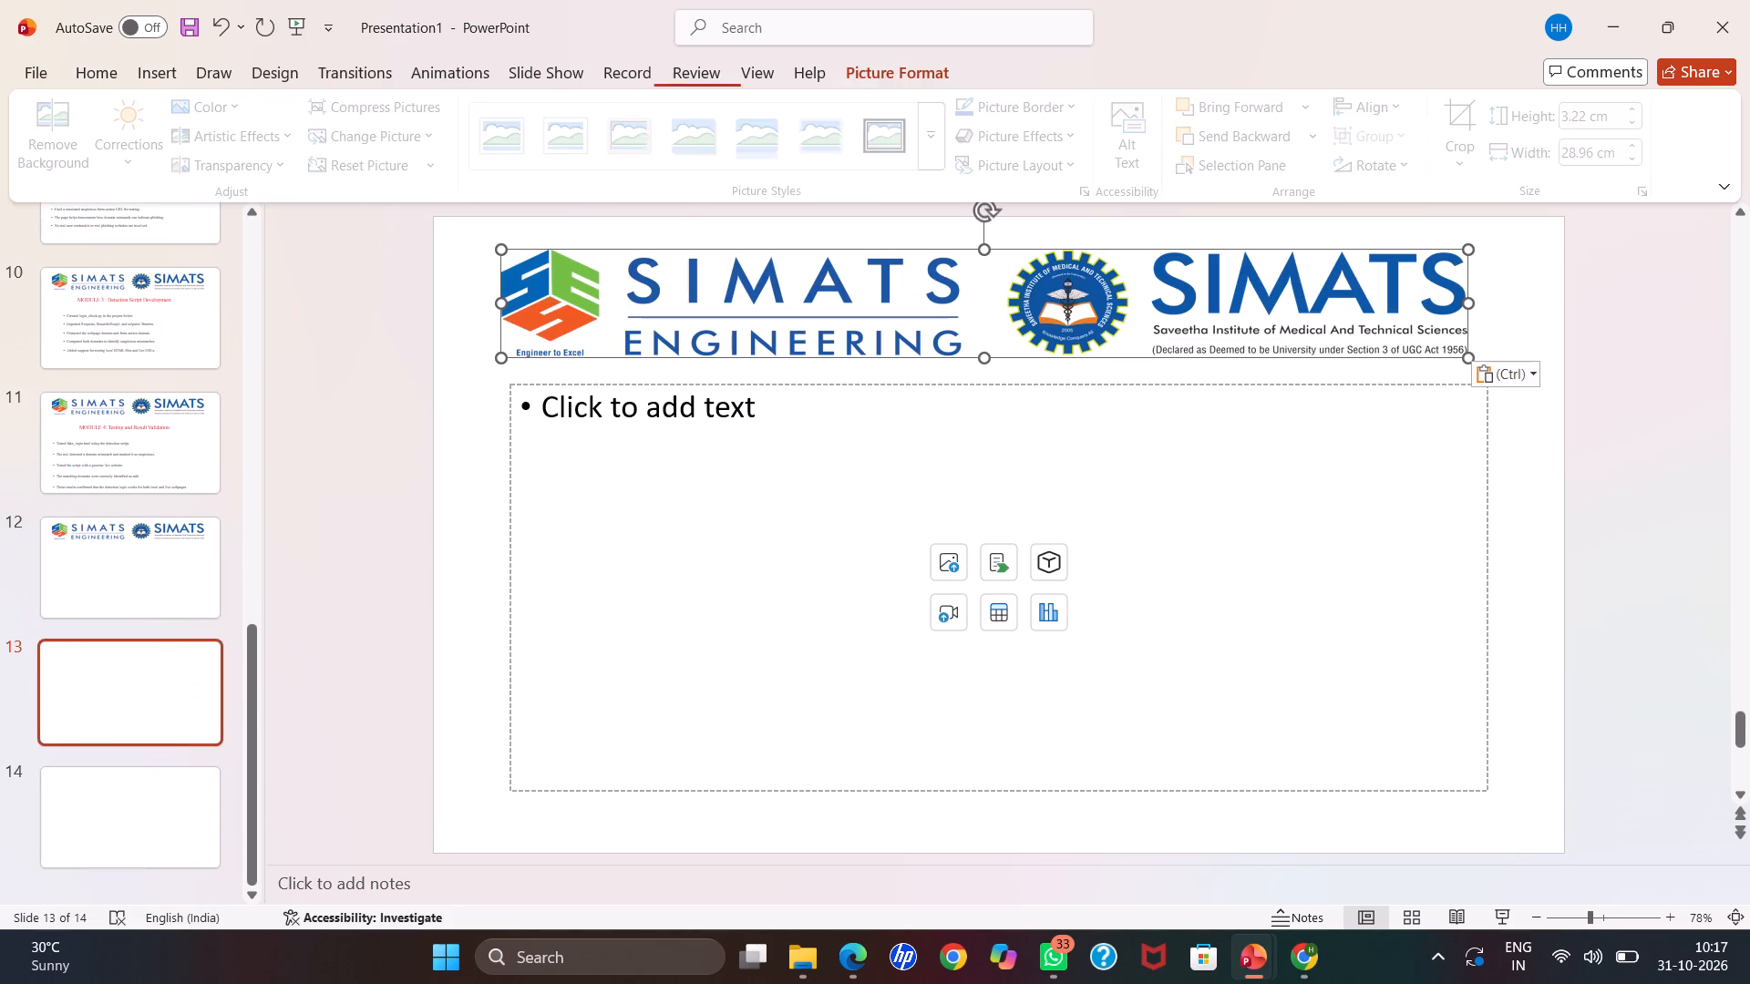
Delete slide 14's title placeholder and paste the SIMATS banner in its place.
{"action": "left_click", "coordinate": [116, 798]}
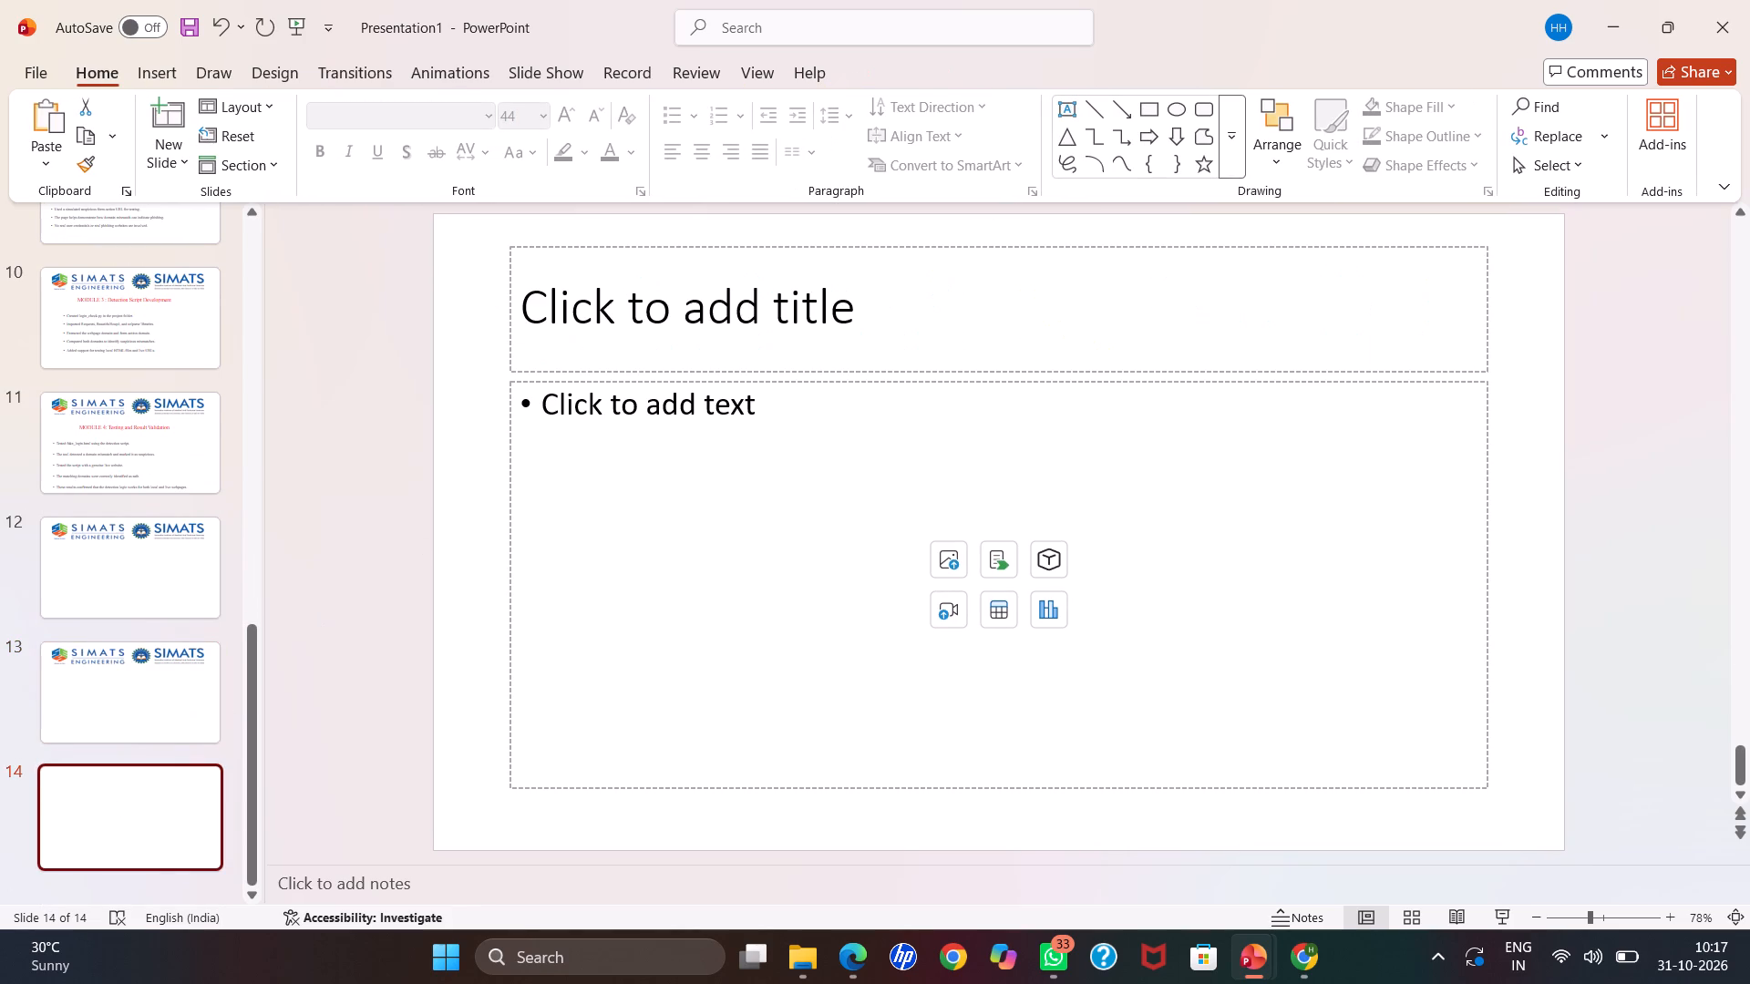
{"action": "left_click", "coordinate": [626, 371]}
{"action": "key", "text": "Delete"}
{"action": "key", "text": "ctrl+v"}
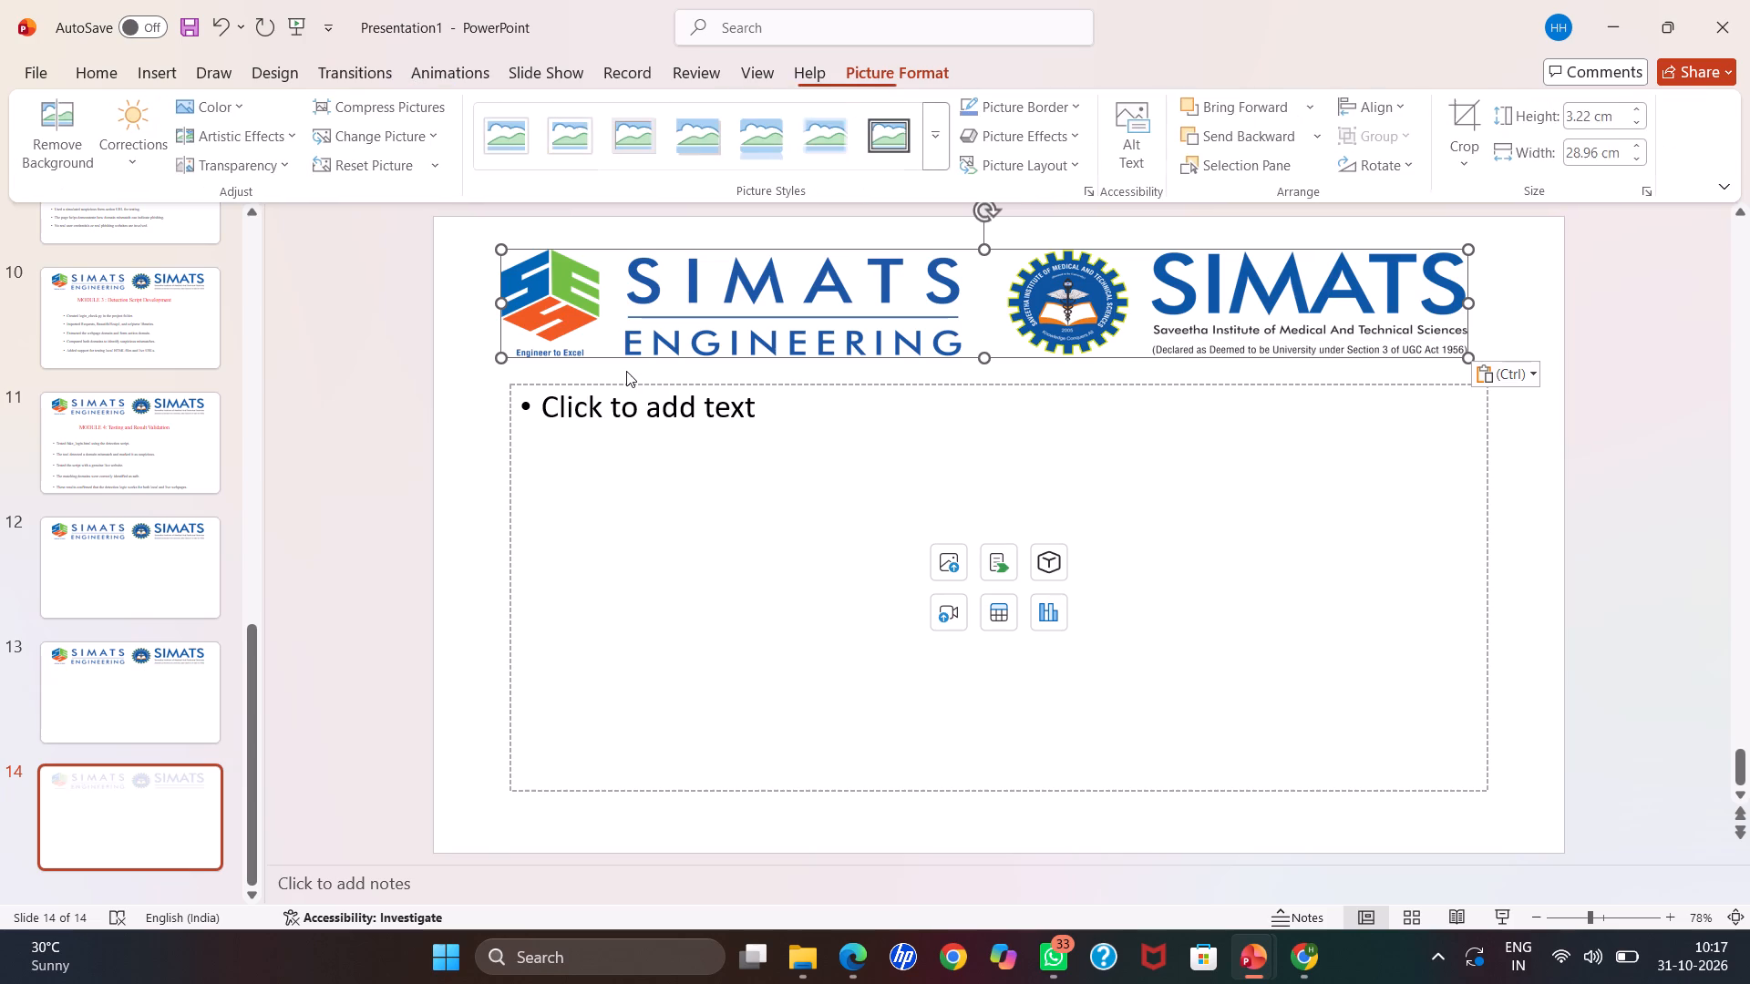
Add a new slide 15 after slide 14, delete its title placeholder and paste the SIMATS banner there.
{"action": "scroll", "coordinate": [144, 822], "scroll_direction": "down", "scroll_amount": 1}
{"action": "left_click", "coordinate": [144, 822]}
{"action": "key", "text": "Return"}
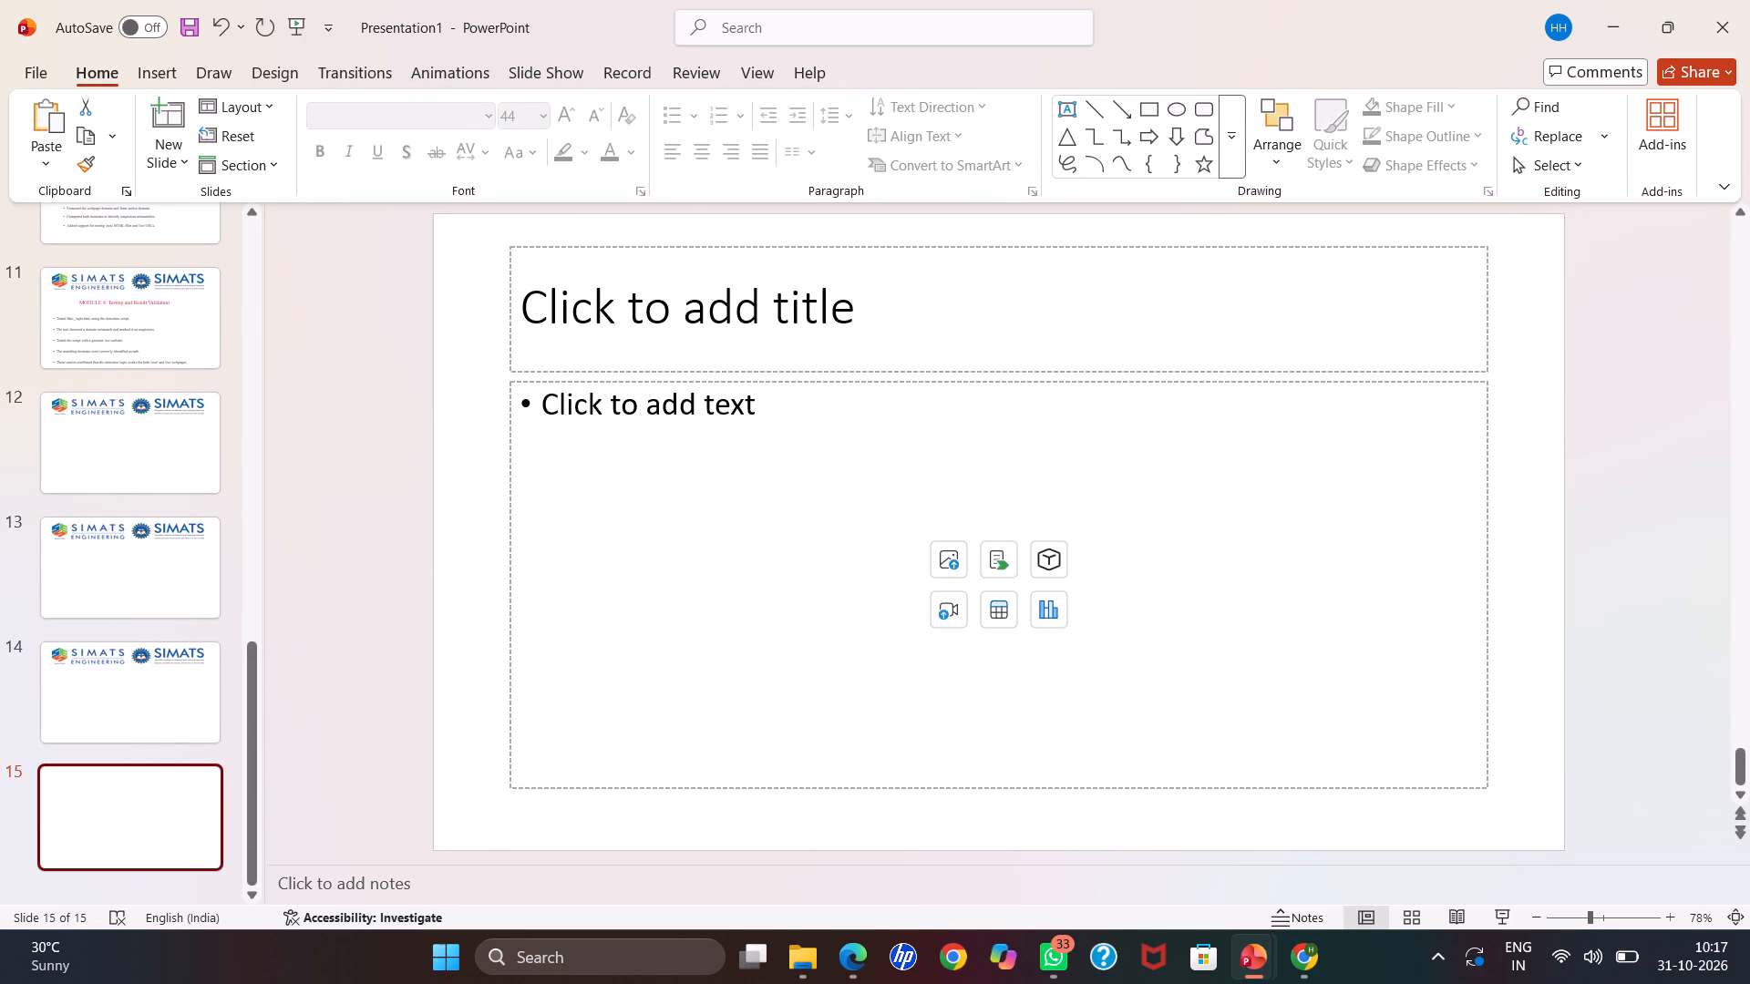
{"action": "left_click", "coordinate": [670, 371]}
{"action": "key", "text": "ctrl+v"}
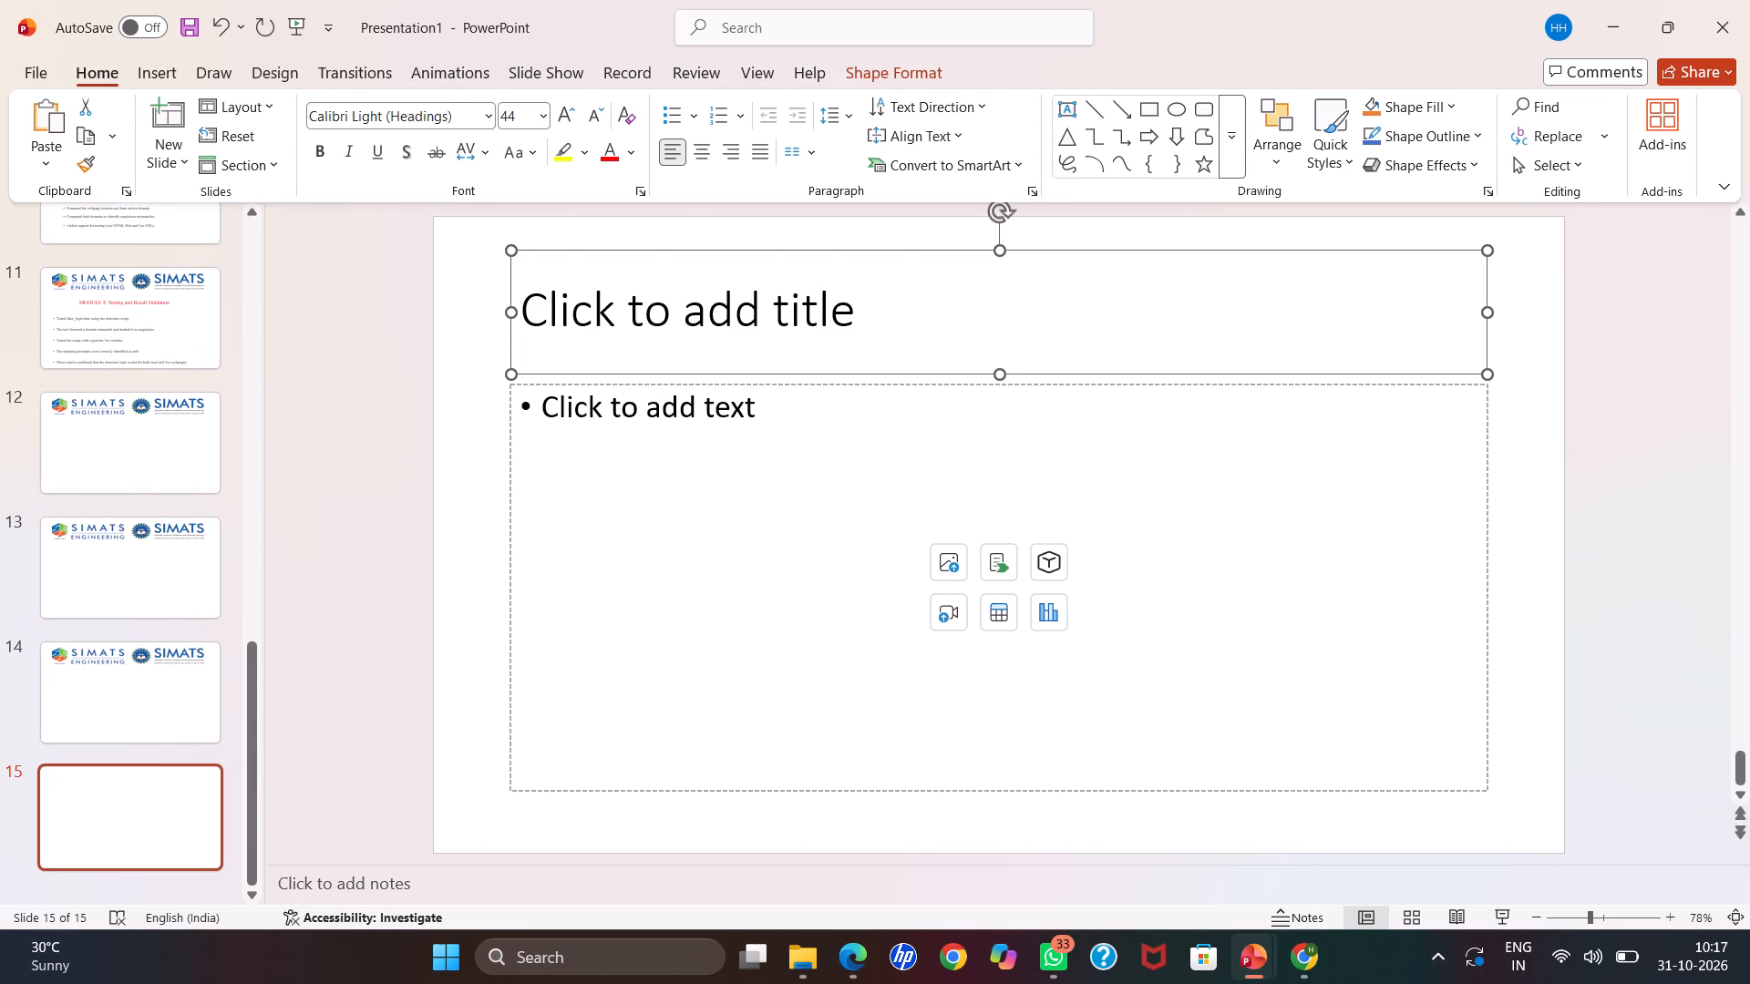
{"action": "key", "text": "ctrl+z"}
{"action": "key", "text": "ctrl+Delete"}
{"action": "key", "text": "ctrl+v"}
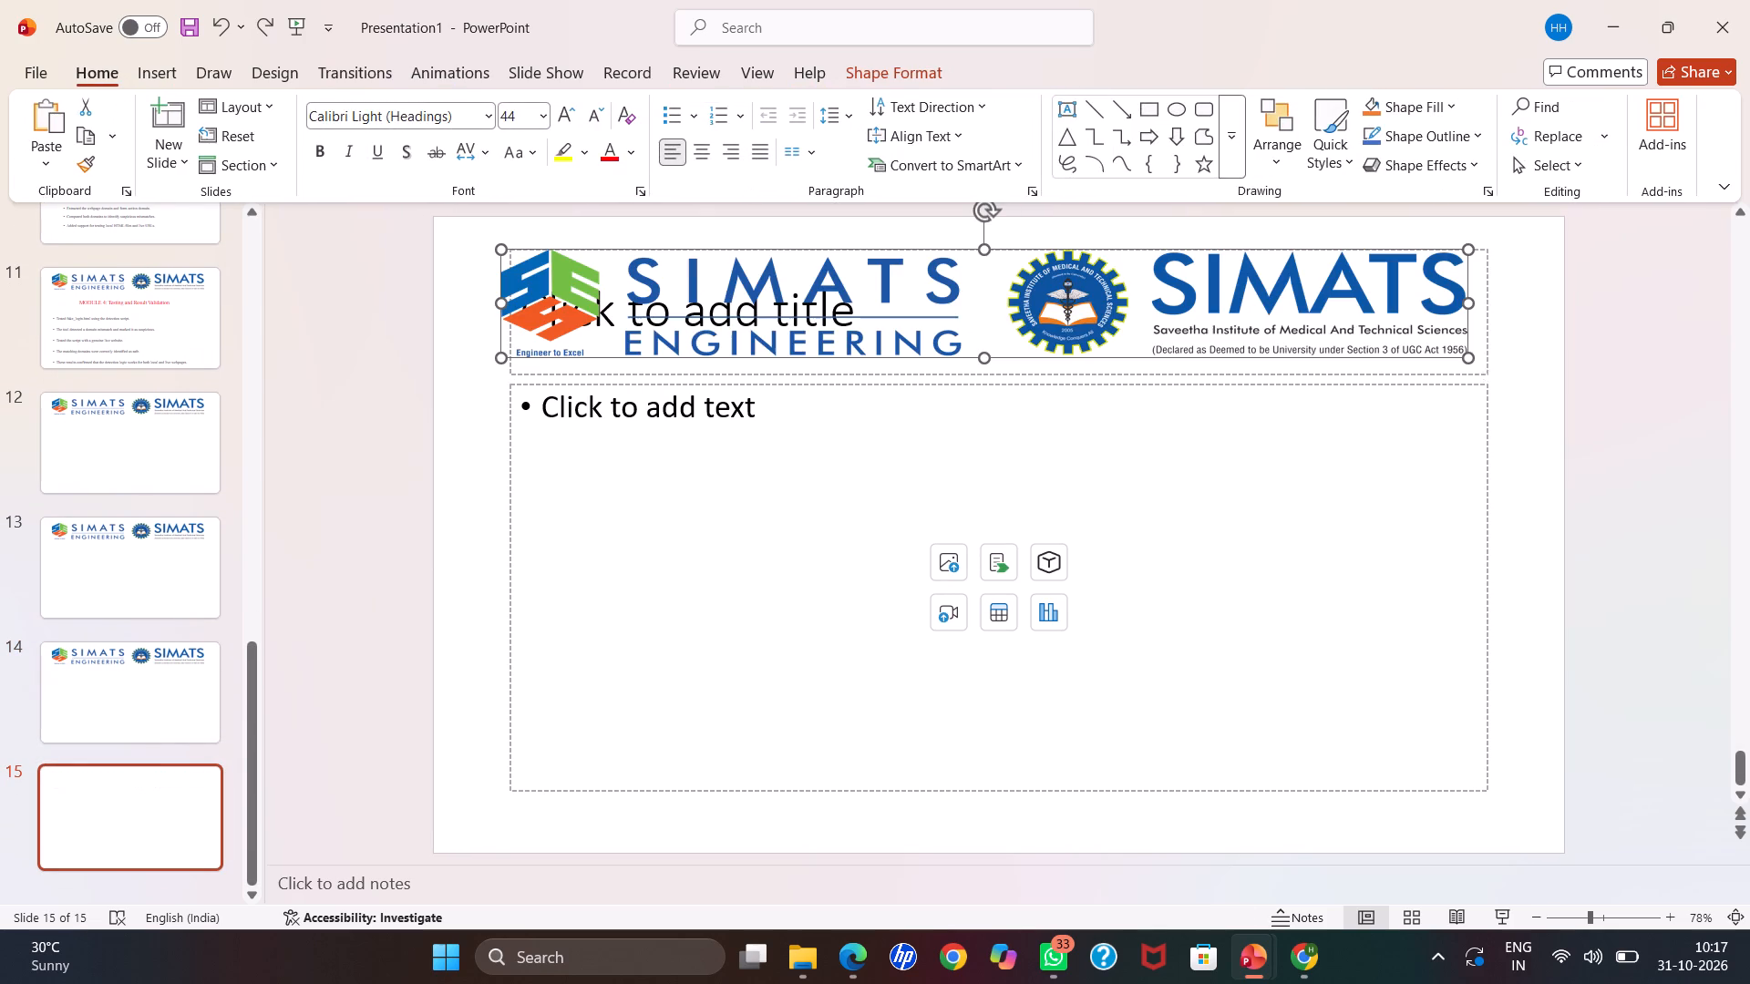
{"action": "key", "text": "ctrl+z"}
{"action": "key", "text": "Delete"}
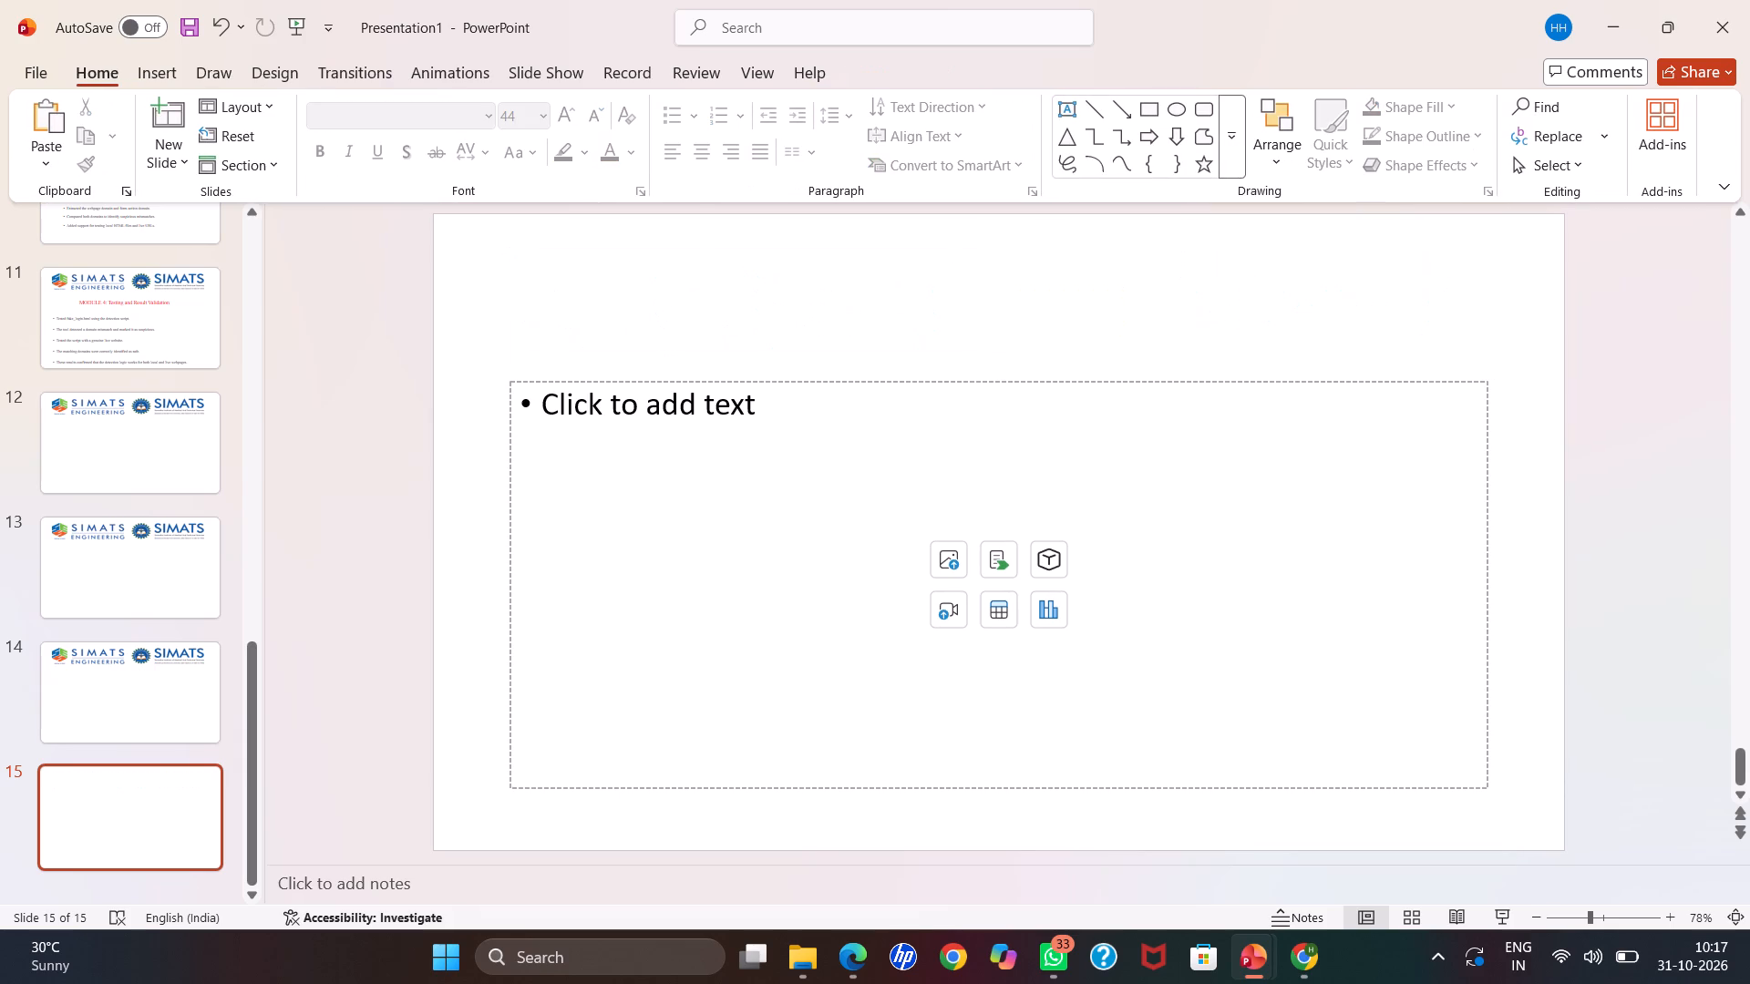
{"action": "key", "text": "ctrl+v"}
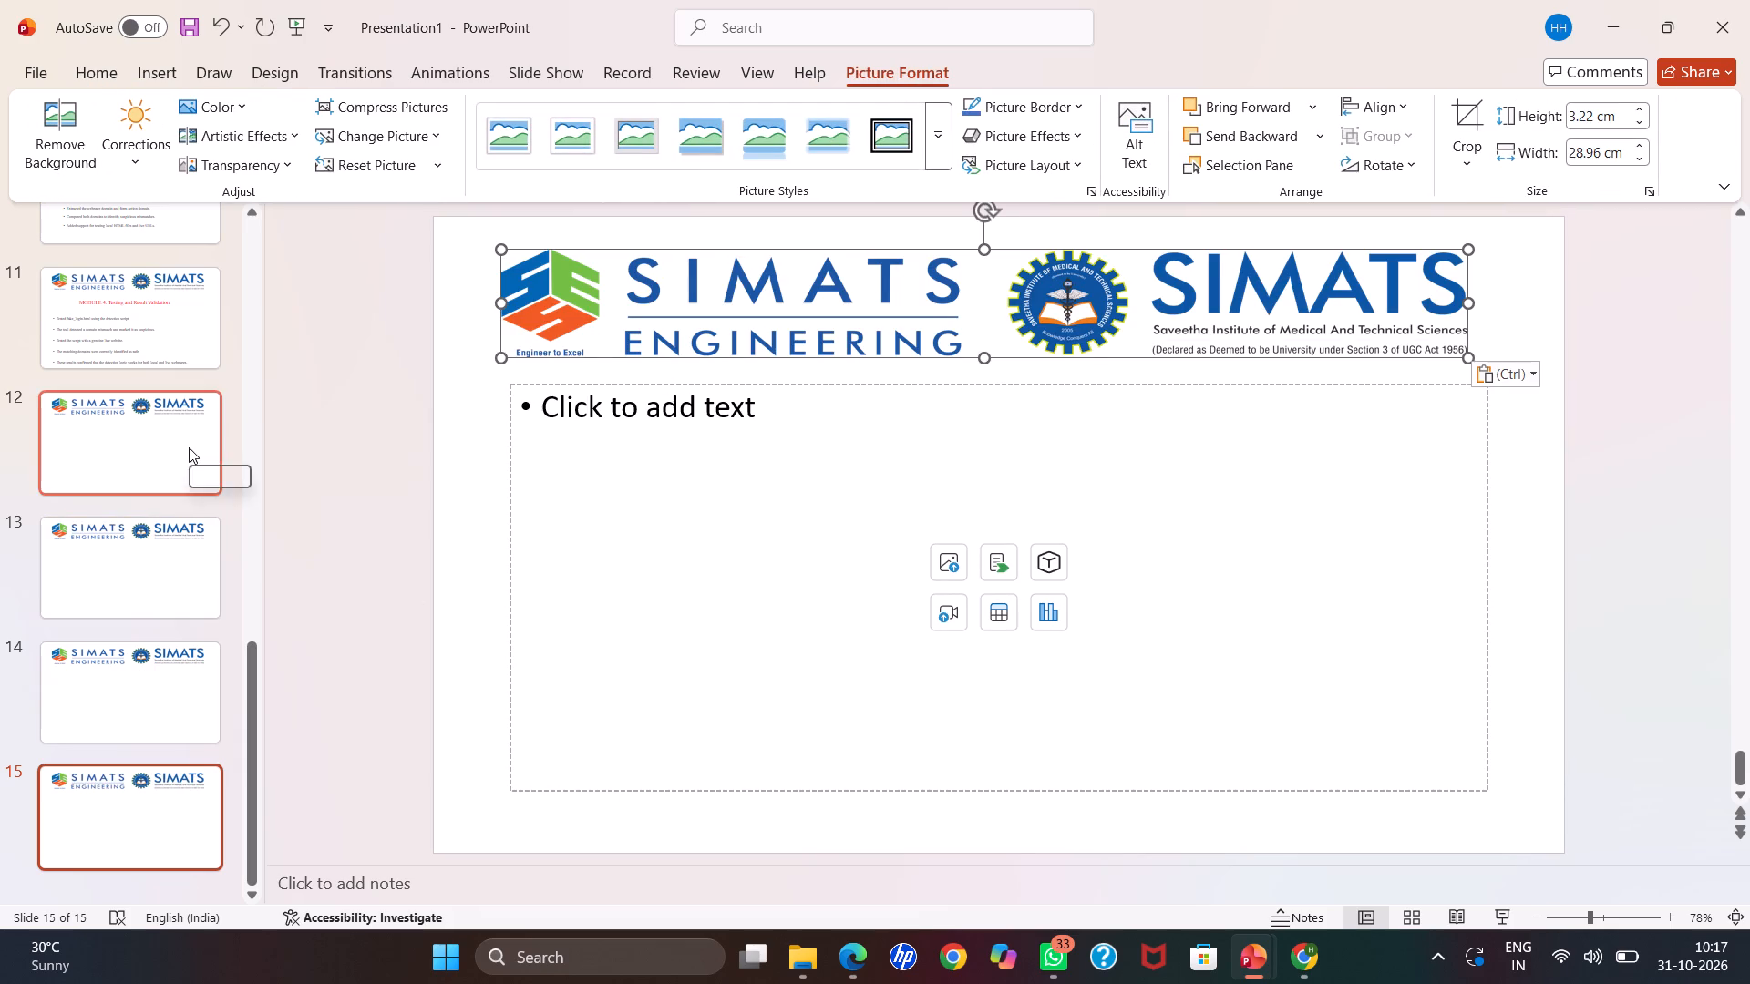
Return to the Introduction slide and set all its bullet text to 20-point, matching the Abstract slide.
{"action": "left_click", "coordinate": [189, 447]}
{"action": "scroll", "coordinate": [146, 338], "scroll_direction": "up", "scroll_amount": 17}
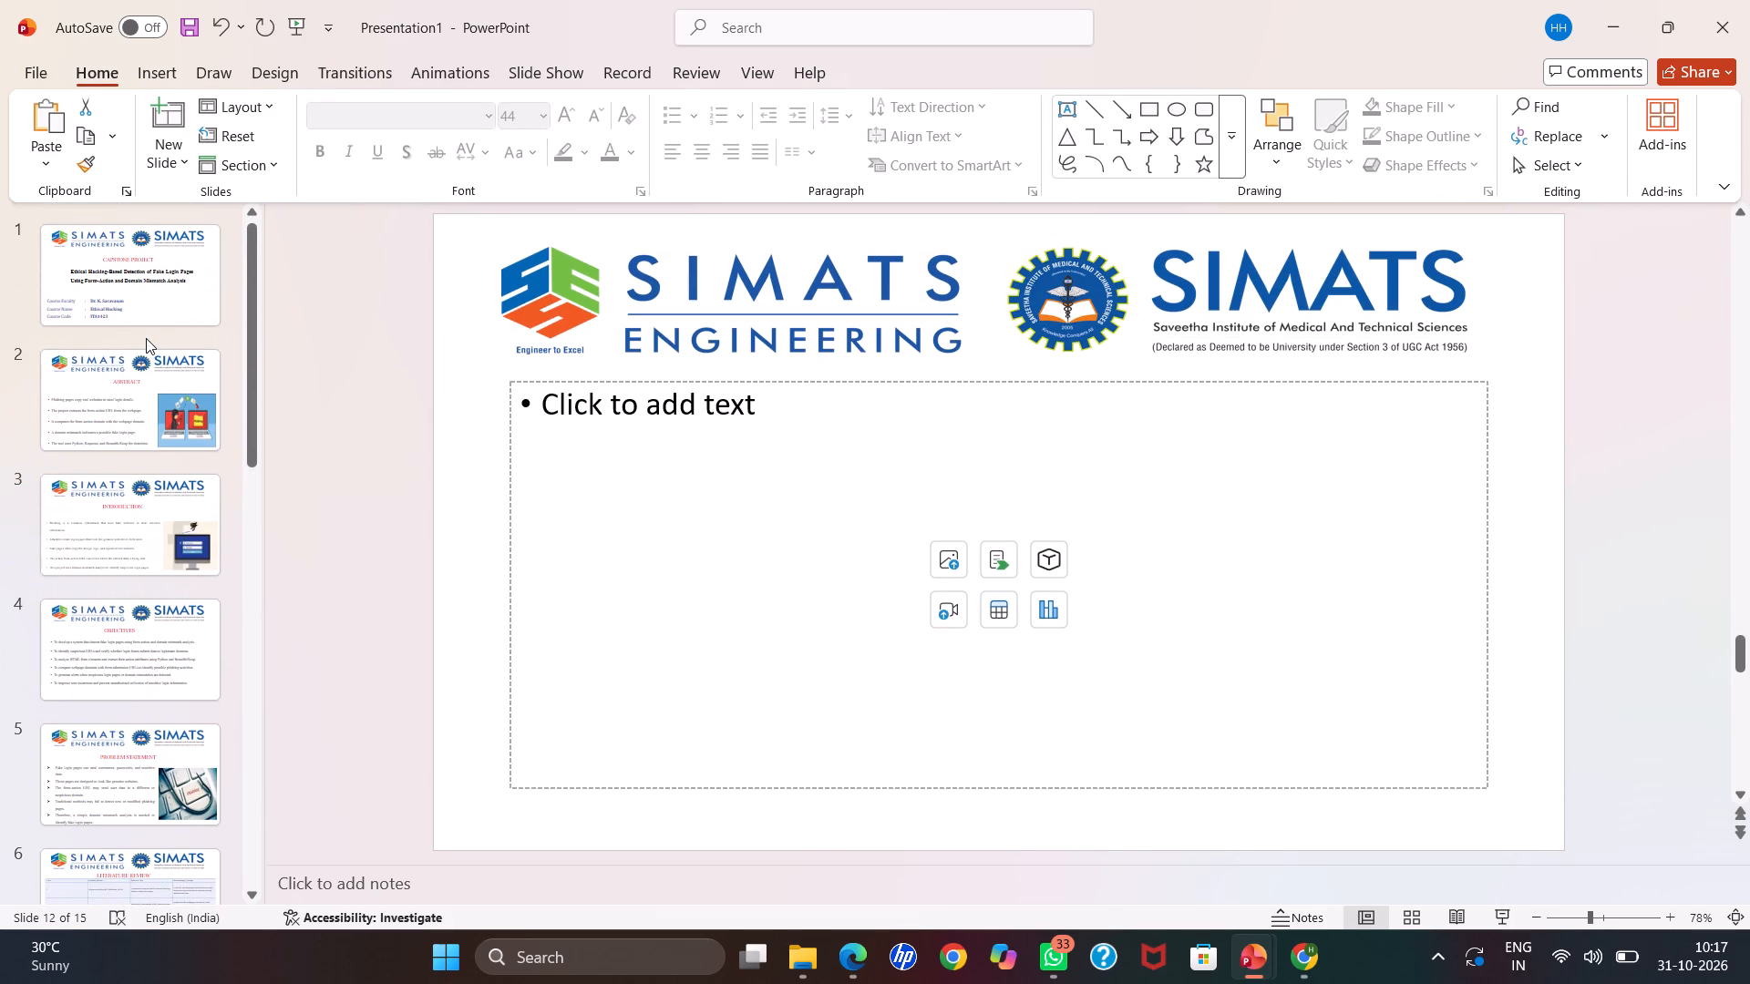
{"action": "left_click_drag", "start_coordinate": [146, 338], "coordinate": [166, 253]}
{"action": "left_click", "coordinate": [166, 253]}
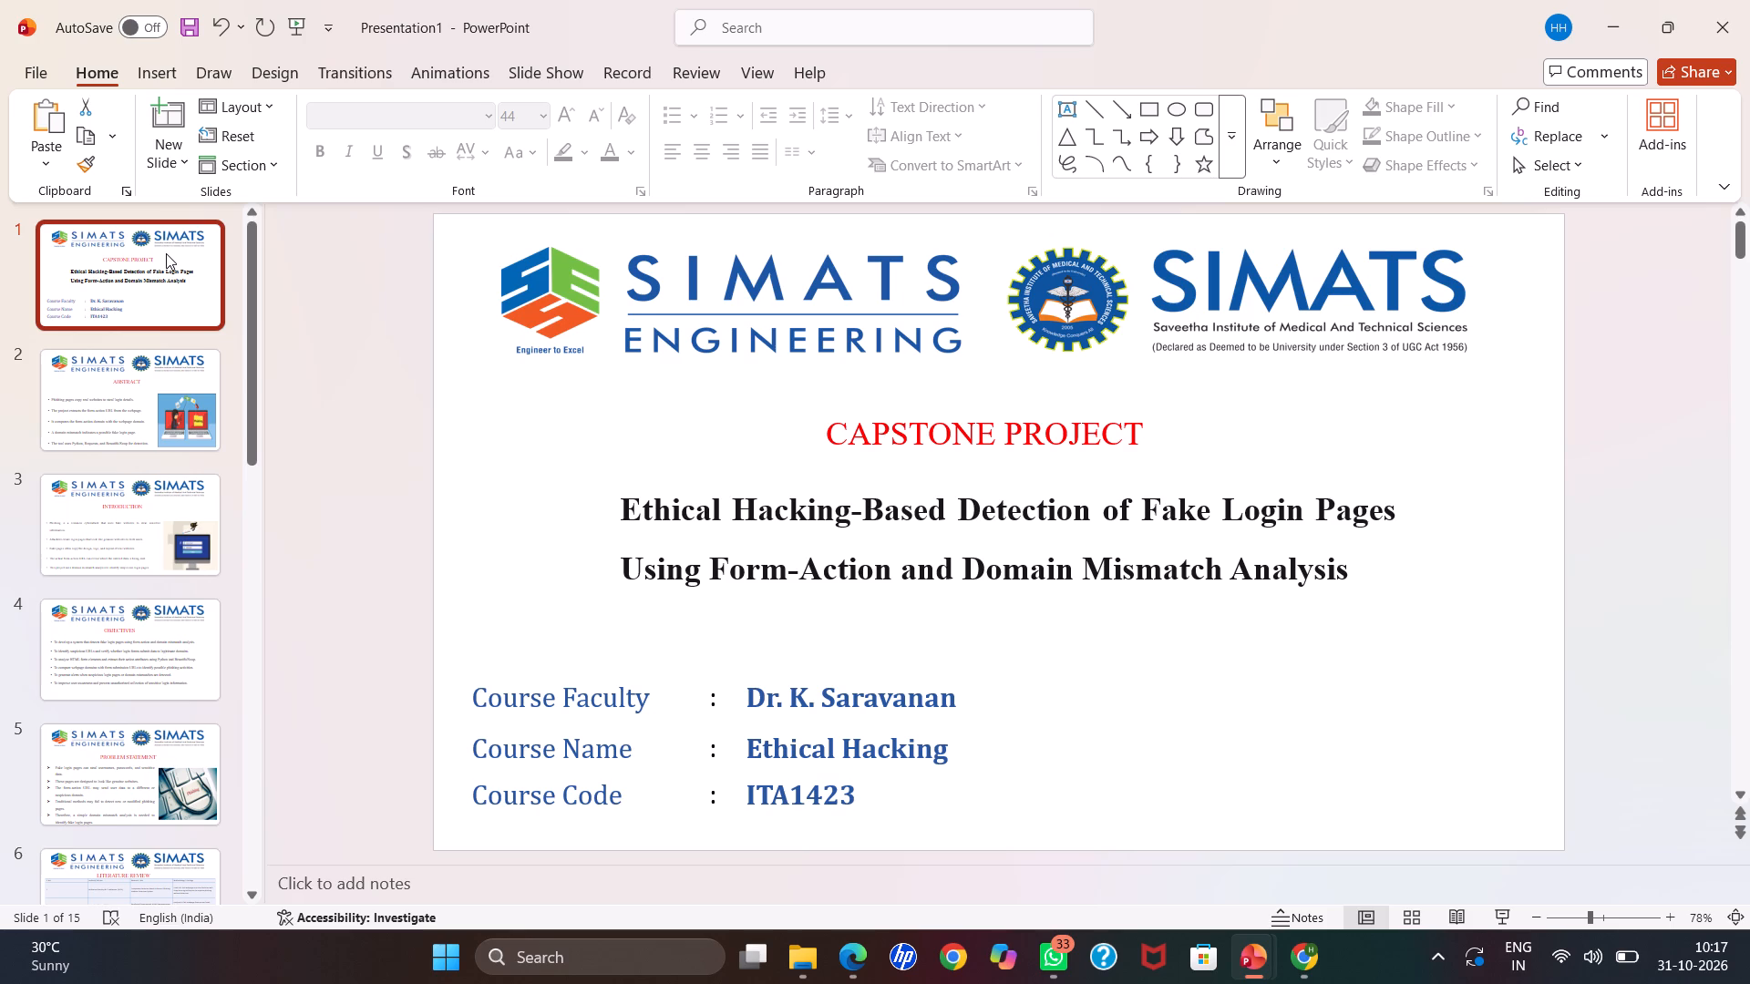
{"action": "key", "text": "Down"}
{"action": "key", "text": "Down"}
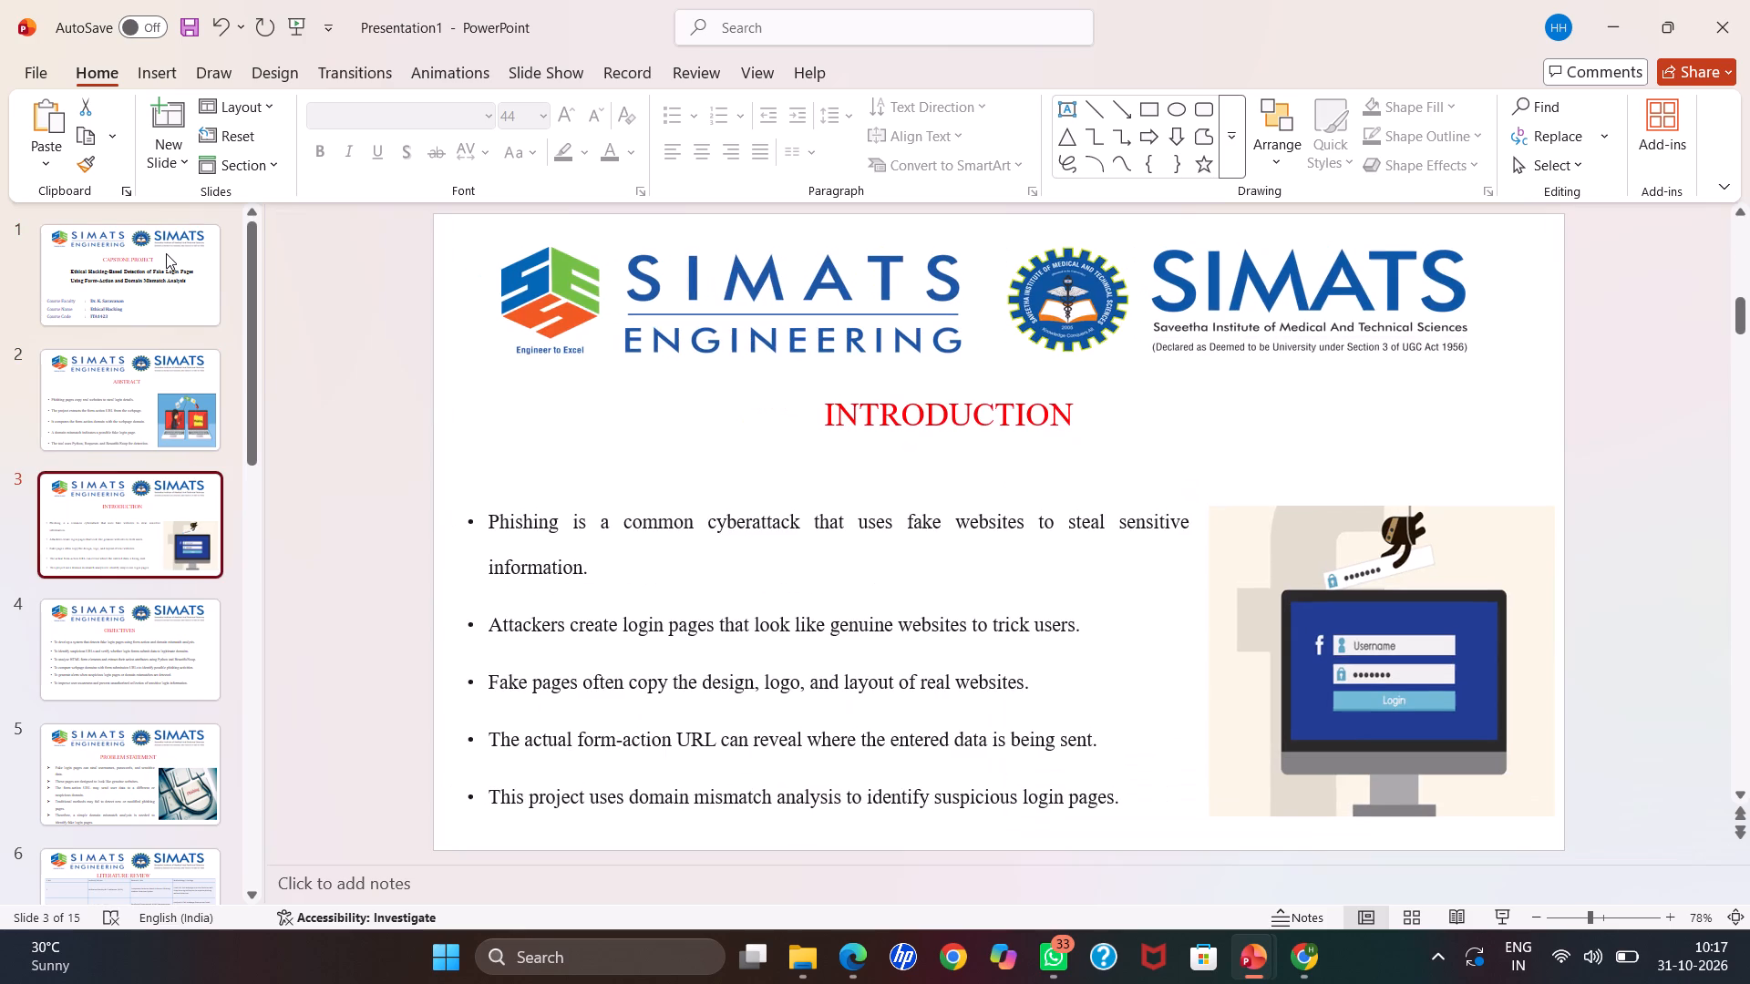
{"action": "key", "text": "Up"}
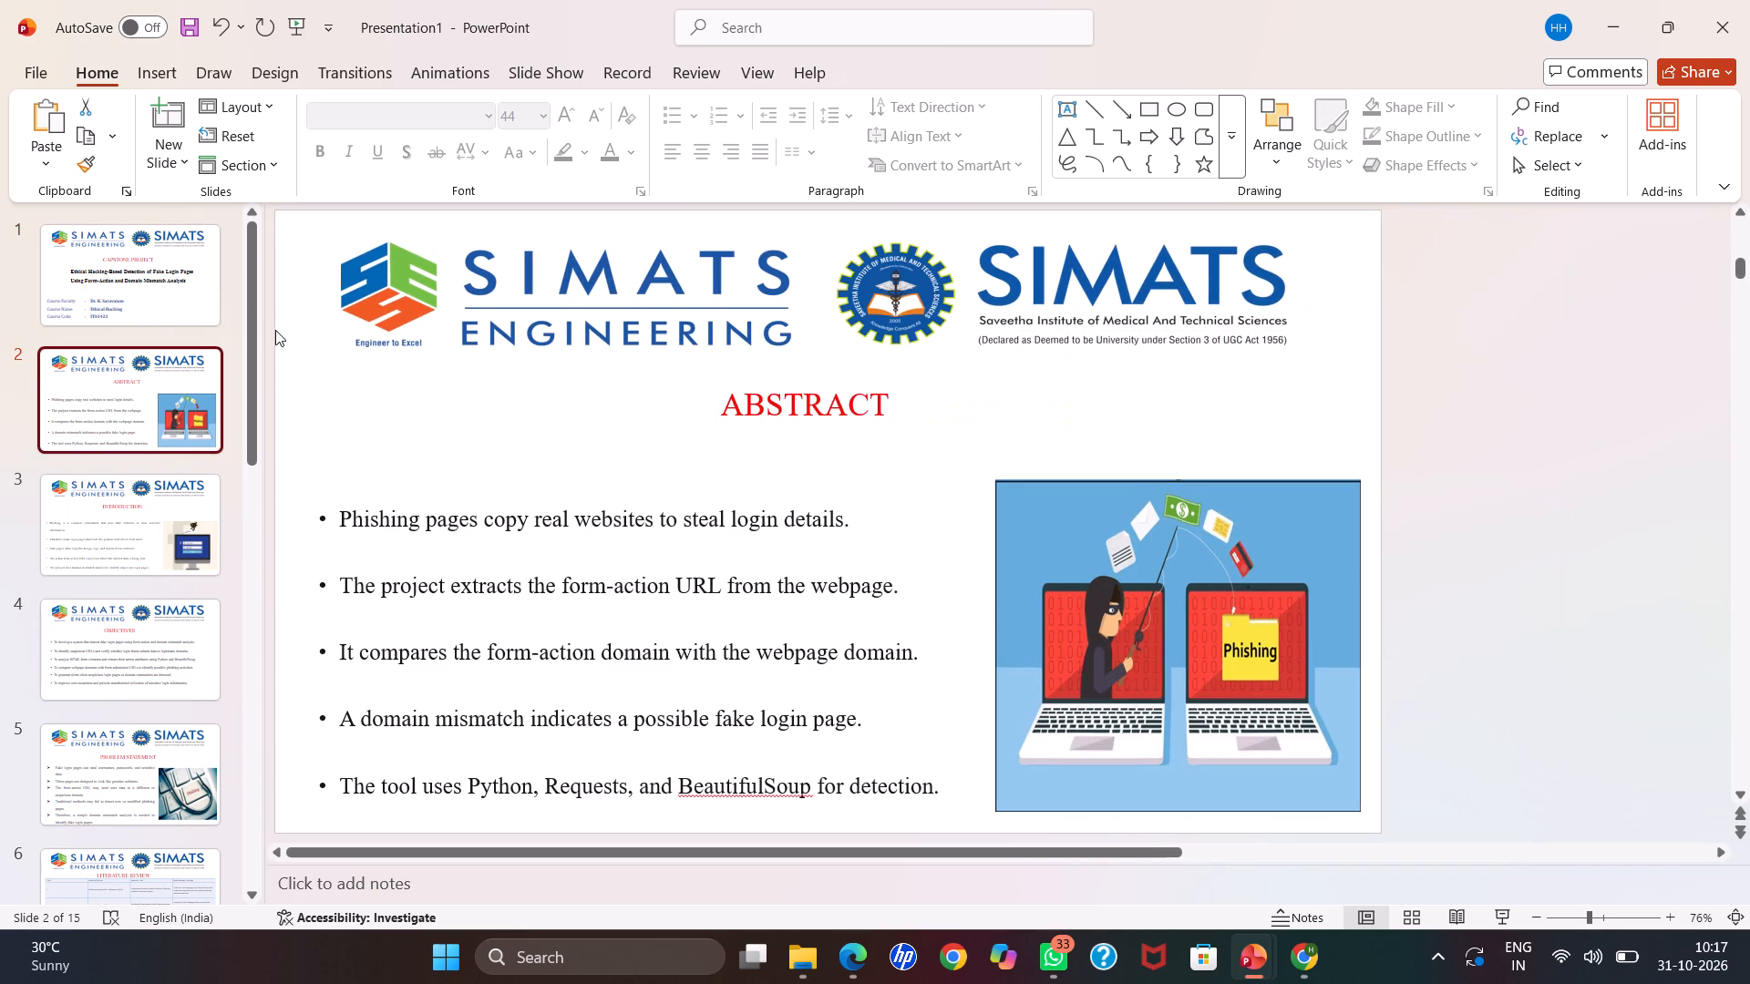
{"action": "left_click", "coordinate": [516, 591]}
{"action": "left_click", "coordinate": [170, 537]}
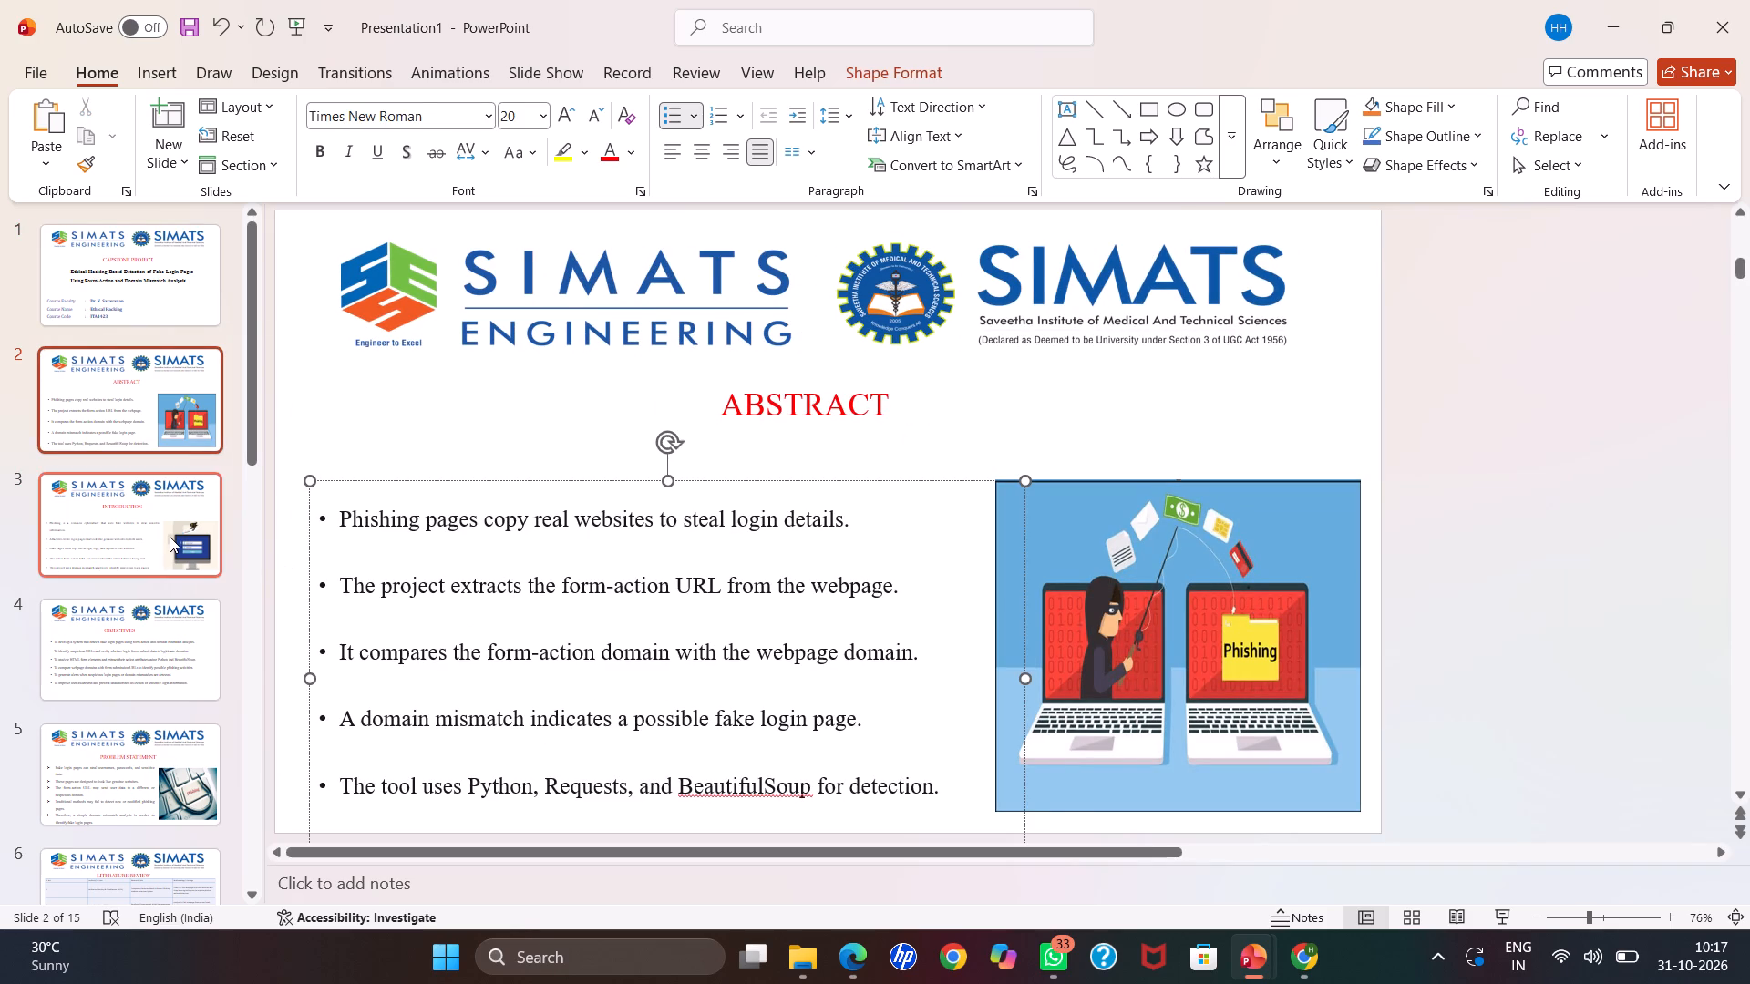
{"action": "left_click", "coordinate": [675, 649]}
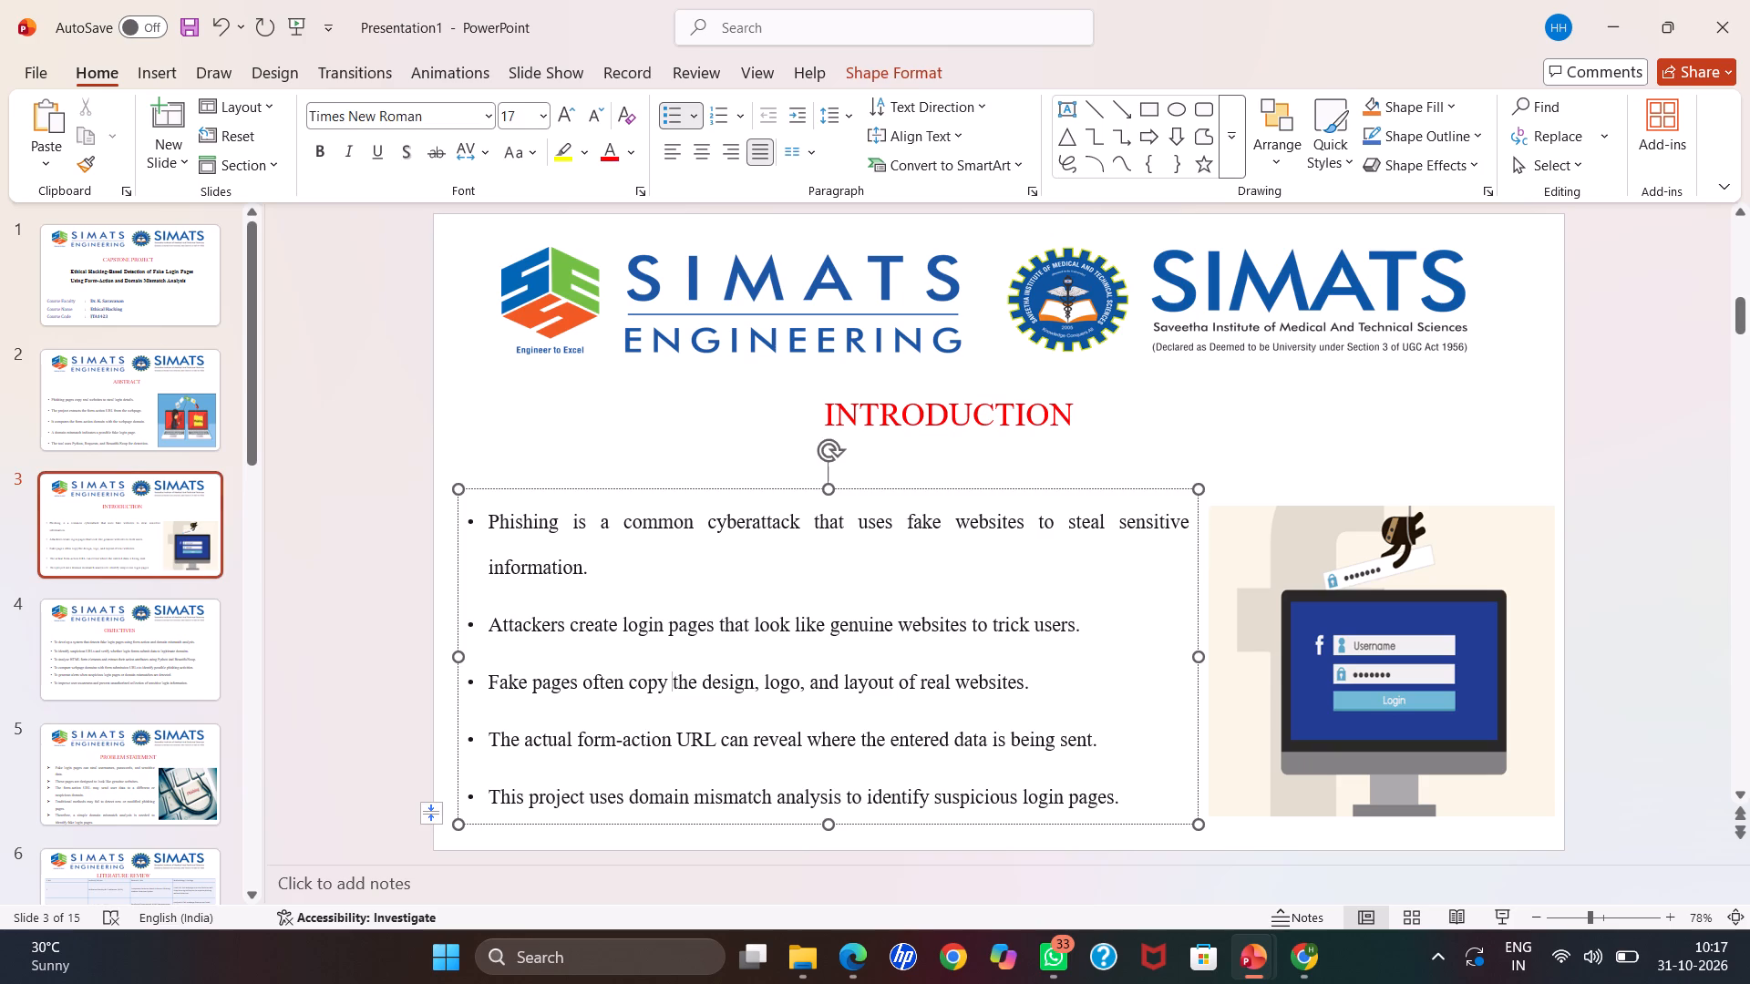
{"action": "left_click", "coordinate": [683, 650]}
{"action": "key", "text": "ctrl+a"}
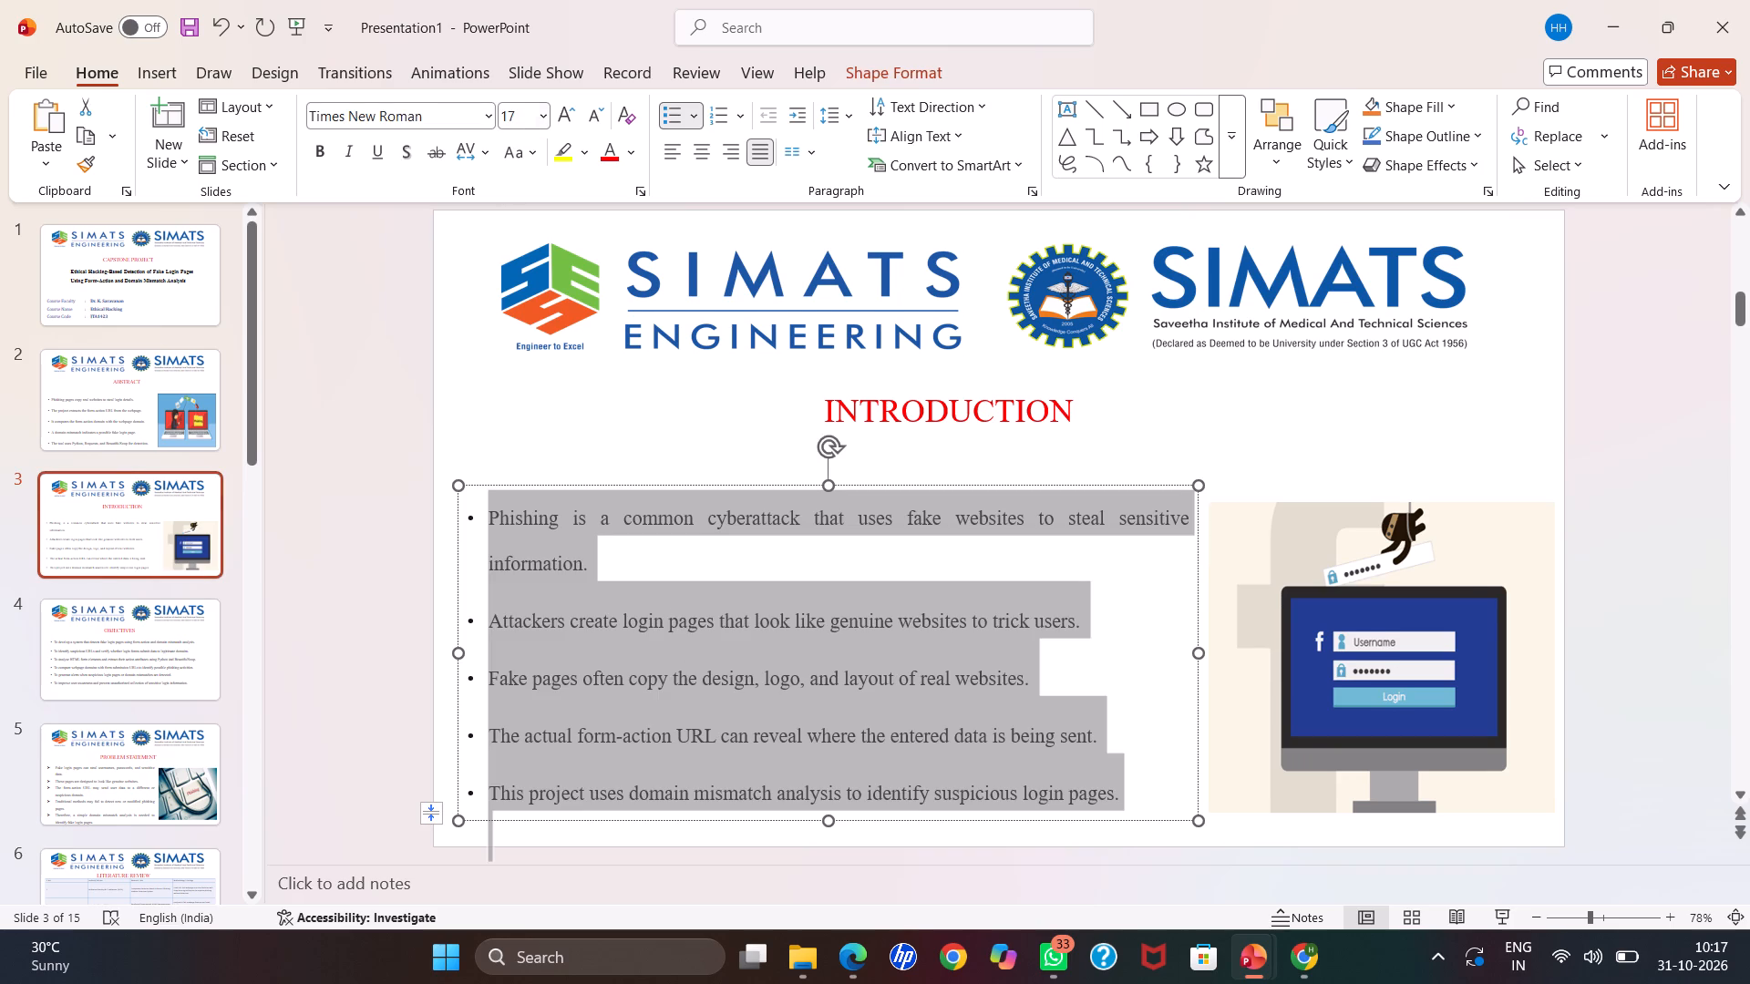
{"action": "left_click", "coordinate": [511, 108]}
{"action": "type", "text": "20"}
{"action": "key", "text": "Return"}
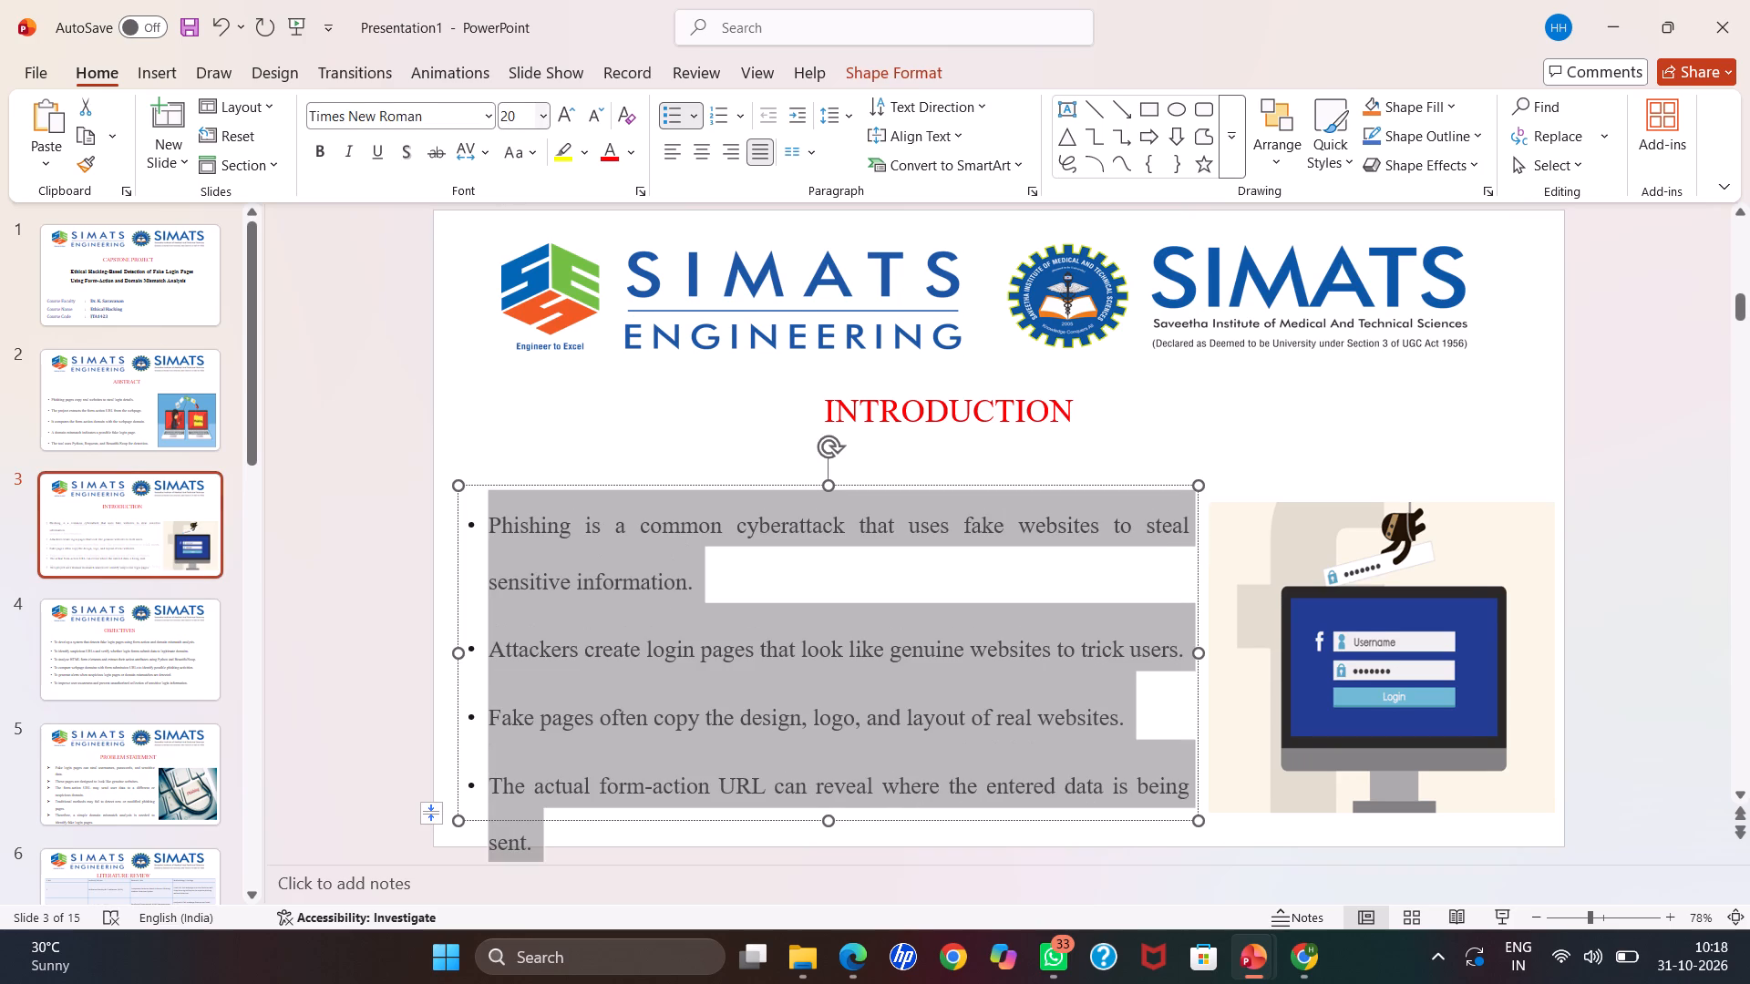
Move the Introduction bullet text box up to just below the heading.
{"action": "left_click_drag", "start_coordinate": [661, 487], "coordinate": [658, 436]}
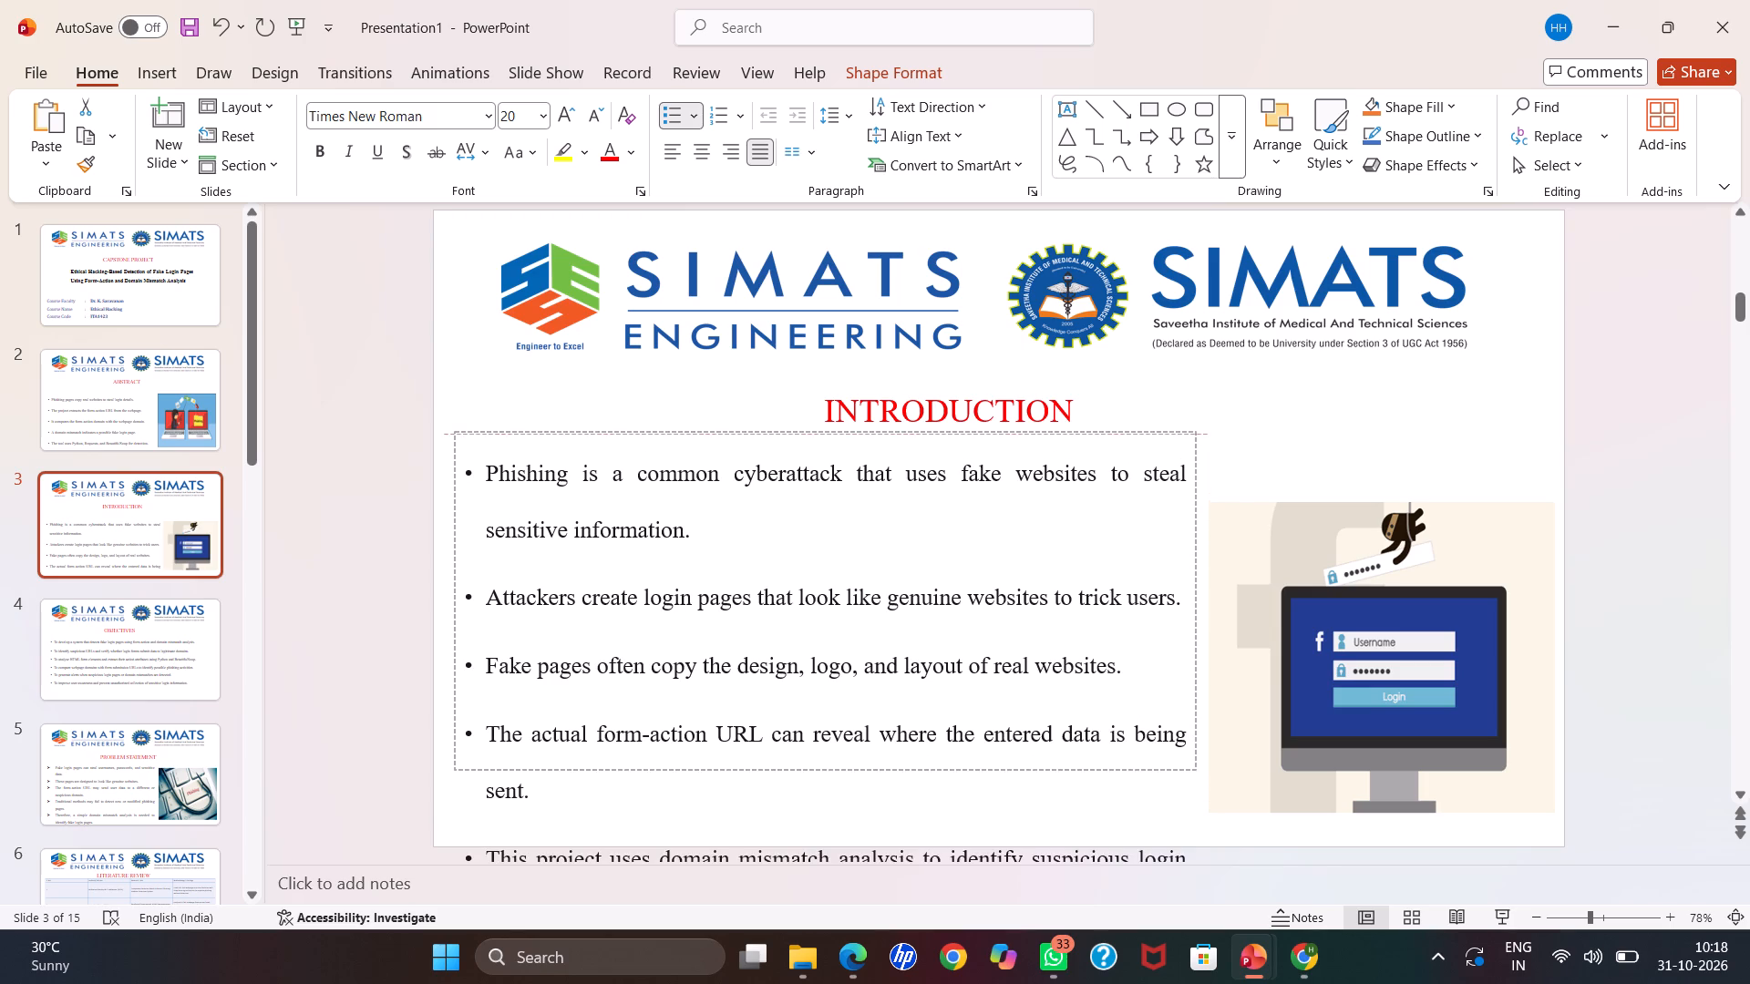
{"action": "left_click_drag", "start_coordinate": [658, 436], "coordinate": [657, 433]}
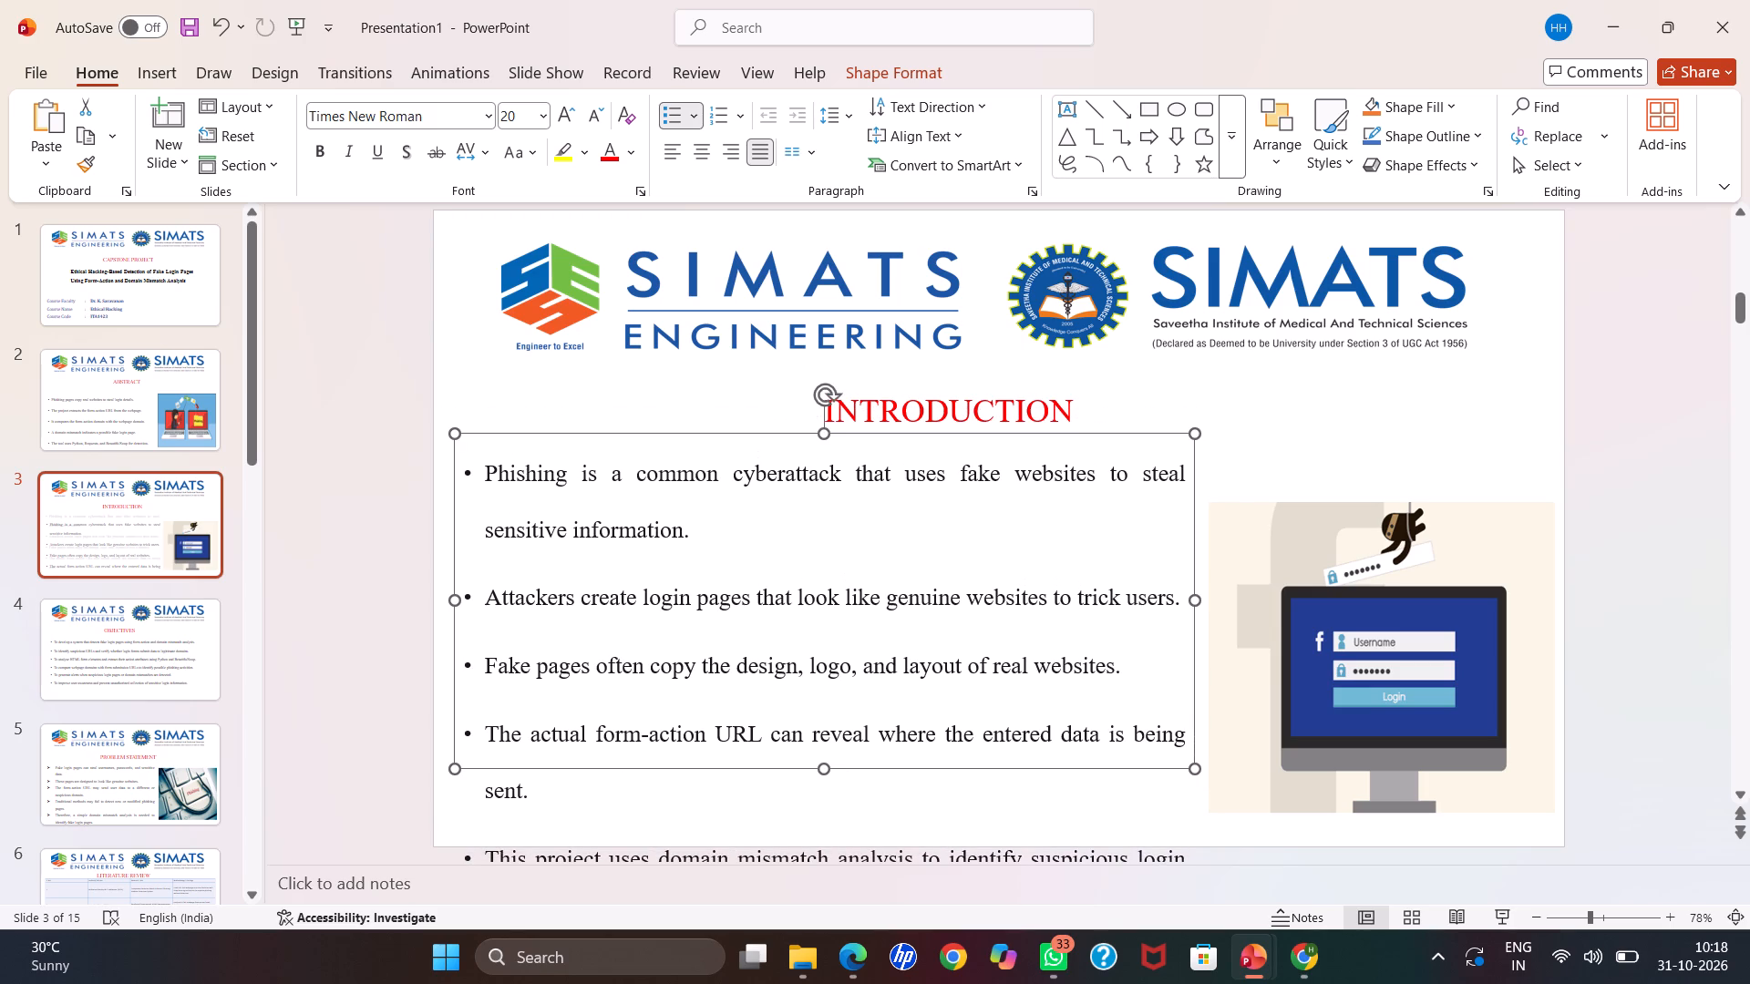
Move the Introduction slide's login picture up beside the bullets and narrow it to about 9 cm from its left edge.
{"action": "left_click", "coordinate": [1252, 645]}
{"action": "left_click_drag", "start_coordinate": [1252, 645], "coordinate": [1252, 593]}
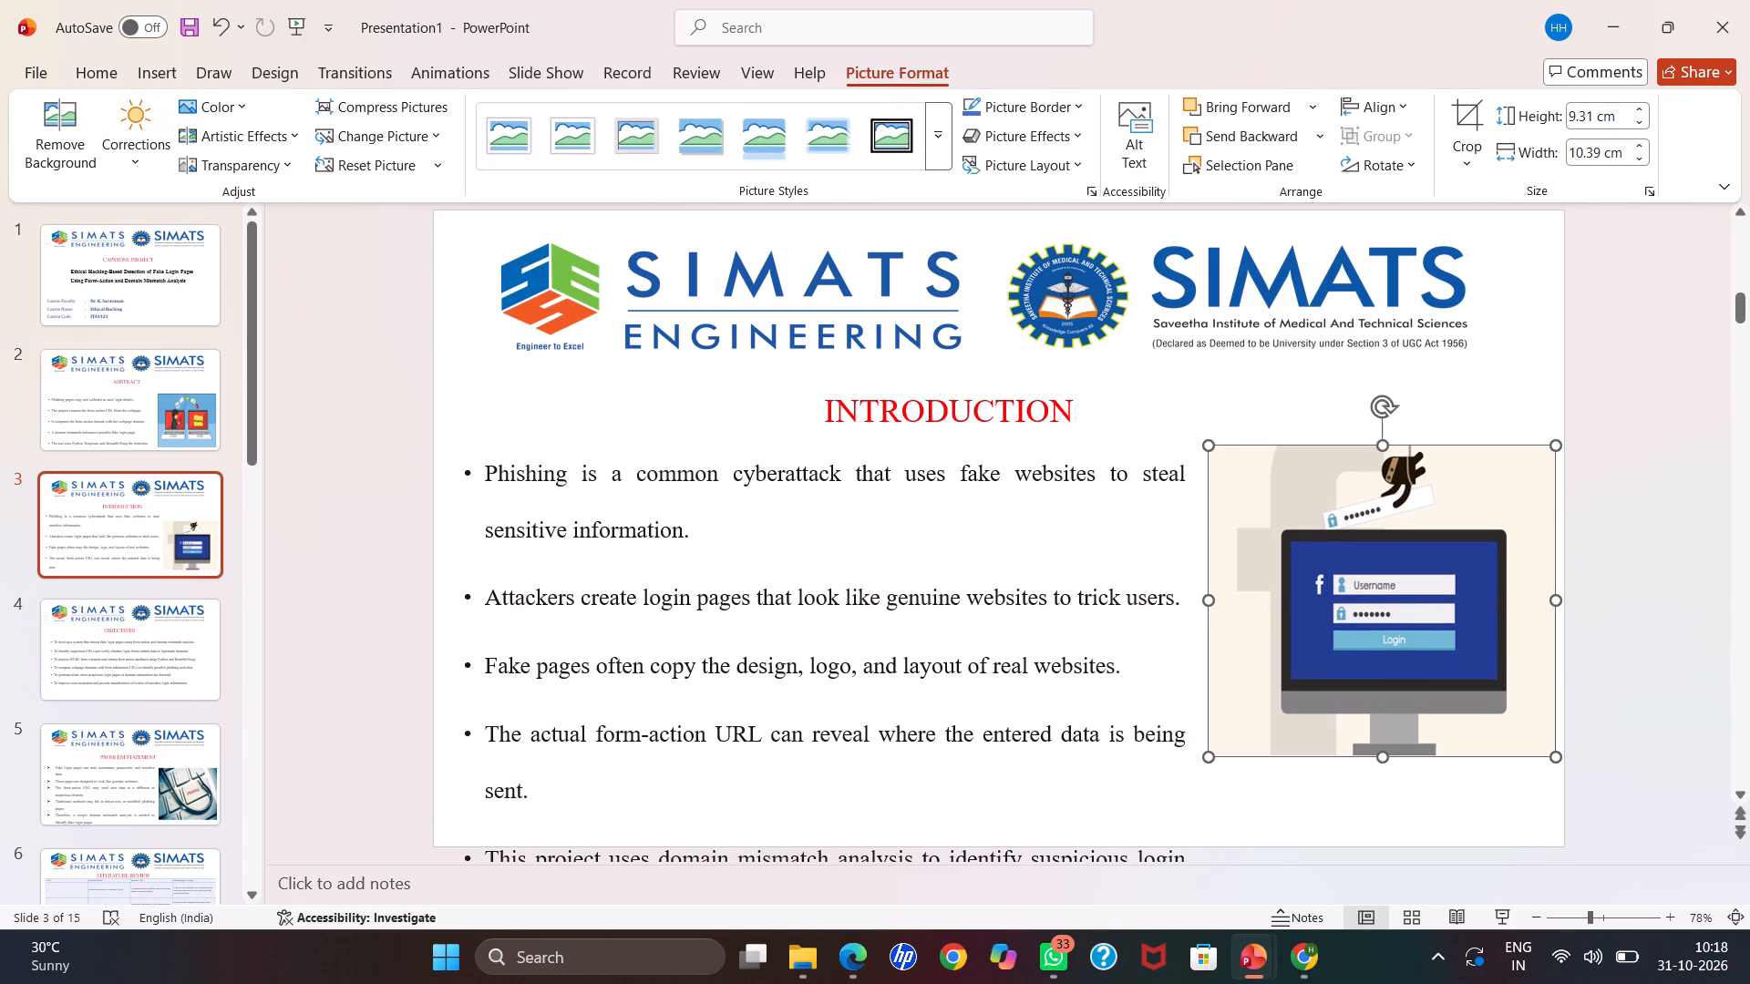
{"action": "left_click_drag", "start_coordinate": [1215, 601], "coordinate": [1230, 601]}
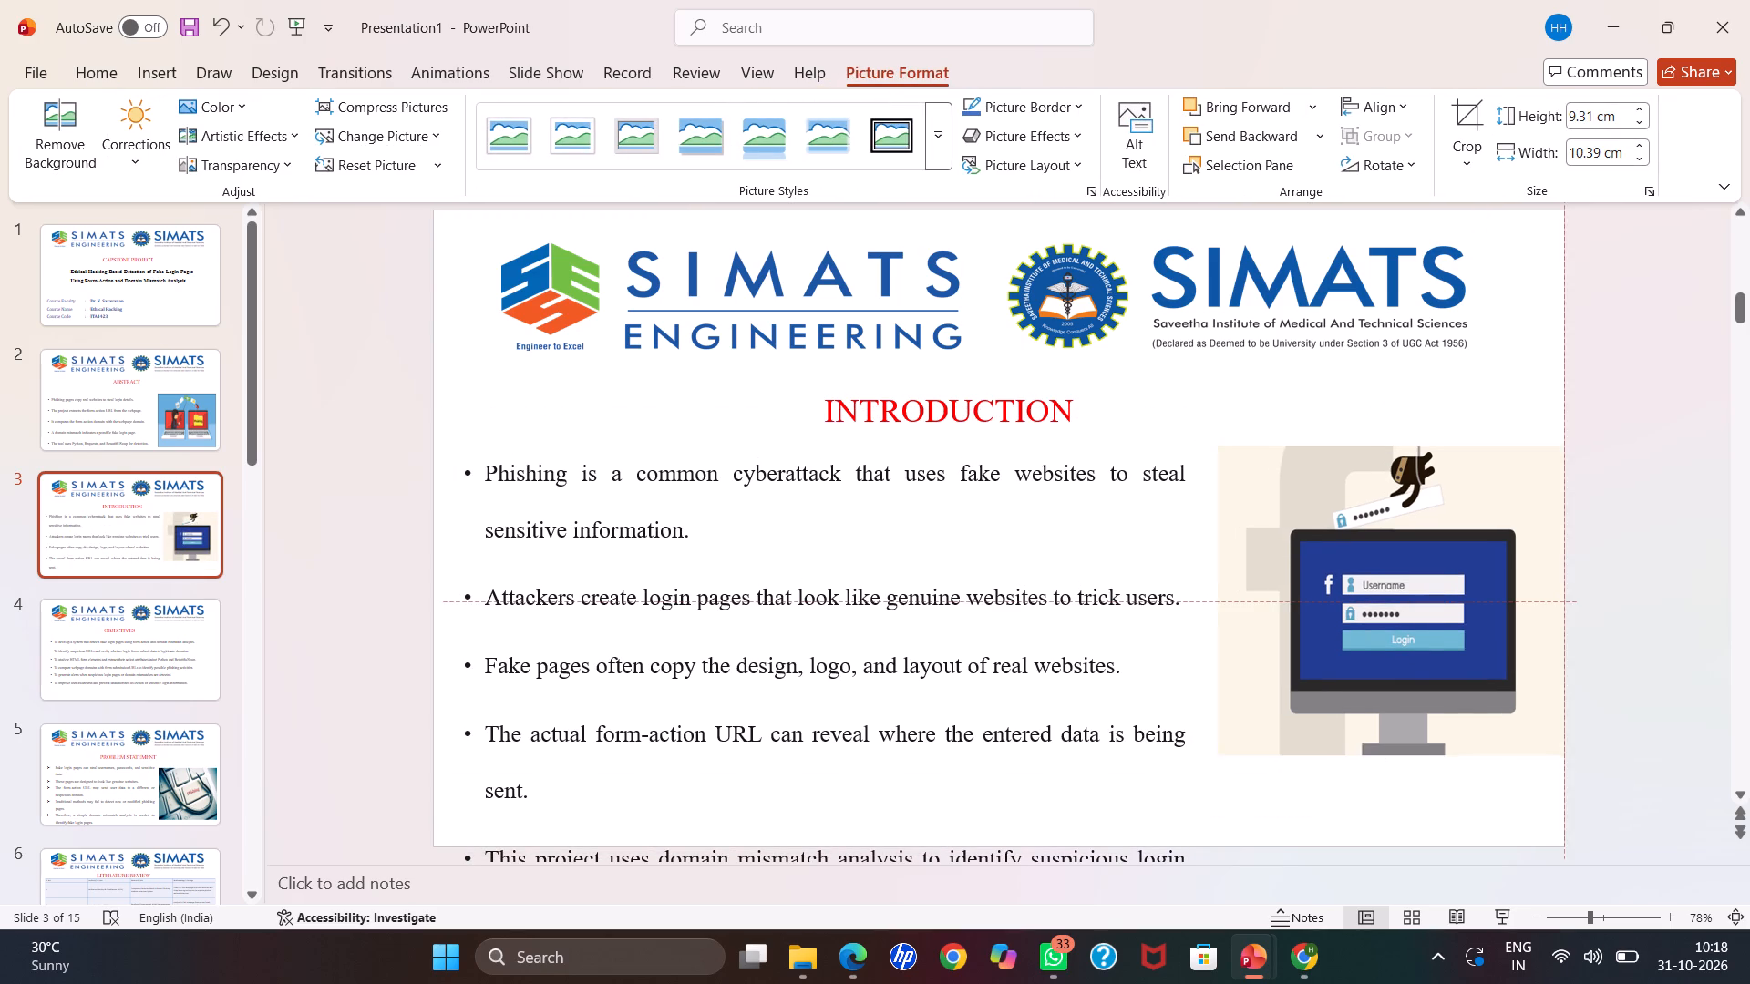
{"action": "left_click_drag", "start_coordinate": [1230, 601], "coordinate": [1230, 601]}
{"action": "left_click_drag", "start_coordinate": [1289, 603], "coordinate": [1271, 603]}
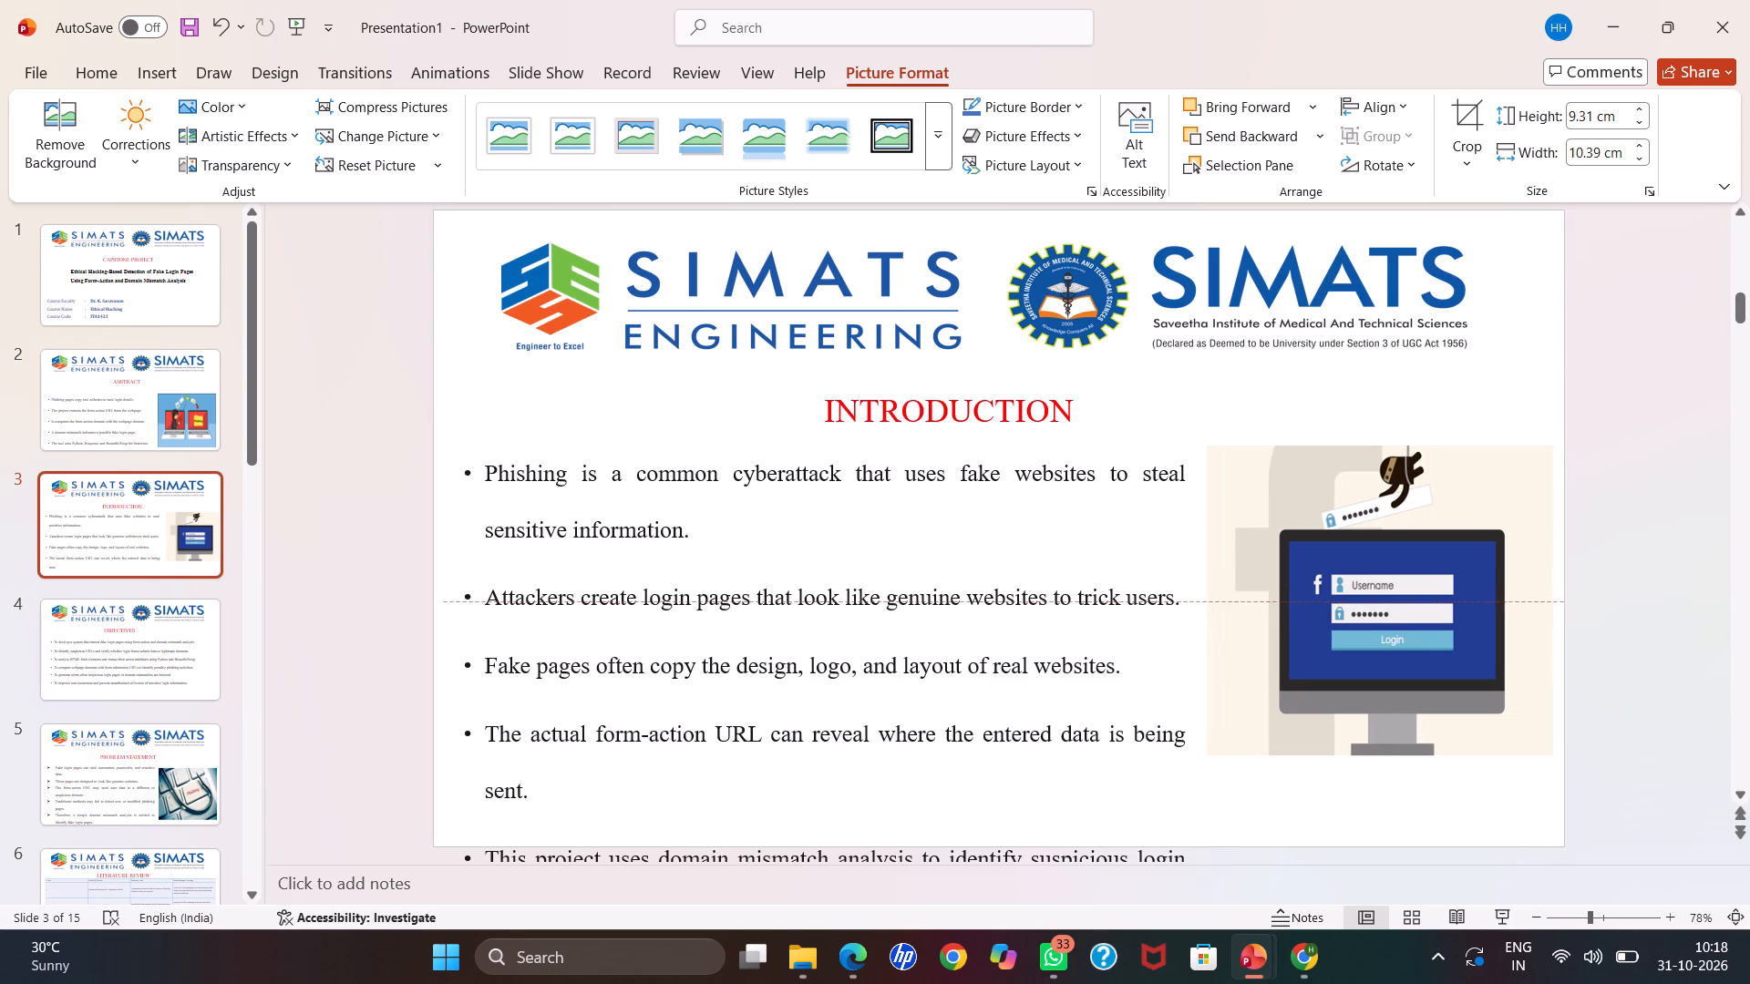
{"action": "left_click_drag", "start_coordinate": [1271, 603], "coordinate": [1270, 609]}
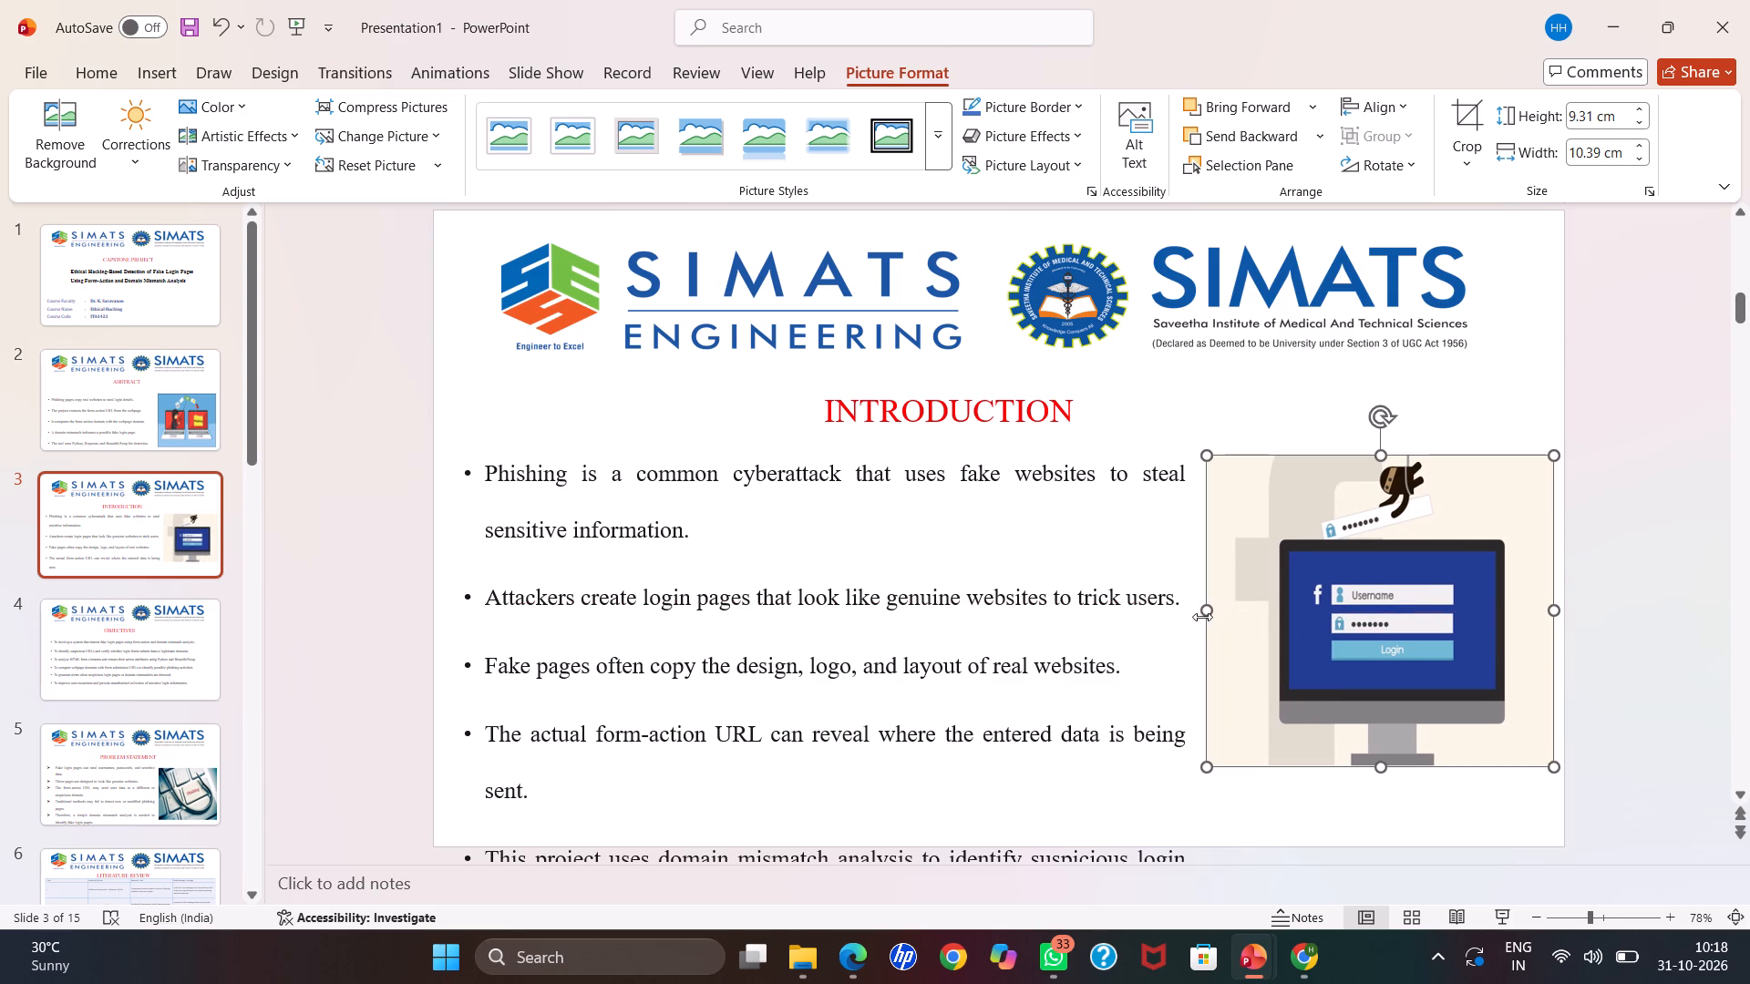
{"action": "left_click_drag", "start_coordinate": [1207, 617], "coordinate": [1253, 617]}
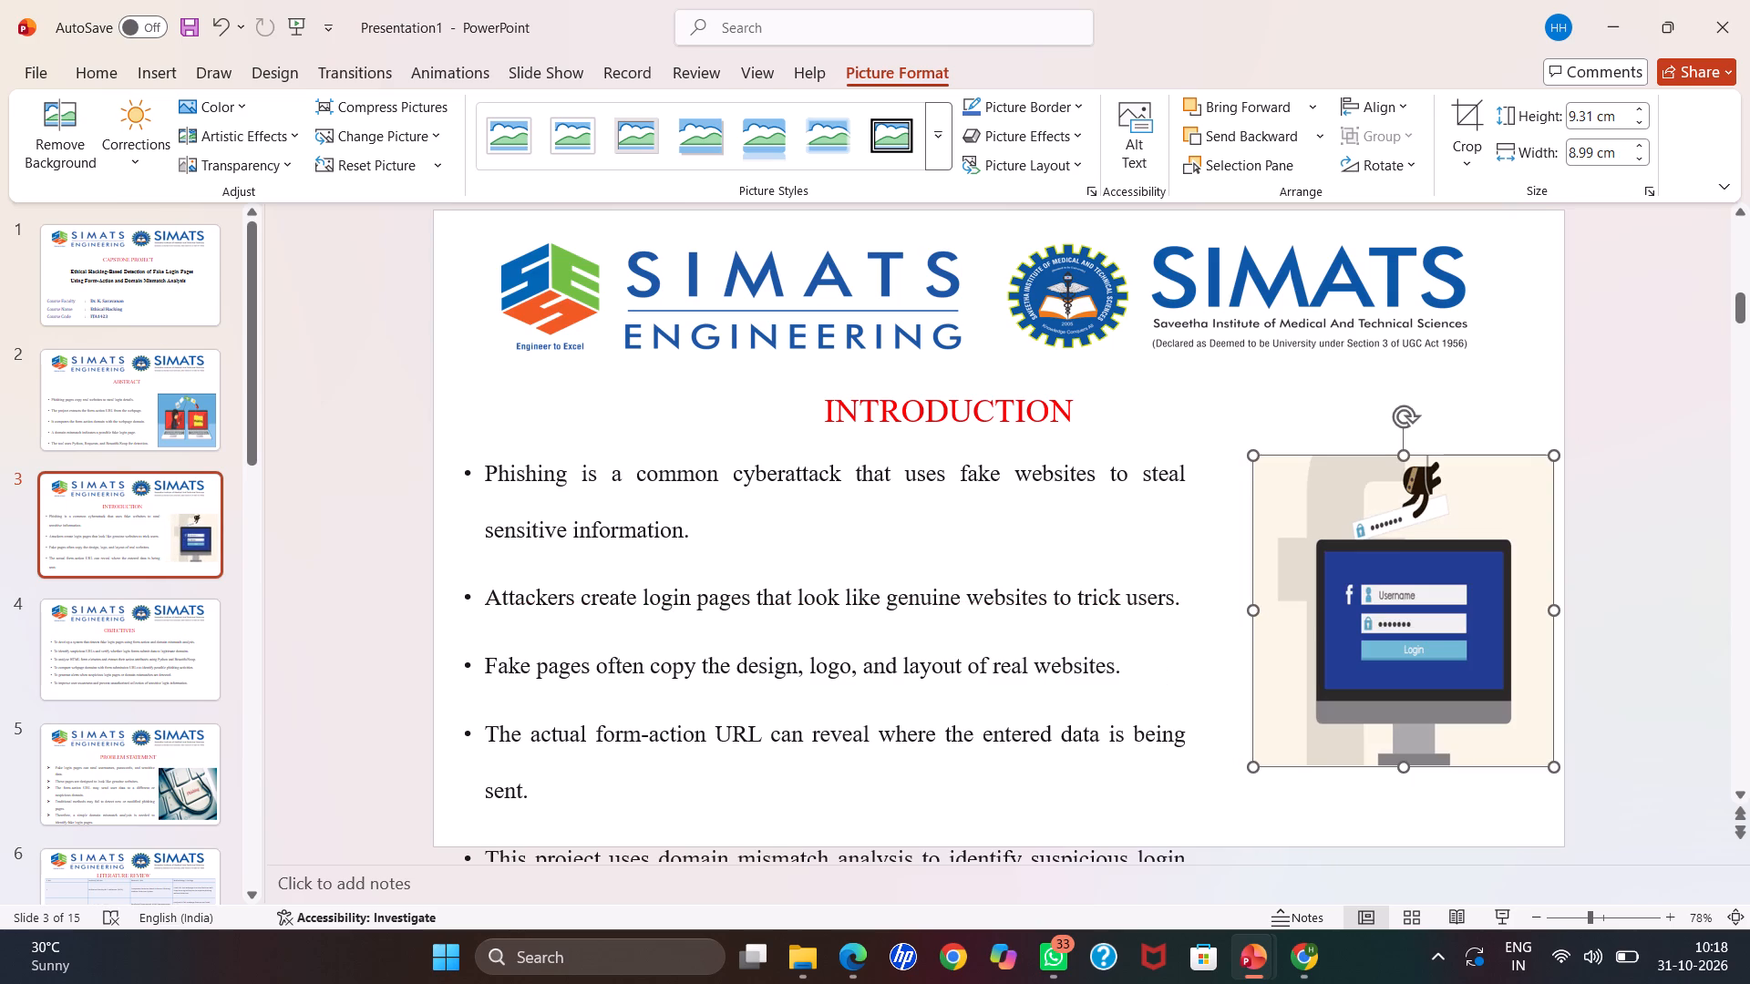
Widen the Introduction bullet text box up to the picture's edge and reduce the bullets' line spacing to fit them inside.
{"action": "left_click", "coordinate": [1050, 718]}
{"action": "left_click_drag", "start_coordinate": [1191, 605], "coordinate": [1243, 615]}
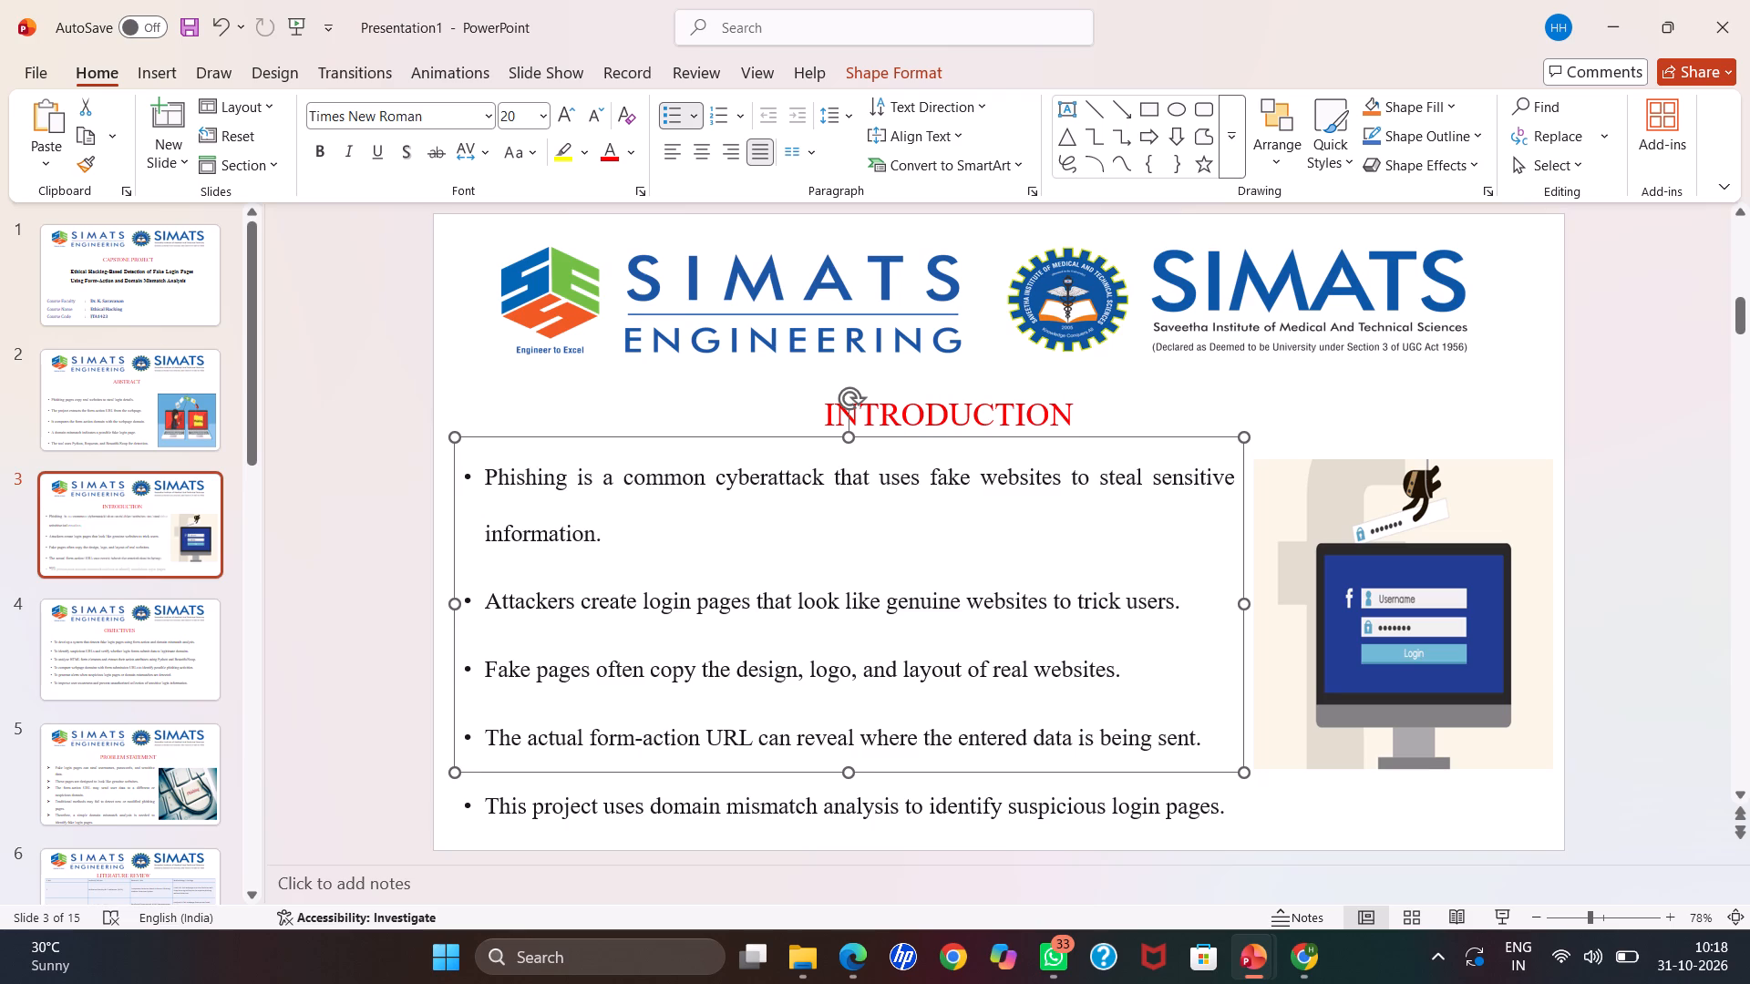
{"action": "left_click", "coordinate": [1024, 638]}
{"action": "key", "text": "ctrl+a"}
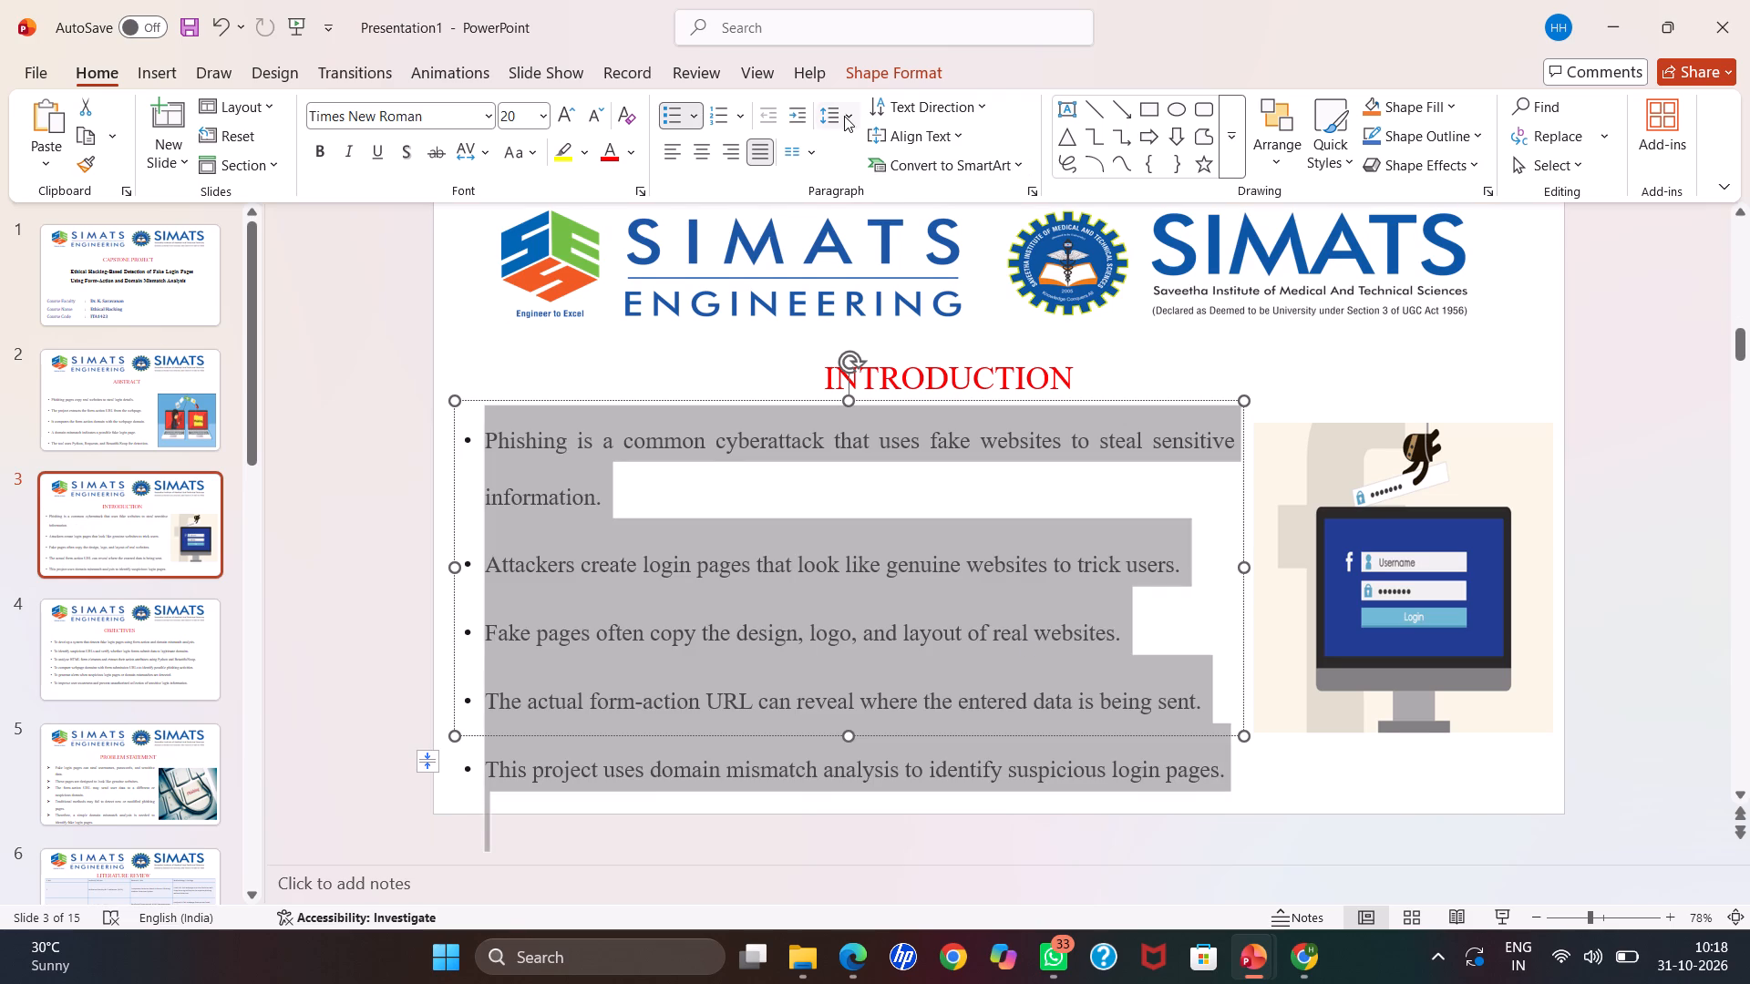
{"action": "left_click", "coordinate": [844, 116]}
{"action": "left_click", "coordinate": [867, 174]}
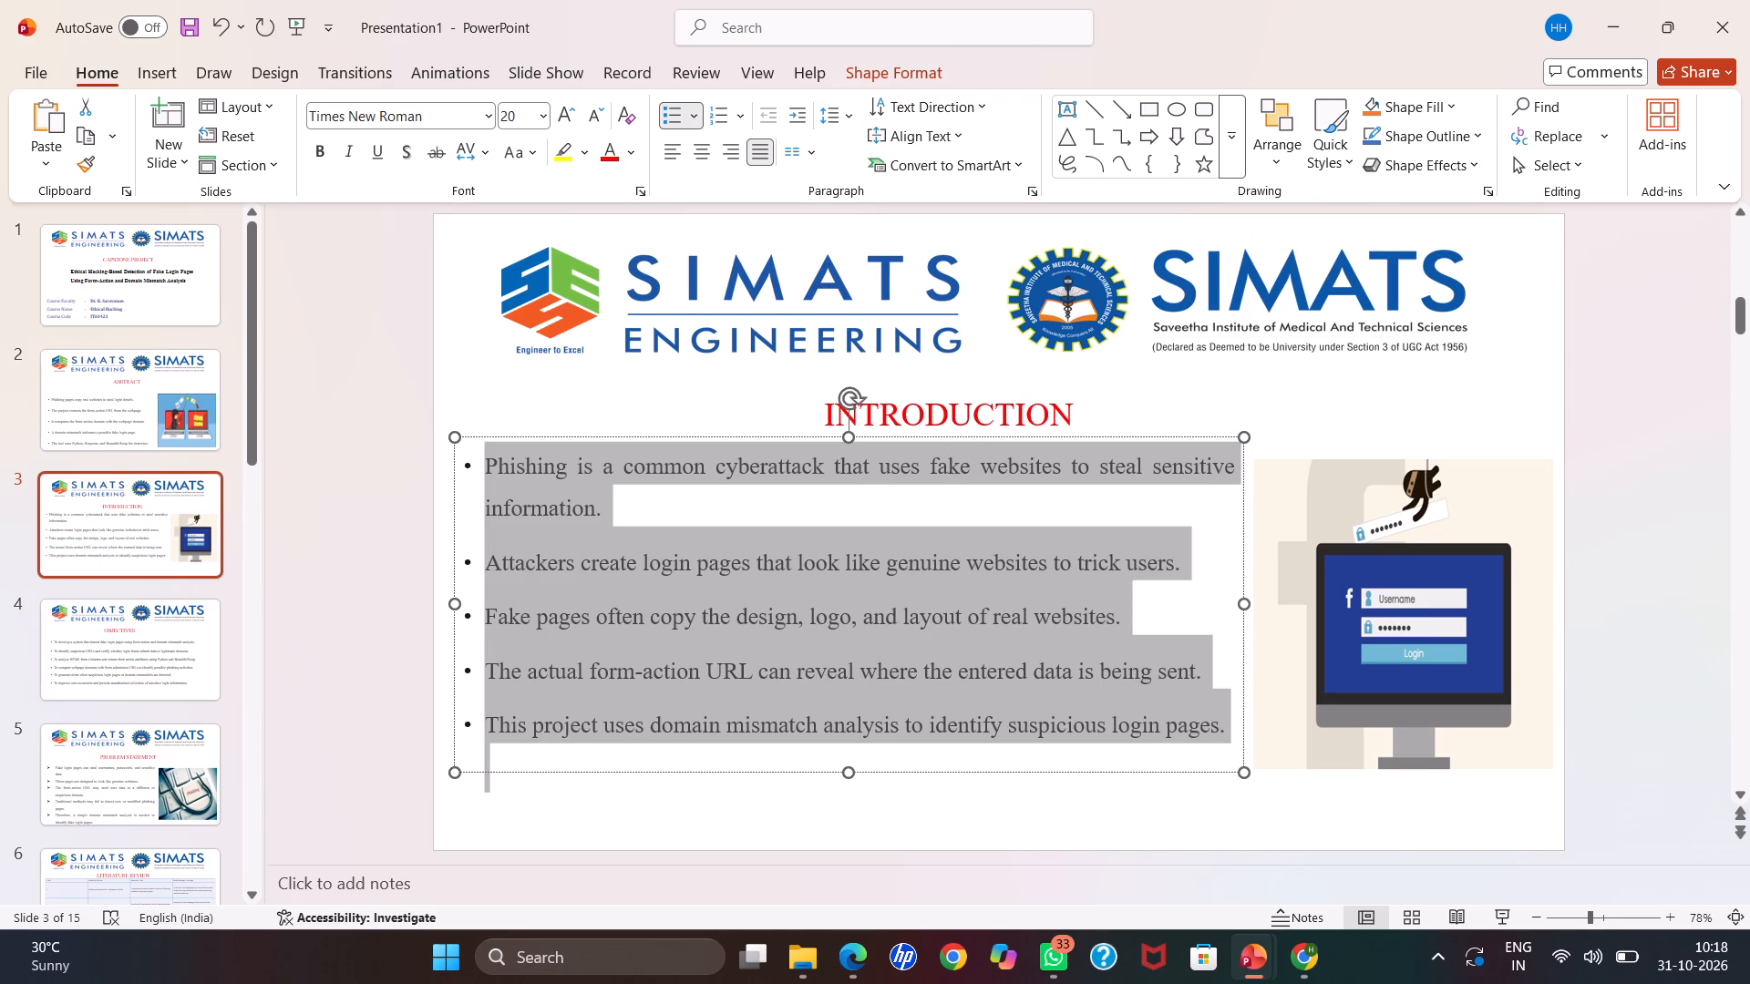
Move the Introduction bullet text box and the login picture down, leaving a gap below the heading and aligning them side by side.
{"action": "left_click_drag", "start_coordinate": [973, 436], "coordinate": [961, 486]}
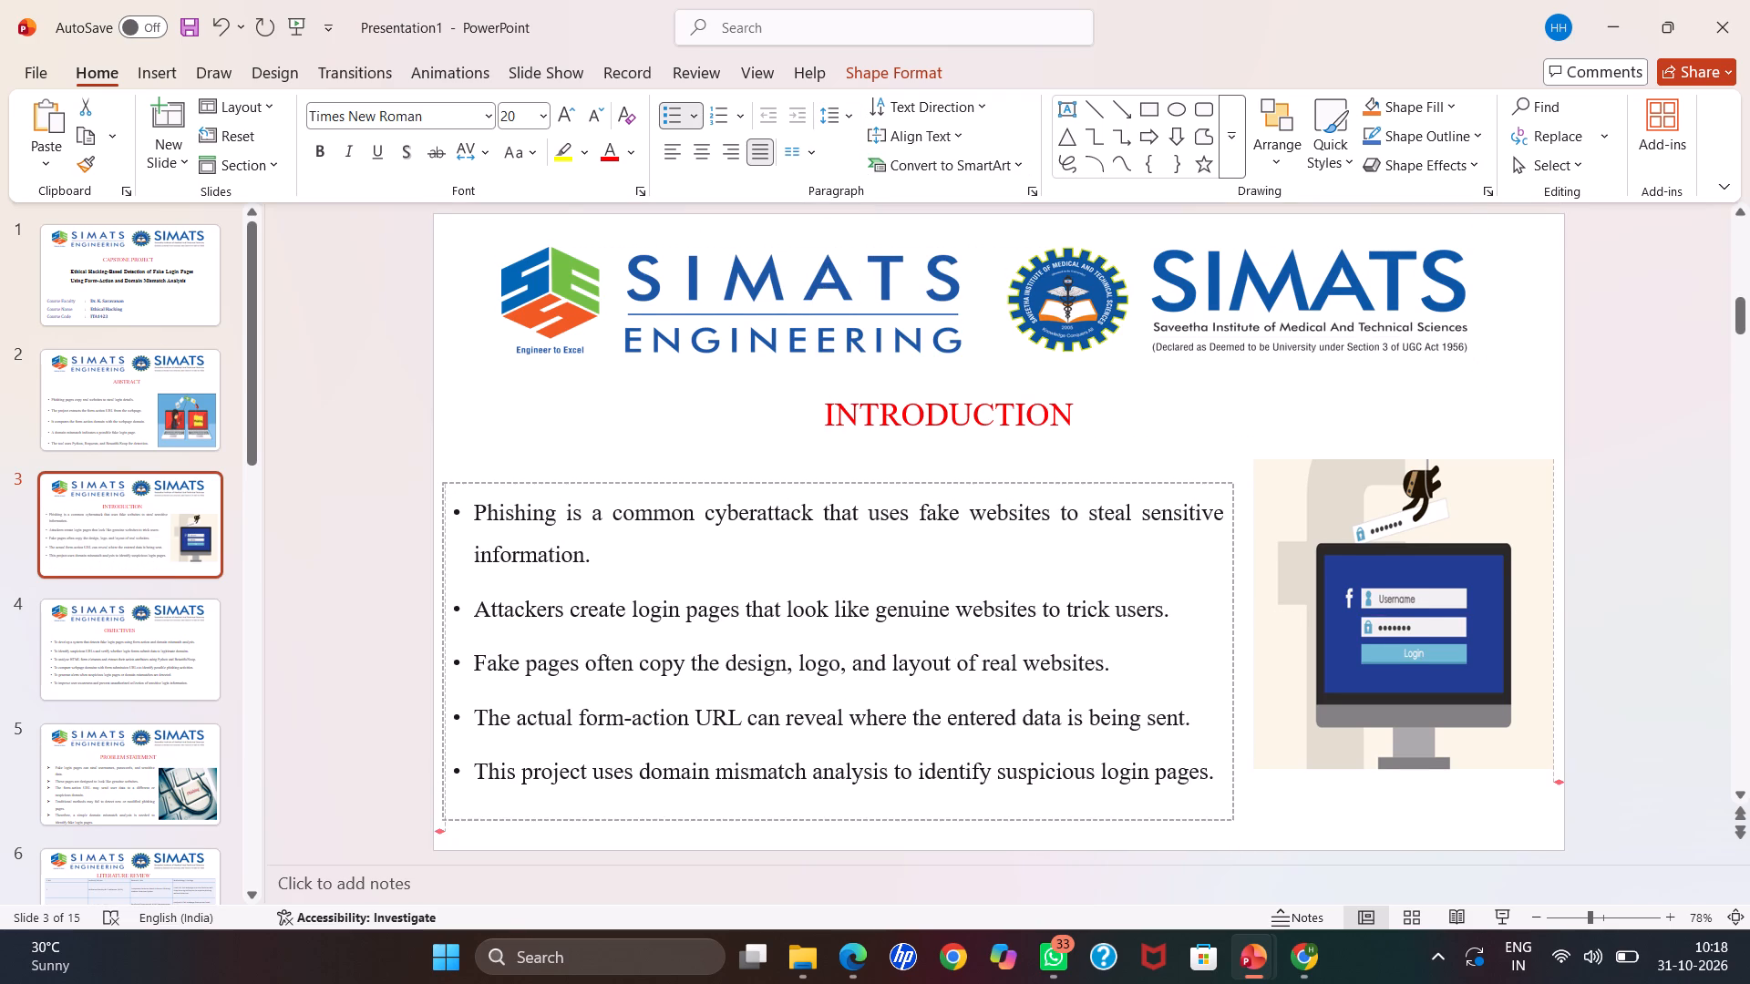
{"action": "left_click_drag", "start_coordinate": [961, 486], "coordinate": [960, 486]}
{"action": "left_click", "coordinate": [1344, 582]}
{"action": "left_click_drag", "start_coordinate": [1344, 582], "coordinate": [1333, 608]}
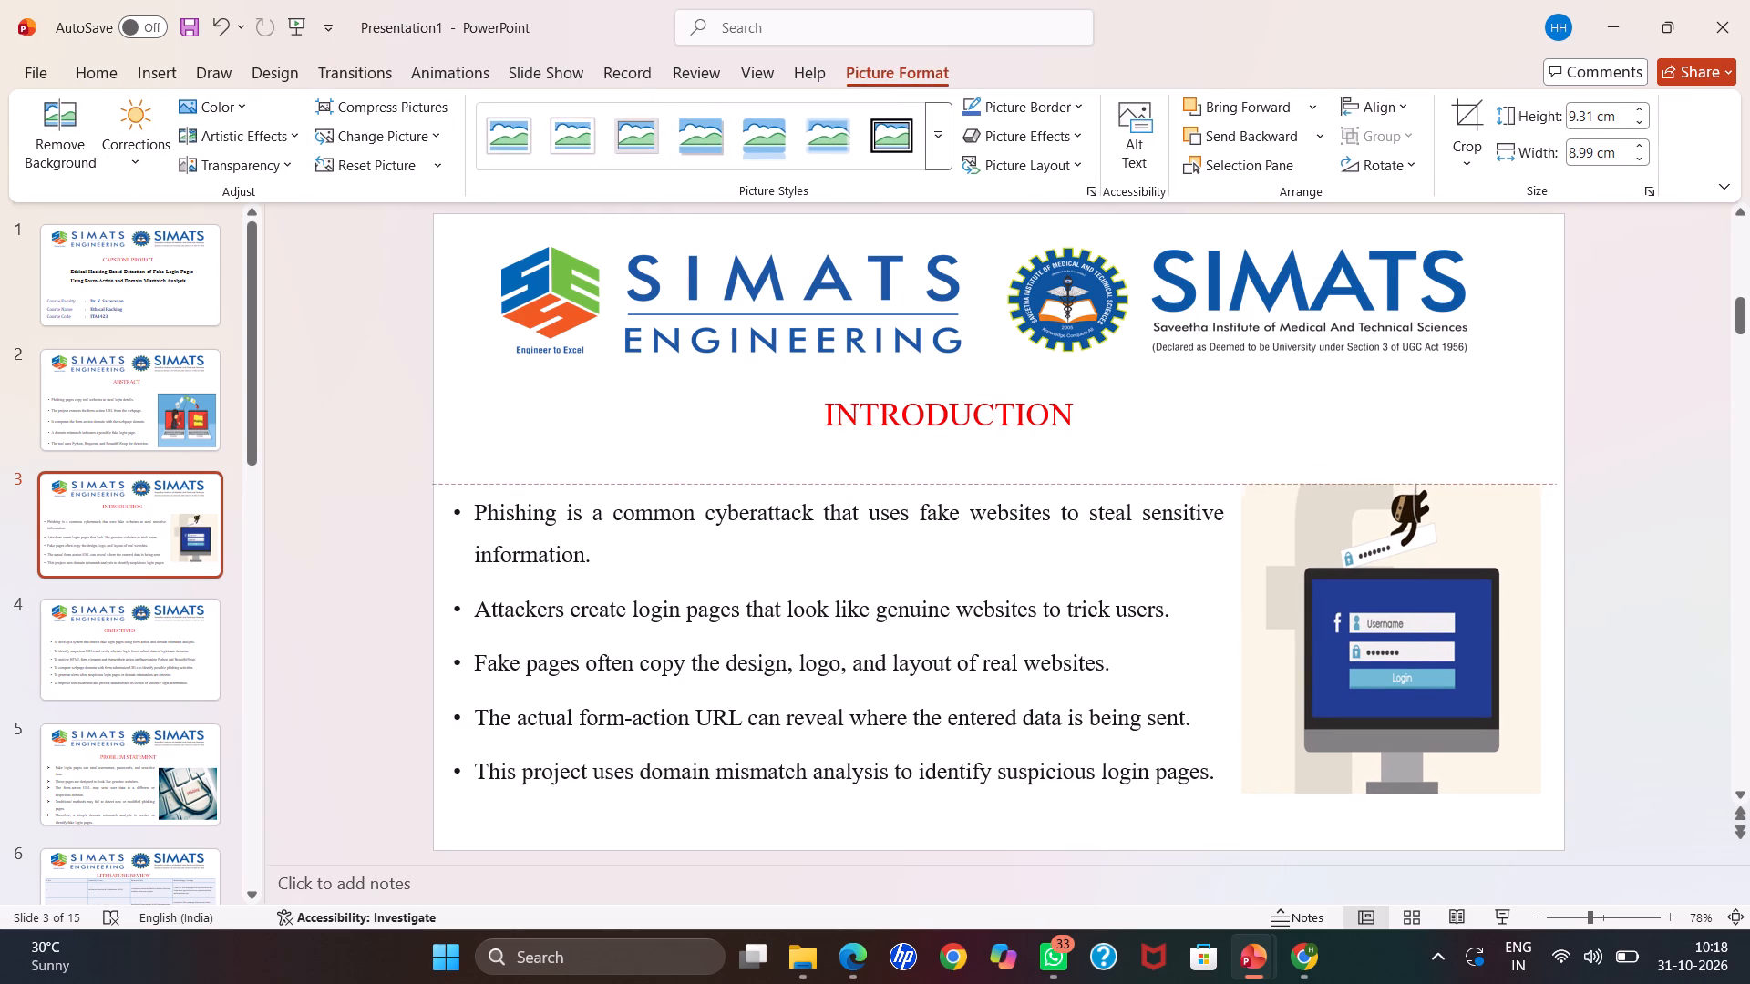
{"action": "left_click_drag", "start_coordinate": [1333, 608], "coordinate": [1337, 618]}
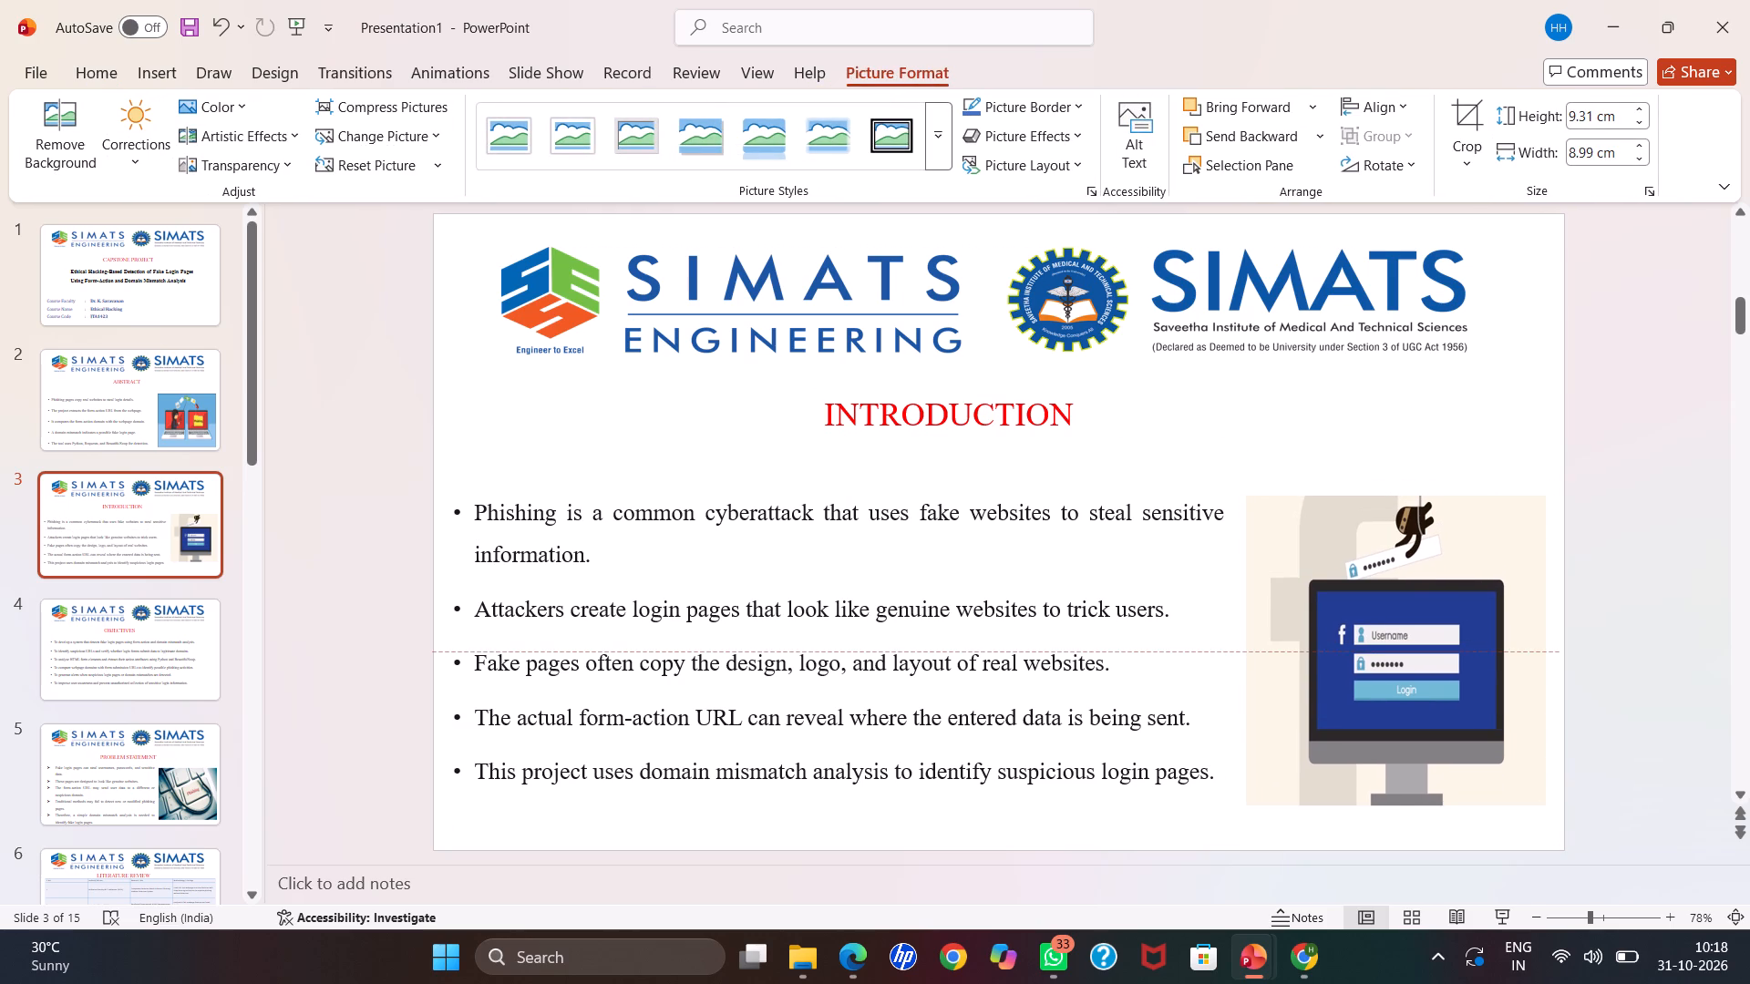
{"action": "left_click", "coordinate": [1641, 499]}
Review slides 1 to 7 for consistent text size and layout, from the title slide through System Architecture.
{"action": "key", "text": "Down"}
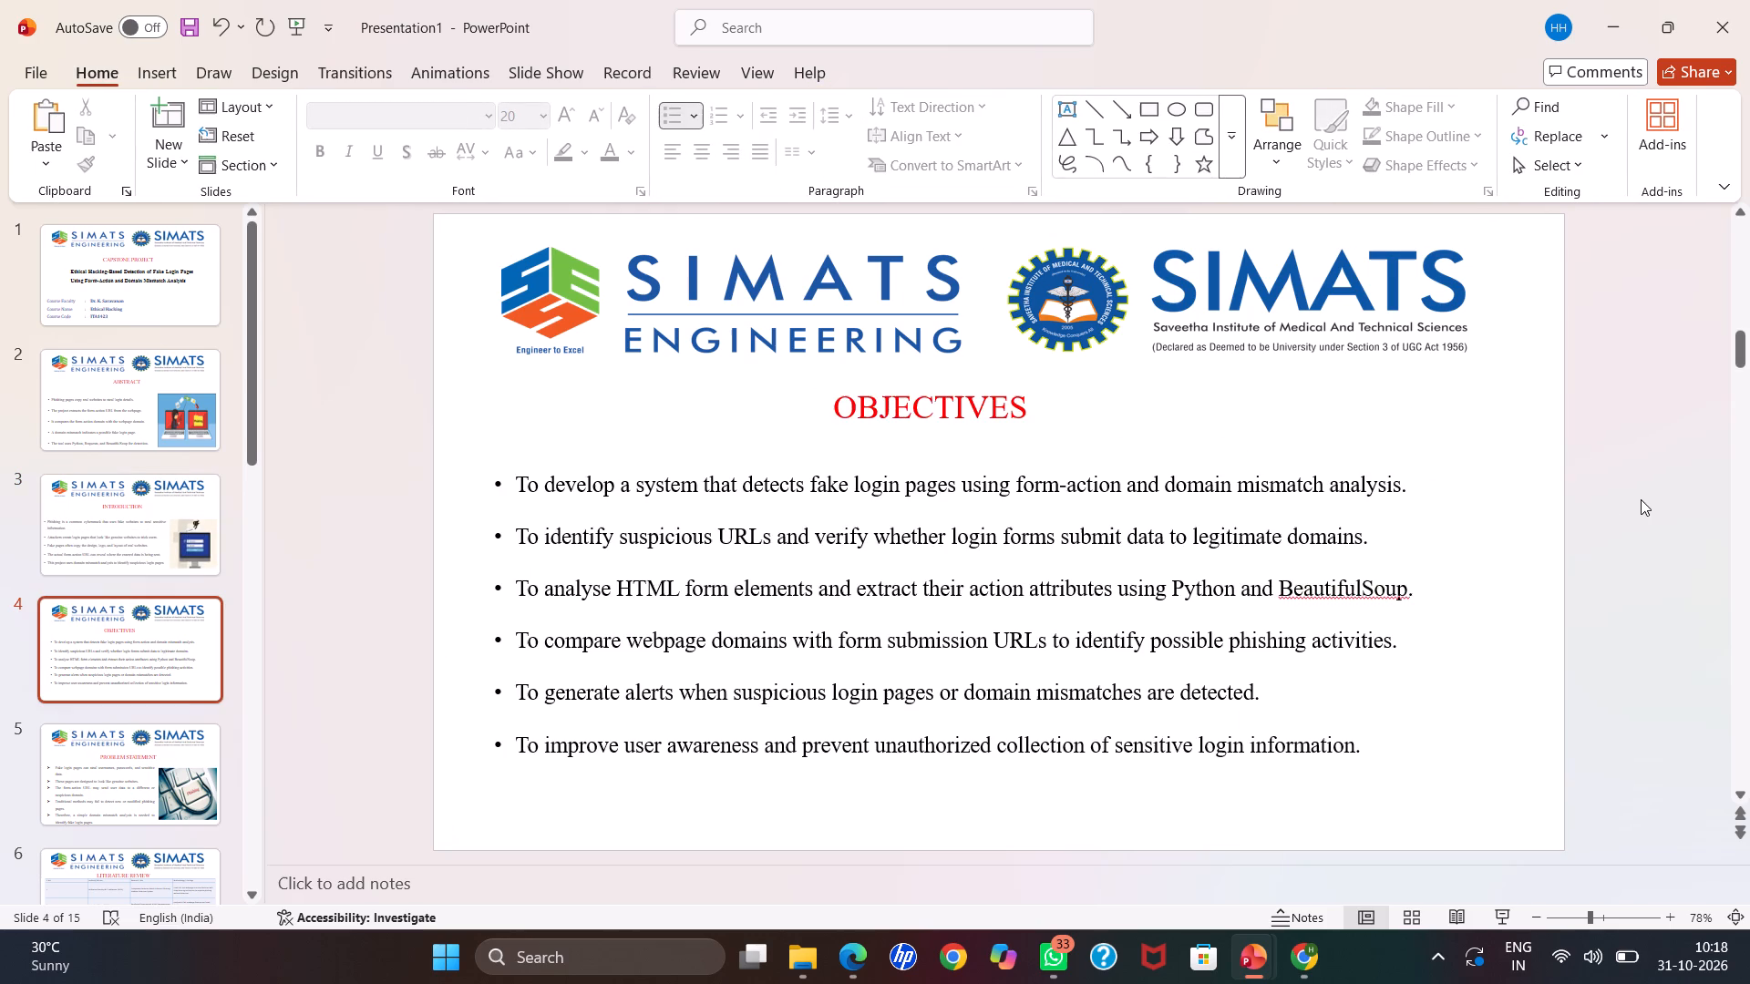
{"action": "key", "text": "Down"}
{"action": "key", "text": "Down"}
{"action": "key", "text": "Down"}
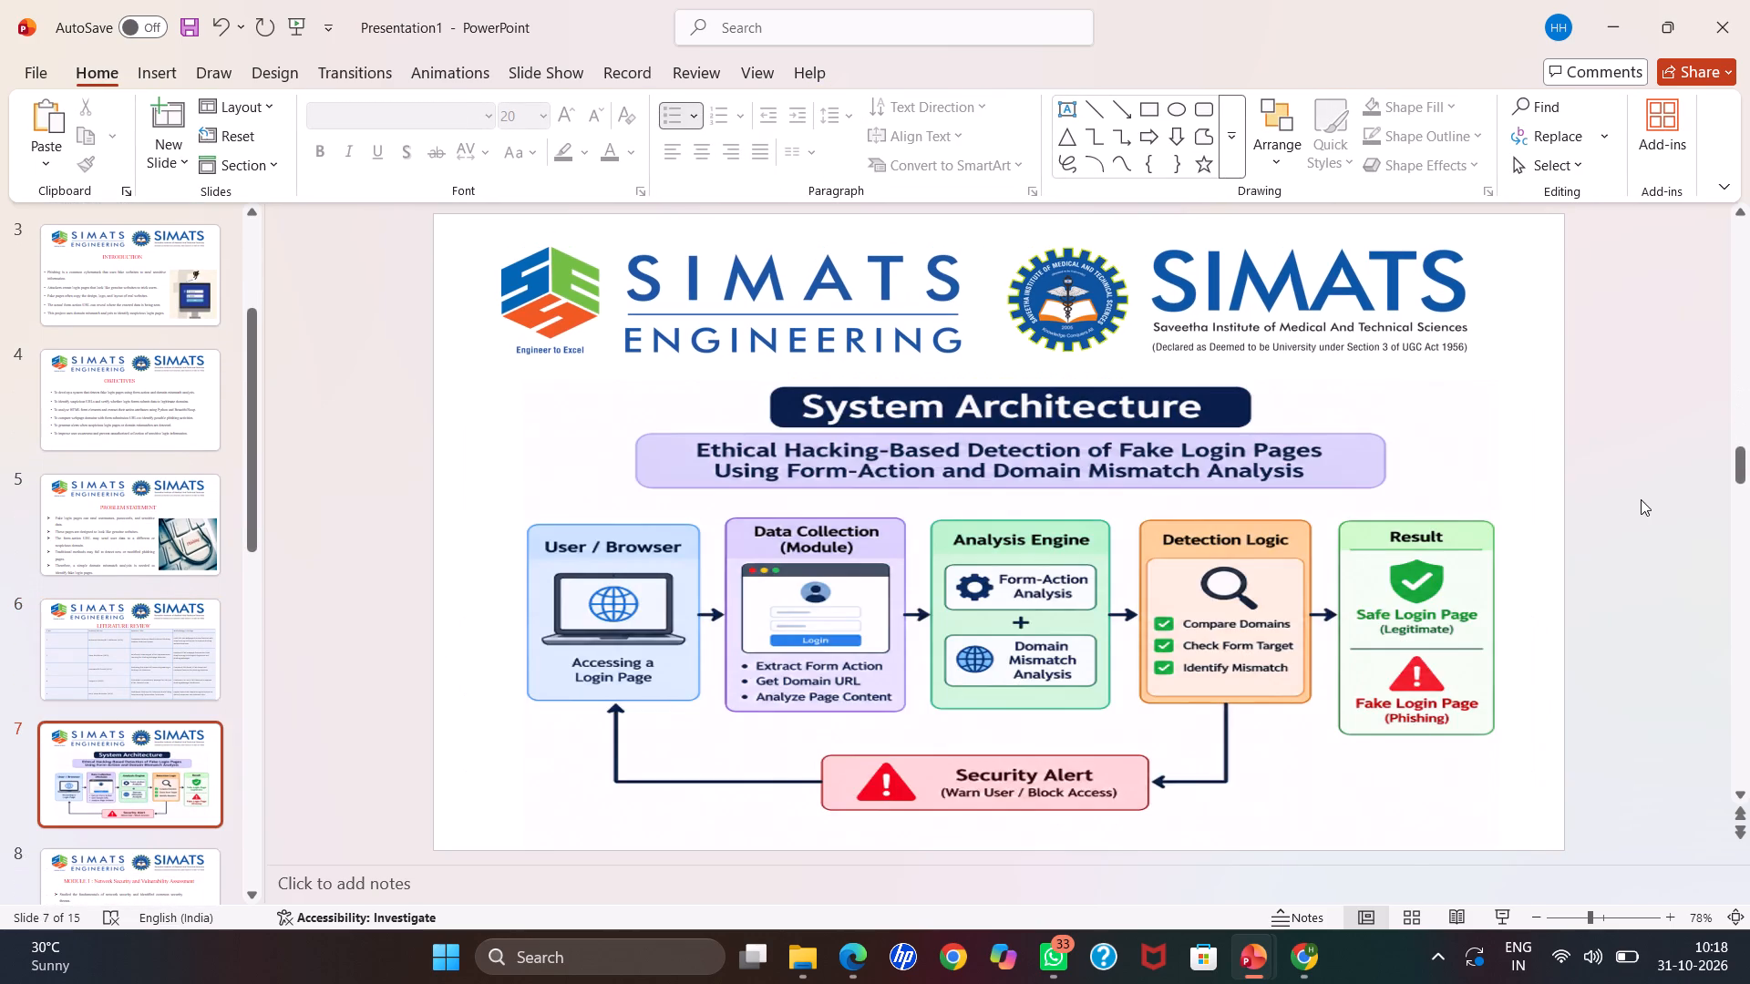
{"action": "key", "text": "Up"}
{"action": "key", "text": "Up"}
{"action": "key", "text": "Up"}
{"action": "key", "text": "Up"}
{"action": "key", "text": "Up"}
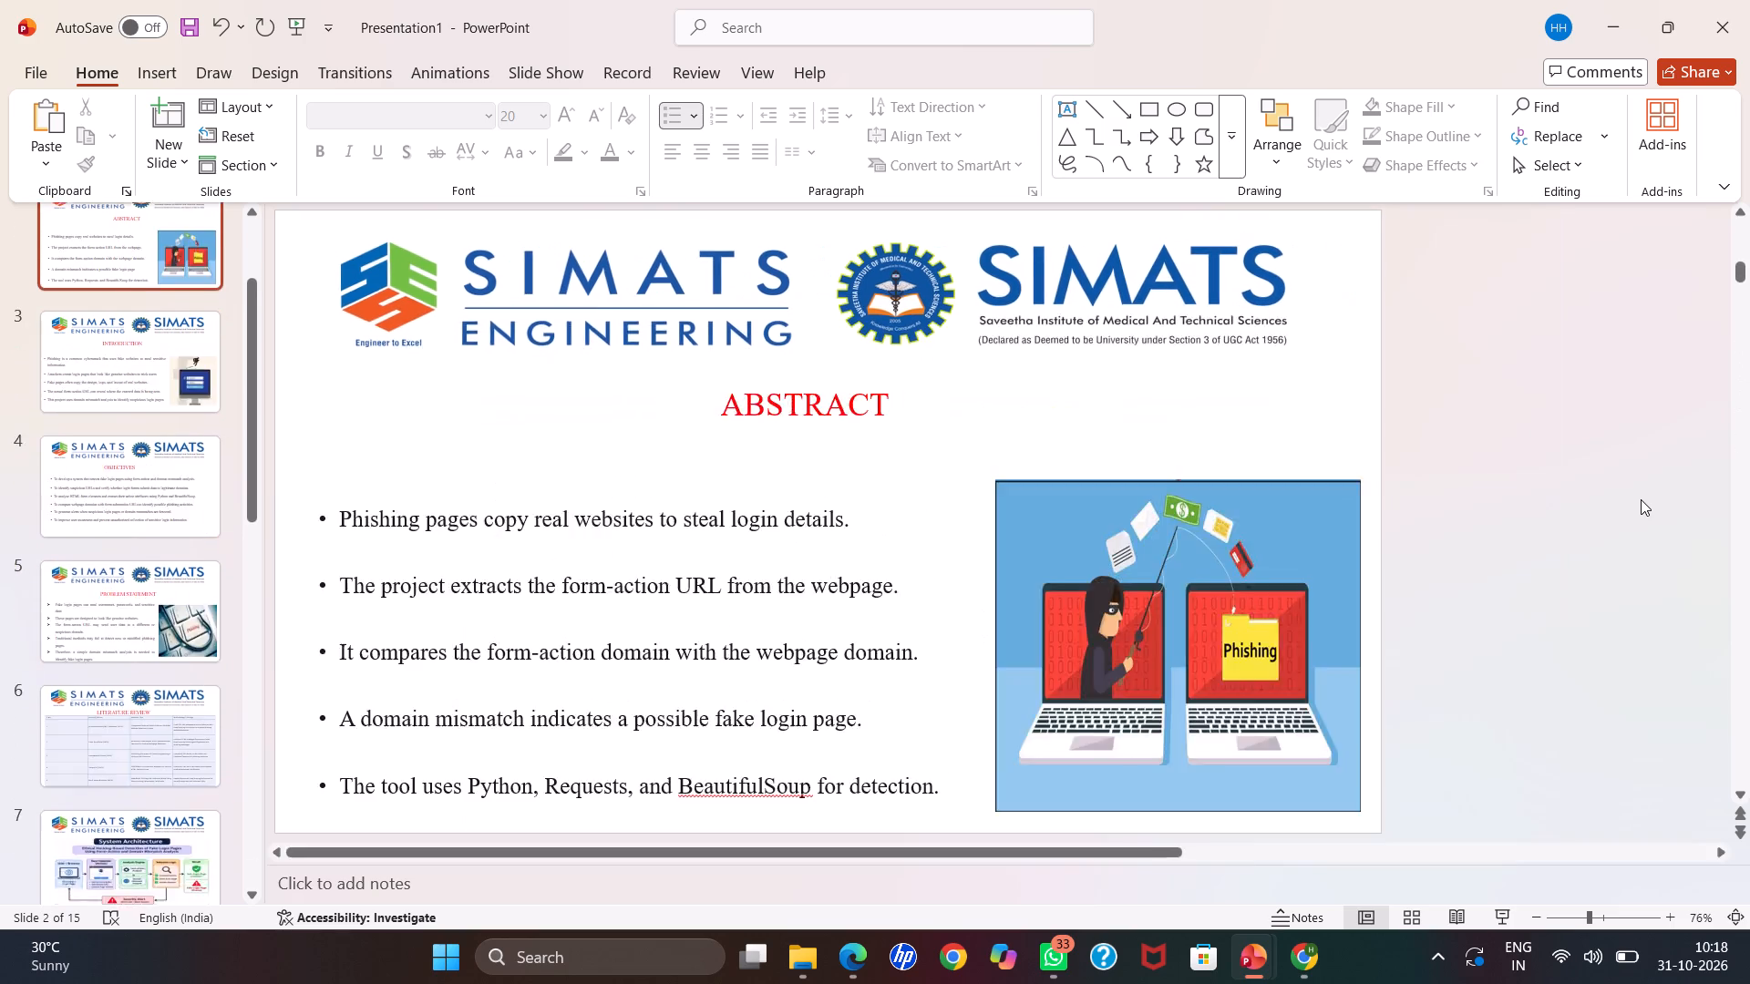
{"action": "key", "text": "Up"}
{"action": "key", "text": "Down"}
{"action": "key", "text": "Up"}
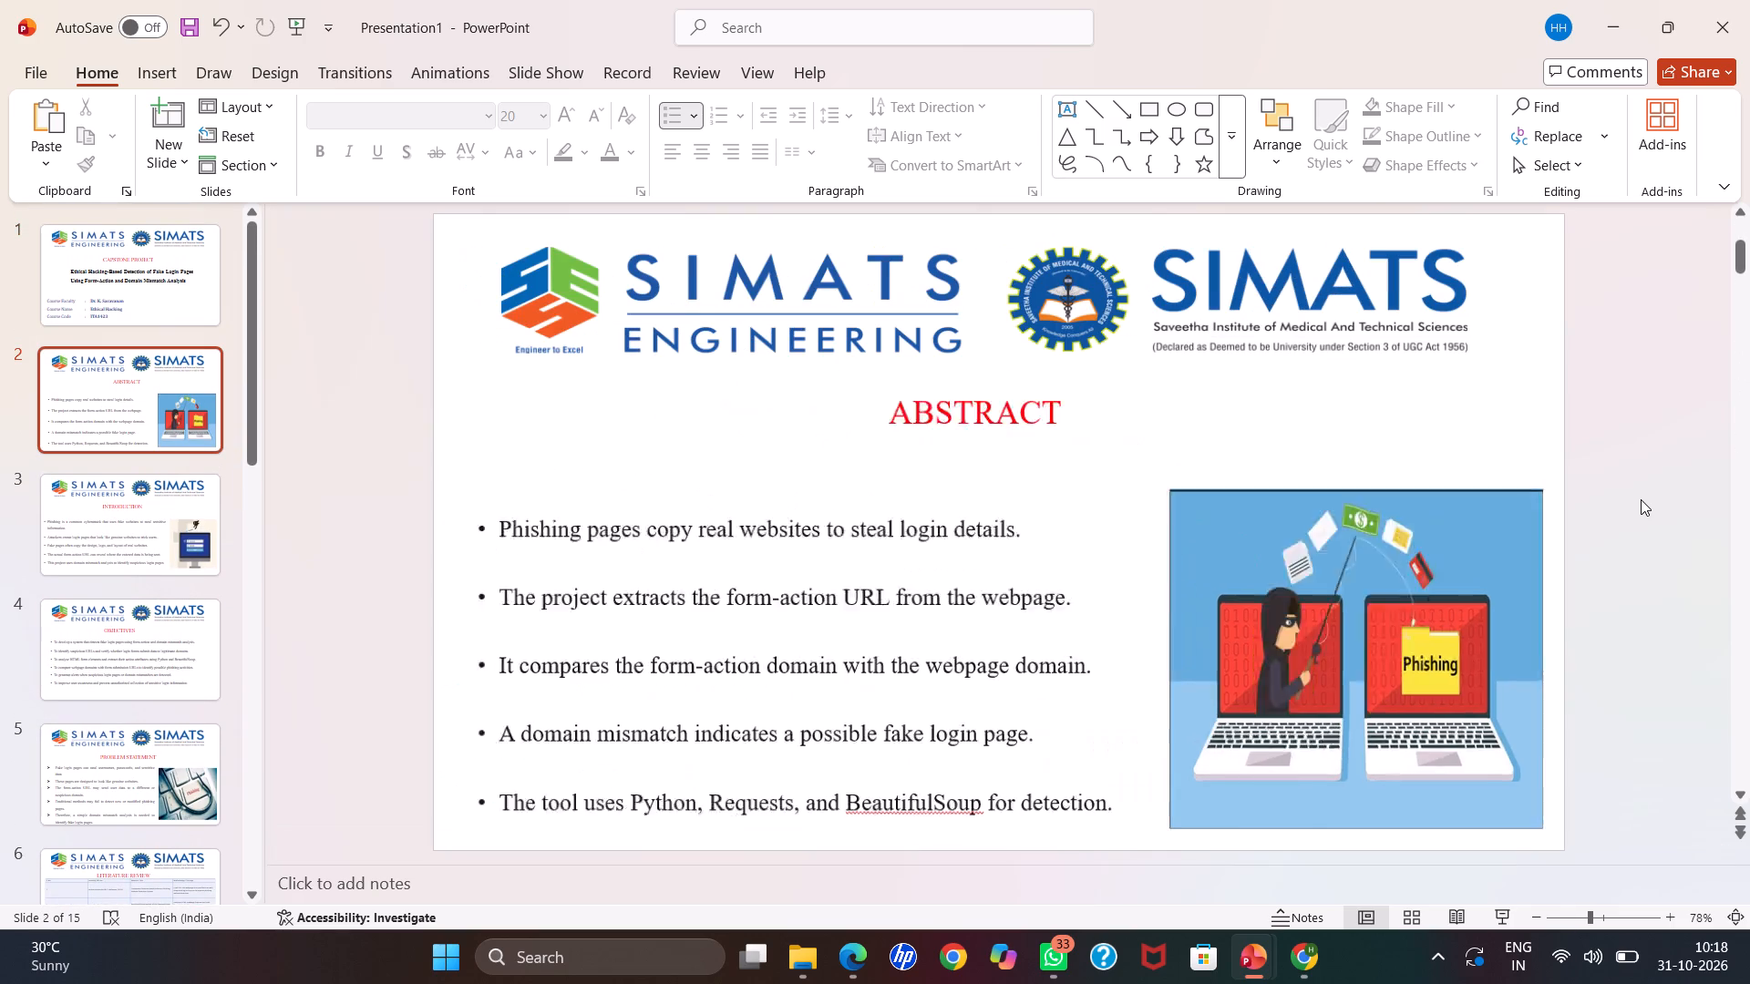
{"action": "key", "text": "Down"}
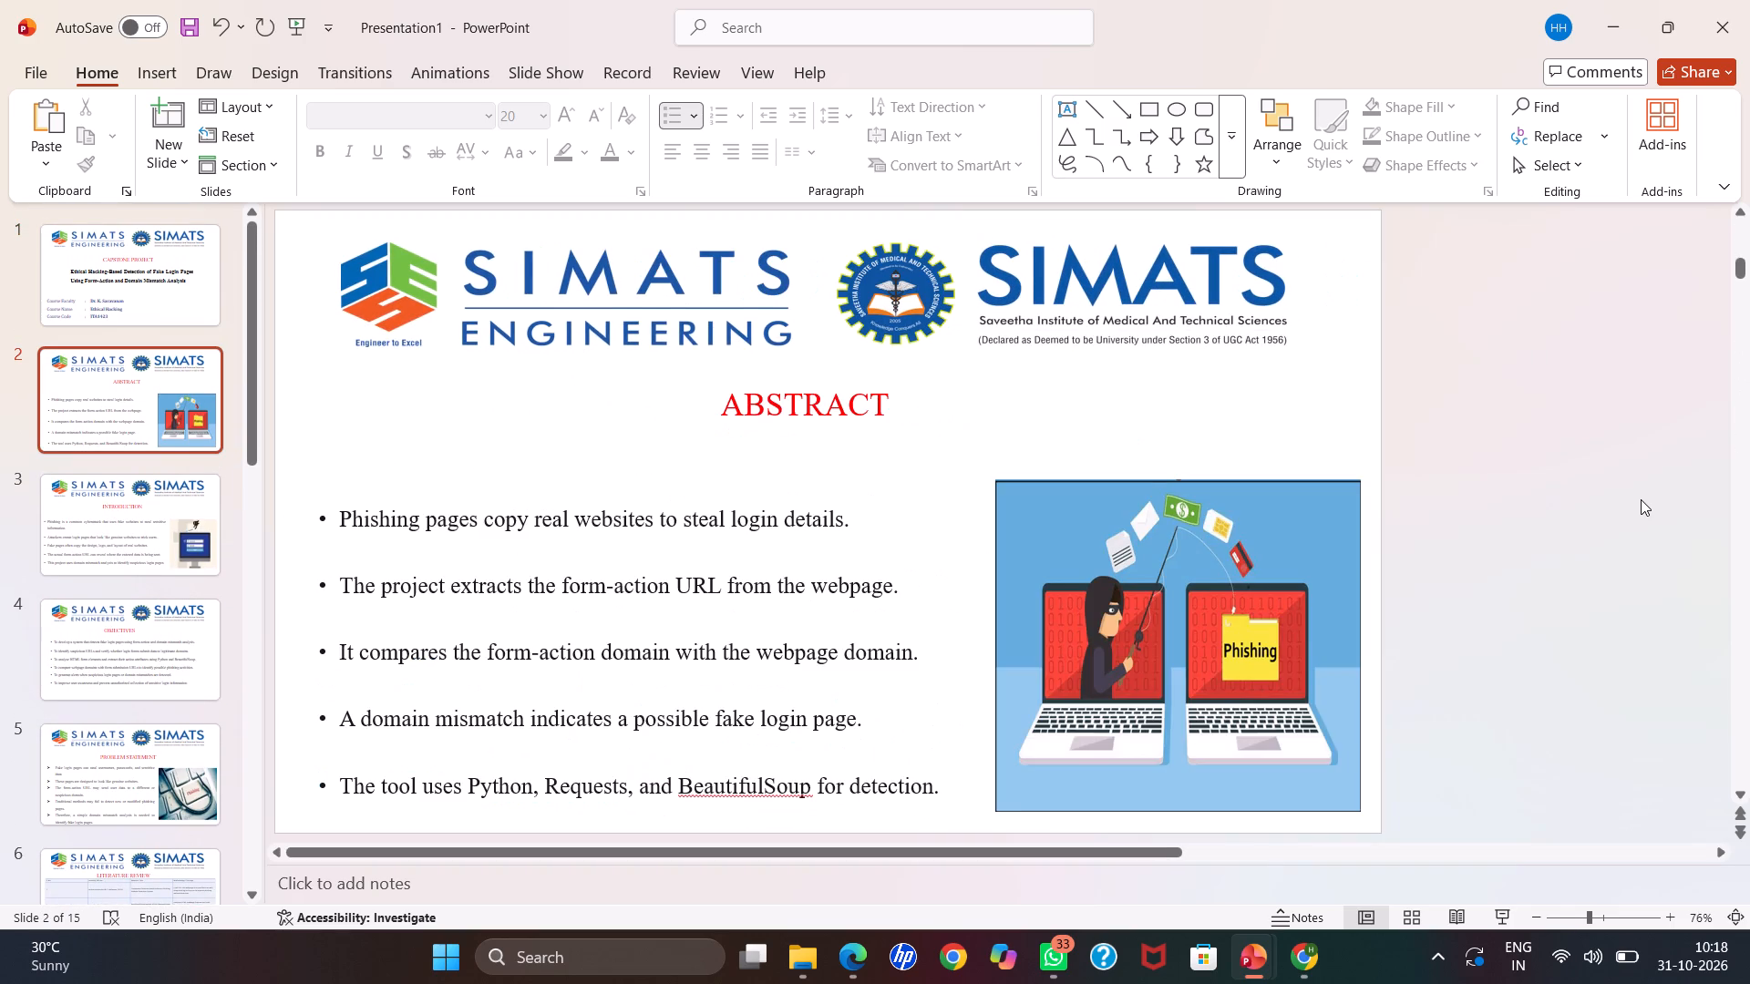
{"action": "key", "text": "Down"}
{"action": "key", "text": "Down"}
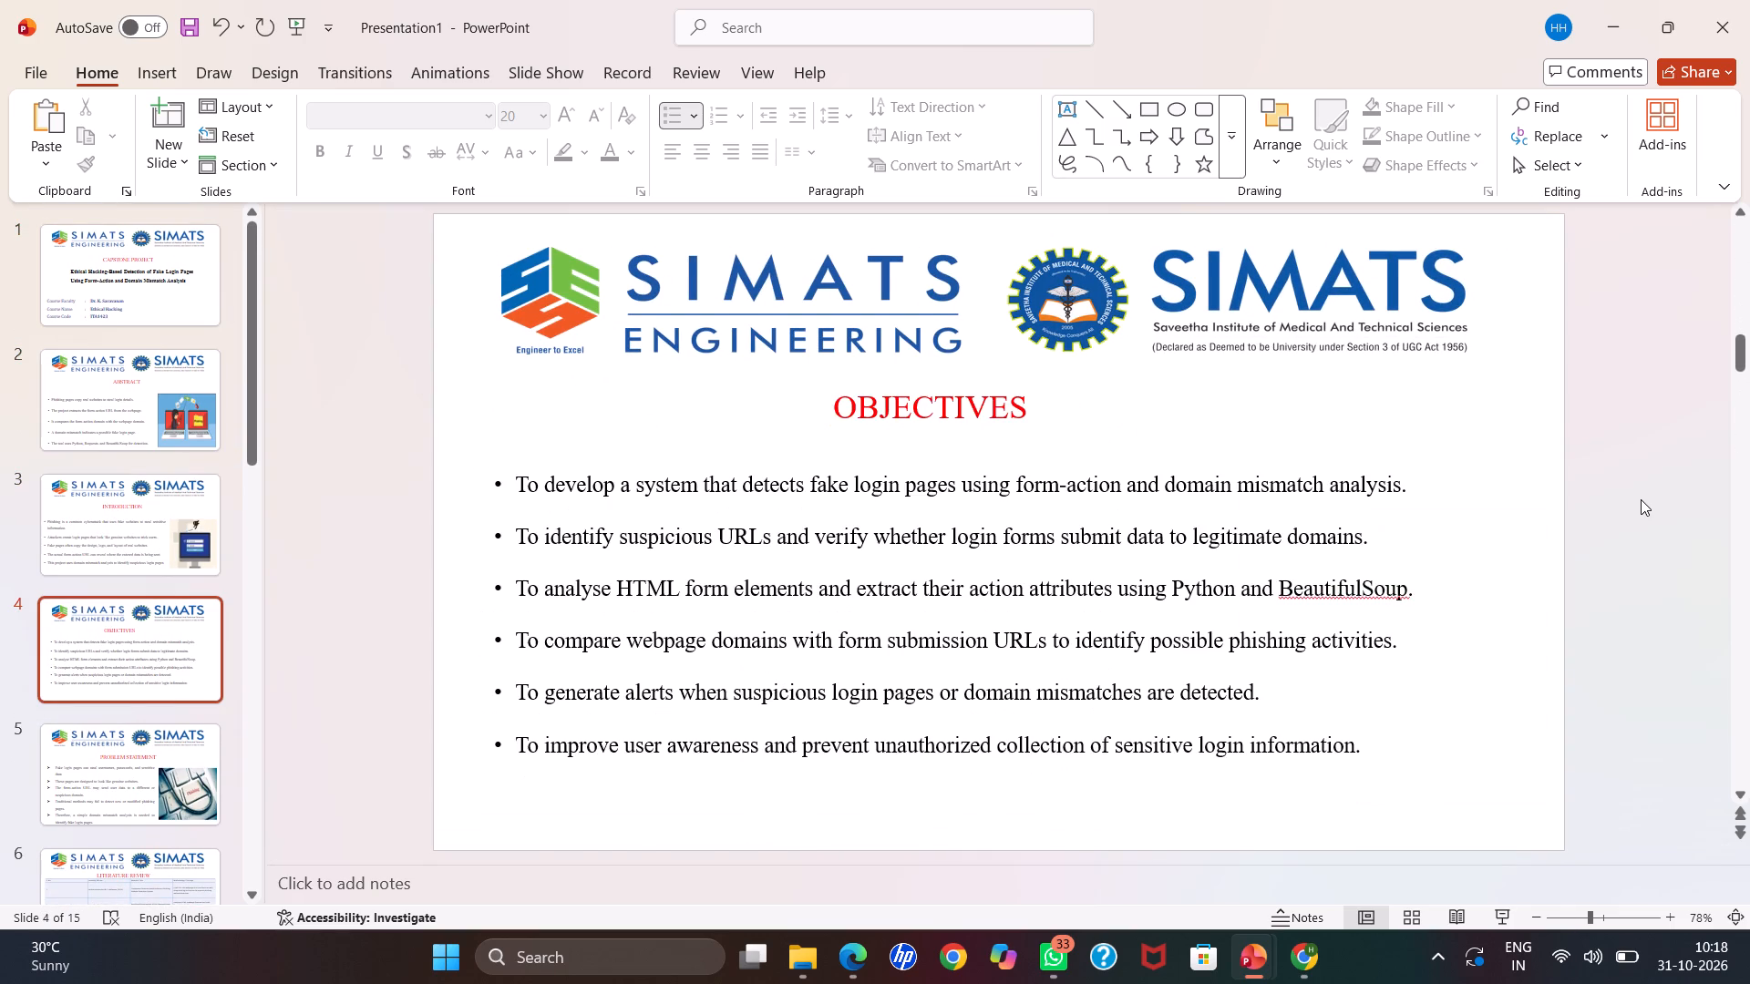
{"action": "key", "text": "Down"}
{"action": "key", "text": "Down"}
{"action": "key", "text": "Down"}
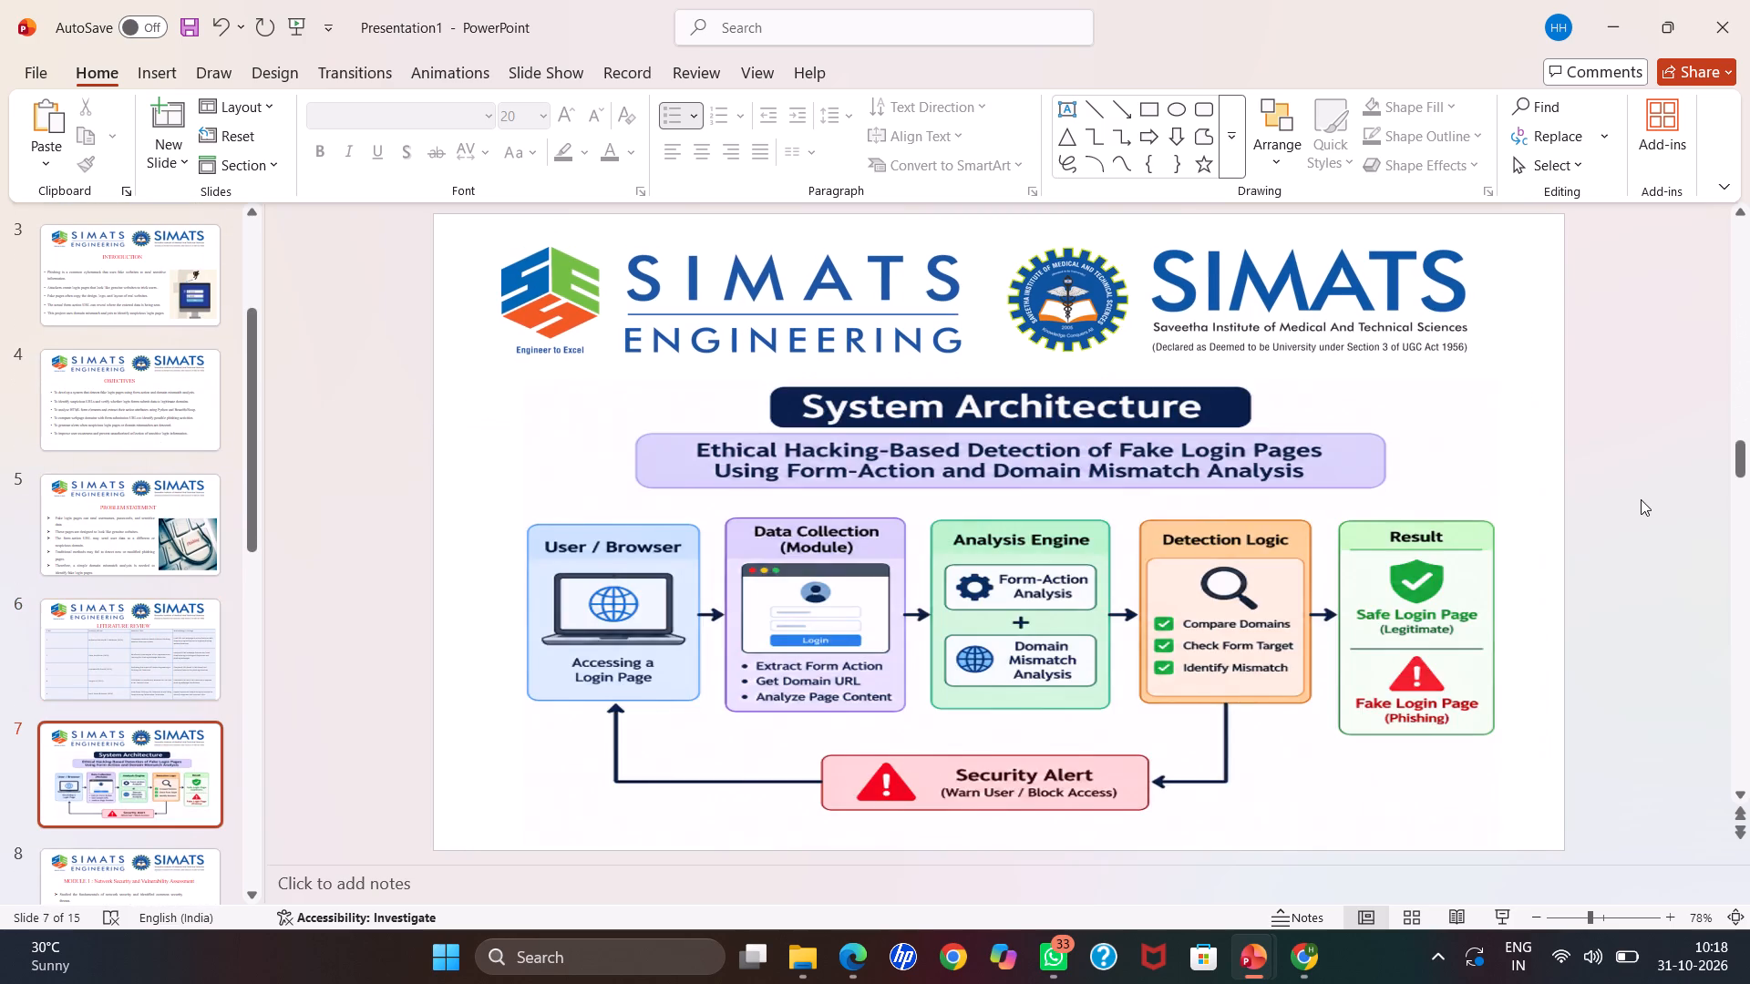
Review the module slides 8 to 11 and the empty slide 12 to see which content is still missing.
{"action": "key", "text": "Down"}
{"action": "key", "text": "Down"}
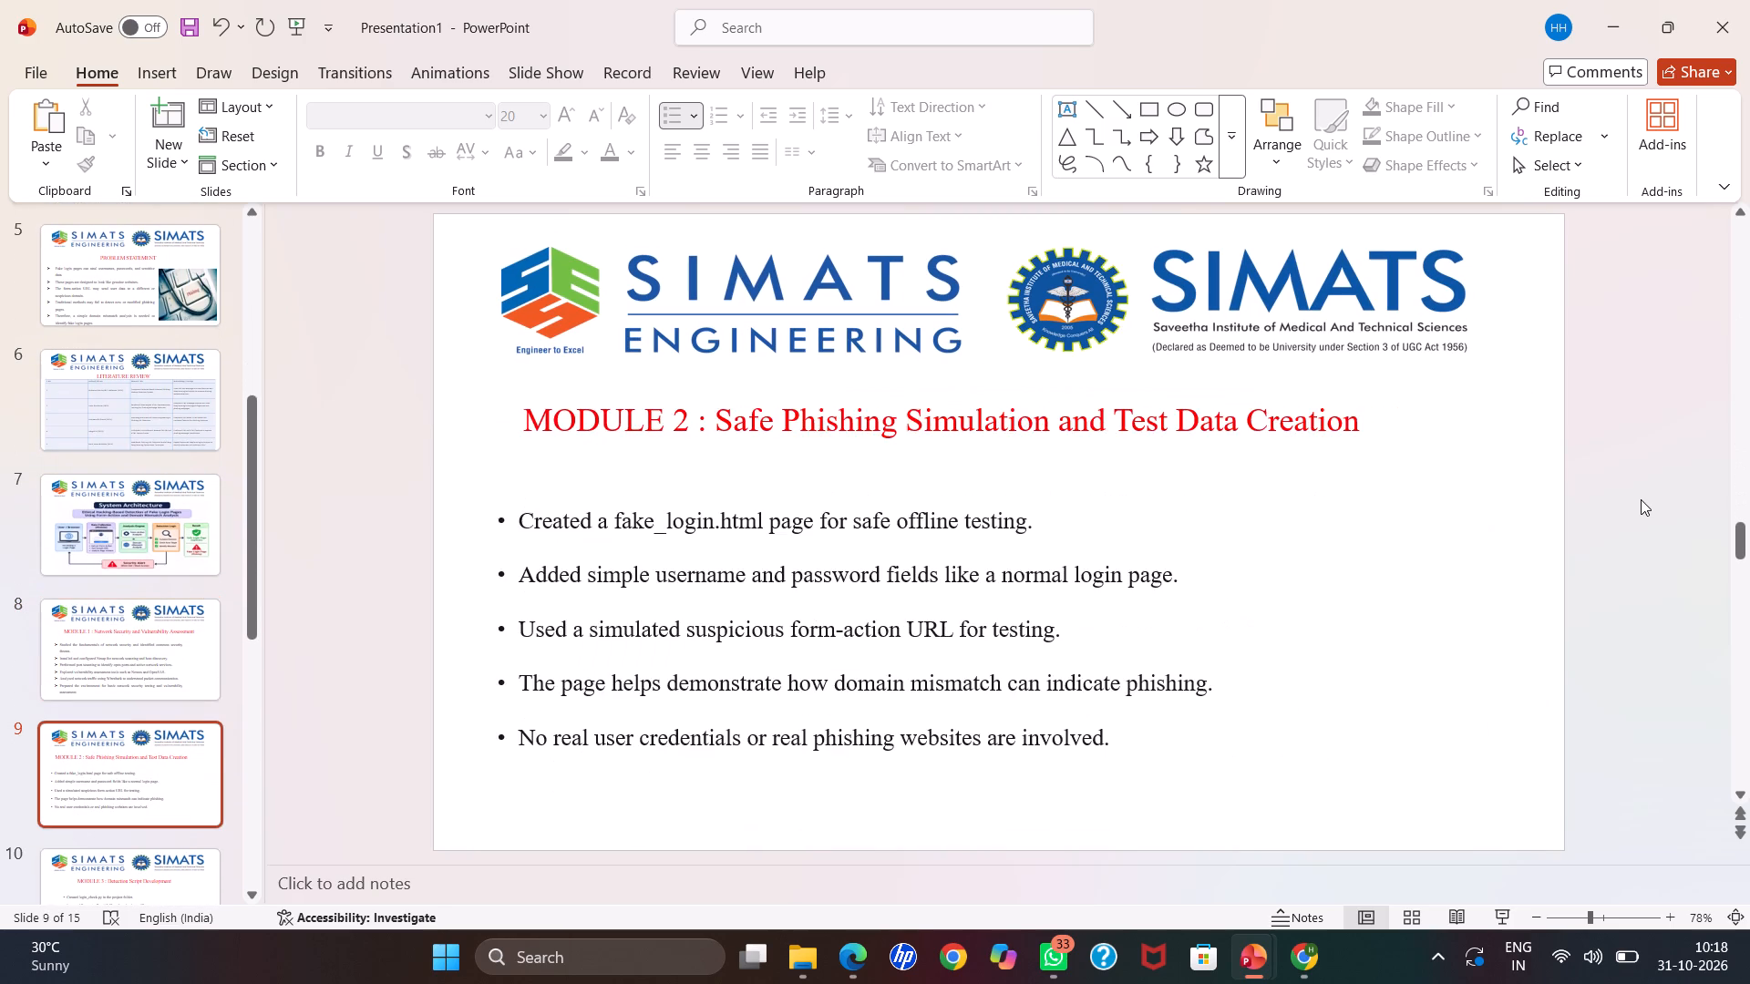
{"action": "key", "text": "Down"}
{"action": "key", "text": "Down"}
{"action": "key", "text": "Down"}
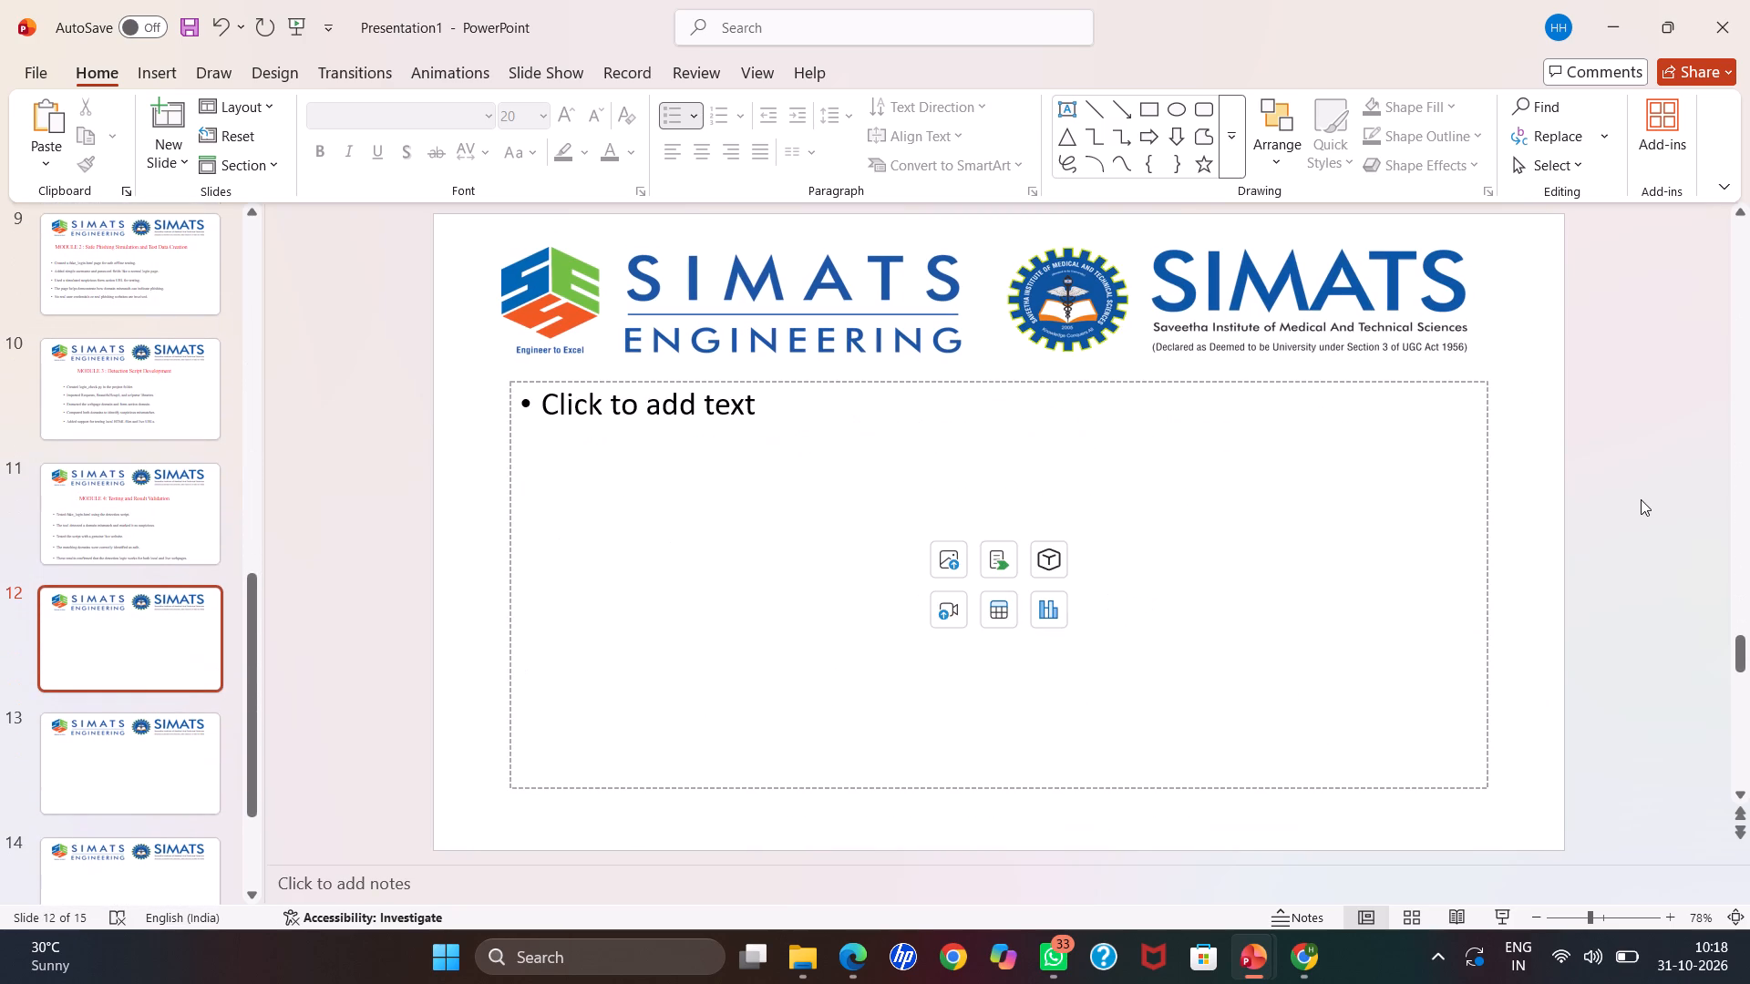
{"action": "key", "text": "Up"}
{"action": "key", "text": "Up"}
{"action": "key", "text": "Up"}
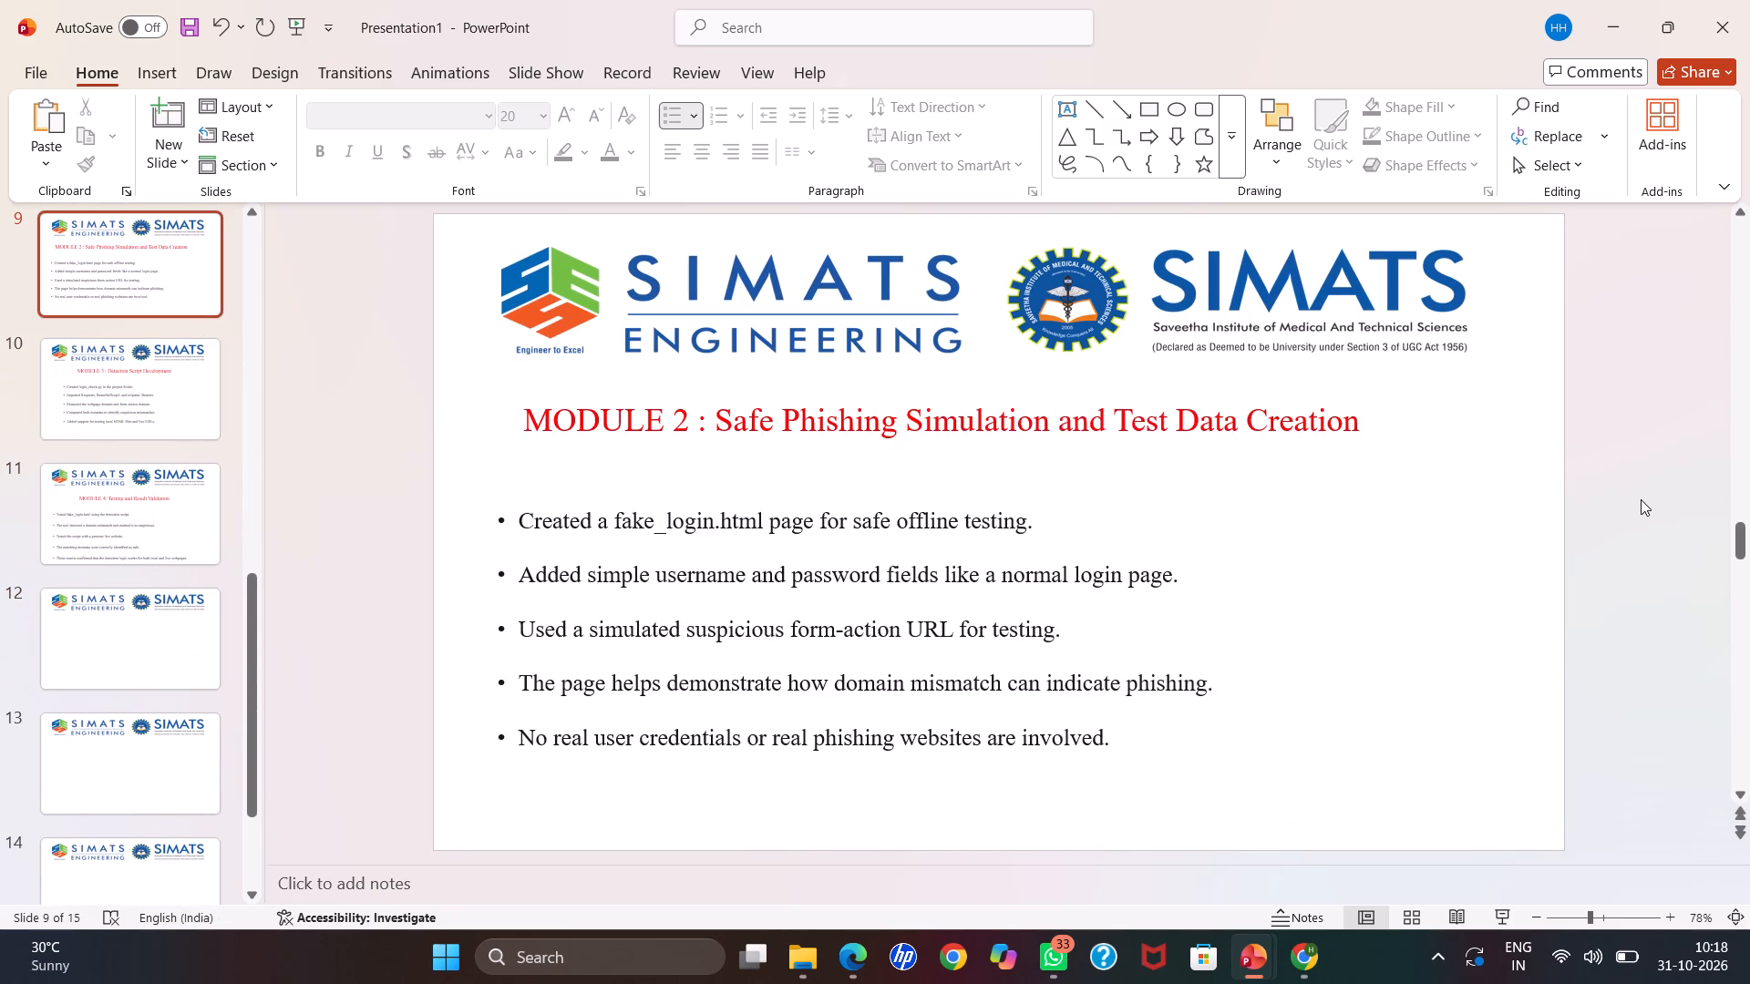
{"action": "key", "text": "Up"}
{"action": "key", "text": "Up"}
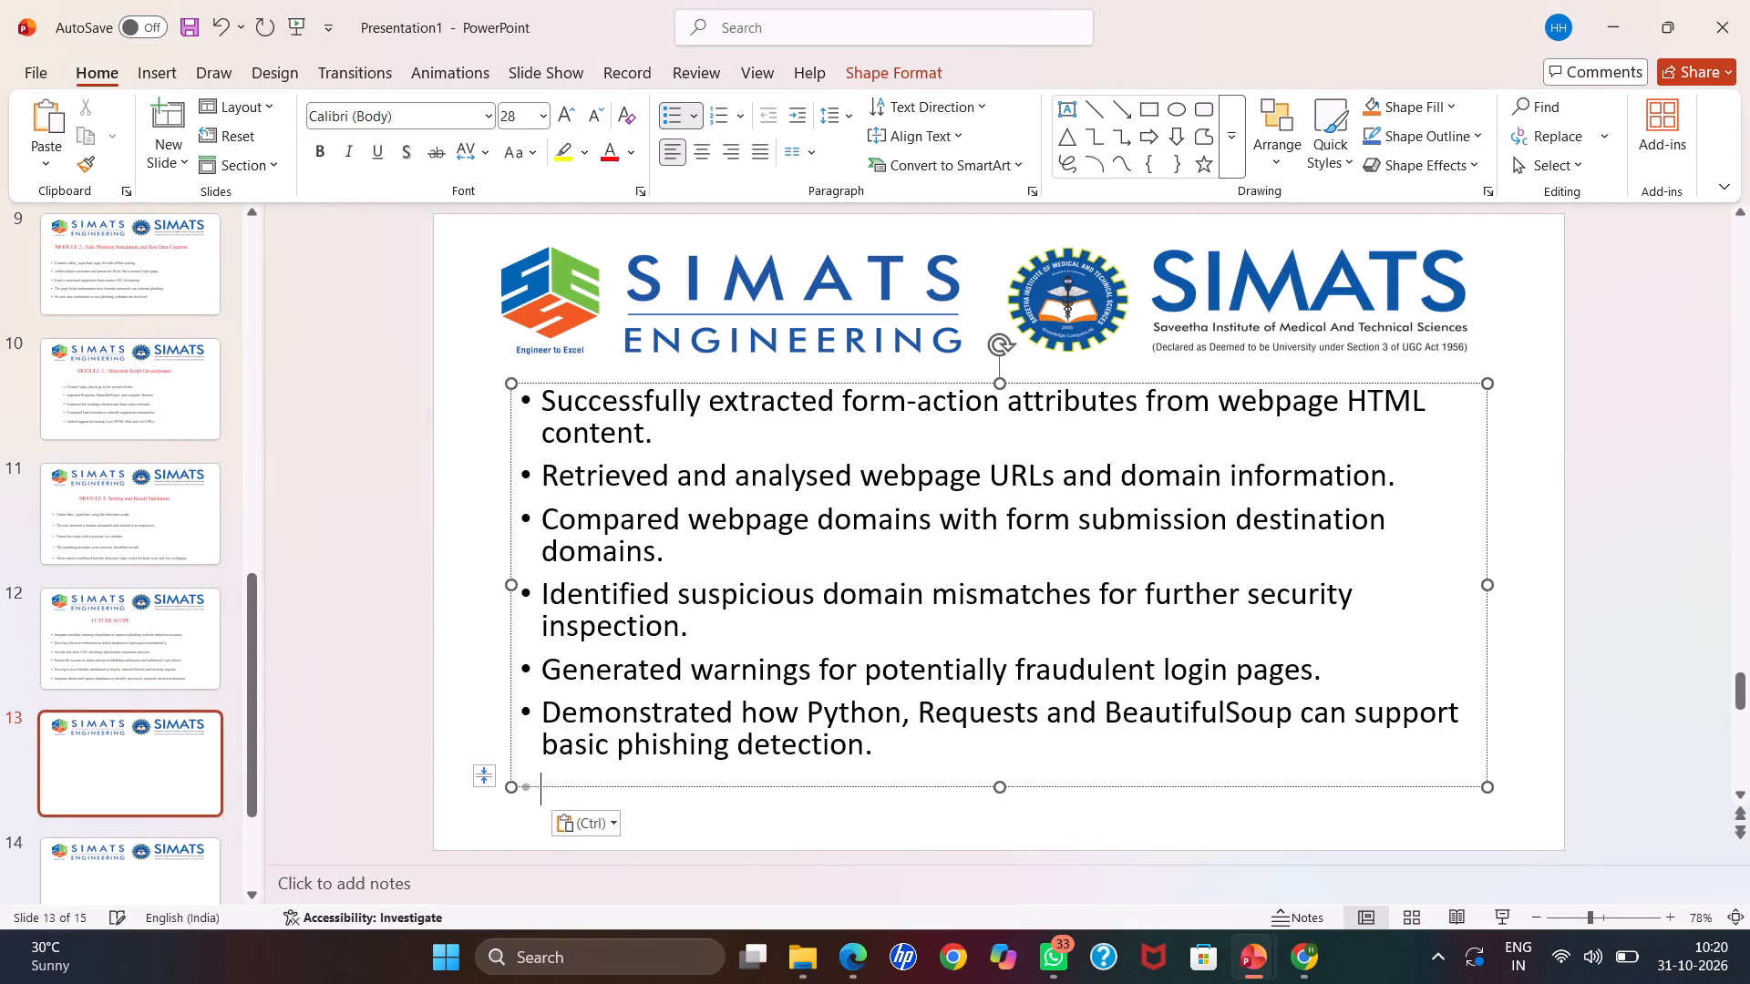
Format all of slide 13's bullet text in Times New Roman, size 20.
{"action": "left_click", "coordinate": [753, 583], "text": "ctrl"}
{"action": "key", "text": "ctrl+a"}
{"action": "left_click_drag", "start_coordinate": [882, 763], "coordinate": [514, 413]}
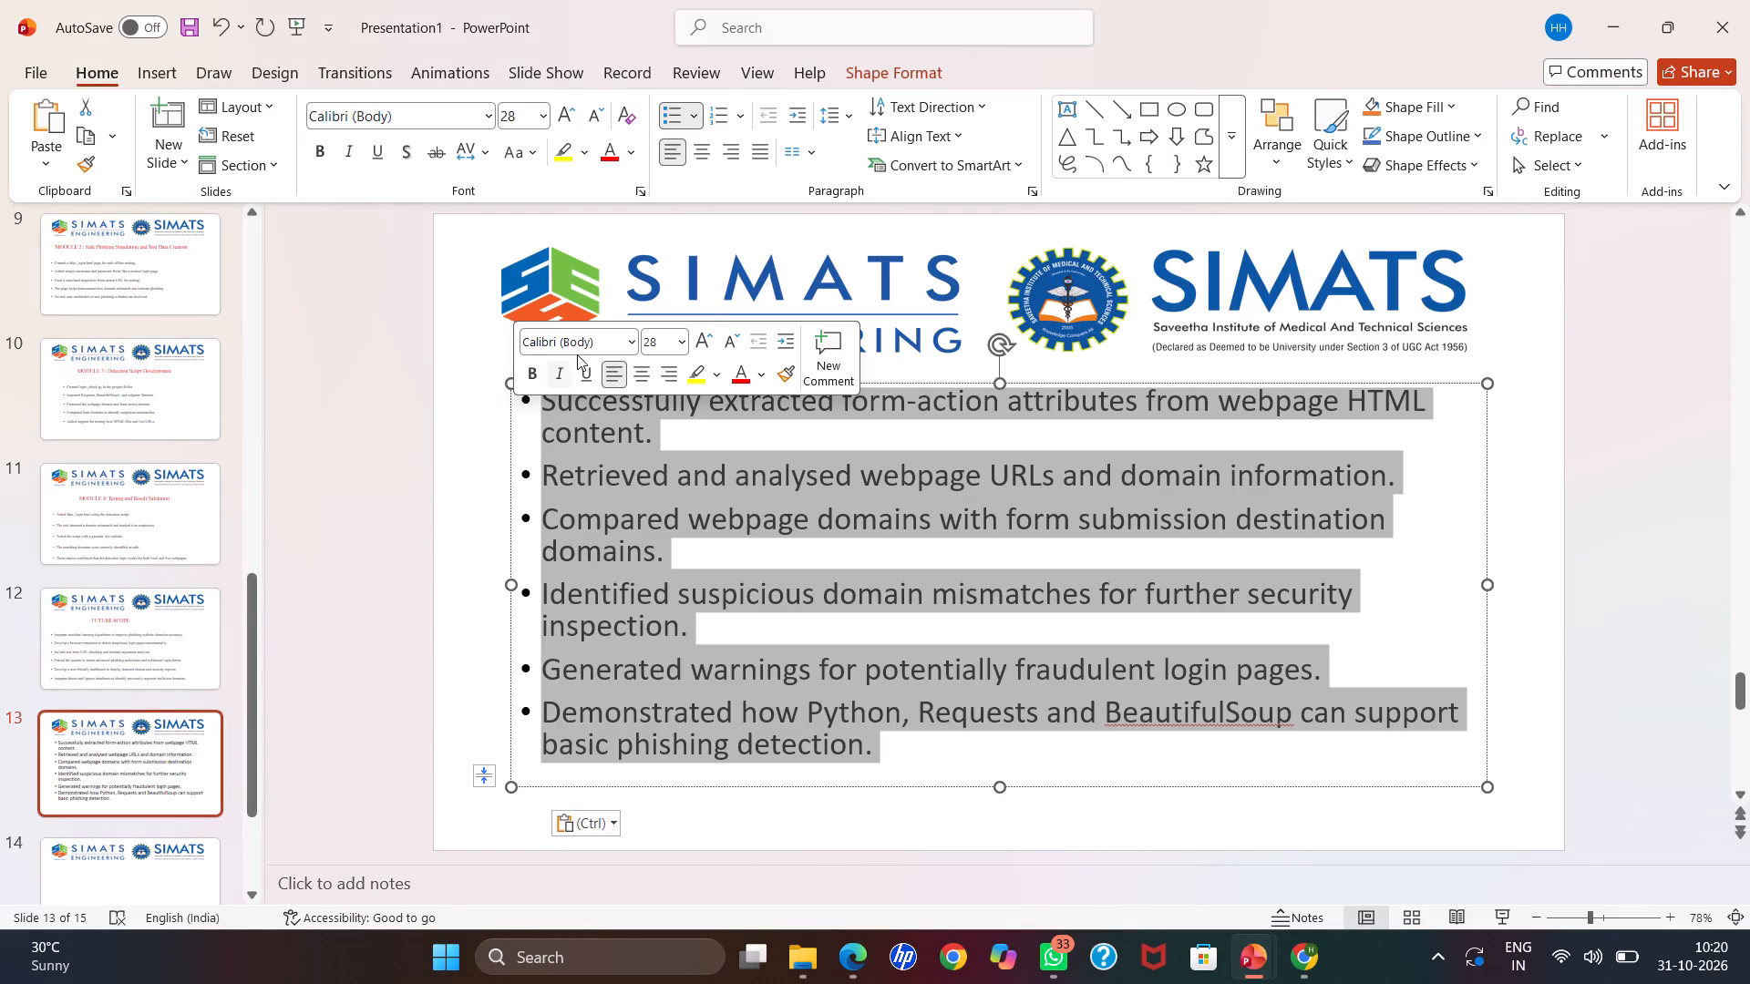
{"action": "left_click", "coordinate": [581, 339]}
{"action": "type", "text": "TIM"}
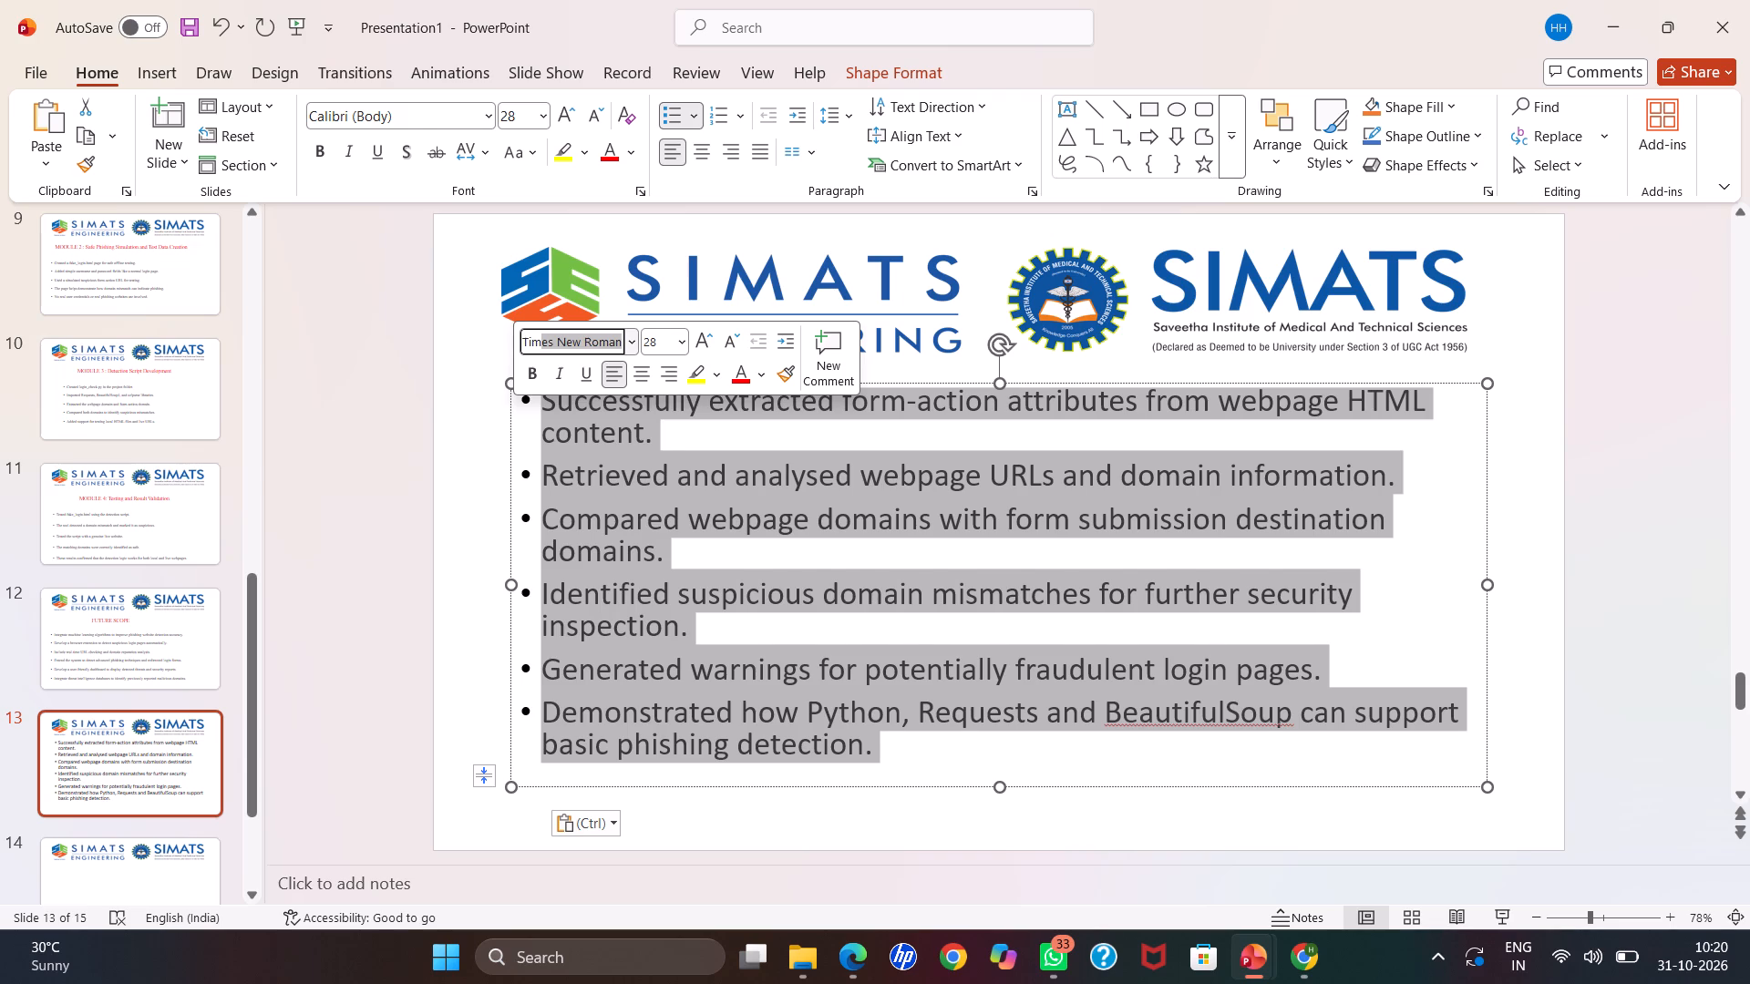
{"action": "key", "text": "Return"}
{"action": "left_click", "coordinate": [654, 341]}
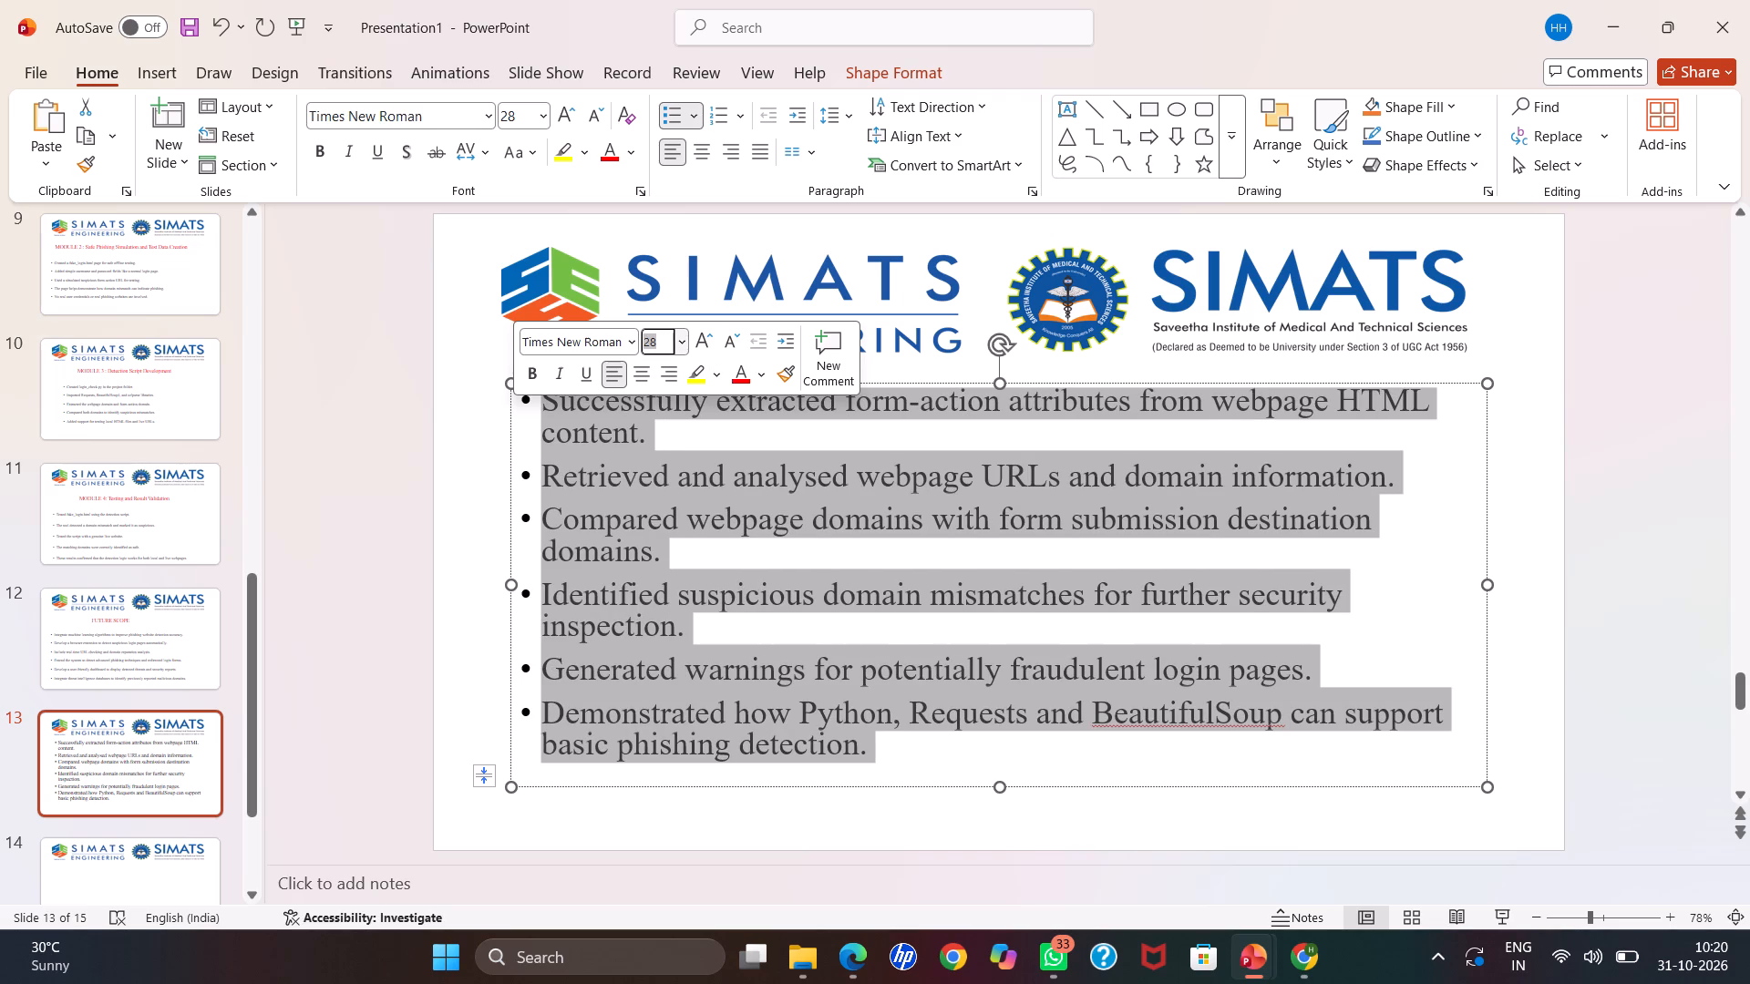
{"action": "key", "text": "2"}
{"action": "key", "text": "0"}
{"action": "key", "text": "Return"}
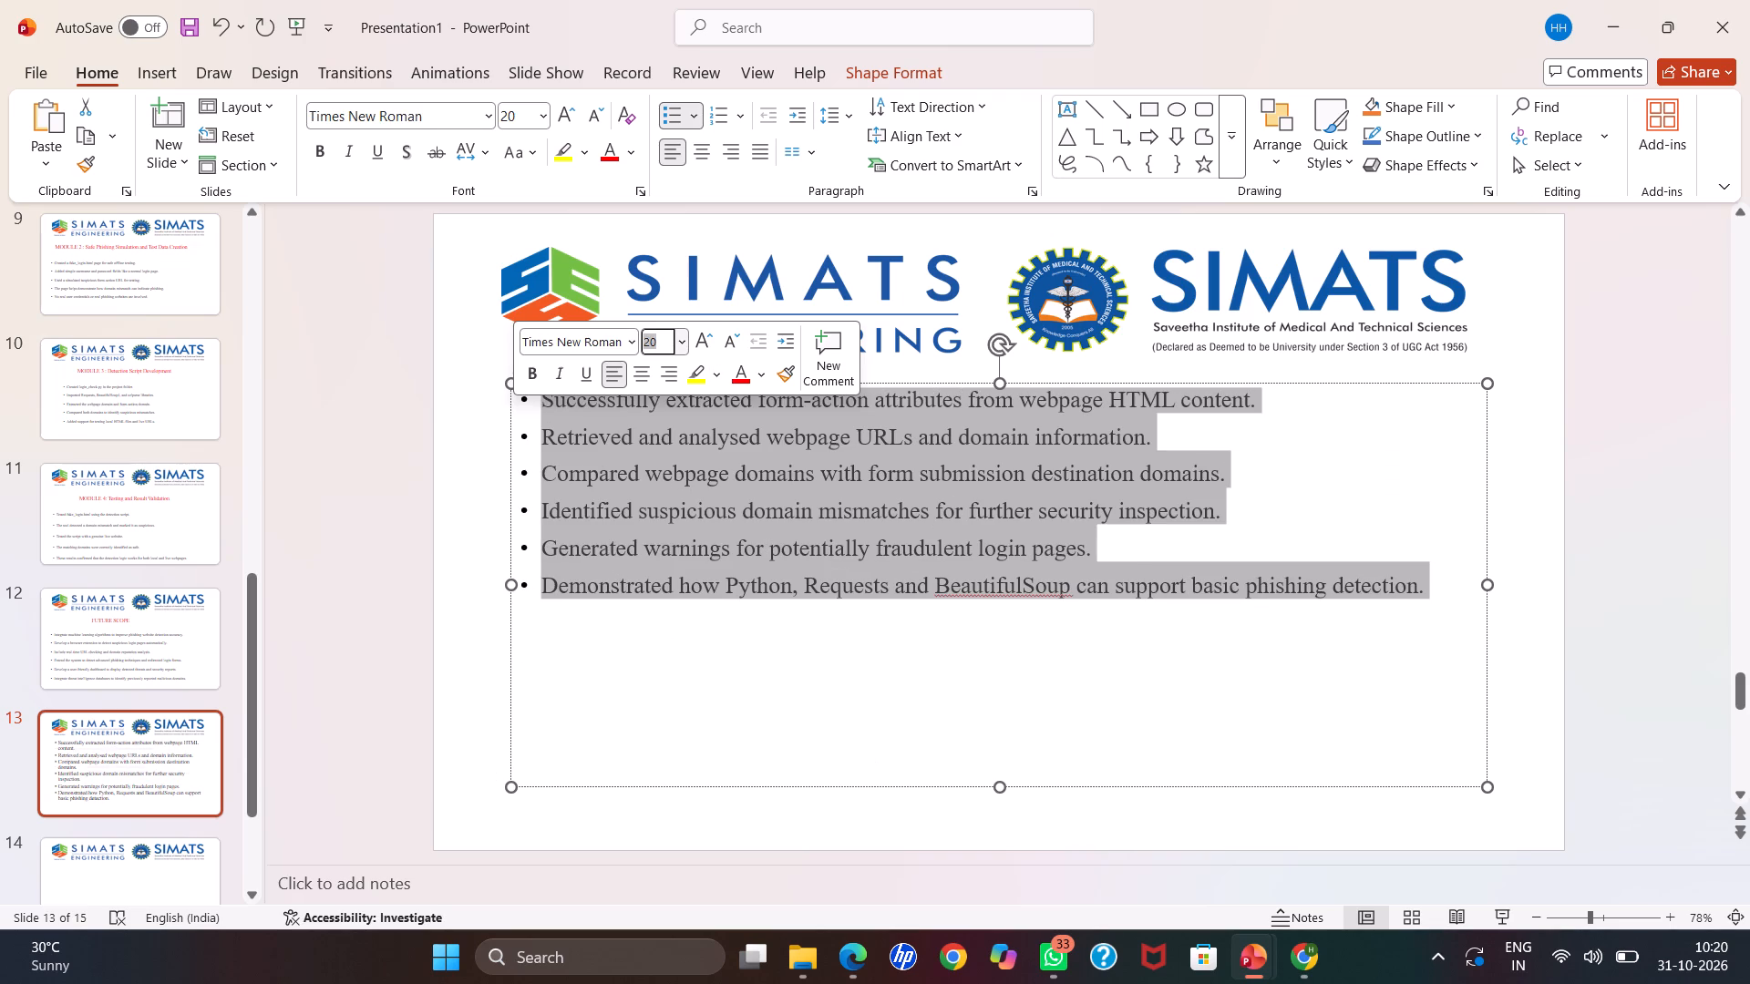
Set the line spacing of slide 13's bullets to 1.5.
{"action": "left_click_drag", "start_coordinate": [840, 104], "coordinate": [864, 164]}
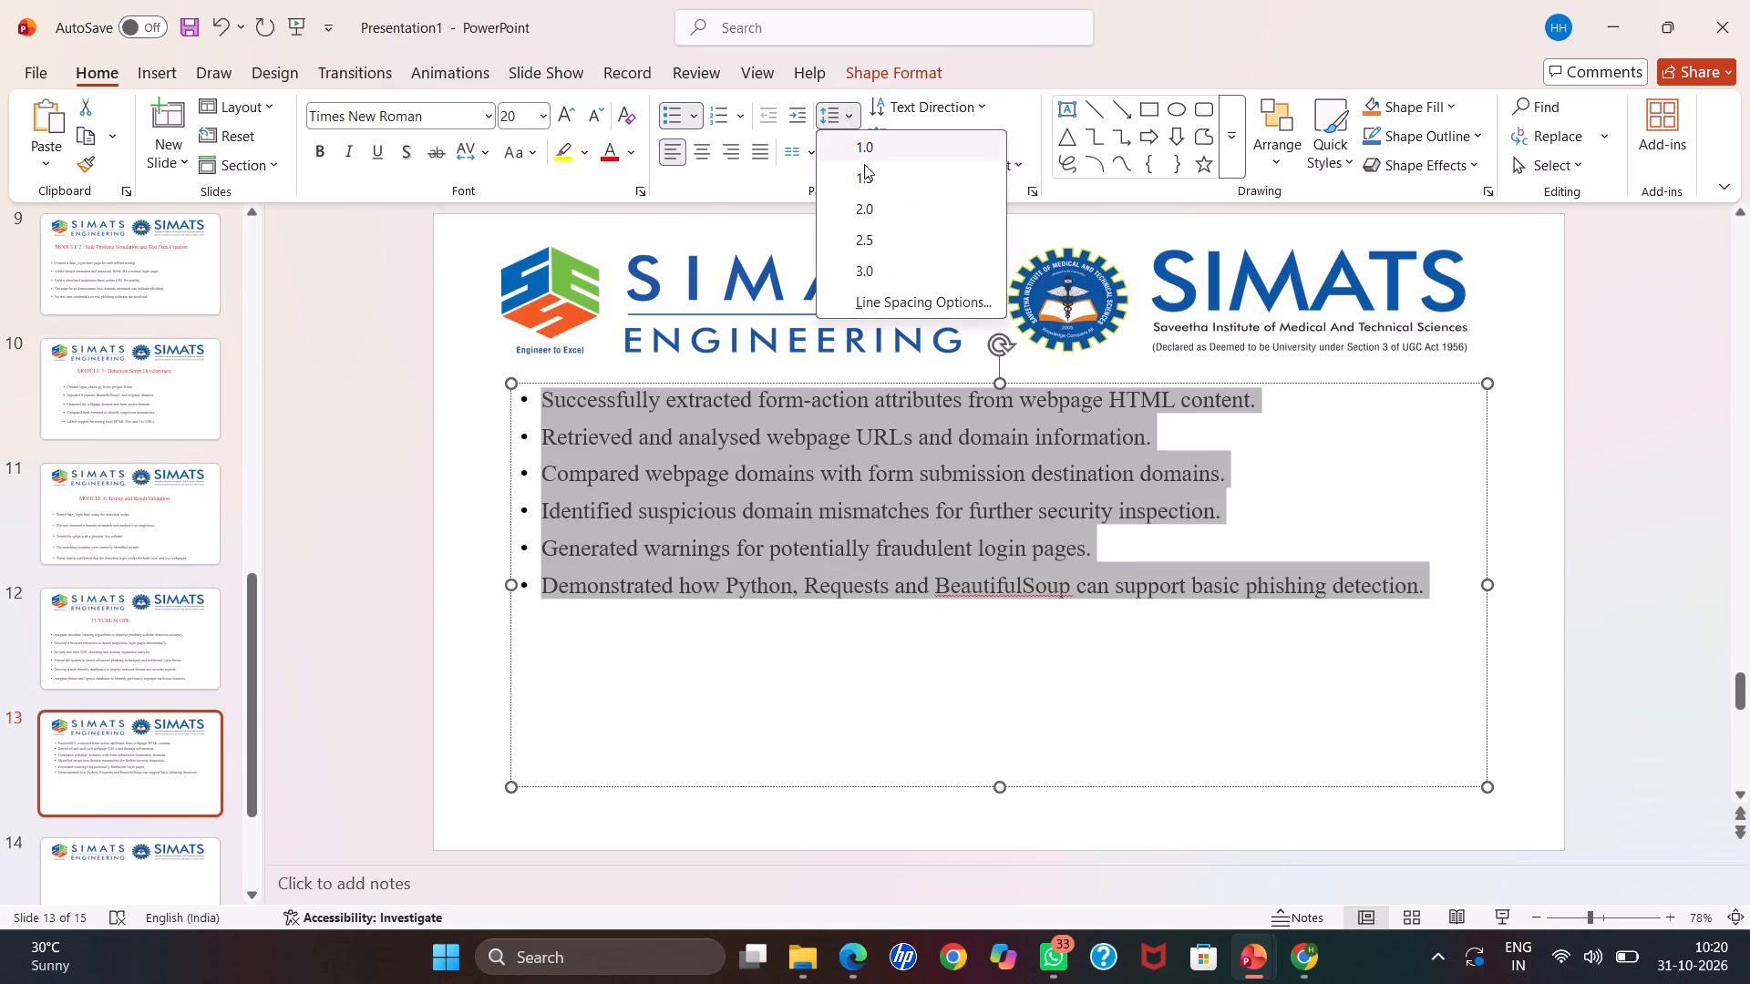
{"action": "left_click_drag", "start_coordinate": [864, 164], "coordinate": [868, 198]}
{"action": "left_click", "coordinate": [850, 128]}
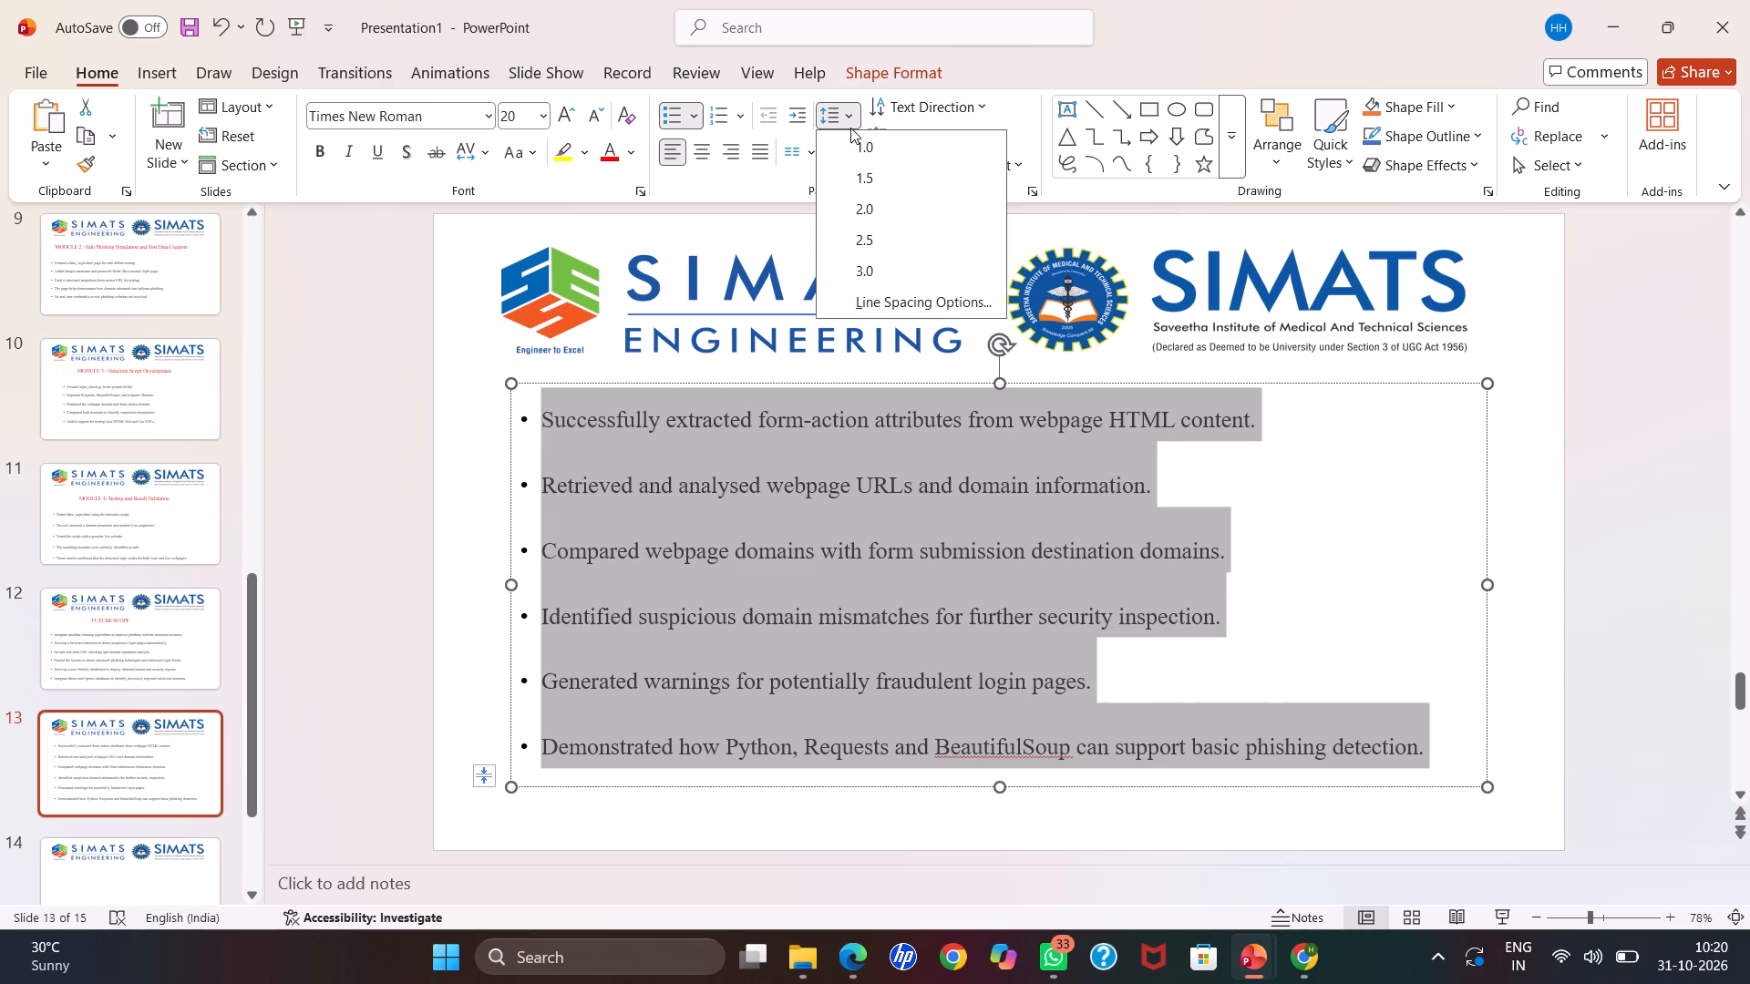
{"action": "left_click", "coordinate": [870, 180]}
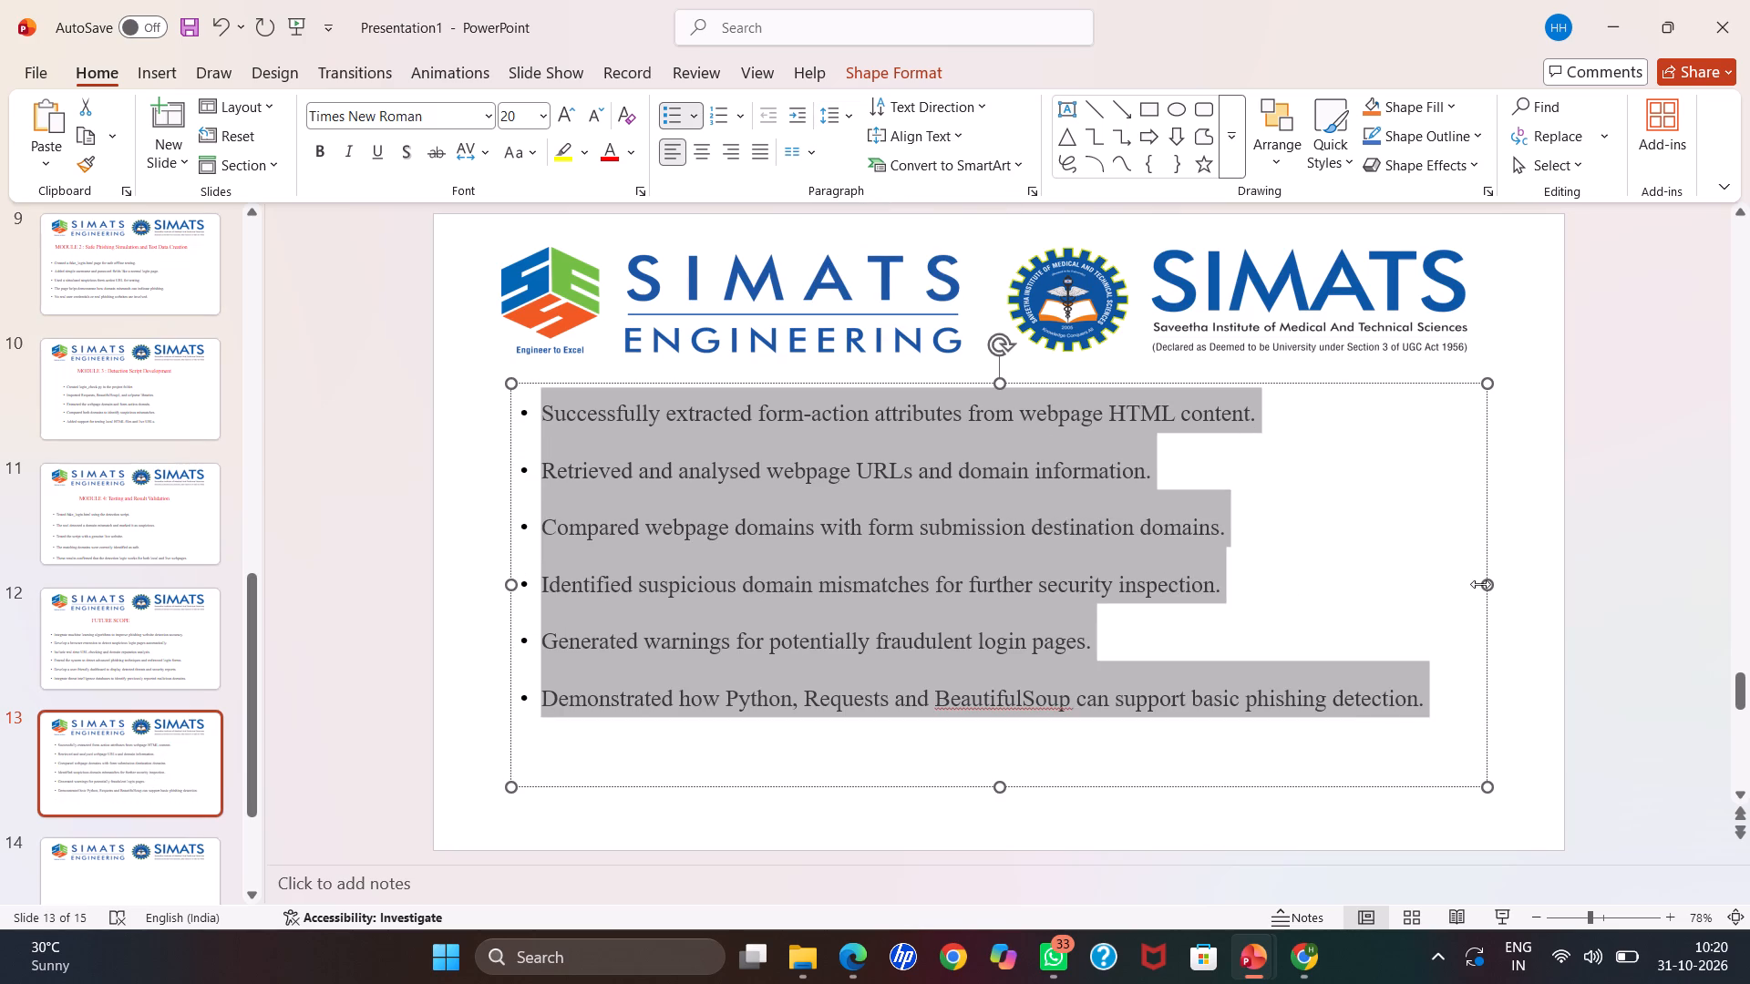
Shrink slide 13's bullet text box to fit its text and move it down, leaving room for a heading below the banner.
{"action": "left_click_drag", "start_coordinate": [1480, 584], "coordinate": [1421, 592]}
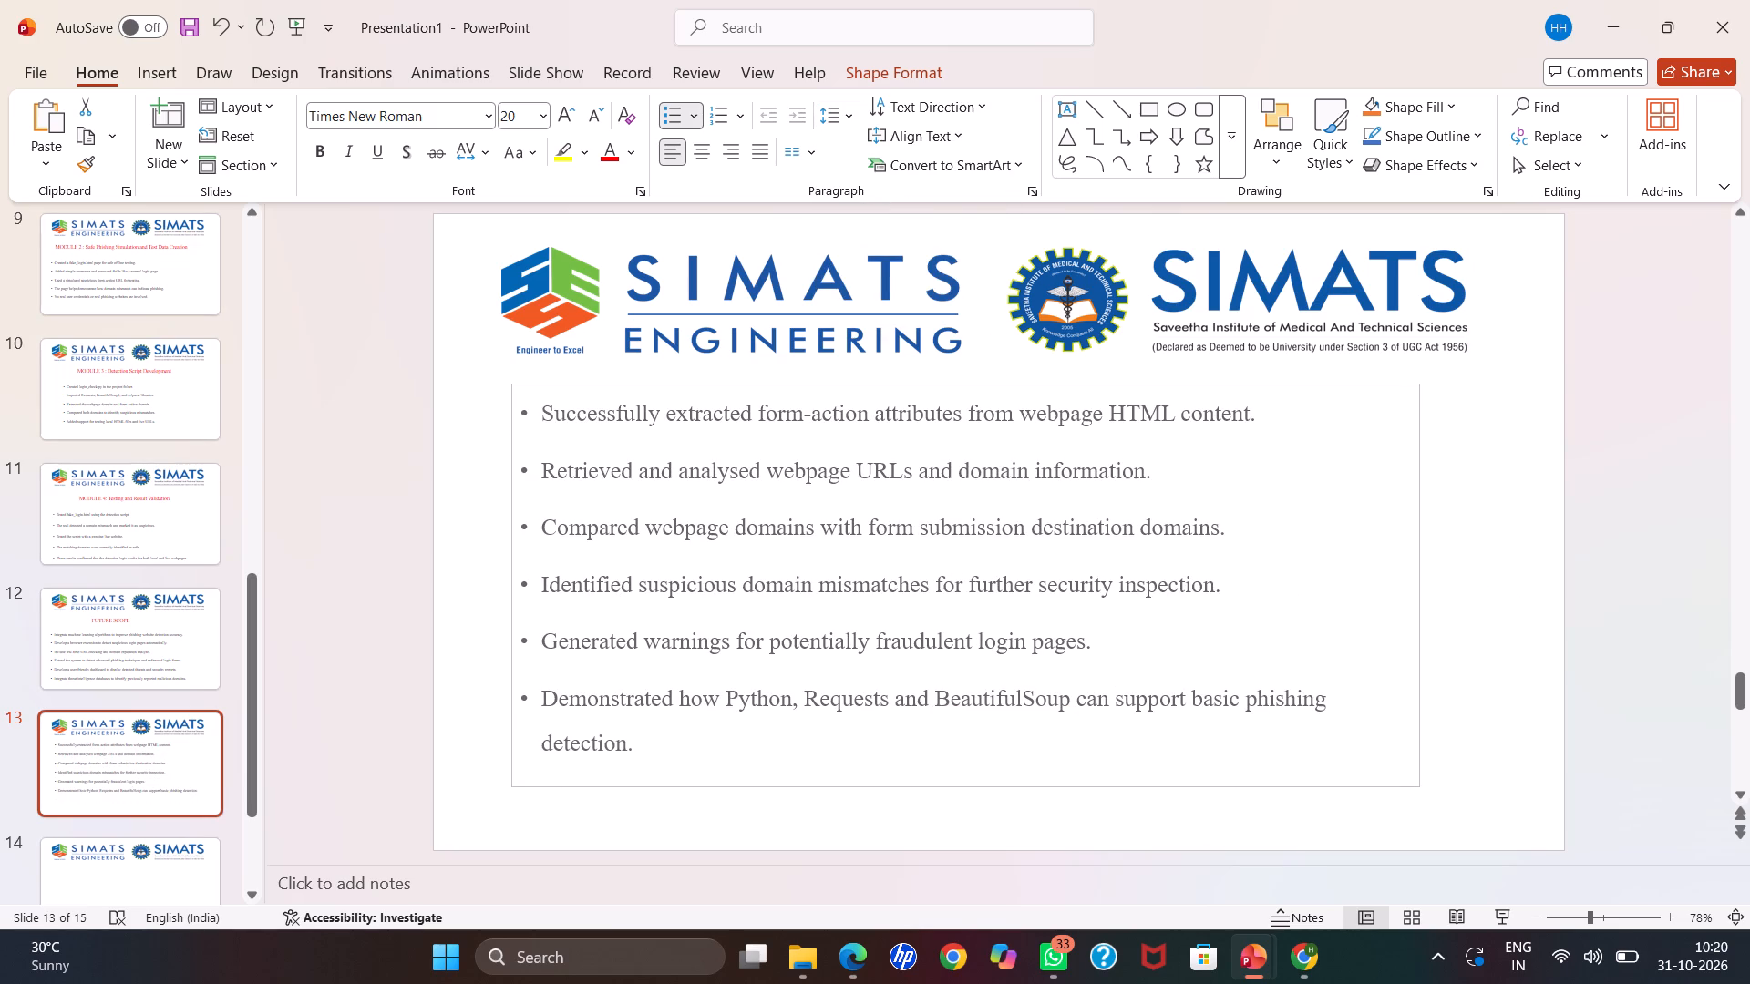
{"action": "left_click_drag", "start_coordinate": [1421, 592], "coordinate": [1433, 592]}
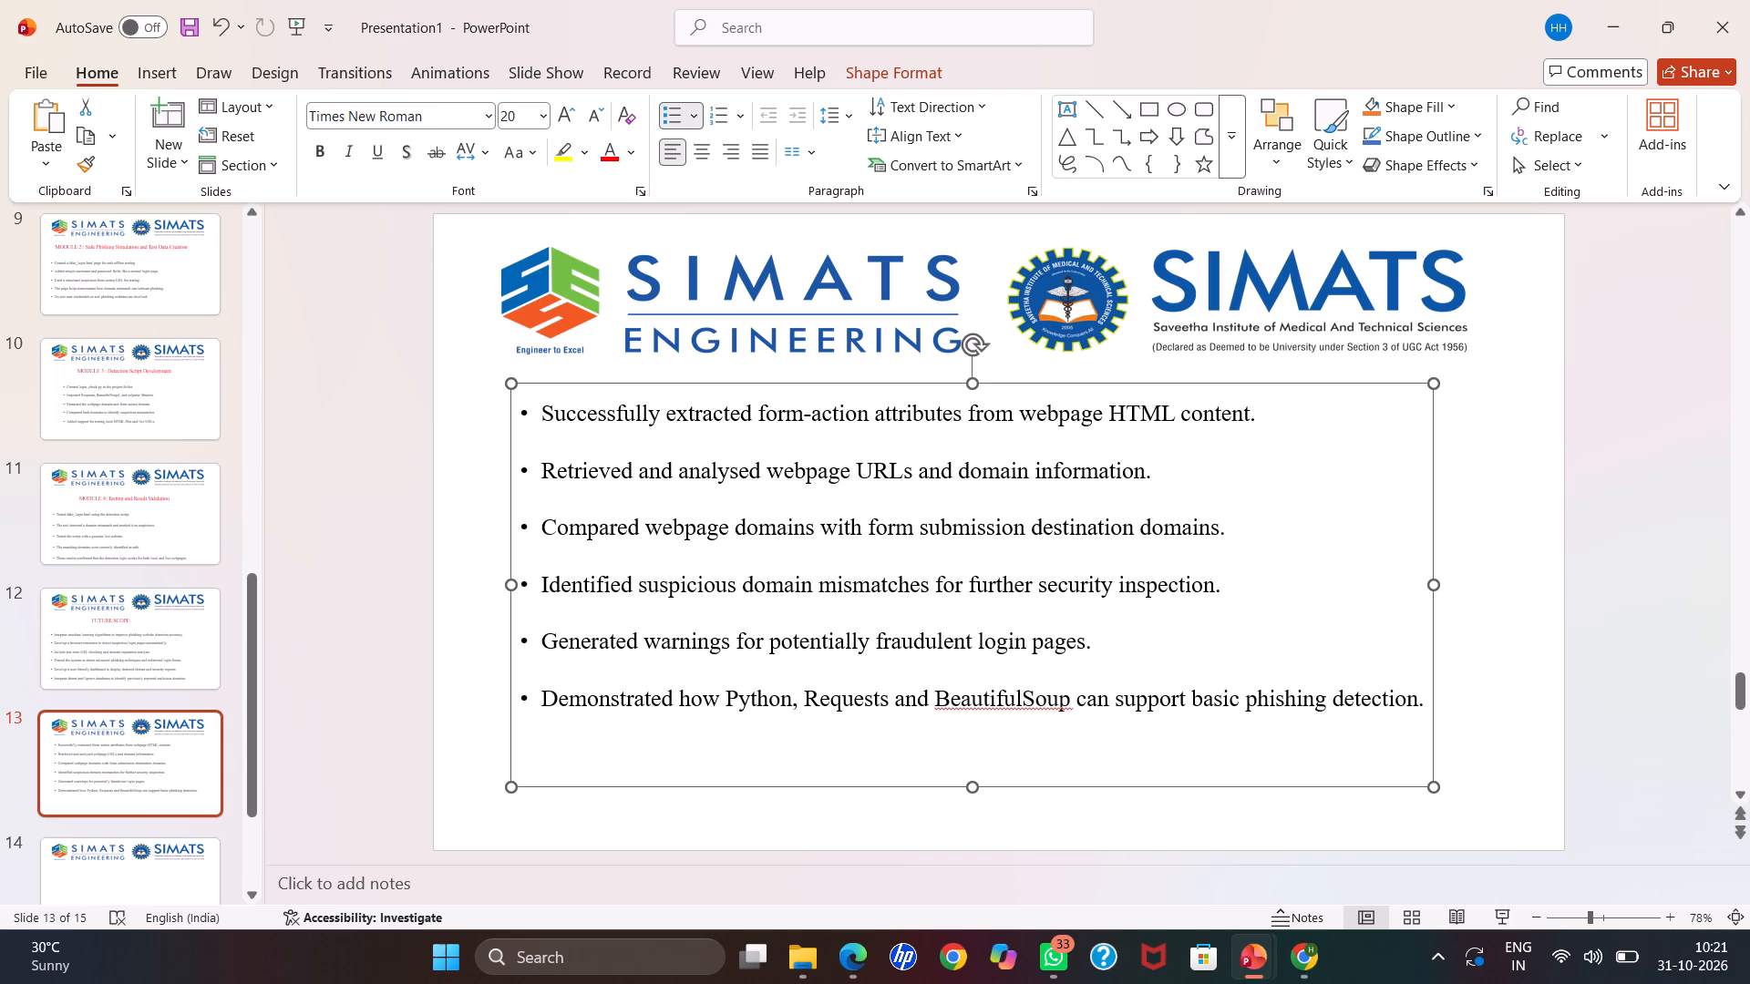
{"action": "left_click_drag", "start_coordinate": [991, 381], "coordinate": [975, 477]}
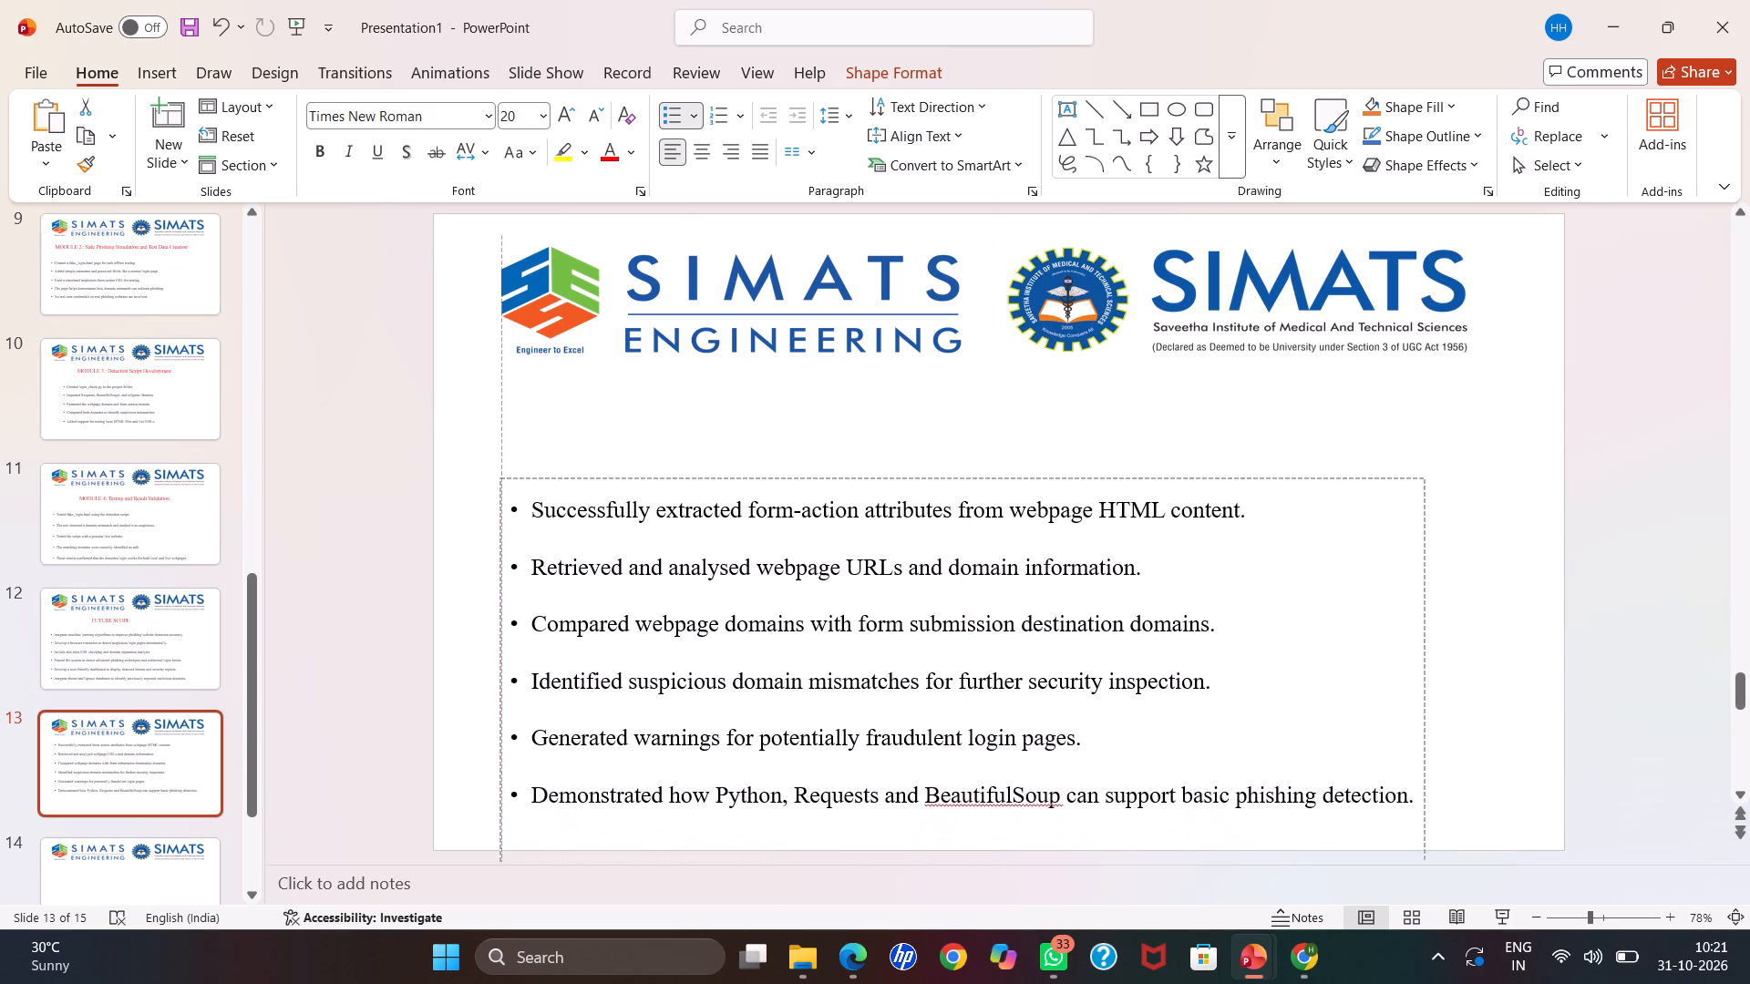
{"action": "left_click_drag", "start_coordinate": [975, 477], "coordinate": [965, 466]}
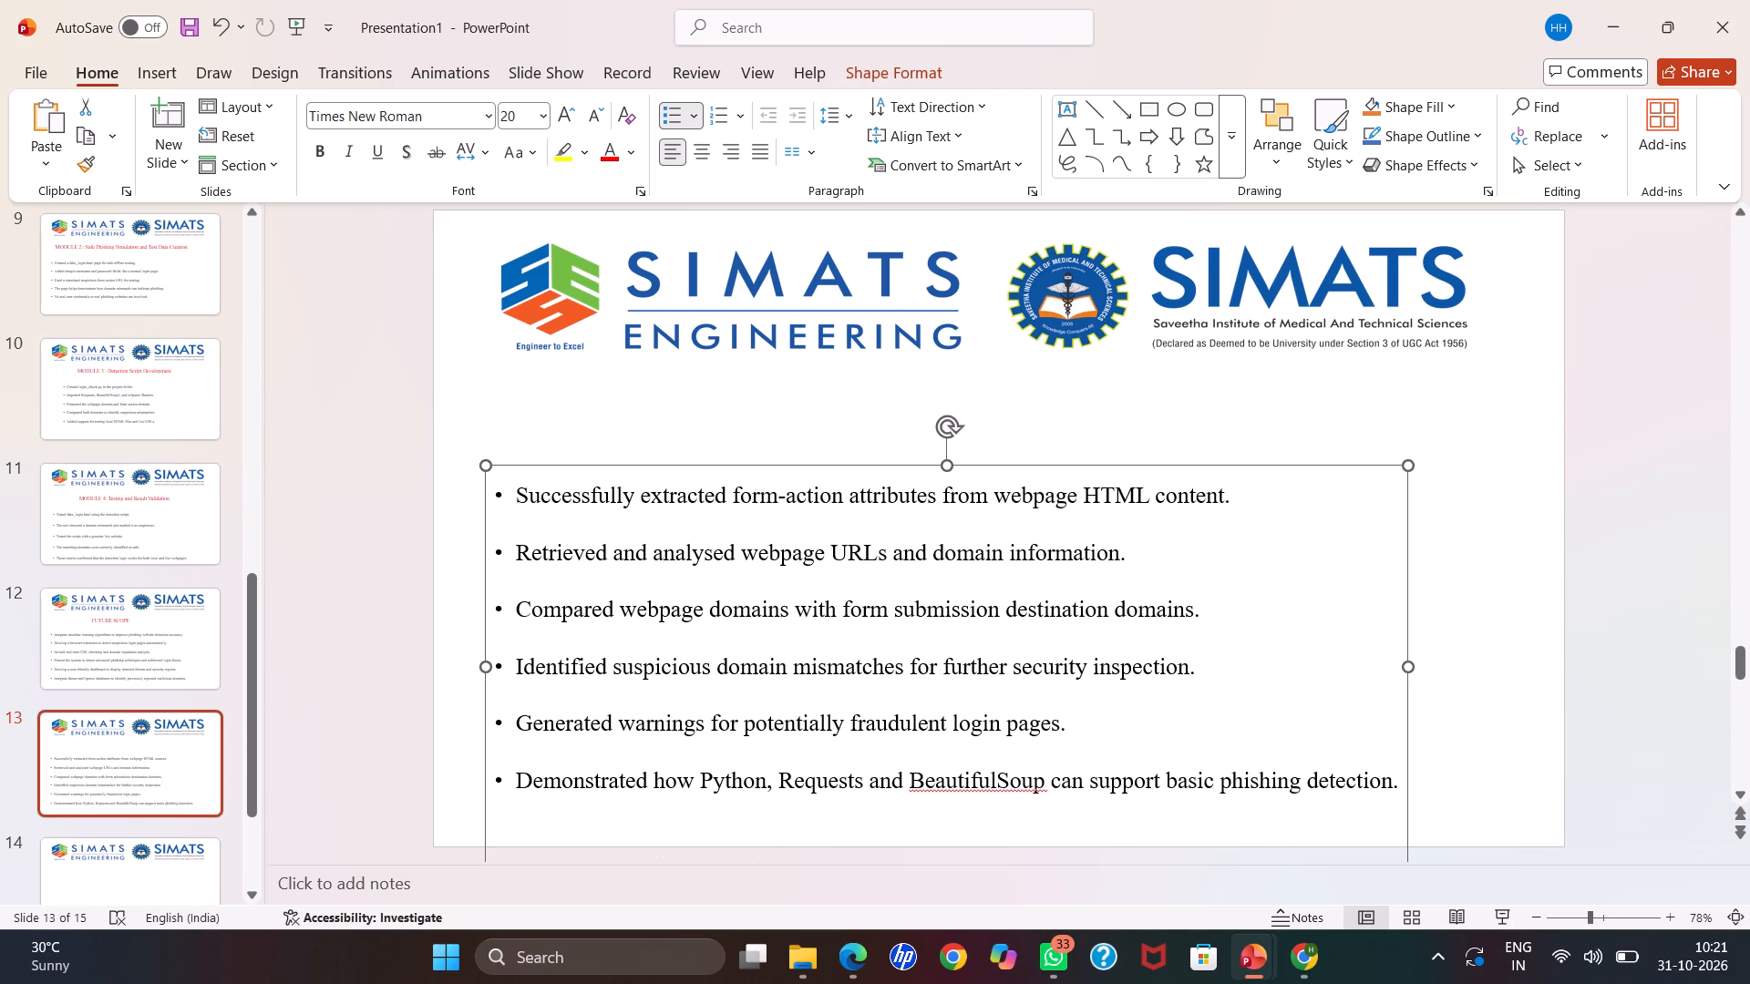
{"action": "left_click_drag", "start_coordinate": [979, 466], "coordinate": [979, 414]}
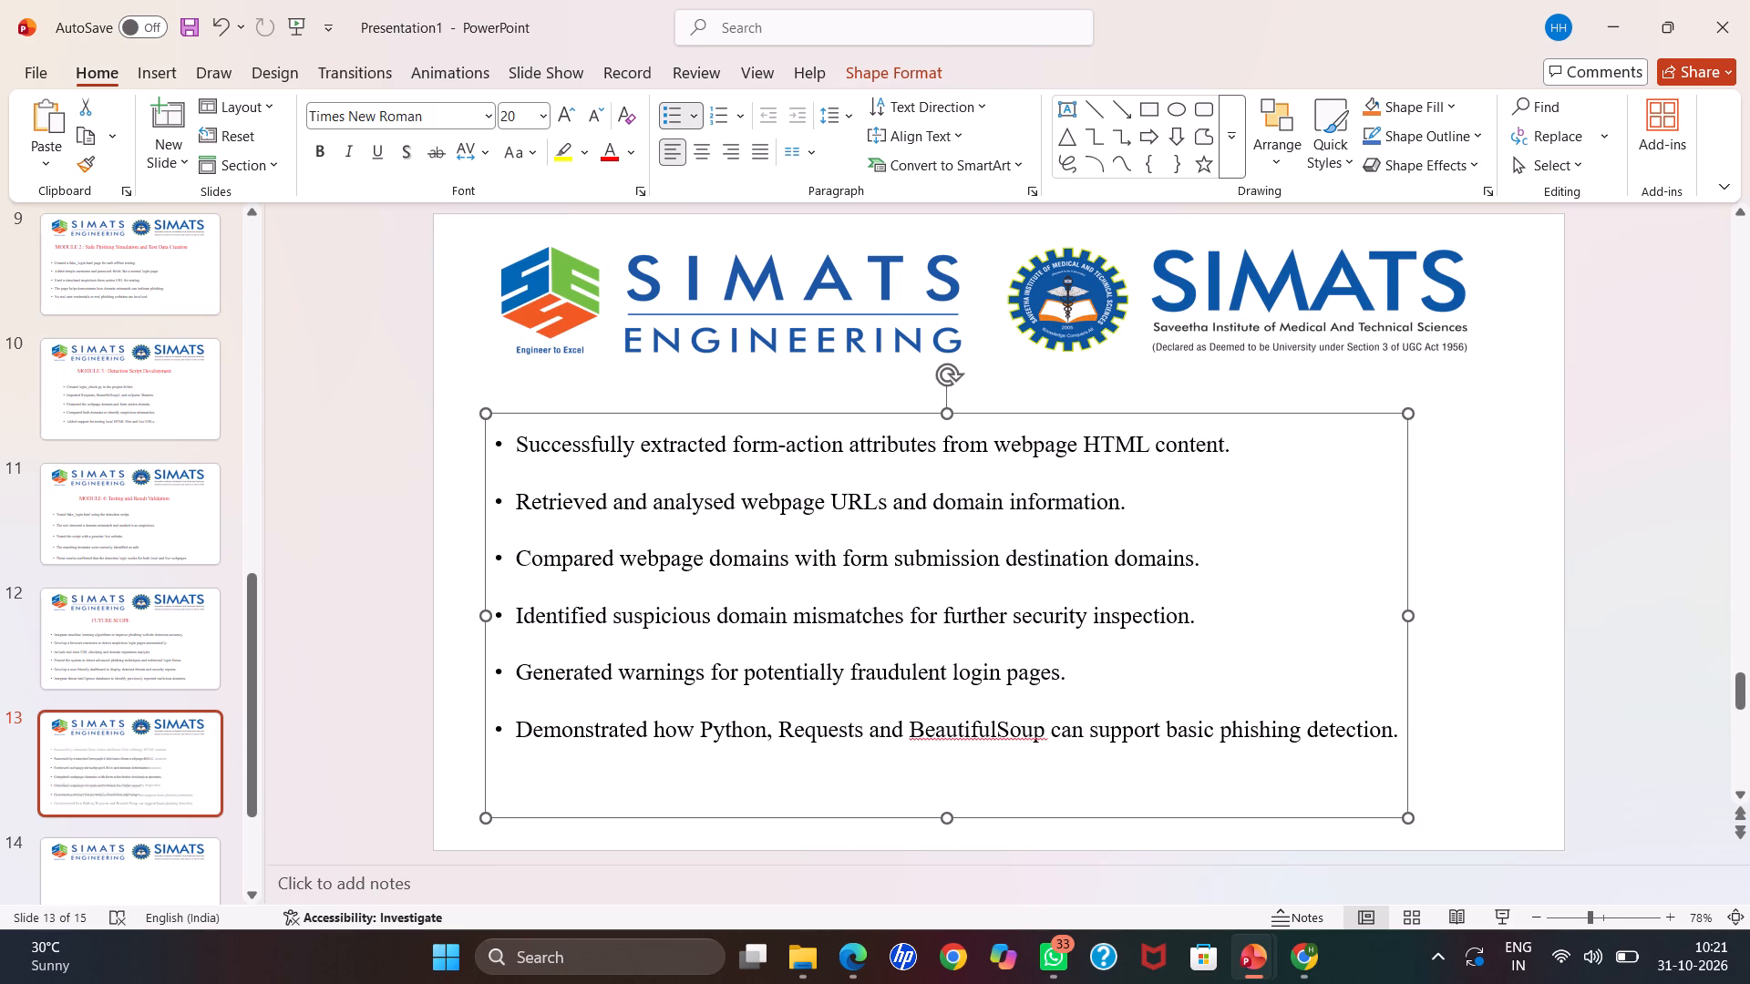
{"action": "left_click_drag", "start_coordinate": [948, 813], "coordinate": [937, 768]}
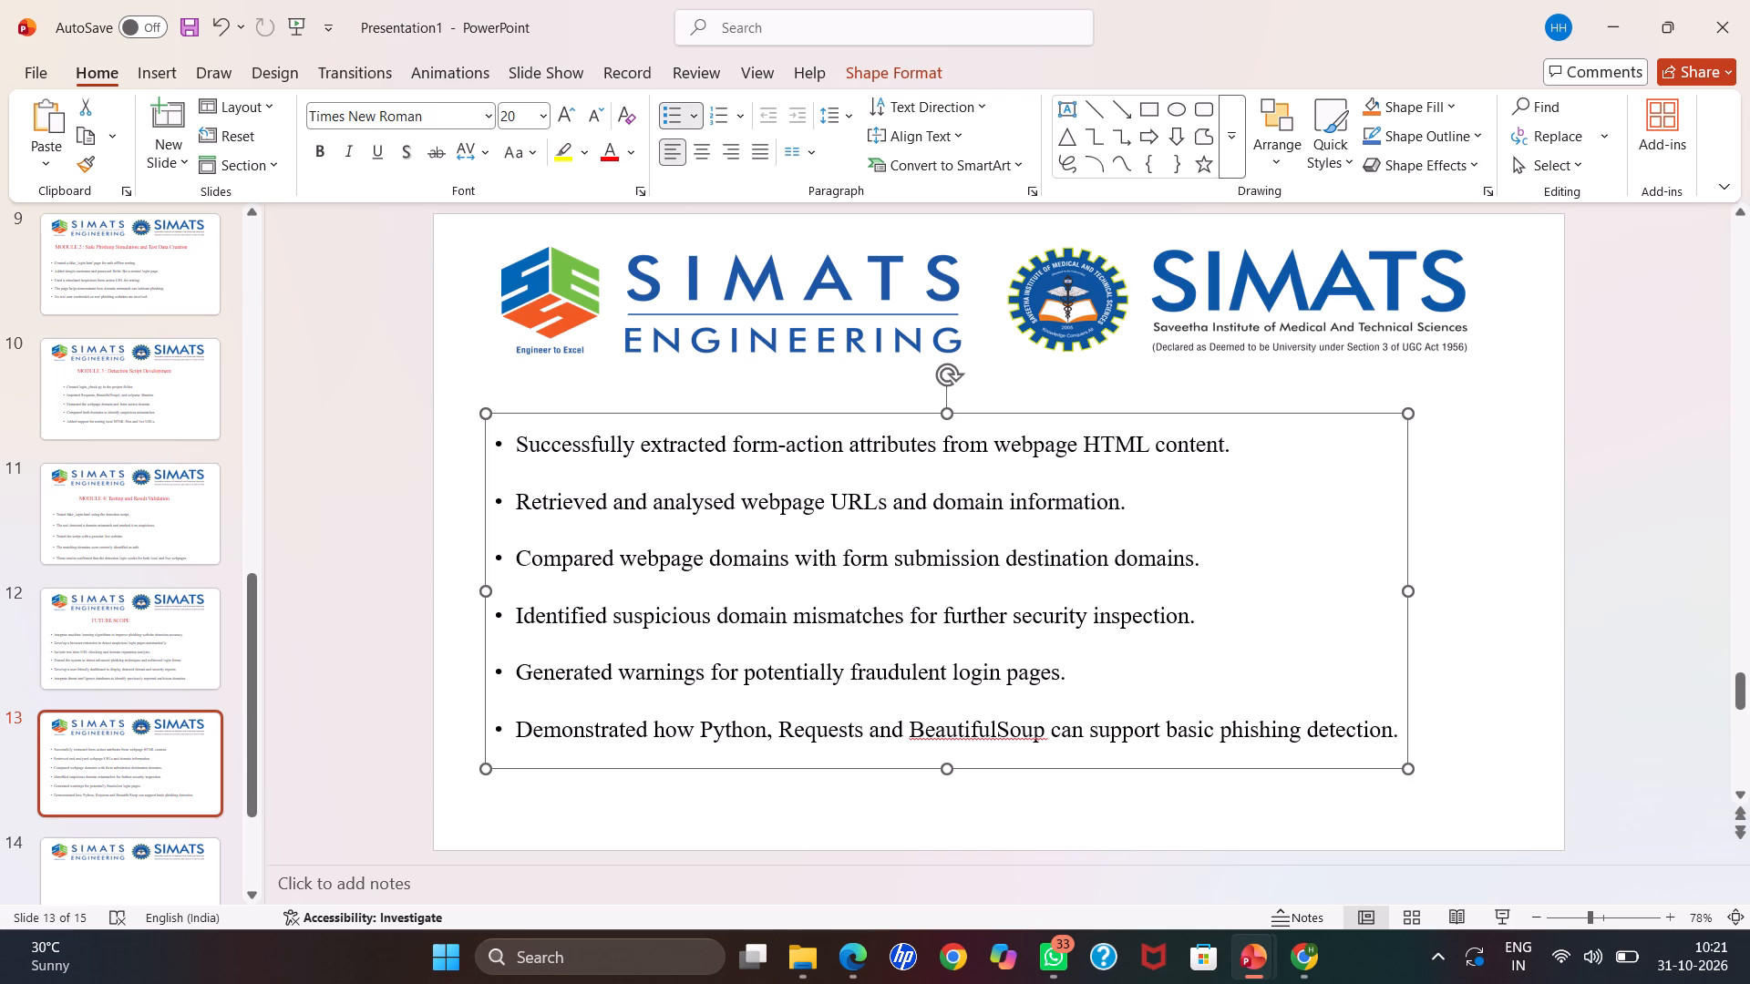
{"action": "left_click_drag", "start_coordinate": [986, 412], "coordinate": [980, 479]}
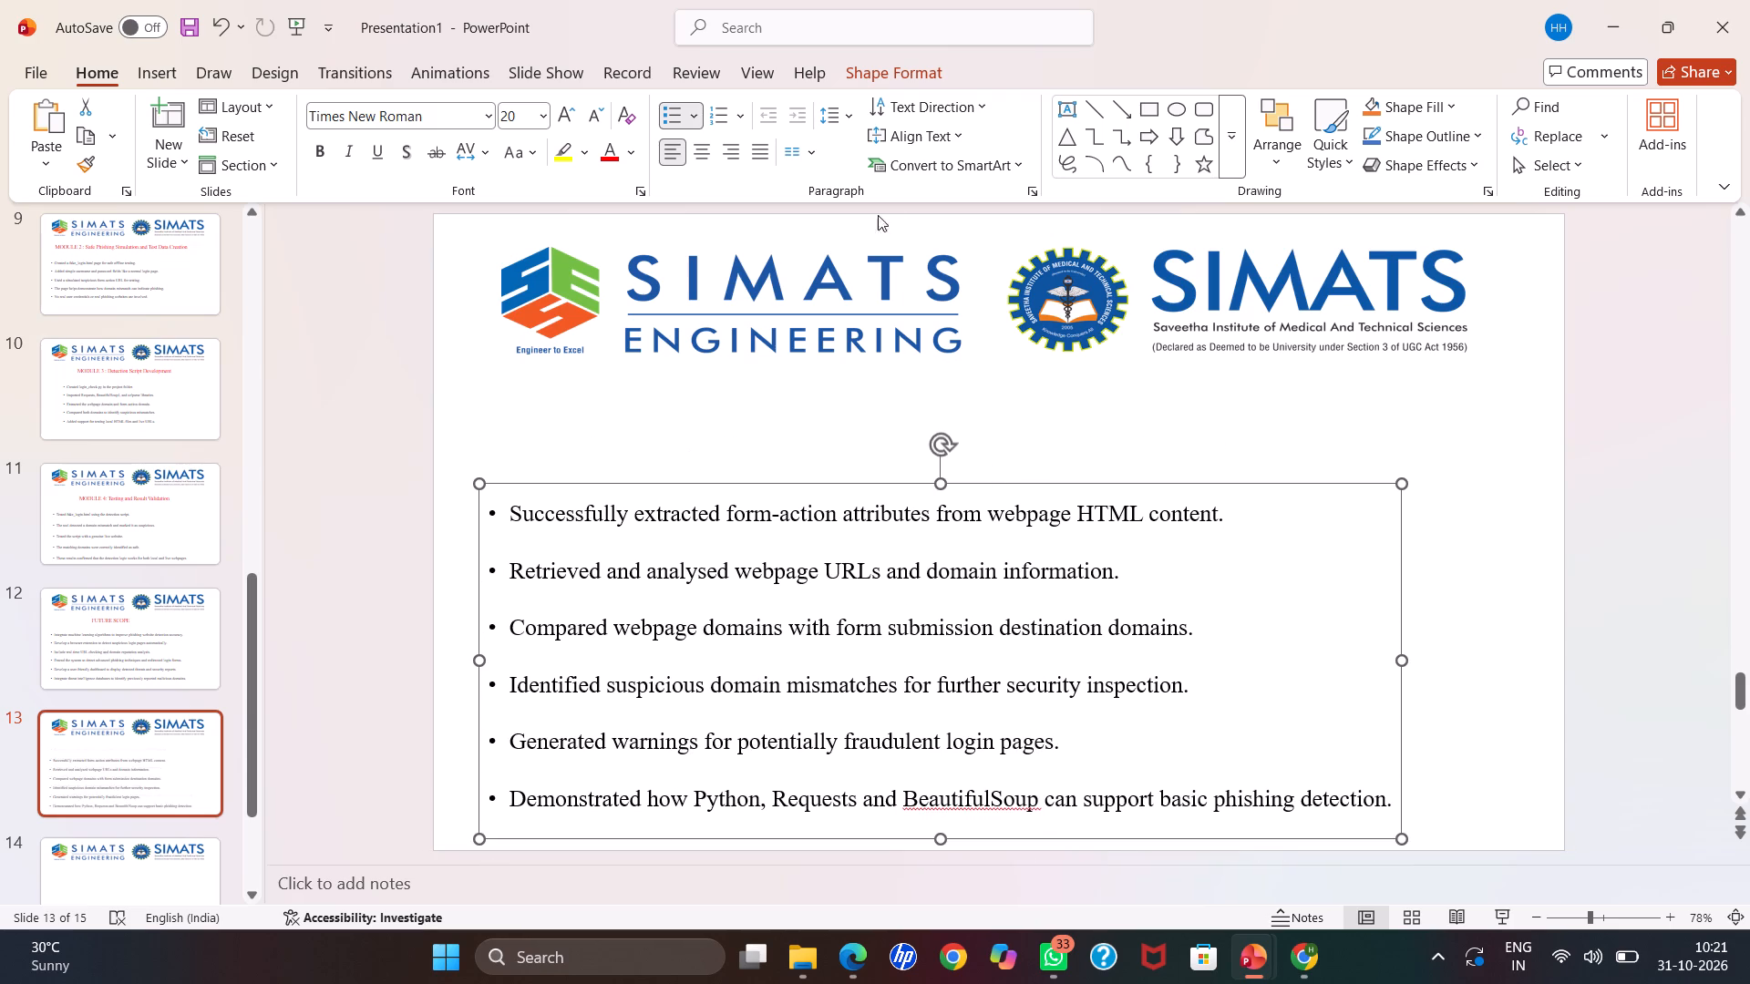
Add a text box between slide 13's banner and bullets with the heading RESULT.
{"action": "left_click", "coordinate": [1074, 99]}
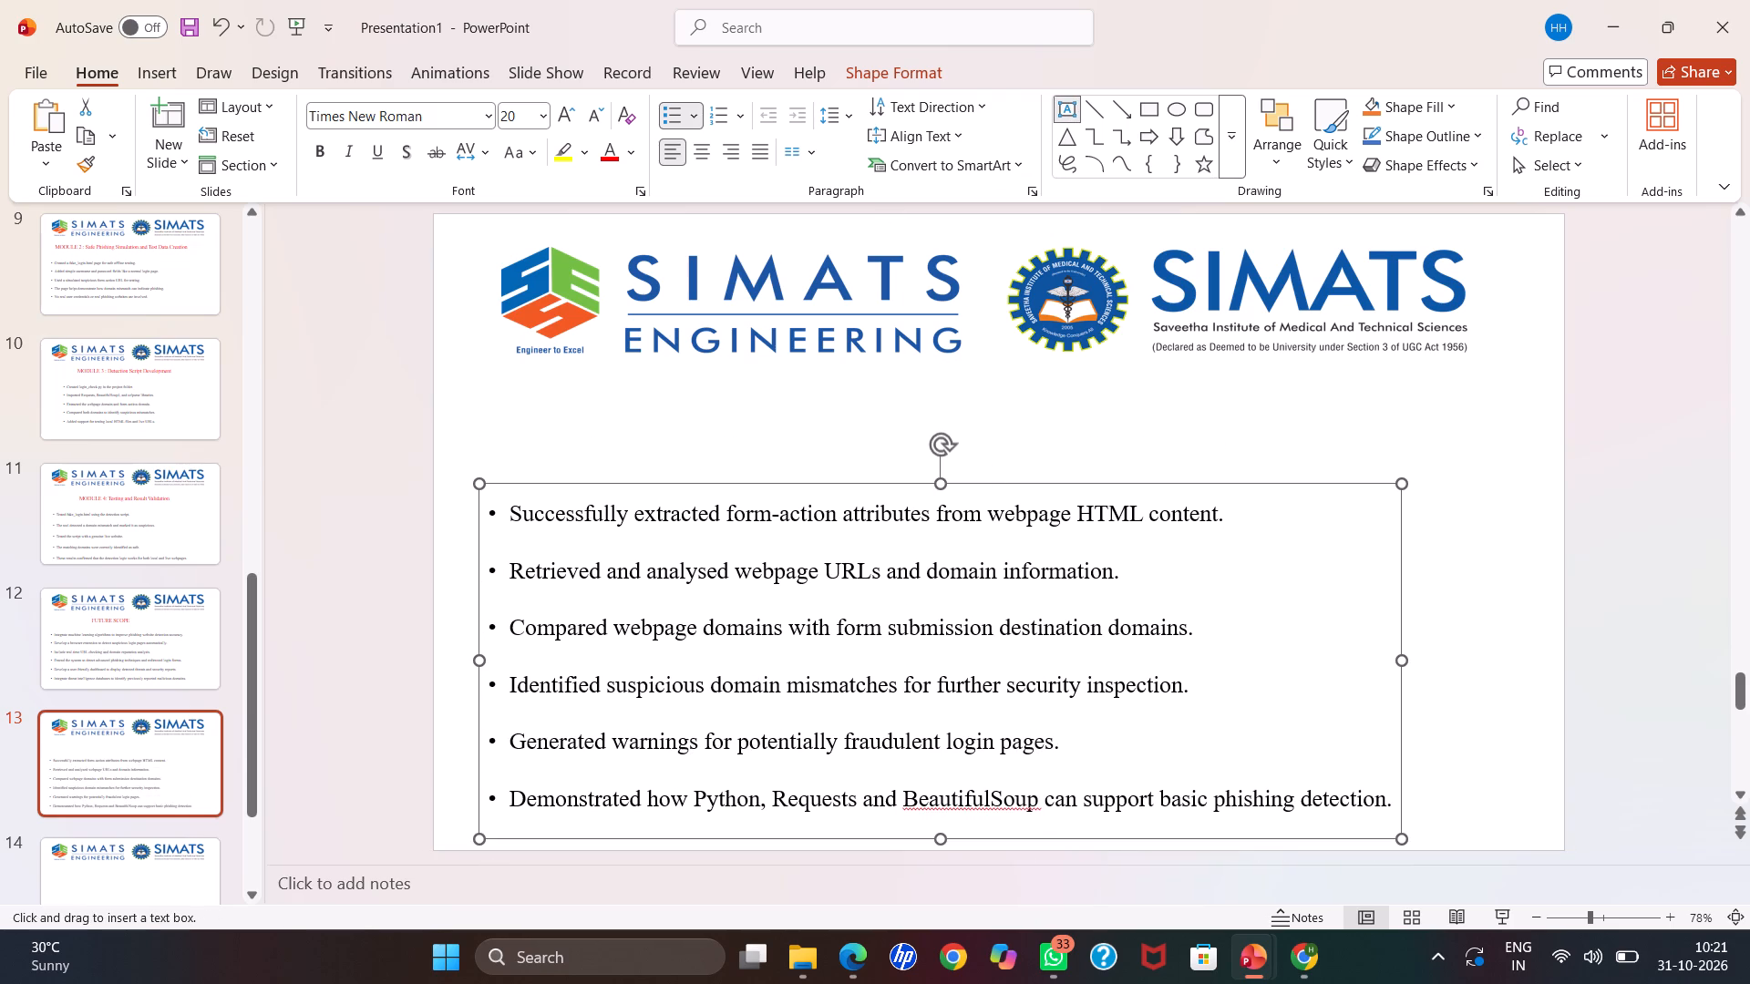
{"action": "left_click_drag", "start_coordinate": [703, 386], "coordinate": [1188, 457]}
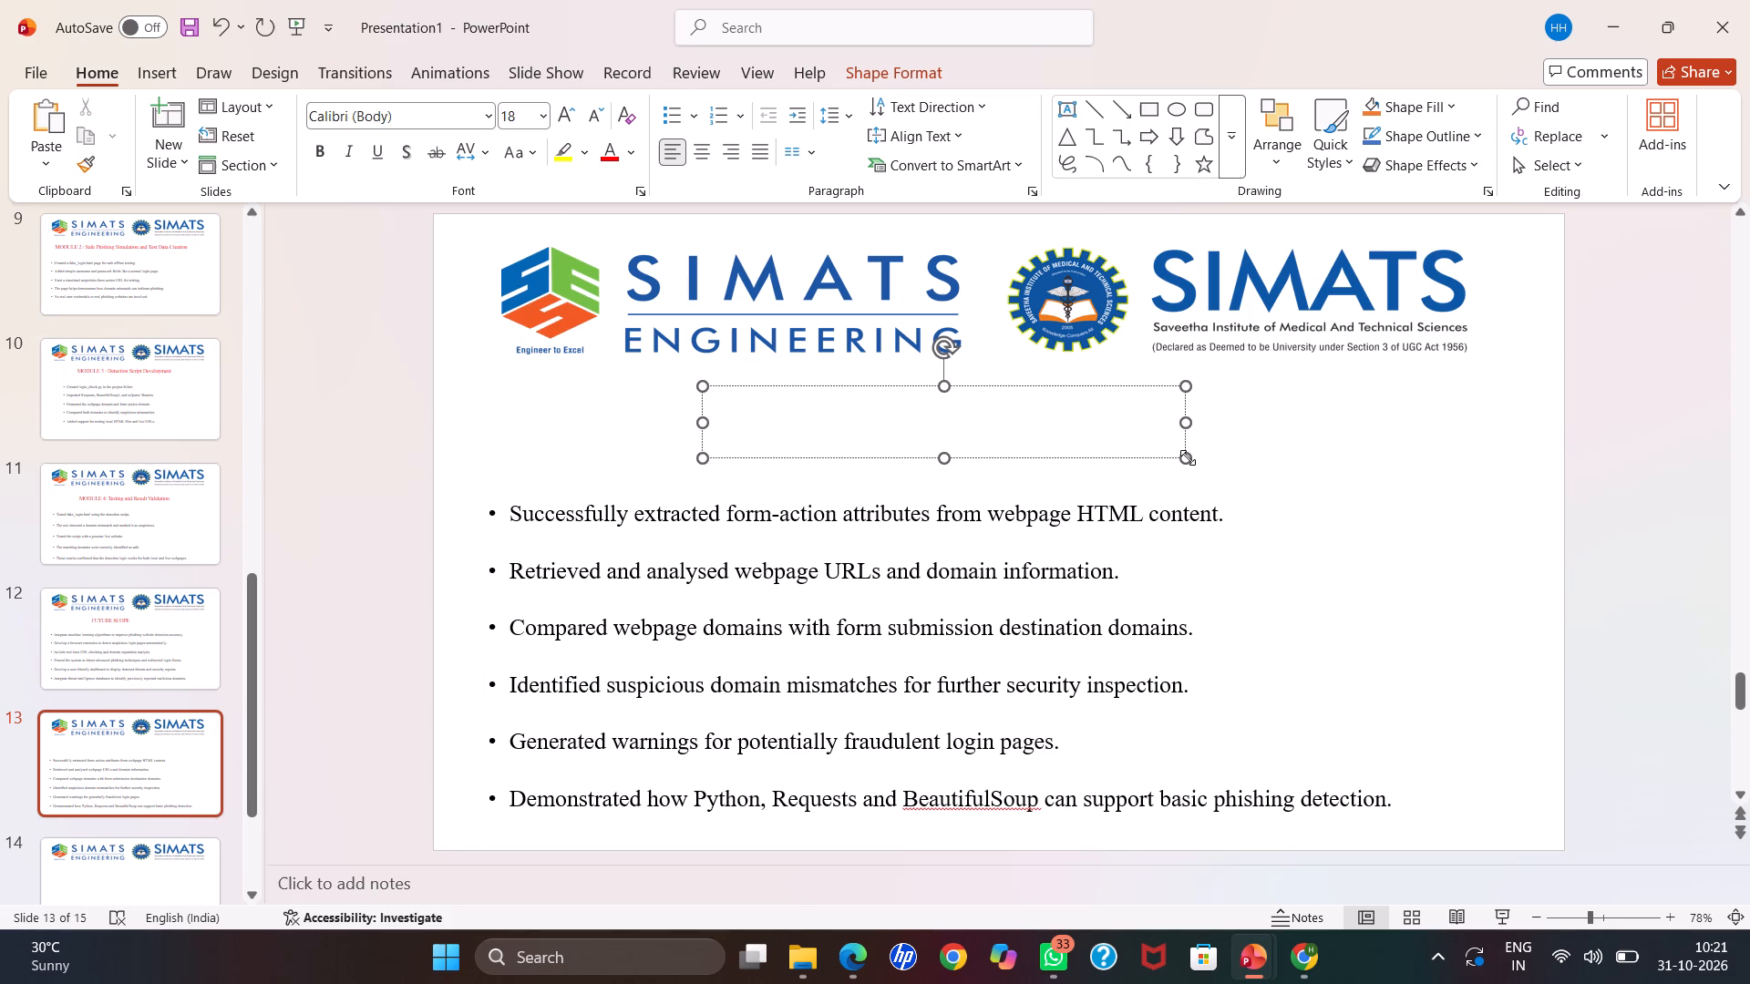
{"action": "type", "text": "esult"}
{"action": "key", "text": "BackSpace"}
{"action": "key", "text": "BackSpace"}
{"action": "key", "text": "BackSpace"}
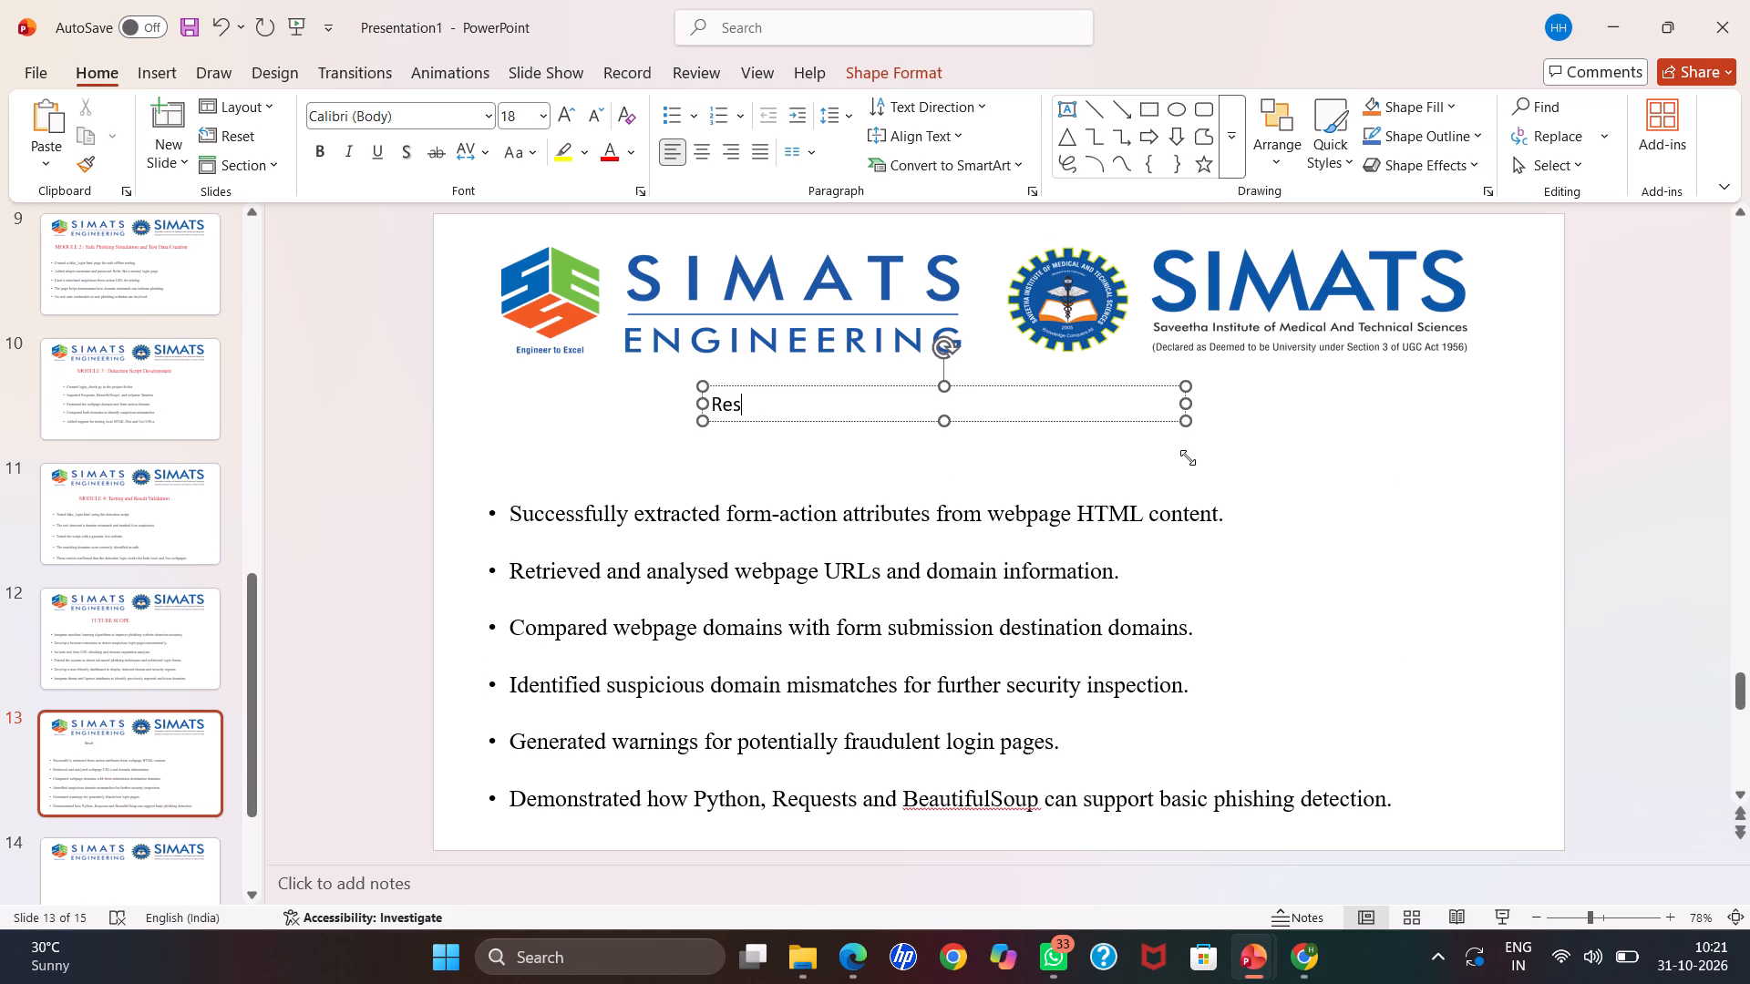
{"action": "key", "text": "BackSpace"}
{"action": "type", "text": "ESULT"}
Format the RESULT heading in Times New Roman, size 28, with red text.
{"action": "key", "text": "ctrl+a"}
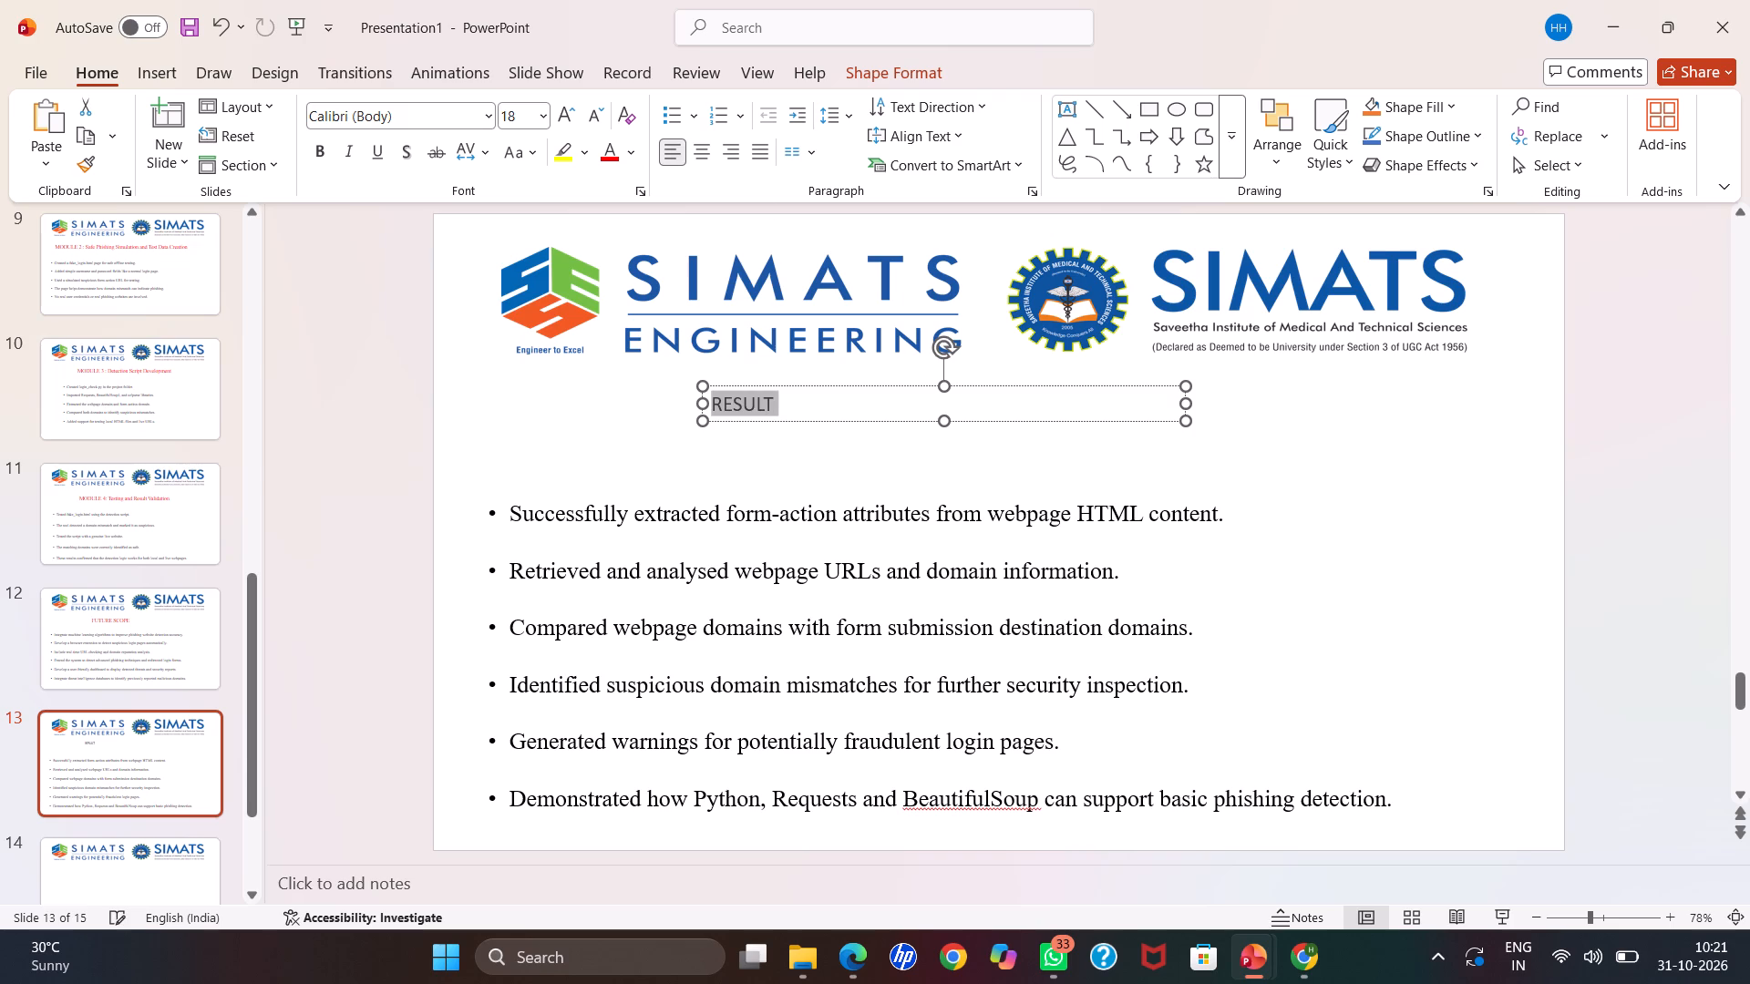
{"action": "left_click", "coordinate": [517, 125]}
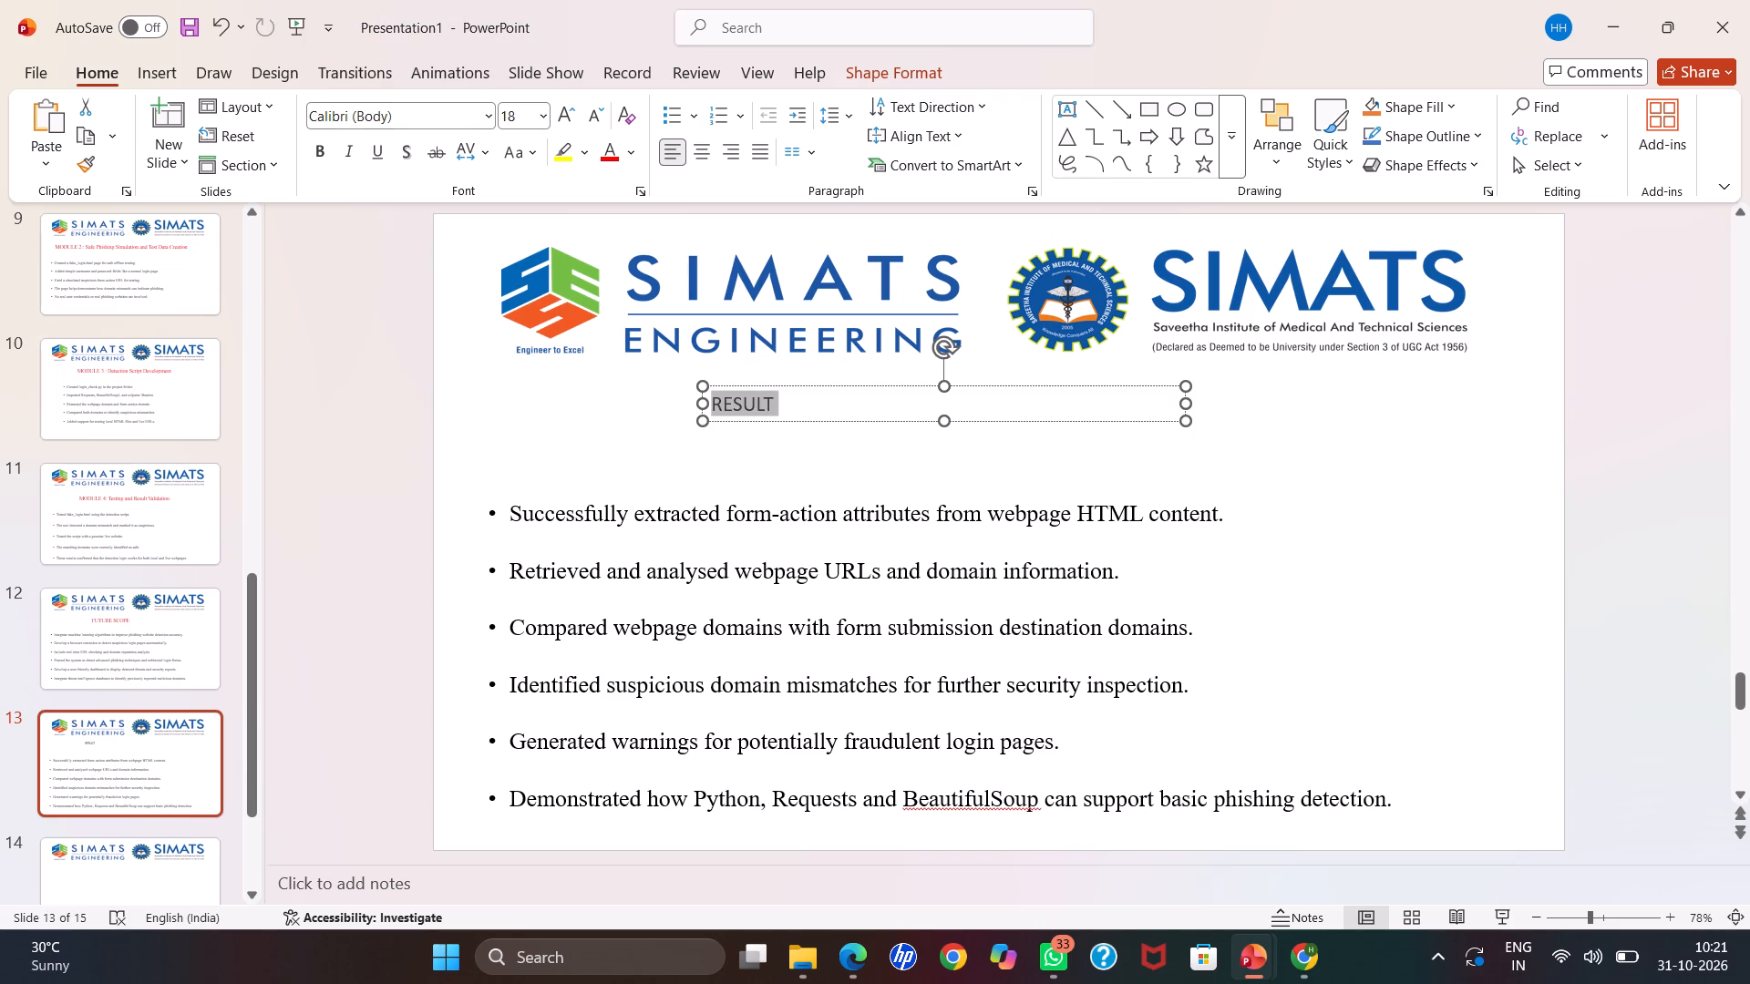
{"action": "left_click", "coordinate": [517, 119]}
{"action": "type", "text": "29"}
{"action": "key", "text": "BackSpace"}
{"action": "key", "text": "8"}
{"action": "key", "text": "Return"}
{"action": "left_click", "coordinate": [366, 118]}
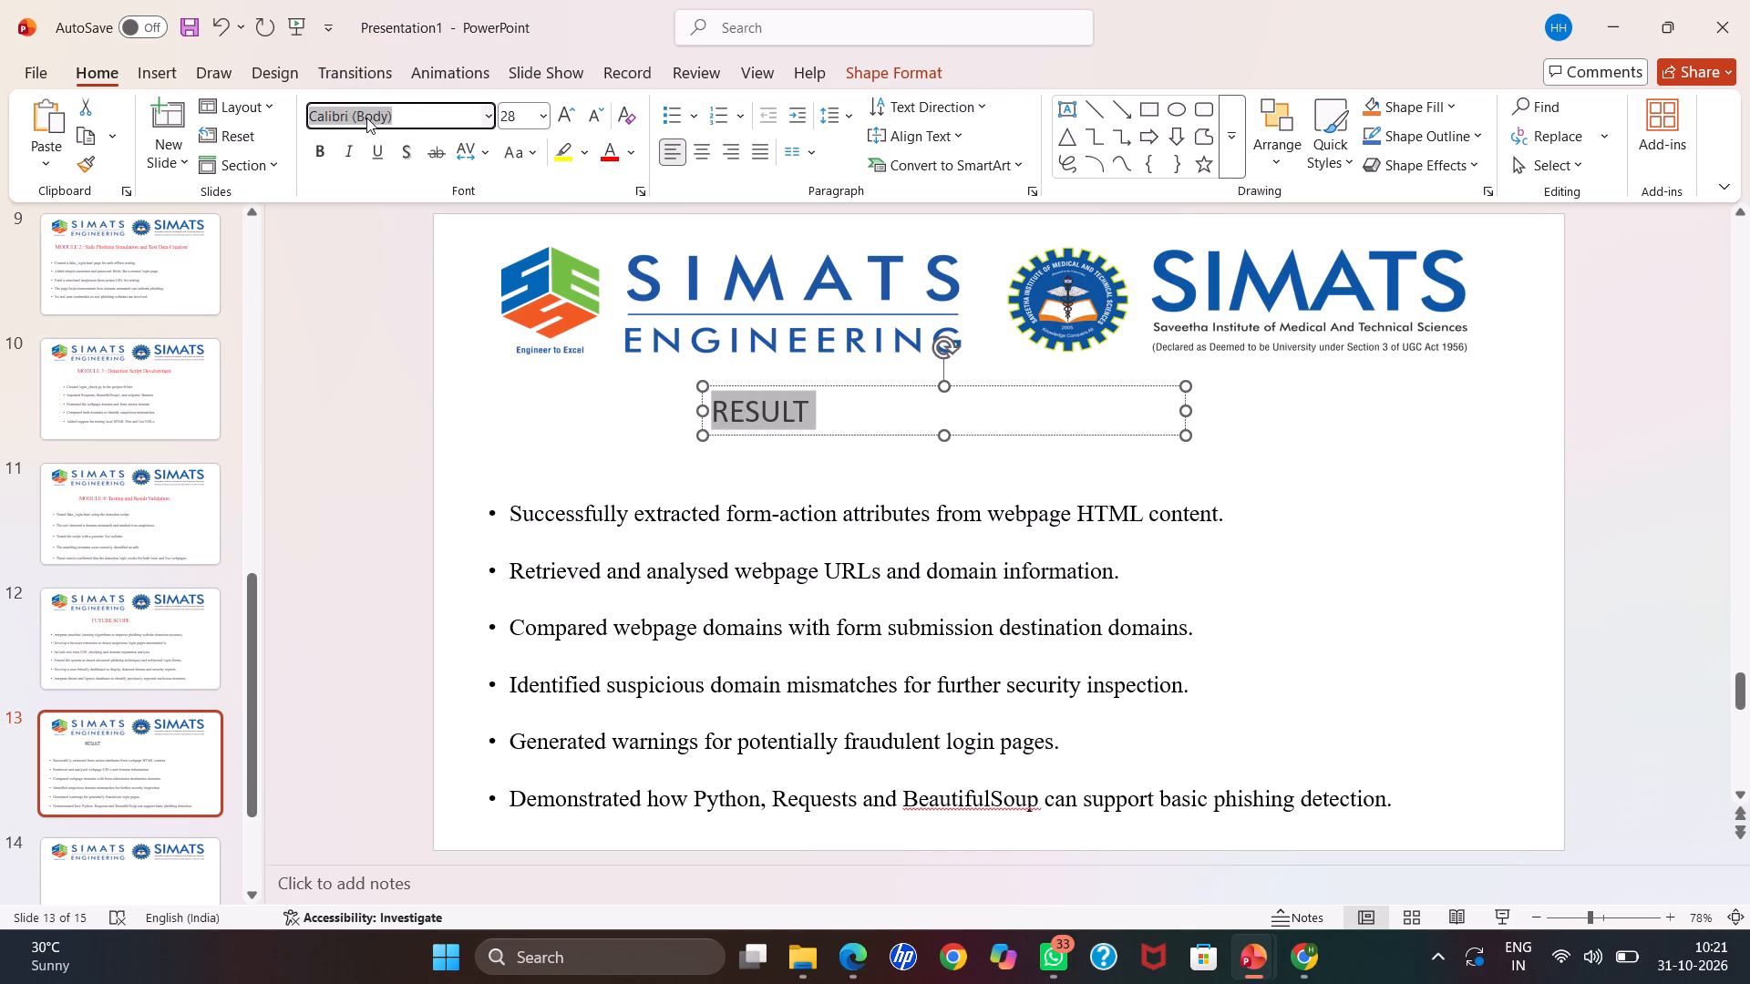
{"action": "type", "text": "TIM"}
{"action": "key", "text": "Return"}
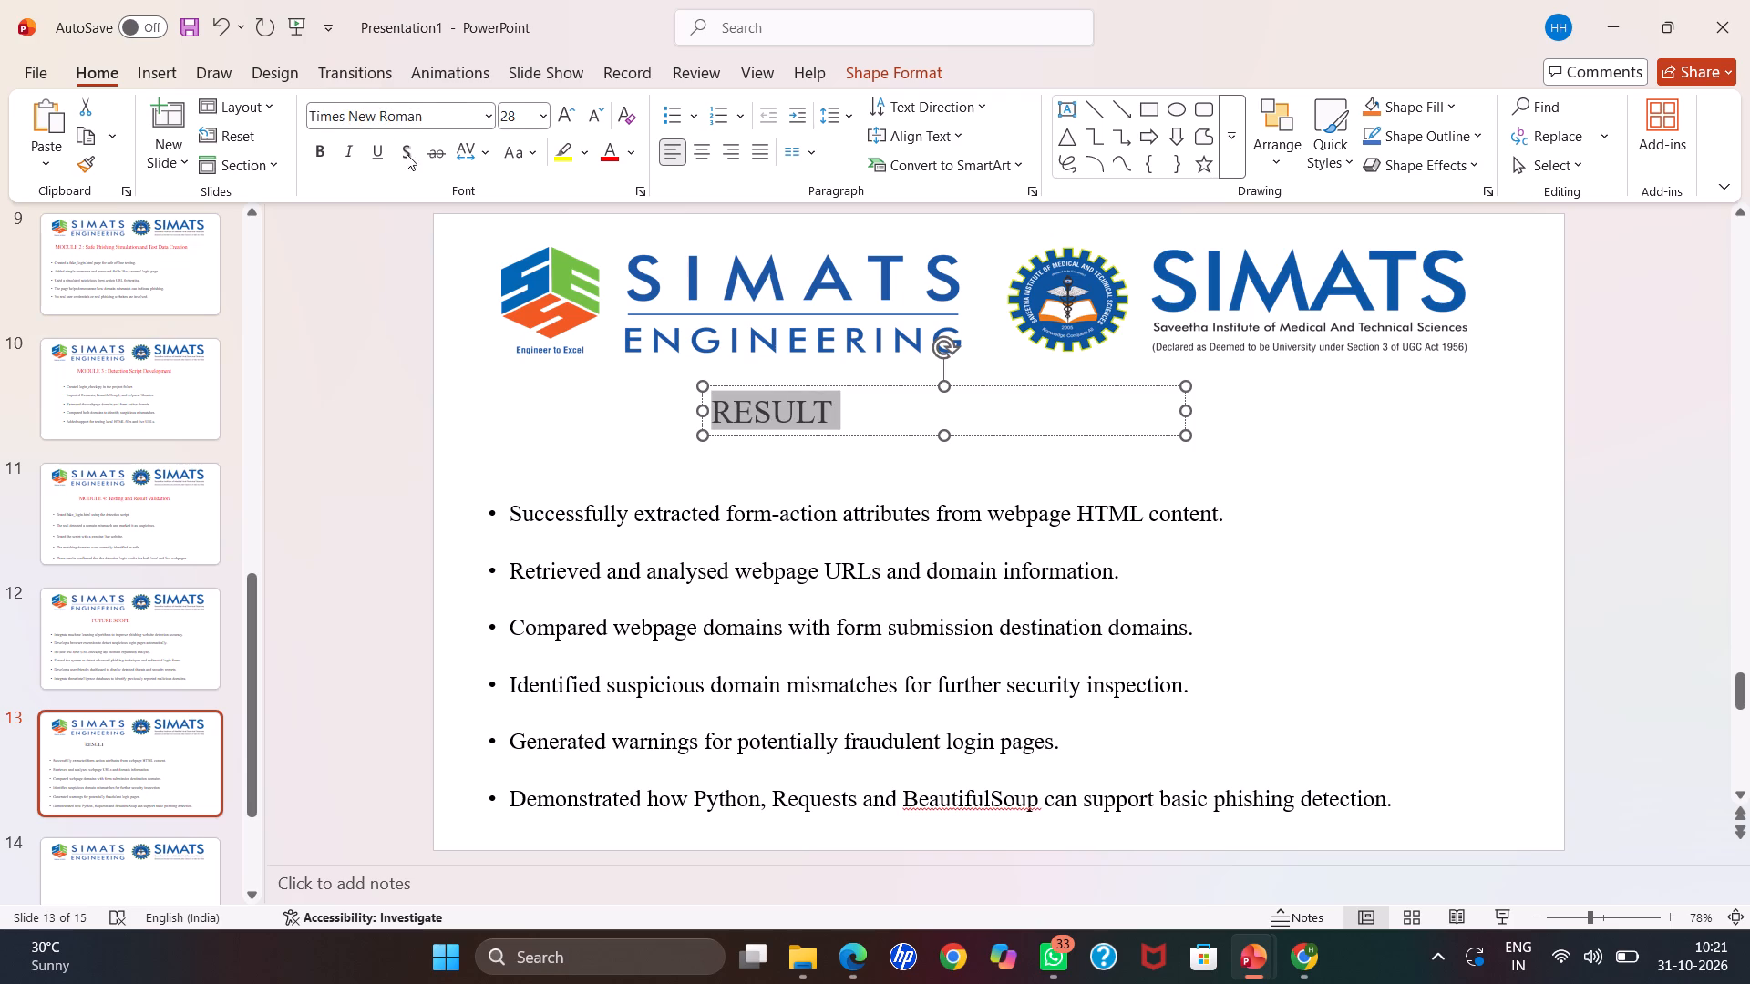
{"action": "left_click", "coordinate": [612, 155]}
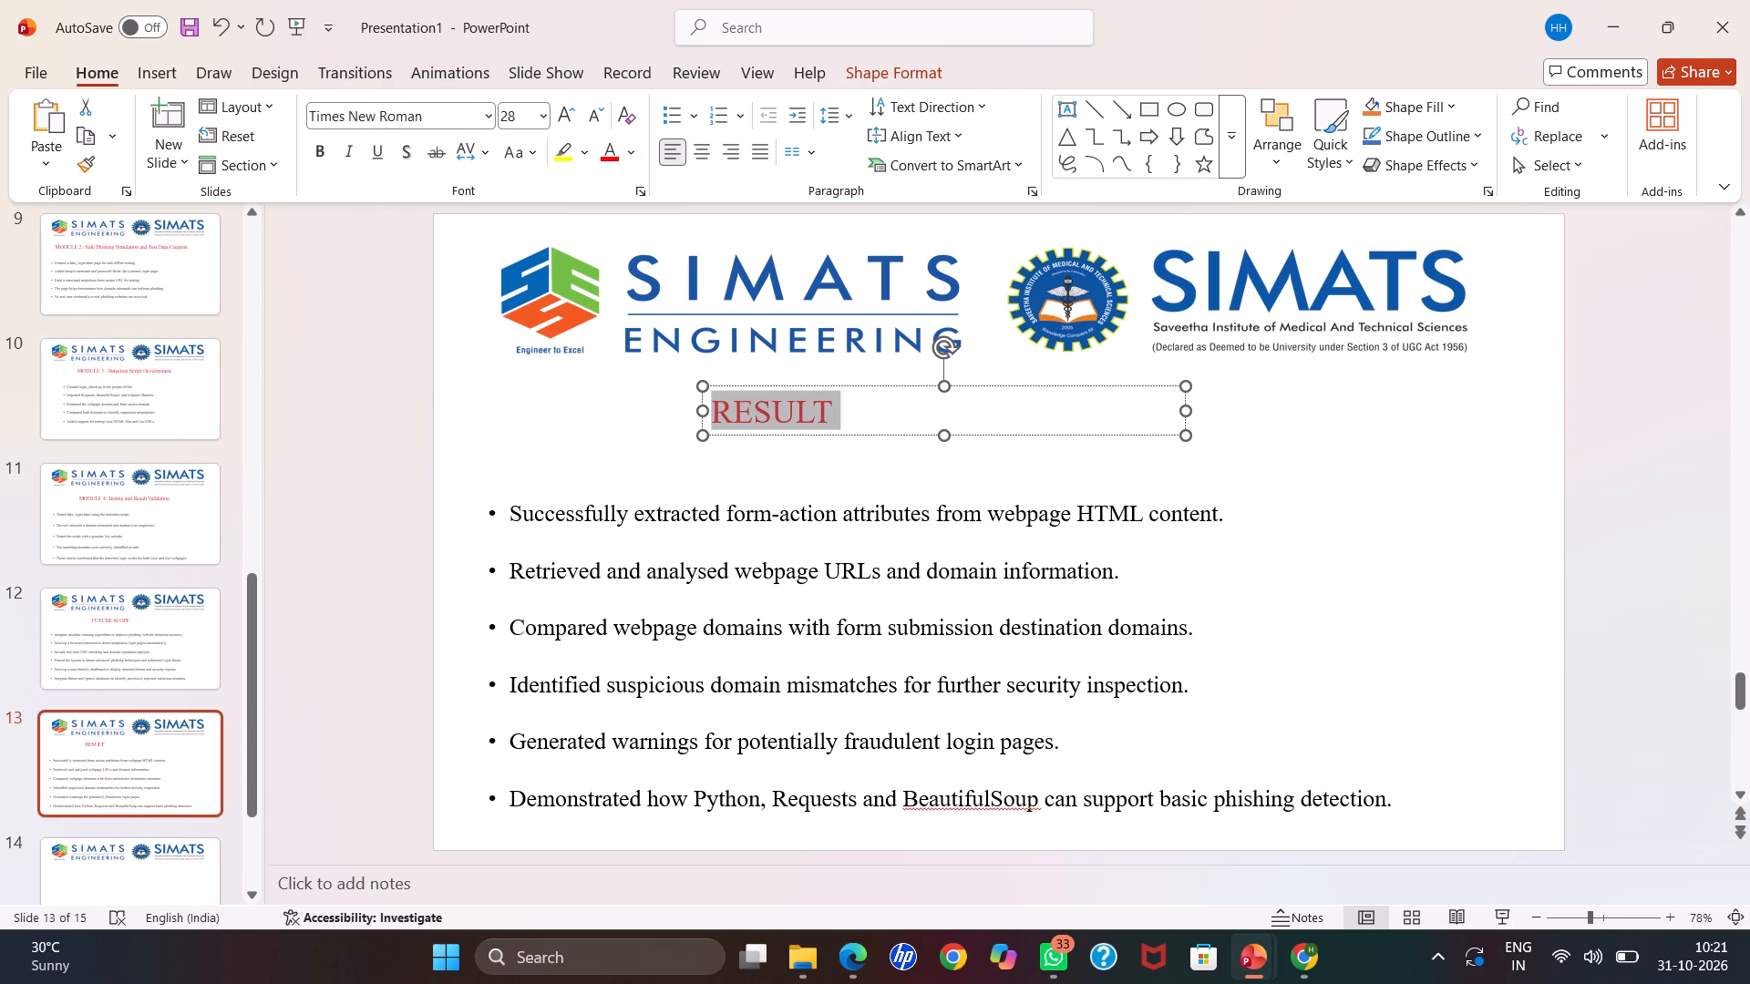
Move the RESULT heading to the horizontal centre of slide 13, midway between the banner and the bullets.
{"action": "left_click_drag", "start_coordinate": [884, 387], "coordinate": [1010, 399]}
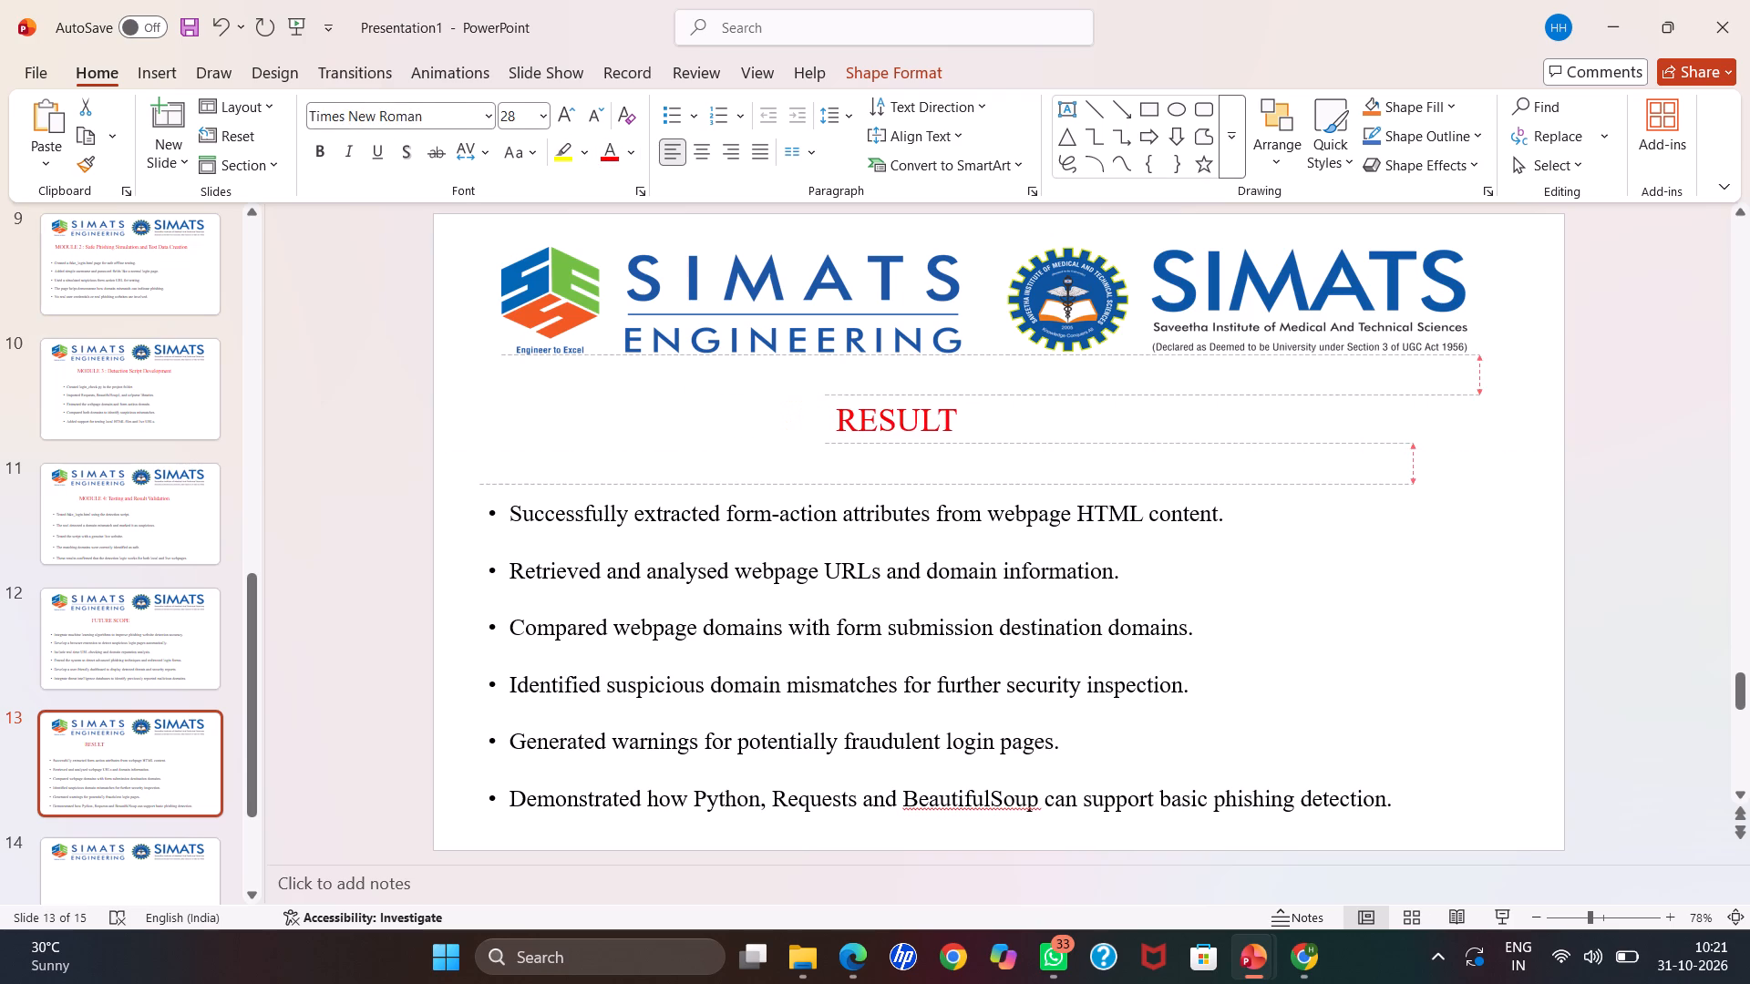
{"action": "left_click_drag", "start_coordinate": [1010, 399], "coordinate": [1029, 399]}
{"action": "left_click", "coordinate": [390, 443]}
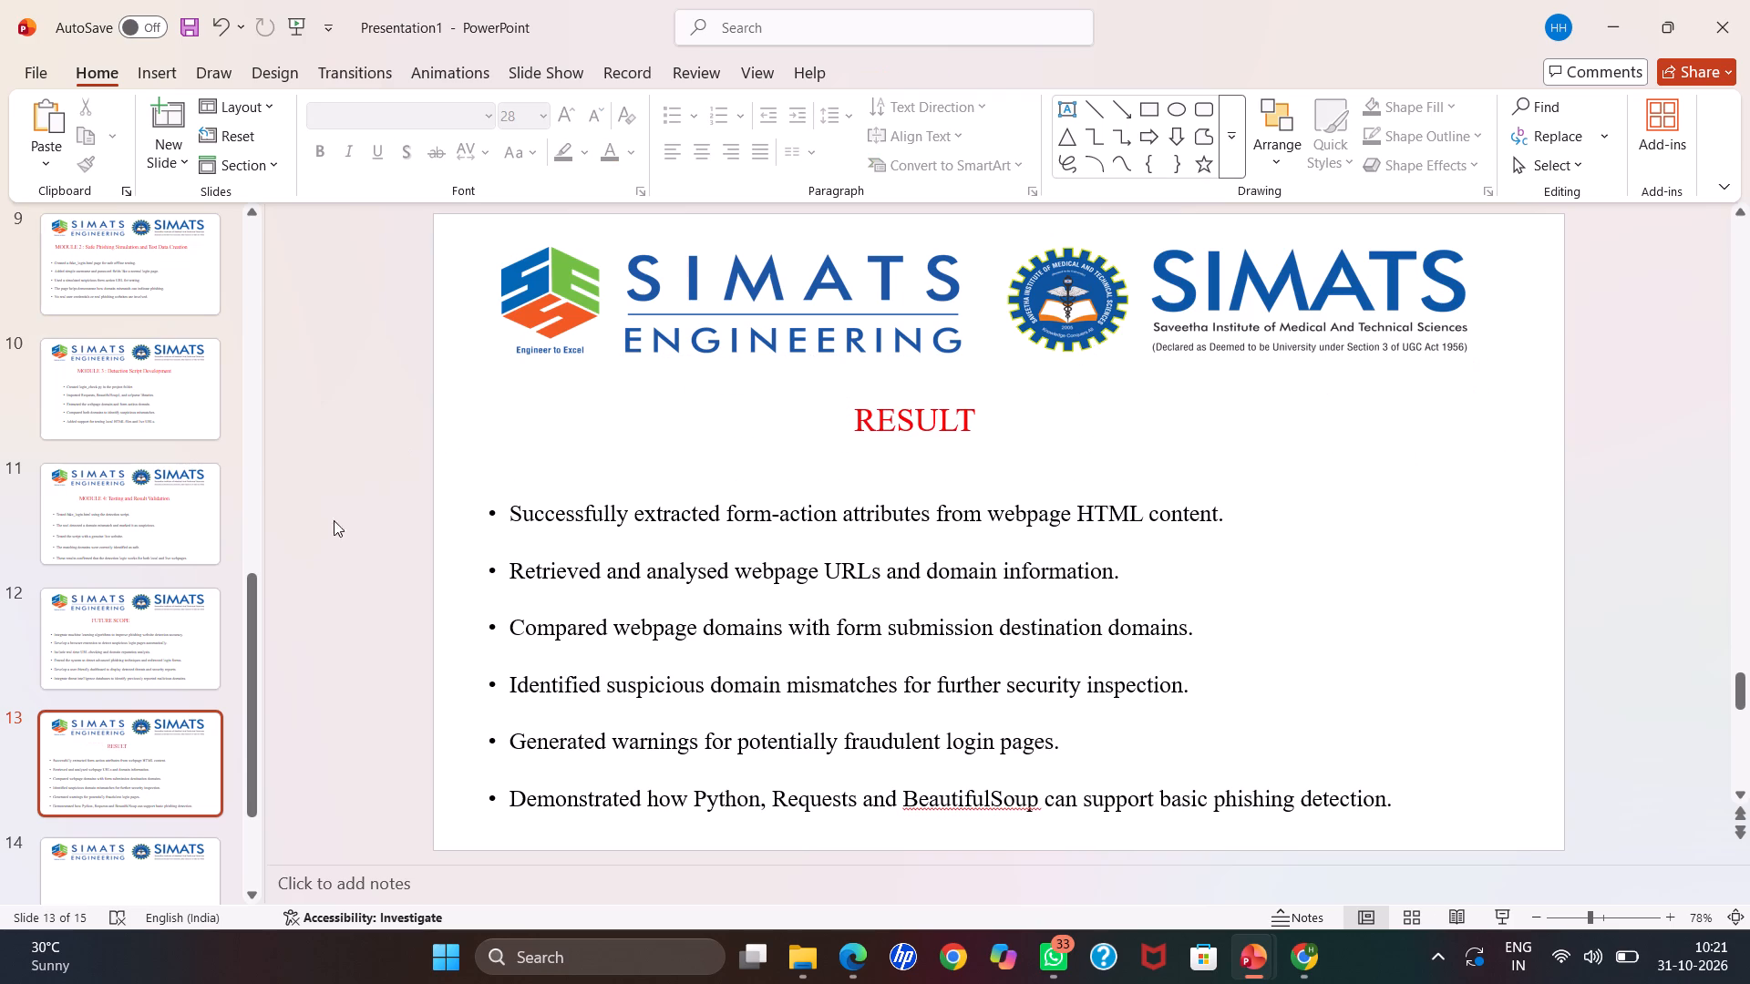
{"action": "left_click", "coordinate": [157, 856]}
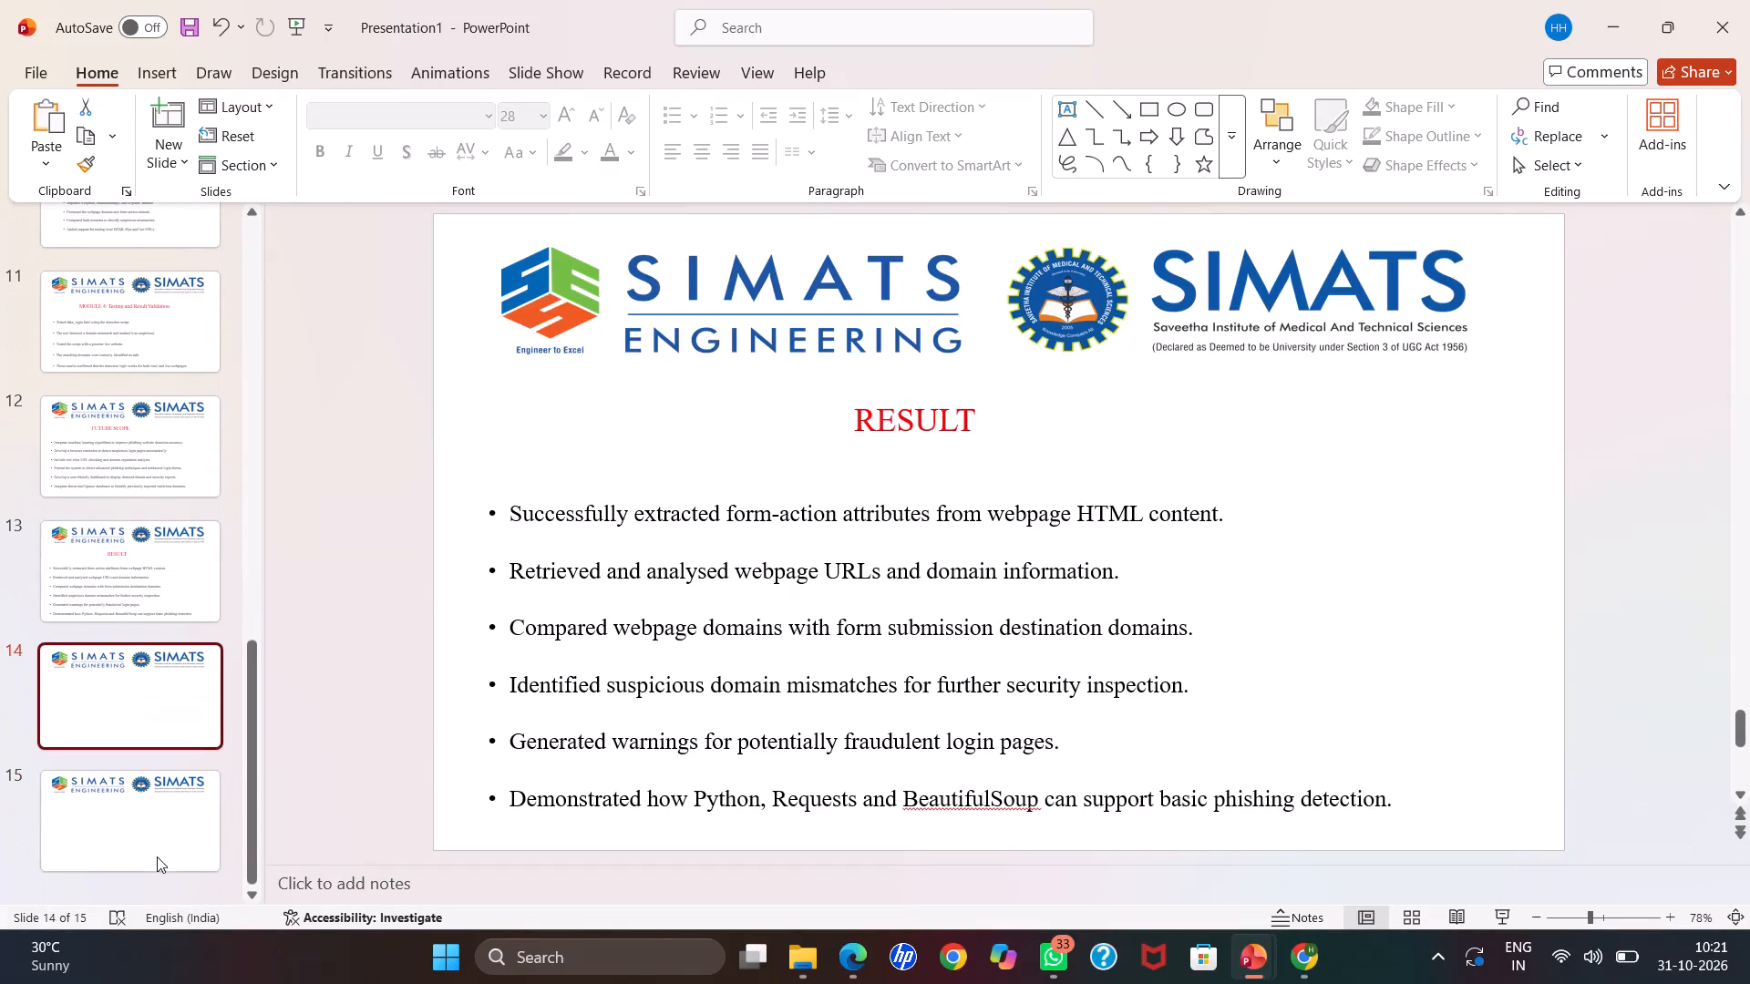
{"action": "key", "text": "Up"}
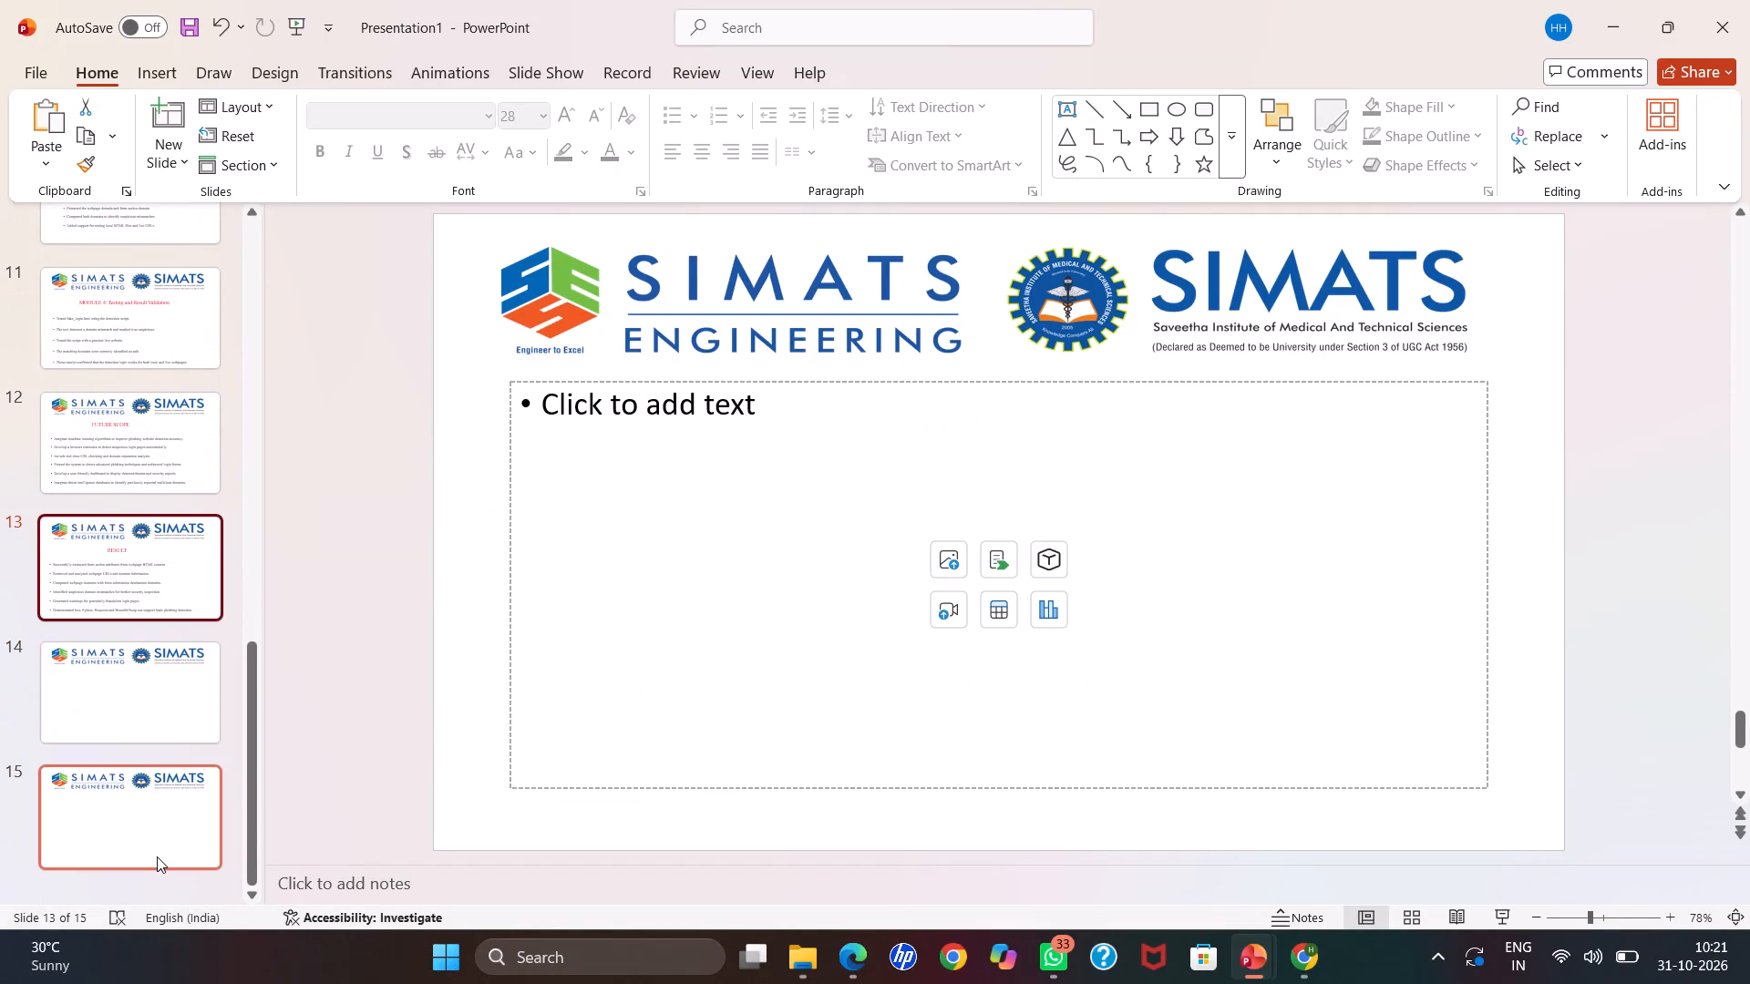
{"action": "key", "text": "Up"}
{"action": "key", "text": "Down"}
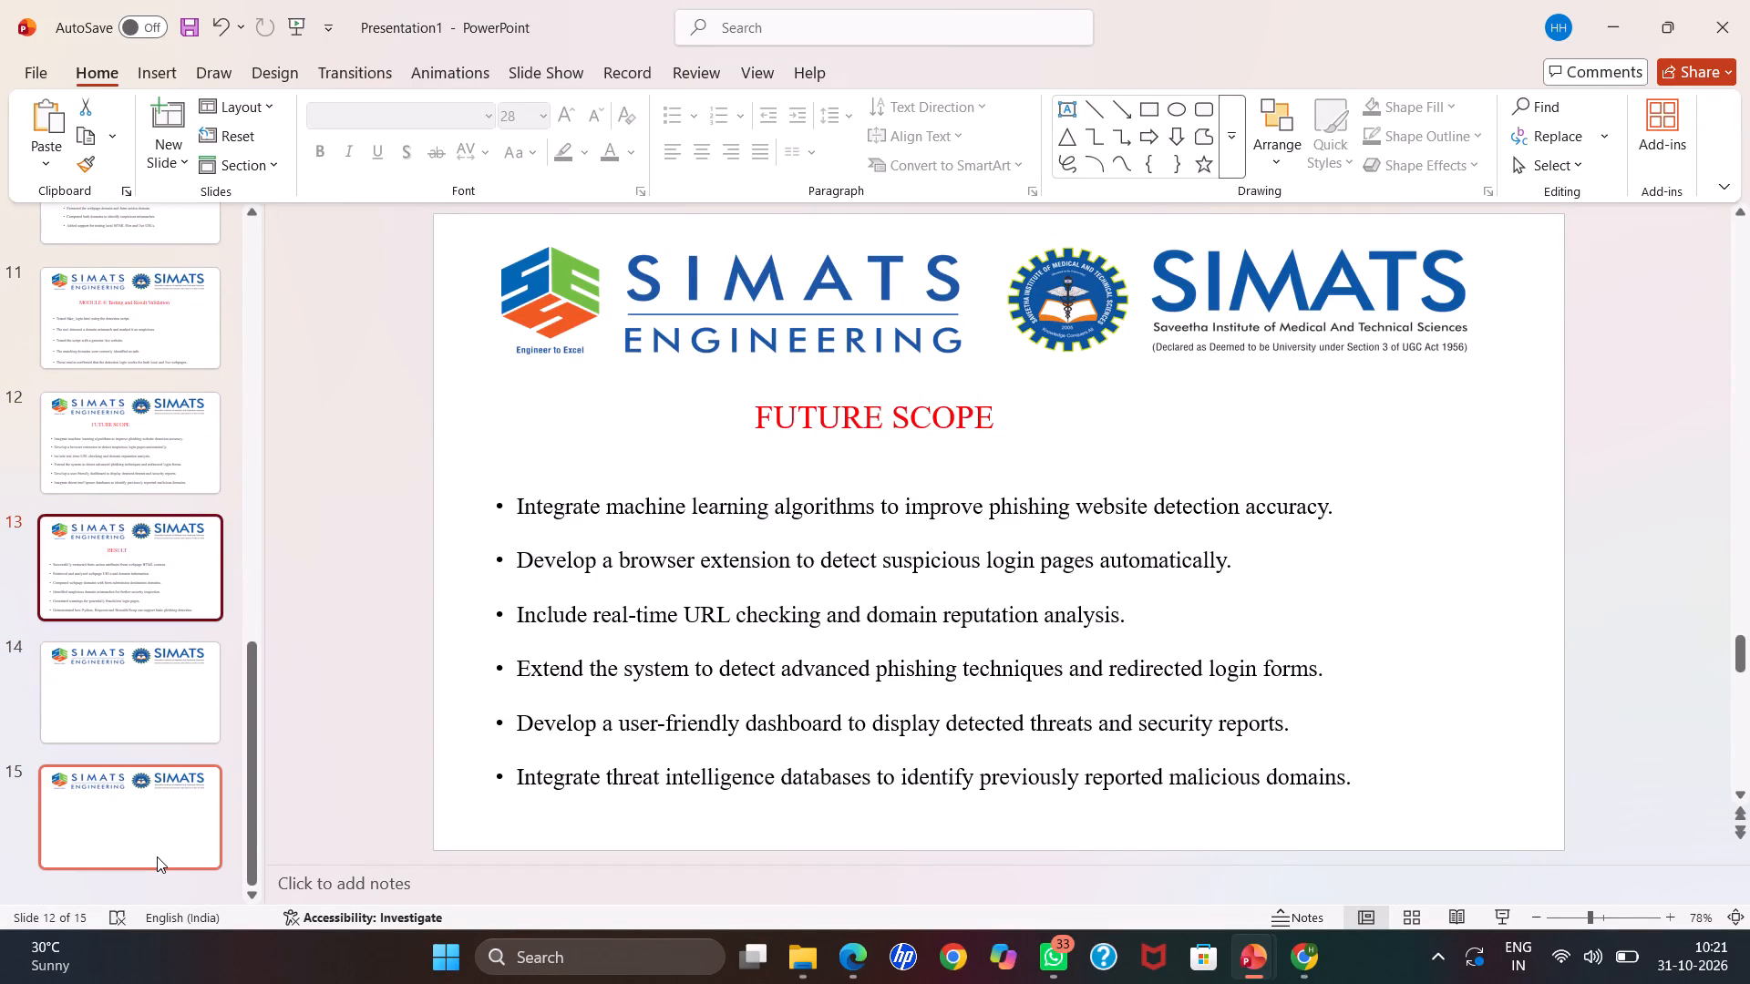
{"action": "key", "text": "Down"}
{"action": "left_click", "coordinate": [641, 622]}
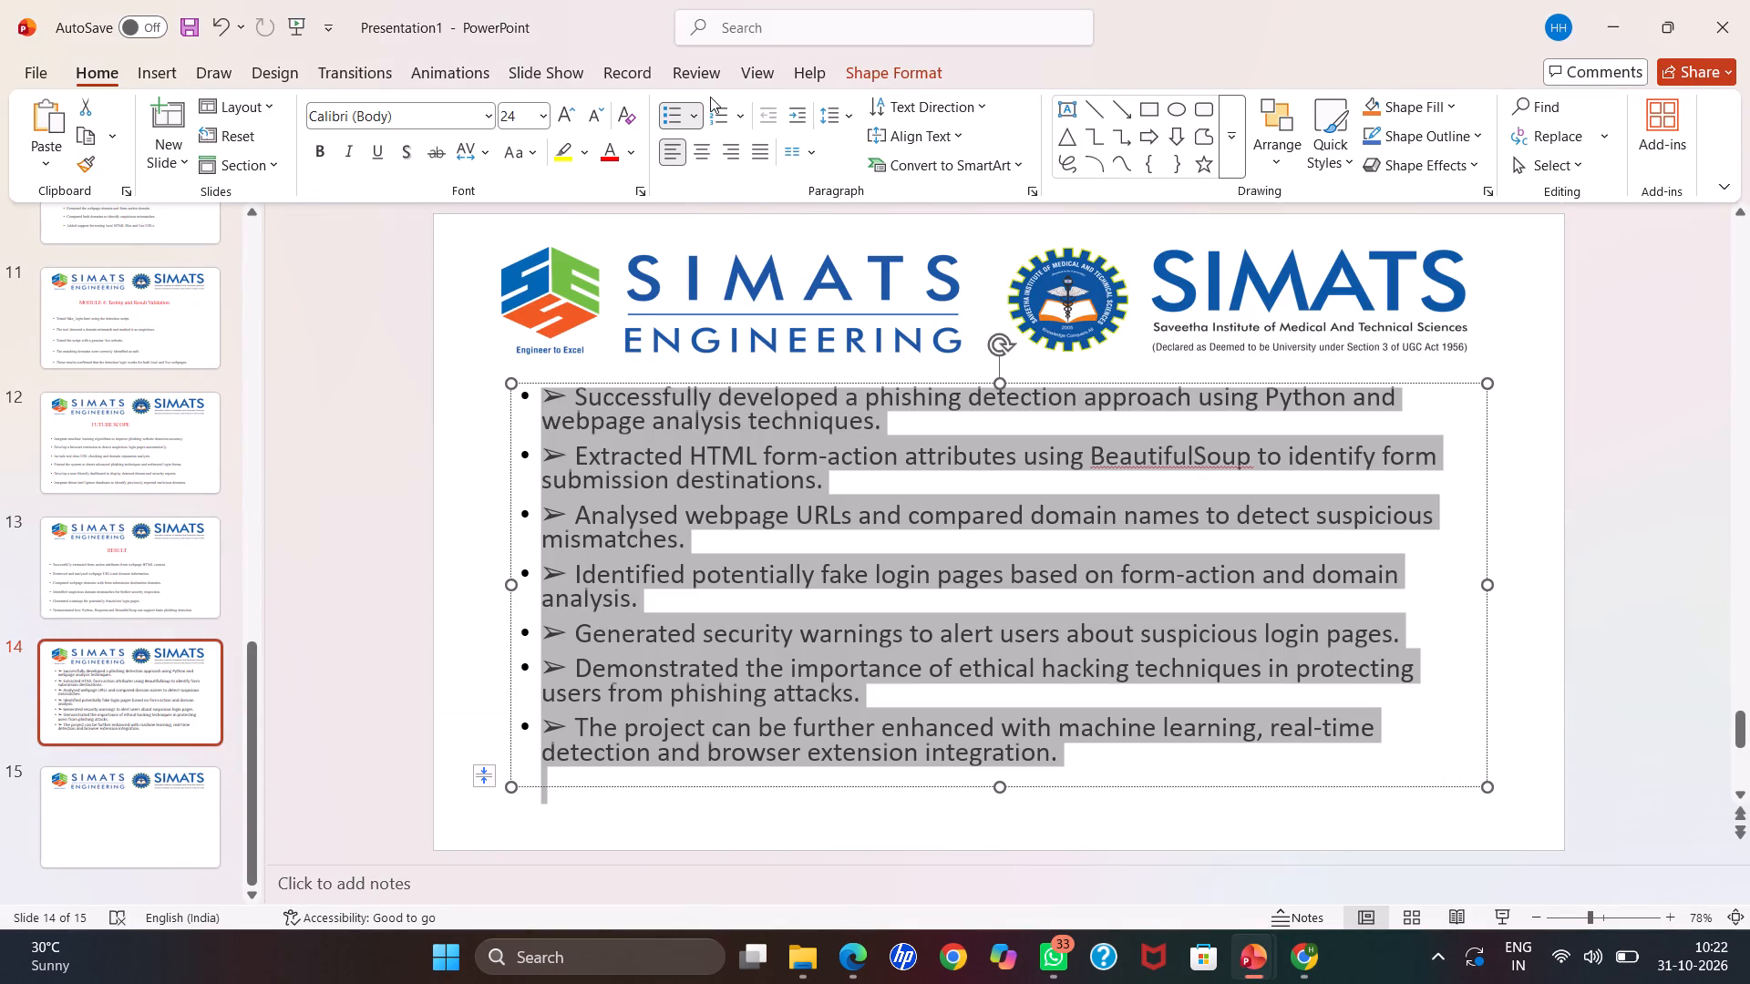
{"action": "left_click", "coordinate": [435, 111]}
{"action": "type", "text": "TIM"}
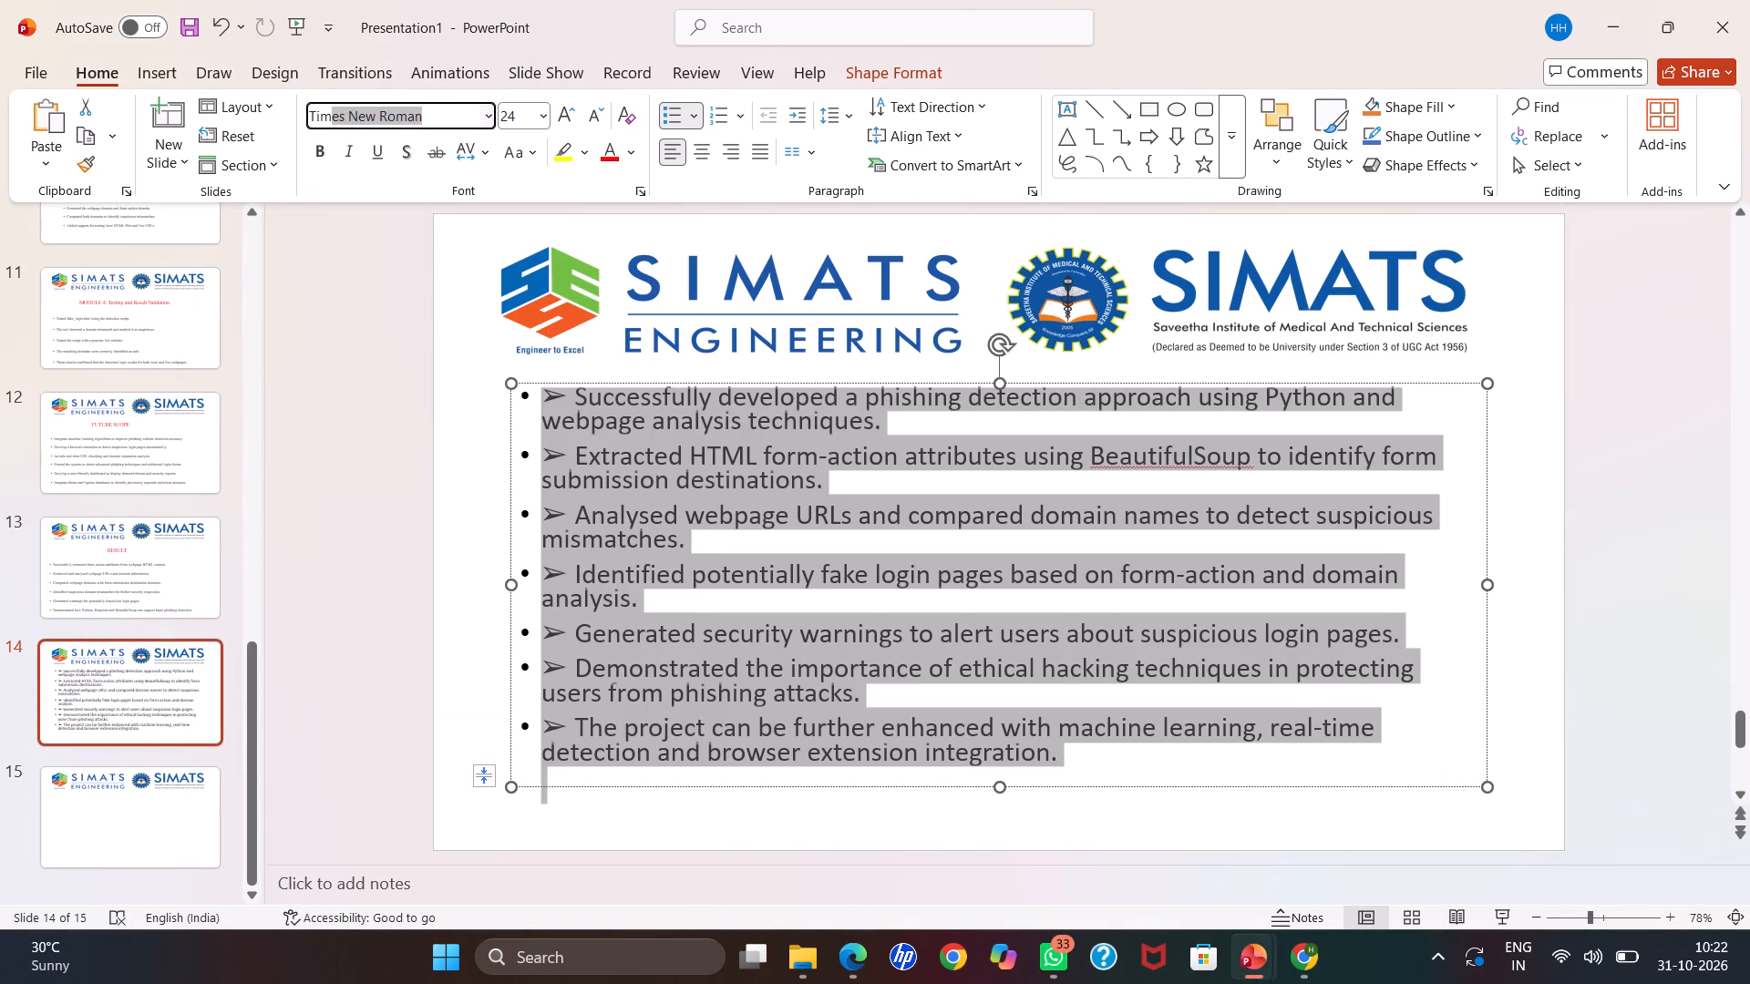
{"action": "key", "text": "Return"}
{"action": "left_click", "coordinate": [510, 118]}
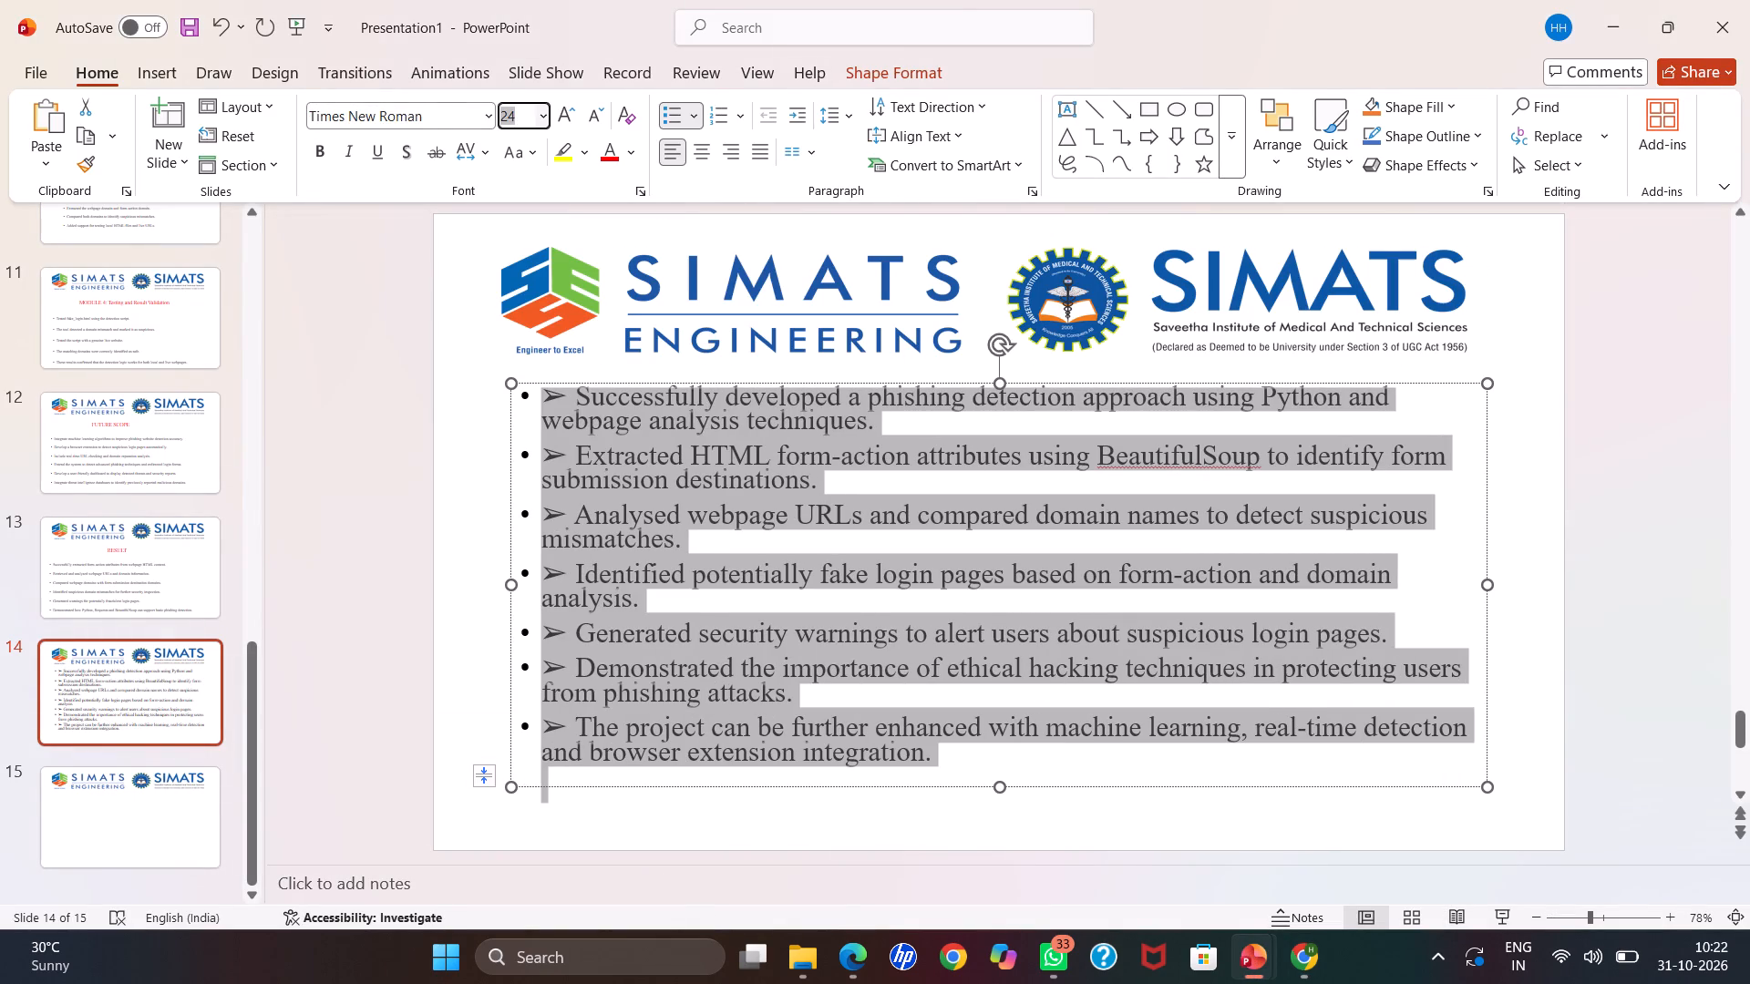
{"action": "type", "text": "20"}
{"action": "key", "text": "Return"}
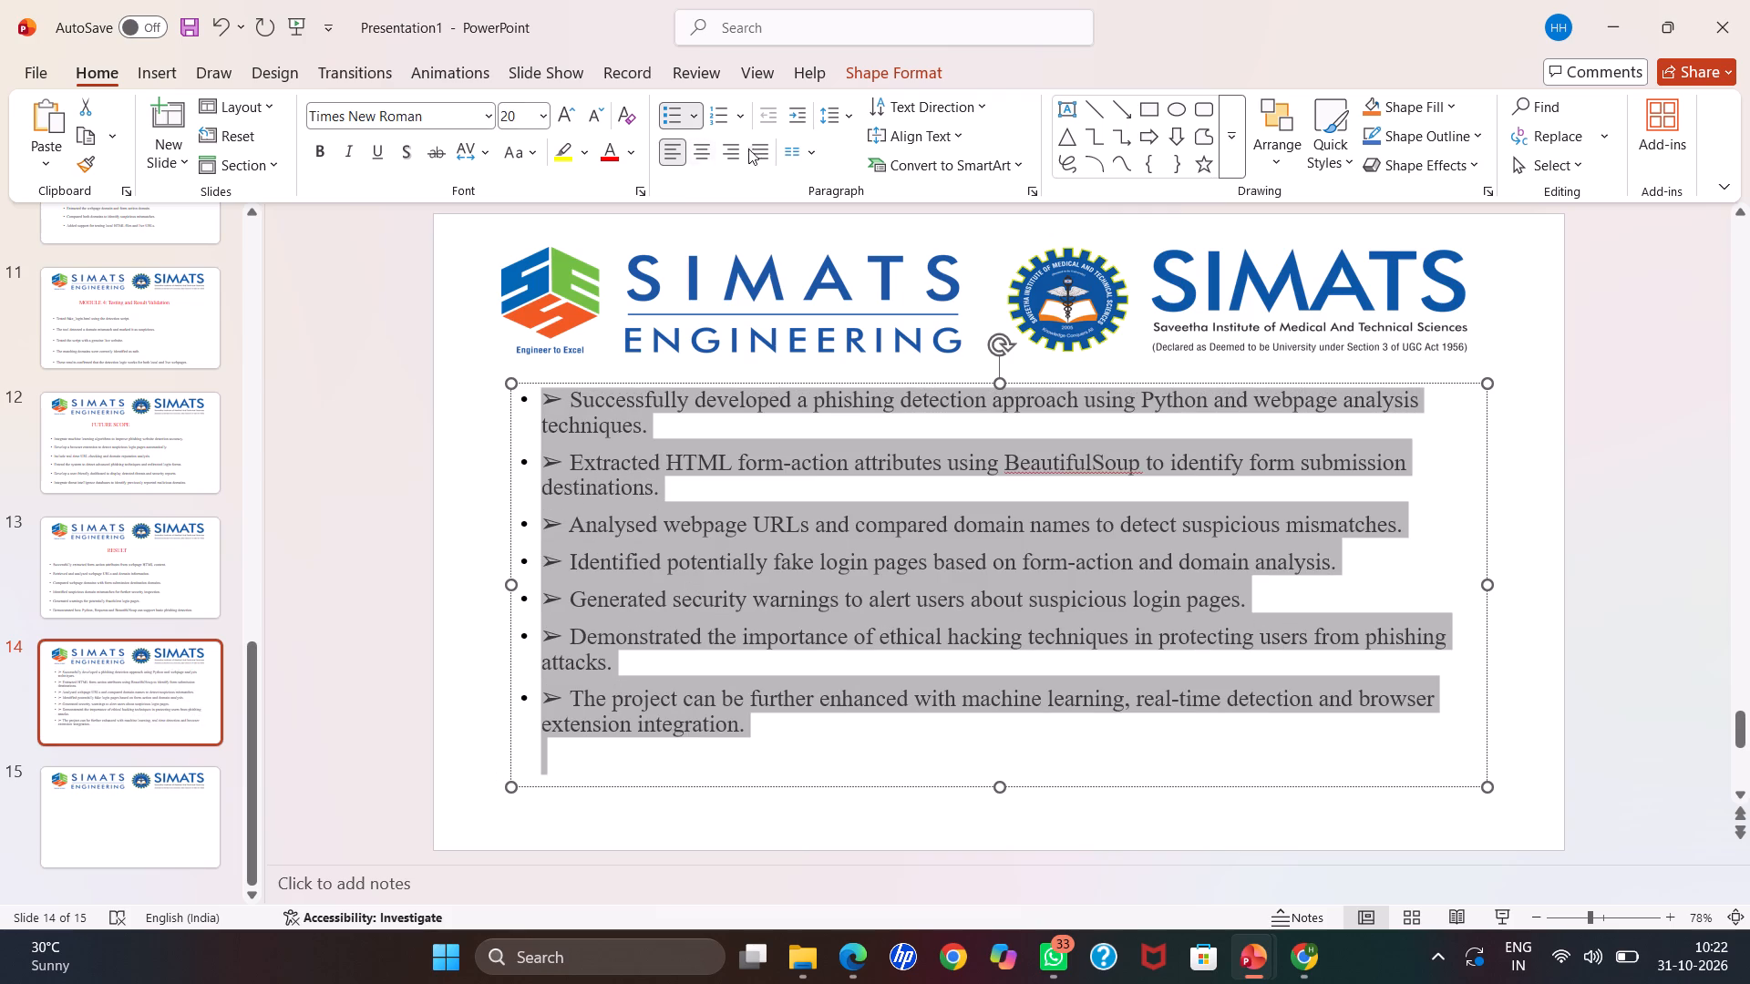
Justify slide 14's conclusion text and widen its line spacing.
{"action": "left_click", "coordinate": [769, 150]}
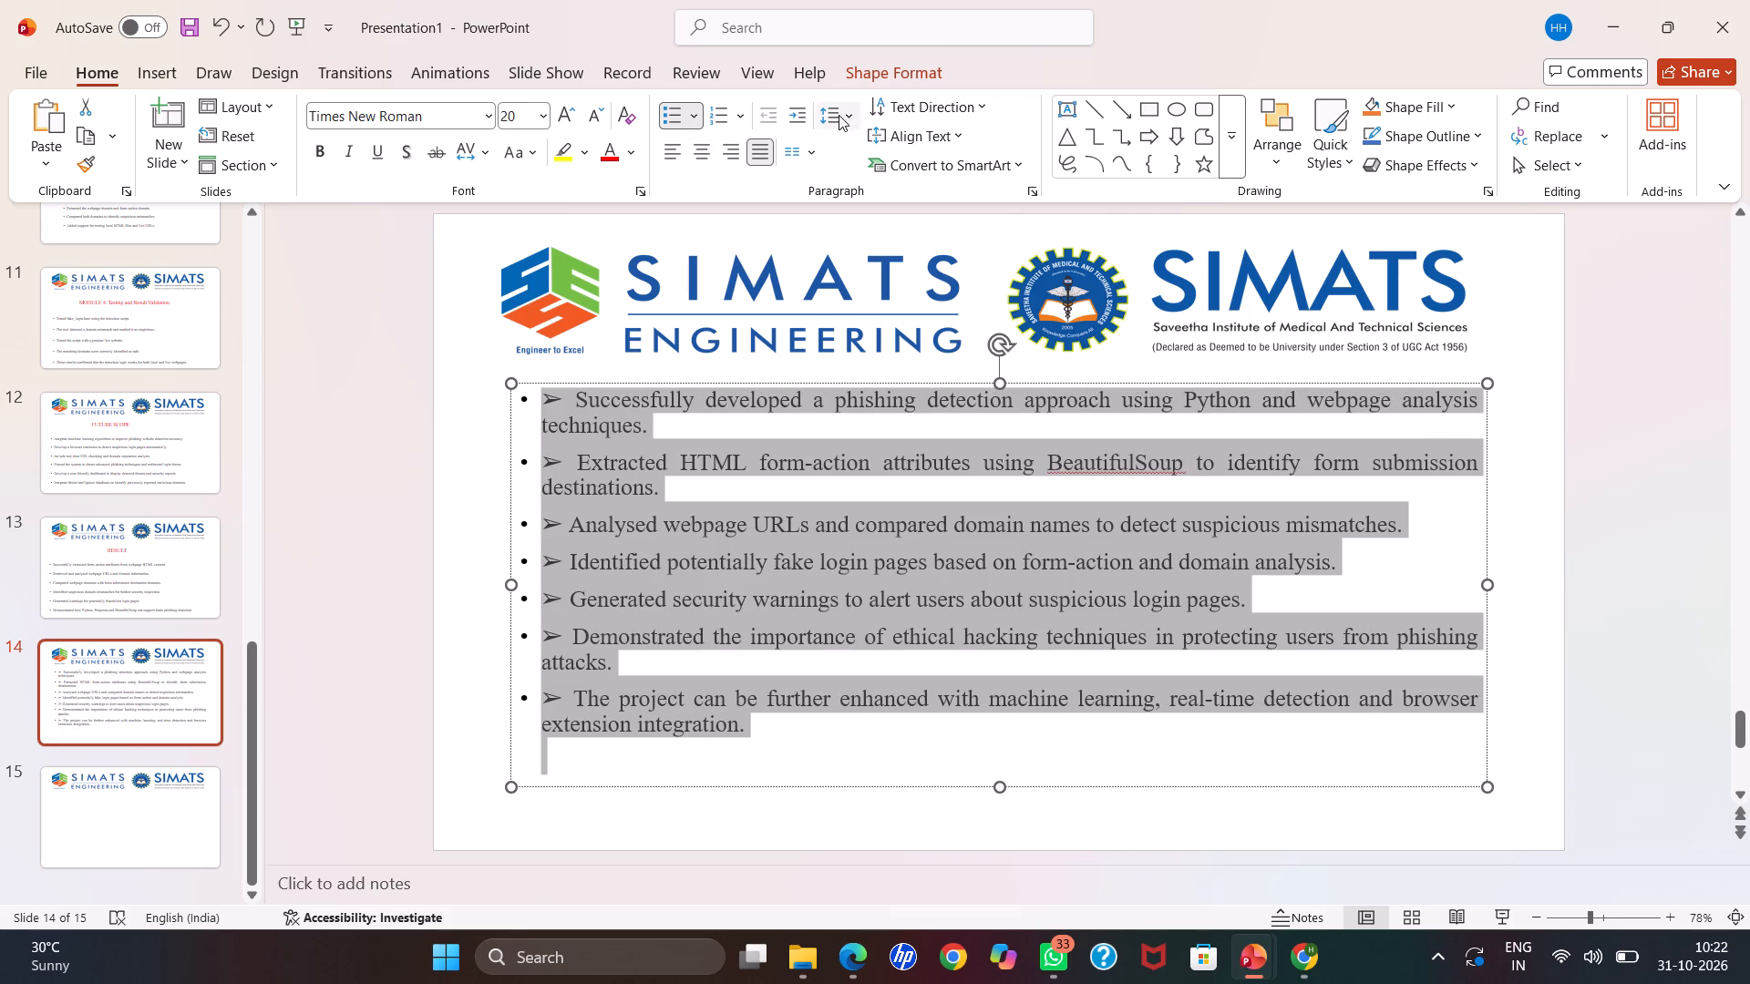
{"action": "left_click", "coordinate": [839, 115]}
{"action": "left_click", "coordinate": [854, 180]}
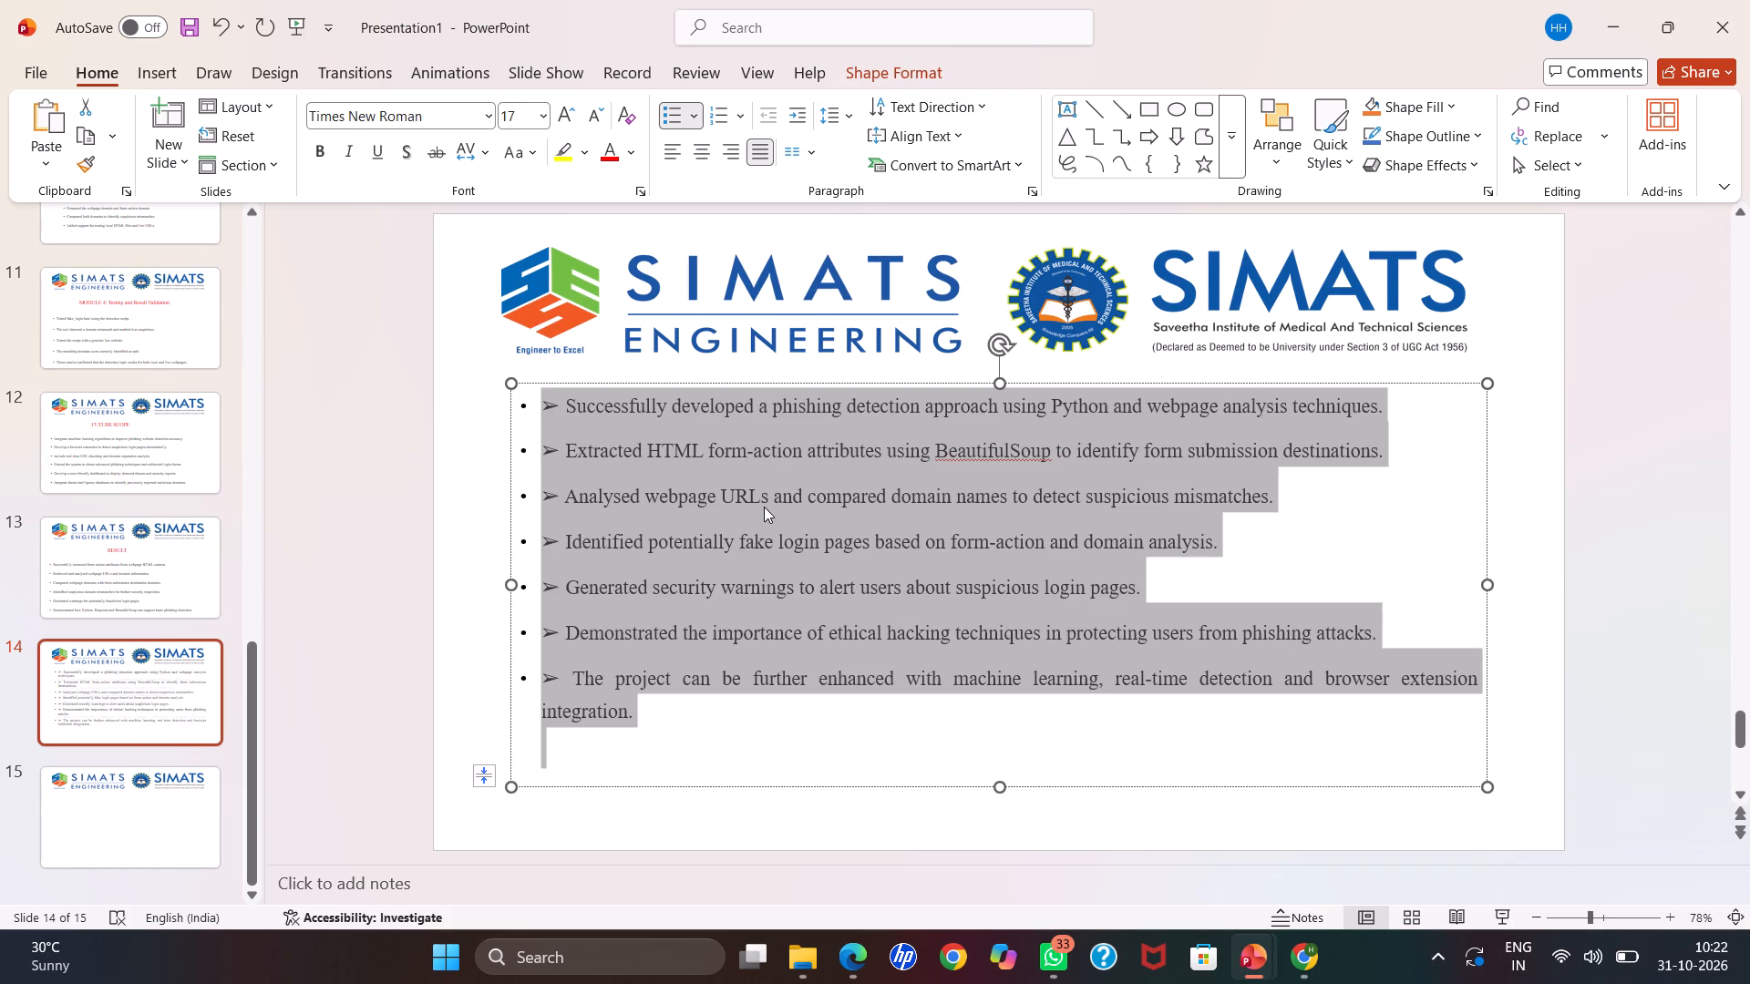
Remove the bullets and pasted arrow symbols from slide 14's last three conclusion points, keeping each on its own line.
{"action": "left_click", "coordinate": [571, 682]}
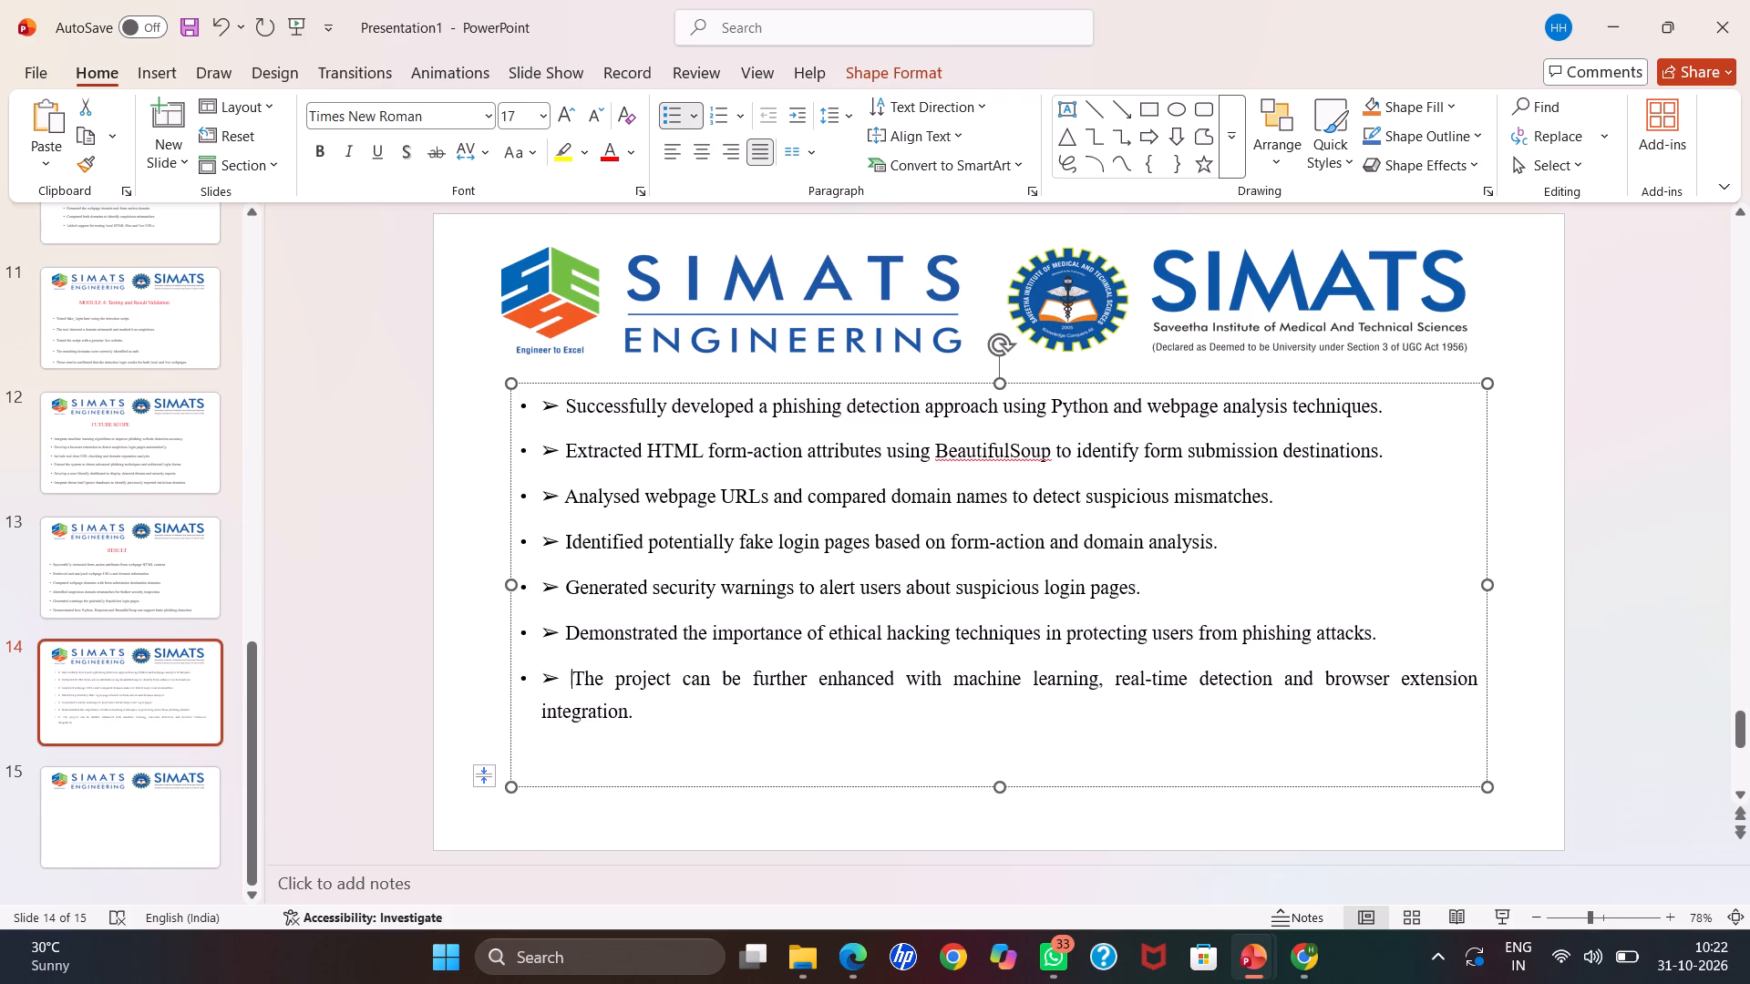
{"action": "key", "text": "BackSpace"}
{"action": "key", "text": "BackSpace"}
{"action": "key", "text": "BackSpace"}
{"action": "key", "text": "Up"}
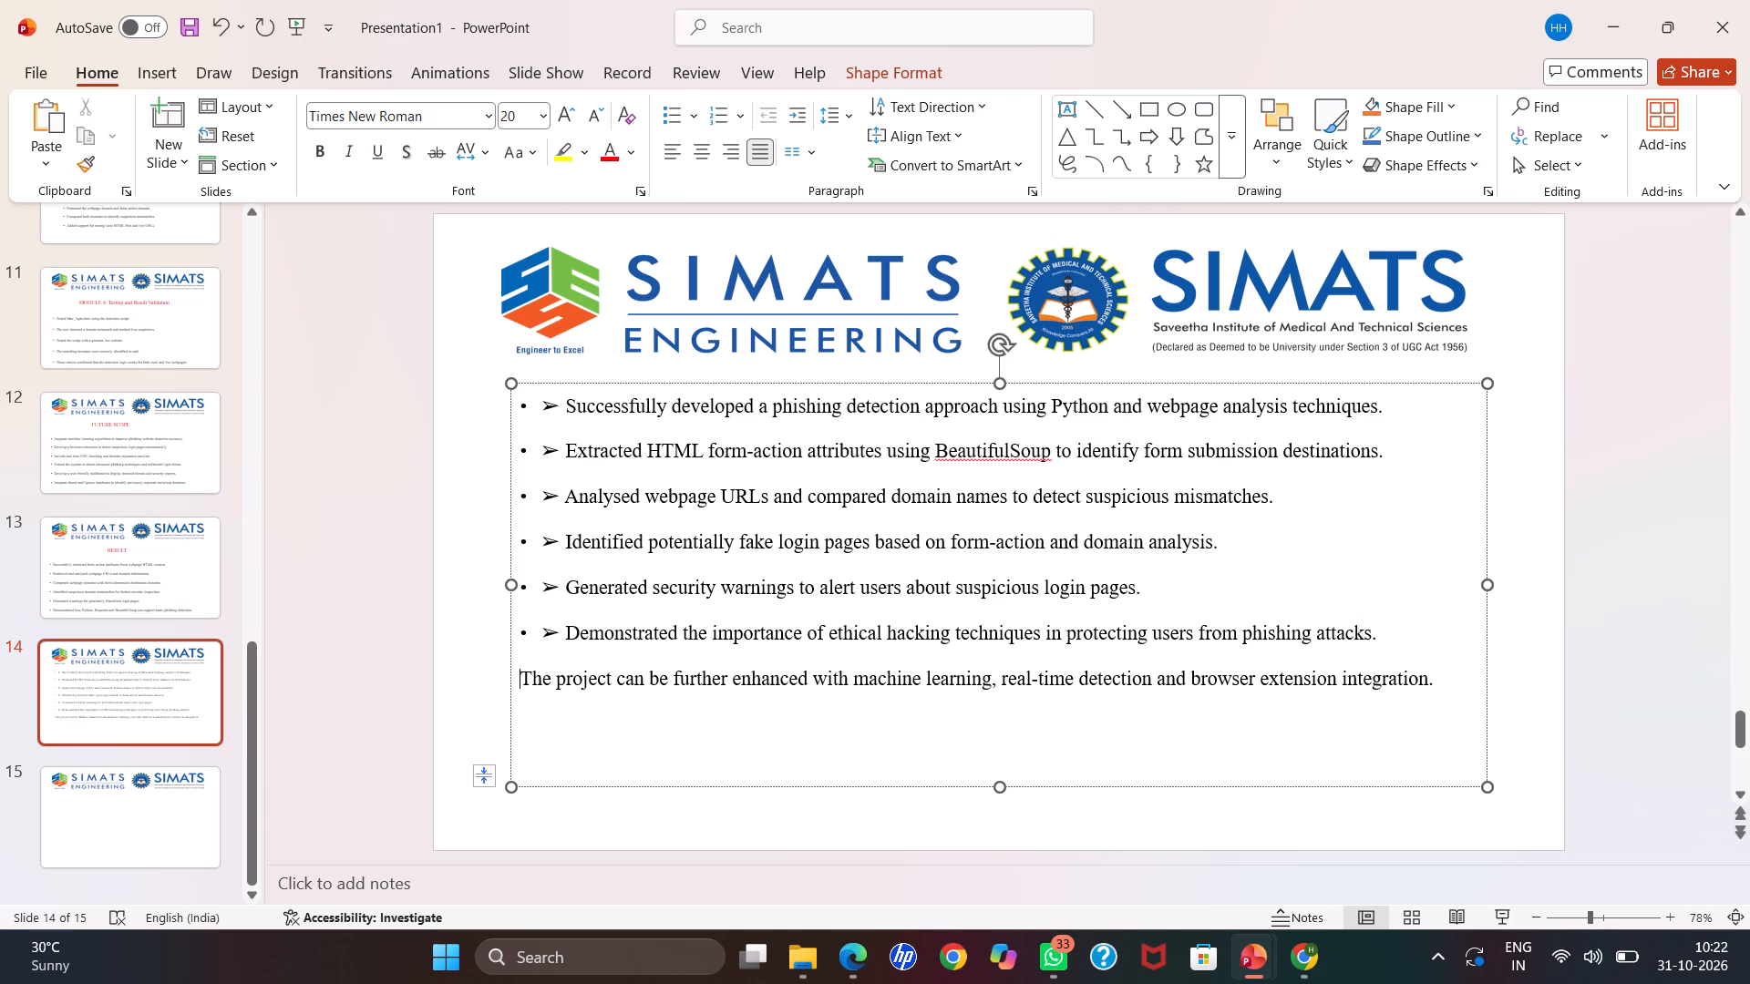
{"action": "key", "text": "Right"}
{"action": "key", "text": "BackSpace"}
{"action": "key", "text": "BackSpace"}
{"action": "key", "text": "BackSpace"}
{"action": "key", "text": "Return"}
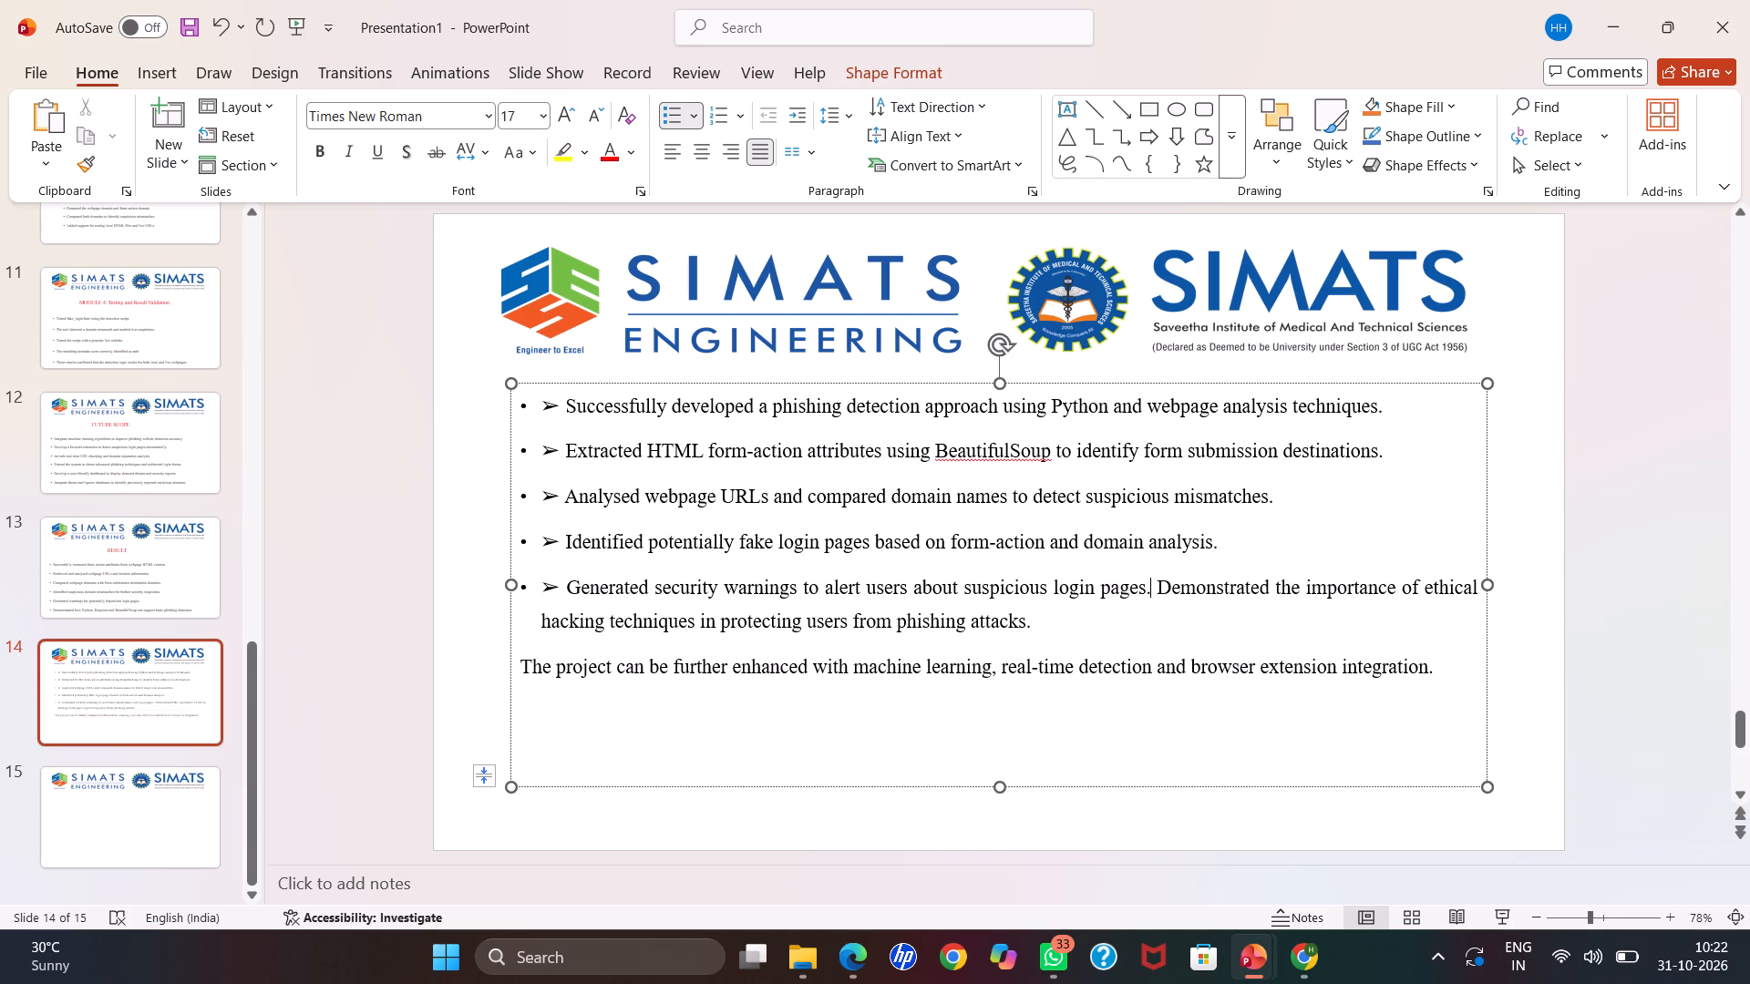
{"action": "key", "text": "BackSpace"}
{"action": "key", "text": "BackSpace"}
{"action": "key", "text": "Return"}
{"action": "key", "text": "BackSpace"}
{"action": "key", "text": "Up"}
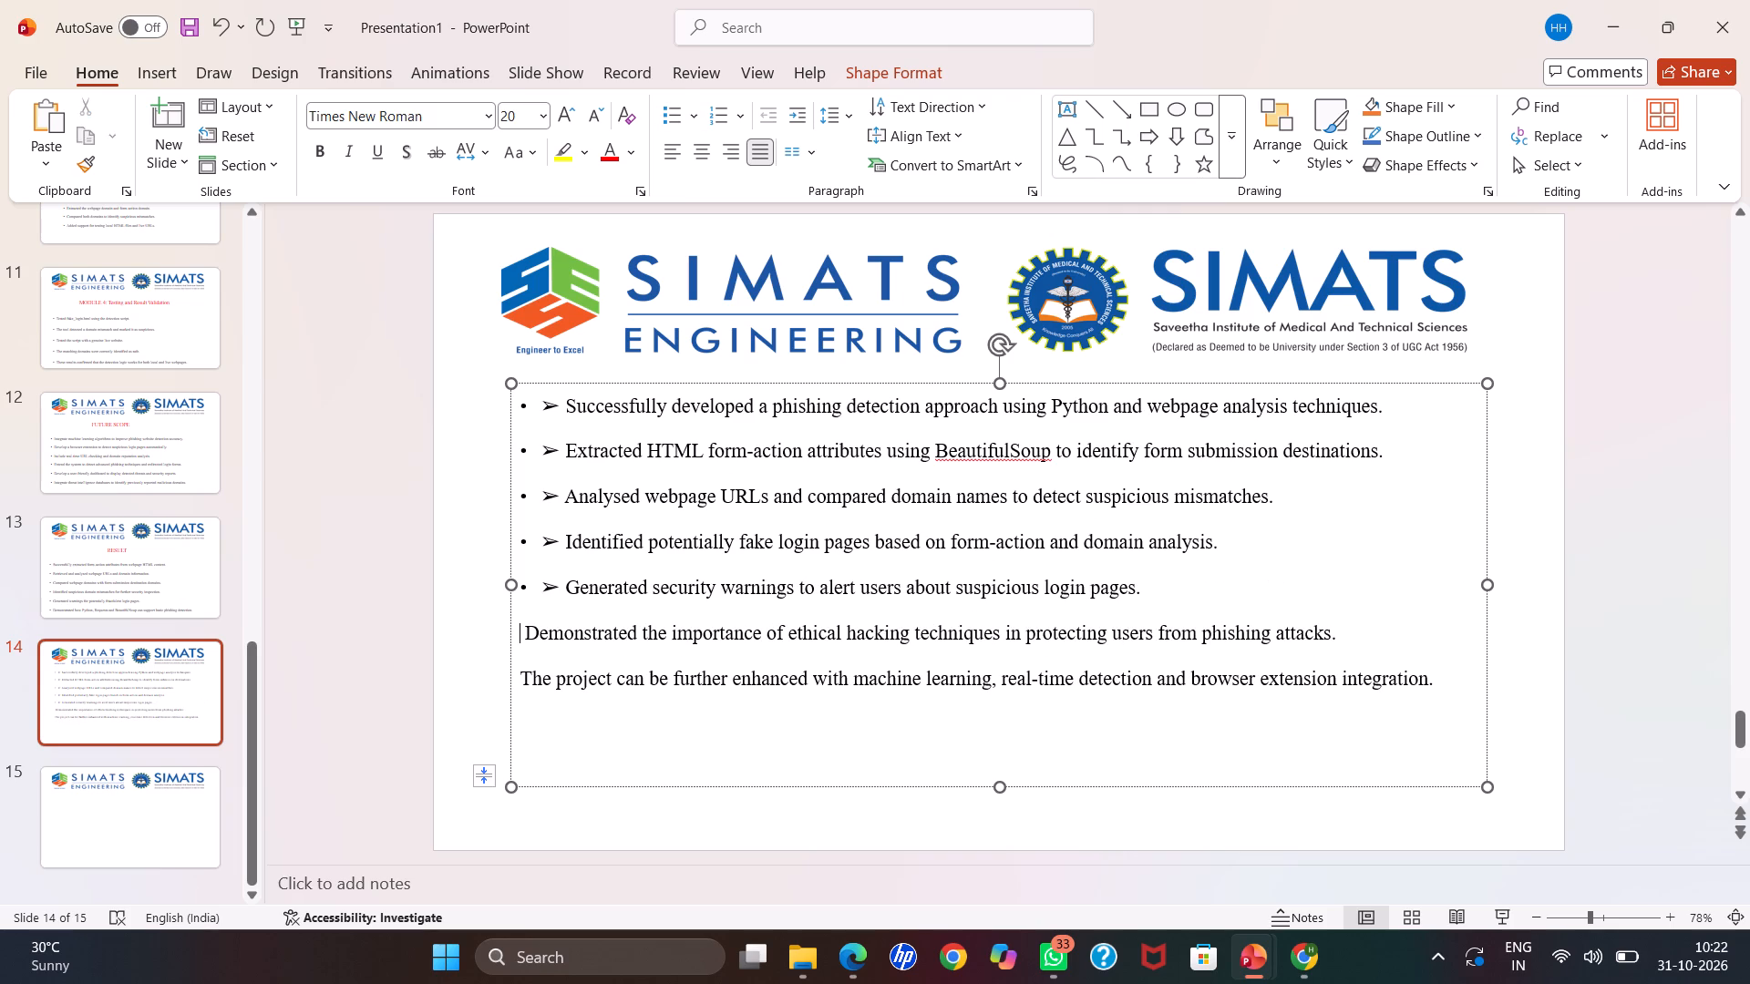
{"action": "key", "text": "Right"}
{"action": "key", "text": "BackSpace"}
{"action": "key", "text": "BackSpace"}
Remove the bullets and pasted arrow symbols from slide 14's first four conclusion points.
{"action": "key", "text": "Up"}
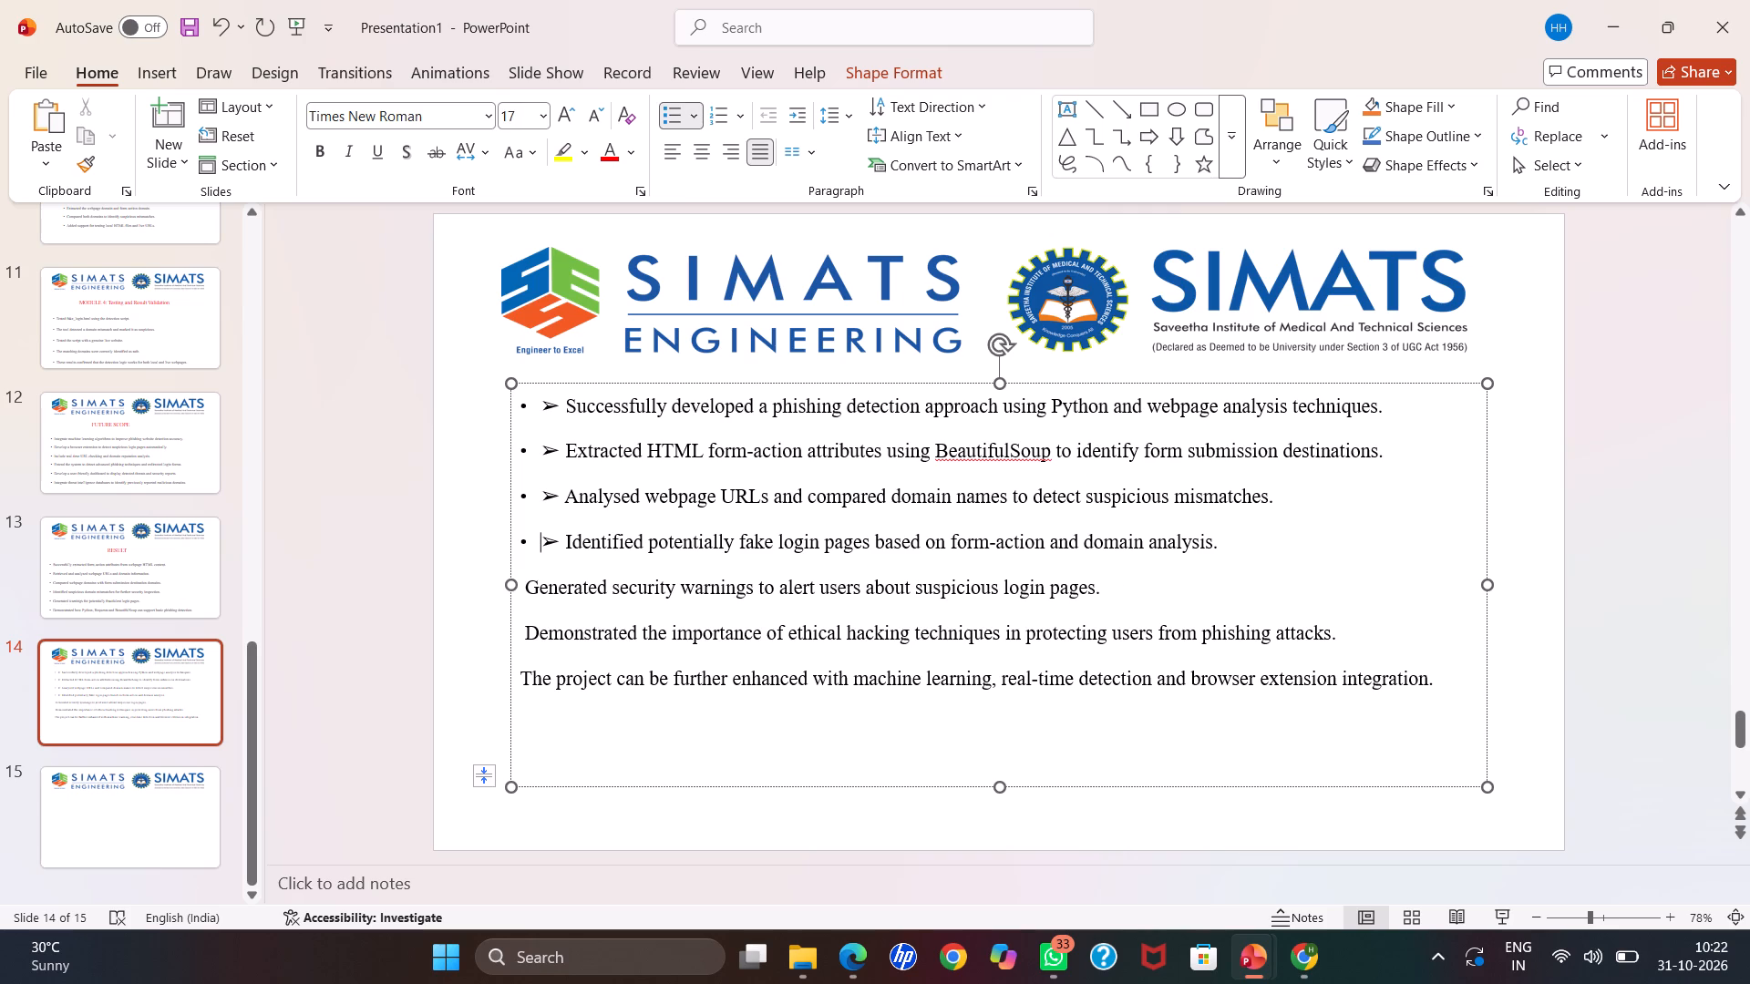
{"action": "key", "text": "Right"}
{"action": "key", "text": "BackSpace"}
{"action": "key", "text": "BackSpace"}
{"action": "key", "text": "Up"}
{"action": "key", "text": "BackSpace"}
{"action": "key", "text": "Right"}
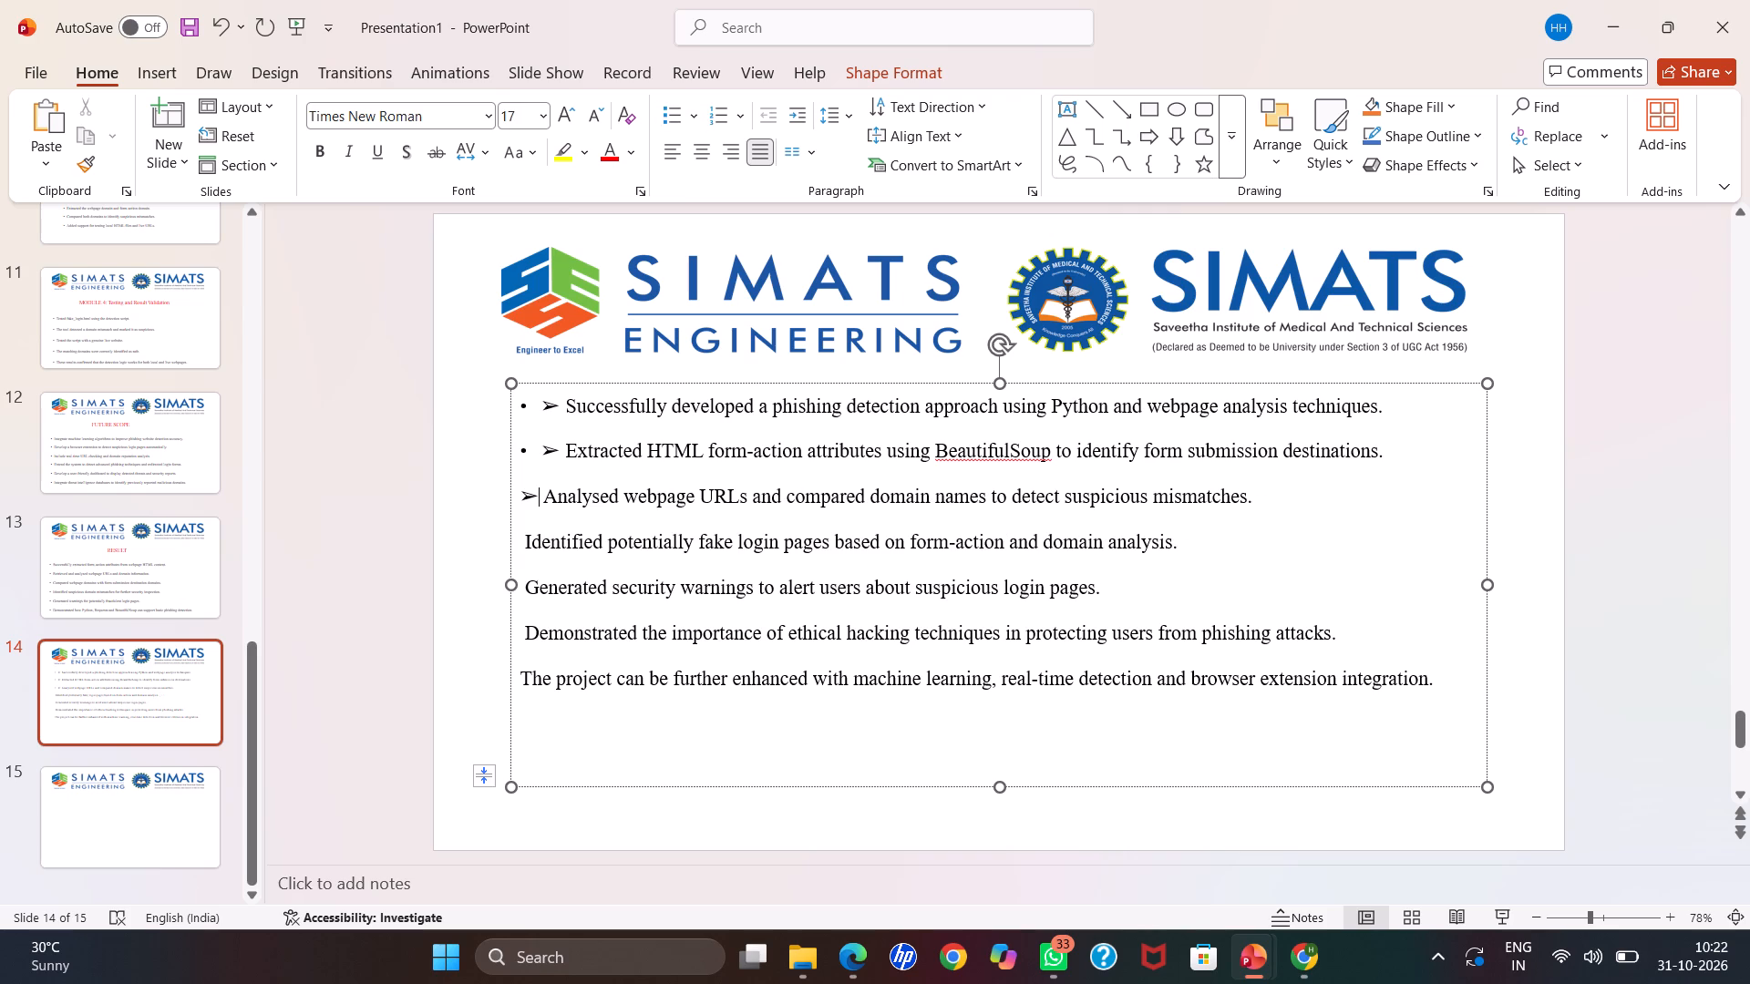
{"action": "key", "text": "BackSpace"}
{"action": "key", "text": "Up"}
{"action": "key", "text": "Right"}
{"action": "key", "text": "BackSpace"}
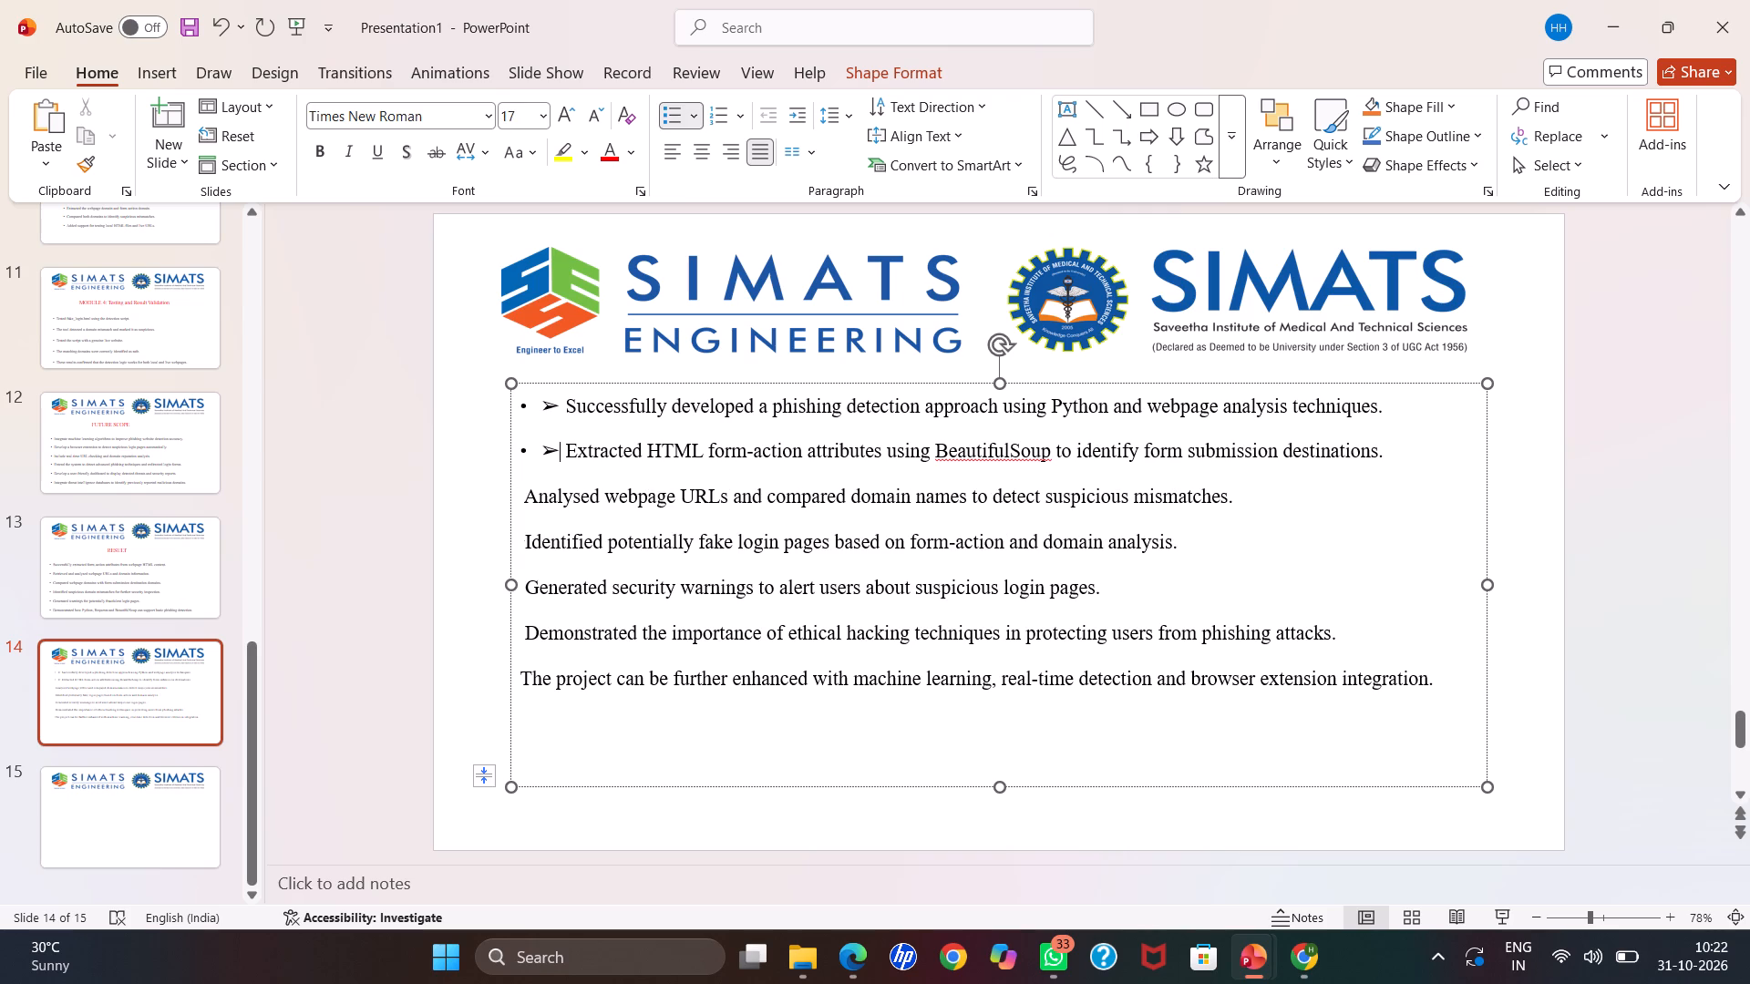
{"action": "key", "text": "BackSpace"}
{"action": "key", "text": "Up"}
{"action": "key", "text": "Up"}
{"action": "key", "text": "Right"}
{"action": "key", "text": "BackSpace"}
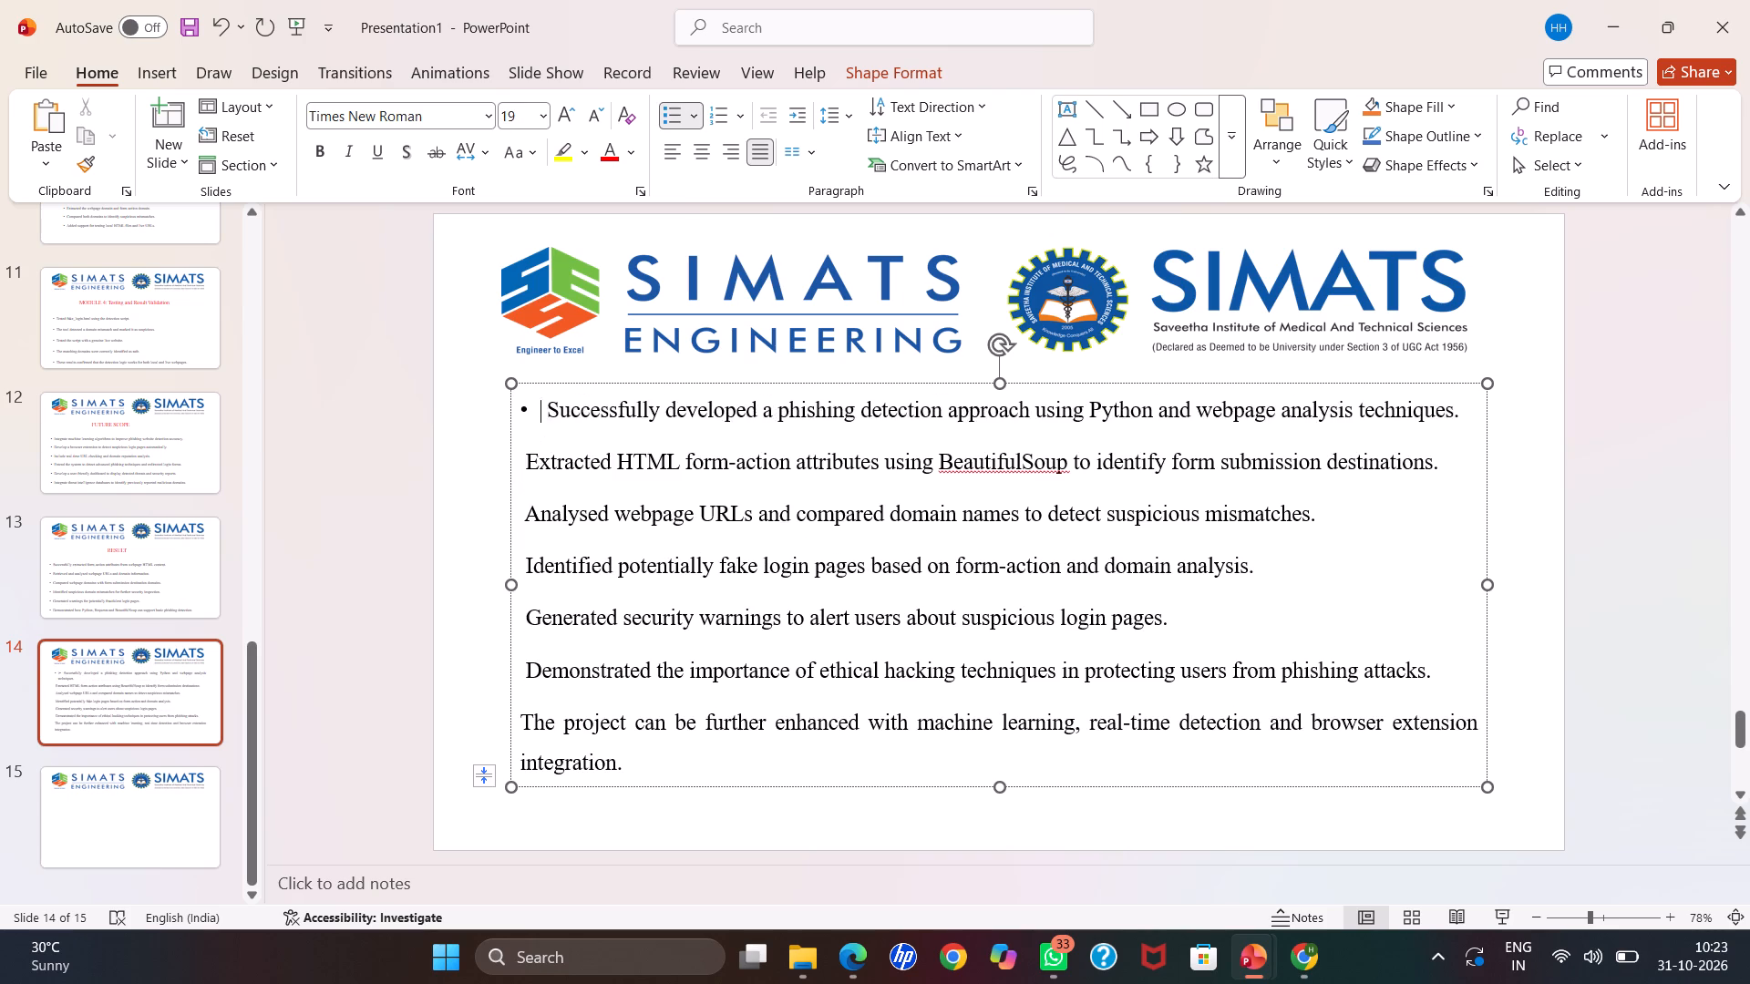
{"action": "key", "text": "BackSpace"}
{"action": "key", "text": "Right"}
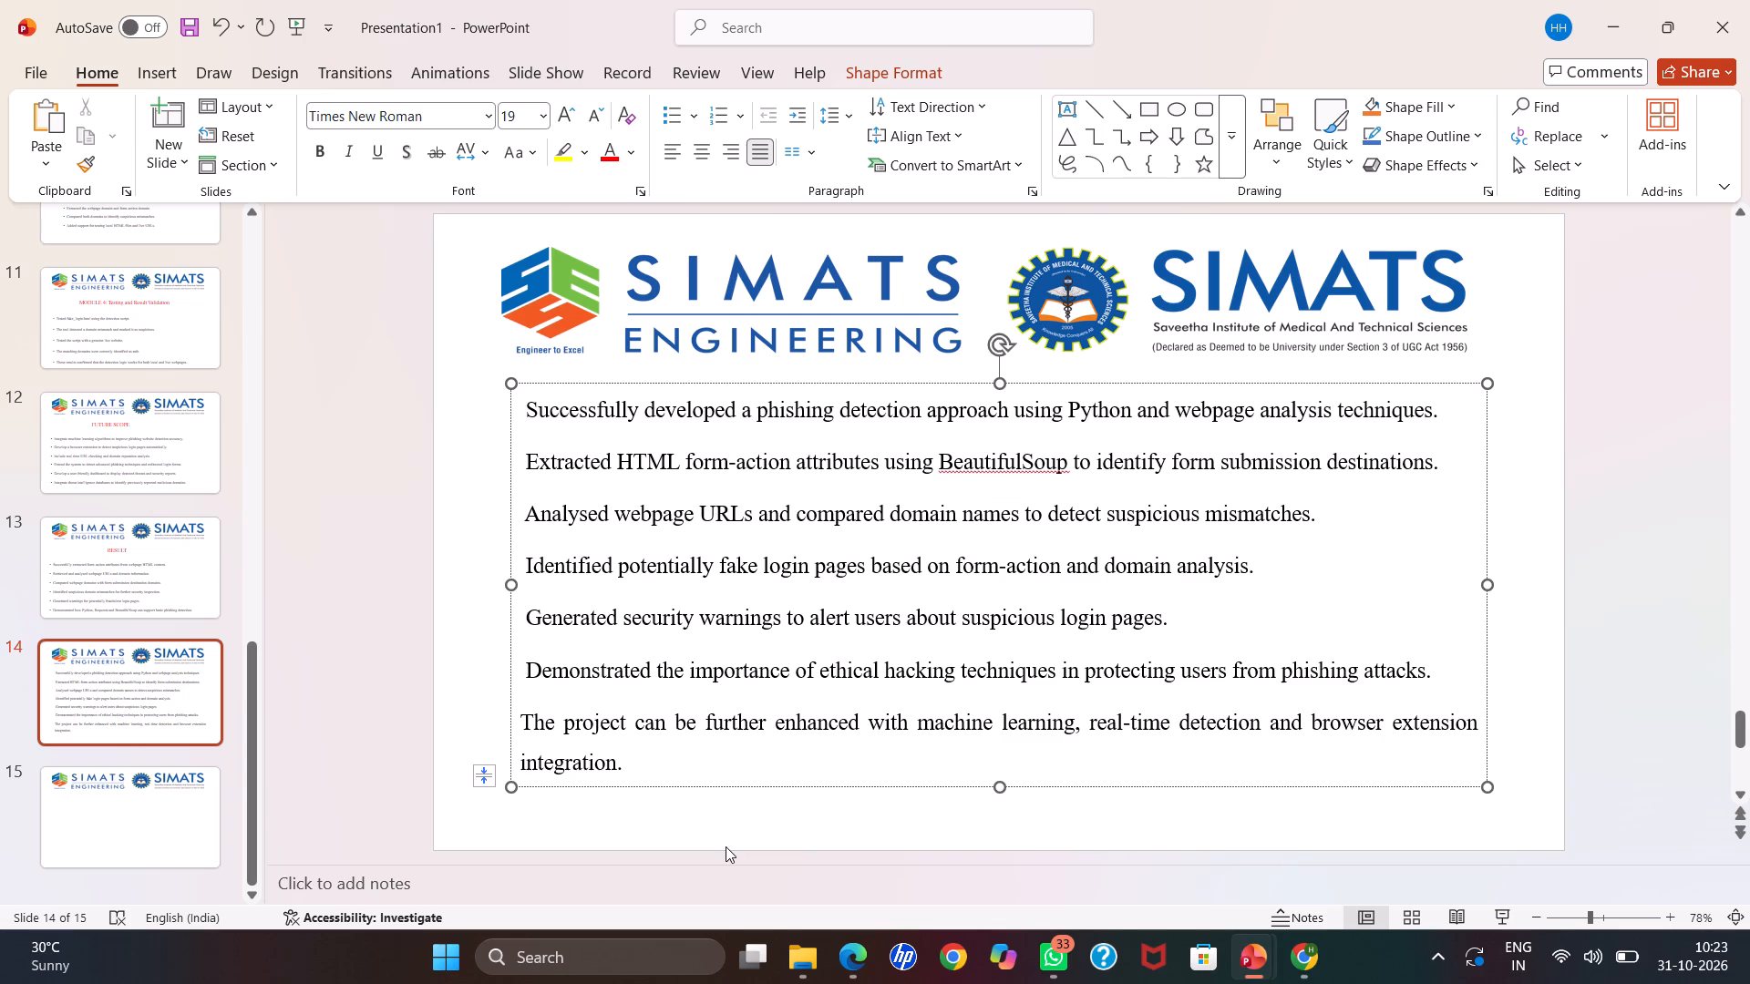
Set all of slide 14's conclusion text back to font size 20.
{"action": "key", "text": "ctrl+a"}
{"action": "left_click", "coordinate": [527, 118]}
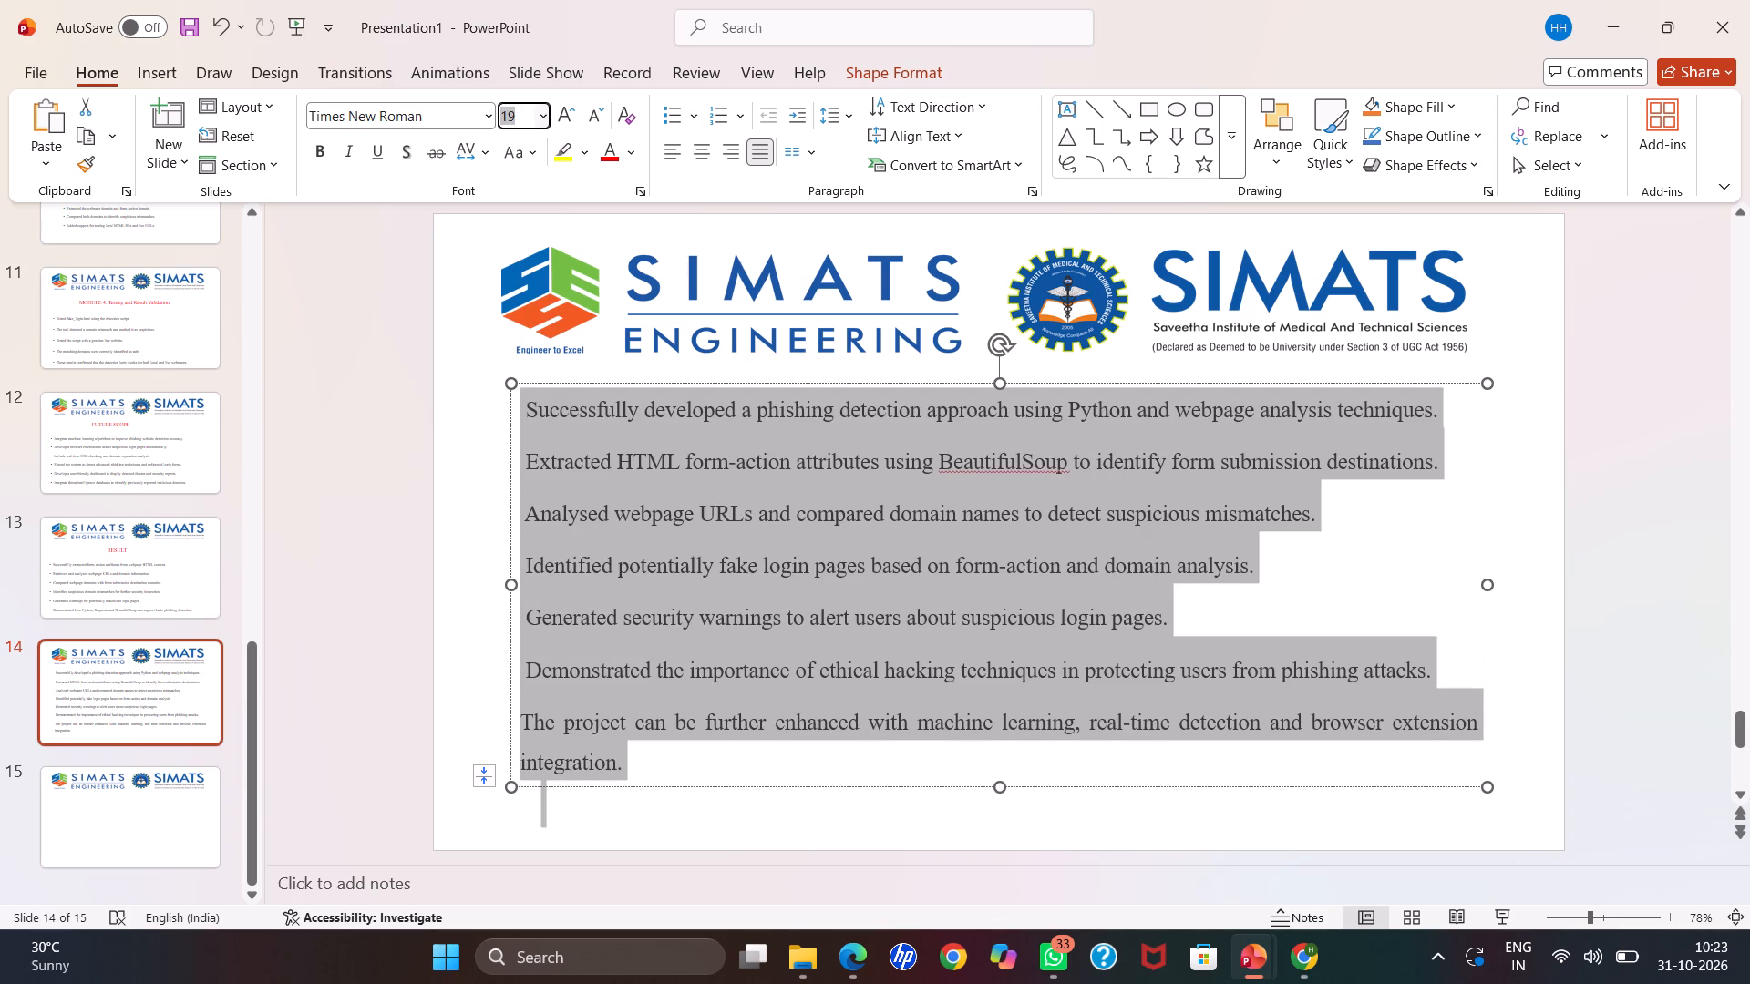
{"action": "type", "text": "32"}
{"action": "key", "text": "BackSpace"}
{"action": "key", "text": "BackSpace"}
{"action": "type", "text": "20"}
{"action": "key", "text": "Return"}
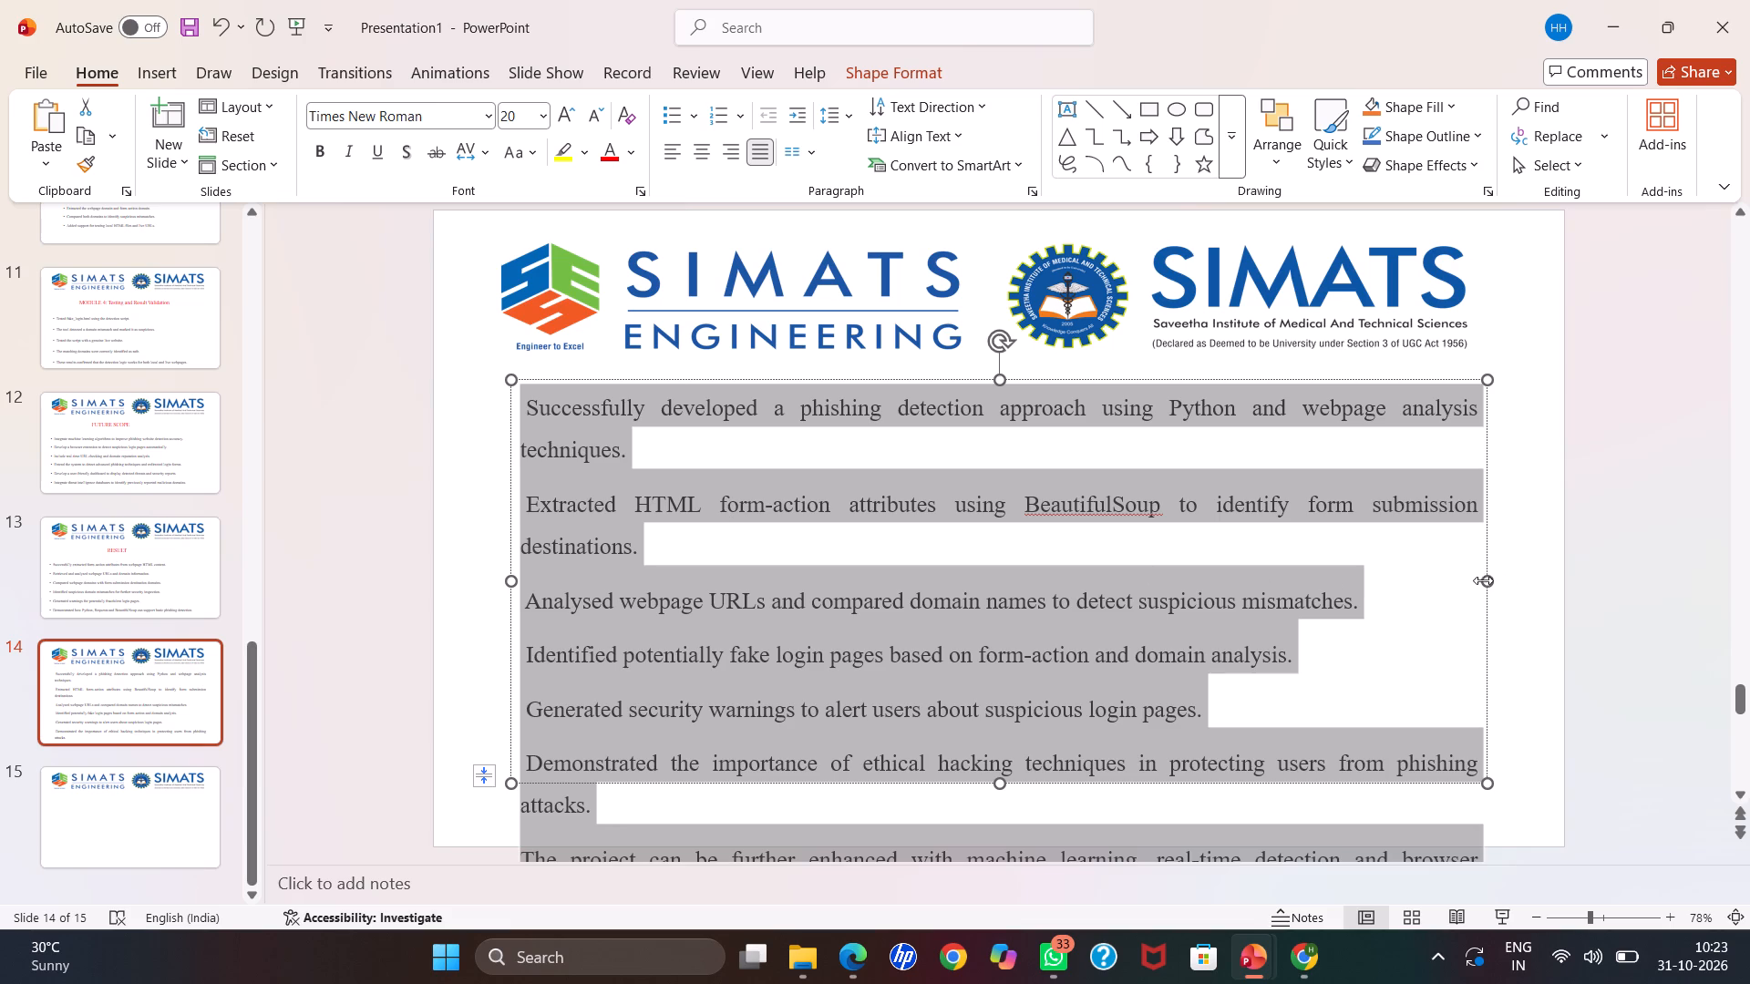
Widen slide 14's text box so most points fit on one line, and move it down to leave heading space below the banner.
{"action": "left_click_drag", "start_coordinate": [1485, 586], "coordinate": [1551, 572]}
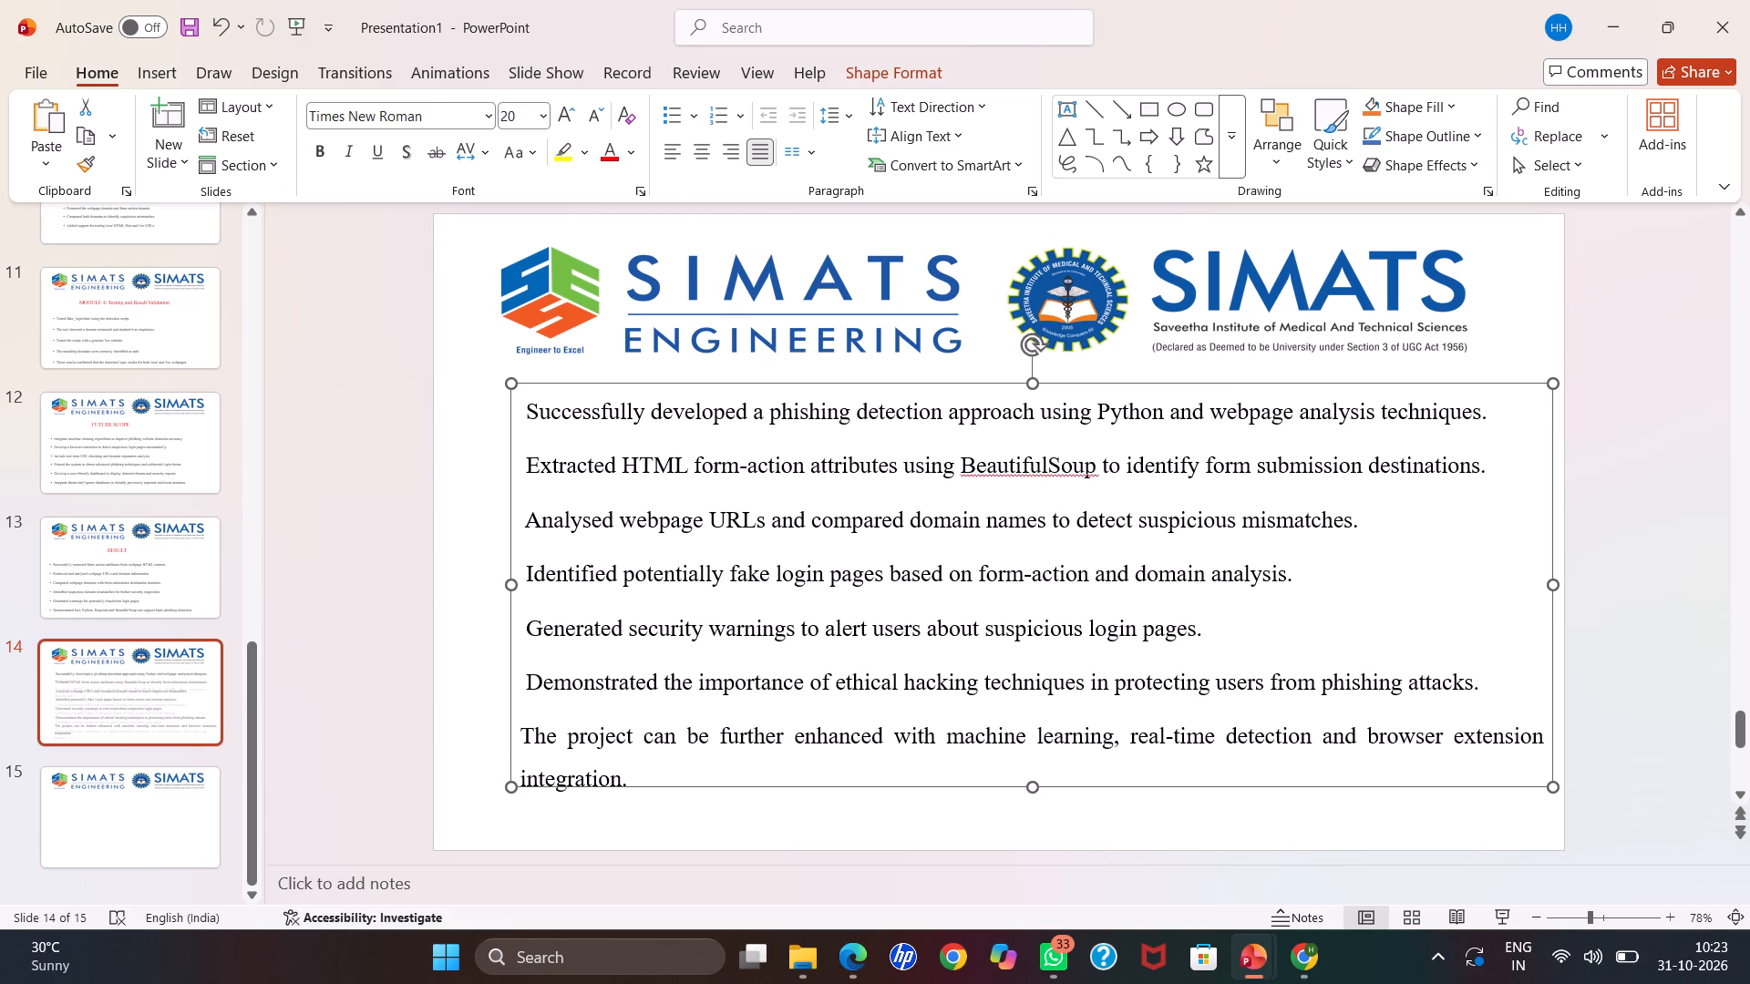
{"action": "left_click_drag", "start_coordinate": [1213, 385], "coordinate": [1179, 425]}
Apply filled square bullets to all of slide 14's conclusion points and nudge the text box slightly lower.
{"action": "left_click", "coordinate": [1038, 563]}
{"action": "key", "text": "ctrl+a"}
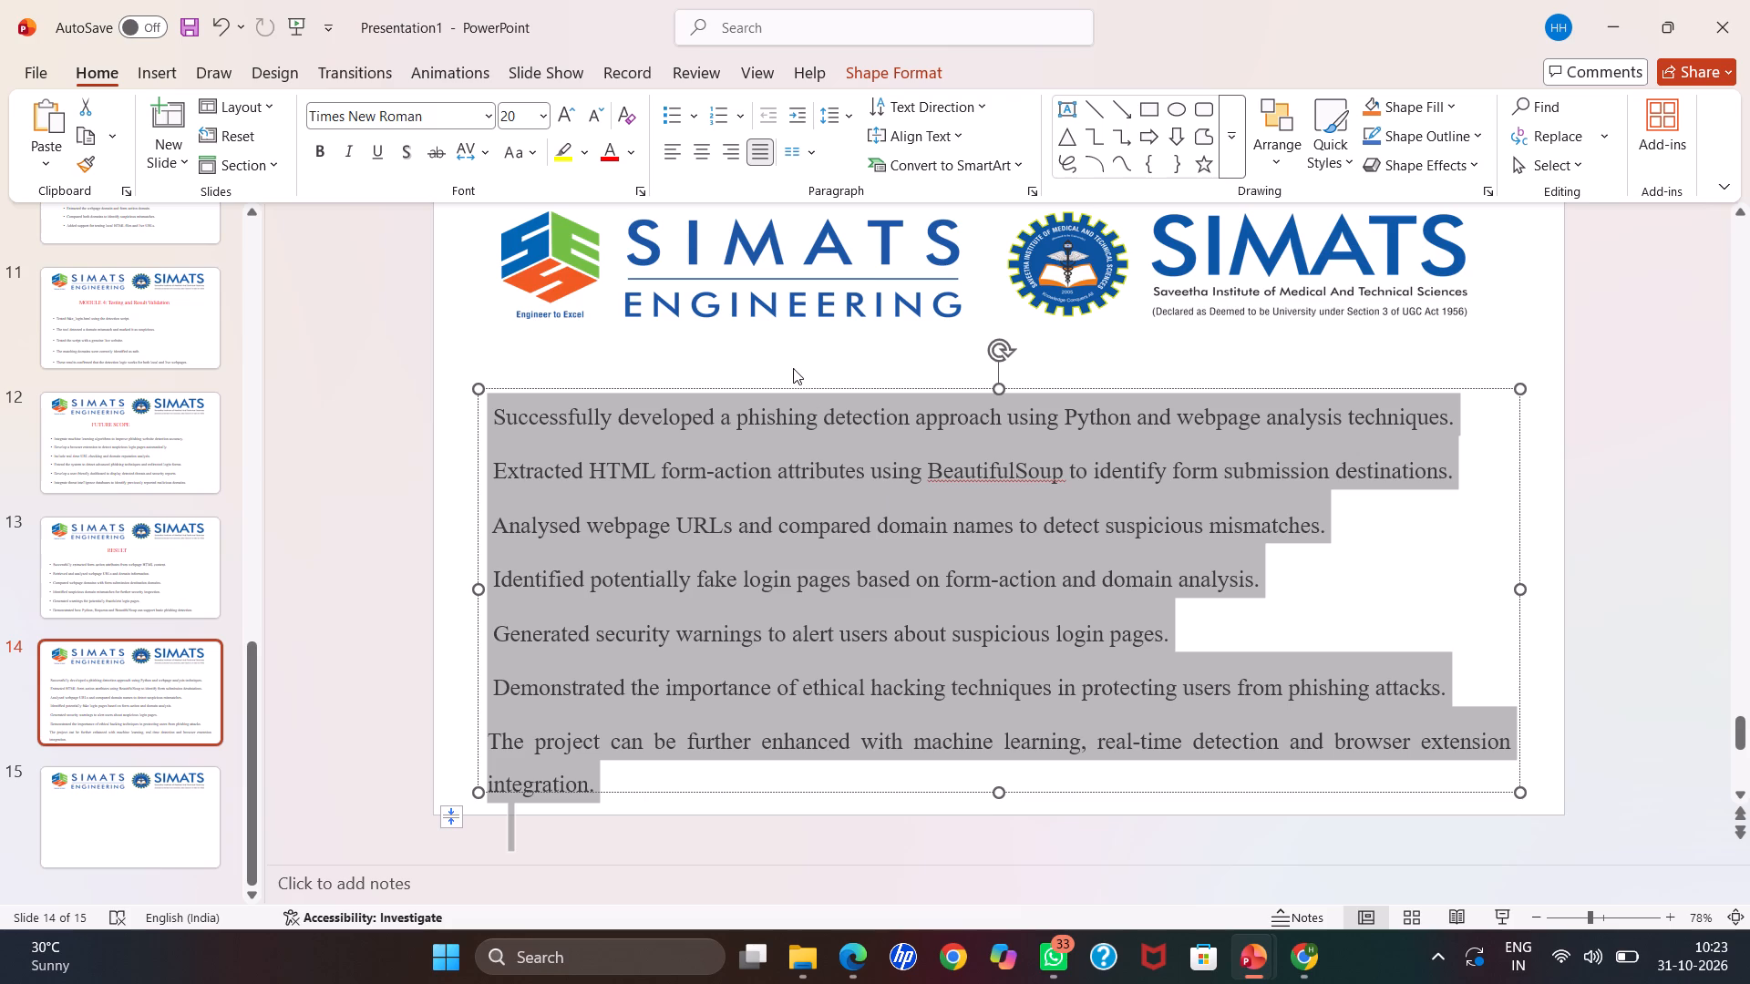
{"action": "left_click", "coordinate": [690, 116]}
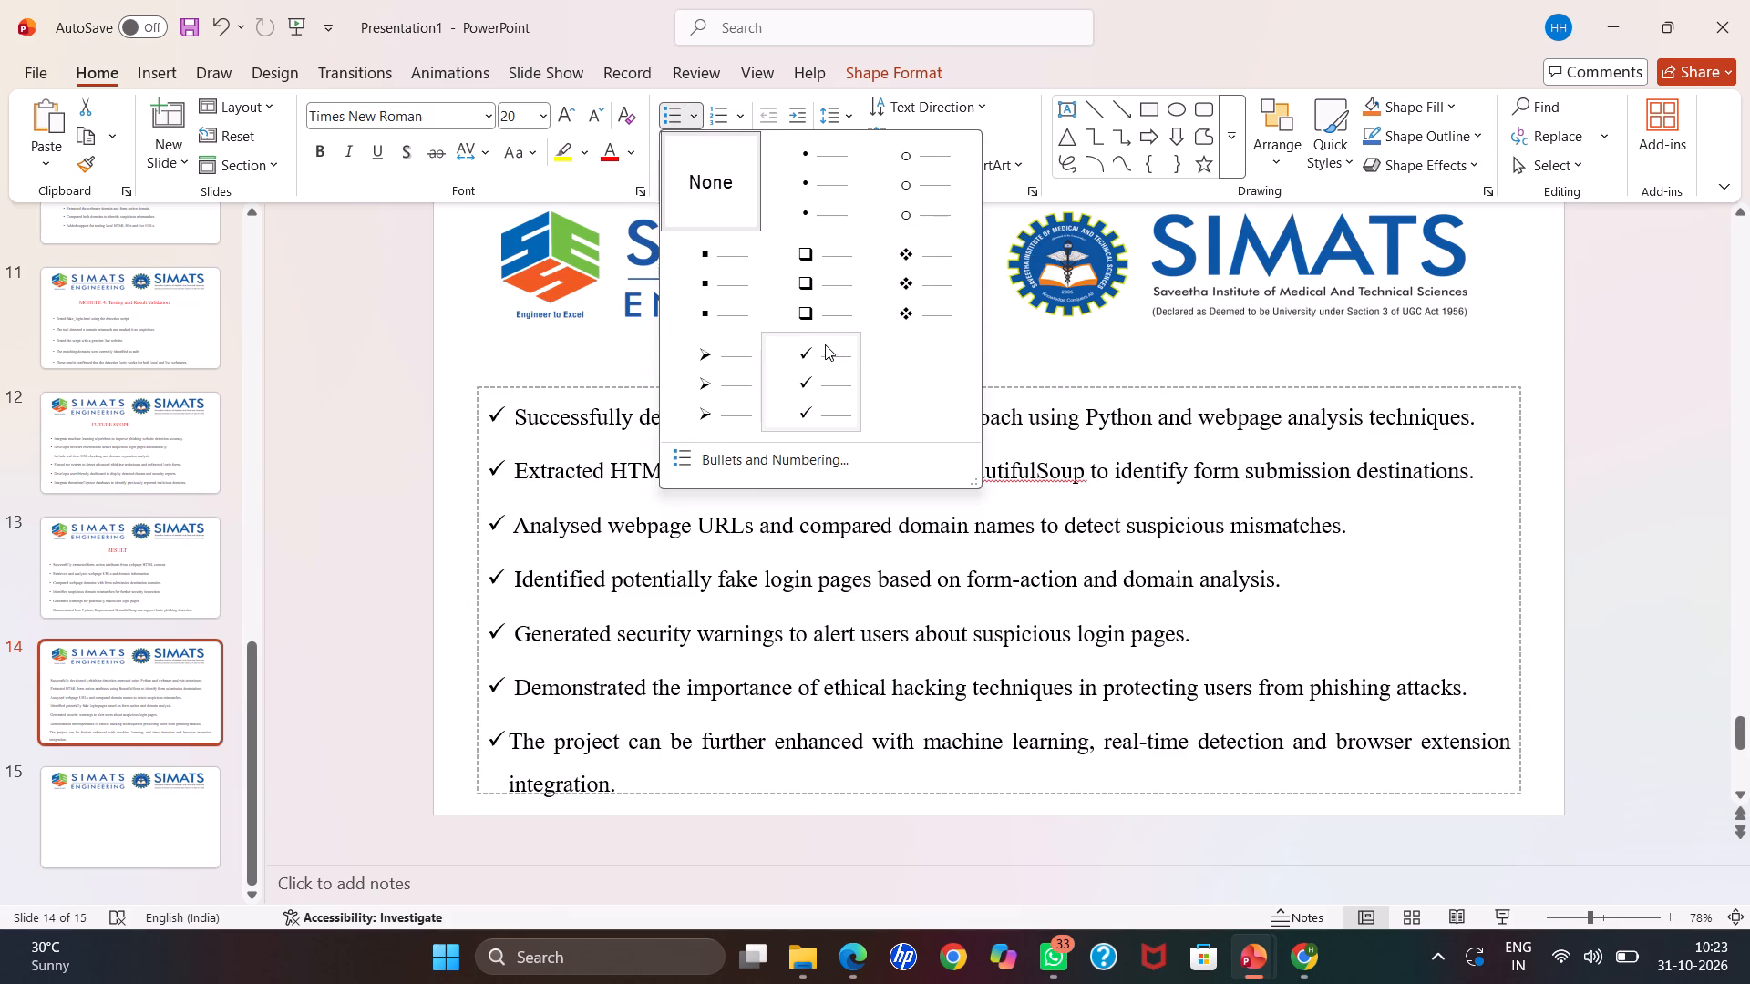
{"action": "left_click", "coordinate": [750, 313]}
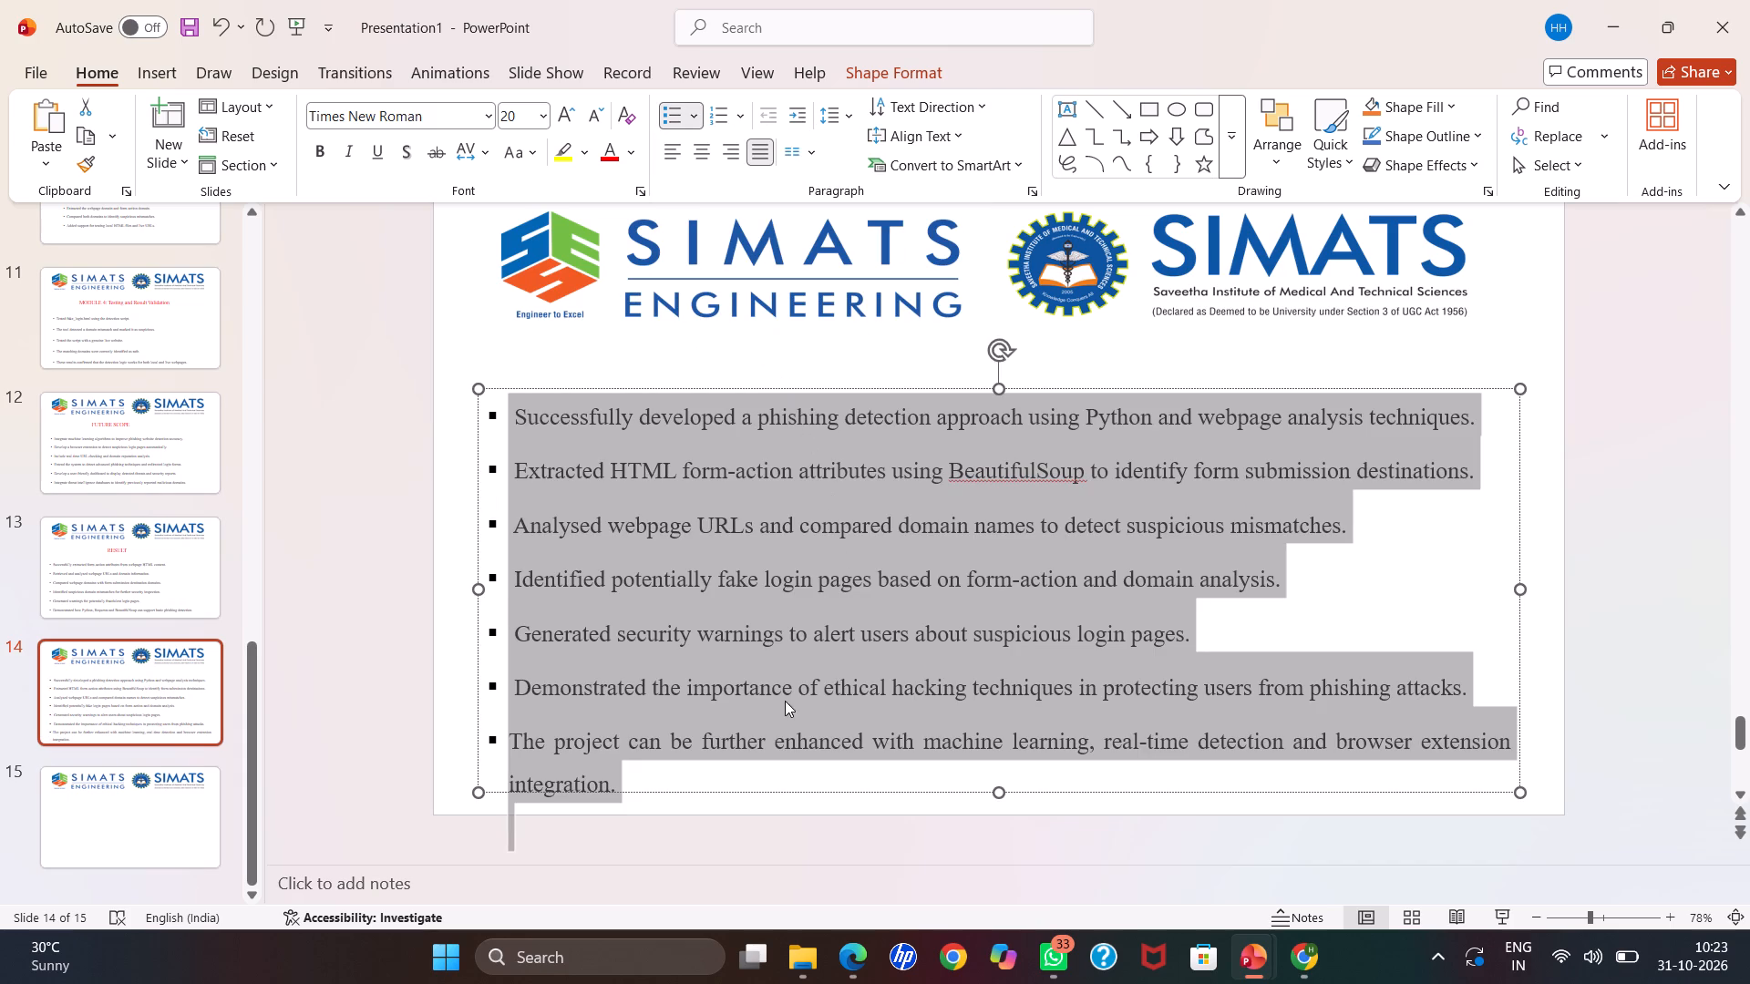
{"action": "left_click", "coordinate": [768, 716]}
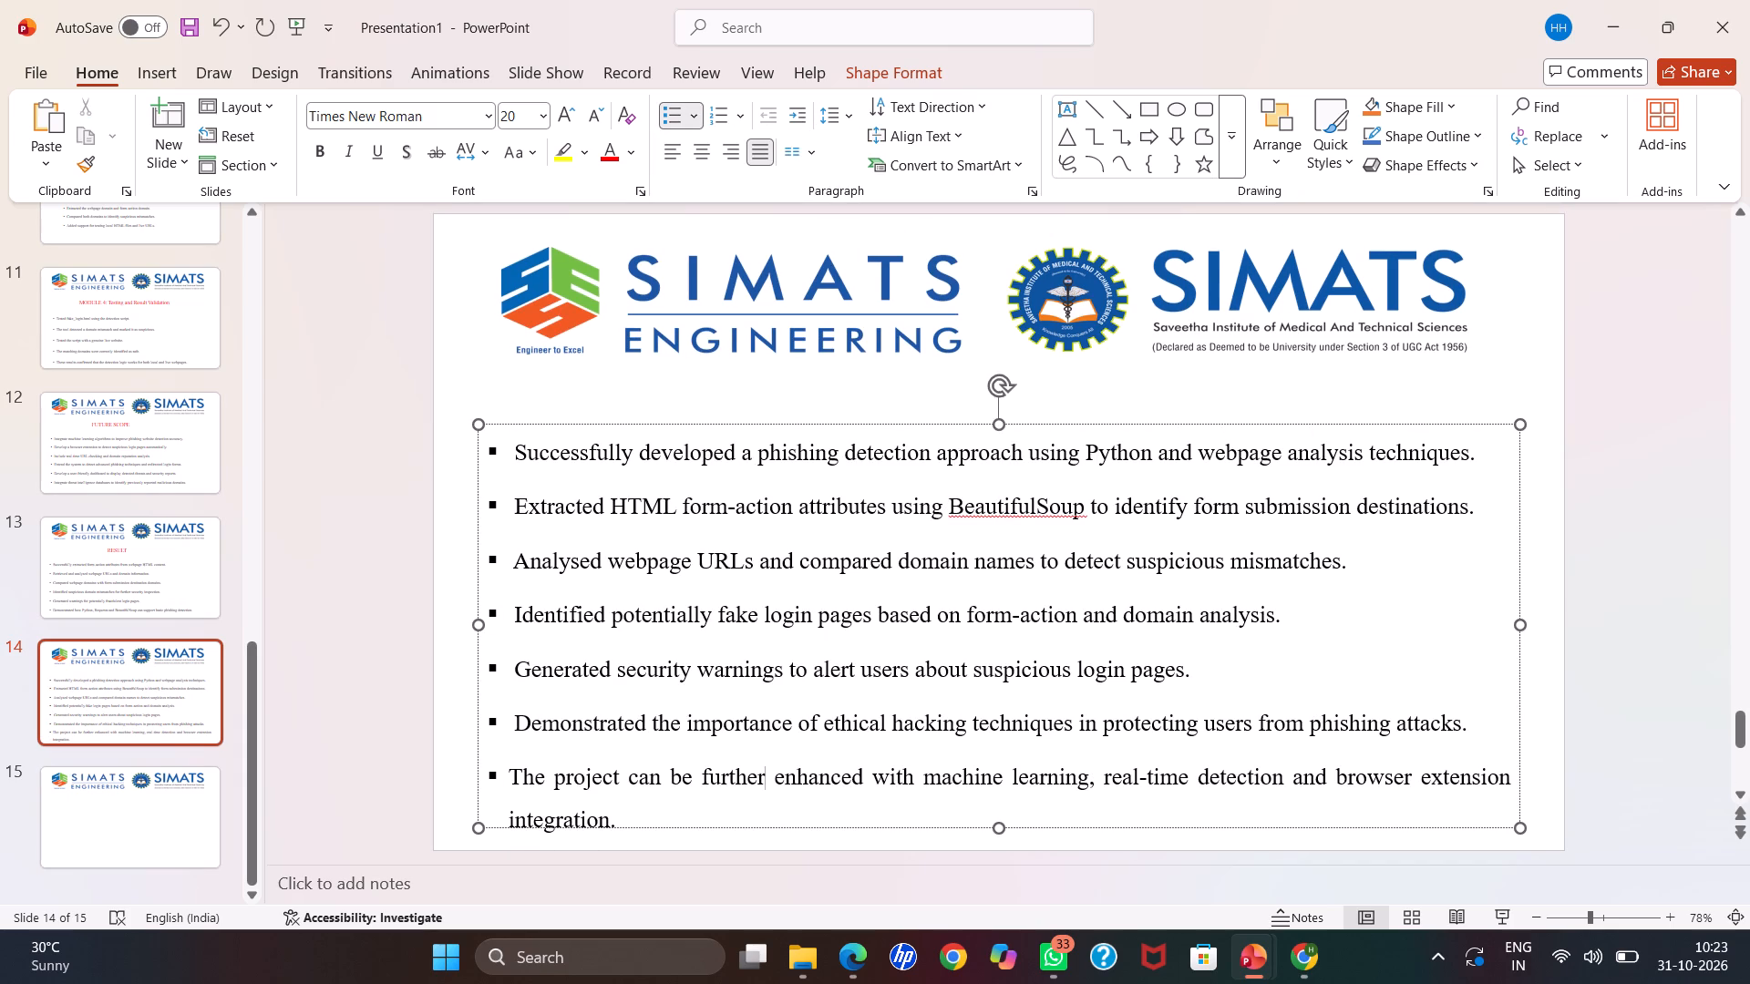
{"action": "left_click_drag", "start_coordinate": [984, 422], "coordinate": [979, 436]}
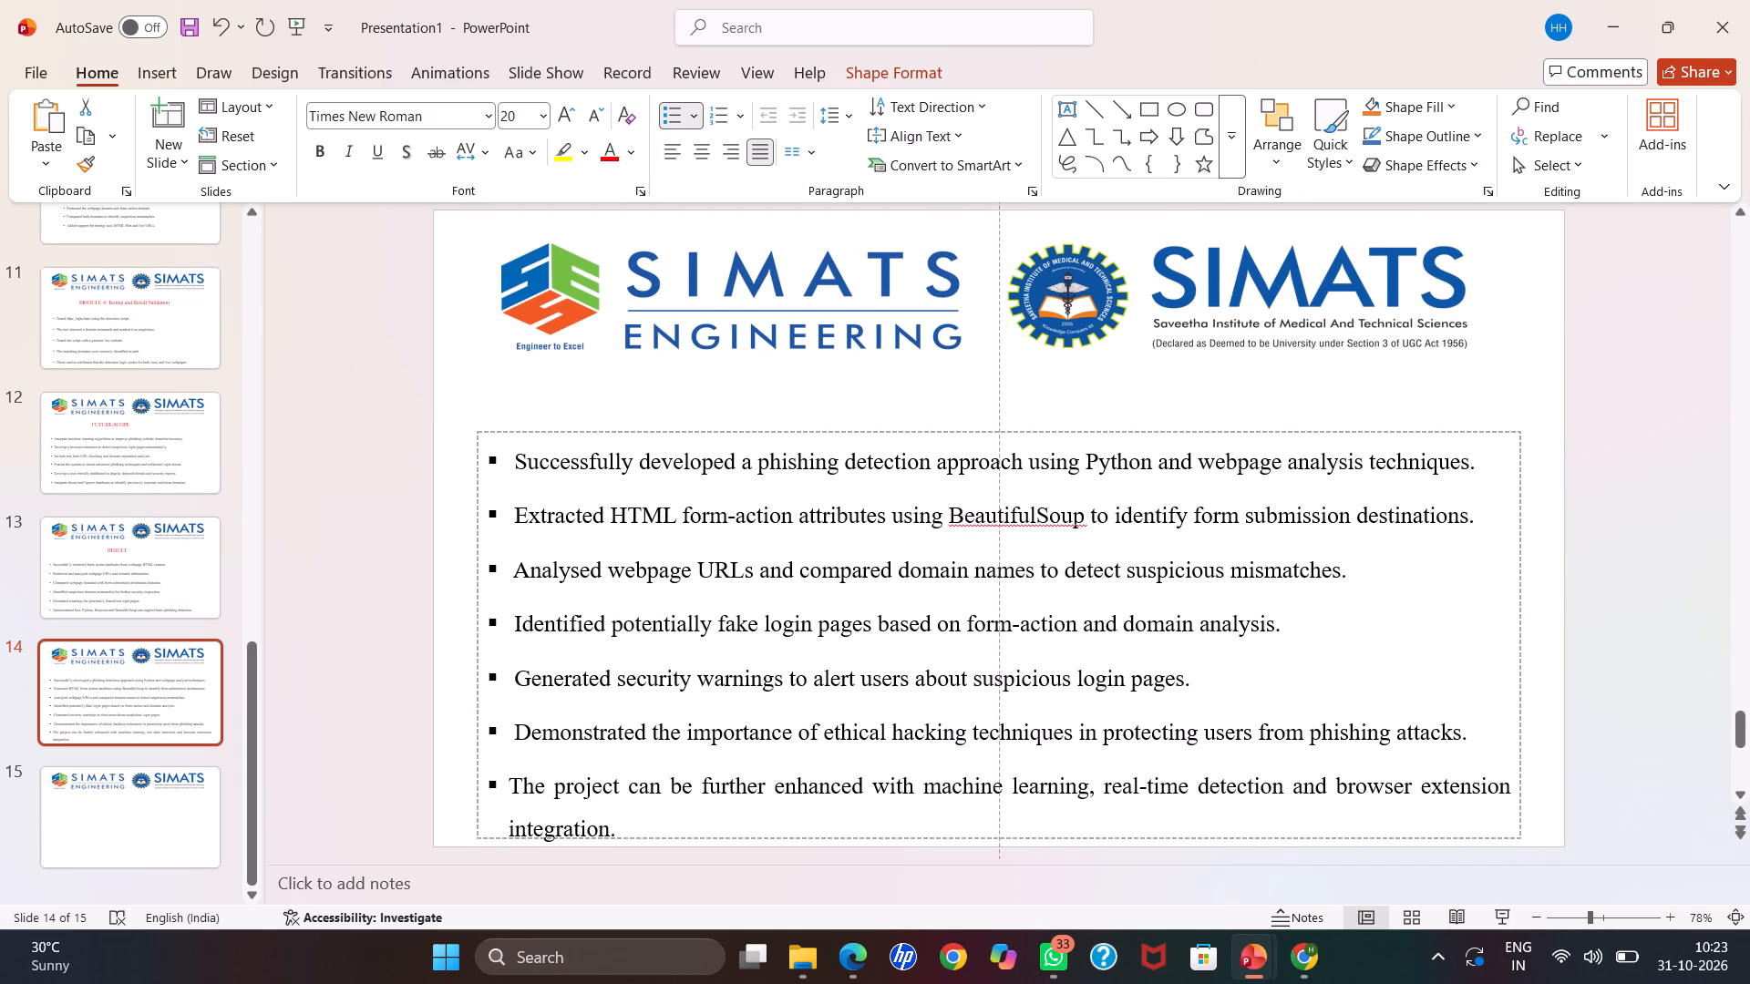
{"action": "left_click", "coordinate": [845, 410]}
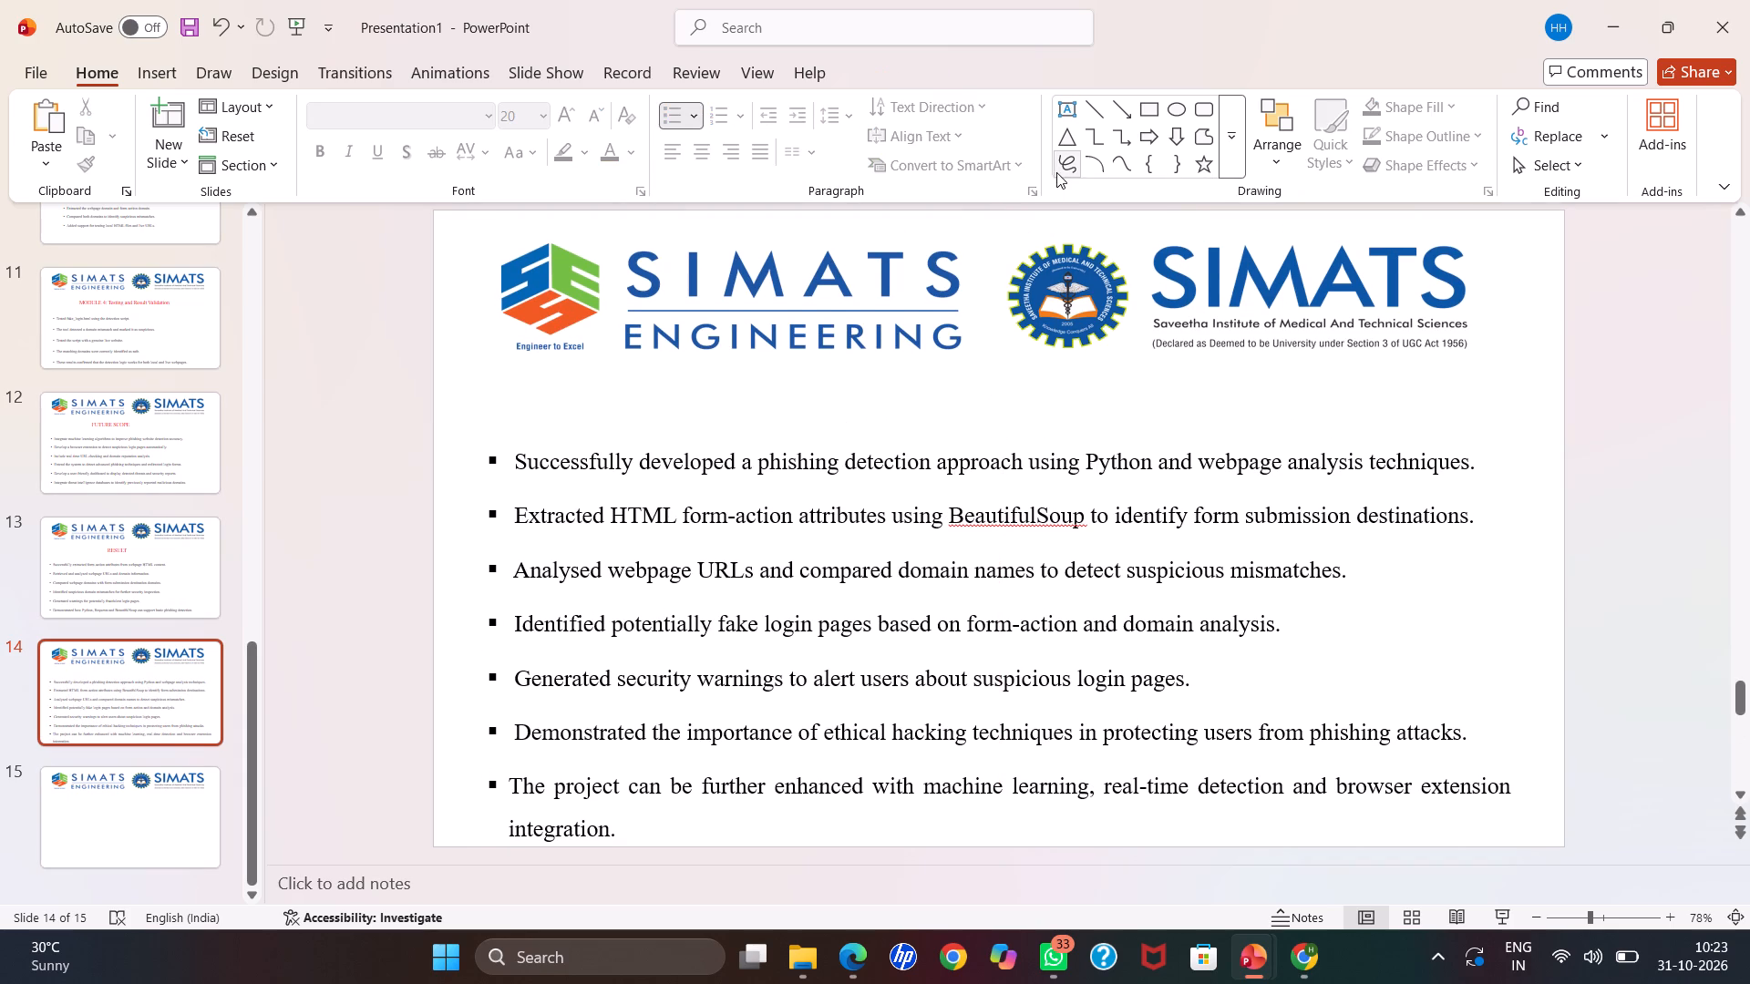
Add a text box with the heading "CONCLUSION" between slide 14's banner and its bullet points.
{"action": "left_click", "coordinate": [1067, 105]}
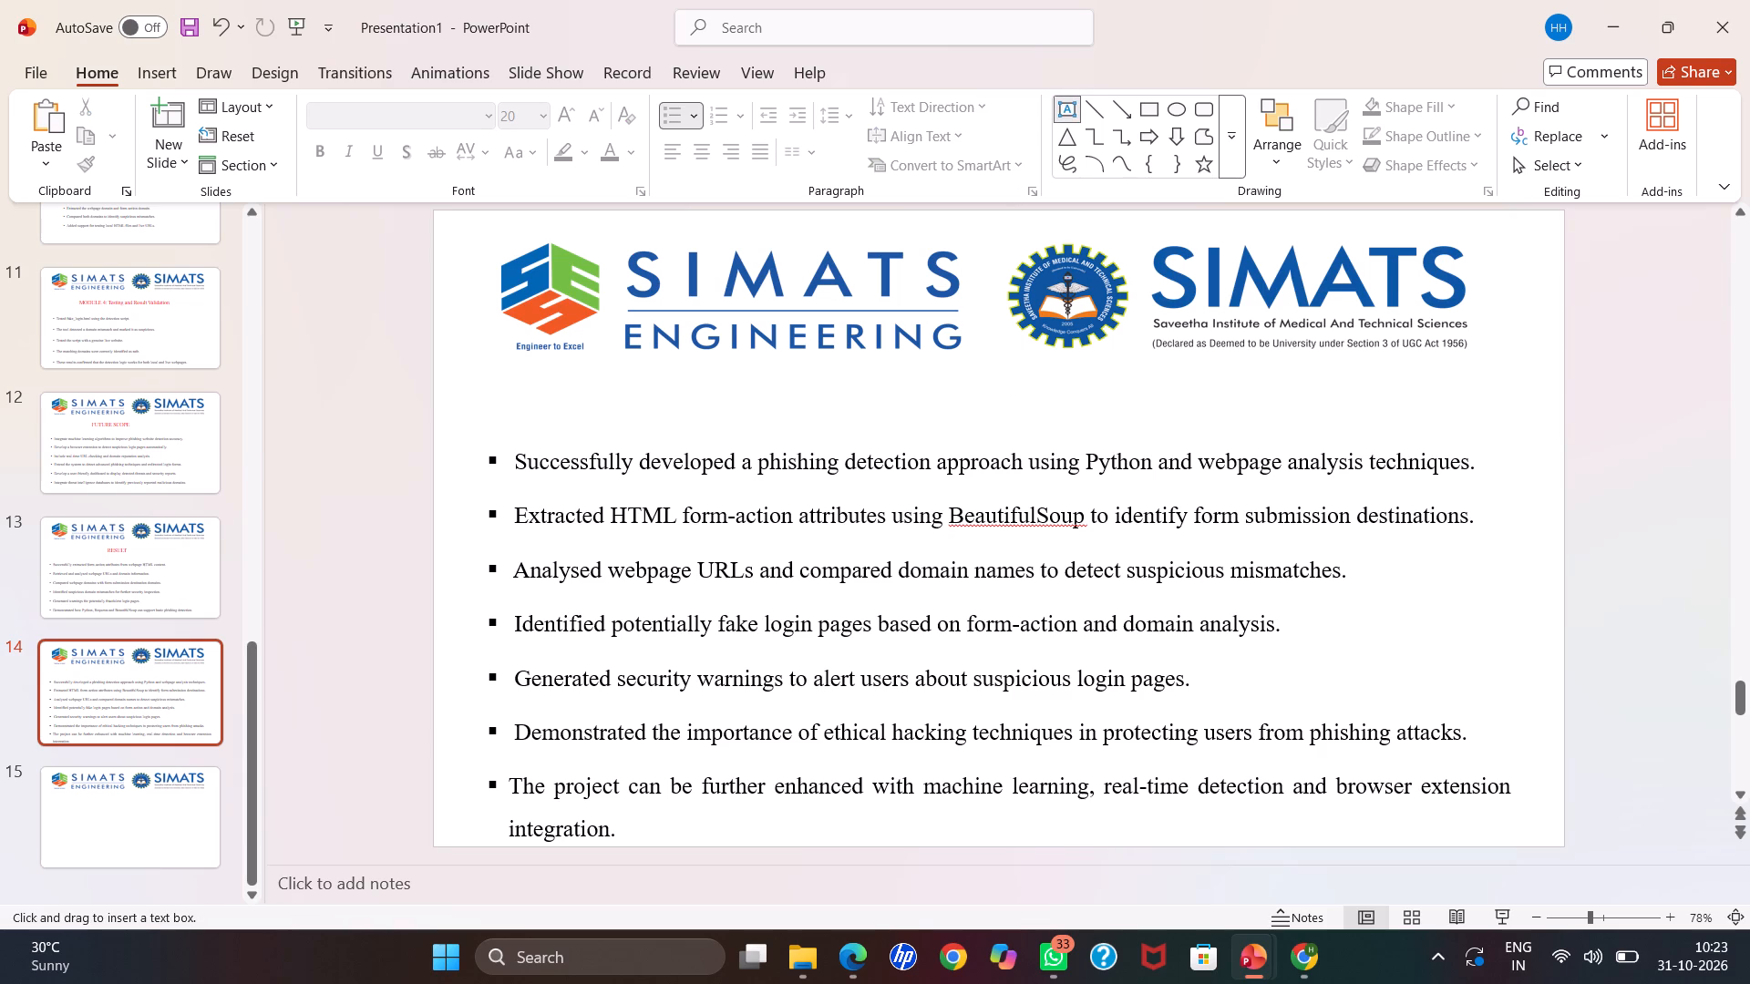
{"action": "left_click_drag", "start_coordinate": [764, 380], "coordinate": [1203, 429]}
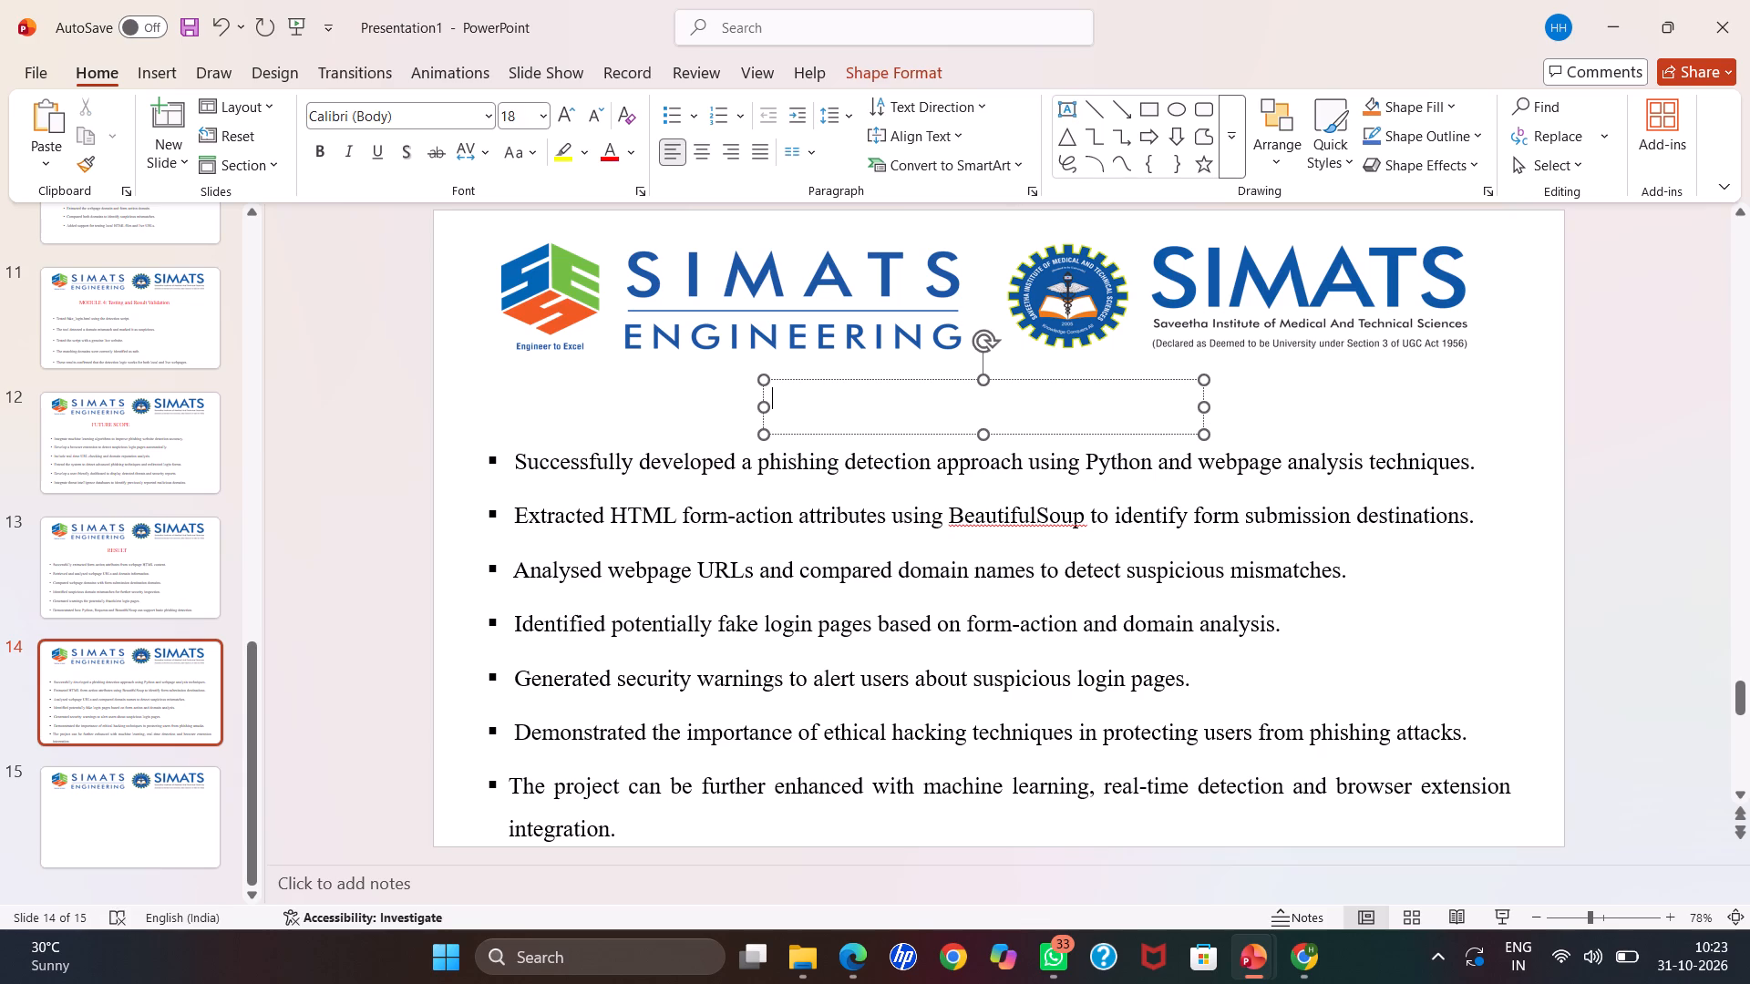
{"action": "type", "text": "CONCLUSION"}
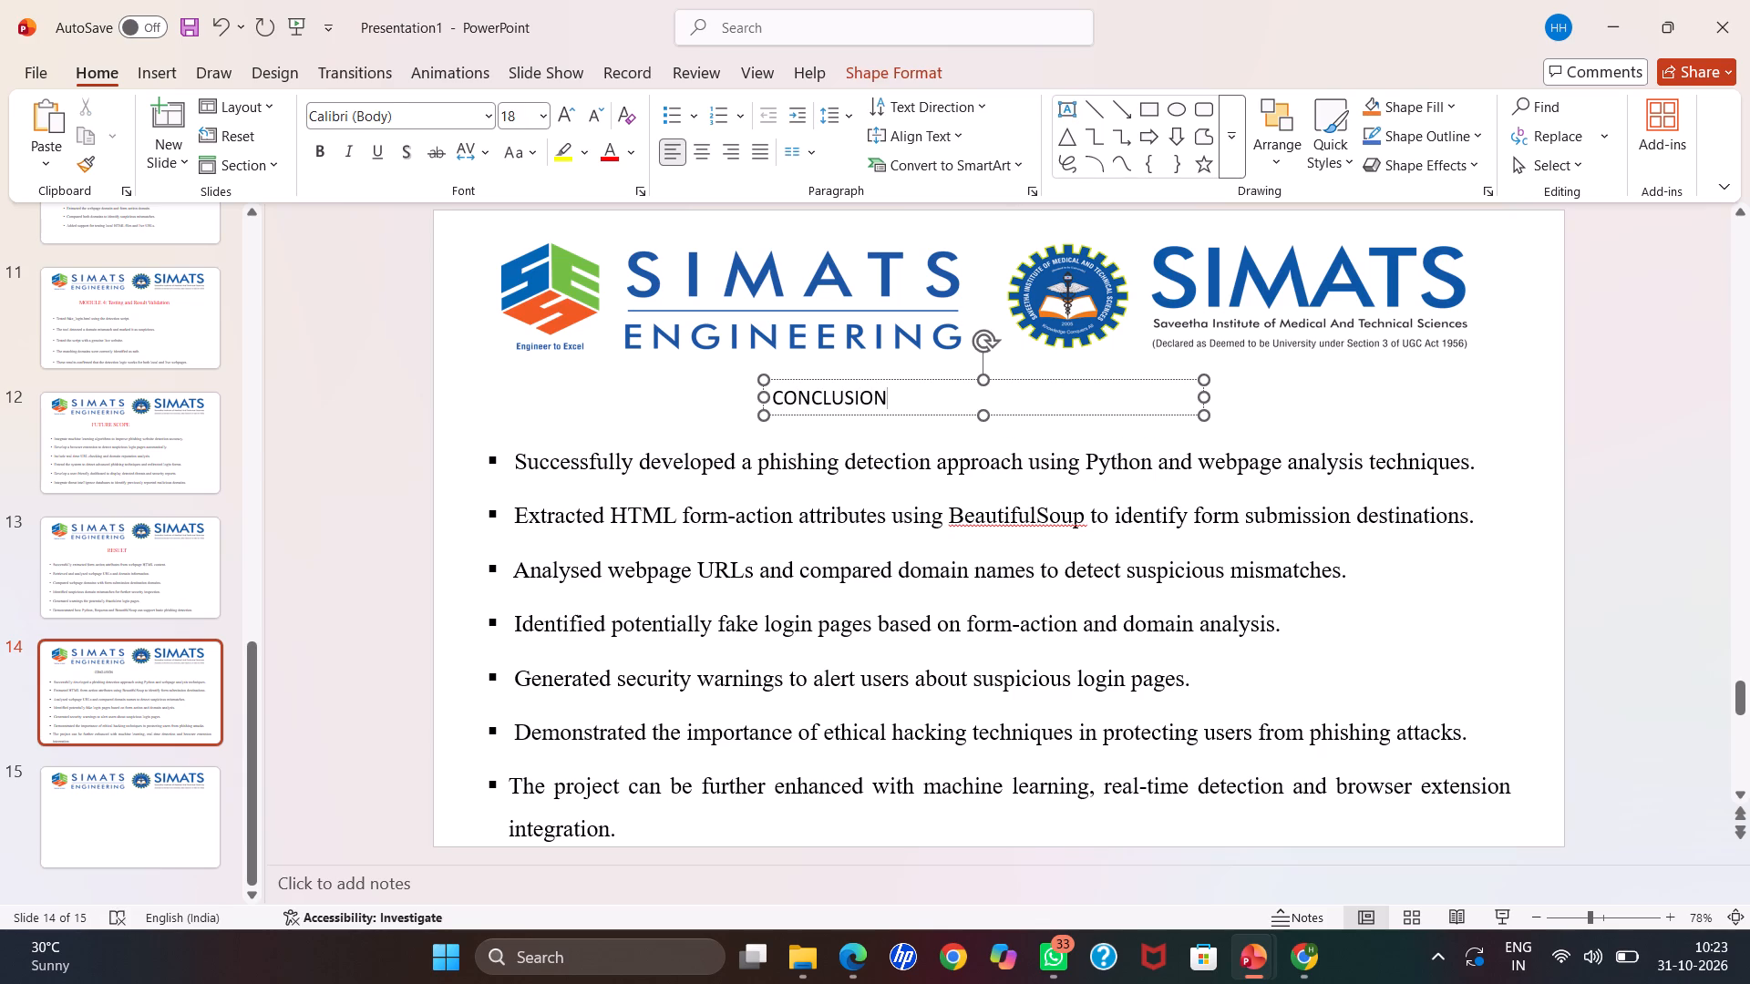
Format slide 14's CONCLUSION heading as red Times New Roman at font size 28.
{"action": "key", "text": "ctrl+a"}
{"action": "left_click", "coordinate": [521, 119]}
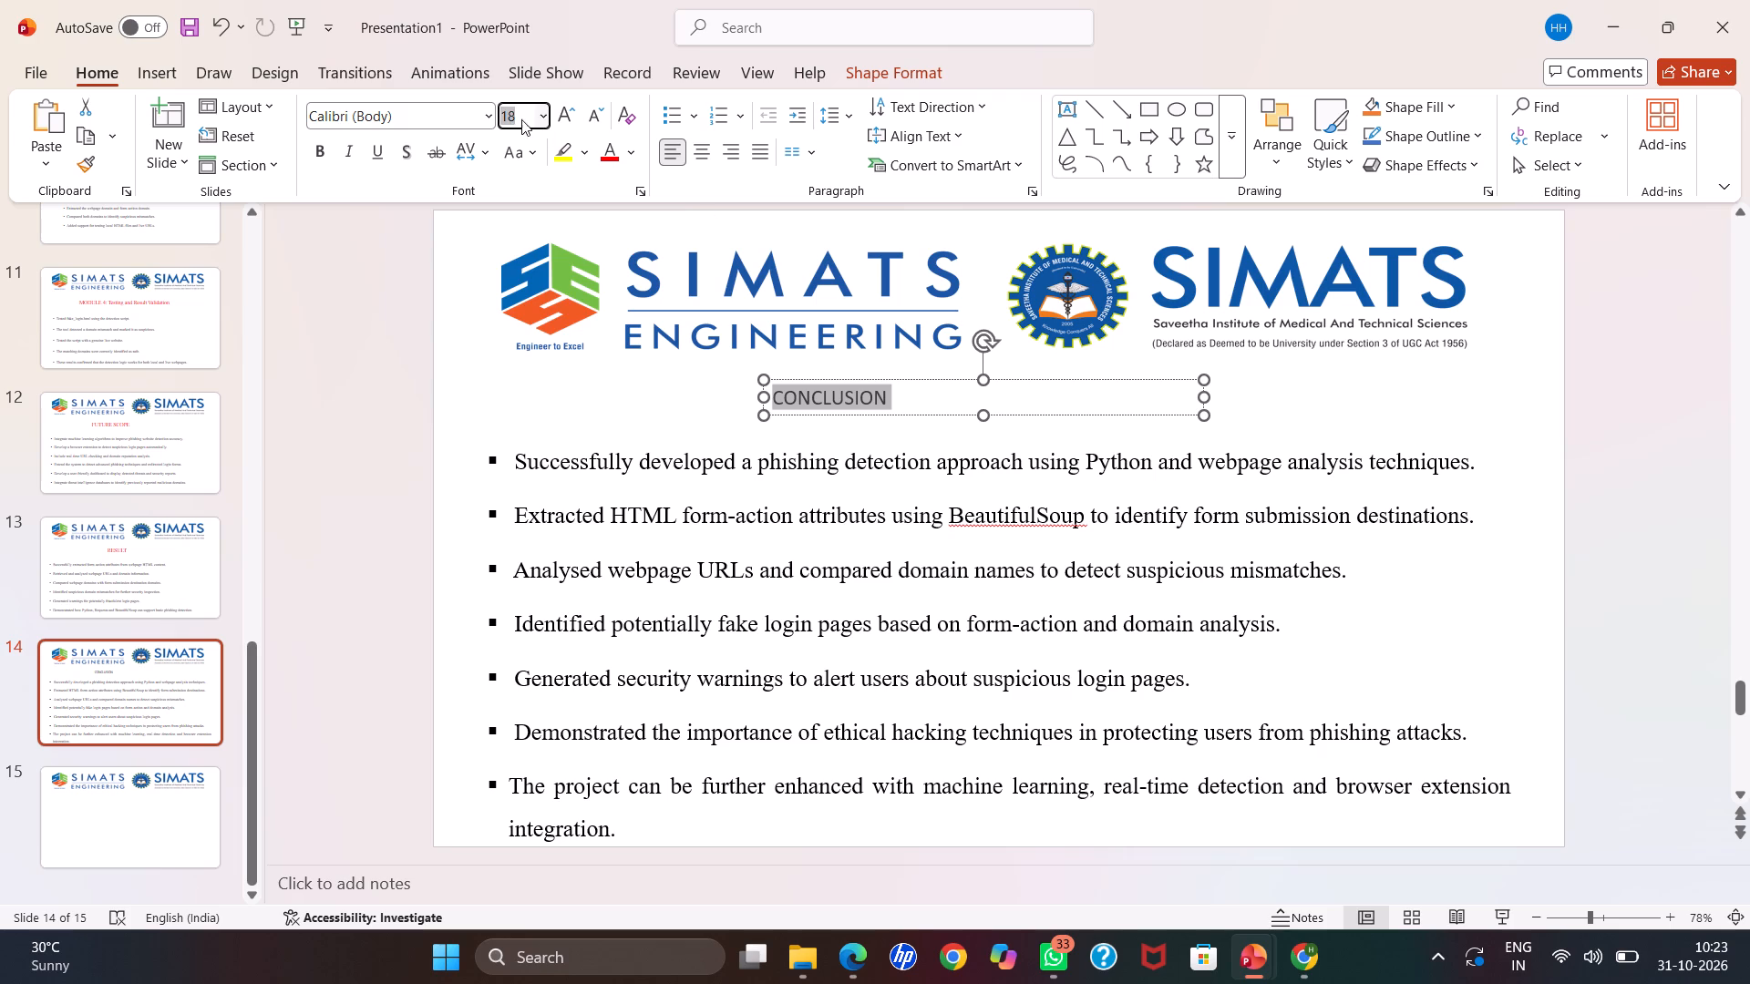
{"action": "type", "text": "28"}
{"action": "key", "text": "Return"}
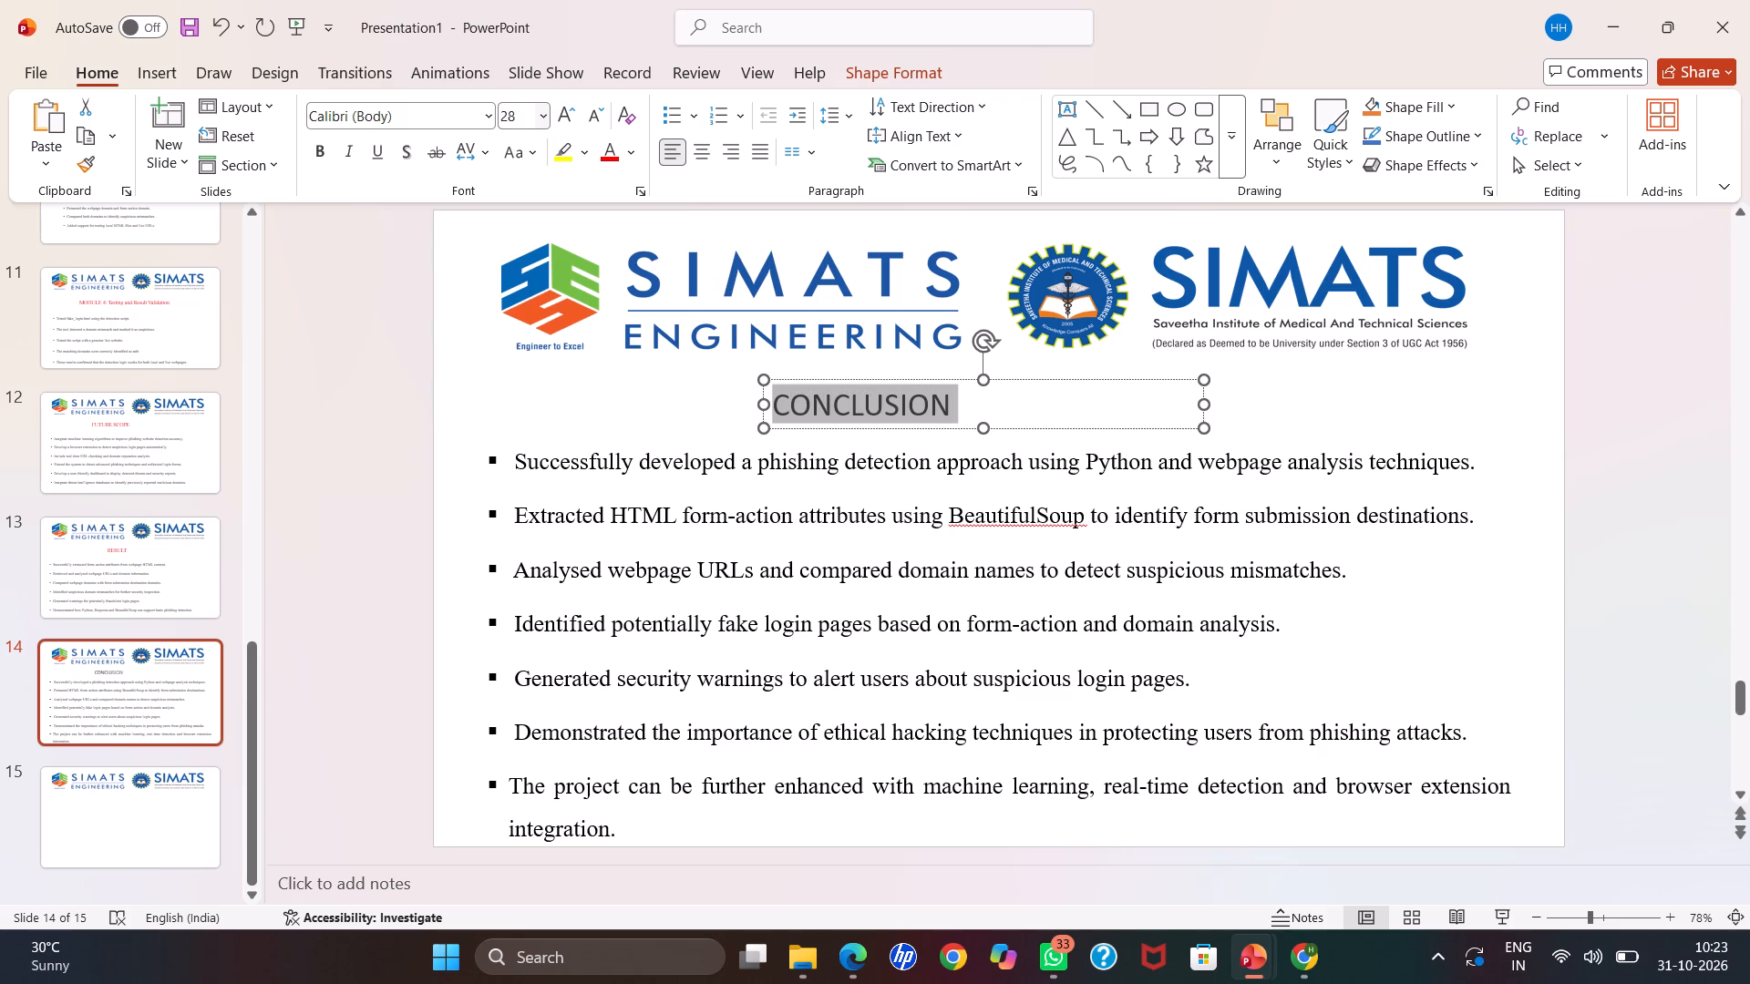
{"action": "left_click", "coordinate": [616, 152]}
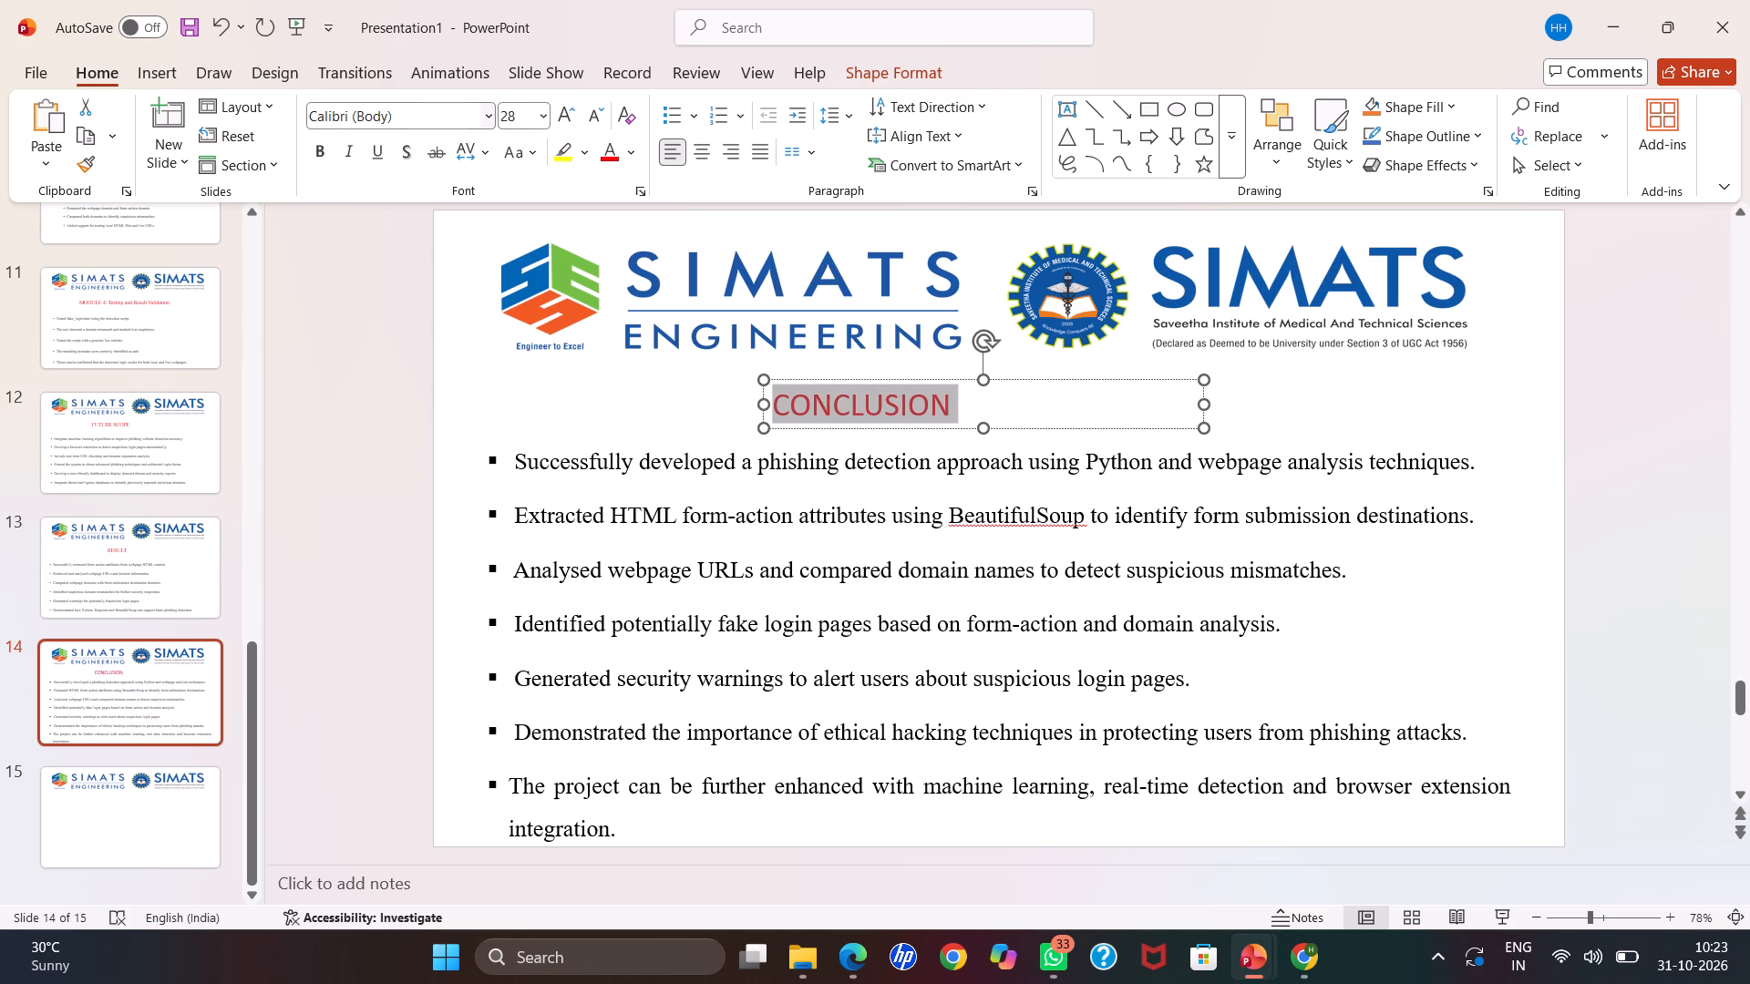
{"action": "left_click", "coordinate": [377, 116]}
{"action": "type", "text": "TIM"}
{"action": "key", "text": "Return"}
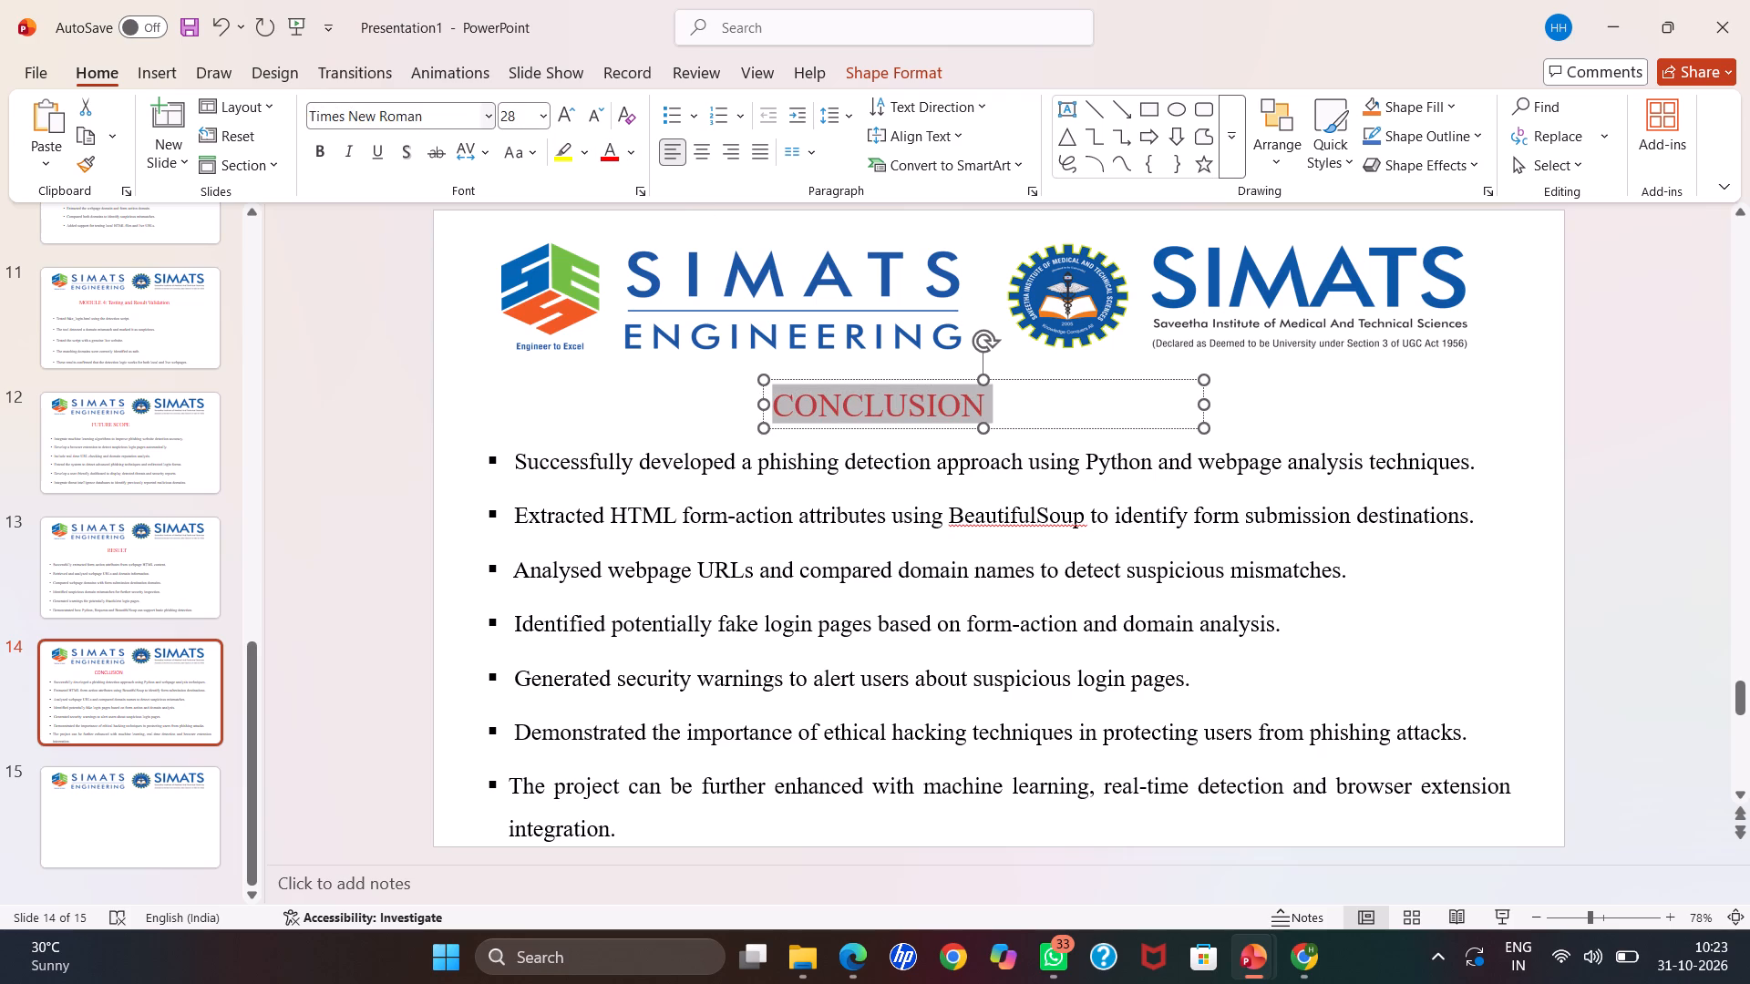
{"action": "left_click", "coordinate": [376, 538]}
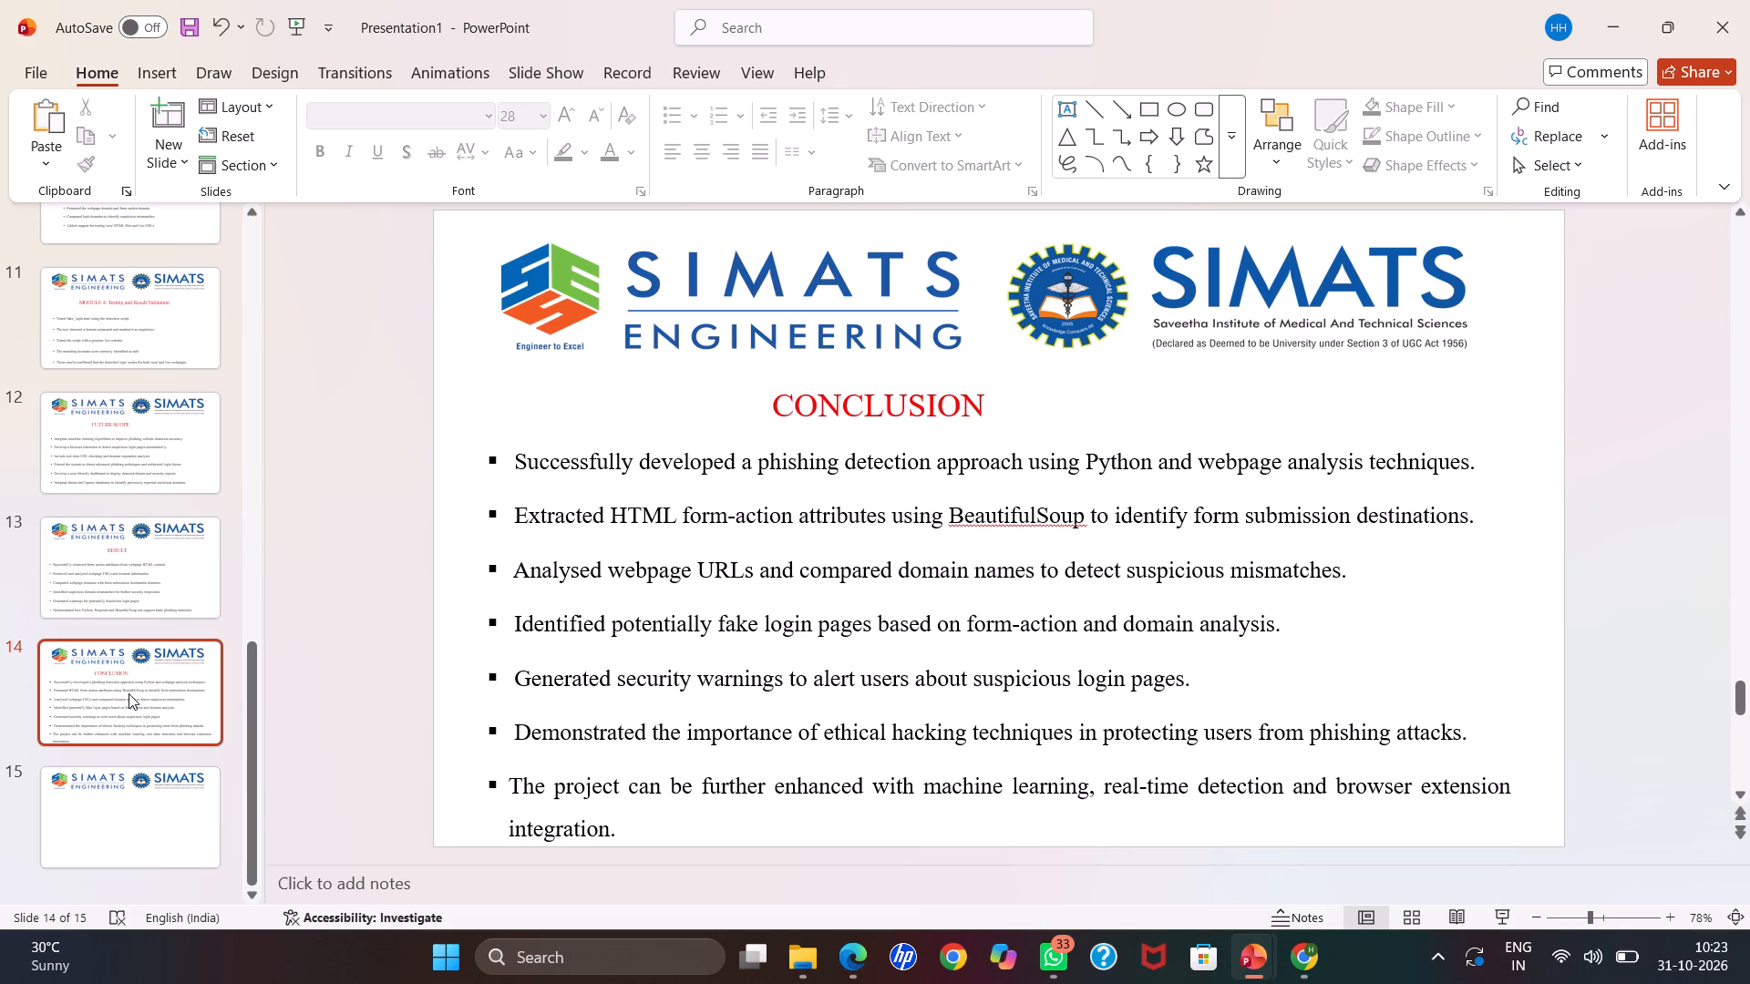
Reorder the slides so that Result is slide 12, Conclusion slide 13 and Future Scope slide 14.
{"action": "left_click_drag", "start_coordinate": [129, 693], "coordinate": [127, 446]}
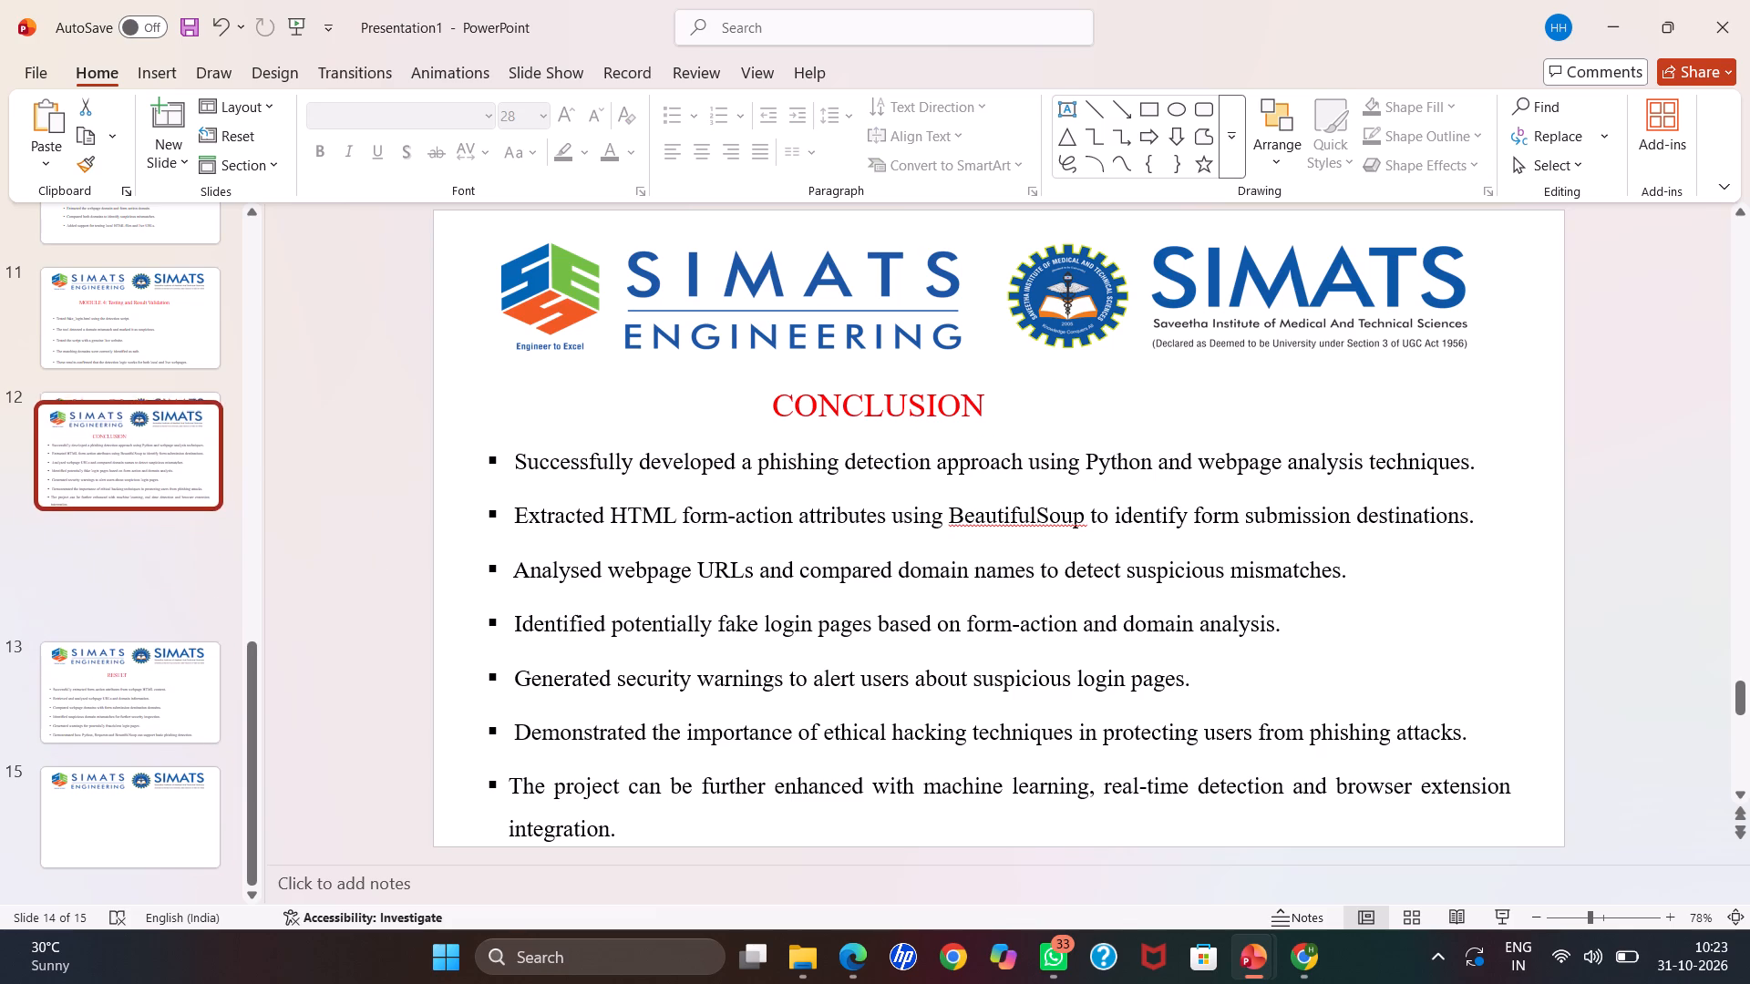
{"action": "left_click_drag", "start_coordinate": [127, 446], "coordinate": [127, 446]}
{"action": "left_click_drag", "start_coordinate": [118, 684], "coordinate": [118, 649]}
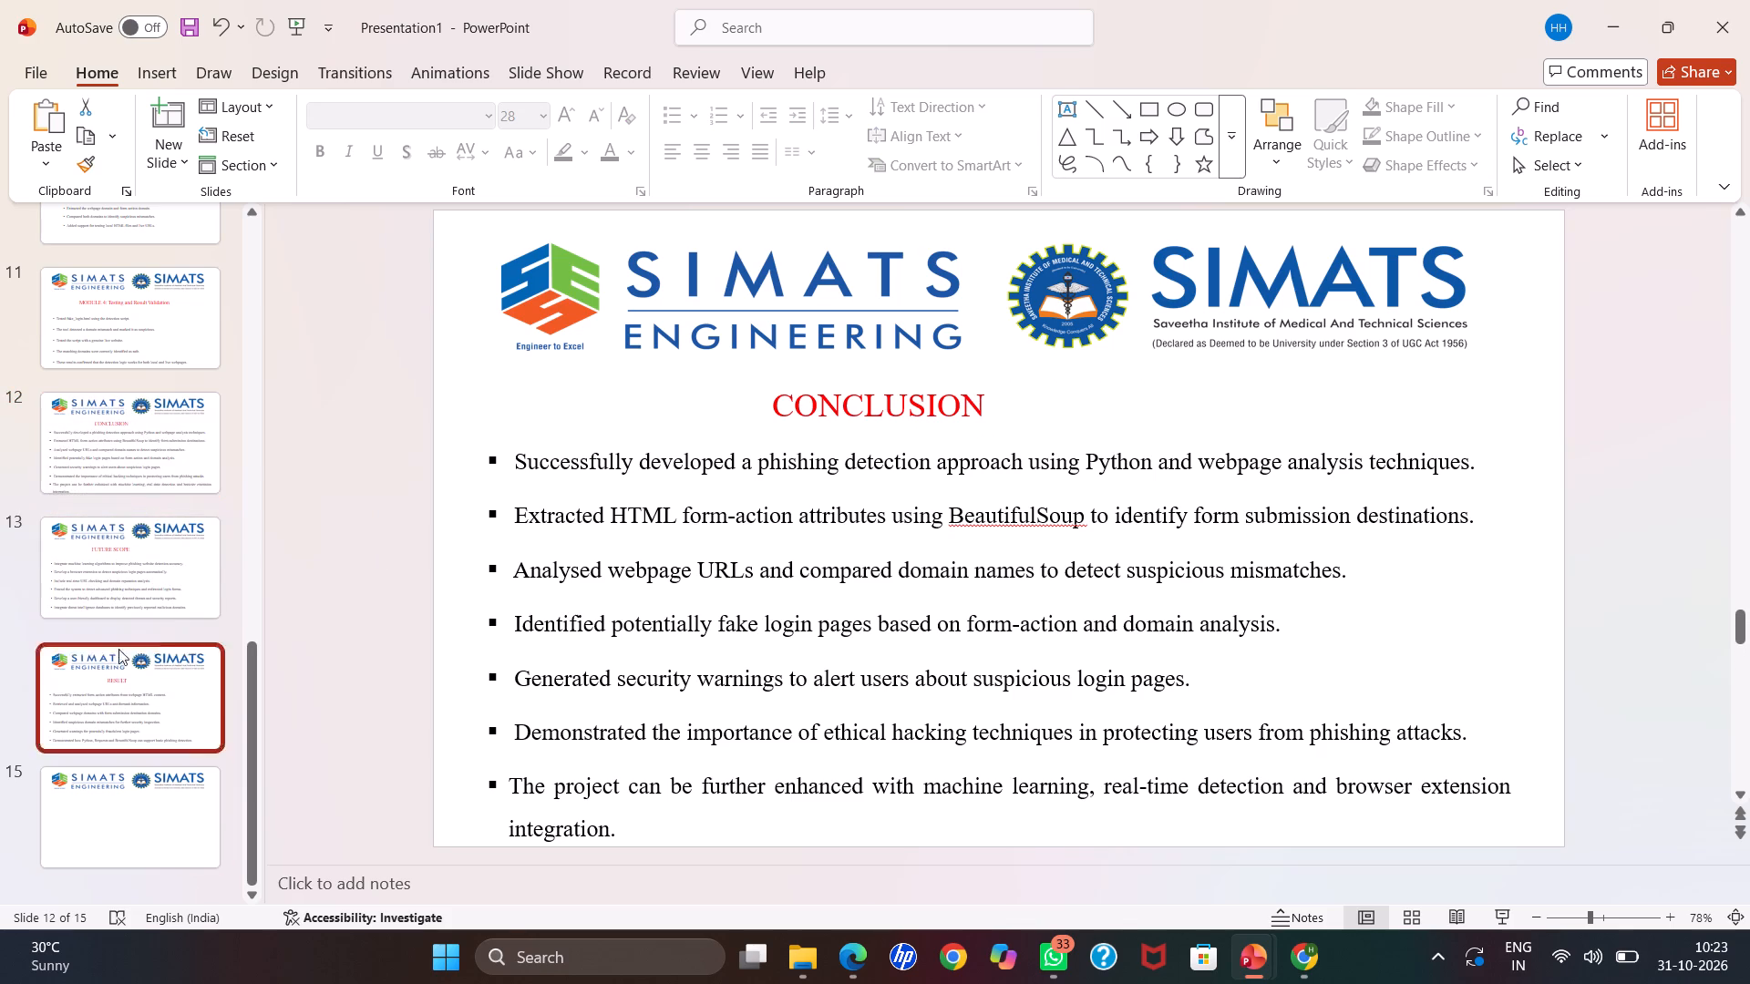
{"action": "left_click_drag", "start_coordinate": [118, 649], "coordinate": [125, 423]}
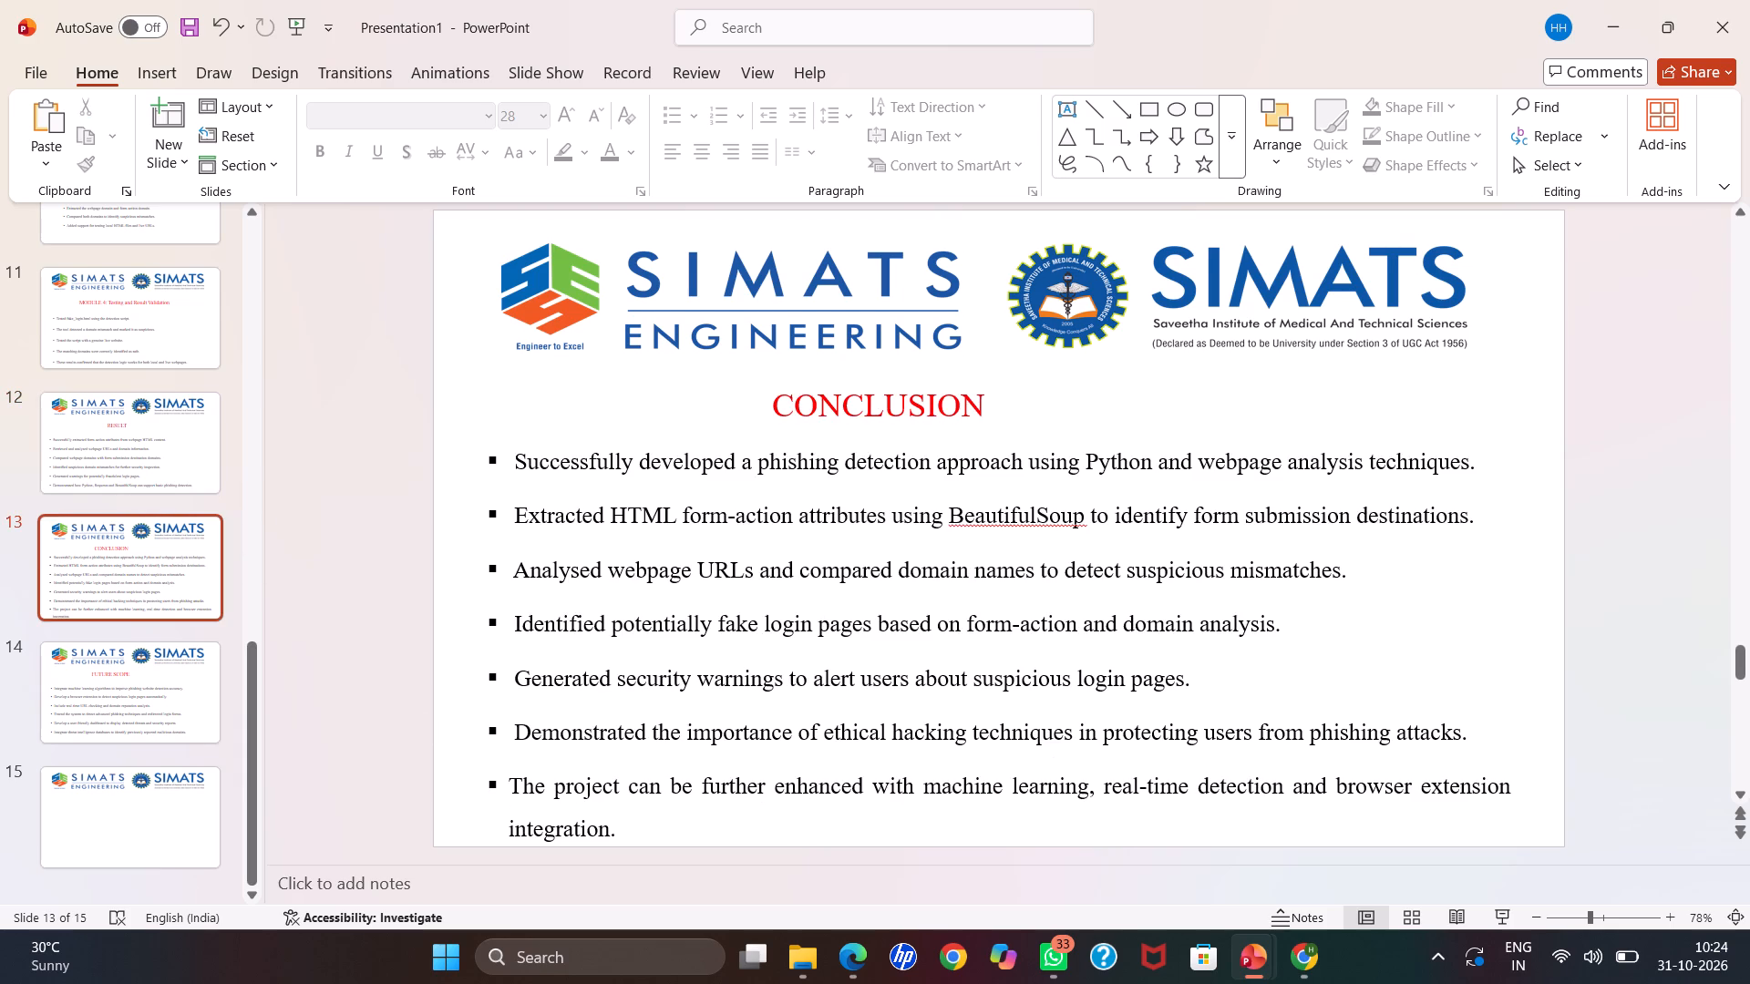
Go to empty slide 15, then switch to the ethical hacking review presentation and examine its REFERENCE slide's list.
{"action": "left_click", "coordinate": [201, 794]}
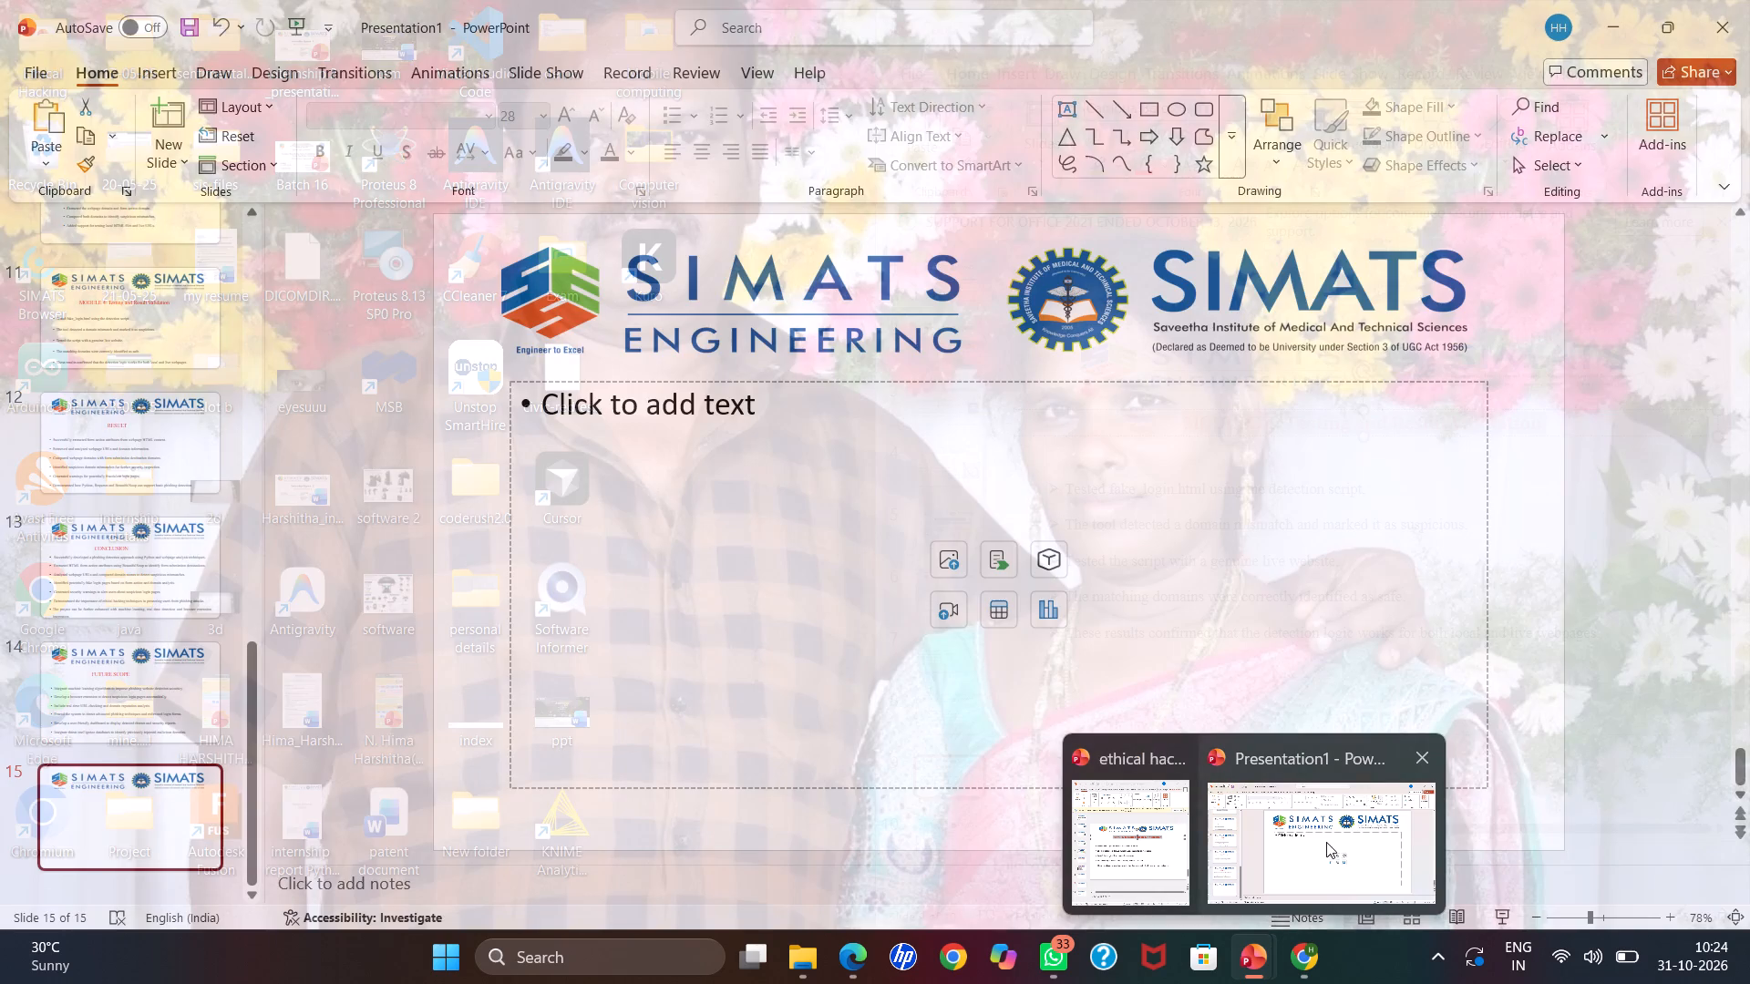
{"action": "left_click", "coordinate": [1169, 872]}
{"action": "scroll", "coordinate": [1263, 603], "scroll_direction": "down", "scroll_amount": 2}
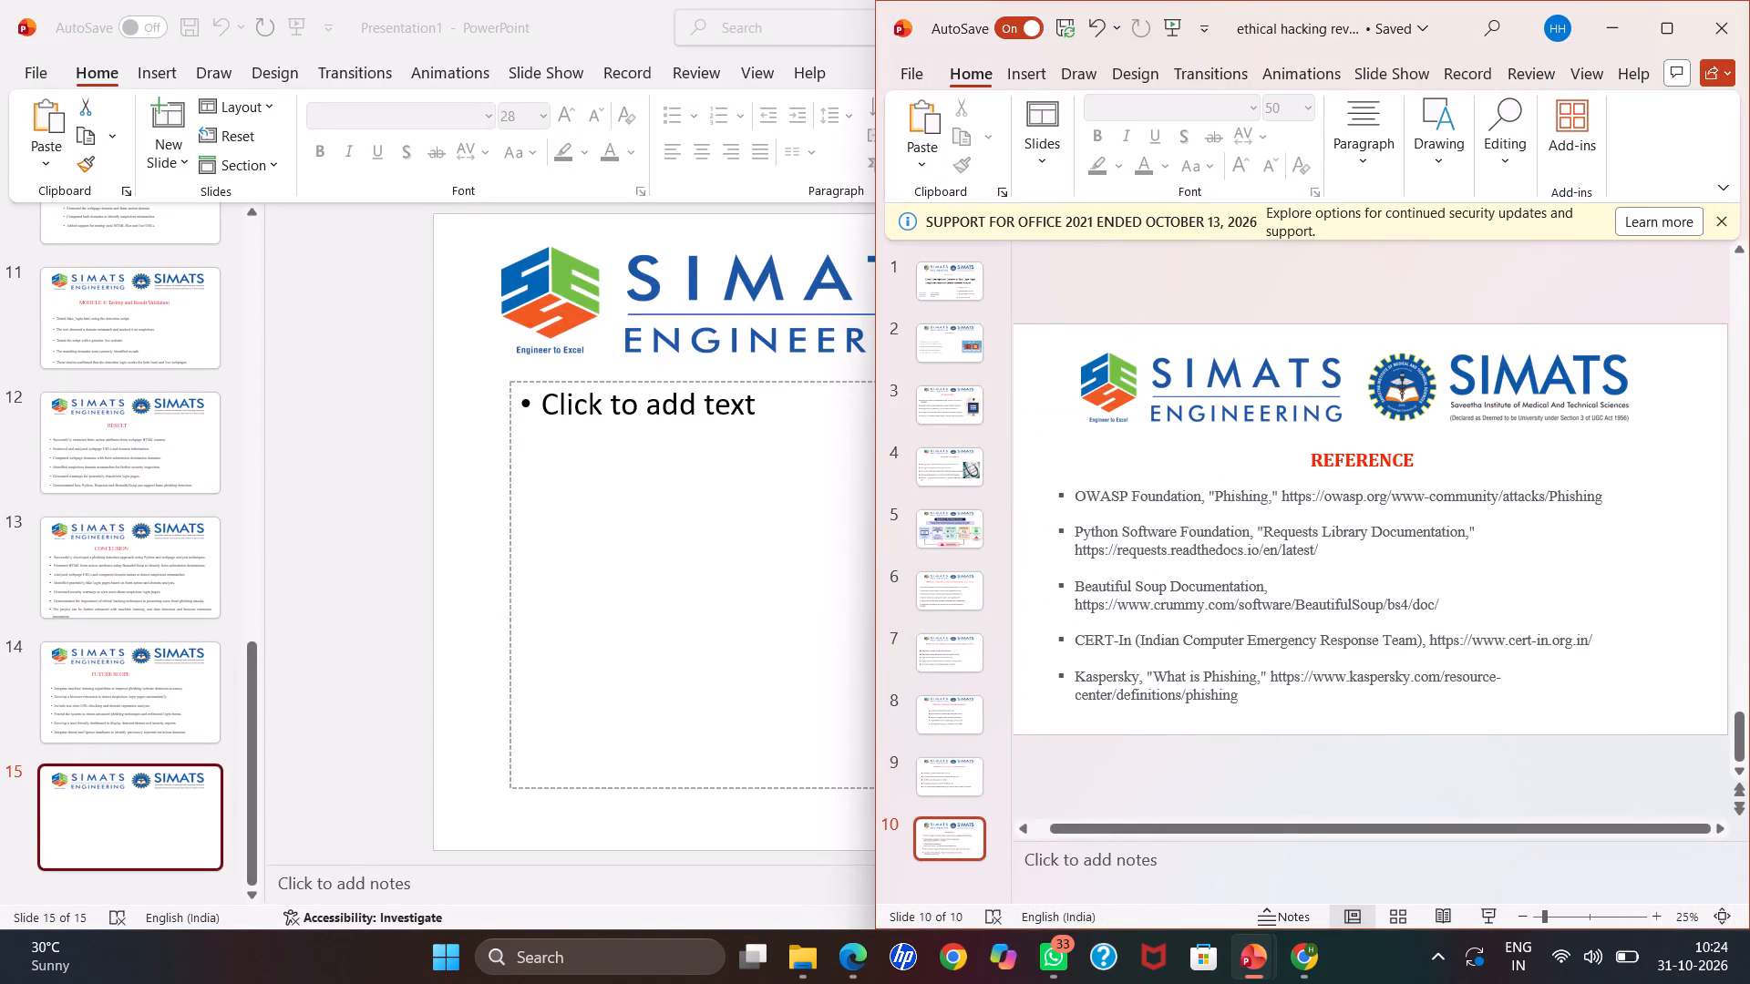
{"action": "left_click", "coordinate": [1292, 500]}
{"action": "key", "text": "ctrl+a"}
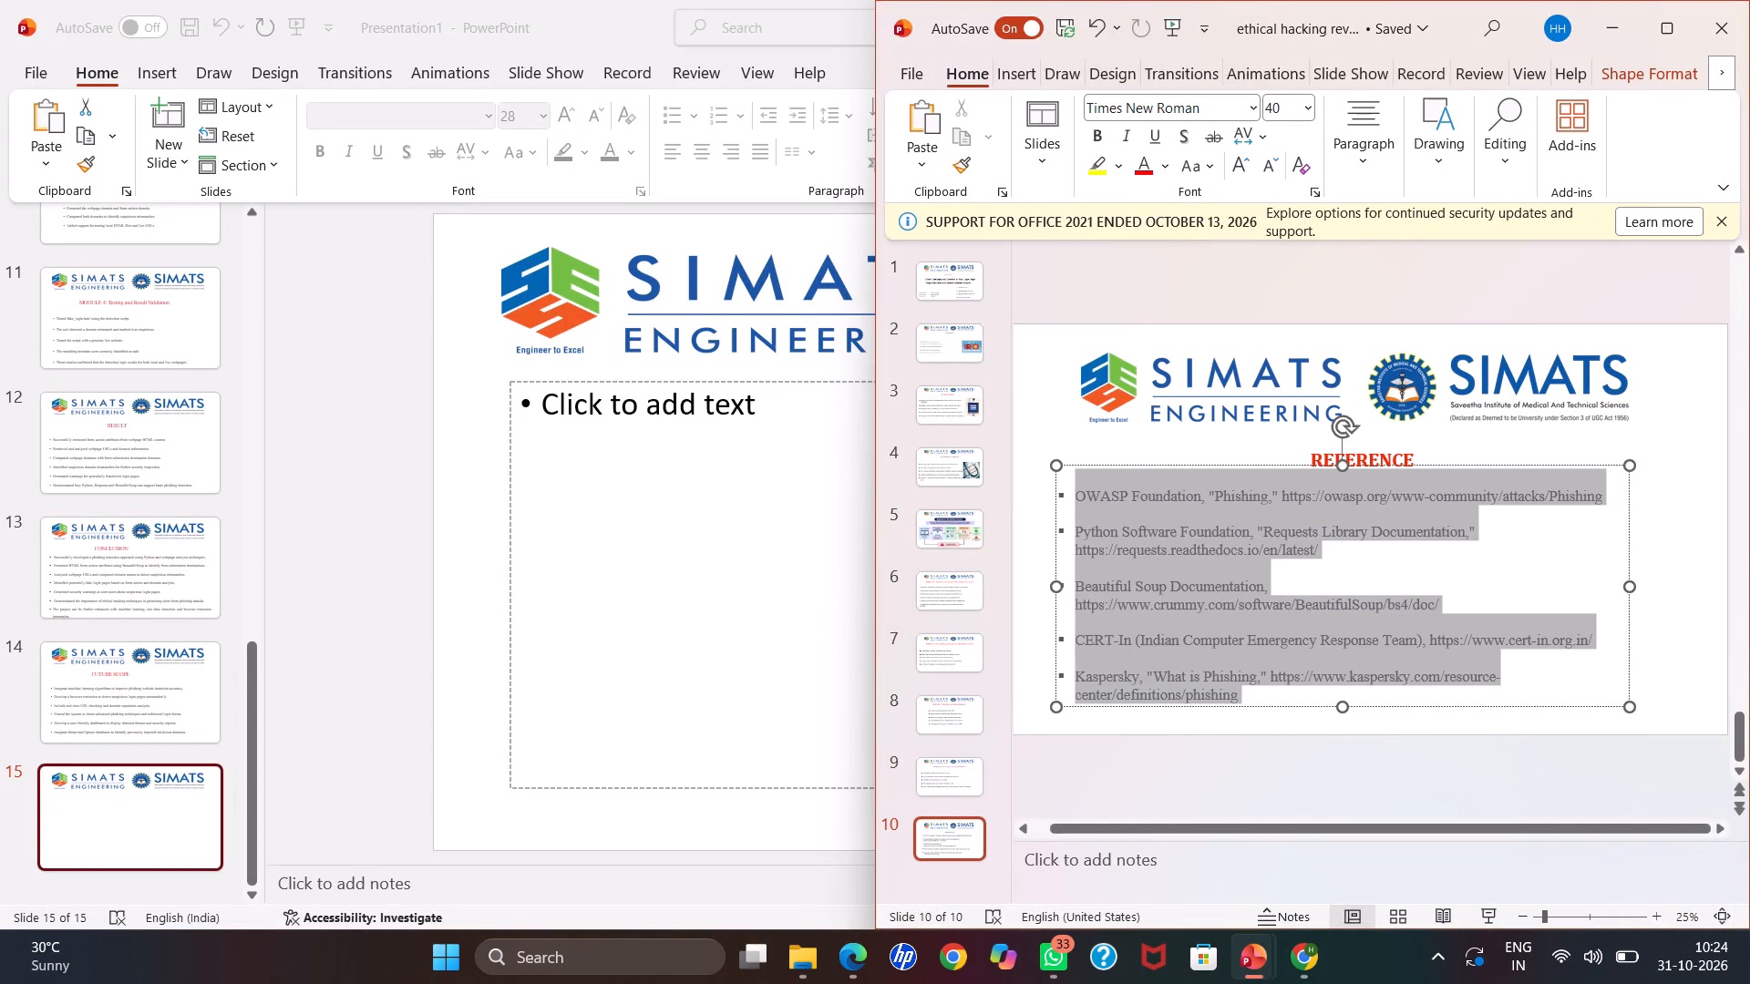
{"action": "left_click", "coordinate": [1267, 572]}
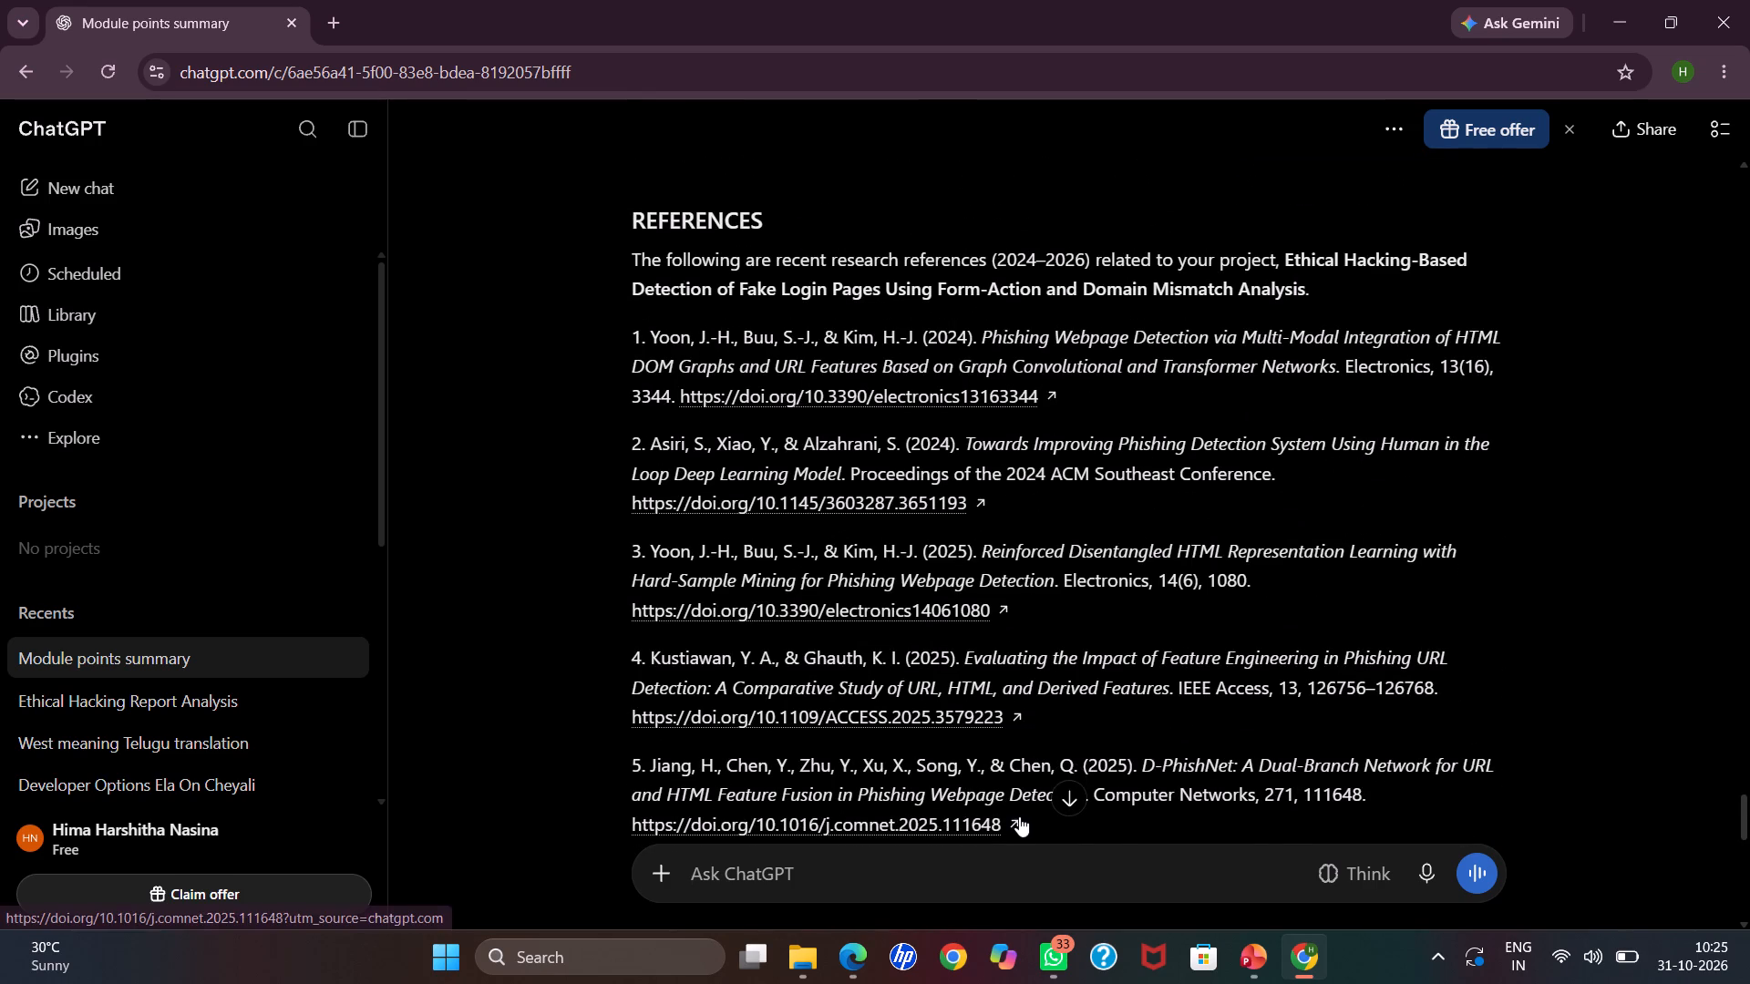
{"action": "left_click_drag", "start_coordinate": [1019, 816], "coordinate": [932, 766]}
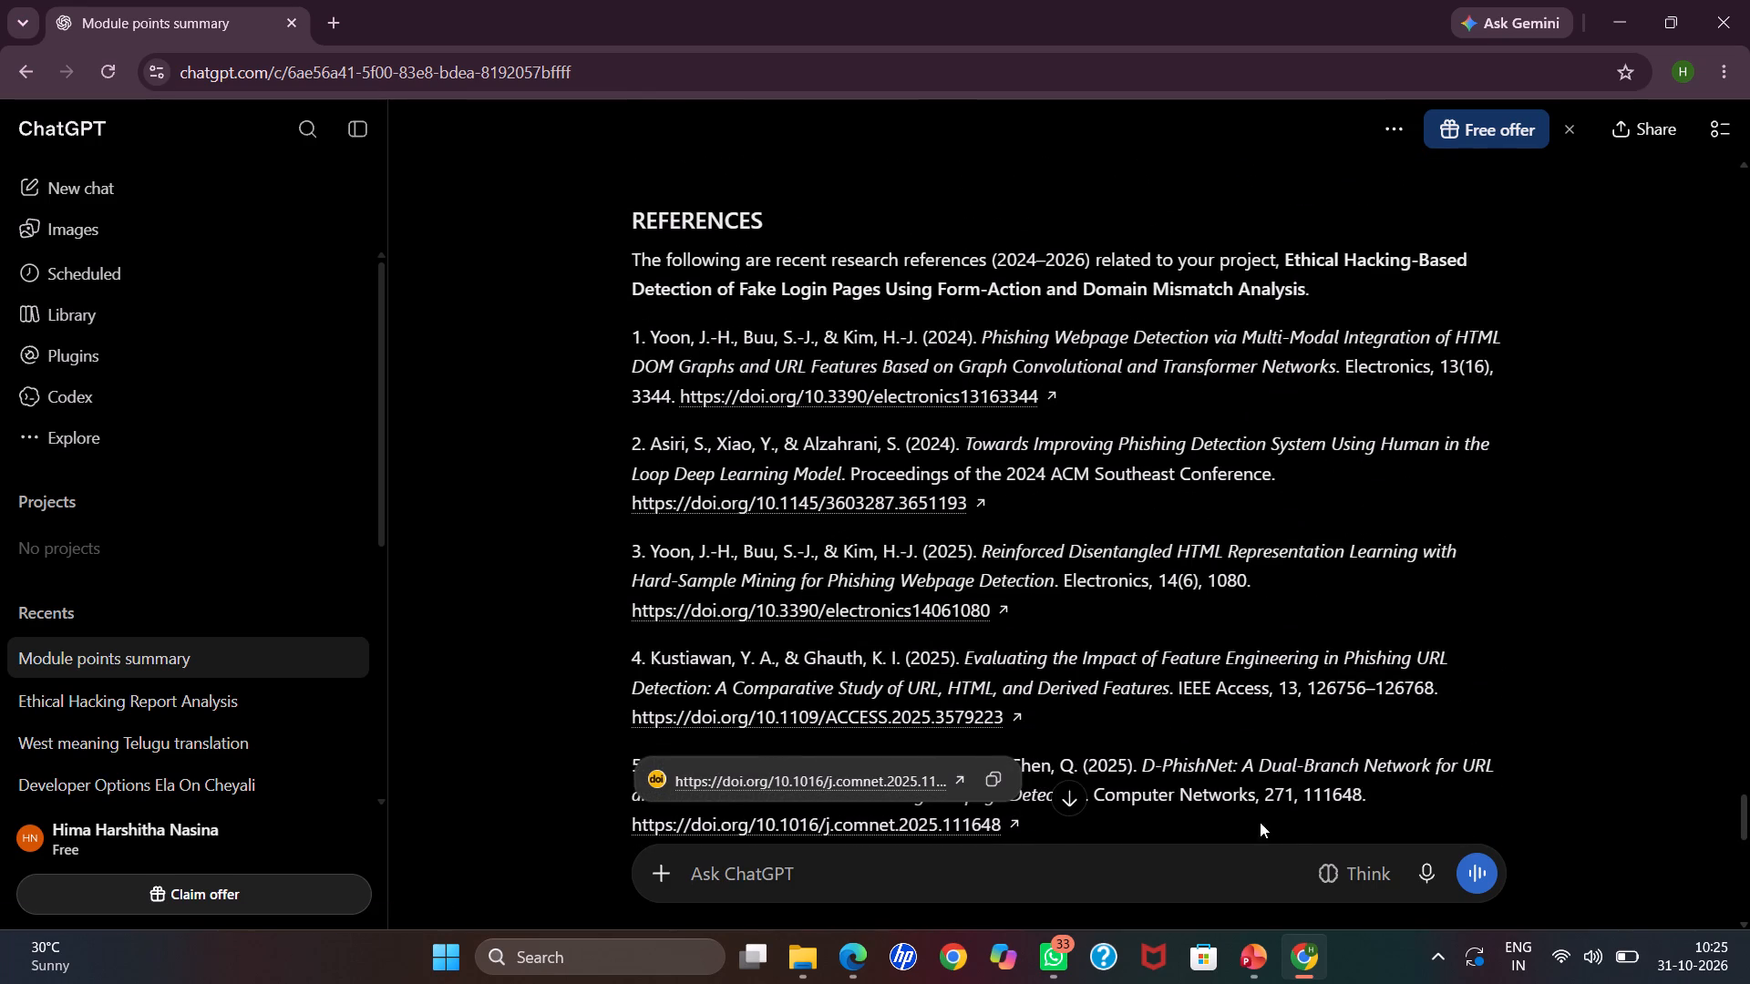
{"action": "left_click_drag", "start_coordinate": [634, 333], "coordinate": [713, 442]}
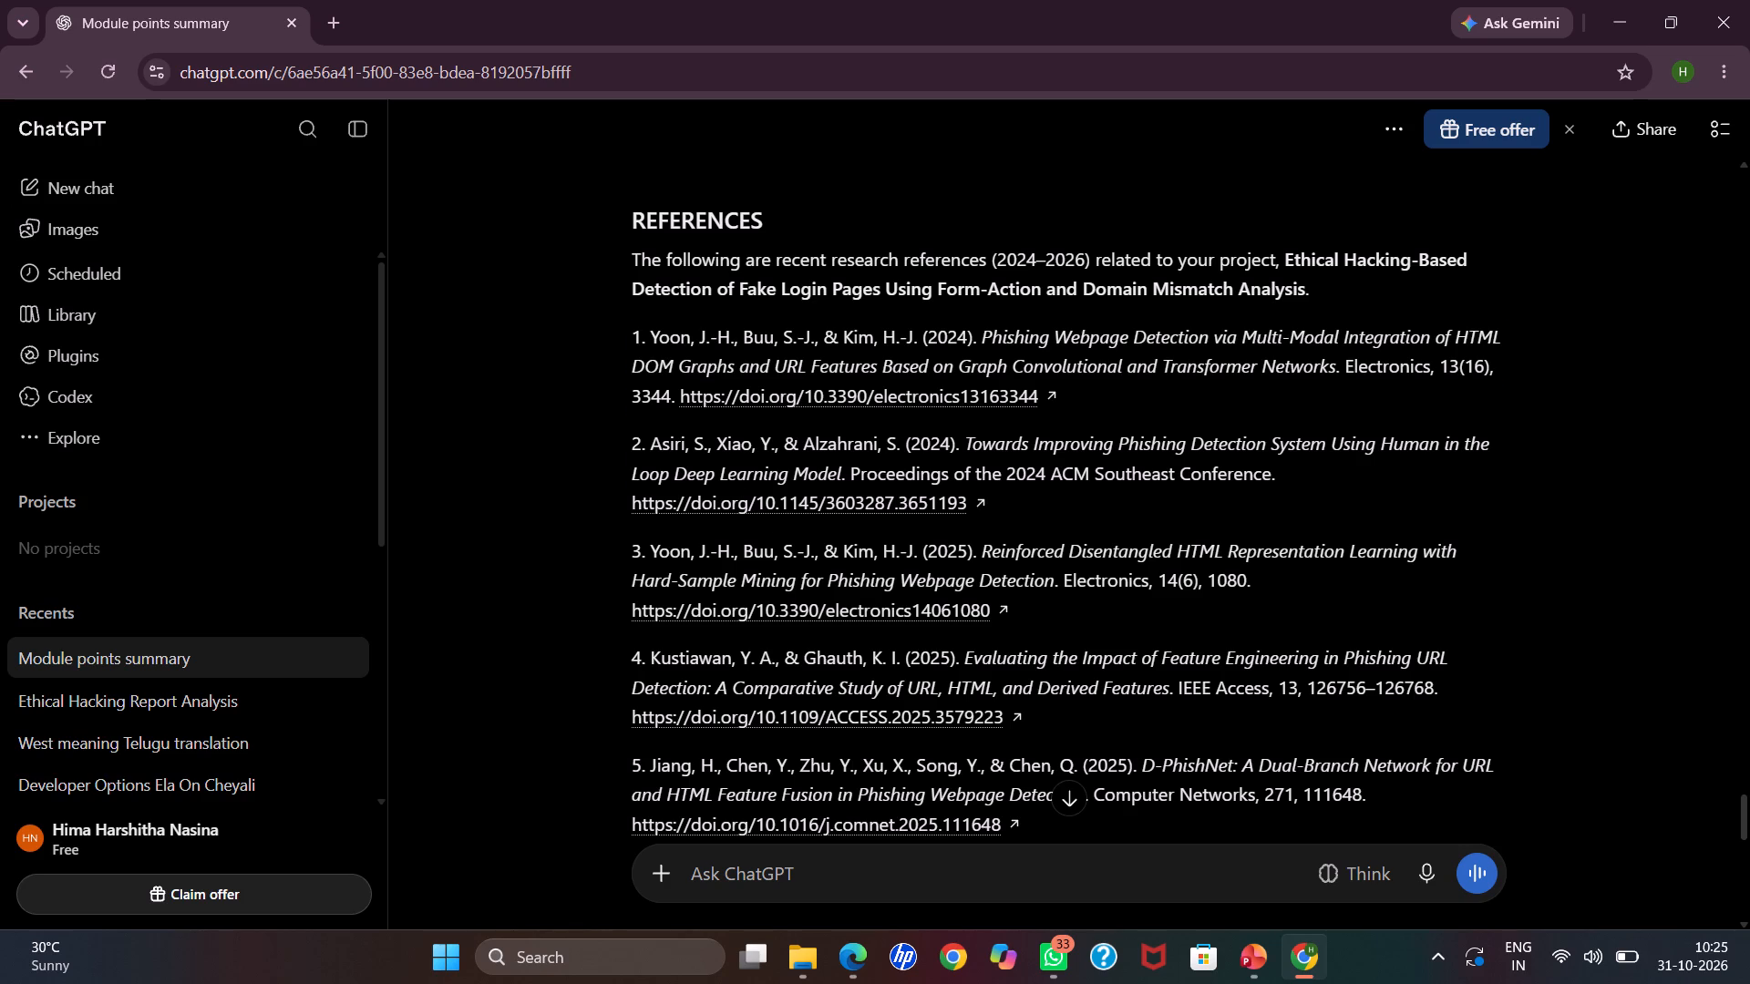
{"action": "left_click_drag", "start_coordinate": [713, 442], "coordinate": [1034, 734]}
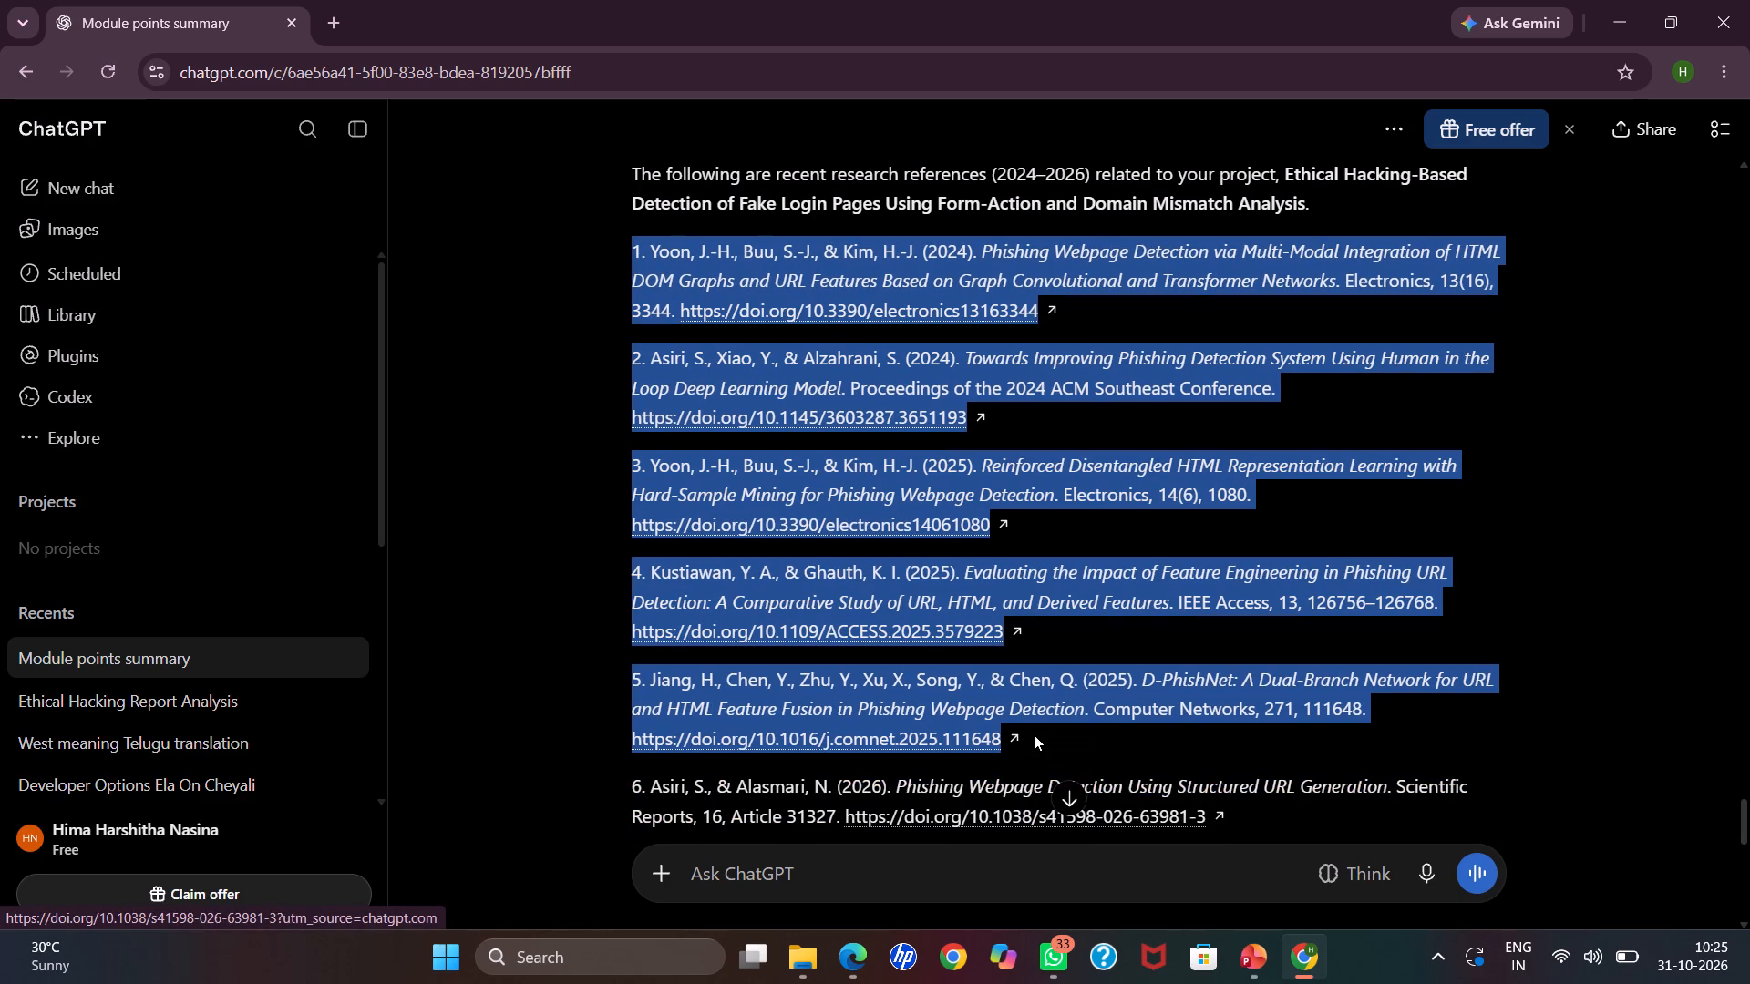
{"action": "left_click_drag", "start_coordinate": [1034, 734], "coordinate": [1055, 734]}
{"action": "key", "text": "ctrl+c"}
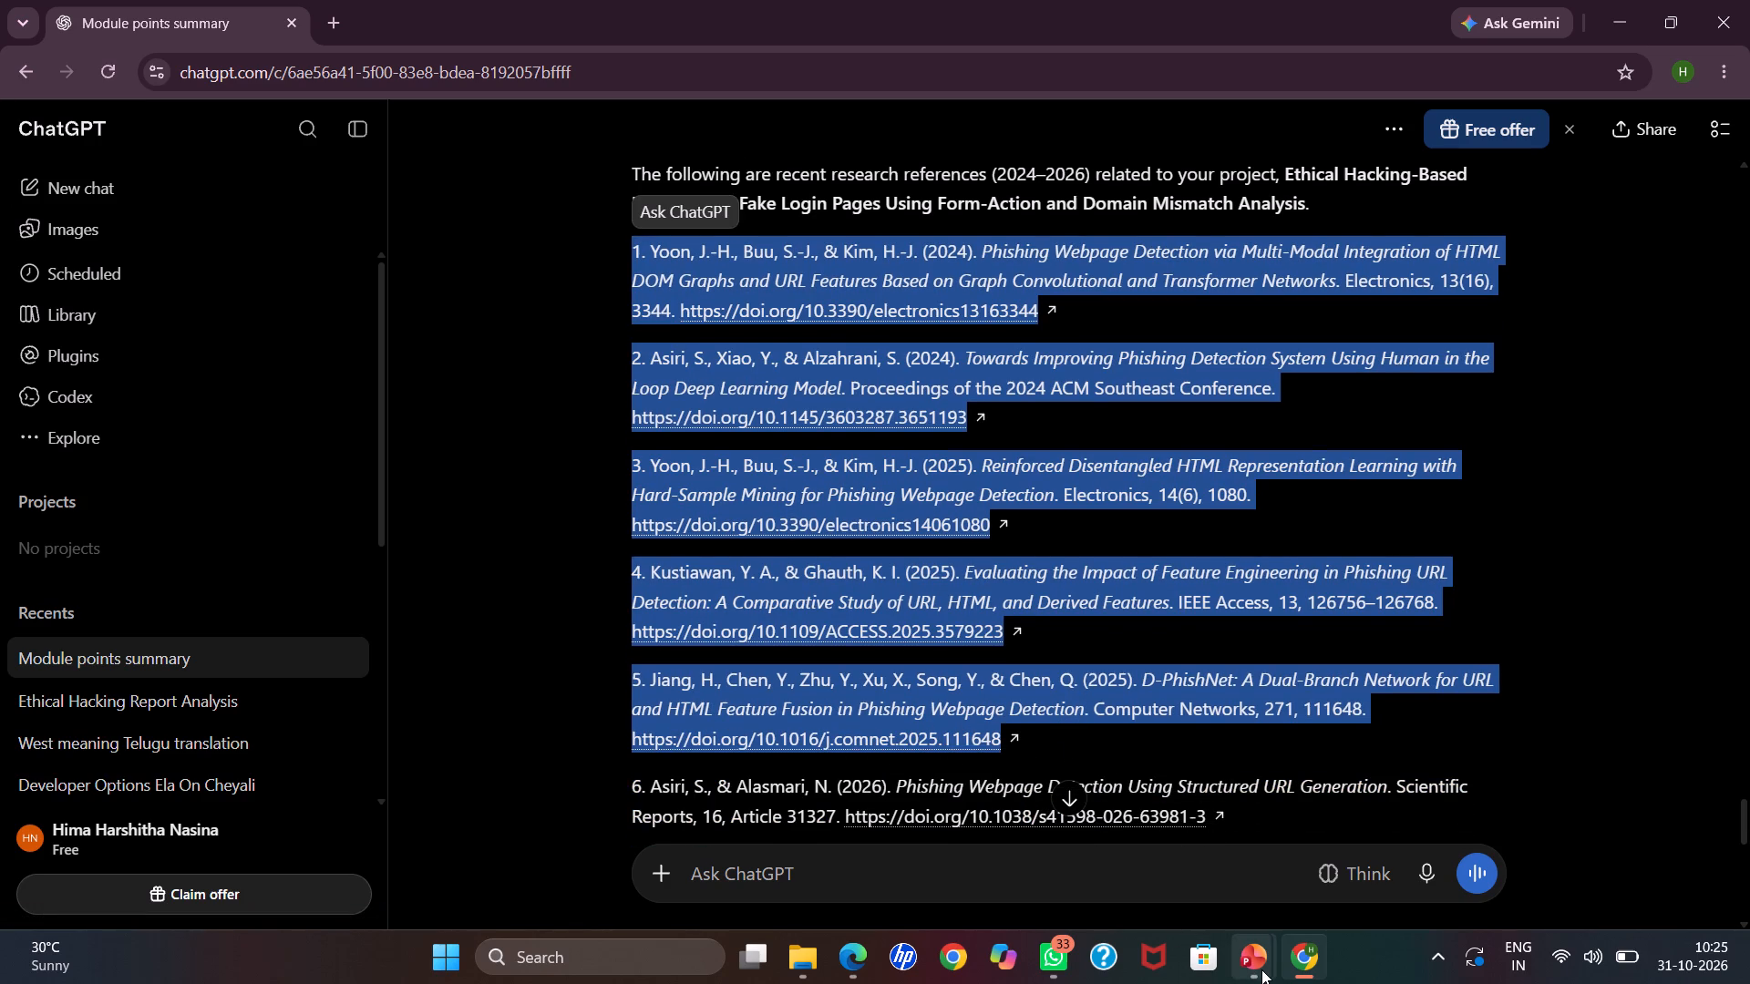
{"action": "left_click", "coordinate": [1283, 862]}
{"action": "left_click", "coordinate": [889, 591]}
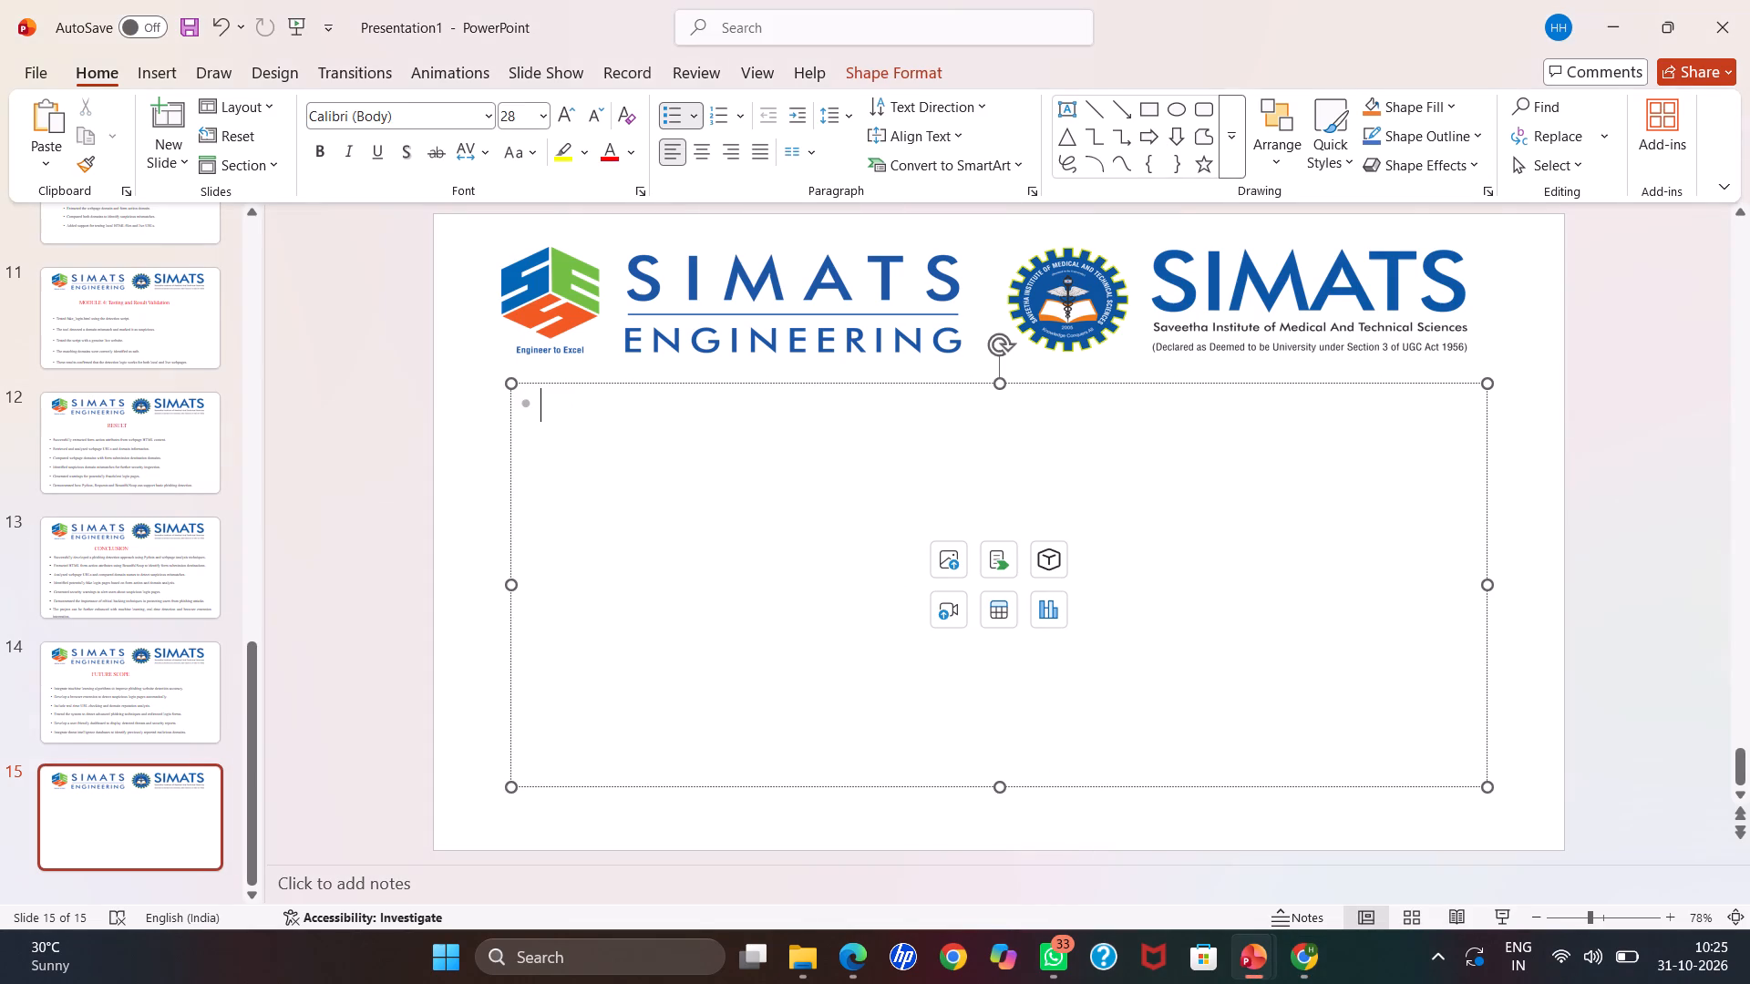
{"action": "key", "text": "ctrl+v"}
Set all the pasted reference text on slide 15 to Times New Roman.
{"action": "left_click", "coordinate": [871, 591]}
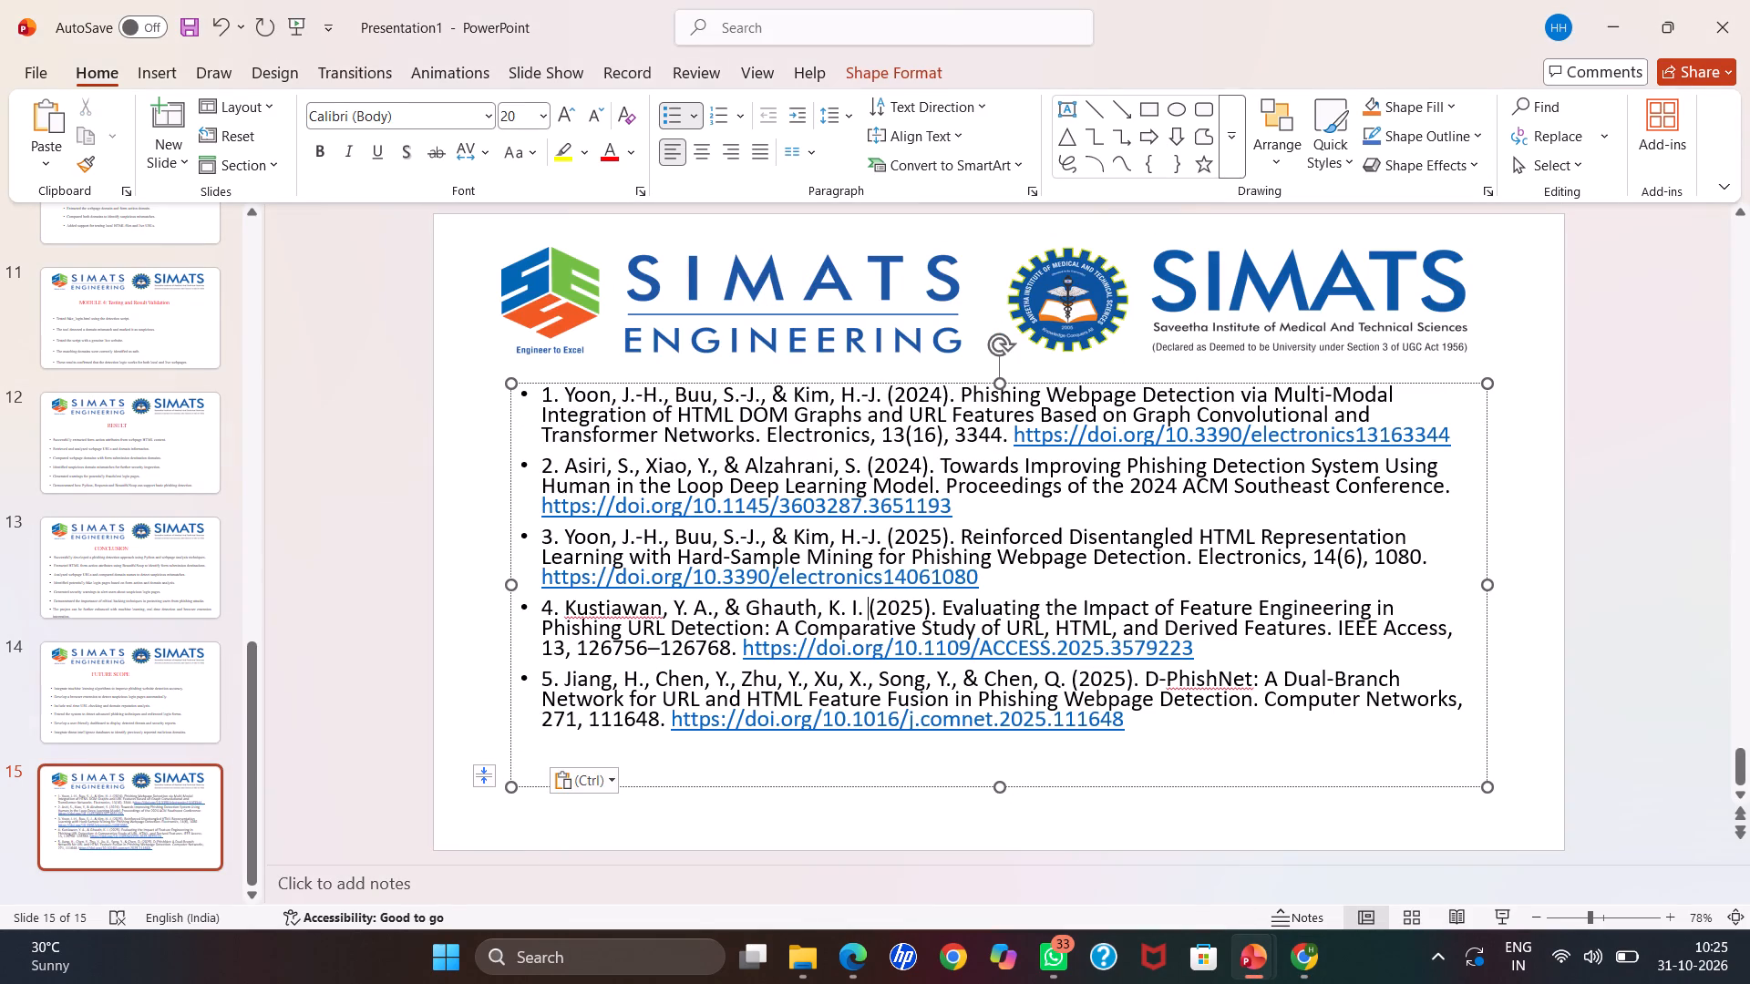
{"action": "key", "text": "ctrl+a"}
{"action": "left_click", "coordinate": [451, 108]}
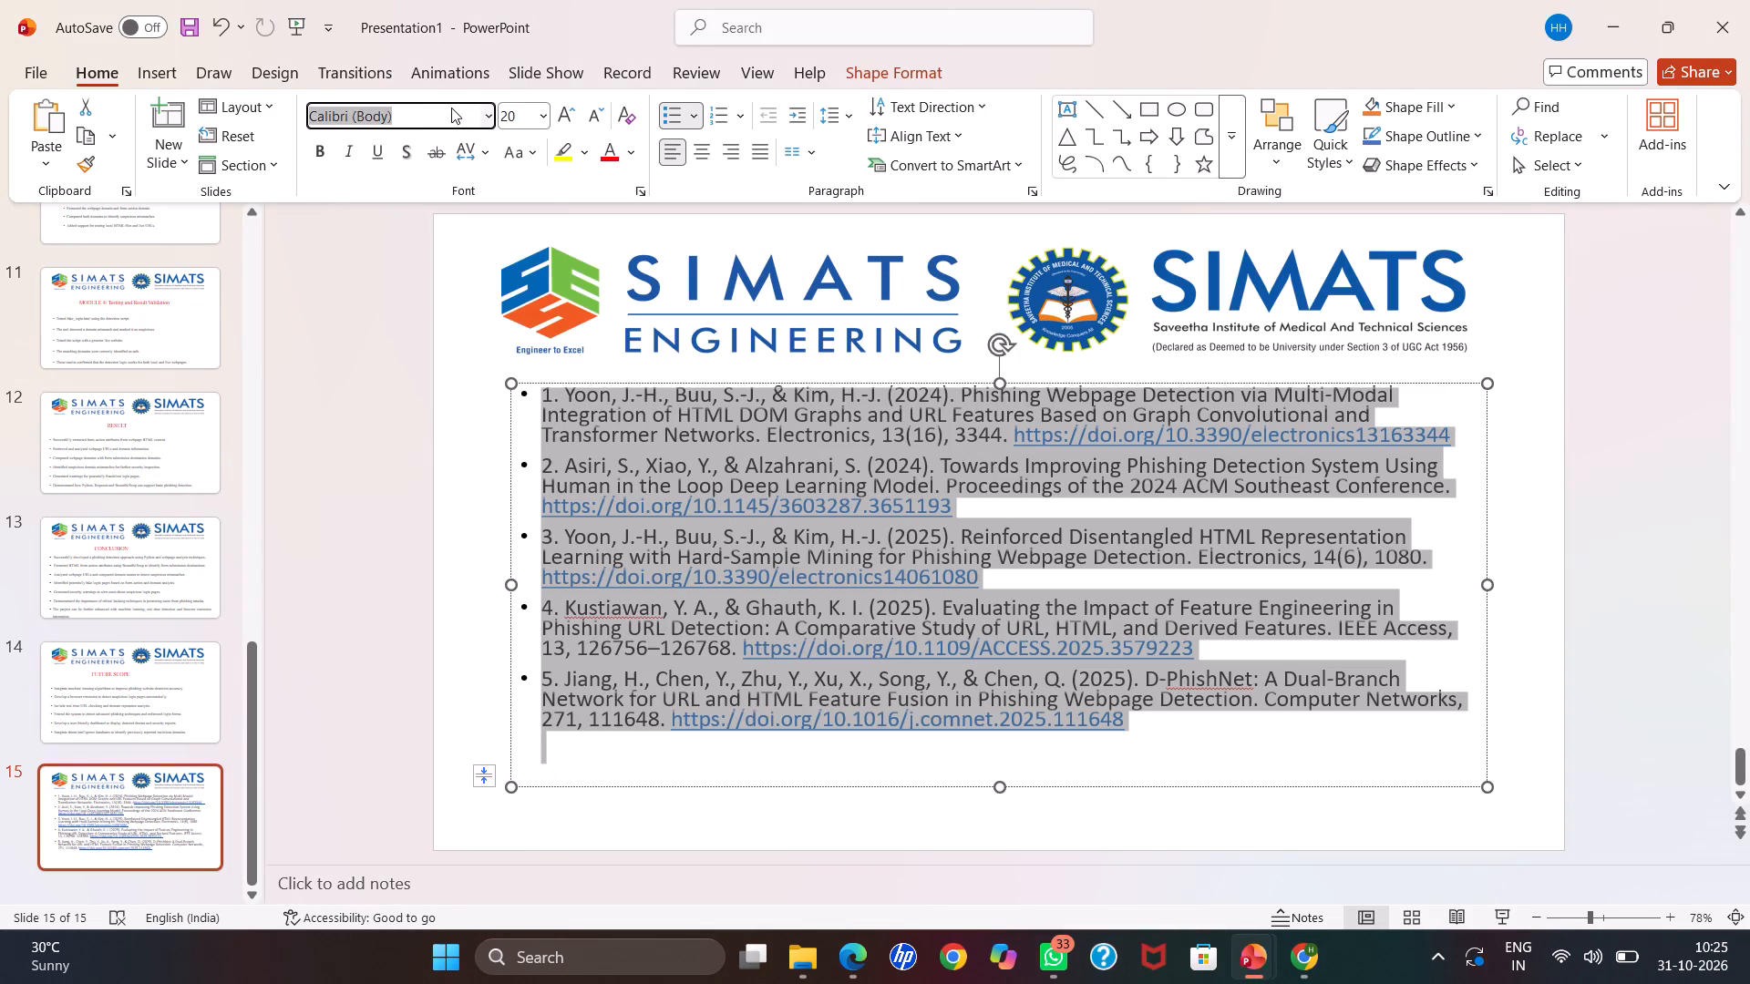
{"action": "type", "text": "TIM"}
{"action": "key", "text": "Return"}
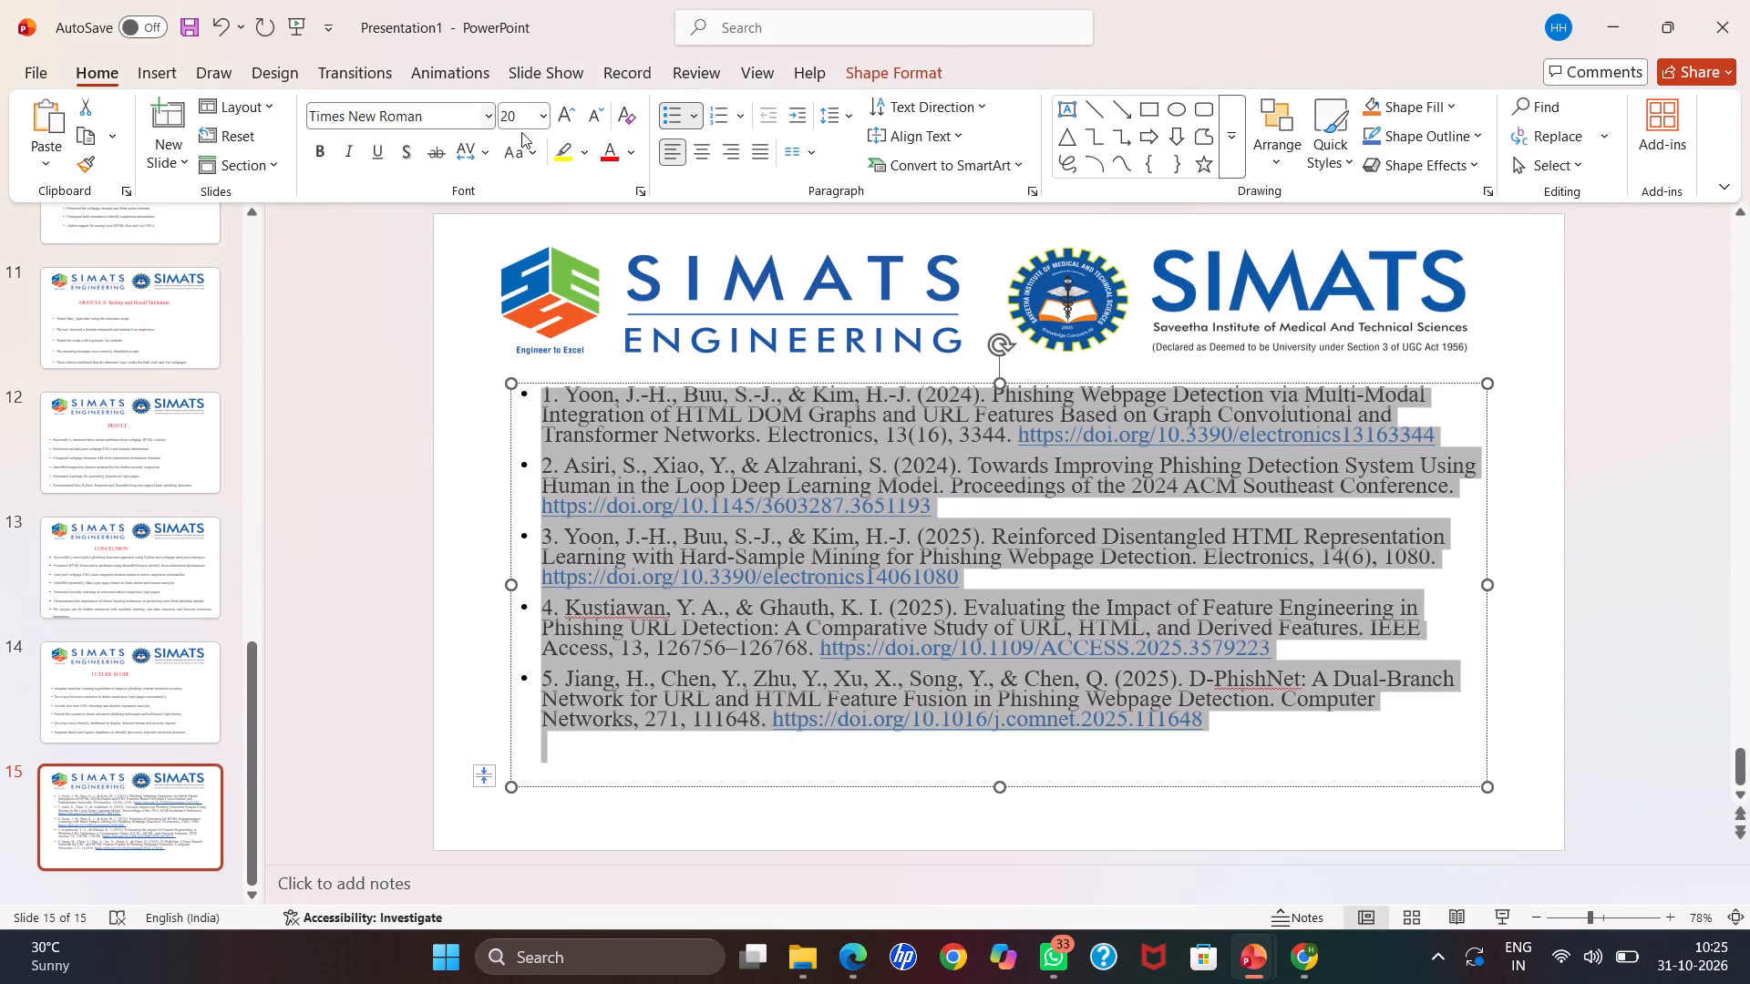
Move the reference list's placeholder down to leave room for a heading beneath the SIMATS banner.
{"action": "left_click_drag", "start_coordinate": [895, 380], "coordinate": [862, 461]}
{"action": "left_click", "coordinate": [841, 422]}
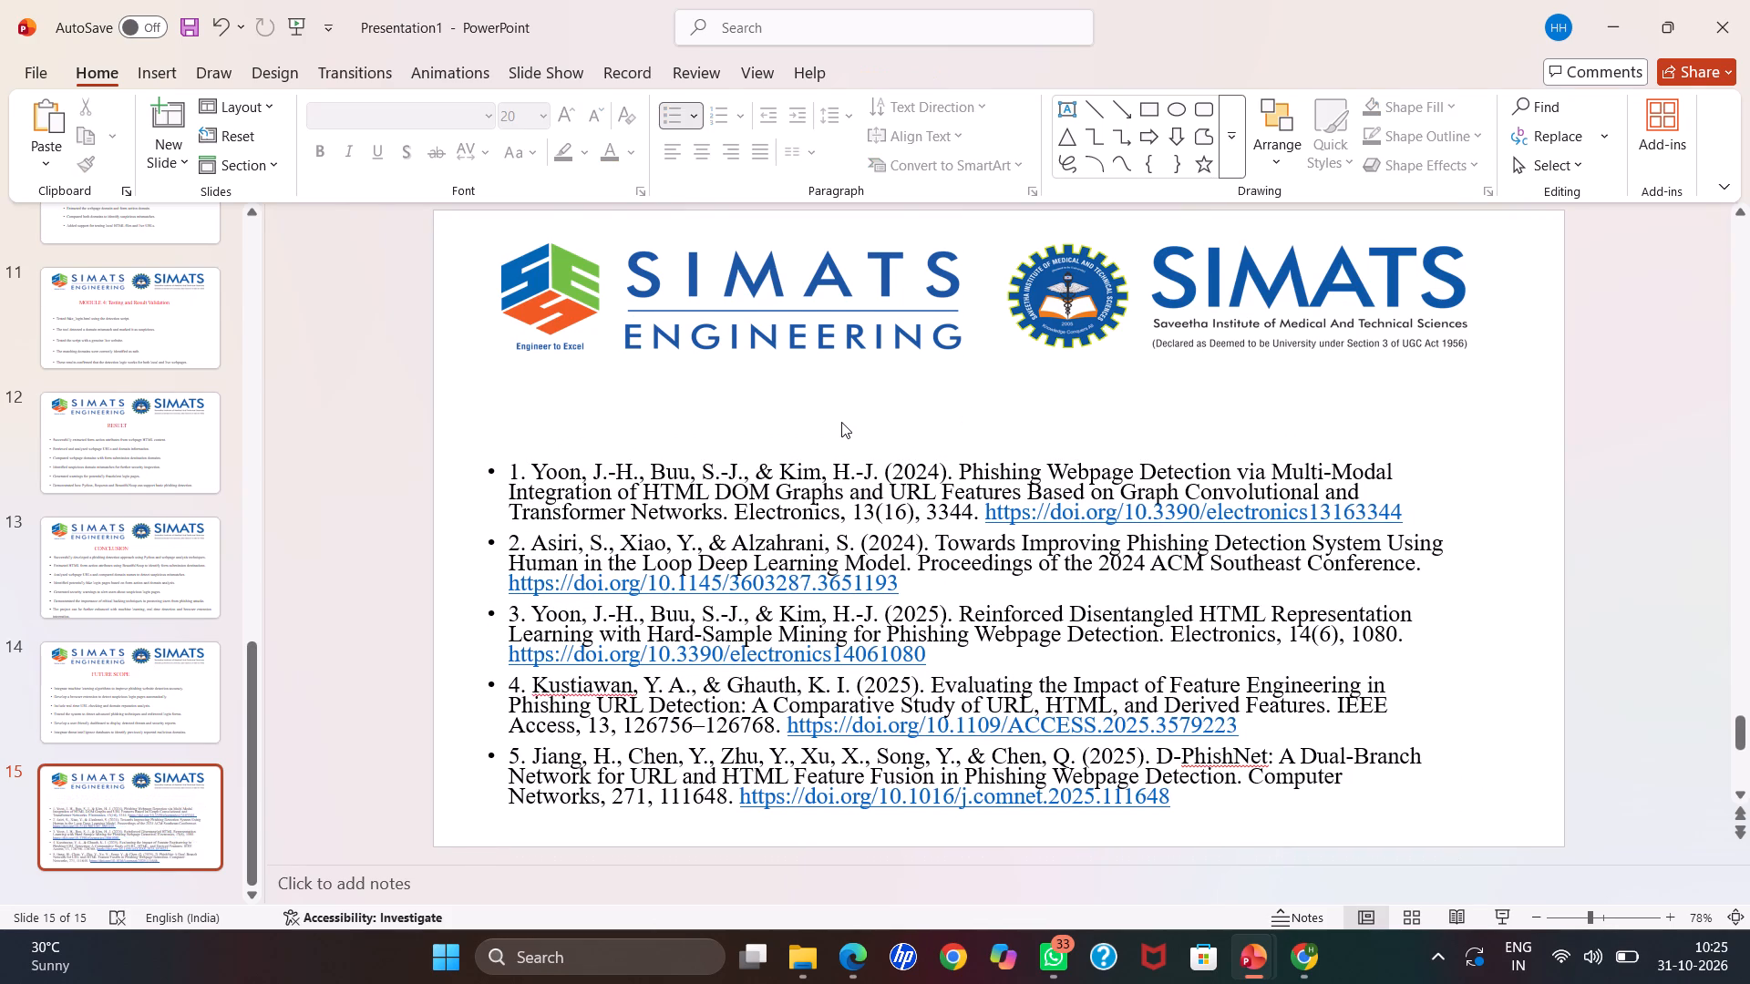
Set the line spacing of the whole reference list to 1.5.
{"action": "left_click", "coordinate": [844, 520]}
{"action": "key", "text": "ctrl+a"}
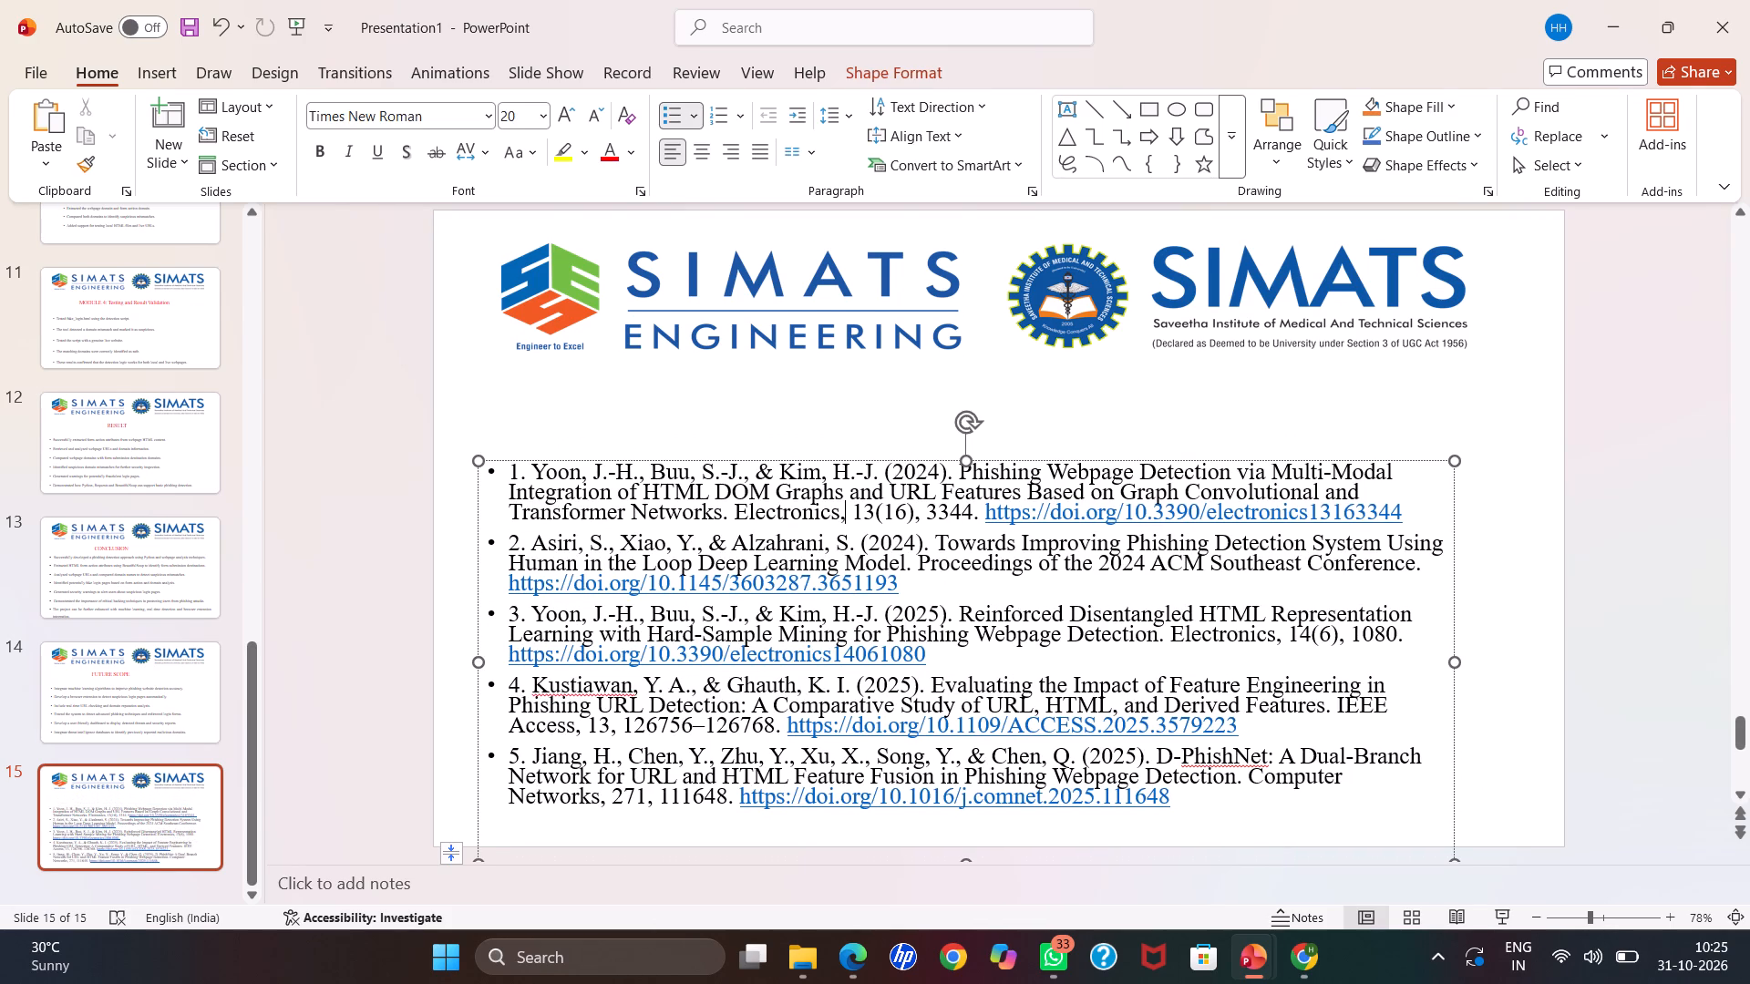
{"action": "left_click_drag", "start_coordinate": [843, 110], "coordinate": [847, 130]}
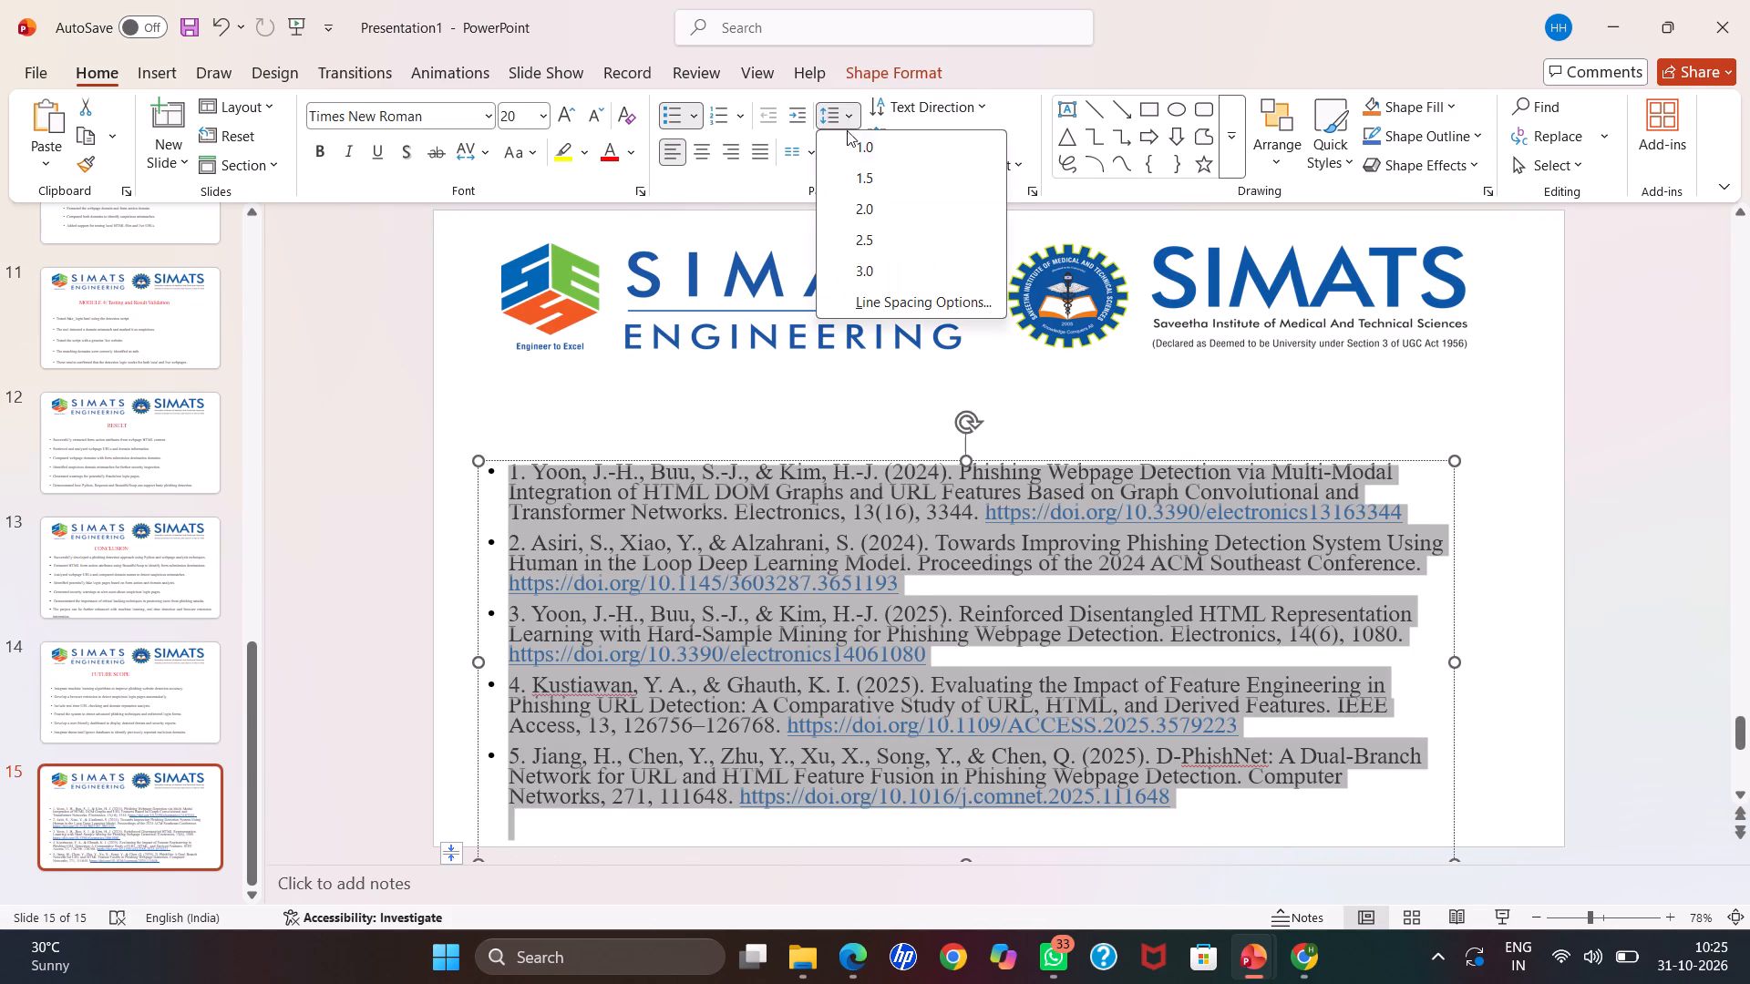
{"action": "left_click_drag", "start_coordinate": [847, 130], "coordinate": [860, 185]}
{"action": "left_click", "coordinate": [860, 185]}
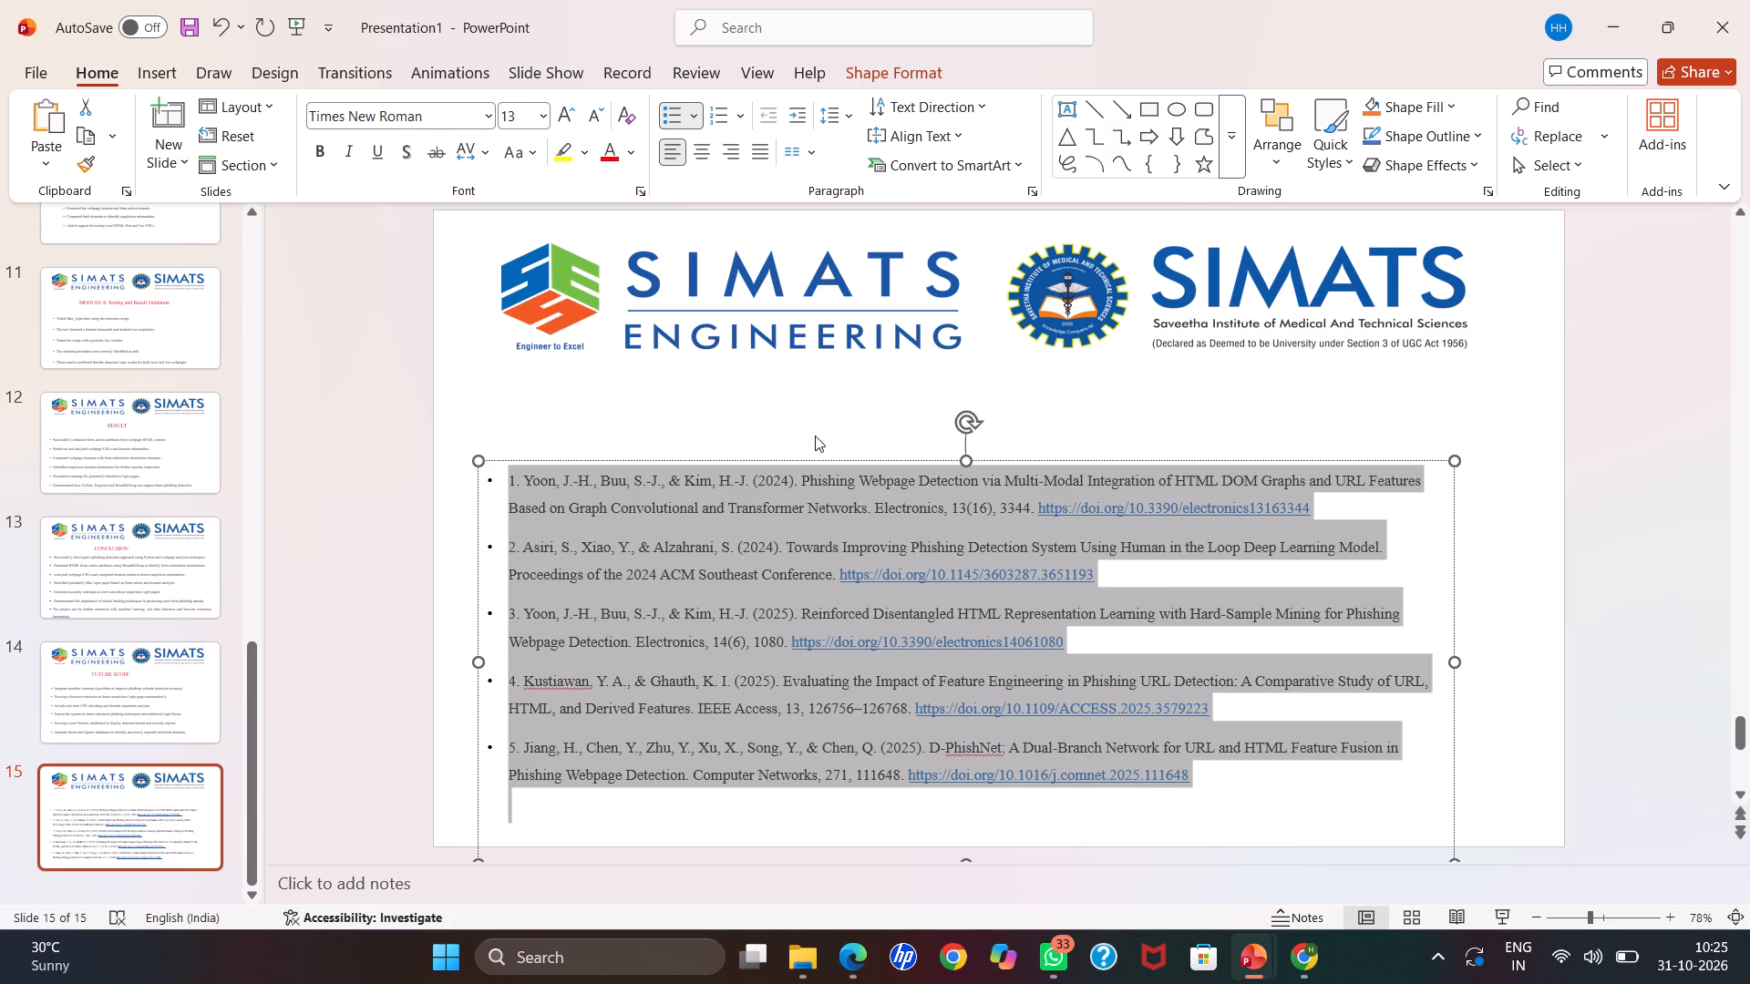
{"action": "left_click", "coordinate": [815, 436]}
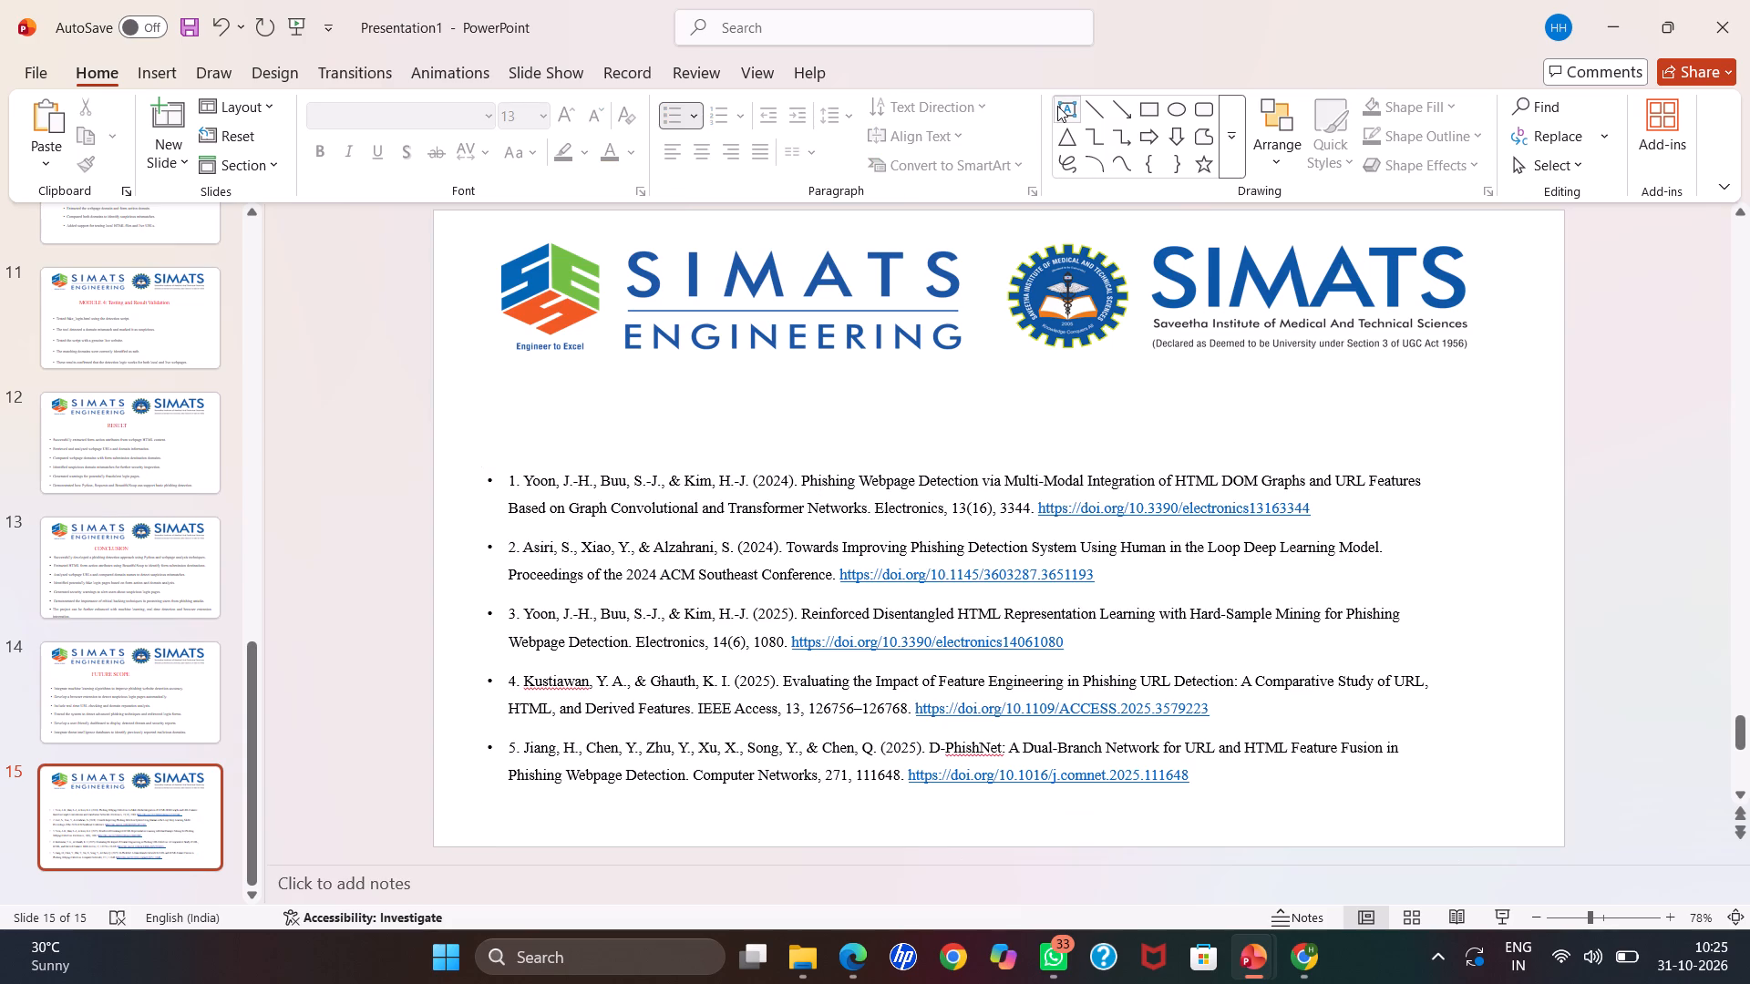
Add a text box between the banner and the reference list containing the heading "REFERENCES".
{"action": "left_click", "coordinate": [1066, 106]}
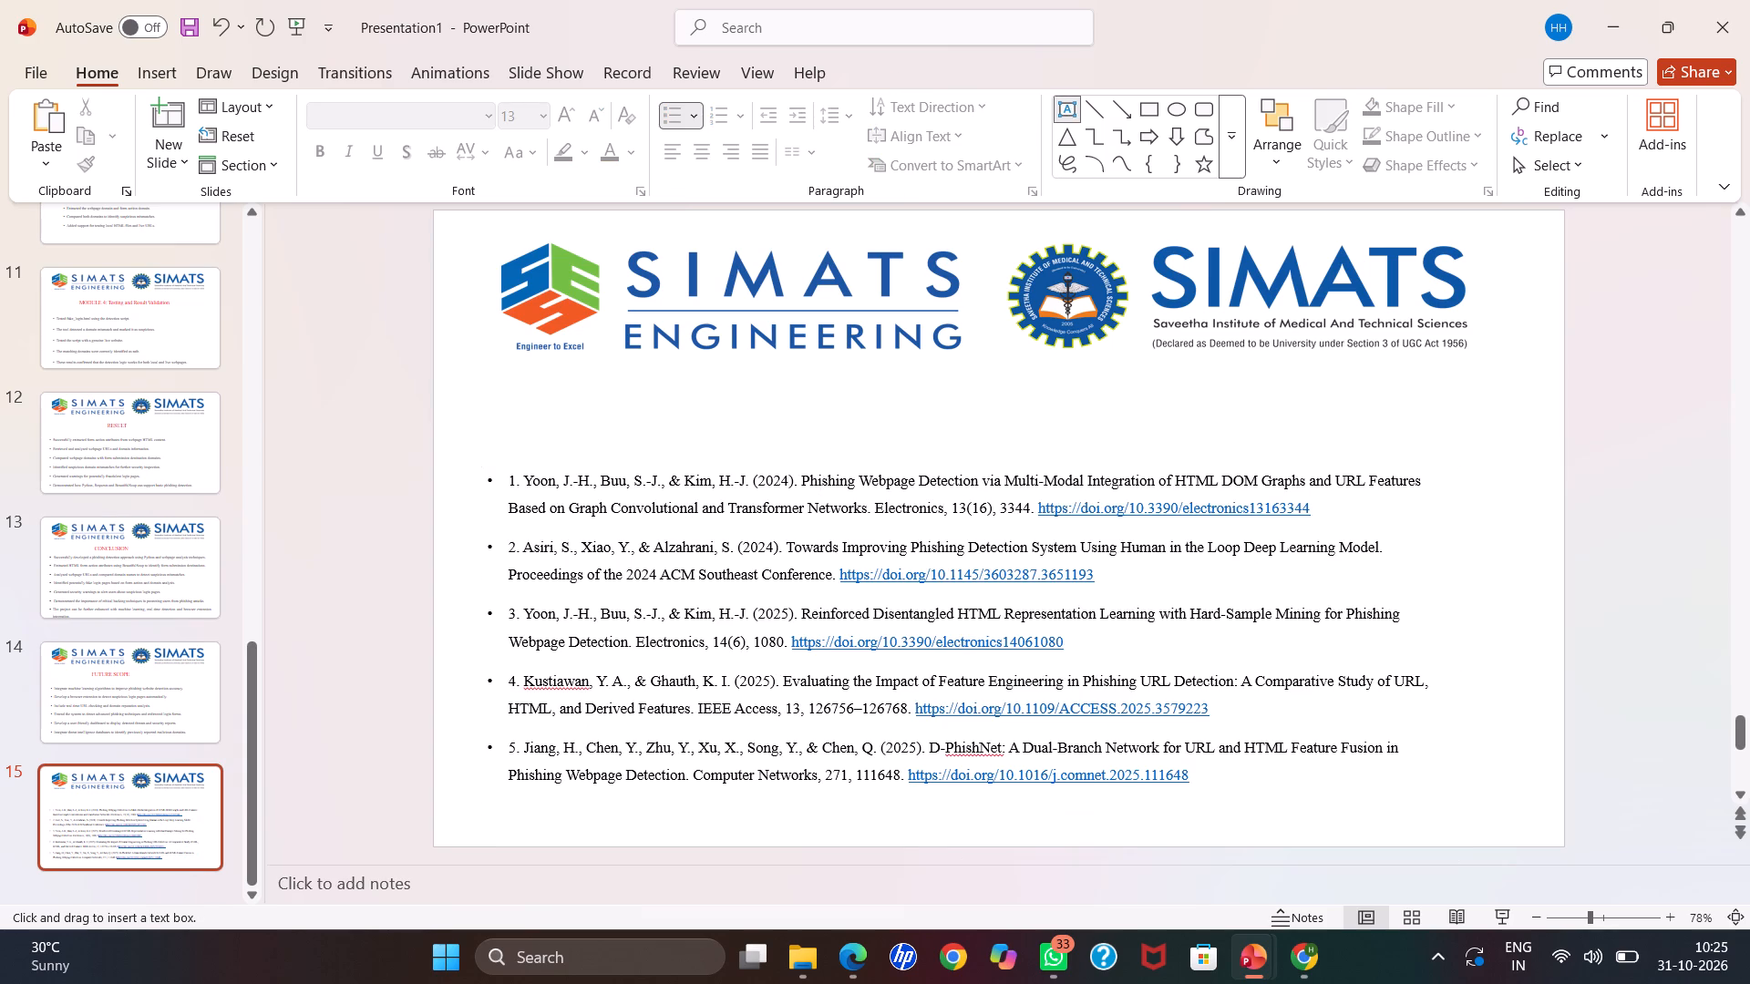
{"action": "left_click_drag", "start_coordinate": [695, 374], "coordinate": [1251, 429]}
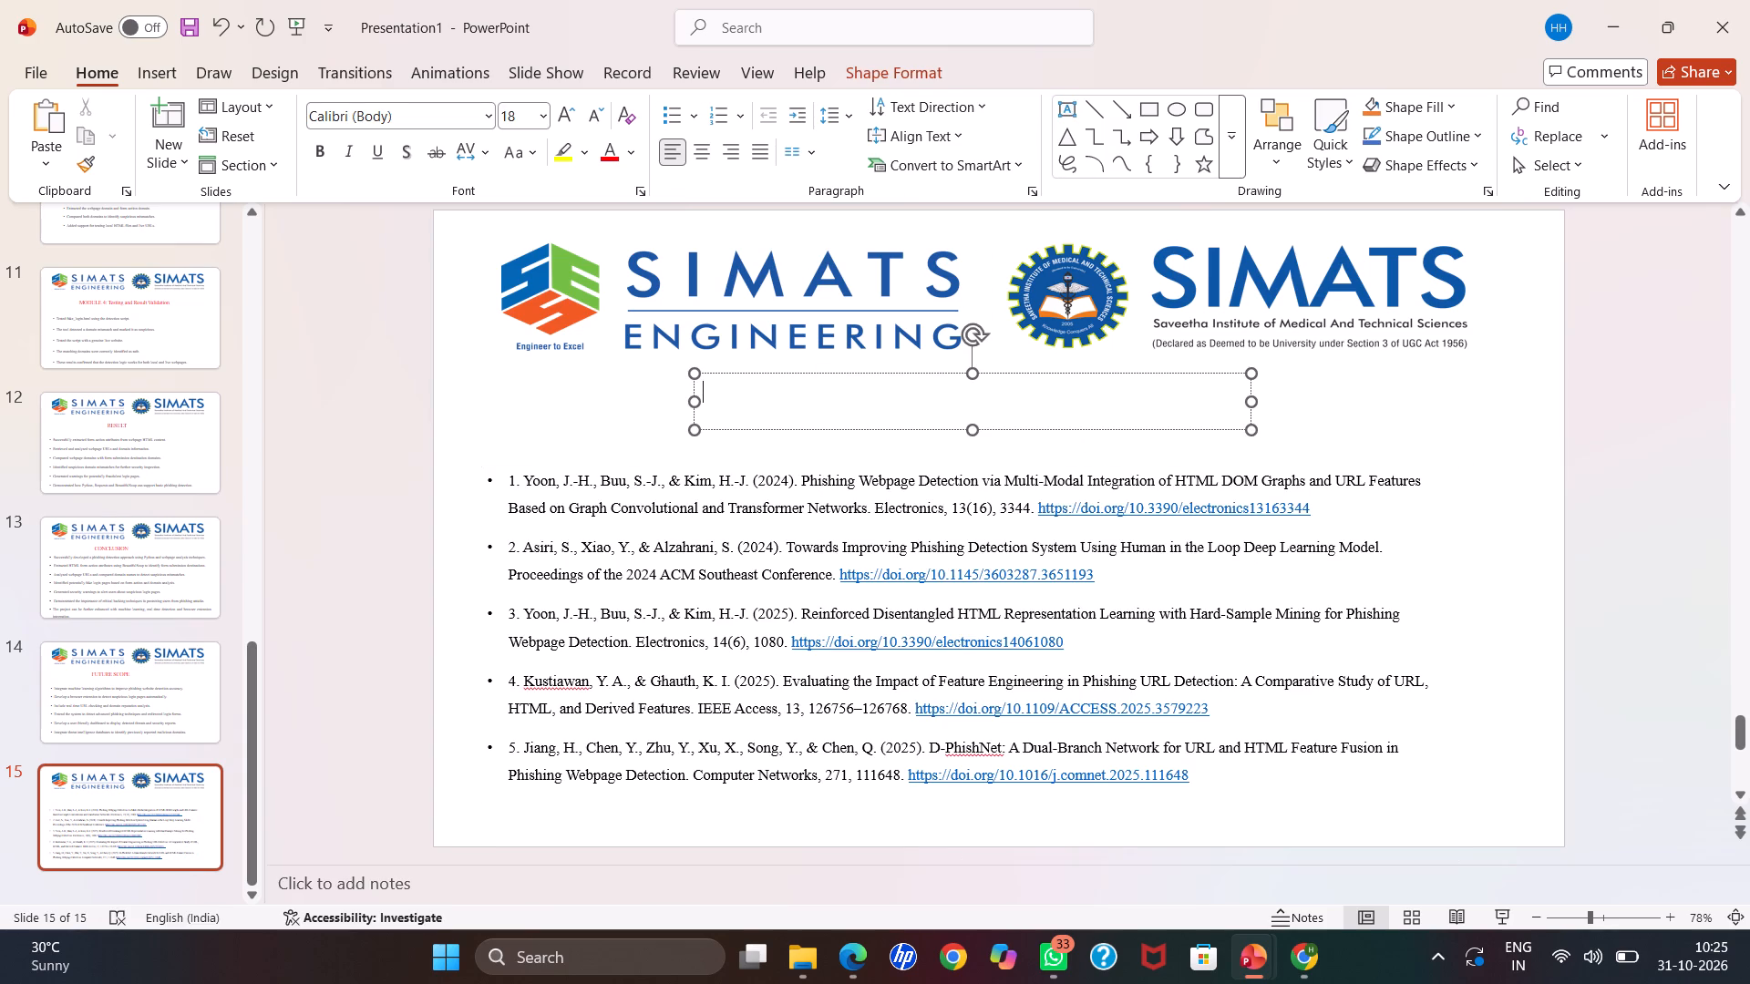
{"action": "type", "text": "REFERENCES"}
Format the REFERENCES heading in red, size 28, Times New Roman.
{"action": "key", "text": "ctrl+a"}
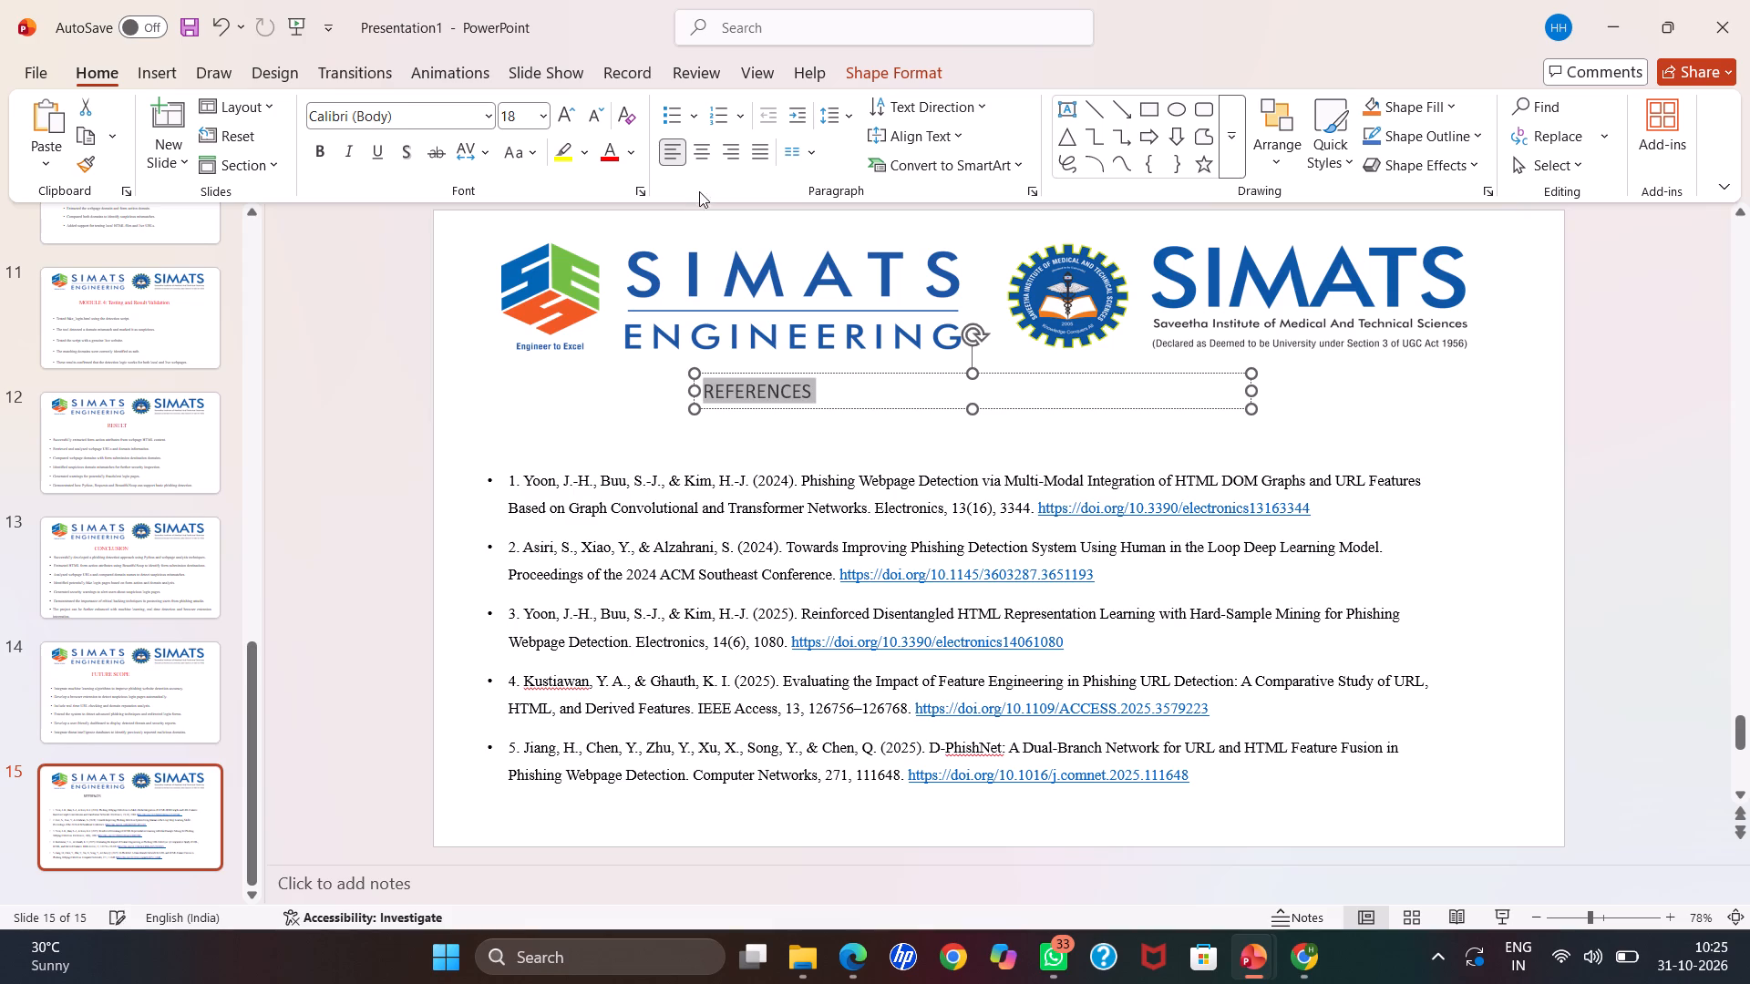
{"action": "left_click", "coordinate": [616, 149]}
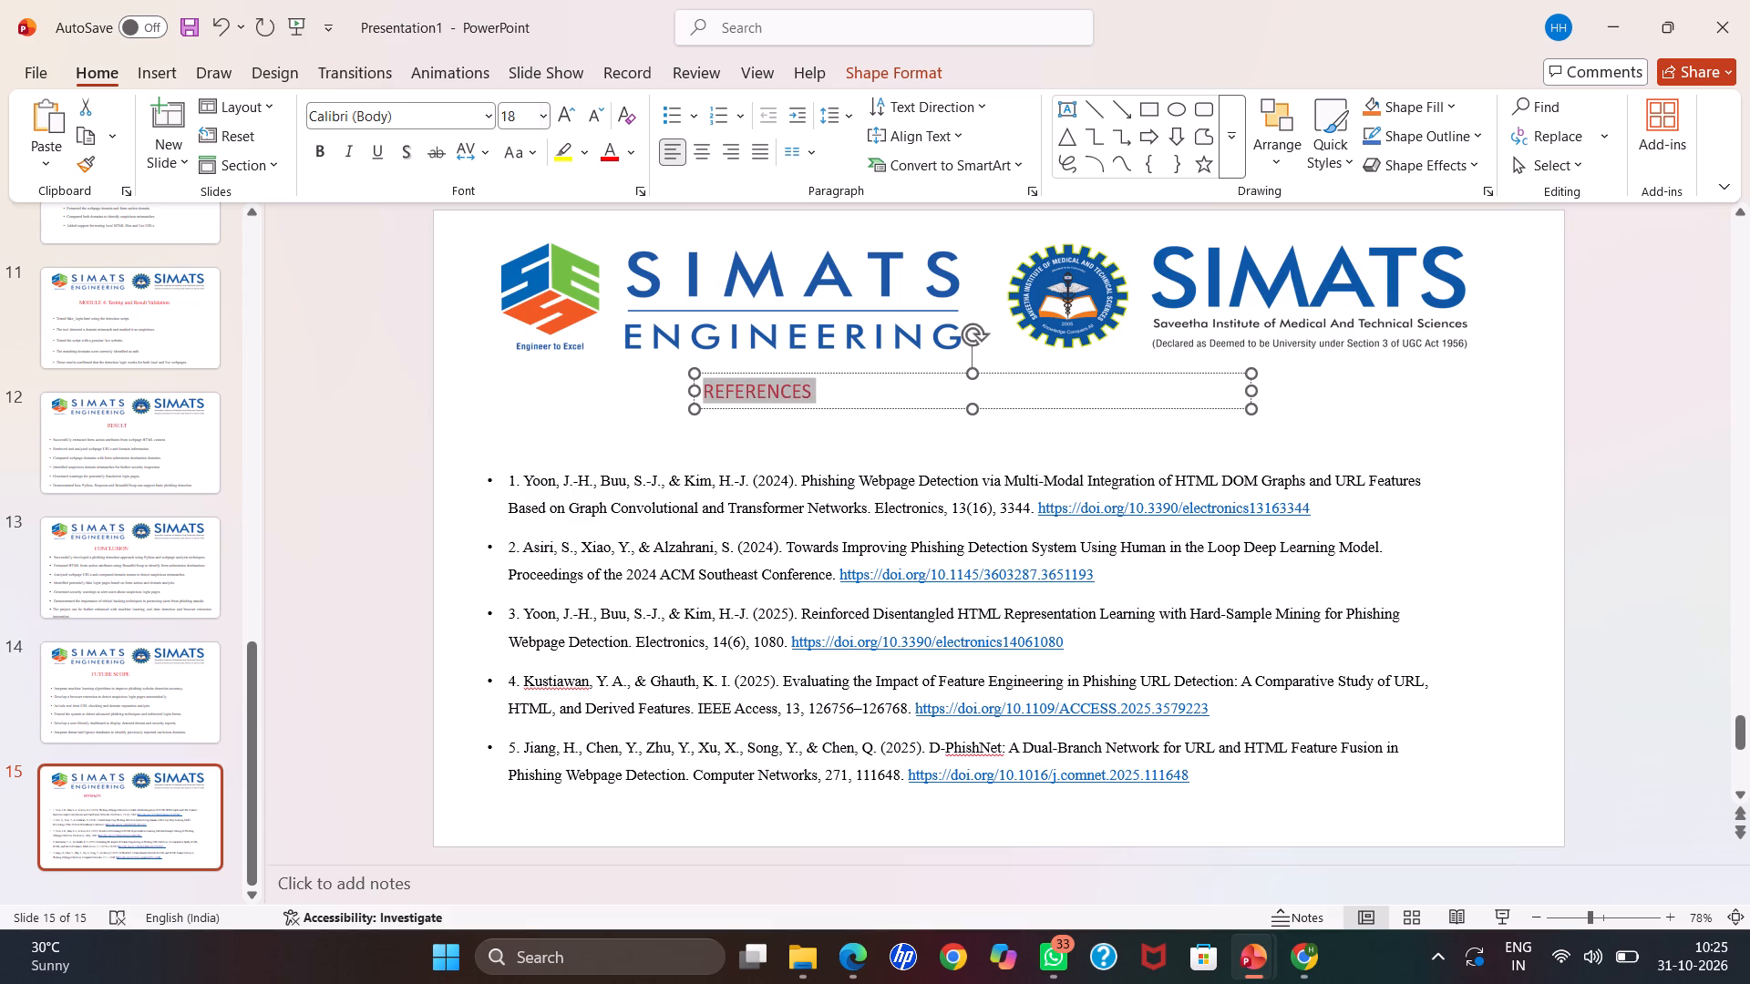
{"action": "left_click", "coordinate": [521, 111]}
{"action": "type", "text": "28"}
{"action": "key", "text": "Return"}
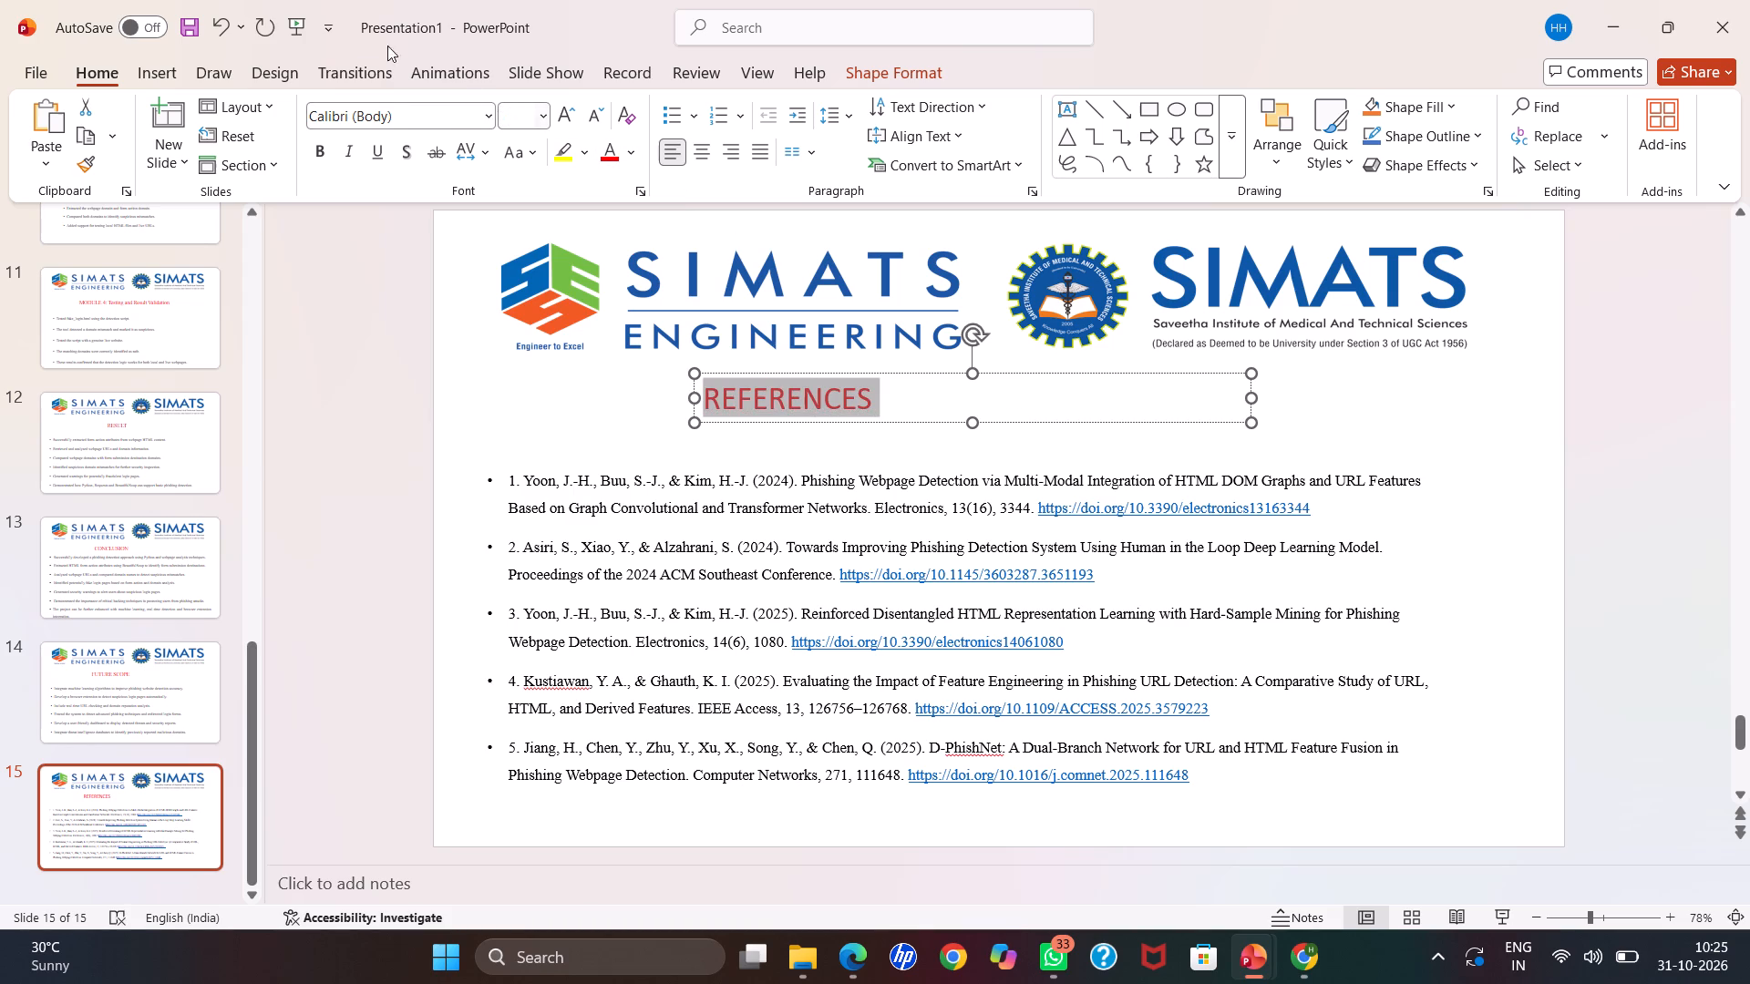
{"action": "left_click", "coordinate": [379, 119]}
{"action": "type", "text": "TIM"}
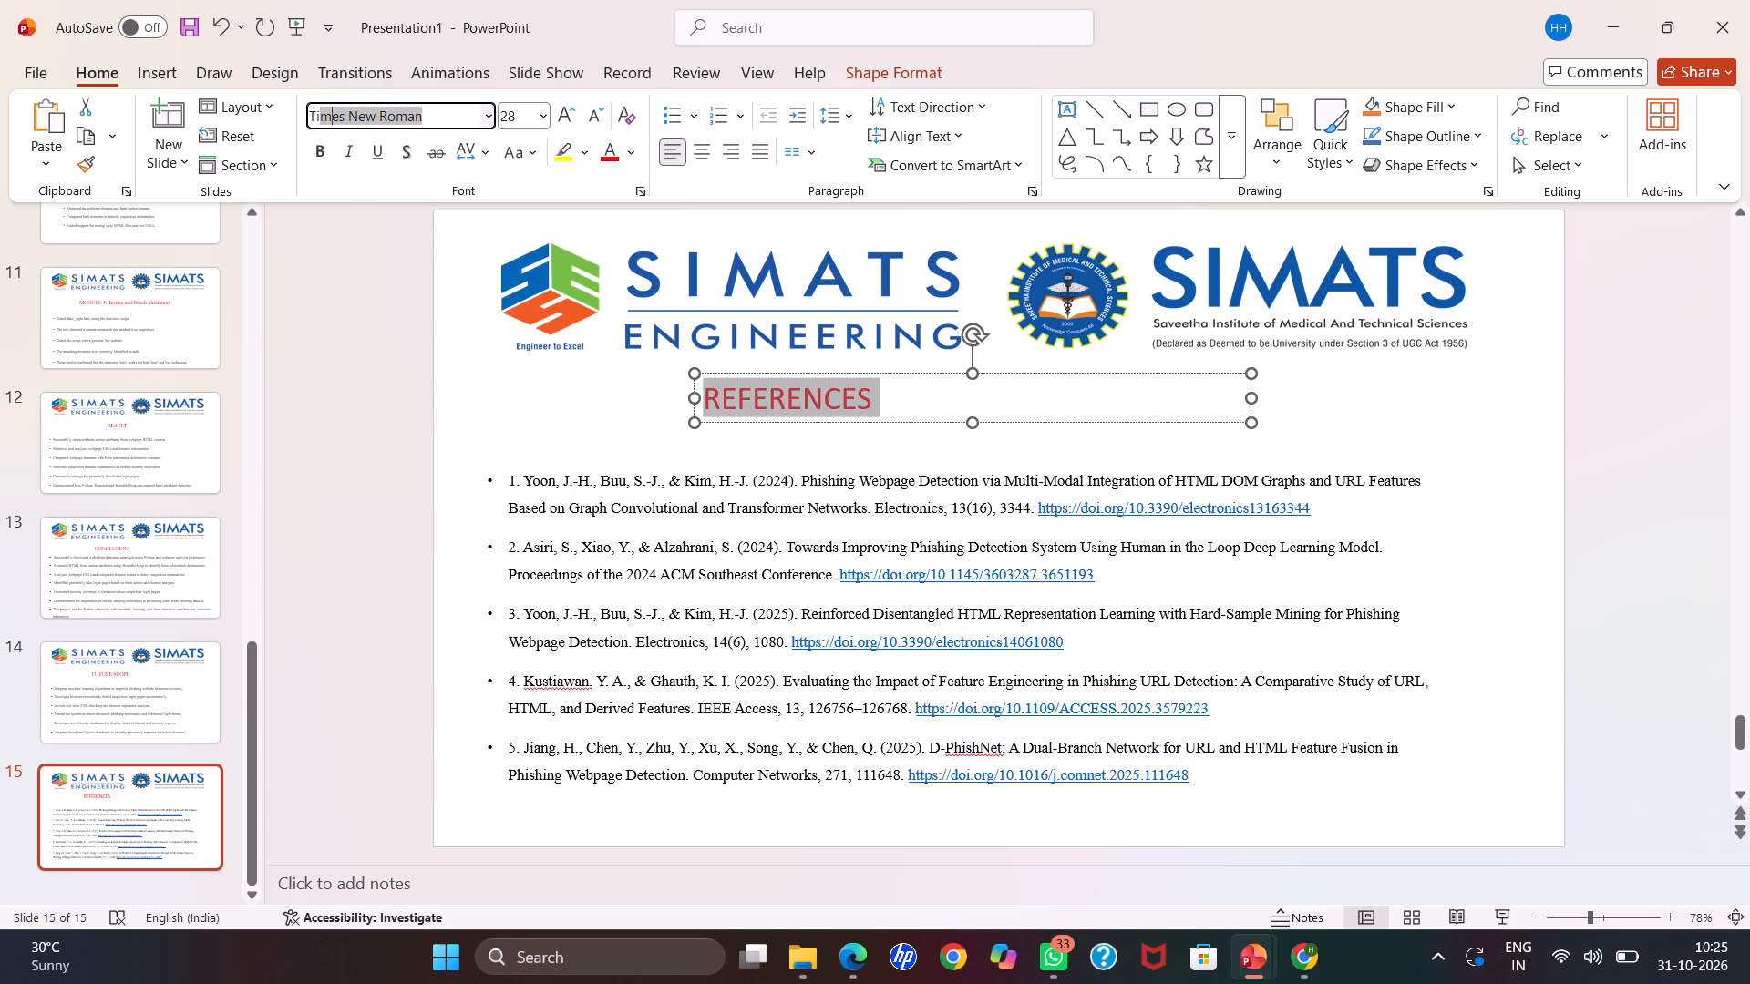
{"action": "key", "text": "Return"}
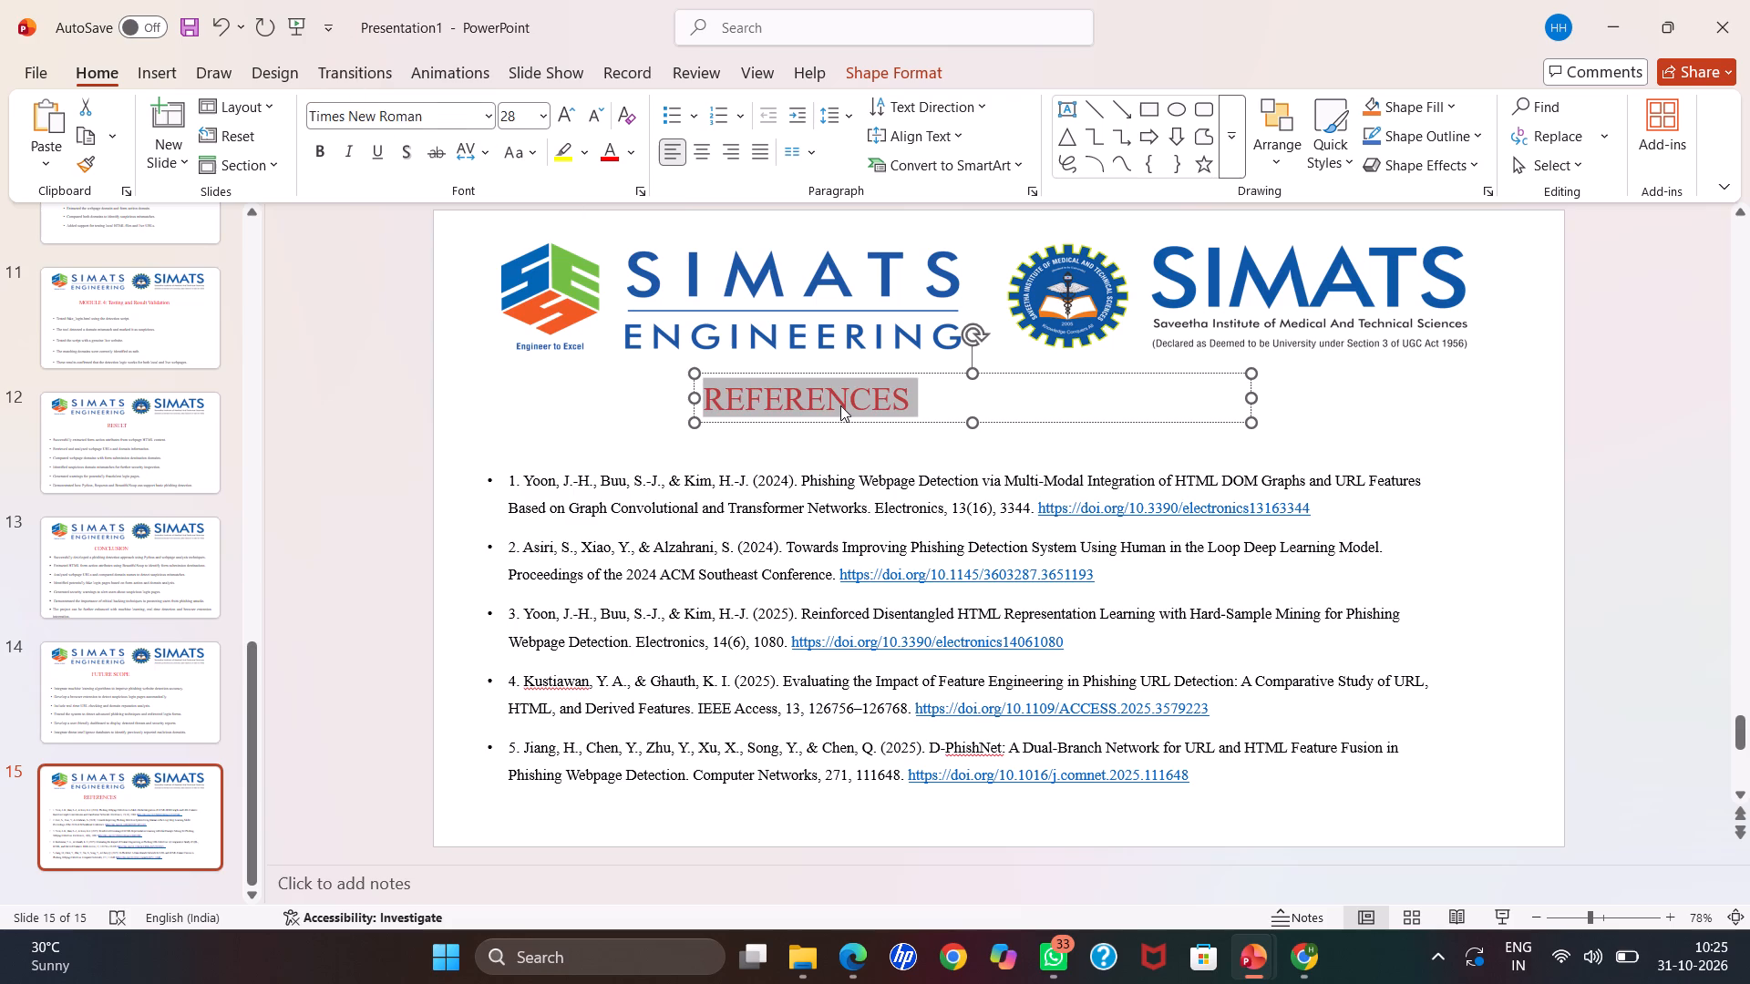
Reposition the REFERENCES heading so its text sits roughly centred between the banner and the list.
{"action": "left_click_drag", "start_coordinate": [852, 419], "coordinate": [909, 435]}
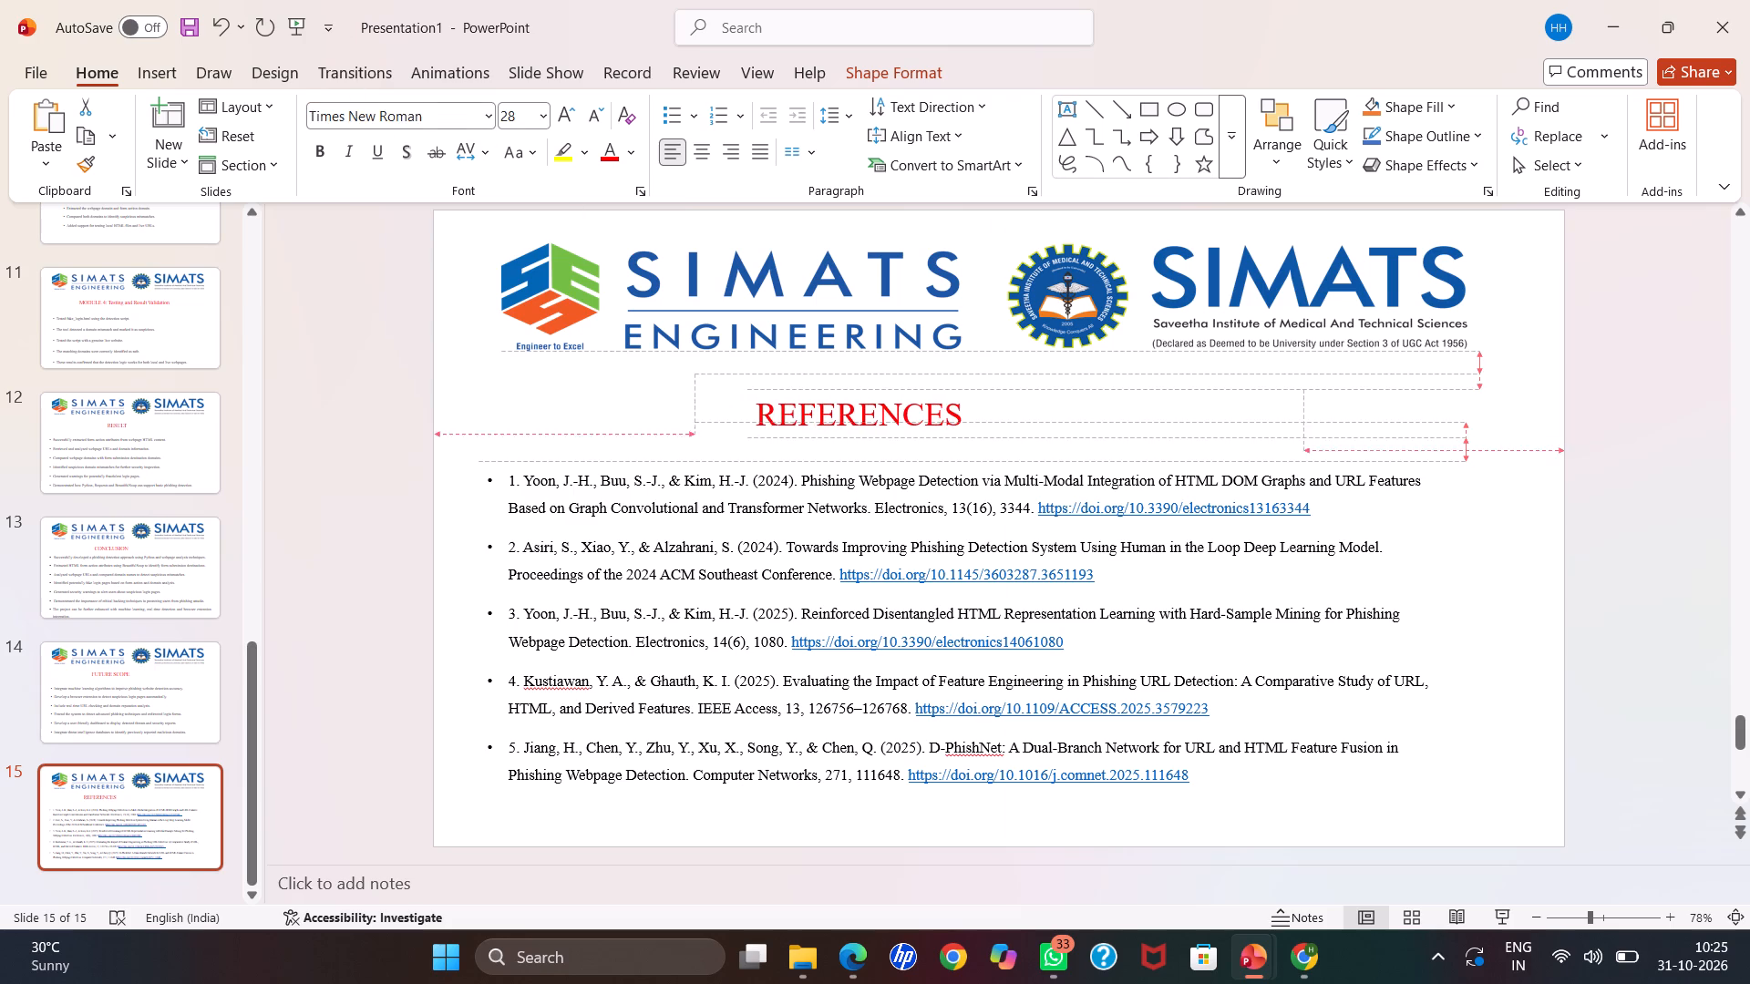
{"action": "left_click_drag", "start_coordinate": [909, 435], "coordinate": [924, 429]}
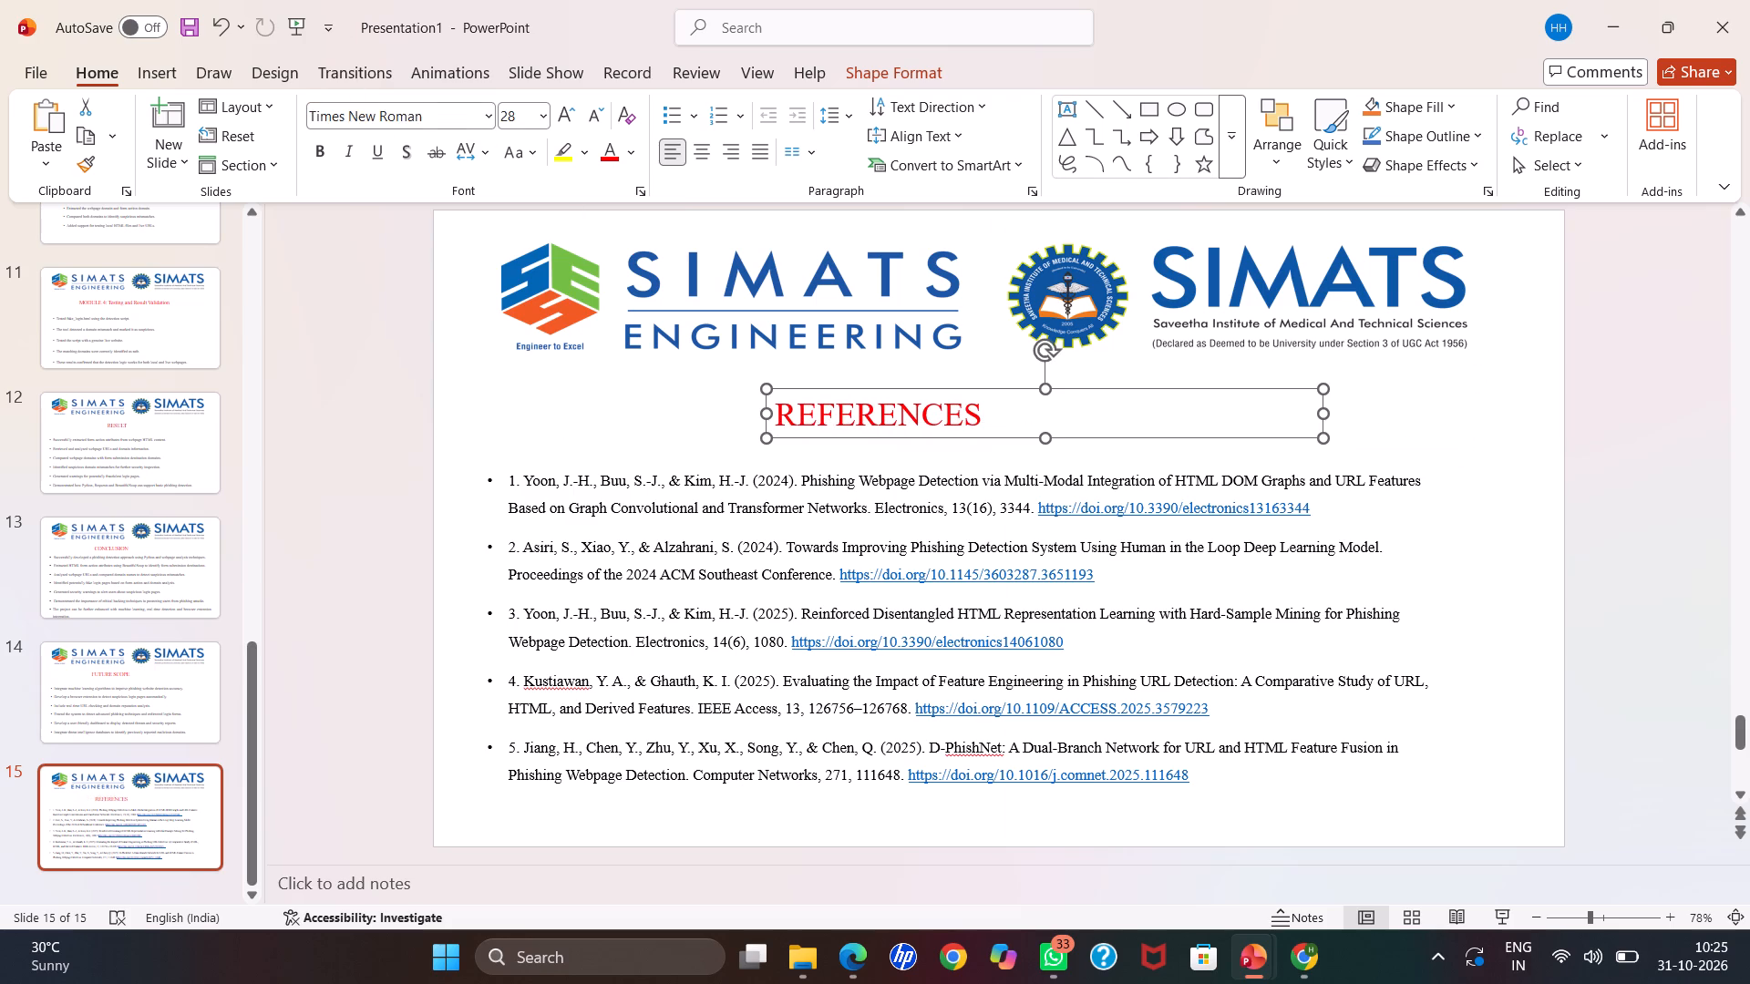
{"action": "left_click_drag", "start_coordinate": [930, 436], "coordinate": [956, 436]}
Remove the bullets in front of references 5 and 4, keeping their typed numbers.
{"action": "left_click", "coordinate": [645, 546]}
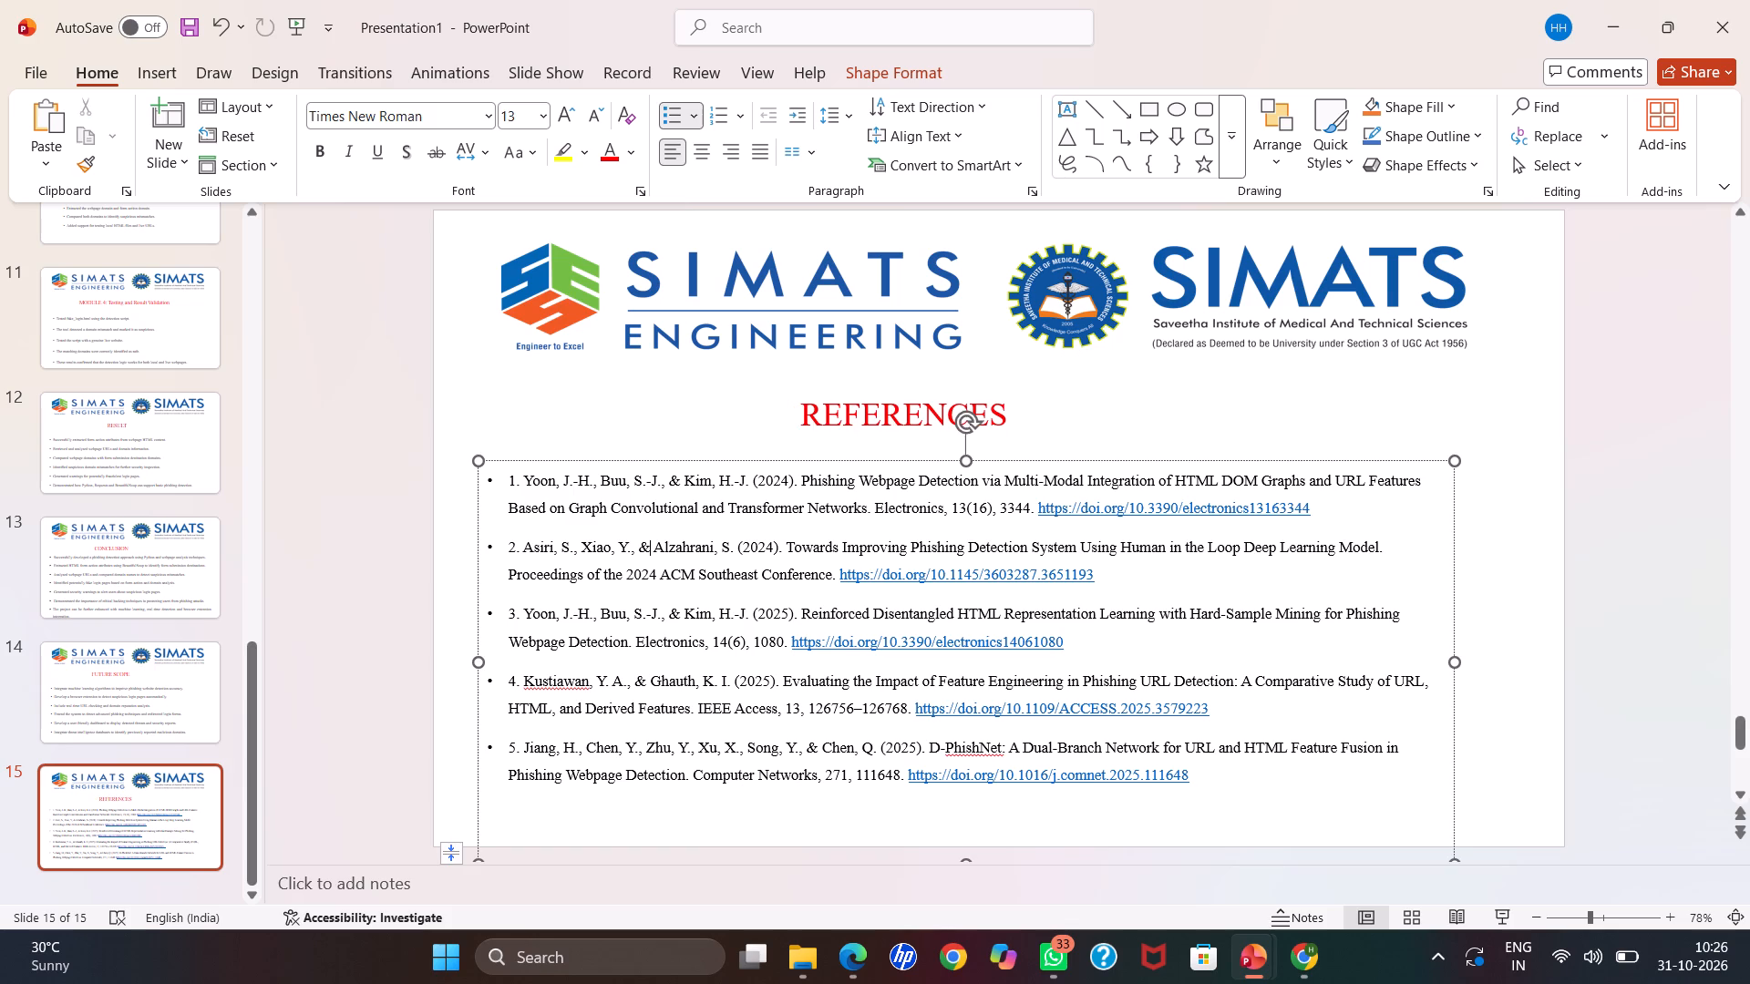
{"action": "left_click", "coordinate": [510, 746]}
{"action": "key", "text": "BackSpace"}
{"action": "key", "text": "Up"}
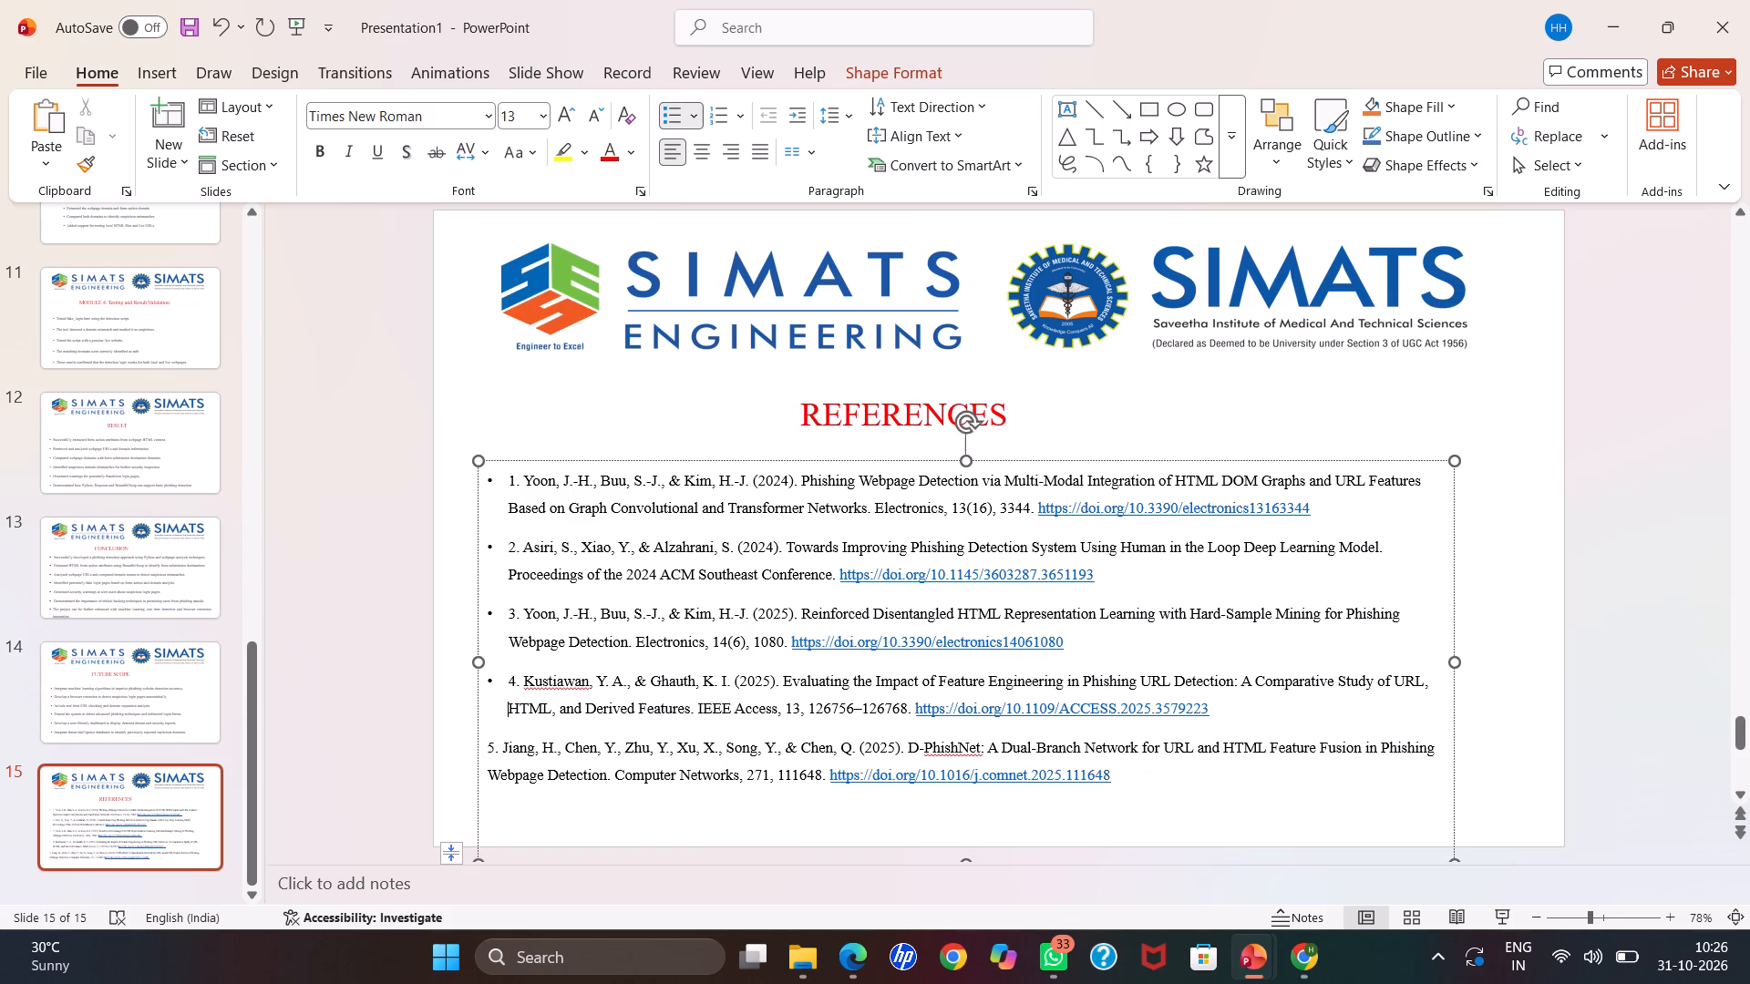
{"action": "key", "text": "Right"}
{"action": "key", "text": "Up"}
{"action": "key", "text": "Left"}
{"action": "key", "text": "BackSpace"}
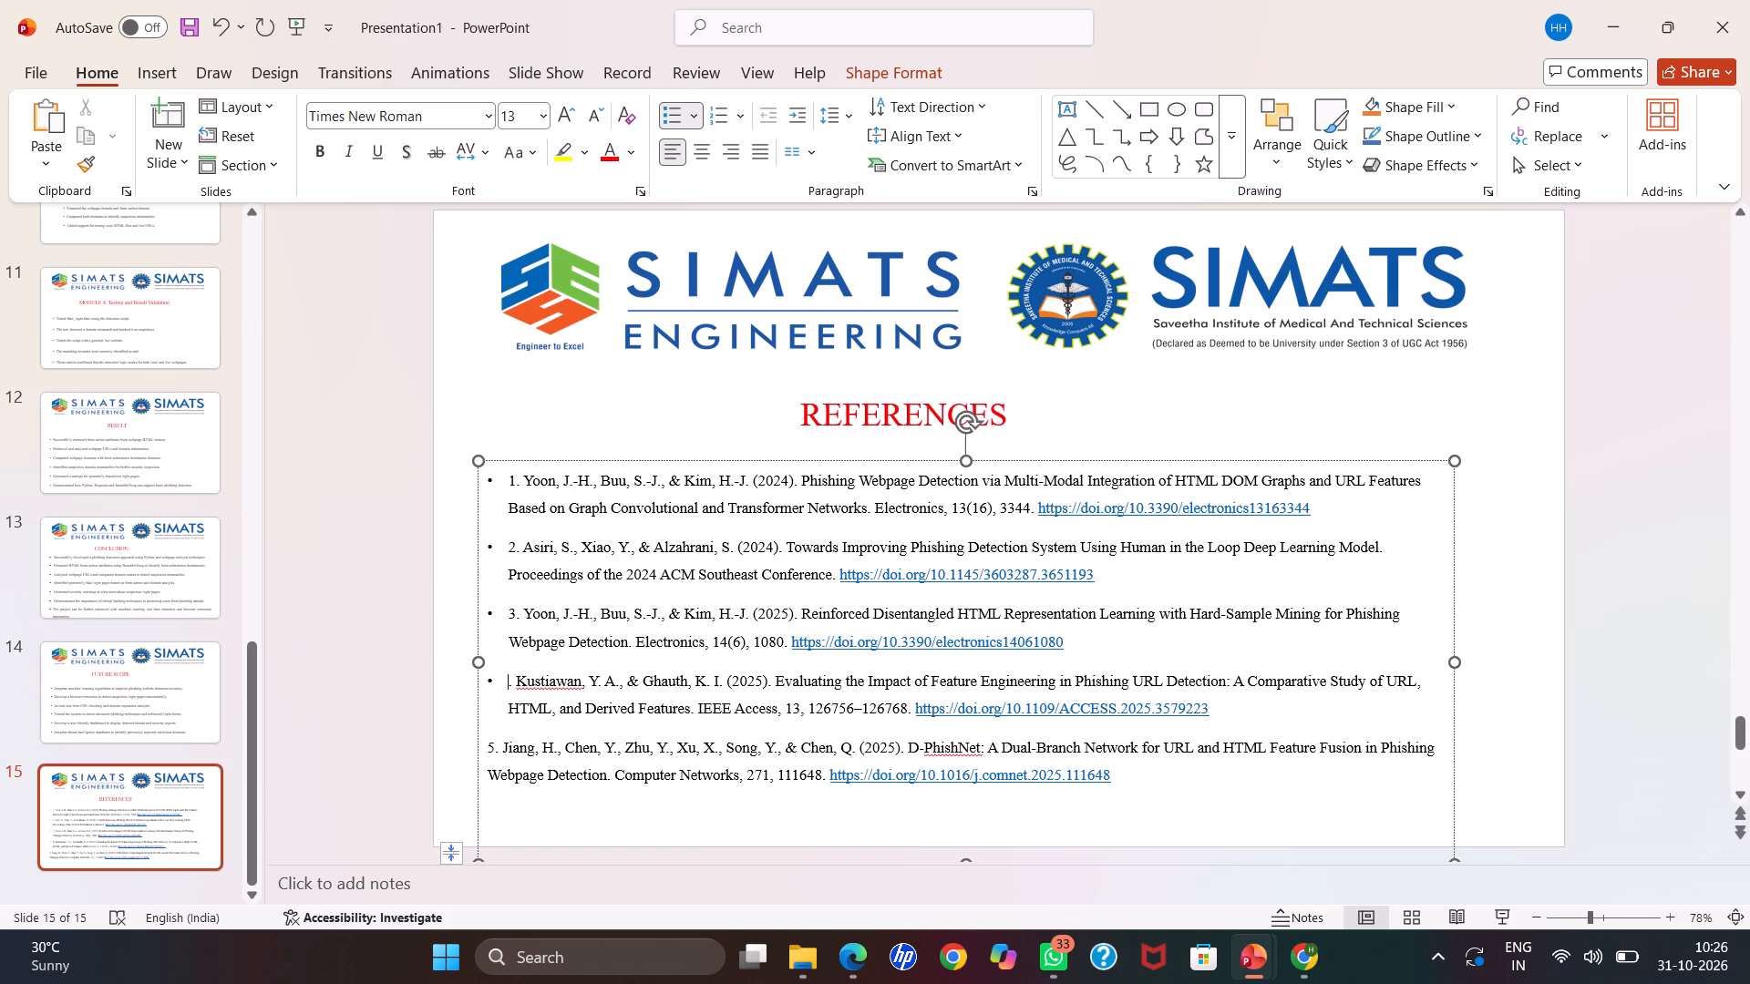
{"action": "key", "text": "BackSpace"}
{"action": "key", "text": "ctrl+z"}
{"action": "key", "text": "ctrl+z"}
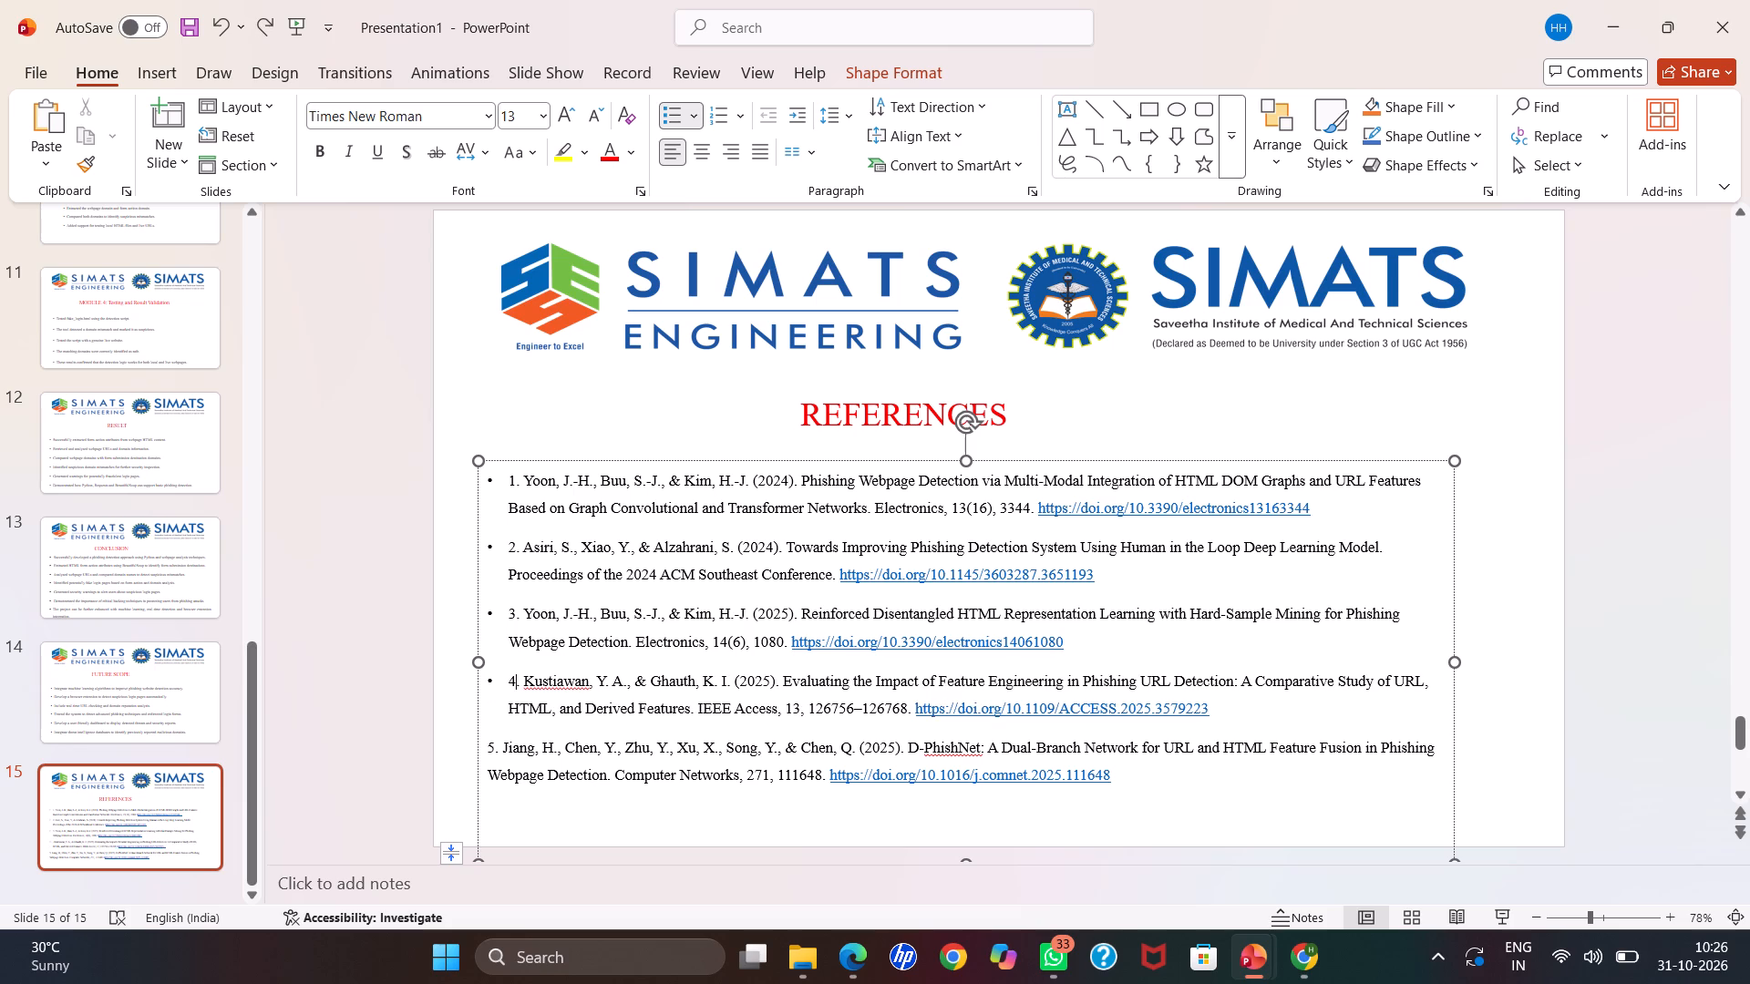
{"action": "key", "text": "Left"}
{"action": "key", "text": "BackSpace"}
{"action": "key", "text": "Up"}
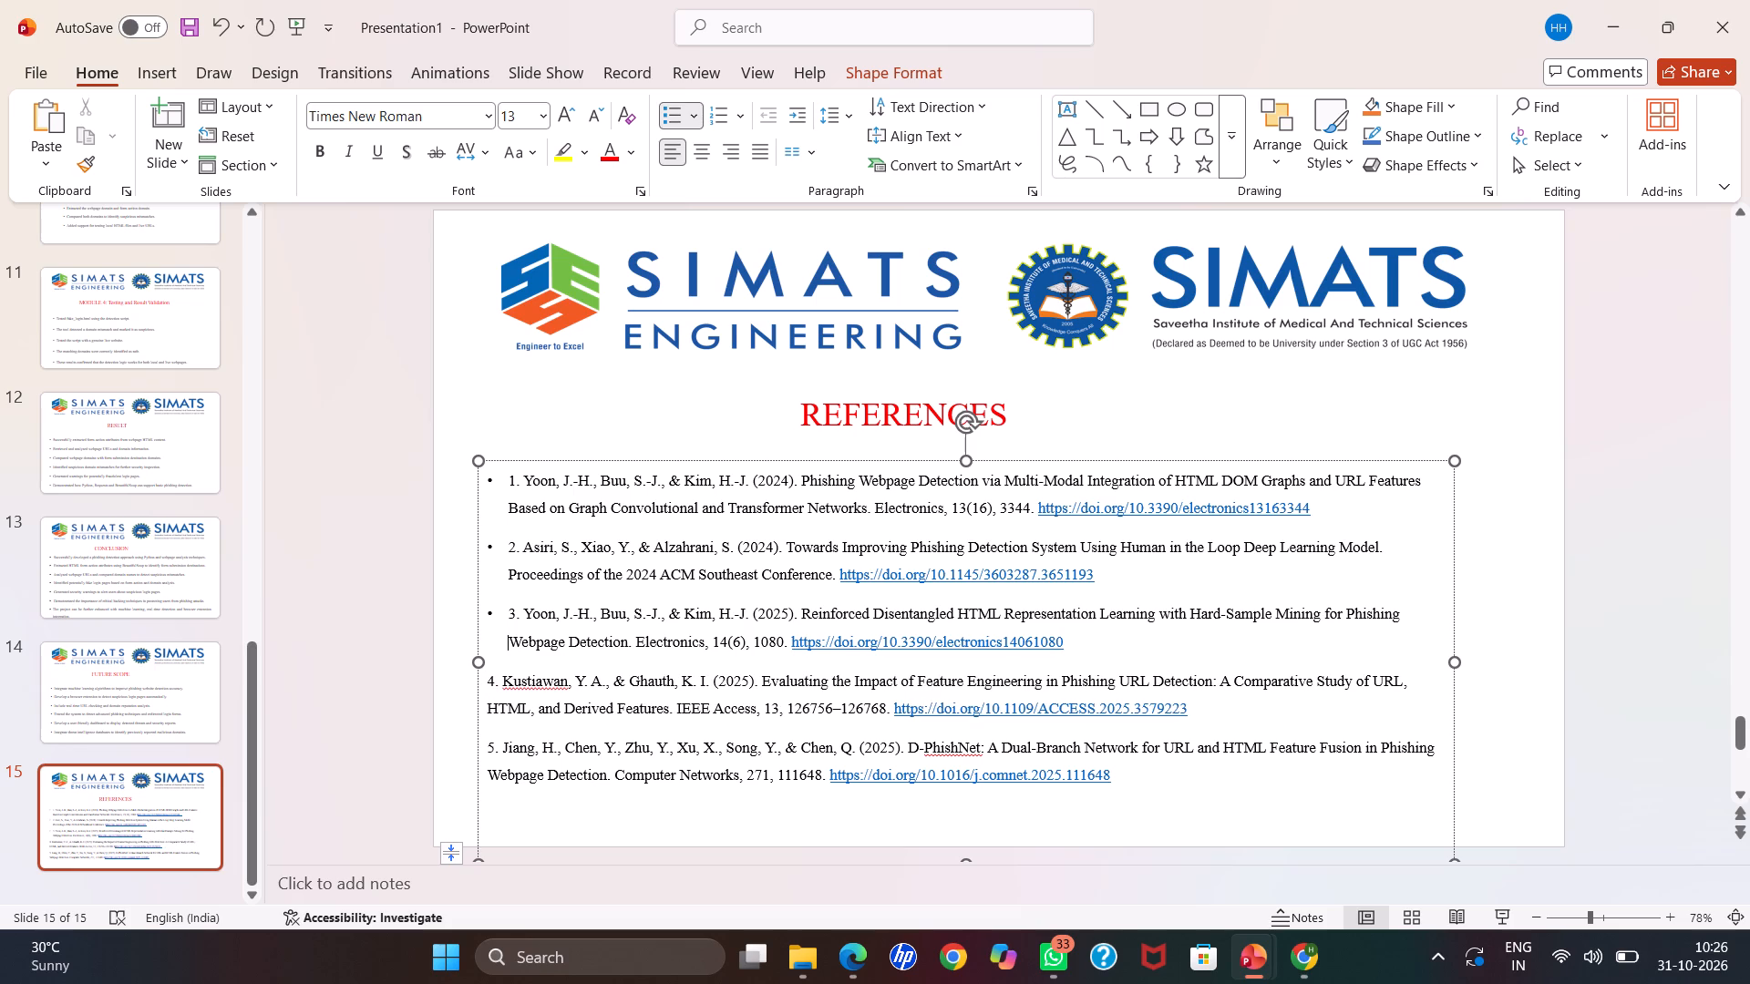
Remove the bullet in front of reference 3, keeping its typed number.
{"action": "key", "text": "Up"}
{"action": "key", "text": "Right"}
{"action": "key", "text": "Up"}
{"action": "key", "text": "Down"}
{"action": "key", "text": "Left"}
{"action": "key", "text": "Left"}
{"action": "key", "text": "Down"}
{"action": "key", "text": "Left"}
{"action": "key", "text": "Down"}
{"action": "key", "text": "Left"}
{"action": "key", "text": "Up"}
{"action": "key", "text": "Home"}
{"action": "key", "text": "Up"}
{"action": "key", "text": "Down"}
{"action": "key", "text": "BackSpace"}
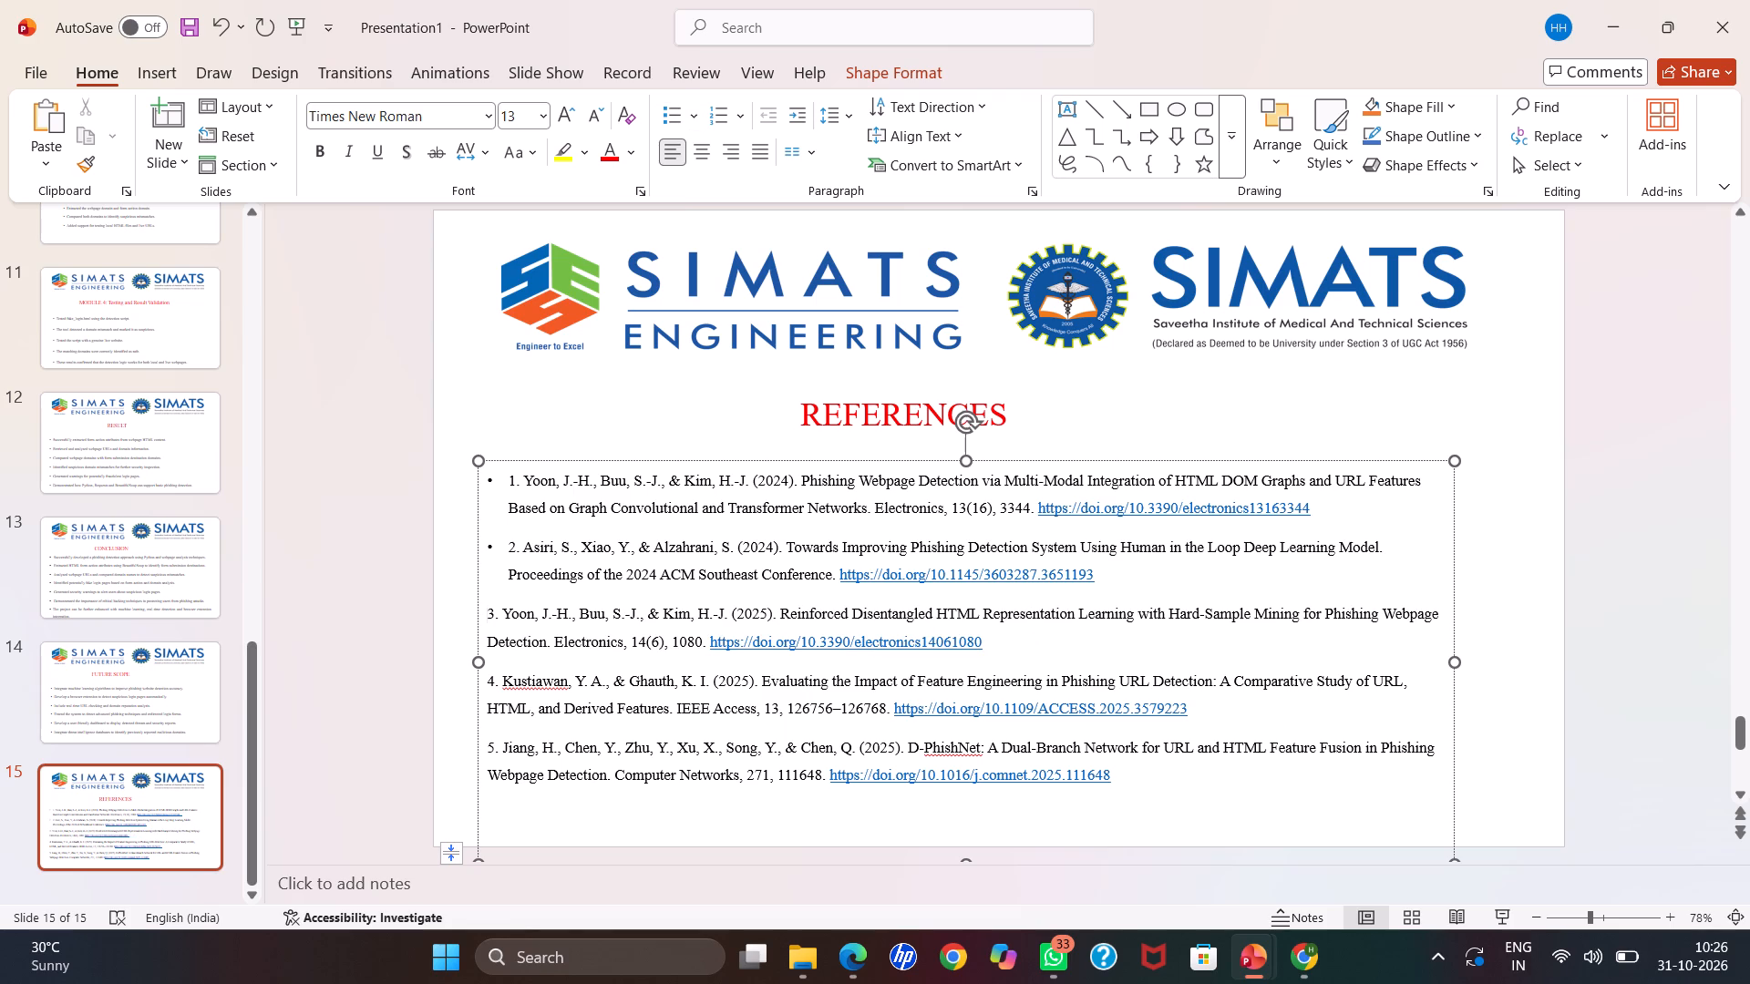
Remove the bullets in front of references 2 and 1, keeping their typed numbers.
{"action": "key", "text": "Up"}
{"action": "key", "text": "Up"}
{"action": "key", "text": "BackSpace"}
{"action": "key", "text": "Up"}
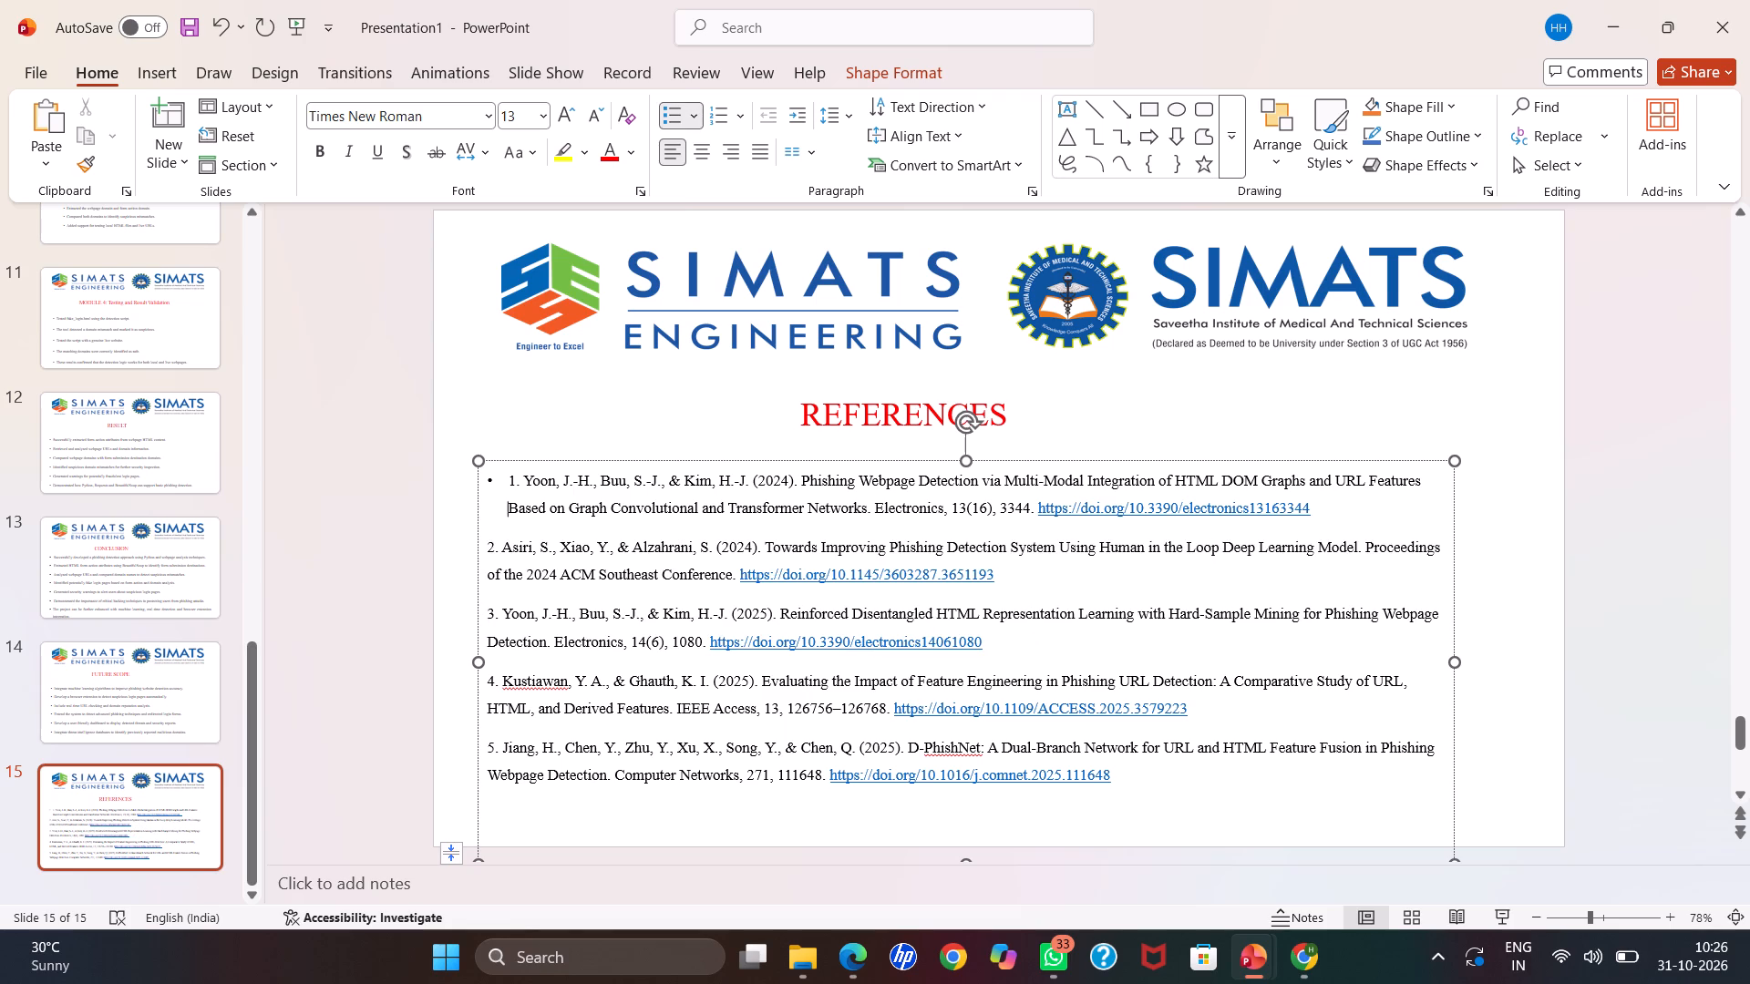
{"action": "key", "text": "Up"}
{"action": "key", "text": "BackSpace"}
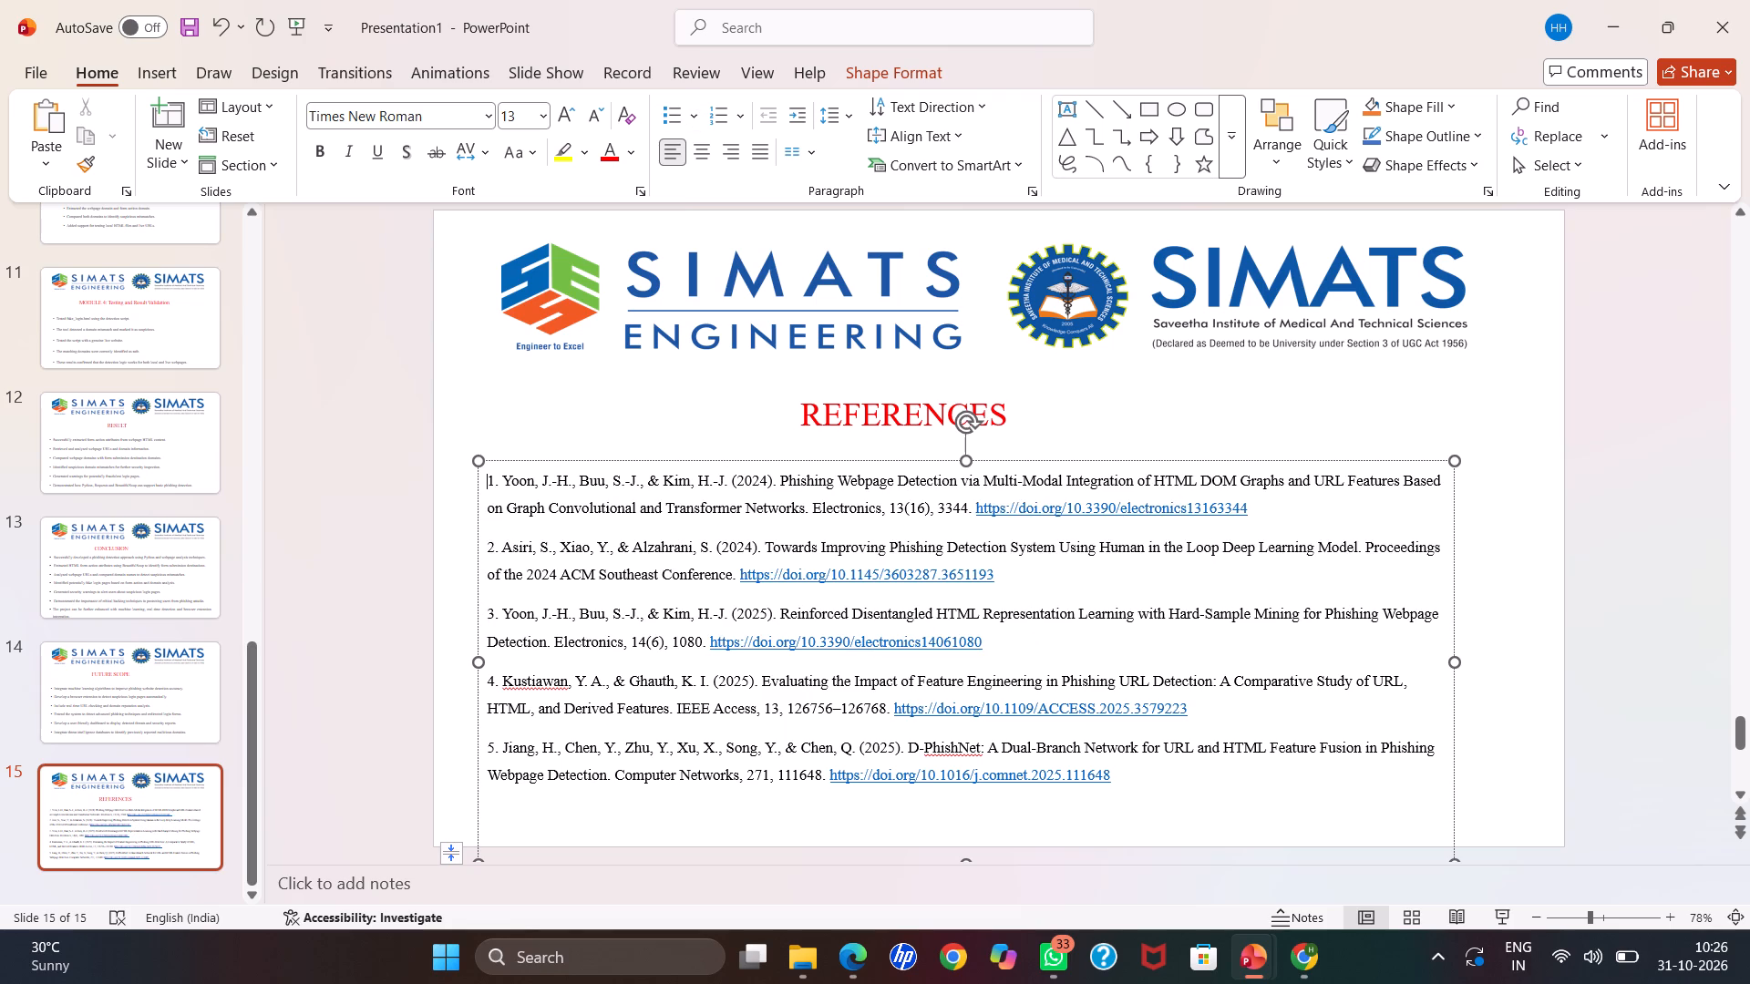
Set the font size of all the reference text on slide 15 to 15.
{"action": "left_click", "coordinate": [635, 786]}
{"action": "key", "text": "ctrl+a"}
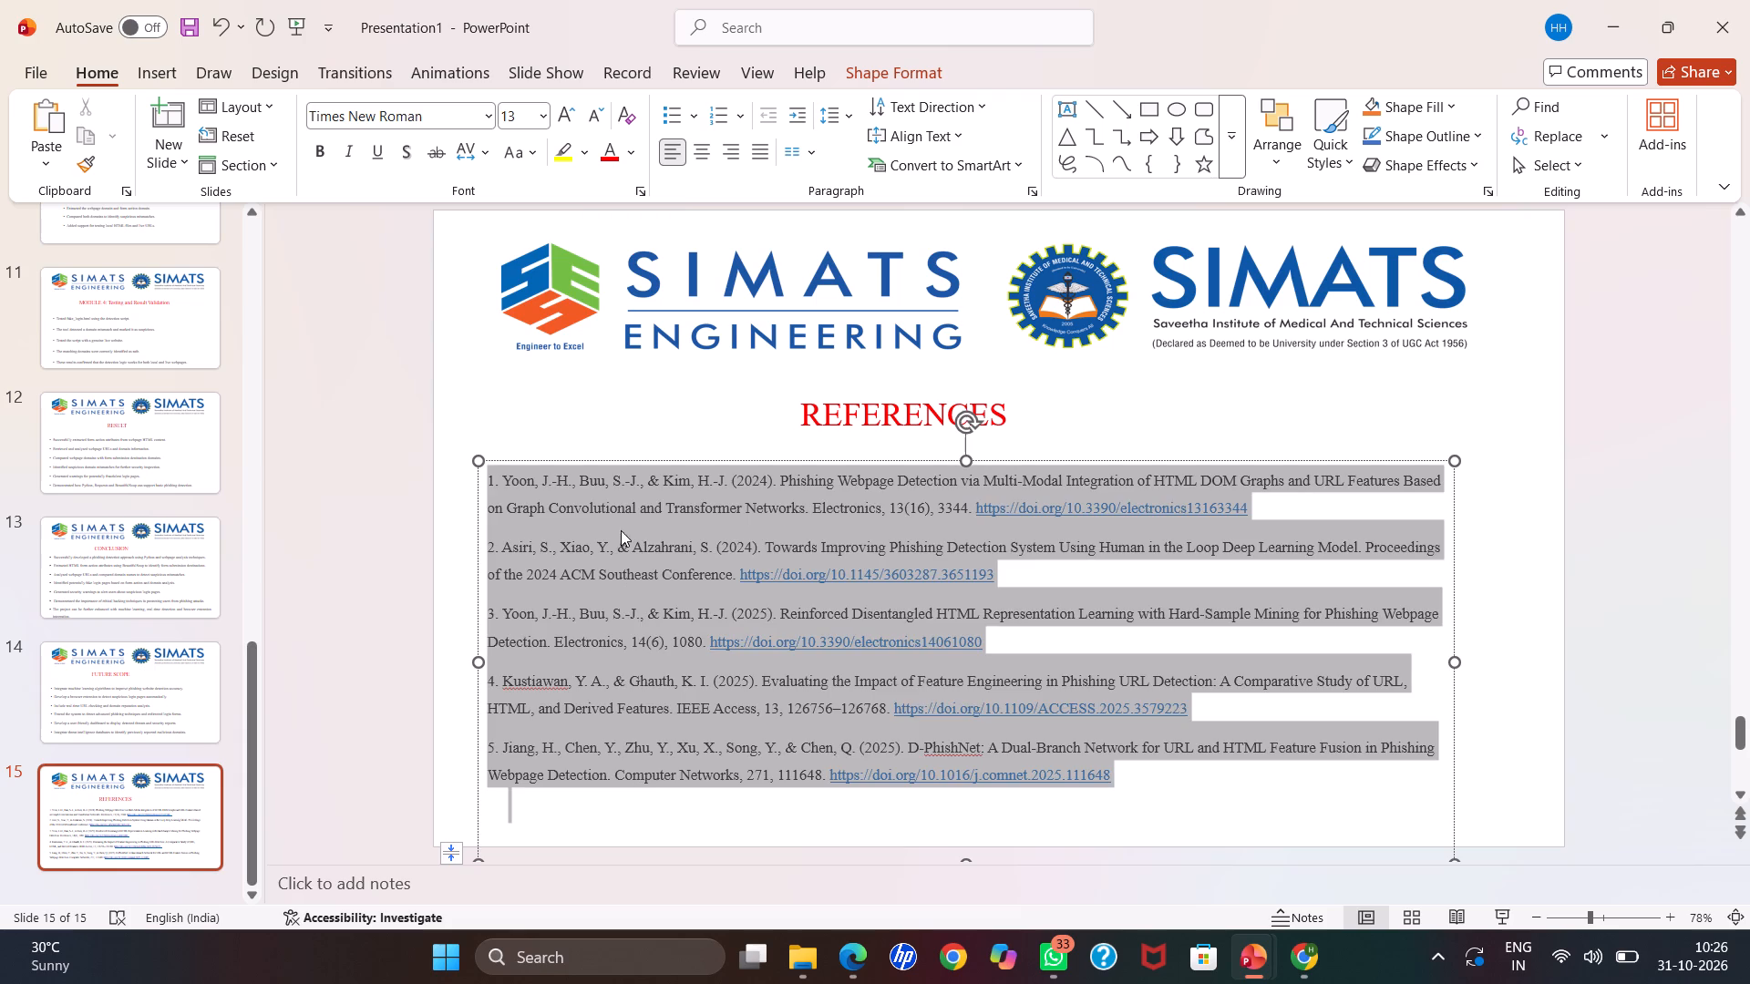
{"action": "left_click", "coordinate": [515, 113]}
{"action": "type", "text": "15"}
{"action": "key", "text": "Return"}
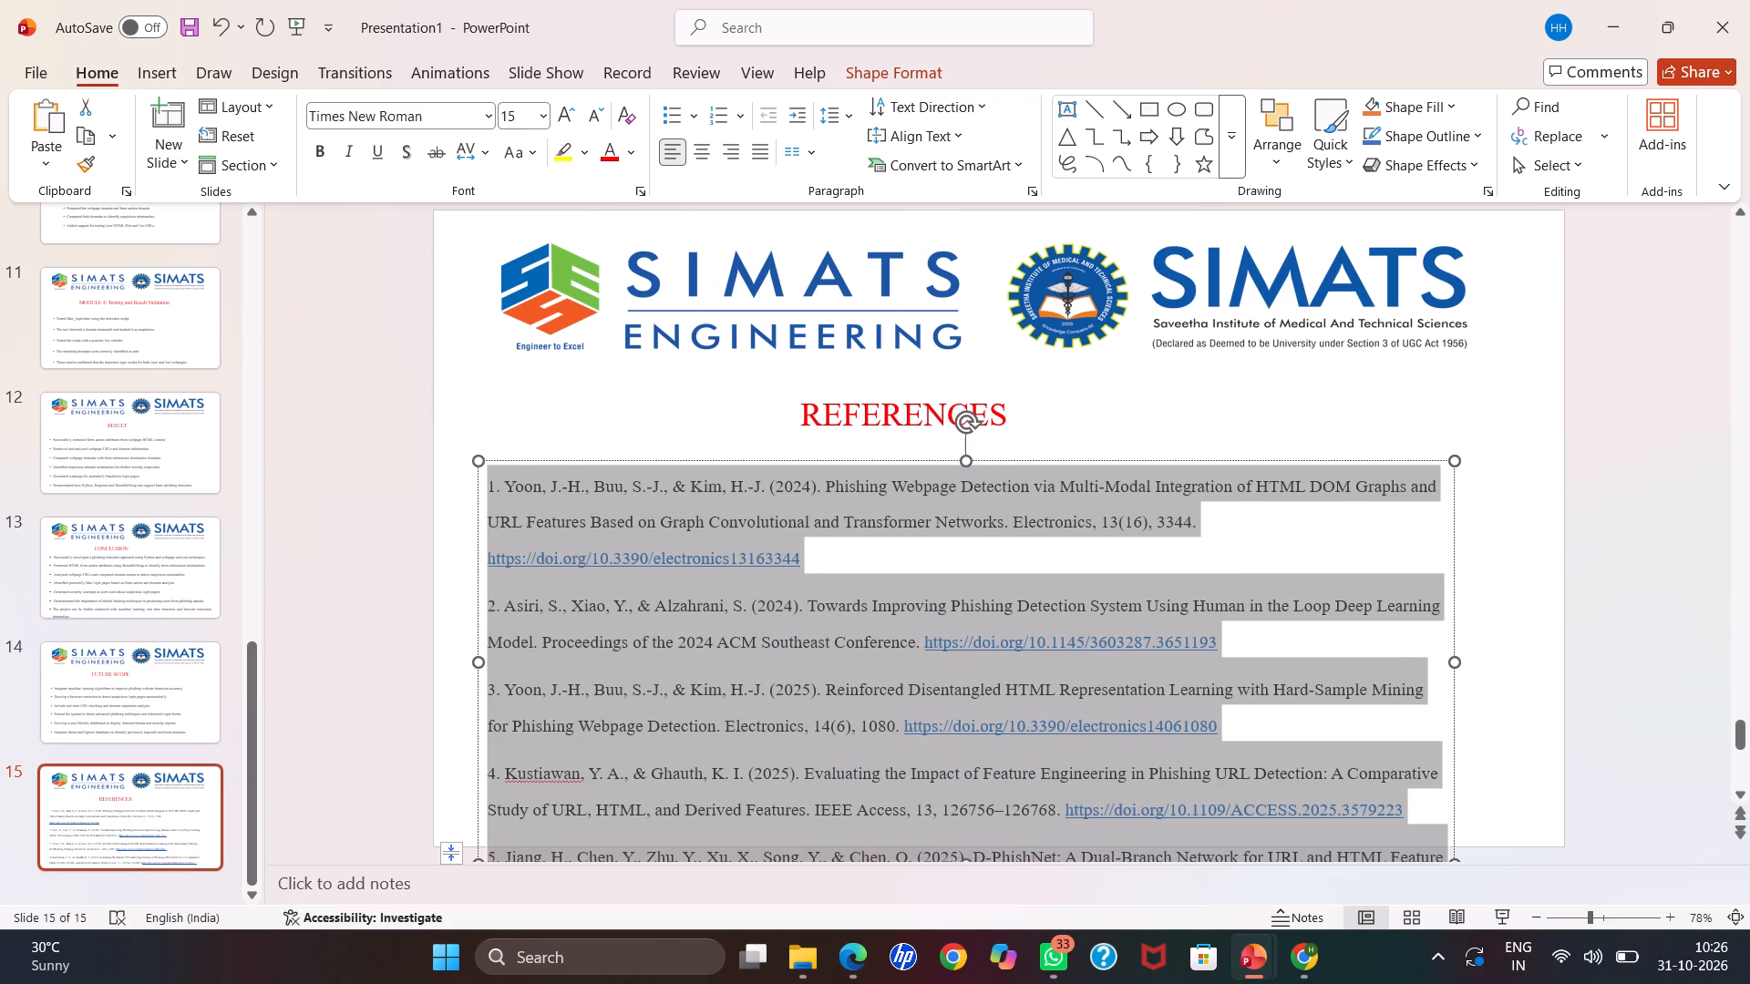
Move the reference list up close under the heading and widen its text box to the full slide width.
{"action": "left_click_drag", "start_coordinate": [741, 460], "coordinate": [739, 429]}
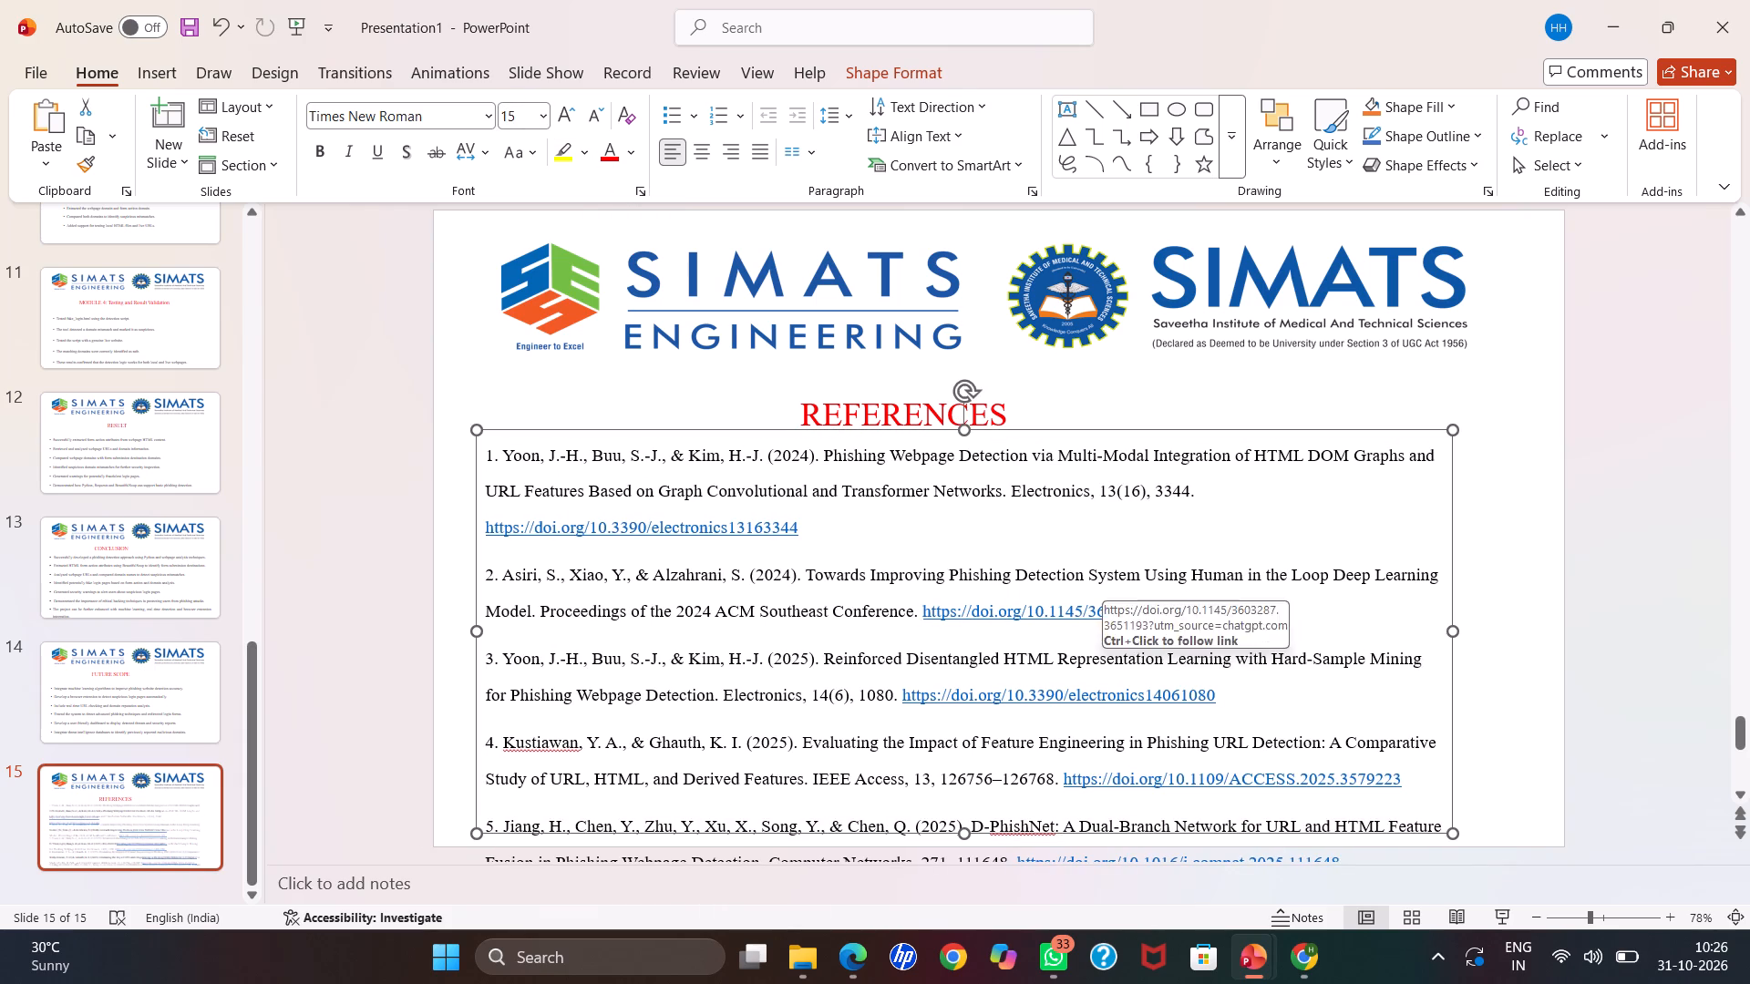
{"action": "left_click_drag", "start_coordinate": [1455, 635], "coordinate": [1531, 632]}
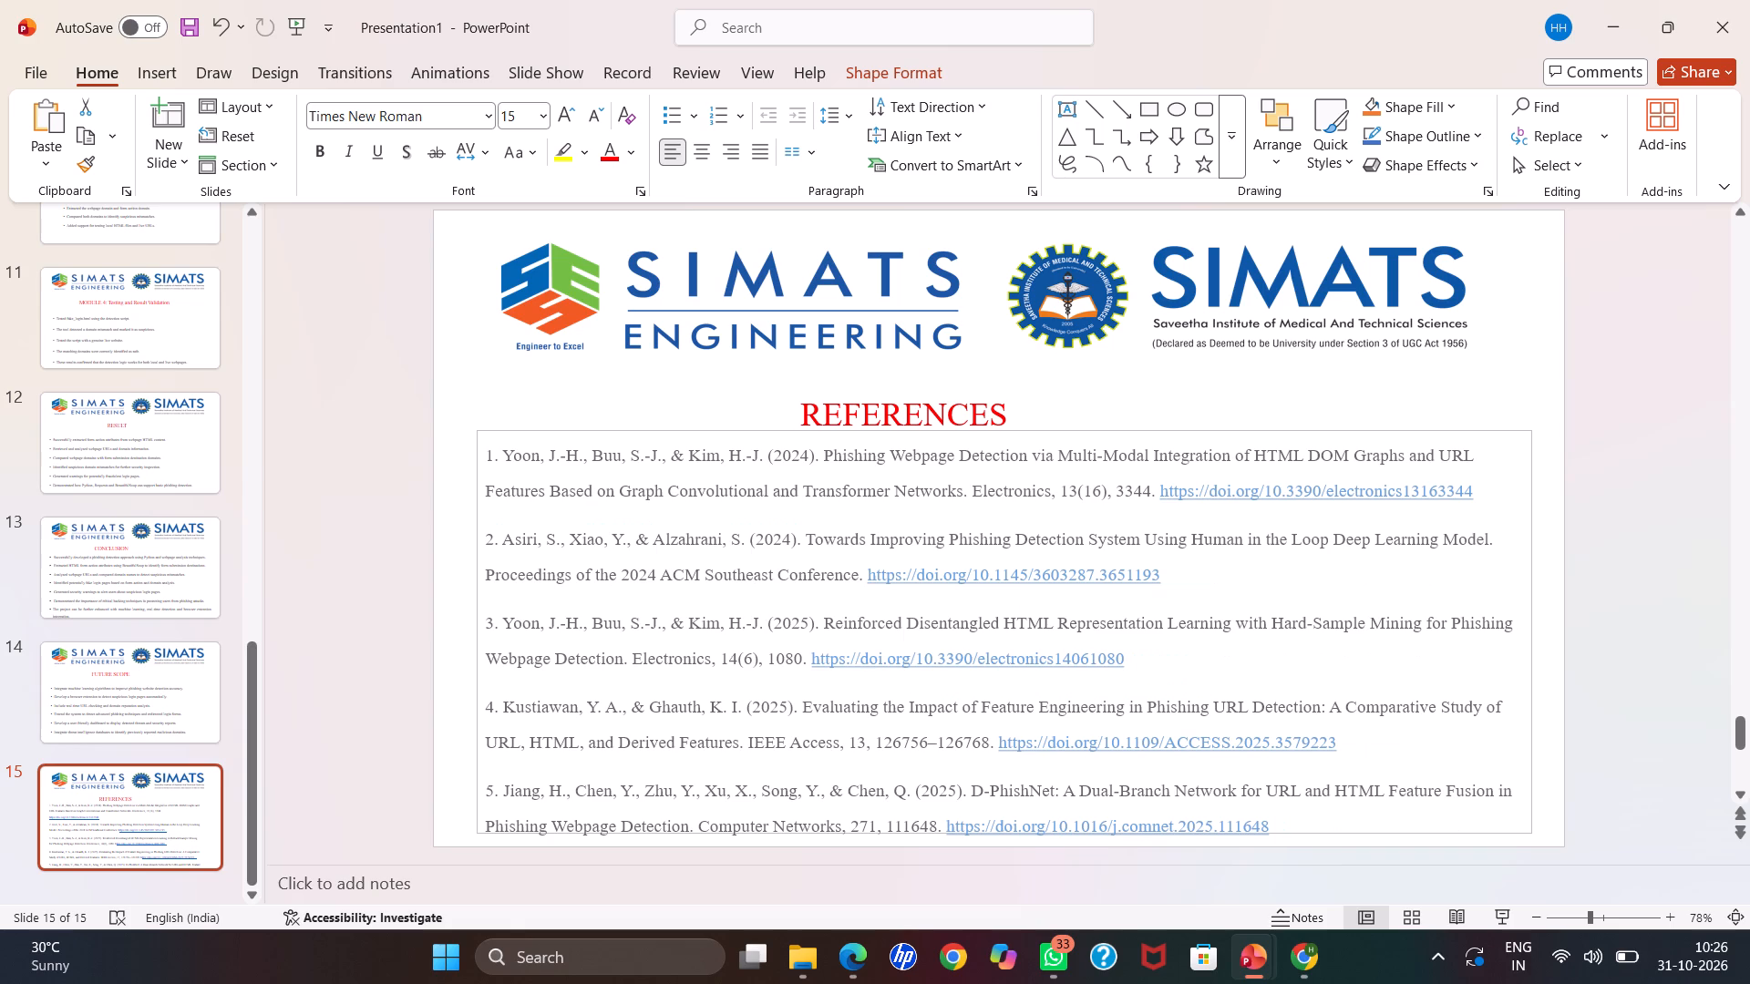
{"action": "left_click_drag", "start_coordinate": [1531, 632], "coordinate": [1560, 633]}
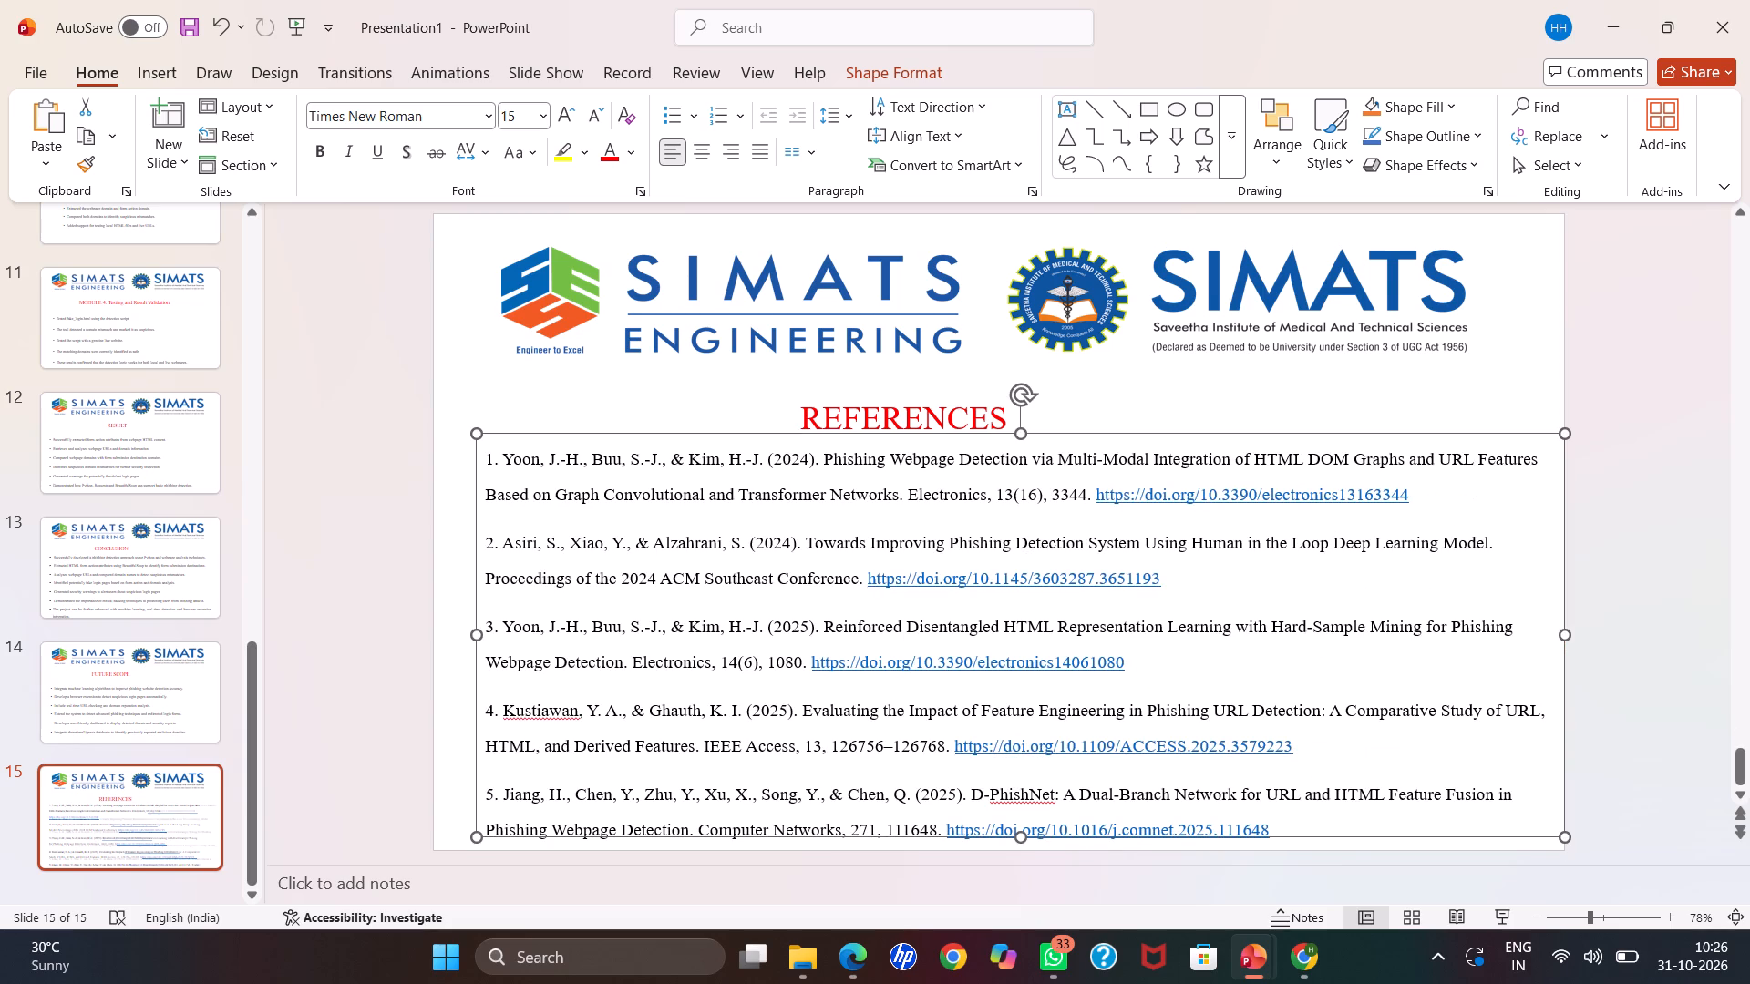
{"action": "left_click_drag", "start_coordinate": [473, 635], "coordinate": [440, 624]}
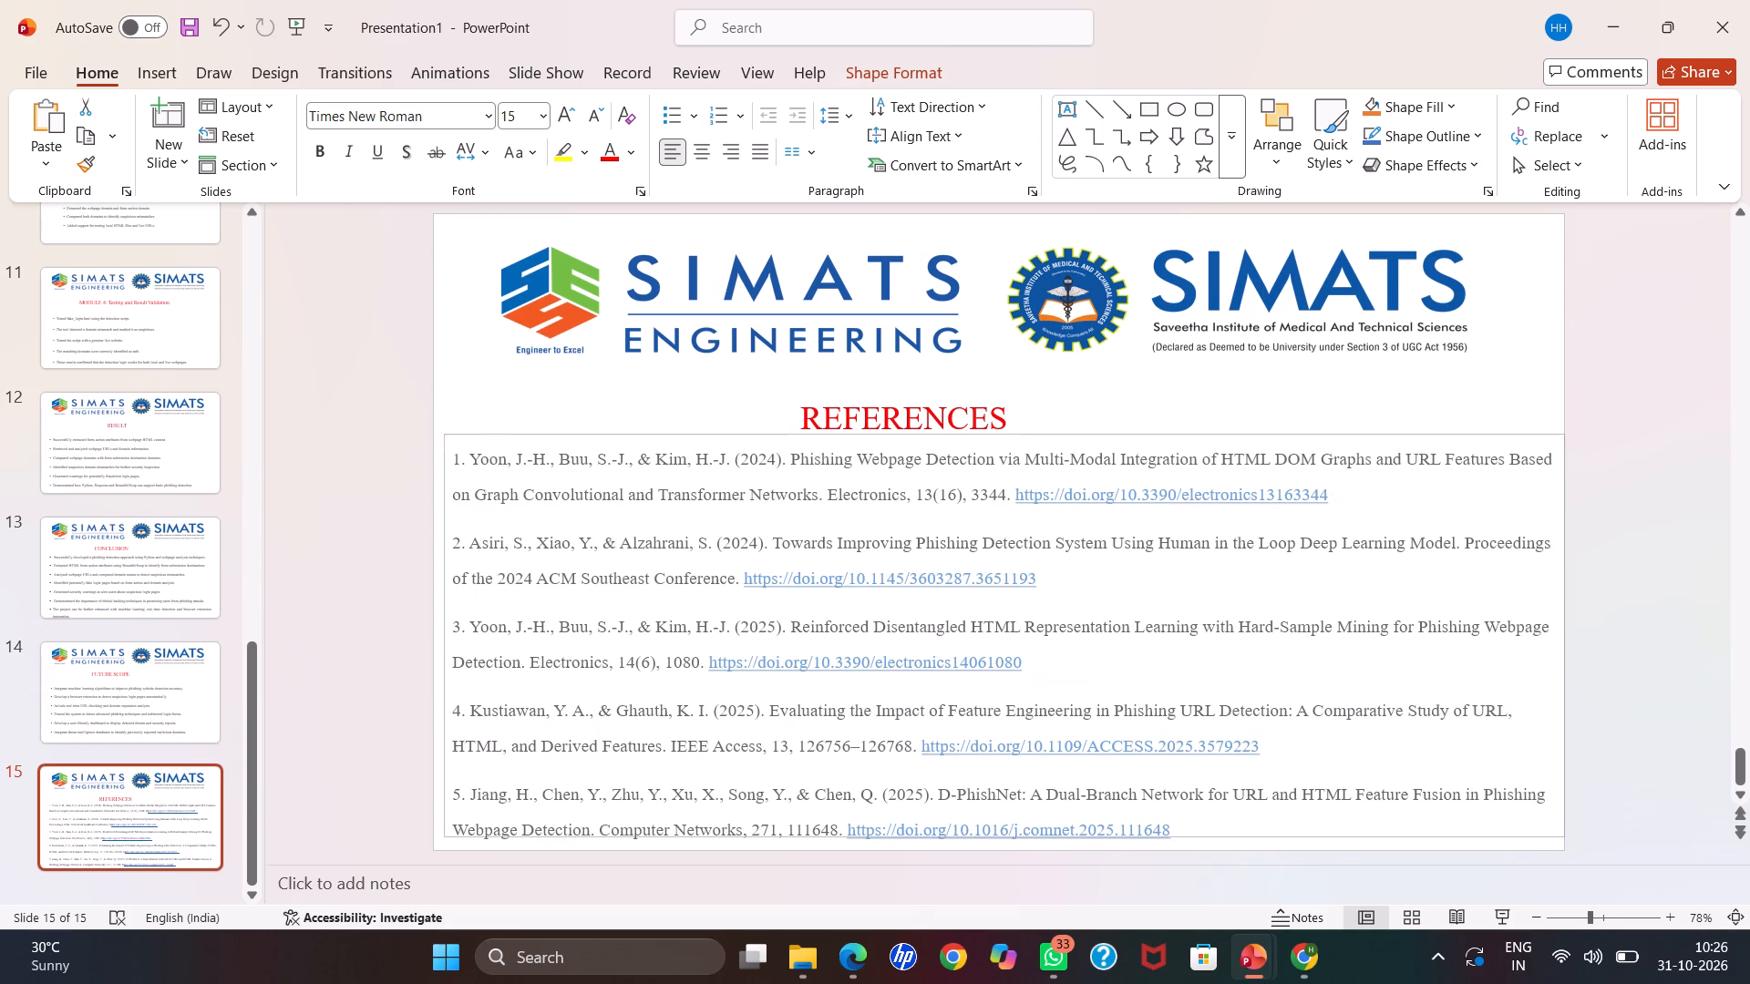
{"action": "left_click_drag", "start_coordinate": [440, 624], "coordinate": [437, 616]}
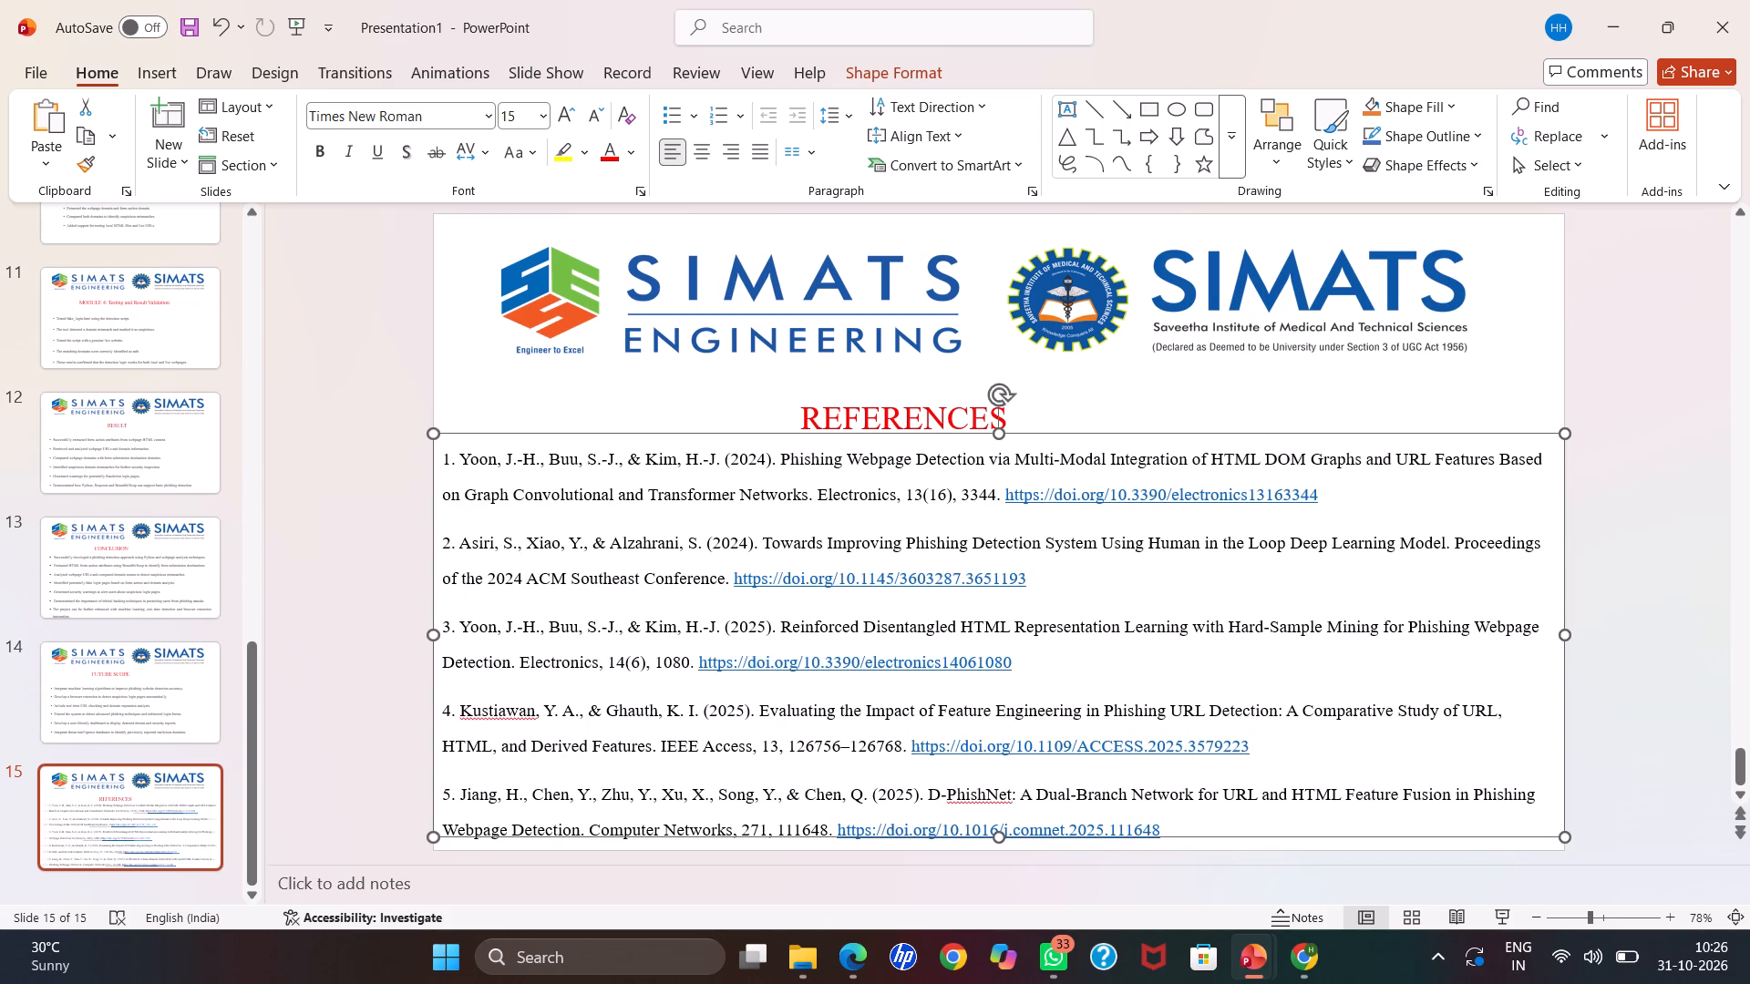
Set the font size of all five references to 17.
{"action": "left_click", "coordinate": [587, 682]}
{"action": "left_click", "coordinate": [587, 682]}
{"action": "key", "text": "ctrl+a"}
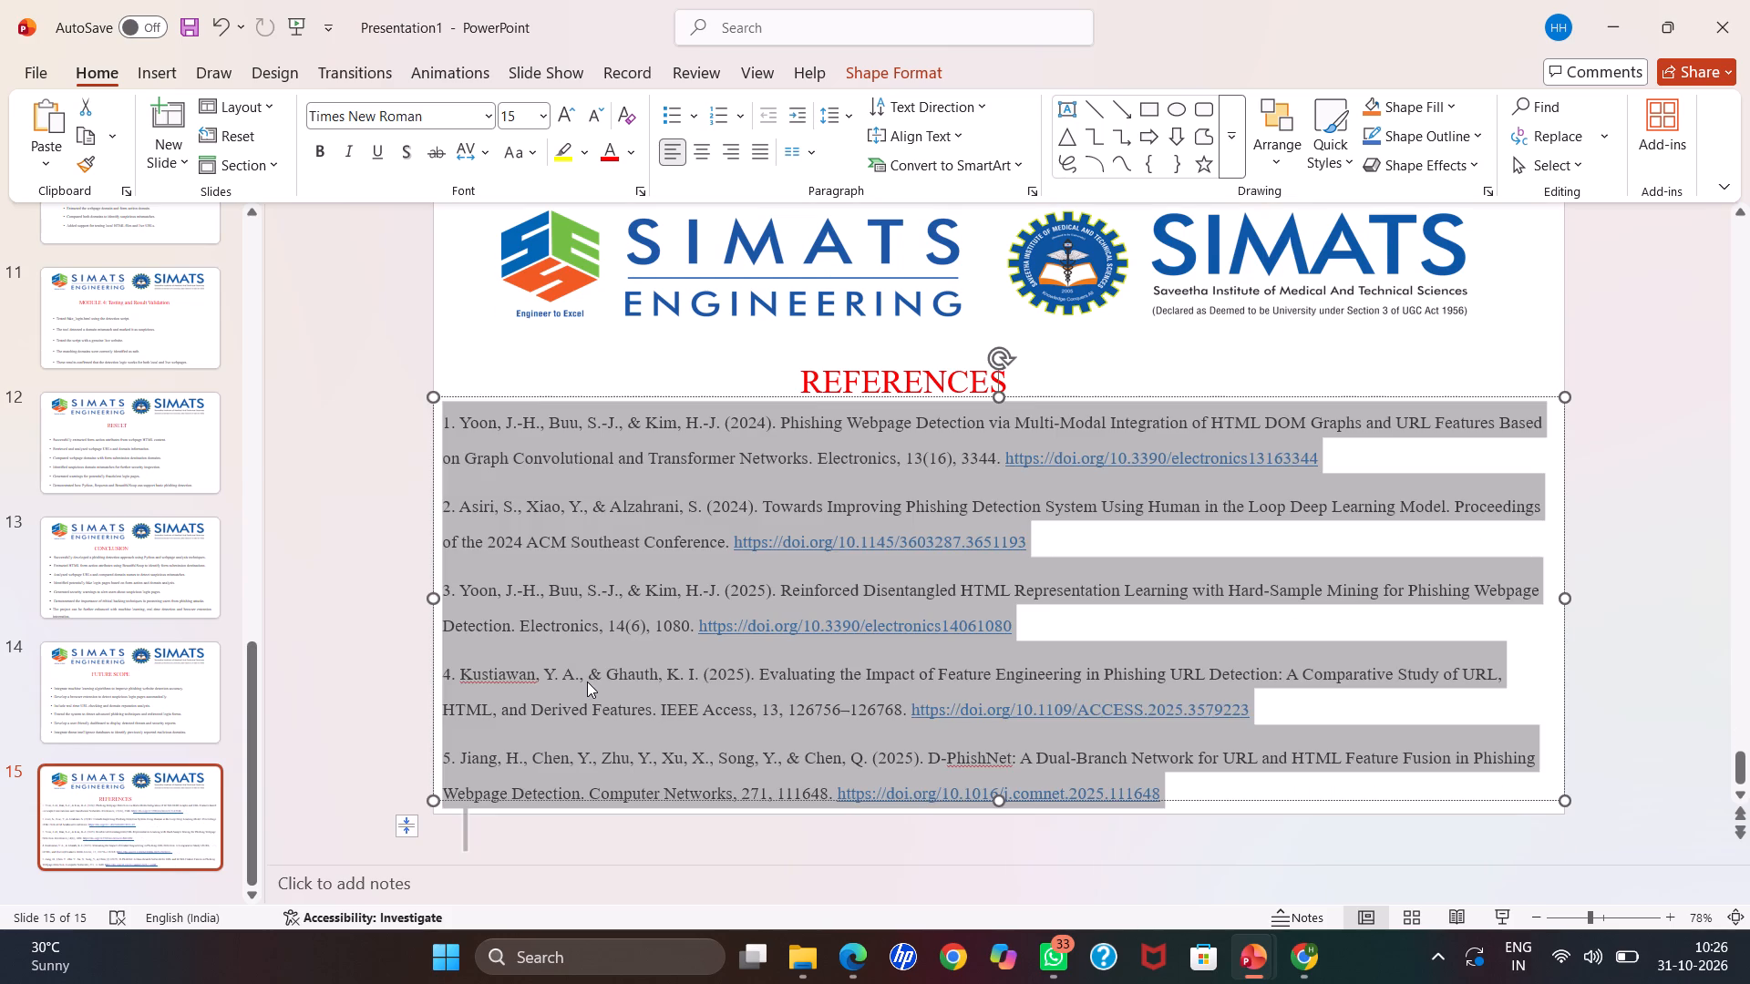
{"action": "left_click", "coordinate": [510, 109]}
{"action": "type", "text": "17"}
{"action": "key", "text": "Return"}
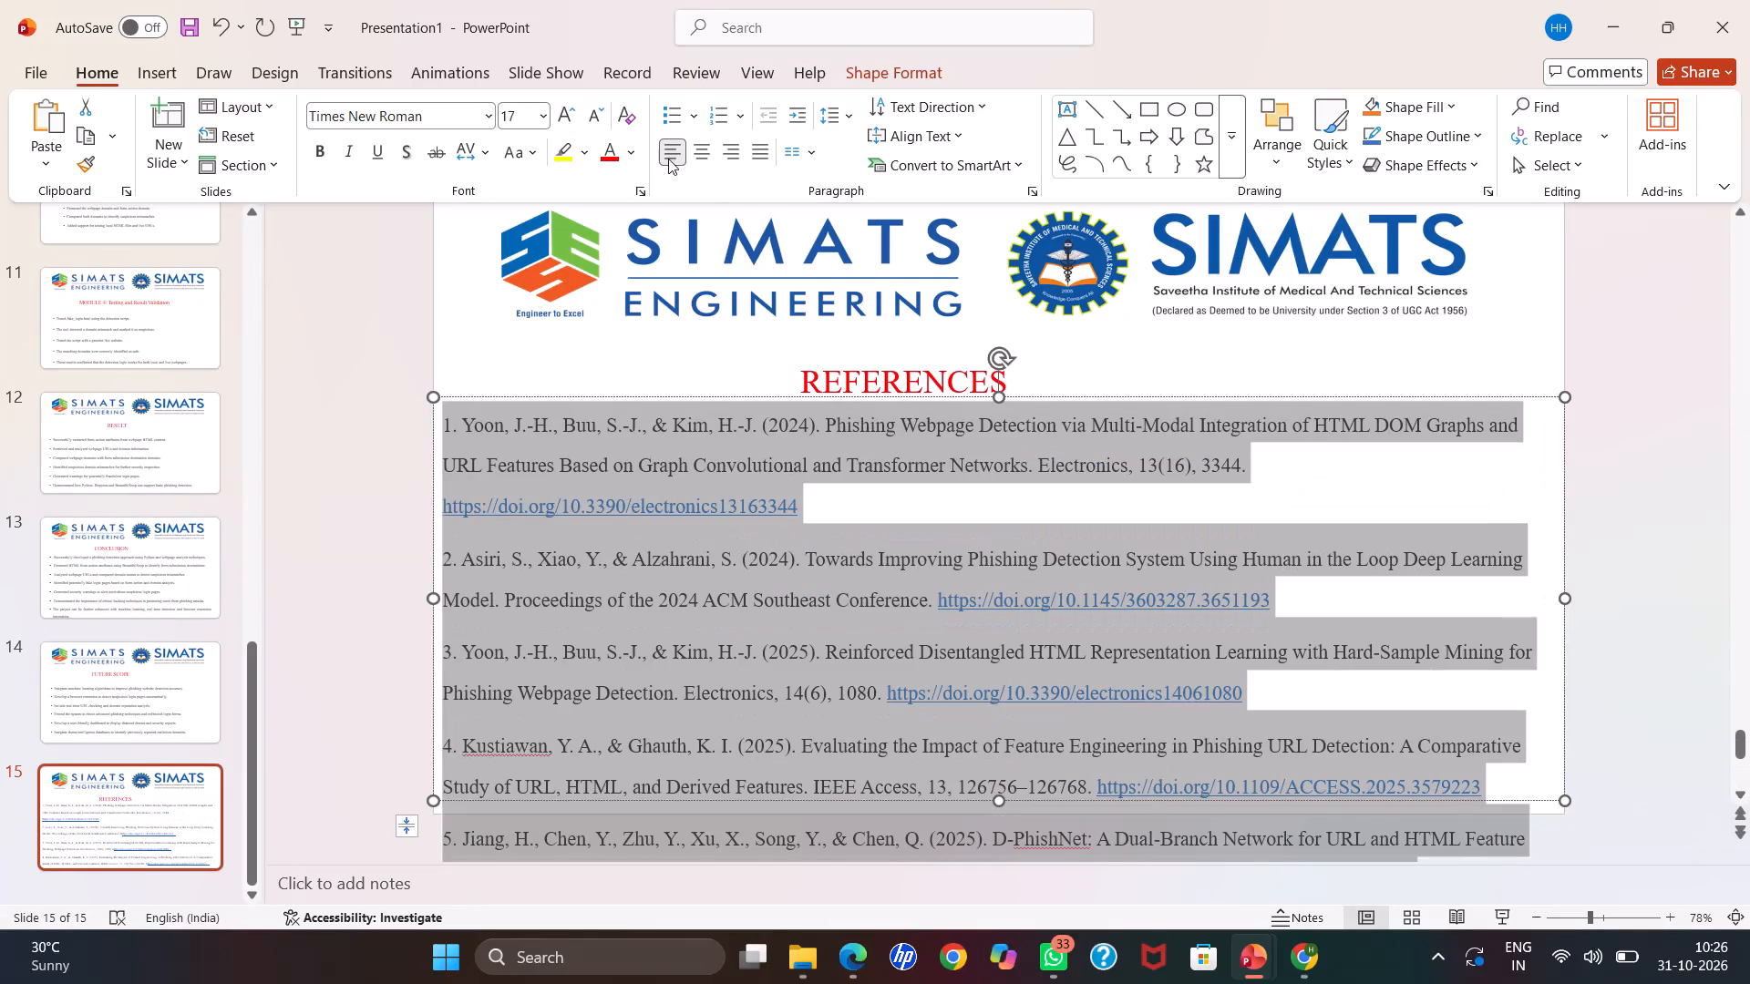
Move the REFERENCES heading up against the banner and slightly further right.
{"action": "left_click", "coordinate": [828, 371]}
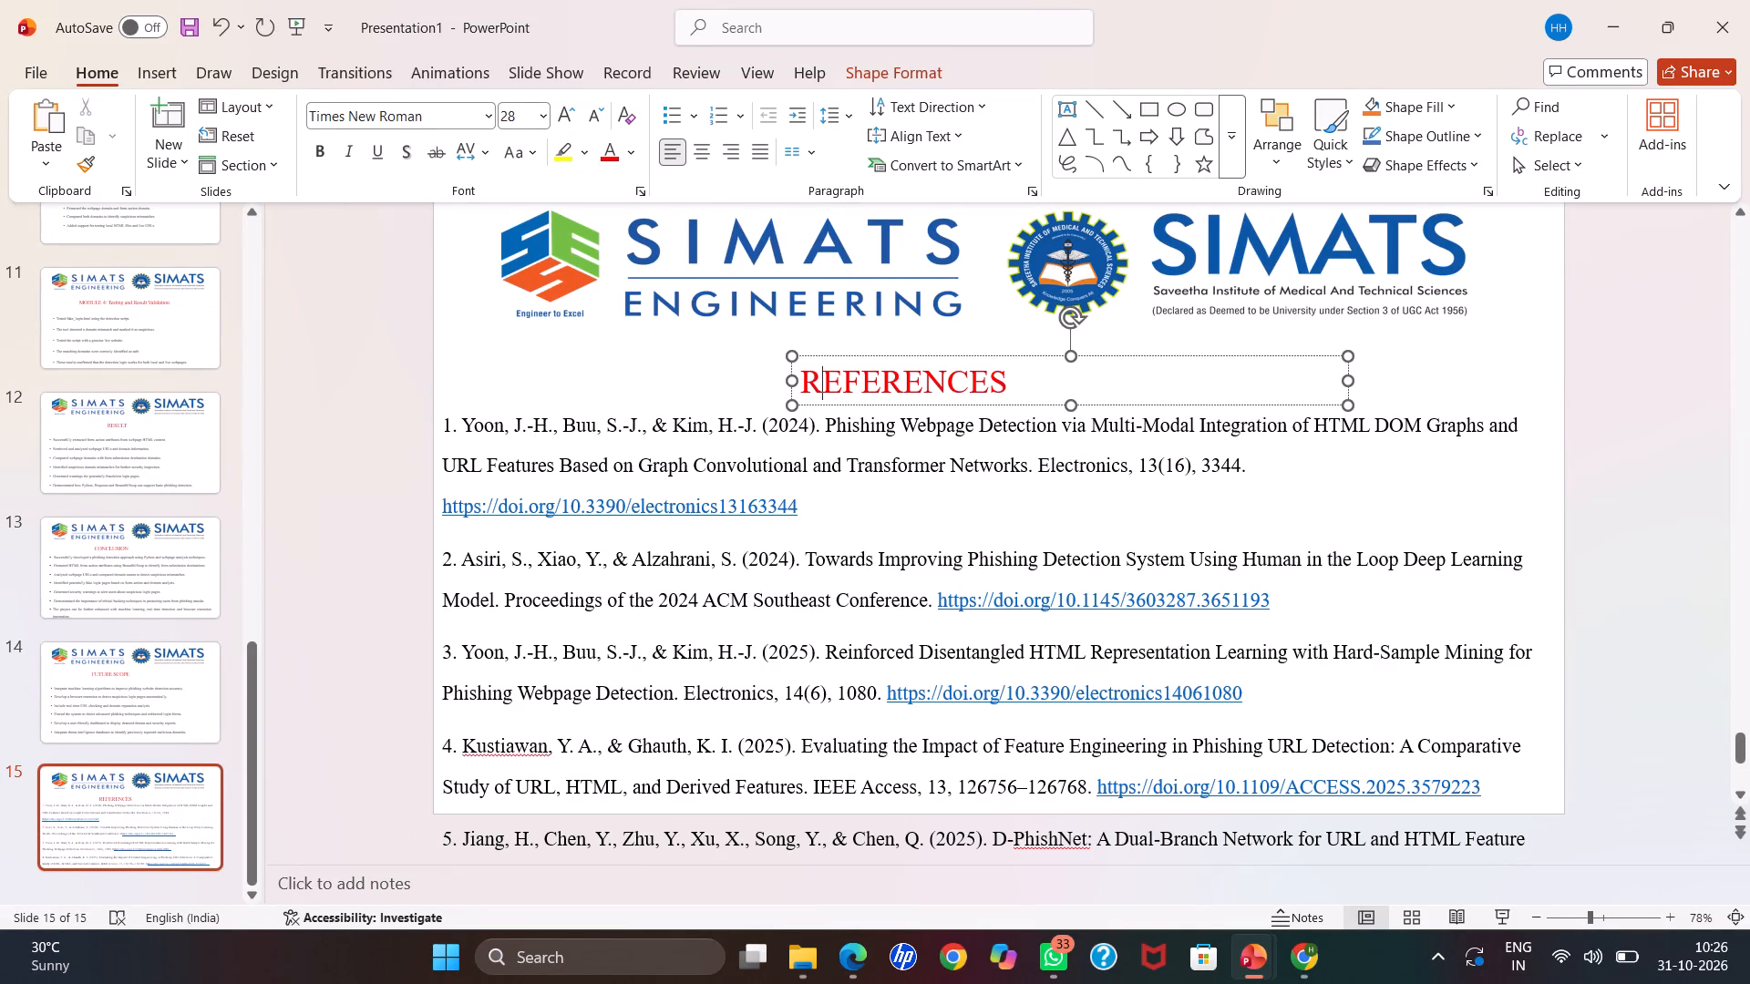
{"action": "left_click_drag", "start_coordinate": [854, 352], "coordinate": [908, 313]}
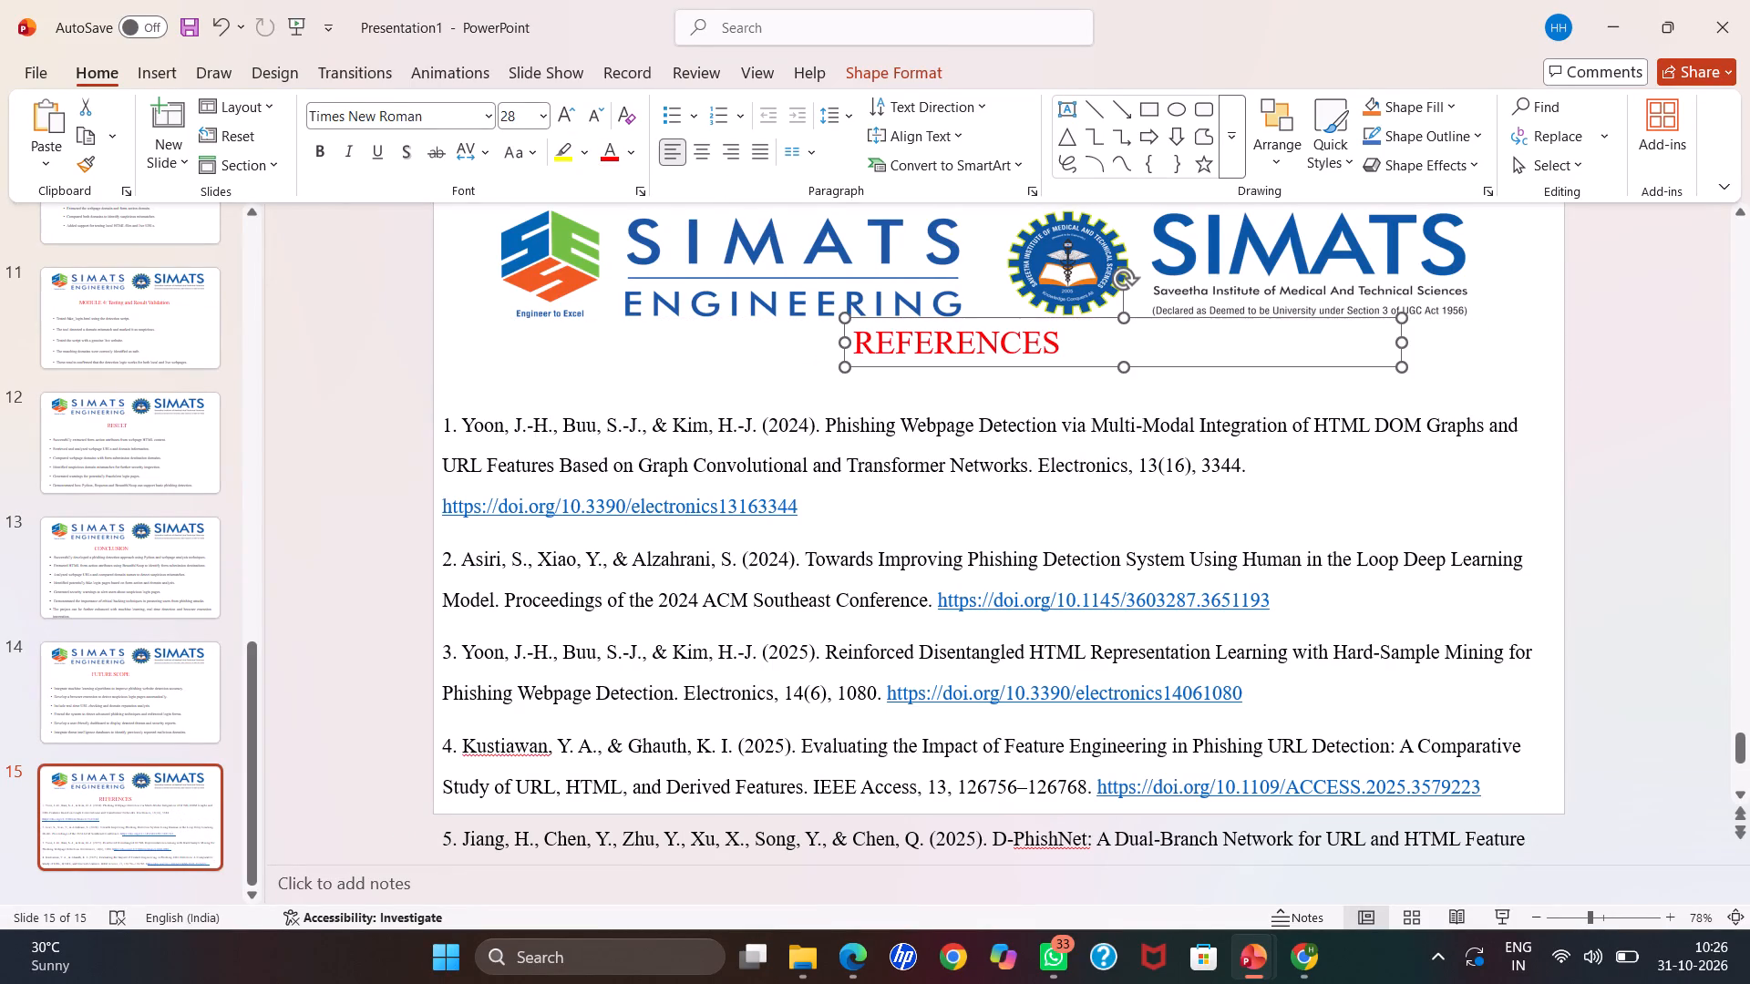
Move the reference list up directly beneath the heading and extend its text box downward to enclose the fifth reference.
{"action": "left_click_drag", "start_coordinate": [870, 506], "coordinate": [880, 408]}
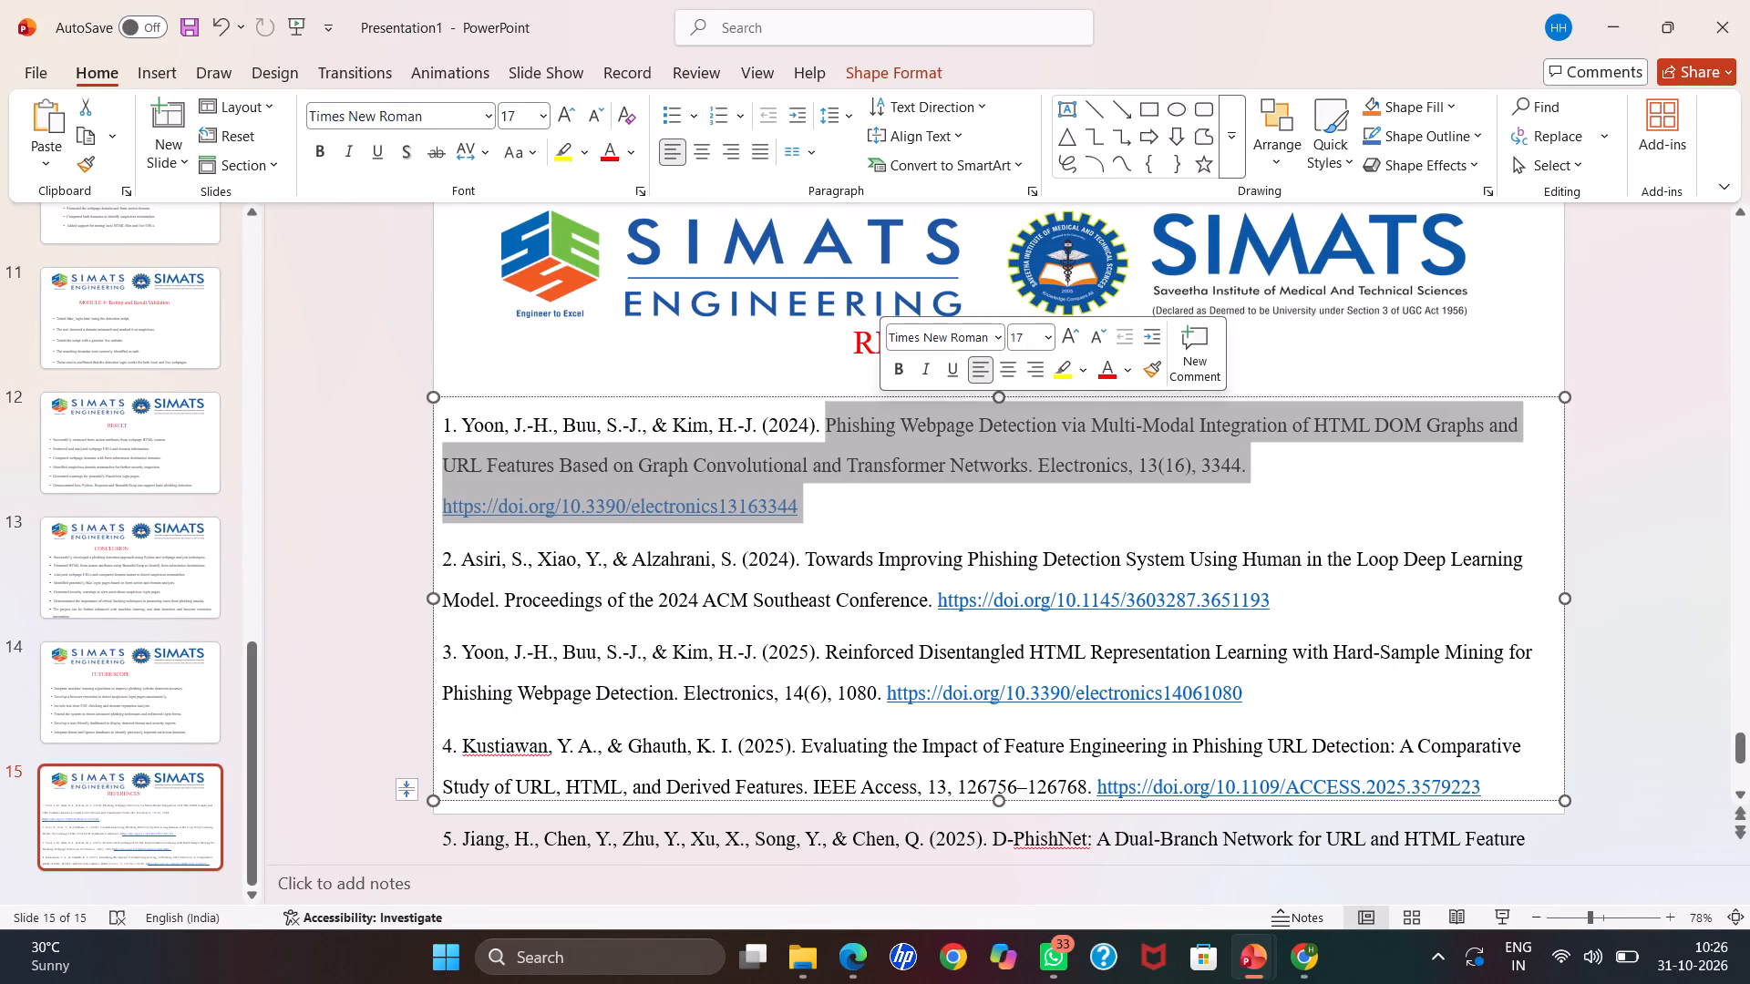
{"action": "left_click_drag", "start_coordinate": [849, 393], "coordinate": [854, 354]}
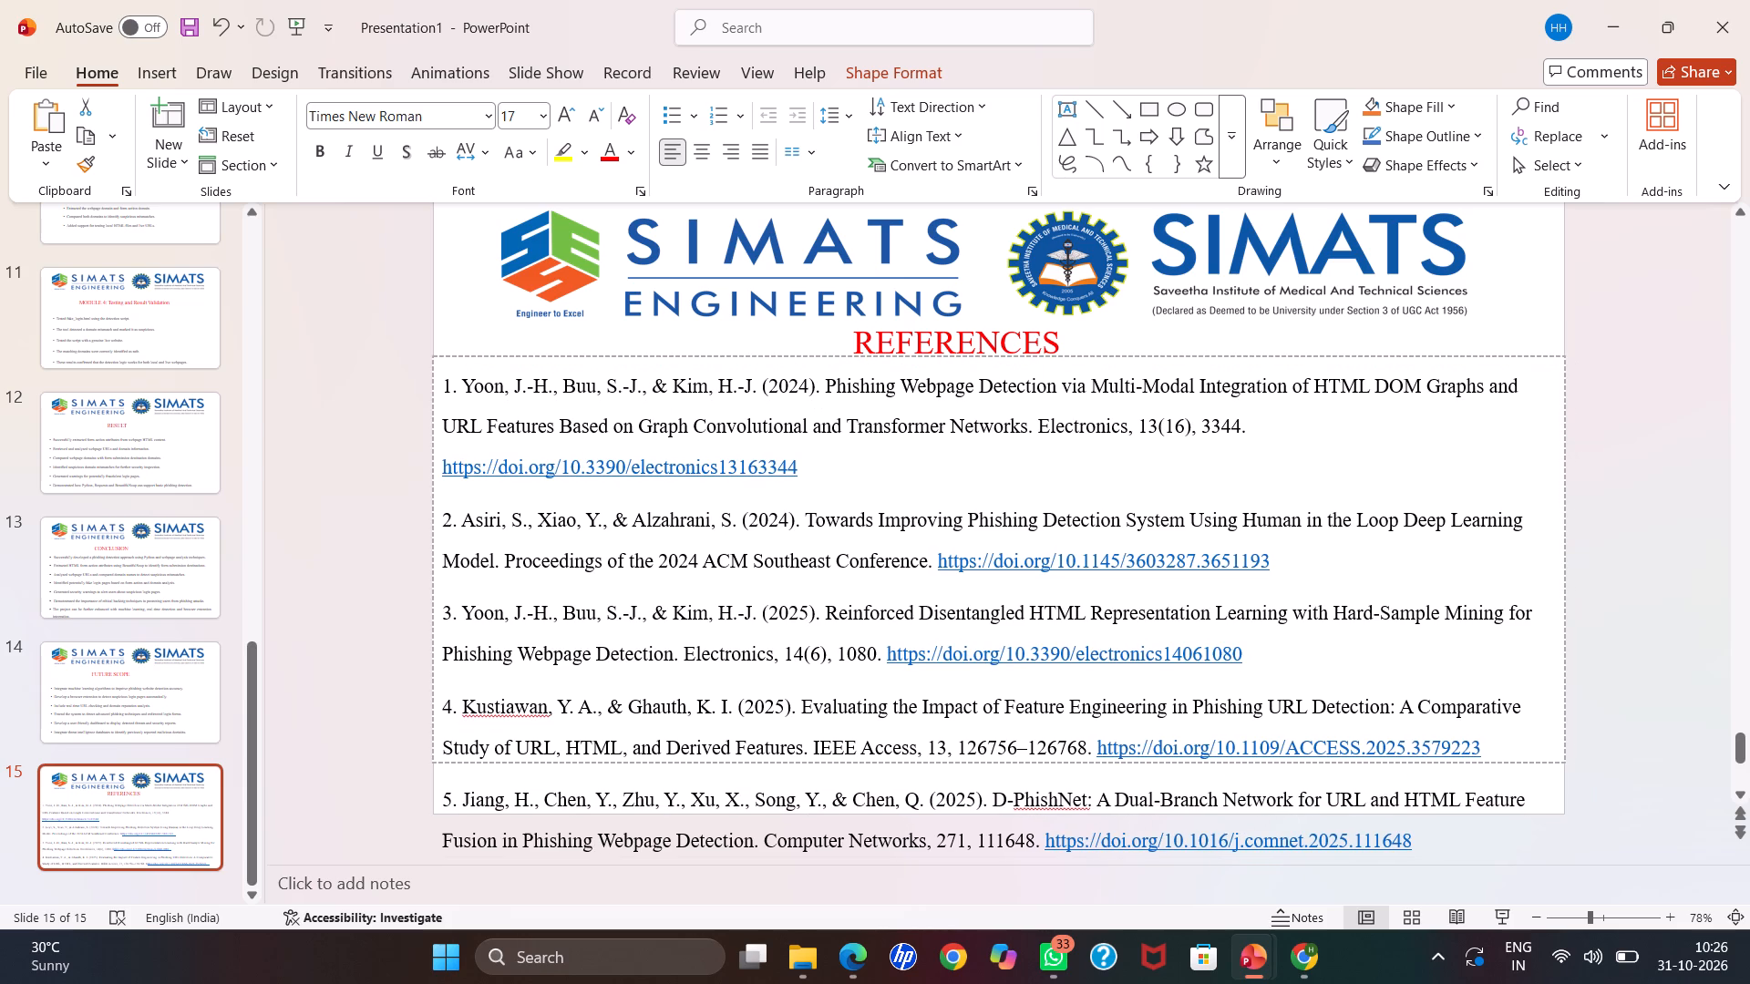
{"action": "left_click_drag", "start_coordinate": [854, 354], "coordinate": [856, 354]}
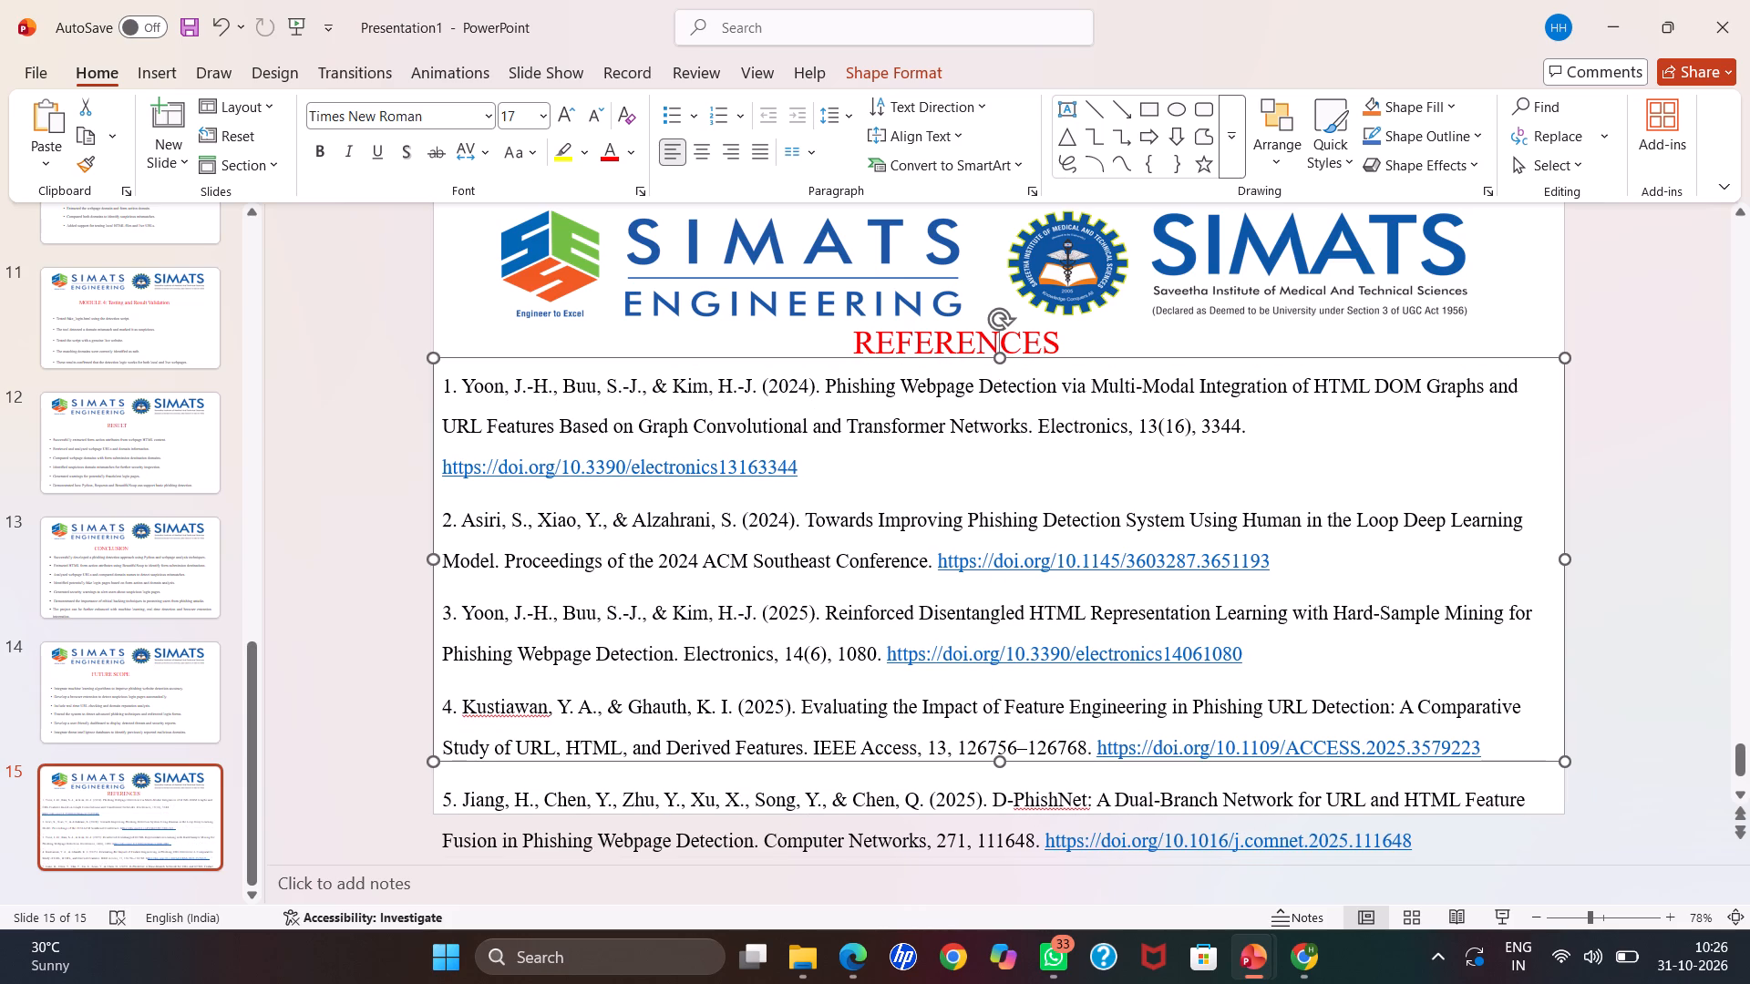
{"action": "left_click_drag", "start_coordinate": [997, 758], "coordinate": [1002, 817]}
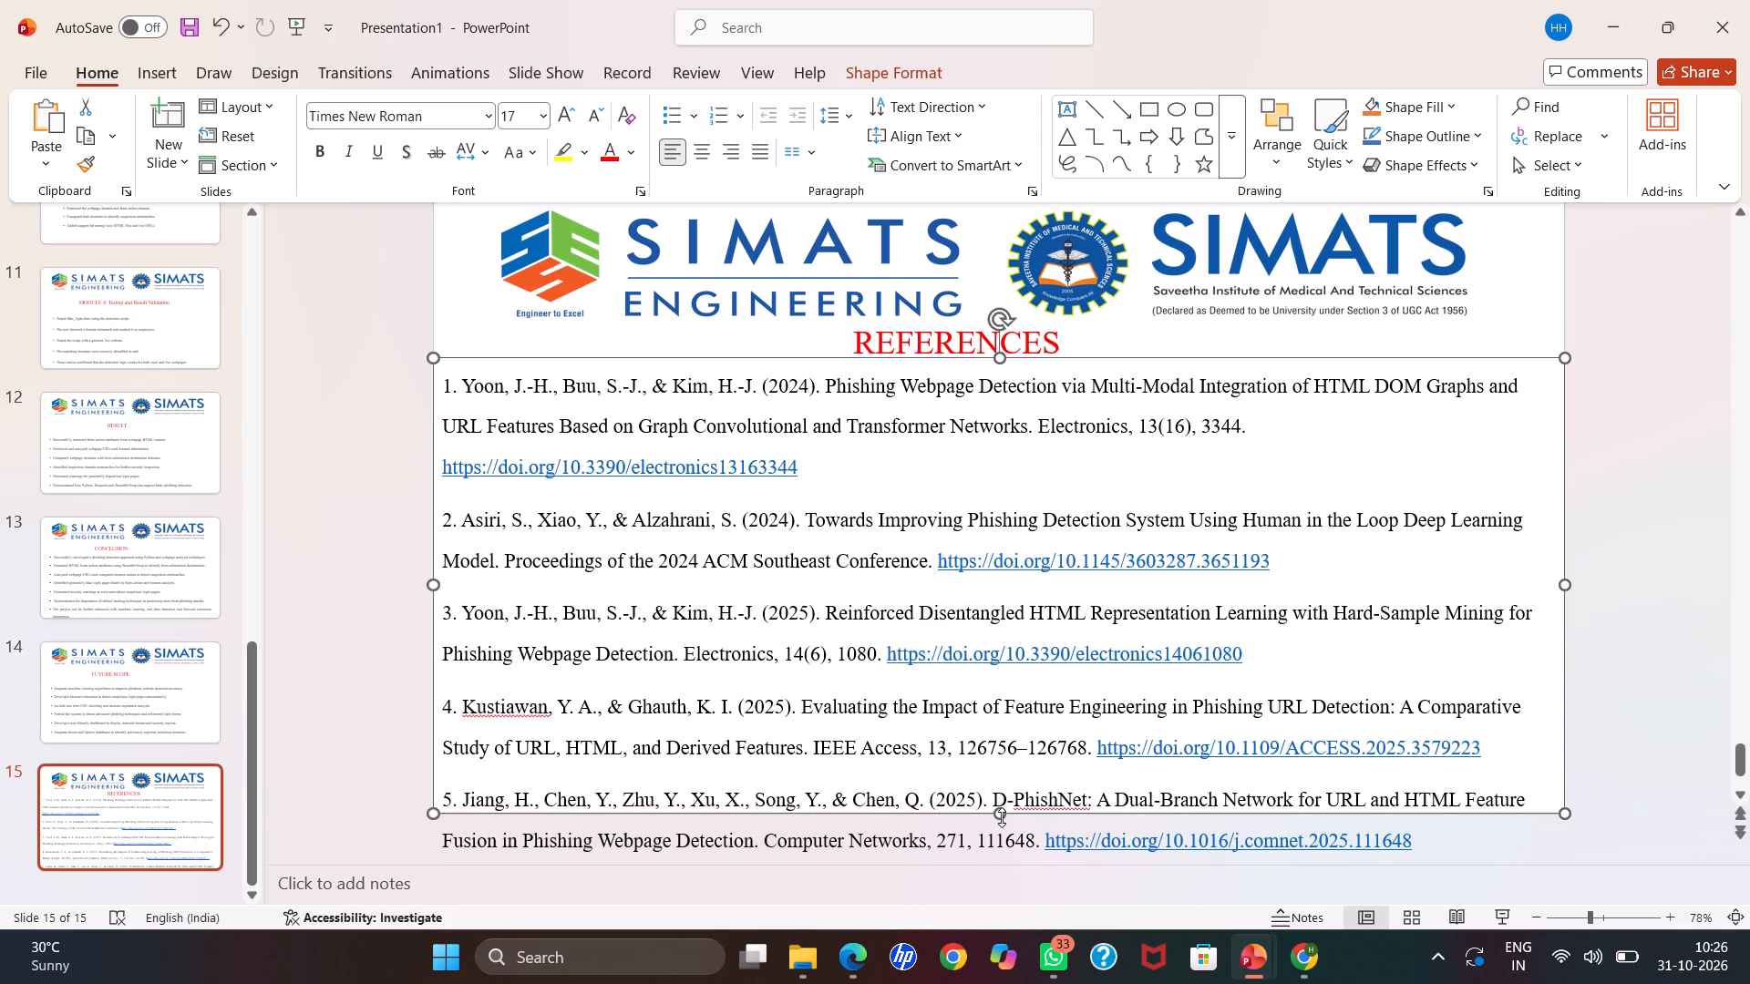
{"action": "left_click_drag", "start_coordinate": [1002, 817], "coordinate": [1003, 852]}
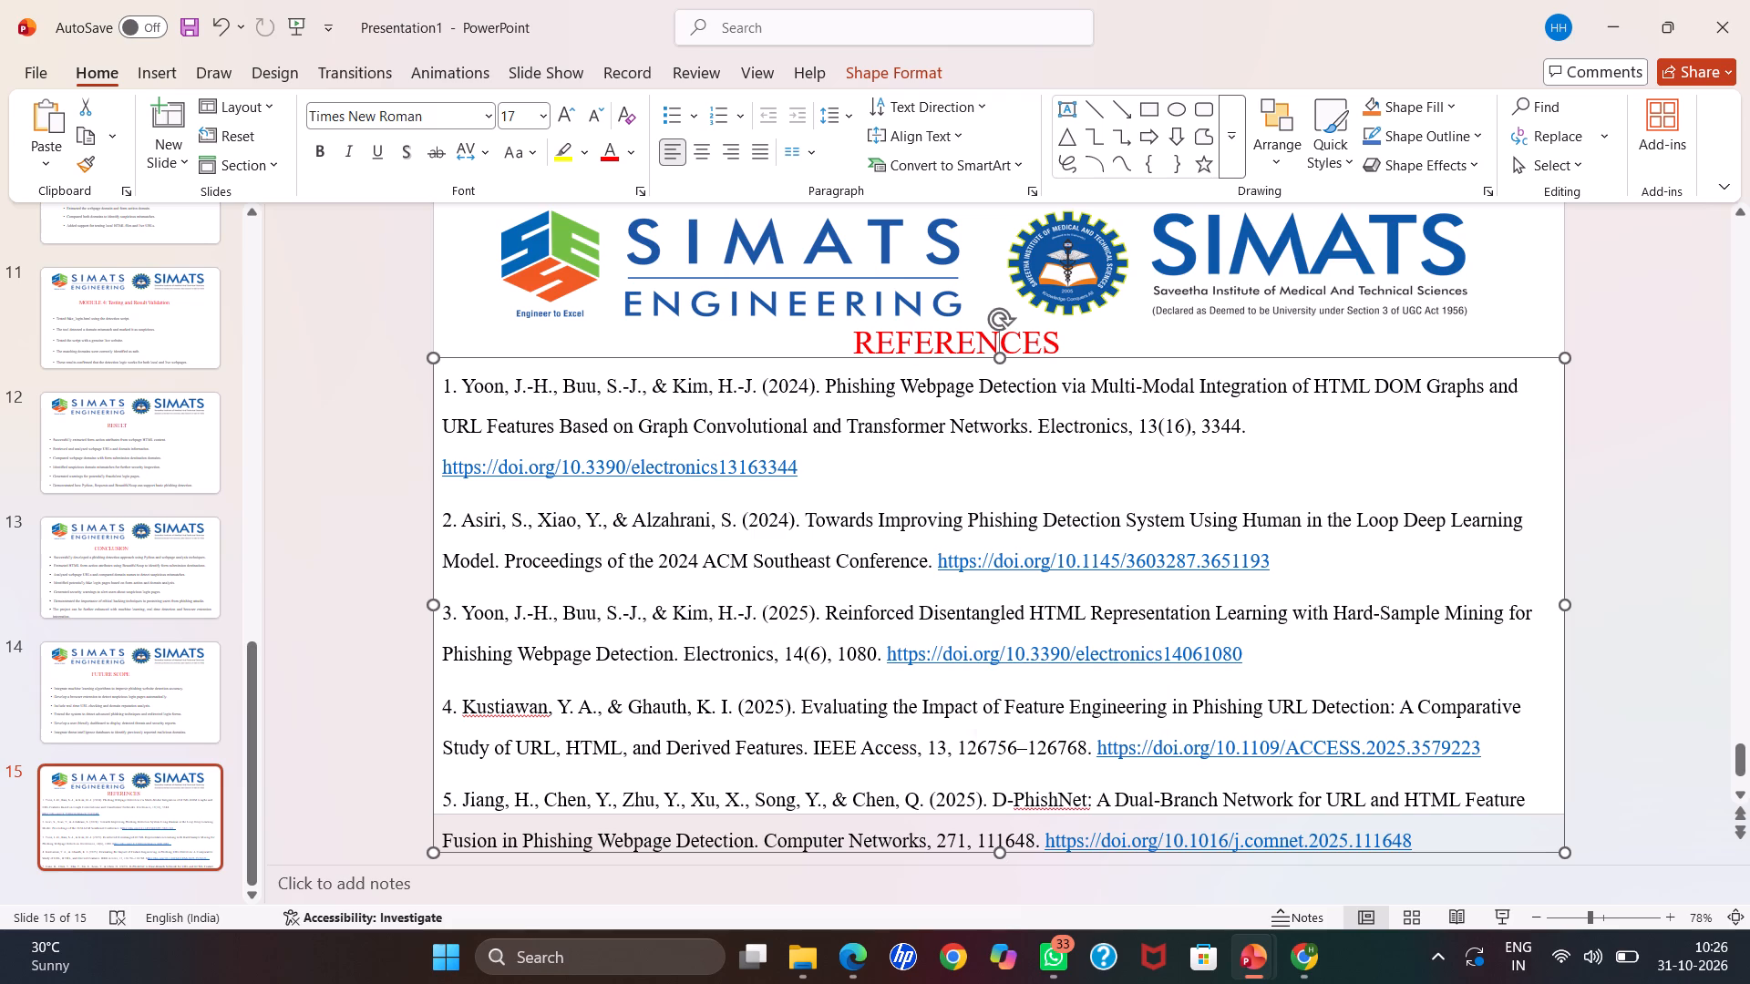
Reduce the height of the SIMATS banner image on slide 15 from its bottom edge, keeping its width.
{"action": "left_click", "coordinate": [857, 292]}
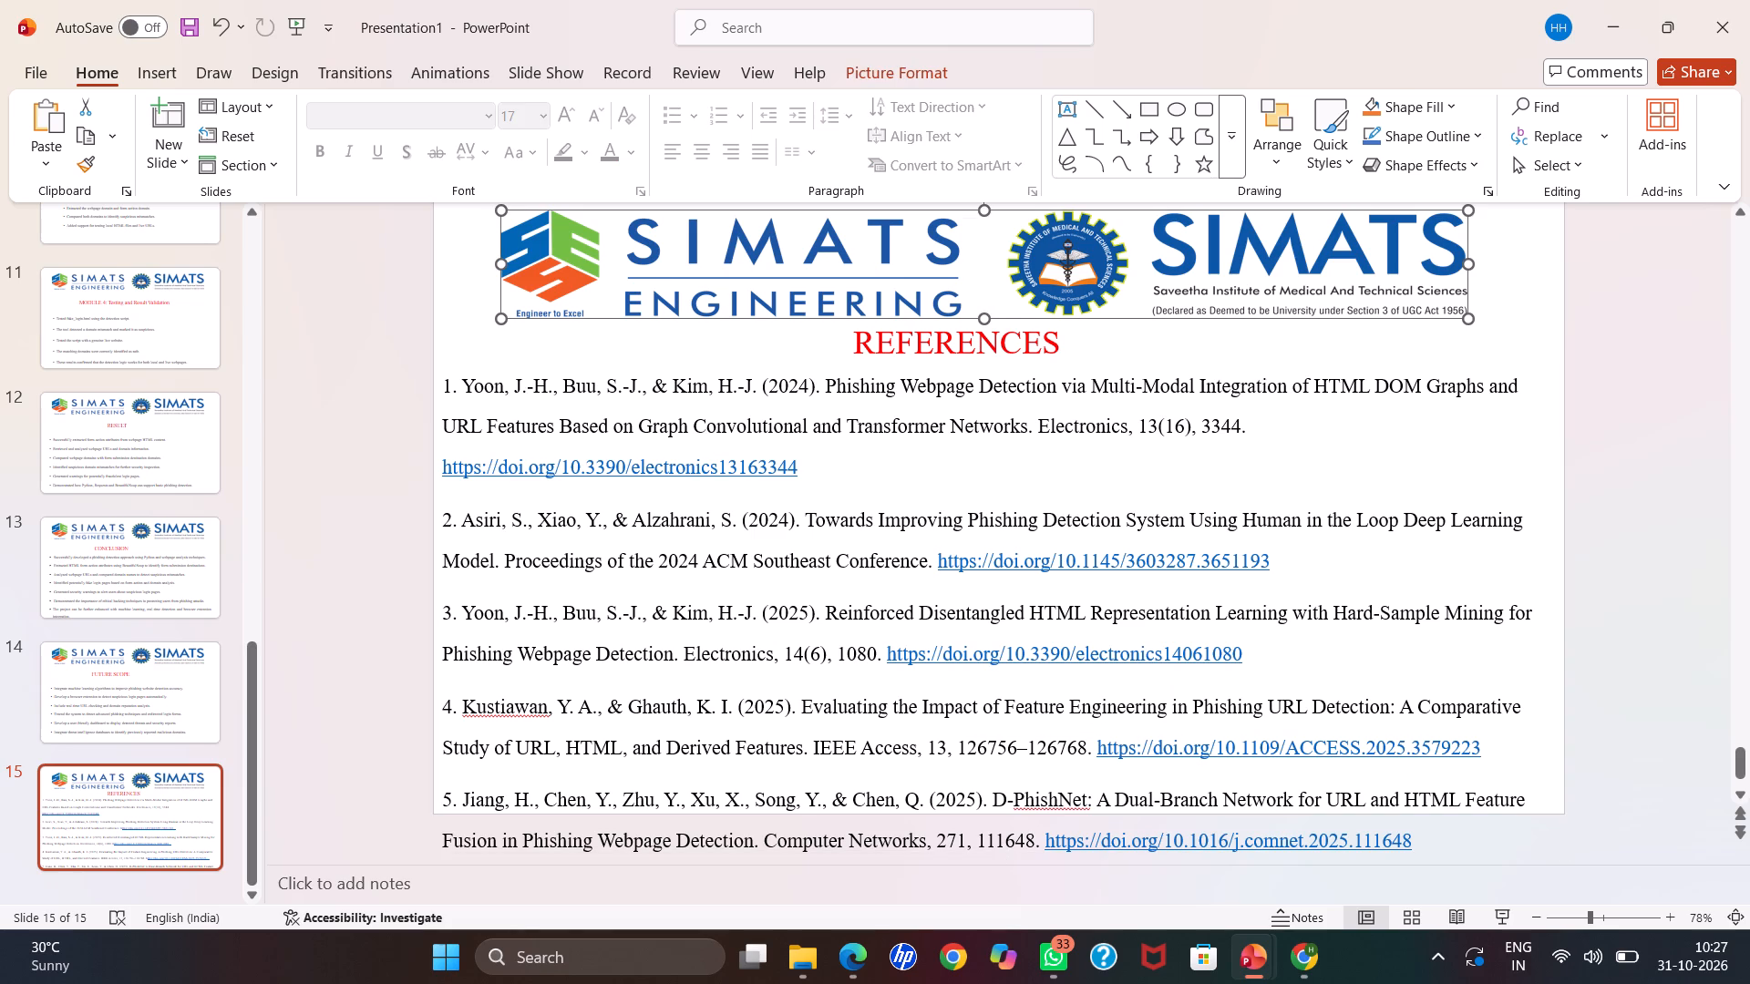
{"action": "left_click_drag", "start_coordinate": [986, 320], "coordinate": [983, 293]}
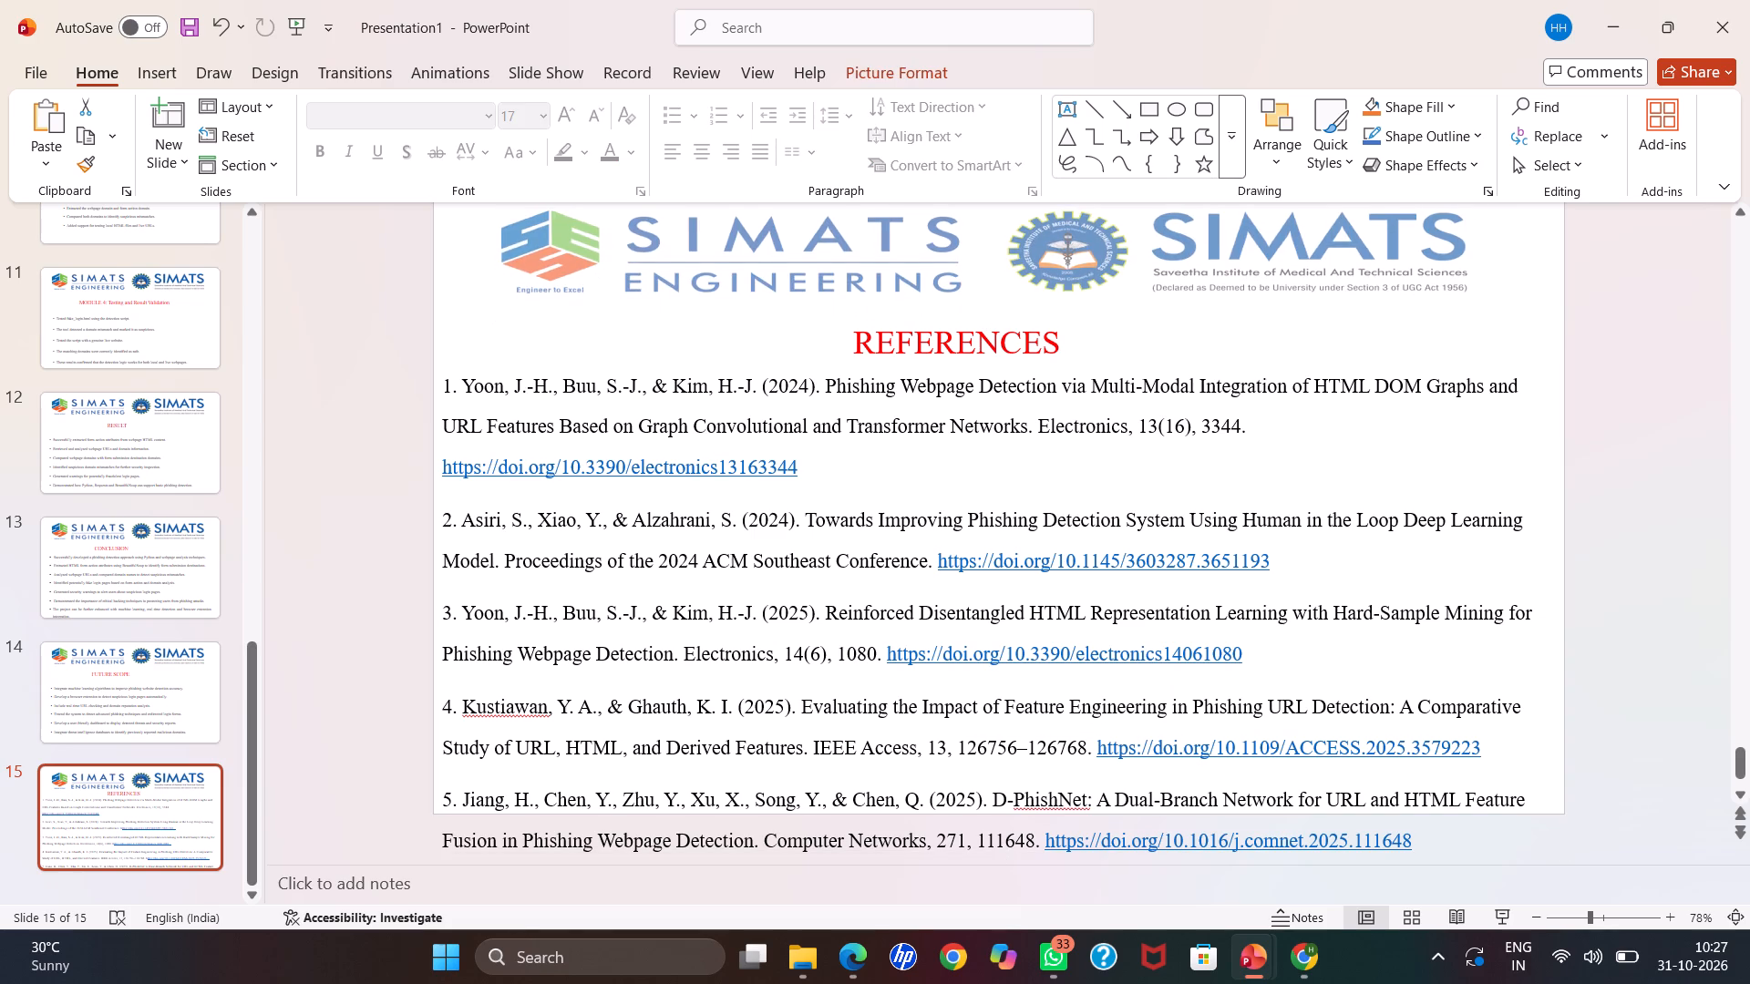
{"action": "left_click_drag", "start_coordinate": [983, 293], "coordinate": [983, 294]}
Move the REFERENCES heading up under the shortened banner and shift the list up so all five references fit on the slide.
{"action": "left_click", "coordinate": [963, 343]}
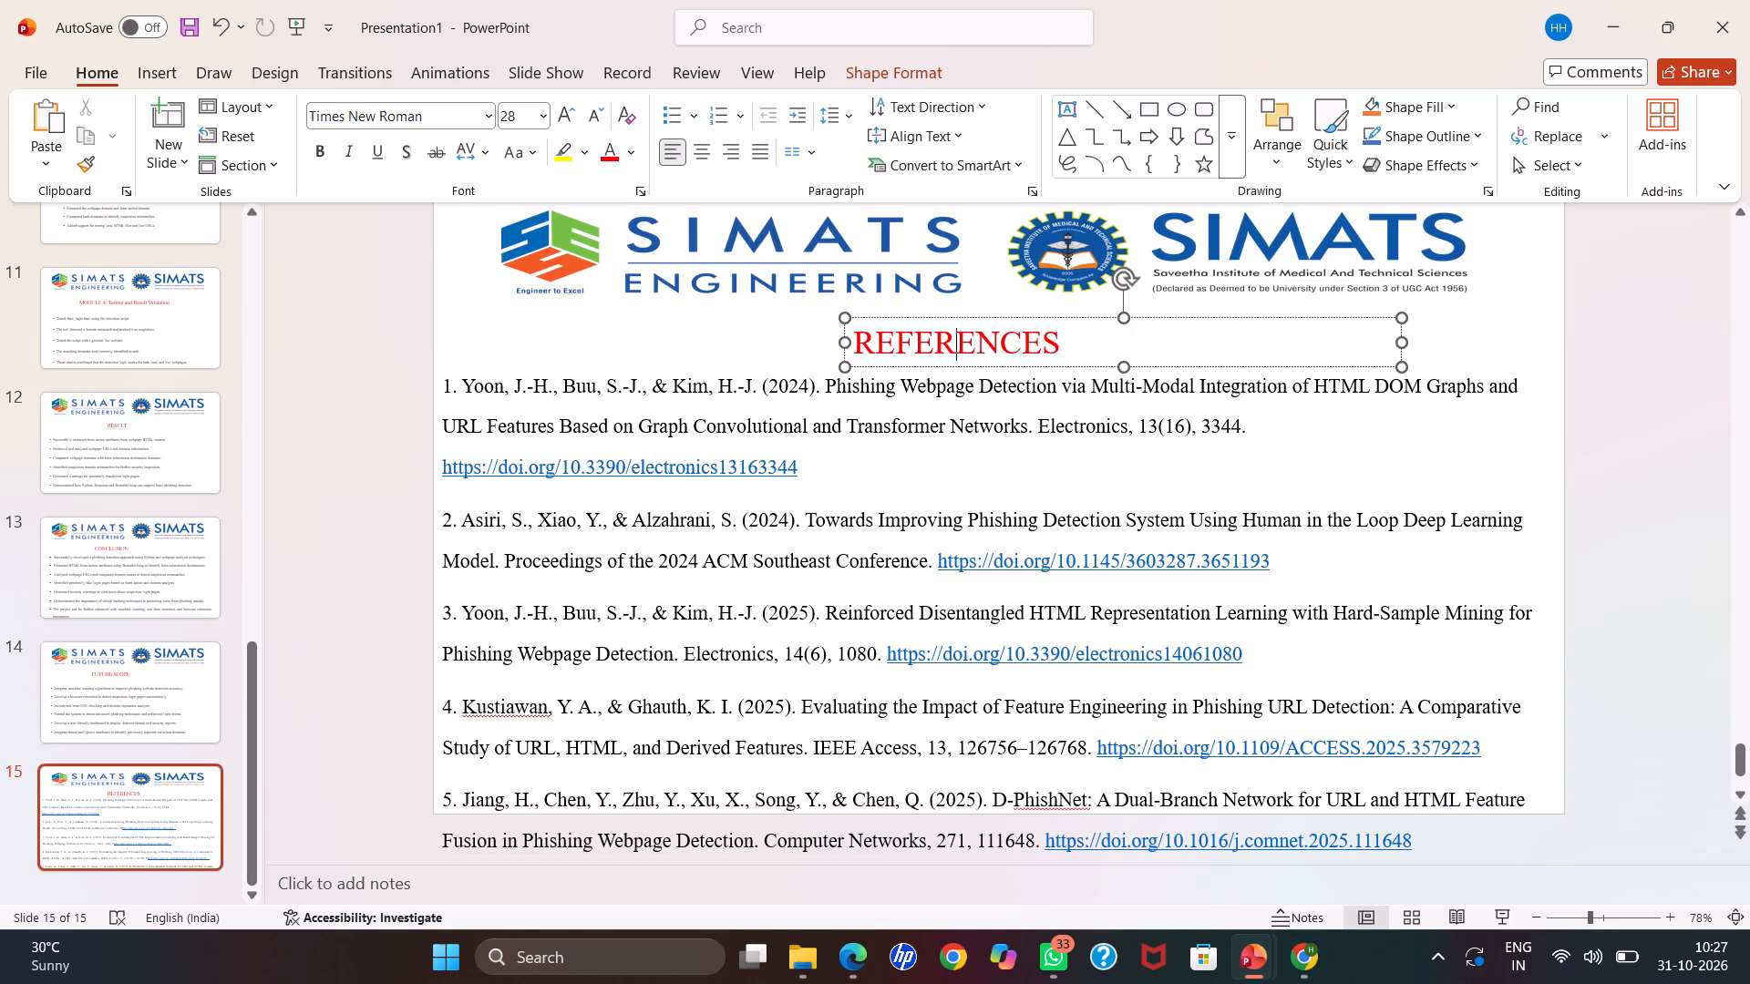
{"action": "left_click_drag", "start_coordinate": [973, 319], "coordinate": [970, 294]}
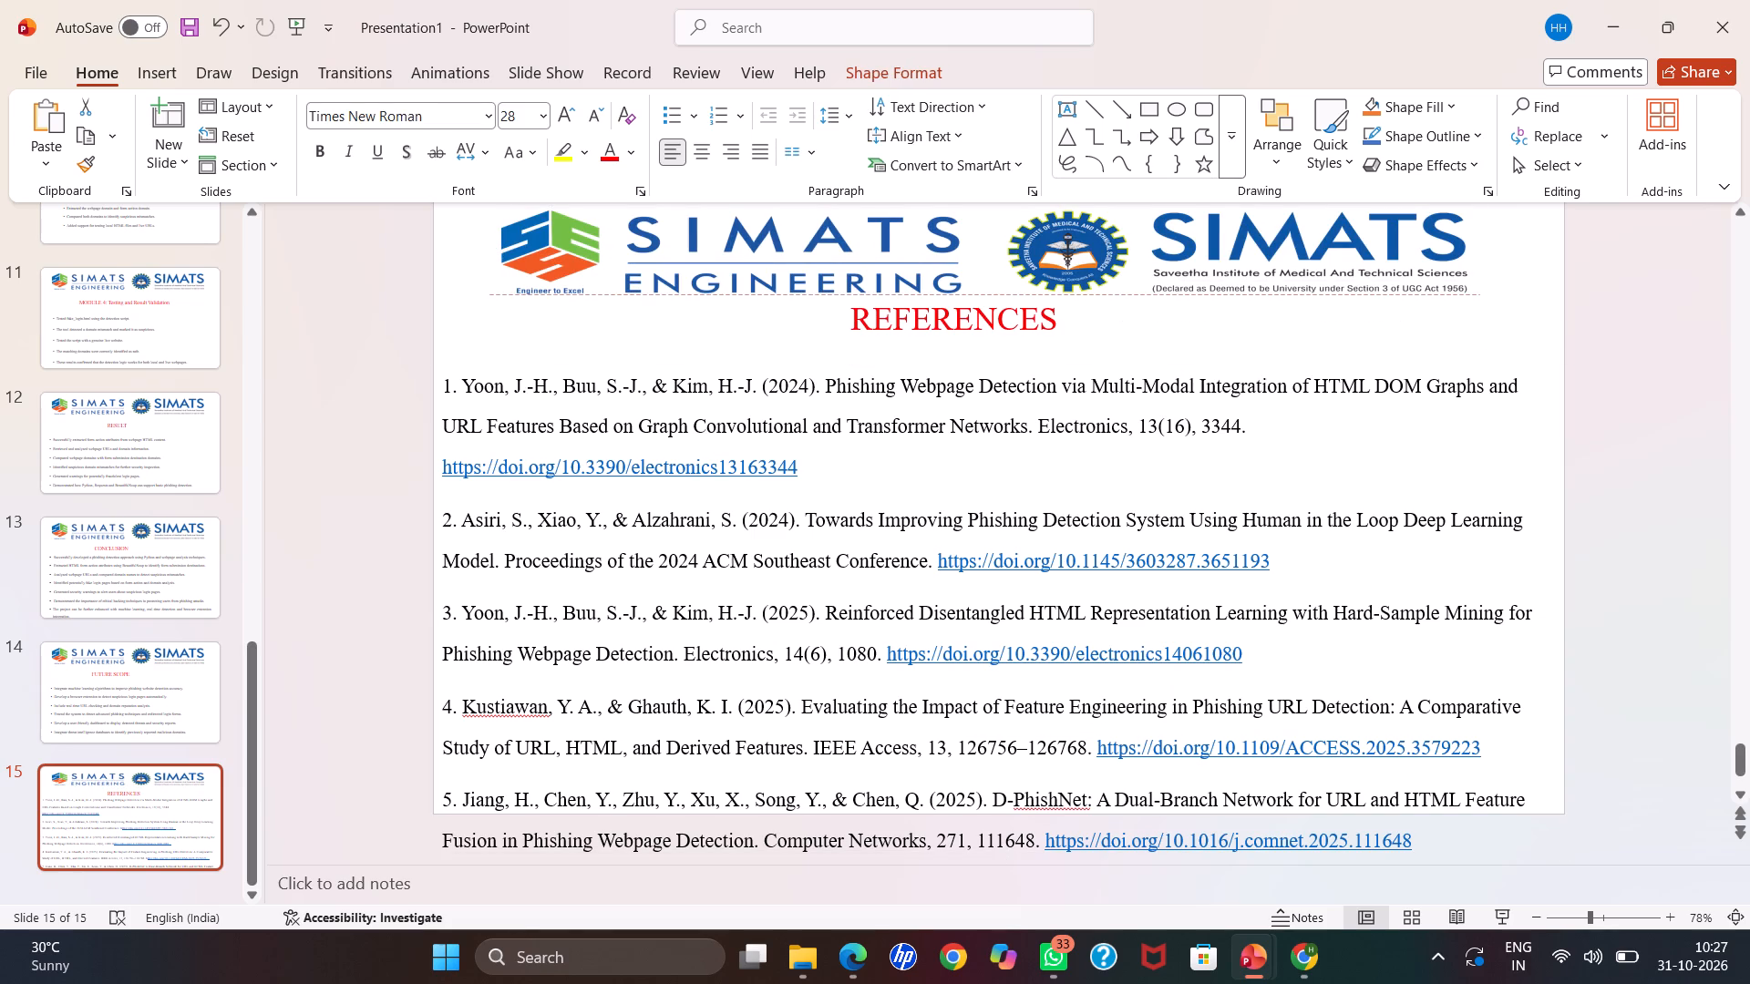
{"action": "left_click", "coordinate": [930, 483]}
{"action": "left_click_drag", "start_coordinate": [938, 356], "coordinate": [938, 317]}
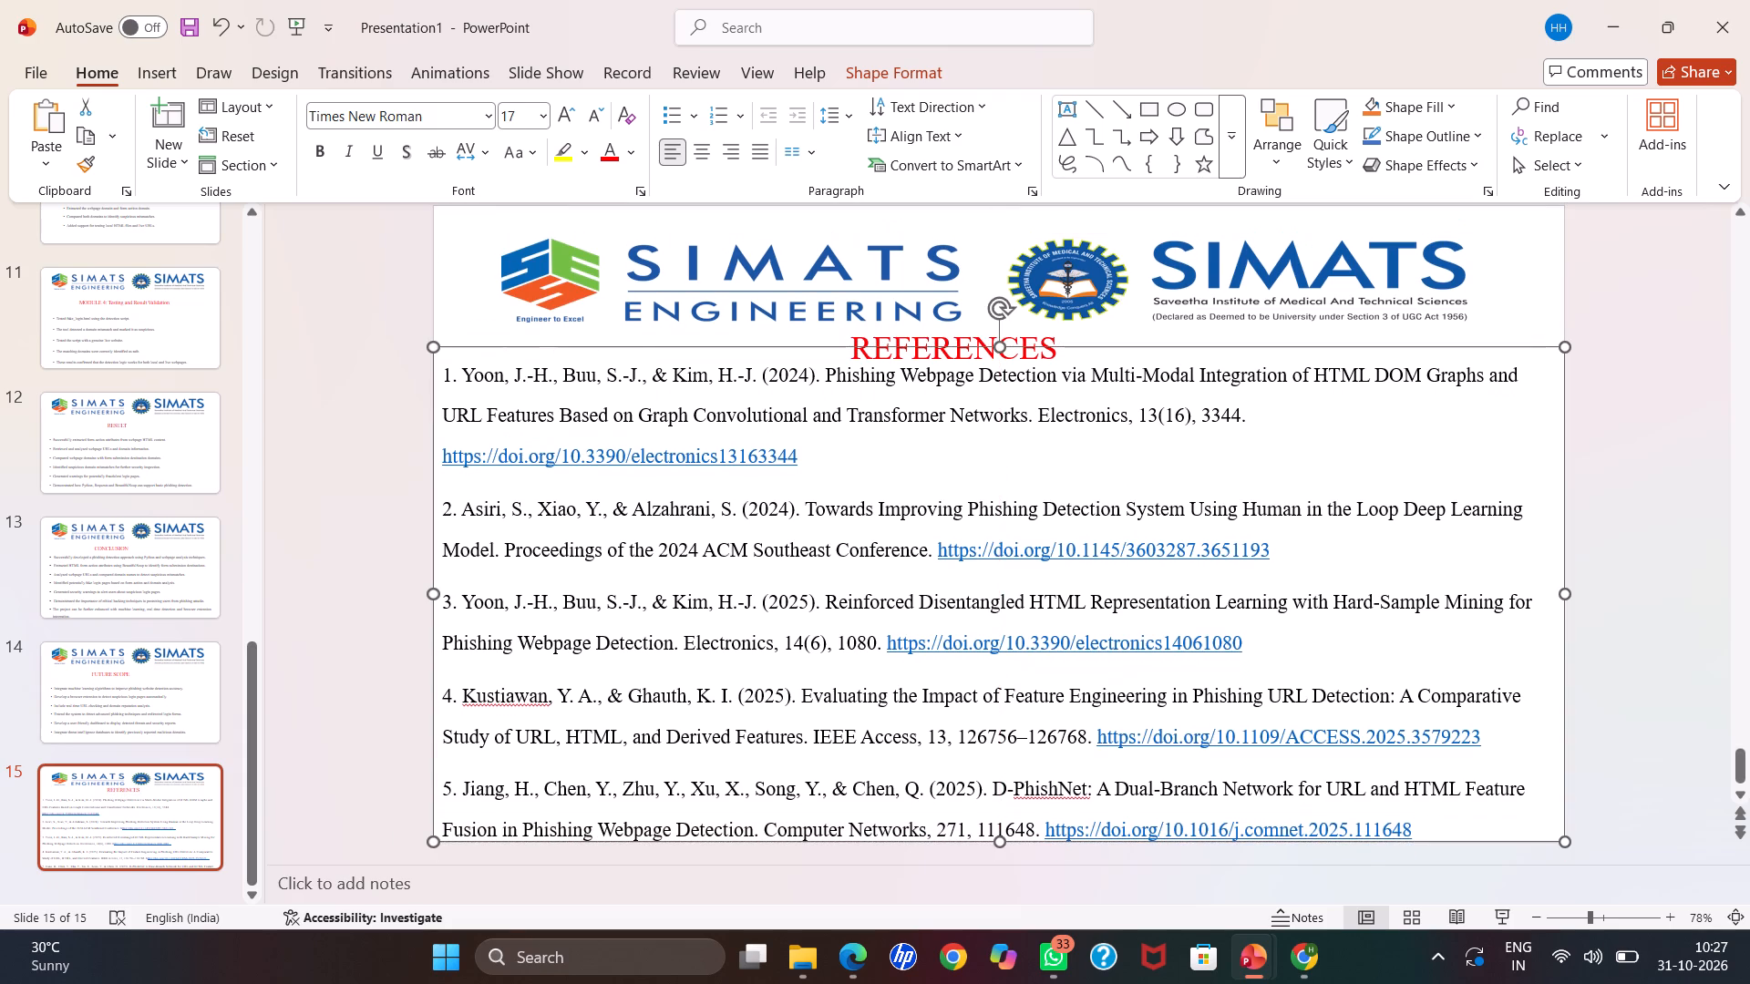
{"action": "left_click", "coordinate": [365, 322]}
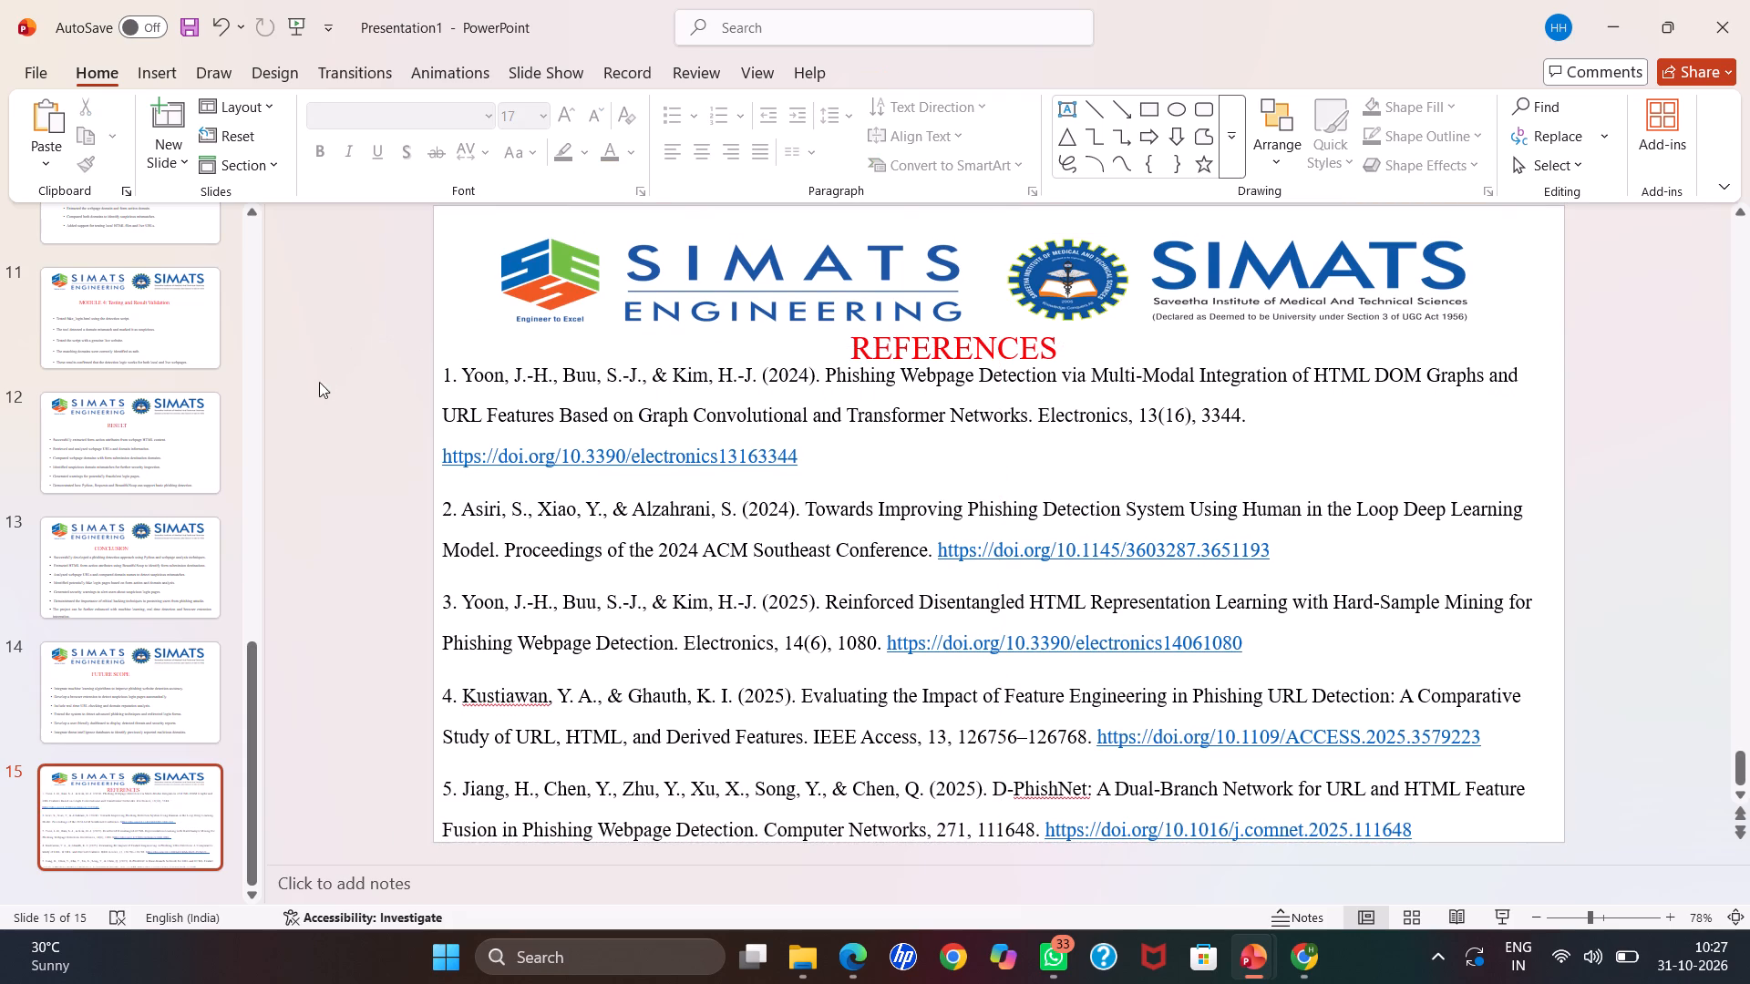
Add a new blank slide 16 after the References slide.
{"action": "left_click", "coordinate": [164, 643]}
{"action": "key", "text": "Down"}
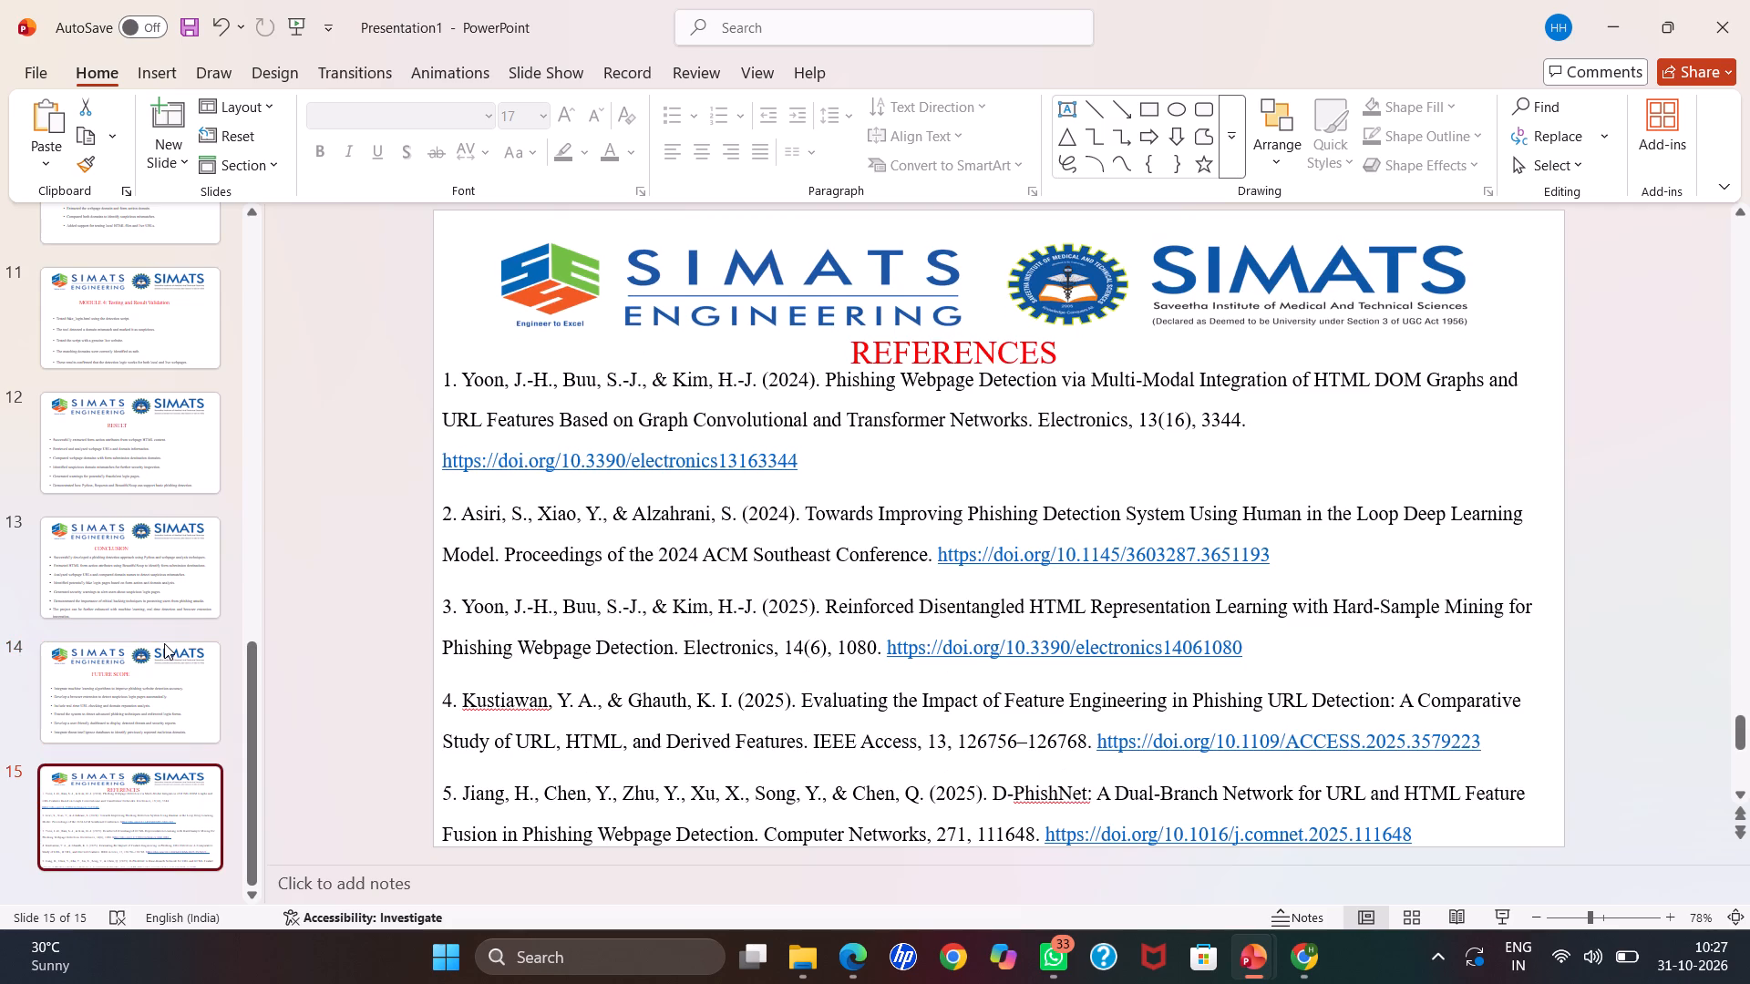
{"action": "key", "text": "Up"}
{"action": "key", "text": "Down"}
{"action": "key", "text": "Down"}
{"action": "key", "text": "Return"}
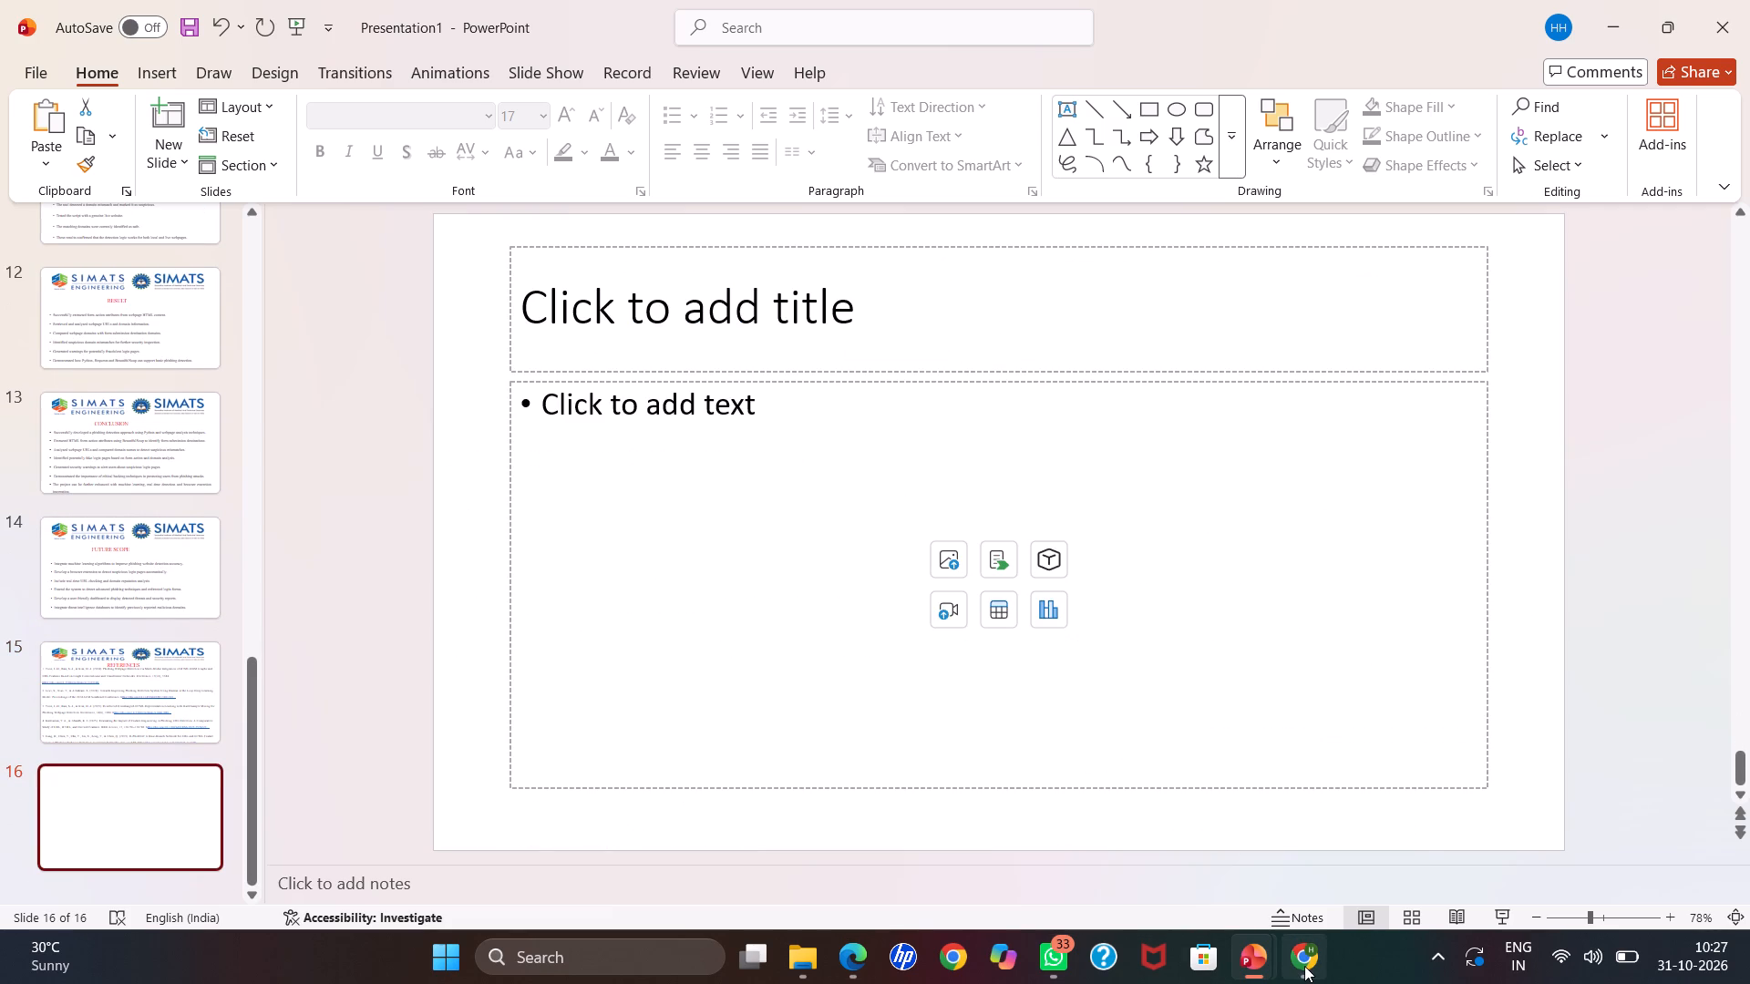
Switch to Chrome and search Google Images for "THANK YOU" in a new tab.
{"action": "left_click", "coordinate": [1304, 966]}
{"action": "left_click", "coordinate": [337, 7]}
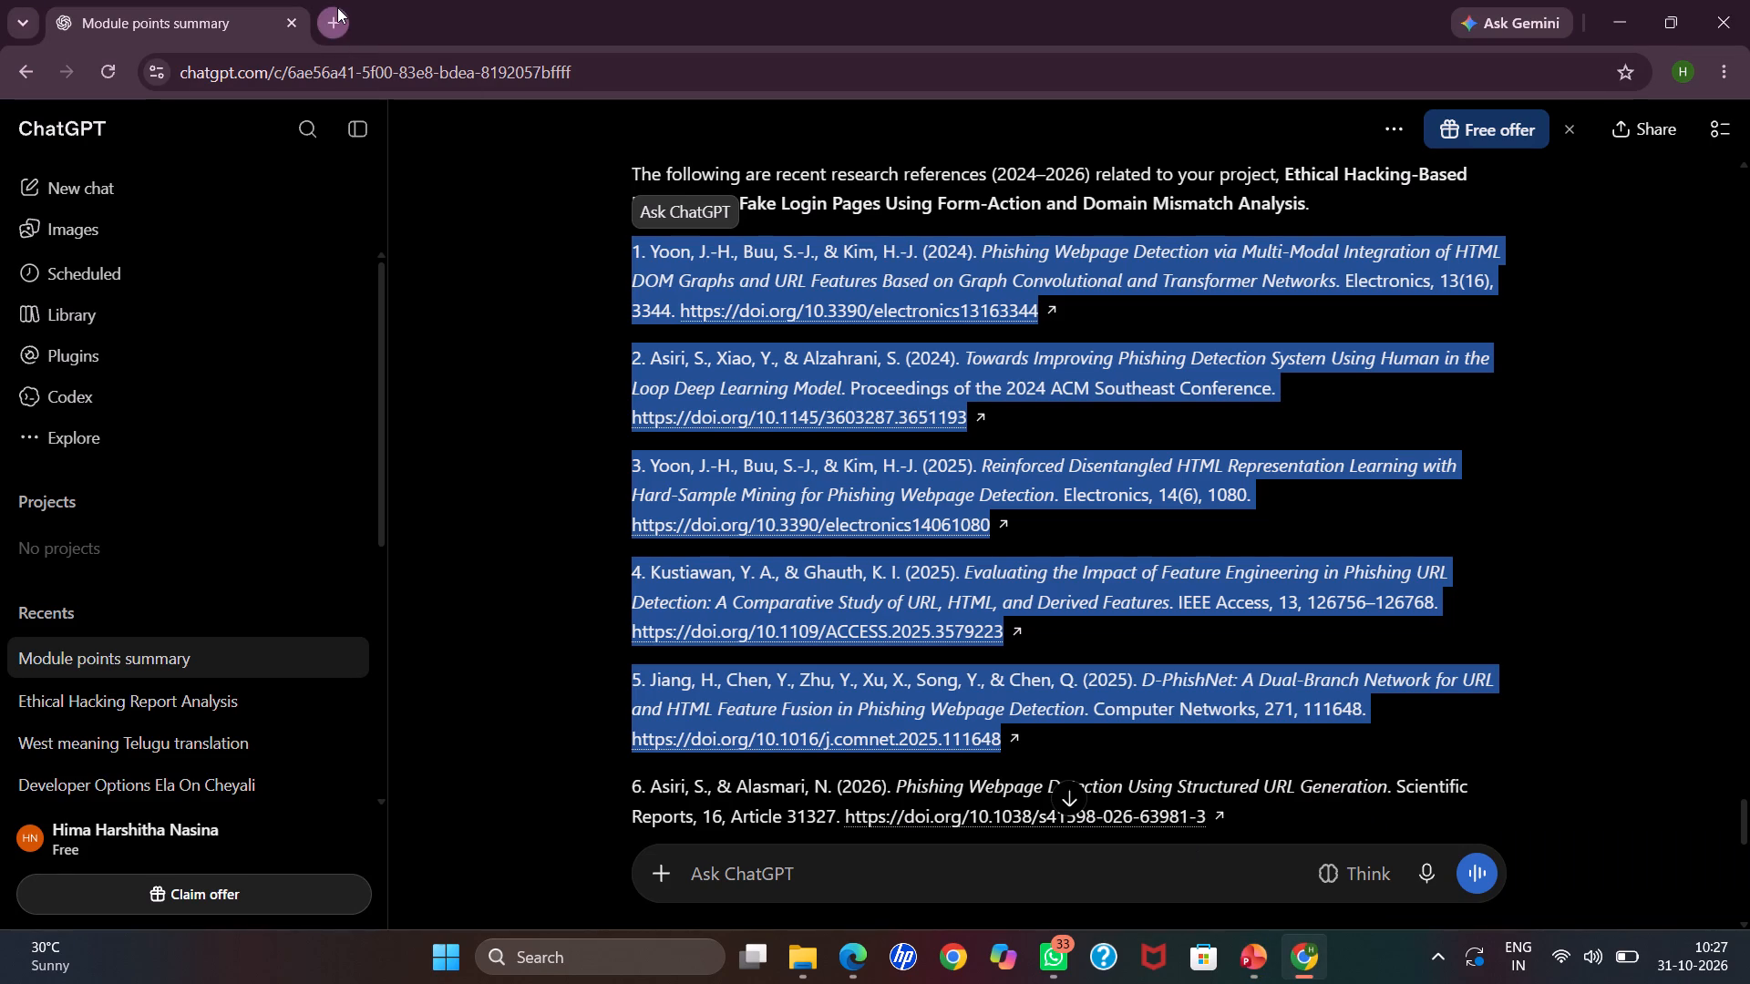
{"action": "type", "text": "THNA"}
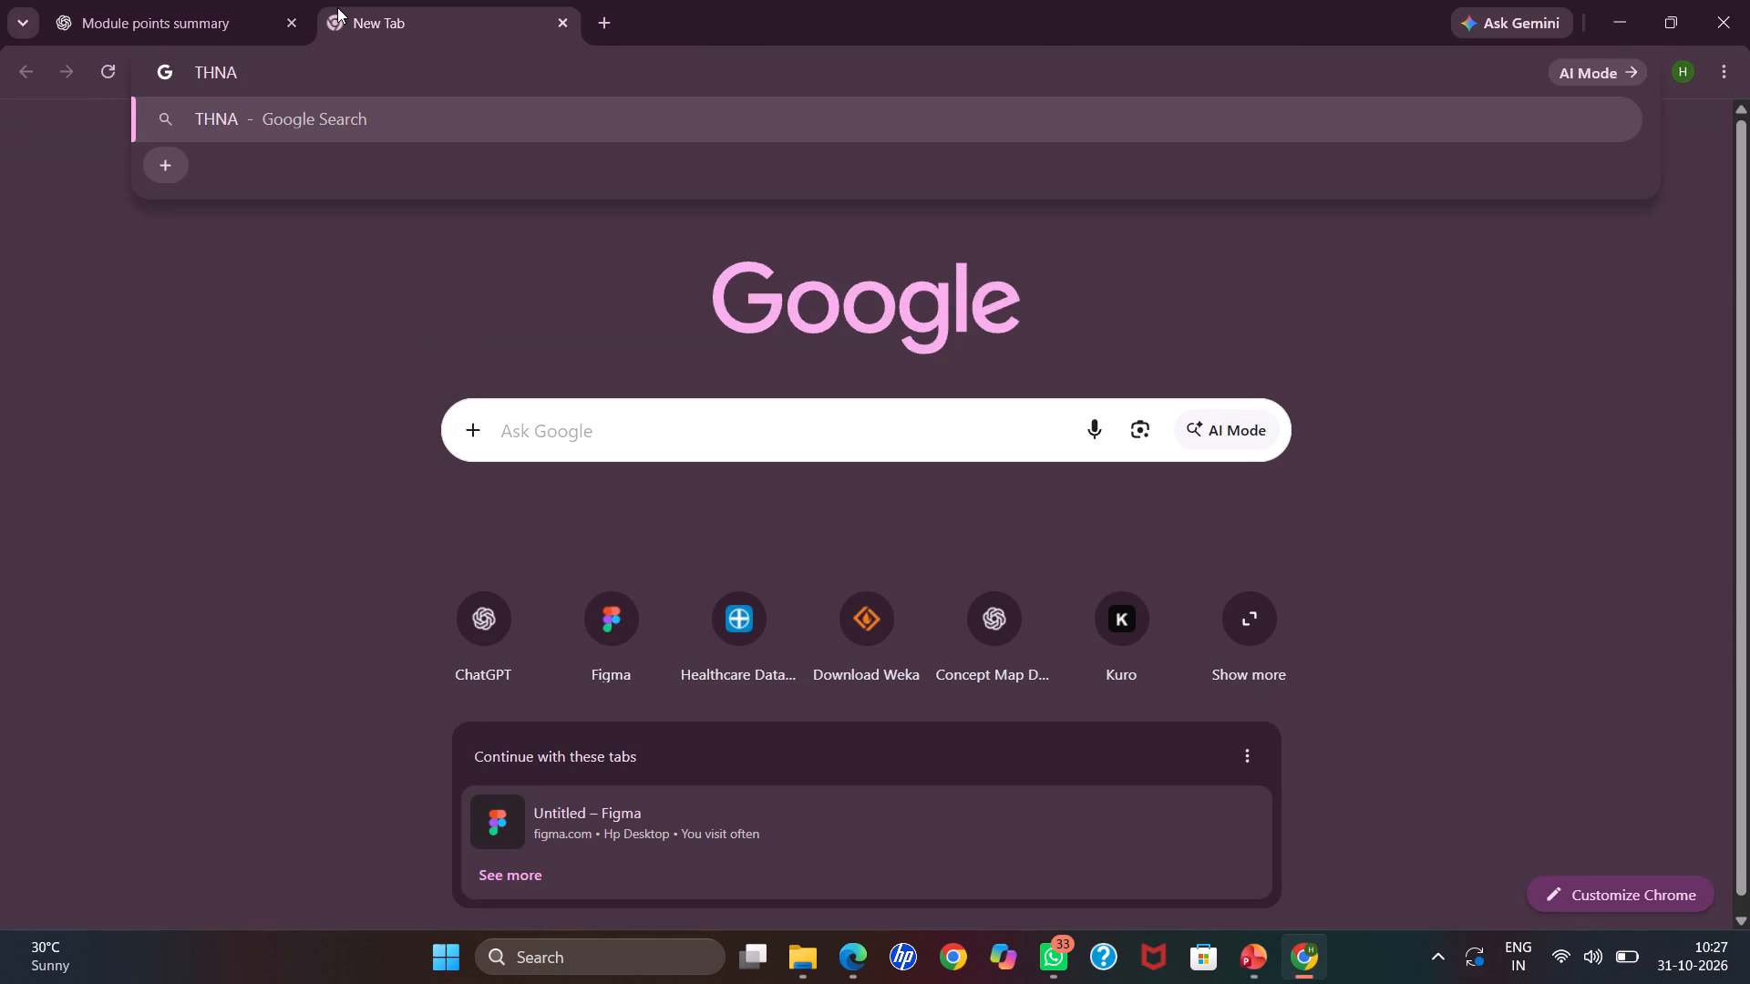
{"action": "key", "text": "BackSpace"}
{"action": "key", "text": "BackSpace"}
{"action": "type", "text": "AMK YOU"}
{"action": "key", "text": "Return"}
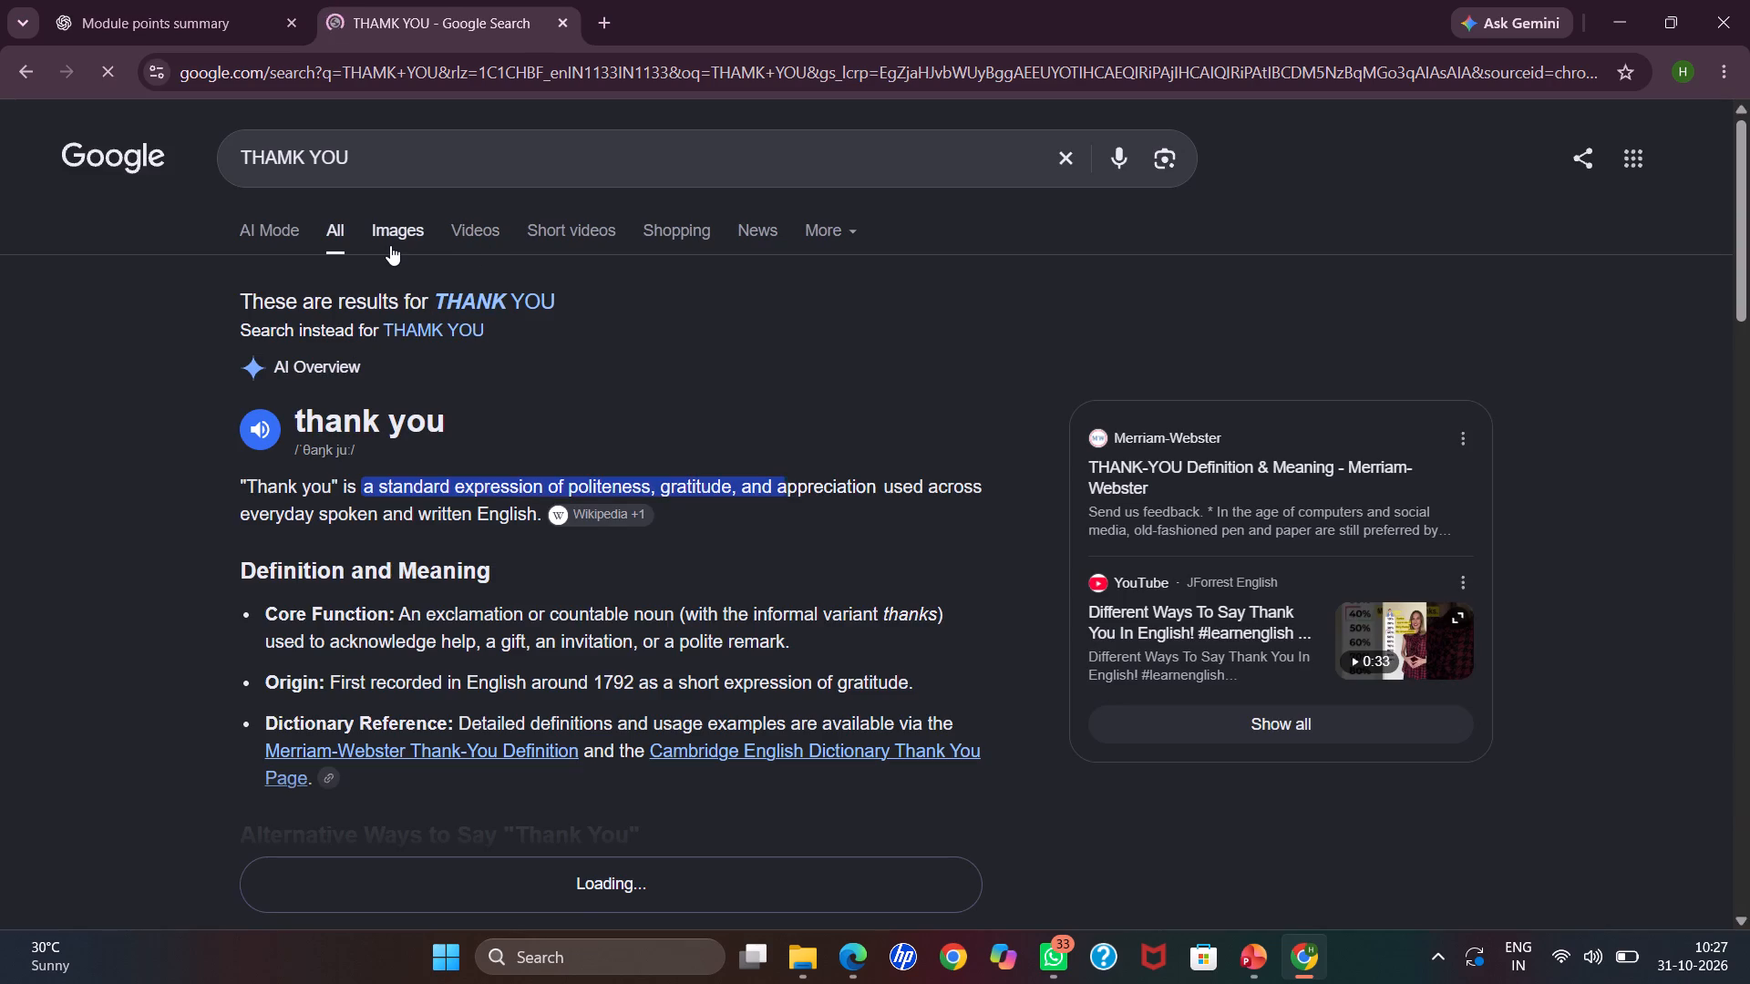
{"action": "left_click", "coordinate": [397, 237]}
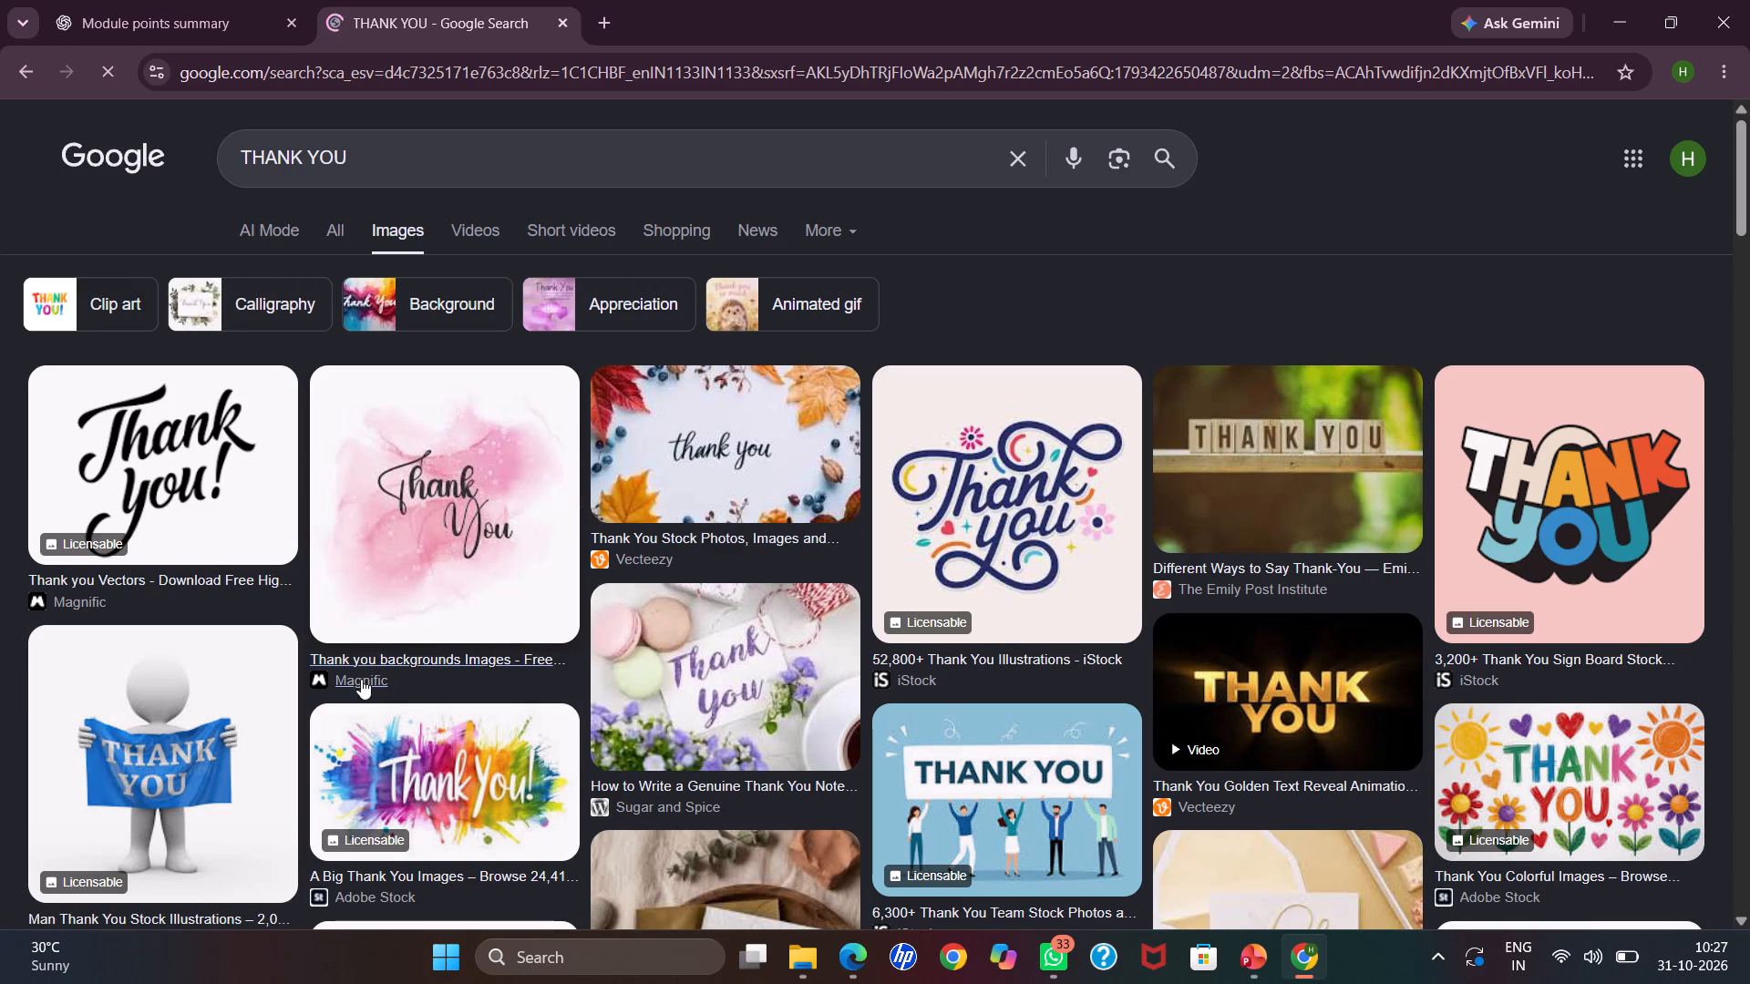
Copy the Vecteezy "thank you" image framed by autumn leaves and berries, and return to the new slide 16 in PowerPoint.
{"action": "scroll", "coordinate": [455, 729], "scroll_direction": "down", "scroll_amount": 1}
{"action": "scroll", "coordinate": [455, 729], "scroll_direction": "right", "scroll_amount": 1}
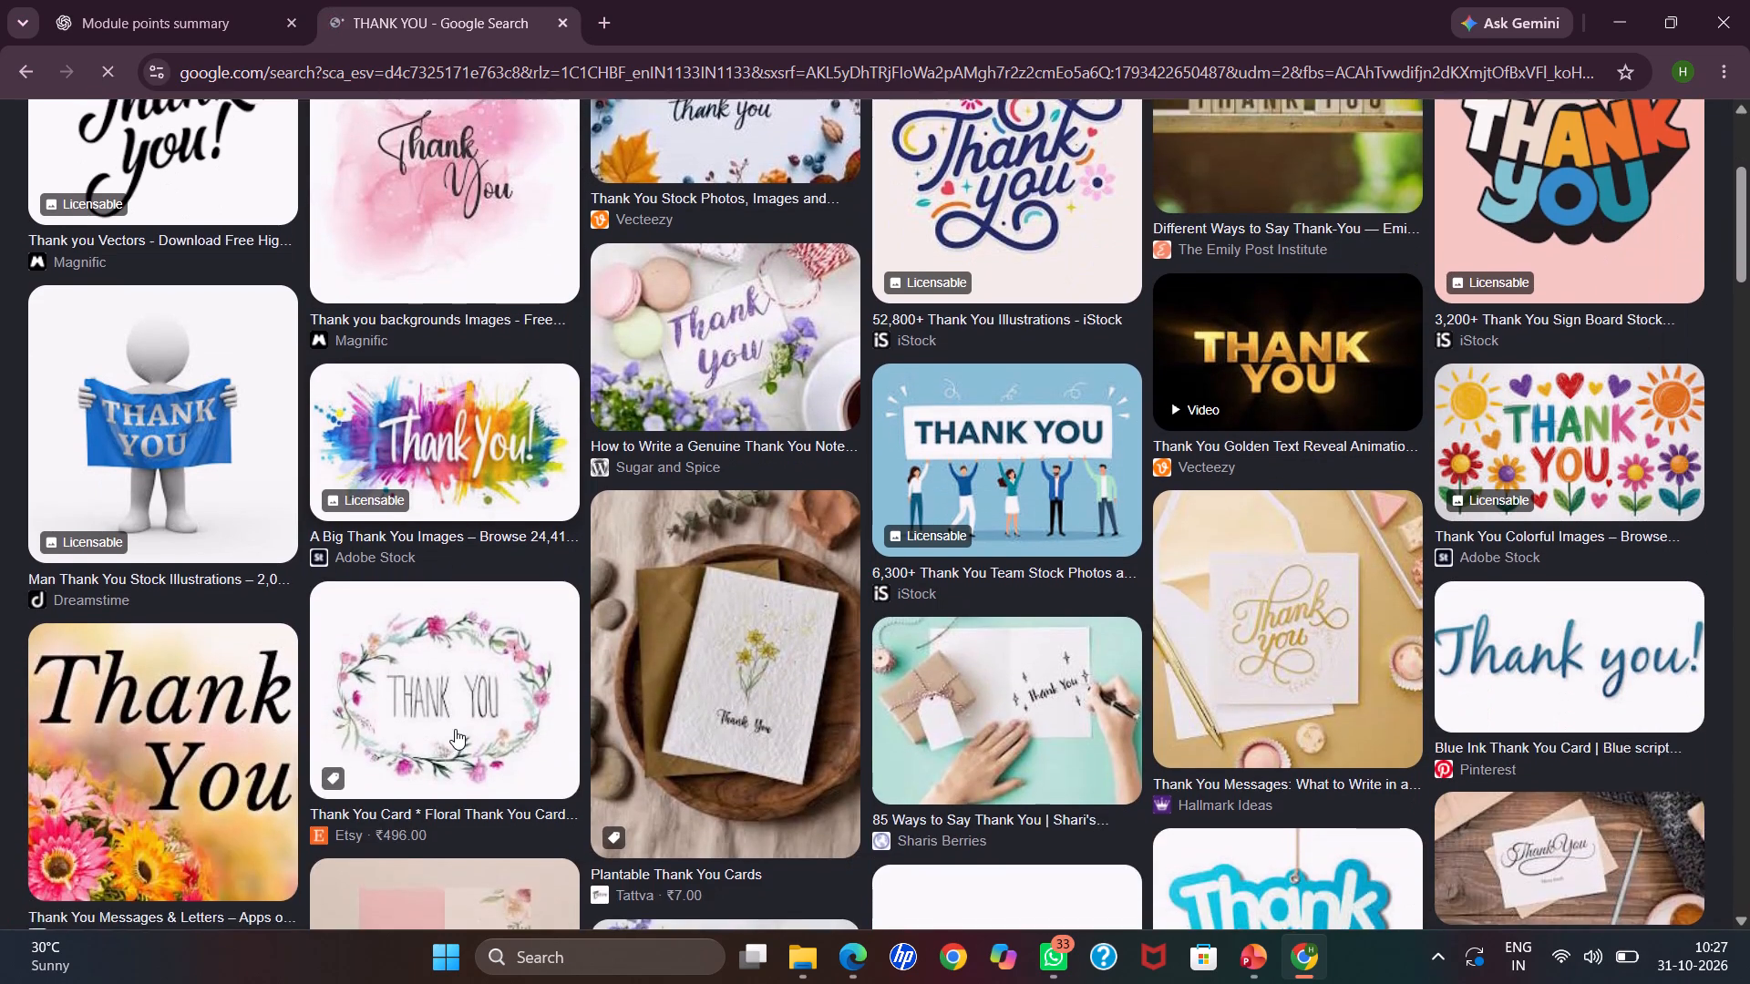
{"action": "scroll", "coordinate": [455, 729], "scroll_direction": "right", "scroll_amount": 1}
{"action": "scroll", "coordinate": [455, 729], "scroll_direction": "up", "scroll_amount": 1}
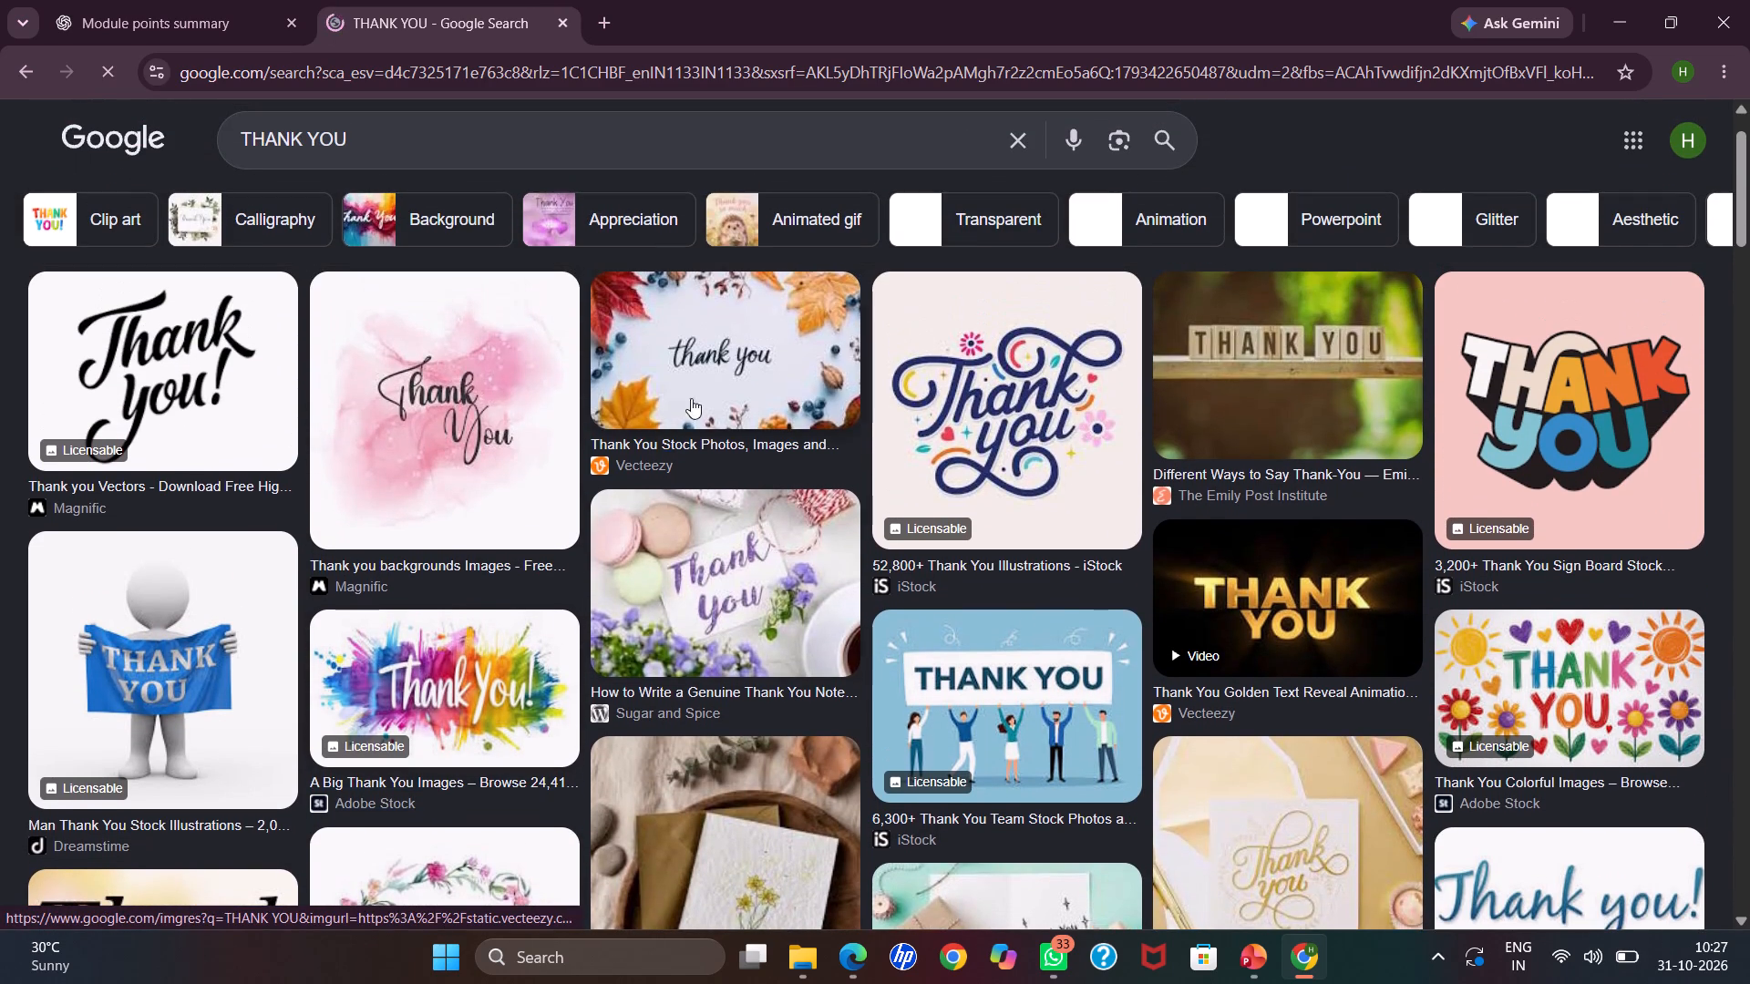
{"action": "left_click", "coordinate": [722, 358]}
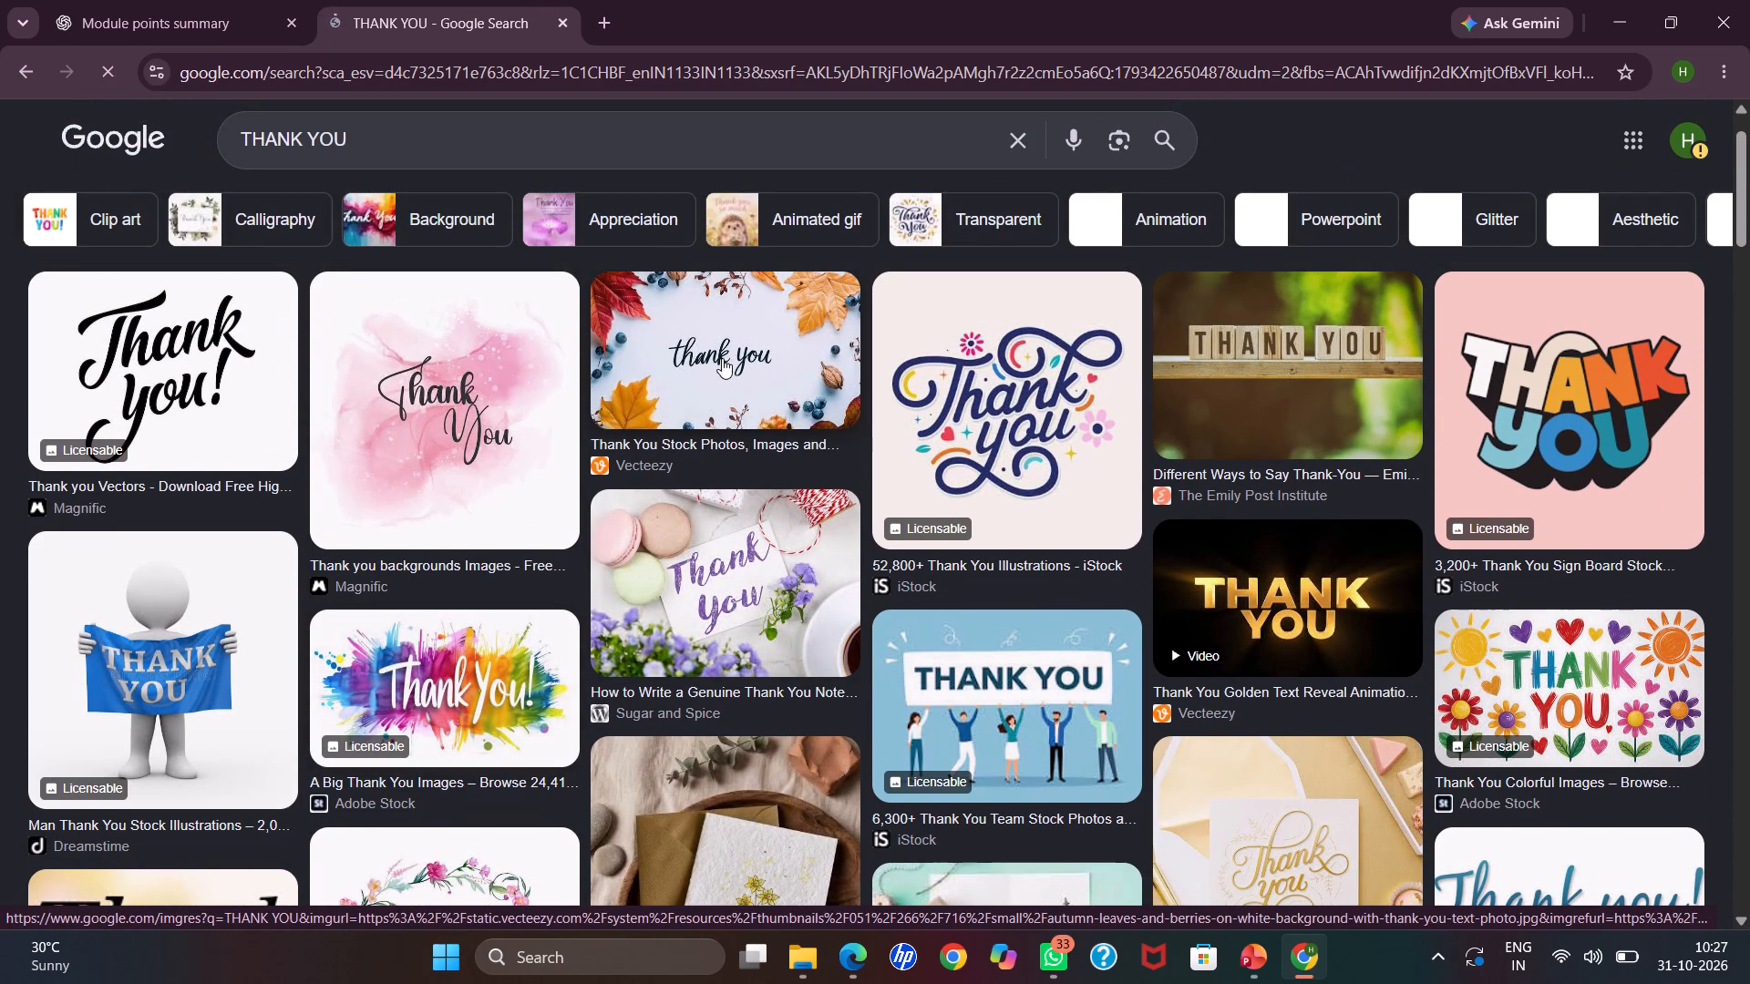
{"action": "right_click", "coordinate": [1306, 446]}
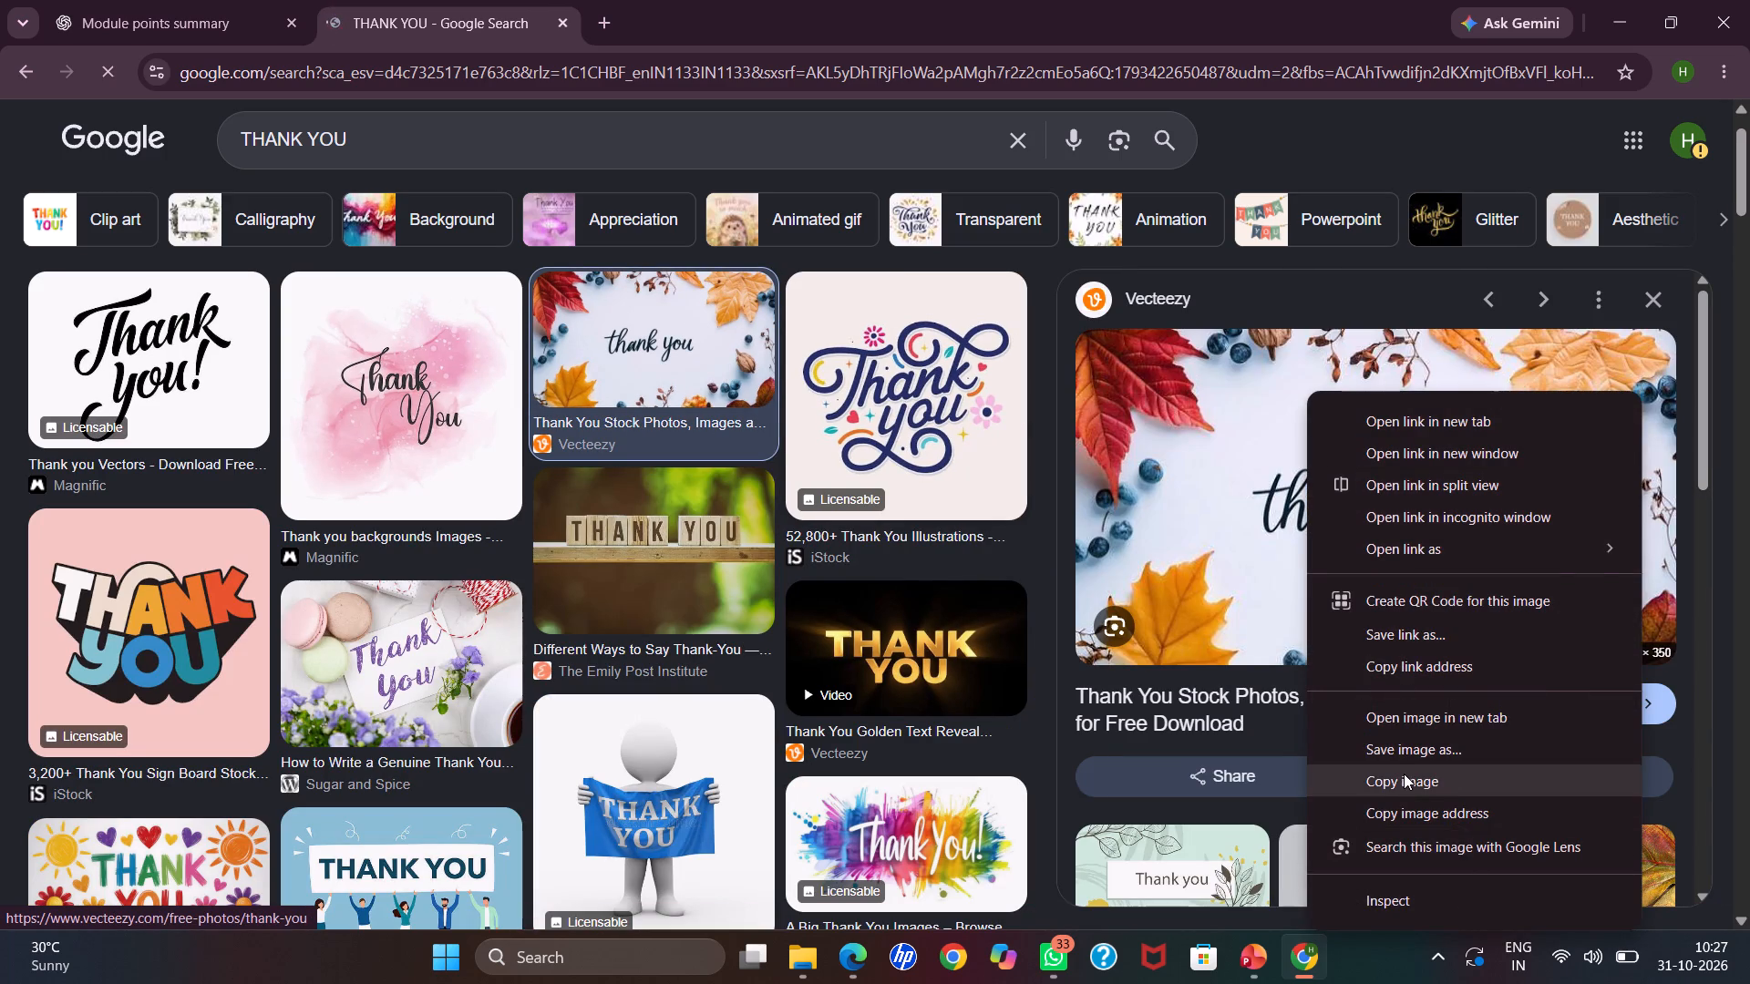
{"action": "left_click", "coordinate": [1404, 774]}
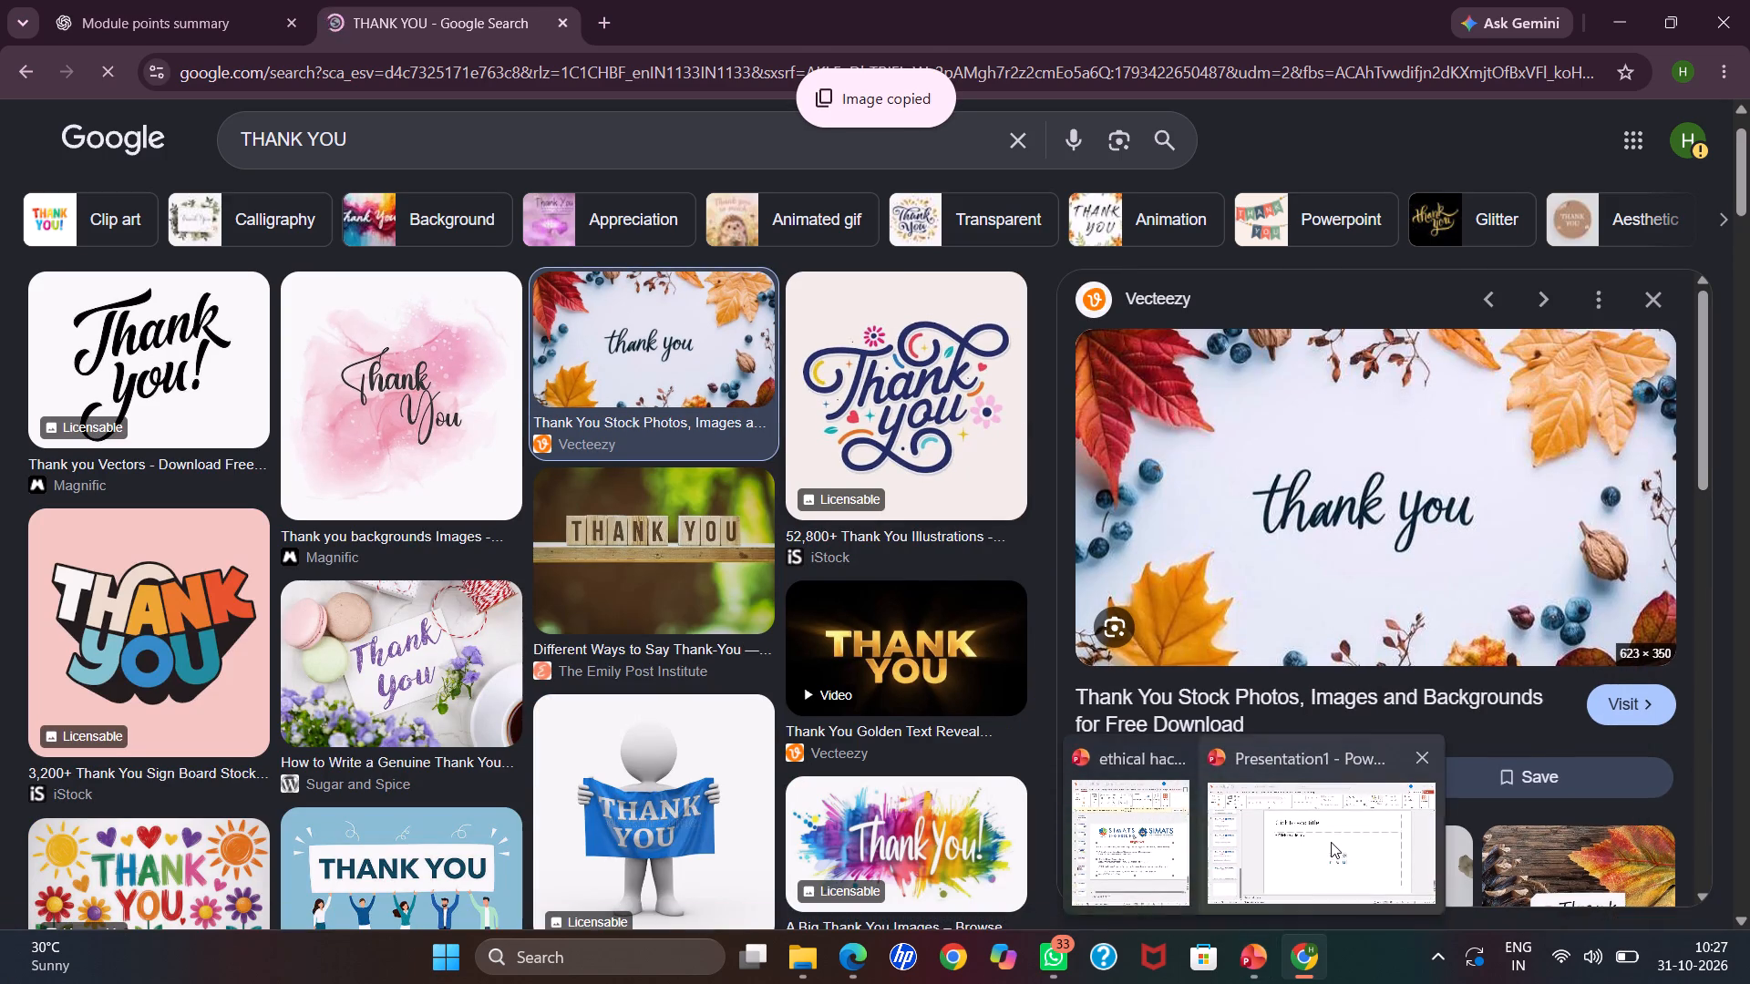
{"action": "left_click", "coordinate": [1331, 842]}
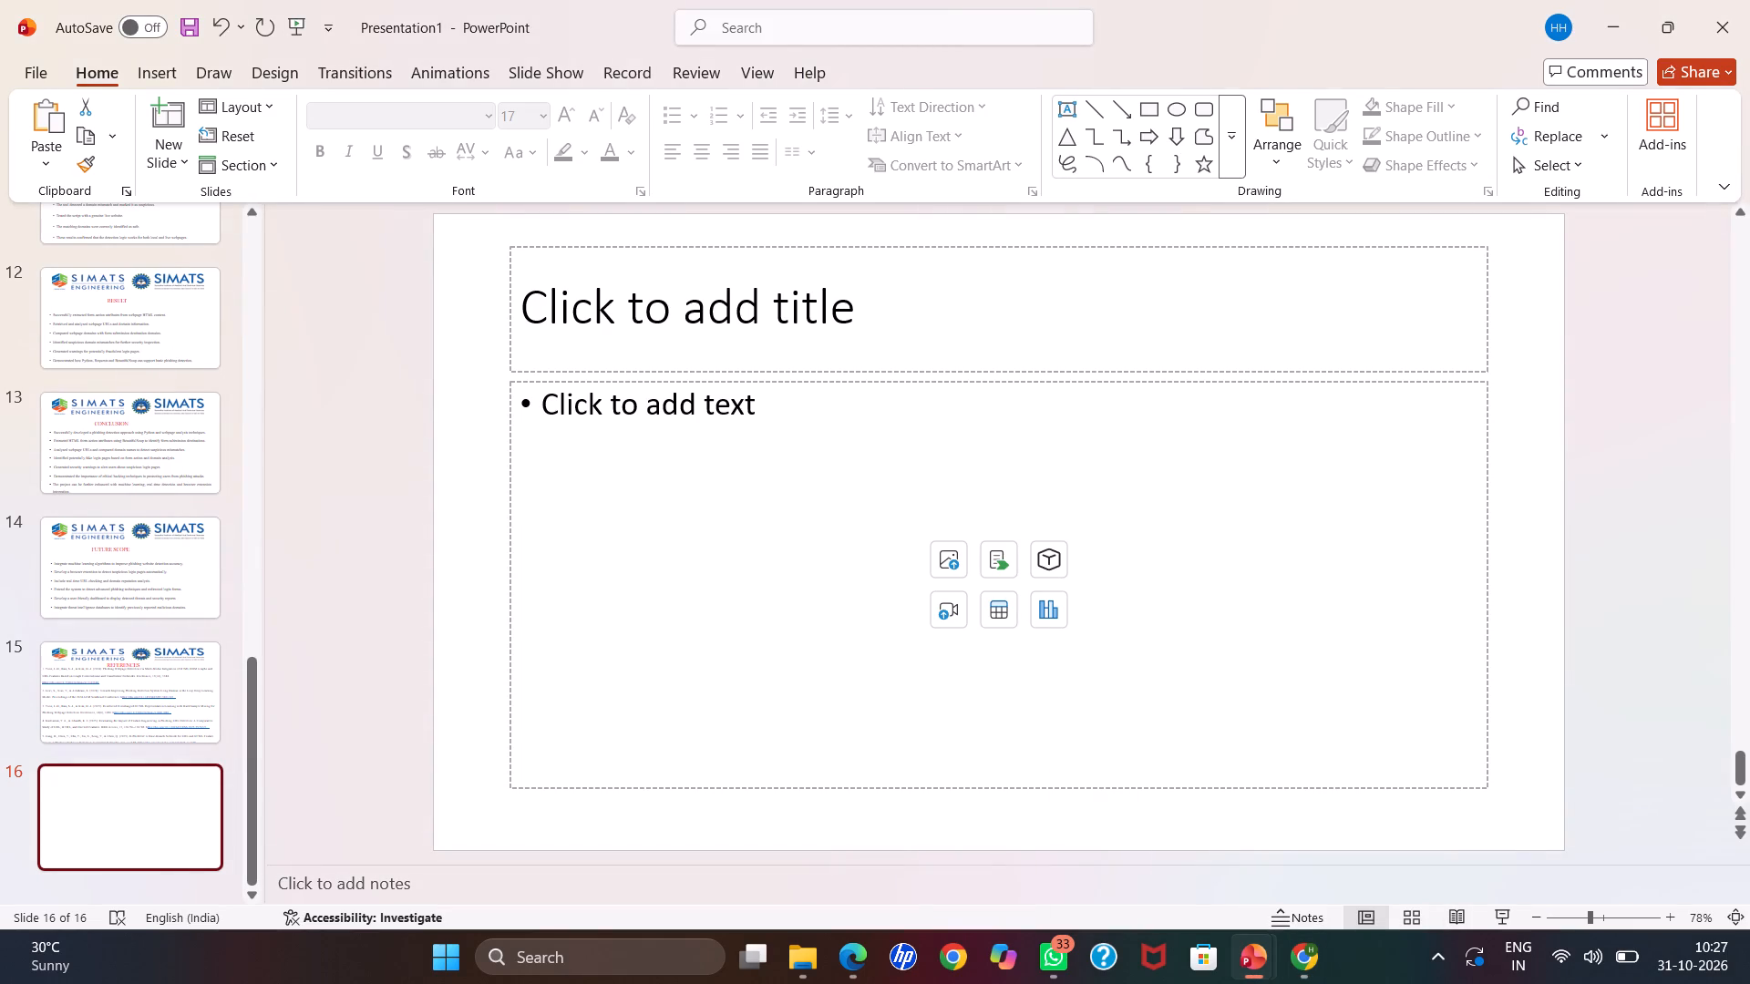
Delete the empty title and text placeholders on slide 16 and paste the copied autumn-leaves "thank you" image.
{"action": "left_click", "coordinate": [1029, 378]}
{"action": "key", "text": "Delete"}
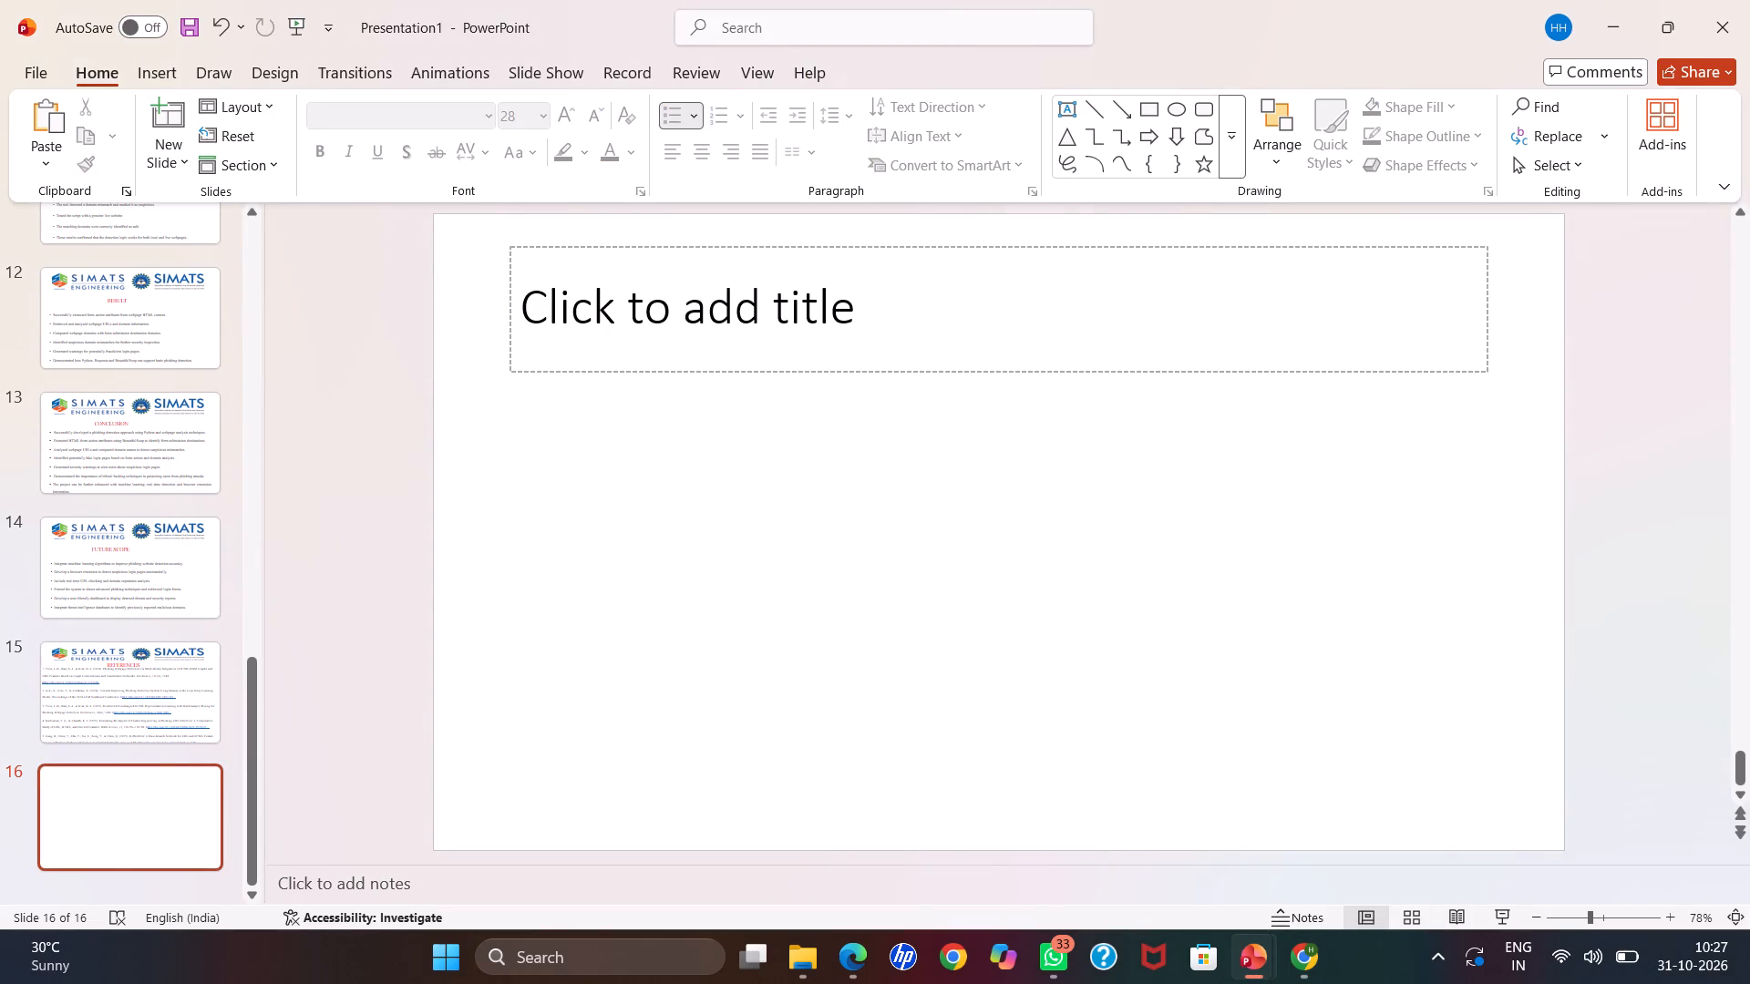
{"action": "left_click", "coordinate": [1032, 378]}
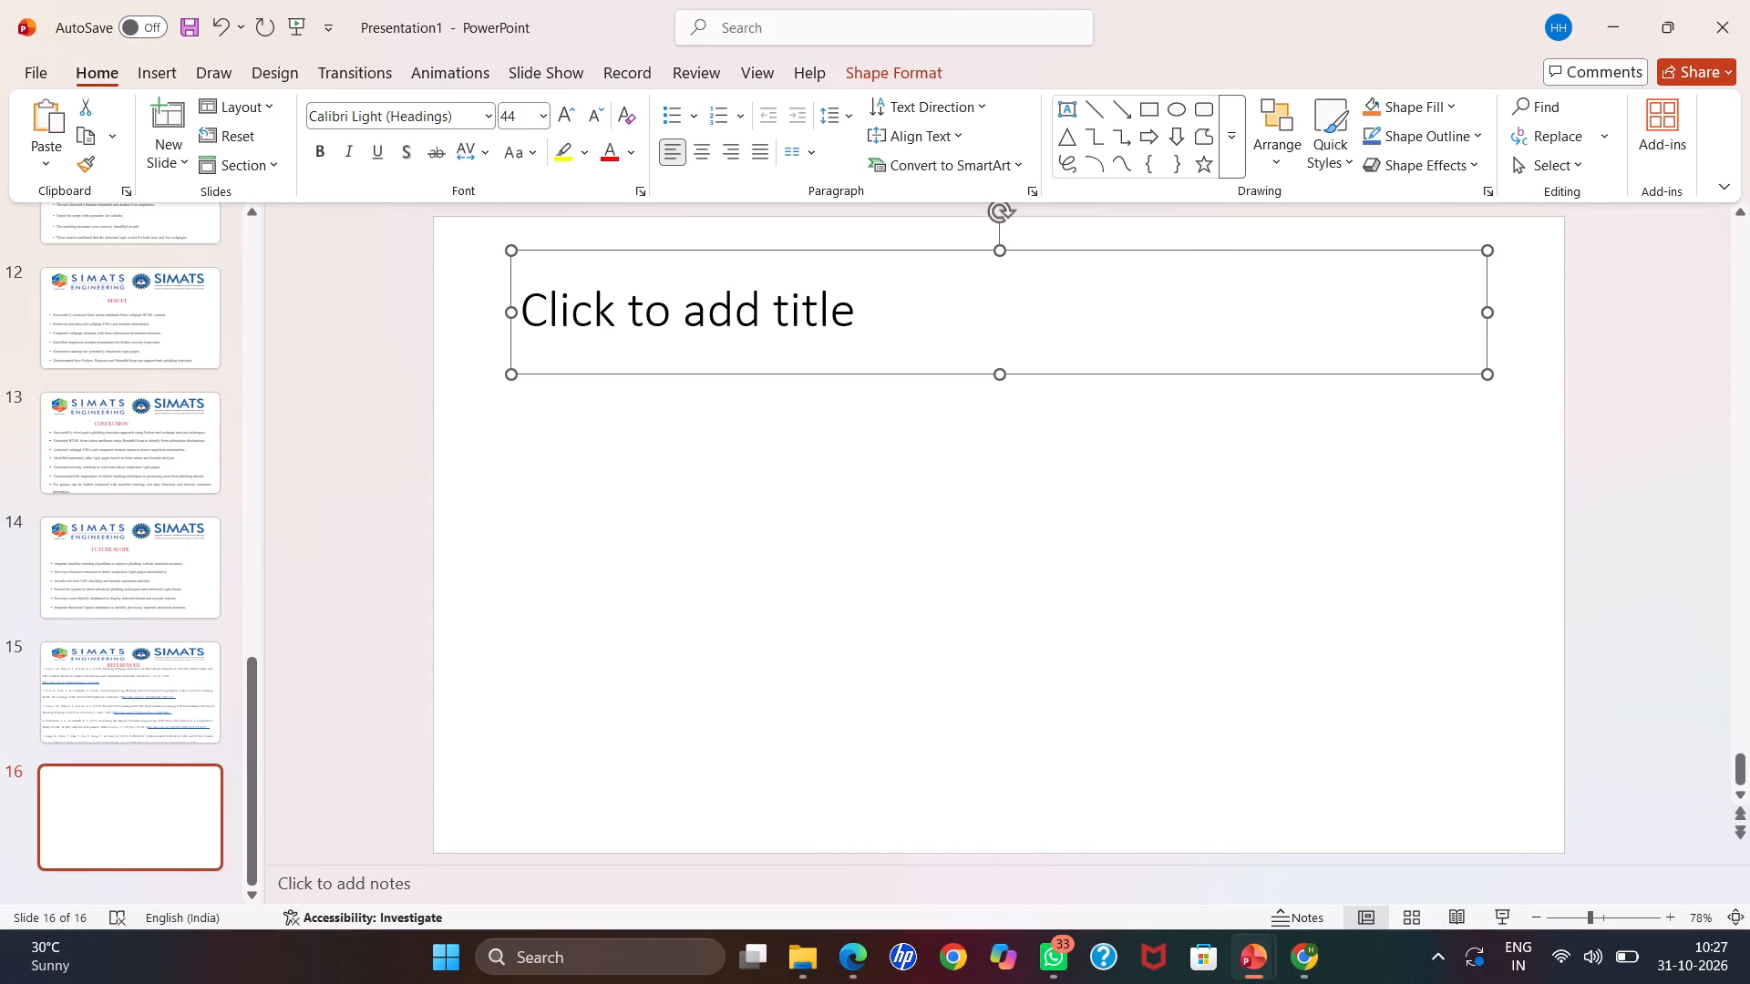
{"action": "key", "text": "Delete"}
{"action": "key", "text": "ctrl+v"}
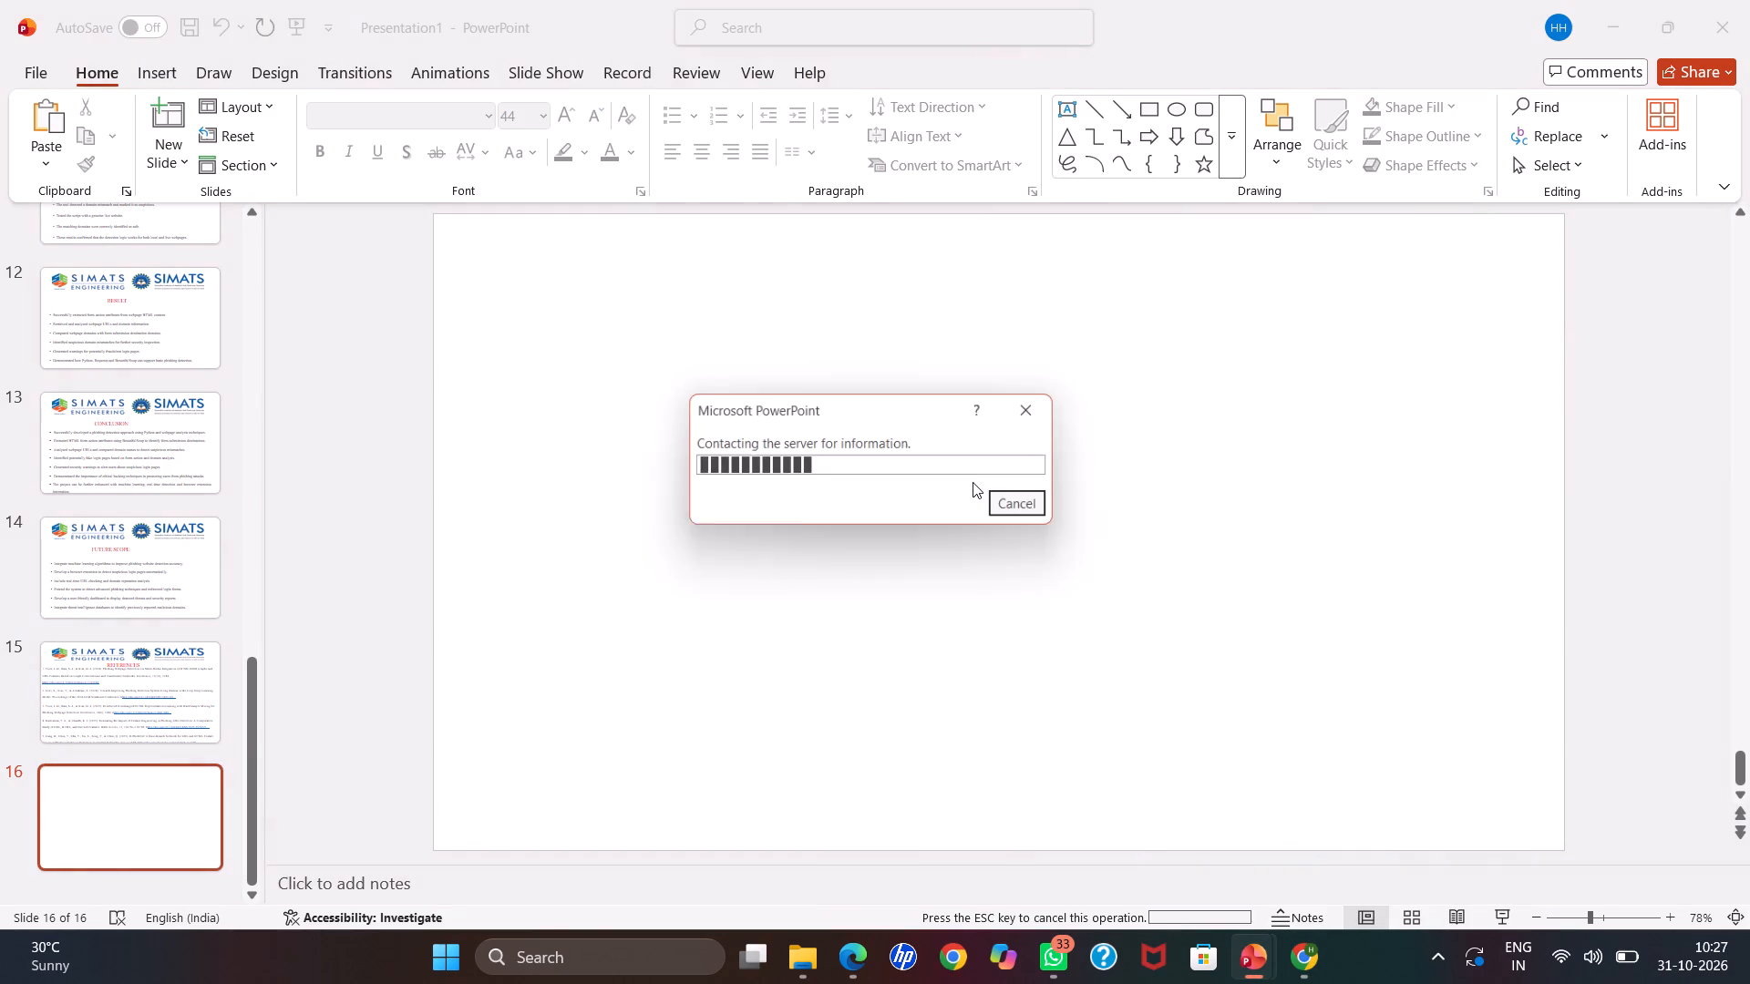
{"action": "left_click", "coordinate": [920, 548]}
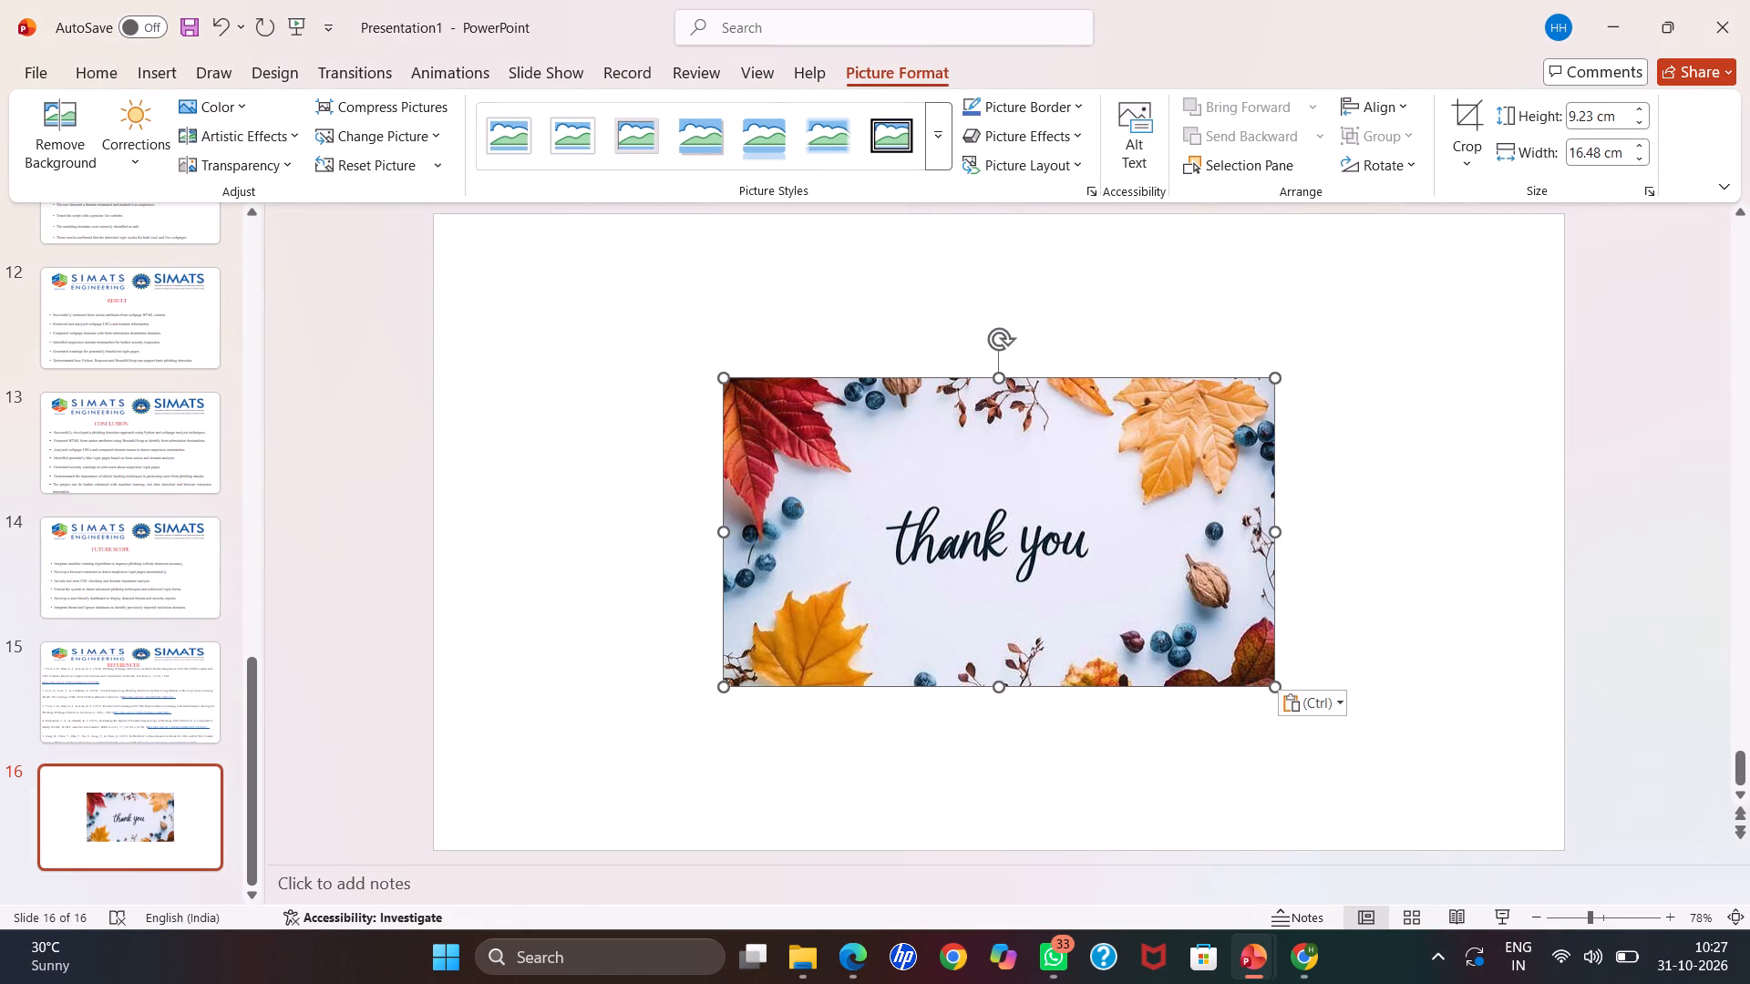
Stretch the "thank you" image to cover the whole of slide 16, 33.87 cm wide and 19.05 cm high.
{"action": "left_click_drag", "start_coordinate": [722, 534], "coordinate": [604, 575]}
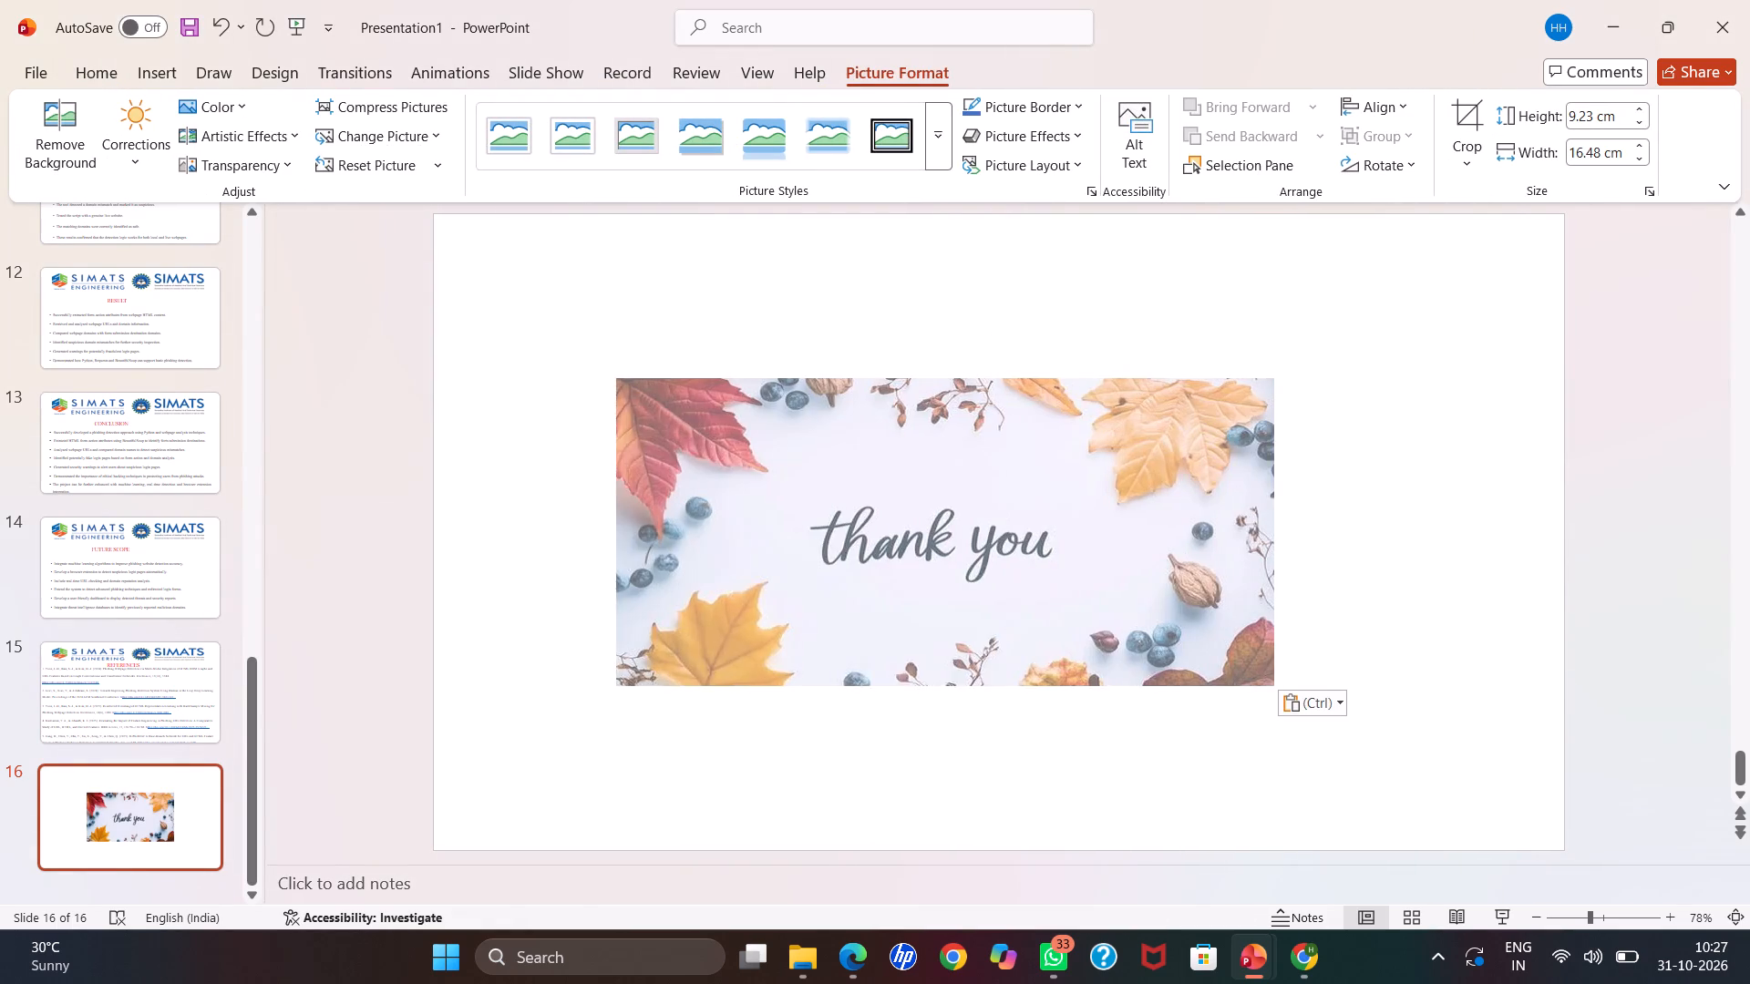
{"action": "left_click_drag", "start_coordinate": [604, 575], "coordinate": [437, 569]}
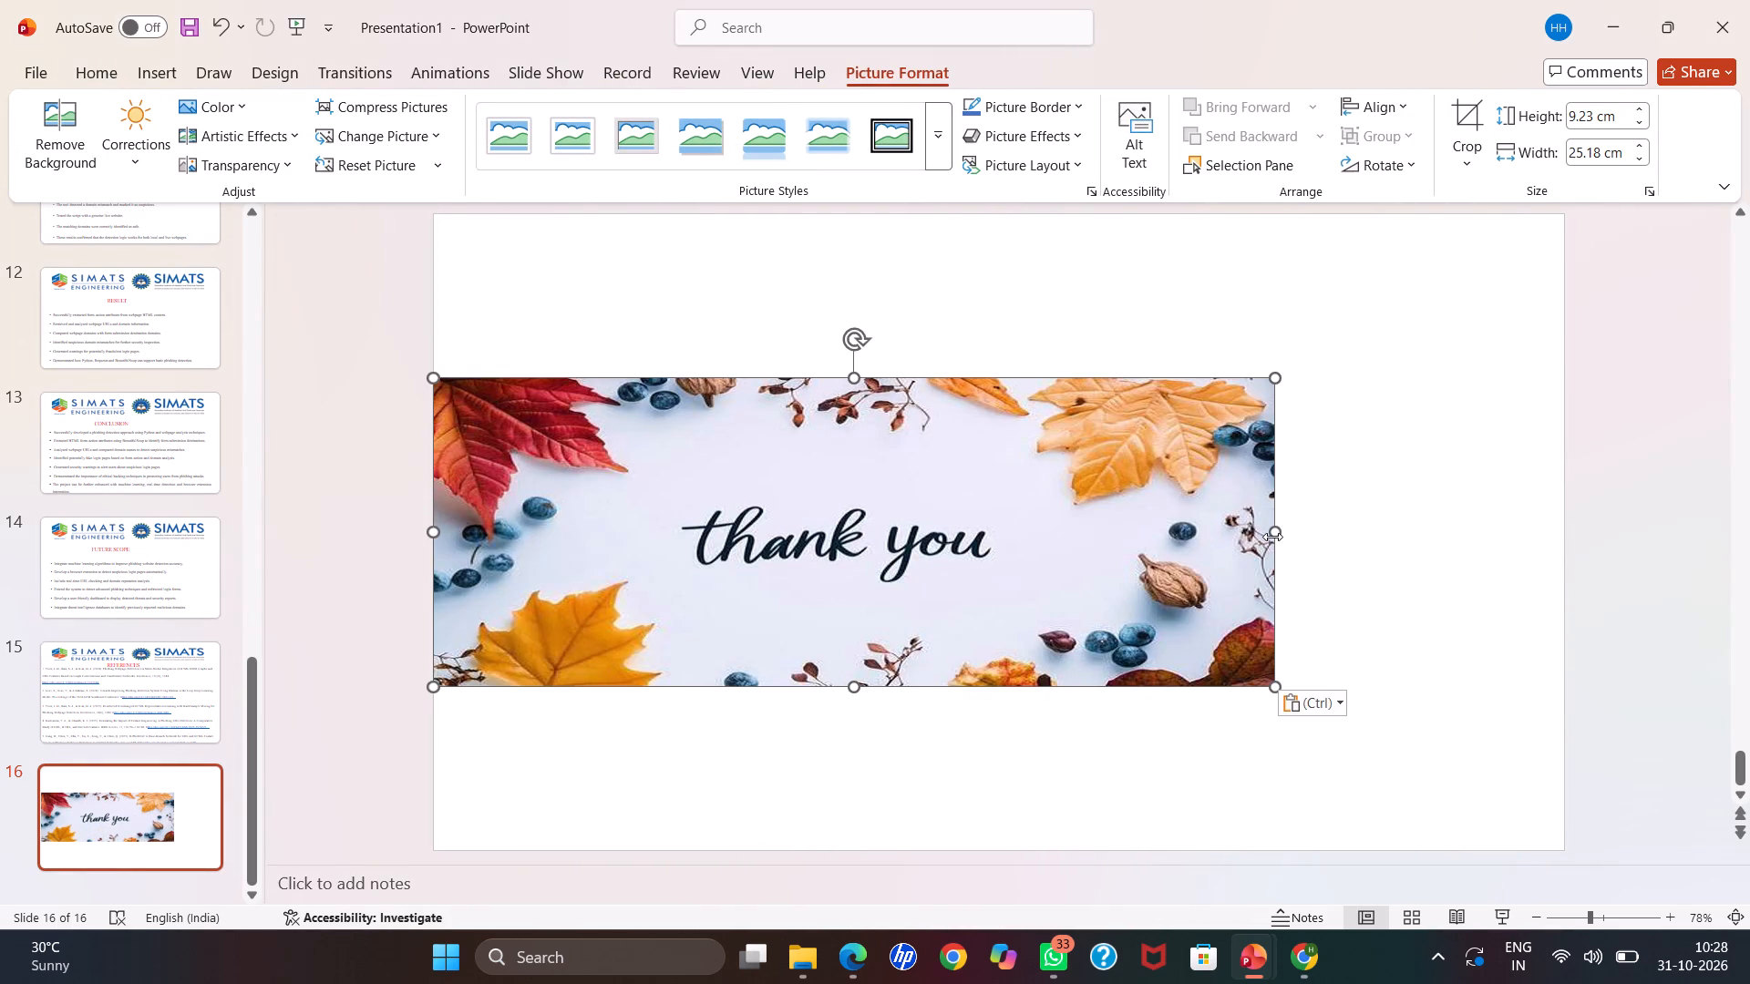
{"action": "left_click_drag", "start_coordinate": [1272, 537], "coordinate": [1561, 521]}
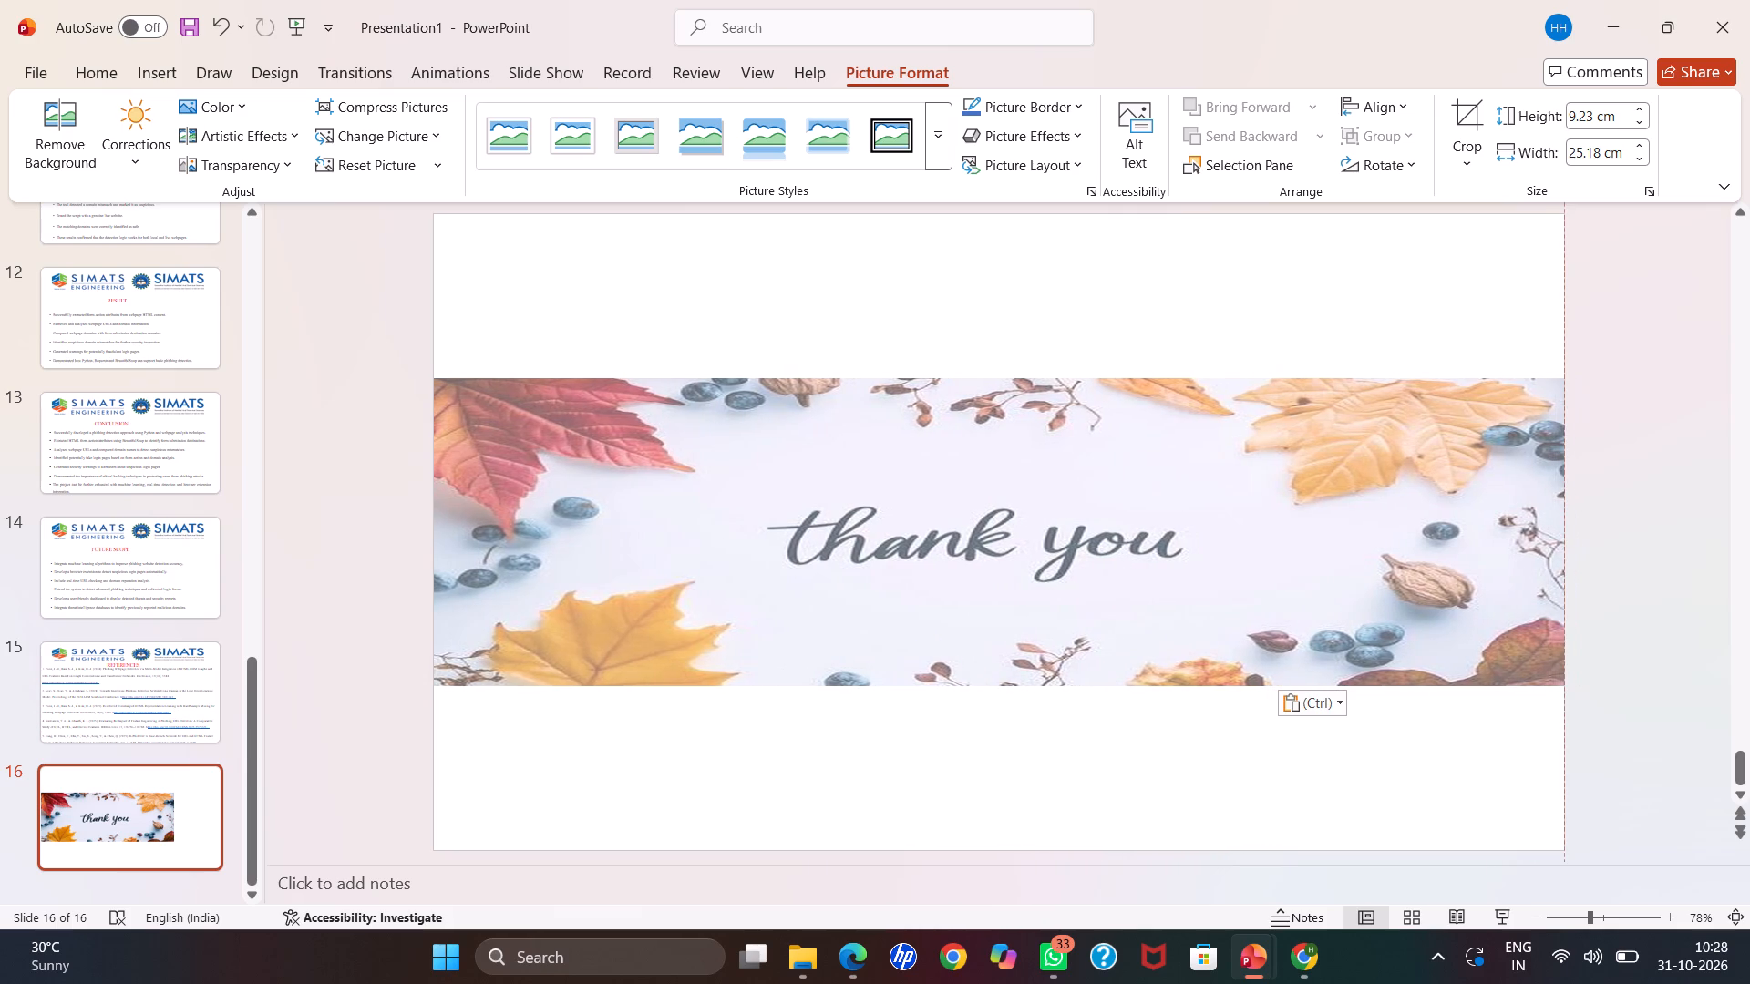
{"action": "left_click_drag", "start_coordinate": [1561, 521], "coordinate": [1557, 523]}
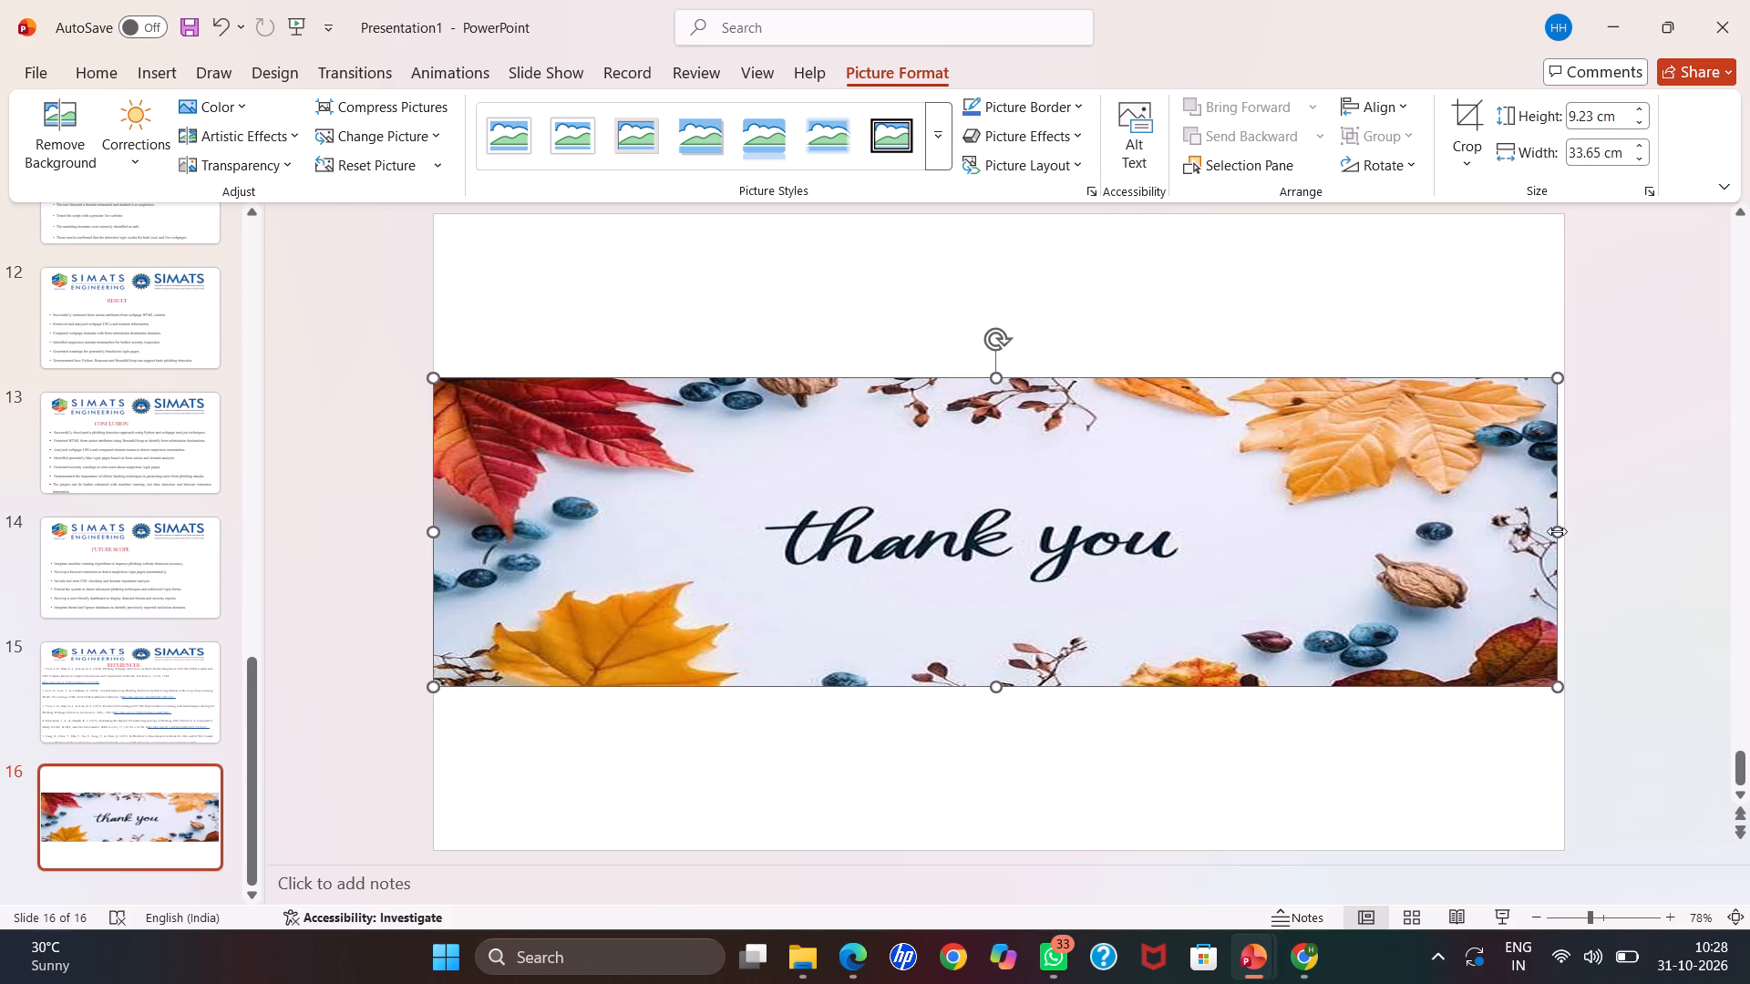
{"action": "left_click", "coordinate": [1557, 531]}
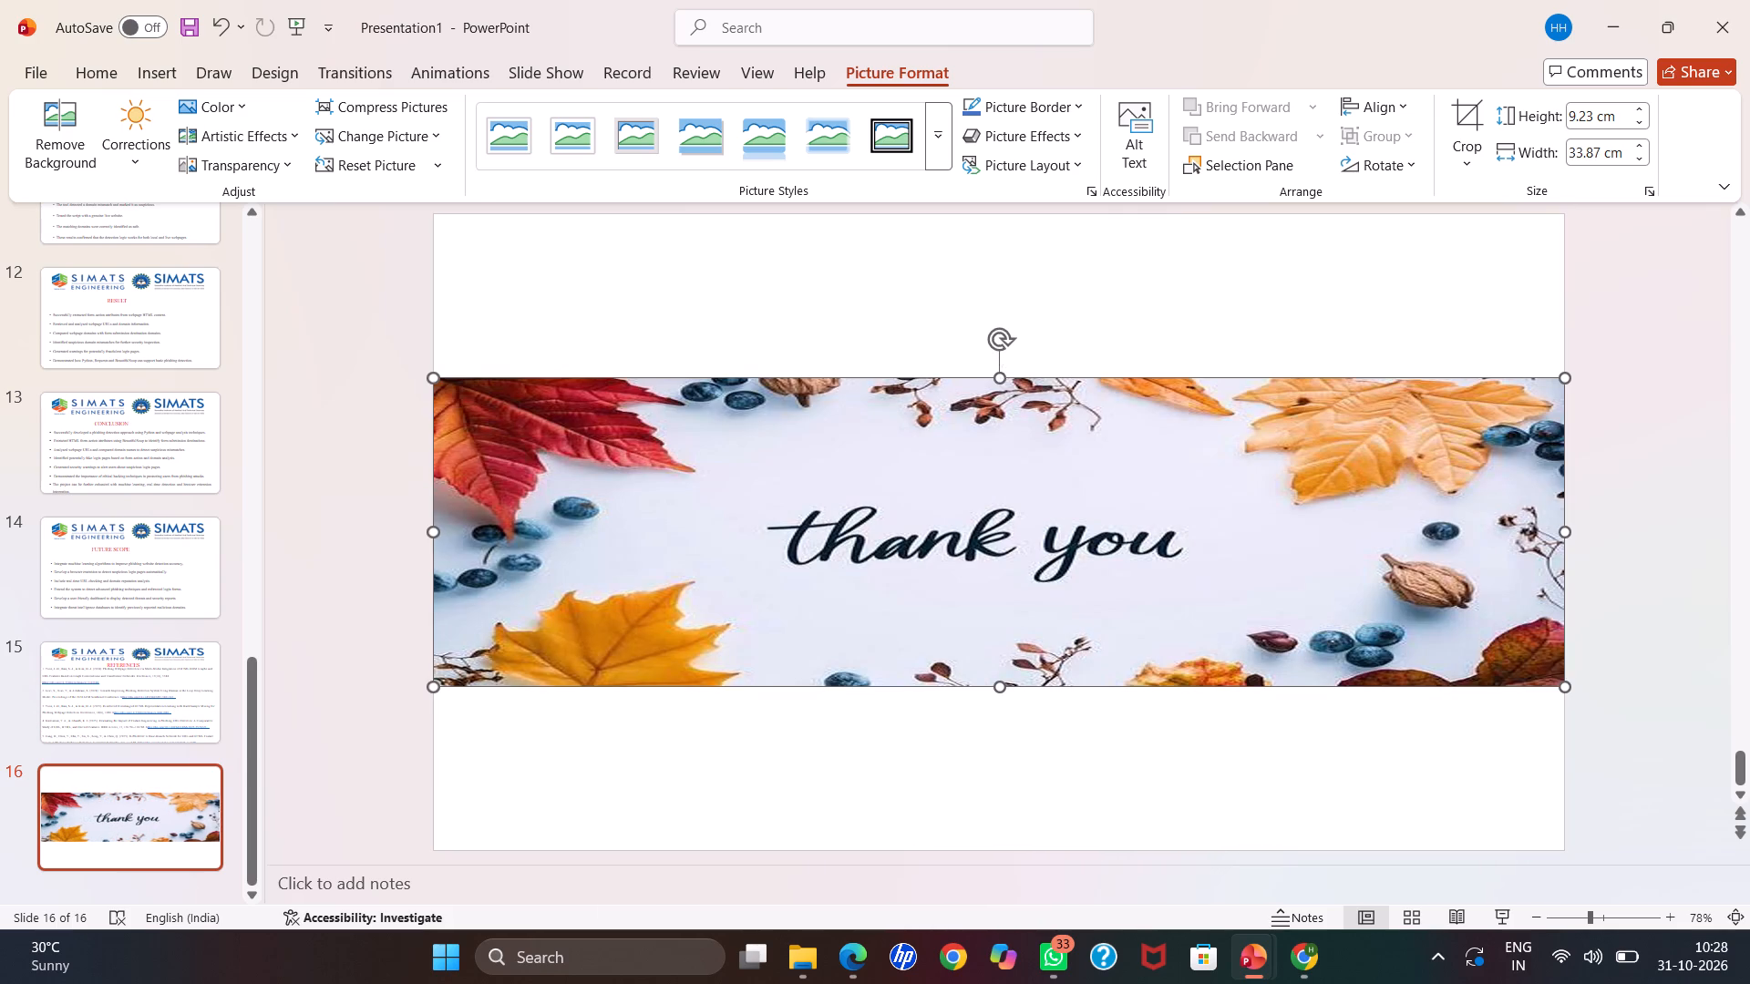
{"action": "left_click_drag", "start_coordinate": [1003, 380], "coordinate": [973, 233]}
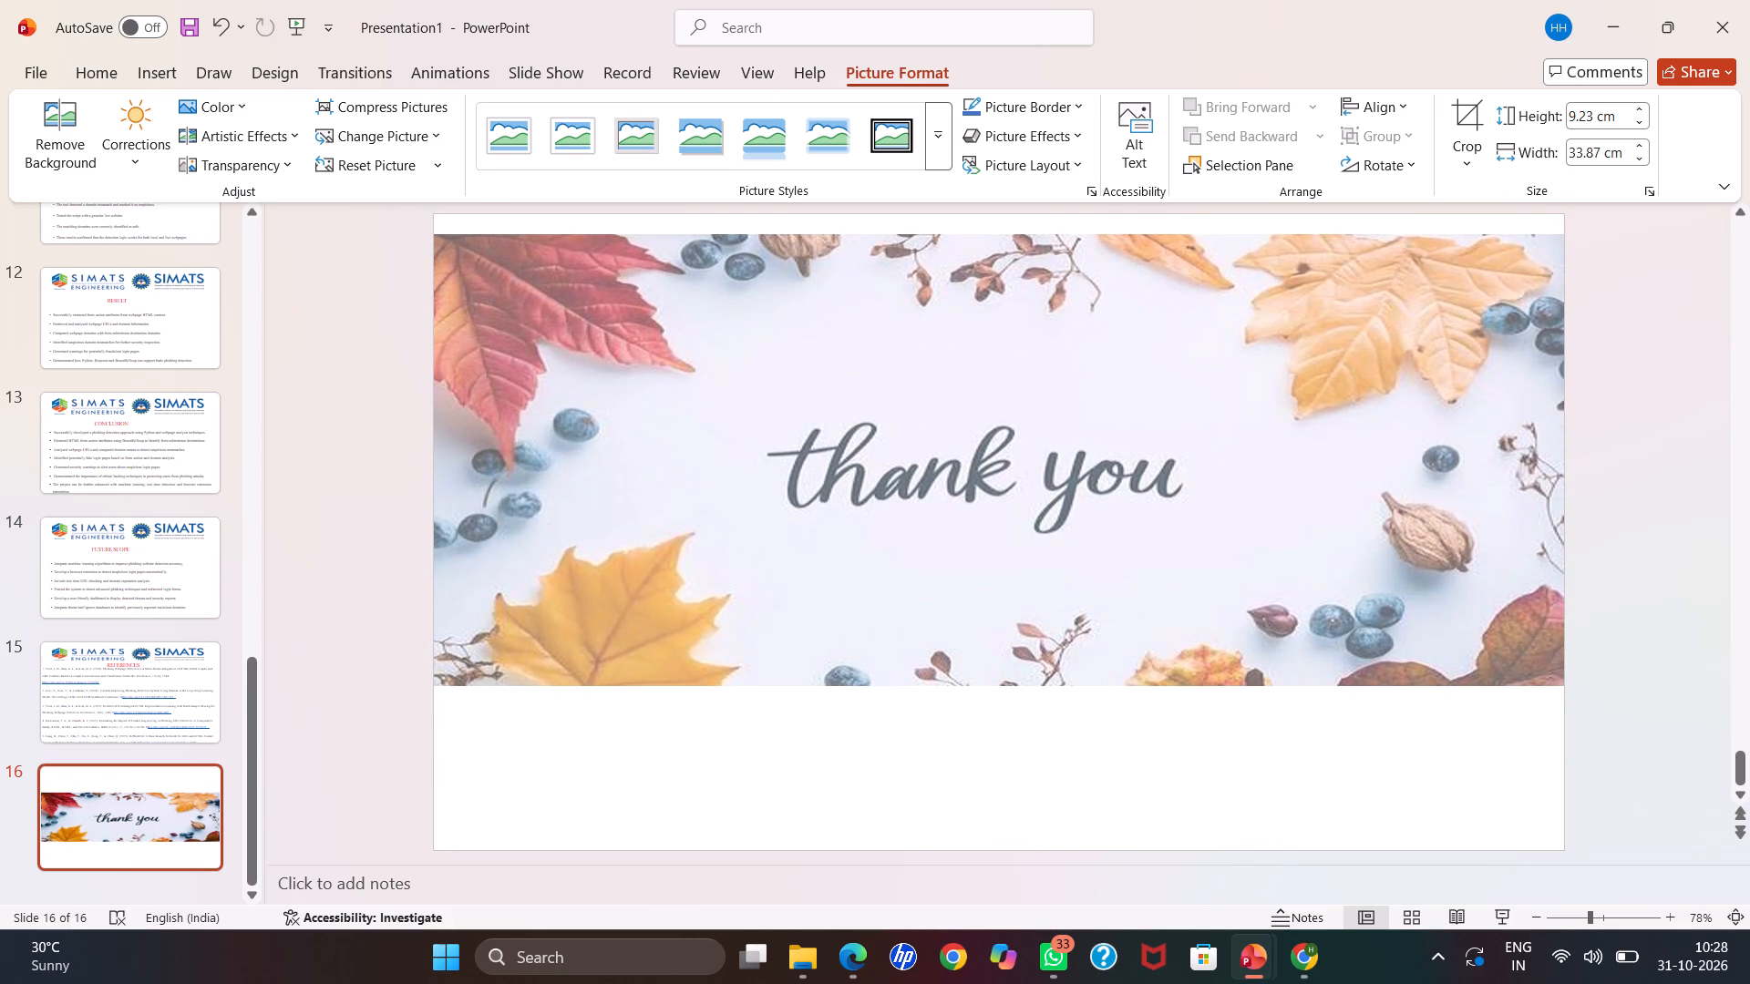
{"action": "left_click_drag", "start_coordinate": [973, 233], "coordinate": [979, 217]}
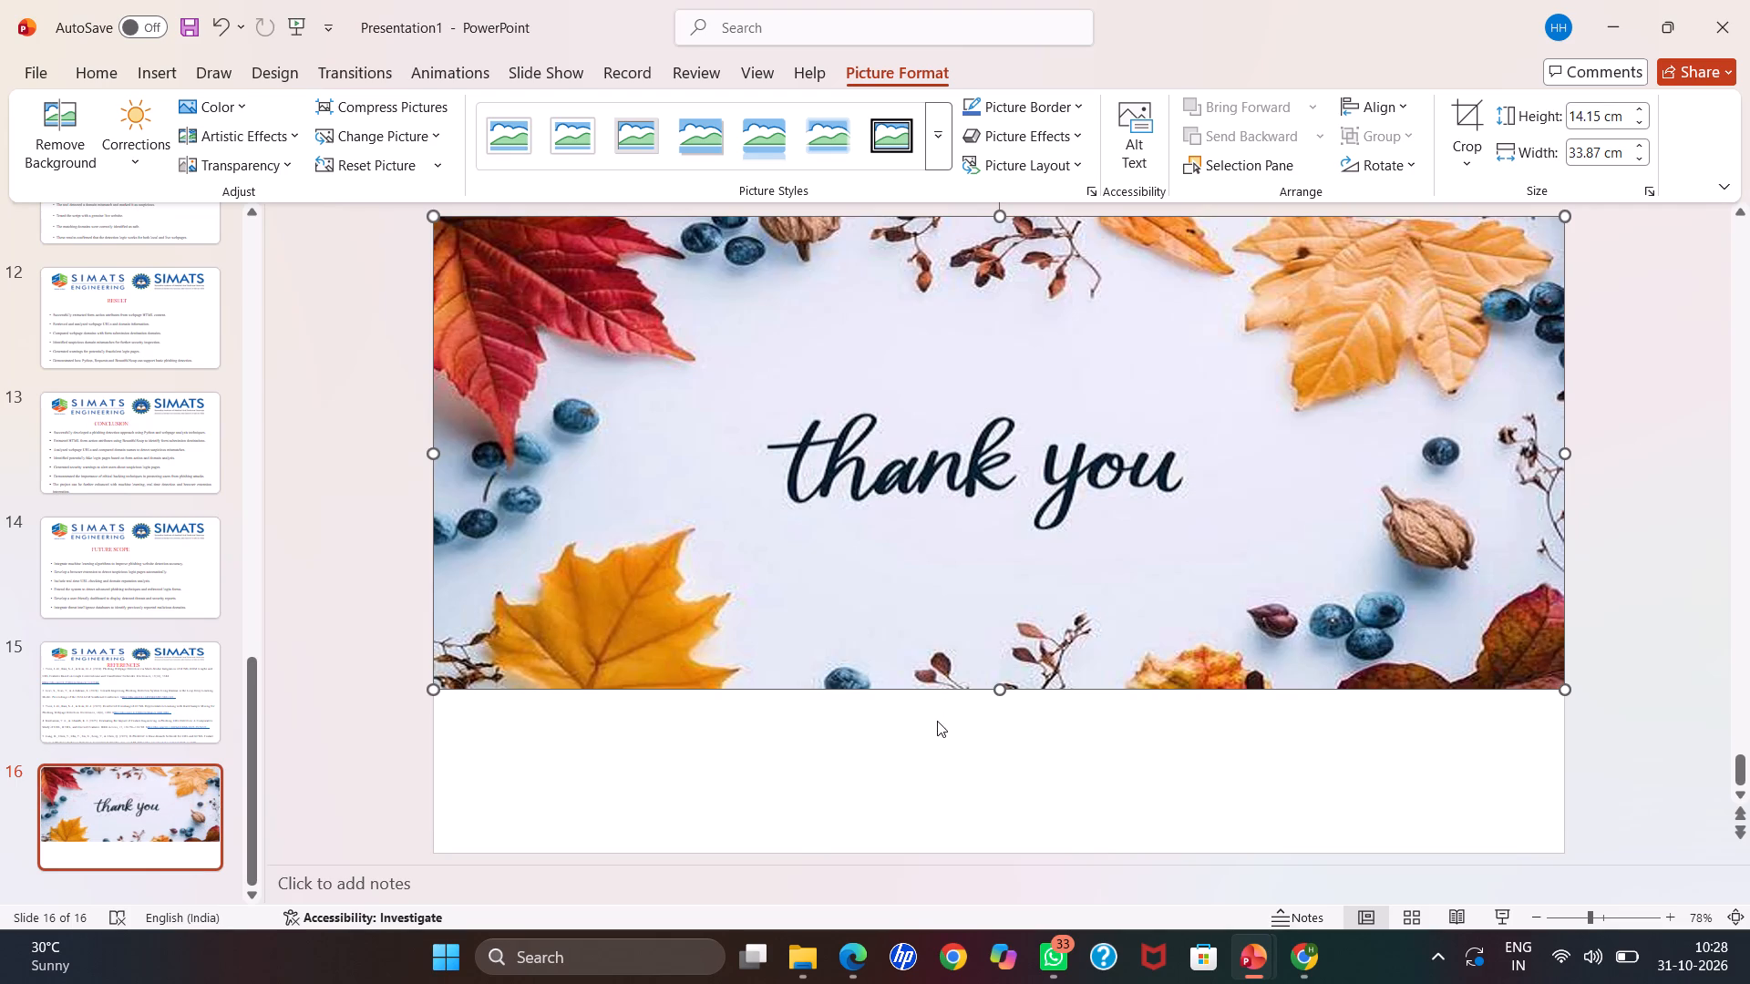
{"action": "left_click_drag", "start_coordinate": [998, 685], "coordinate": [998, 812]}
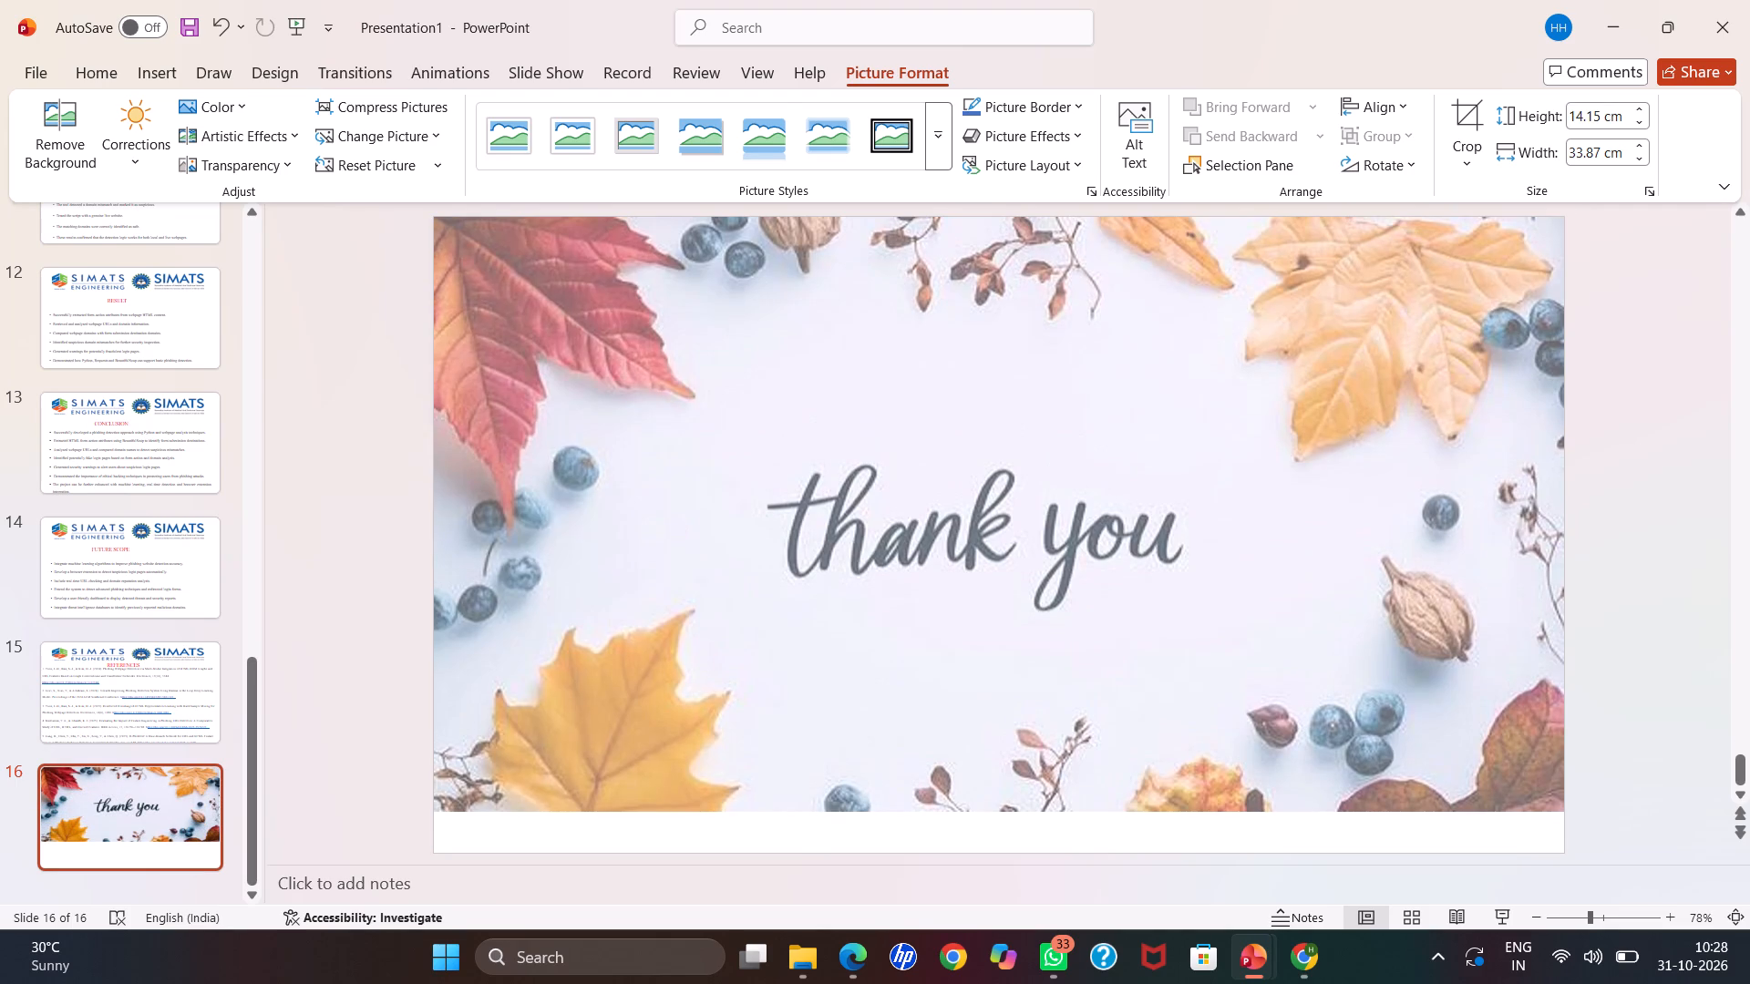
{"action": "left_click_drag", "start_coordinate": [998, 812], "coordinate": [998, 847]}
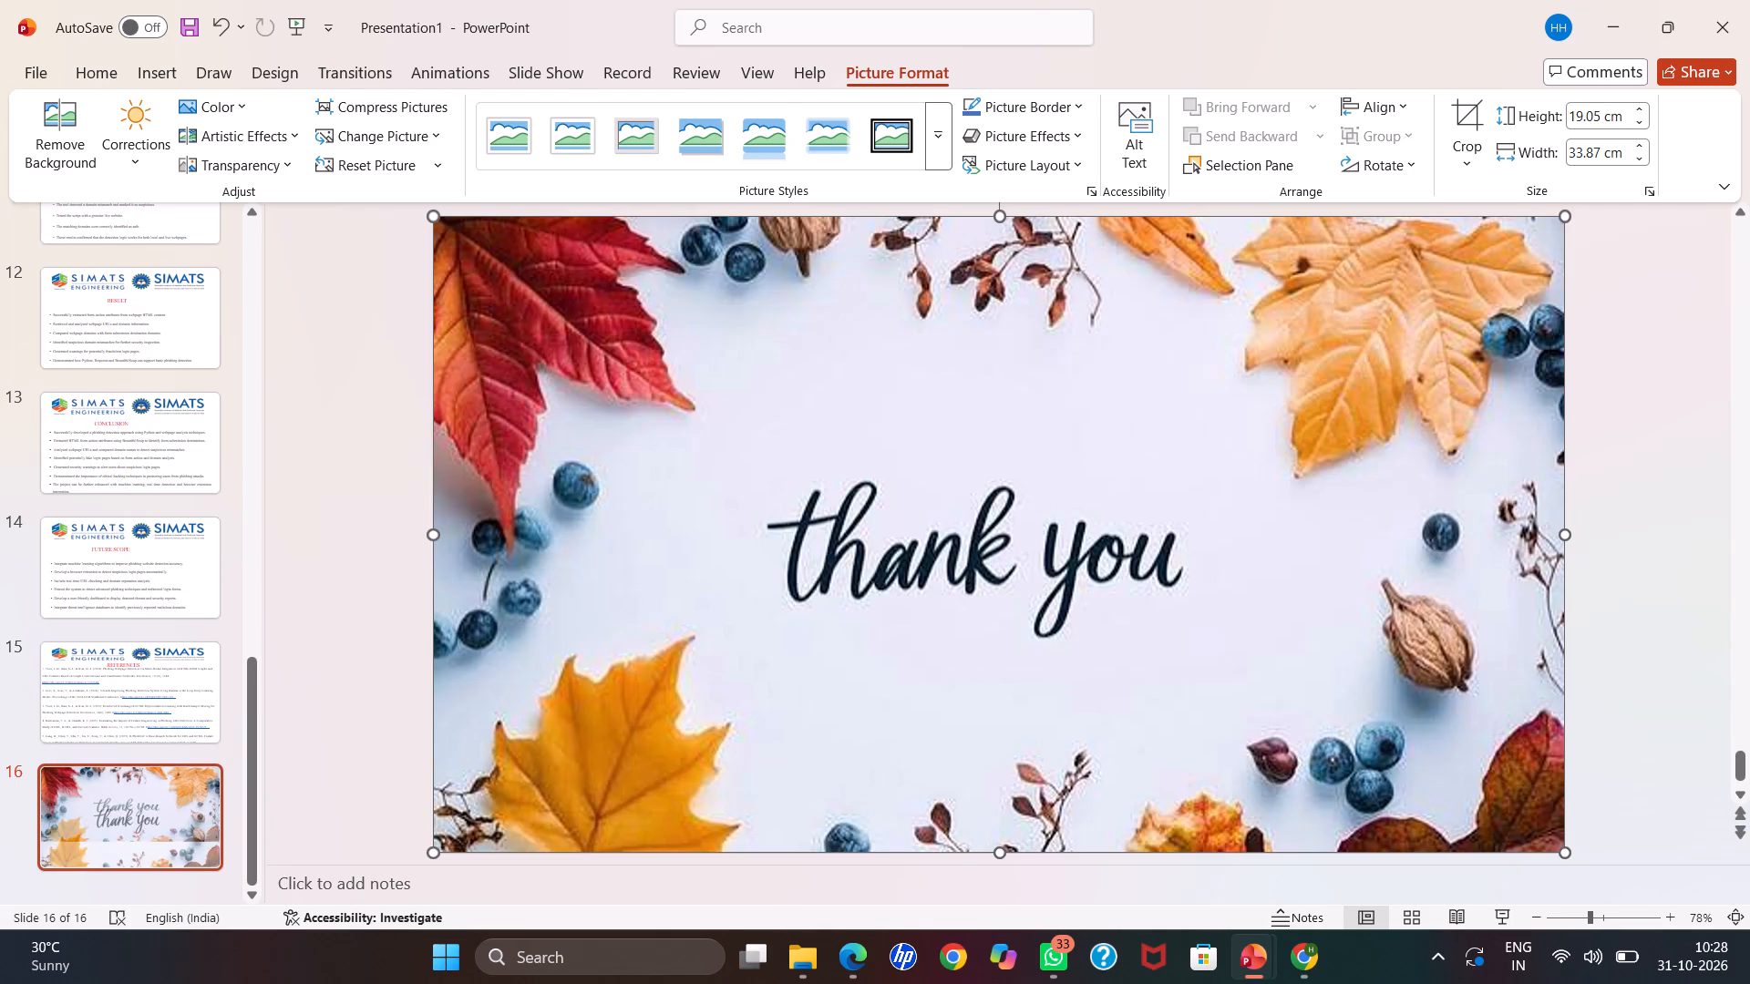
{"action": "left_click", "coordinate": [358, 642]}
Add a text box on title slide 1, beside the course details, and enter the first student's name and register number.
{"action": "scroll", "coordinate": [101, 570], "scroll_direction": "up", "scroll_amount": 8}
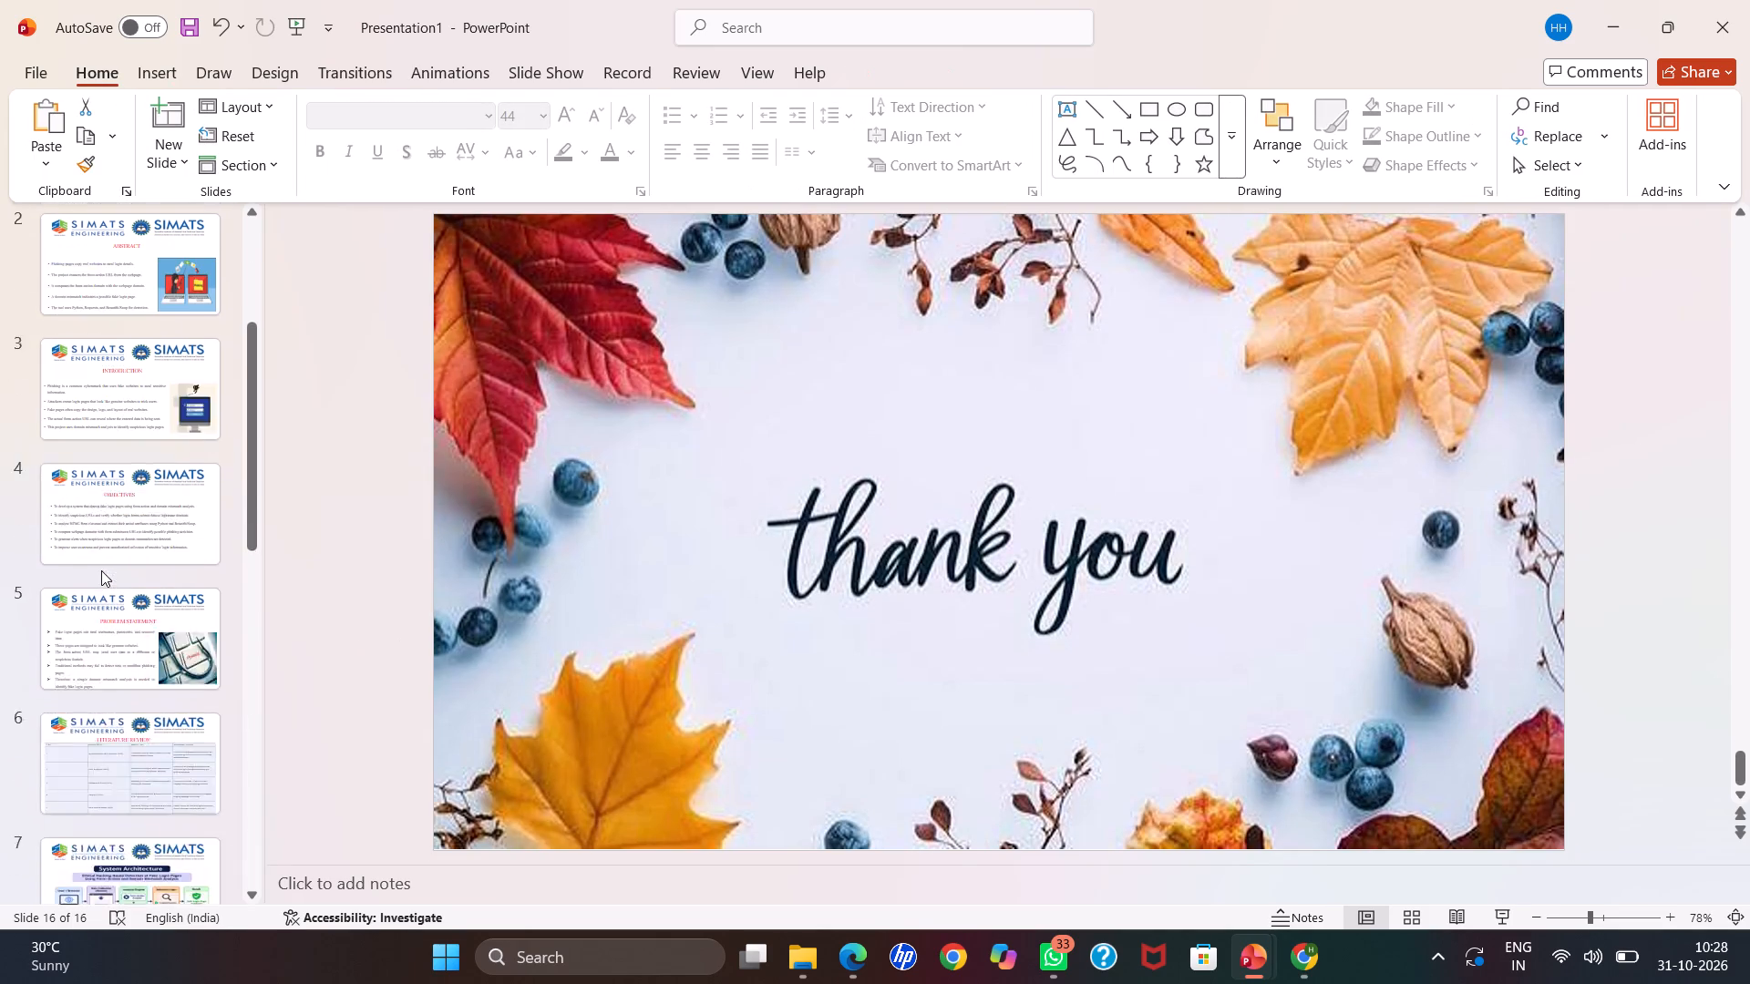
{"action": "scroll", "coordinate": [101, 570], "scroll_direction": "up", "scroll_amount": 8}
{"action": "left_click", "coordinate": [124, 297]}
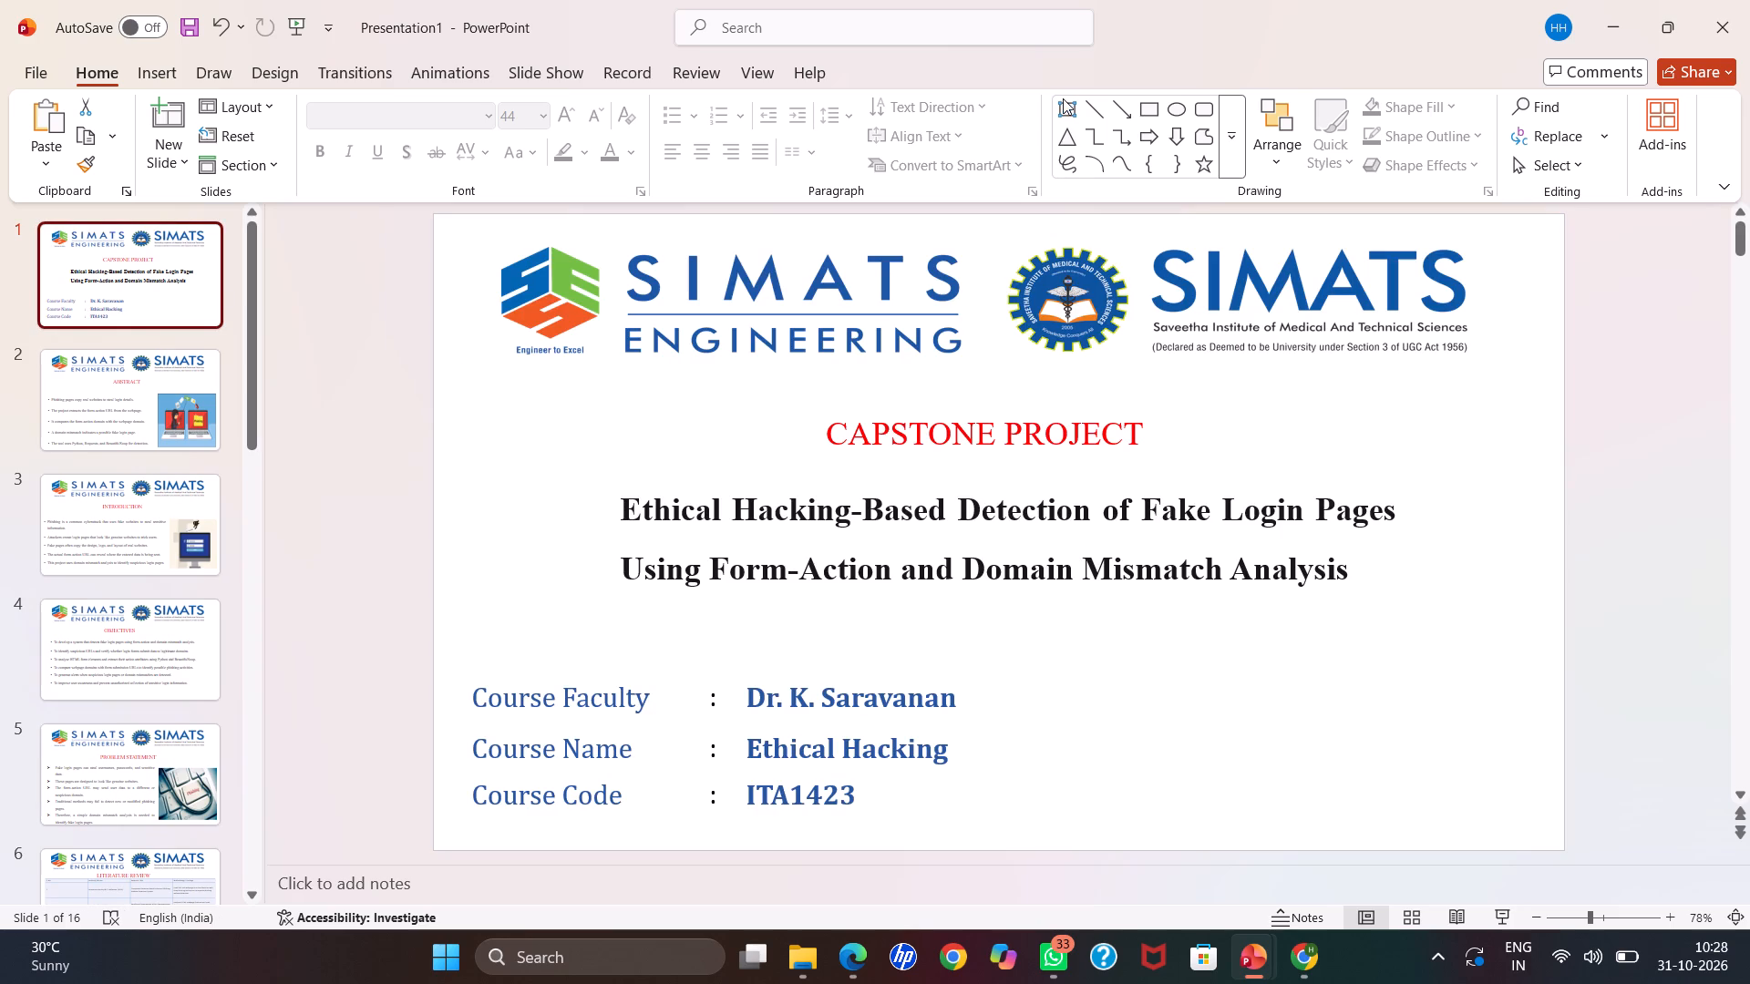
{"action": "left_click", "coordinate": [1063, 98]}
{"action": "left_click_drag", "start_coordinate": [1134, 619], "coordinate": [1371, 803]}
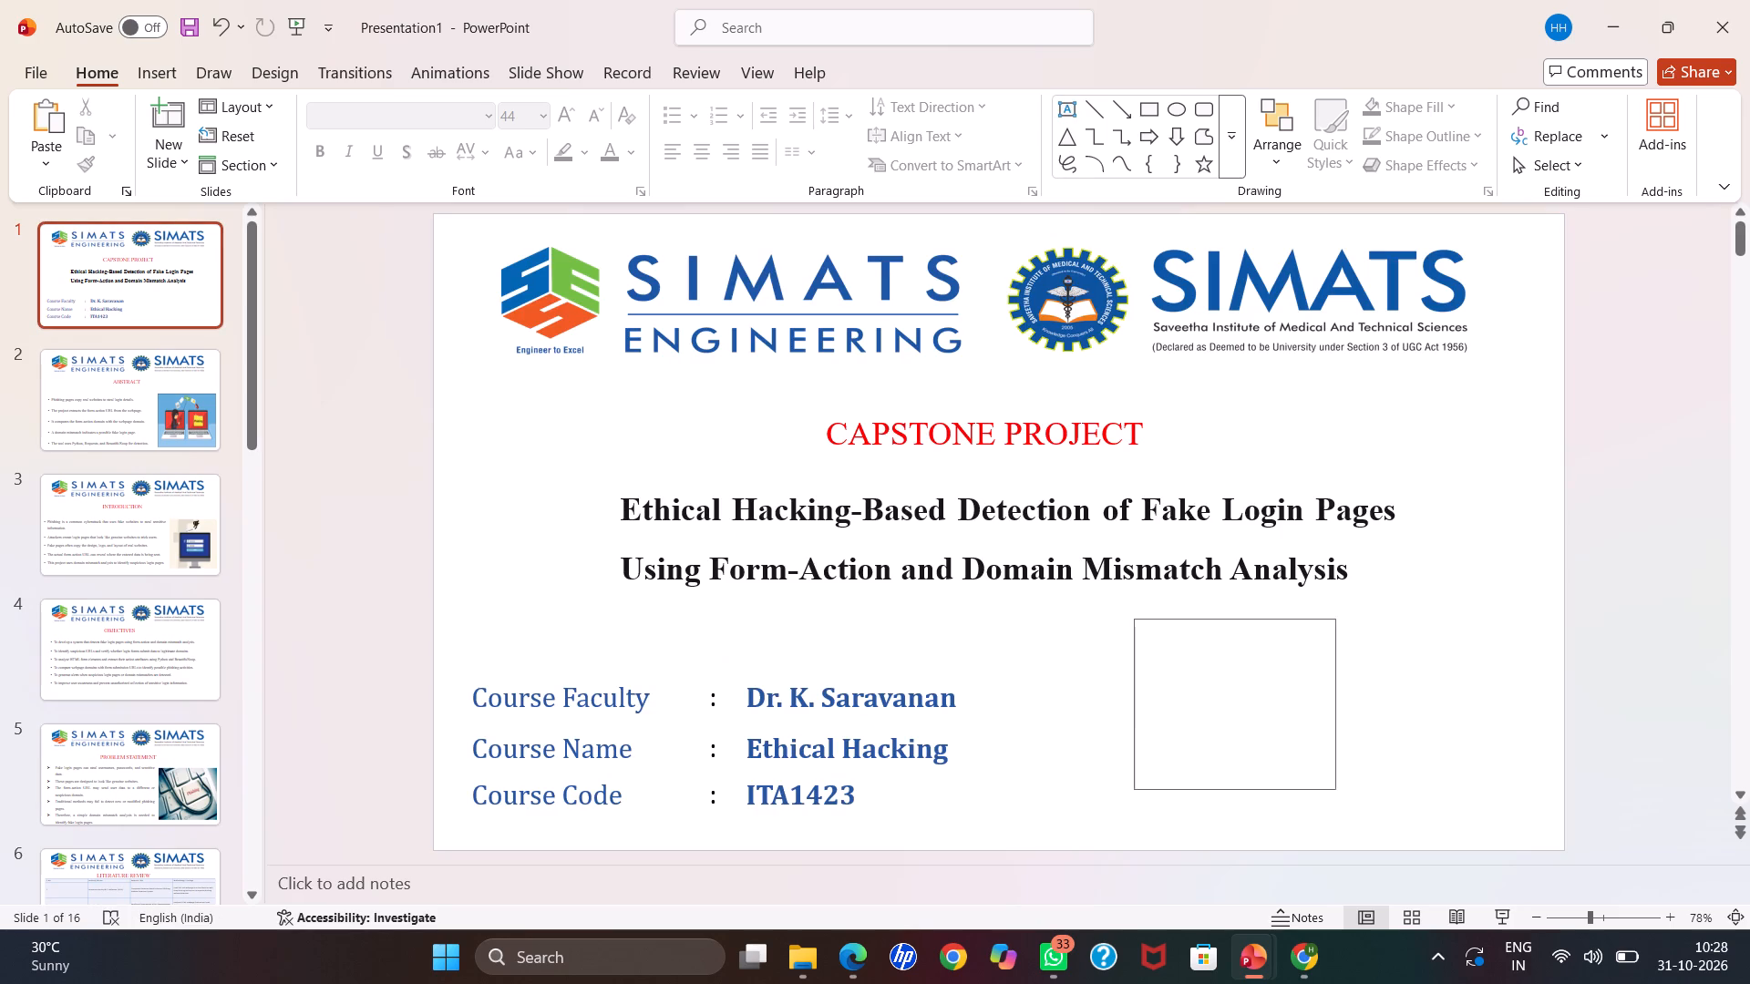
{"action": "left_click_drag", "start_coordinate": [1371, 803], "coordinate": [1545, 835]}
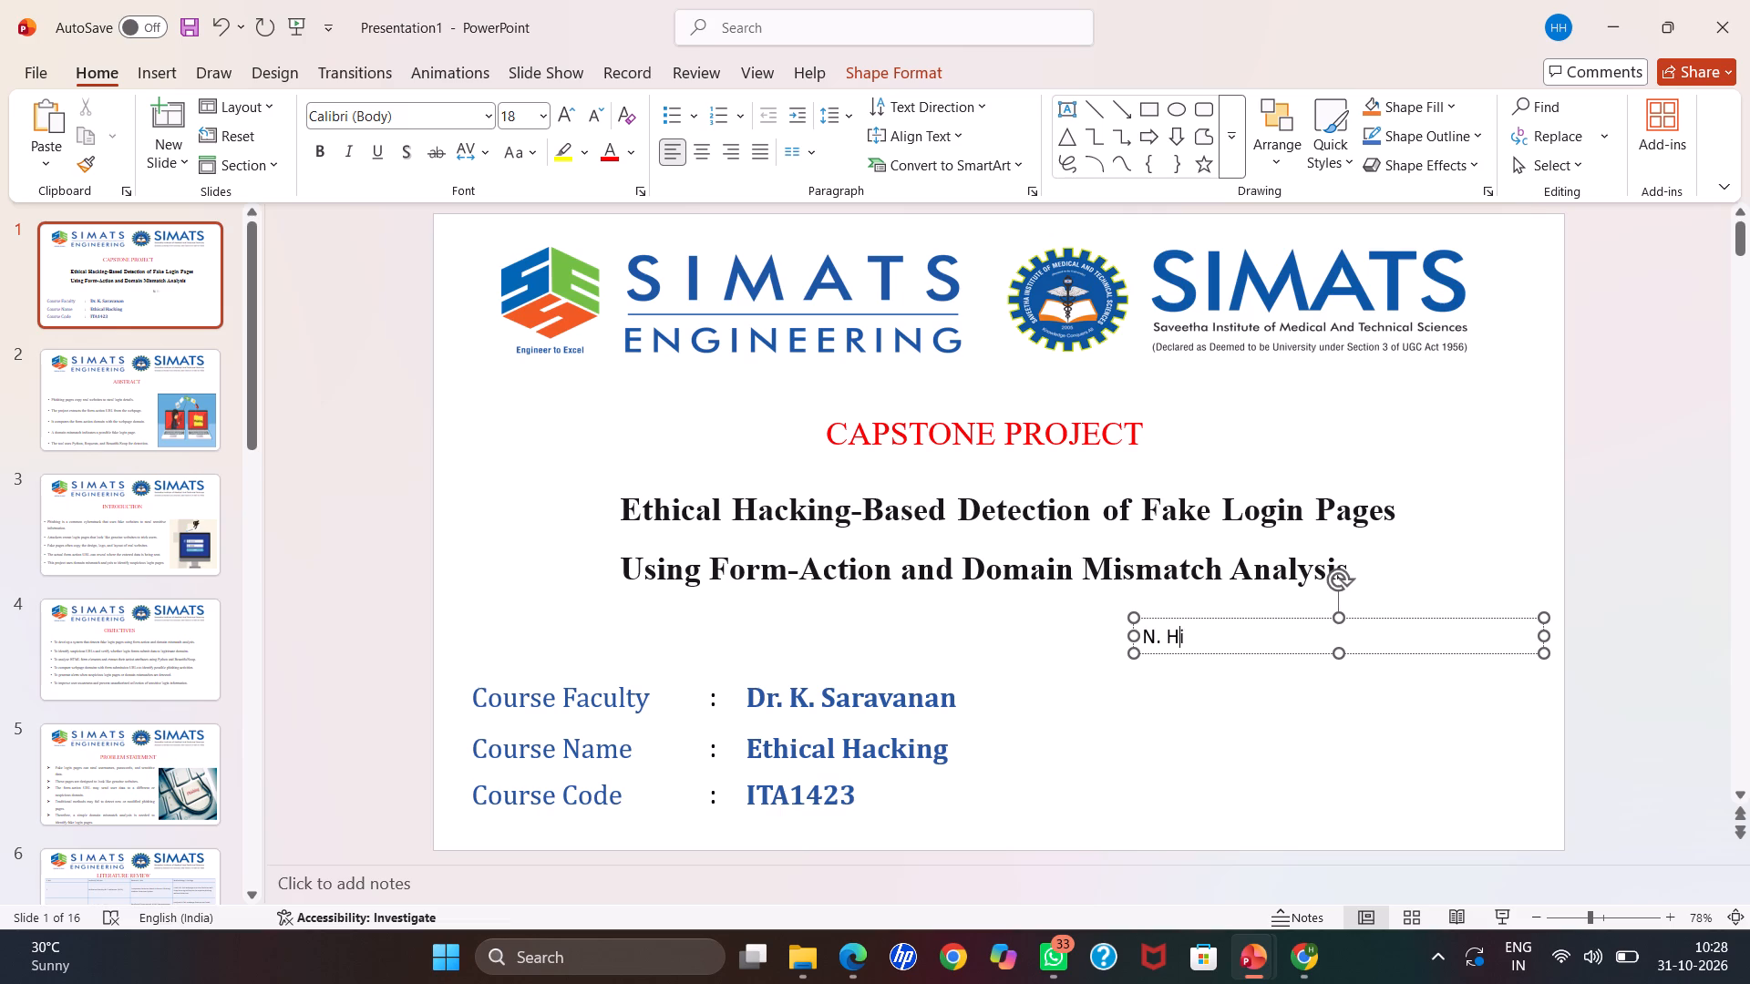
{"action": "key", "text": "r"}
{"action": "key", "text": "BackSpace"}
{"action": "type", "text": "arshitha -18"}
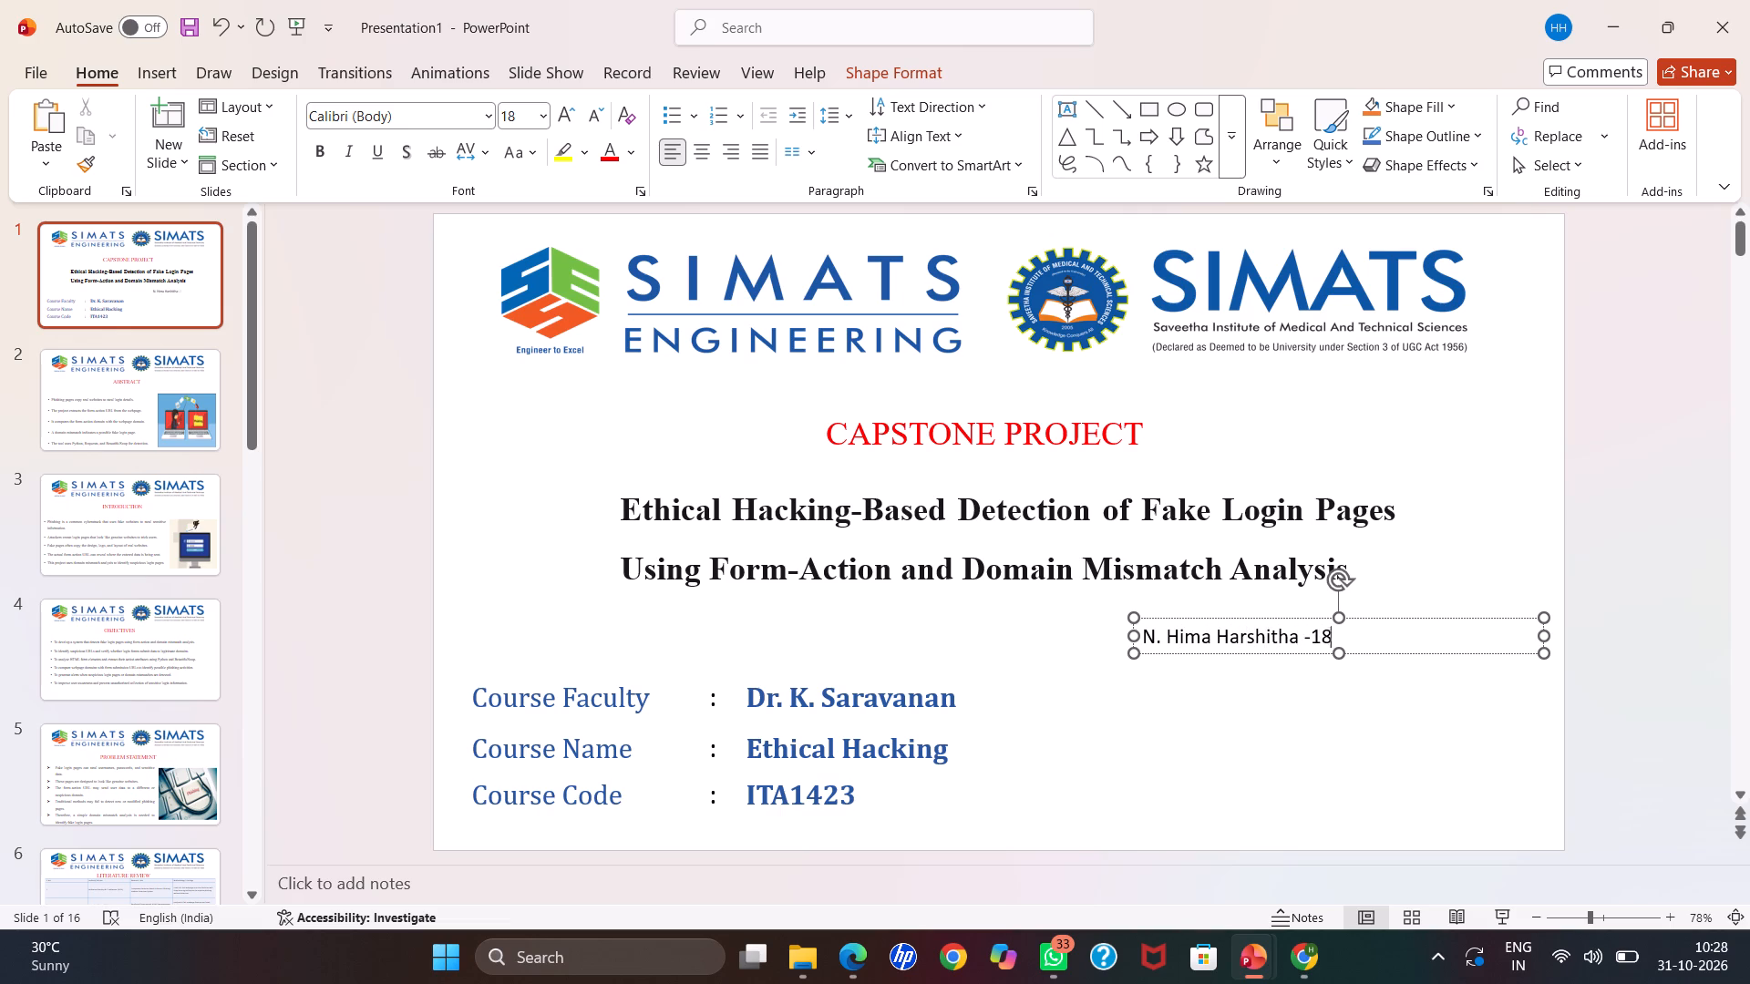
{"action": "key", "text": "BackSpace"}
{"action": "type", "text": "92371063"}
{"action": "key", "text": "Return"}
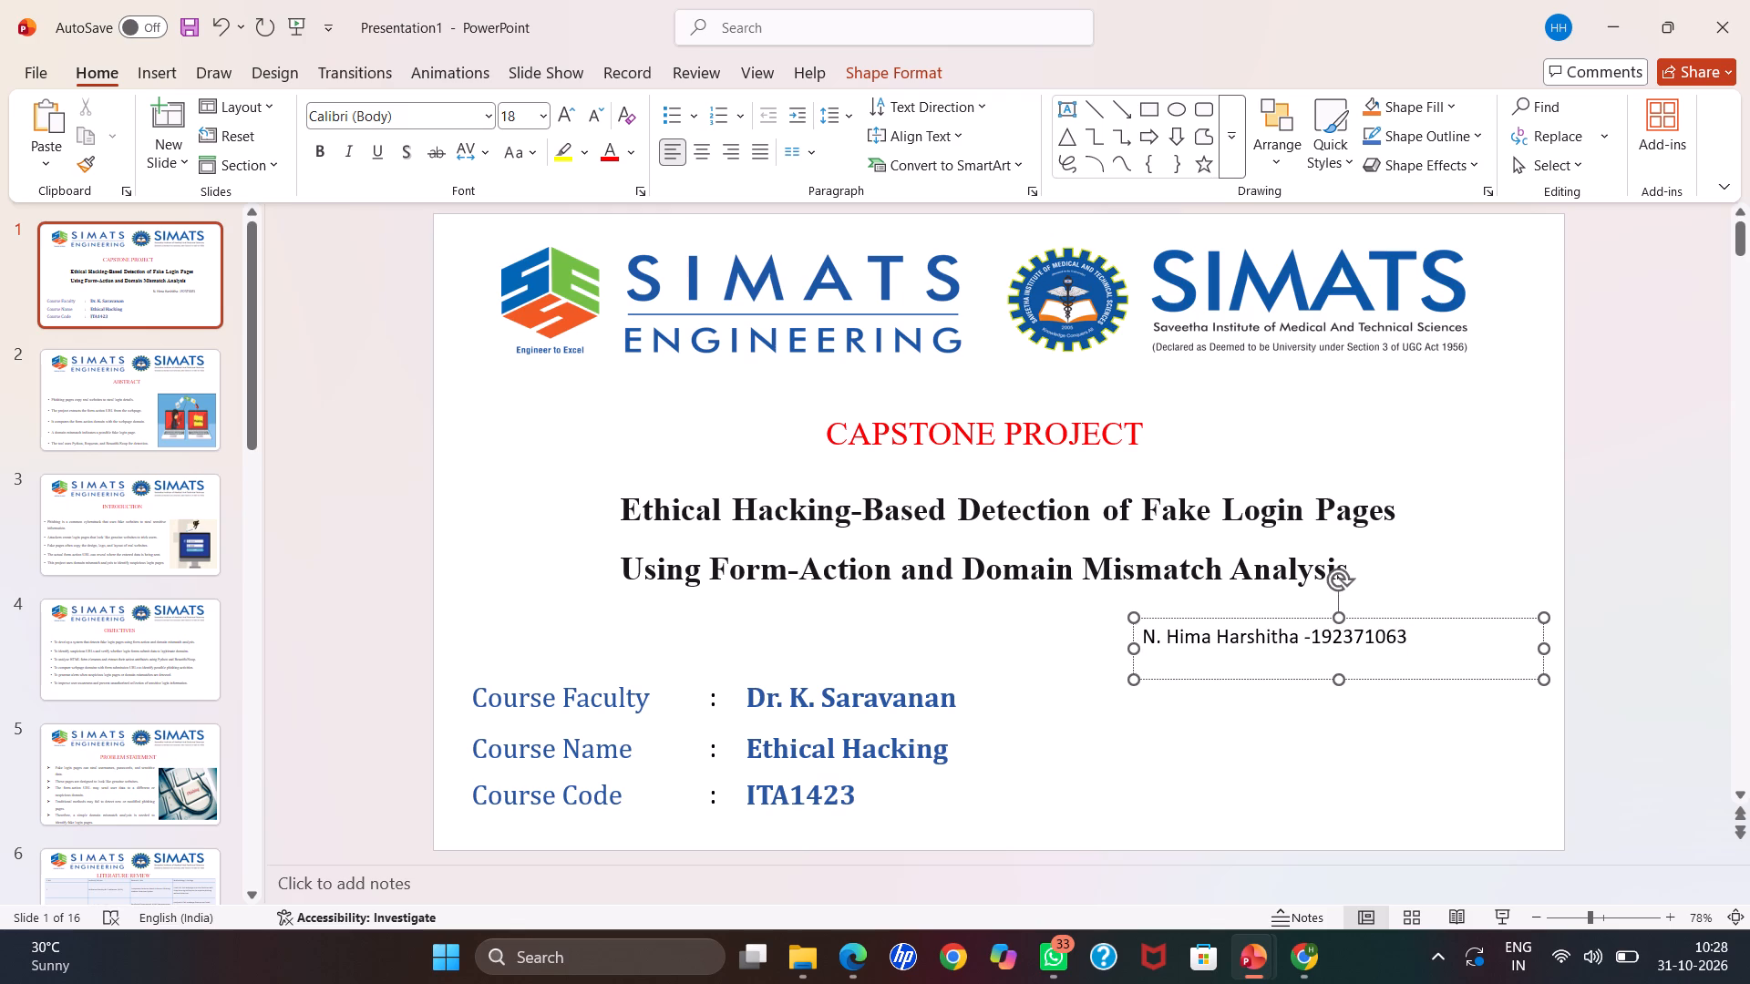
Enter the second student's name and register number on the next line of the text box.
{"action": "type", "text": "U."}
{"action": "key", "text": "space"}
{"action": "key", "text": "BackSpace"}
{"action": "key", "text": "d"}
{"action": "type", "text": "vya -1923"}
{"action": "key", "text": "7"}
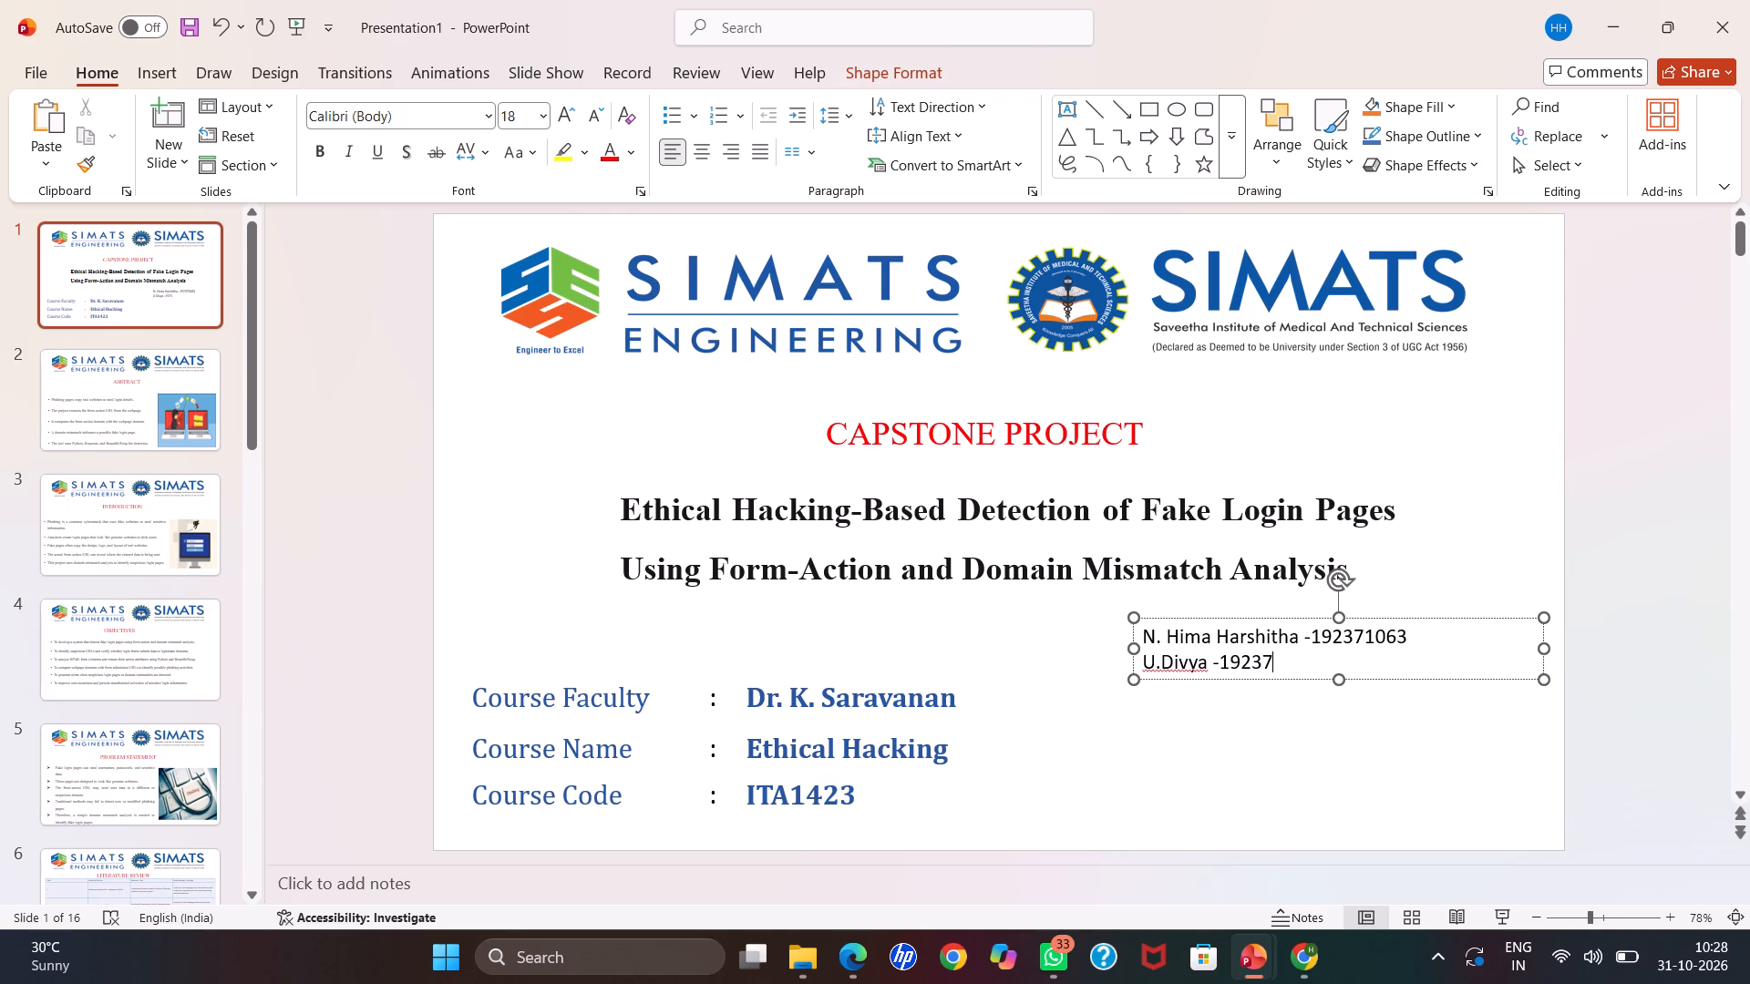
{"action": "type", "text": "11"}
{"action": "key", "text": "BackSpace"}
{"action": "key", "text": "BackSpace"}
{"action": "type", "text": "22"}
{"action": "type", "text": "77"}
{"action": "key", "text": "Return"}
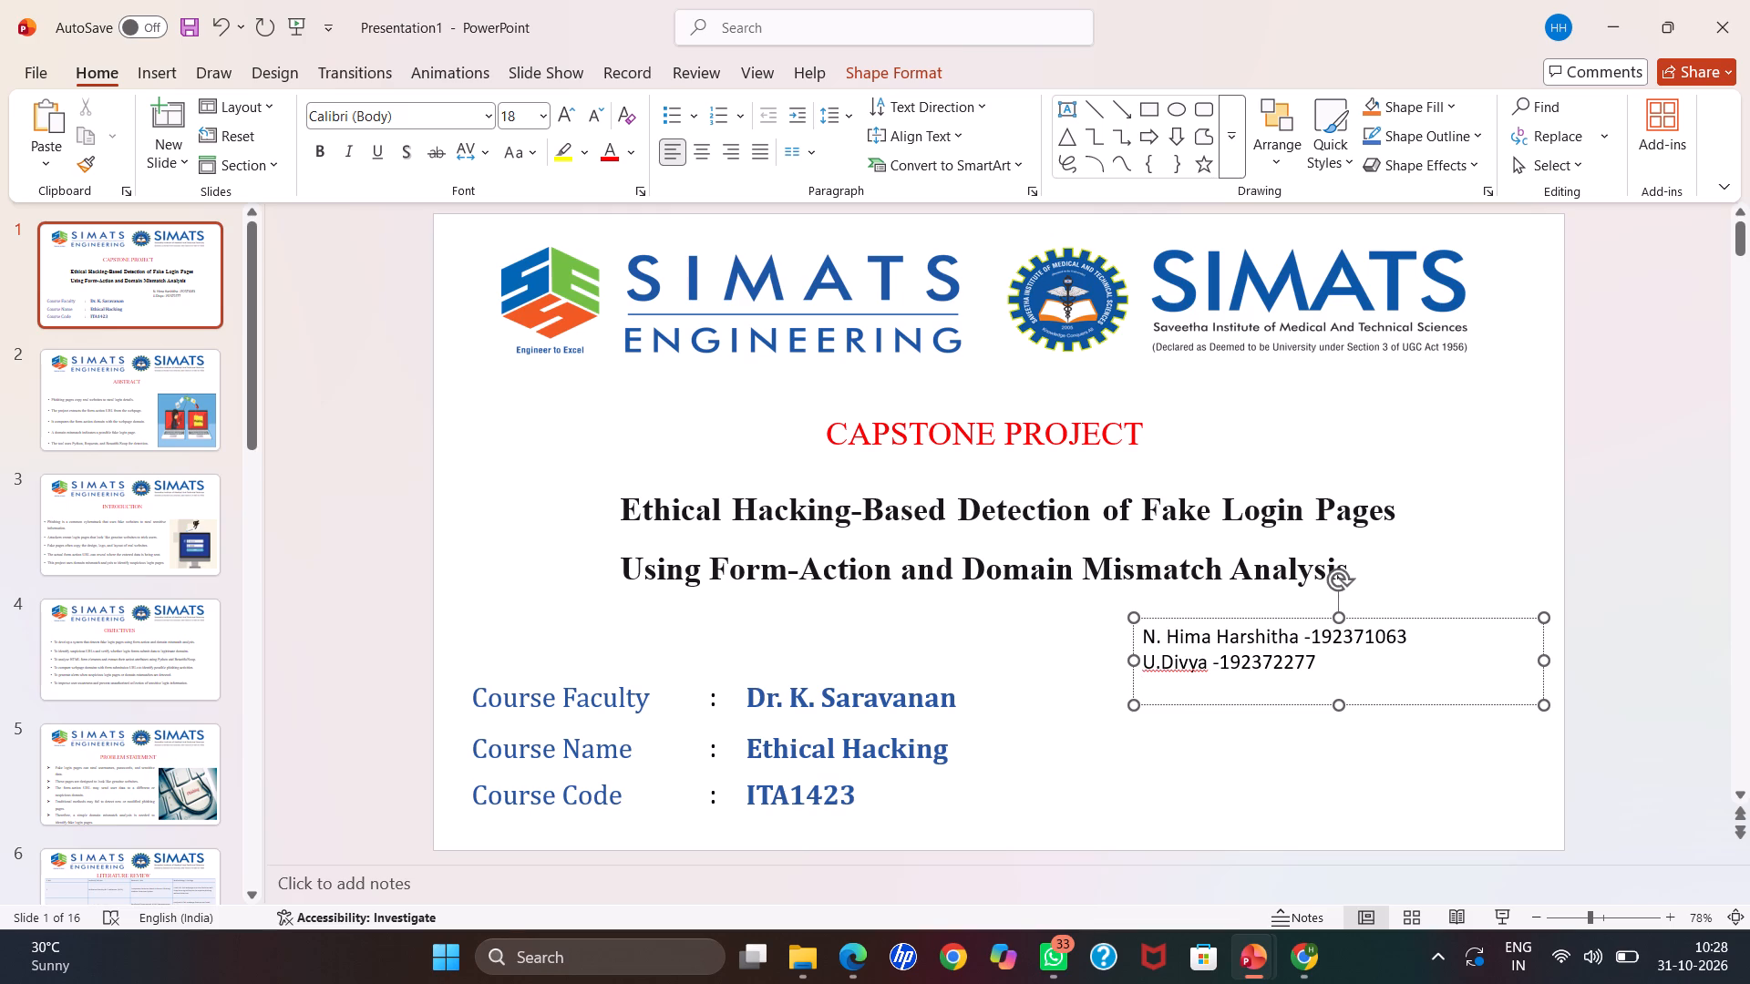
Enter the third student's name and register number on the next line of the text box.
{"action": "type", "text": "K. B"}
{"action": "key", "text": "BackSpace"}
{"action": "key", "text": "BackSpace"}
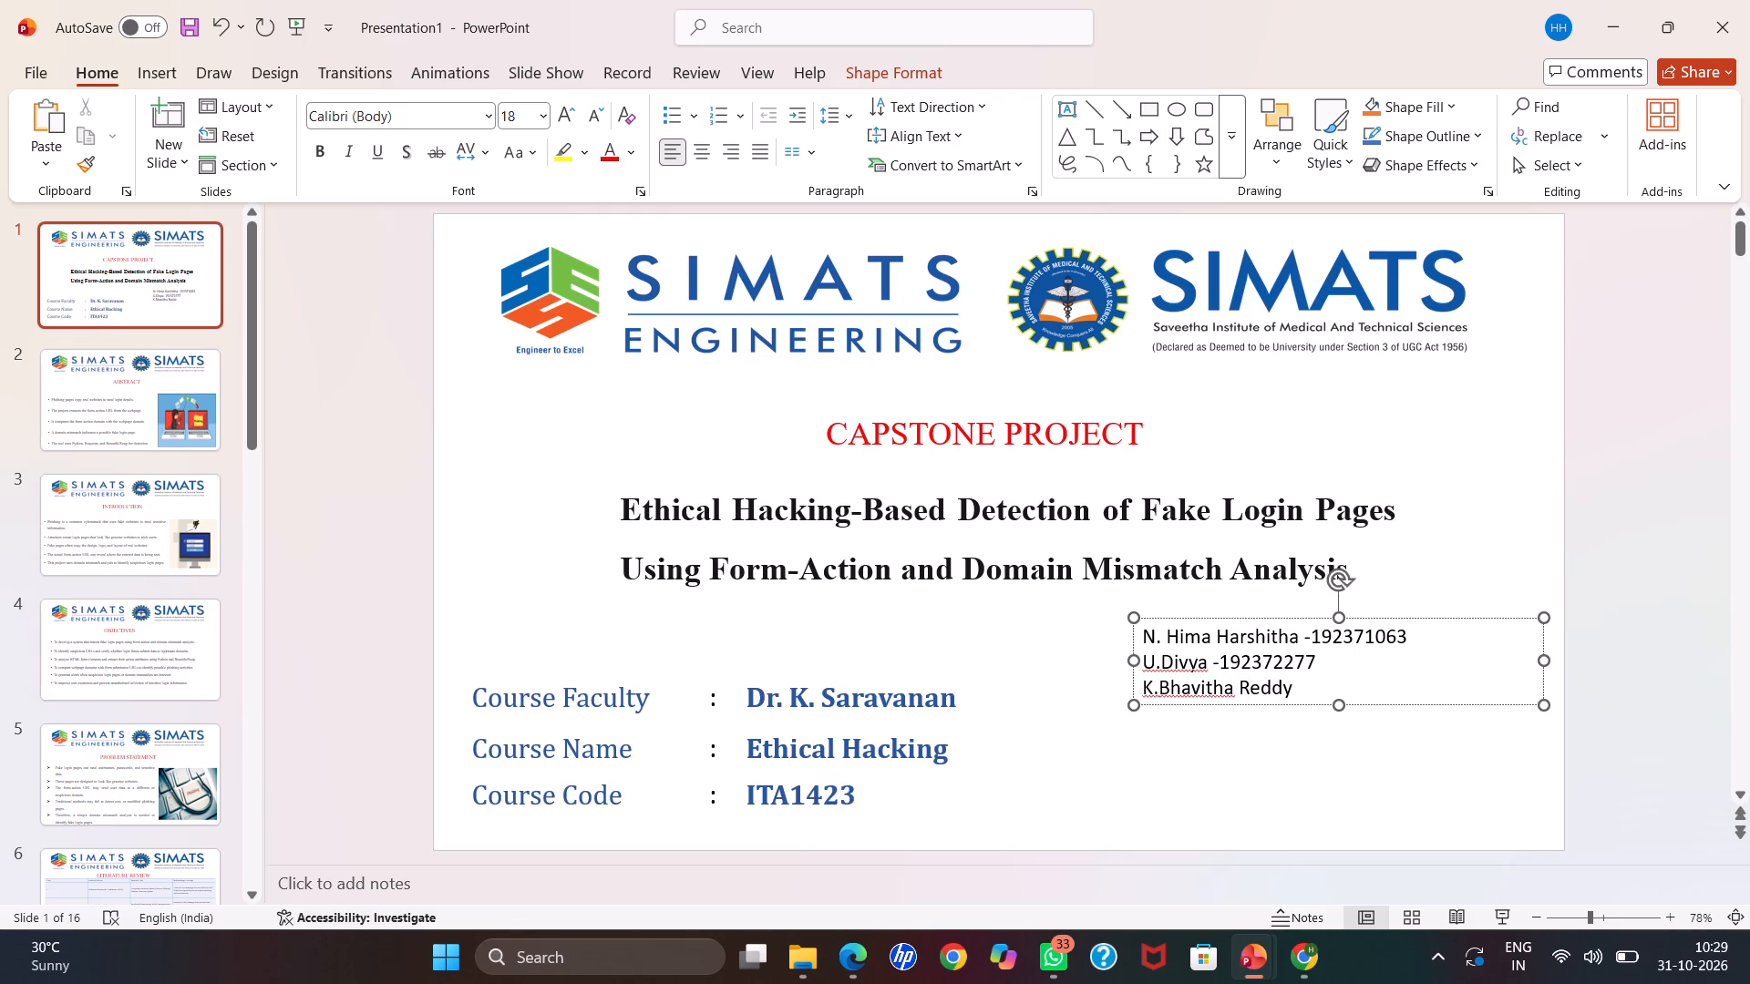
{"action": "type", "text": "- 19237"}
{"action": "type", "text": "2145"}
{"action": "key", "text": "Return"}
Enter the fourth student's name and register number on the last line of the text box.
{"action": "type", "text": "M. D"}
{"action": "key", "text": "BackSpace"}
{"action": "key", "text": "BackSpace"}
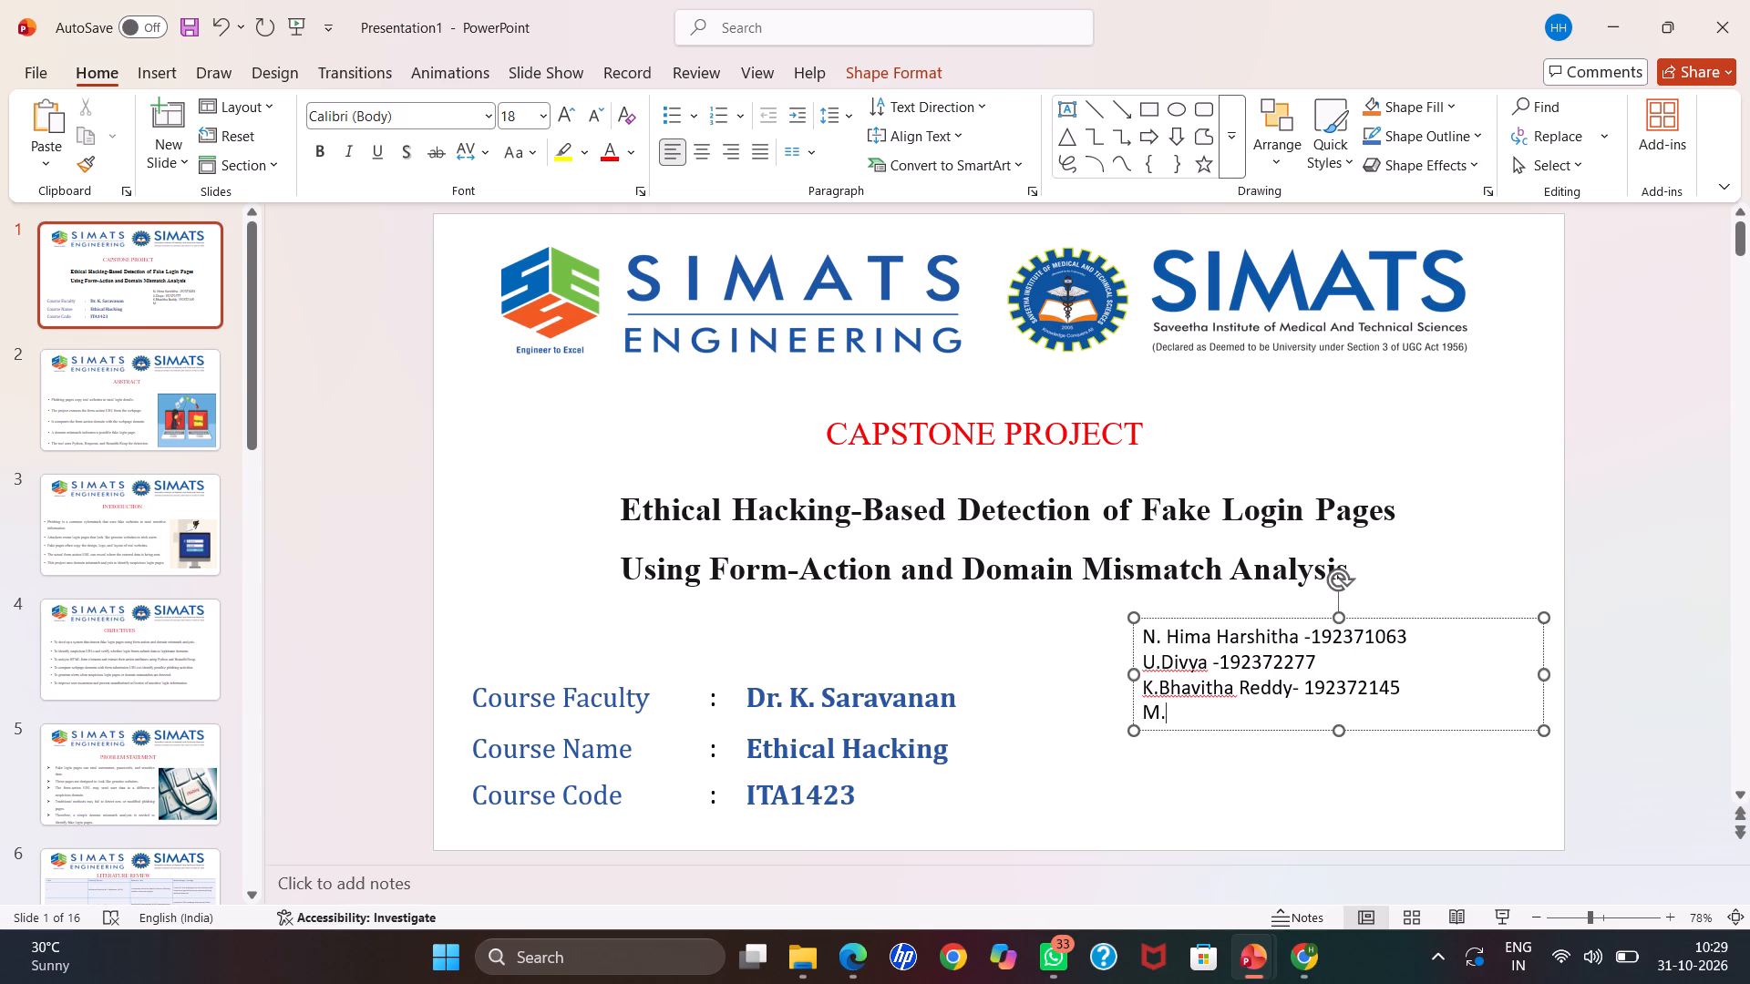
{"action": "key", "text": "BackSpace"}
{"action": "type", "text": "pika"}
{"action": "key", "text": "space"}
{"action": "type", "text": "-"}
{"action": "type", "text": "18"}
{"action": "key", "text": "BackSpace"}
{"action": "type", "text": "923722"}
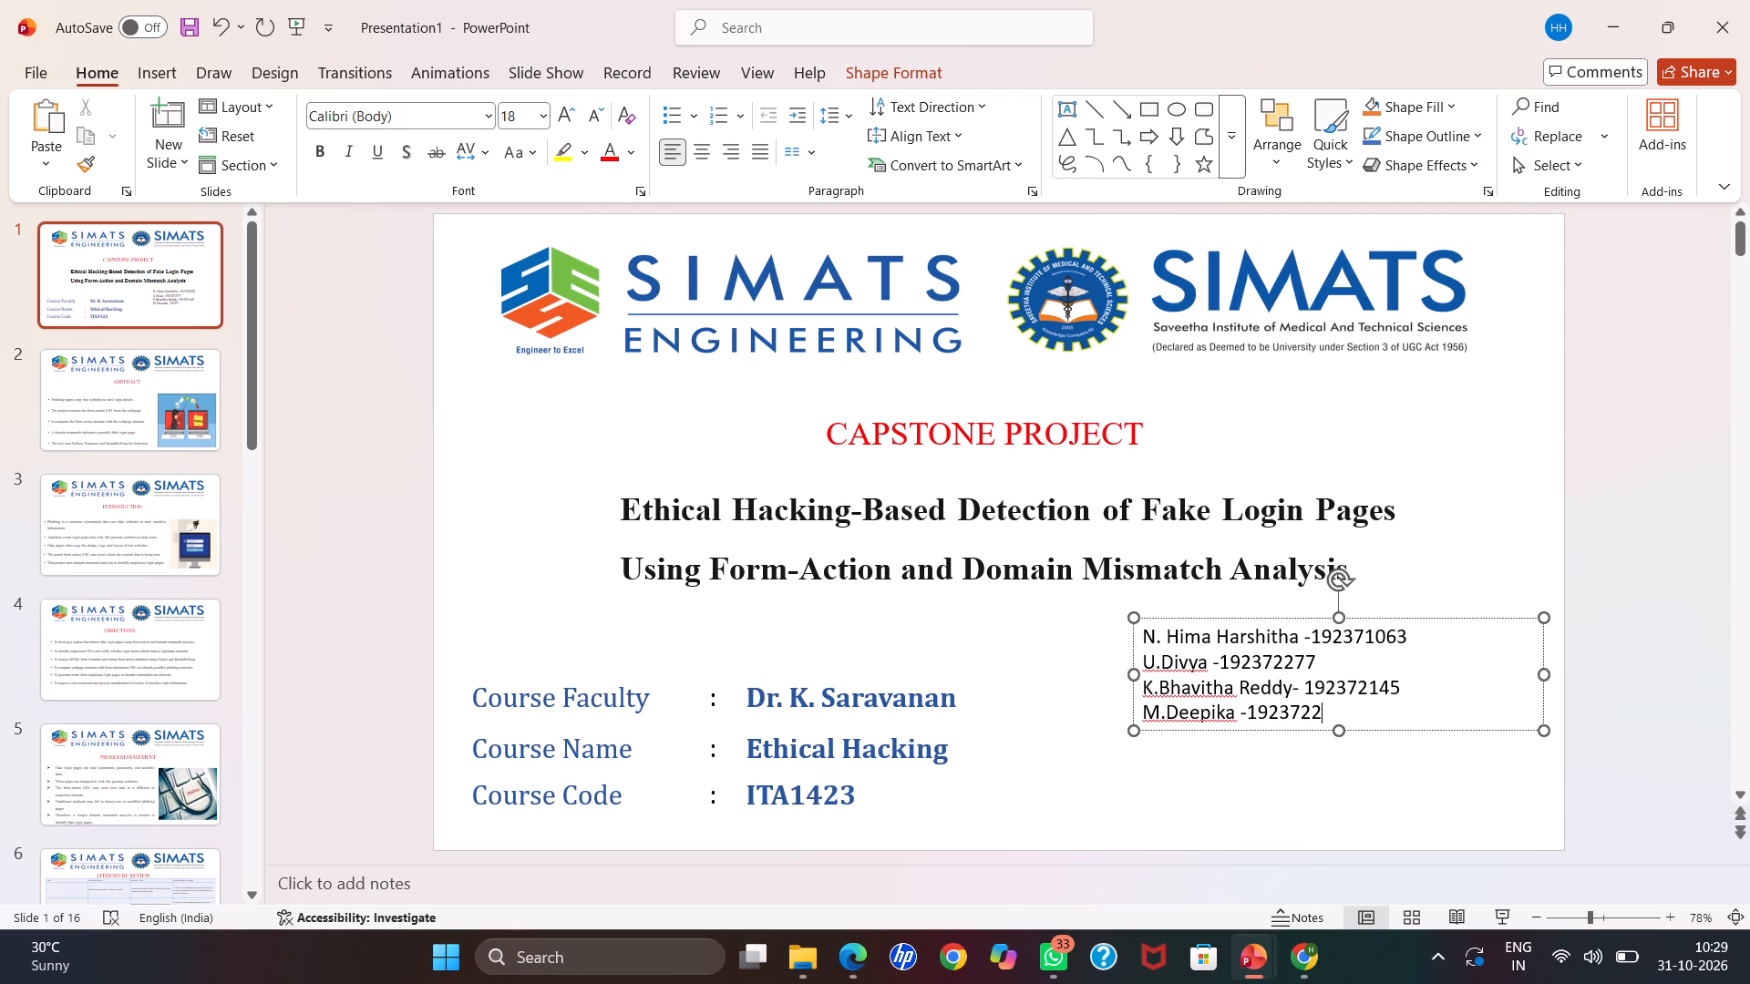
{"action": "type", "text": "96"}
Move the student list text box down slightly, clear of the project title and alongside the course details.
{"action": "left_click_drag", "start_coordinate": [1290, 618], "coordinate": [1287, 651]}
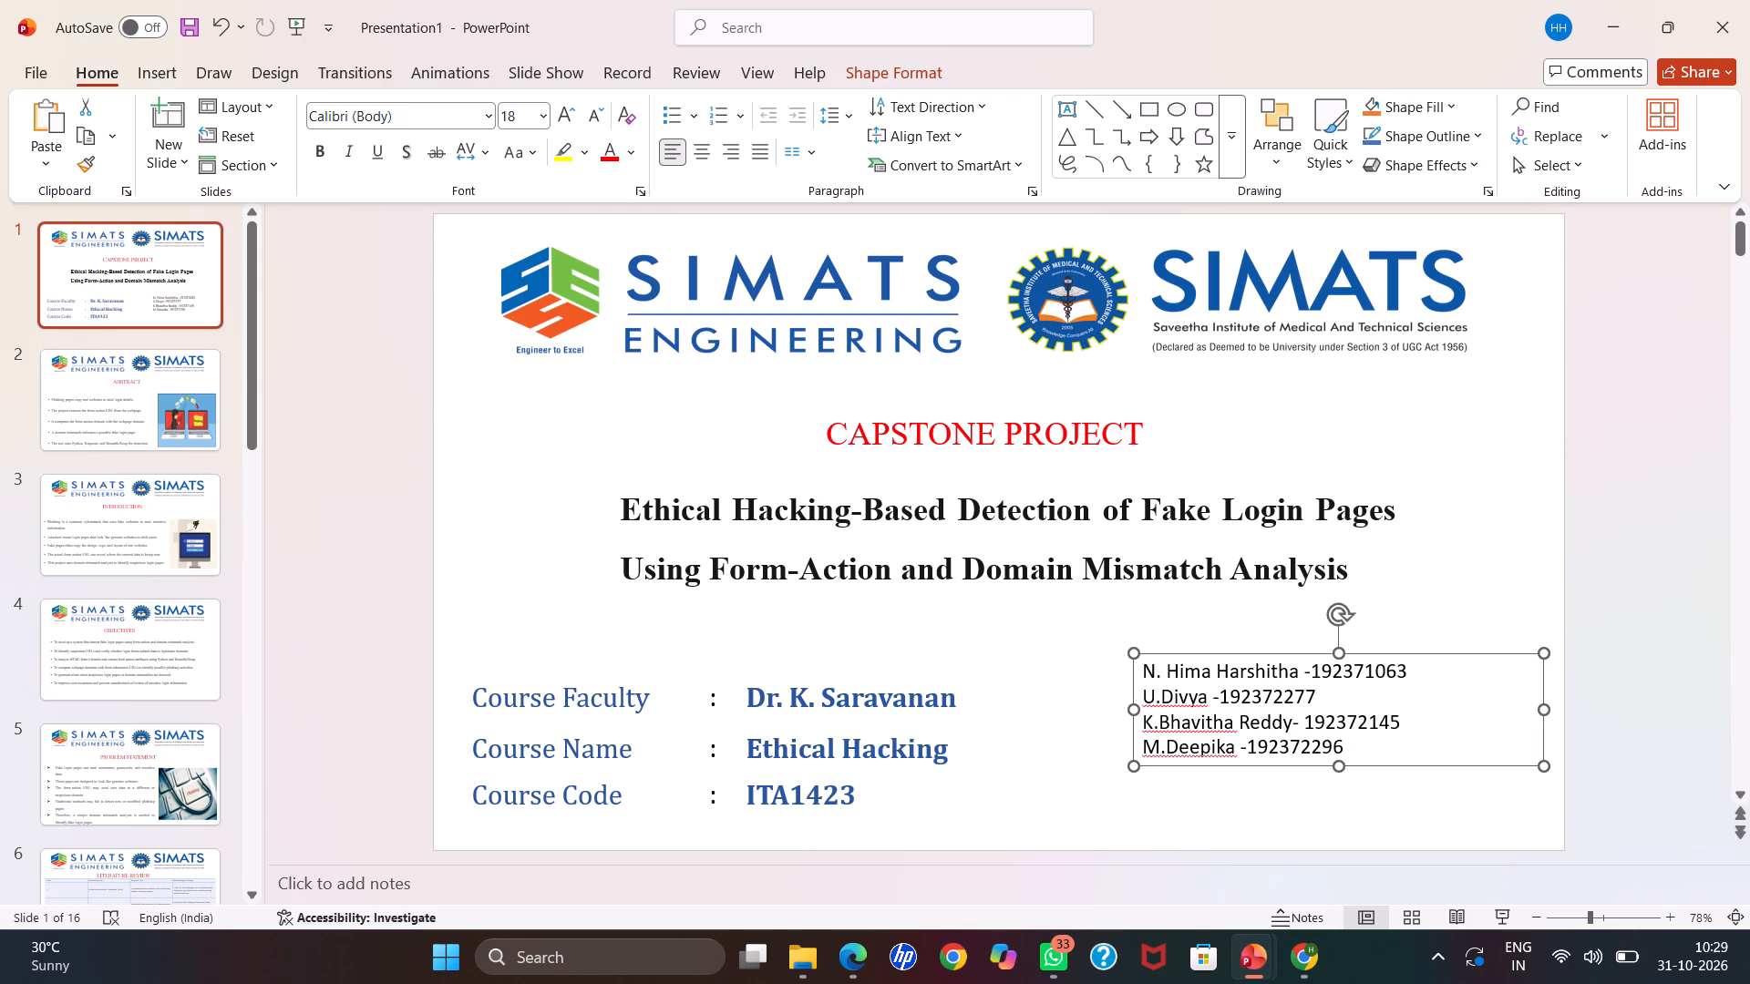
Insert a space after the initial in the second, third and fourth students' names.
{"action": "left_click", "coordinate": [1164, 698]}
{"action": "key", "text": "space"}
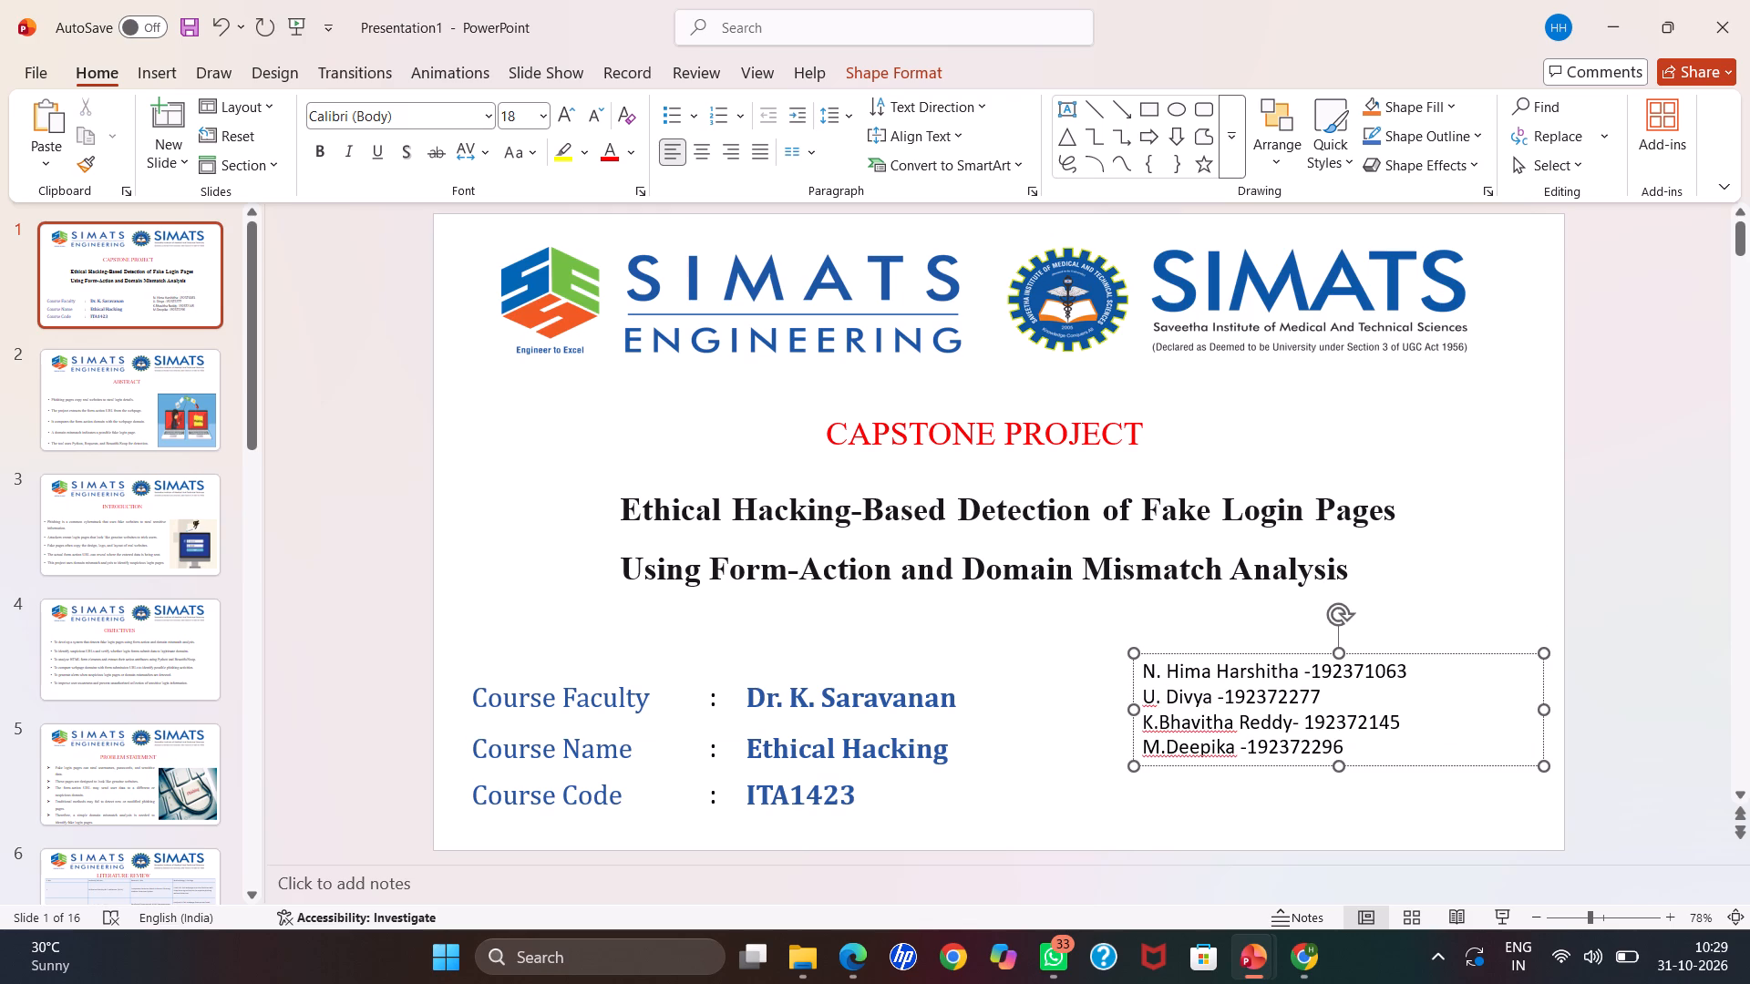
{"action": "left_click", "coordinate": [1158, 723]}
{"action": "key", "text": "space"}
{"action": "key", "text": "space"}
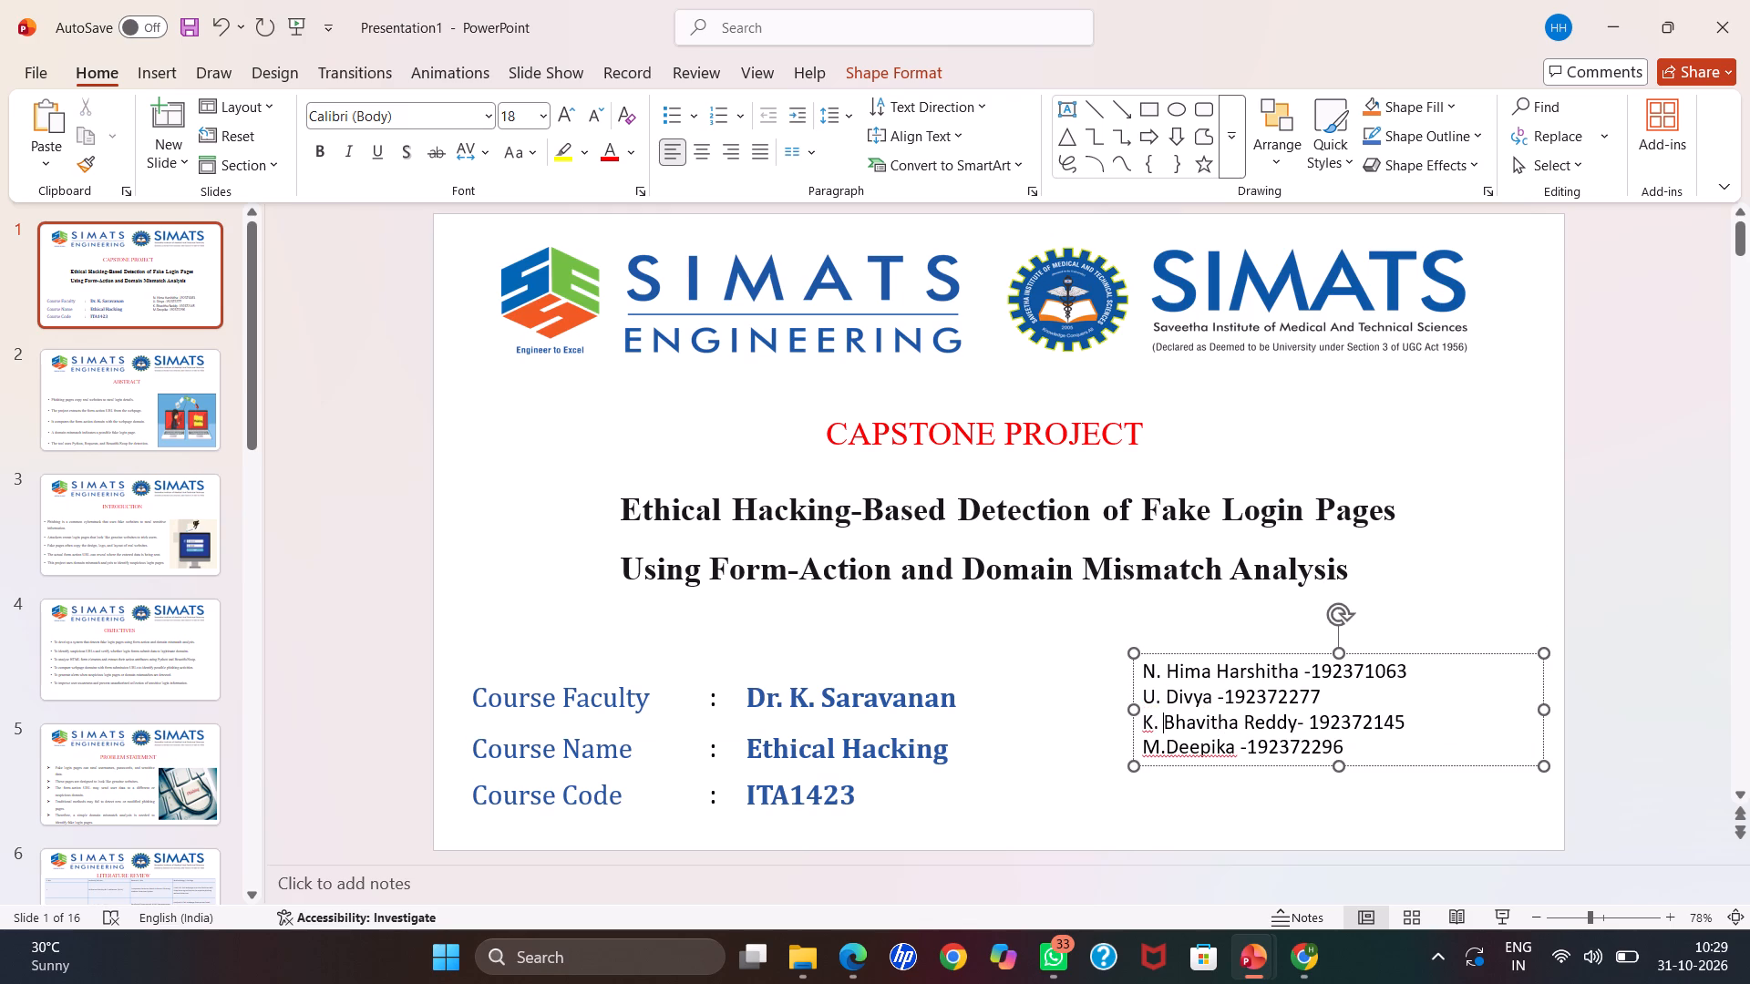
{"action": "left_click", "coordinate": [1165, 745]}
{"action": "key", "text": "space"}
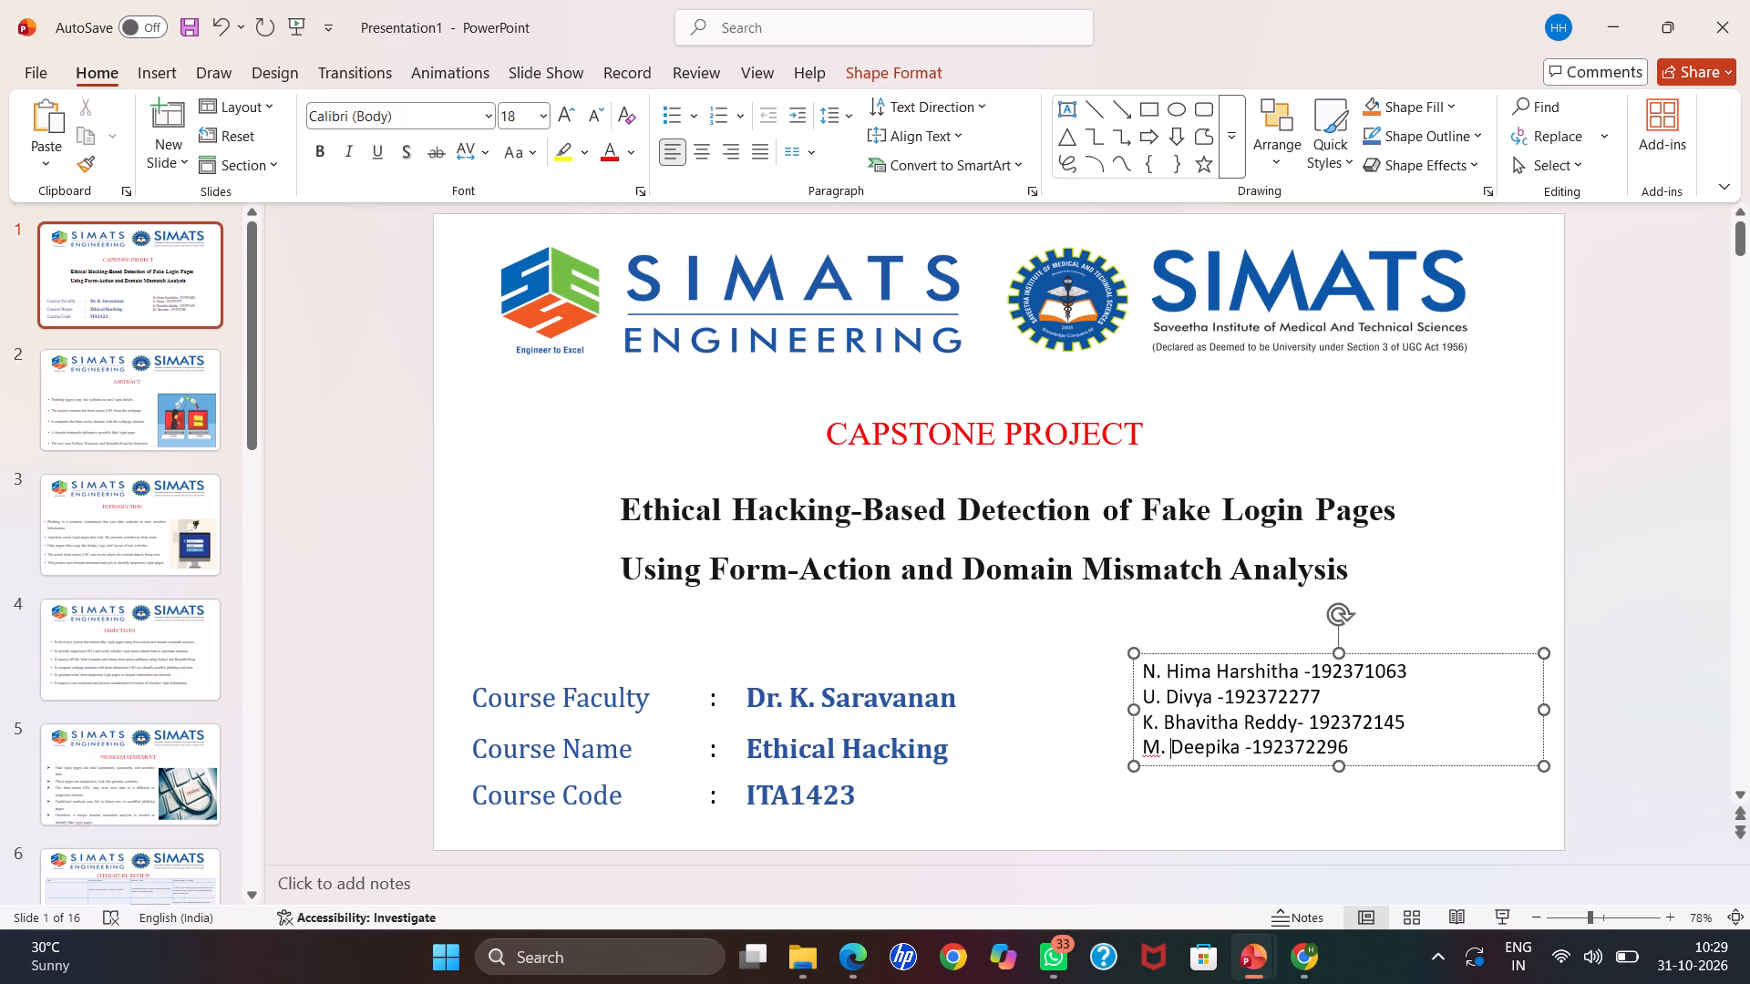
Format all four lines of the student list on the title slide in 20 pt Times New Roman.
{"action": "left_click", "coordinate": [1179, 742]}
{"action": "key", "text": "ctrl+a"}
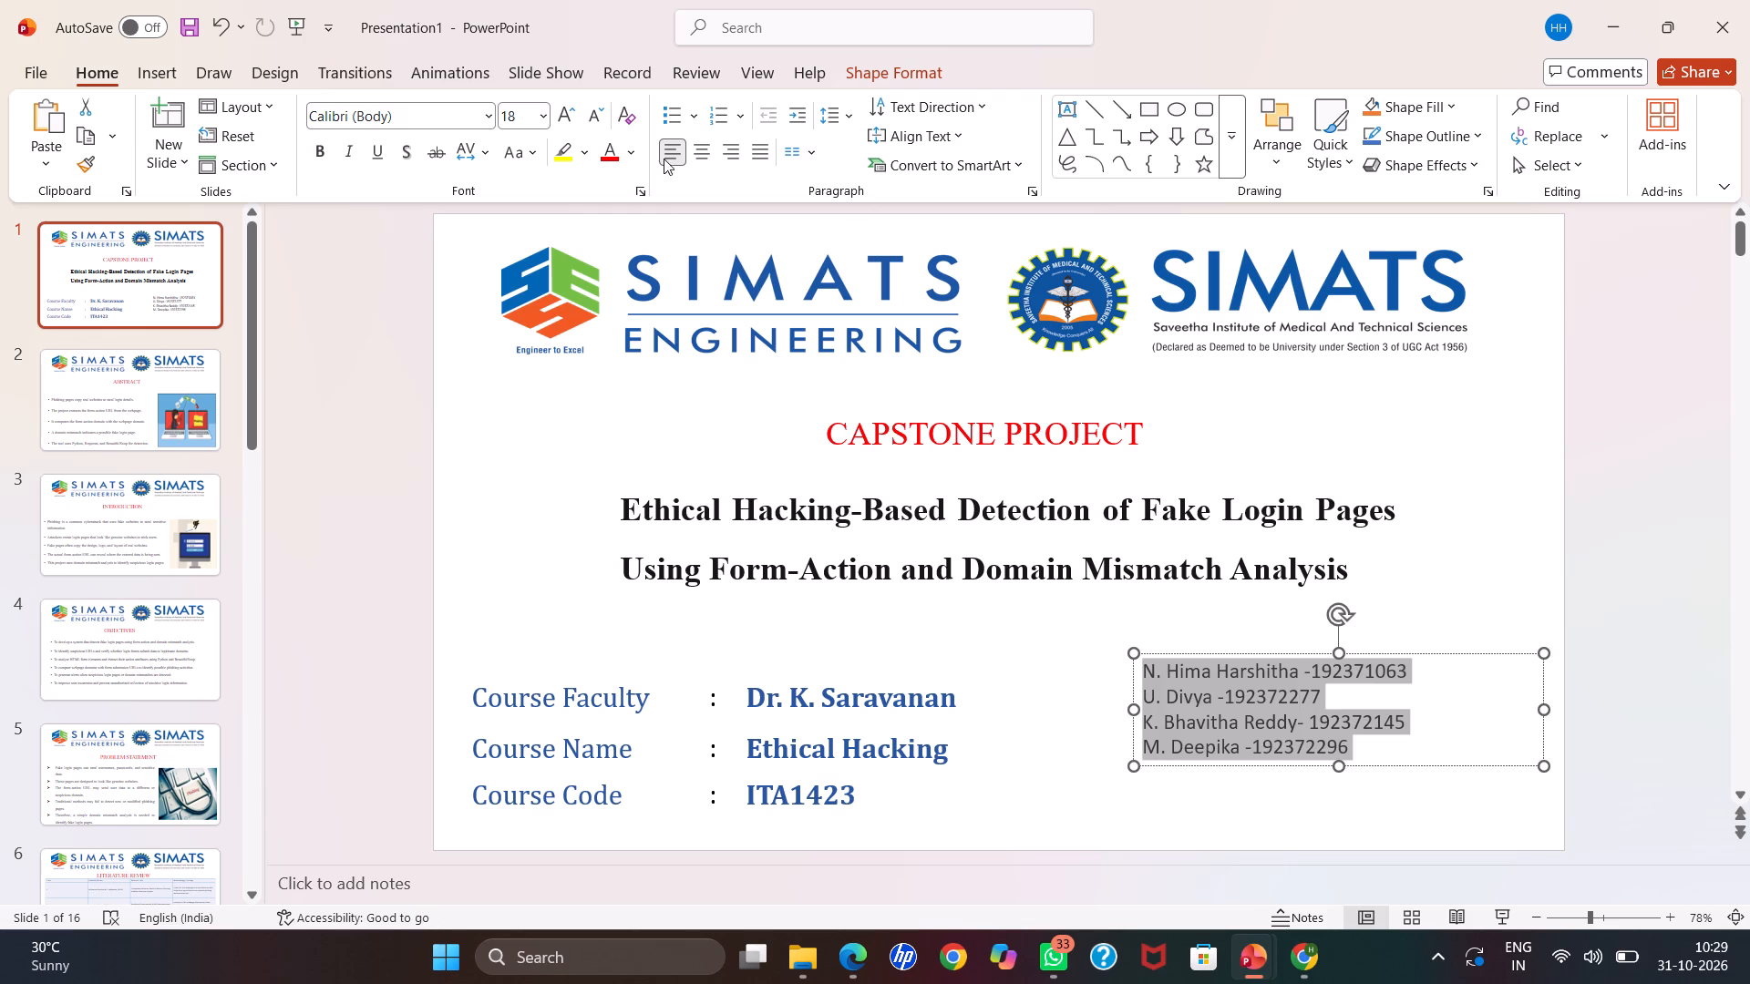
{"action": "left_click", "coordinate": [515, 111]}
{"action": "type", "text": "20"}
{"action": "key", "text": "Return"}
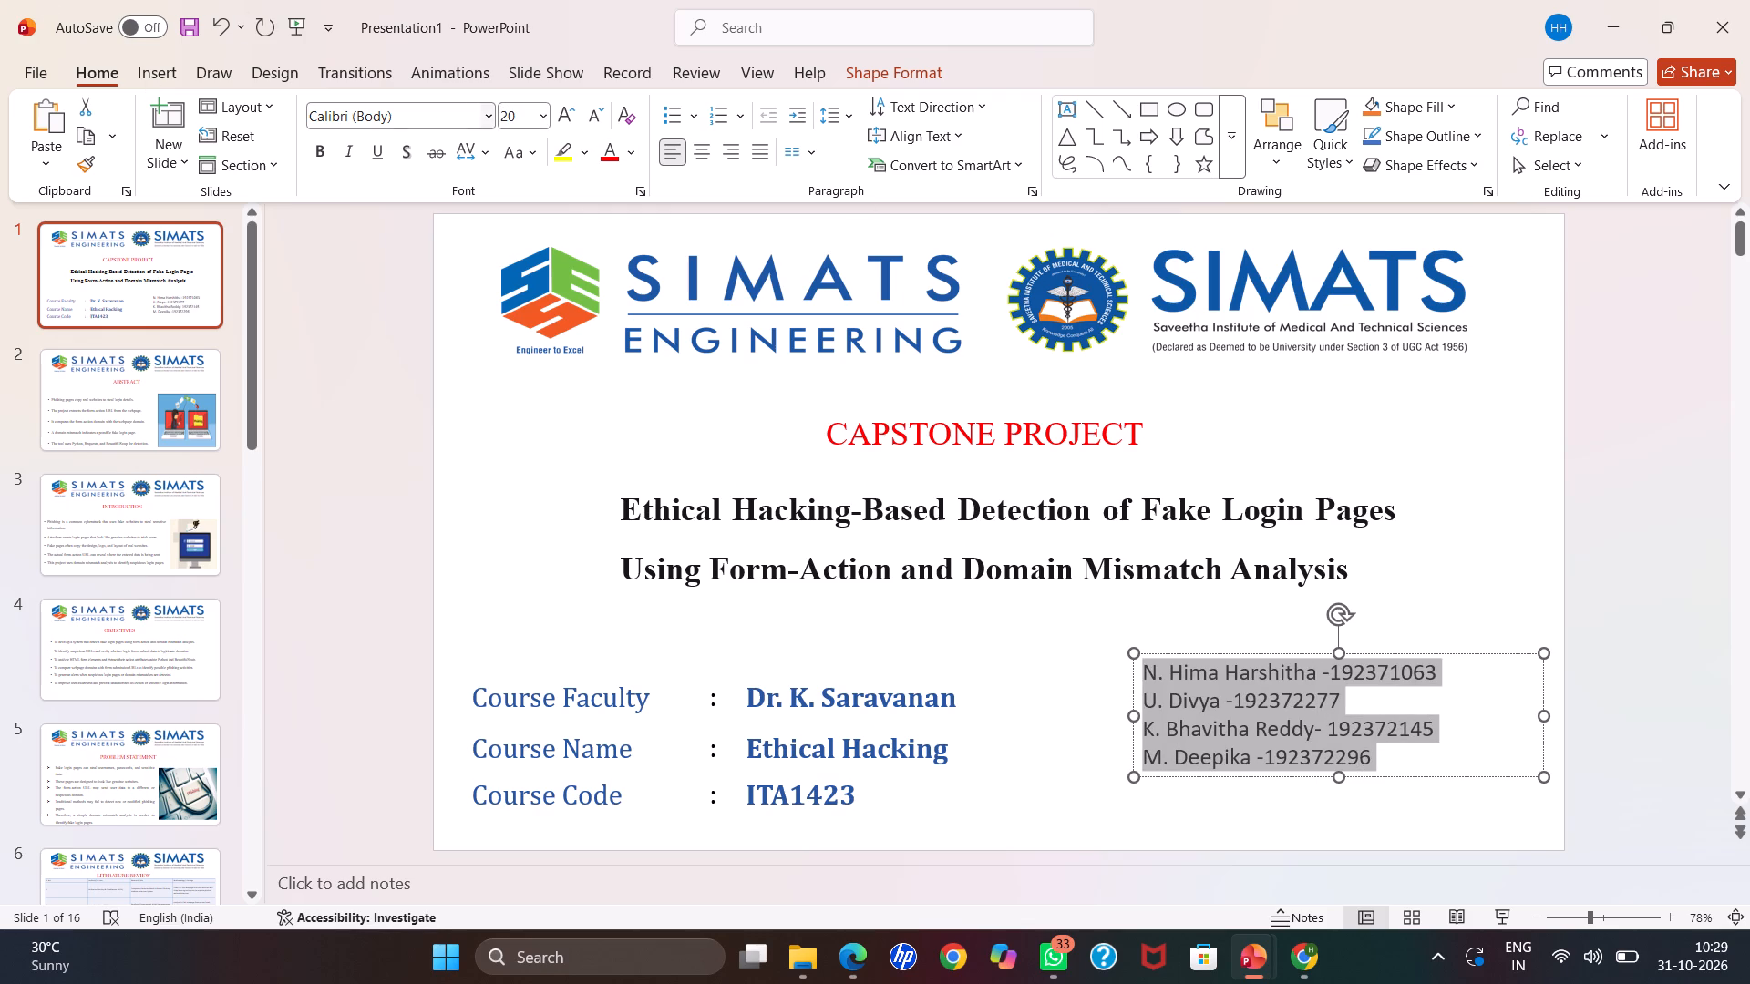
{"action": "left_click", "coordinate": [341, 114]}
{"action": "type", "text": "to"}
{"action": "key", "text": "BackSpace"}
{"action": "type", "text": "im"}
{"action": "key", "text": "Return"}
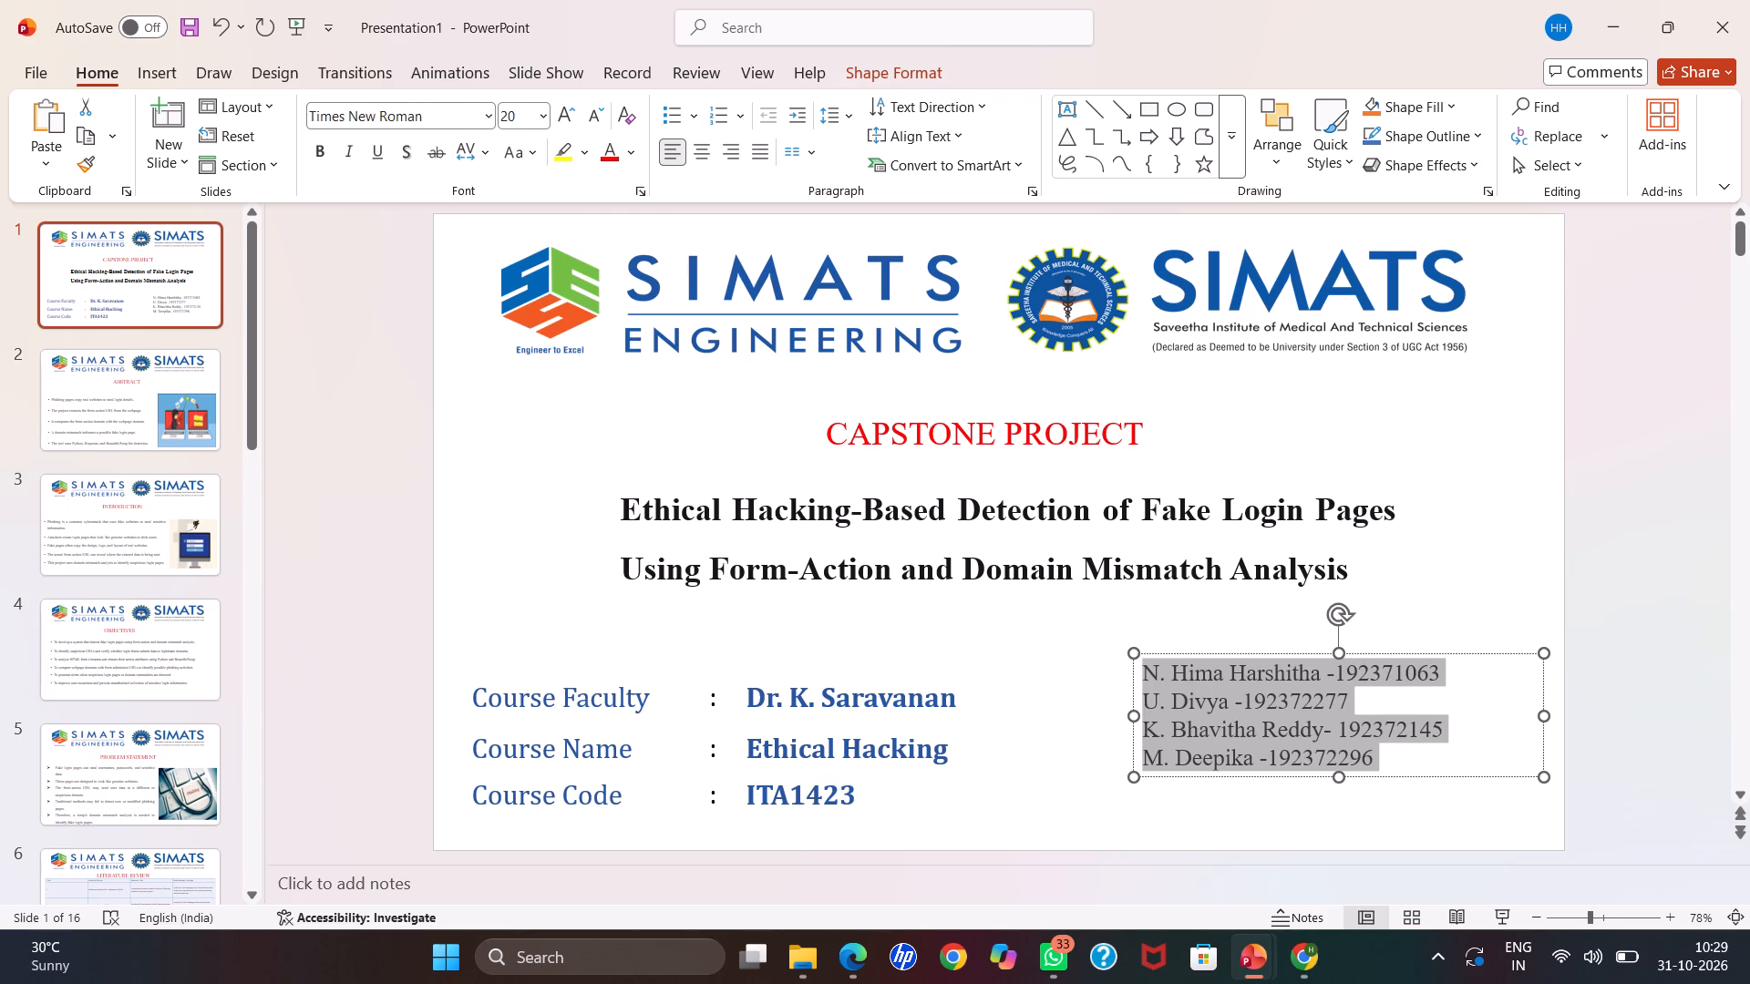
{"action": "left_click", "coordinate": [896, 623]}
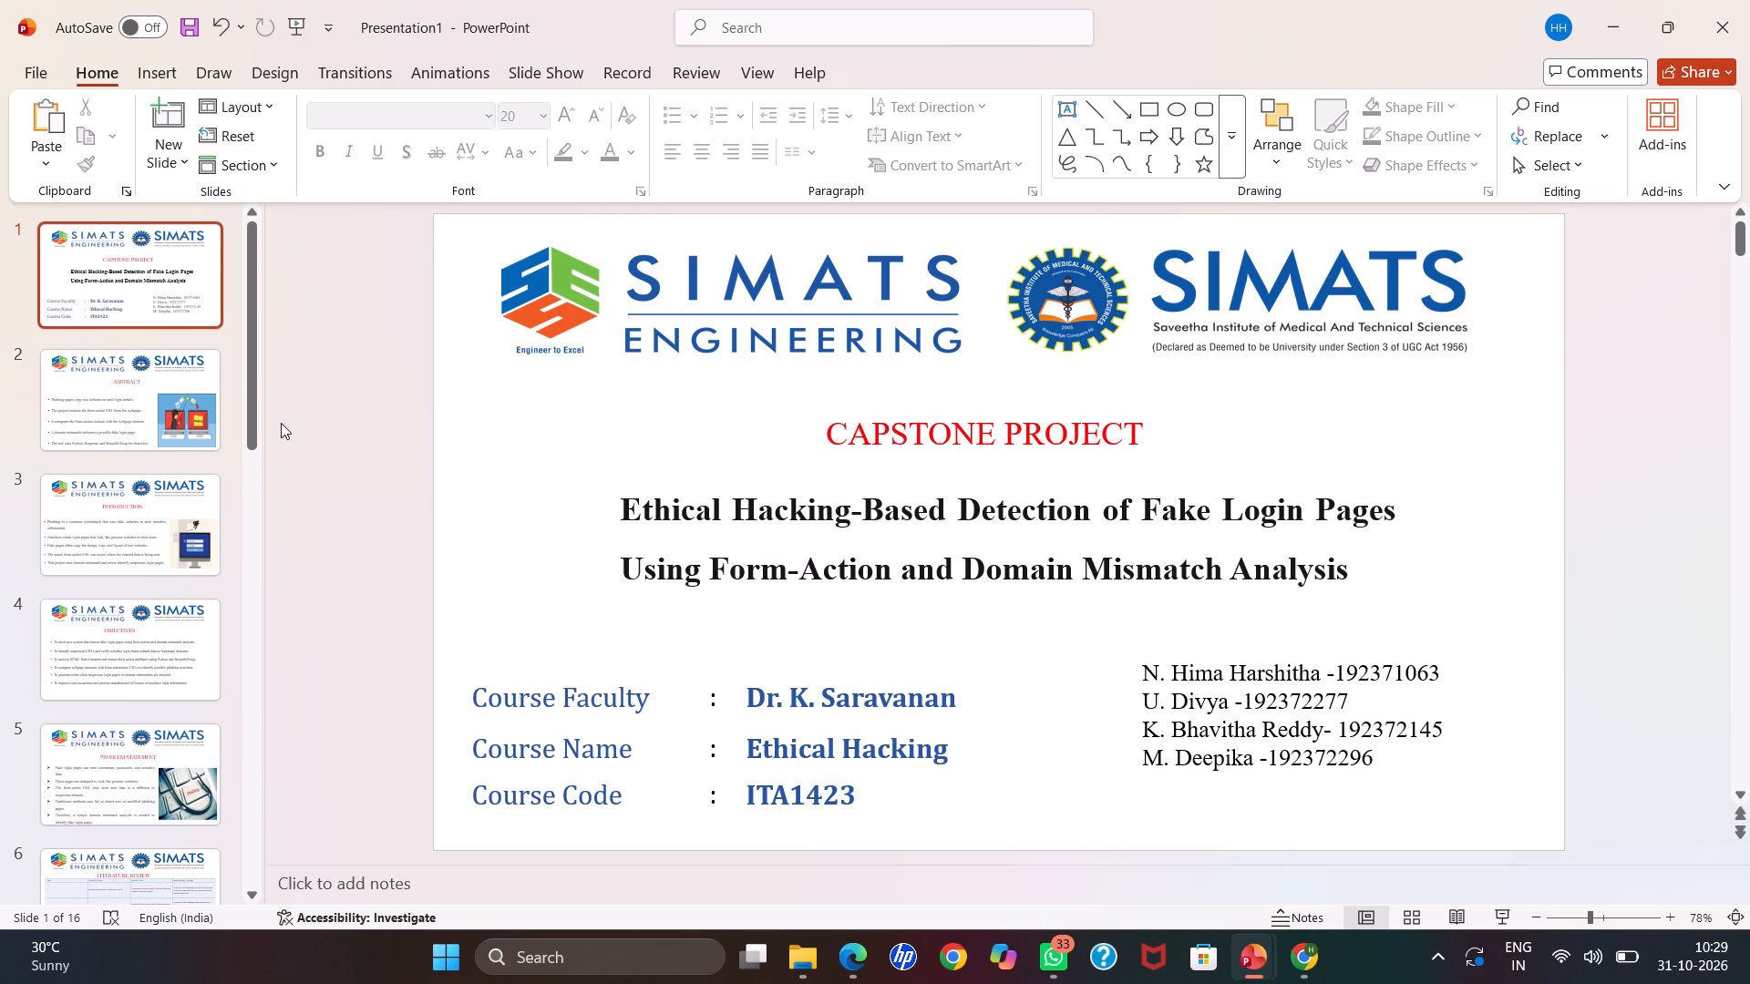
Review the slide deck from start to end, checking the Abstract, Introduction and Objectives slides in turn.
{"action": "scroll", "coordinate": [184, 584], "scroll_direction": "down", "scroll_amount": 5}
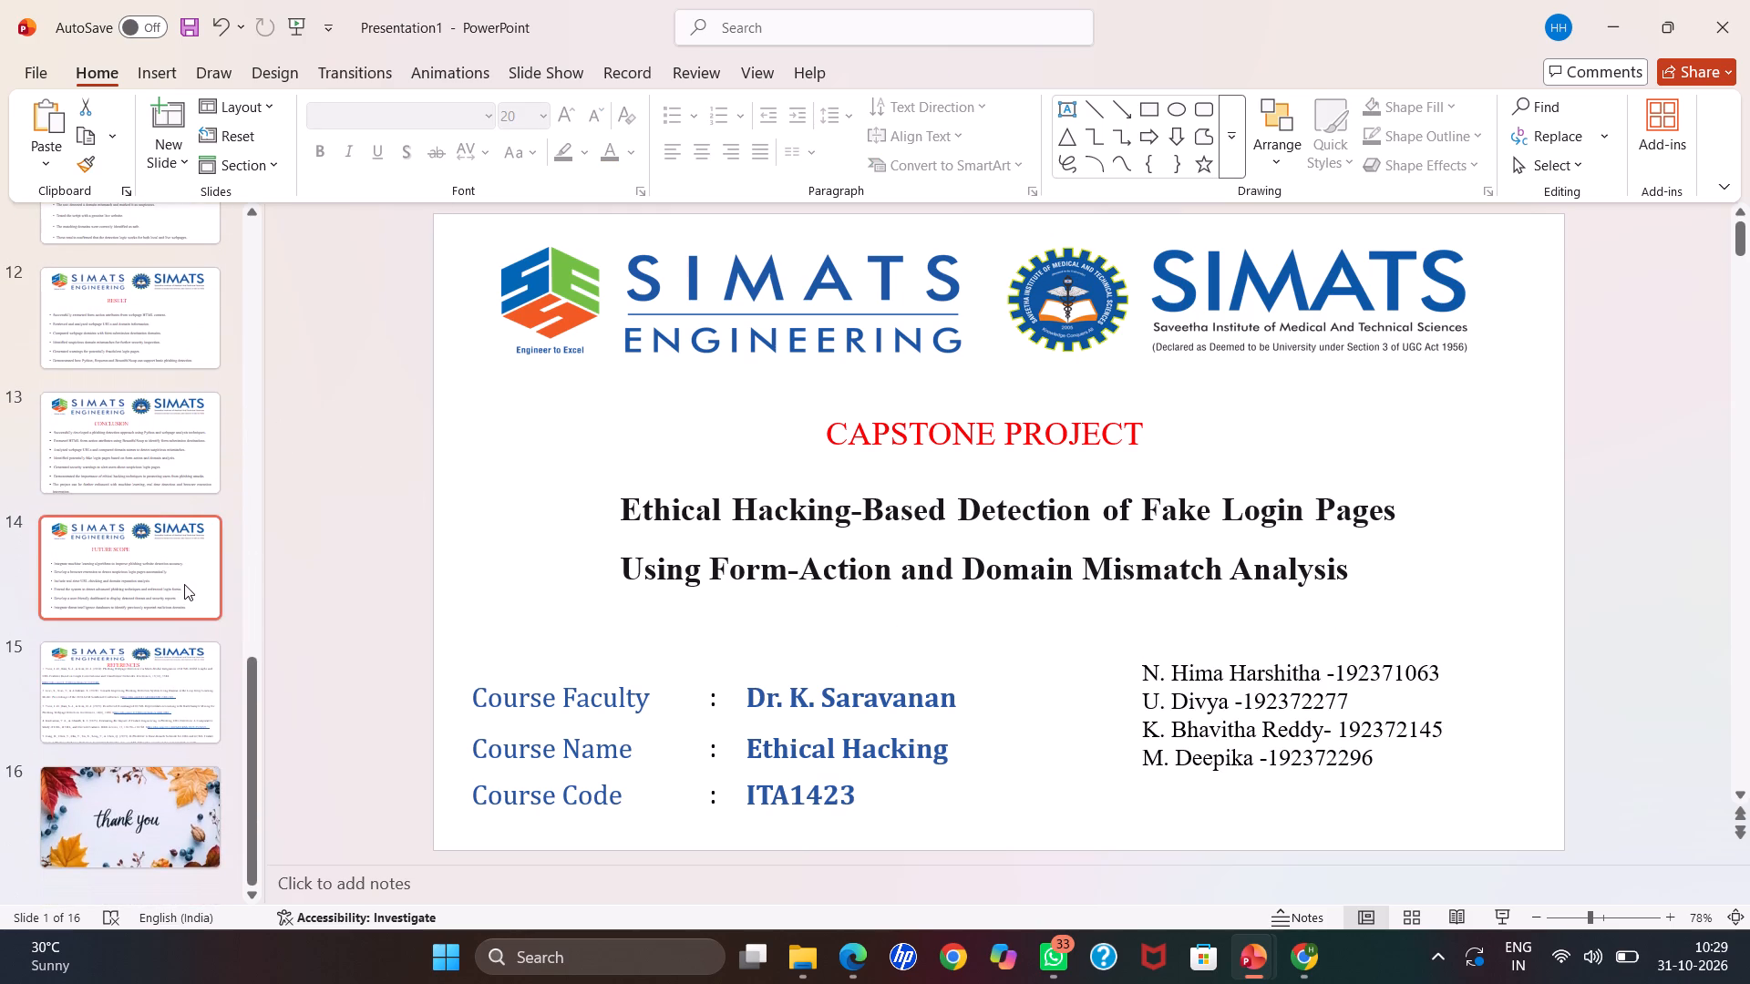
{"action": "scroll", "coordinate": [184, 584], "scroll_direction": "down", "scroll_amount": 3}
{"action": "scroll", "coordinate": [184, 584], "scroll_direction": "up", "scroll_amount": 9}
{"action": "scroll", "coordinate": [184, 584], "scroll_direction": "down", "scroll_amount": 9}
{"action": "scroll", "coordinate": [184, 584], "scroll_direction": "up", "scroll_amount": 10}
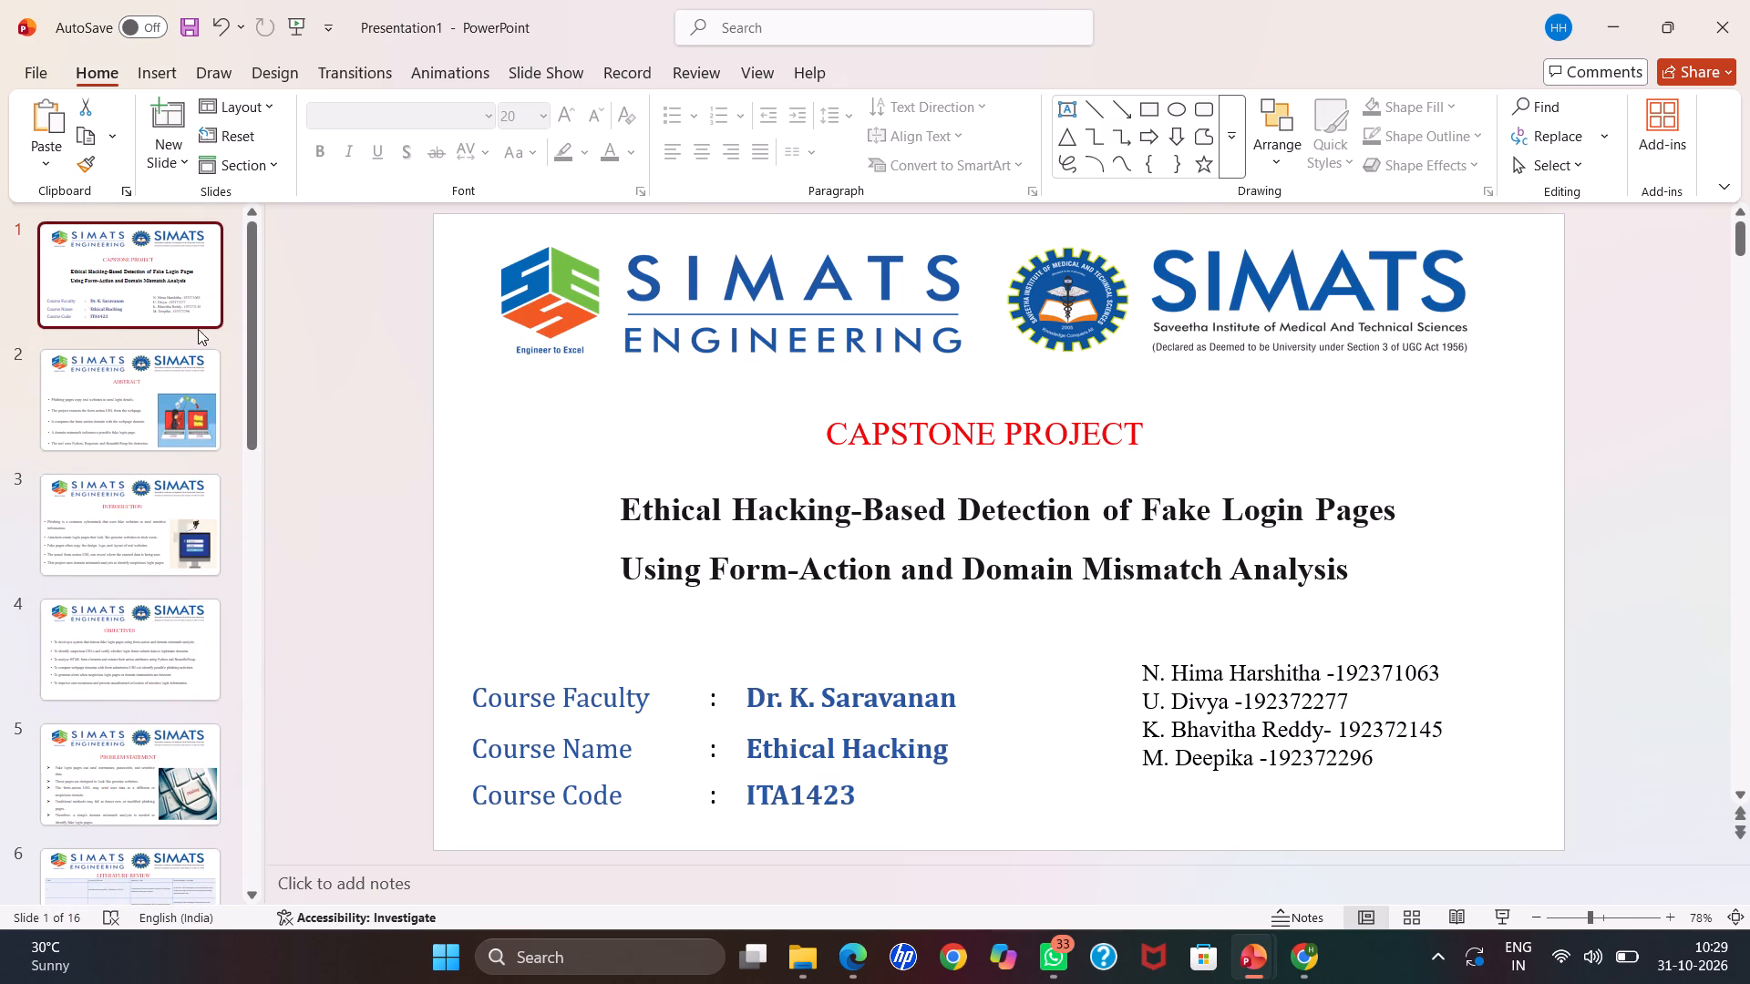
{"action": "left_click", "coordinate": [143, 418]}
{"action": "left_click", "coordinate": [141, 489]}
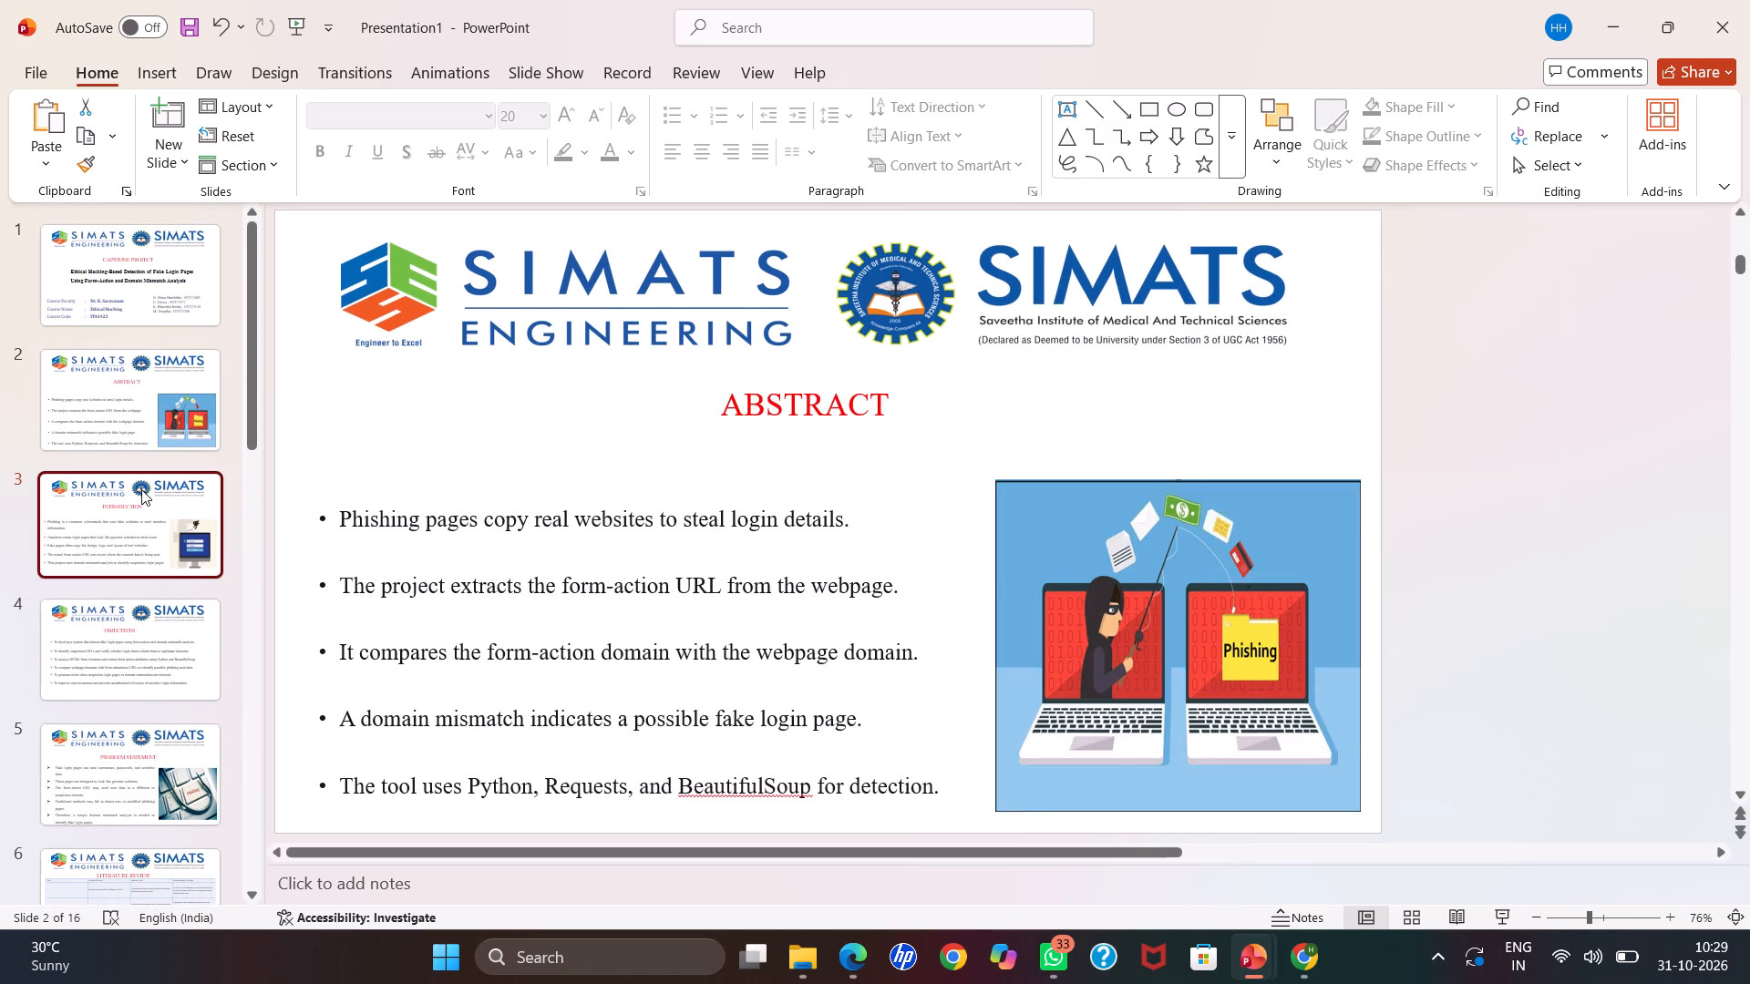
{"action": "left_click", "coordinate": [170, 652]}
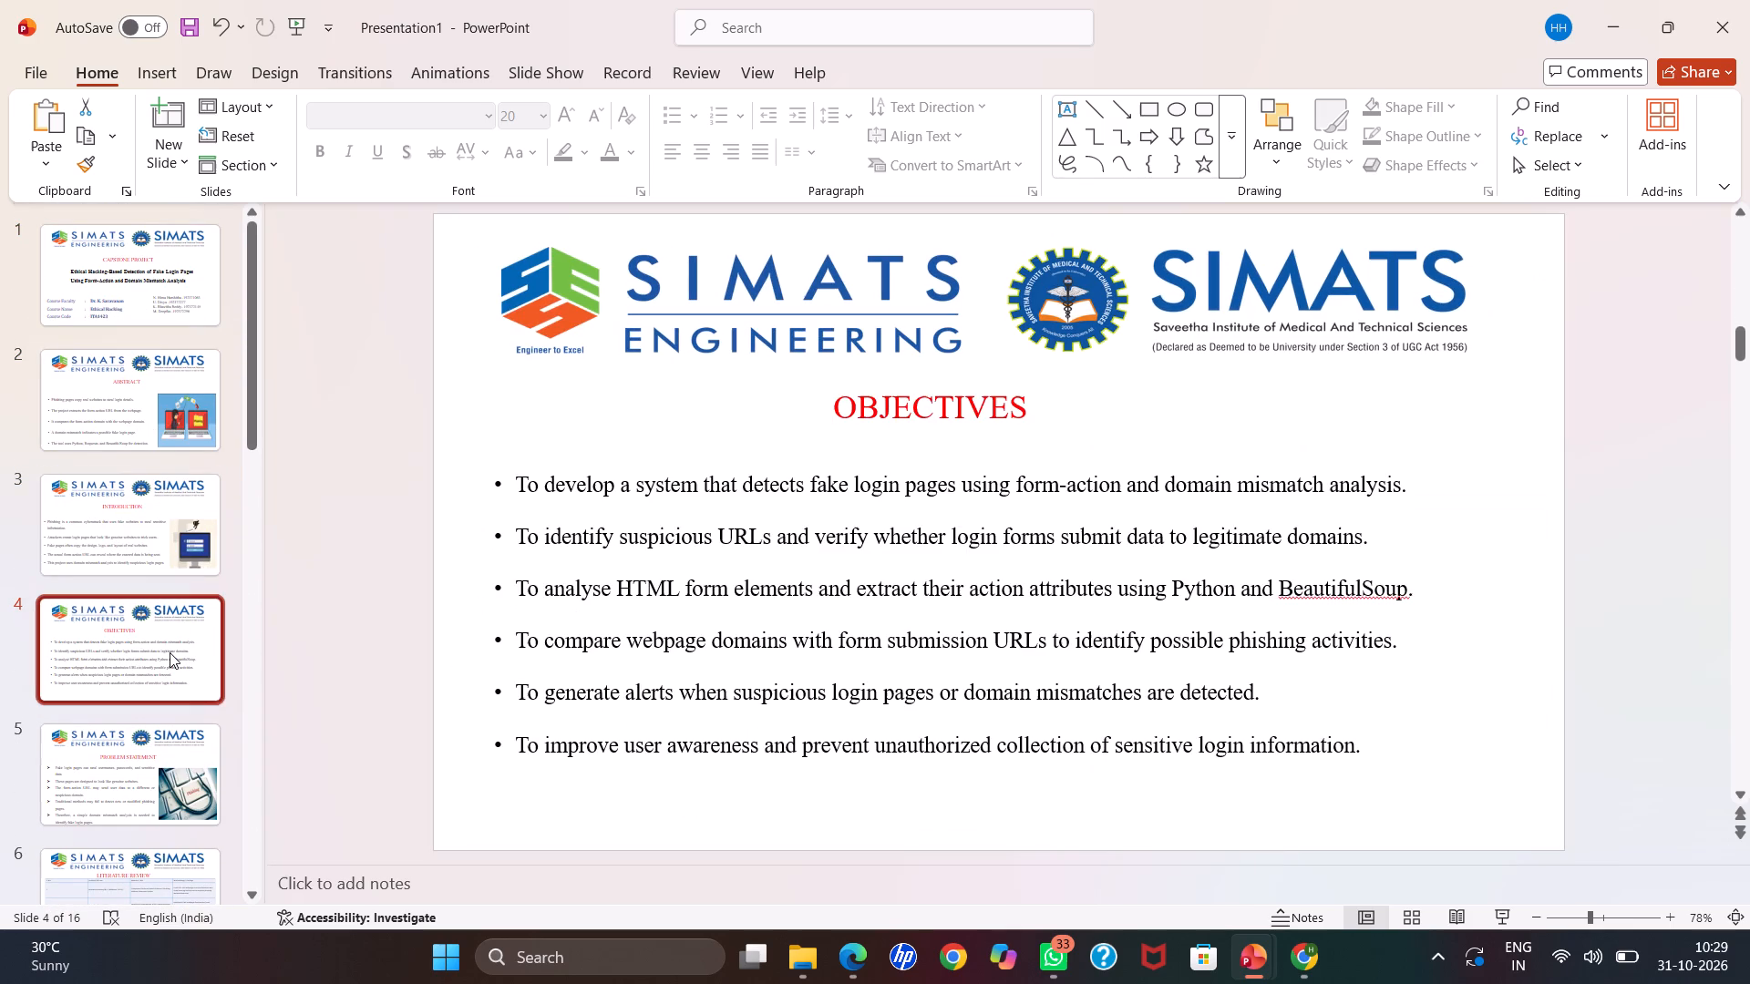
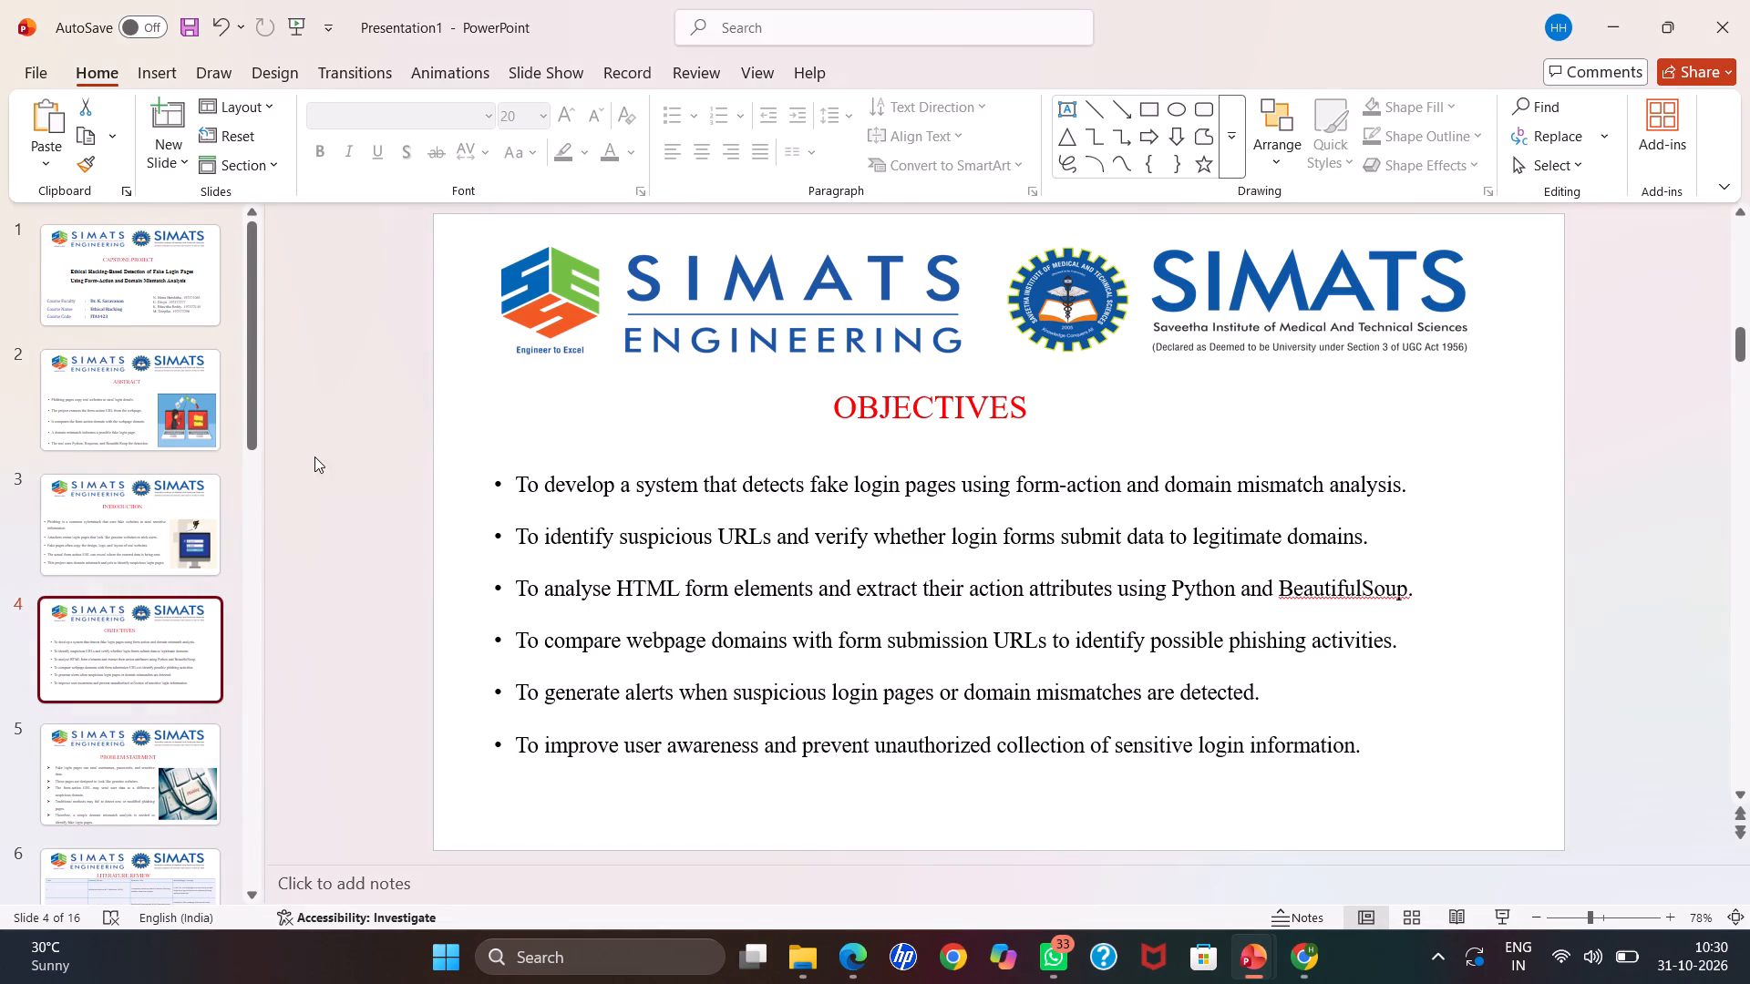
{"action": "scroll", "coordinate": [145, 555], "scroll_direction": "down", "scroll_amount": 5}
{"action": "scroll", "coordinate": [145, 555], "scroll_direction": "up", "scroll_amount": 2}
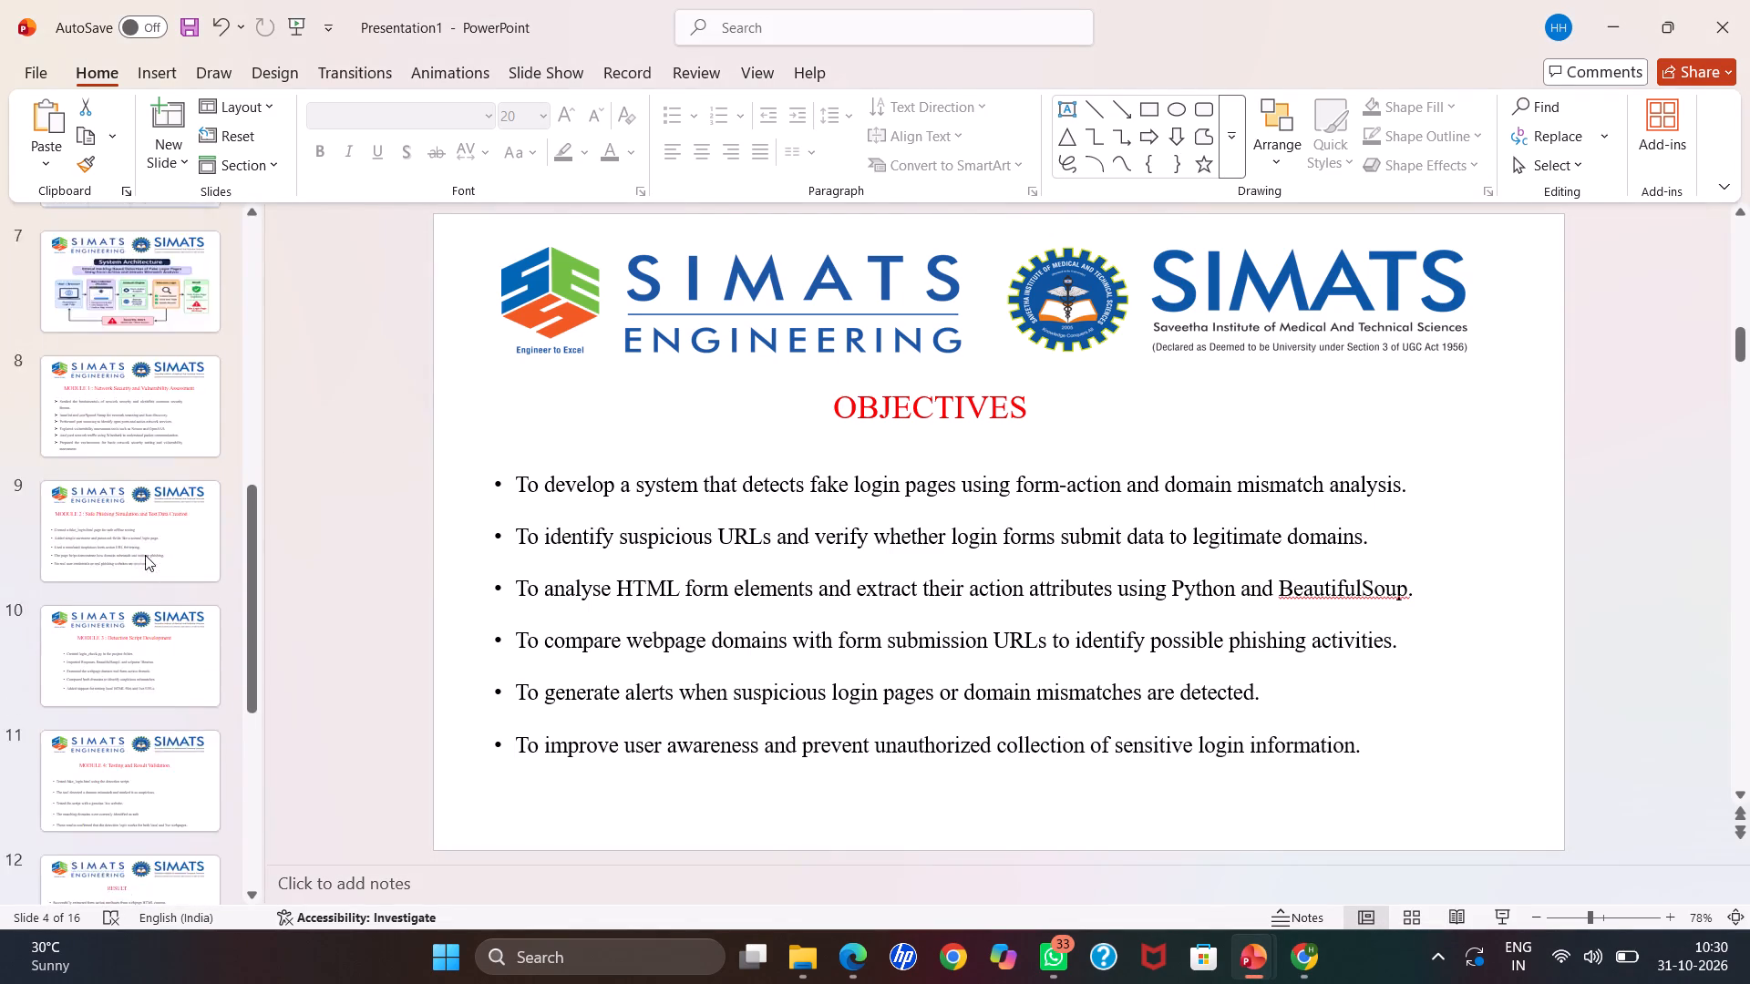
{"action": "scroll", "coordinate": [145, 555], "scroll_direction": "up", "scroll_amount": 1}
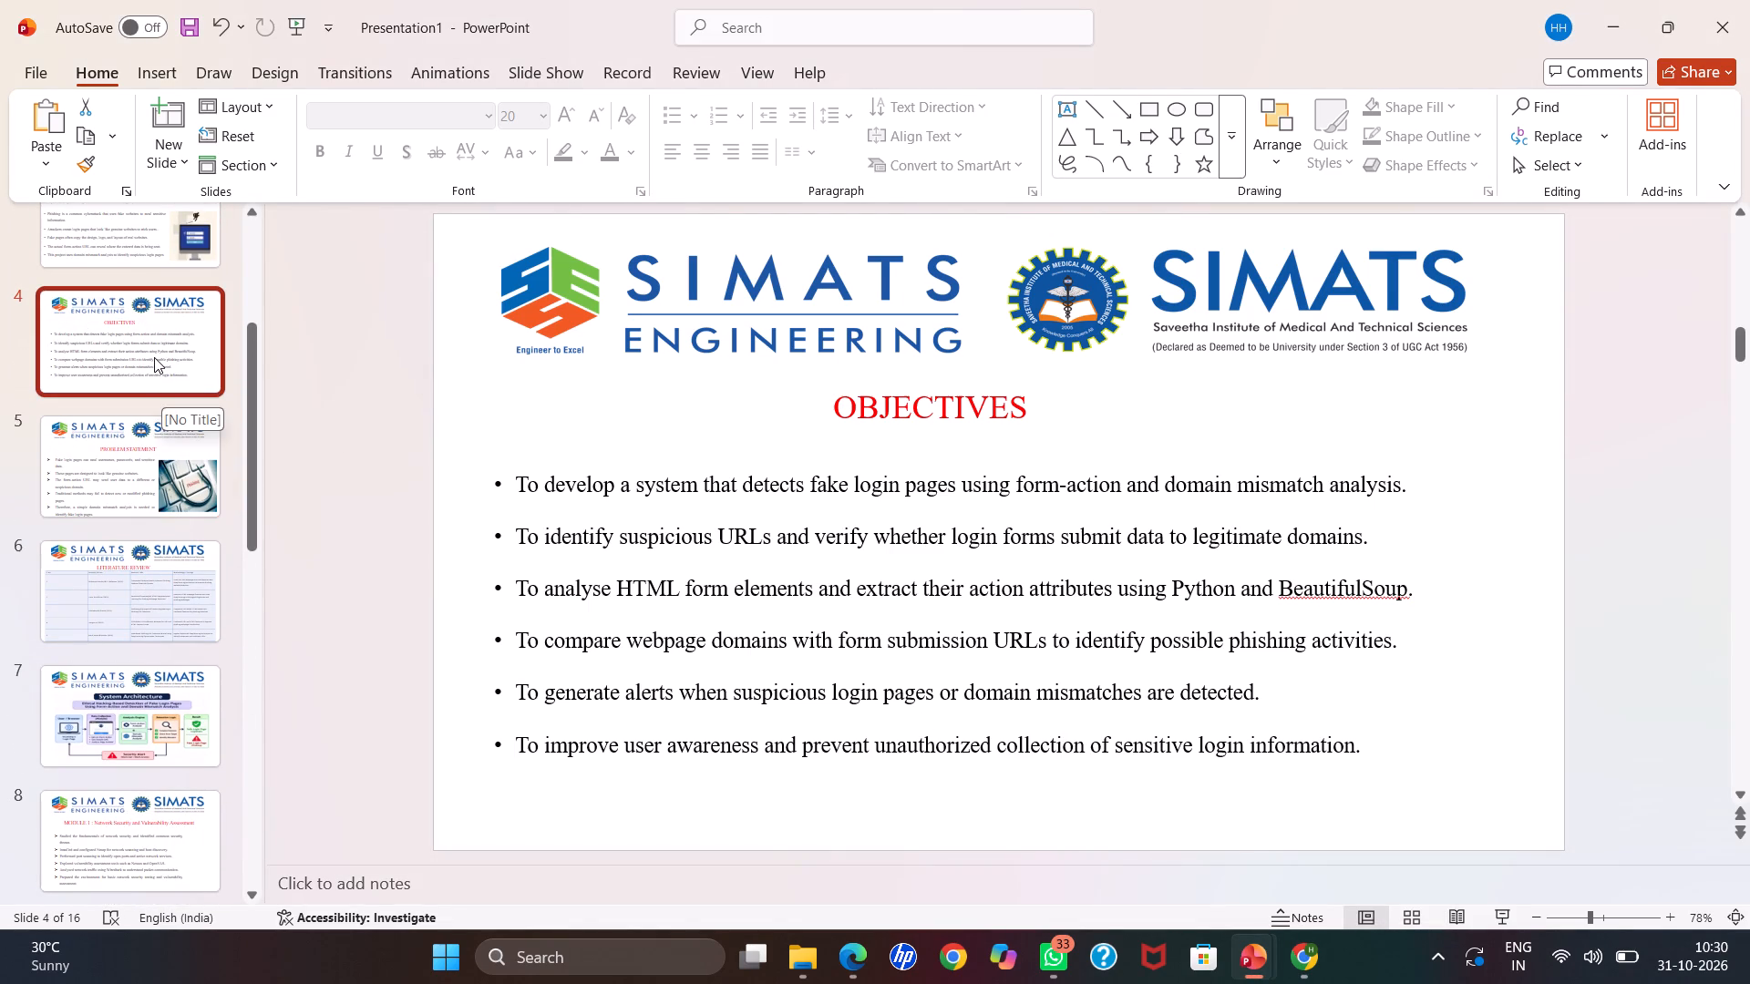
{"action": "scroll", "coordinate": [154, 357], "scroll_direction": "up", "scroll_amount": 2}
{"action": "left_click", "coordinate": [154, 357]}
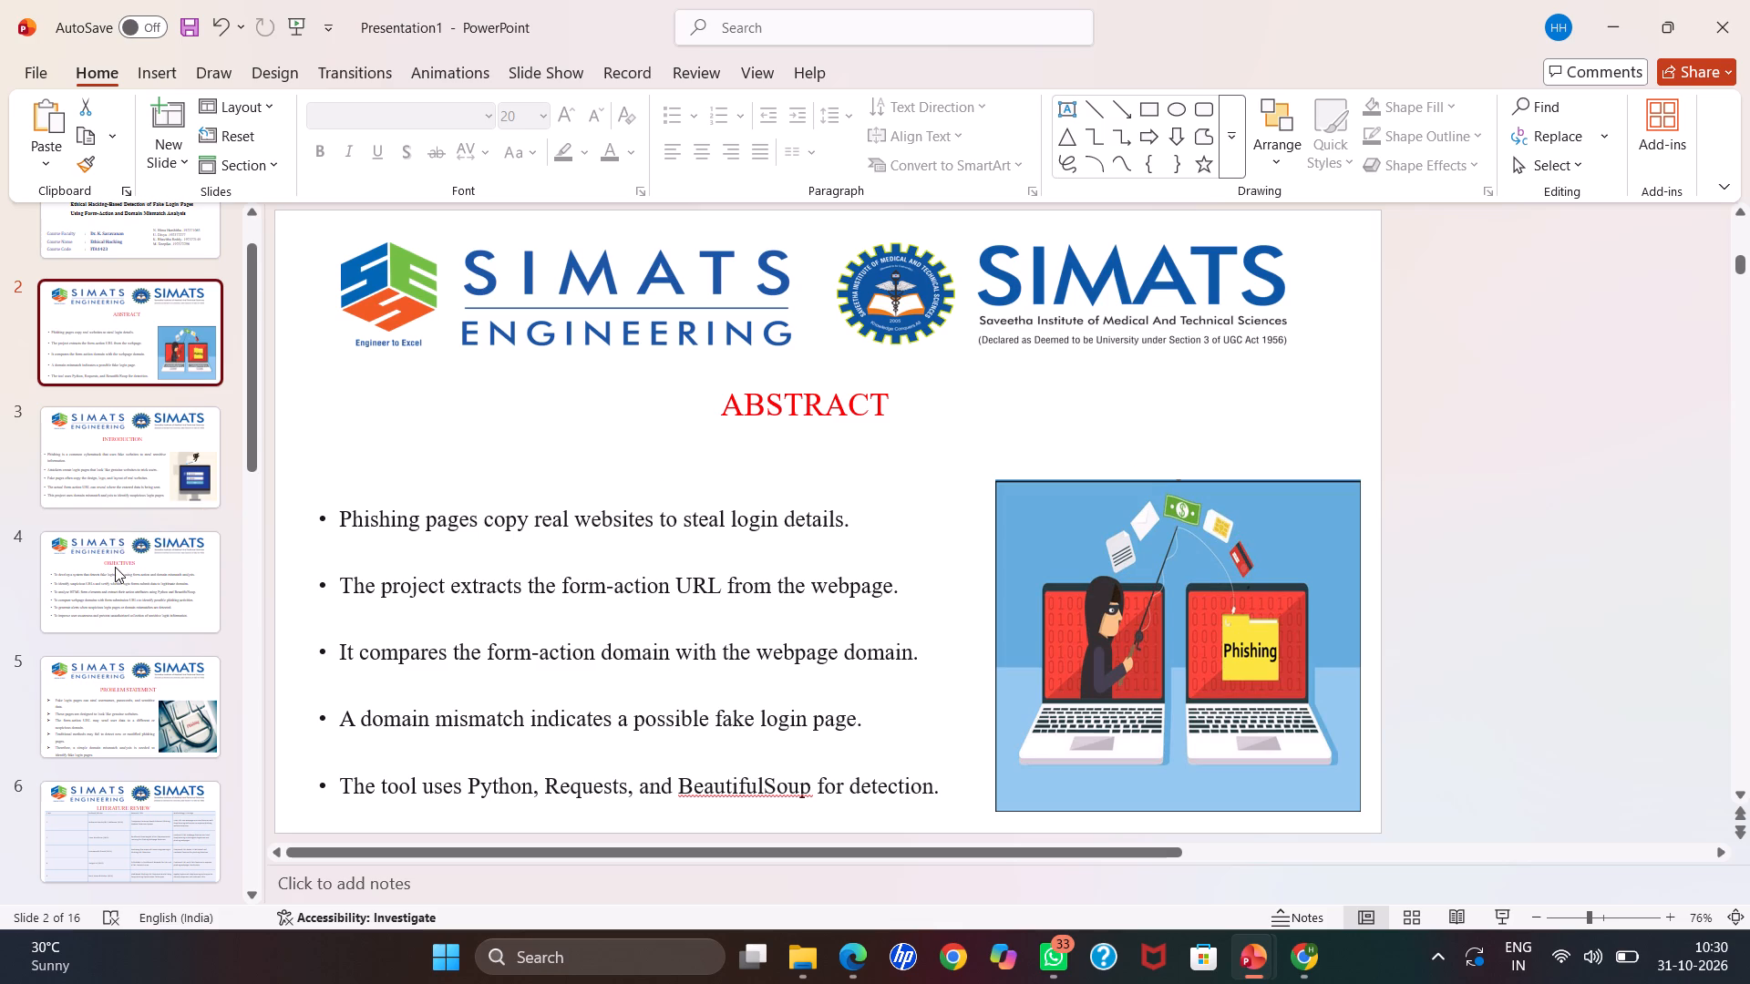
{"action": "left_click", "coordinate": [96, 697]}
{"action": "key", "text": "Return"}
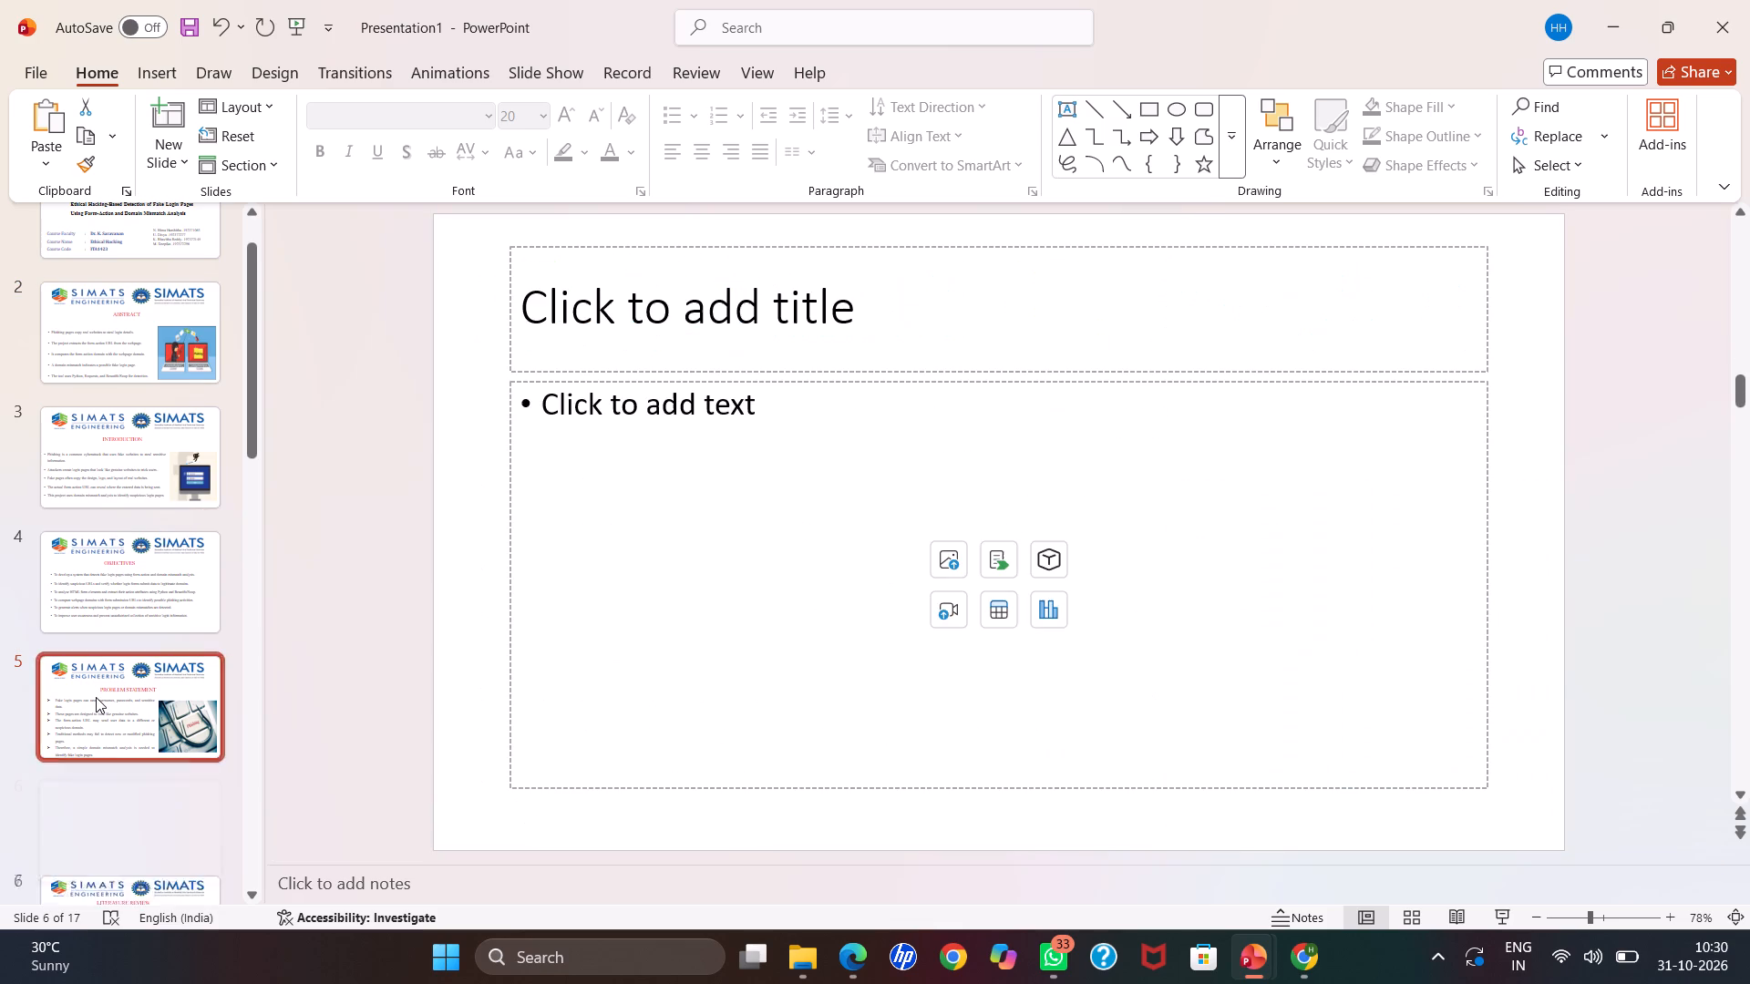
Paste the copied proposed-solution points into the new slide's content placeholder.
{"action": "left_click", "coordinate": [637, 678], "text": "ctrl"}
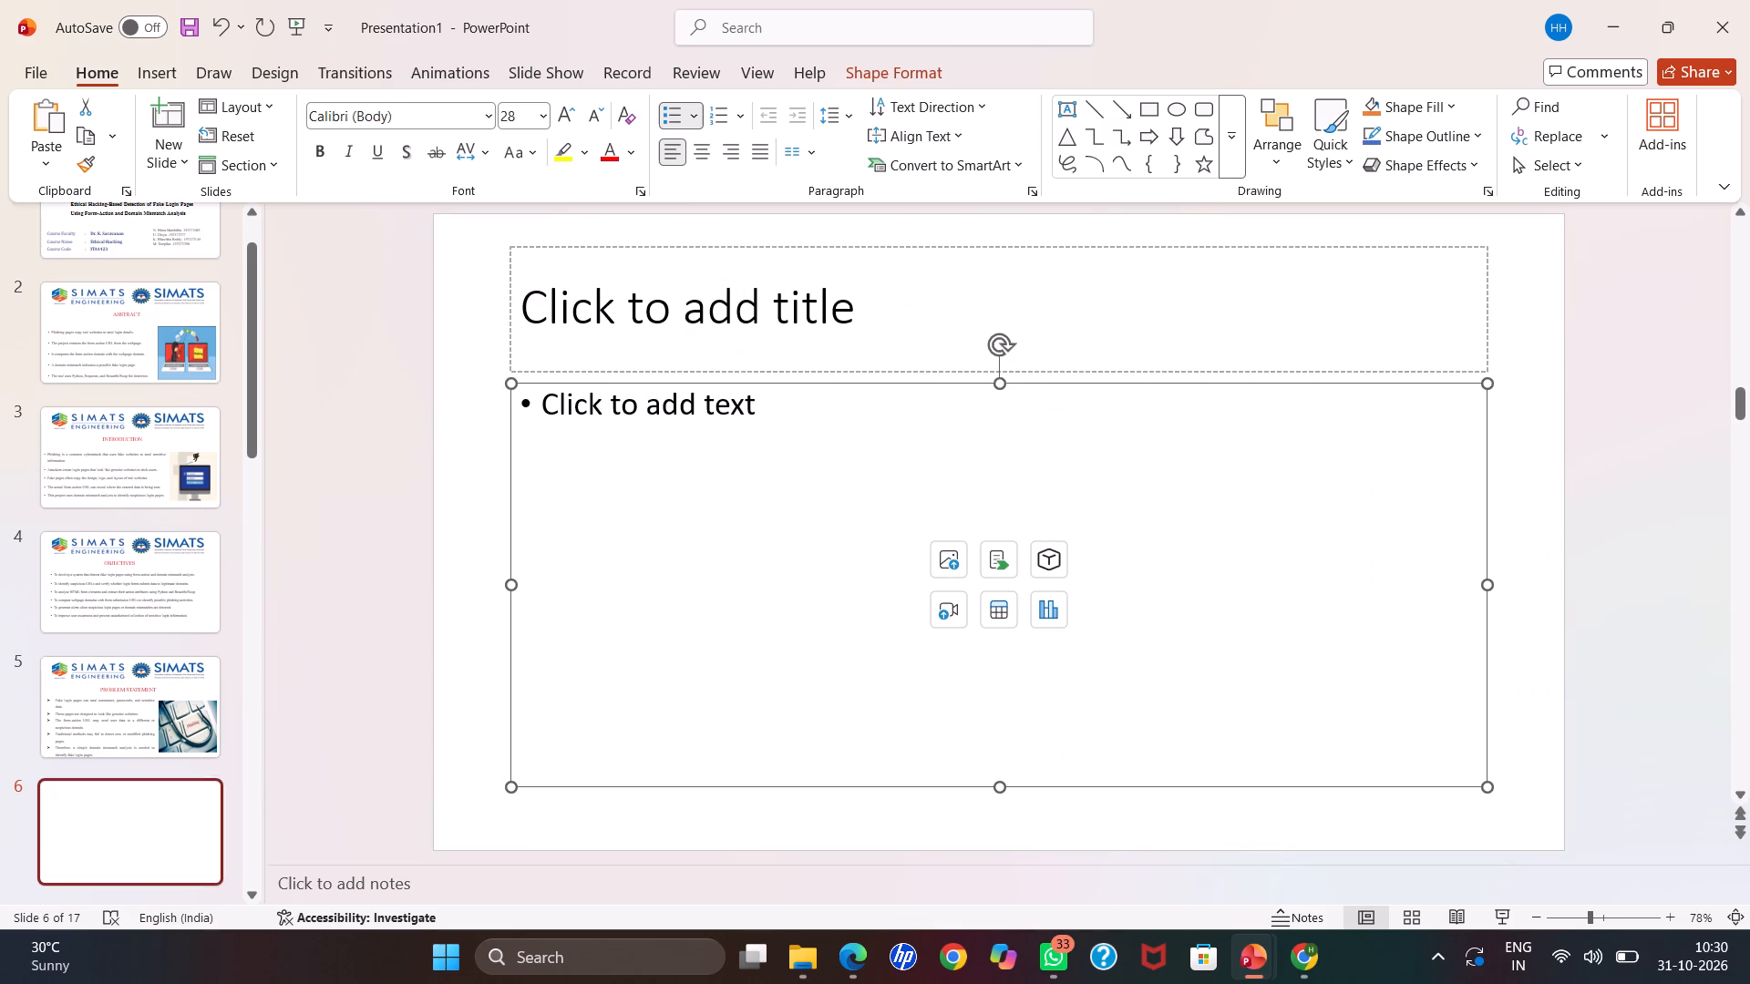
{"action": "key", "text": "ctrl+v"}
Set all the pasted points to Times New Roman, size 20.
{"action": "left_click", "coordinate": [666, 648], "text": "ctrl"}
{"action": "key", "text": "ctrl+a"}
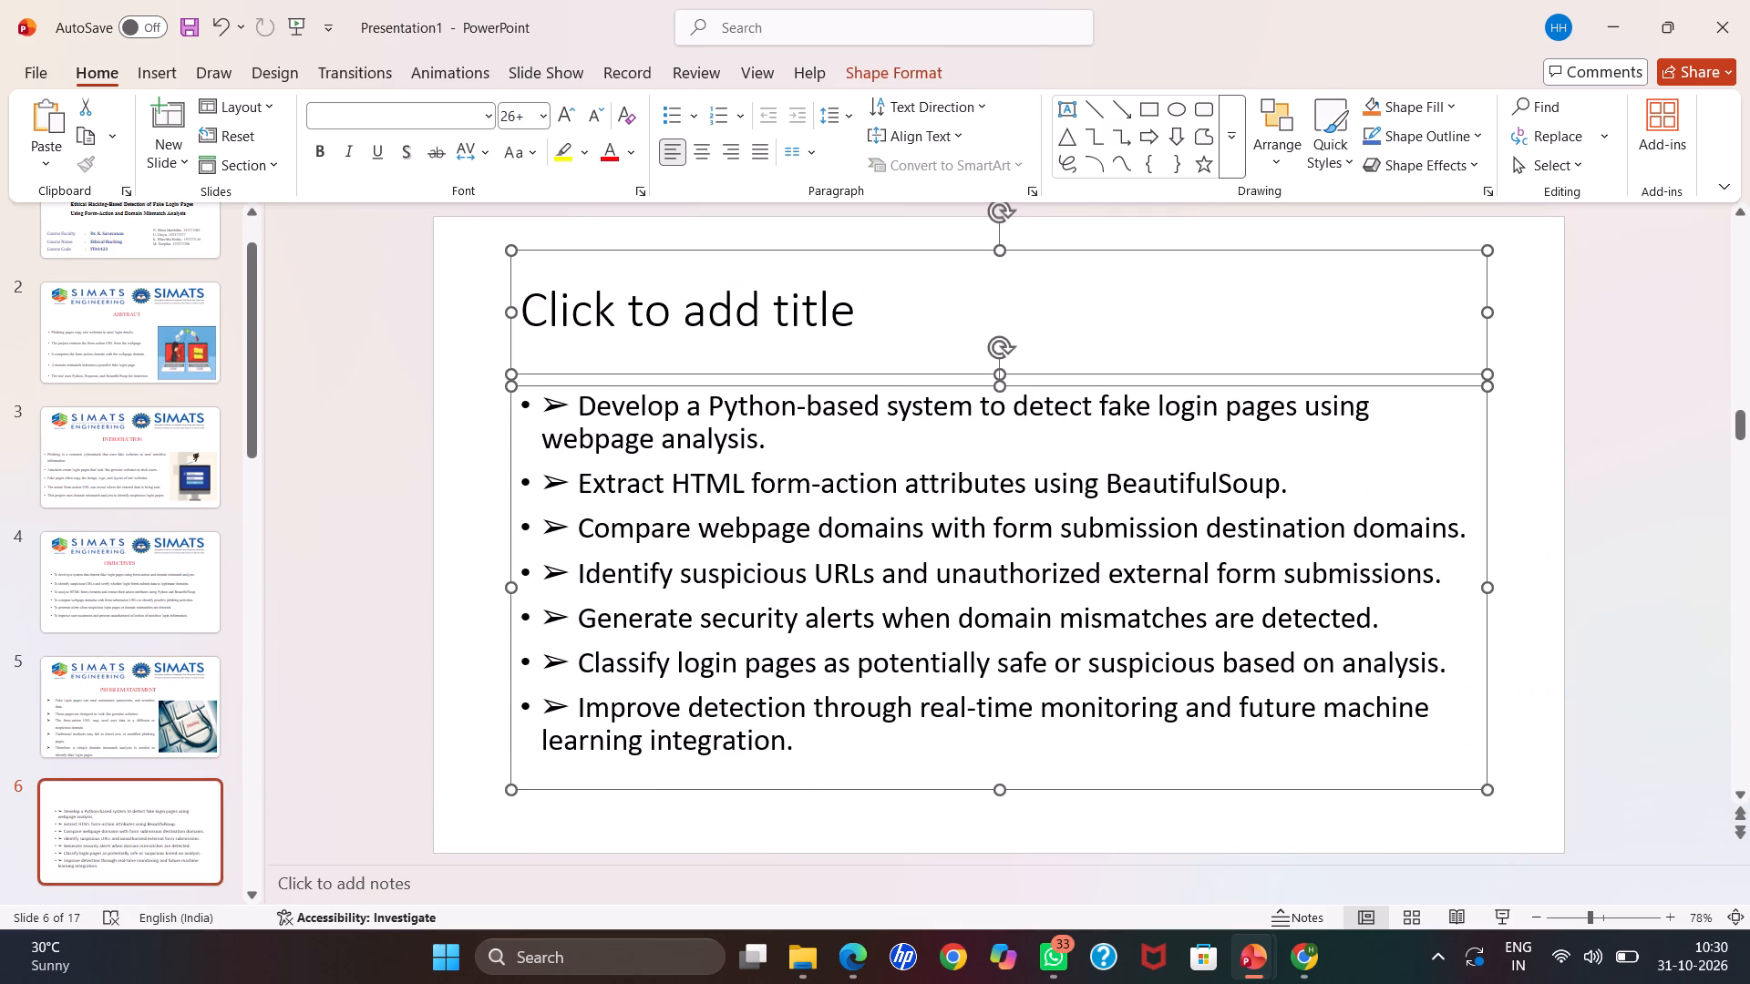
{"action": "left_click", "coordinate": [685, 646], "text": "ctrl"}
{"action": "key", "text": "ctrl+a"}
{"action": "left_click", "coordinate": [685, 646]}
{"action": "key", "text": "ctrl+a"}
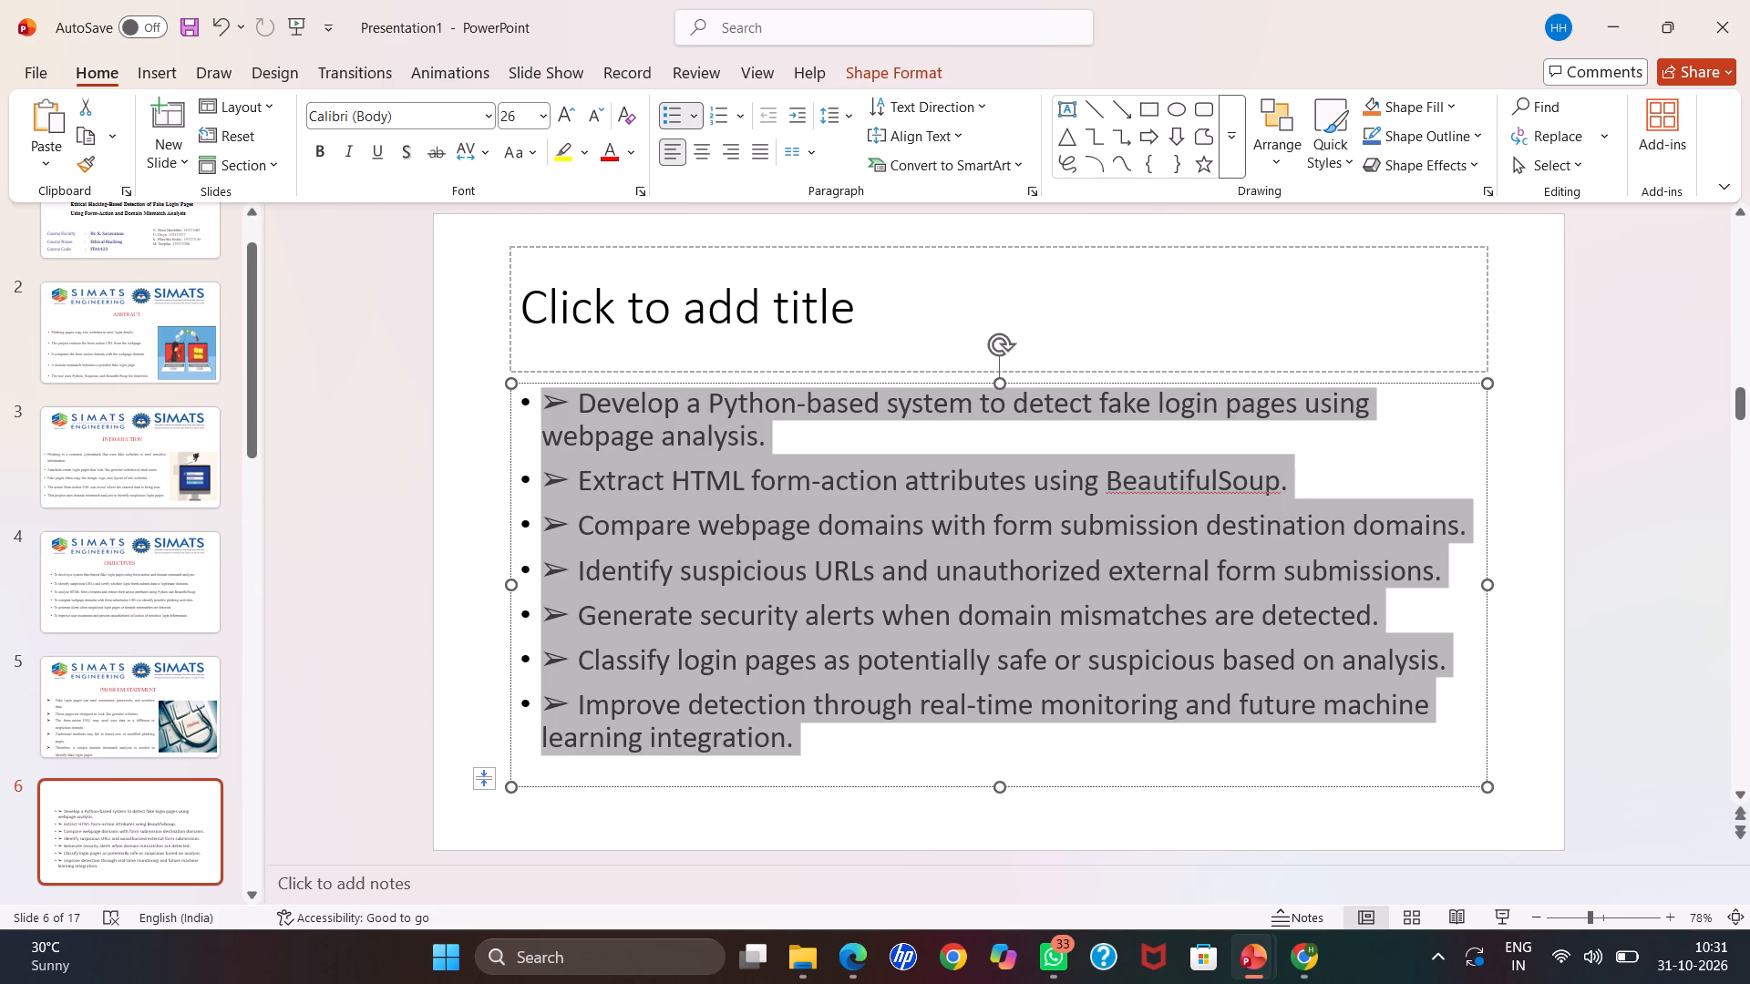
{"action": "left_click", "coordinate": [407, 109]}
{"action": "type", "text": "tii"}
{"action": "key", "text": "BackSpace"}
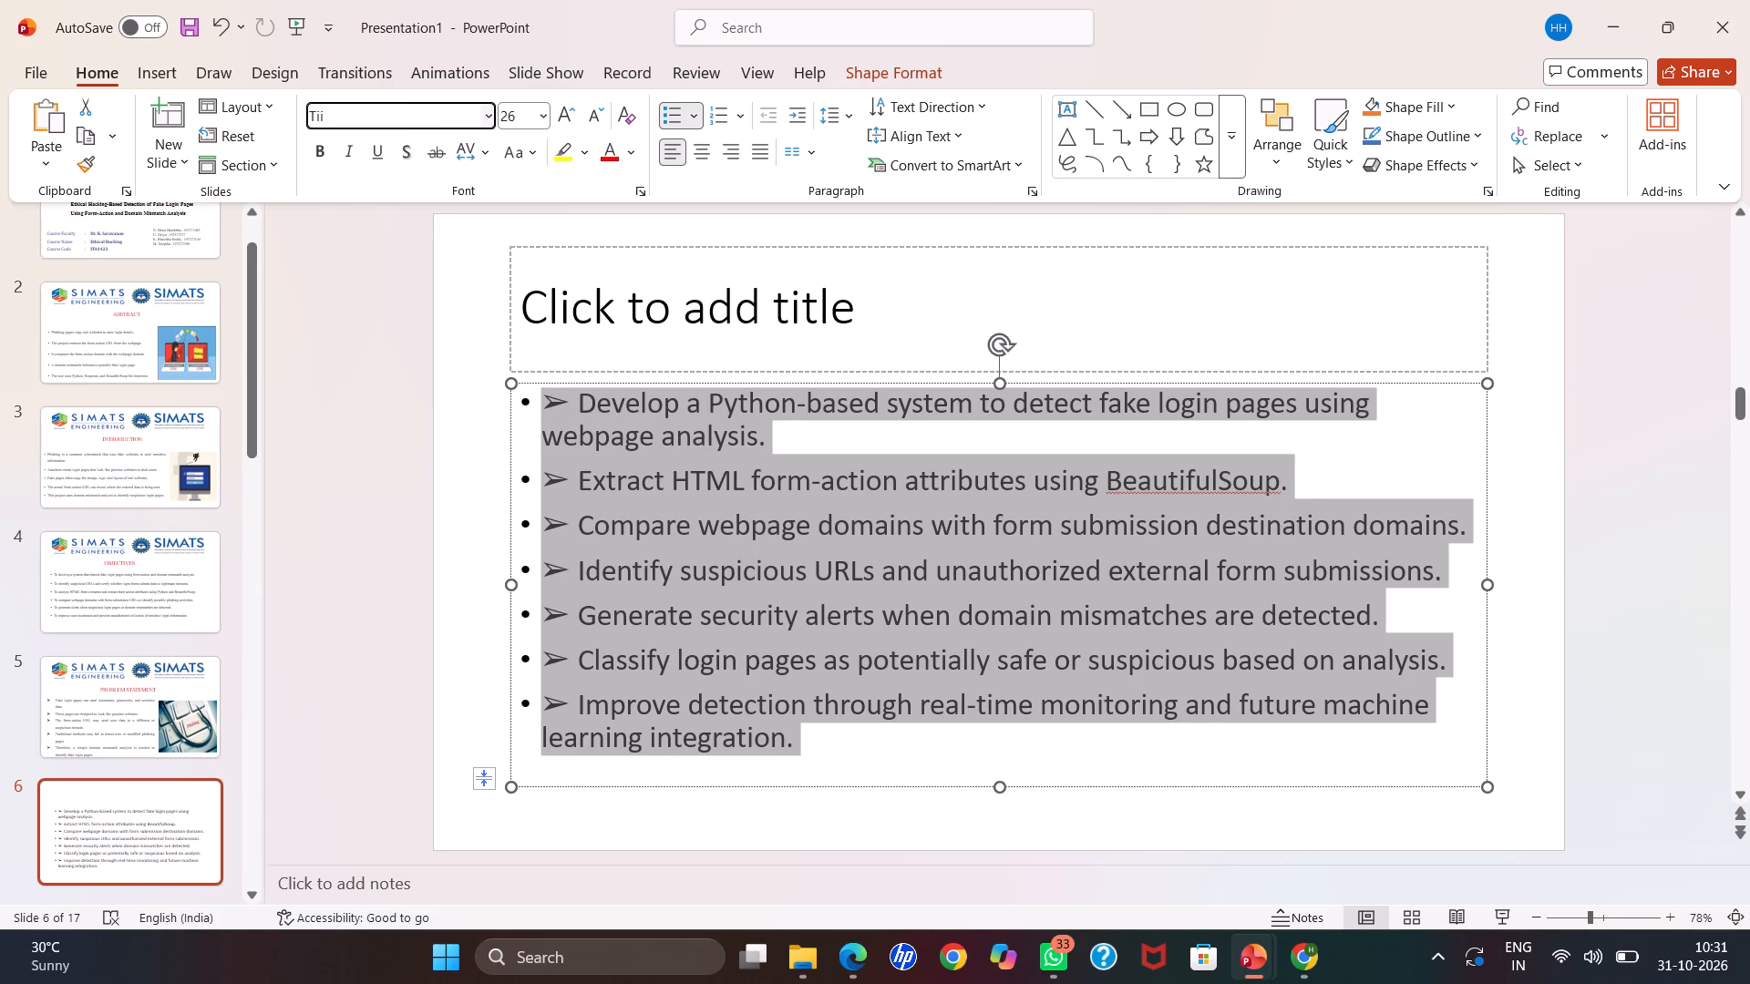
{"action": "key", "text": "m"}
{"action": "key", "text": "Return"}
{"action": "left_click", "coordinate": [514, 108]}
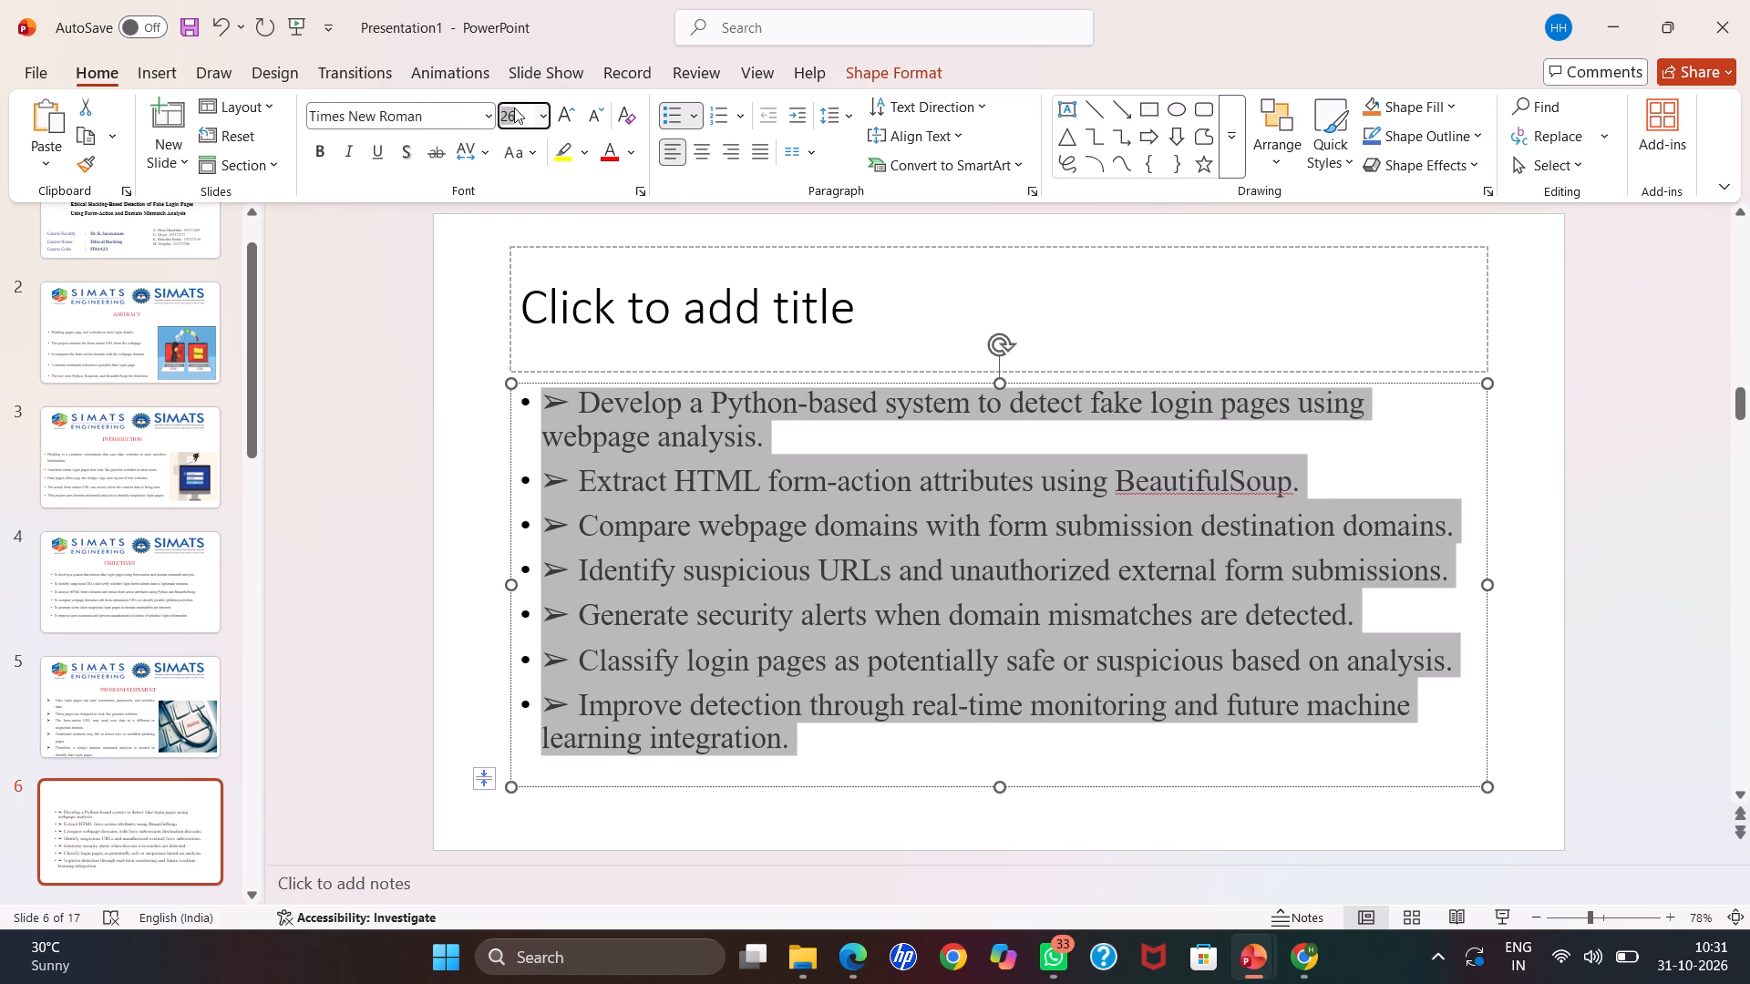
{"action": "type", "text": "20"}
{"action": "key", "text": "Return"}
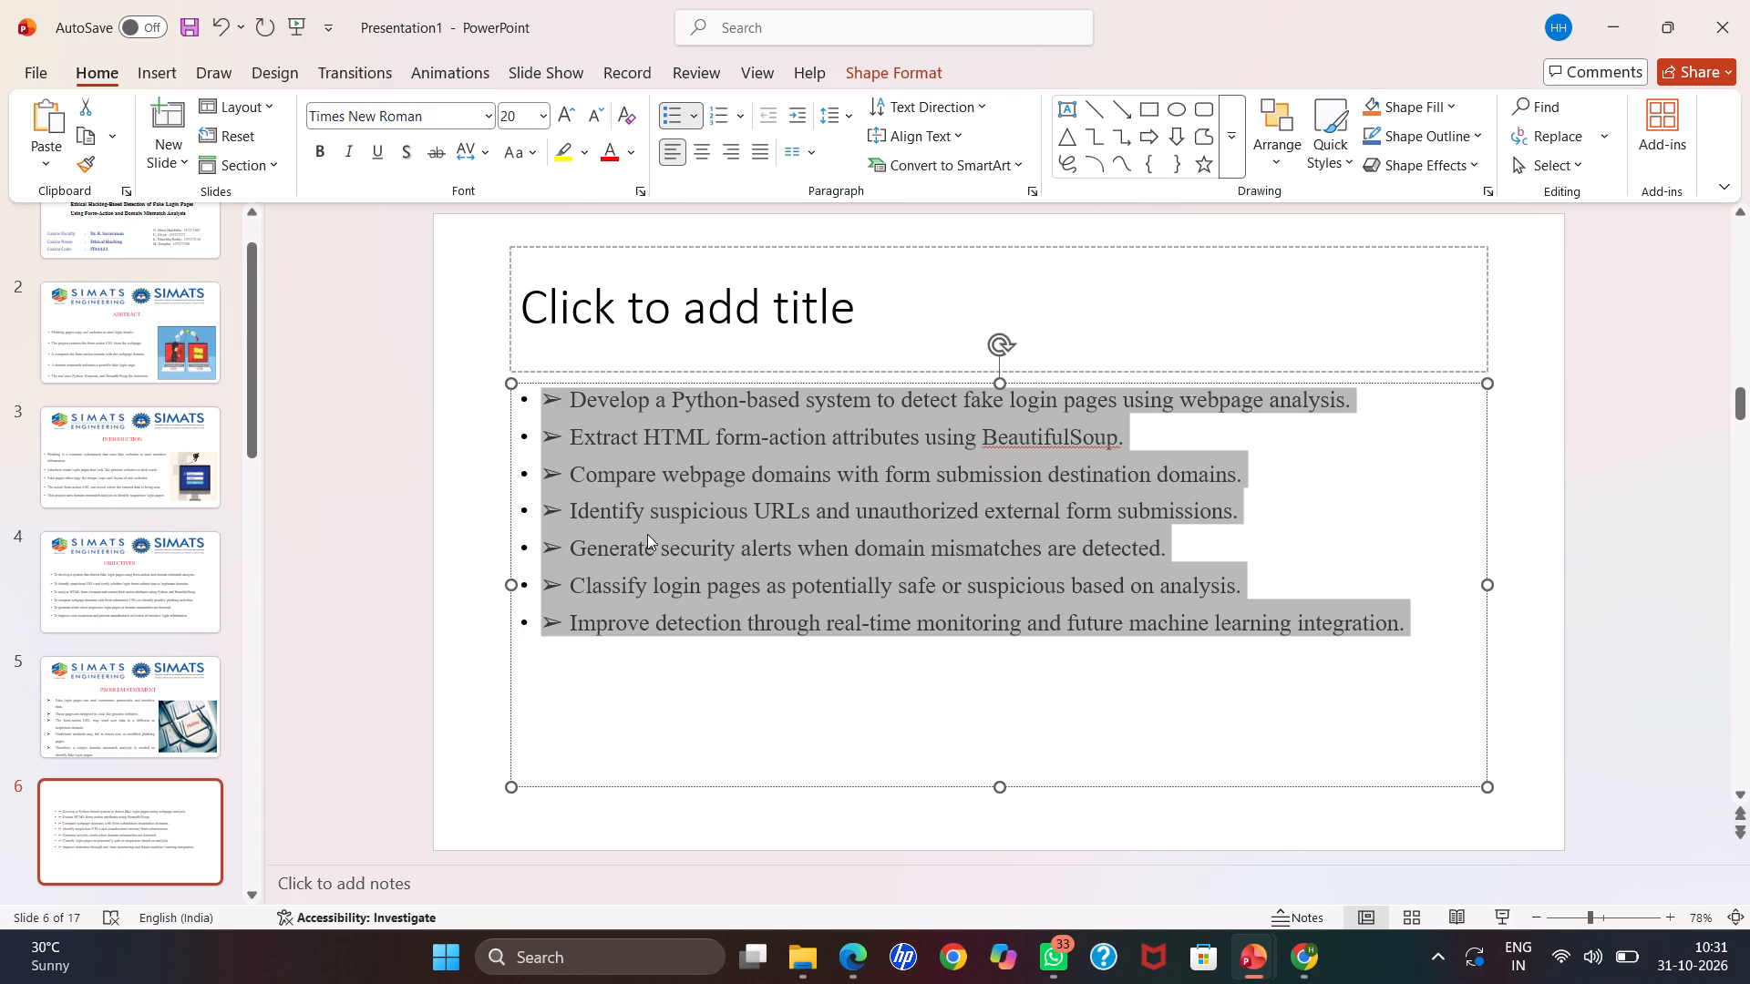
Remove the bullets and arrow symbols from the "Improve detection" and "Classify login pages" points.
{"action": "left_click", "coordinate": [913, 550]}
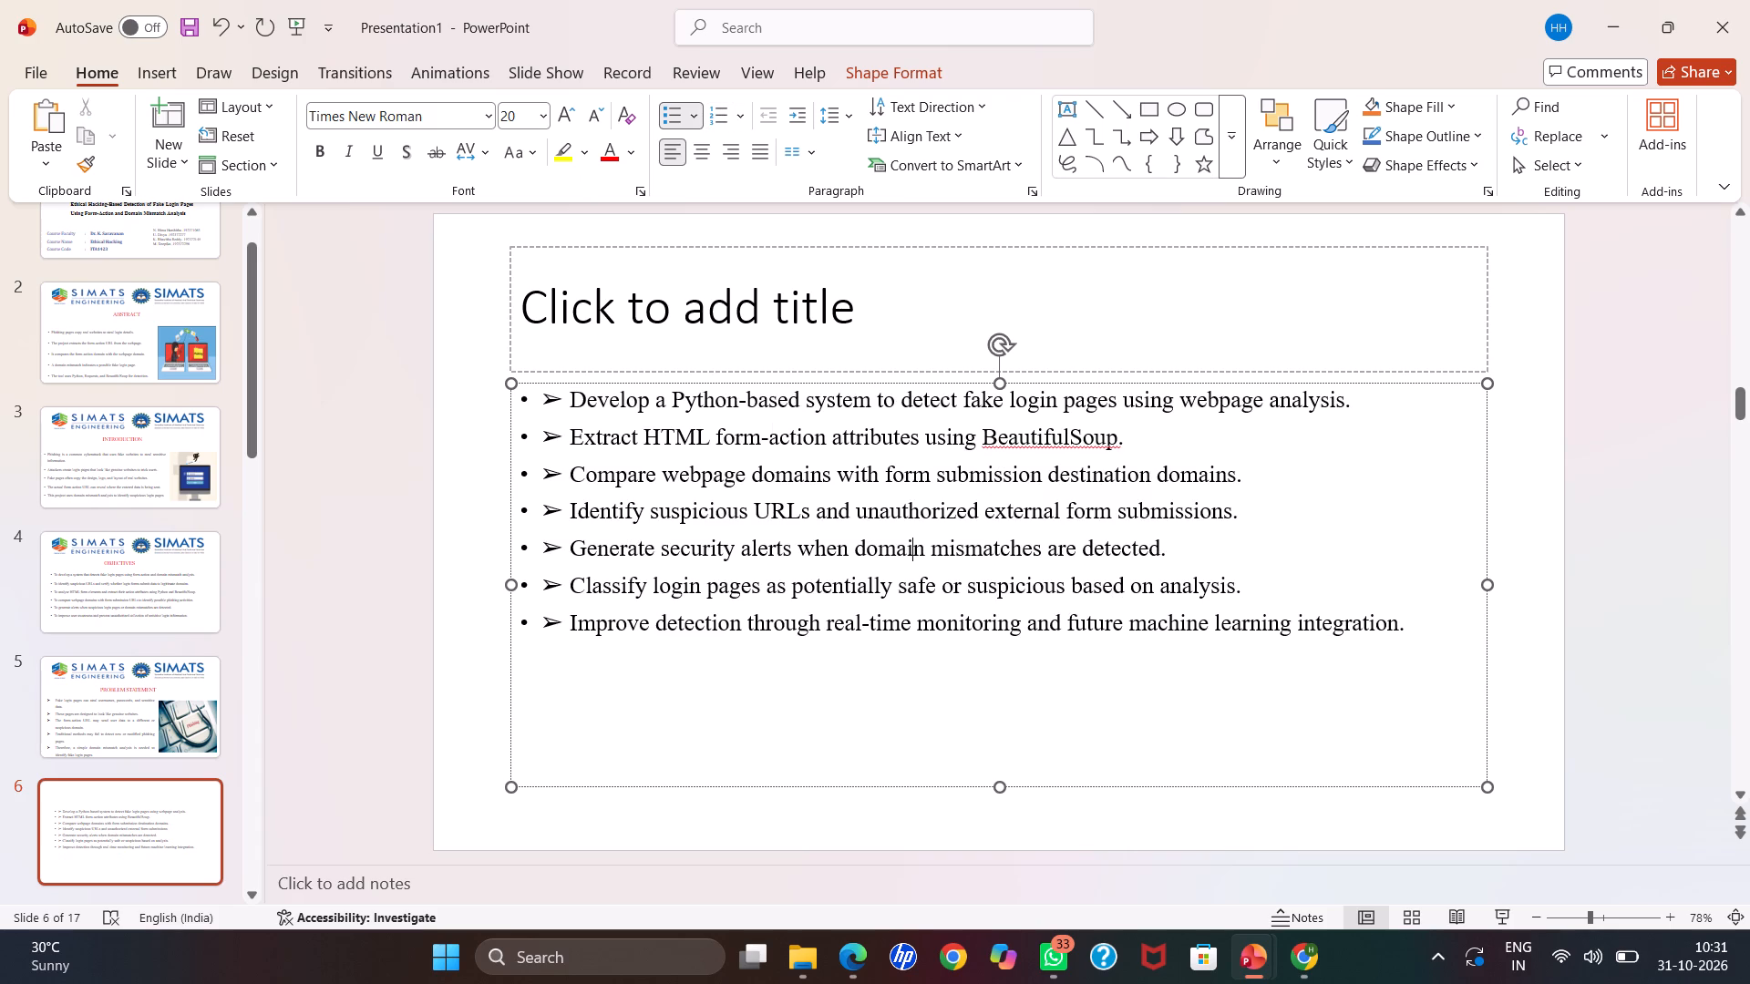
{"action": "left_click", "coordinate": [570, 626]}
{"action": "key", "text": "BackSpace"}
{"action": "key", "text": "BackSpace"}
{"action": "key", "text": "BackSpace"}
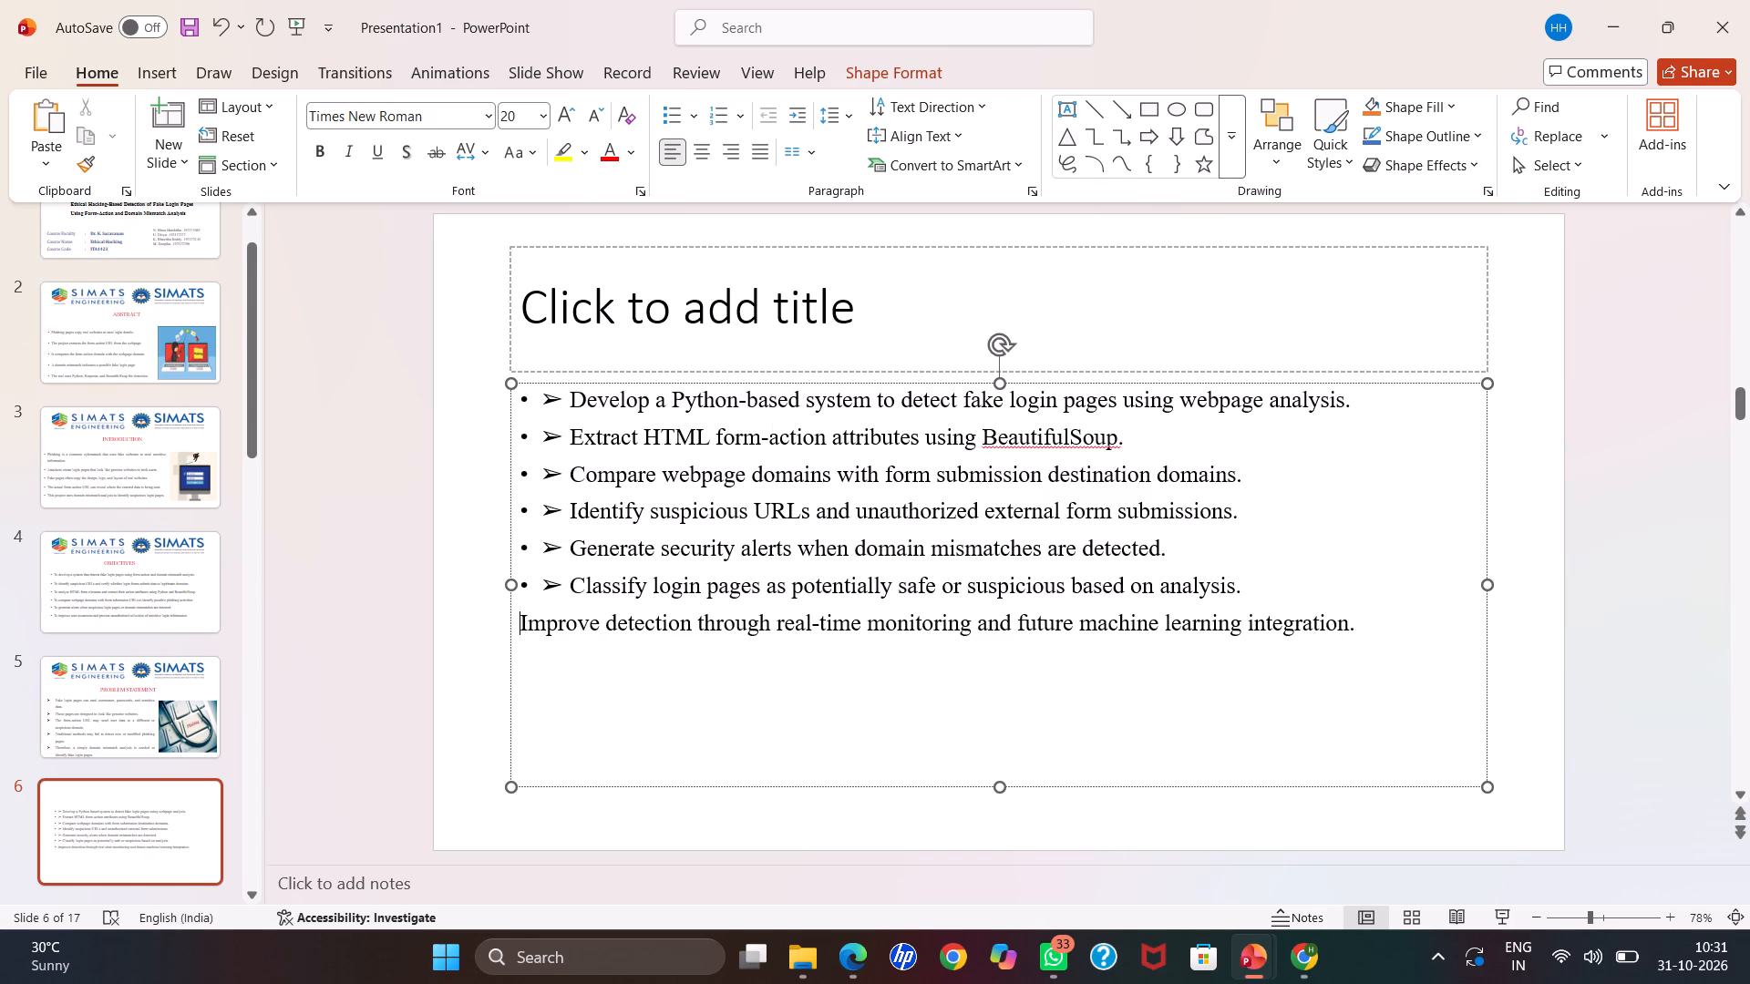
{"action": "key", "text": "Up"}
{"action": "key", "text": "Right"}
{"action": "key", "text": "BackSpace"}
{"action": "key", "text": "BackSpace"}
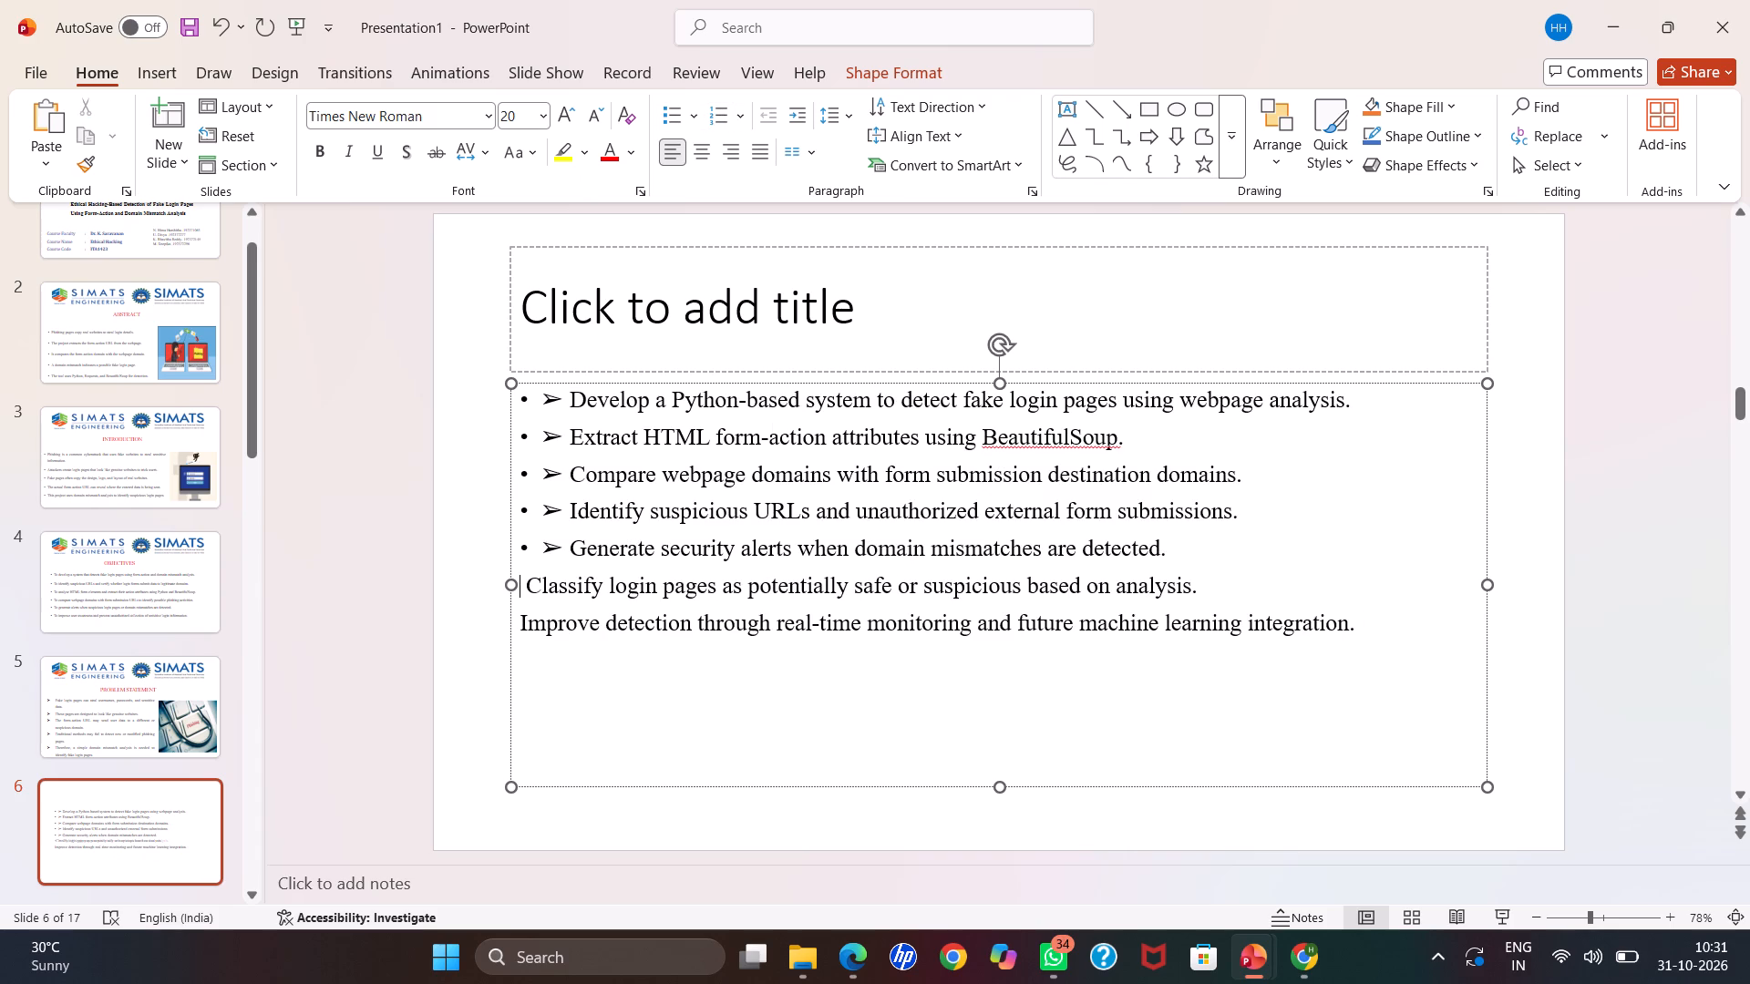
{"action": "key", "text": "BackSpace"}
{"action": "key", "text": "Return"}
{"action": "key", "text": "BackSpace"}
Remove the bullets and arrow symbols from the "Generate security alerts", "Identify suspicious URLs" and "Compare webpage domains" points.
{"action": "key", "text": "Up"}
{"action": "key", "text": "Right"}
{"action": "key", "text": "BackSpace"}
{"action": "key", "text": "BackSpace"}
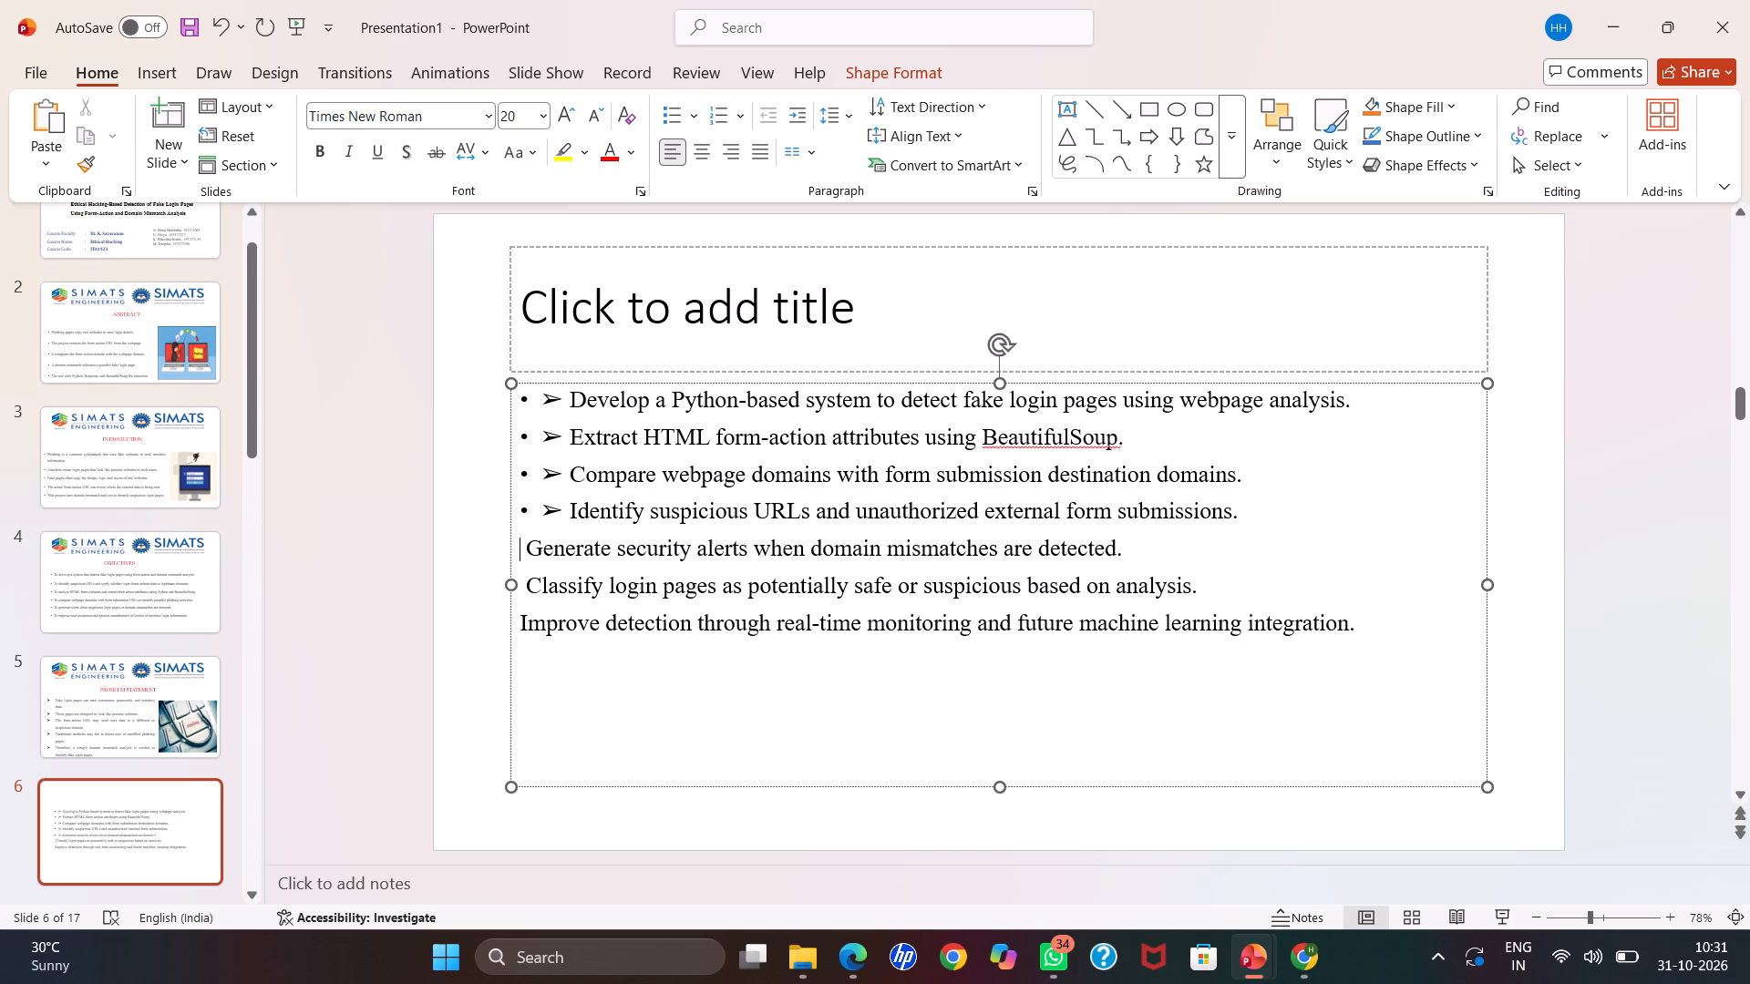
{"action": "key", "text": "Up"}
{"action": "key", "text": "Right"}
{"action": "key", "text": "BackSpace"}
{"action": "key", "text": "BackSpace"}
{"action": "key", "text": "Up"}
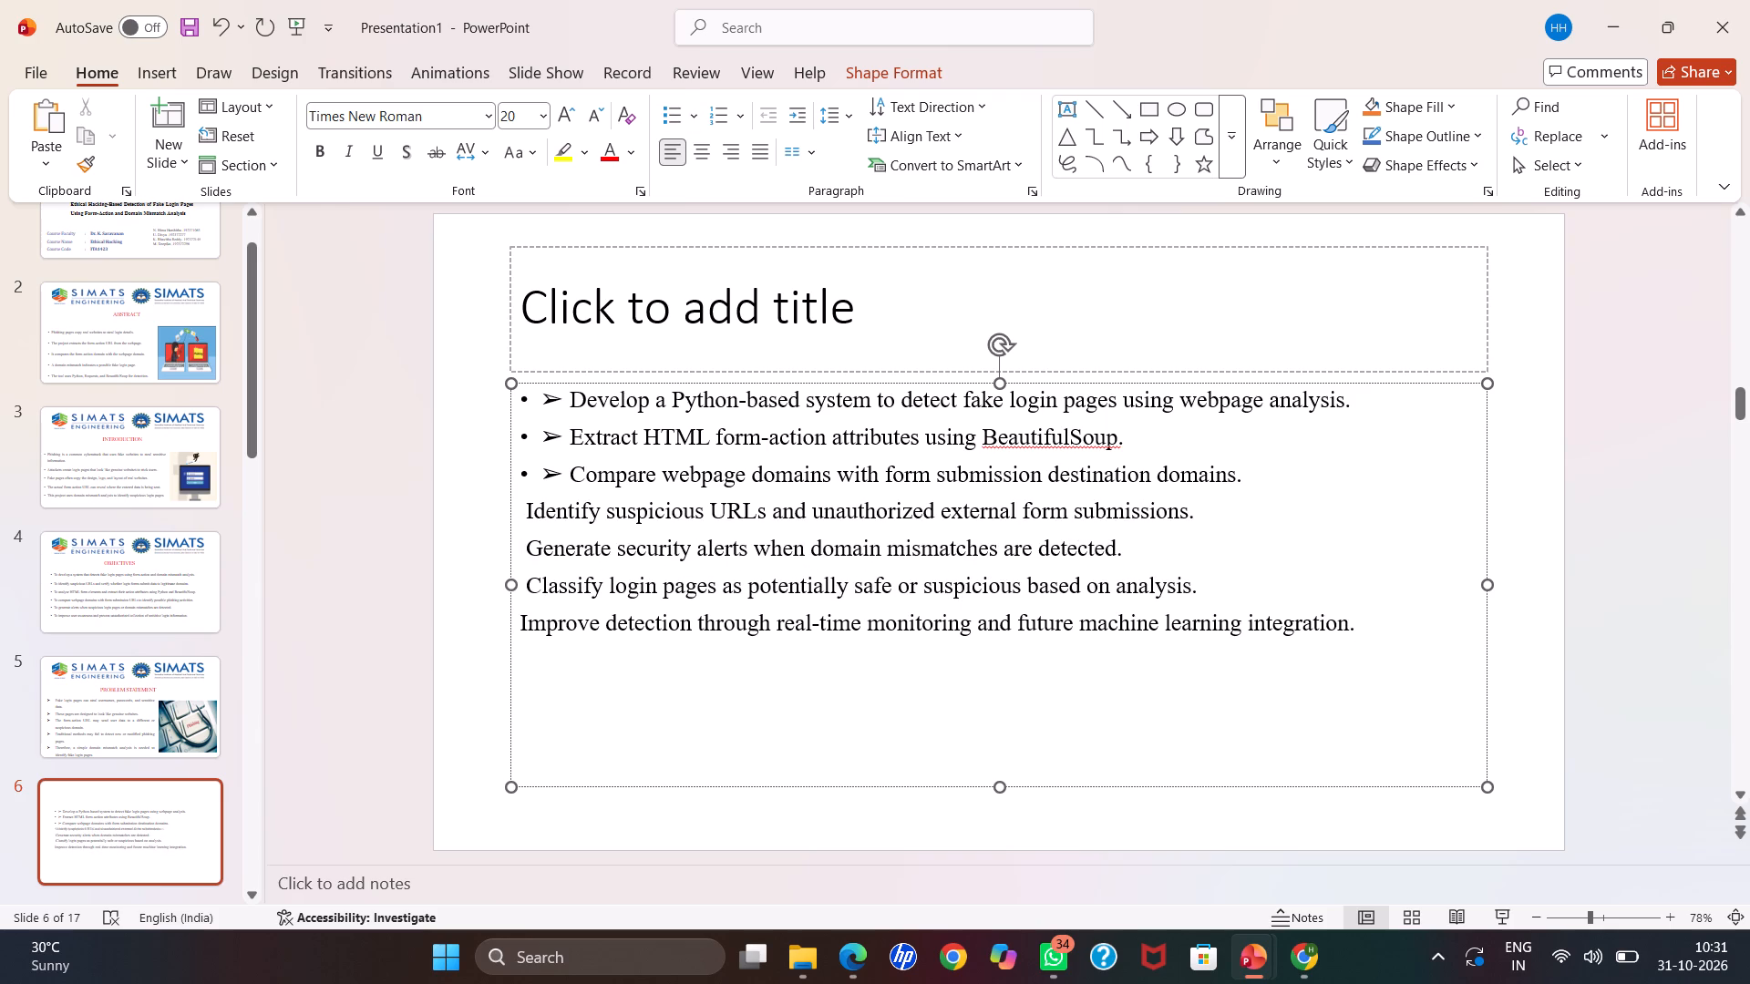
{"action": "key", "text": "Right"}
{"action": "key", "text": "BackSpace"}
{"action": "key", "text": "BackSpace"}
Remove the bullets and arrow symbols from the "Extract HTML form-action" and "Develop a Python-based system" points.
{"action": "key", "text": "Up"}
{"action": "key", "text": "Right"}
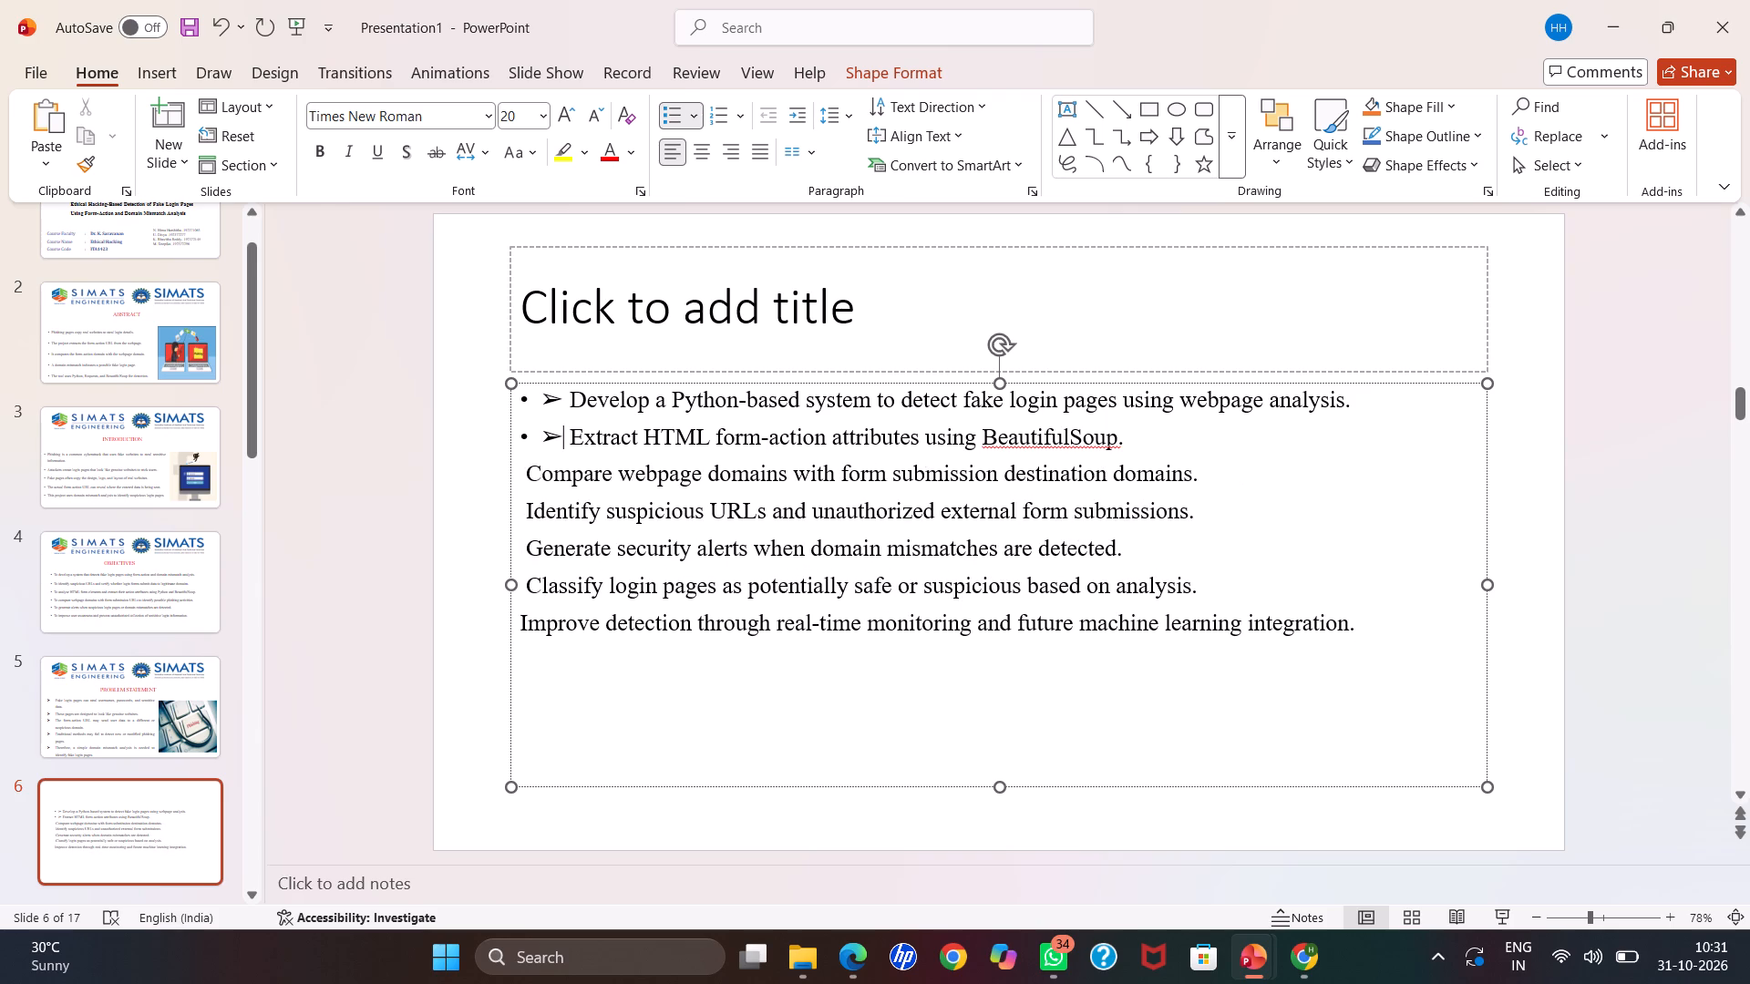
{"action": "key", "text": "BackSpace"}
{"action": "key", "text": "BackSpace"}
{"action": "key", "text": "Up"}
{"action": "key", "text": "Right"}
{"action": "key", "text": "BackSpace"}
{"action": "key", "text": "BackSpace"}
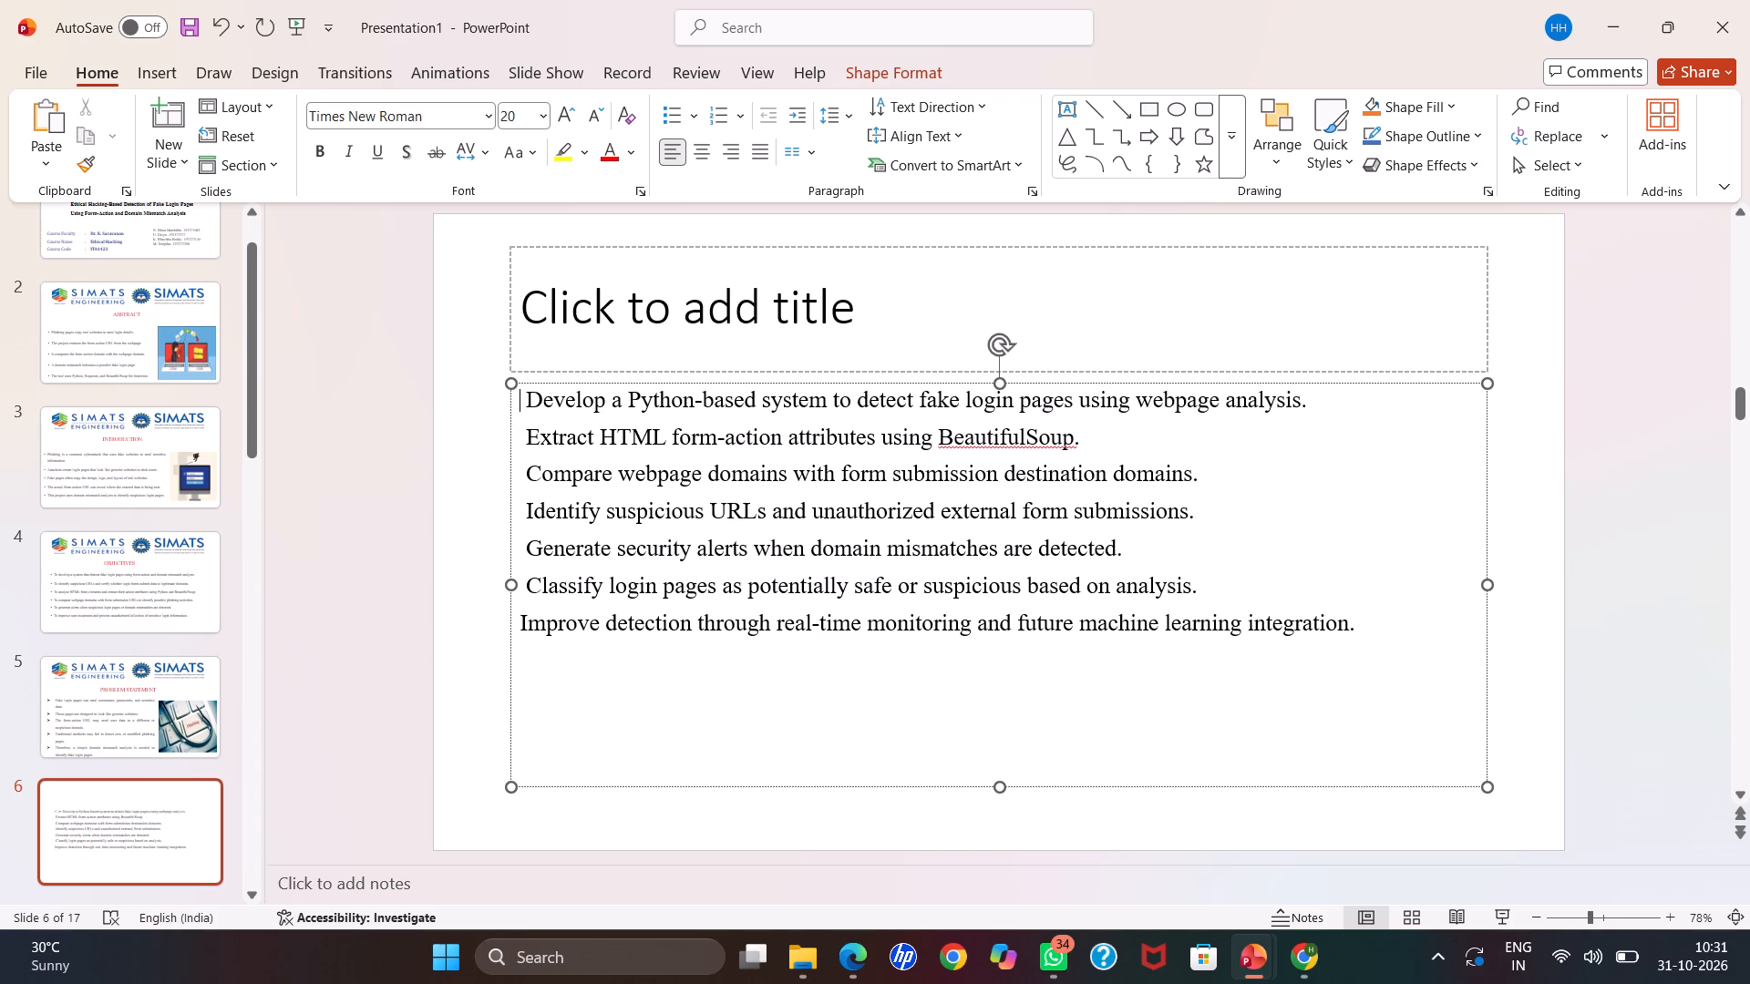
Justify all seven points on the new slide and increase their line spacing.
{"action": "left_click", "coordinate": [664, 654], "text": "ctrl"}
{"action": "key", "text": "ctrl+a"}
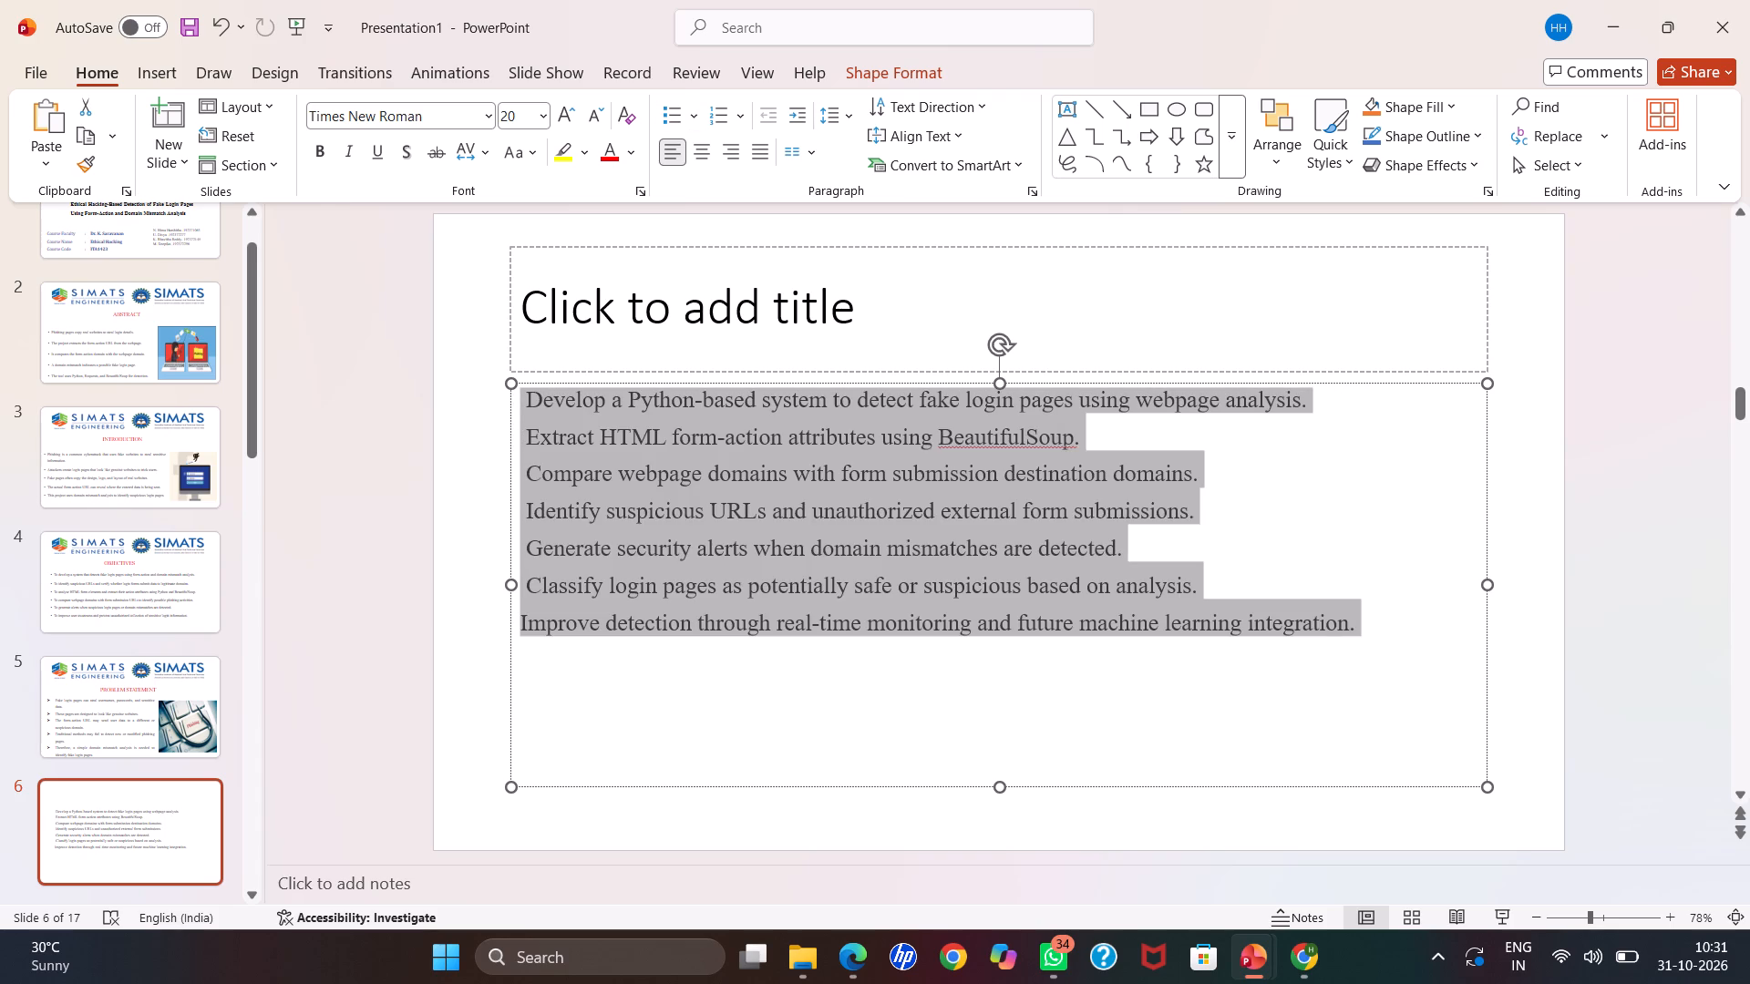
{"action": "left_click", "coordinate": [764, 157]}
{"action": "left_click_drag", "start_coordinate": [839, 111], "coordinate": [869, 178]}
{"action": "left_click", "coordinate": [869, 178]}
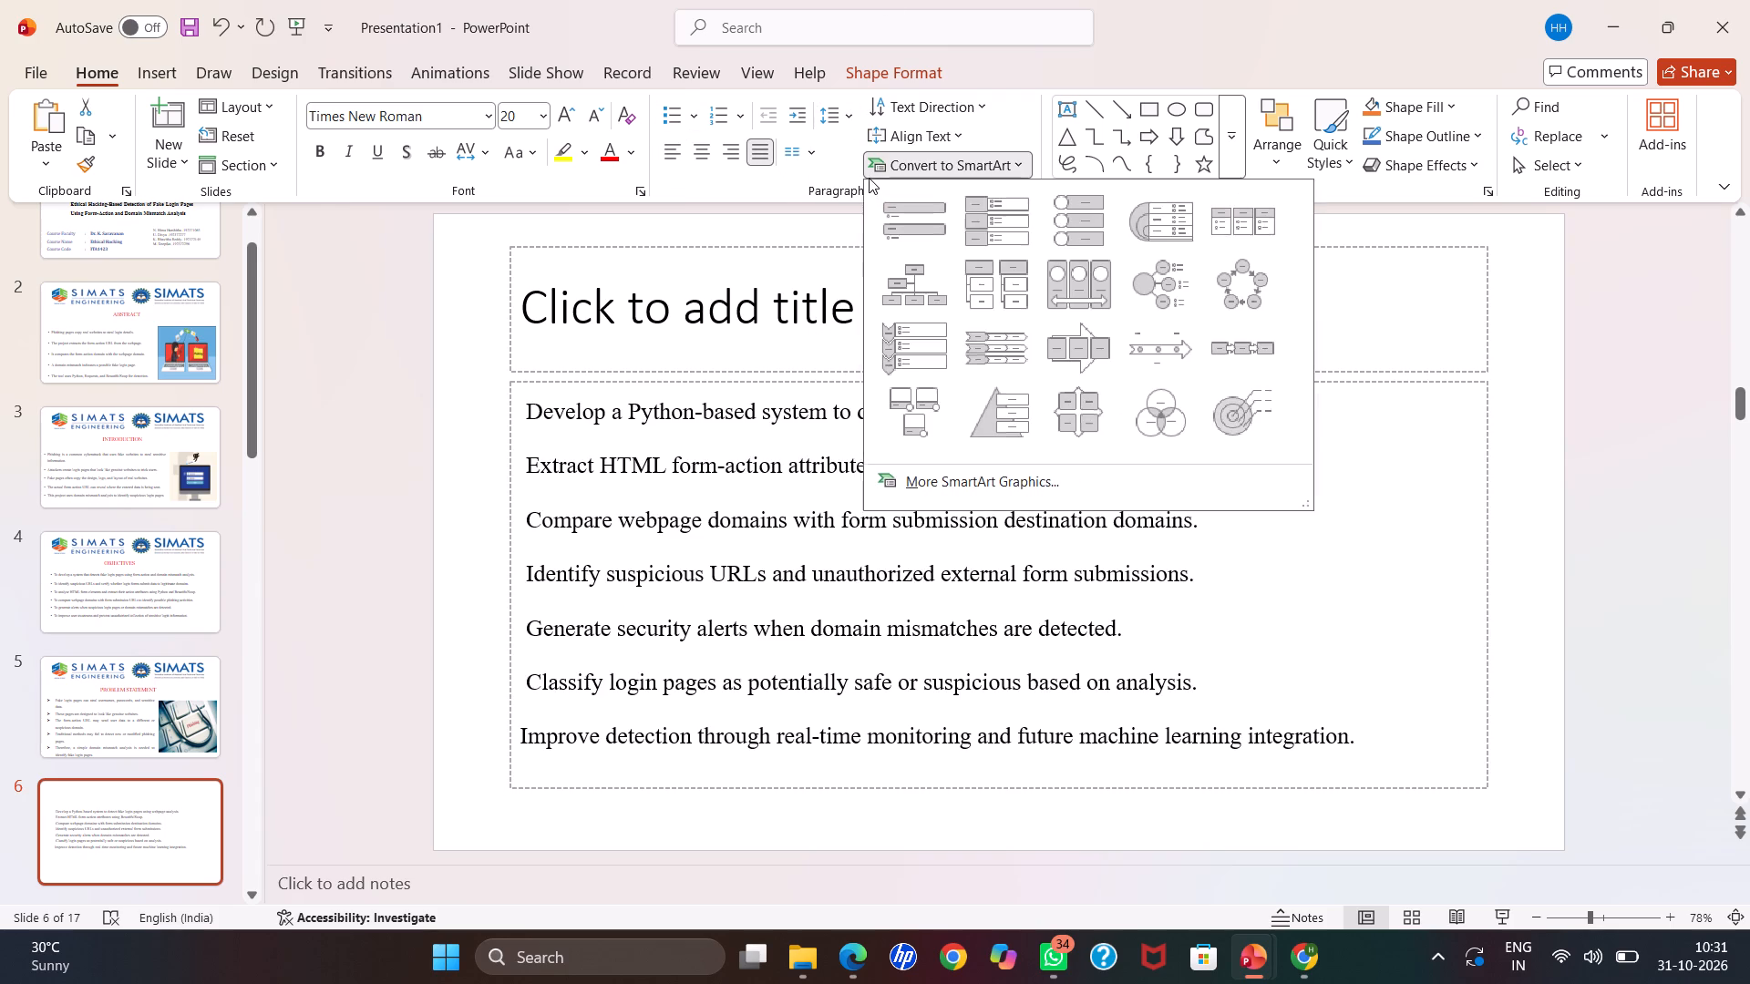
{"action": "left_click", "coordinate": [797, 515]}
Replace the new slide's empty title placeholder with the SIMATS logo banner copied from the Problem Statement slide.
{"action": "left_click", "coordinate": [109, 727]}
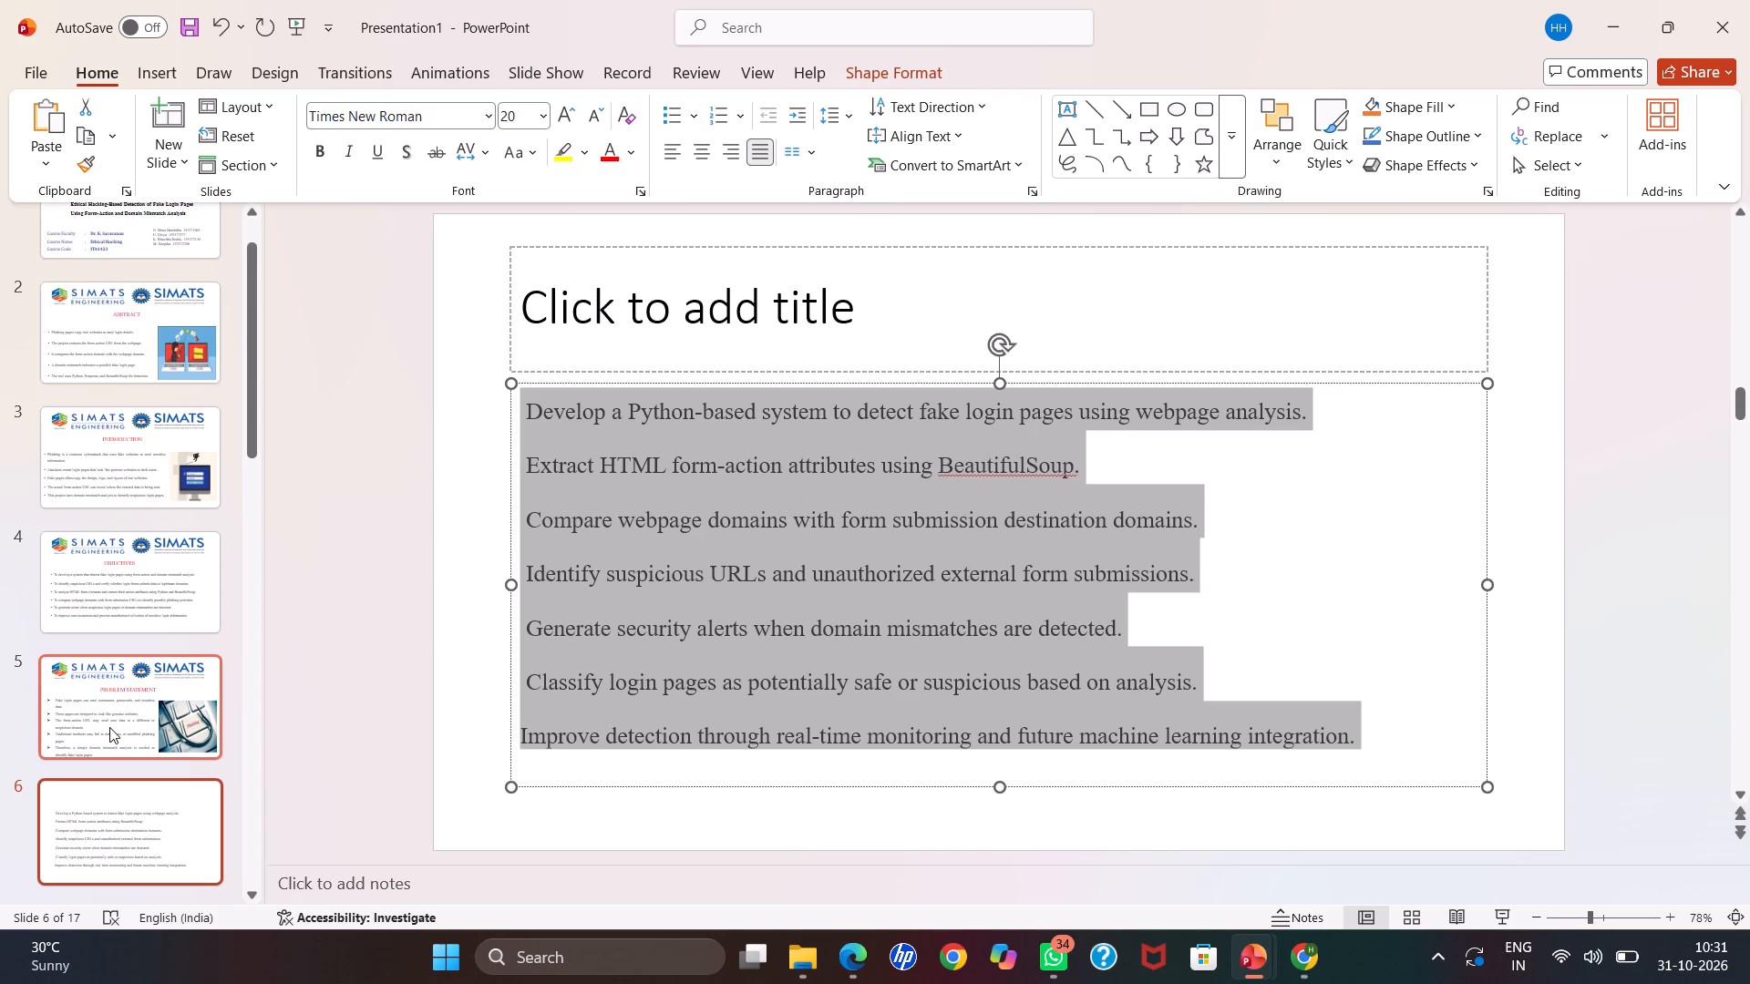
{"action": "left_click", "coordinate": [680, 285]}
{"action": "key", "text": "ctrl+c"}
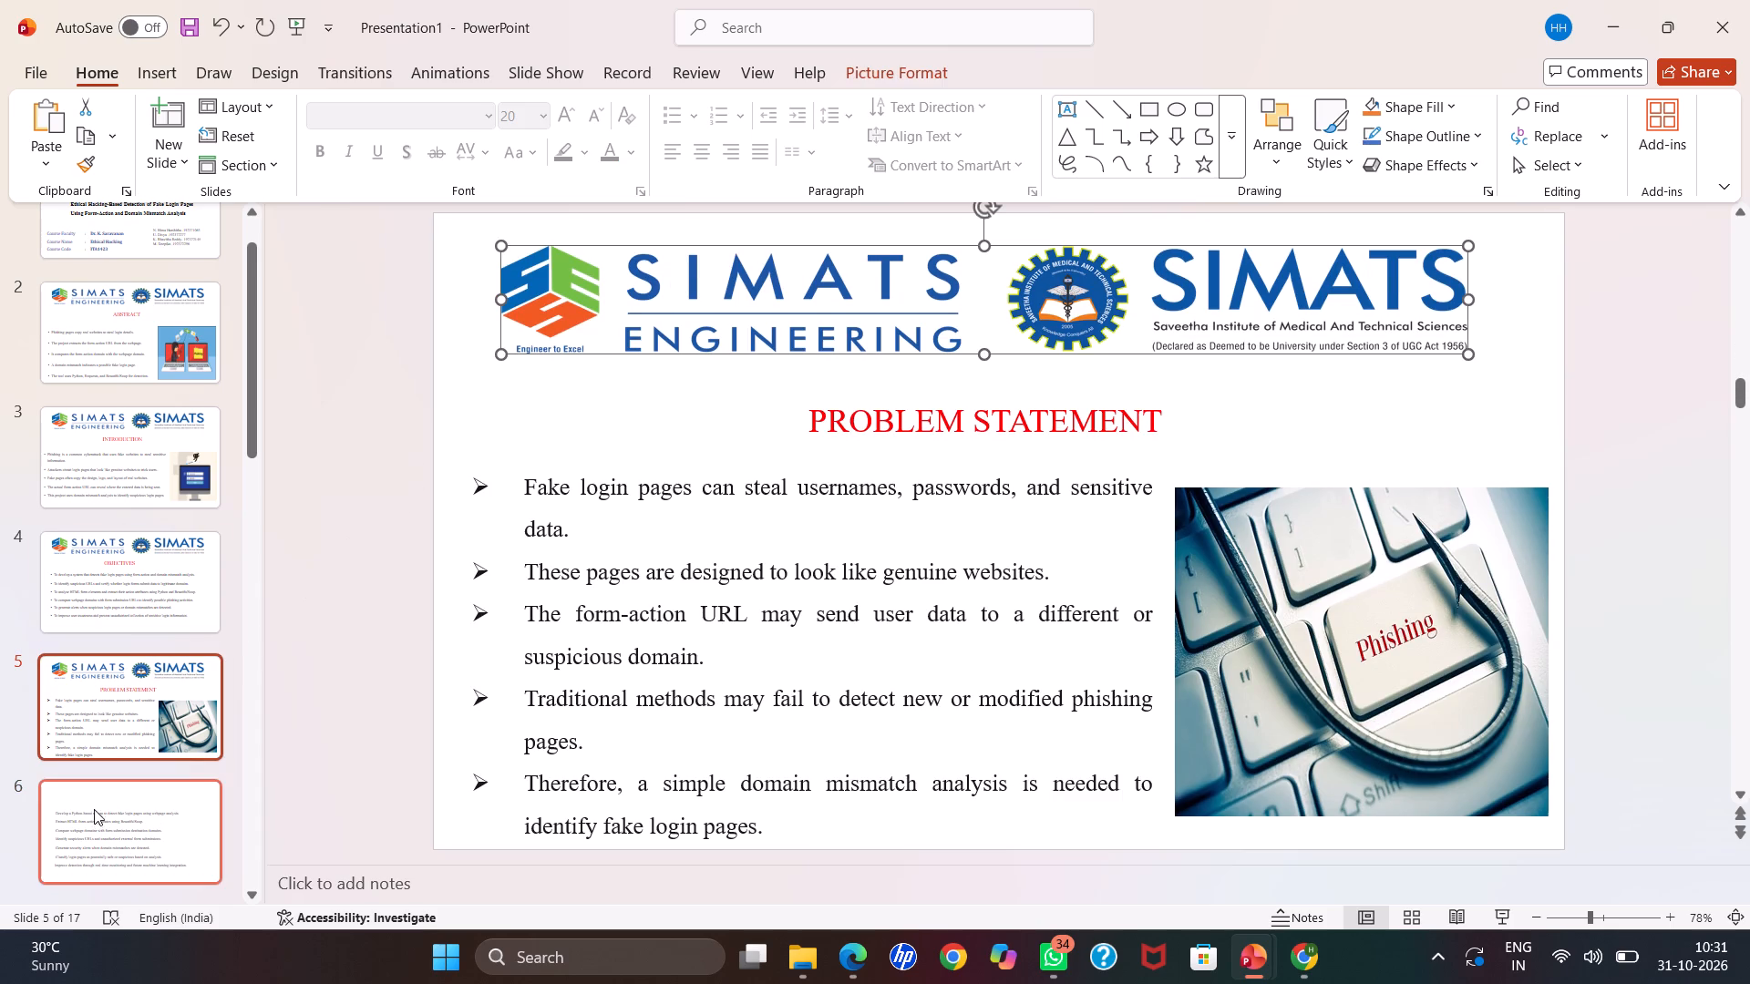
{"action": "left_click", "coordinate": [94, 814]}
{"action": "left_click", "coordinate": [574, 392]}
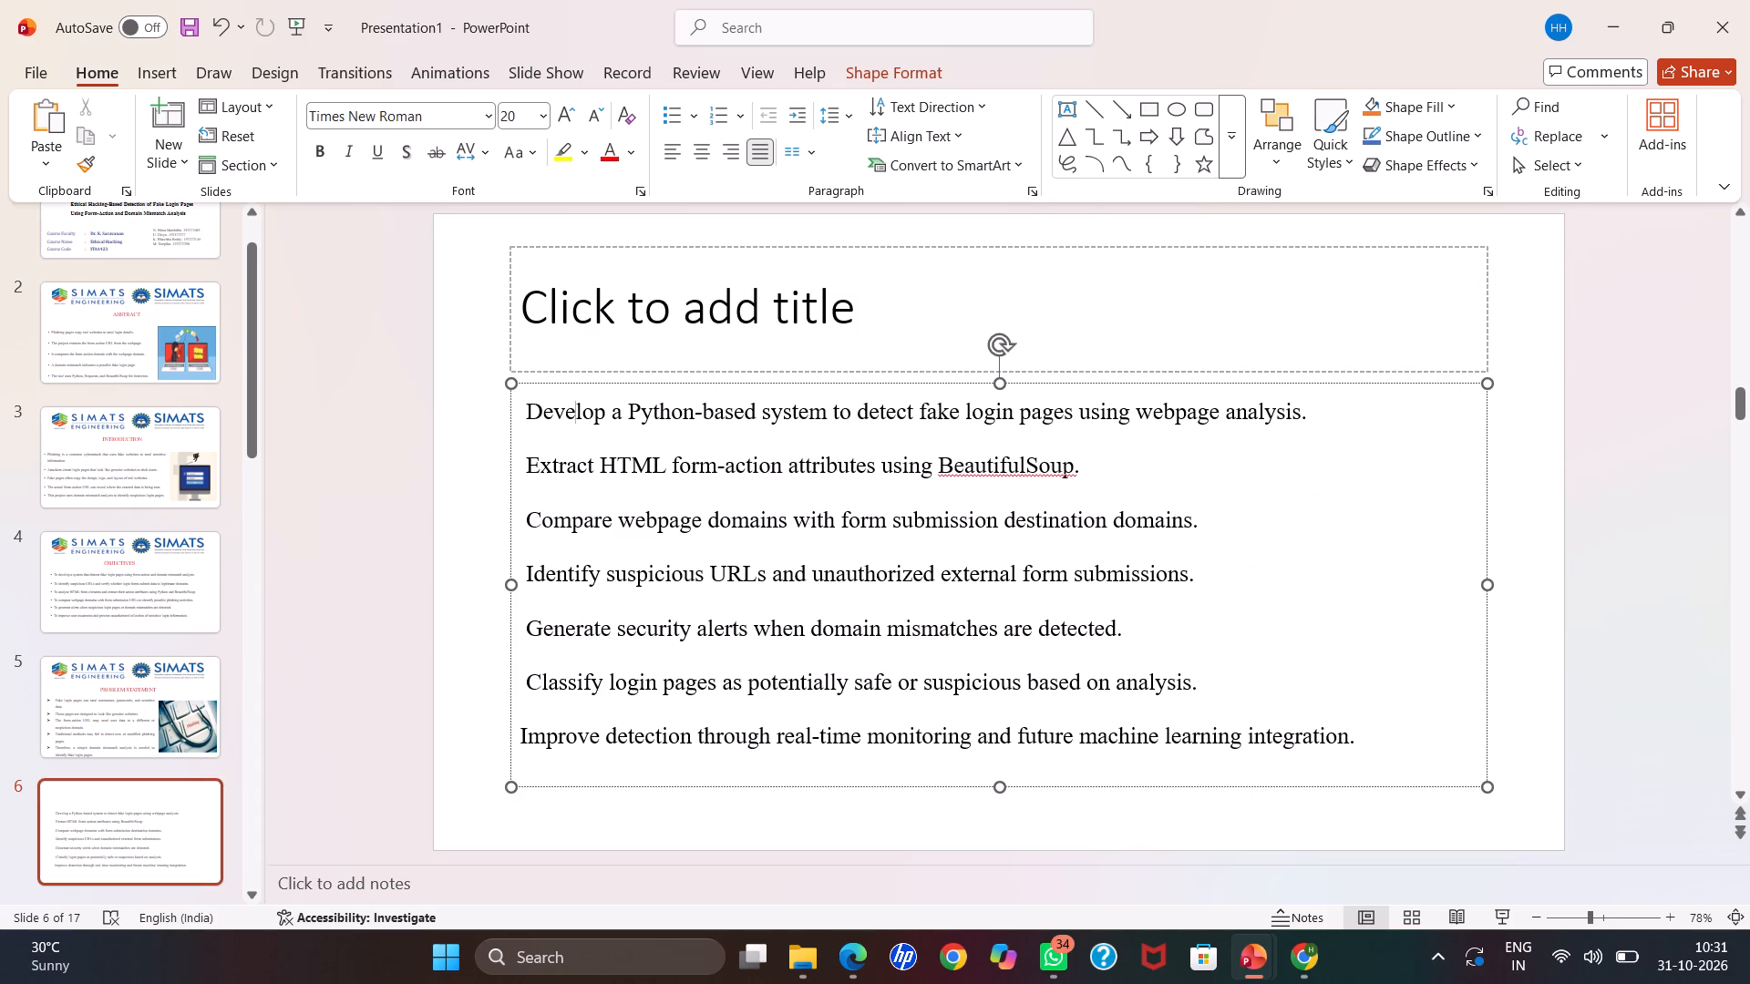
{"action": "left_click", "coordinate": [584, 369]}
{"action": "left_click", "coordinate": [584, 376]}
{"action": "key", "text": "Delete"}
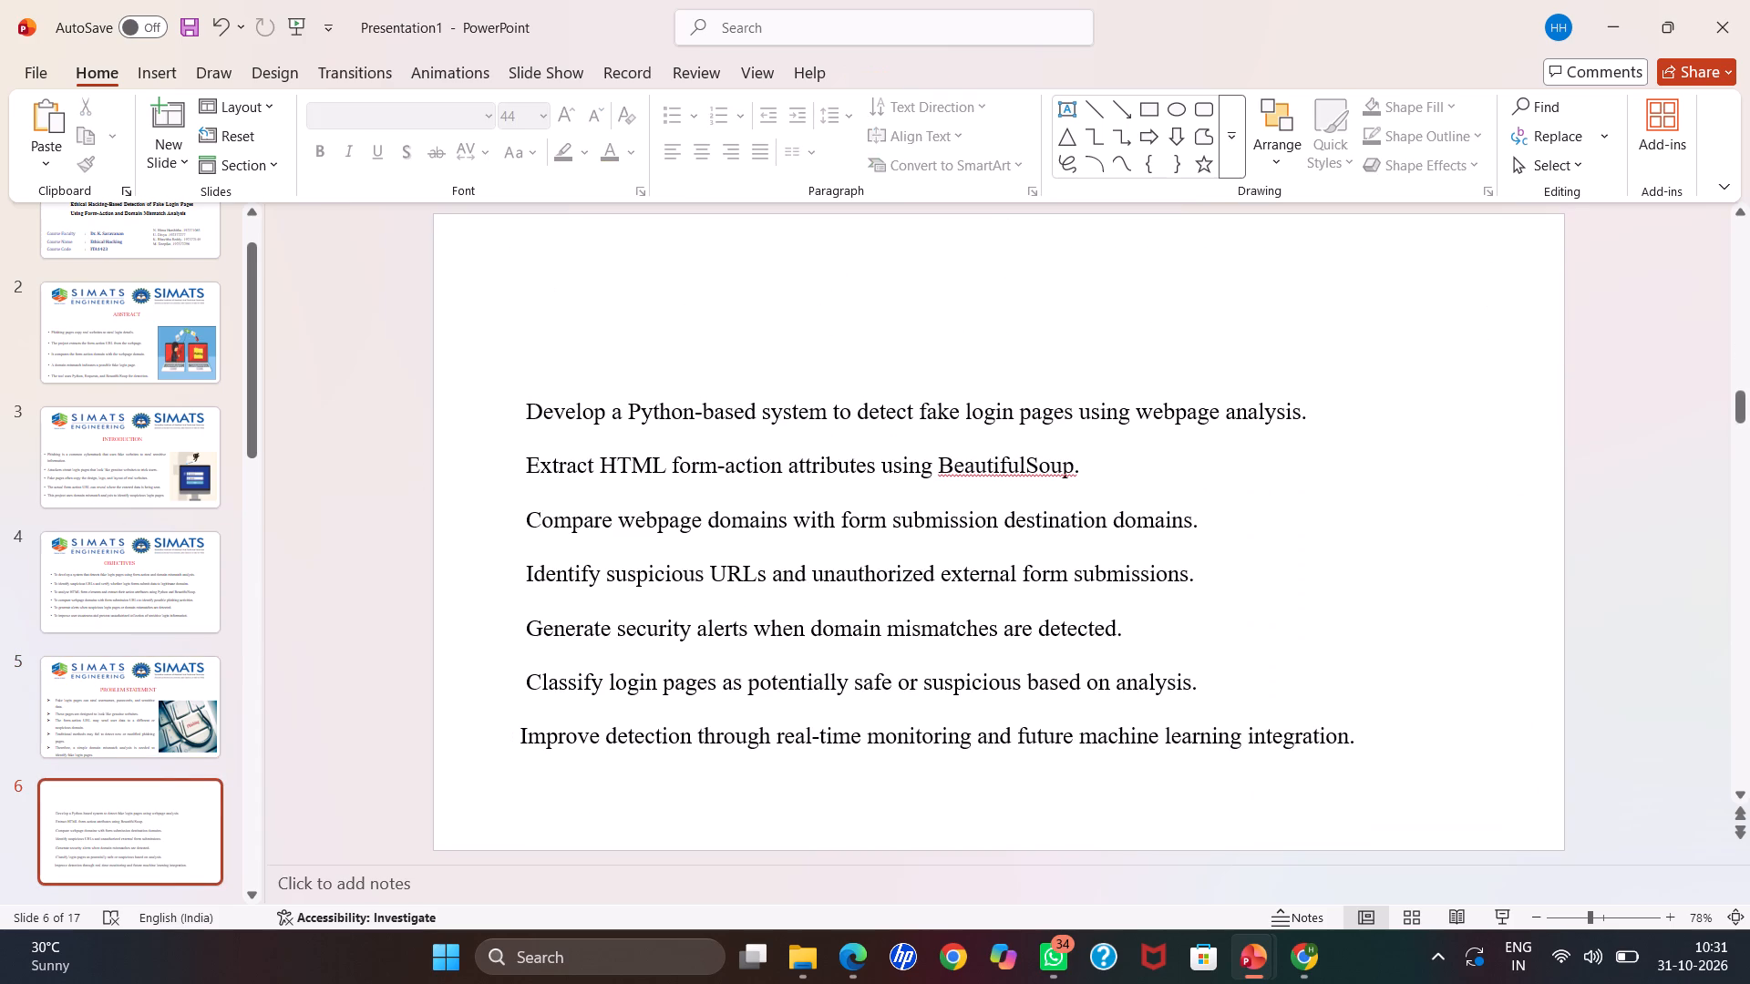
{"action": "key", "text": "ctrl+v"}
Move the points' text box lower beneath the logo banner and narrow it to fit the longest line.
{"action": "left_click", "coordinate": [630, 429]}
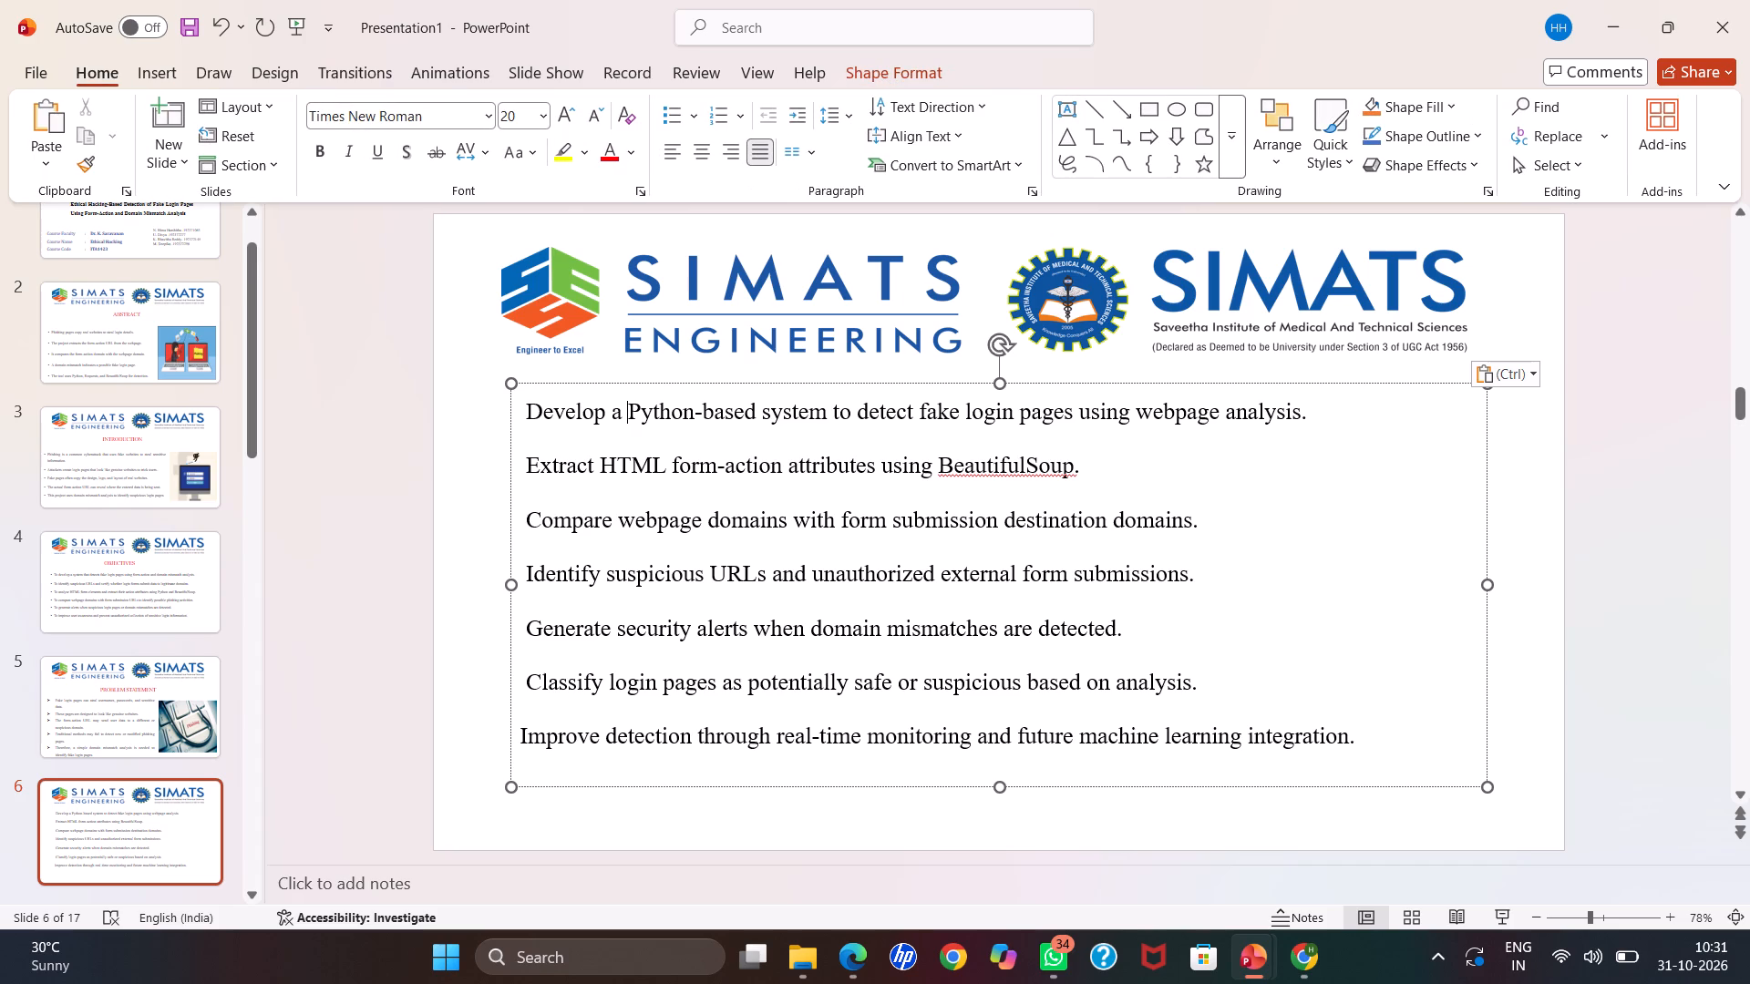
{"action": "left_click_drag", "start_coordinate": [770, 383], "coordinate": [732, 438]}
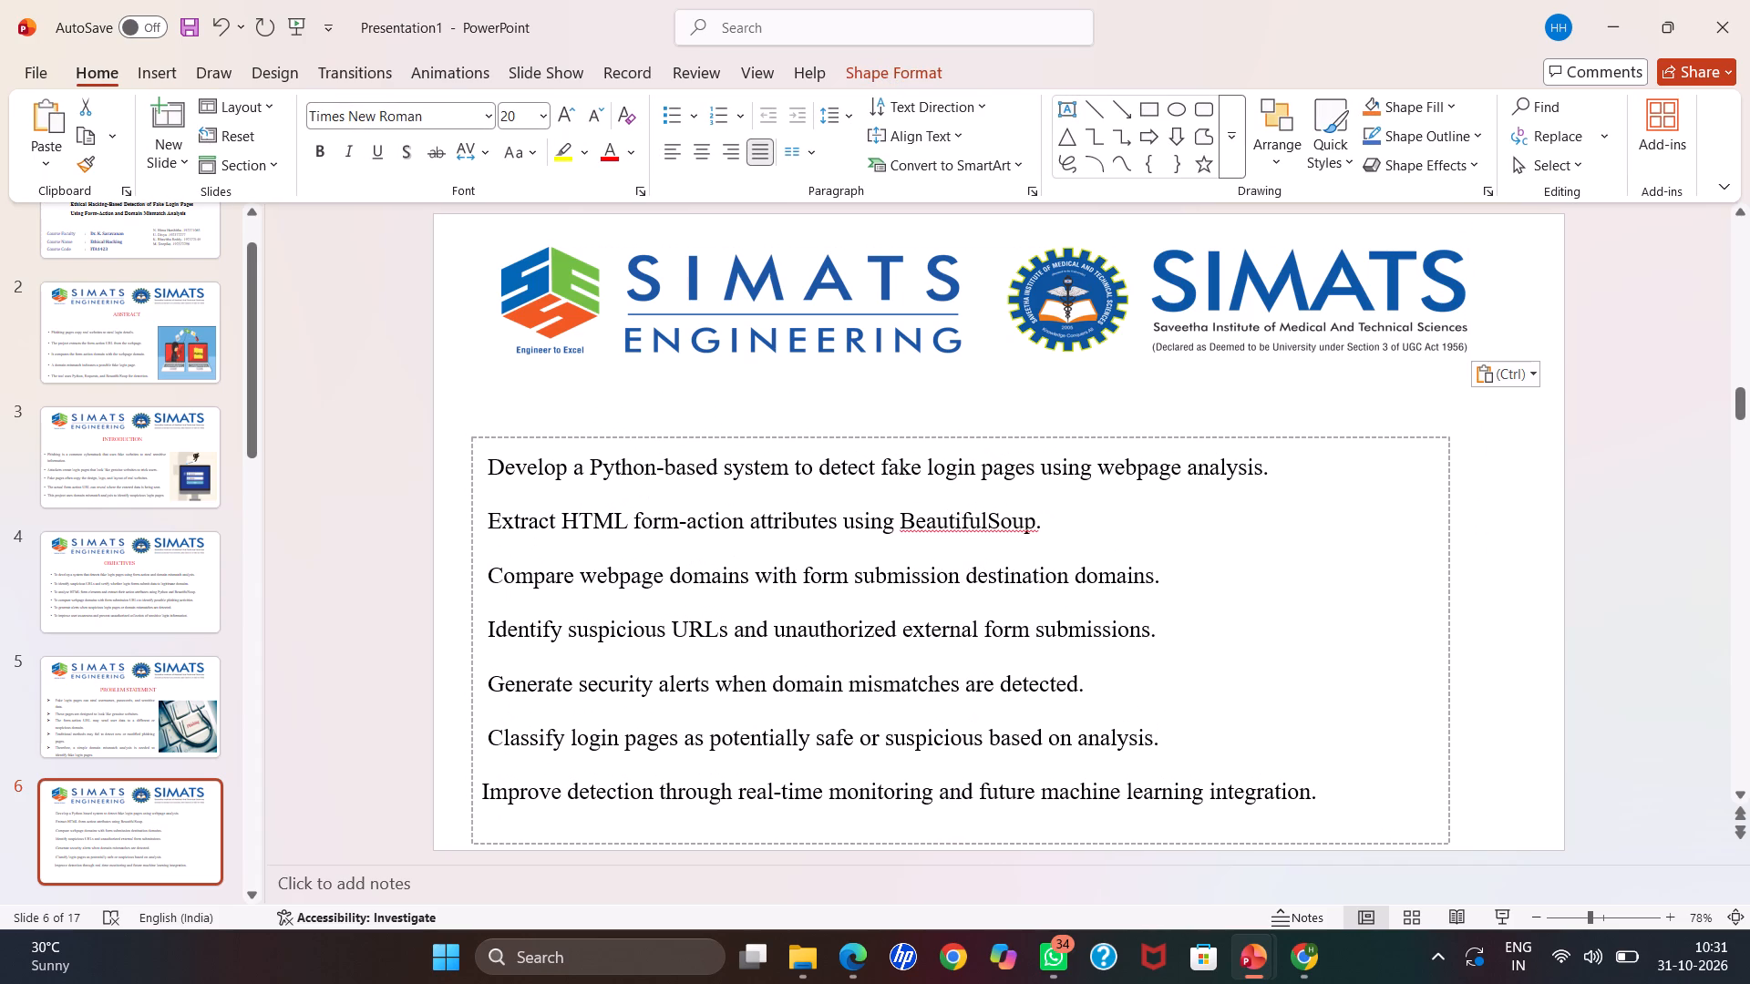
{"action": "left_click_drag", "start_coordinate": [732, 438], "coordinate": [722, 437]}
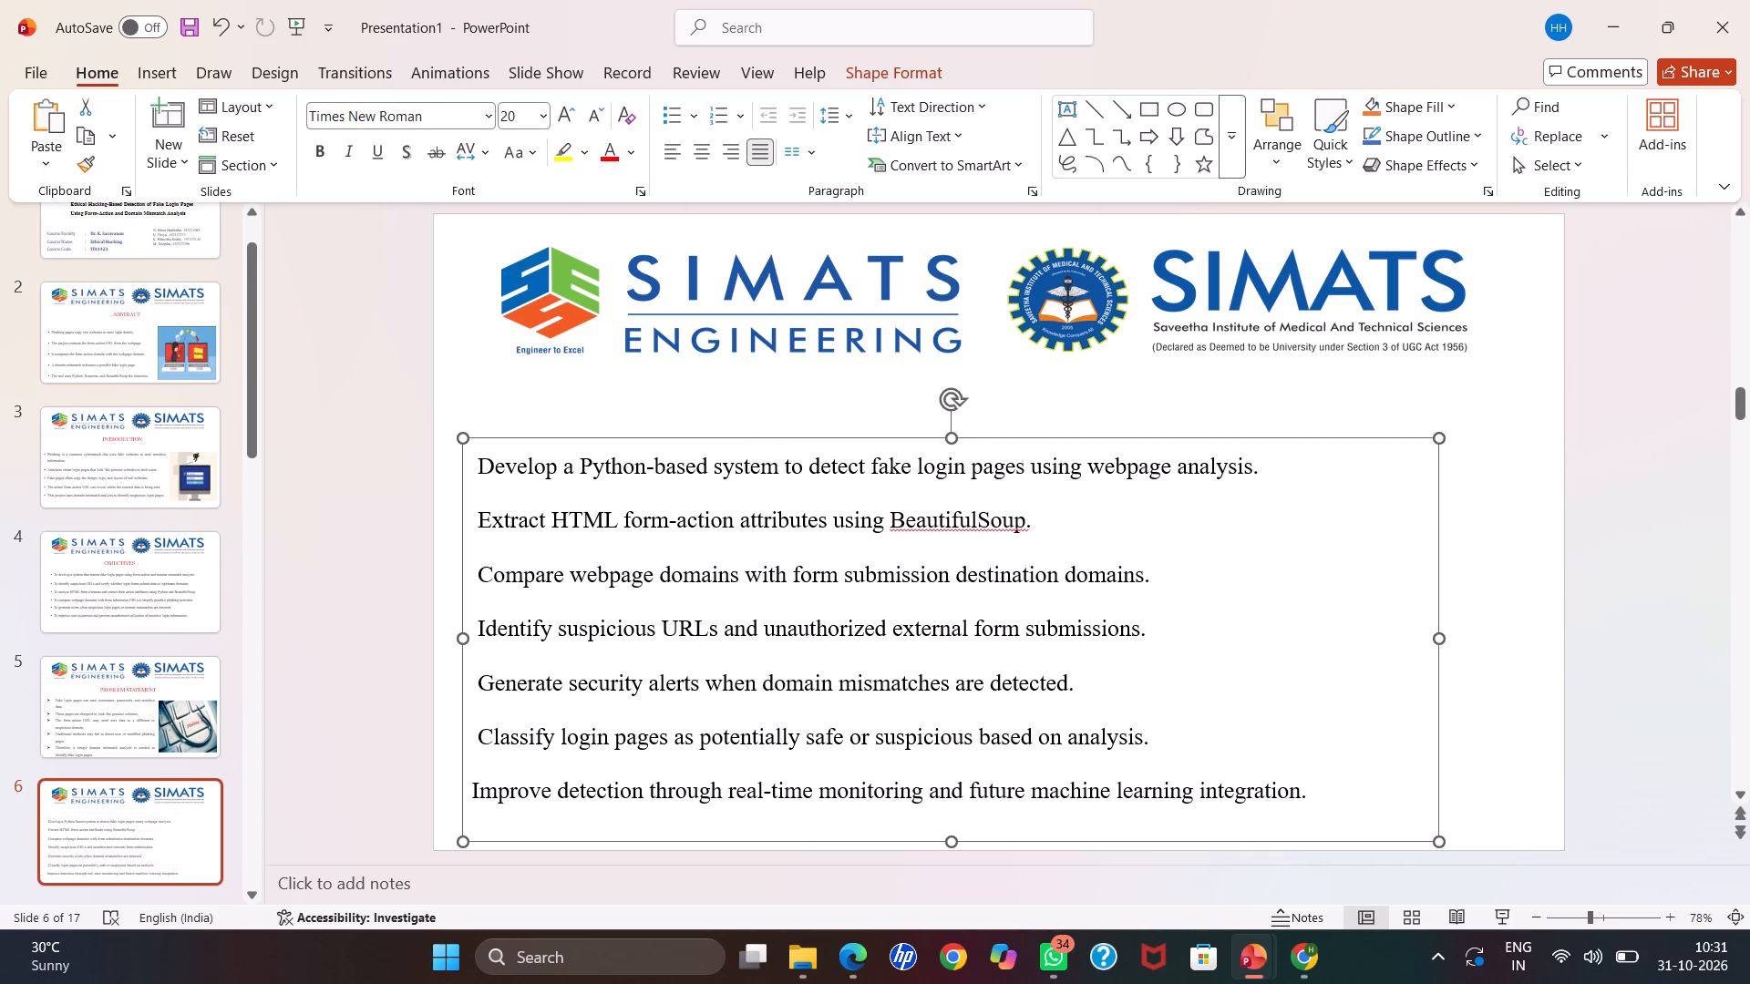
{"action": "left_click_drag", "start_coordinate": [1435, 634], "coordinate": [1315, 640]}
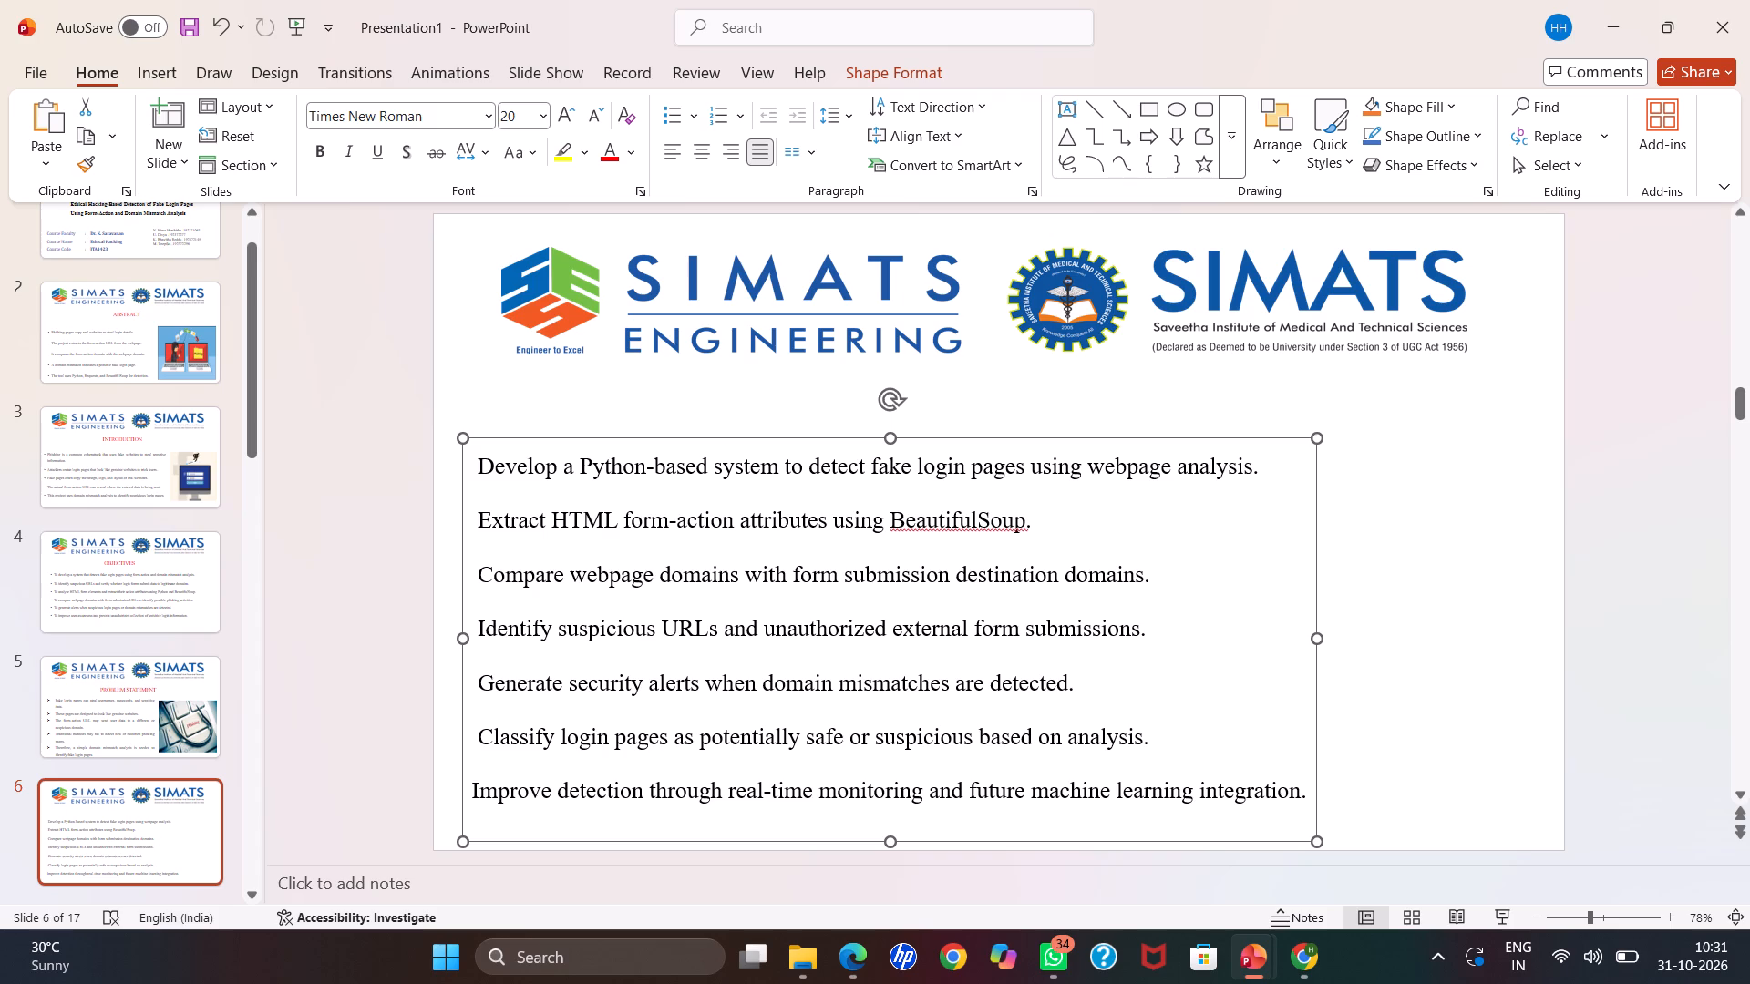
Shift the points' text box lower and add a text box reading "PROPOSED SOLUTIONS" beneath the logo banner.
{"action": "left_click_drag", "start_coordinate": [1107, 438], "coordinate": [1133, 465]}
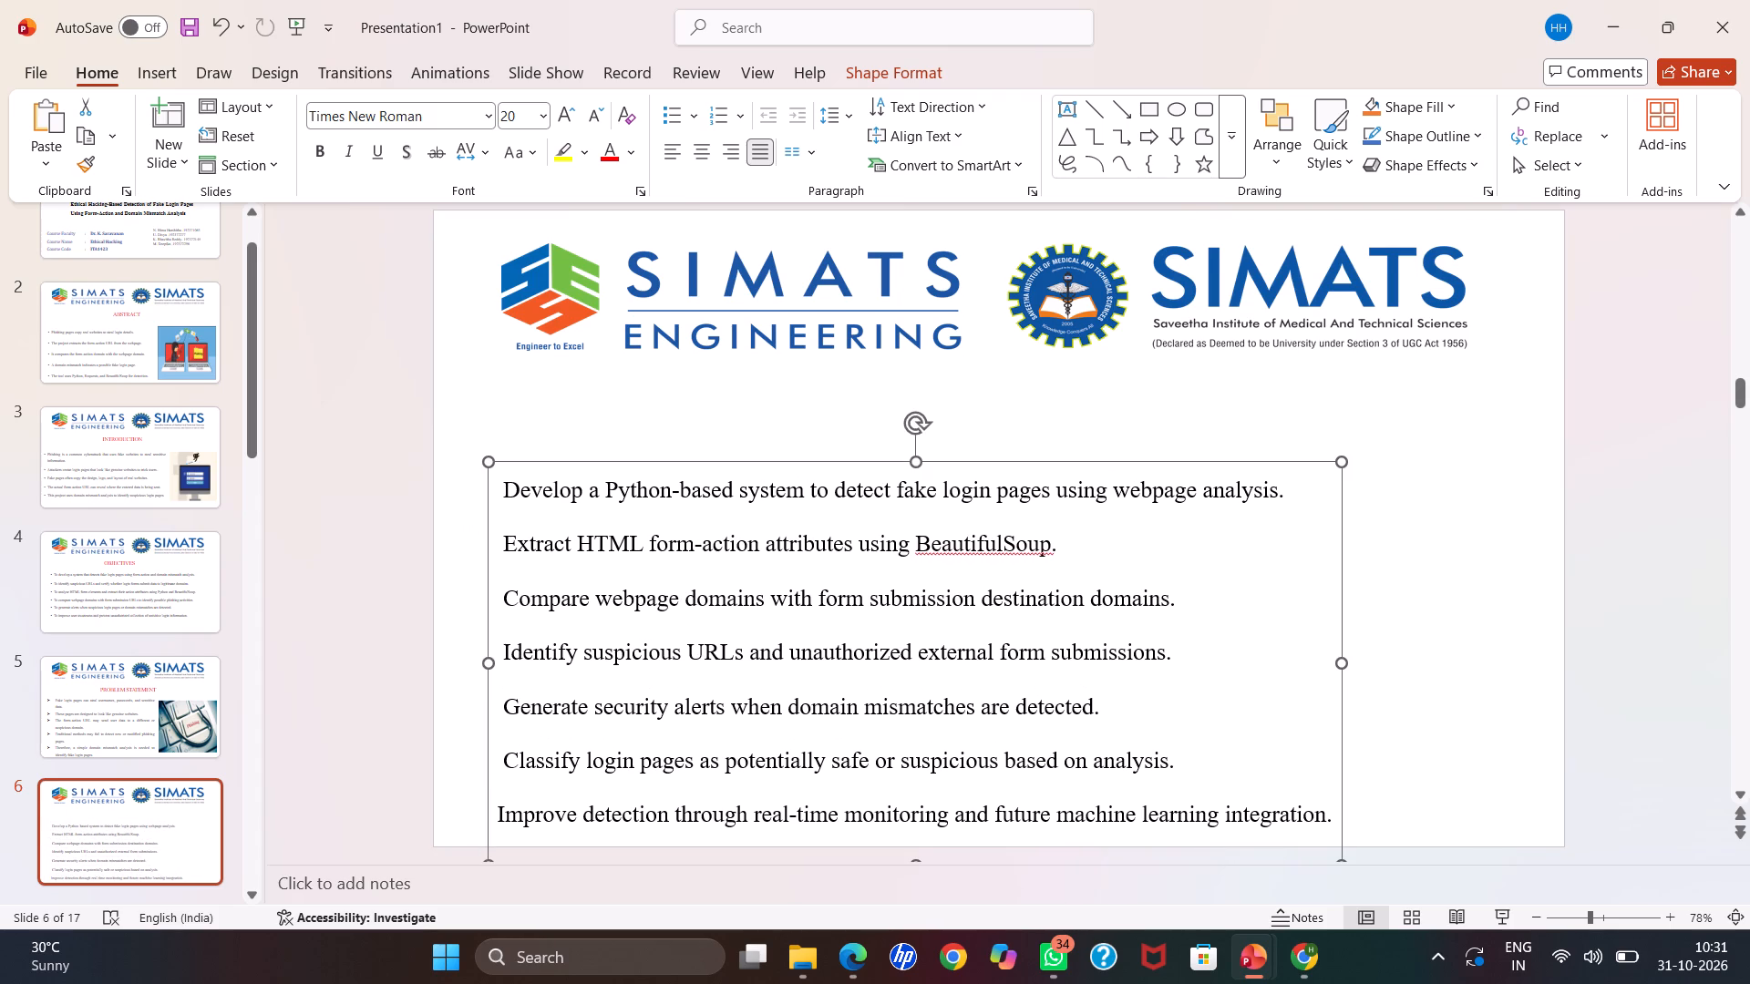
{"action": "left_click", "coordinate": [1069, 115]}
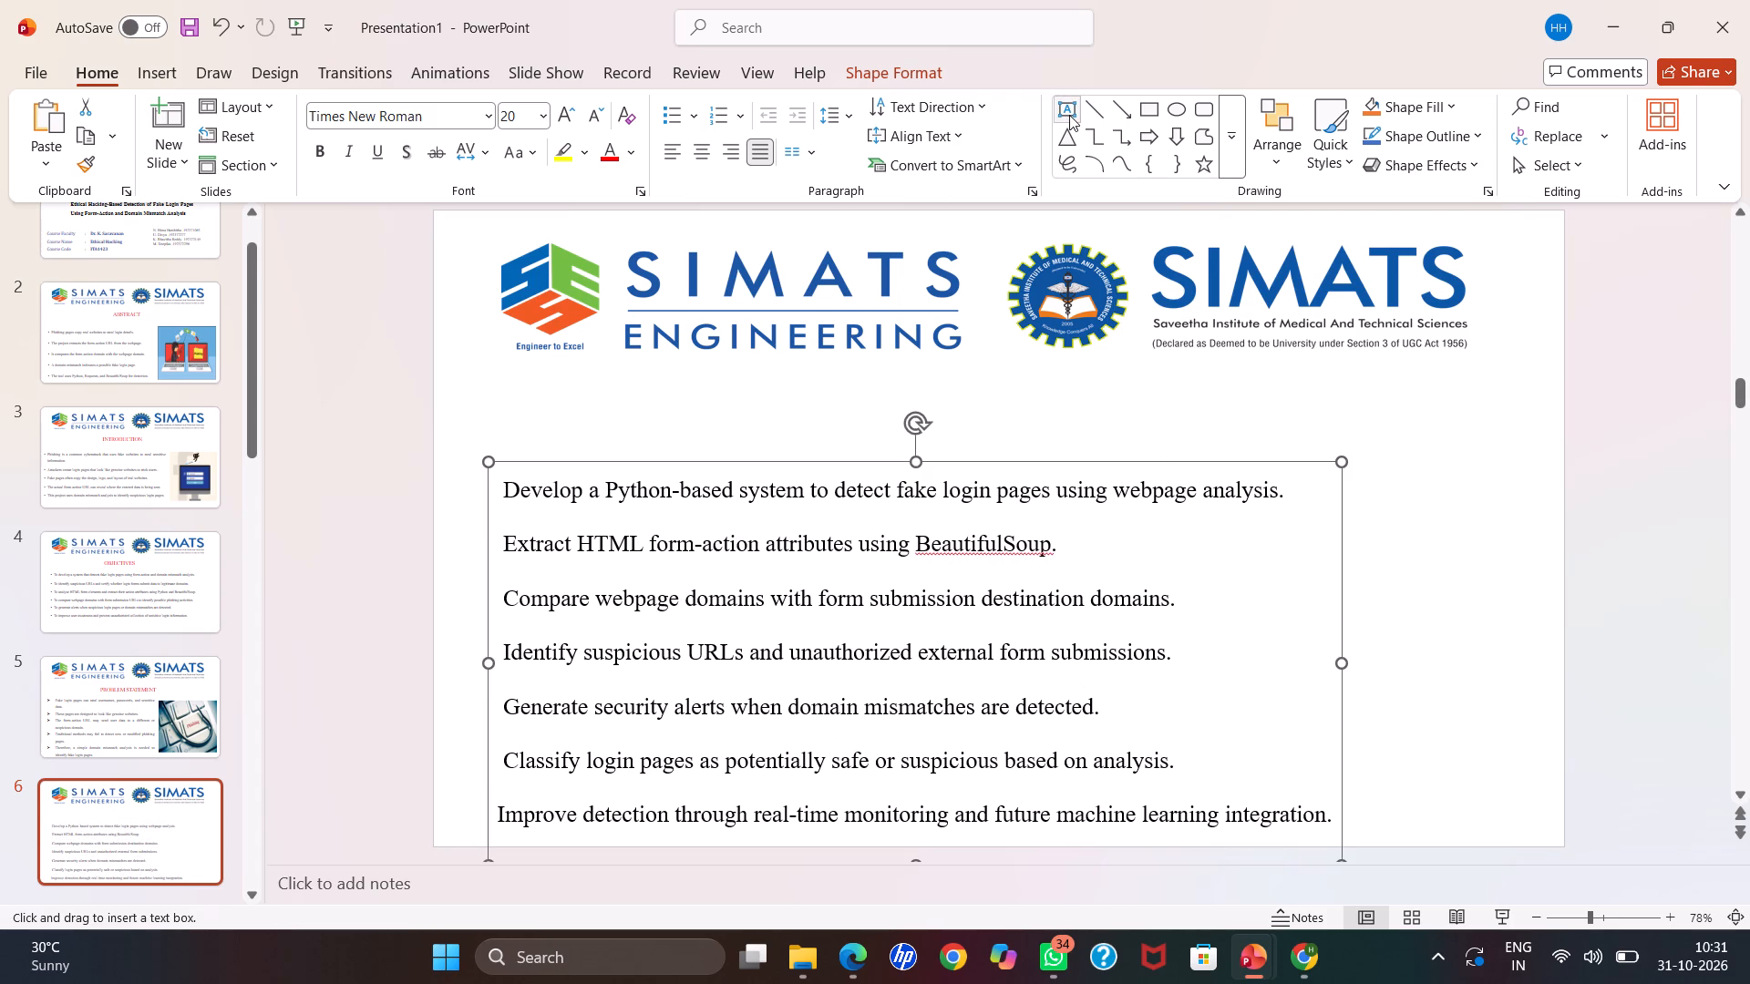
{"action": "left_click_drag", "start_coordinate": [674, 377], "coordinate": [1153, 450]}
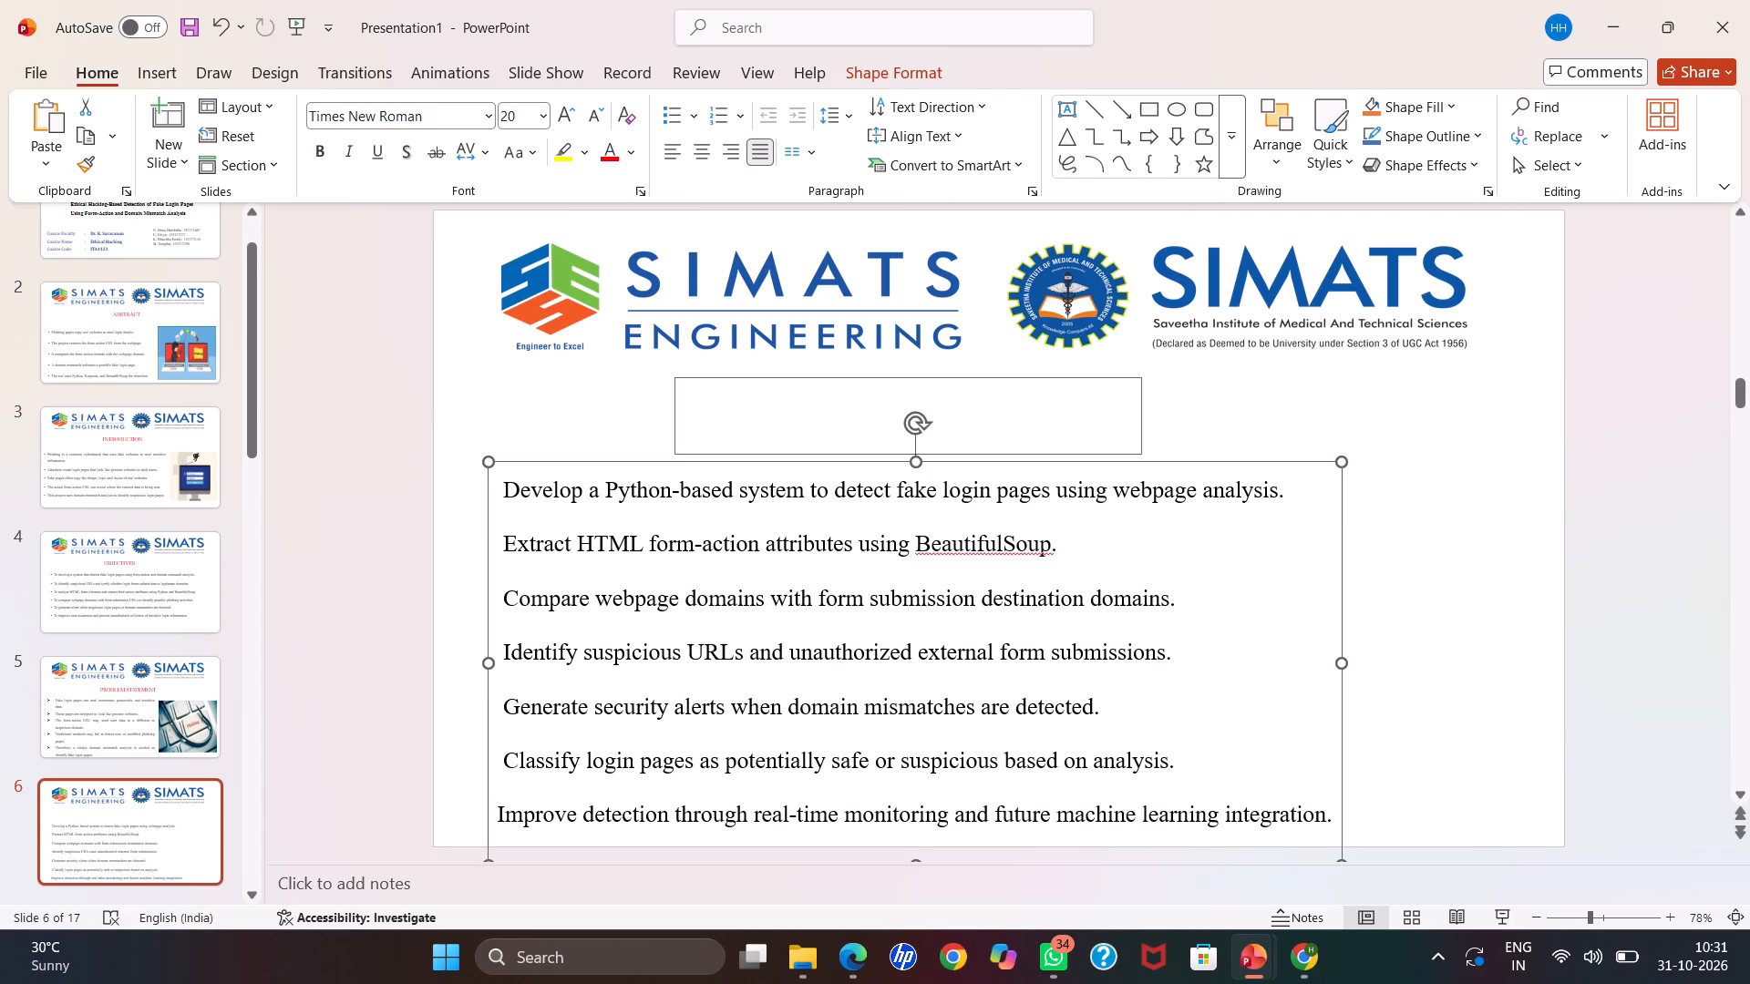
{"action": "left_click_drag", "start_coordinate": [1153, 450], "coordinate": [1223, 423]}
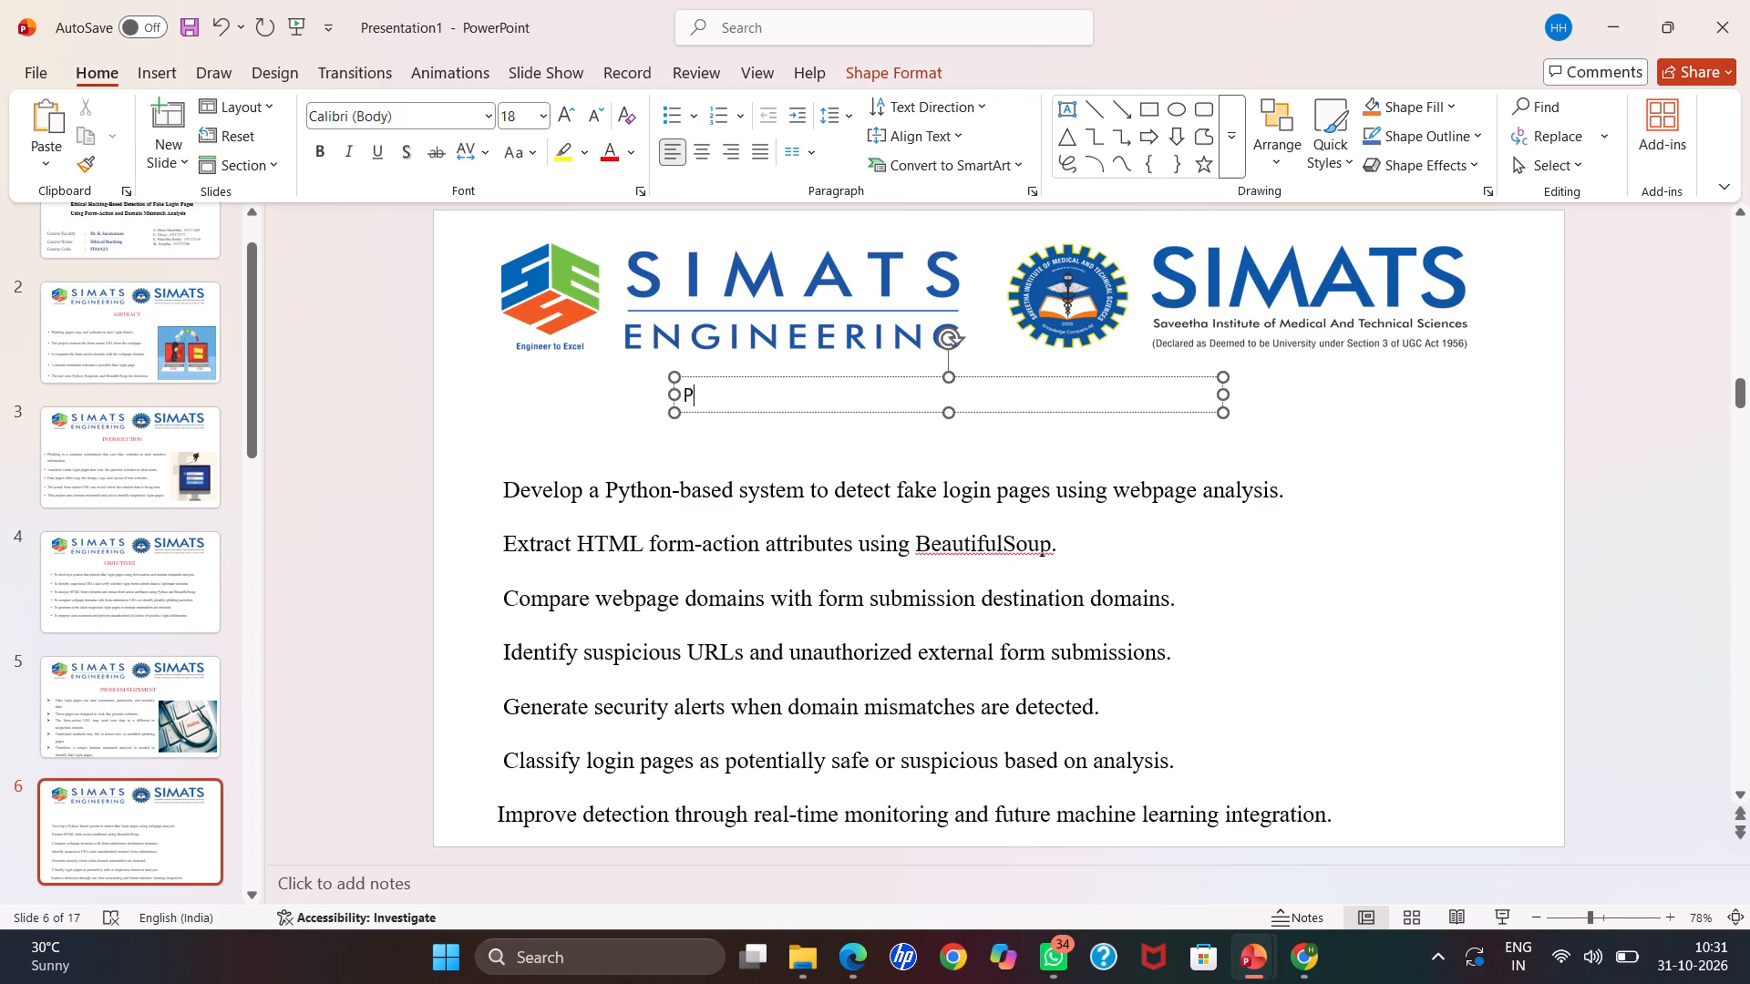
{"action": "type", "text": "ROPOSWE"}
{"action": "key", "text": "BackSpace"}
{"action": "key", "text": "BackSpace"}
{"action": "type", "text": "ED SOLUT"}
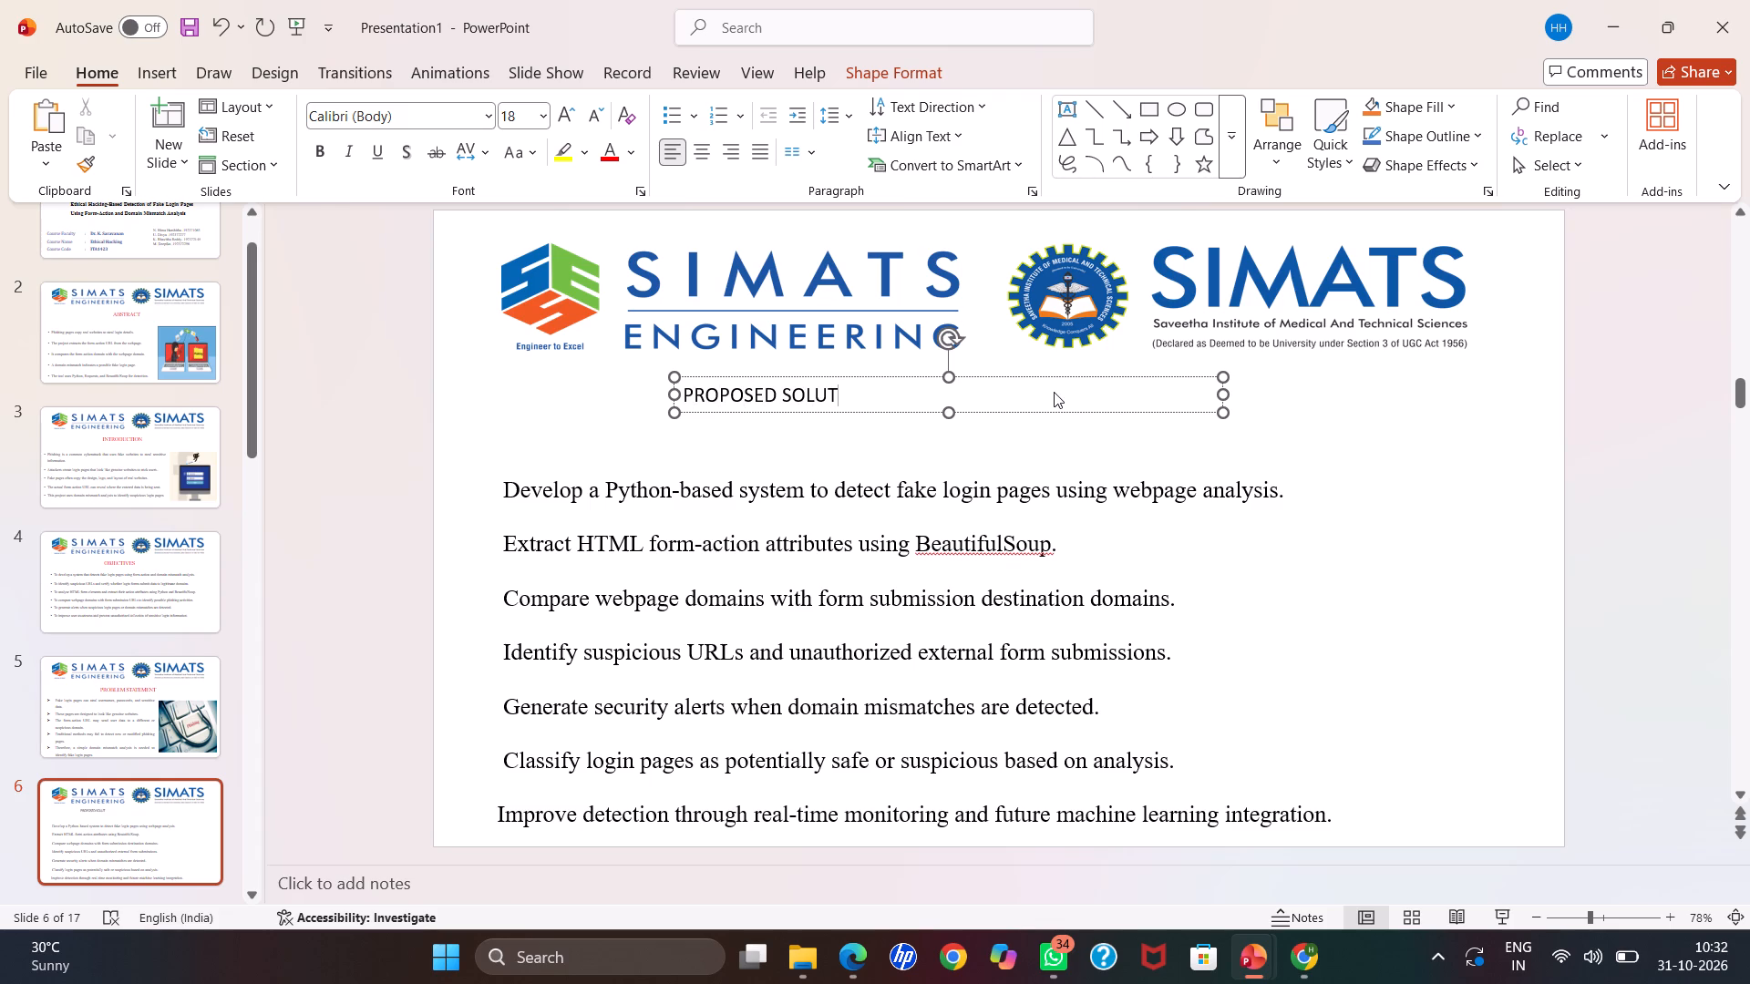
{"action": "type", "text": "IONS"}
Format the "PROPOSED SOLUTIONS" heading as 28 pt Times New Roman in red.
{"action": "key", "text": "ctrl+a"}
{"action": "left_click", "coordinate": [529, 107]}
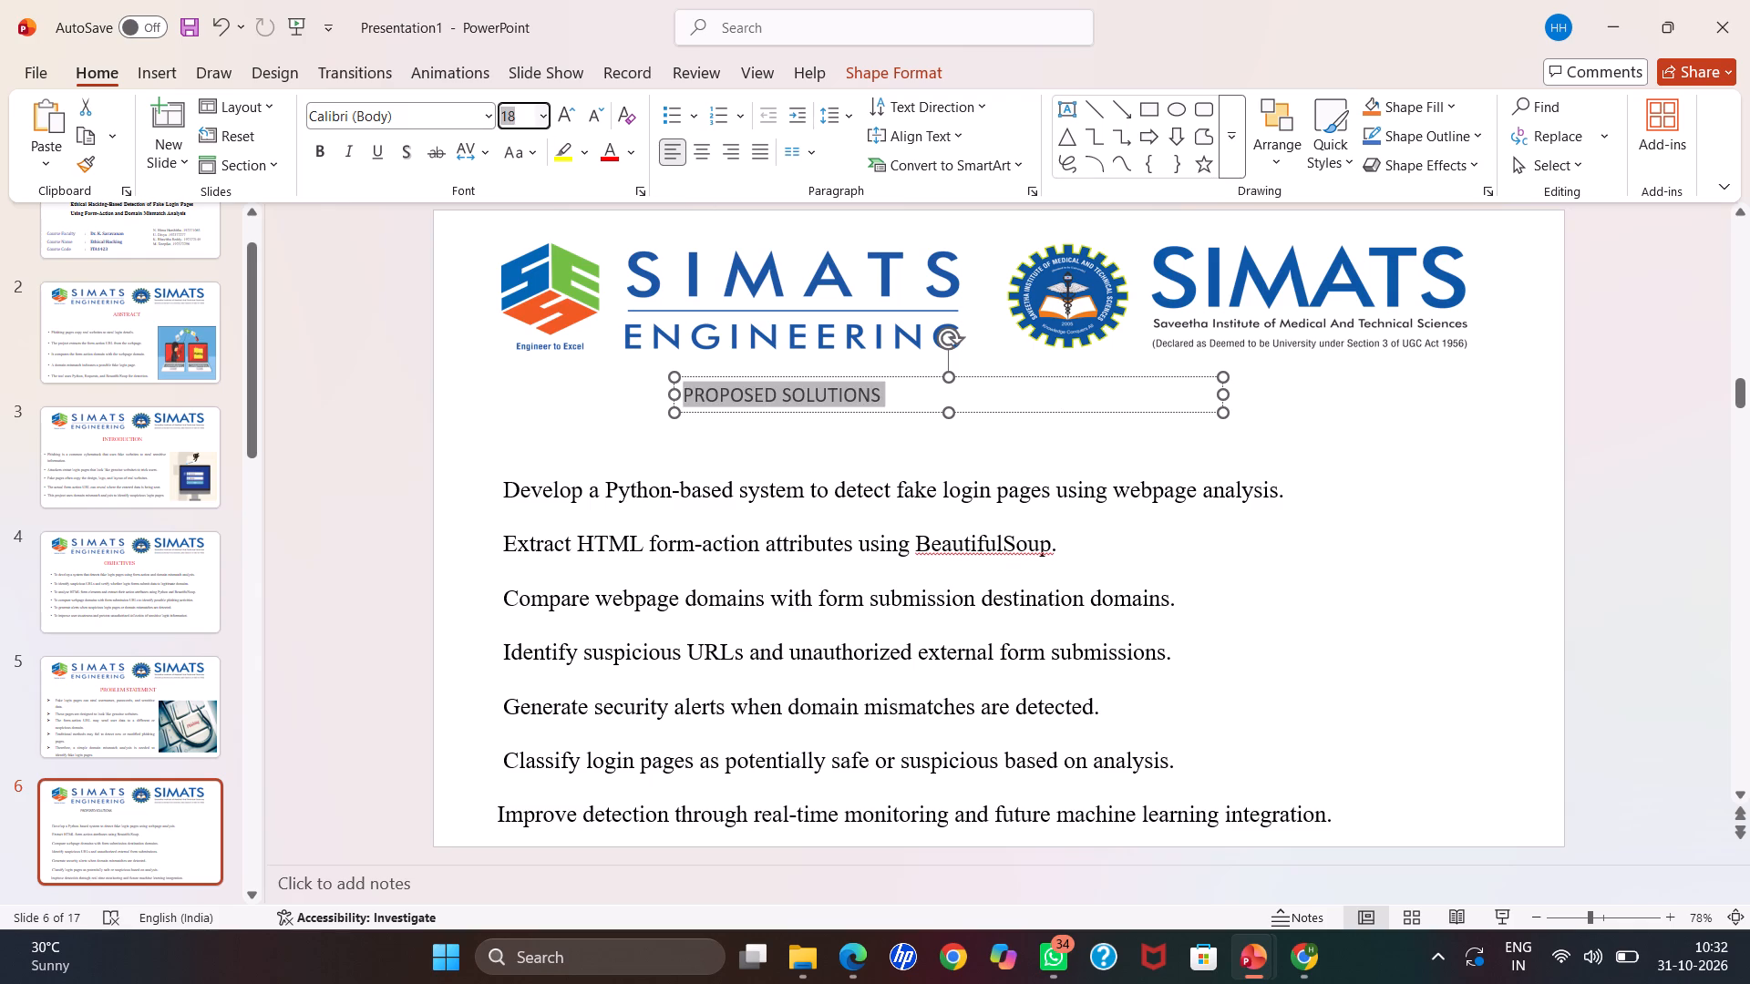
{"action": "type", "text": "28"}
{"action": "key", "text": "Return"}
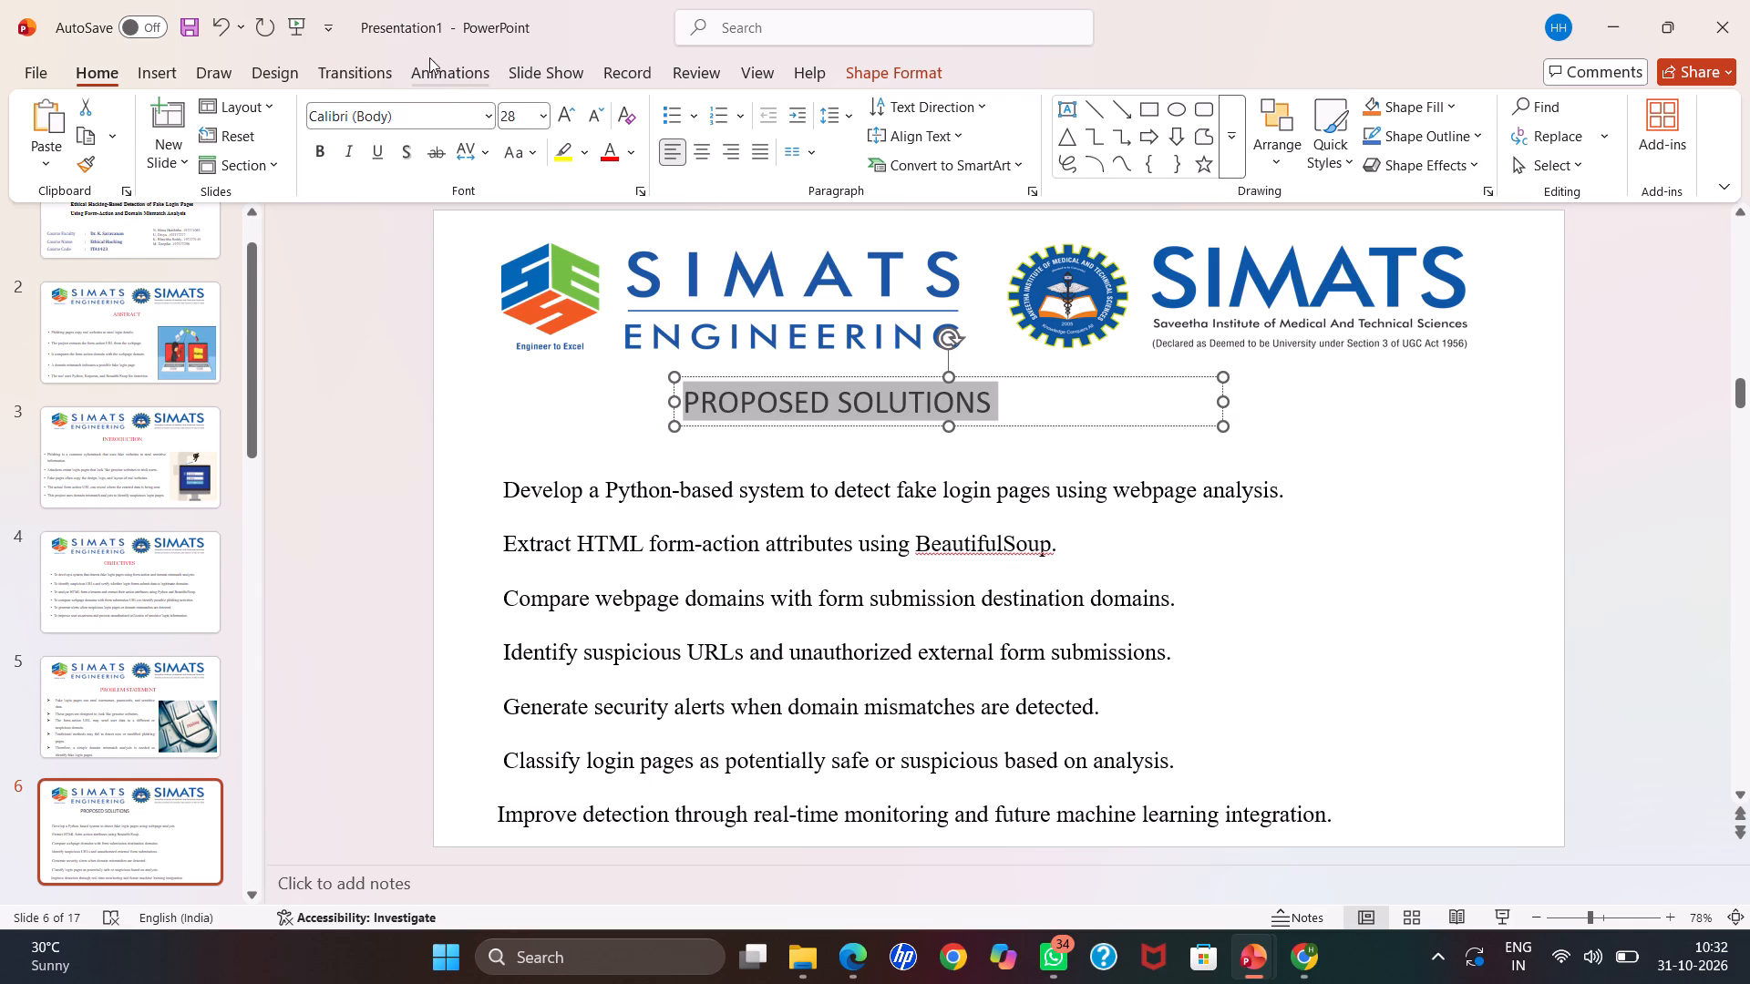
{"action": "left_click", "coordinate": [453, 120]}
{"action": "type", "text": "TIM"}
{"action": "key", "text": "Return"}
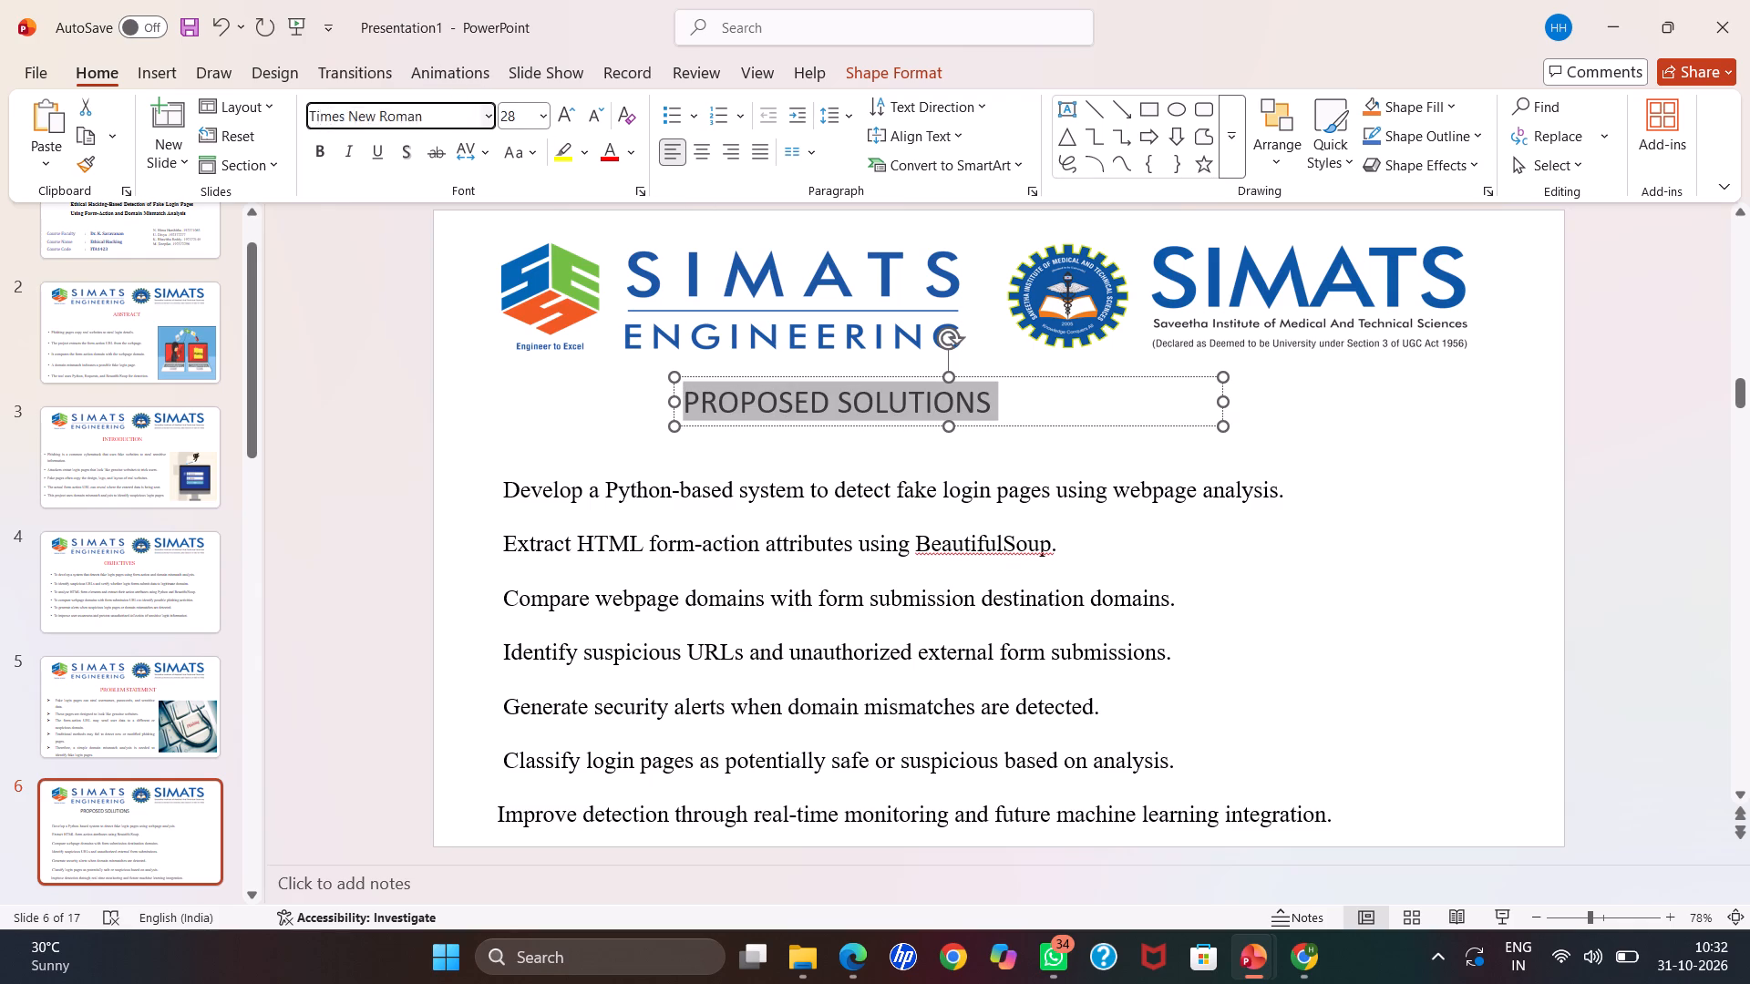
{"action": "left_click", "coordinate": [623, 162]}
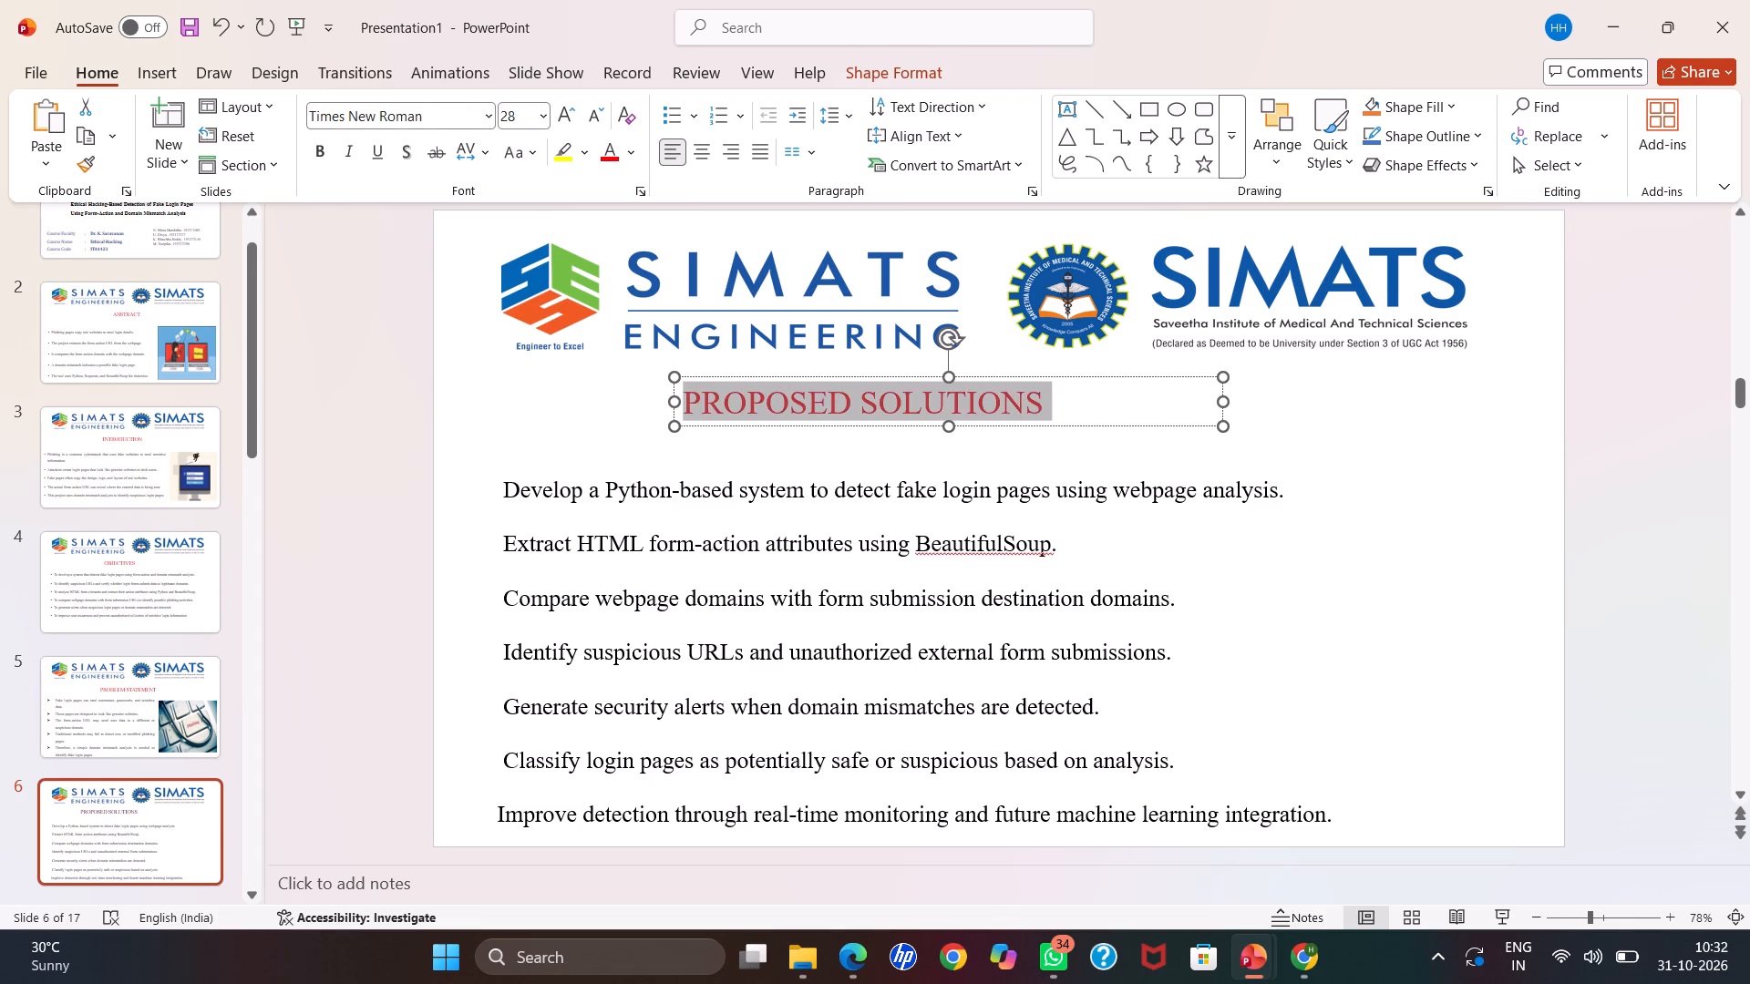
Nudge the points' text box up slightly and apply arrow bullets to all seven points.
{"action": "left_click", "coordinate": [871, 501]}
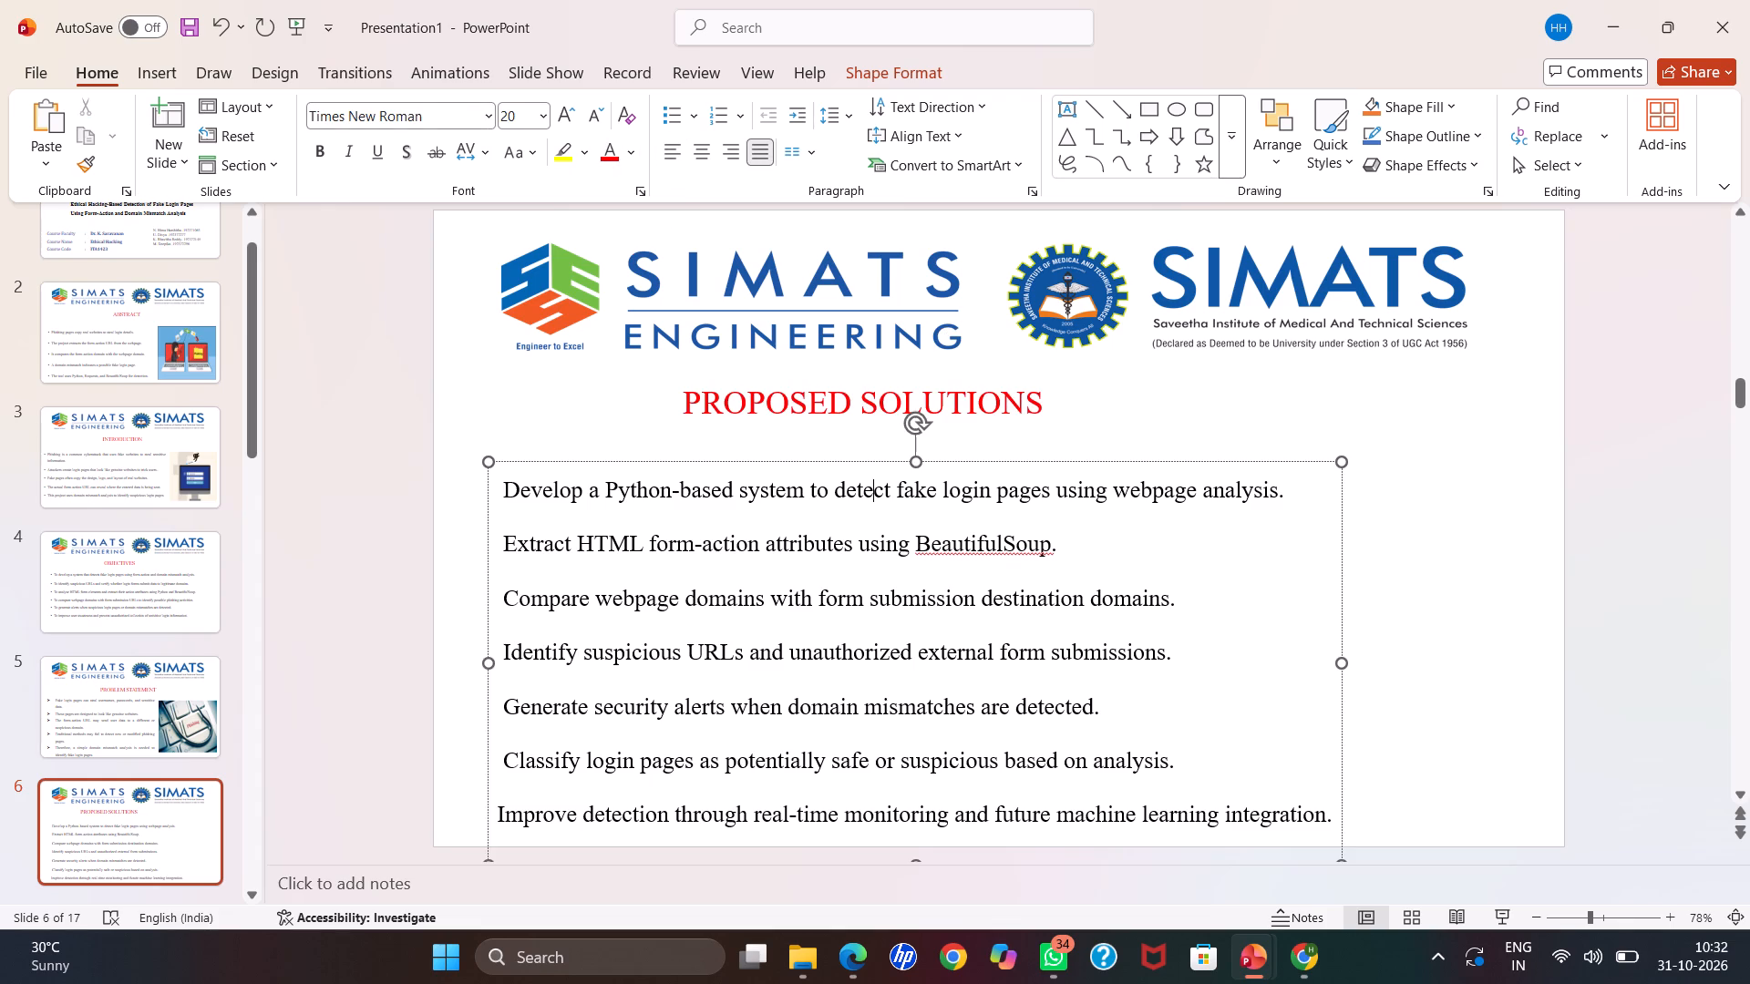
{"action": "left_click_drag", "start_coordinate": [798, 463], "coordinate": [801, 449]}
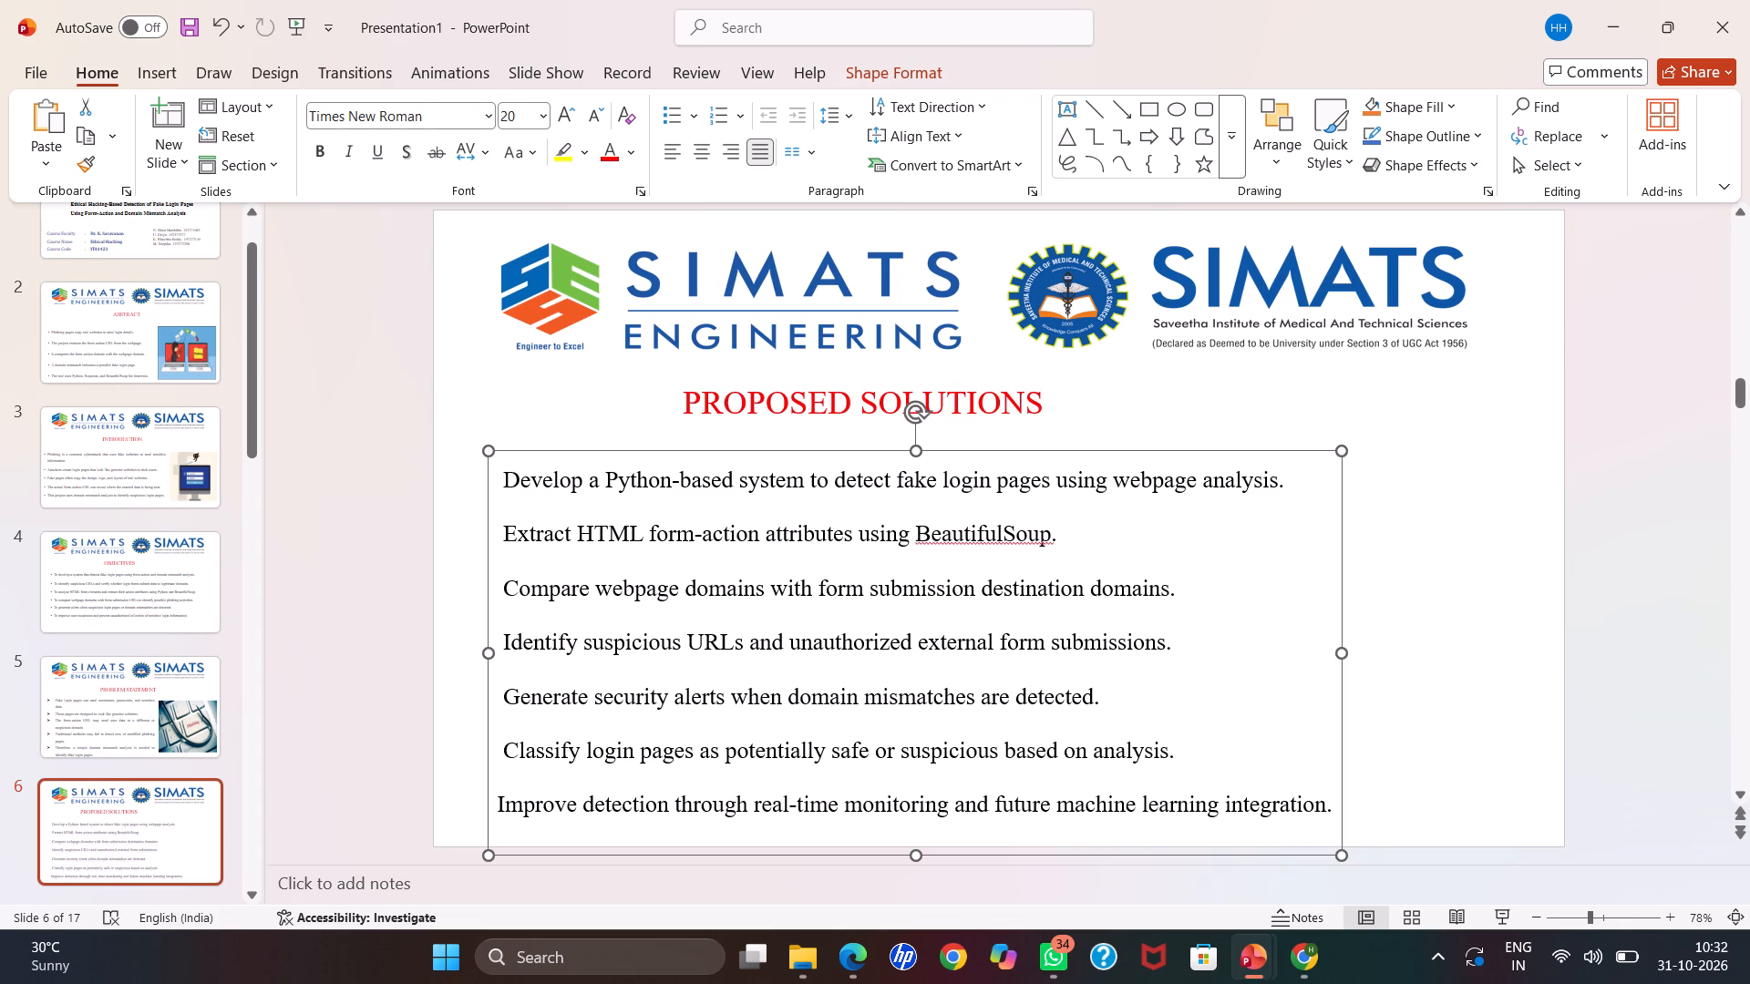
{"action": "left_click", "coordinate": [793, 614]}
{"action": "key", "text": "ctrl+a"}
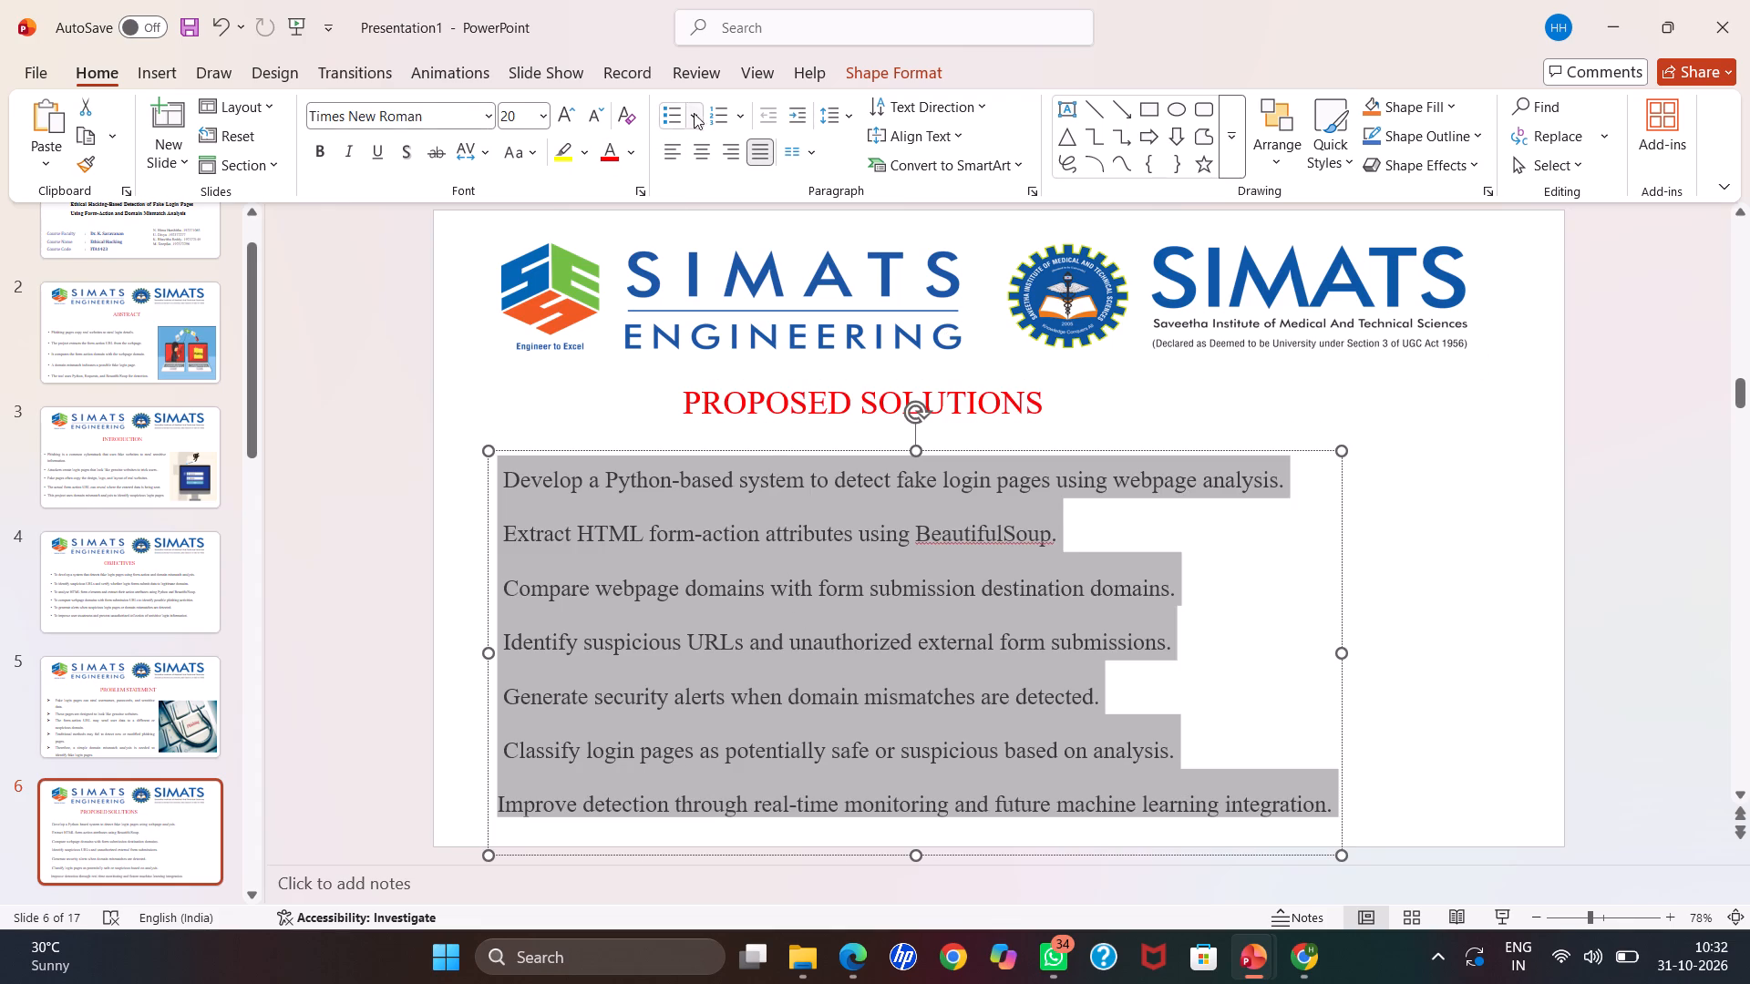
{"action": "left_click", "coordinate": [701, 110]}
{"action": "left_click", "coordinate": [722, 368]}
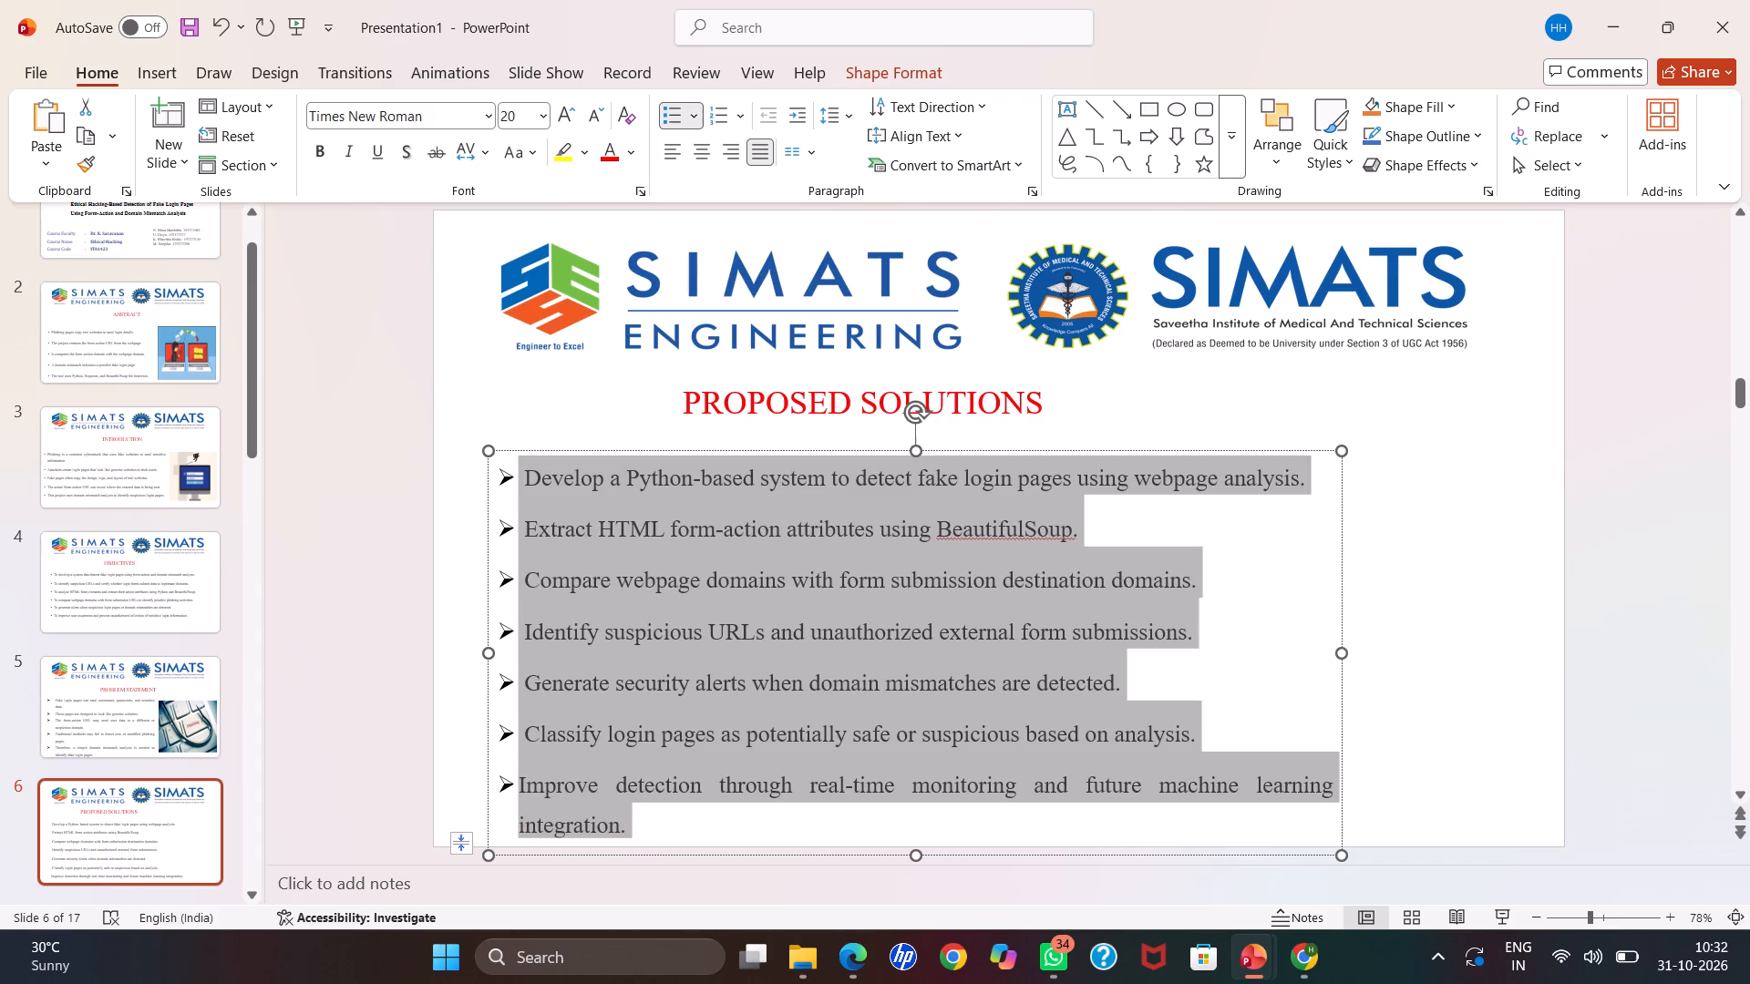
Widen the points' text box slightly and move it up to sit just beneath the "PROPOSED SOLUTIONS" heading.
{"action": "left_click_drag", "start_coordinate": [1342, 655], "coordinate": [1354, 655]}
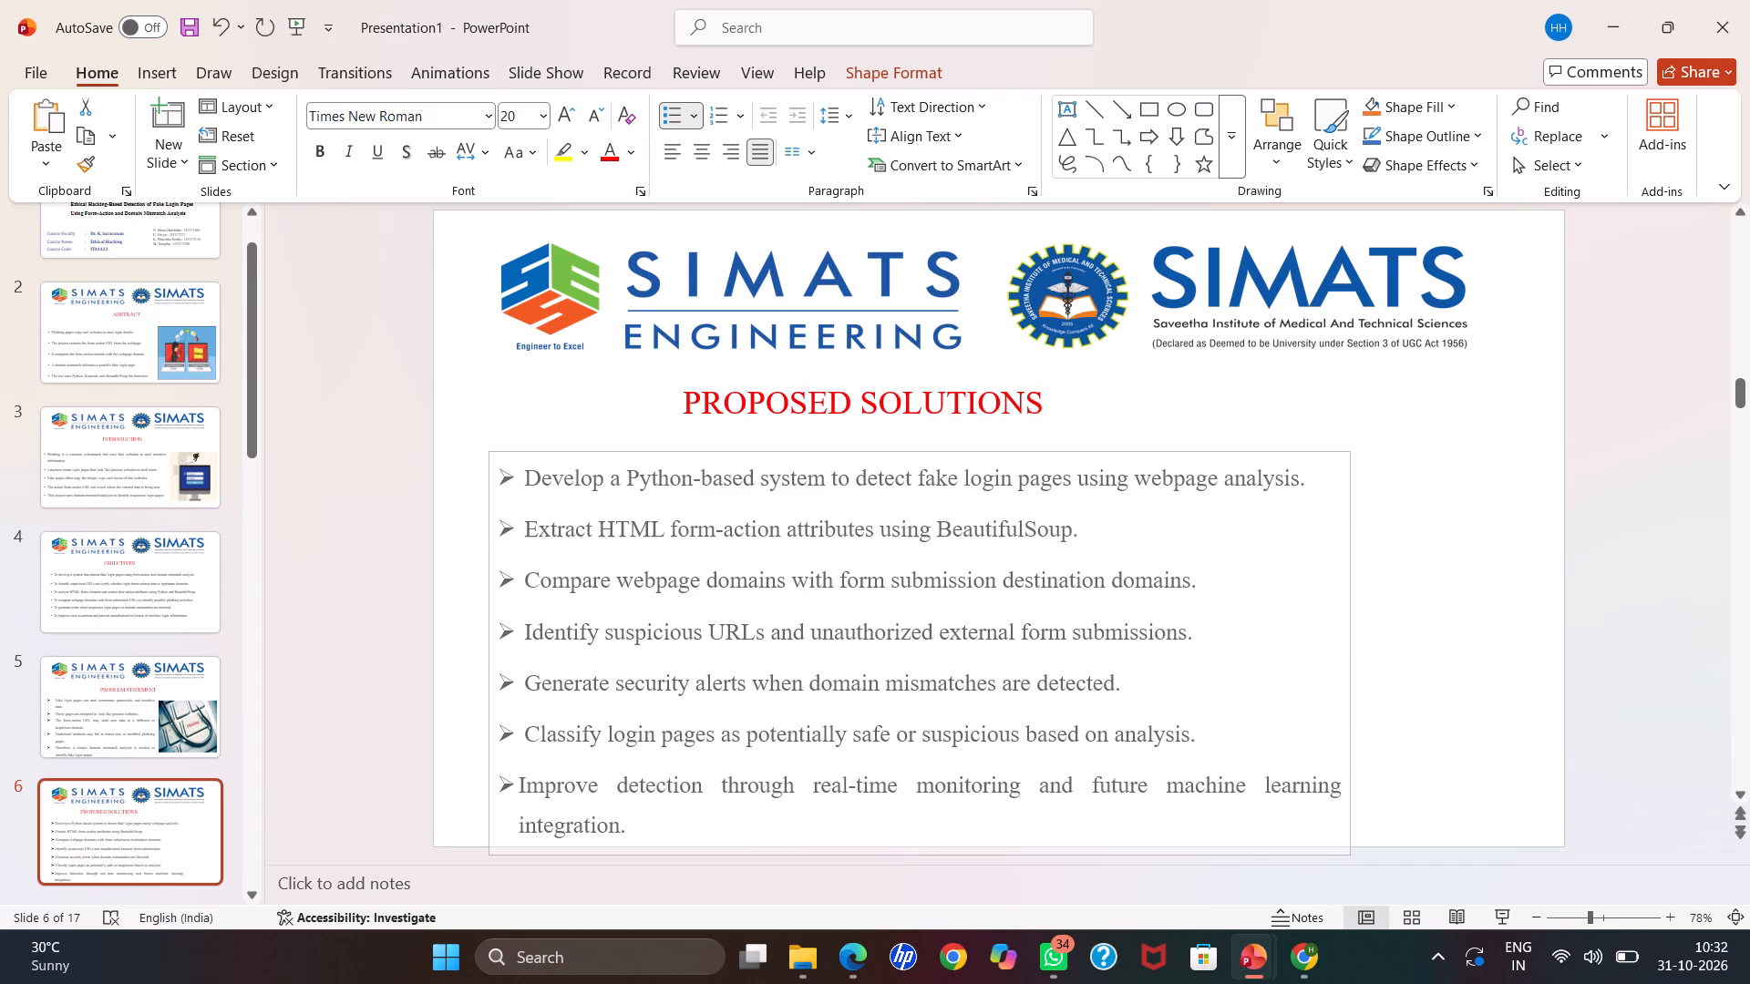
{"action": "left_click_drag", "start_coordinate": [1354, 655], "coordinate": [1357, 655]}
{"action": "left_click", "coordinate": [376, 470]}
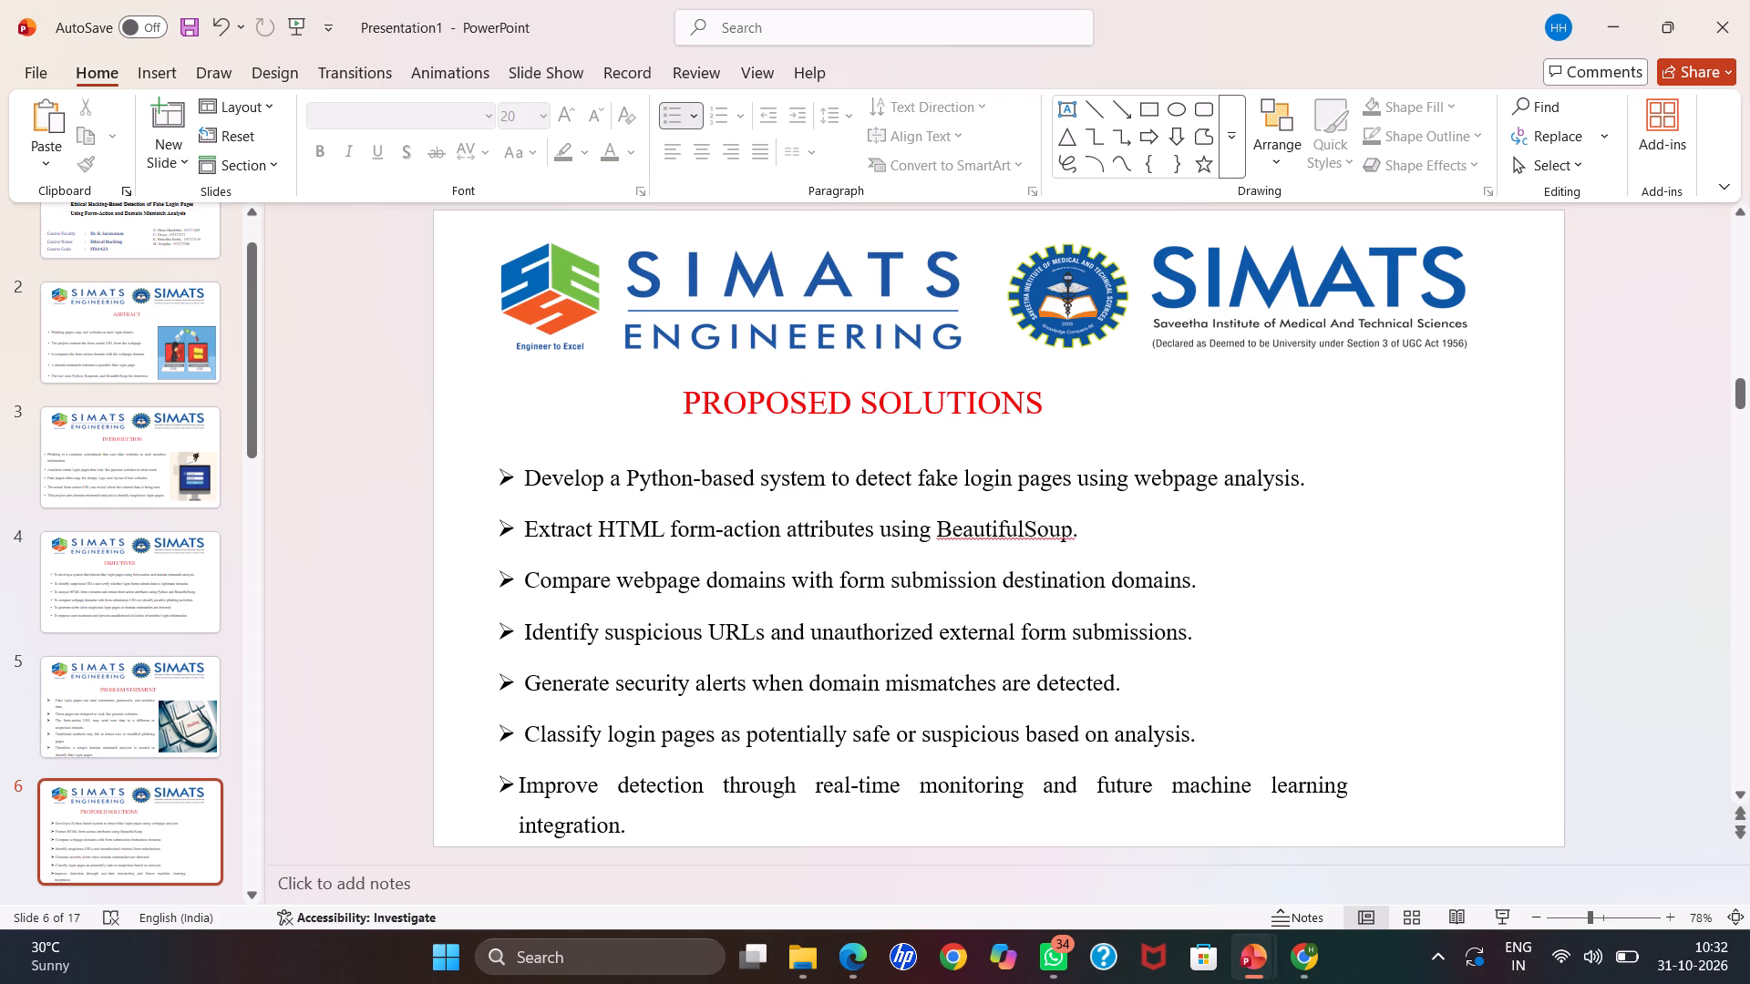
{"action": "left_click", "coordinate": [643, 579]}
{"action": "left_click_drag", "start_coordinate": [663, 450], "coordinate": [654, 423]}
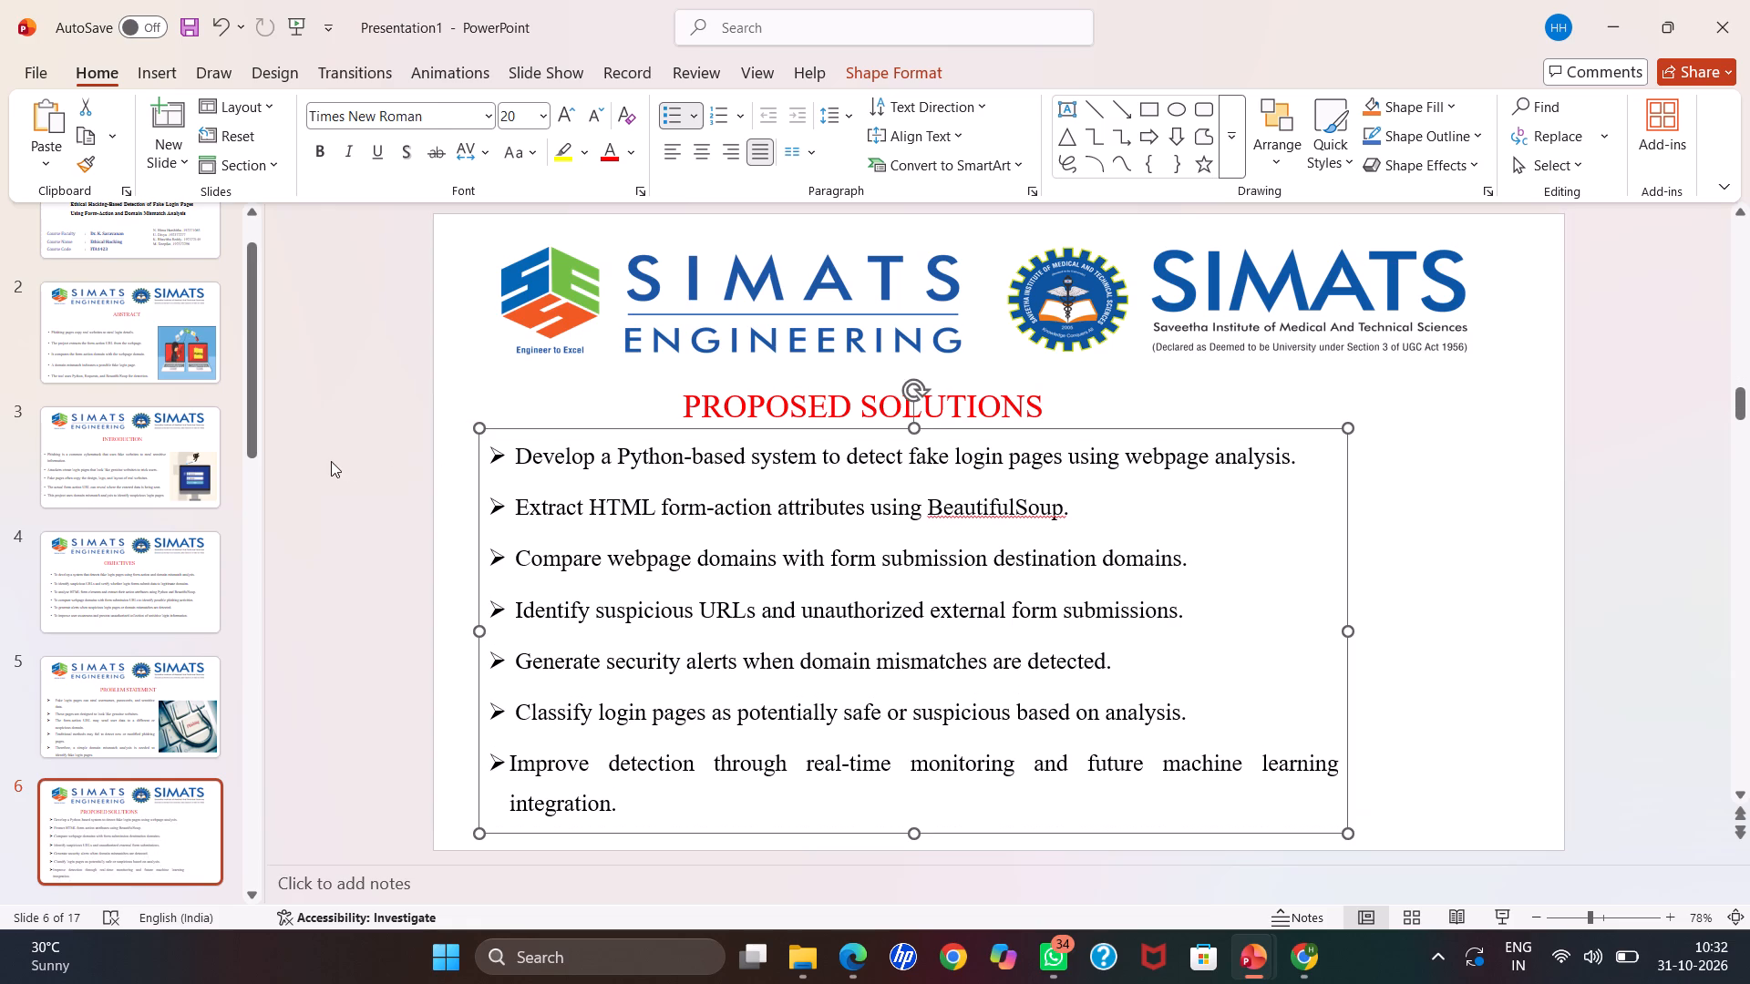
{"action": "left_click", "coordinate": [331, 461]}
{"action": "scroll", "coordinate": [712, 401], "scroll_direction": "up", "scroll_amount": 10}
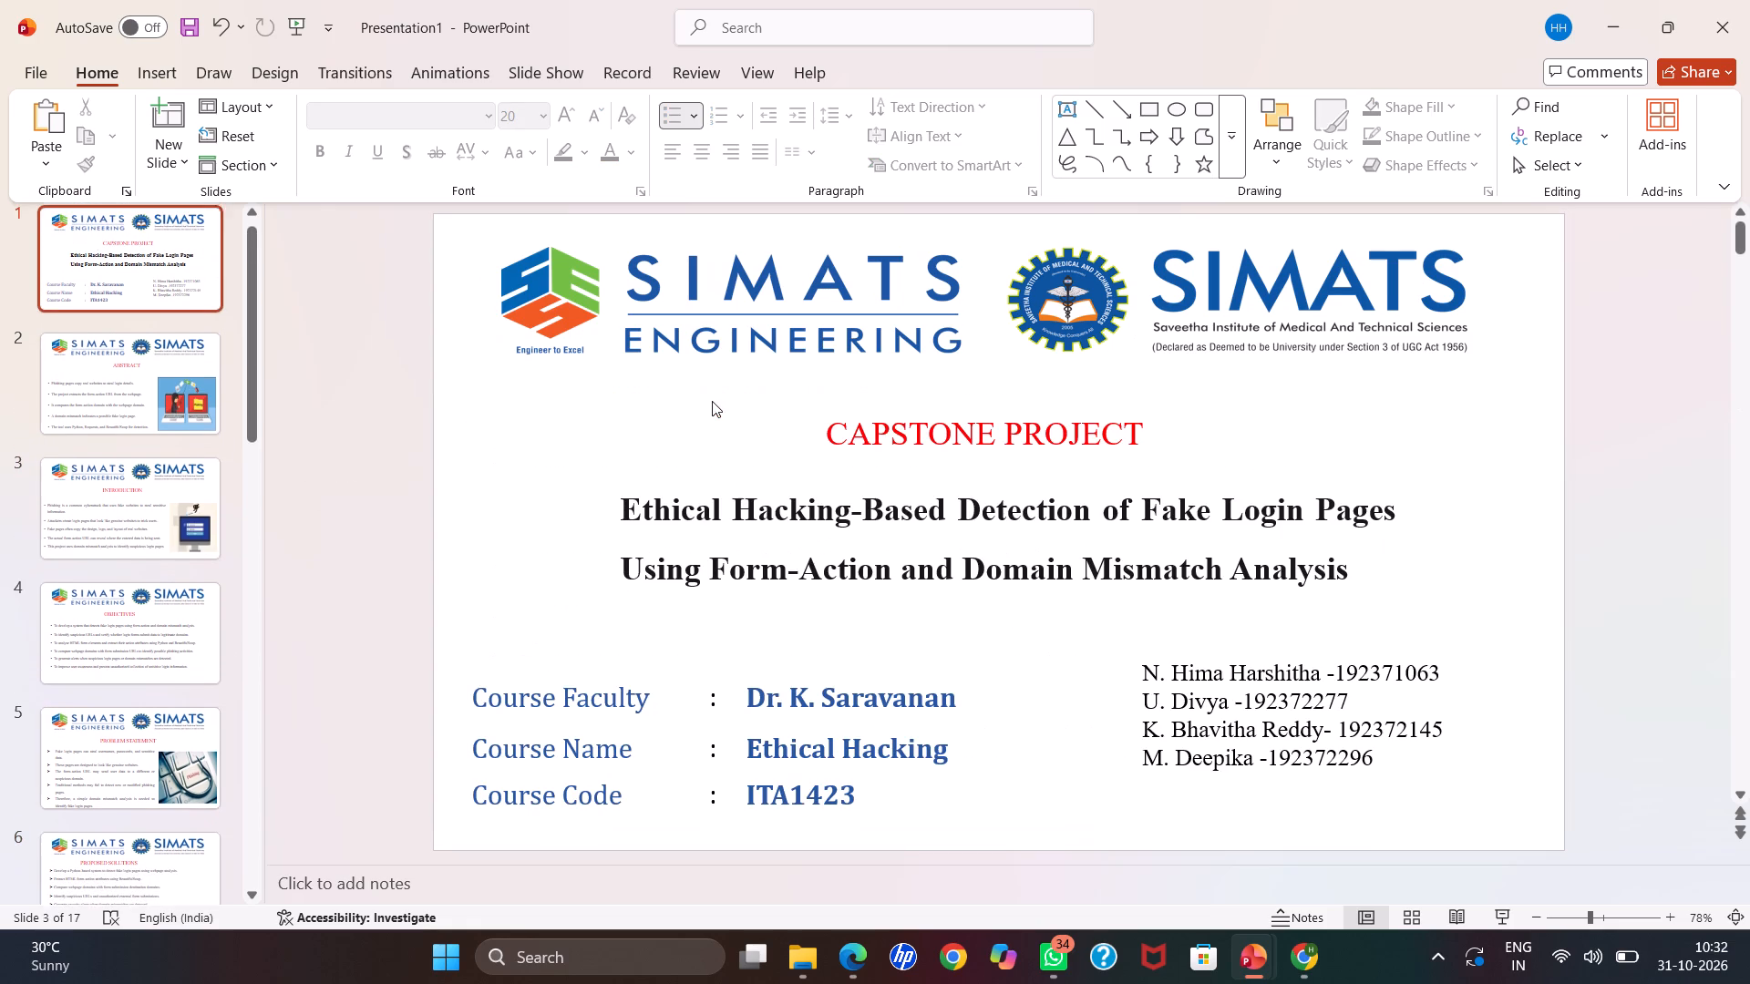
{"action": "left_click", "coordinate": [732, 512]}
{"action": "key", "text": "ctrl+a"}
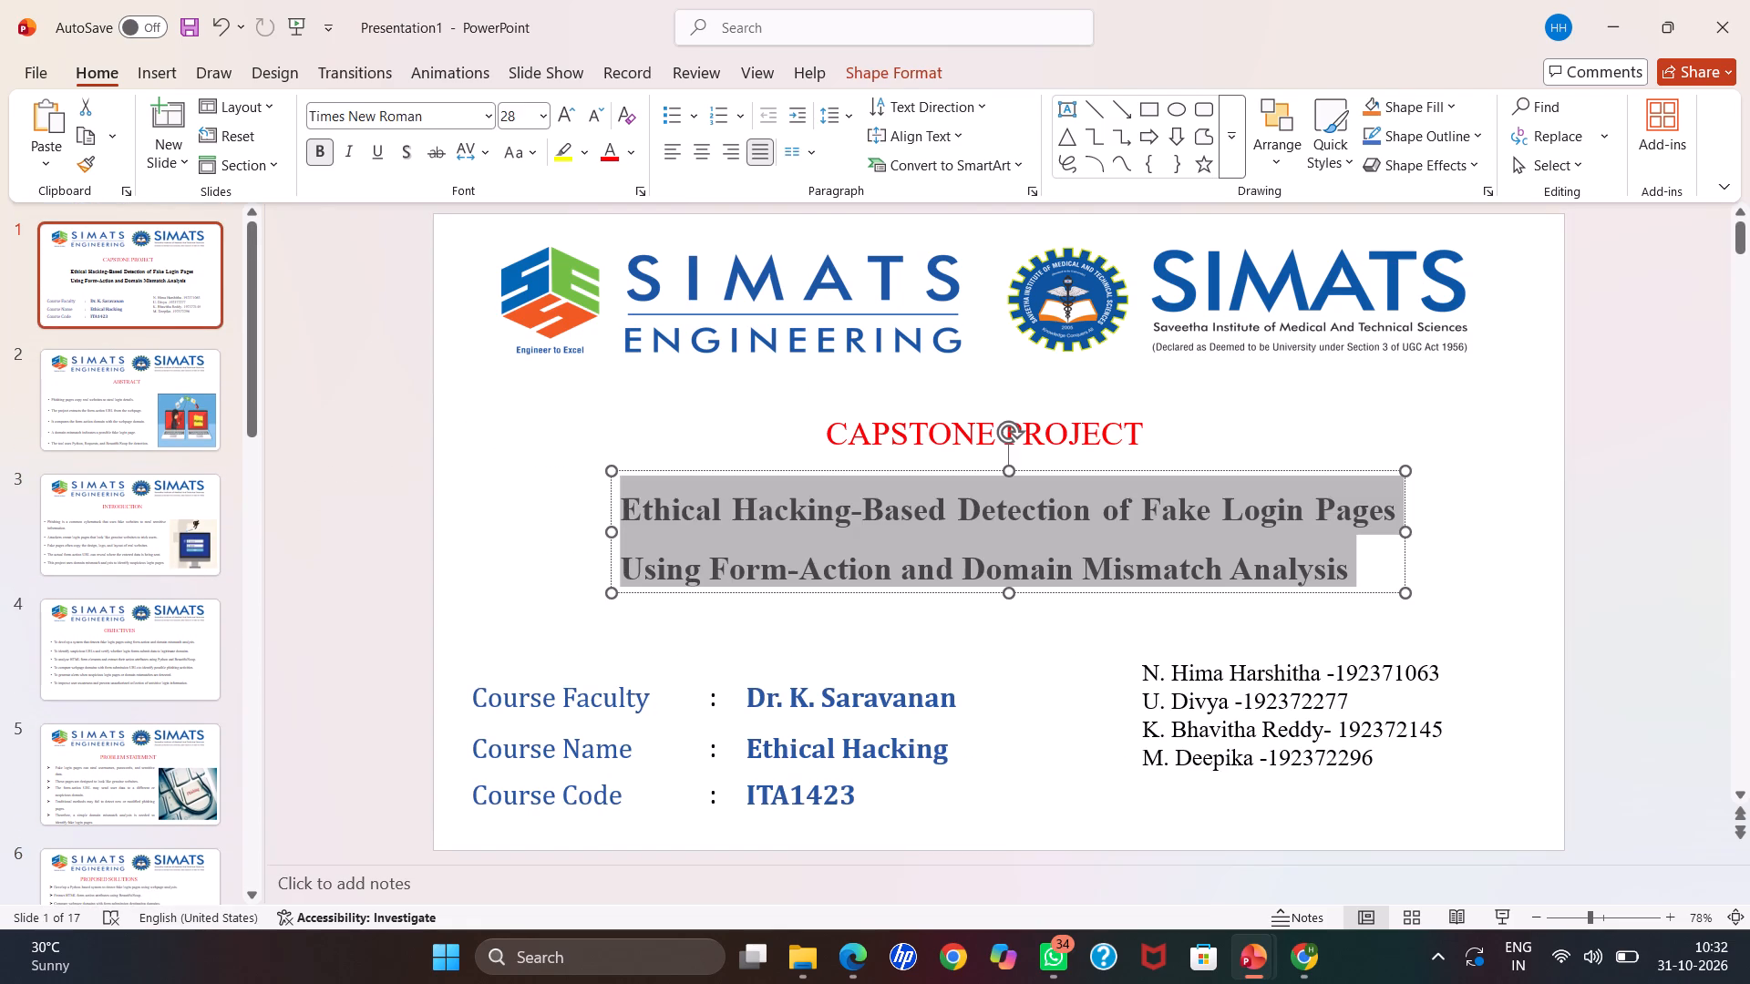
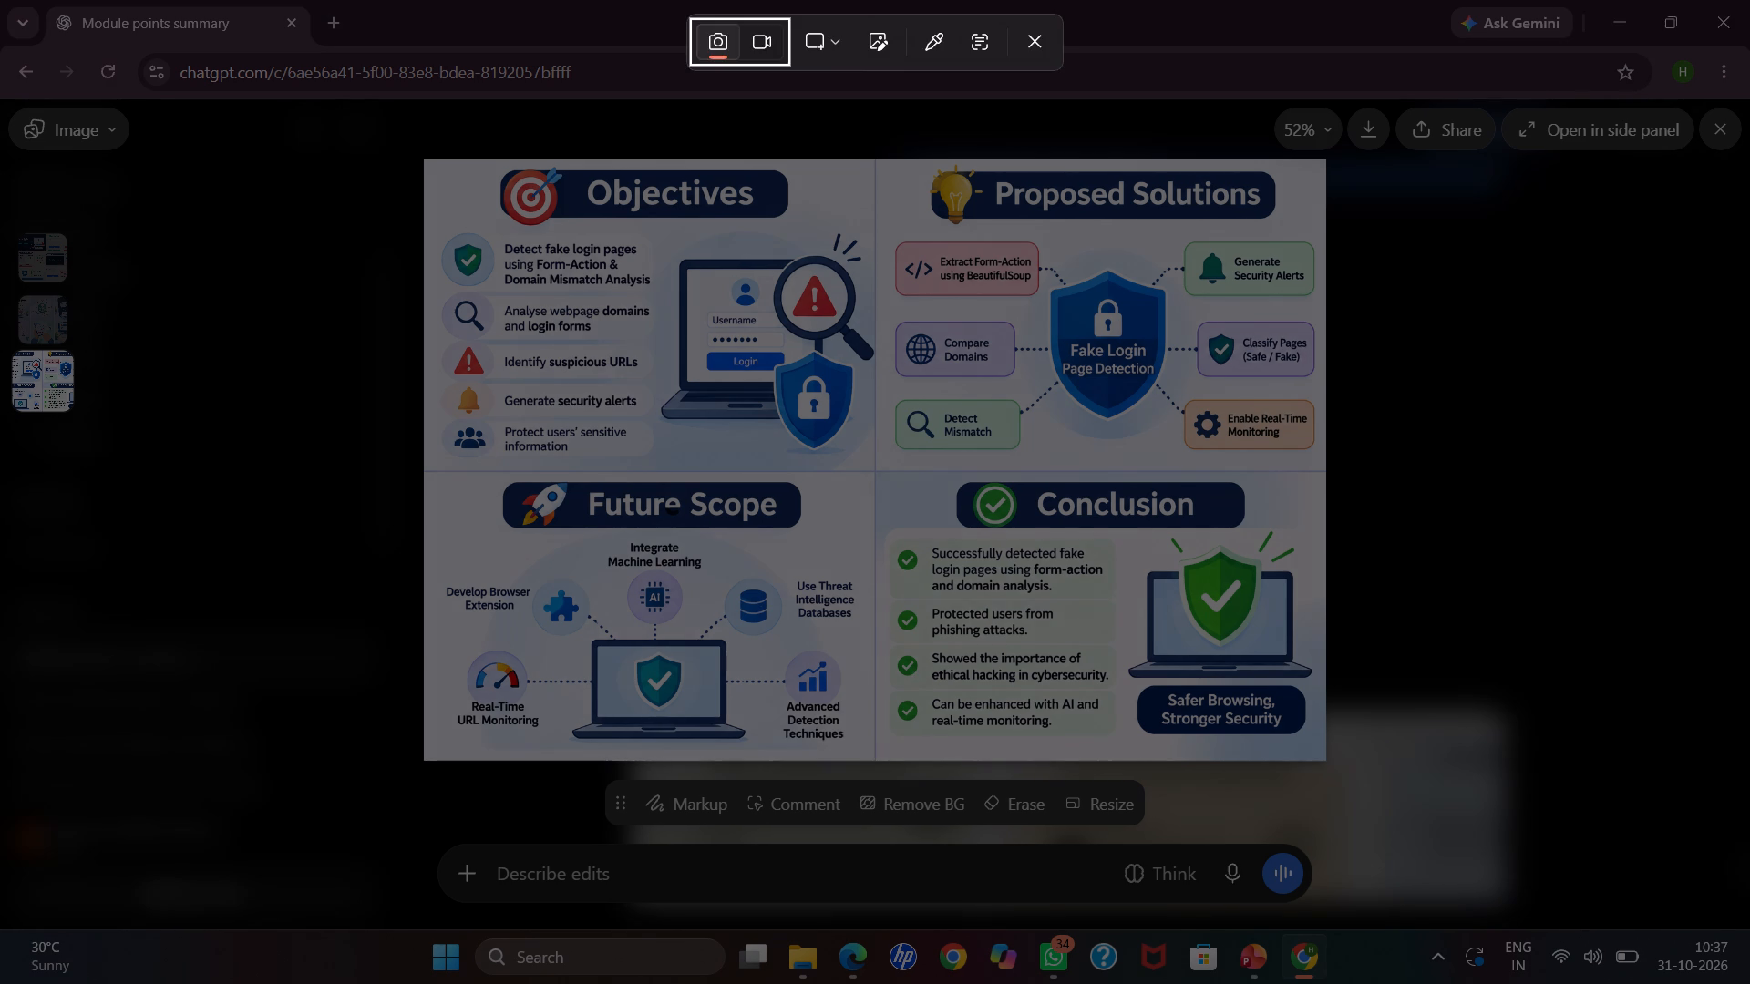
Snip the Future Scope diagram from the enlarged generated image, leaving out its heading.
{"action": "left_click_drag", "start_coordinate": [428, 531], "coordinate": [472, 571]}
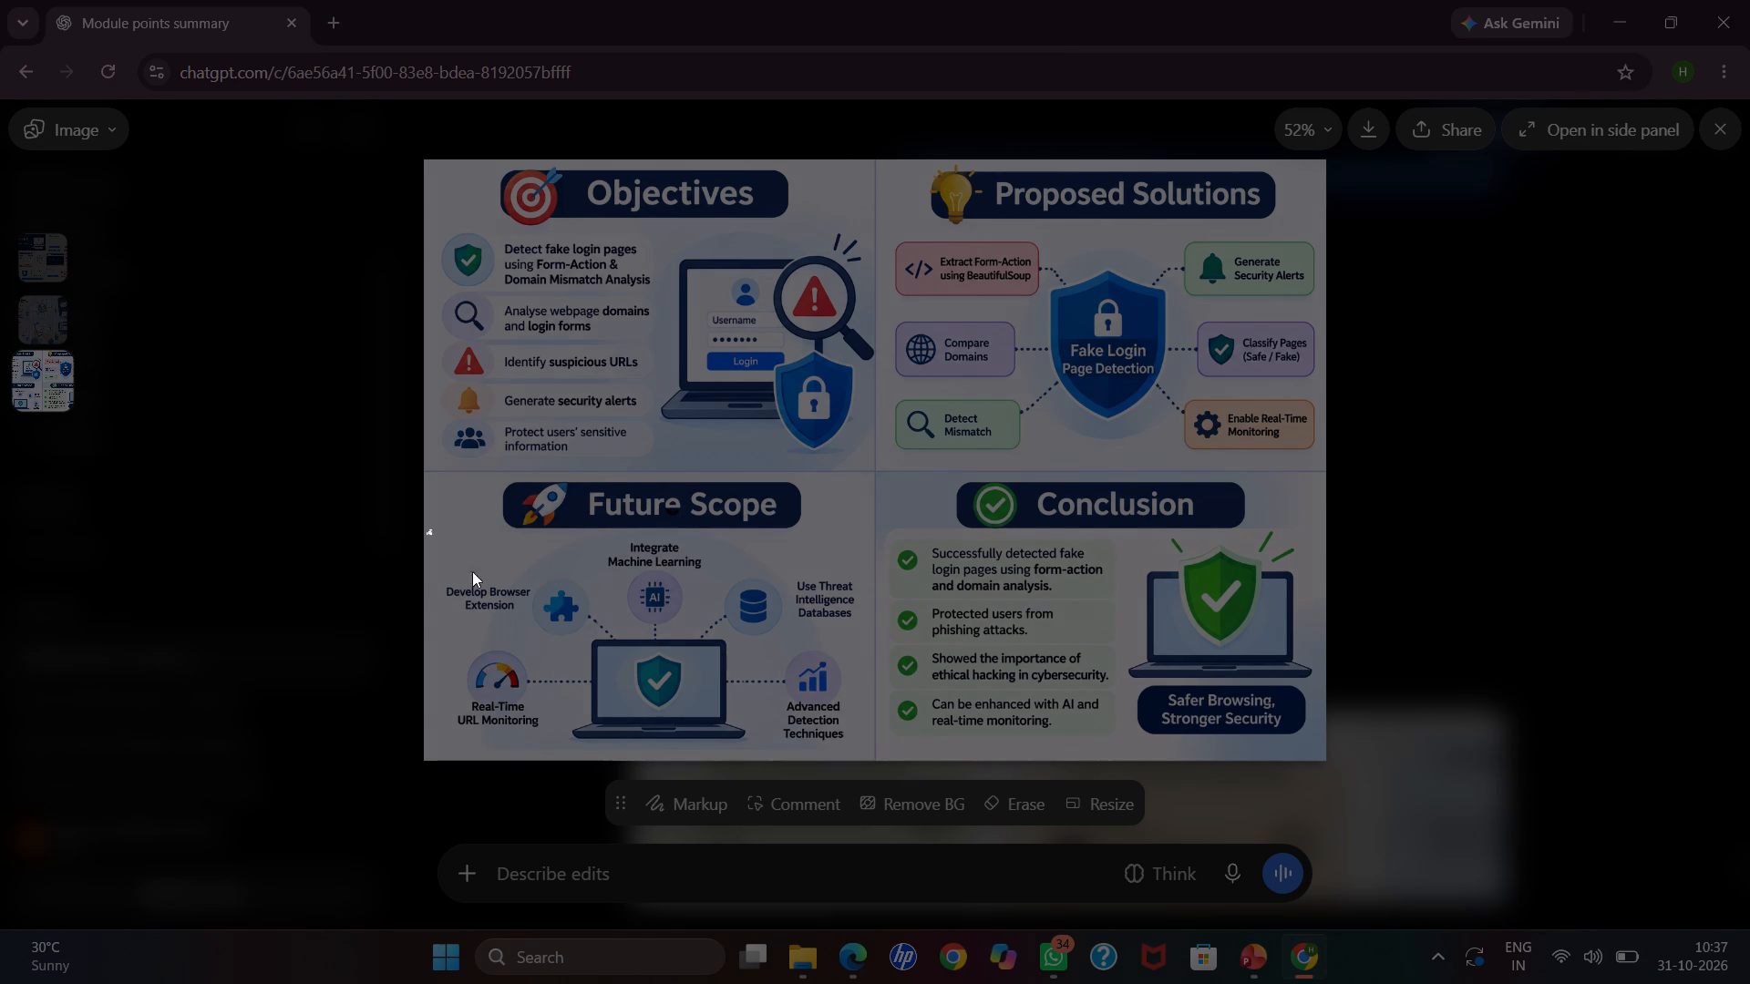
{"action": "left_click_drag", "start_coordinate": [472, 571], "coordinate": [870, 752]}
{"action": "scroll", "coordinate": [829, 769], "scroll_direction": "right", "scroll_amount": 1}
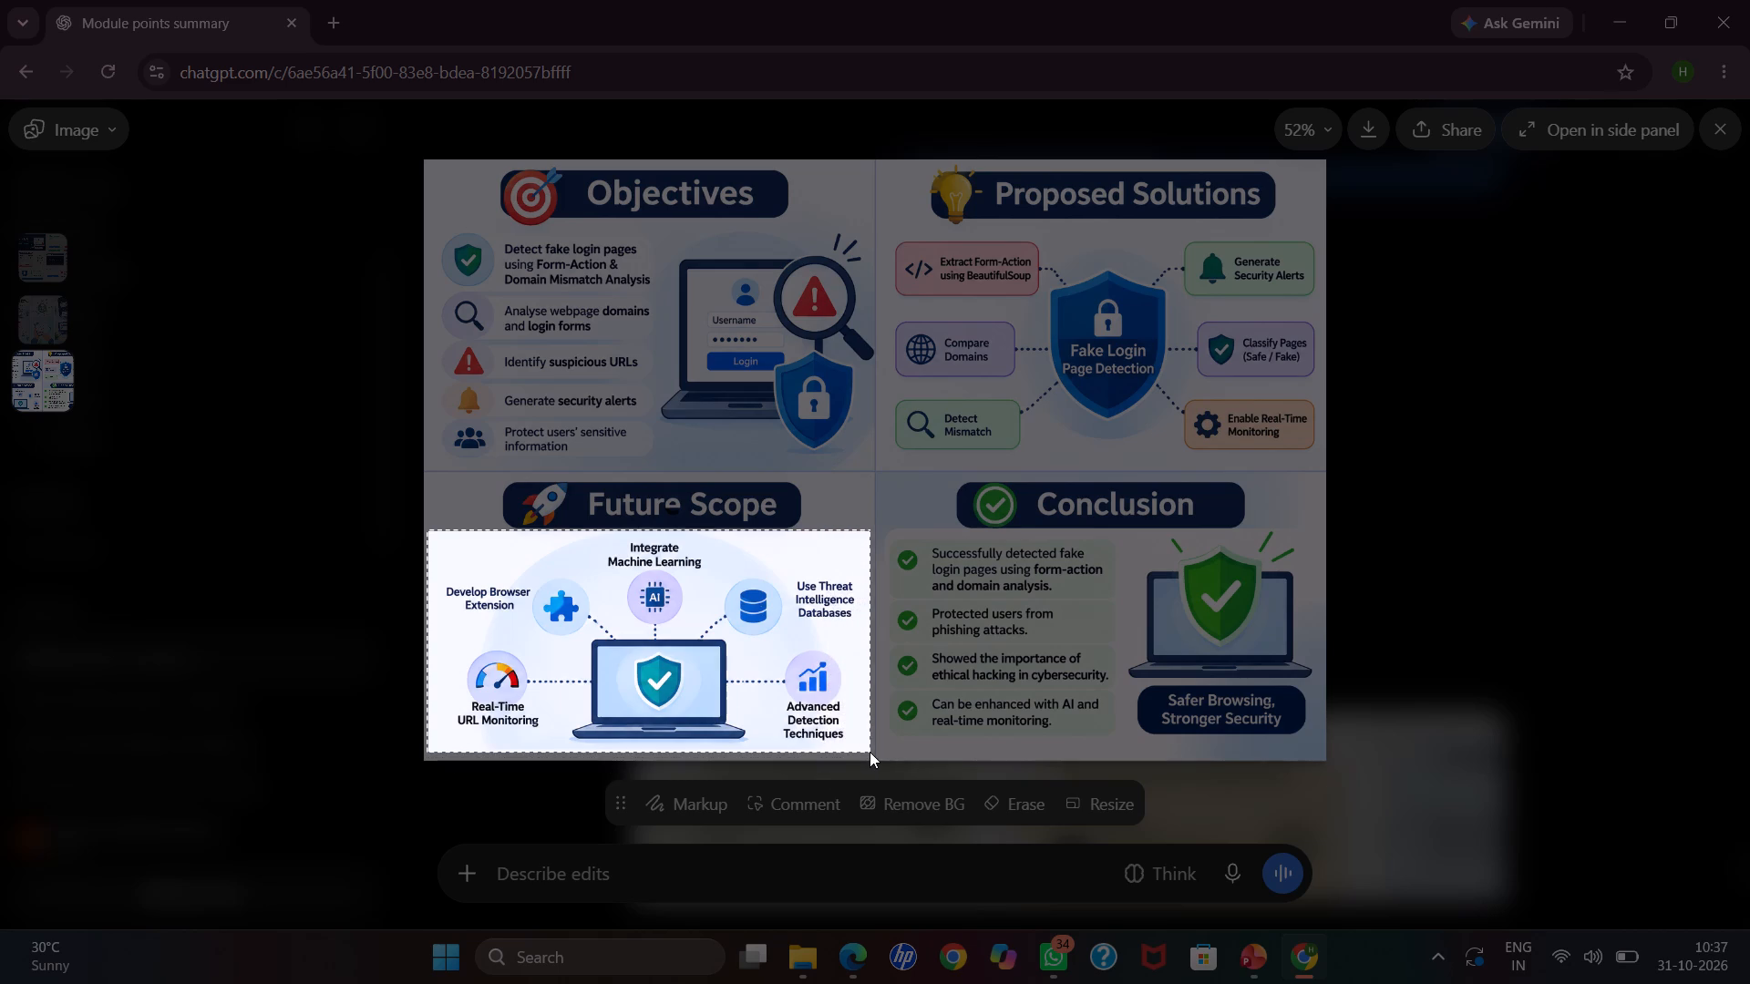
{"action": "left_click_drag", "start_coordinate": [870, 752], "coordinate": [873, 753]}
{"action": "scroll", "coordinate": [870, 752], "scroll_direction": "right", "scroll_amount": 1}
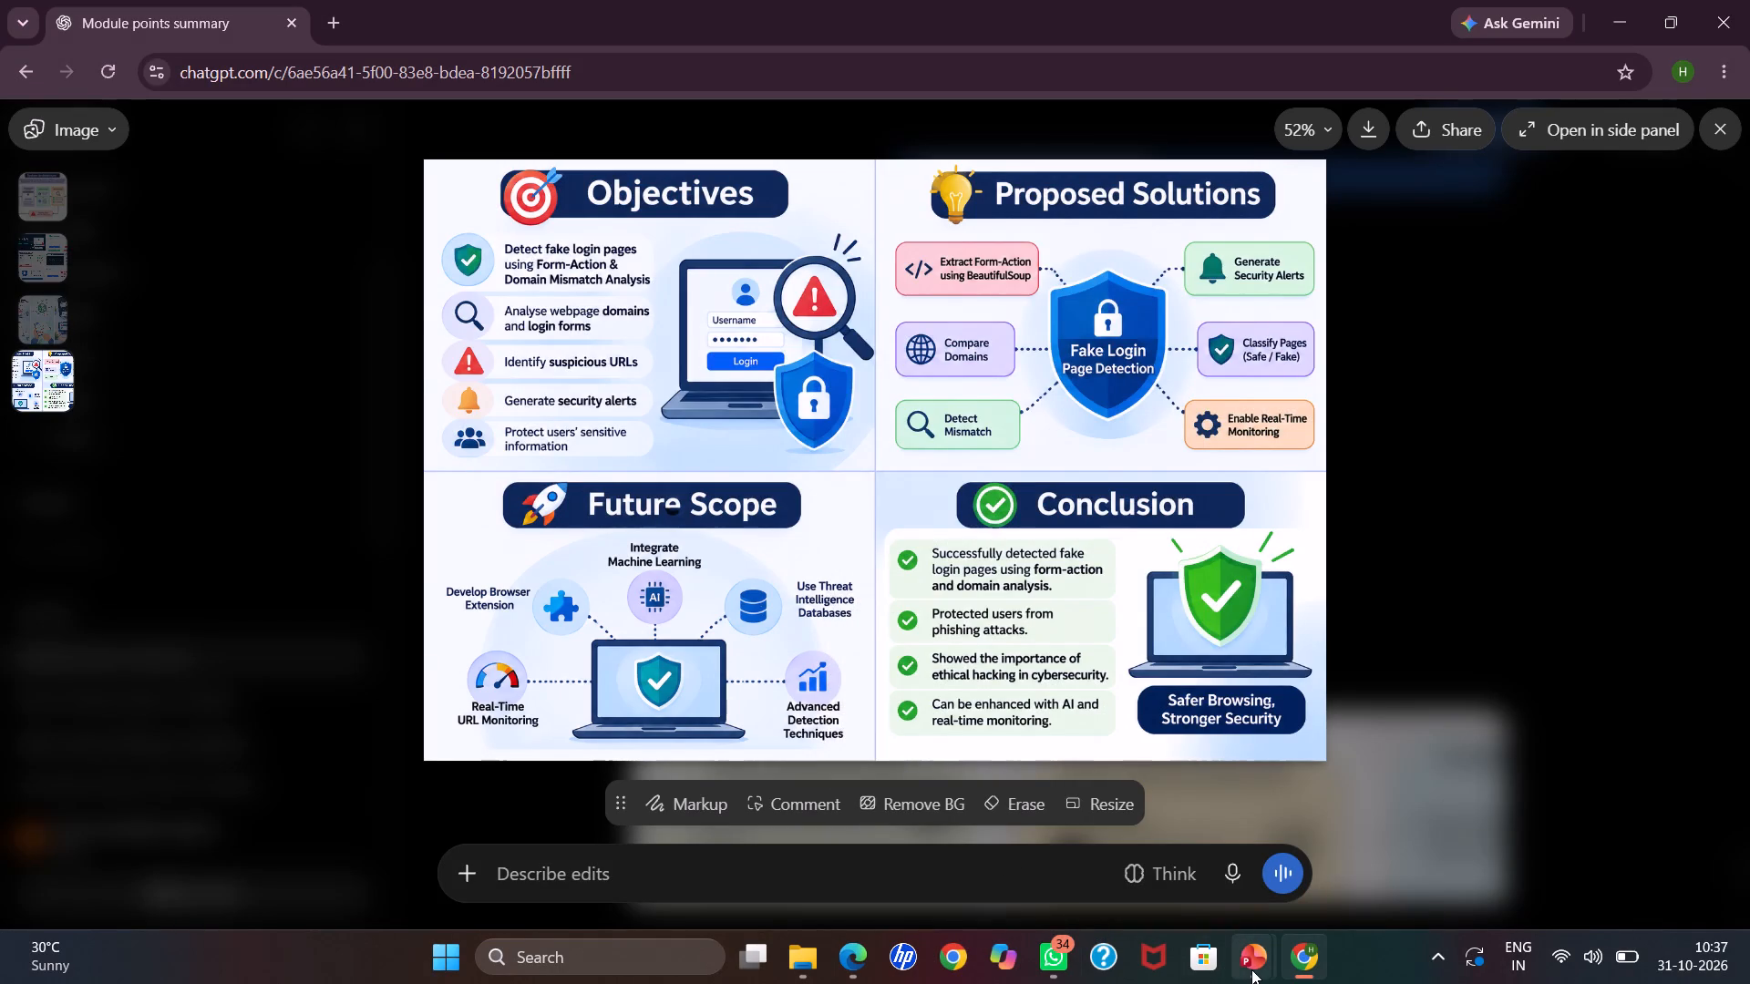
Switch to PowerPoint and narrow the bullet text box on the FUTURE SCOPE slide to make room beside it.
{"action": "left_click", "coordinate": [1235, 868]}
{"action": "scroll", "coordinate": [1126, 717], "scroll_direction": "down", "scroll_amount": 6}
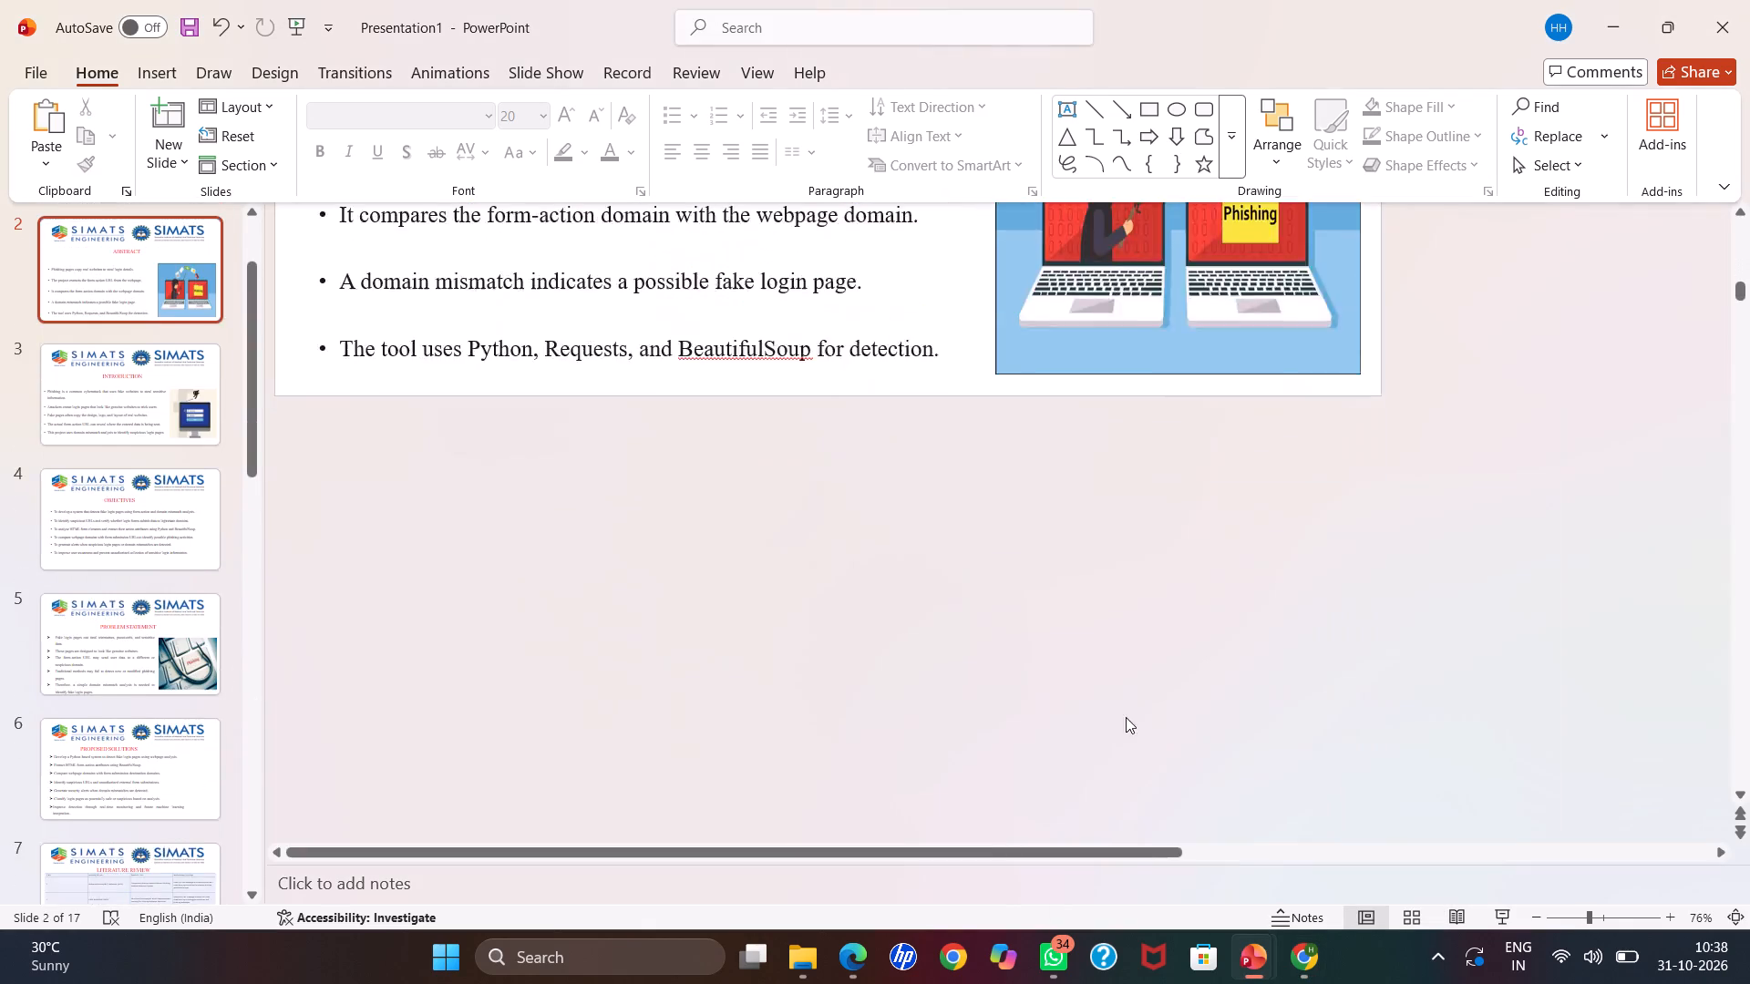
{"action": "scroll", "coordinate": [1126, 717], "scroll_direction": "down", "scroll_amount": 7}
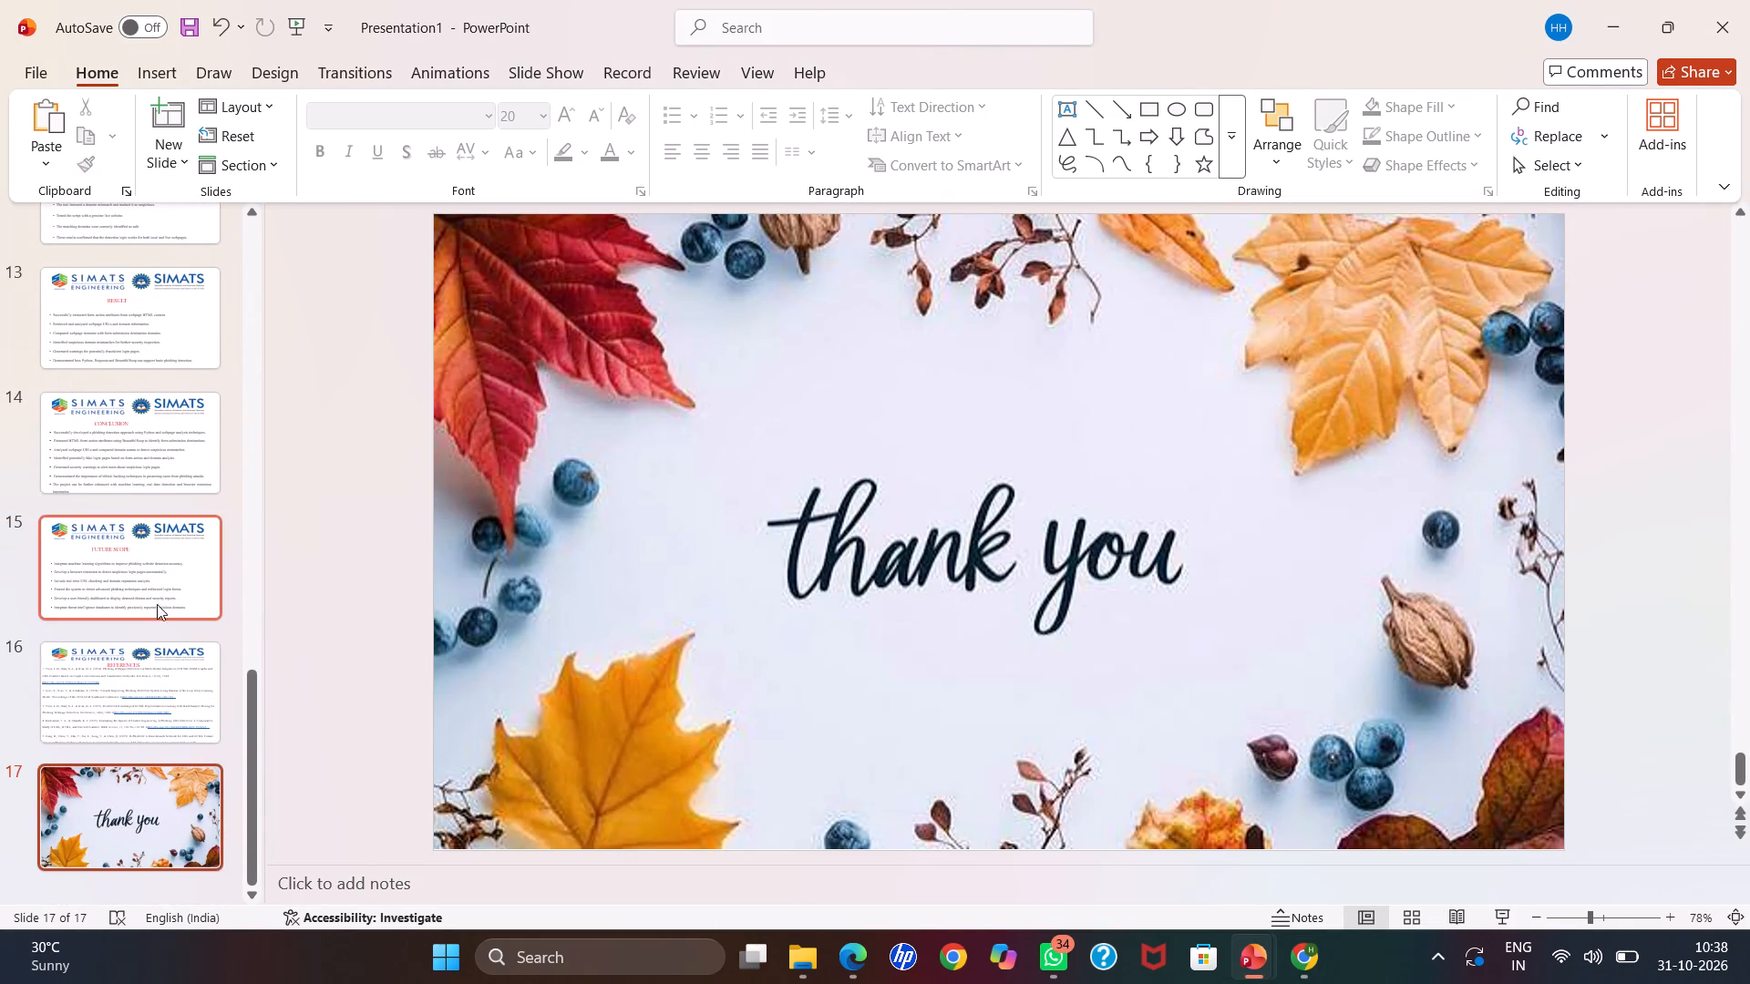
{"action": "left_click", "coordinate": [152, 599]}
{"action": "left_click", "coordinate": [1153, 608]}
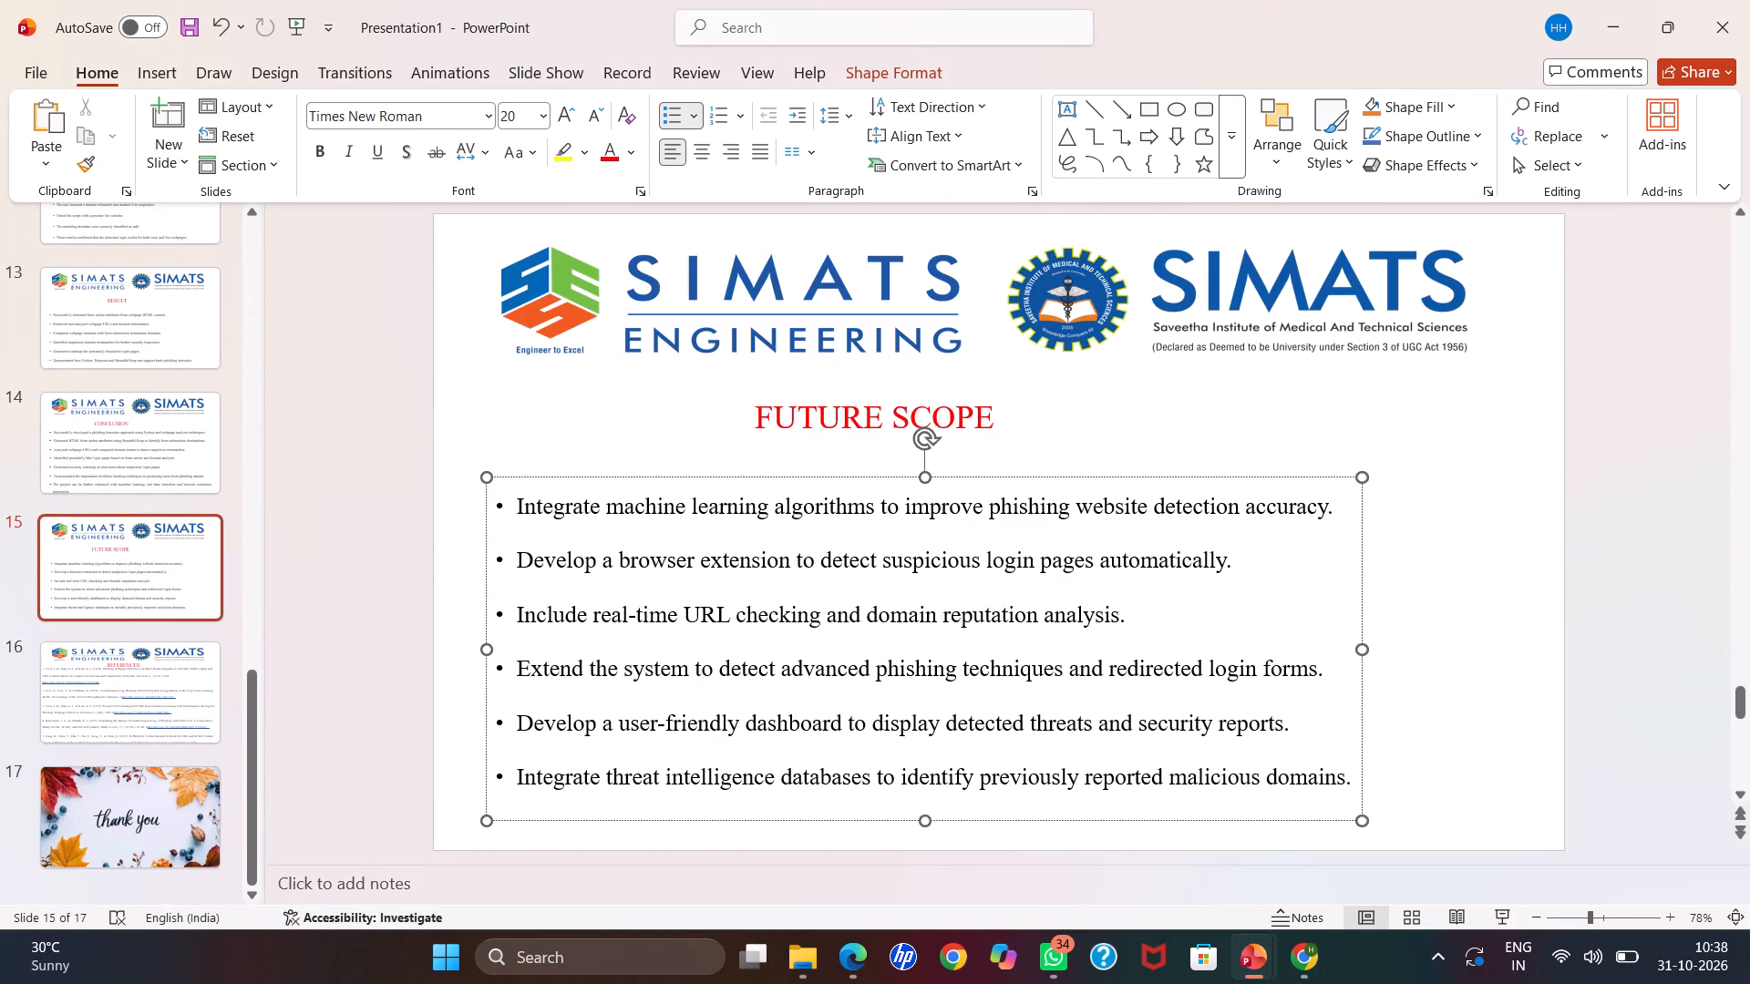
{"action": "left_click_drag", "start_coordinate": [1361, 648], "coordinate": [1193, 700]}
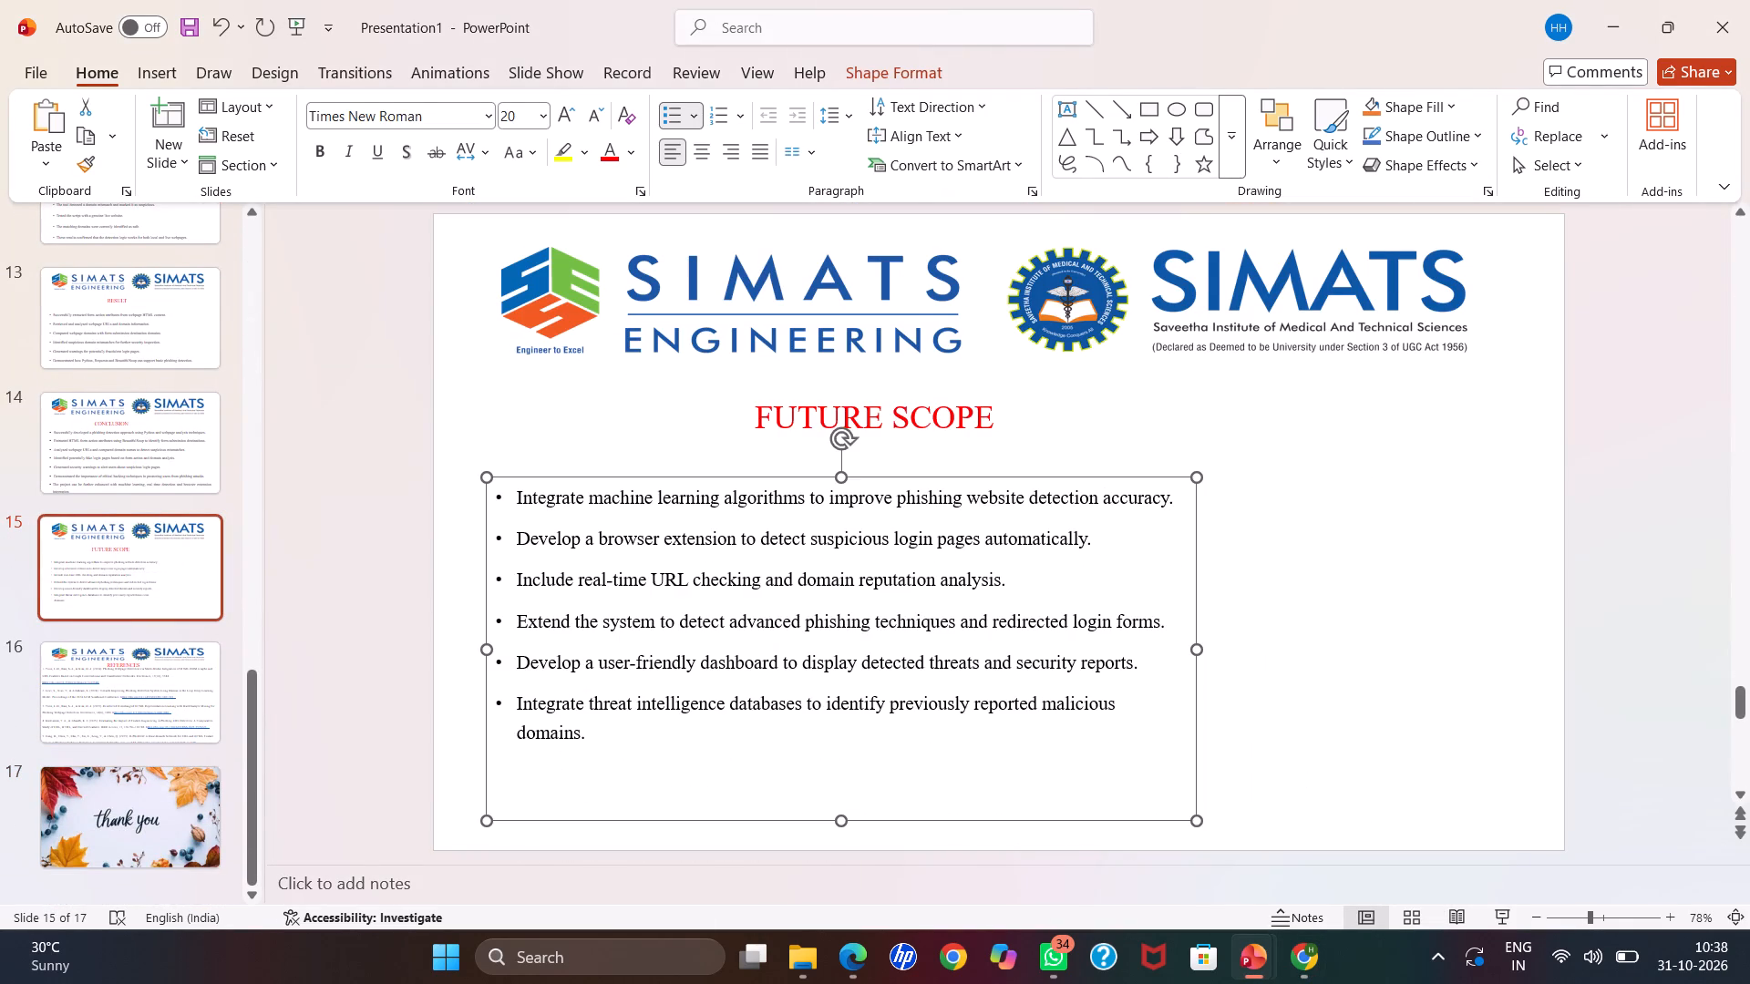
{"action": "left_click_drag", "start_coordinate": [1193, 651], "coordinate": [1273, 637]}
Paste the snipped diagram on the FUTURE SCOPE slide, place it right of the bullets and stretch its height to about 7.7 cm.
{"action": "left_click", "coordinate": [1395, 614]}
{"action": "key", "text": "ctrl+v"}
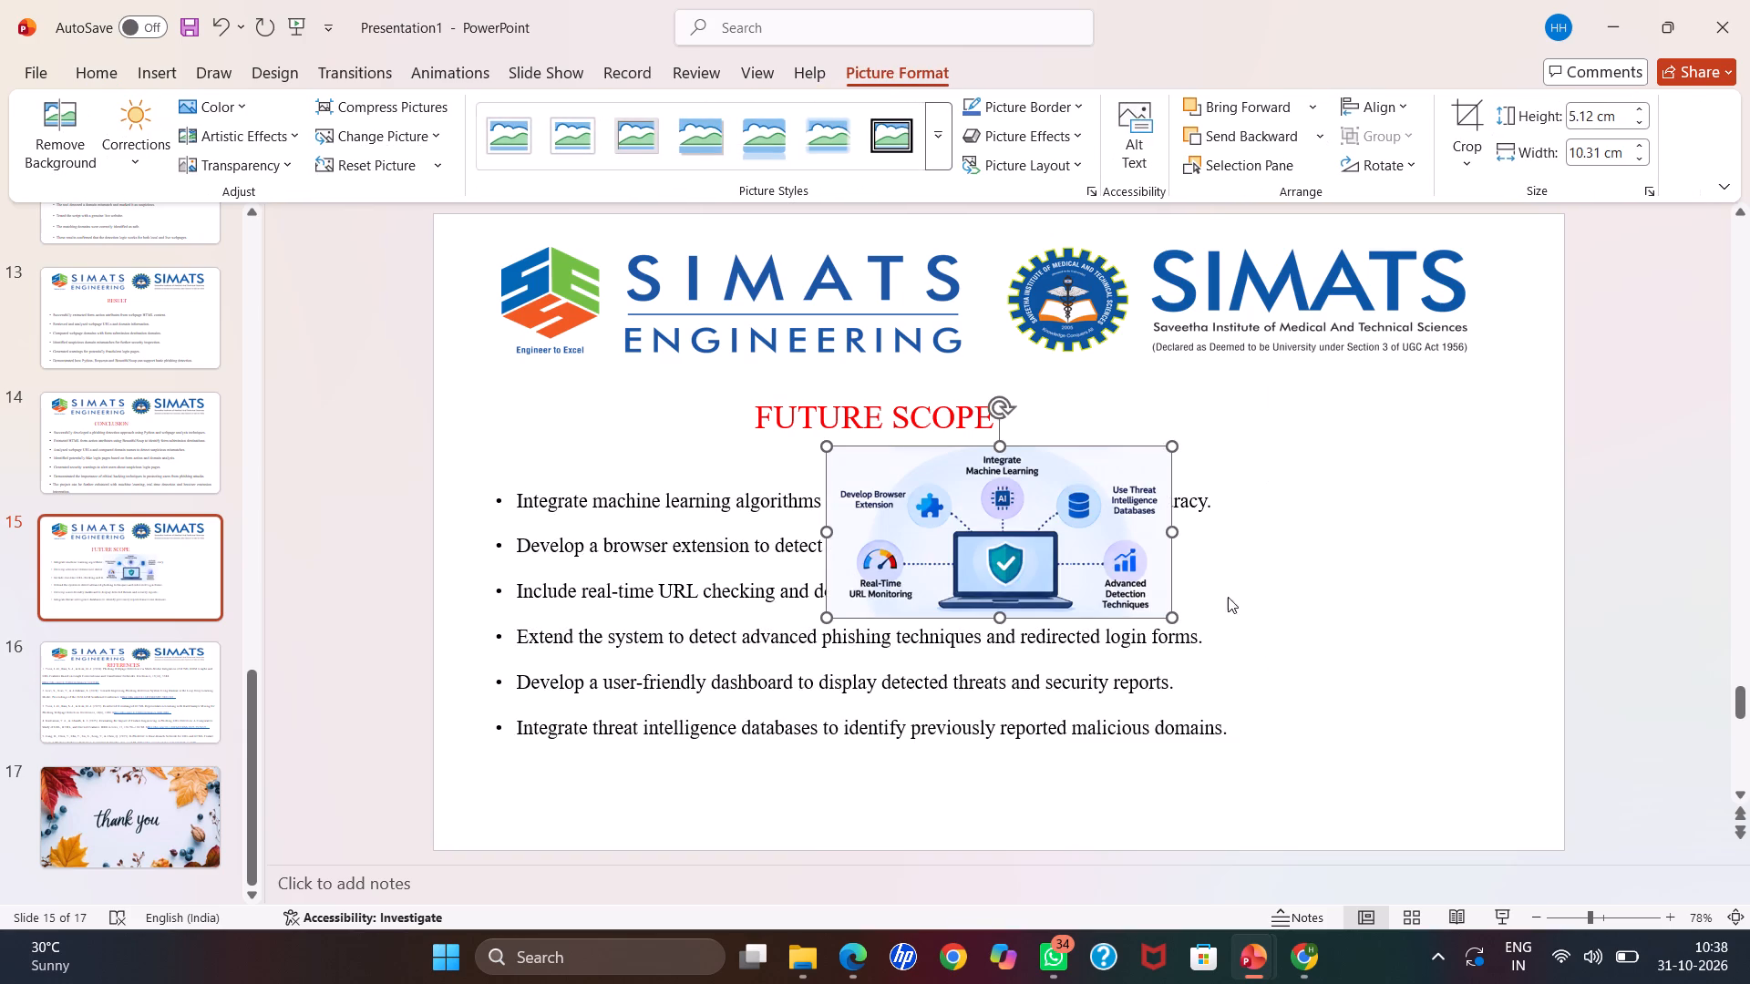
{"action": "left_click_drag", "start_coordinate": [1055, 519], "coordinate": [1435, 557]}
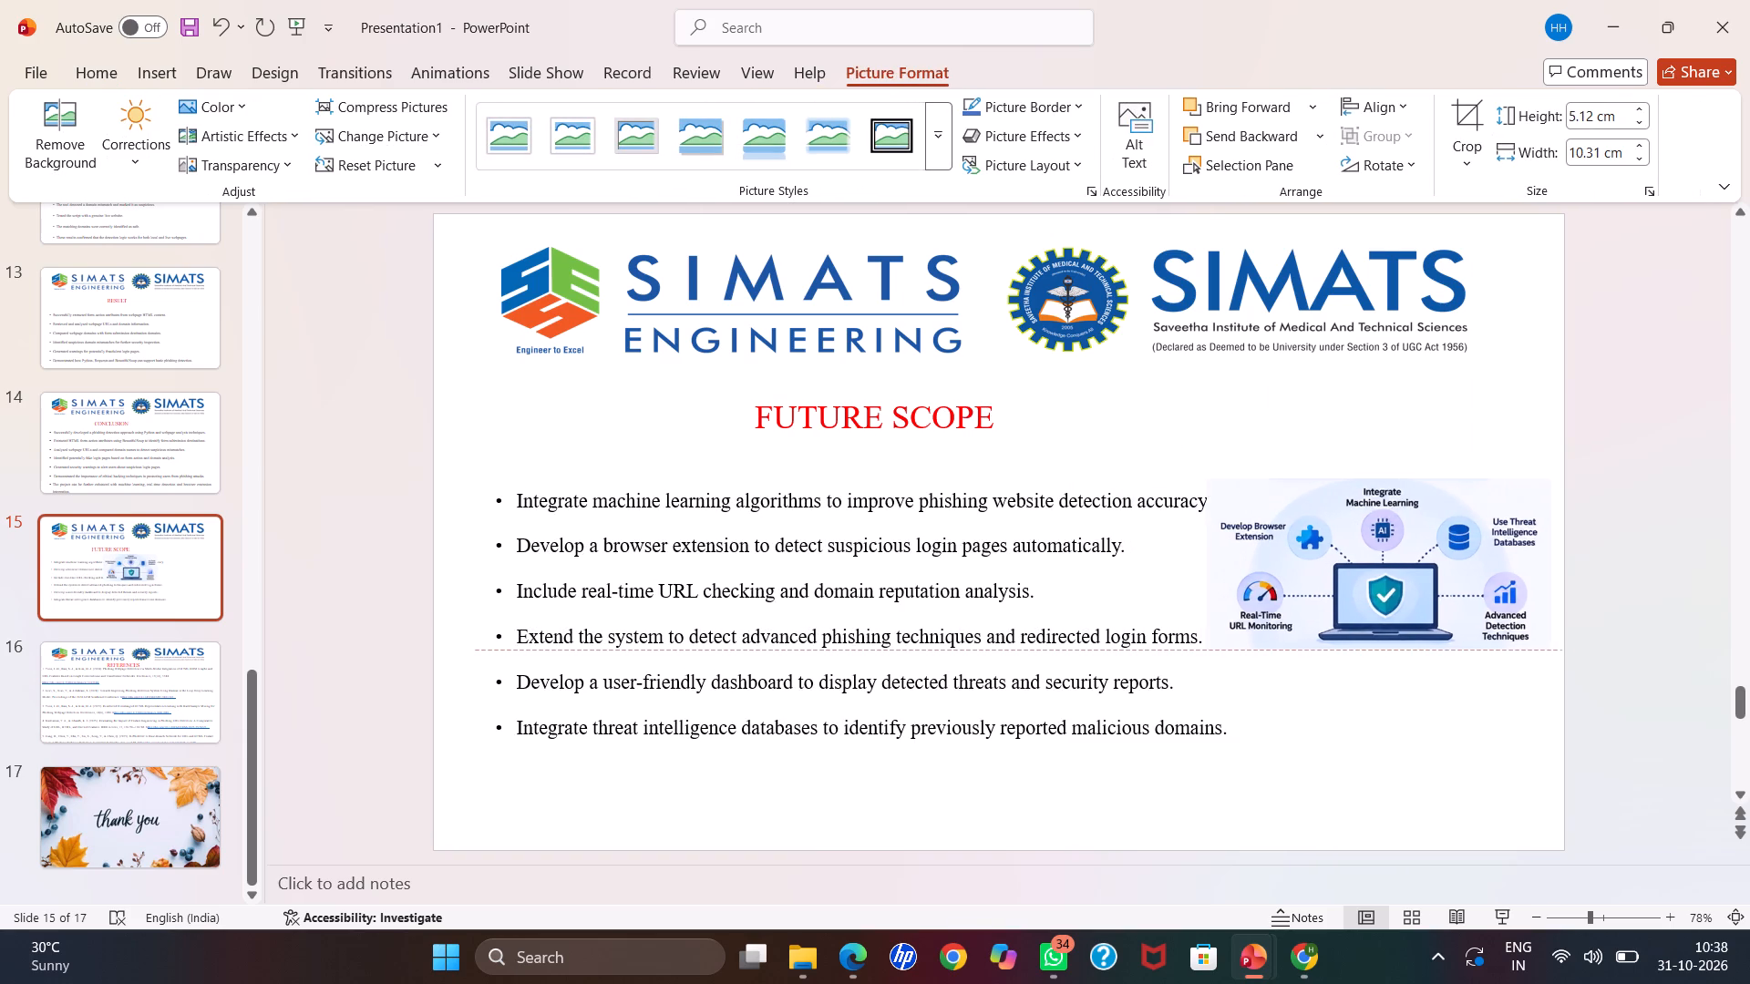
{"action": "left_click_drag", "start_coordinate": [1435, 557], "coordinate": [1454, 557]}
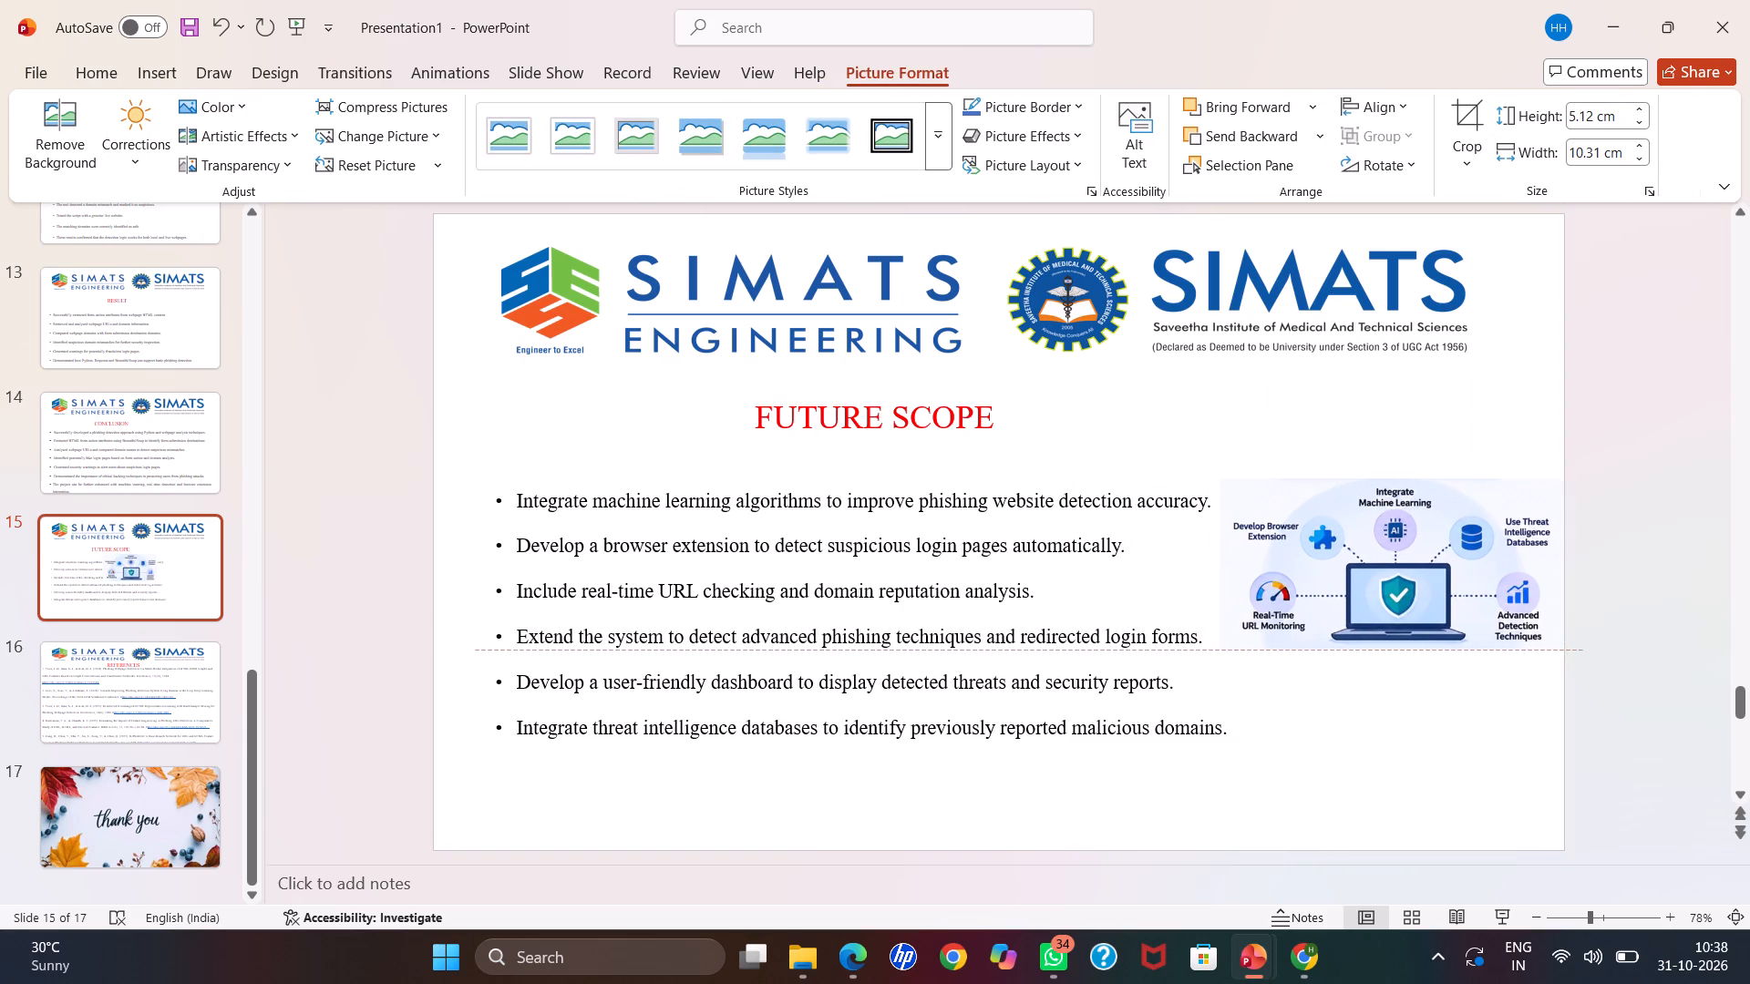
{"action": "left_click_drag", "start_coordinate": [1454, 557], "coordinate": [1452, 554]}
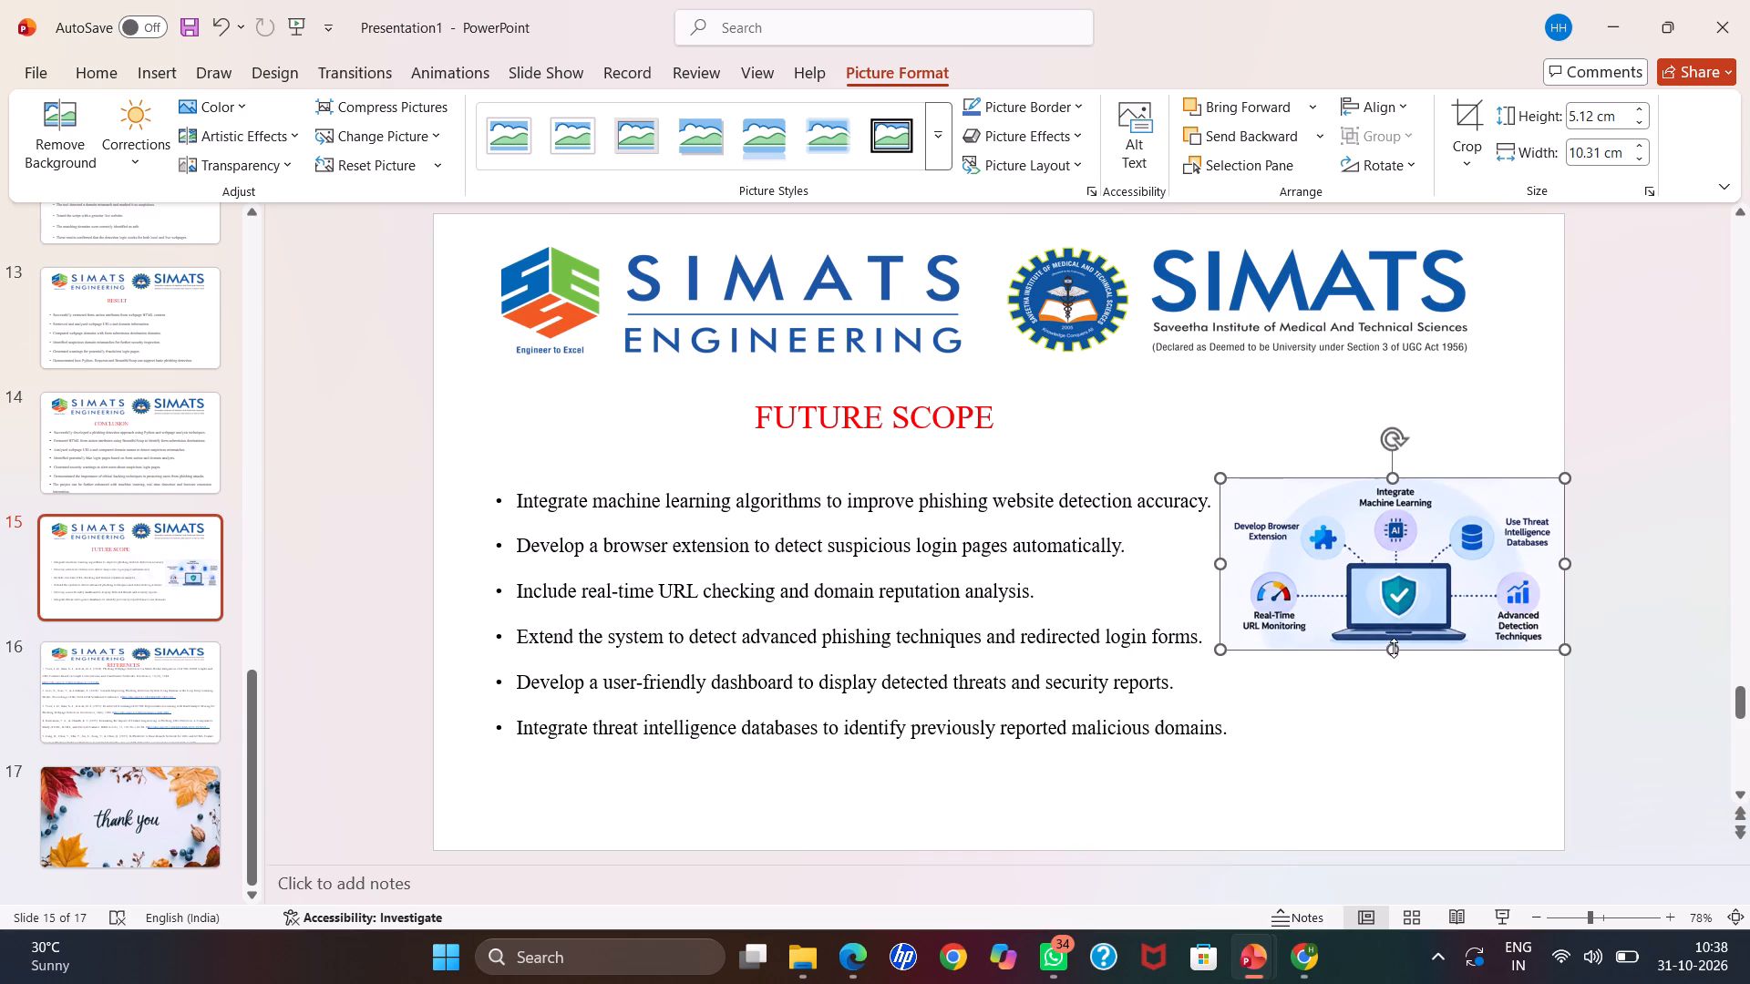
{"action": "left_click_drag", "start_coordinate": [1394, 648], "coordinate": [1365, 735]}
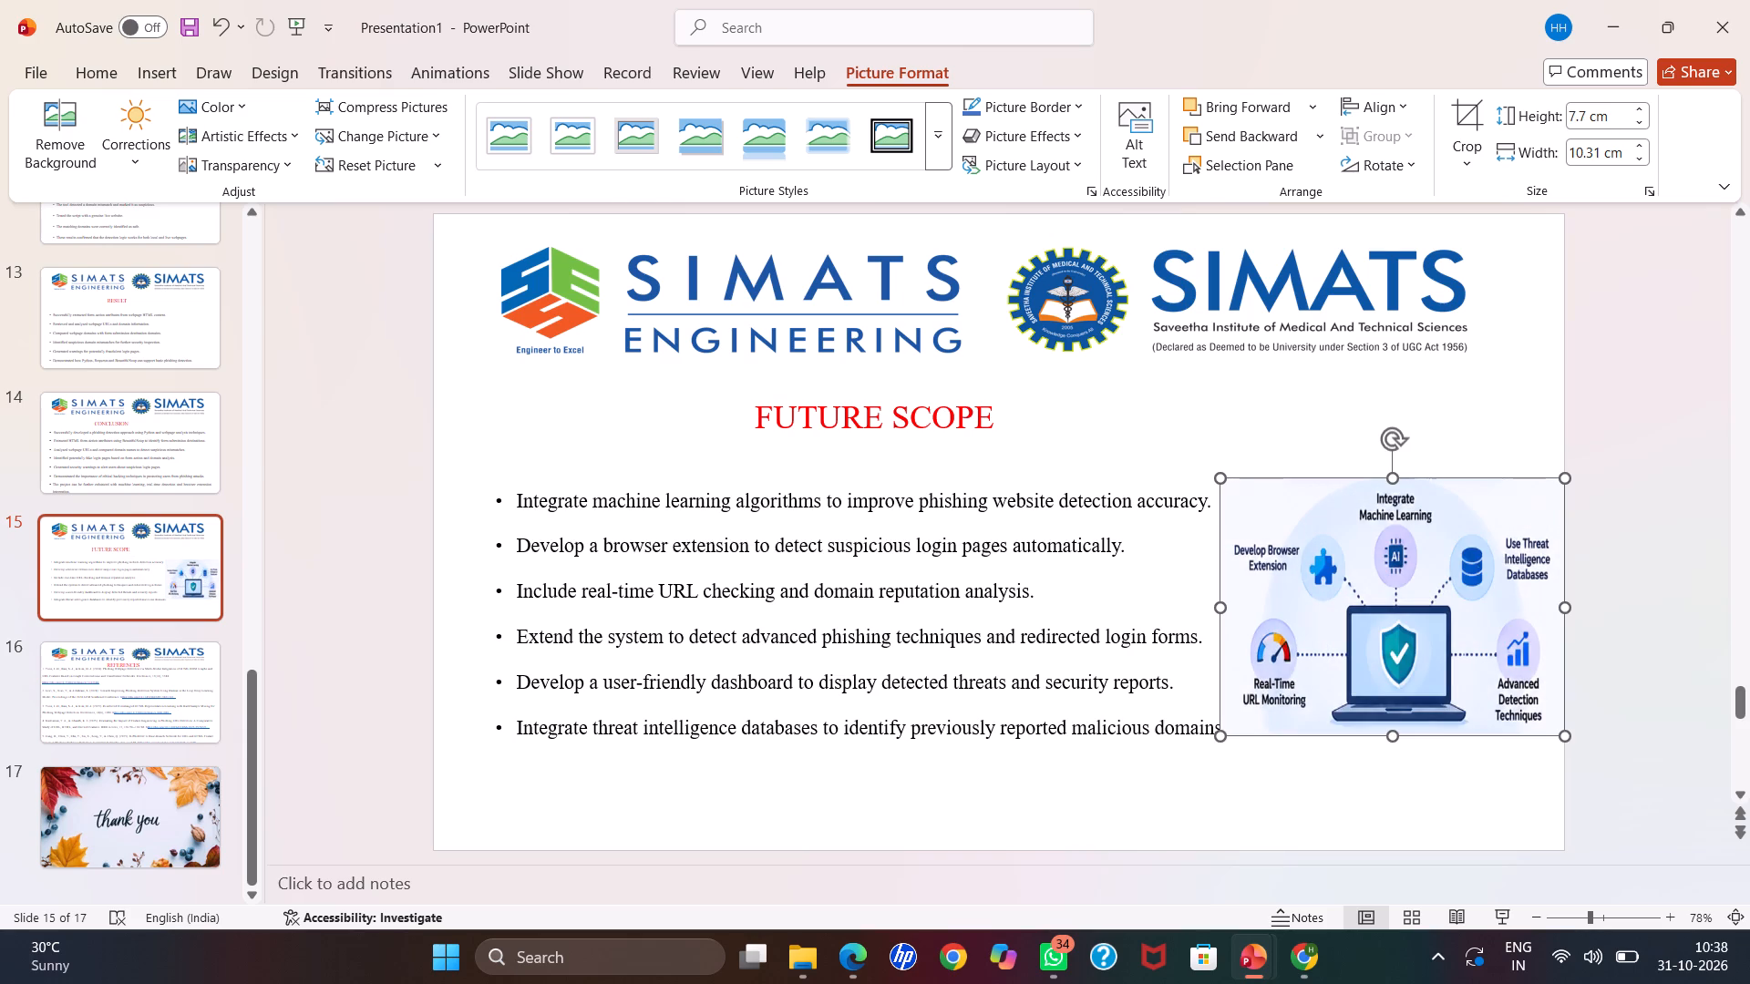
Set all the bullet text on the FUTURE SCOPE slide to font size 20.
{"action": "left_click", "coordinate": [1099, 611]}
{"action": "left_click", "coordinate": [977, 608]}
{"action": "key", "text": "ctrl+a"}
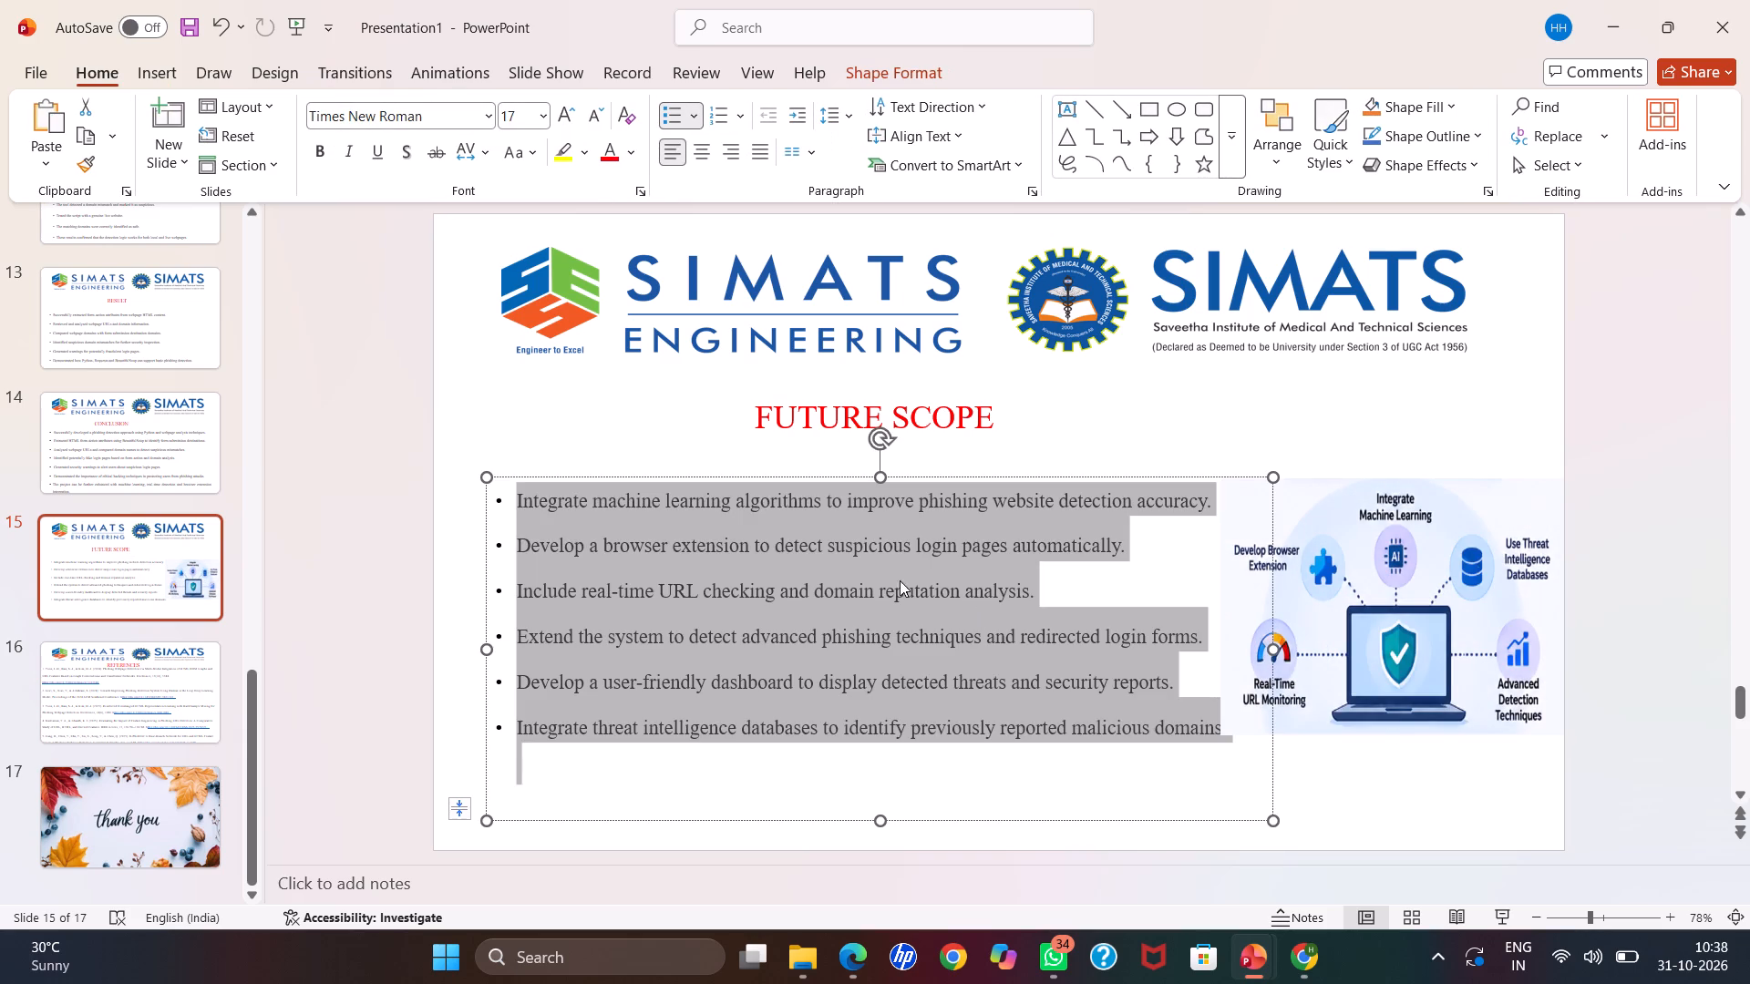
{"action": "left_click", "coordinate": [518, 125]}
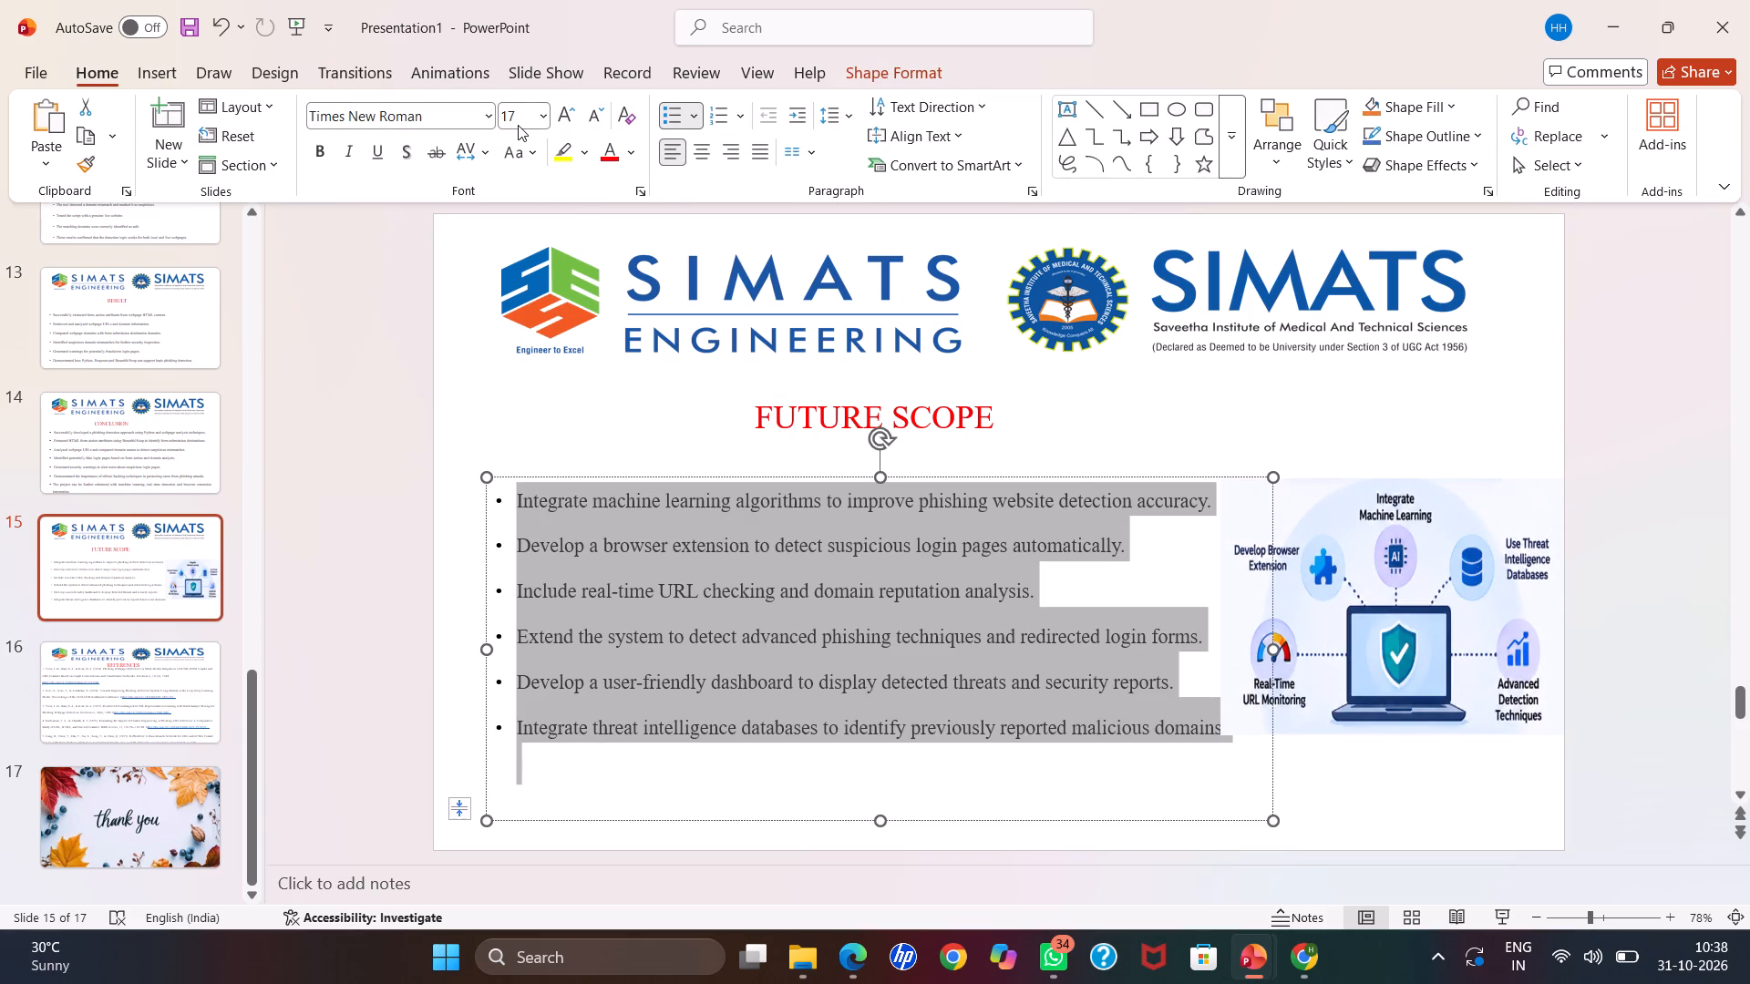
{"action": "left_click", "coordinate": [517, 122]}
{"action": "type", "text": "20"}
{"action": "key", "text": "Return"}
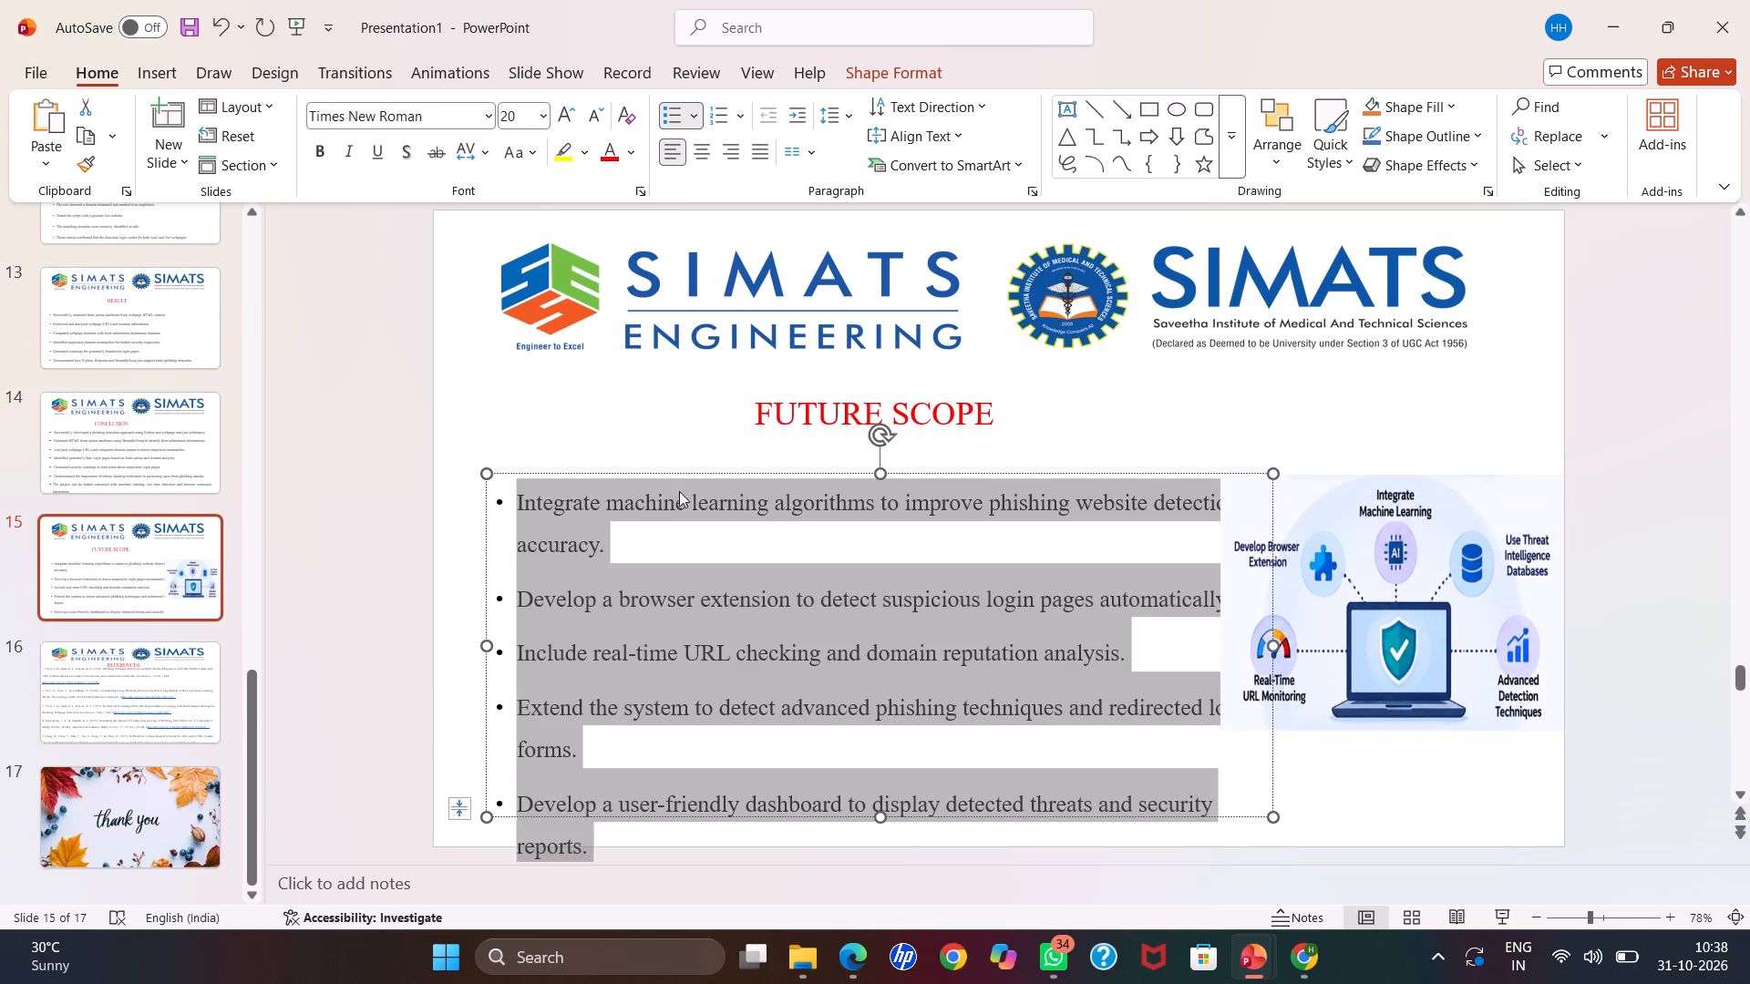
Widen the FUTURE SCOPE bullet text box towards the slide's left edge and shift it left and slightly up, away from the diagram.
{"action": "left_click_drag", "start_coordinate": [746, 477], "coordinate": [678, 465]}
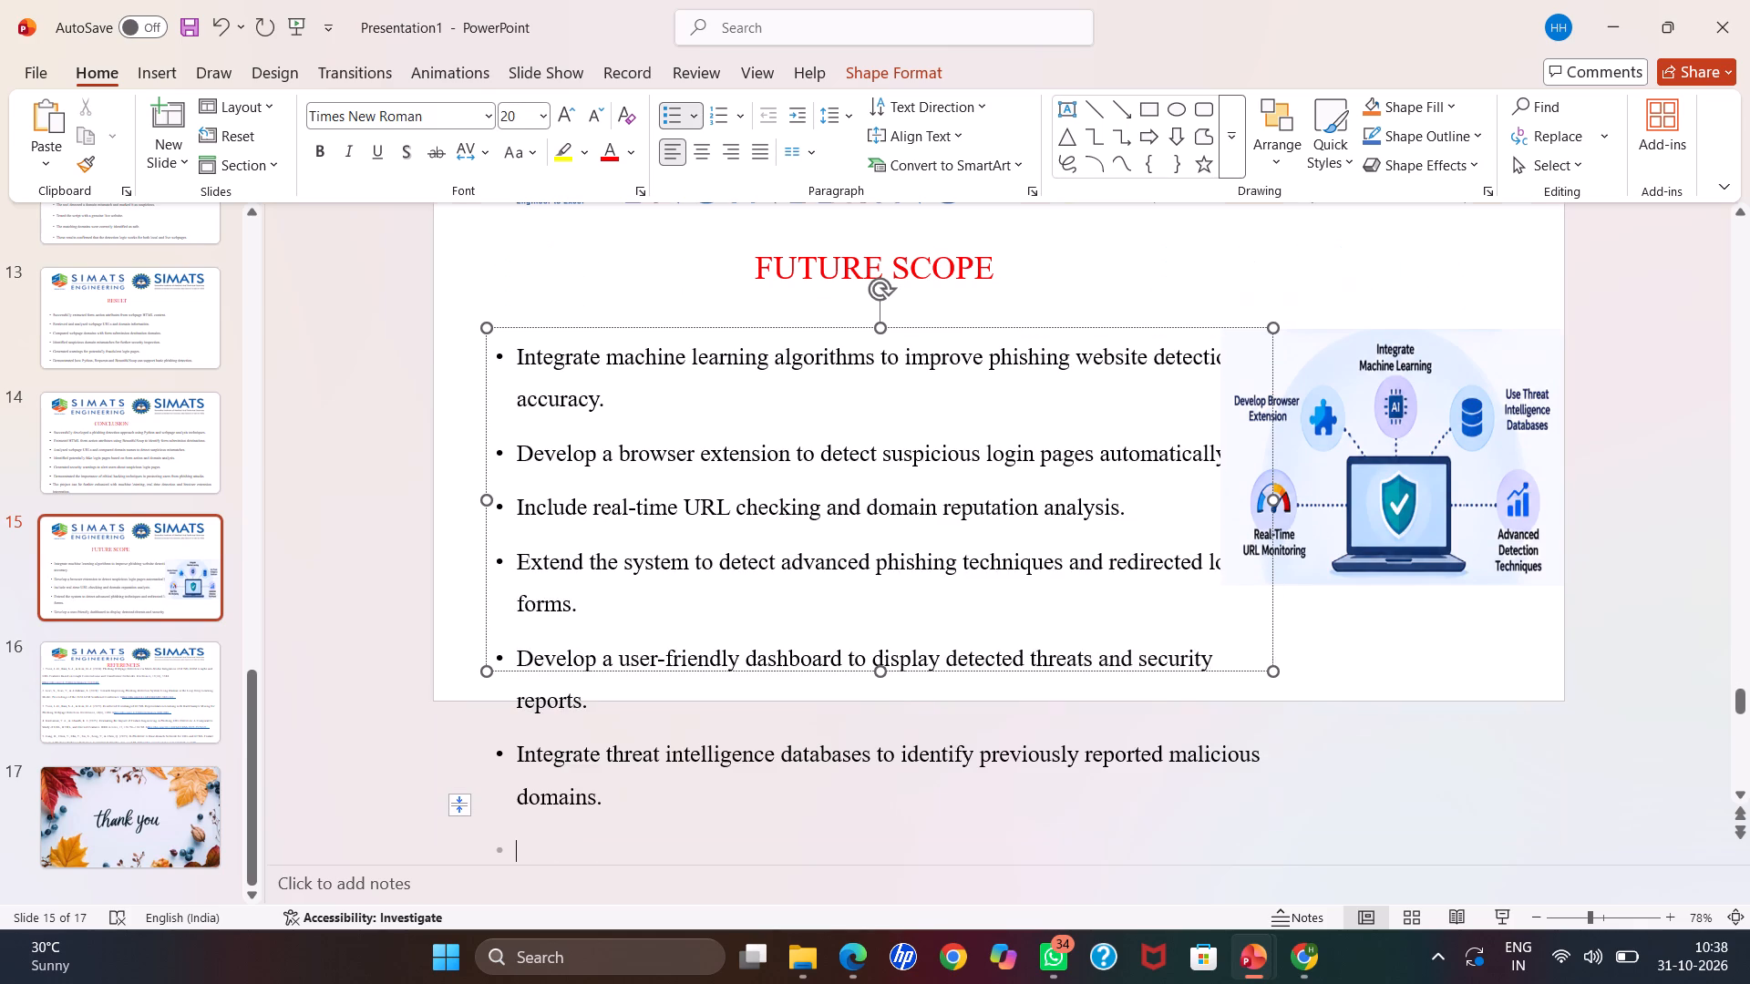
{"action": "left_click_drag", "start_coordinate": [488, 502], "coordinate": [471, 504]}
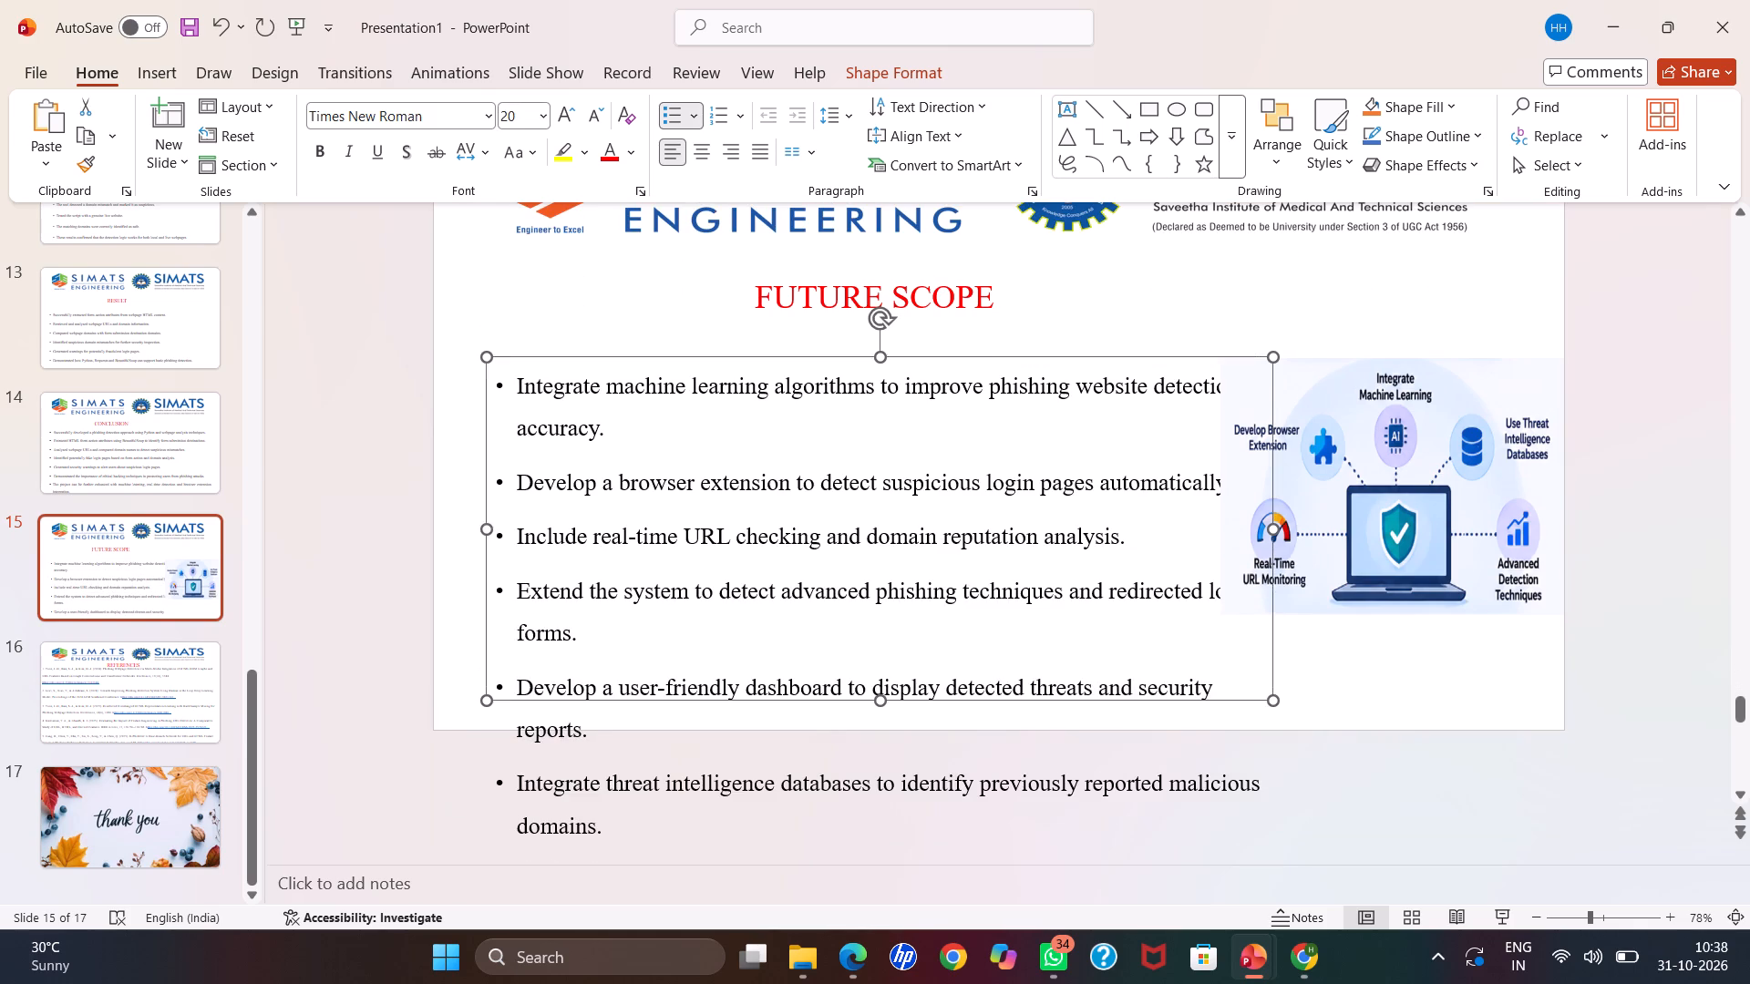
{"action": "left_click_drag", "start_coordinate": [471, 504], "coordinate": [450, 504]}
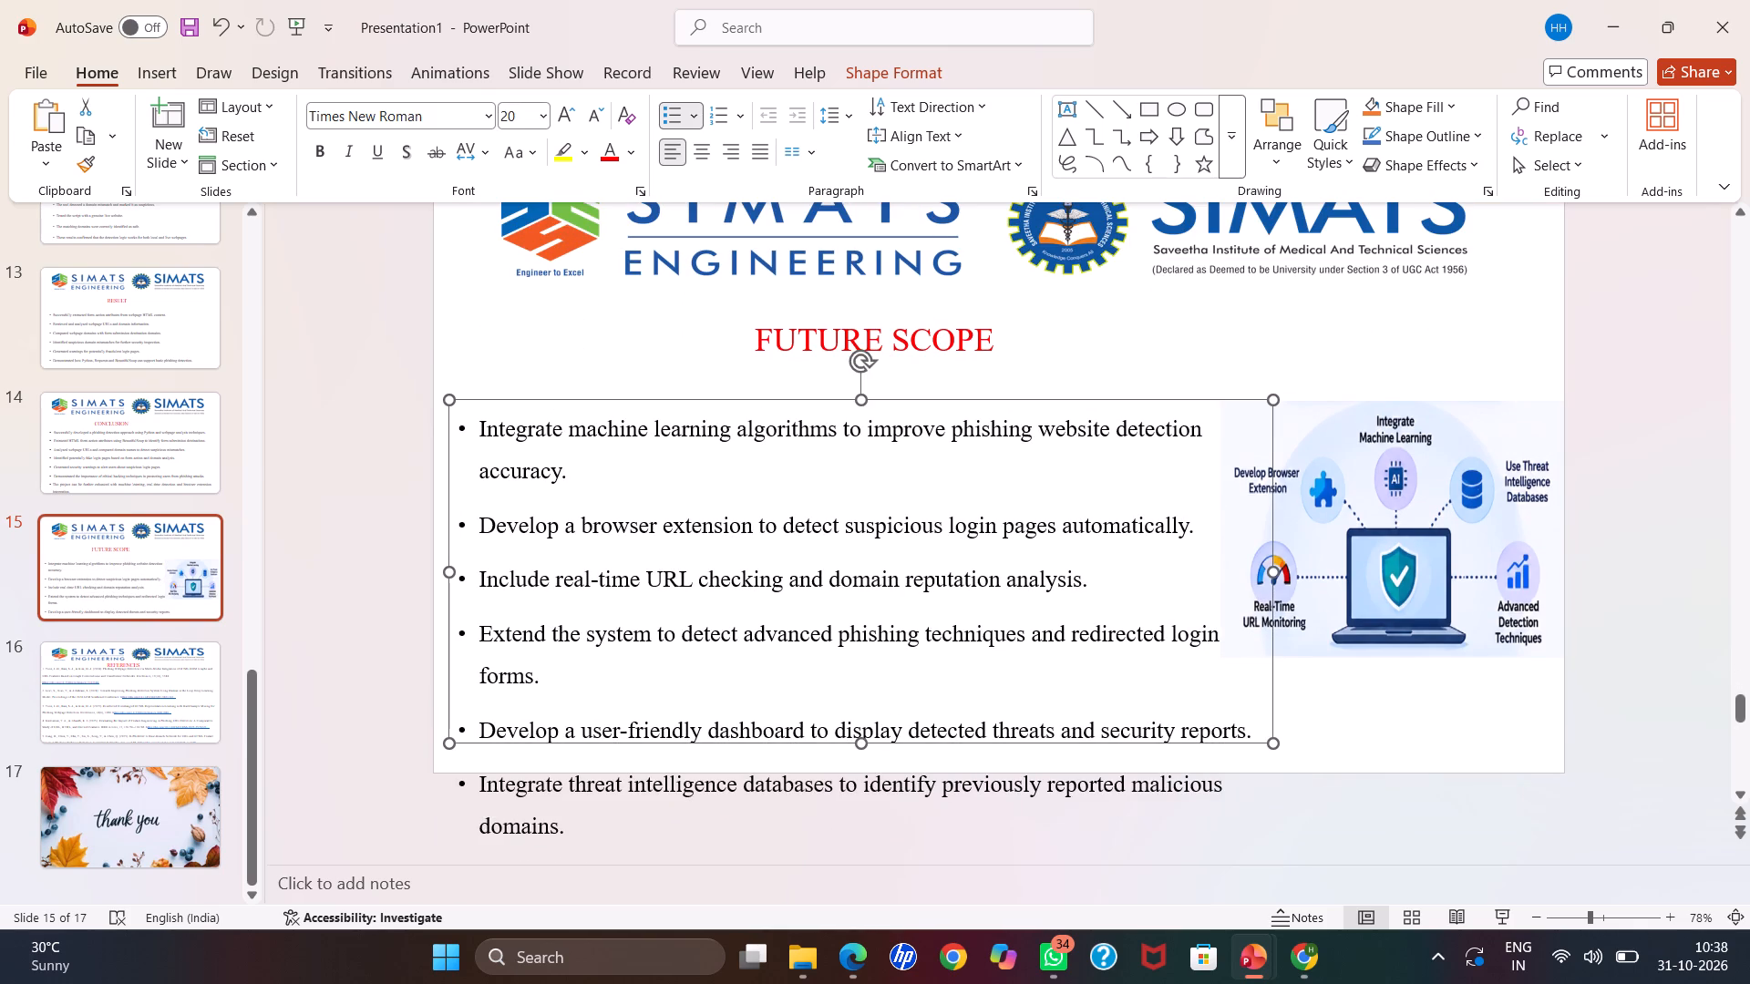
{"action": "left_click_drag", "start_coordinate": [872, 397], "coordinate": [858, 371]}
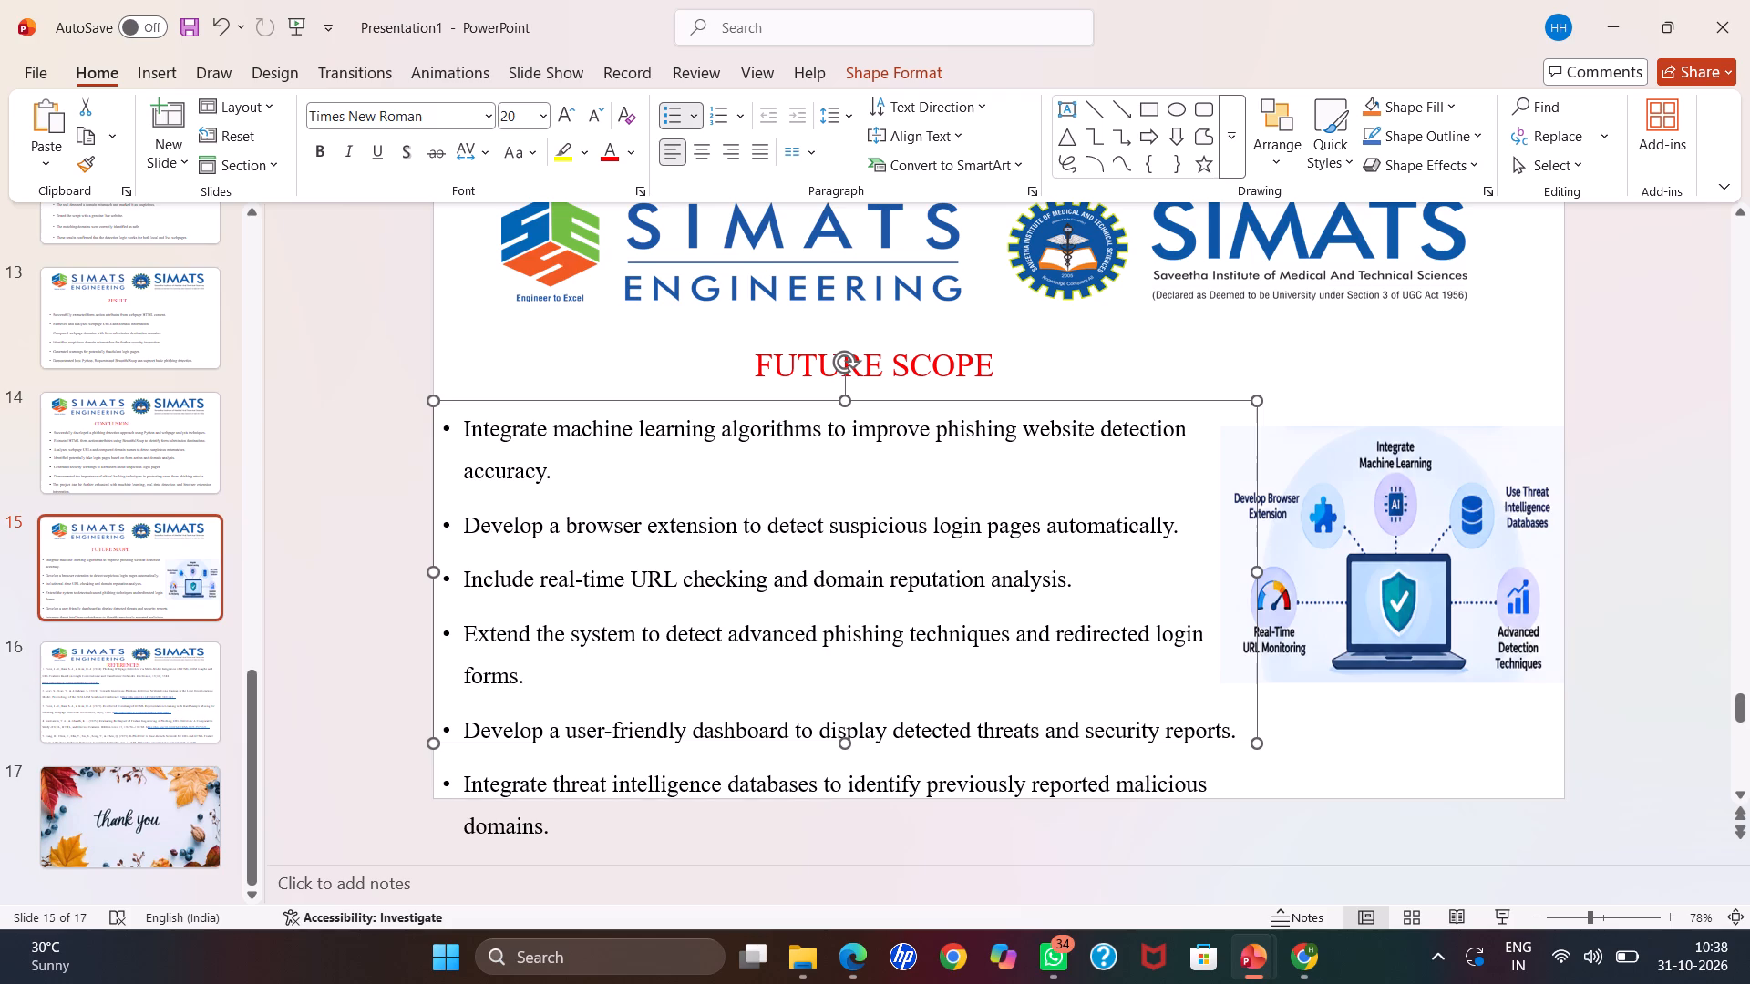
Delete the last FUTURE SCOPE bullet, about integrating threat intelligence databases.
{"action": "left_click", "coordinate": [602, 836]}
{"action": "left_click_drag", "start_coordinate": [602, 836], "coordinate": [469, 787]}
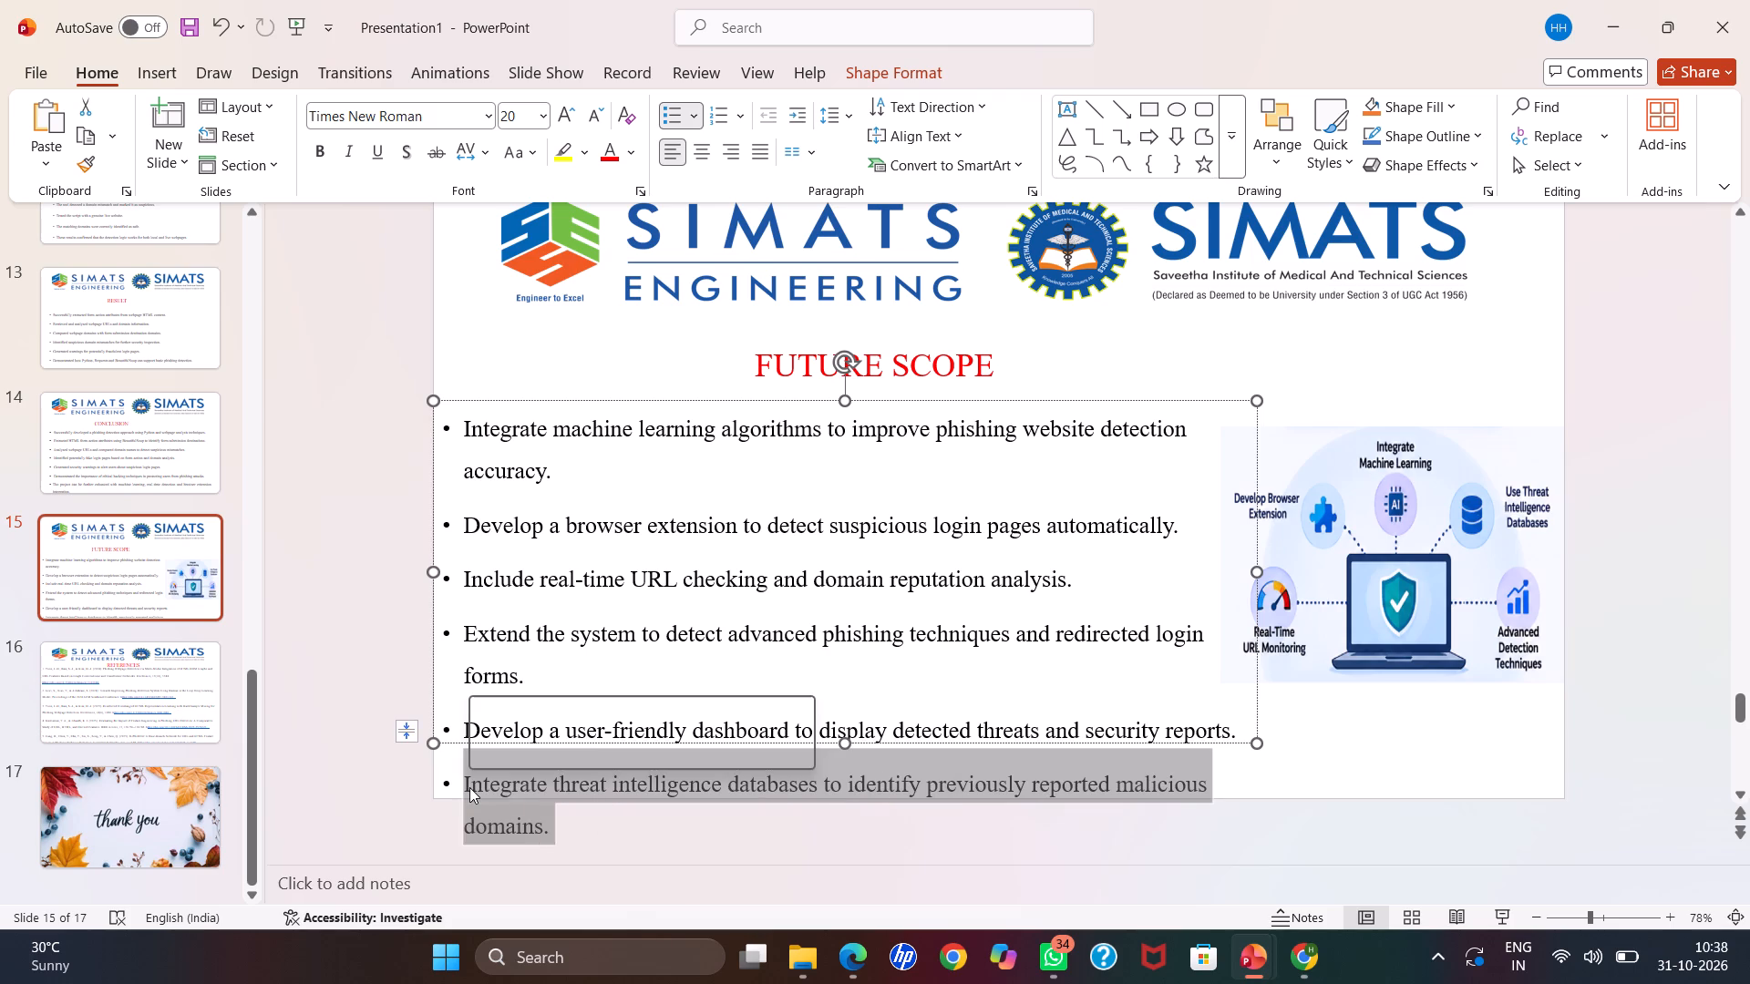
{"action": "key", "text": "BackSpace"}
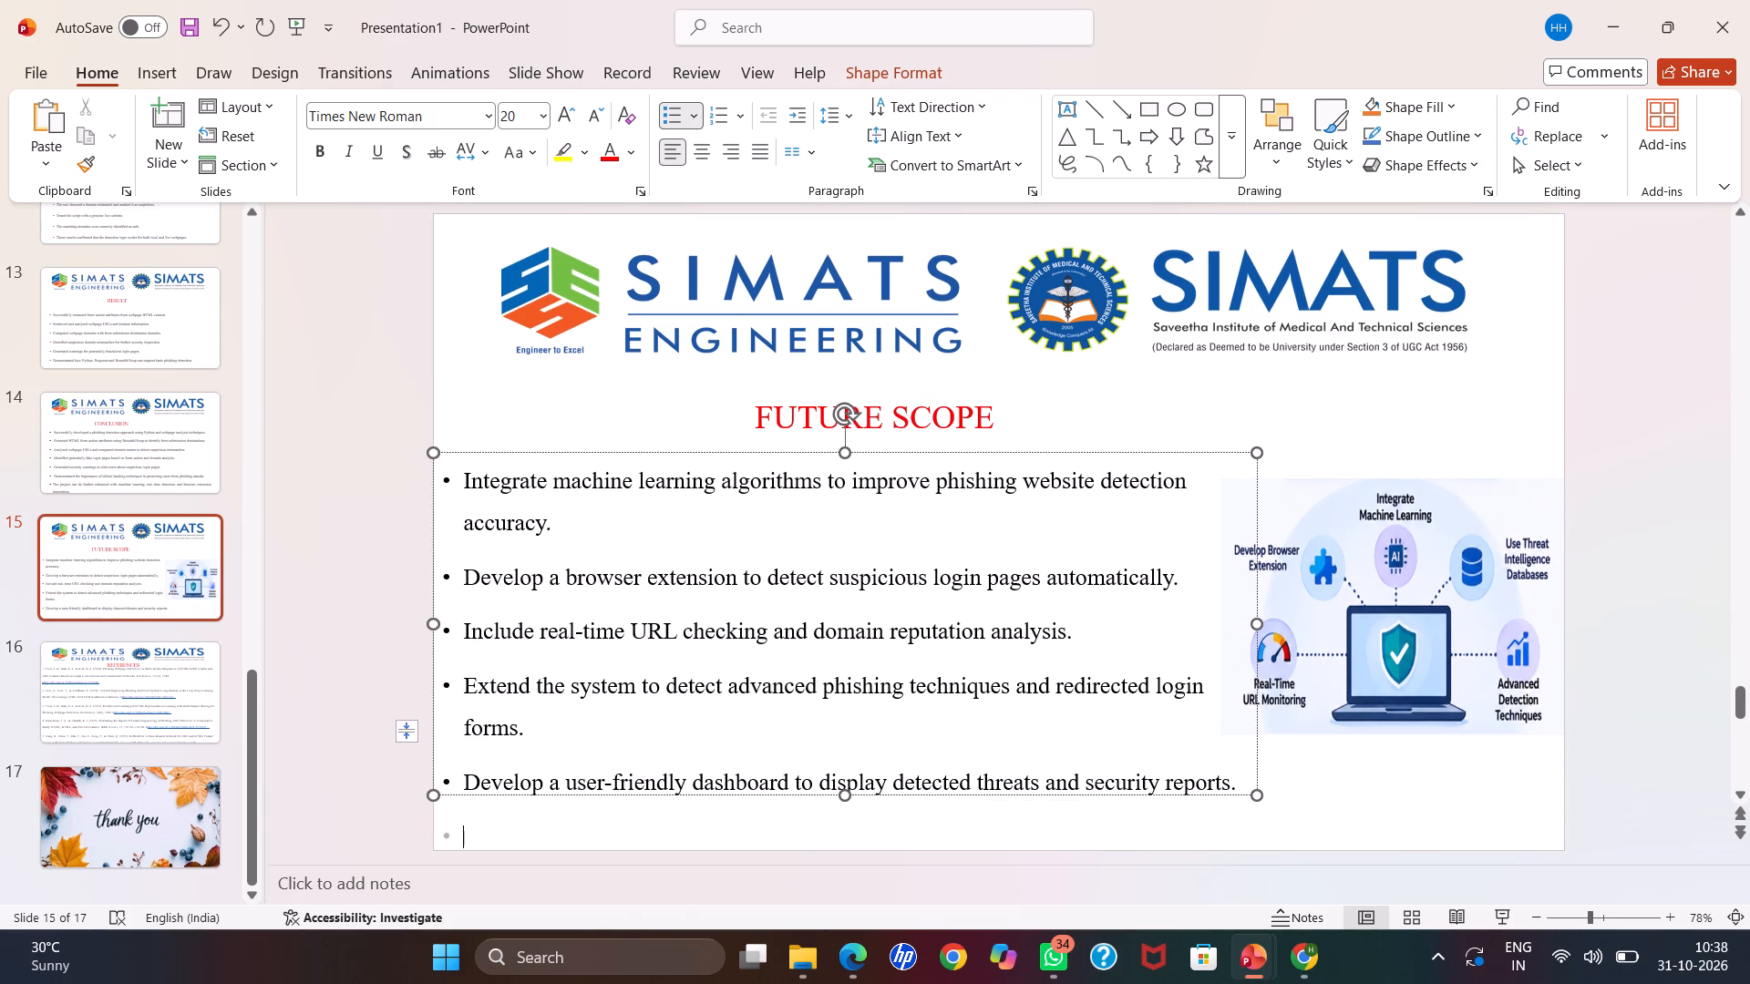
{"action": "left_click", "coordinate": [1326, 590]}
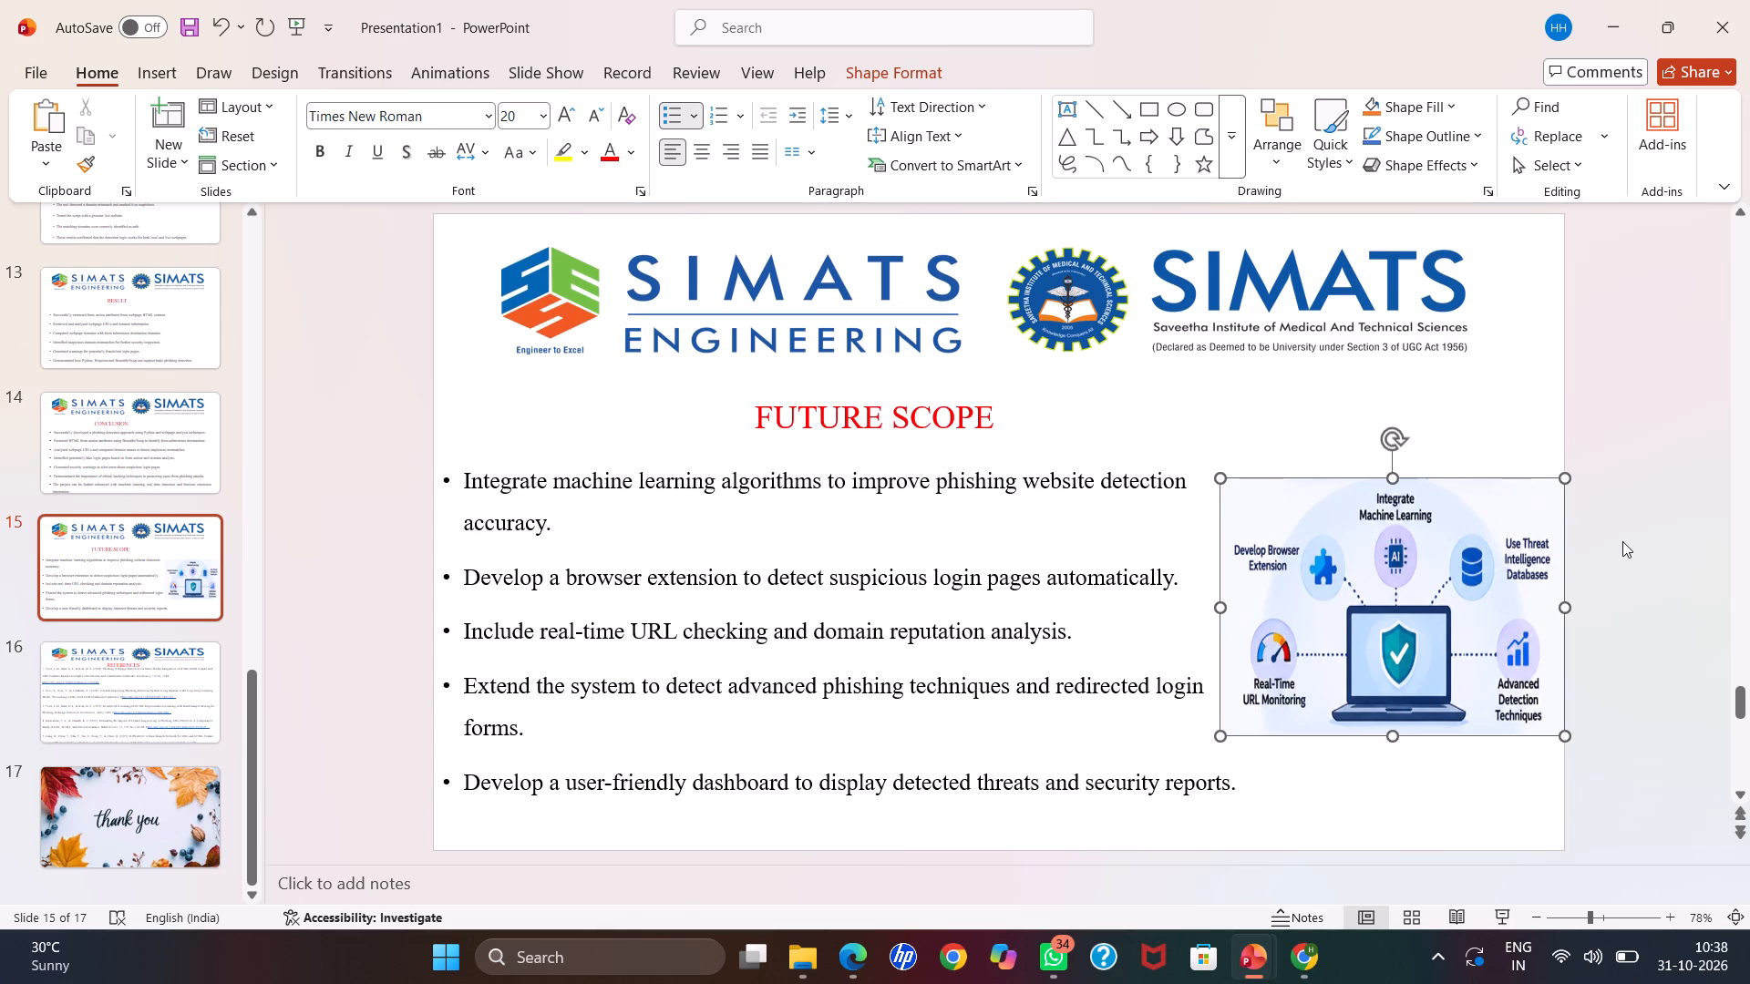
{"action": "left_click", "coordinate": [1622, 541]}
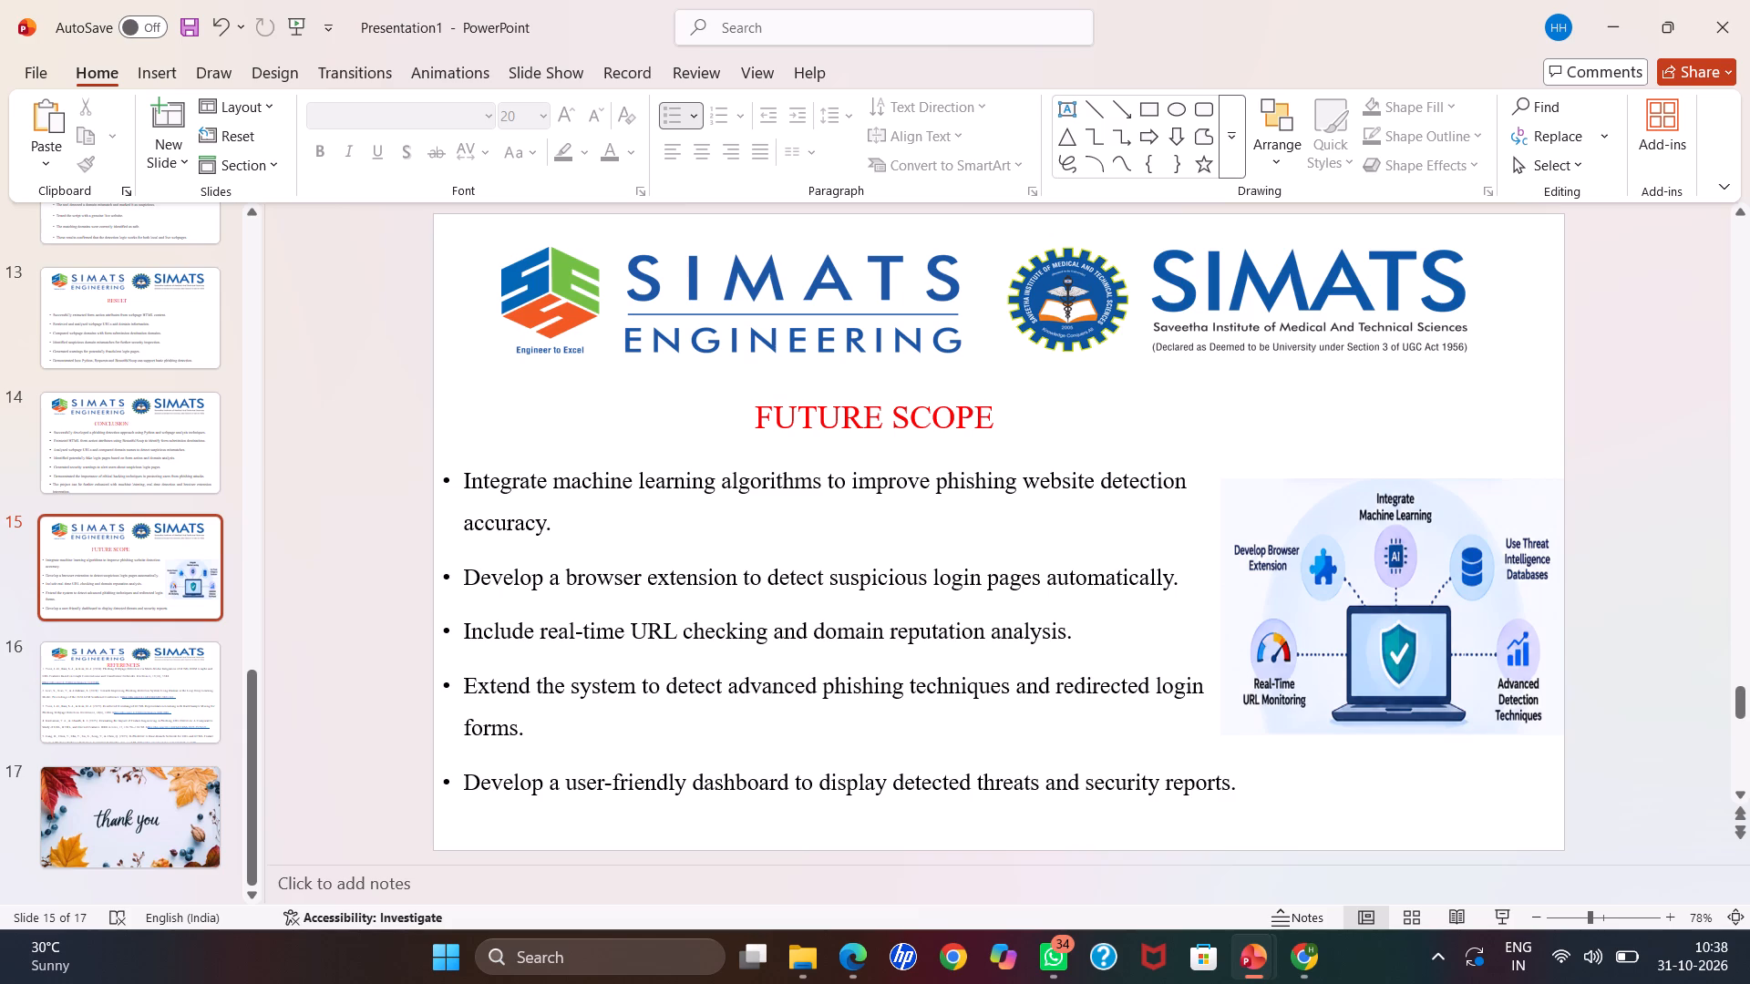
{"action": "left_click", "coordinate": [152, 456]}
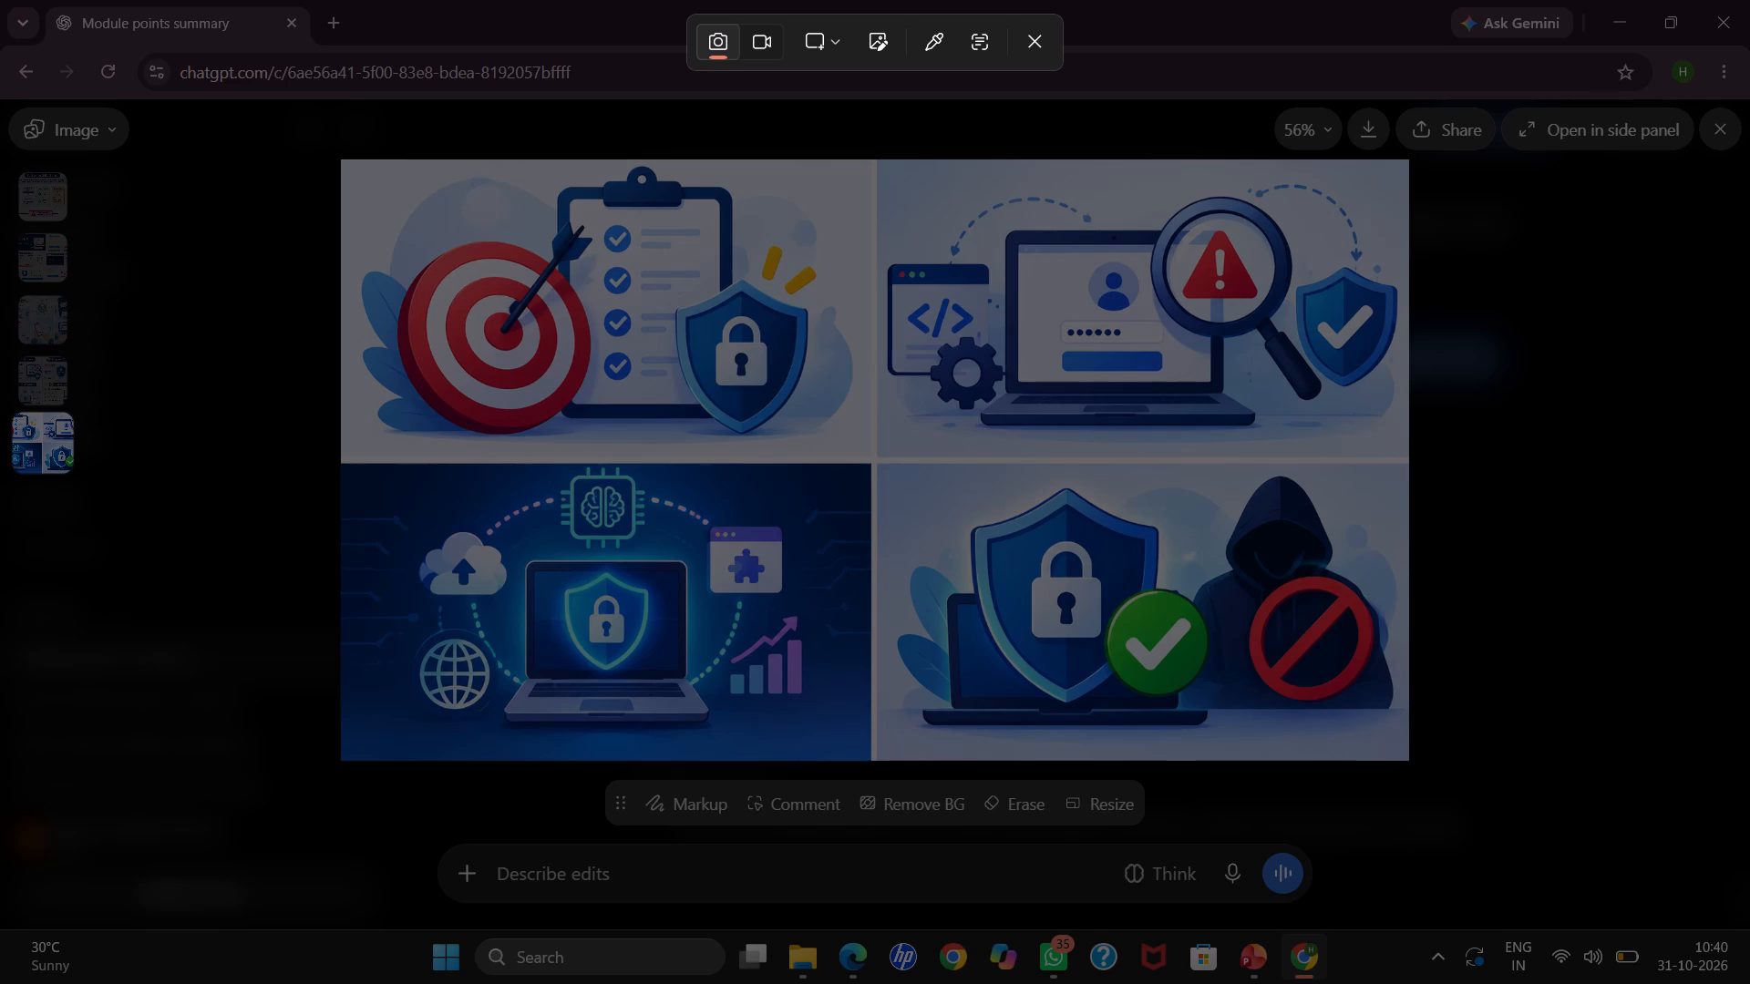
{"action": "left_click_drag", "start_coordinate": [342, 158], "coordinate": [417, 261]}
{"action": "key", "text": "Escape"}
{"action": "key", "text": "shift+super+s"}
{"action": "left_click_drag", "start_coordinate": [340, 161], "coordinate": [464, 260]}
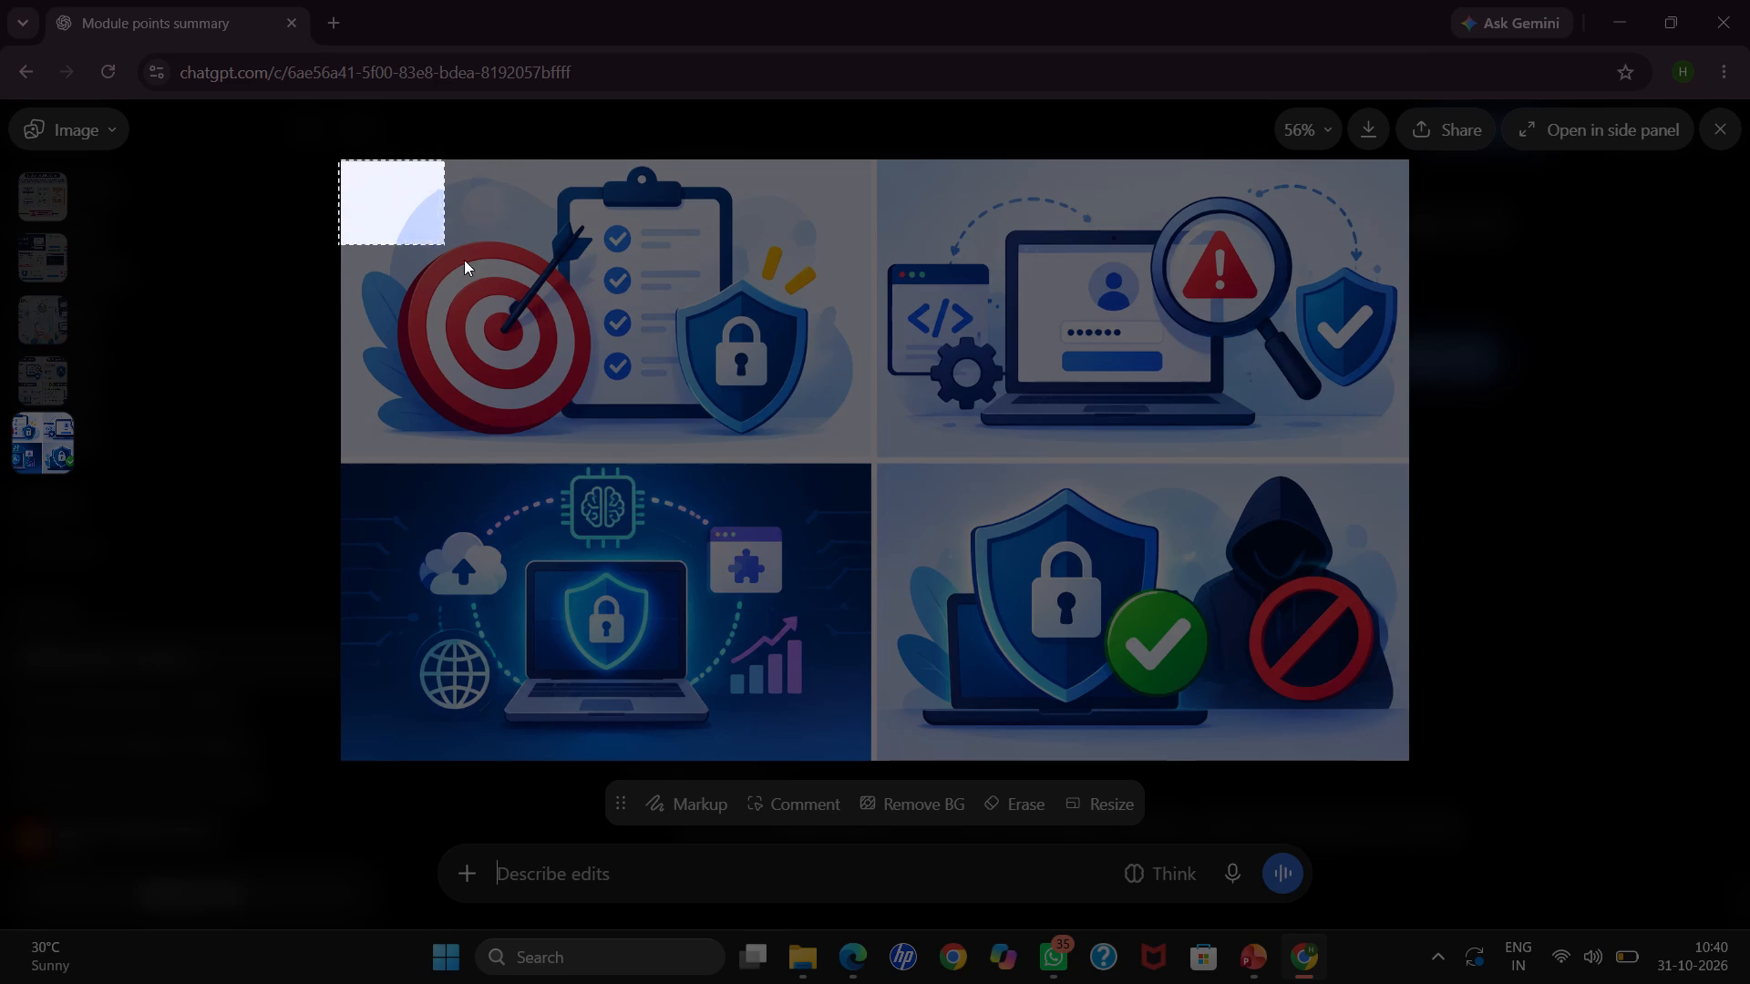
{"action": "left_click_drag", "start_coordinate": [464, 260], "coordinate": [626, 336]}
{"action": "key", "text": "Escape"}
Snip the illustration with the target, checklist and padlock shield from the enlarged image.
{"action": "key", "text": "shift+super+s"}
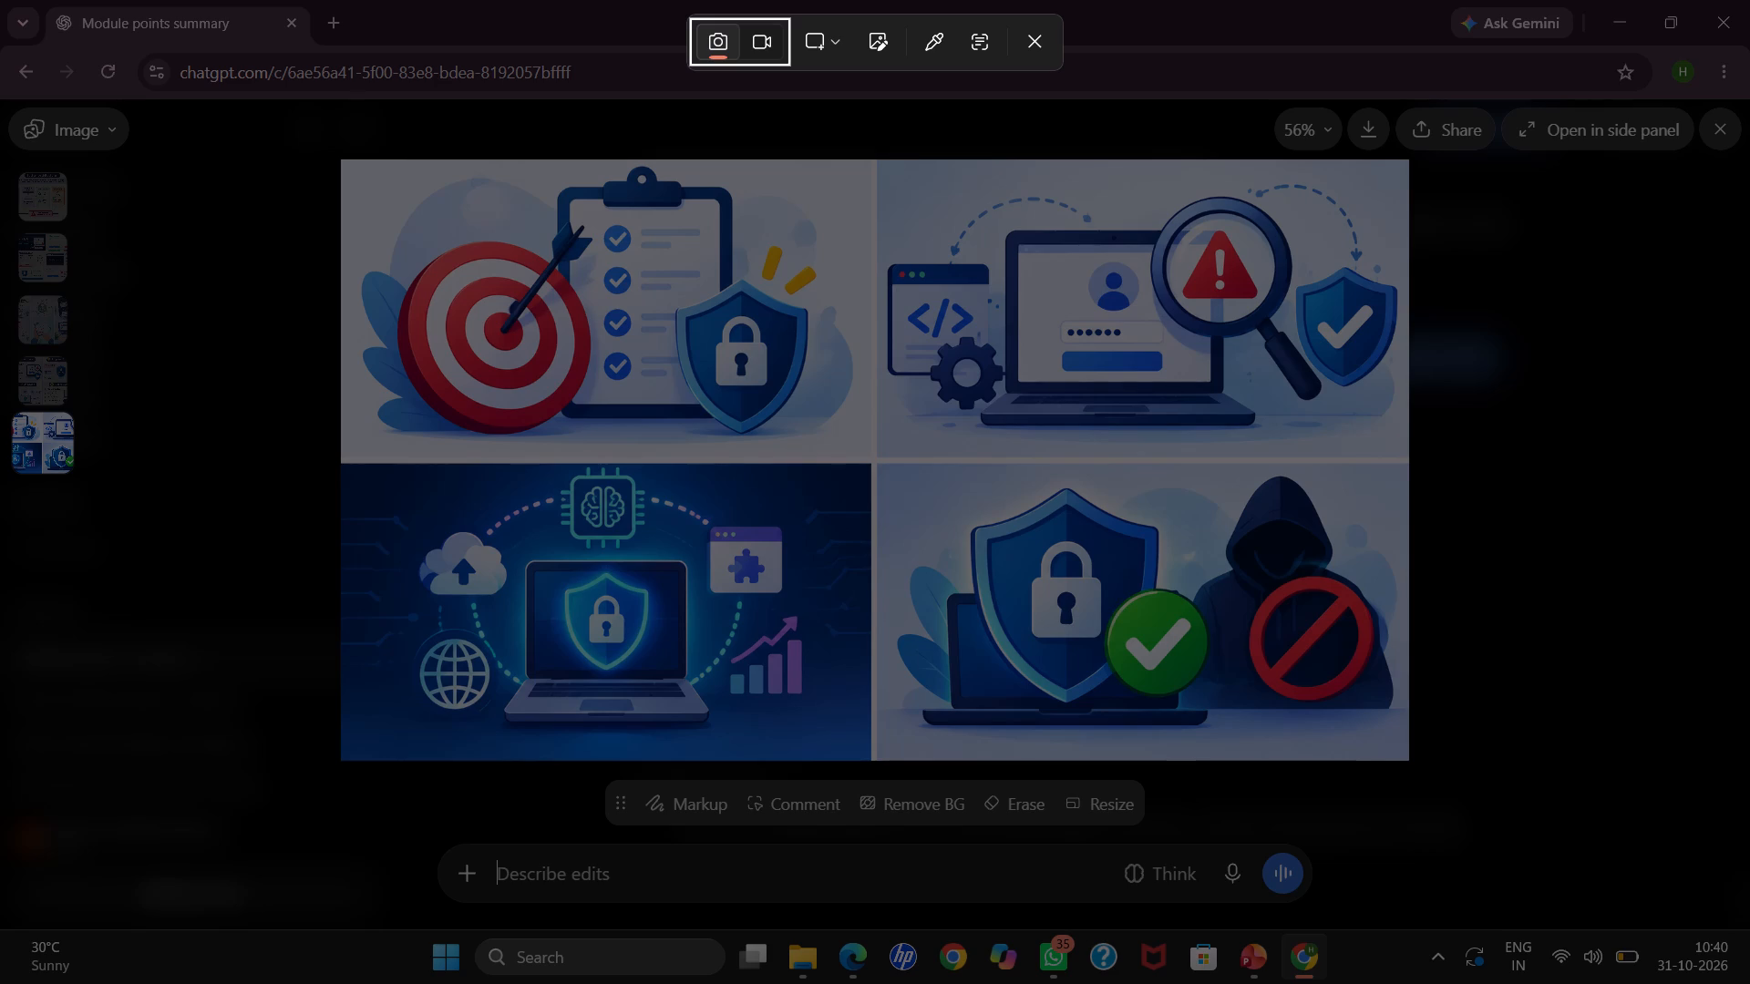
{"action": "left_click_drag", "start_coordinate": [344, 161], "coordinate": [870, 450]}
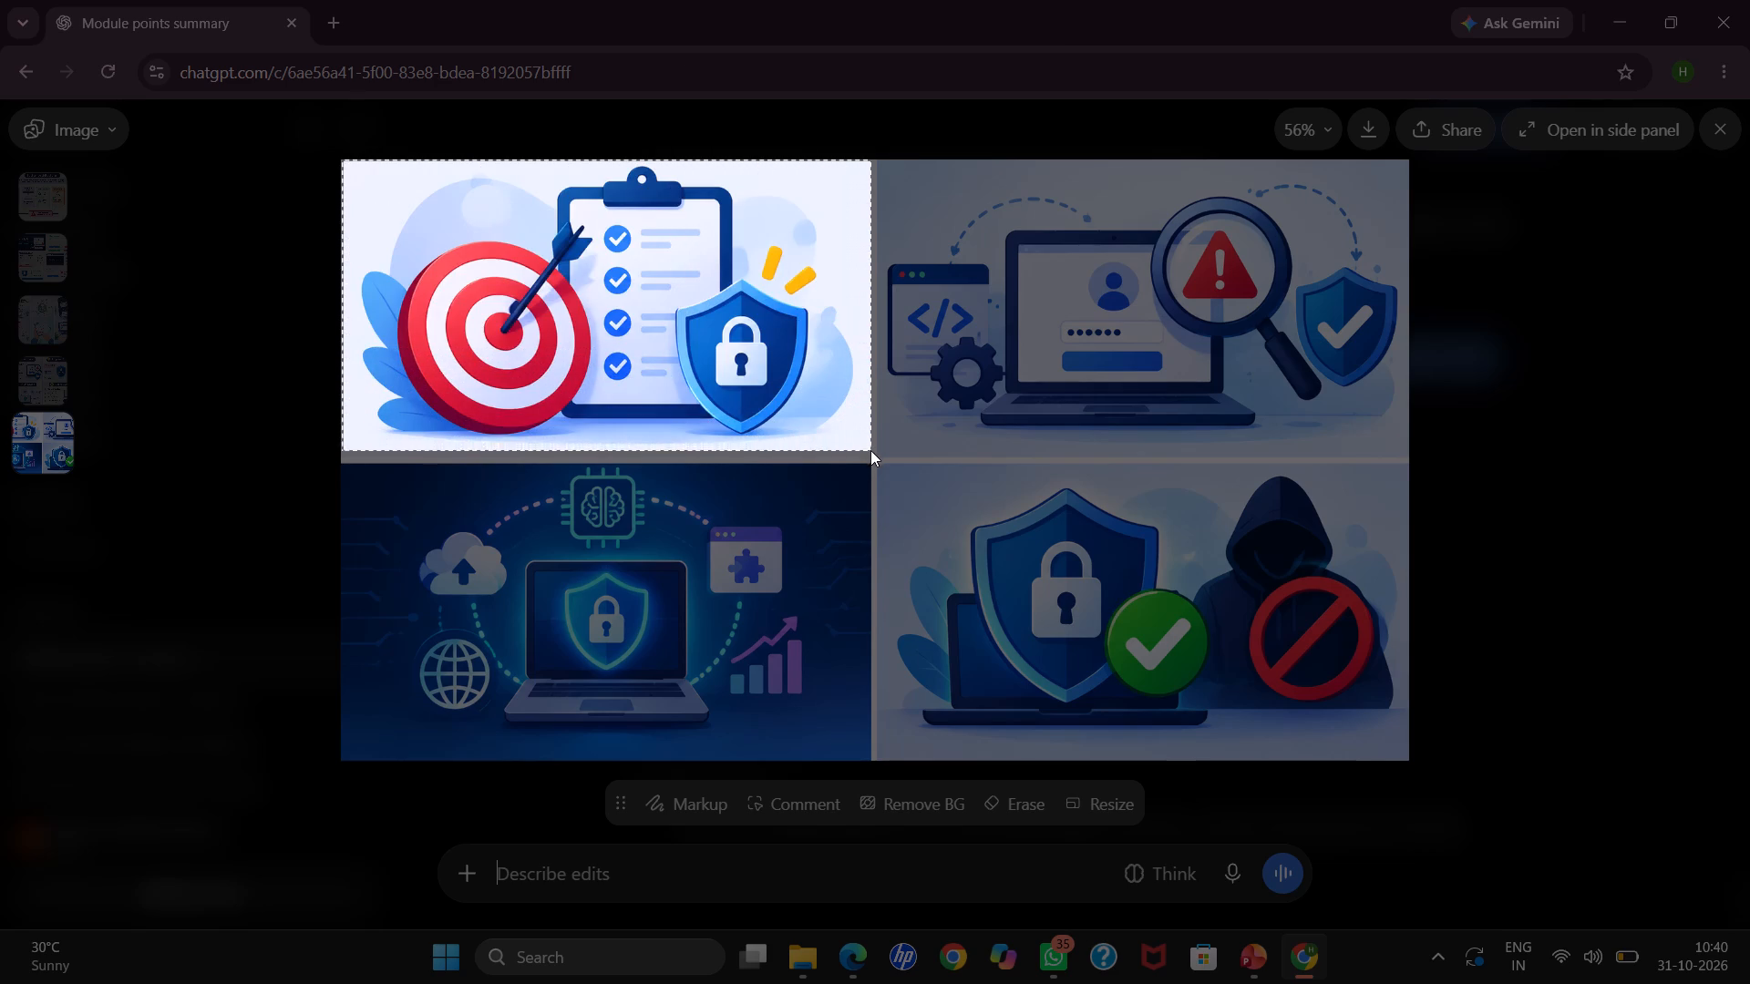
Finish the snip, switch to PowerPoint and narrow the OBJECTIVES bullet text box from its right side to make room for a picture.
{"action": "left_click_drag", "start_coordinate": [870, 450], "coordinate": [870, 456]}
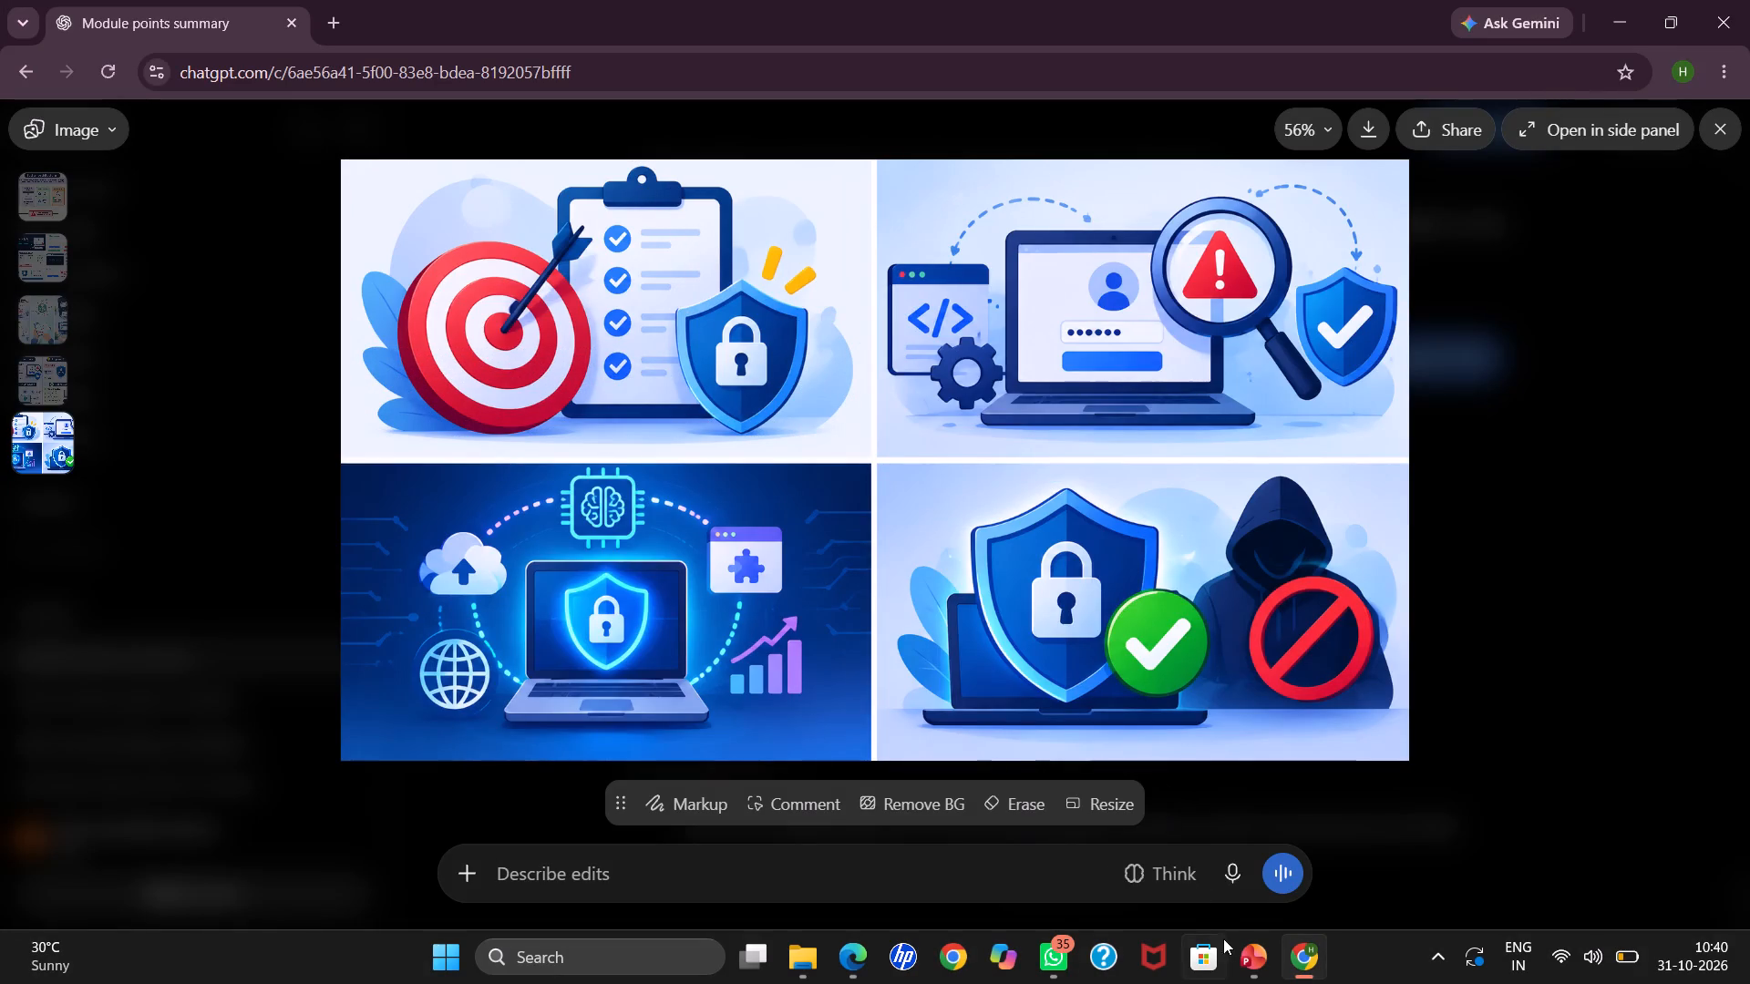
{"action": "left_click", "coordinate": [1318, 856]}
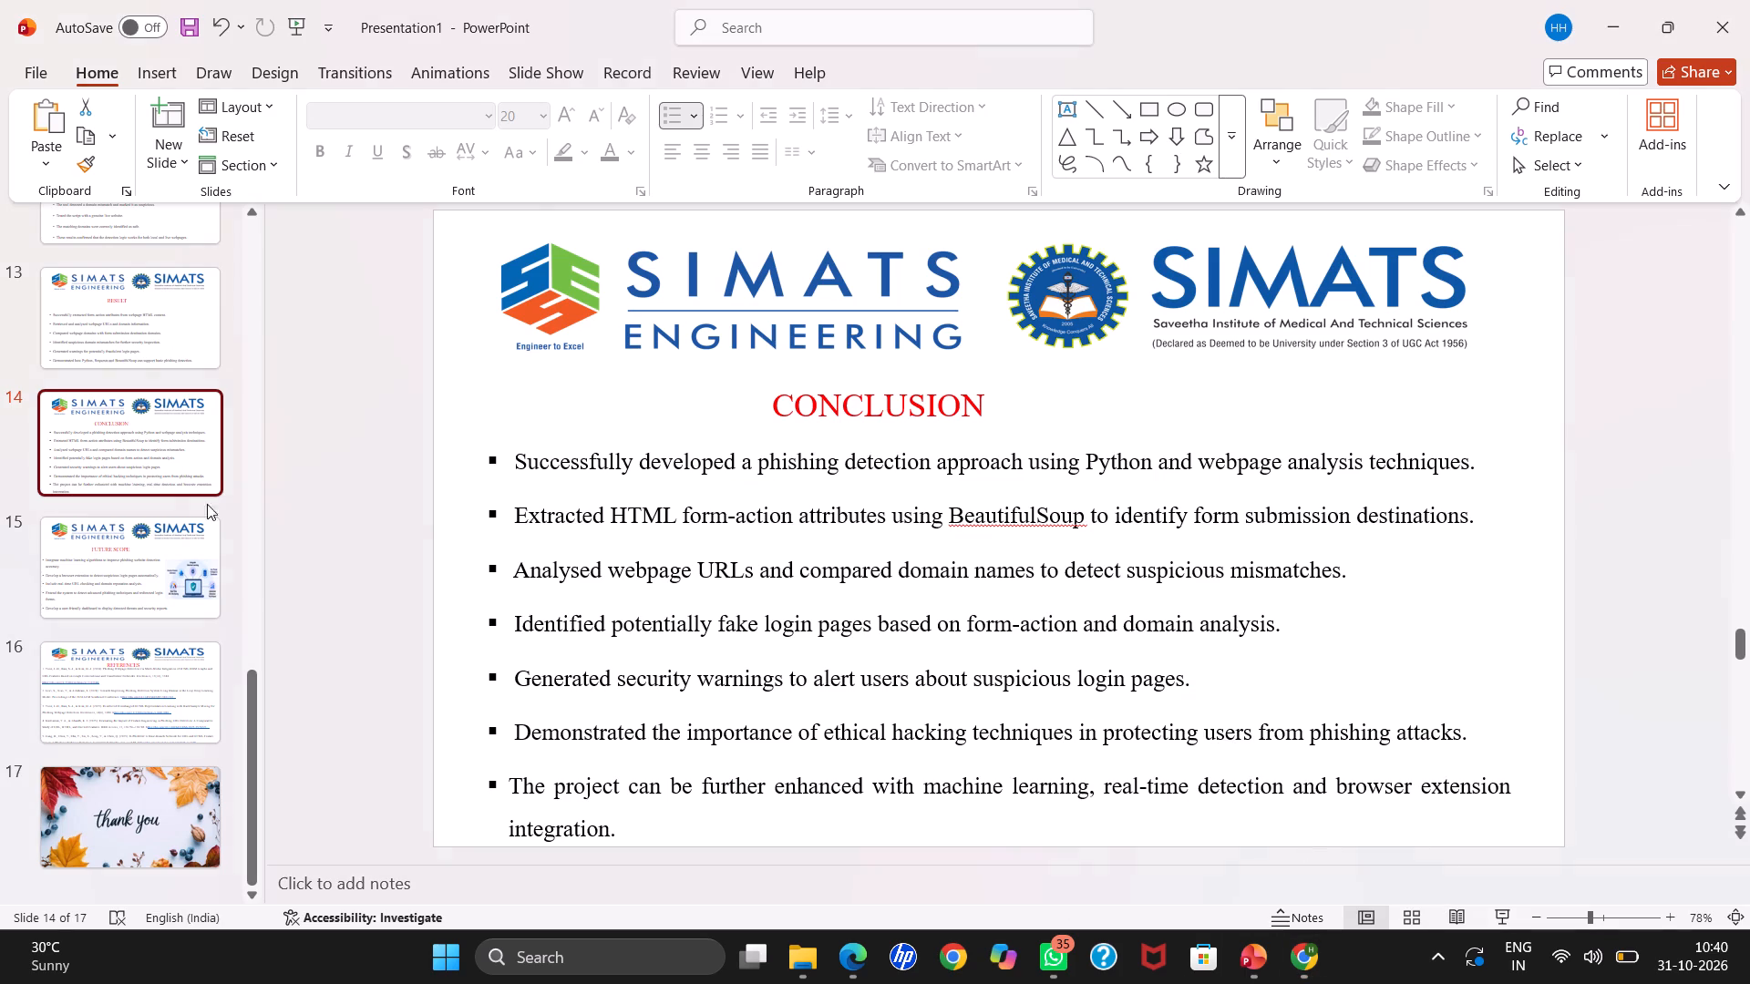
{"action": "scroll", "coordinate": [113, 435], "scroll_direction": "up", "scroll_amount": 5}
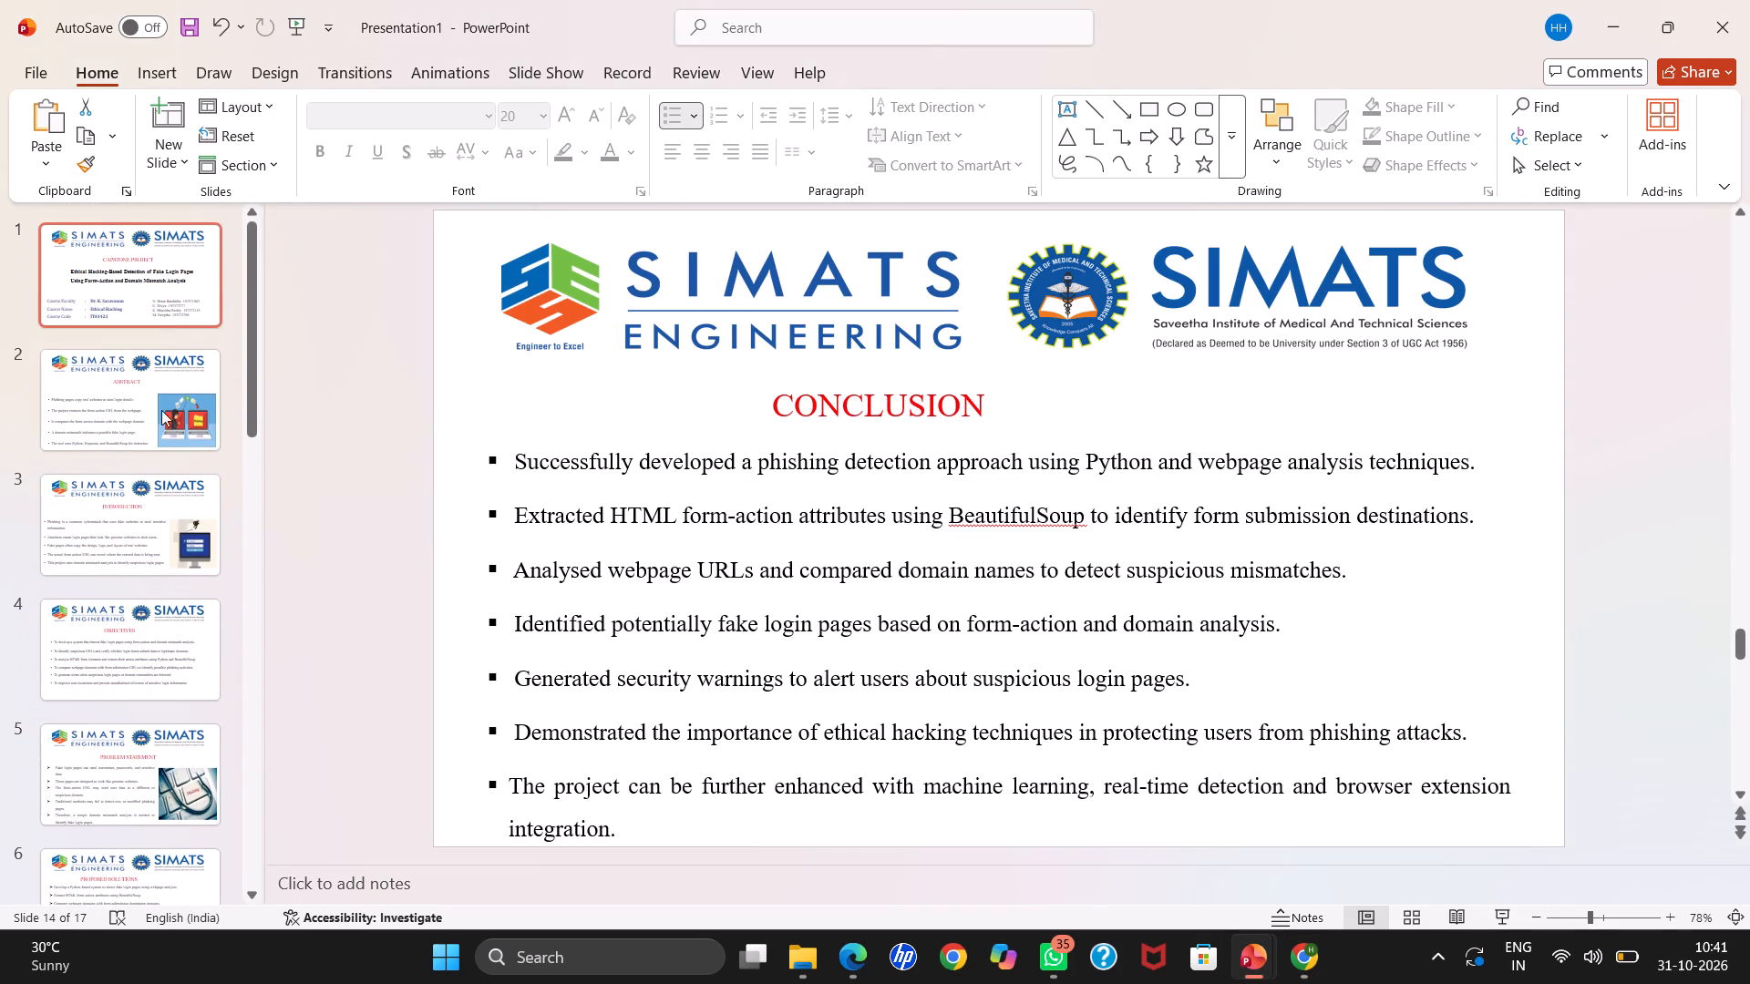
{"action": "left_click", "coordinate": [155, 652]}
{"action": "left_click", "coordinate": [828, 650]}
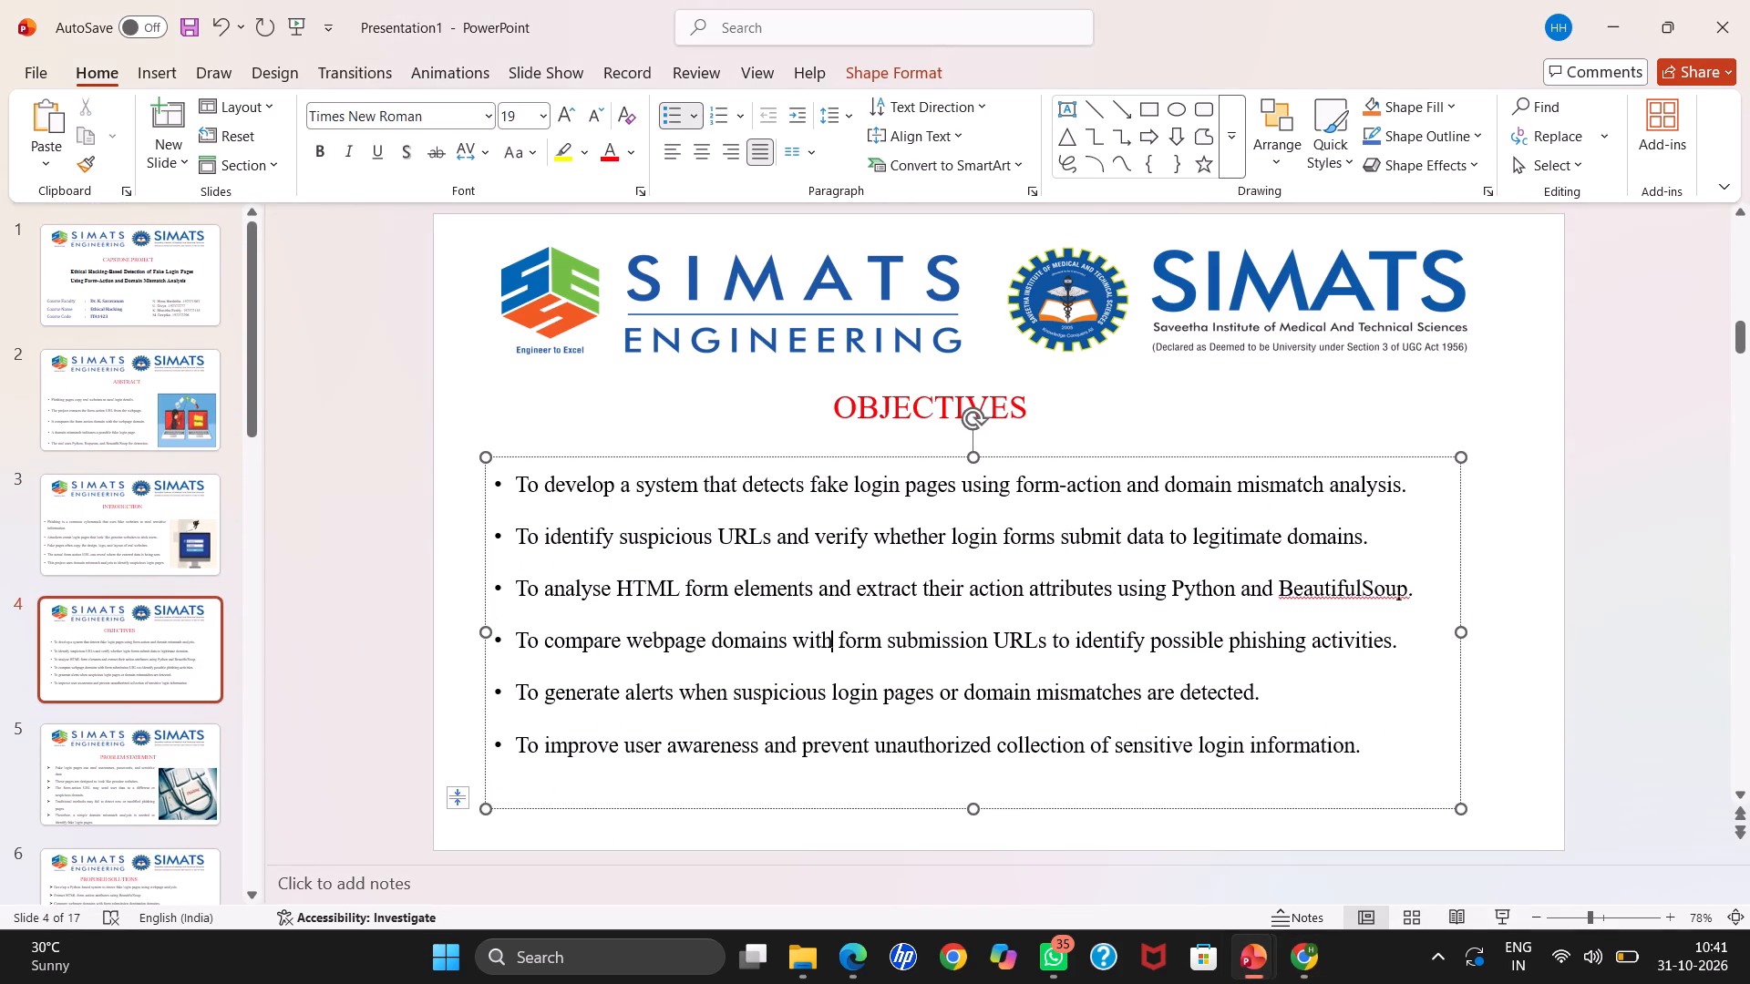
{"action": "left_click_drag", "start_coordinate": [1458, 636], "coordinate": [1199, 702]}
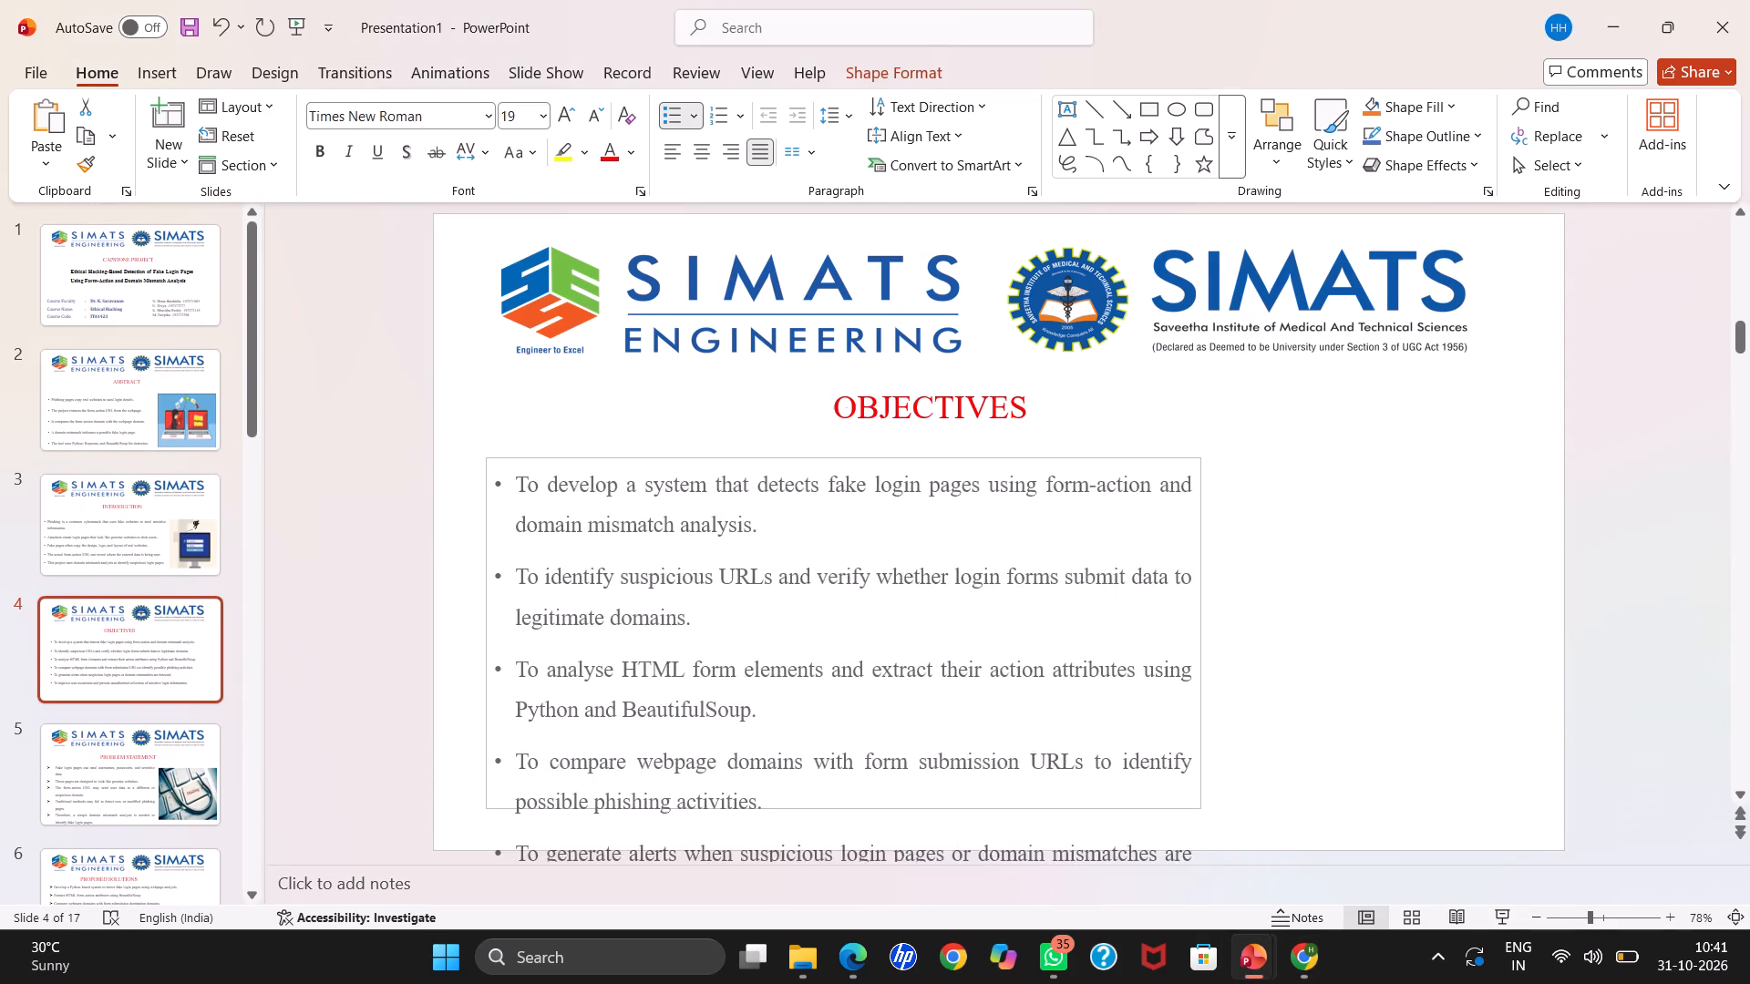
Paste the snipped target-and-checklist illustration onto the OBJECTIVES slide and place it beside the bullets, flush with the slide's right edge.
{"action": "key", "text": "ctrl+v"}
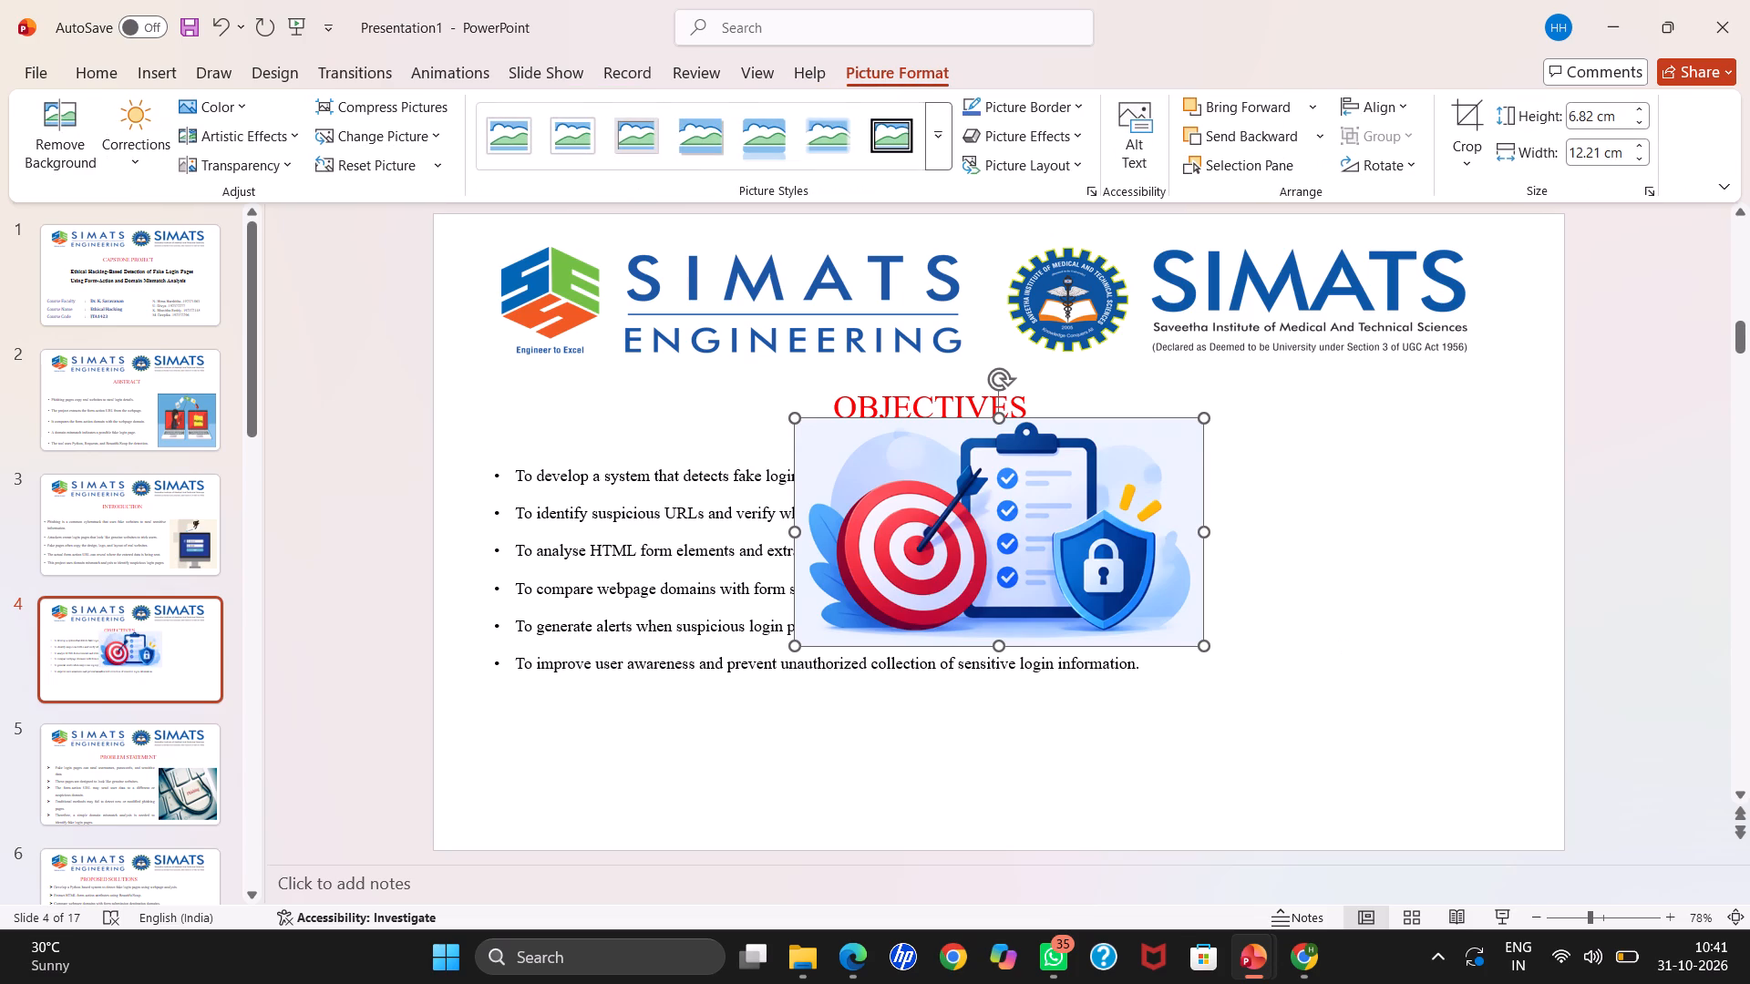
{"action": "left_click_drag", "start_coordinate": [1004, 461], "coordinate": [1379, 495]}
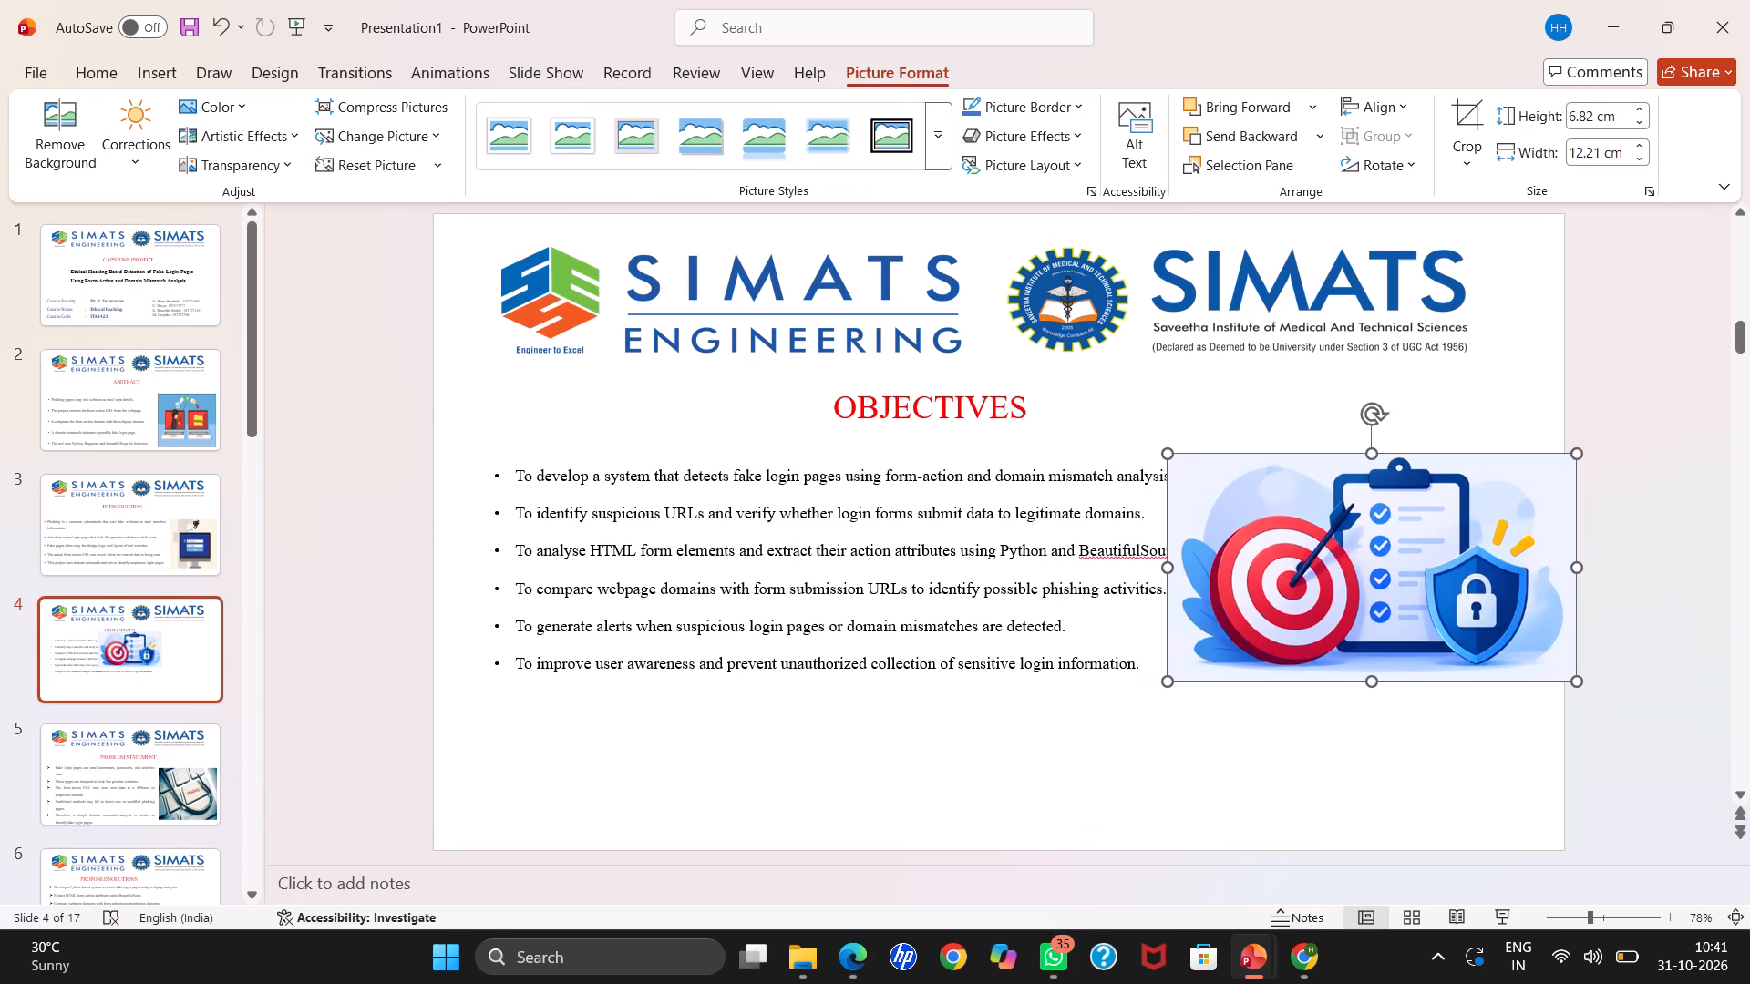
{"action": "left_click_drag", "start_coordinate": [1379, 495], "coordinate": [1363, 497]}
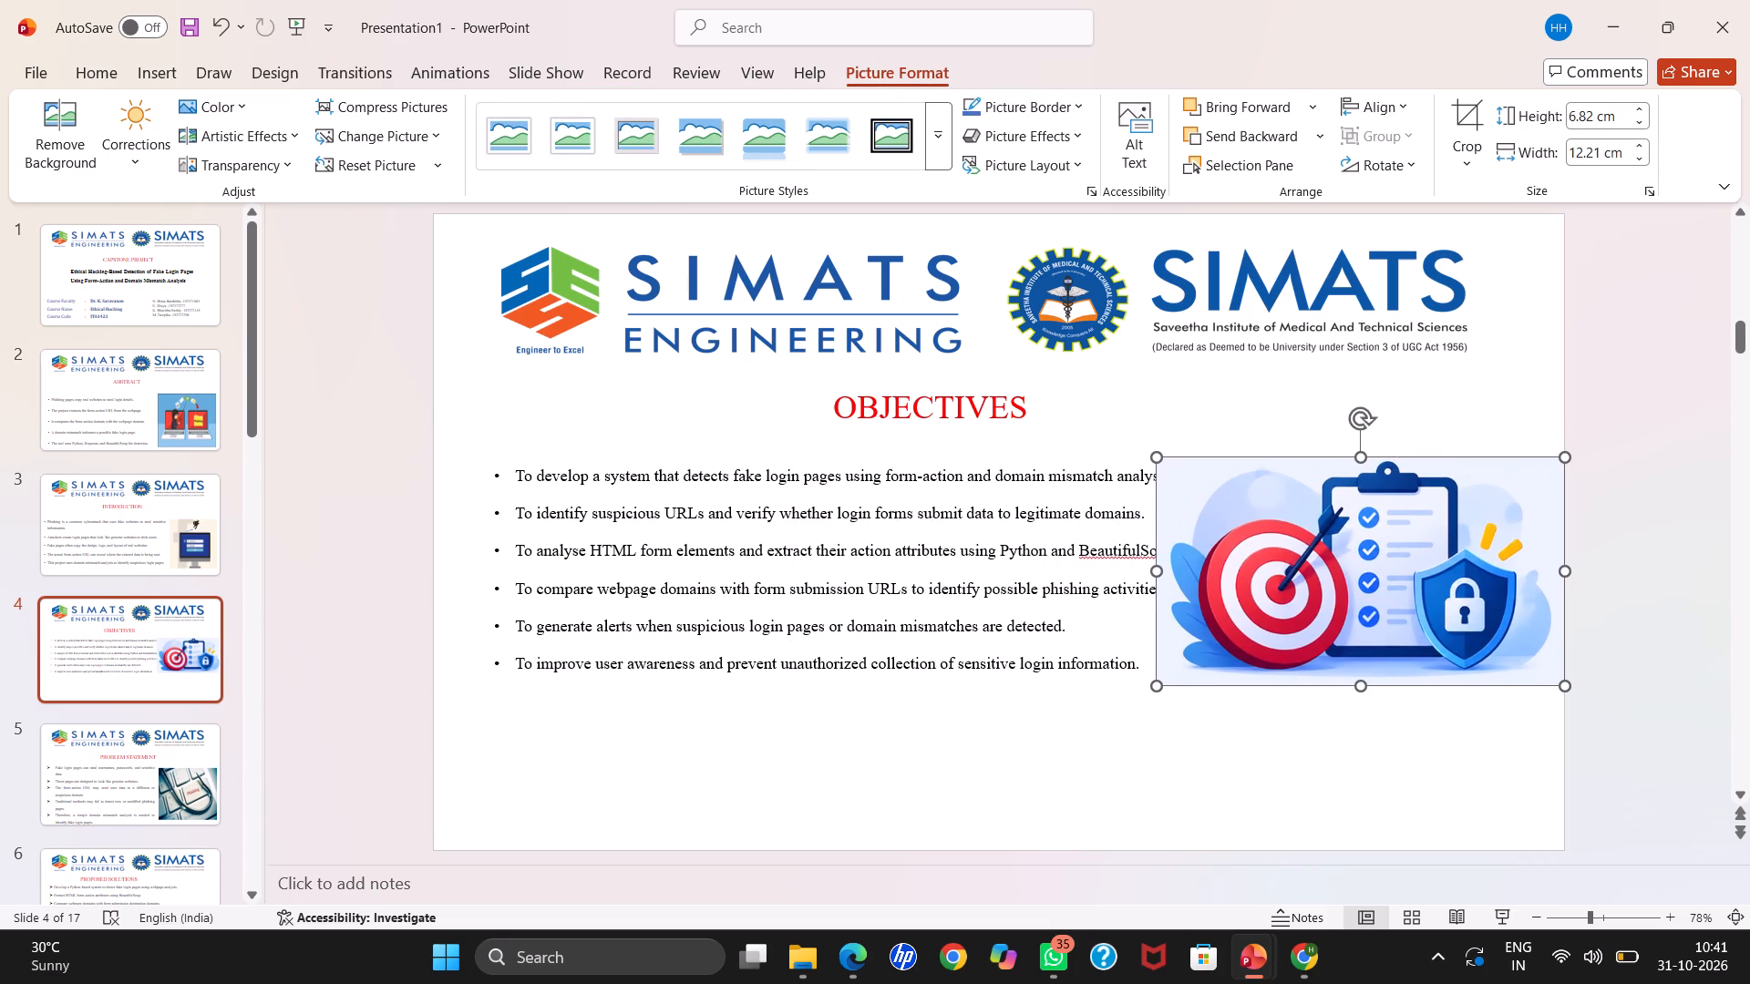
Delete the text of the last OBJECTIVES bullet, about improving user awareness and preventing unauthorized collection of login information.
{"action": "left_click", "coordinate": [997, 614]}
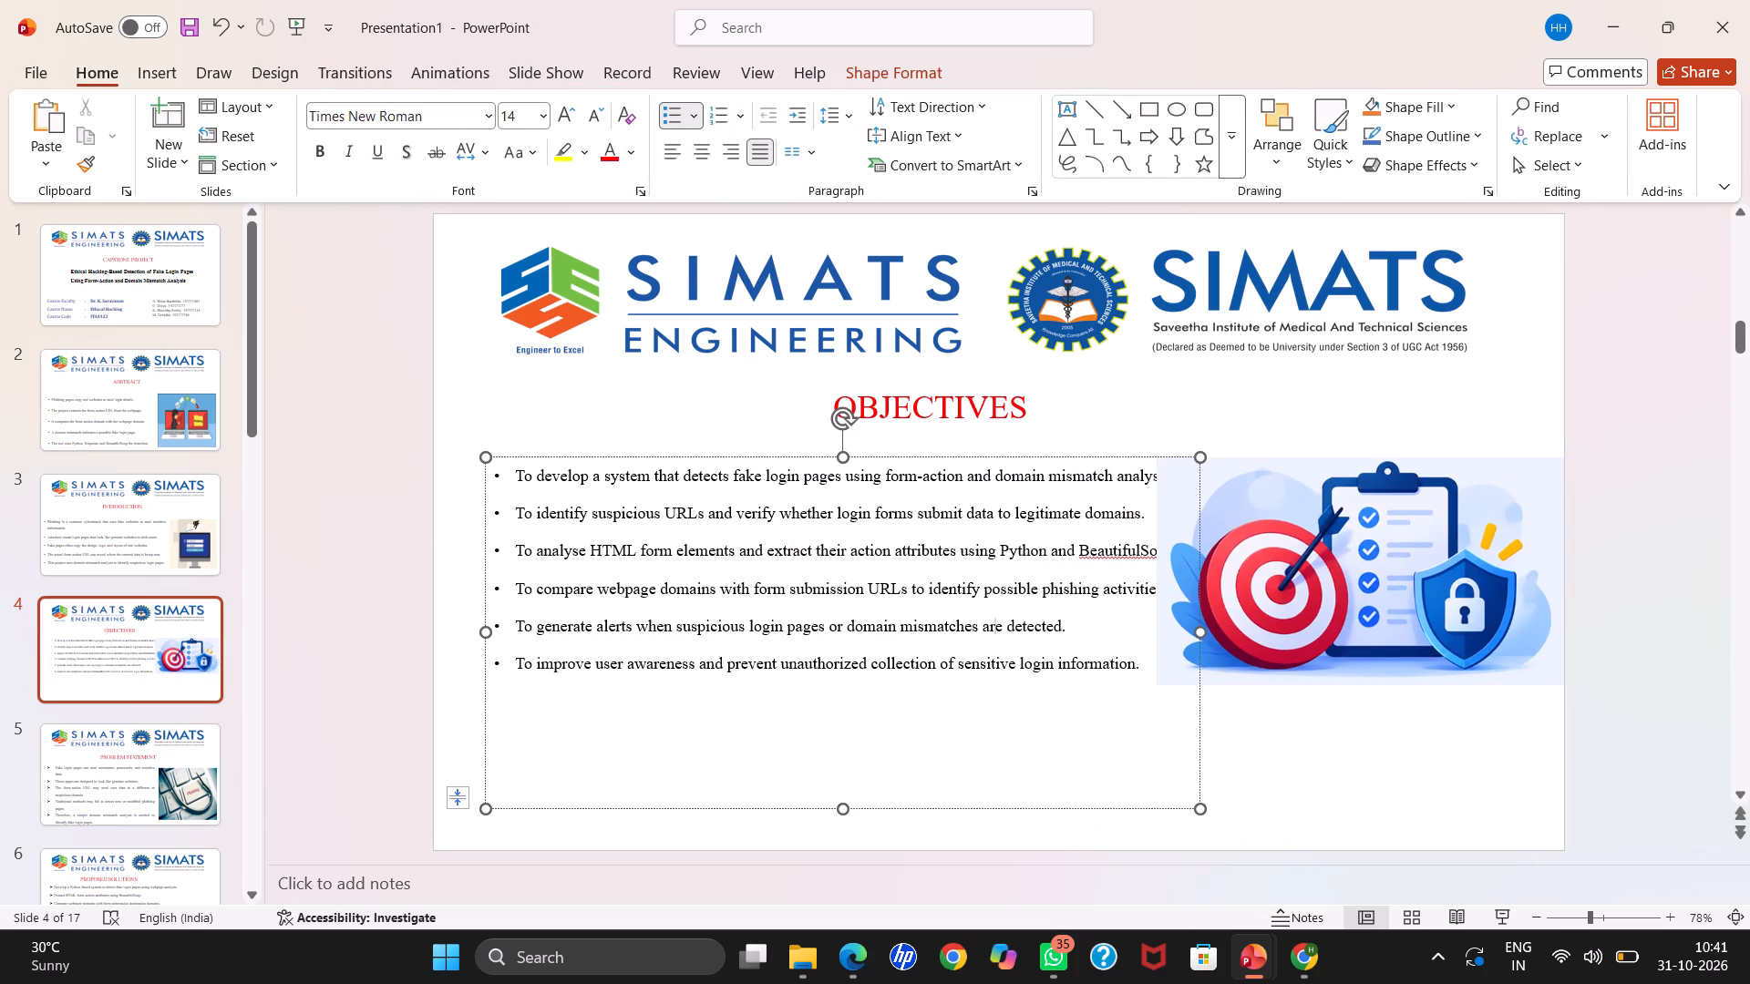
{"action": "left_click_drag", "start_coordinate": [1143, 667], "coordinate": [502, 671]}
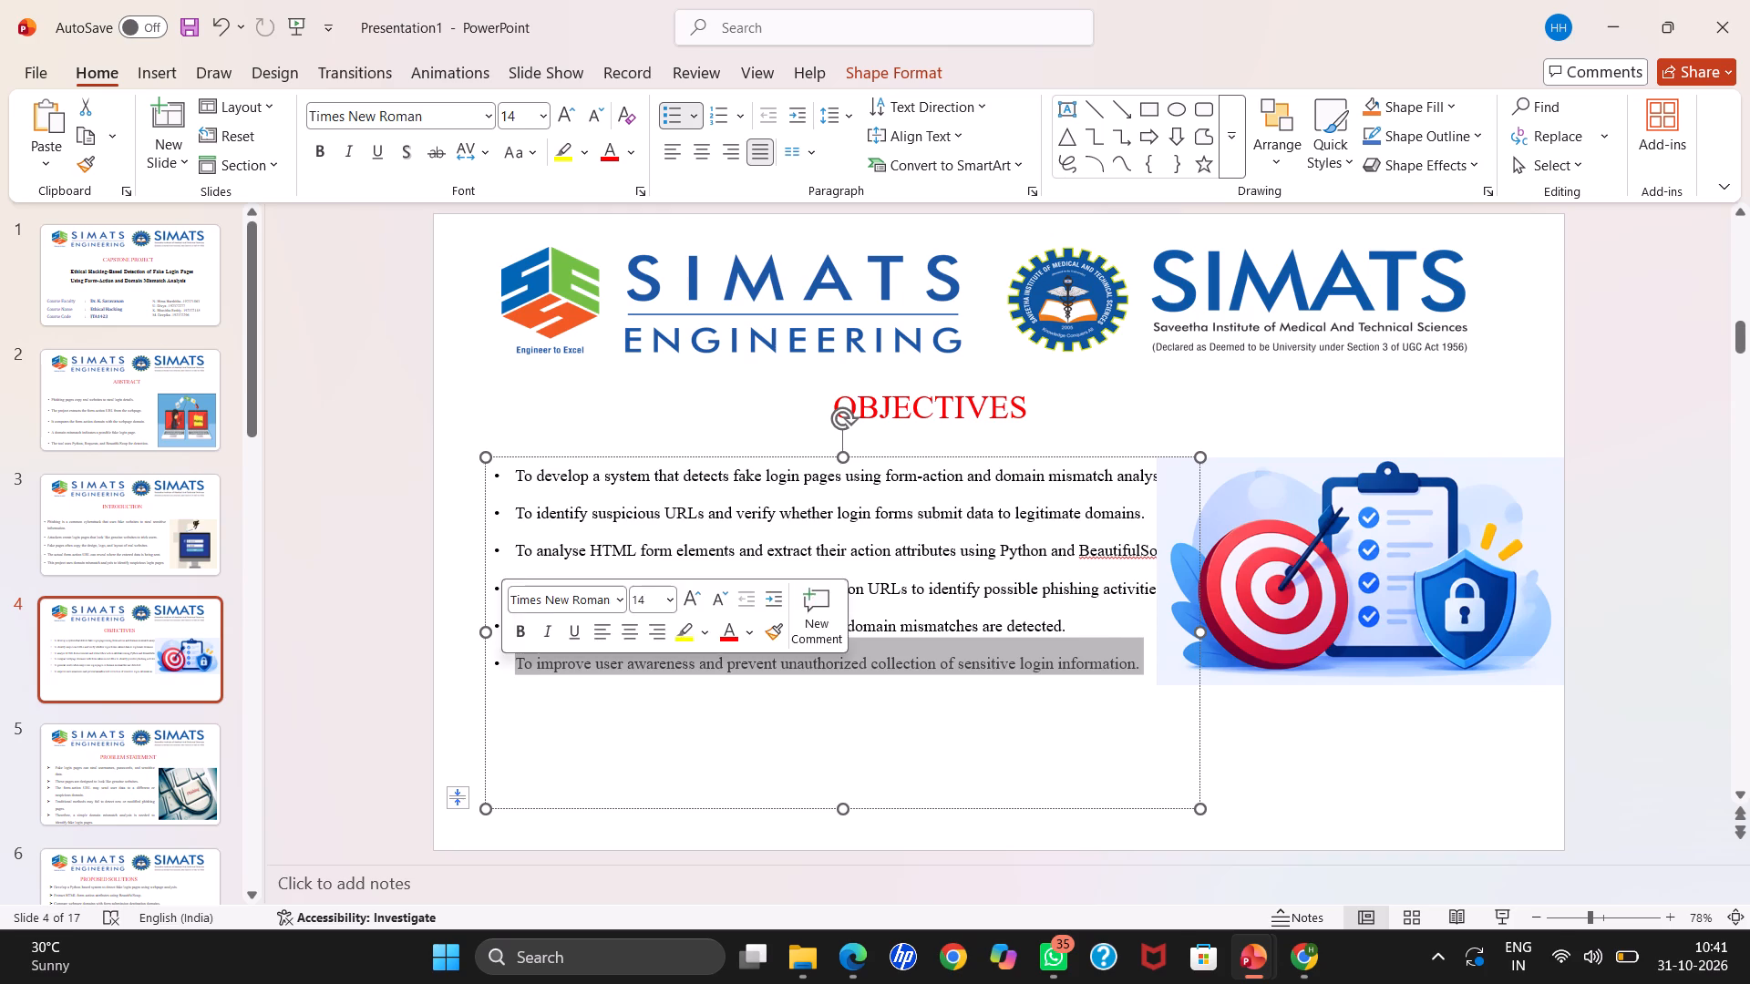
{"action": "key", "text": "BackSpace"}
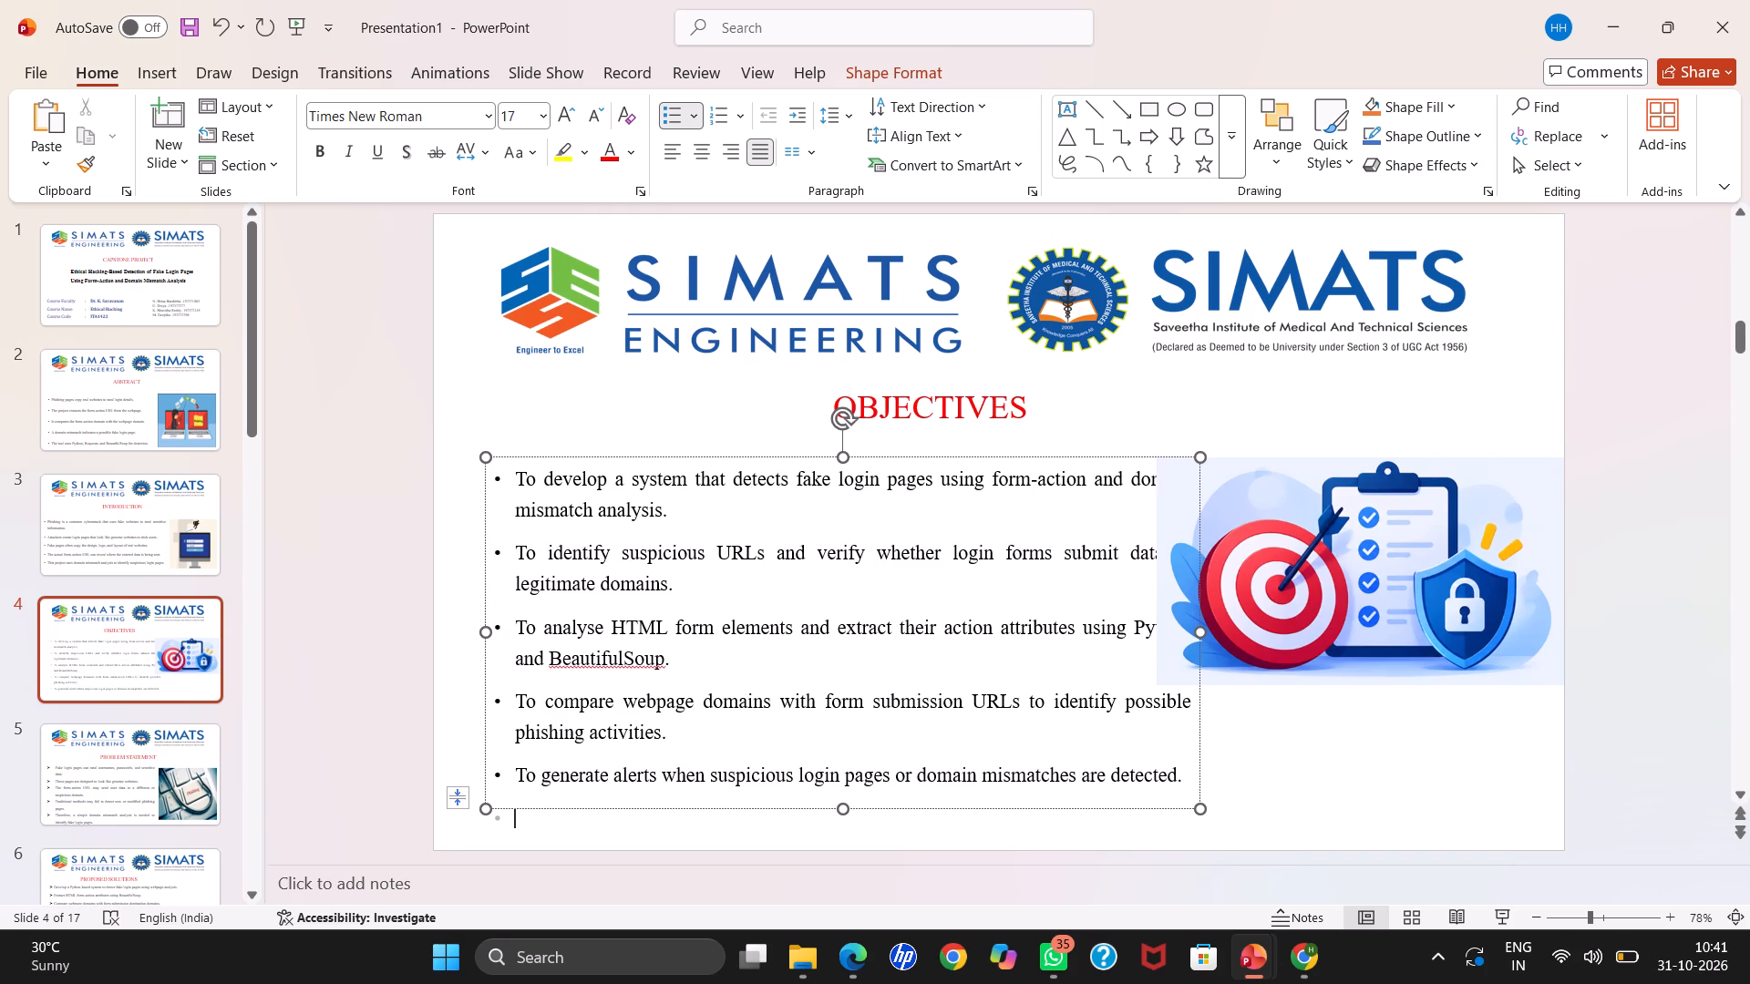
Move the OBJECTIVES bullet text box left and slightly up so that it clears the picture.
{"action": "left_click_drag", "start_coordinate": [818, 454], "coordinate": [778, 438]}
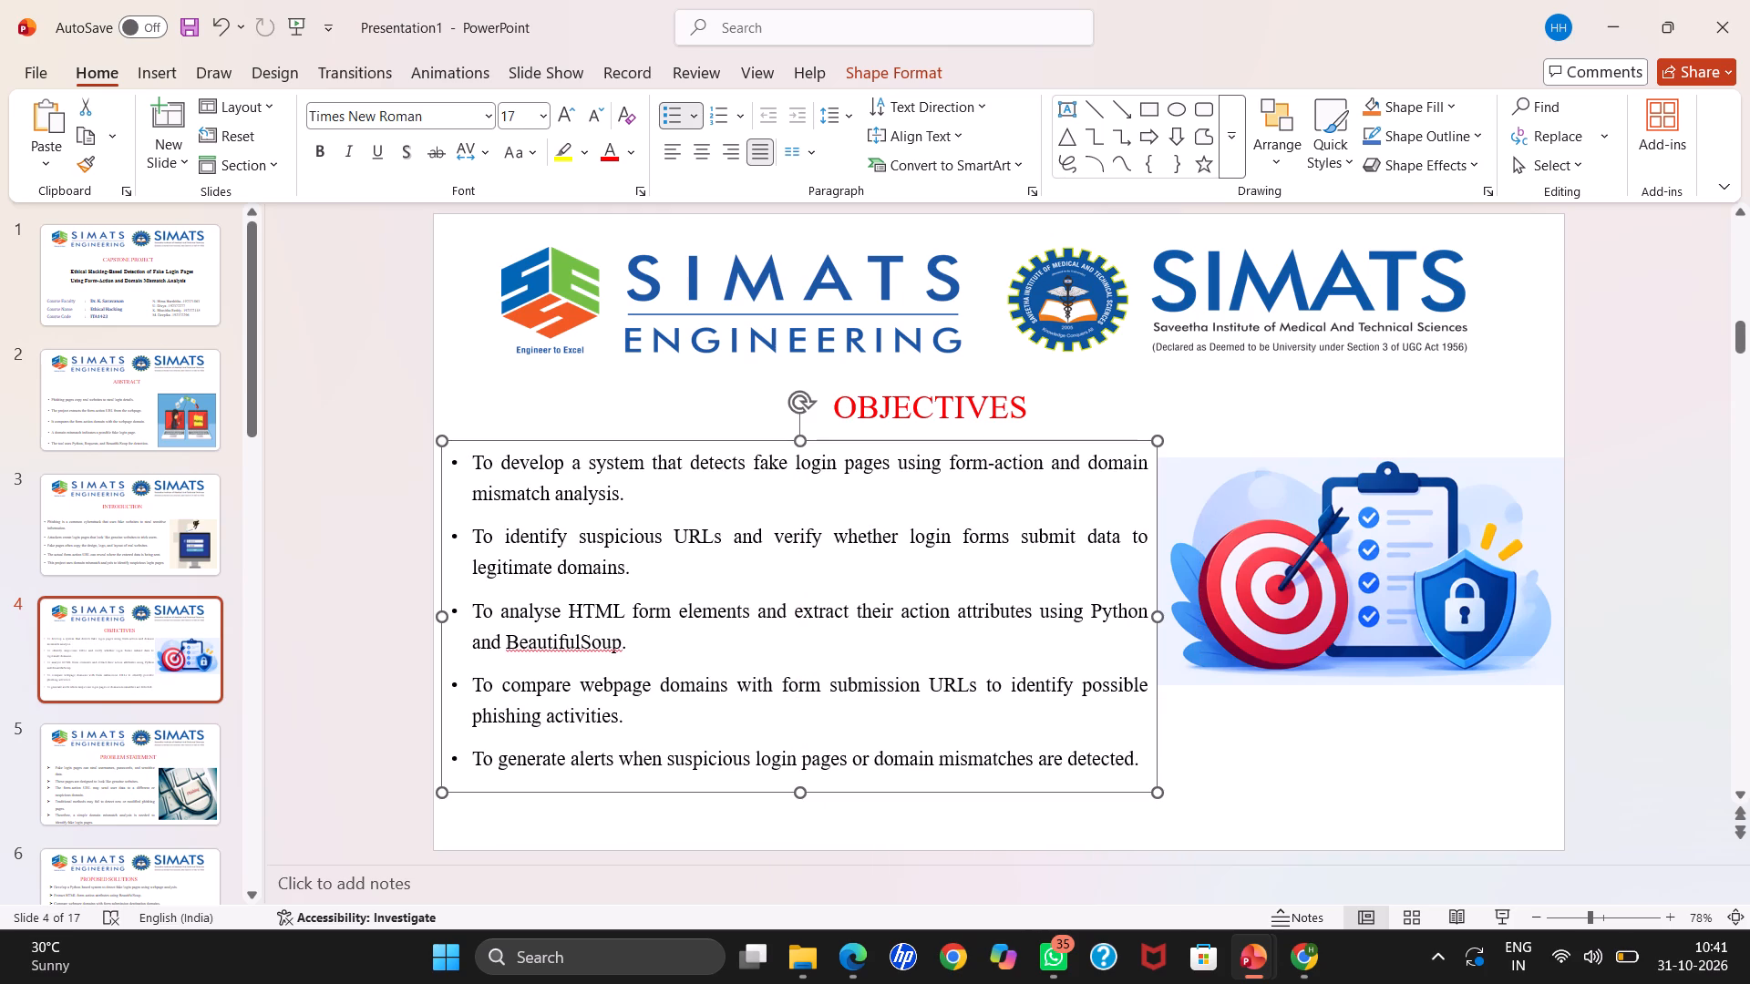
Stretch the target-and-checklist picture vertically so it spans about the height of the bullet text beside it.
{"action": "left_click", "coordinate": [1214, 553]}
{"action": "left_click_drag", "start_coordinate": [1364, 684], "coordinate": [1346, 797]}
{"action": "left_click", "coordinate": [1357, 691]}
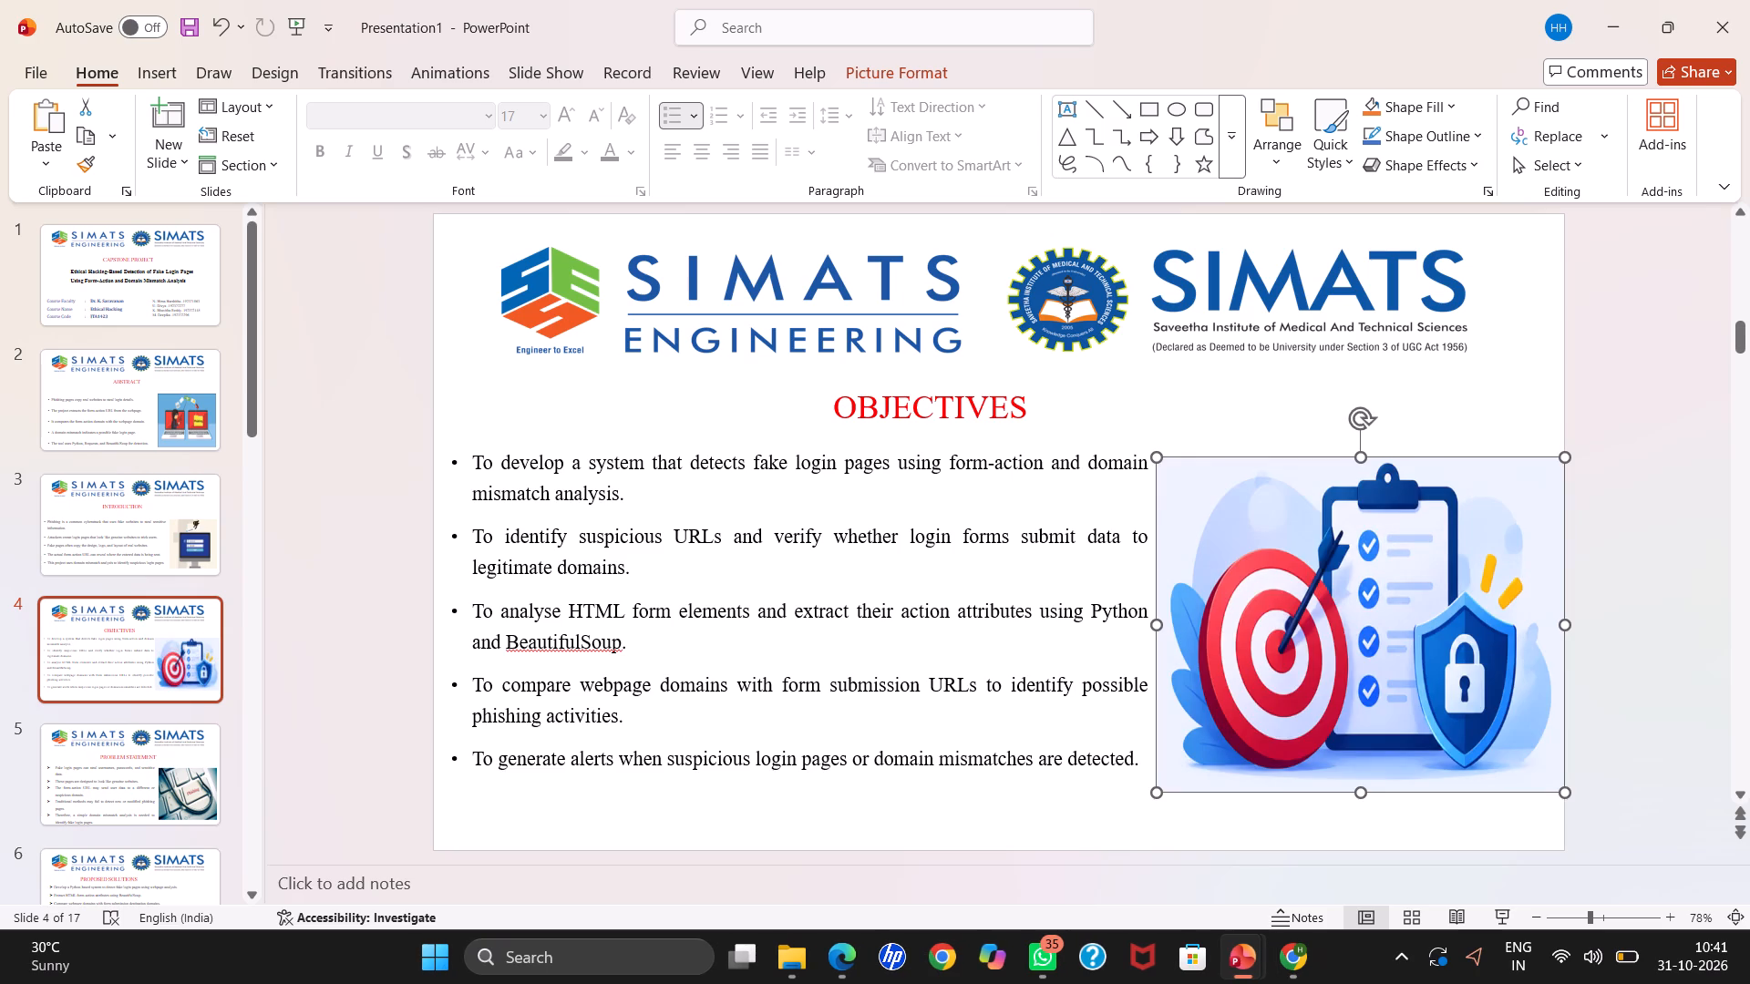
Switch to ChatGPT and snip the illustration with the laptop login form, warning magnifier and check-mark shield.
{"action": "left_click", "coordinate": [98, 524]}
{"action": "scroll", "coordinate": [104, 620], "scroll_direction": "down", "scroll_amount": 2}
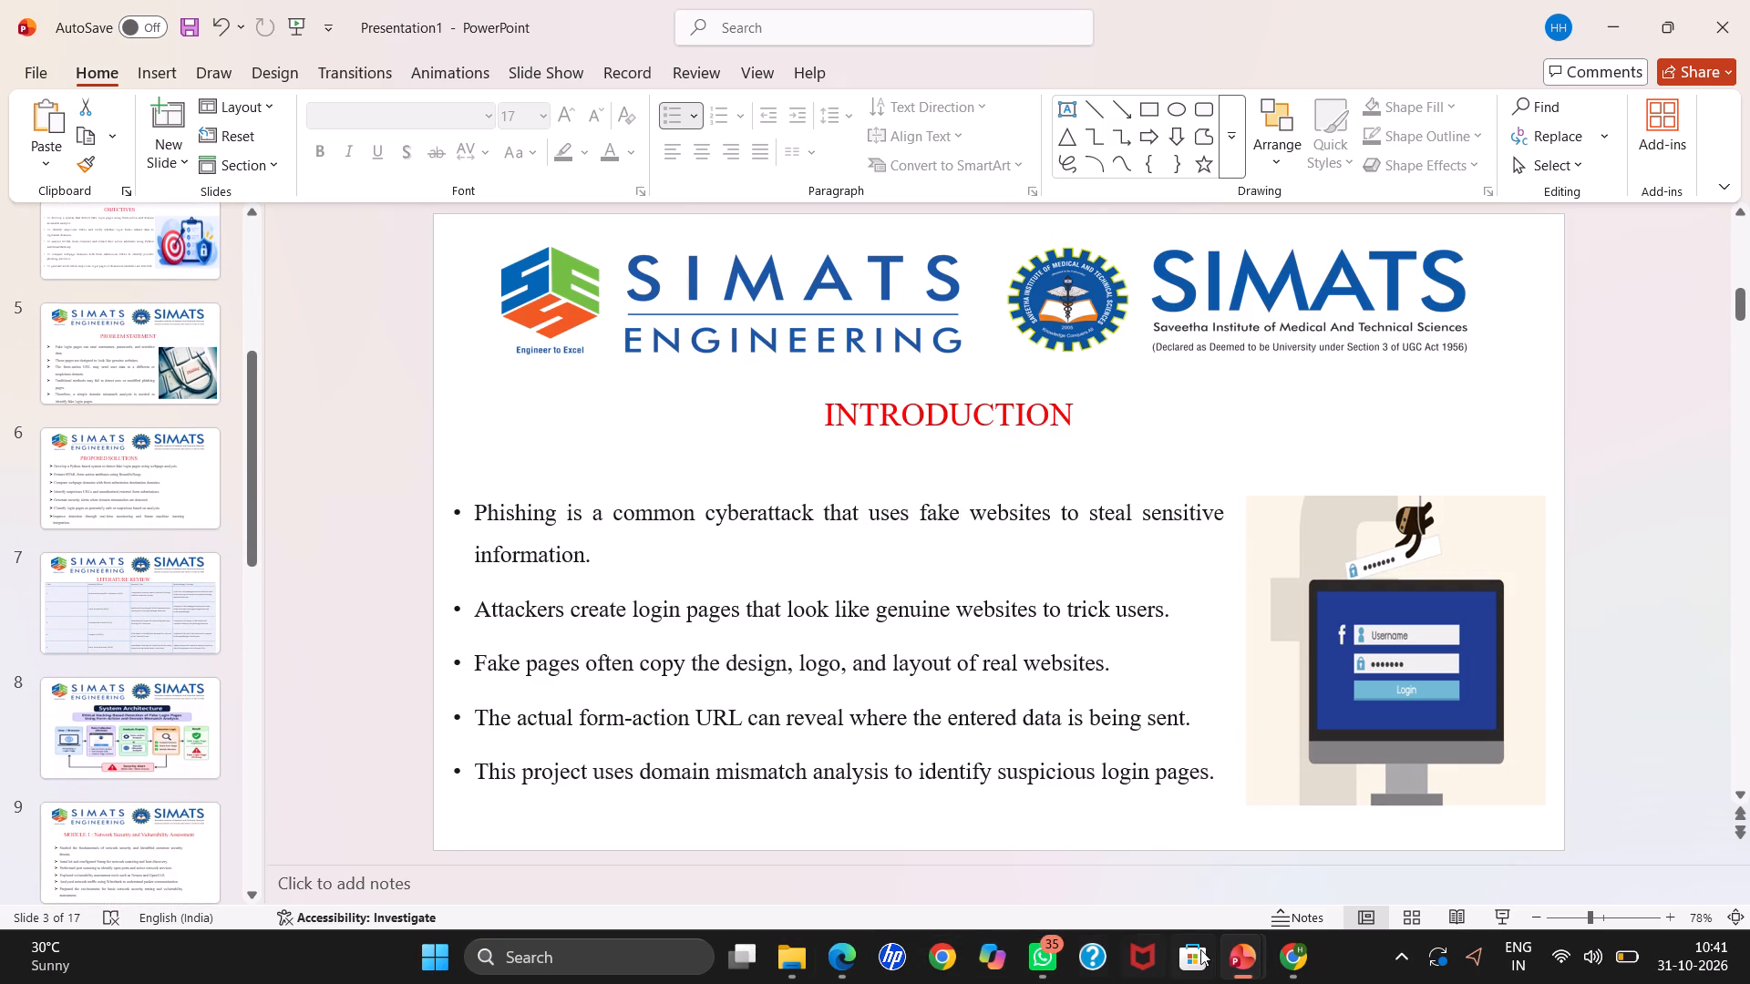
{"action": "left_click", "coordinate": [1282, 963]}
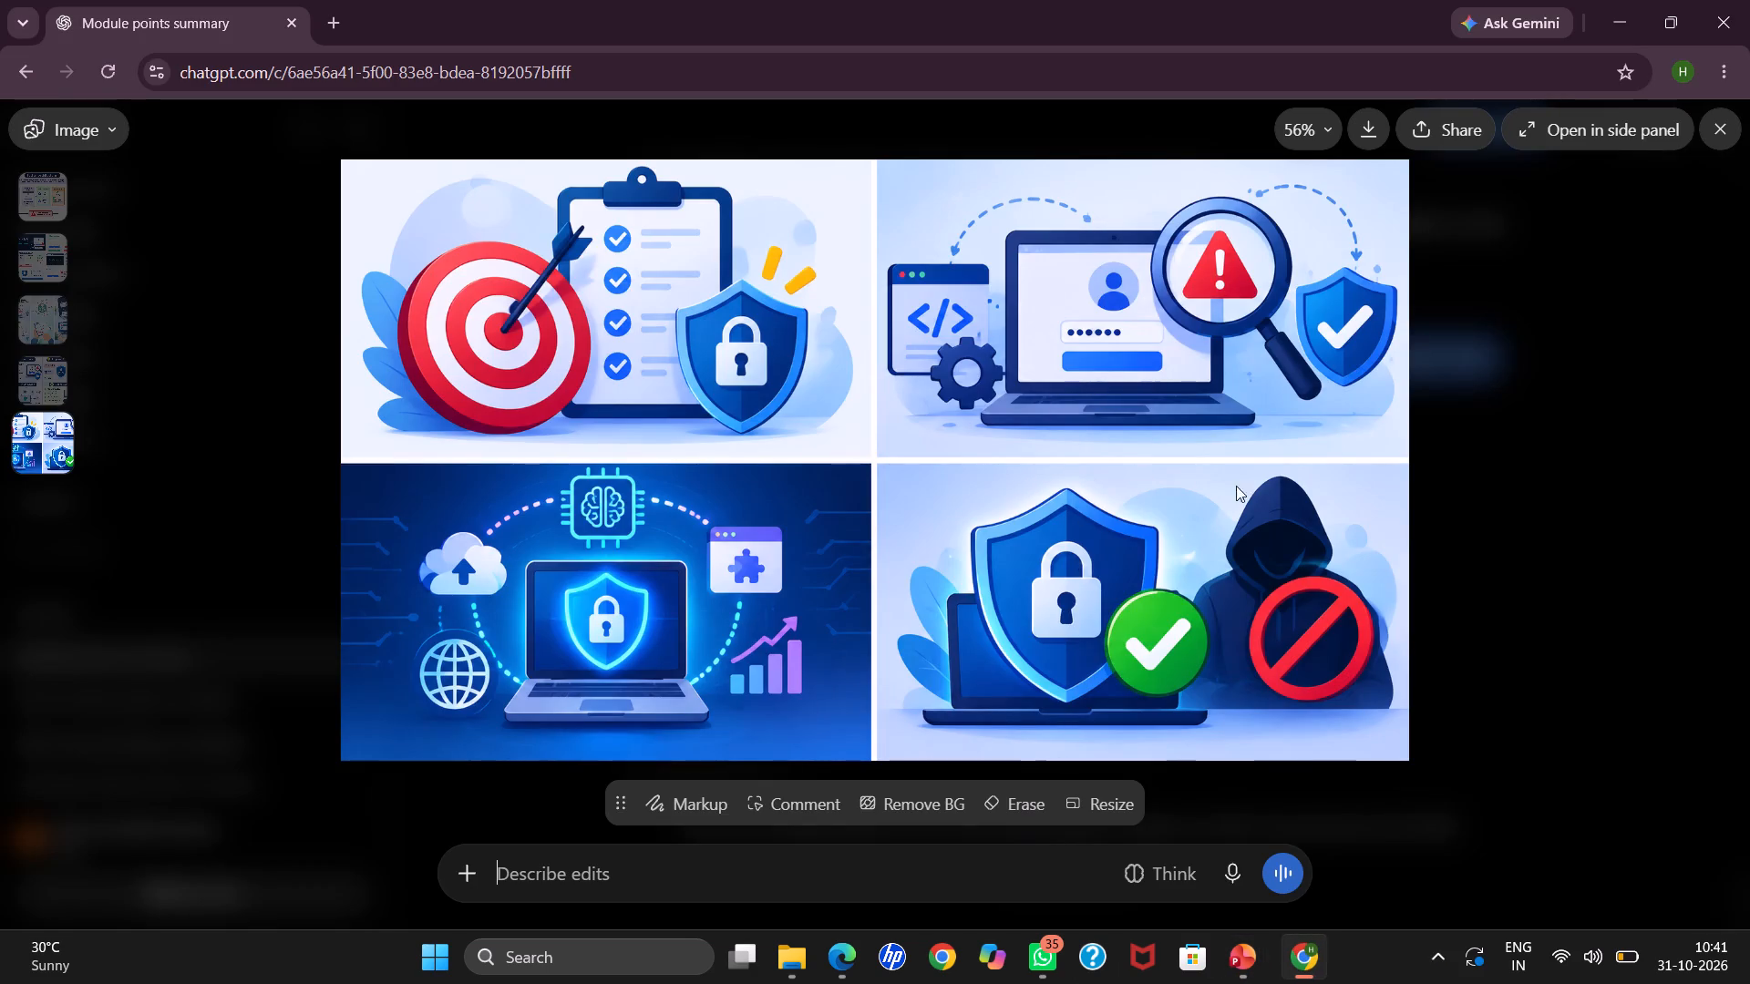
{"action": "key", "text": "shift+super+s"}
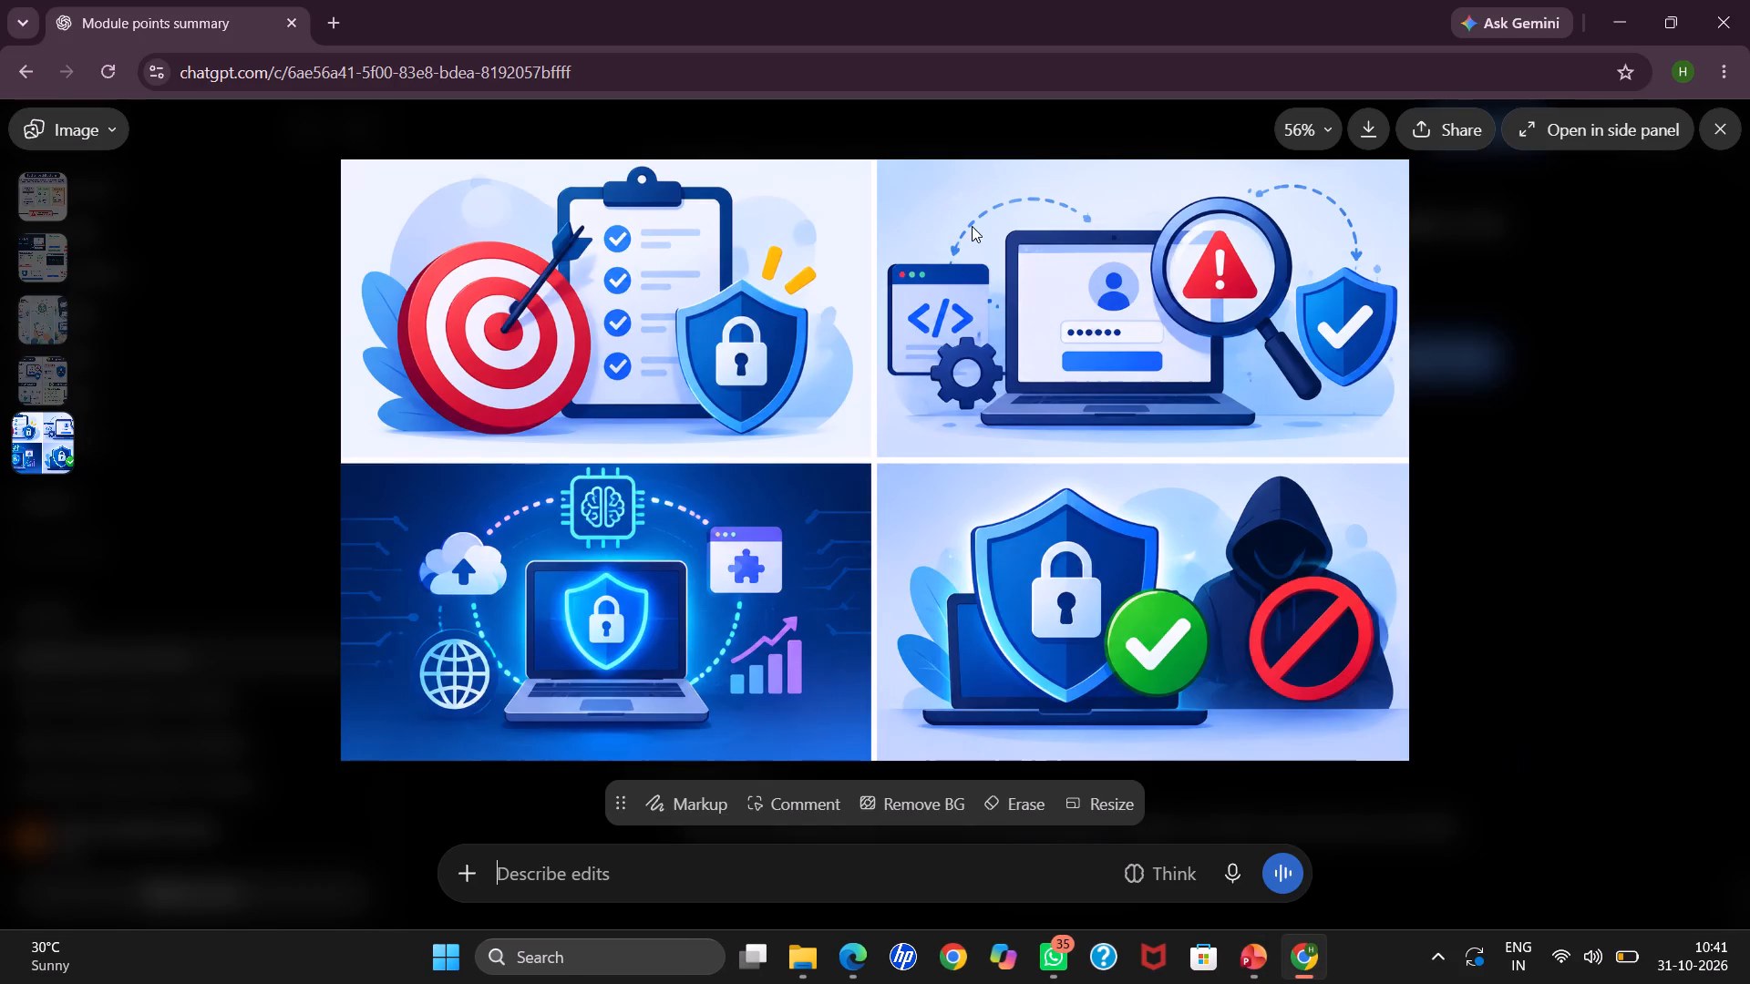
{"action": "left_click_drag", "start_coordinate": [876, 162], "coordinate": [1406, 441]}
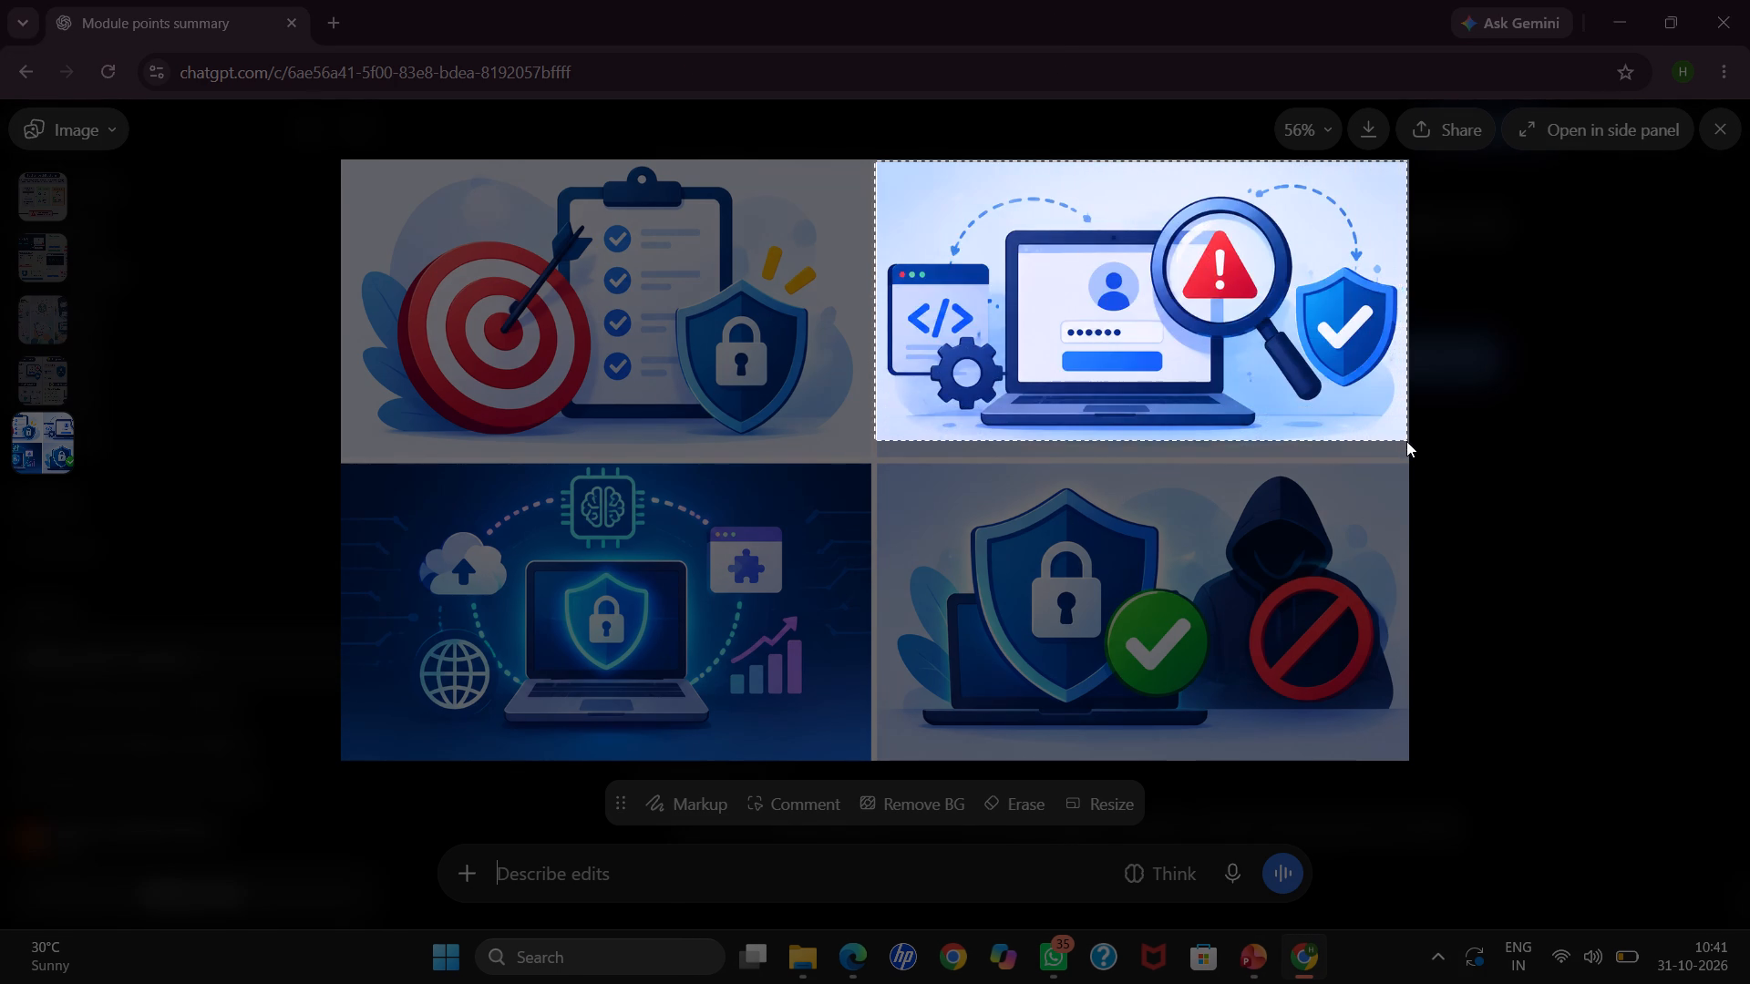
{"action": "left_click_drag", "start_coordinate": [1406, 441], "coordinate": [1407, 446]}
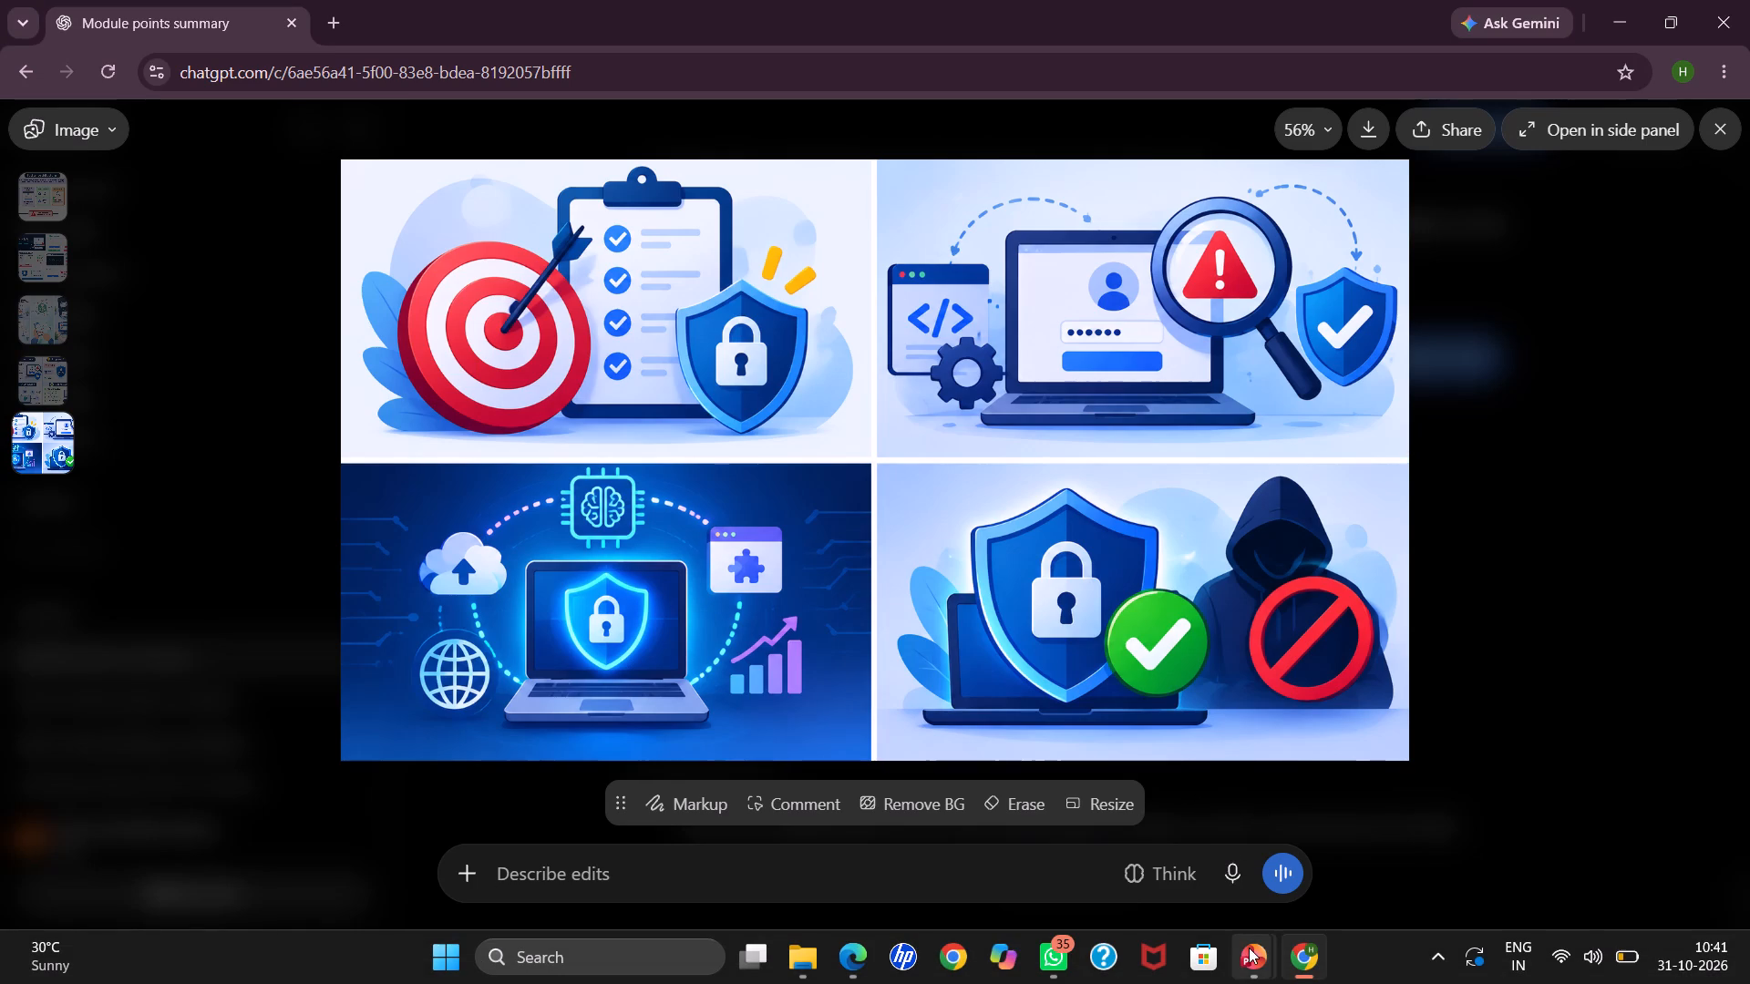
Return to PowerPoint and narrow the bullet text box on the PROPOSED SOLUTIONS slide to free space for a picture.
{"action": "left_click", "coordinate": [1249, 948]}
{"action": "left_click", "coordinate": [1302, 819]}
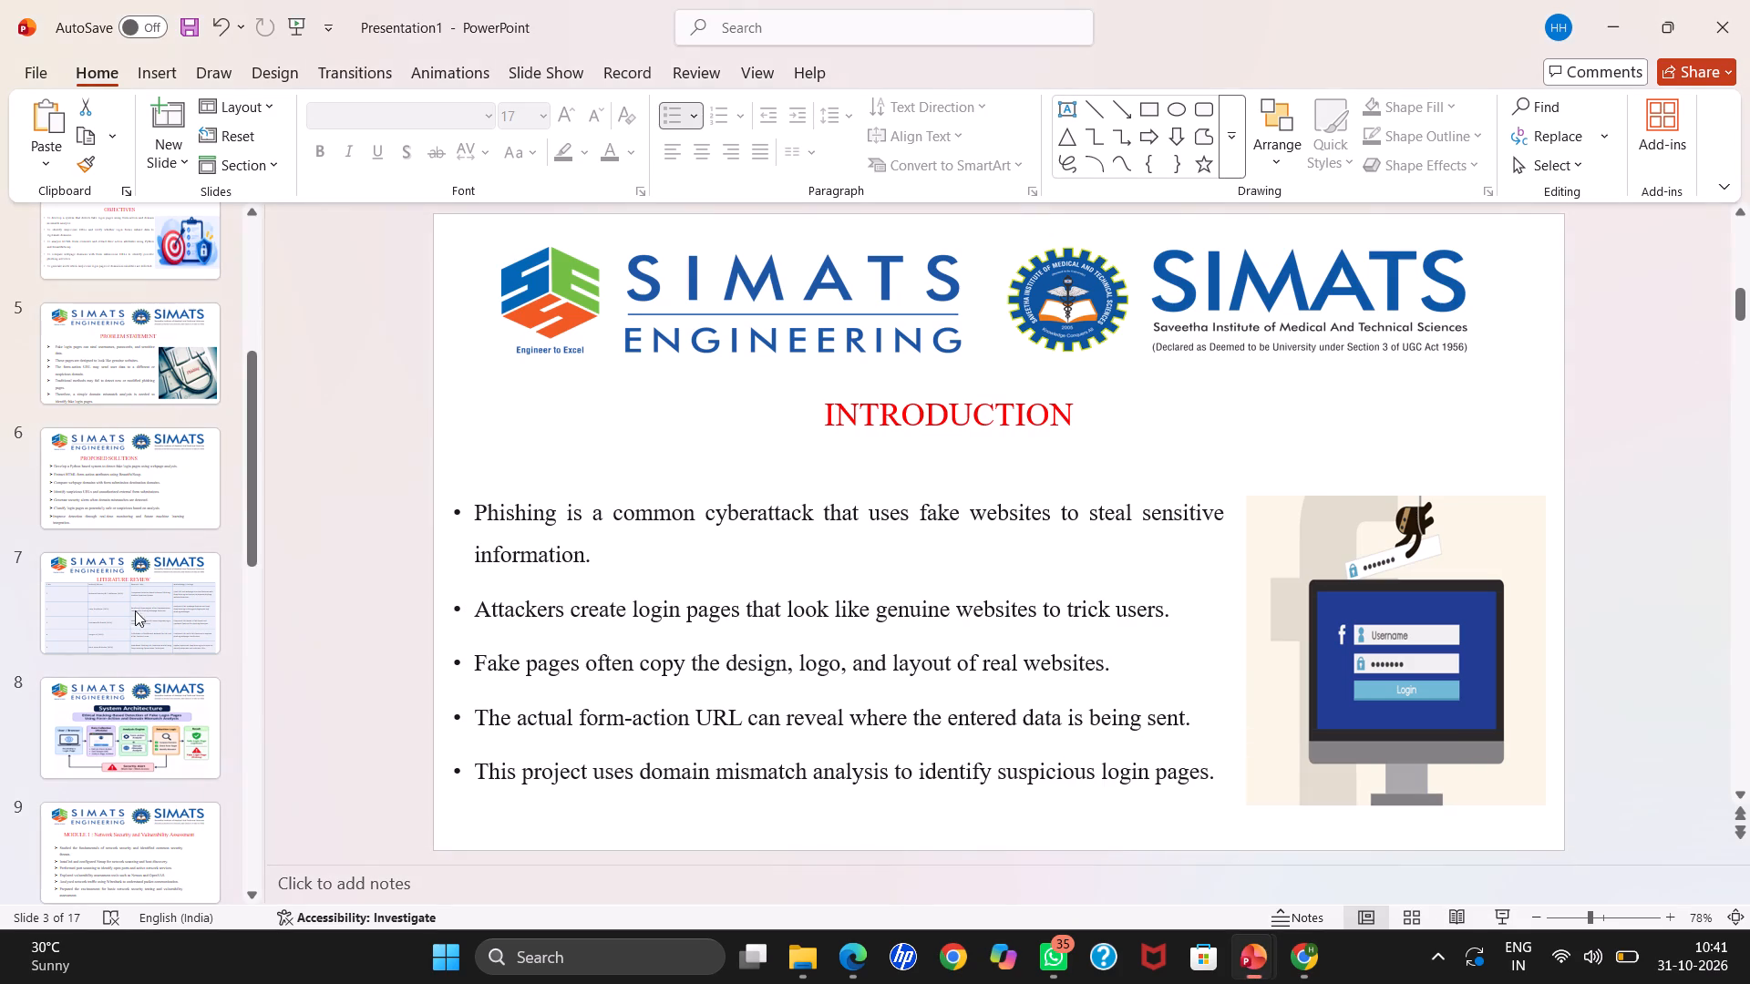
{"action": "left_click", "coordinate": [131, 516]}
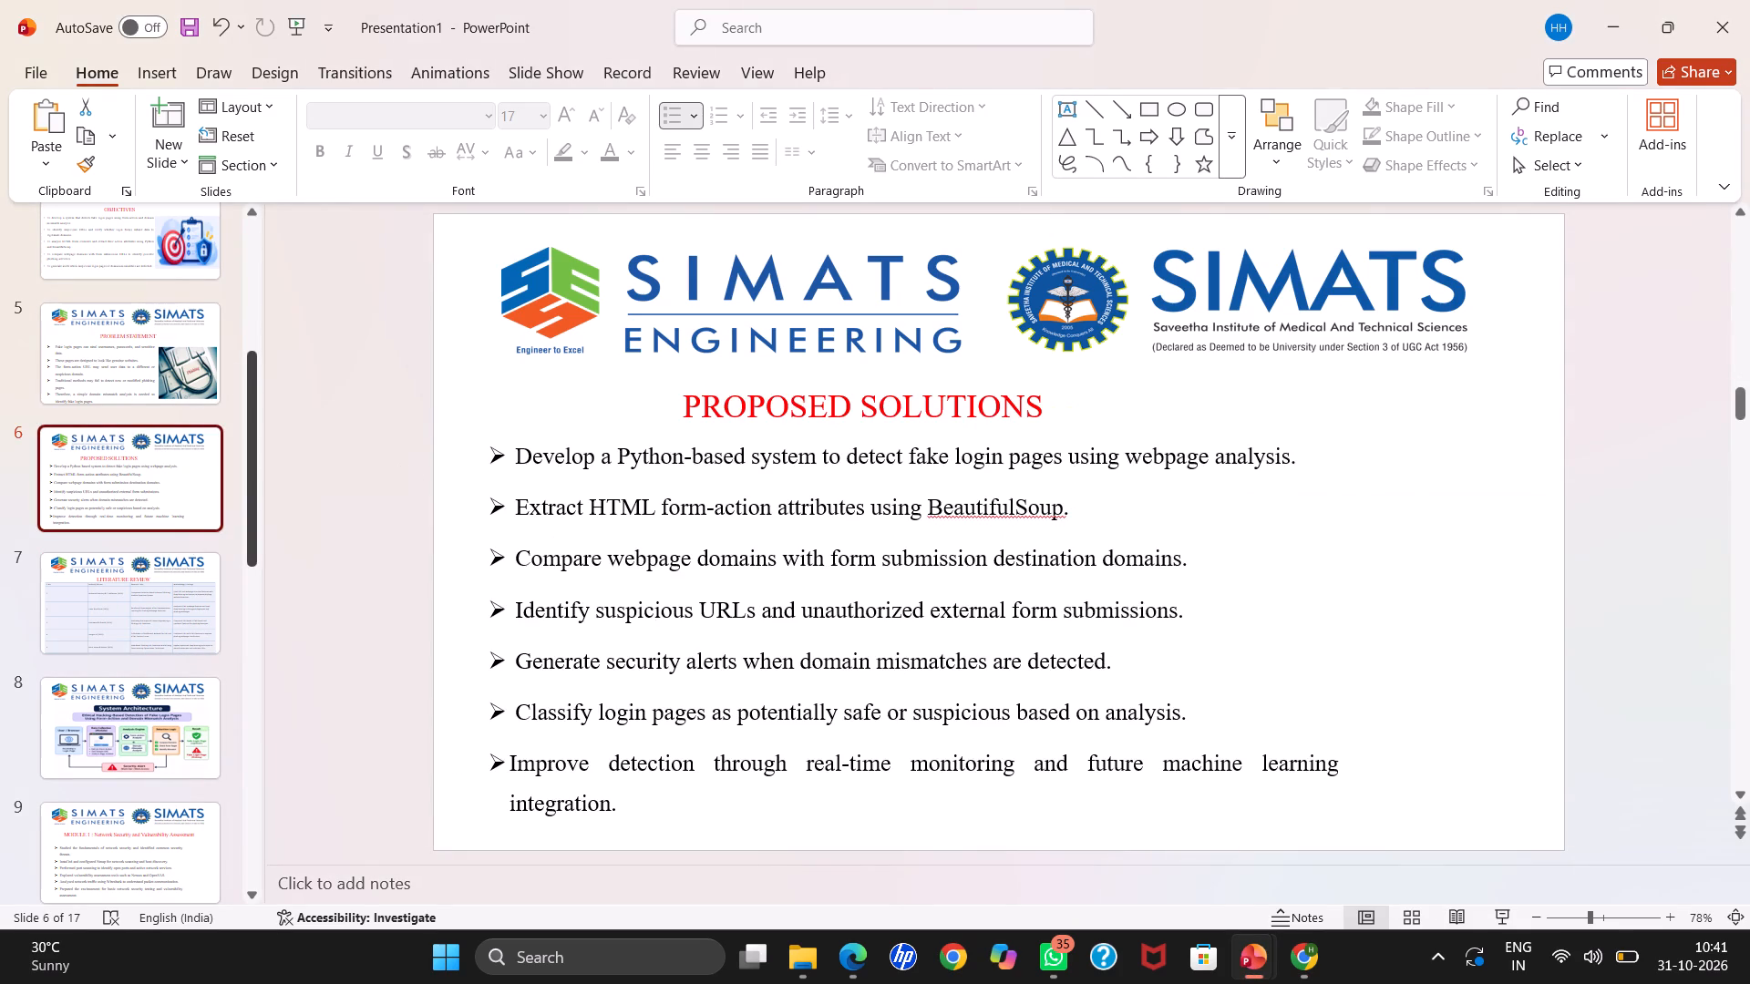
{"action": "left_click", "coordinate": [1126, 593]}
{"action": "left_click_drag", "start_coordinate": [1349, 637], "coordinate": [1332, 637]}
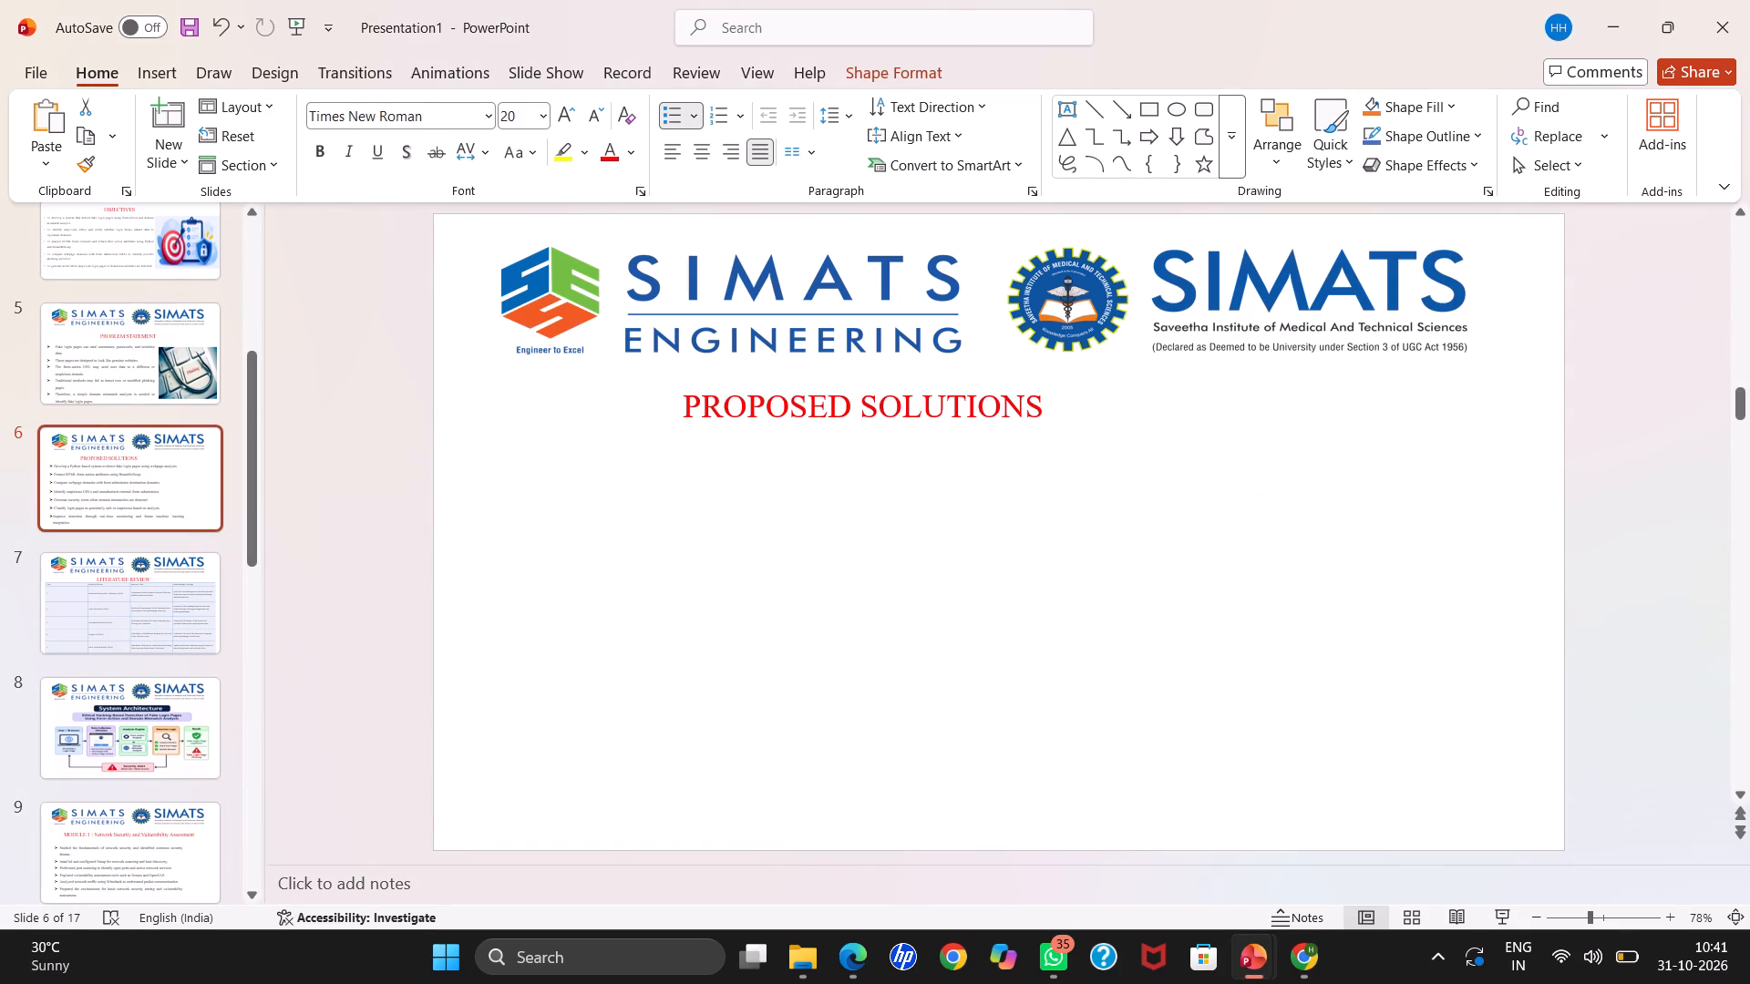
{"action": "left_click_drag", "start_coordinate": [1332, 637], "coordinate": [1275, 637]}
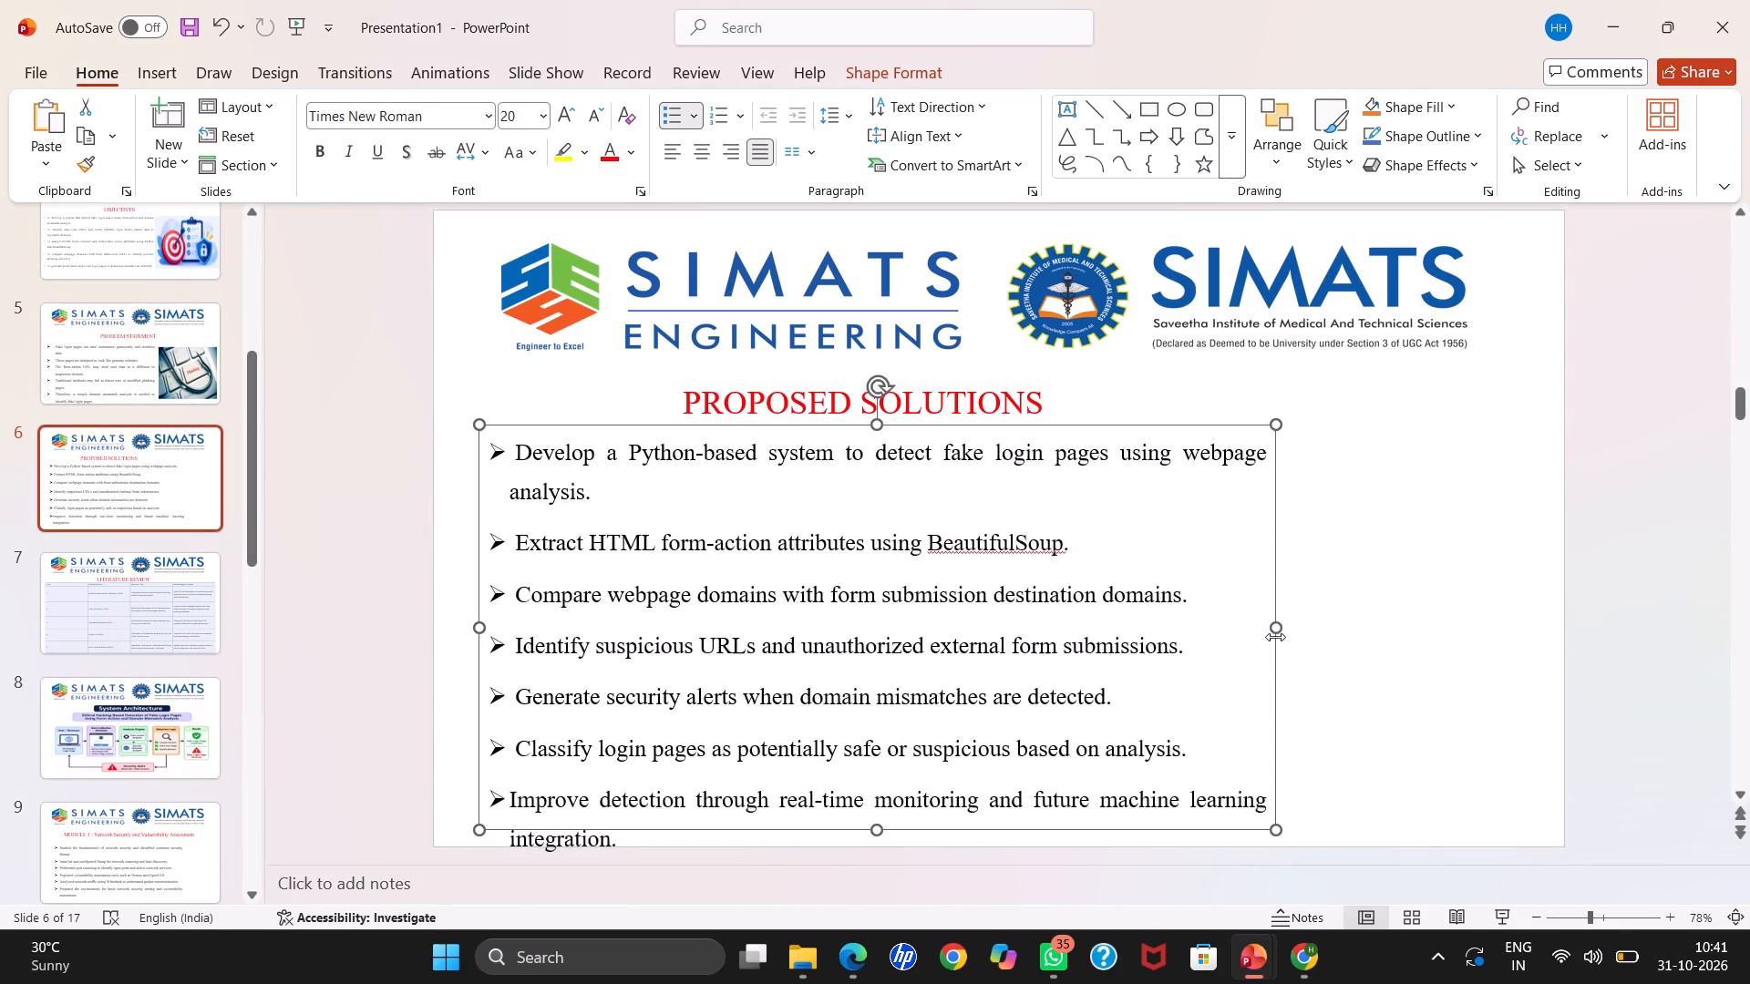
{"action": "left_click_drag", "start_coordinate": [1271, 627], "coordinate": [1224, 636]}
{"action": "left_click", "coordinate": [1335, 634]}
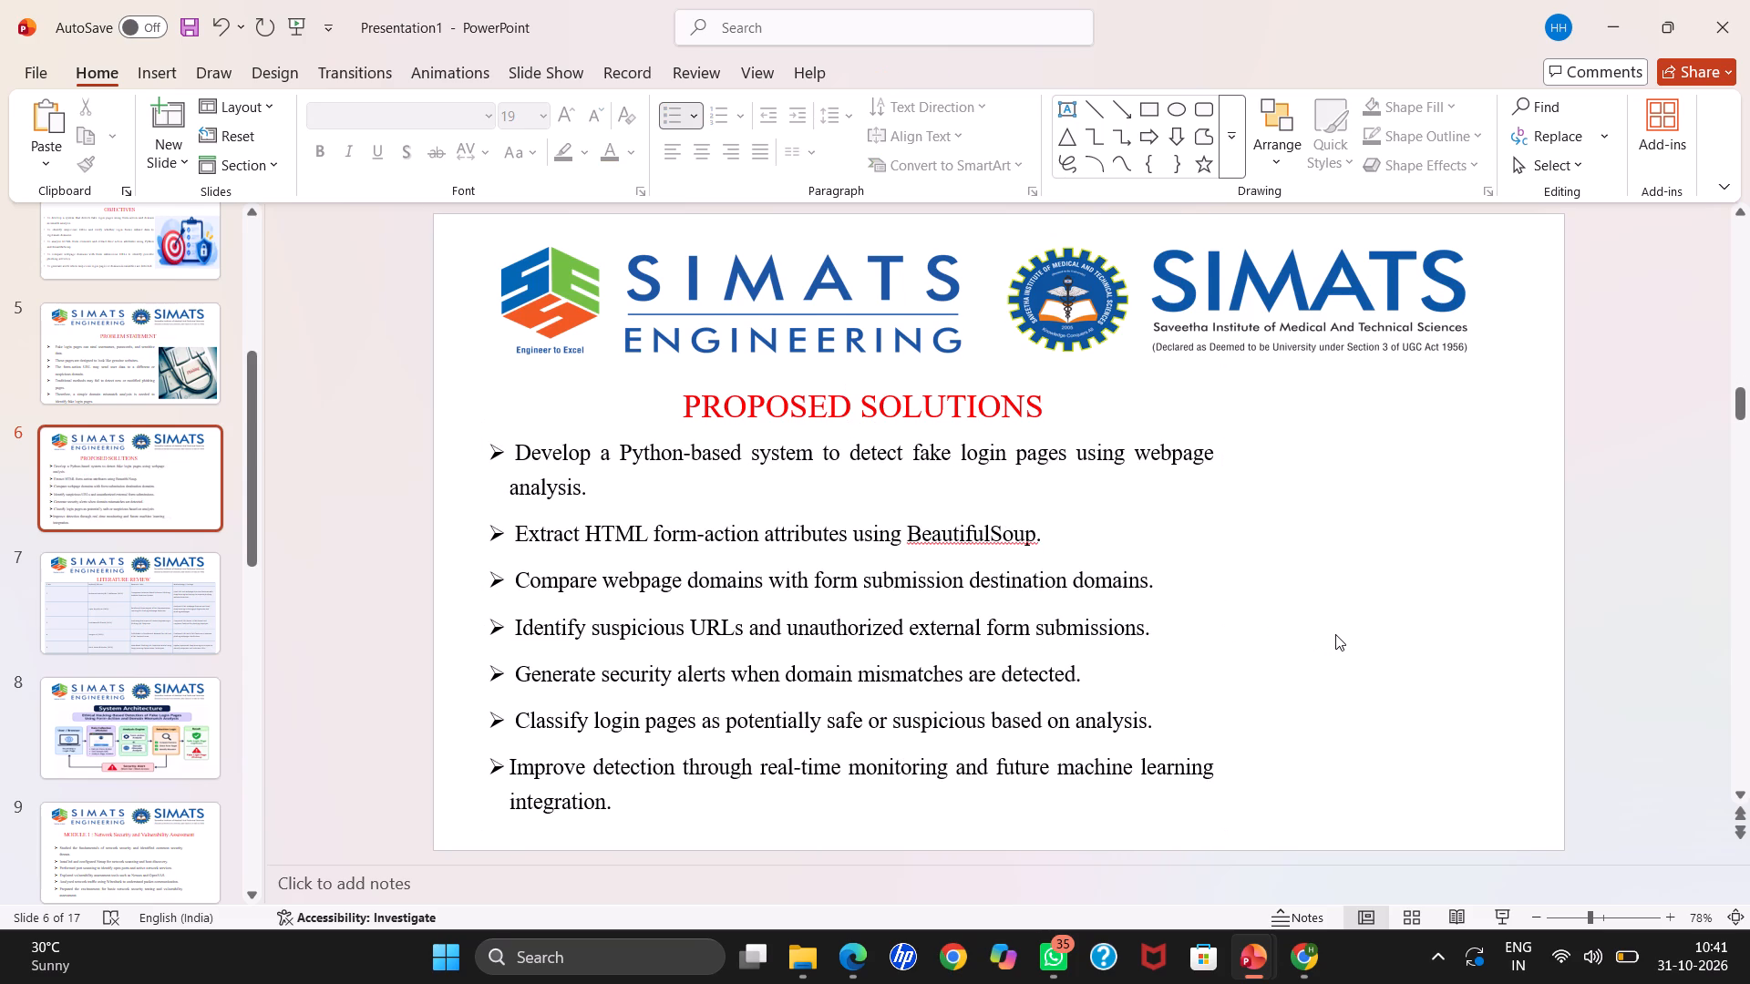
Paste the laptop-and-magnifier illustration onto the PROPOSED SOLUTIONS slide, narrow it to 9.88 cm and place it just right of the bullets.
{"action": "key", "text": "ctrl+v"}
{"action": "left_click_drag", "start_coordinate": [1001, 548], "coordinate": [1246, 555]}
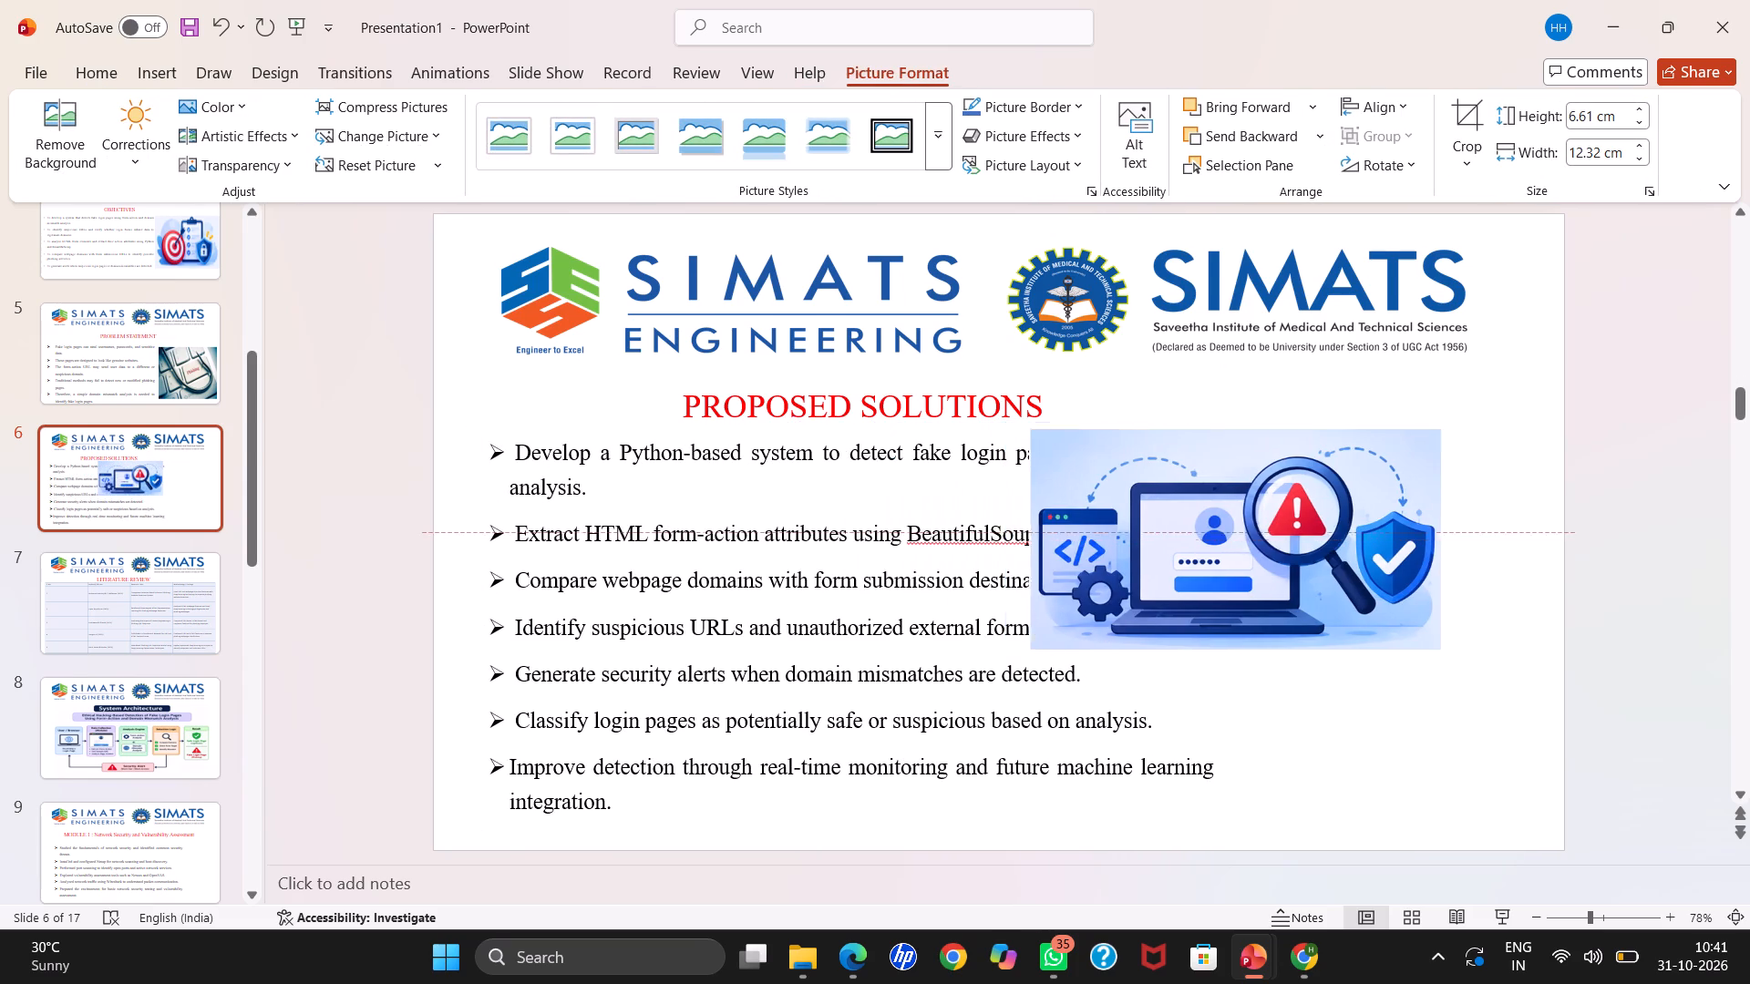
{"action": "left_click_drag", "start_coordinate": [1246, 555], "coordinate": [1322, 569]}
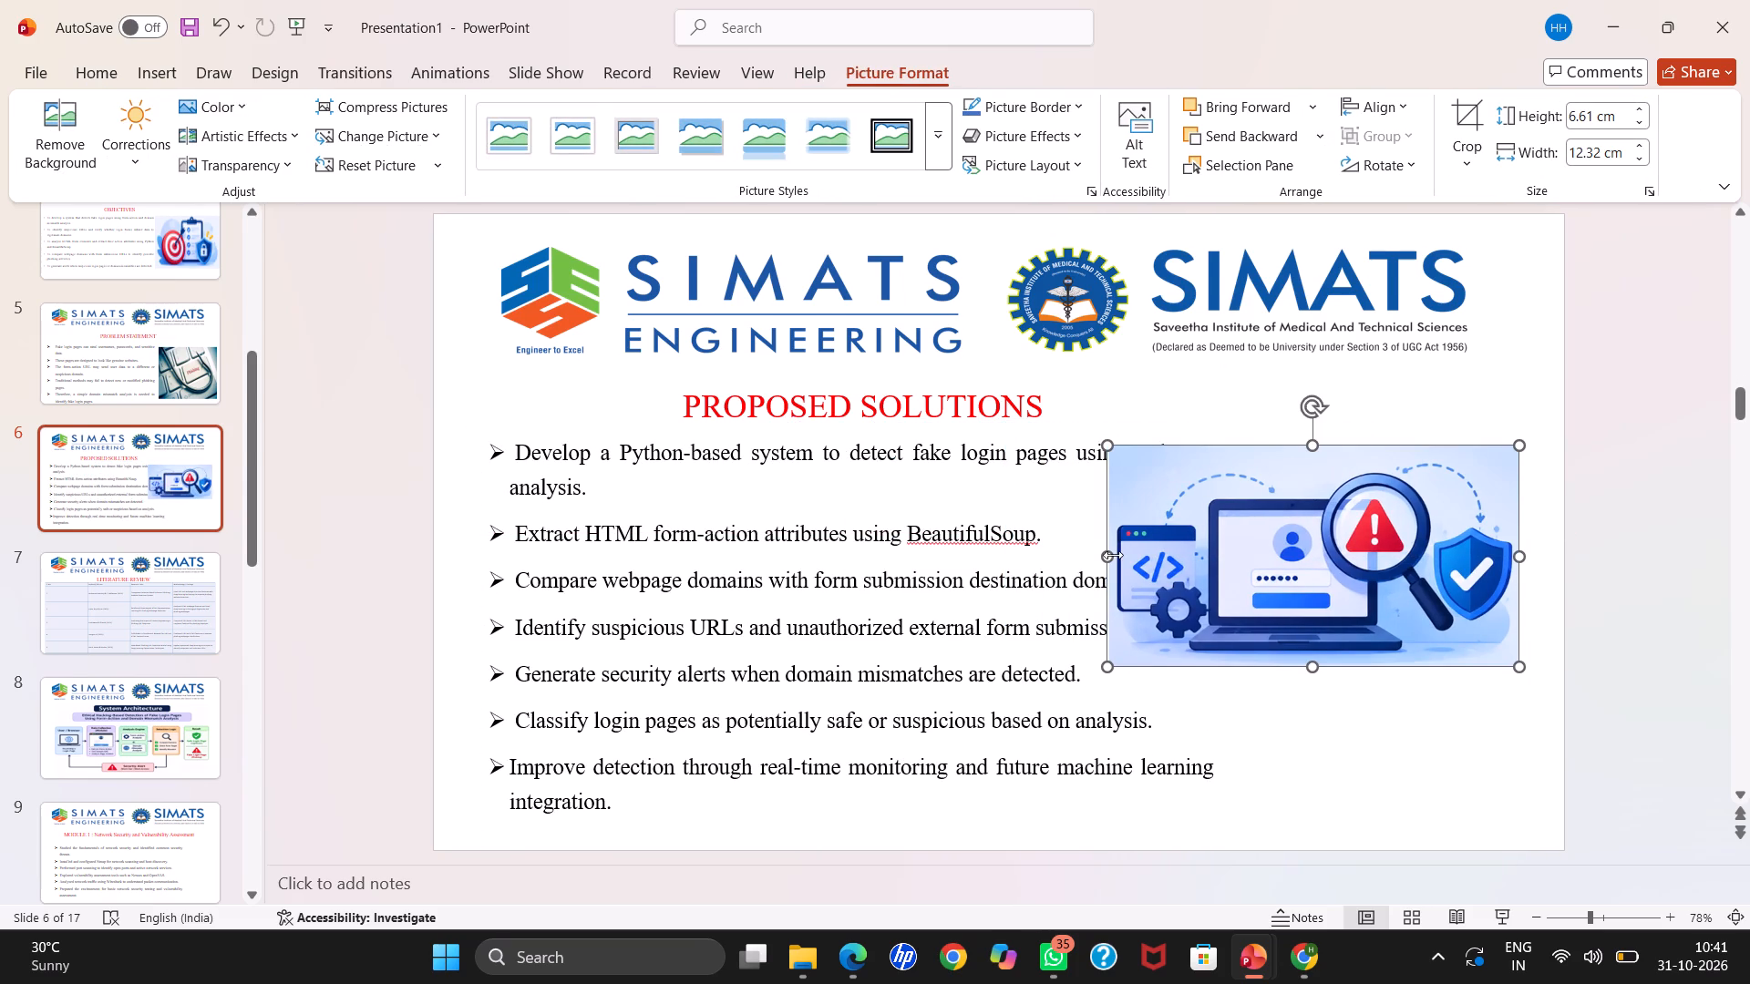
{"action": "left_click_drag", "start_coordinate": [1113, 555], "coordinate": [1189, 551]}
{"action": "left_click_drag", "start_coordinate": [1271, 532], "coordinate": [1299, 526]}
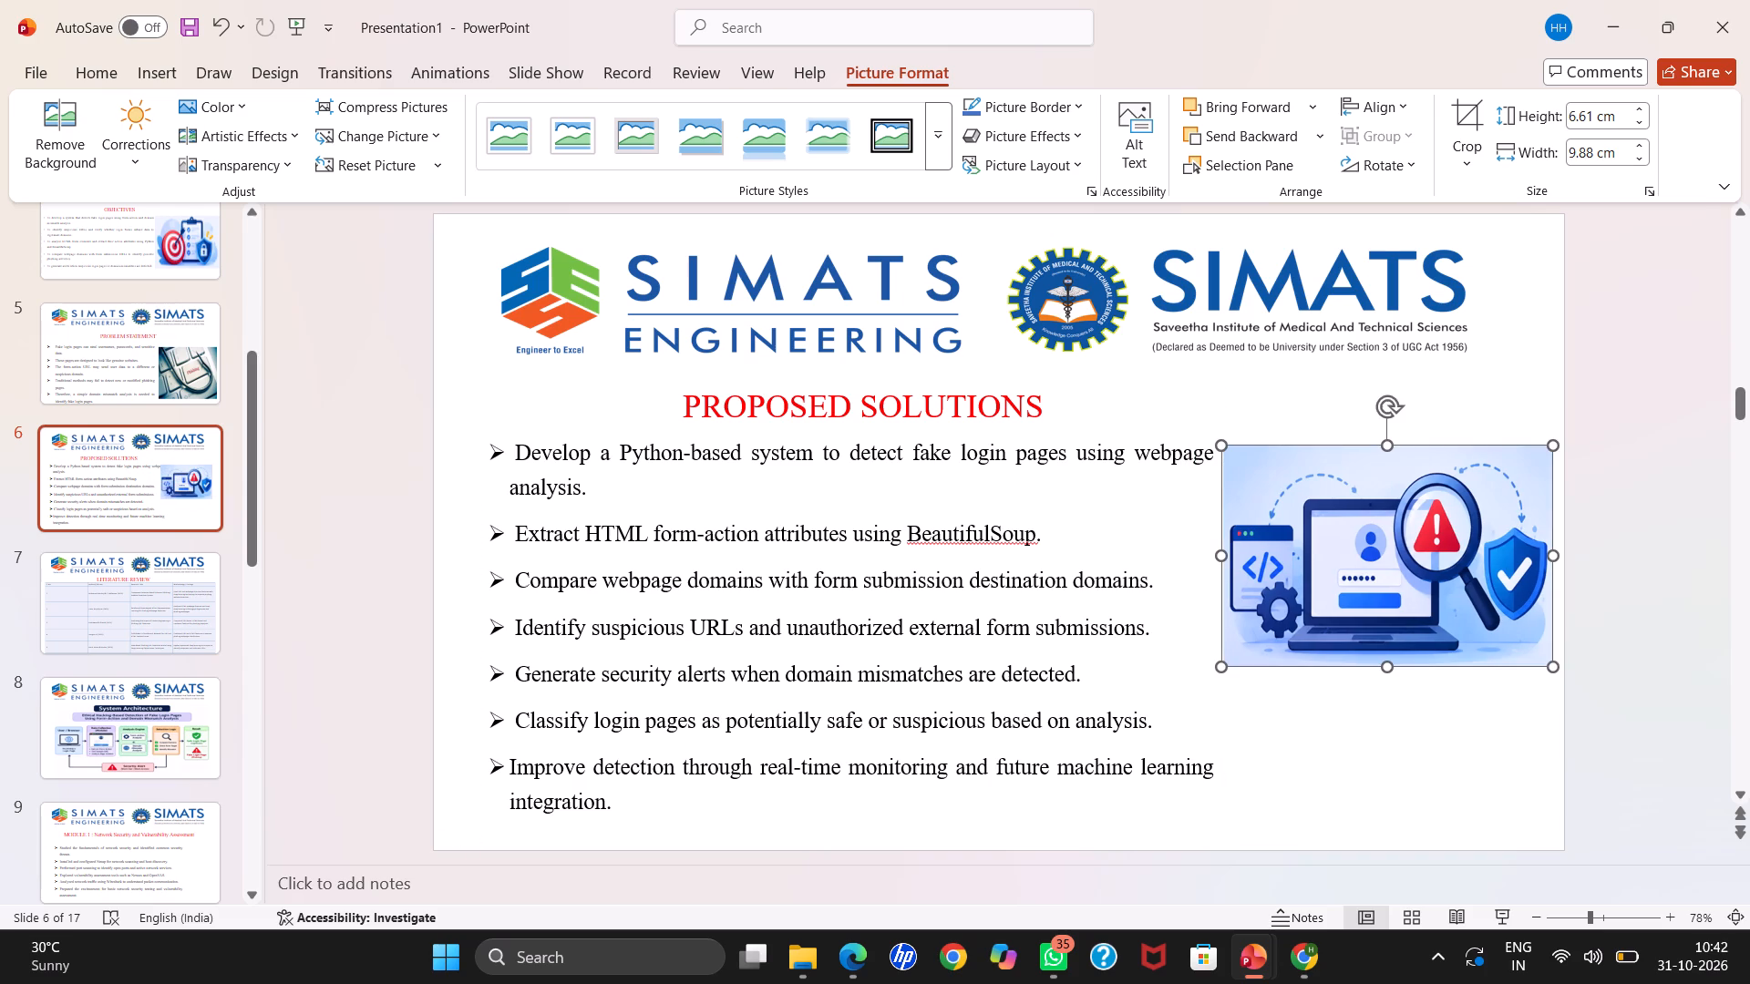
Stretch the laptop-and-magnifier picture downward until it reaches about the last PROPOSED SOLUTIONS bullet.
{"action": "left_click_drag", "start_coordinate": [1384, 664], "coordinate": [1376, 772]}
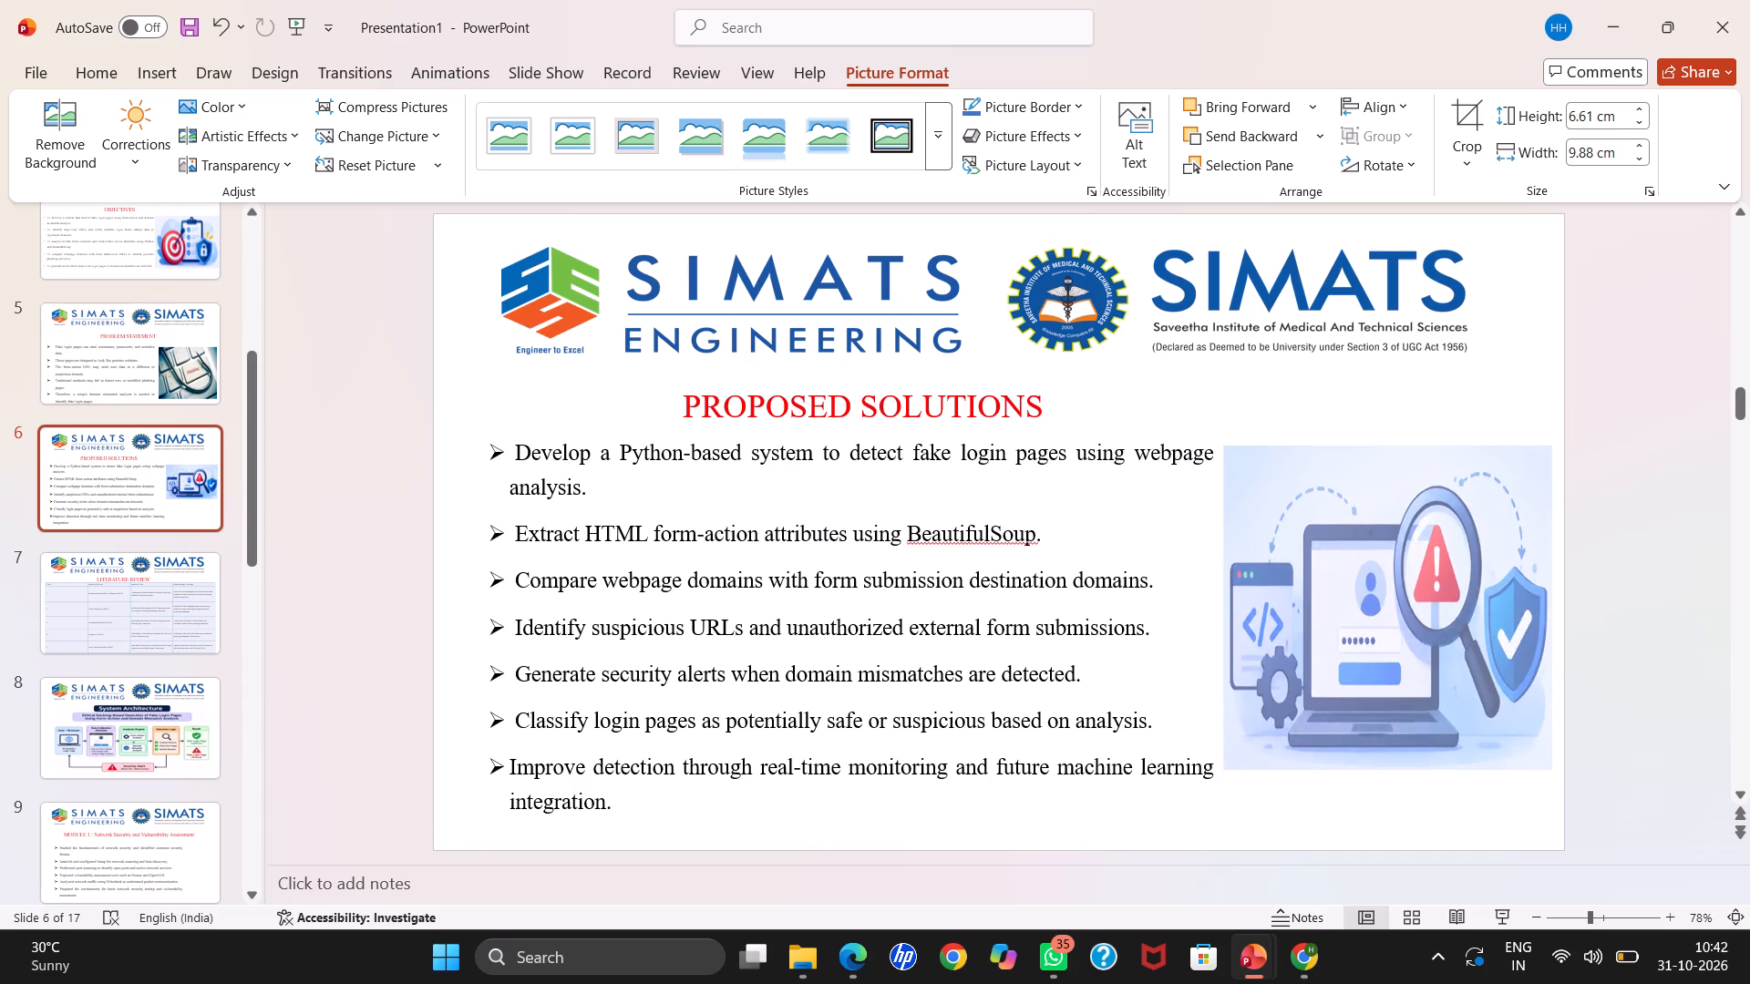
{"action": "left_click_drag", "start_coordinate": [1376, 772], "coordinate": [1376, 780]}
{"action": "left_click", "coordinate": [1588, 691]}
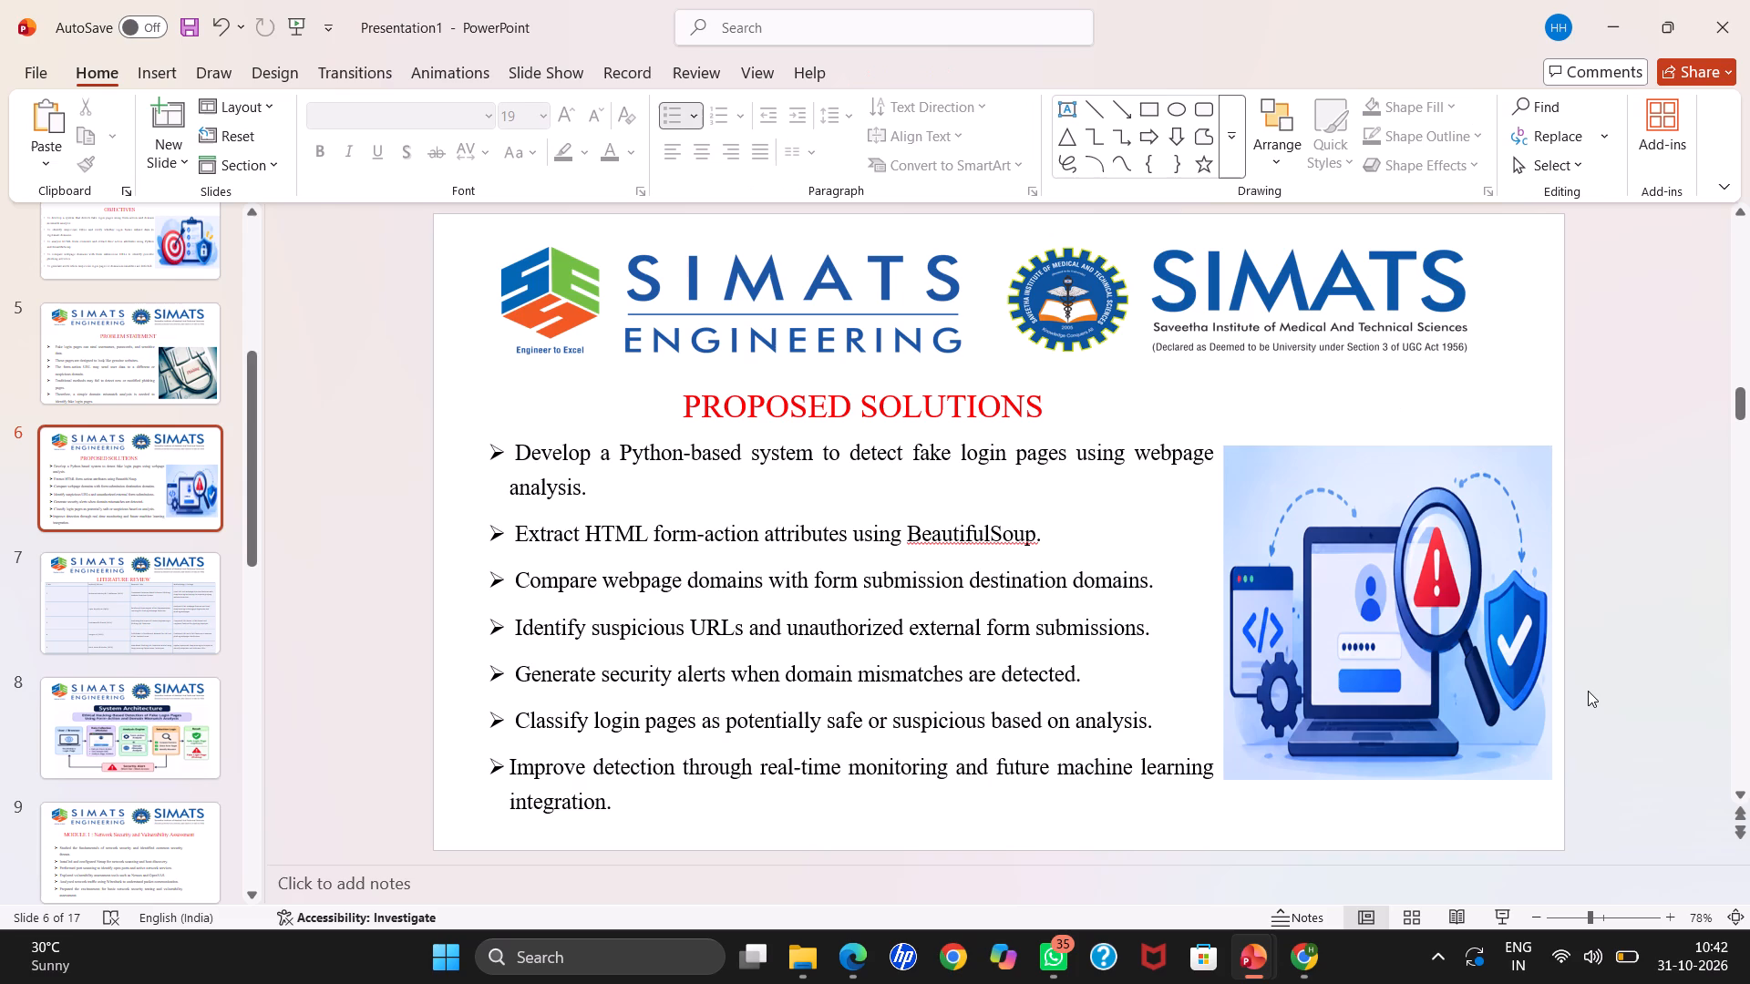
Look through the slides up to REFERENCES, and review the presentation again from the title slide to ABSTRACT.
{"action": "left_click", "coordinate": [1670, 532]}
{"action": "scroll", "coordinate": [1670, 532], "scroll_direction": "down", "scroll_amount": 4}
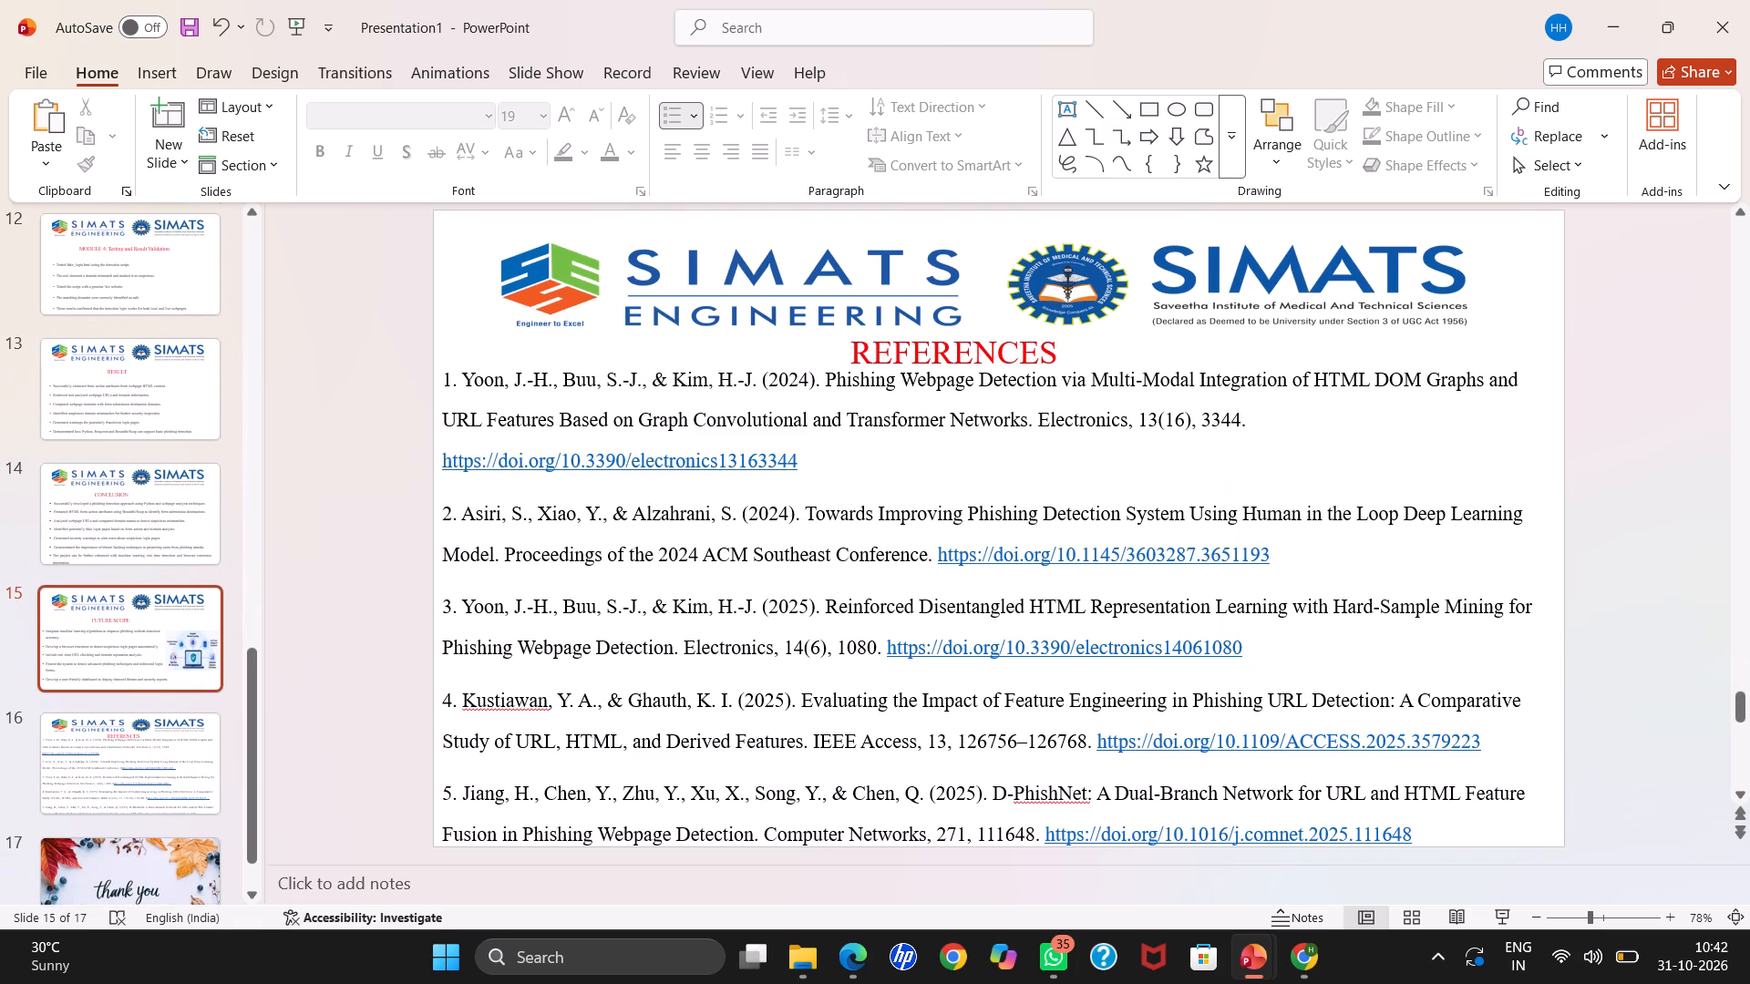
{"action": "scroll", "coordinate": [217, 301], "scroll_direction": "down", "scroll_amount": 2}
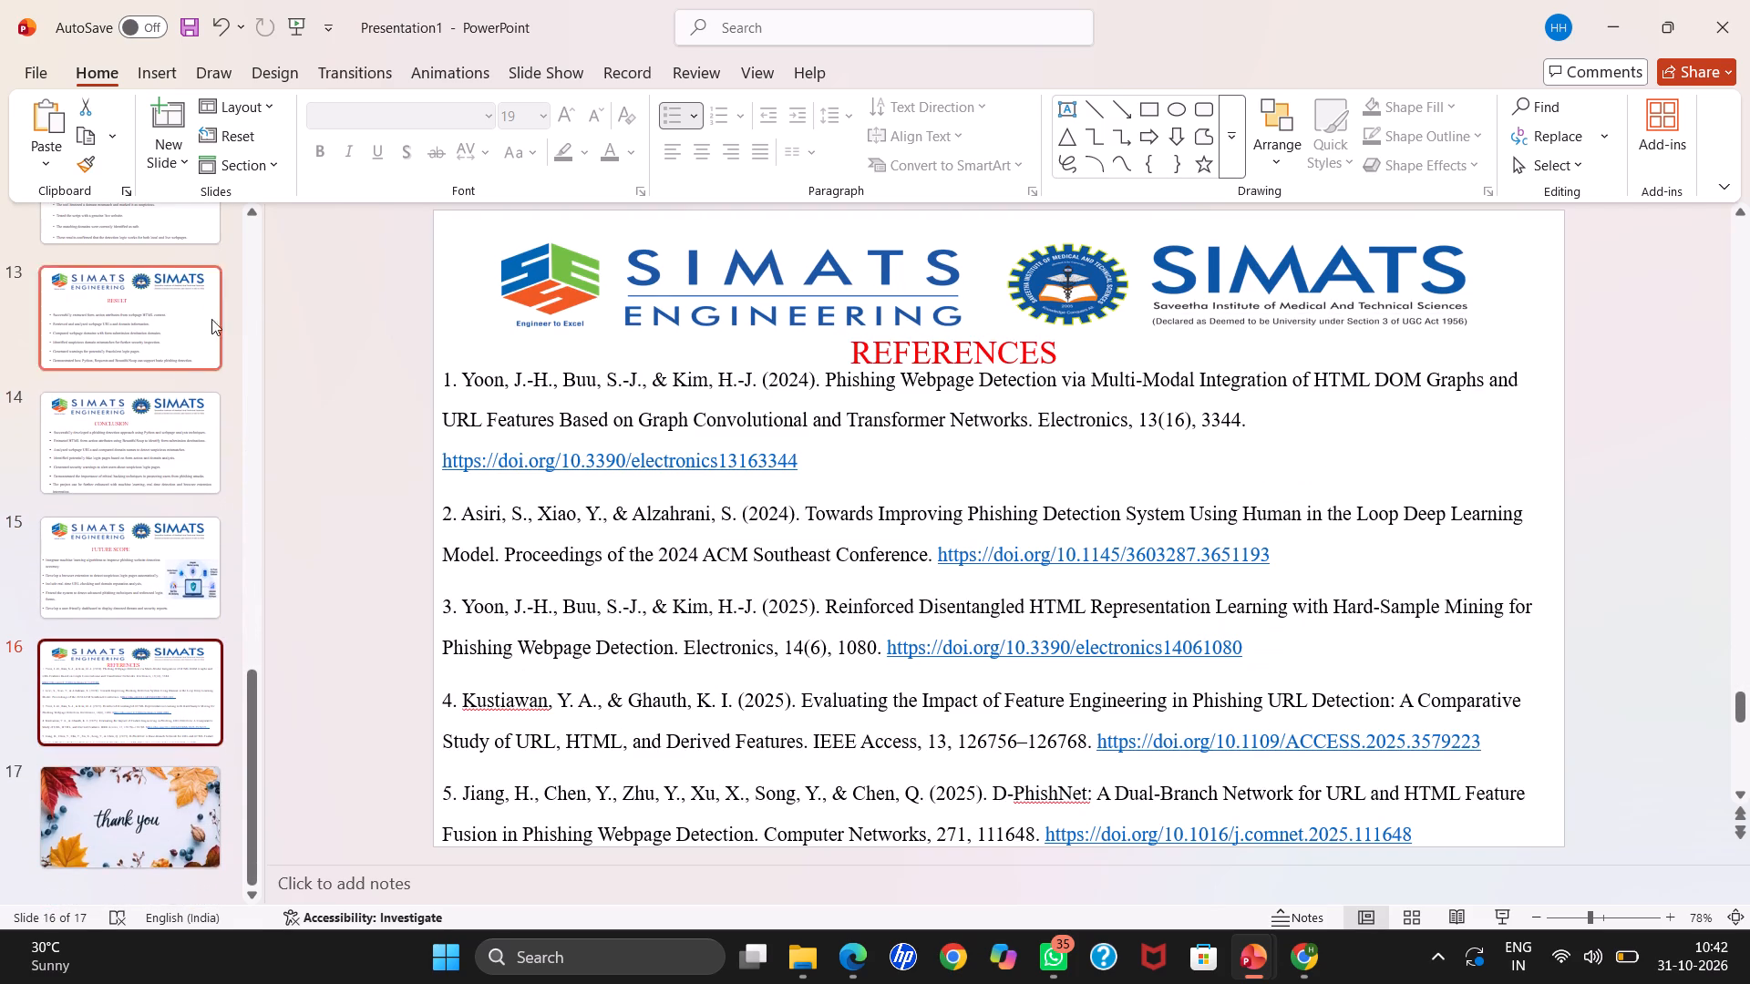
{"action": "scroll", "coordinate": [143, 516], "scroll_direction": "up", "scroll_amount": 20}
{"action": "scroll", "coordinate": [143, 516], "scroll_direction": "up", "scroll_amount": 5}
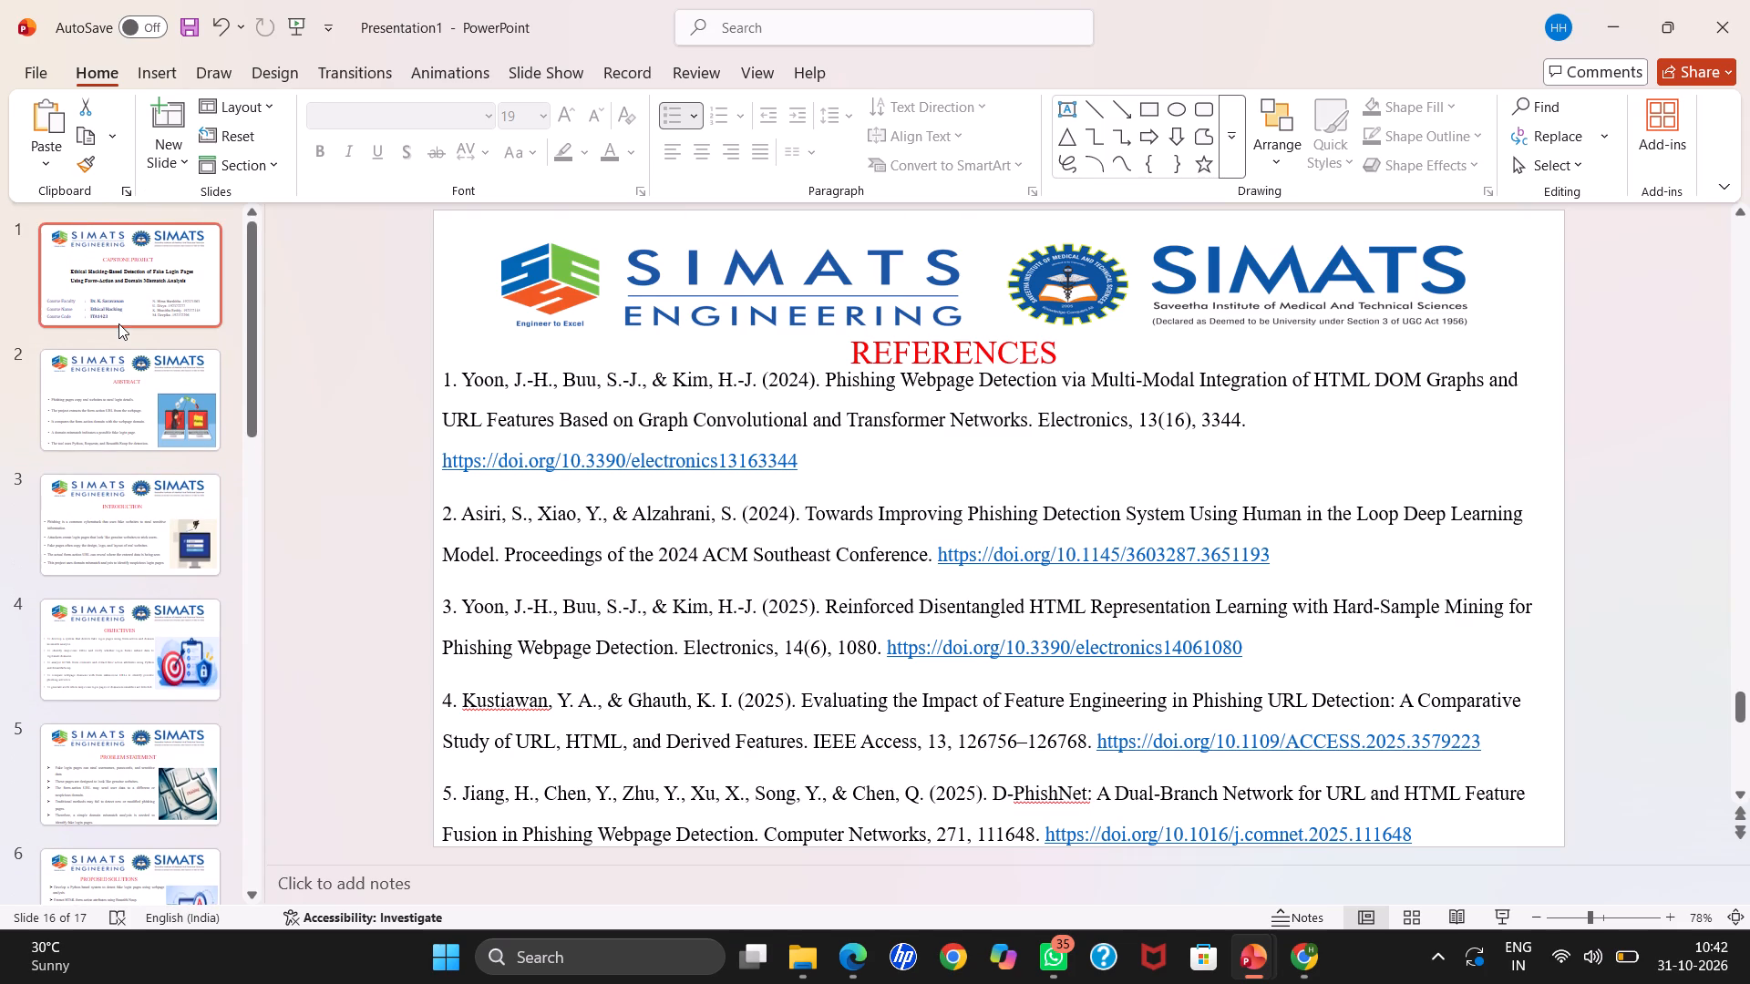
{"action": "left_click", "coordinate": [118, 323]}
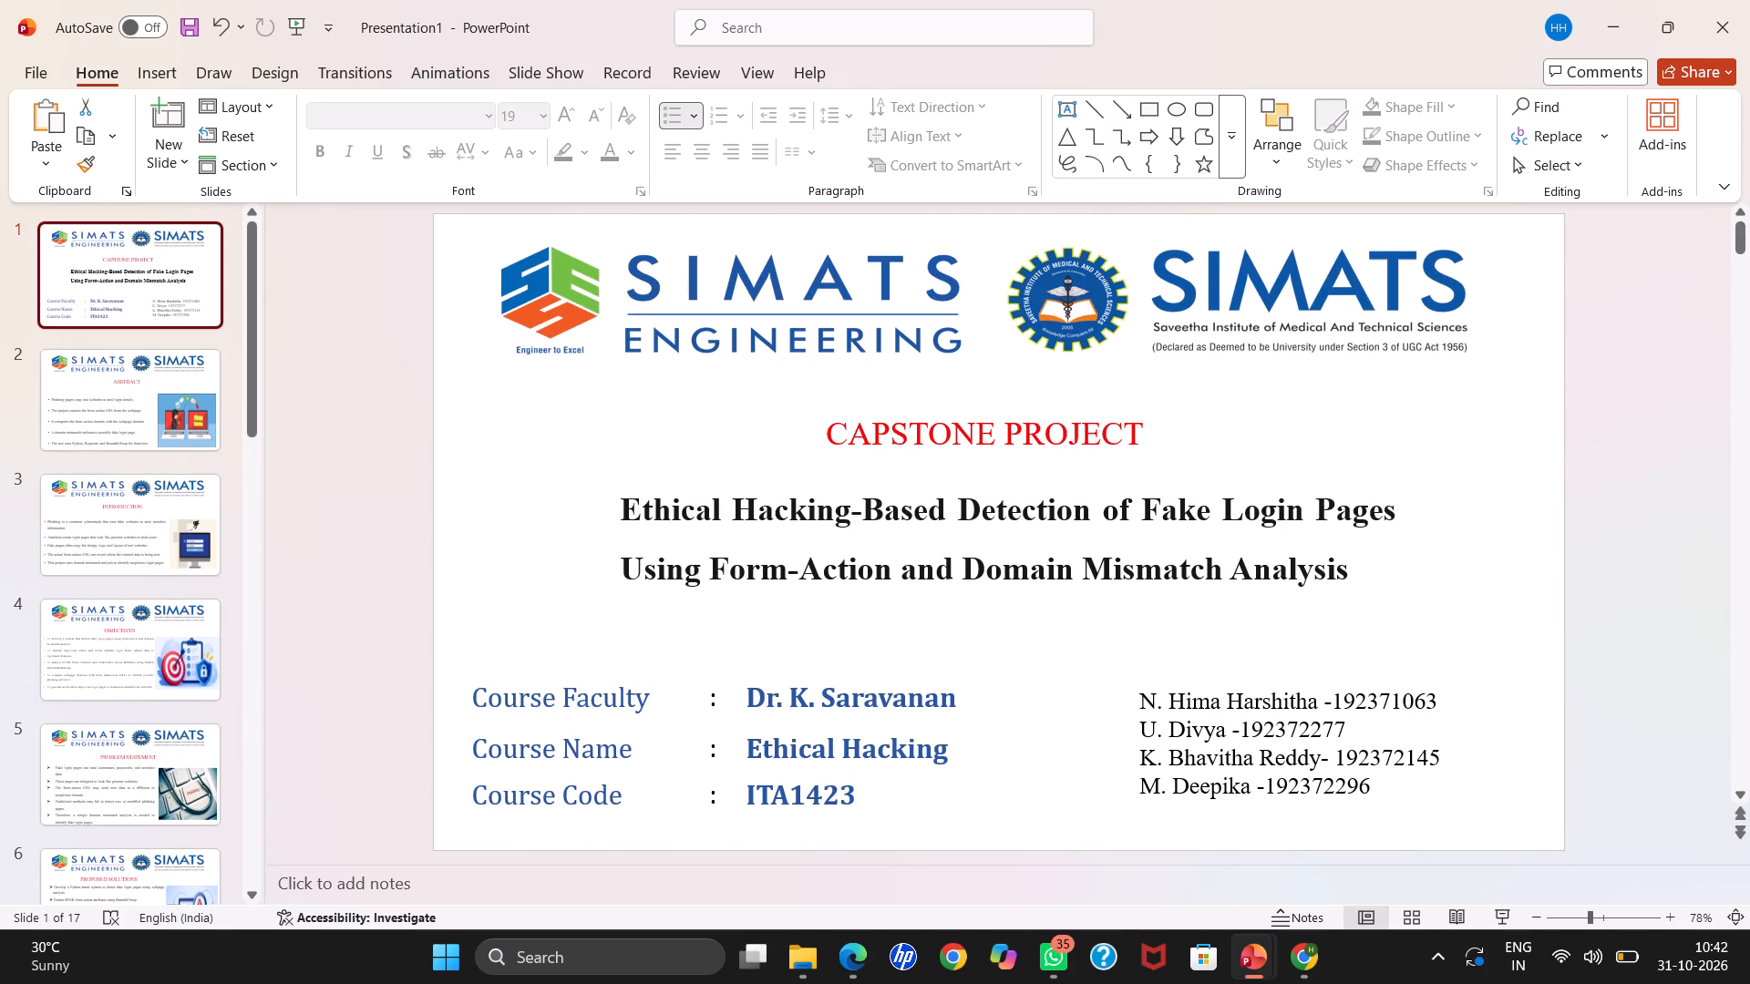
{"action": "scroll", "coordinate": [496, 333], "scroll_direction": "down", "scroll_amount": 3}
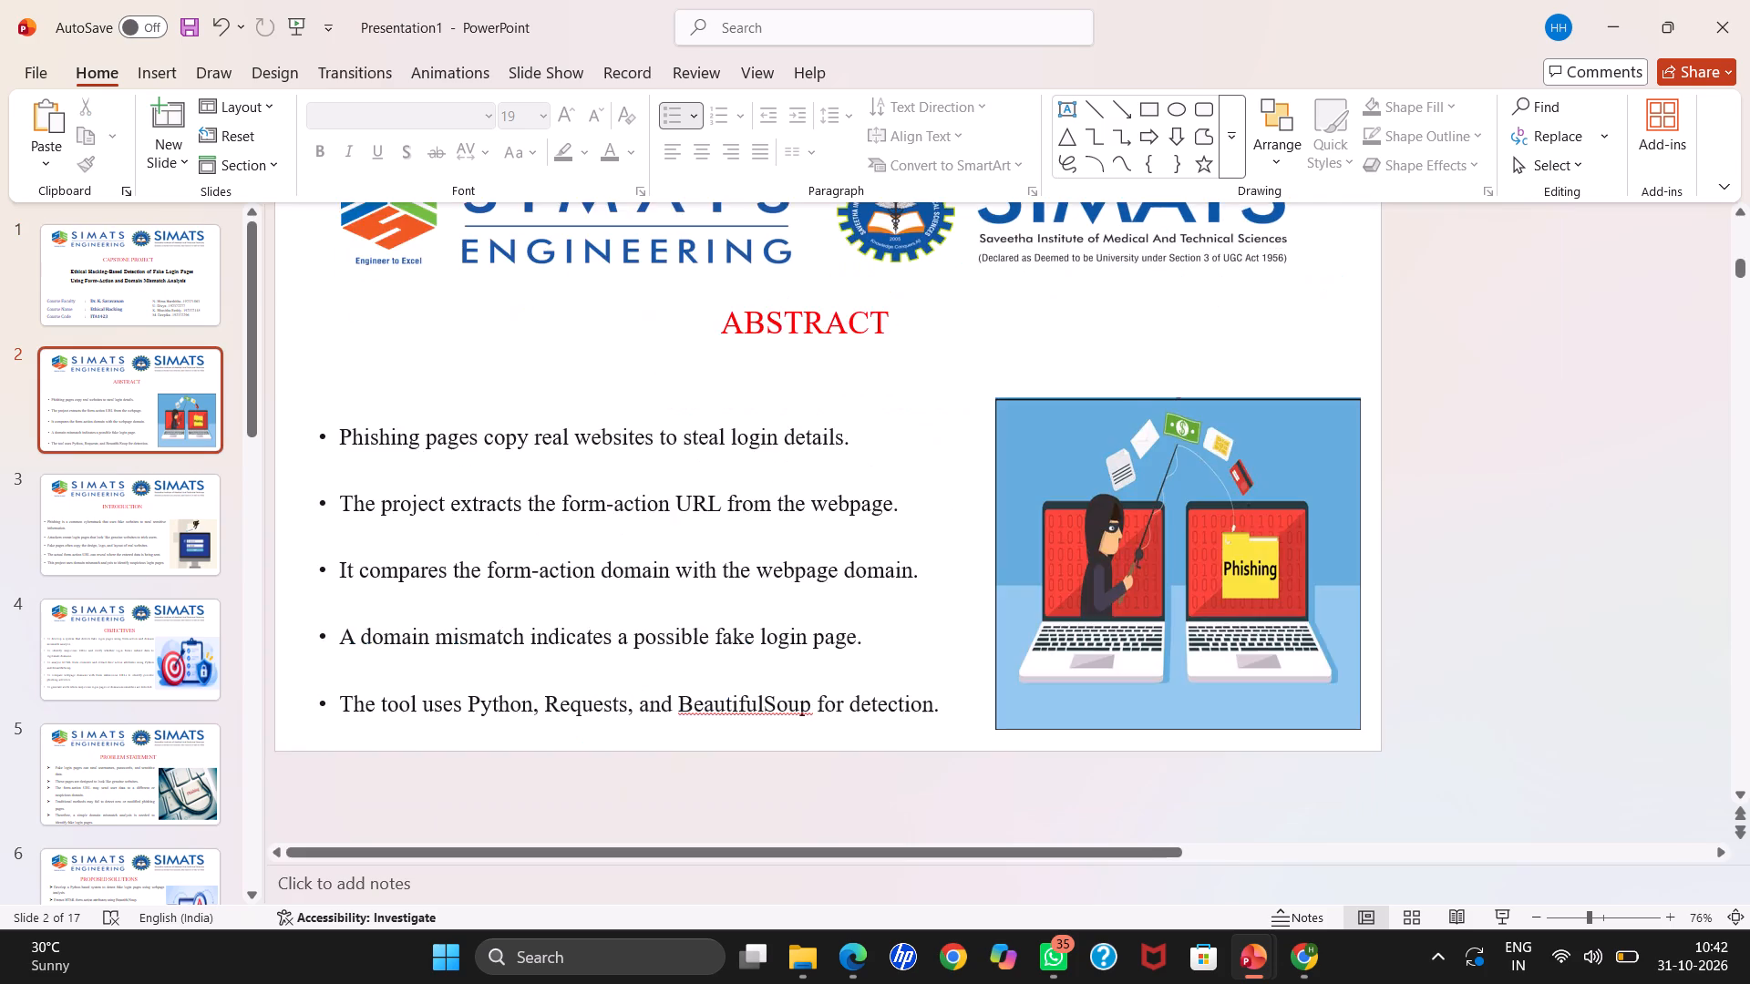
{"action": "scroll", "coordinate": [496, 333], "scroll_direction": "down", "scroll_amount": 1}
{"action": "scroll", "coordinate": [496, 333], "scroll_direction": "up", "scroll_amount": 3}
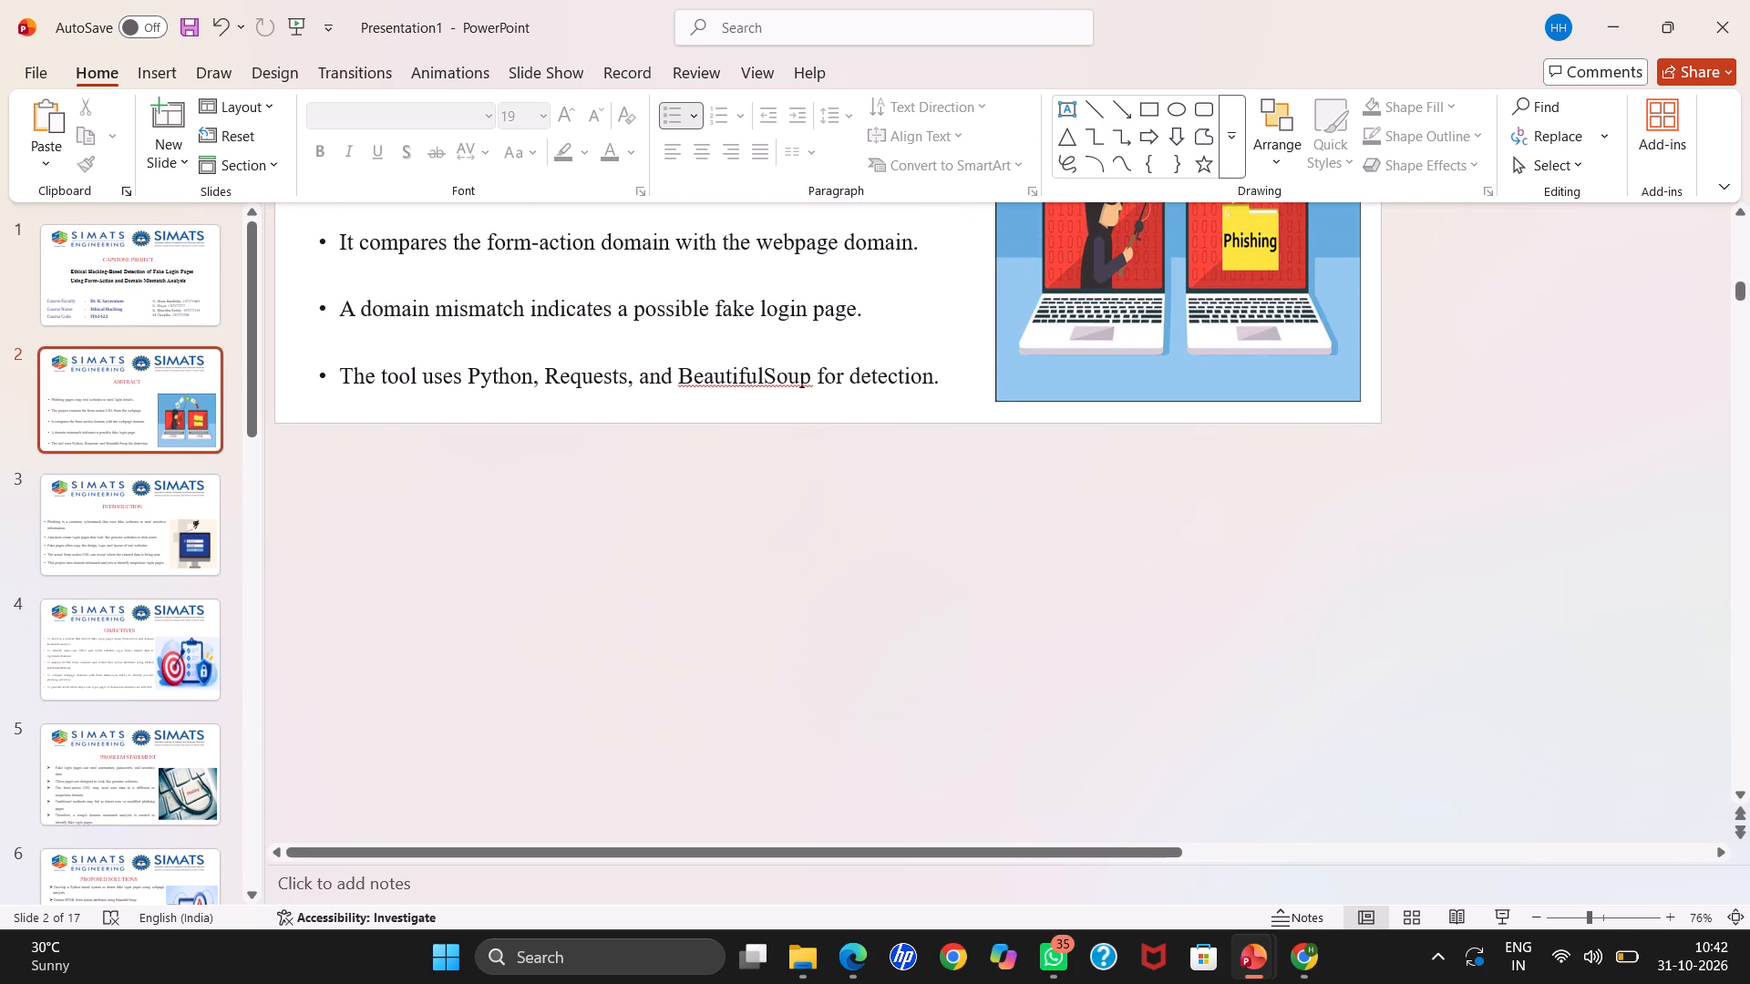
Delete all the stray duplicate copies of the phishing picture stacked outside the ABSTRACT slide, keeping the one on the slide.
{"action": "scroll", "coordinate": [534, 496], "scroll_direction": "up", "scroll_amount": 6}
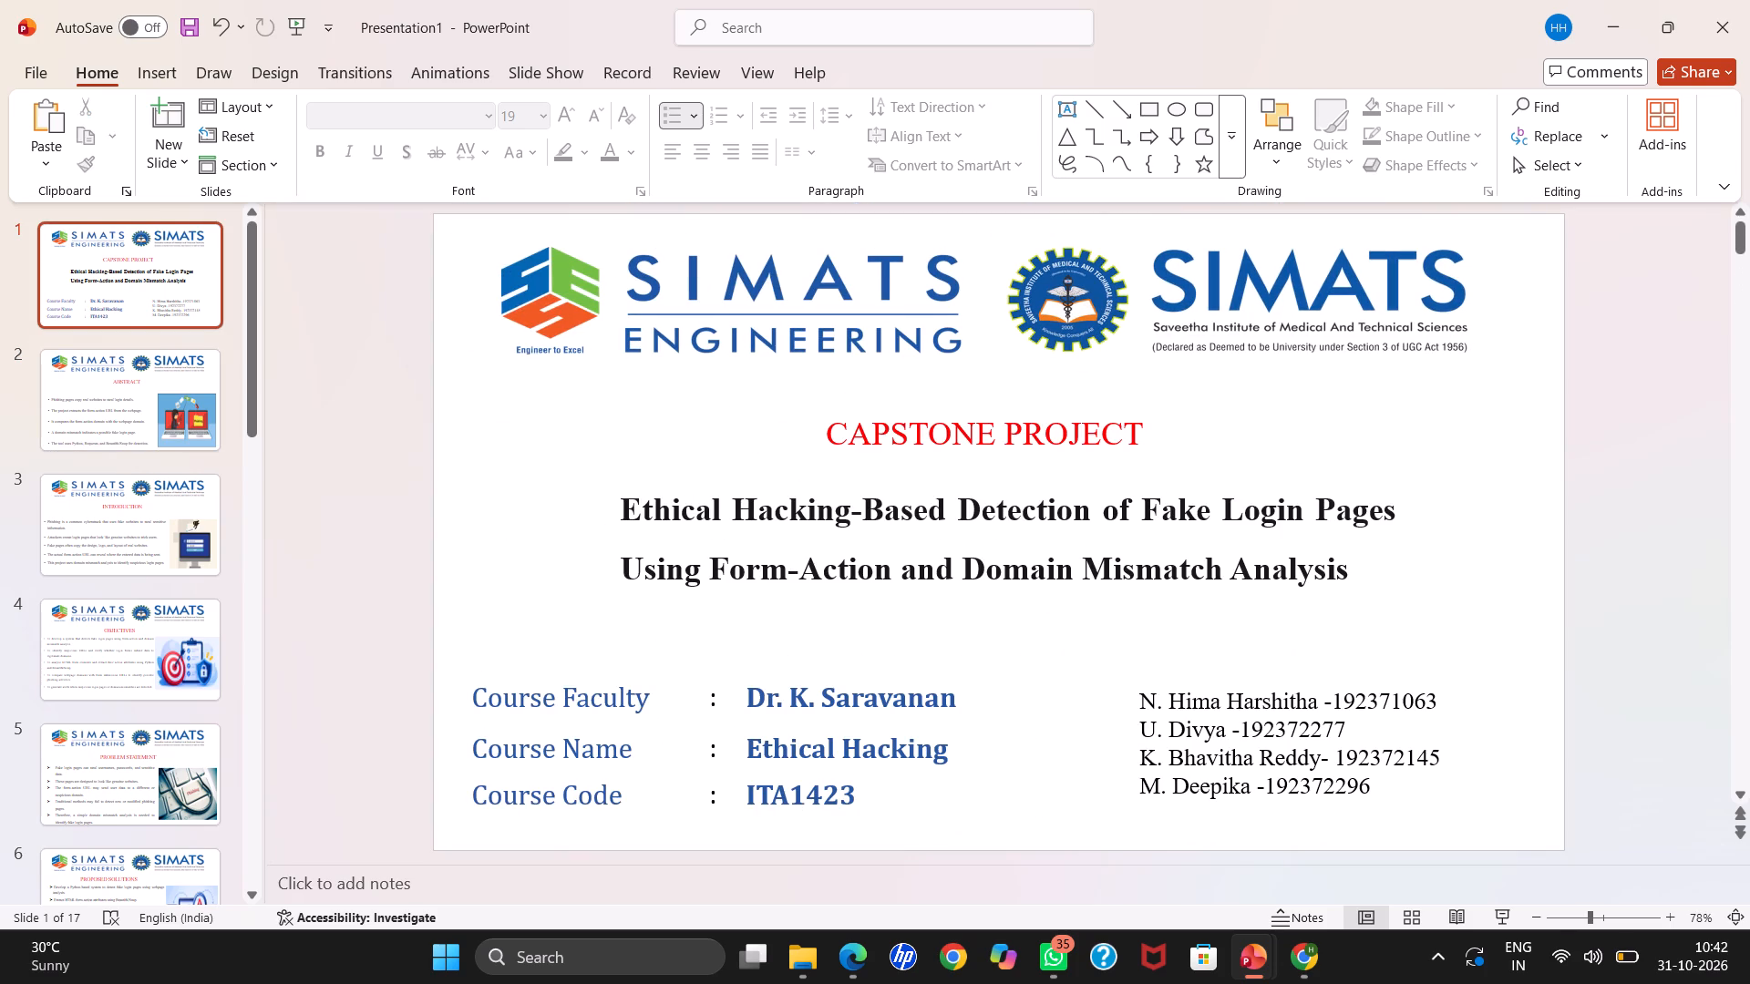
{"action": "scroll", "coordinate": [534, 496], "scroll_direction": "down", "scroll_amount": 1, "text": "ctrl"}
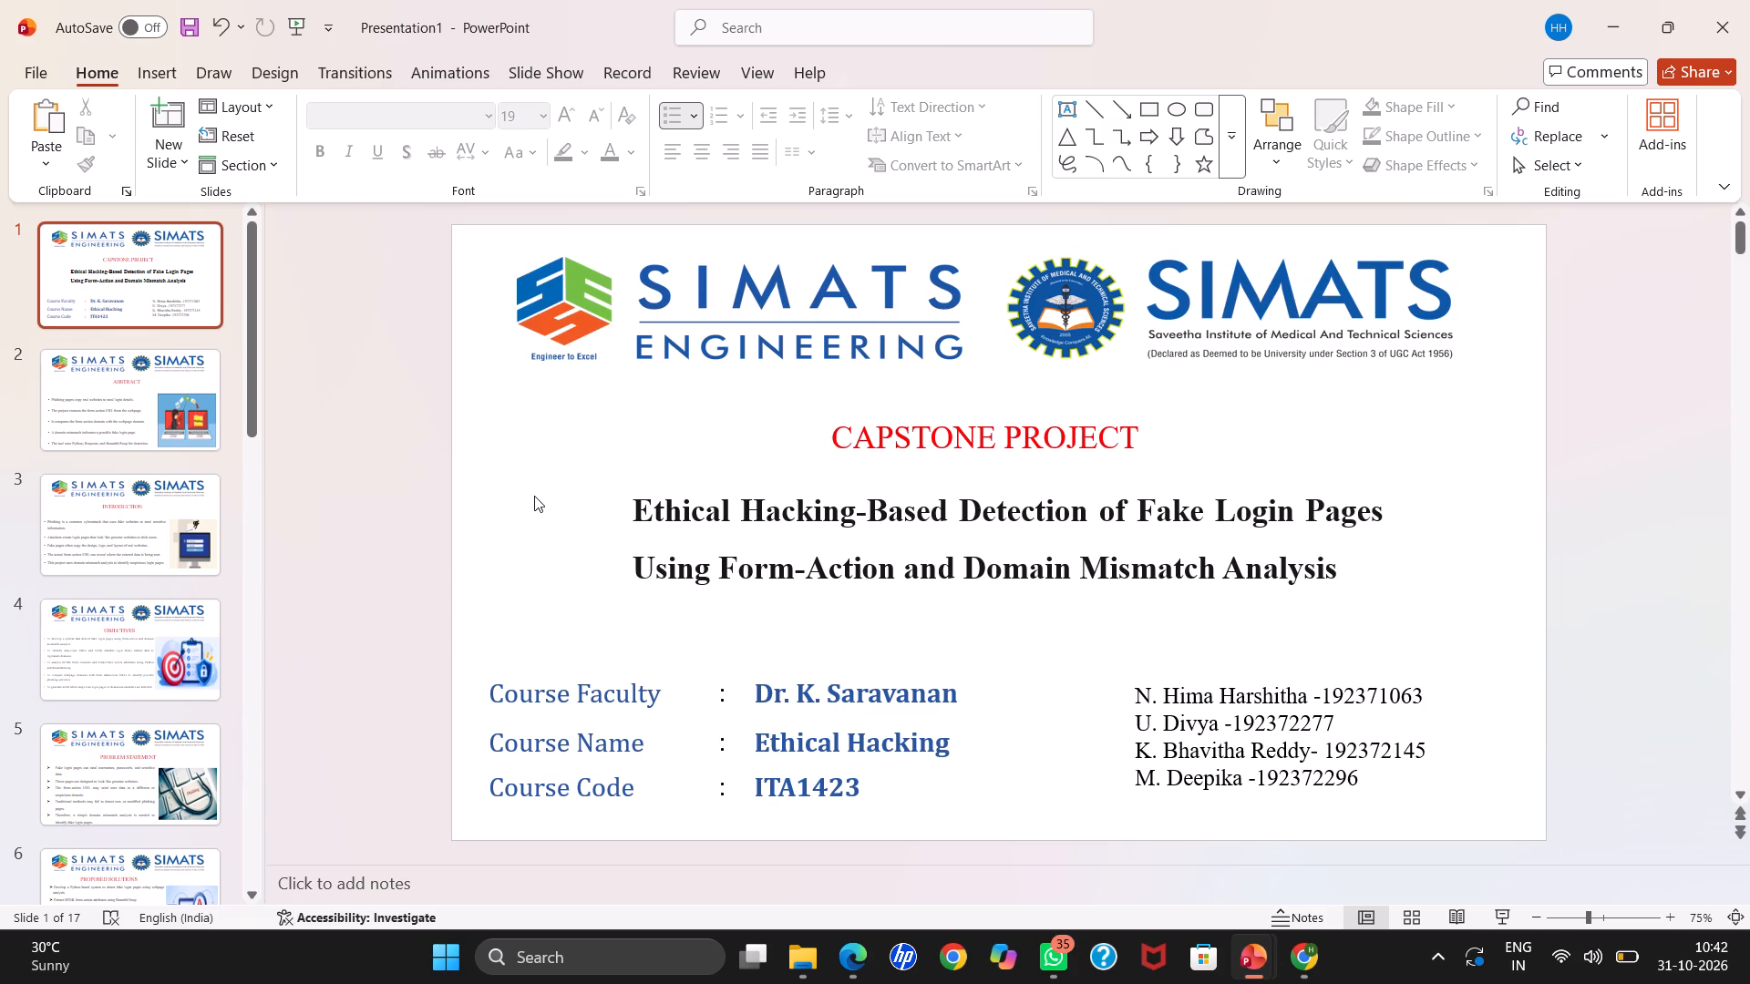
{"action": "scroll", "coordinate": [534, 496], "scroll_direction": "down", "scroll_amount": 3}
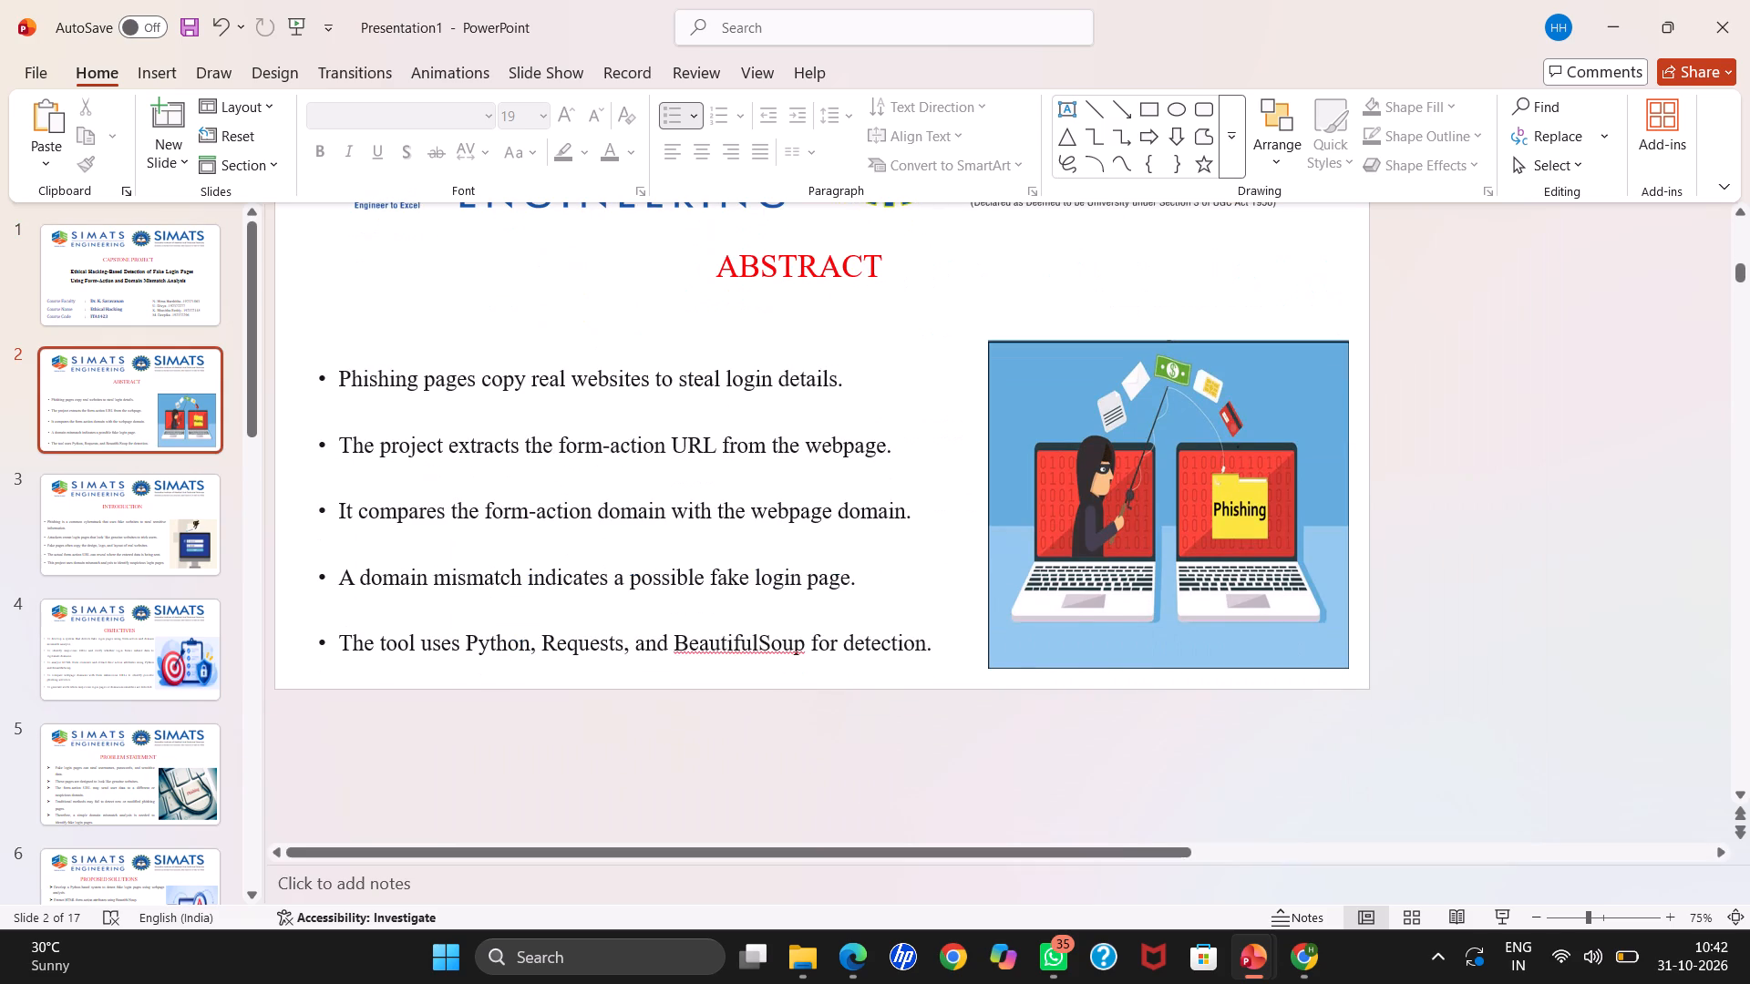
{"action": "scroll", "coordinate": [537, 348], "scroll_direction": "up", "scroll_amount": 1}
{"action": "scroll", "coordinate": [537, 348], "scroll_direction": "down", "scroll_amount": 2, "text": "ctrl"}
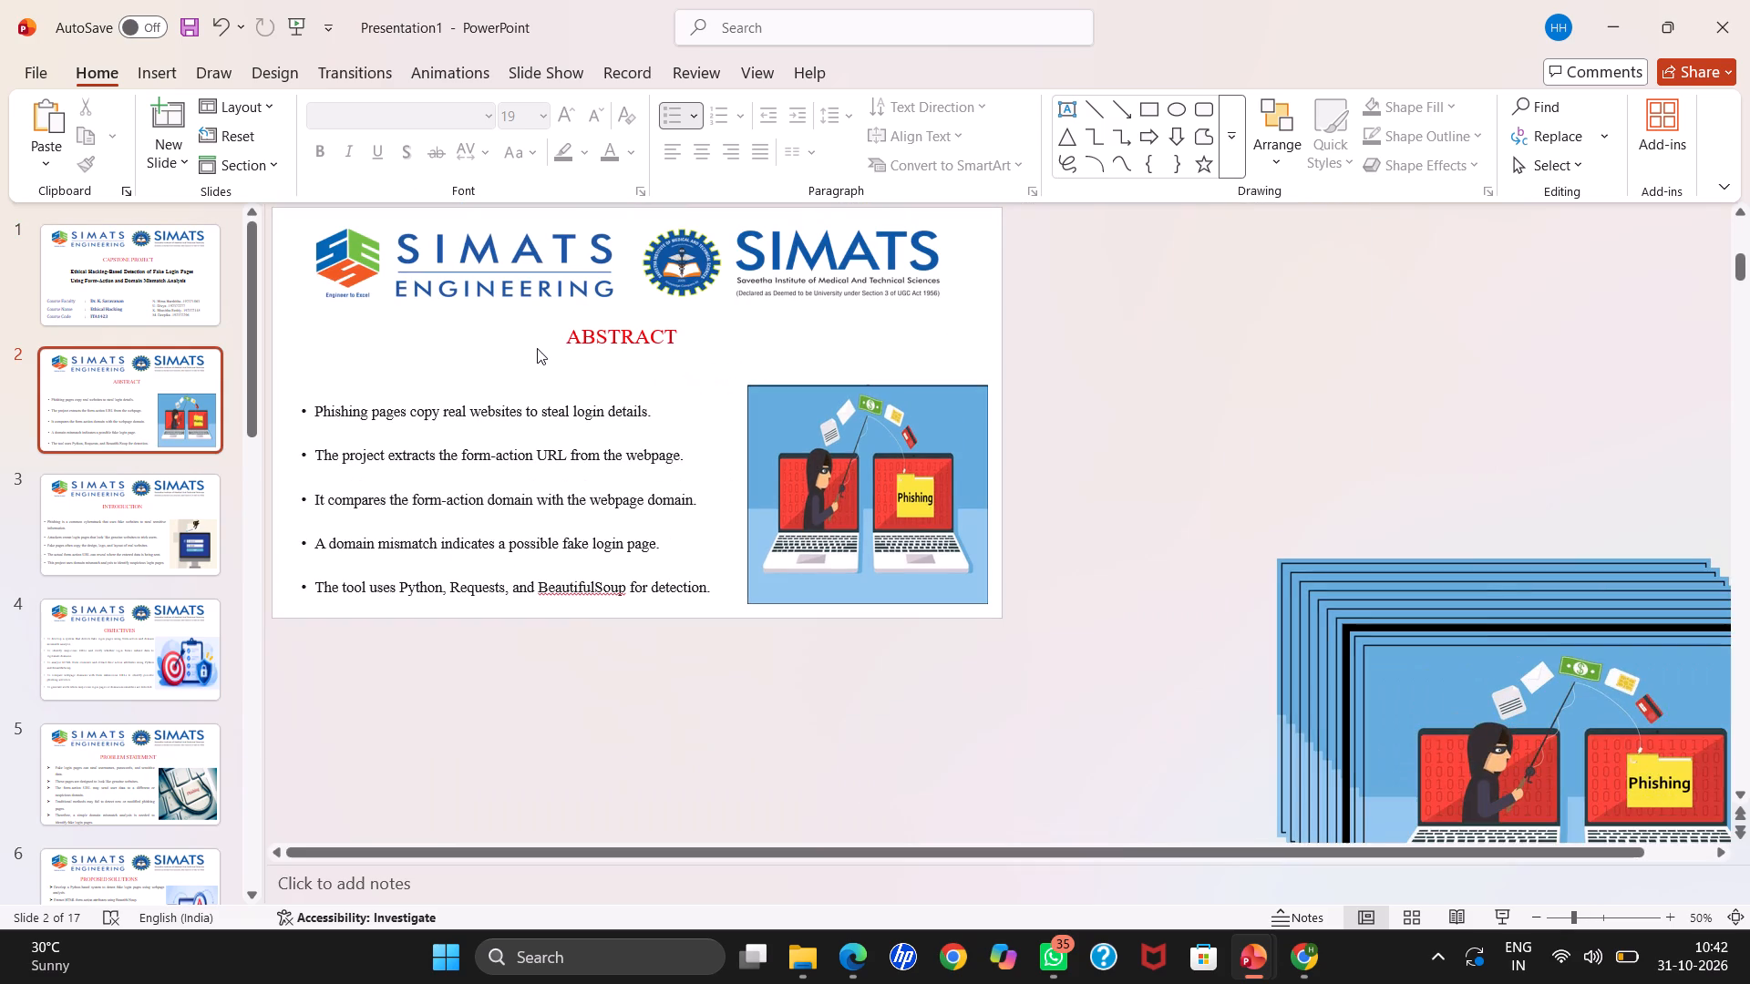
{"action": "left_click", "coordinate": [1358, 742]}
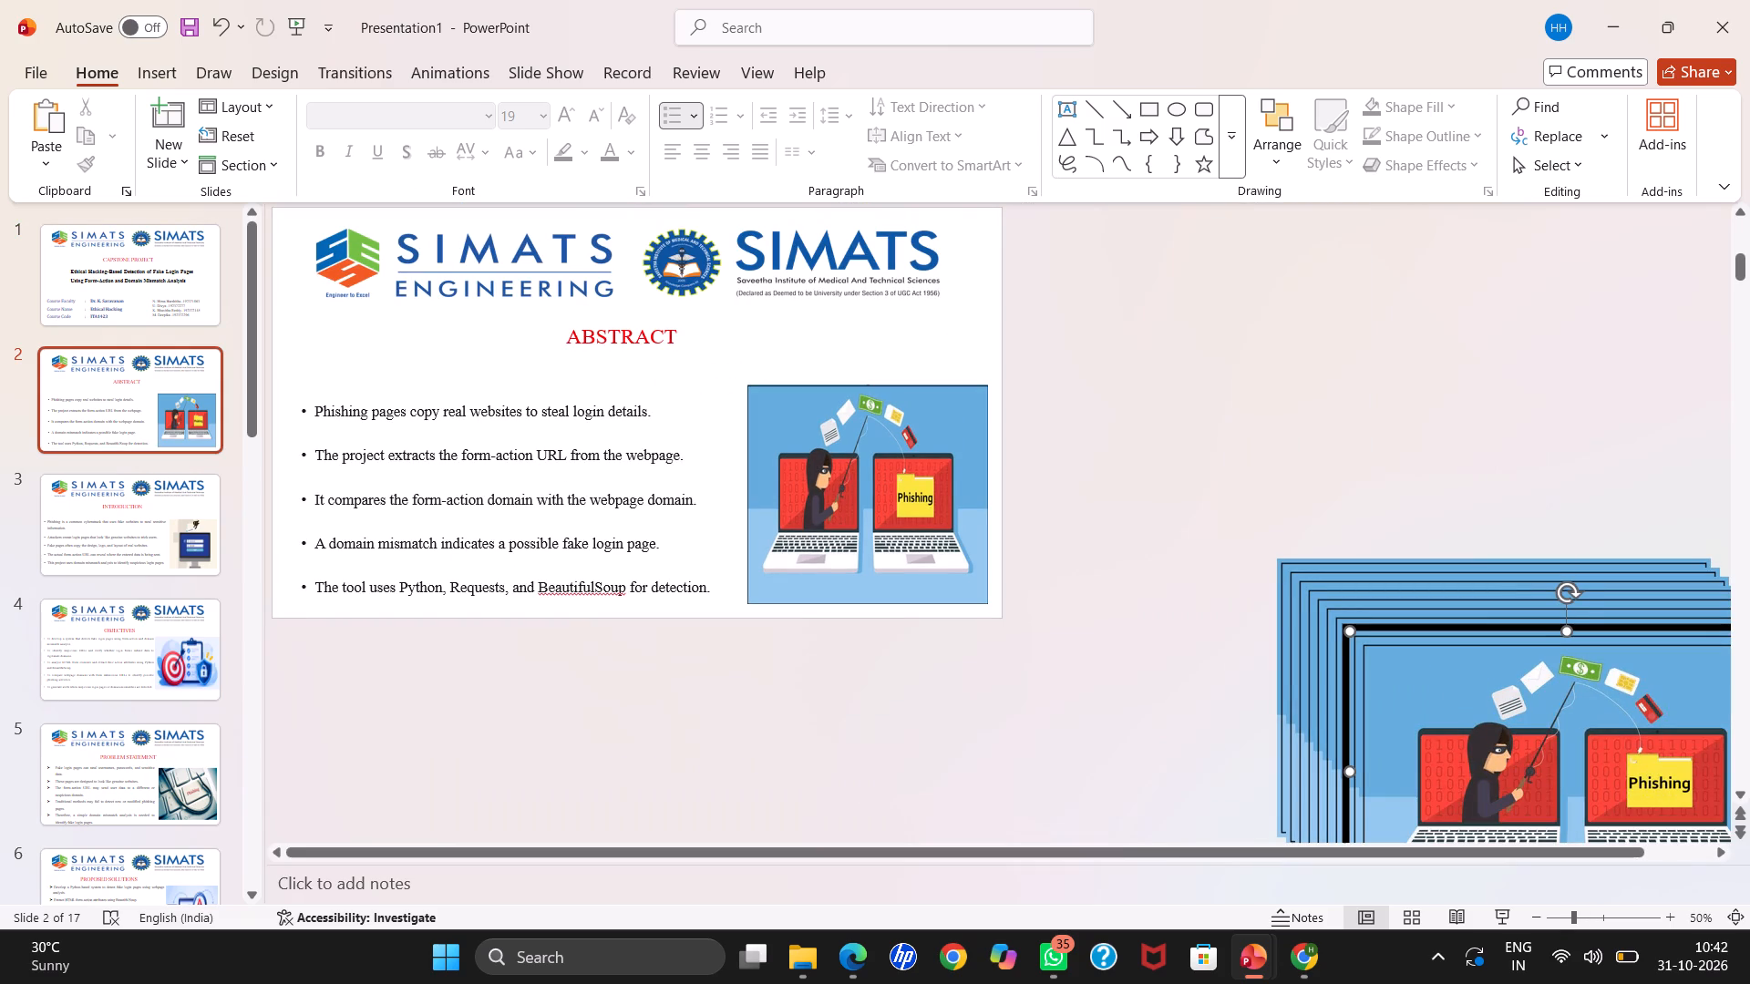
{"action": "key", "text": "Delete"}
{"action": "left_click", "coordinate": [1358, 742]}
{"action": "key", "text": "Delete"}
{"action": "key", "text": "Delete"}
{"action": "key", "text": "Delete"}
{"action": "key", "text": "Delete"}
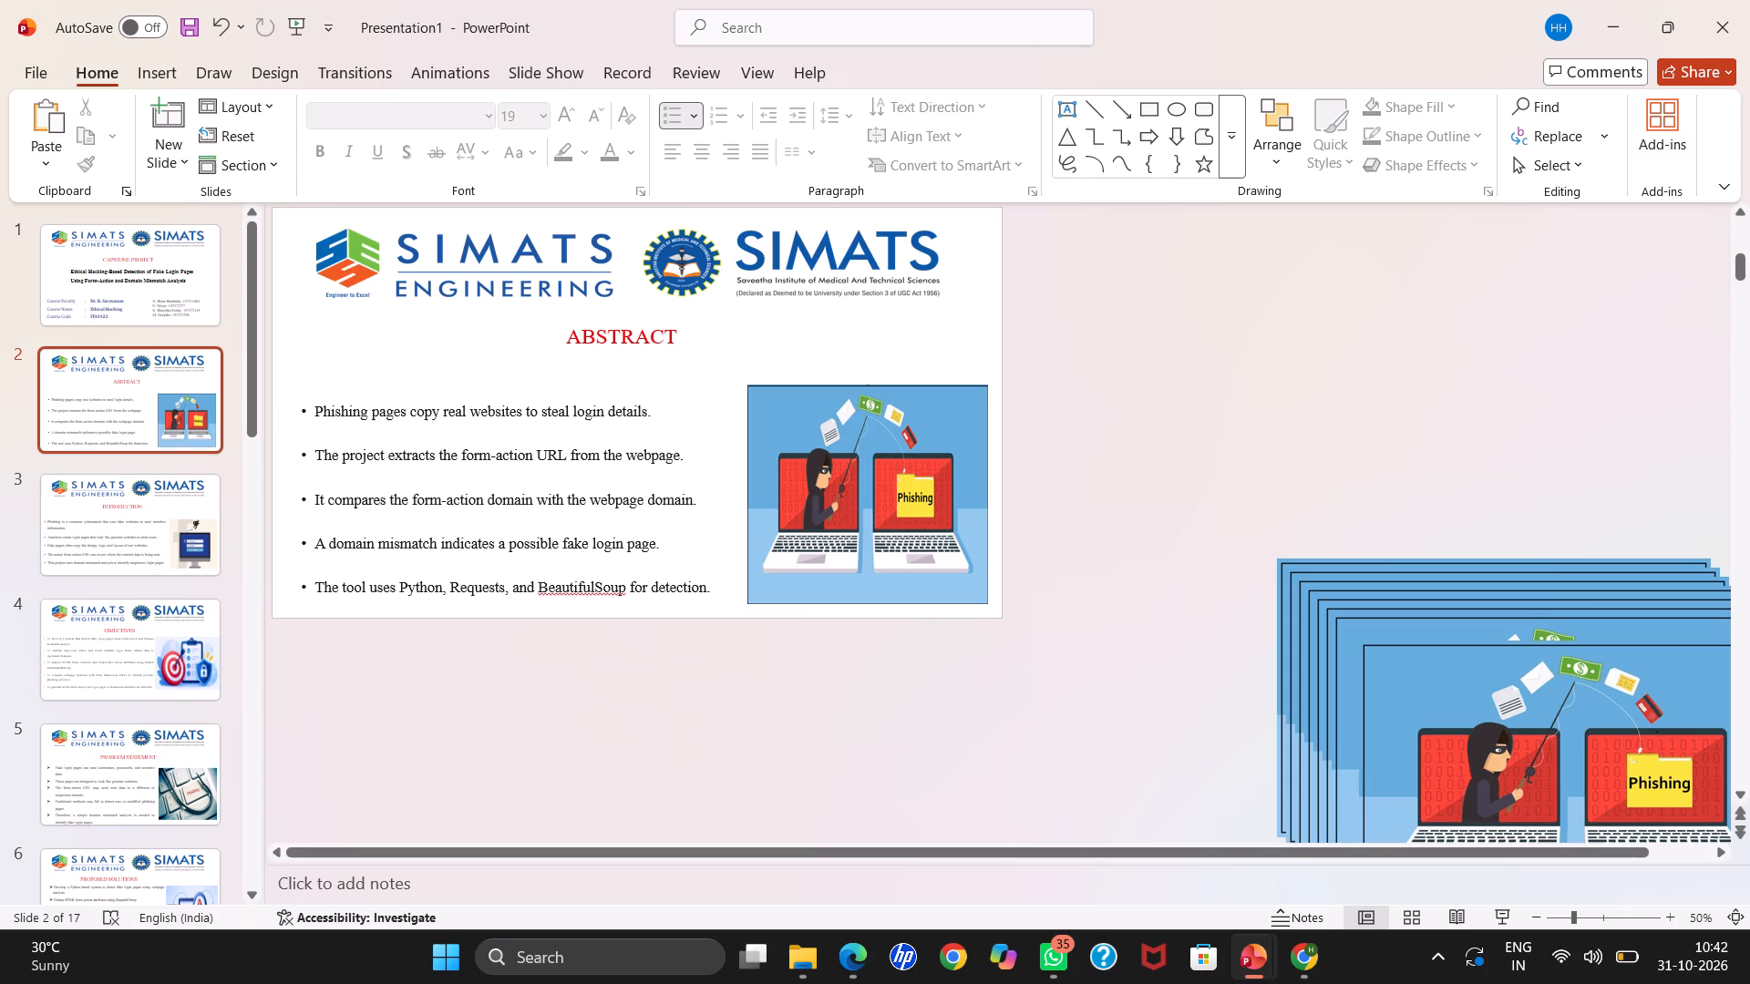
{"action": "left_click", "coordinate": [1358, 742]}
{"action": "key", "text": "Delete"}
{"action": "left_click", "coordinate": [1358, 742]}
{"action": "key", "text": "Delete"}
{"action": "left_click", "coordinate": [1358, 742]}
{"action": "key", "text": "Delete"}
{"action": "left_click", "coordinate": [1358, 742]}
{"action": "key", "text": "Delete"}
{"action": "left_click", "coordinate": [1358, 742]}
{"action": "key", "text": "Delete"}
{"action": "left_click", "coordinate": [1358, 742]}
{"action": "key", "text": "Delete"}
{"action": "left_click", "coordinate": [1358, 742]}
{"action": "key", "text": "Delete"}
{"action": "left_click", "coordinate": [1358, 742]}
{"action": "key", "text": "Delete"}
{"action": "double_click", "coordinate": [1358, 742]}
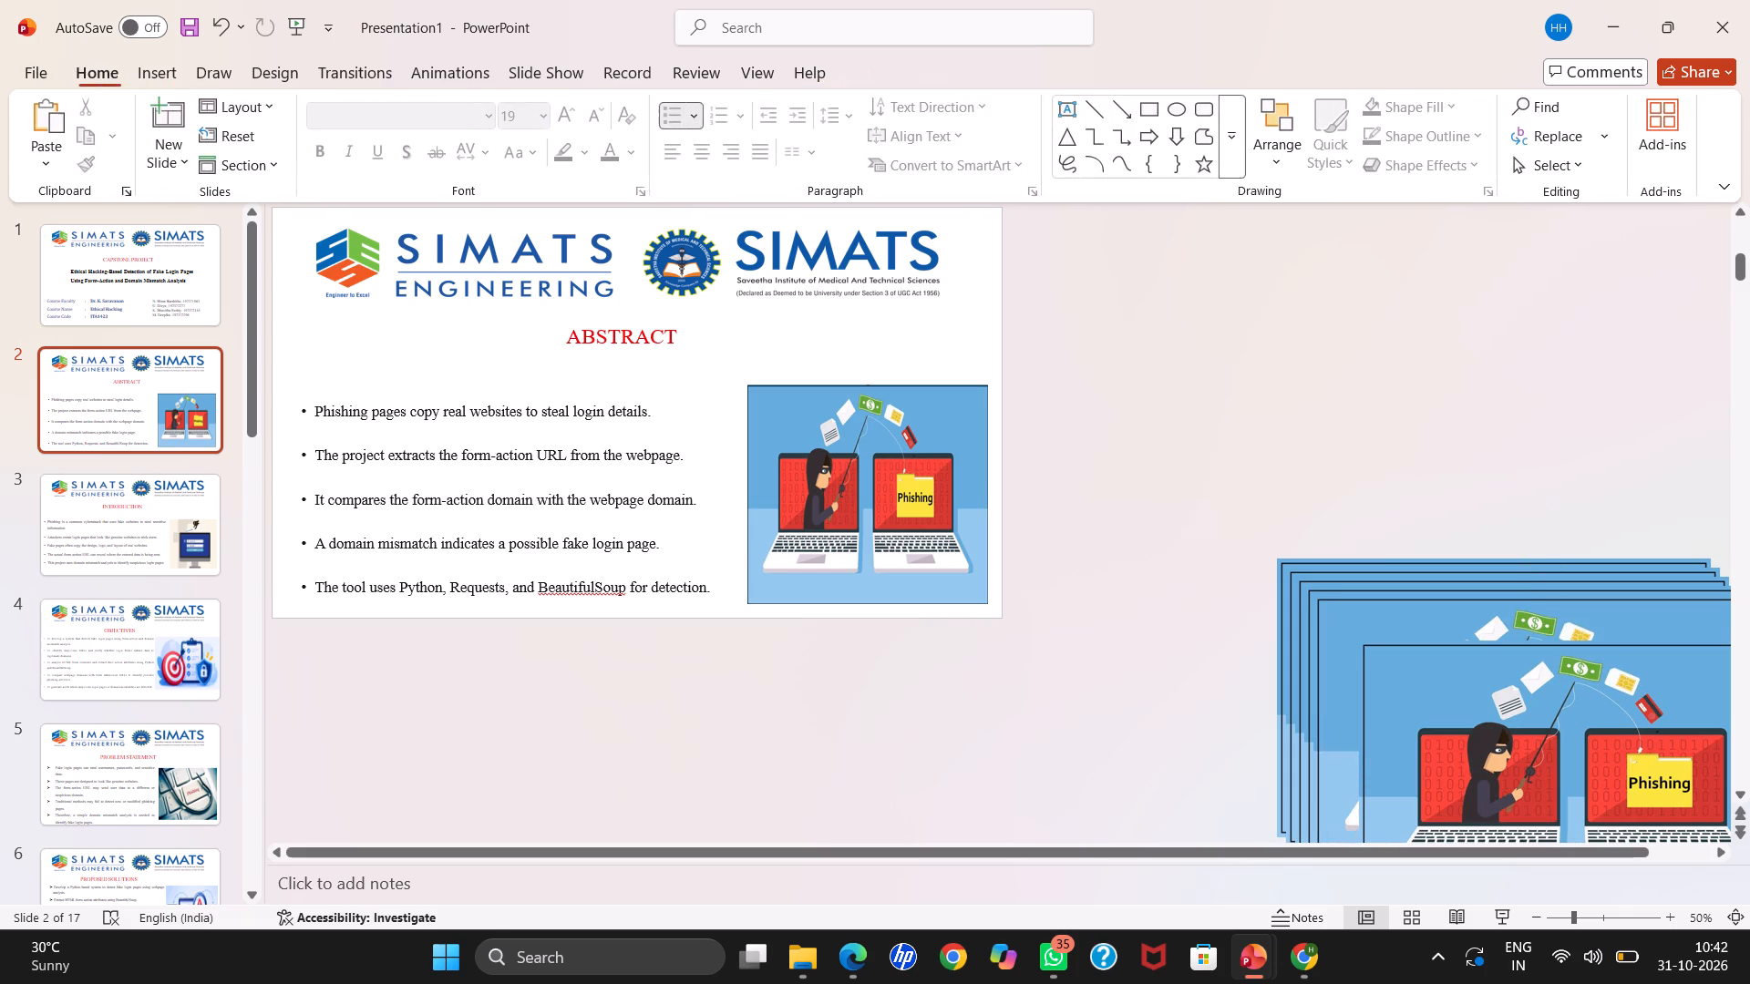
{"action": "key", "text": "Delete"}
{"action": "left_click", "coordinate": [1358, 742]}
{"action": "key", "text": "Delete"}
{"action": "left_click", "coordinate": [1358, 742]}
{"action": "key", "text": "Delete"}
{"action": "left_click", "coordinate": [1358, 742]}
{"action": "key", "text": "Delete"}
{"action": "left_click", "coordinate": [1358, 742]}
{"action": "key", "text": "Delete"}
{"action": "left_click", "coordinate": [1358, 742]}
{"action": "key", "text": "Delete"}
{"action": "left_click", "coordinate": [1358, 742]}
{"action": "key", "text": "Delete"}
{"action": "left_click", "coordinate": [1358, 742]}
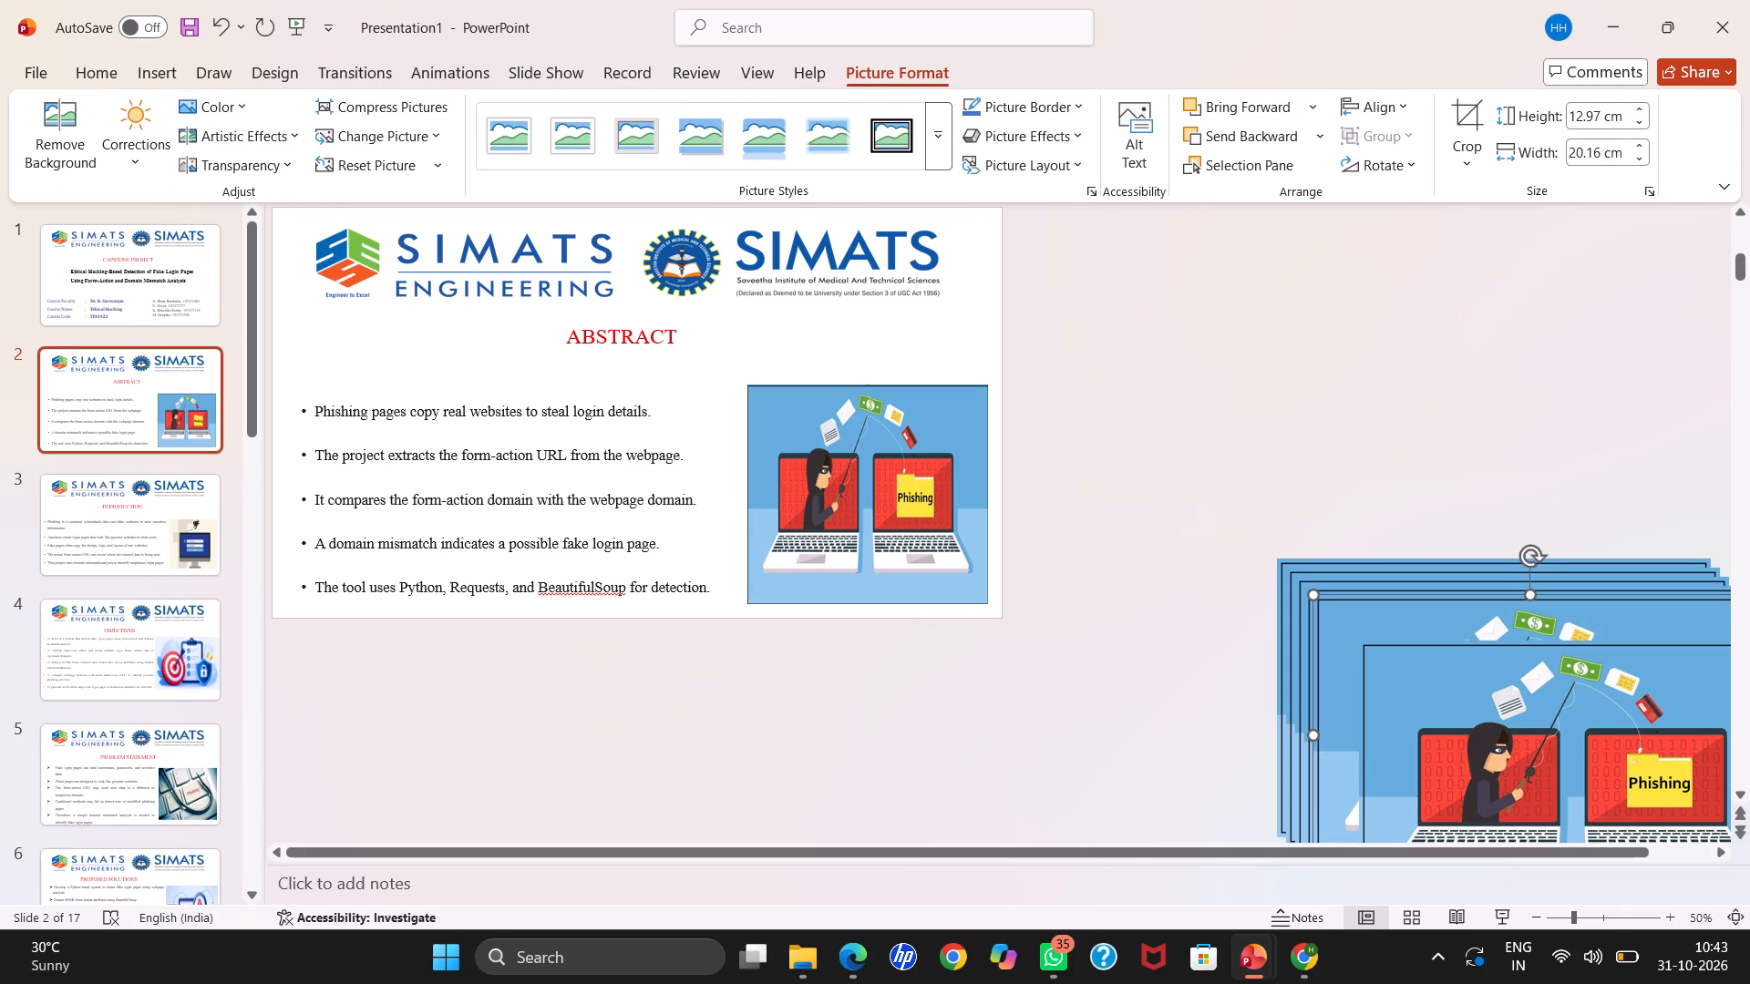
{"action": "left_click", "coordinate": [1420, 744]}
{"action": "key", "text": "Delete"}
{"action": "left_click", "coordinate": [1420, 744]}
{"action": "key", "text": "Delete"}
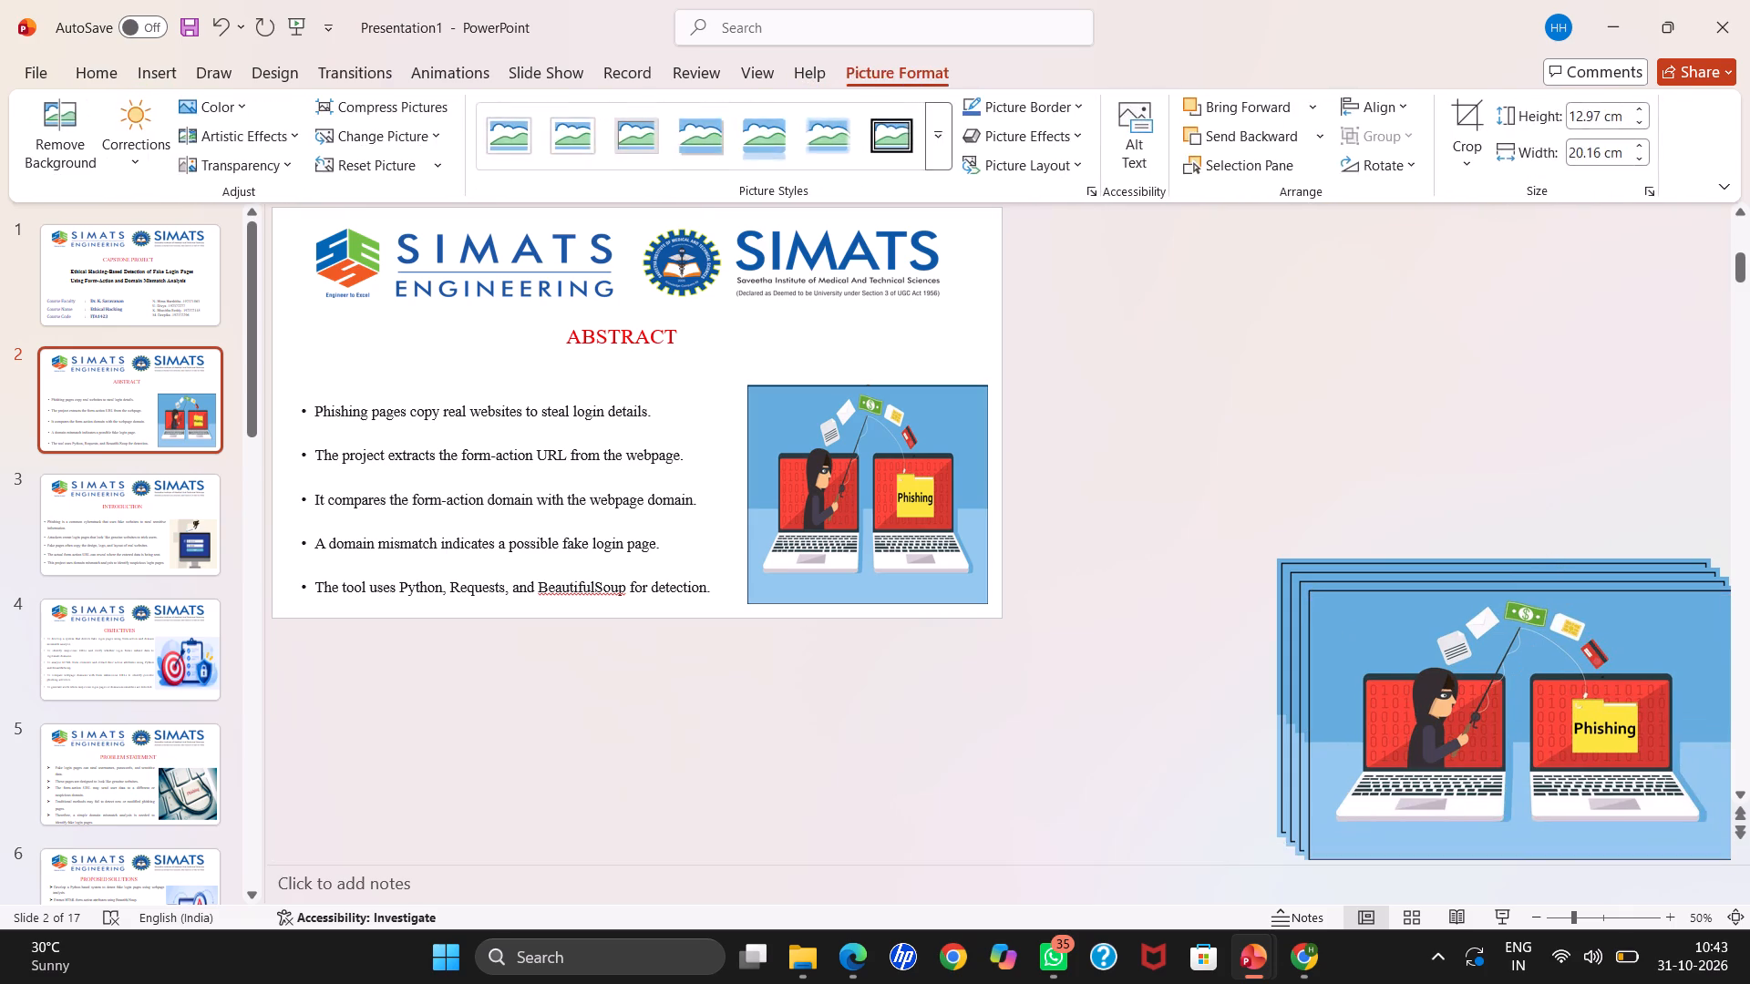
{"action": "left_click", "coordinate": [1420, 744]}
{"action": "key", "text": "Delete"}
{"action": "left_click", "coordinate": [1420, 744]}
{"action": "key", "text": "Delete"}
{"action": "key", "text": "Delete"}
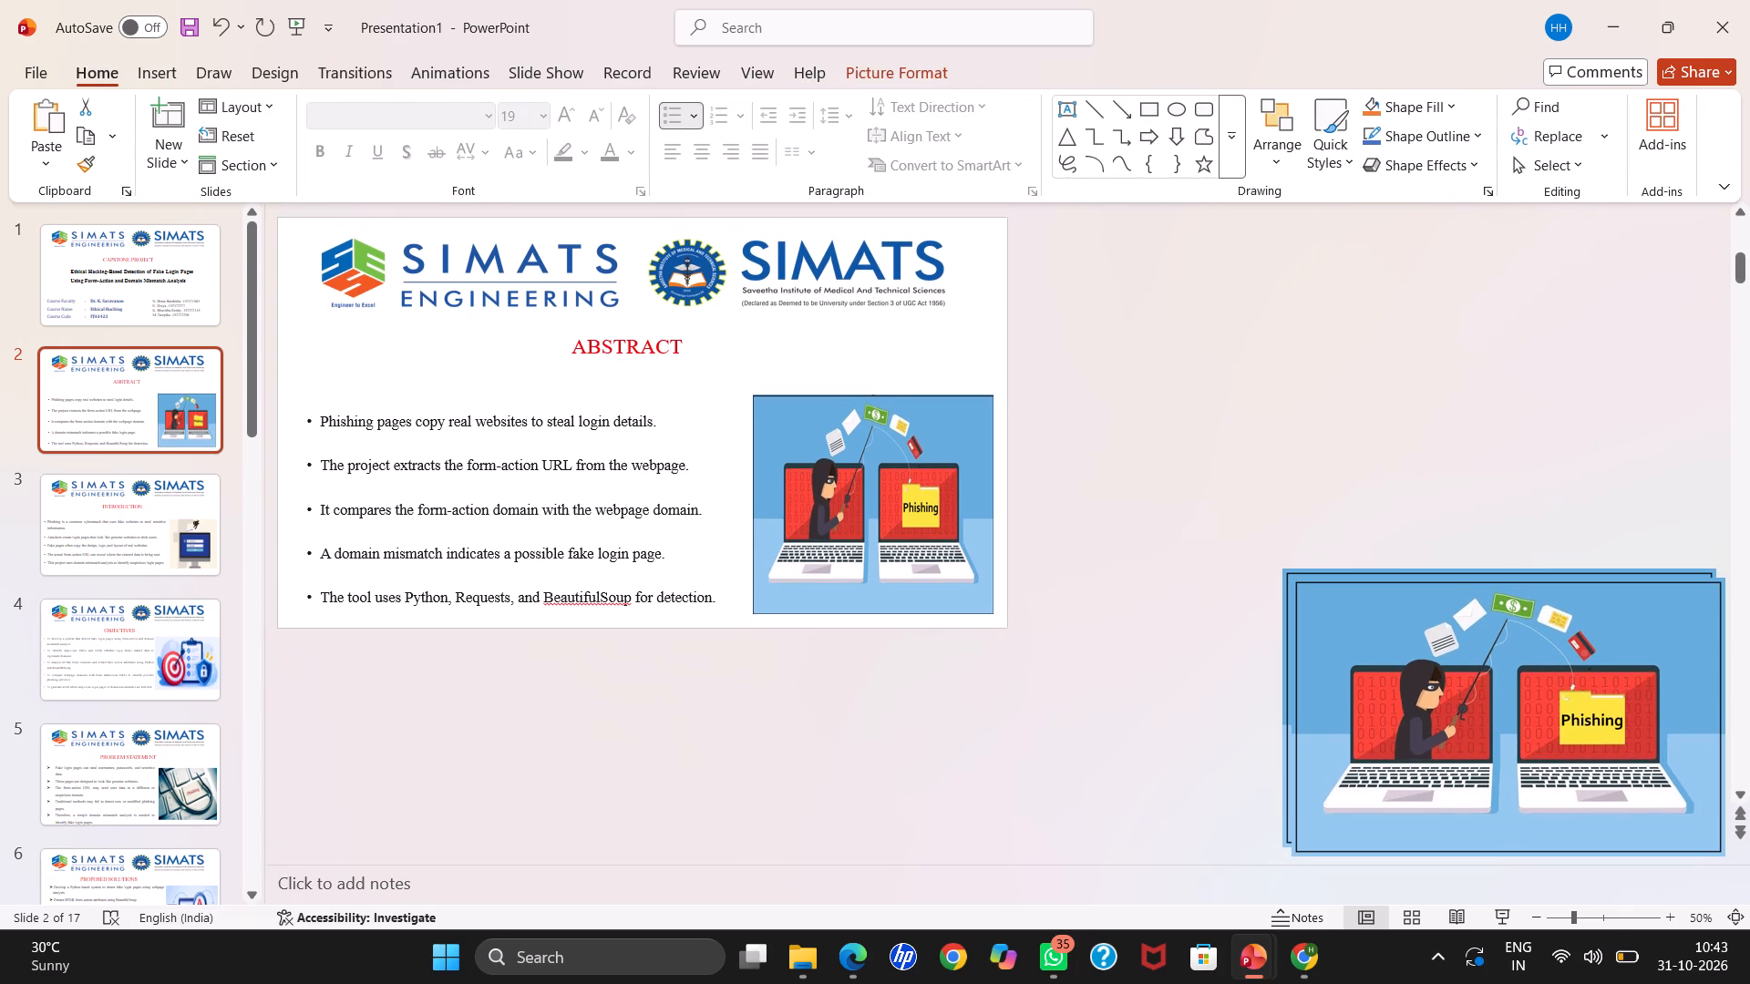
{"action": "left_click", "coordinate": [1420, 744]}
{"action": "key", "text": "Delete"}
{"action": "key", "text": "Delete"}
{"action": "left_click", "coordinate": [1420, 744]}
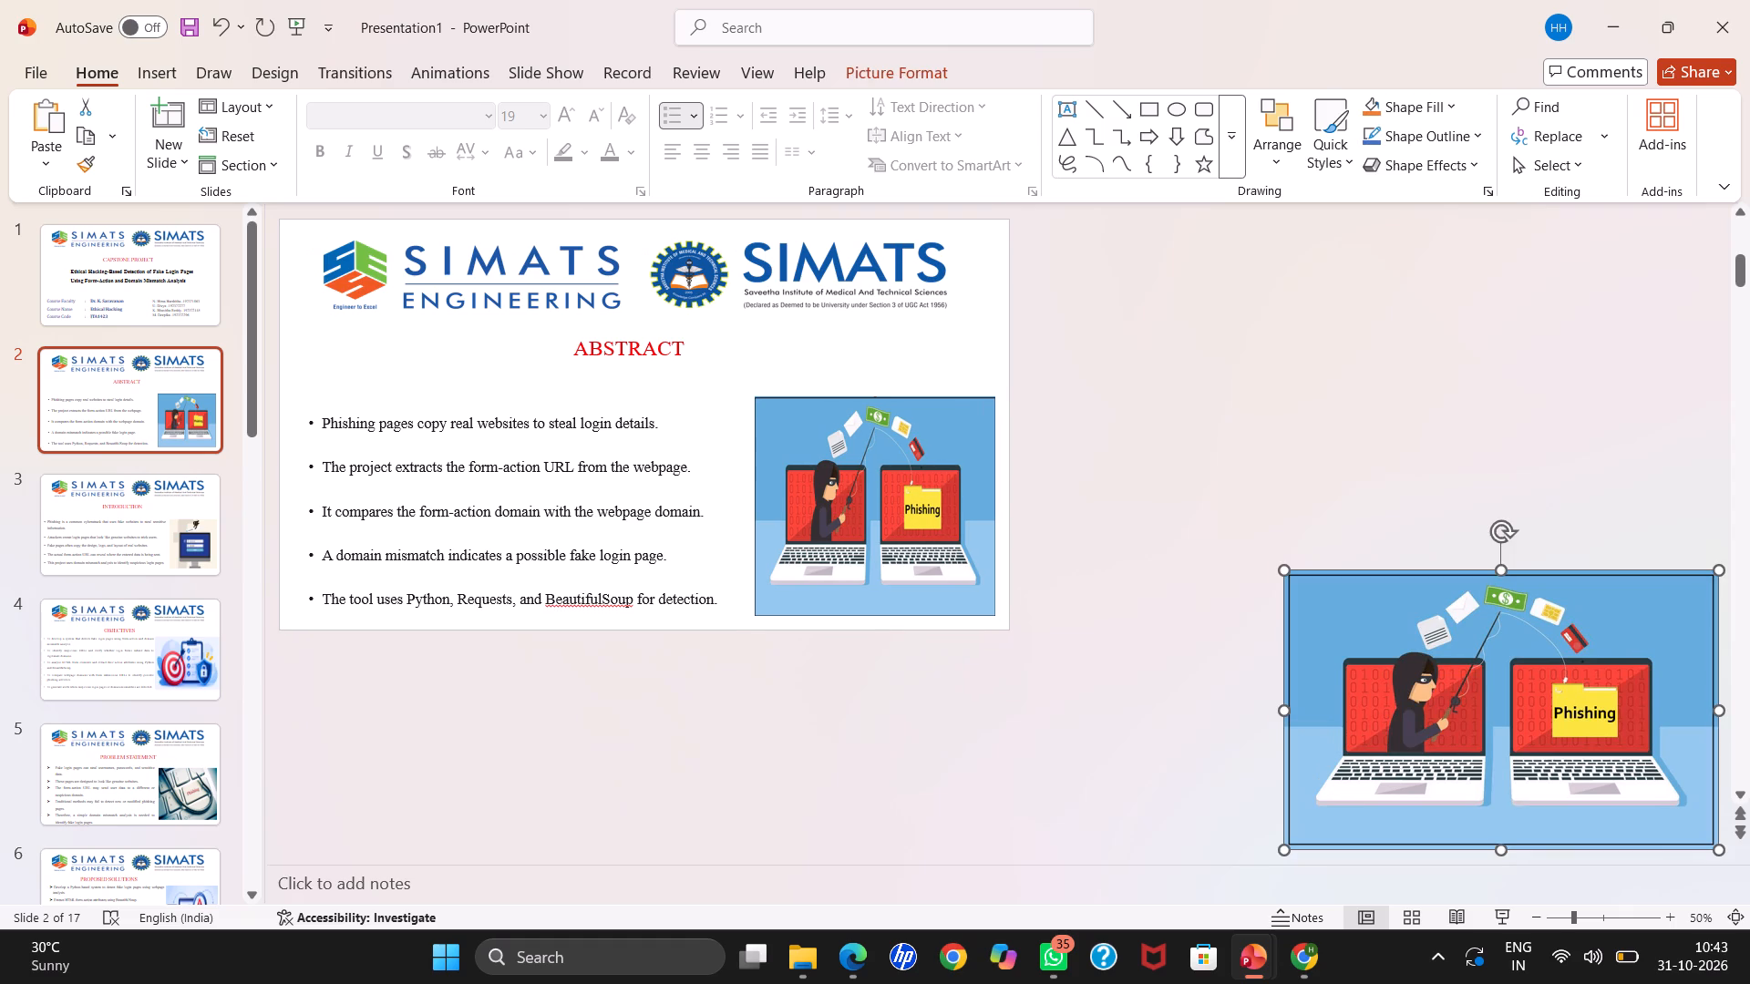
{"action": "key", "text": "Delete"}
{"action": "key", "text": "Delete"}
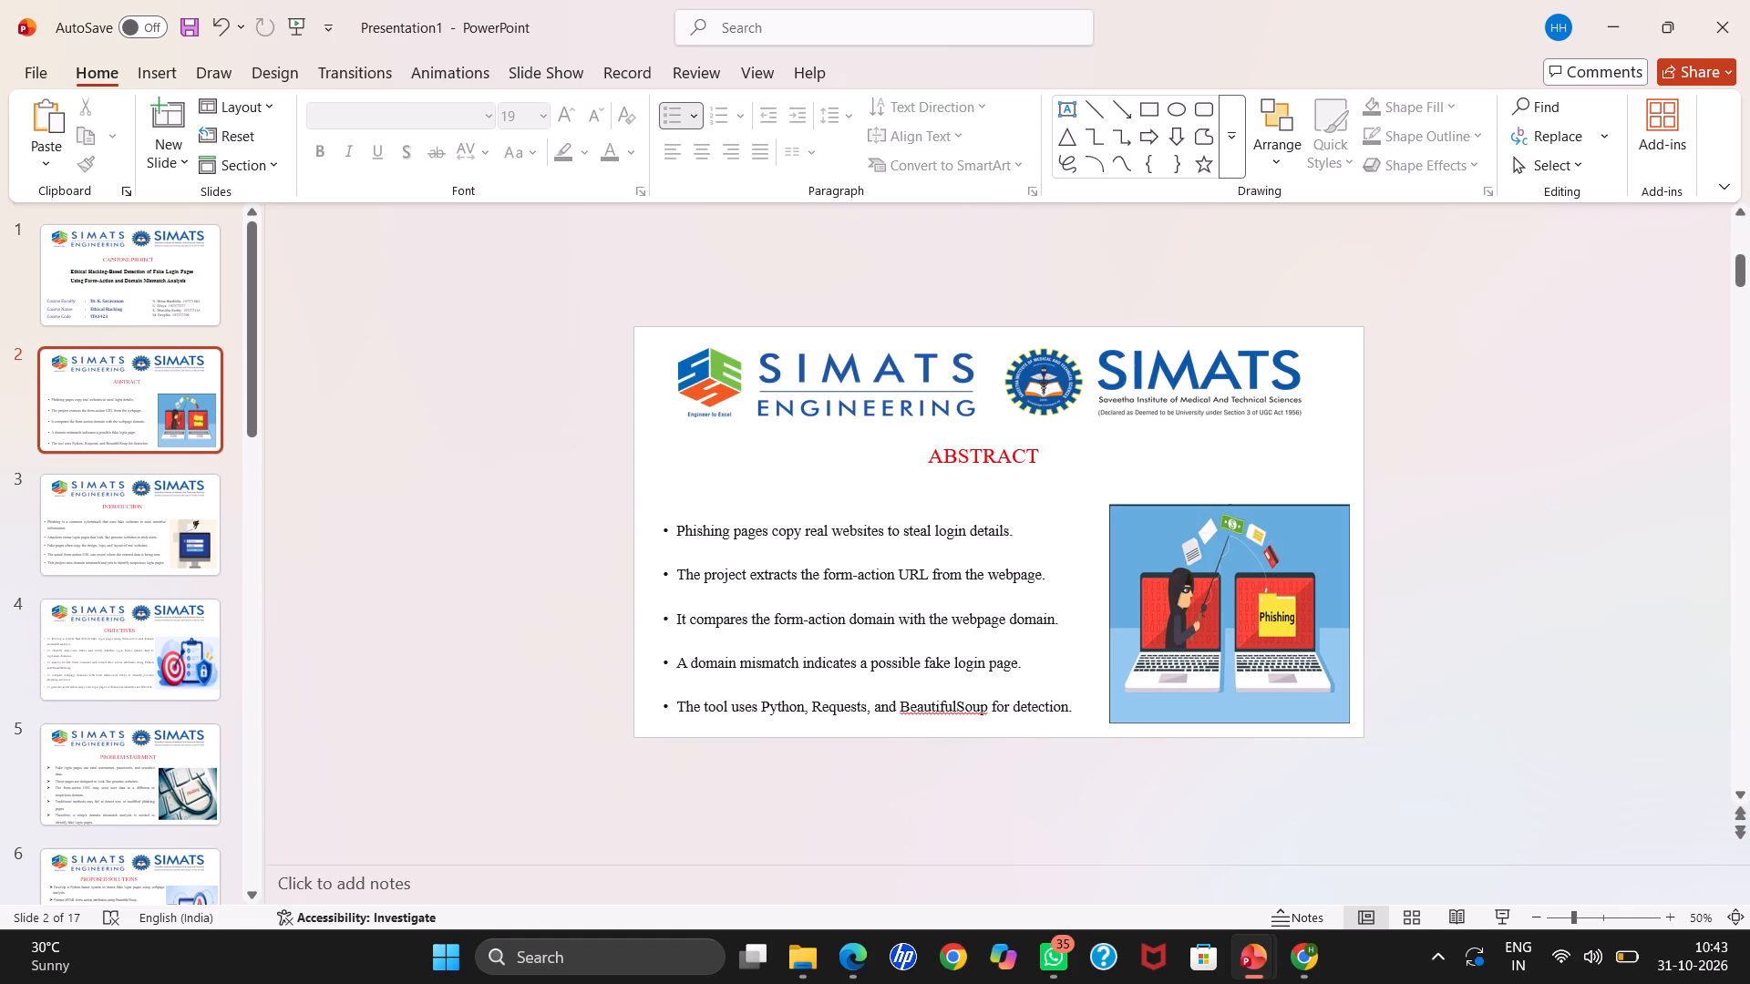
Review the slides in order from the title slide to FUTURE SCOPE, checking the text and pictures on each.
{"action": "scroll", "coordinate": [1205, 642], "scroll_direction": "up", "scroll_amount": 4, "text": "ctrl"}
{"action": "scroll", "coordinate": [1205, 642], "scroll_direction": "down", "scroll_amount": 1, "text": "ctrl"}
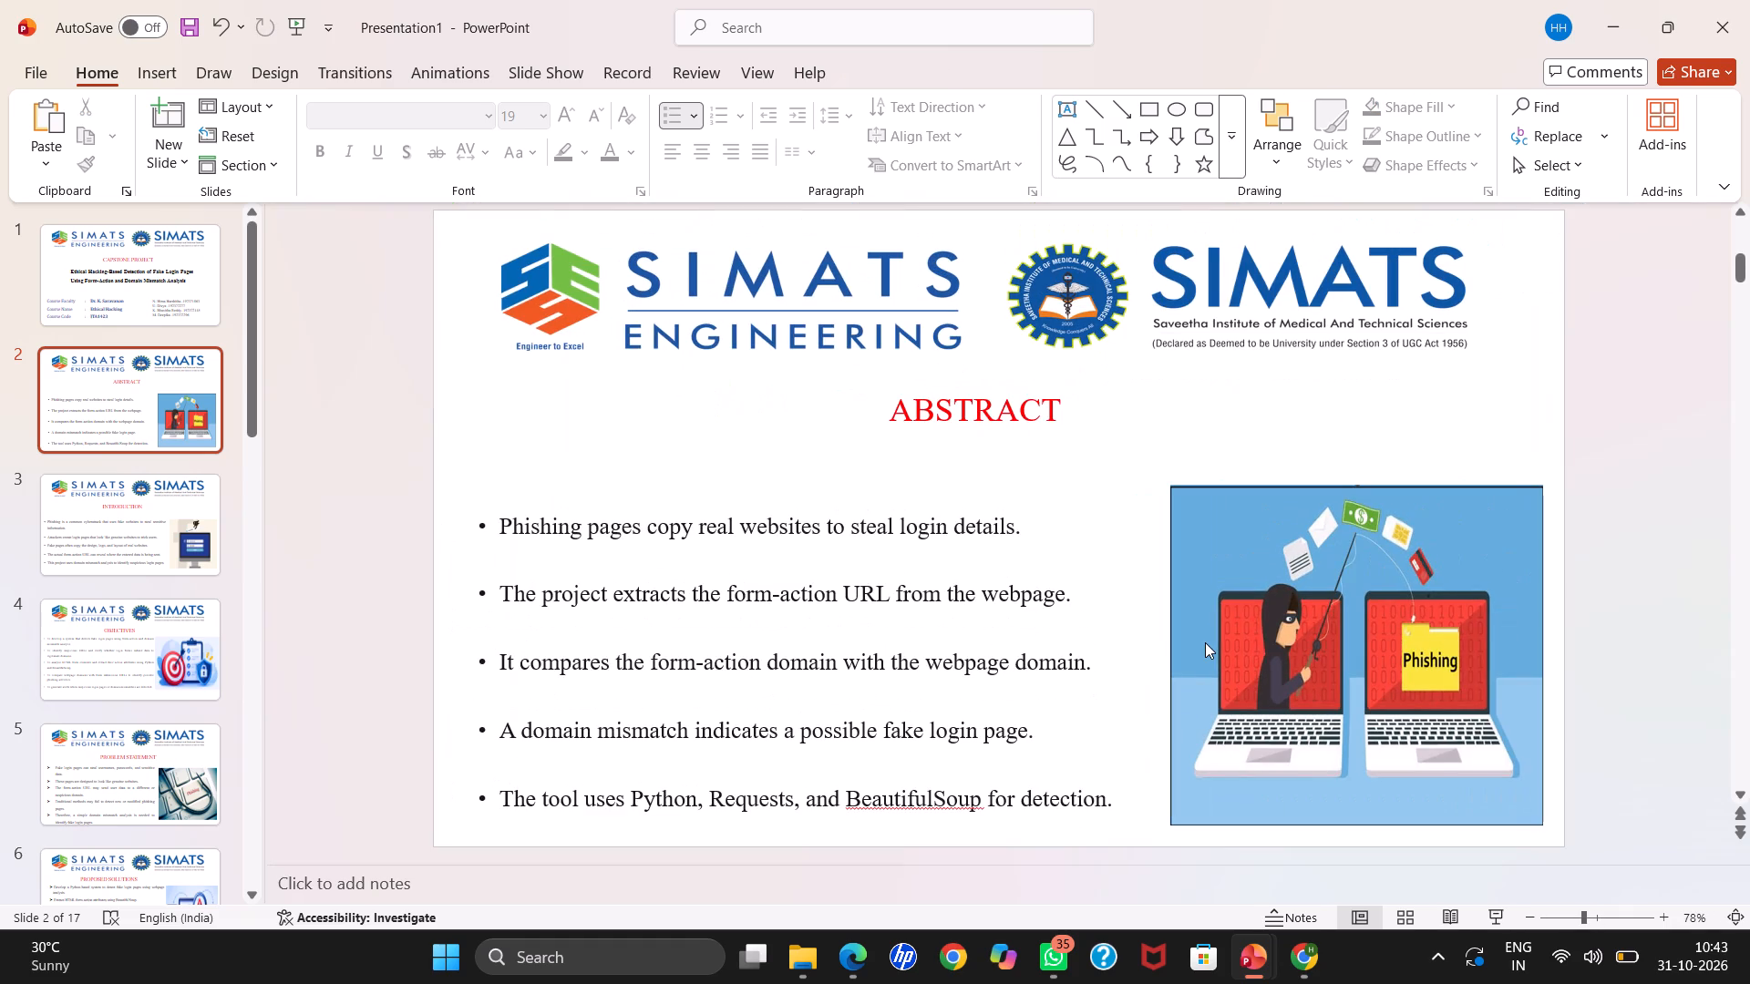
{"action": "left_click", "coordinate": [198, 303]}
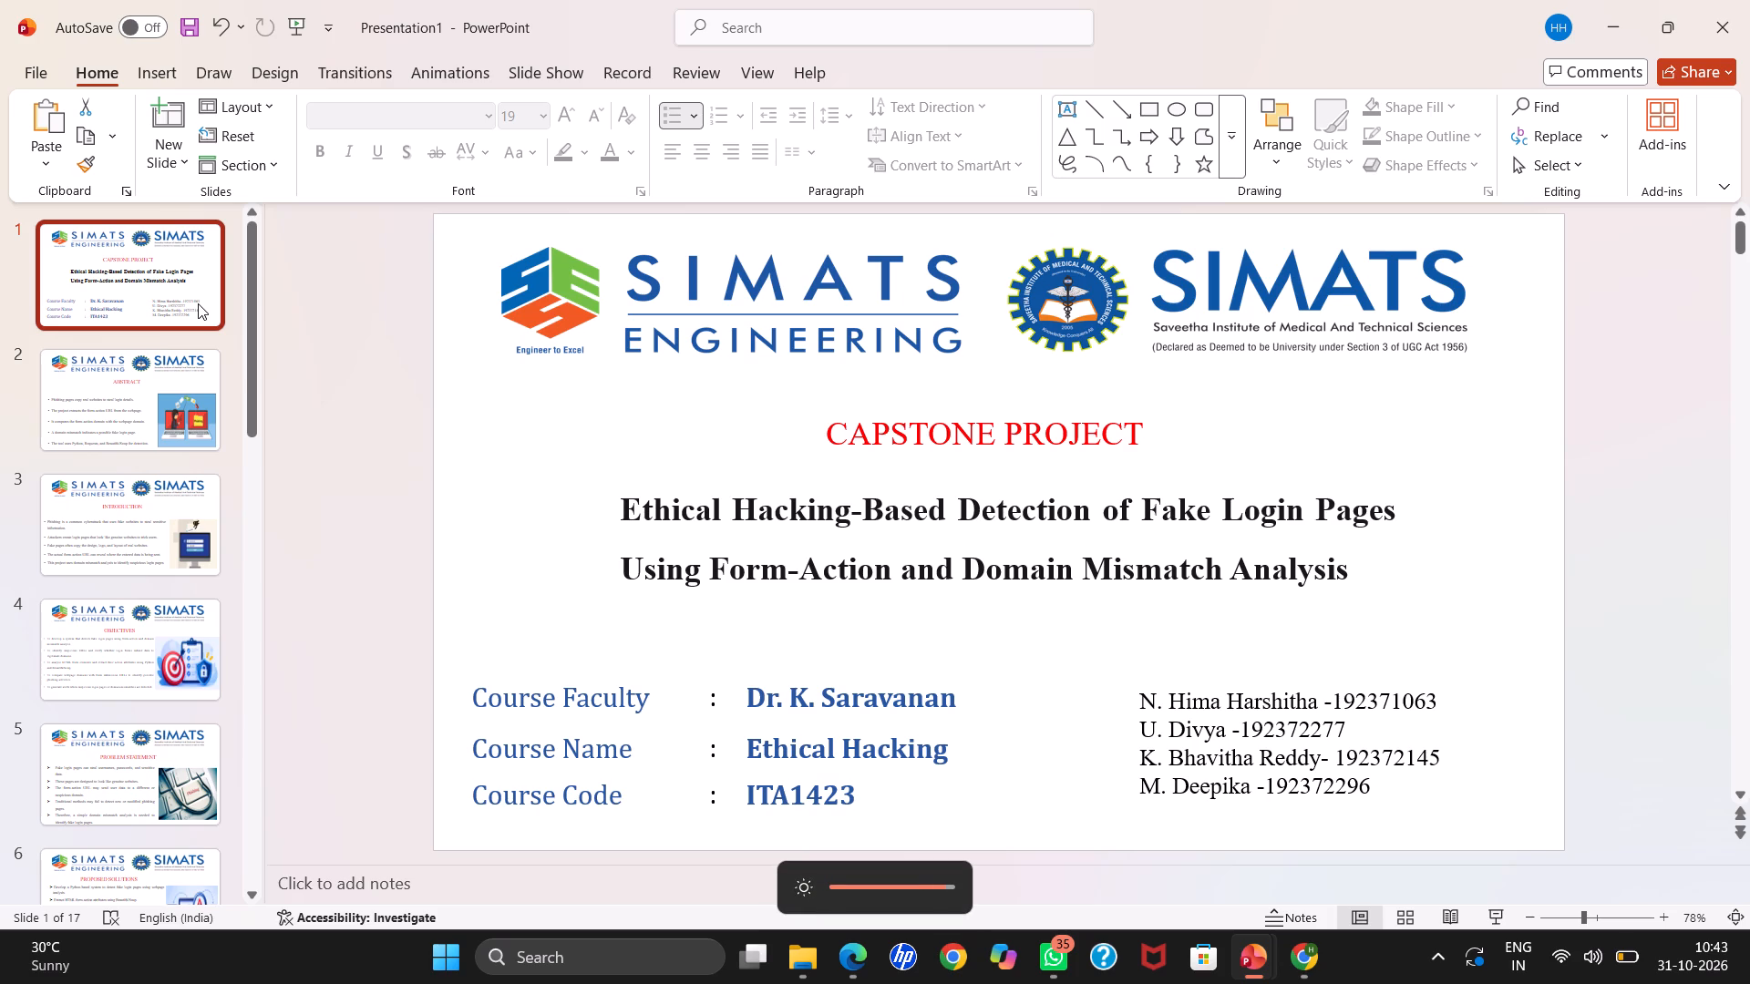
{"action": "key", "text": "Down"}
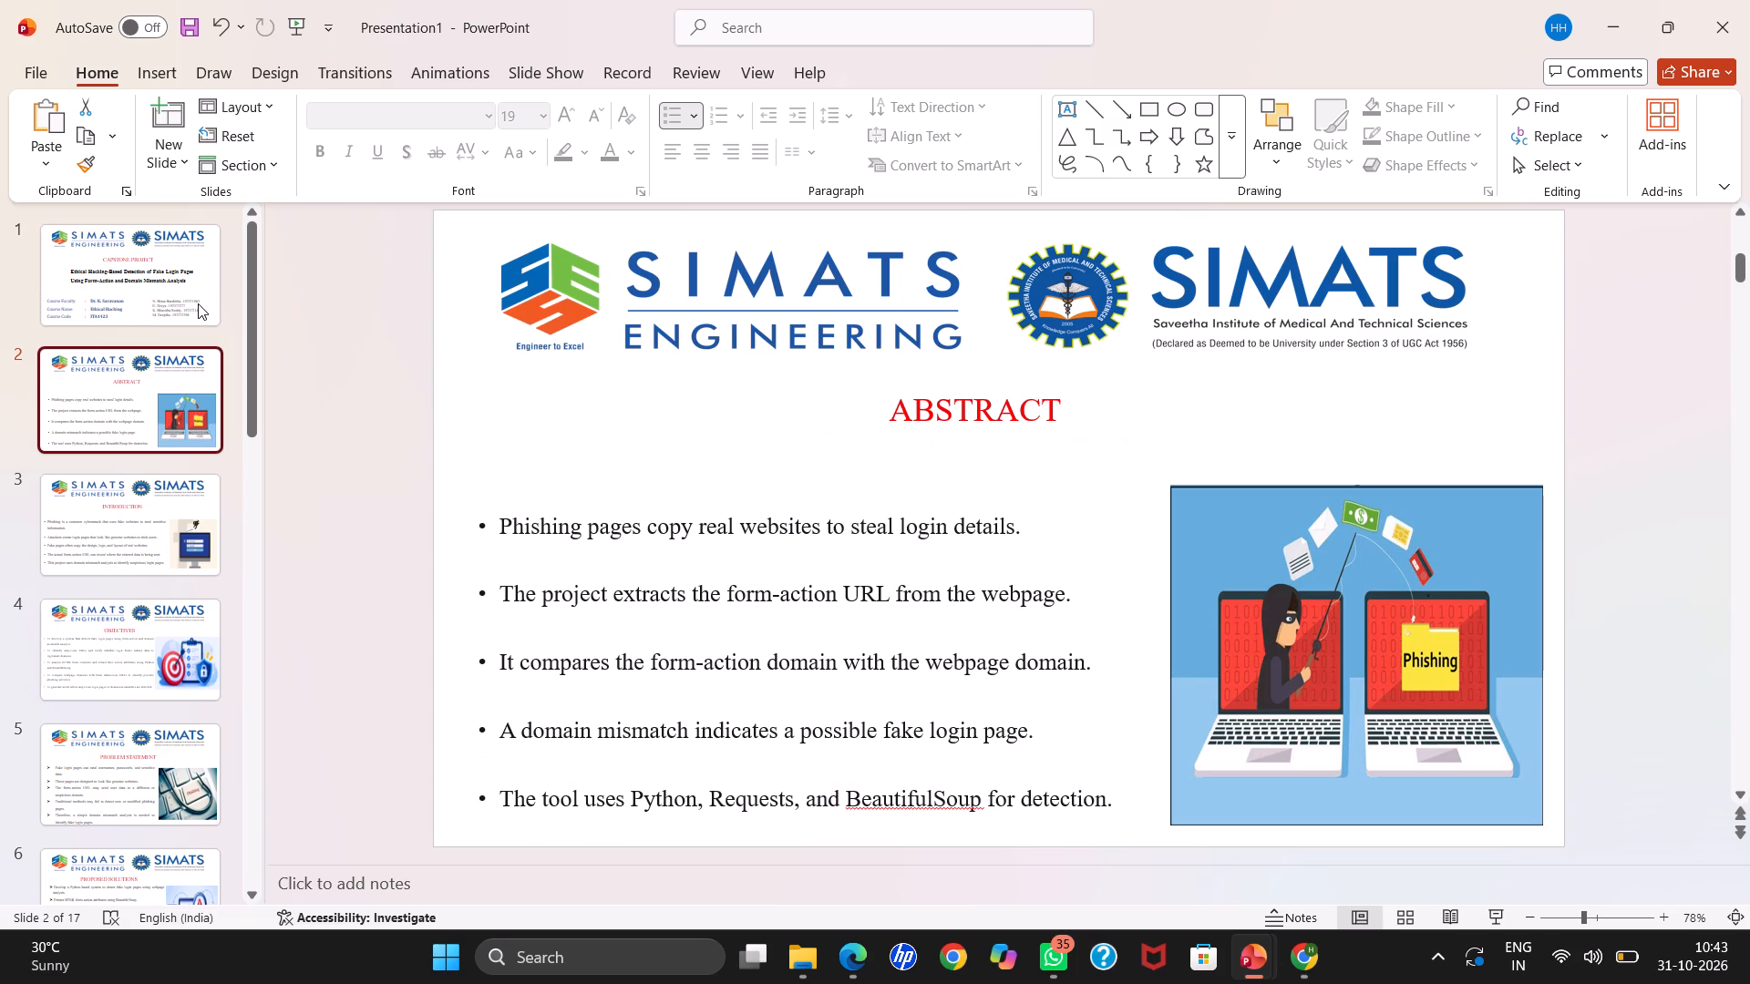
{"action": "key", "text": "Down"}
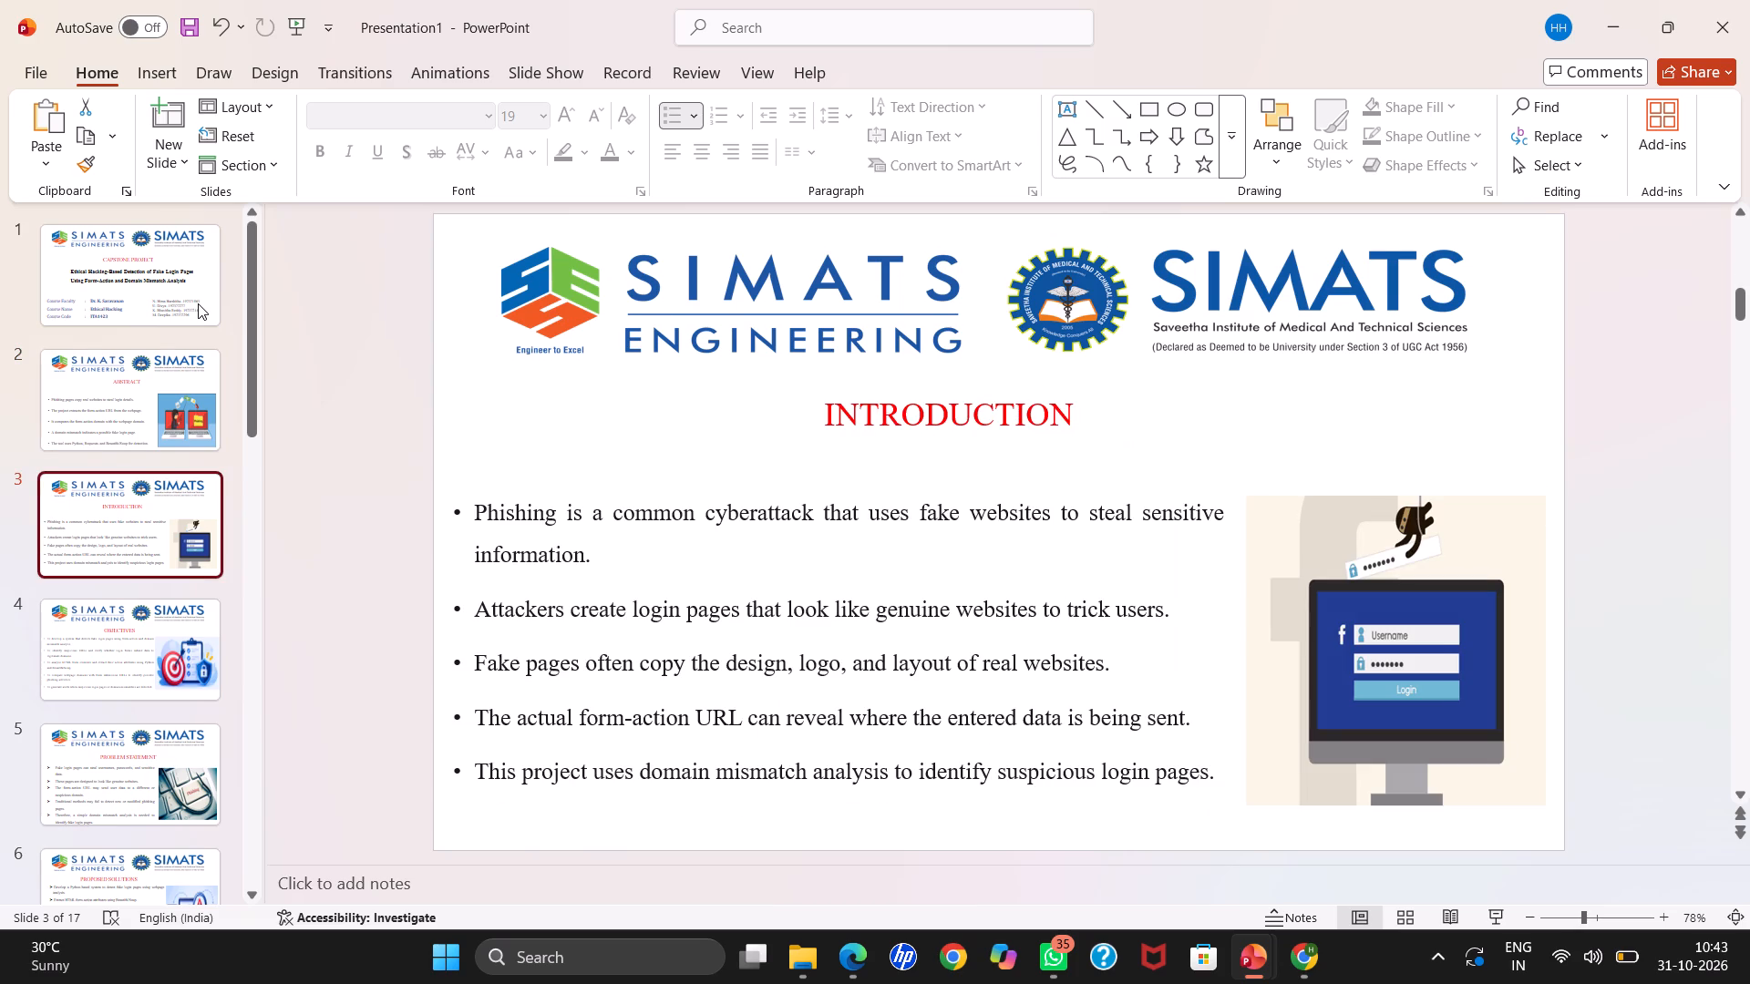
{"action": "key", "text": "Down"}
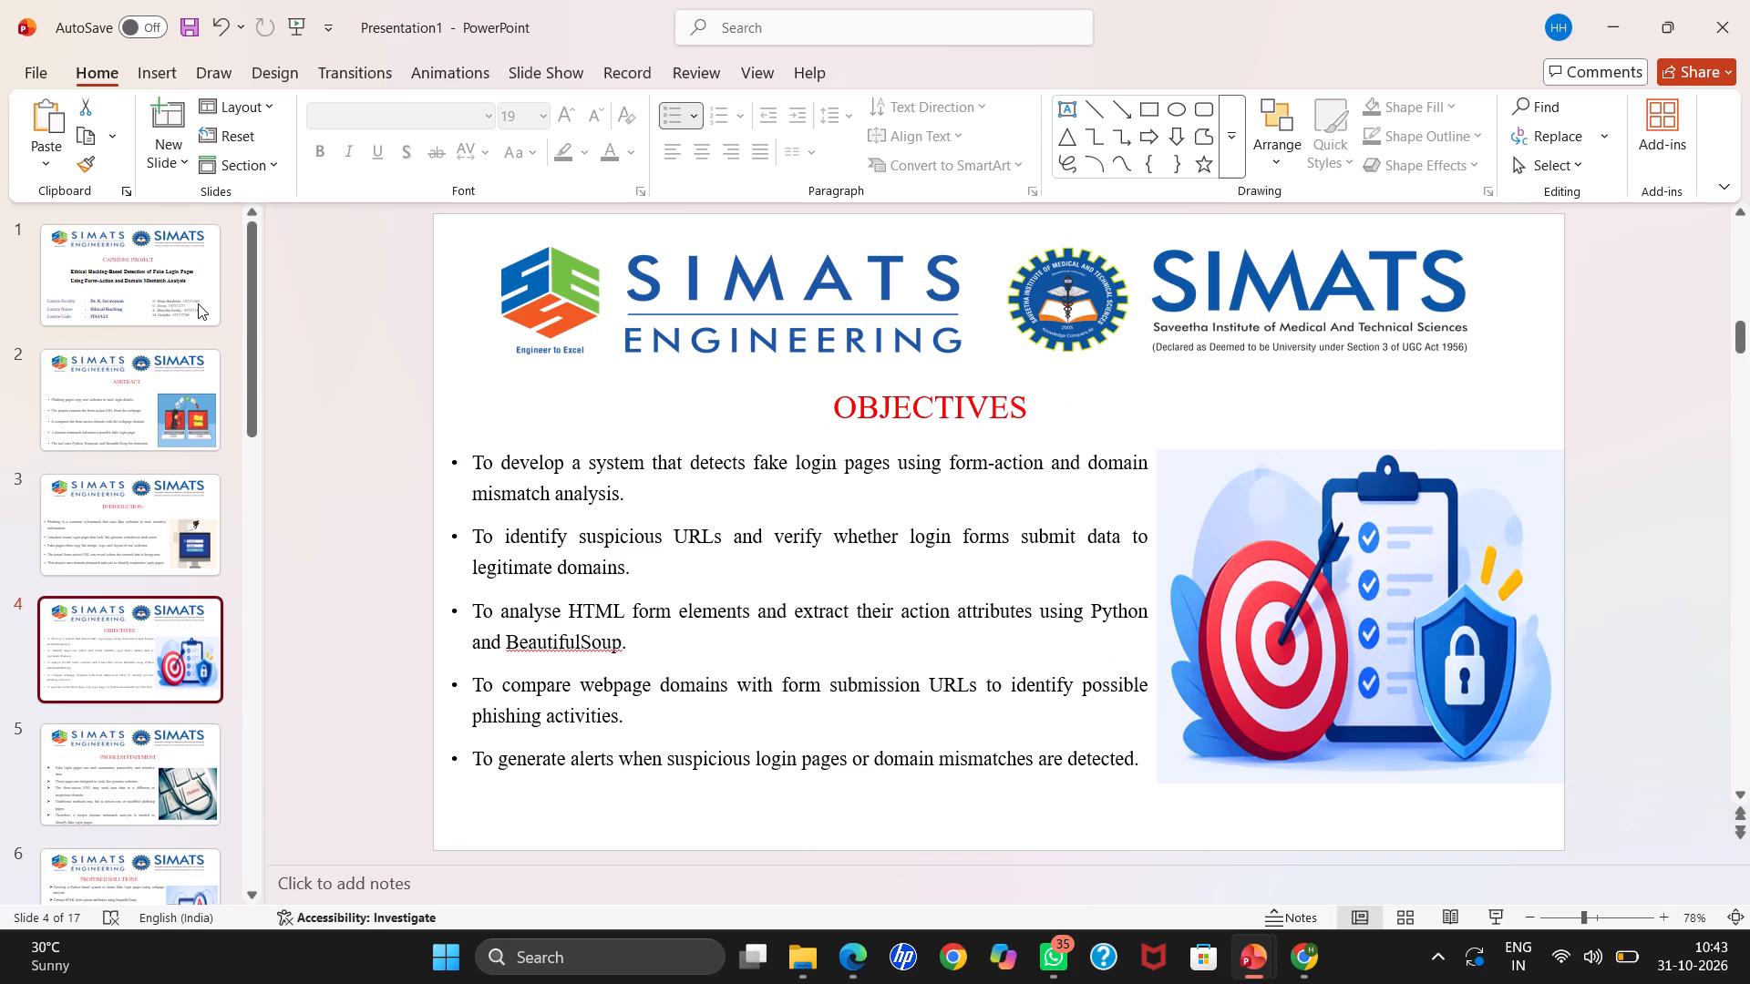
{"action": "key", "text": "Down"}
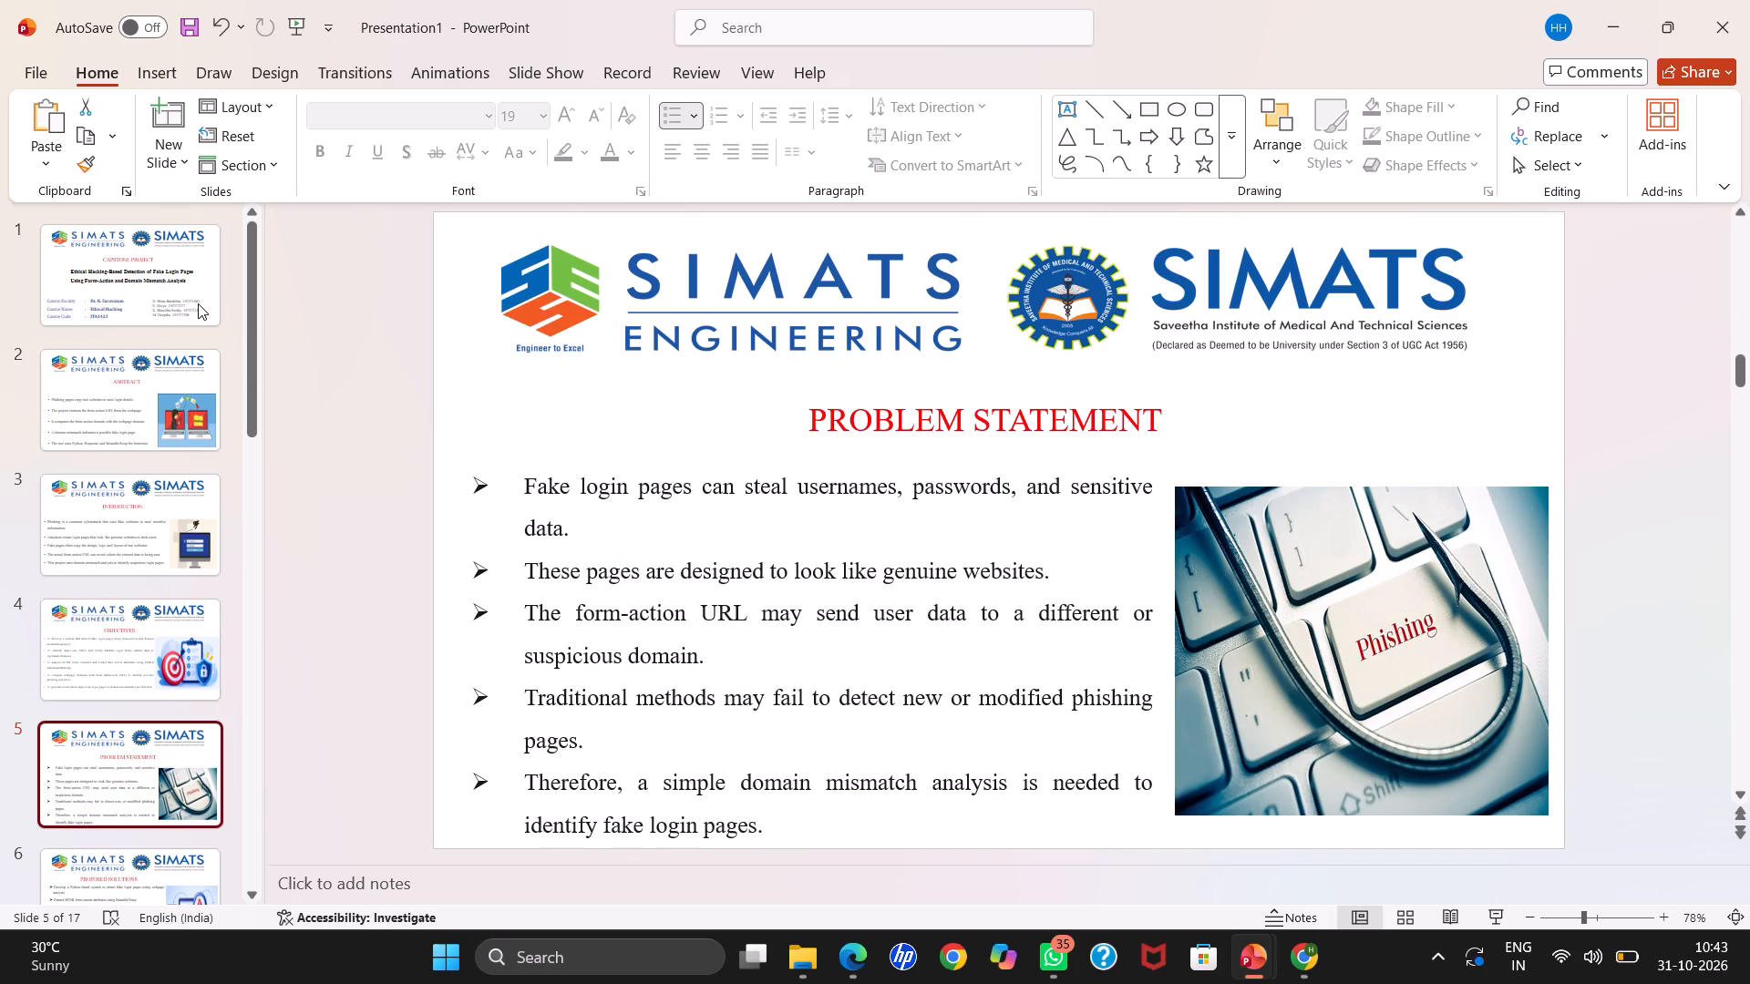
{"action": "key", "text": "Down"}
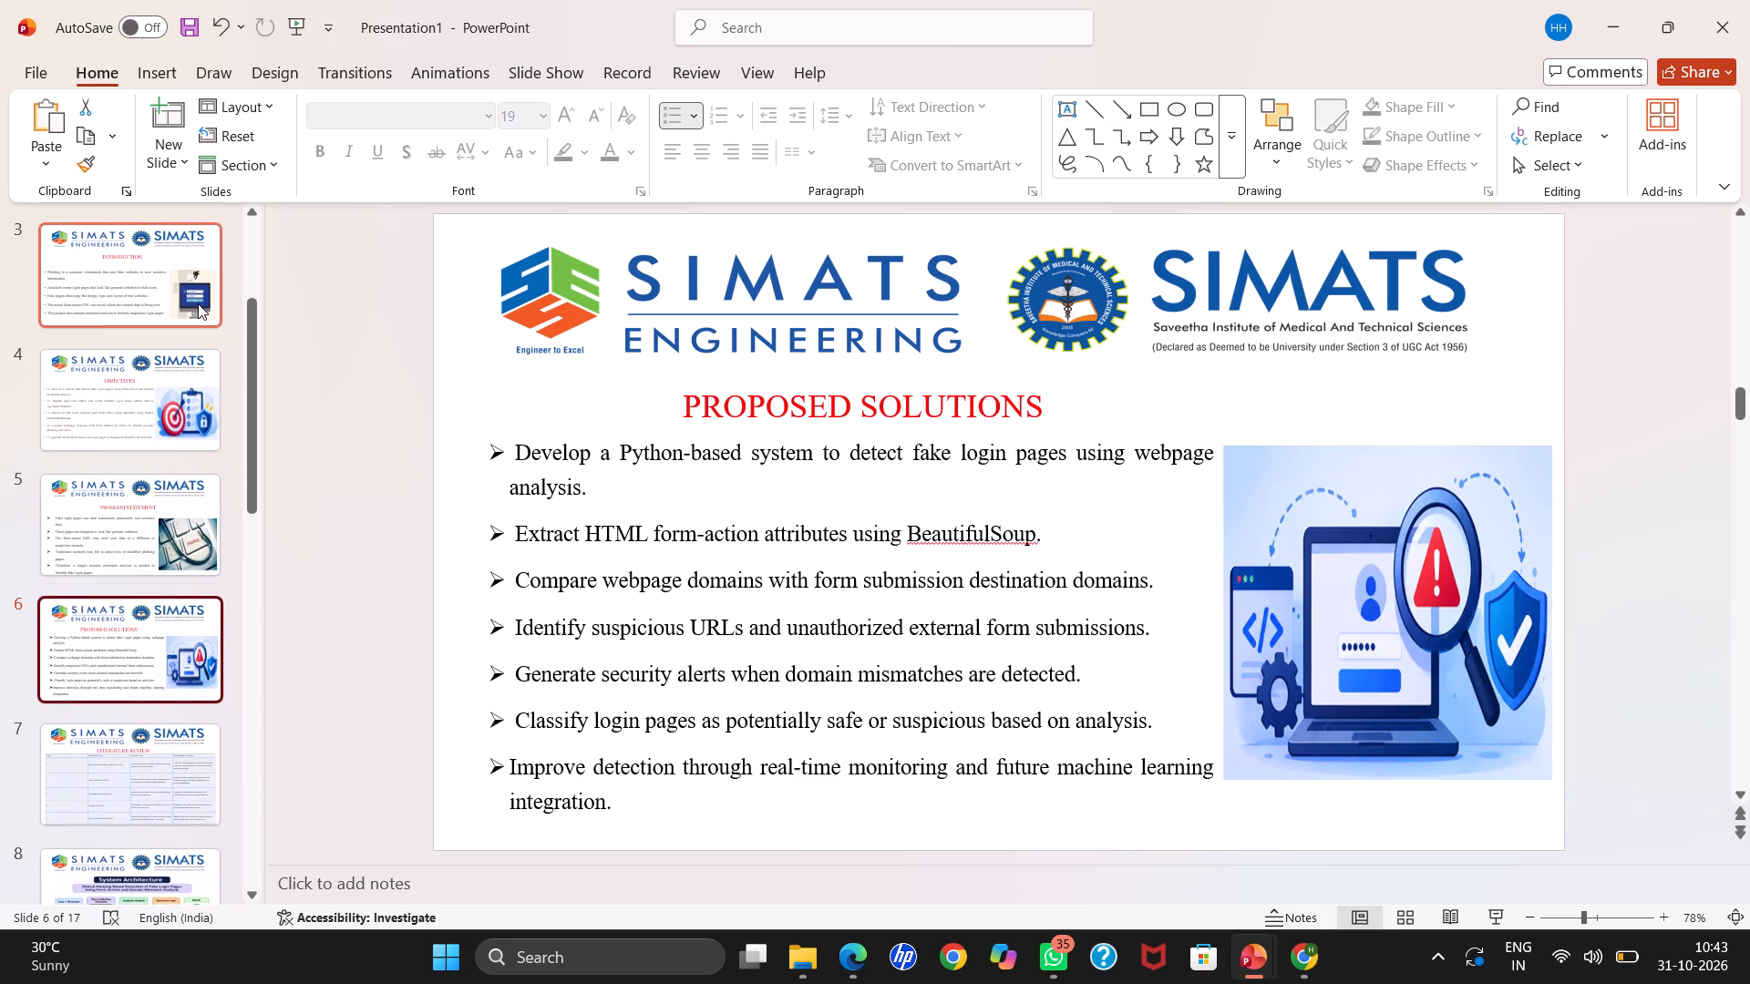
{"action": "key", "text": "Down"}
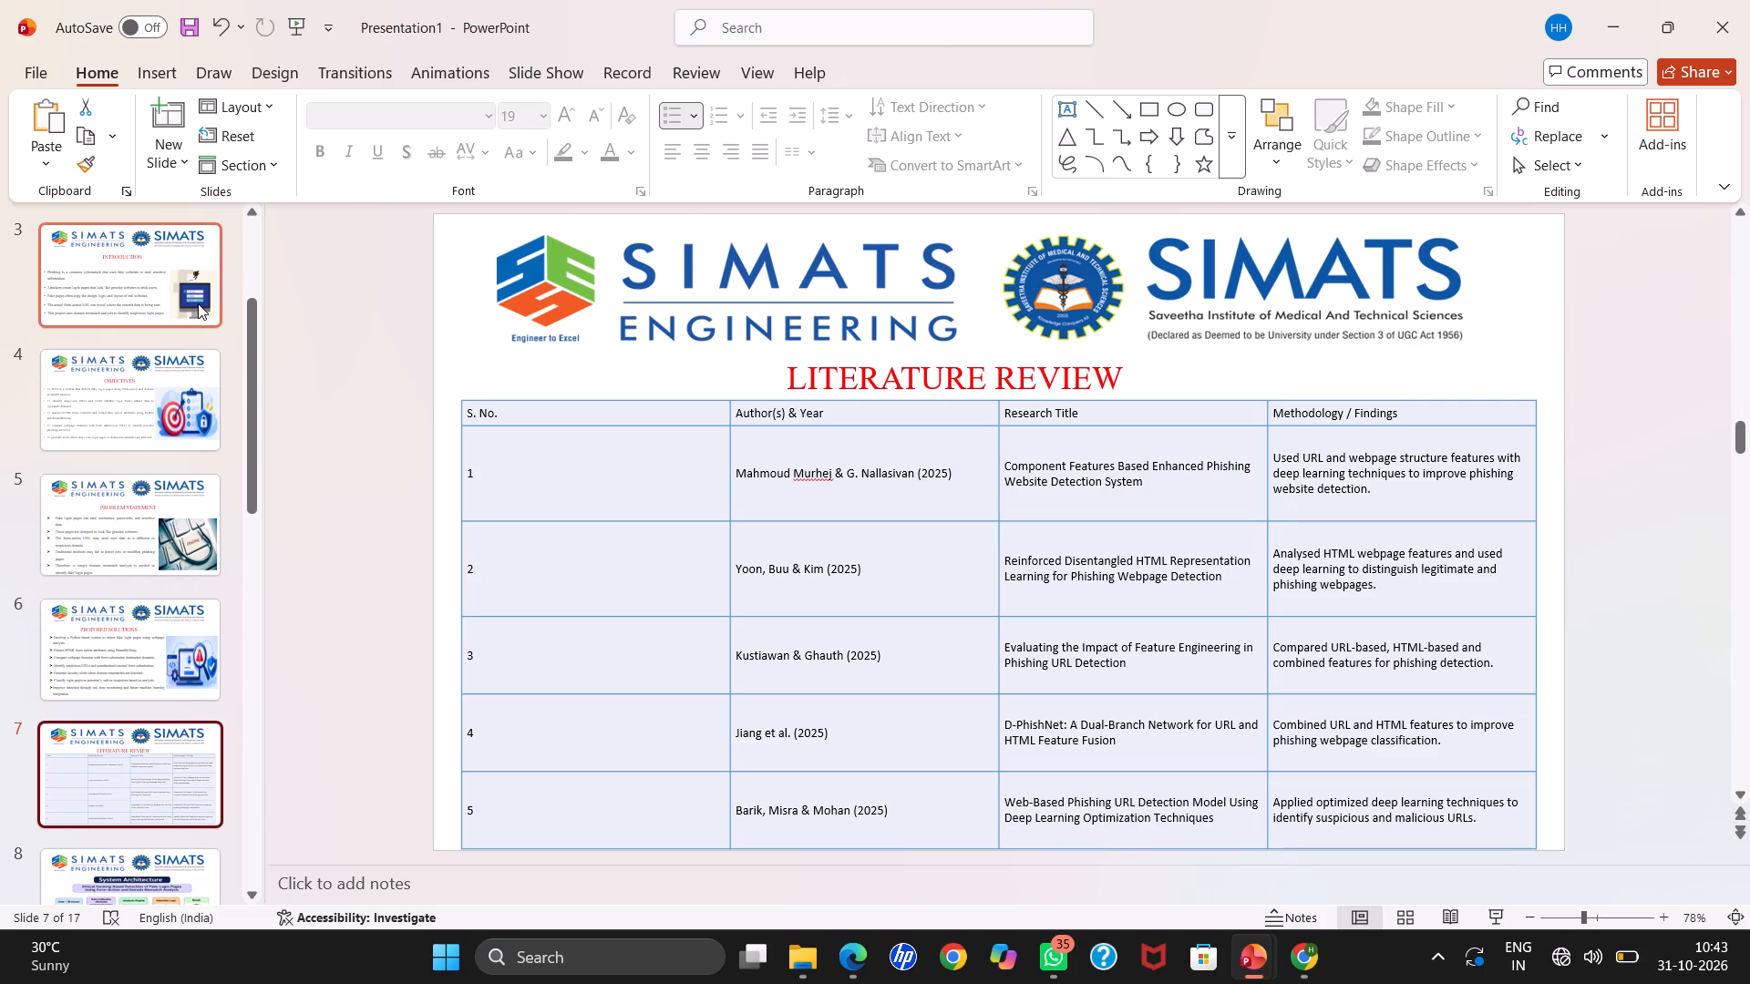
{"action": "key", "text": "Down"}
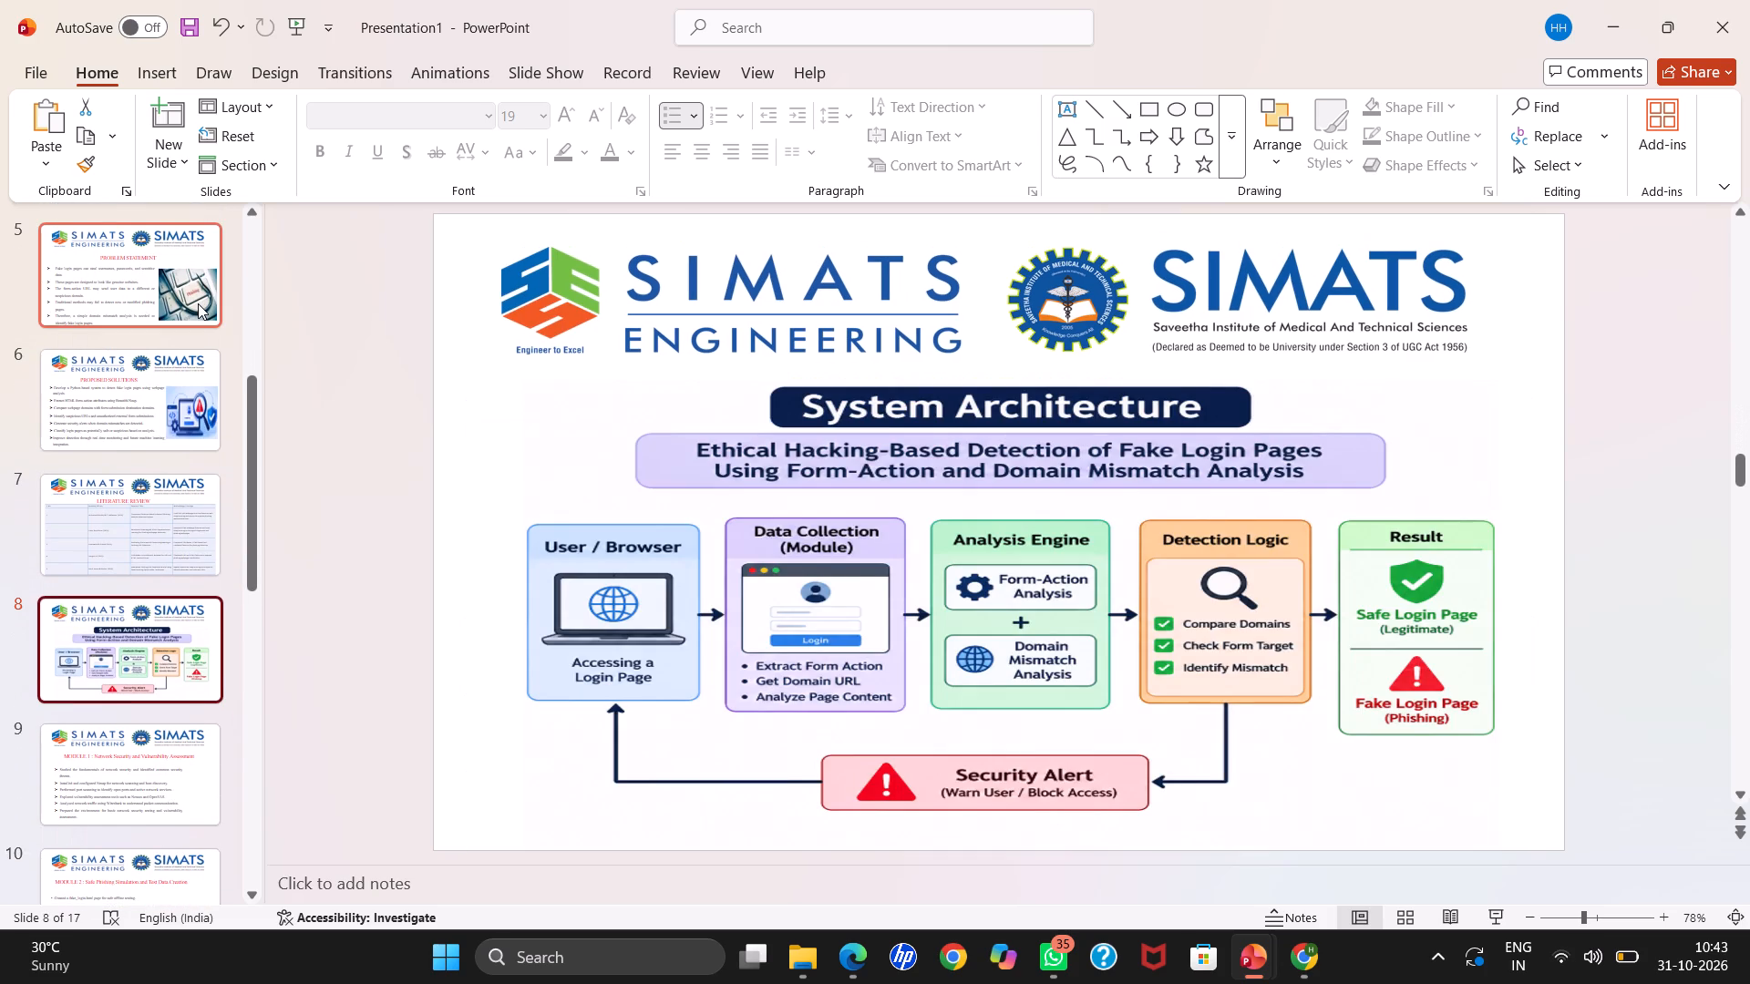
{"action": "key", "text": "Down"}
{"action": "key", "text": "Down"}
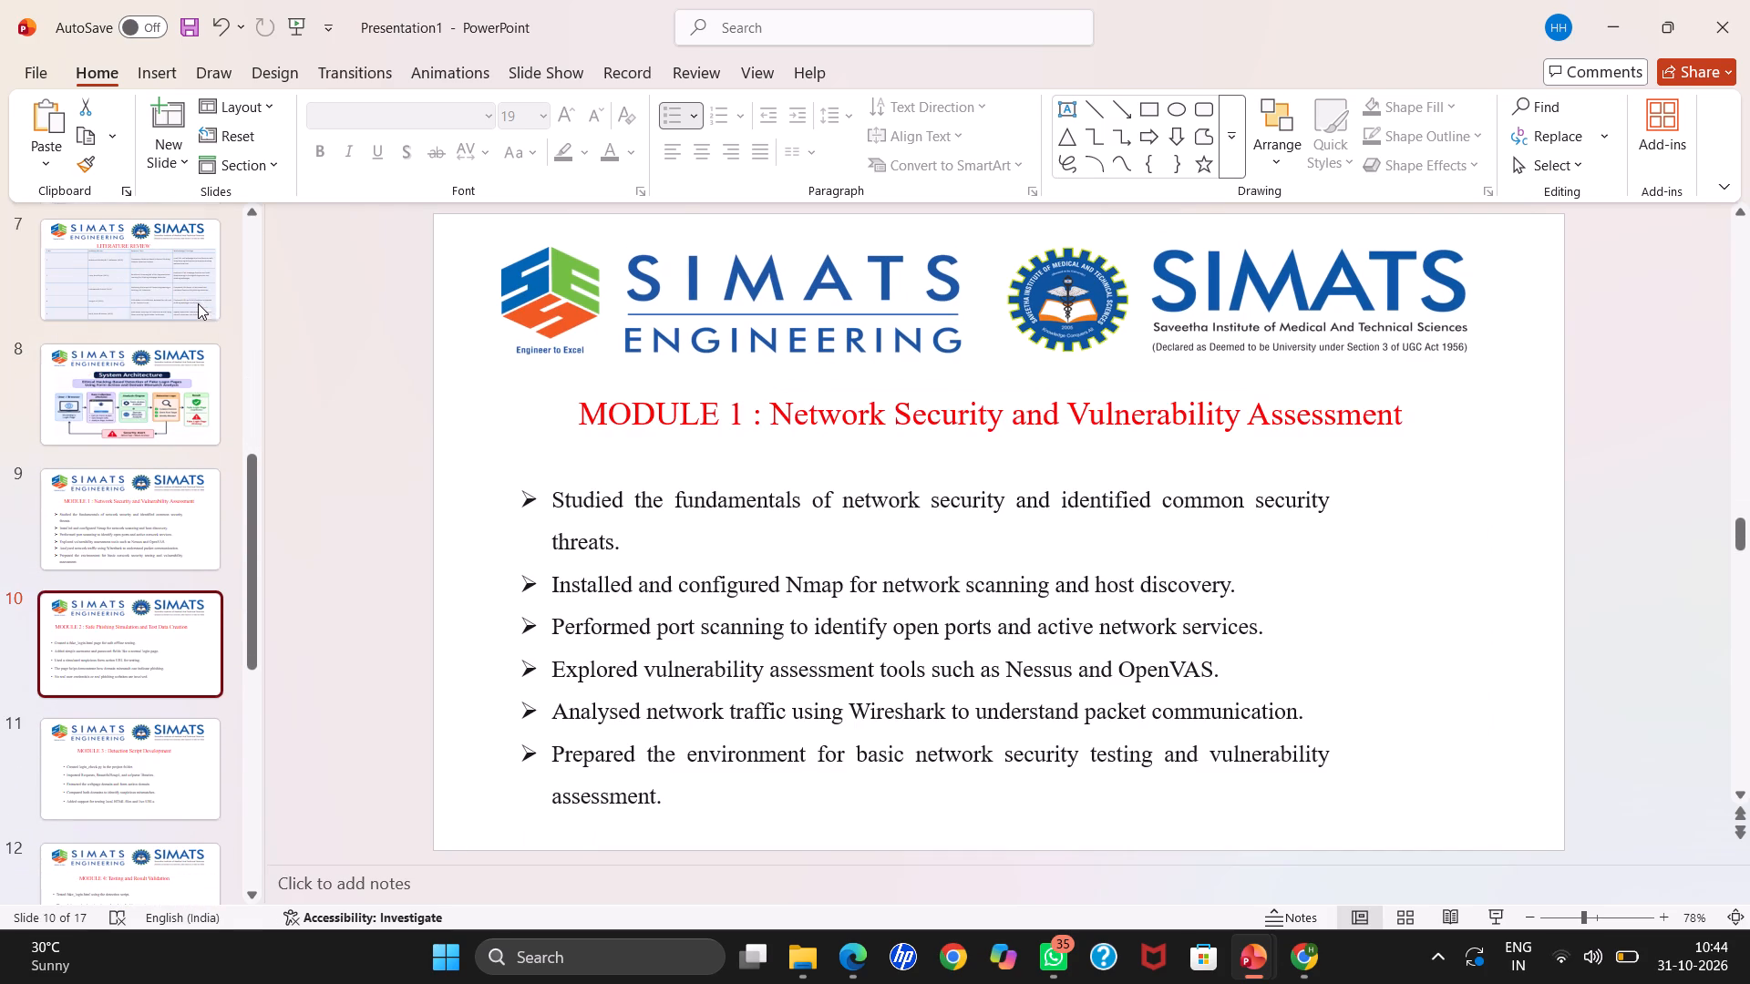
{"action": "key", "text": "Down"}
{"action": "key", "text": "Up"}
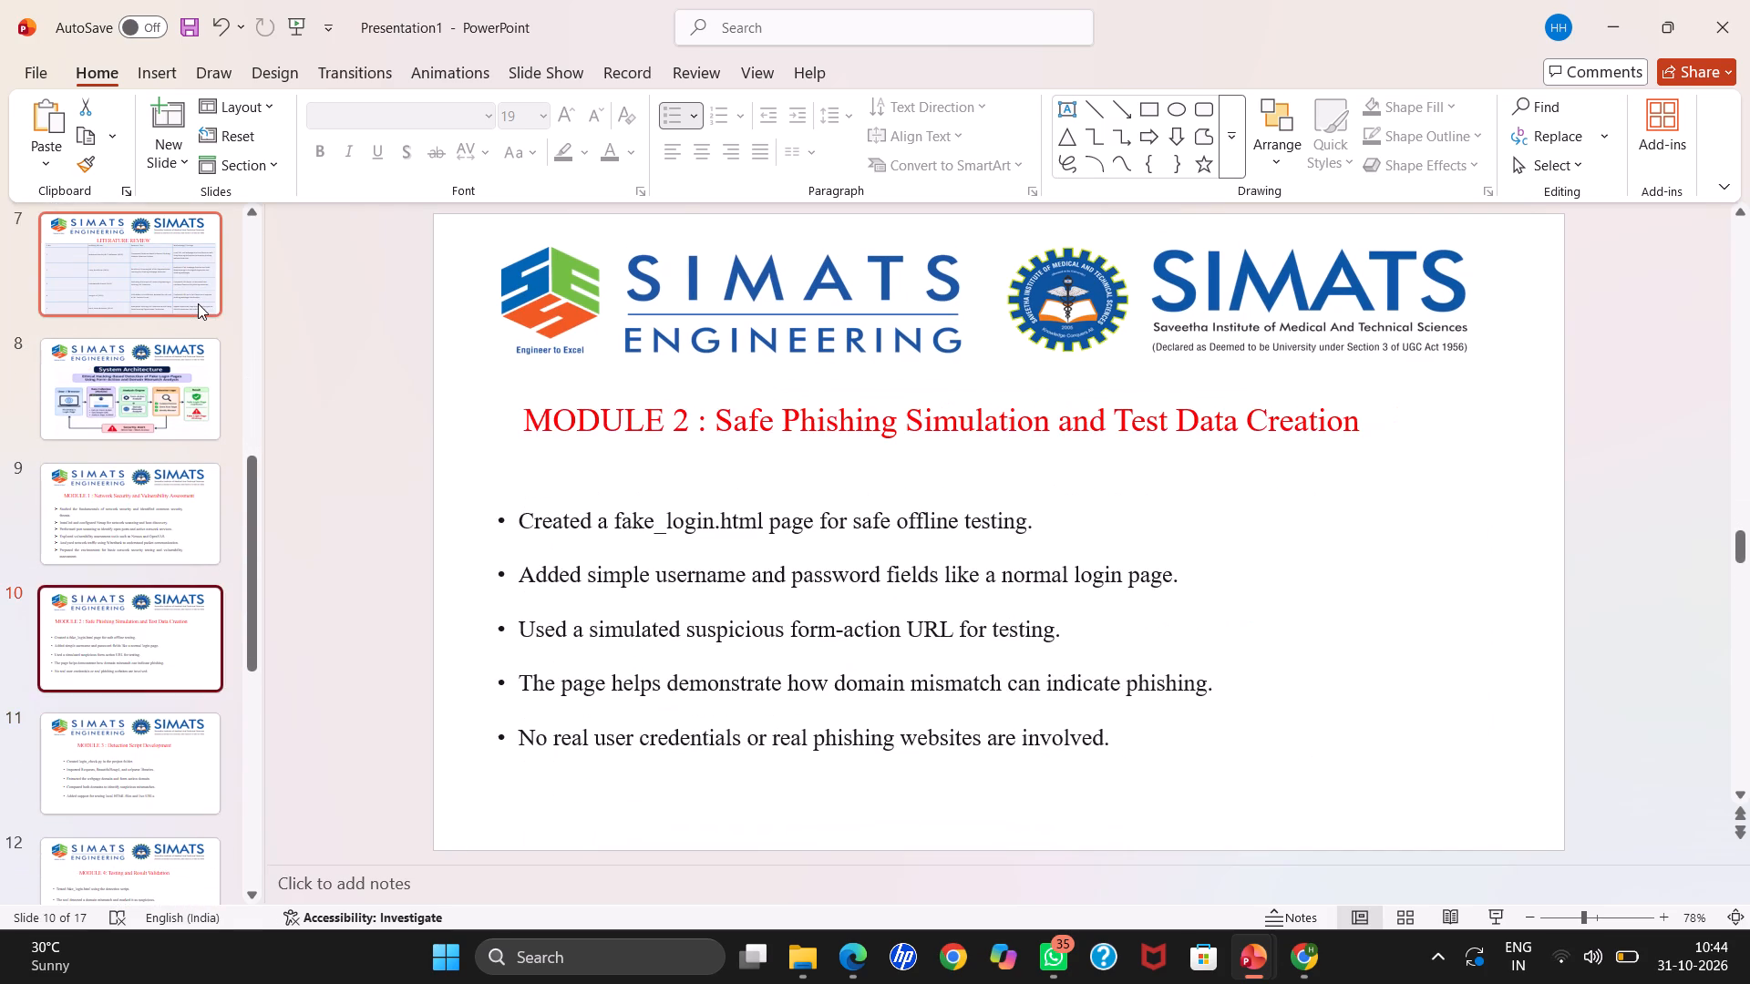
{"action": "key", "text": "Up"}
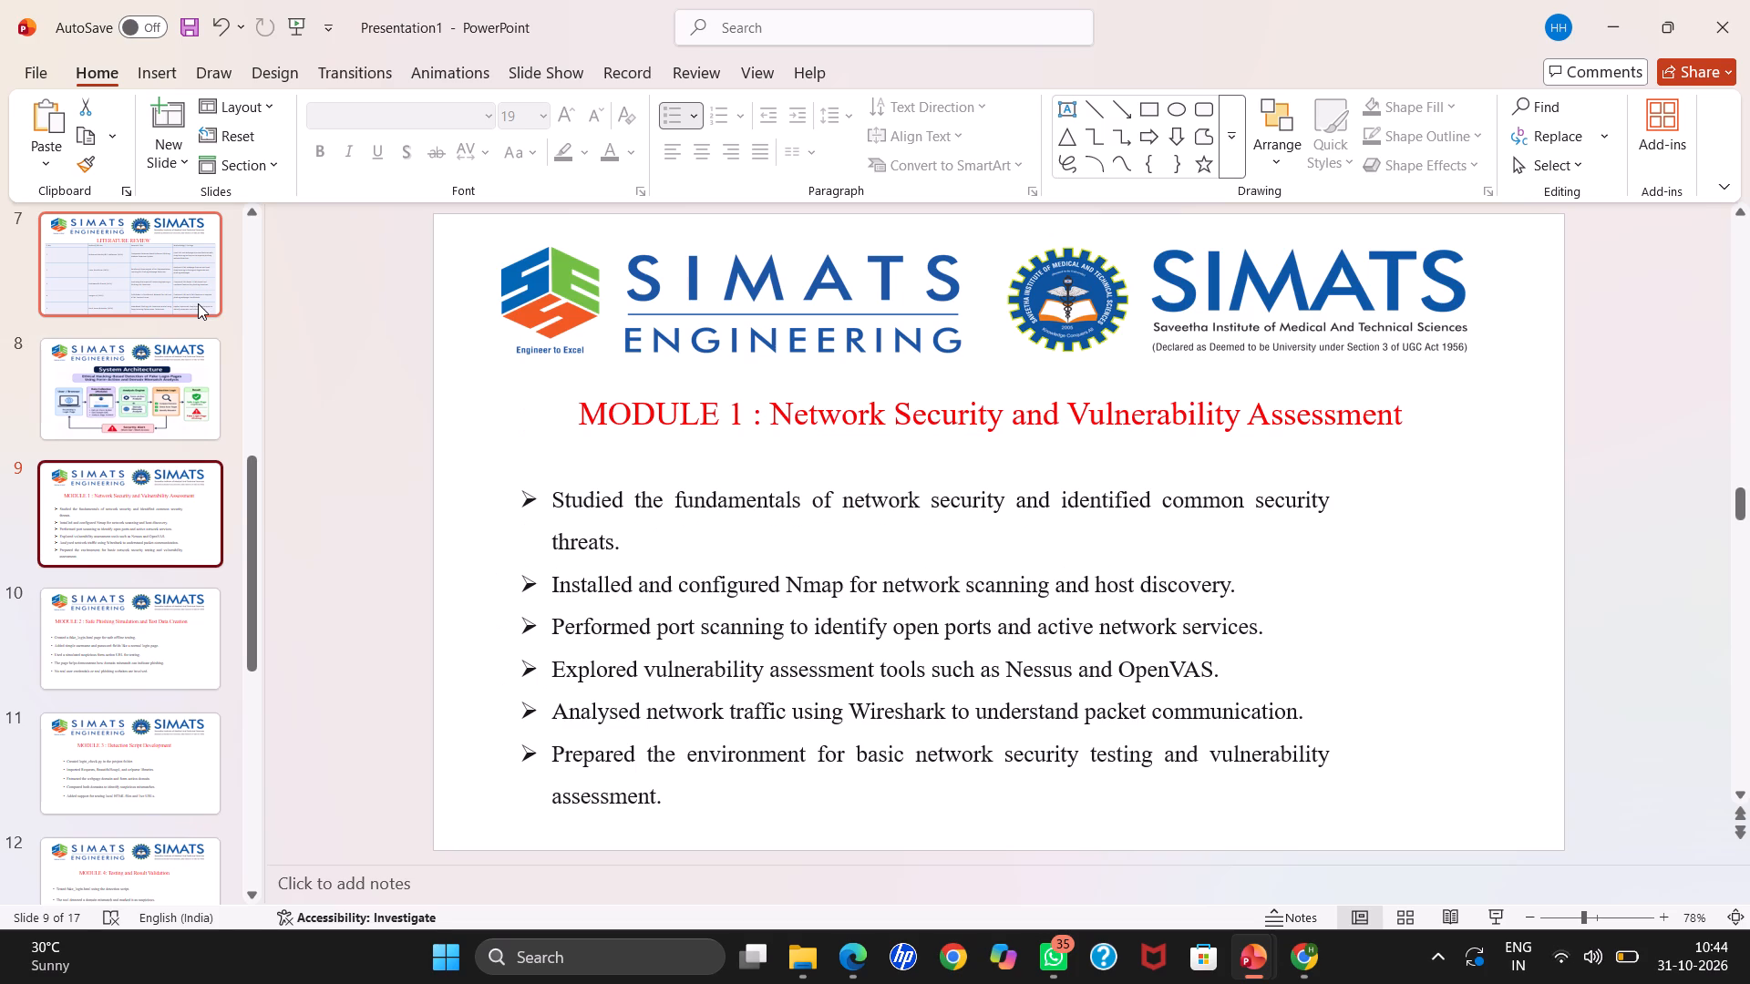
{"action": "key", "text": "Down"}
{"action": "key", "text": "Up"}
{"action": "key", "text": "Down"}
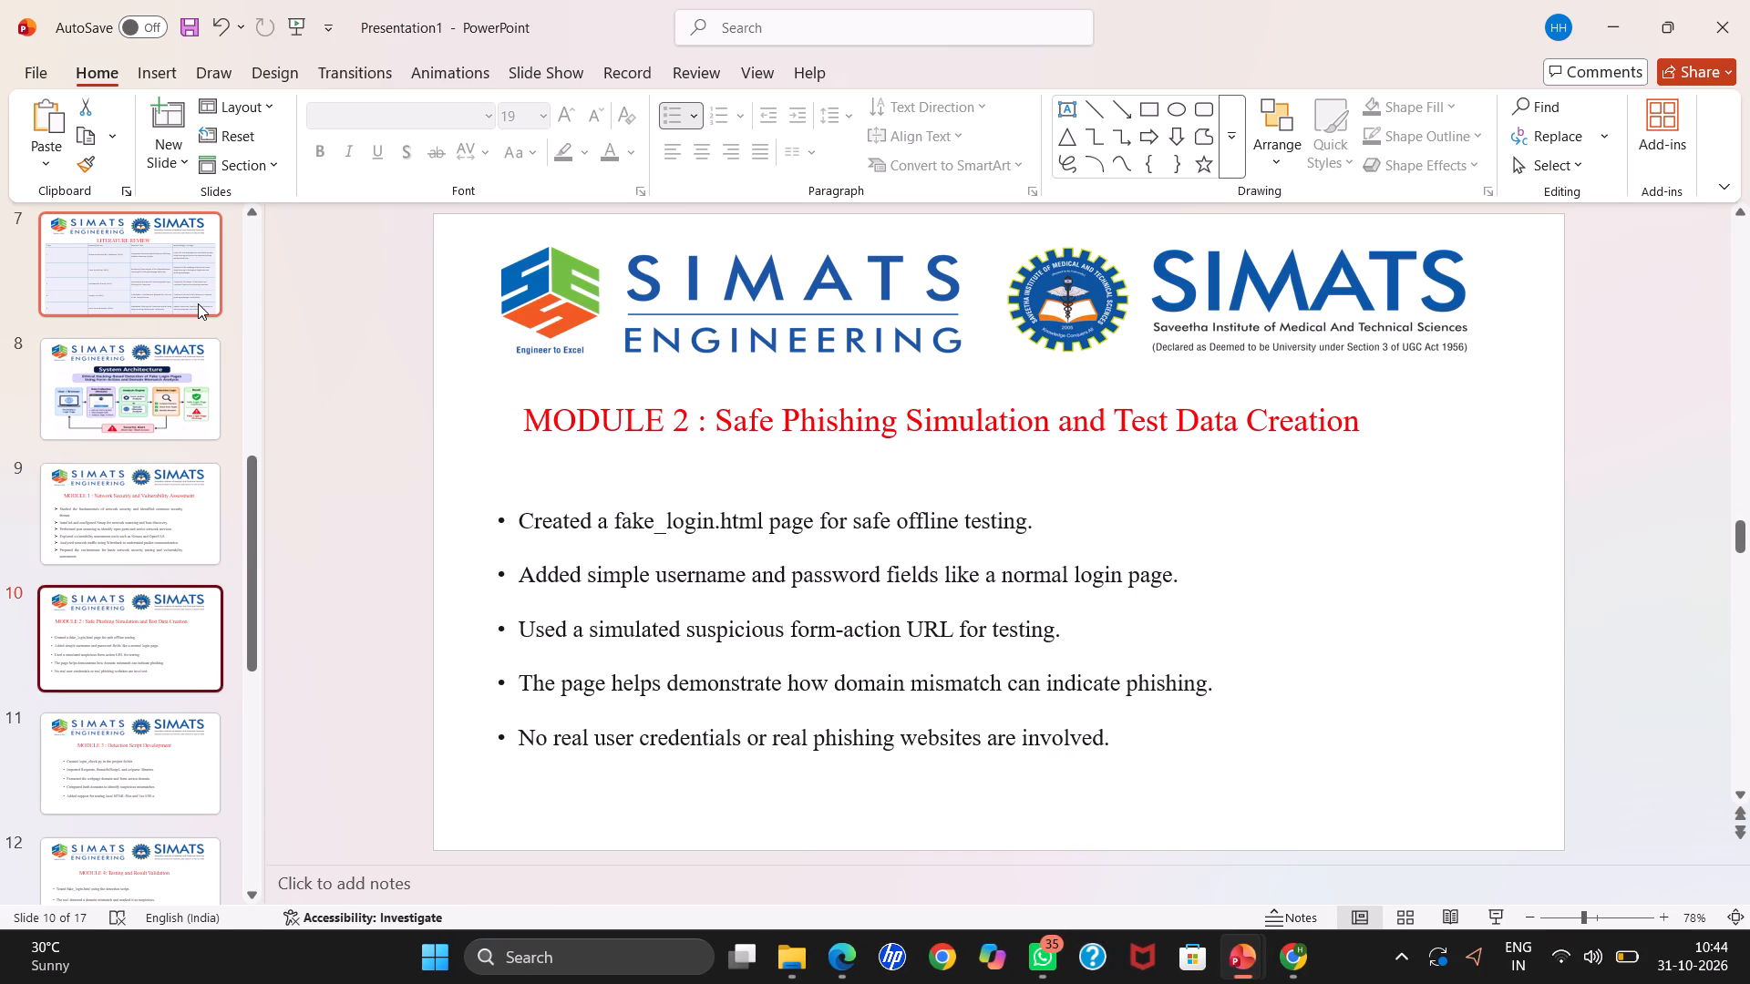
{"action": "key", "text": "Down"}
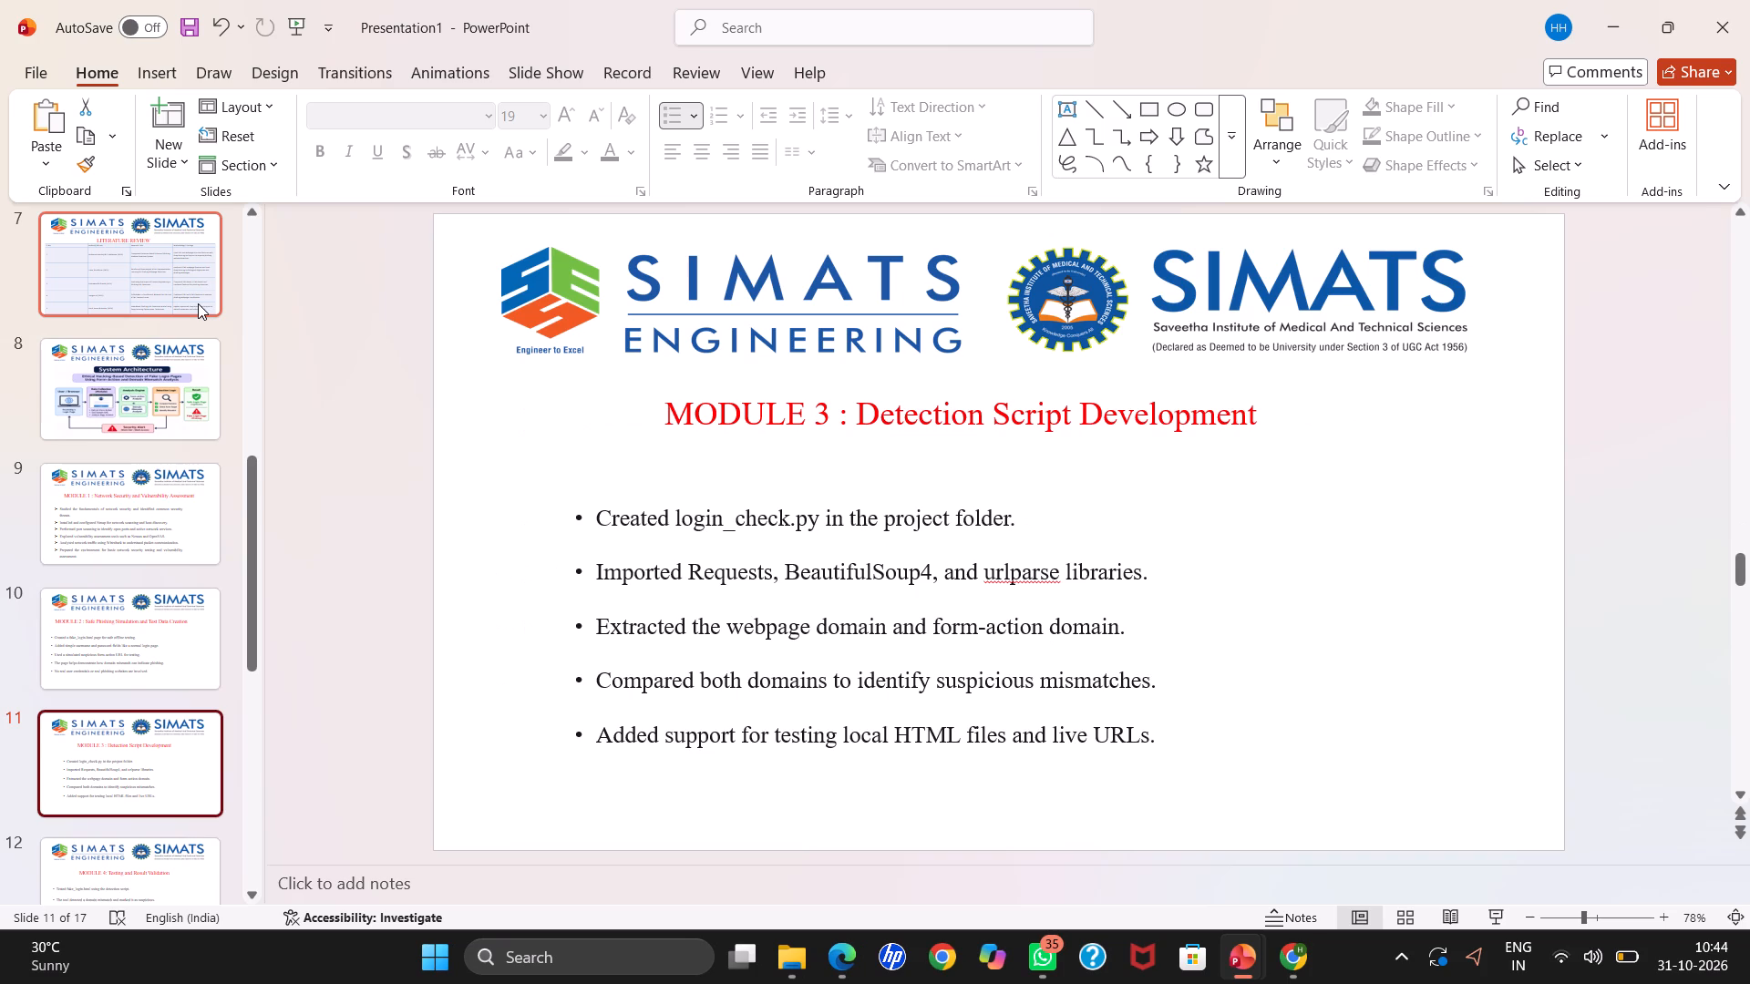
{"action": "key", "text": "Down"}
{"action": "key", "text": "Down"}
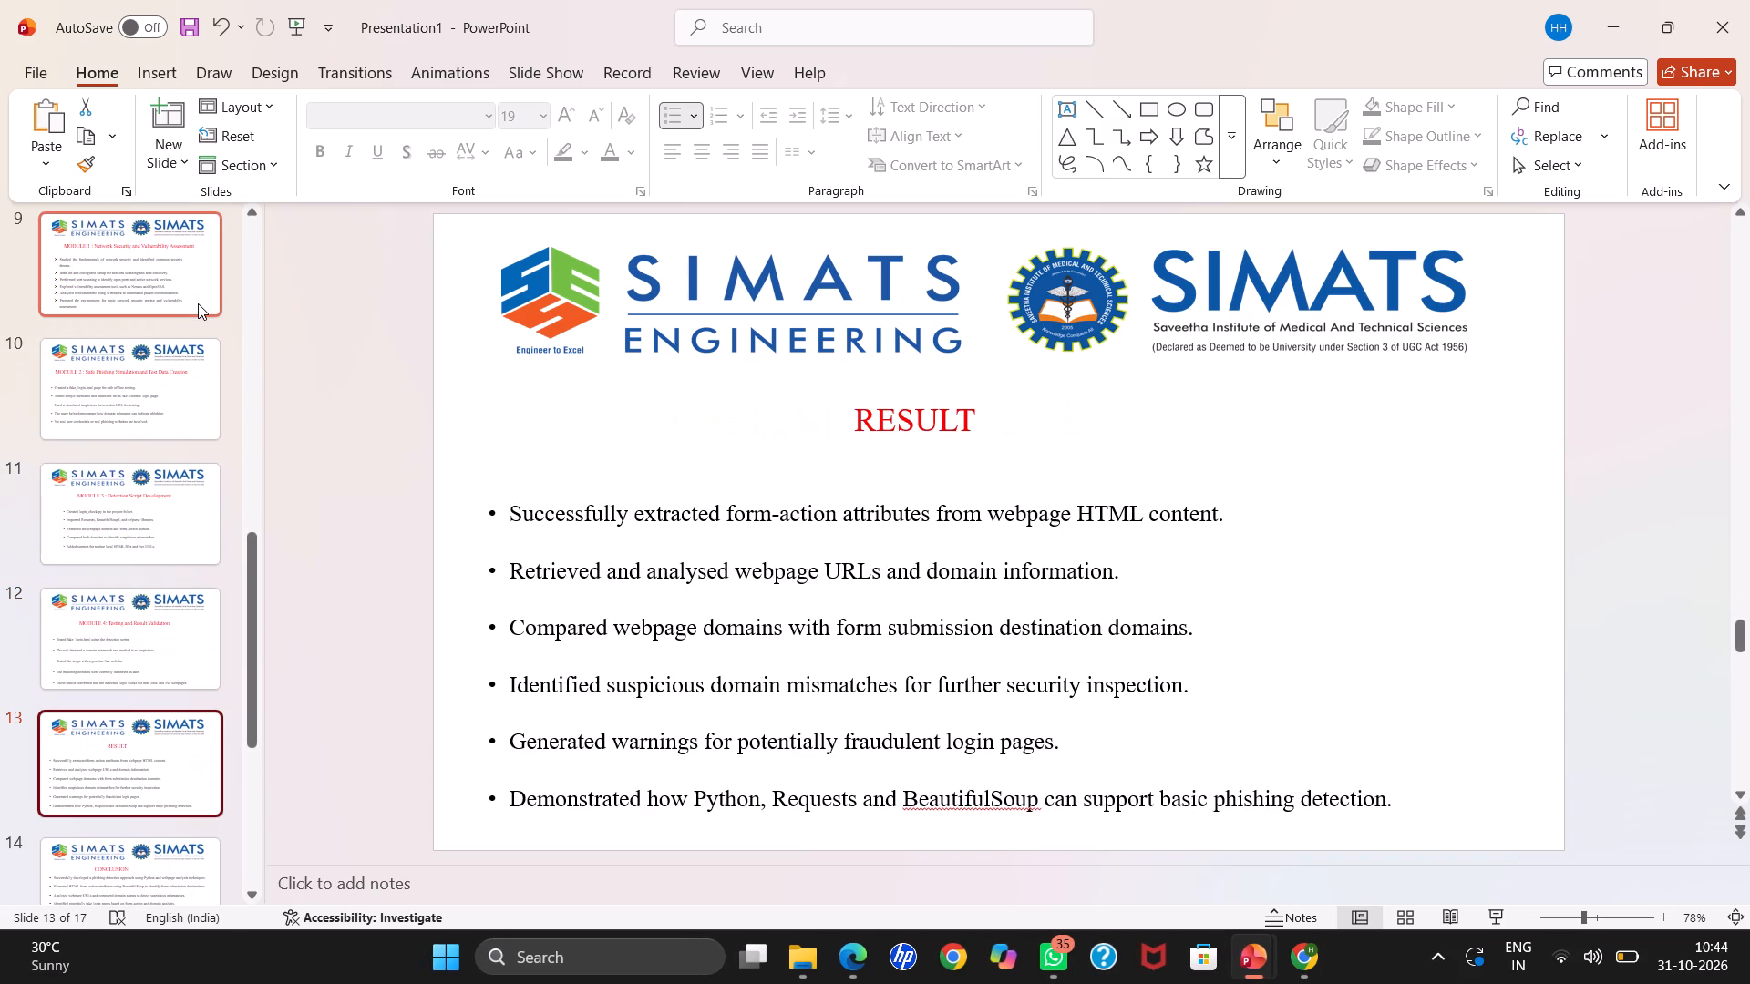
{"action": "key", "text": "Down"}
{"action": "key", "text": "Up"}
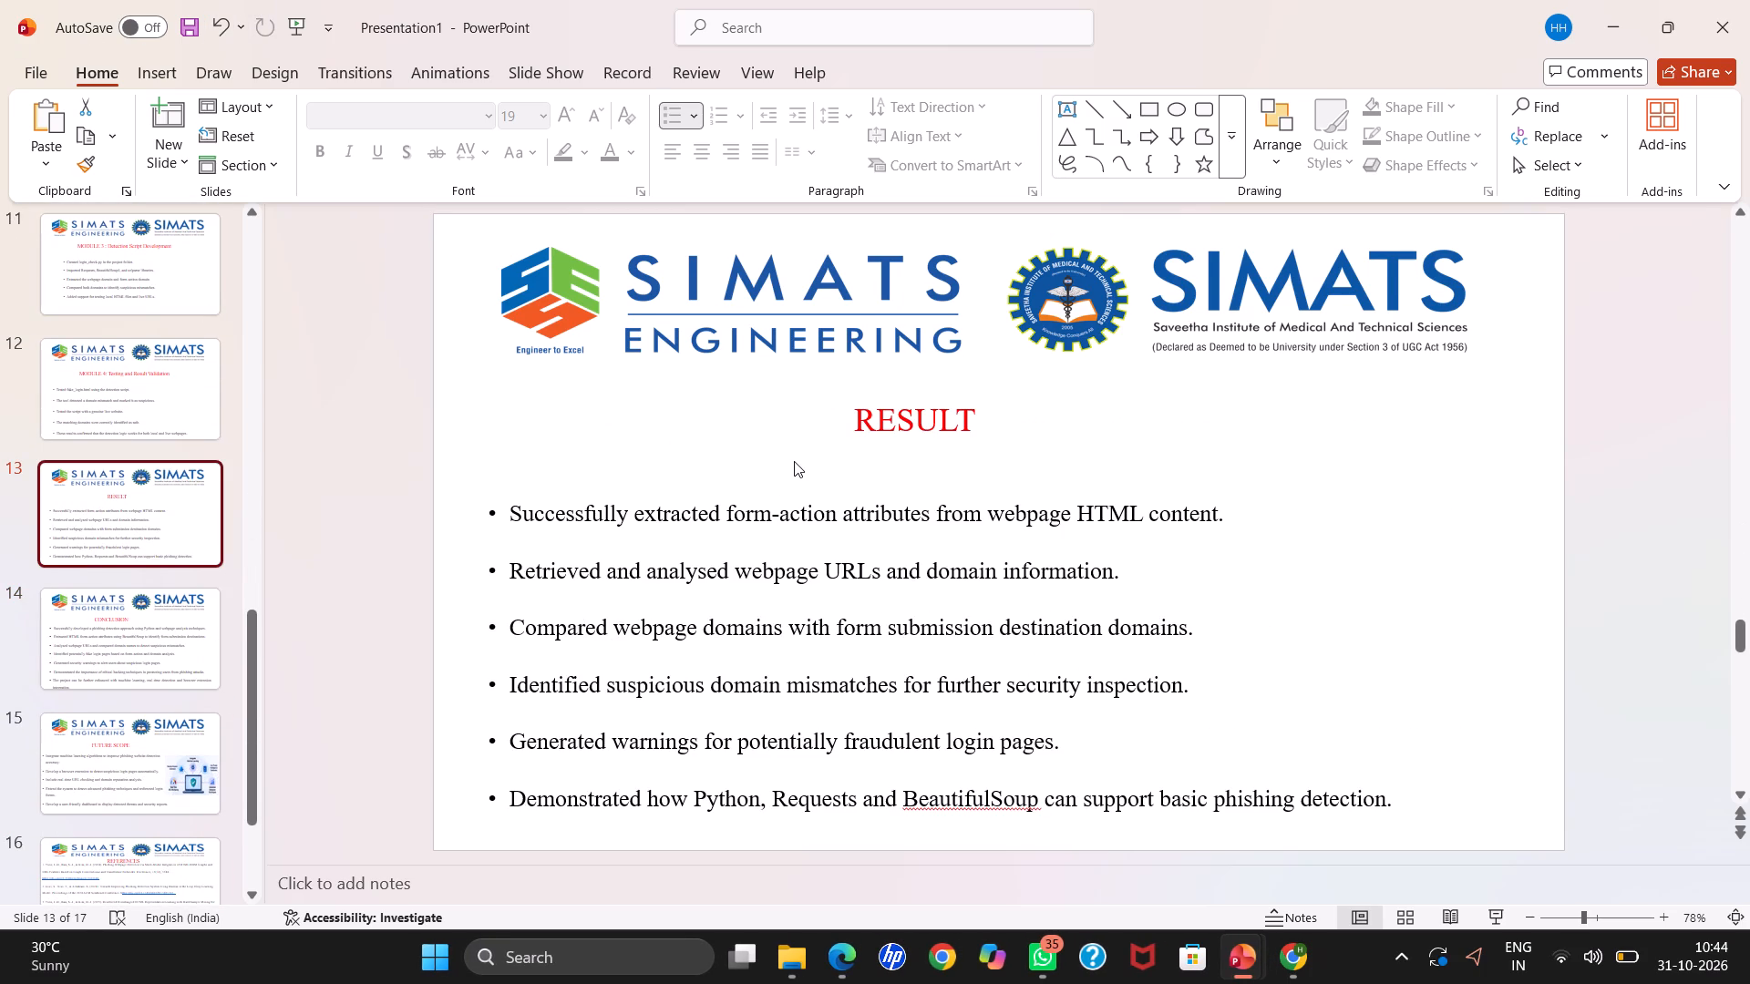
{"action": "key", "text": "Down"}
{"action": "key", "text": "Down"}
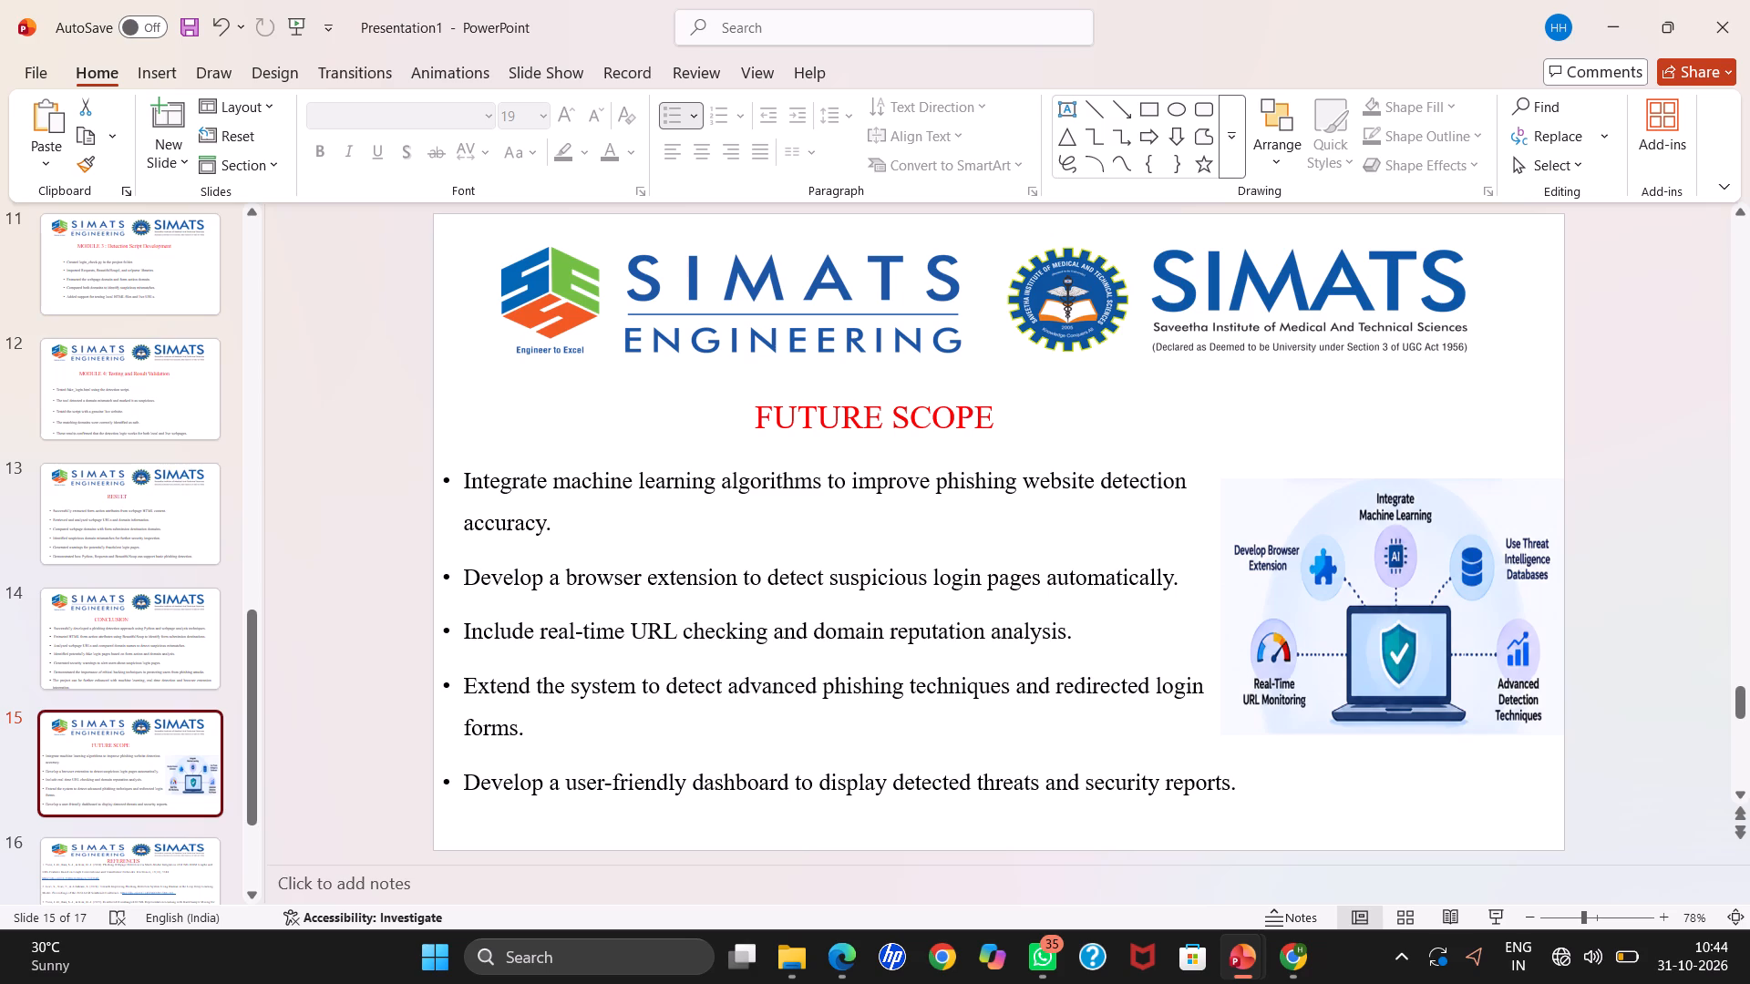
Narrow the FUTURE SCOPE bullet text box from its picture side so it clears the laptop illustration.
{"action": "left_click", "coordinate": [1503, 557]}
{"action": "left_click", "coordinate": [1045, 559]}
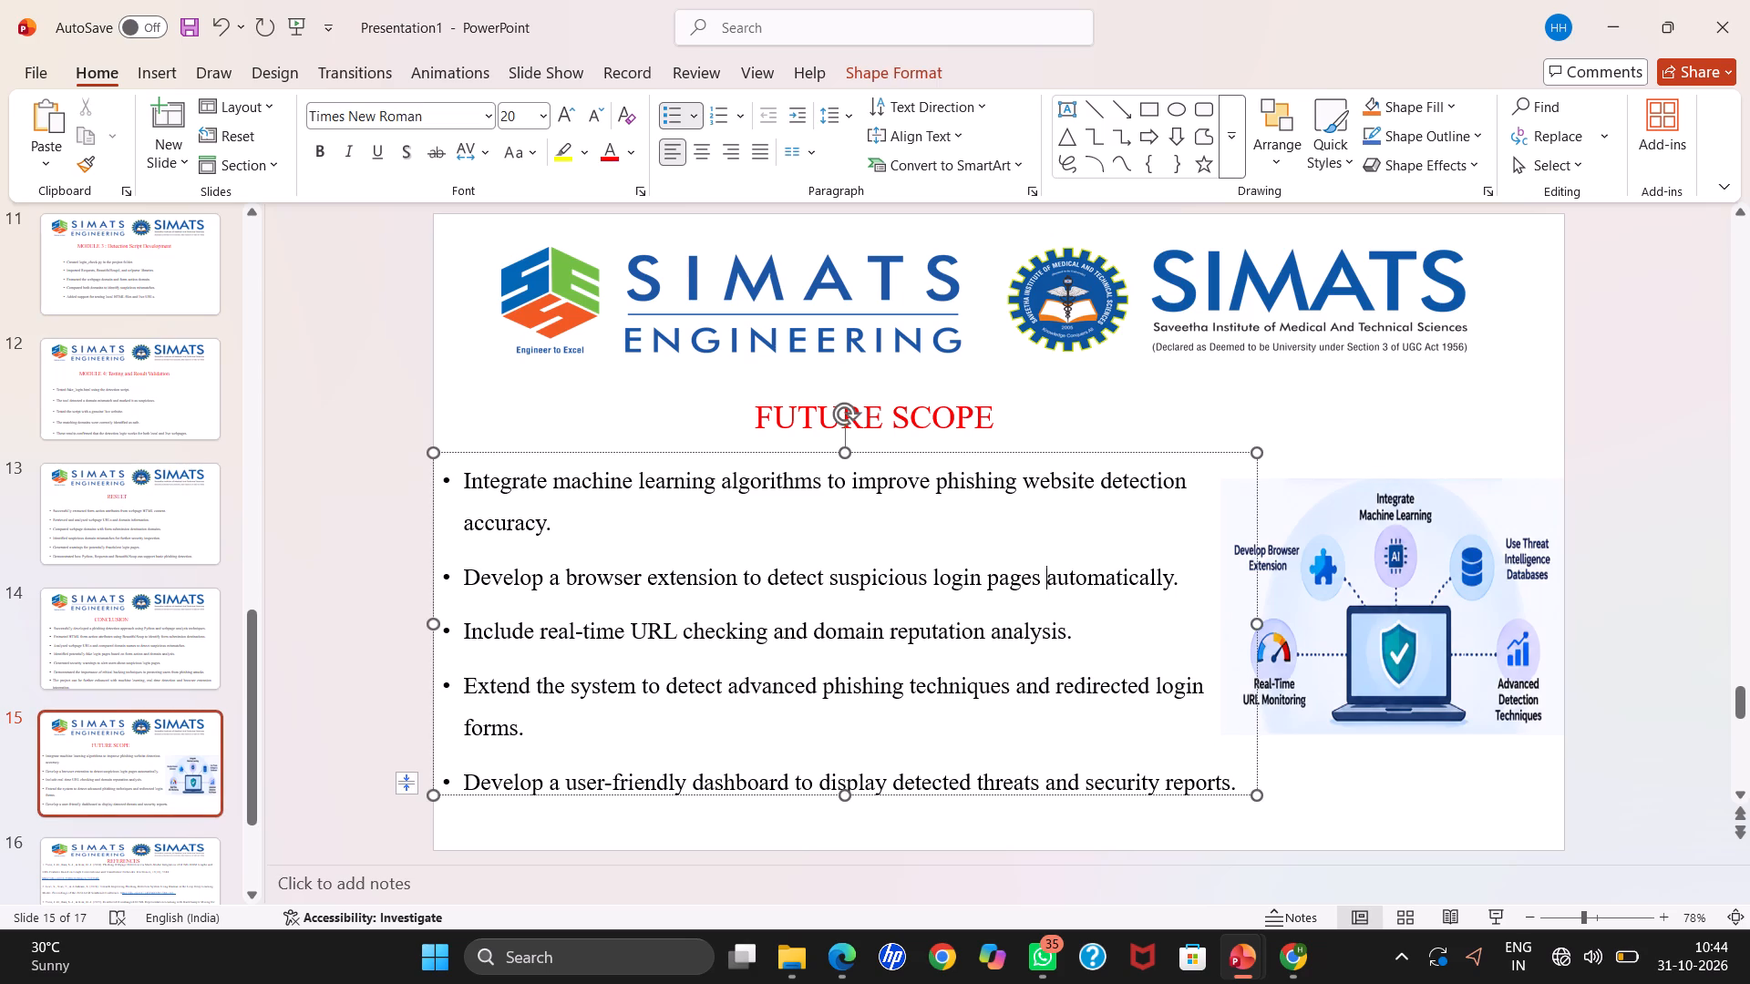
{"action": "left_click_drag", "start_coordinate": [1255, 625], "coordinate": [1113, 623]}
Merge the browser extension bullet into the machine learning bullet and the dashboard bullet into the advanced phishing techniques bullet on FUTURE SCOPE.
{"action": "left_click", "coordinate": [698, 518]}
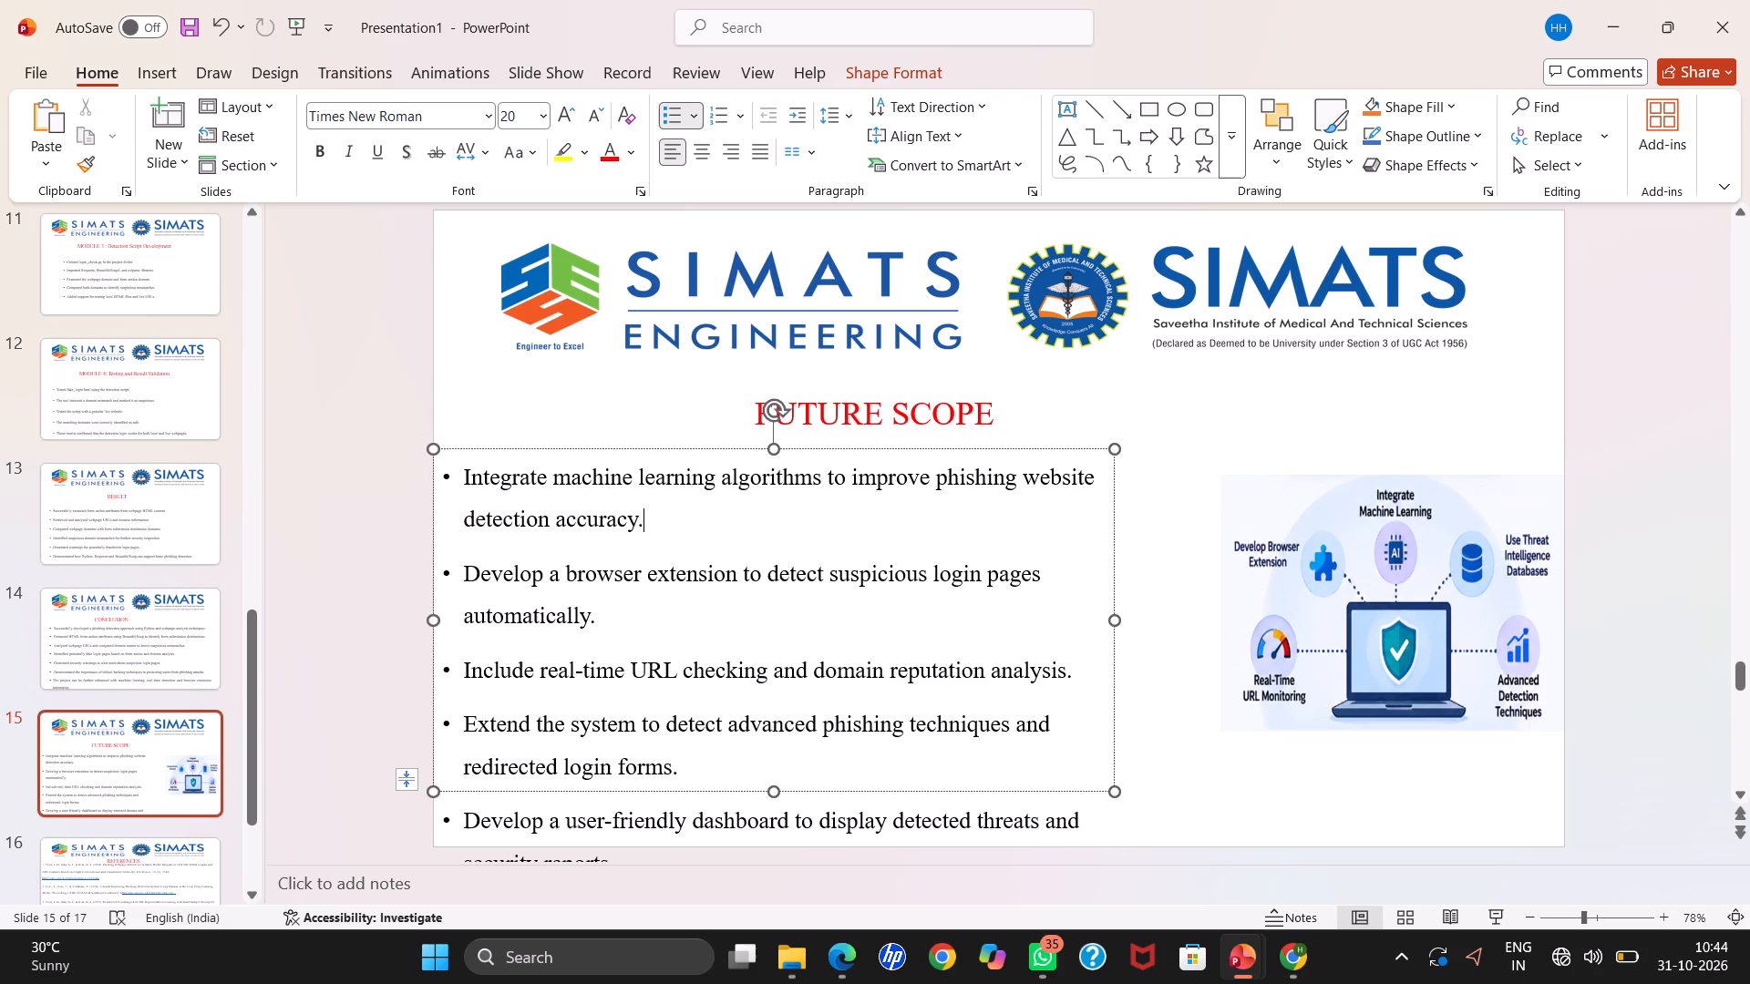
{"action": "key", "text": "space"}
{"action": "key", "text": "Delete"}
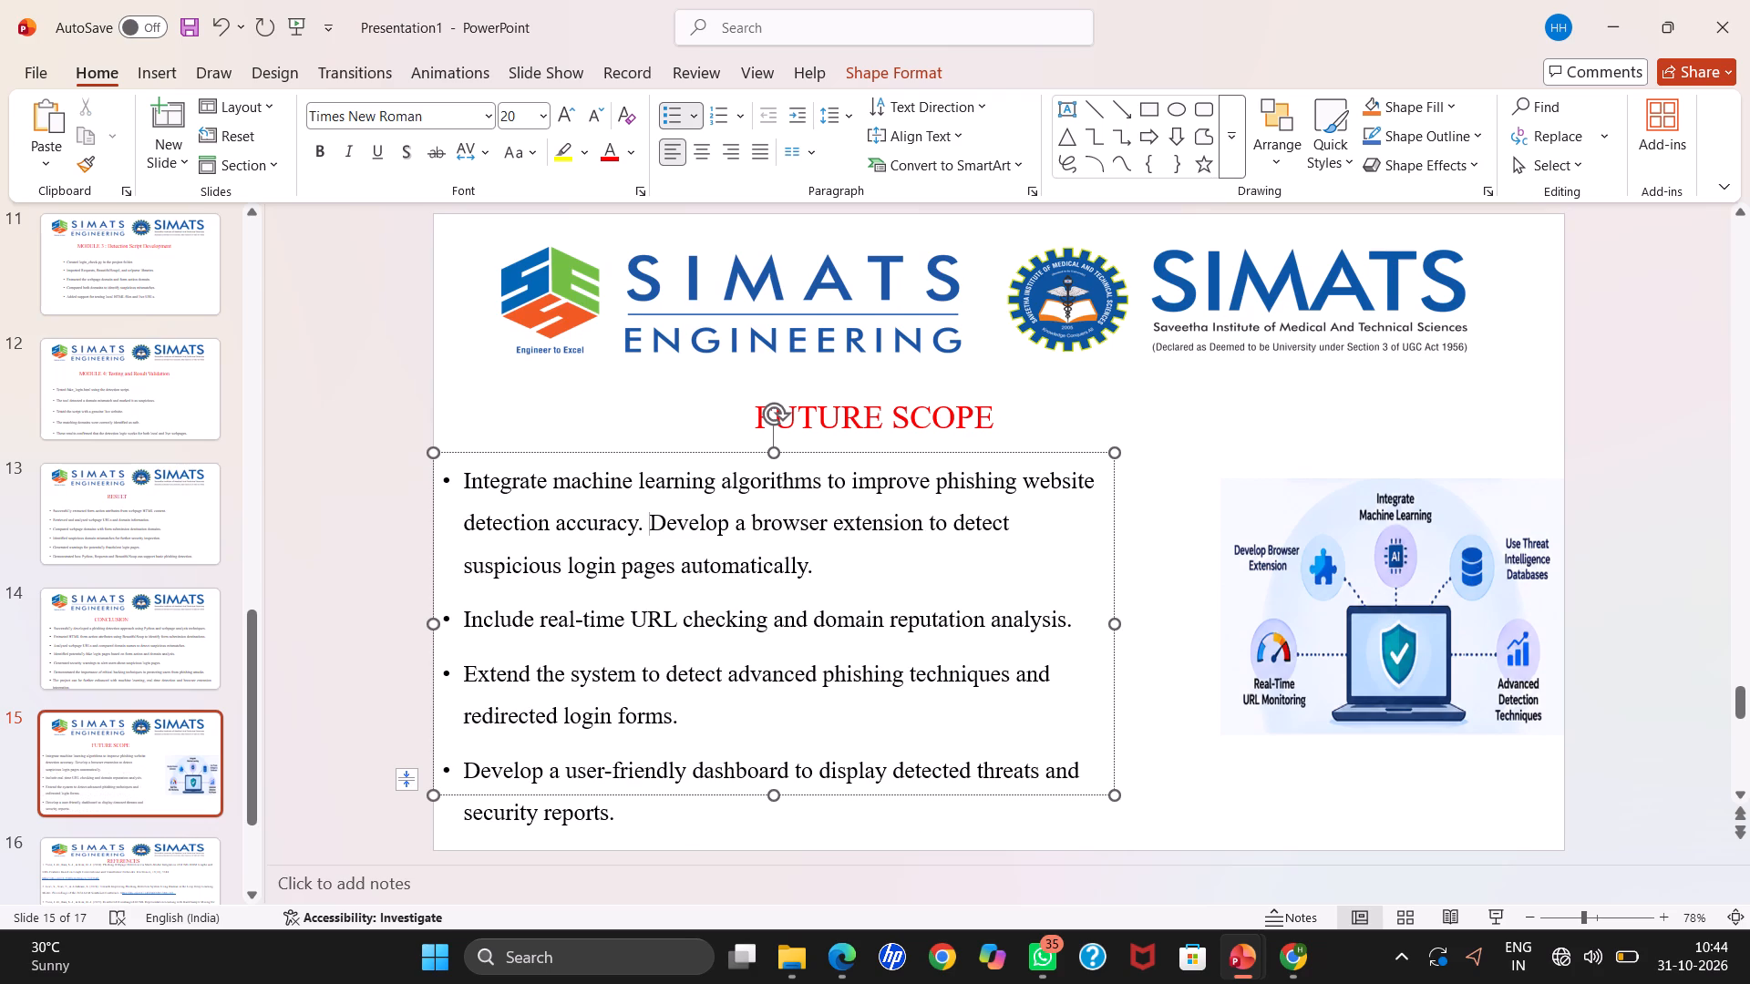
{"action": "left_click", "coordinate": [710, 725]}
{"action": "key", "text": "space"}
{"action": "key", "text": "Delete"}
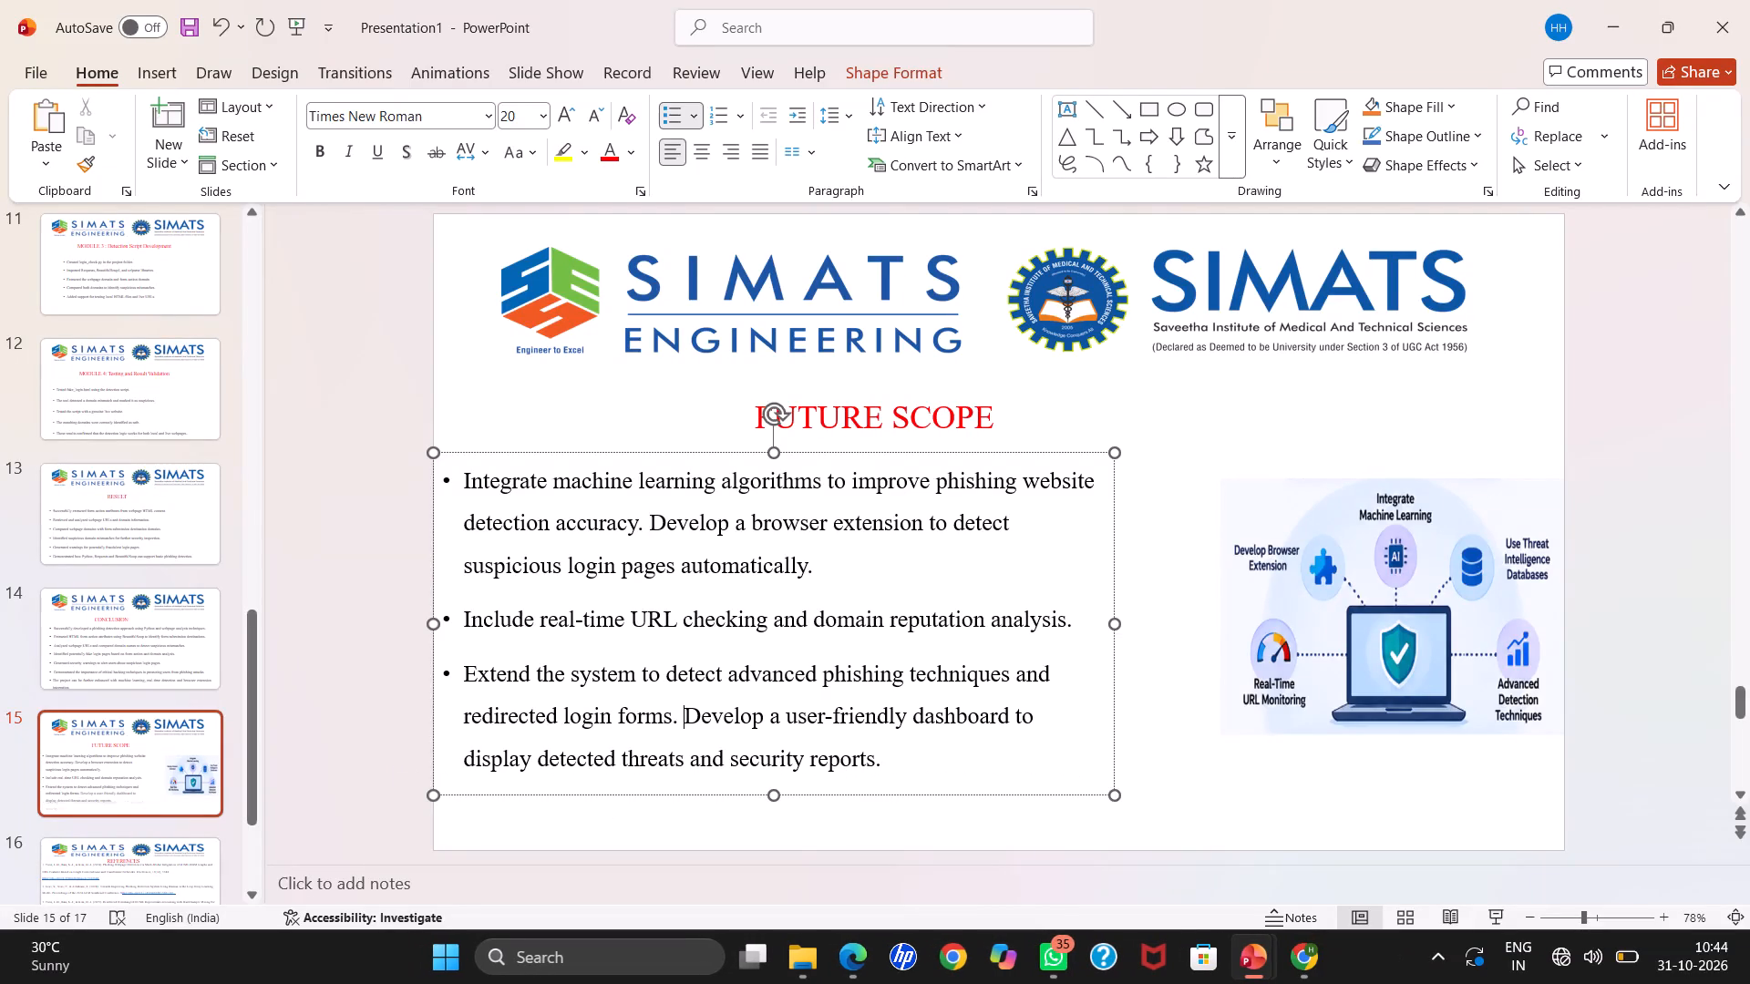
Give all the FUTURE SCOPE body text arrow-shaped bullets and justify its paragraphs.
{"action": "left_click_drag", "start_coordinate": [905, 757], "coordinate": [368, 442]}
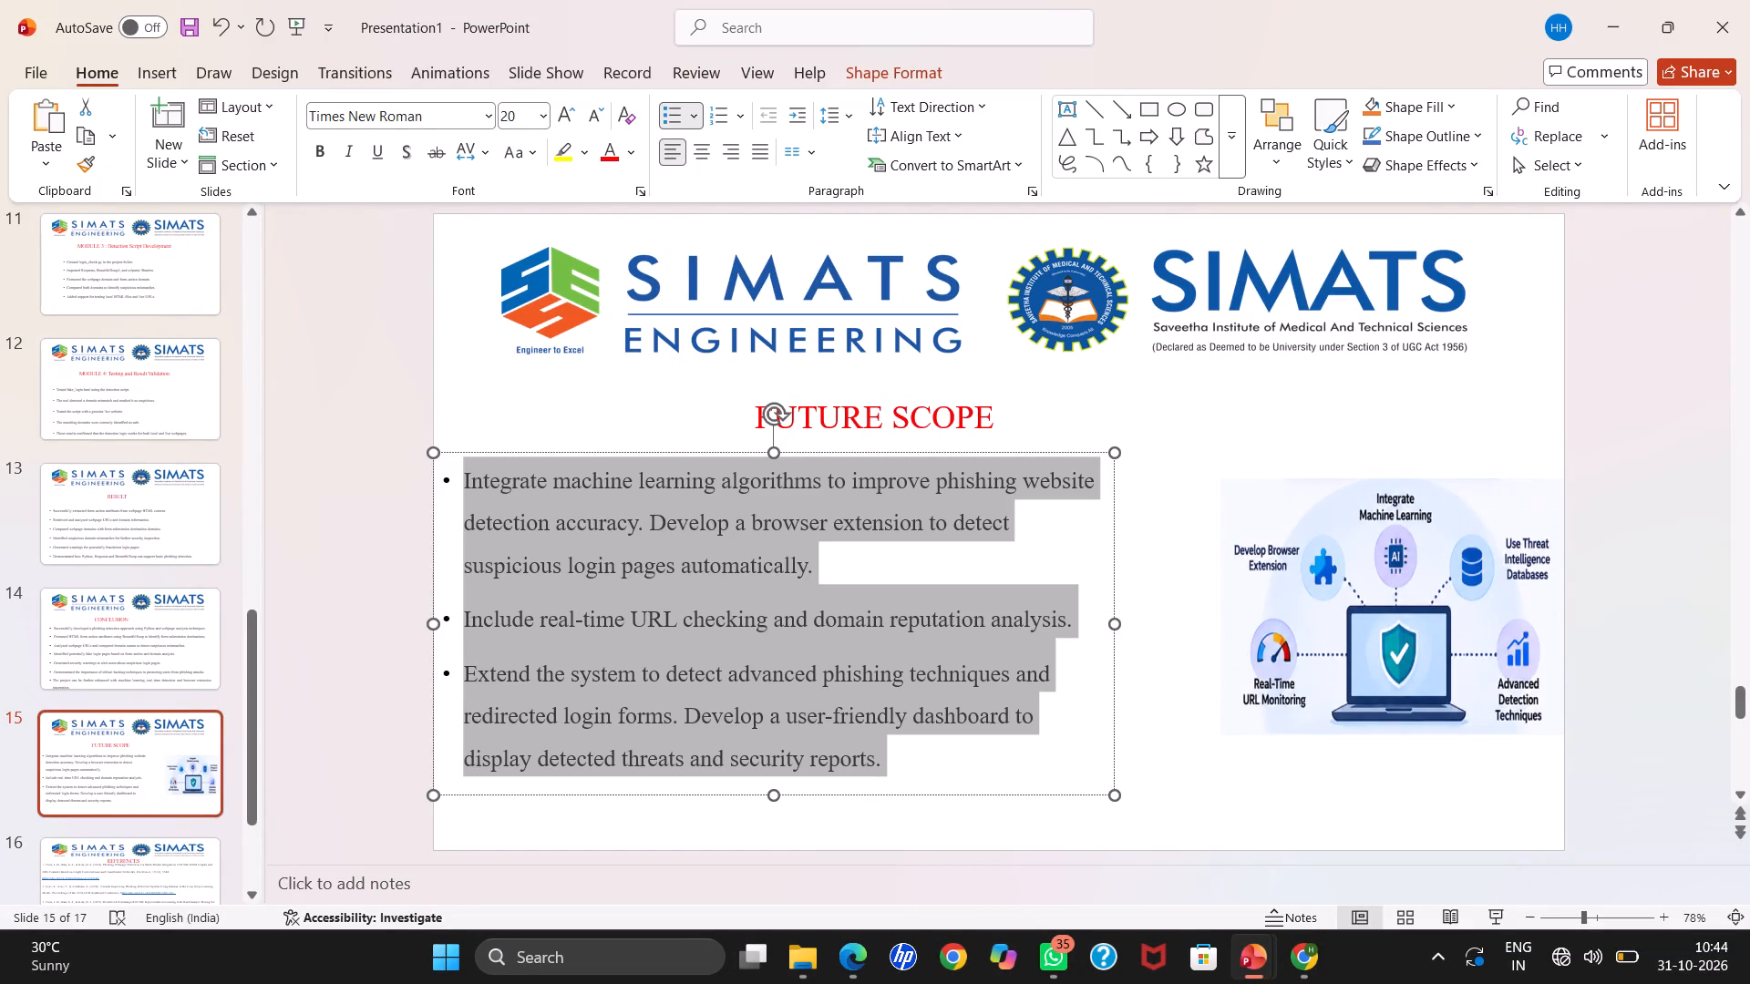
{"action": "left_click_drag", "start_coordinate": [368, 442], "coordinate": [367, 441]}
{"action": "left_click", "coordinate": [695, 120]}
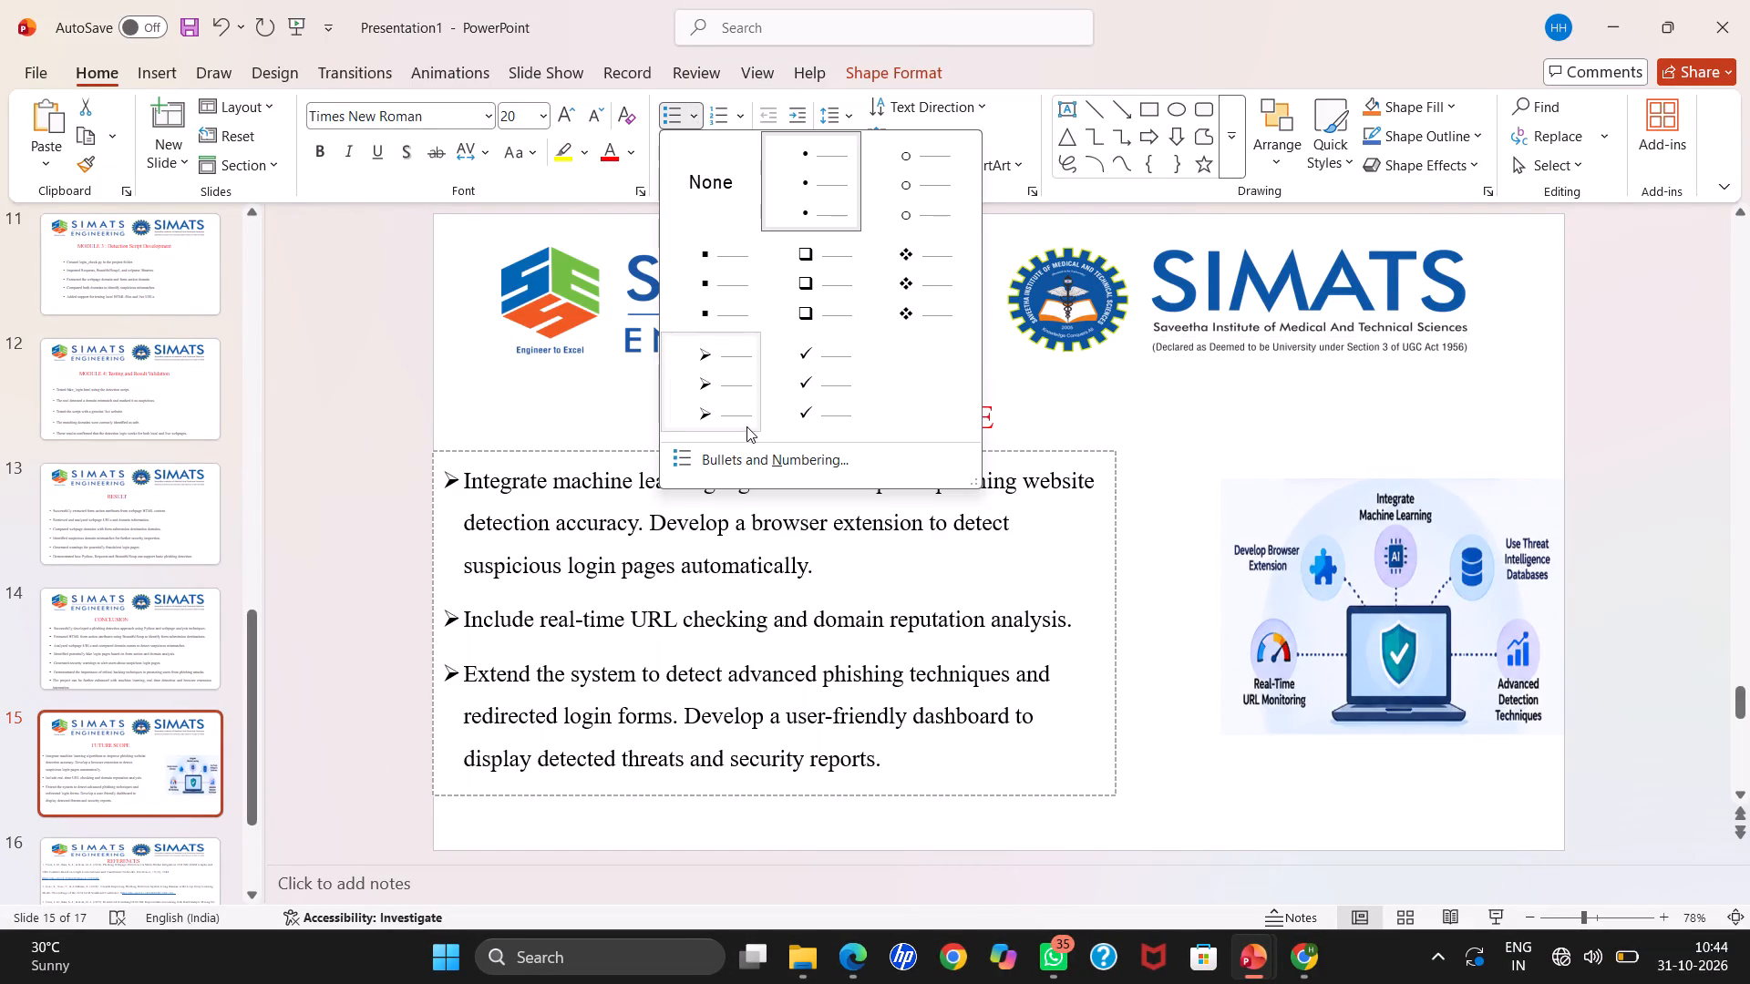
{"action": "left_click", "coordinate": [746, 426]}
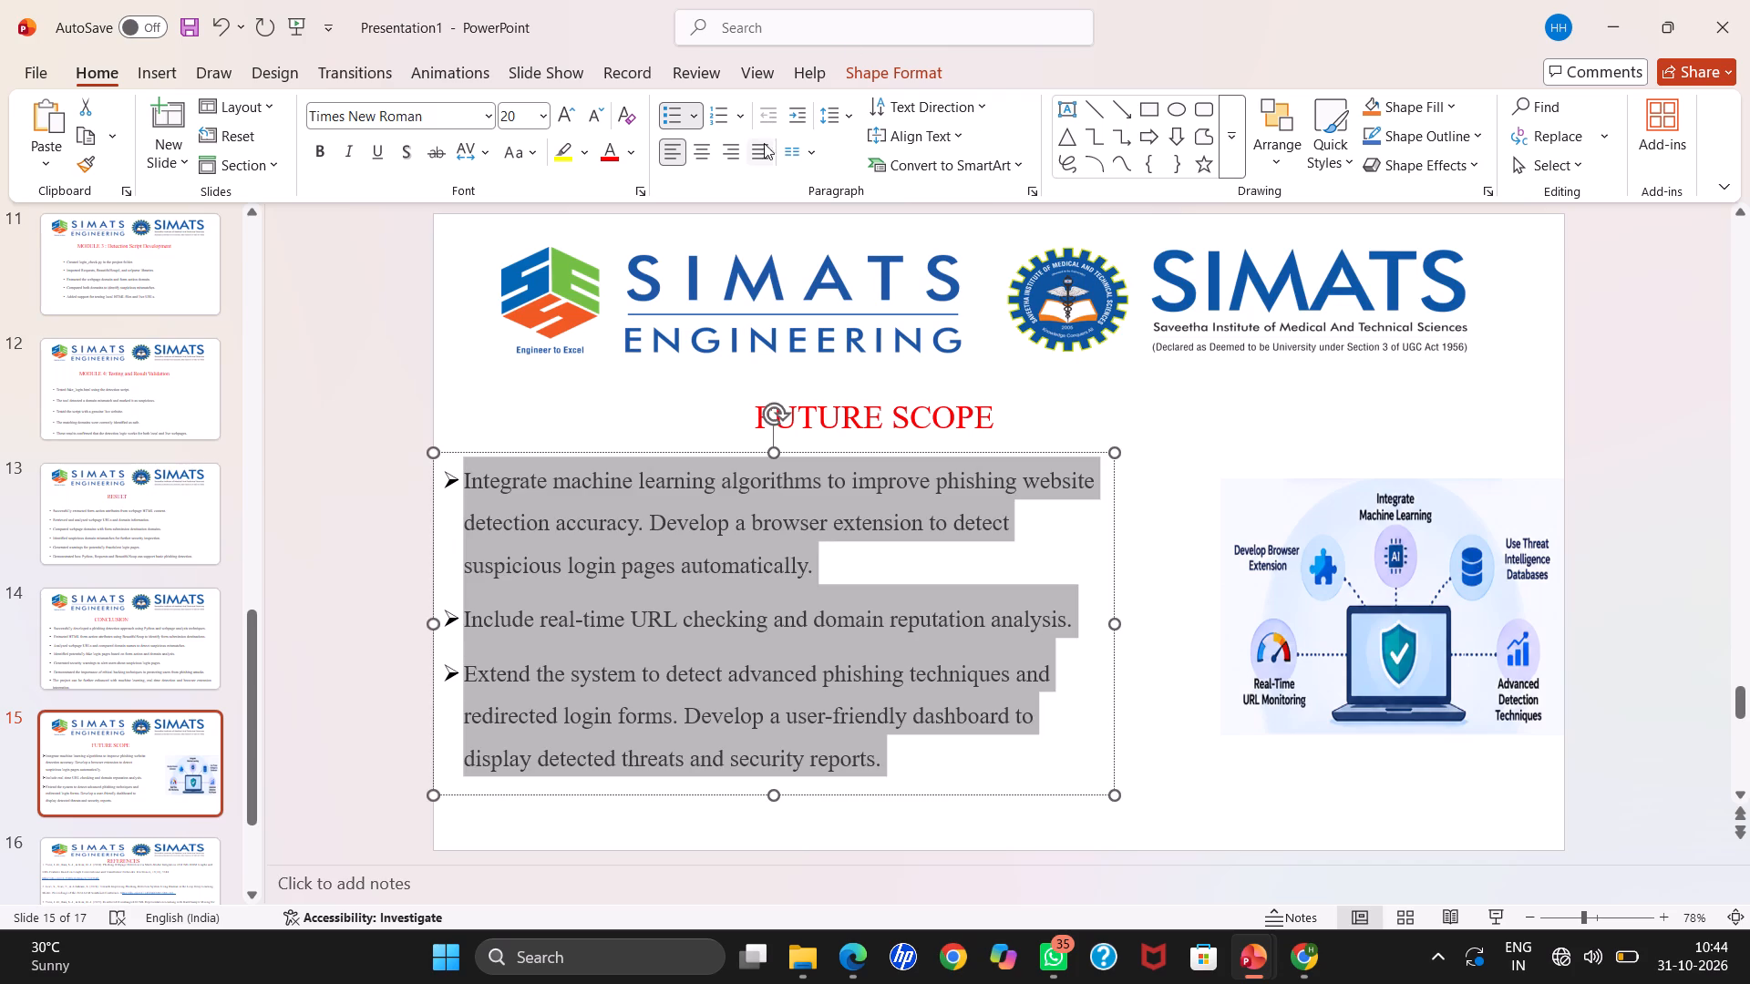
{"action": "left_click", "coordinate": [763, 153]}
Move the FUTURE SCOPE laptop illustration closer to the bullet text and enlarge it to about 11.37 cm wide by 9.23 cm high.
{"action": "left_click", "coordinate": [1429, 608]}
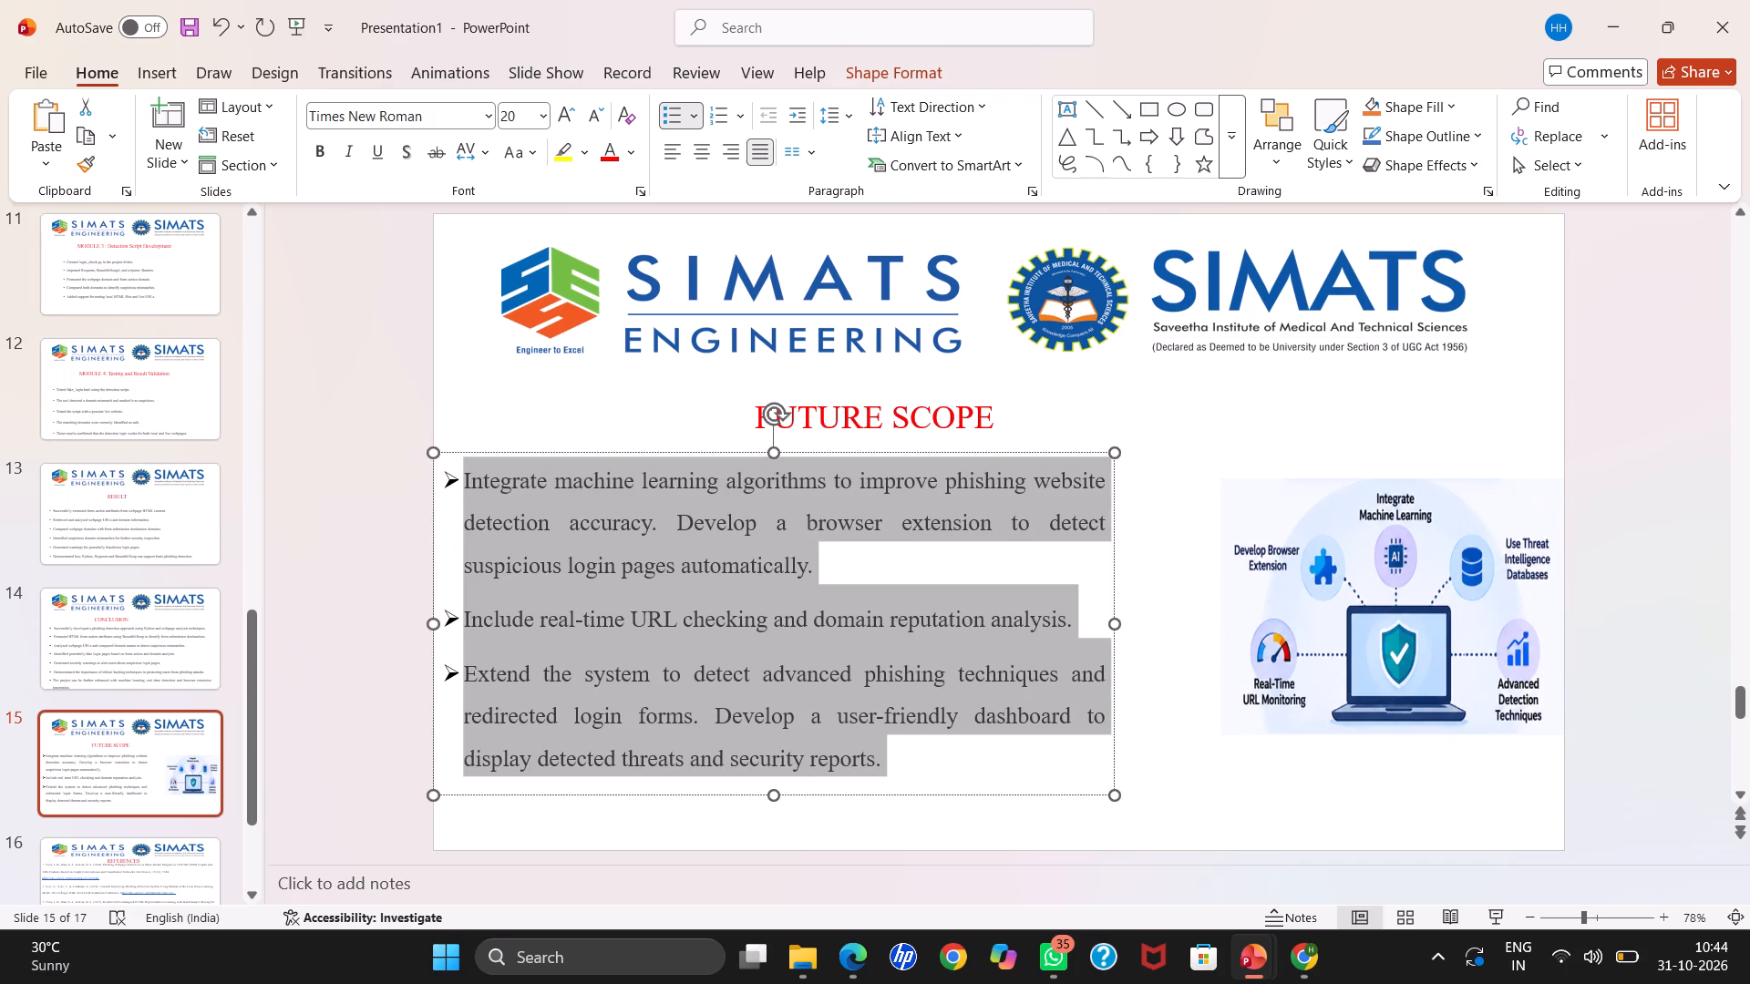
{"action": "left_click_drag", "start_coordinate": [1385, 507], "coordinate": [1318, 502]}
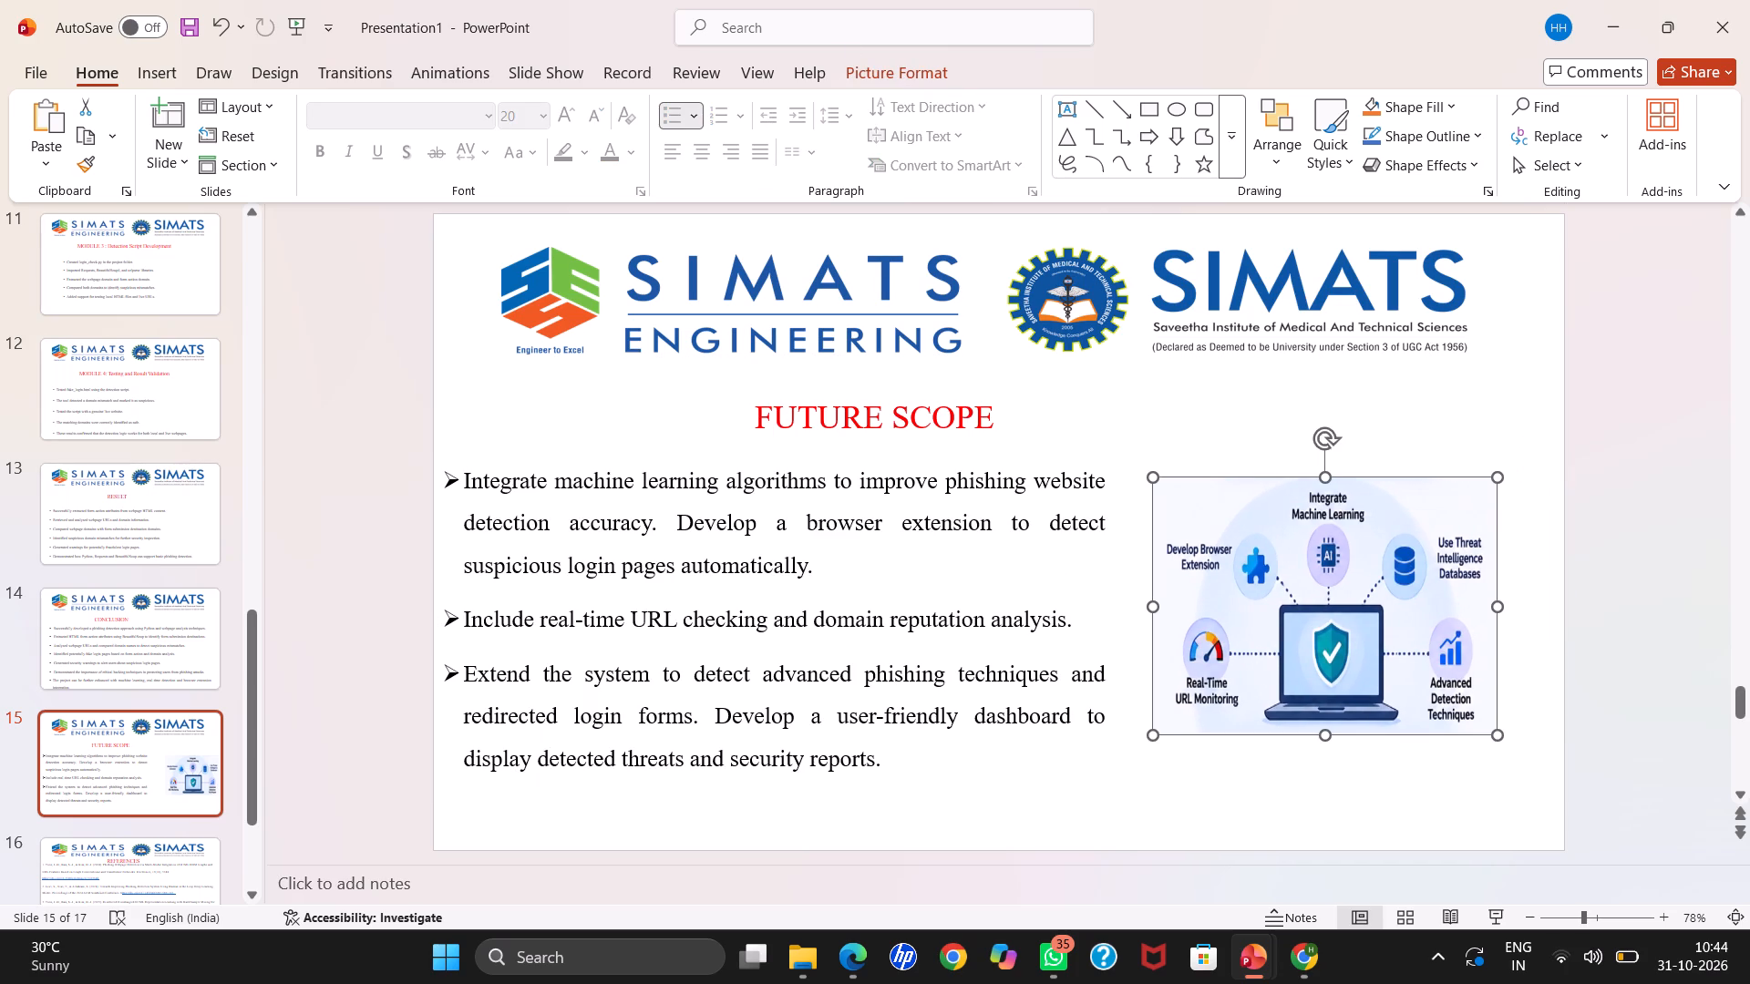
{"action": "left_click_drag", "start_coordinate": [1323, 478], "coordinate": [1323, 463]}
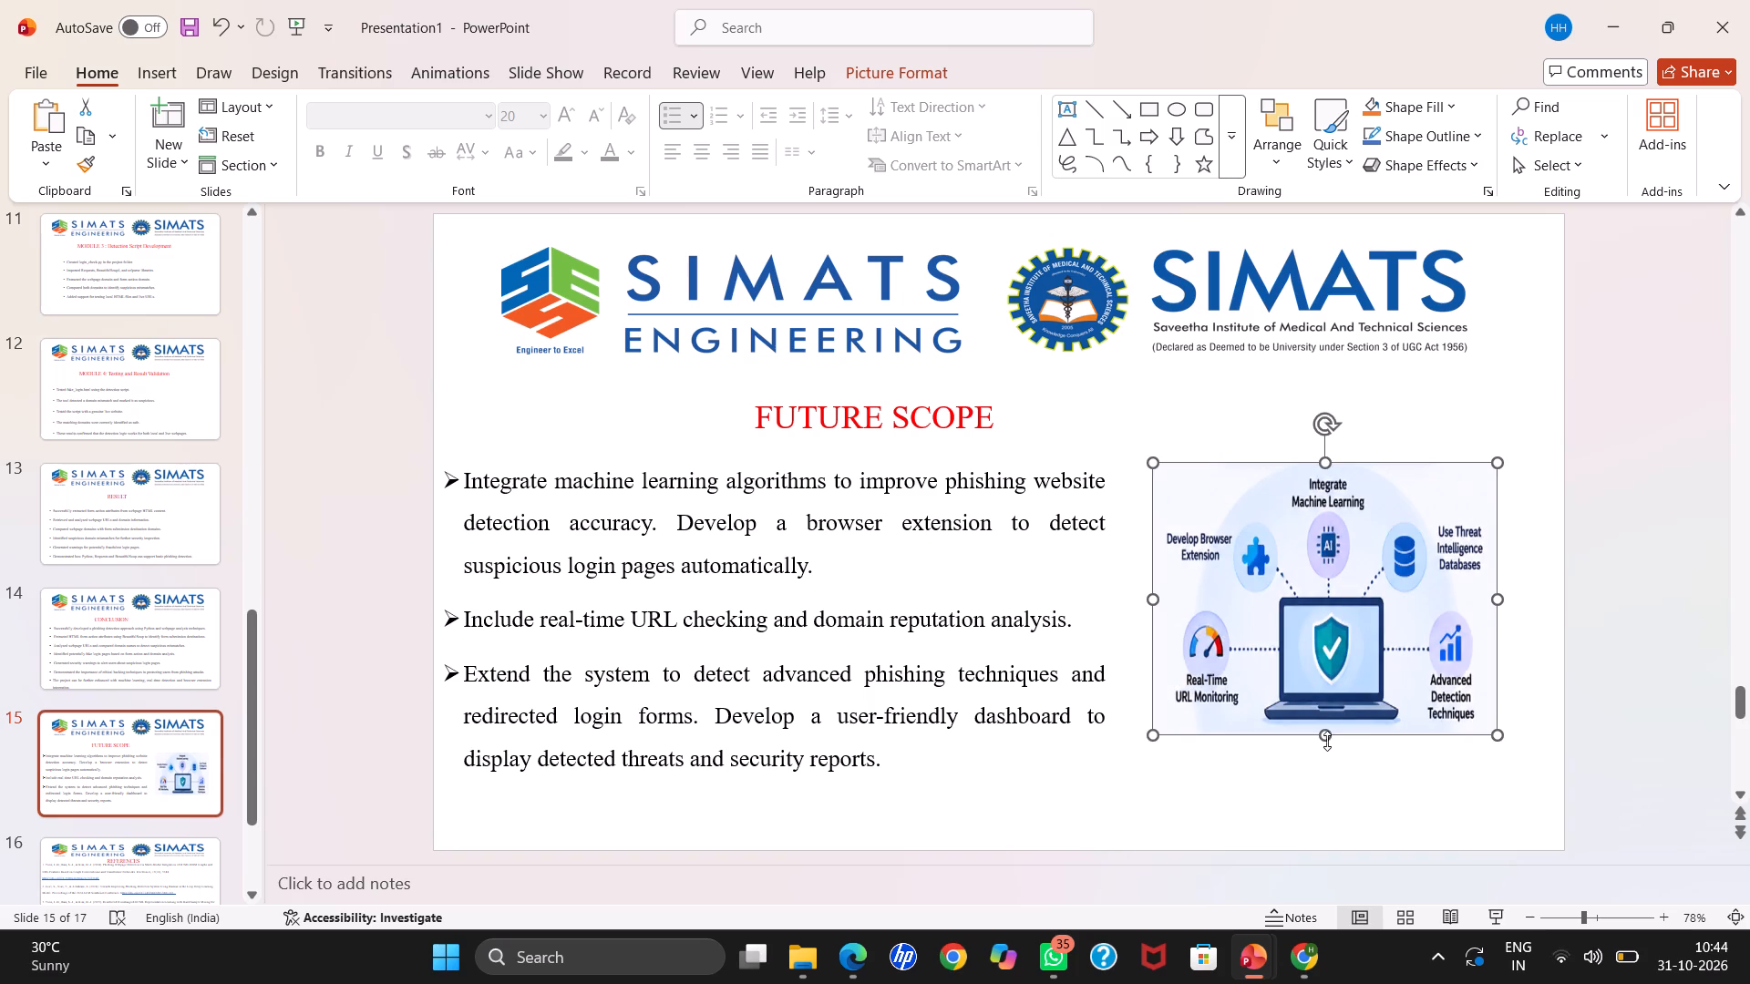
{"action": "left_click_drag", "start_coordinate": [1325, 738], "coordinate": [1326, 771]}
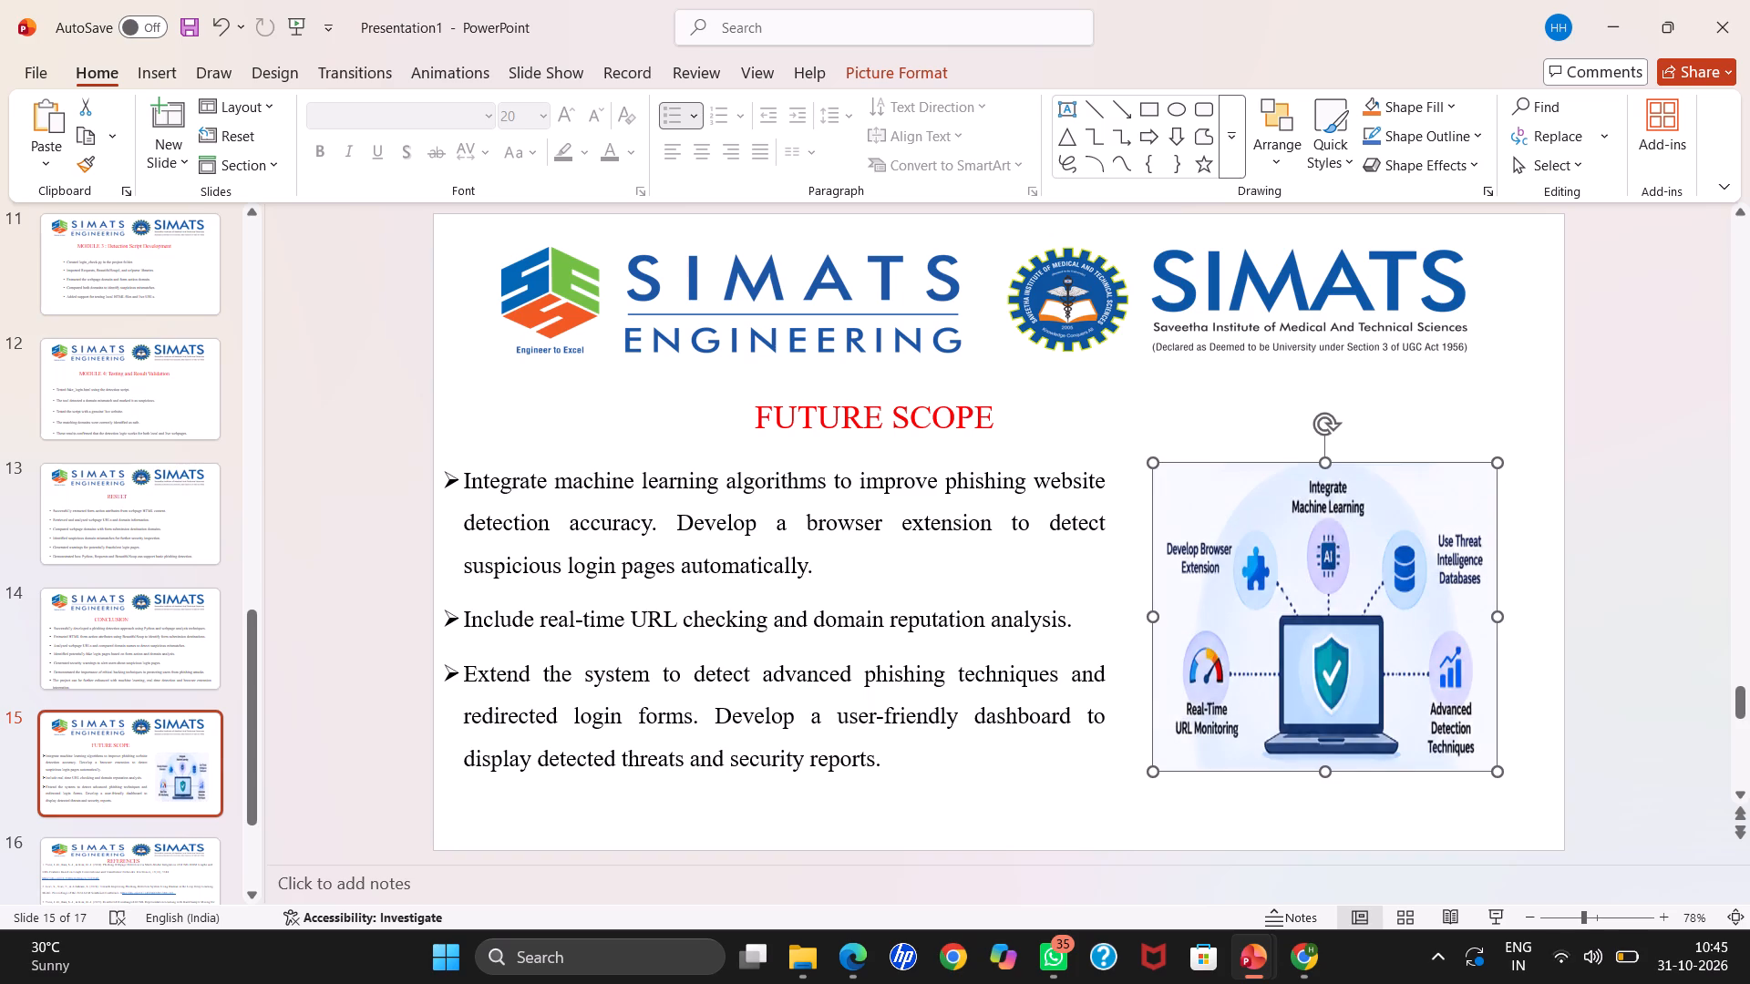
{"action": "left_click_drag", "start_coordinate": [1491, 617], "coordinate": [1518, 617]}
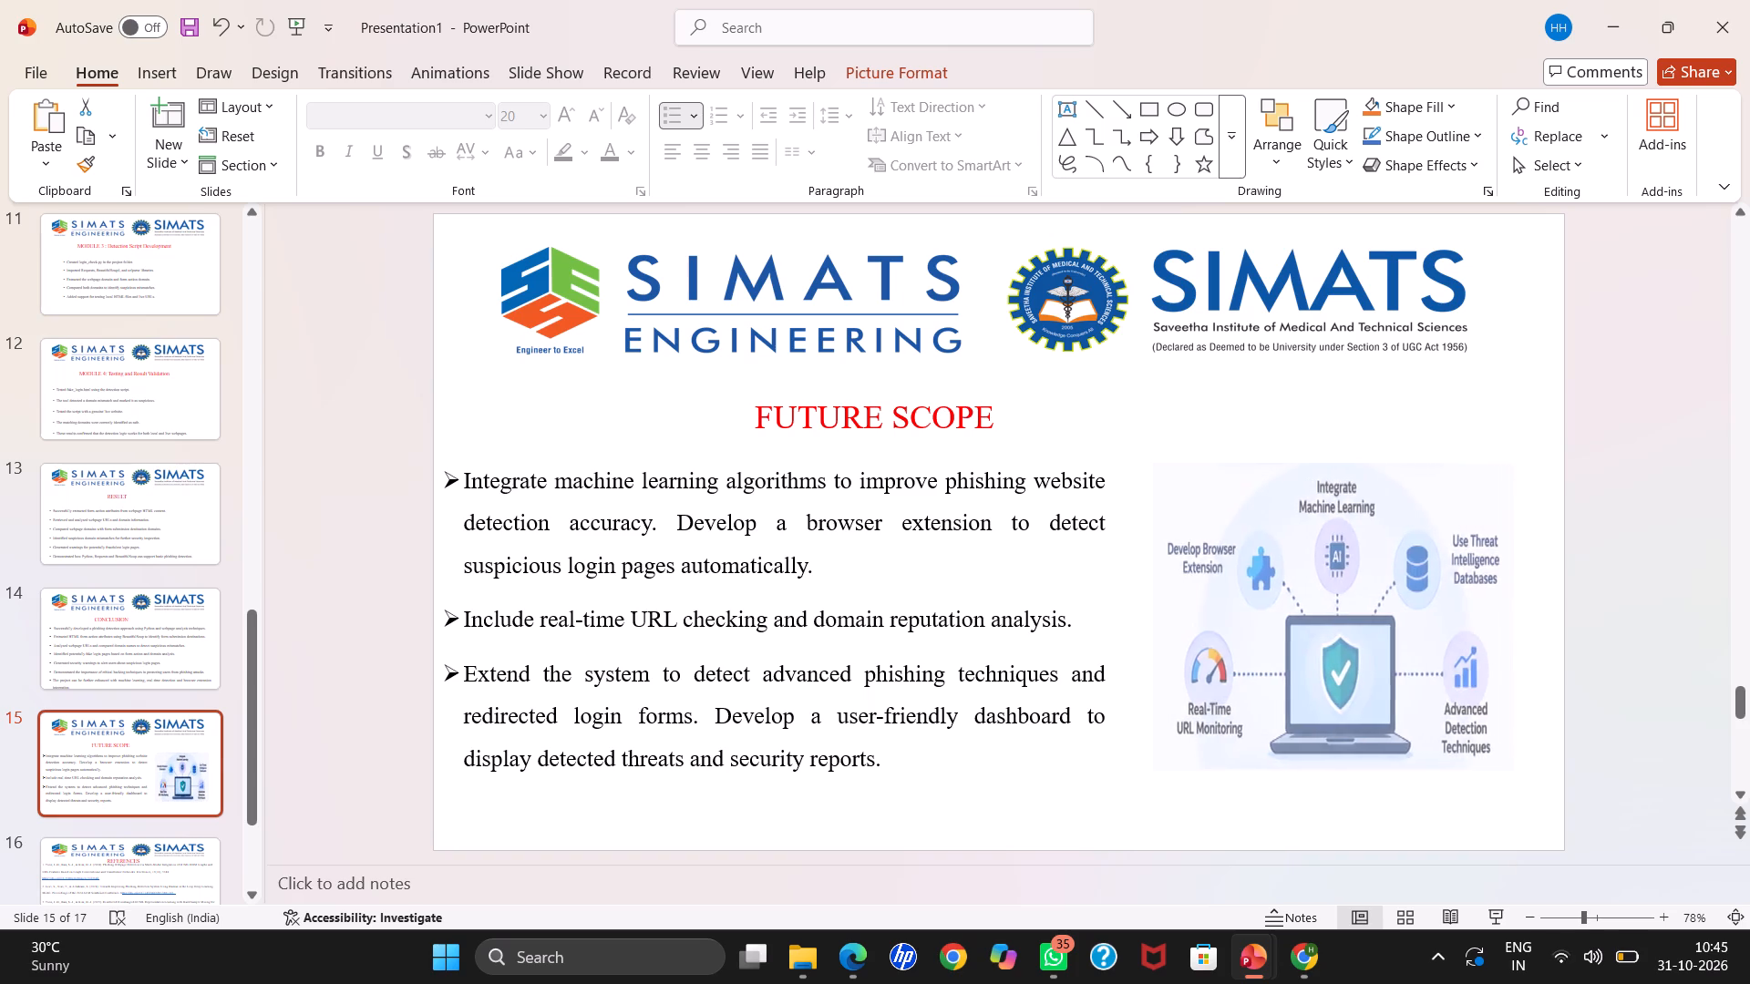
{"action": "left_click_drag", "start_coordinate": [1518, 617], "coordinate": [1532, 613]}
Apply the metallic frame picture style to the laptop illustration.
{"action": "triple_click", "coordinate": [1440, 590]}
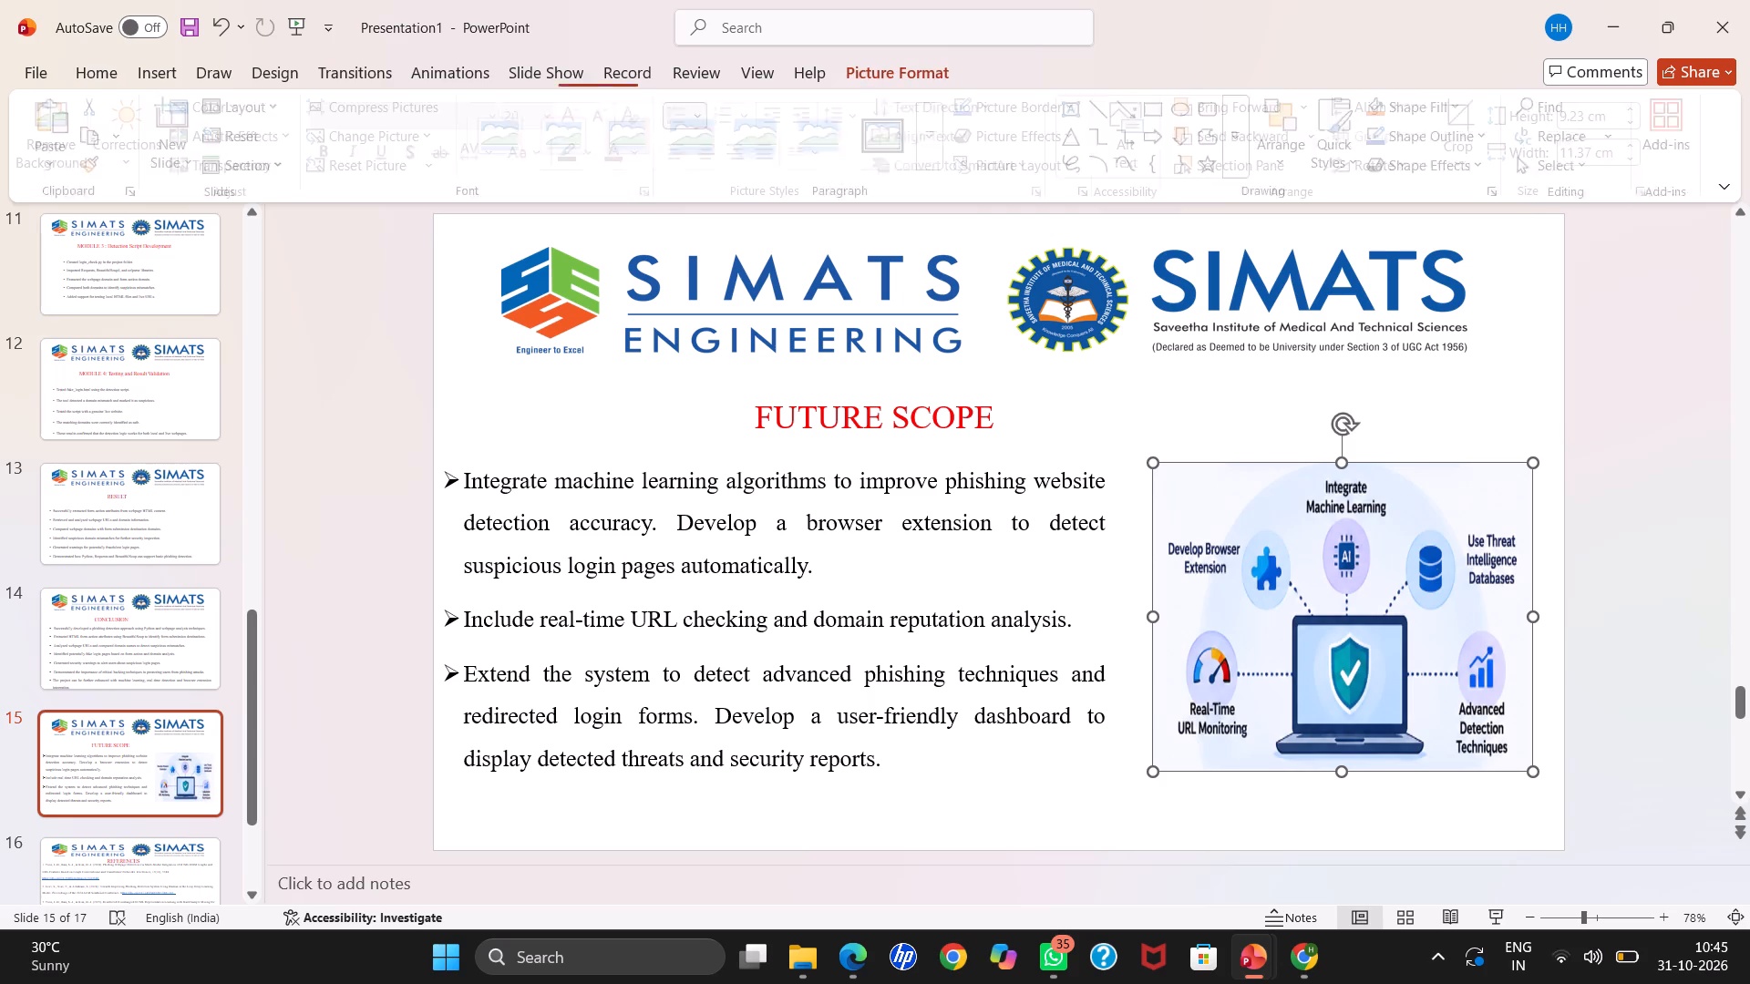
{"action": "left_click", "coordinate": [1440, 590]}
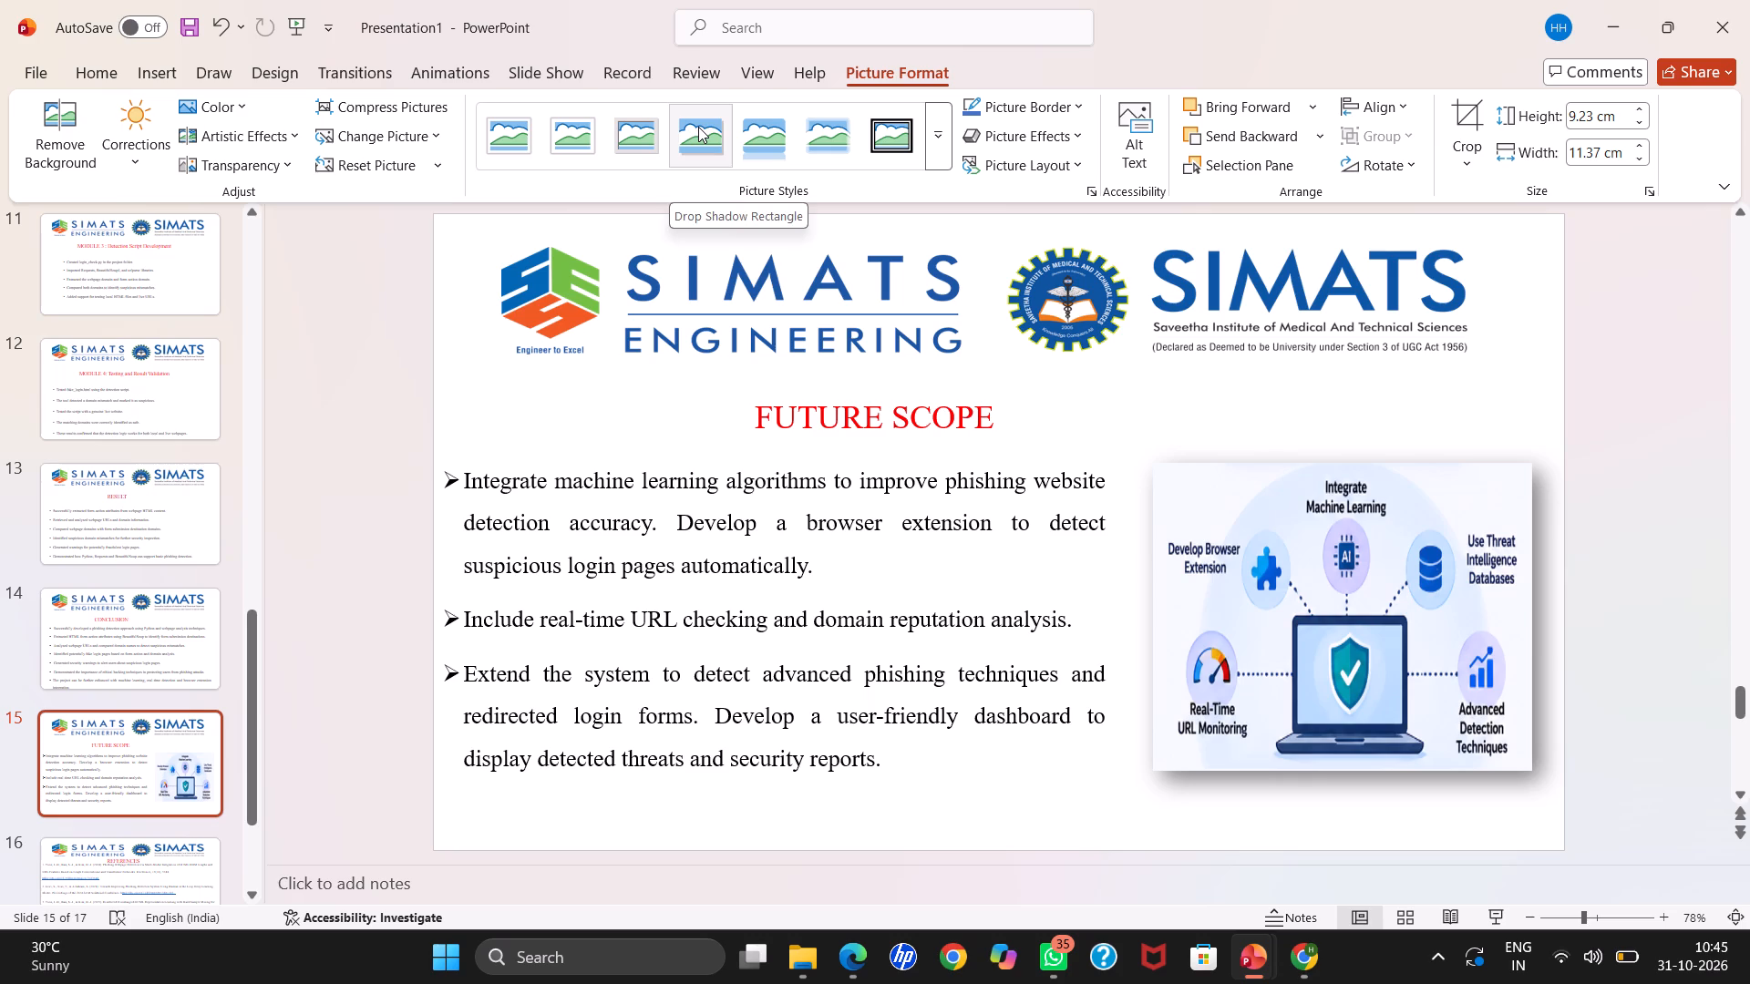
{"action": "left_click", "coordinate": [644, 124]}
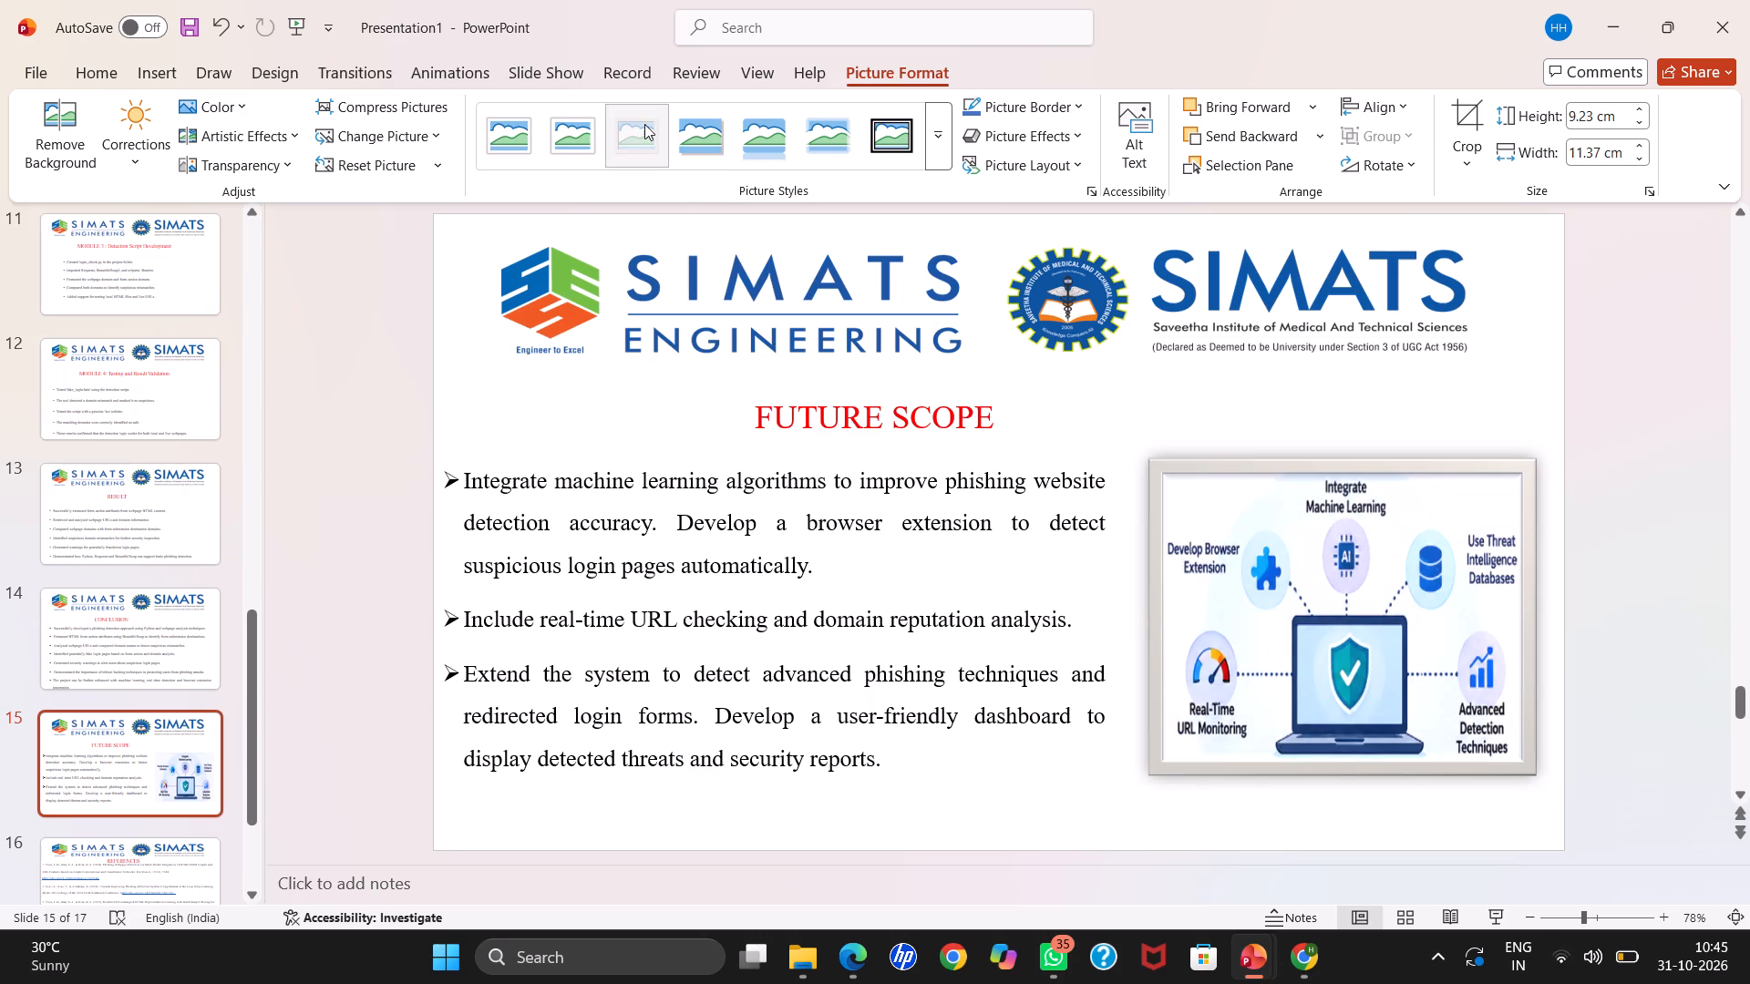
{"action": "left_click", "coordinate": [1209, 426]}
Make the FUTURE SCOPE heading bold and centre it in its text box.
{"action": "scroll", "coordinate": [1218, 436], "scroll_direction": "up", "scroll_amount": 1}
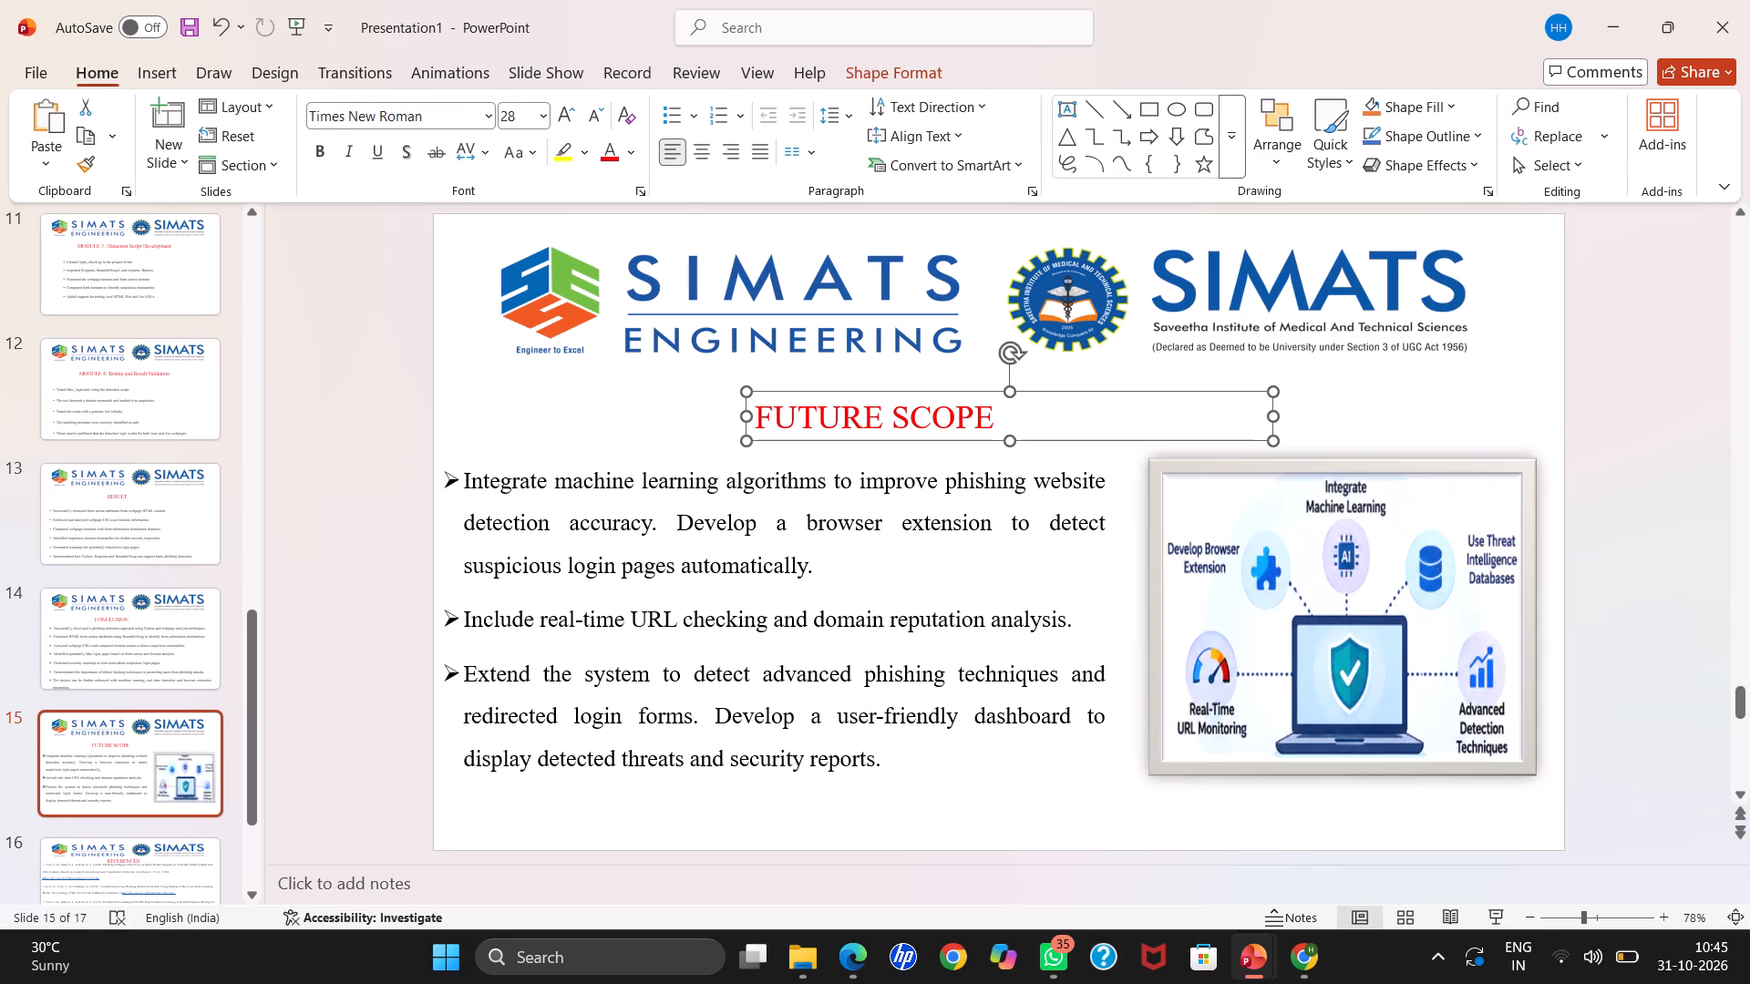
{"action": "scroll", "coordinate": [1282, 507], "scroll_direction": "up", "scroll_amount": 1}
{"action": "triple_click", "coordinate": [940, 425]}
{"action": "left_click", "coordinate": [940, 425]}
{"action": "triple_click", "coordinate": [940, 425]}
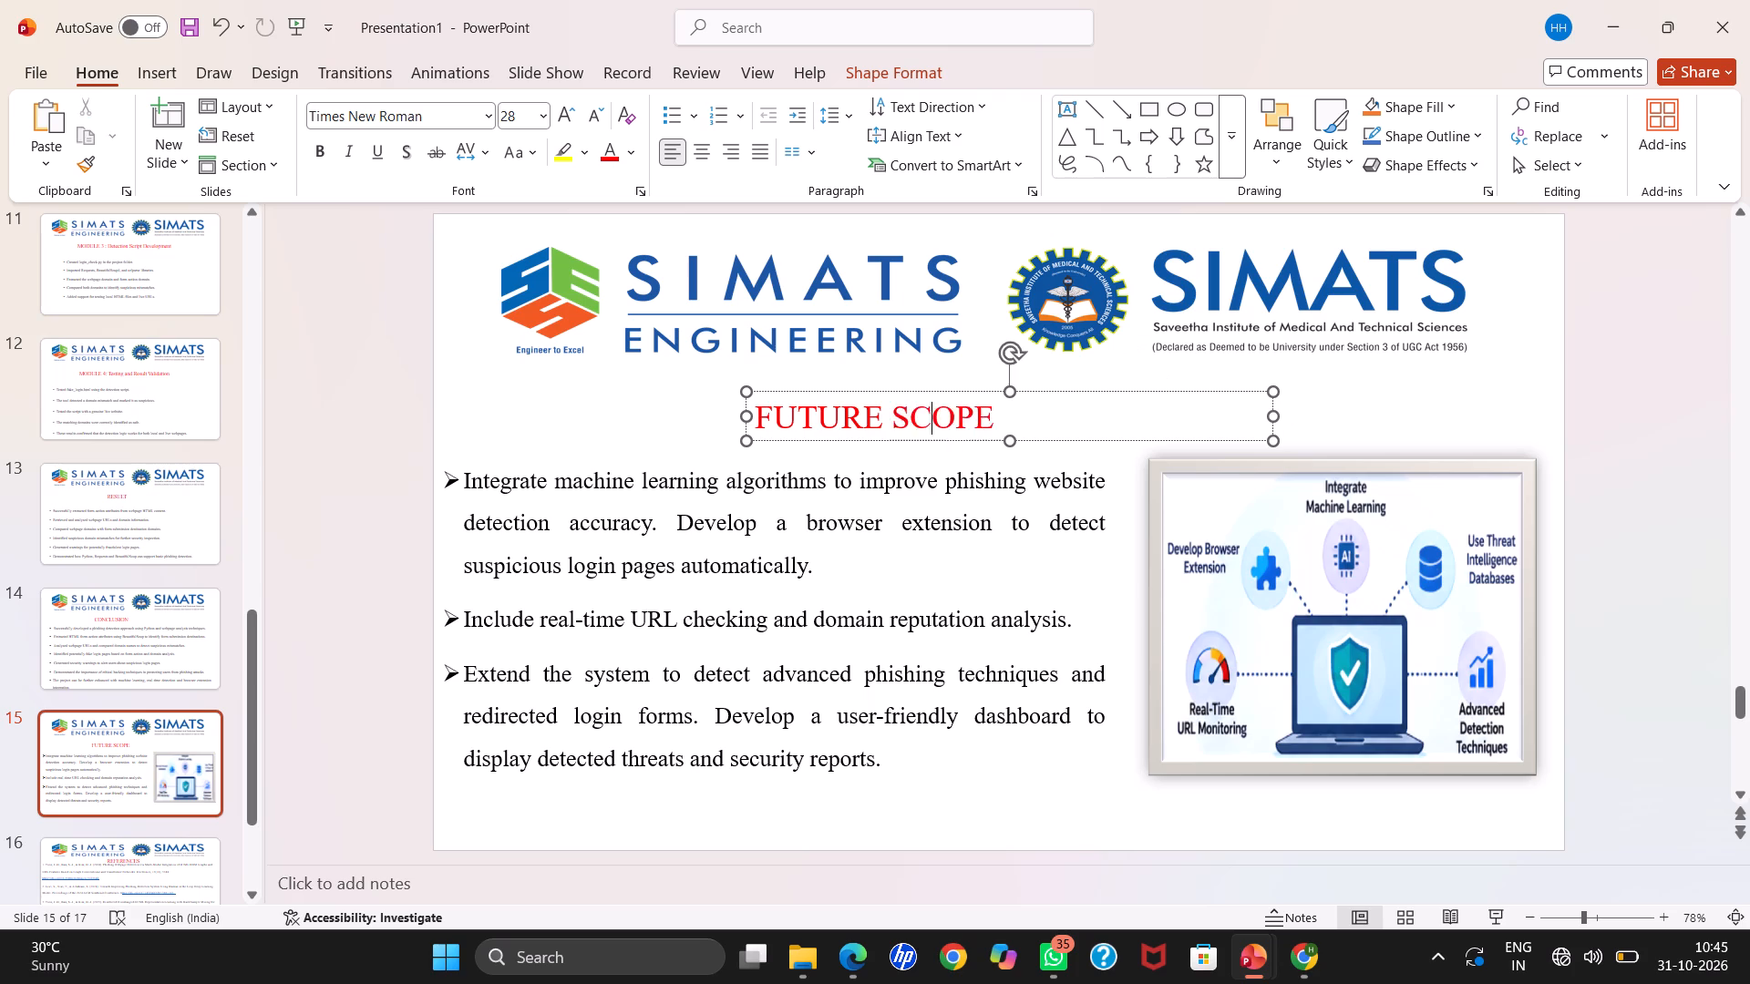
{"action": "key", "text": "ctrl+b"}
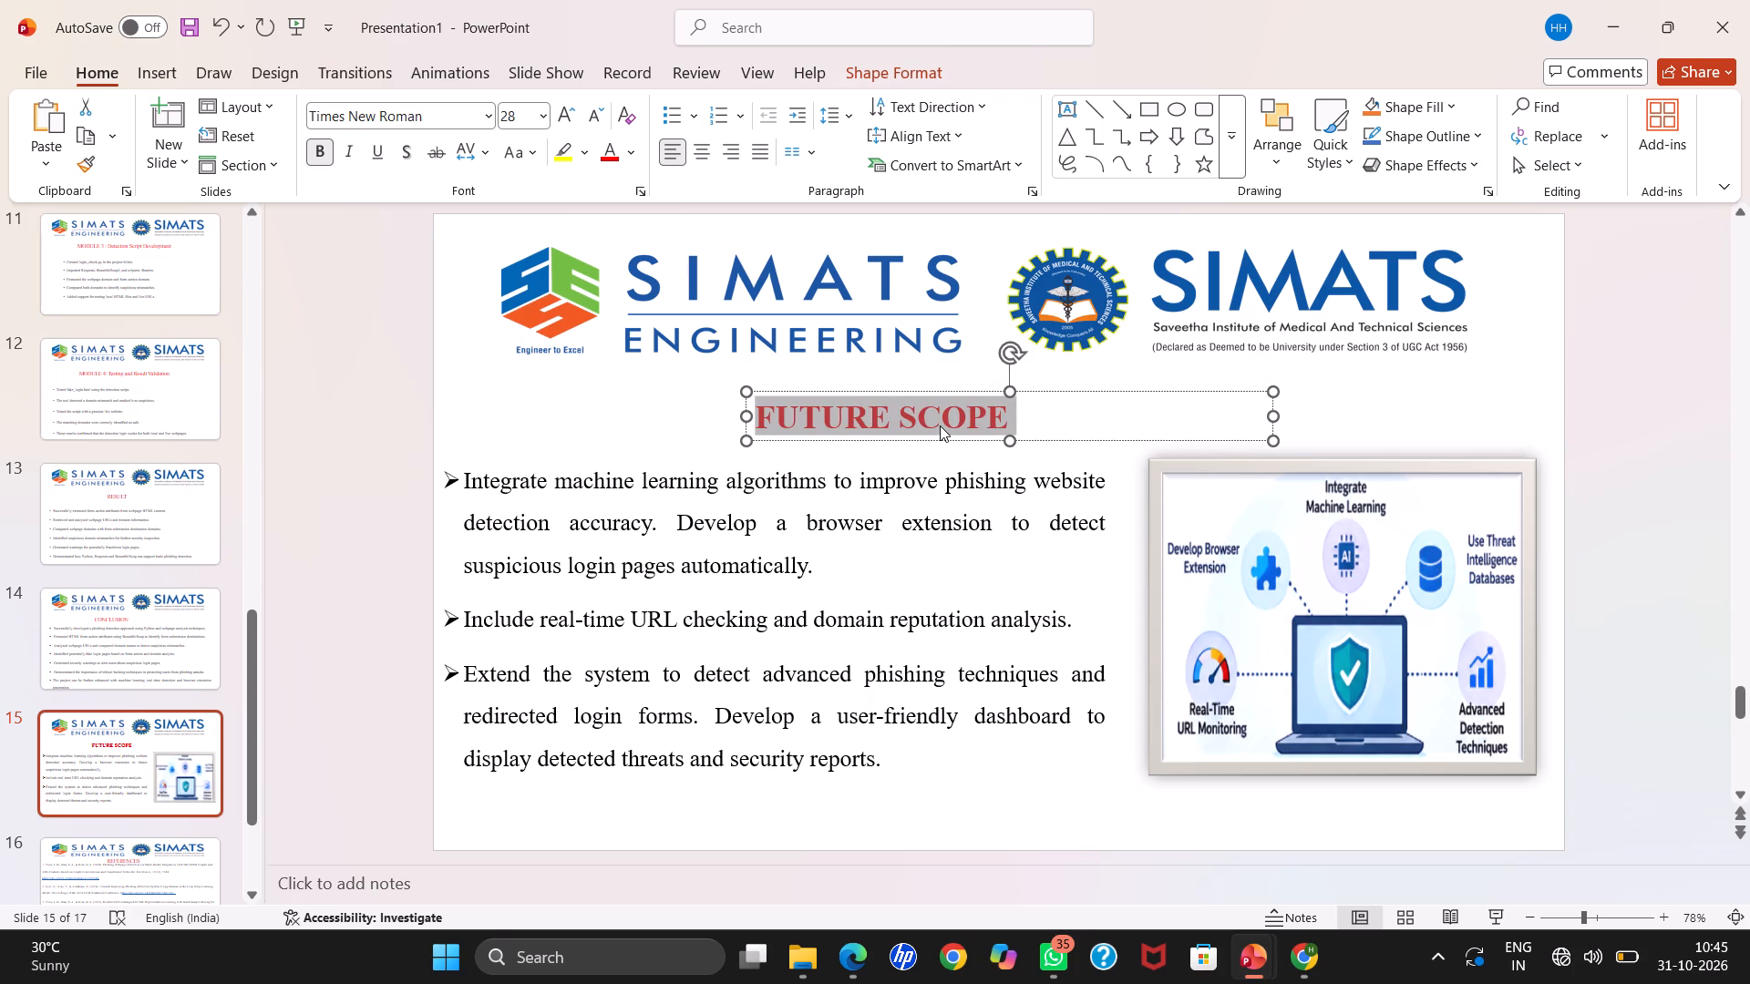
{"action": "left_click", "coordinate": [701, 158]}
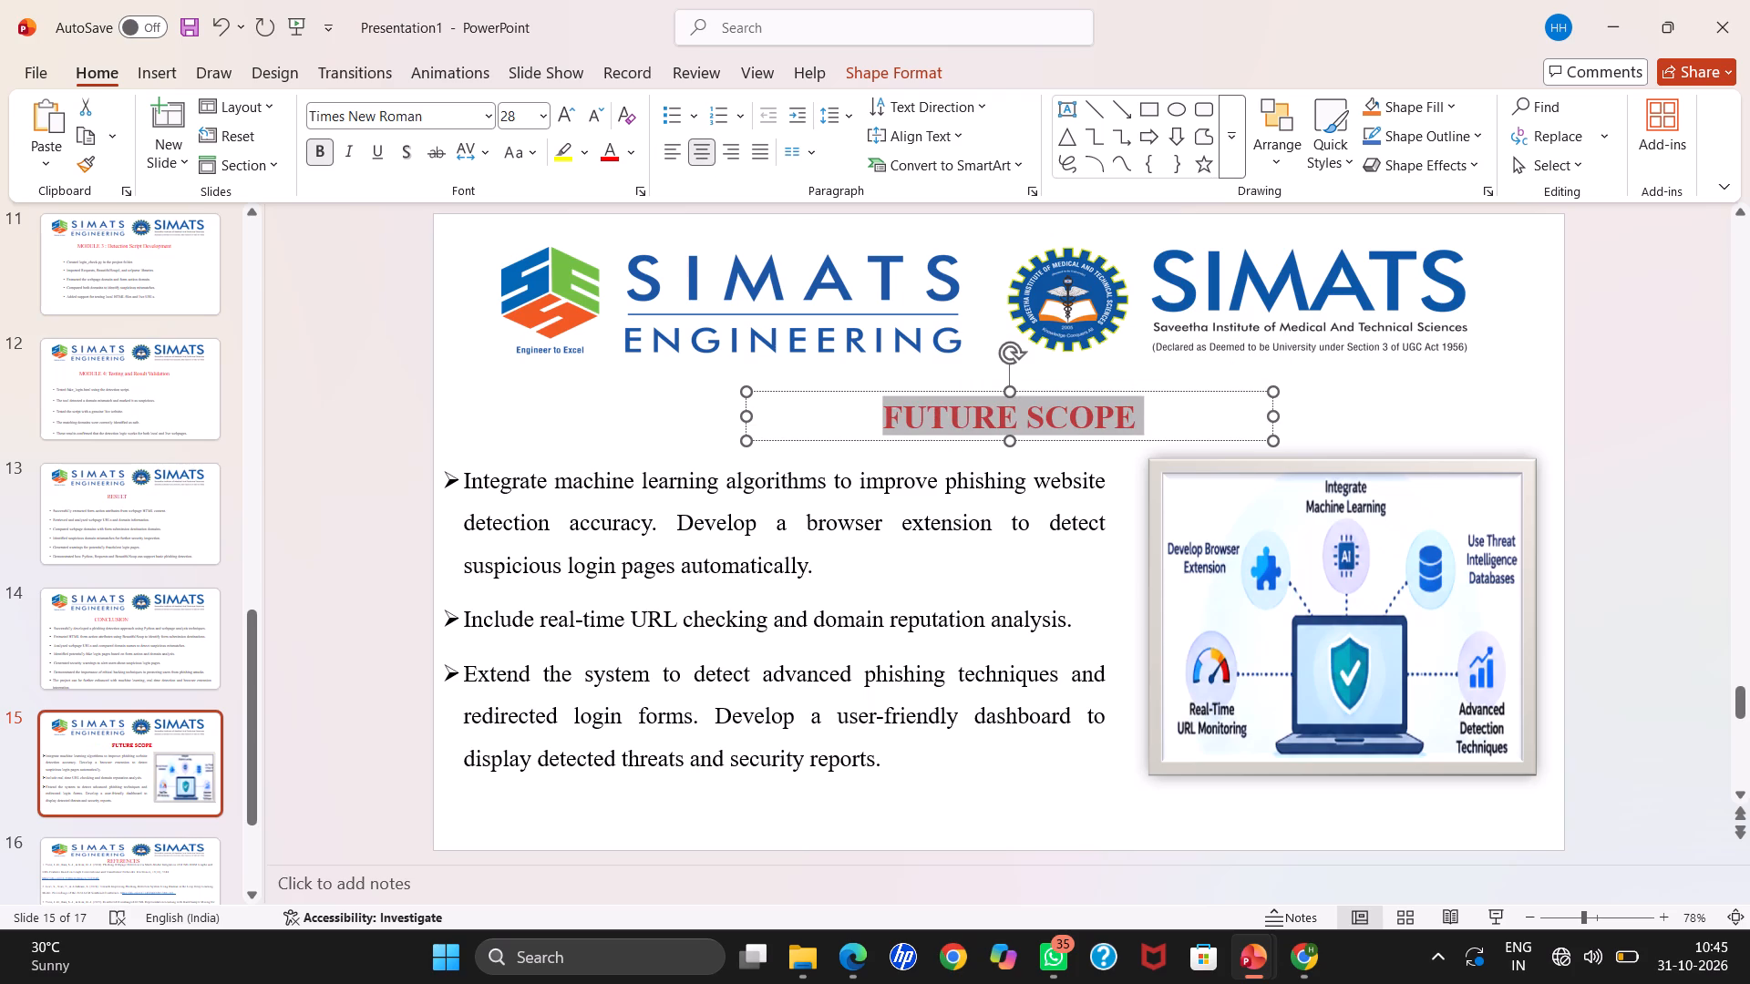
{"action": "left_click", "coordinate": [1365, 427]}
Reduce the height of the SIMATS logo banner on FUTURE SCOPE and nudge it up close to the slide's top edge.
{"action": "left_click", "coordinate": [1016, 349]}
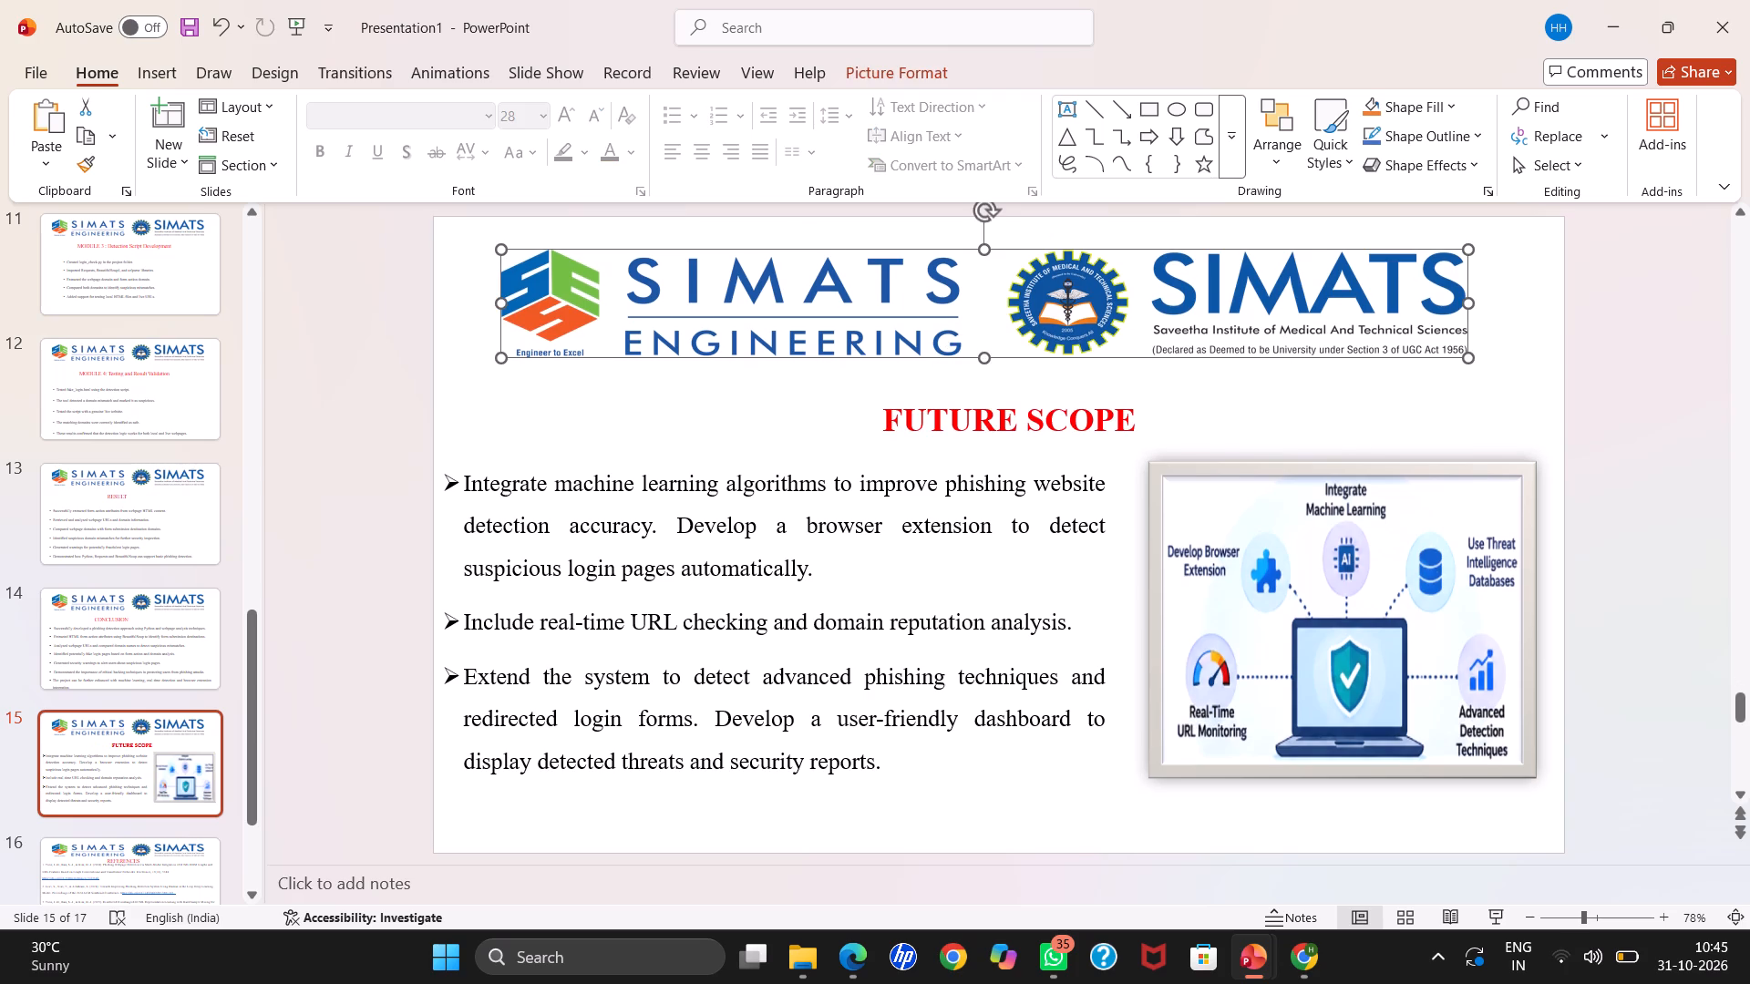
{"action": "left_click_drag", "start_coordinate": [980, 359], "coordinate": [980, 356]}
{"action": "left_click_drag", "start_coordinate": [980, 356], "coordinate": [983, 337]}
{"action": "left_click", "coordinate": [980, 299]}
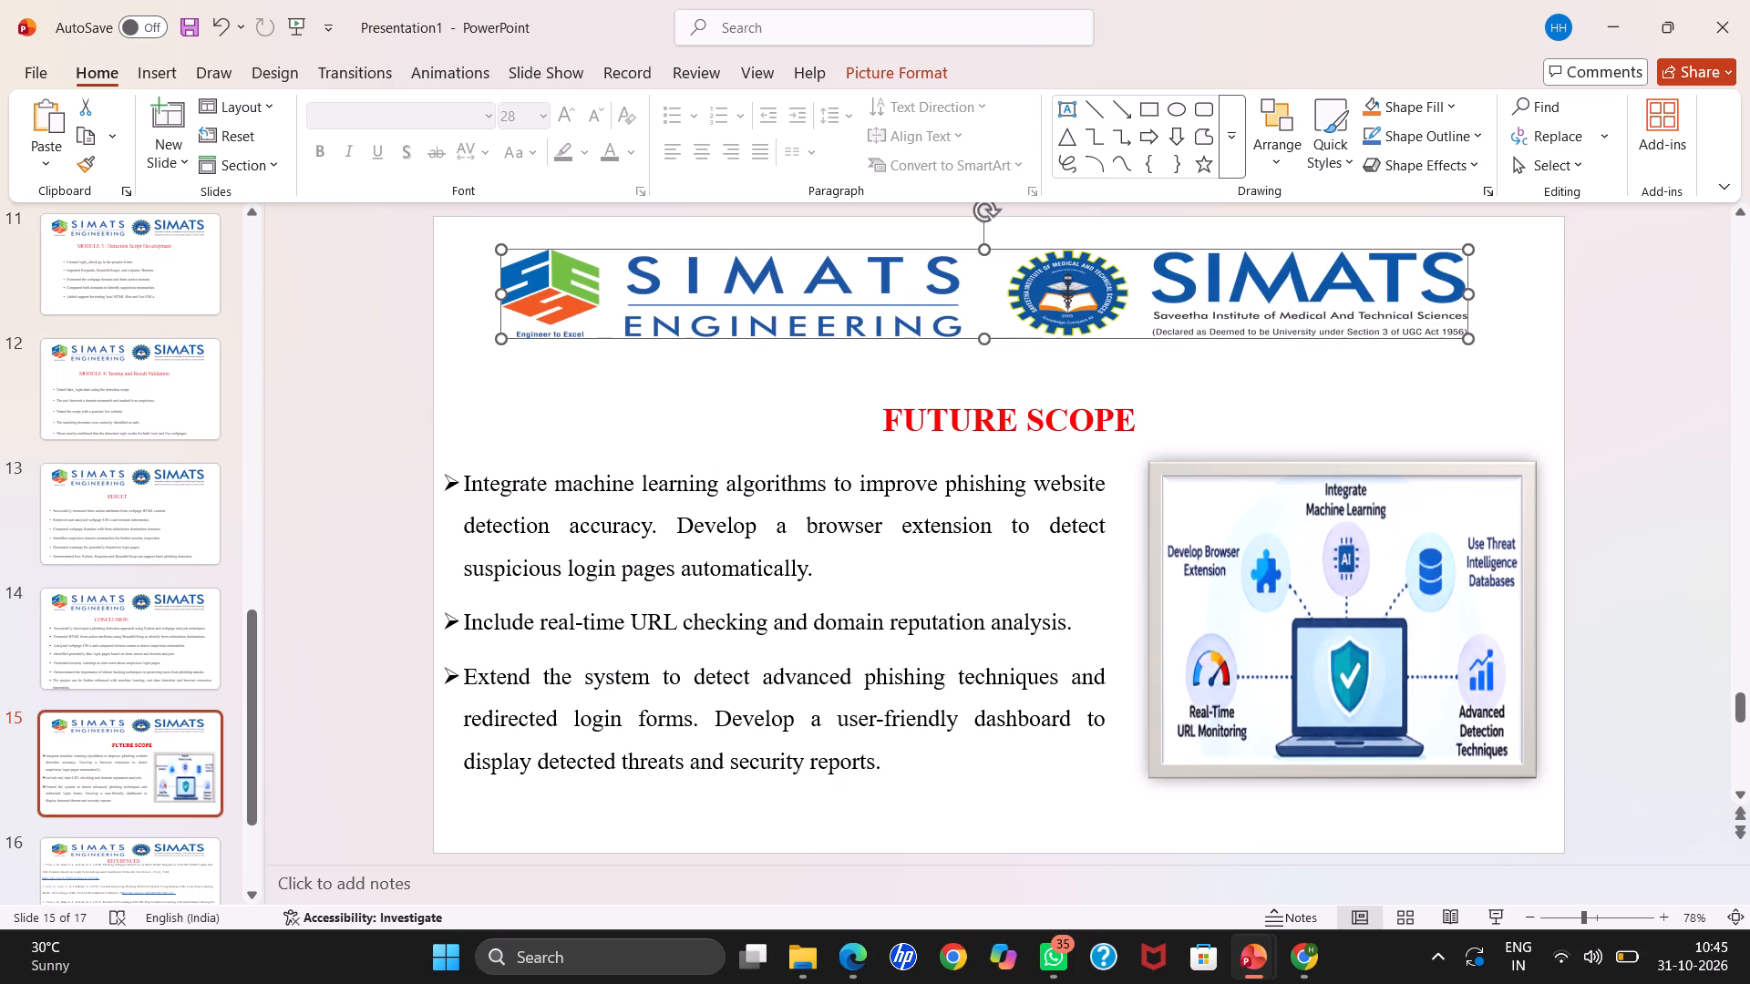
{"action": "key", "text": "Up"}
{"action": "key", "text": "Up"}
{"action": "key", "text": "Up"}
{"action": "key", "text": "Up"}
{"action": "key", "text": "Up"}
{"action": "key", "text": "Up"}
{"action": "key", "text": "Up"}
{"action": "key", "text": "Up"}
{"action": "key", "text": "Up"}
{"action": "key", "text": "Up"}
{"action": "key", "text": "Up"}
{"action": "key", "text": "Up"}
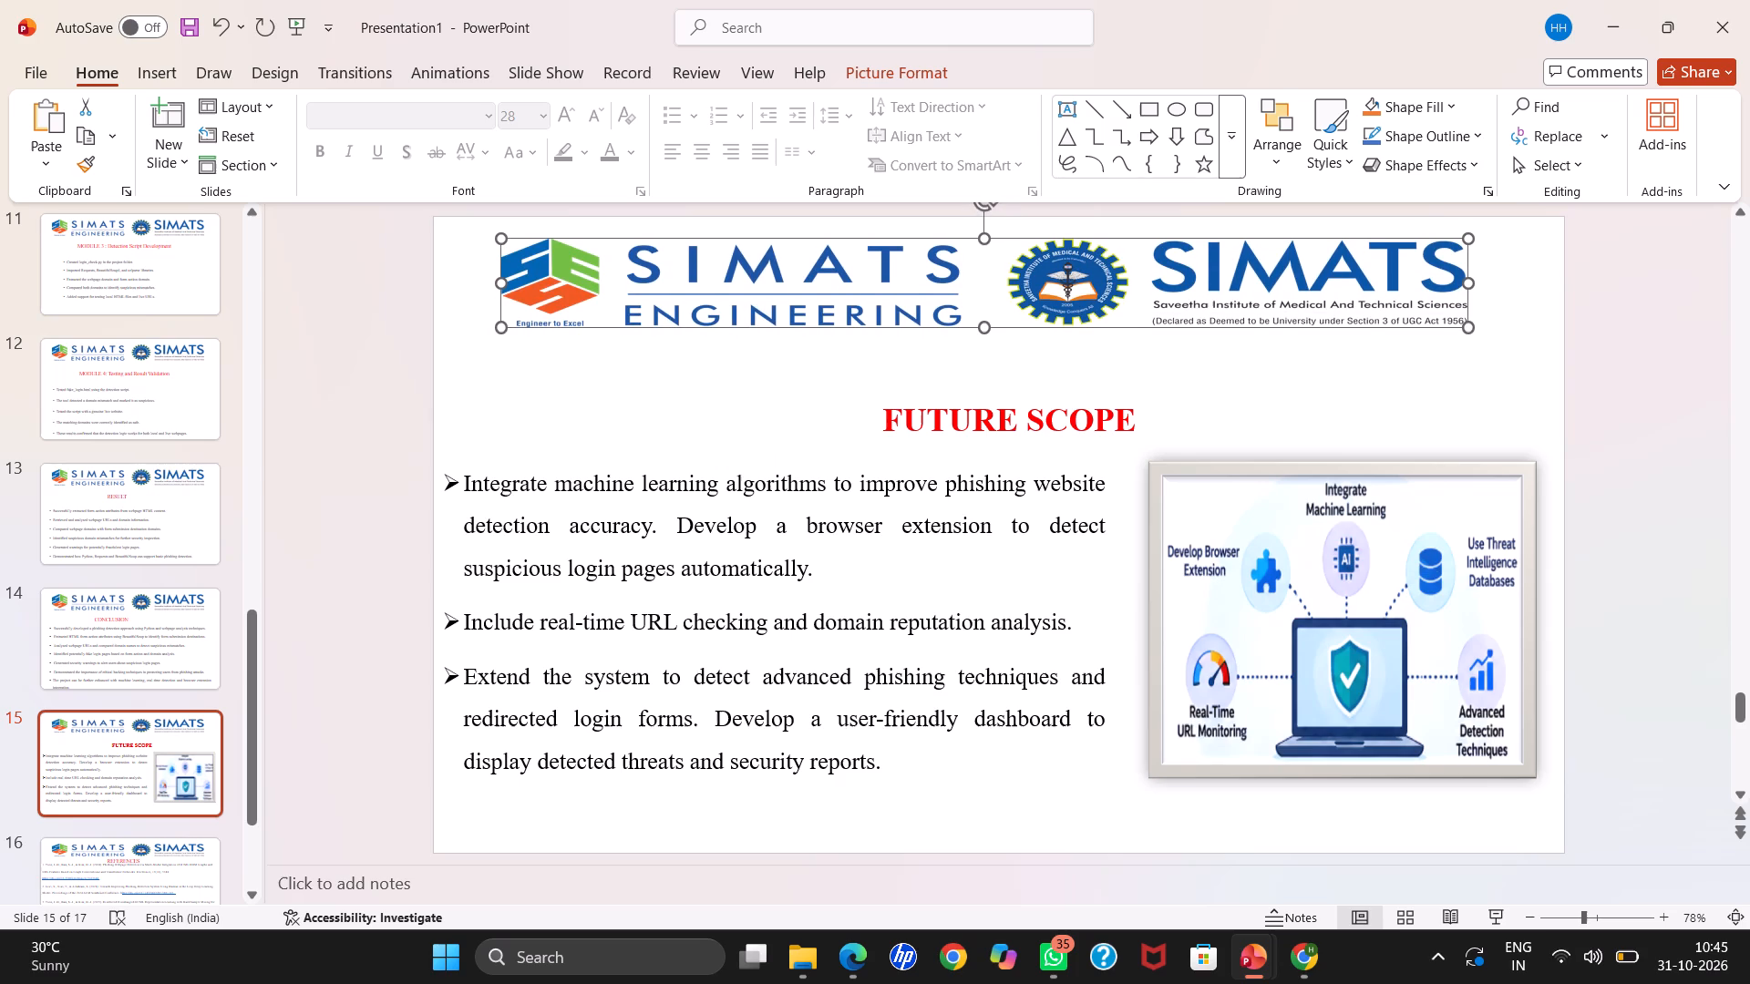
{"action": "key", "text": "Up"}
{"action": "key", "text": "Up"}
{"action": "key", "text": "Up"}
{"action": "key", "text": "Up"}
{"action": "key", "text": "Up"}
{"action": "key", "text": "Up"}
{"action": "key", "text": "Up"}
{"action": "key", "text": "Up"}
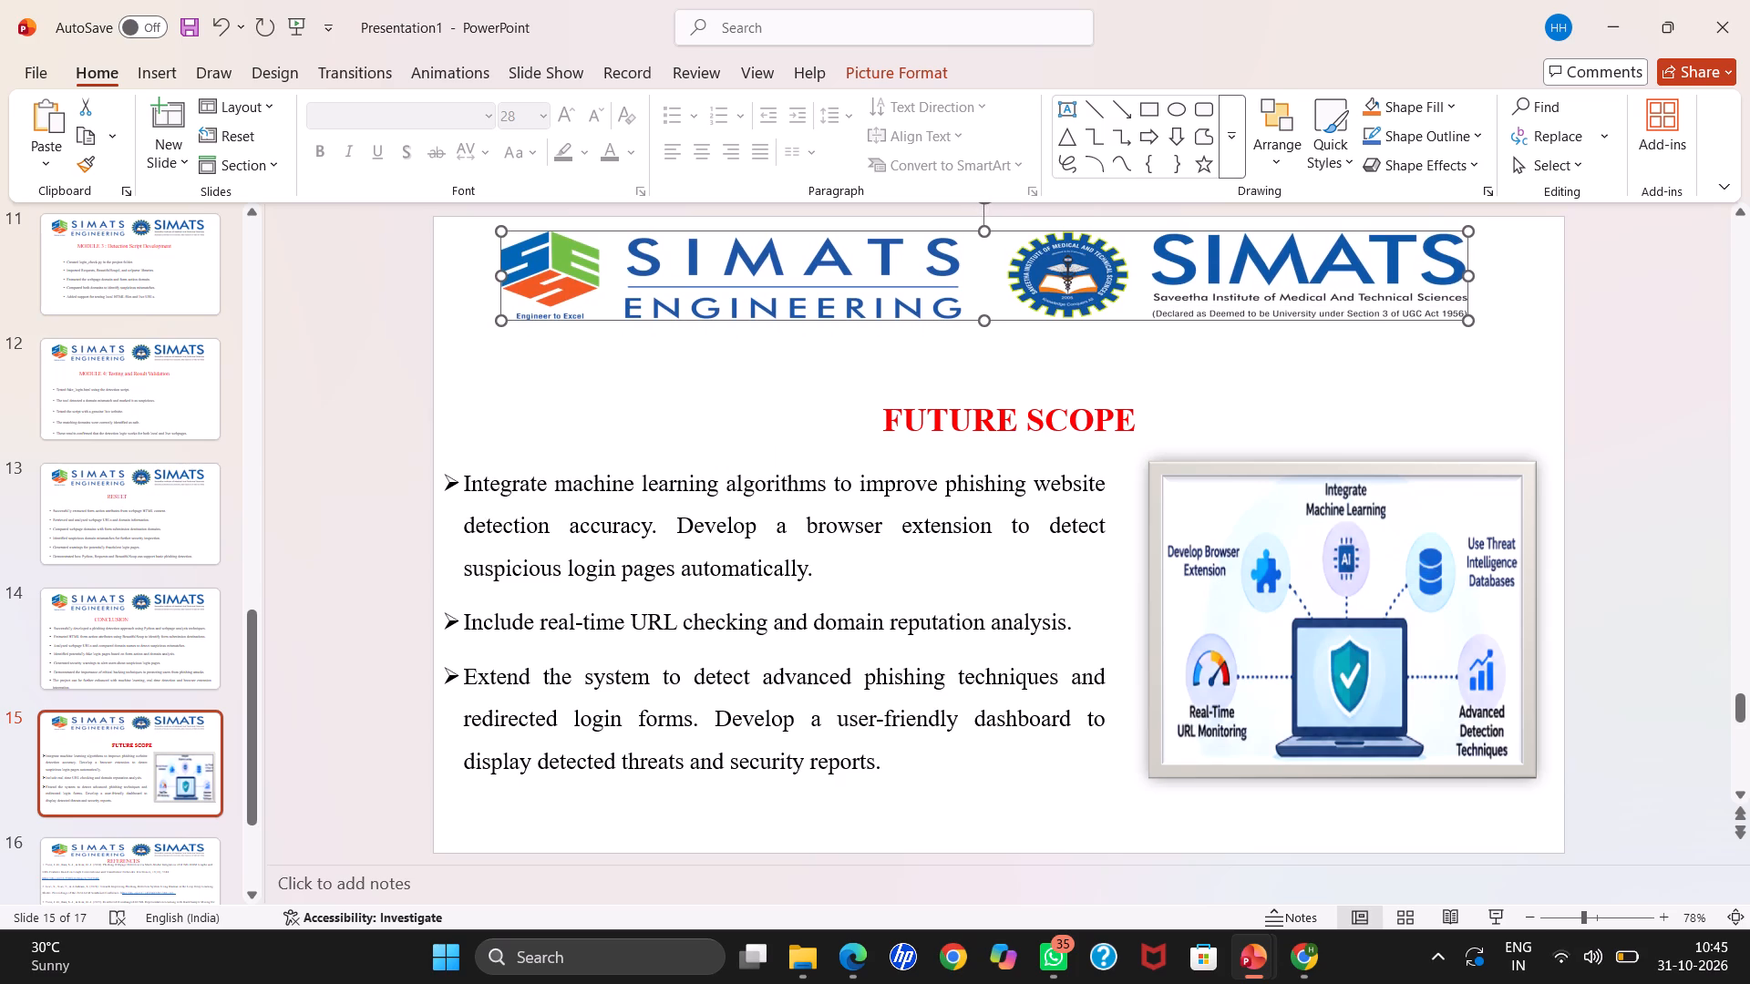
Move the FUTURE SCOPE heading box up so it sits just below the logo banner without overlapping it.
{"action": "left_click", "coordinate": [982, 406]}
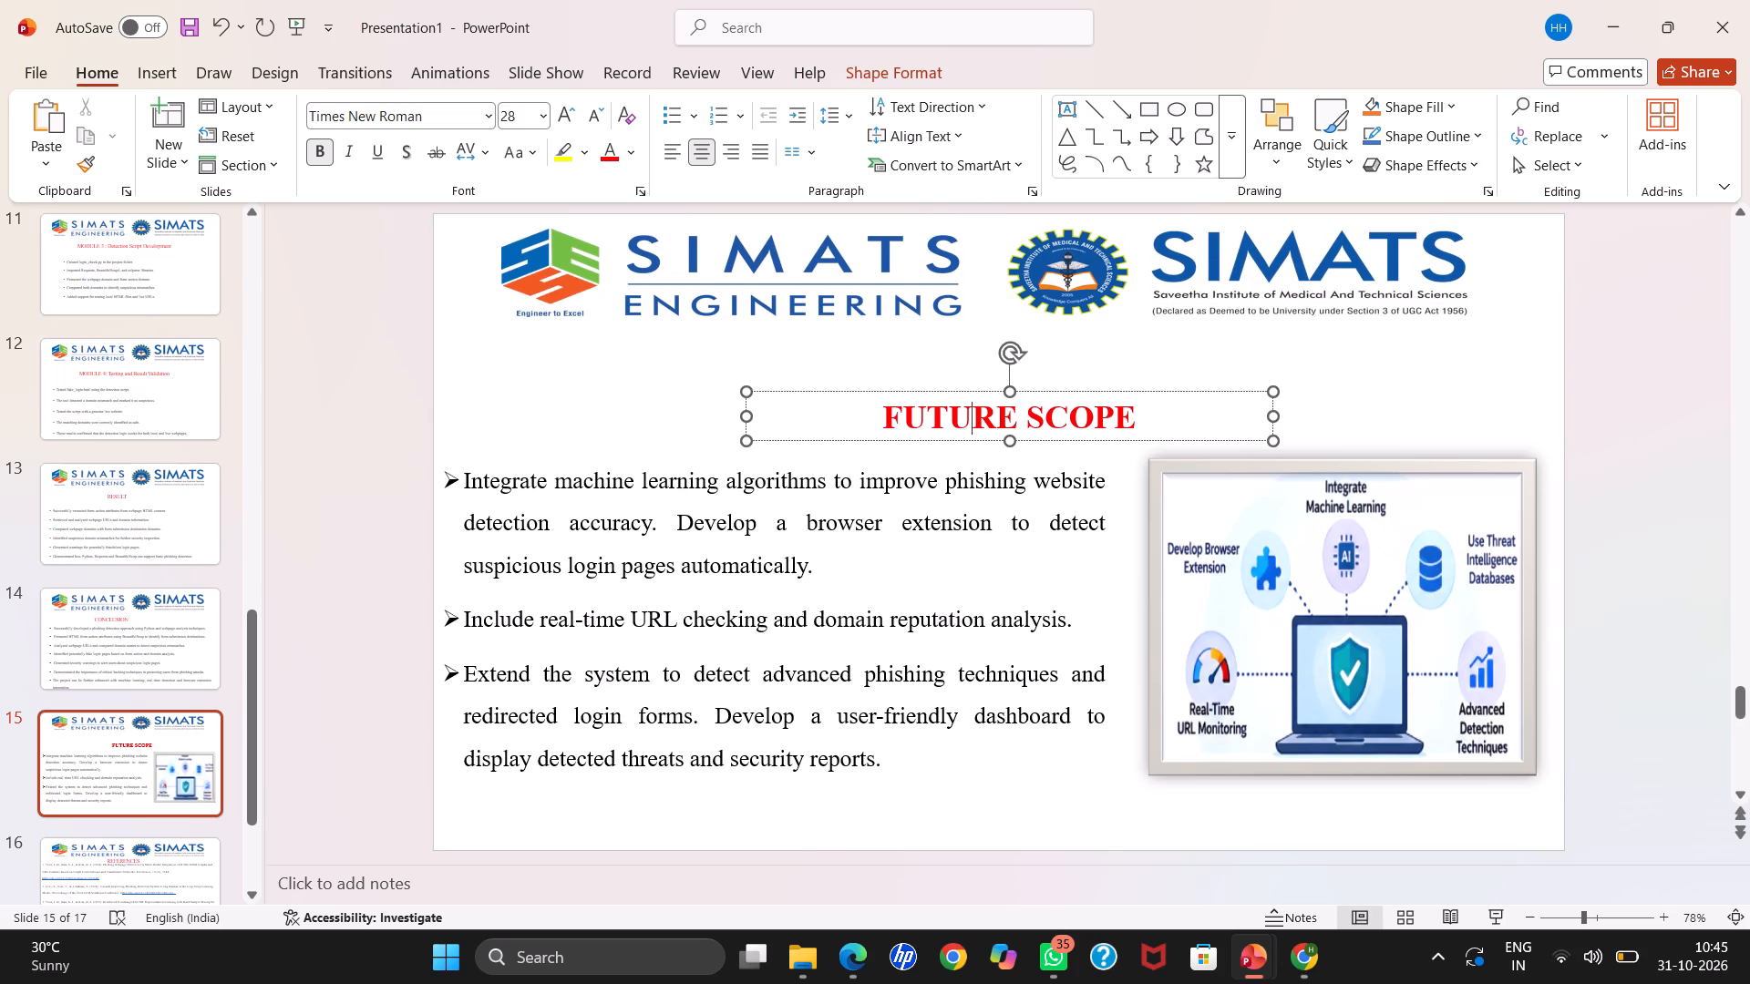
{"action": "key", "text": "Up"}
{"action": "key", "text": "Up"}
{"action": "key", "text": "Up"}
{"action": "key", "text": "Up"}
{"action": "double_click", "coordinate": [984, 389]}
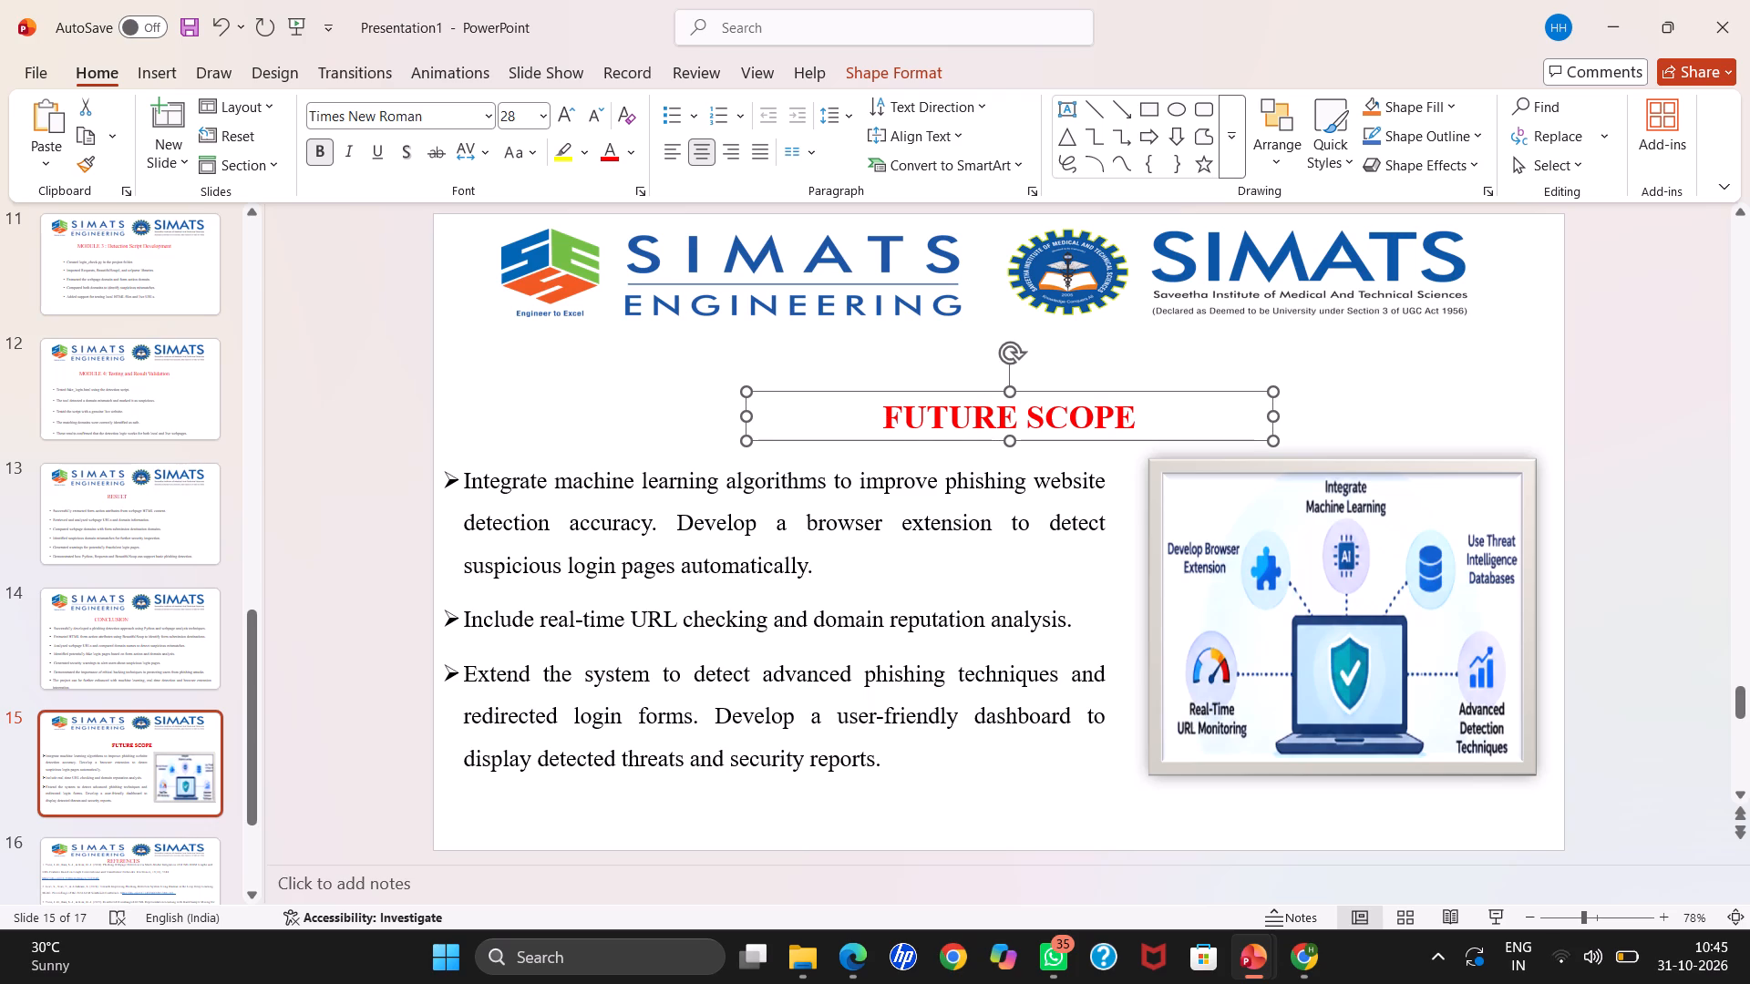
{"action": "key", "text": "Up"}
{"action": "key", "text": "Up"}
{"action": "key", "text": "Up"}
{"action": "key", "text": "Up"}
{"action": "key", "text": "Up"}
{"action": "key", "text": "Up"}
{"action": "key", "text": "Up"}
{"action": "key", "text": "Up"}
{"action": "key", "text": "Up"}
{"action": "key", "text": "Up"}
{"action": "key", "text": "Up"}
{"action": "key", "text": "Up"}
{"action": "key", "text": "Up"}
{"action": "key", "text": "Up"}
{"action": "key", "text": "Up"}
{"action": "key", "text": "Up"}
{"action": "key", "text": "Up"}
{"action": "key", "text": "Up"}
{"action": "key", "text": "Up"}
{"action": "key", "text": "Up"}
{"action": "key", "text": "Down"}
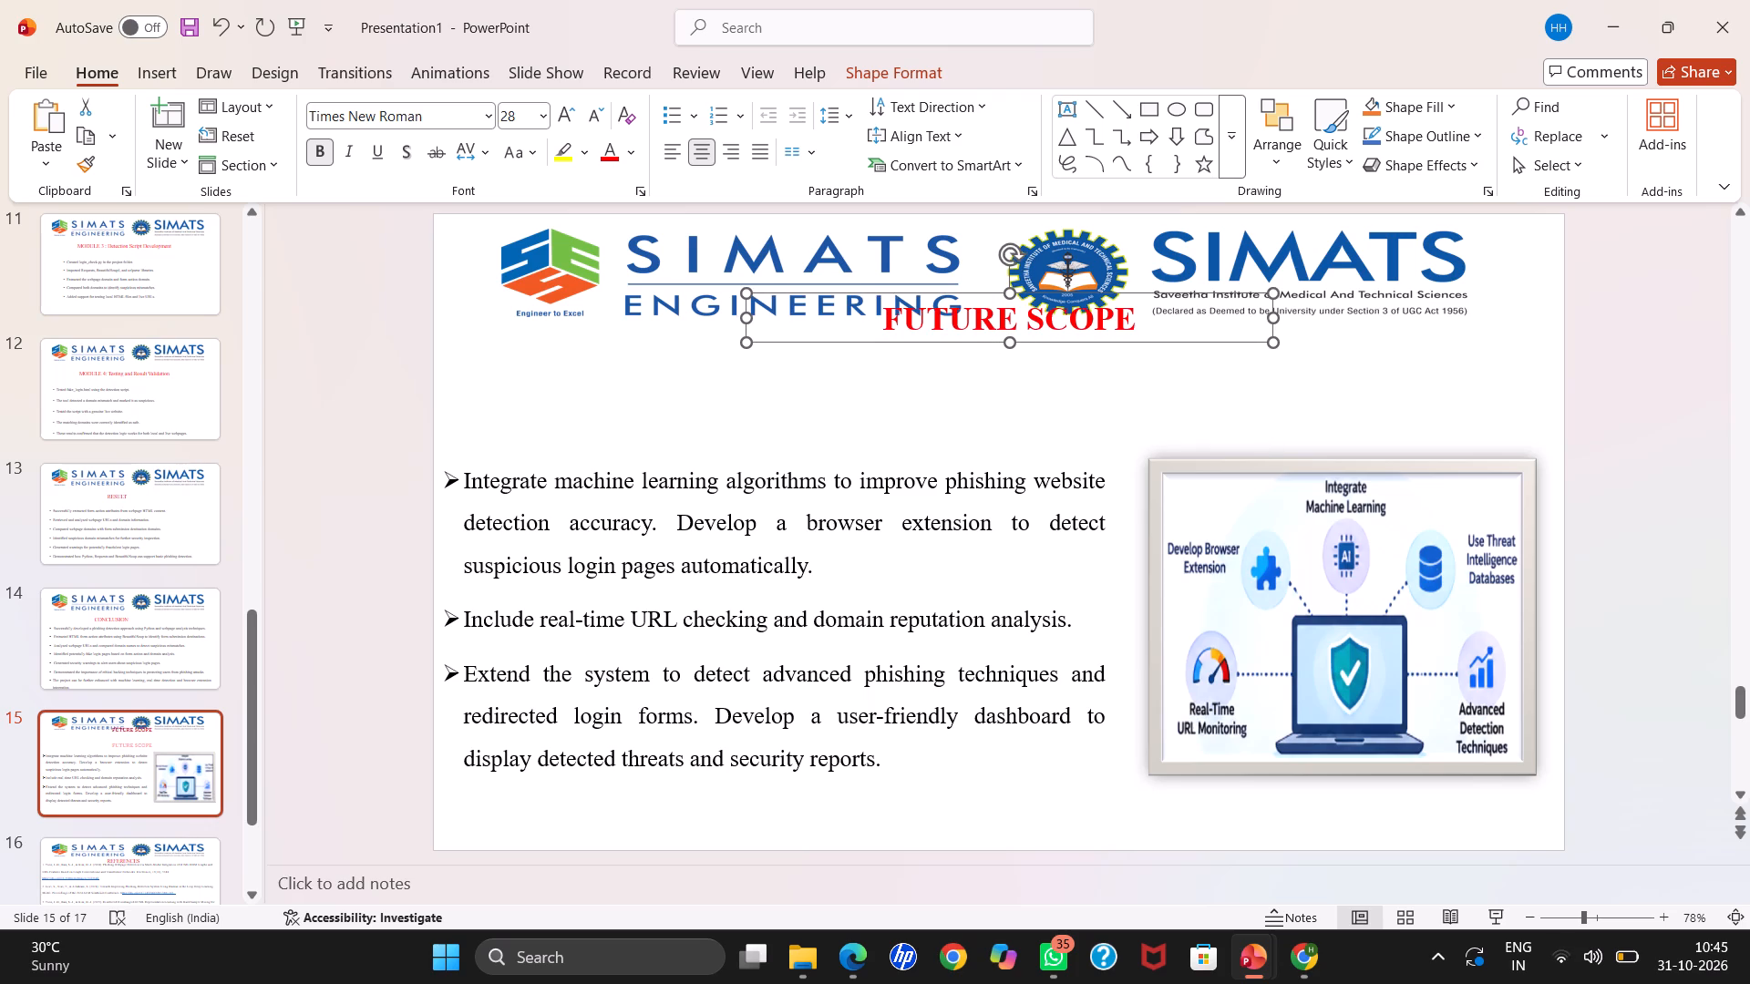
{"action": "key", "text": "Down"}
{"action": "key", "text": "Down"}
{"action": "key", "text": "Down"}
{"action": "key", "text": "Down"}
{"action": "key", "text": "Down"}
{"action": "key", "text": "Down"}
{"action": "key", "text": "Down"}
{"action": "key", "text": "Down"}
{"action": "key", "text": "Down"}
{"action": "key", "text": "Down"}
{"action": "key", "text": "Down"}
{"action": "key", "text": "Down"}
{"action": "key", "text": "Down"}
{"action": "key", "text": "Down"}
{"action": "key", "text": "Down"}
{"action": "key", "text": "Down"}
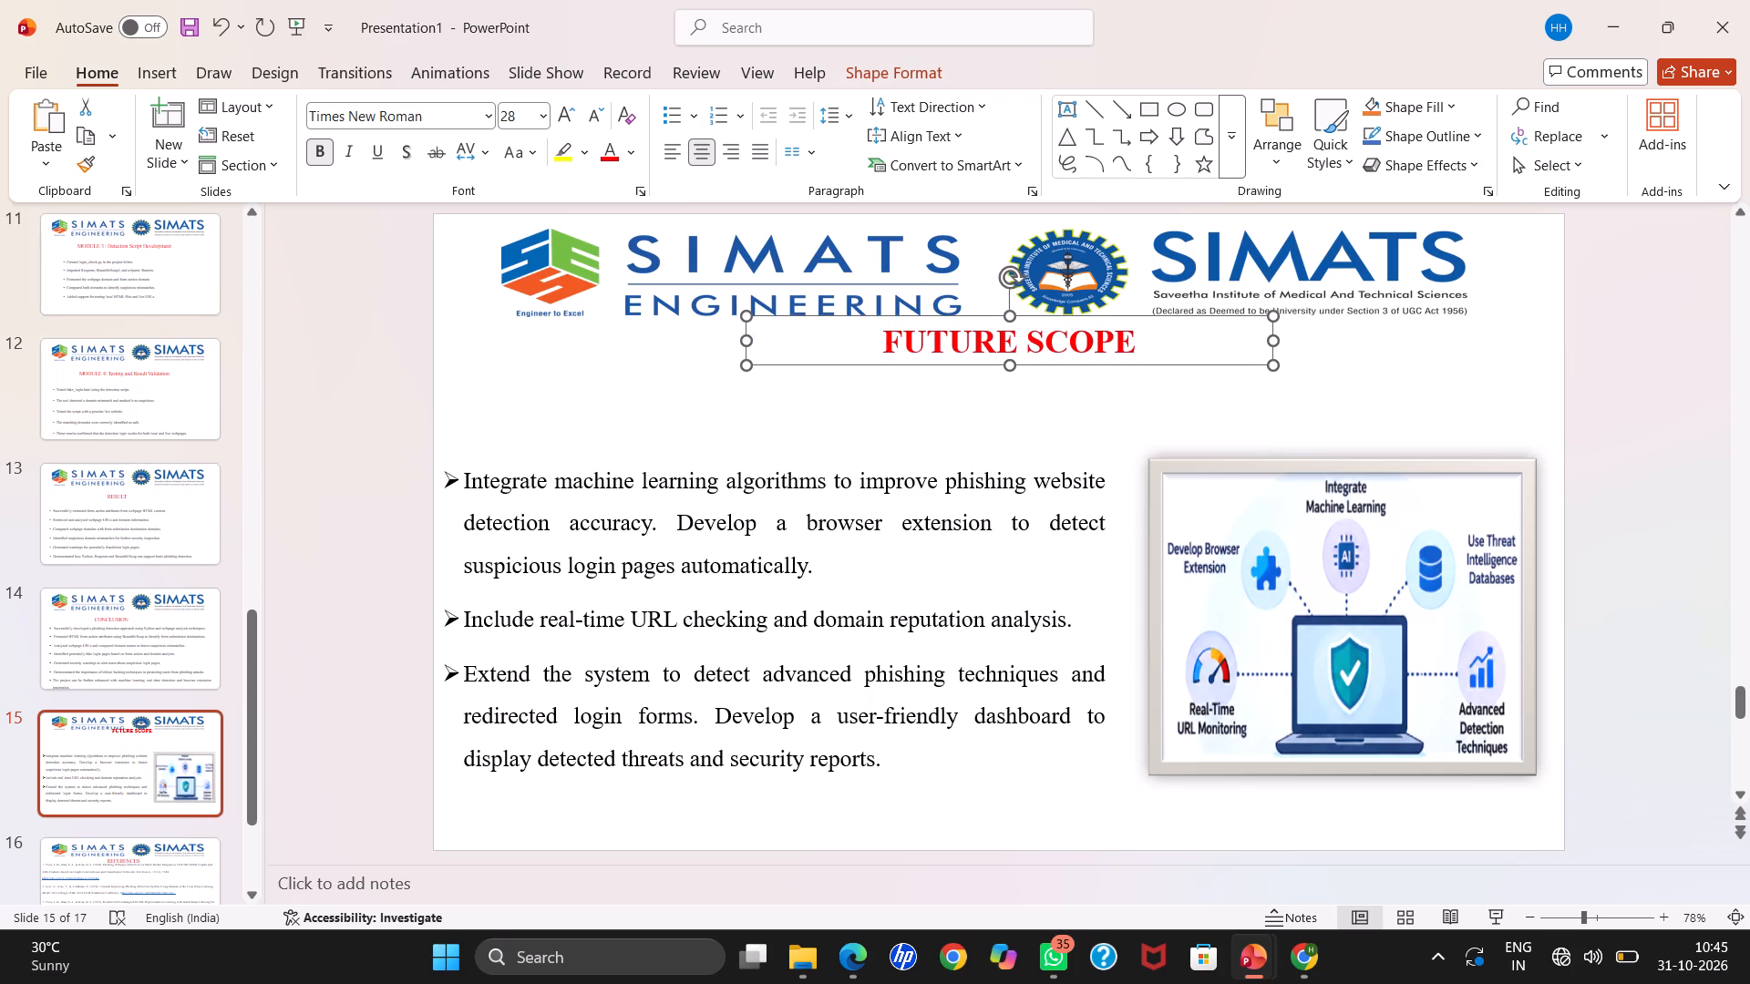
{"action": "key", "text": "Down"}
{"action": "key", "text": "Down"}
{"action": "key", "text": "Down"}
{"action": "key", "text": "Down"}
{"action": "key", "text": "Down"}
{"action": "key", "text": "Down"}
{"action": "key", "text": "Down"}
{"action": "key", "text": "Down"}
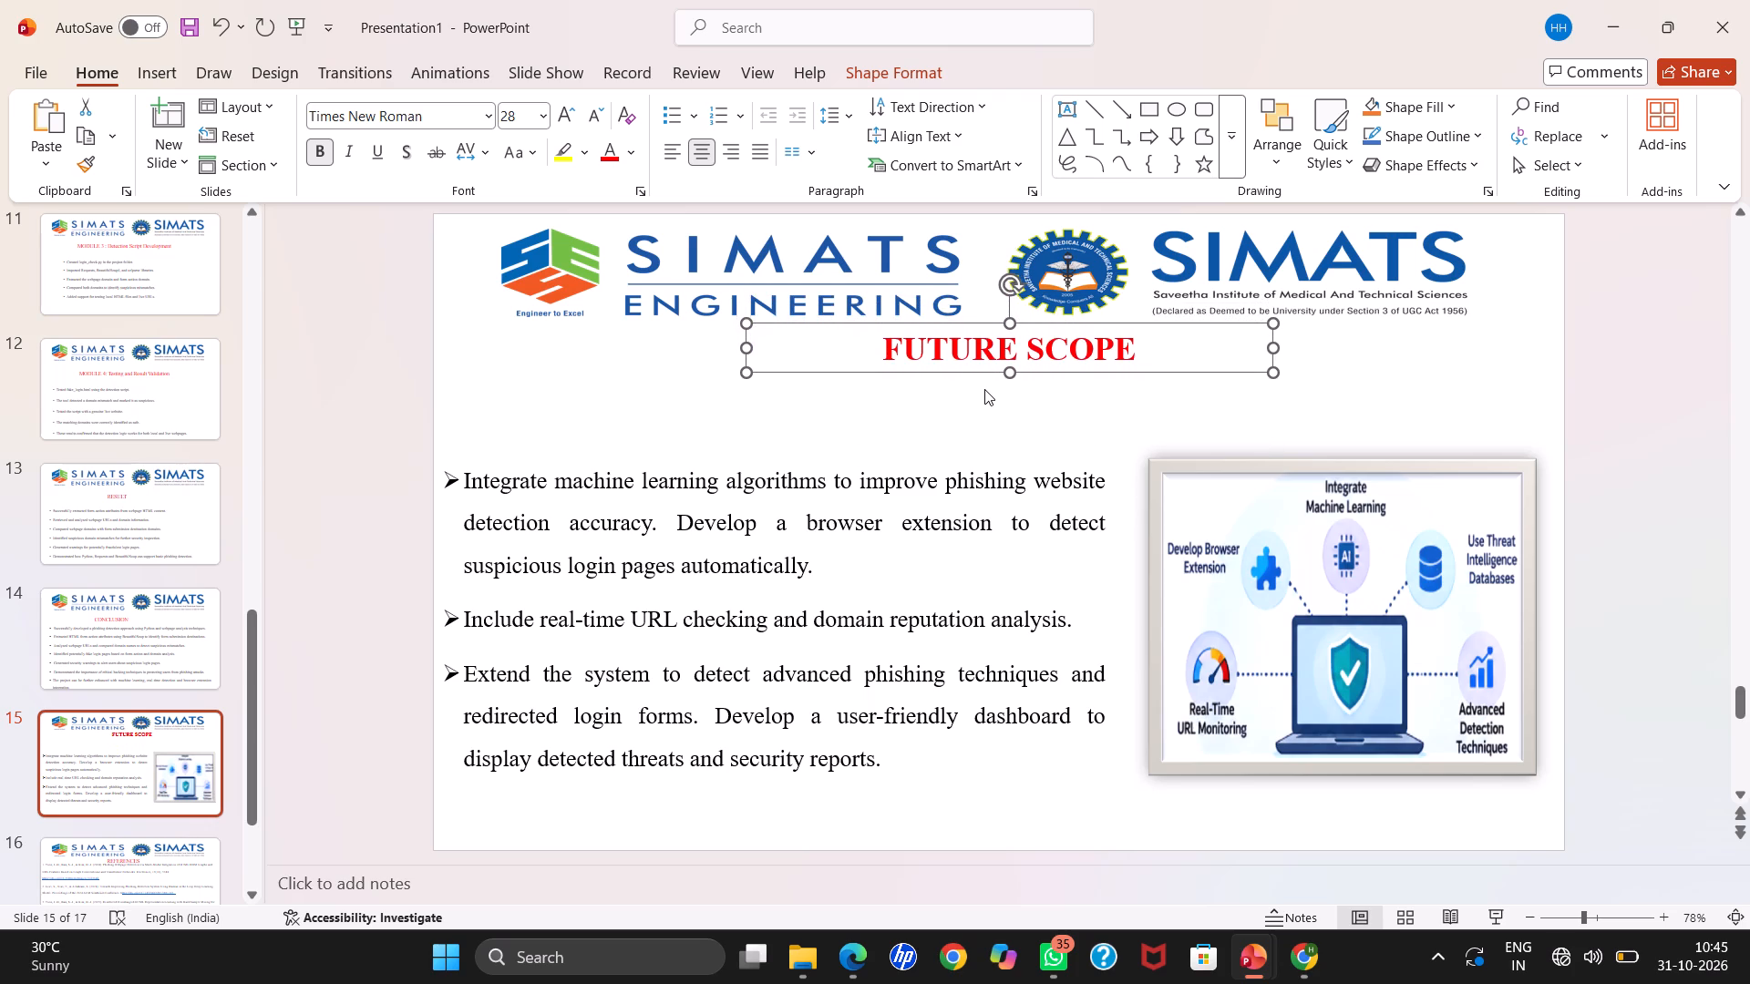
{"action": "key", "text": "Down"}
{"action": "key", "text": "Down"}
{"action": "key", "text": "Down"}
{"action": "left_click", "coordinate": [982, 408]}
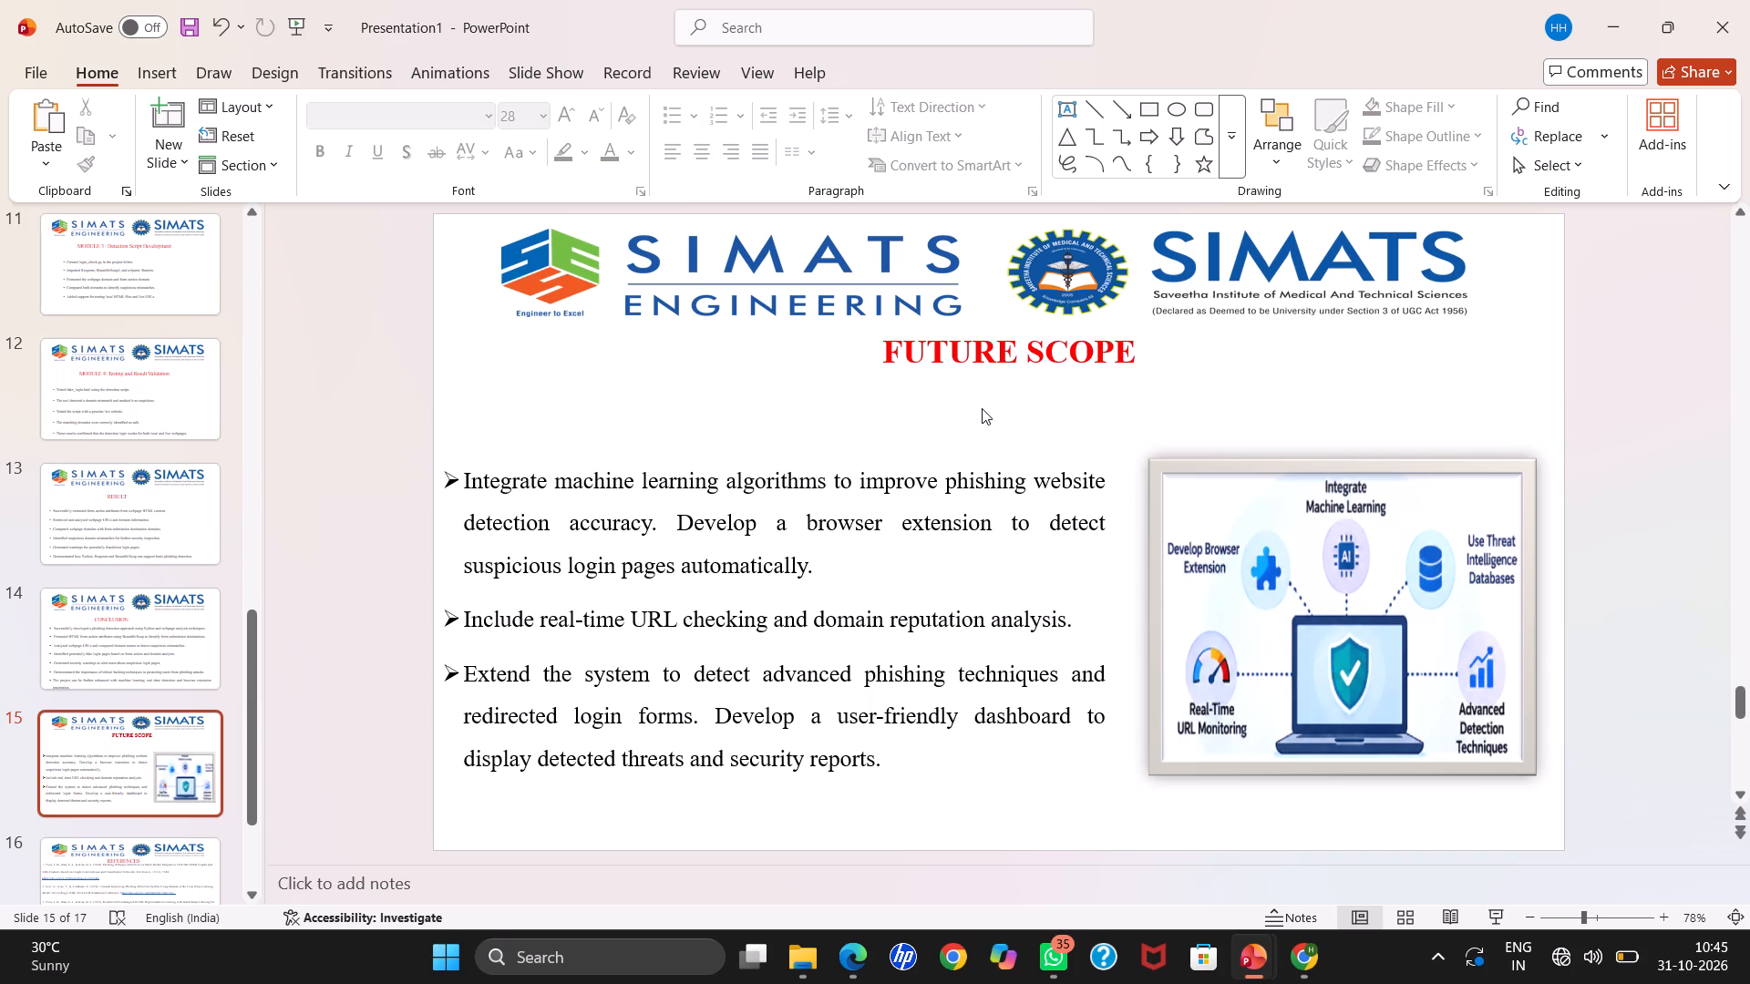
Move the FUTURE SCOPE bullet text box up so its first line starts just below the heading.
{"action": "left_click", "coordinate": [884, 528]}
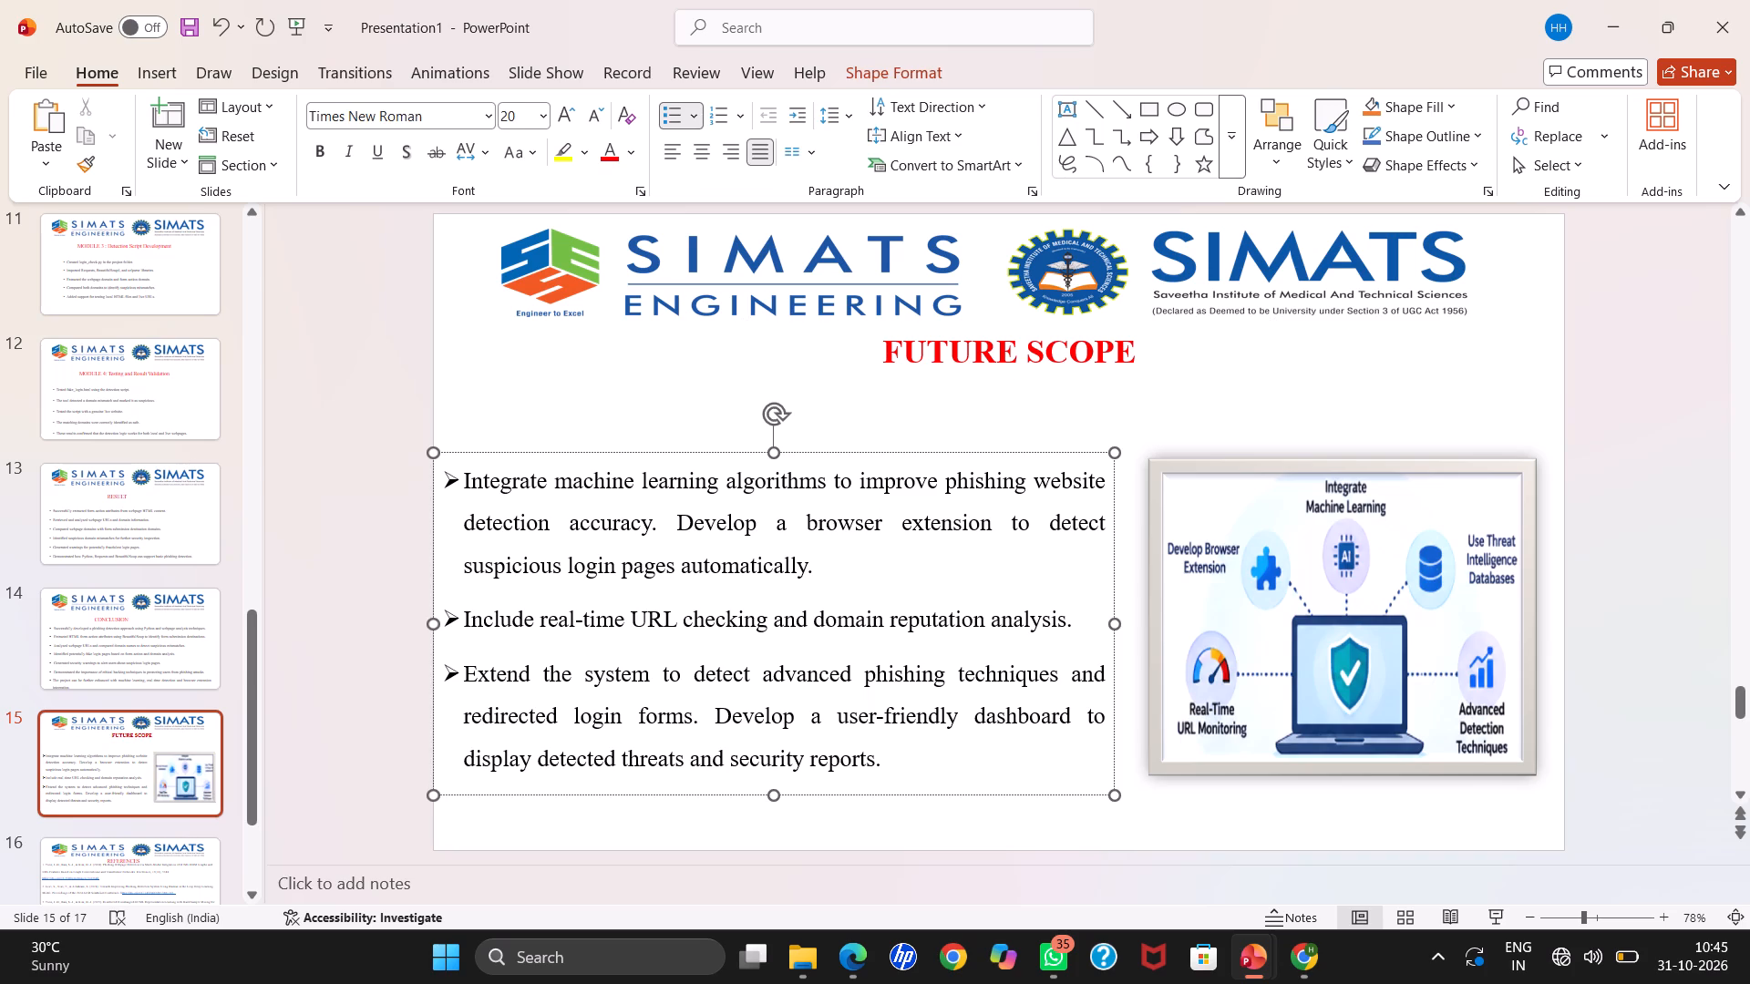
{"action": "left_click", "coordinate": [855, 454]}
{"action": "key", "text": "Up"}
{"action": "key", "text": "Up"}
{"action": "key", "text": "Up"}
{"action": "key", "text": "Up"}
{"action": "key", "text": "Up"}
{"action": "key", "text": "Up"}
{"action": "key", "text": "Up"}
{"action": "key", "text": "Up"}
{"action": "key", "text": "Up"}
{"action": "key", "text": "Up"}
{"action": "key", "text": "Up"}
{"action": "key", "text": "Up"}
{"action": "key", "text": "Up"}
{"action": "key", "text": "Up"}
{"action": "key", "text": "Up"}
{"action": "key", "text": "Up"}
{"action": "key", "text": "Up"}
{"action": "key", "text": "Up"}
{"action": "key", "text": "Up"}
{"action": "key", "text": "Up"}
{"action": "key", "text": "Up"}
{"action": "key", "text": "Up"}
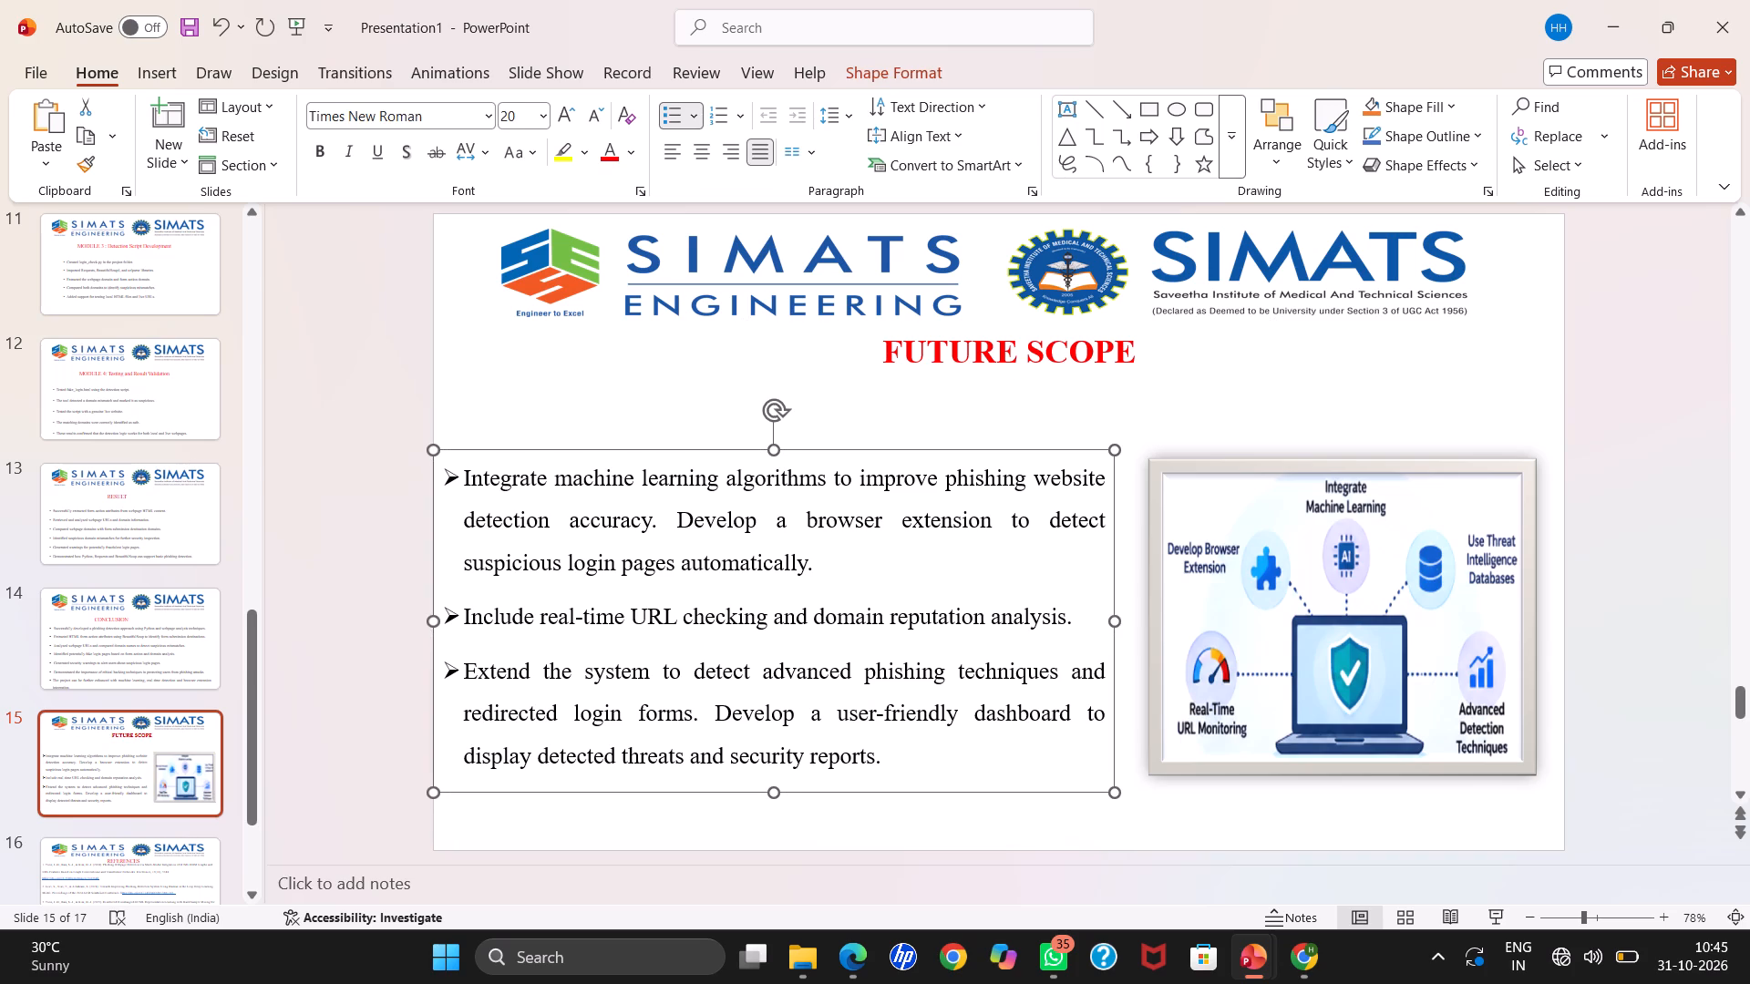
{"action": "key", "text": "Down"}
{"action": "key", "text": "Down"}
{"action": "key", "text": "Down"}
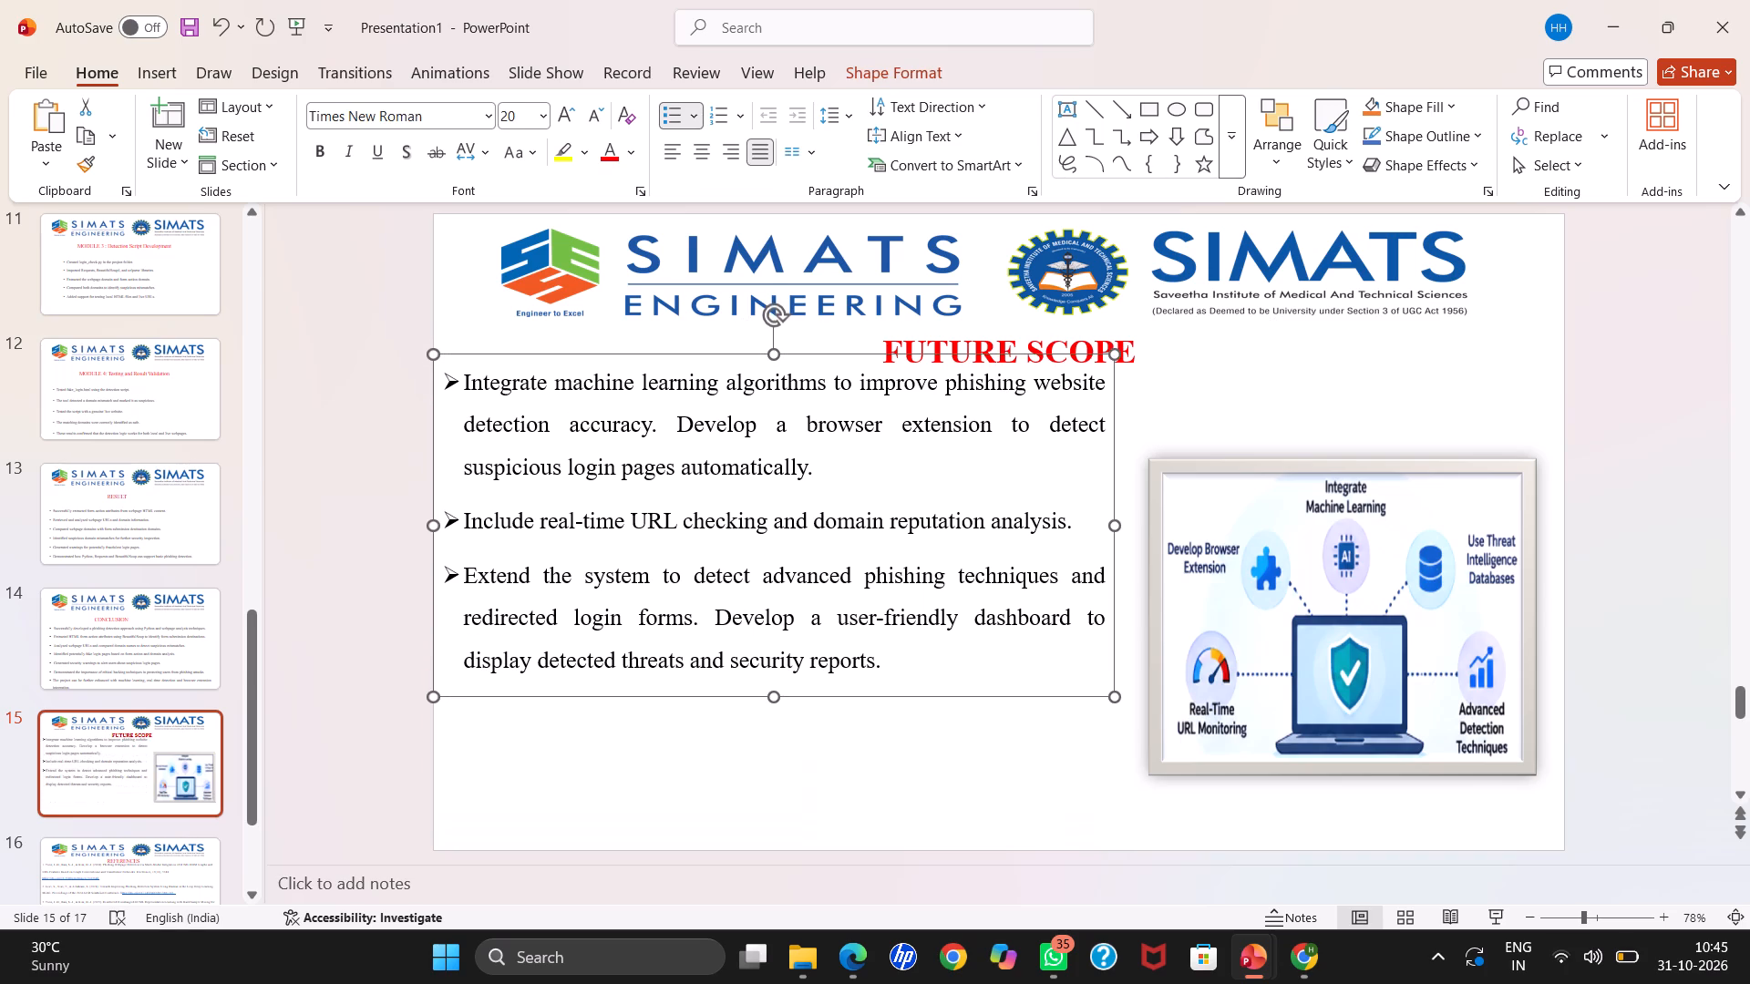
{"action": "key", "text": "Down"}
{"action": "key", "text": "Down"}
{"action": "key", "text": "Down"}
{"action": "key", "text": "Down"}
{"action": "key", "text": "Down"}
{"action": "key", "text": "Down"}
{"action": "key", "text": "Down"}
{"action": "key", "text": "Down"}
{"action": "key", "text": "Down"}
{"action": "key", "text": "Down"}
{"action": "key", "text": "Down"}
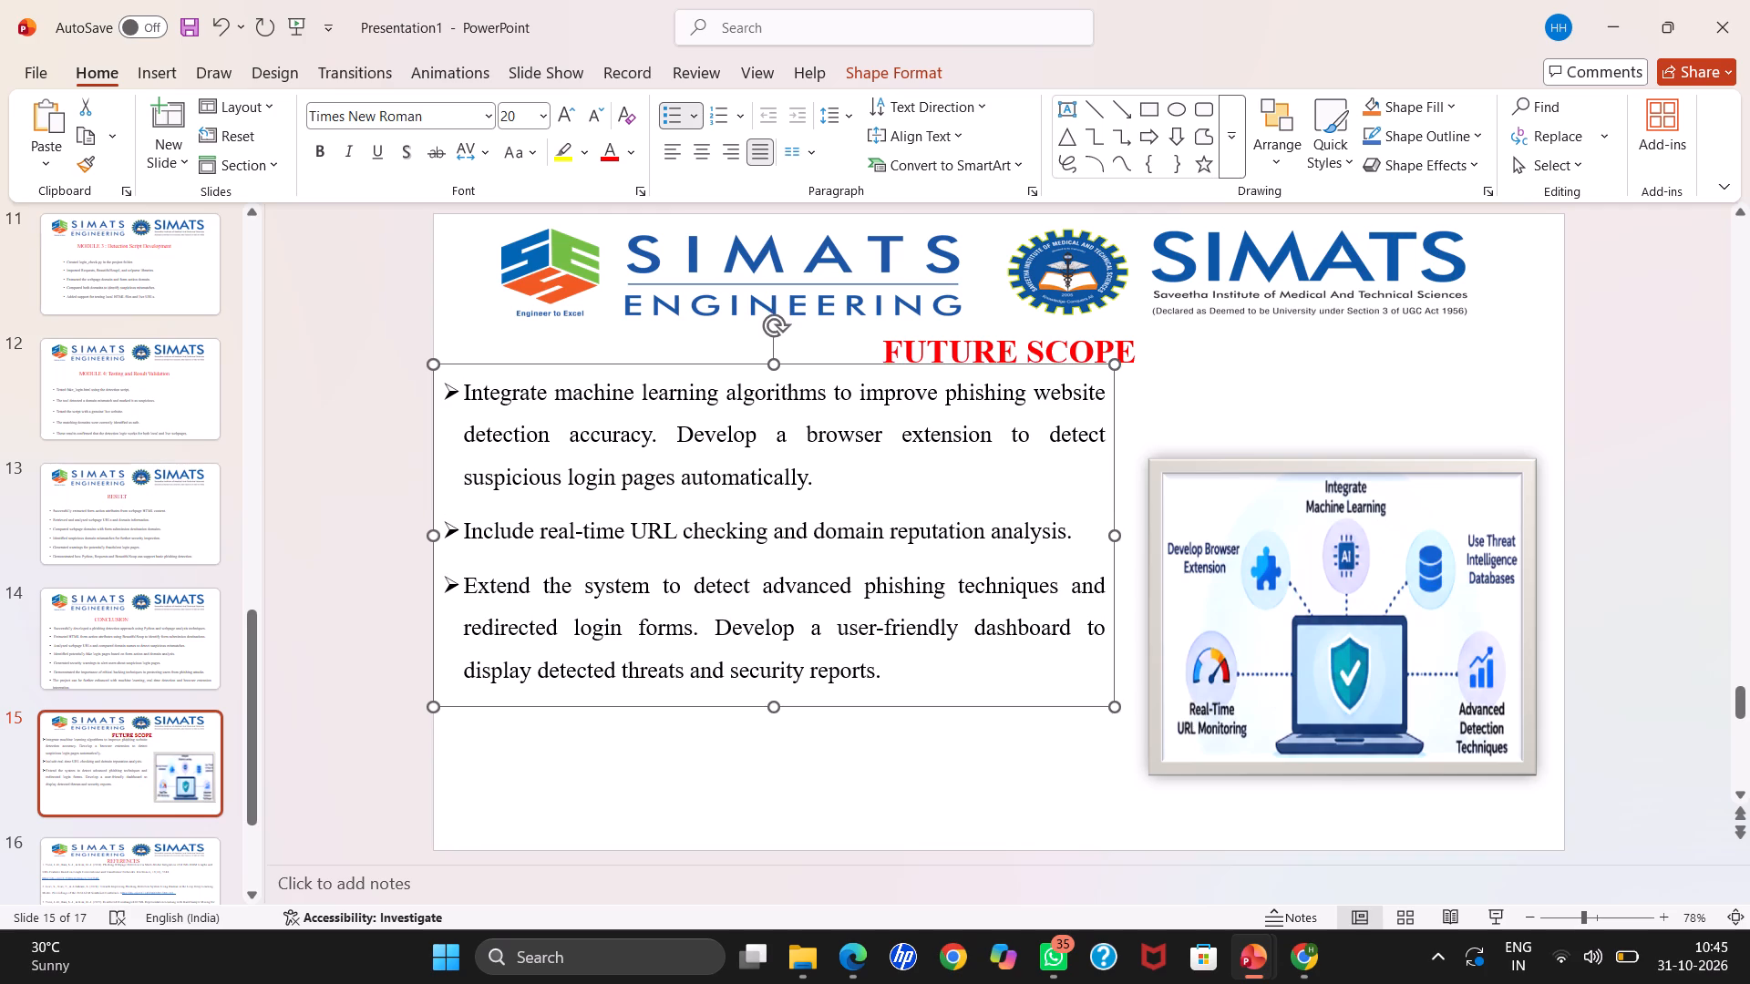
{"action": "key", "text": "Down"}
{"action": "key", "text": "Down"}
{"action": "key", "text": "Down"}
{"action": "key", "text": "Down"}
{"action": "key", "text": "Down"}
{"action": "key", "text": "Down"}
{"action": "key", "text": "Down"}
{"action": "key", "text": "Down"}
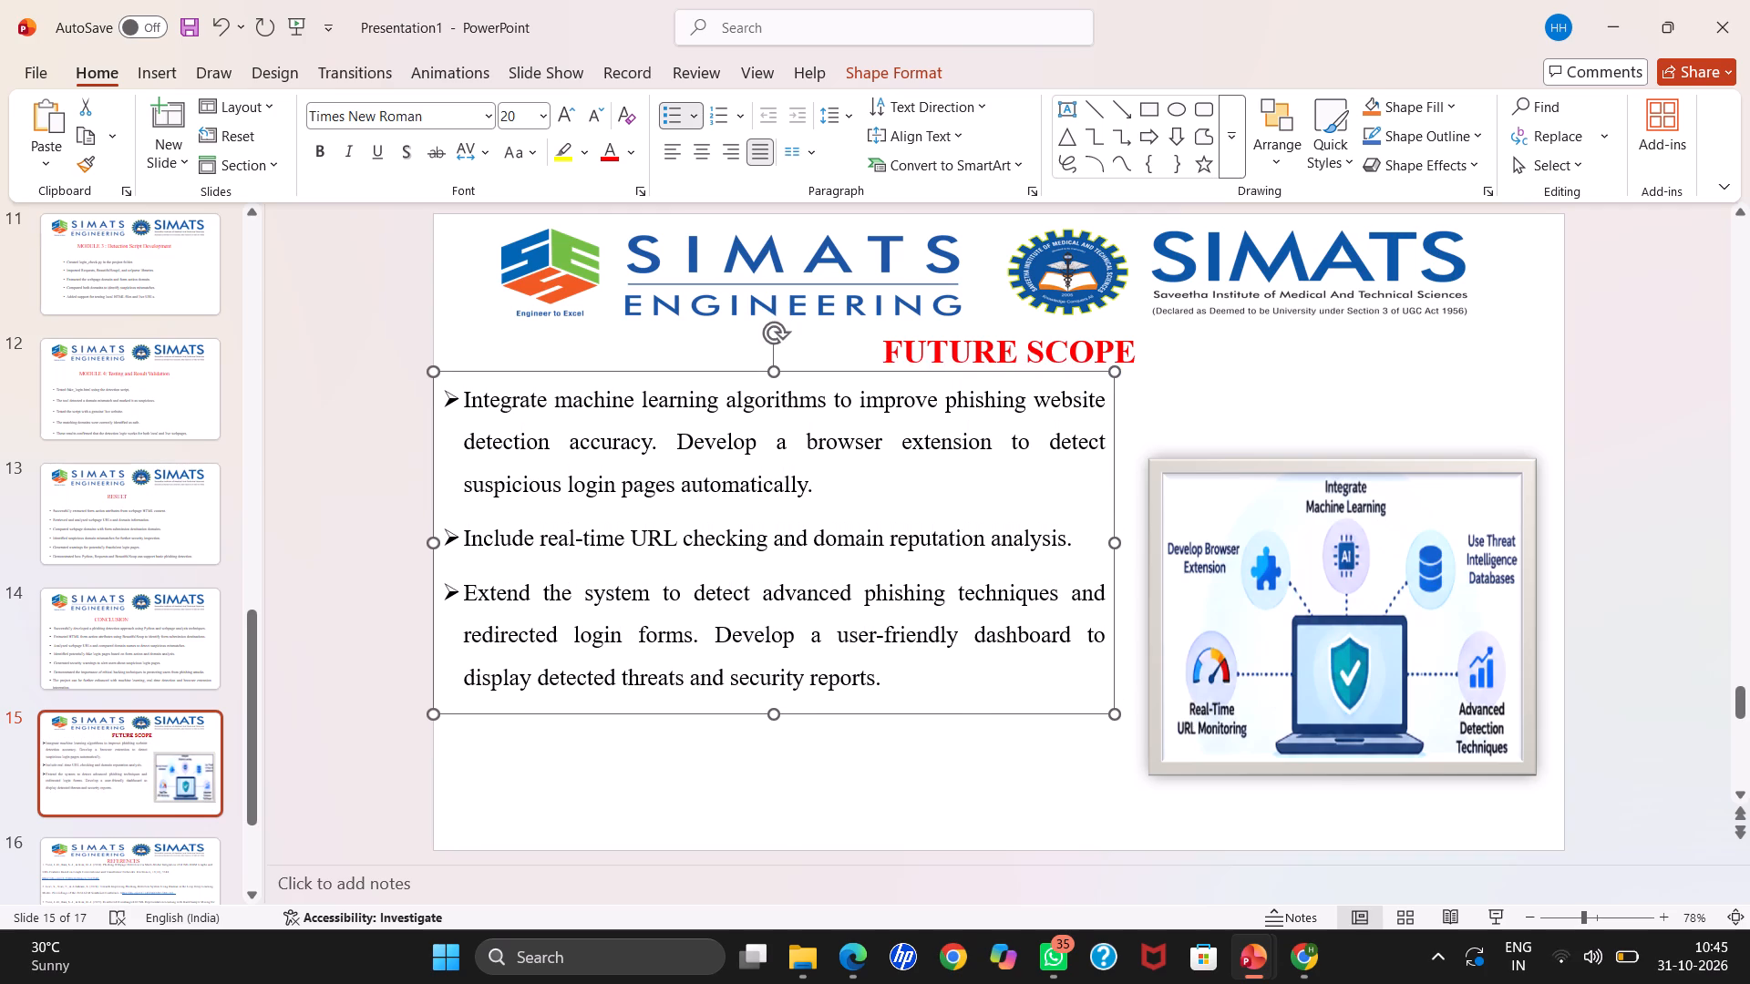
Split the combined FUTURE SCOPE bullets so "Develop a user-friendly dashboard" and "Develop a browser extension" each start their own bullet.
{"action": "left_click", "coordinate": [911, 689]}
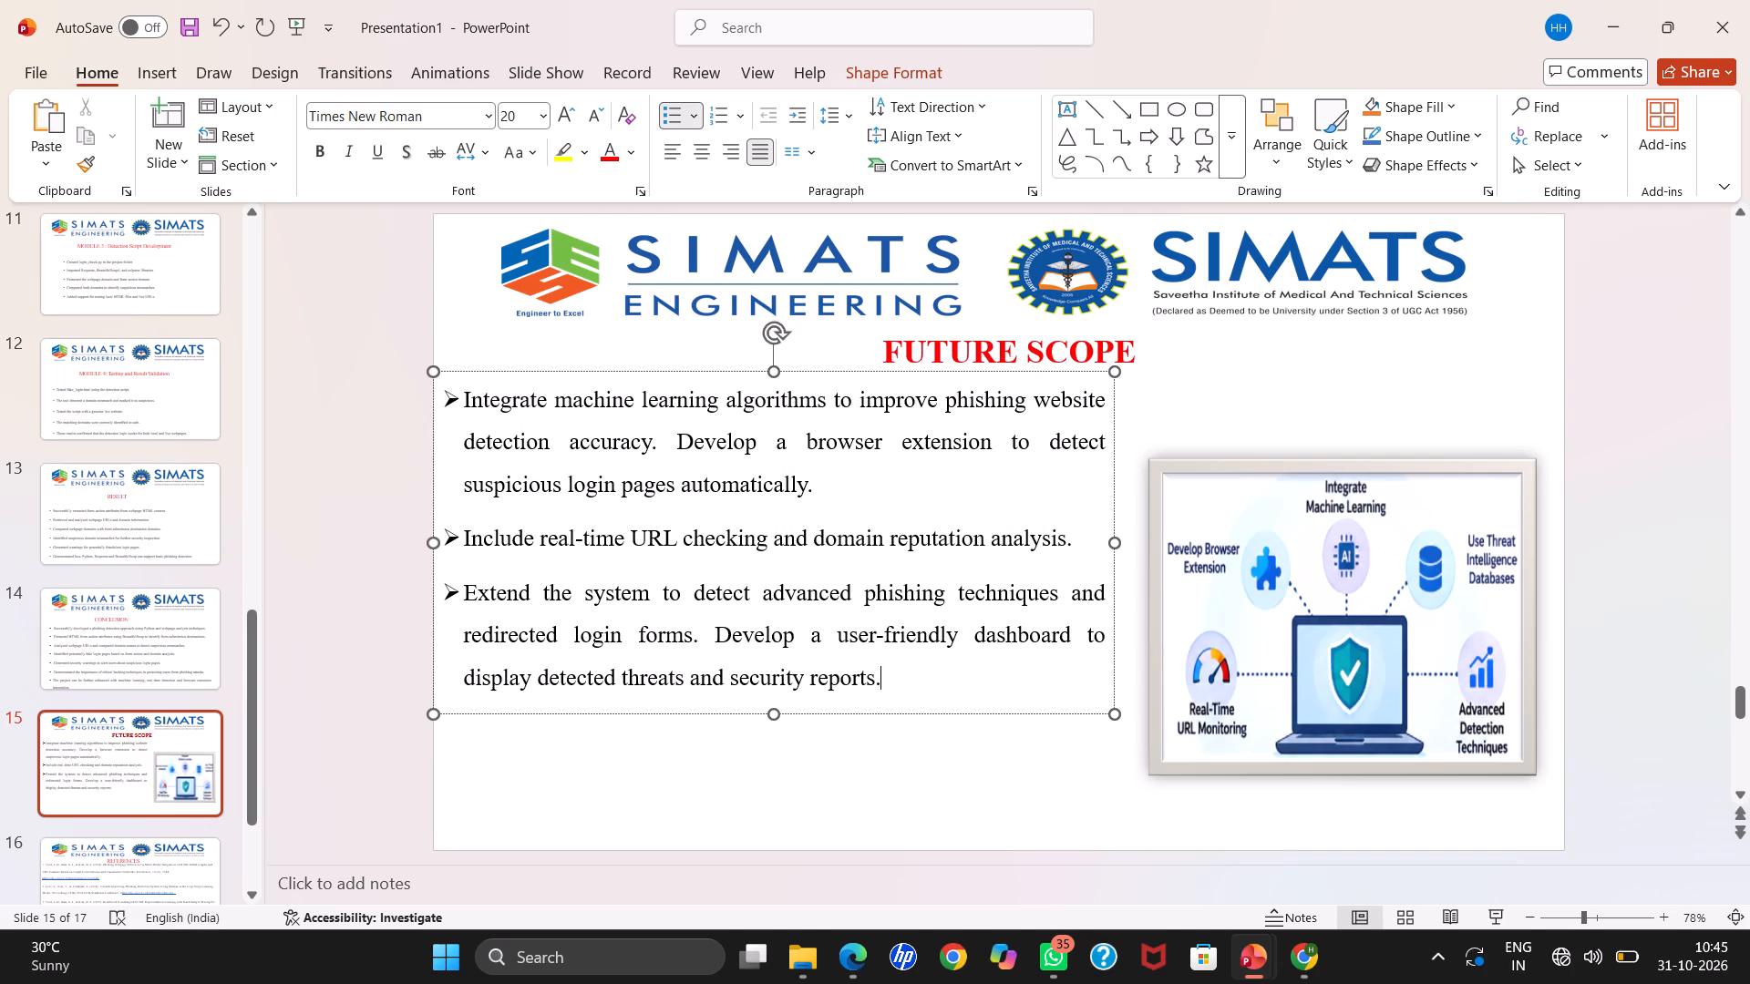
{"action": "key", "text": "Return"}
{"action": "key", "text": "Return"}
{"action": "left_click", "coordinate": [710, 625]}
{"action": "key", "text": "Return"}
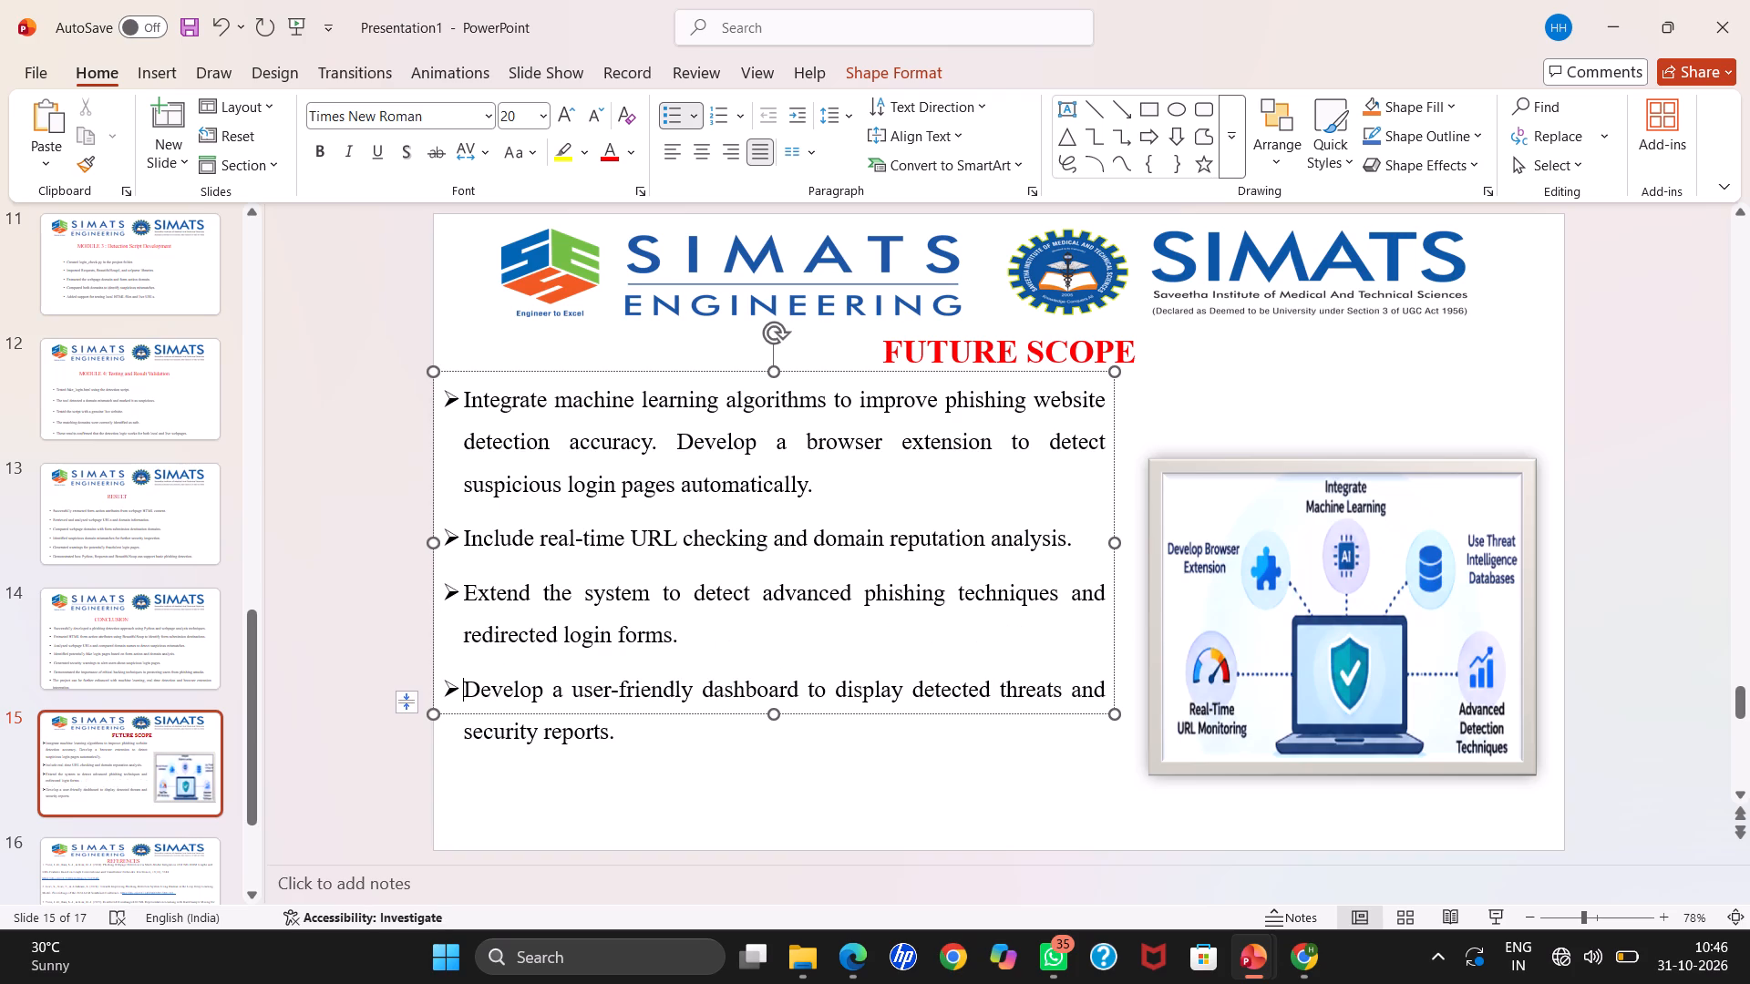
{"action": "left_click", "coordinate": [671, 441]}
{"action": "key", "text": "Return"}
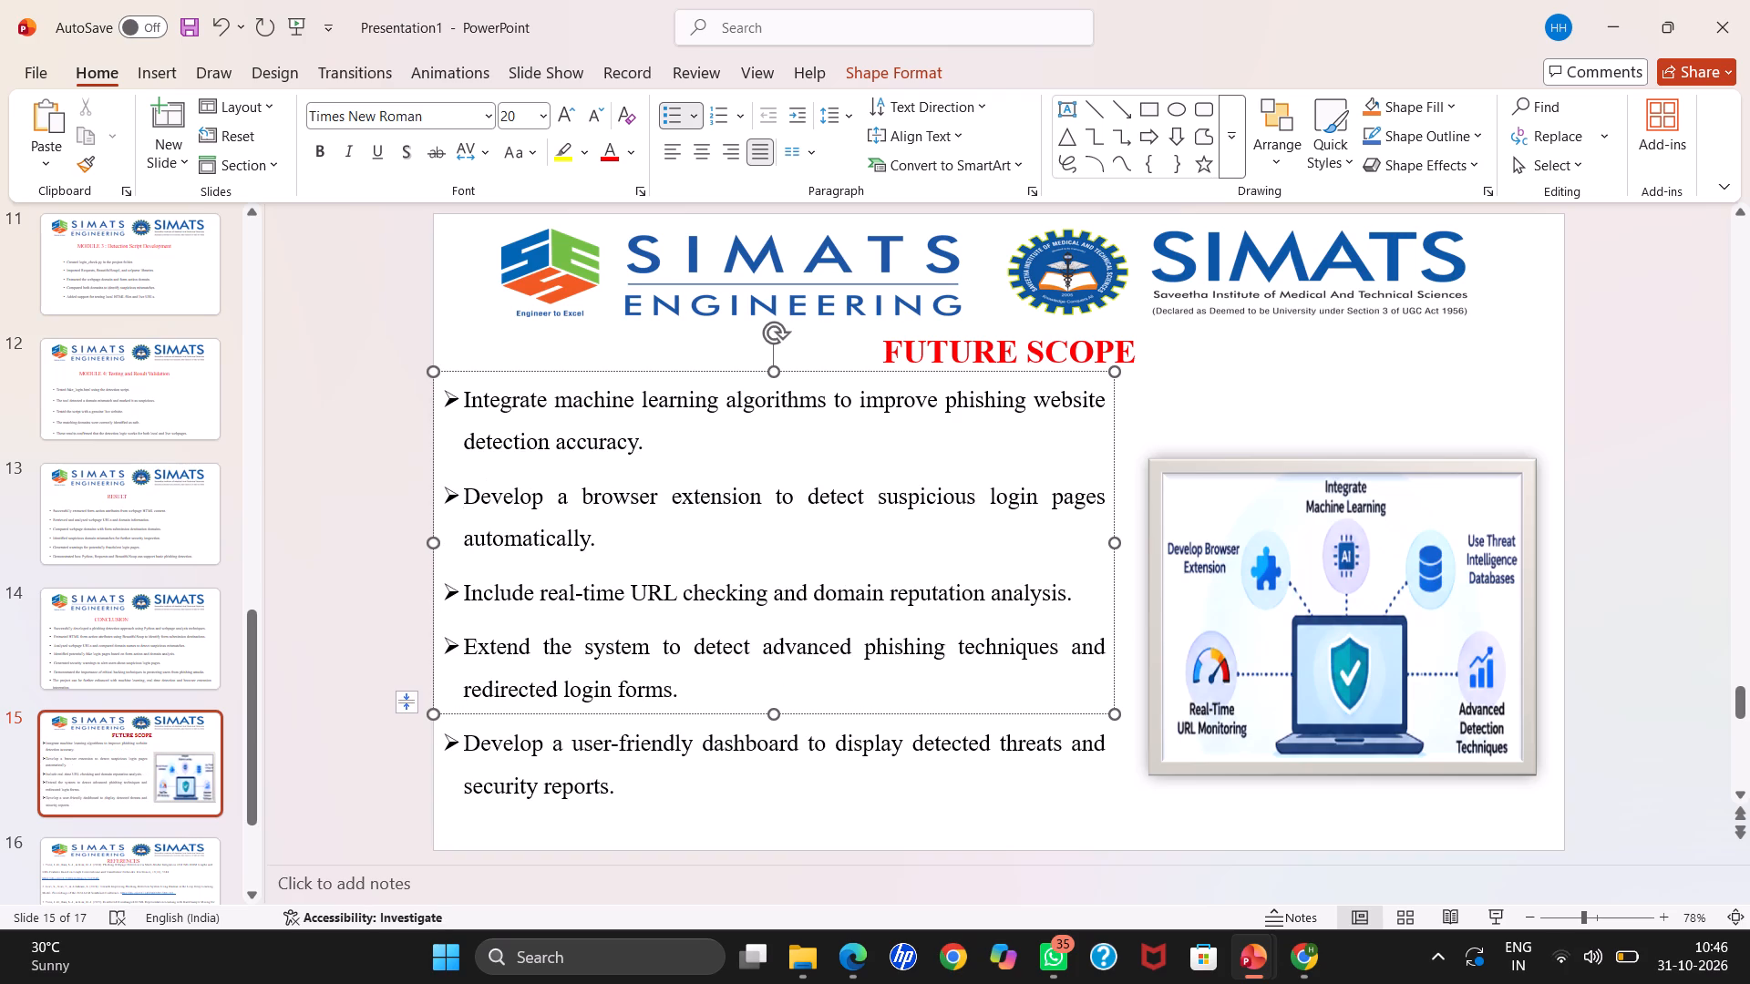
{"action": "double_click", "coordinate": [922, 560]}
{"action": "left_click", "coordinate": [895, 828]}
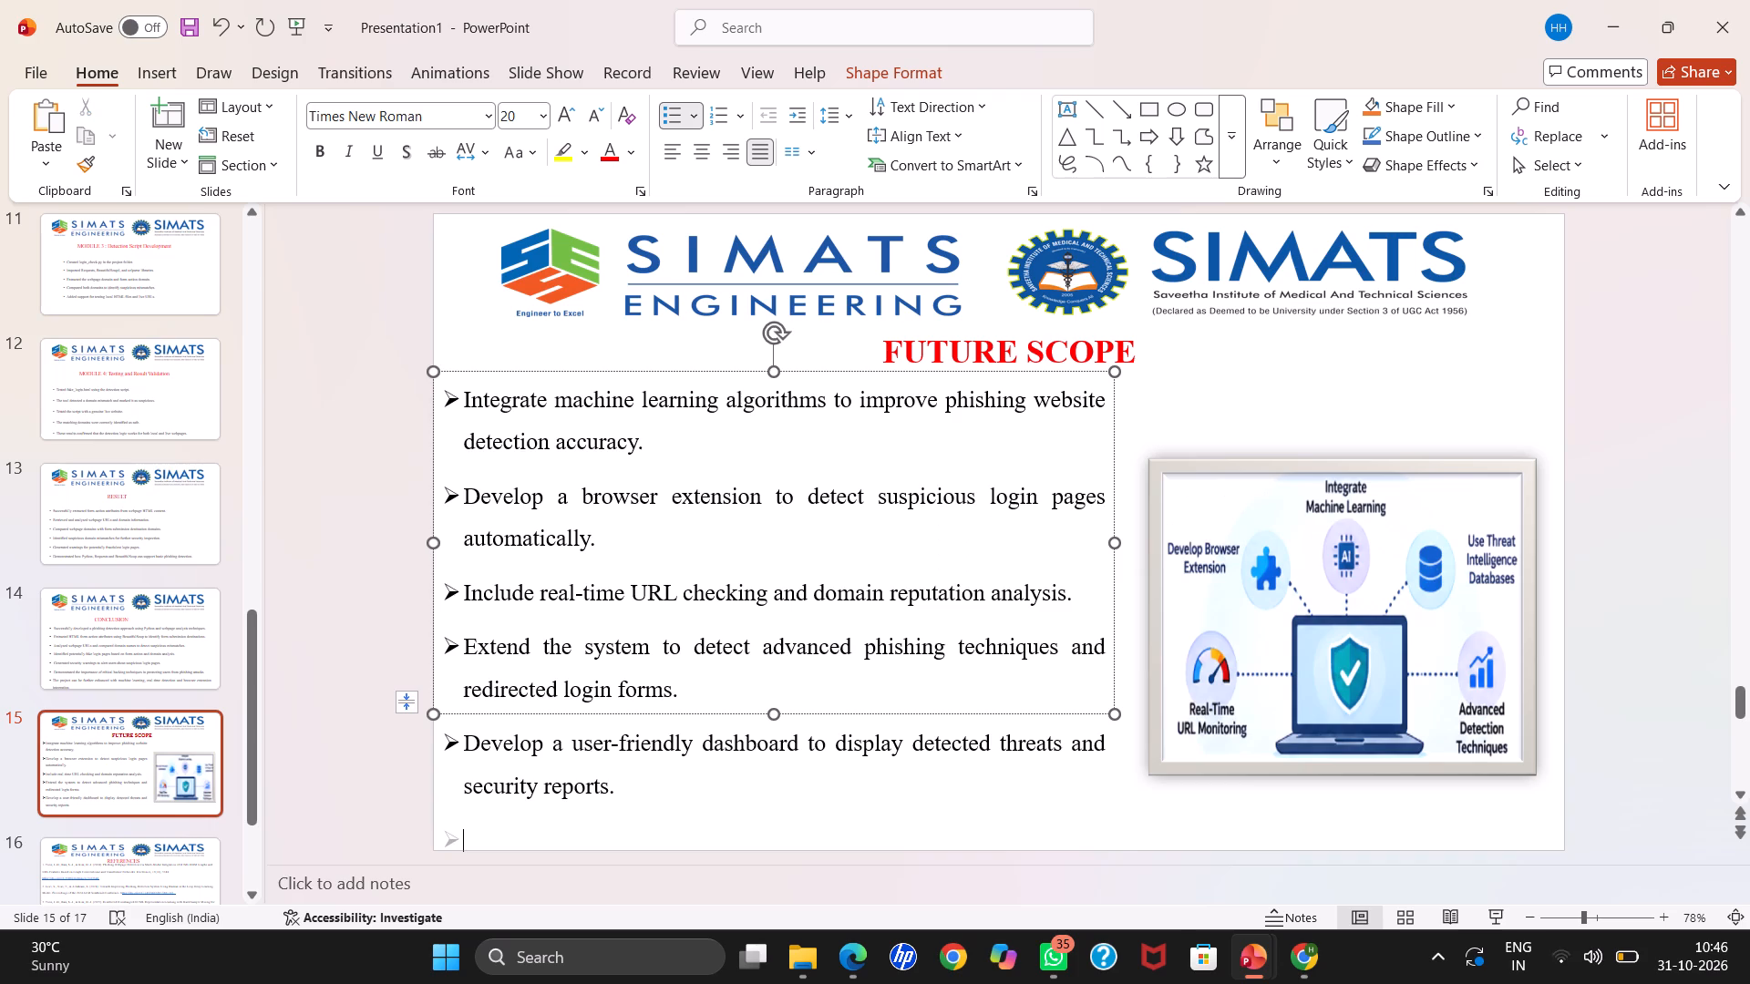
{"action": "left_click", "coordinate": [895, 828]}
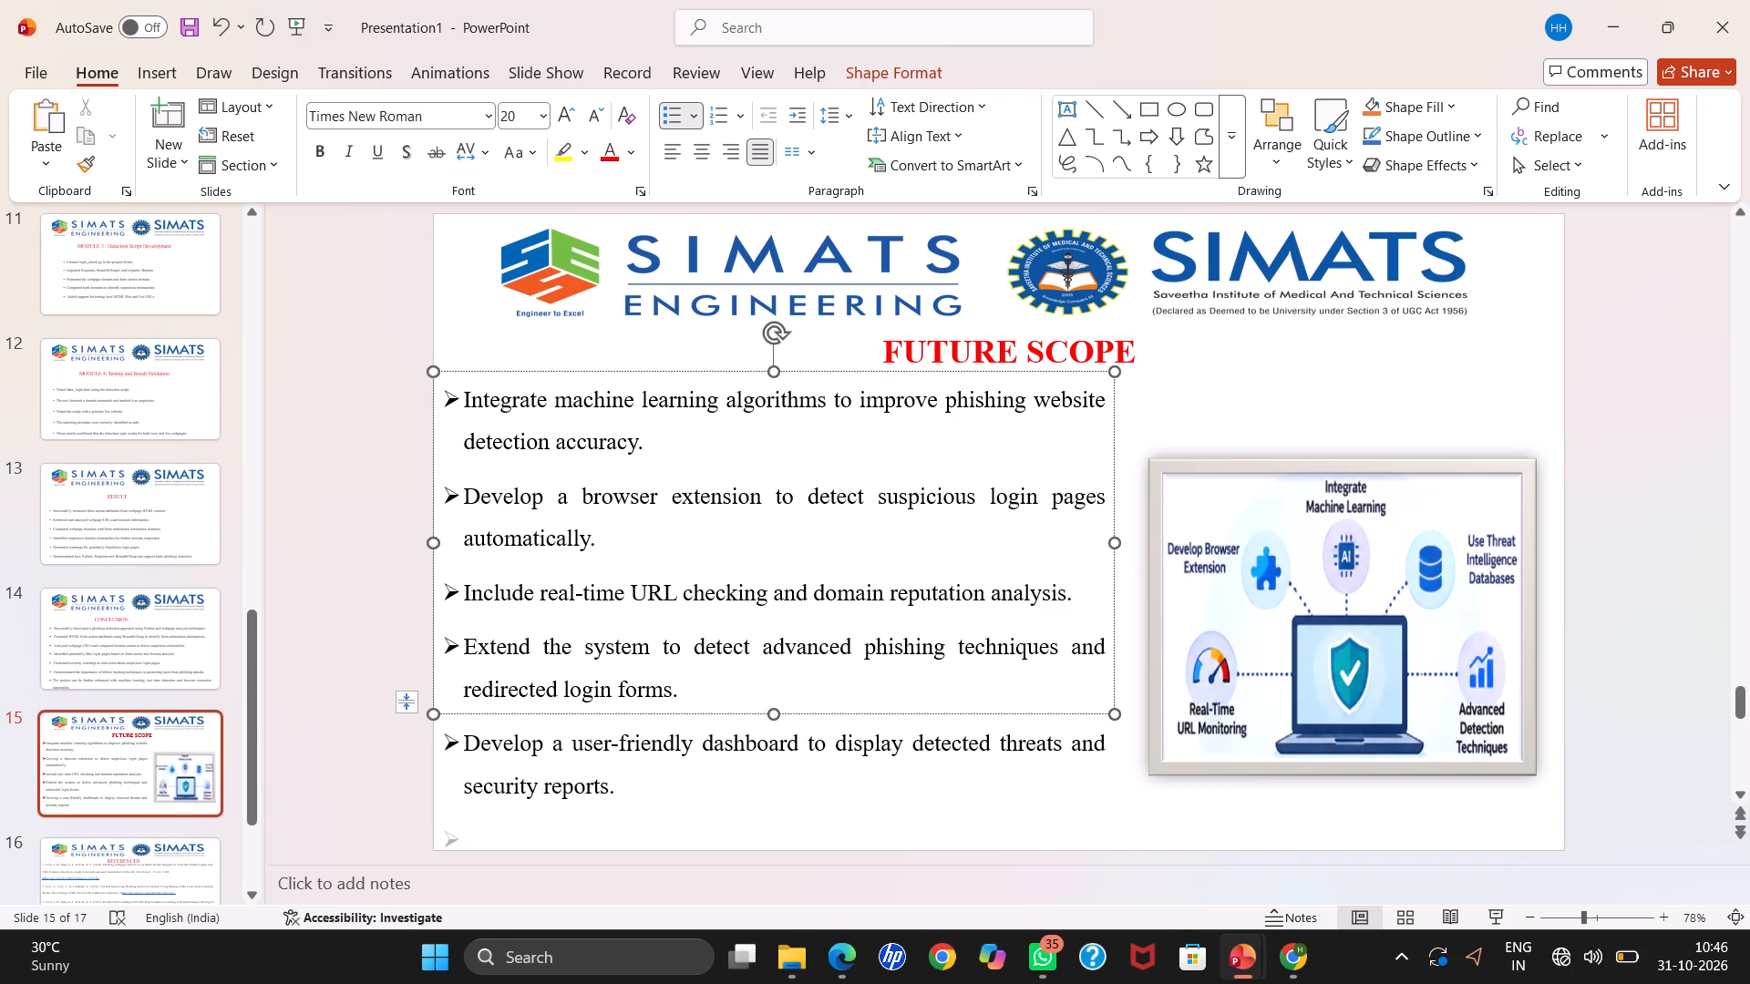
Extend the bullet text box's bottom edge down to enclose the last line, "security reports.".
{"action": "left_click_drag", "start_coordinate": [772, 713], "coordinate": [793, 806]}
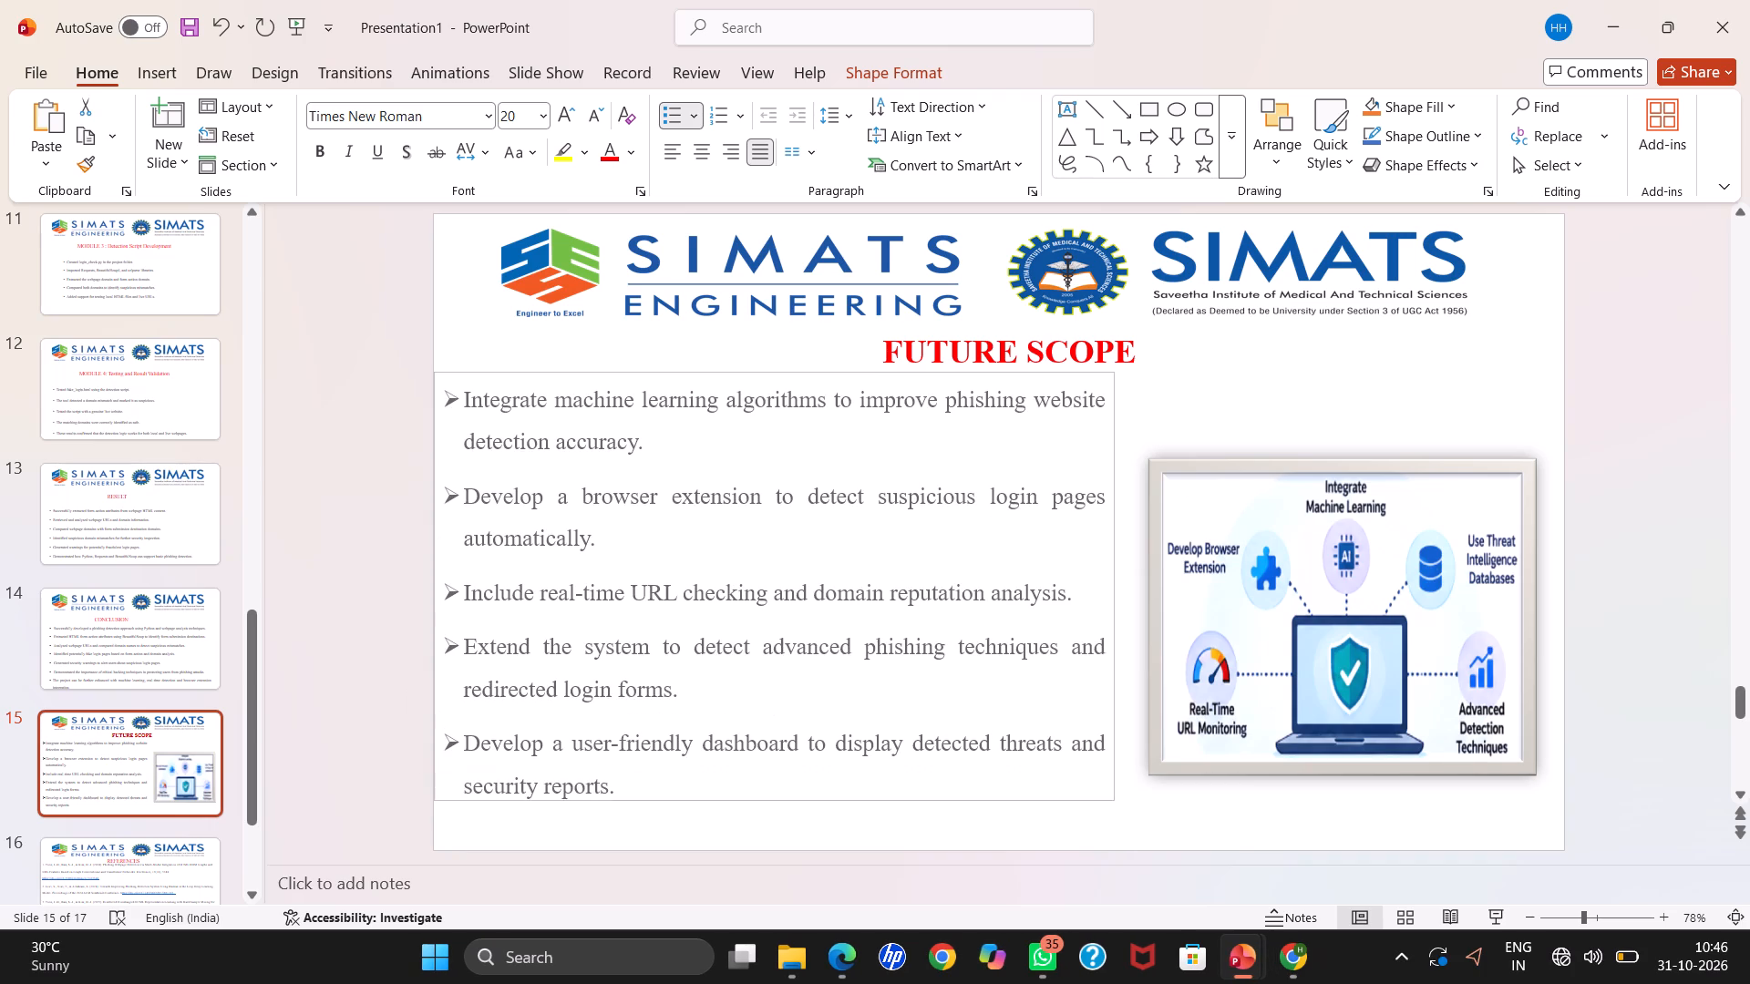
{"action": "left_click_drag", "start_coordinate": [793, 806], "coordinate": [793, 808]}
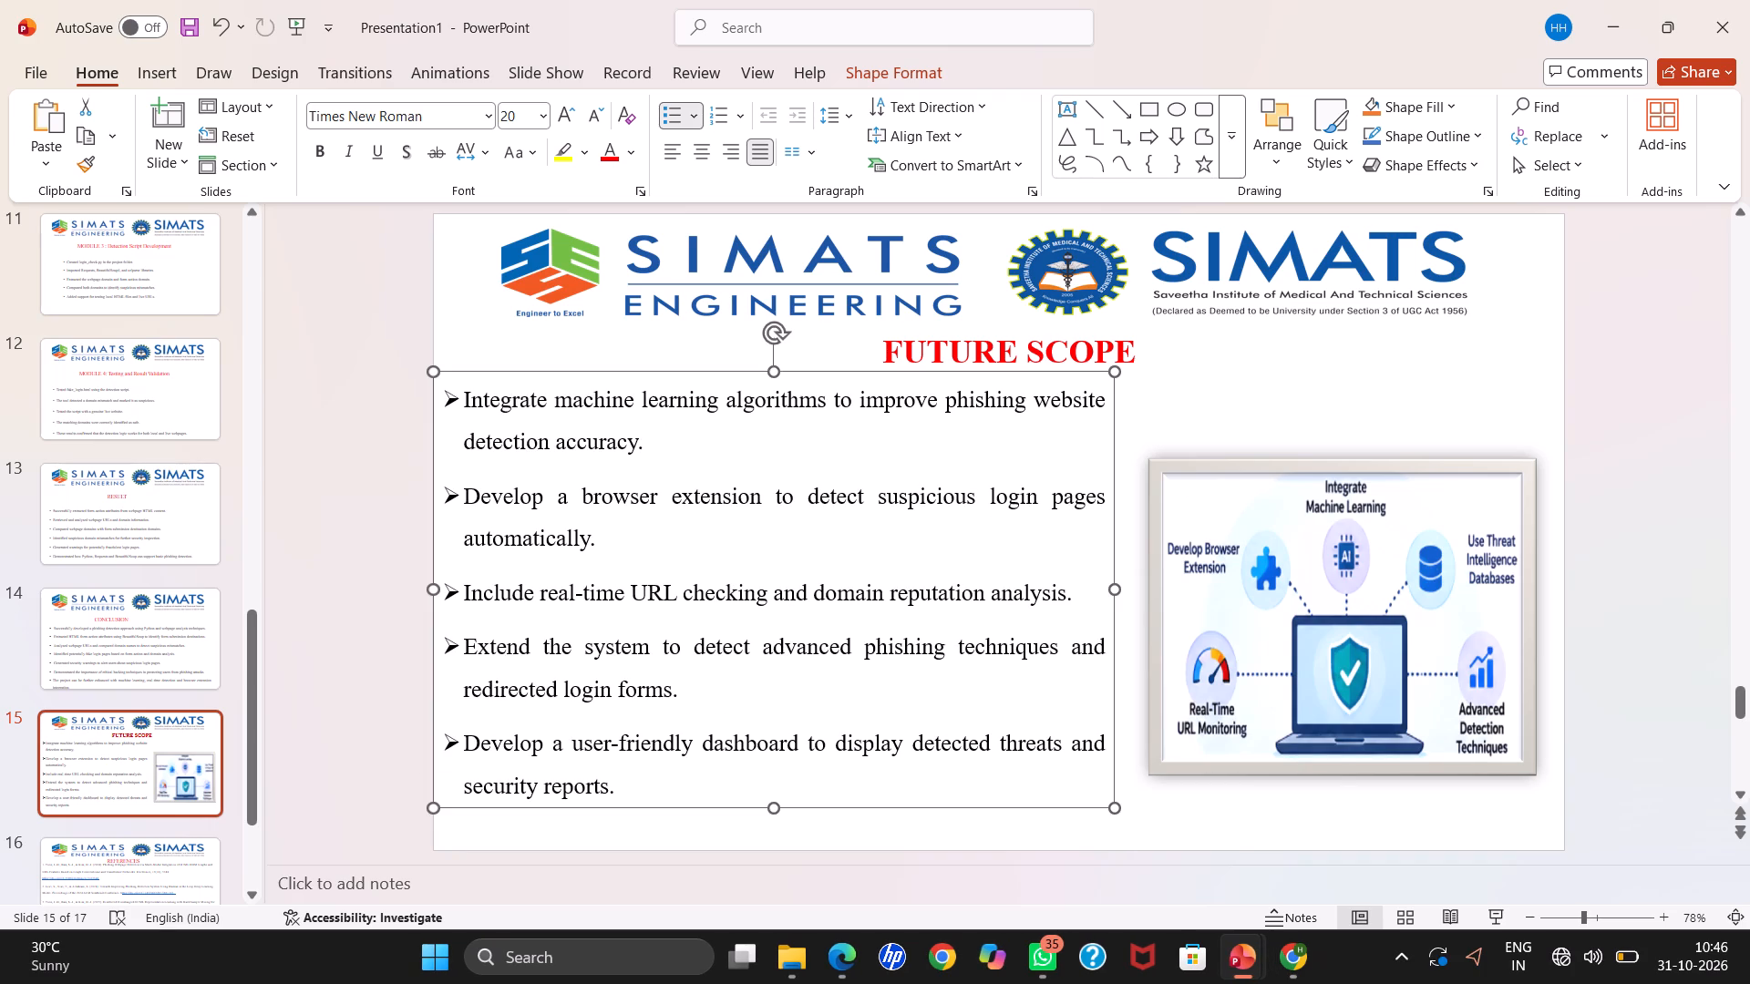
Stretch the FUTURE SCOPE picture upward and downward to a height of about 12.05 cm, keeping its width.
{"action": "left_click", "coordinate": [1171, 671]}
{"action": "double_click", "coordinate": [1374, 629]}
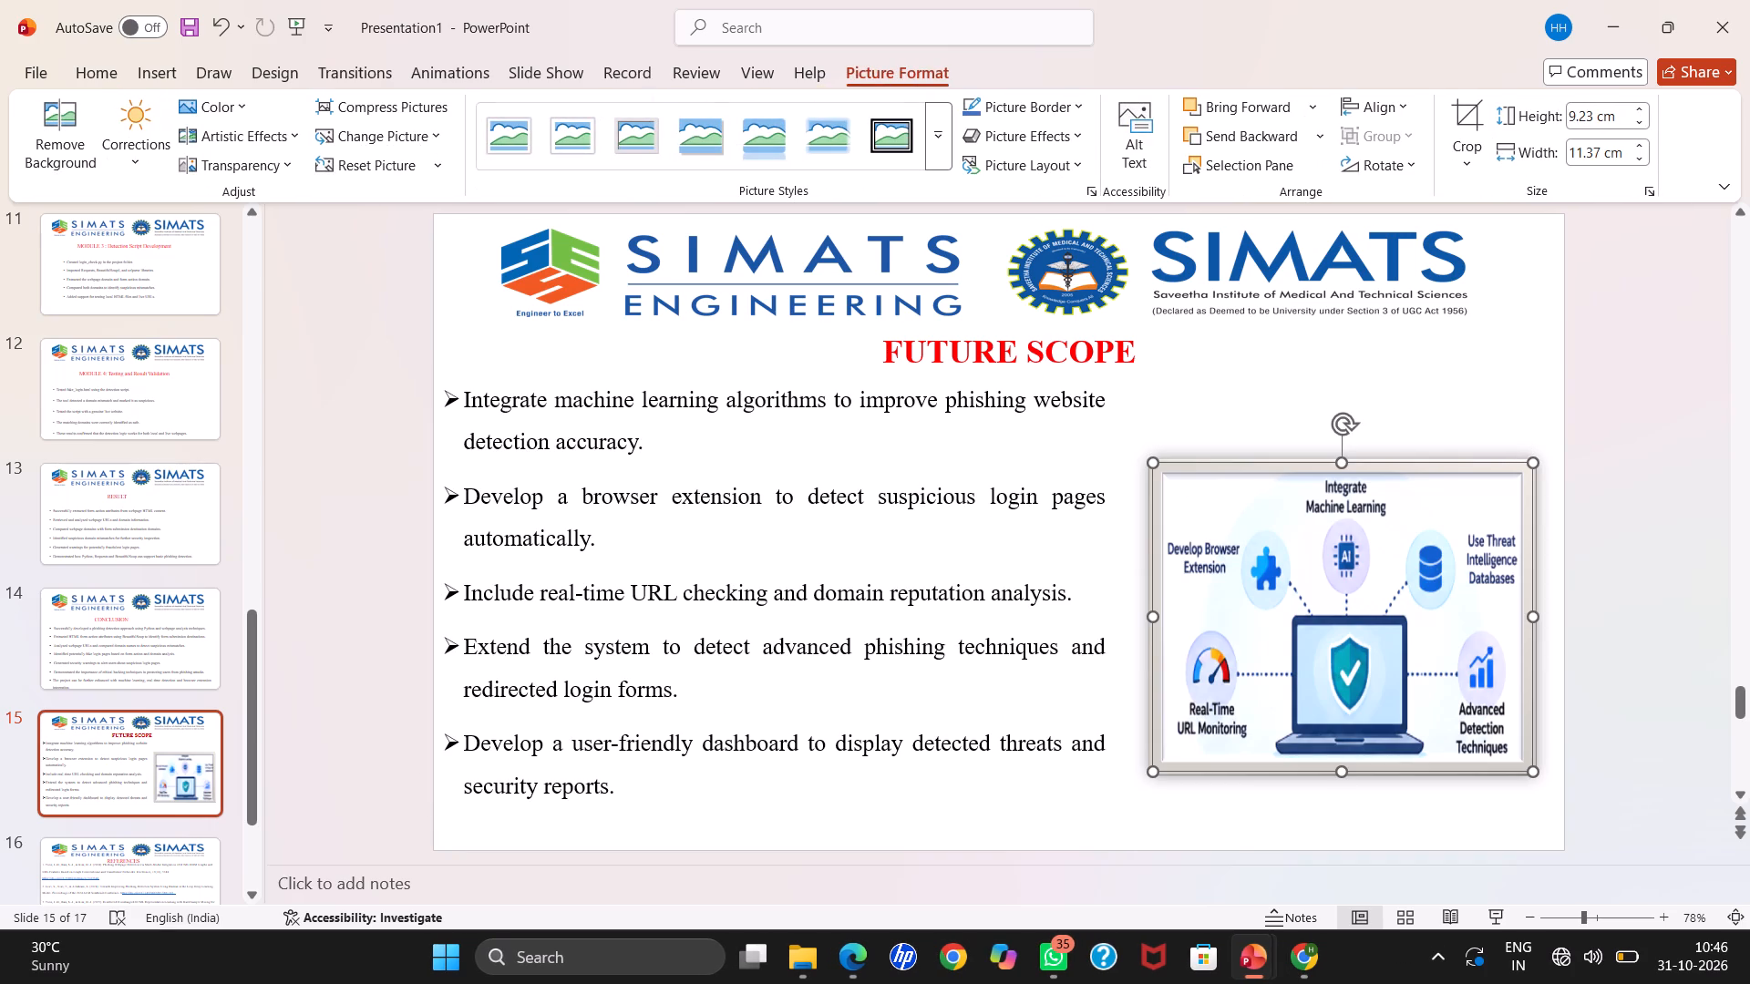
{"action": "left_click_drag", "start_coordinate": [1341, 457], "coordinate": [1305, 379]}
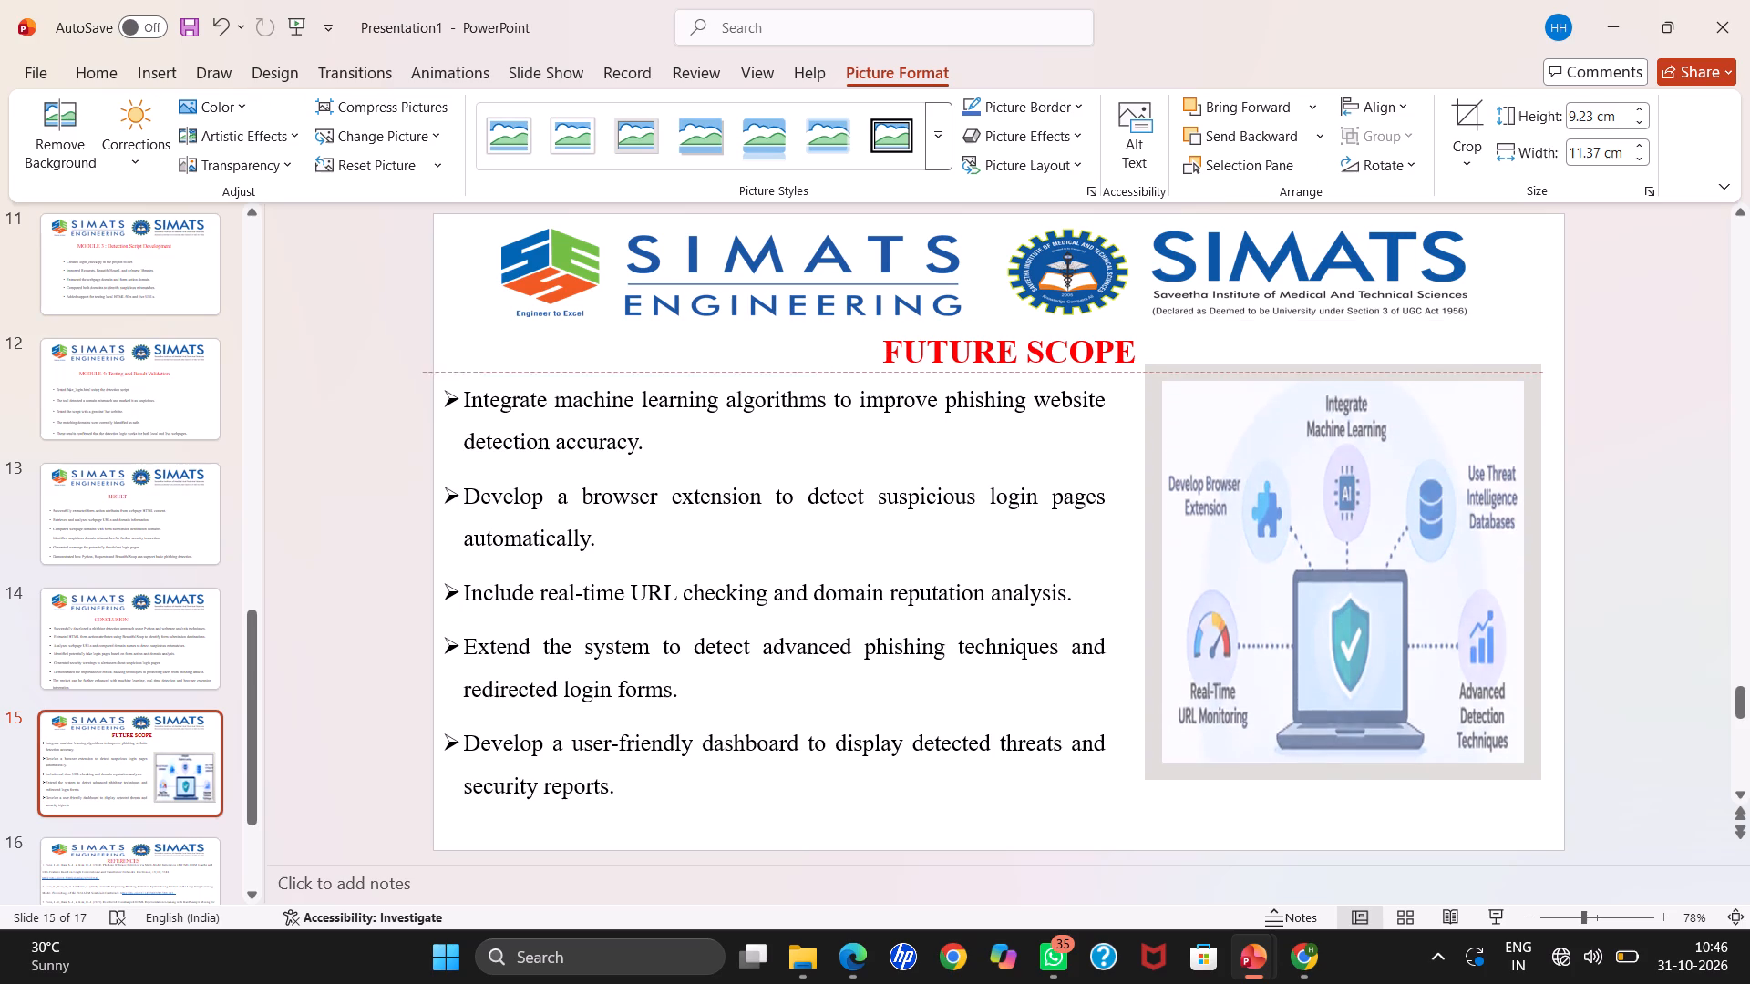
{"action": "left_click_drag", "start_coordinate": [1305, 379], "coordinate": [1291, 407]}
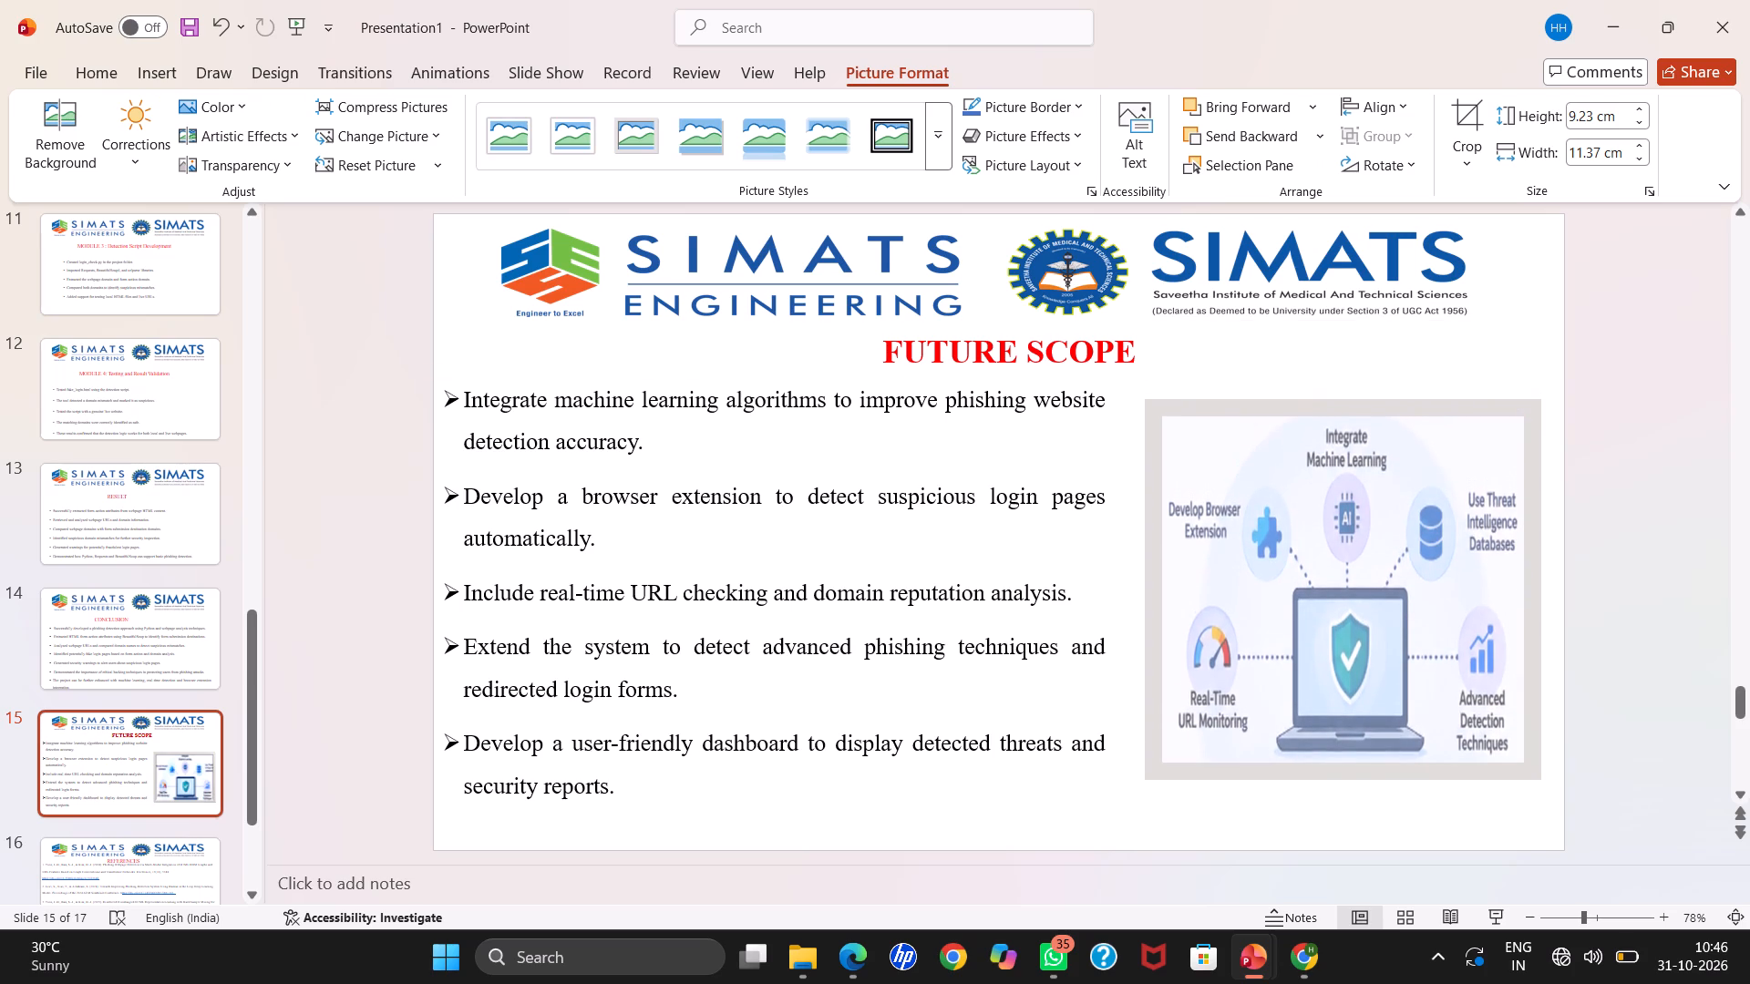
{"action": "left_click_drag", "start_coordinate": [1291, 407], "coordinate": [1289, 395]}
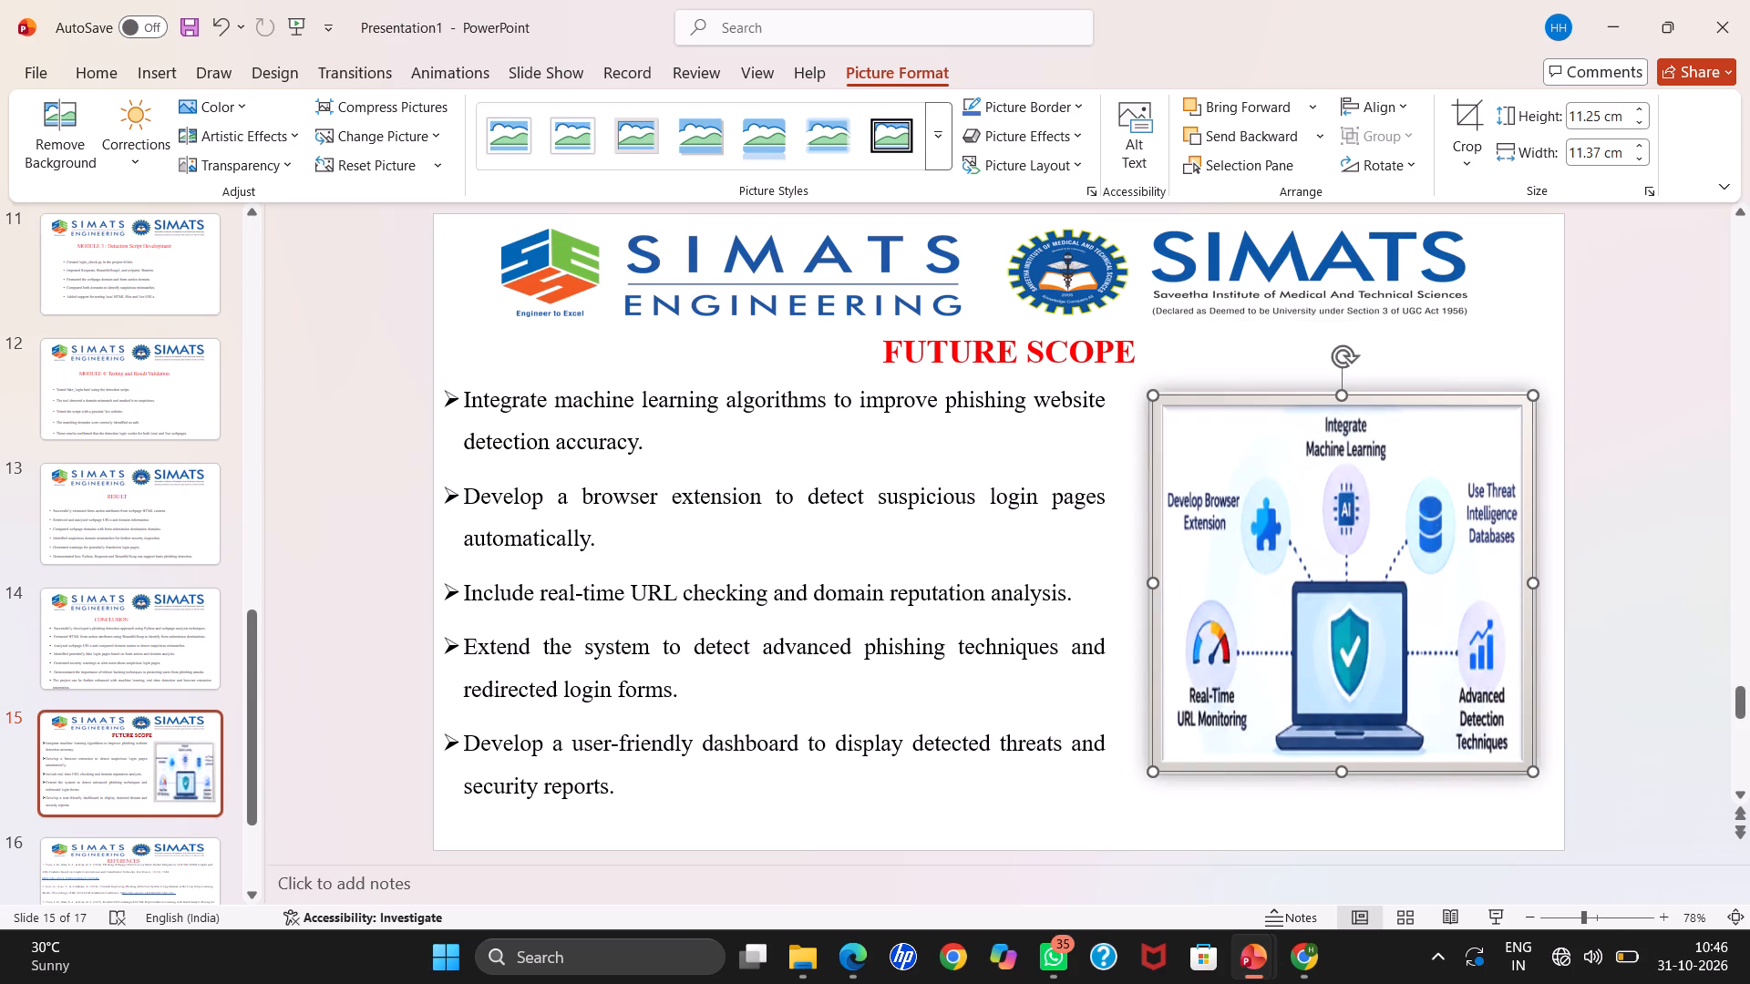
{"action": "left_click_drag", "start_coordinate": [1337, 776], "coordinate": [1335, 797]}
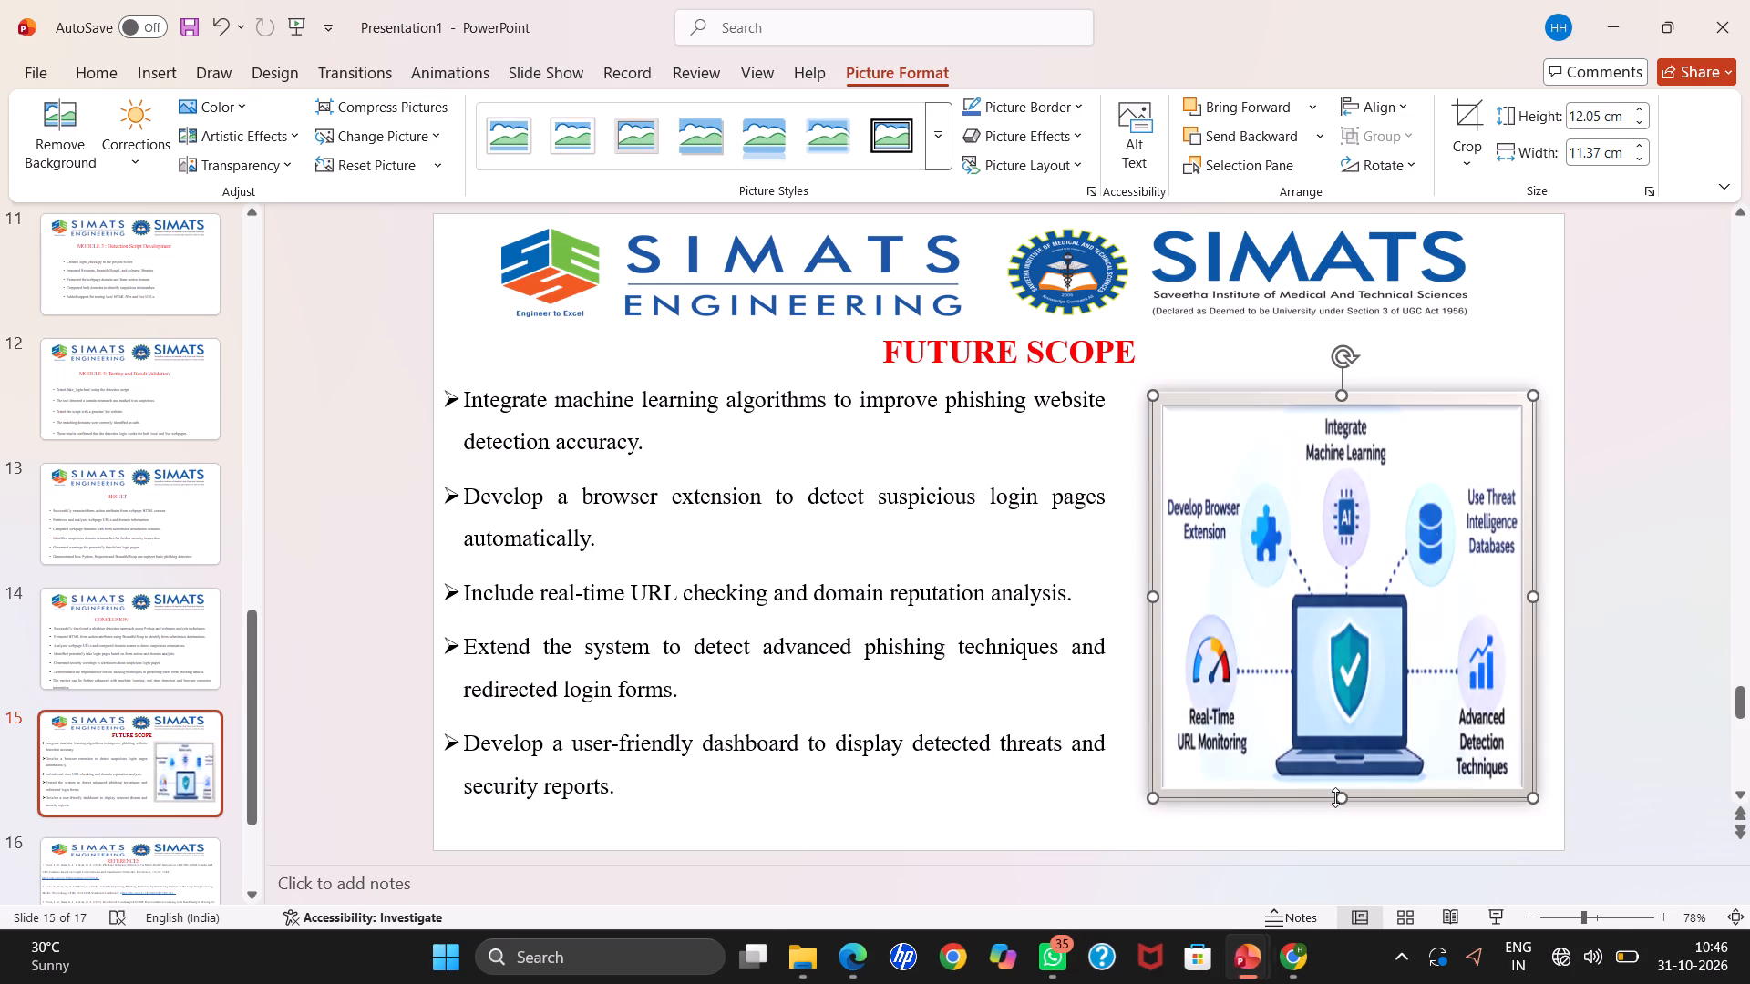
Nudge the FUTURE SCOPE picture slightly left, closer to the bullet text.
{"action": "left_click", "coordinate": [1290, 693]}
{"action": "key", "text": "Left"}
{"action": "key", "text": "Left"}
{"action": "key", "text": "Left"}
{"action": "key", "text": "Left"}
{"action": "key", "text": "Left"}
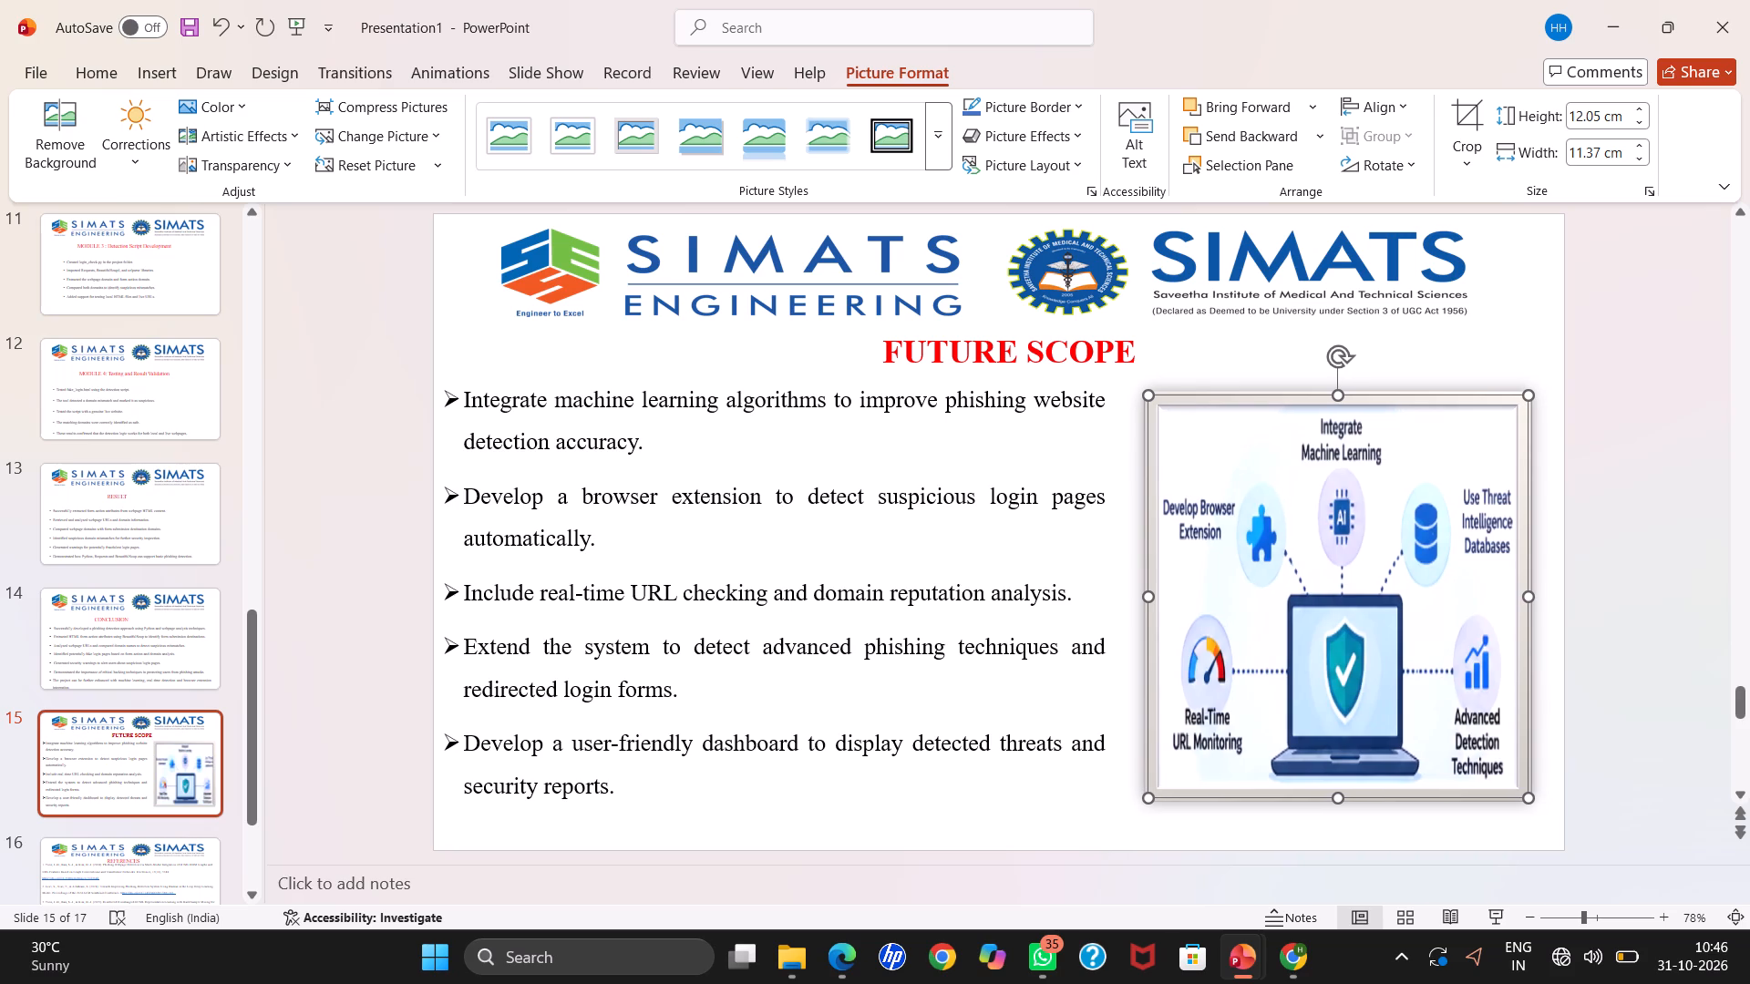
{"action": "key", "text": "Left"}
{"action": "key", "text": "Left"}
{"action": "key", "text": "Left"}
{"action": "key", "text": "Left"}
{"action": "key", "text": "Left"}
{"action": "key", "text": "Left"}
{"action": "key", "text": "Left"}
{"action": "key", "text": "Left"}
{"action": "key", "text": "Left"}
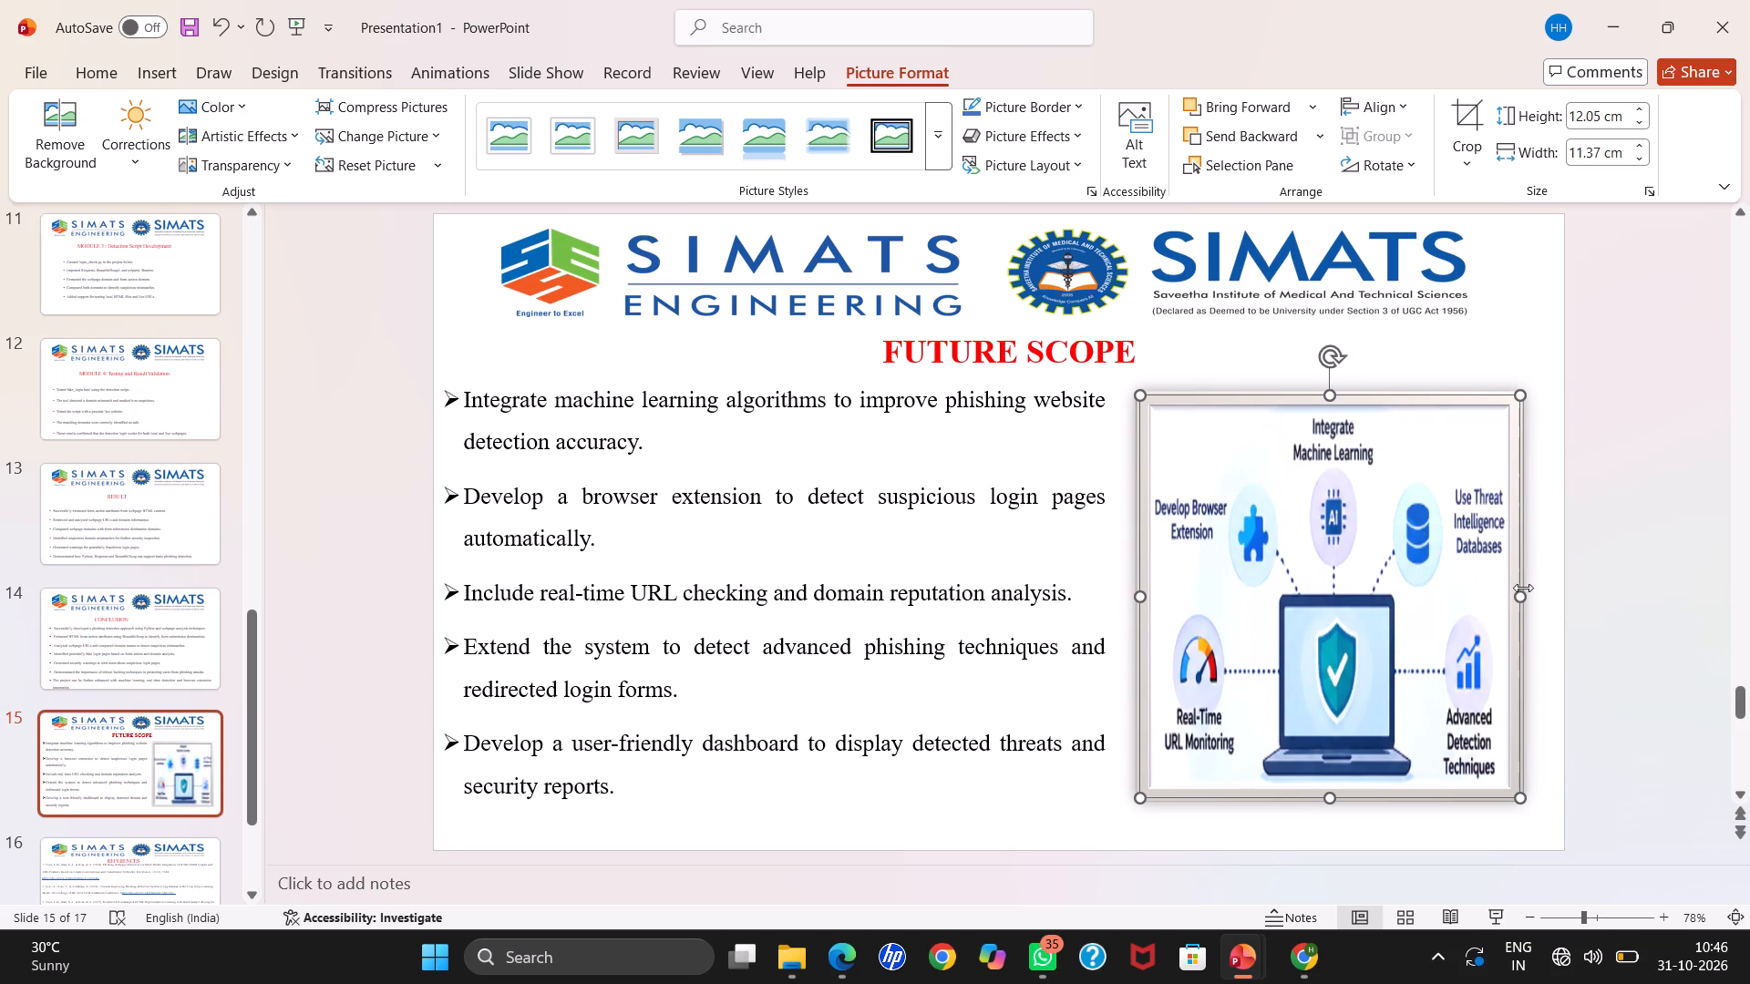
Widen the FUTURE SCOPE picture to about 12.08 cm by extending its right edge toward the slide border.
{"action": "left_click_drag", "start_coordinate": [1523, 588], "coordinate": [1543, 582]}
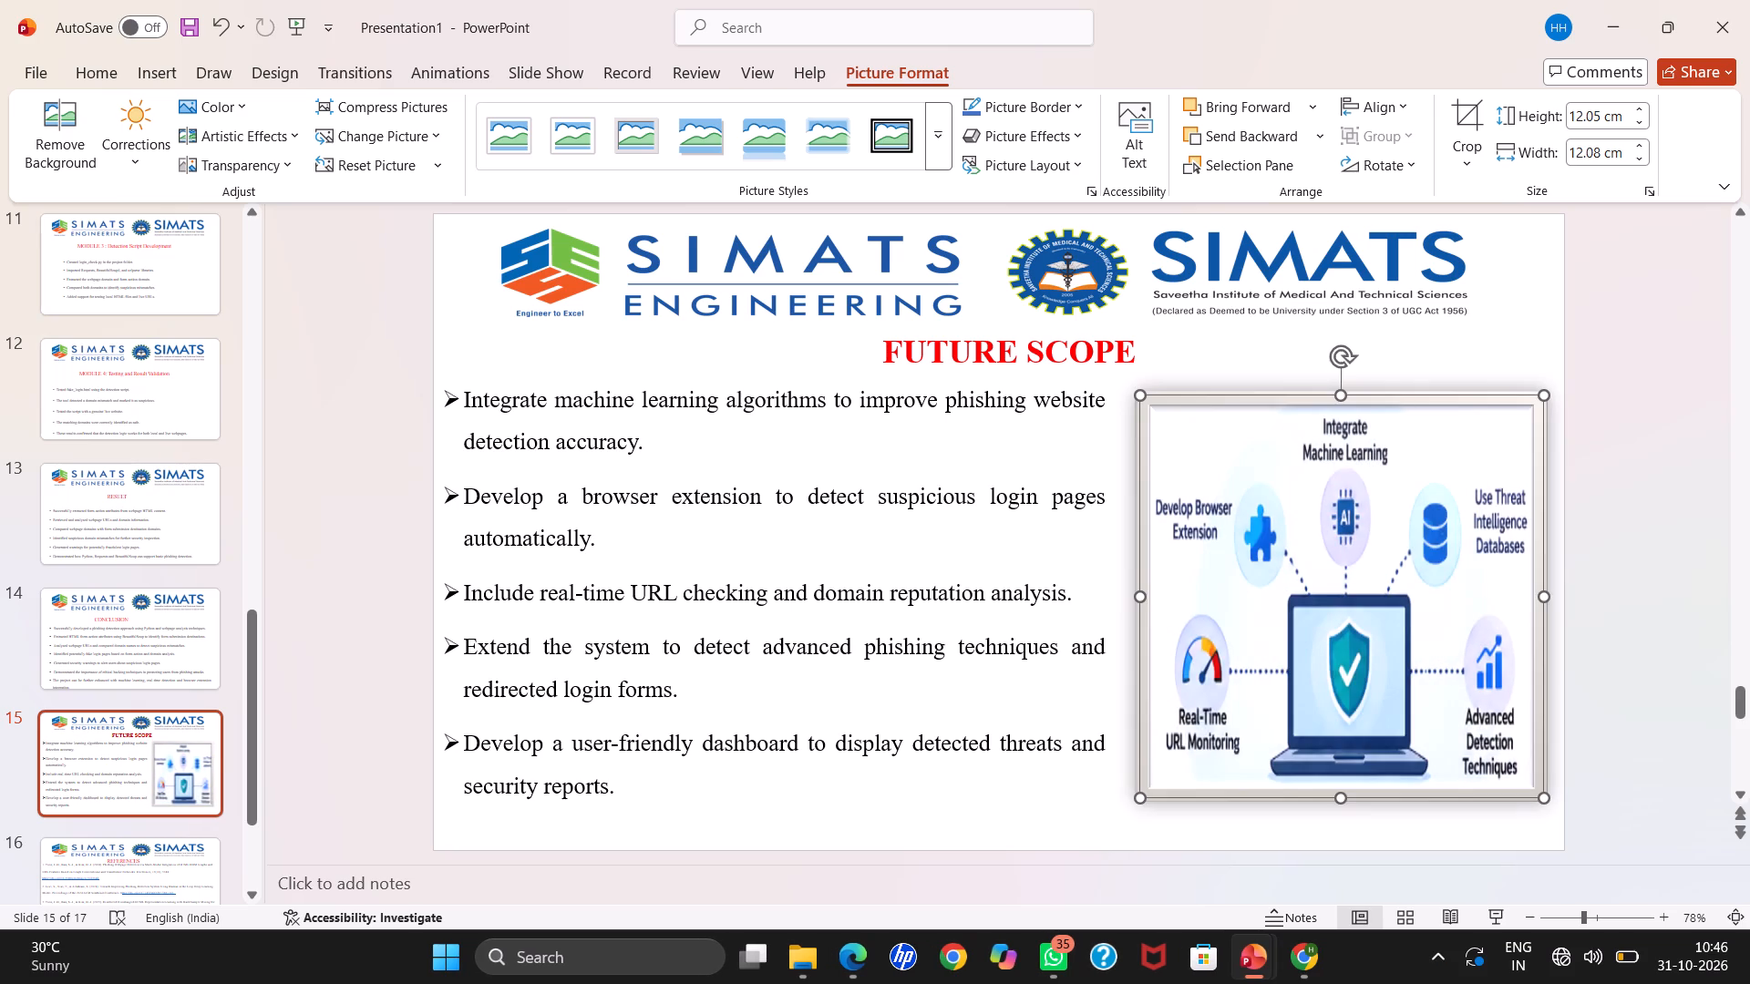
{"action": "left_click", "coordinate": [1535, 344]}
Nudge the FUTURE SCOPE picture slightly upward so its top sits nearer the heading, and deselect it.
{"action": "left_click", "coordinate": [1446, 447]}
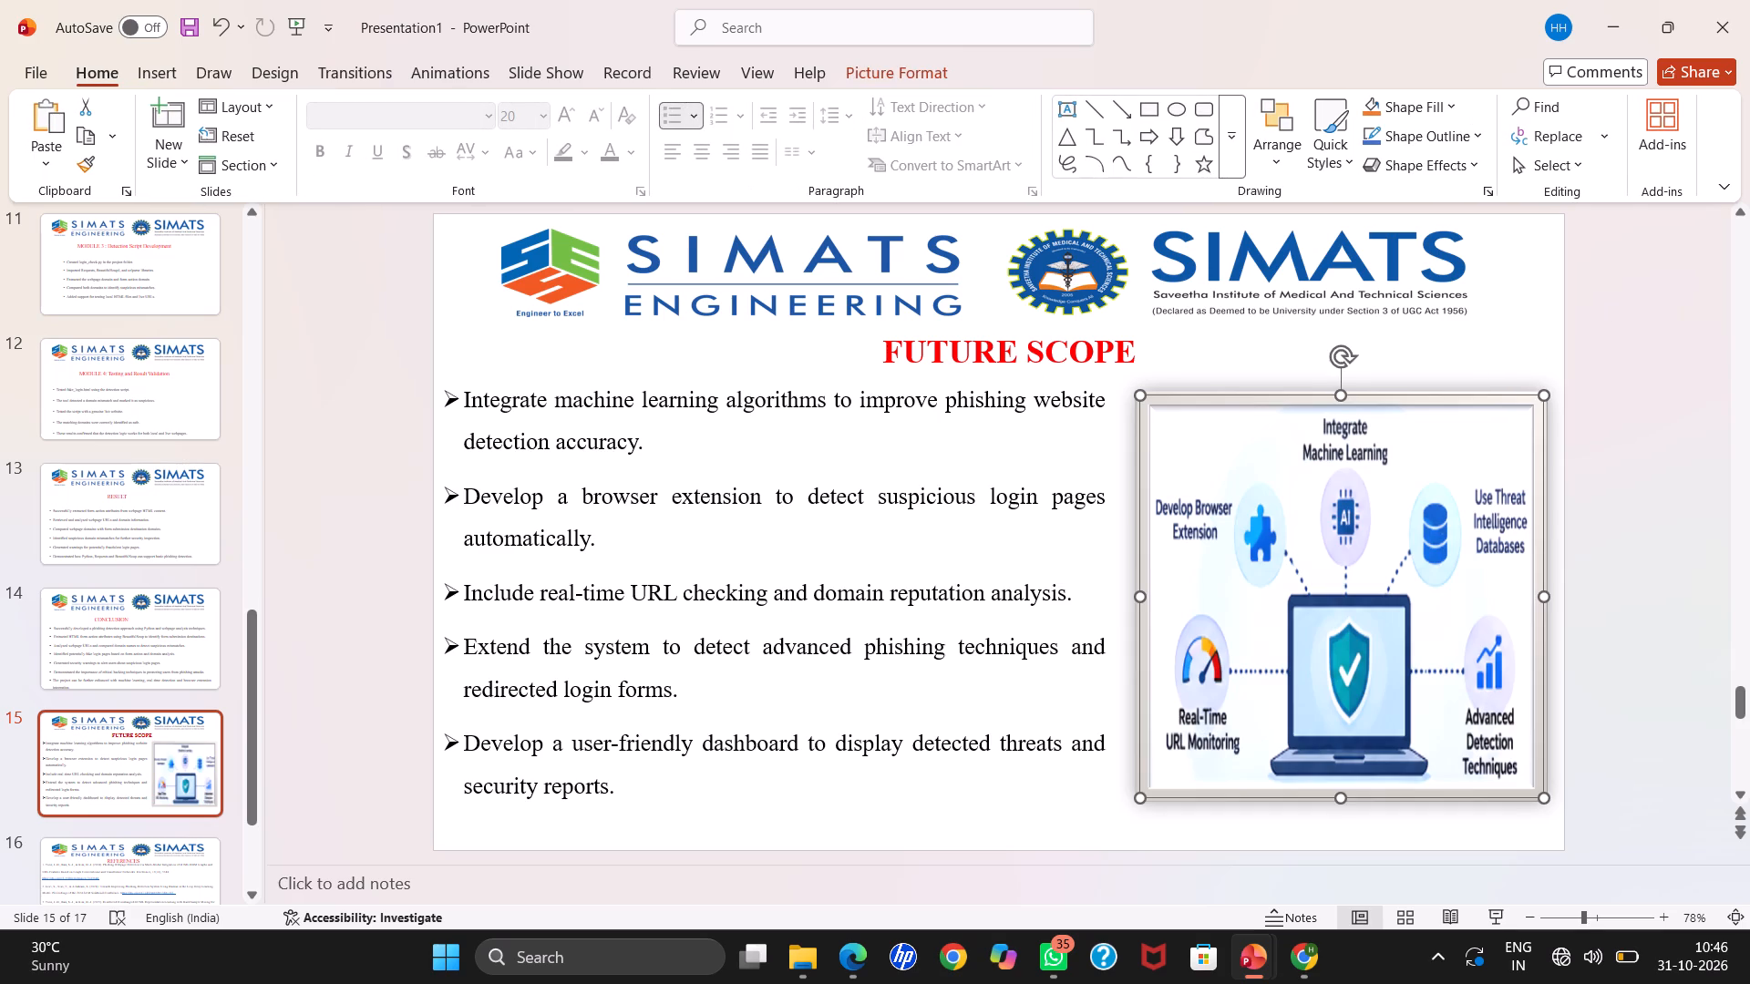
{"action": "key", "text": "Up"}
{"action": "key", "text": "Up"}
{"action": "key", "text": "Up"}
{"action": "key", "text": "Up"}
{"action": "key", "text": "Up"}
{"action": "key", "text": "Up"}
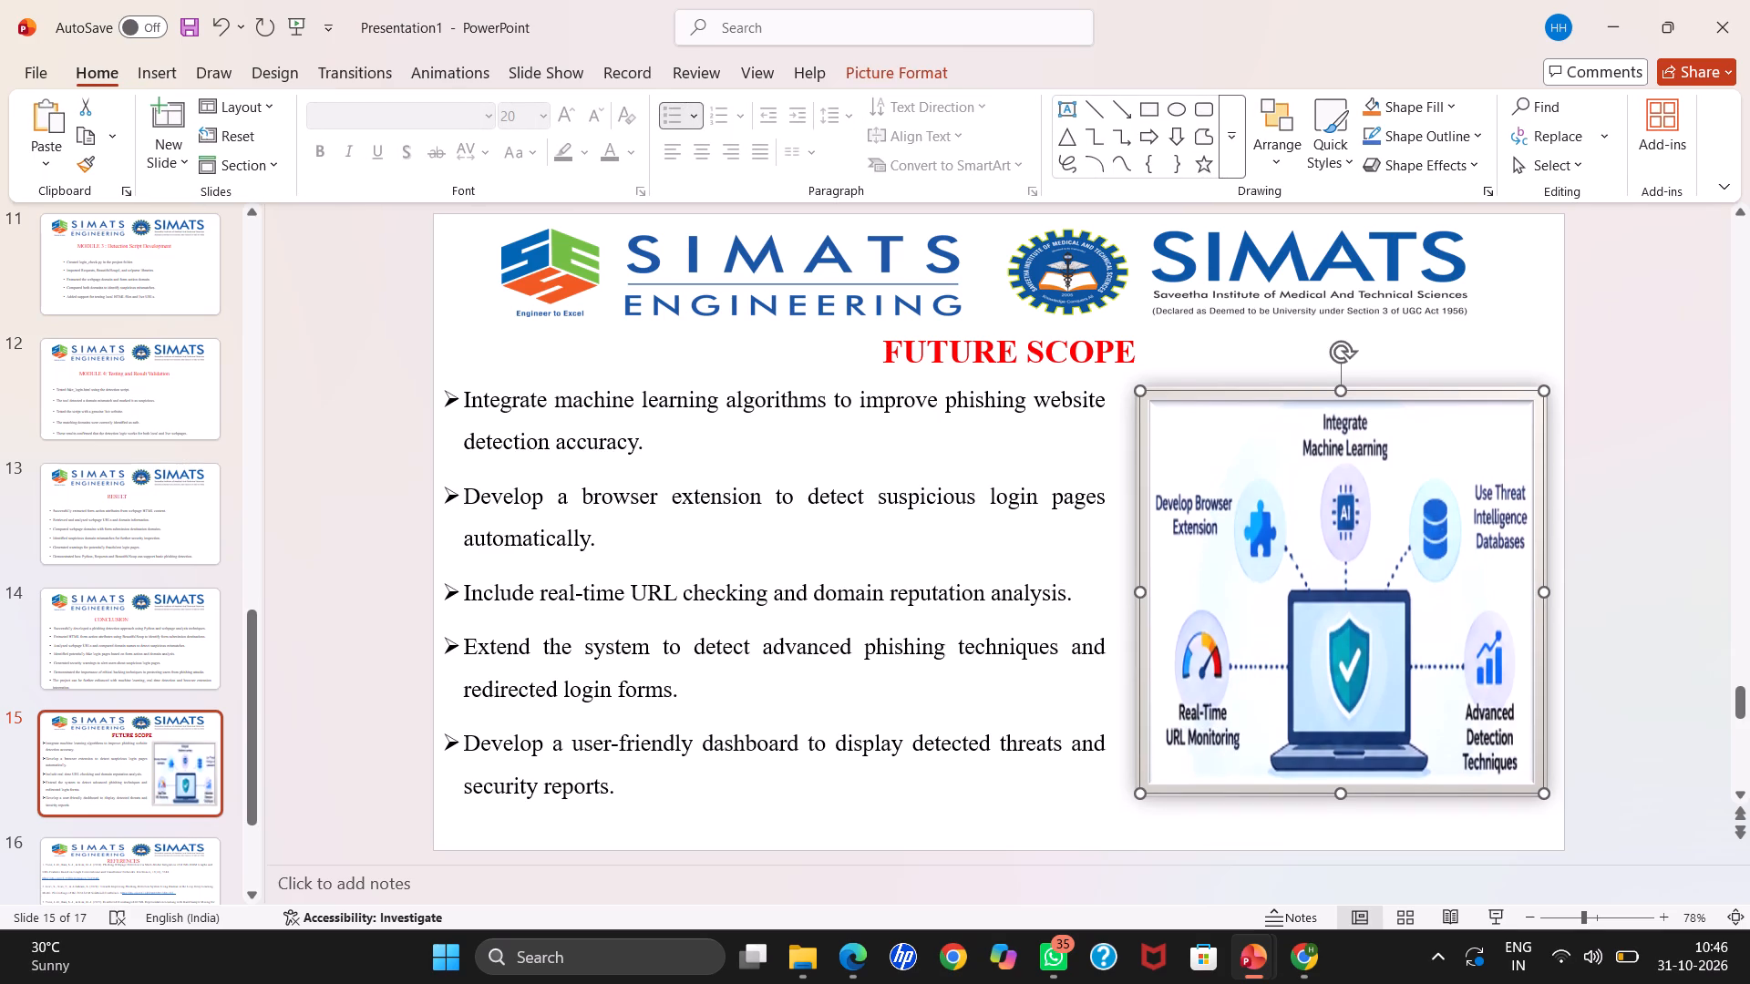
{"action": "key", "text": "Up"}
{"action": "key", "text": "Up"}
{"action": "key", "text": "Up"}
{"action": "left_click", "coordinate": [1343, 533]}
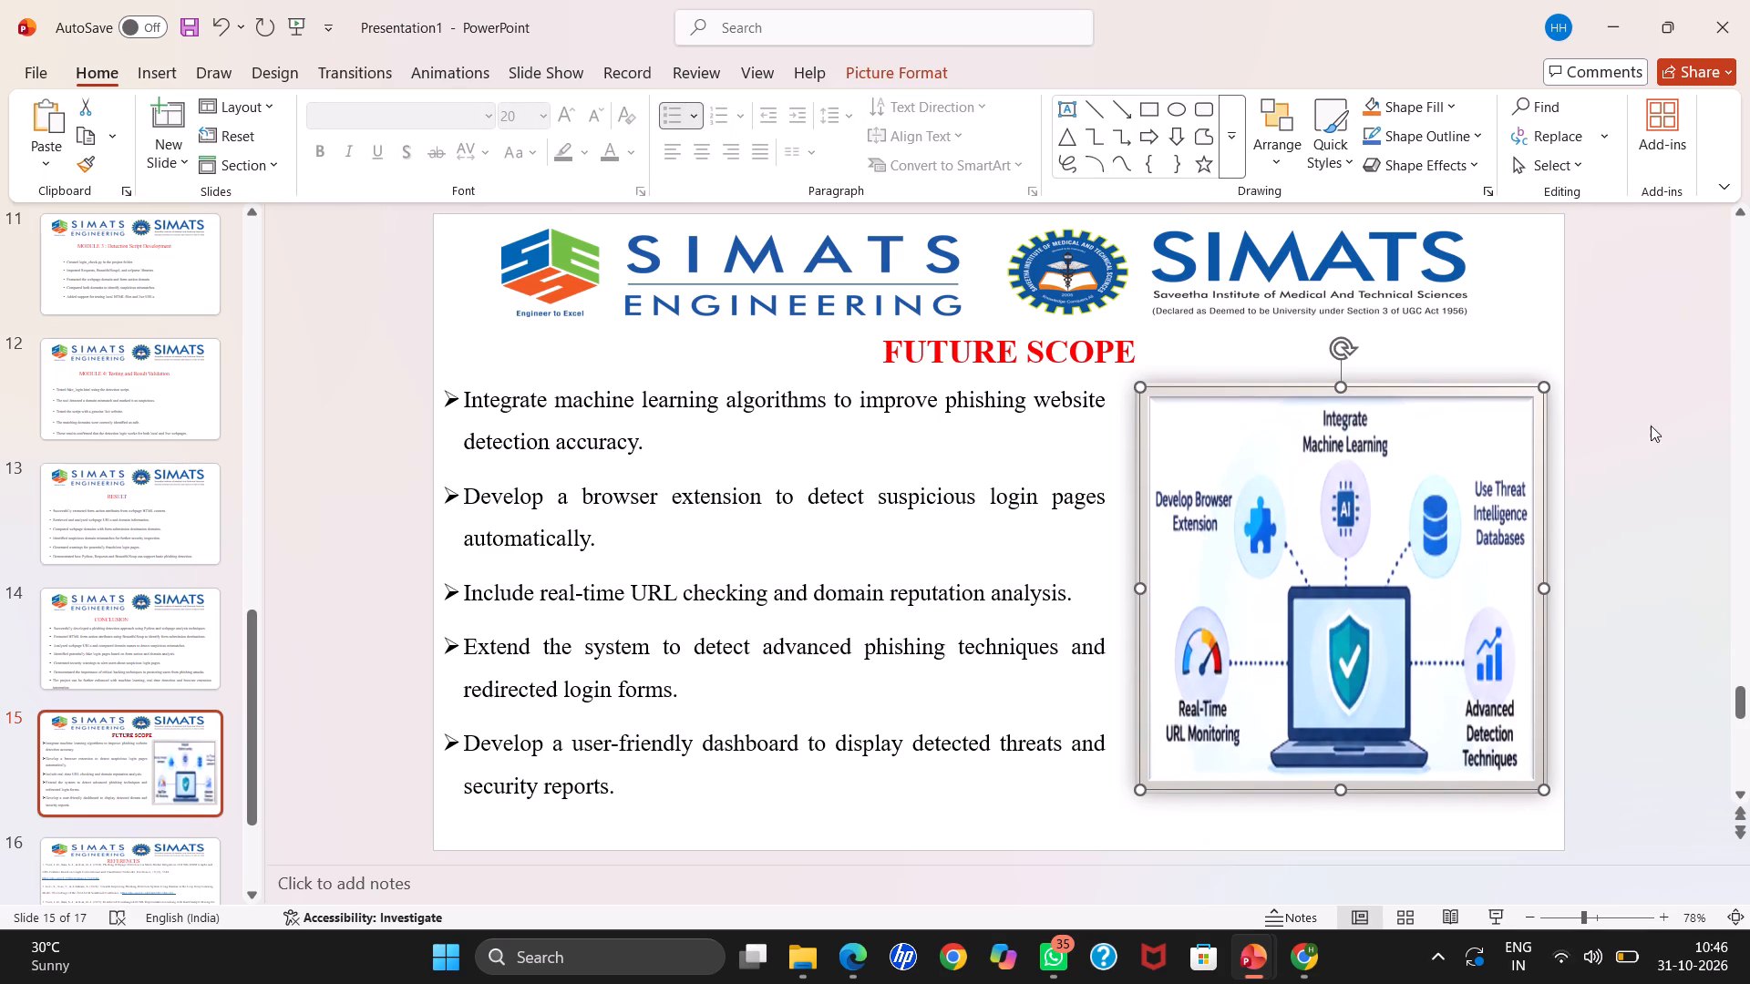
{"action": "left_click", "coordinate": [1663, 425]}
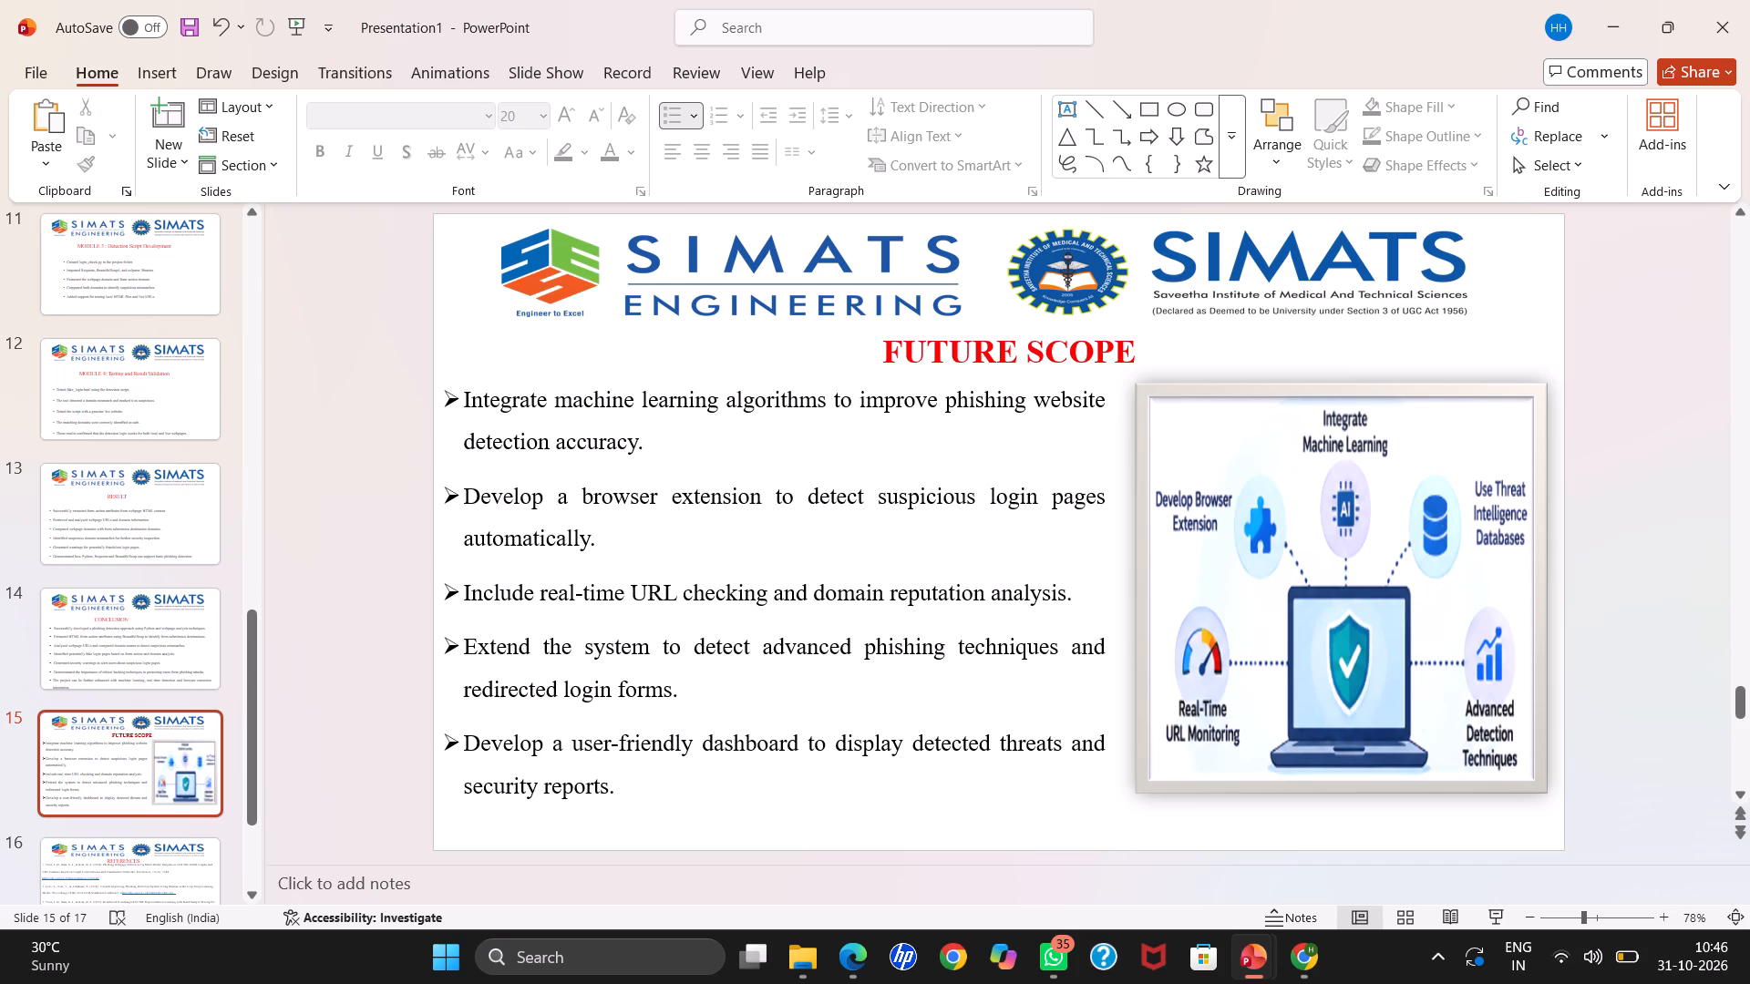
Bold "suspicious login pages automatically." in the second bullet and "URL checking and domain" in the third bullet.
{"action": "left_click_drag", "start_coordinate": [880, 495], "coordinate": [880, 532]}
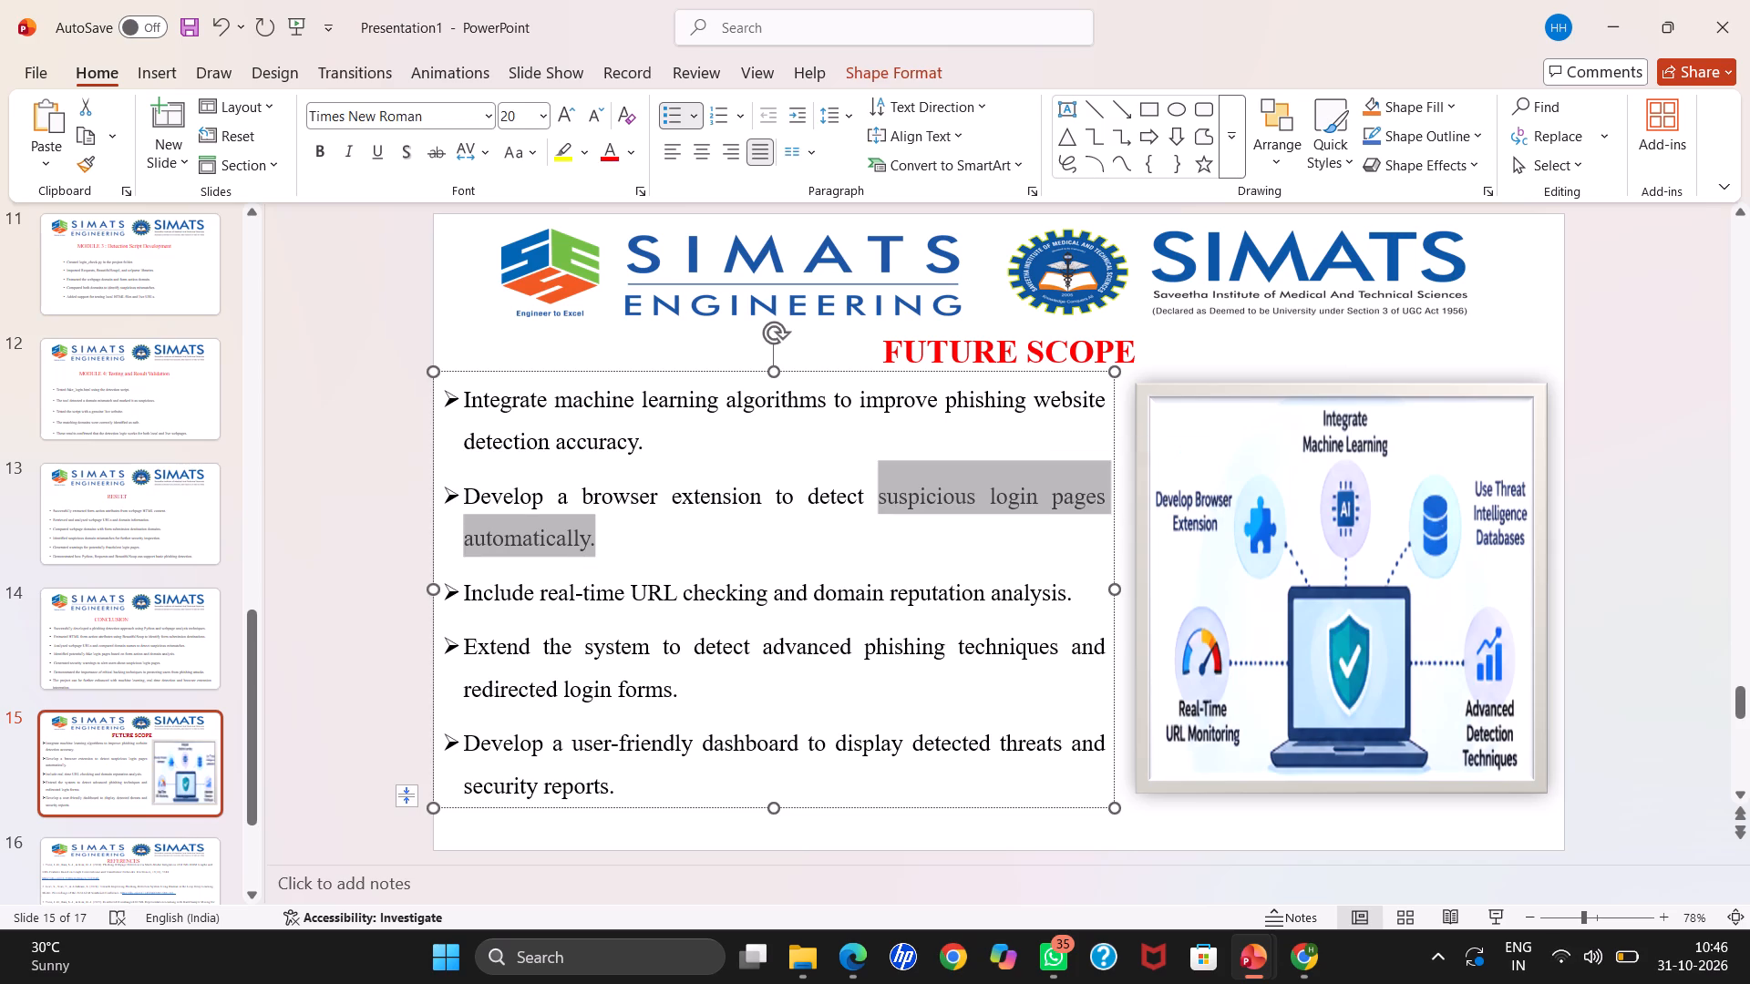
{"action": "key", "text": "ctrl+b"}
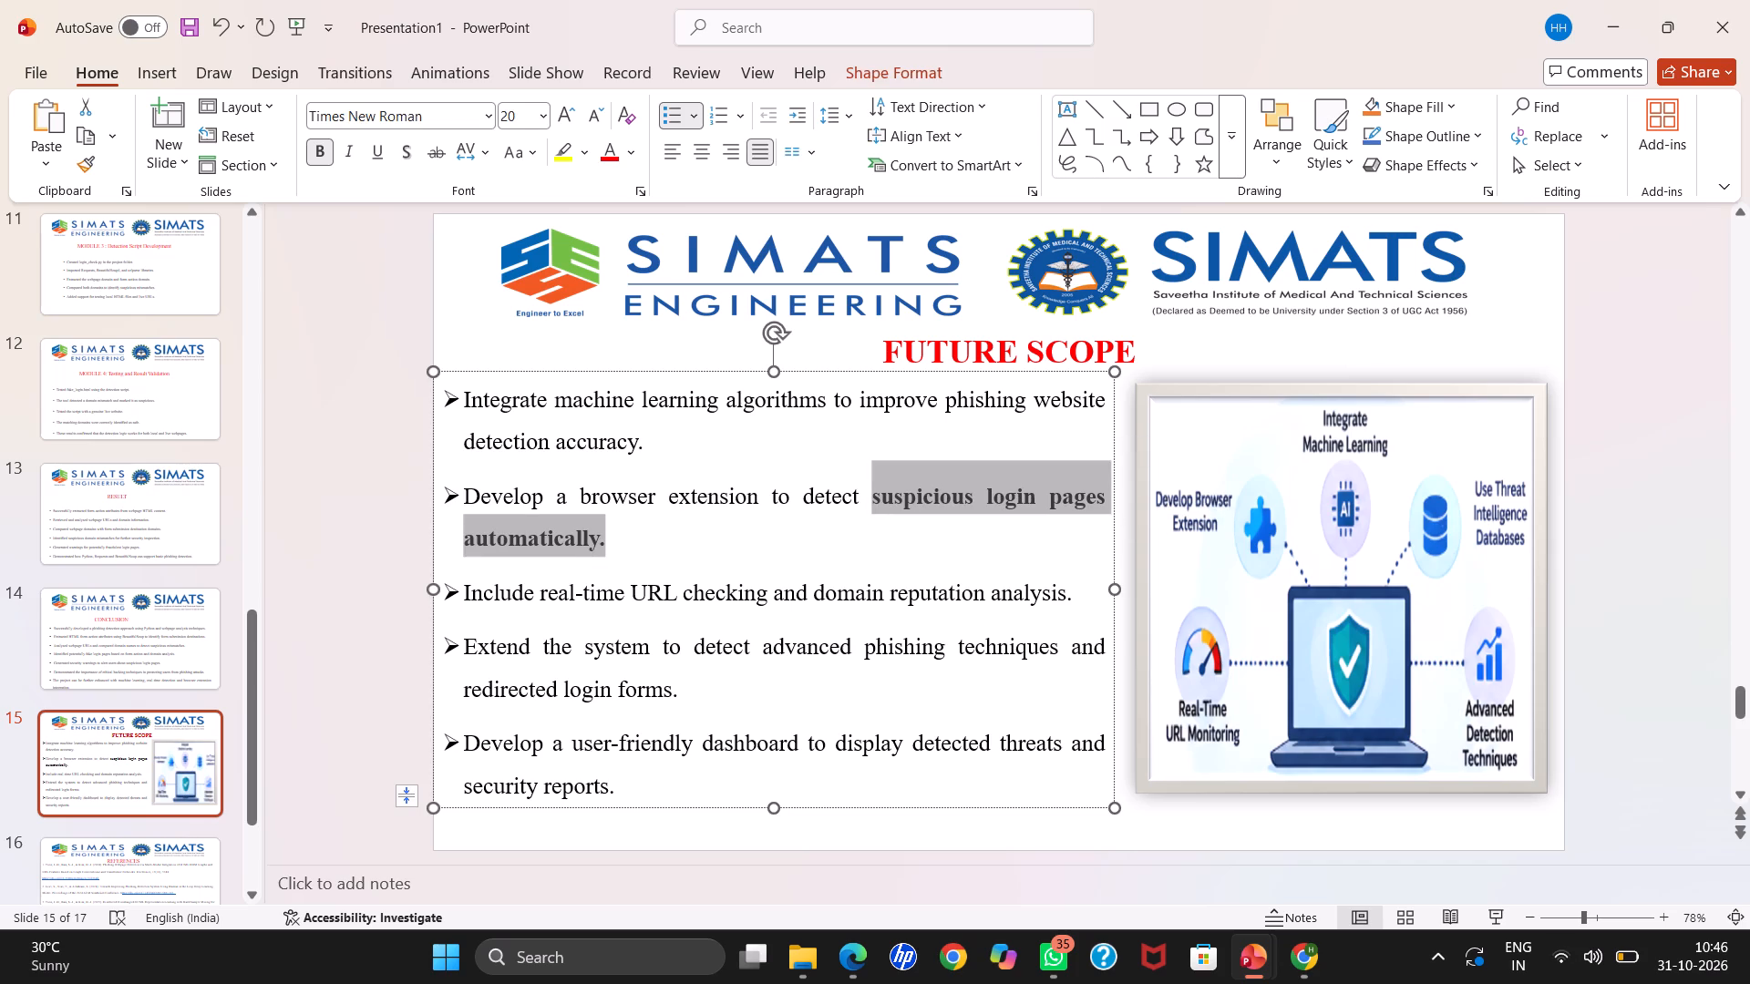
{"action": "left_click_drag", "start_coordinate": [715, 591], "coordinate": [736, 591]}
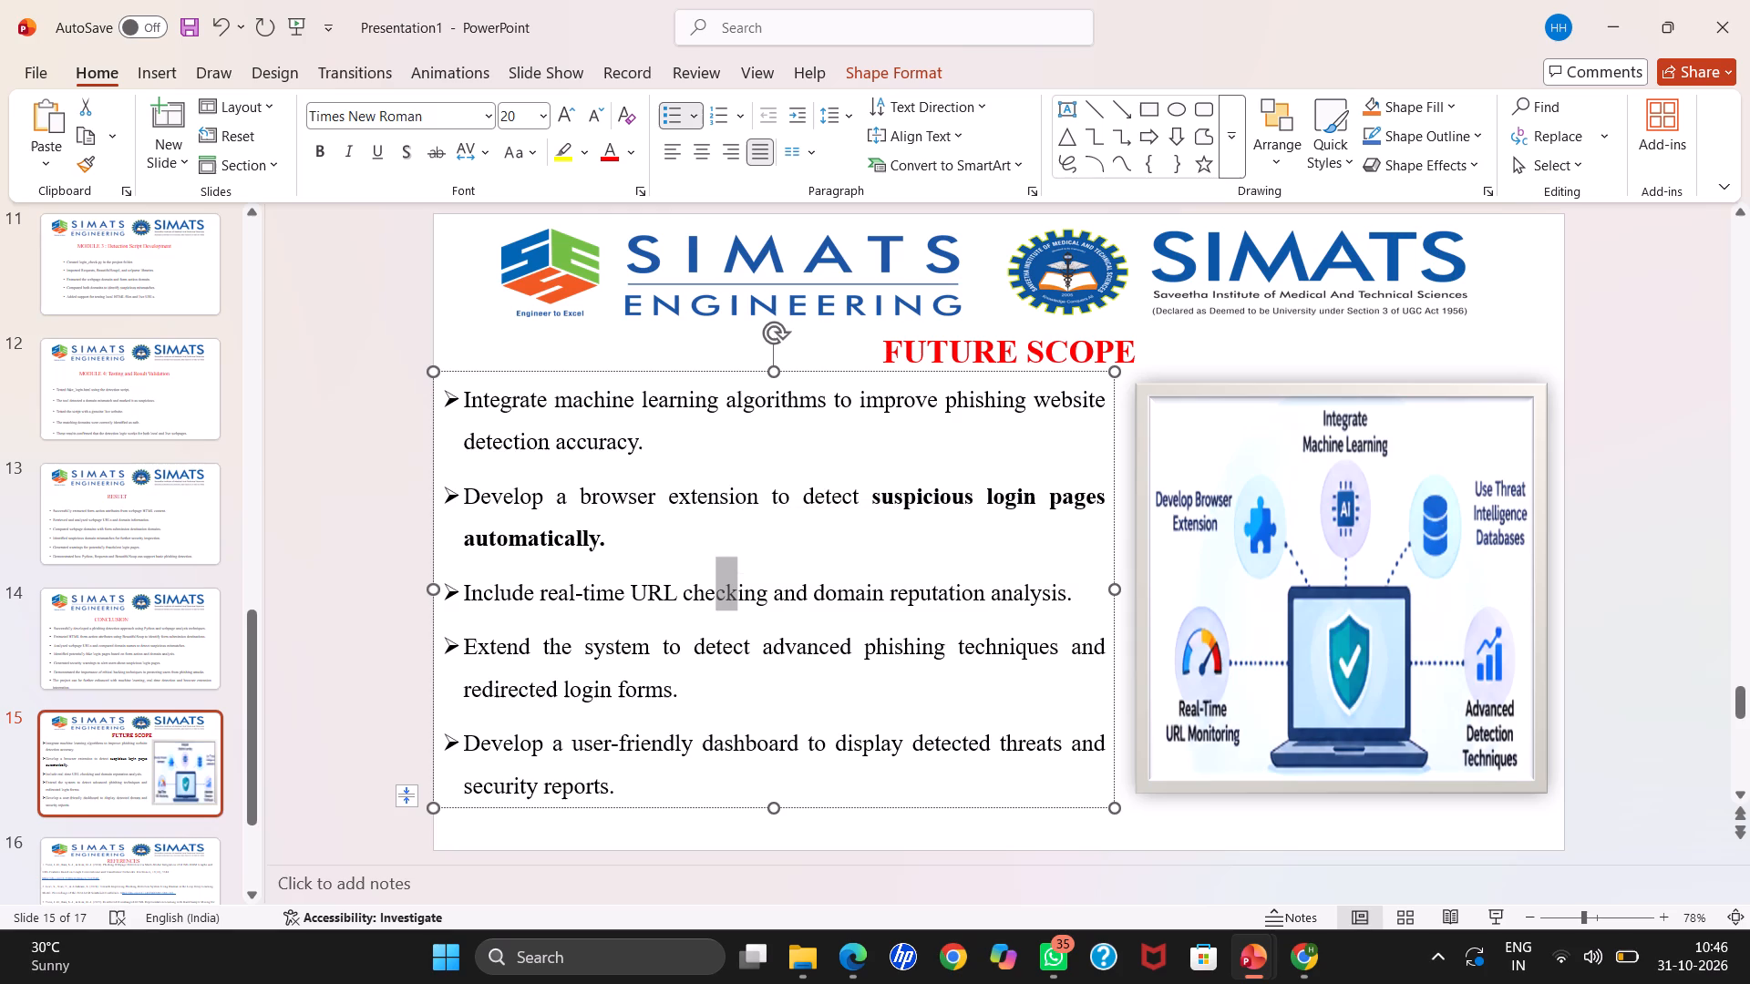
{"action": "left_click_drag", "start_coordinate": [631, 595], "coordinate": [801, 563]}
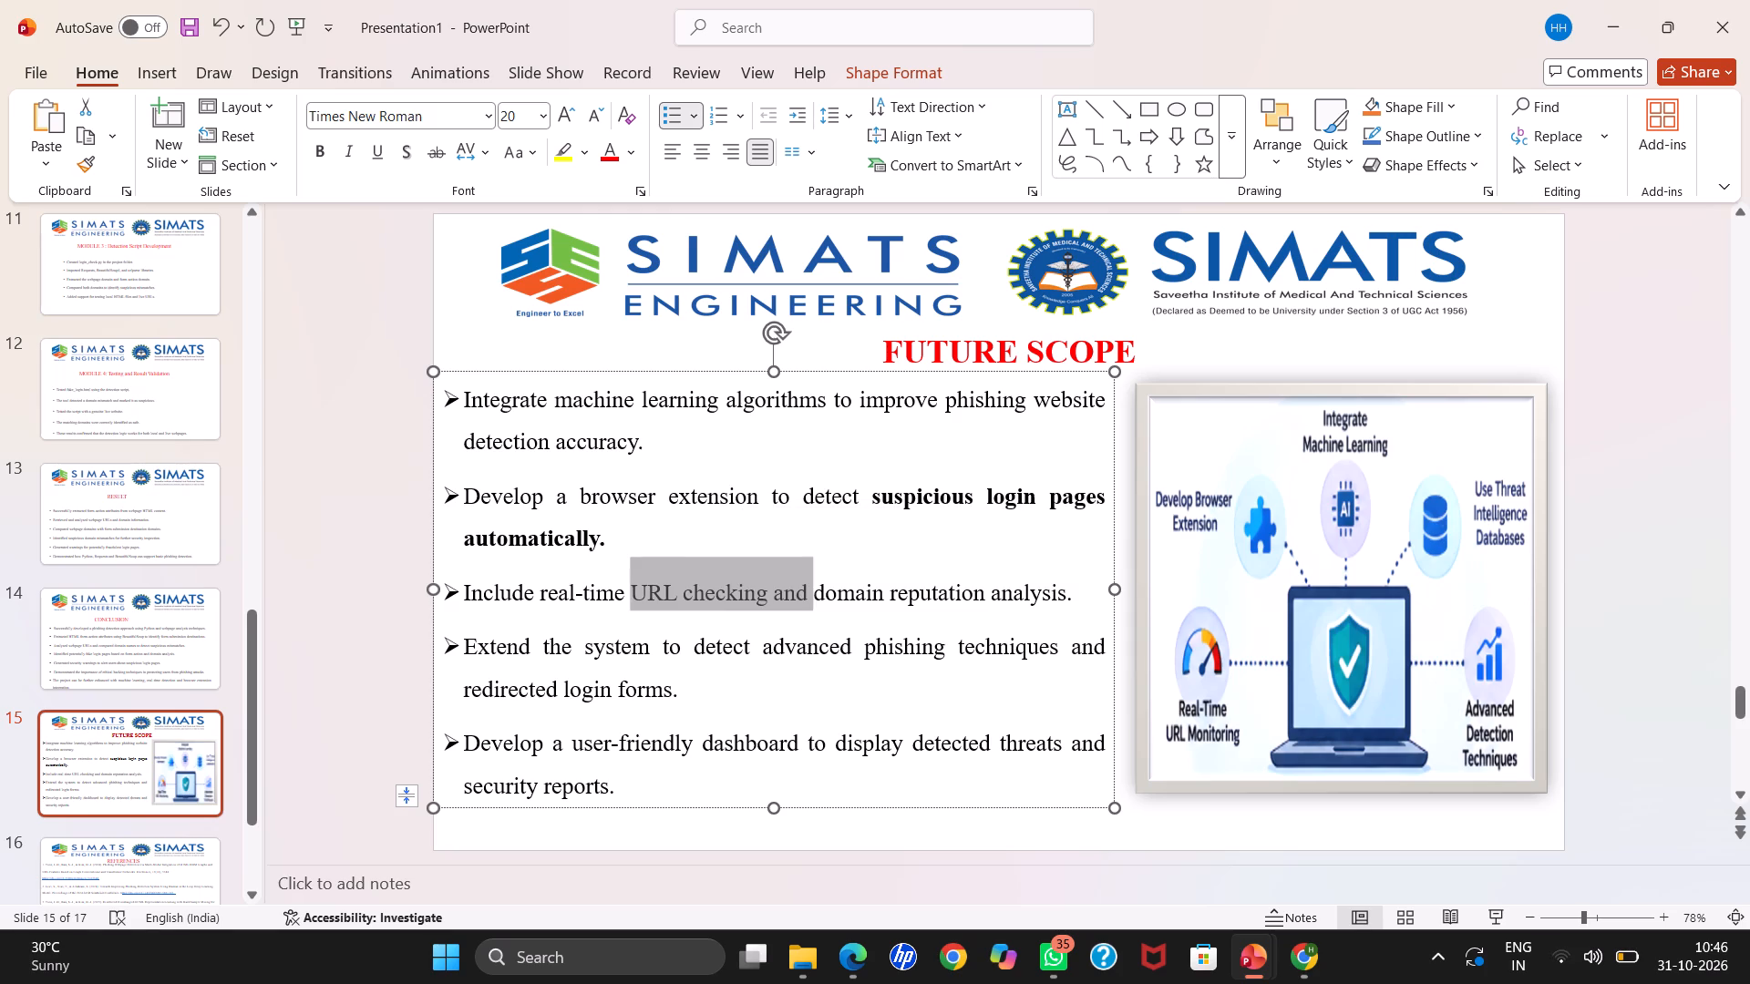
{"action": "left_click_drag", "start_coordinate": [801, 563], "coordinate": [869, 579]}
{"action": "key", "text": "ctrl+b"}
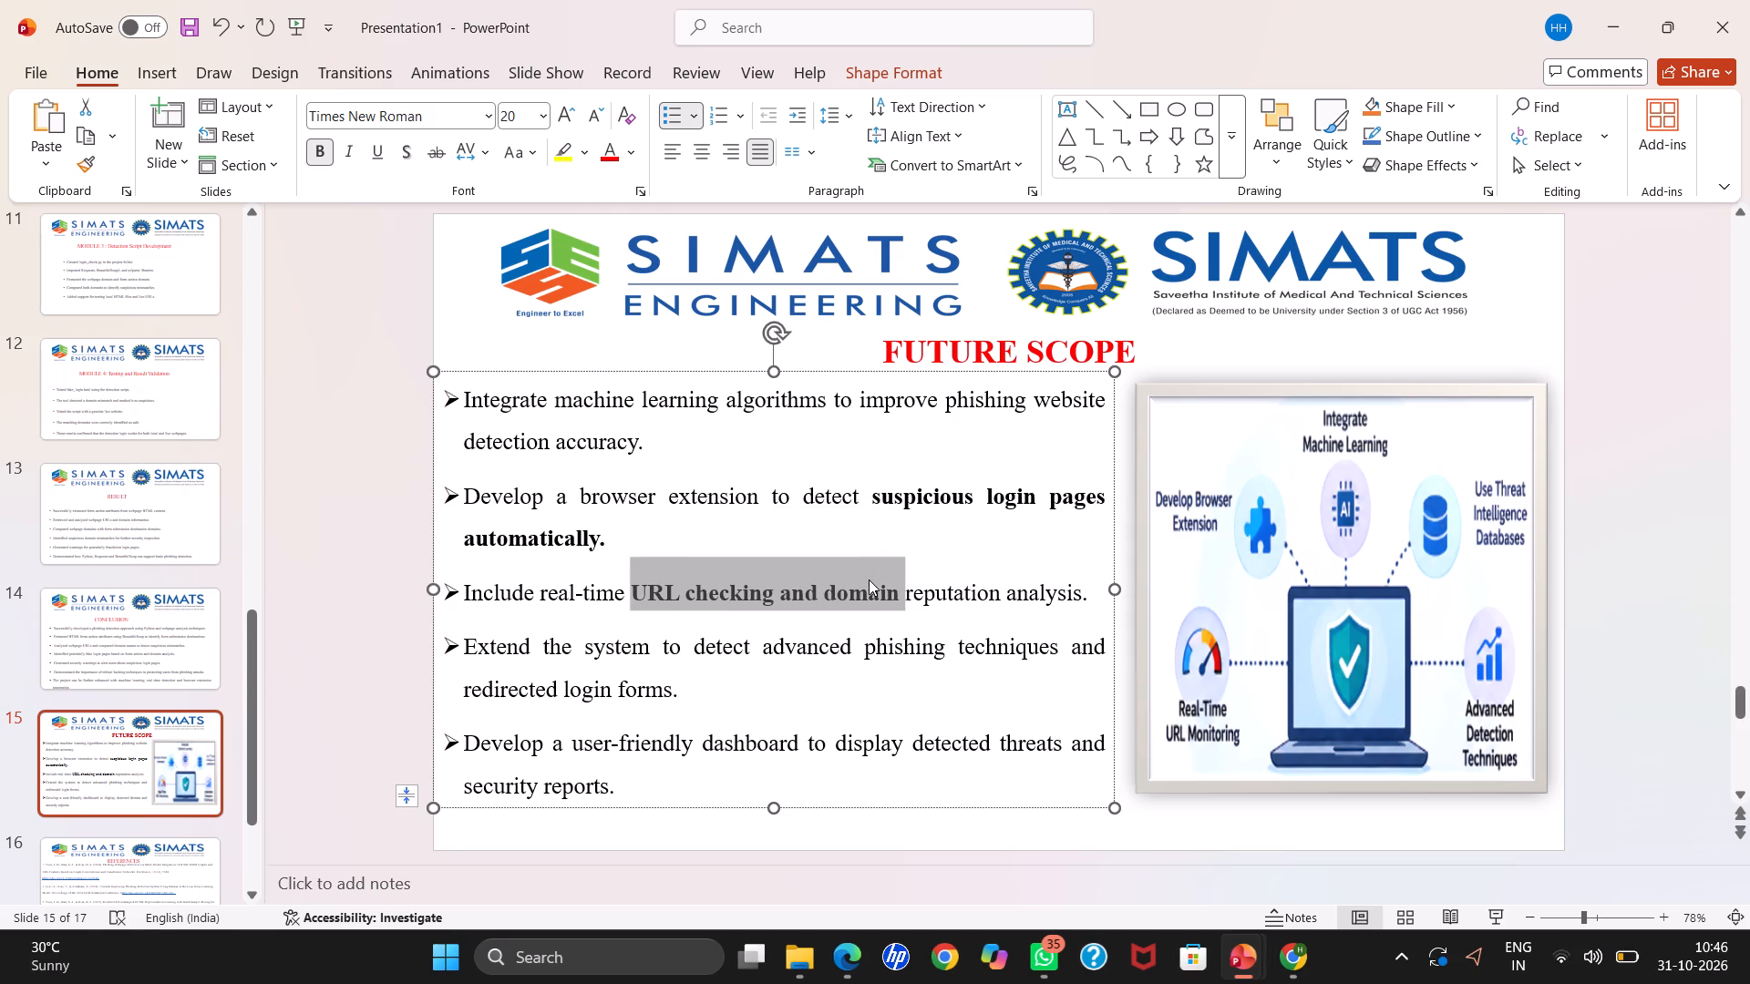
Bold "phishing techniques and redirected login" in the fourth bullet and "threats and security" in the last bullet.
{"action": "left_click", "coordinate": [734, 756]}
{"action": "scroll", "coordinate": [782, 712], "scroll_direction": "right", "scroll_amount": 1}
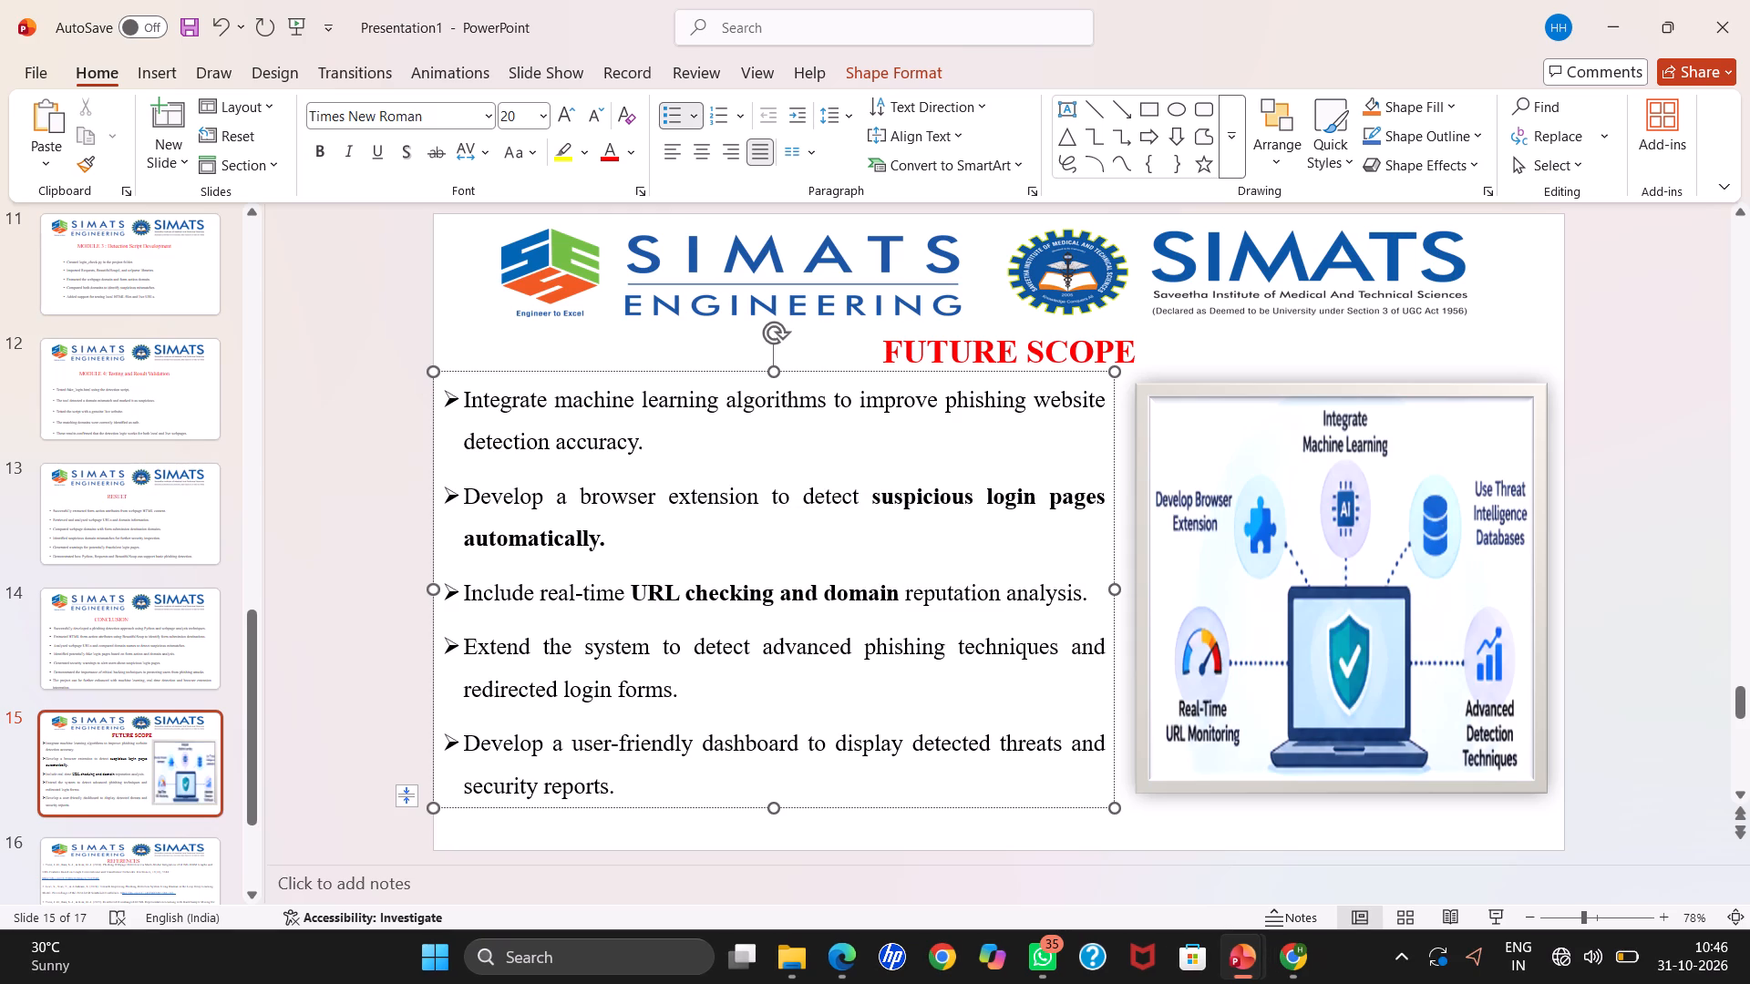
{"action": "scroll", "coordinate": [882, 630], "scroll_direction": "right", "scroll_amount": 1}
{"action": "left_click_drag", "start_coordinate": [858, 650], "coordinate": [609, 693]}
{"action": "key", "text": "ctrl+b"}
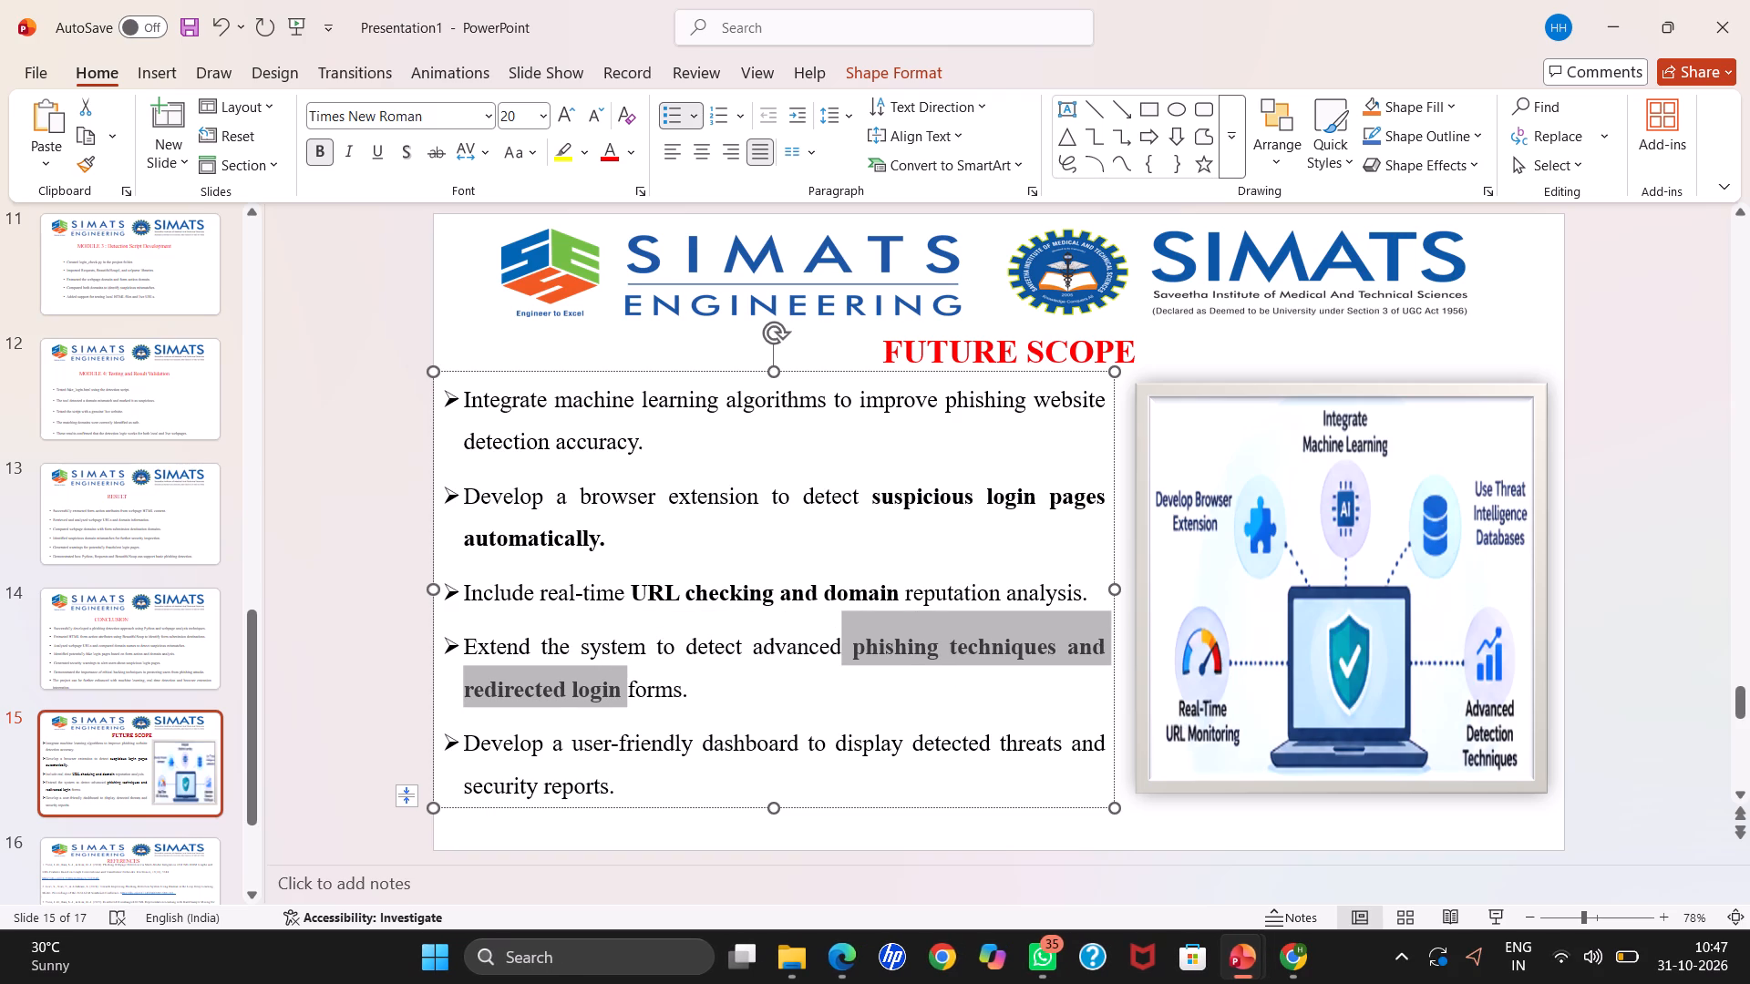
{"action": "left_click", "coordinate": [834, 743]}
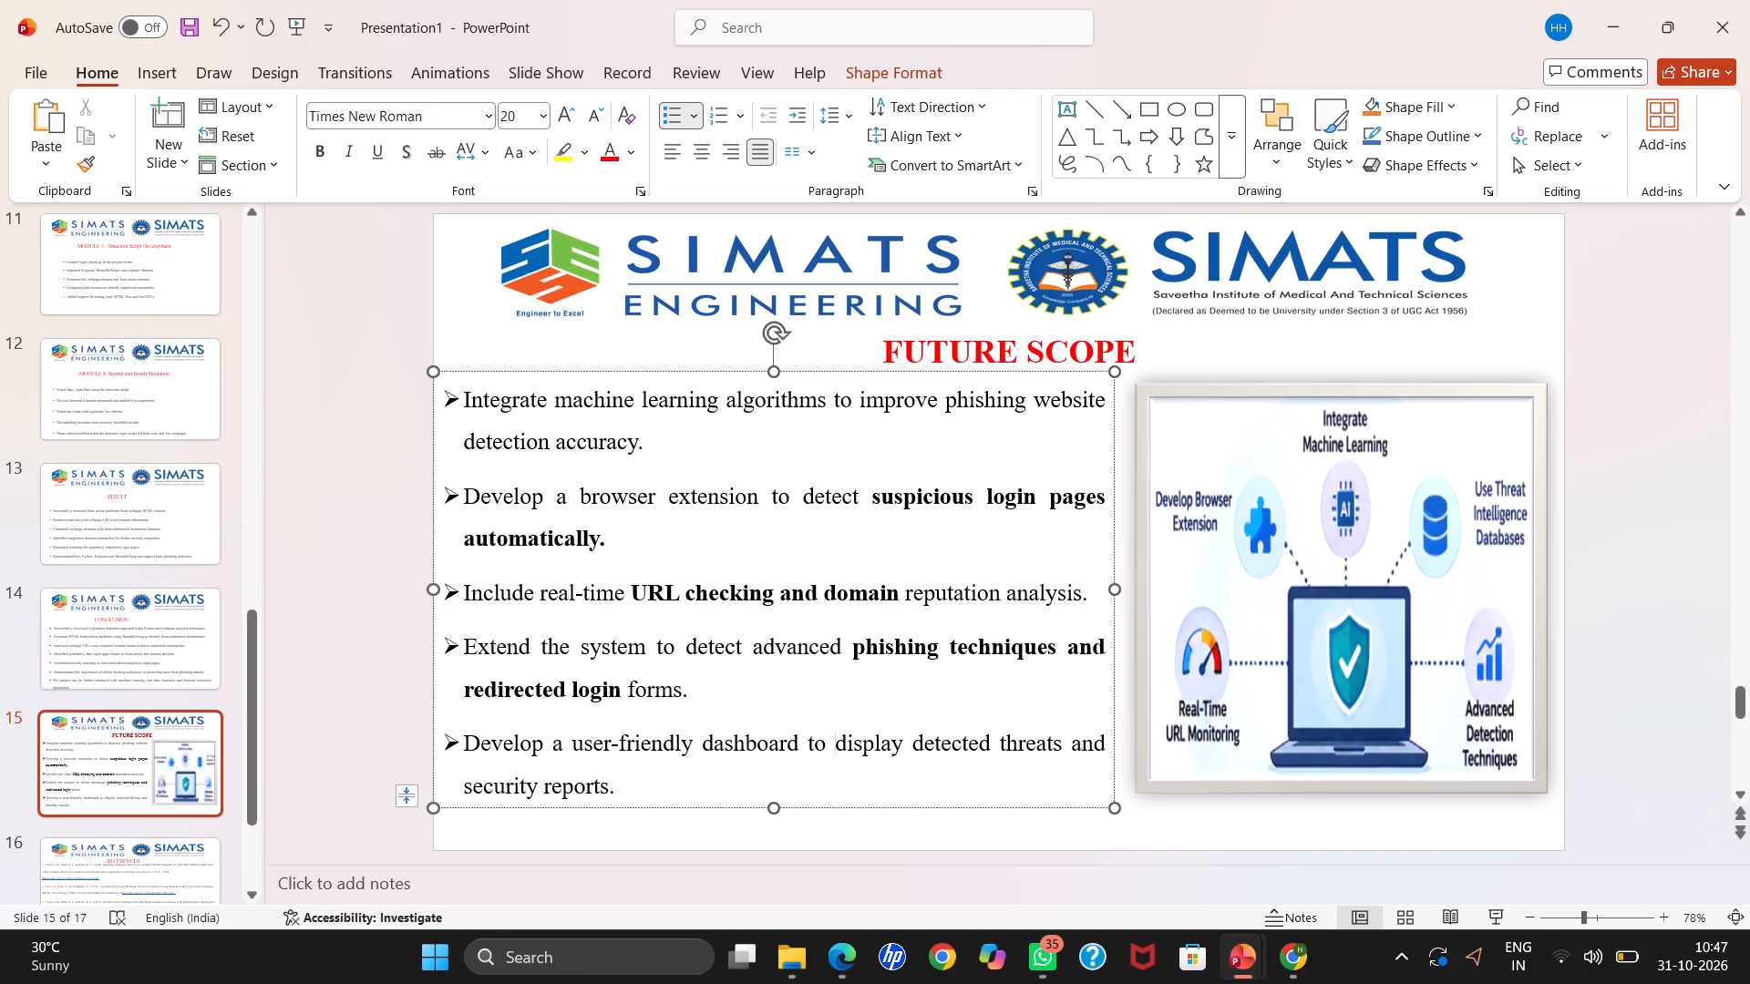
{"action": "left_click_drag", "start_coordinate": [1000, 746], "coordinate": [642, 772]}
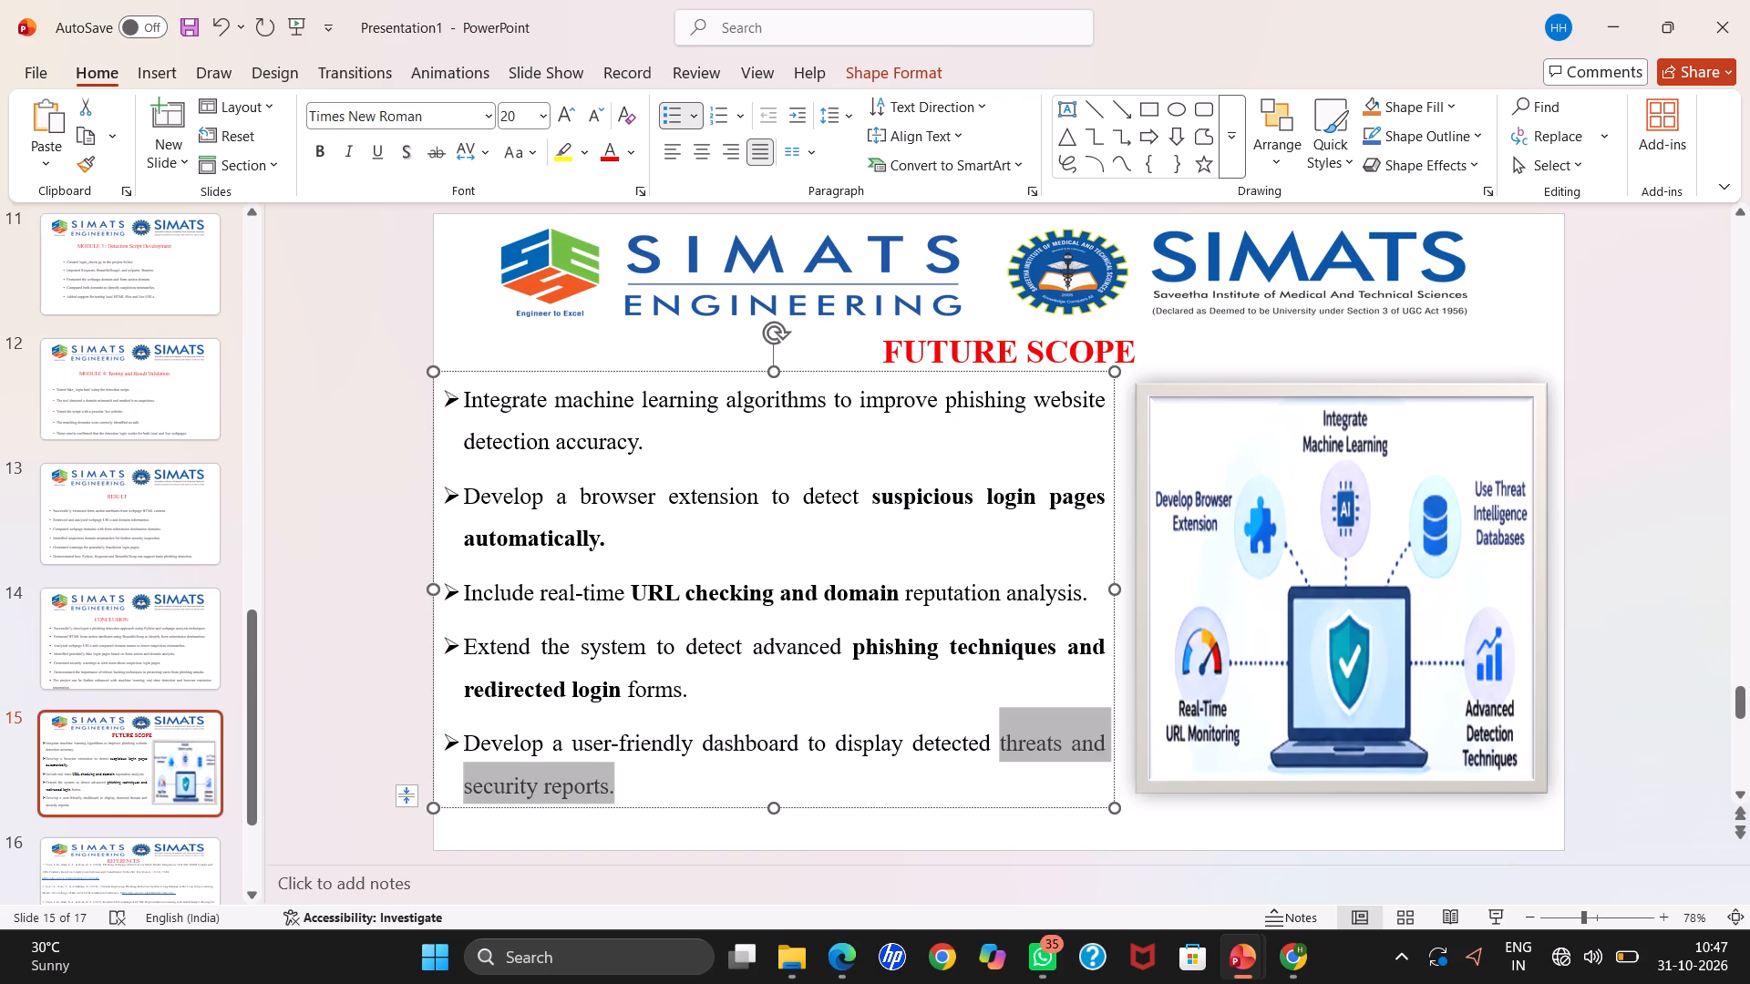
{"action": "left_click_drag", "start_coordinate": [642, 772], "coordinate": [539, 796]}
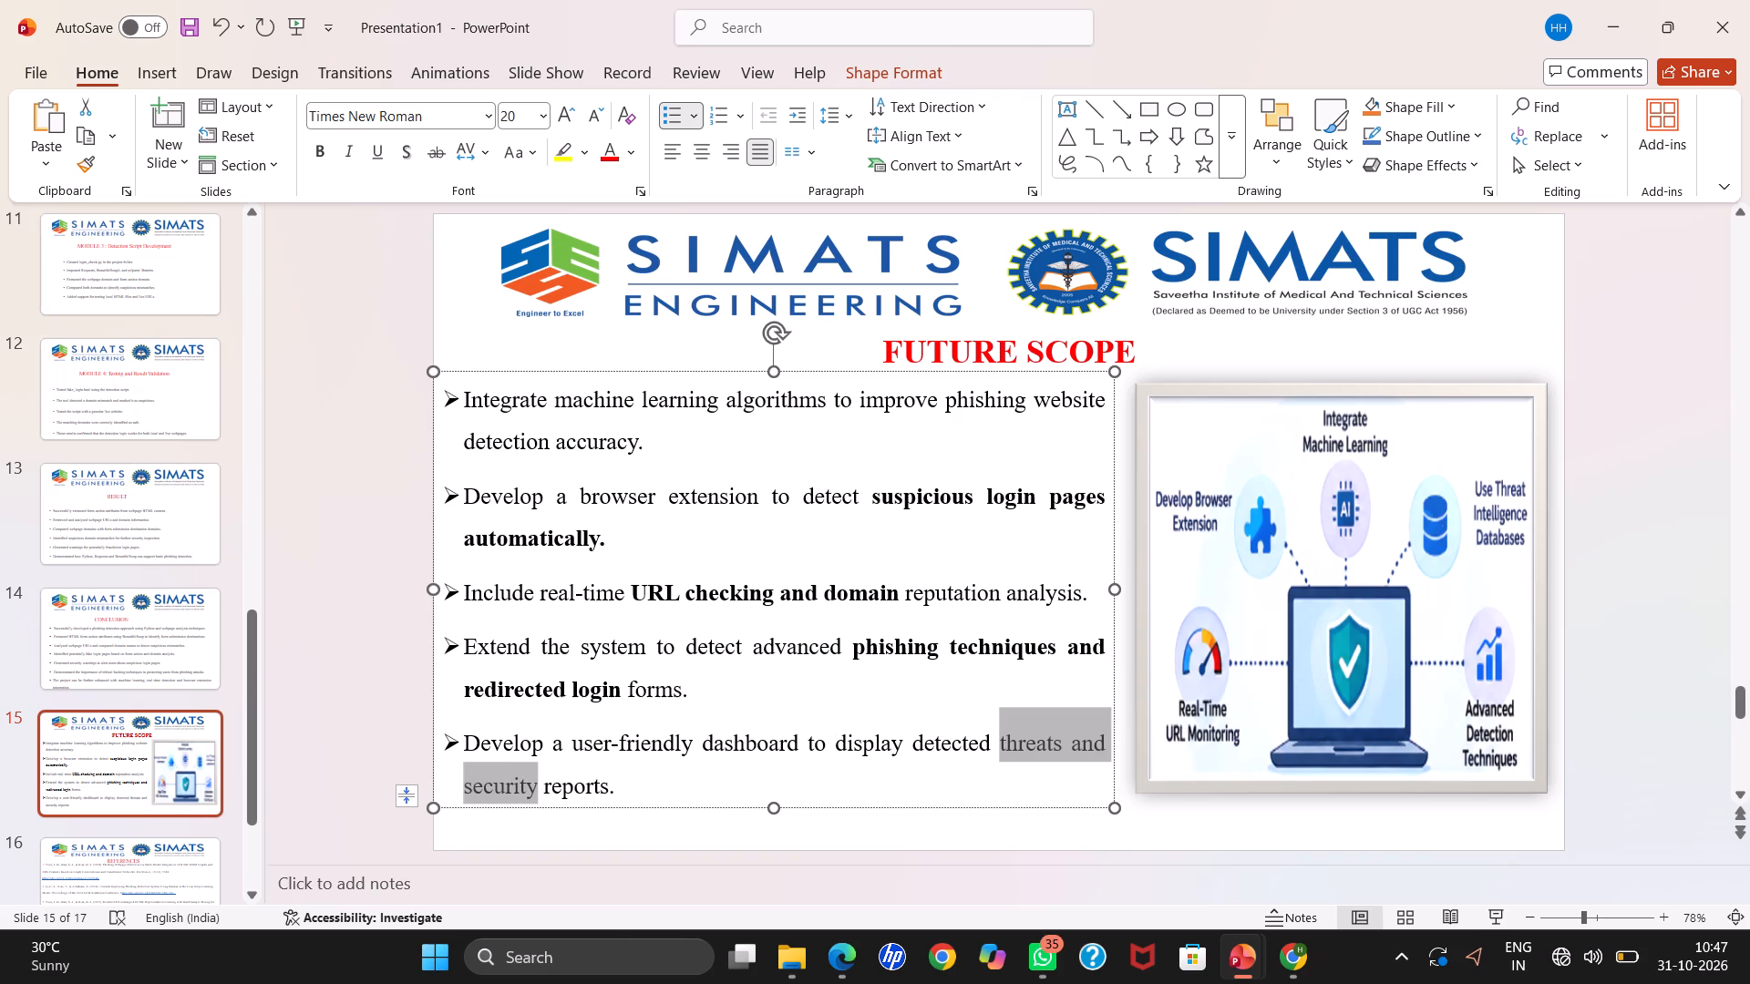
{"action": "key", "text": "ctrl+b"}
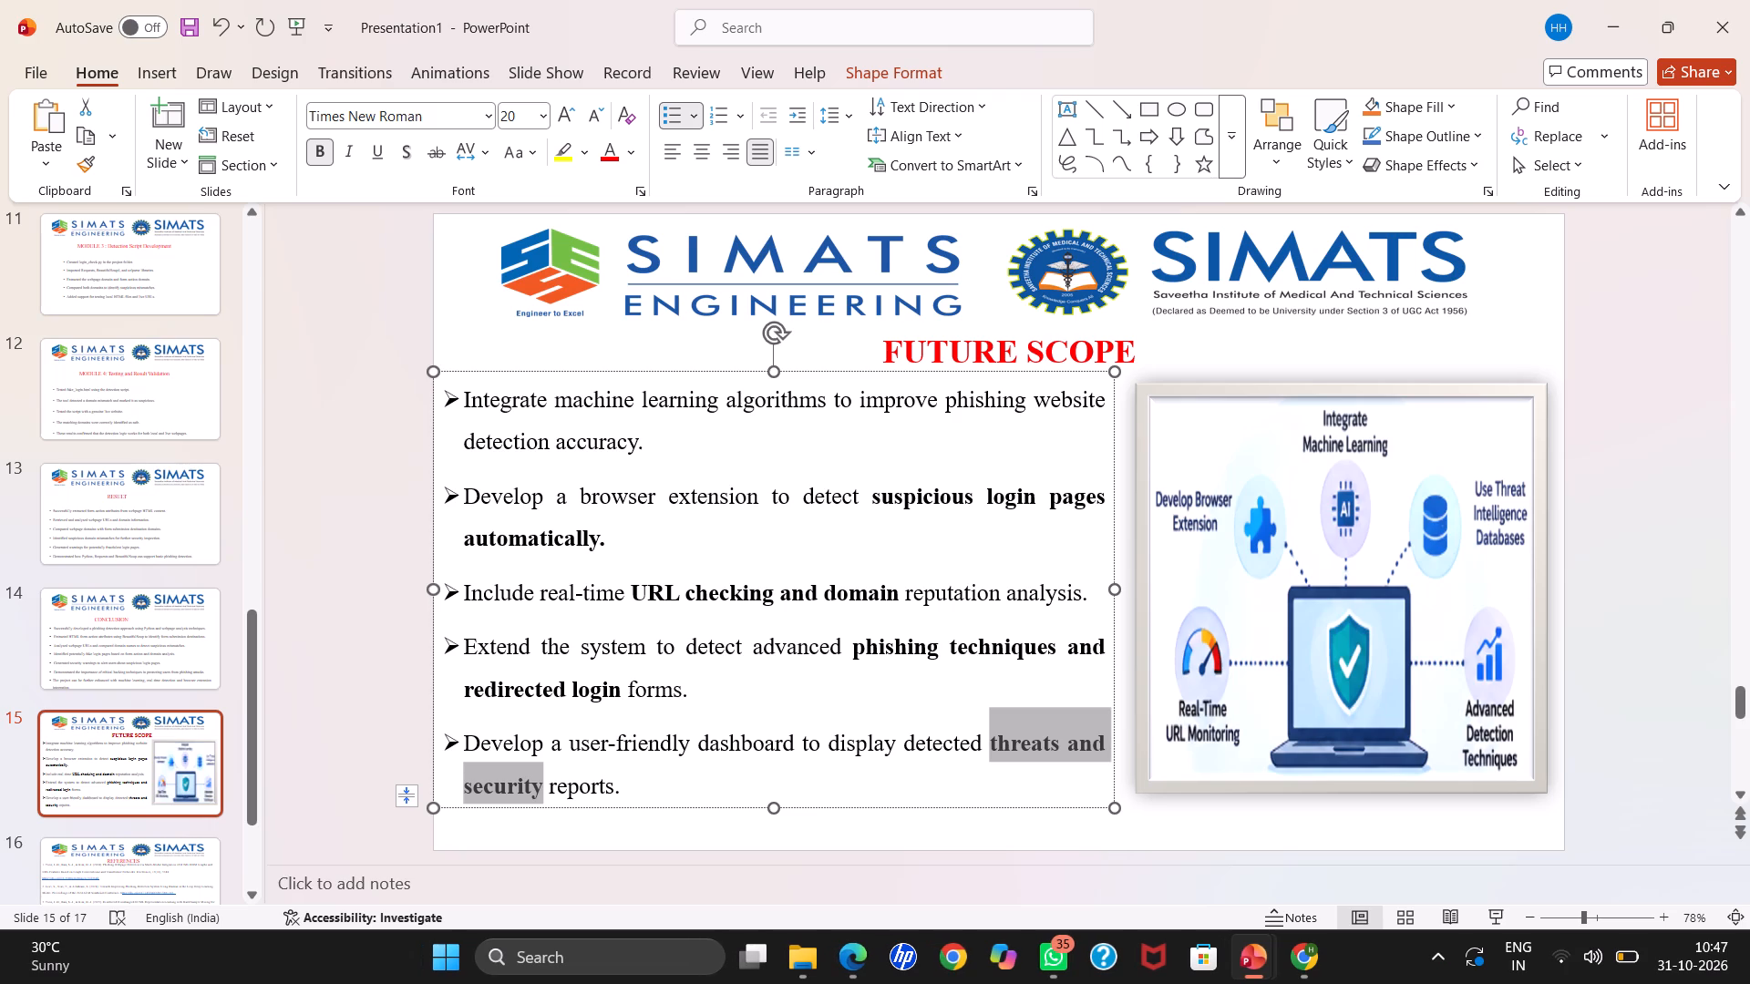
Bold "machine learning algorithms" in the first bullet and "a user-friendly dashboard" in the last bullet.
{"action": "left_click_drag", "start_coordinate": [552, 404], "coordinate": [817, 399]}
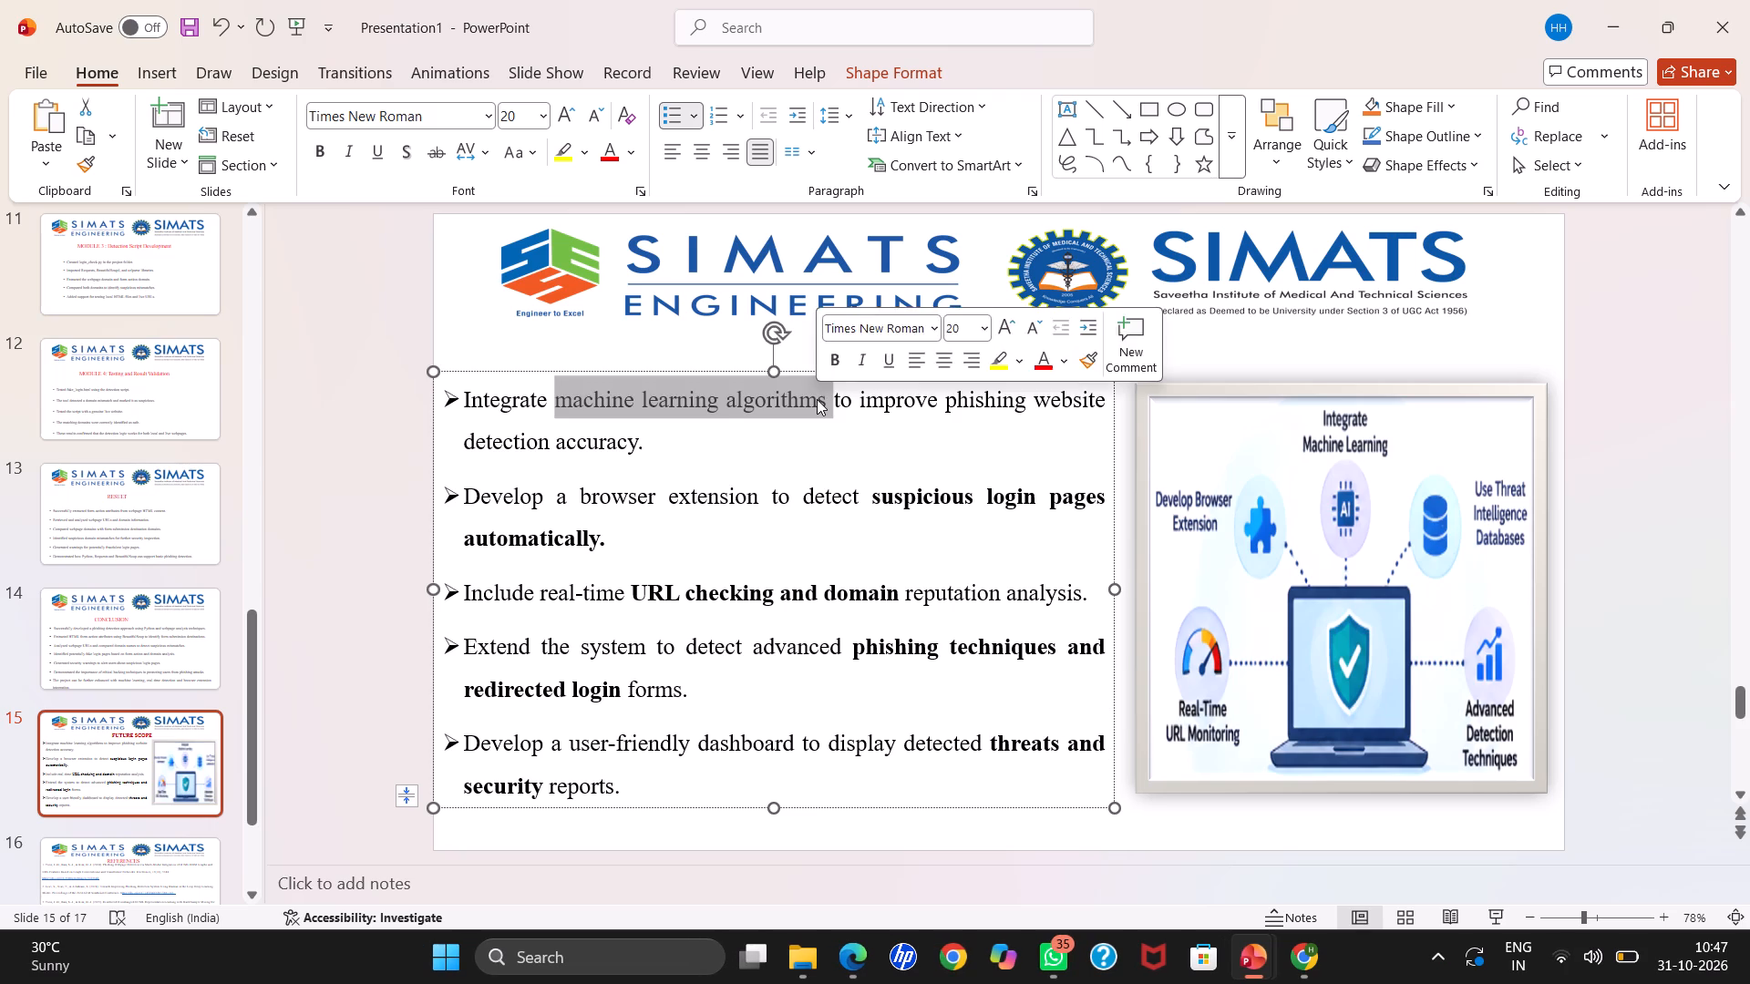
{"action": "key", "text": "ctrl+b"}
{"action": "left_click", "coordinate": [891, 521]}
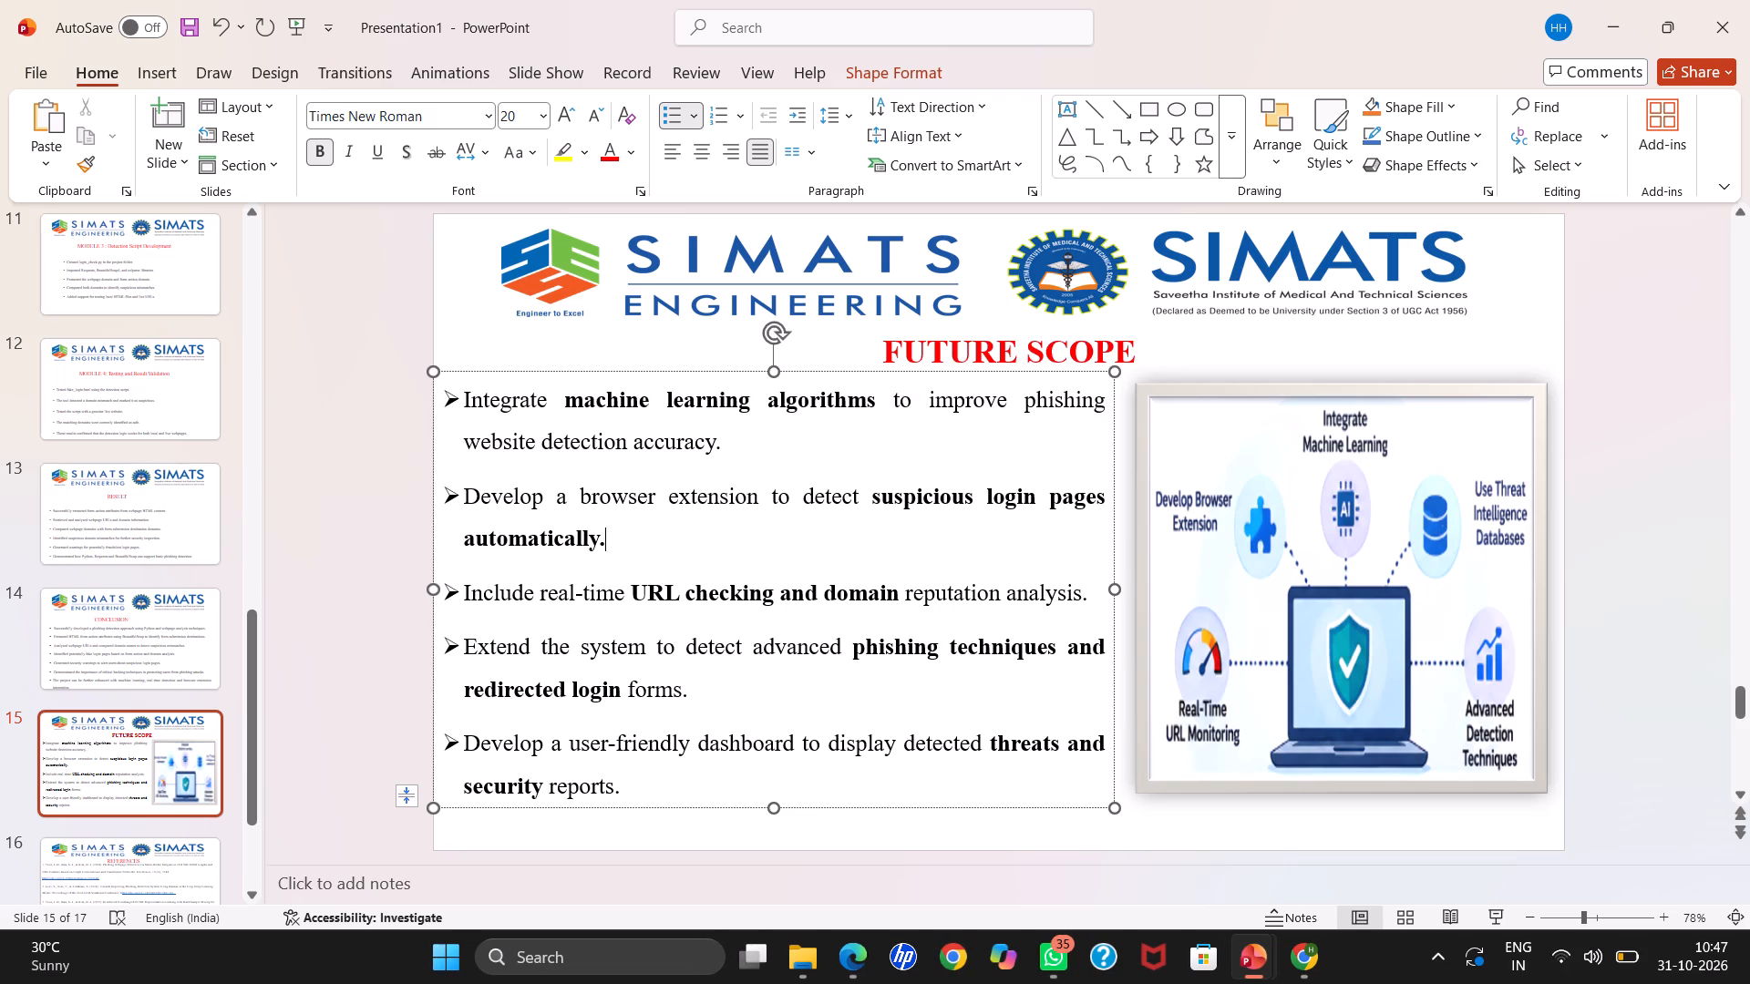
{"action": "left_click_drag", "start_coordinate": [564, 742], "coordinate": [741, 752]}
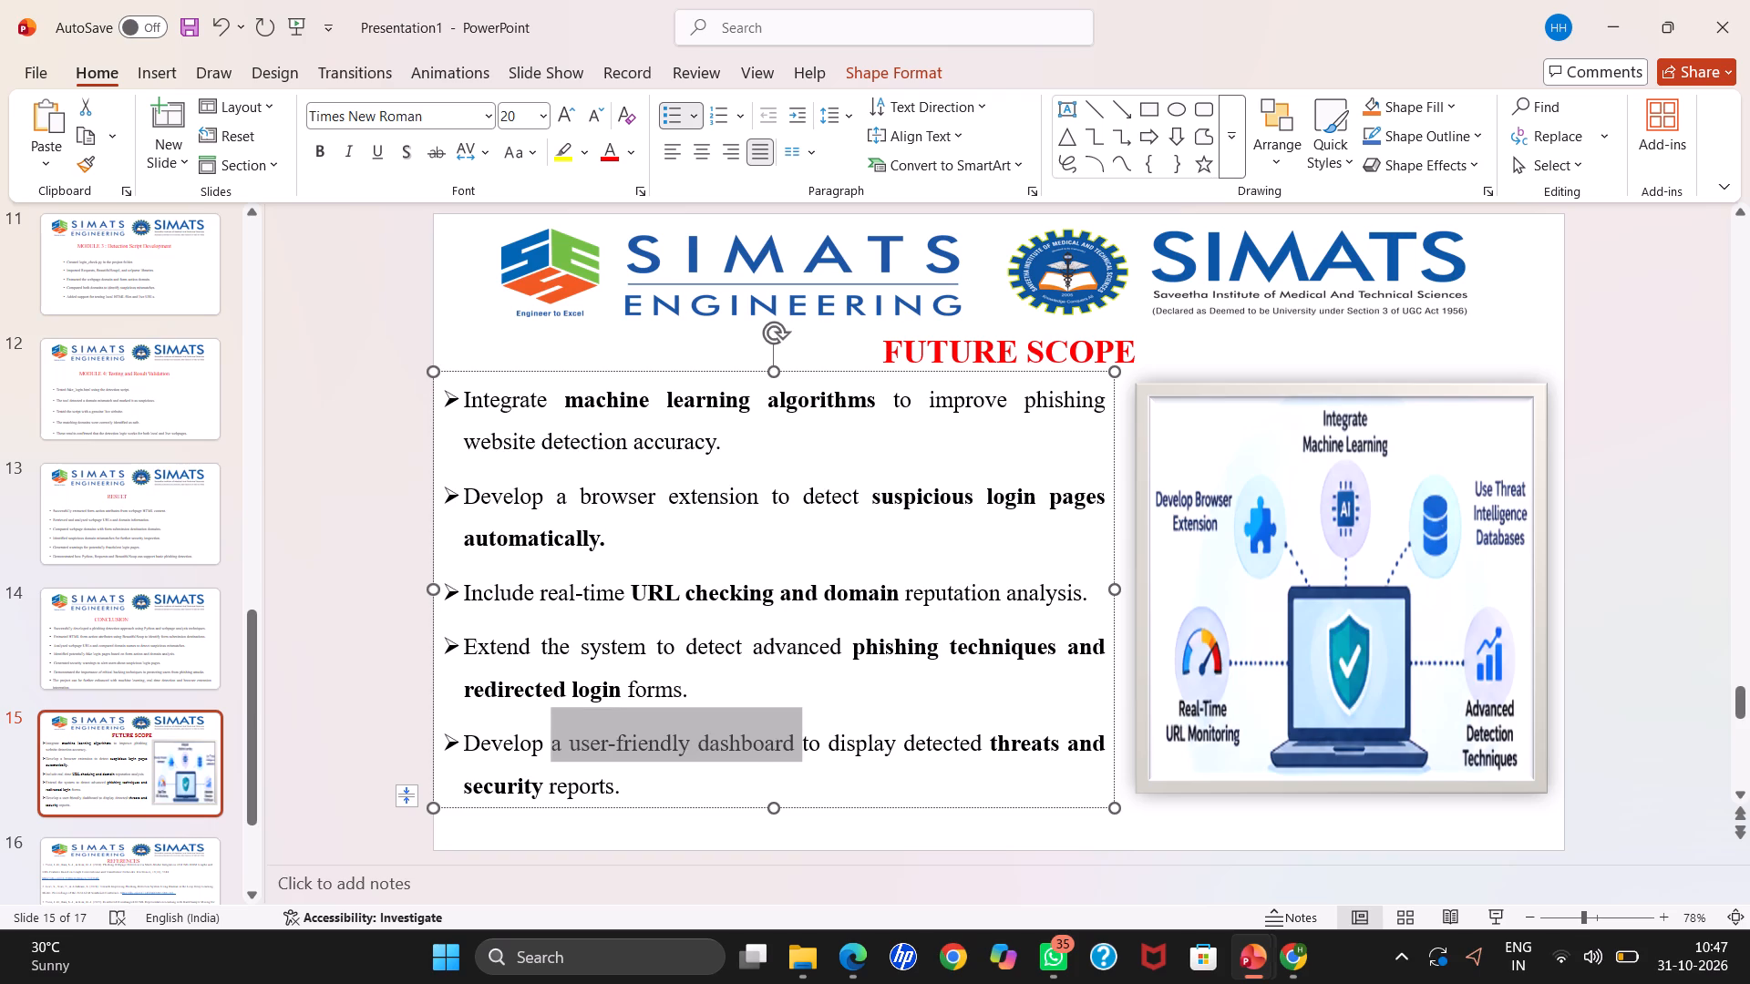
{"action": "left_click_drag", "start_coordinate": [741, 752], "coordinate": [751, 754]}
{"action": "key", "text": "ctrl+b"}
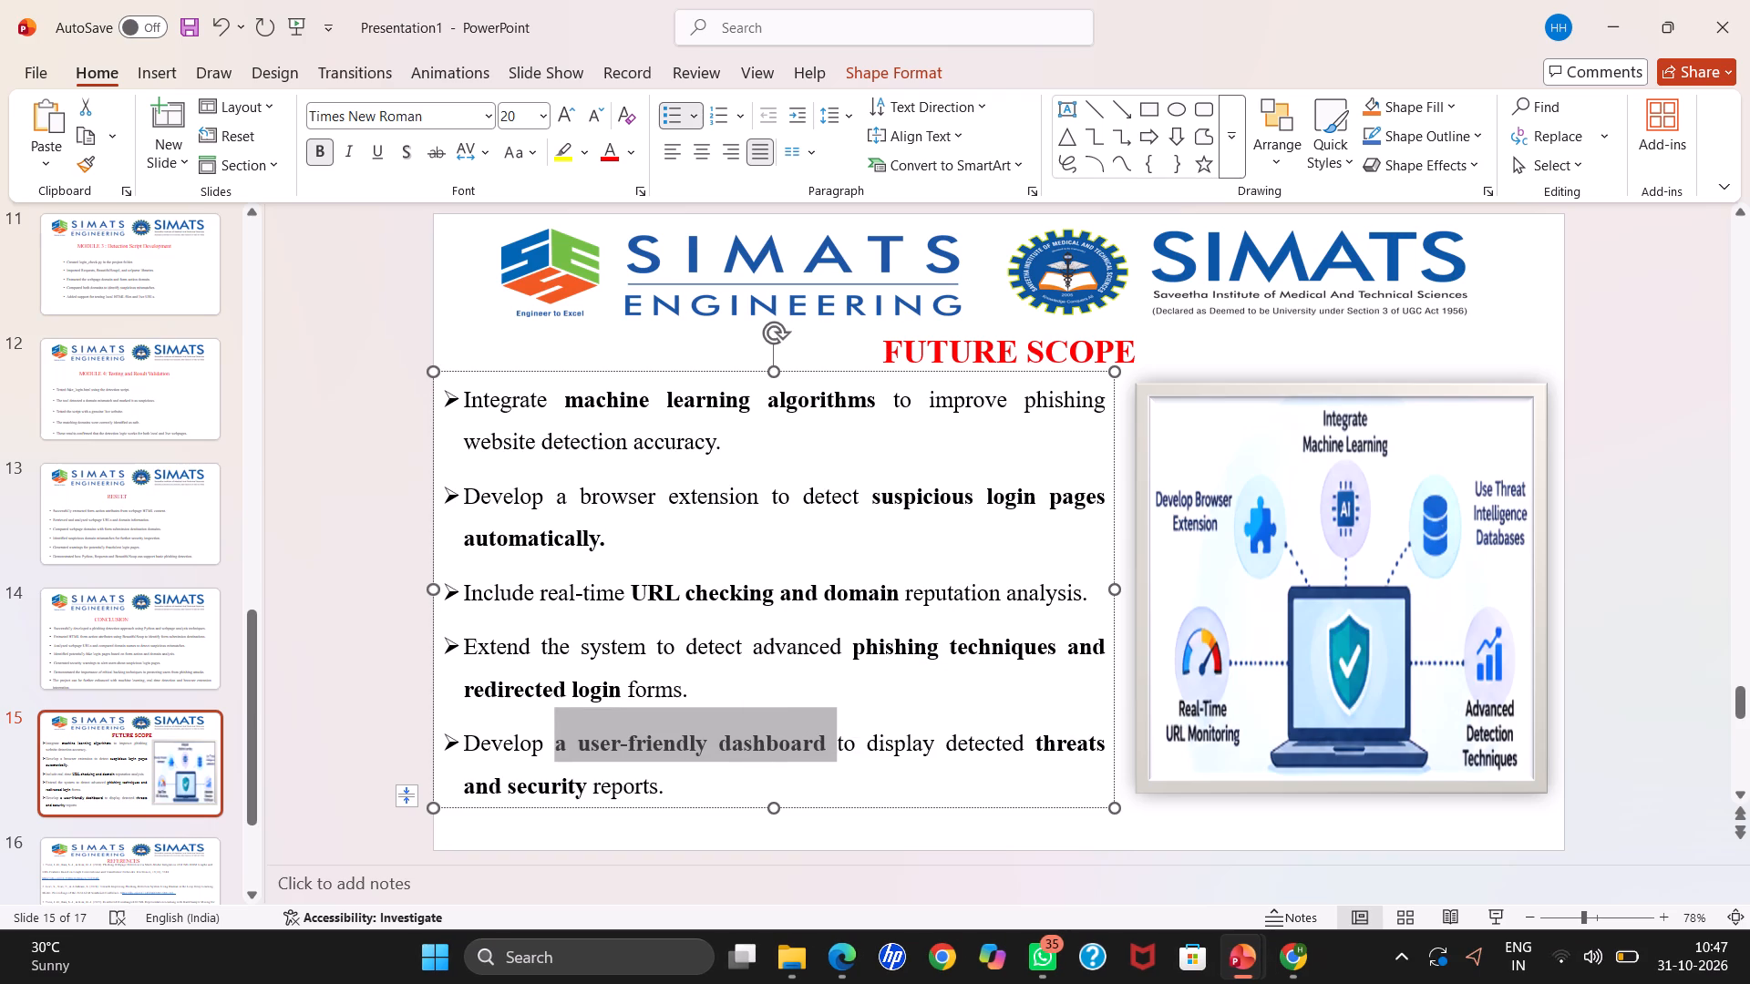
Bold "browser extension" in the second FUTURE SCOPE bullet and deselect the text box.
{"action": "left_click", "coordinate": [761, 776]}
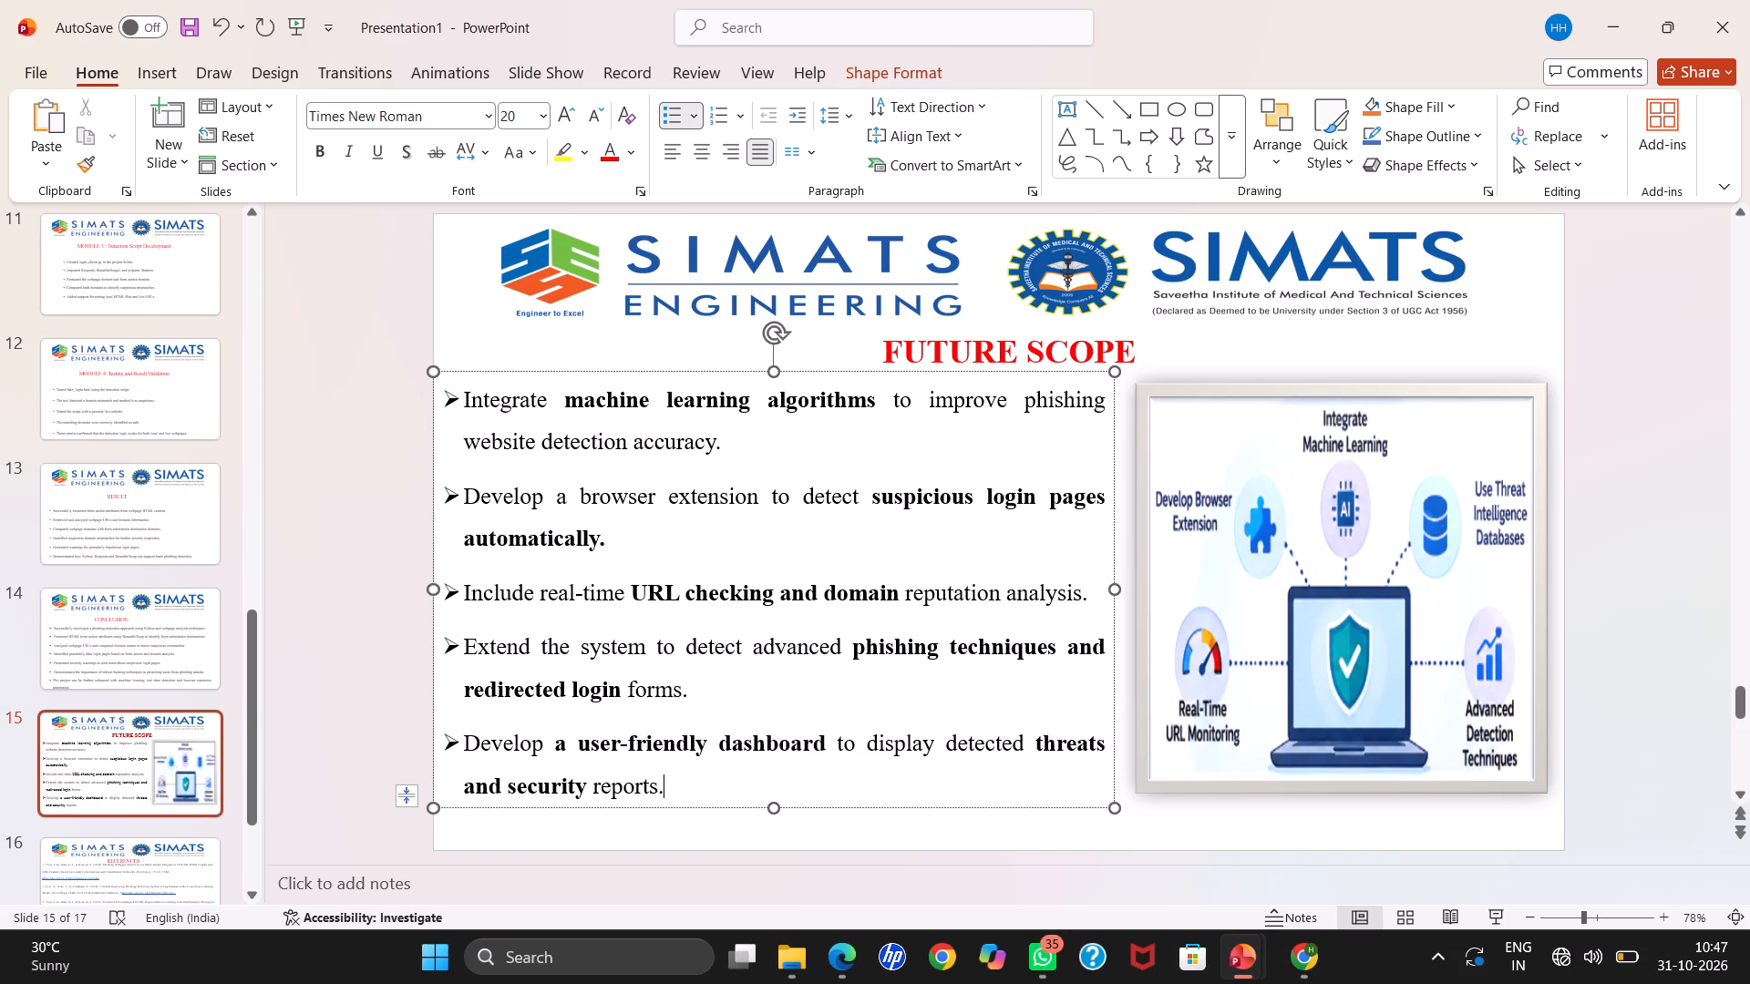
{"action": "left_click_drag", "start_coordinate": [579, 494], "coordinate": [735, 493]}
{"action": "key", "text": "ctrl+b"}
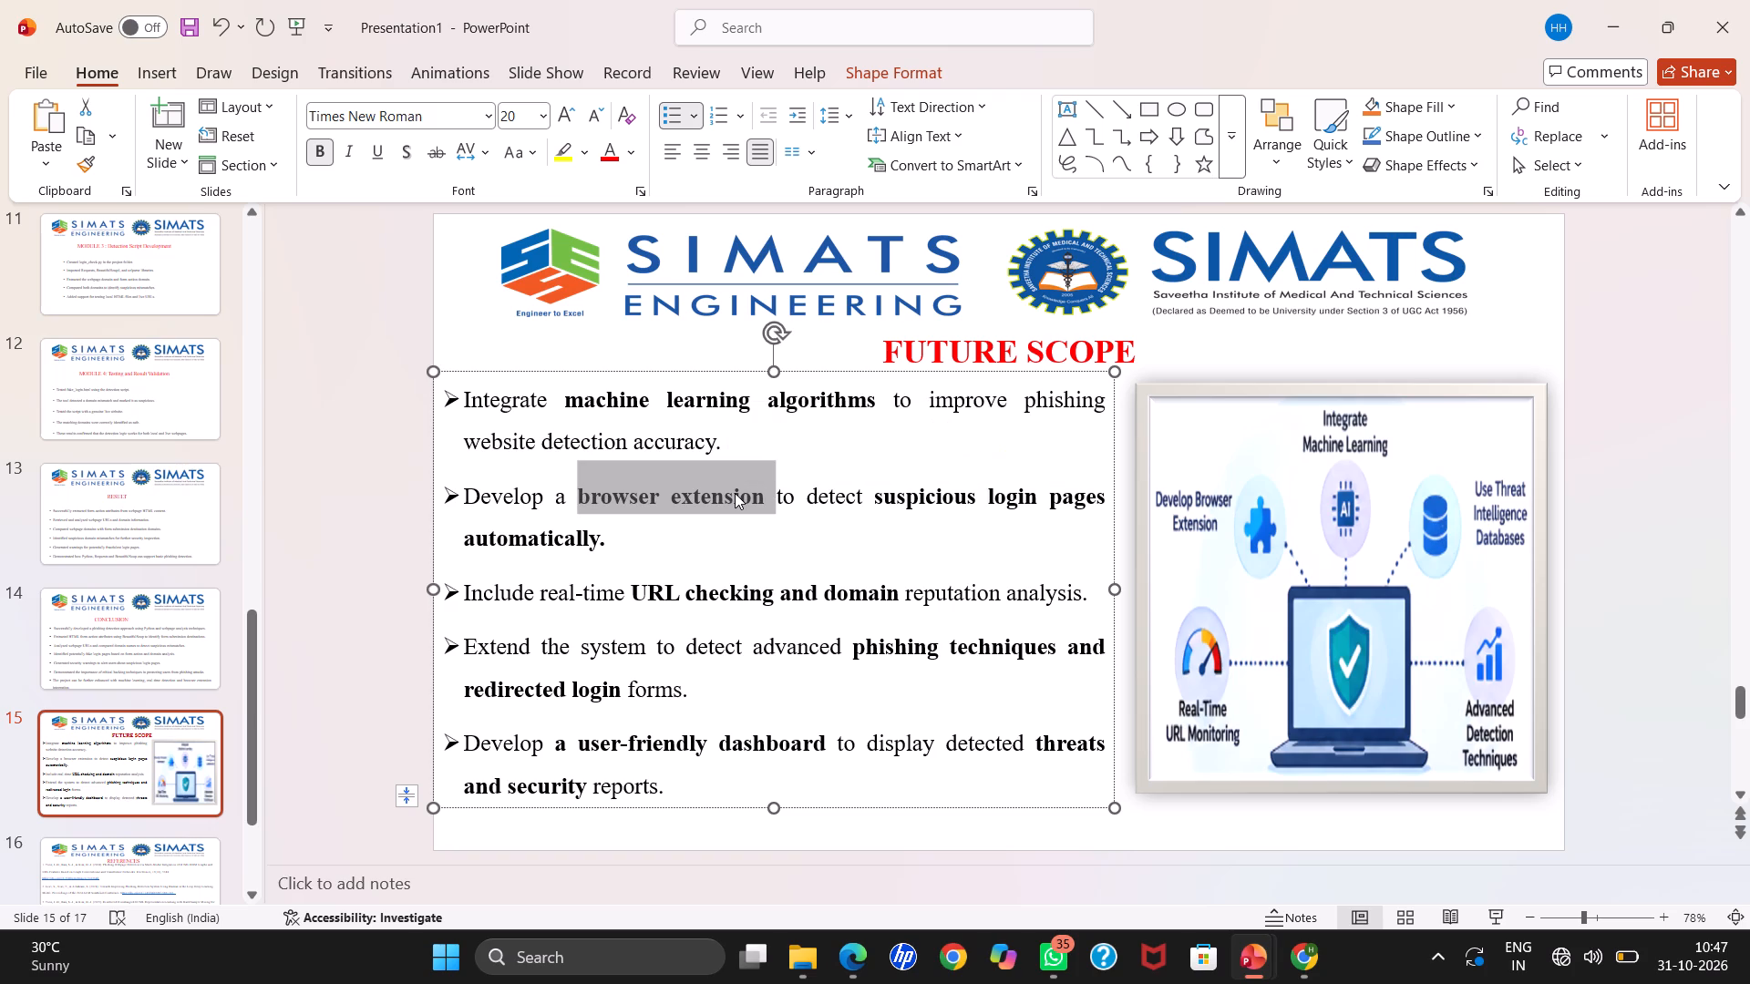
{"action": "left_click", "coordinate": [757, 599]}
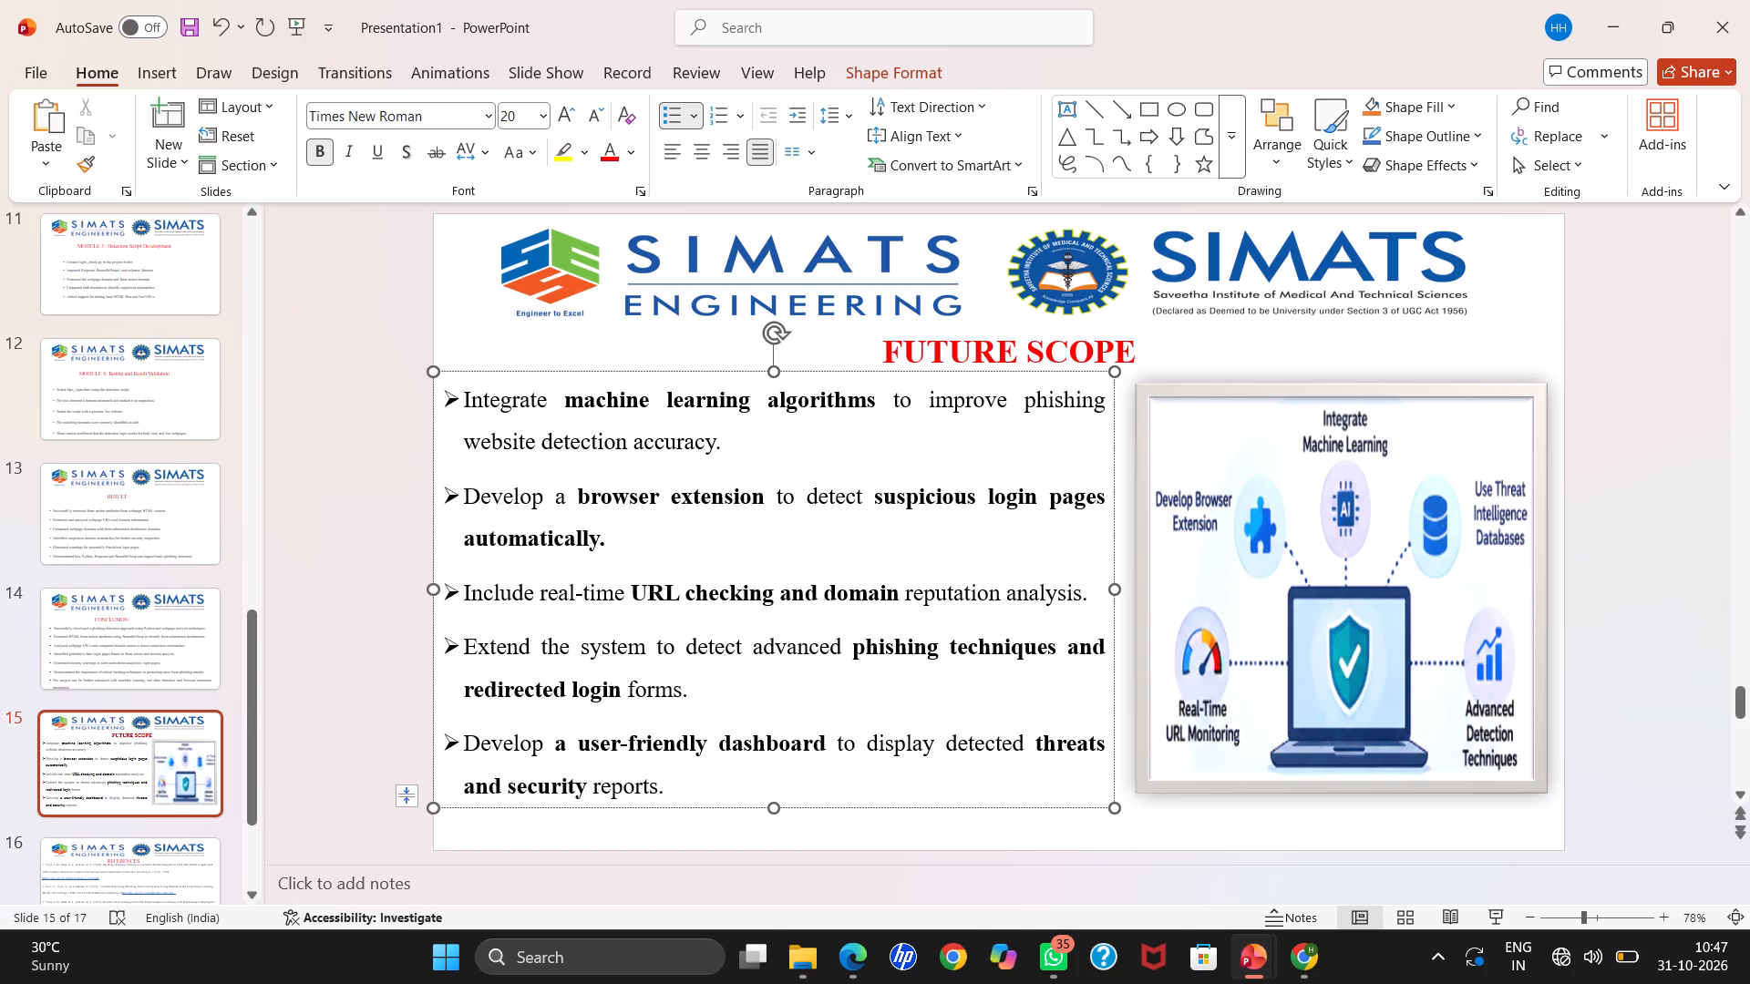
{"action": "left_click", "coordinate": [1049, 885]}
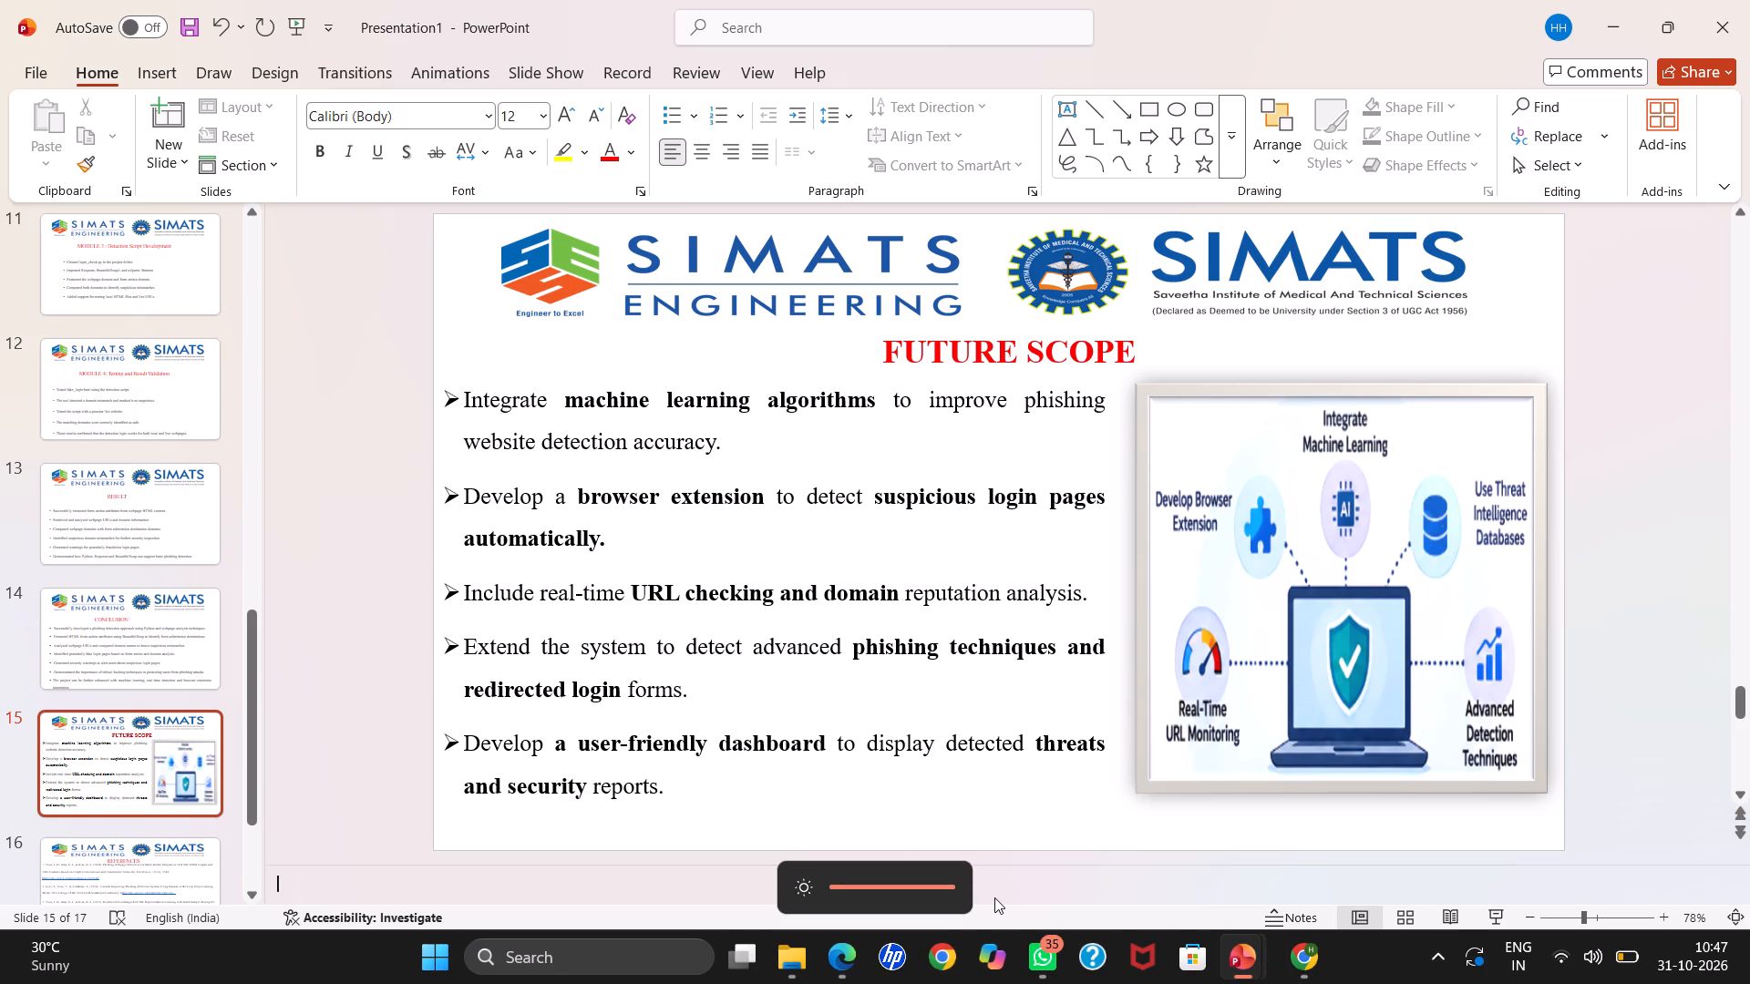
Restyle the FUTURE SCOPE picture with the first picture style, a simple white frame, and shift it slightly upward.
{"action": "left_click", "coordinate": [1247, 643]}
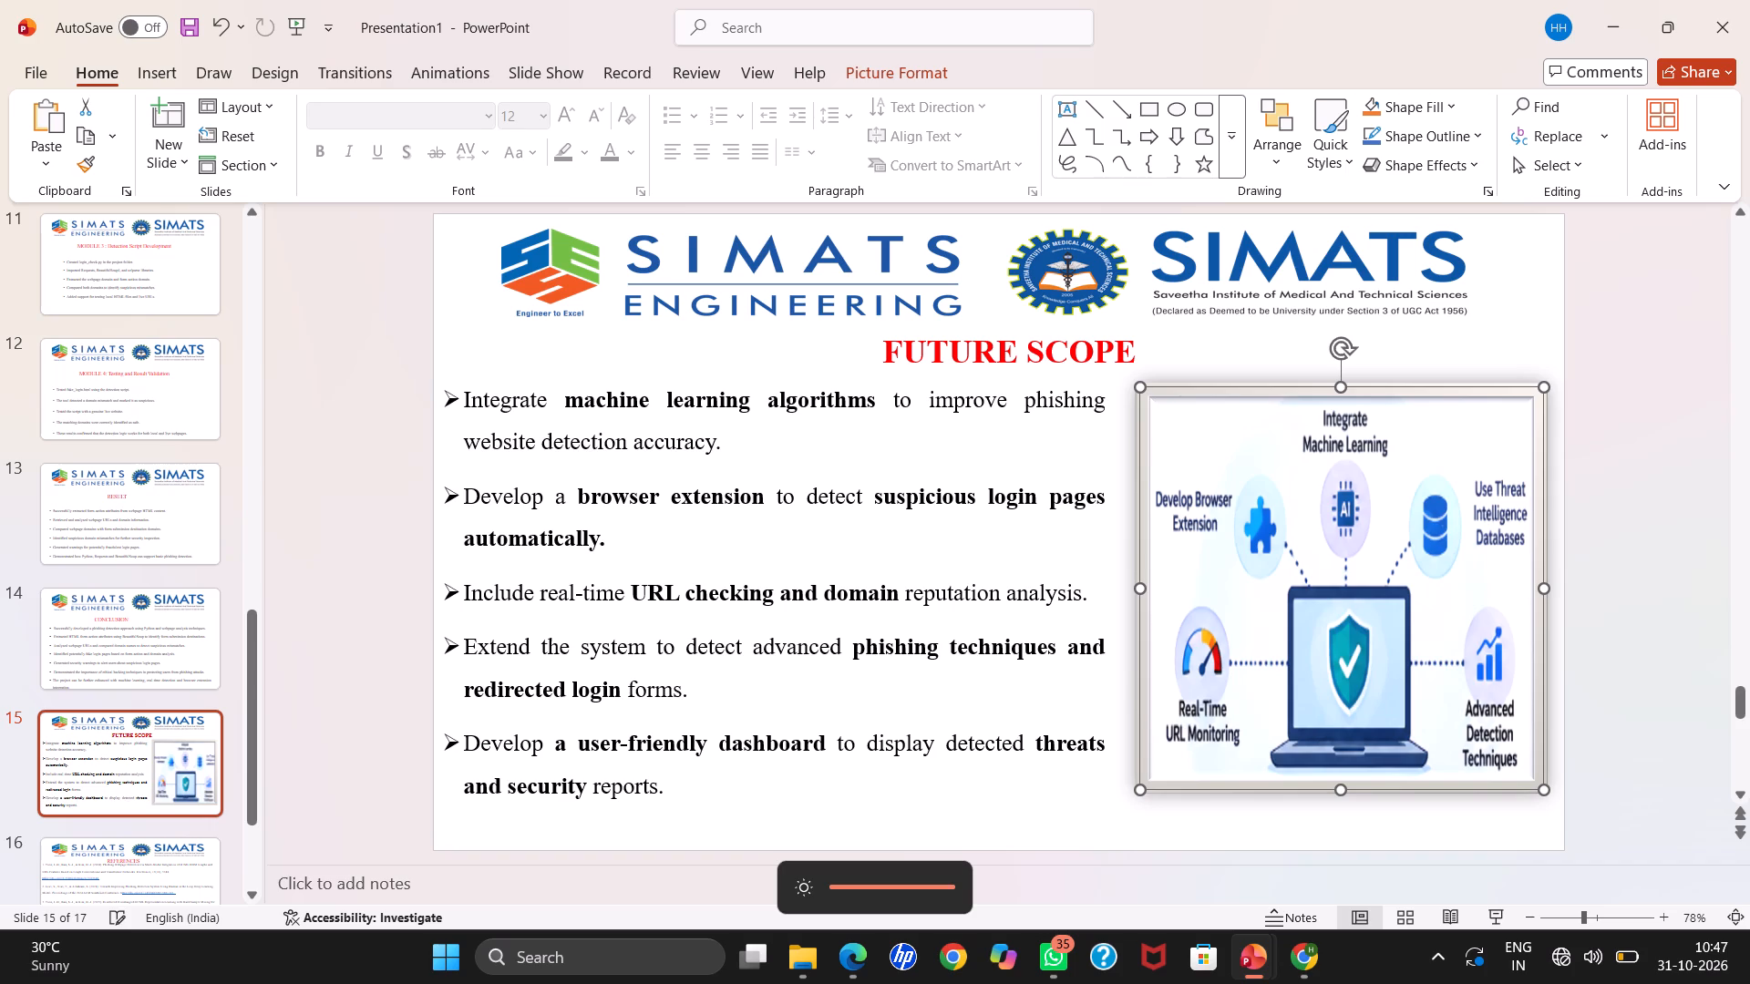
{"action": "triple_click", "coordinate": [1304, 563]}
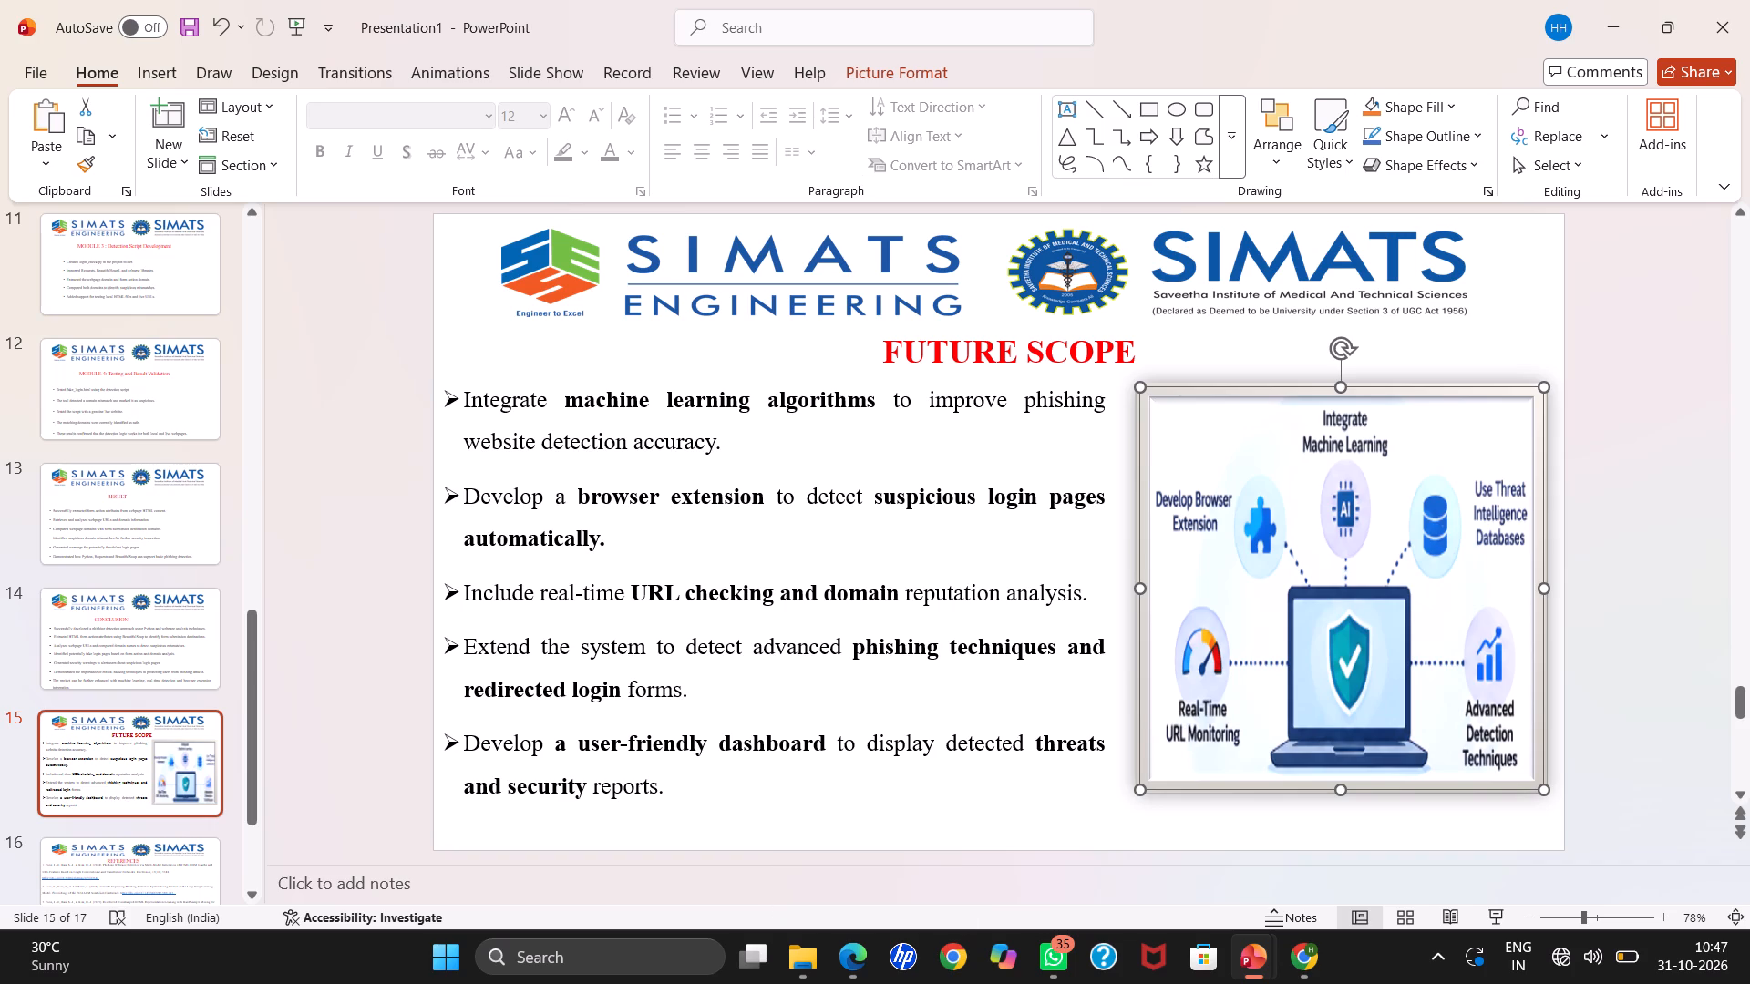
{"action": "left_click", "coordinate": [489, 149]}
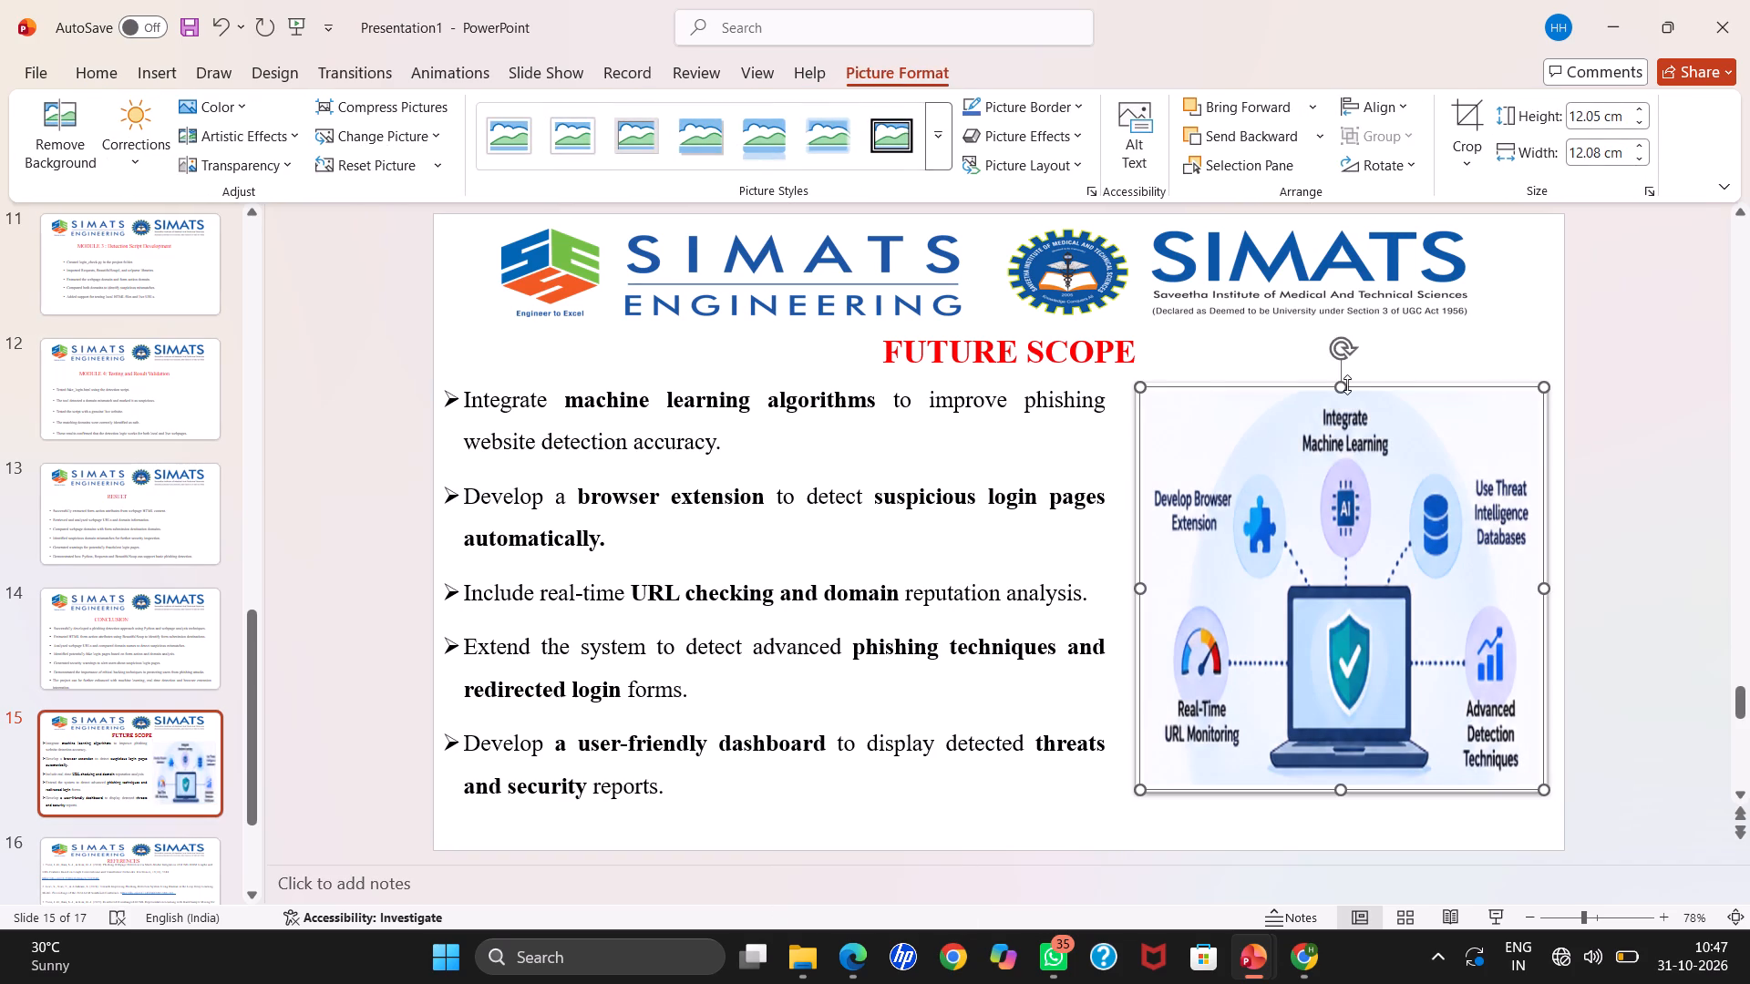
{"action": "left_click", "coordinate": [1301, 393]}
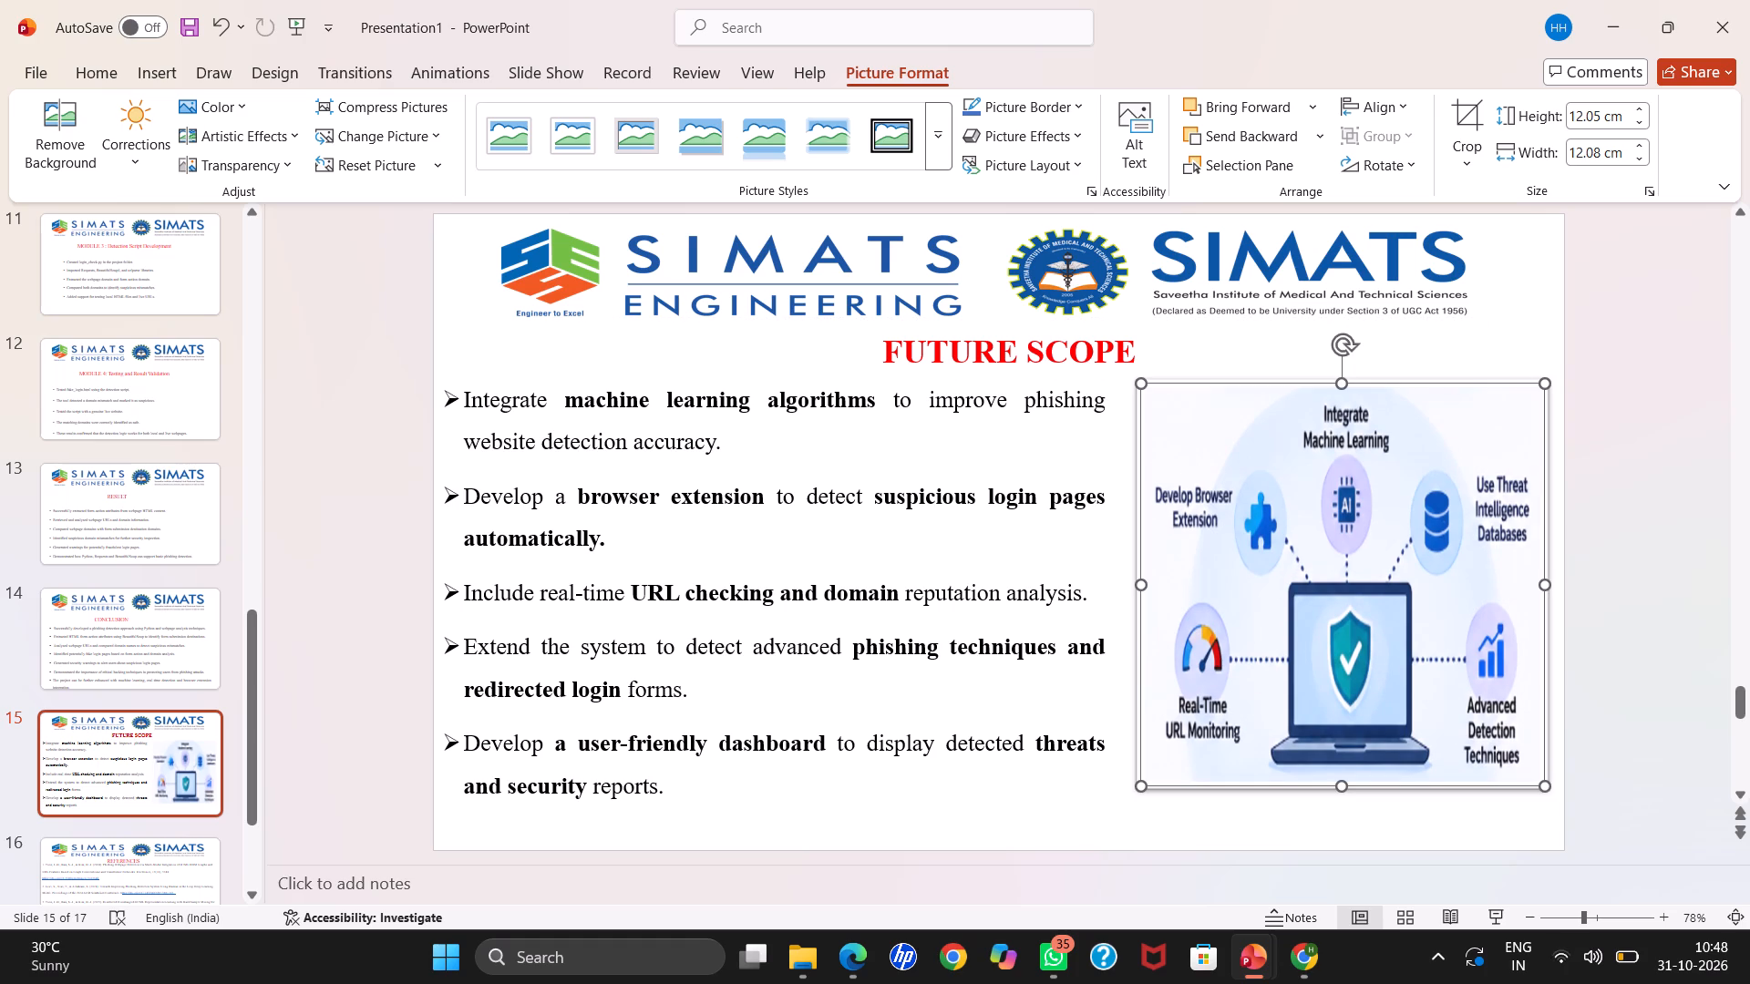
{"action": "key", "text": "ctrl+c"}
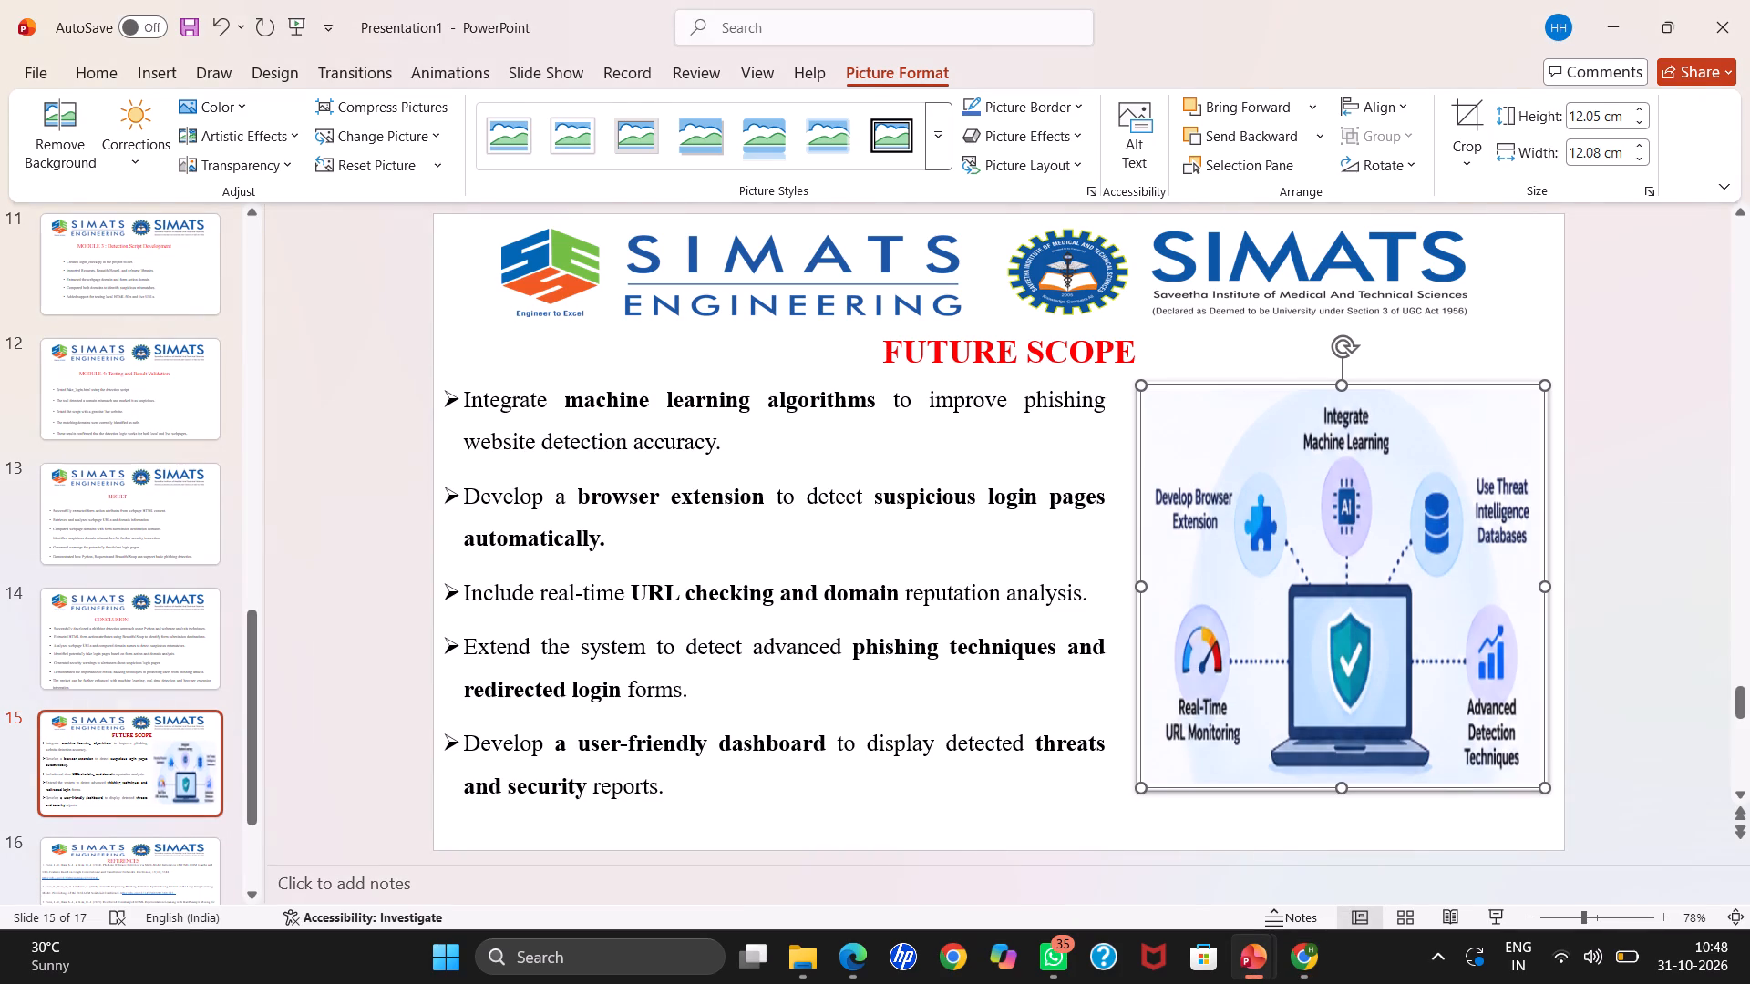
{"action": "key", "text": "Up"}
{"action": "left_click", "coordinate": [1436, 289]}
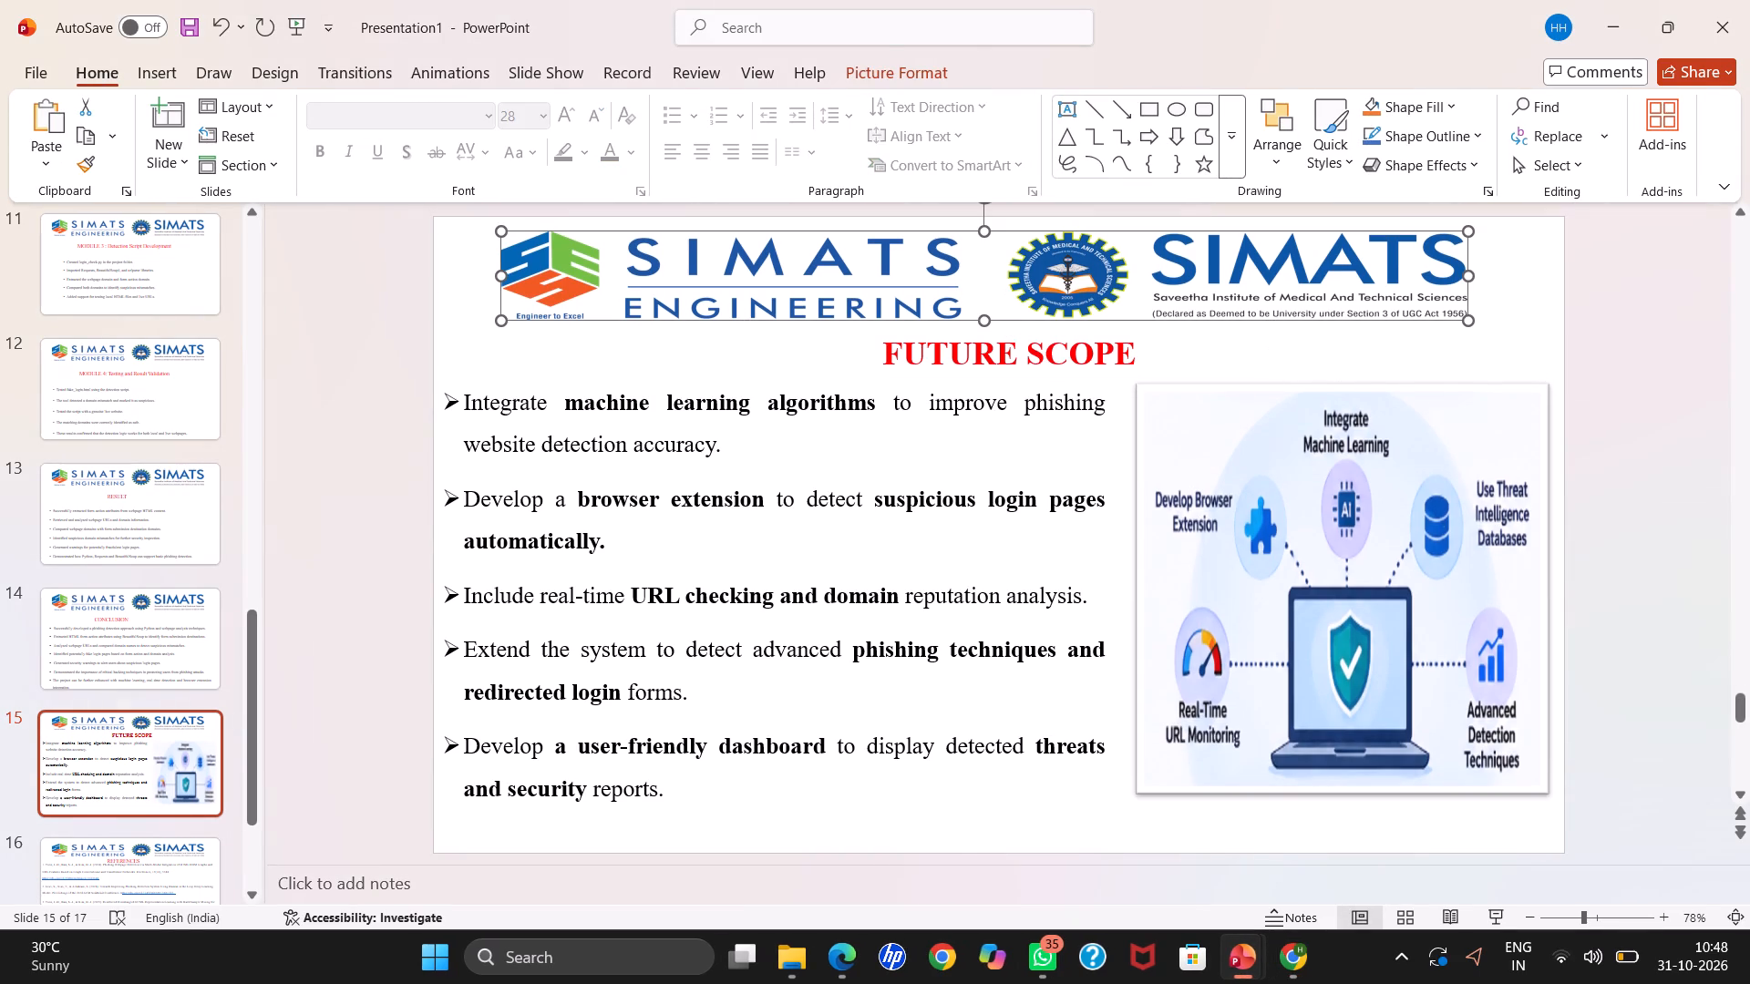
{"action": "left_click", "coordinate": [1519, 312]}
On the System Architecture slide, reduce the SIMATS logo banner's height from its lower edge by about a third.
{"action": "key", "text": "Up"}
{"action": "key", "text": "Up"}
{"action": "key", "text": "Up"}
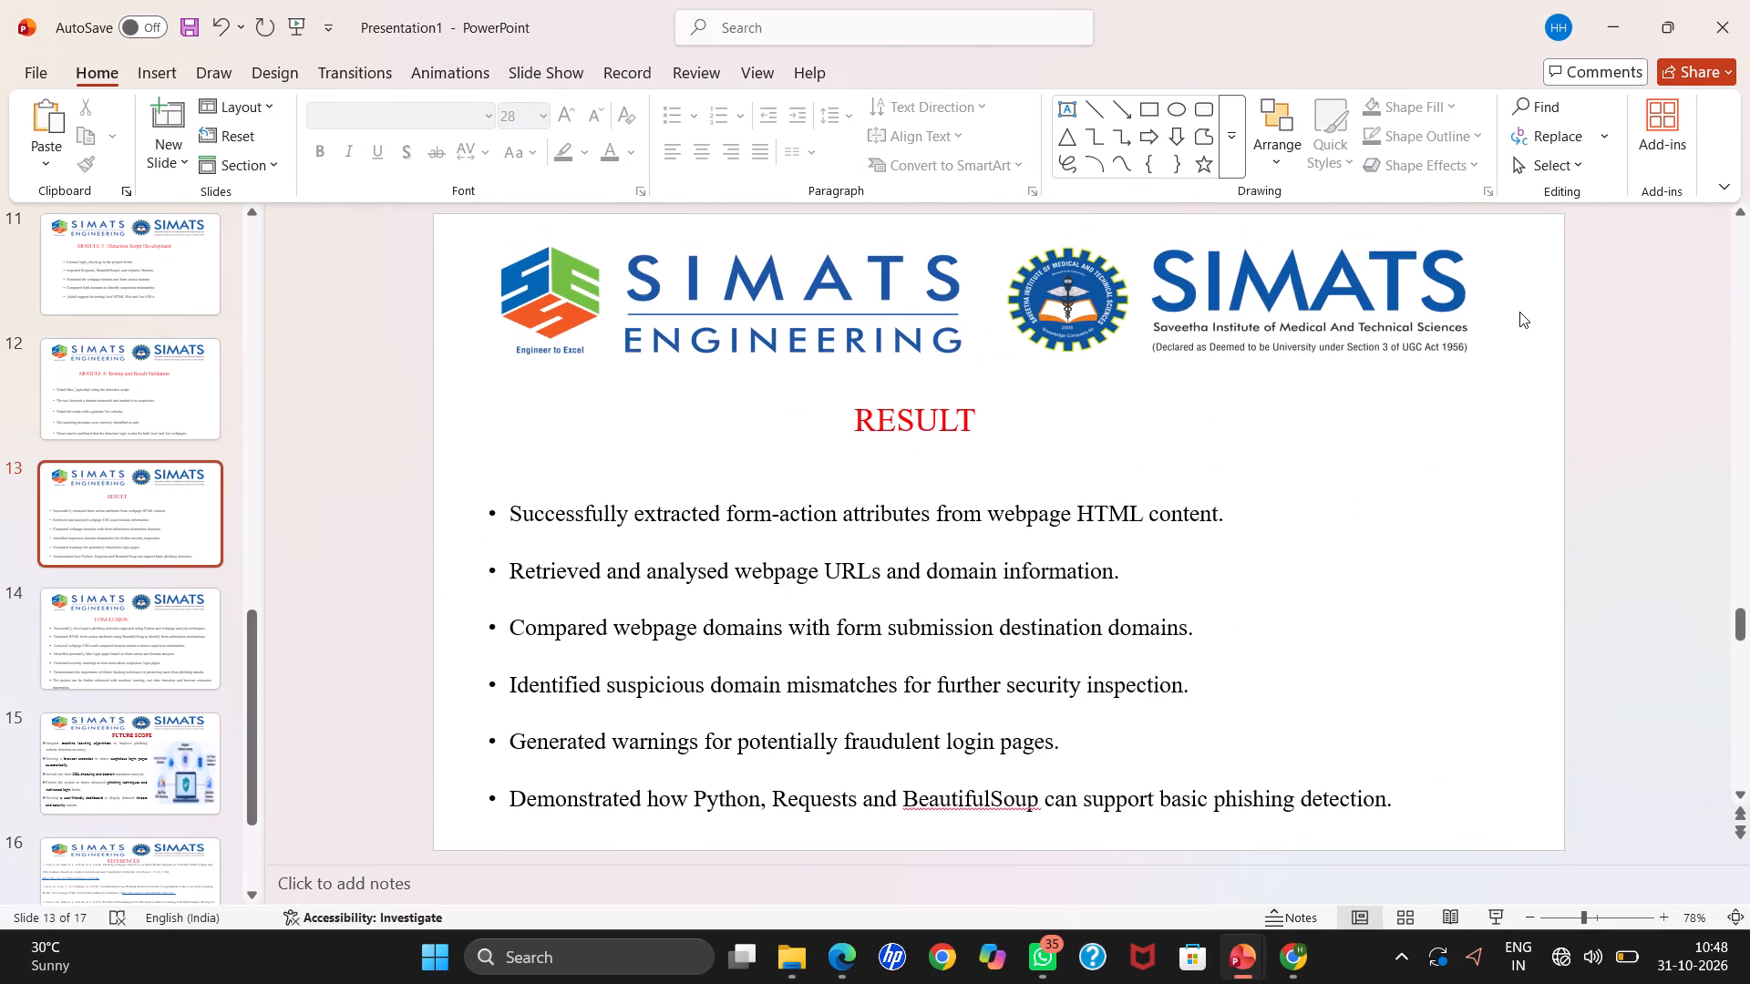
{"action": "key", "text": "Up"}
{"action": "key", "text": "Up"}
{"action": "key", "text": "Up"}
{"action": "key", "text": "Up"}
{"action": "key", "text": "Up"}
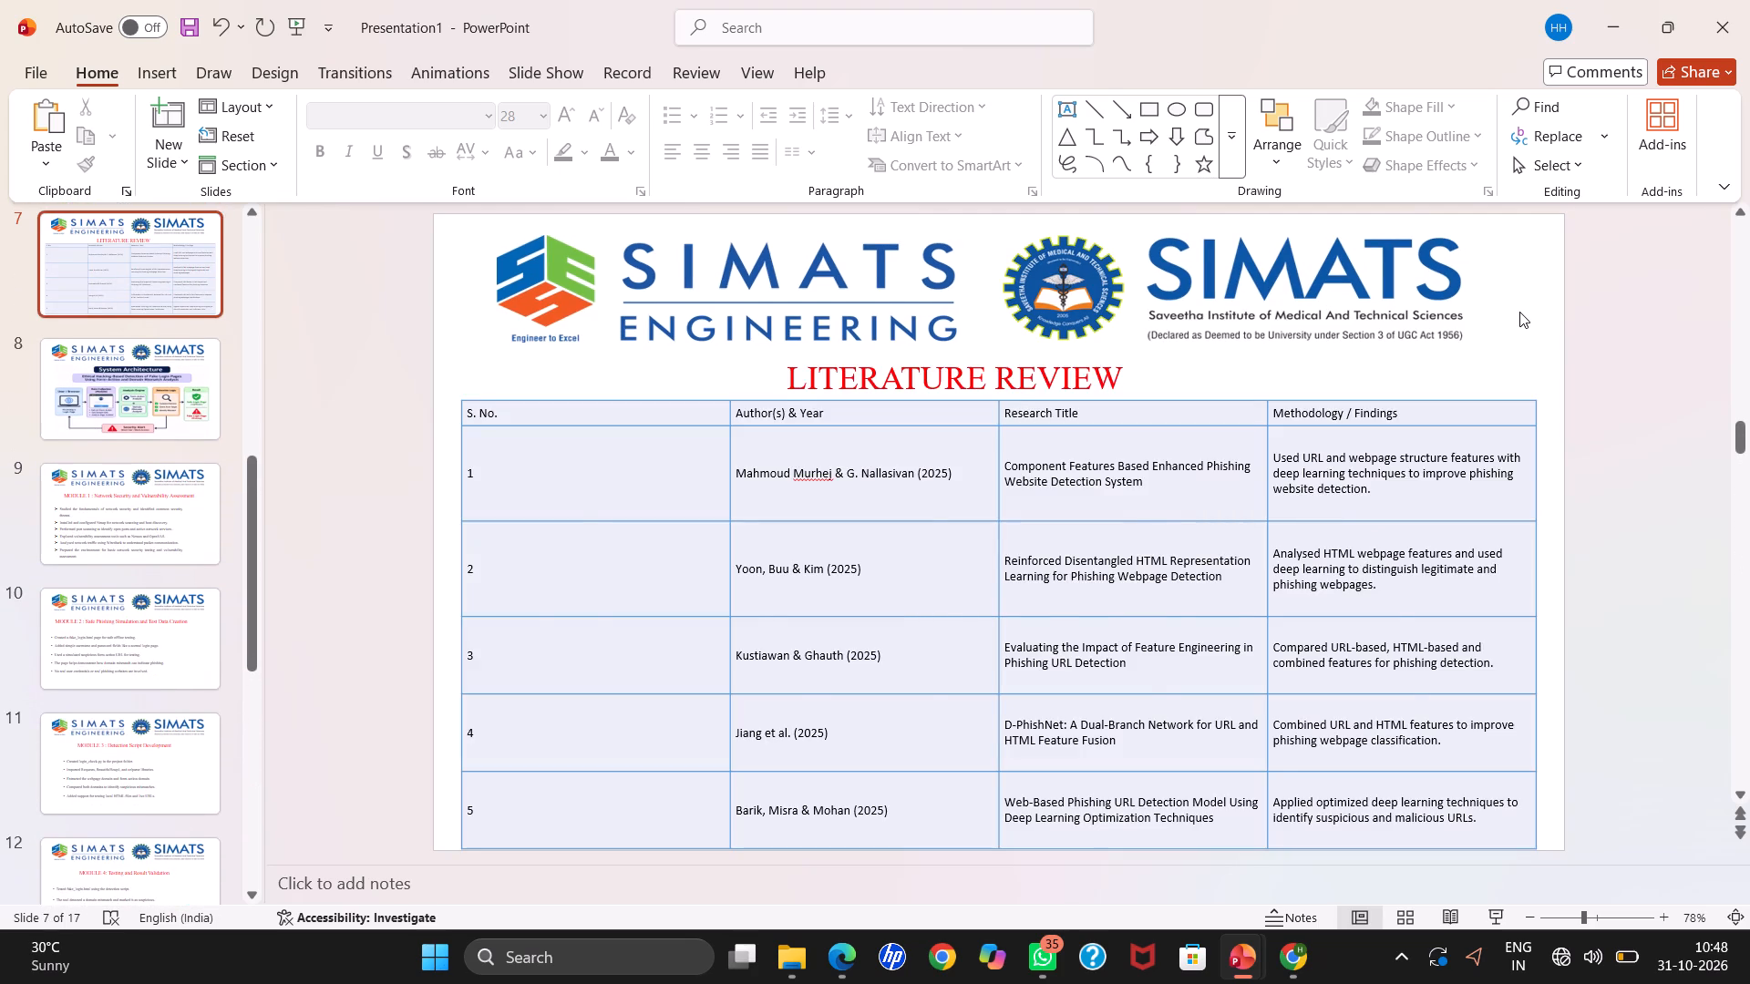
{"action": "key", "text": "Down"}
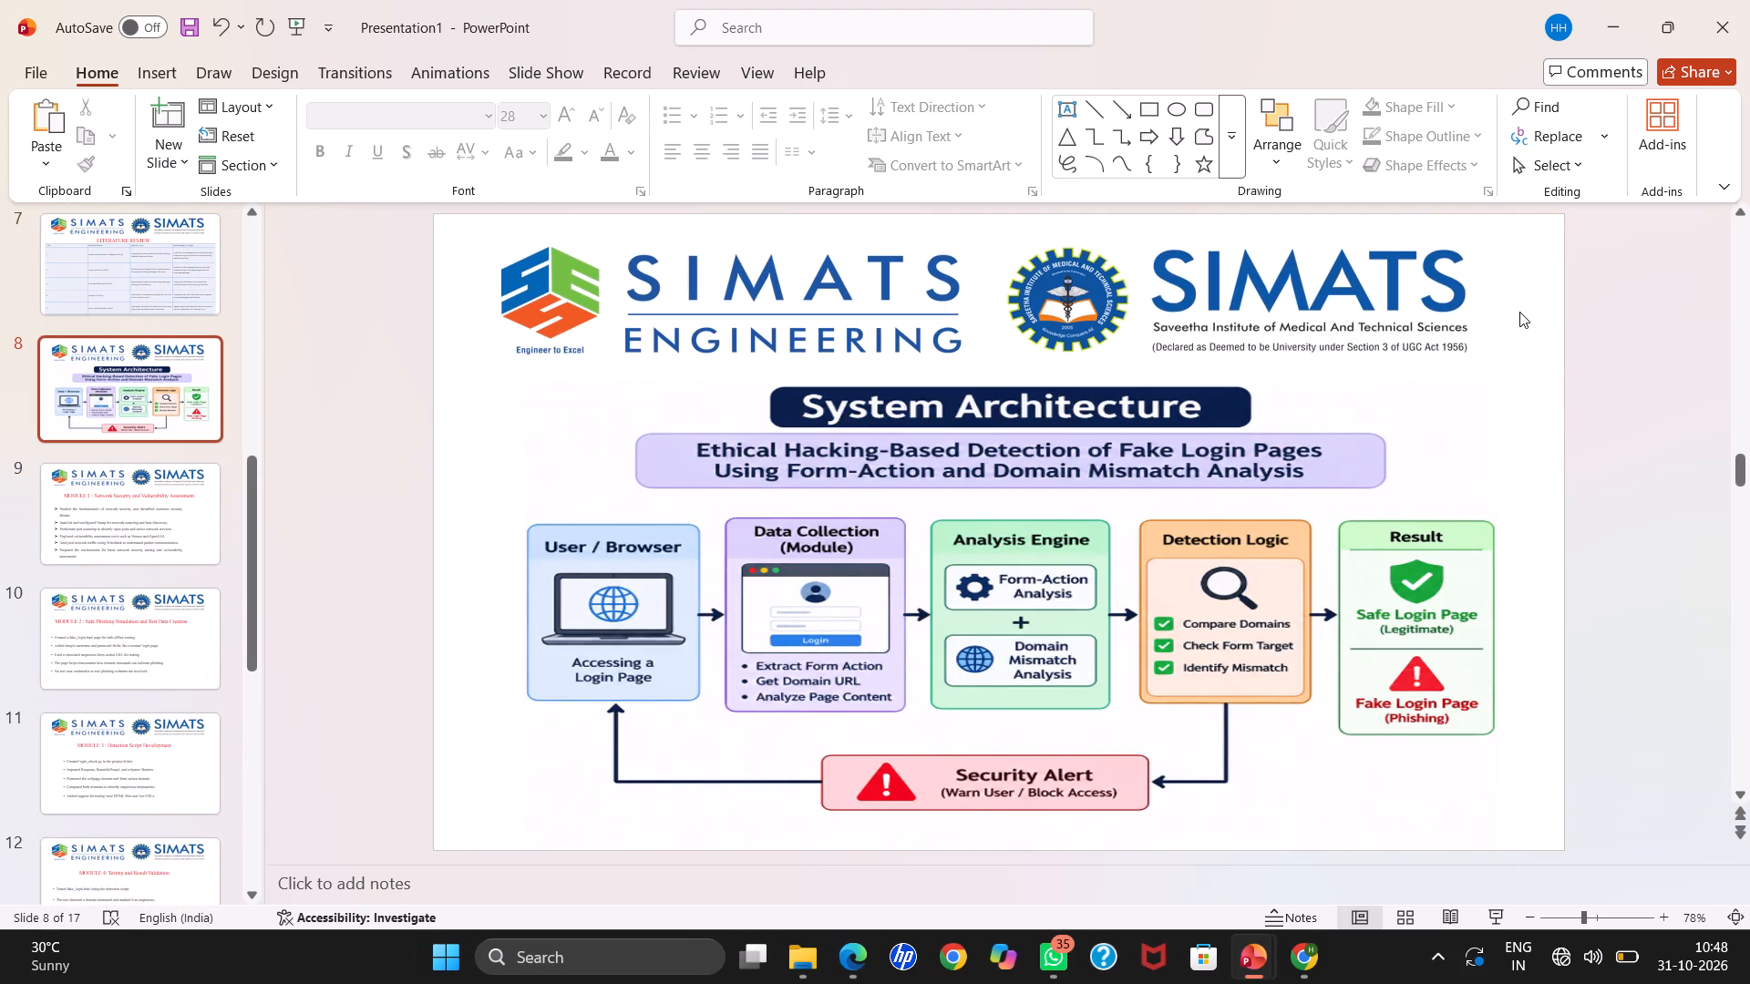
{"action": "left_click", "coordinate": [1169, 237]}
{"action": "left_click", "coordinate": [1146, 282]}
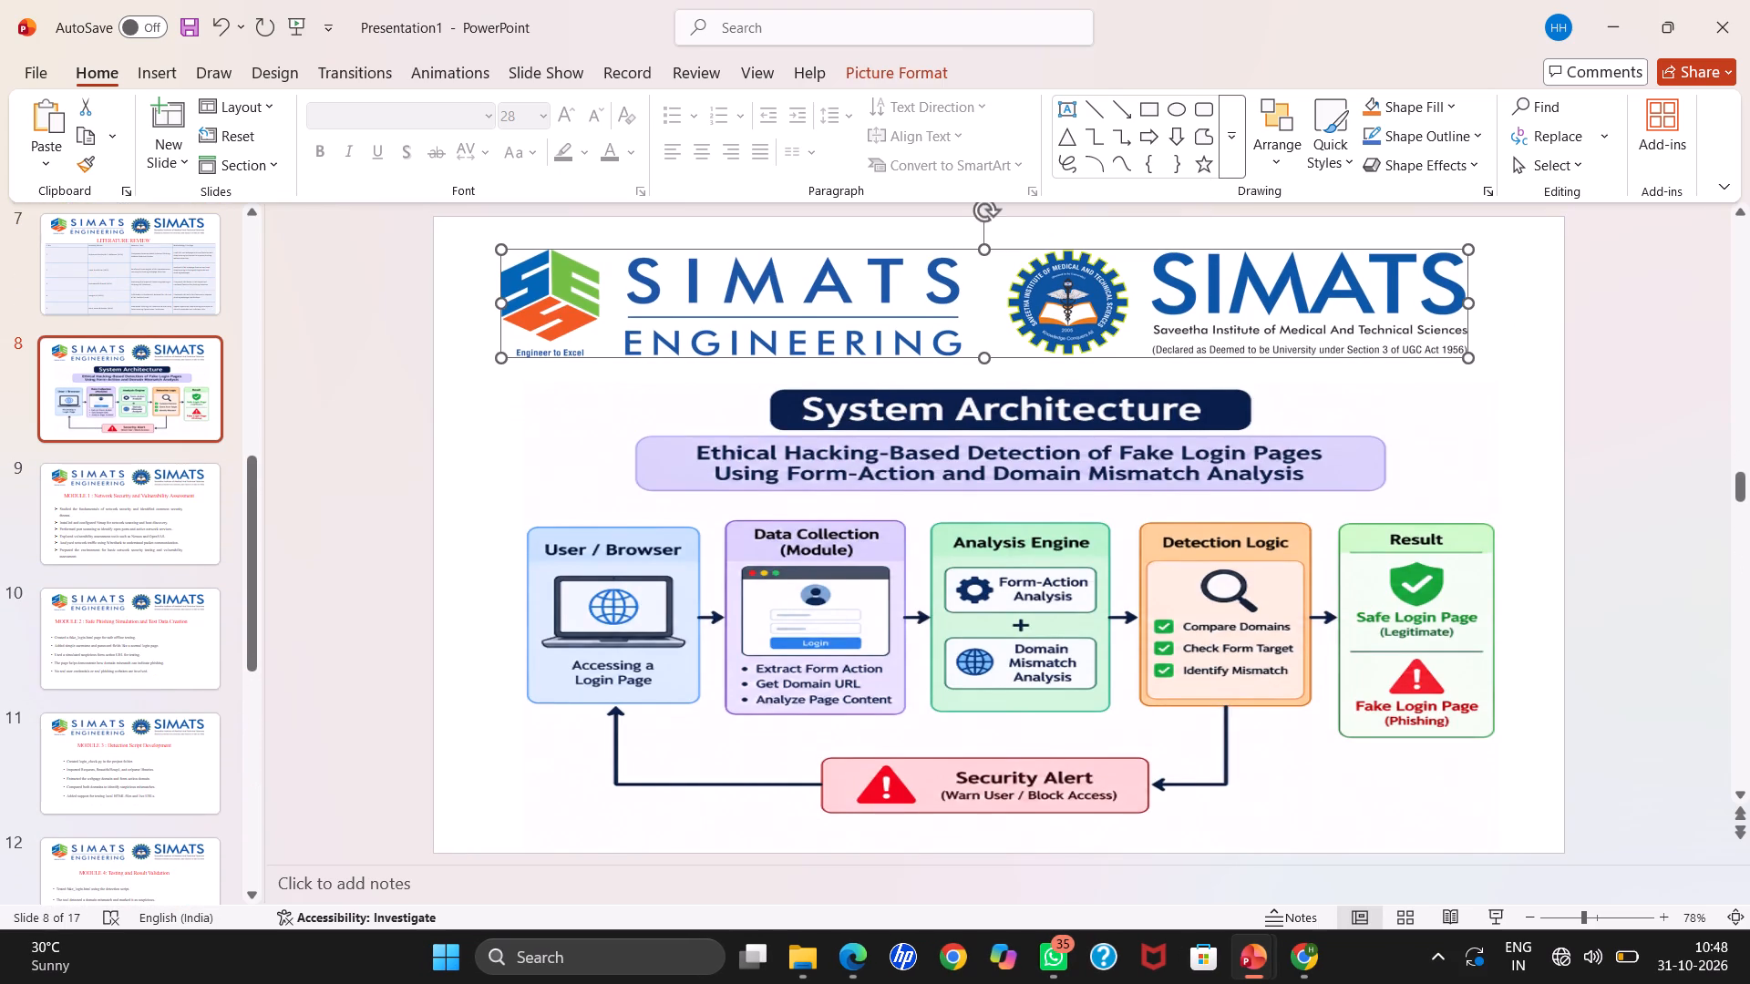
{"action": "left_click_drag", "start_coordinate": [984, 358], "coordinate": [984, 351]}
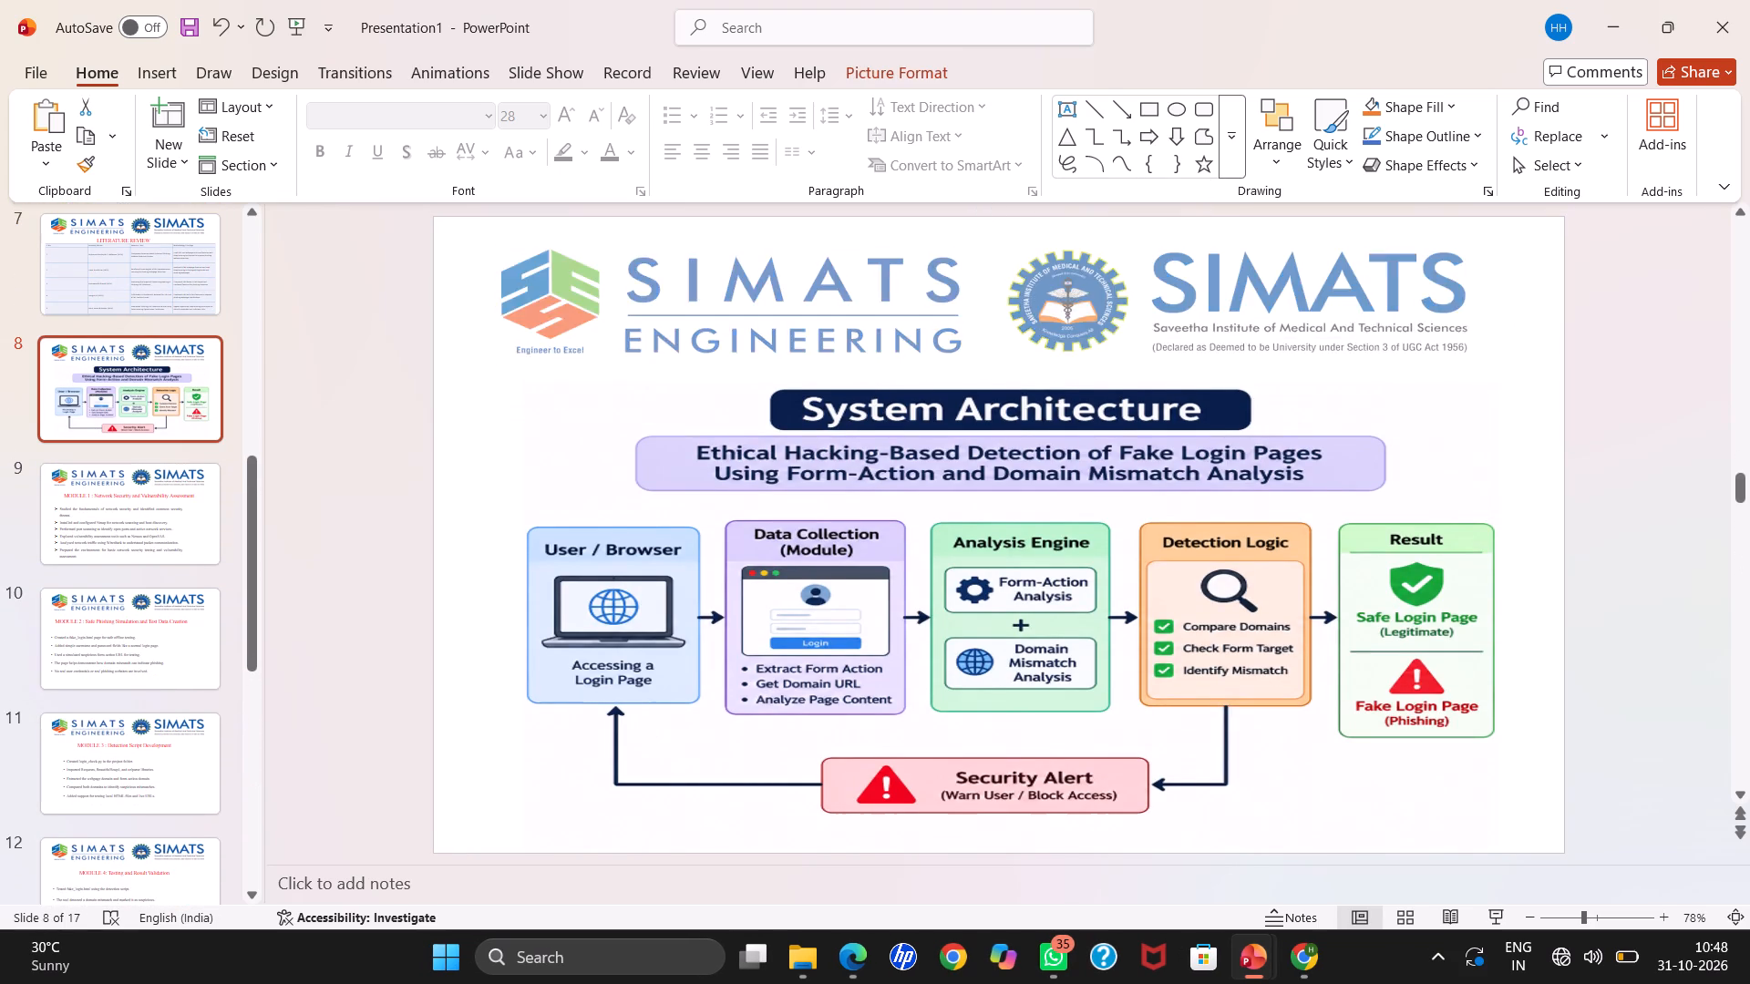
{"action": "left_click_drag", "start_coordinate": [984, 351], "coordinate": [988, 323]}
Move the System Architecture diagram straight up until its top sits just below the logo banner.
{"action": "left_click", "coordinate": [984, 398]}
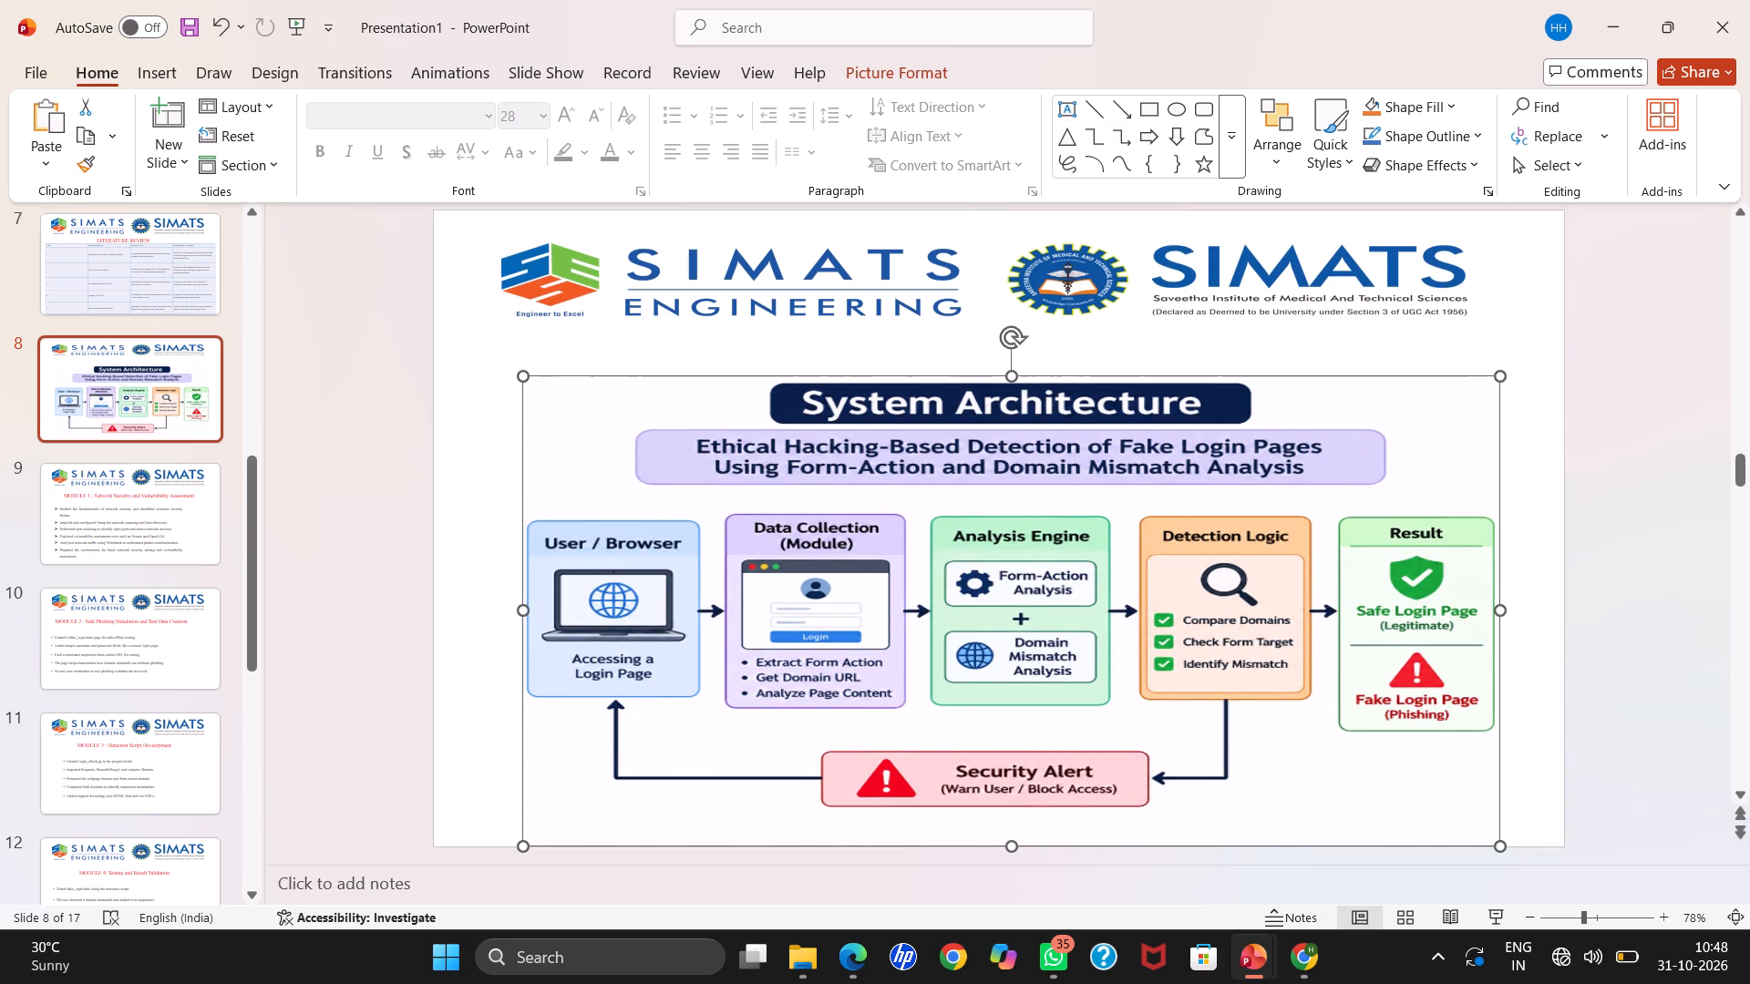
{"action": "key", "text": "Up"}
{"action": "key", "text": "Up"}
{"action": "key", "text": "Up"}
{"action": "key", "text": "Up"}
{"action": "key", "text": "Up"}
{"action": "key", "text": "Up"}
{"action": "key", "text": "Up"}
{"action": "key", "text": "Up"}
{"action": "key", "text": "Up"}
{"action": "key", "text": "Up"}
{"action": "key", "text": "Up"}
{"action": "key", "text": "Up"}
{"action": "key", "text": "Up"}
{"action": "key", "text": "Up"}
{"action": "key", "text": "Up"}
{"action": "key", "text": "Up"}
{"action": "key", "text": "Up"}
{"action": "key", "text": "Up"}
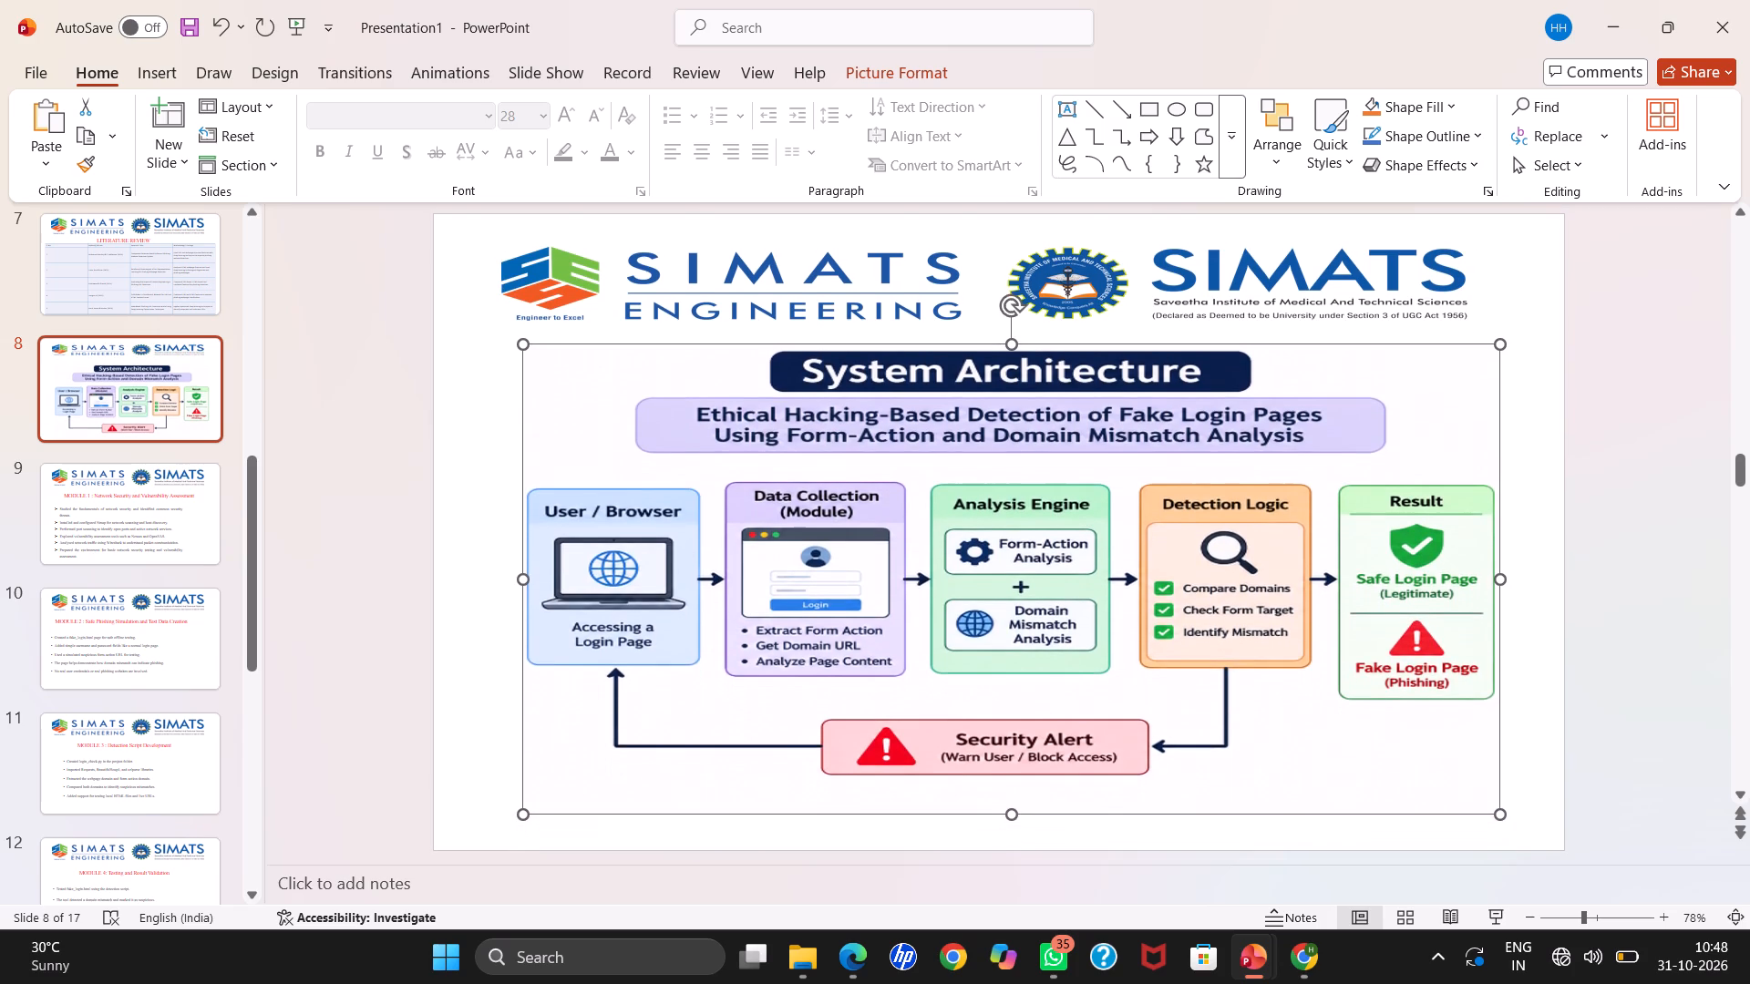
{"action": "key", "text": "Up"}
{"action": "key", "text": "Up"}
{"action": "key", "text": "Up"}
{"action": "key", "text": "Up"}
{"action": "key", "text": "Up"}
{"action": "key", "text": "Up"}
{"action": "key", "text": "Up"}
{"action": "key", "text": "Up"}
{"action": "key", "text": "Up"}
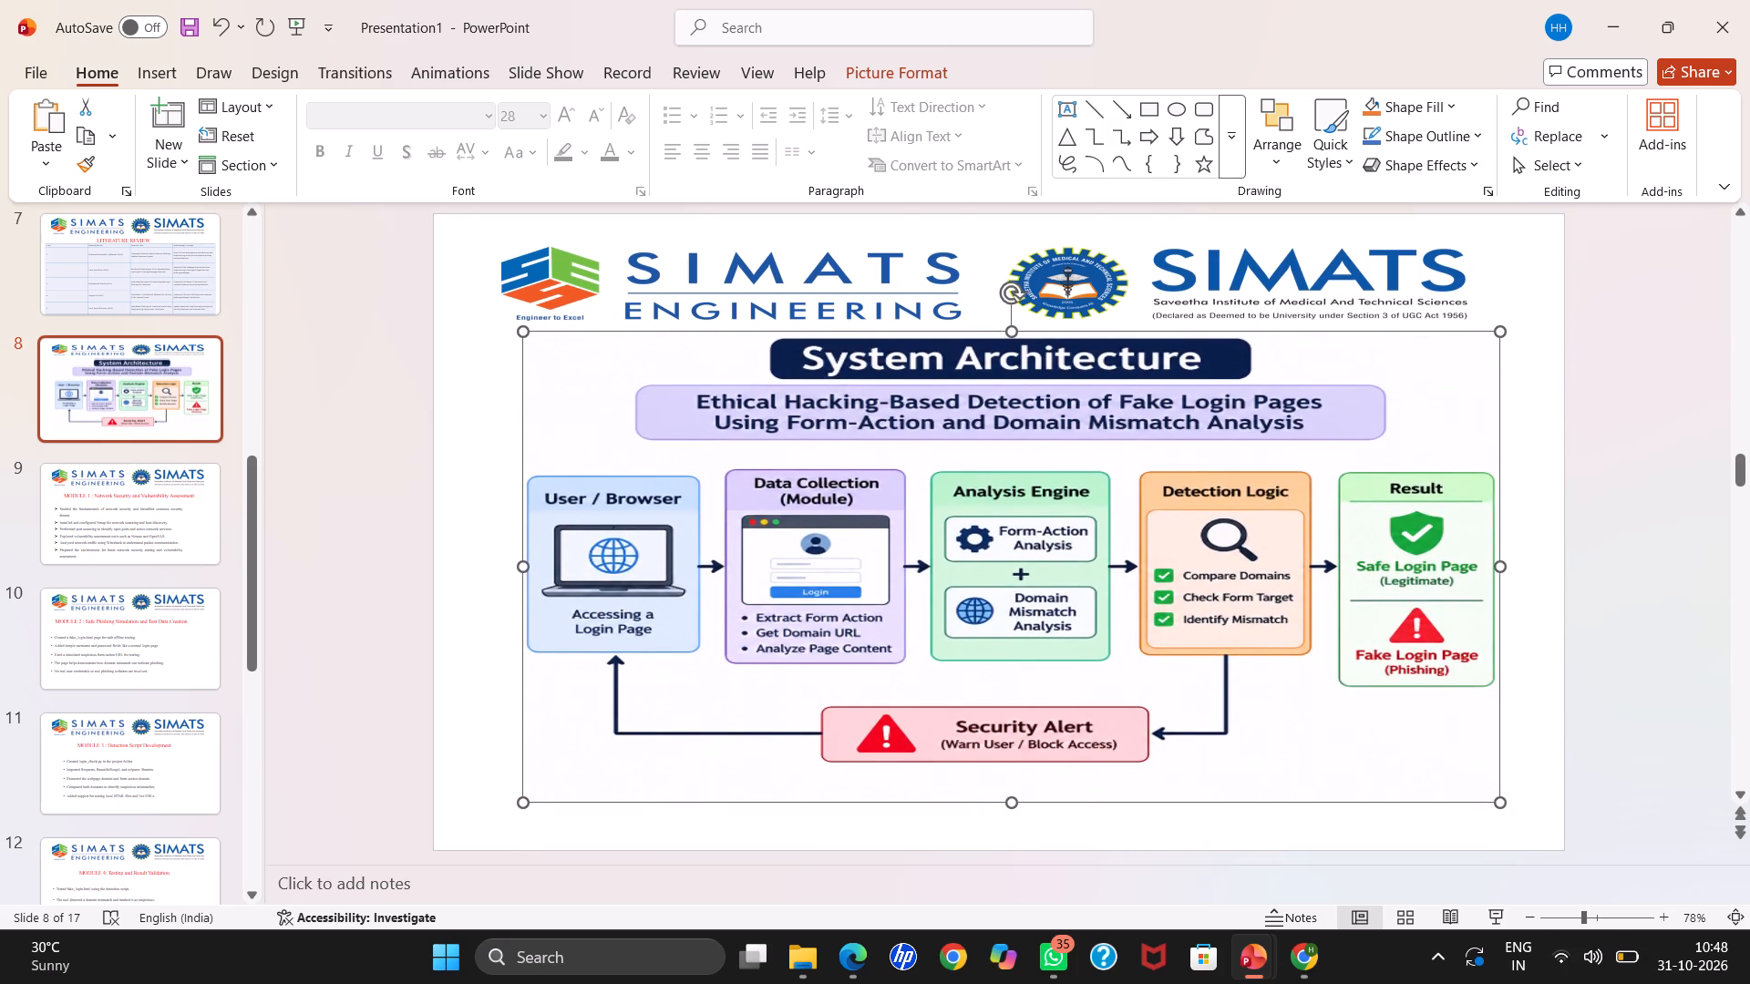
Stretch the System Architecture diagram down past the slide's lower edge, widen both sides to nearly the full slide width, and deselect it.
{"action": "left_click_drag", "start_coordinate": [1010, 805], "coordinate": [1012, 867]}
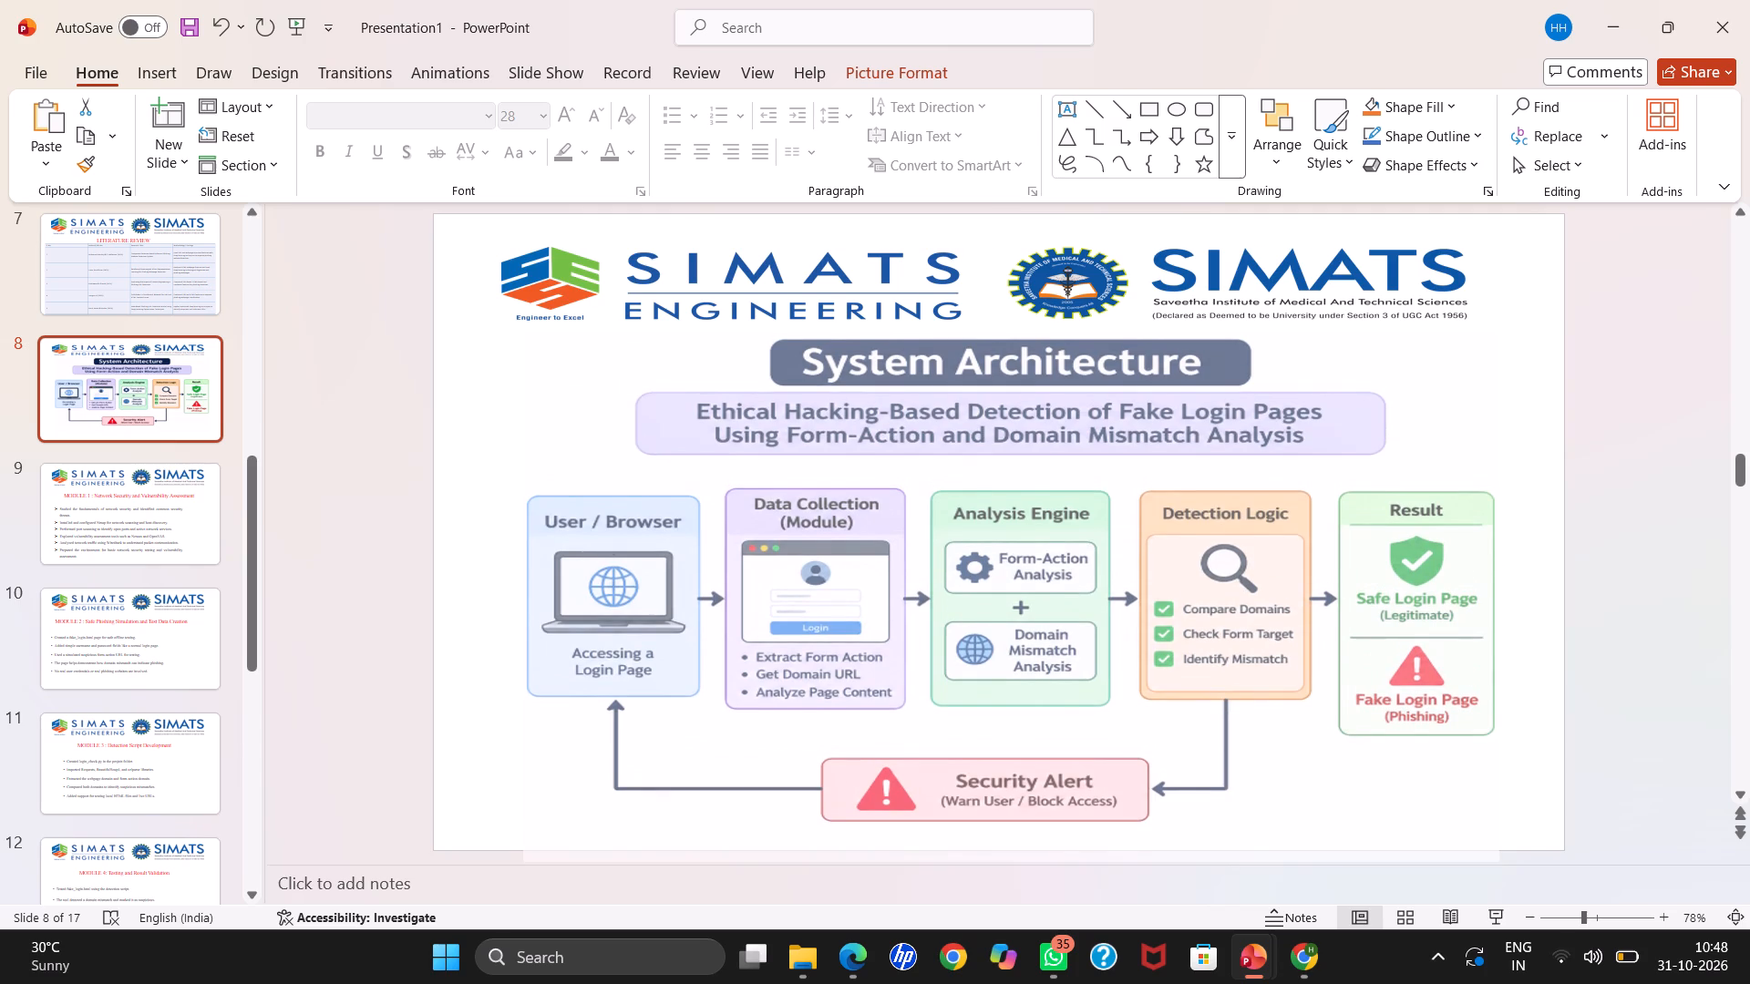
{"action": "left_click_drag", "start_coordinate": [1012, 867], "coordinate": [1008, 884]}
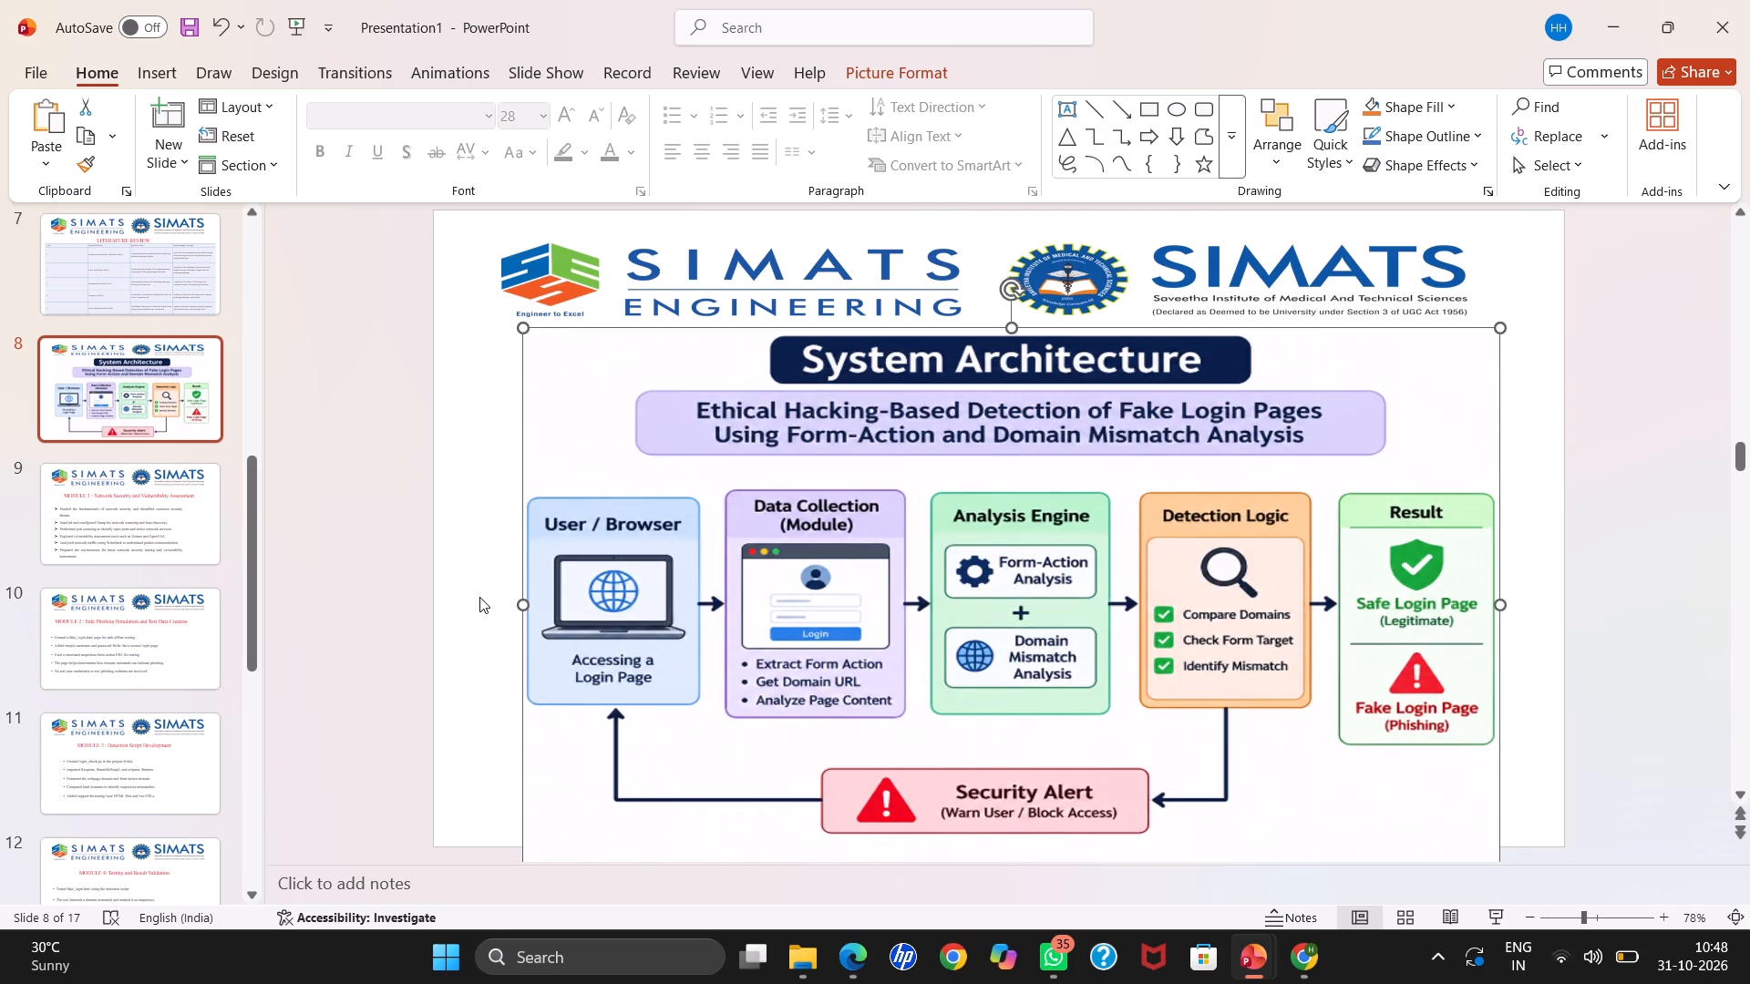
{"action": "scroll", "coordinate": [526, 610], "scroll_direction": "right", "scroll_amount": 1}
{"action": "left_click_drag", "start_coordinate": [526, 610], "coordinate": [481, 610]}
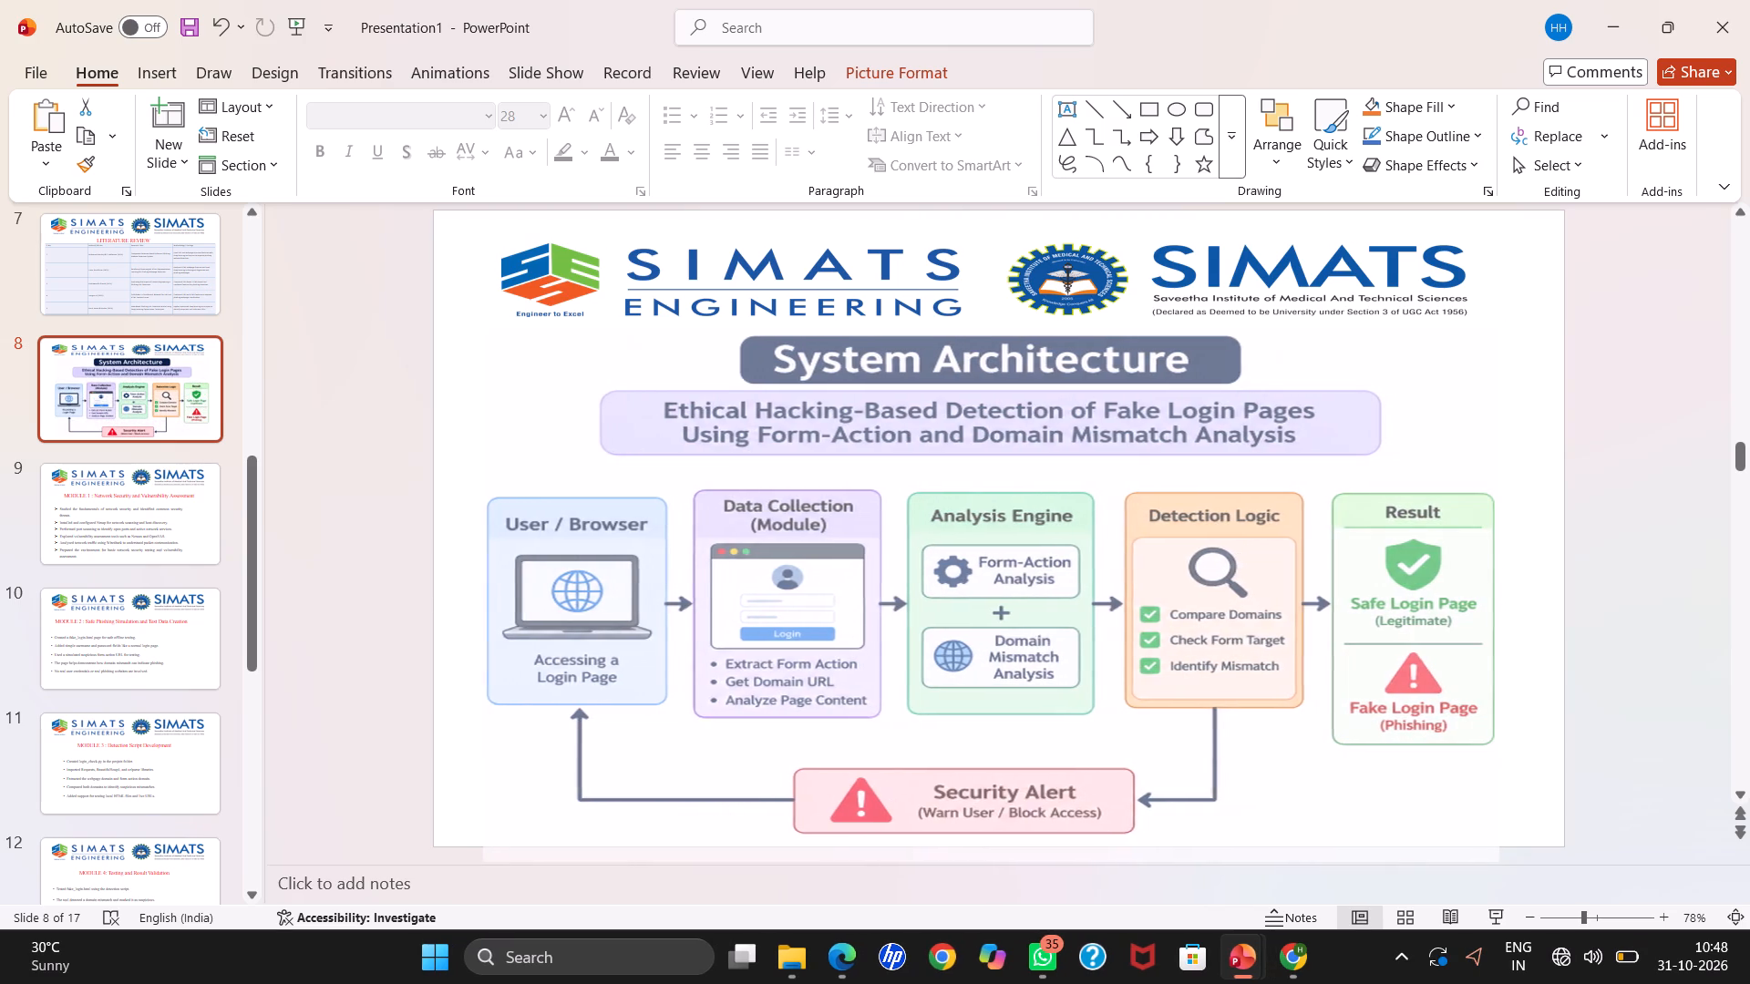
{"action": "left_click_drag", "start_coordinate": [481, 610], "coordinate": [448, 610]}
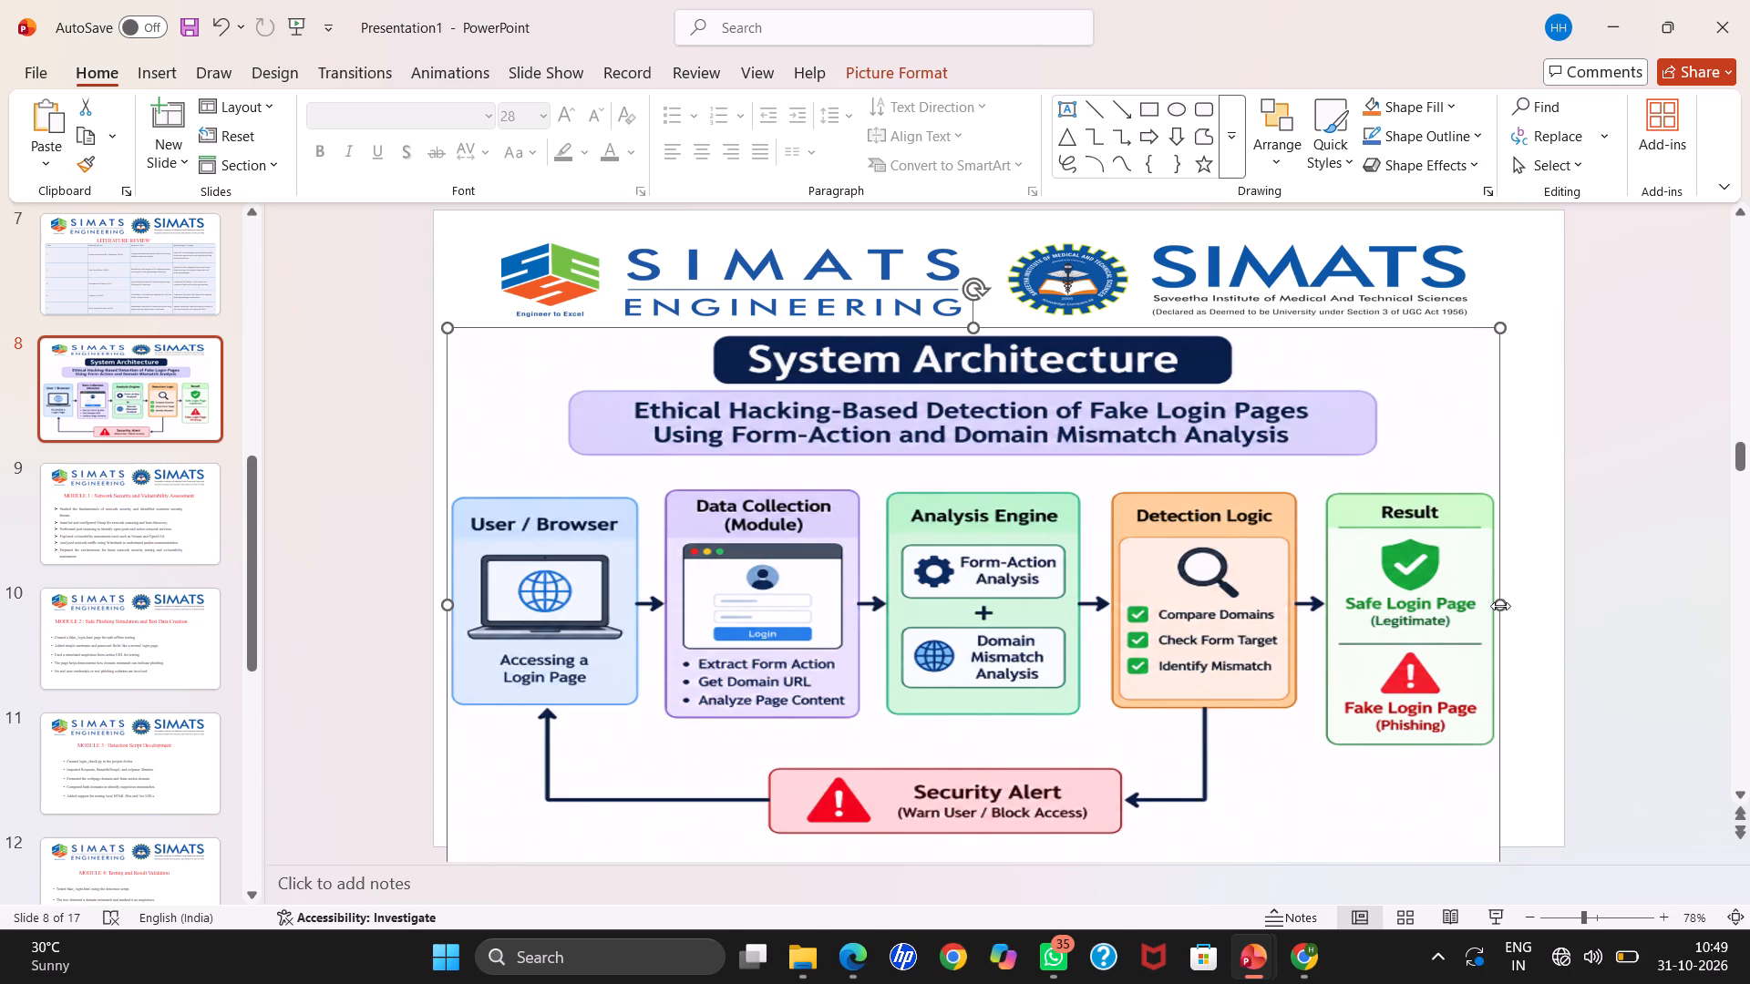
{"action": "left_click_drag", "start_coordinate": [1500, 606], "coordinate": [1560, 588]}
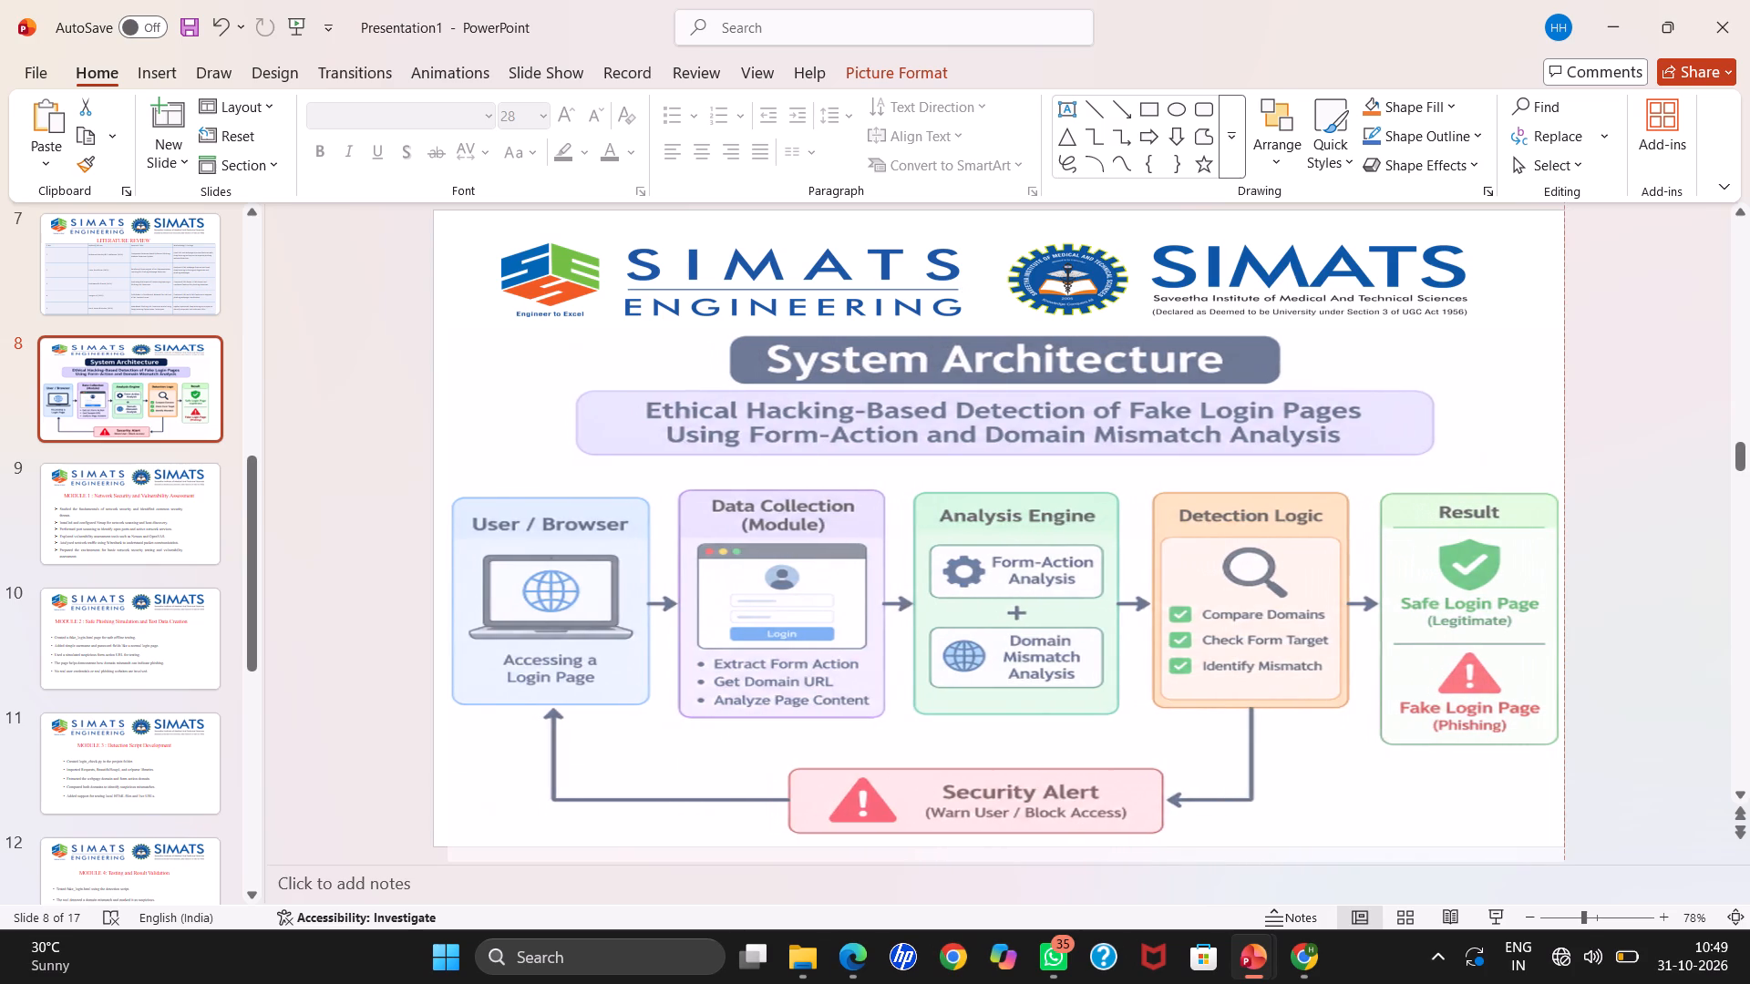
{"action": "left_click_drag", "start_coordinate": [1560, 588], "coordinate": [1552, 592]}
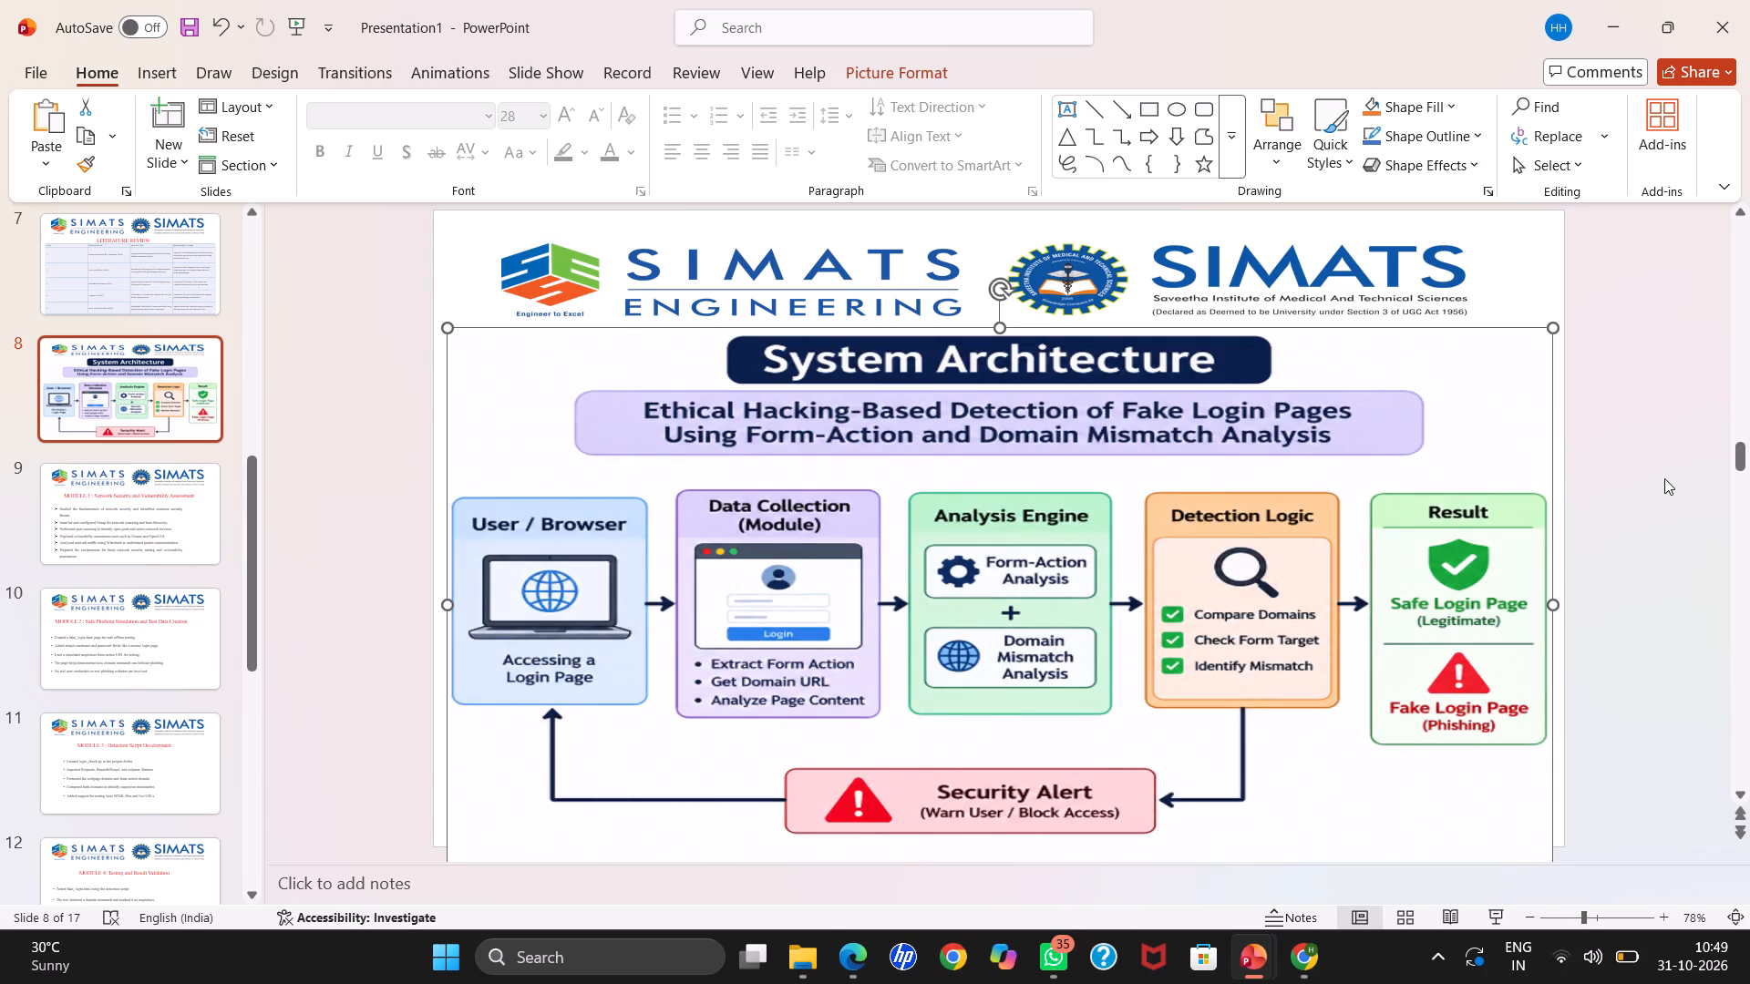
{"action": "left_click", "coordinate": [1719, 450]}
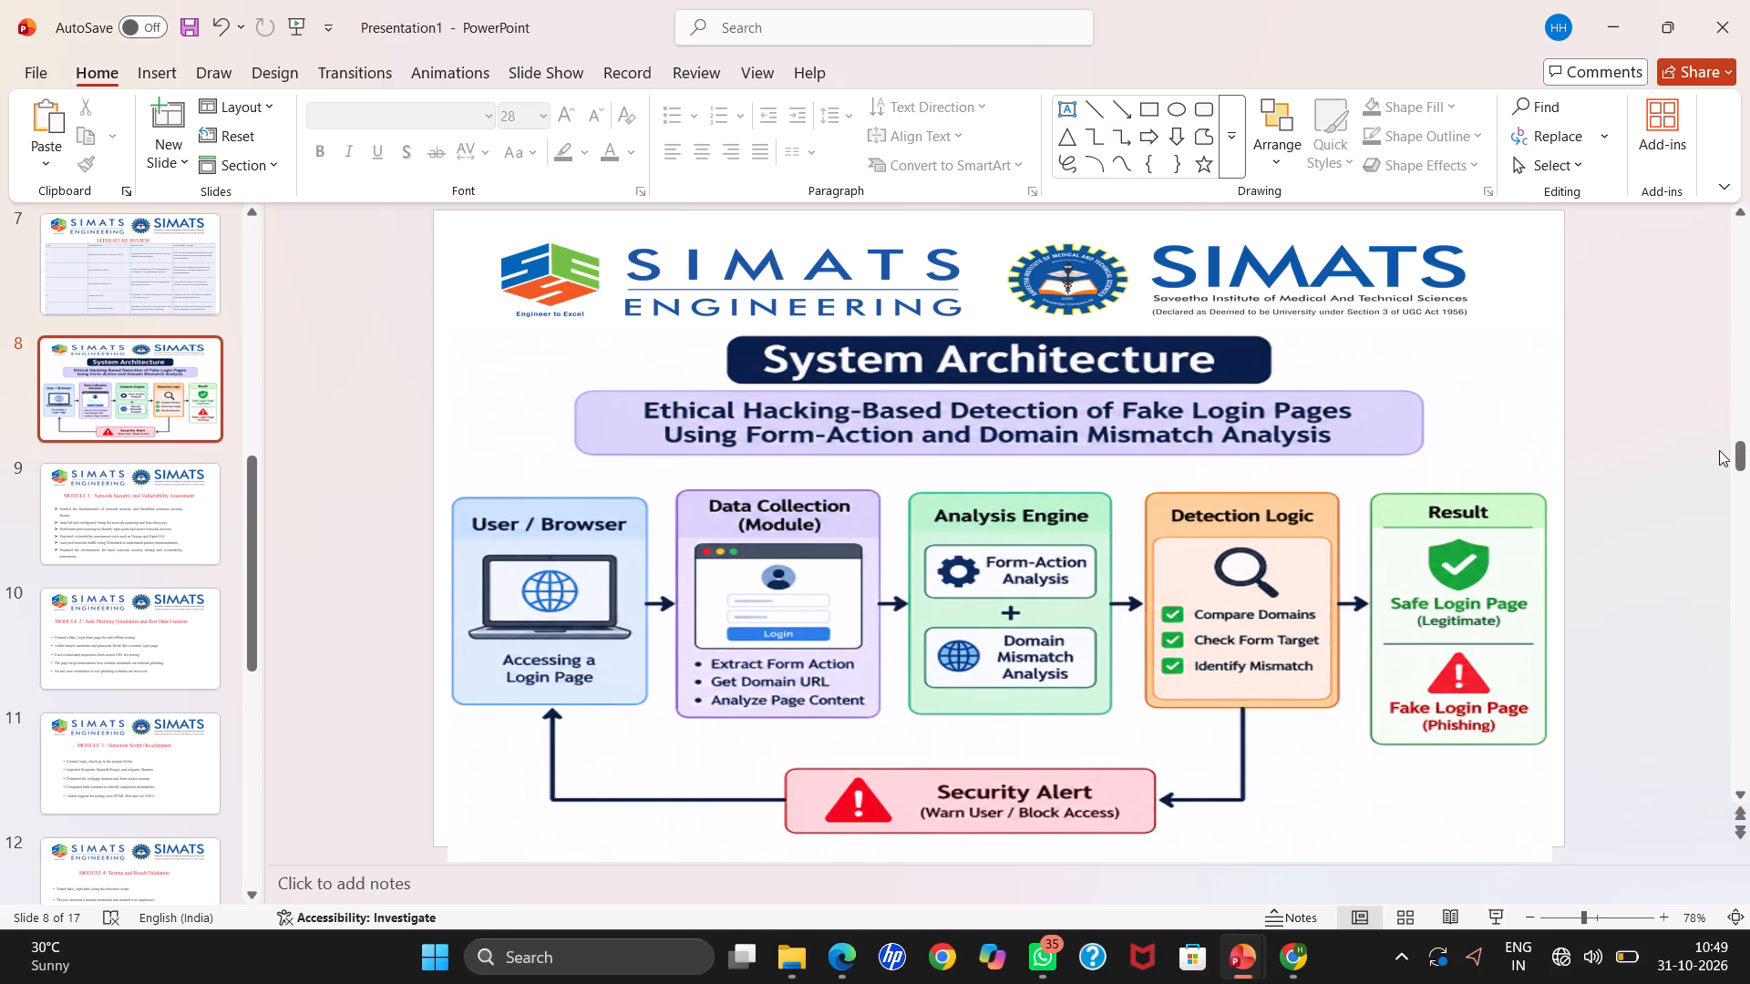
{"action": "left_click", "coordinate": [1641, 465]}
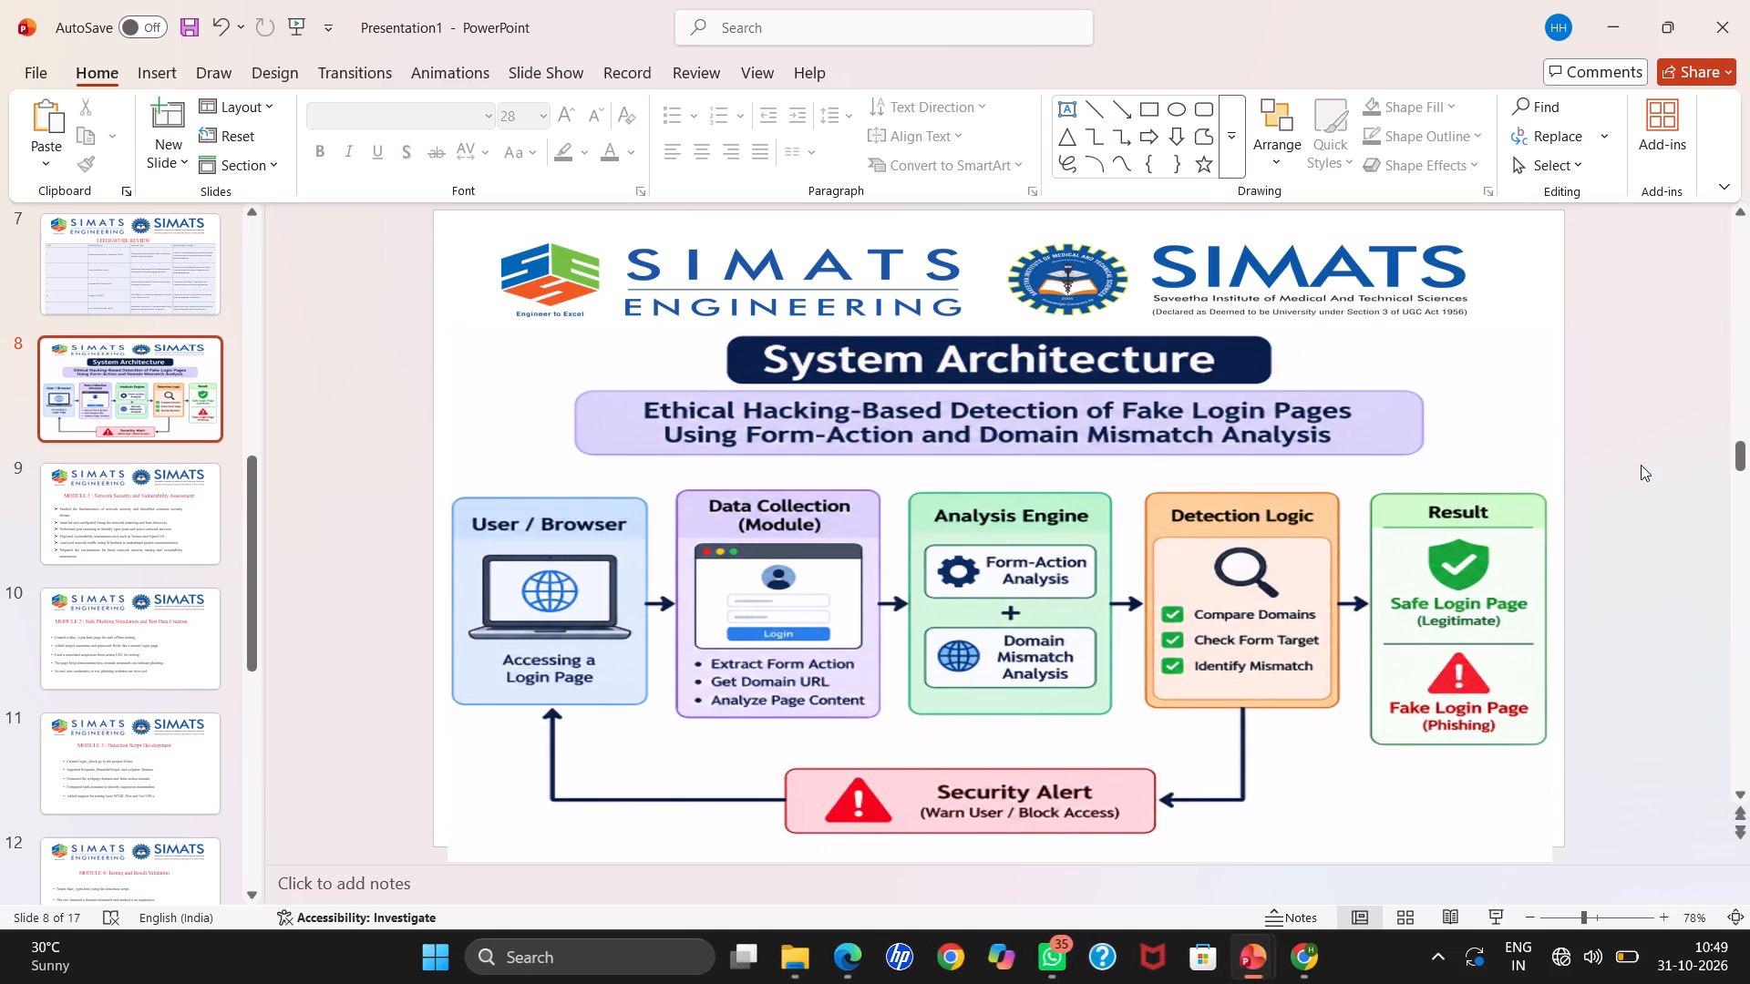
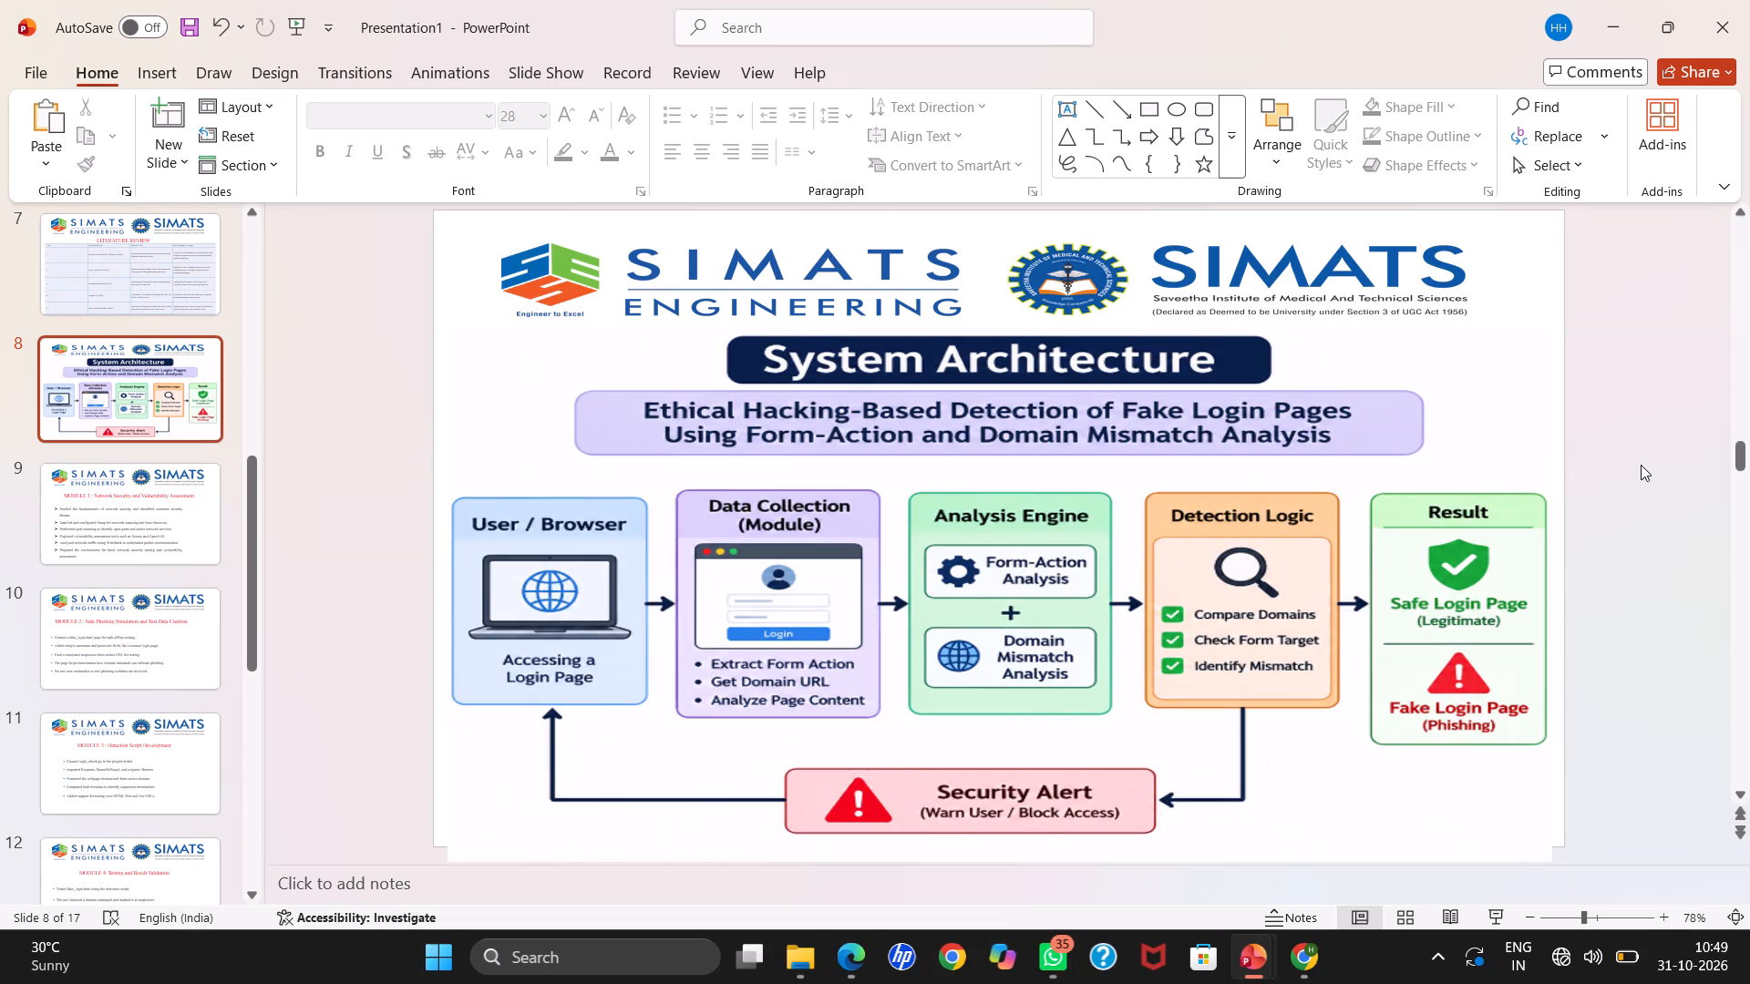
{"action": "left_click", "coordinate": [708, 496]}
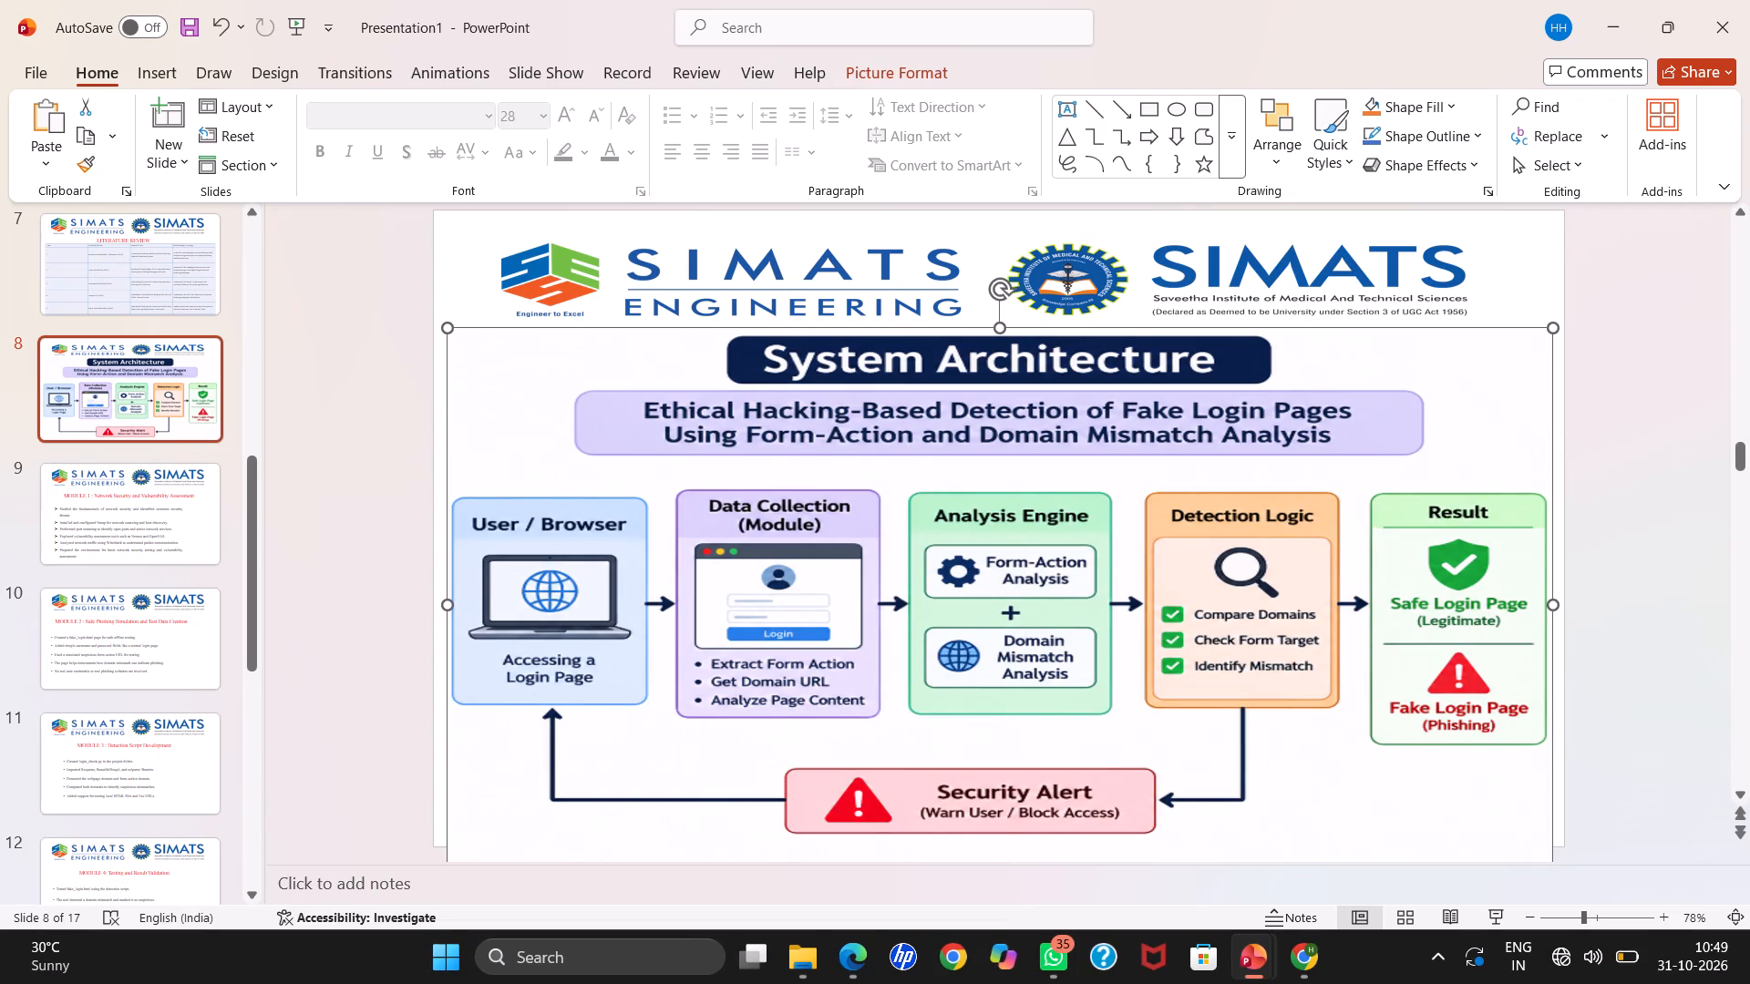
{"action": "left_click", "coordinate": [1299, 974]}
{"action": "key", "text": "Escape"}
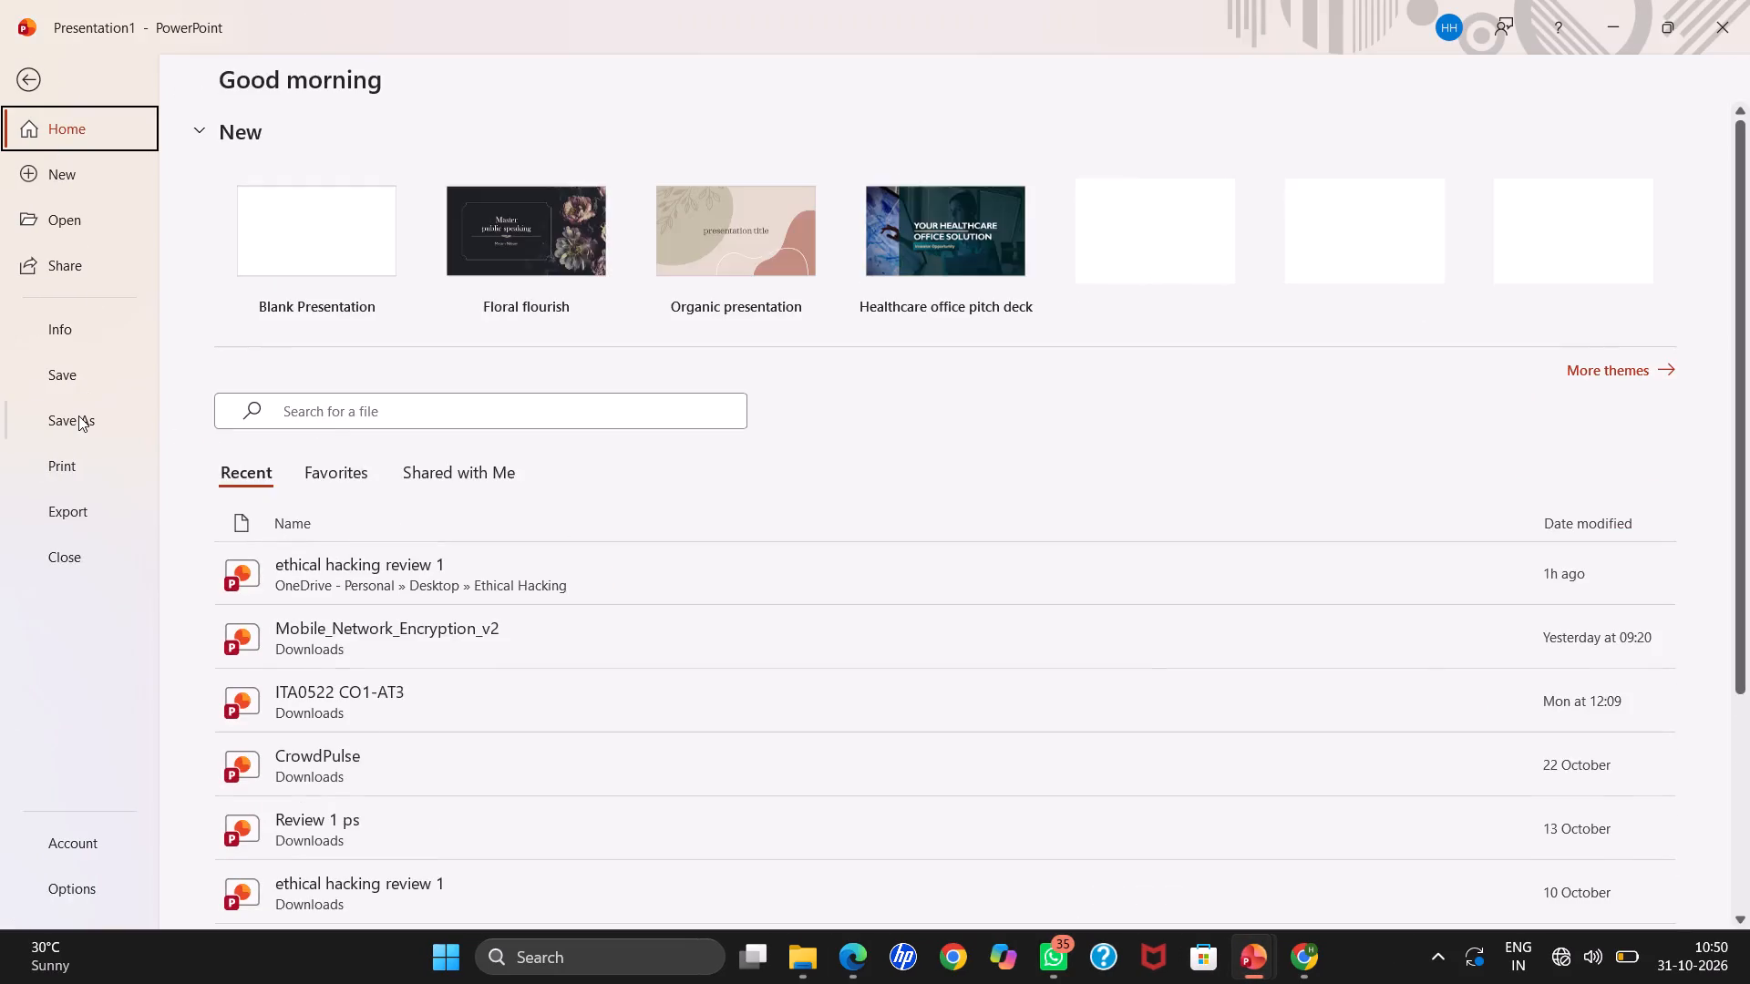
{"action": "left_click", "coordinate": [78, 415]}
{"action": "left_click", "coordinate": [245, 603]}
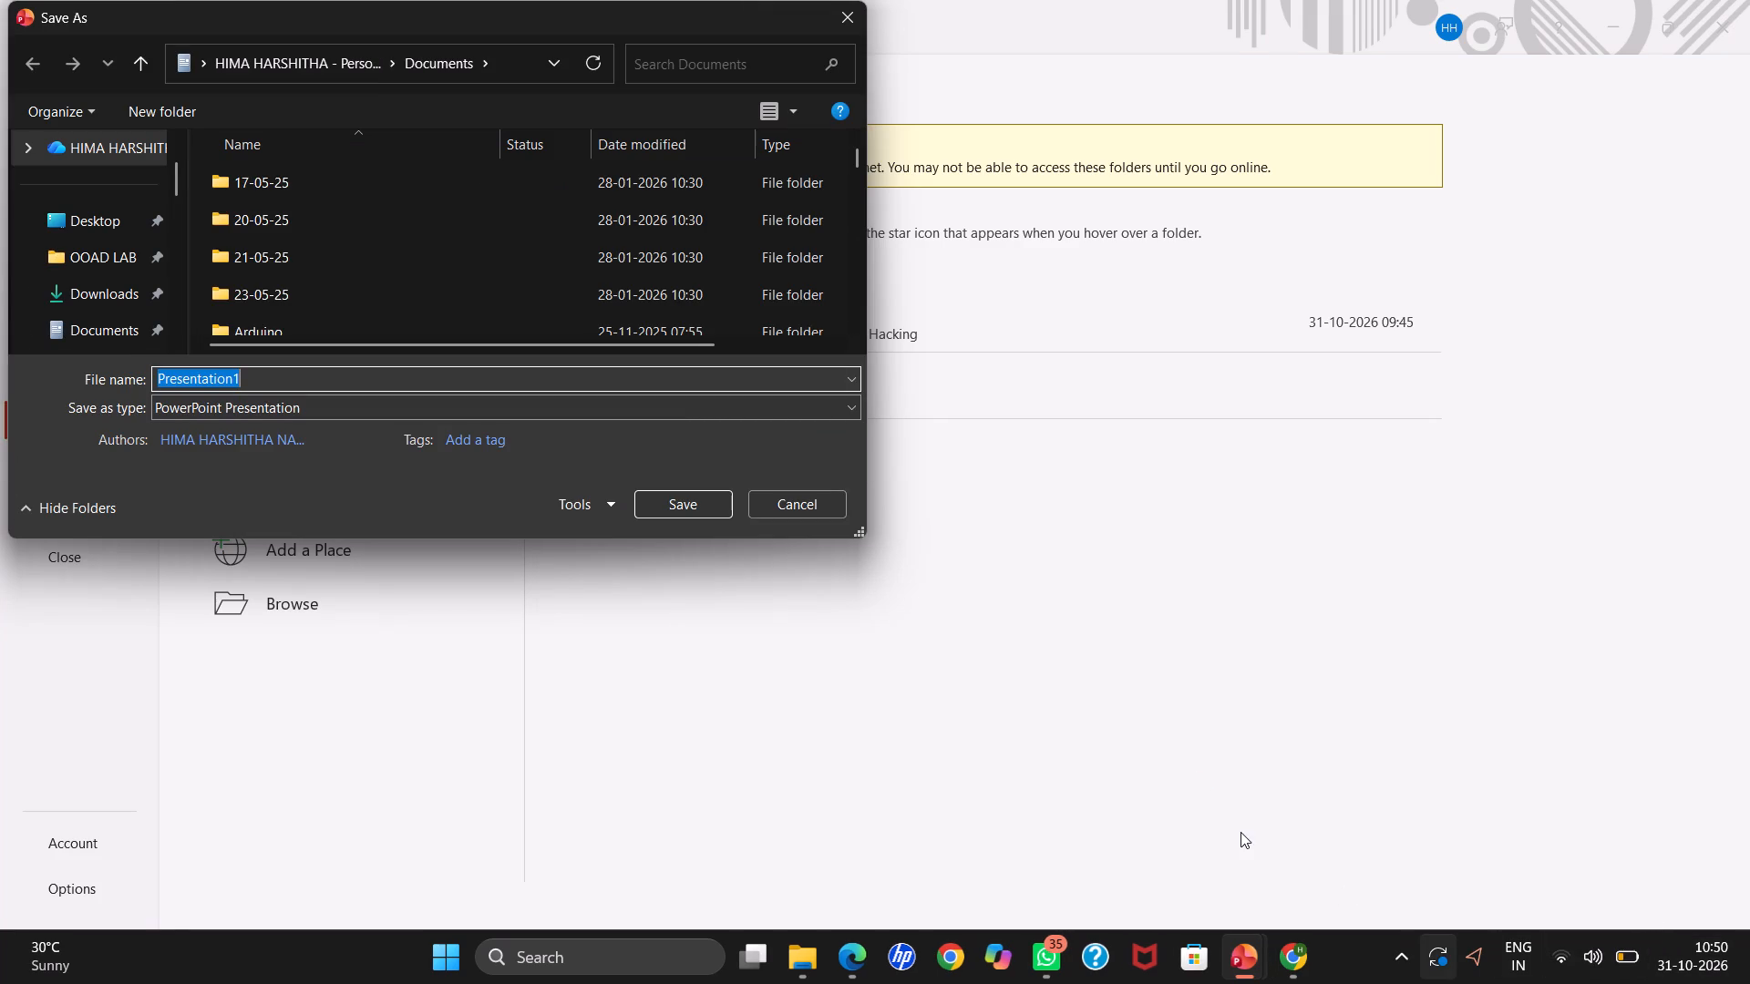
{"action": "key", "text": "BackSpace"}
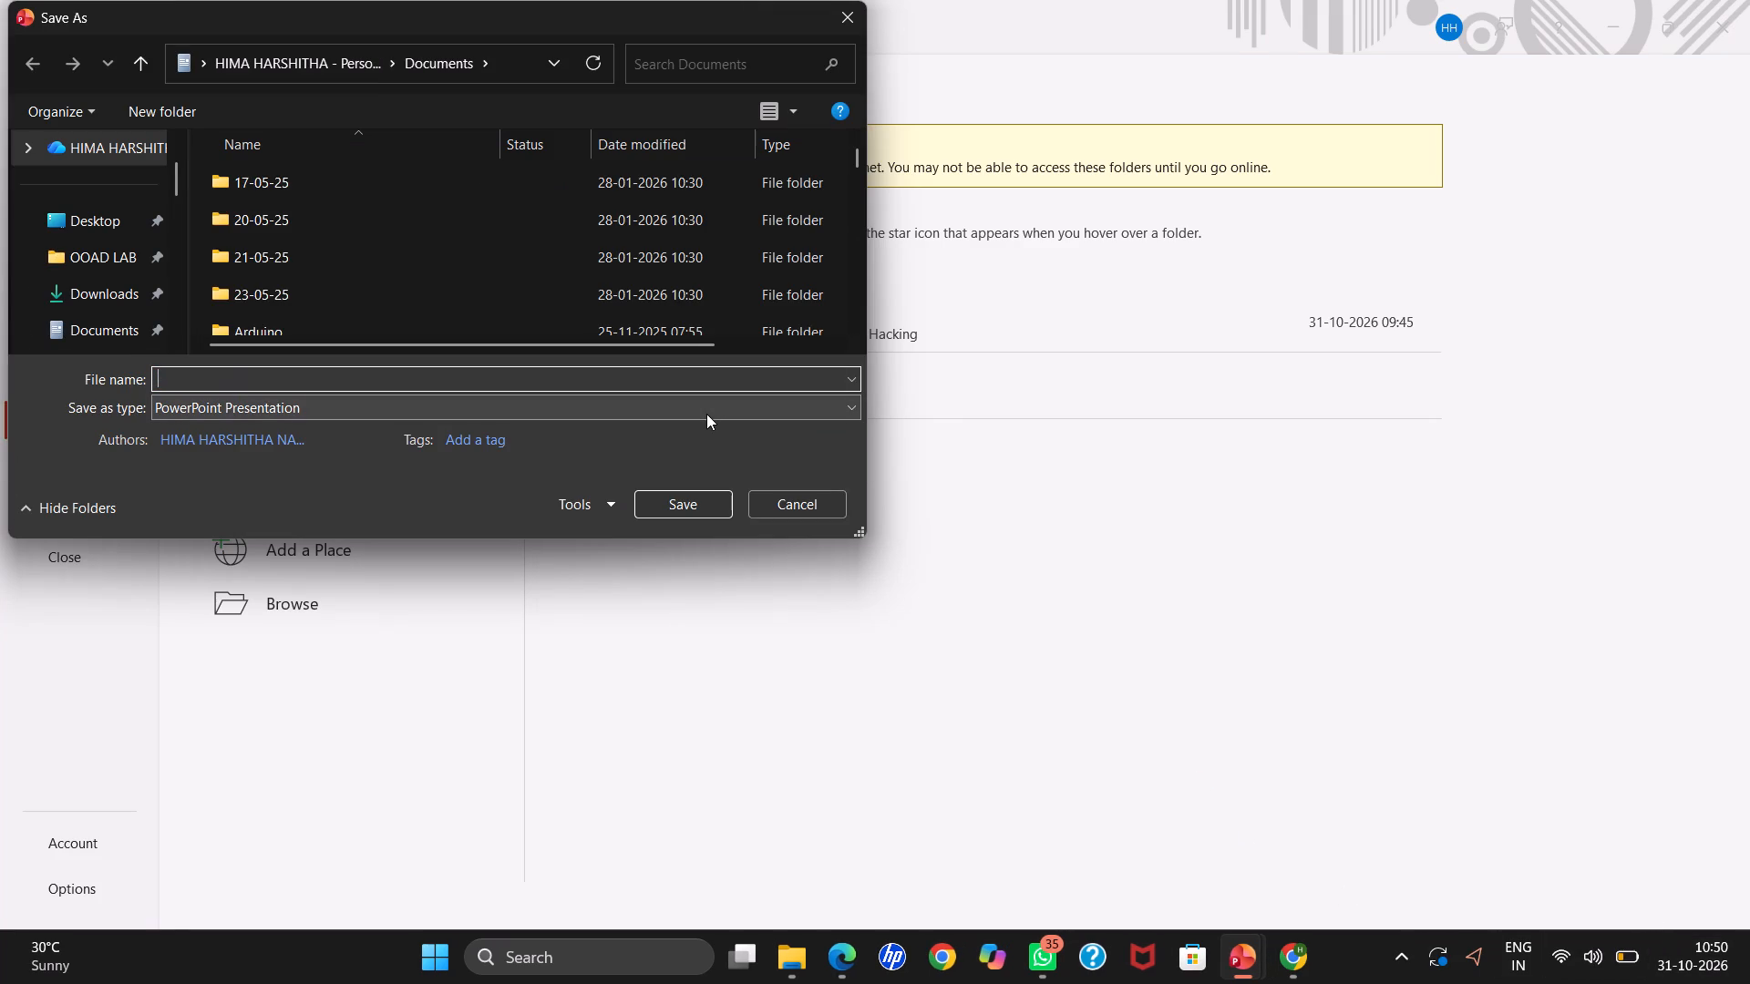
{"action": "type", "text": "ethi"}
{"action": "key", "text": "BackSpace"}
{"action": "key", "text": "BackSpace"}
{"action": "key", "text": "BackSpace"}
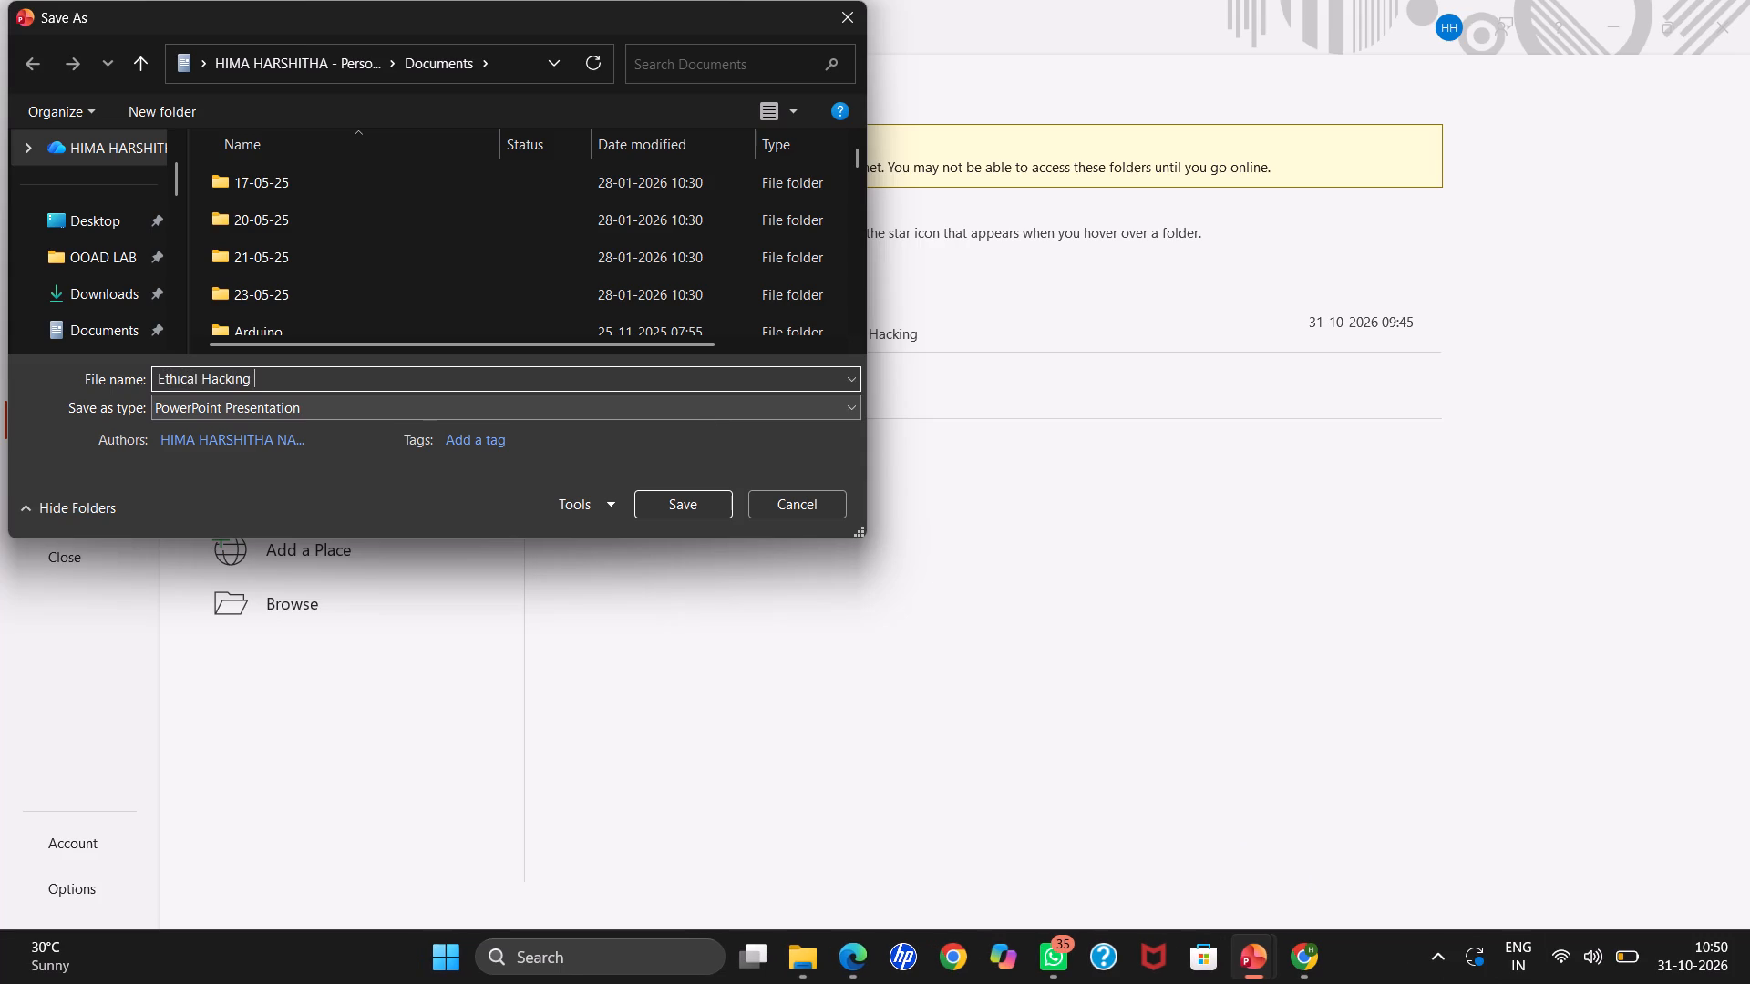
{"action": "type", "text": "ppt"}
Choose the Ethical Hacking folder on the Desktop as the destination and save the file there as a PowerPoint Presentation.
{"action": "scroll", "coordinate": [122, 303], "scroll_direction": "down", "scroll_amount": 1}
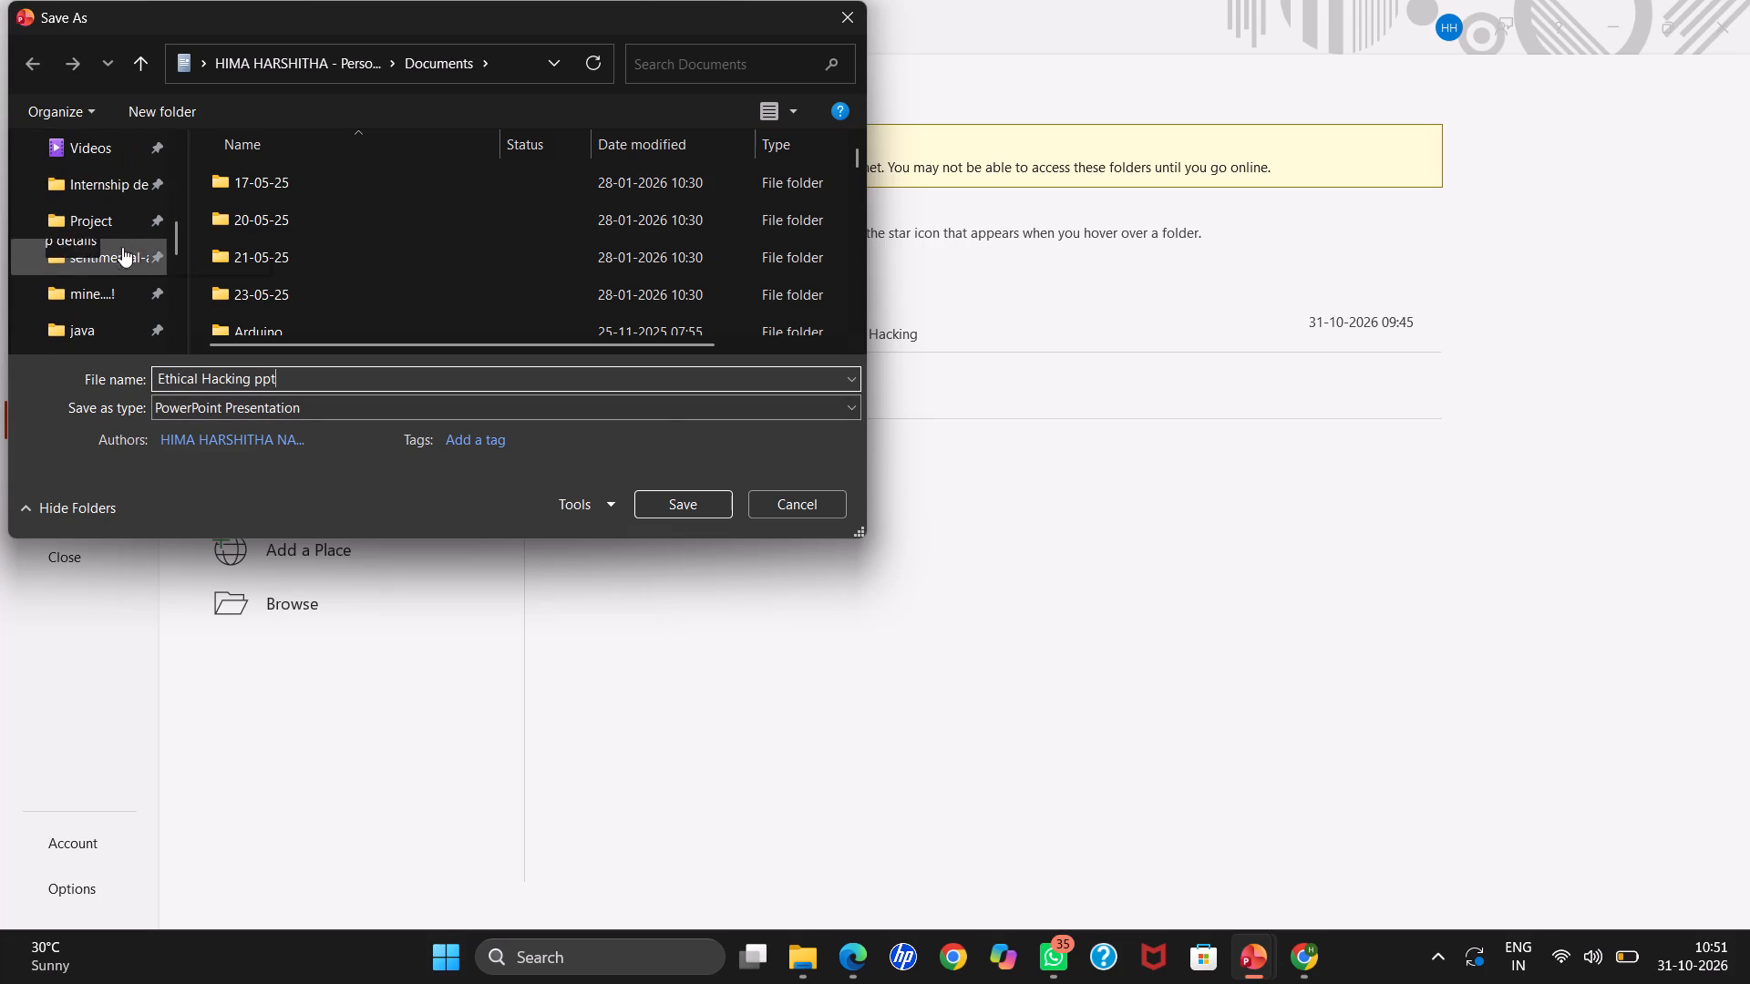
{"action": "scroll", "coordinate": [122, 216], "scroll_direction": "down", "scroll_amount": 1}
{"action": "left_click", "coordinate": [122, 216]}
{"action": "scroll", "coordinate": [122, 216], "scroll_direction": "up", "scroll_amount": 1}
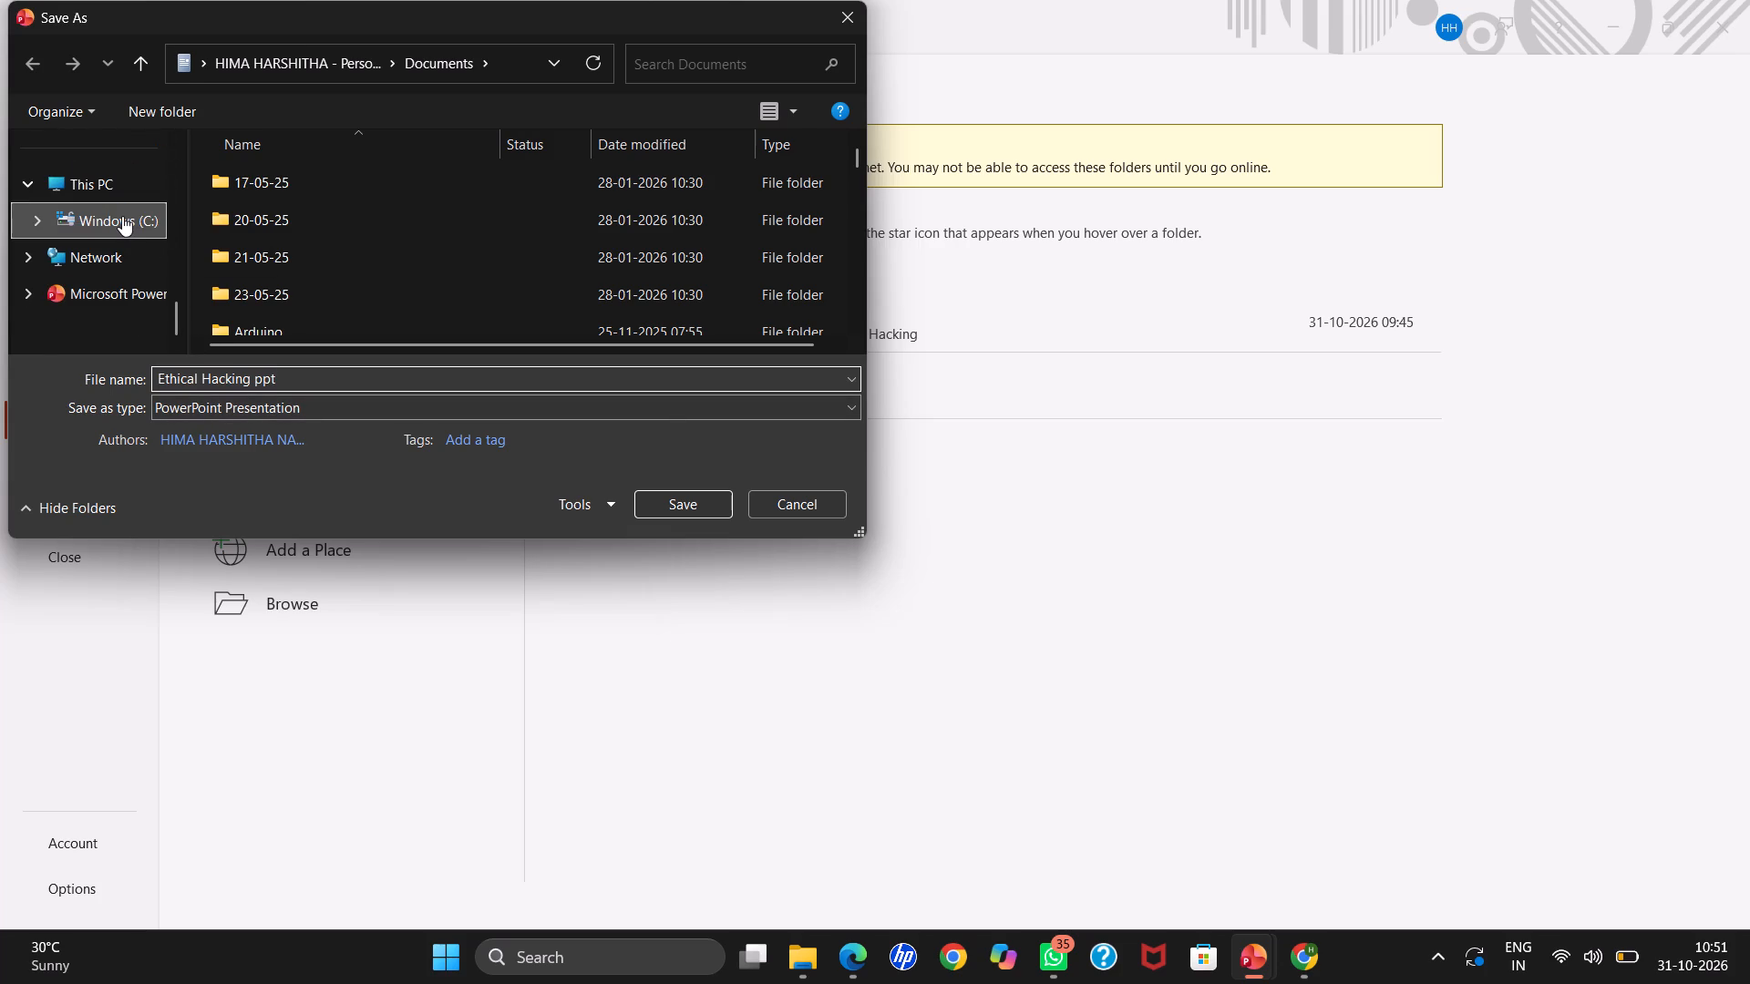
{"action": "scroll", "coordinate": [122, 216], "scroll_direction": "up", "scroll_amount": 2}
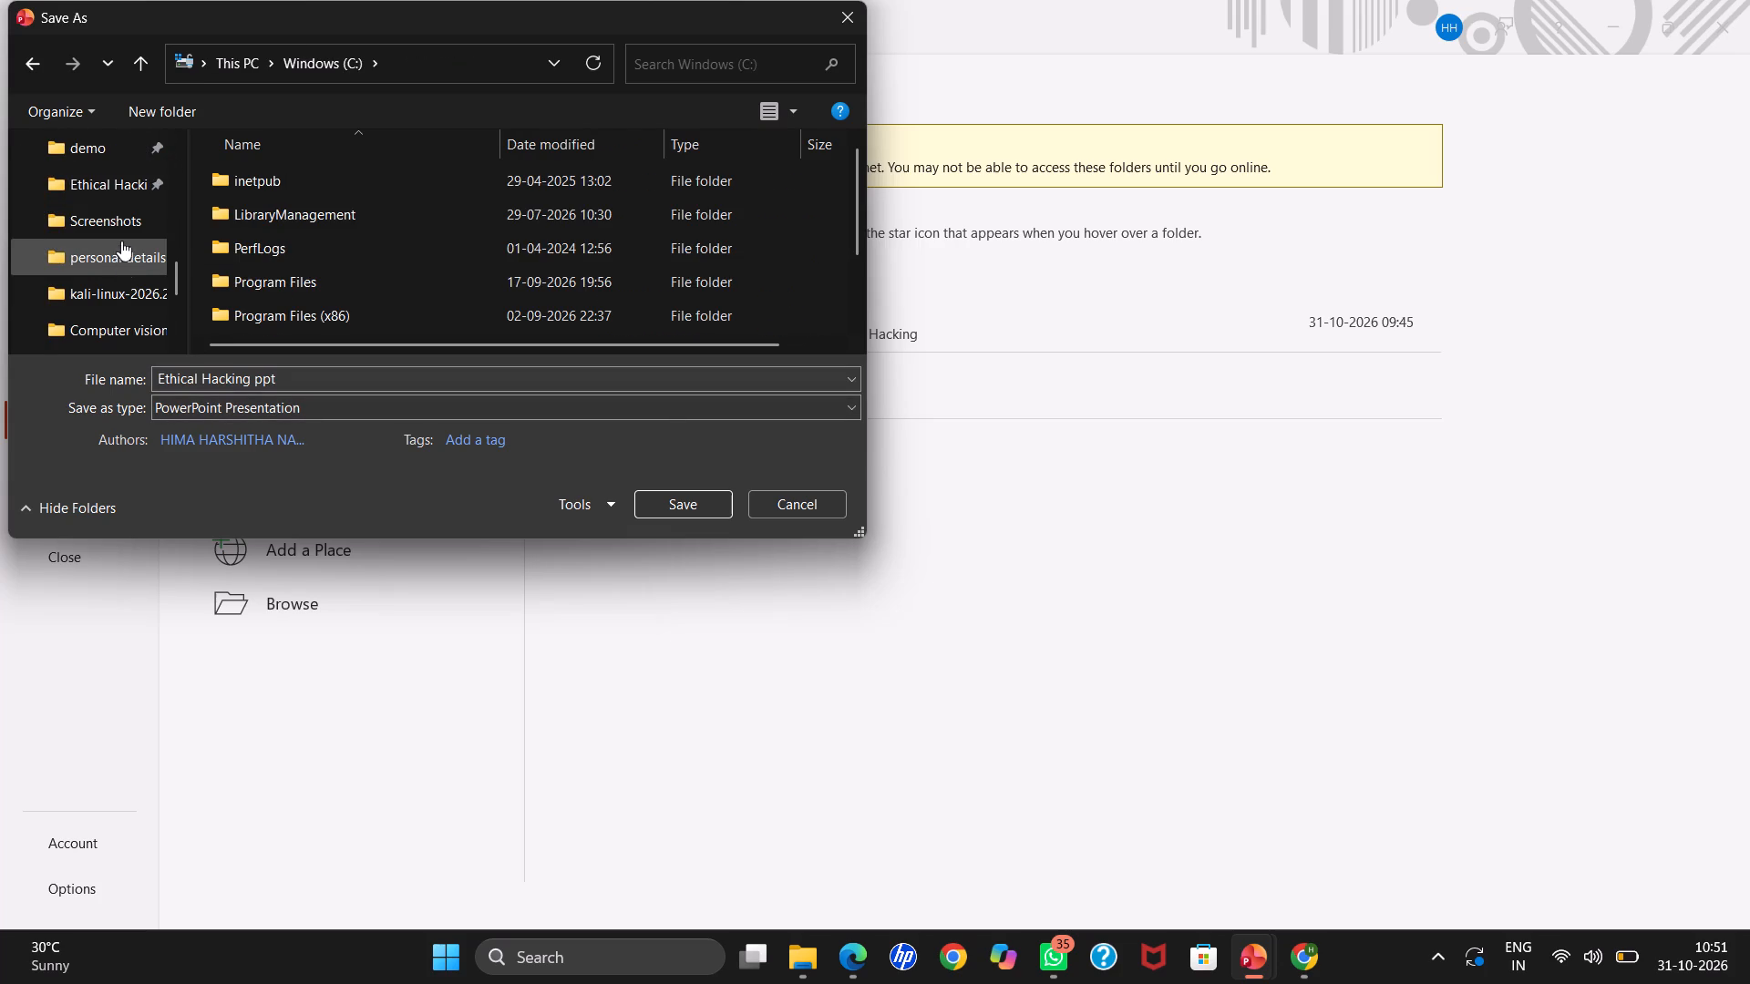
{"action": "left_click", "coordinate": [117, 180]}
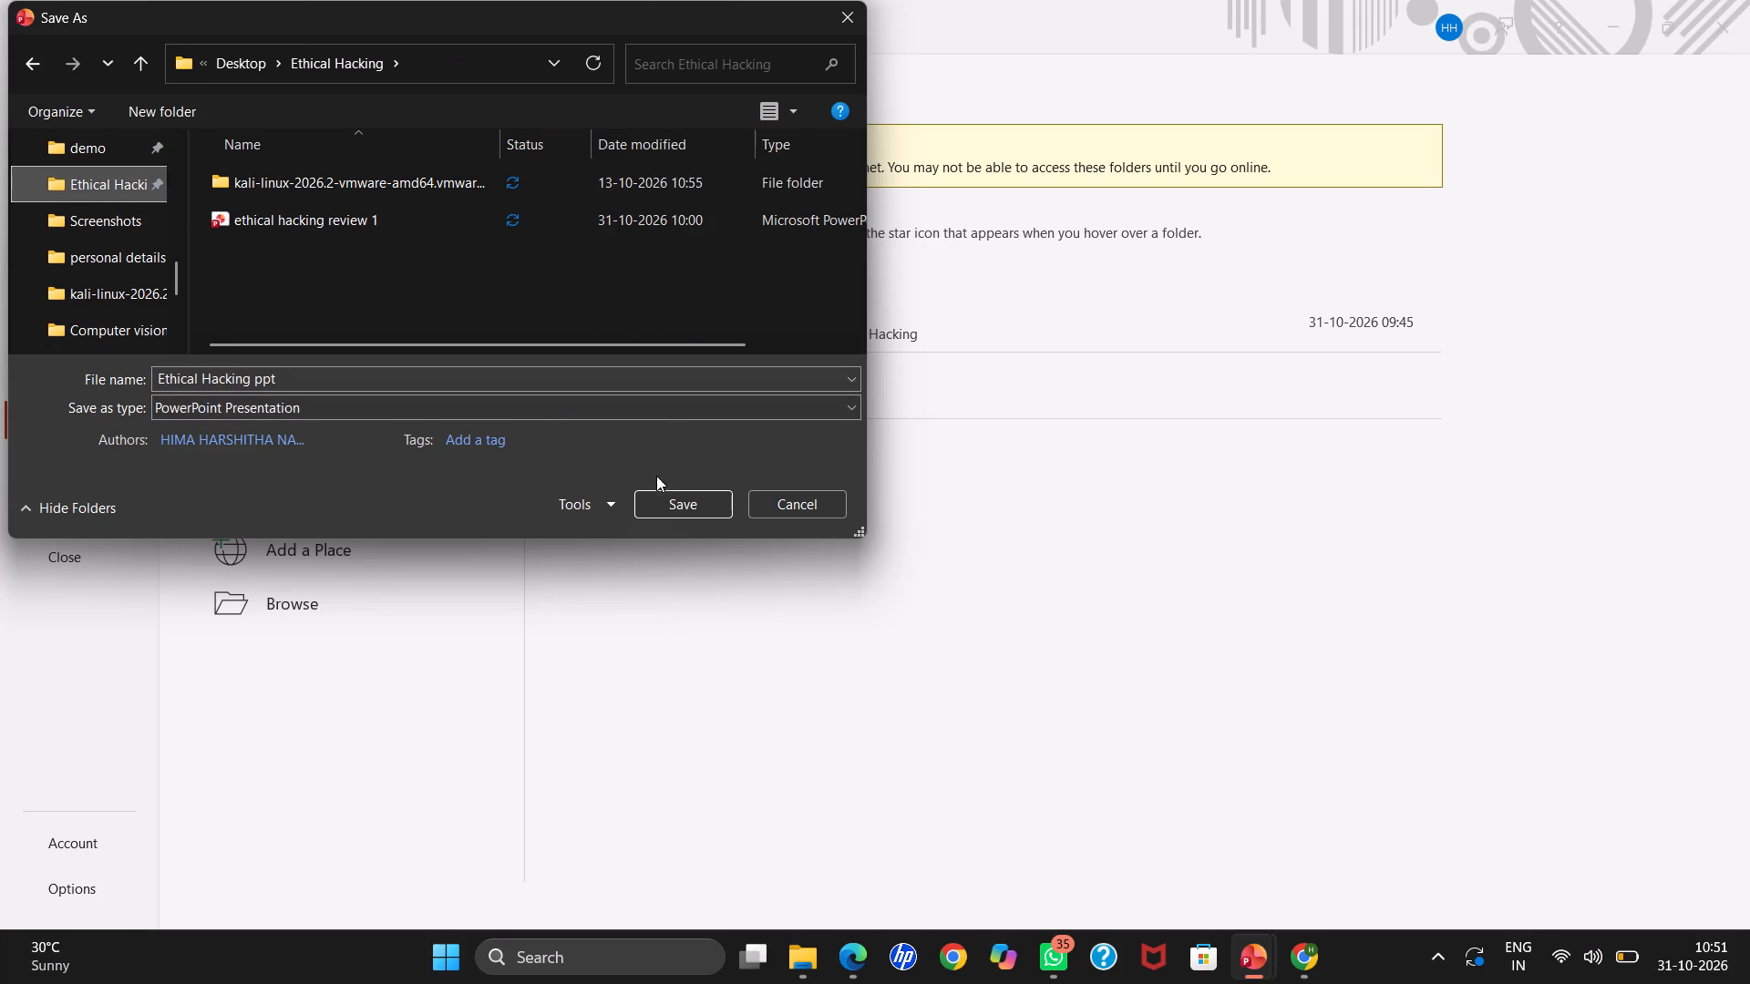
{"action": "left_click", "coordinate": [676, 499]}
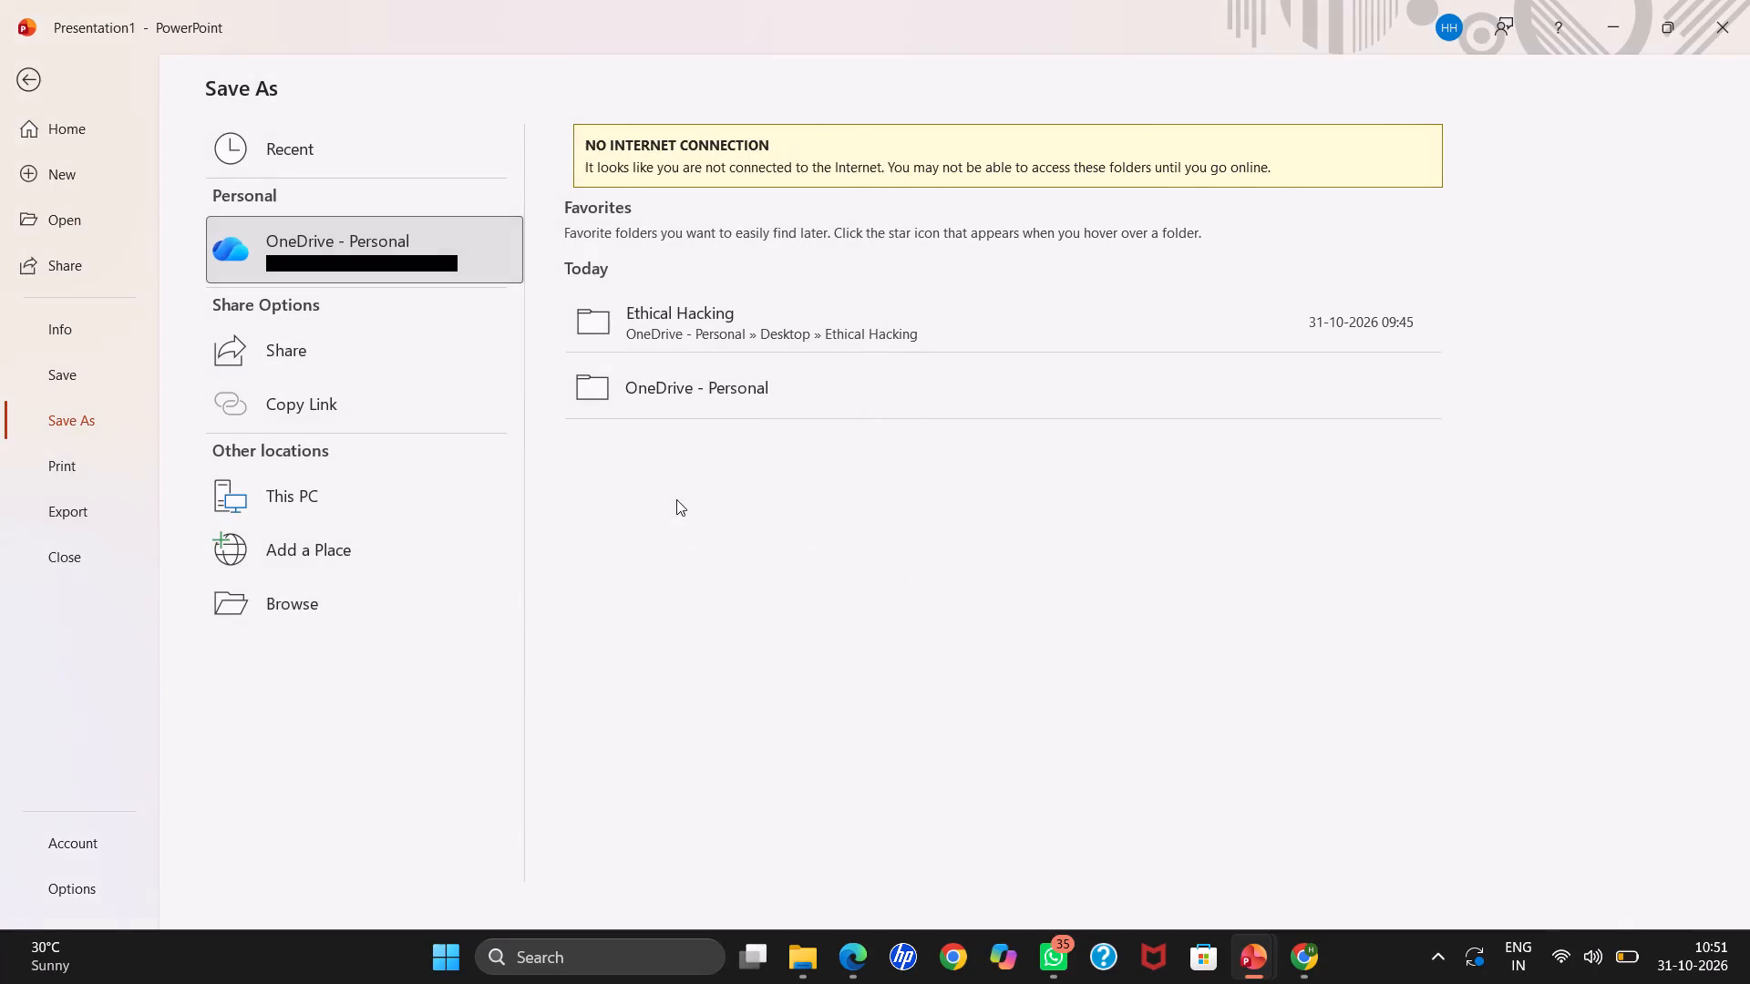